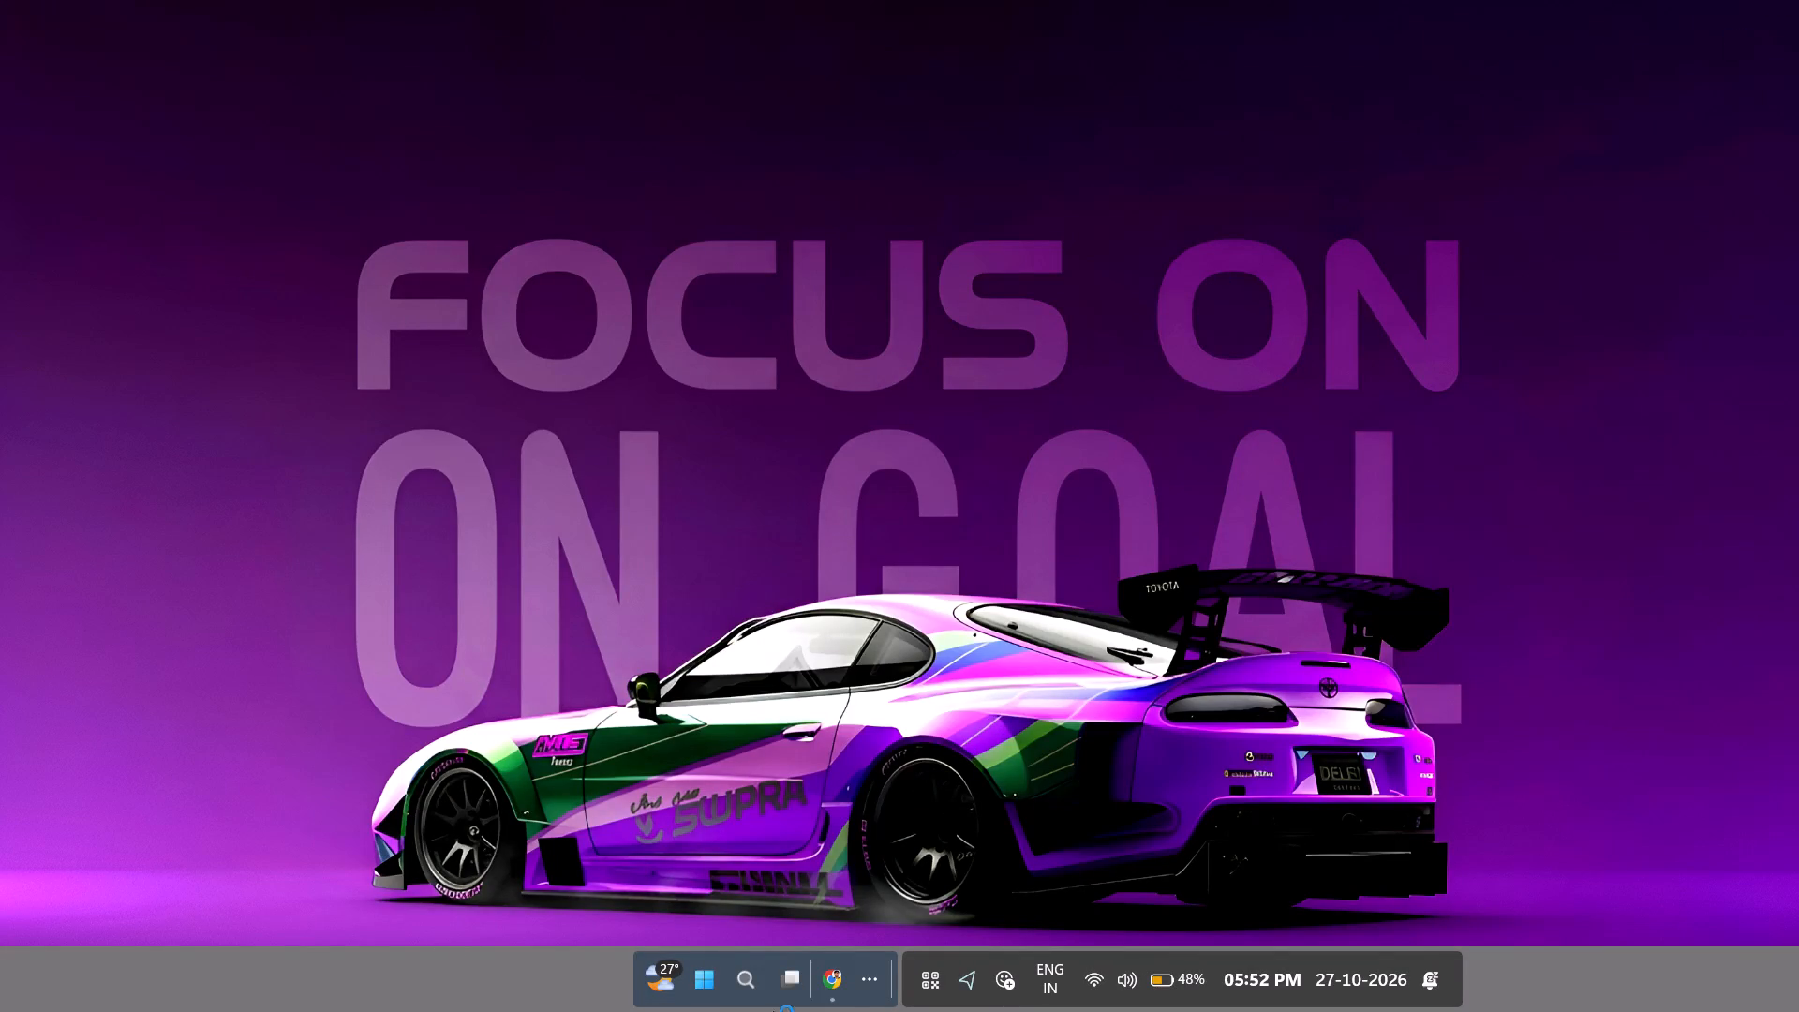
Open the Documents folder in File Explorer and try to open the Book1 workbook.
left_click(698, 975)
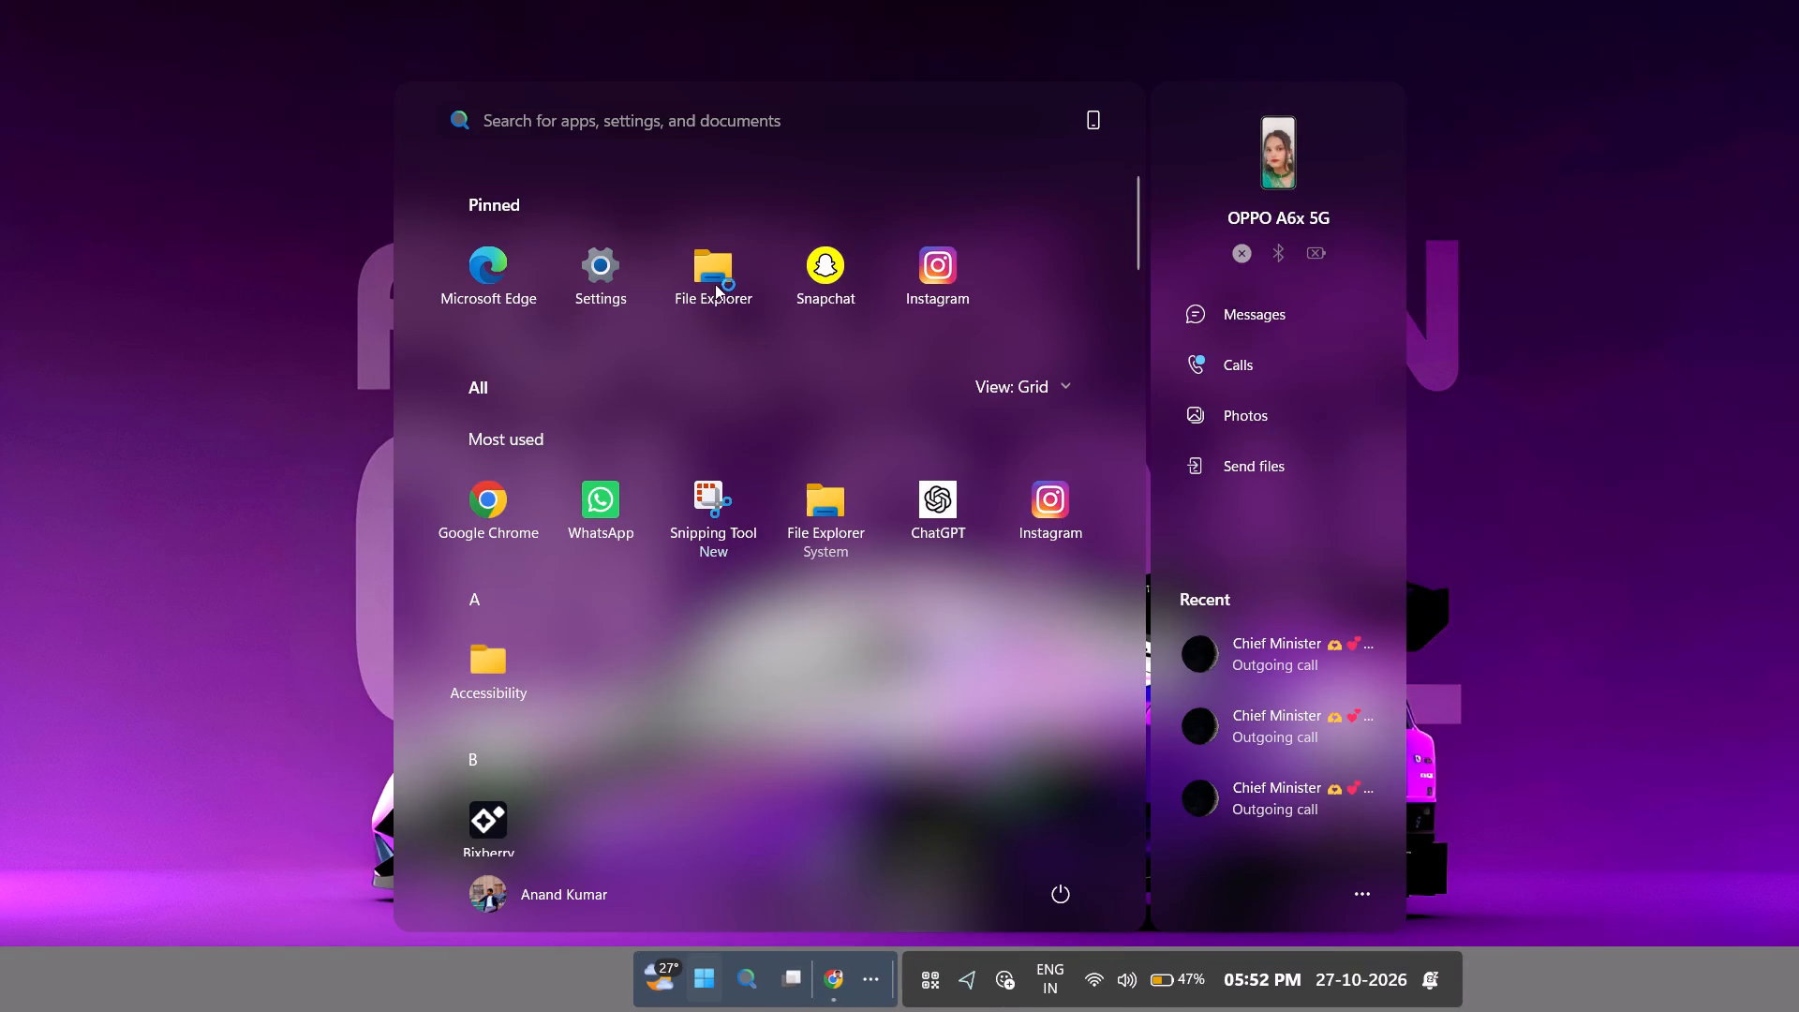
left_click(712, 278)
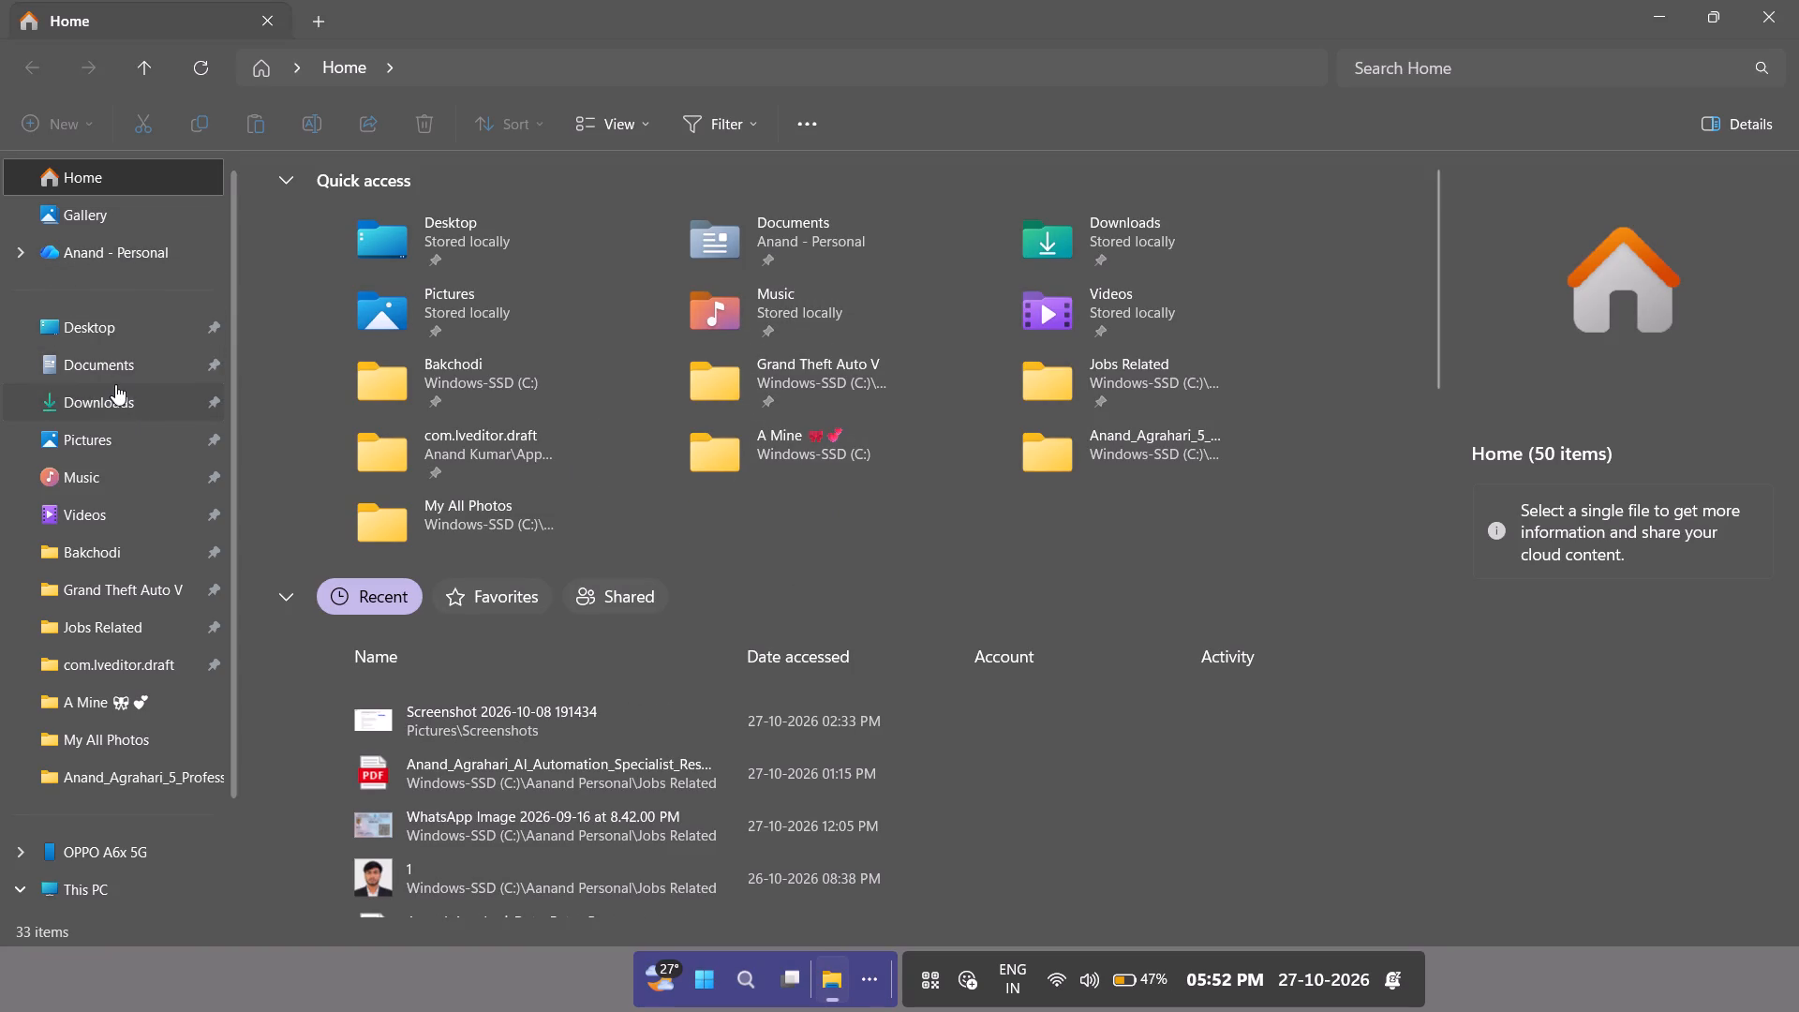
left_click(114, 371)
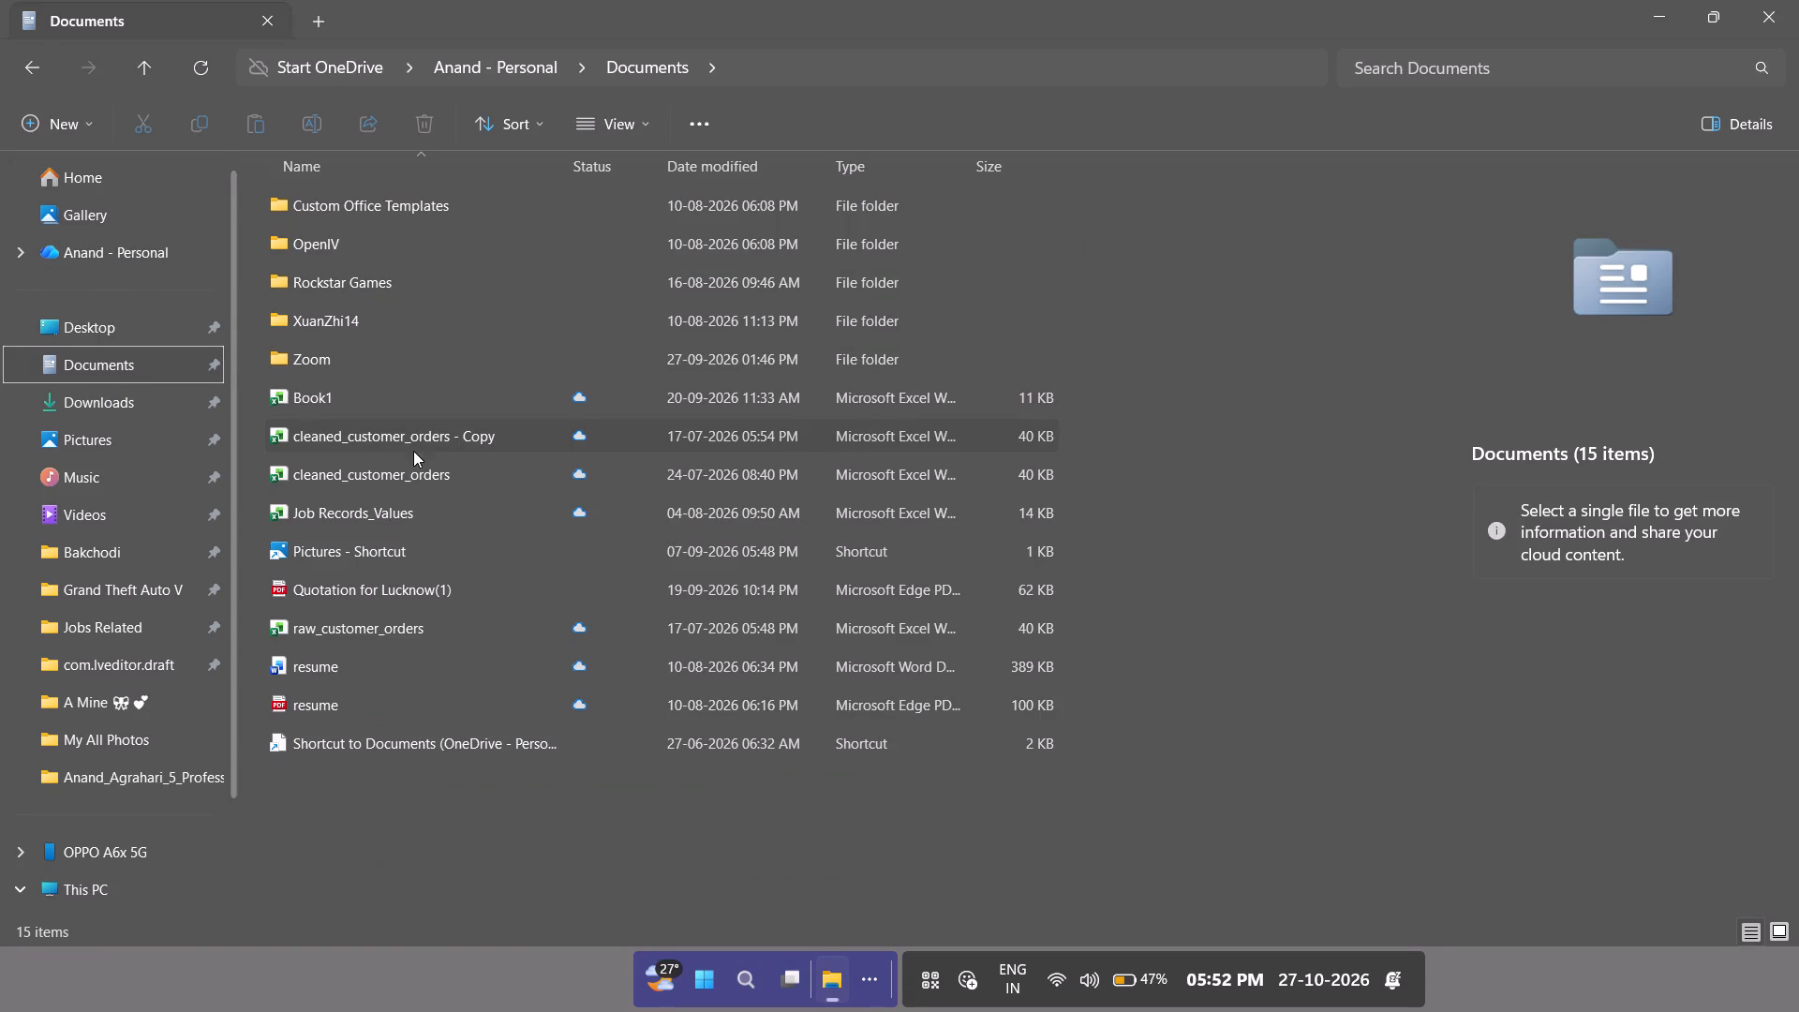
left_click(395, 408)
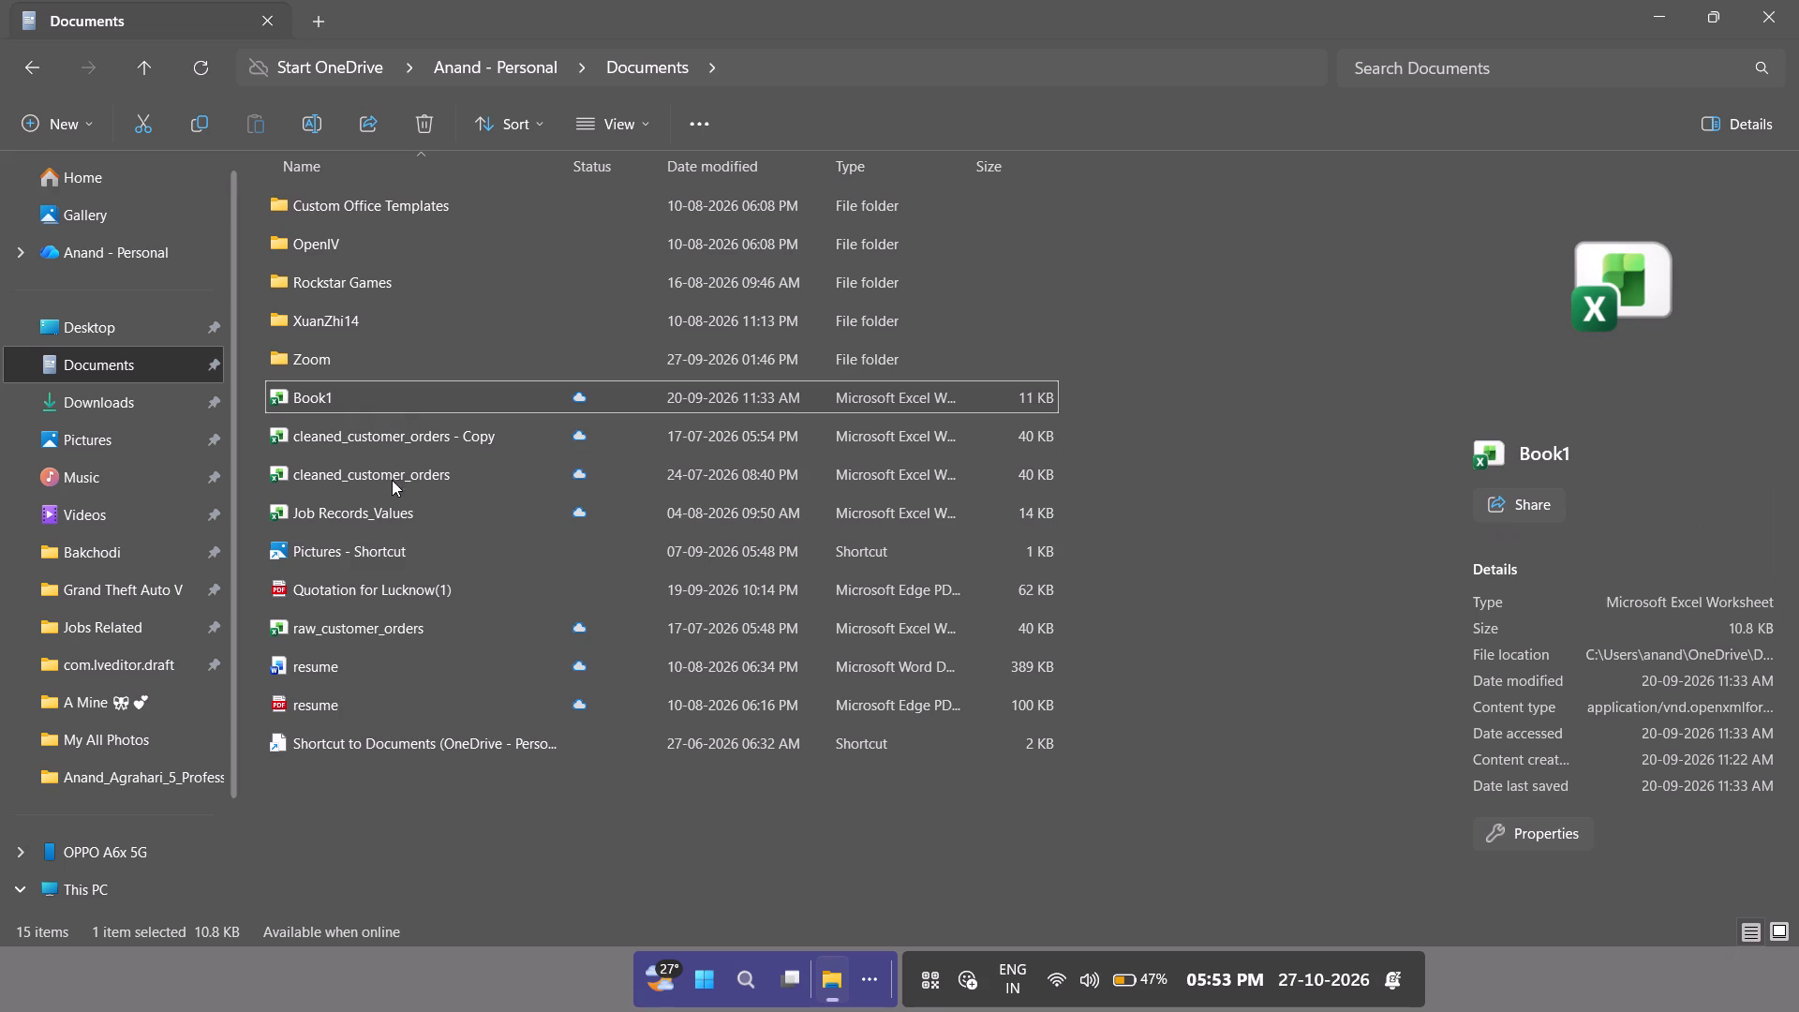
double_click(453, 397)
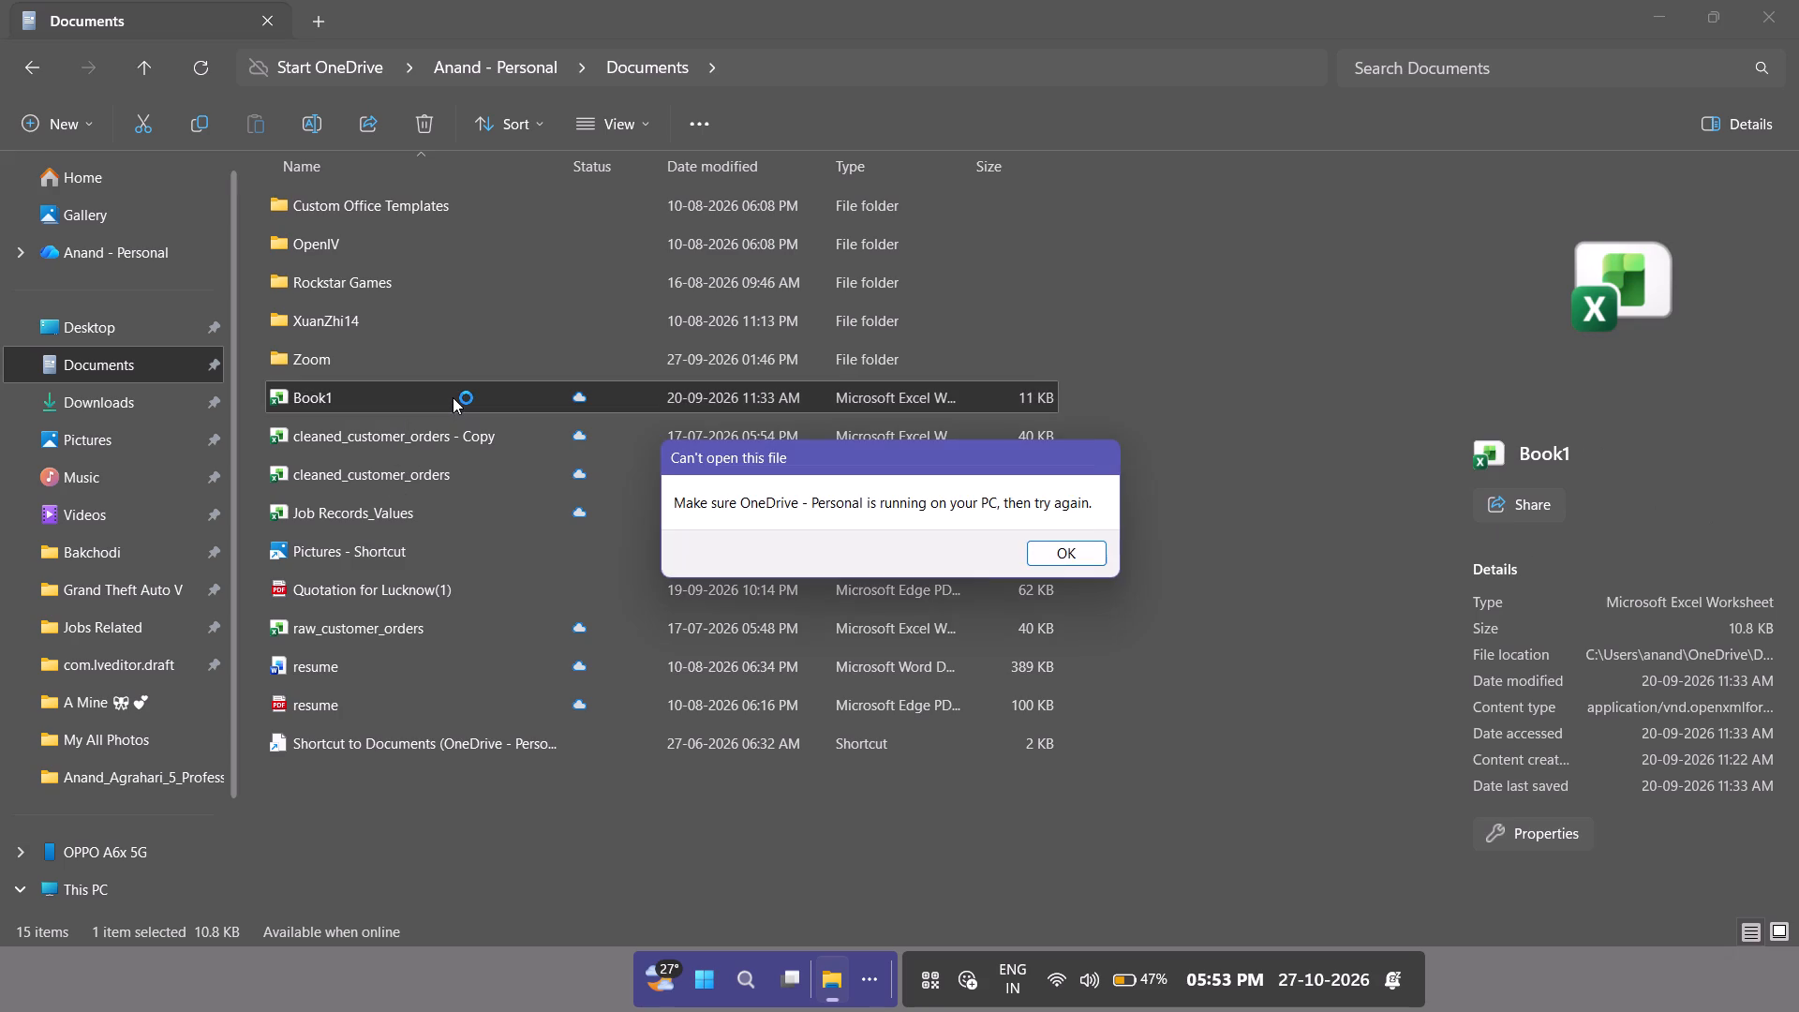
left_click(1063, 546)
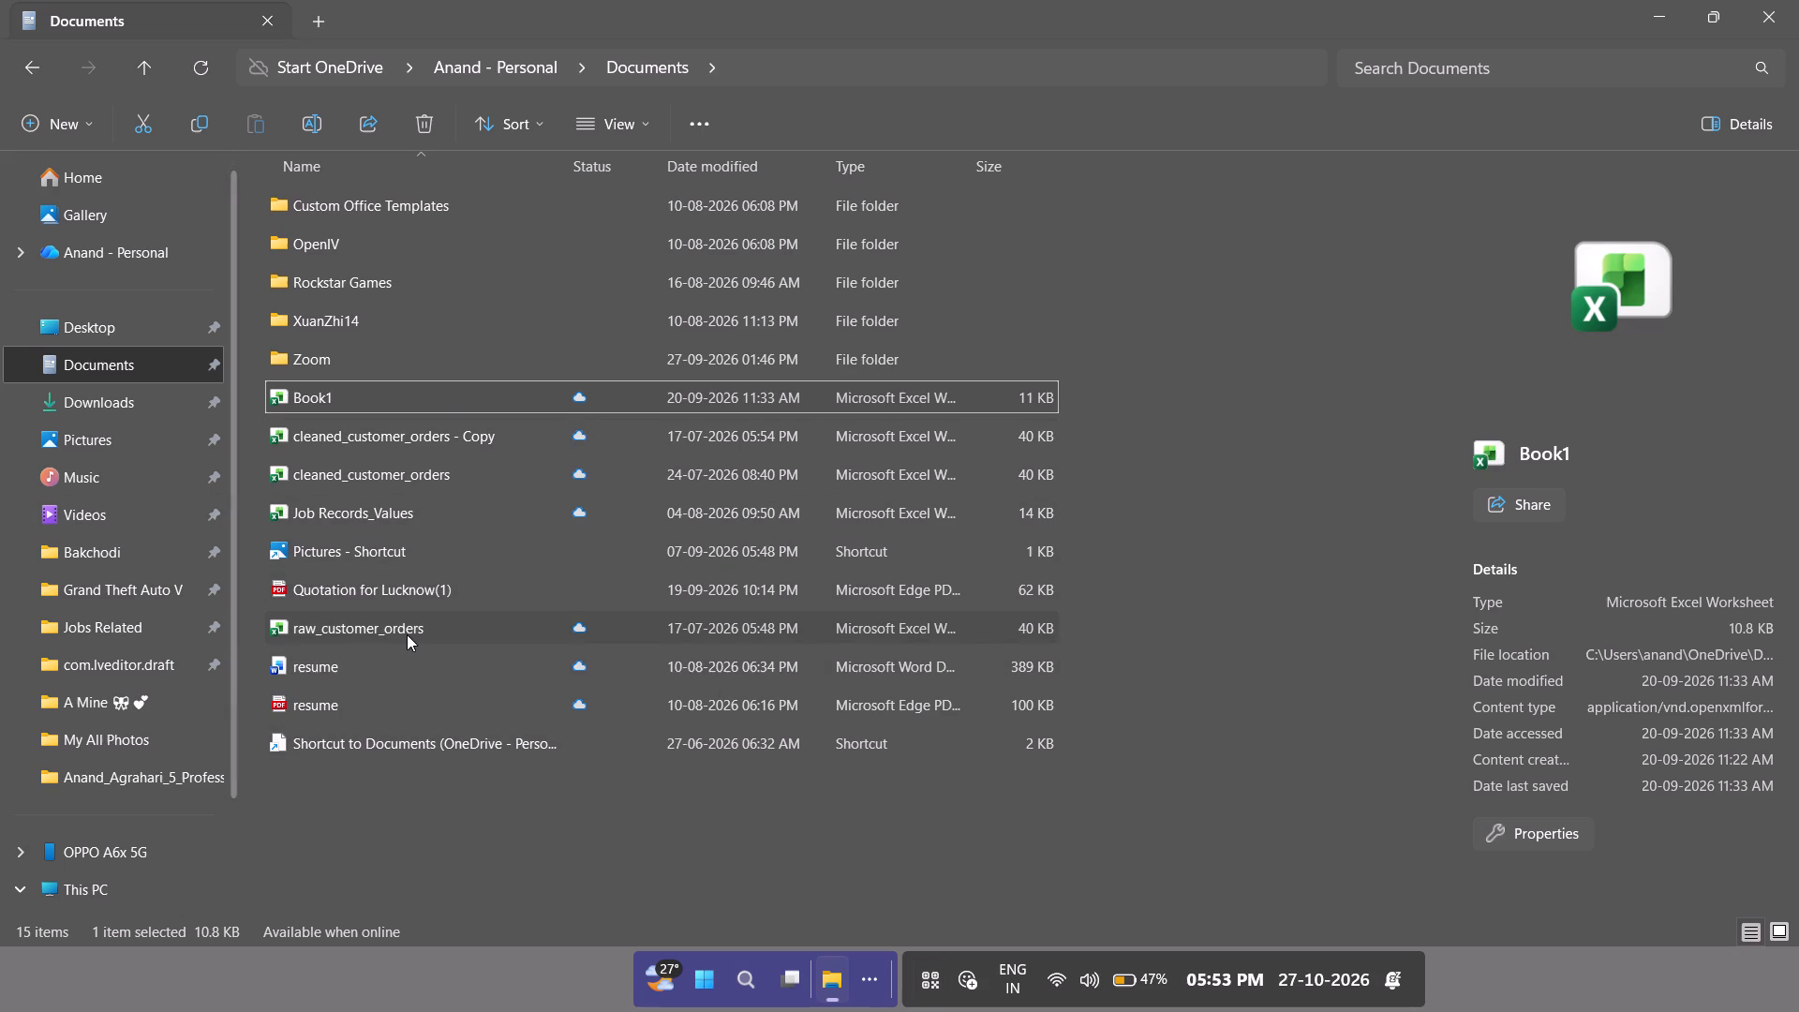
Look through the Downloads and Documents folders for a workbook, and close File Explorer.
left_click(151, 394)
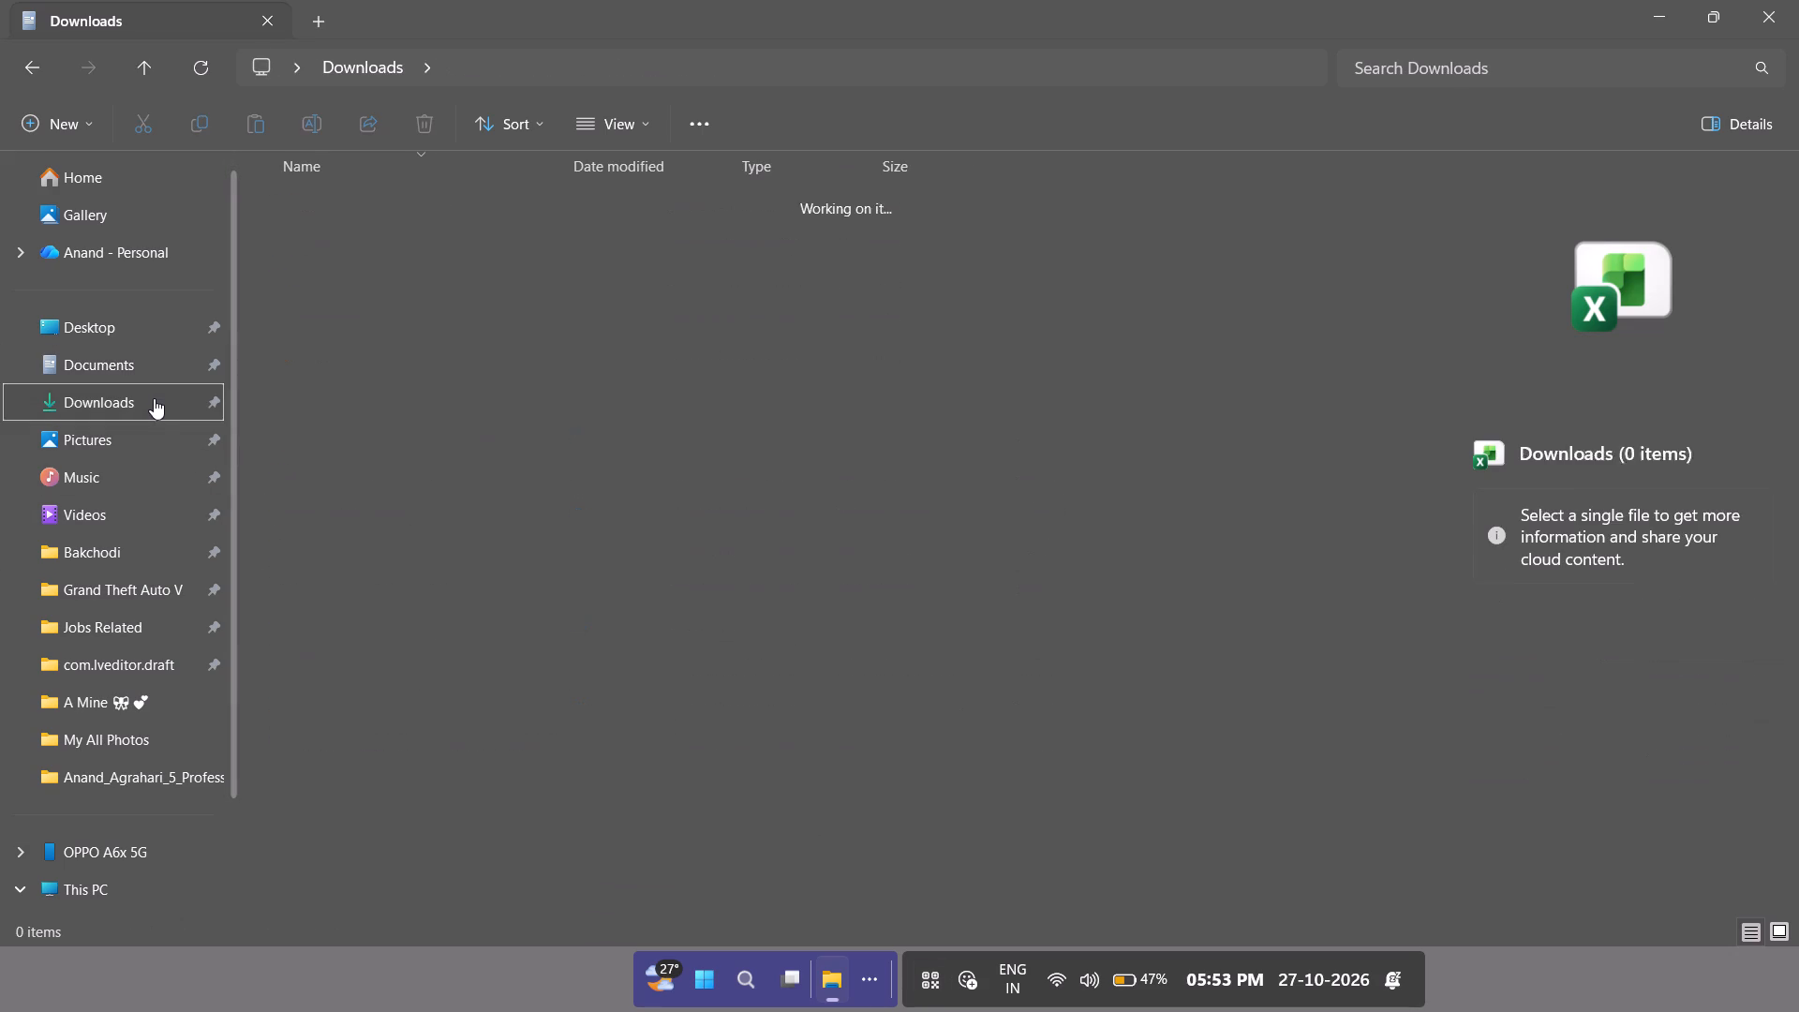
scroll(513, 512, "down", 2)
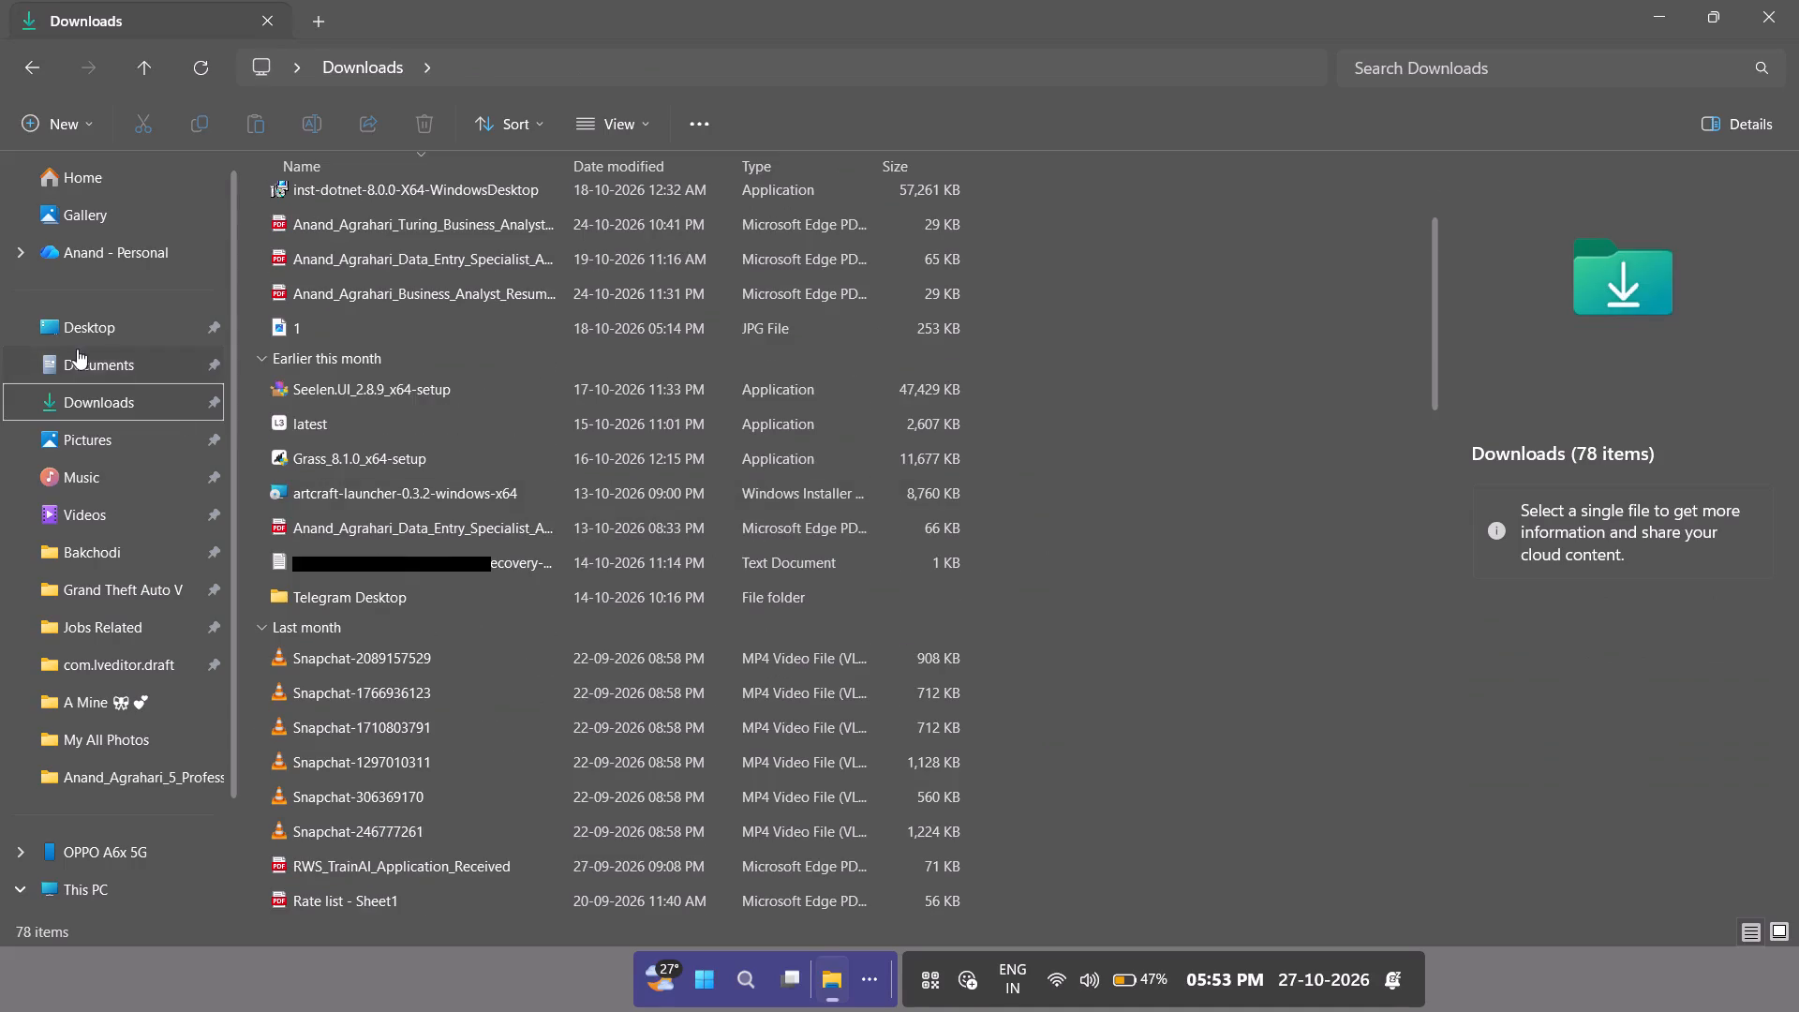
left_click(112, 349)
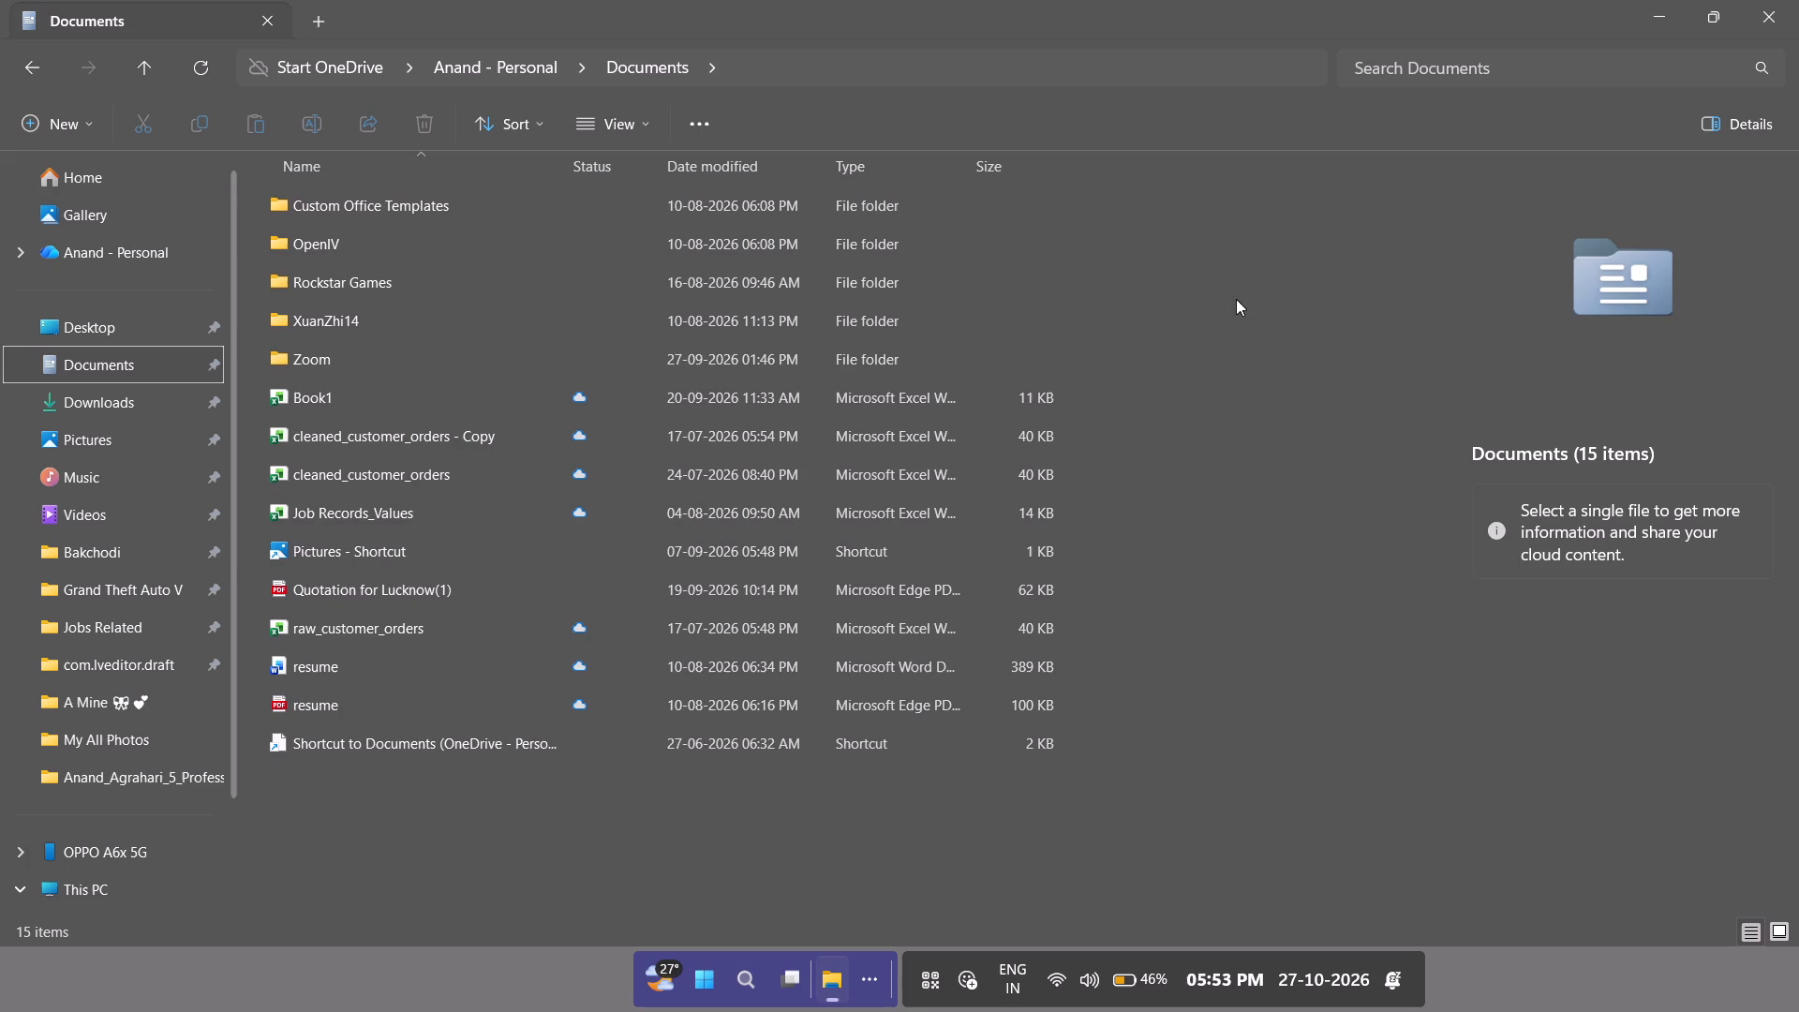
left_click(1767, 4)
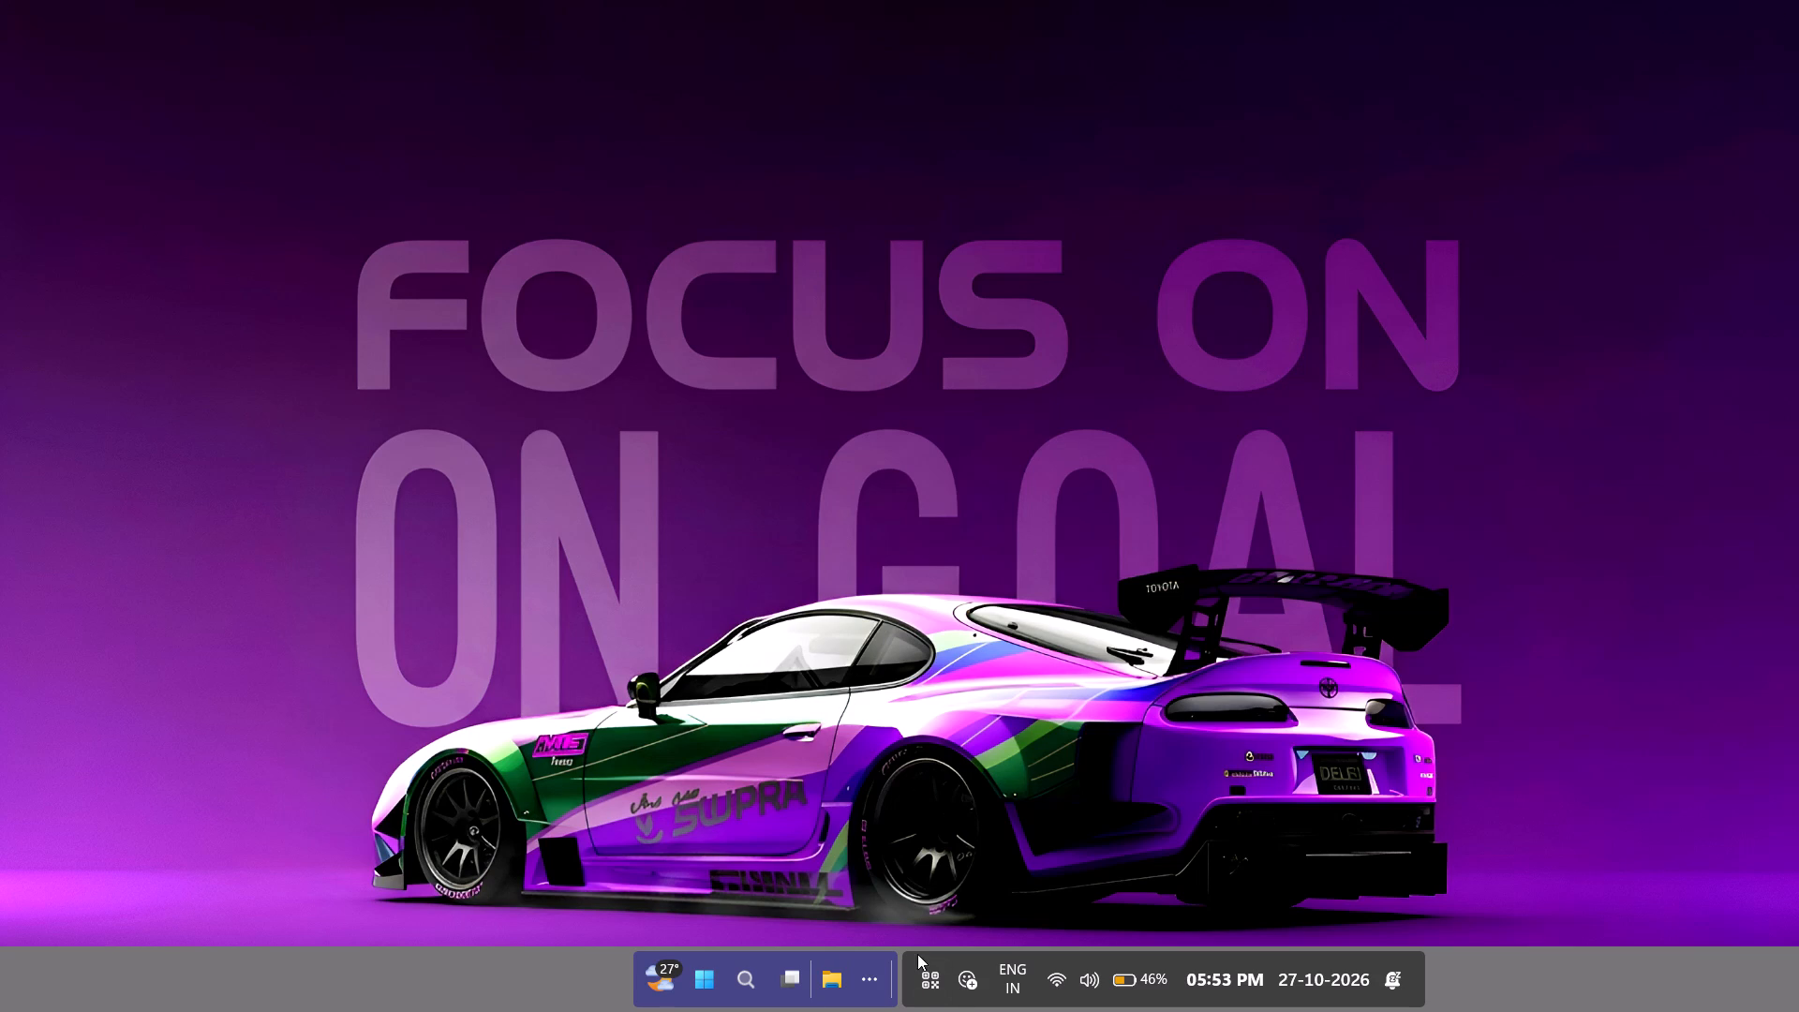
Search the computer for Excel, launch it and maximize its window.
left_click(862, 974)
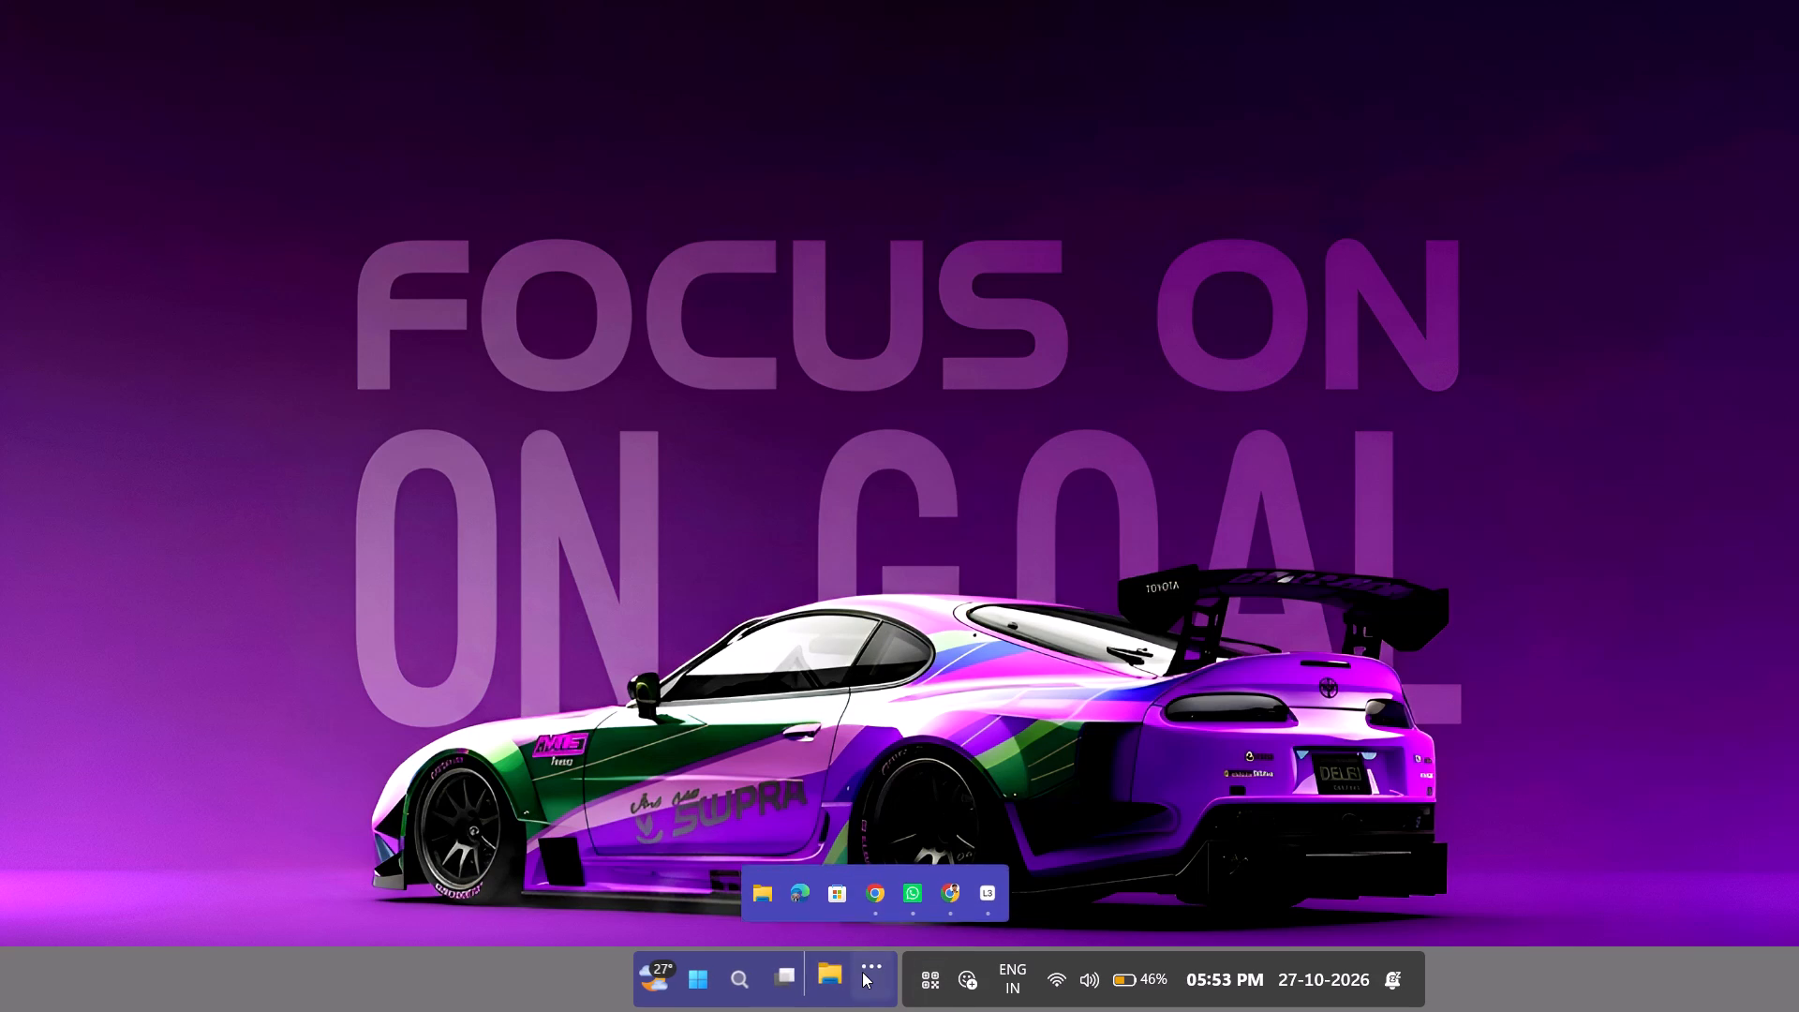
left_click(859, 968)
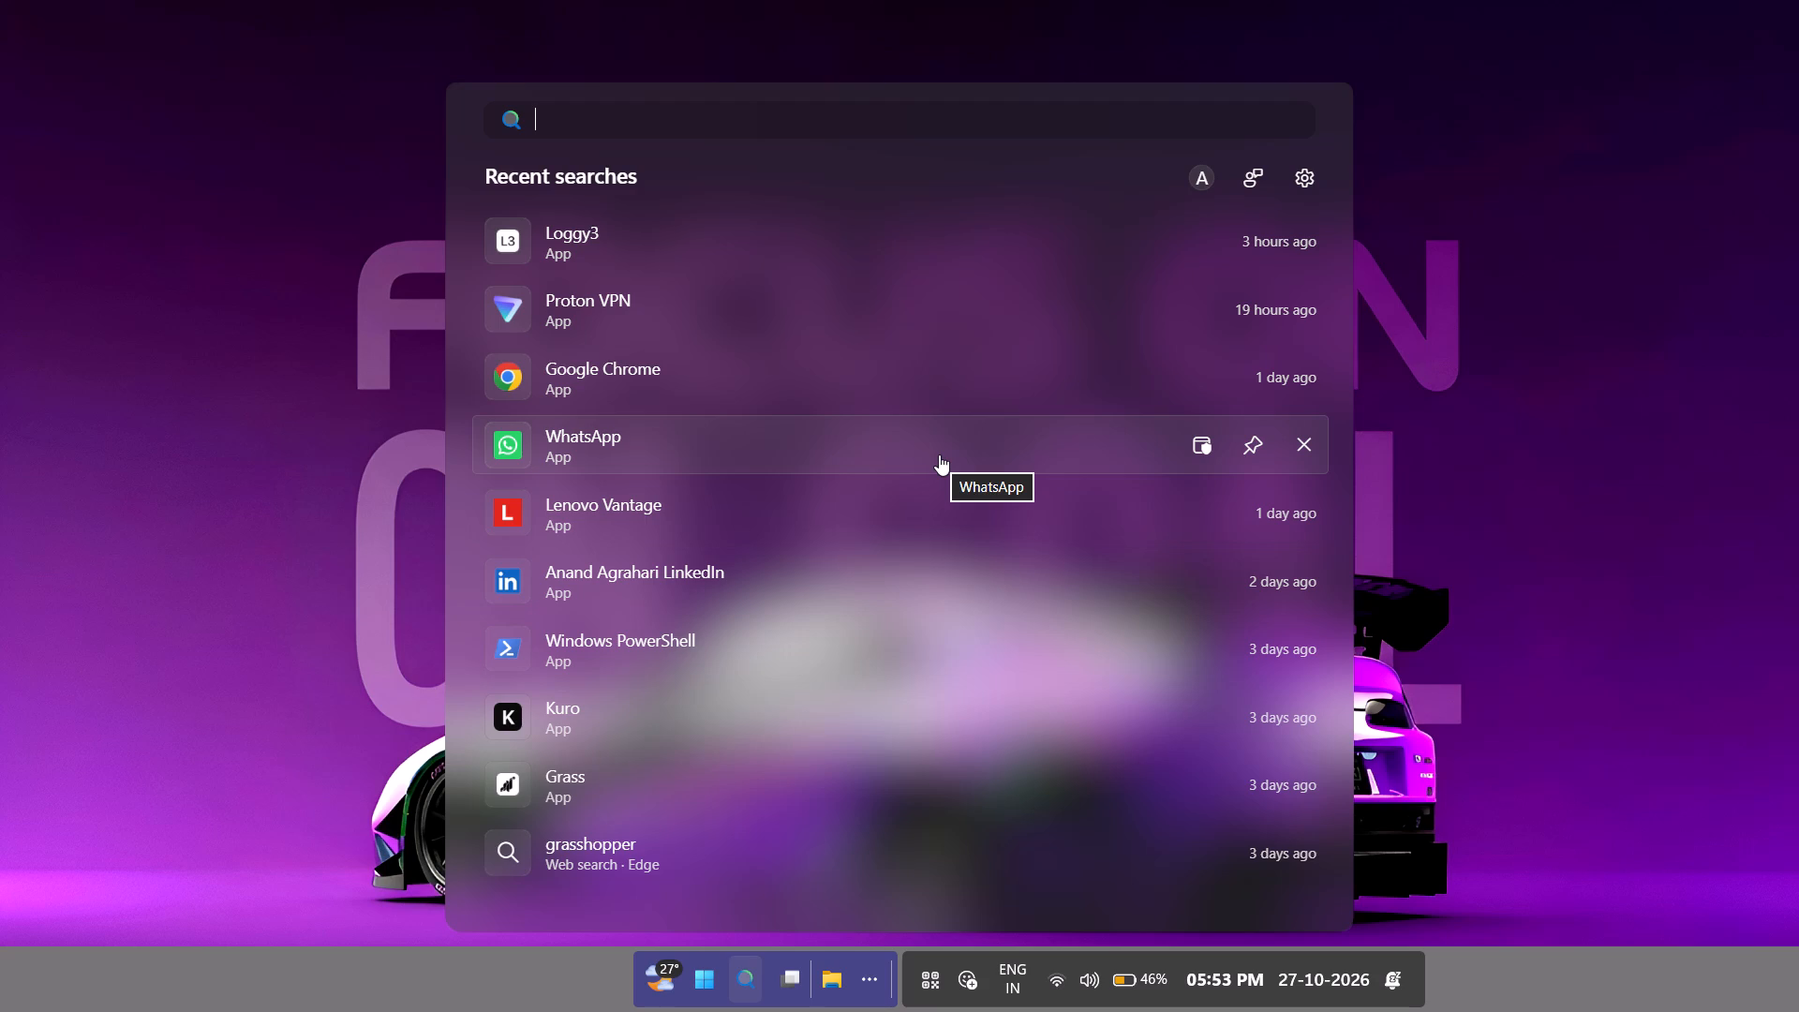
type("ex")
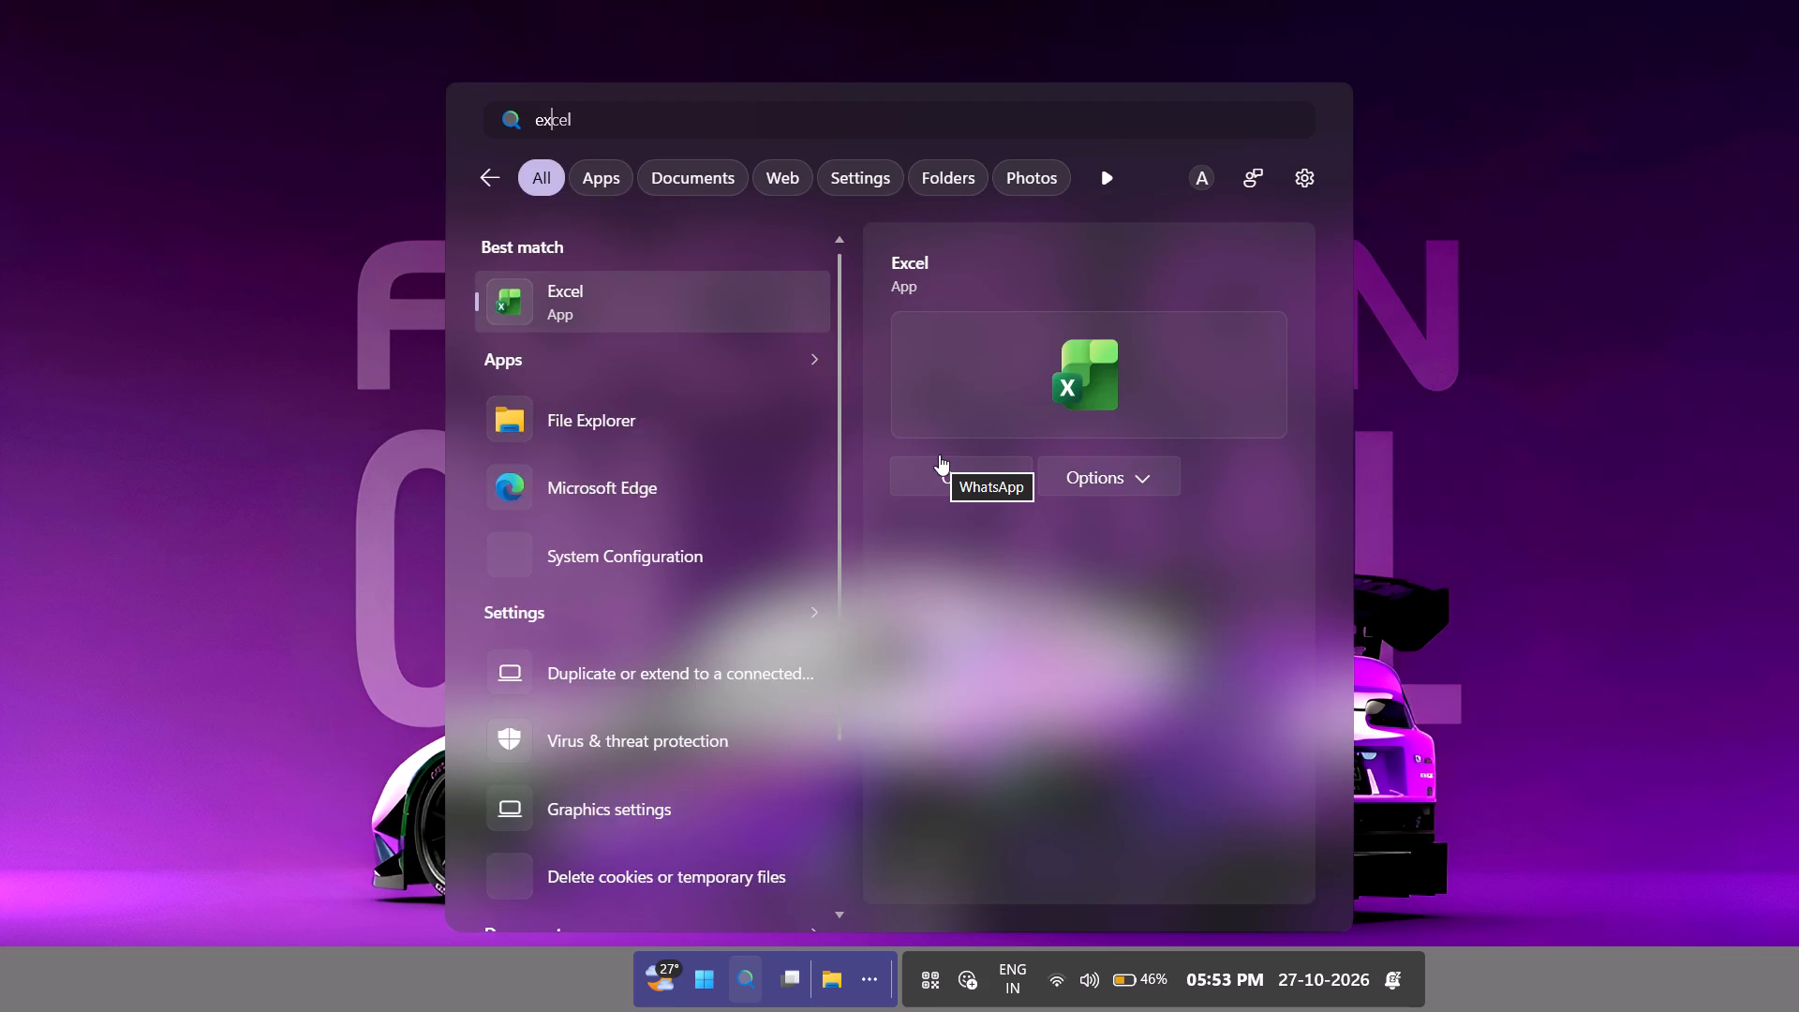
key("Return")
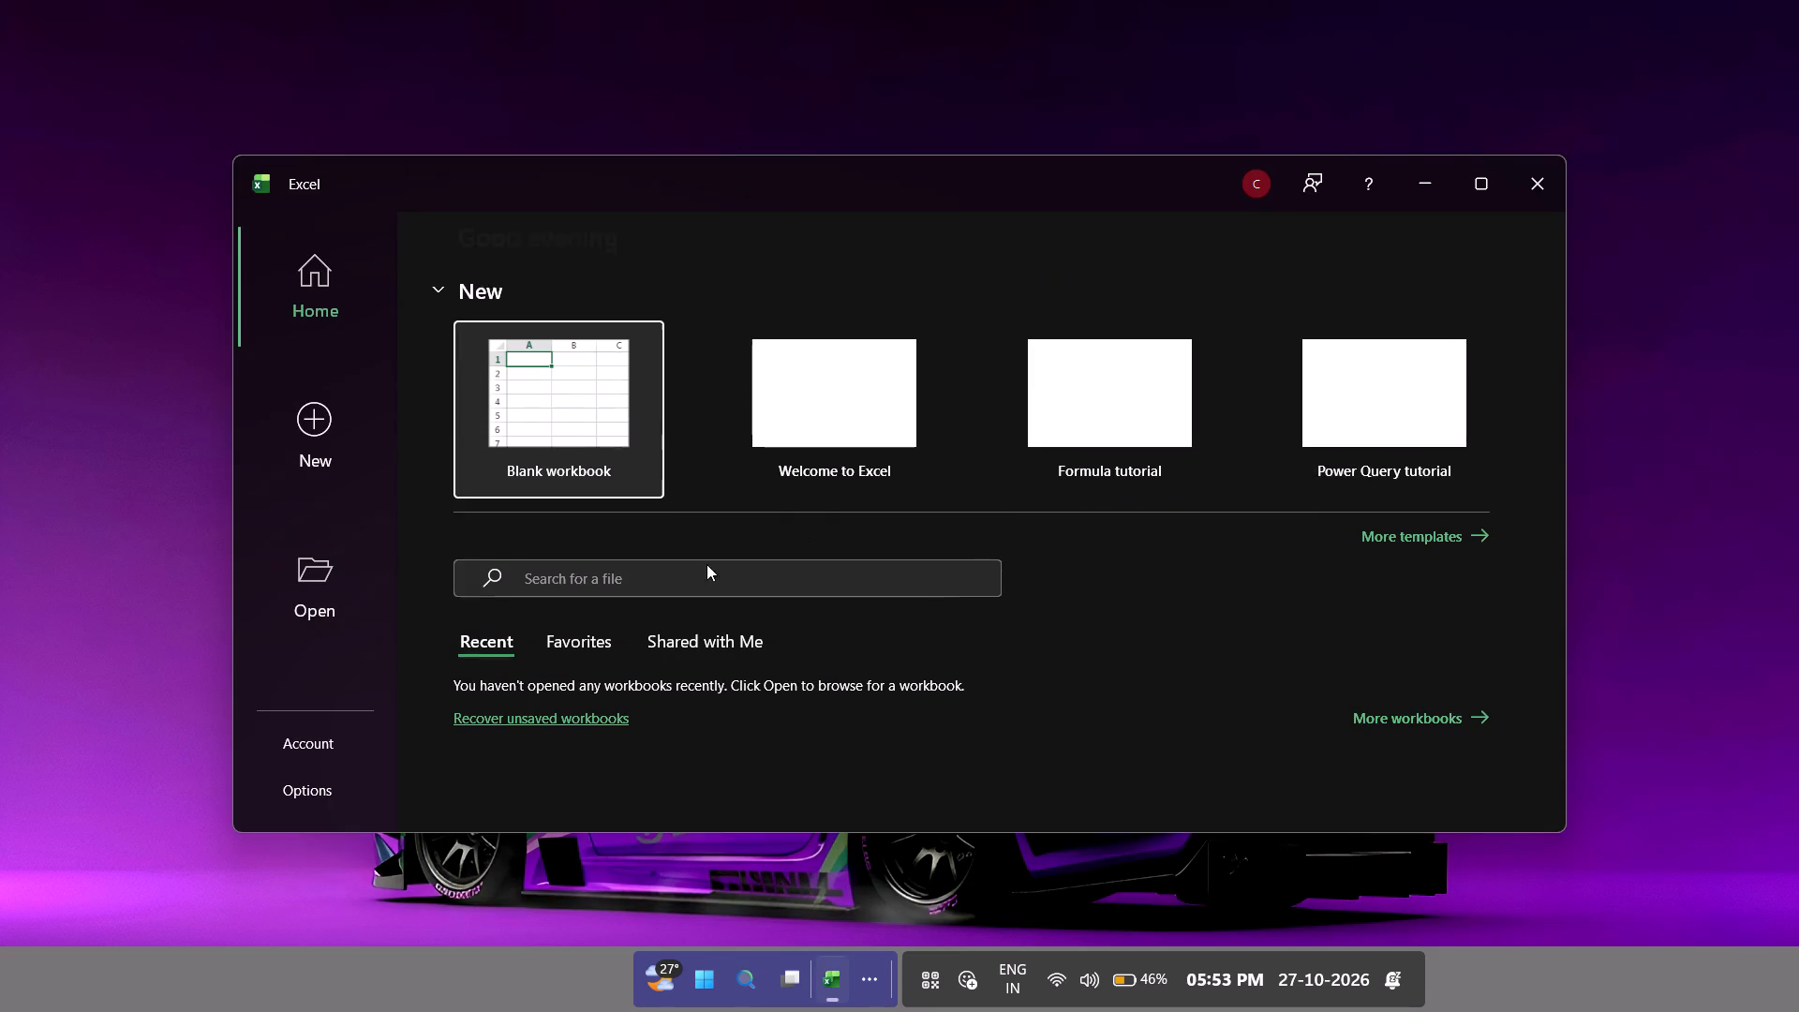
scroll(708, 670, "down", 2)
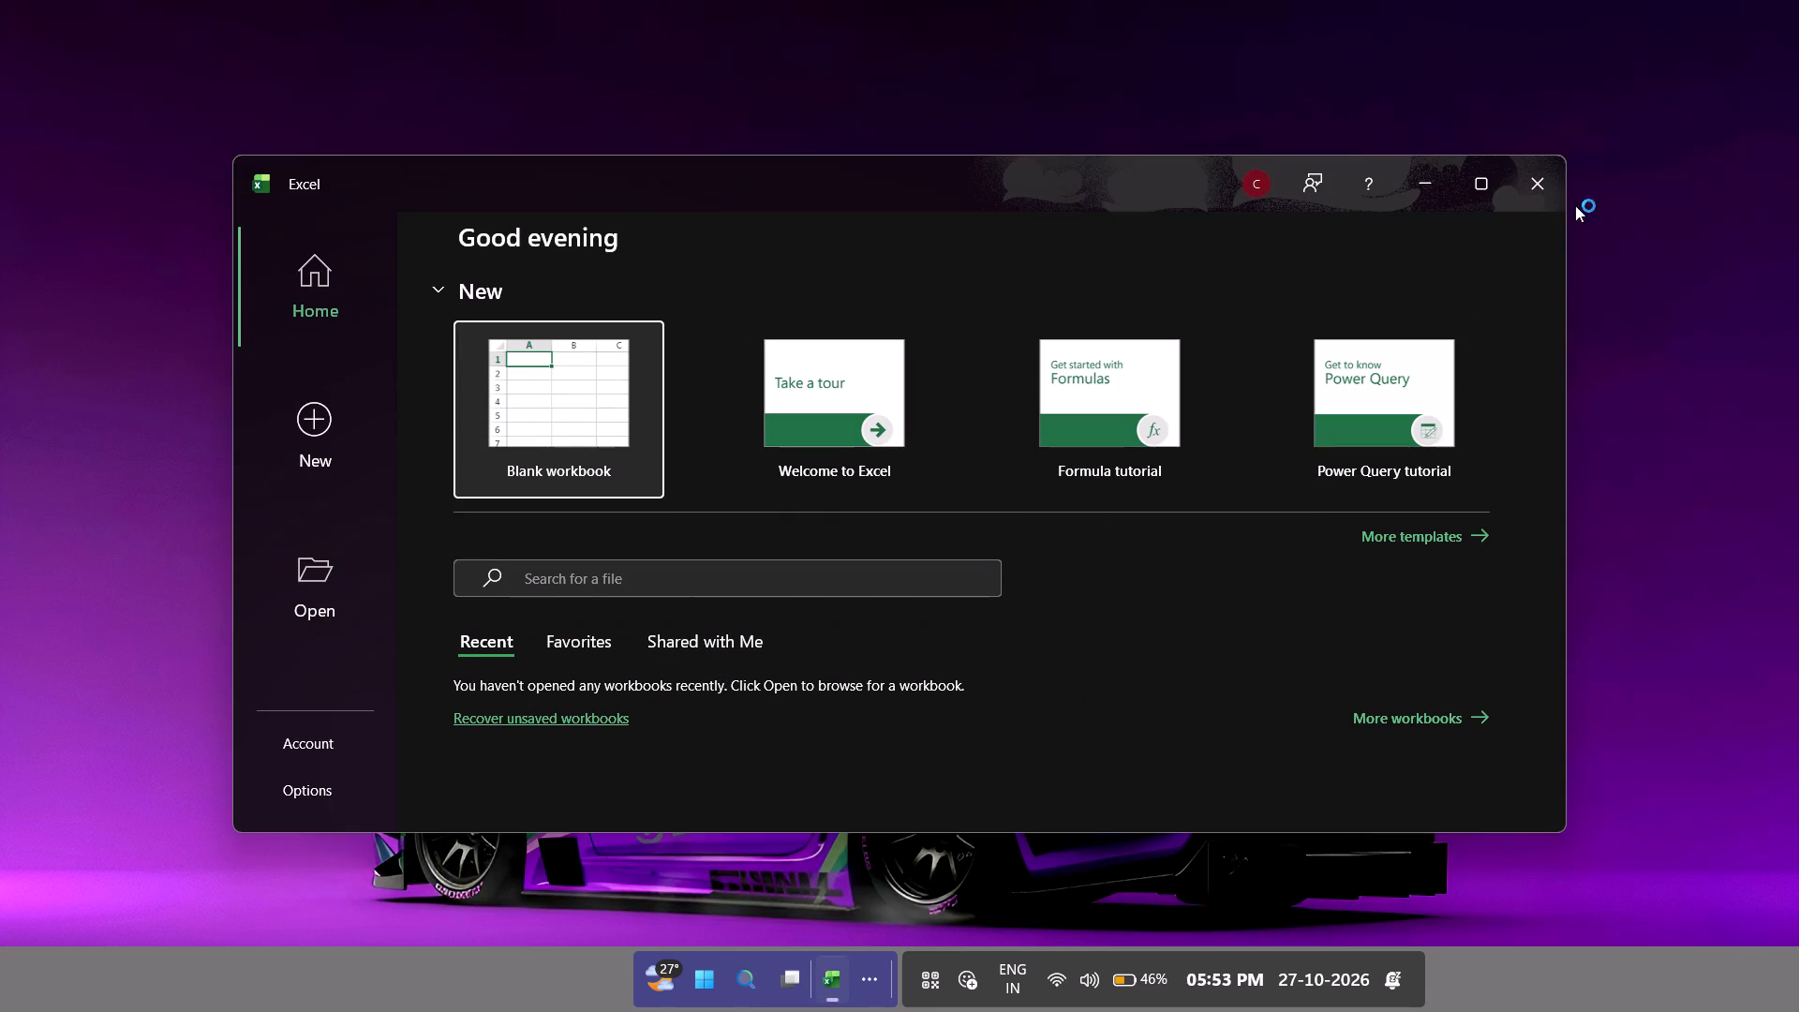
left_click(1488, 171)
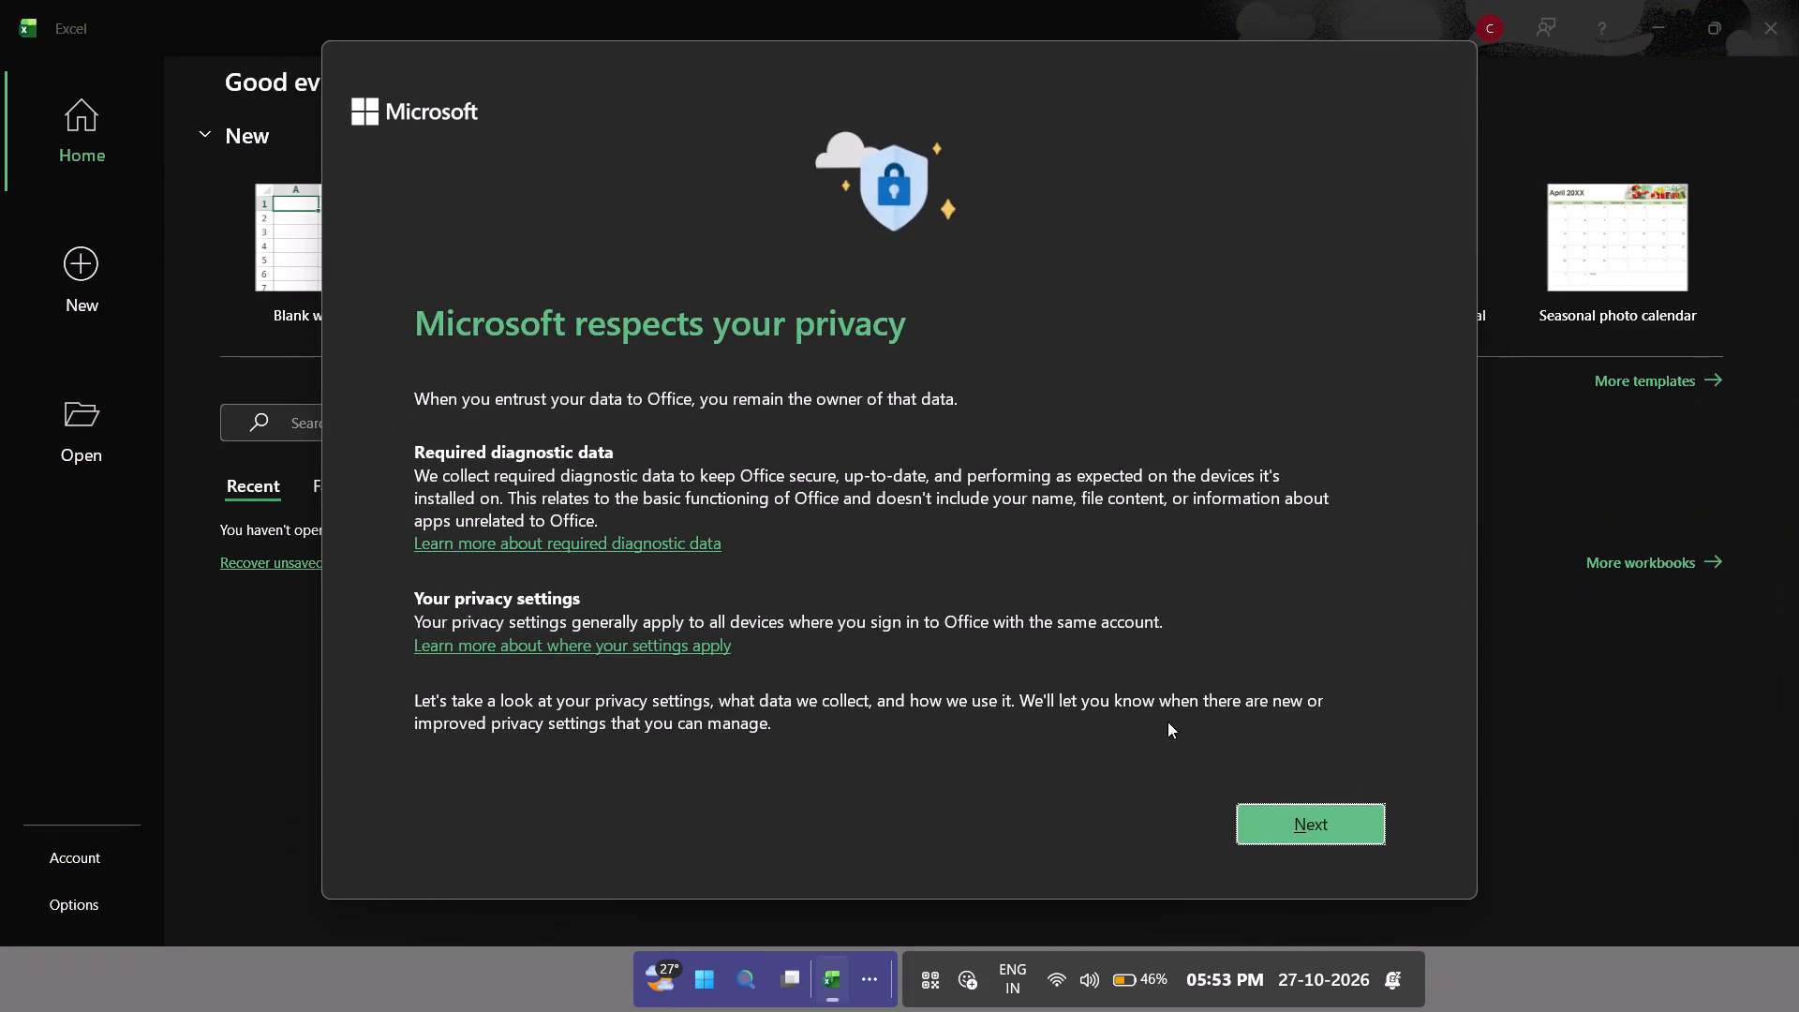
Complete the Microsoft privacy setup, declining optional diagnostic data and personalized offers.
left_click(1290, 821)
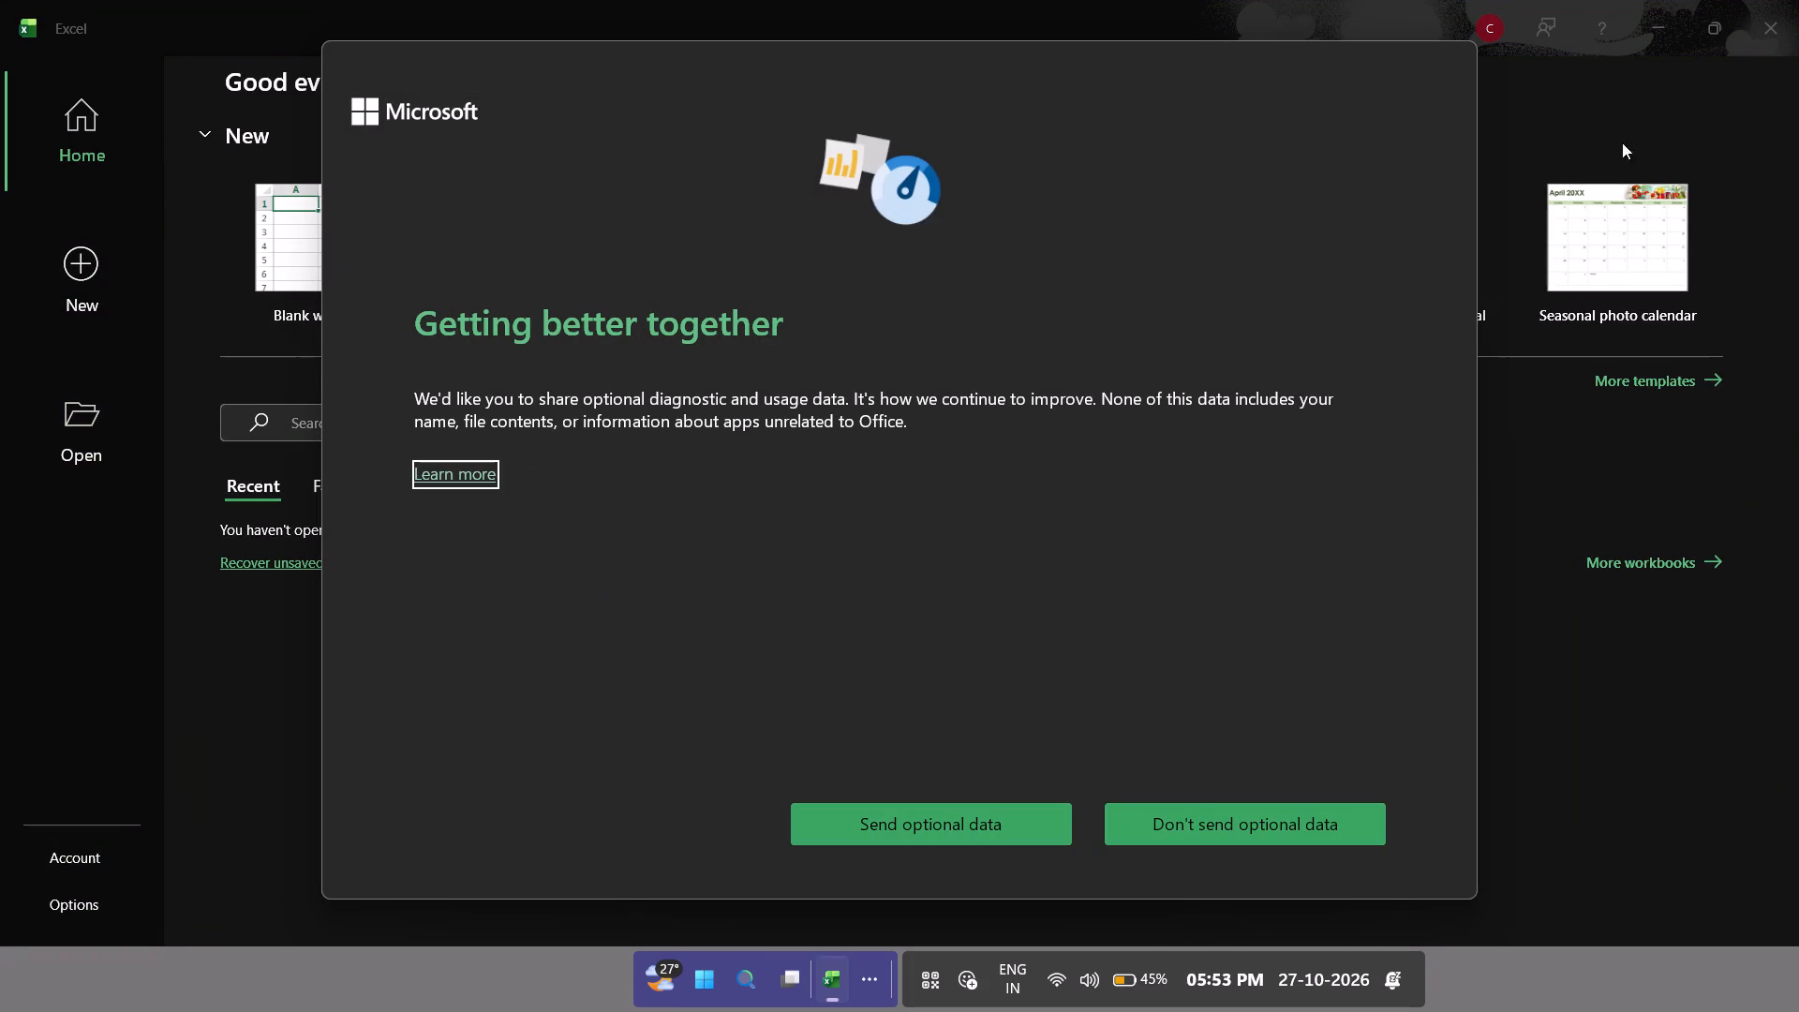
left_click(1706, 117)
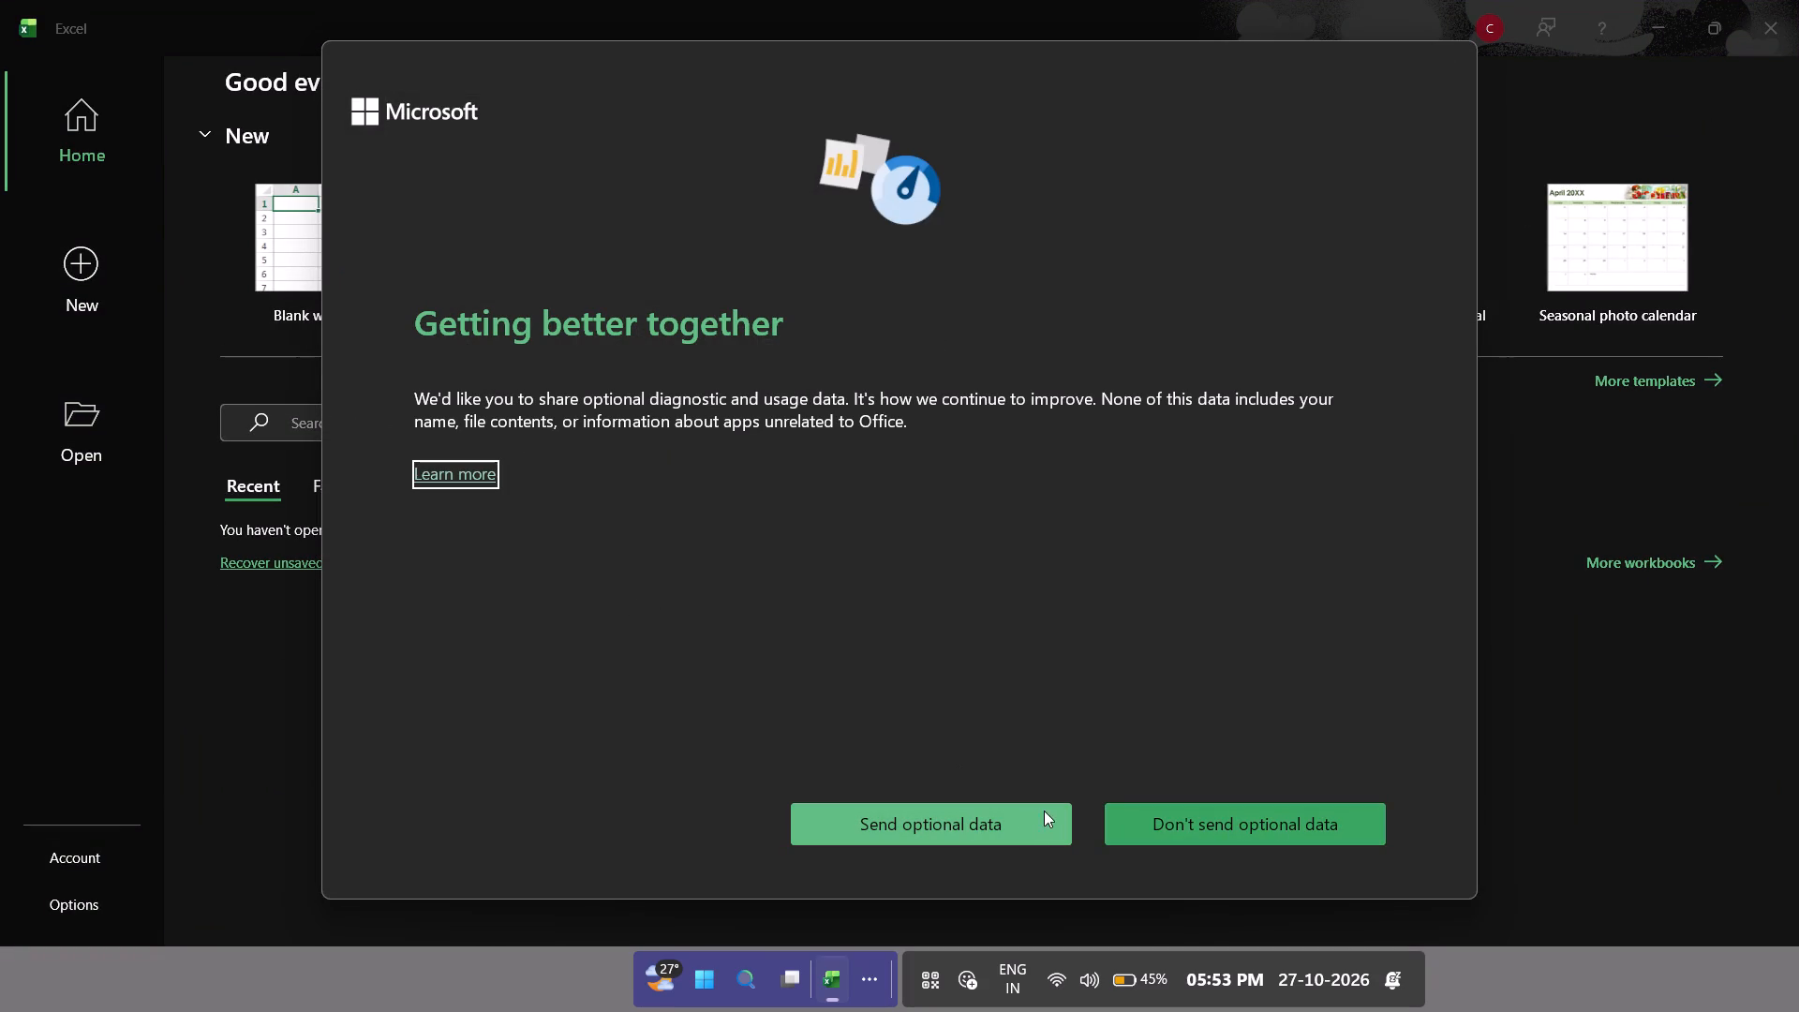
left_click(1172, 815)
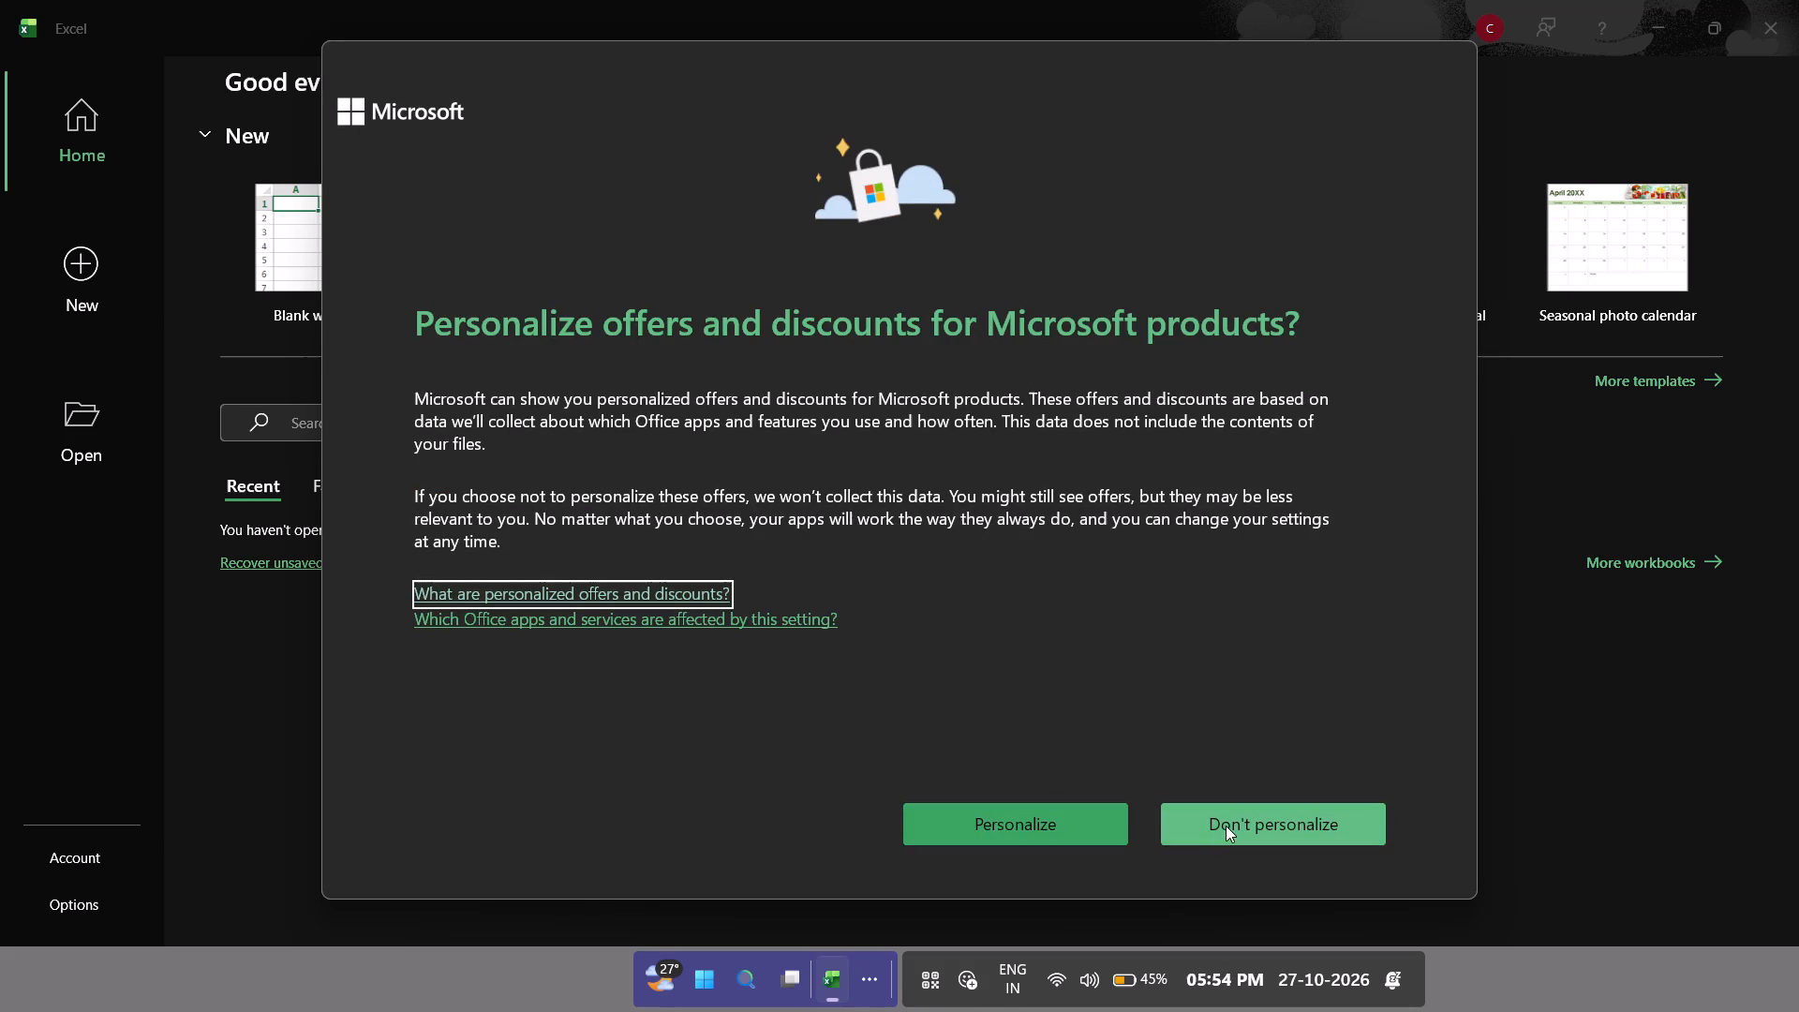
left_click(1224, 825)
left_click(1295, 821)
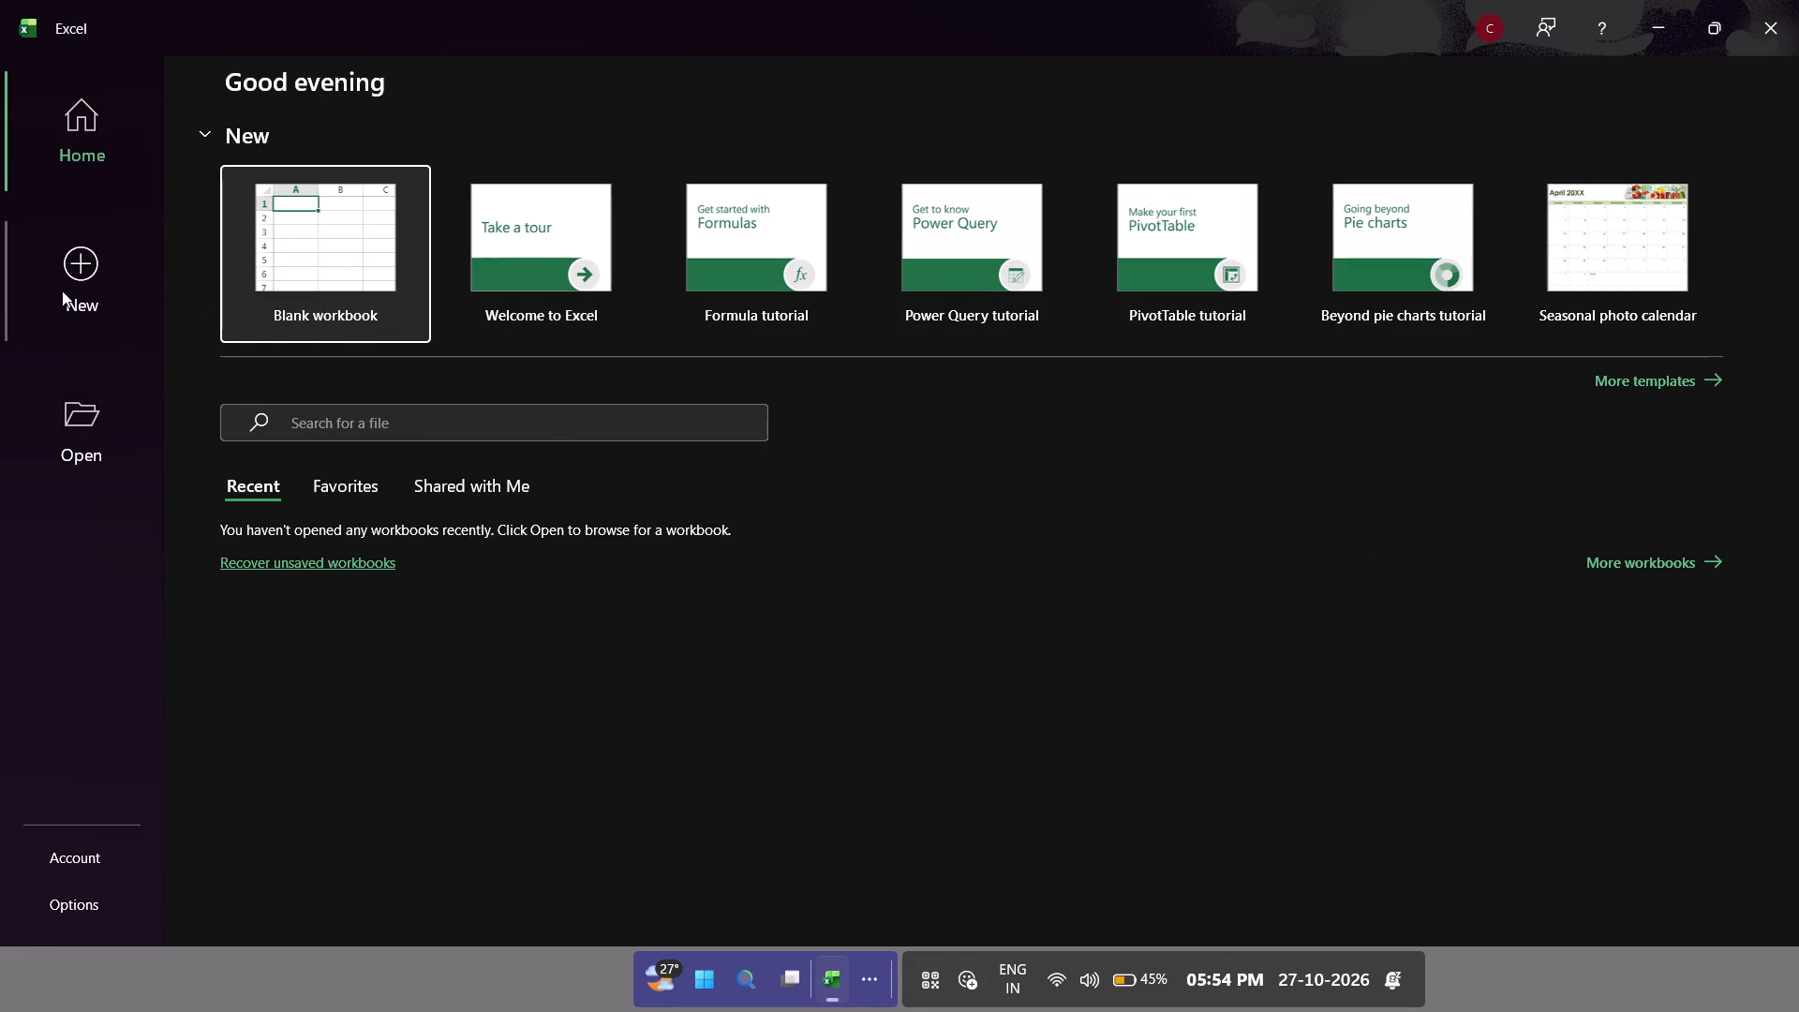
Look for existing files among the recent, favorite, shared and unsaved workbooks.
left_click(82, 447)
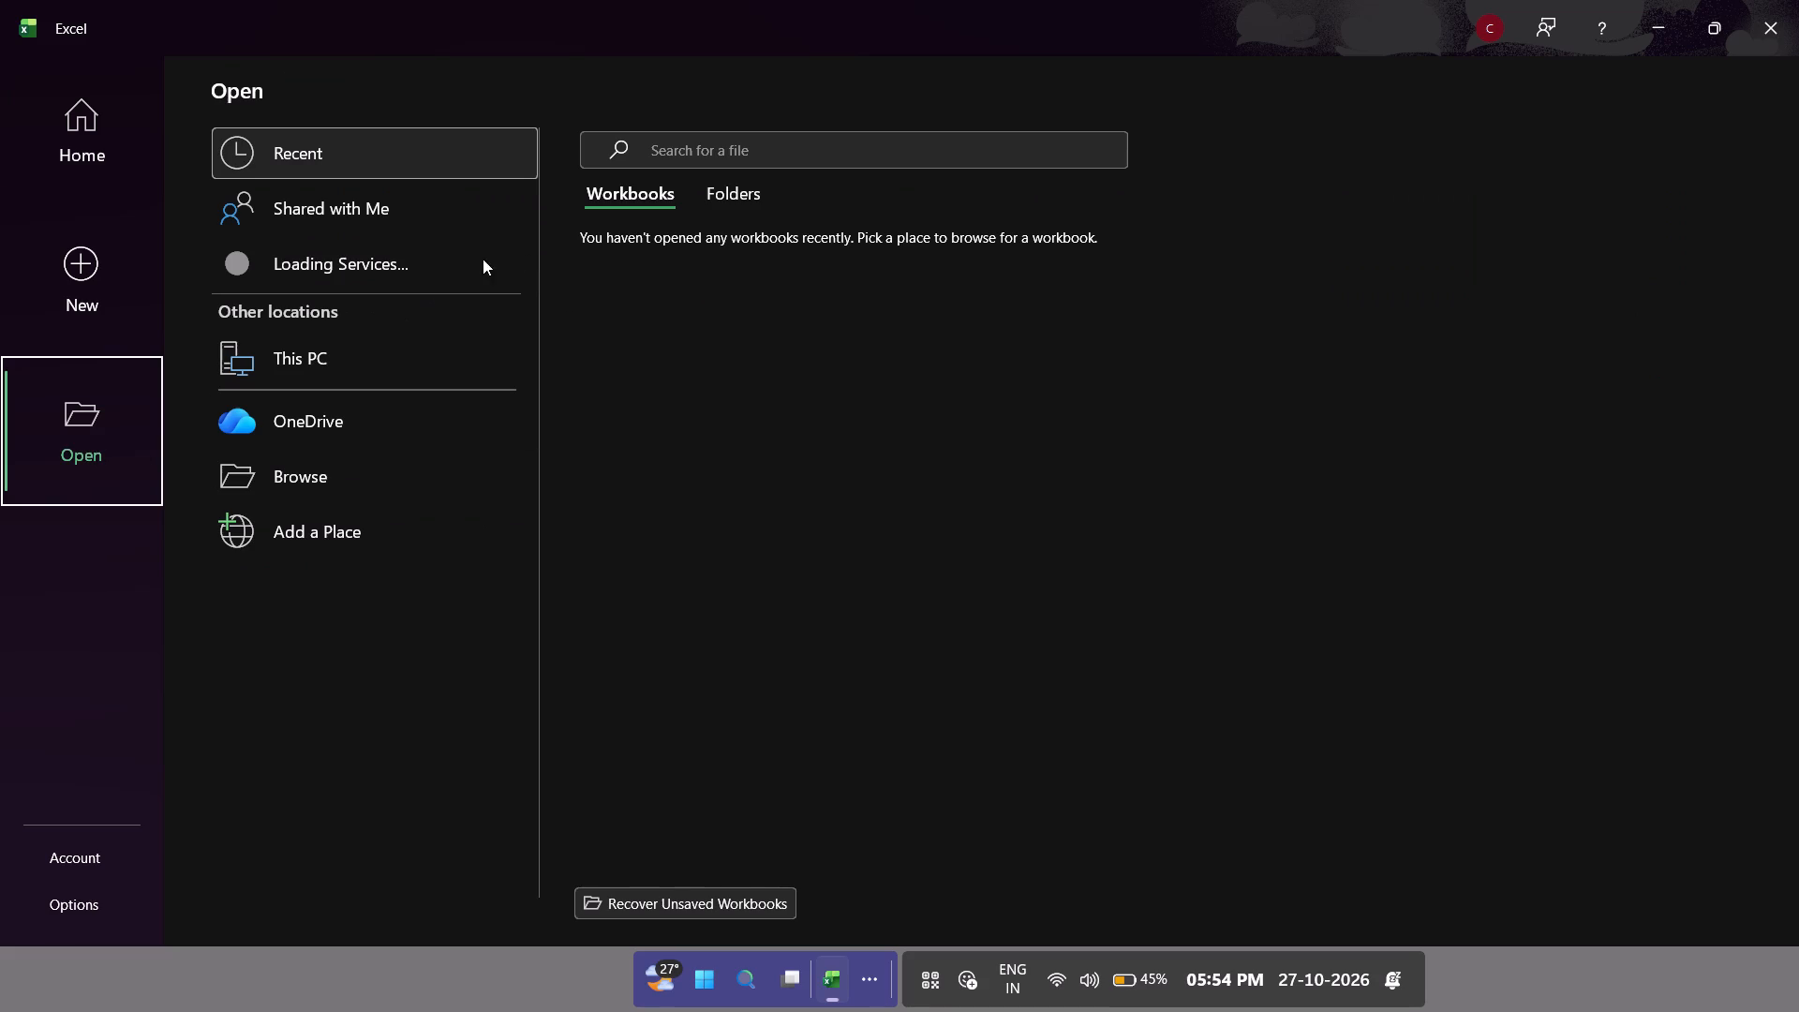
left_click(685, 313)
left_click(411, 197)
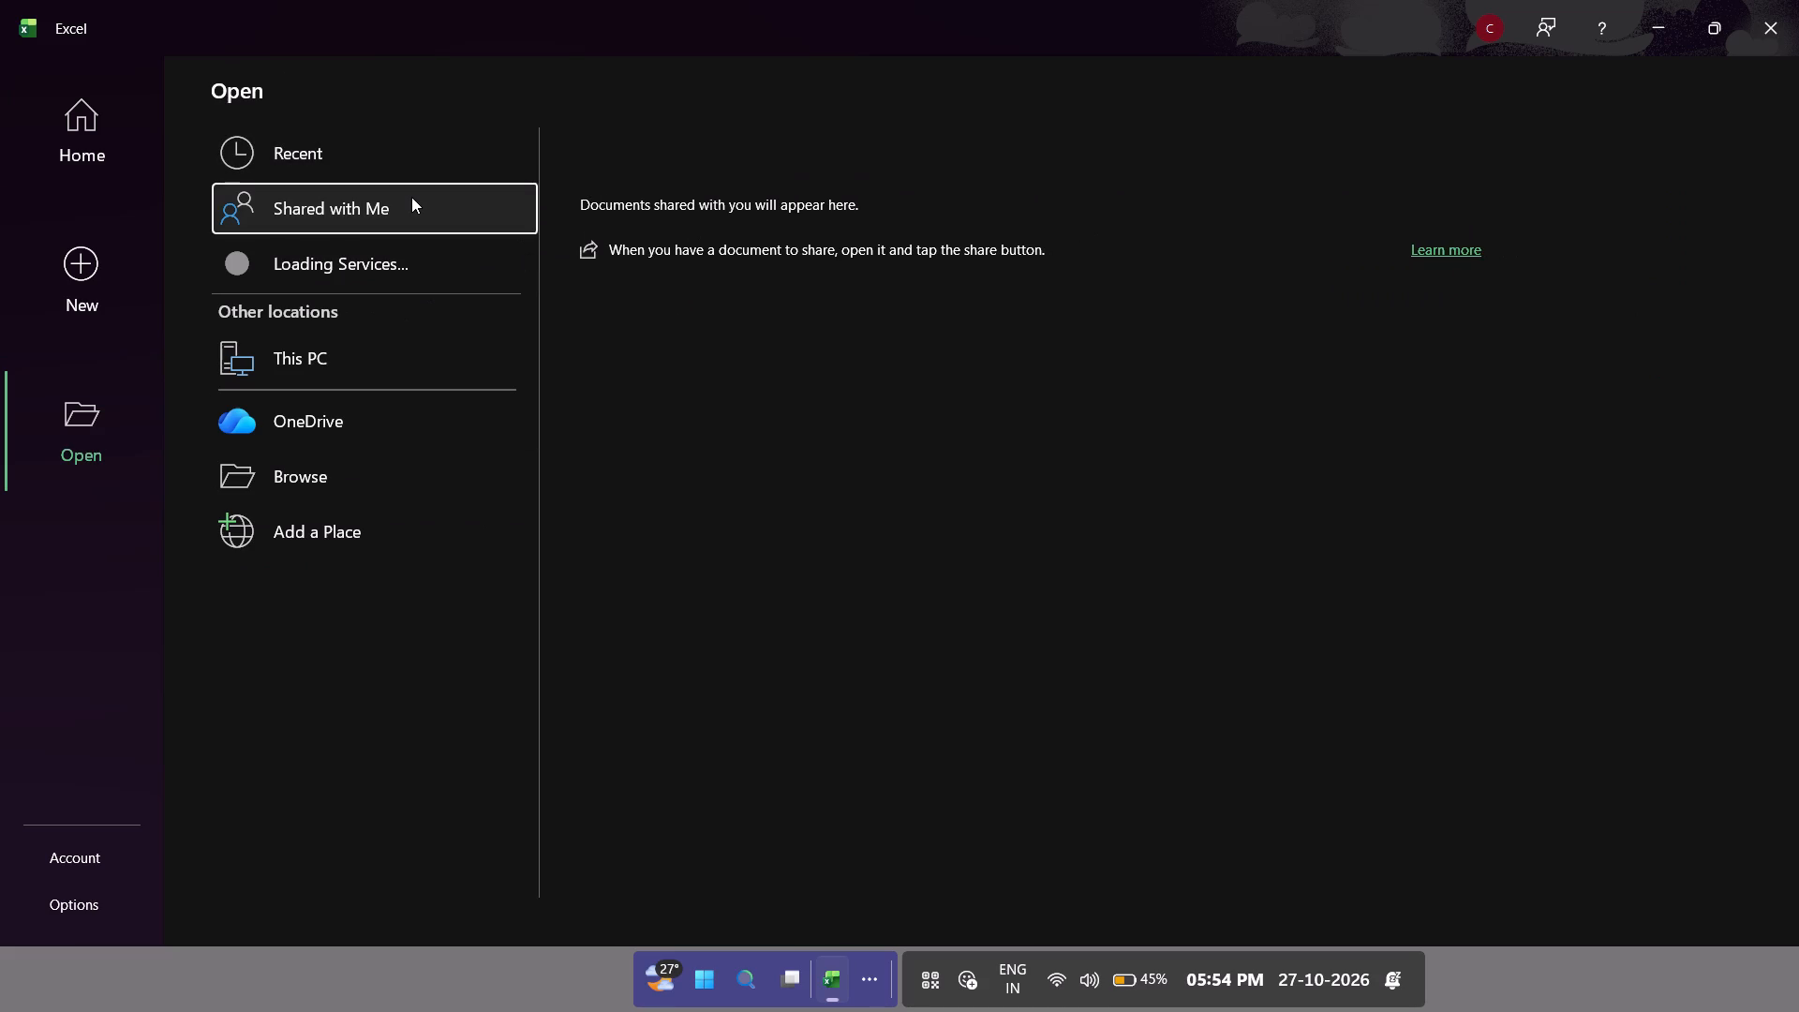
left_click(340, 140)
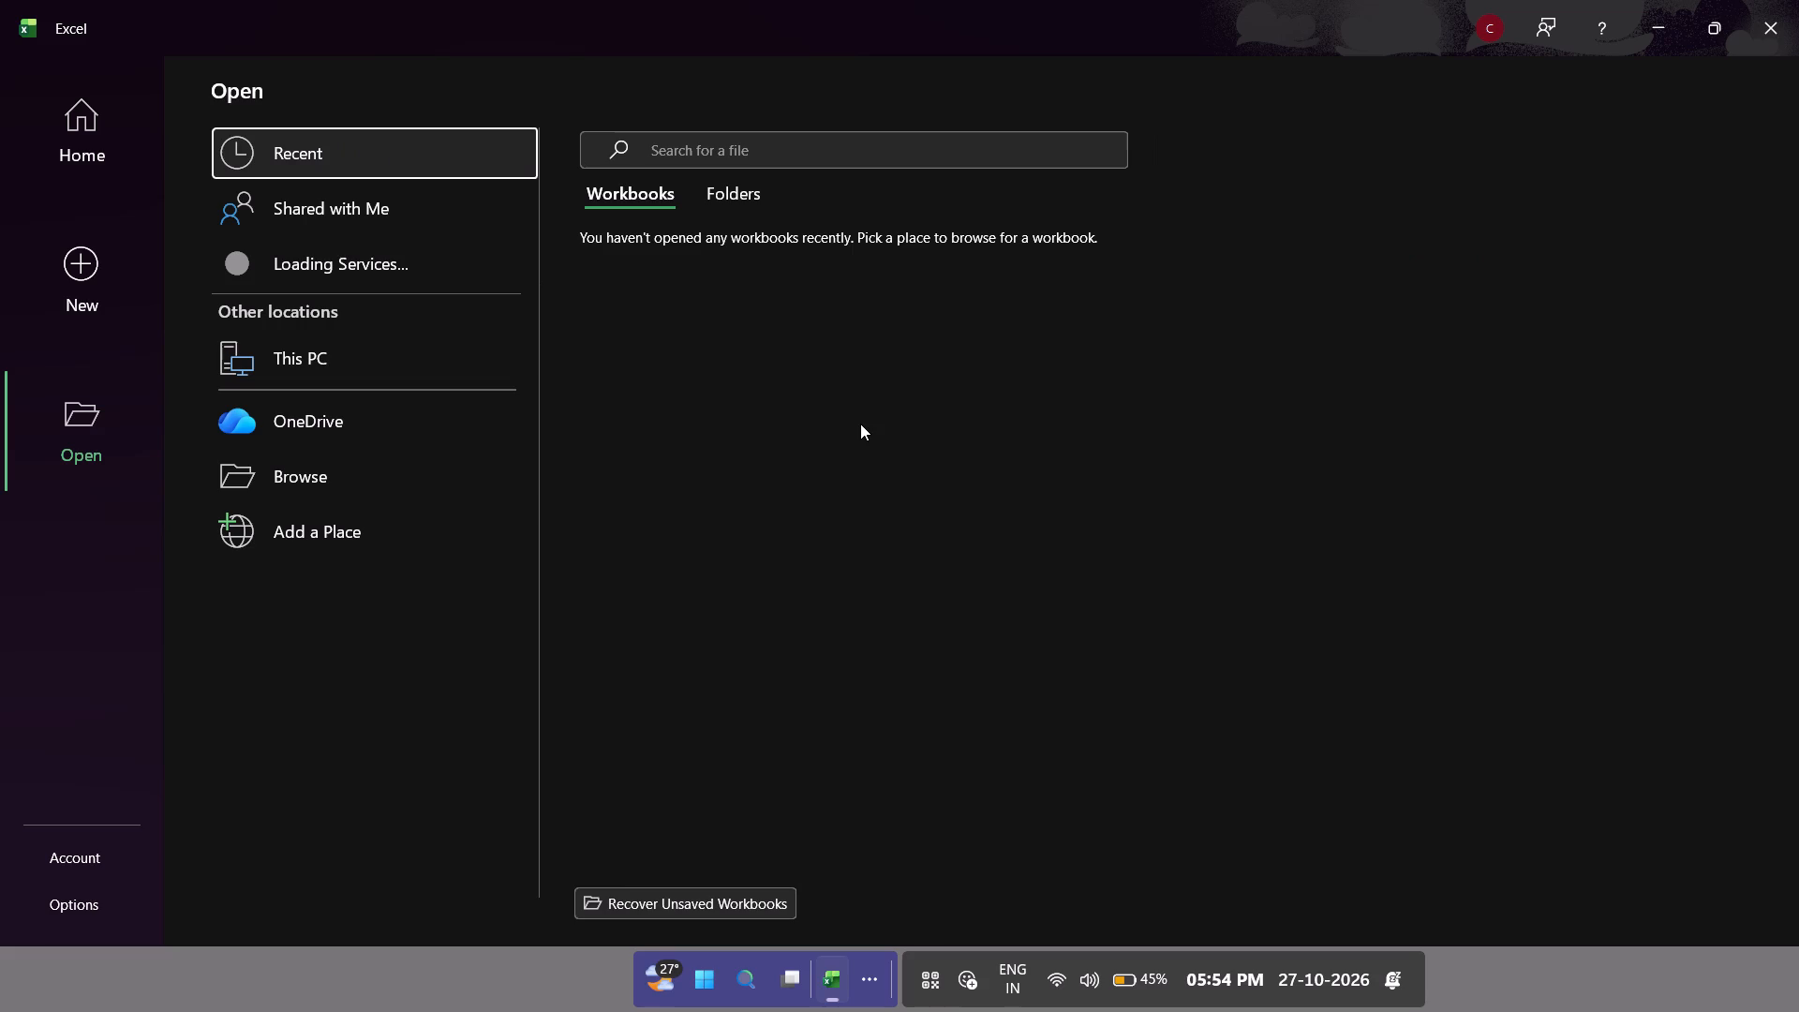
left_click(860, 424)
left_click(43, 115)
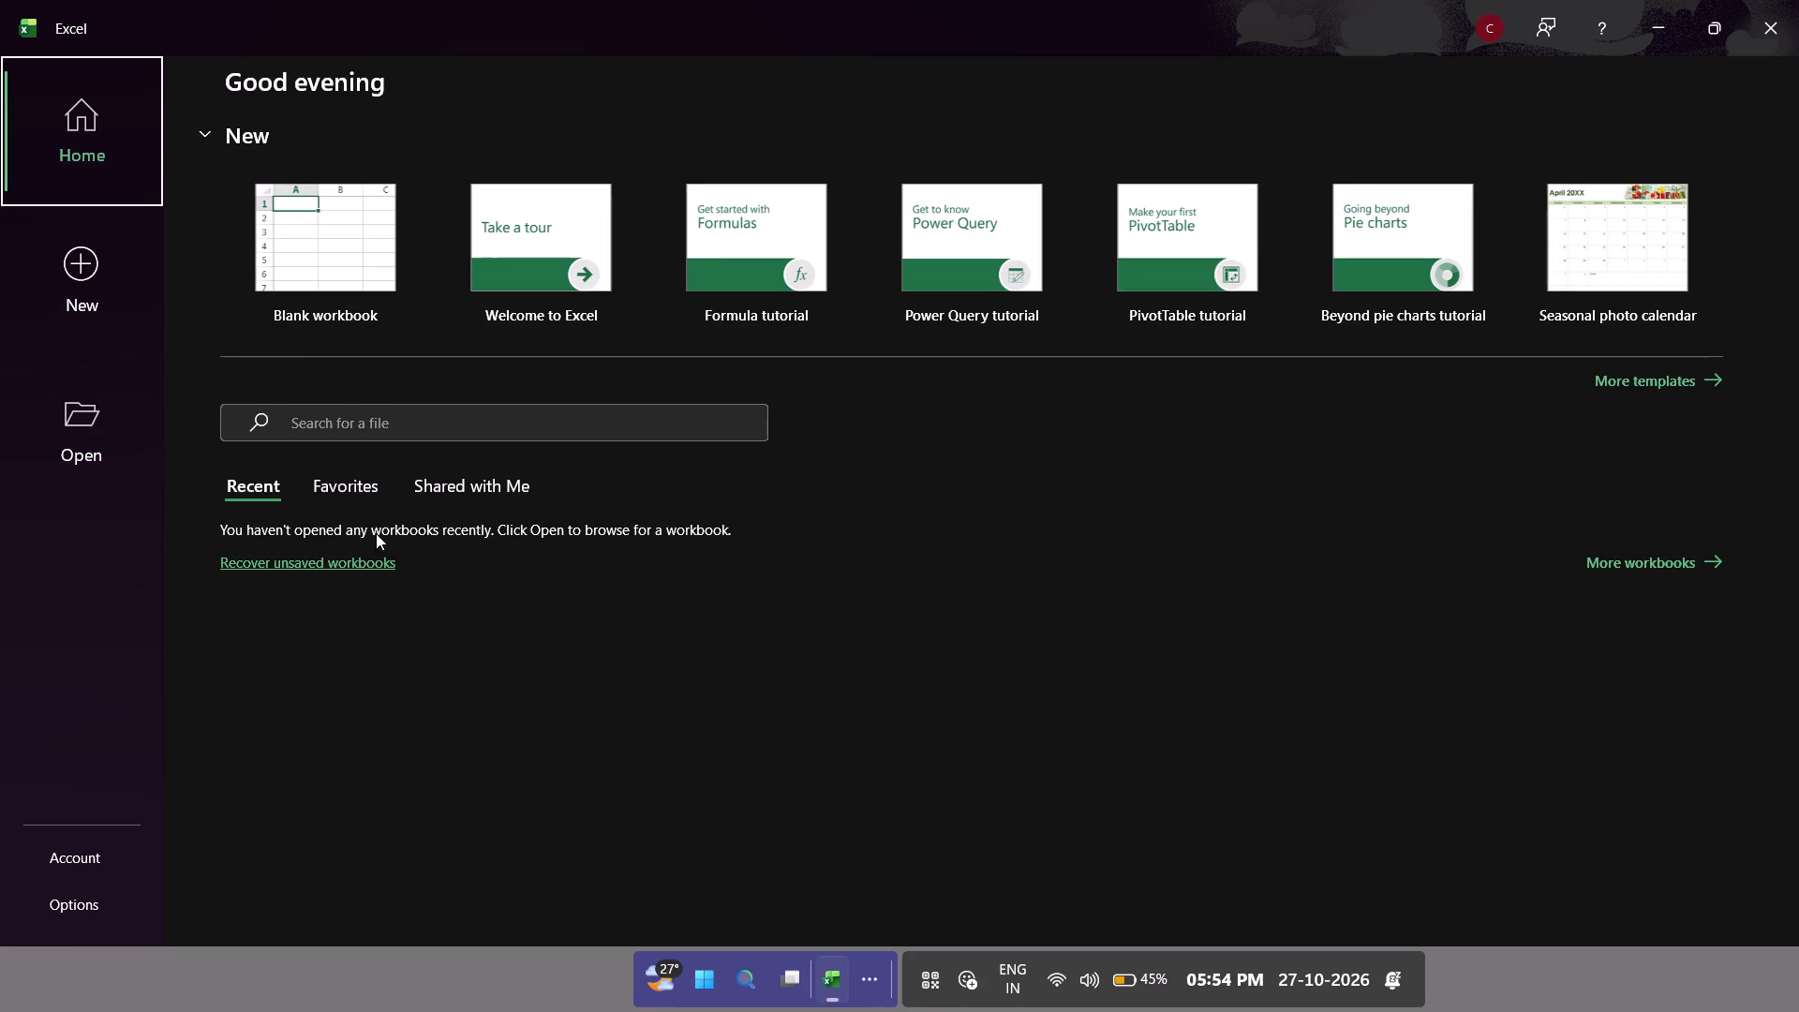
left_click(373, 478)
left_click(490, 495)
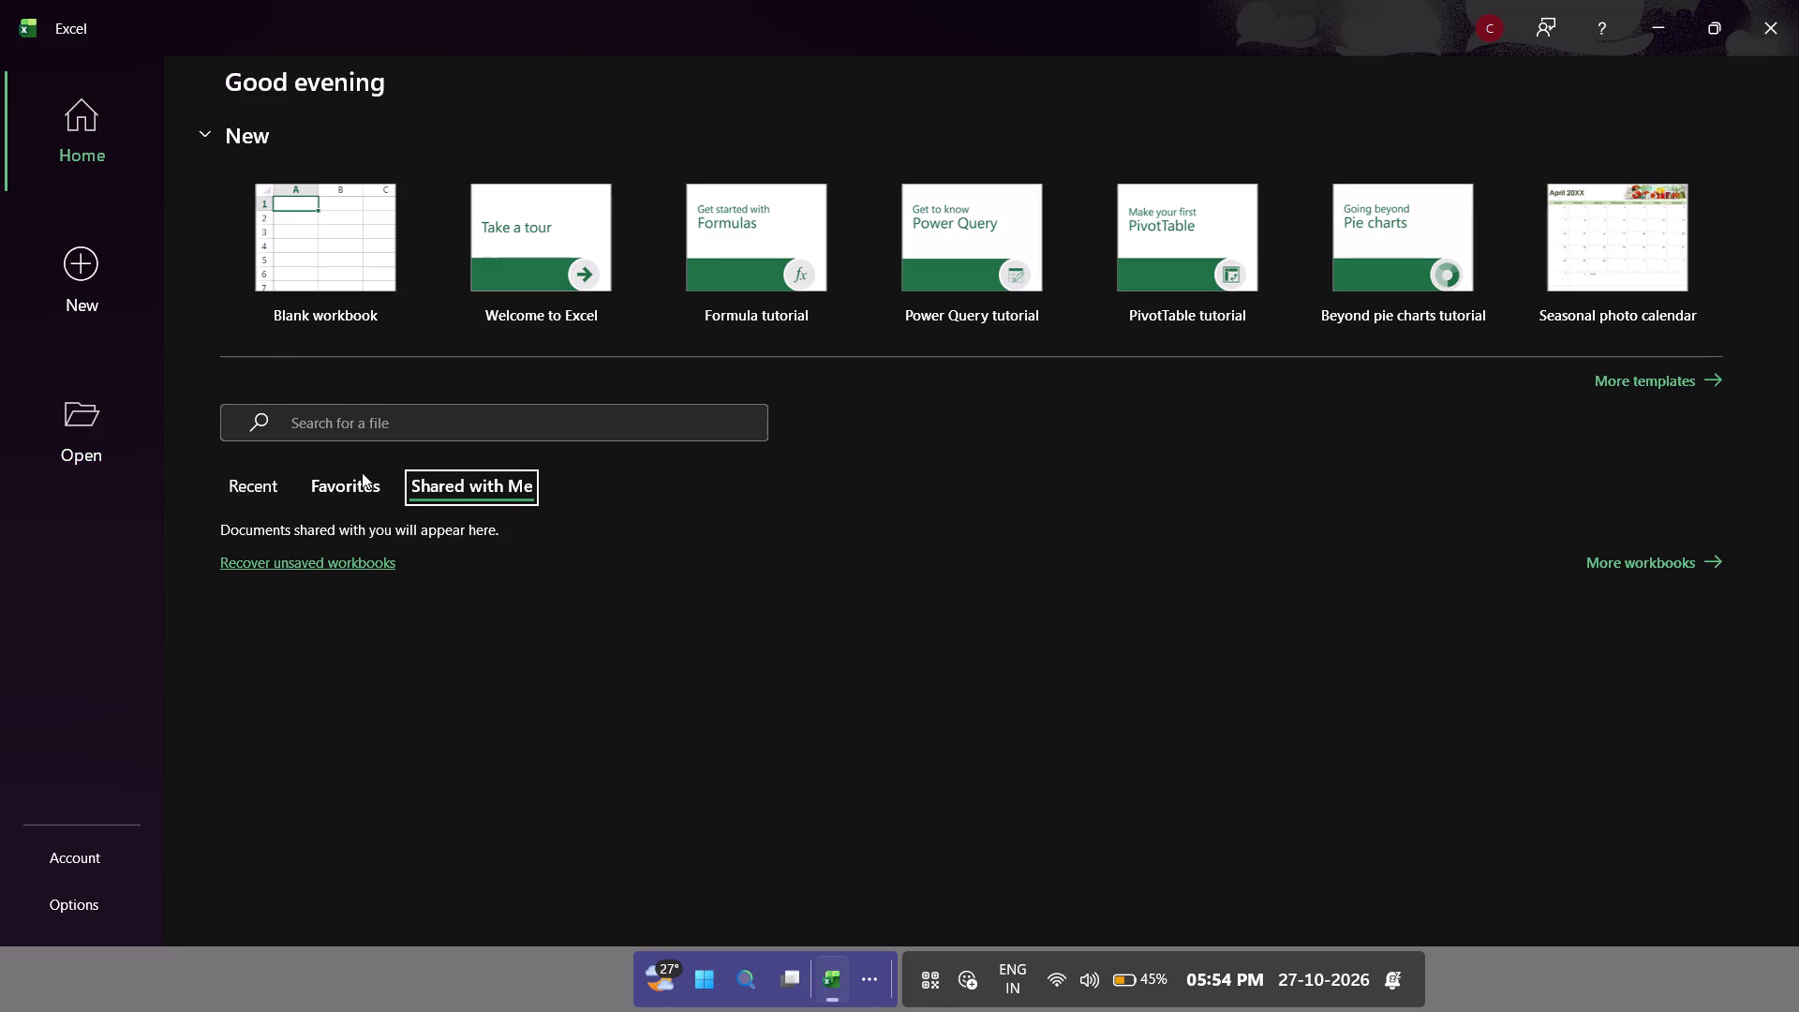
left_click(266, 486)
left_click(288, 558)
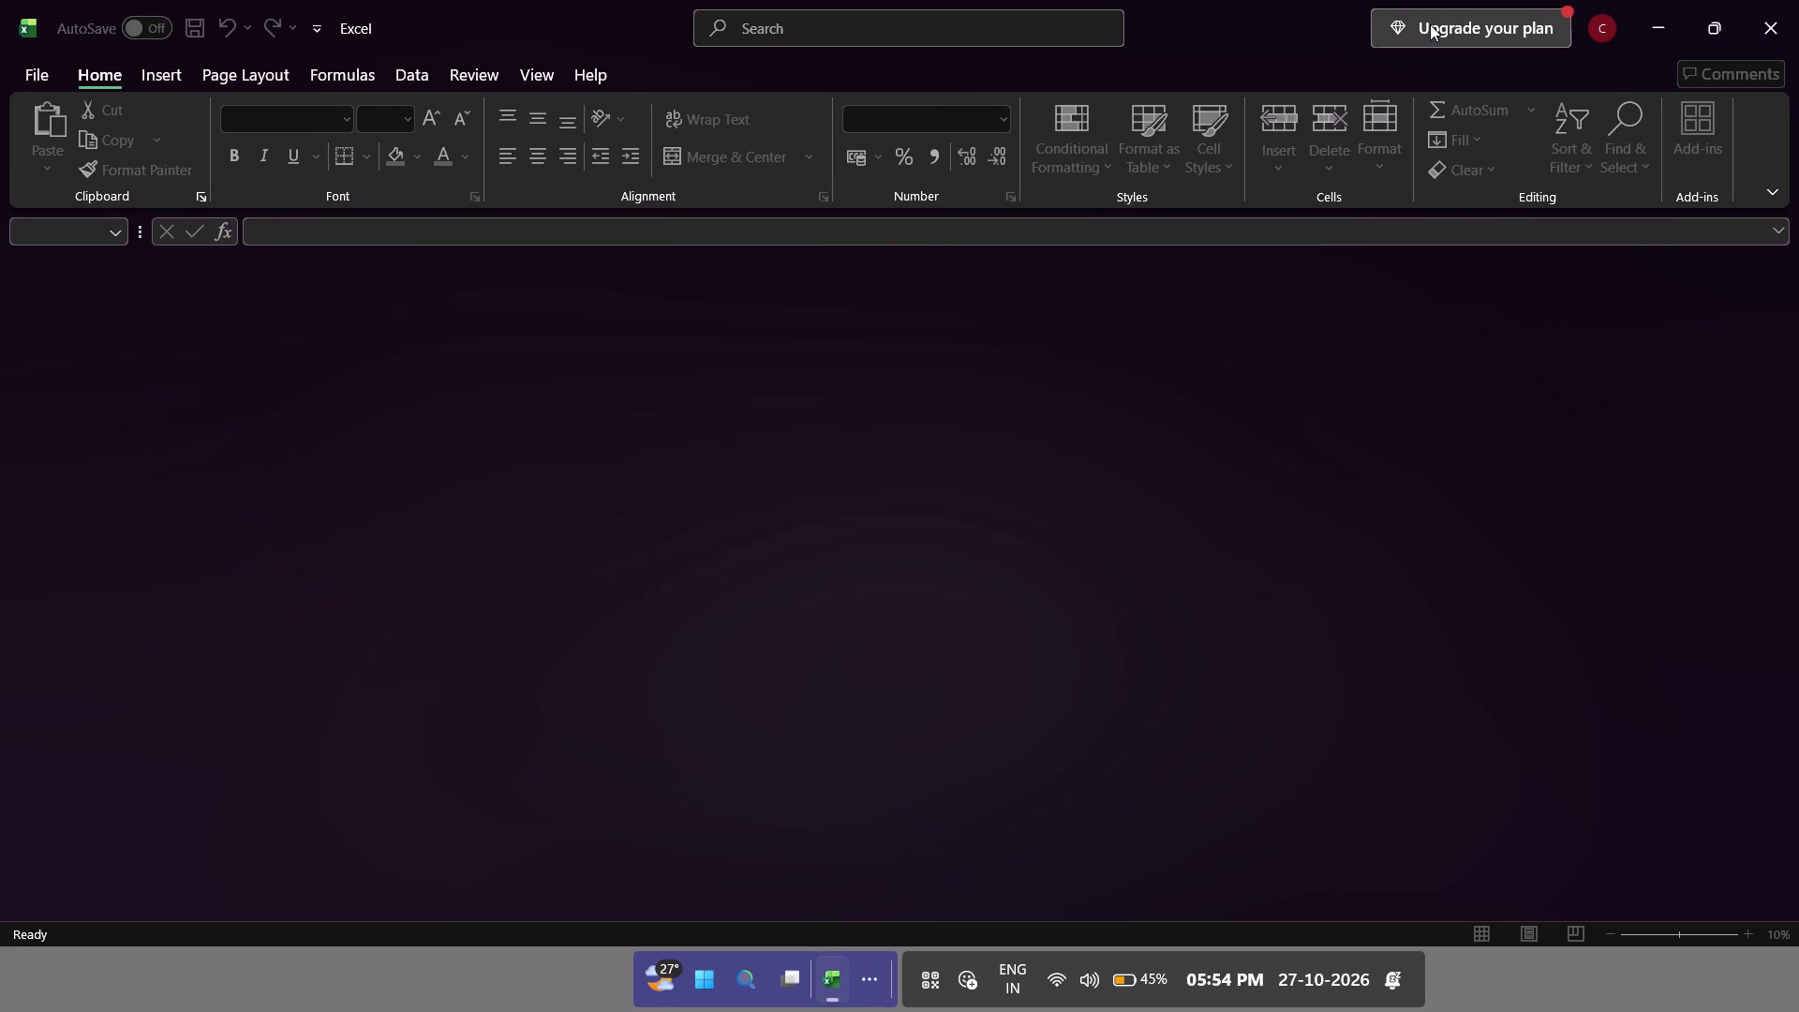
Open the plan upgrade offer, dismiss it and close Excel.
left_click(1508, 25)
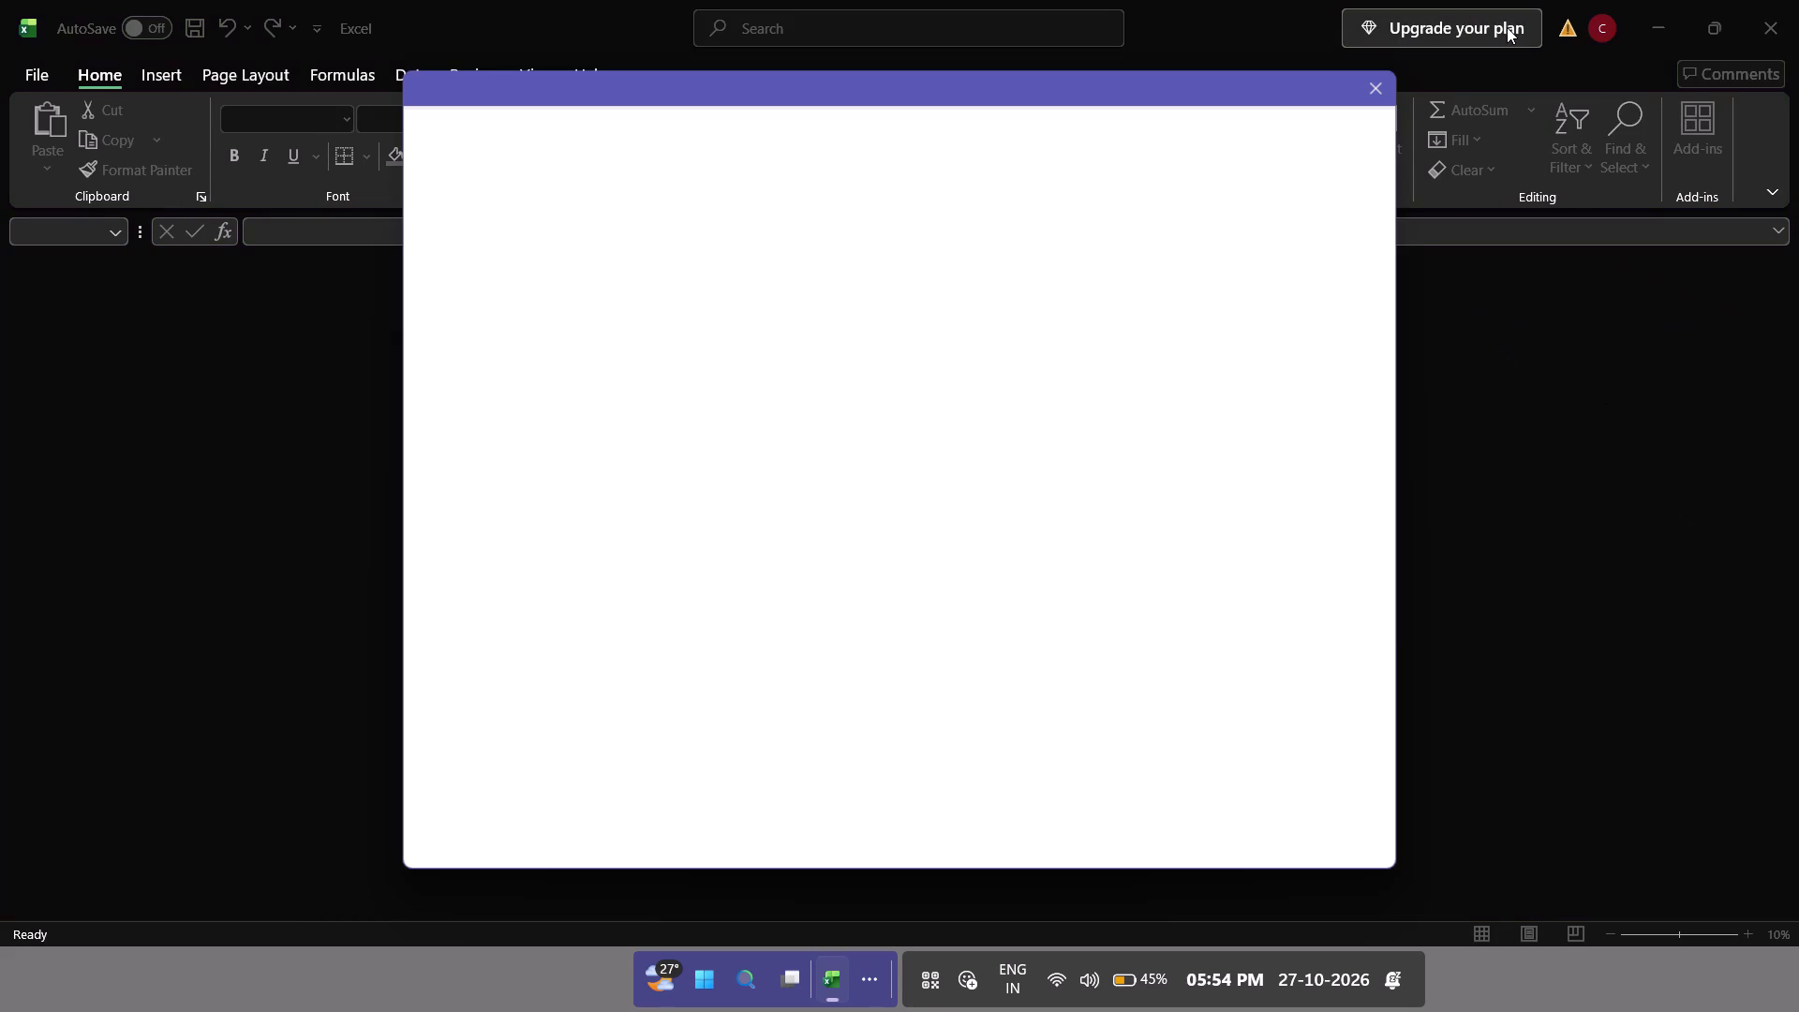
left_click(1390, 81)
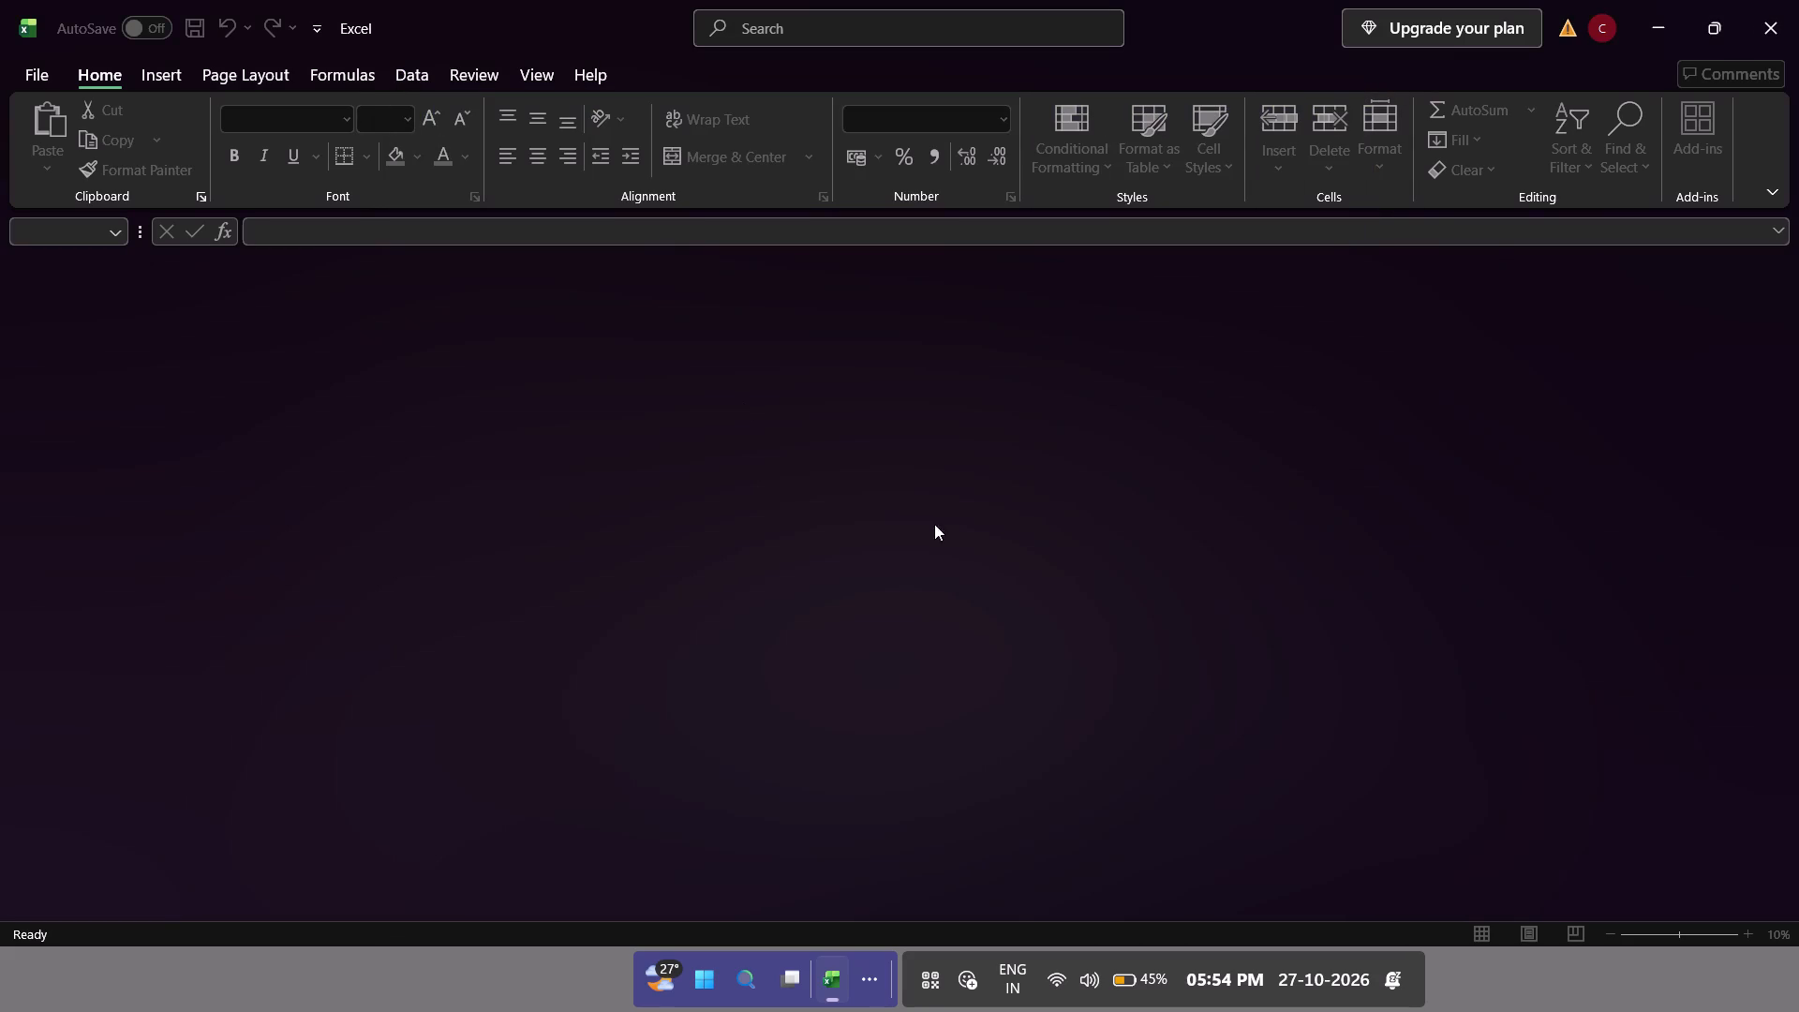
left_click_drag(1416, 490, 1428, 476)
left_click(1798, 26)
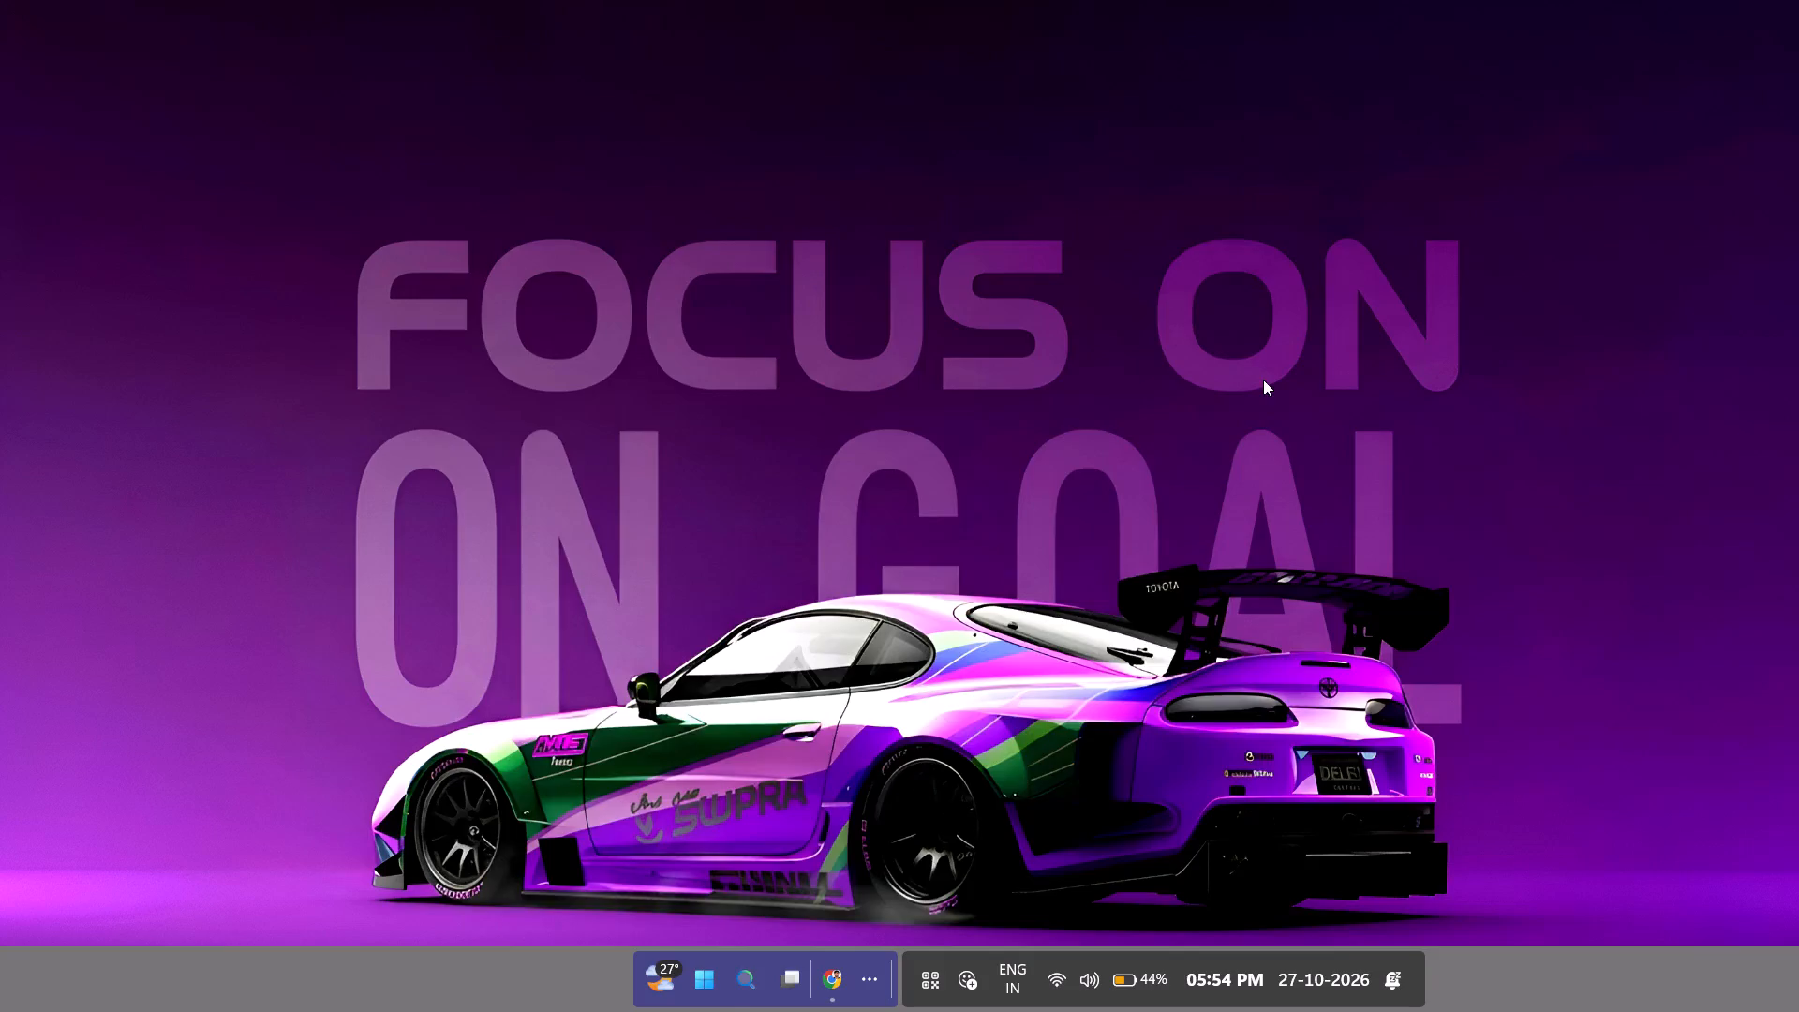
Relaunch Excel and acknowledge the note about the Microsoft account.
left_click(764, 225)
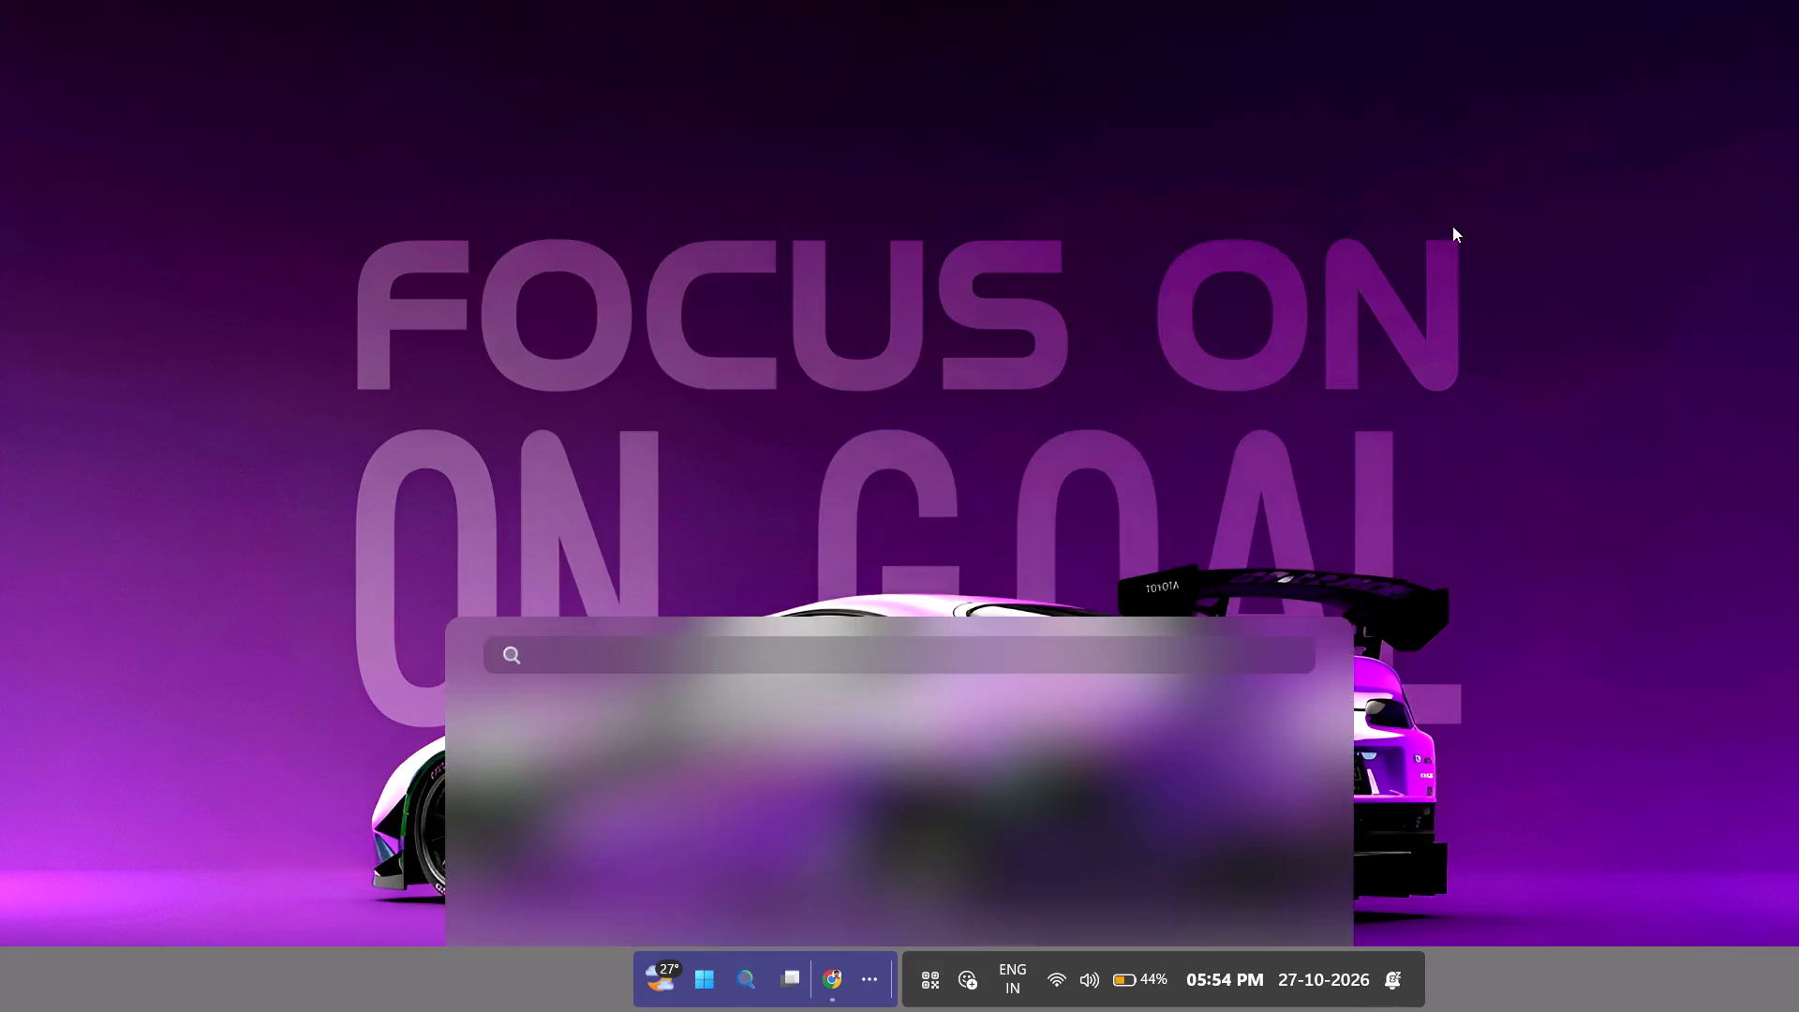
left_click(1499, 32)
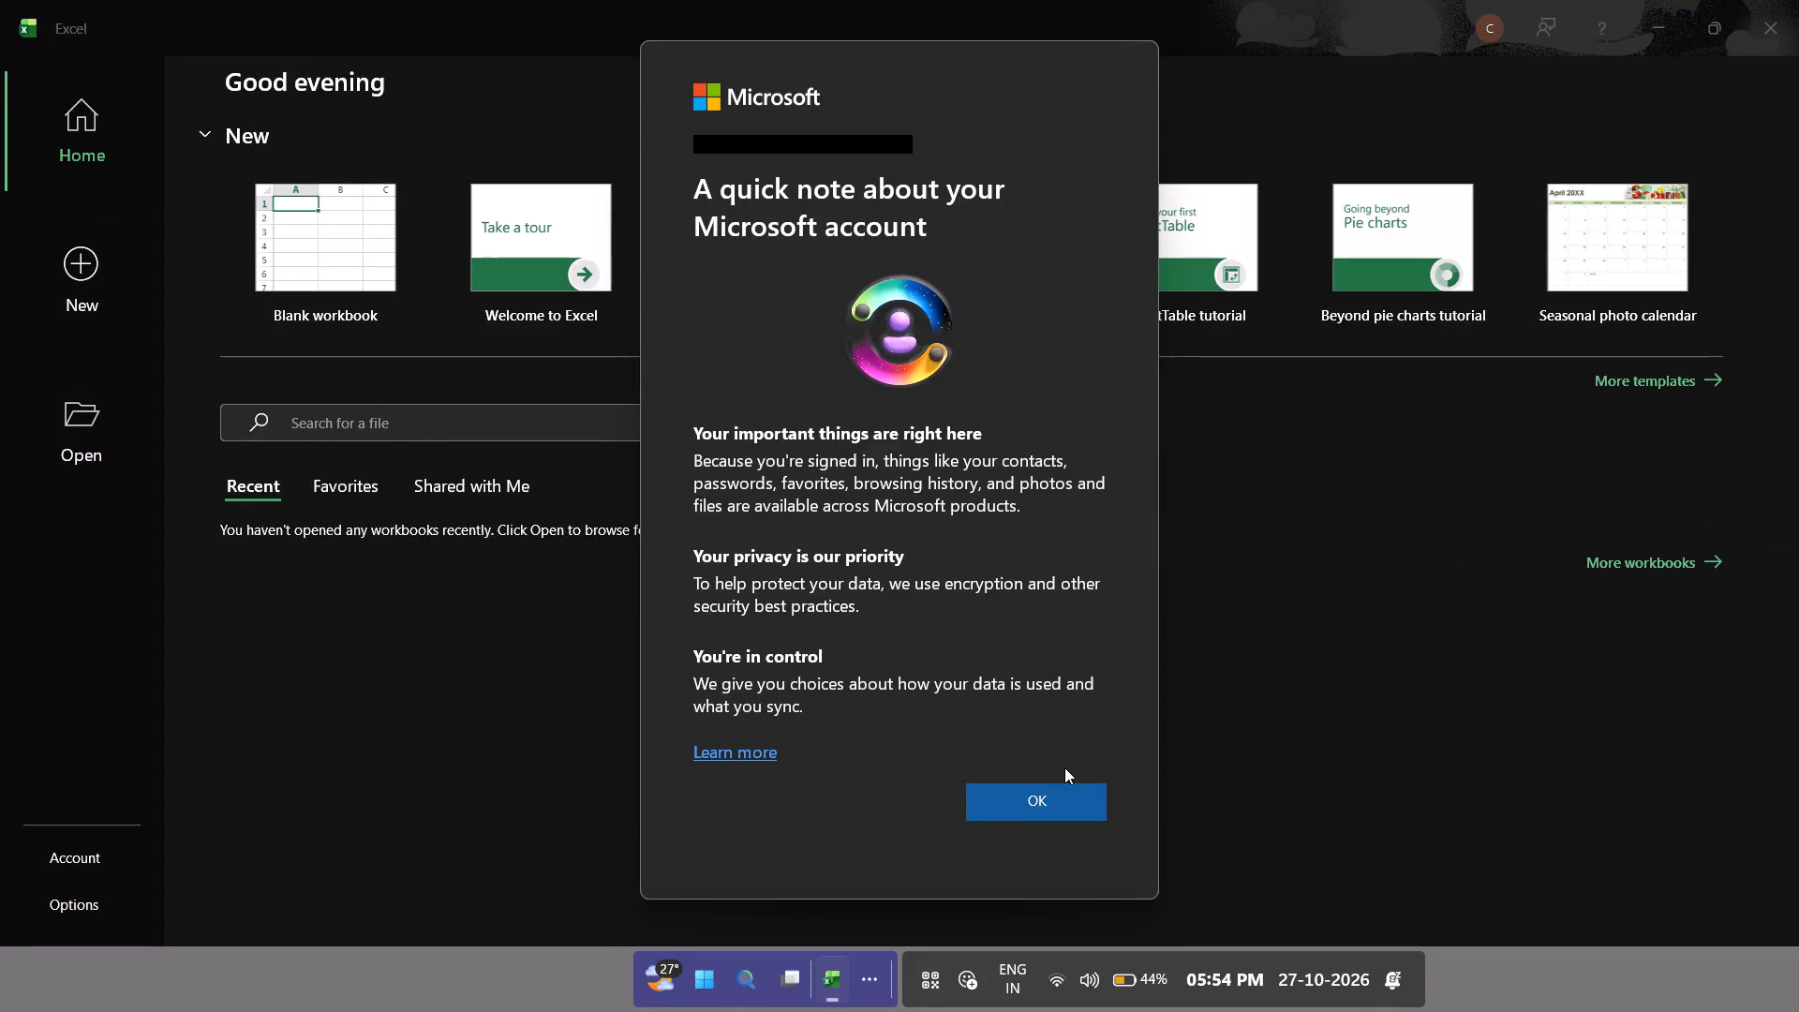
left_click(1045, 796)
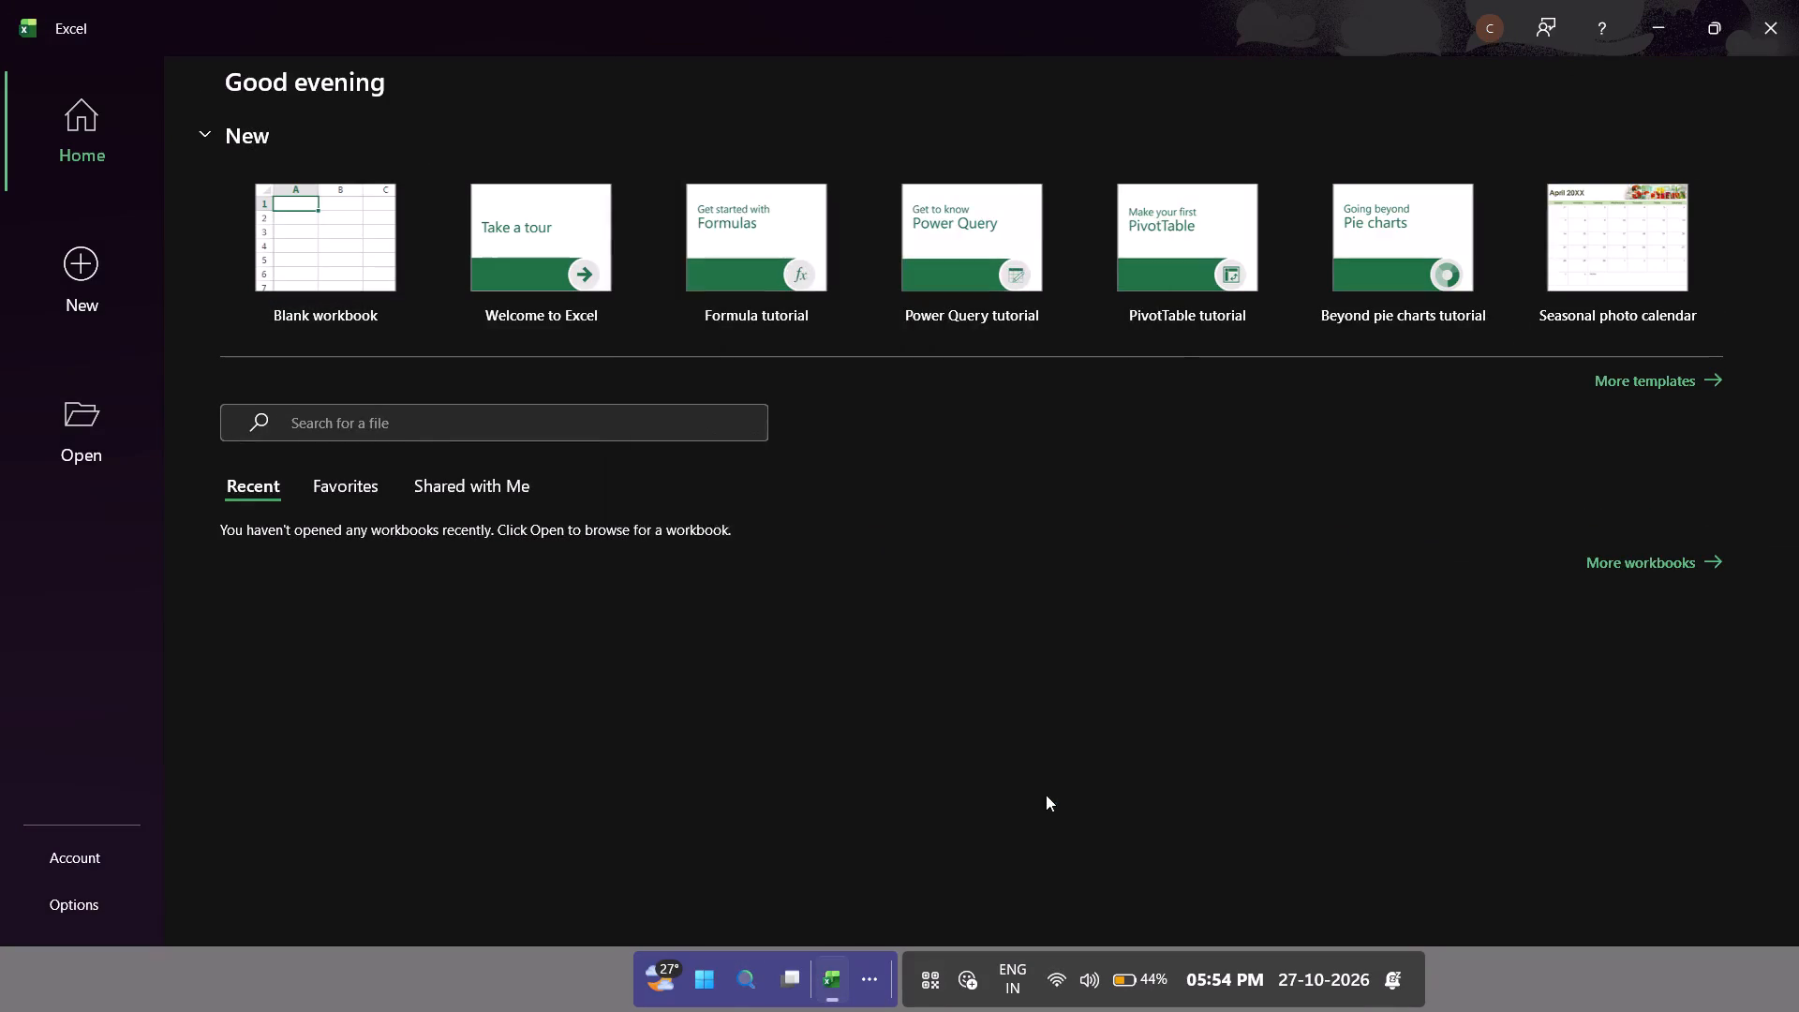
Switch Excel to the other Microsoft account listed in the account manager.
left_click(1500, 12)
left_click(1494, 24)
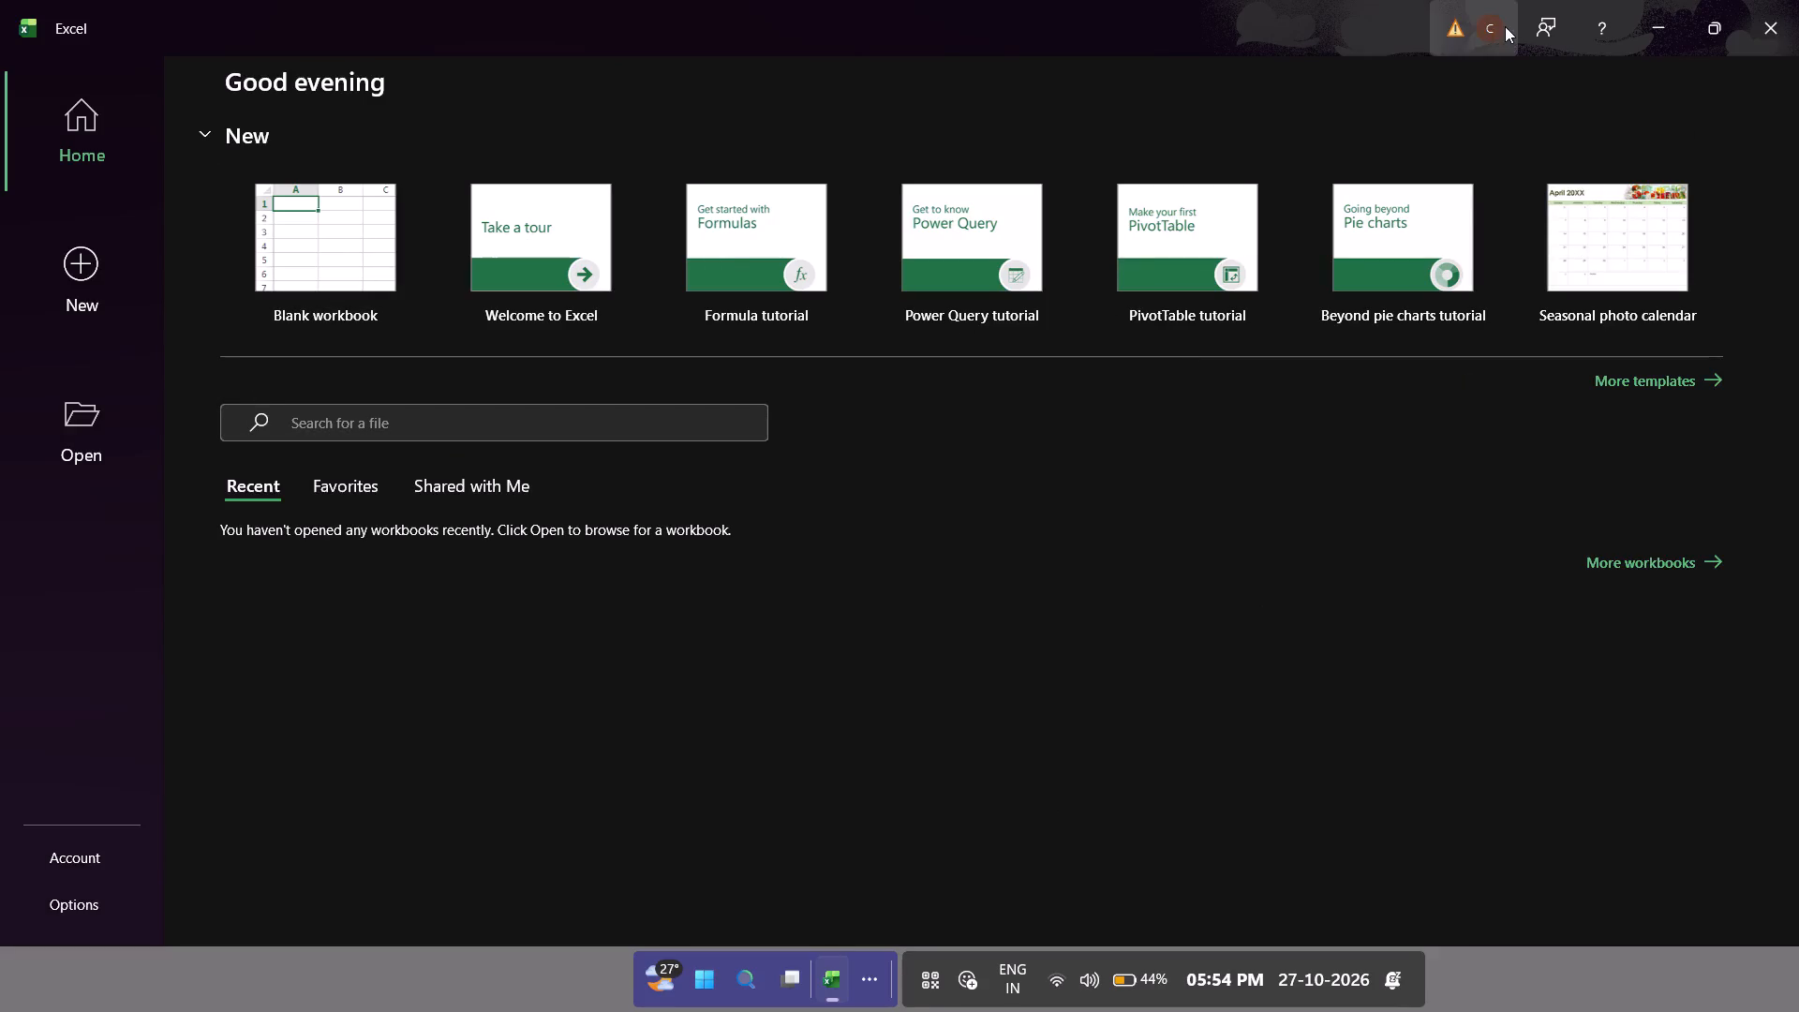
left_click(1497, 27)
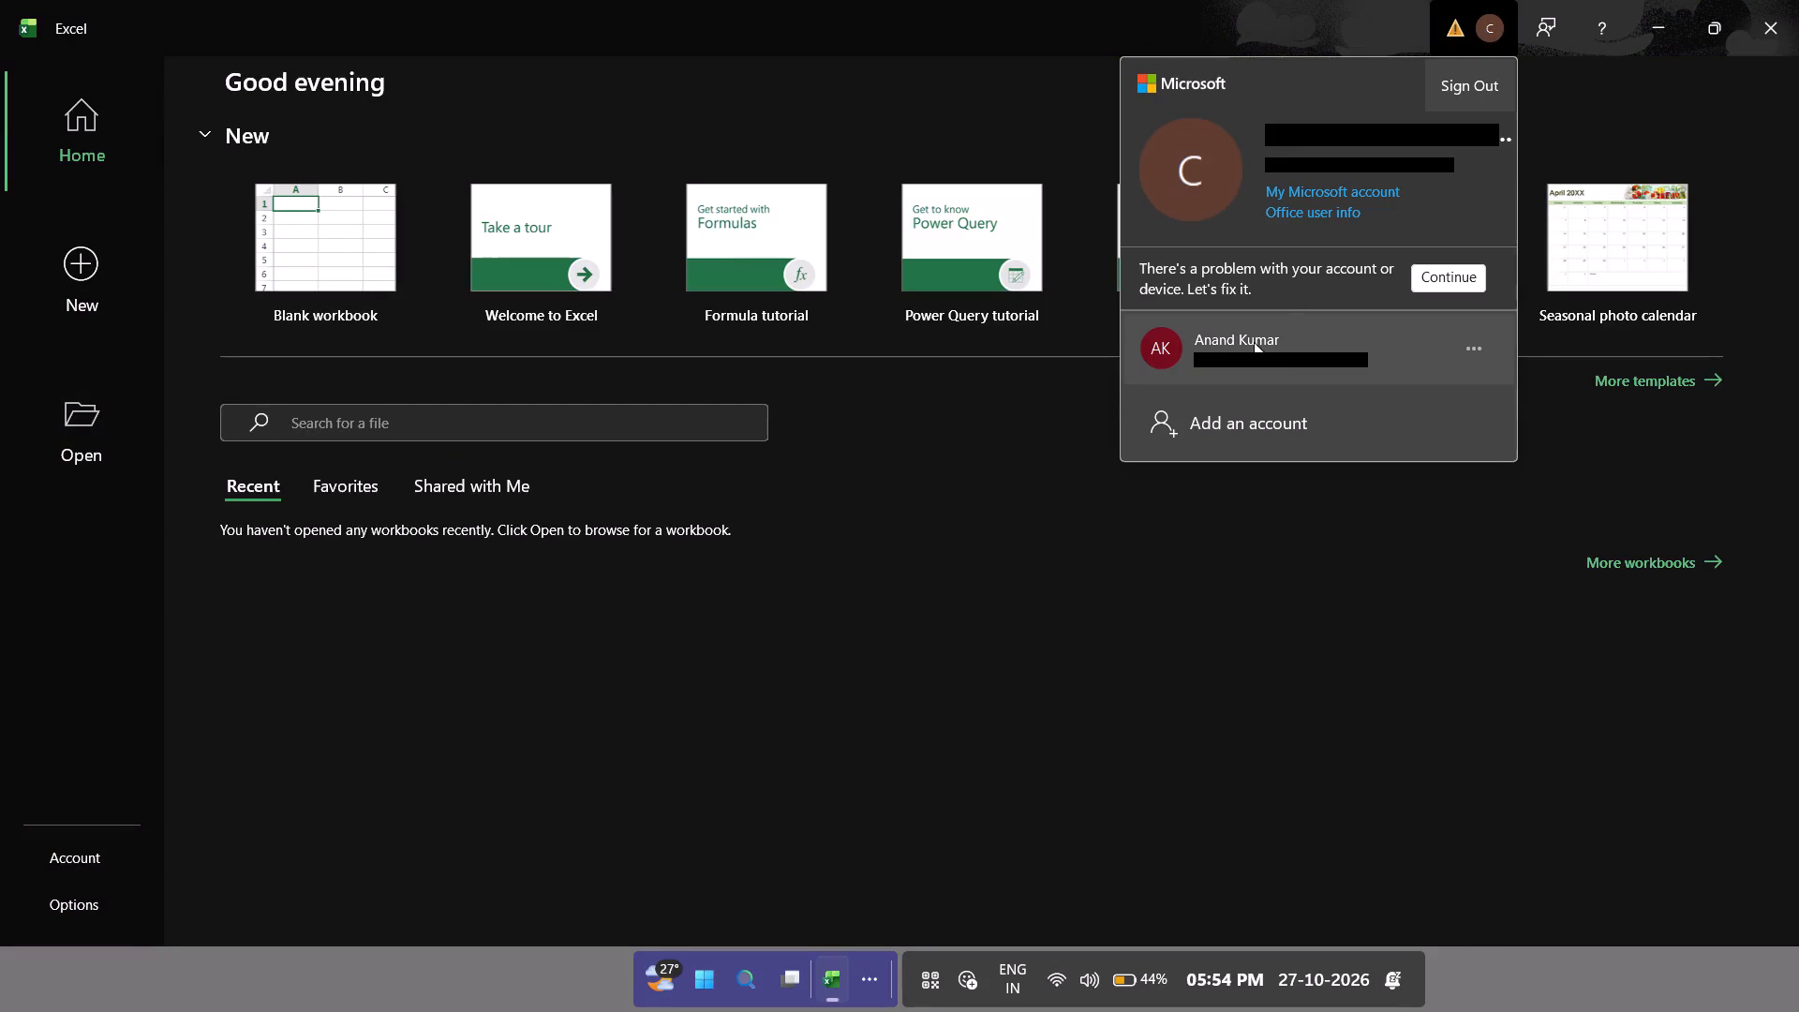
left_click(1297, 345)
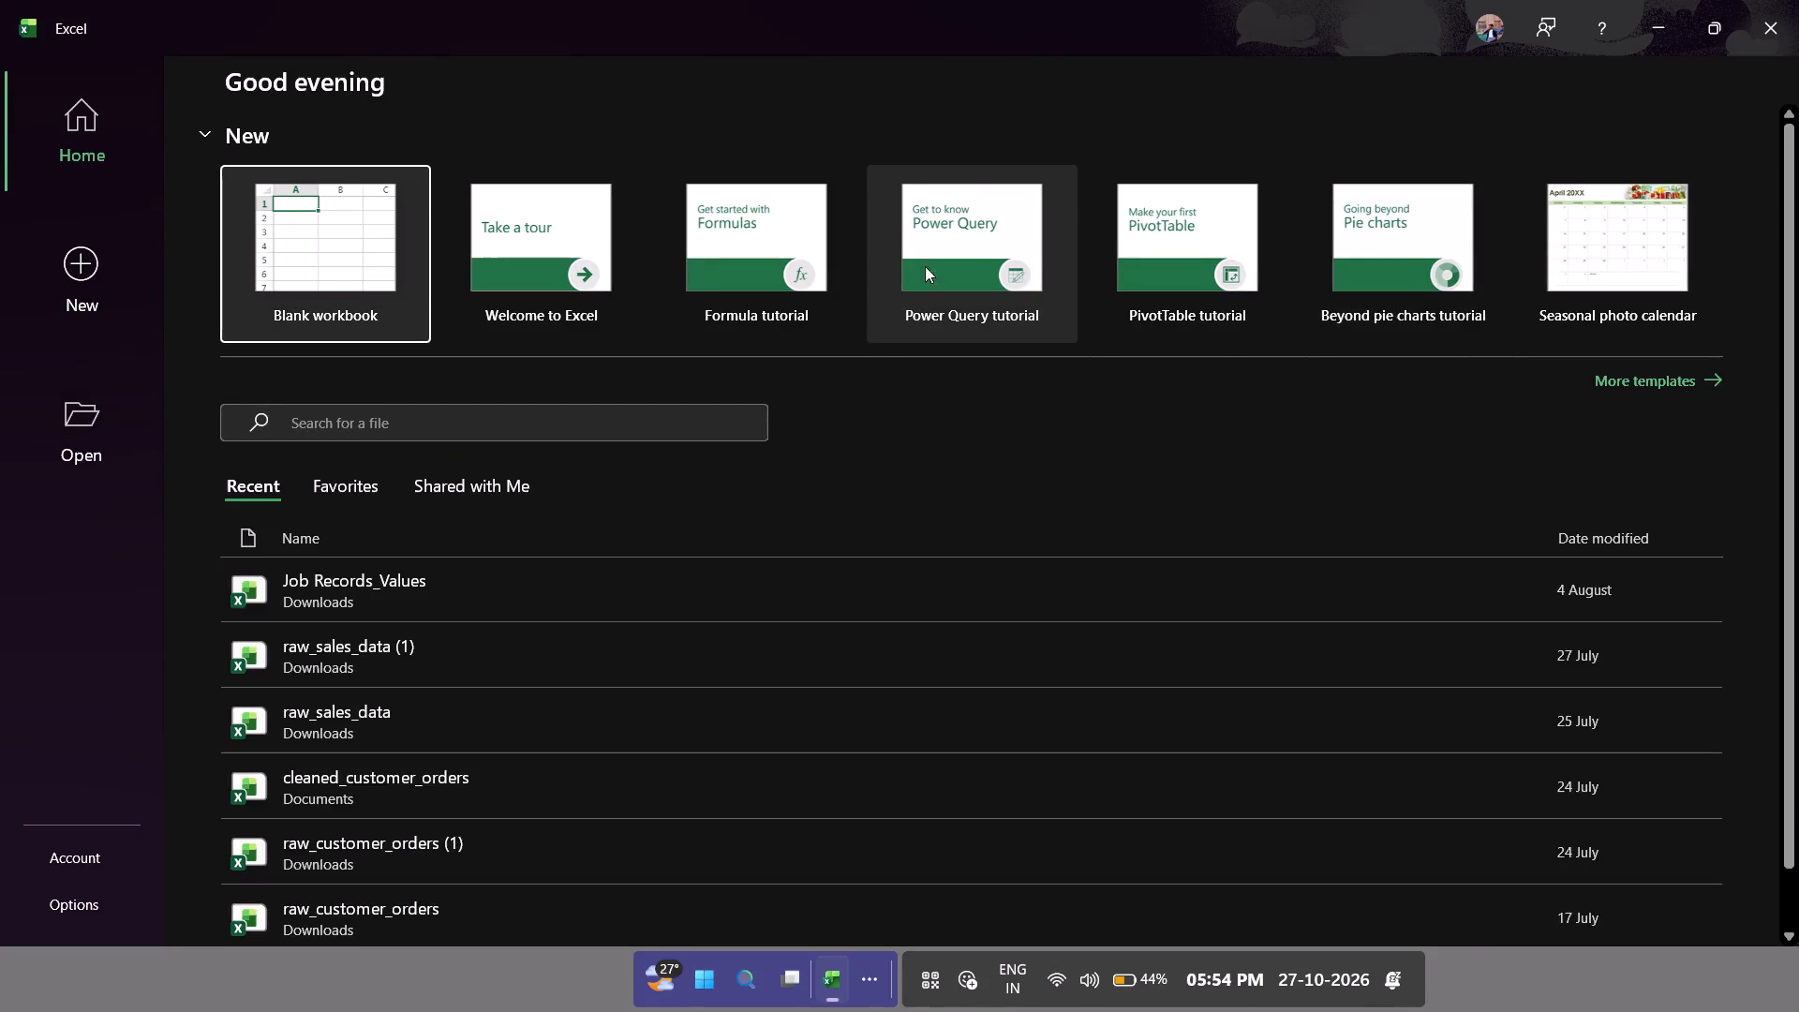
Open the Book1 workbook from the recent files and view its rate list.
left_click(596, 597)
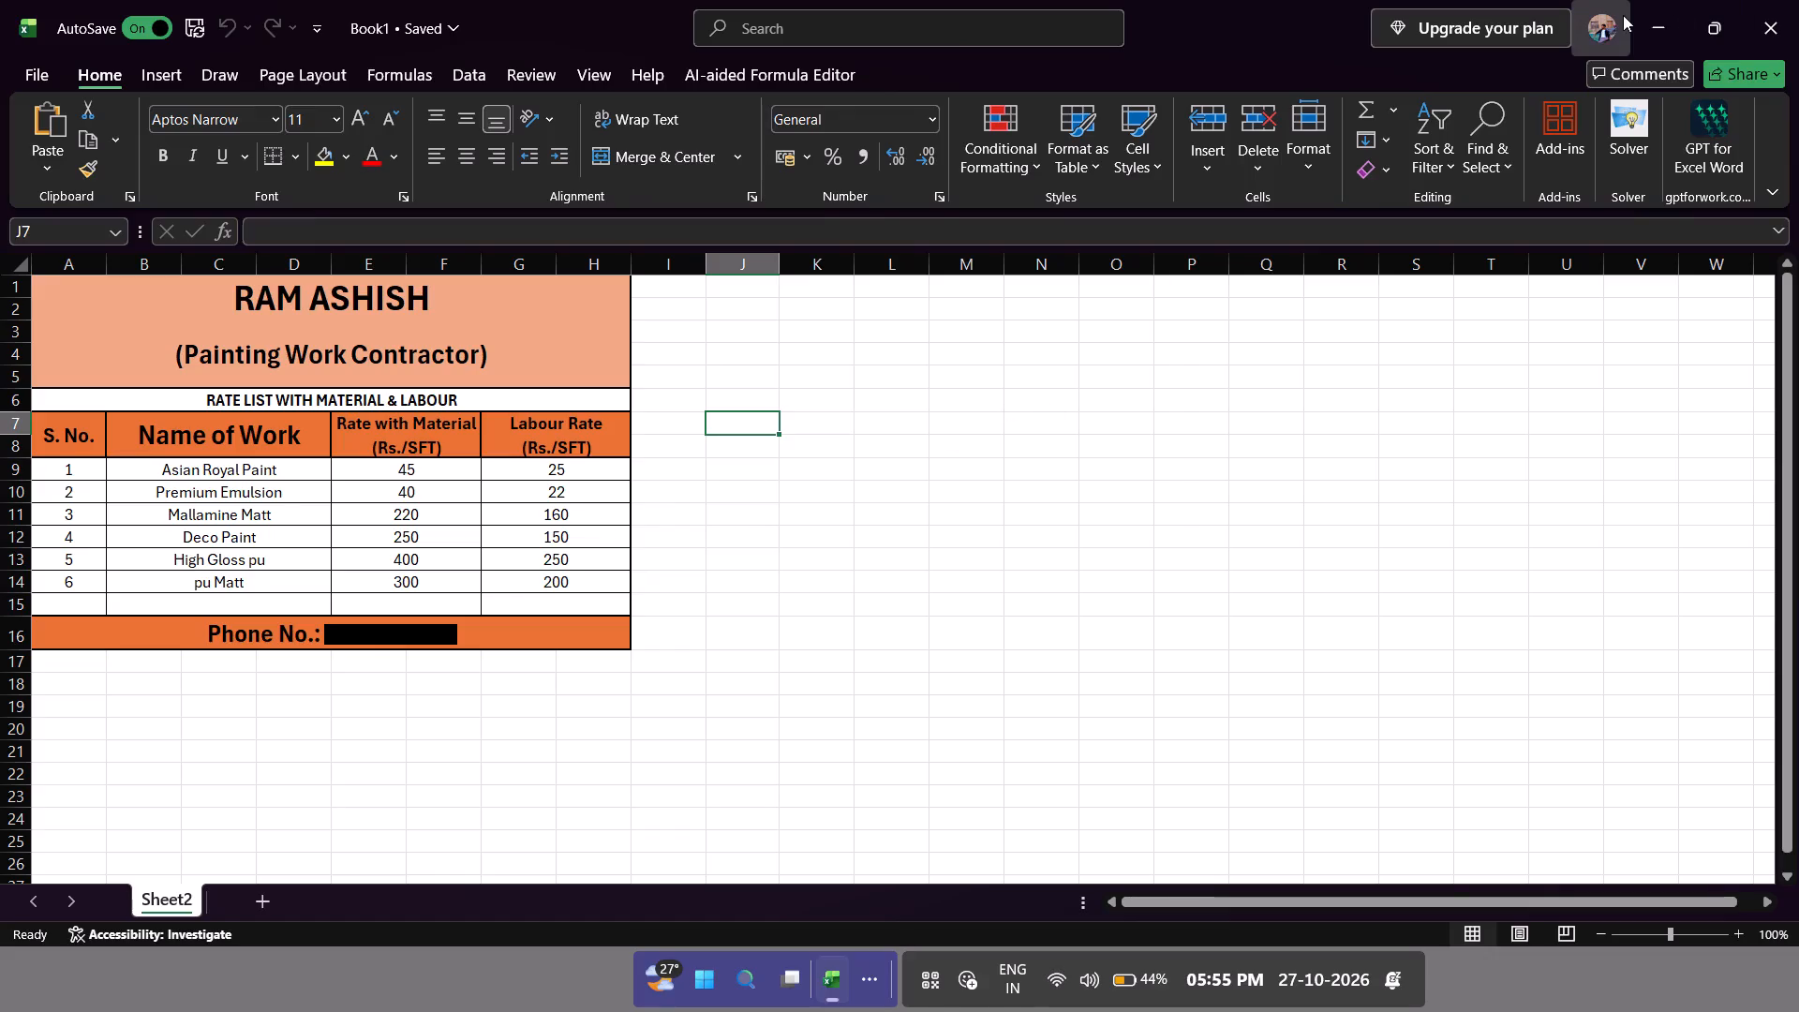
left_click(1649, 30)
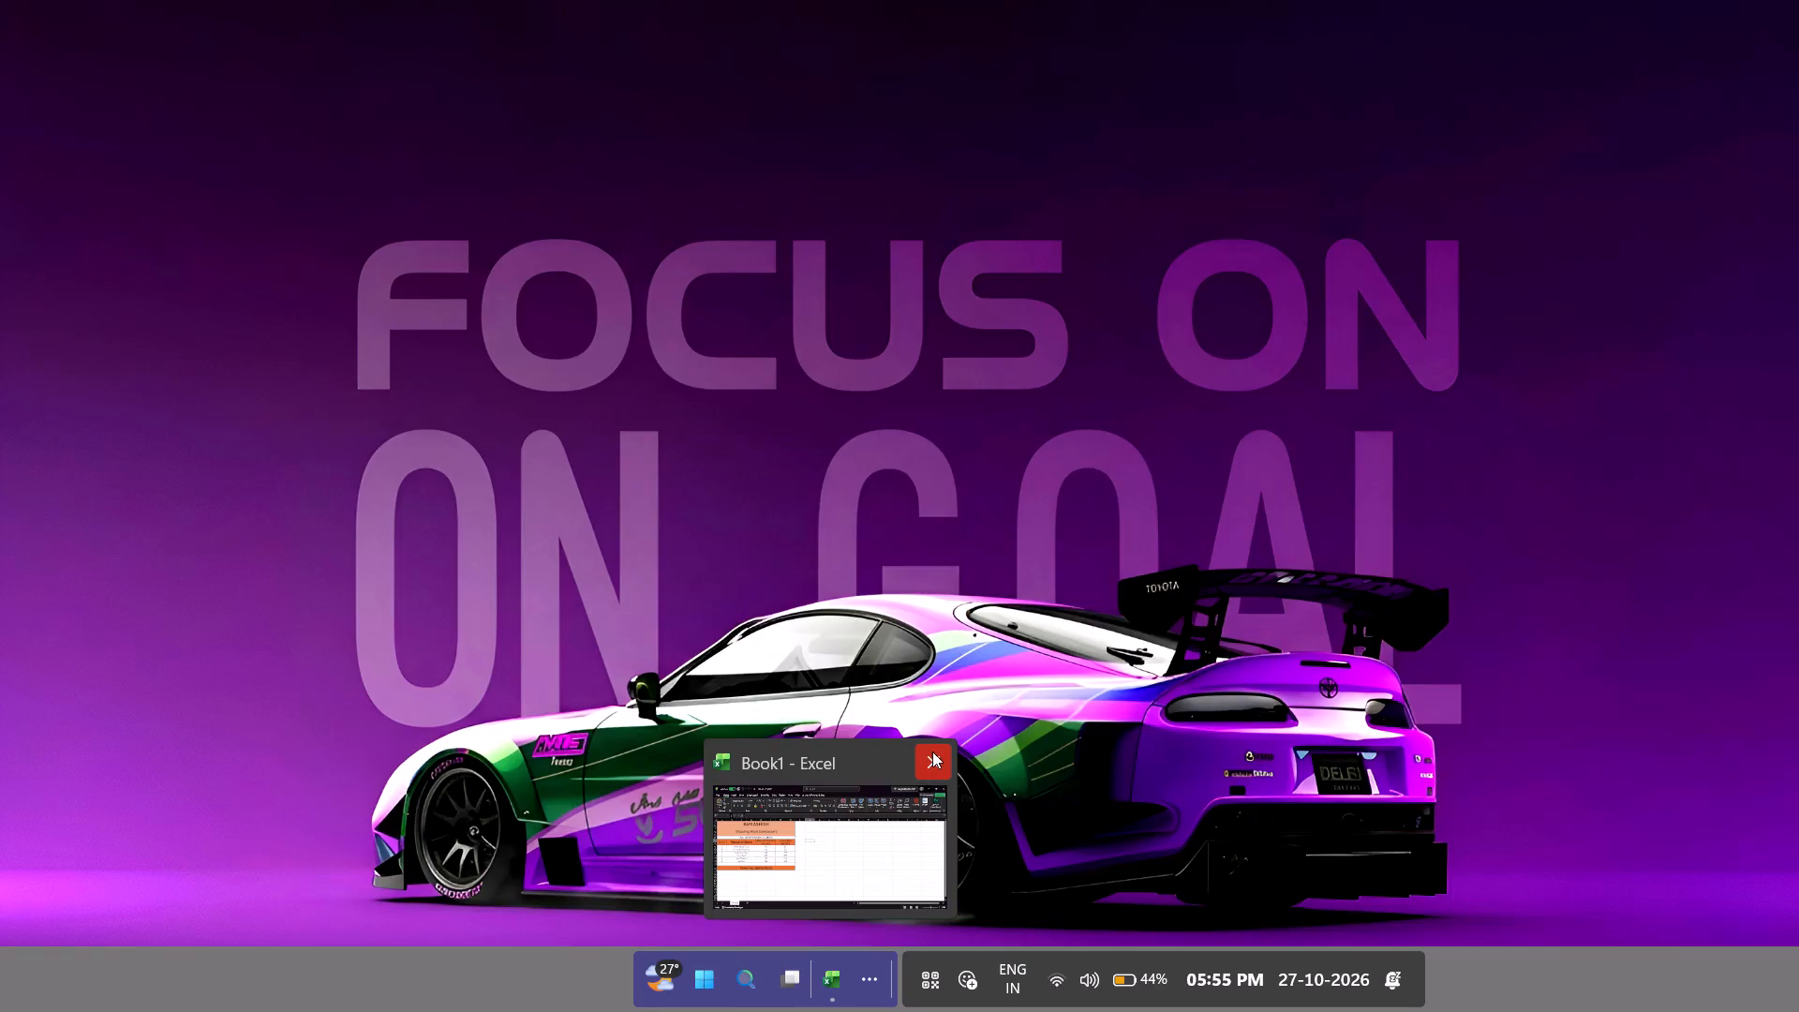
left_click(895, 818)
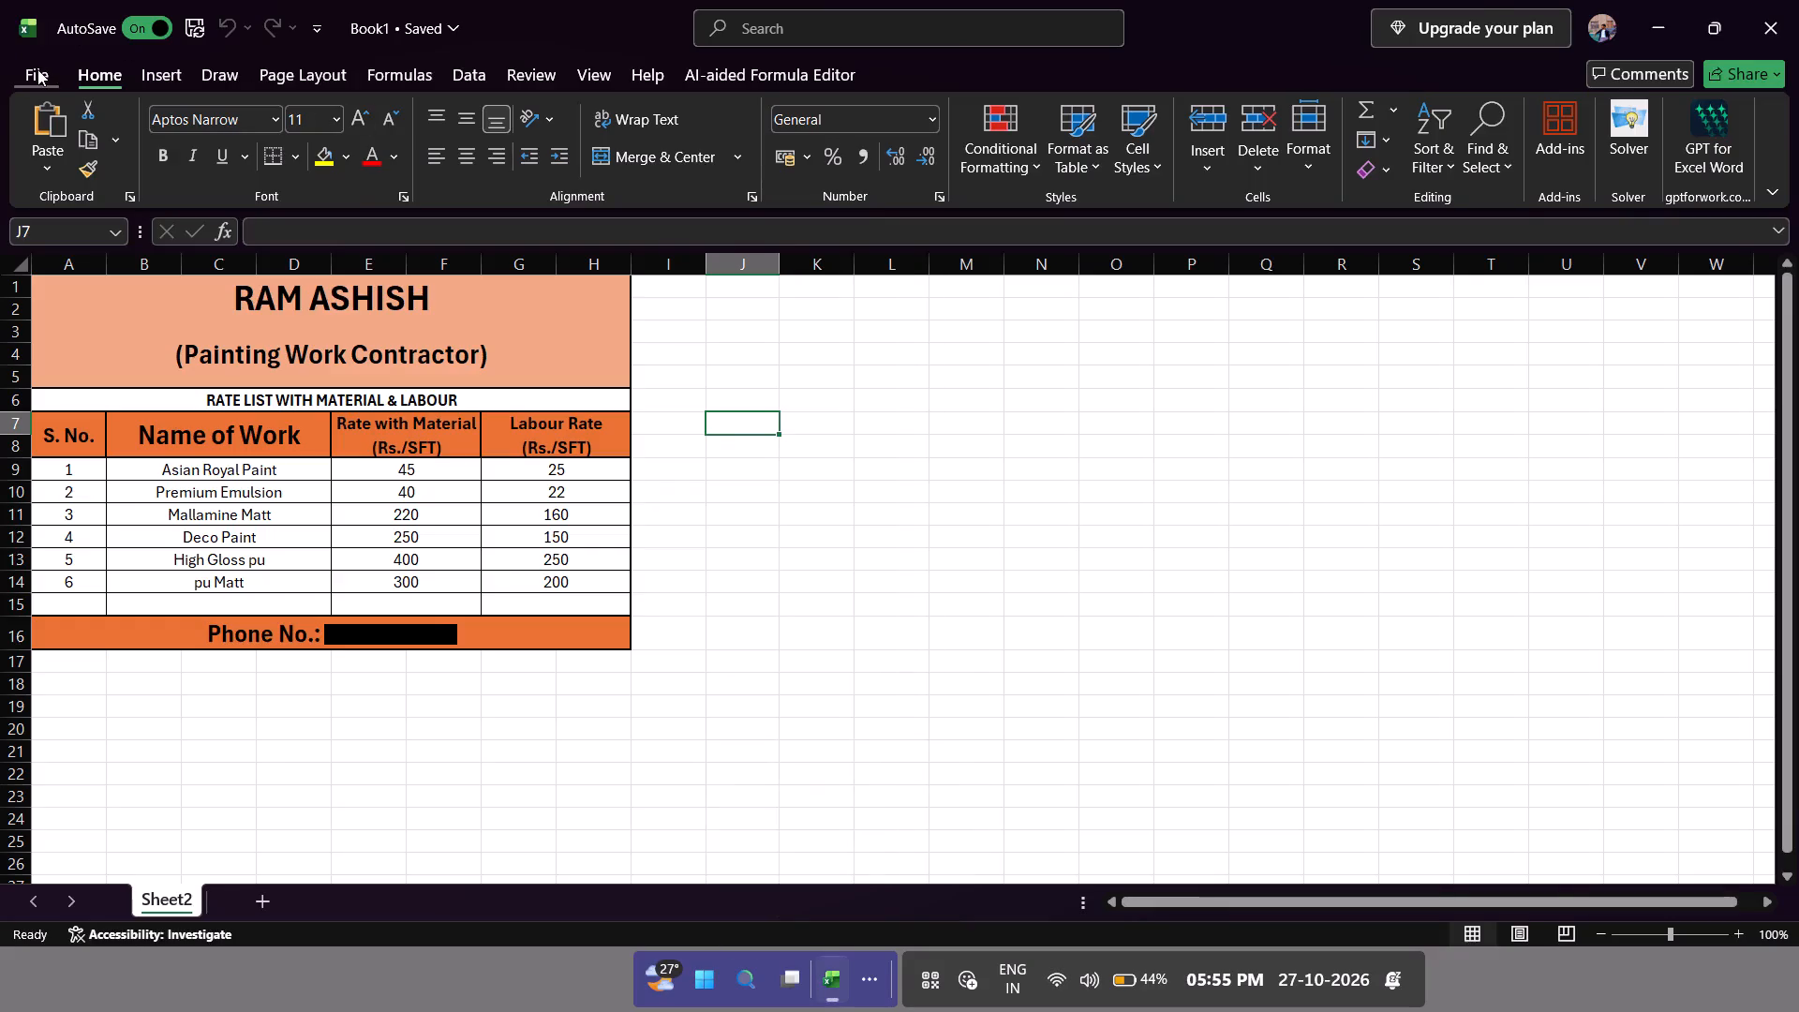
Open the Job Records_Values workbook stored in the OneDrive Documents folder.
left_click(37, 69)
left_click(495, 656)
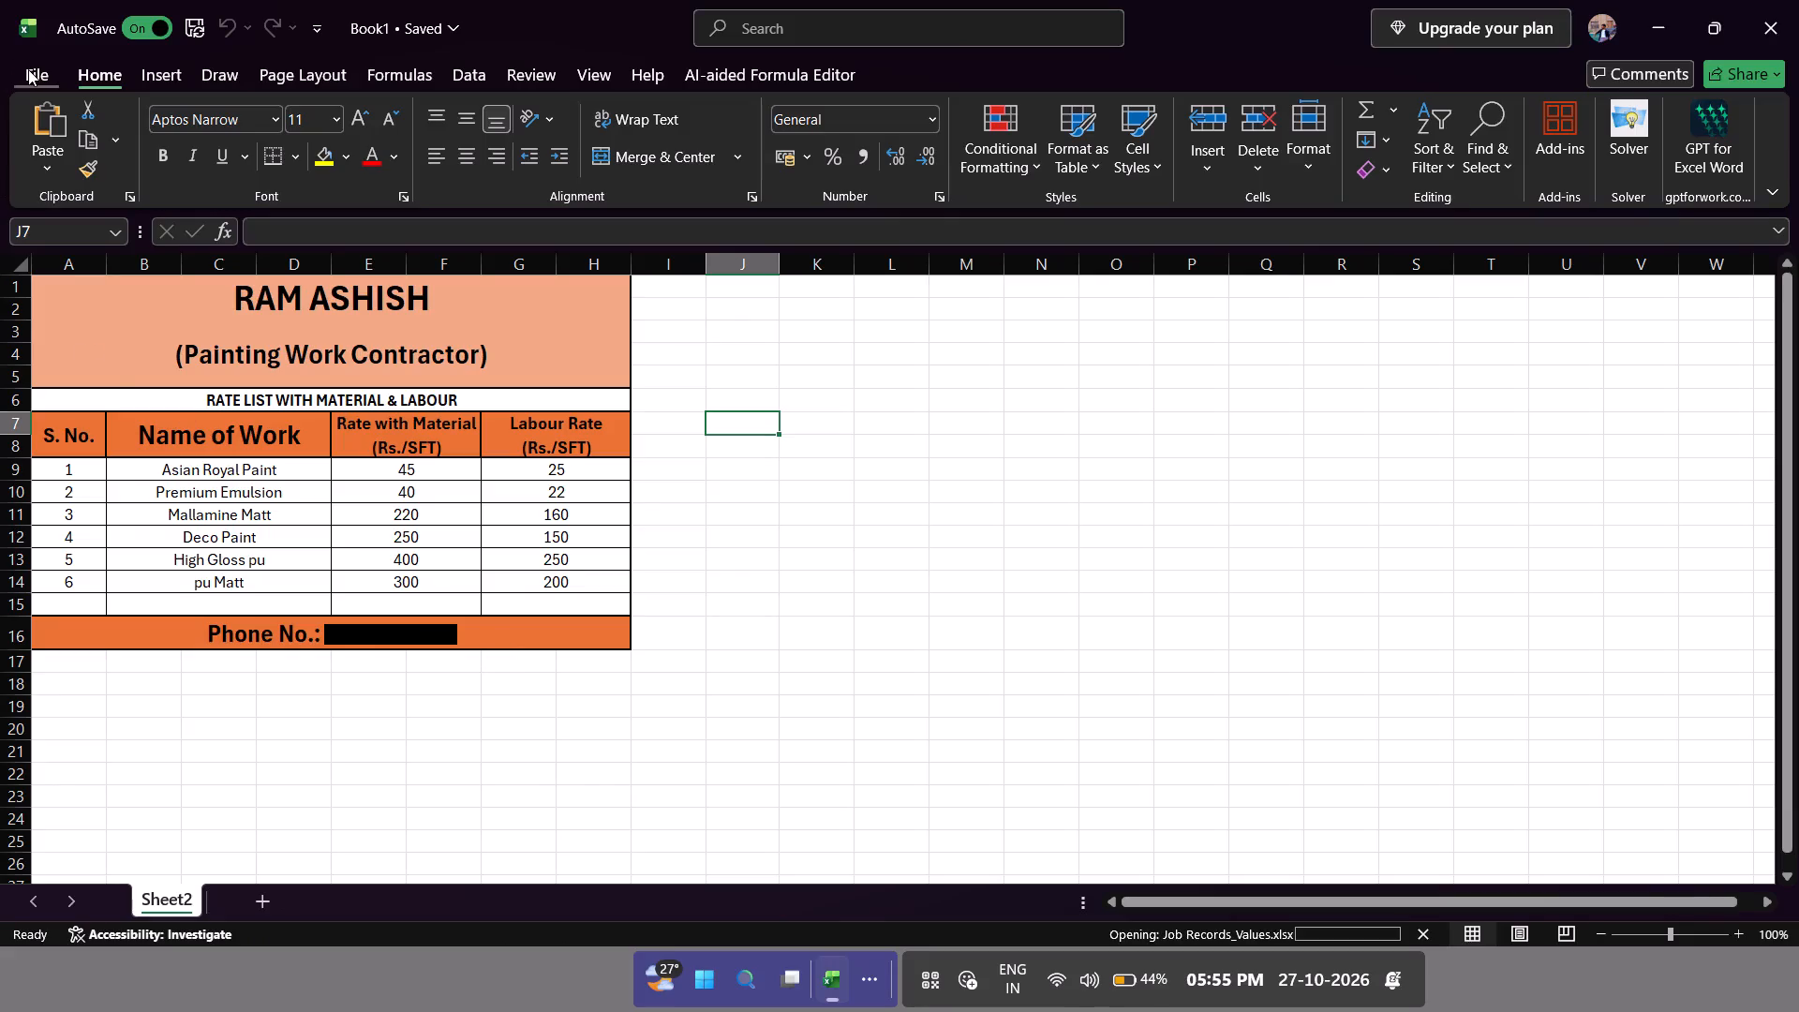
left_click(30, 71)
left_click(408, 578)
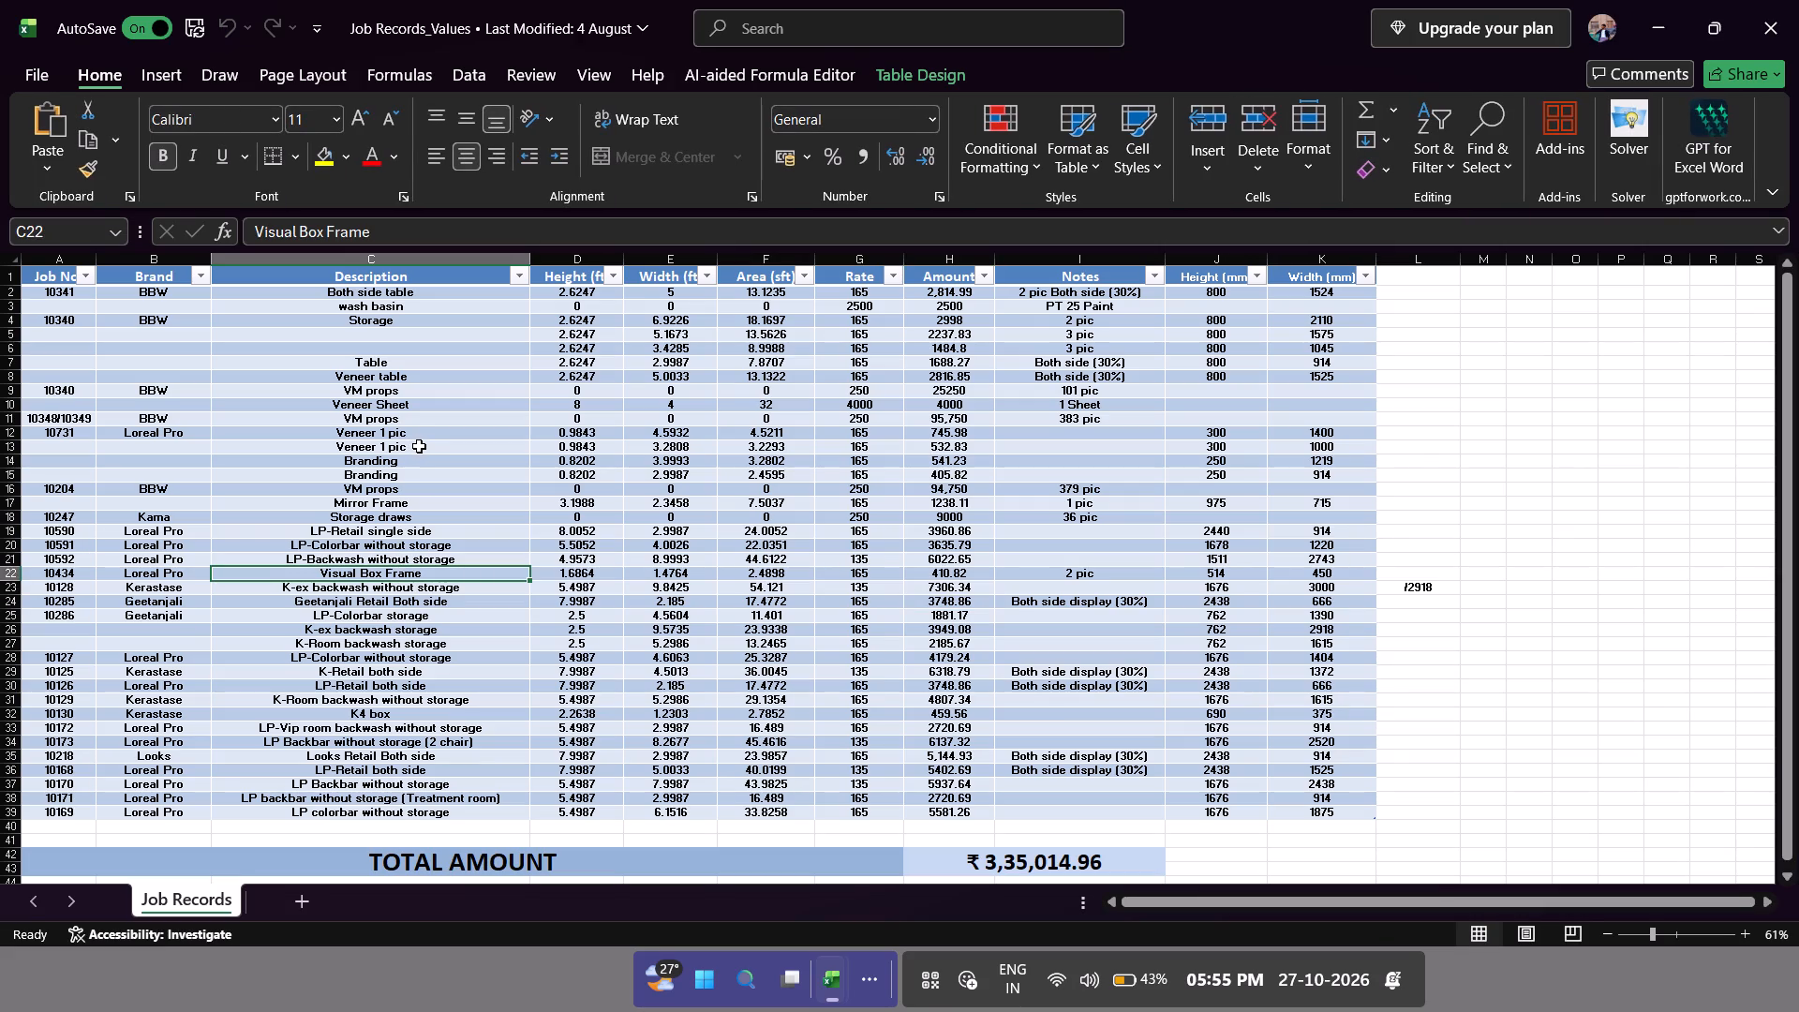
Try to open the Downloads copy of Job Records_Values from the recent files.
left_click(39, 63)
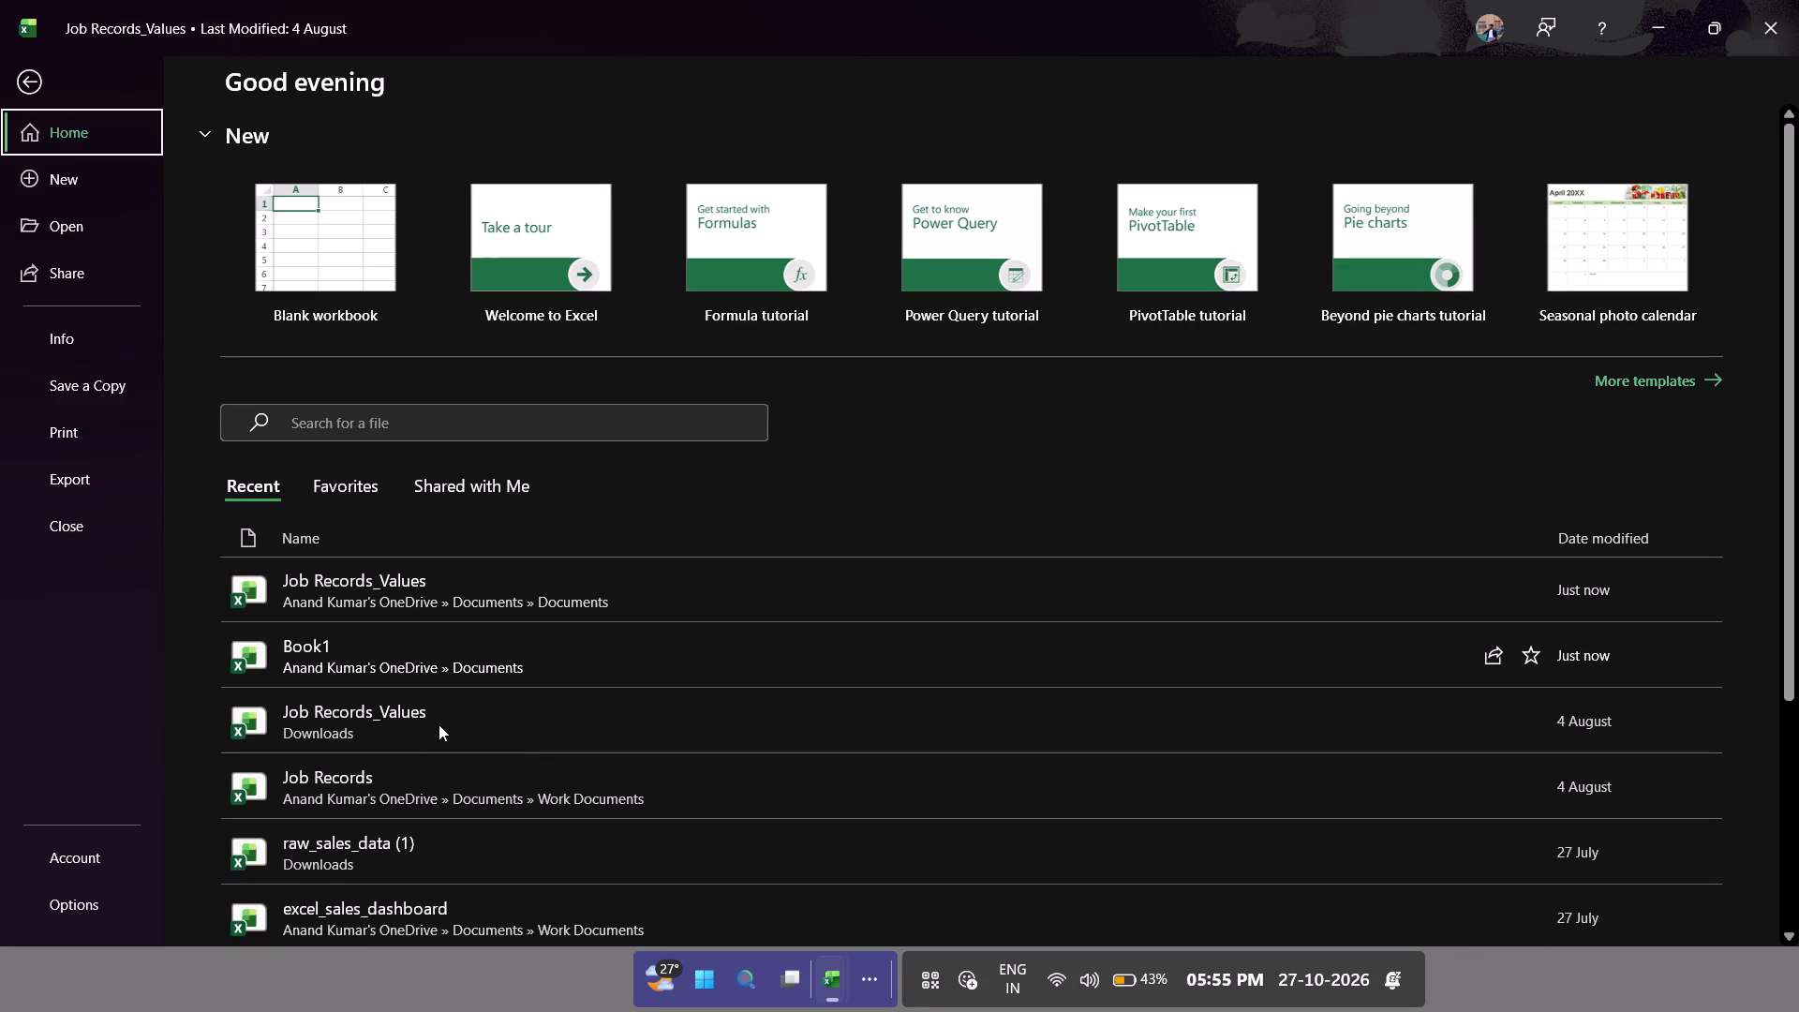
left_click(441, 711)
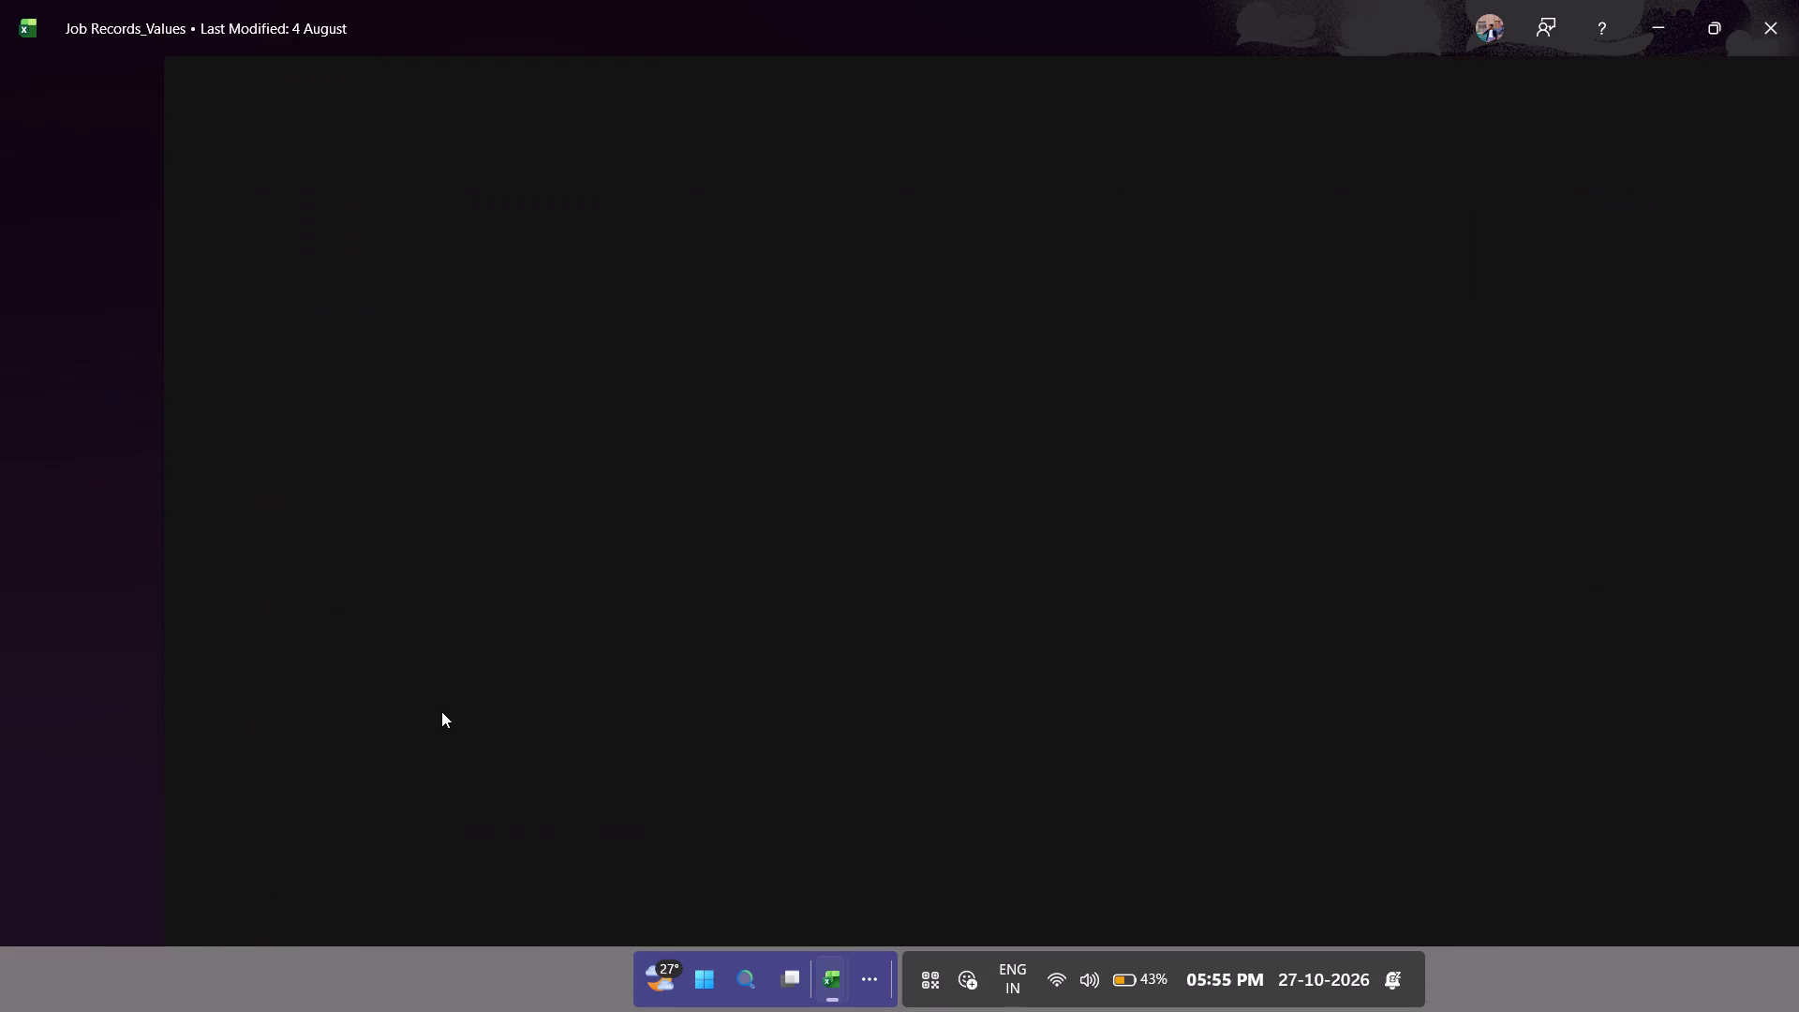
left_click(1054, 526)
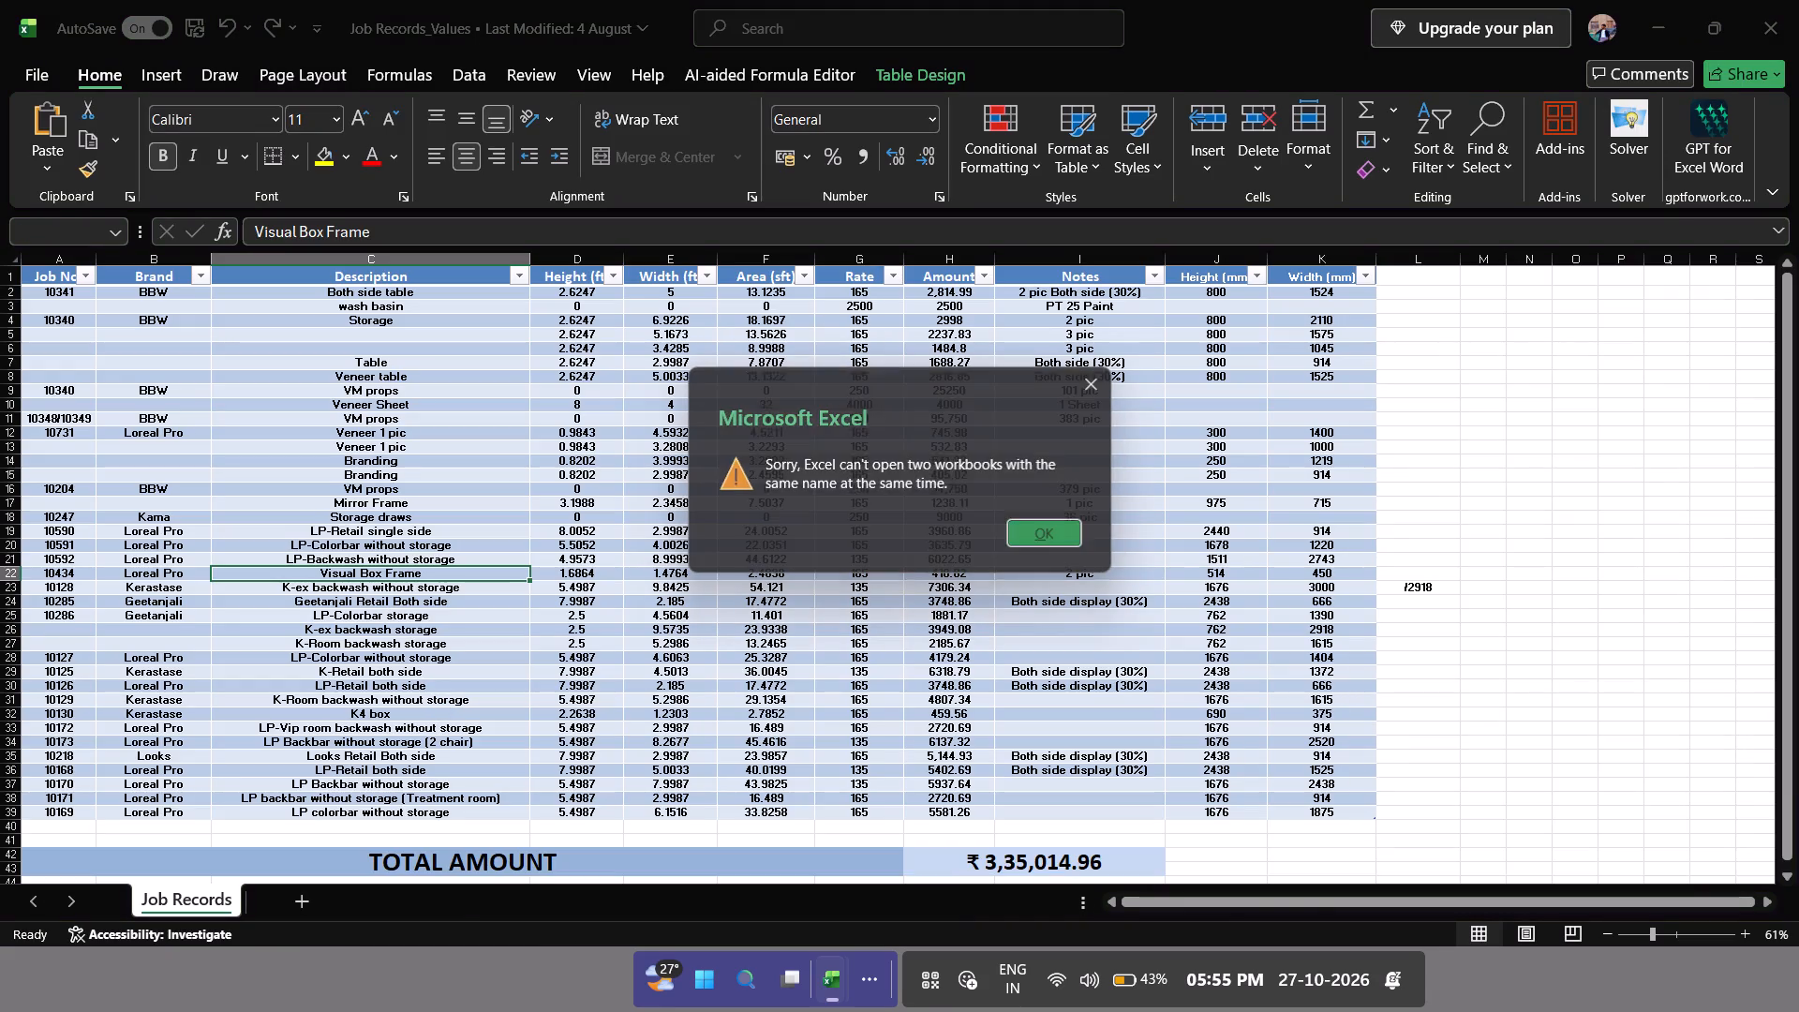
Open the Job Records workbook stored in the OneDrive Work Documents folder.
left_click(21, 67)
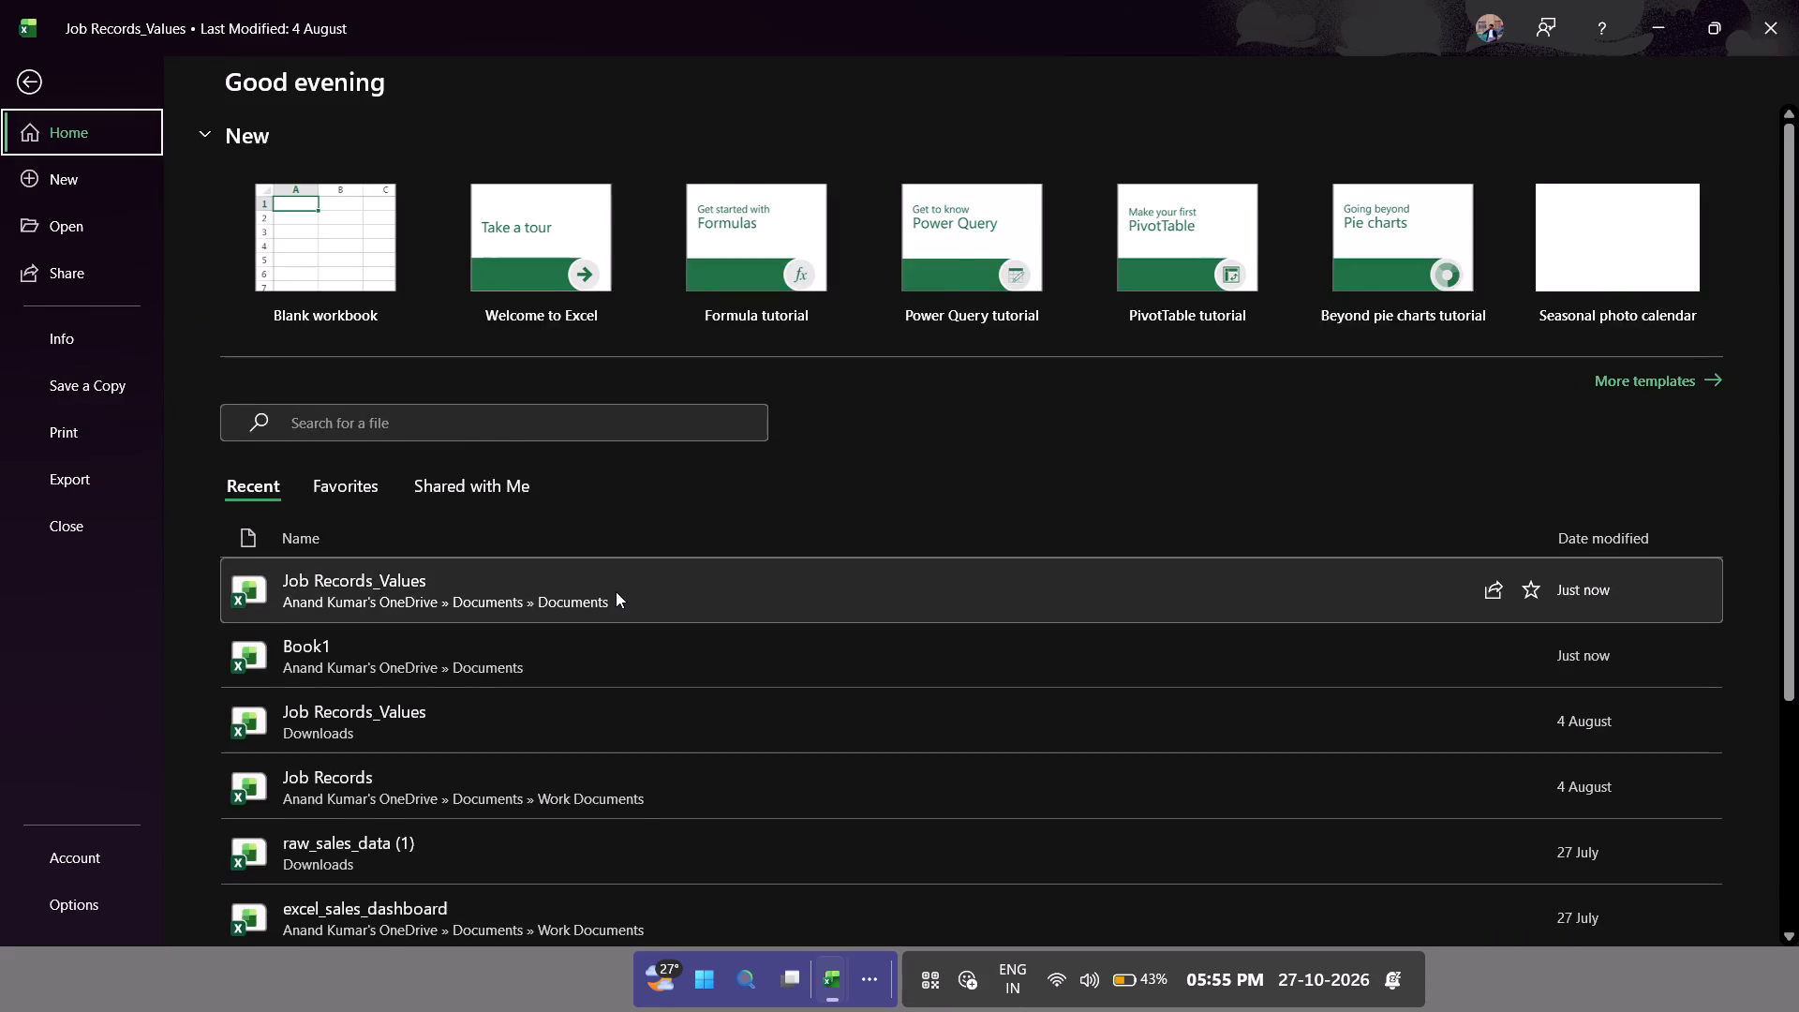
scroll(616, 591, "down", 2)
left_click(681, 689)
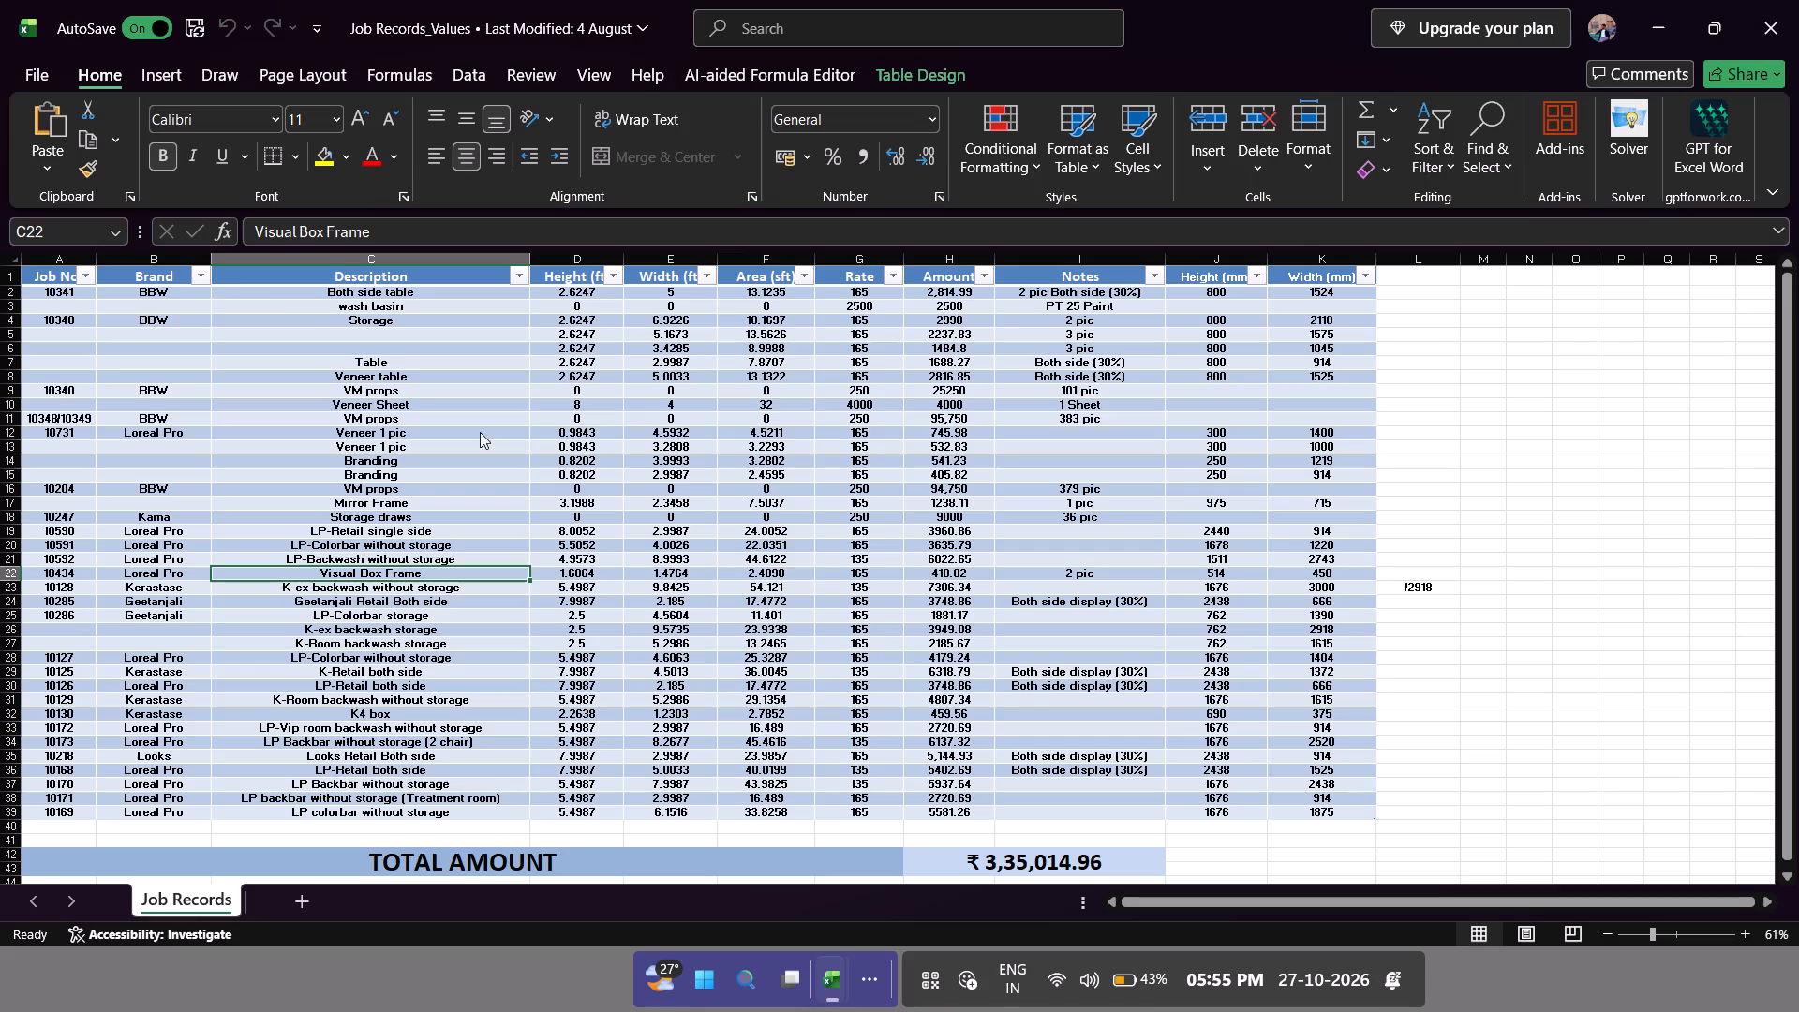
left_click(20, 78)
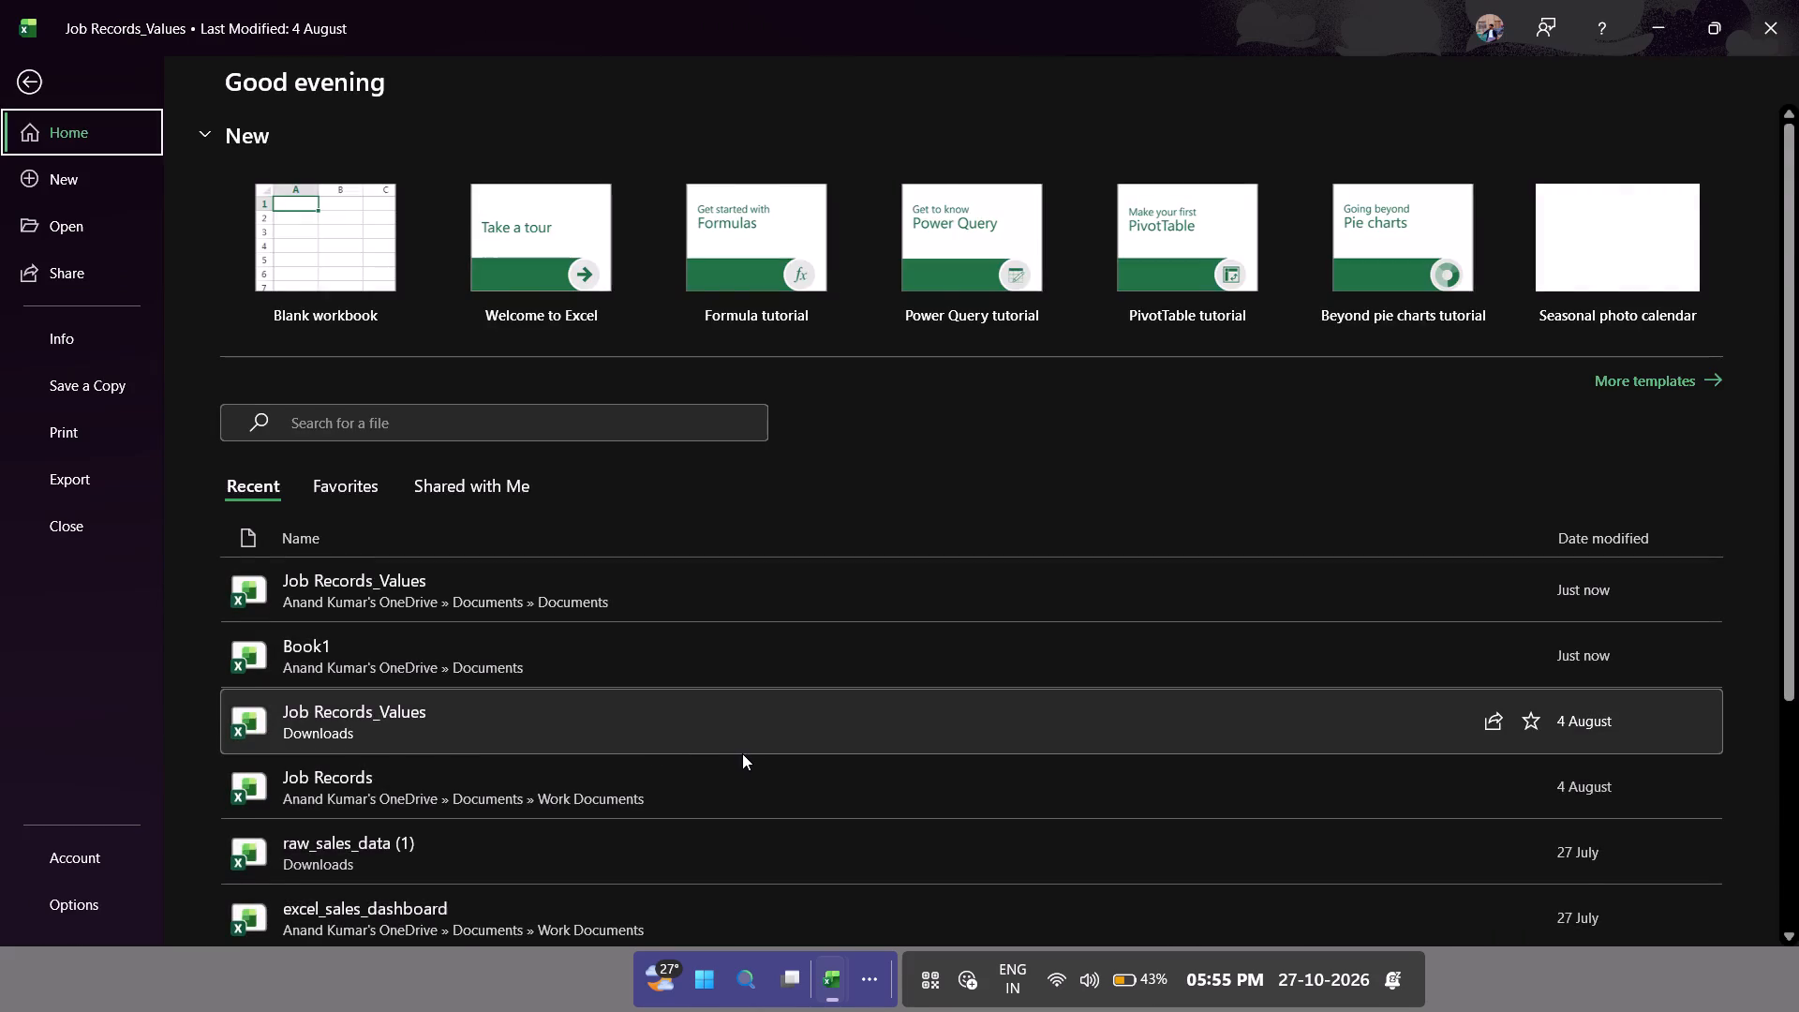
scroll(742, 753, "down", 7)
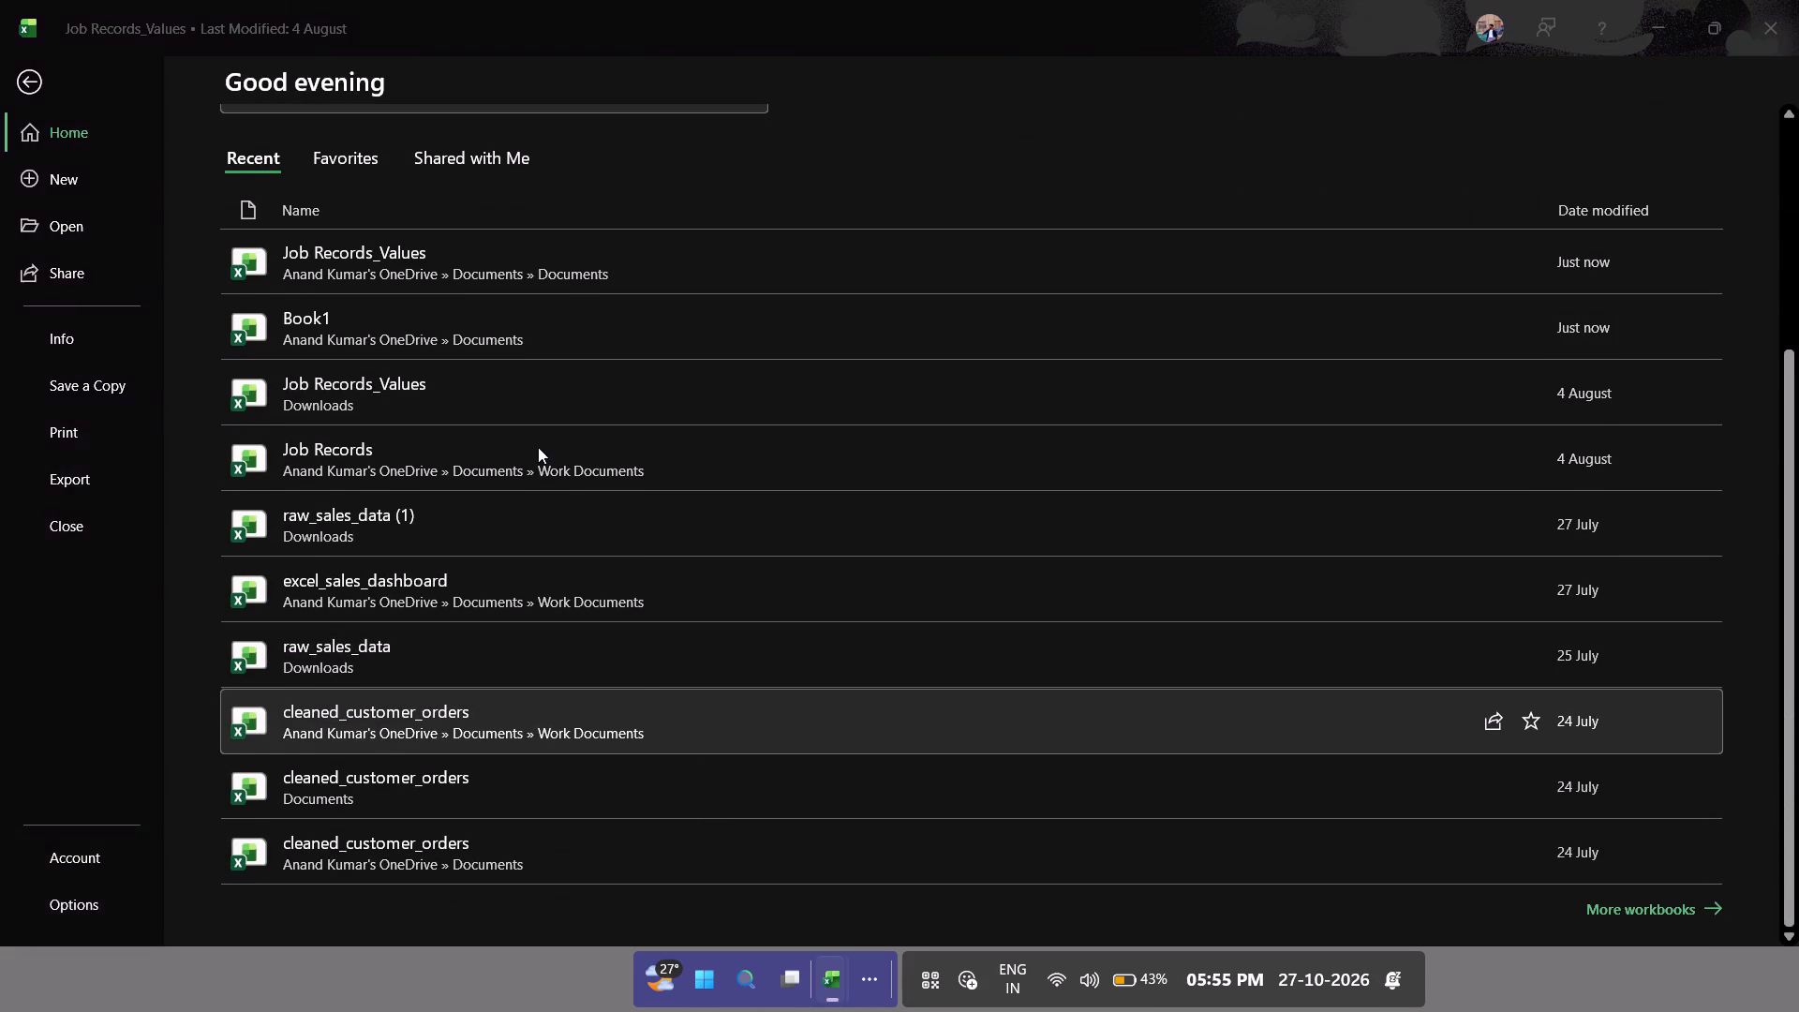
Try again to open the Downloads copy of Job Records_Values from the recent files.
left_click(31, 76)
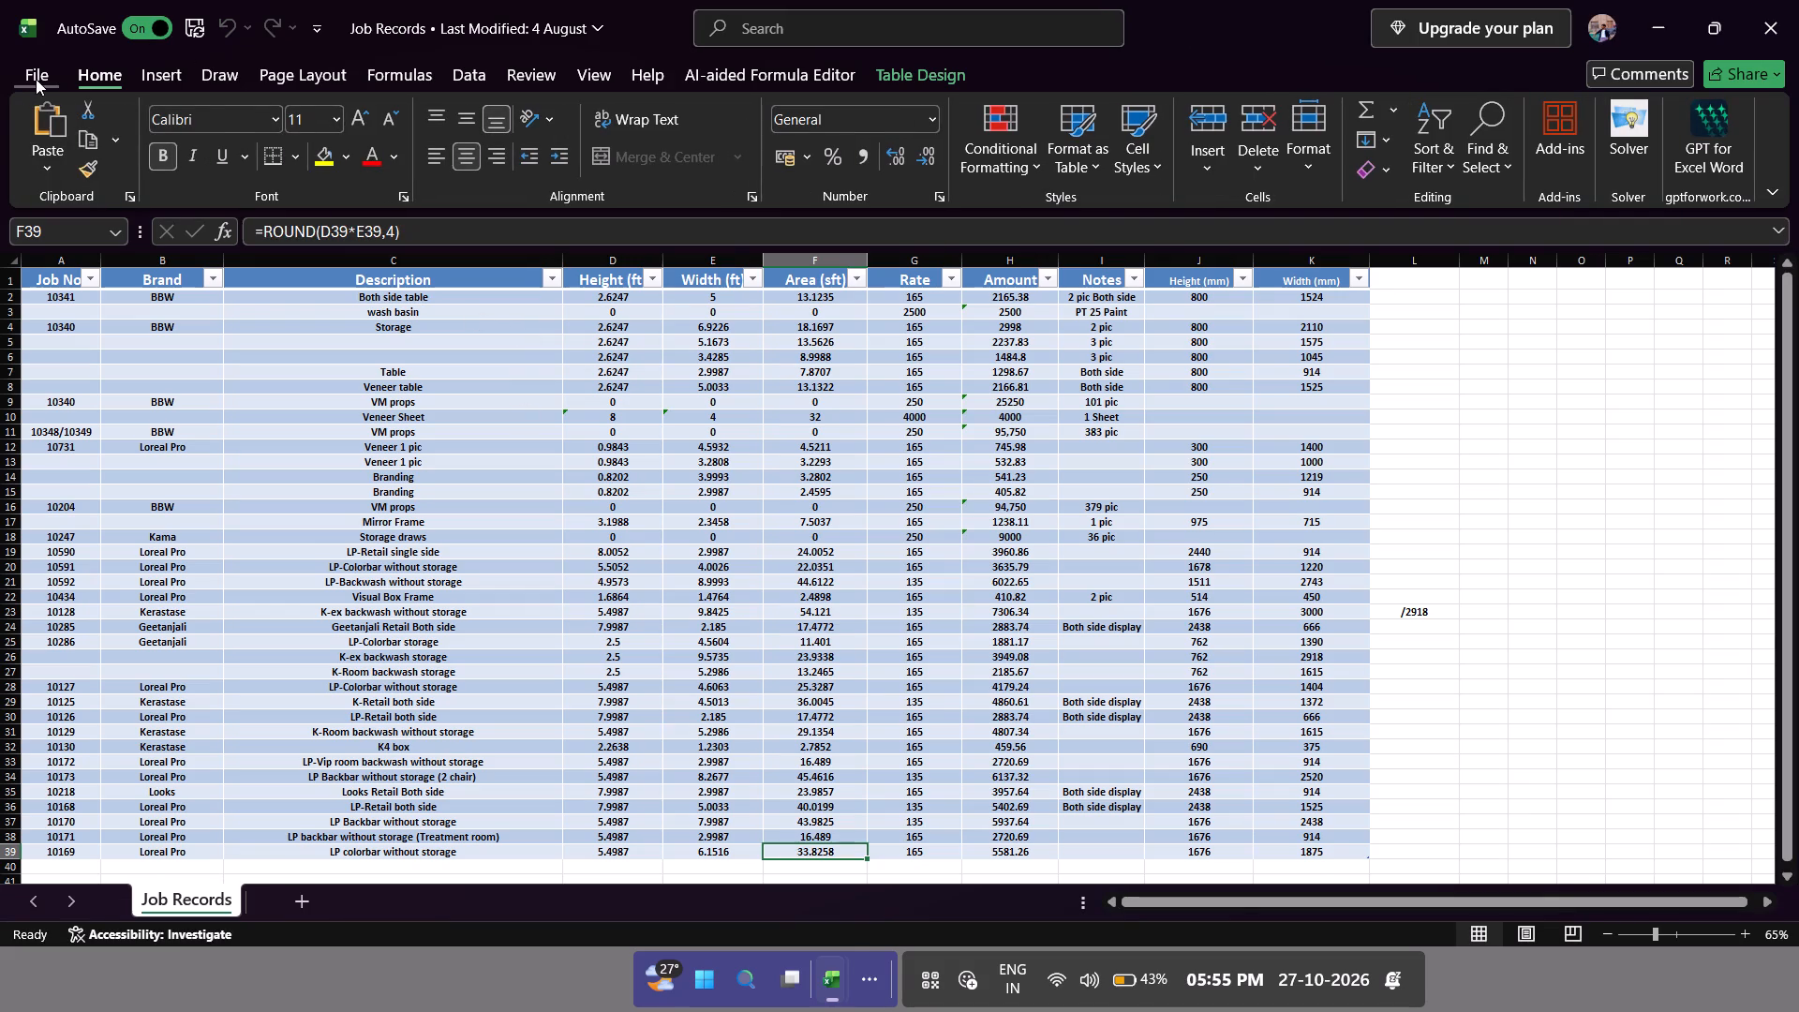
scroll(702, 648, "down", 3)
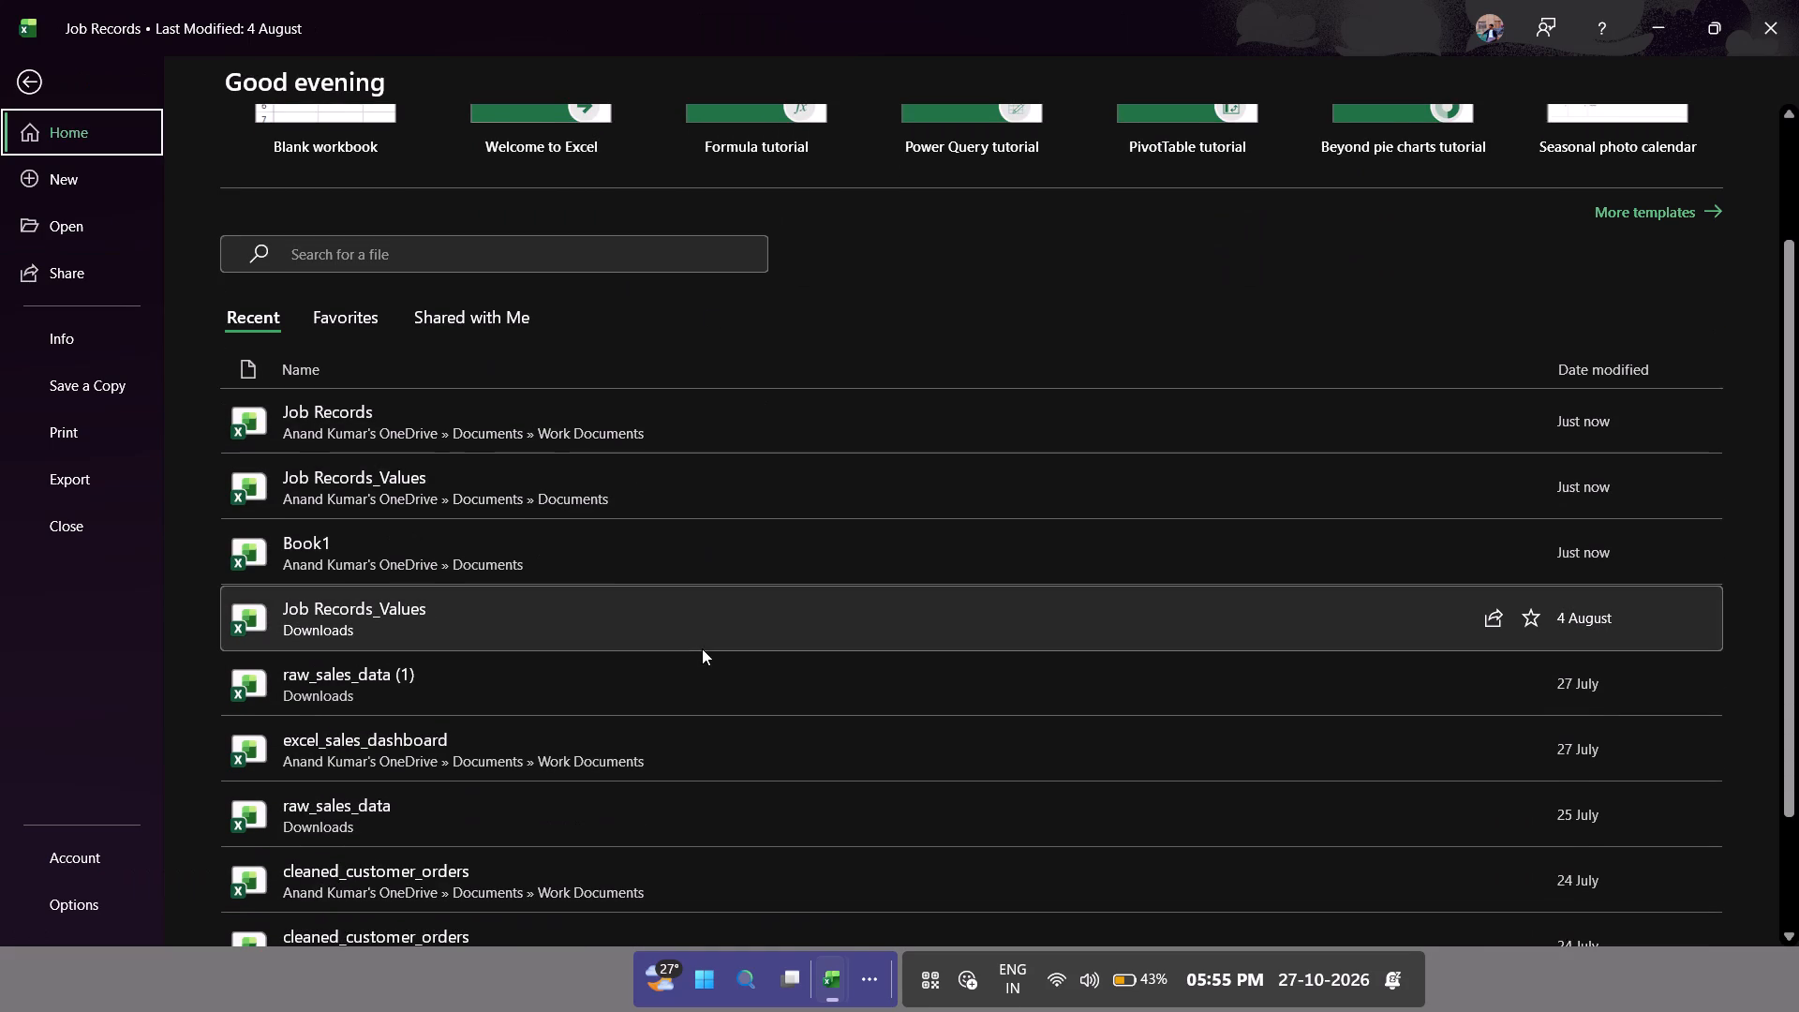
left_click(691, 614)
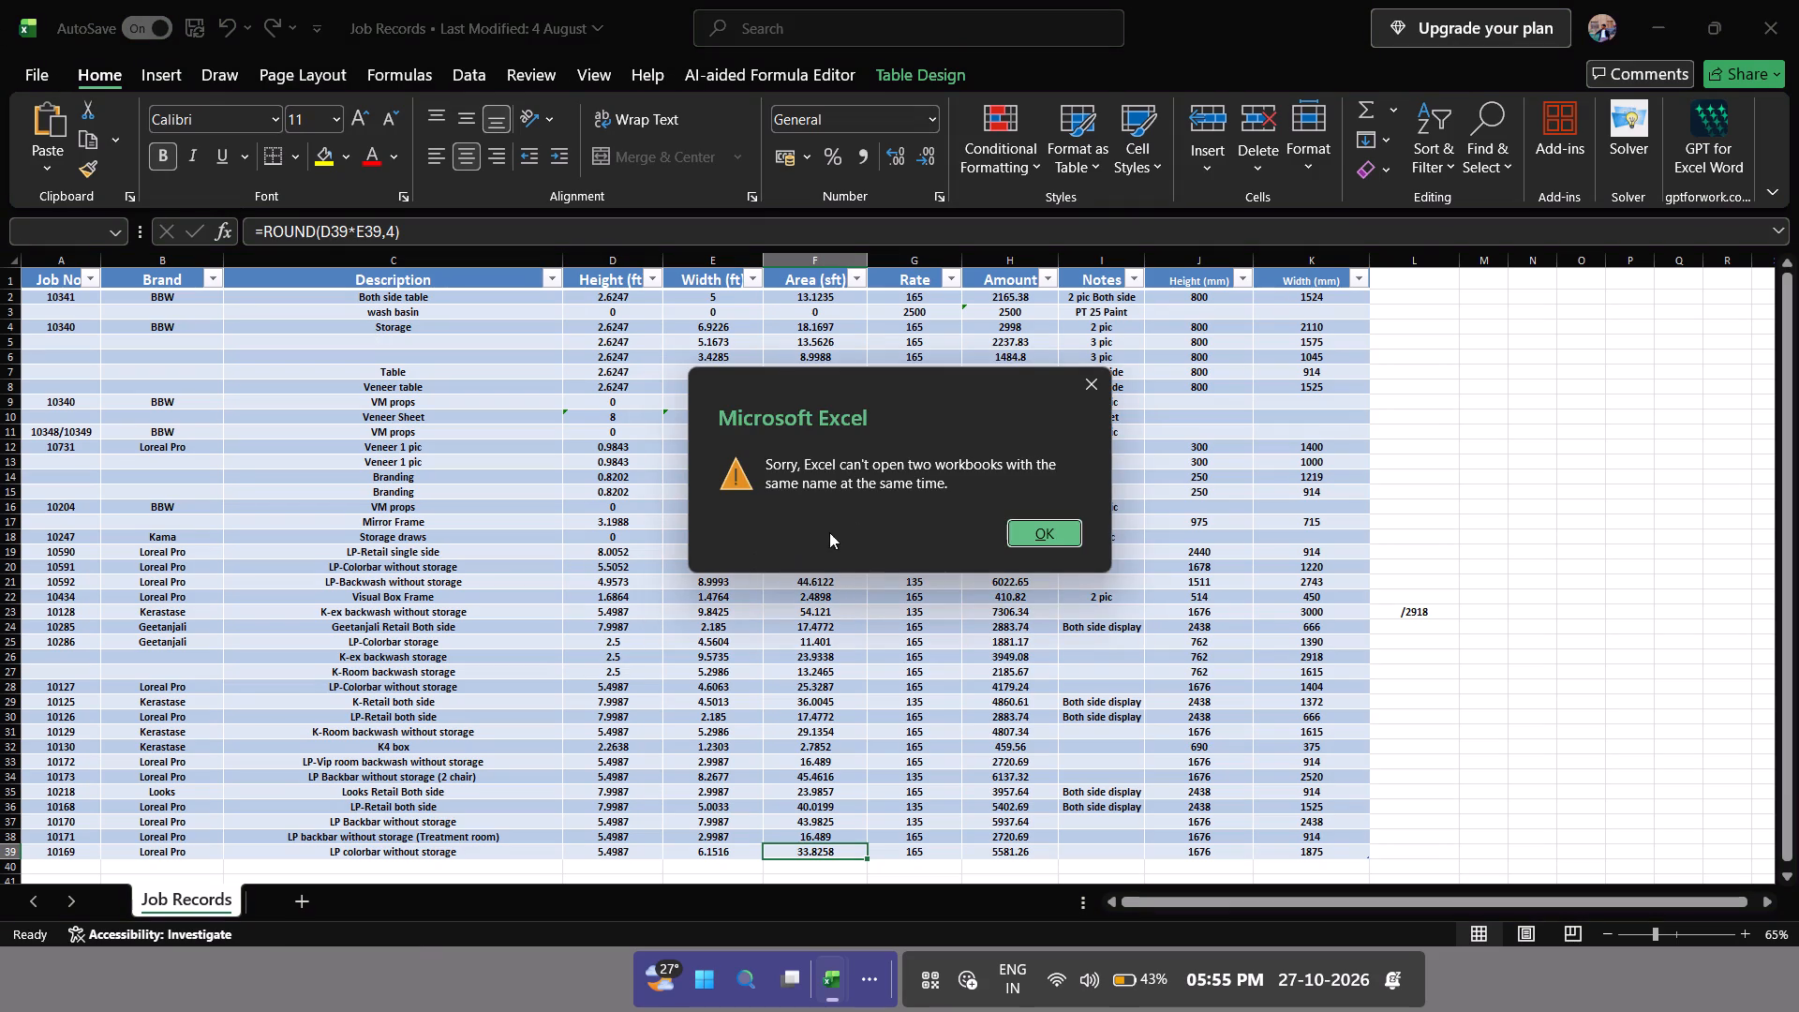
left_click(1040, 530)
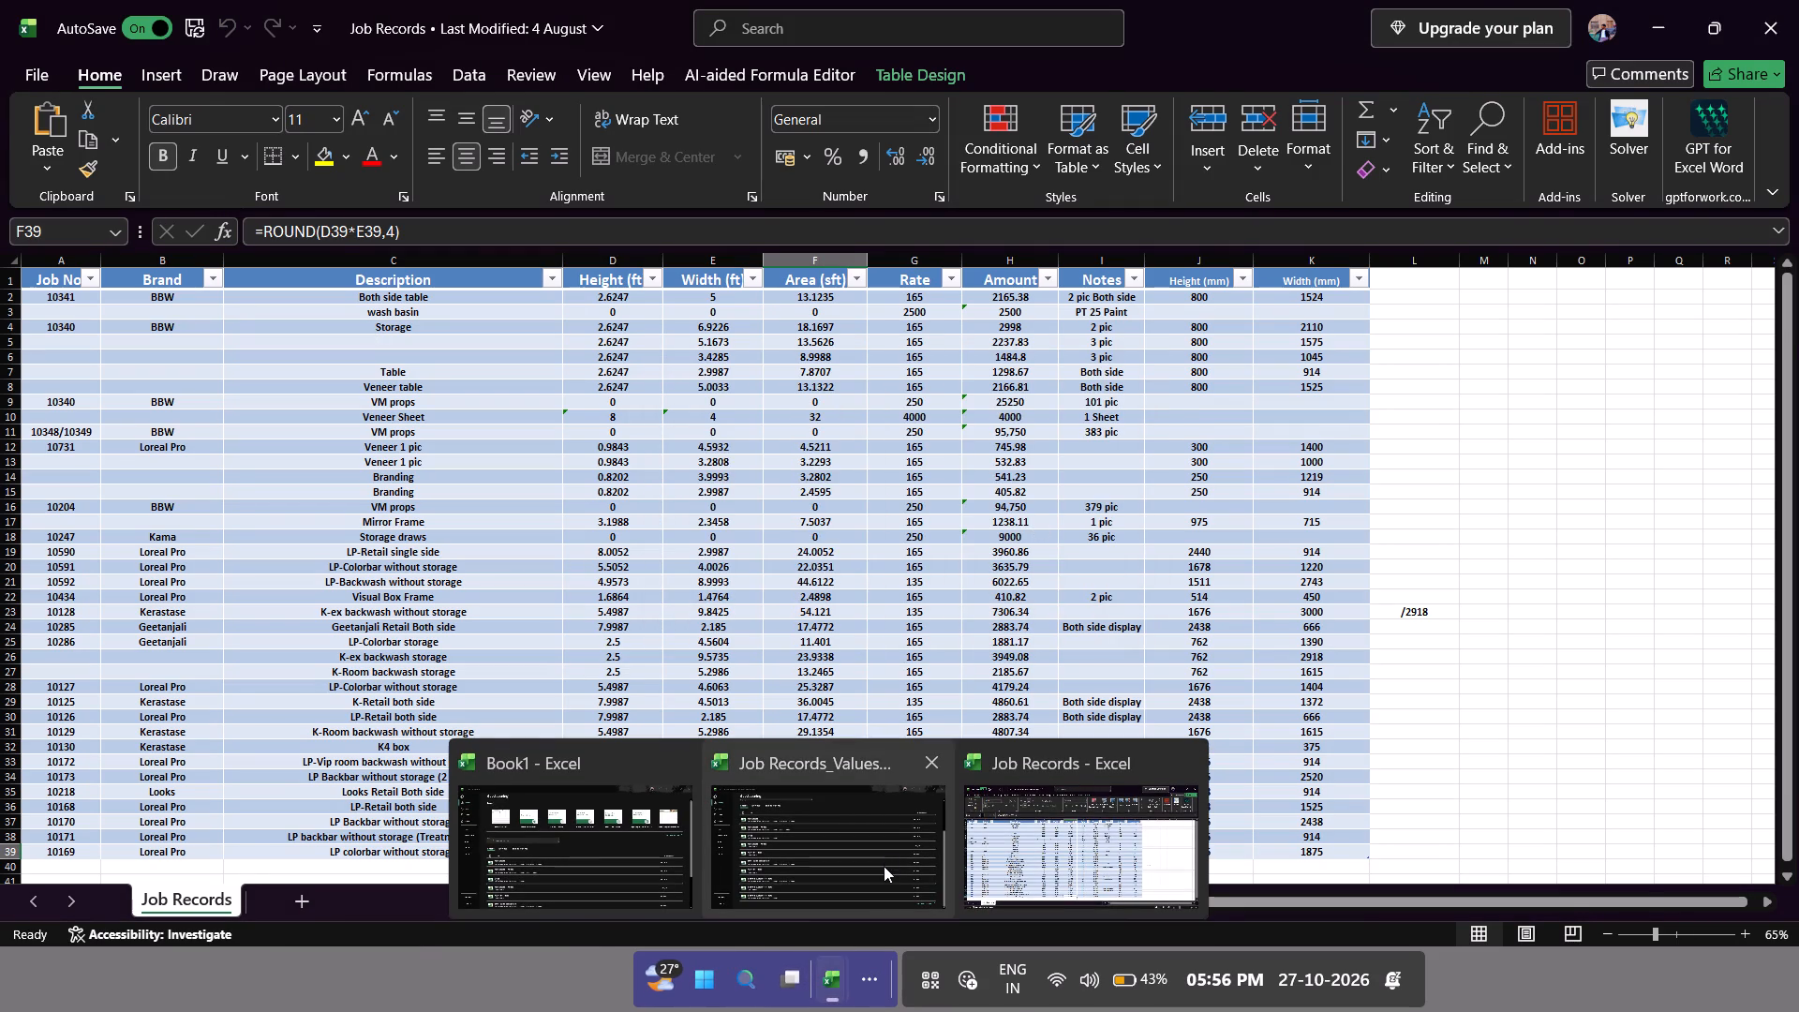
Close the Job Records_Values and Book1 workbooks, keeping Job Records open.
left_click(929, 744)
left_click(923, 762)
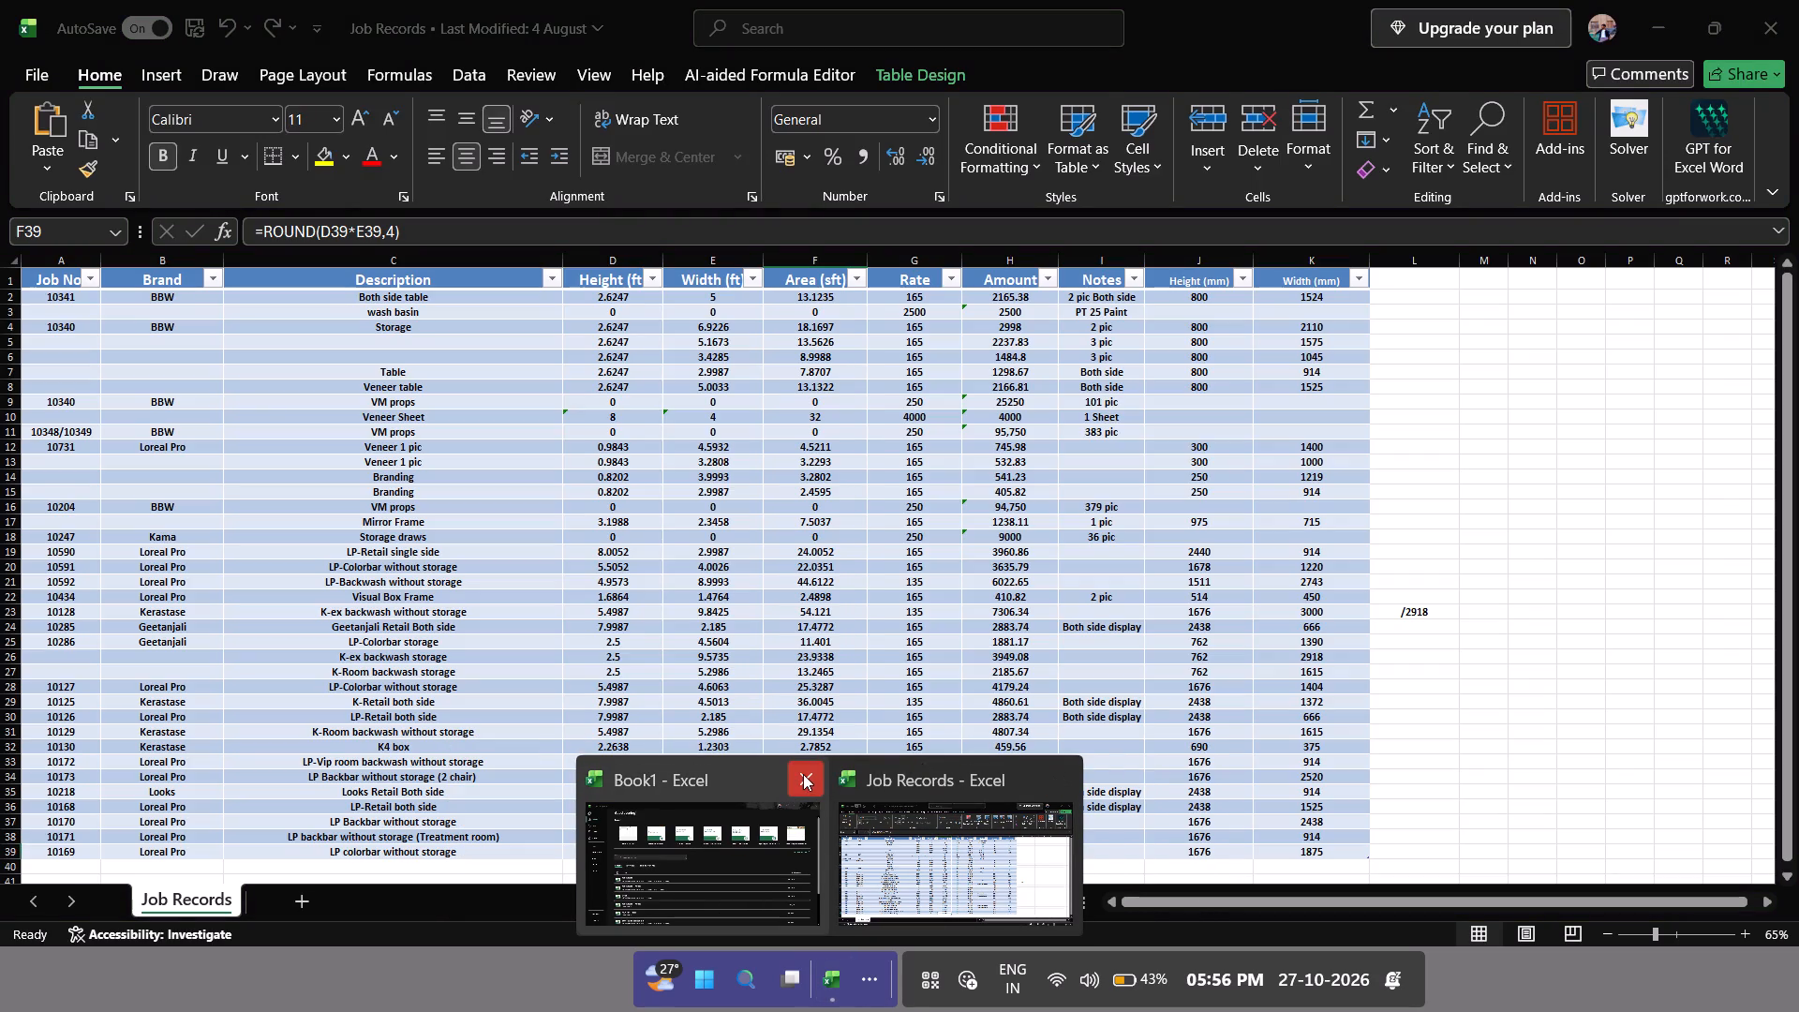
left_click(803, 774)
left_click(803, 774)
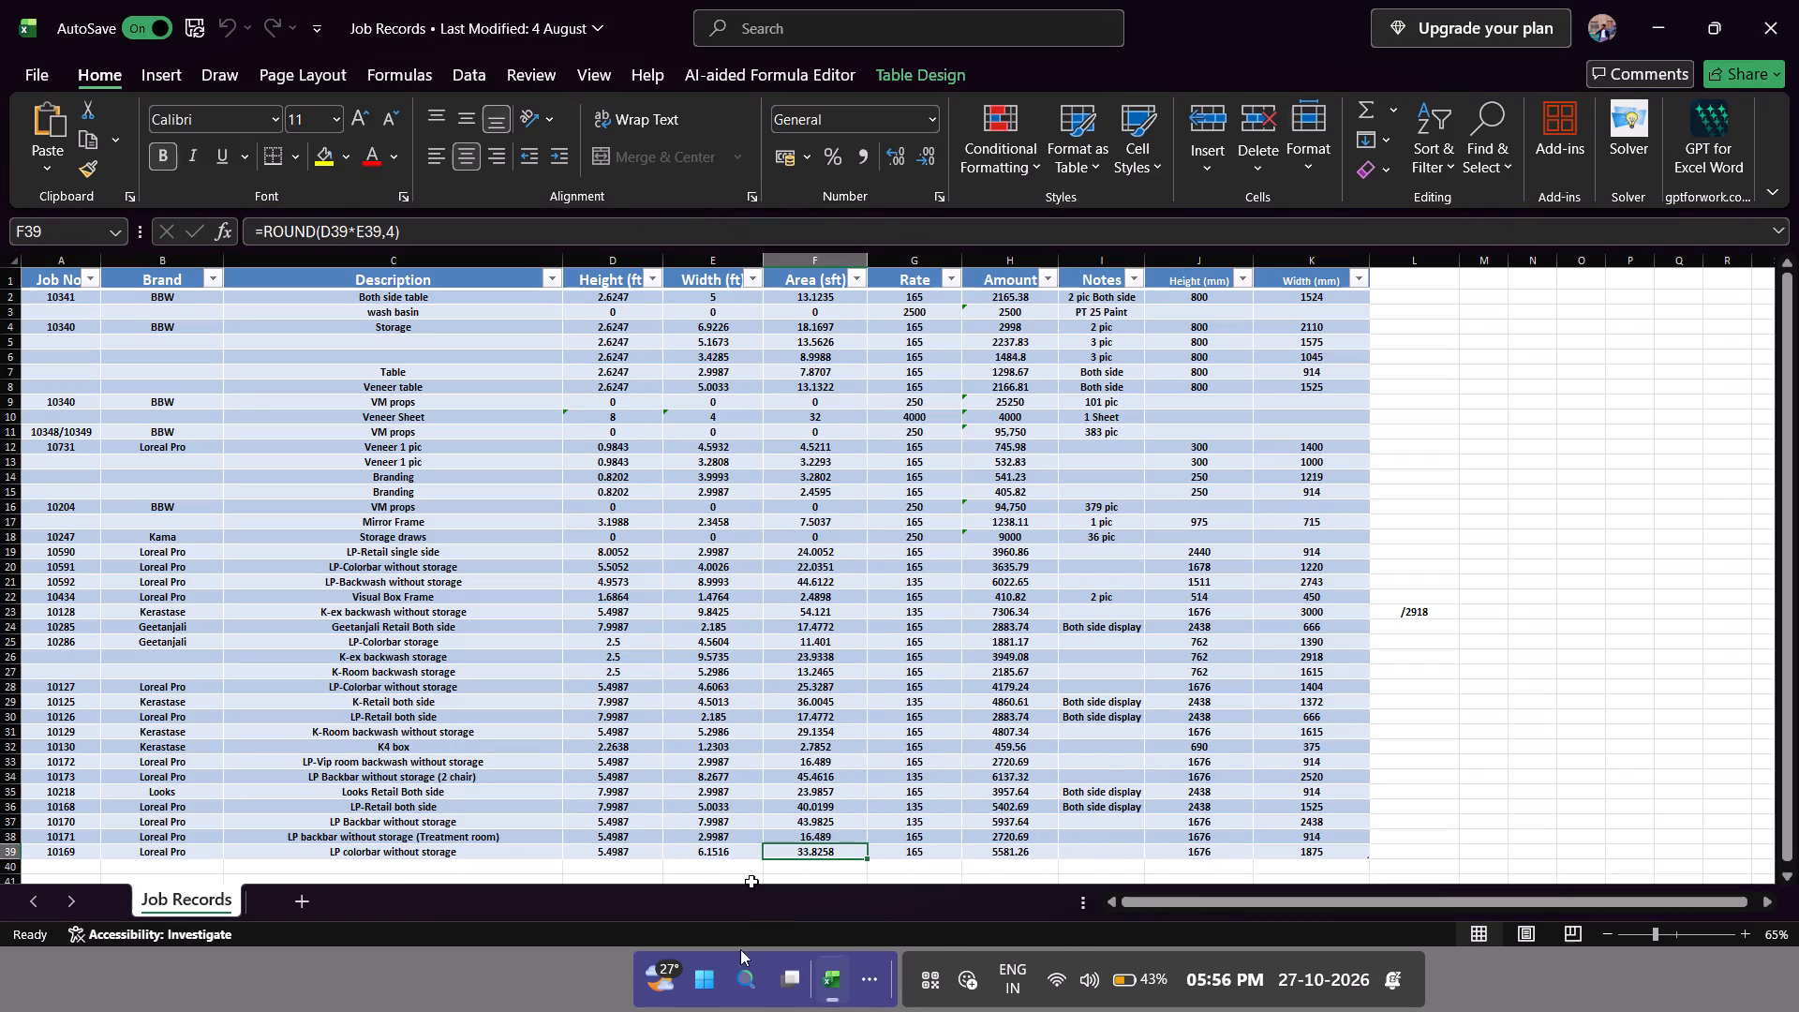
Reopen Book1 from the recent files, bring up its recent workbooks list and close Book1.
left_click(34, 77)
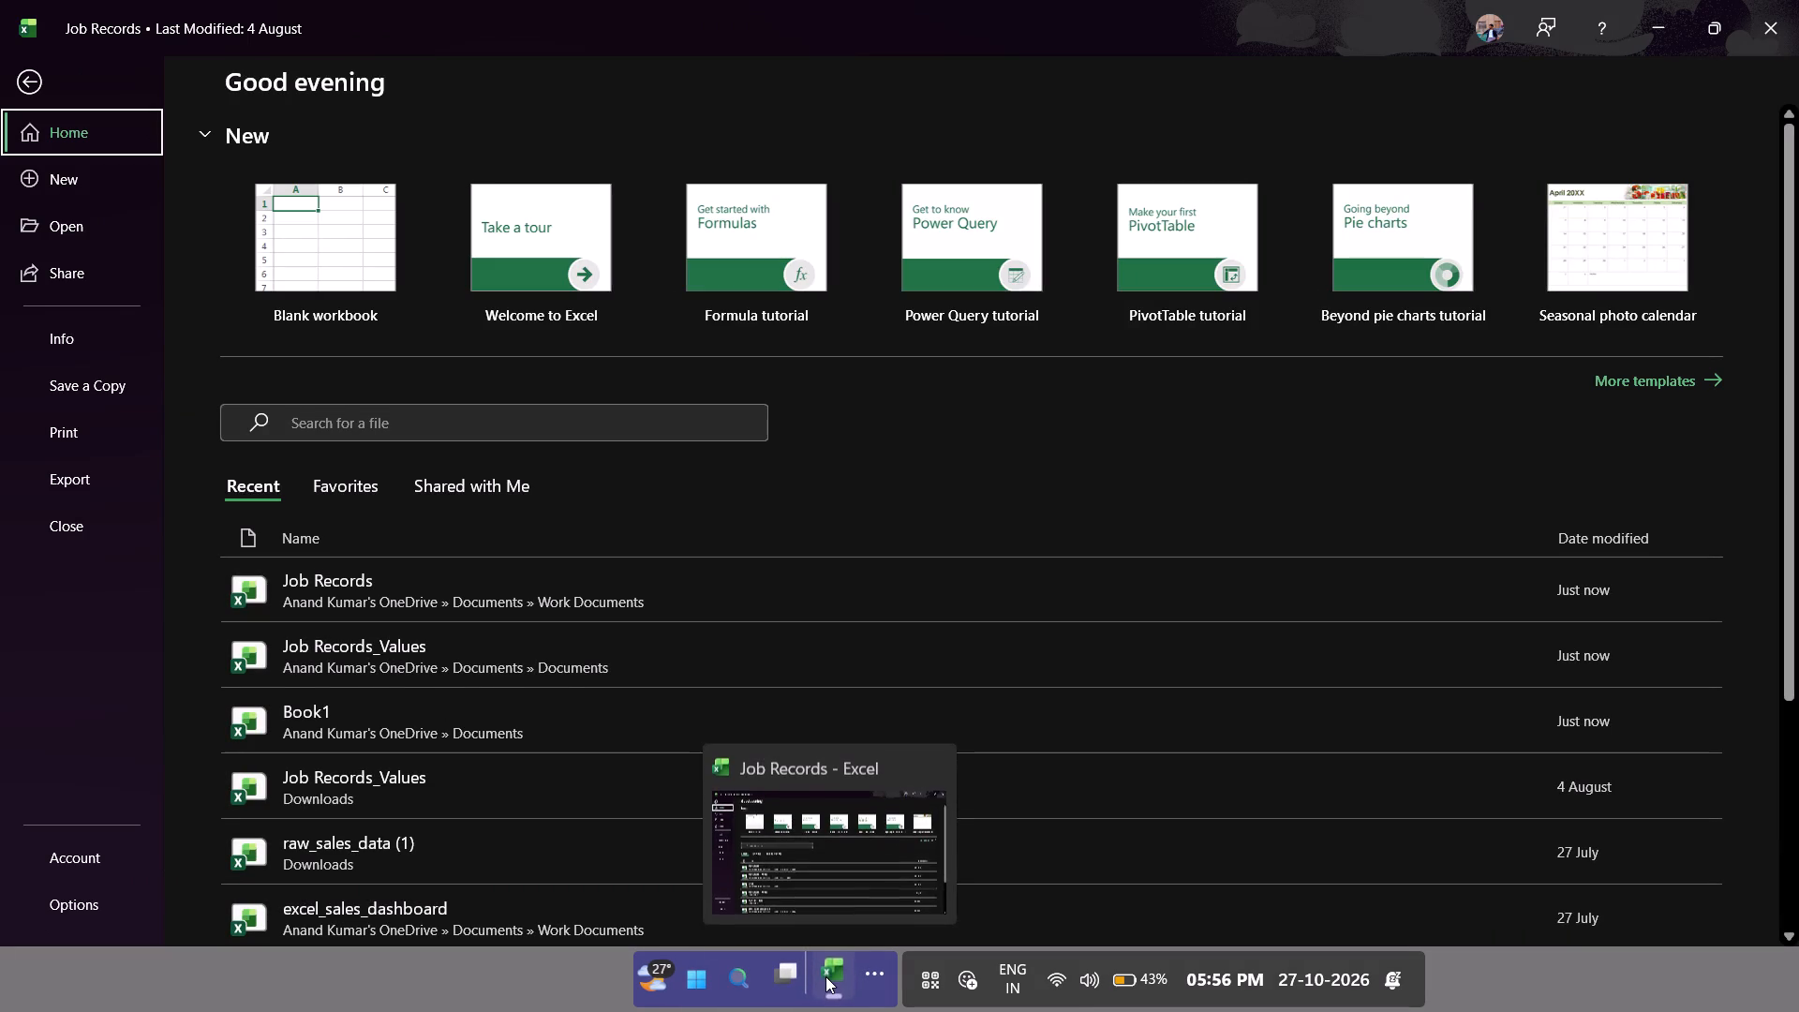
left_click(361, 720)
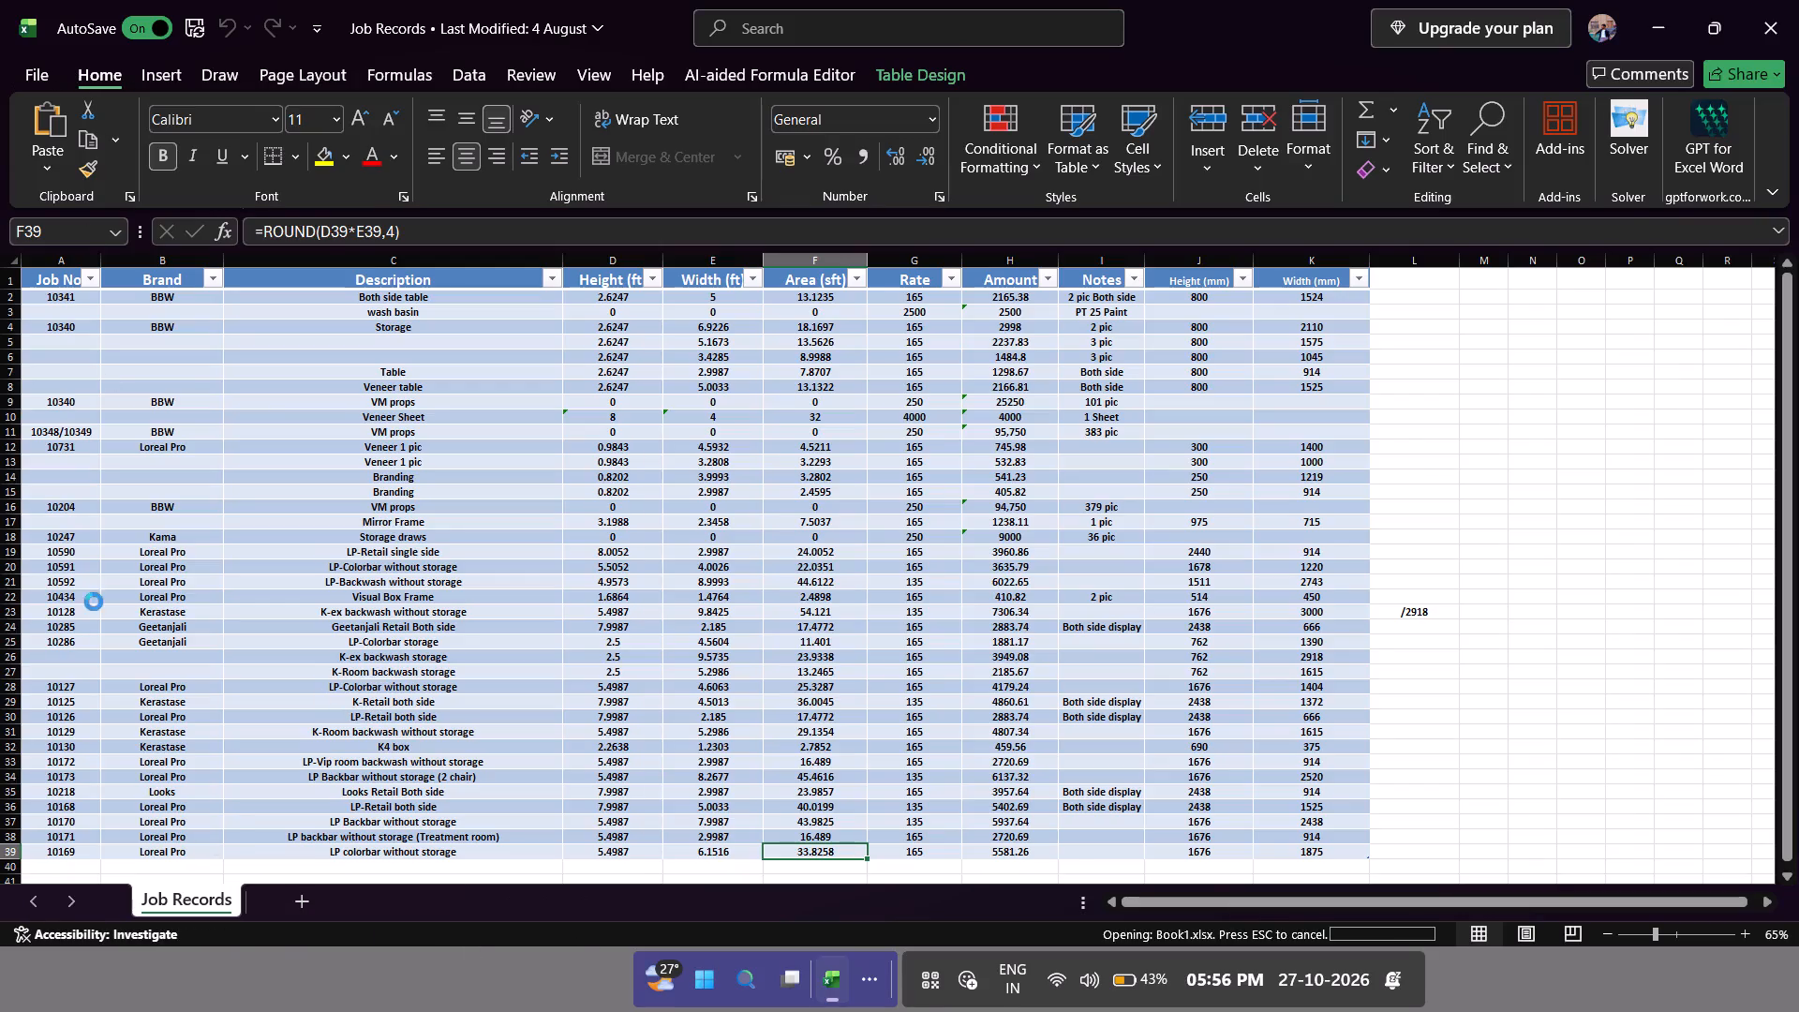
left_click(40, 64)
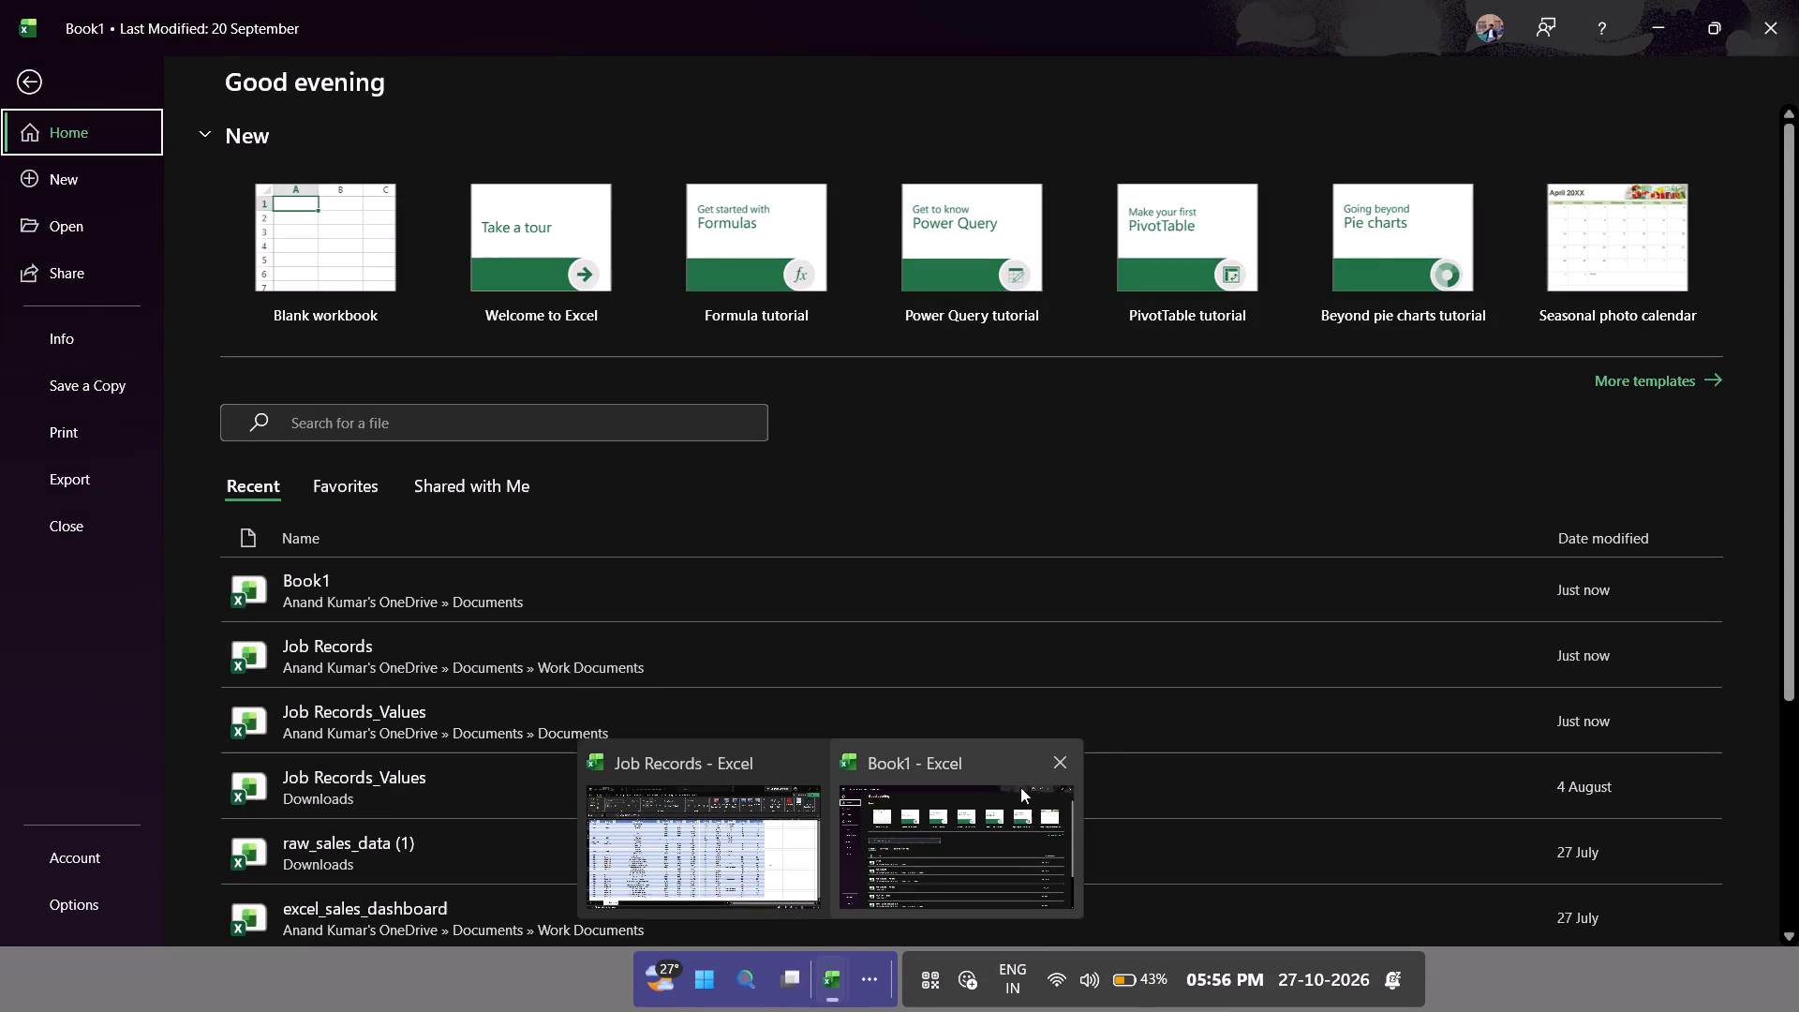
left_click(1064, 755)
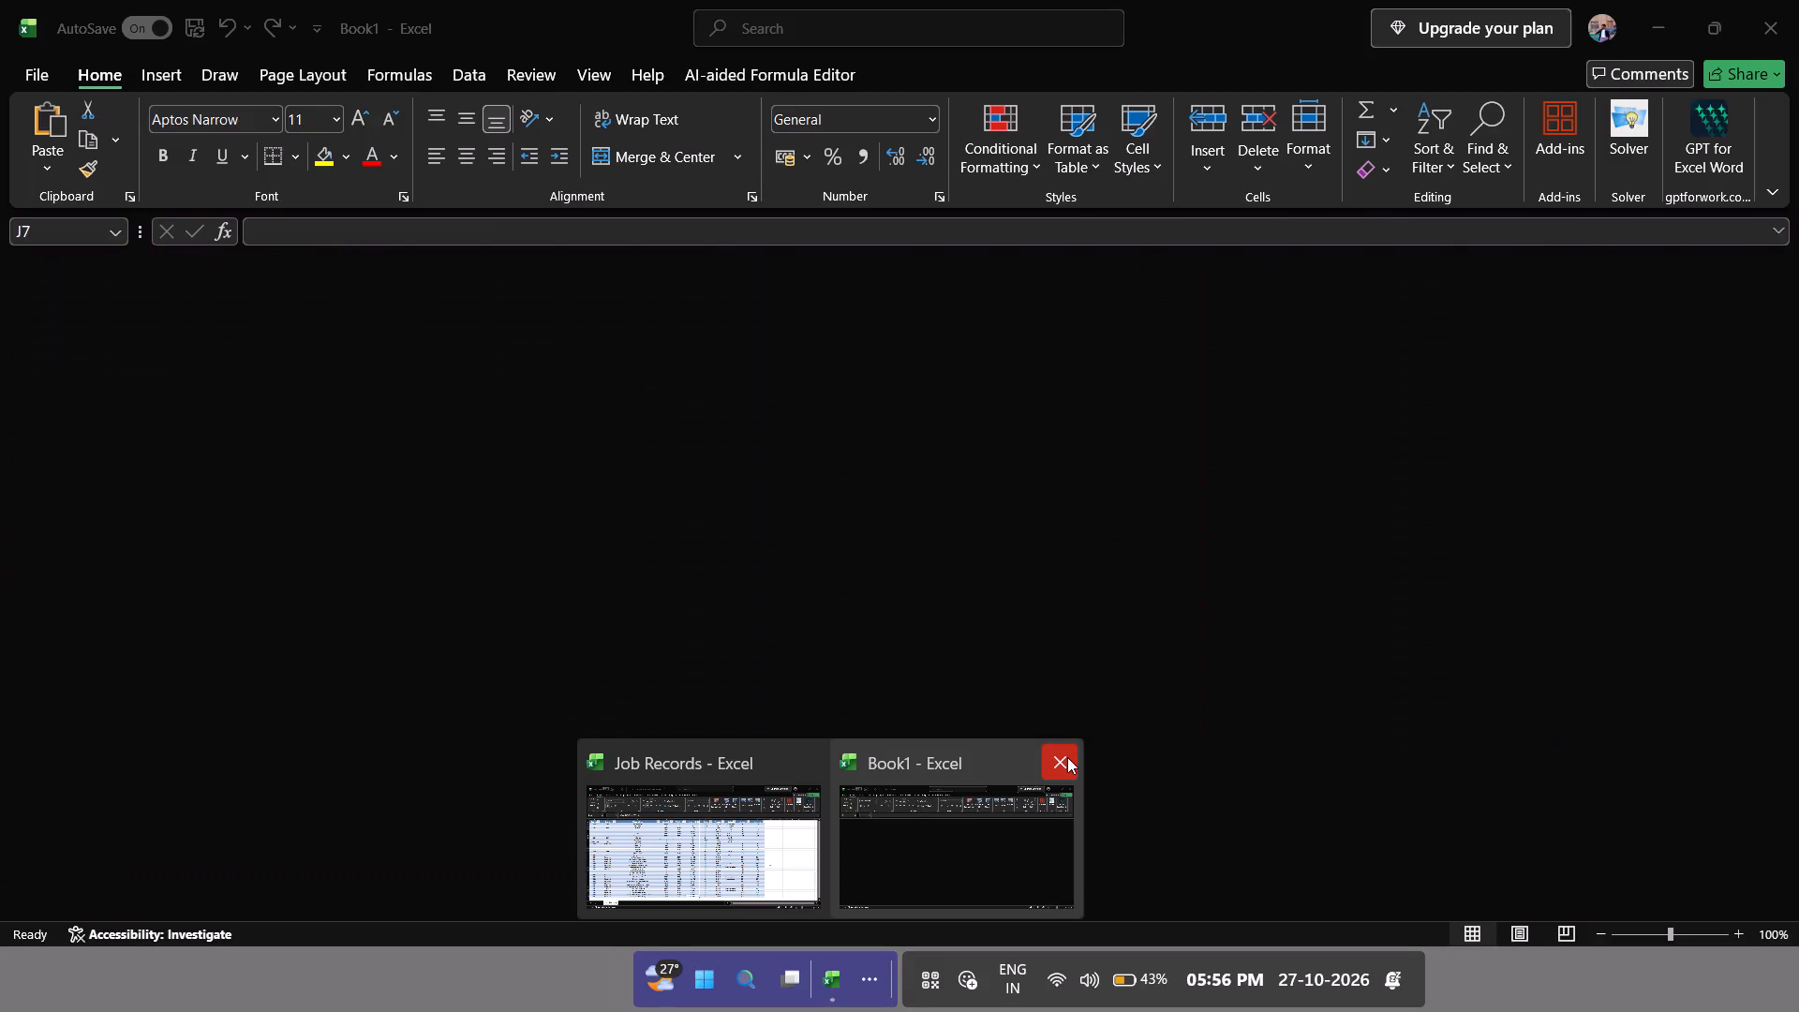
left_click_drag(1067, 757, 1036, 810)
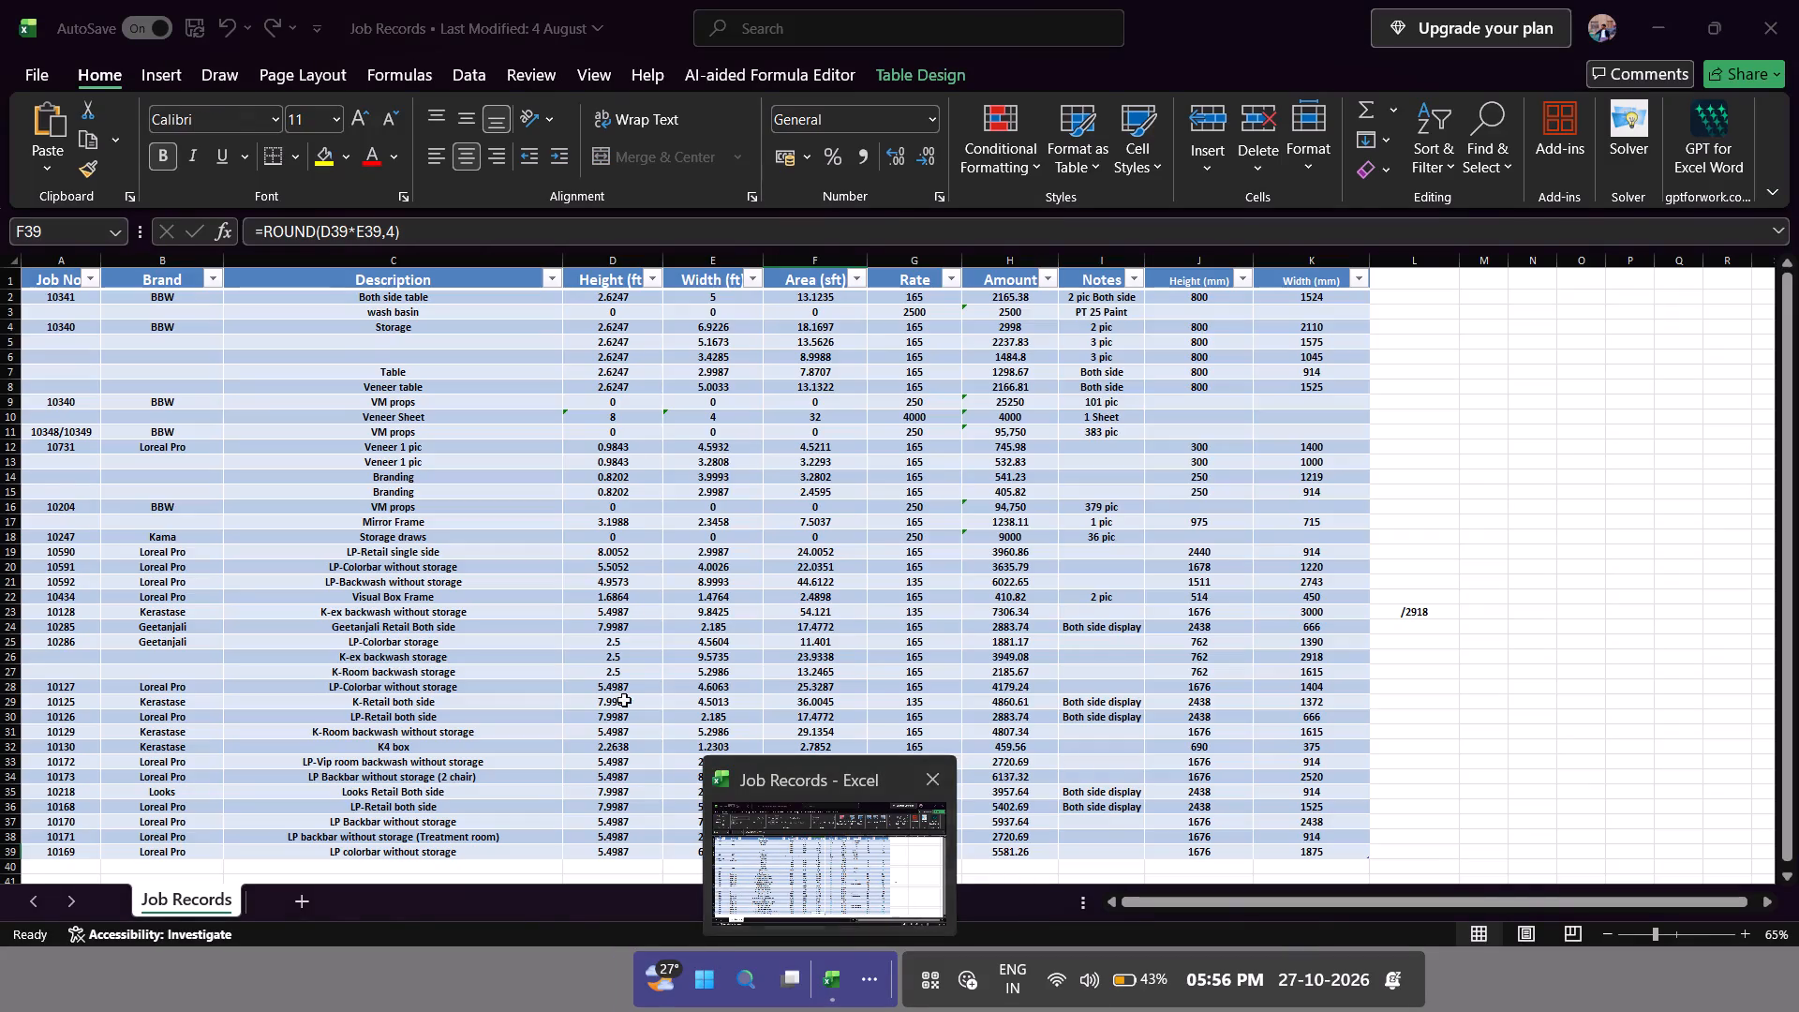
Check the file options for Book1 in the recent files, dismiss them and open the workbook.
left_click(29, 71)
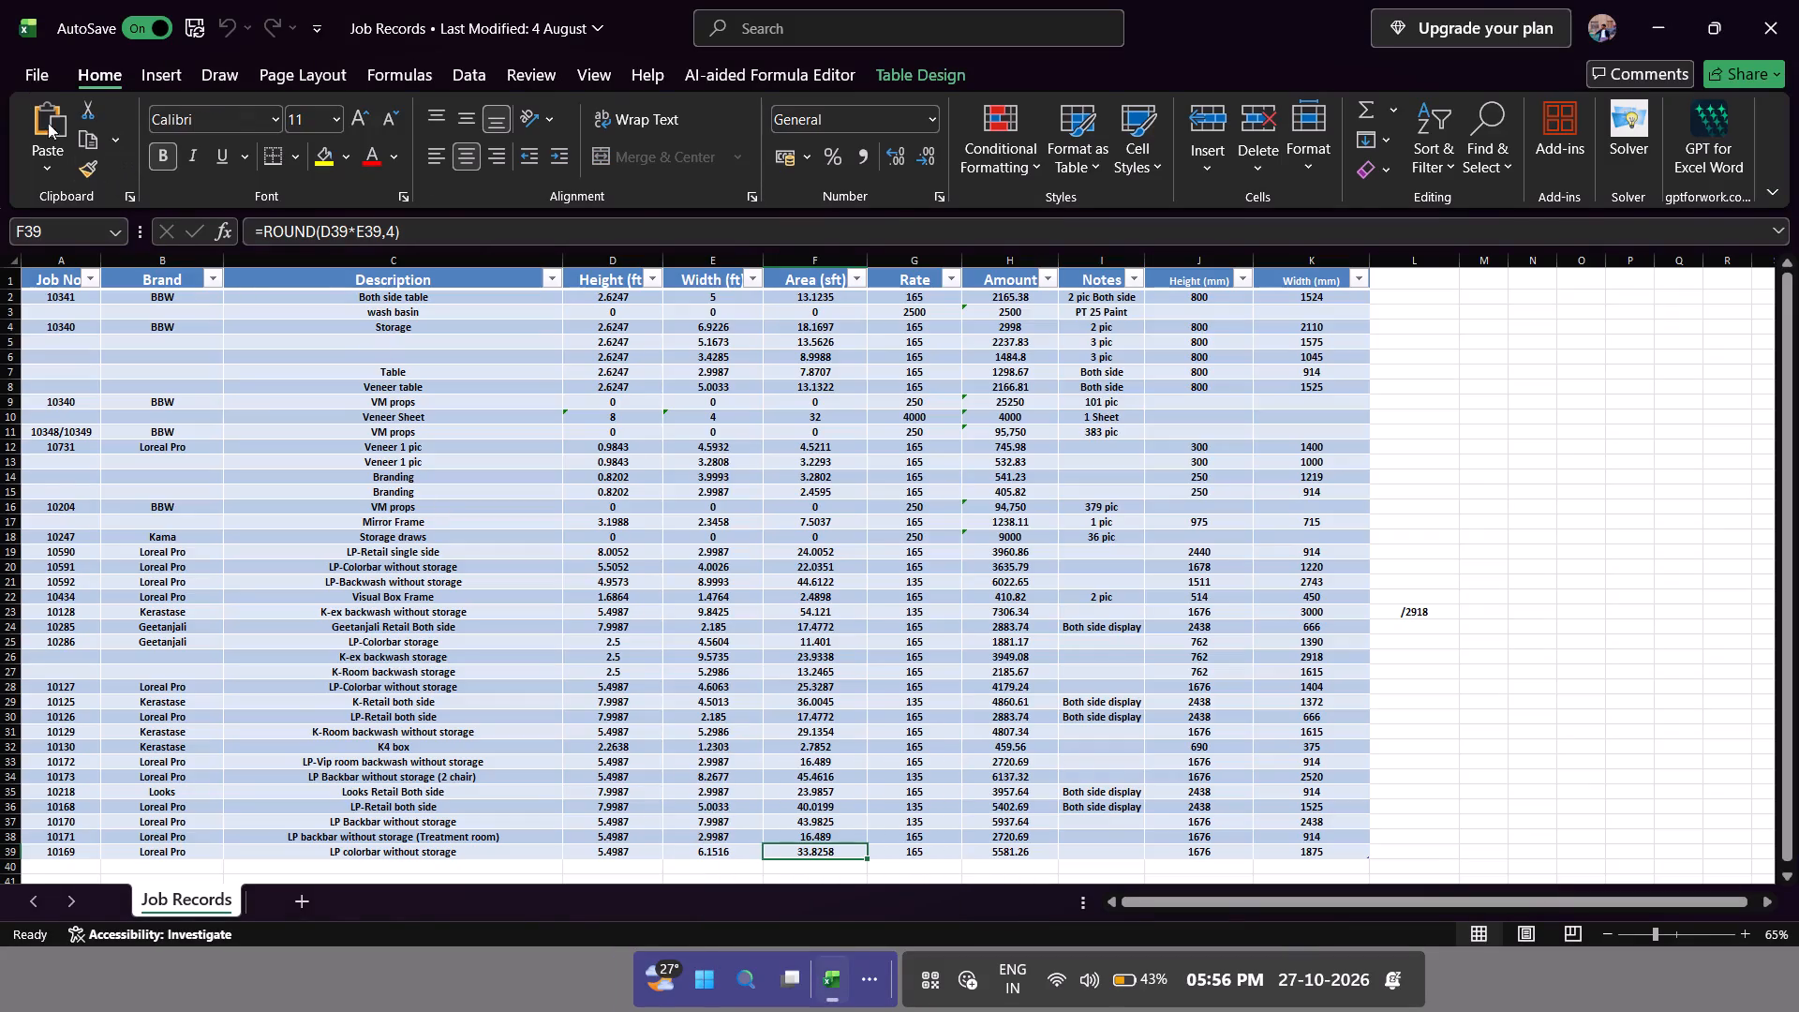
left_click(831, 969)
left_click(831, 969)
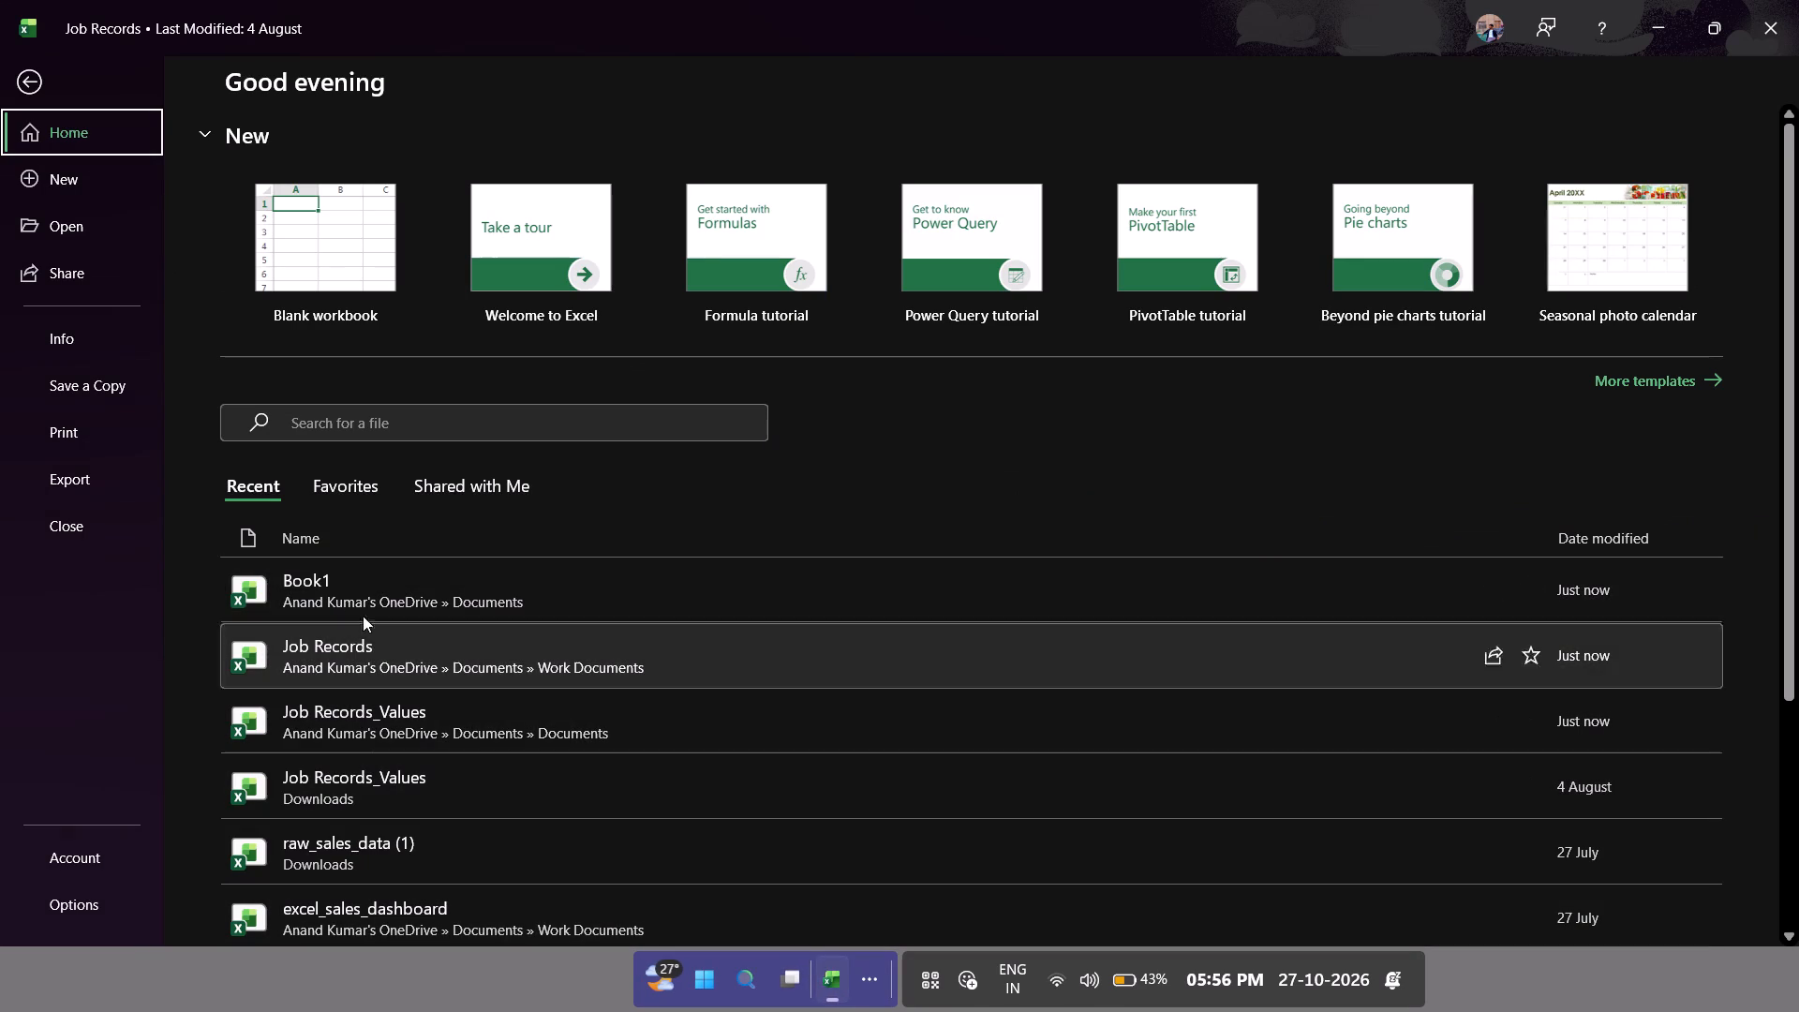
right_click(337, 591)
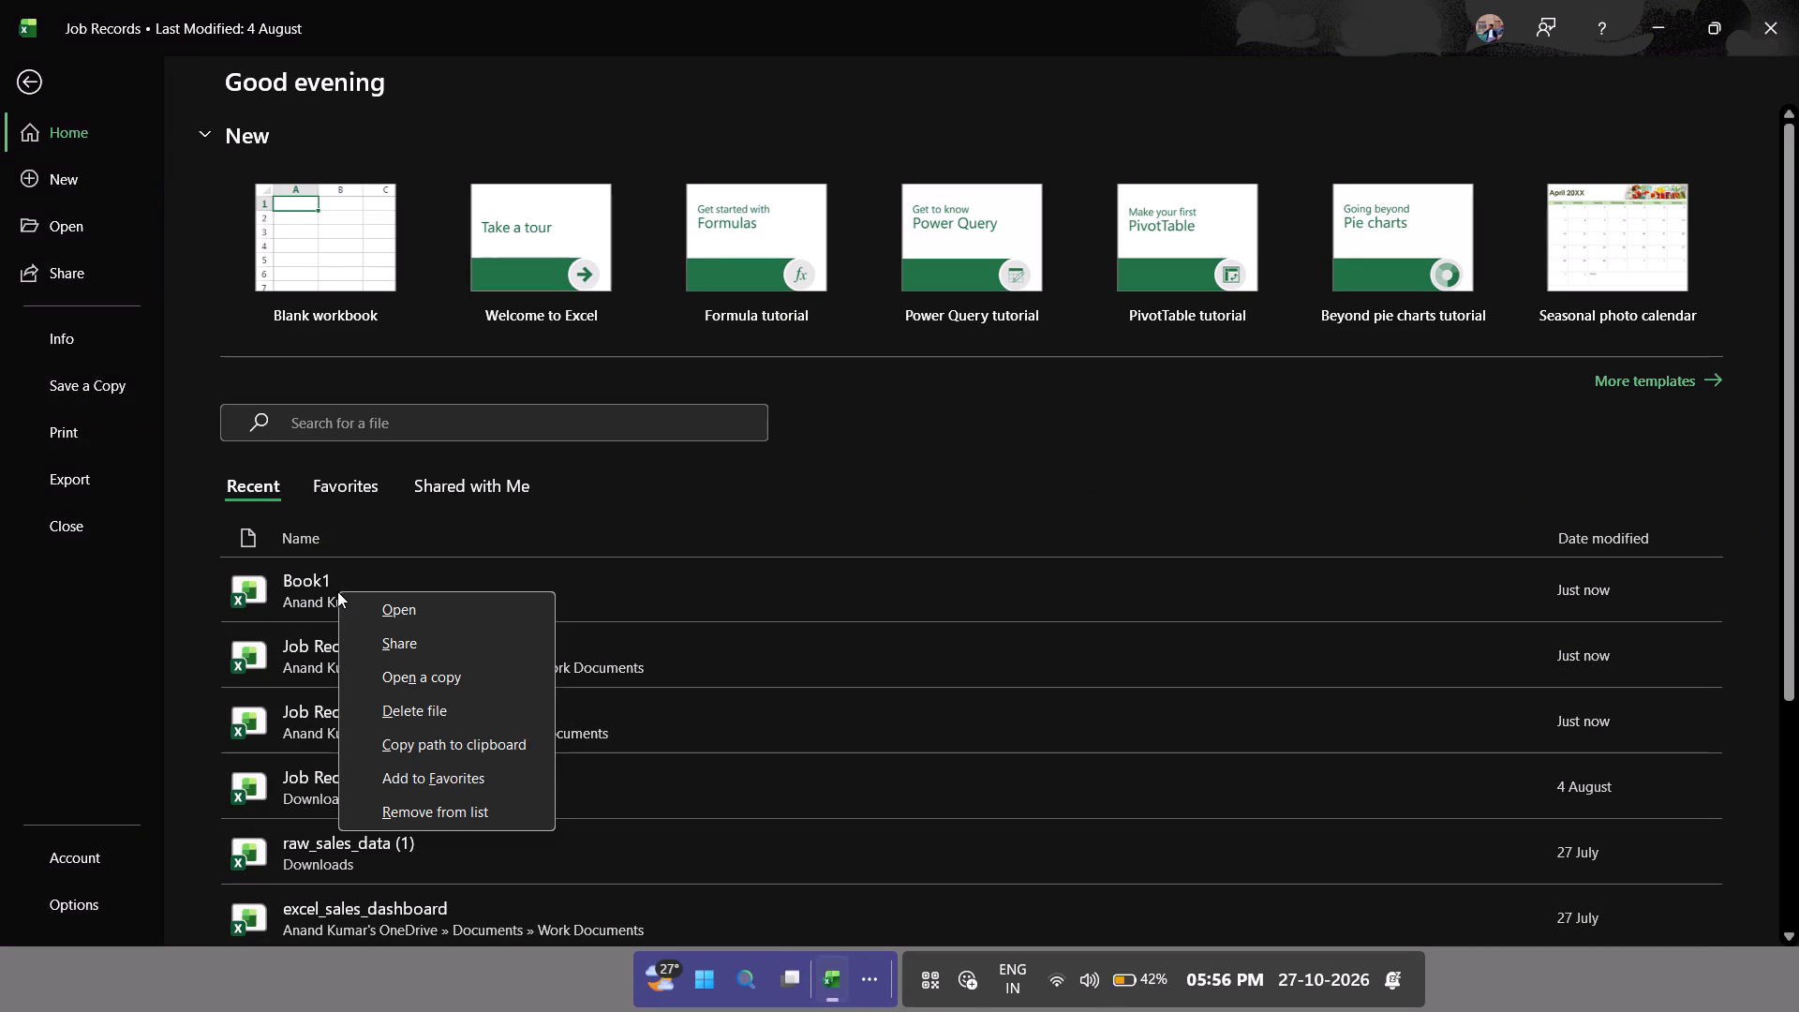
left_click_drag(738, 606, 723, 666)
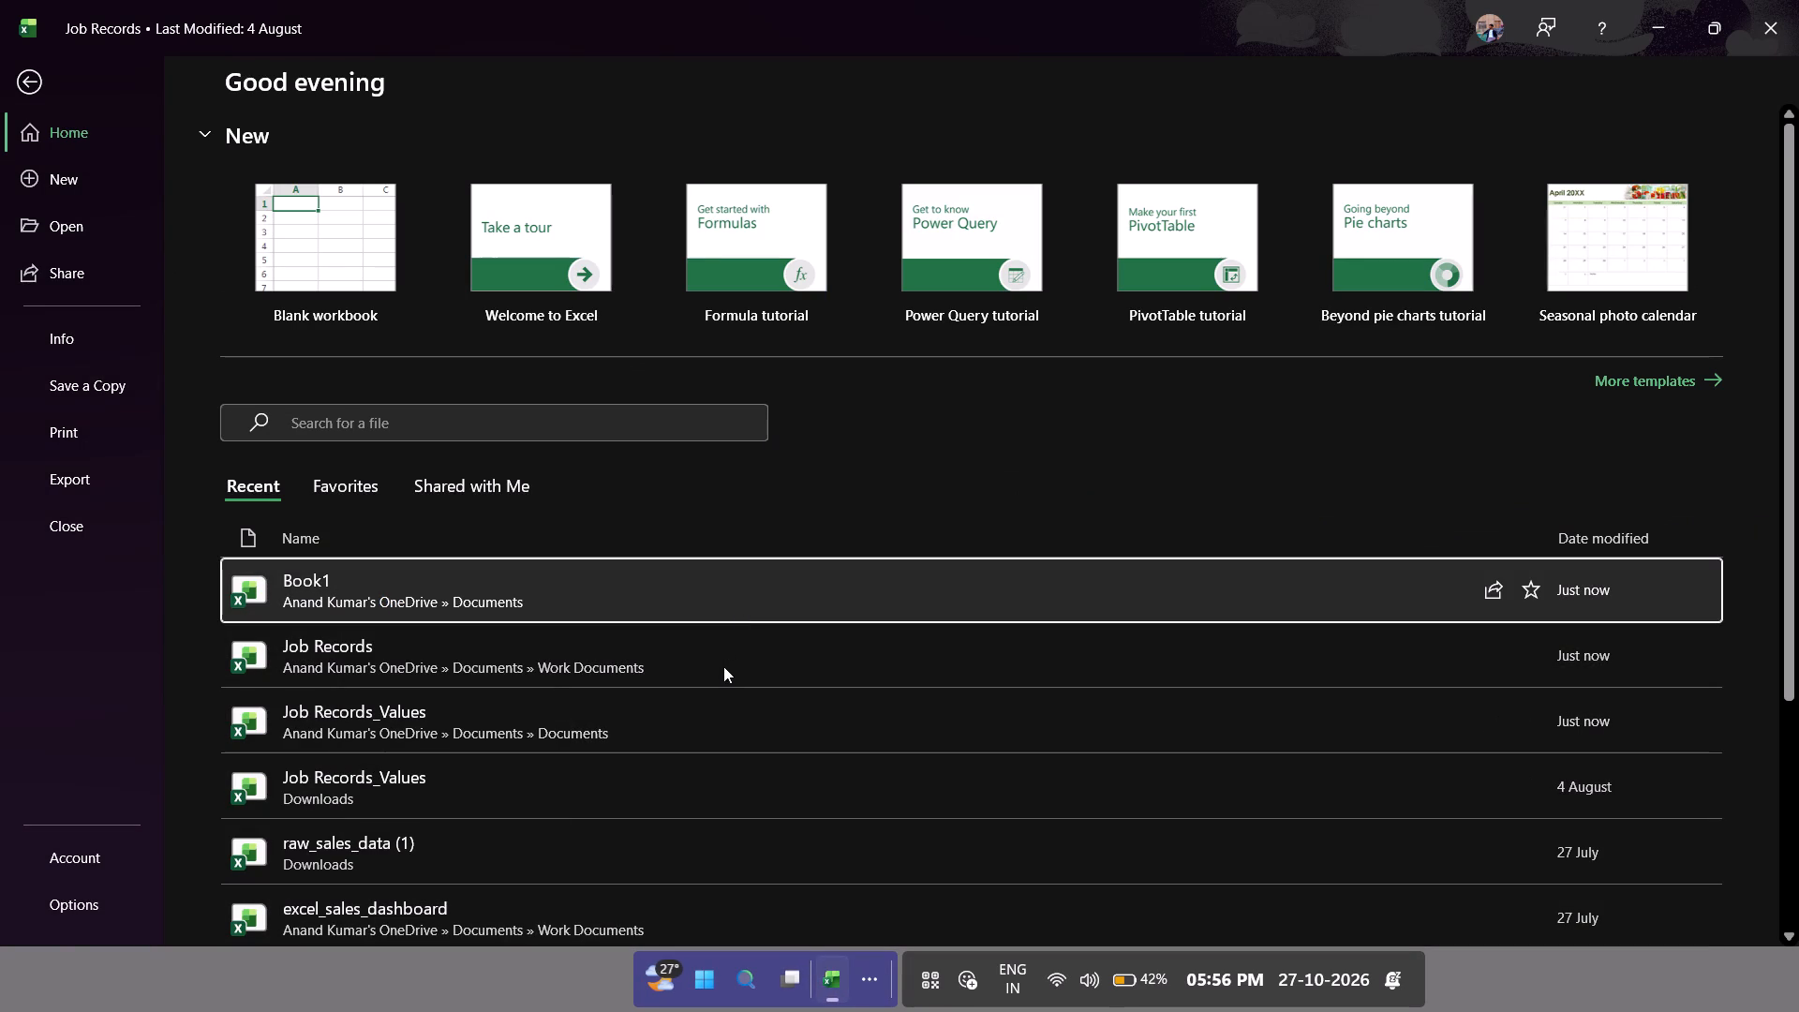
left_click_drag(723, 666, 723, 668)
left_click(394, 588)
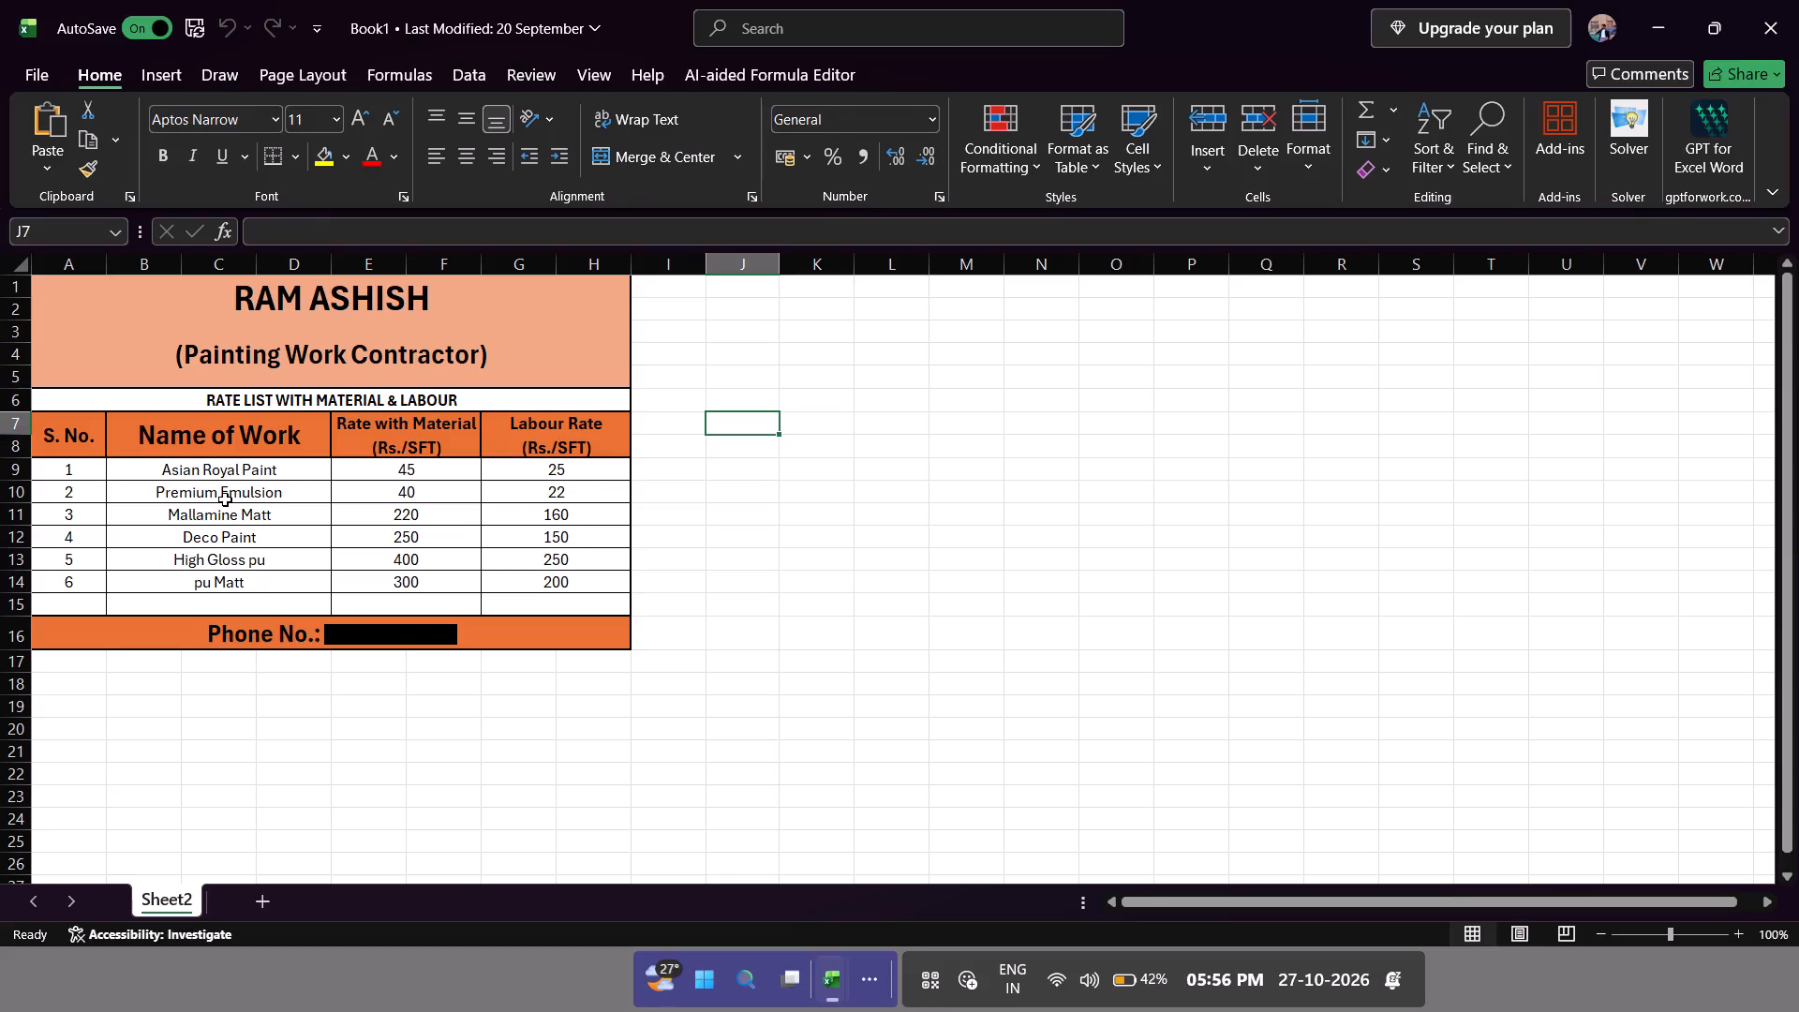
Close the Book1 and Job Records workbooks so that Excel exits.
left_click(1792, 0)
left_click(1784, 6)
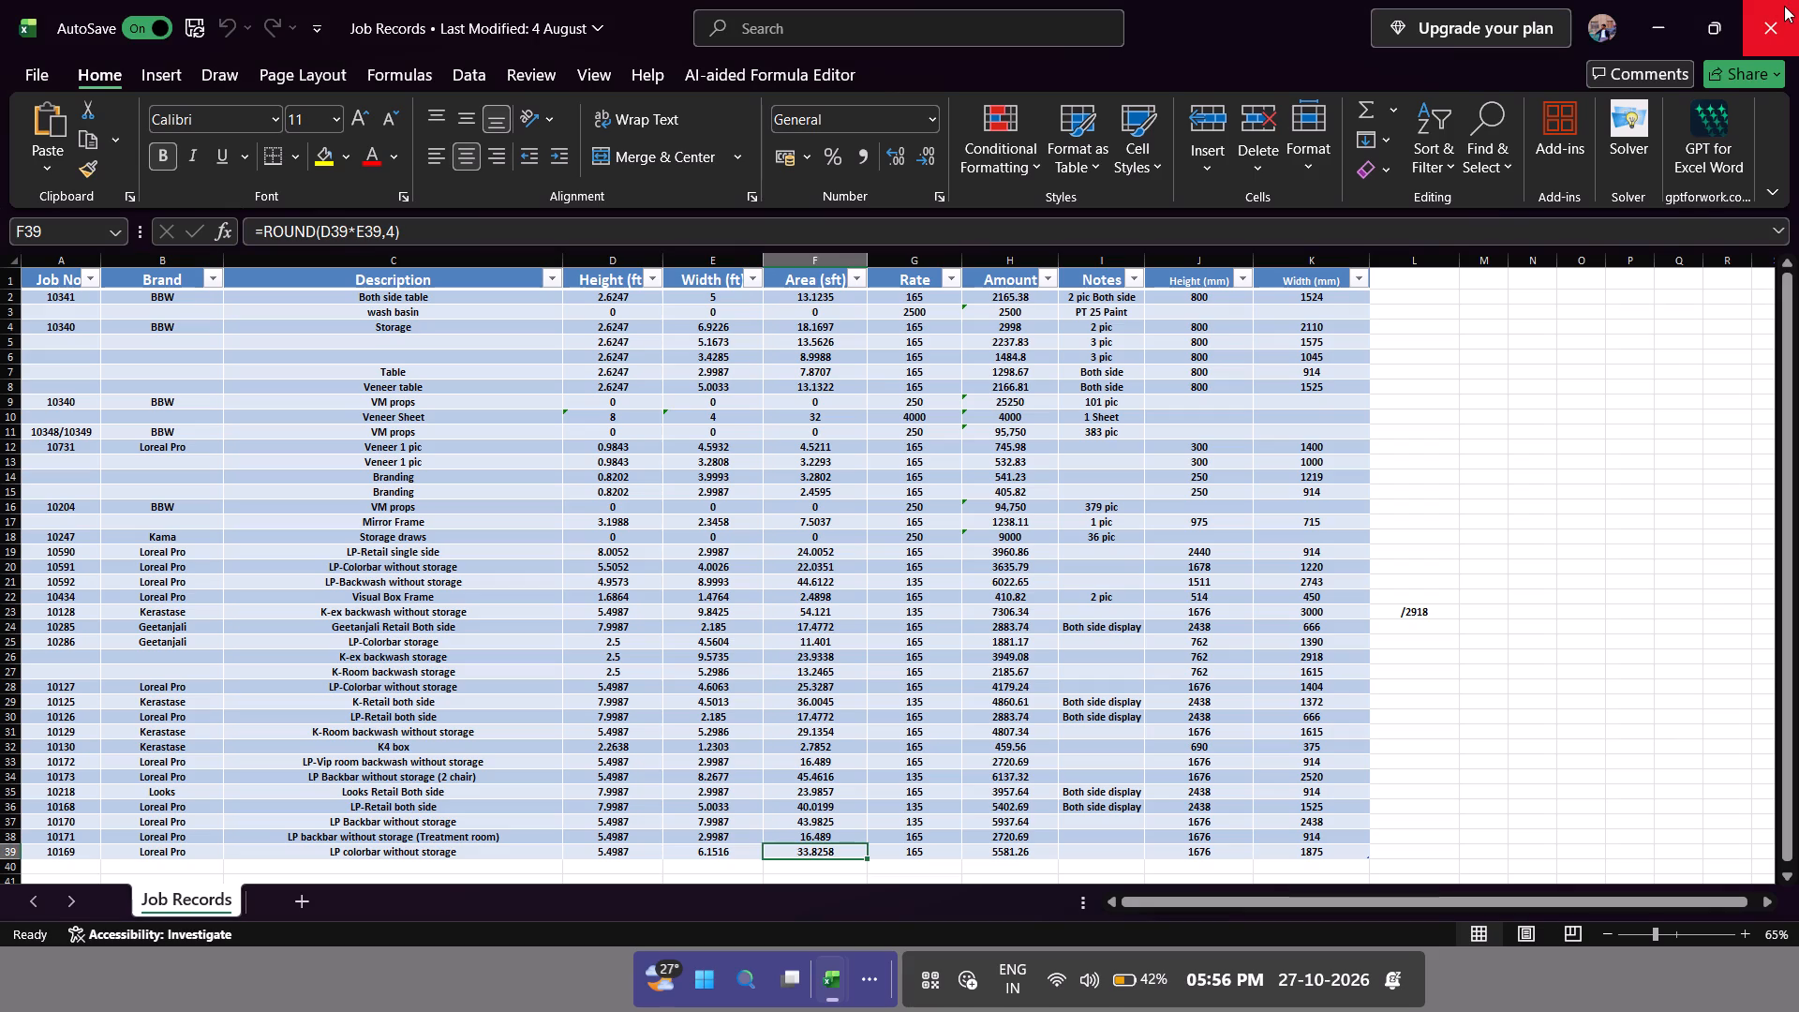
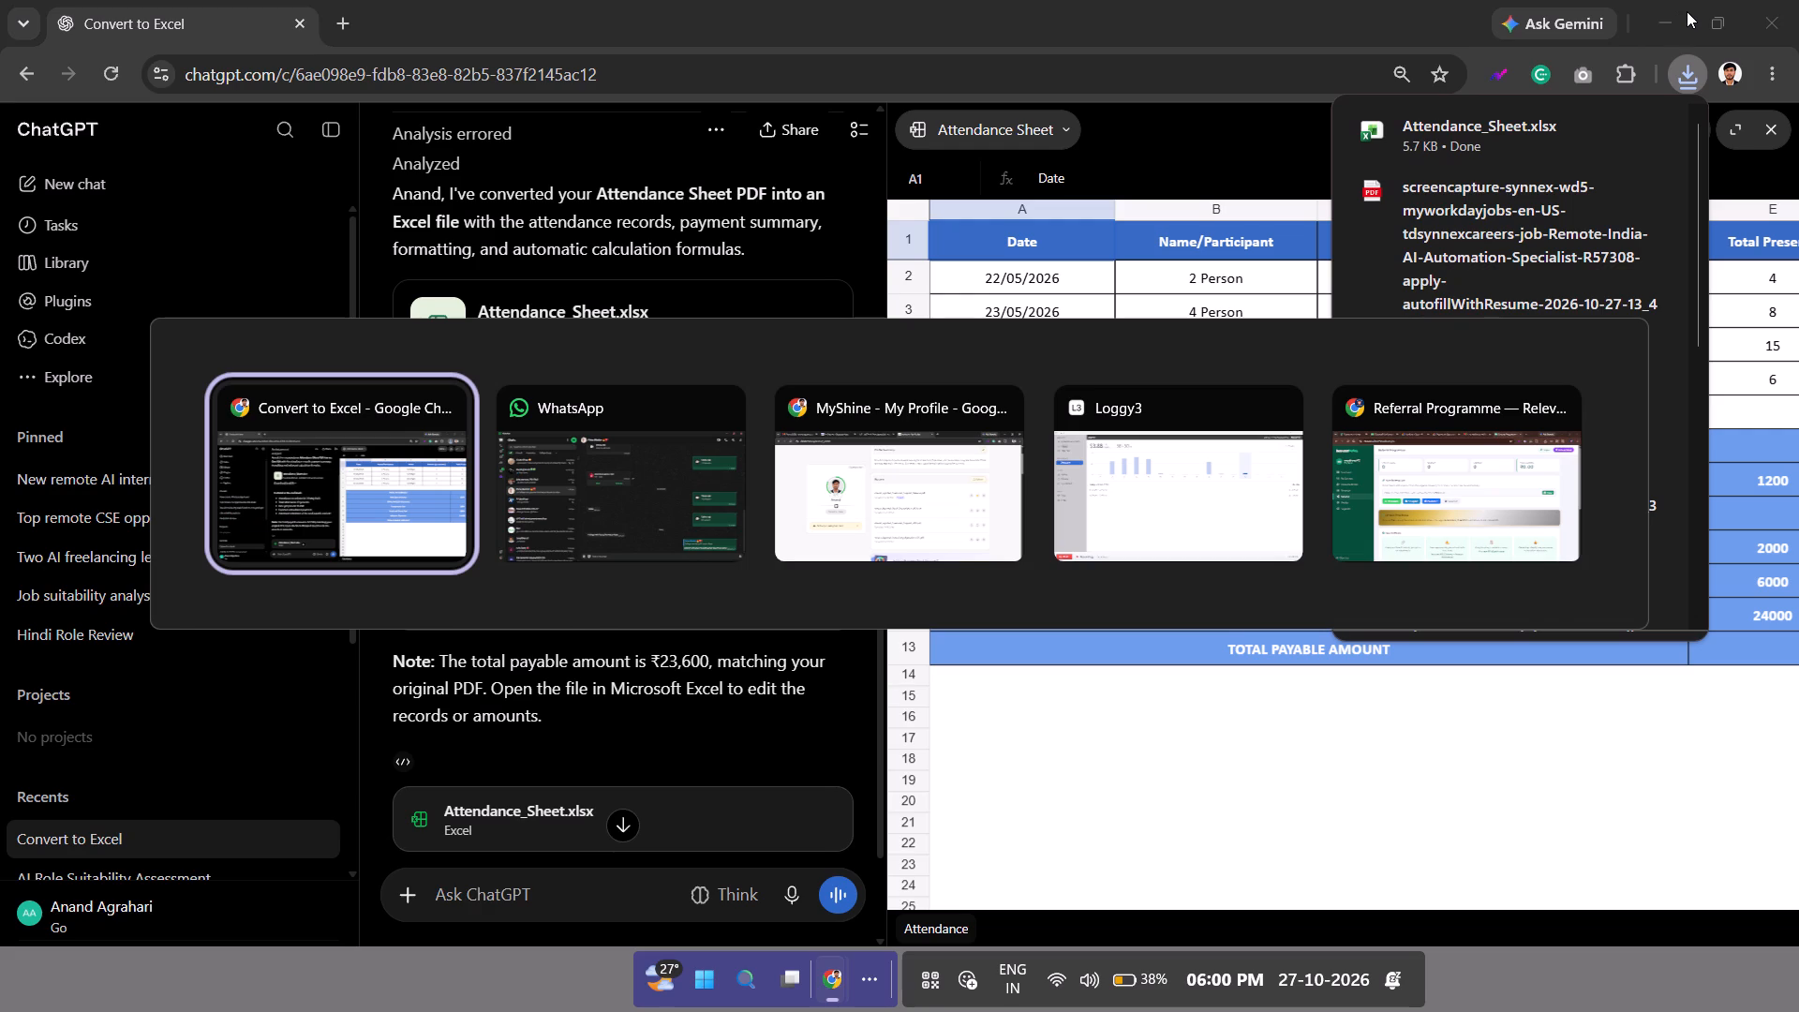
Dismiss the recent downloads list and close the Attendance Sheet spreadsheet preview beside the conversation.
left_click(1245, 153)
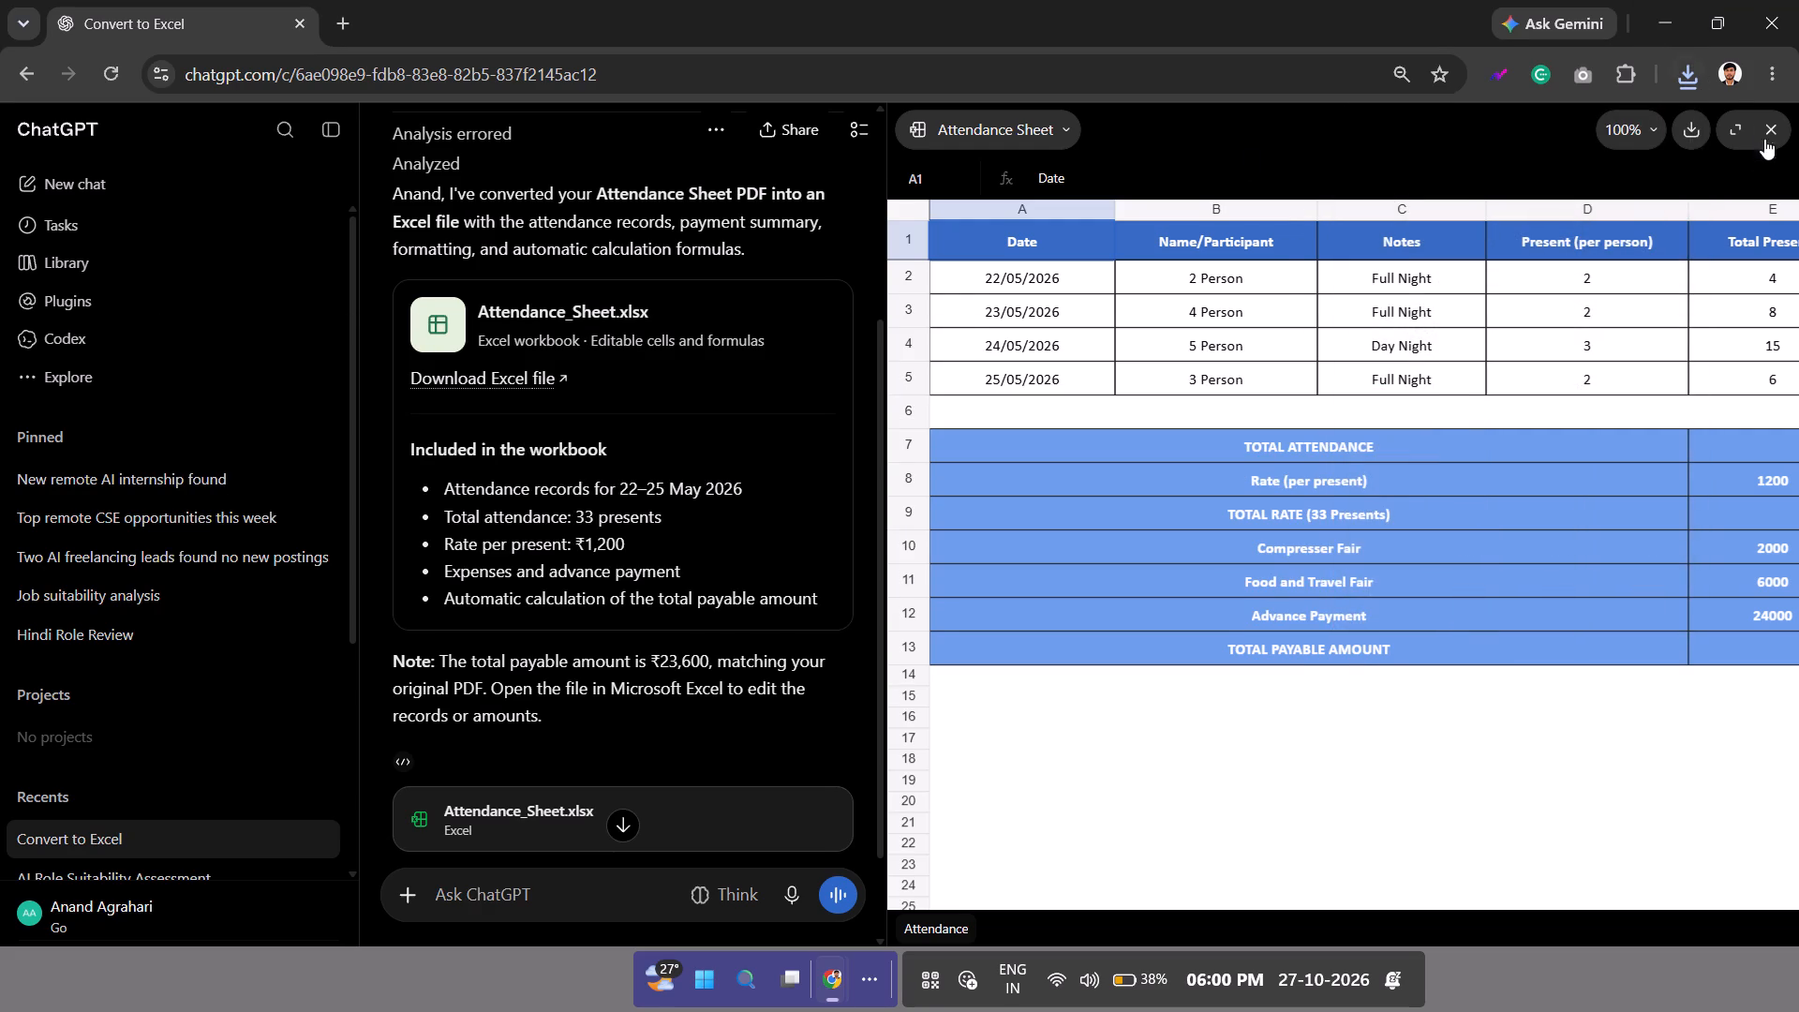
left_click(1768, 120)
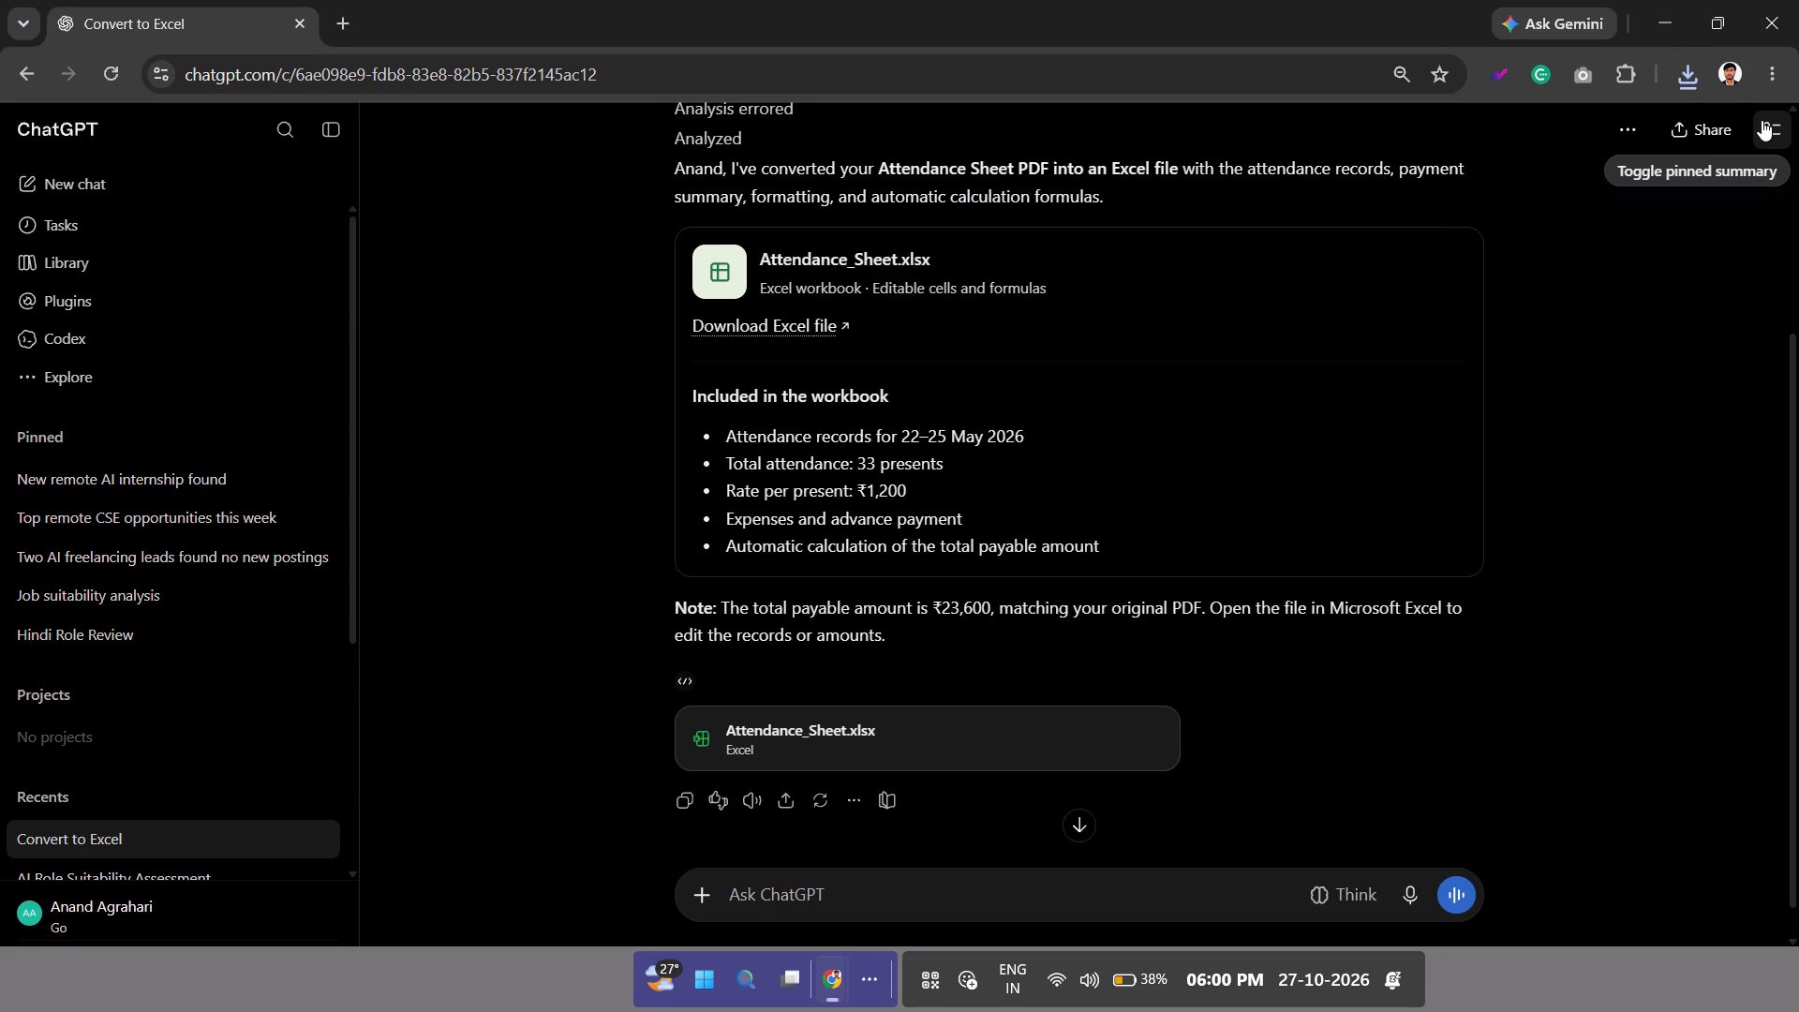
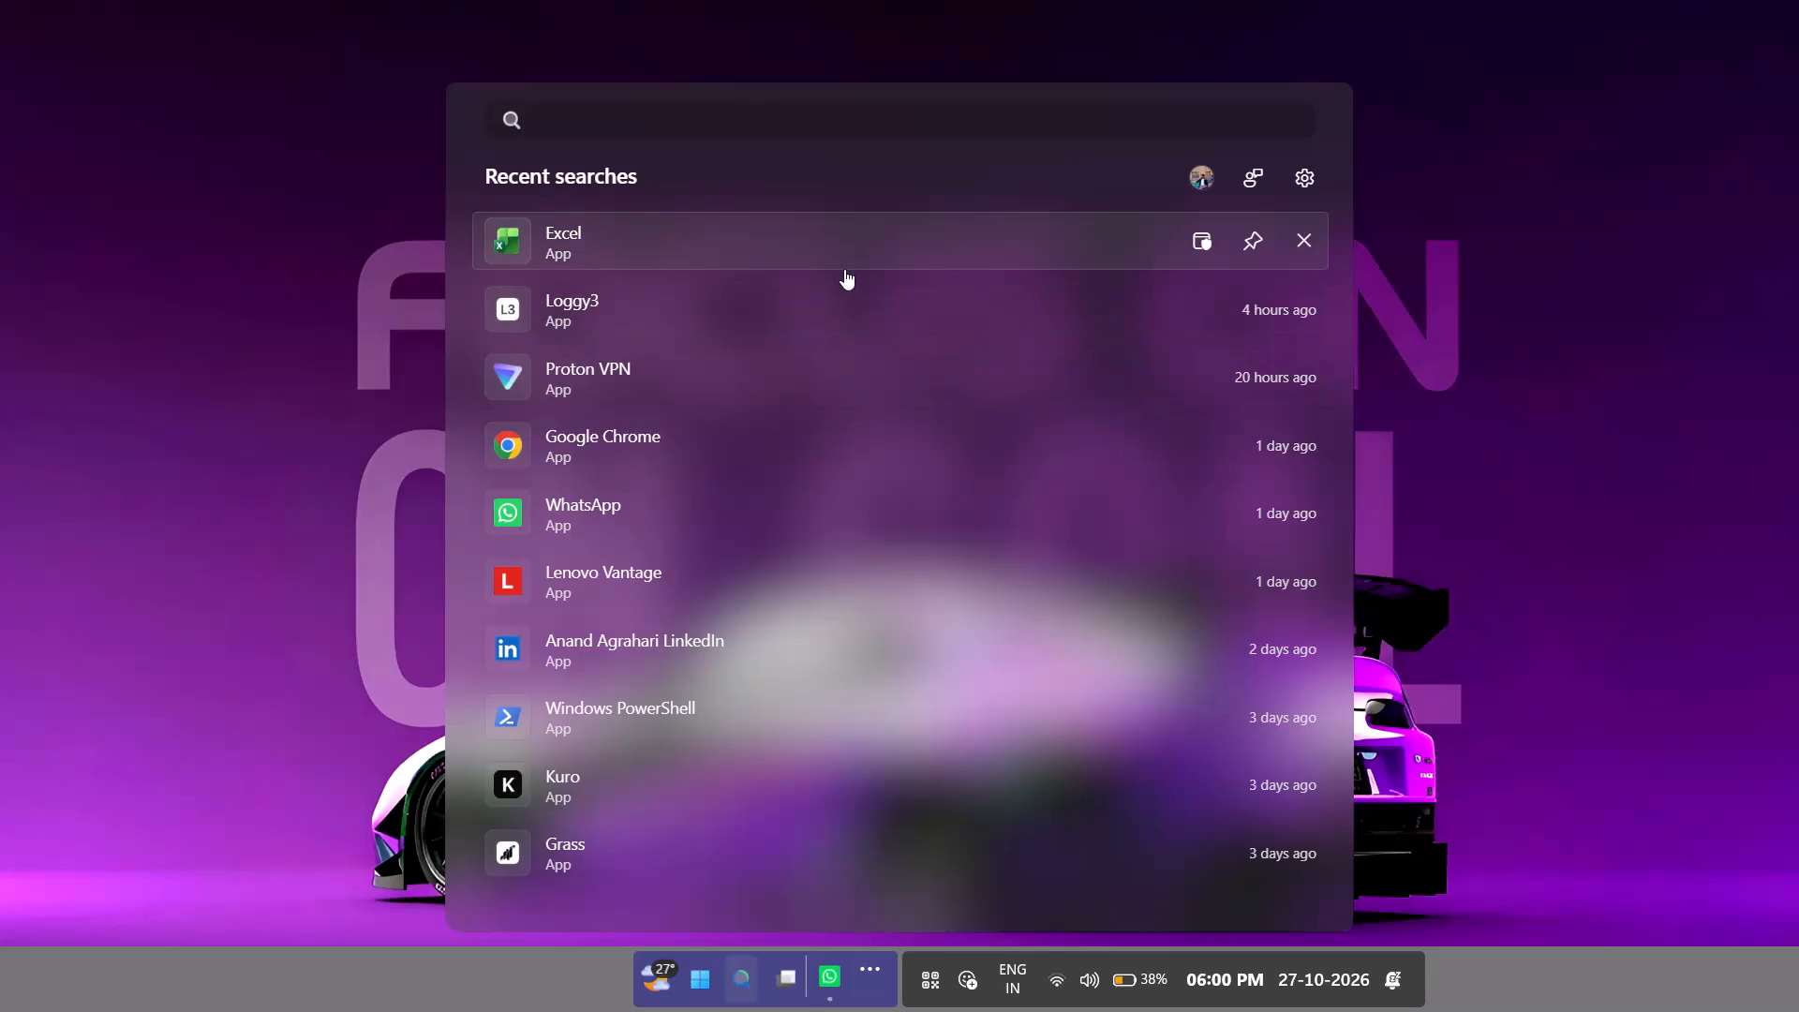
Launch Excel and go to the Downloads folder among the recent folders, bringing up the file browser for opening a workbook.
left_click(844, 269)
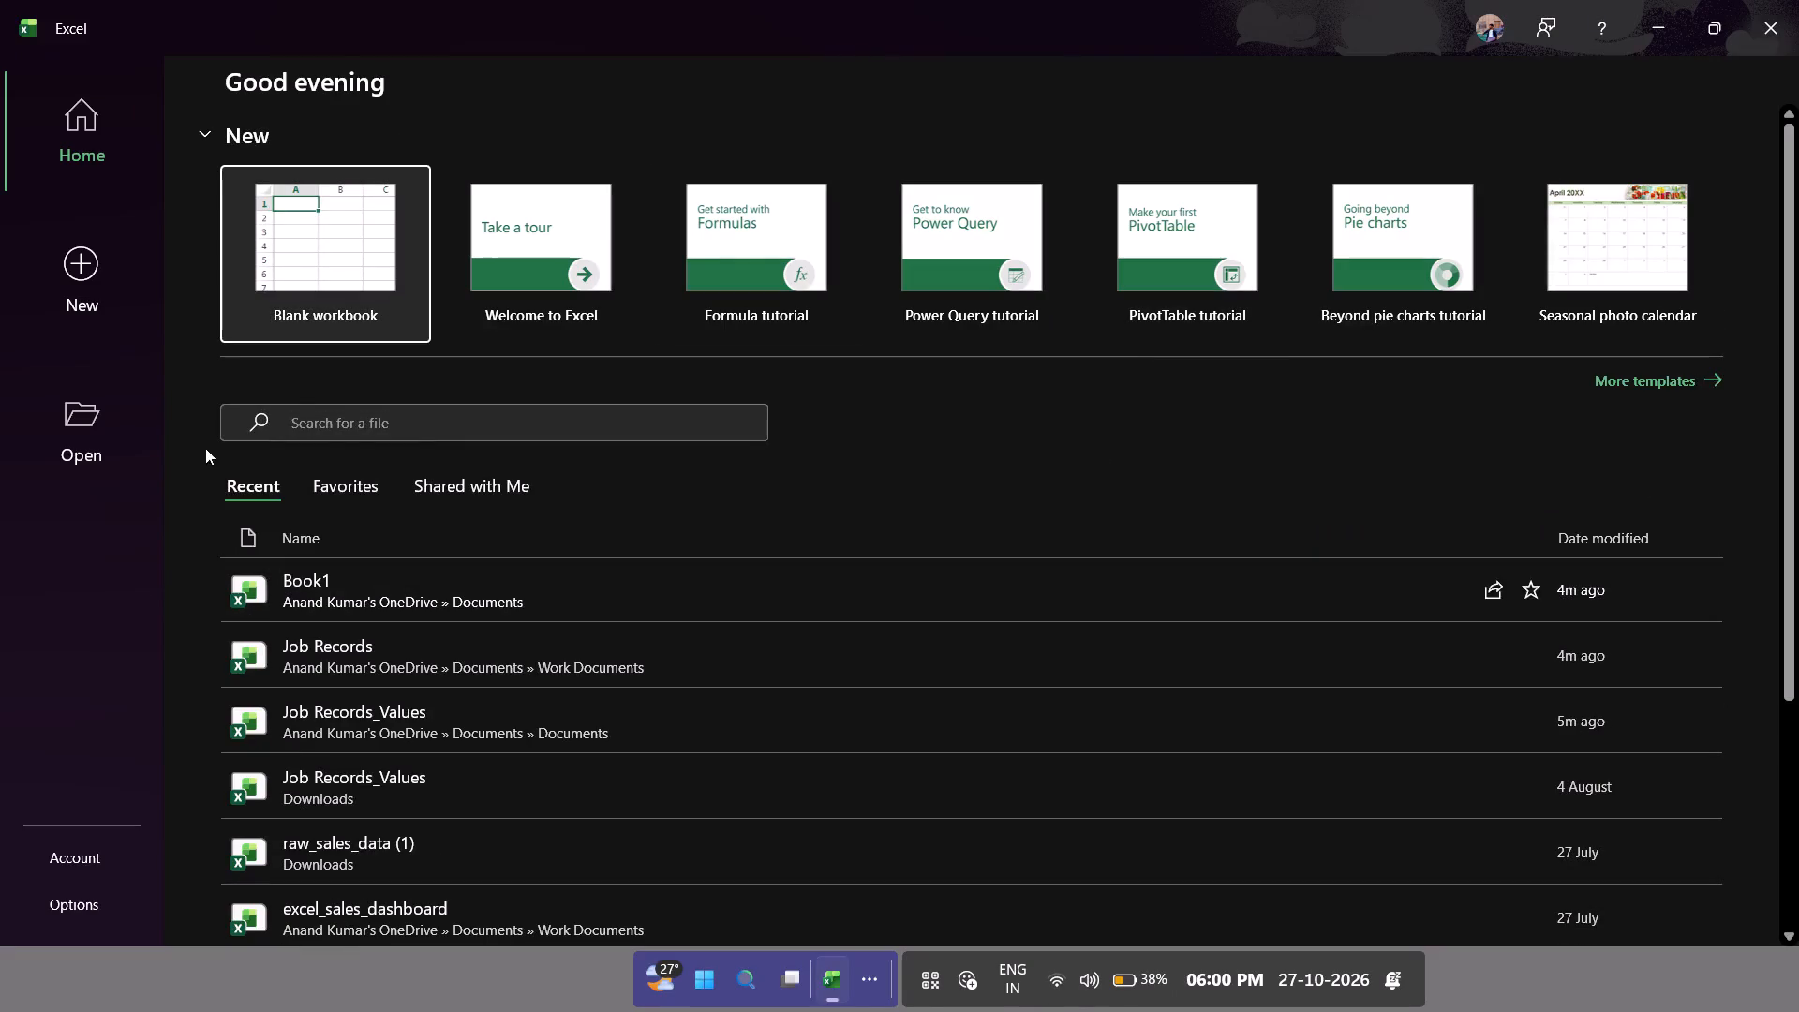
left_click(82, 415)
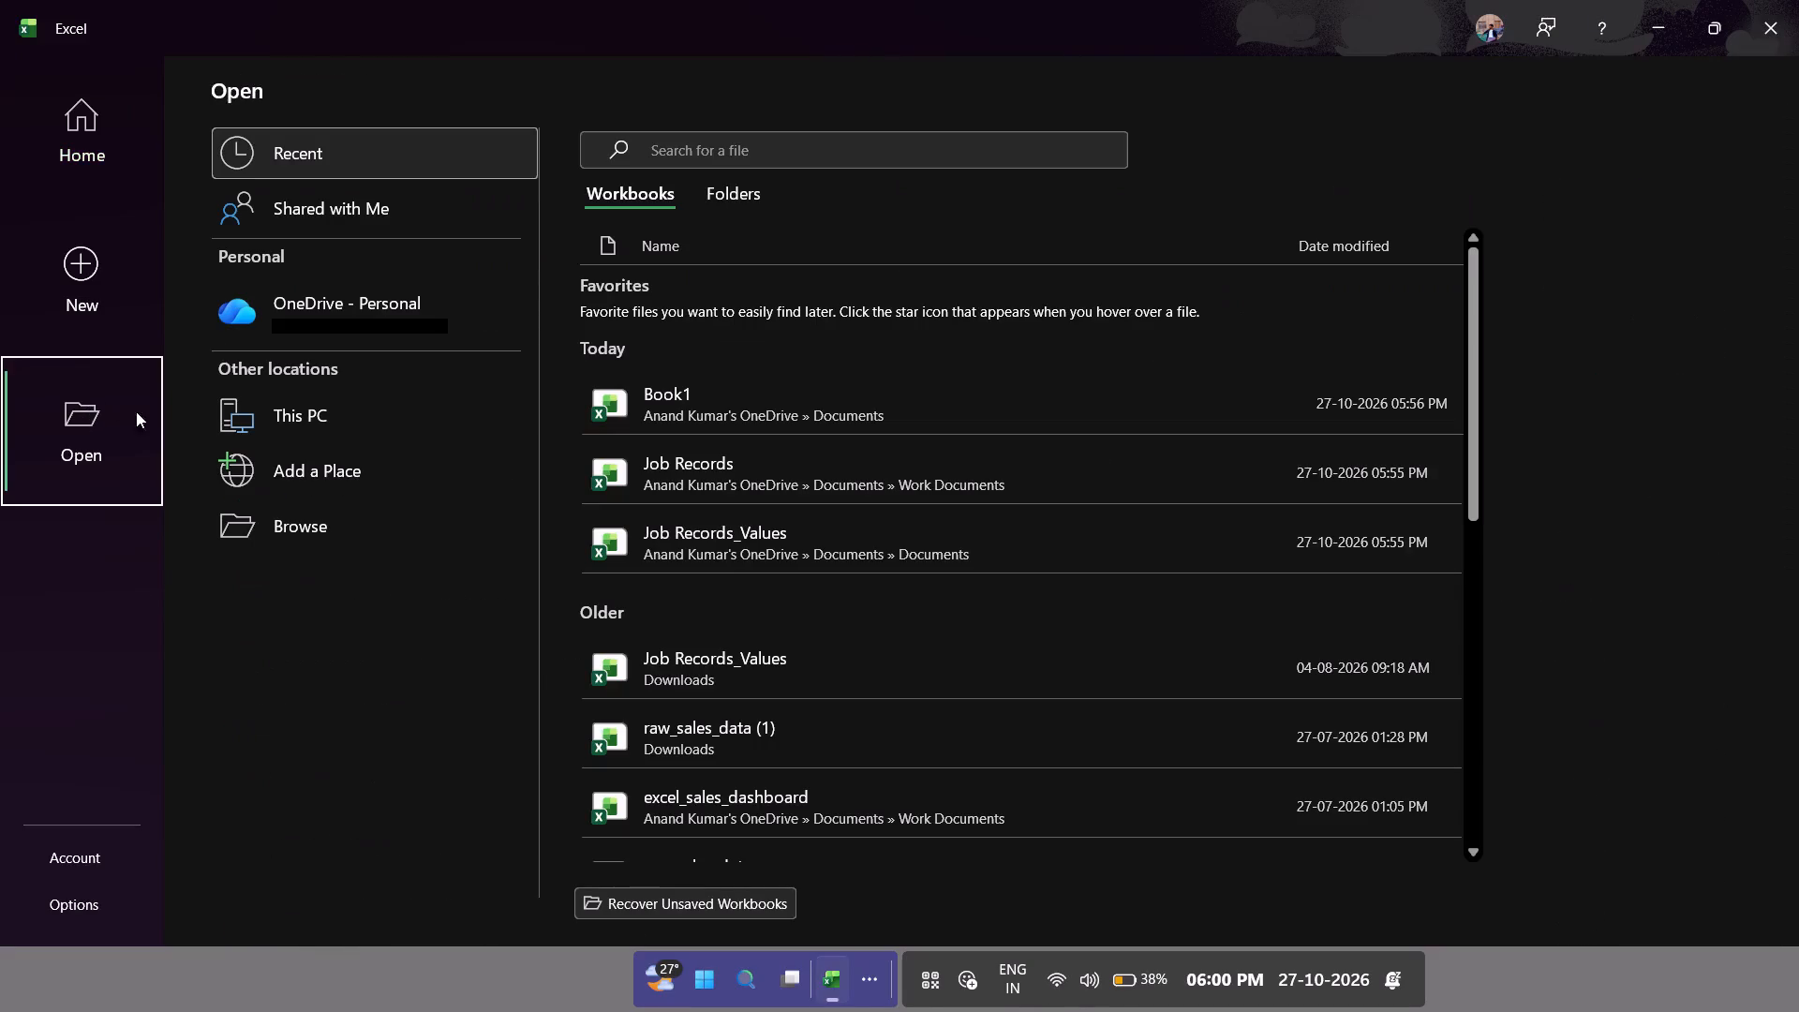
left_click(722, 183)
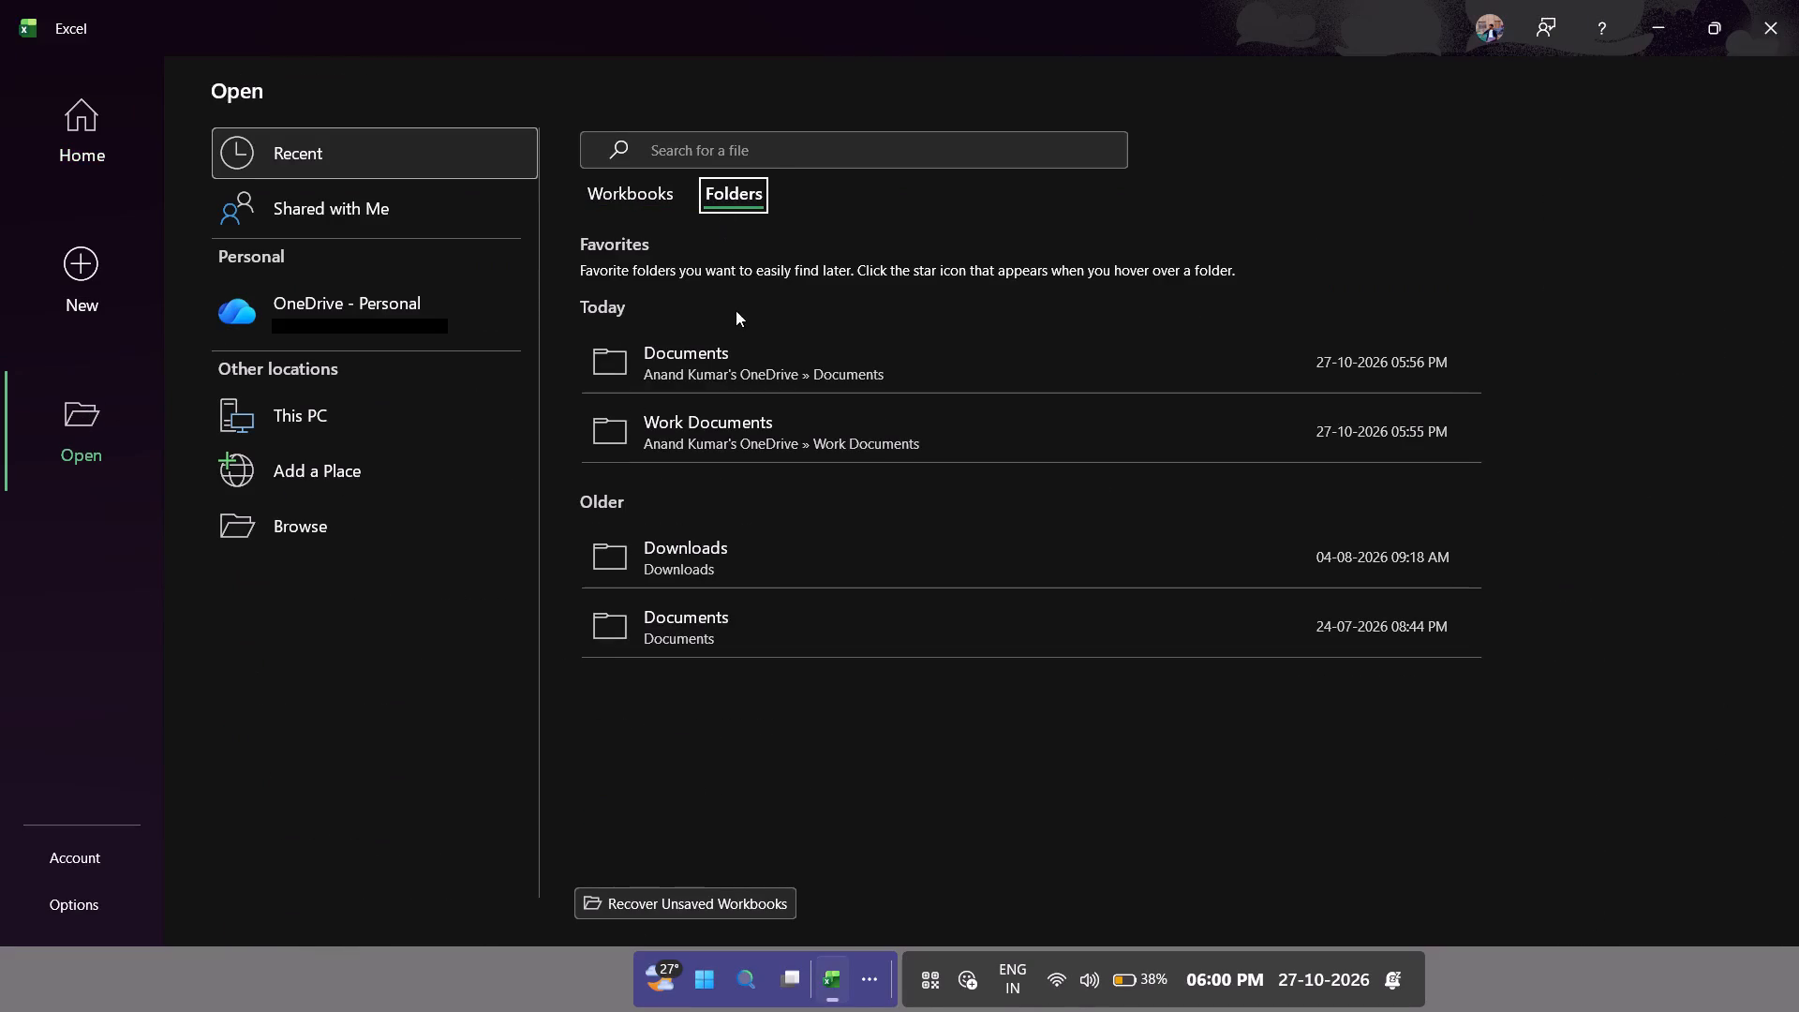
left_click(734, 560)
left_click(738, 560)
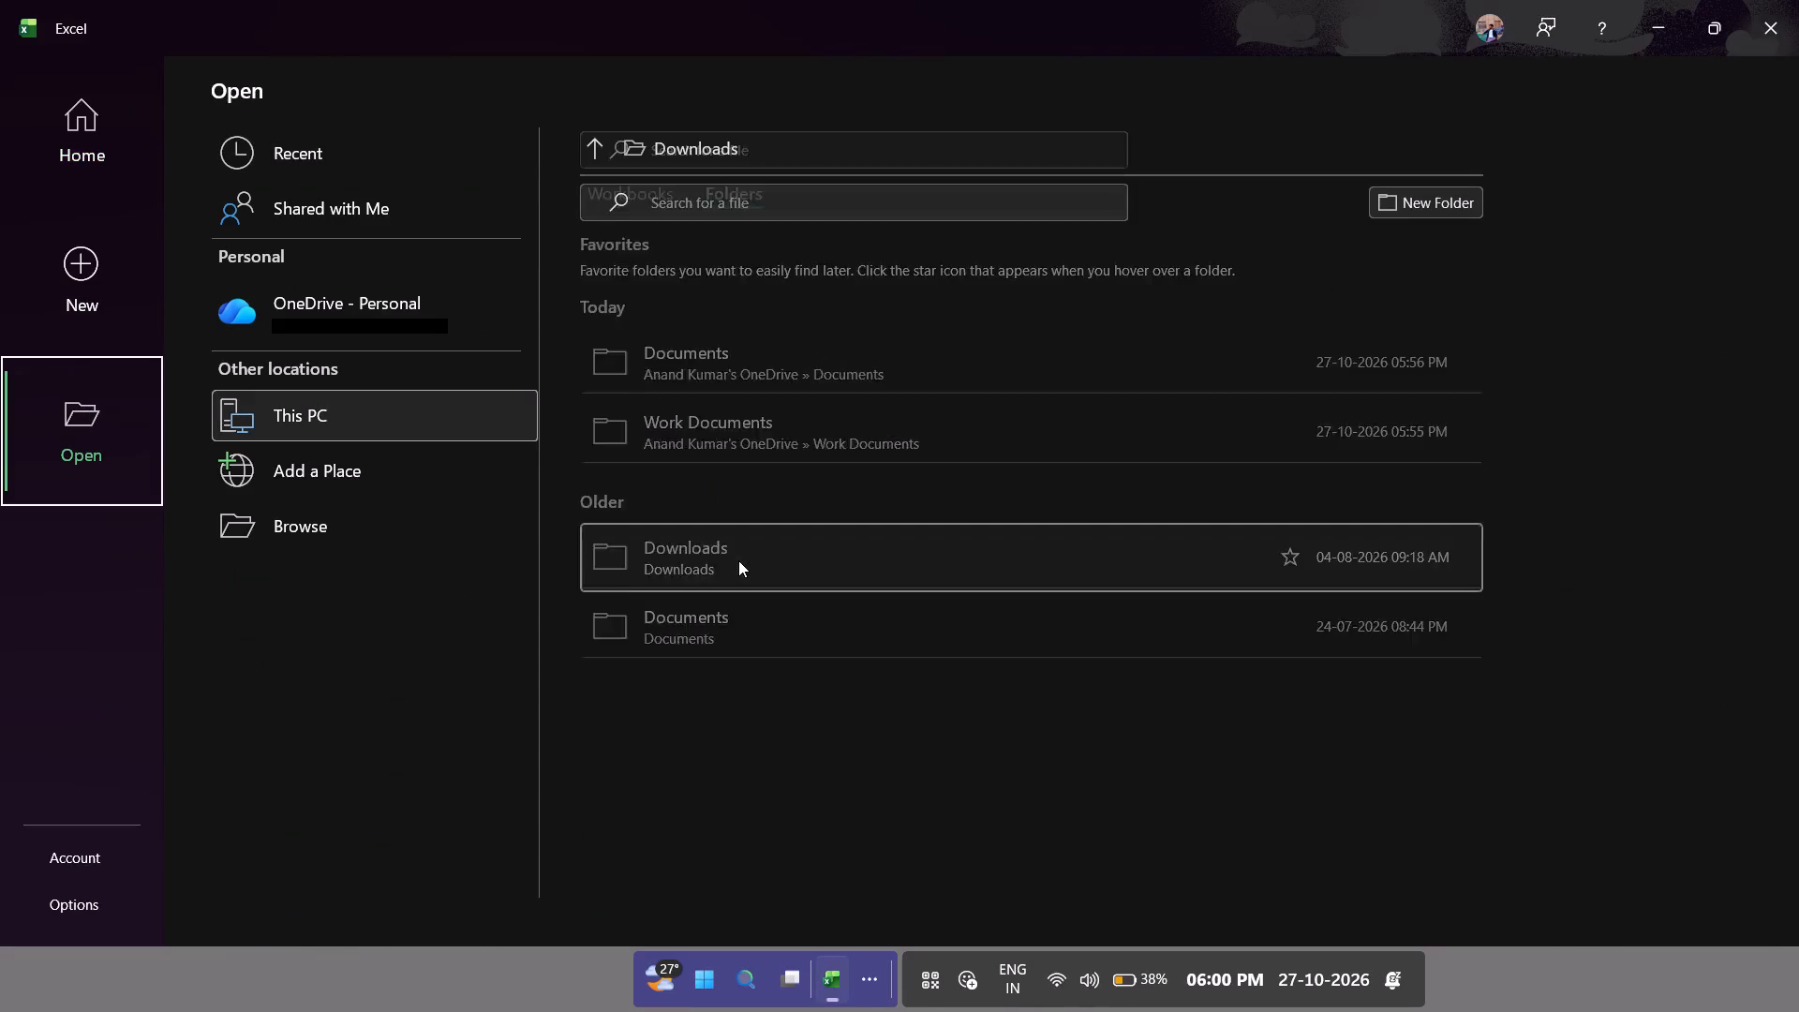
left_click(717, 145)
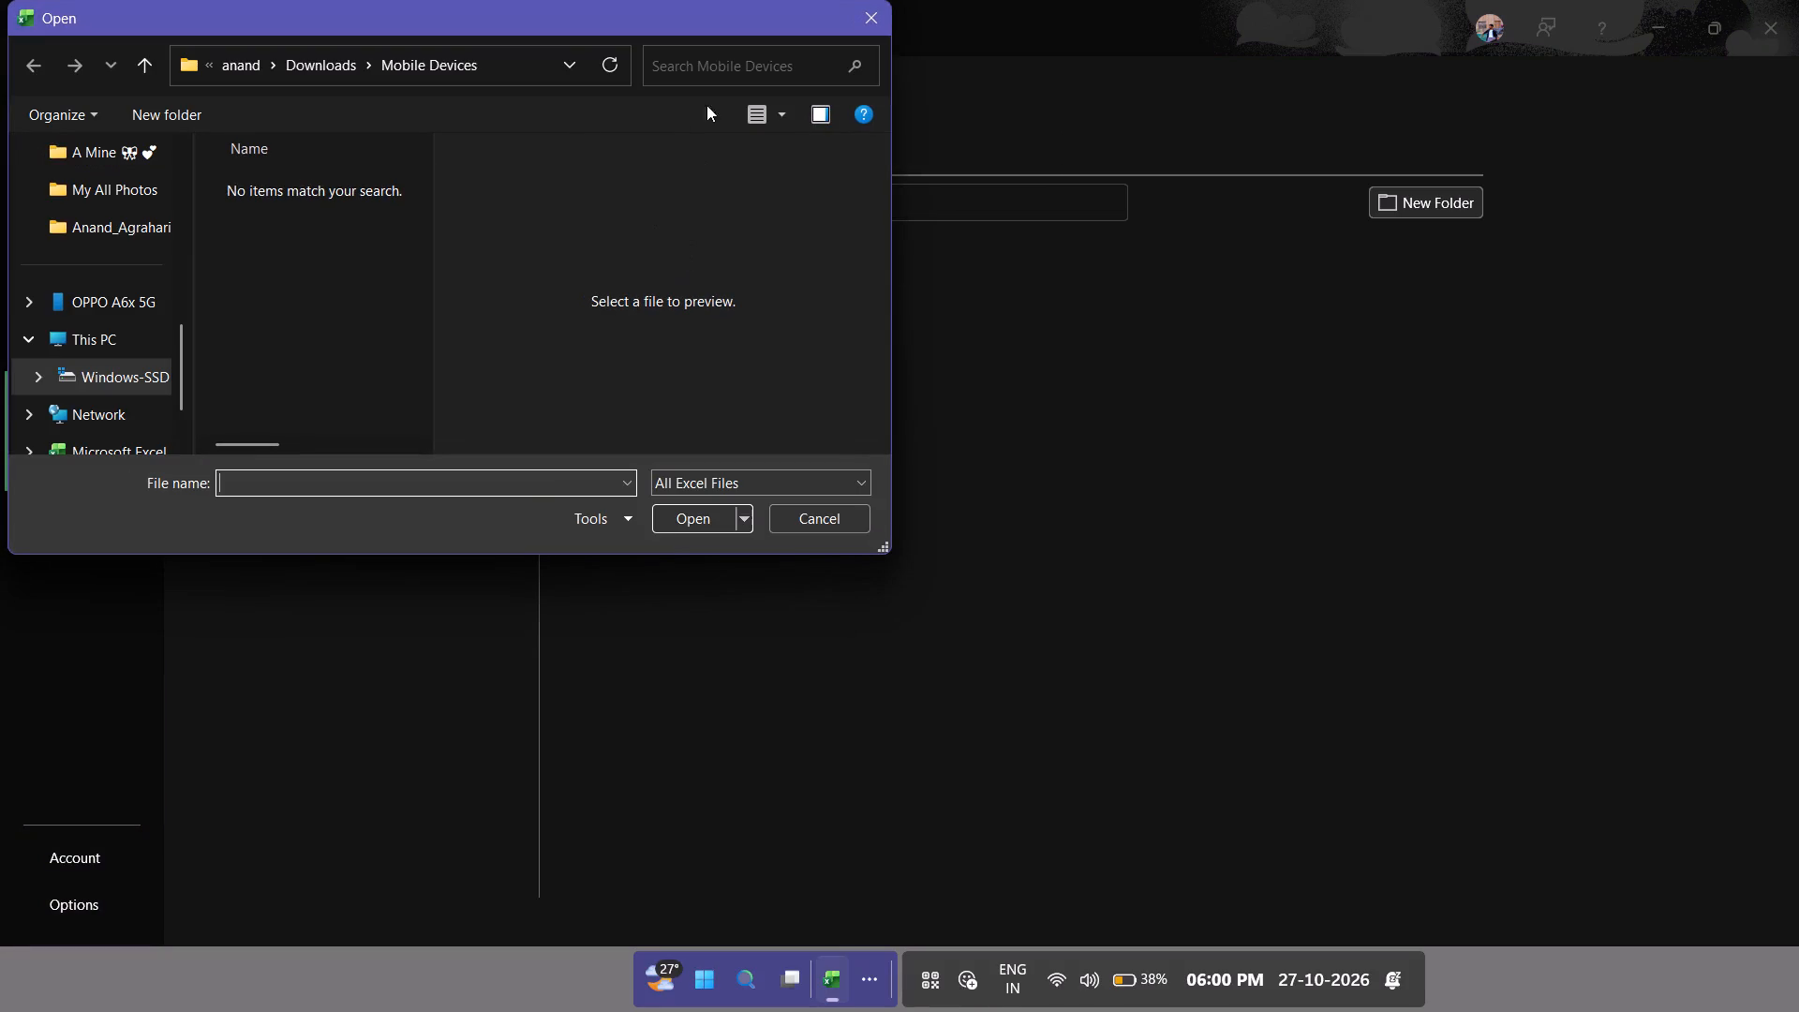
Open the Attendance_Sheet workbook from the Downloads folder.
left_click(877, 20)
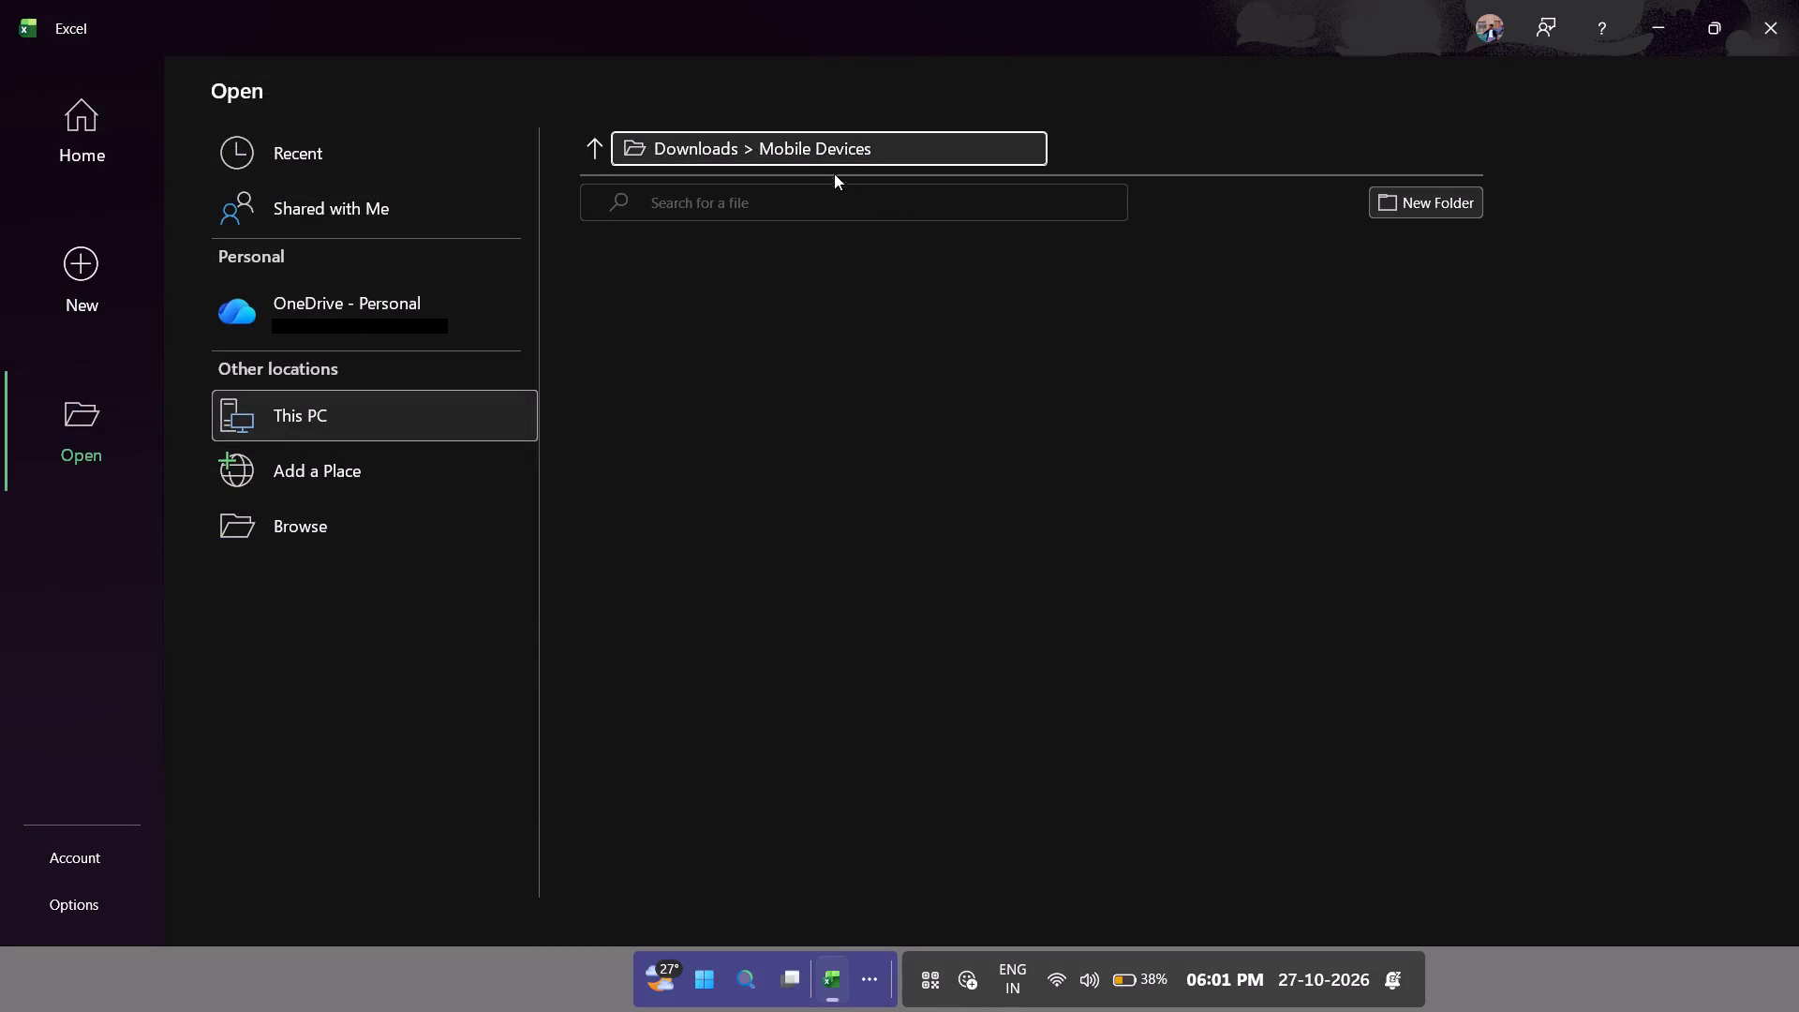
left_click(659, 141)
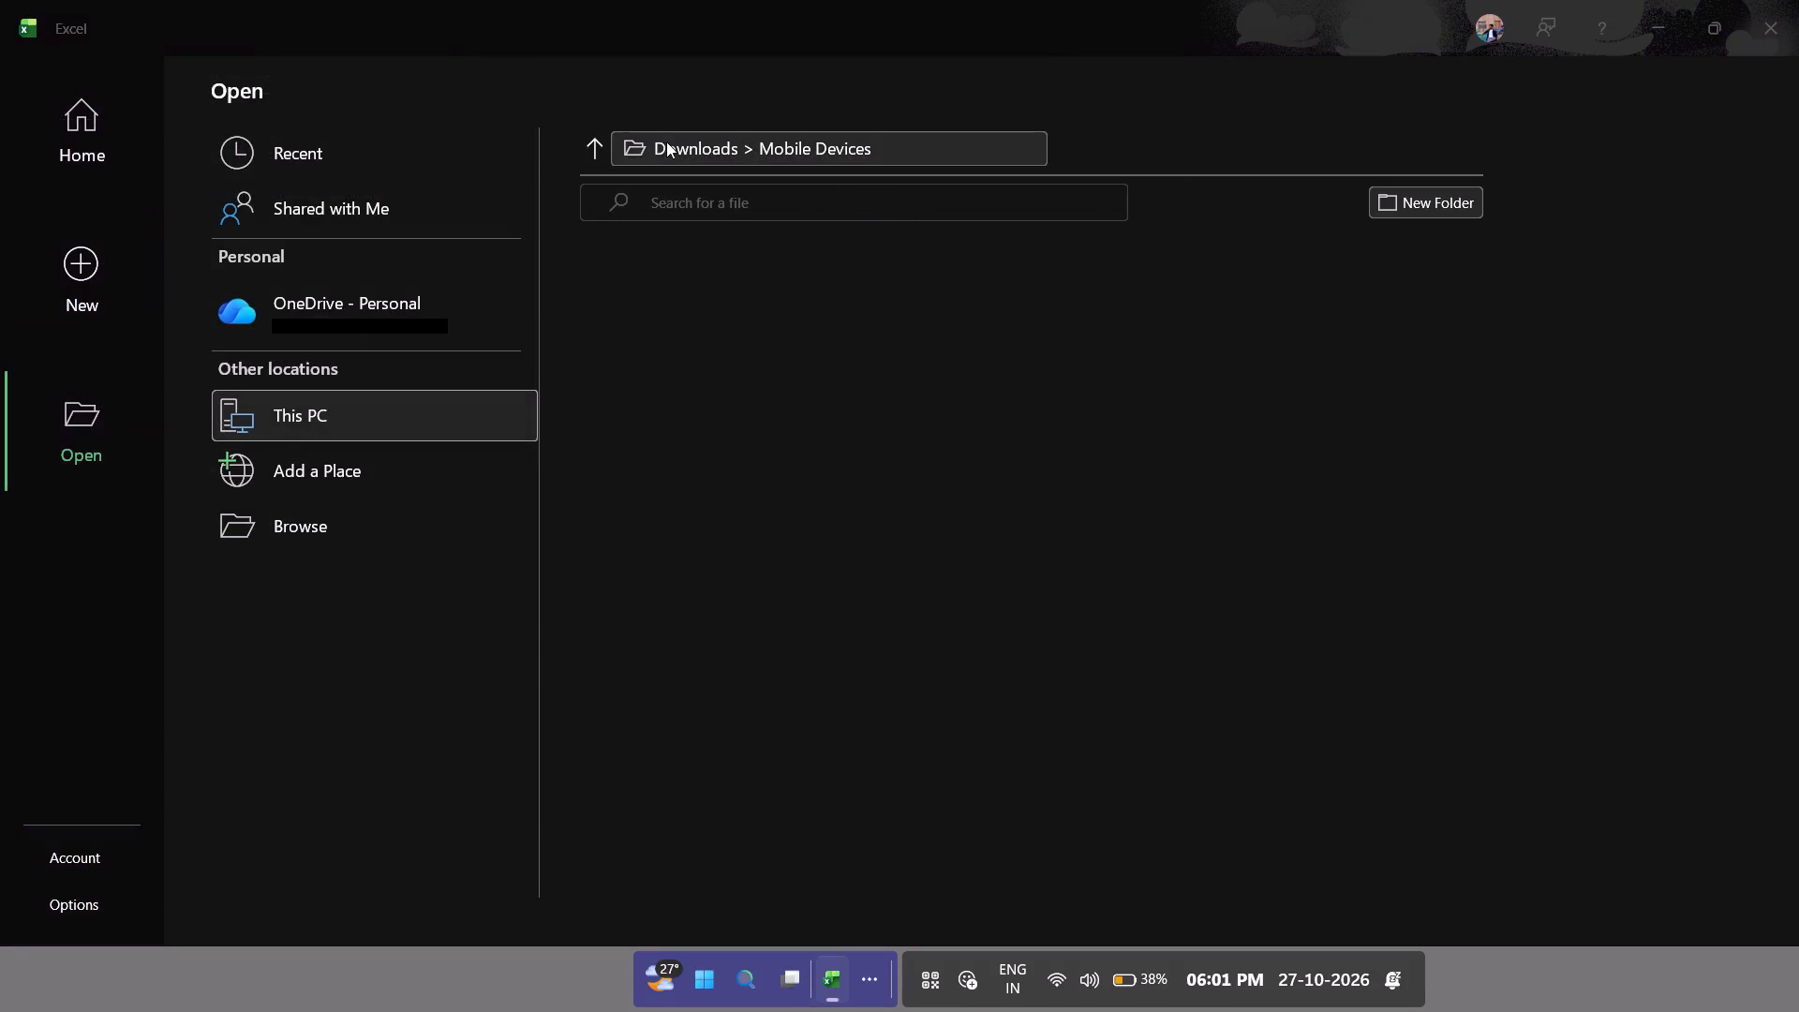
scroll(107, 303, "up", 4)
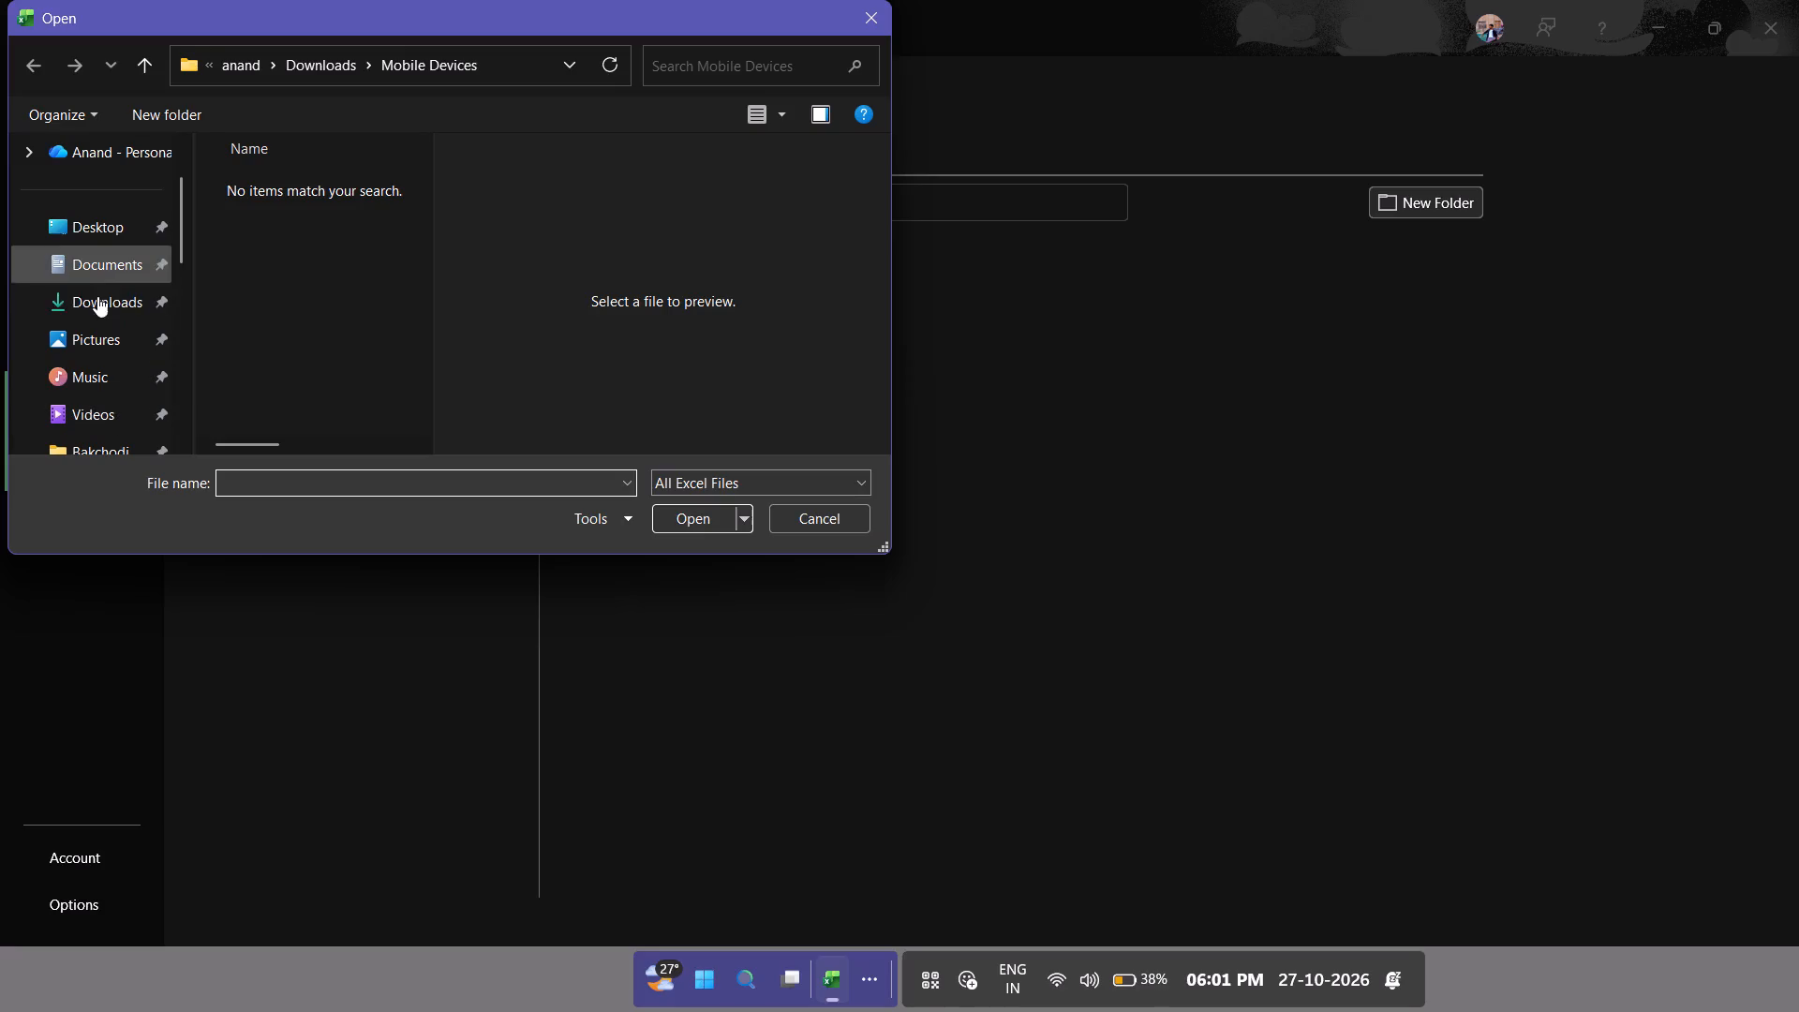
left_click_drag(105, 286, 115, 281)
left_click(58, 297)
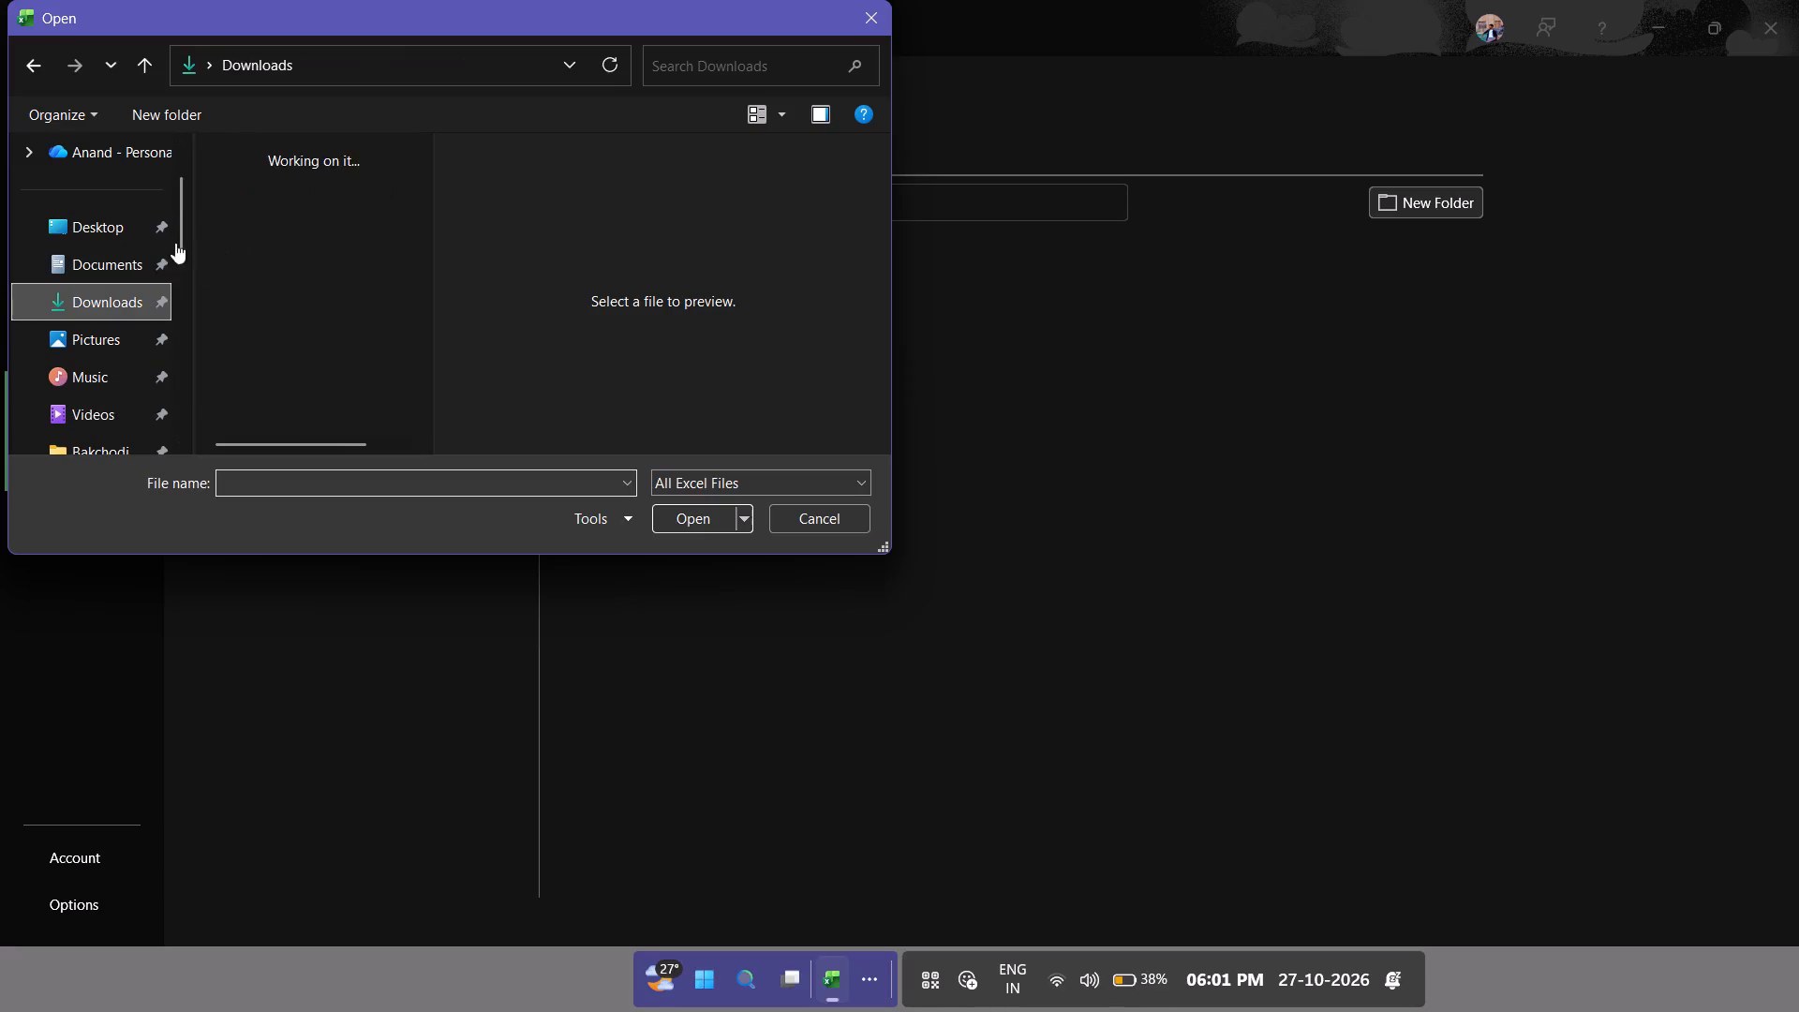
left_click(317, 208)
double_click(318, 208)
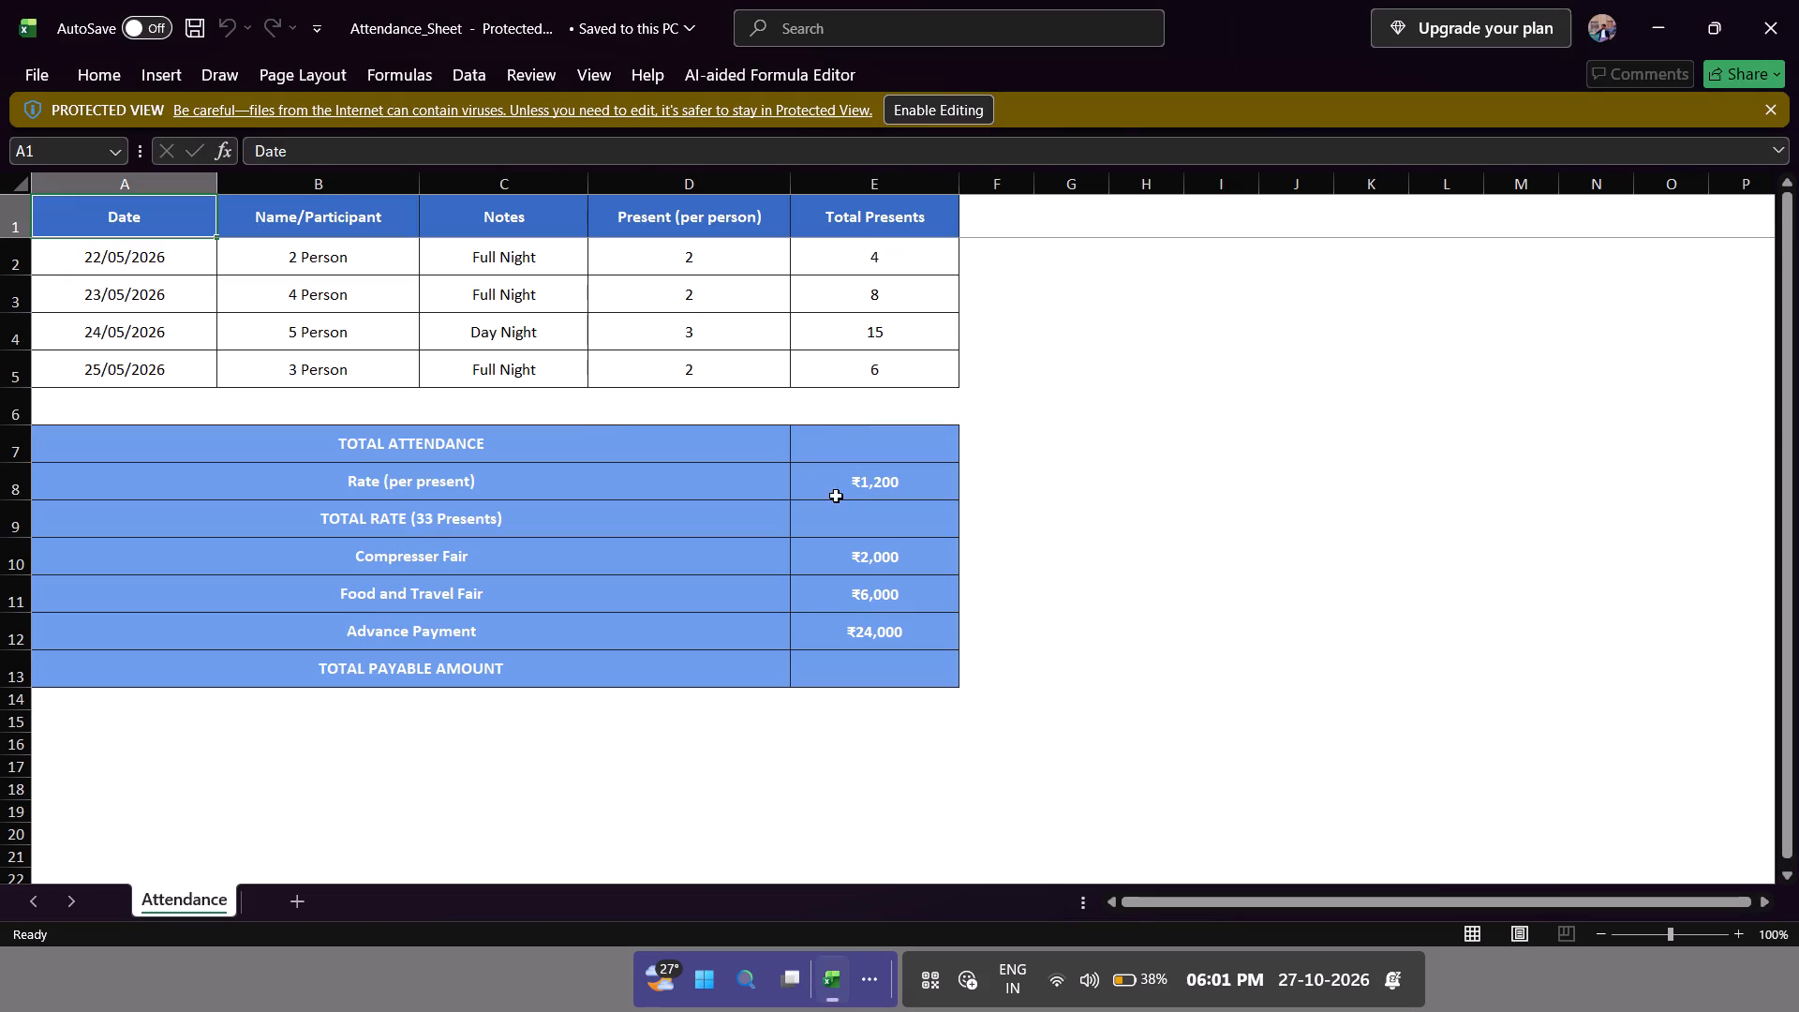
Enable editing for the Attendance_Sheet workbook opened in Protected View.
left_click(946, 101)
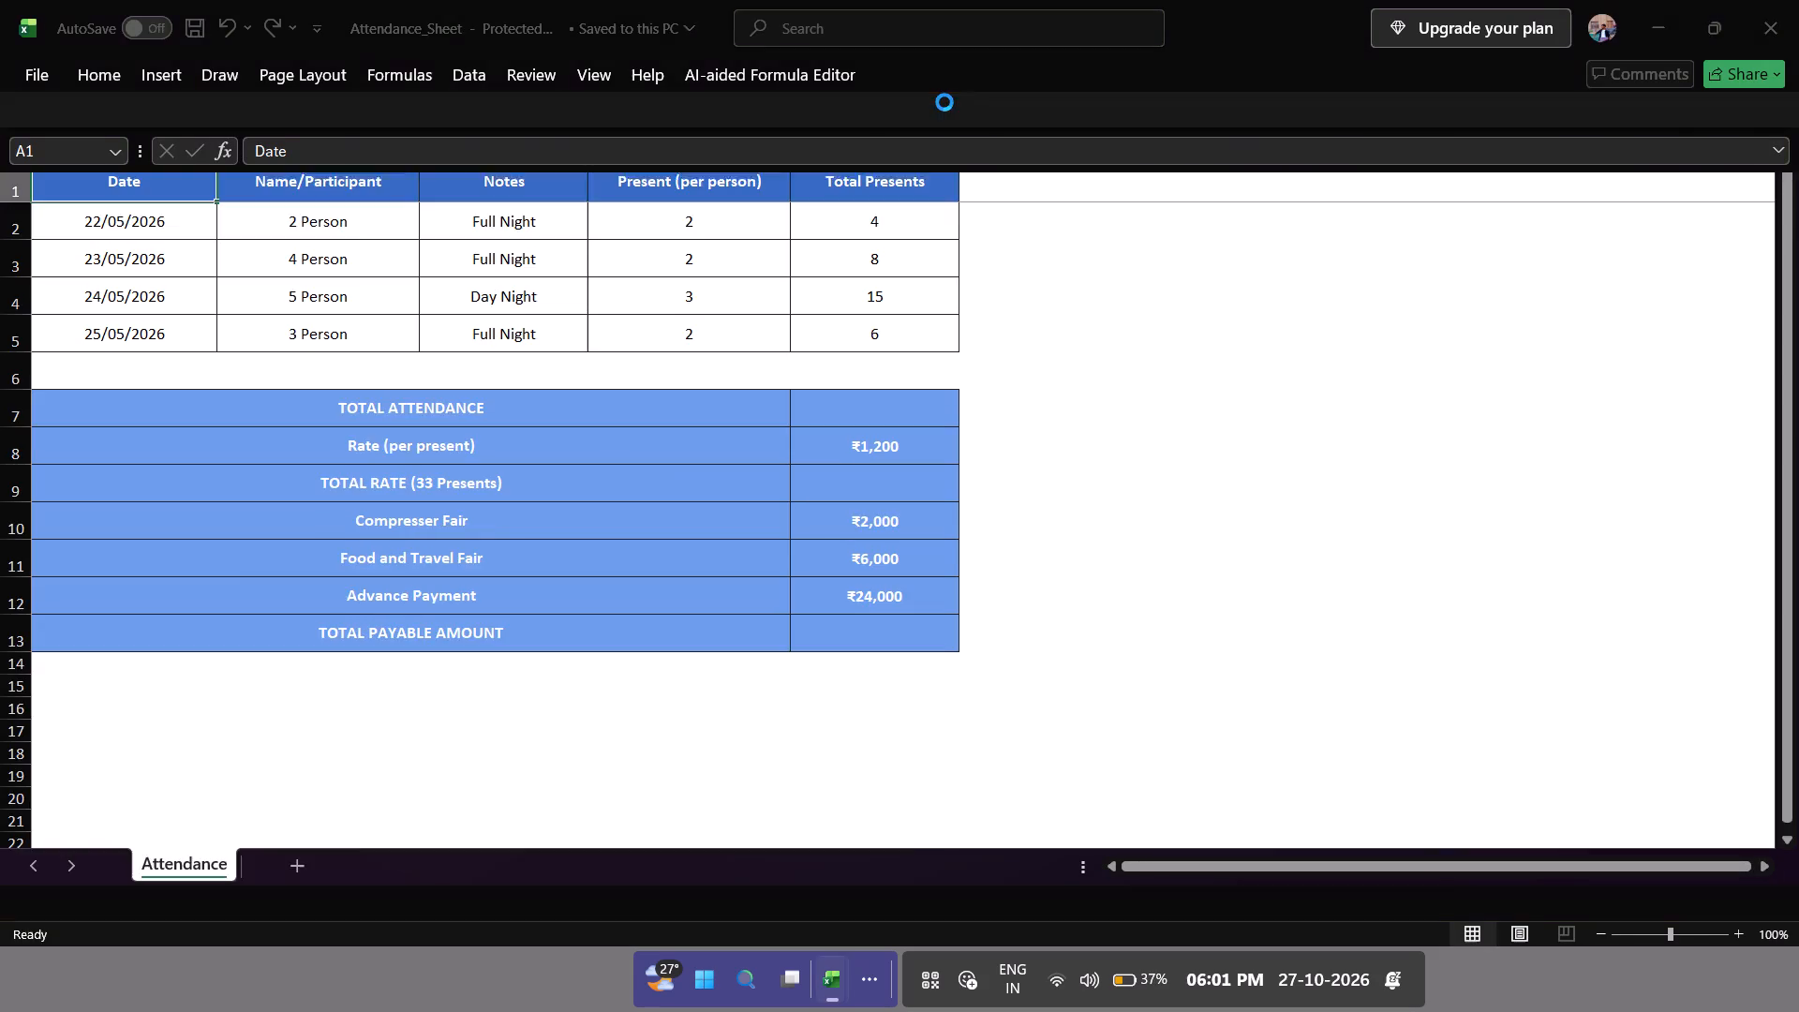
left_click(1087, 383)
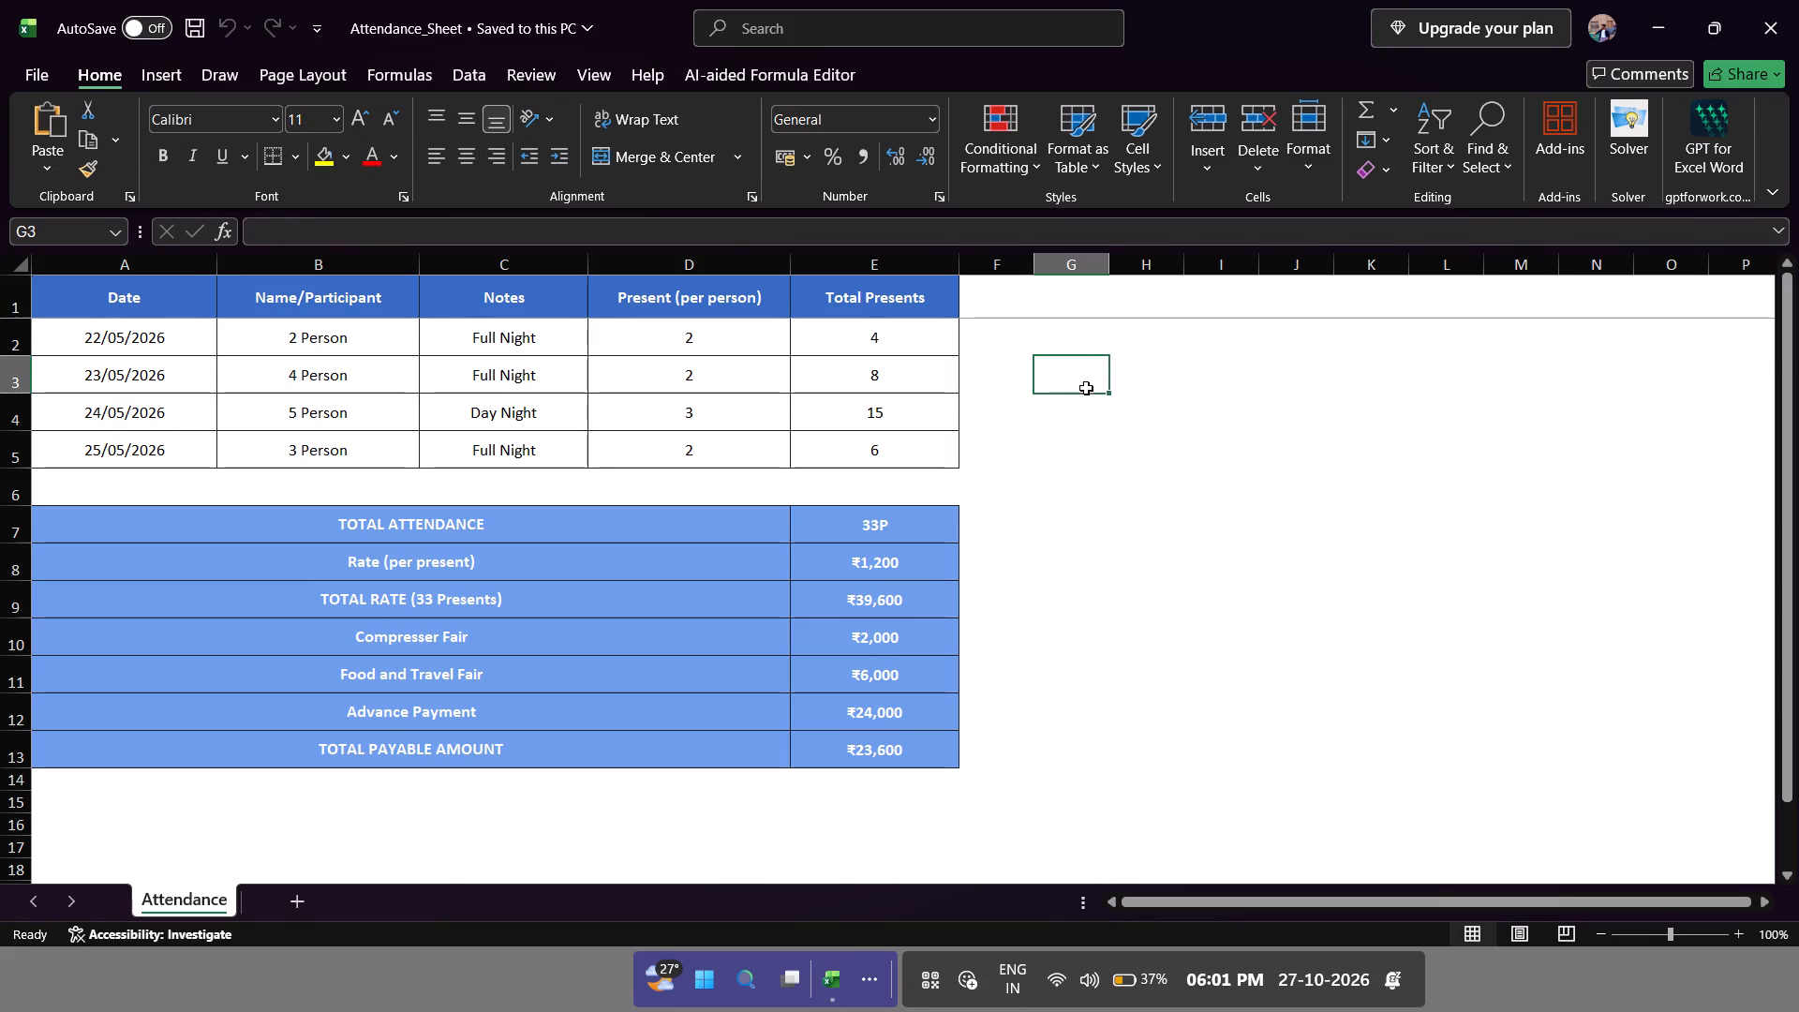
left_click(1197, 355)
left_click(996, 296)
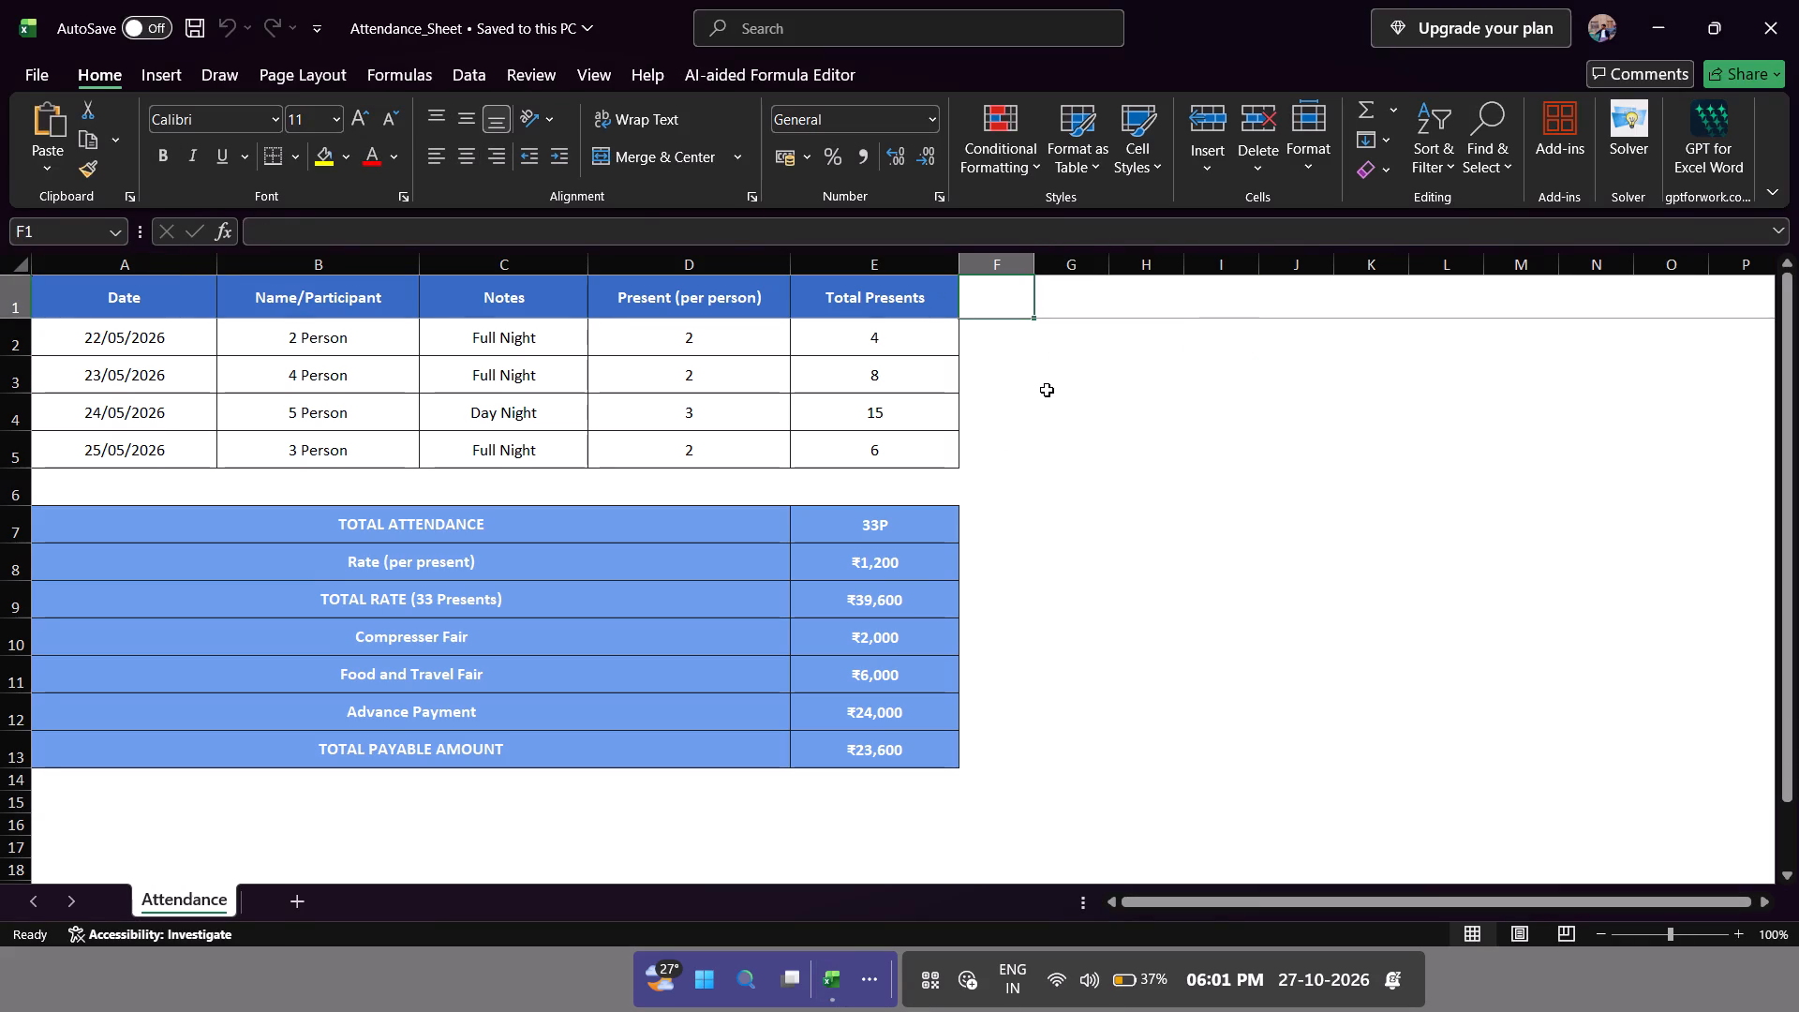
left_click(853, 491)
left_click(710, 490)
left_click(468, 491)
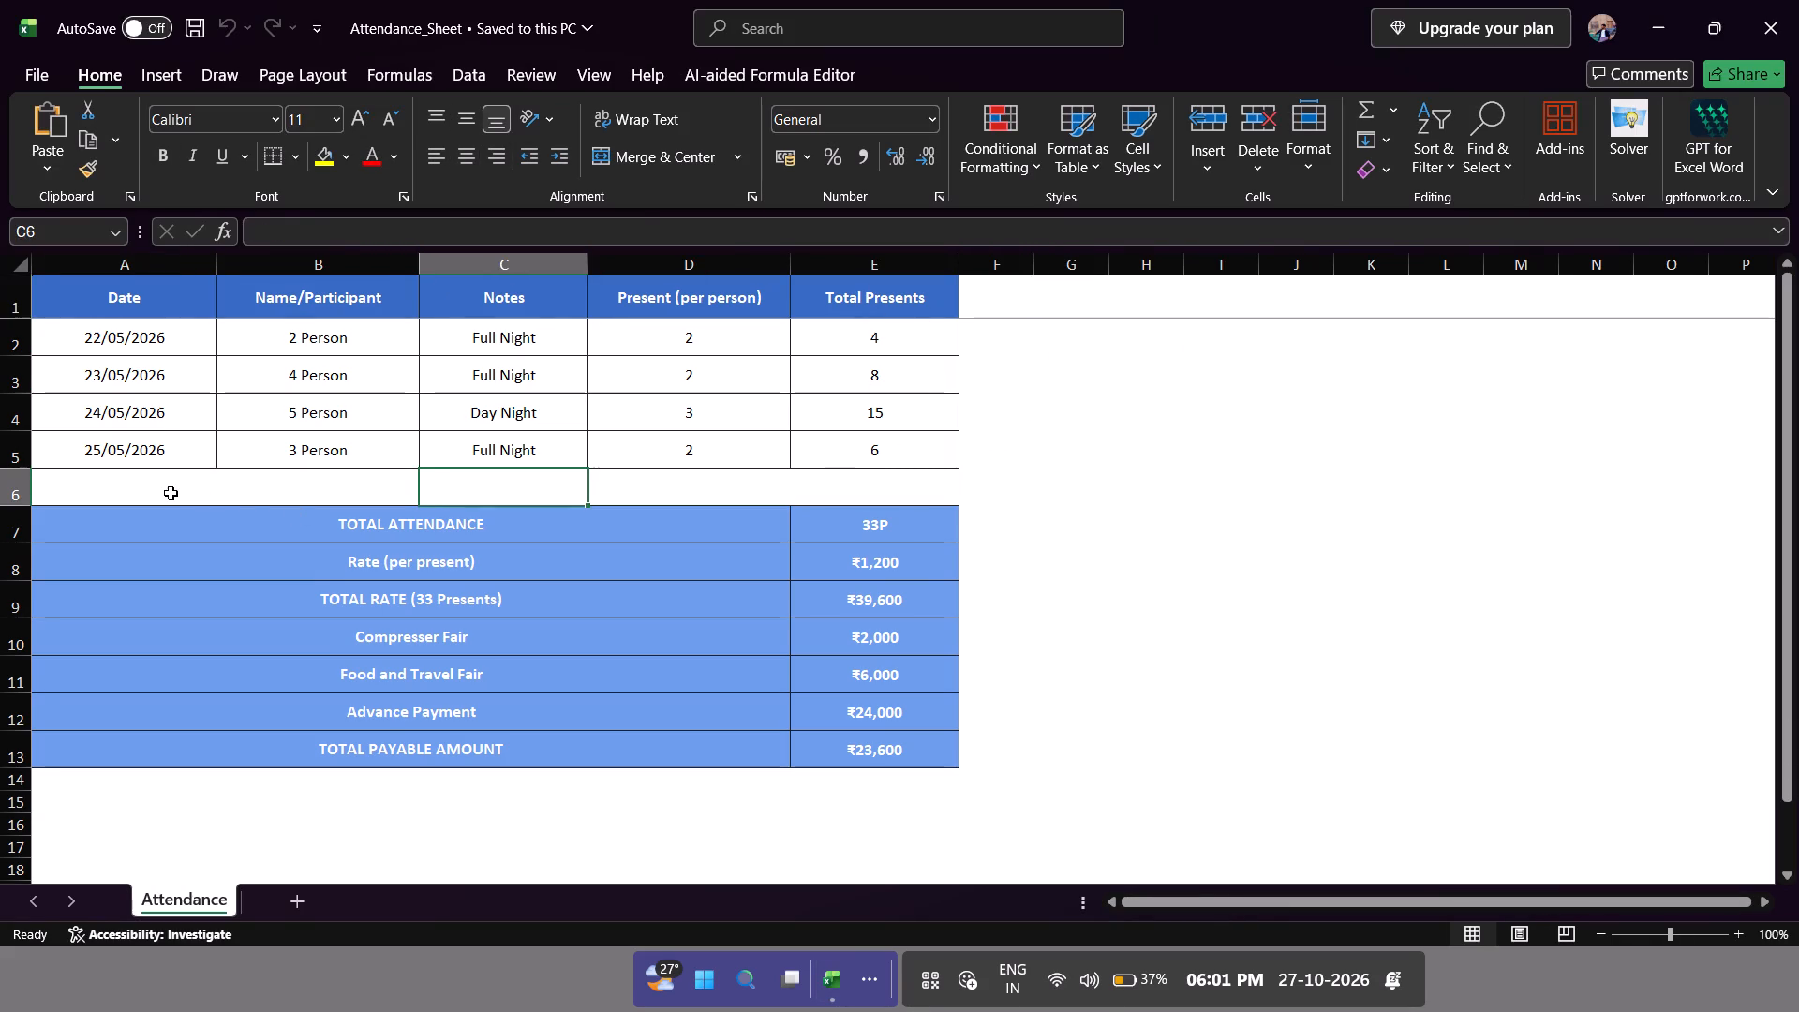
Set the vertical alignment of the empty cell A6 to middle.
left_click(171, 493)
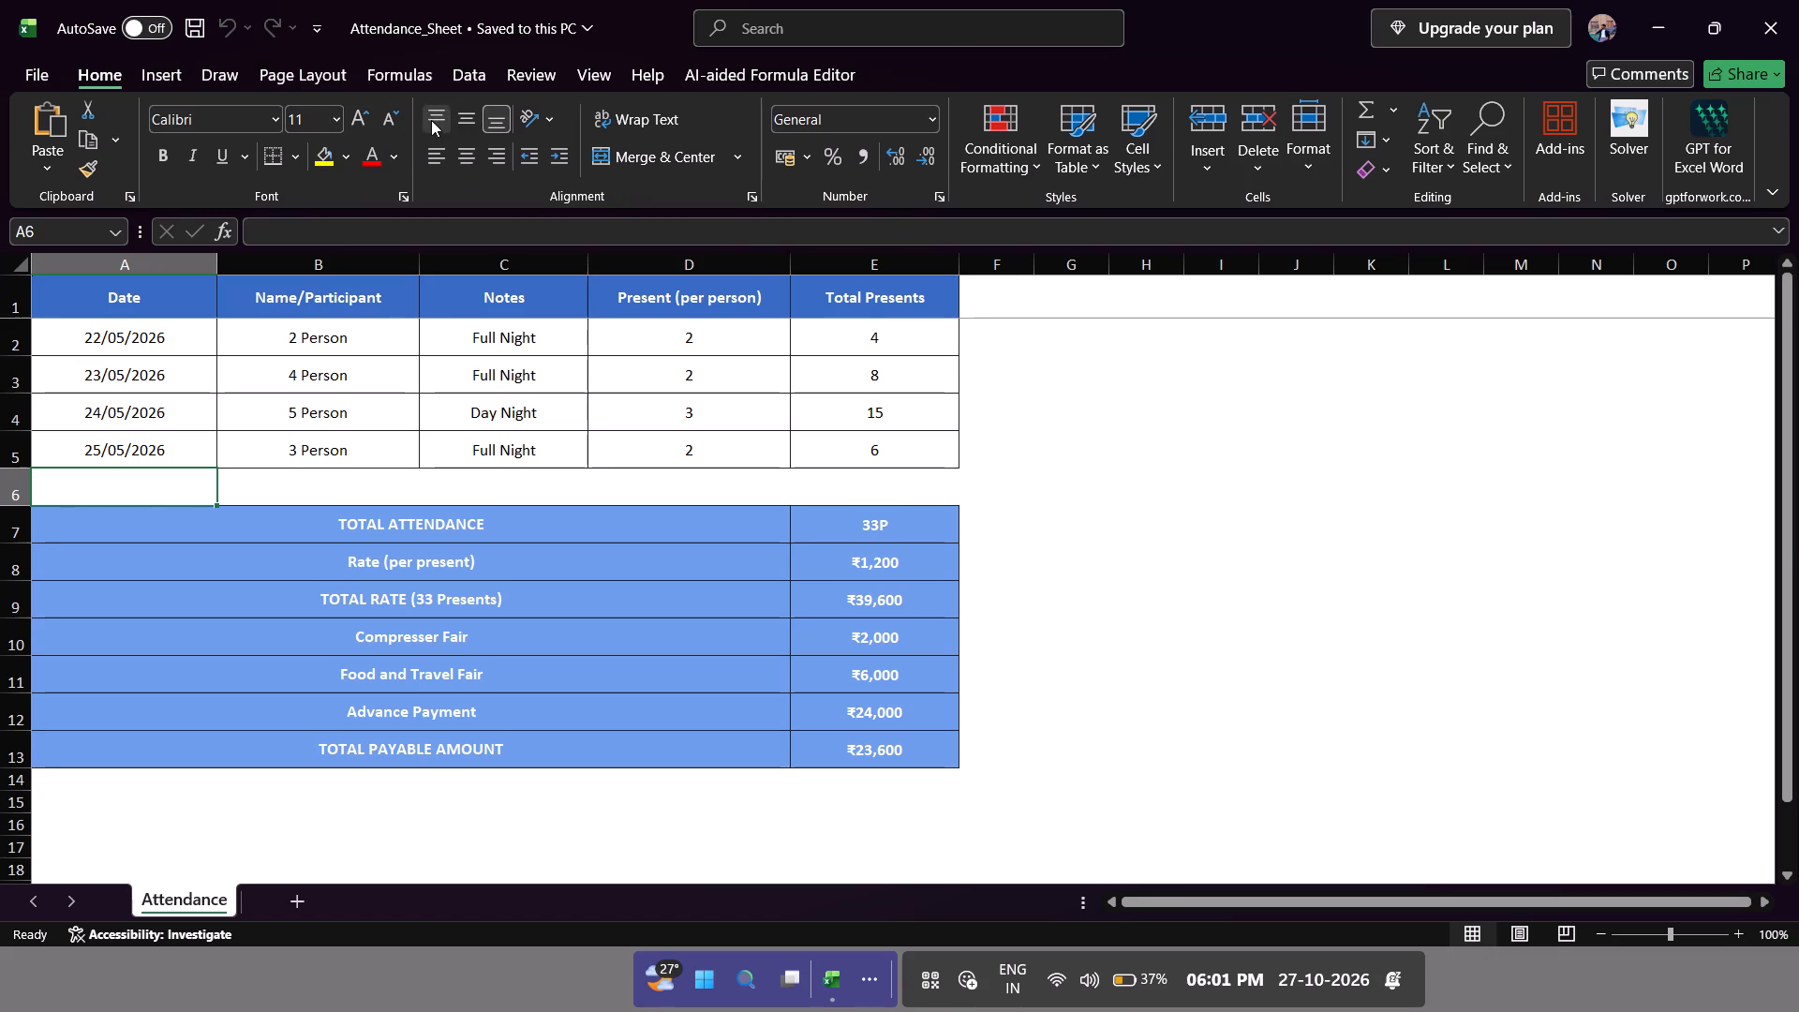
left_click(431, 120)
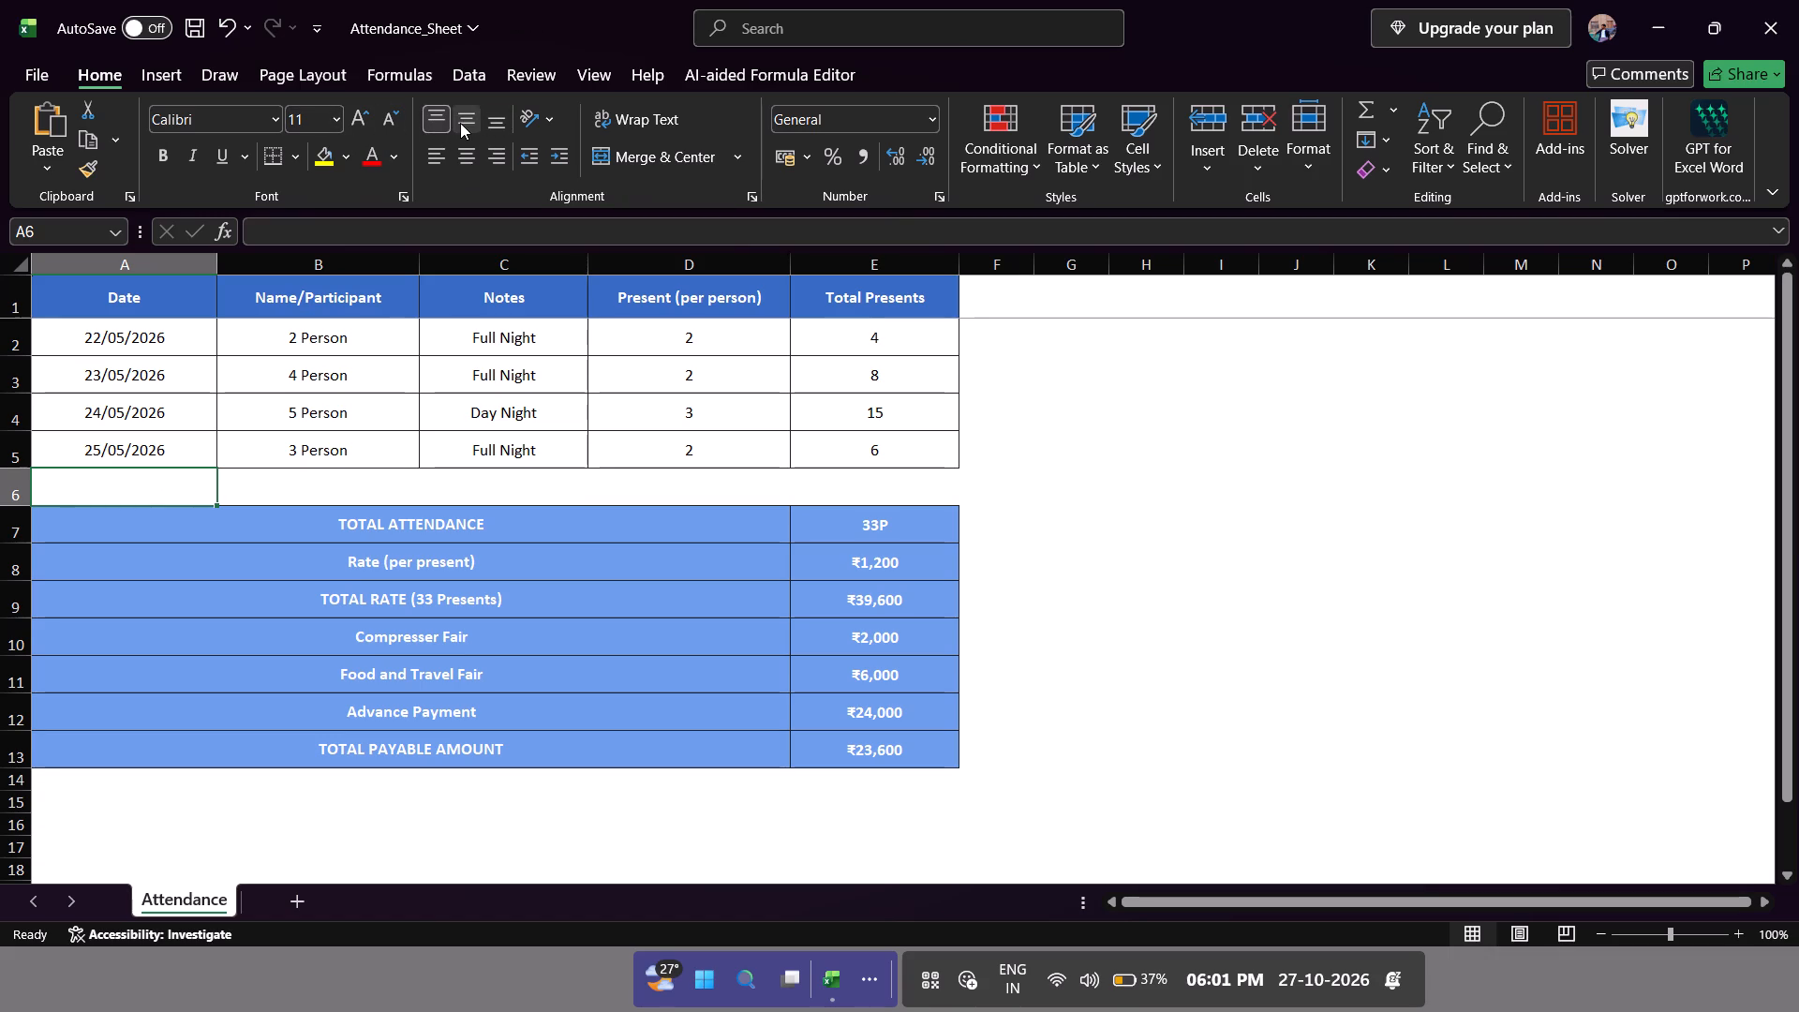
left_click(460, 123)
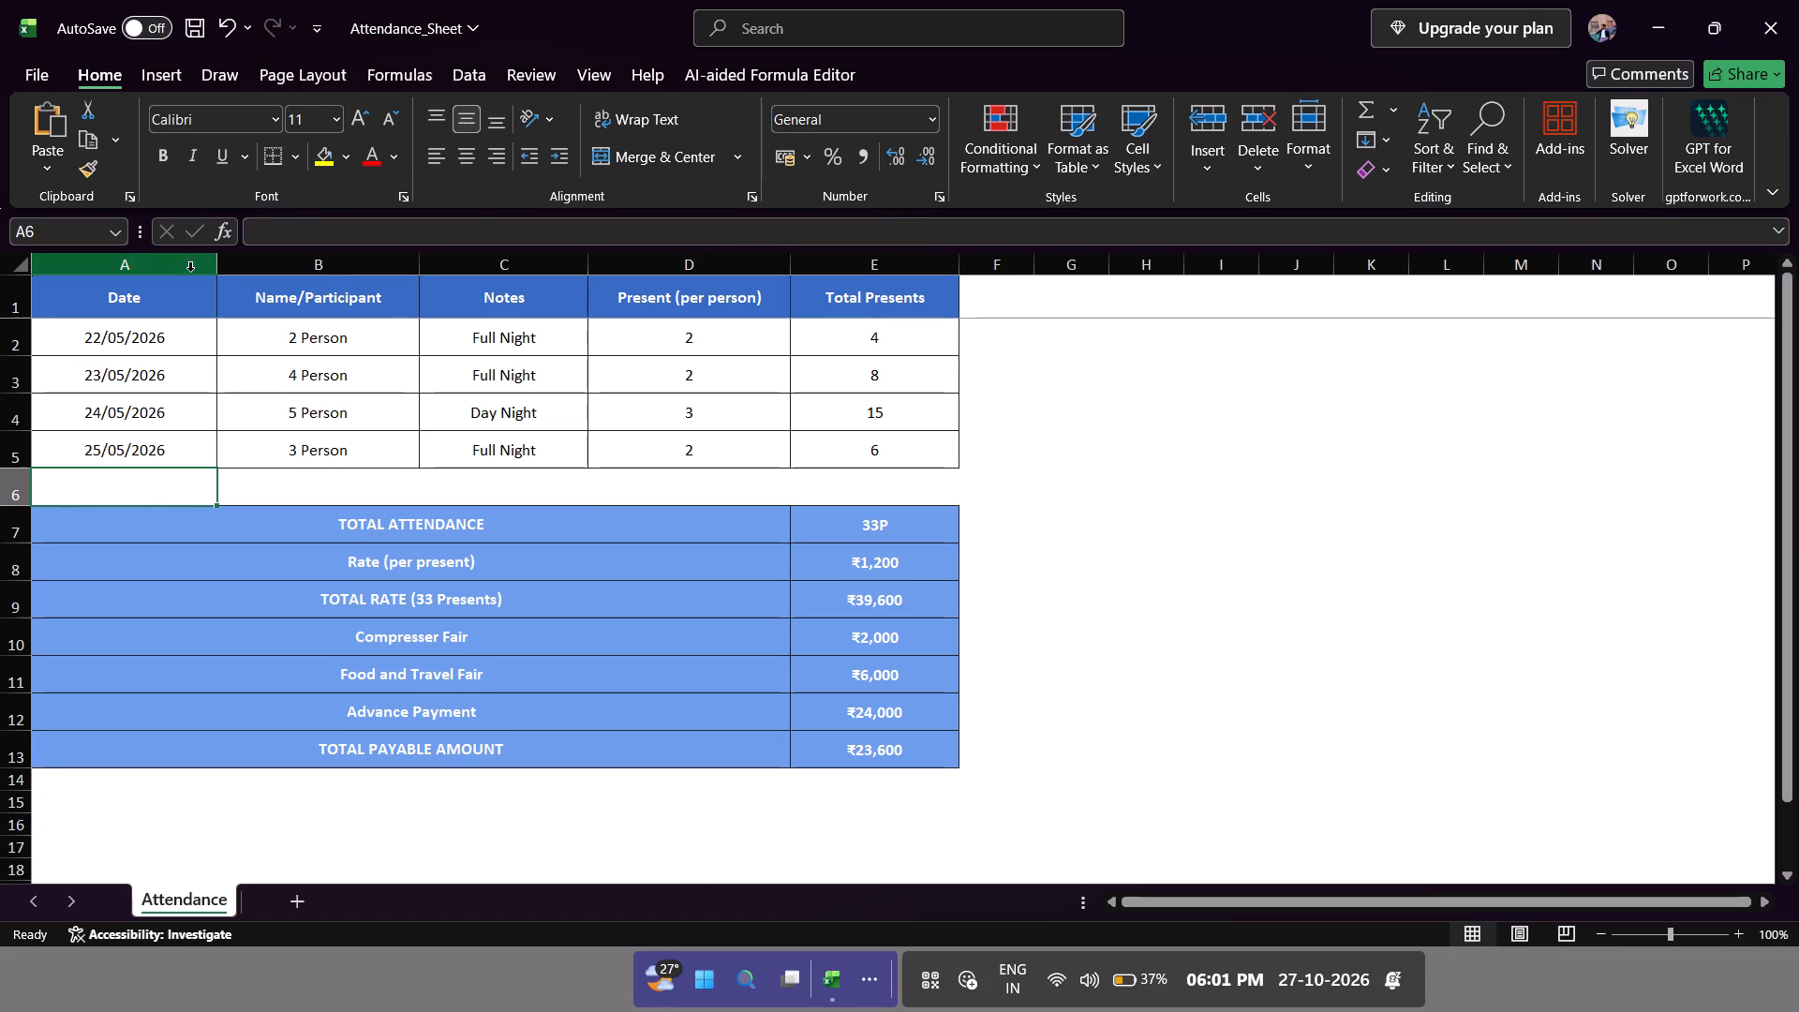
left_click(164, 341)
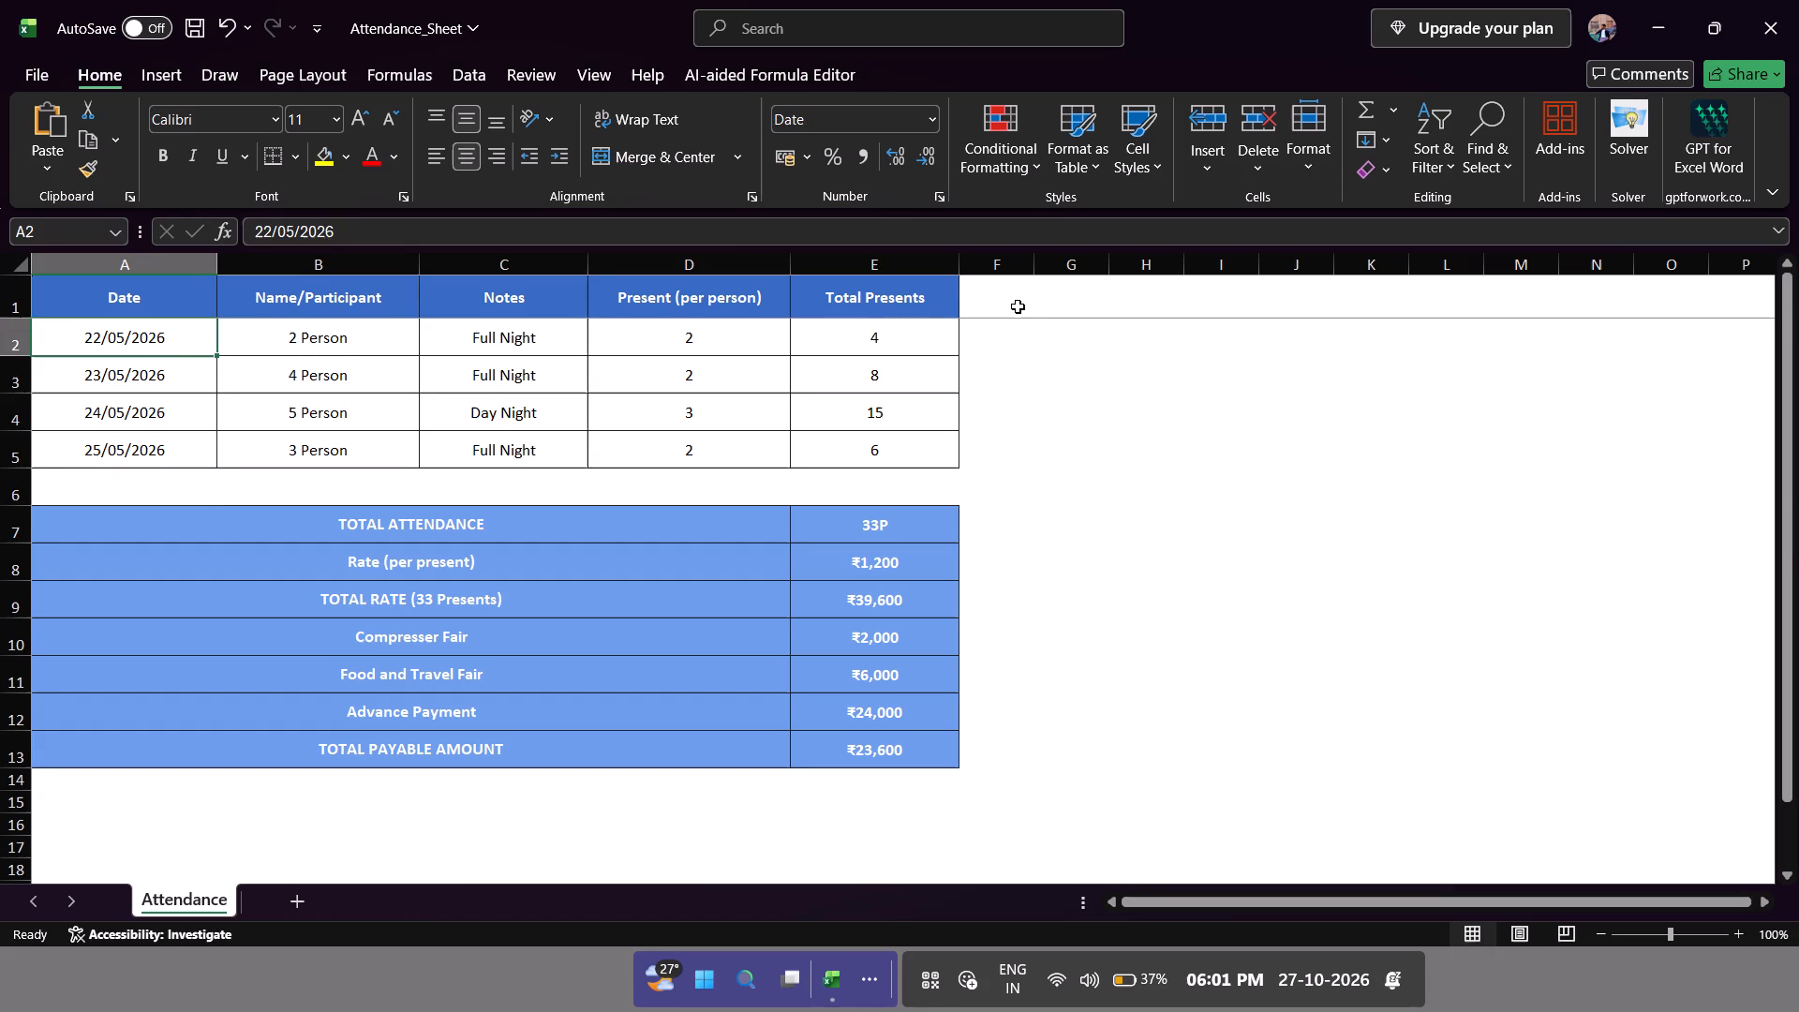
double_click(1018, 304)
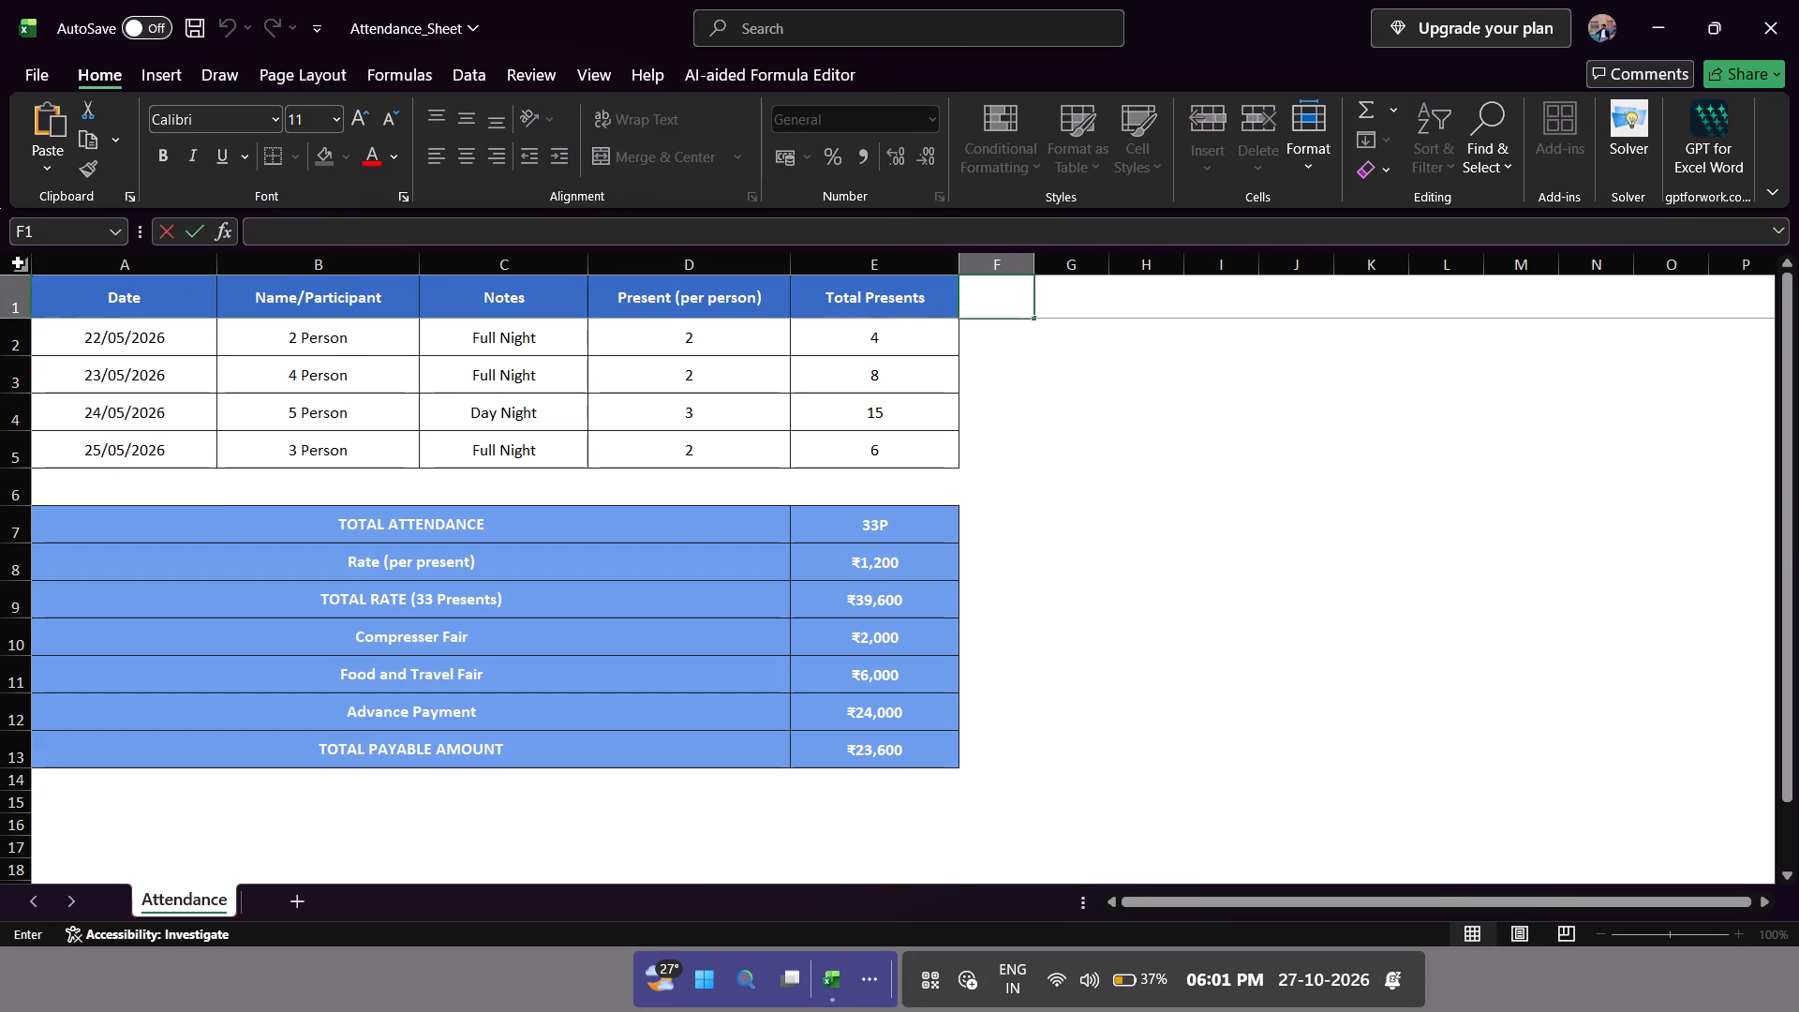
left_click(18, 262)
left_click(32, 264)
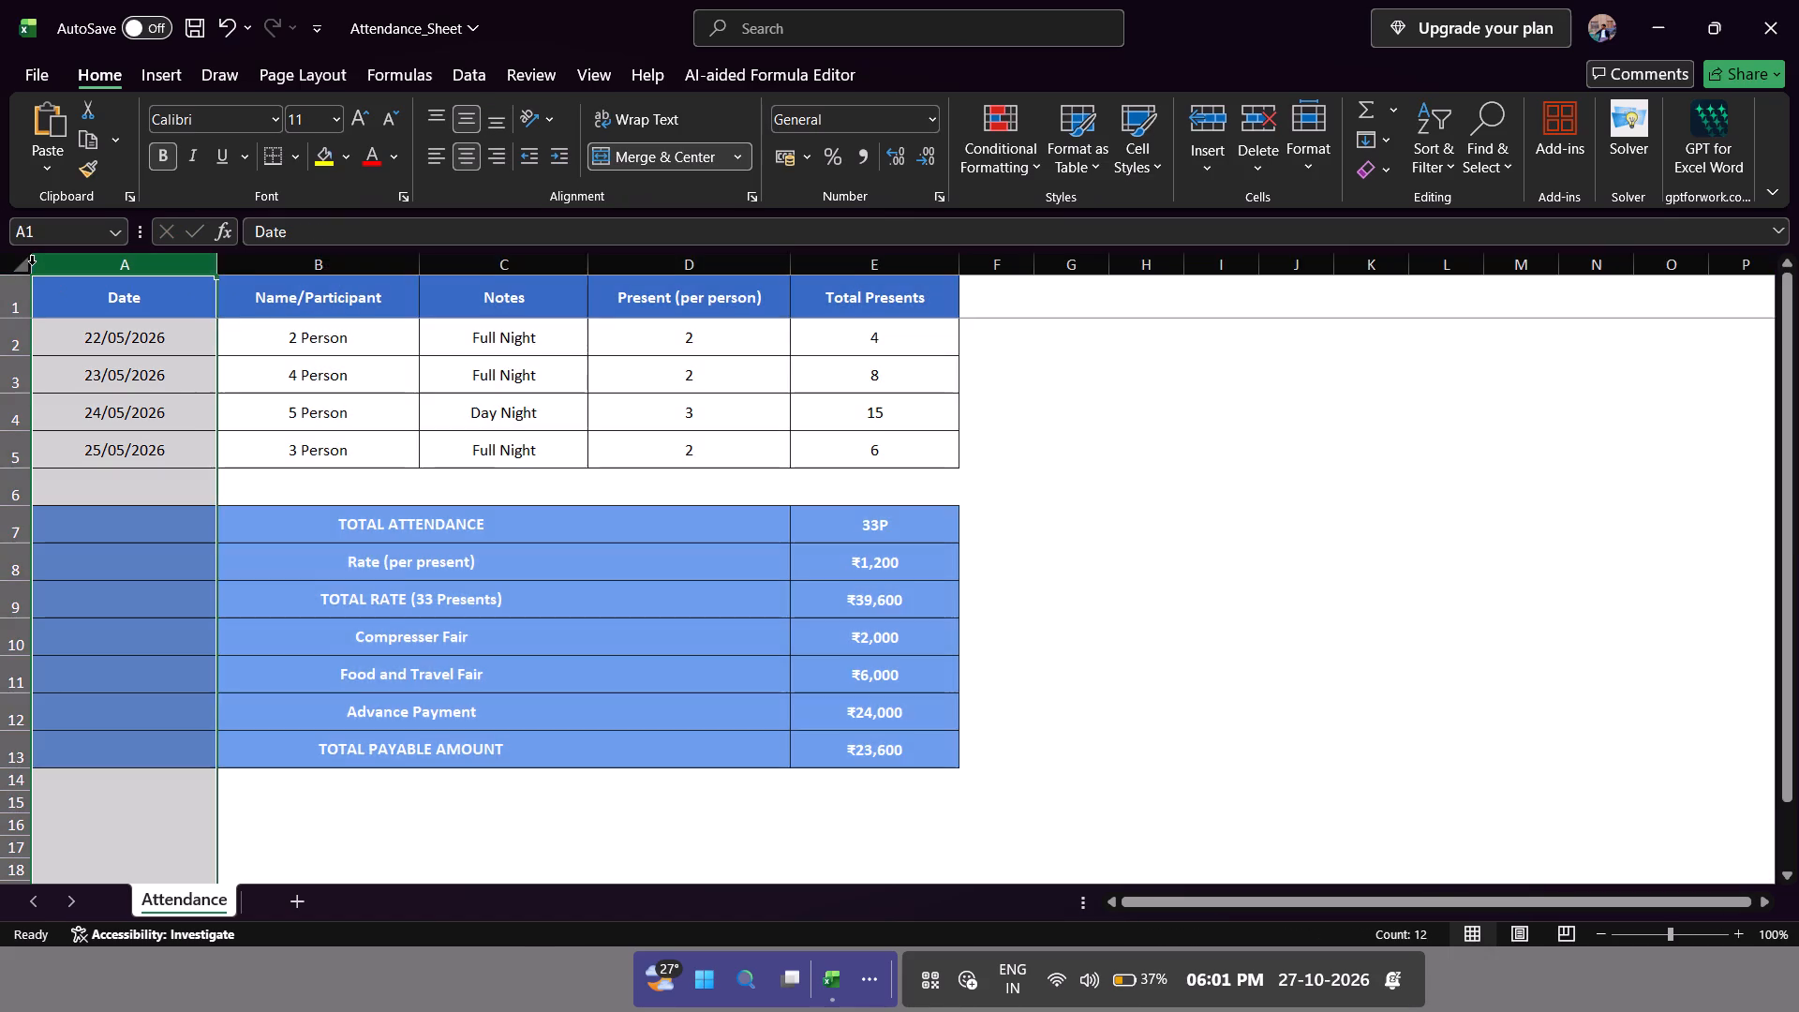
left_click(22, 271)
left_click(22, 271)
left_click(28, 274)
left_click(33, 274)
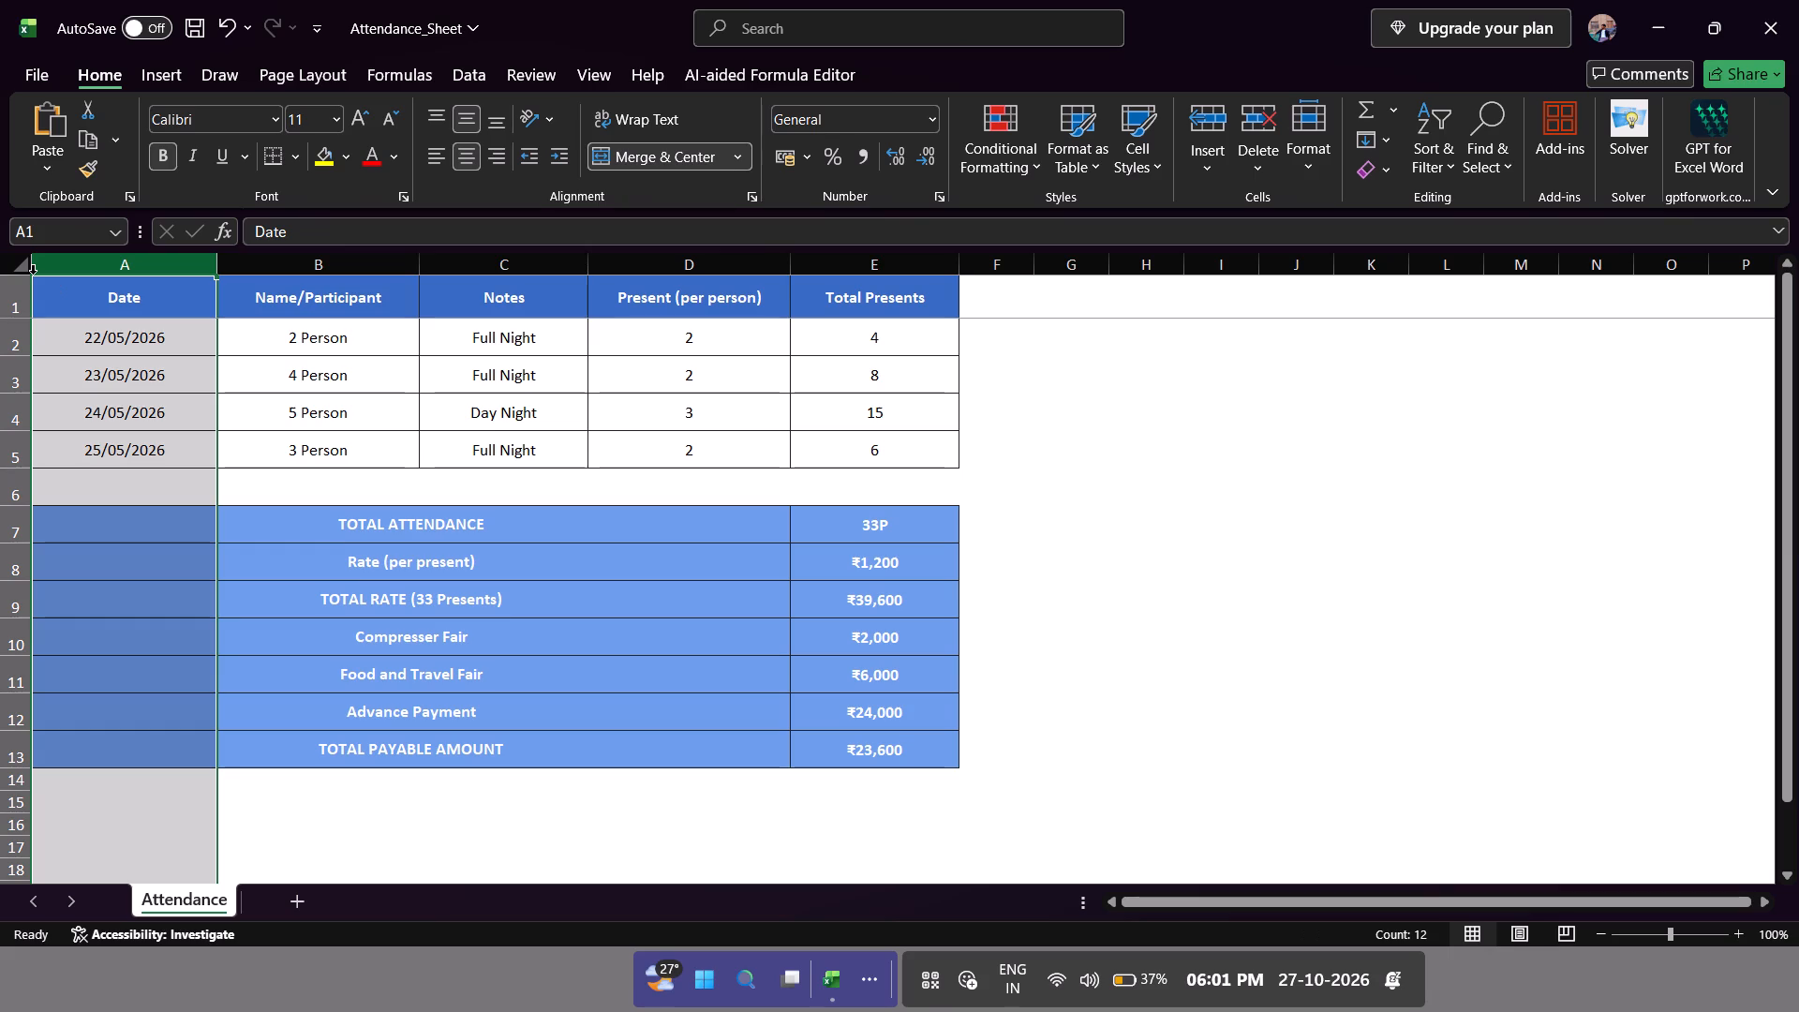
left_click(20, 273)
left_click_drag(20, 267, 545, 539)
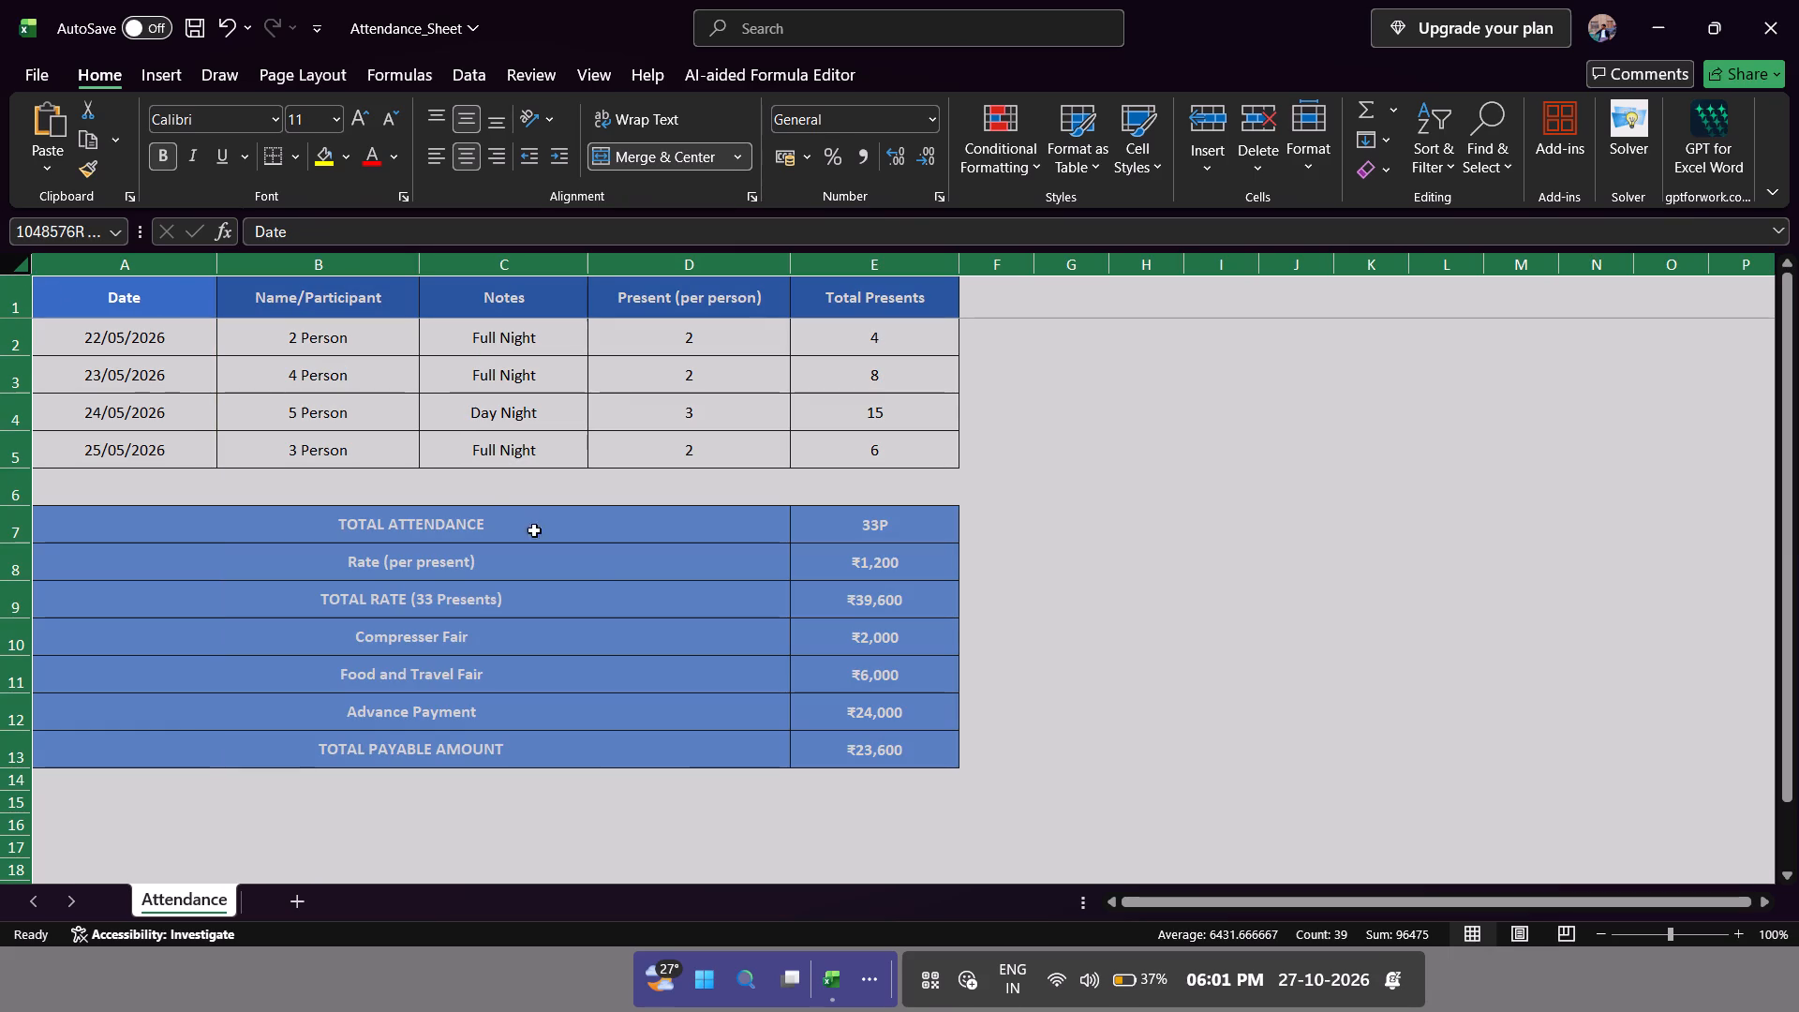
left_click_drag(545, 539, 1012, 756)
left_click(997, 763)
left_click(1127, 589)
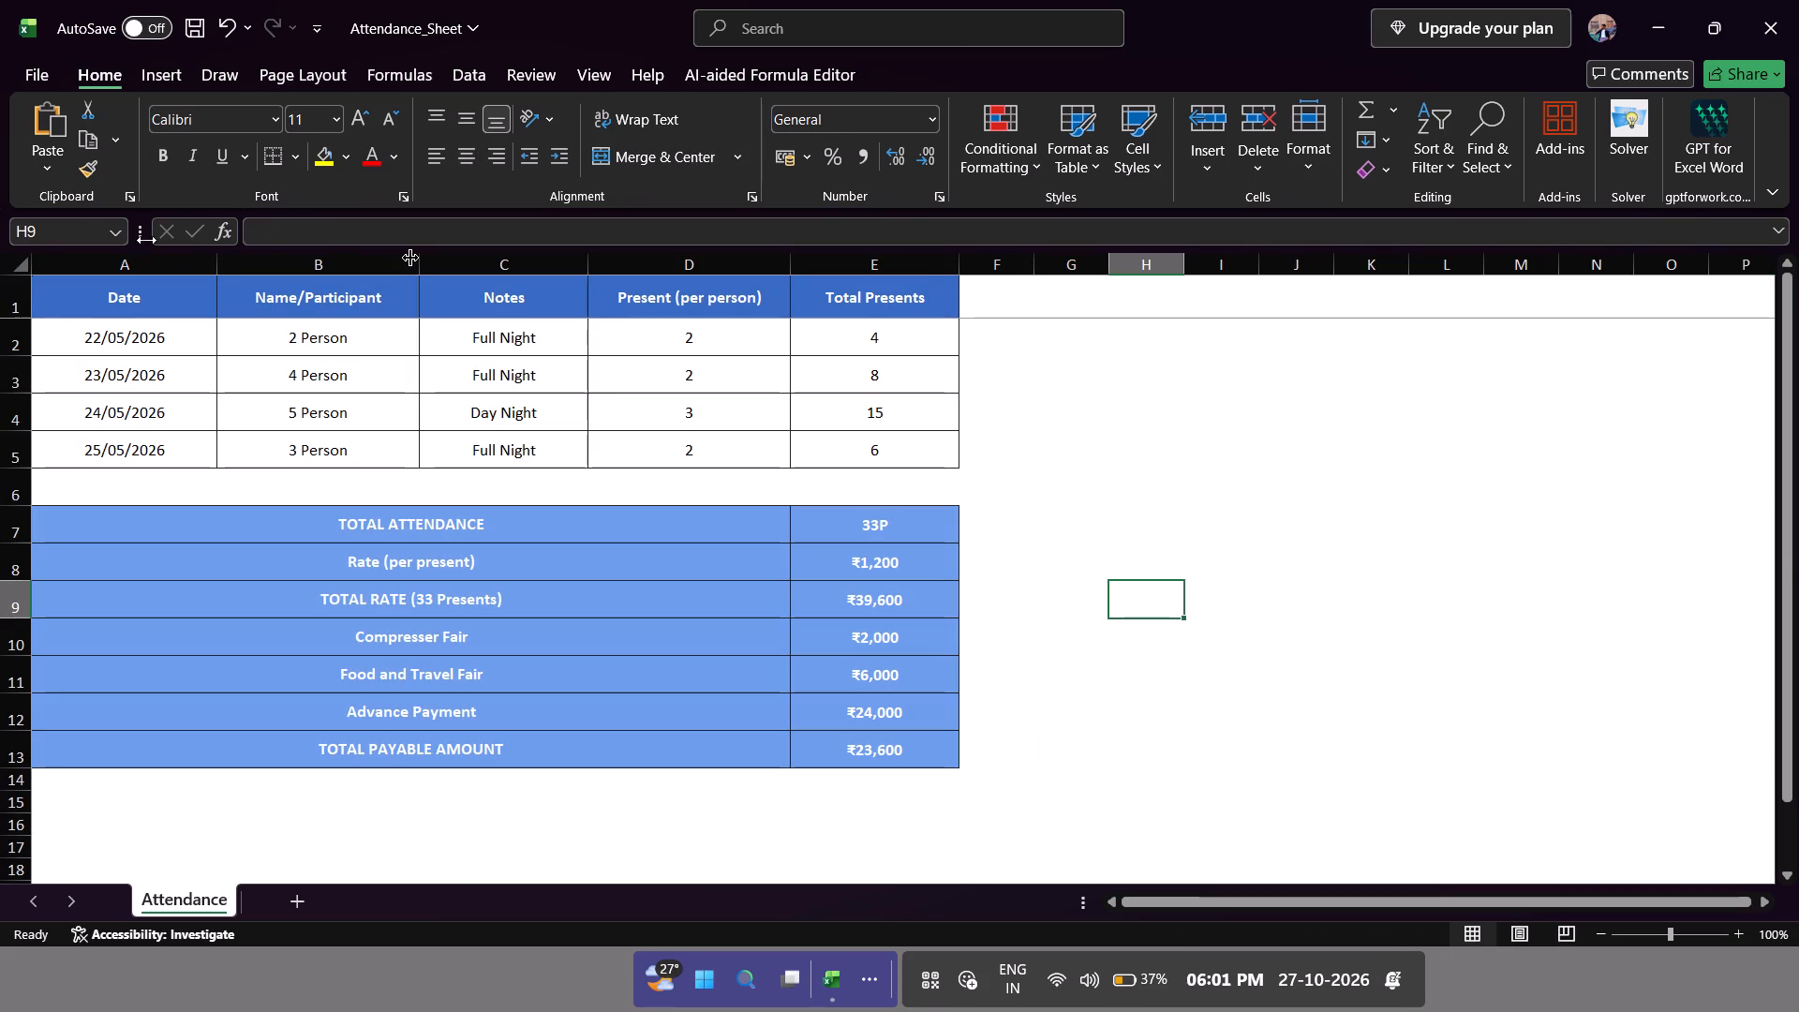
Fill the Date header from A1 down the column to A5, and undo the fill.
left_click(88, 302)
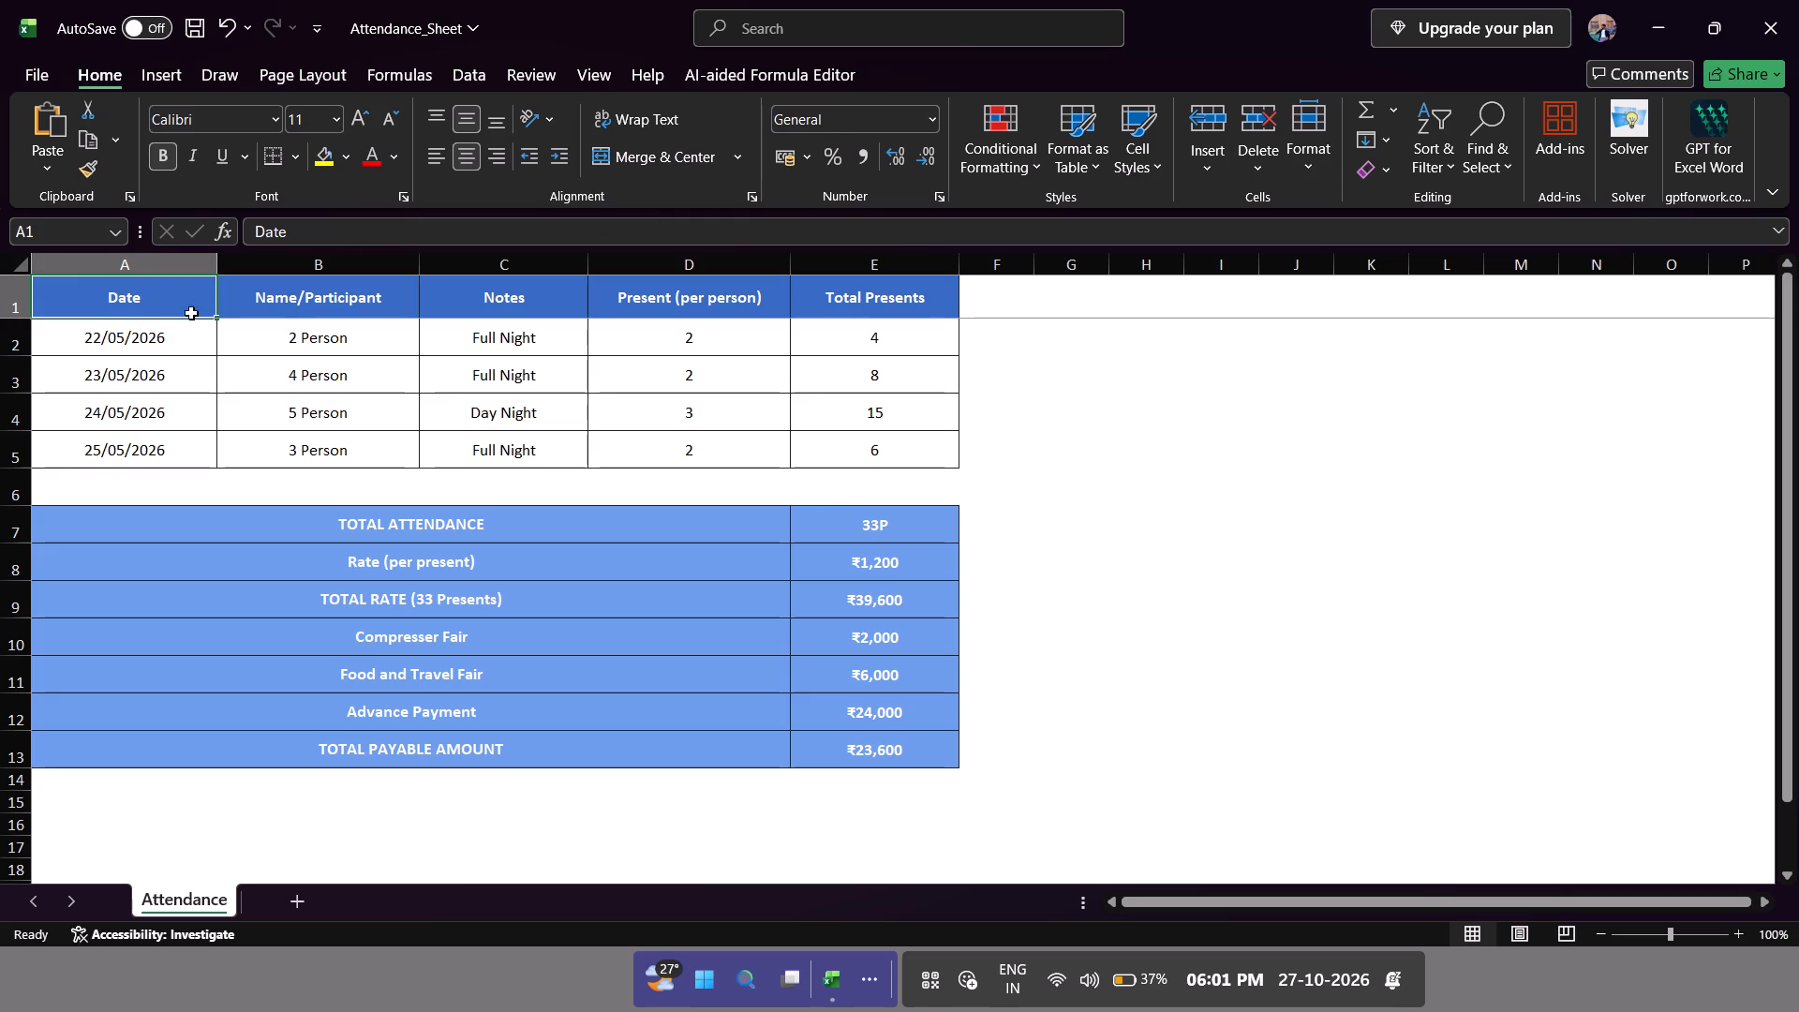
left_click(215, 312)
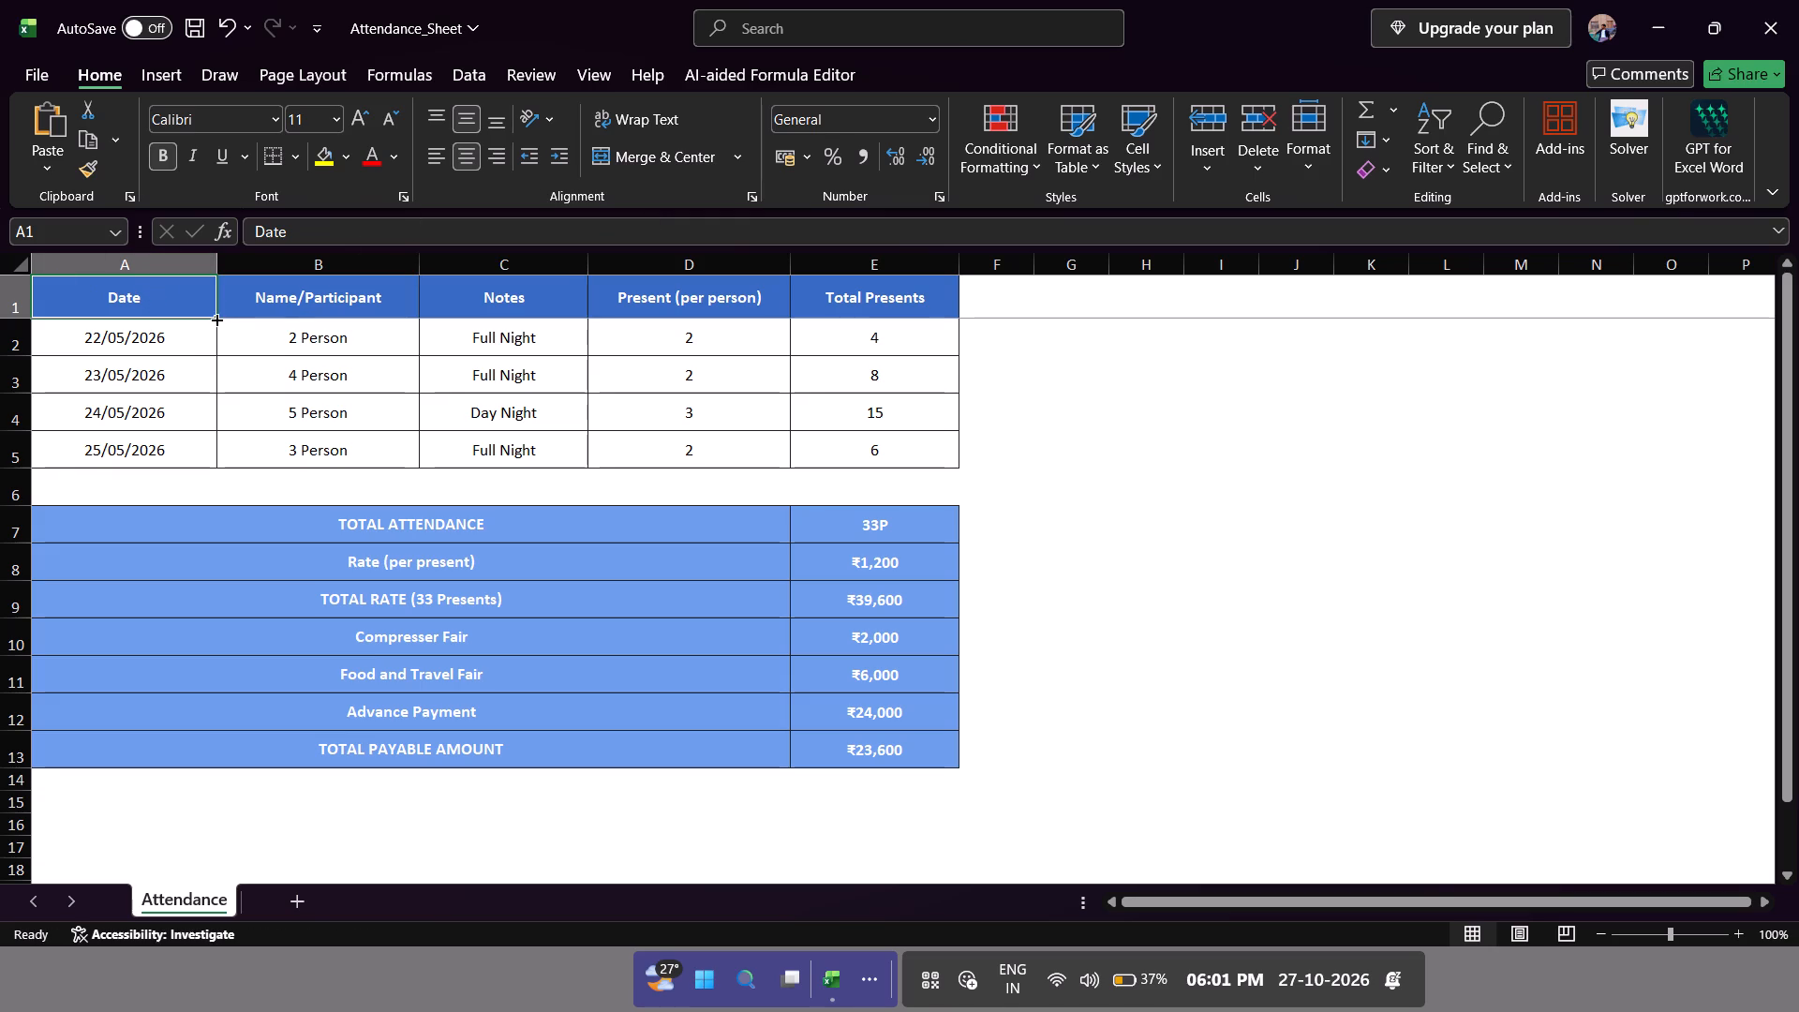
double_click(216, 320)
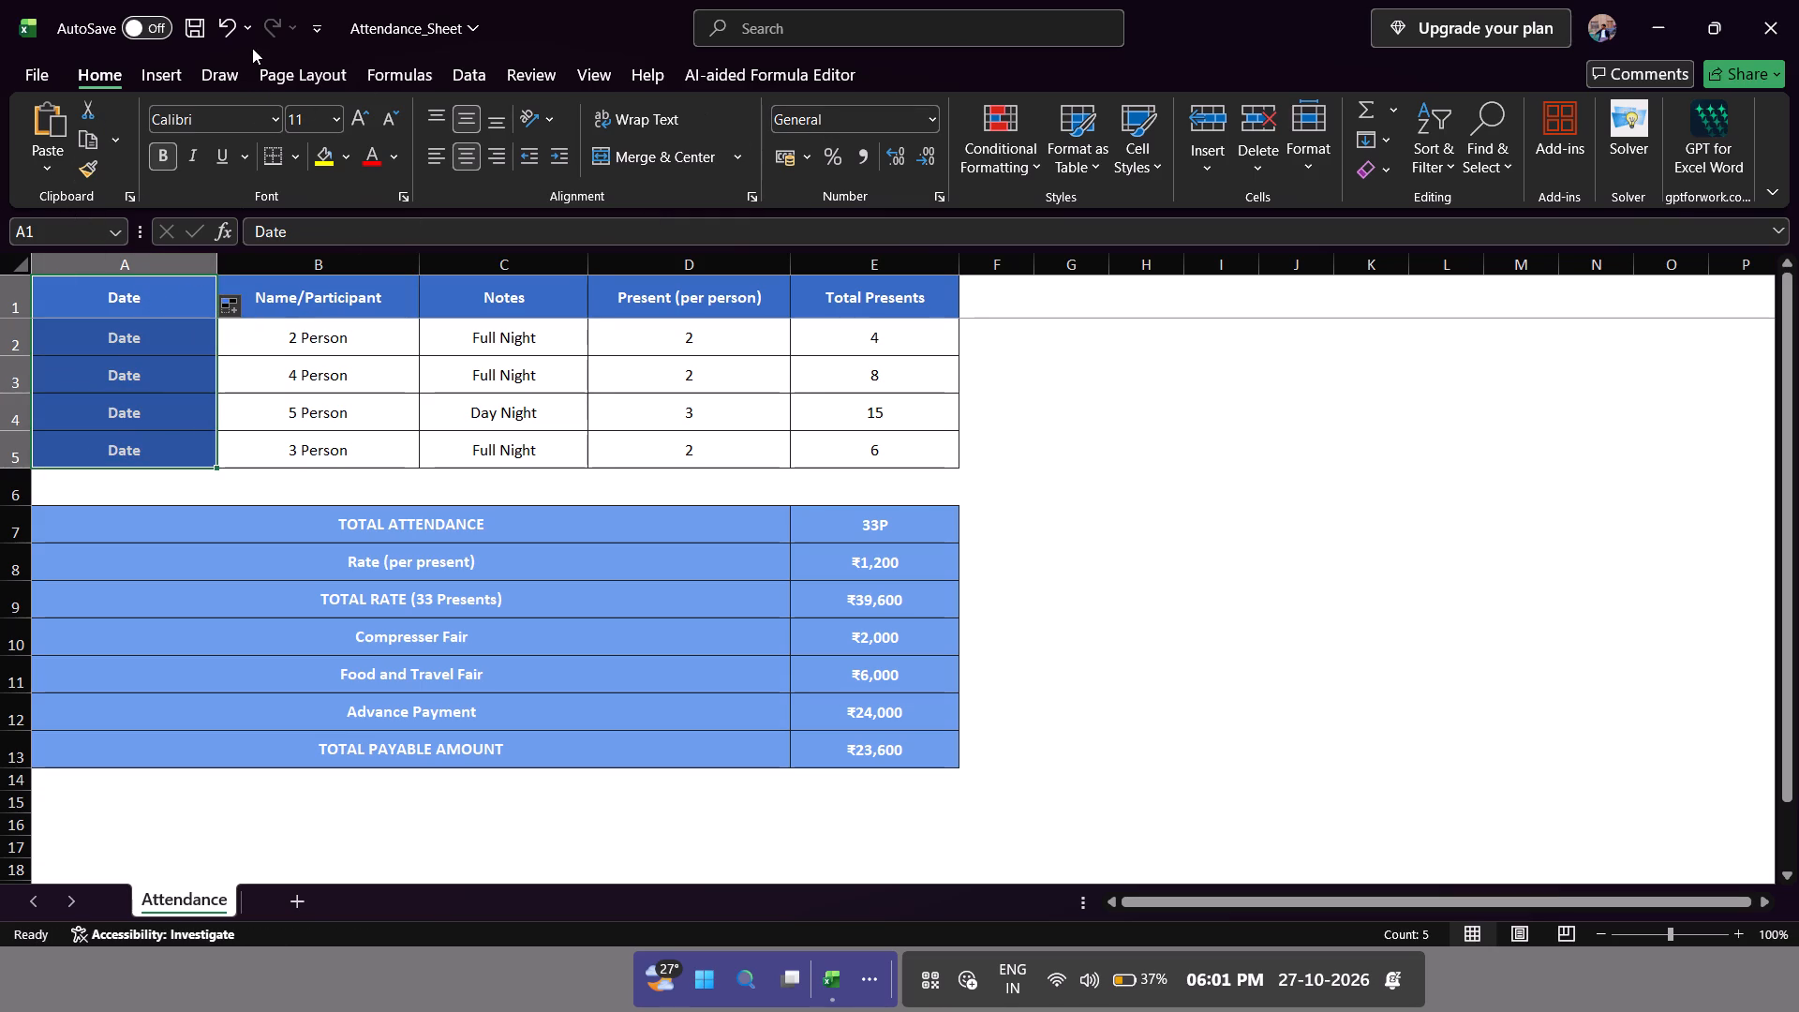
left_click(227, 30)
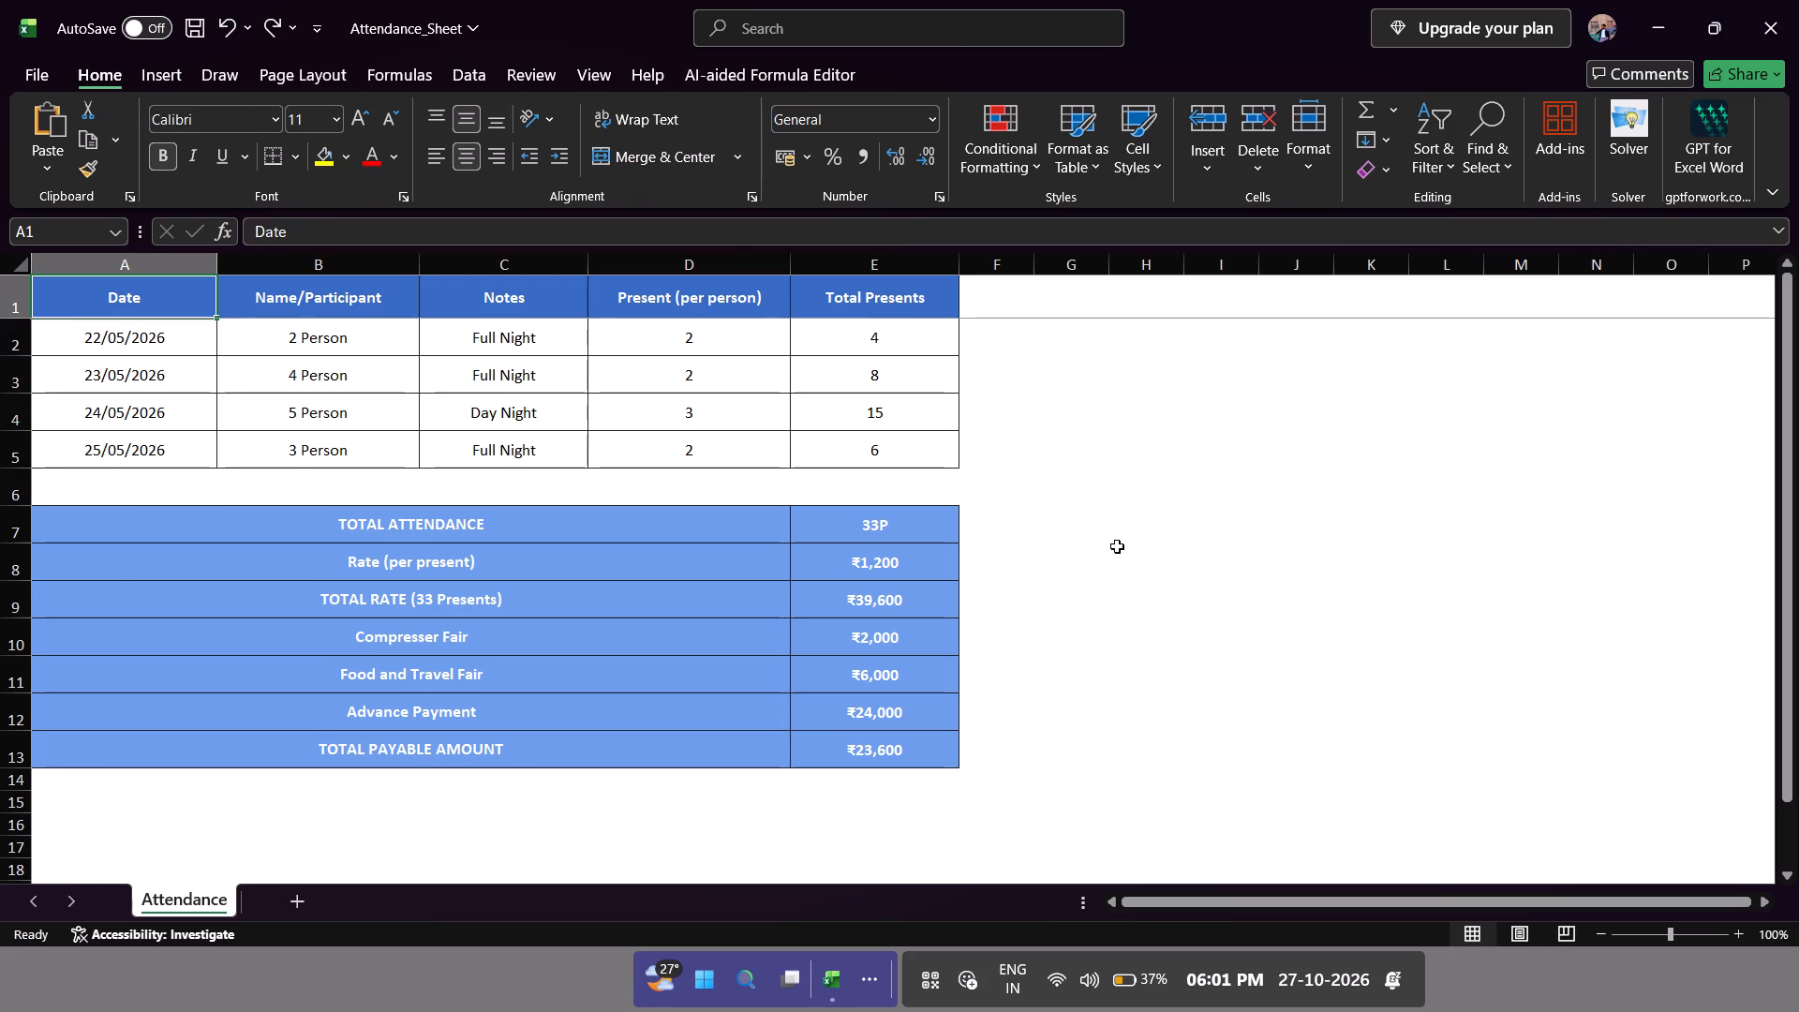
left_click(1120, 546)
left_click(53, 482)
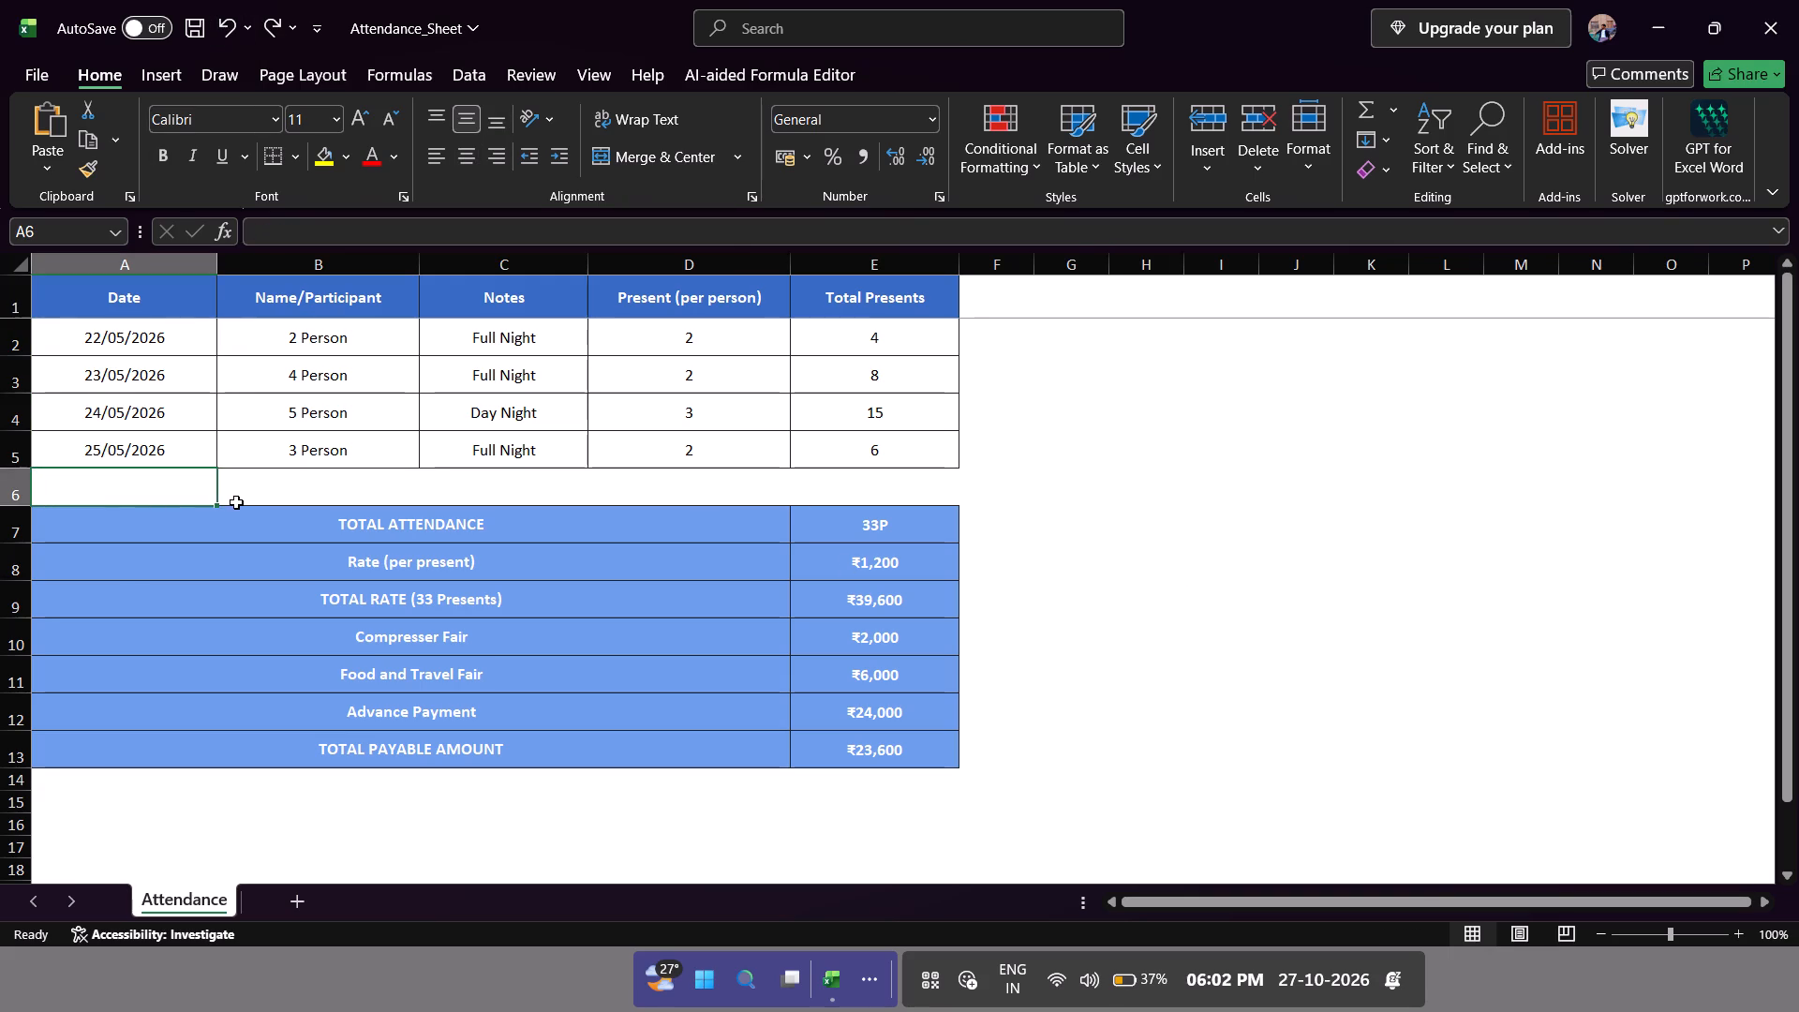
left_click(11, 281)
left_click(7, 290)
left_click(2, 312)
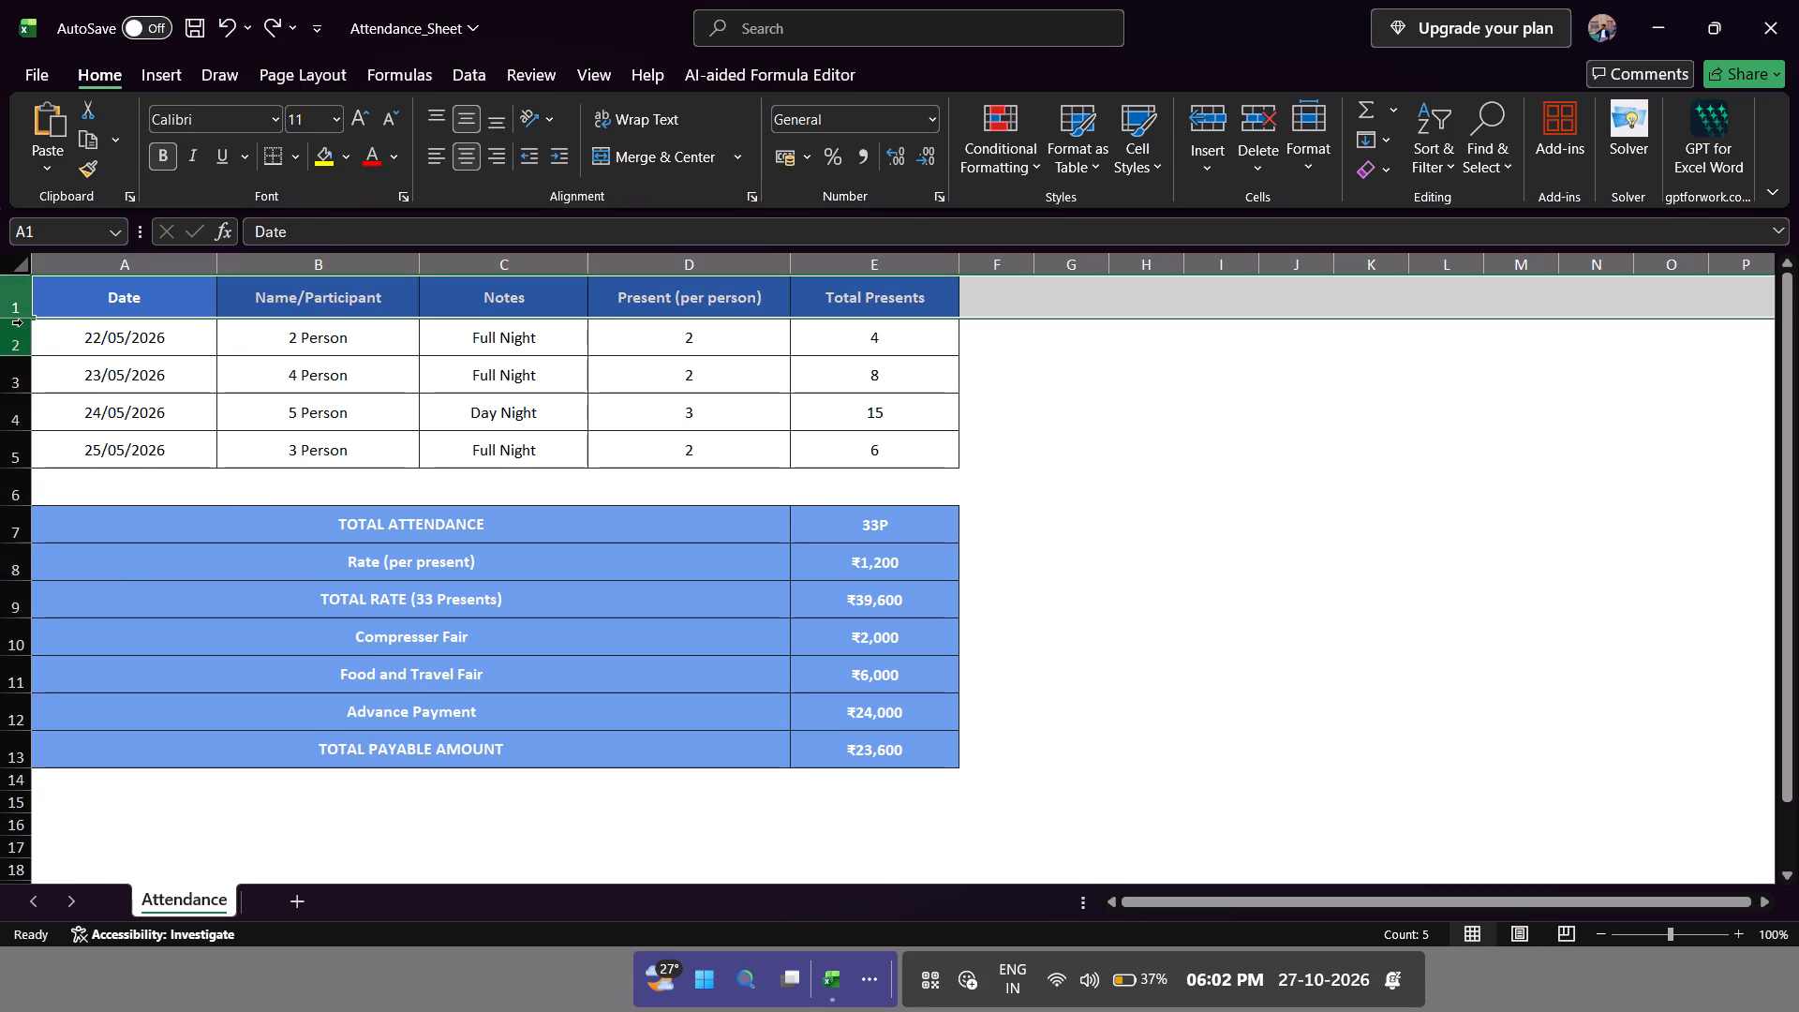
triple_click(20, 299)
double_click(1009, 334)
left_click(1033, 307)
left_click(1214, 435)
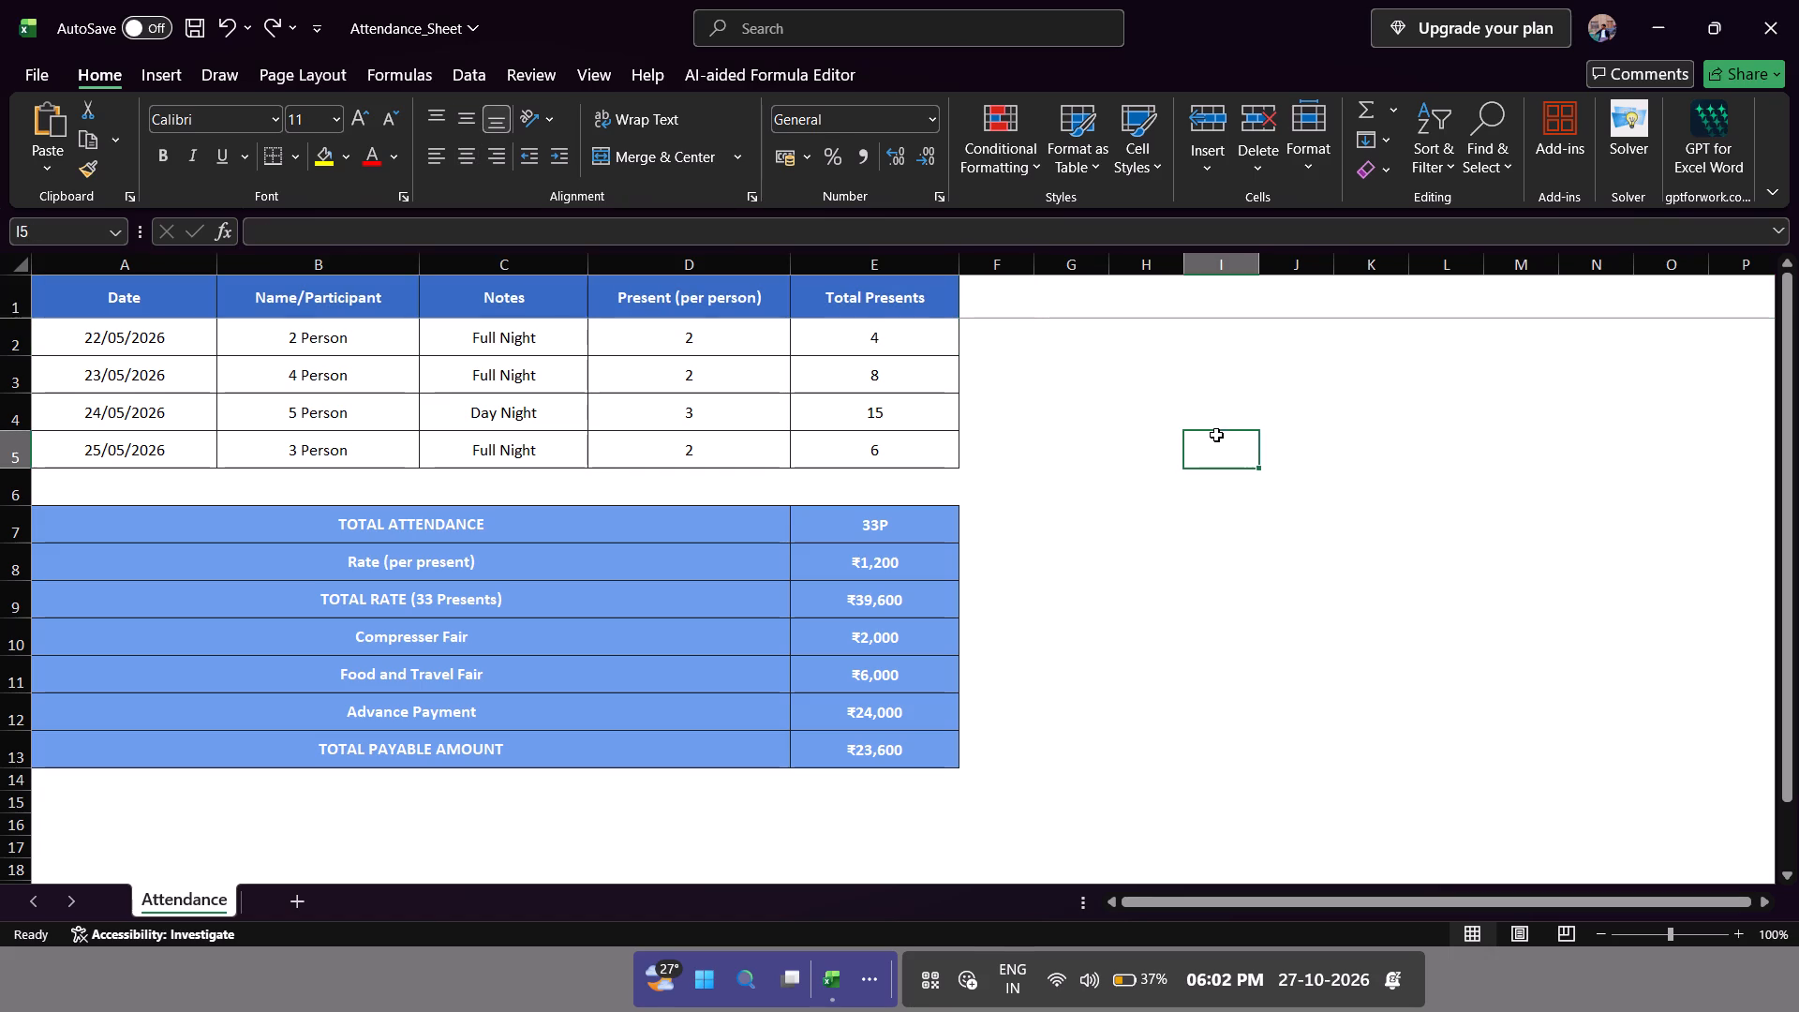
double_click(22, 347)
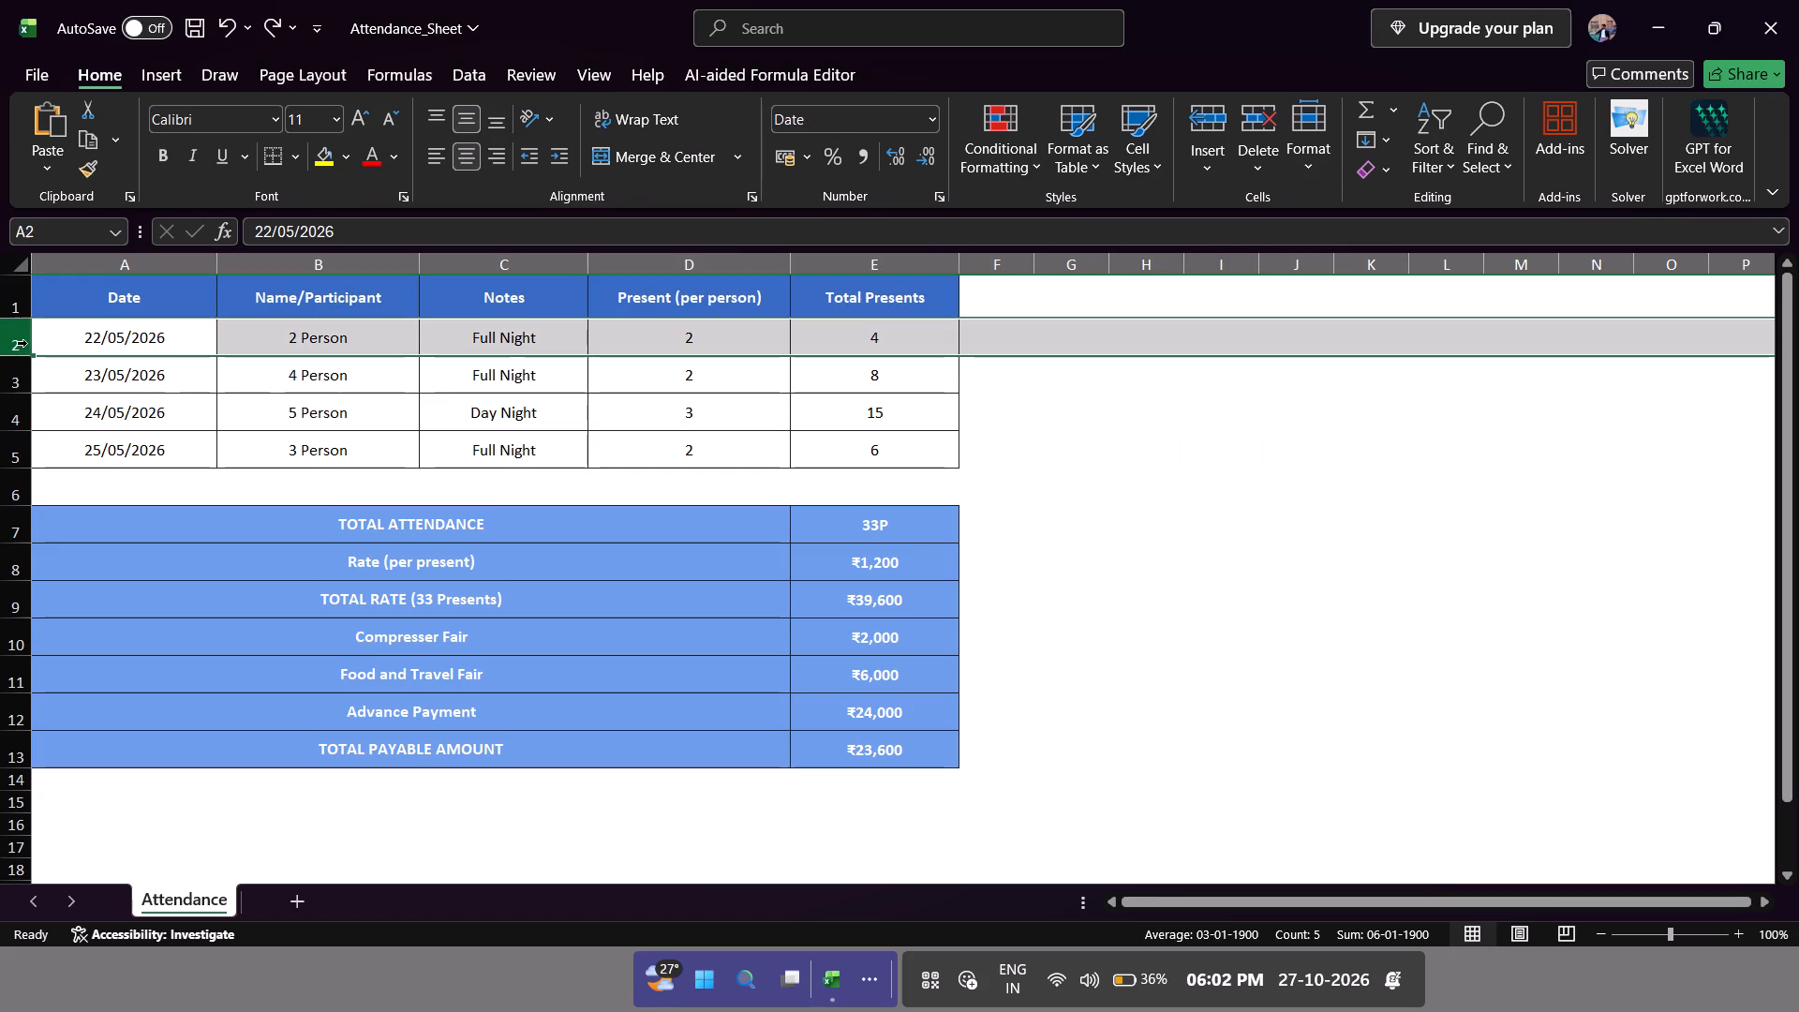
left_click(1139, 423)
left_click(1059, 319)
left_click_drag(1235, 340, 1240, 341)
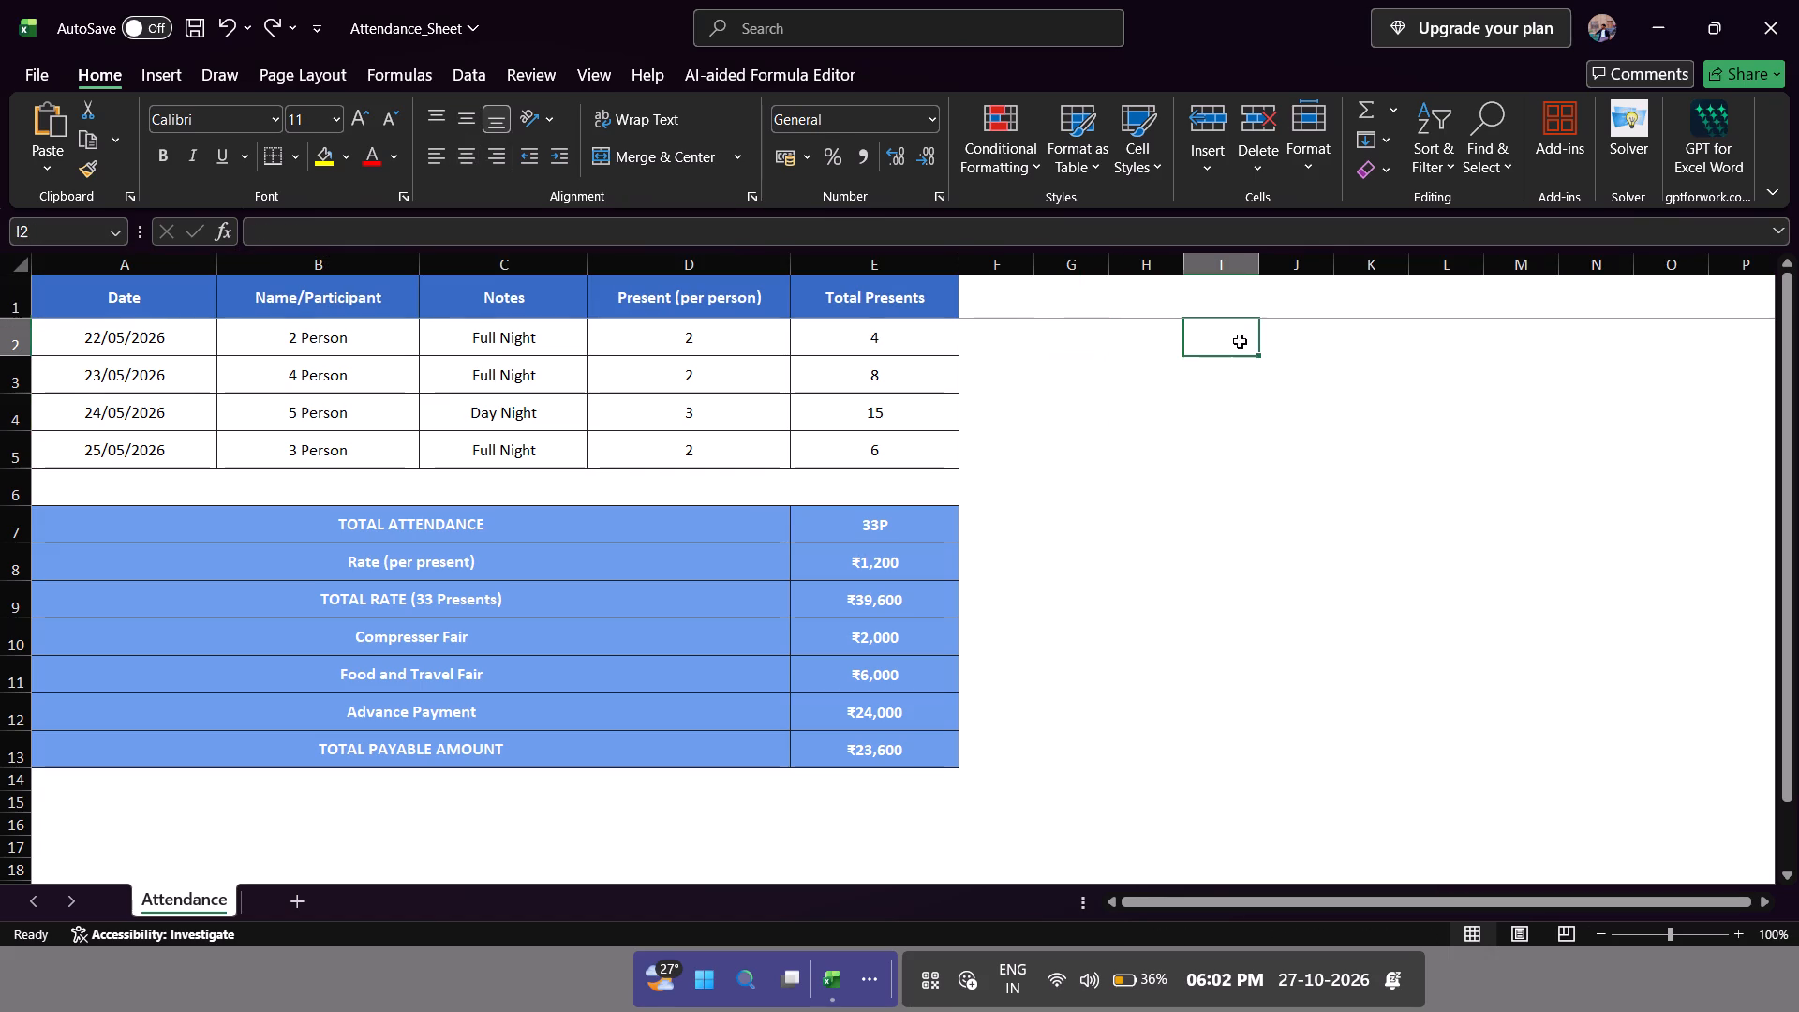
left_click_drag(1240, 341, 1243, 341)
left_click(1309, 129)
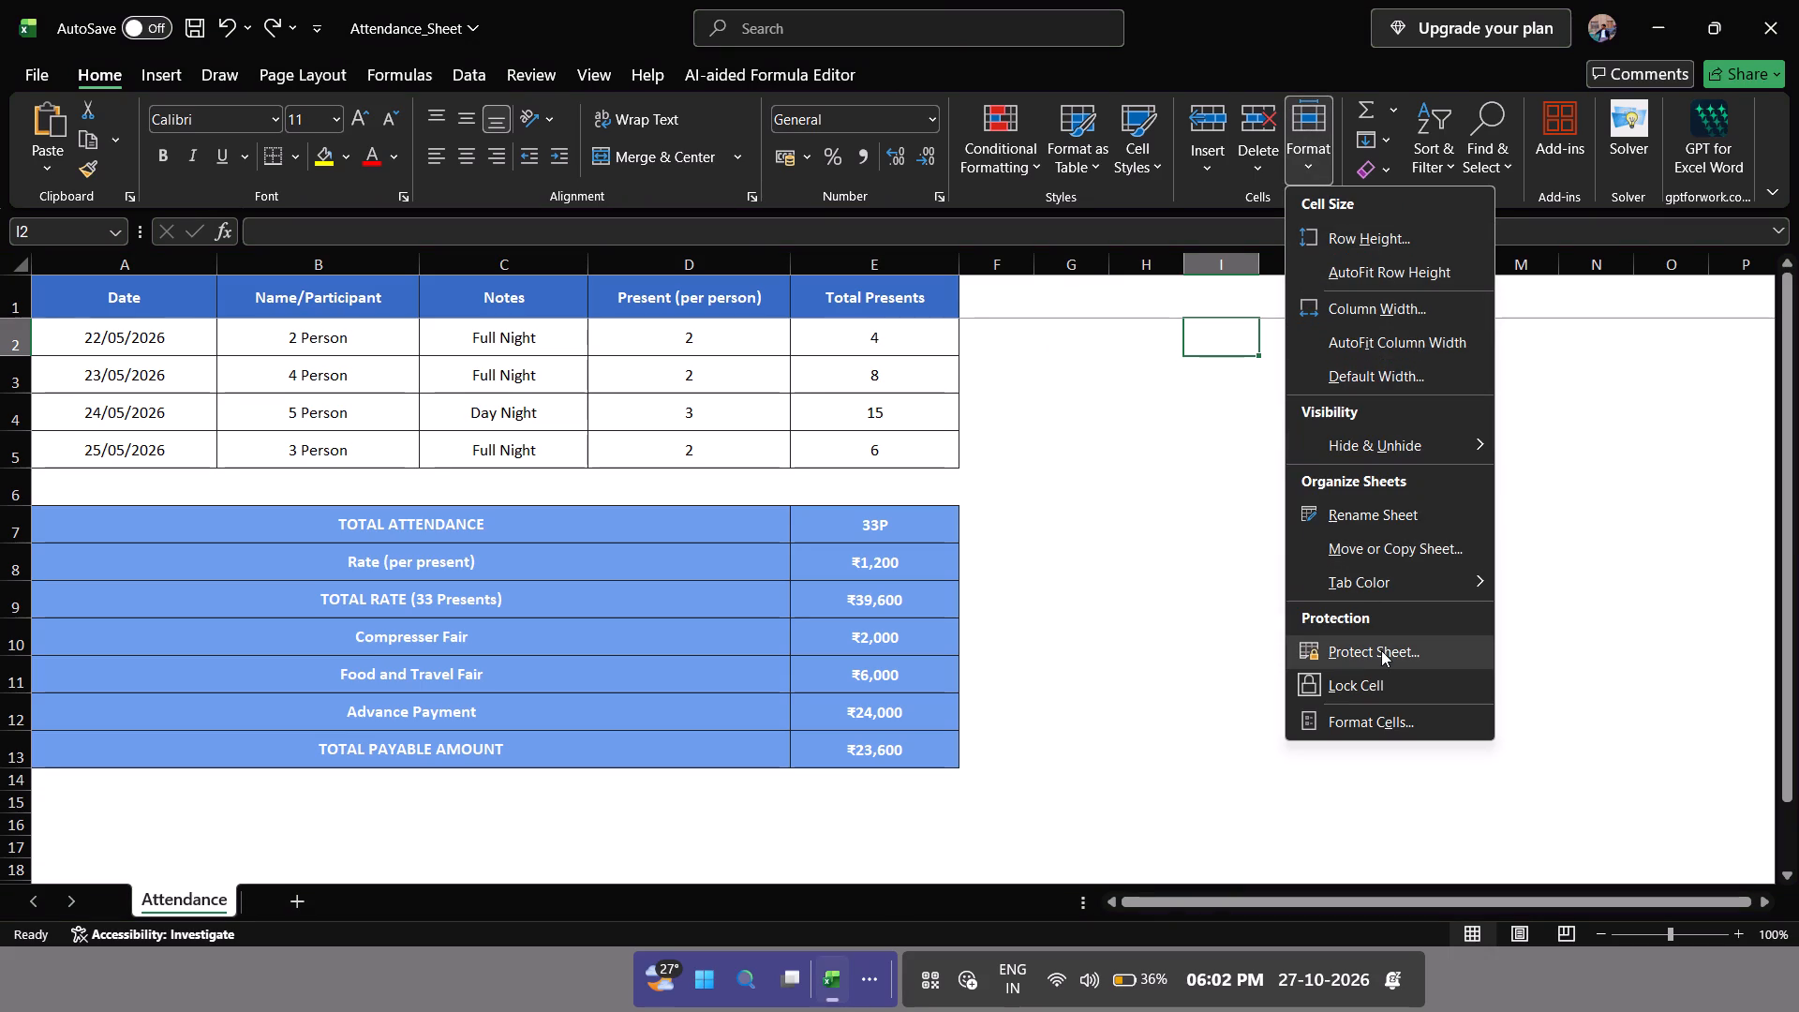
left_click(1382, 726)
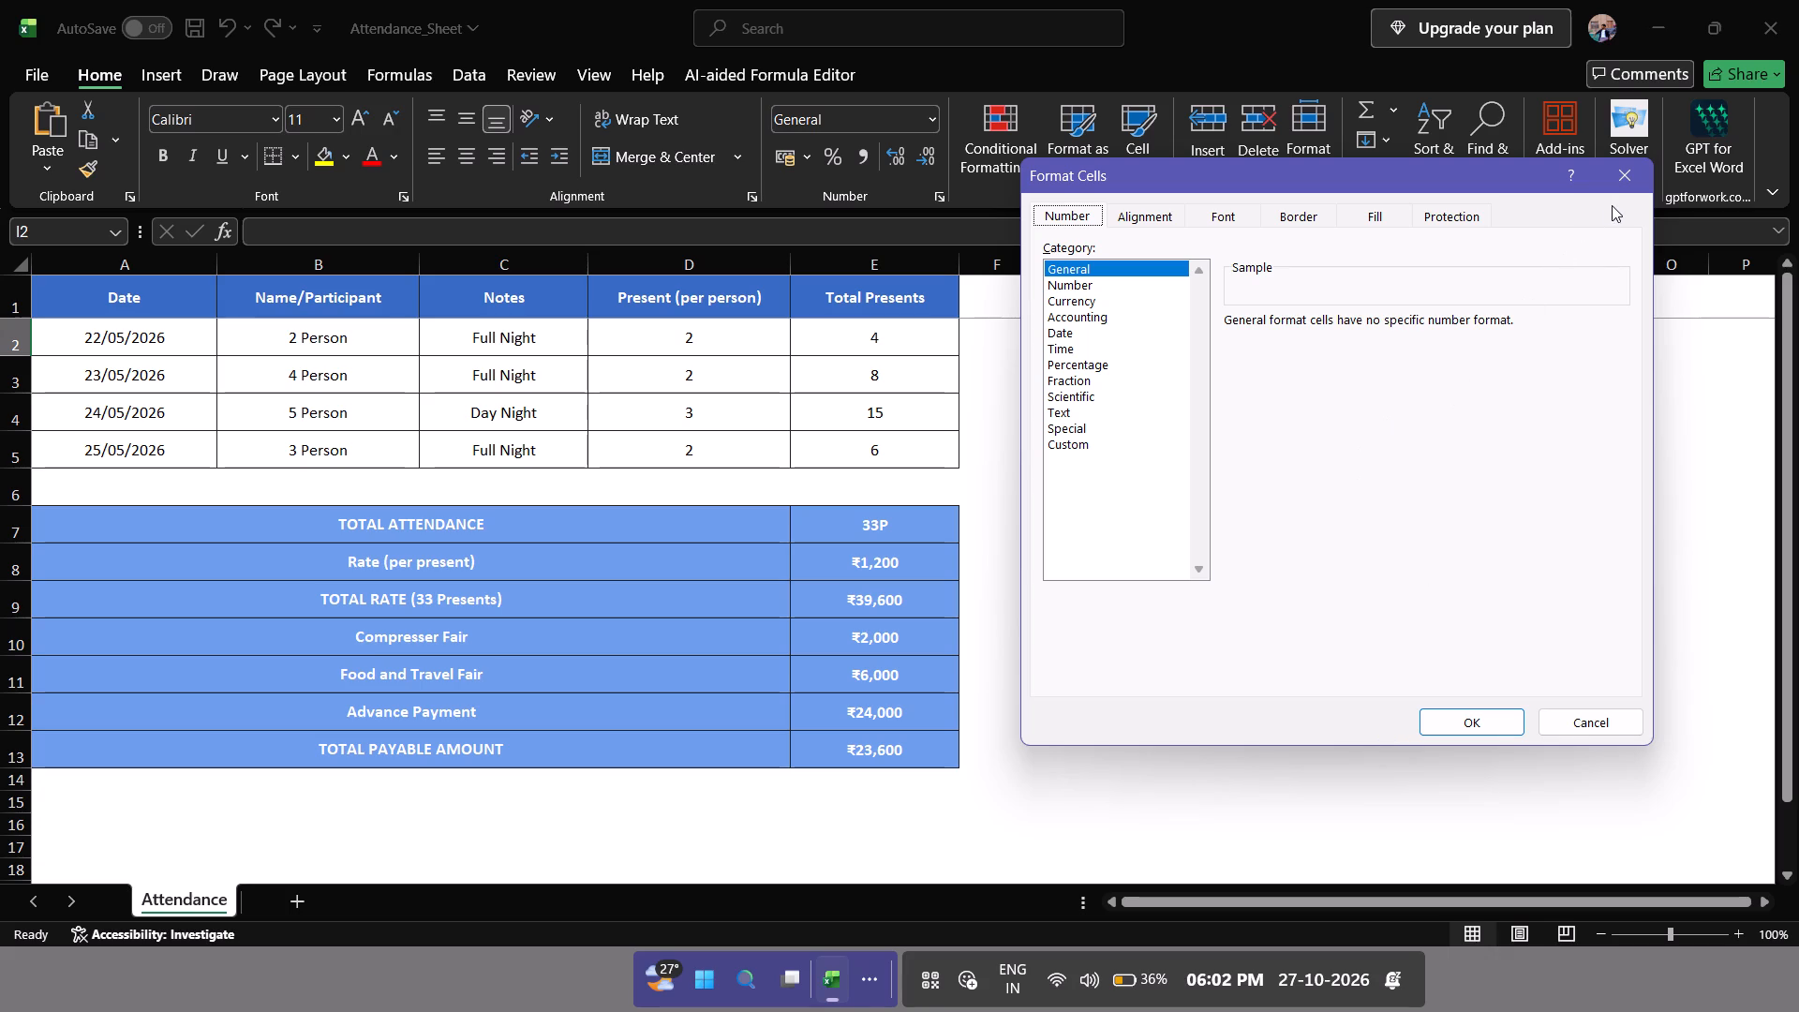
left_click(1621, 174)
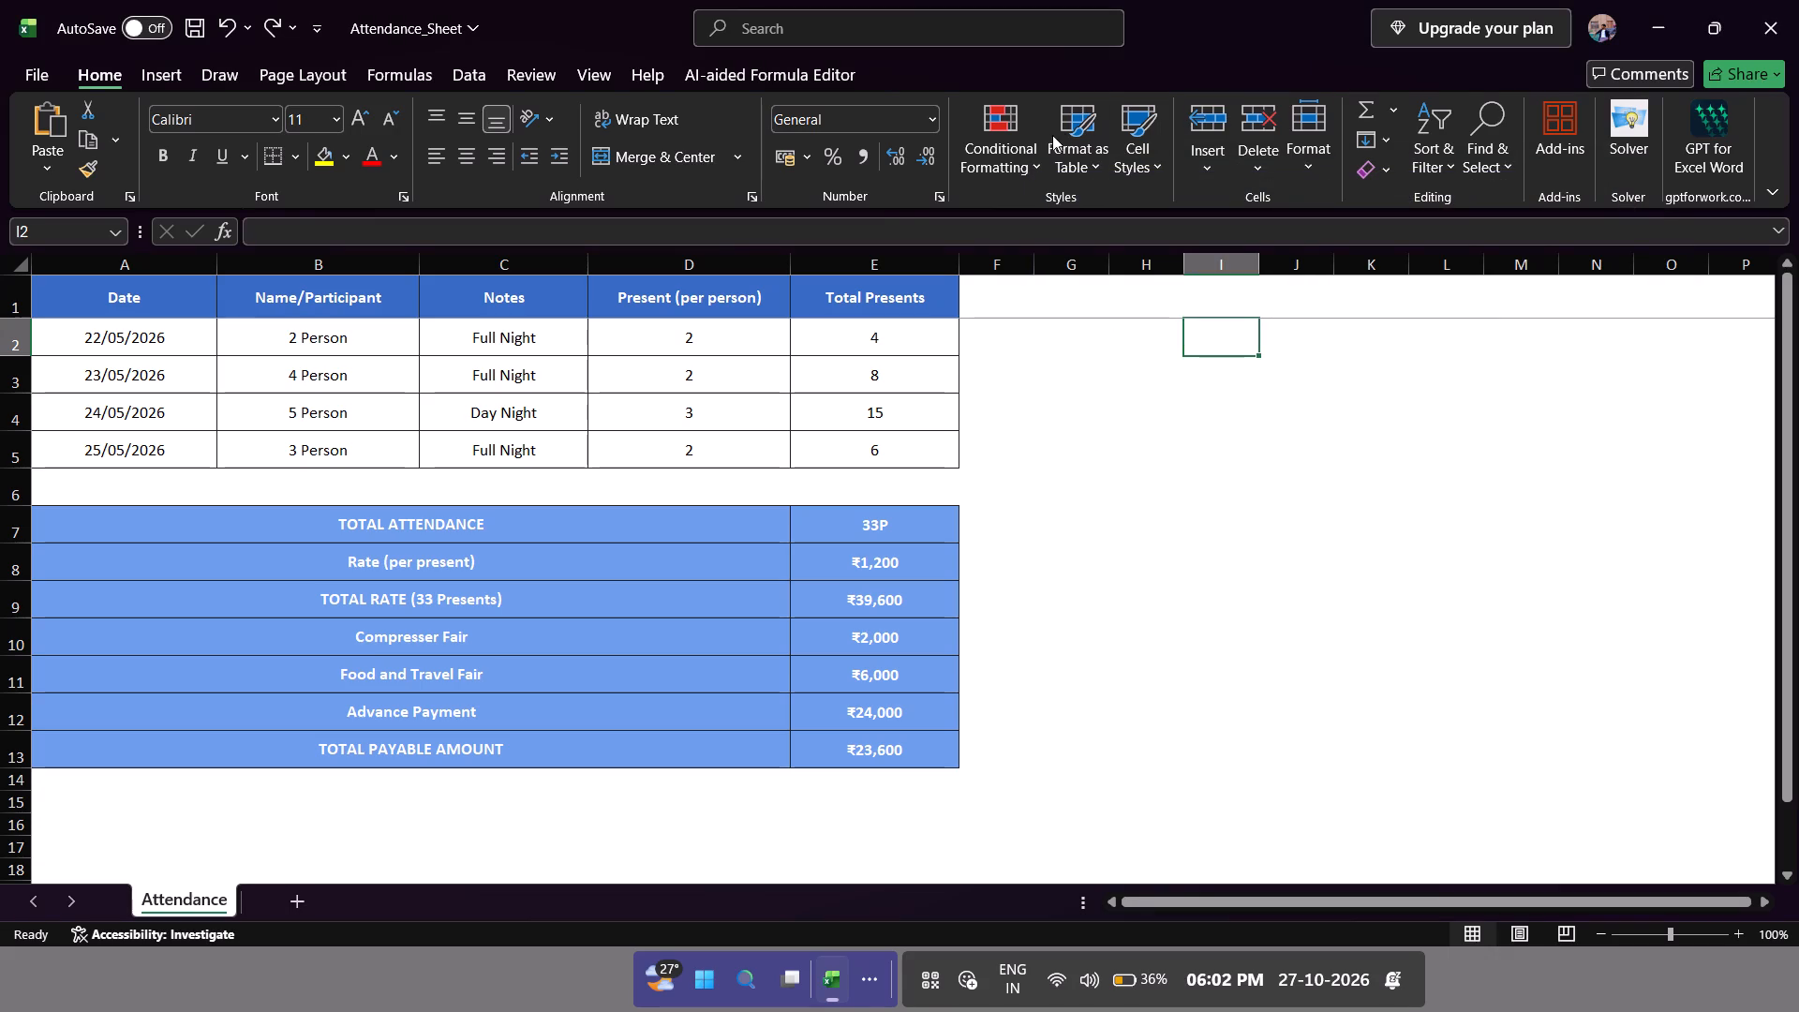
Format the empty cell I2 as a table without existing headers, using the light aqua gridded table style.
left_click(1086, 168)
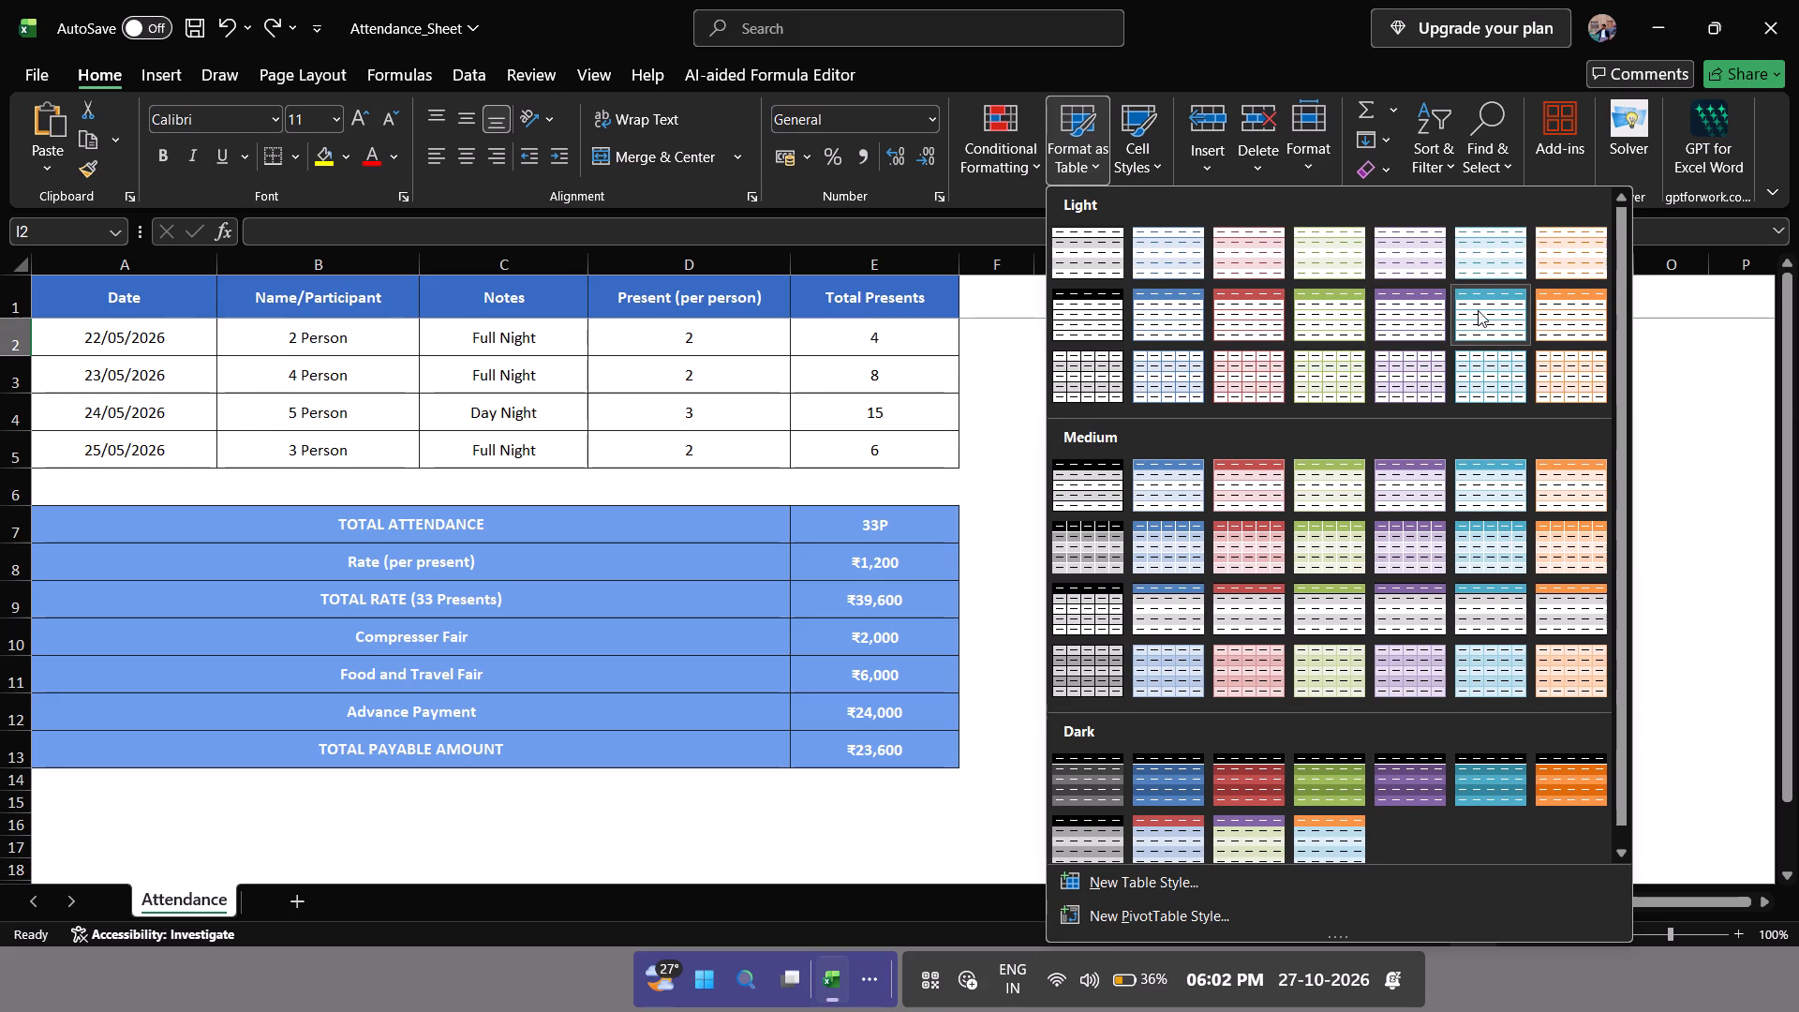
left_click(1475, 378)
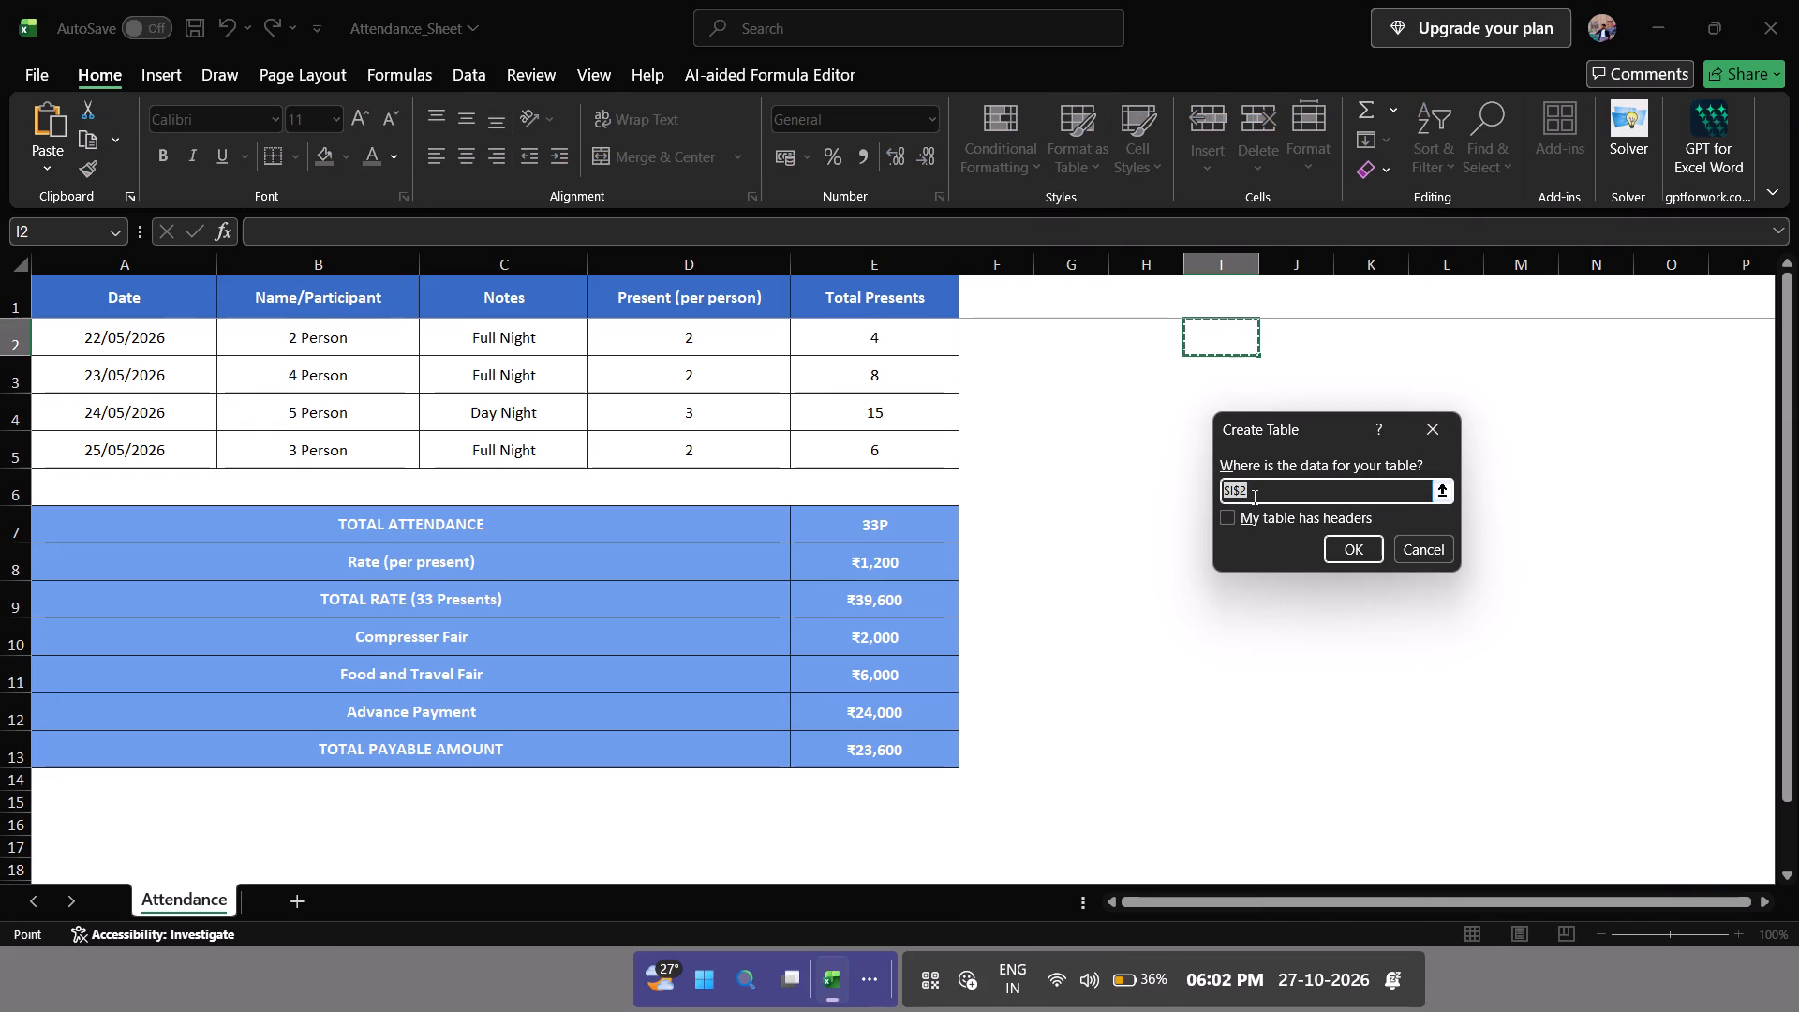
left_click(1235, 484)
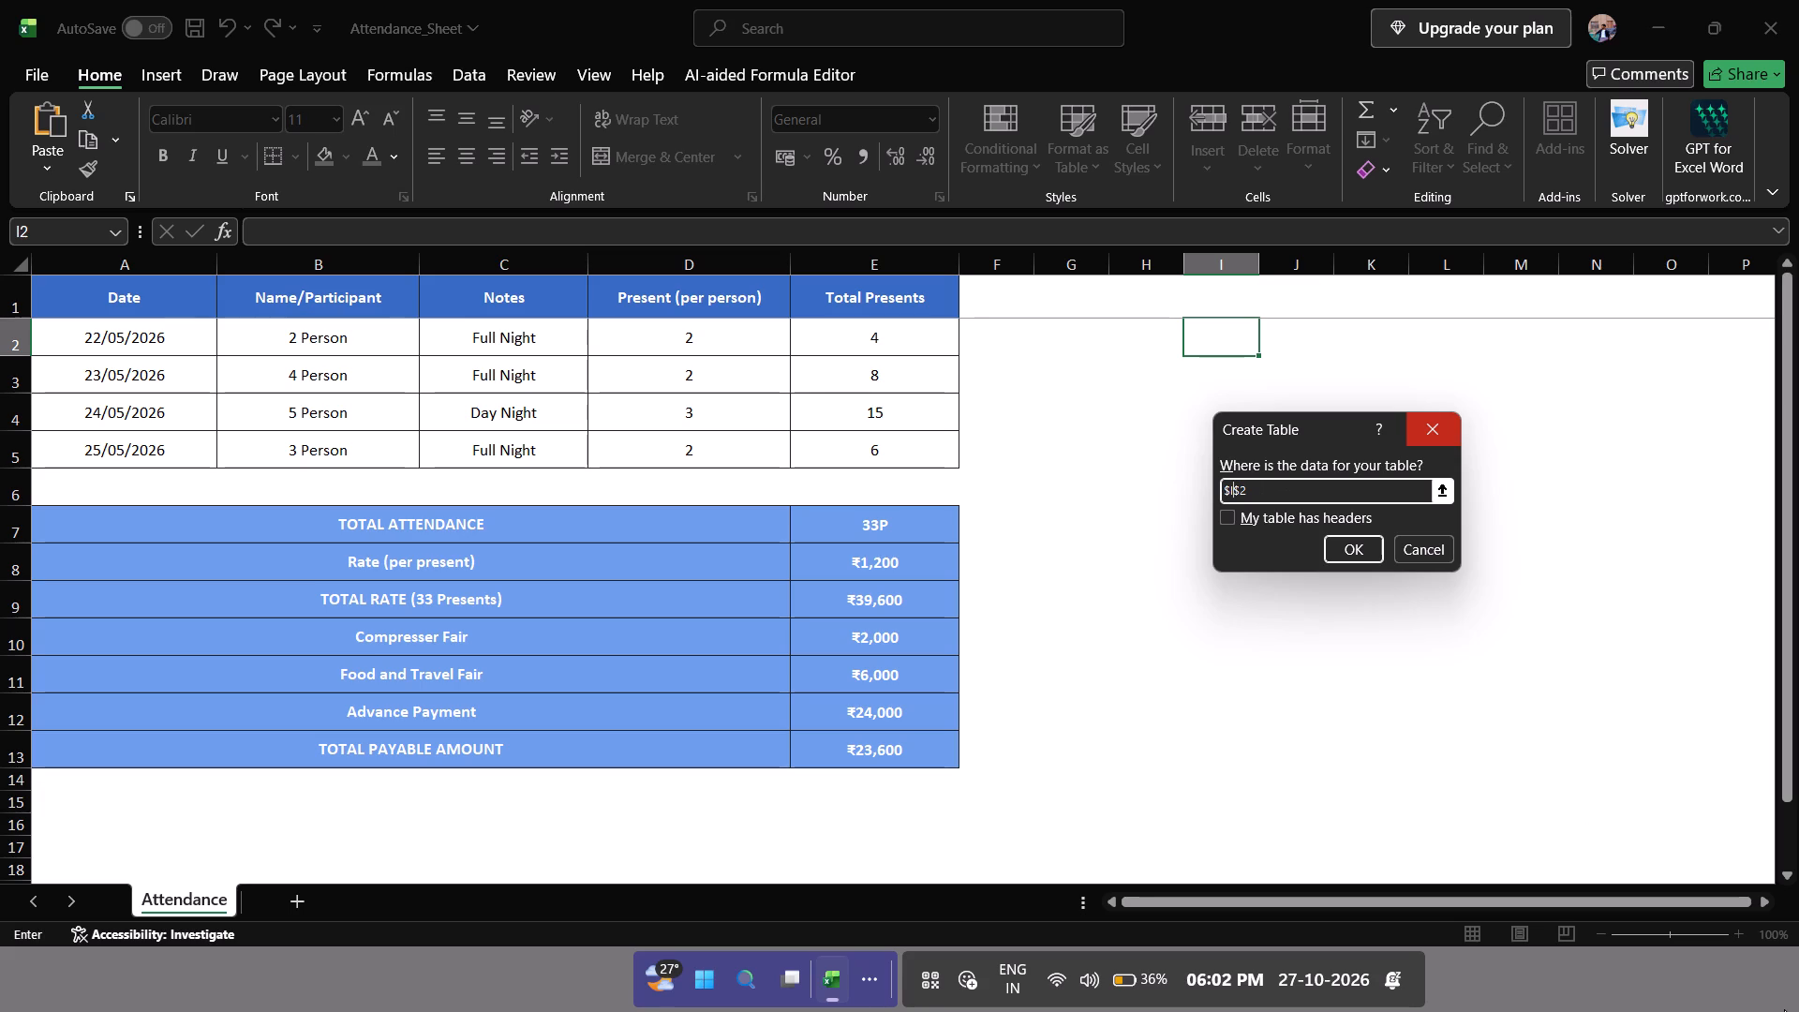
key("Return")
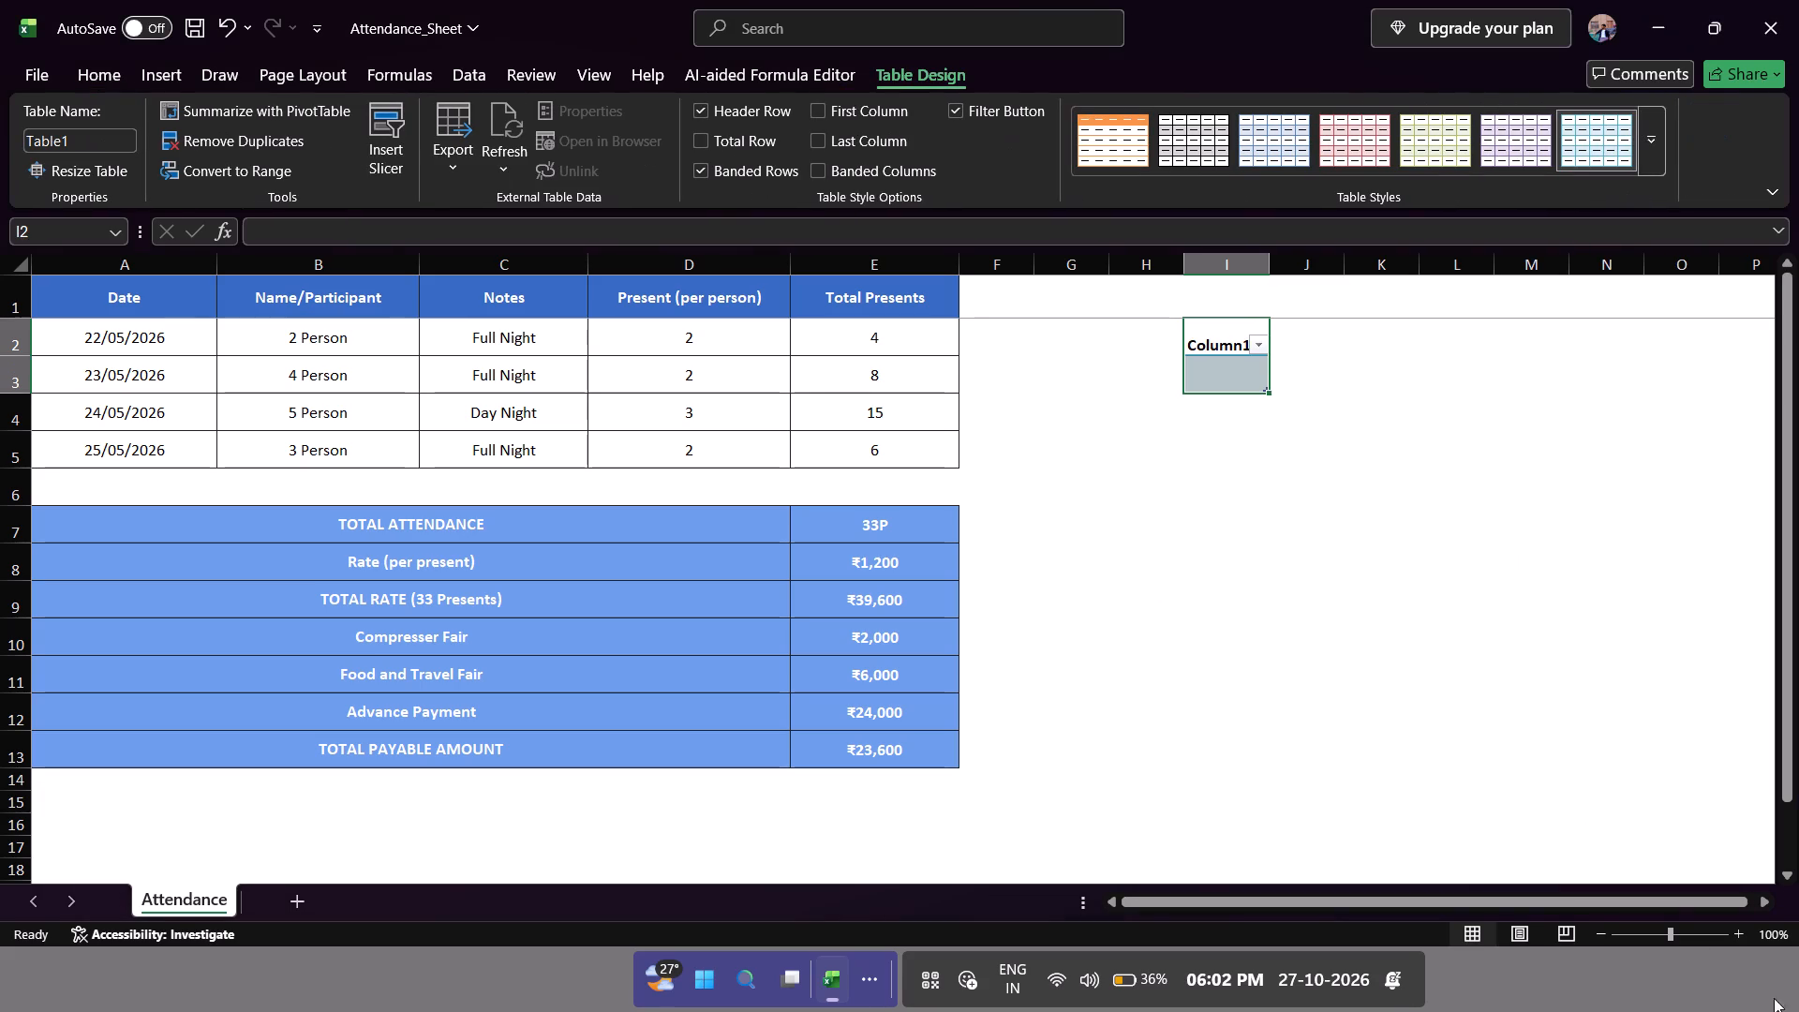
Delete the table column at I2:I3 to remove the empty table beside the attendance data.
left_click_drag(1480, 568, 1481, 557)
left_click(1237, 366)
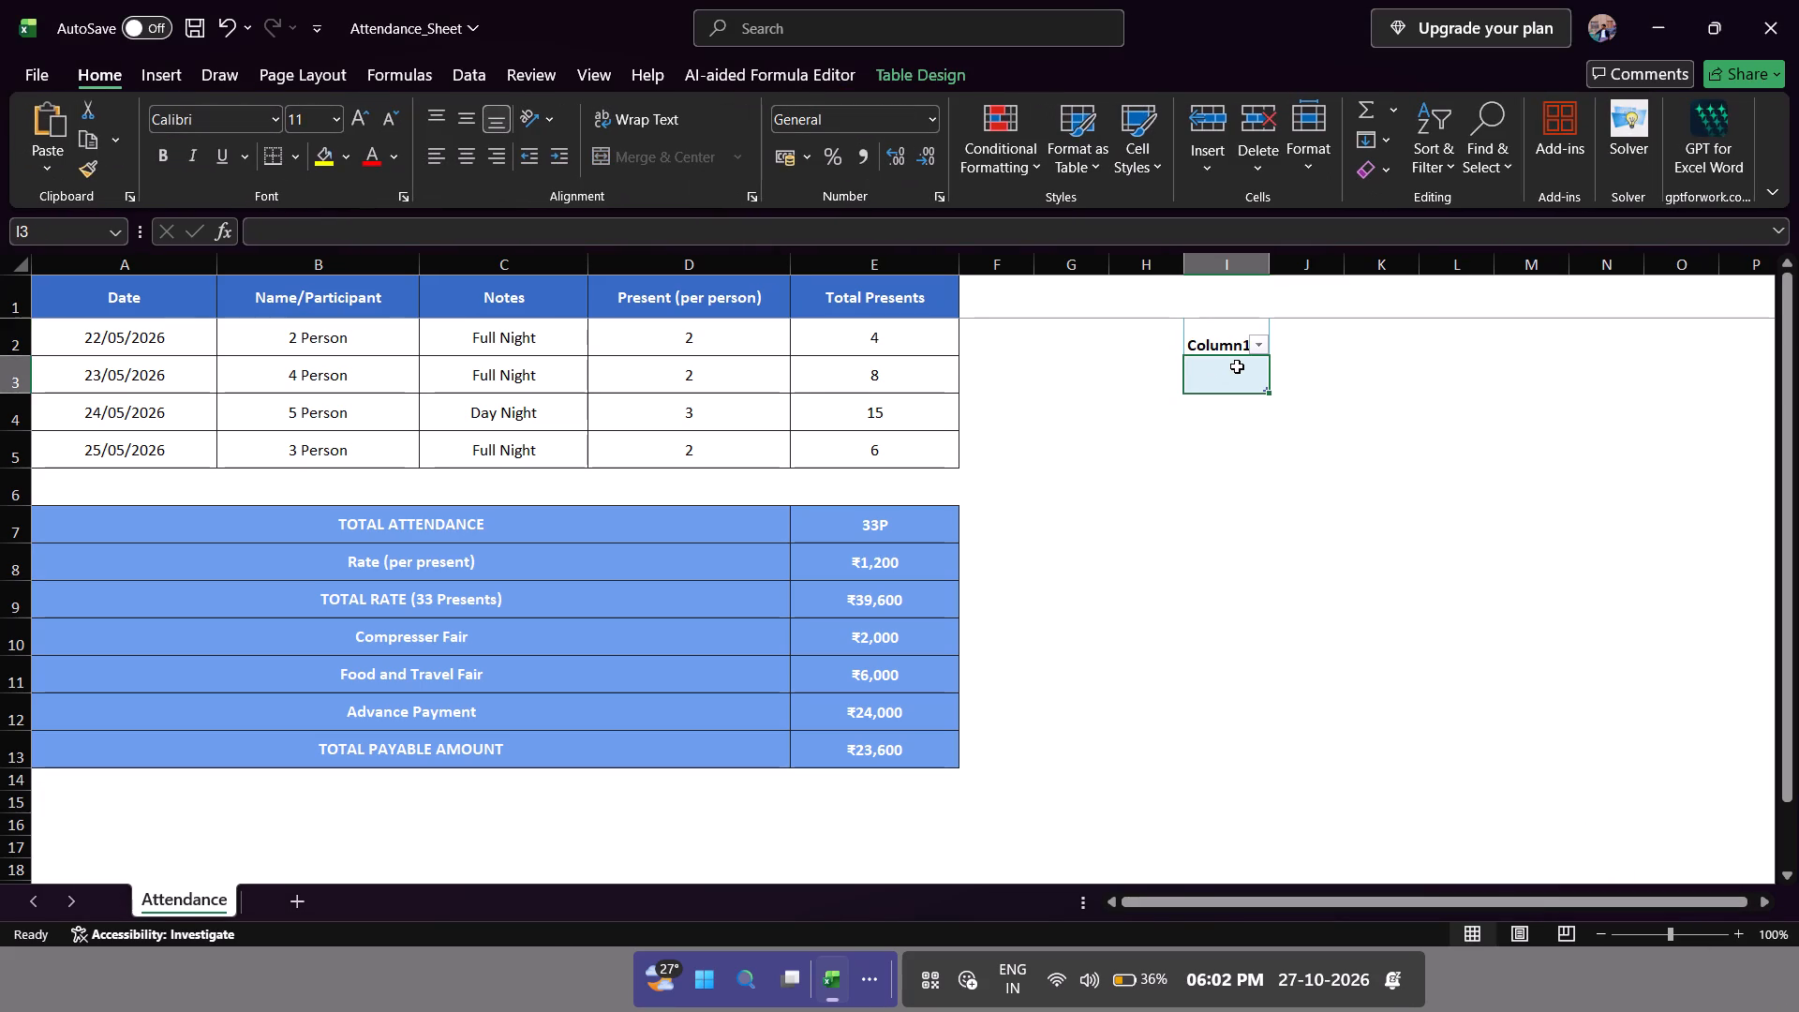
right_click(1237, 366)
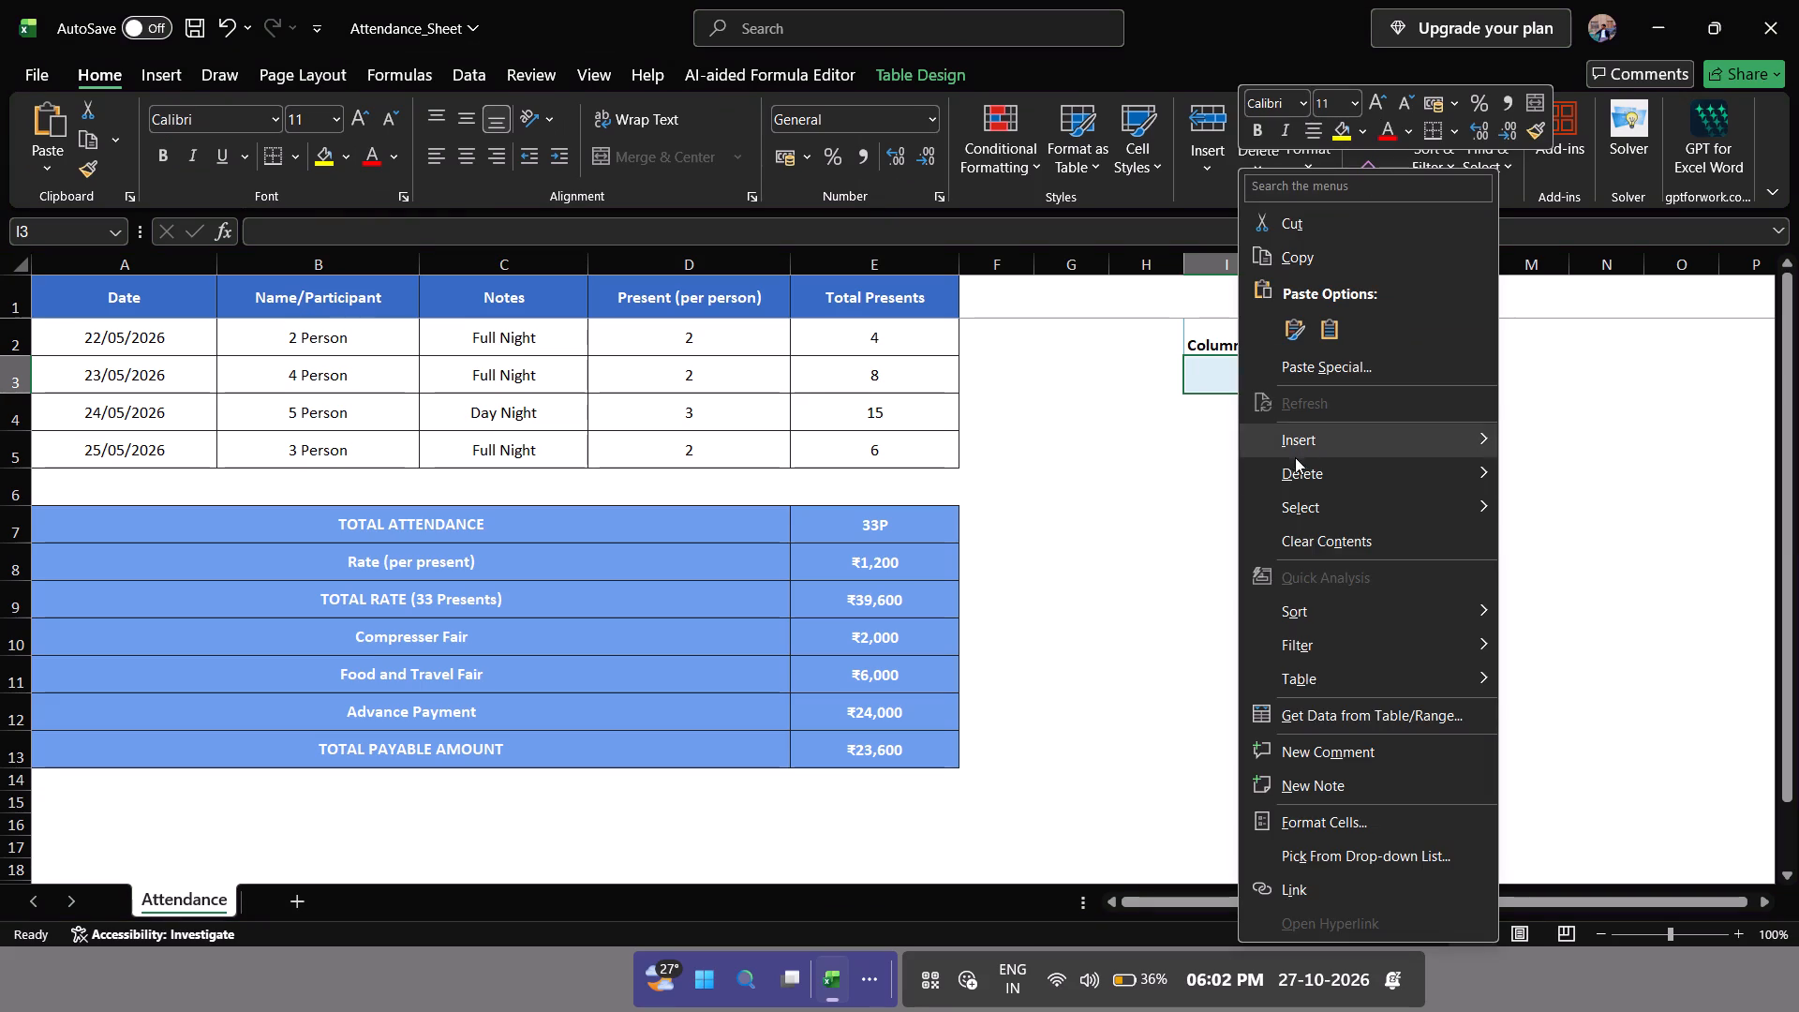
left_click(1300, 465)
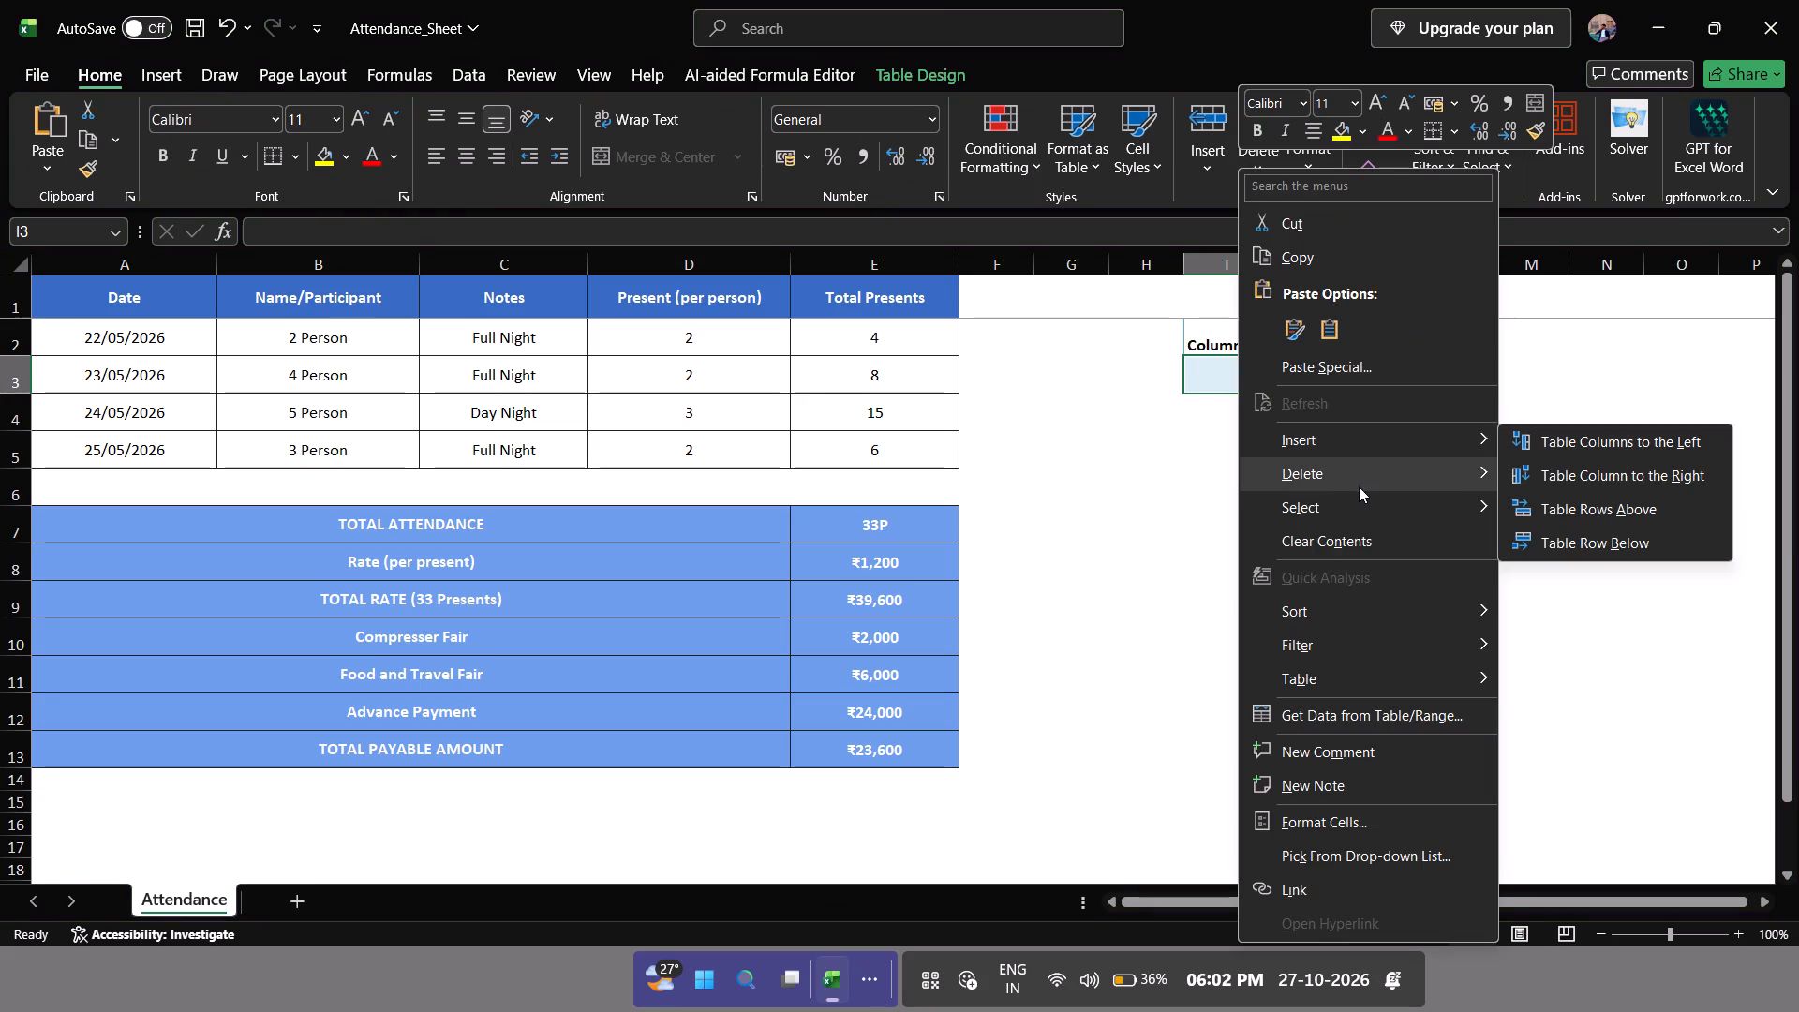
left_click(1361, 473)
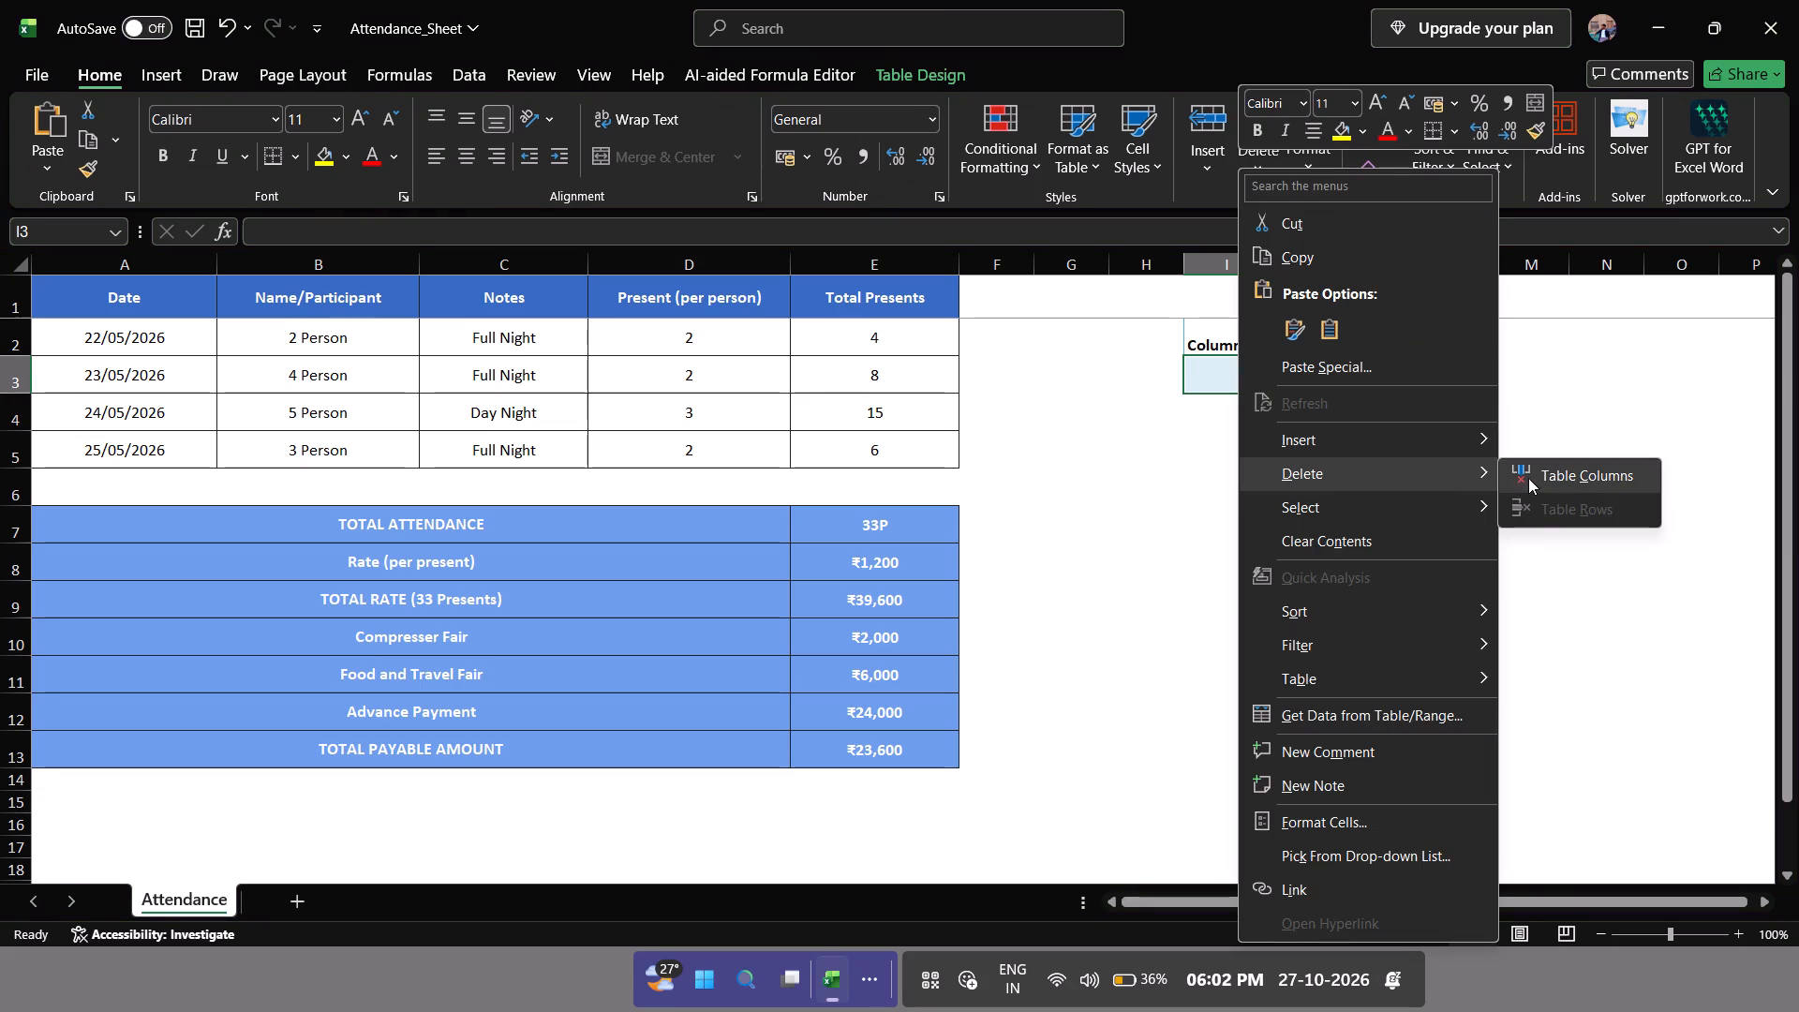
left_click(1528, 478)
left_click(1232, 496)
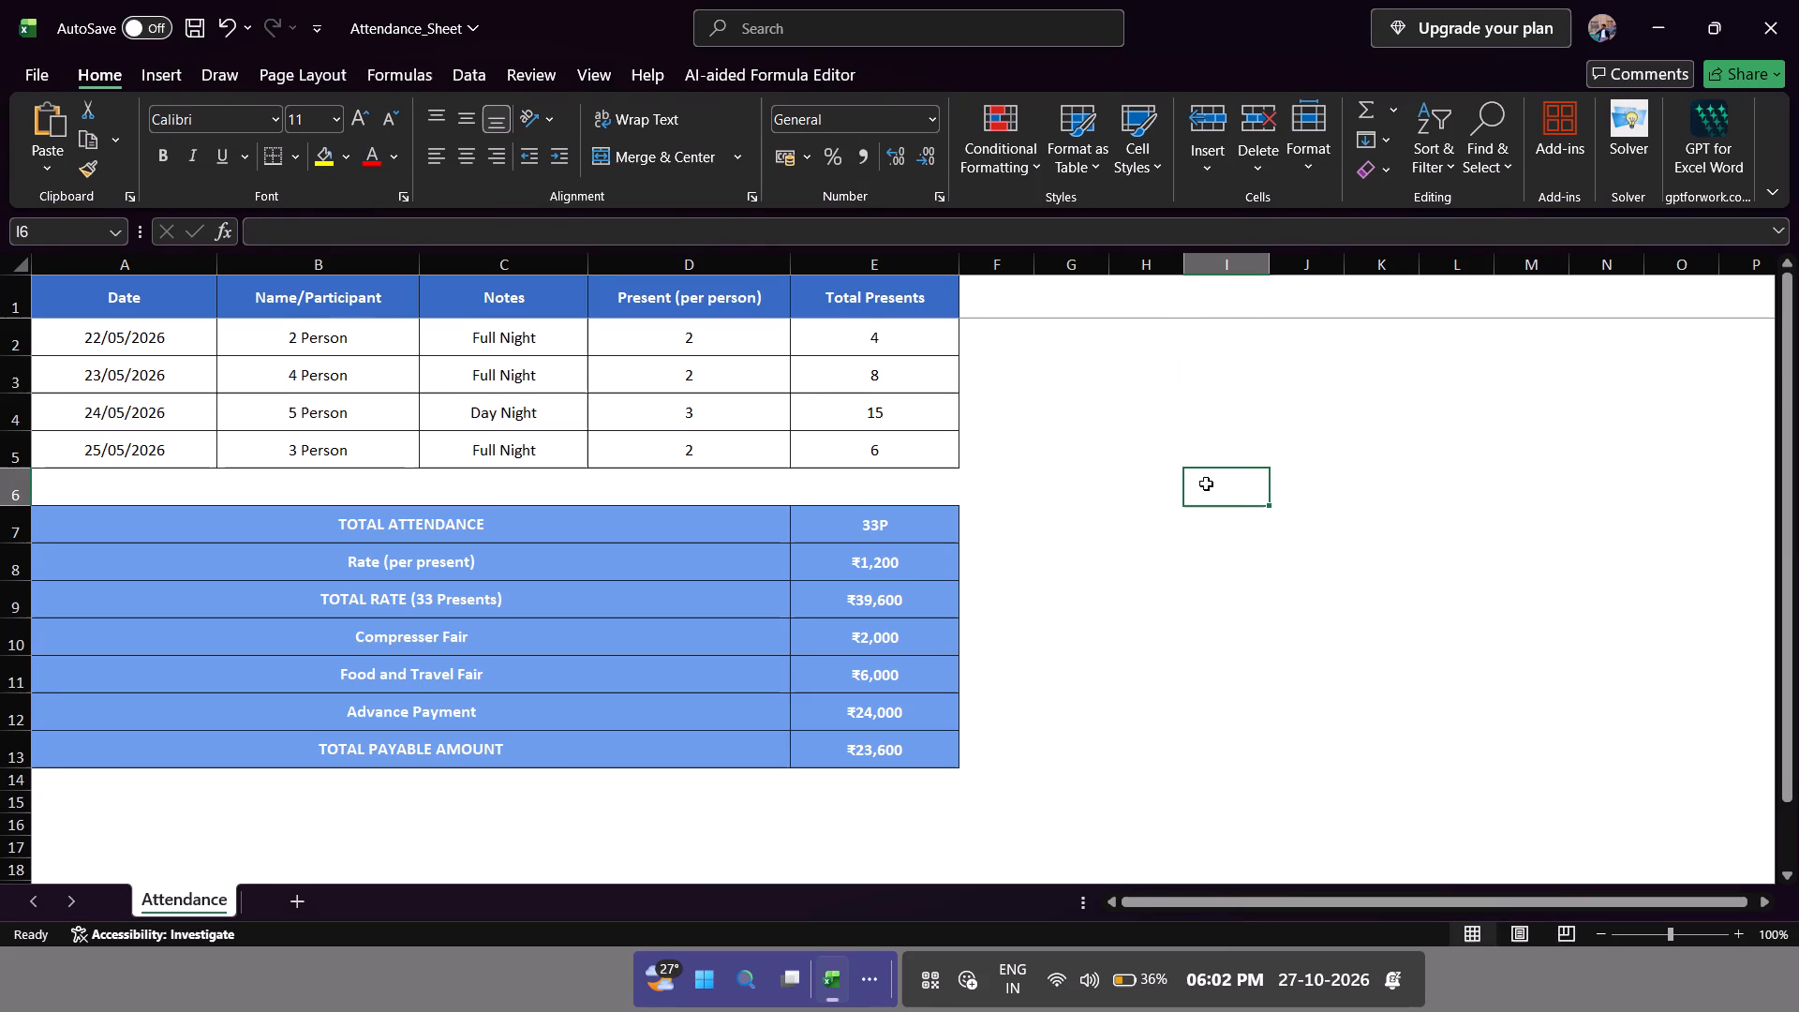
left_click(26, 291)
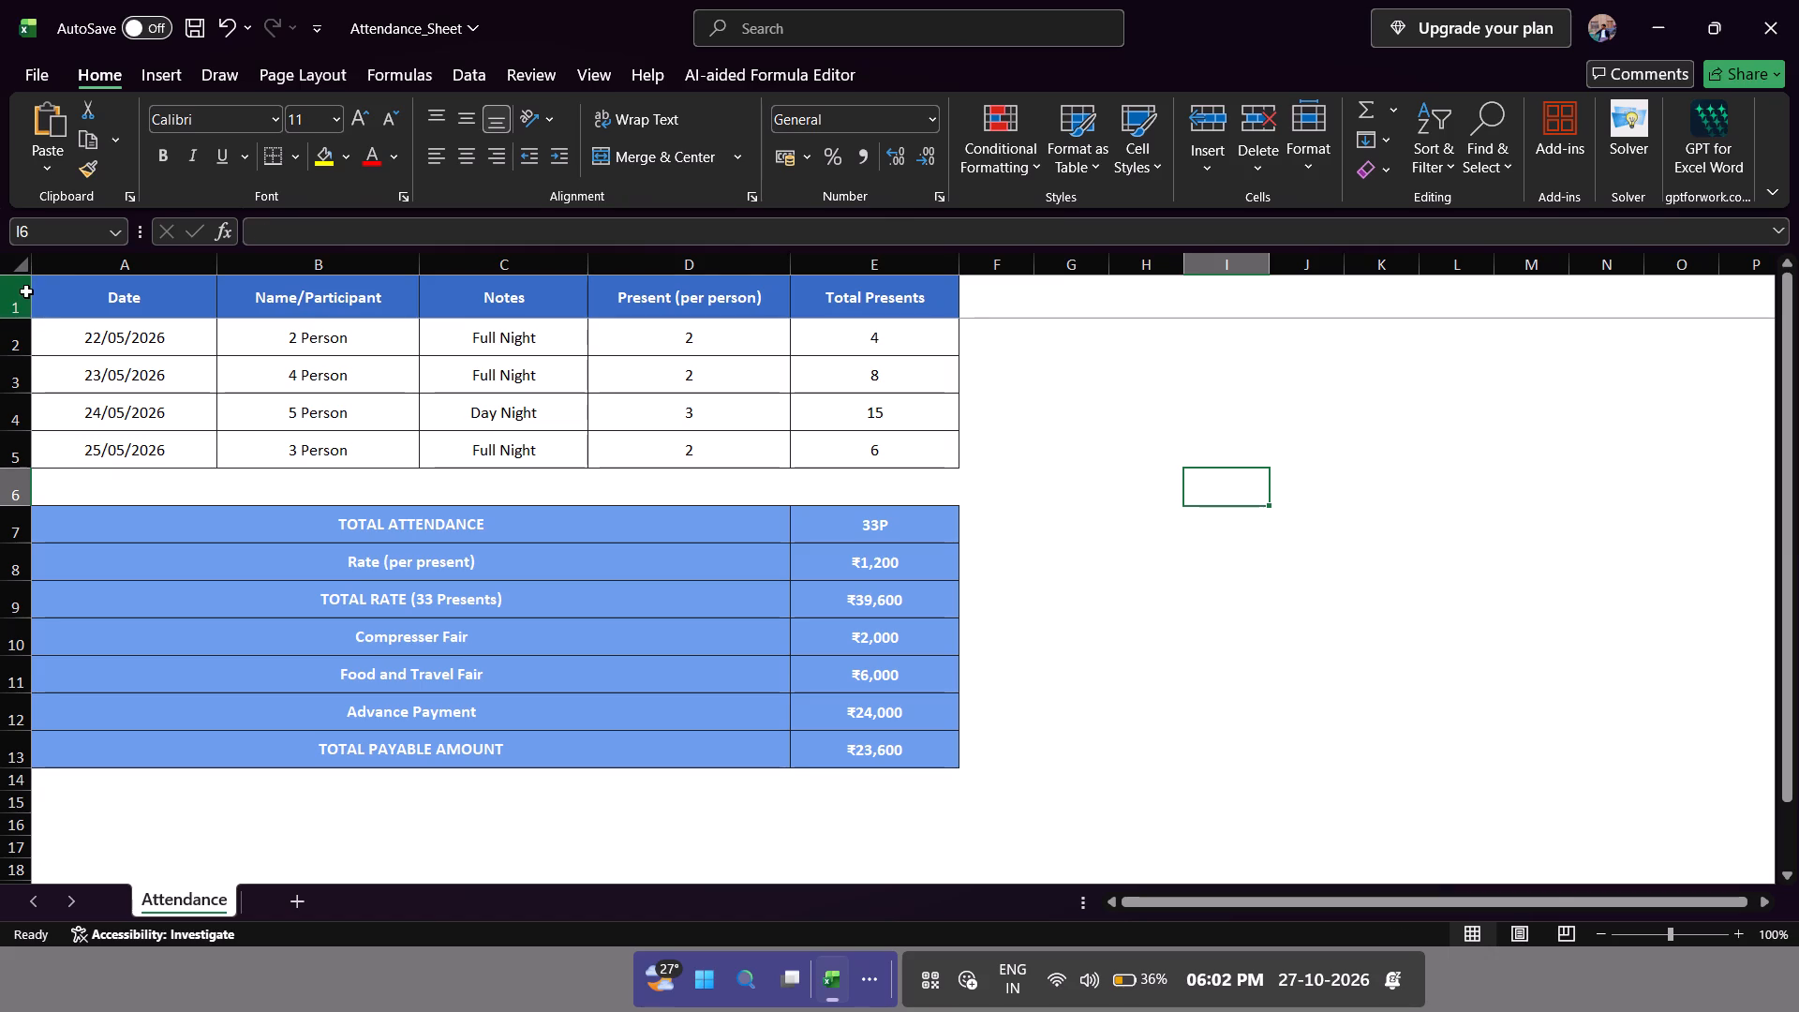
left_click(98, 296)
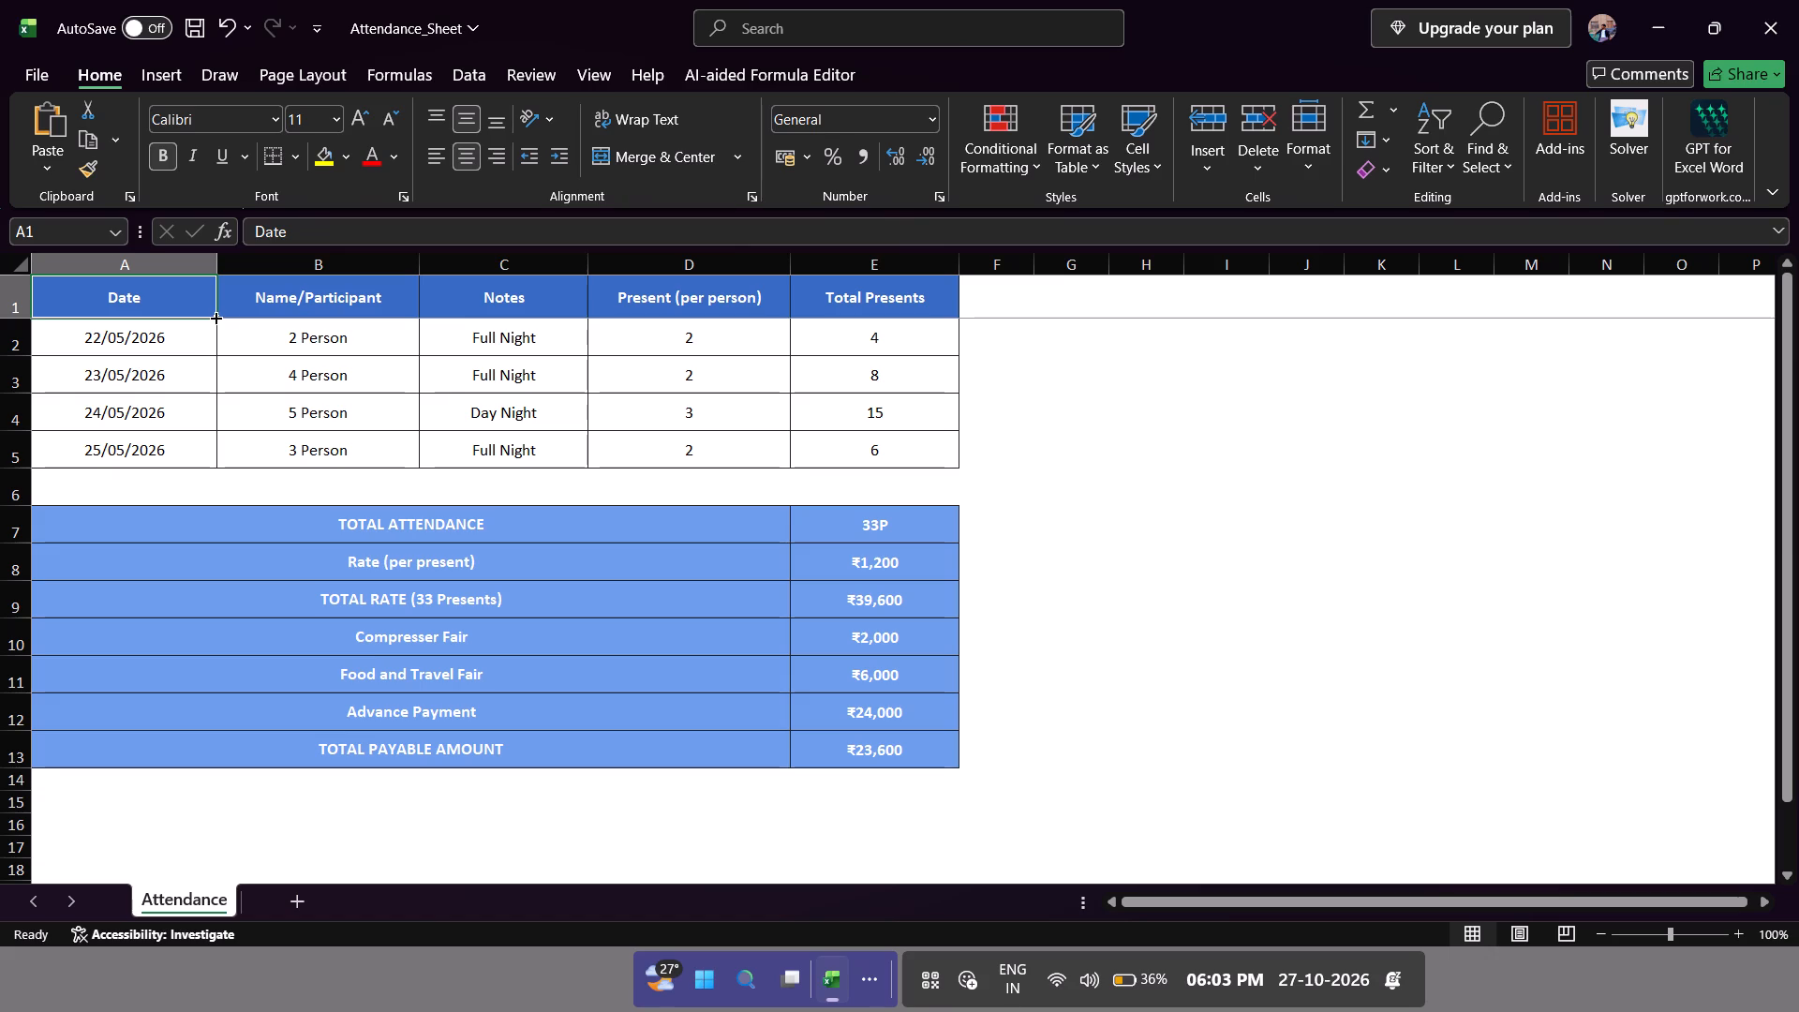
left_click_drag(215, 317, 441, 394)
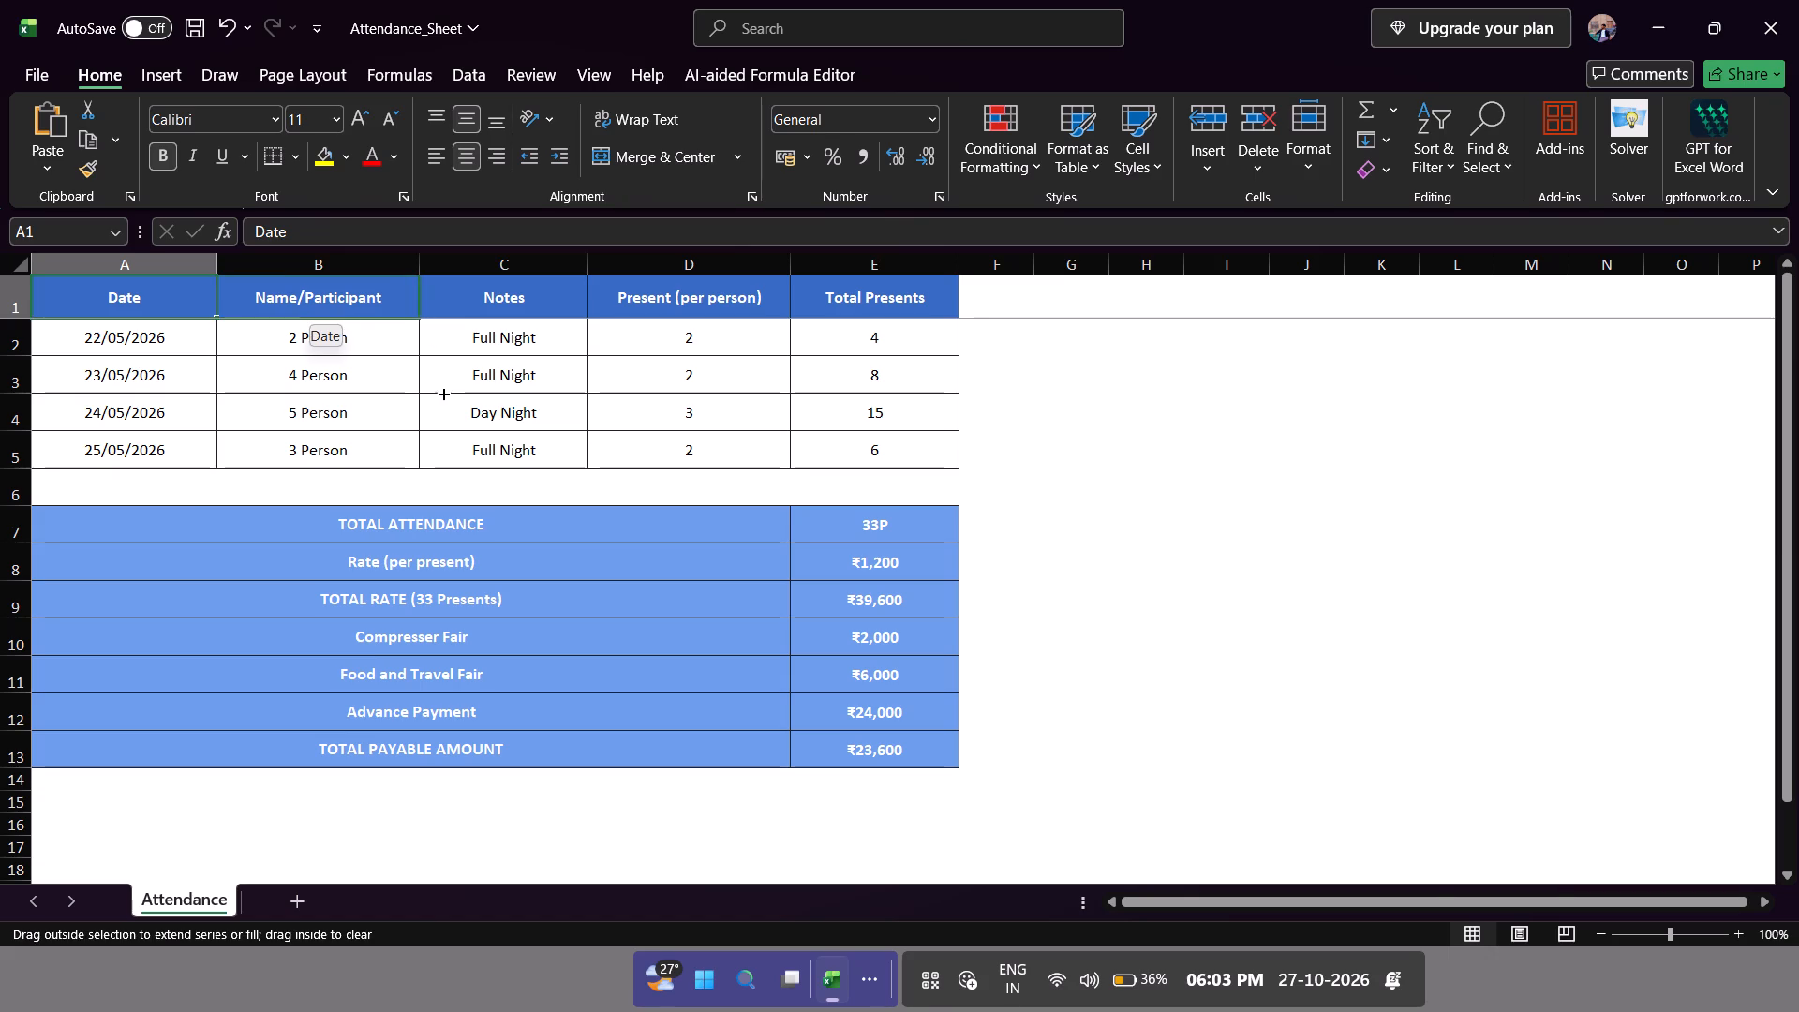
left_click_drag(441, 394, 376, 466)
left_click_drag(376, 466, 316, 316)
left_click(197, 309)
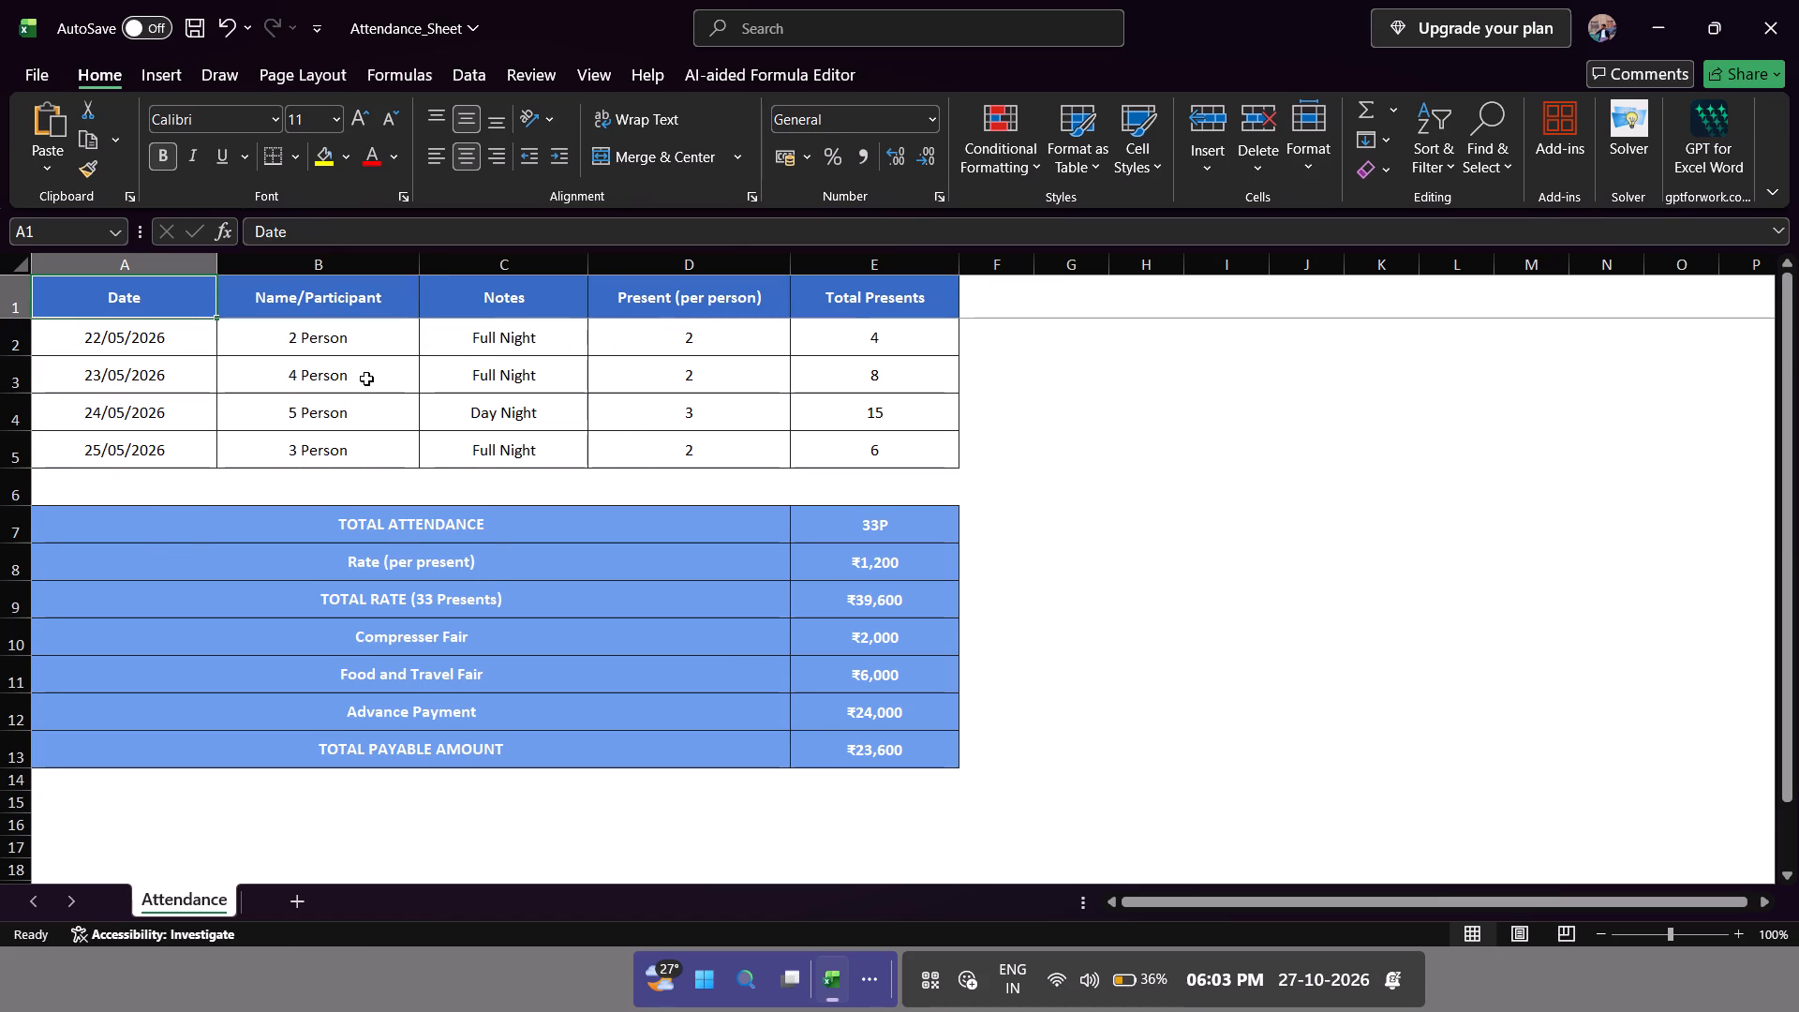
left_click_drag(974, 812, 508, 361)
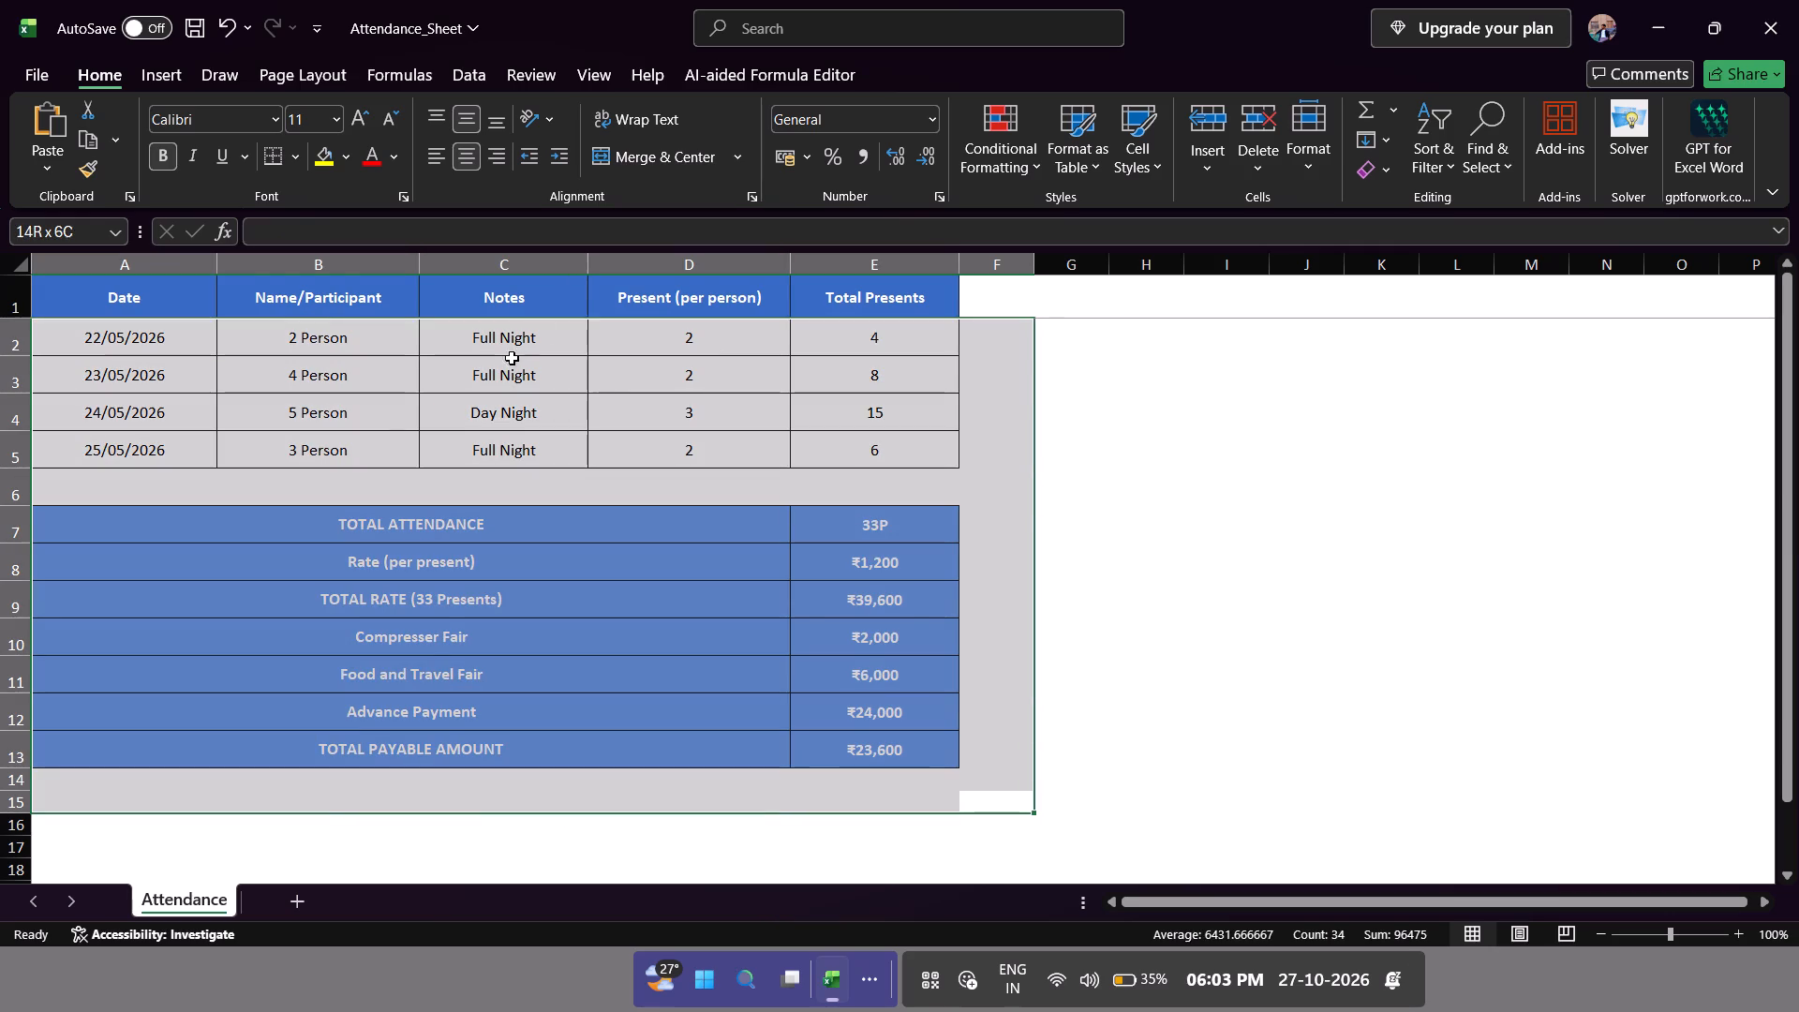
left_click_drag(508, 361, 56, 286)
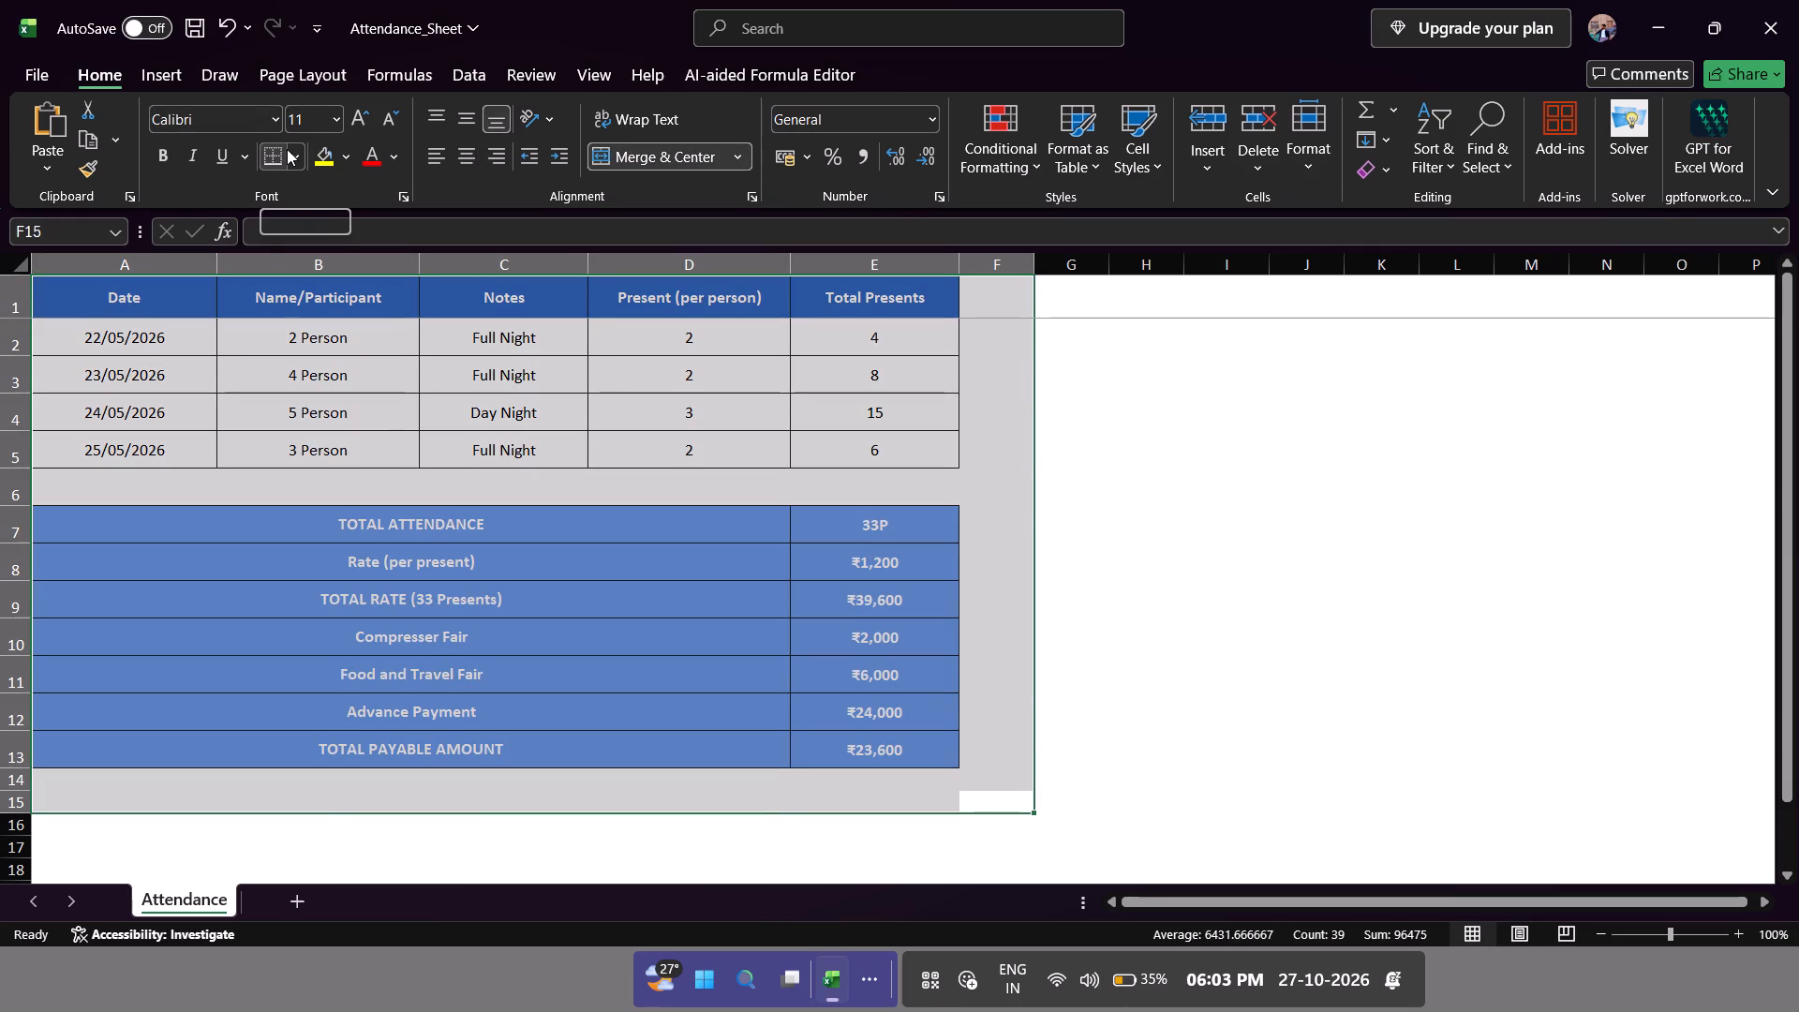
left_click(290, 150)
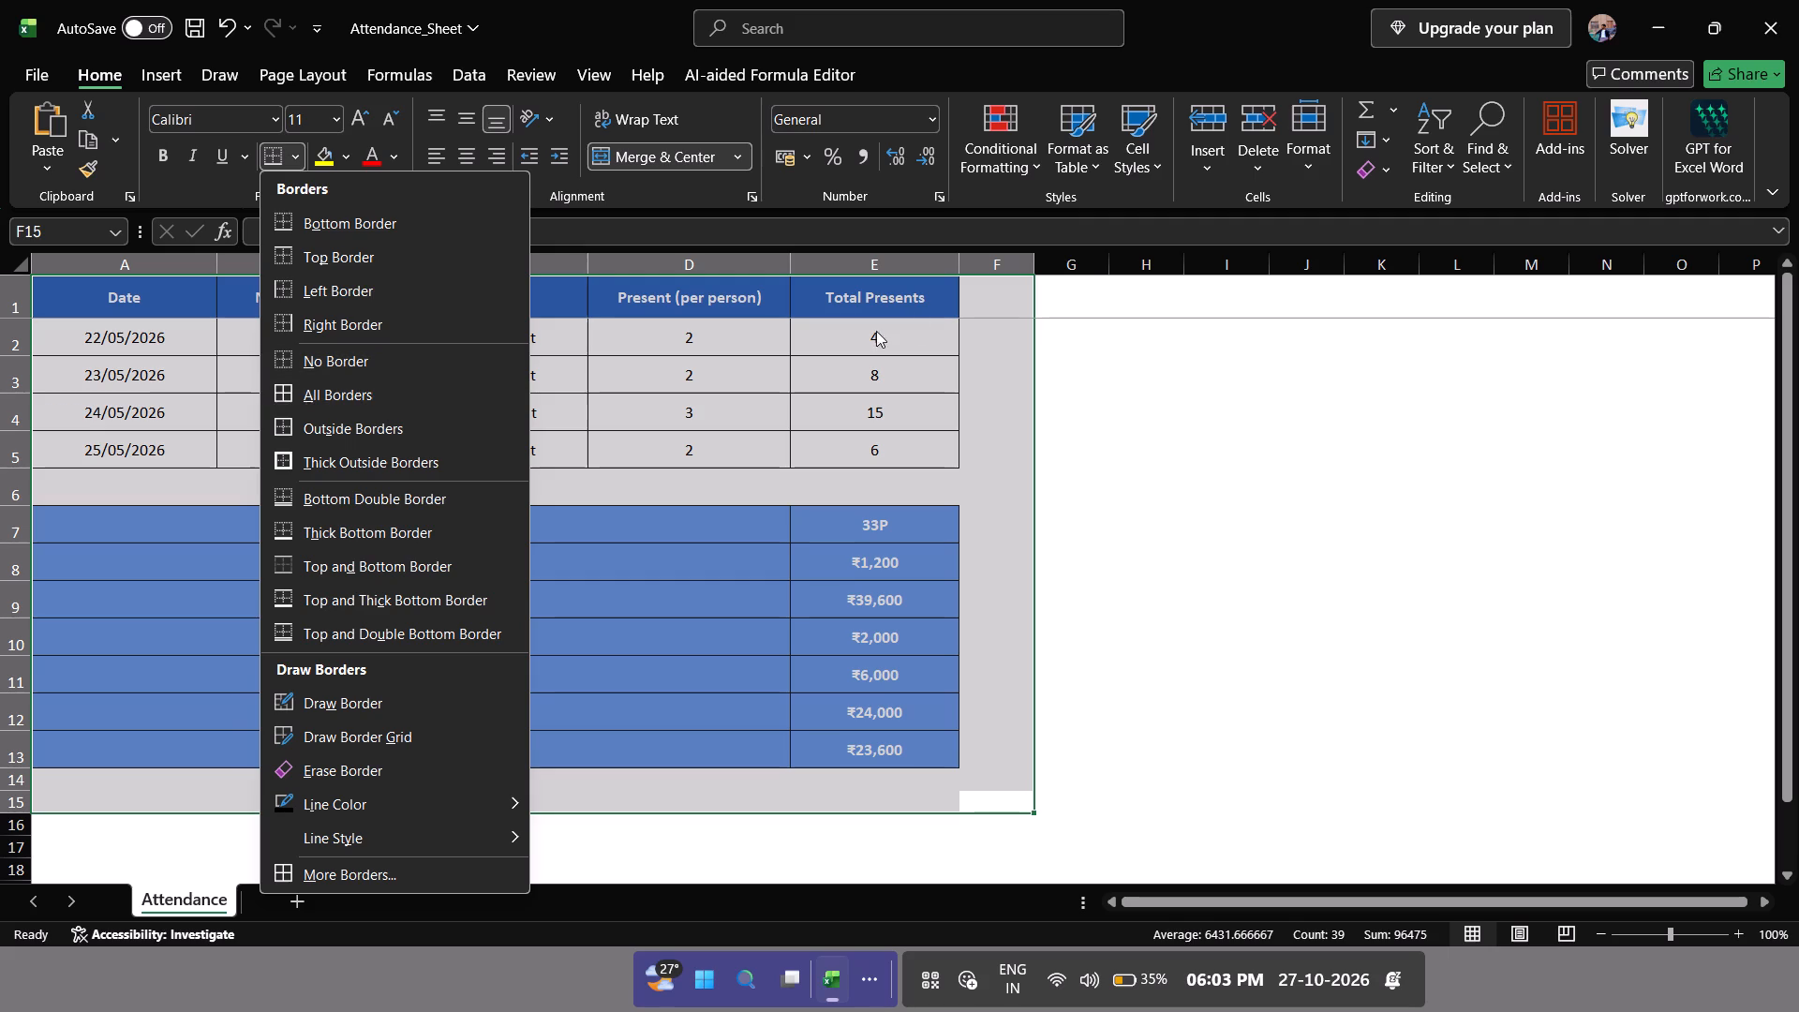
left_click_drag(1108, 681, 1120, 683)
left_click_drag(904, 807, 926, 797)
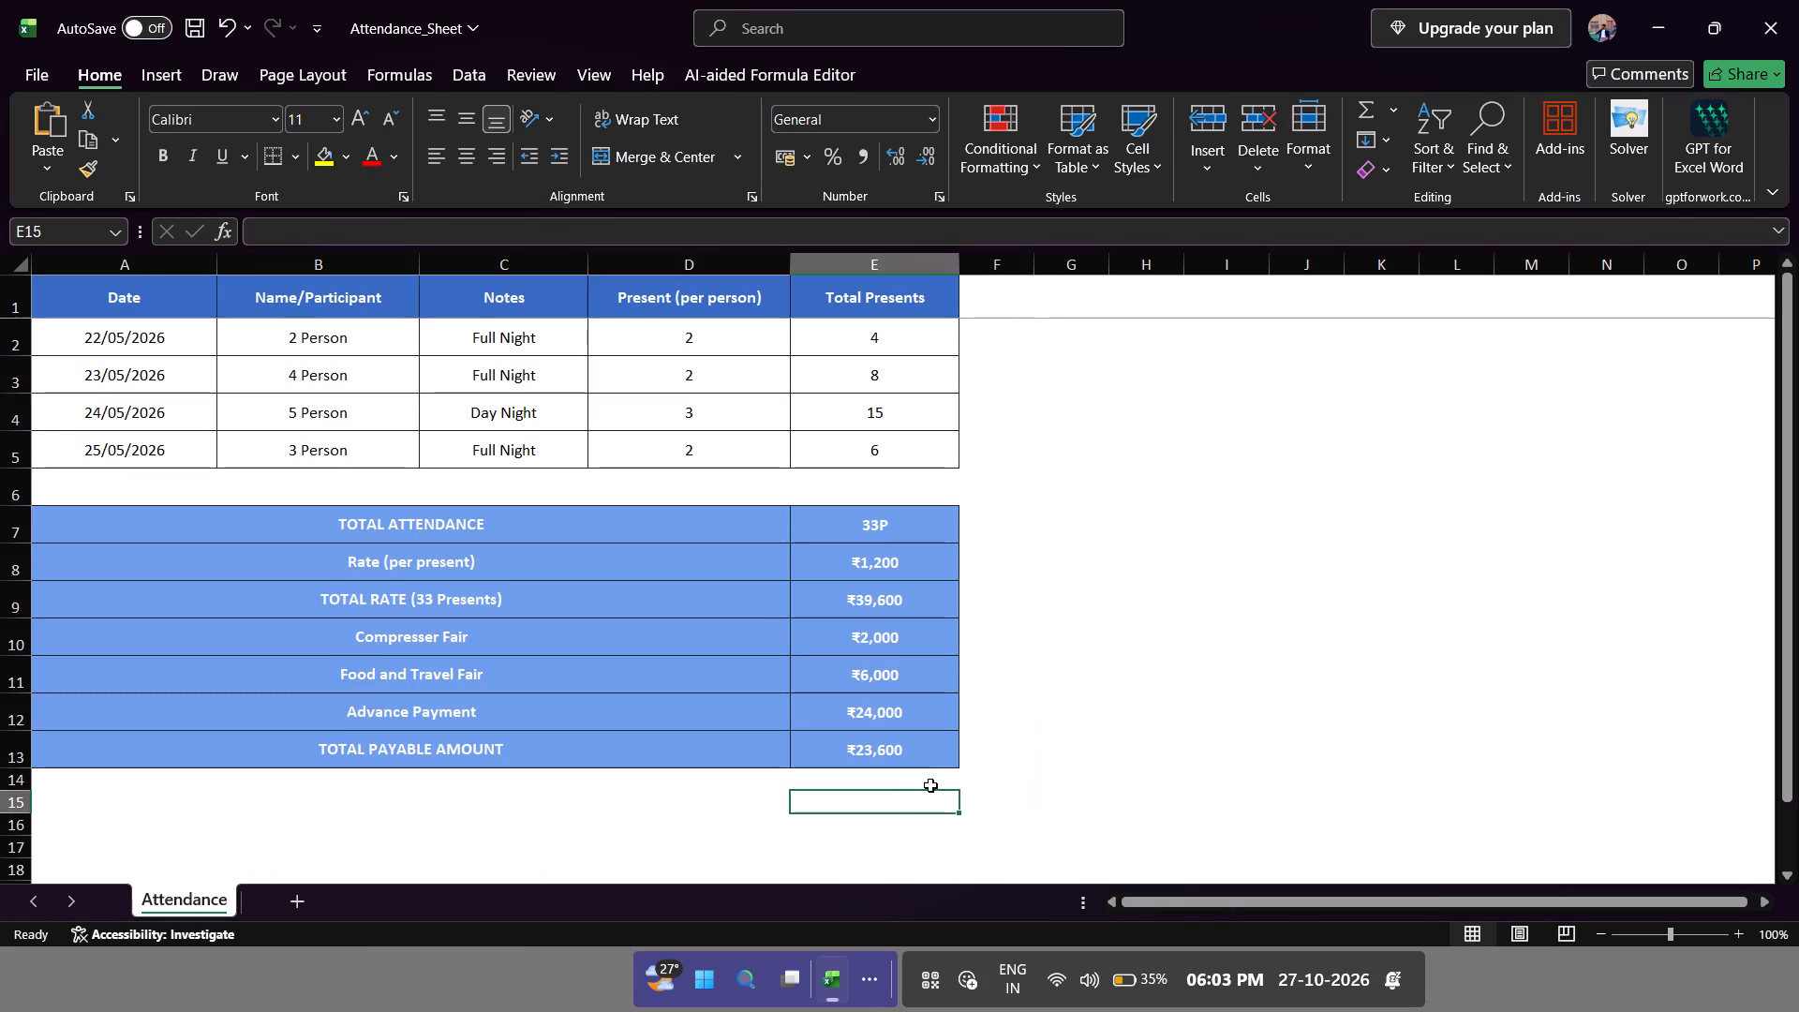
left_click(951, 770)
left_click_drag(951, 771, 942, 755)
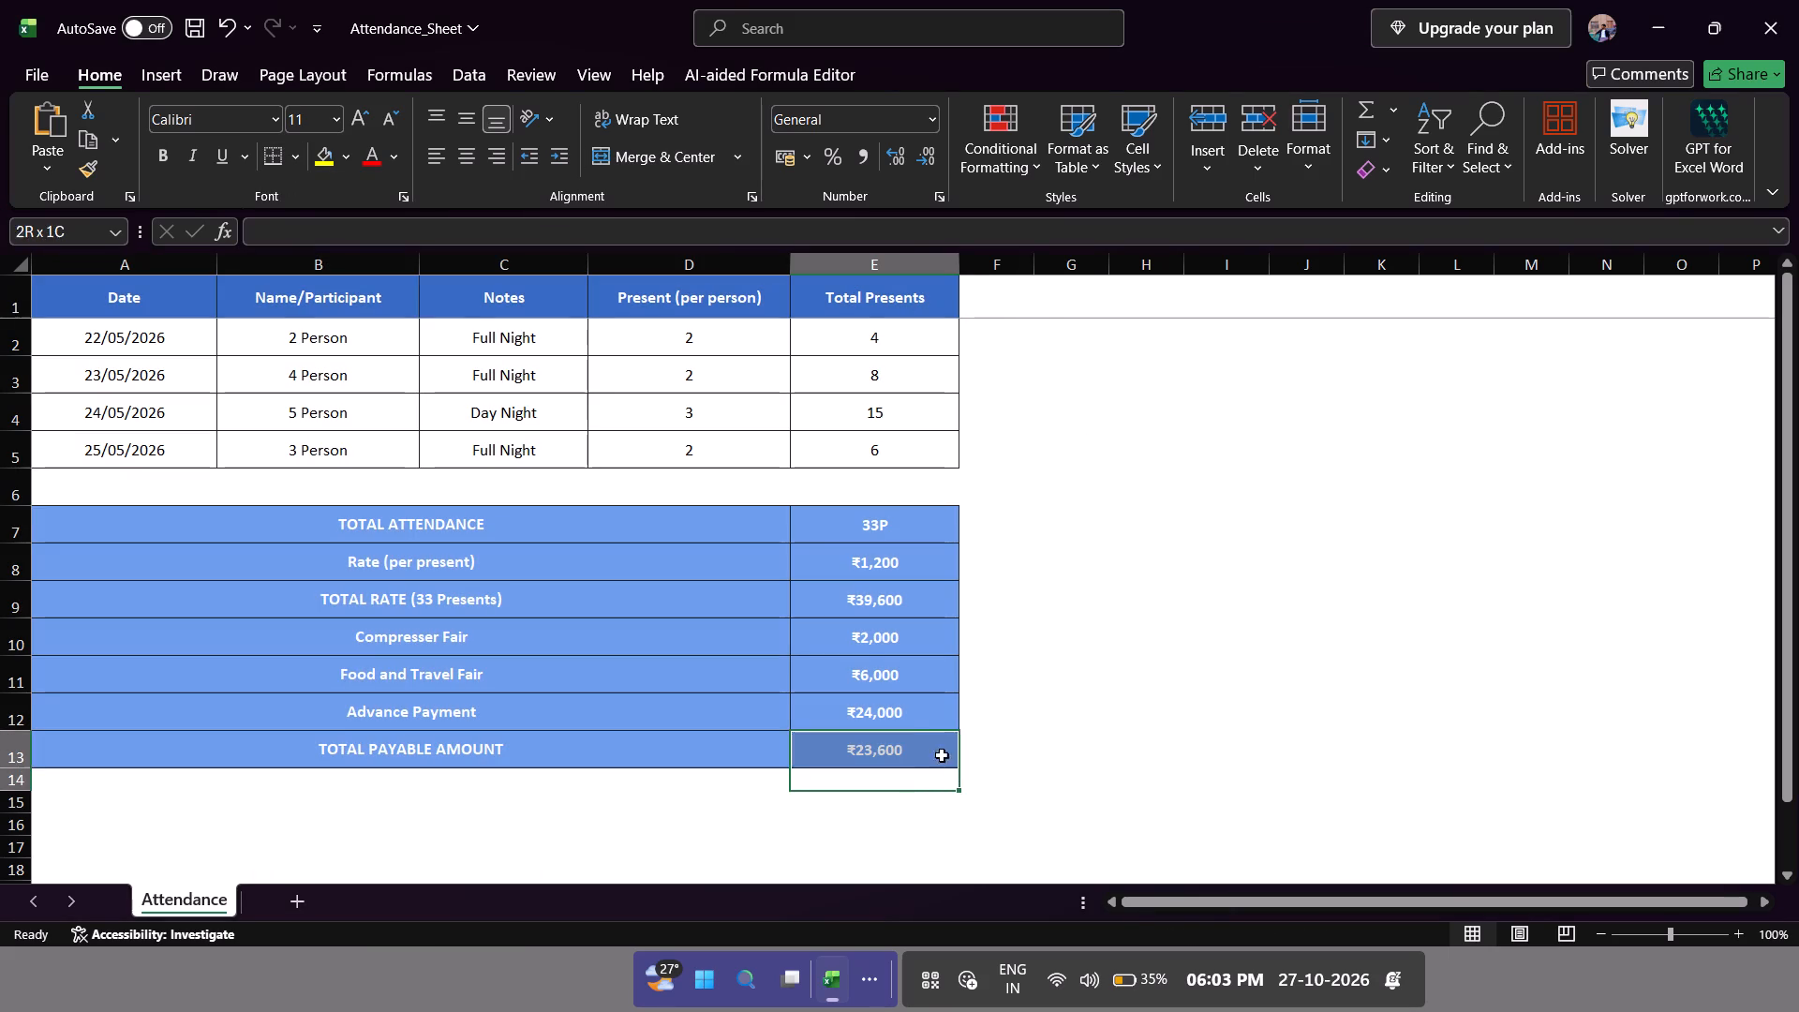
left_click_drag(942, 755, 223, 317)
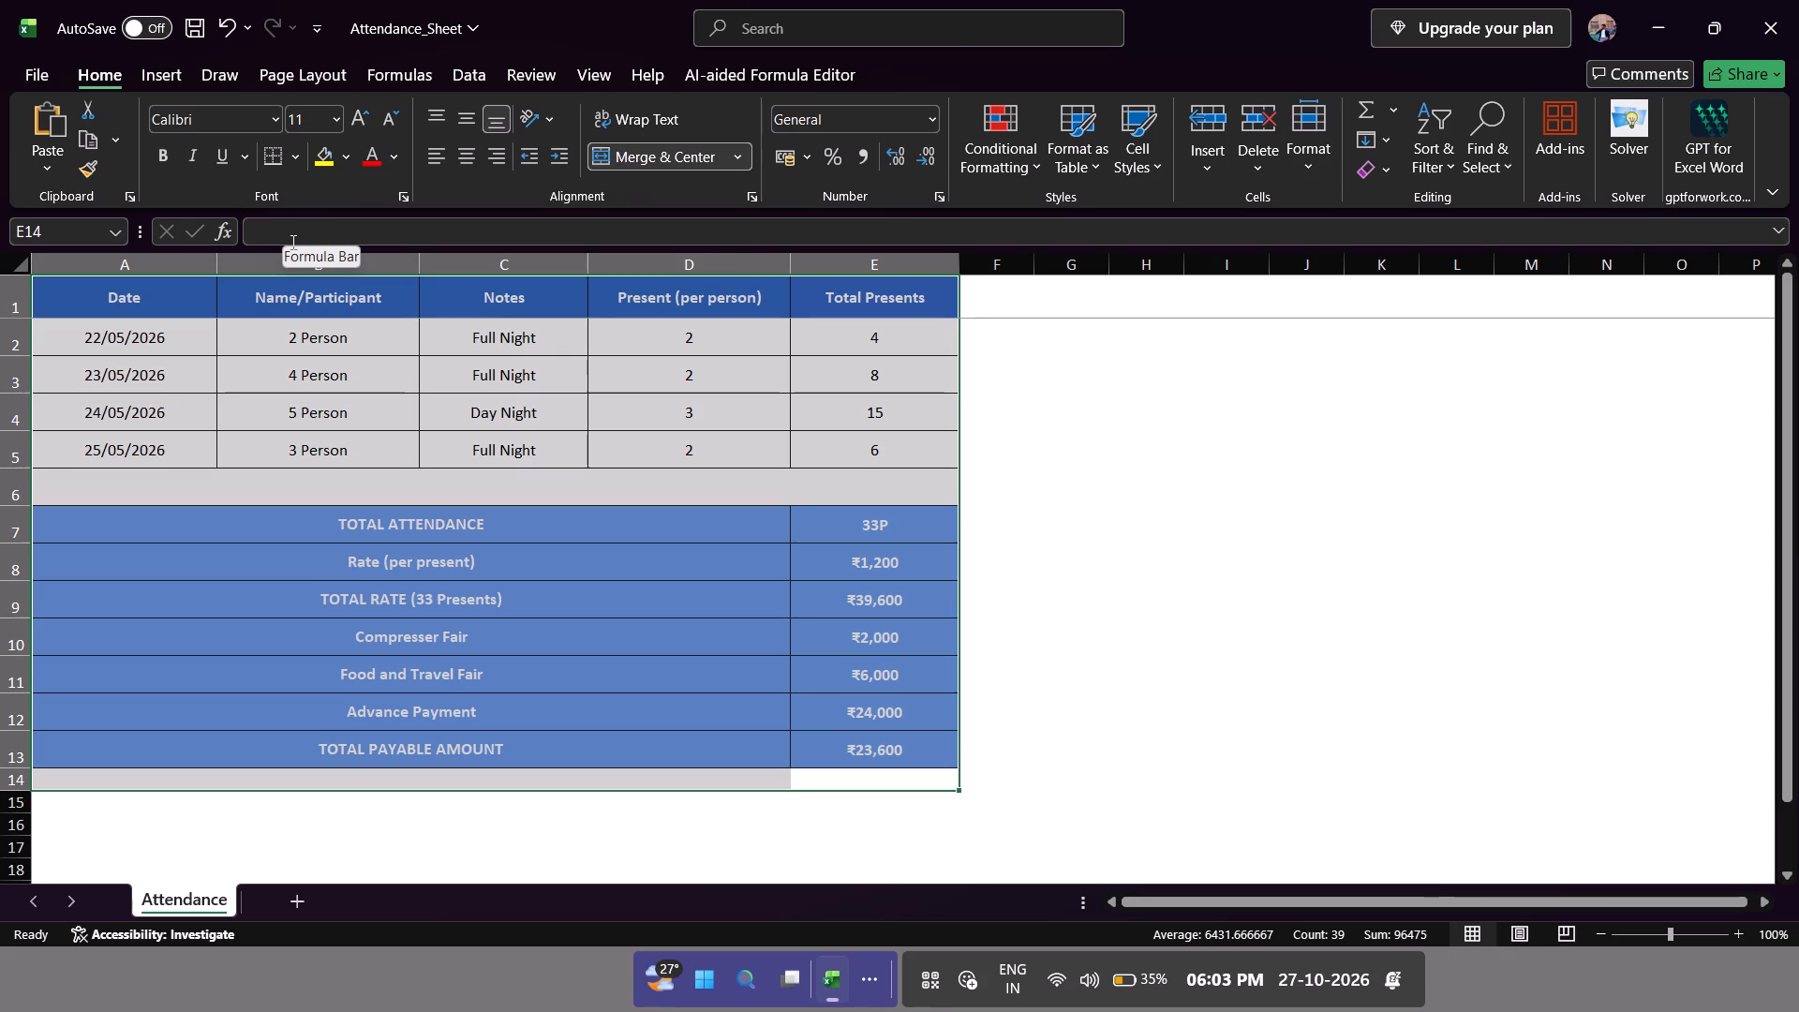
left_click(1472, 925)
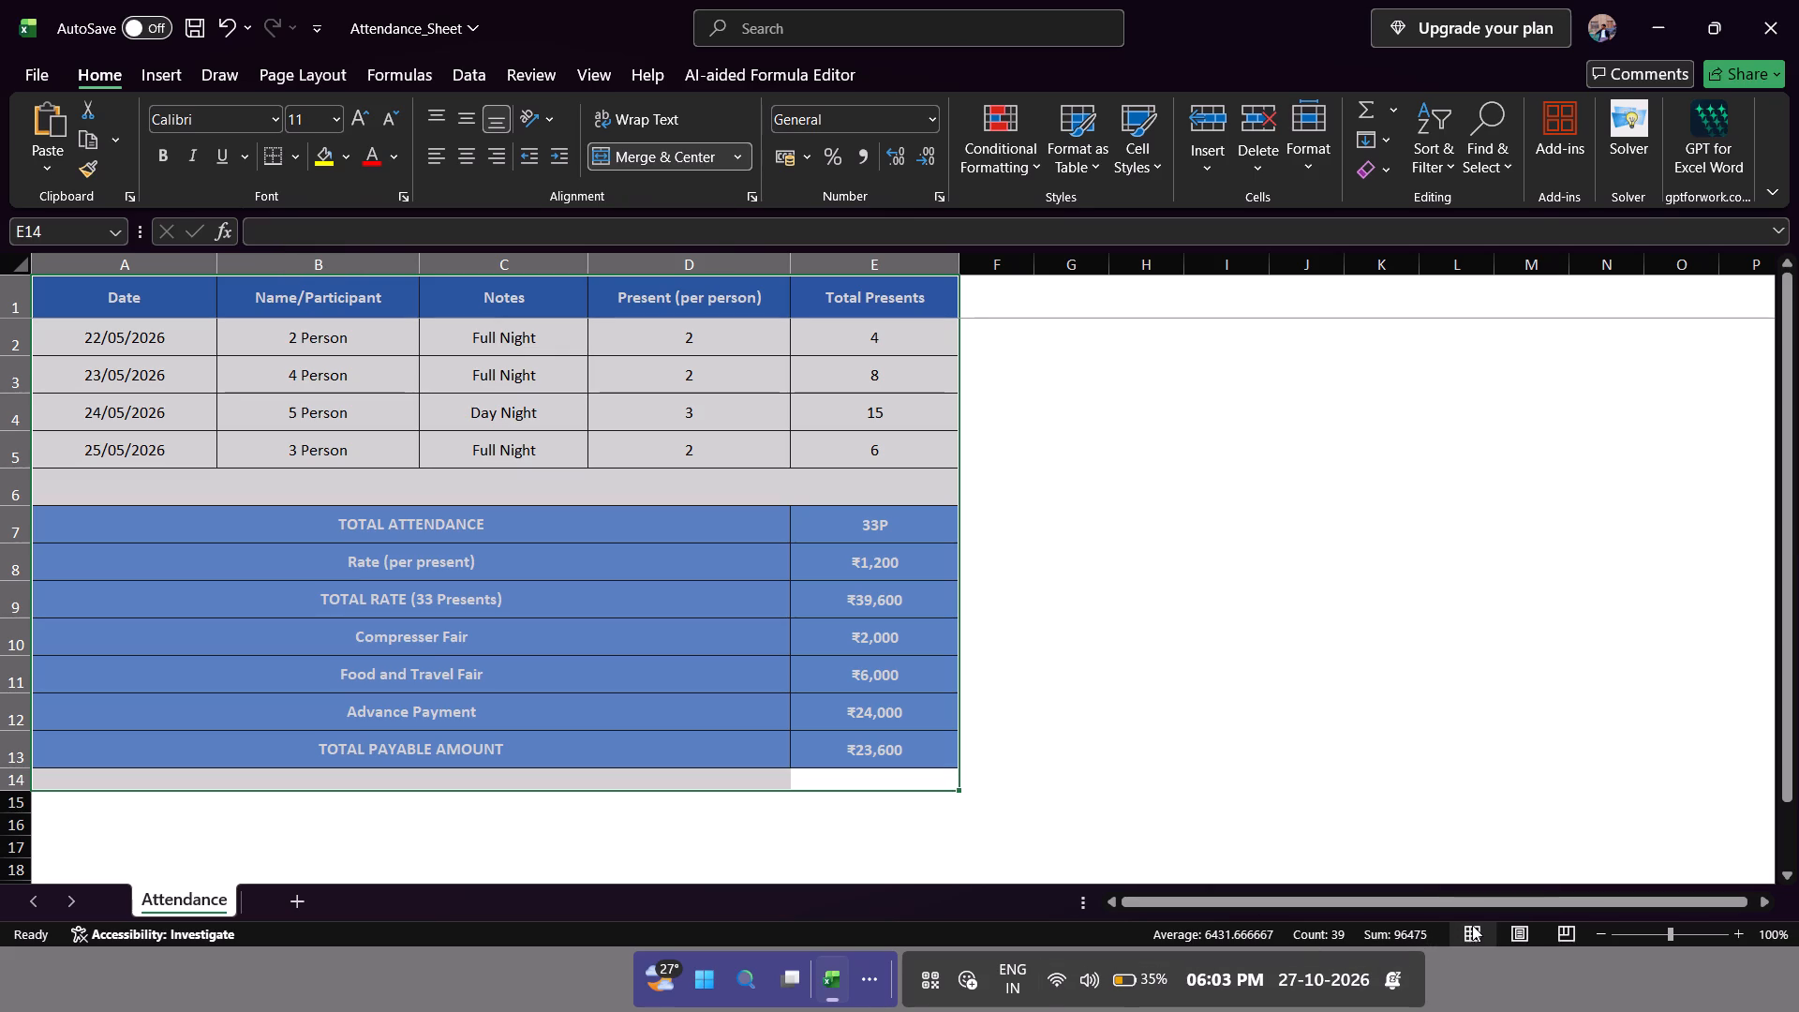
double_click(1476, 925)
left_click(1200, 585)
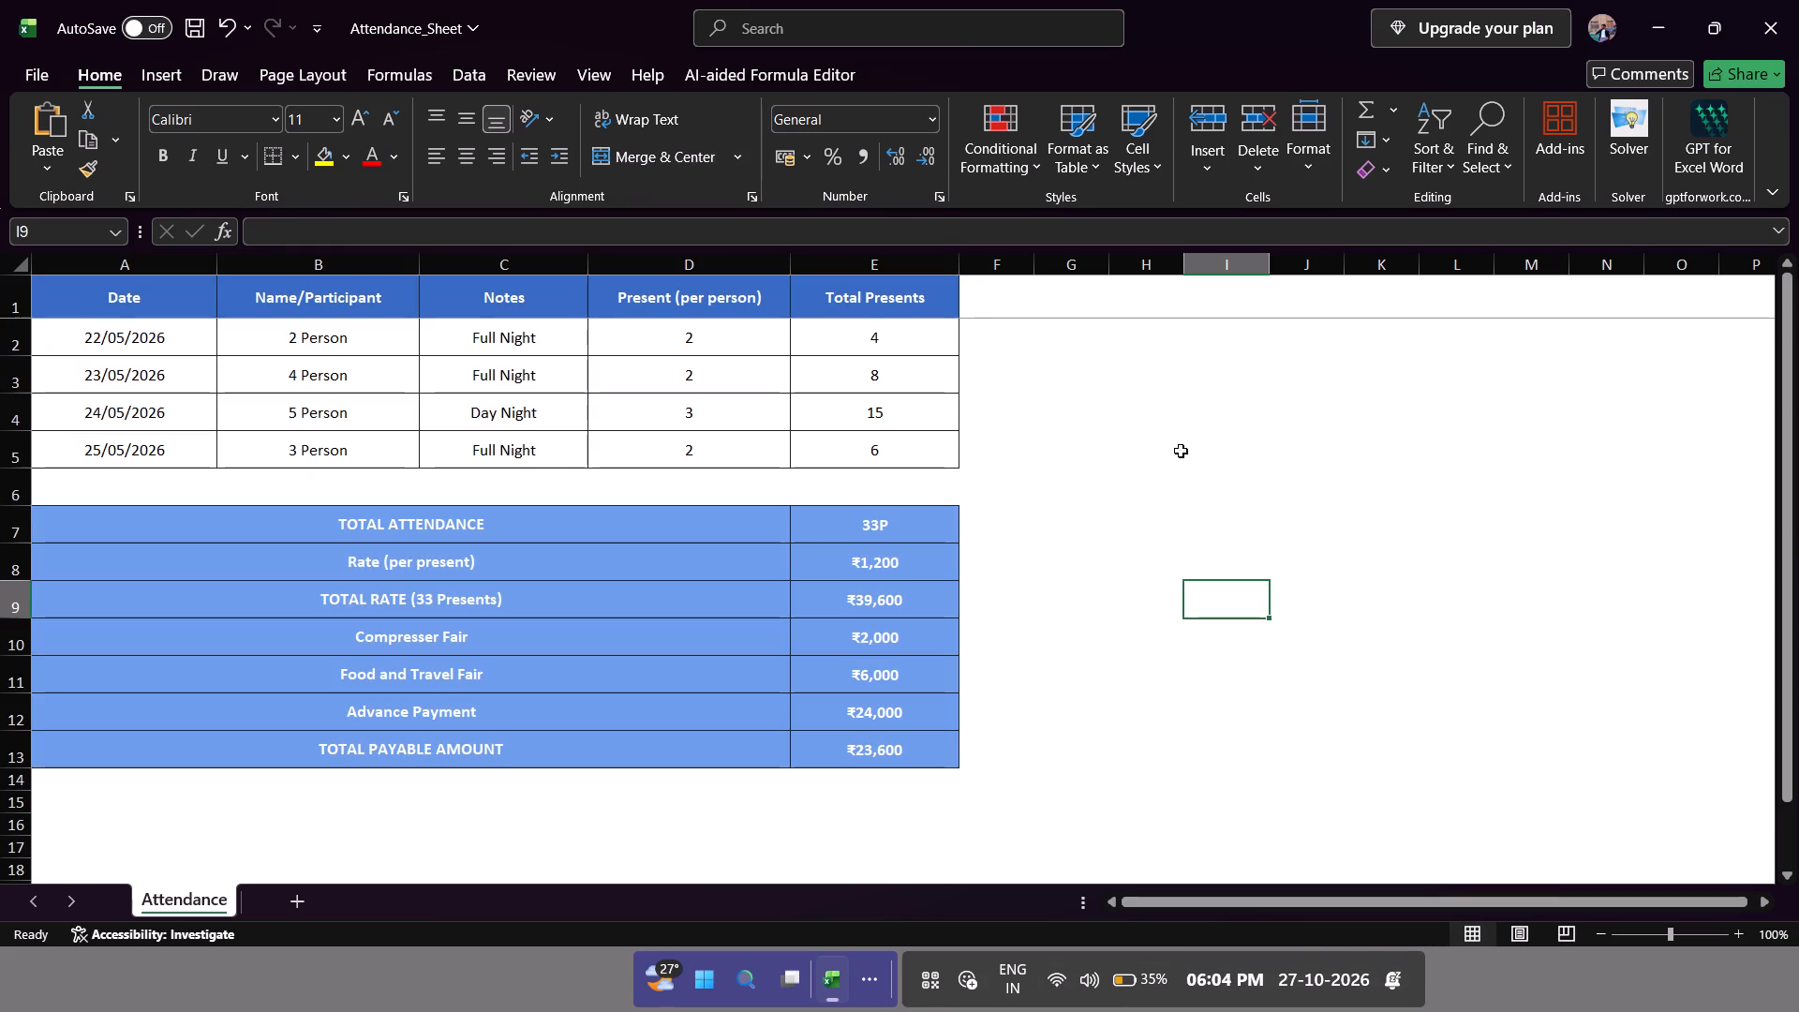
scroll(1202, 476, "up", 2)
Create a new blank workbook.
left_click(27, 72)
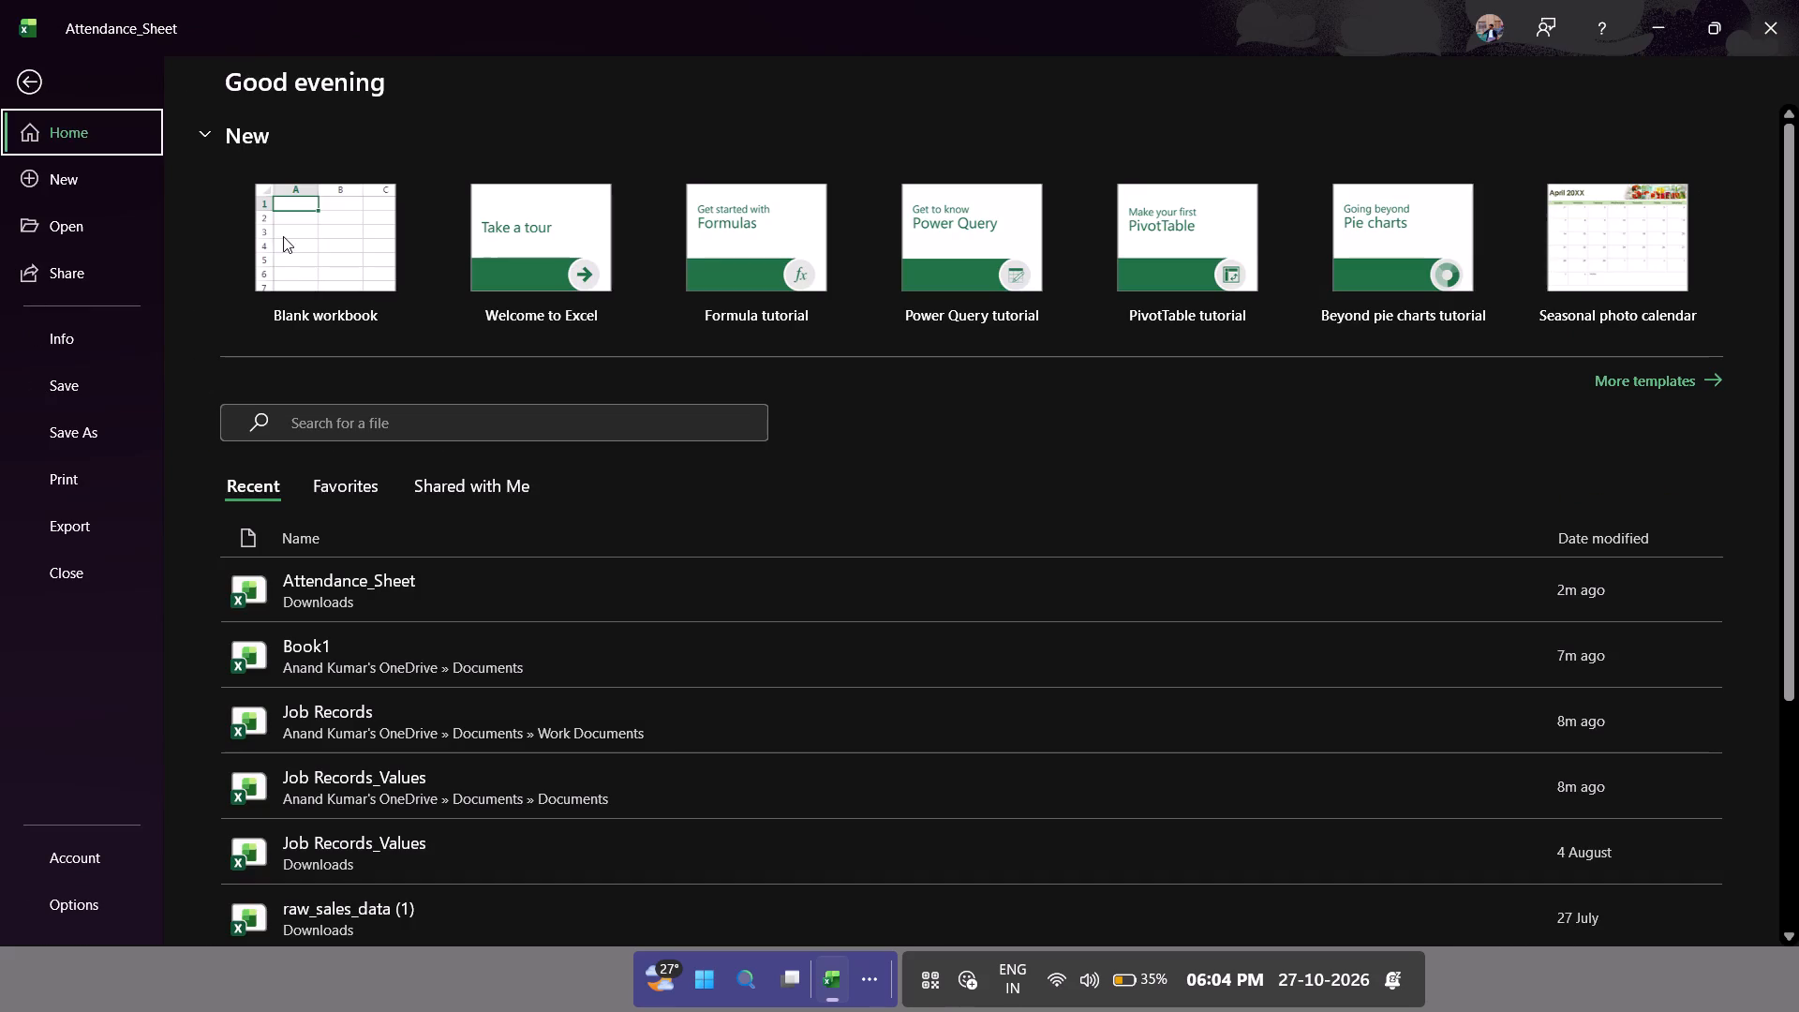
left_click(343, 221)
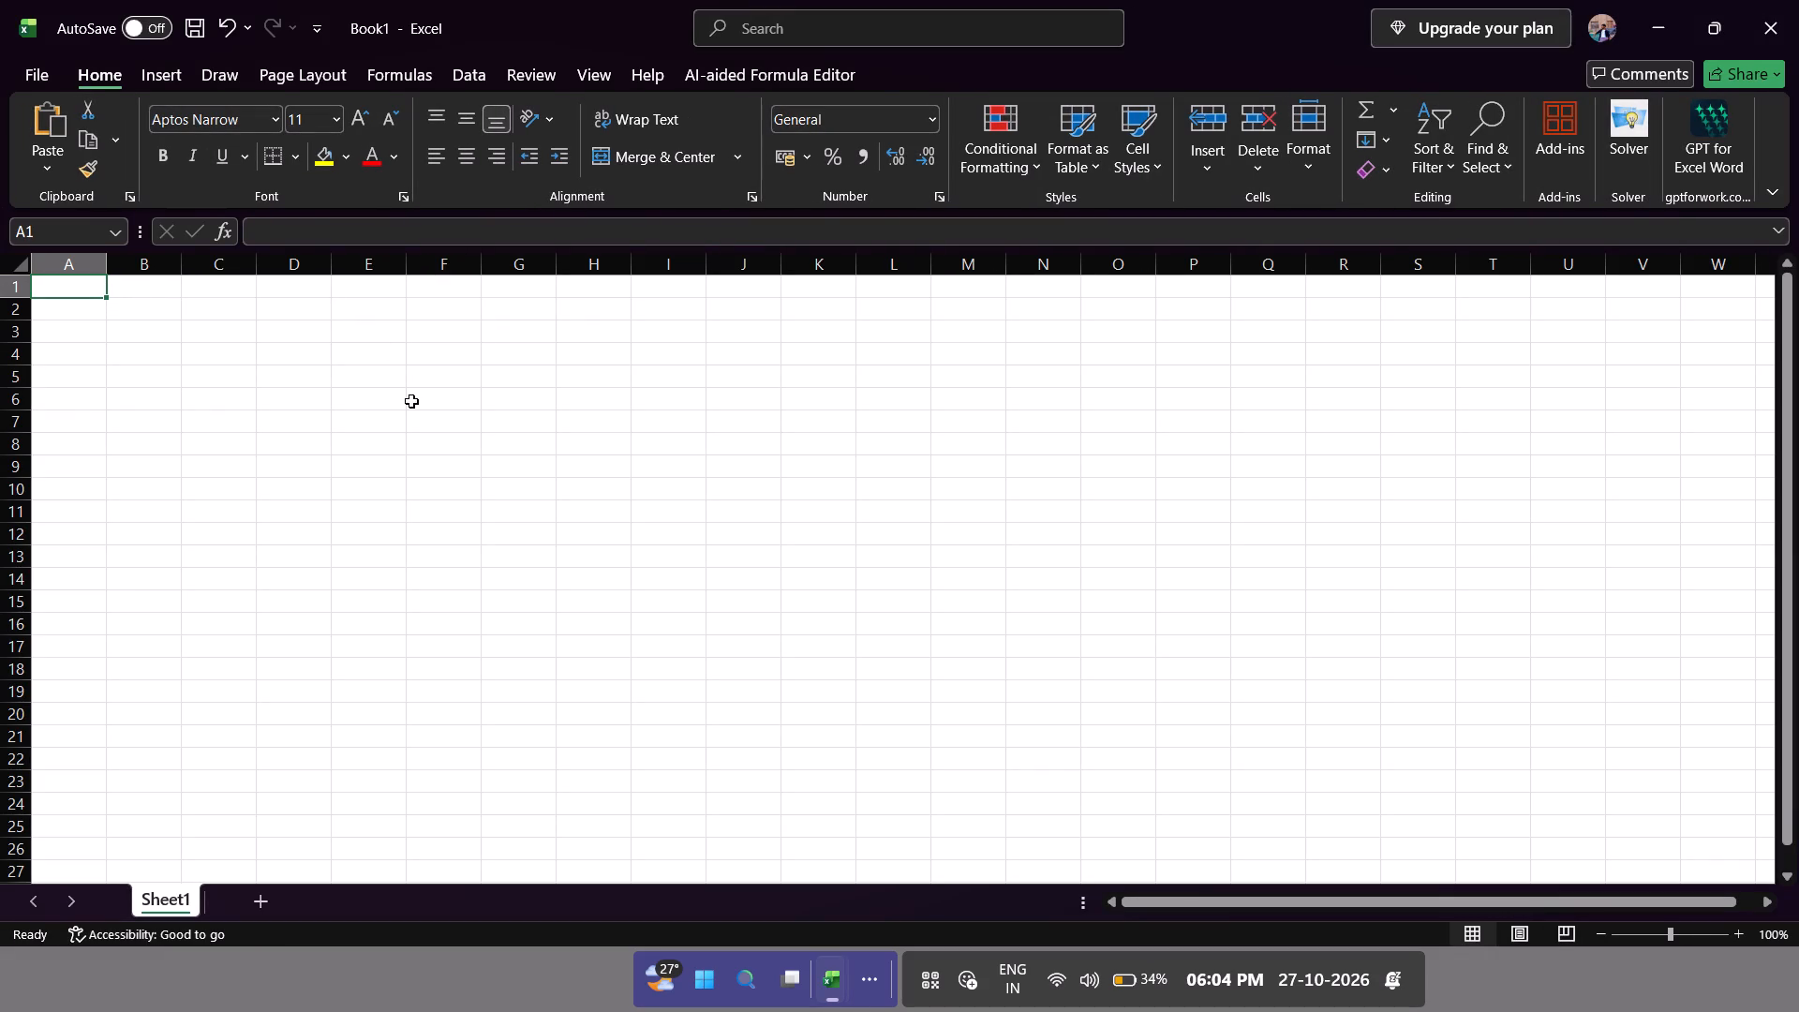
Open the recent workbook Book1 stored in the OneDrive Documents folder.
left_click(825, 968)
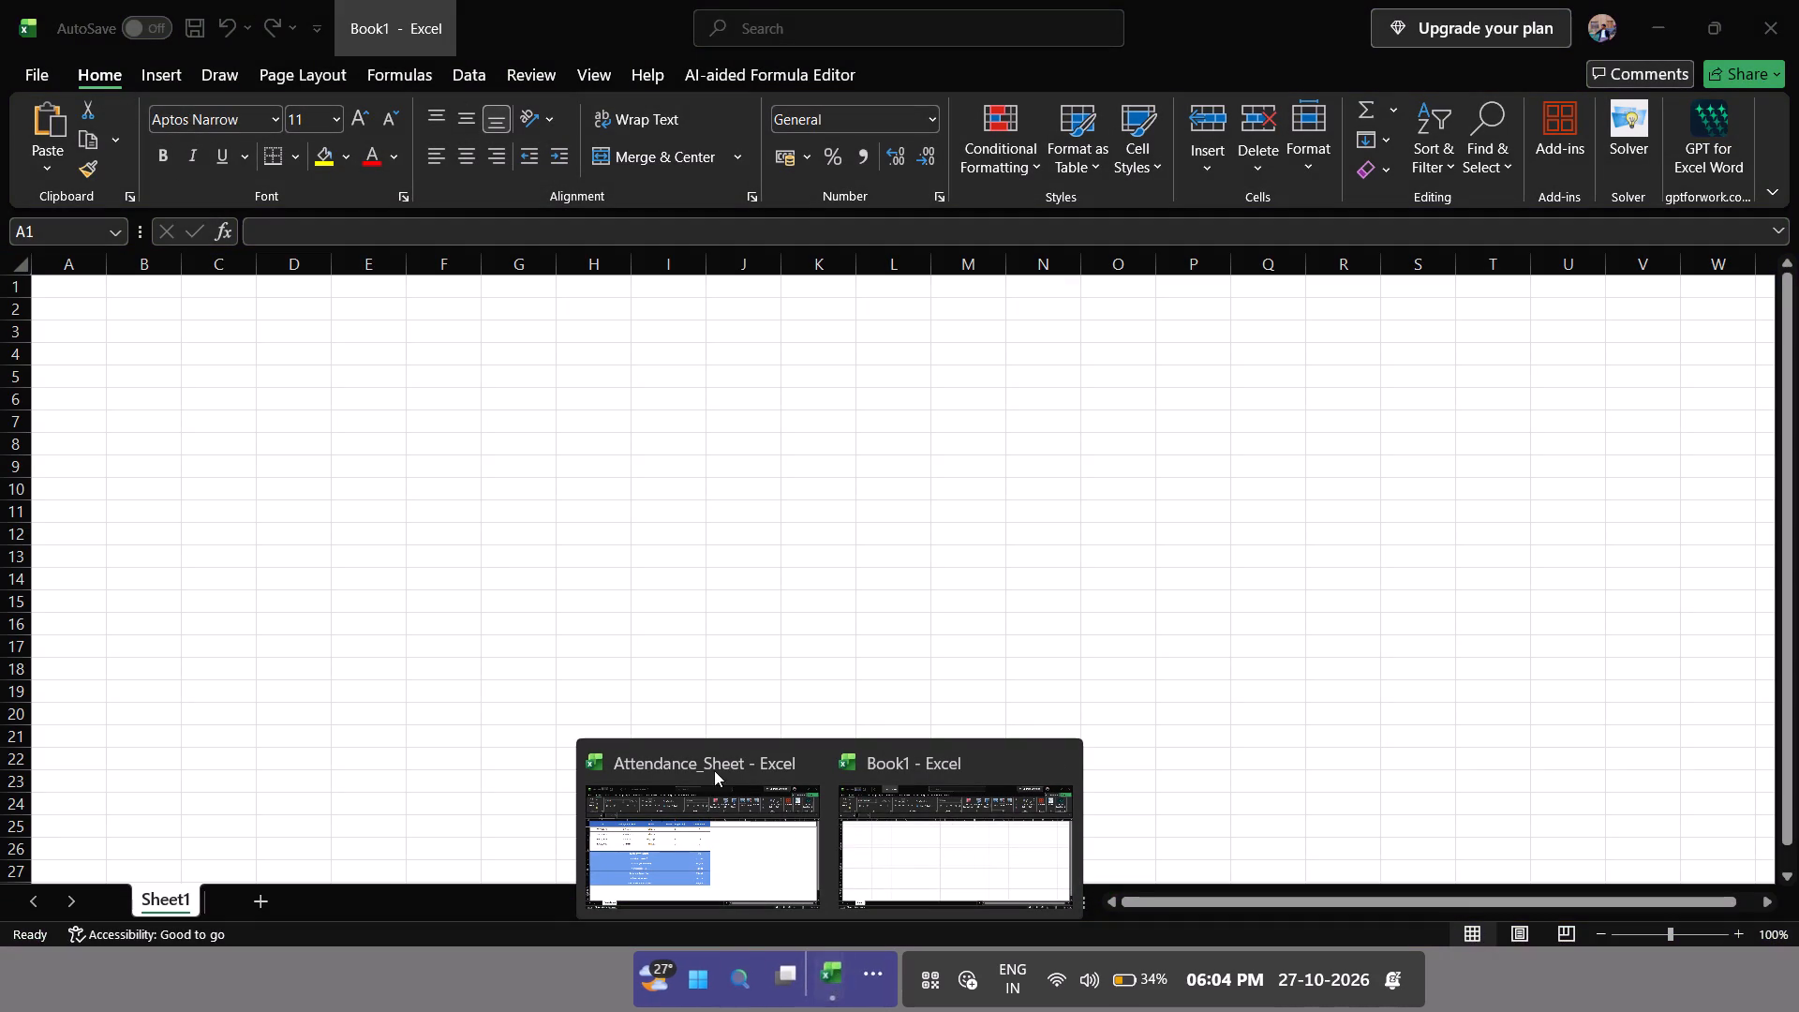
left_click(35, 75)
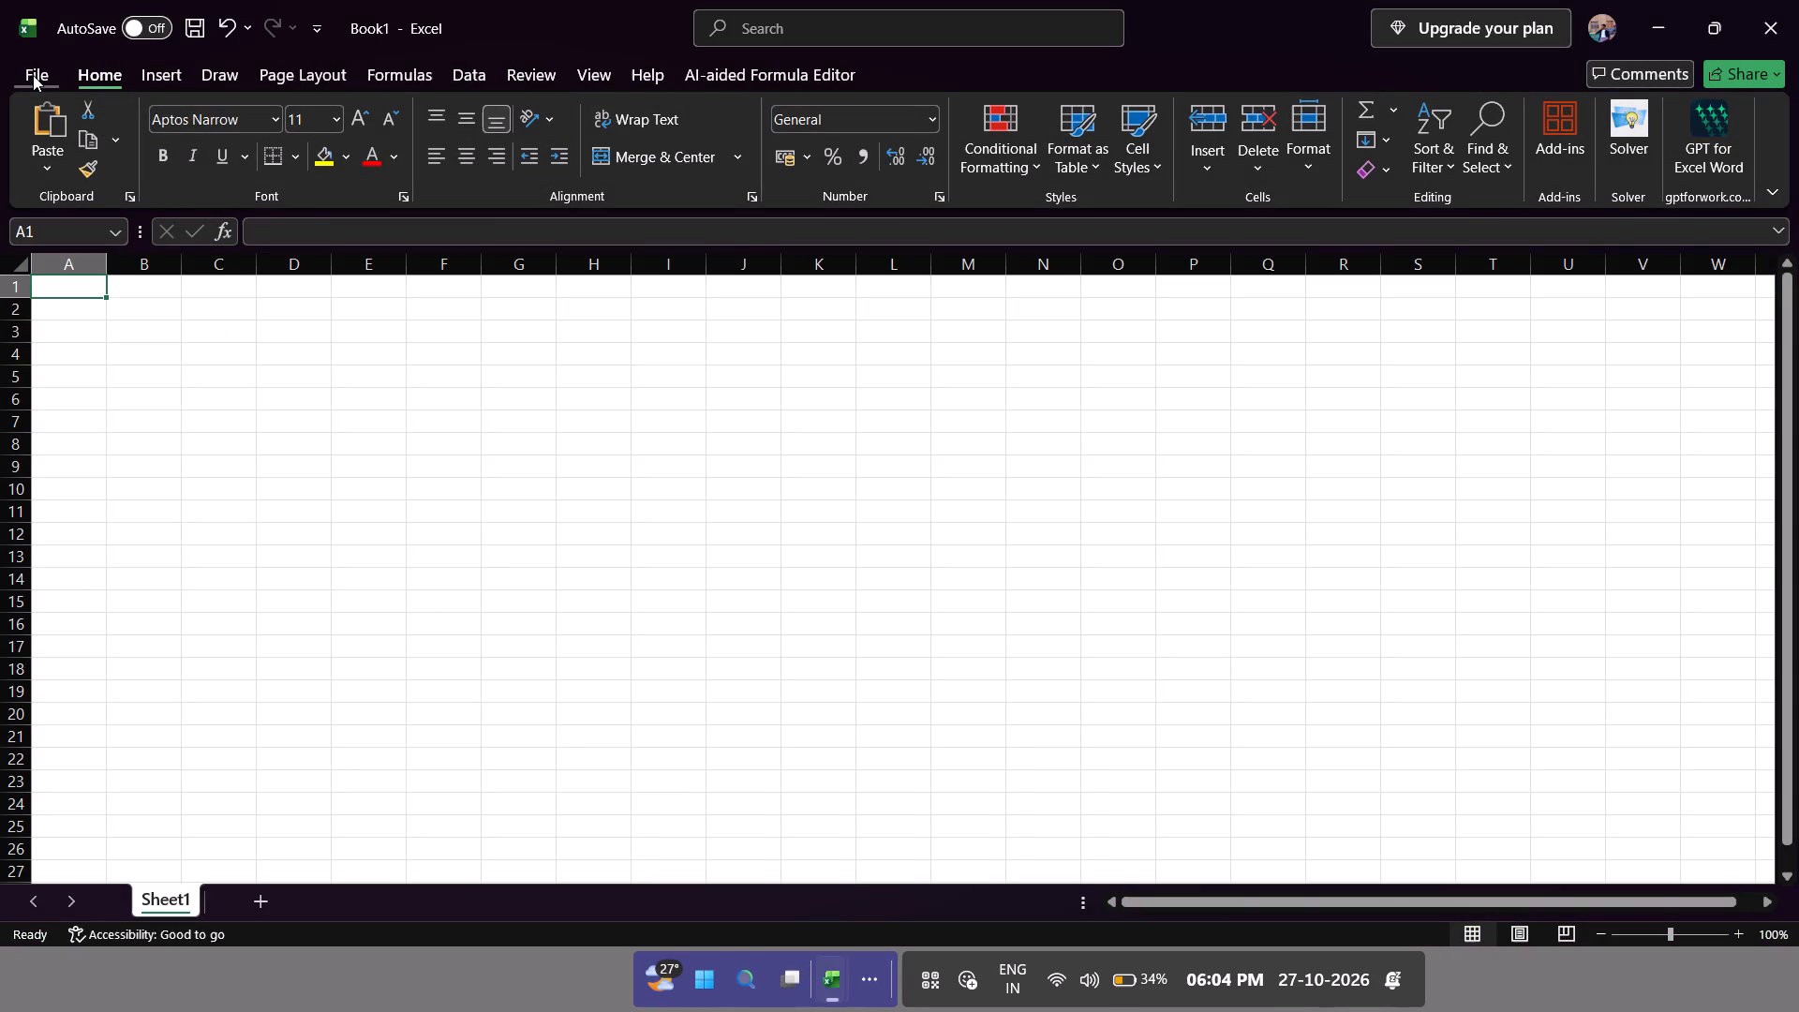
left_click(33, 75)
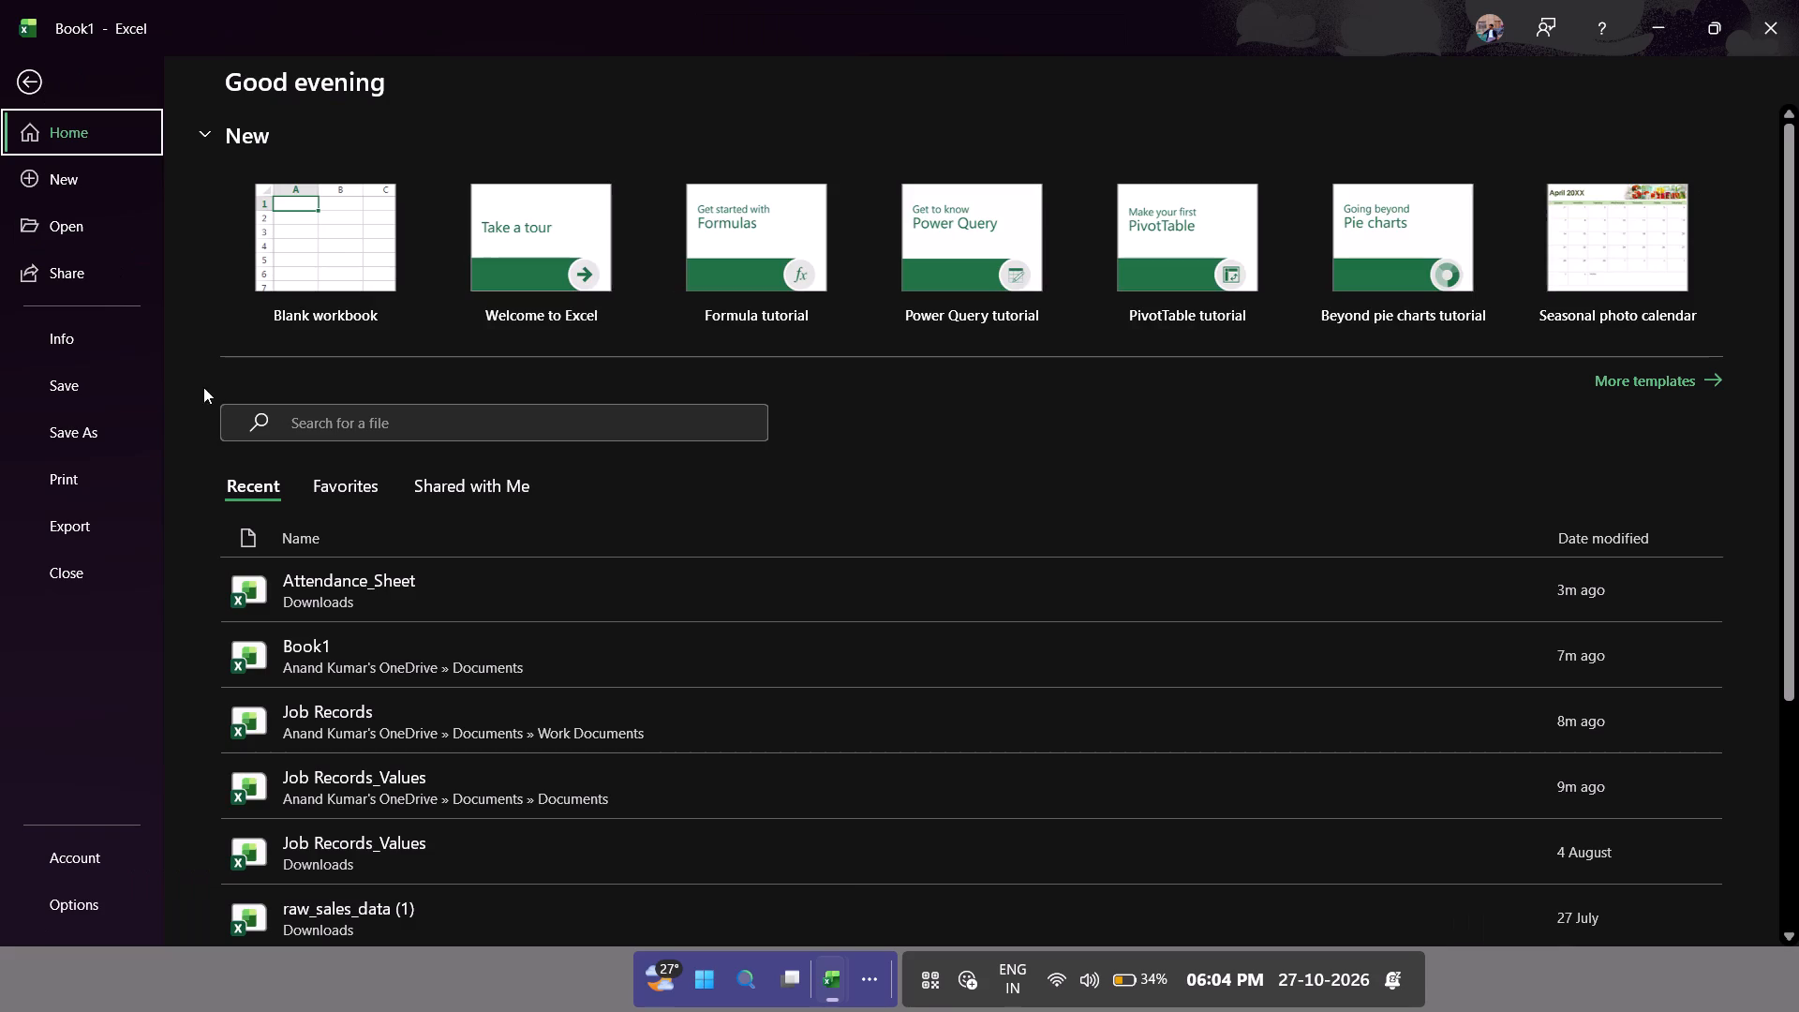
left_click(481, 658)
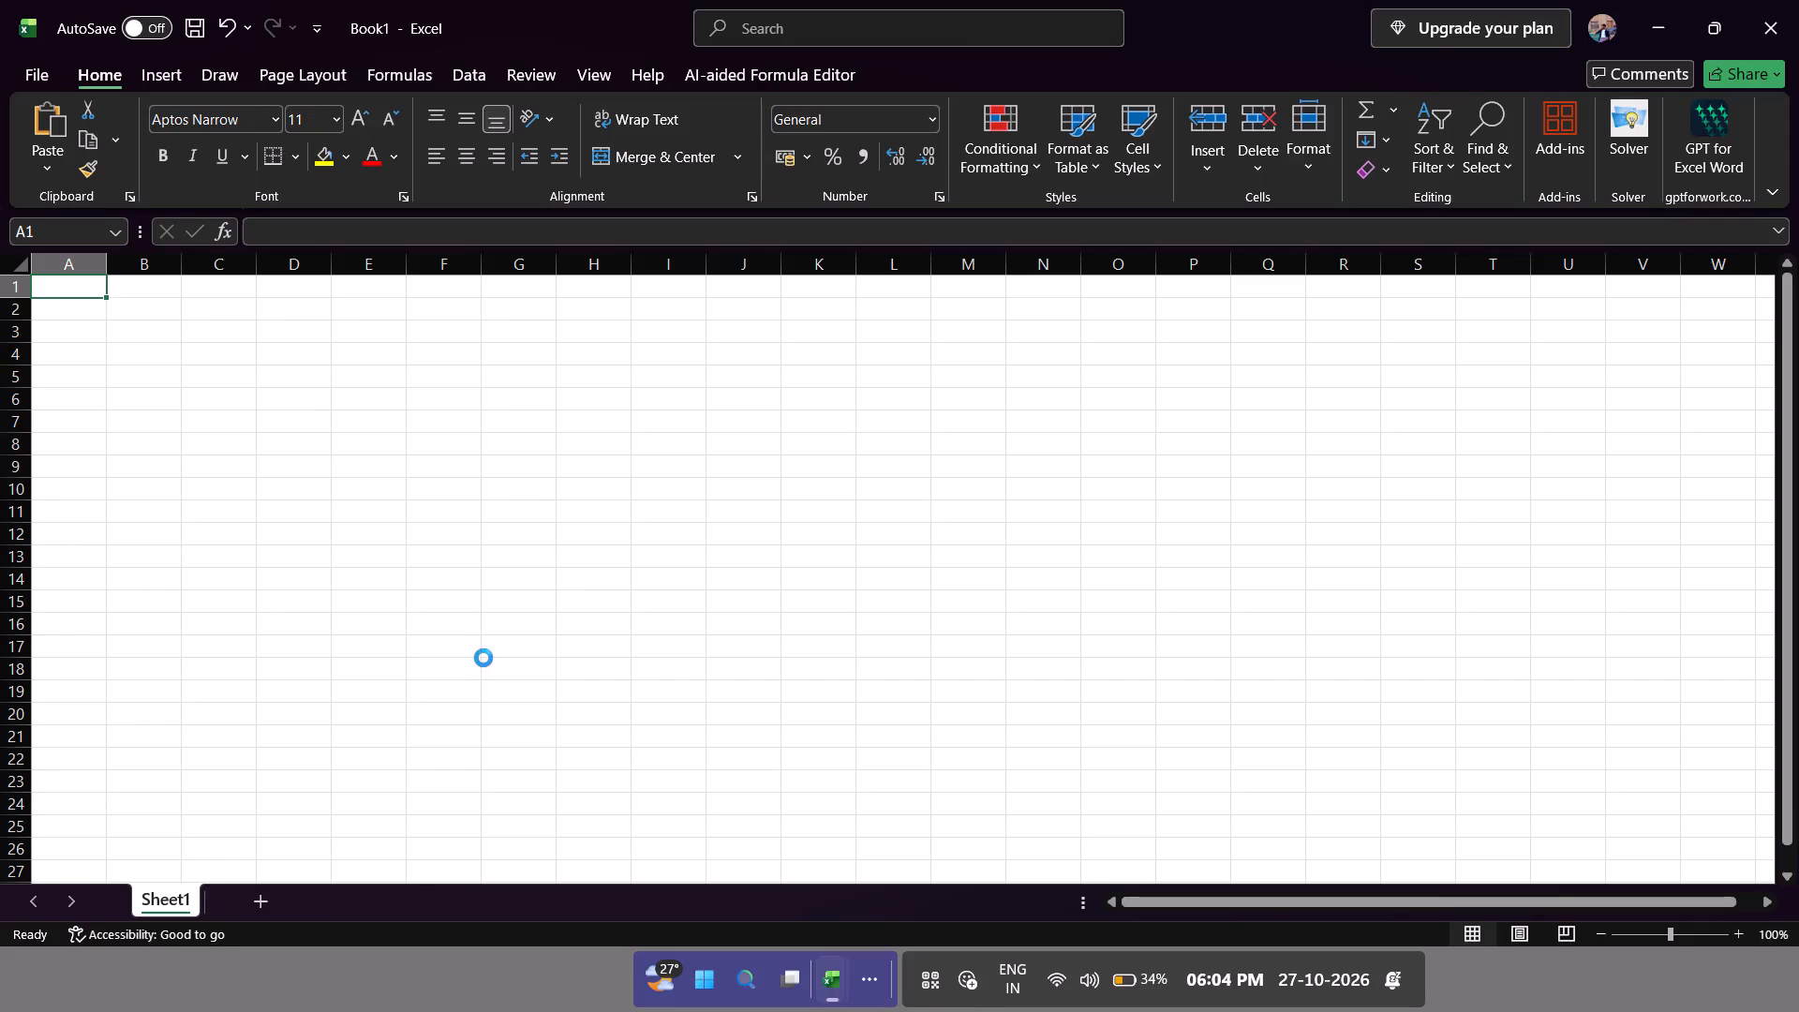
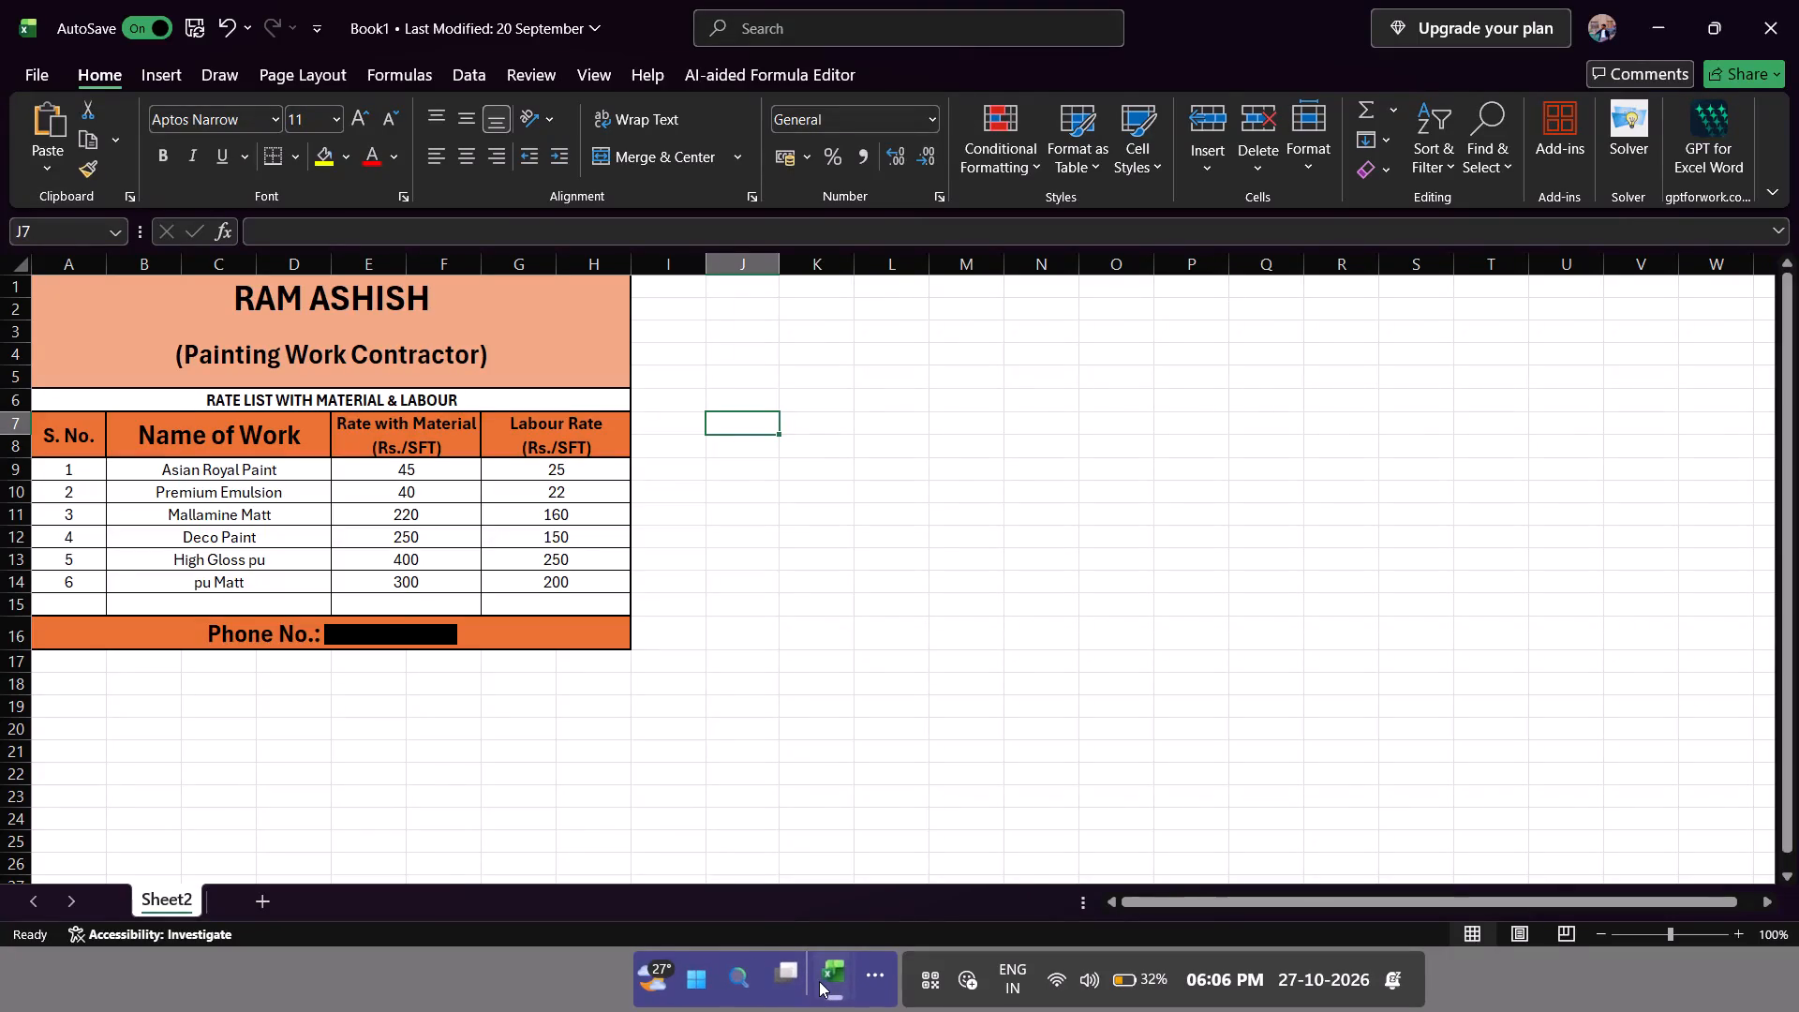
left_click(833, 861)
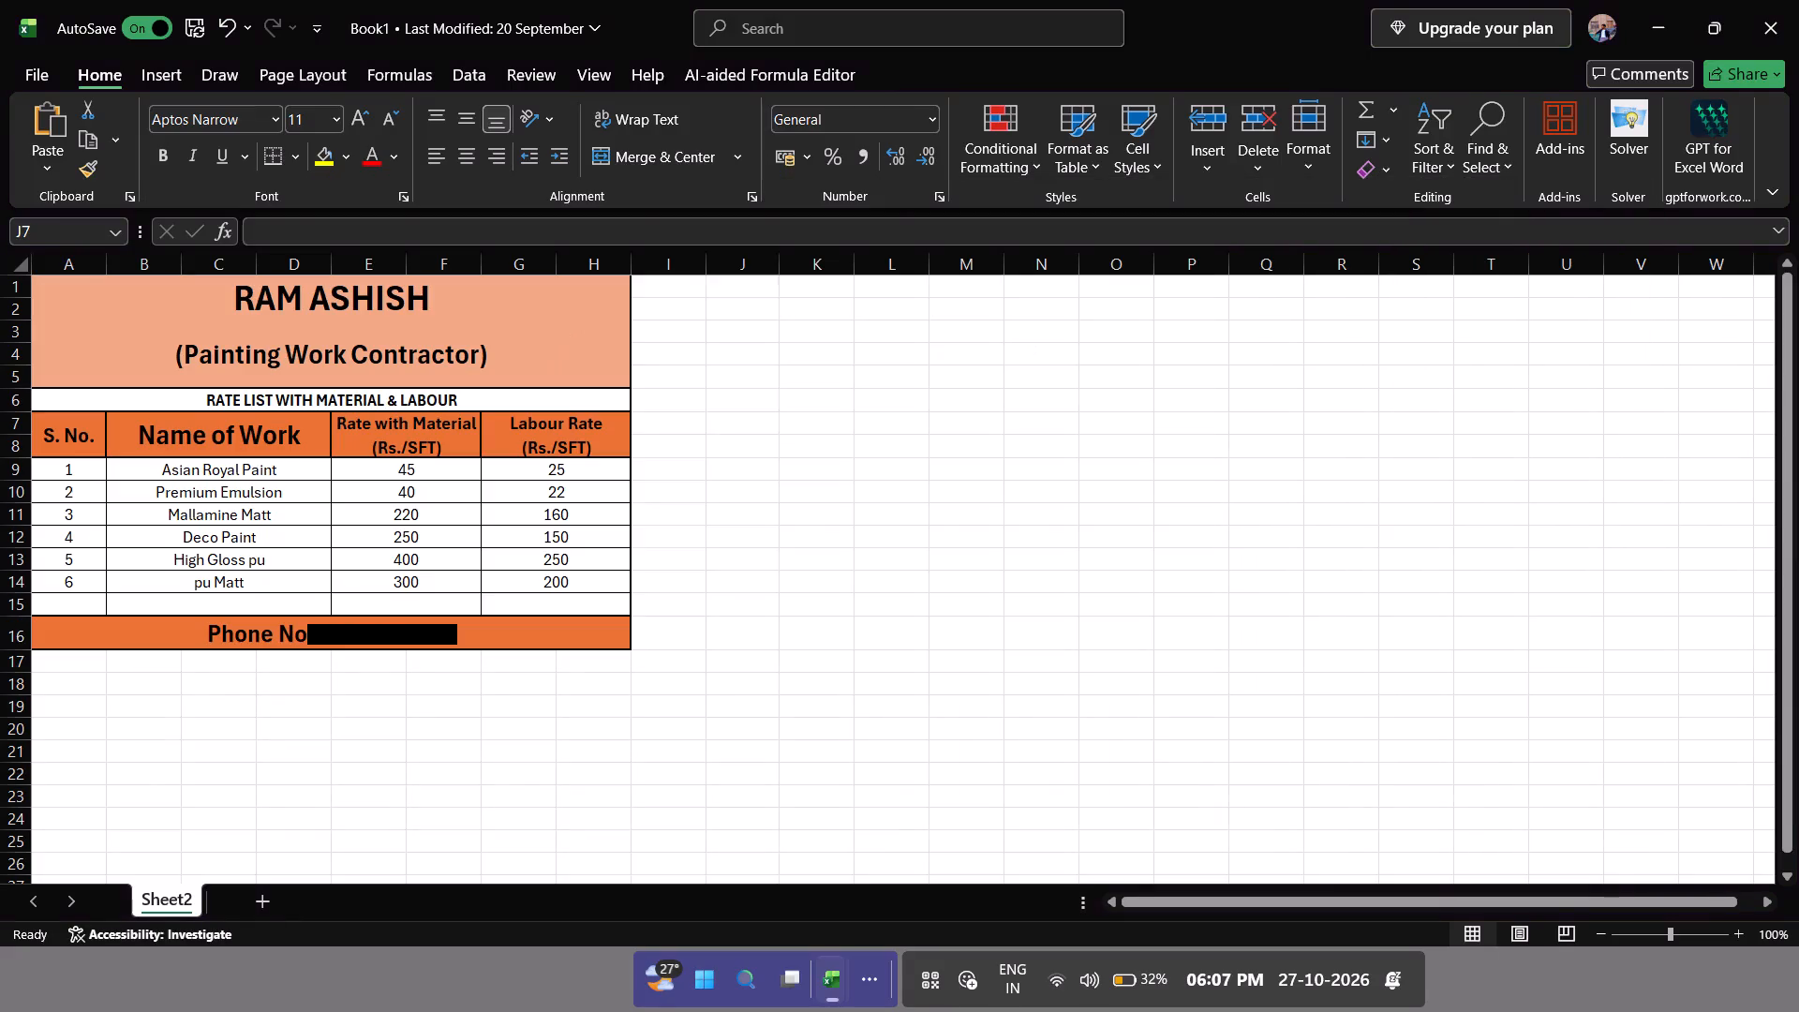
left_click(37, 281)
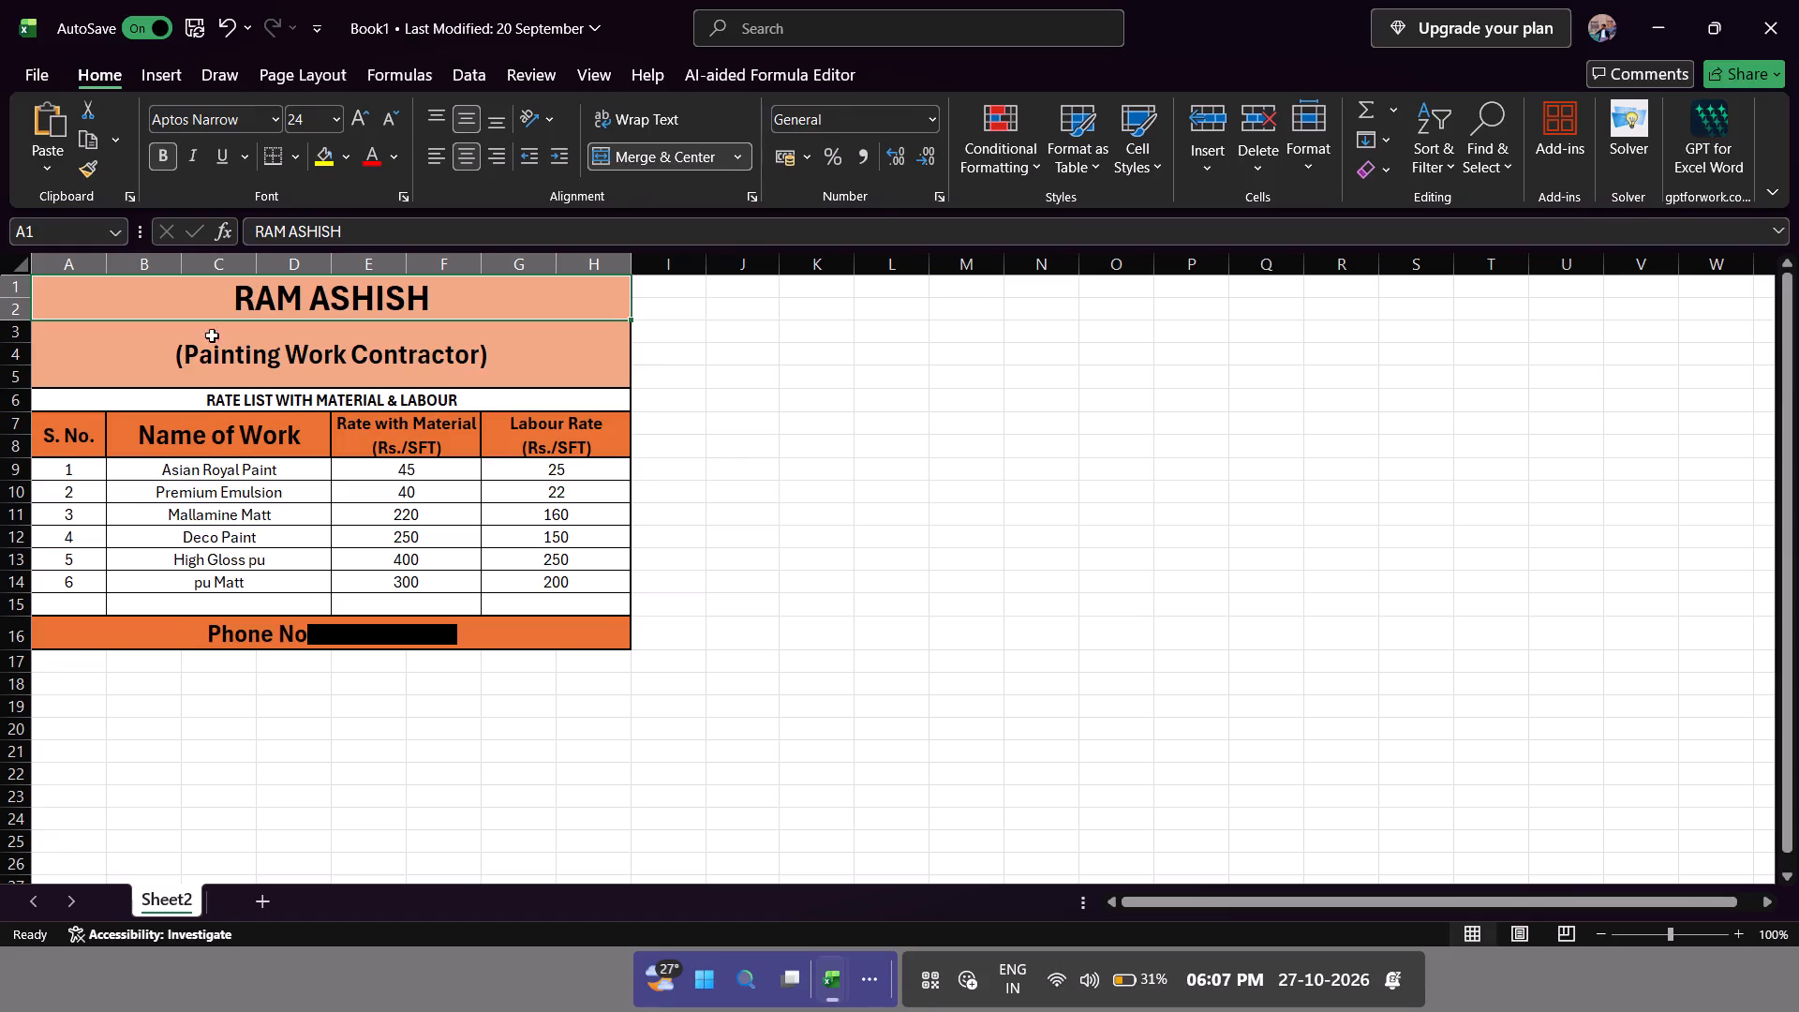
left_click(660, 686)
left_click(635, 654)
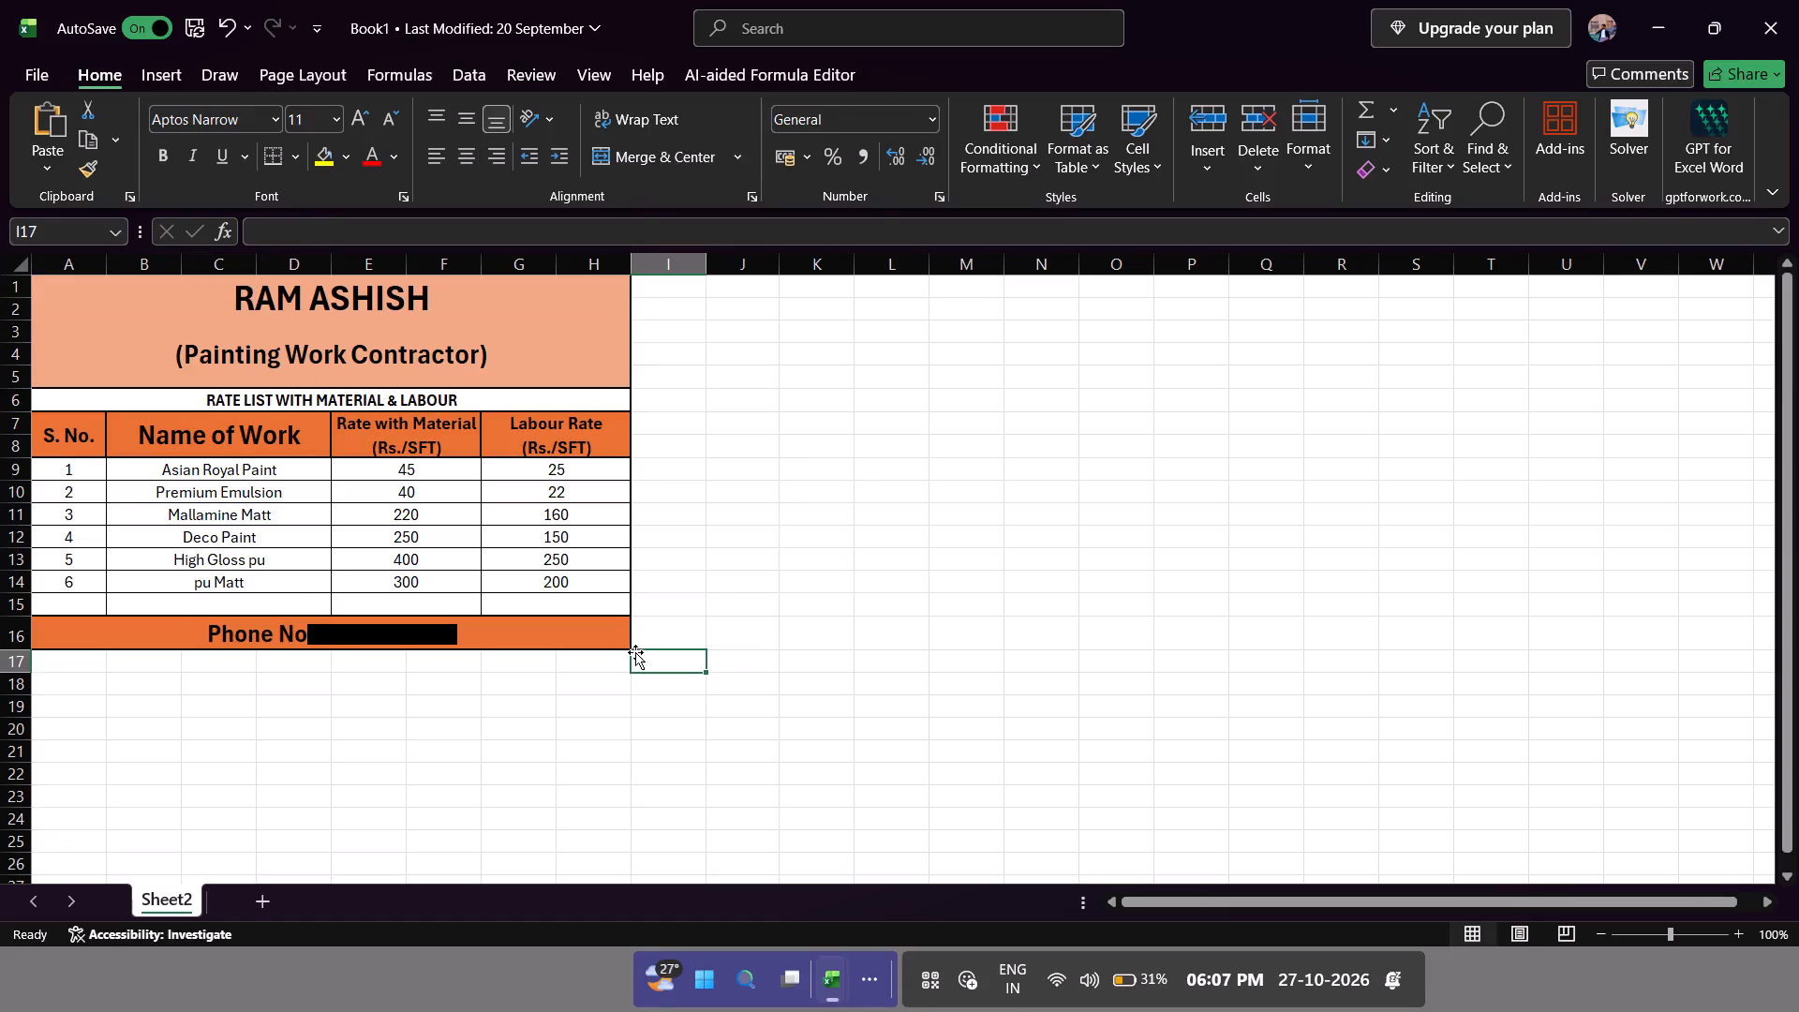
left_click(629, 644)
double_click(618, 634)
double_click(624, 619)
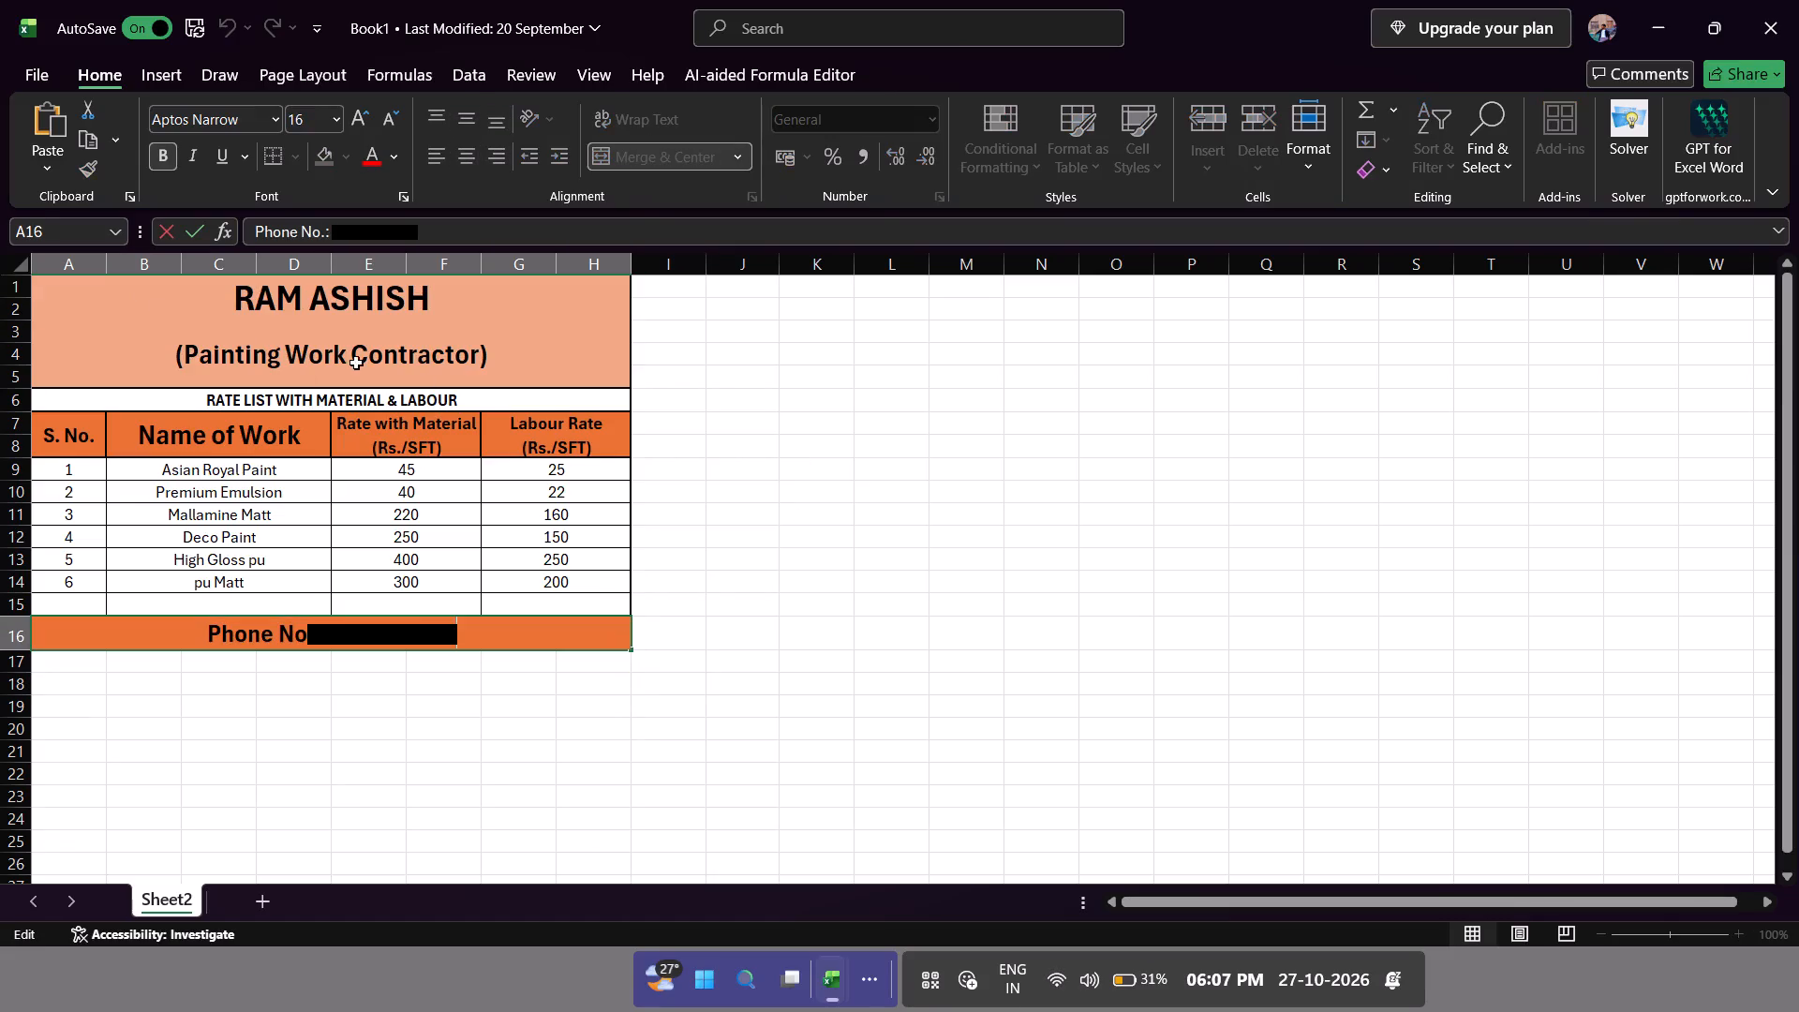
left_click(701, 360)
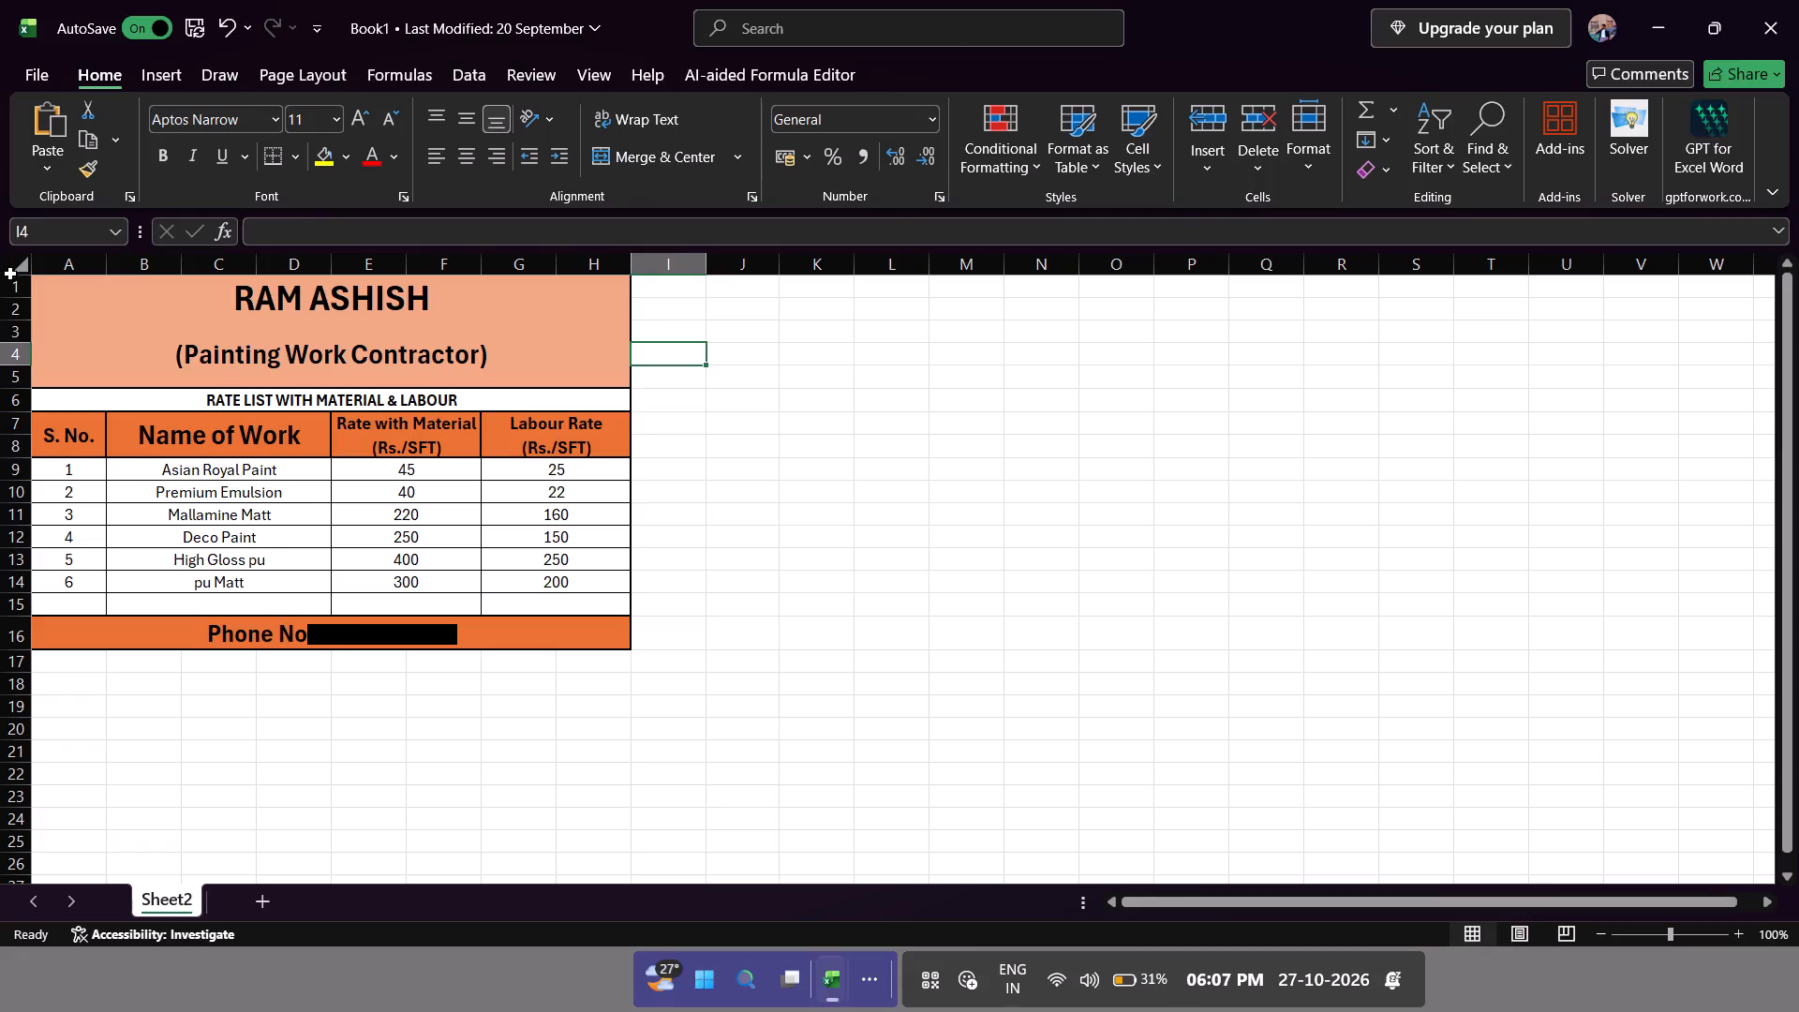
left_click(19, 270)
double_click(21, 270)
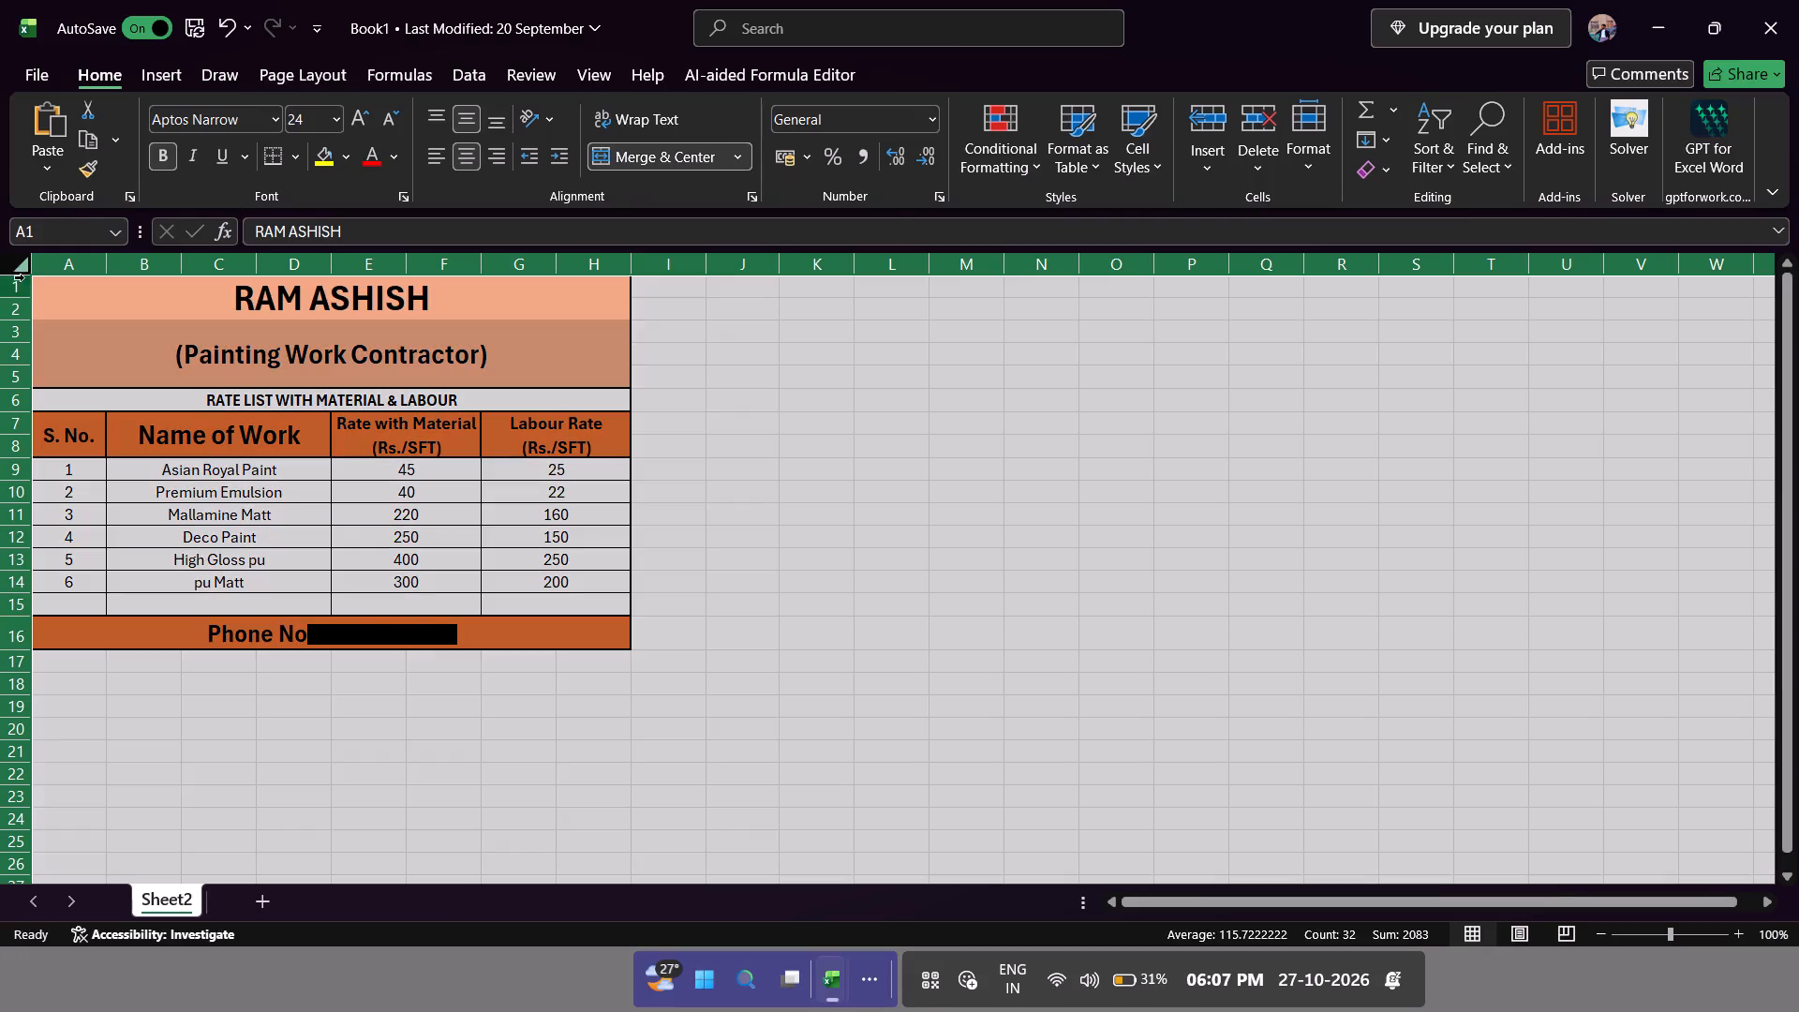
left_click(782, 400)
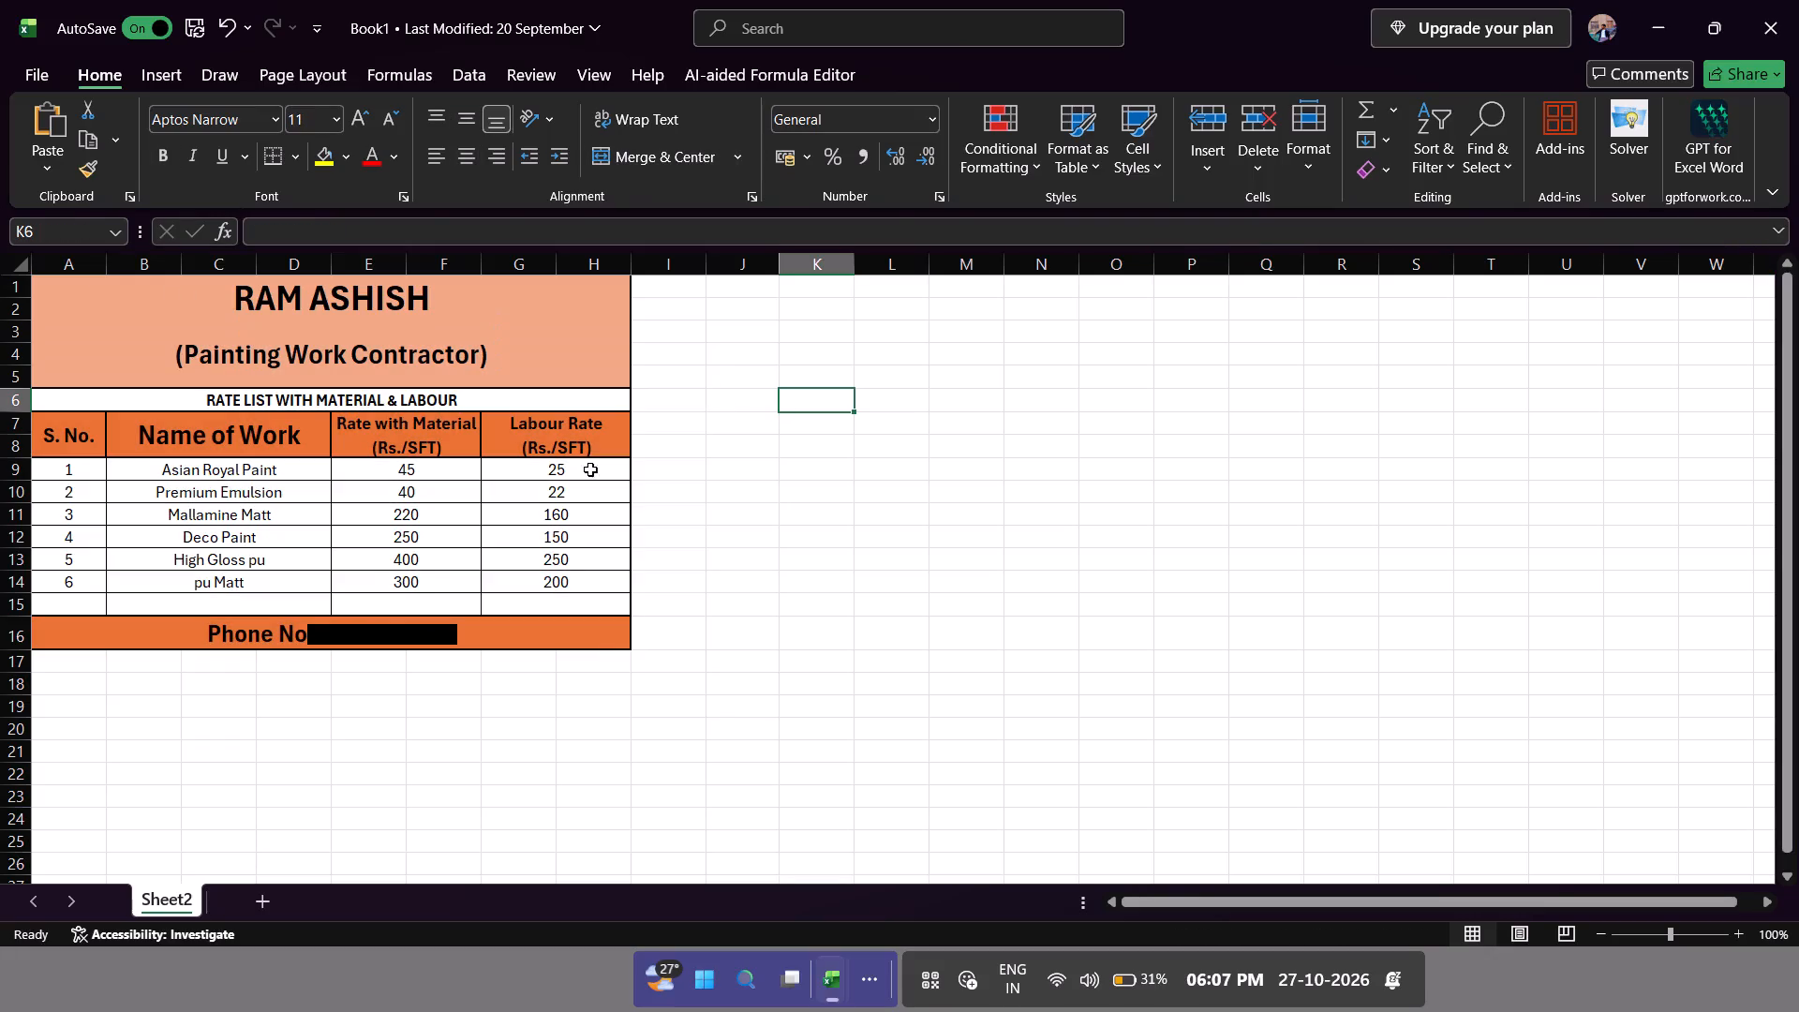
Copy the painting rate list range A1:I17 from the saved Book1 and paste it at A1 of the new blank workbook.
left_click_drag(639, 657, 305, 271)
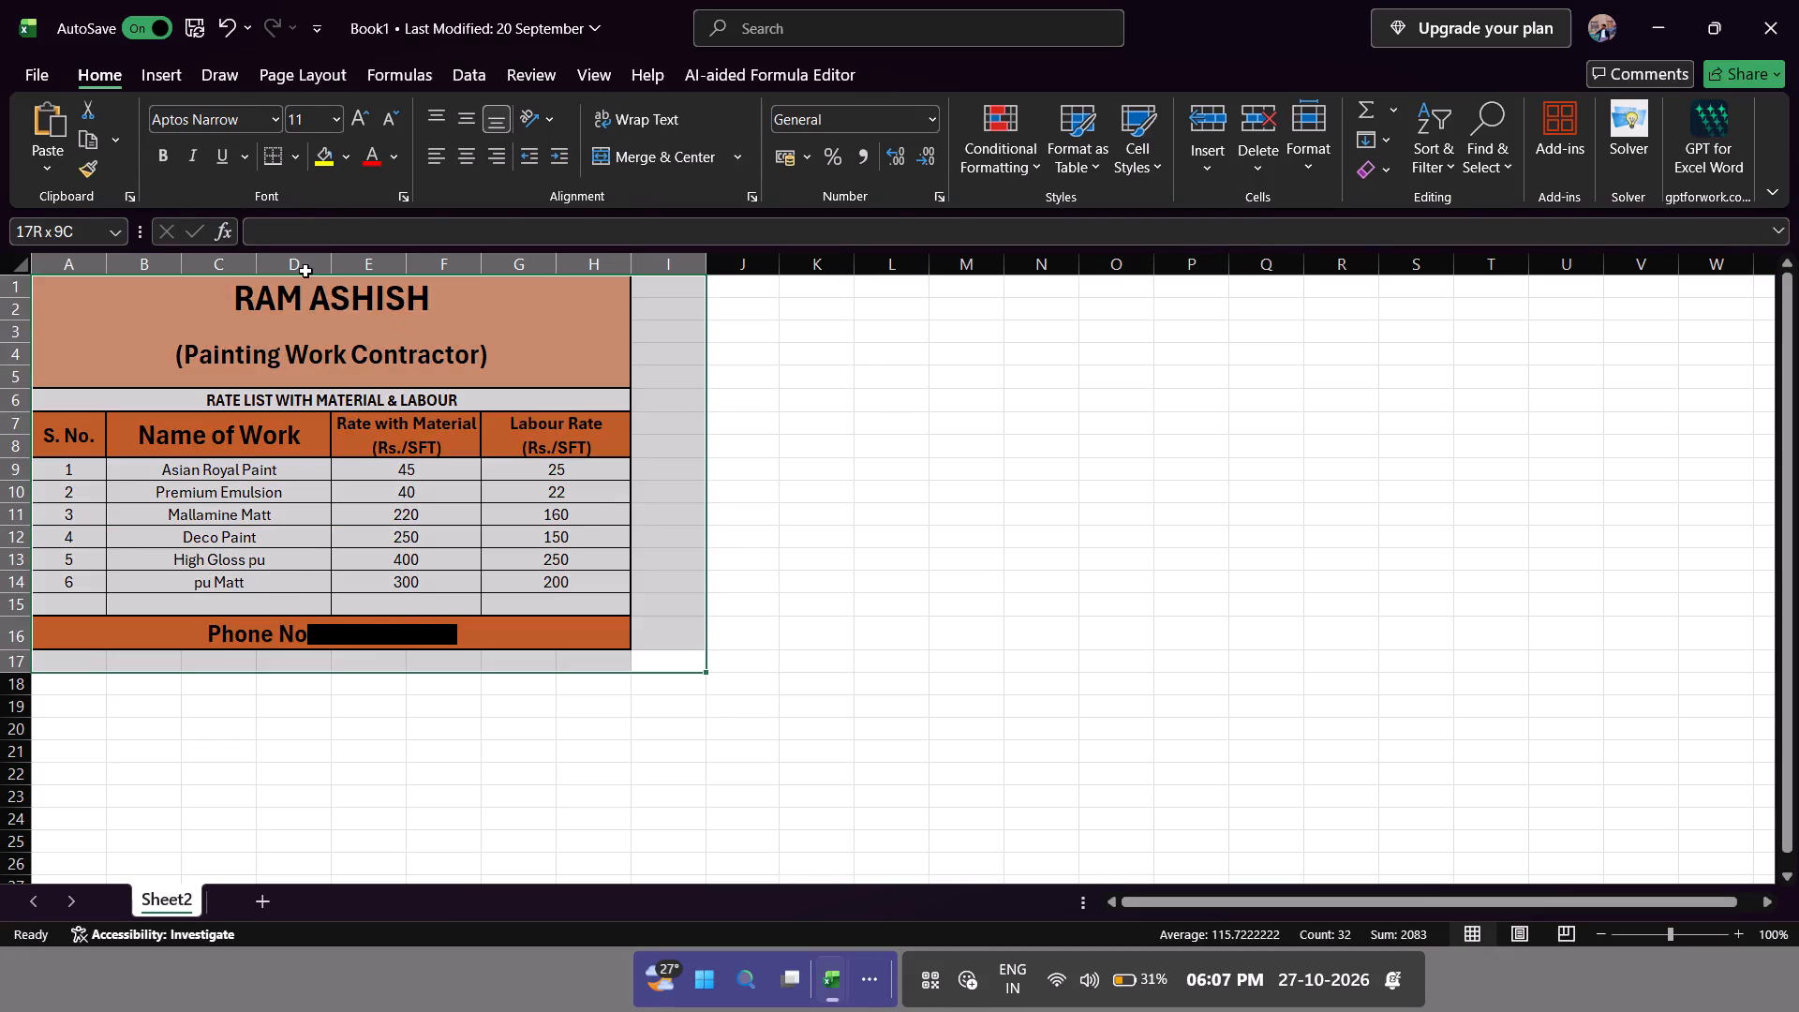
left_click_drag(305, 271, 327, 271)
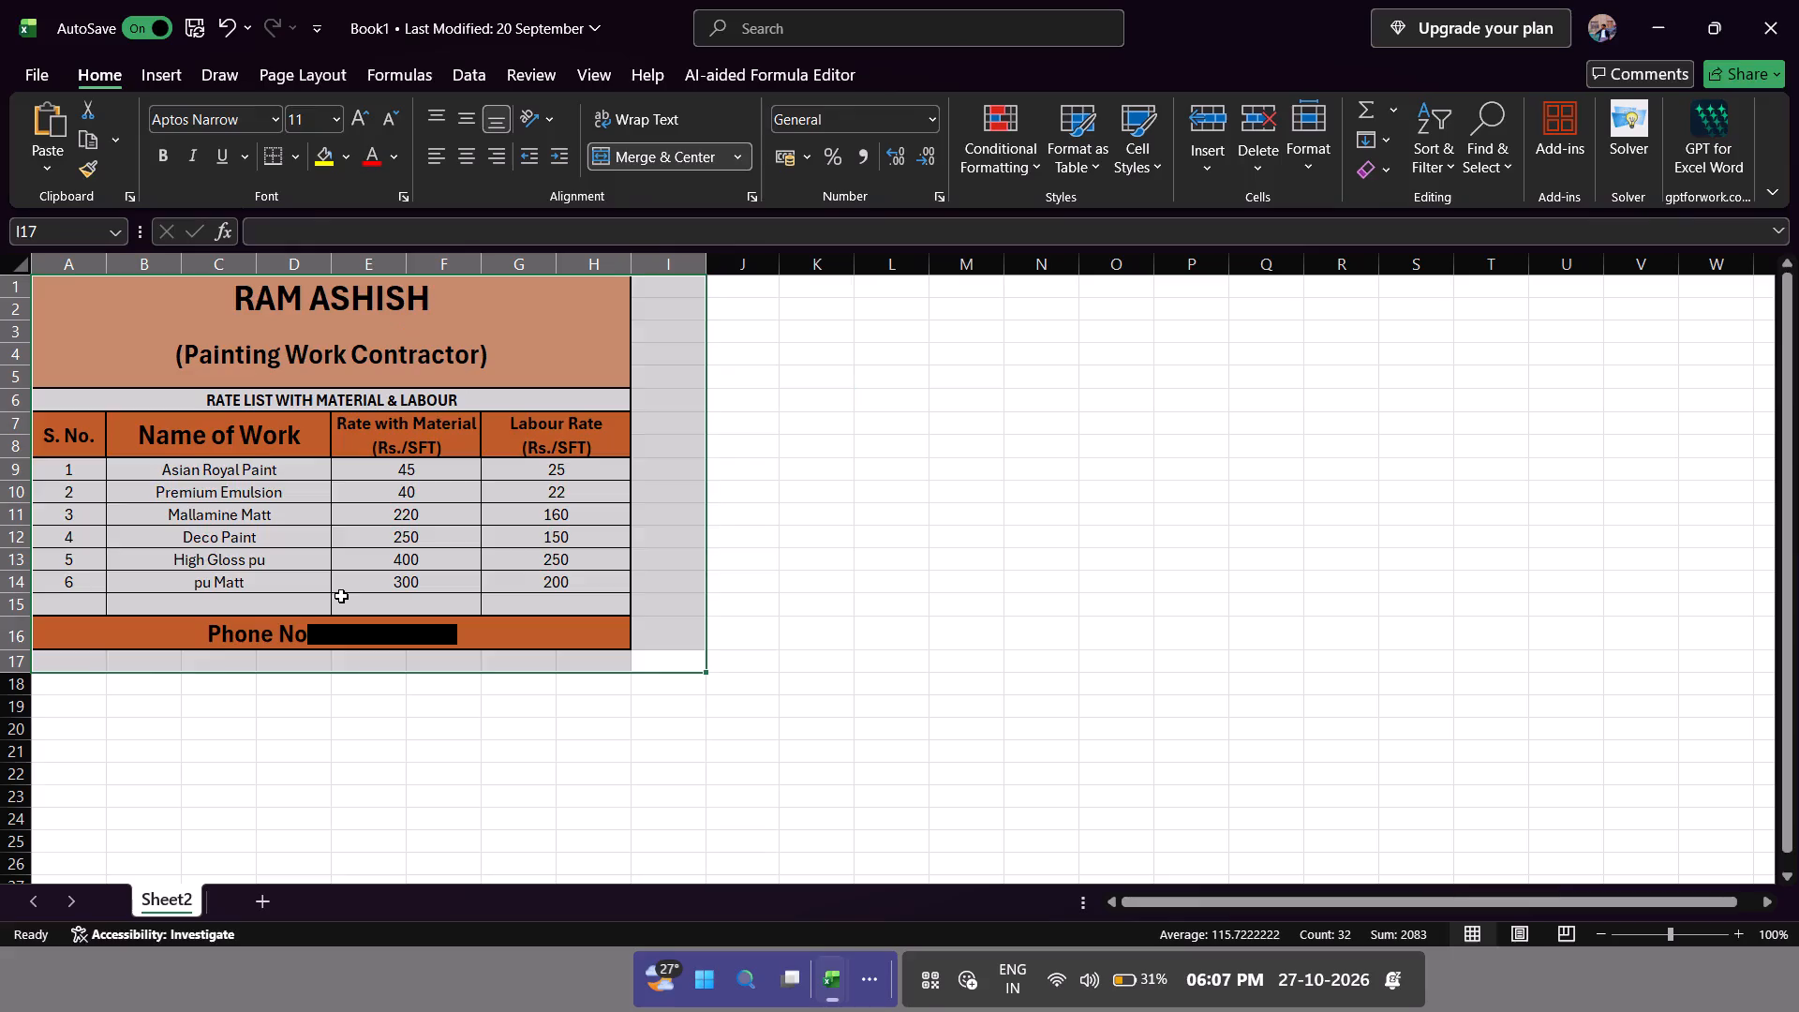
key("ctrl+c")
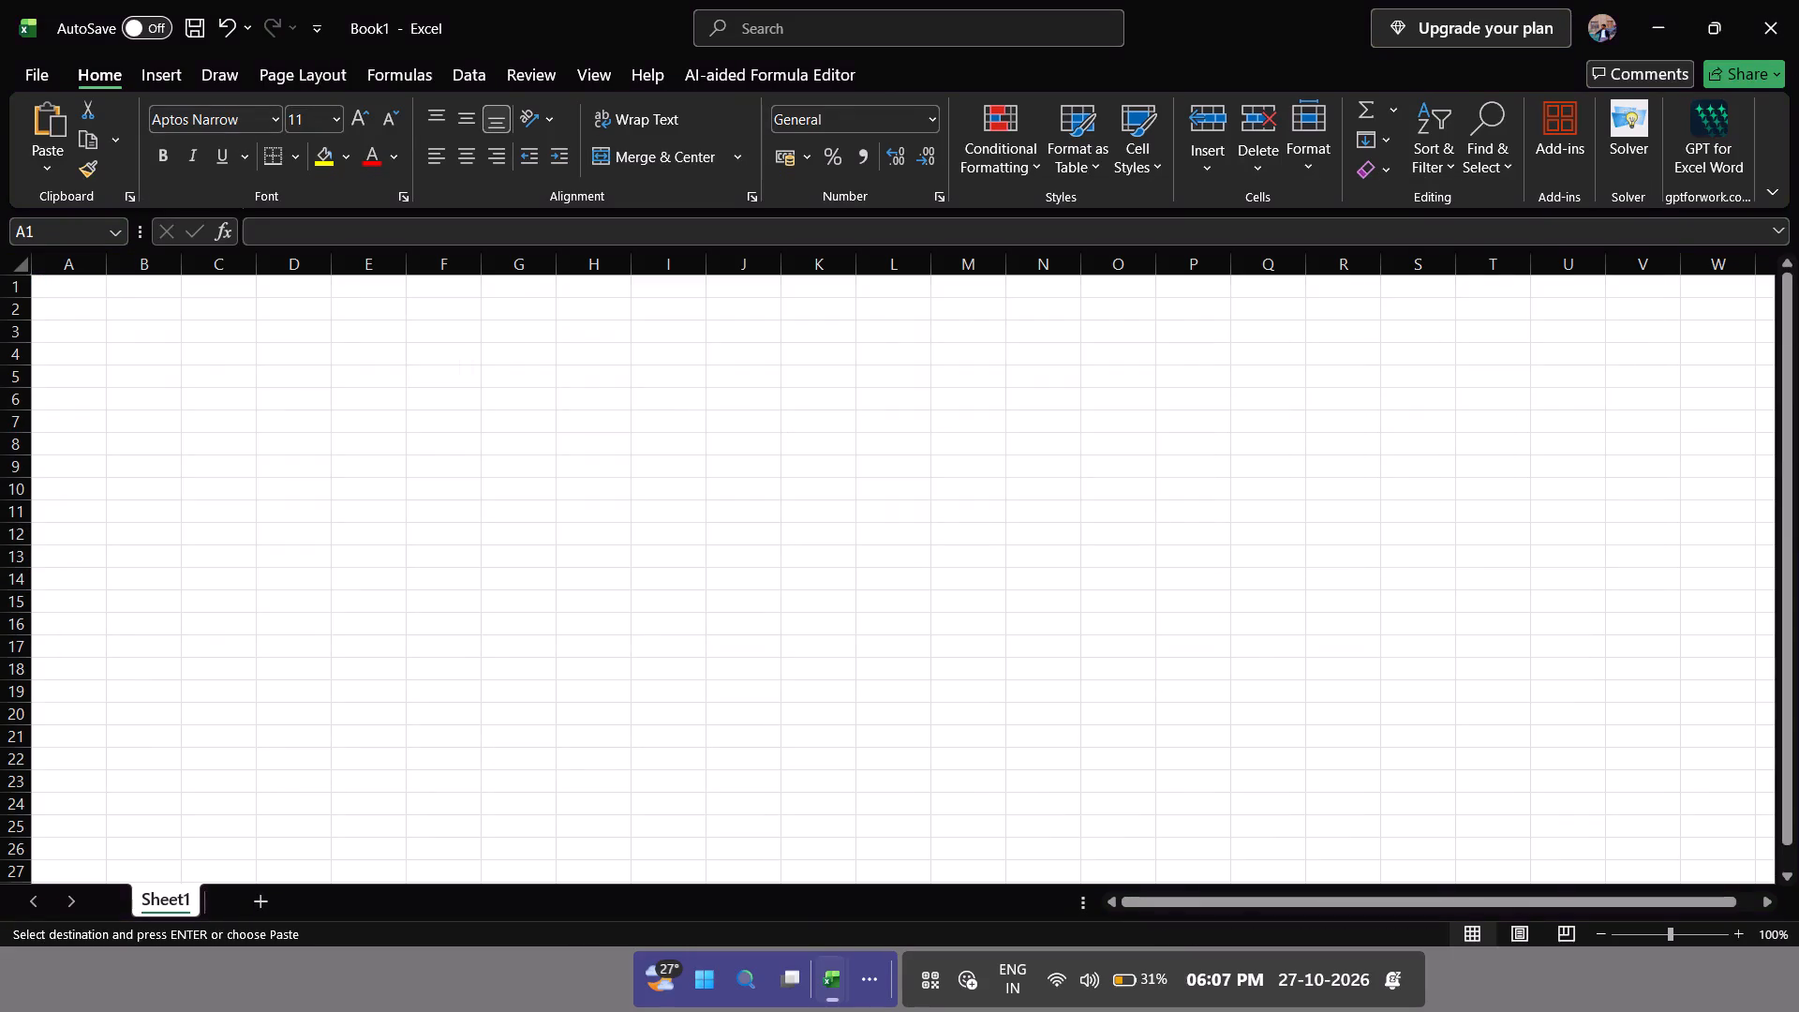
key("ctrl+v")
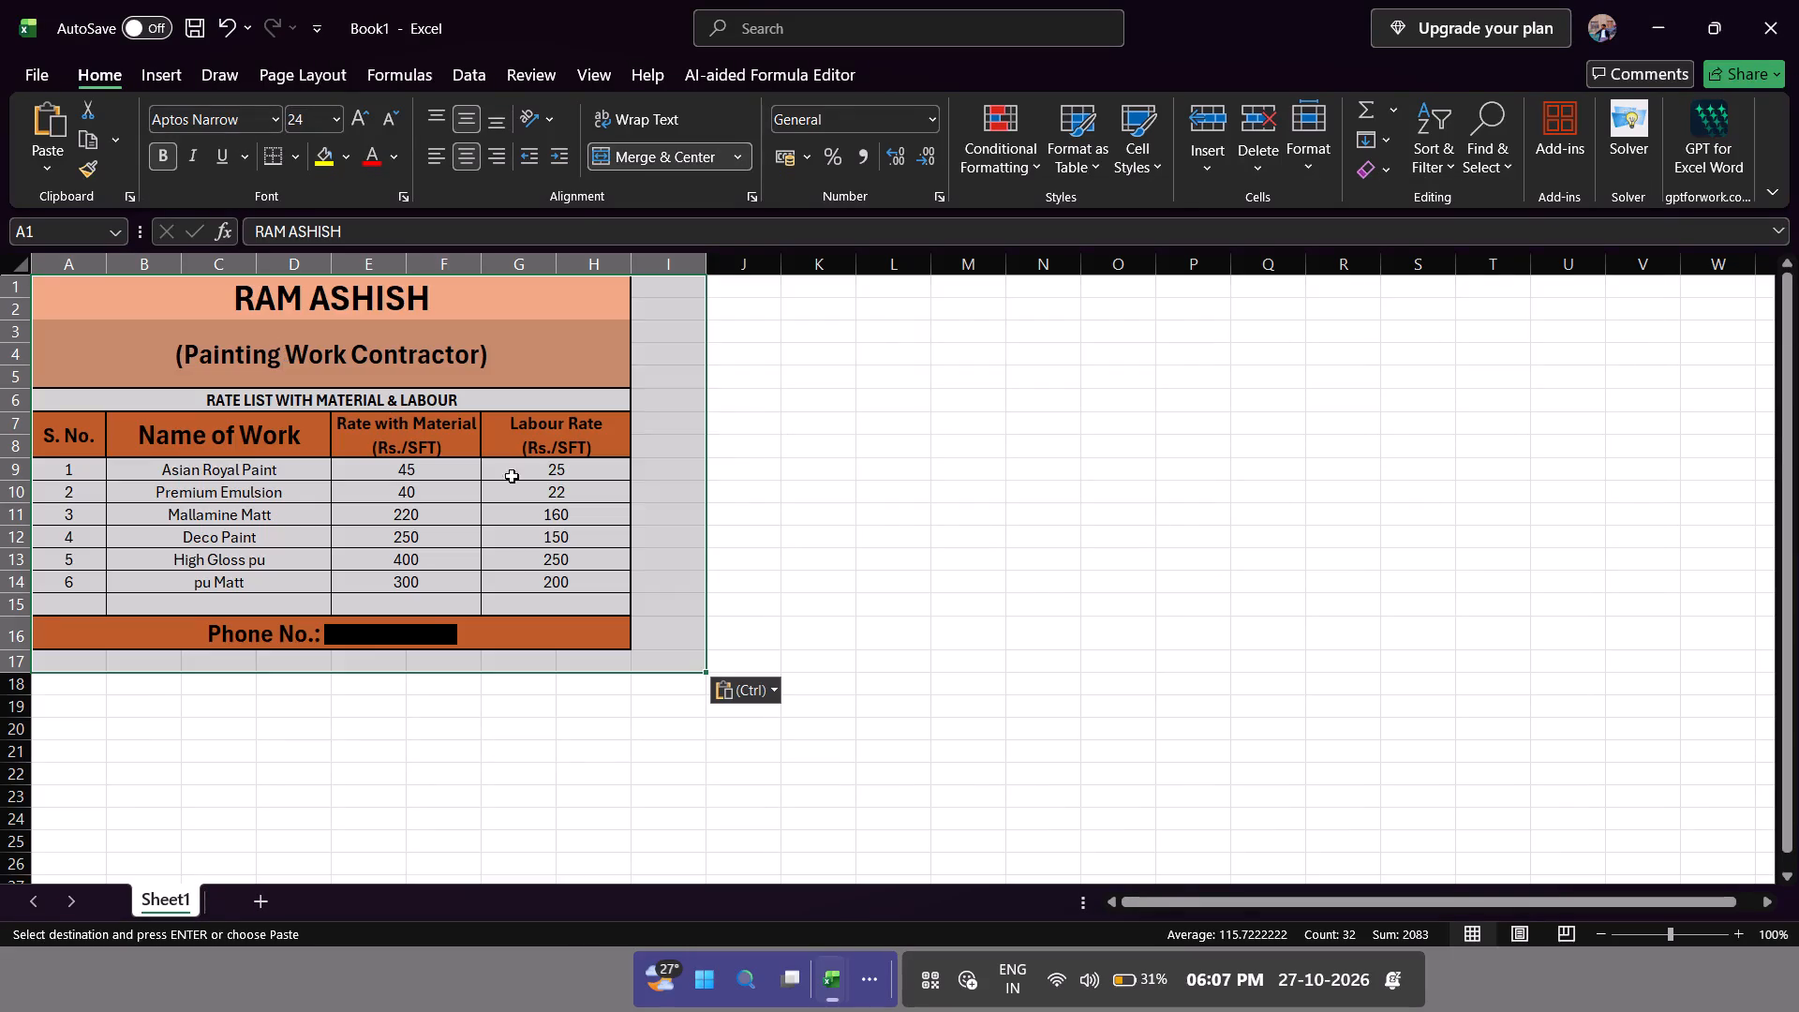
left_click(1057, 595)
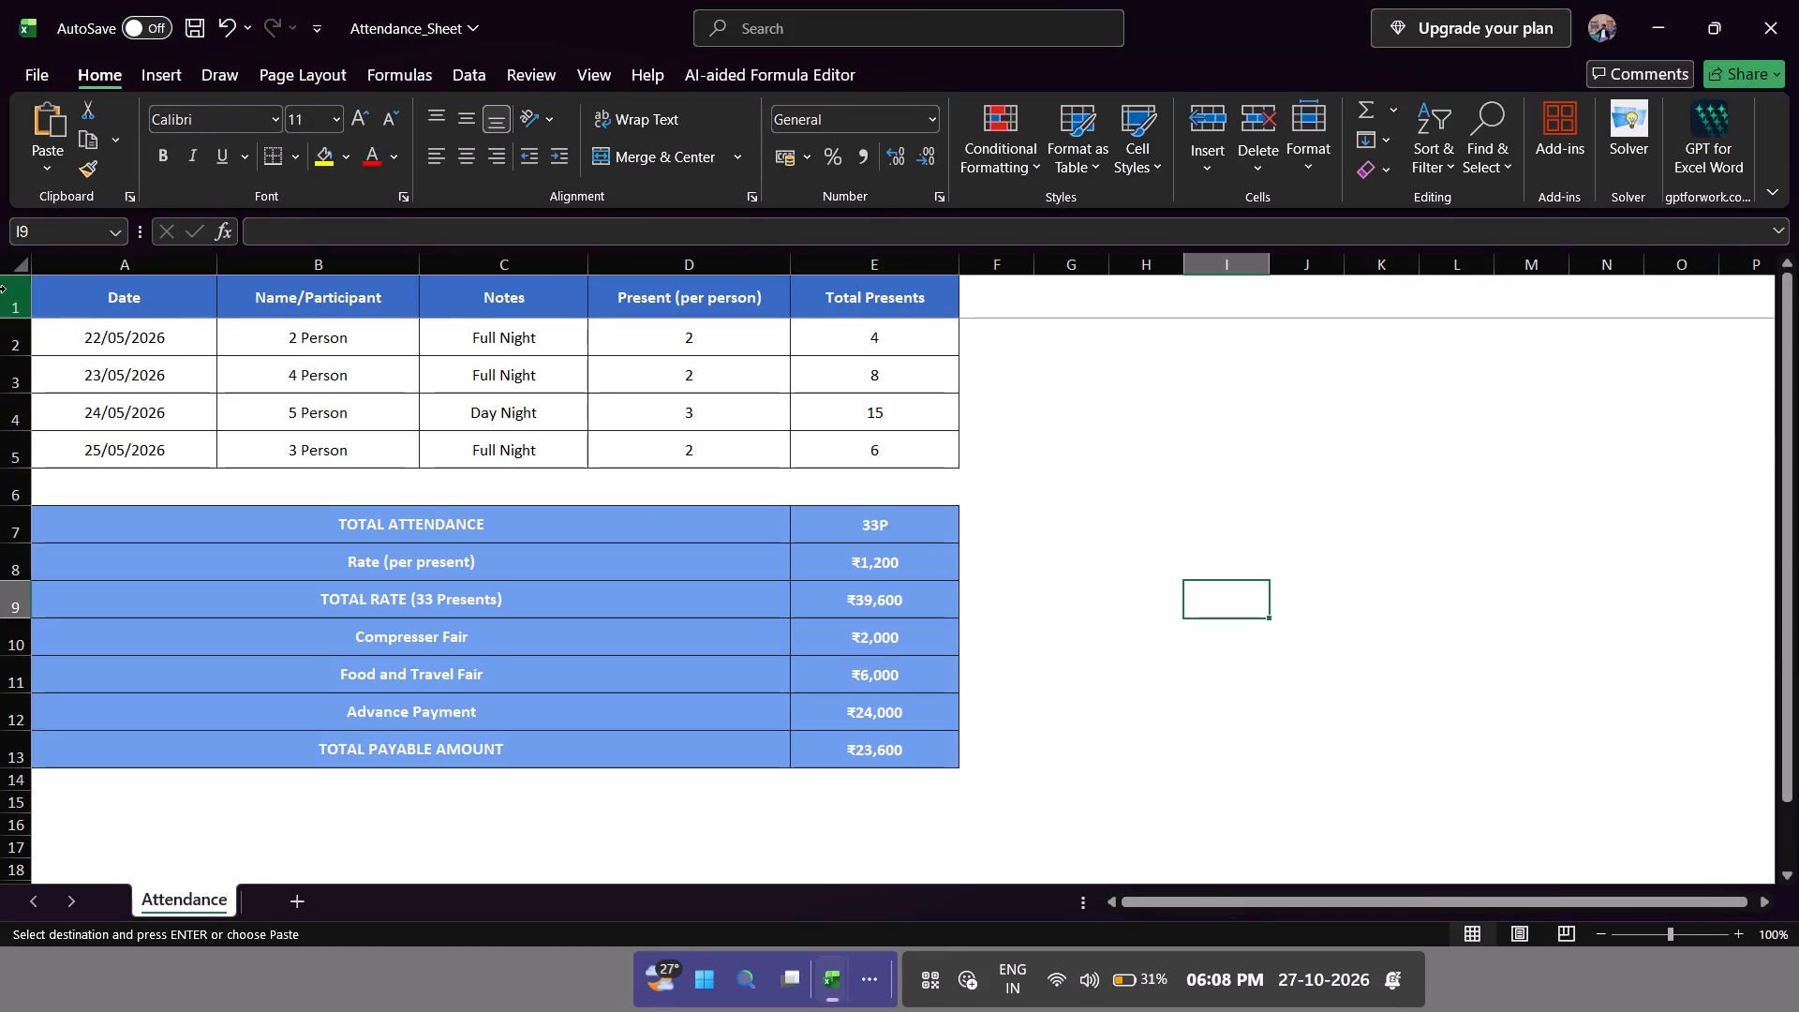
Copy range A1:F15 from Attendance_Sheet and paste it beside the rate list in the new workbook, starting at cell P4.
left_click(85, 291)
left_click(1025, 819)
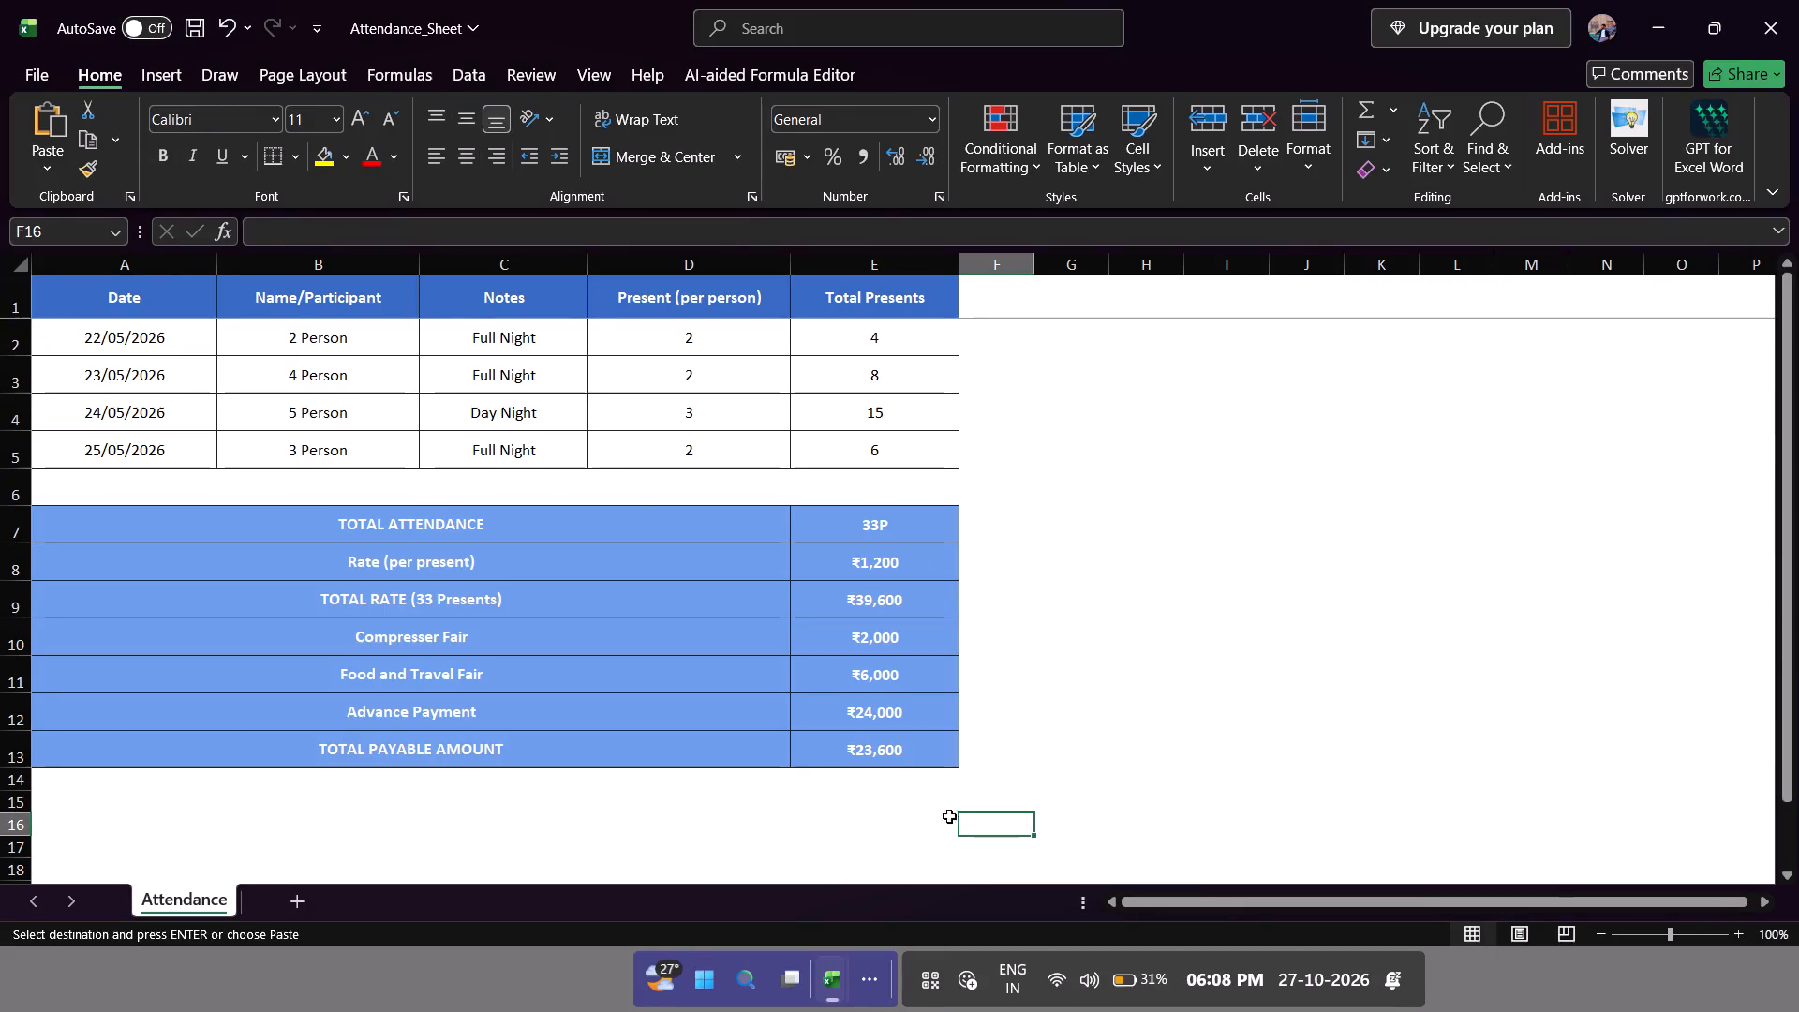
left_click(974, 784)
left_click(944, 779)
left_click_drag(940, 787, 637, 492)
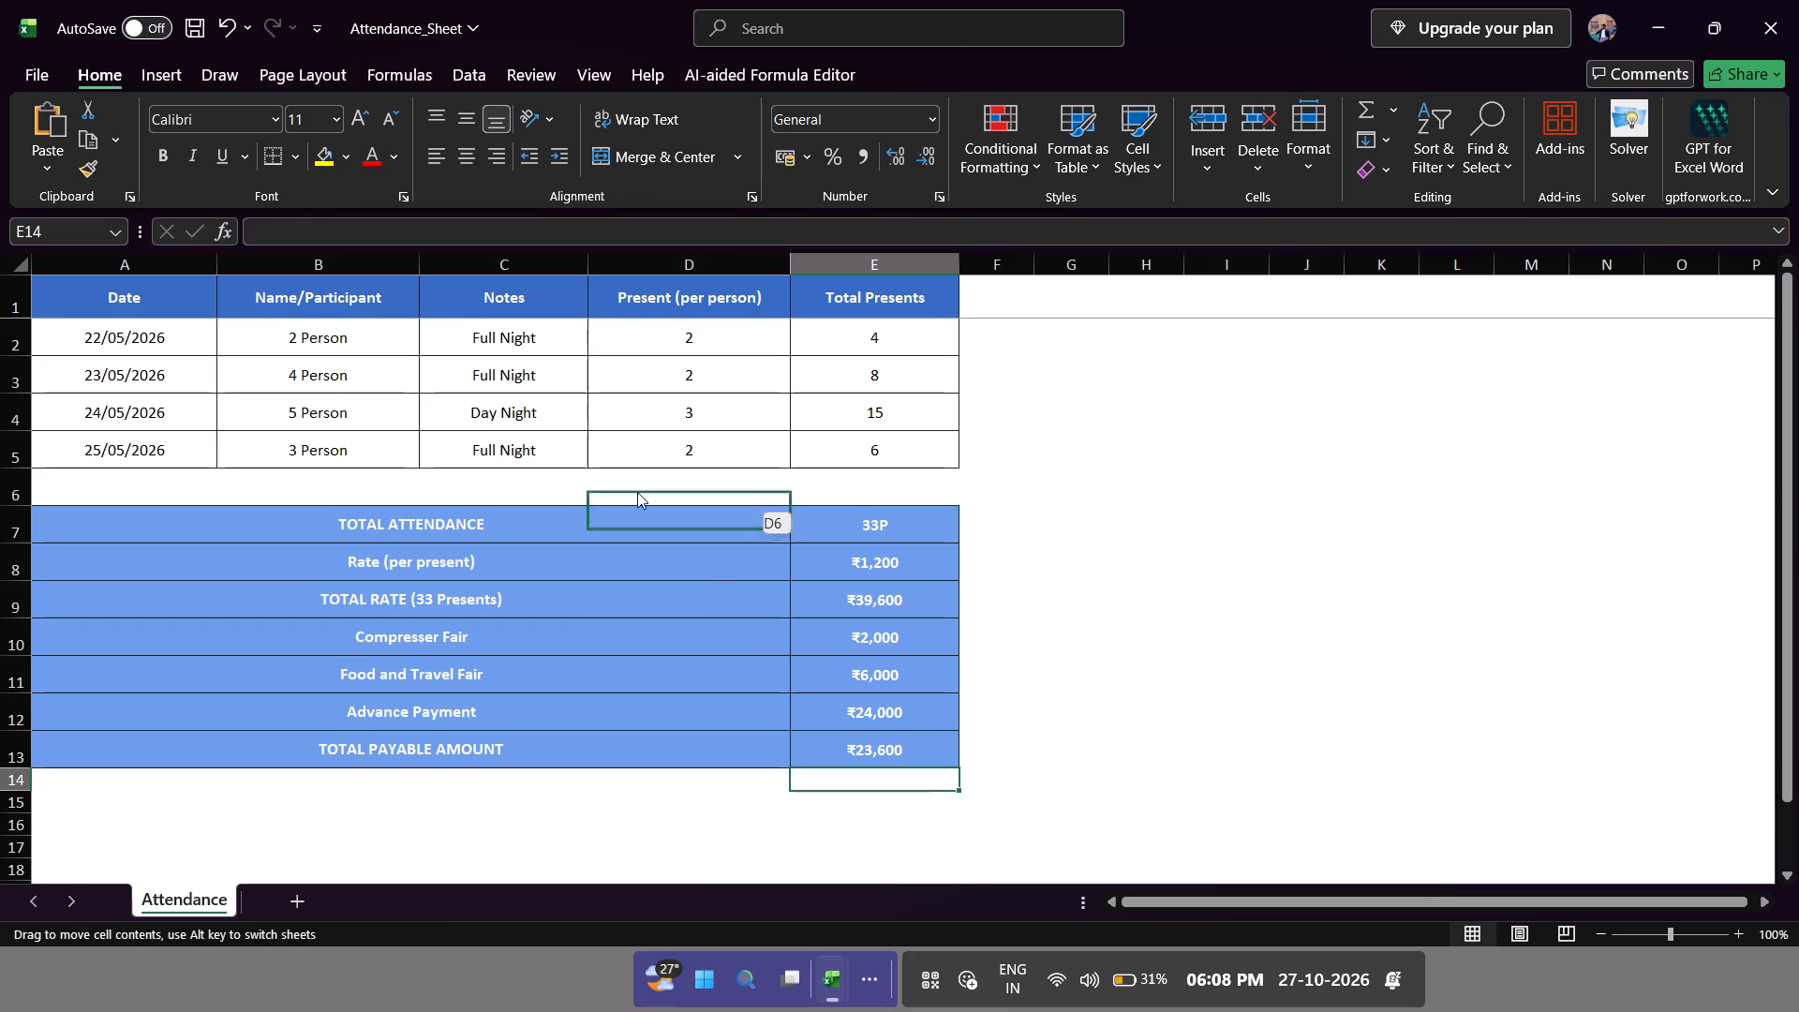
left_click_drag(637, 492, 861, 772)
left_click_drag(1000, 796, 1001, 797)
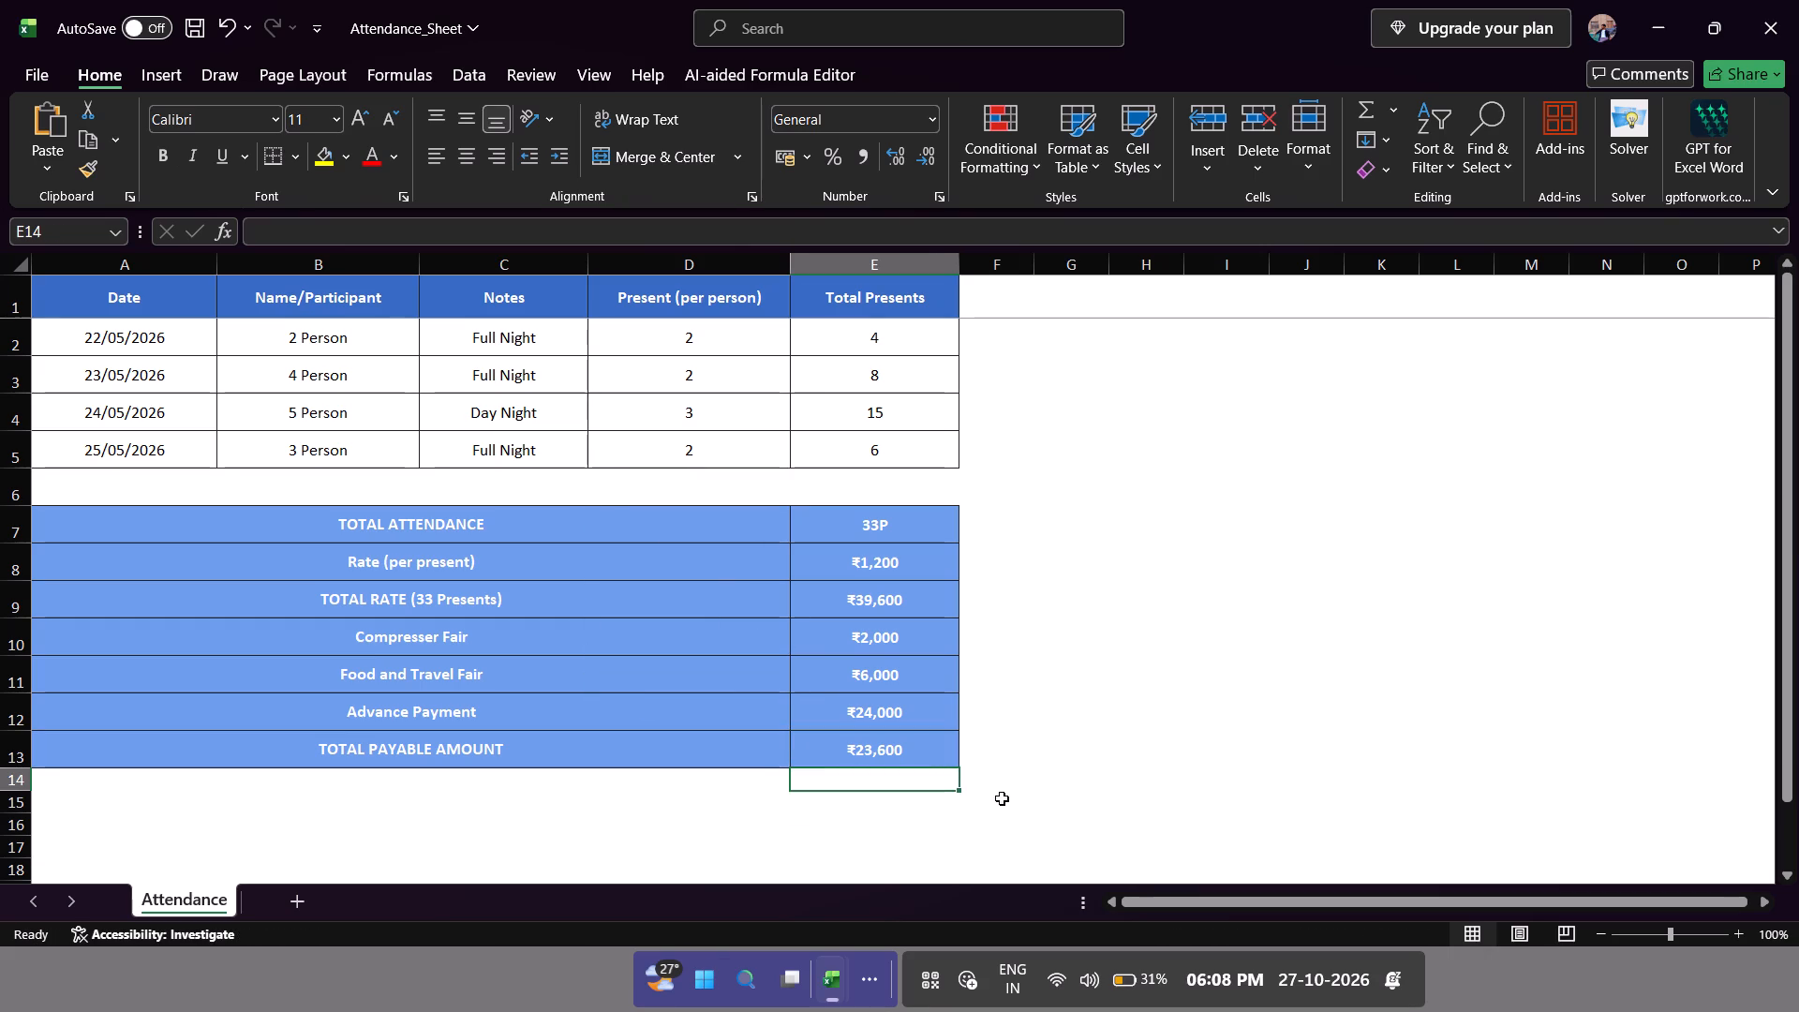
left_click_drag(1001, 797, 444, 488)
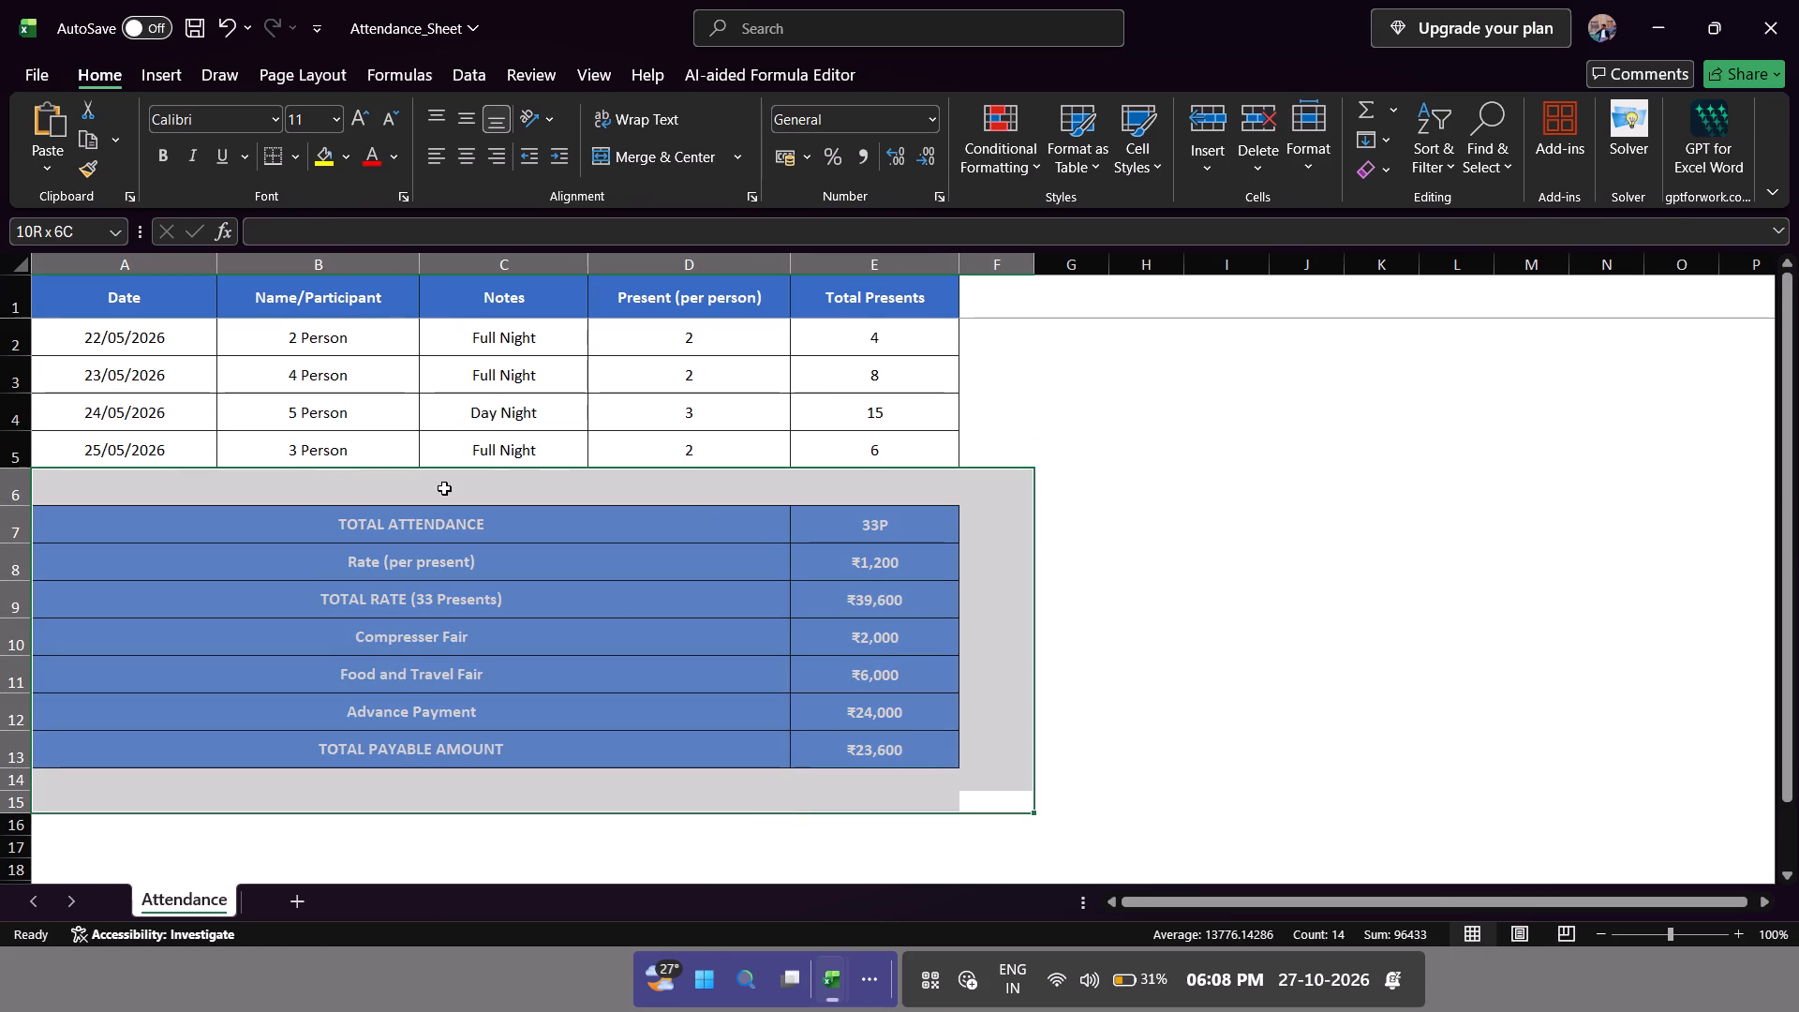
left_click_drag(444, 488, 340, 171)
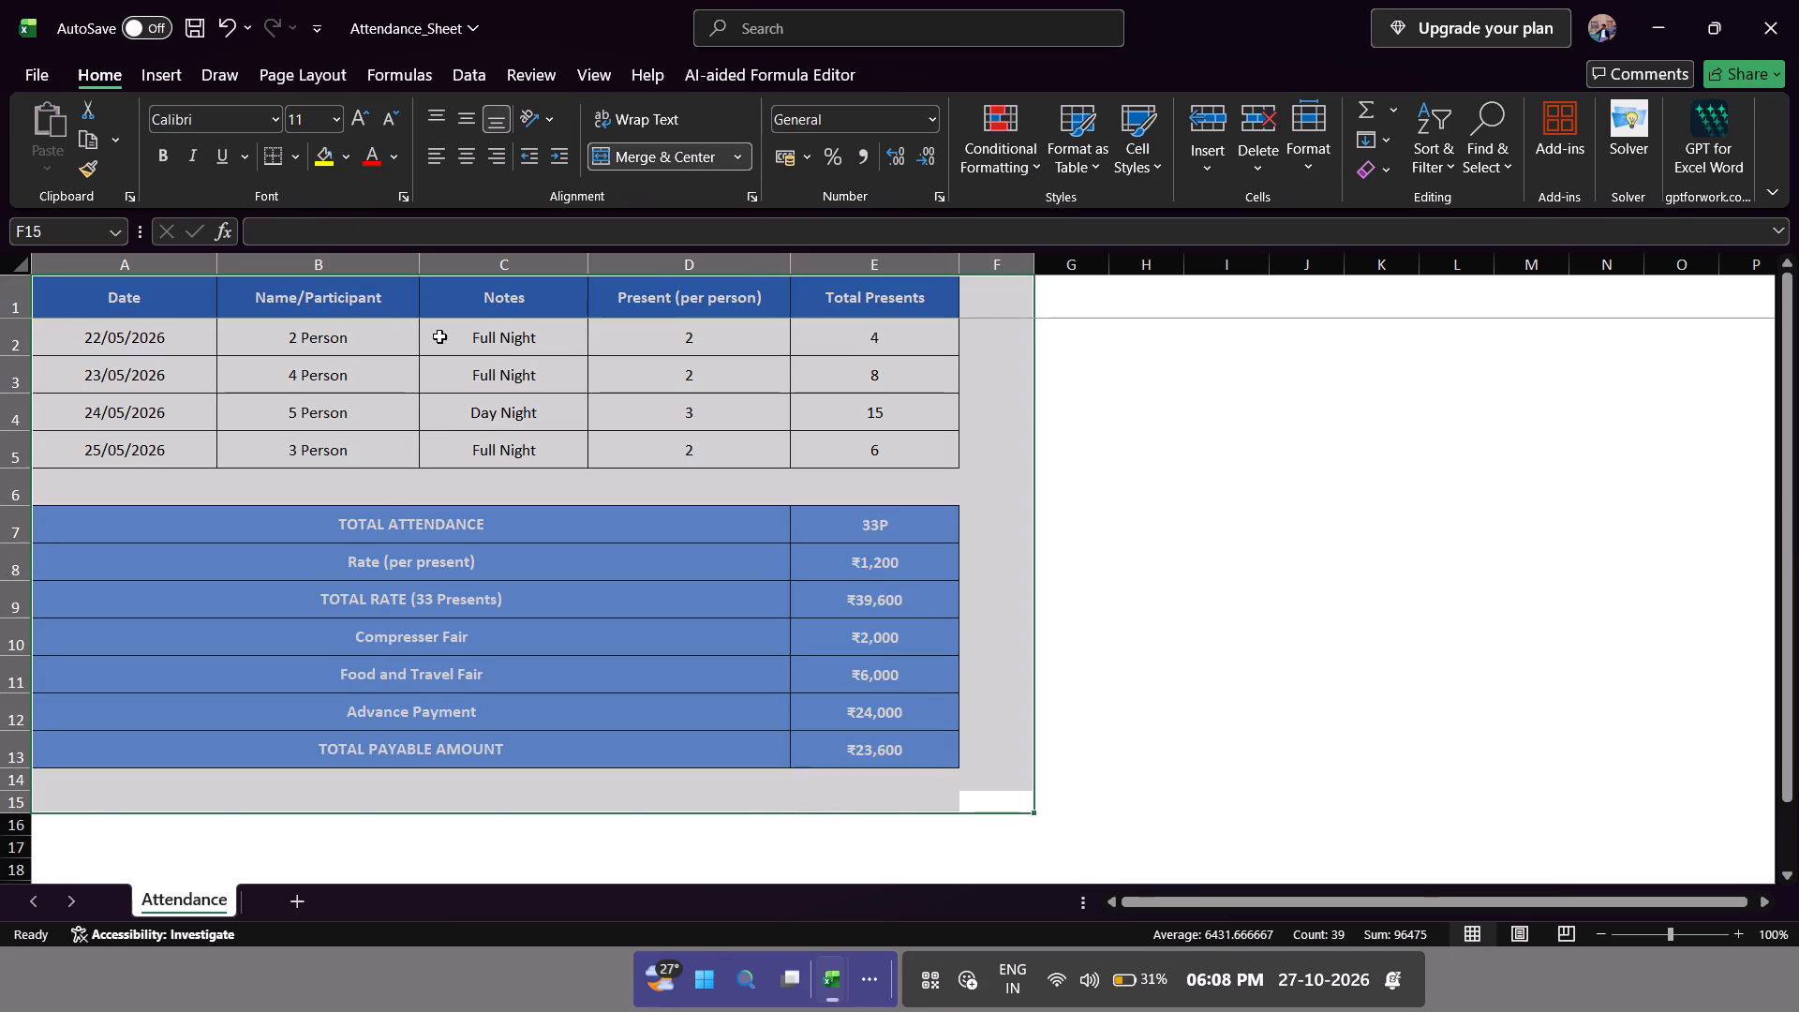
key("ctrl+c")
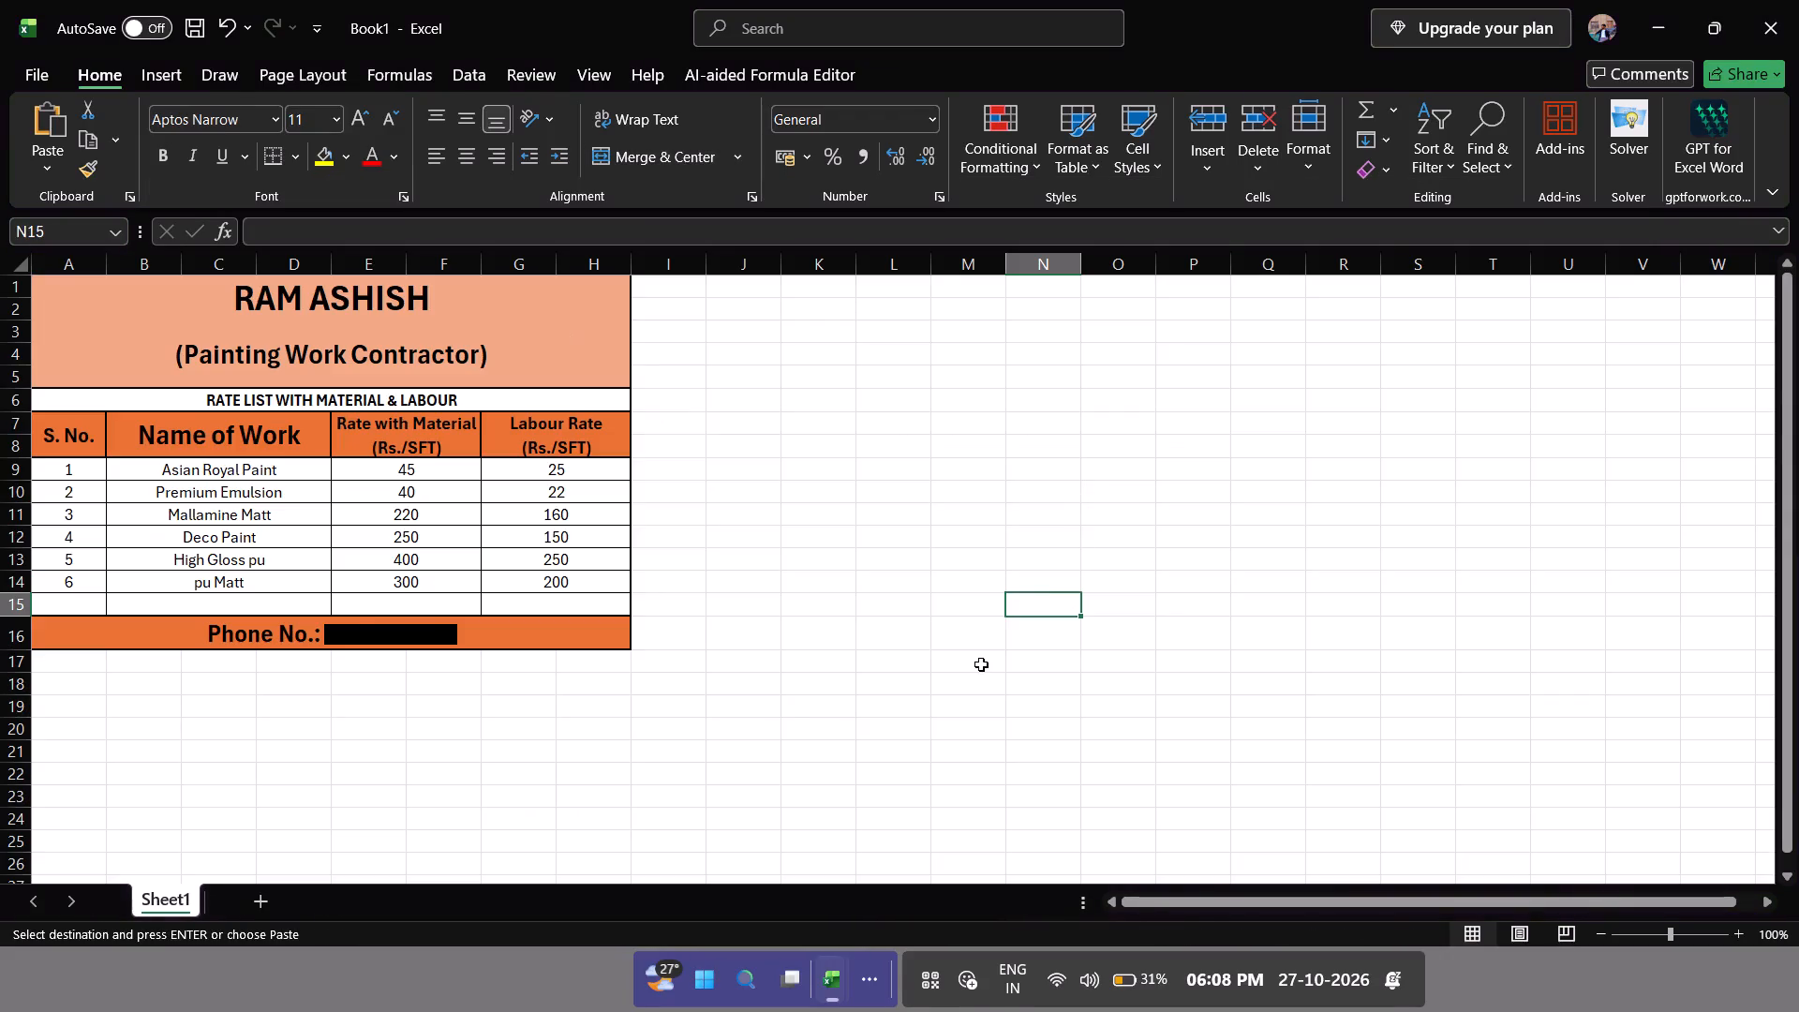
left_click(1212, 358)
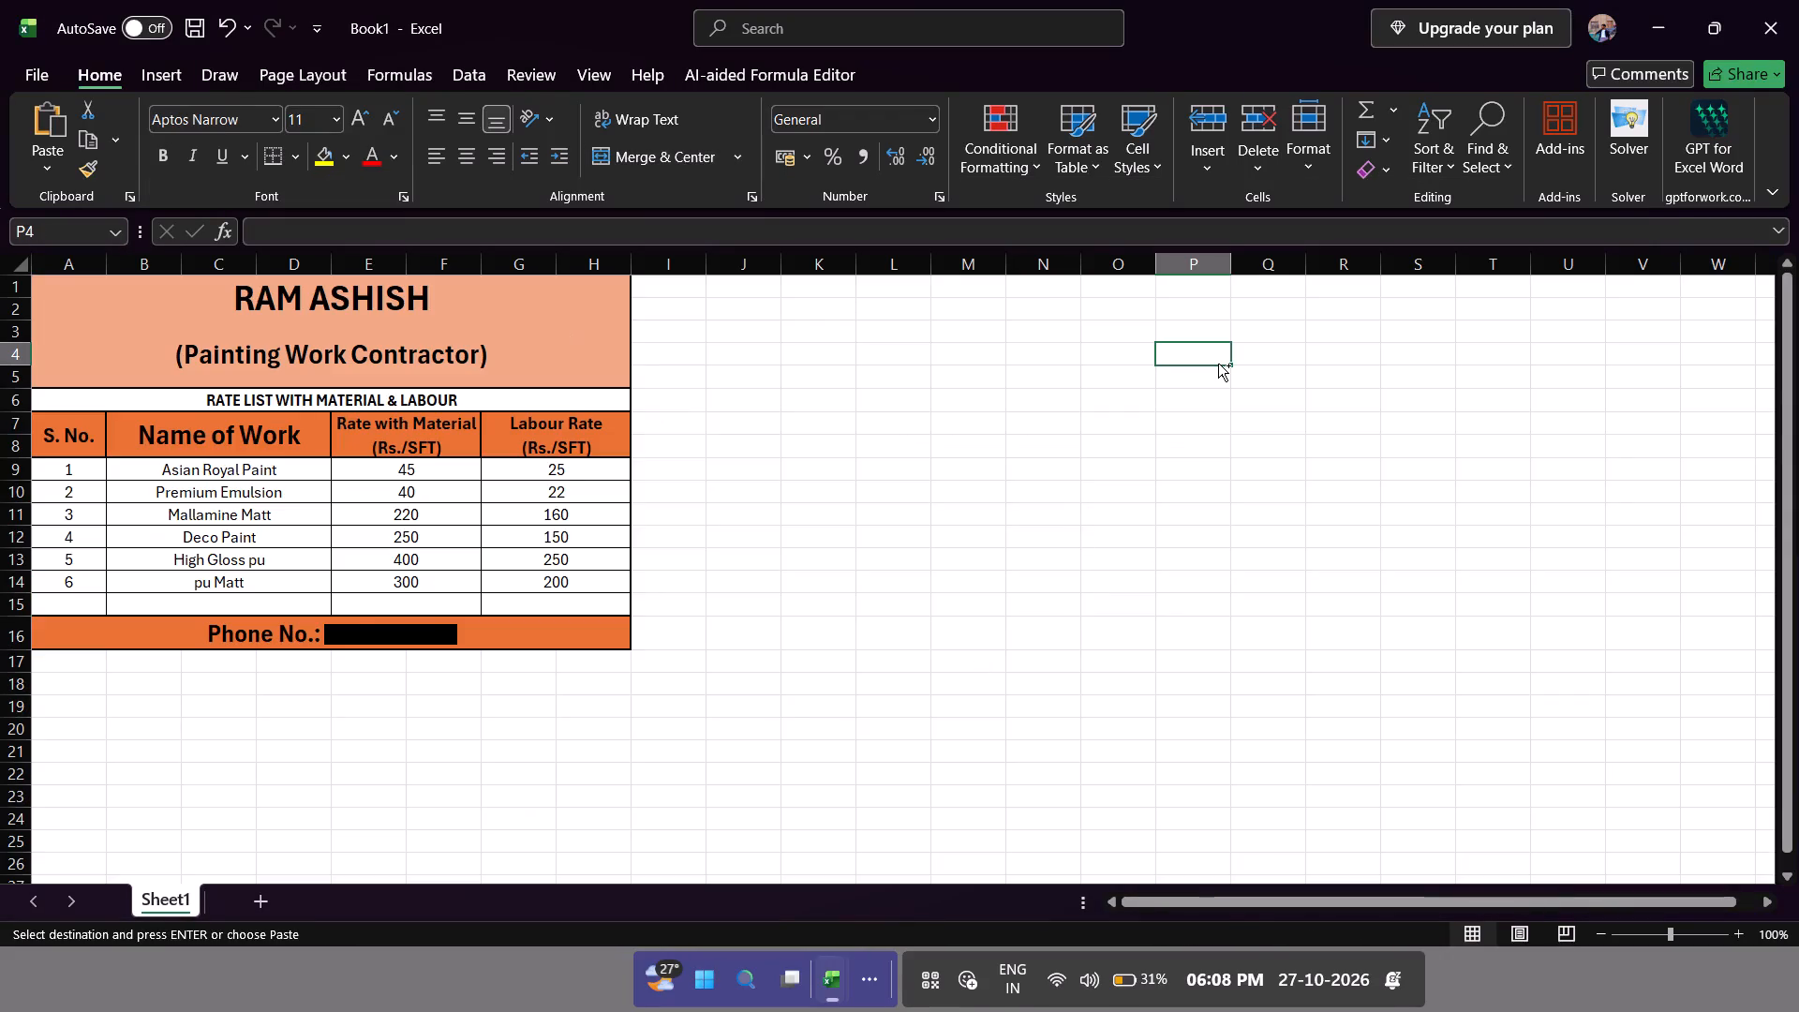
key("ctrl+v")
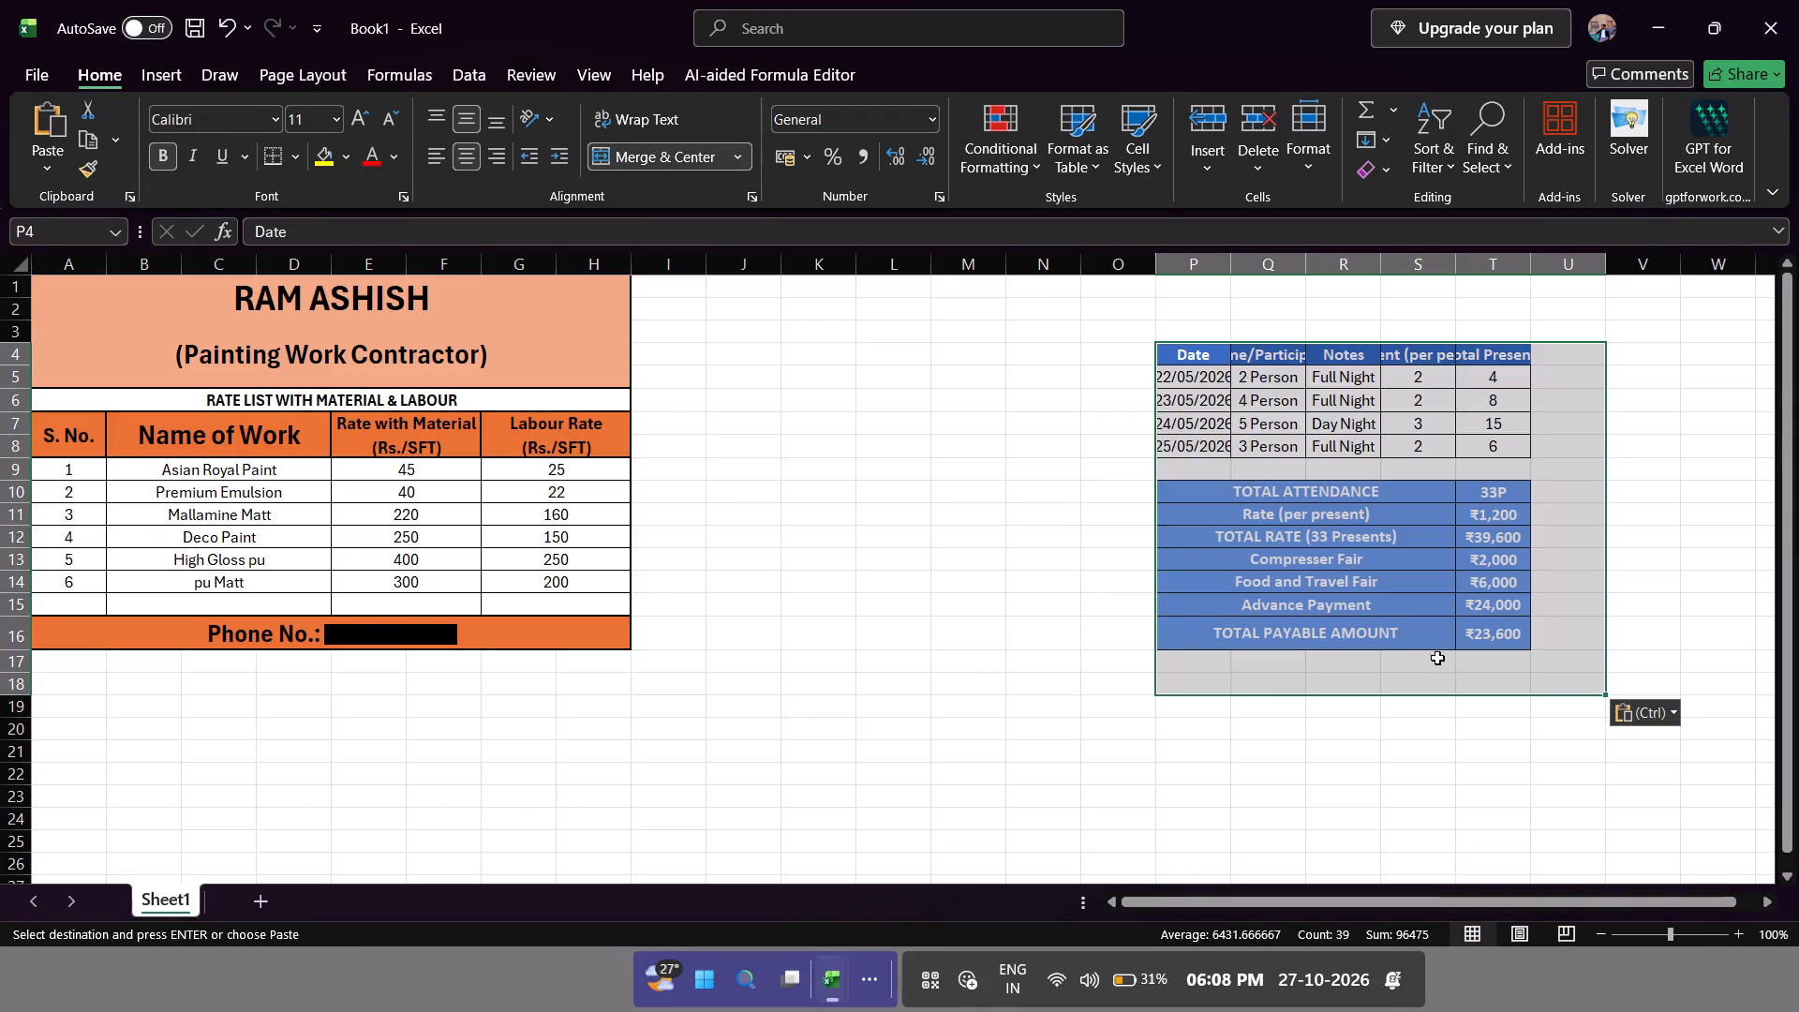
left_click(984, 640)
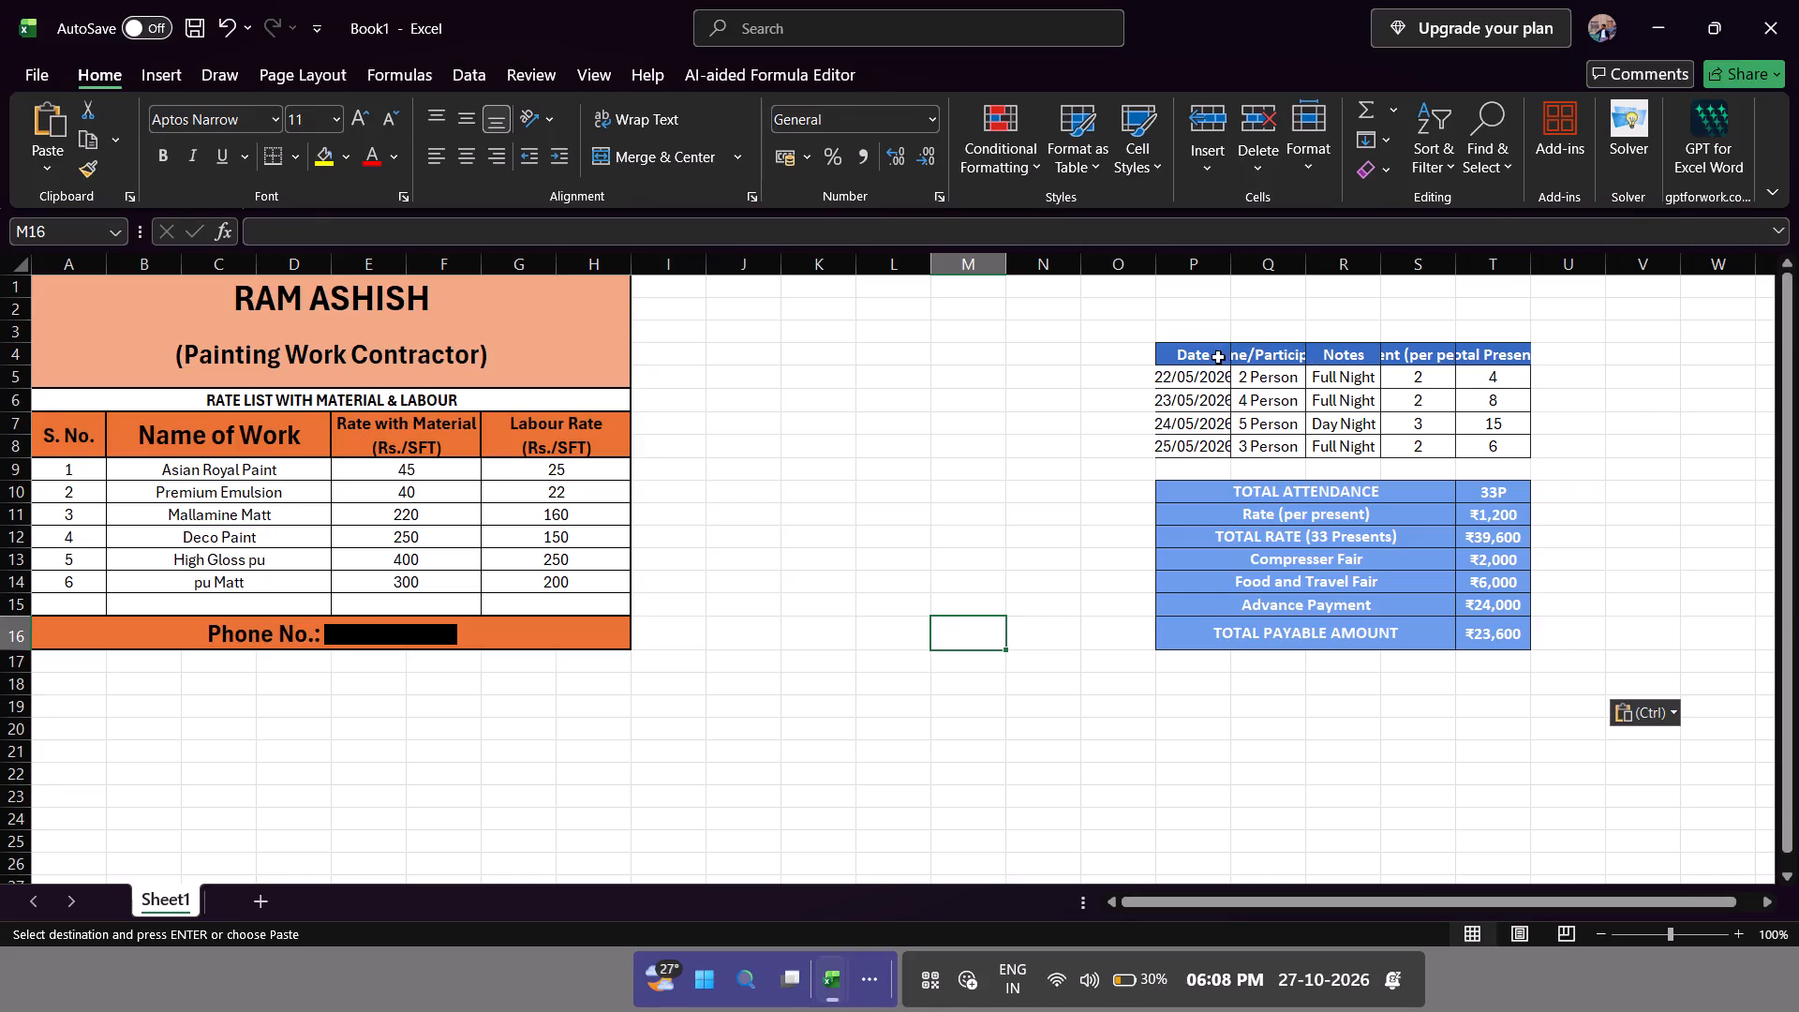
Widen columns P, Q and R to fit the Date, Name/Participant and Notes data, making R about 16 wide.
left_click(1200, 266)
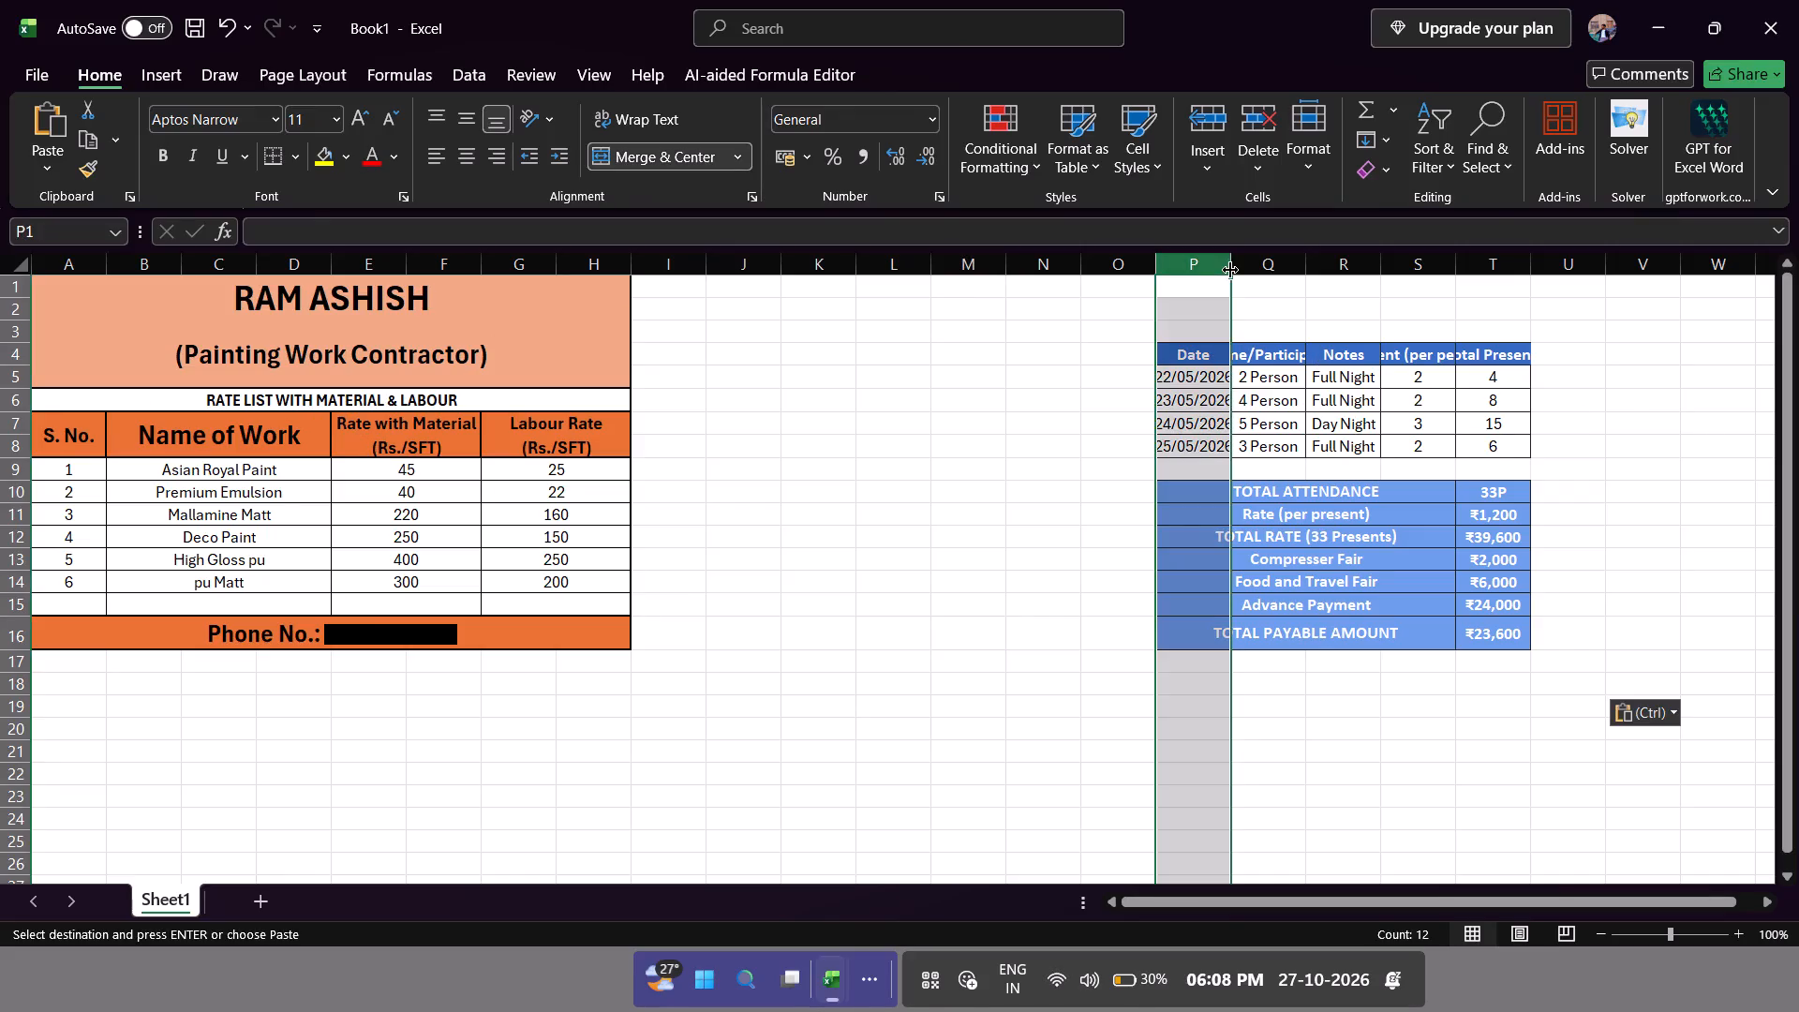
left_click_drag(1232, 270, 1389, 273)
left_click(1418, 361)
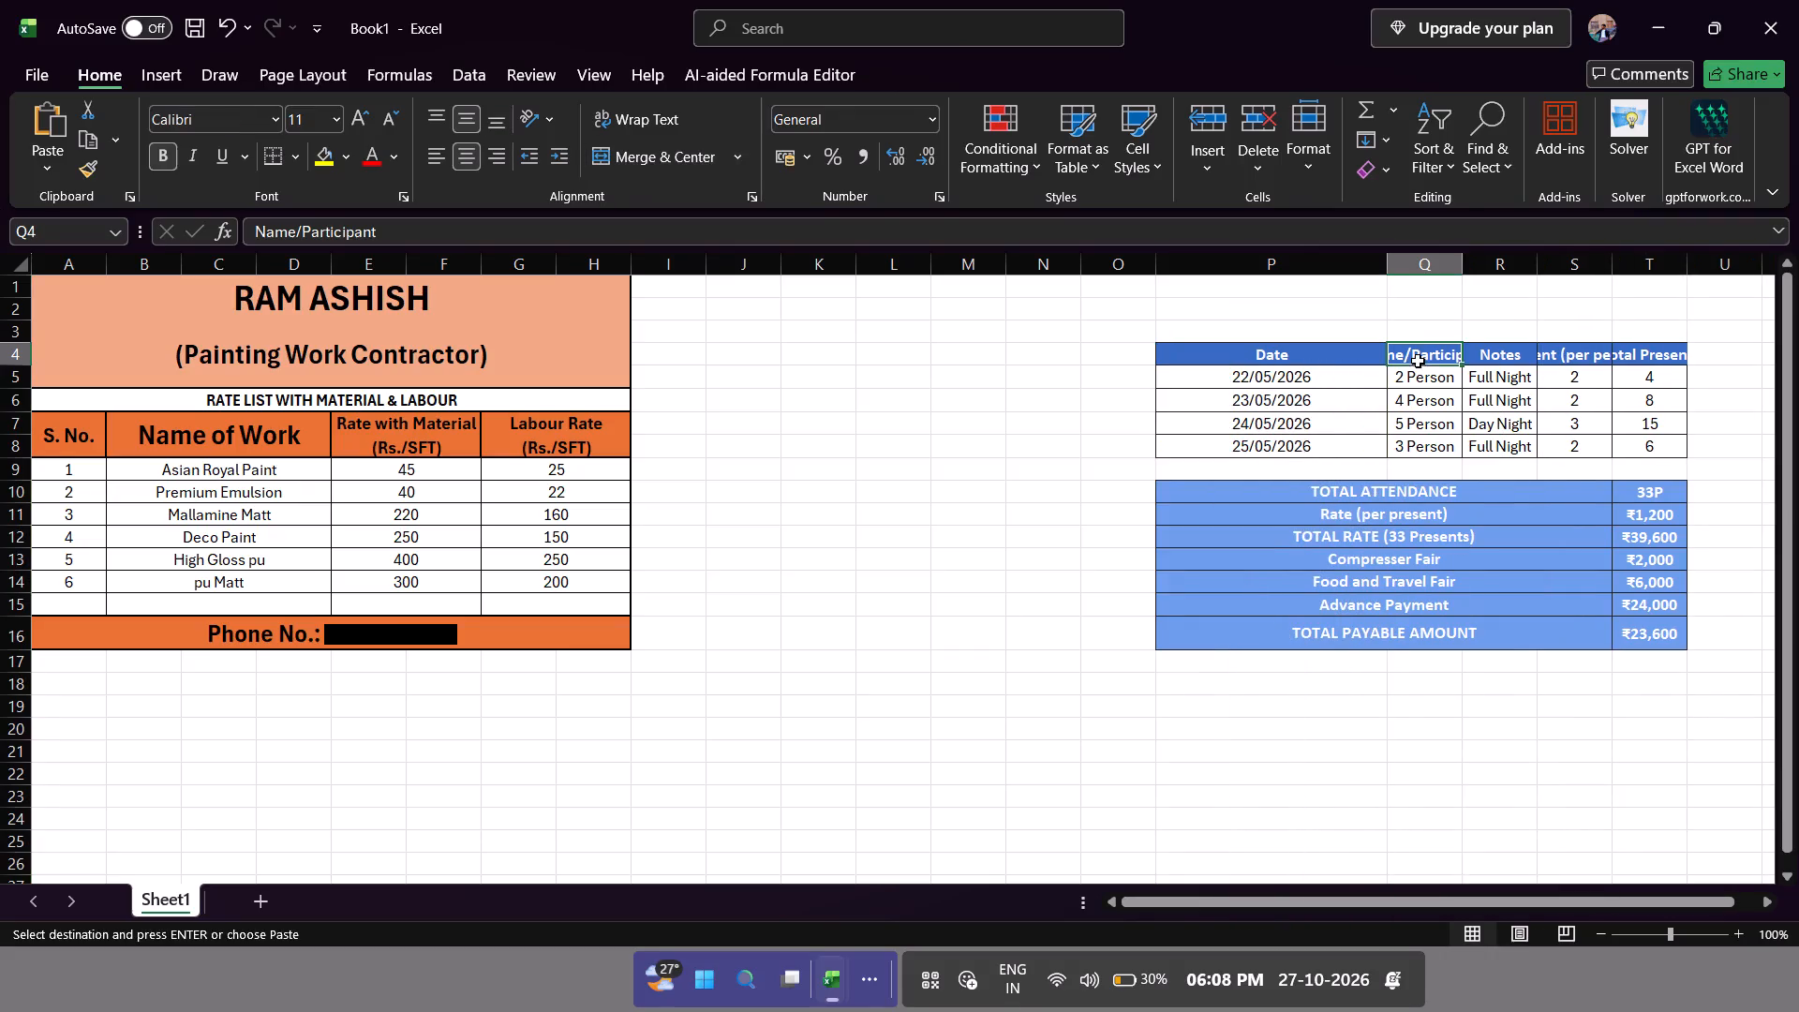
left_click_drag(1462, 264, 1561, 270)
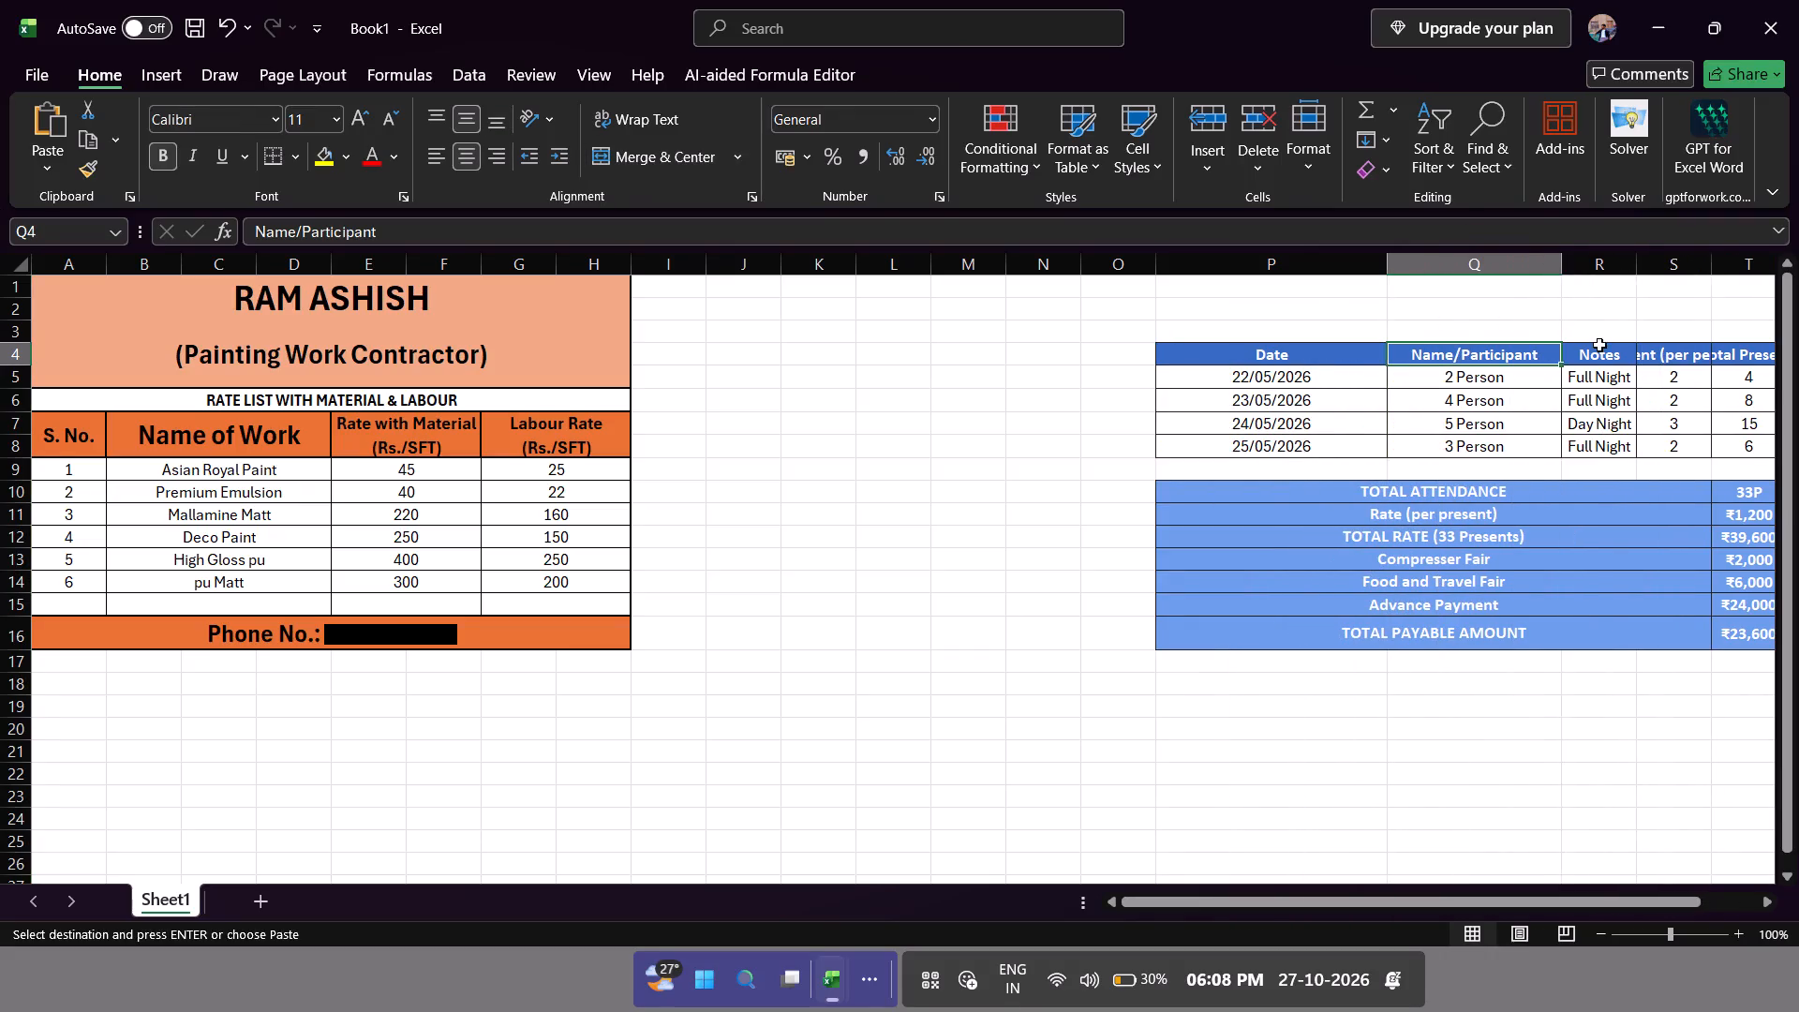
left_click(1603, 360)
left_click_drag(1638, 269, 1702, 271)
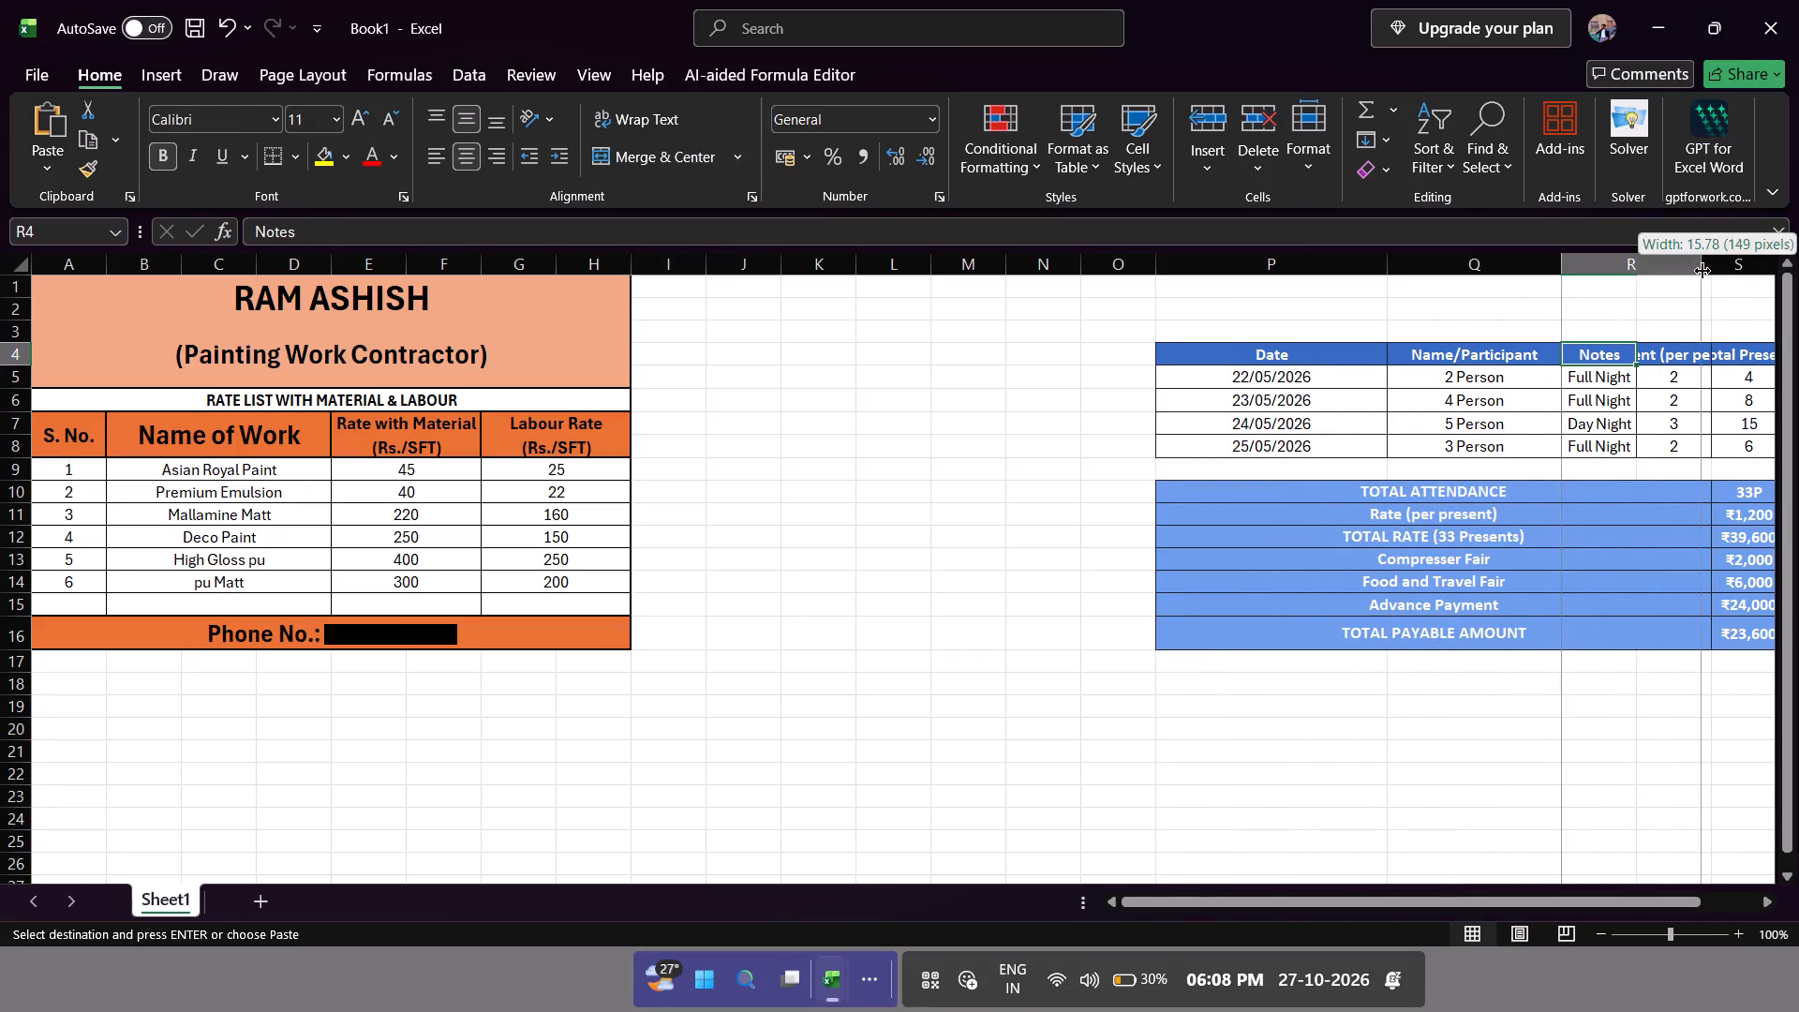
left_click_drag(1702, 271, 1704, 271)
Widen columns S and T to fit the Present (per person) and Total Presents headers.
left_click(1714, 354)
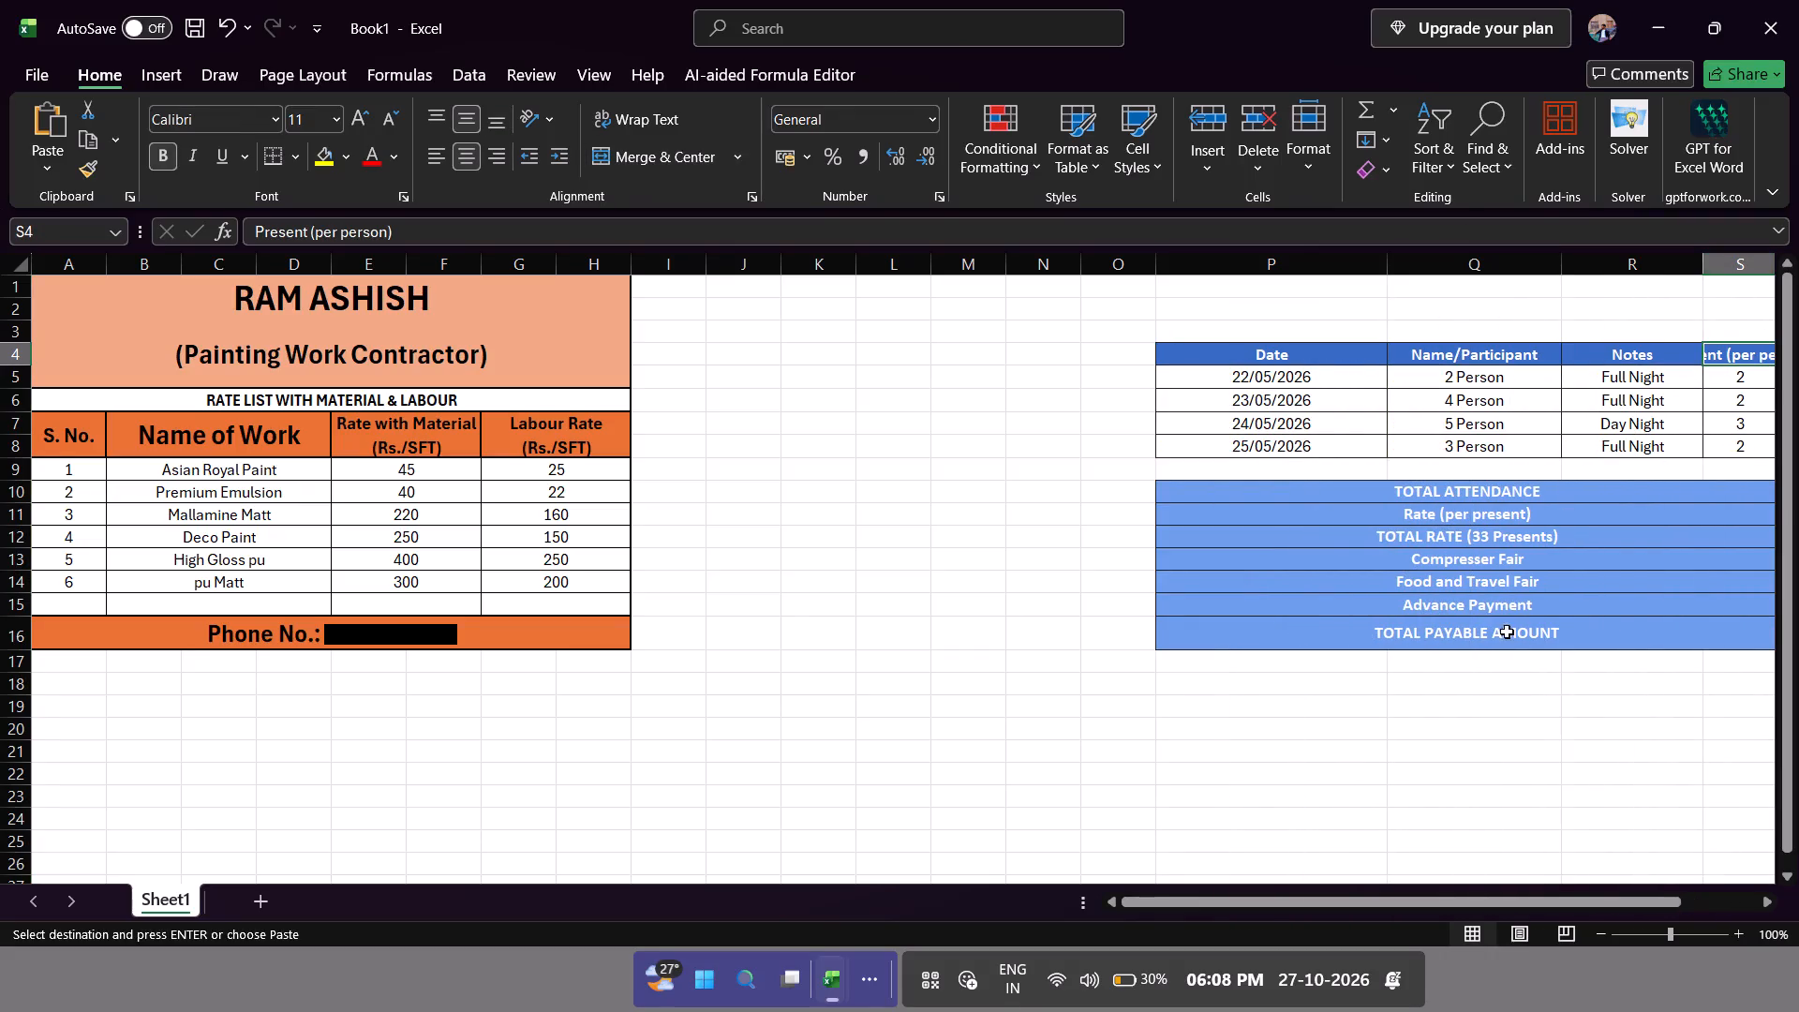
left_click_drag(1459, 898, 1622, 910)
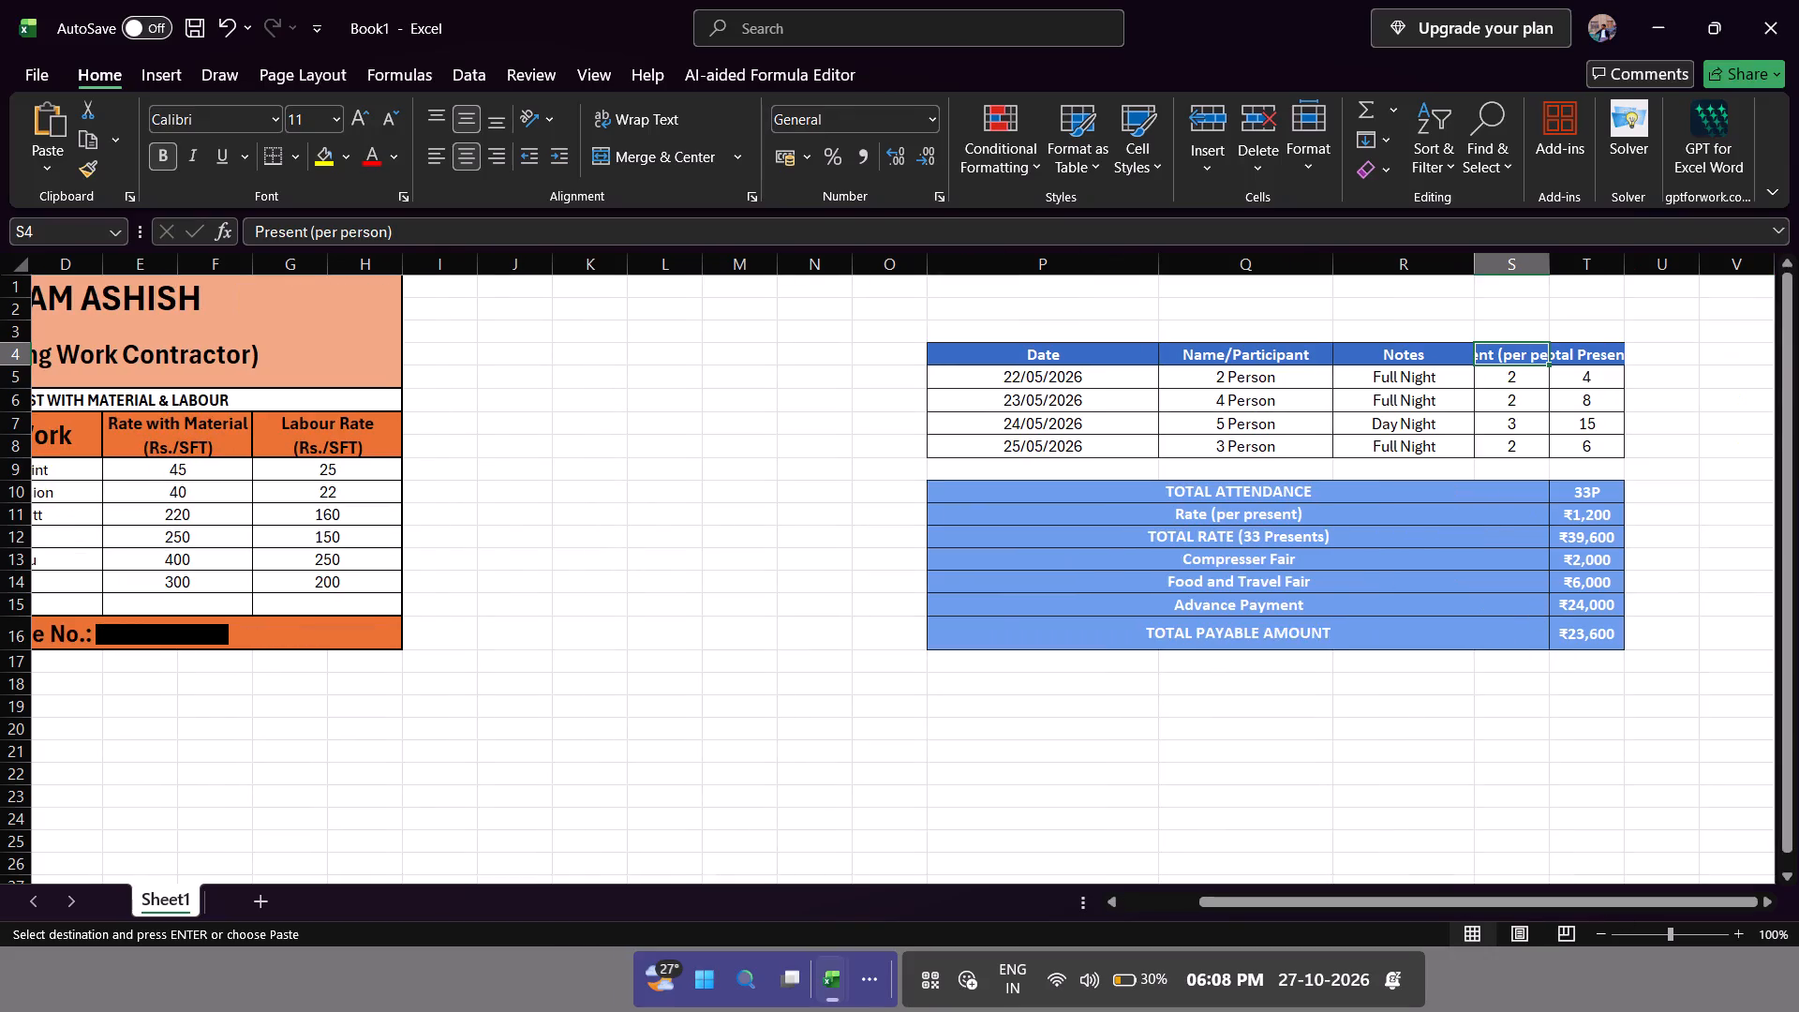
left_click(1522, 266)
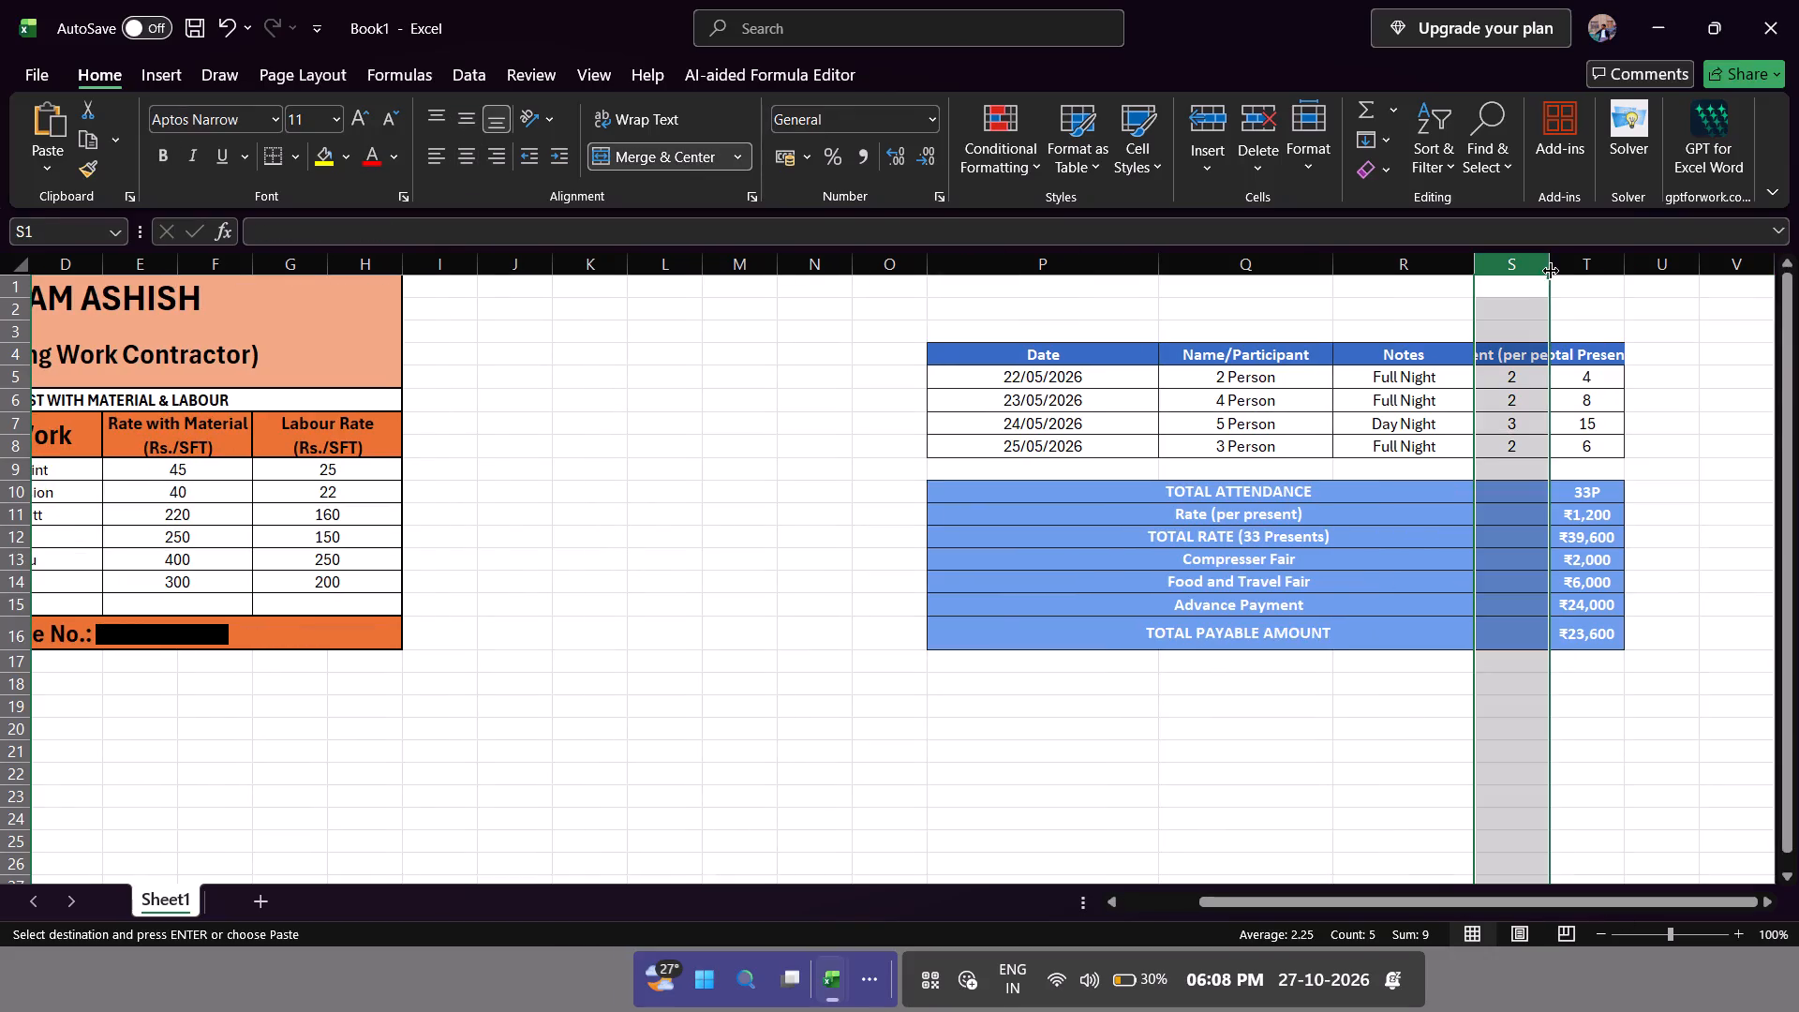
left_click_drag(1551, 271, 1610, 275)
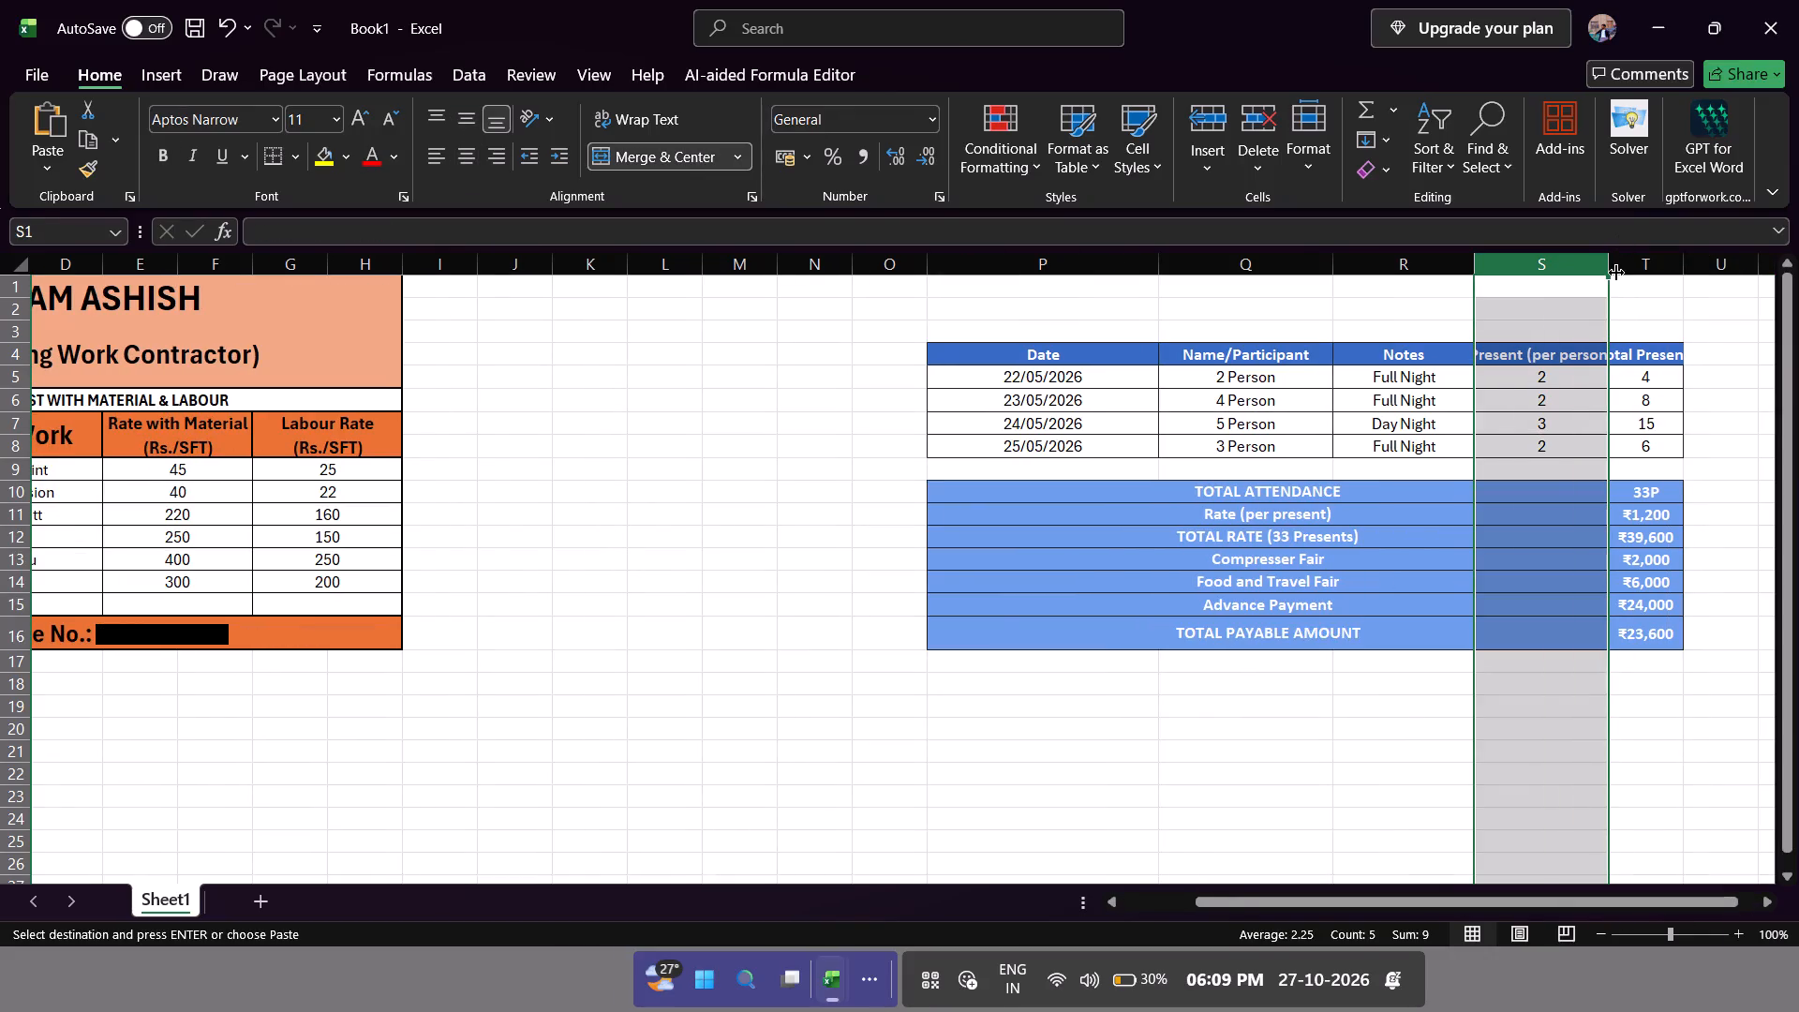
left_click_drag(1608, 266, 1683, 267)
left_click(1715, 348)
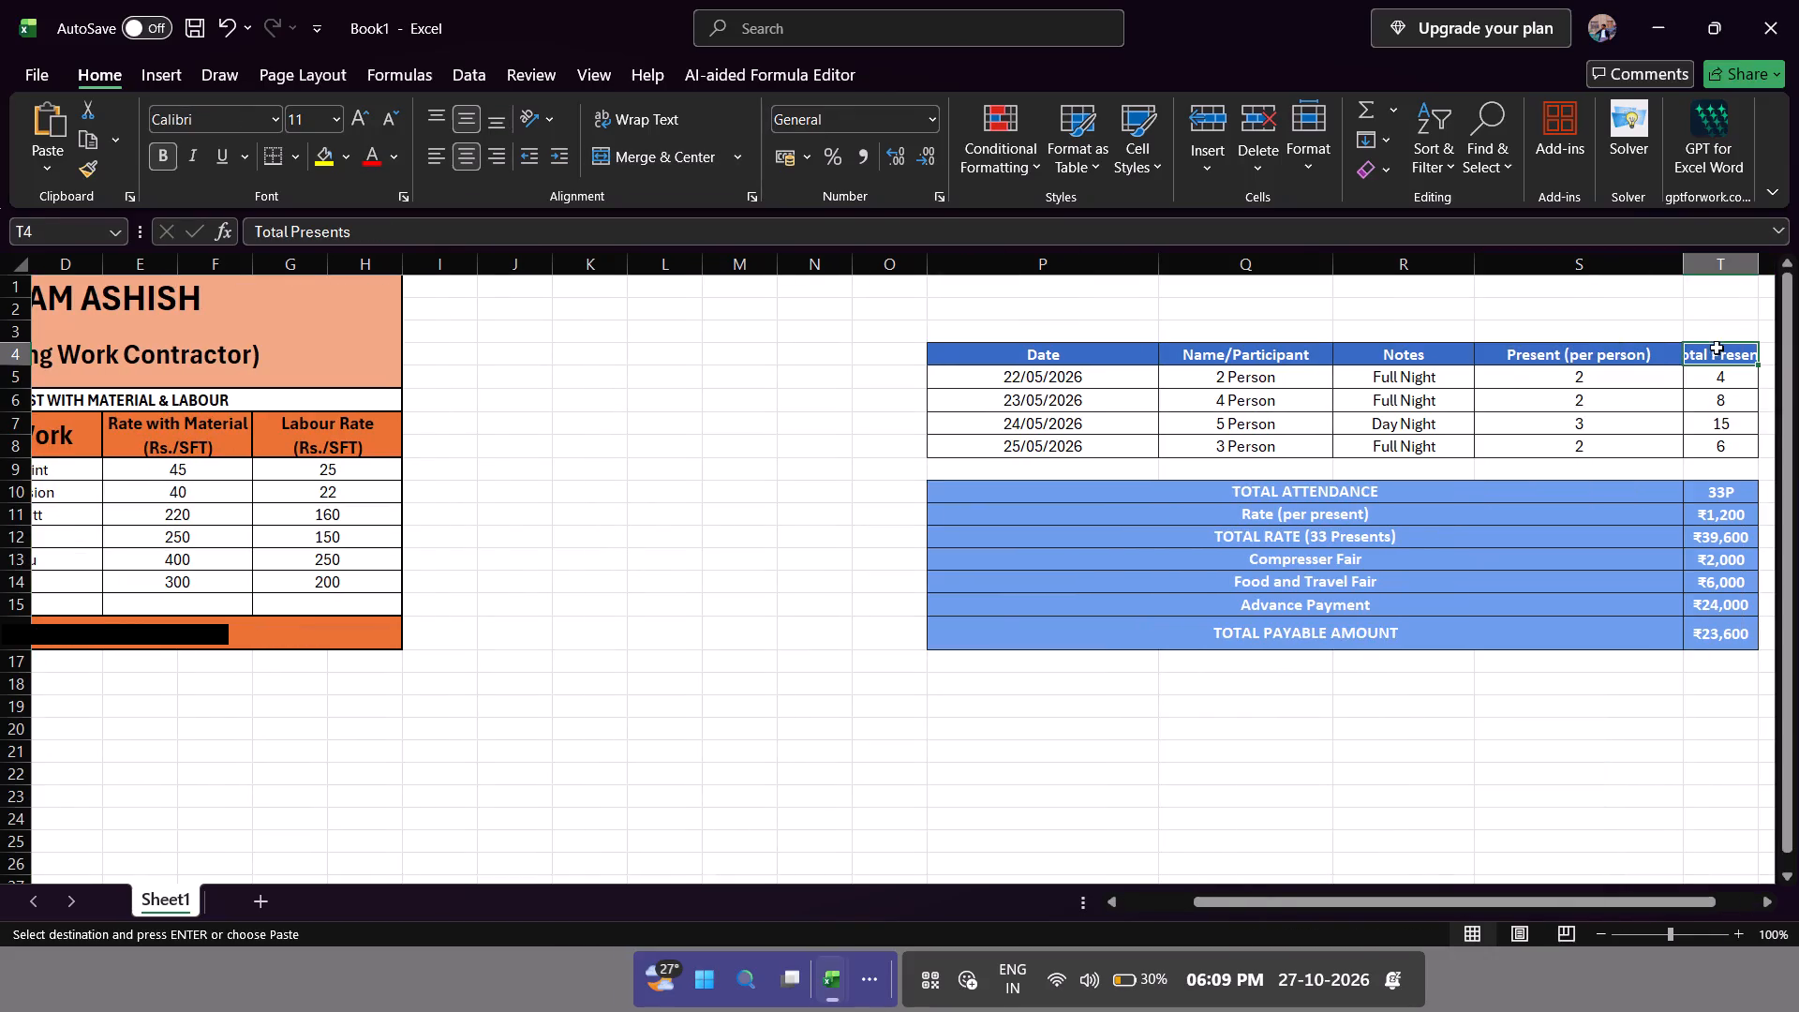
left_click_drag(1577, 897, 1743, 896)
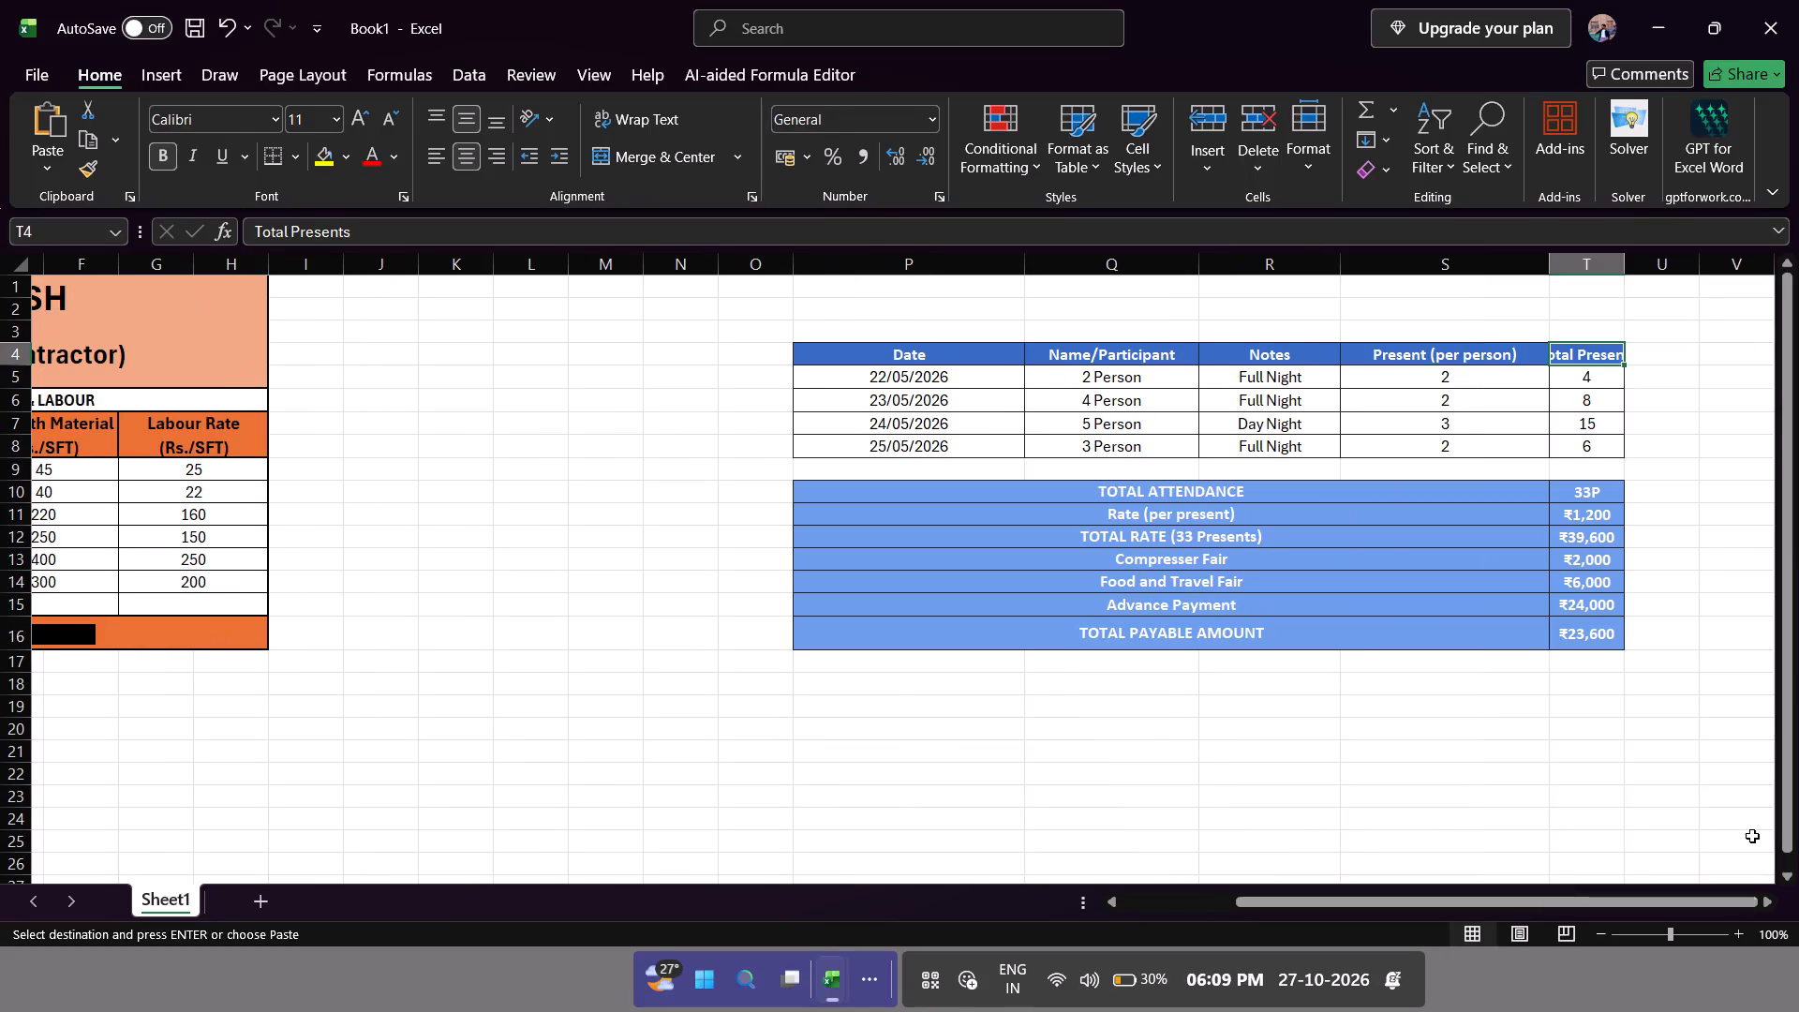
left_click(1572, 274)
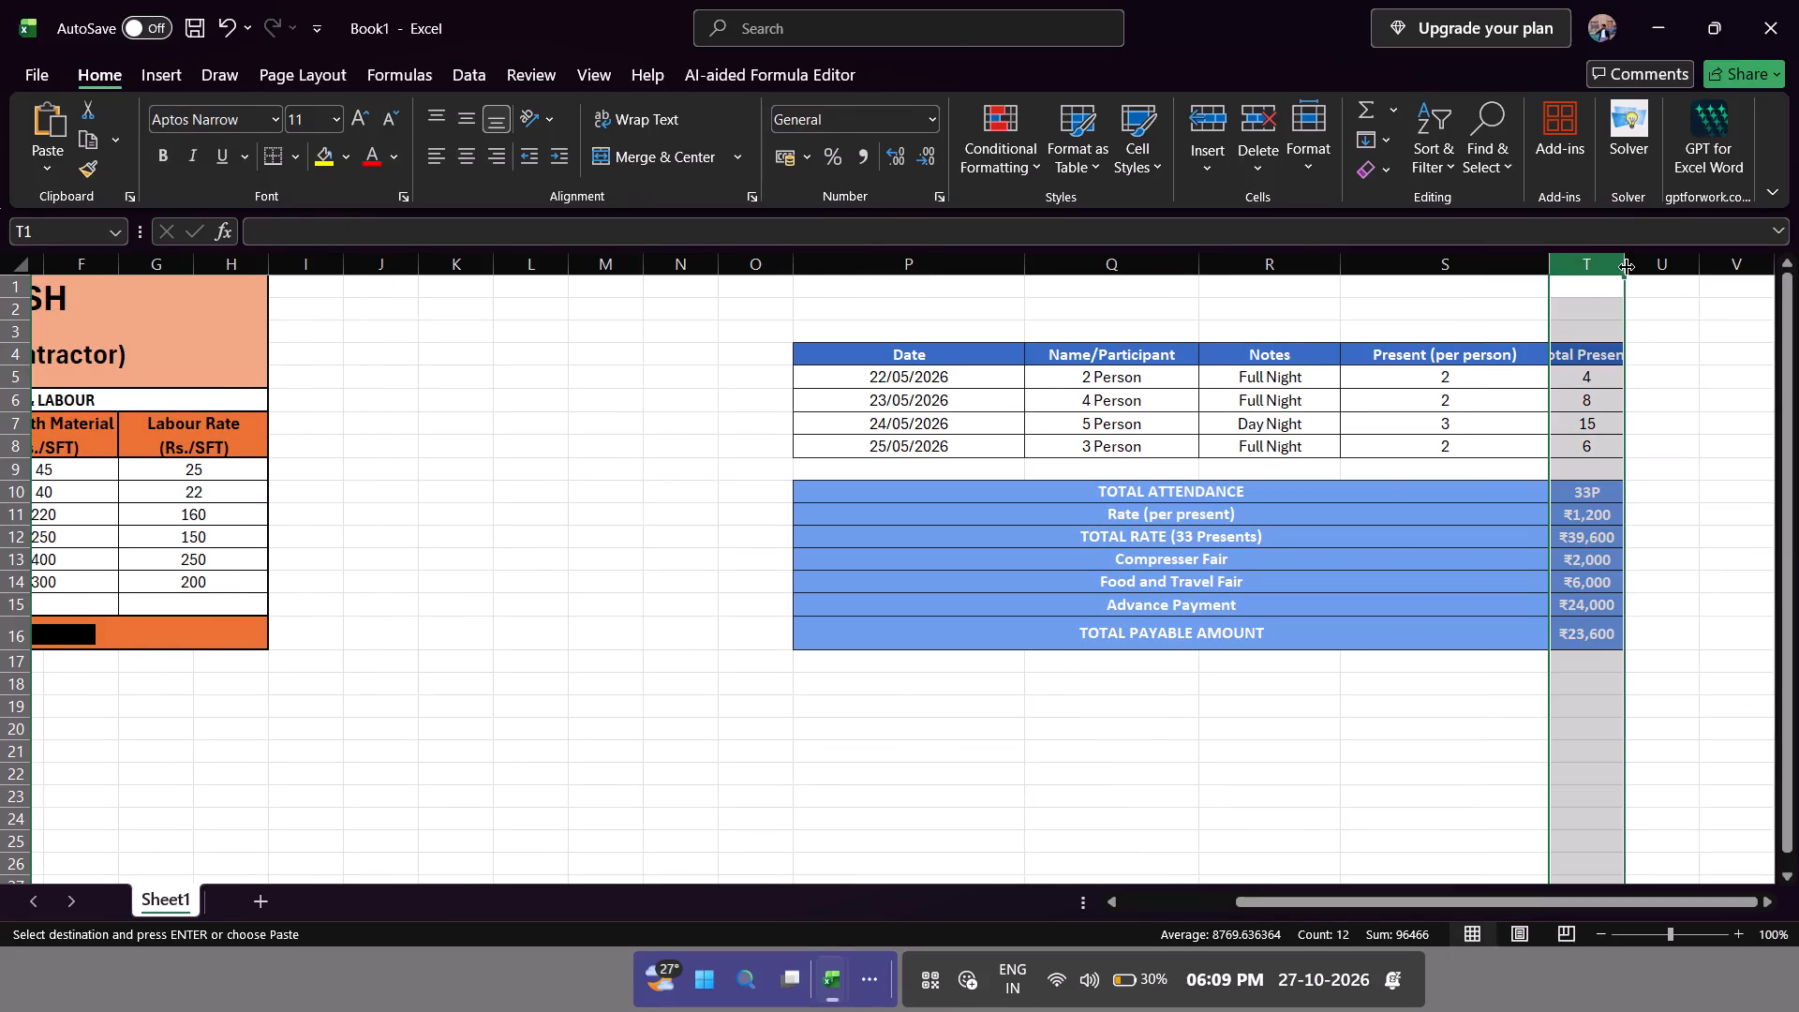
left_click_drag(1627, 267, 1716, 298)
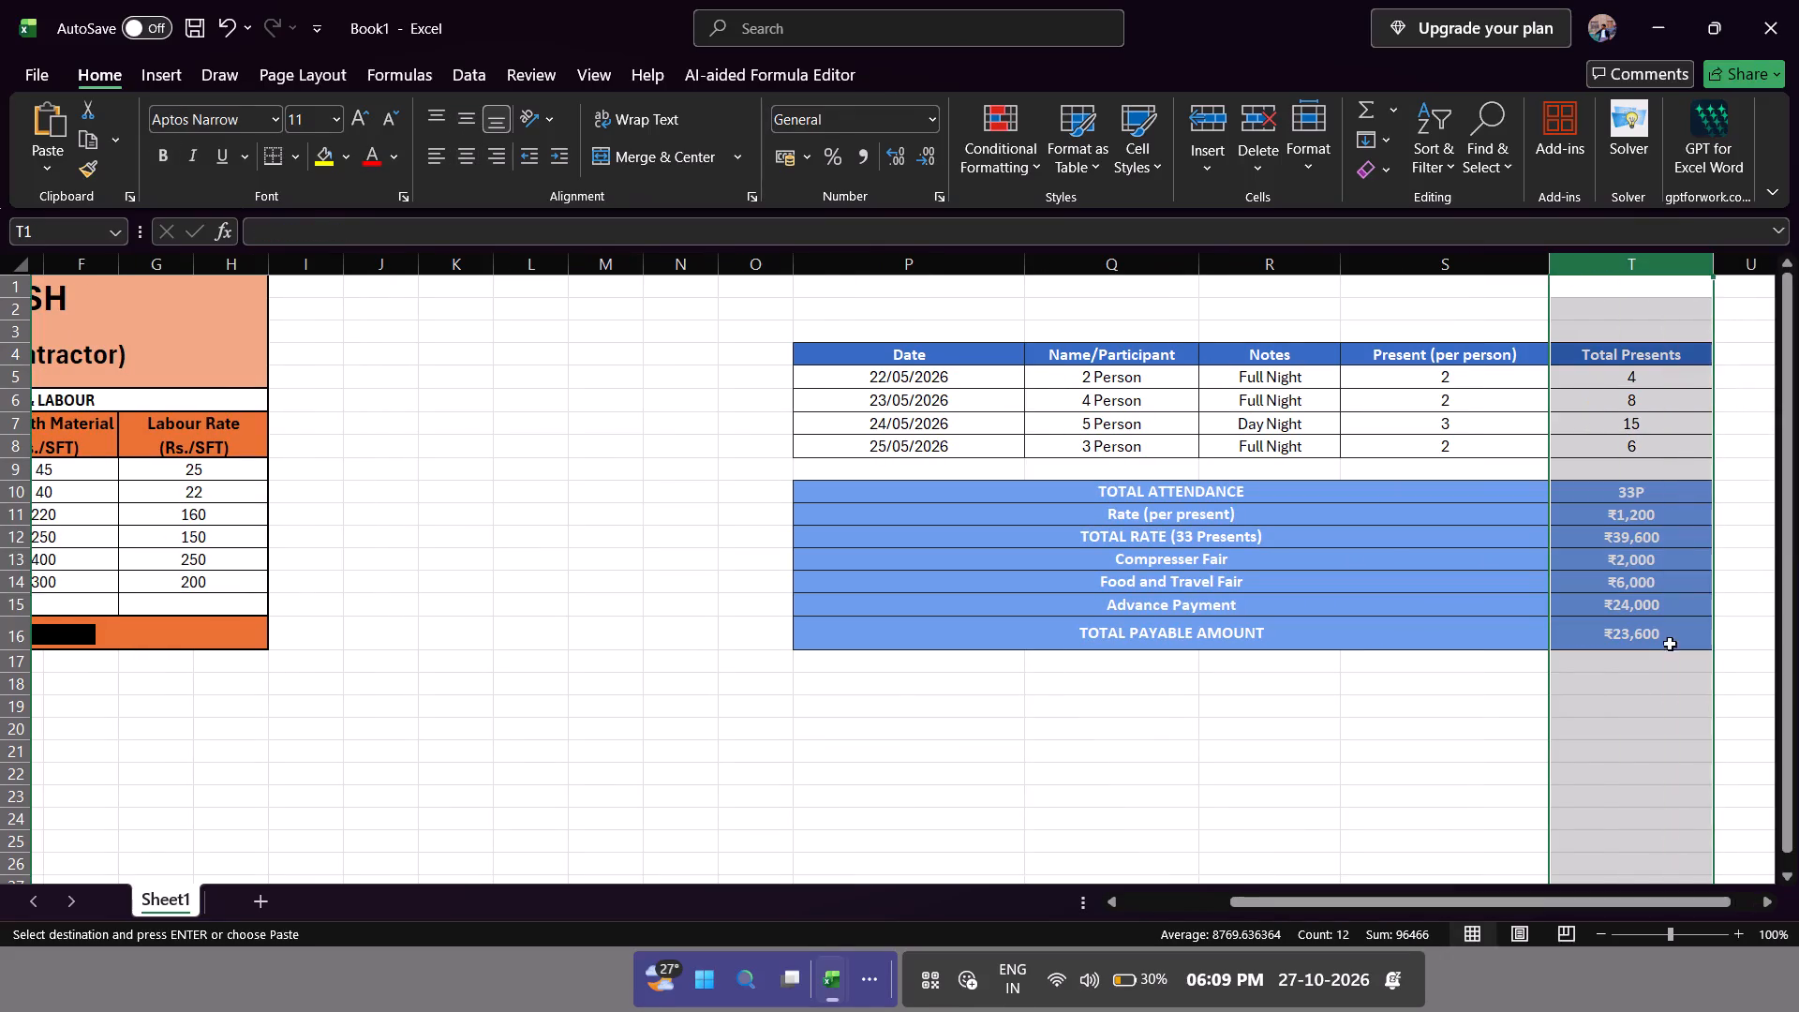
left_click(1166, 781)
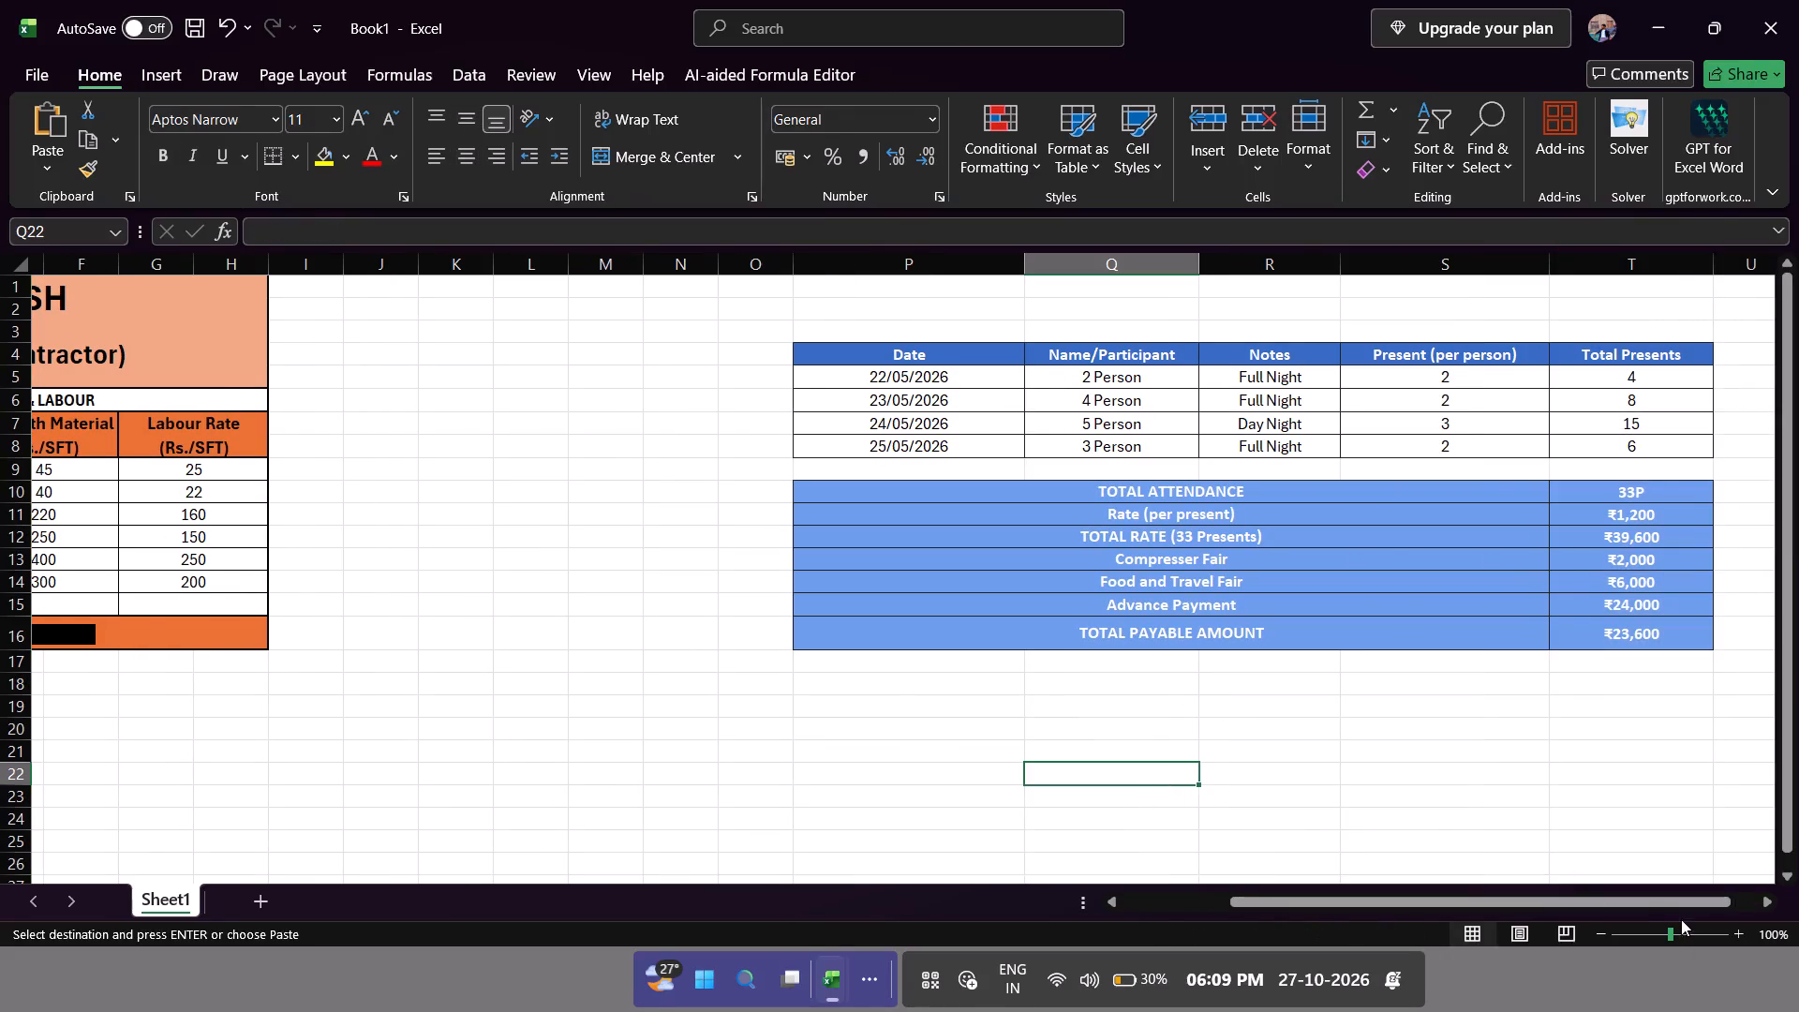
Replace the S. No. header in A7 of the rate list with the text Date copied from cell P4.
left_click_drag(1631, 899, 1470, 915)
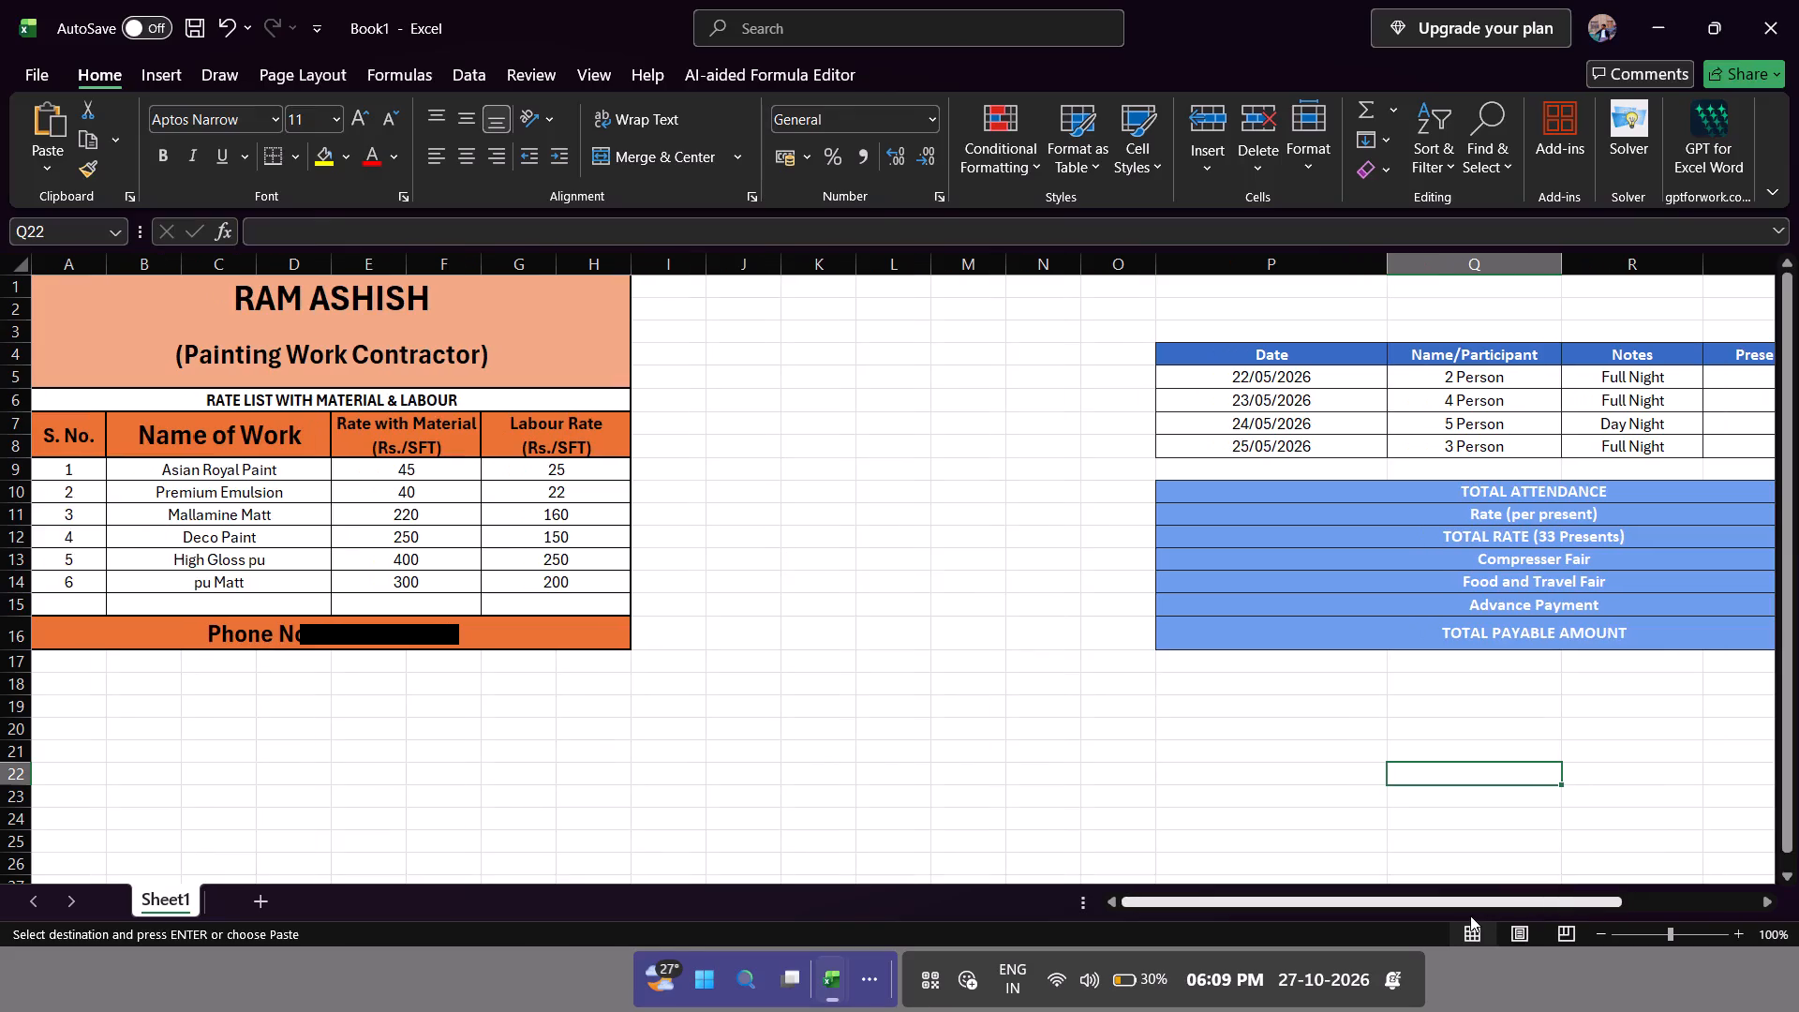
left_click_drag(1470, 915, 1476, 914)
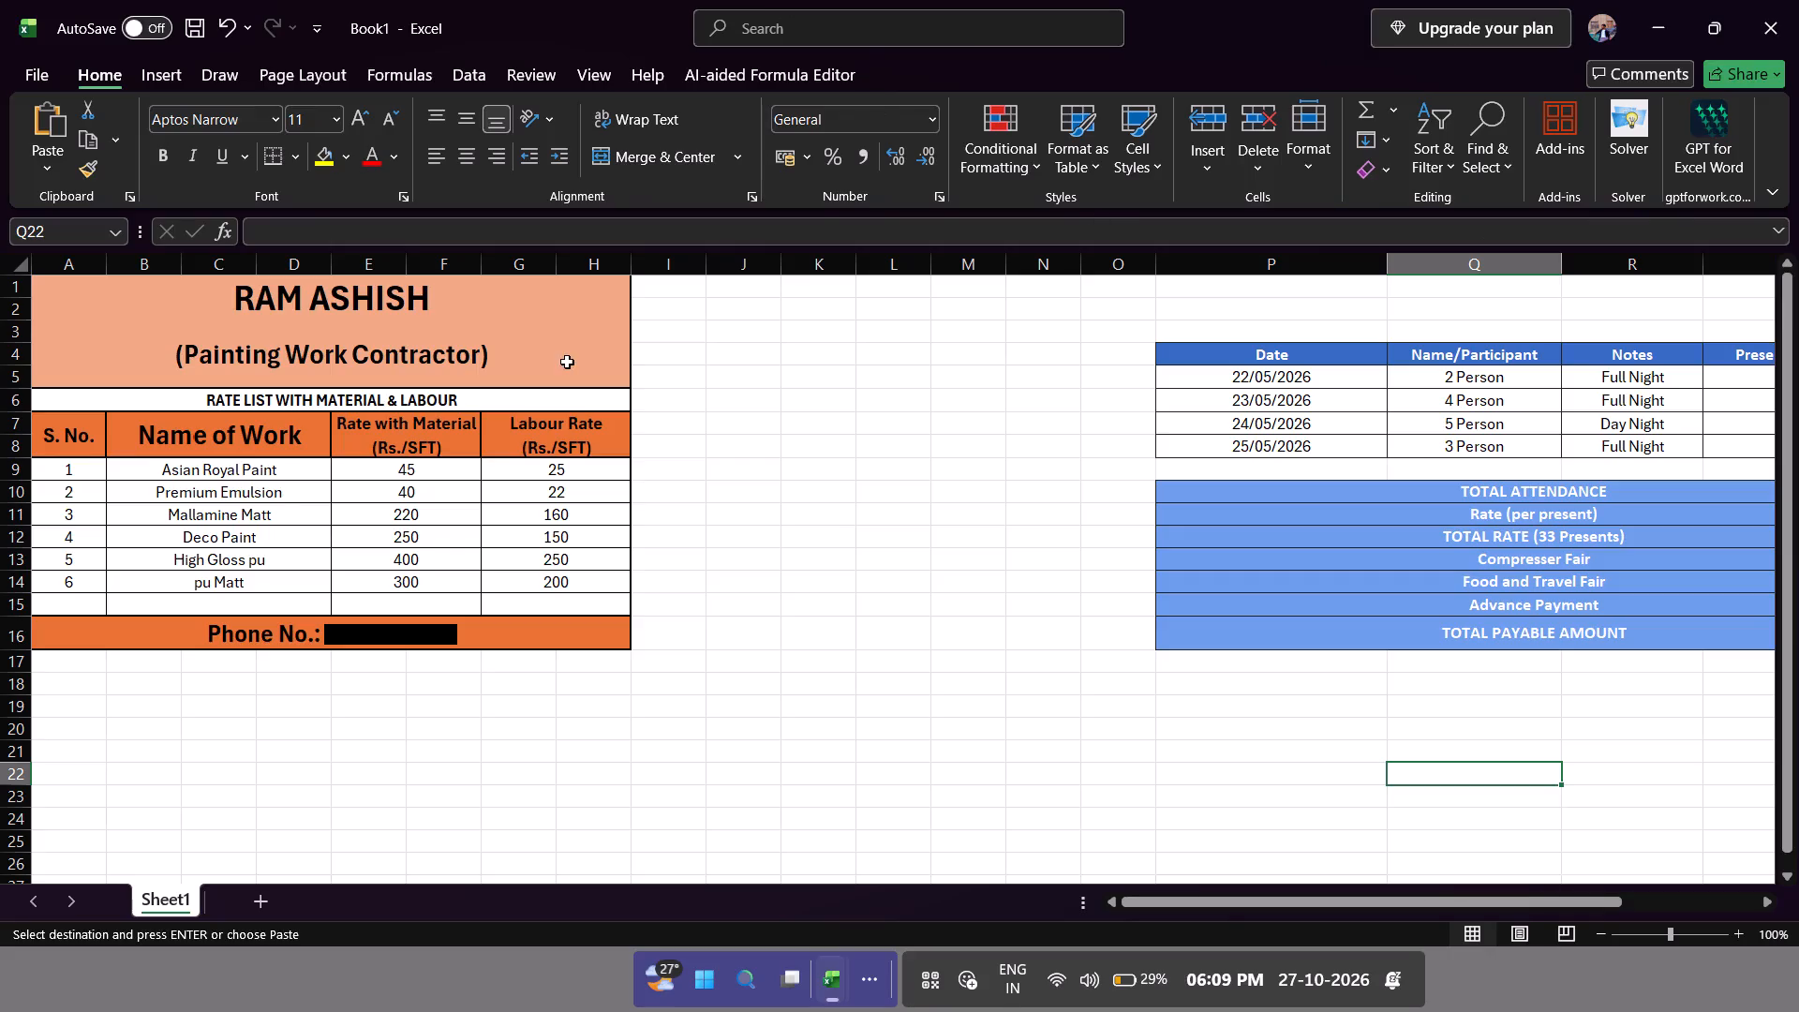
left_click(1278, 360)
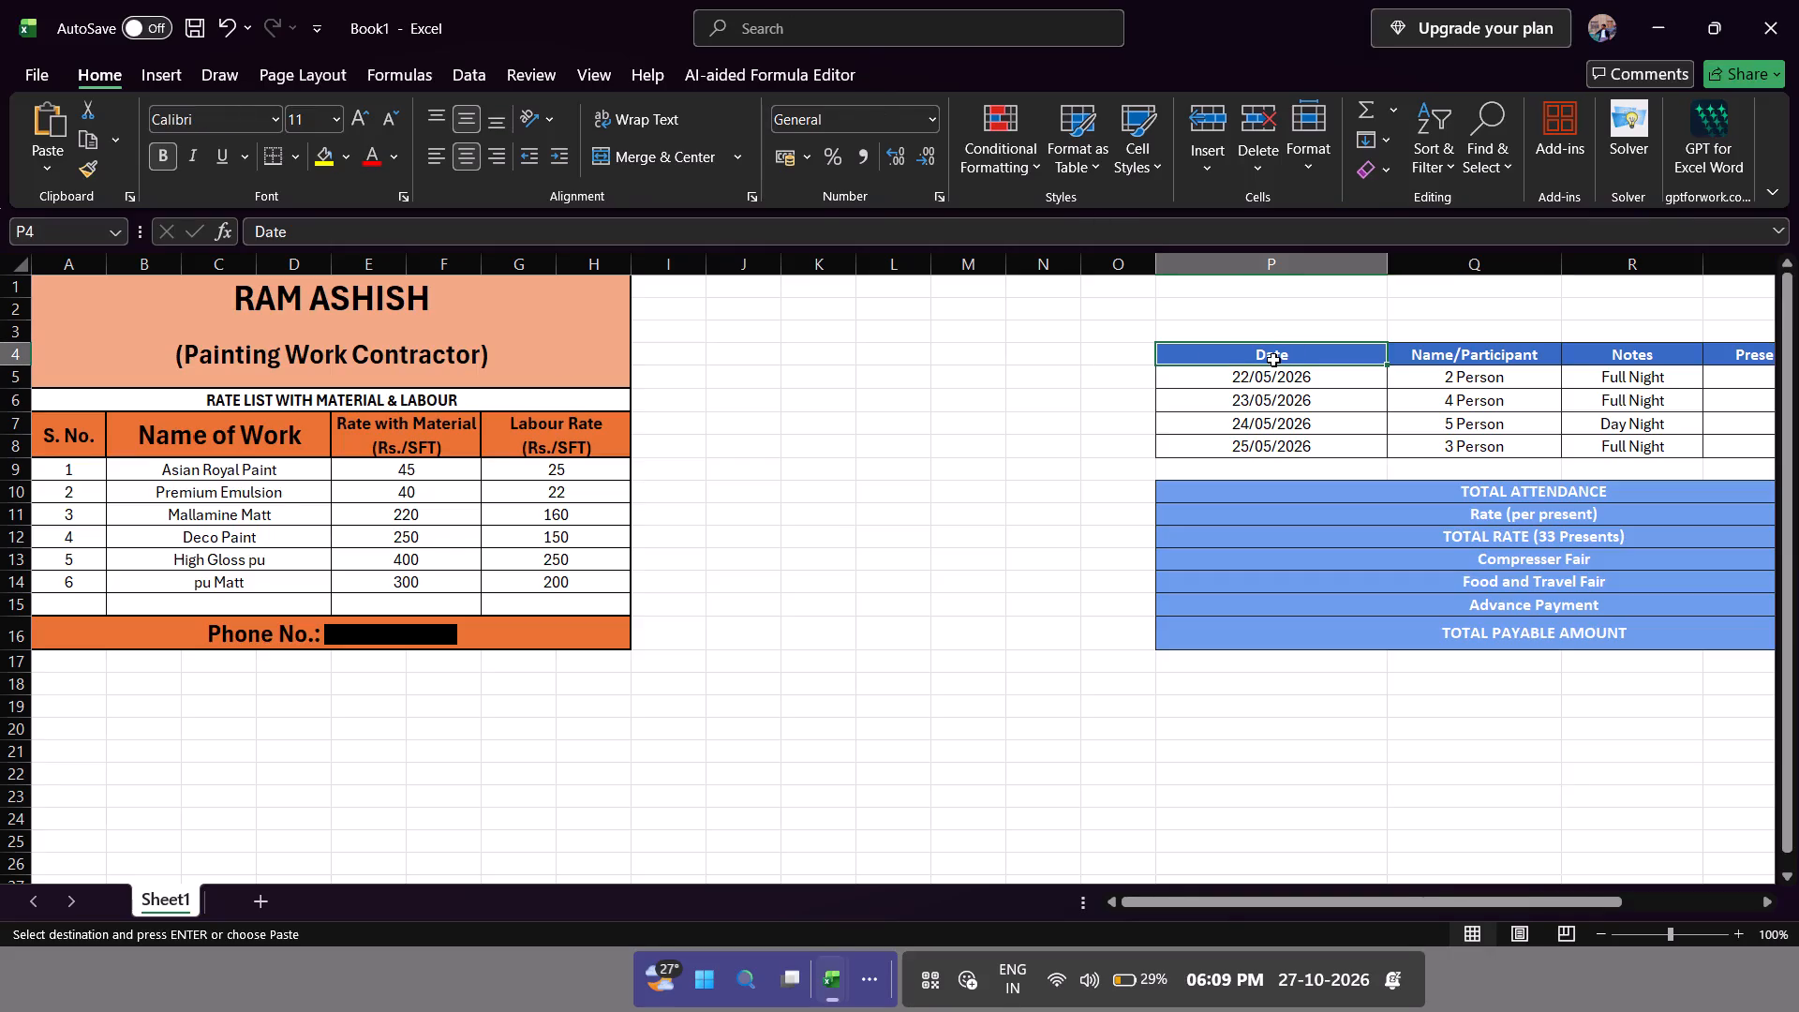
left_click(355, 238)
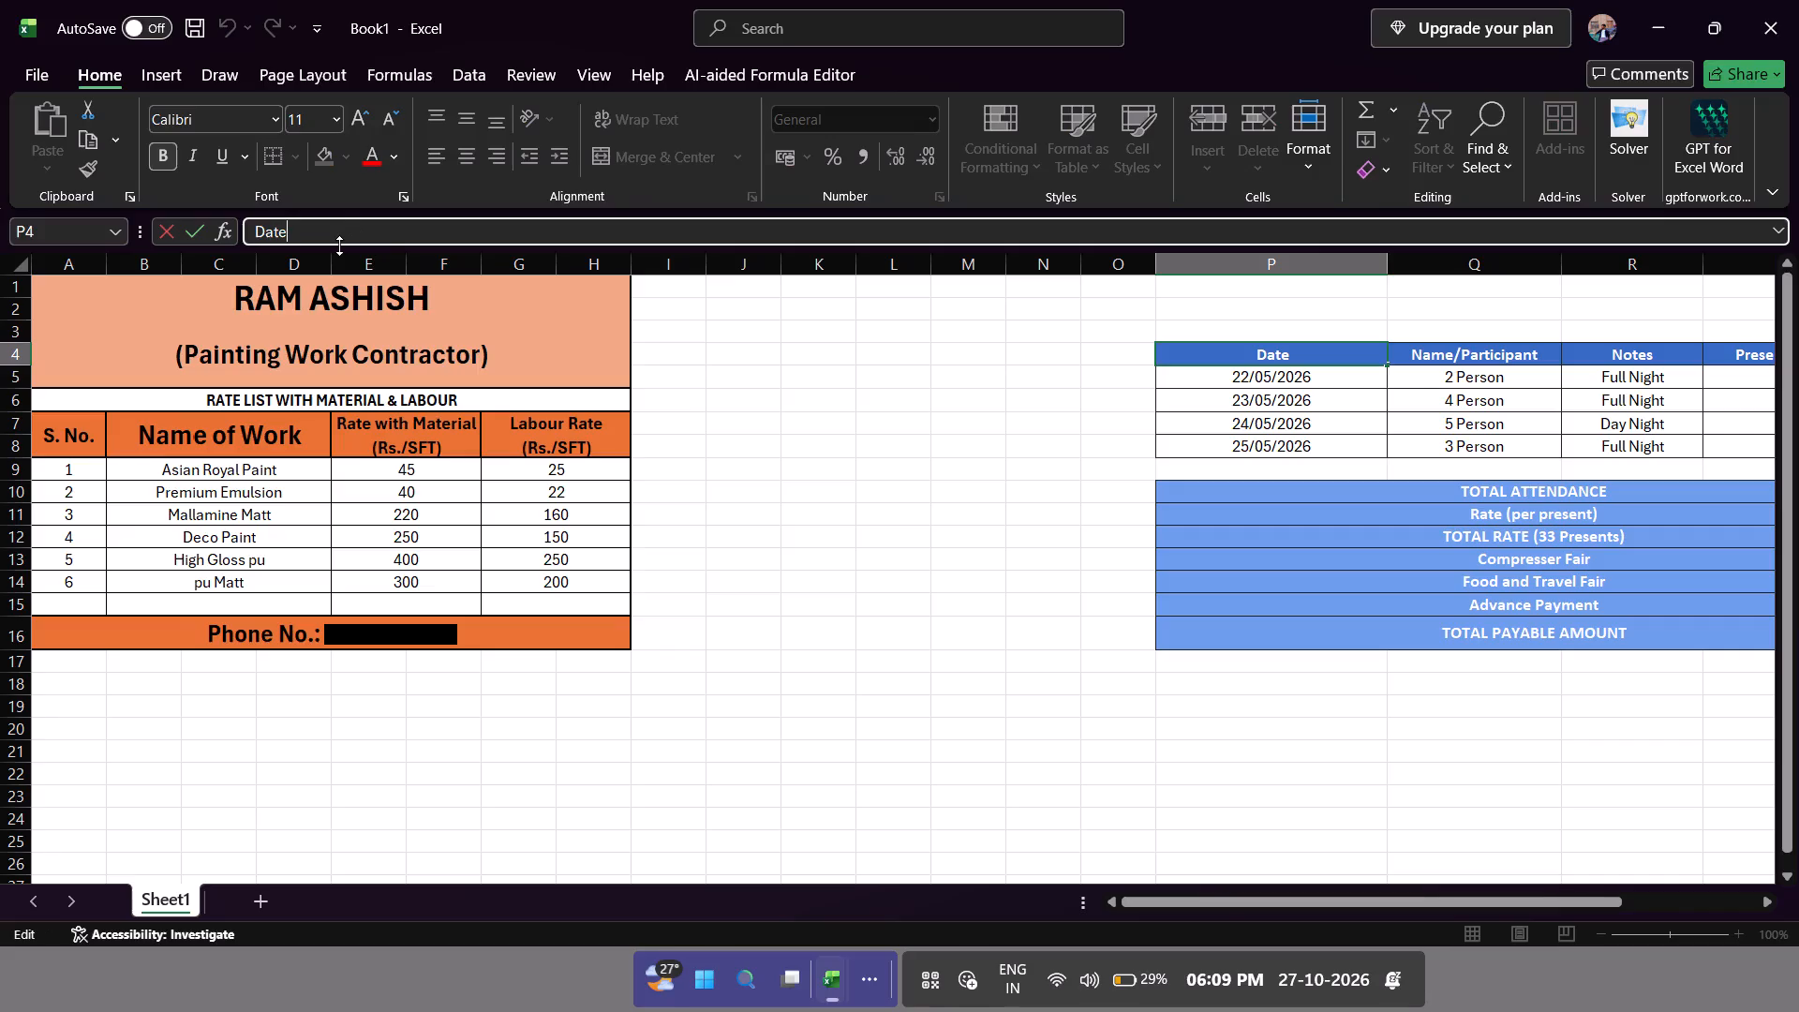
left_click_drag(294, 225, 259, 228)
key("ctrl+c")
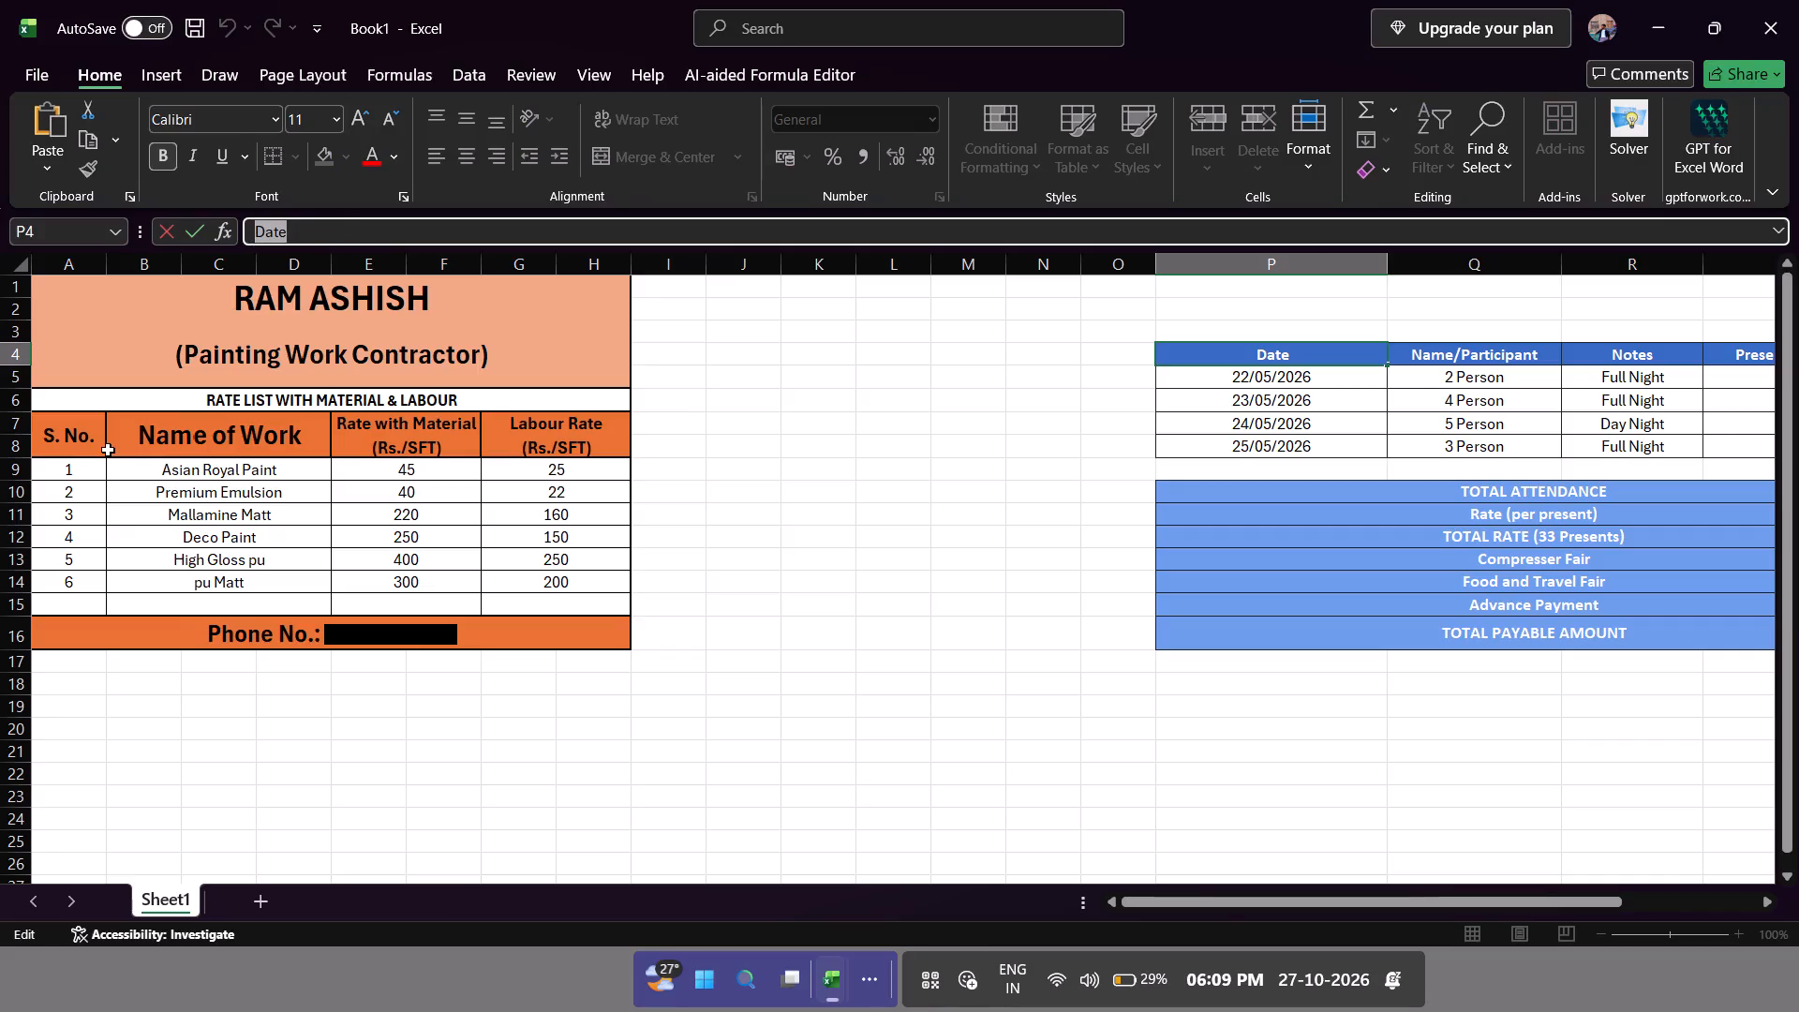
left_click(89, 450)
left_click_drag(314, 220, 290, 225)
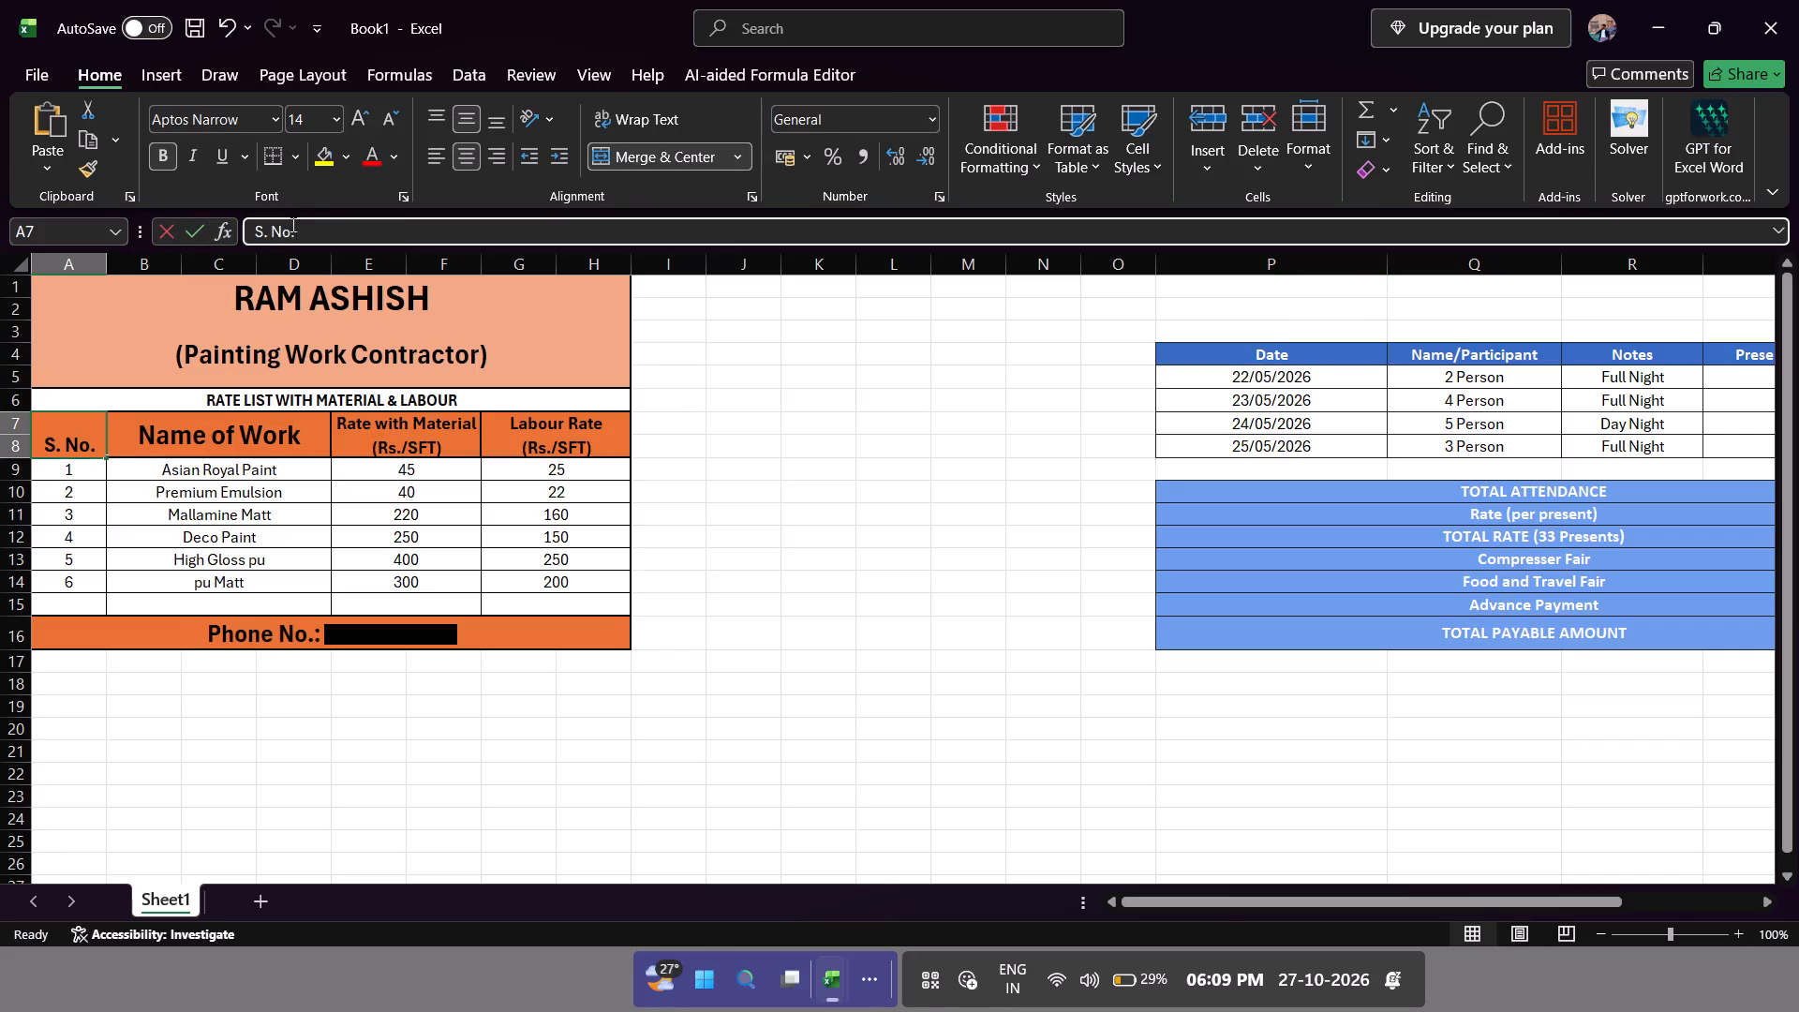
left_click_drag(290, 225, 254, 221)
key("ctrl+v")
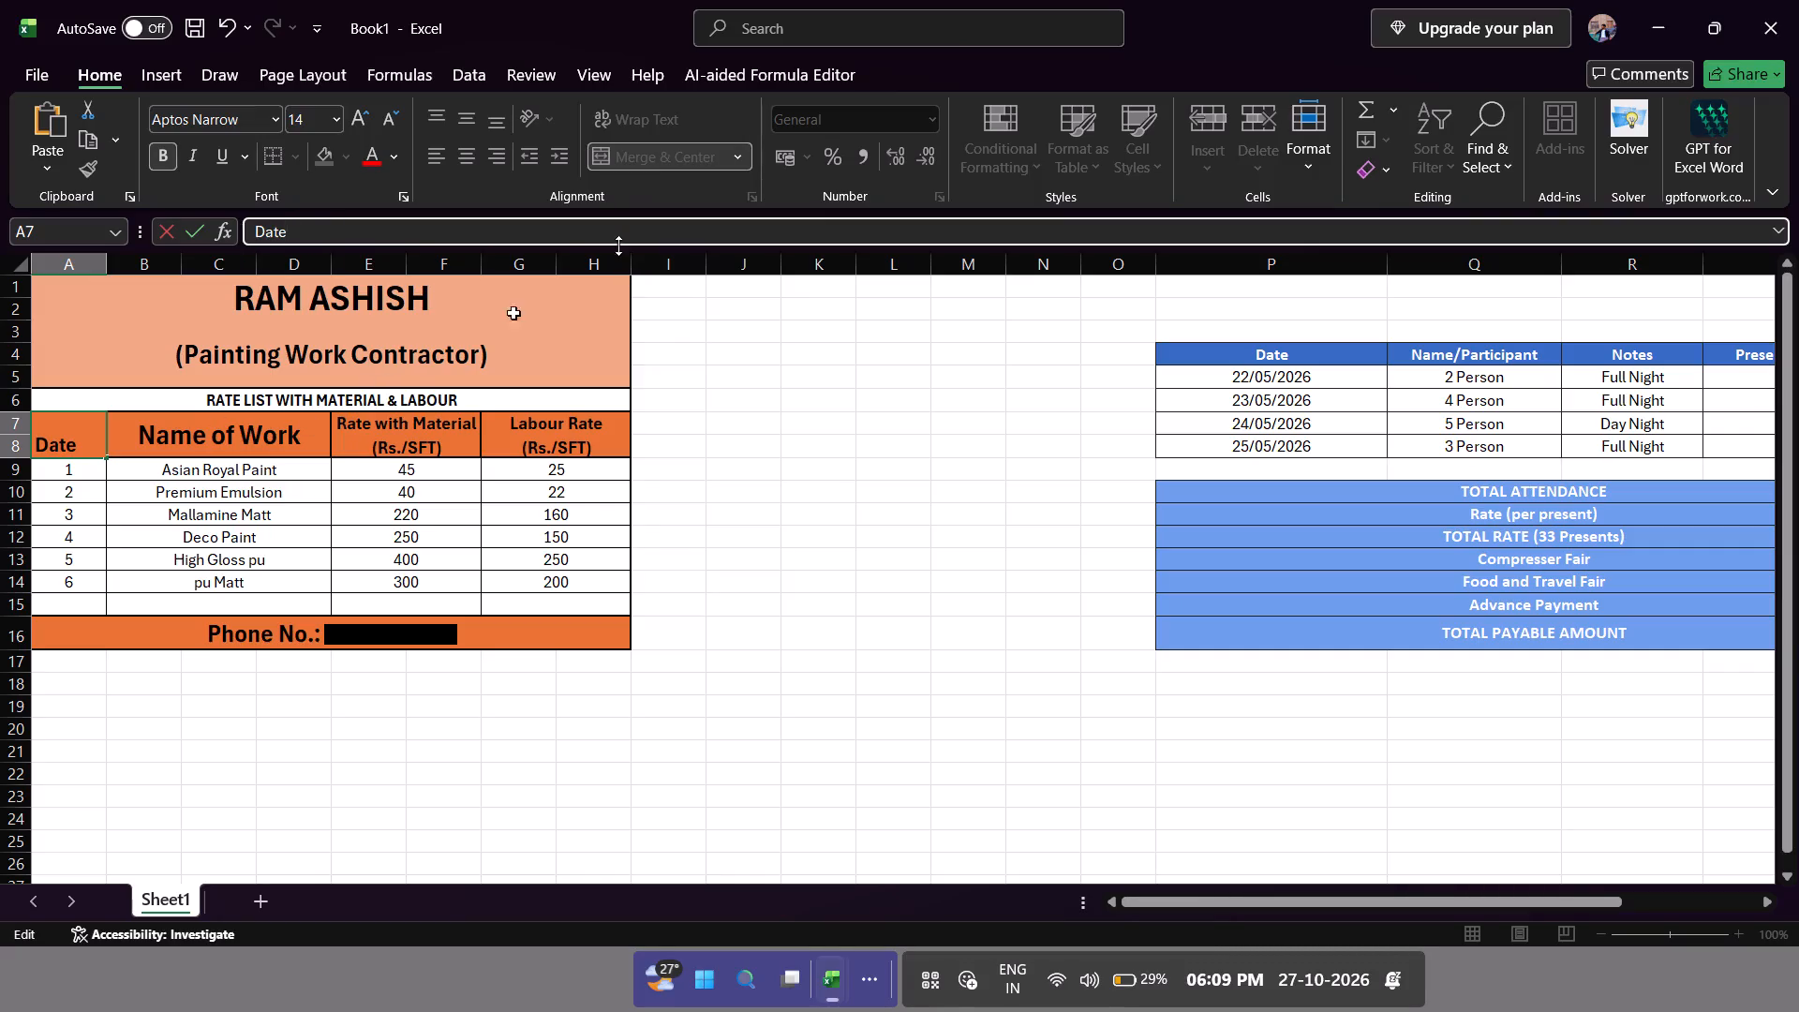
left_click(260, 440)
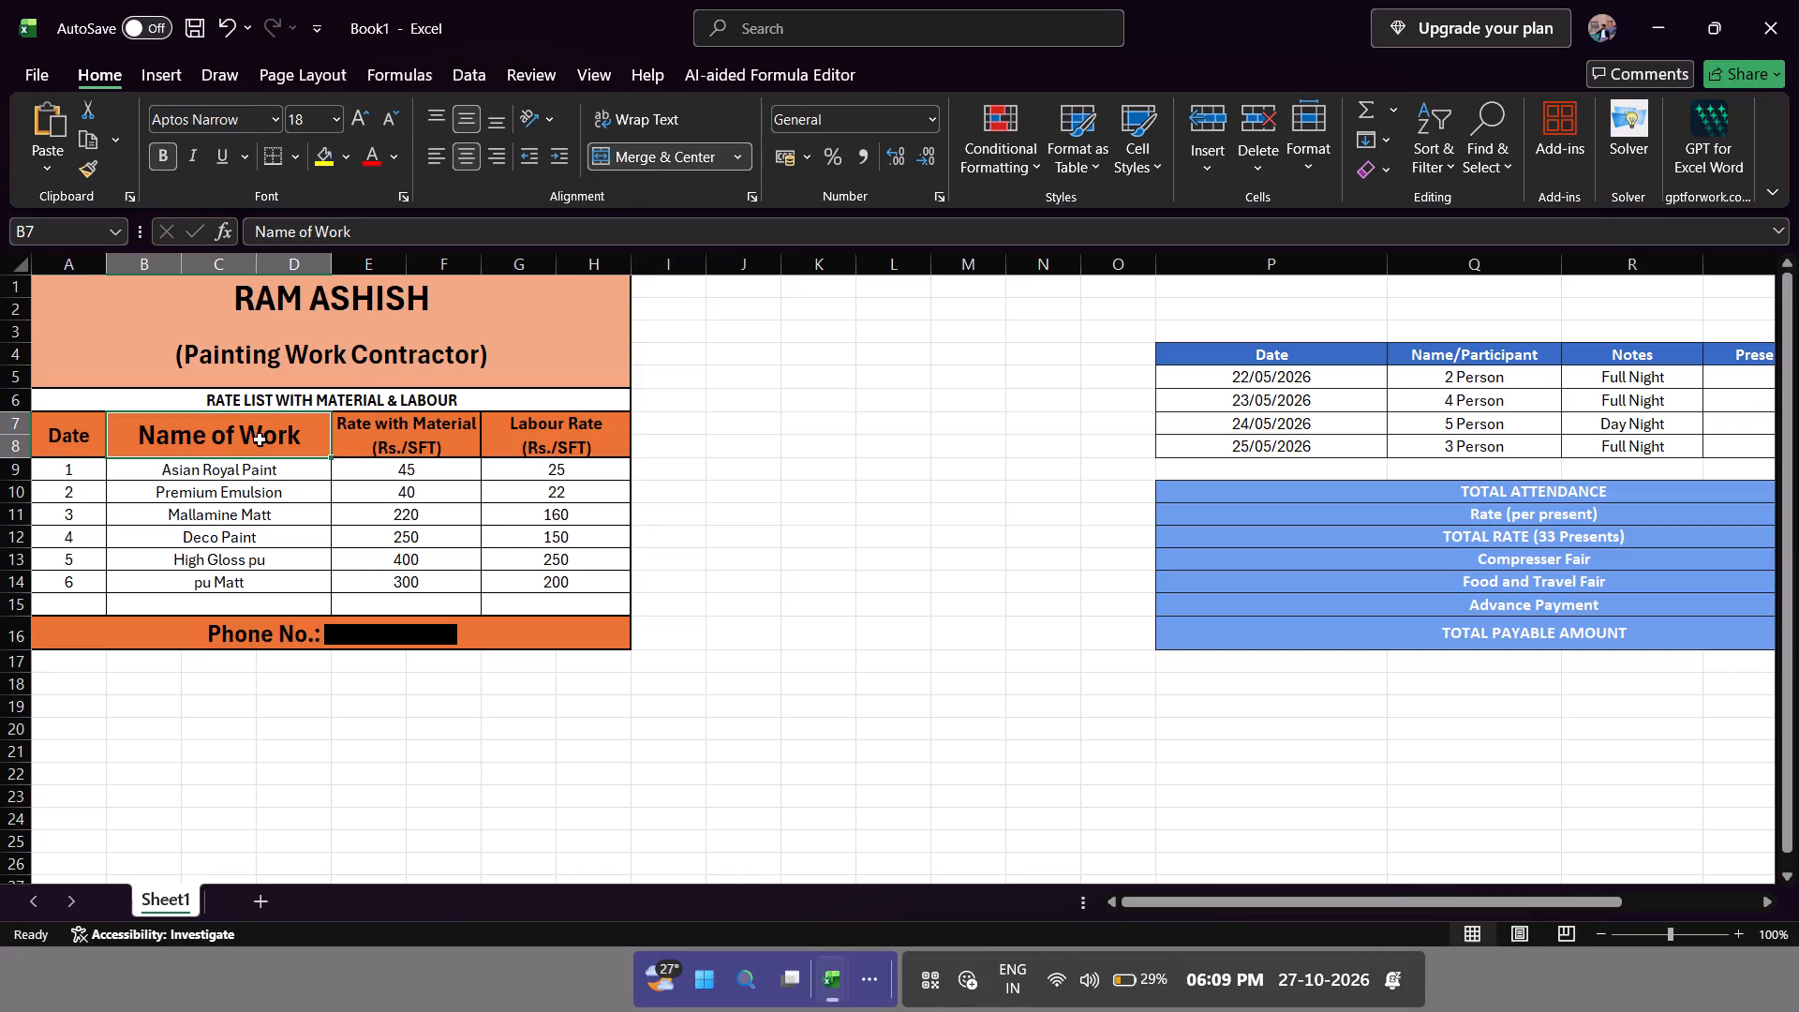
Replace the Name of Work header in B7 with the text Name/Participant copied from cell Q4.
left_click(1407, 355)
left_click(1411, 353)
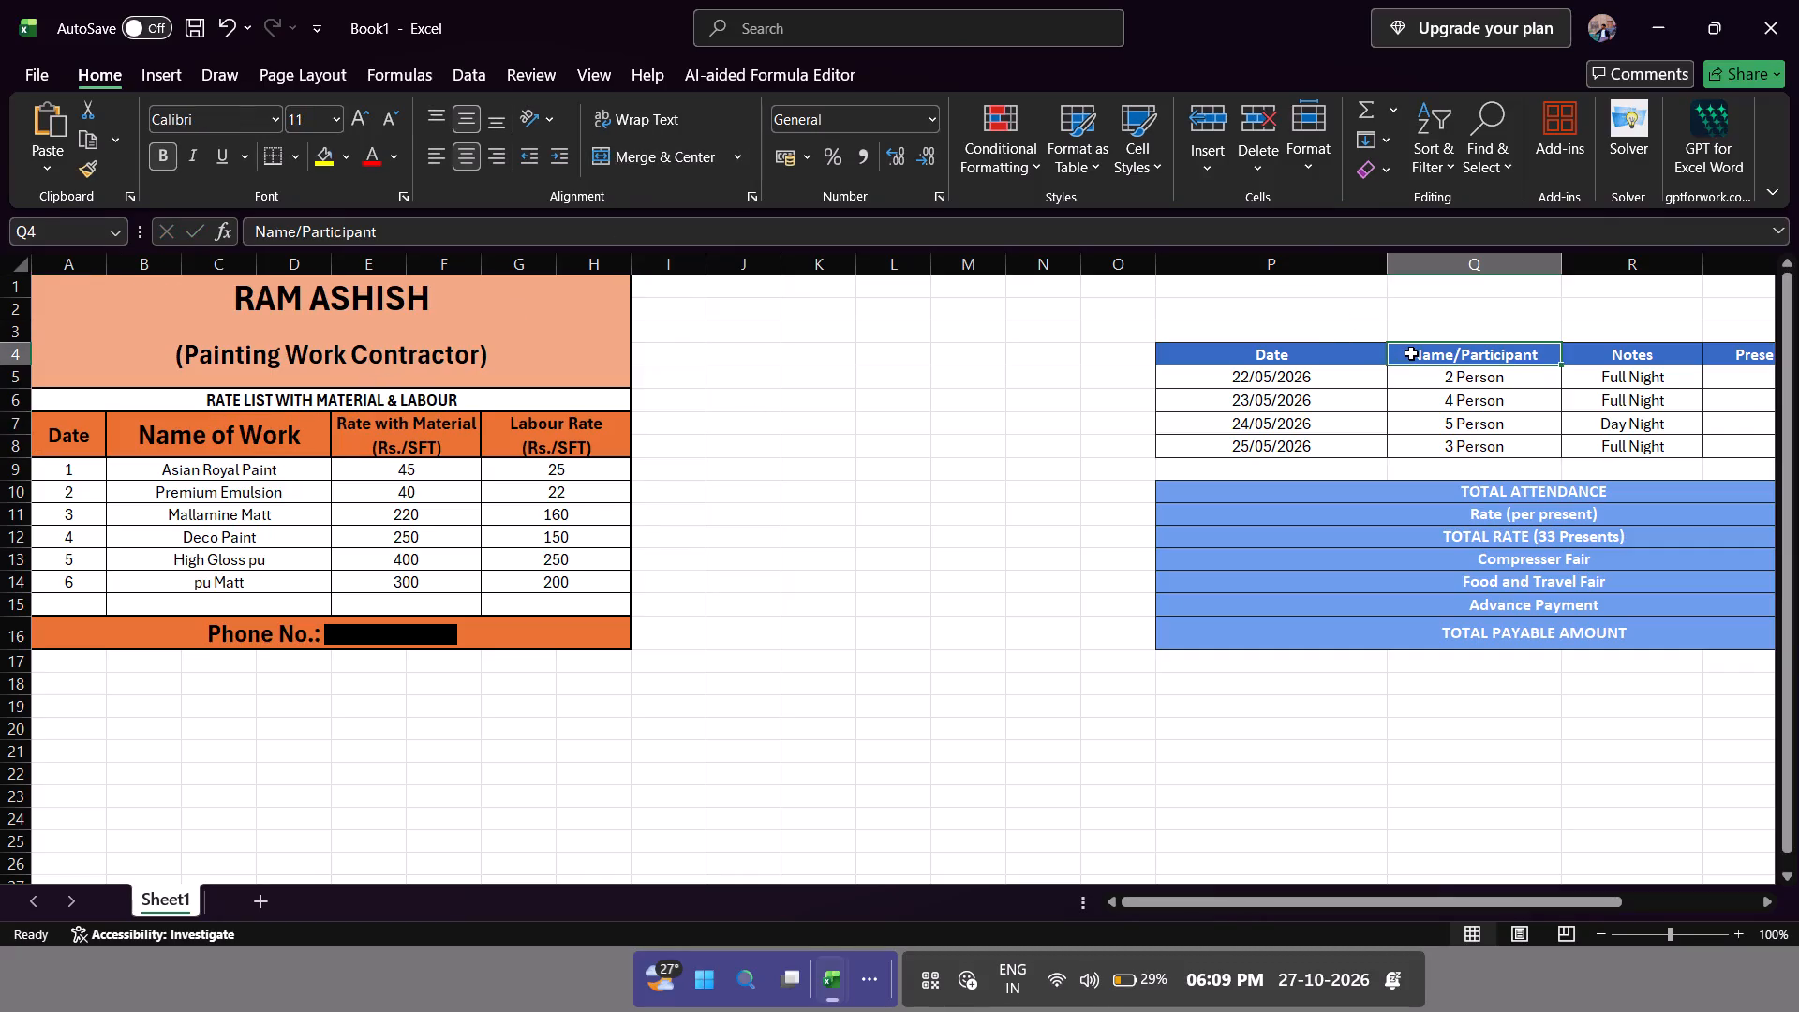
triple_click(506, 232)
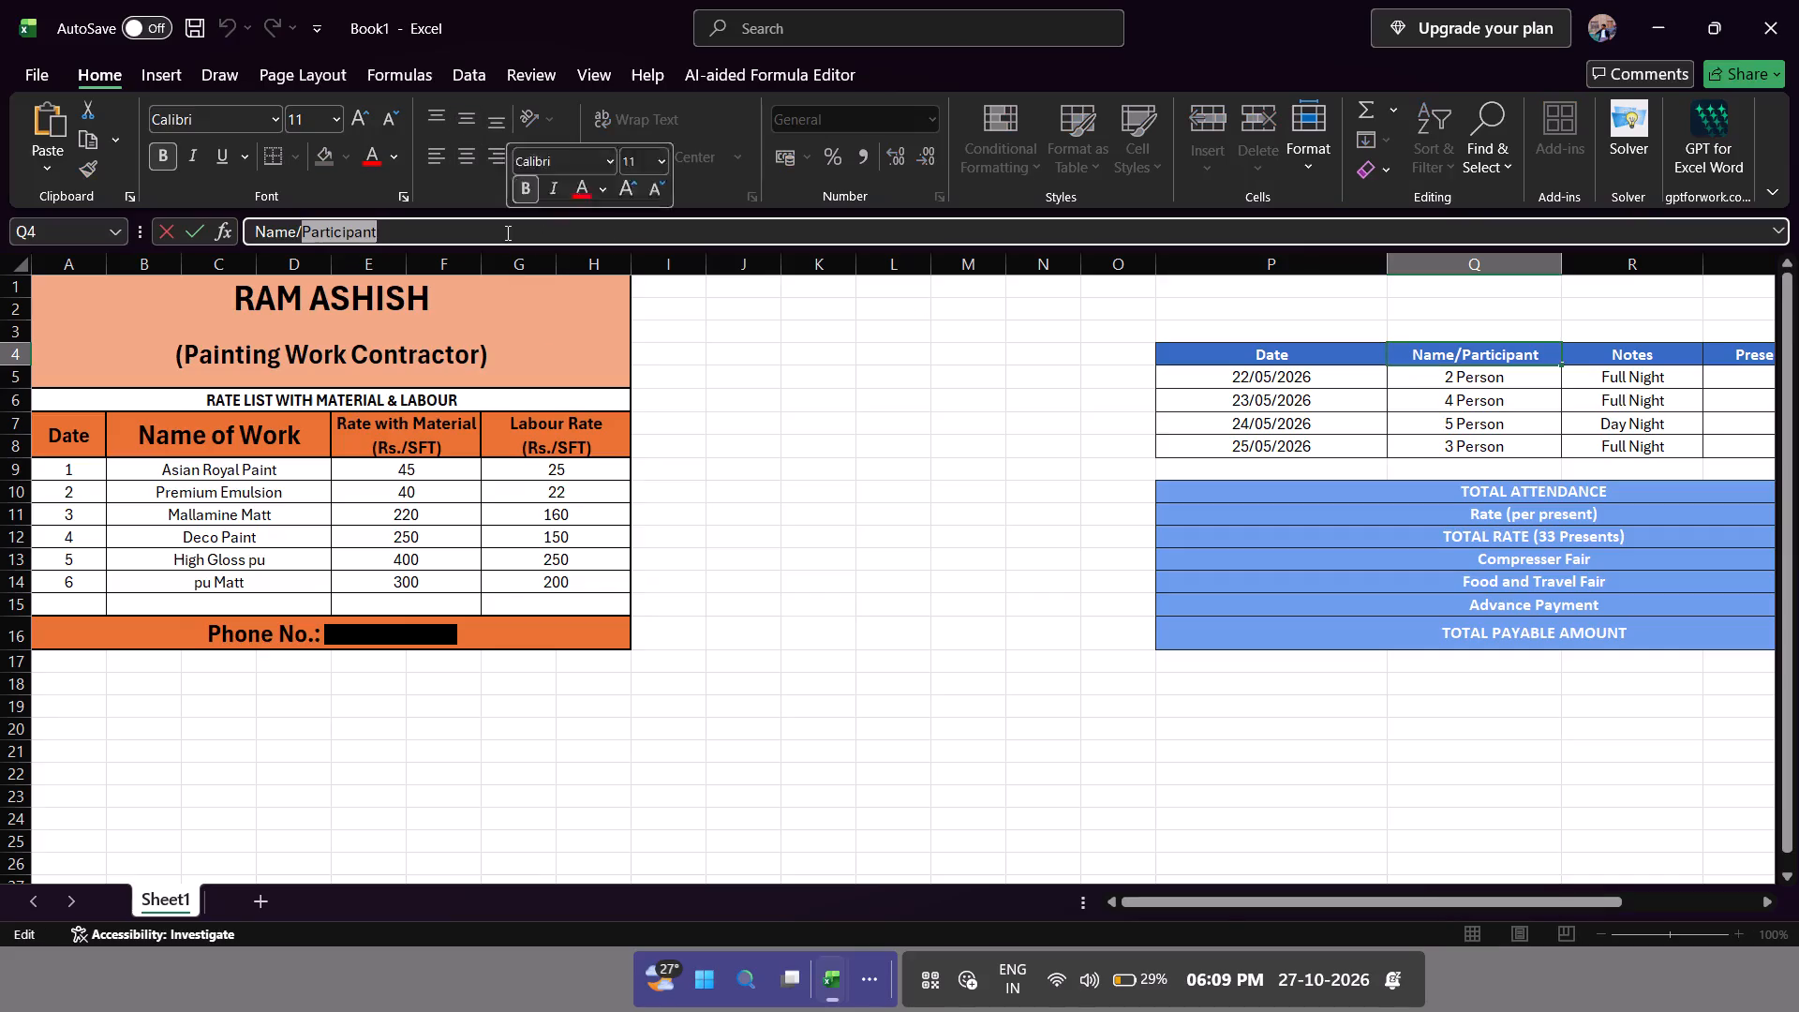
key("ctrl+c")
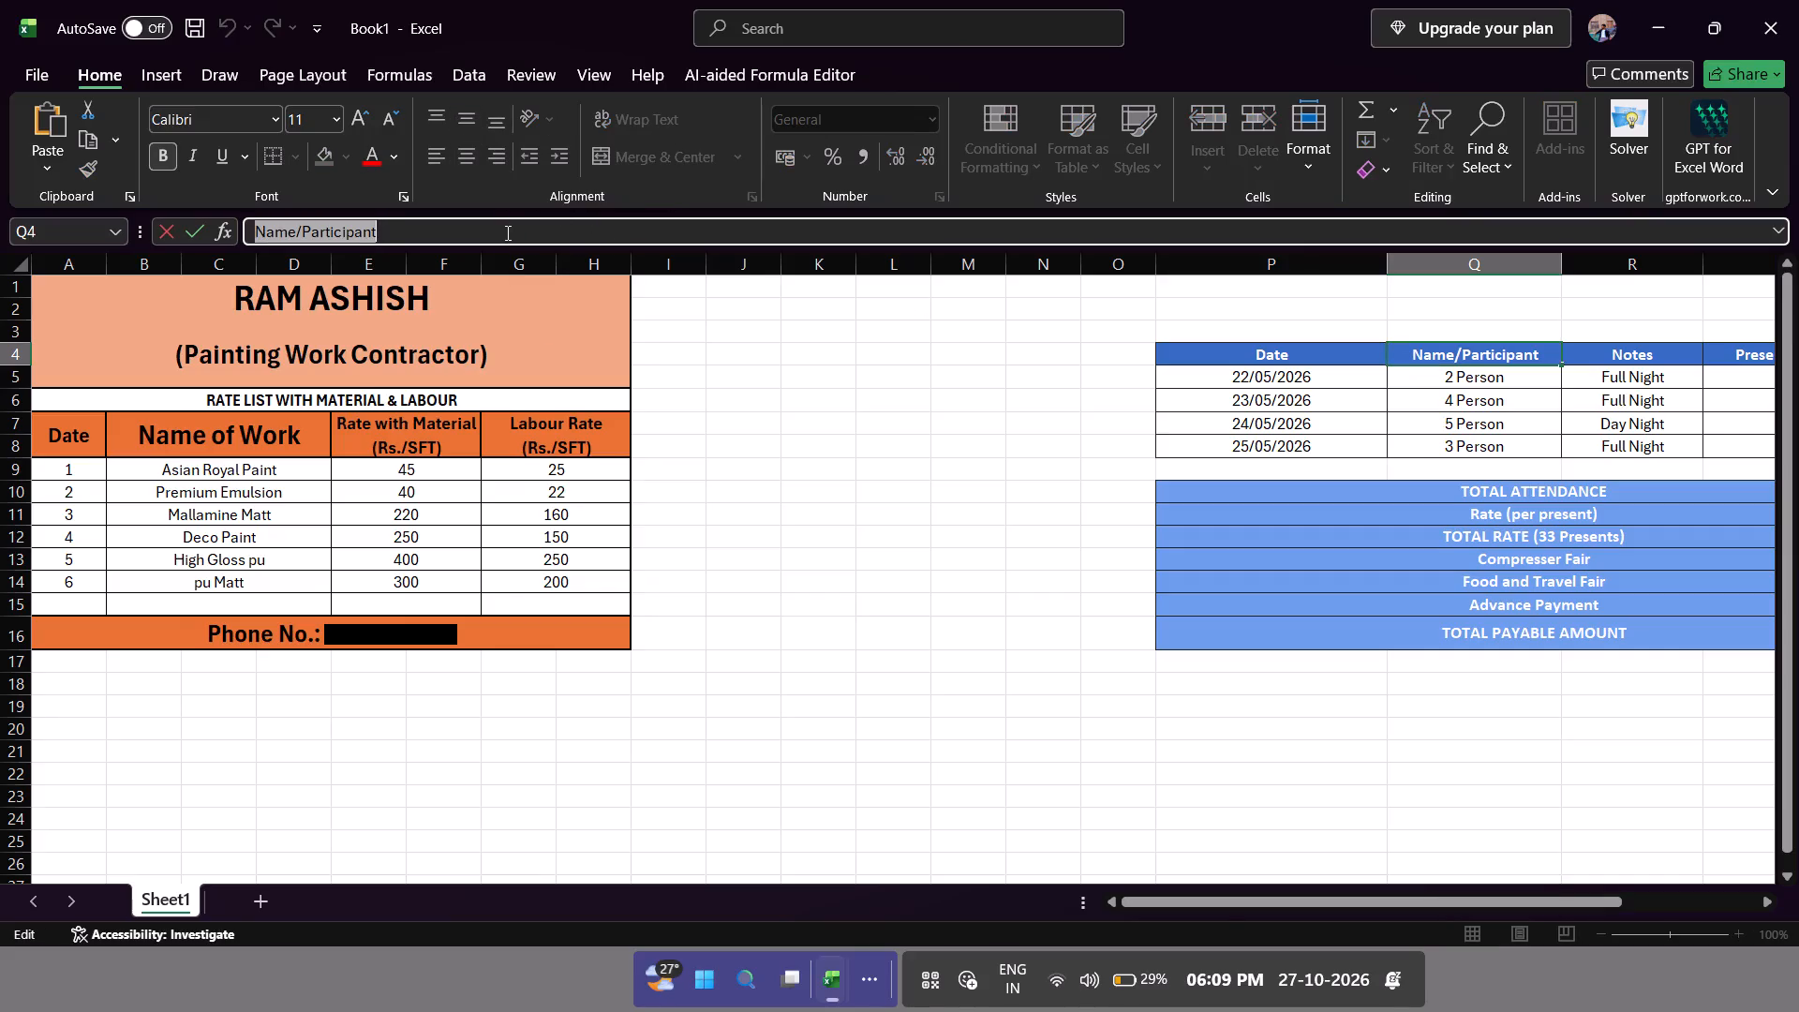
left_click(253, 442)
left_click(253, 442)
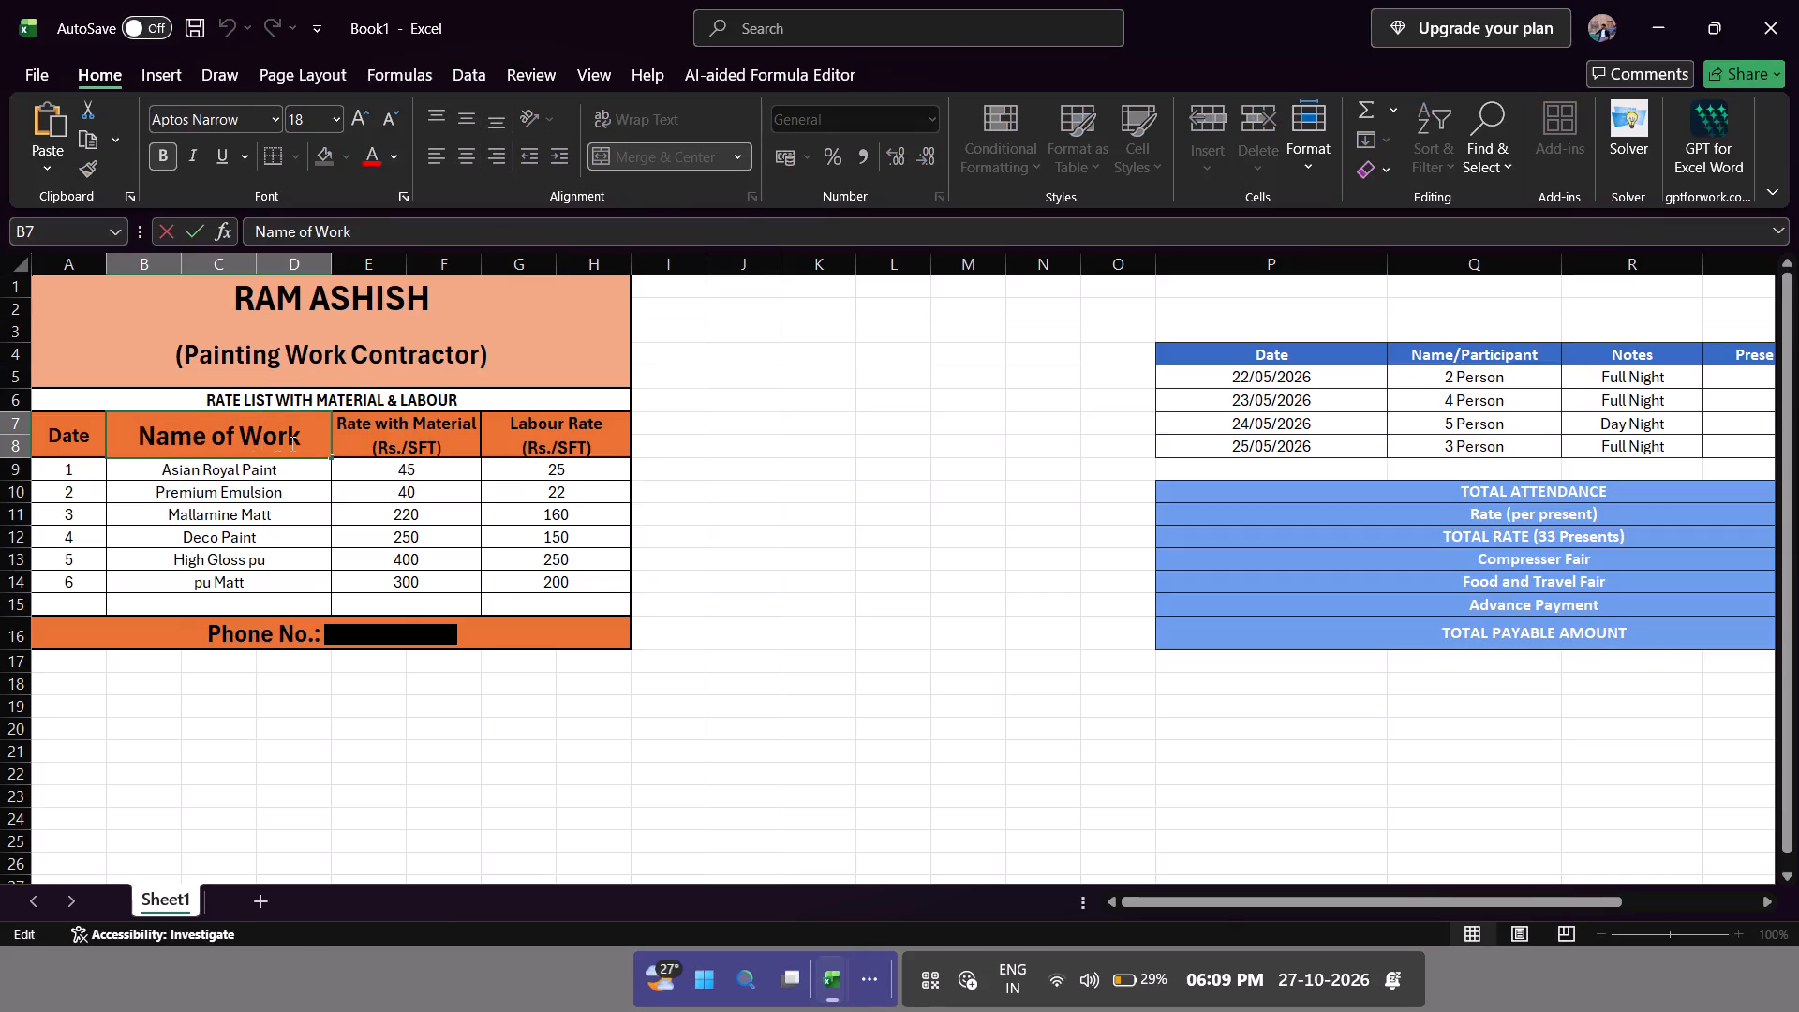
left_click(291, 443)
left_click(303, 442)
triple_click(349, 235)
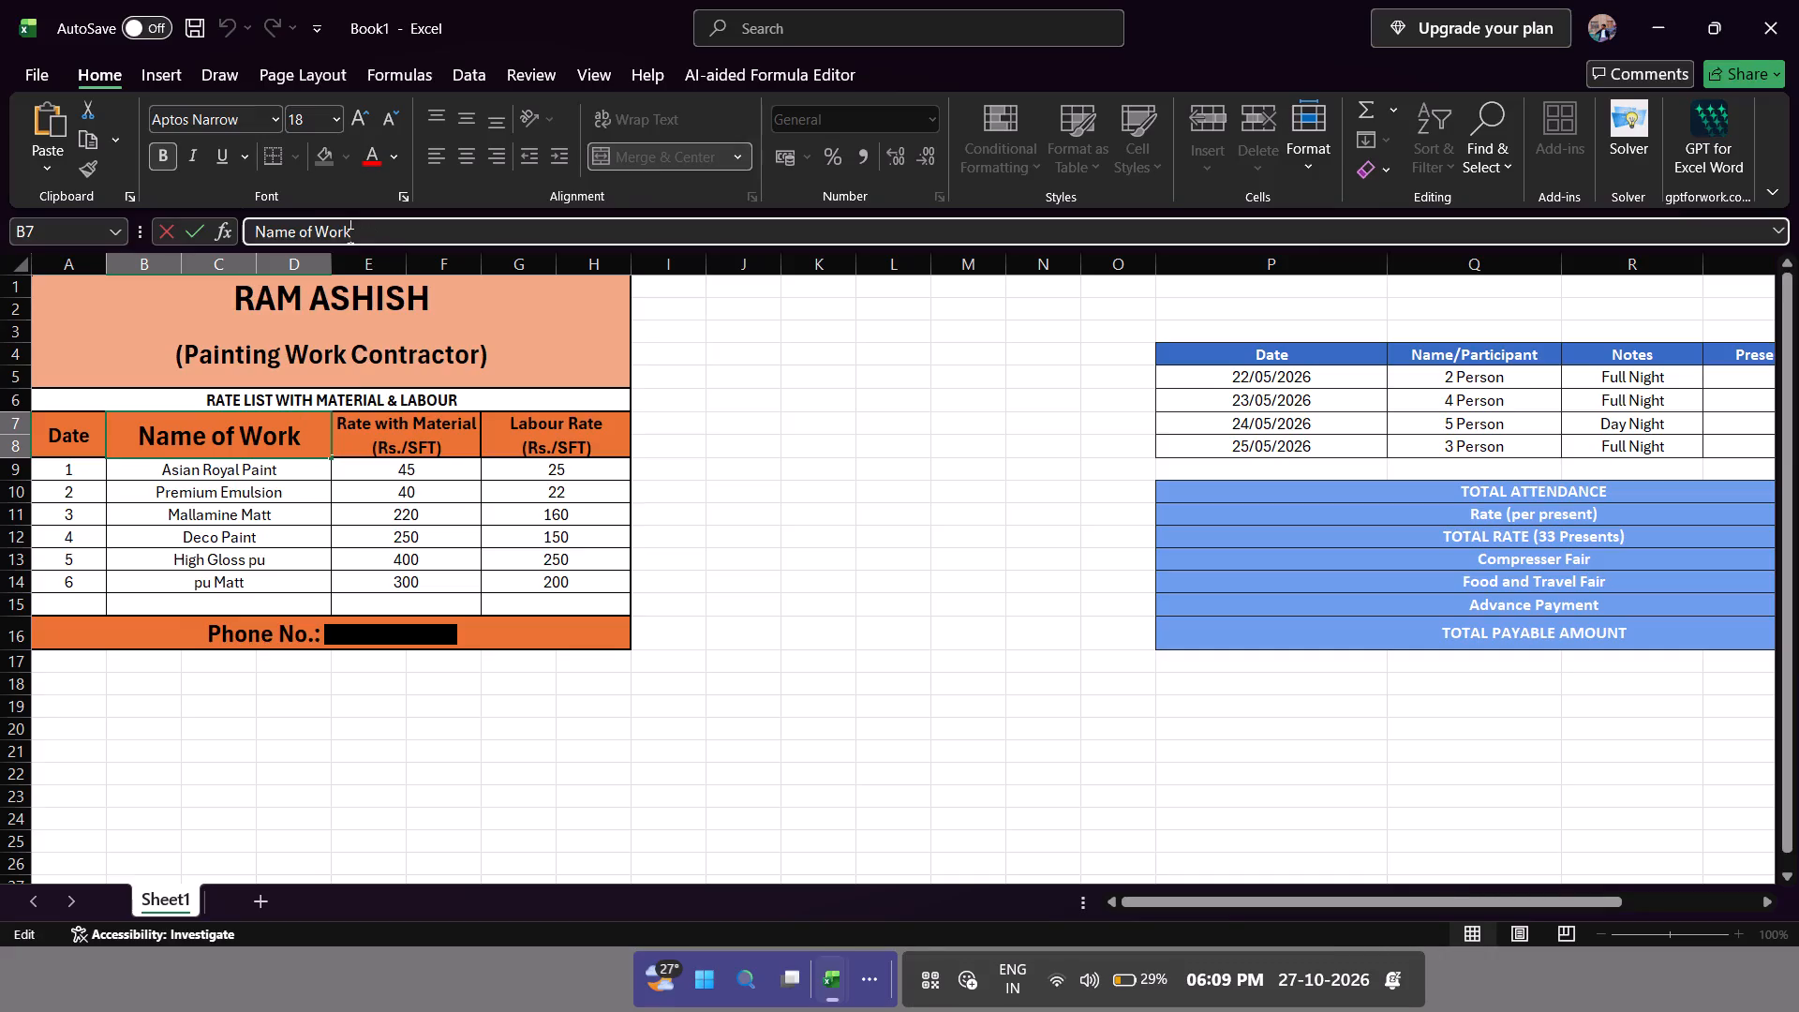
key("ctrl+v")
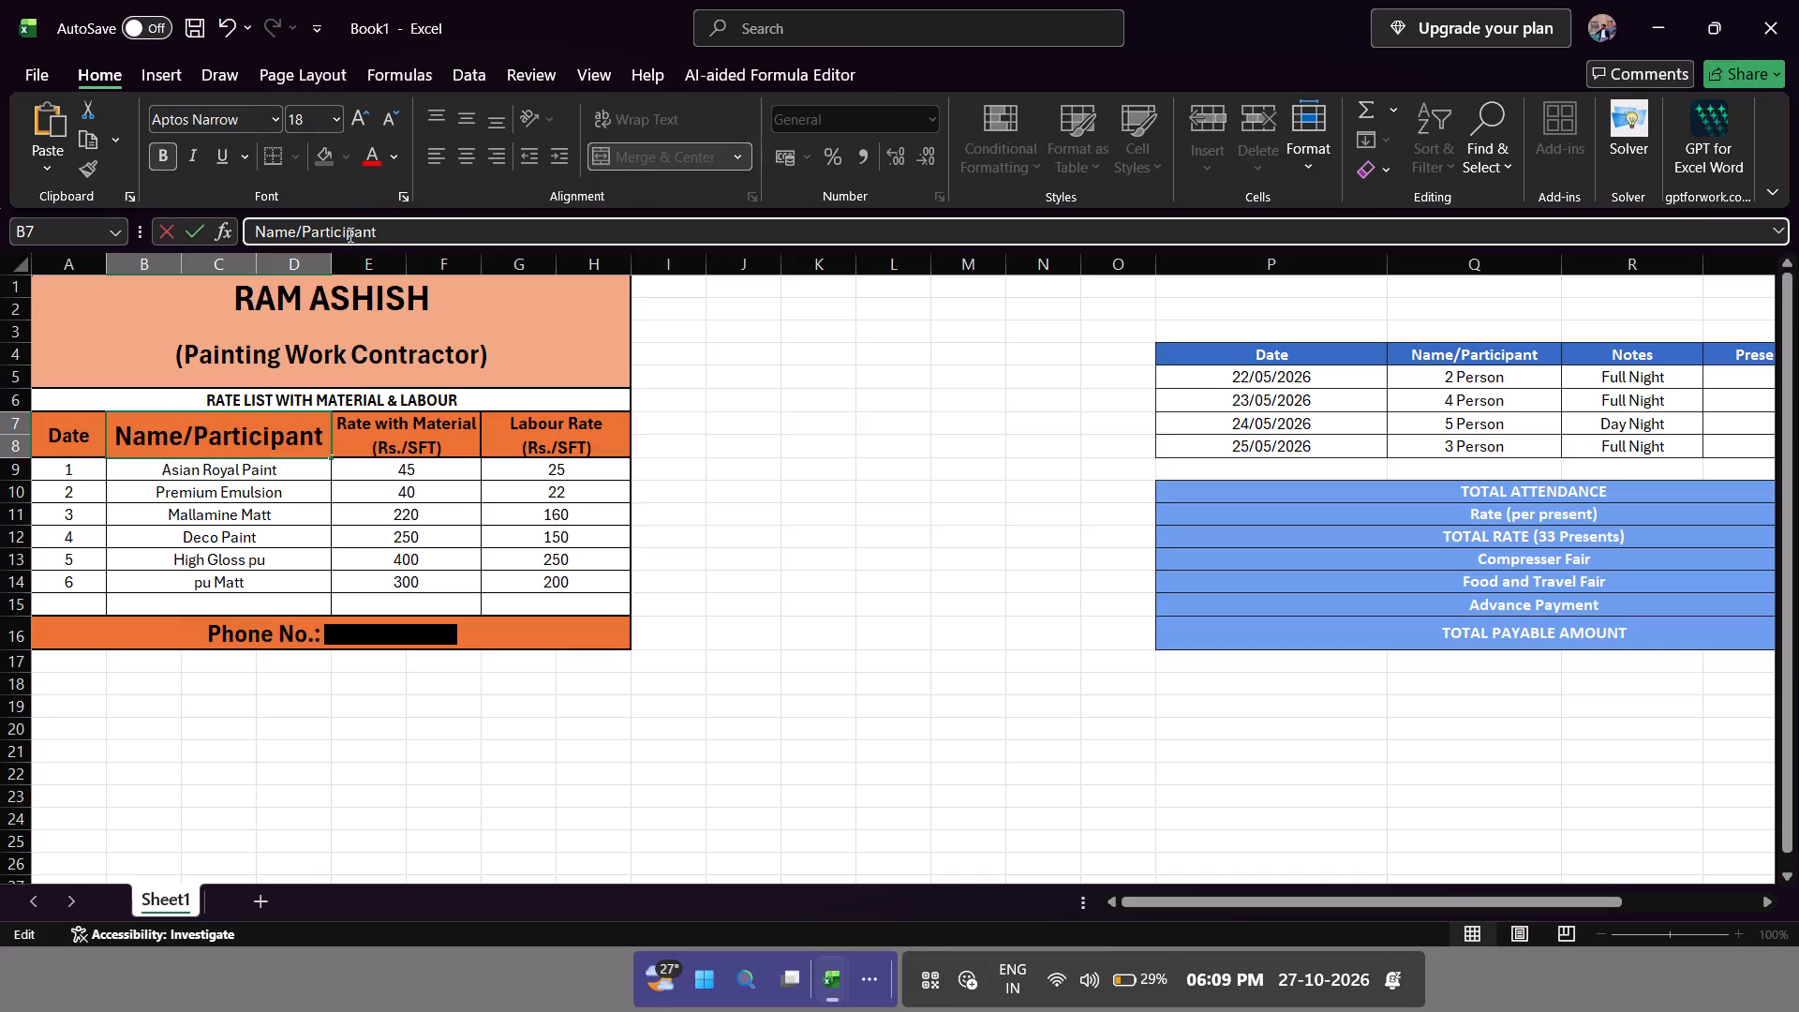
left_click(363, 446)
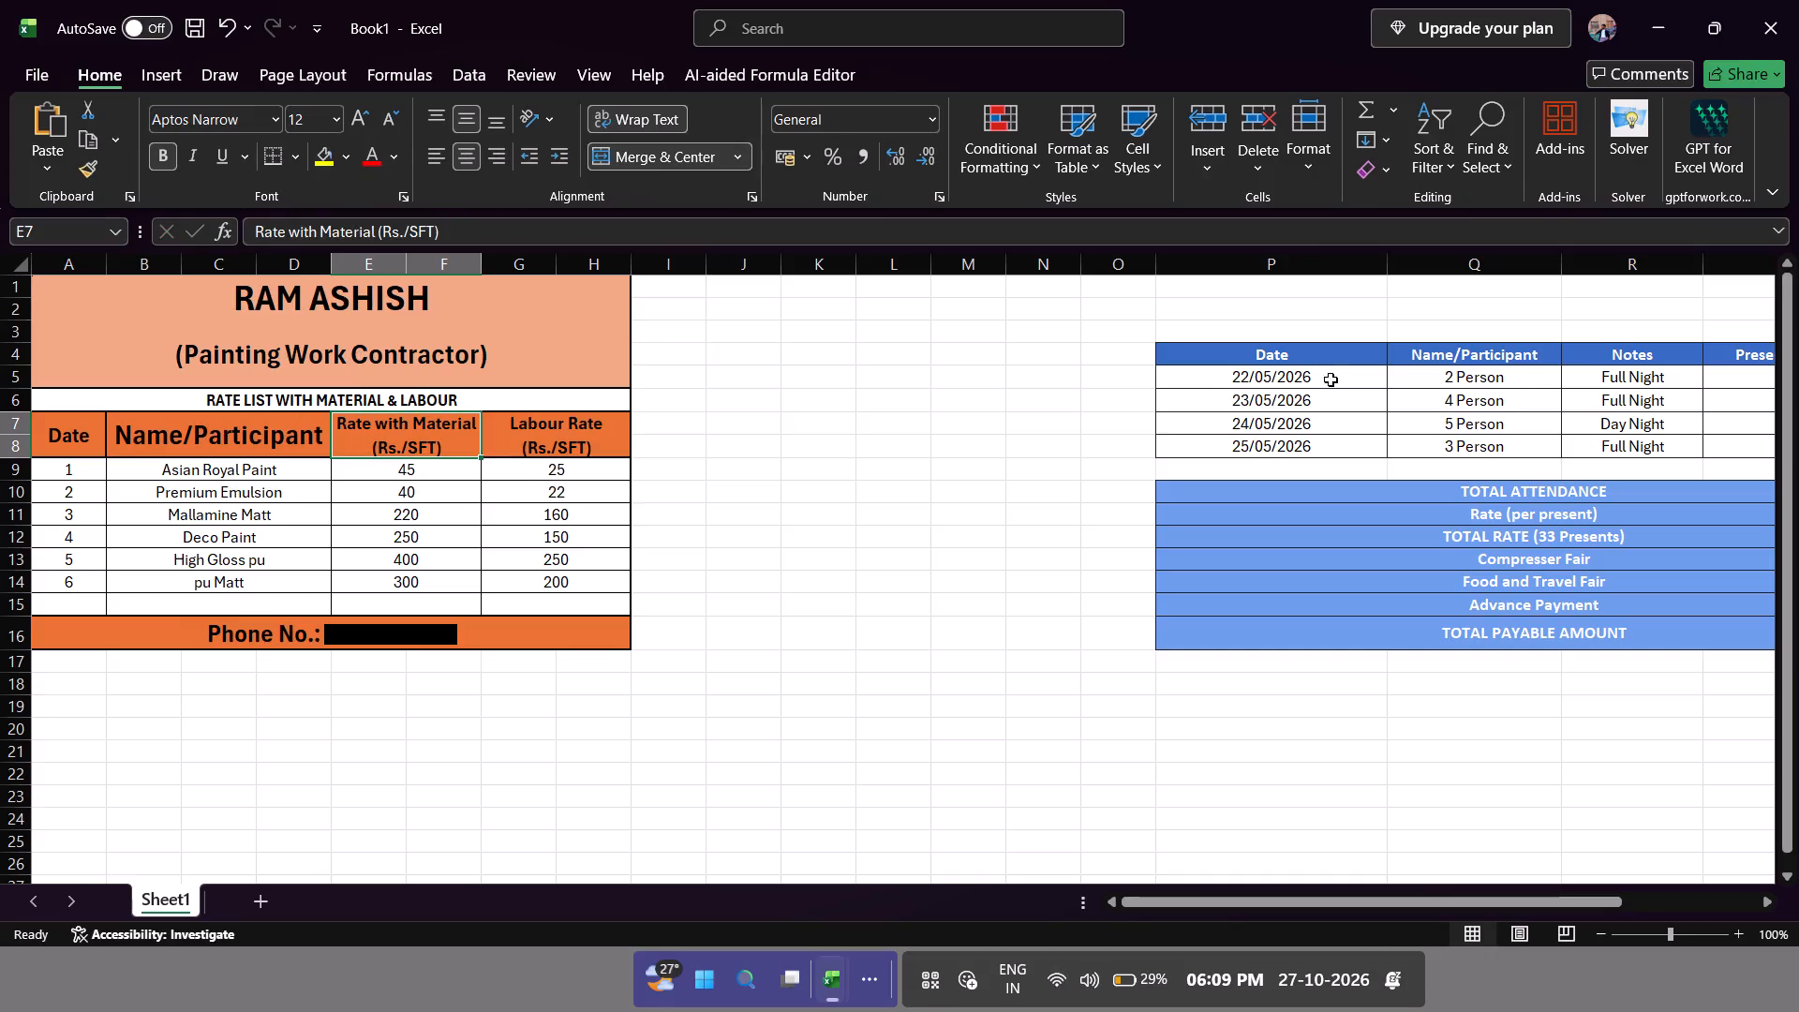
Replace the Rate with Material (Rs./SFT) header in E7 with the text Notes copied from cell R4.
double_click(1636, 352)
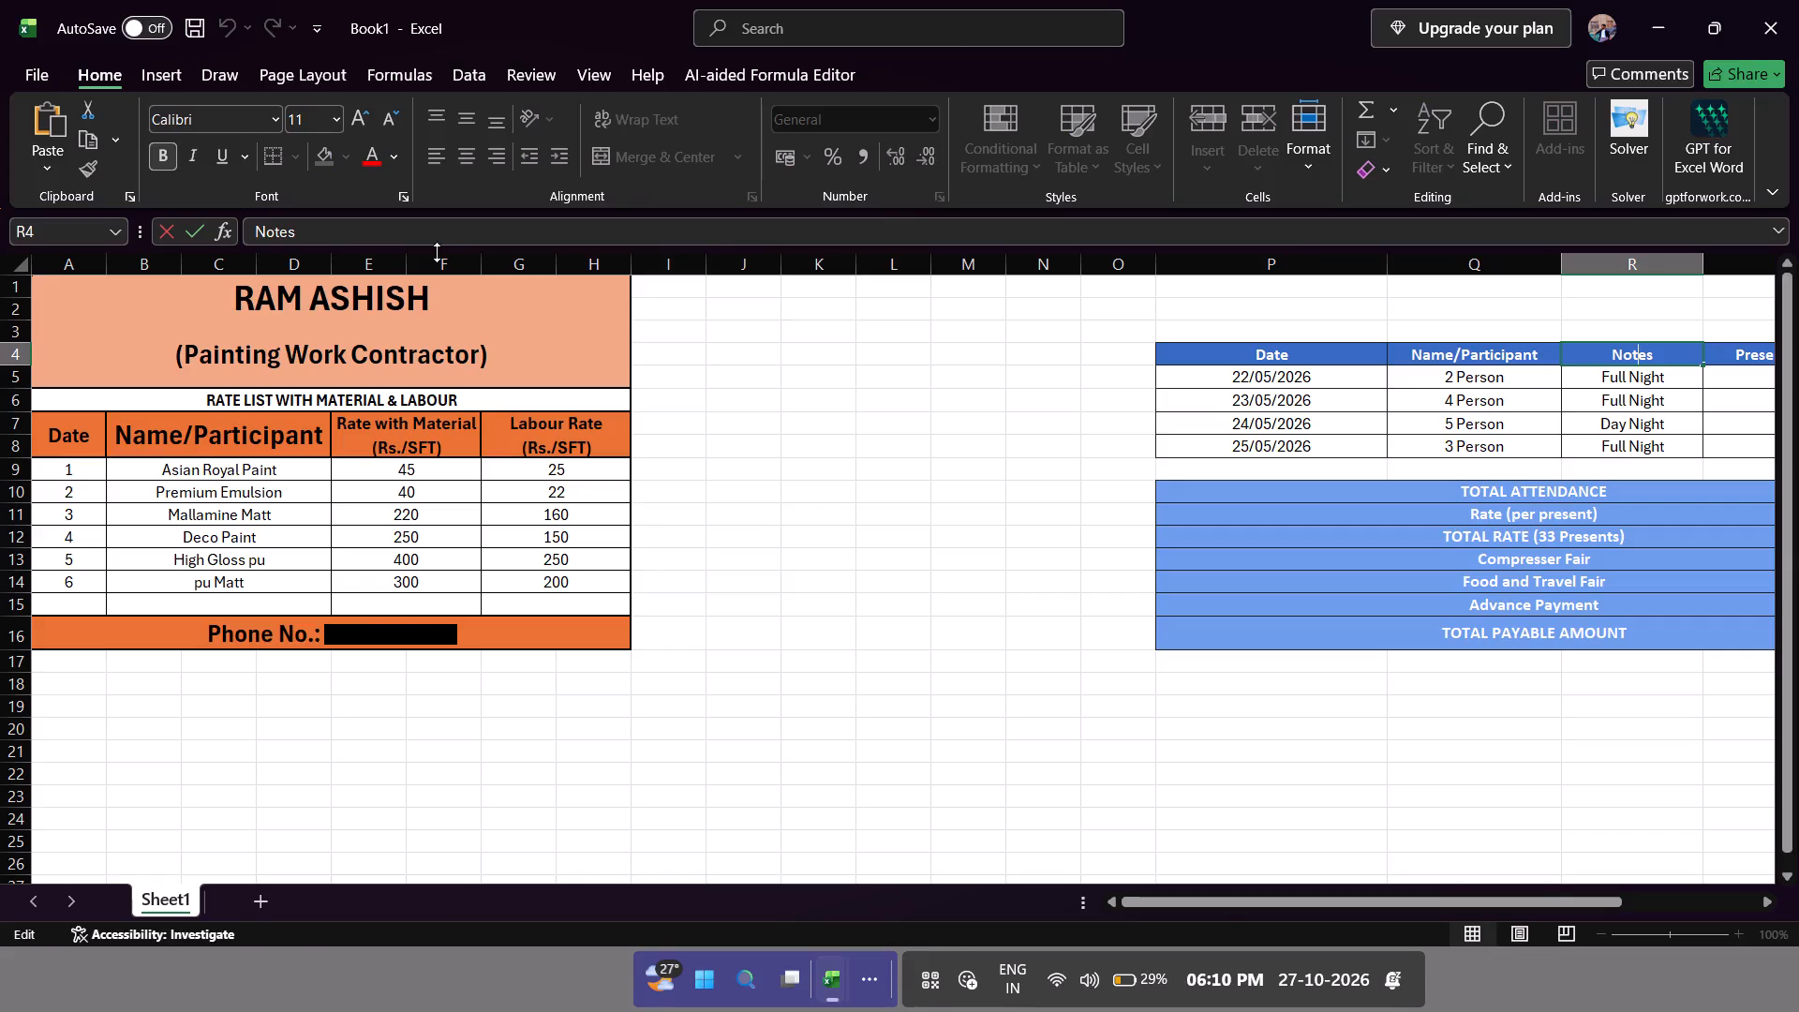
double_click(422, 233)
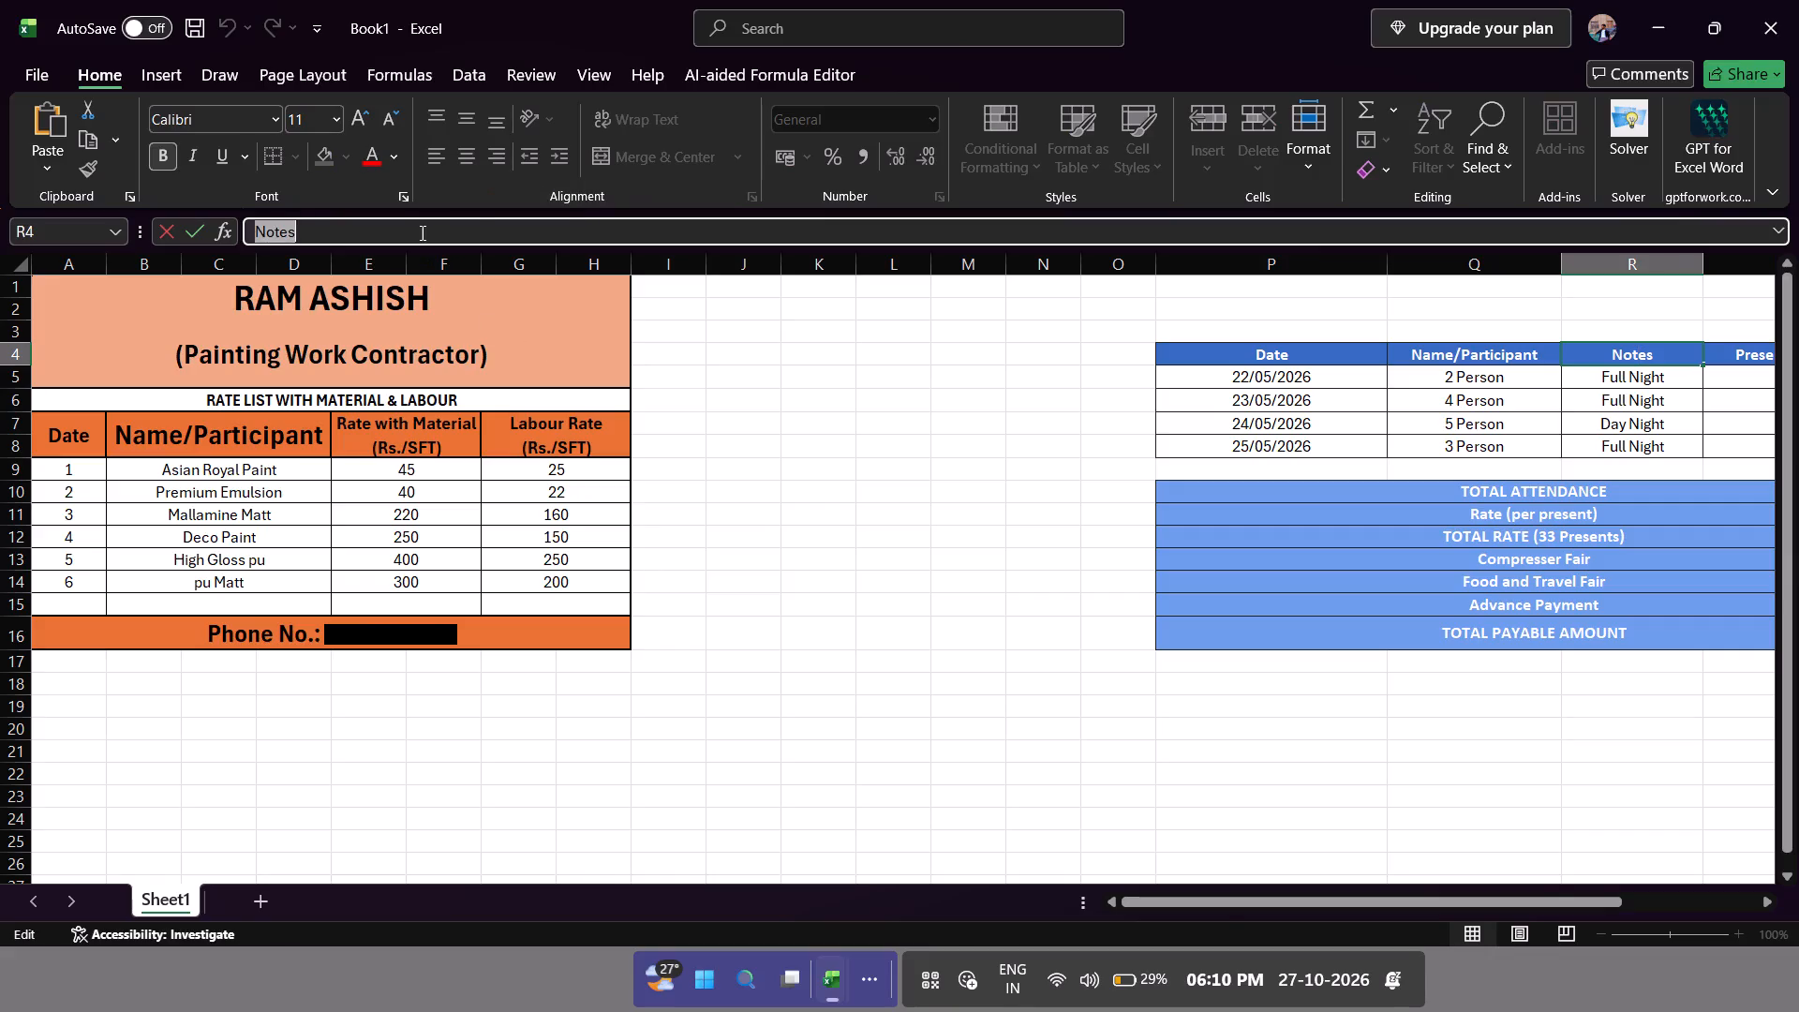
key("ctrl+c")
left_click(398, 443)
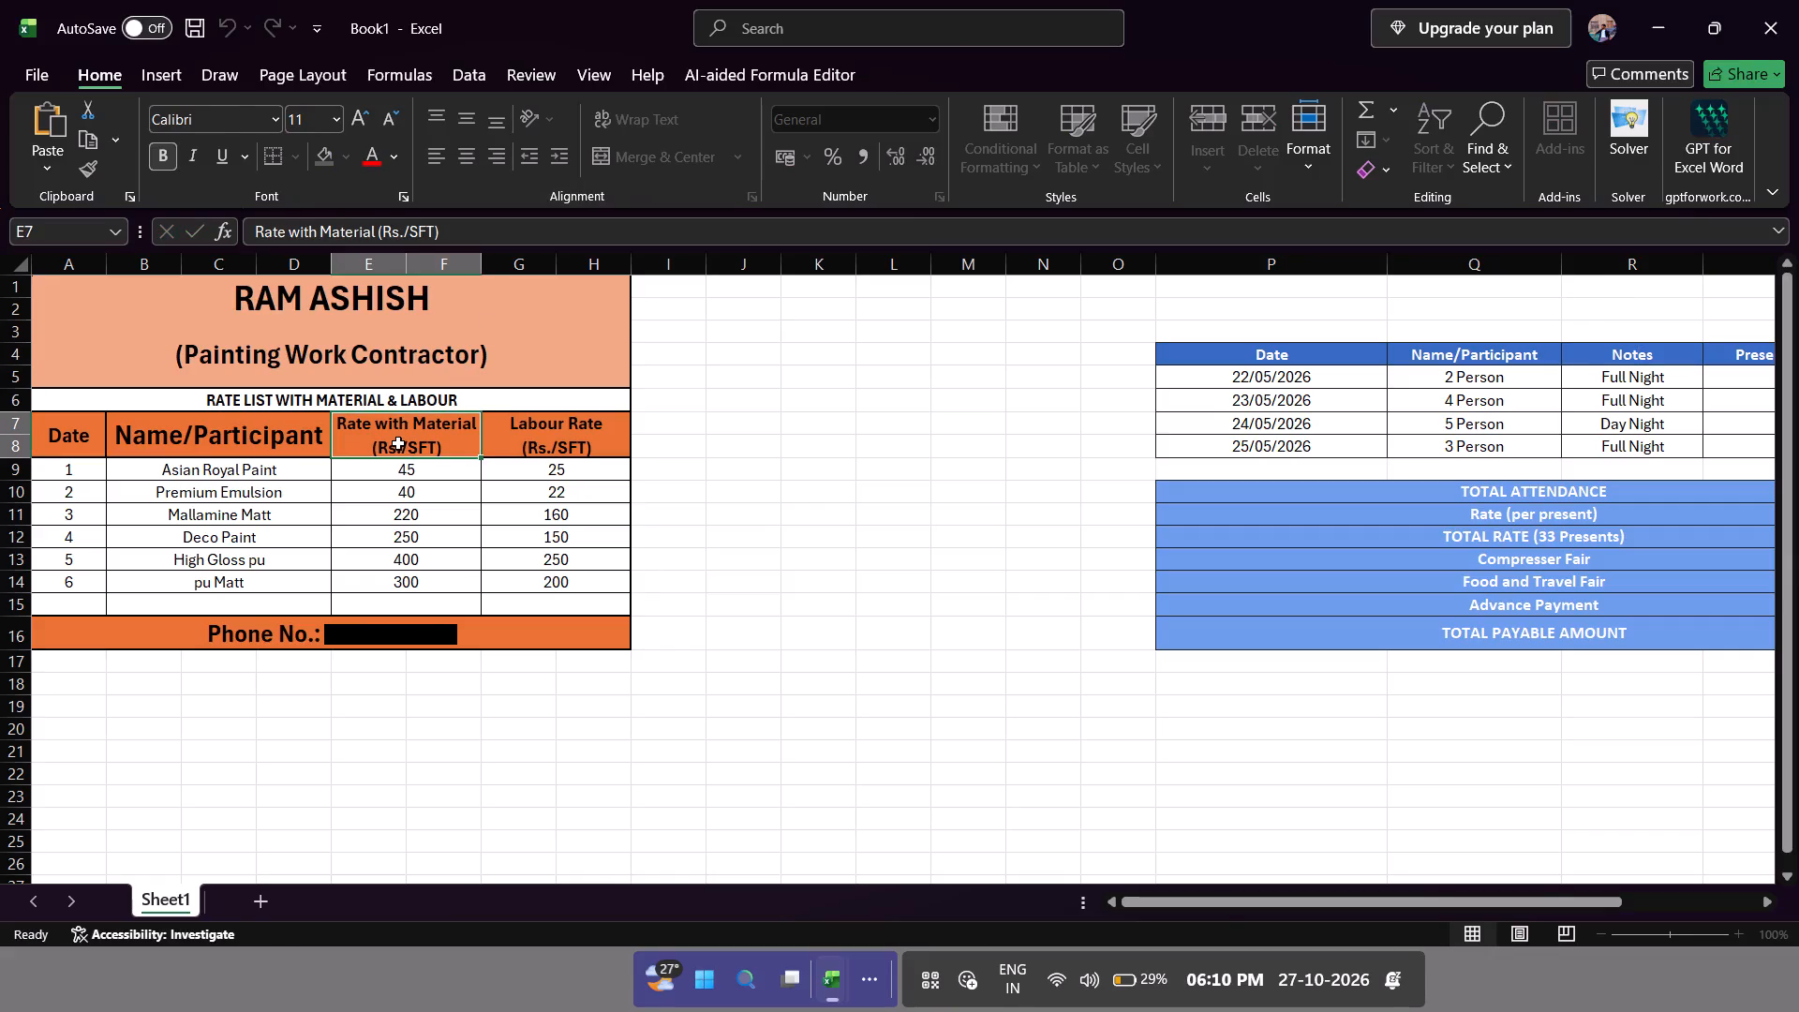
left_click(398, 443)
triple_click(453, 236)
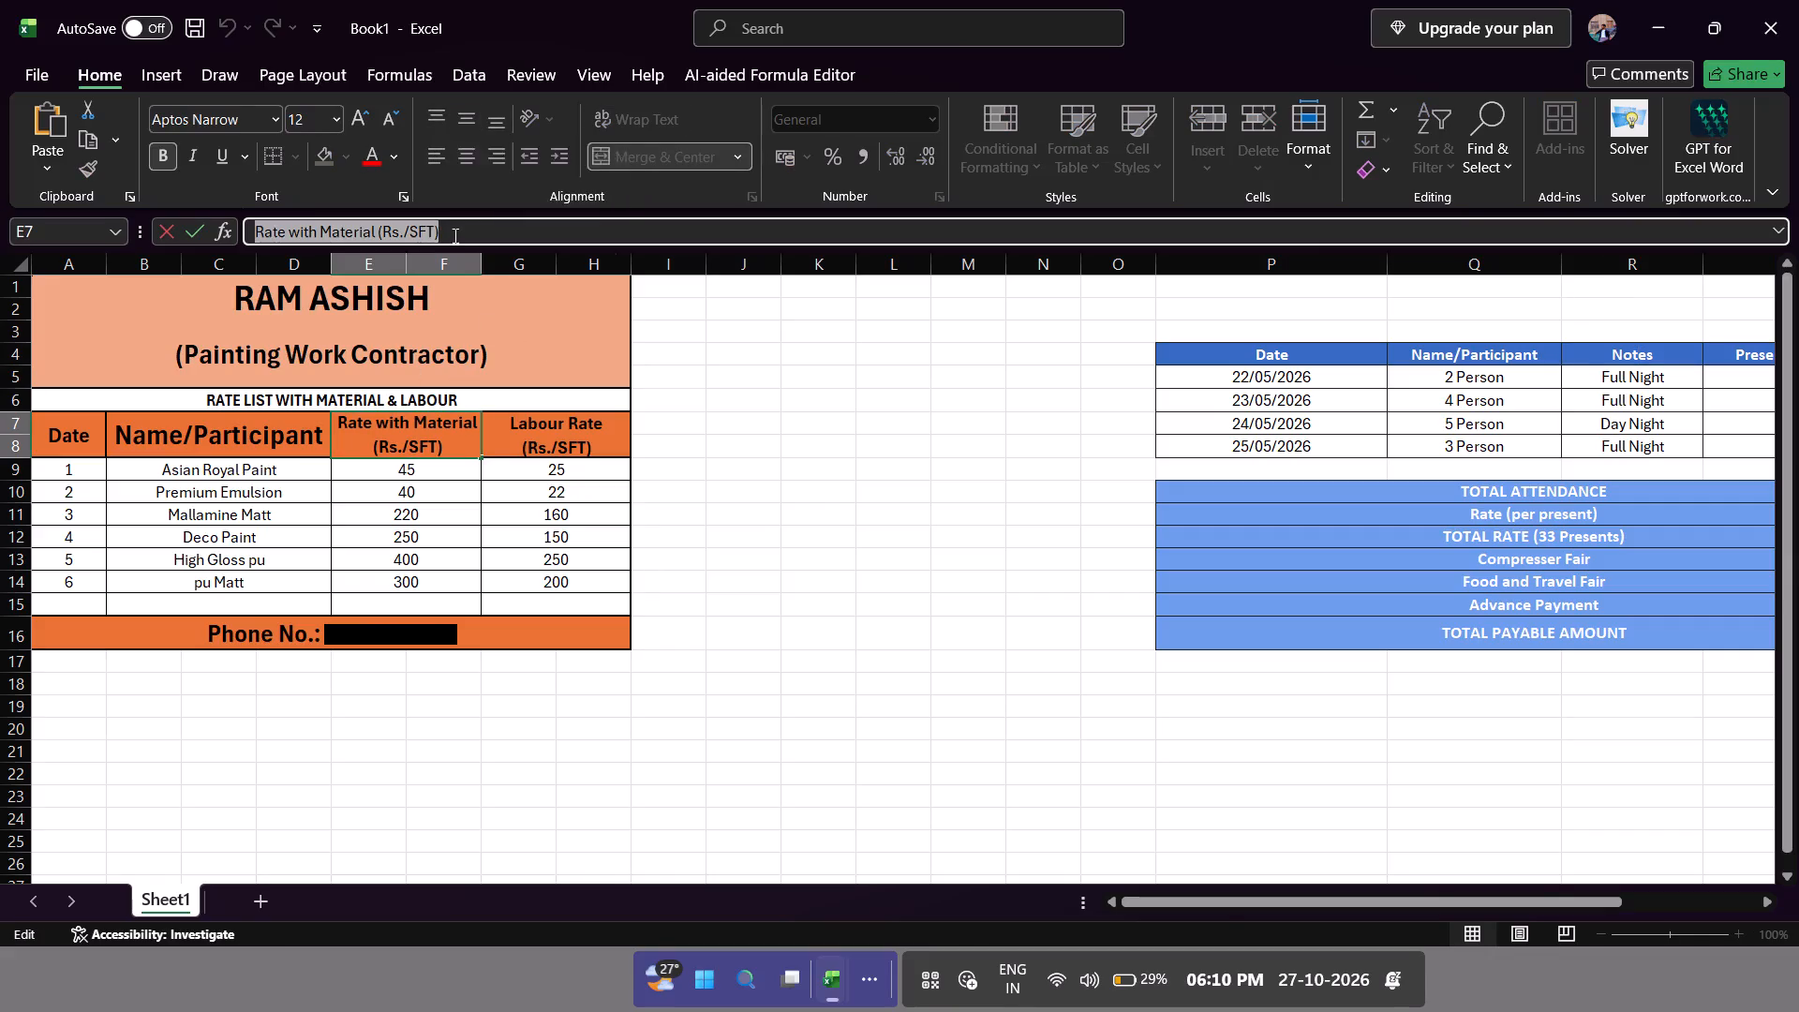
key("ctrl+v")
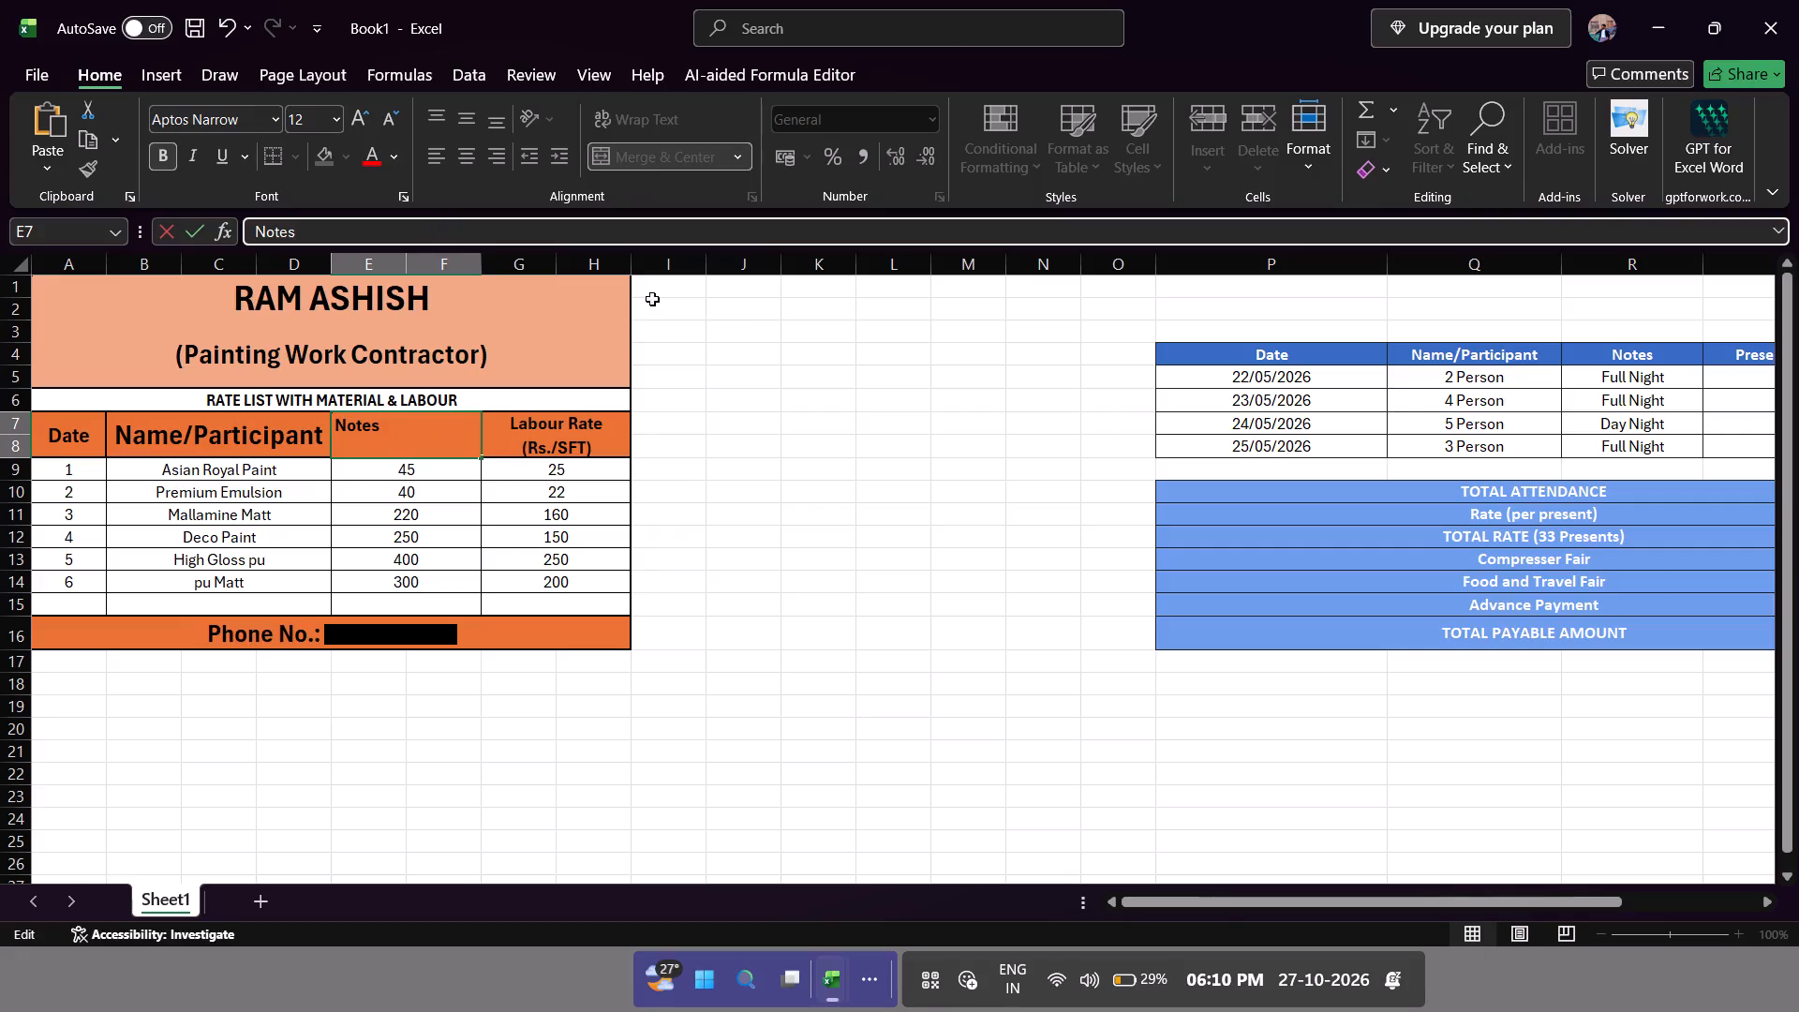
left_click(748, 337)
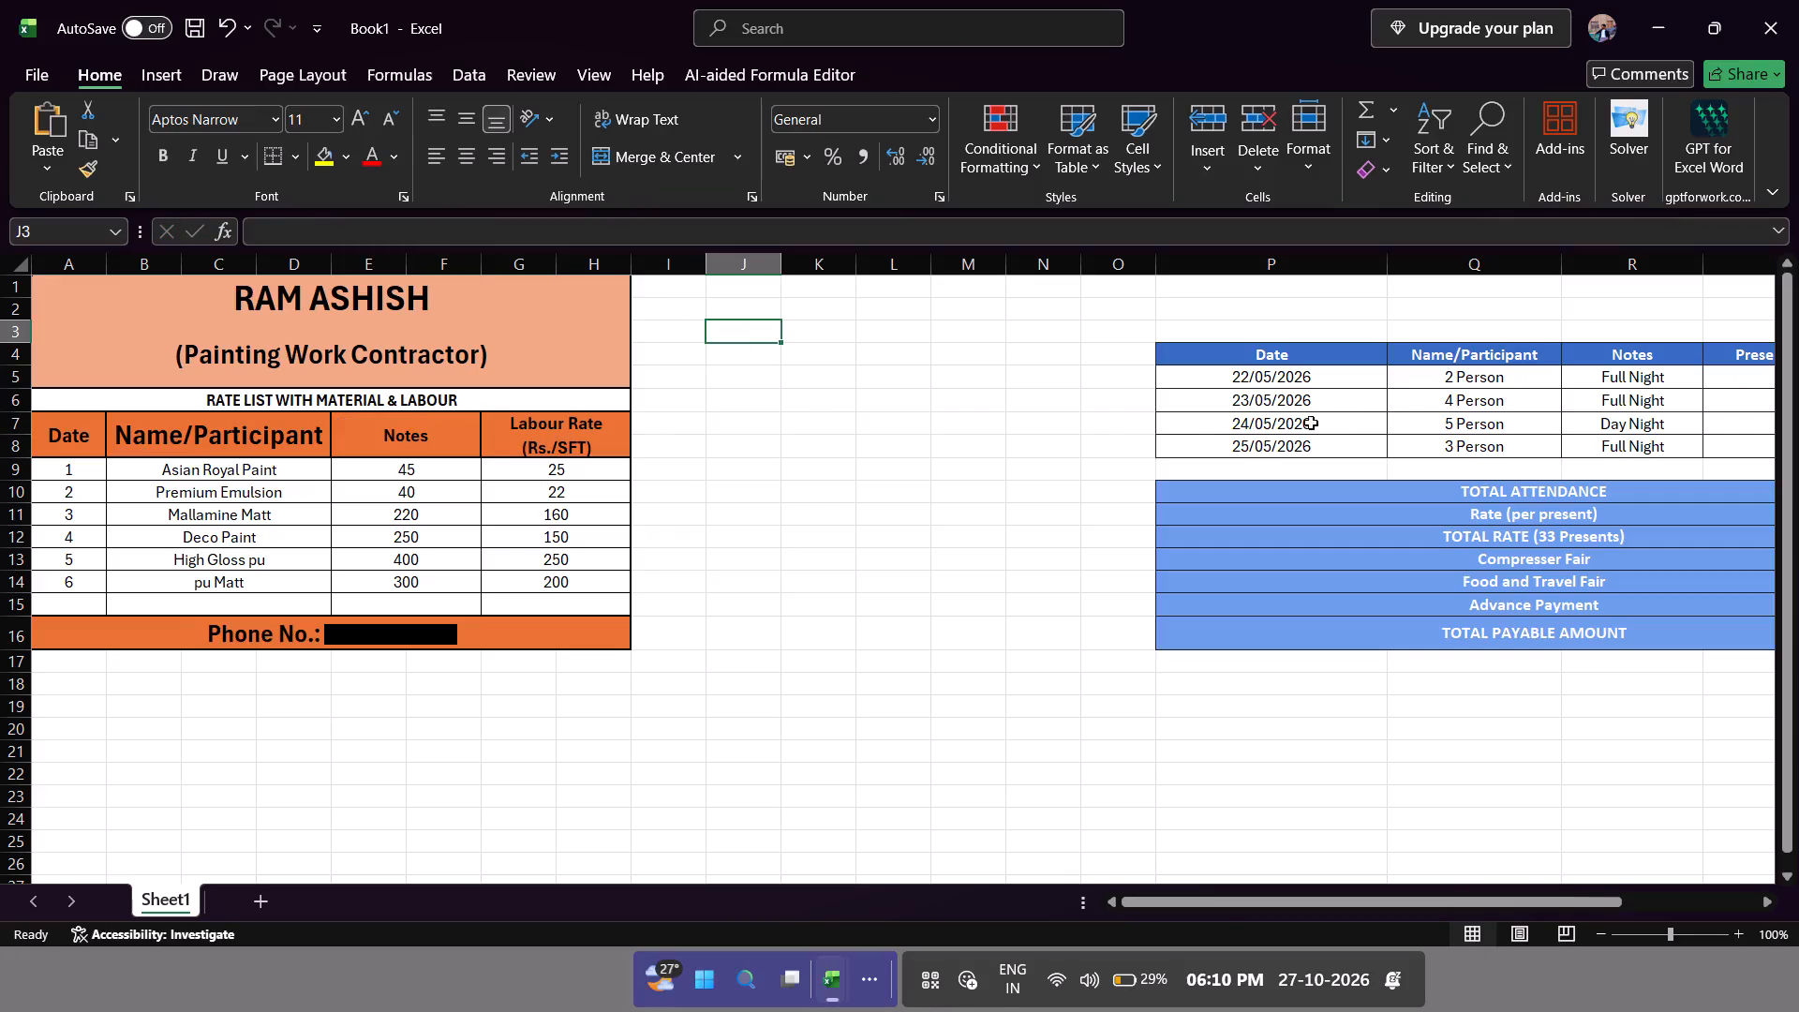
Replace the Labour Rate (Rs./SFT) header in G7 with the text Present (per person) copied from cell S4.
left_click_drag(1445, 901, 1550, 885)
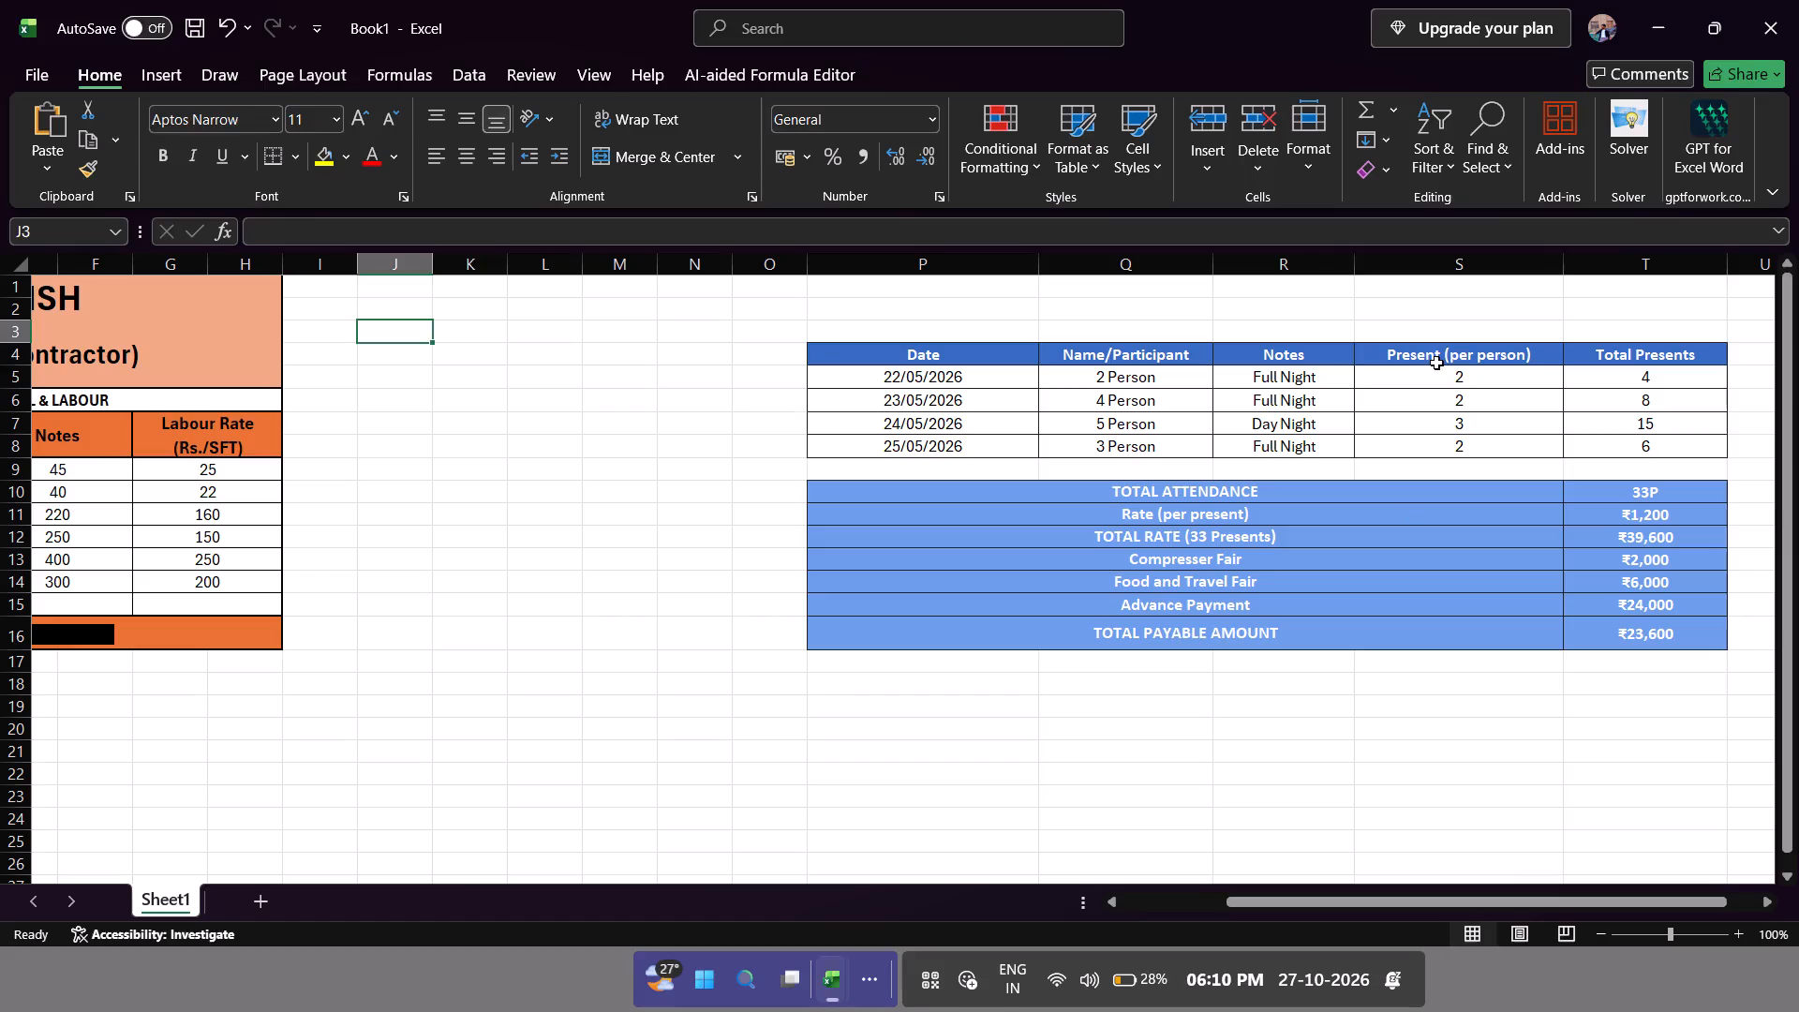
left_click(1436, 362)
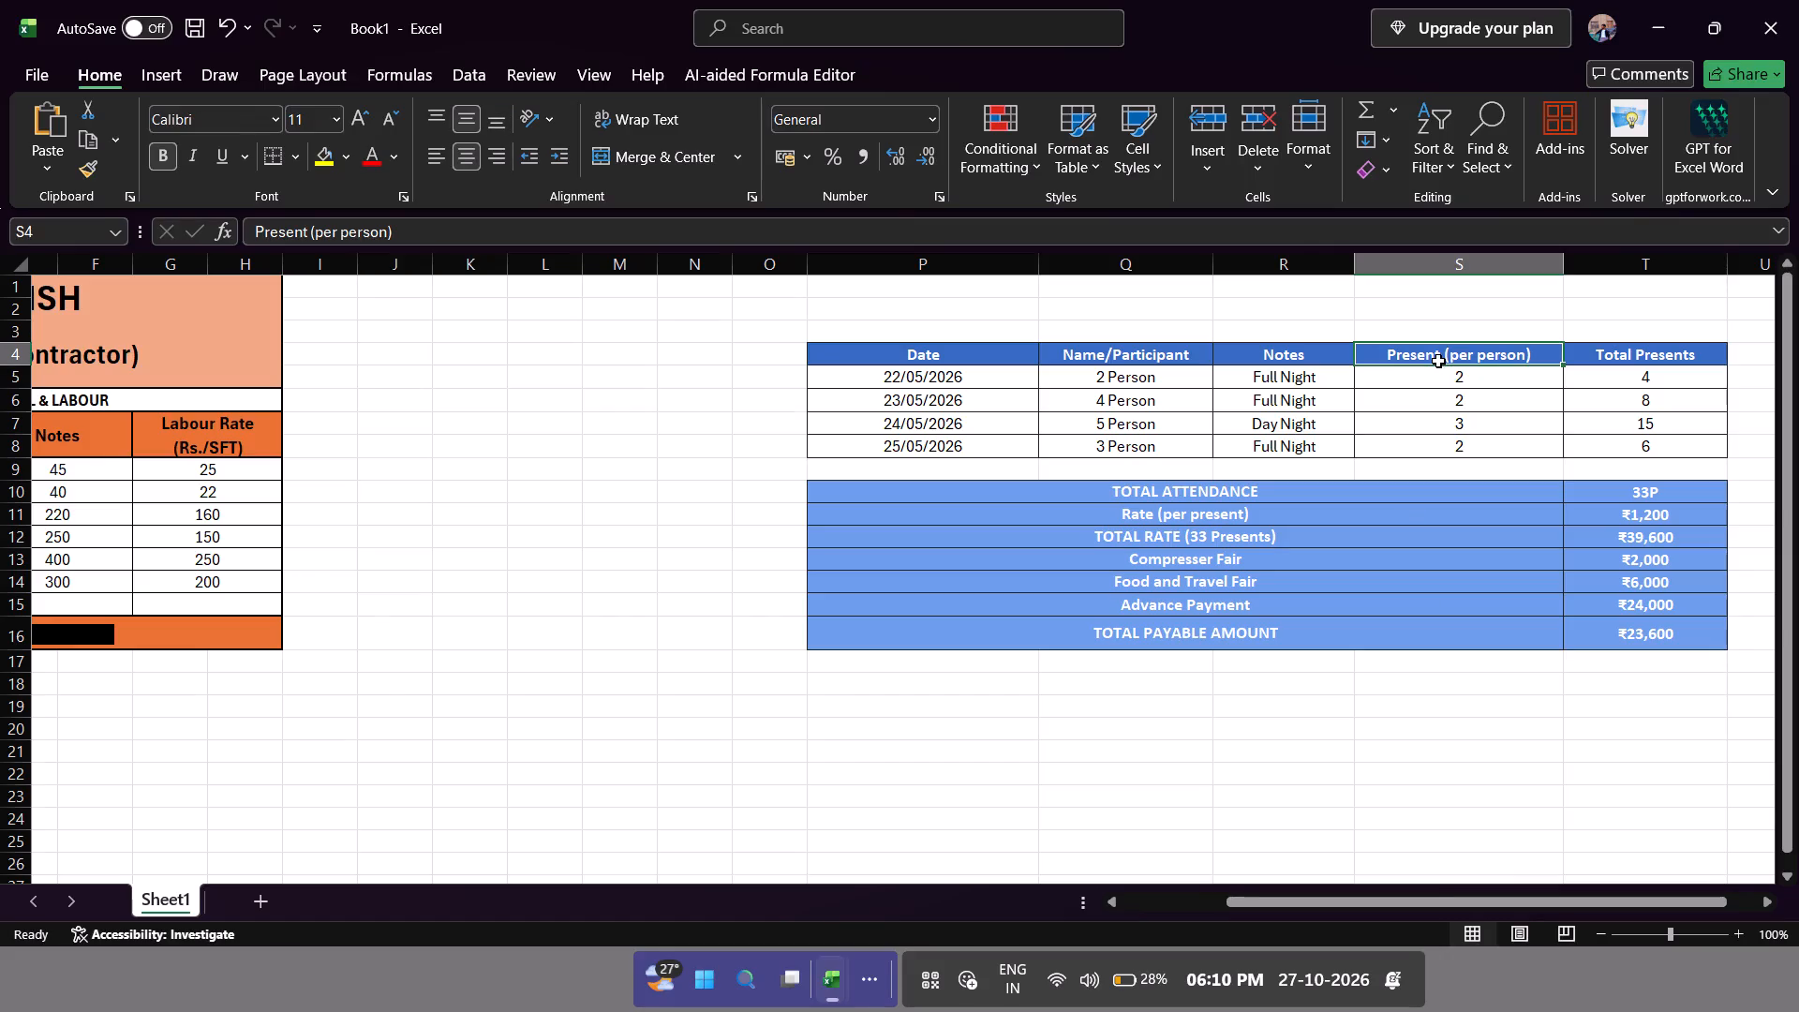
left_click(1438, 361)
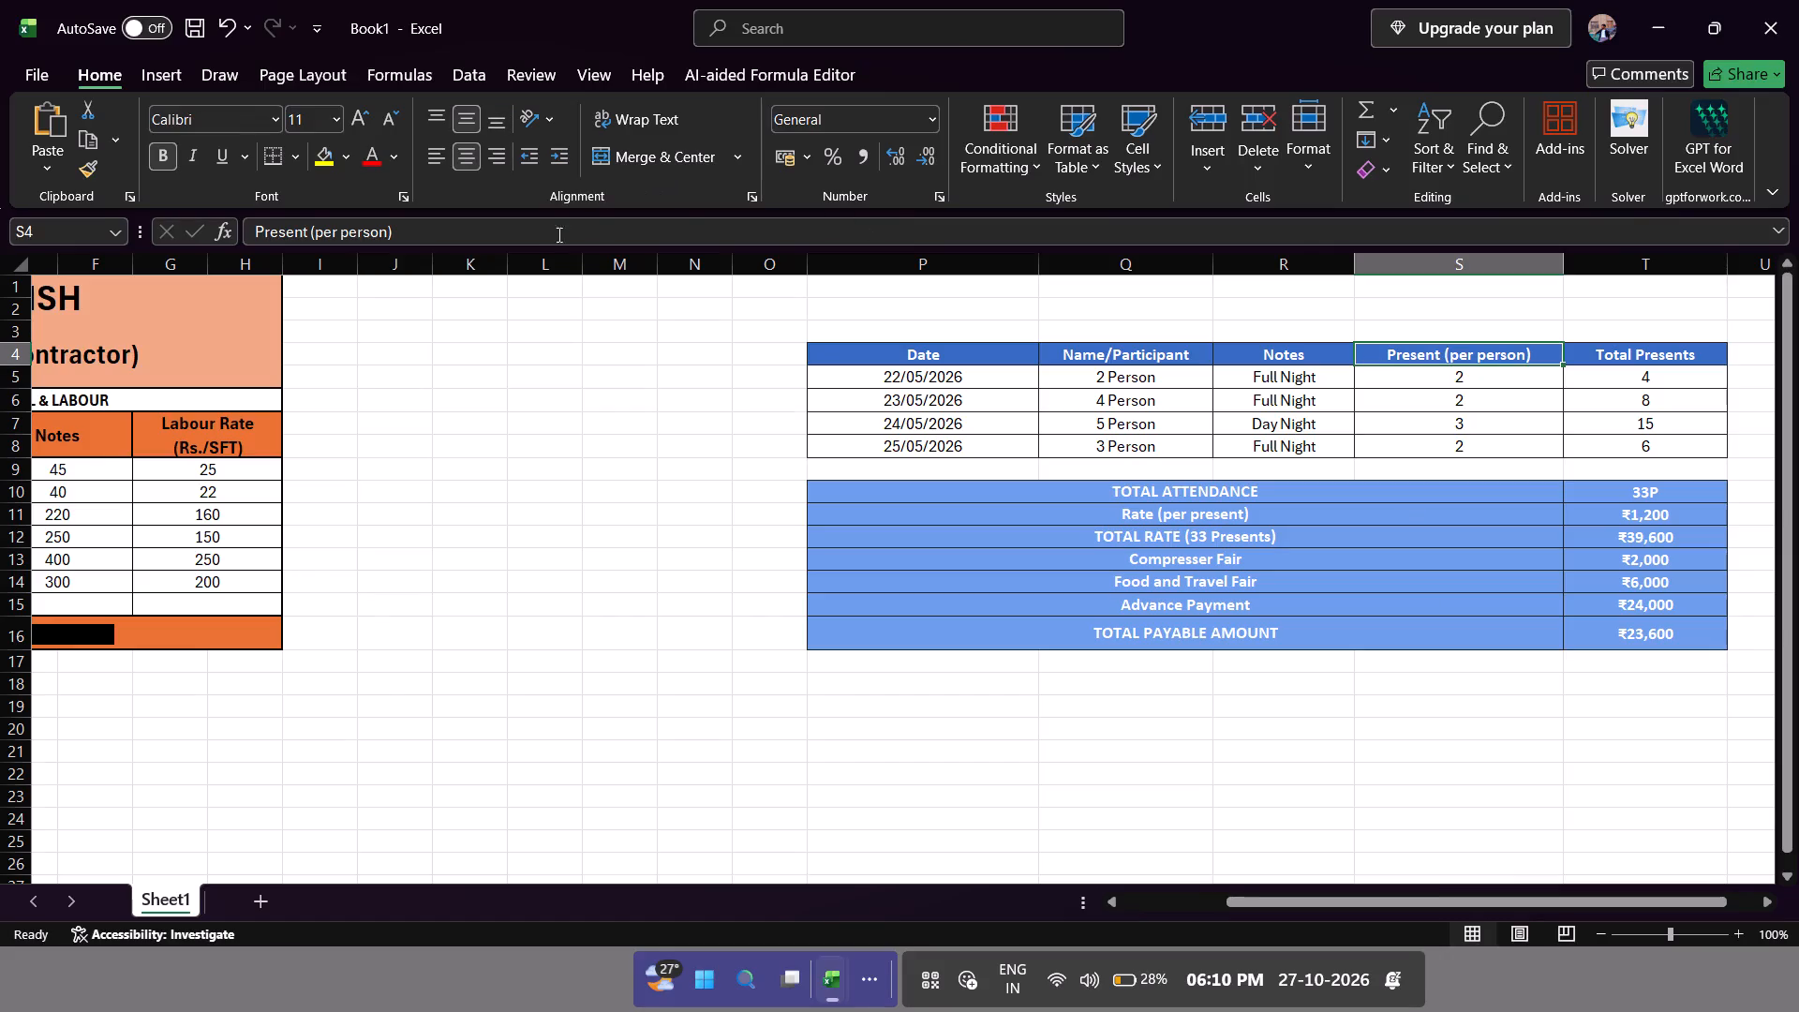
triple_click(544, 232)
double_click(543, 232)
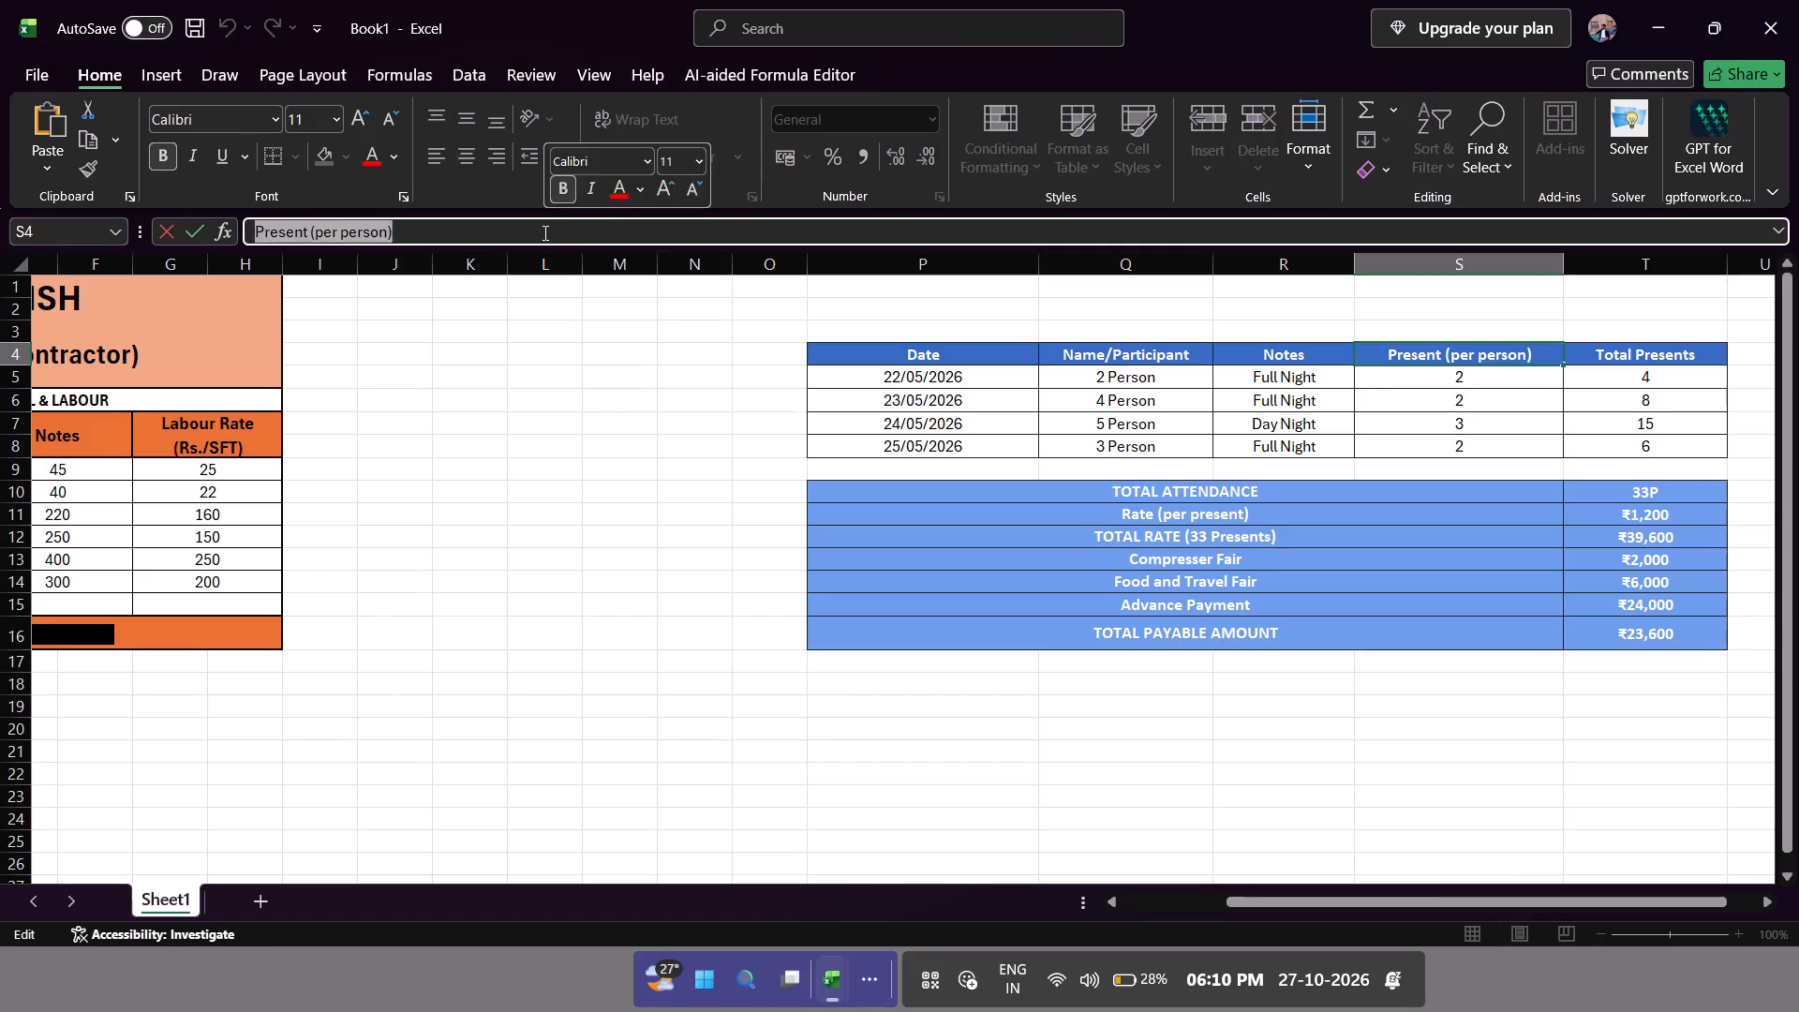
key("ctrl+c")
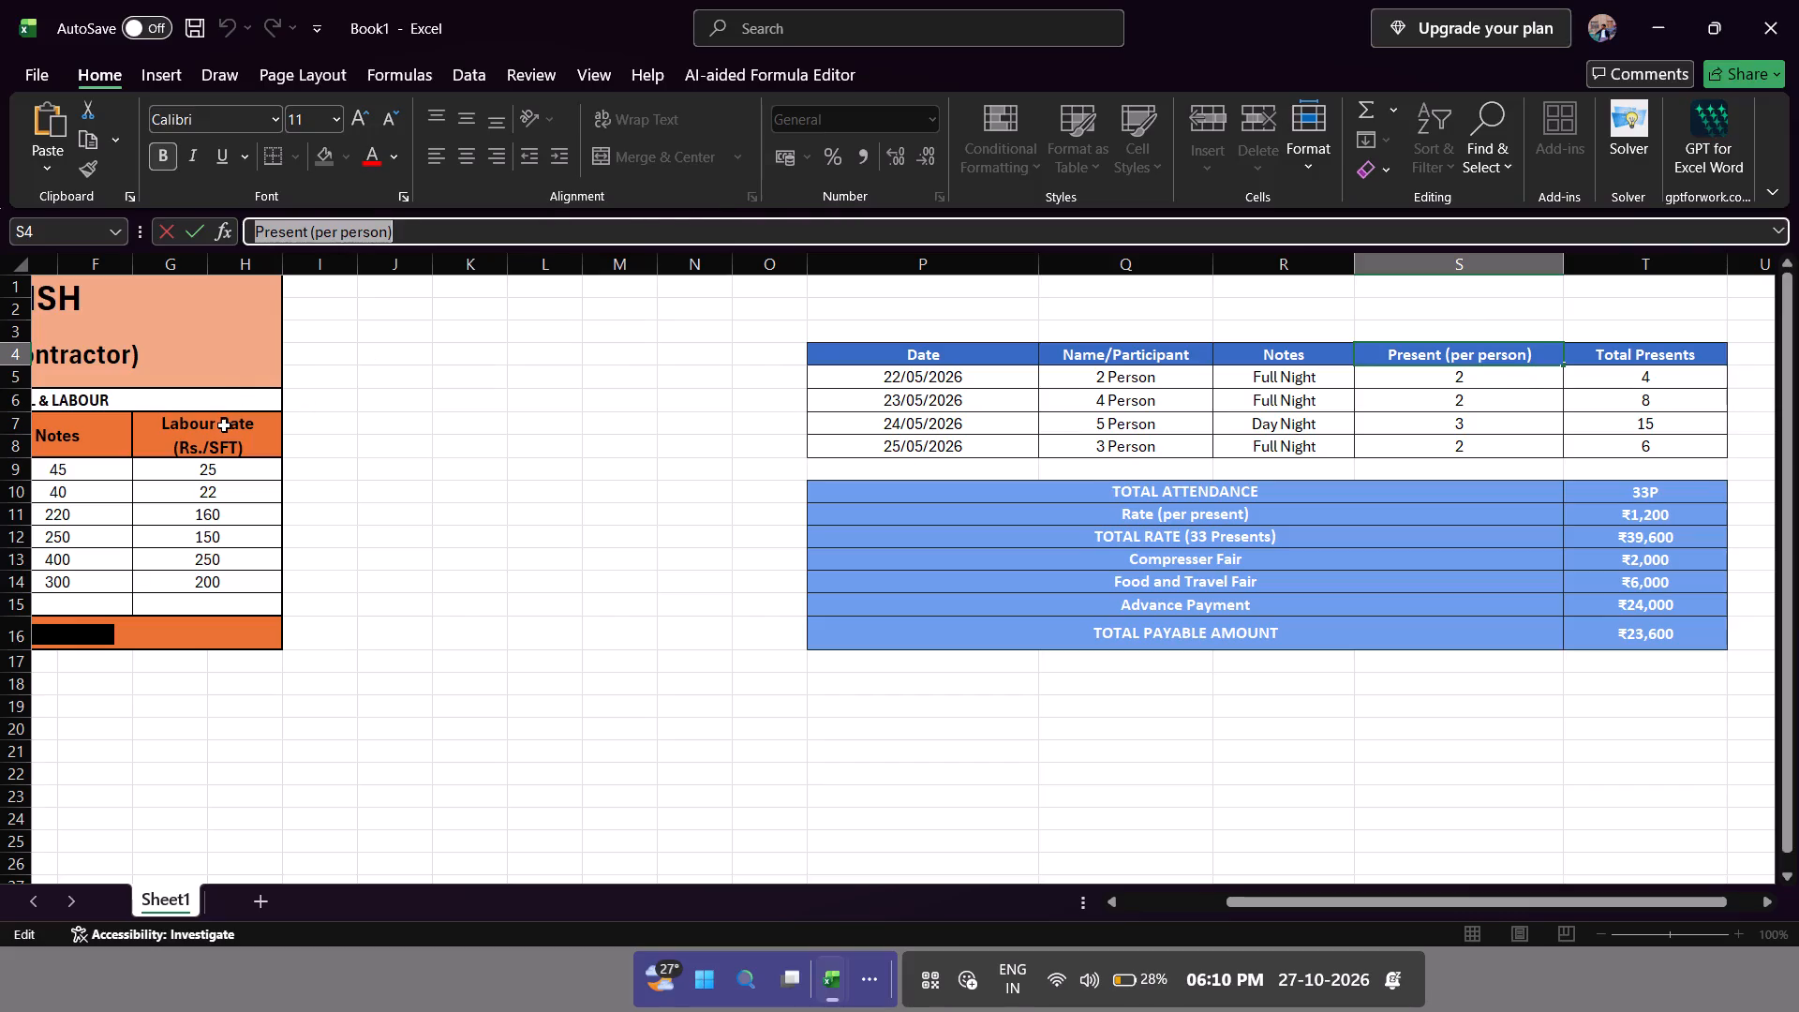
left_click(224, 429)
triple_click(446, 231)
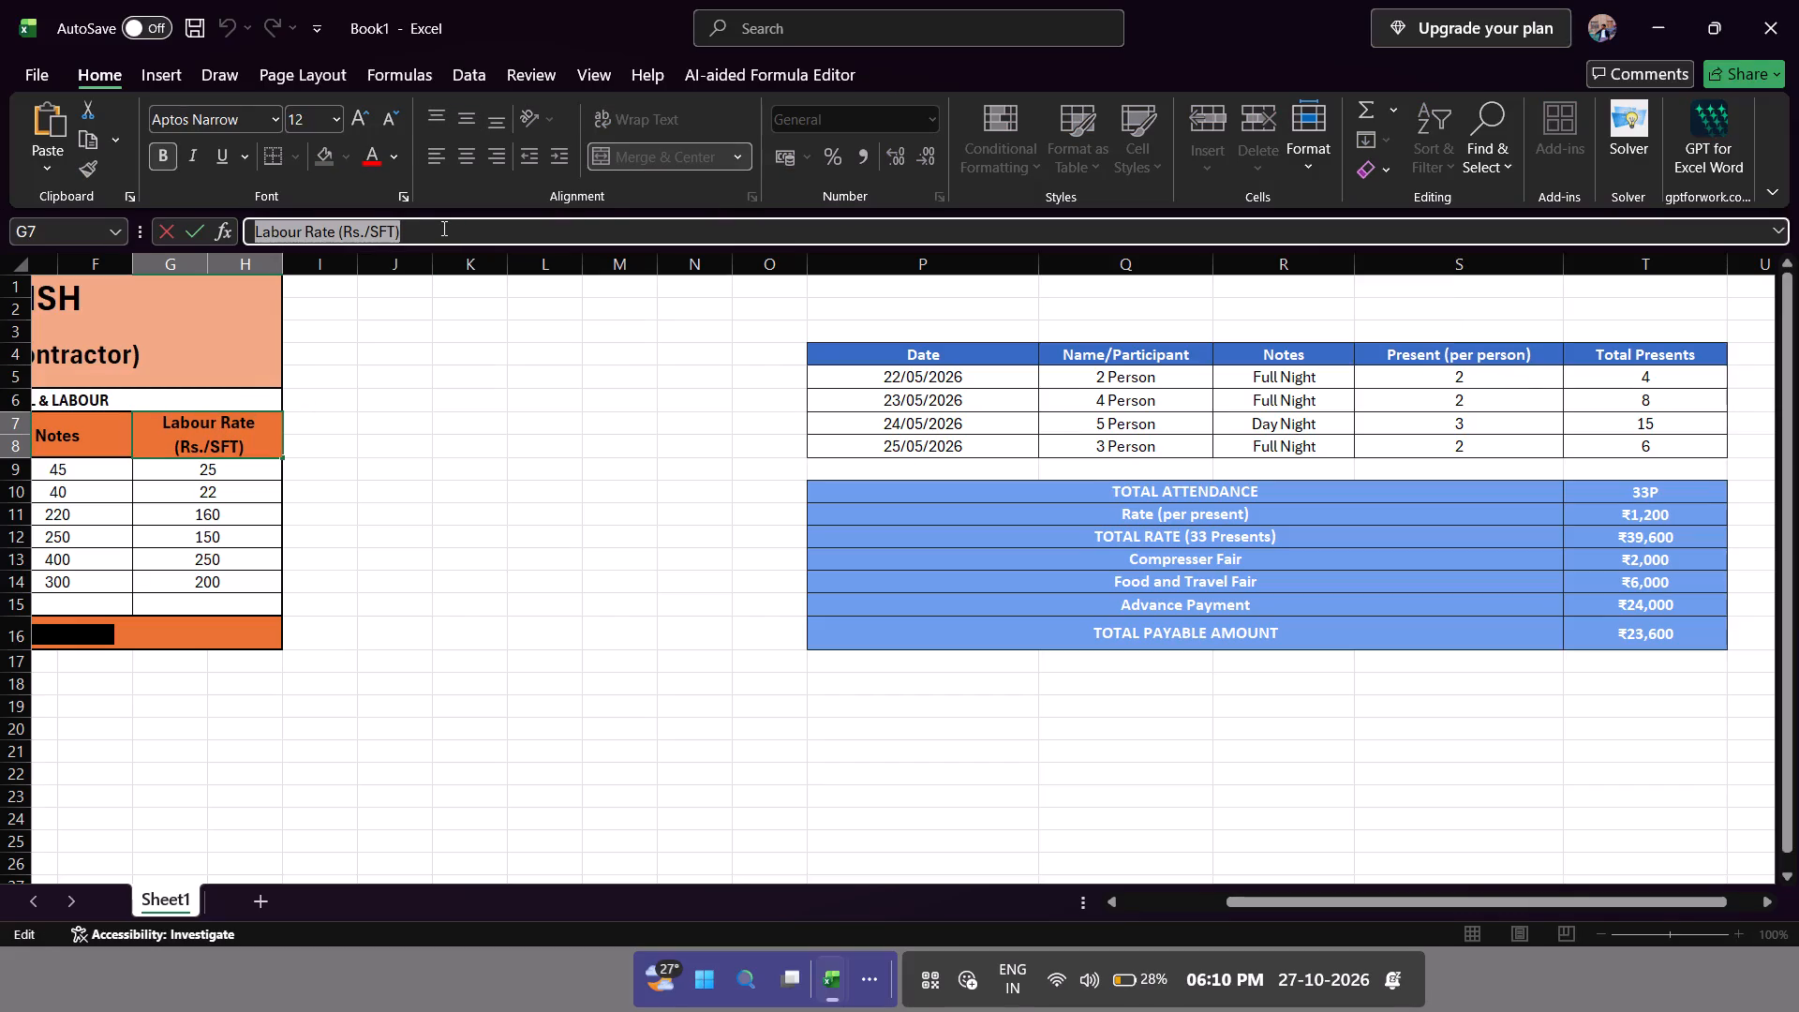
key("ctrl+v")
left_click(468, 447)
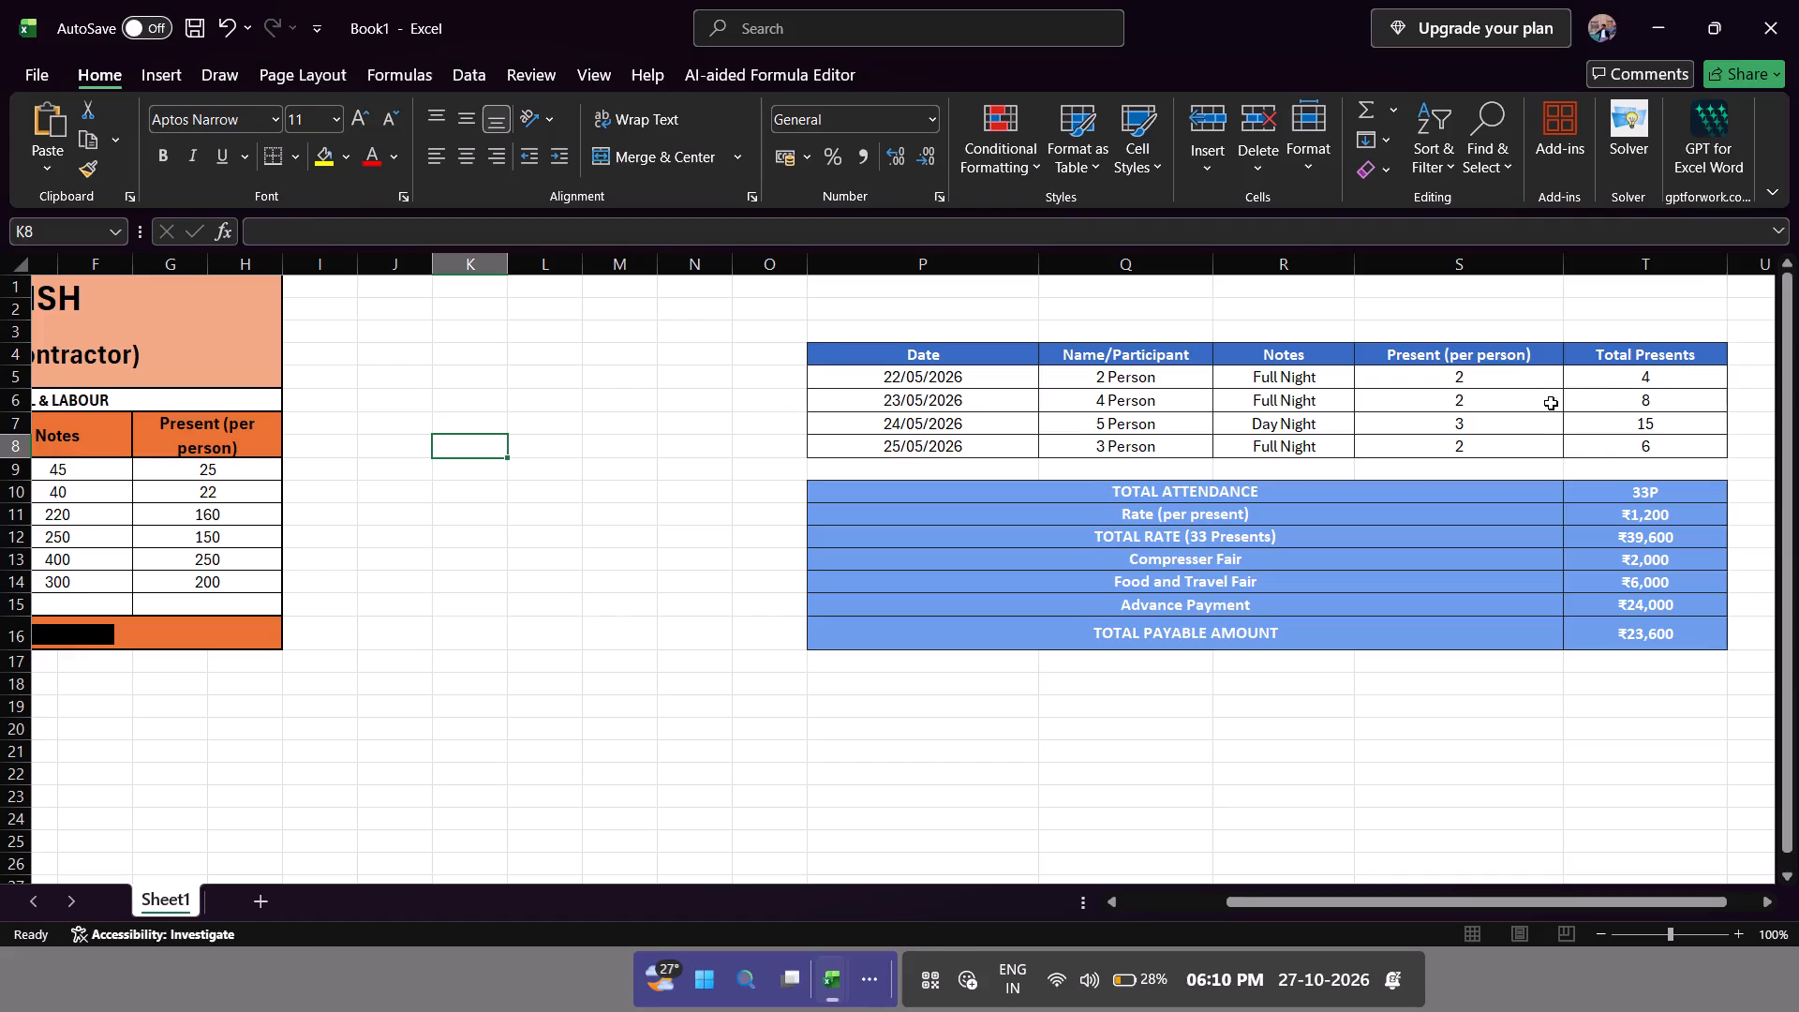
Copy the Total Presents header text from cell T4.
left_click(1598, 353)
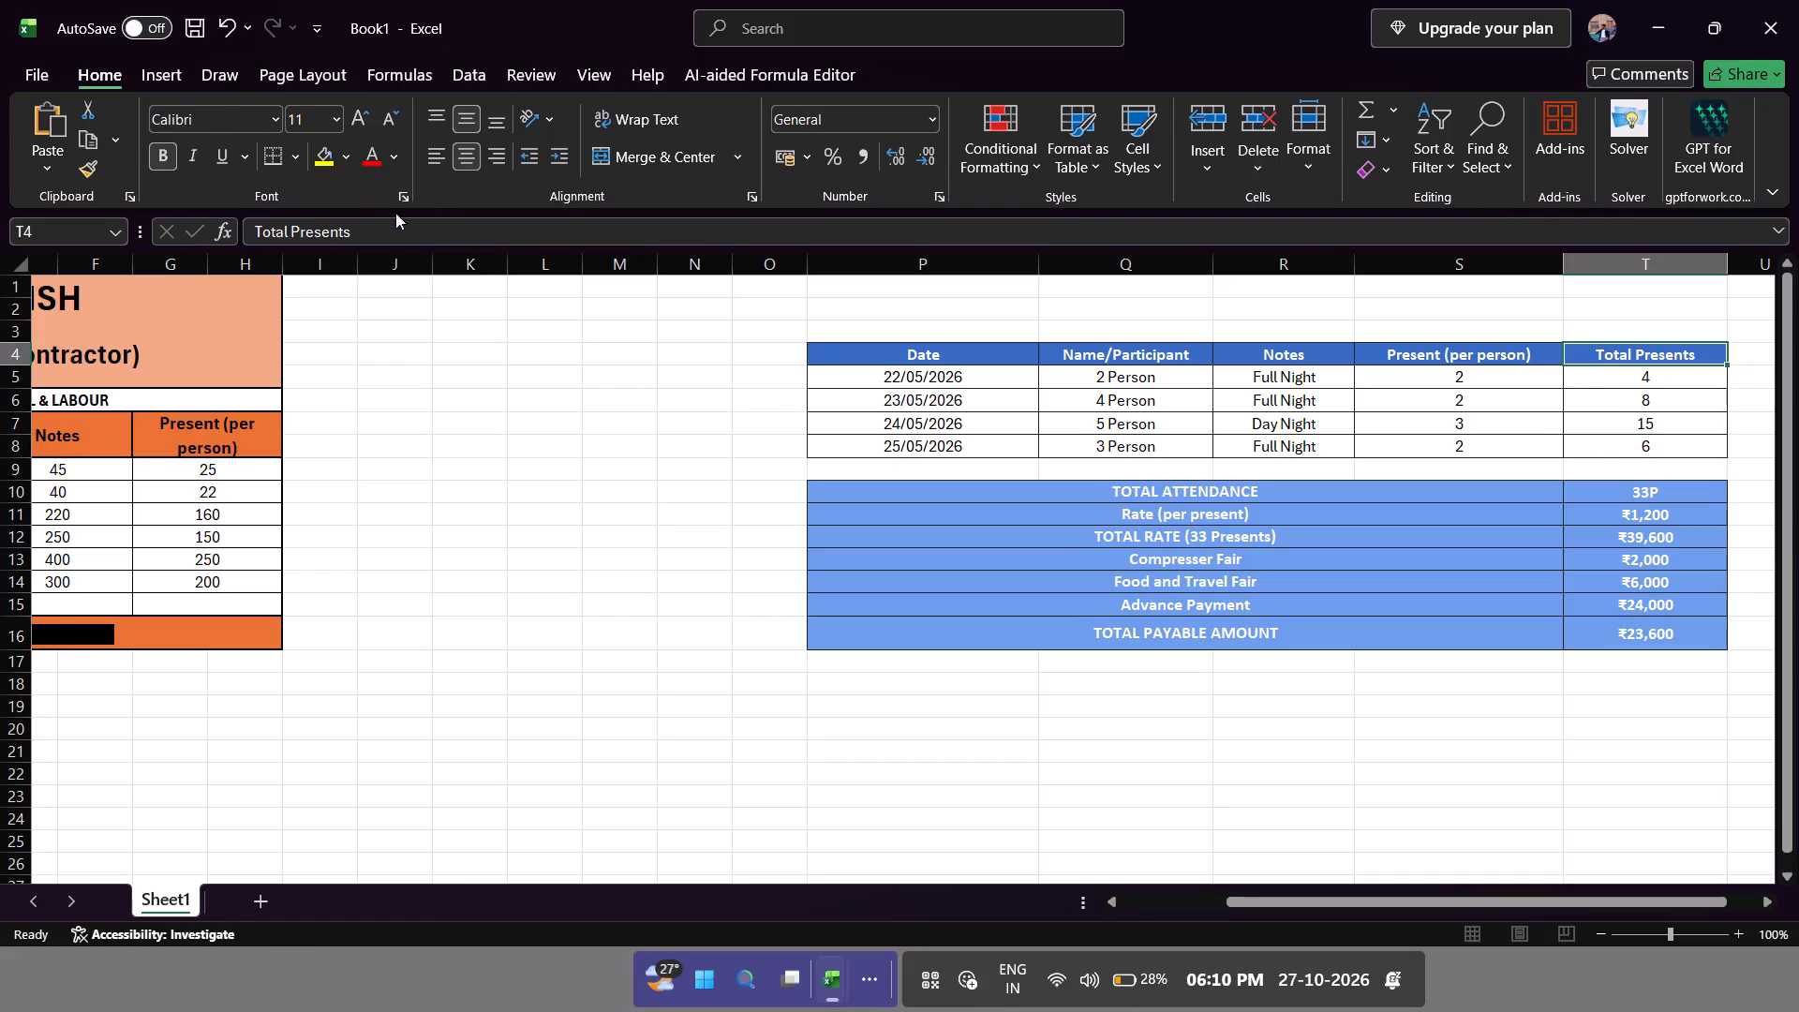
left_click(391, 221)
double_click(388, 225)
double_click(386, 227)
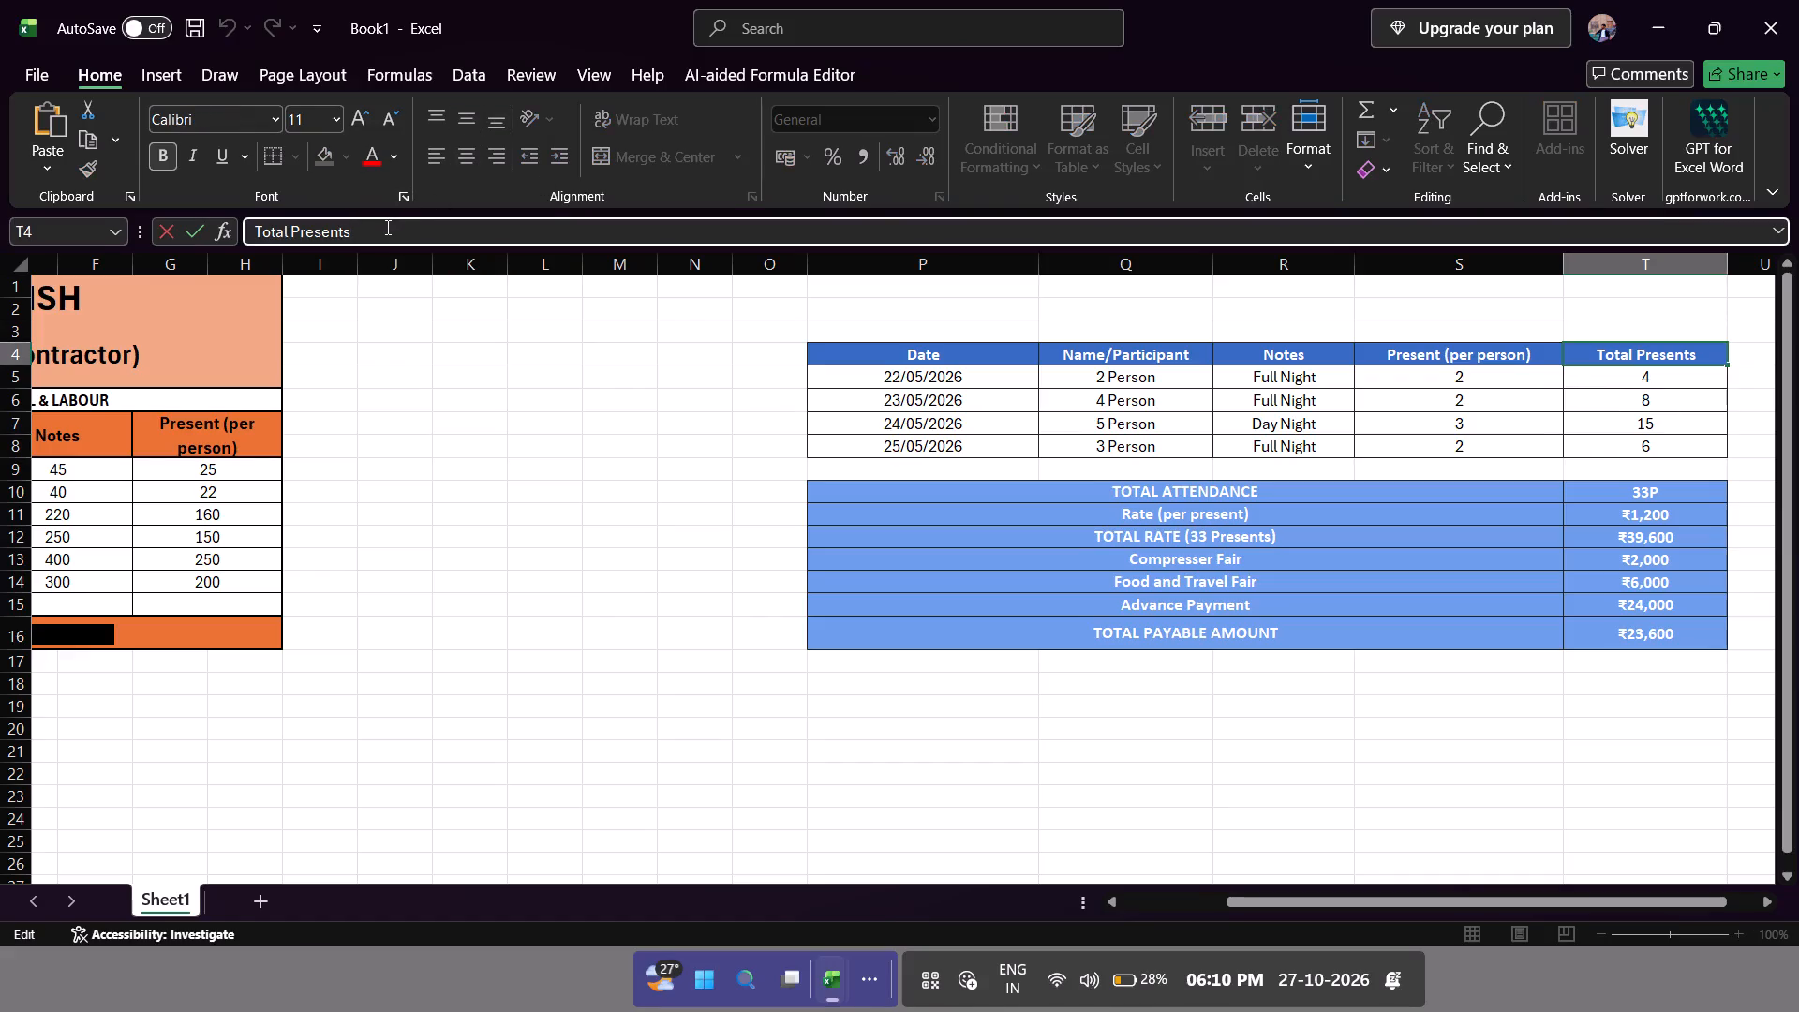
left_click(384, 227)
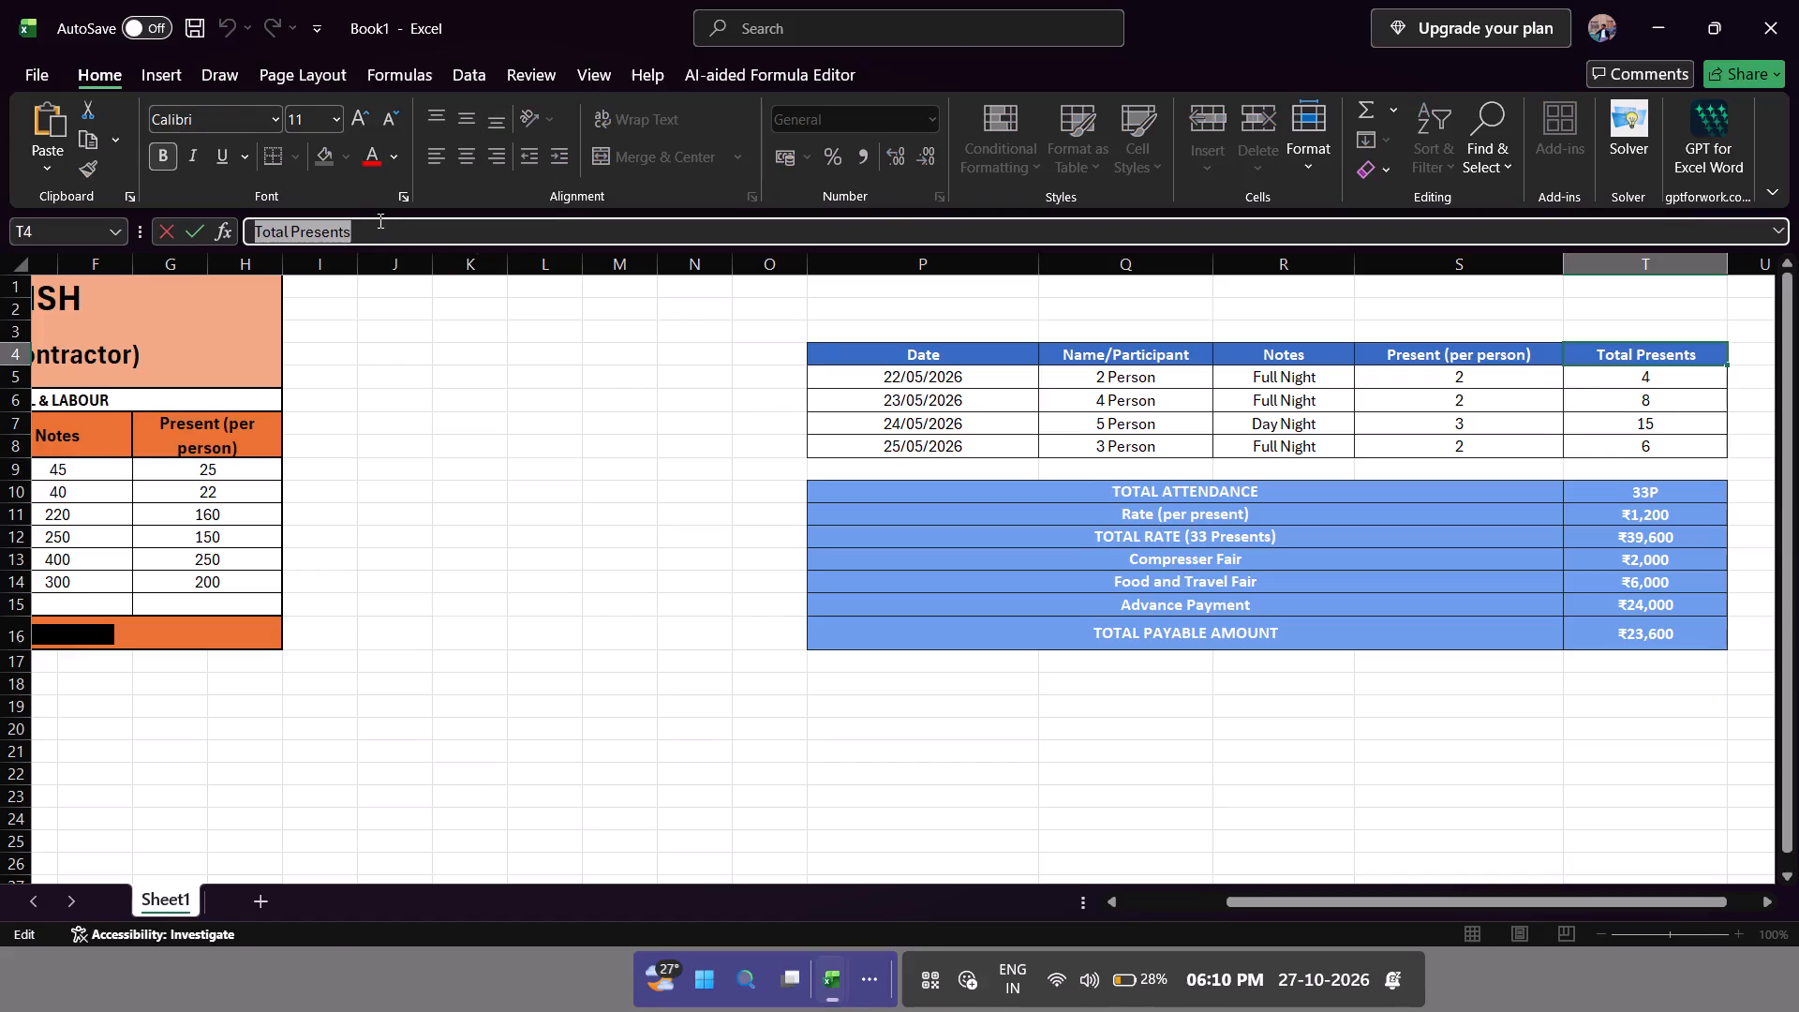
key("ctrl+c")
Merge and center the blank range I1:J5 beside the contractor title block.
left_click(335, 286)
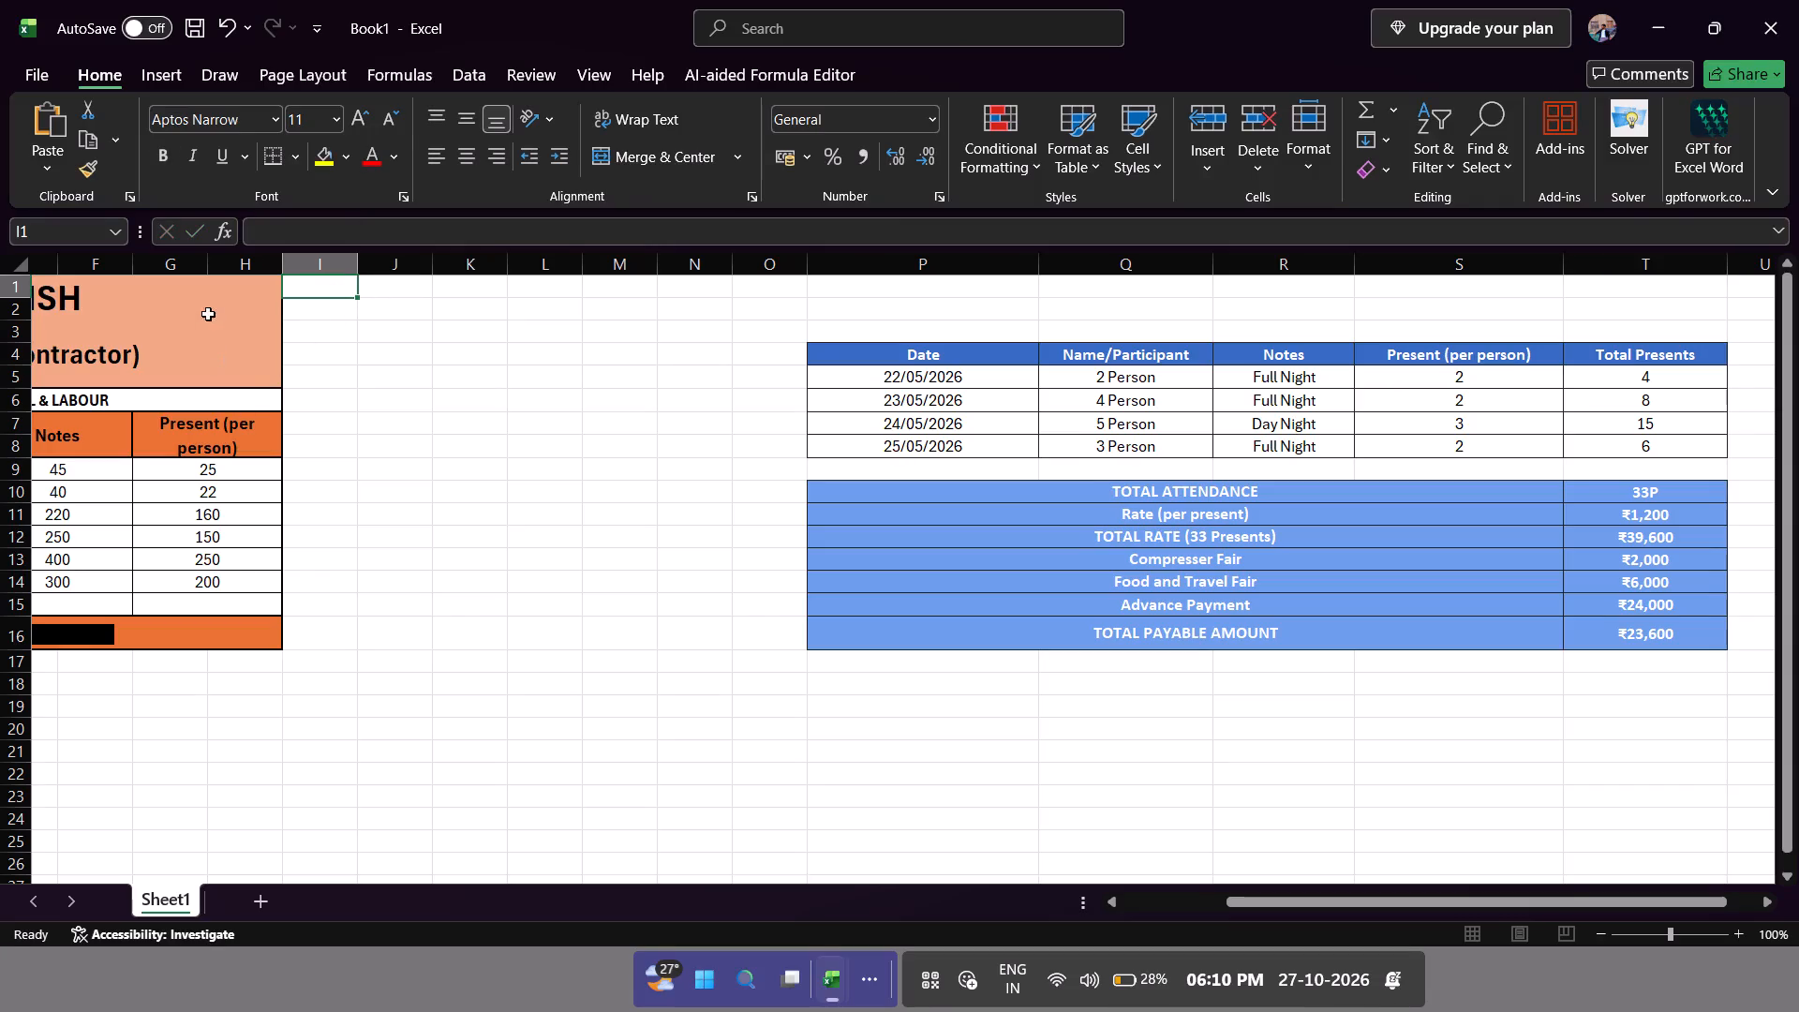
left_click_drag(356, 291, 372, 293)
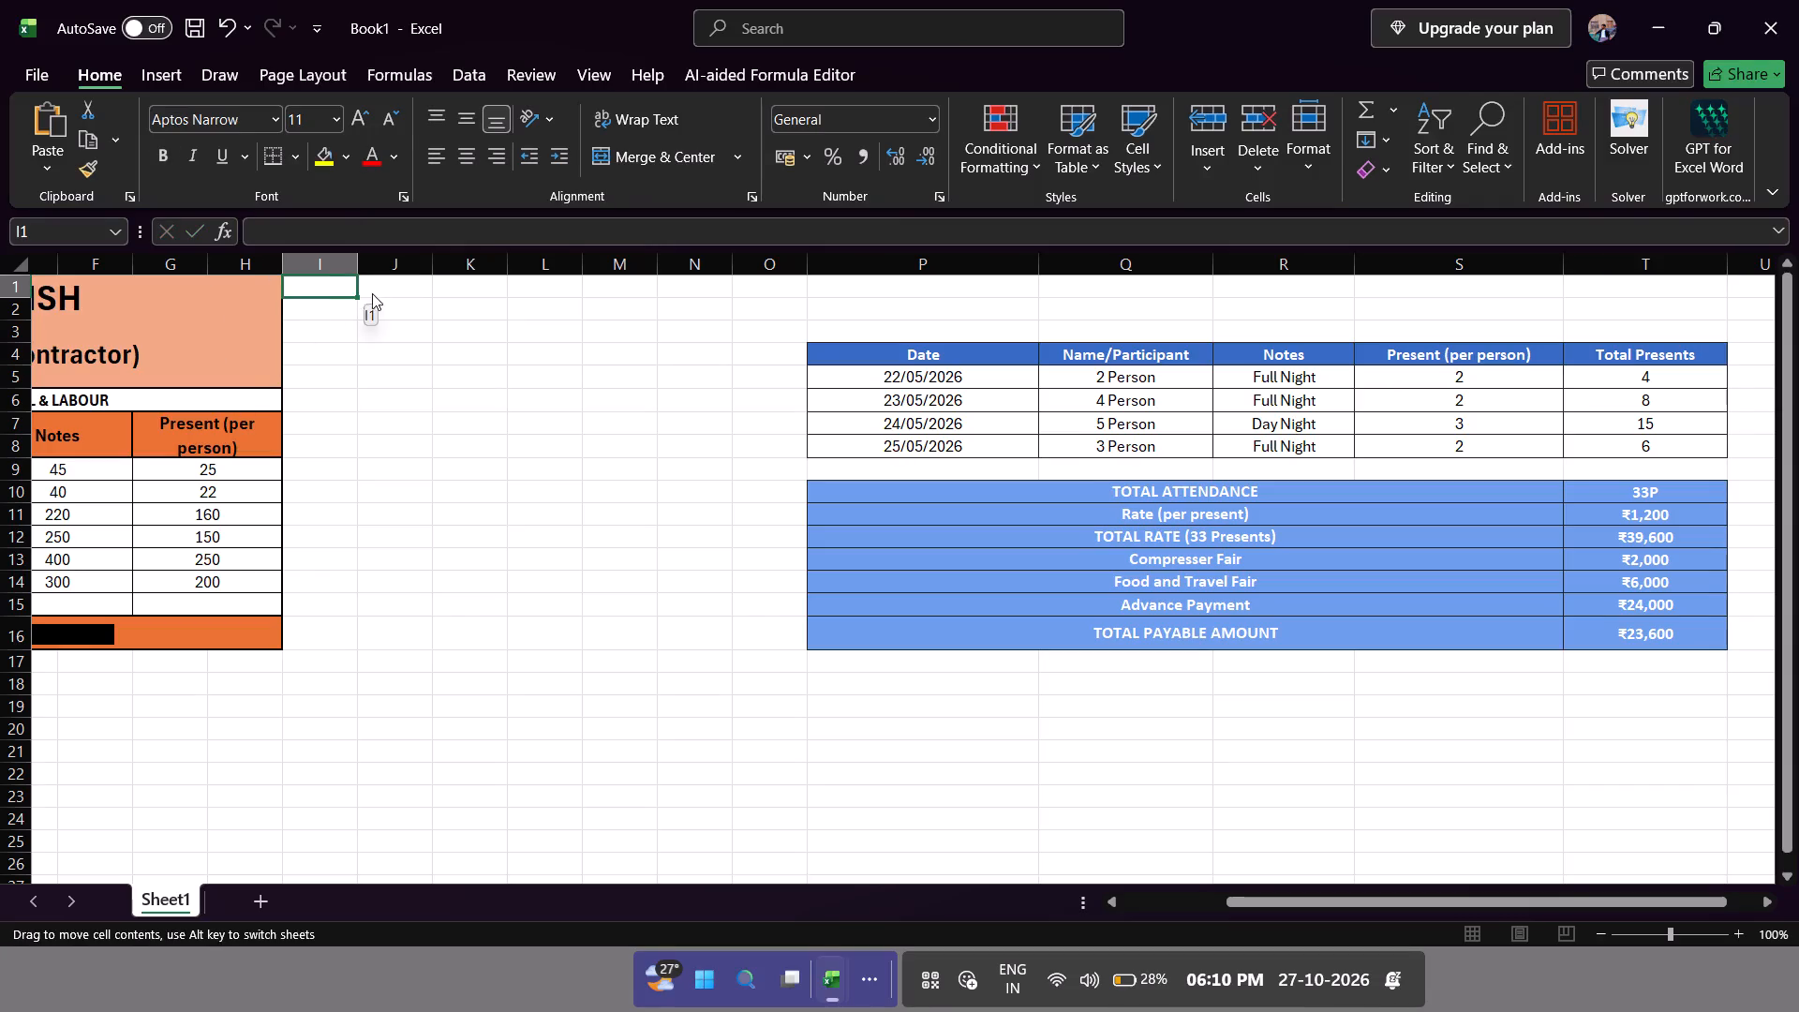
left_click_drag(372, 293, 383, 296)
left_click(312, 283)
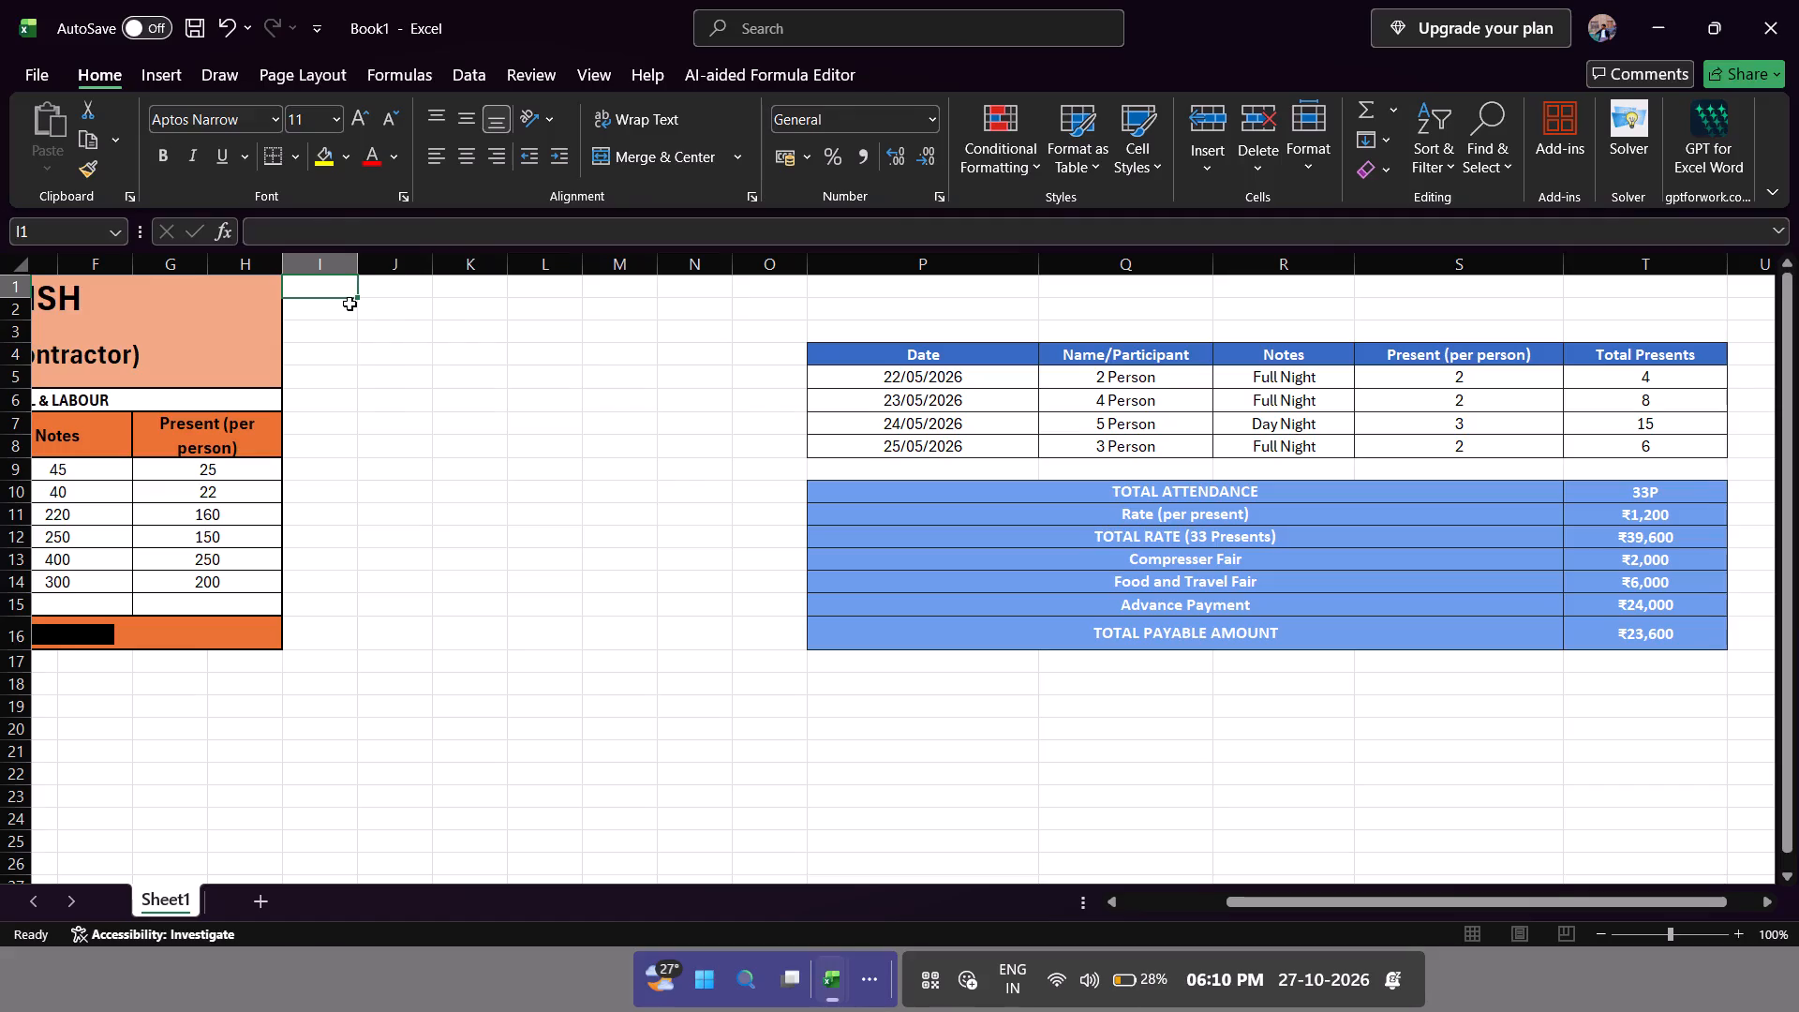
left_click_drag(358, 295, 409, 302)
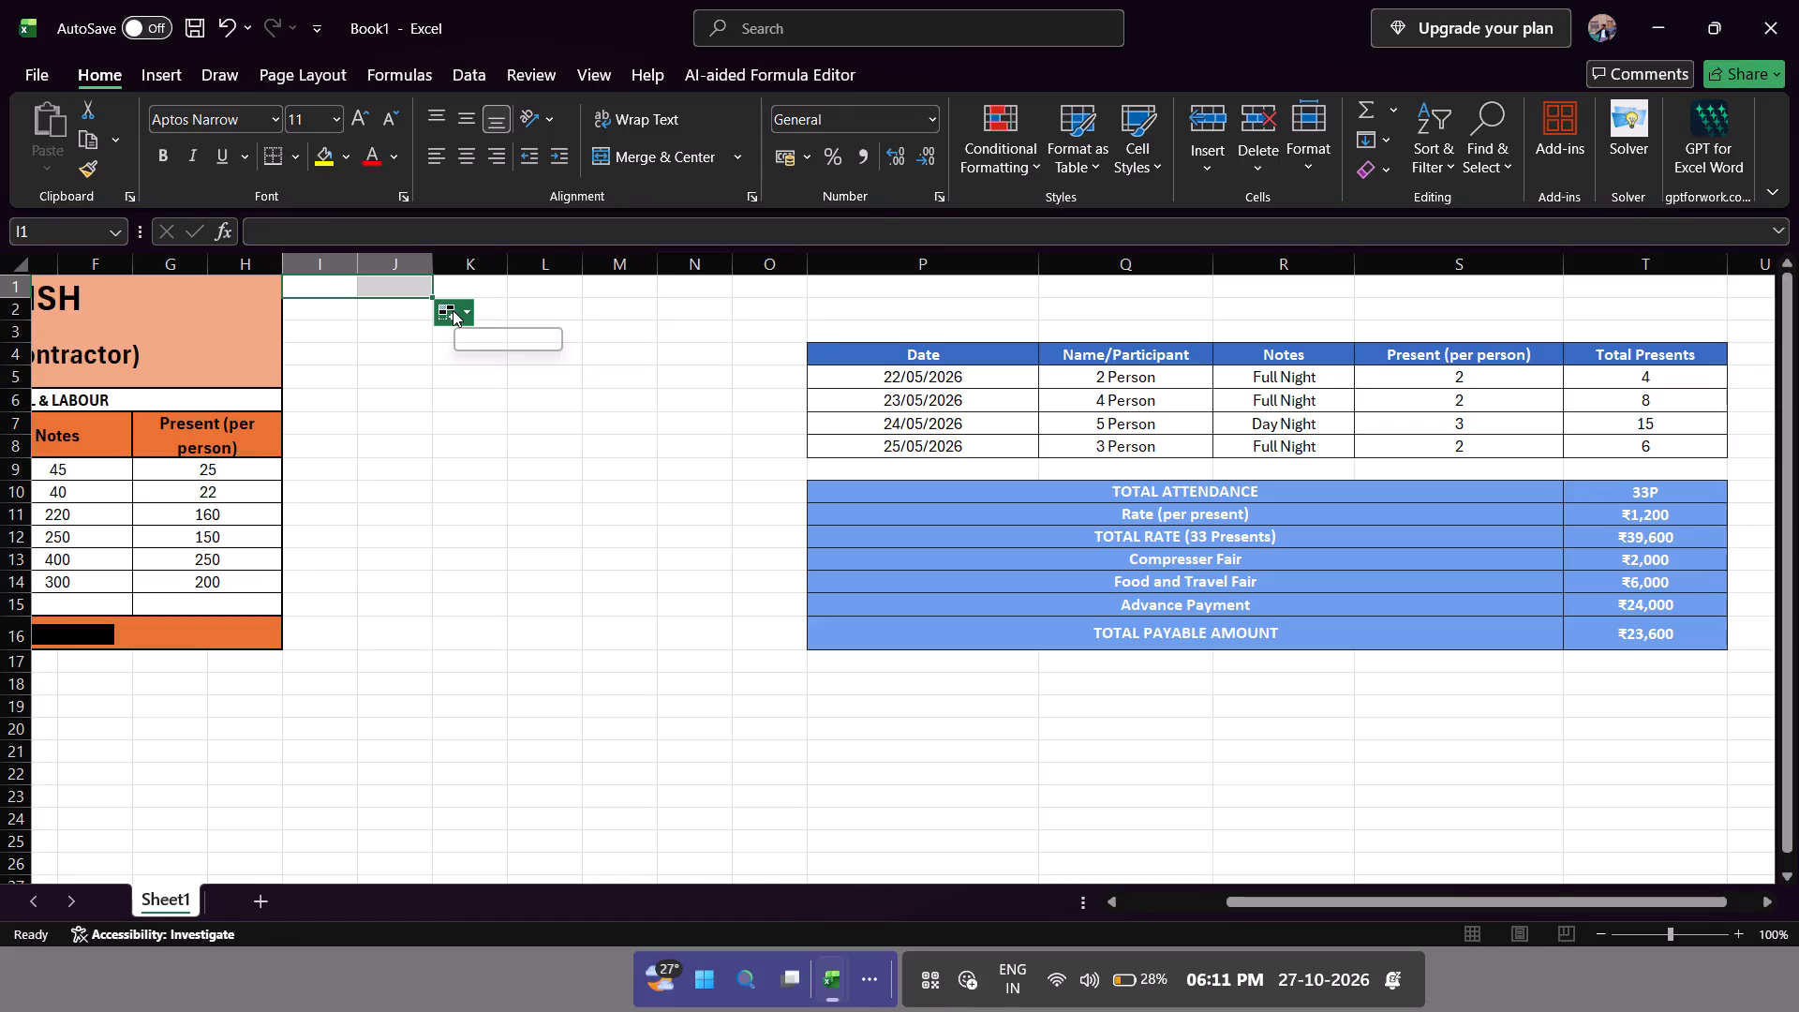
left_click(646, 160)
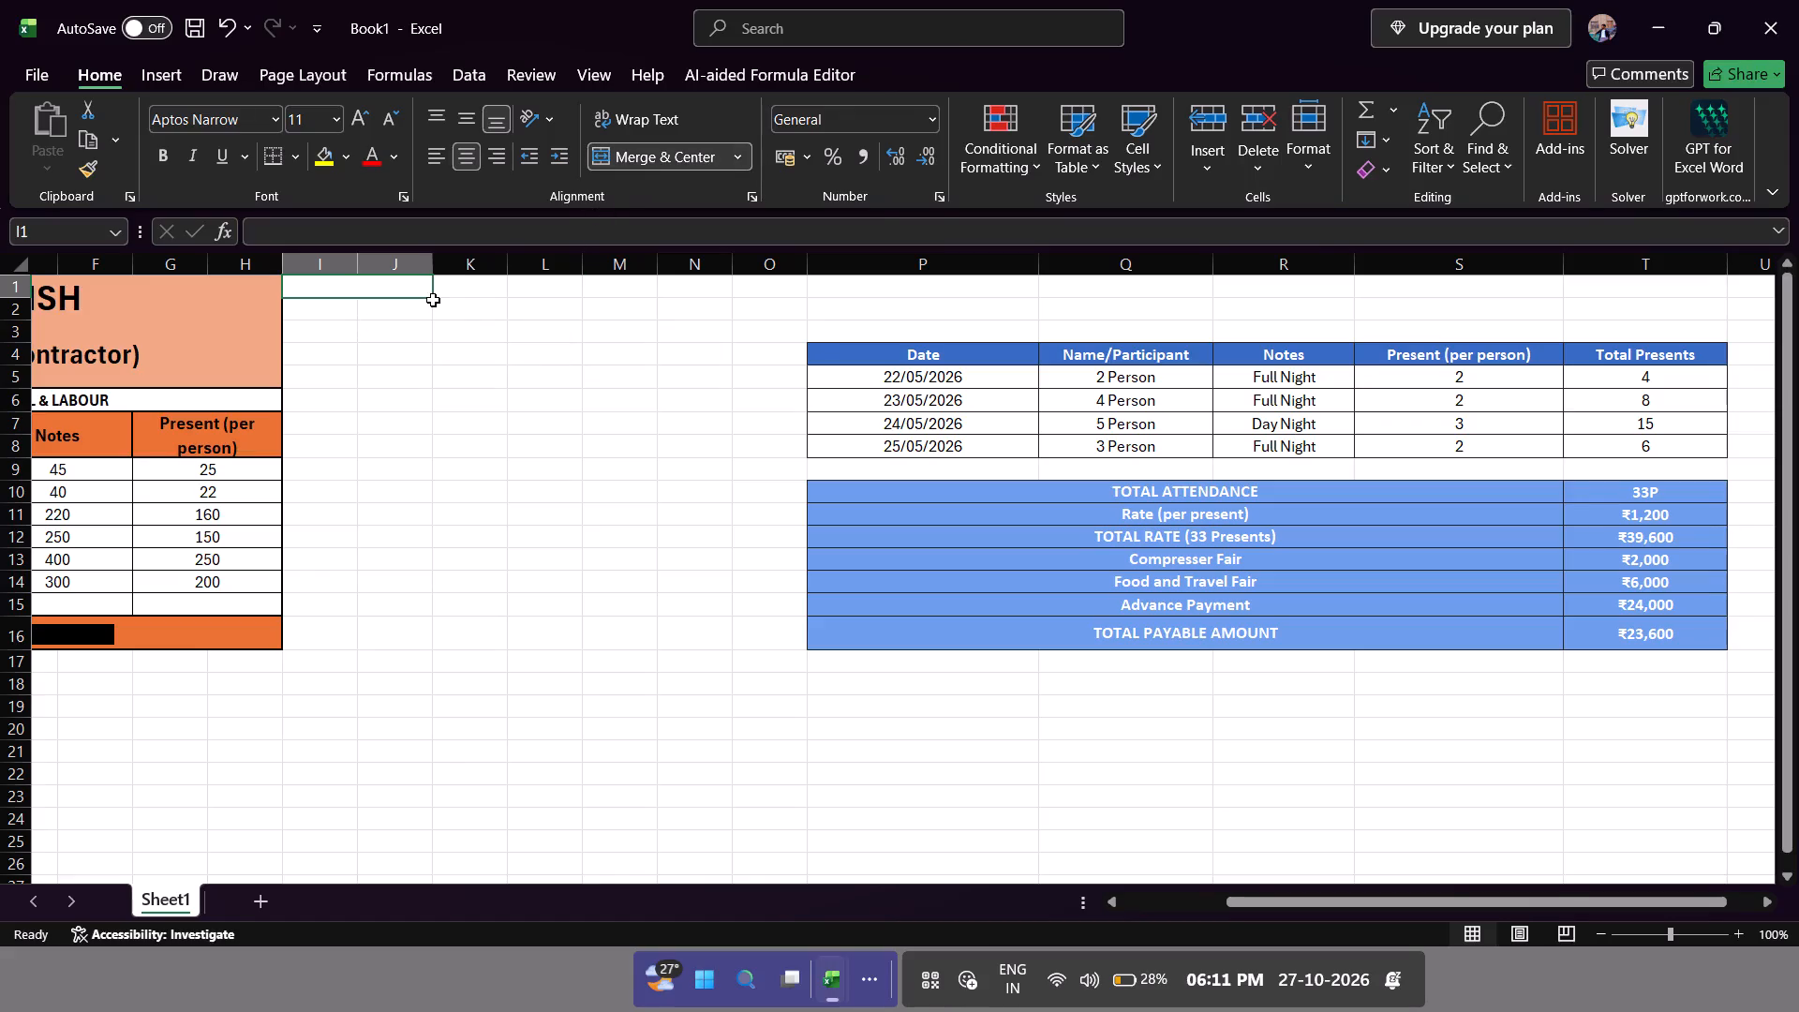
left_click_drag(433, 298, 424, 377)
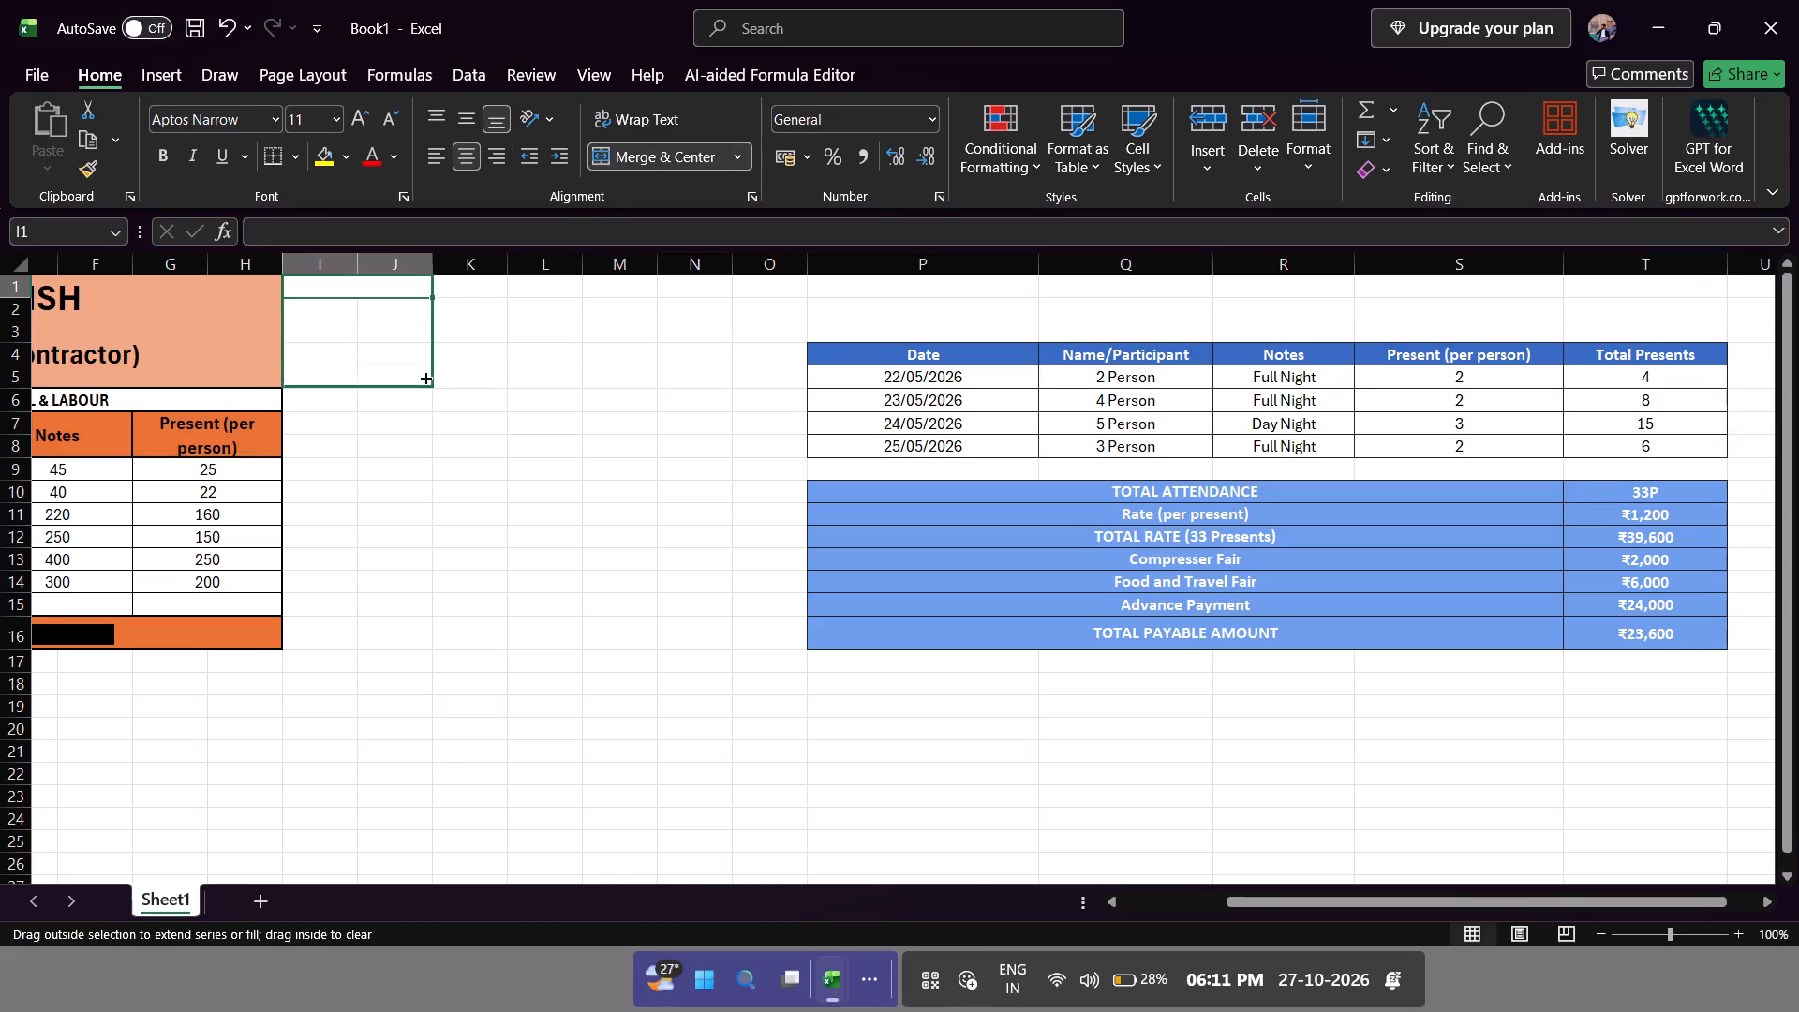
left_click_drag(424, 377, 424, 379)
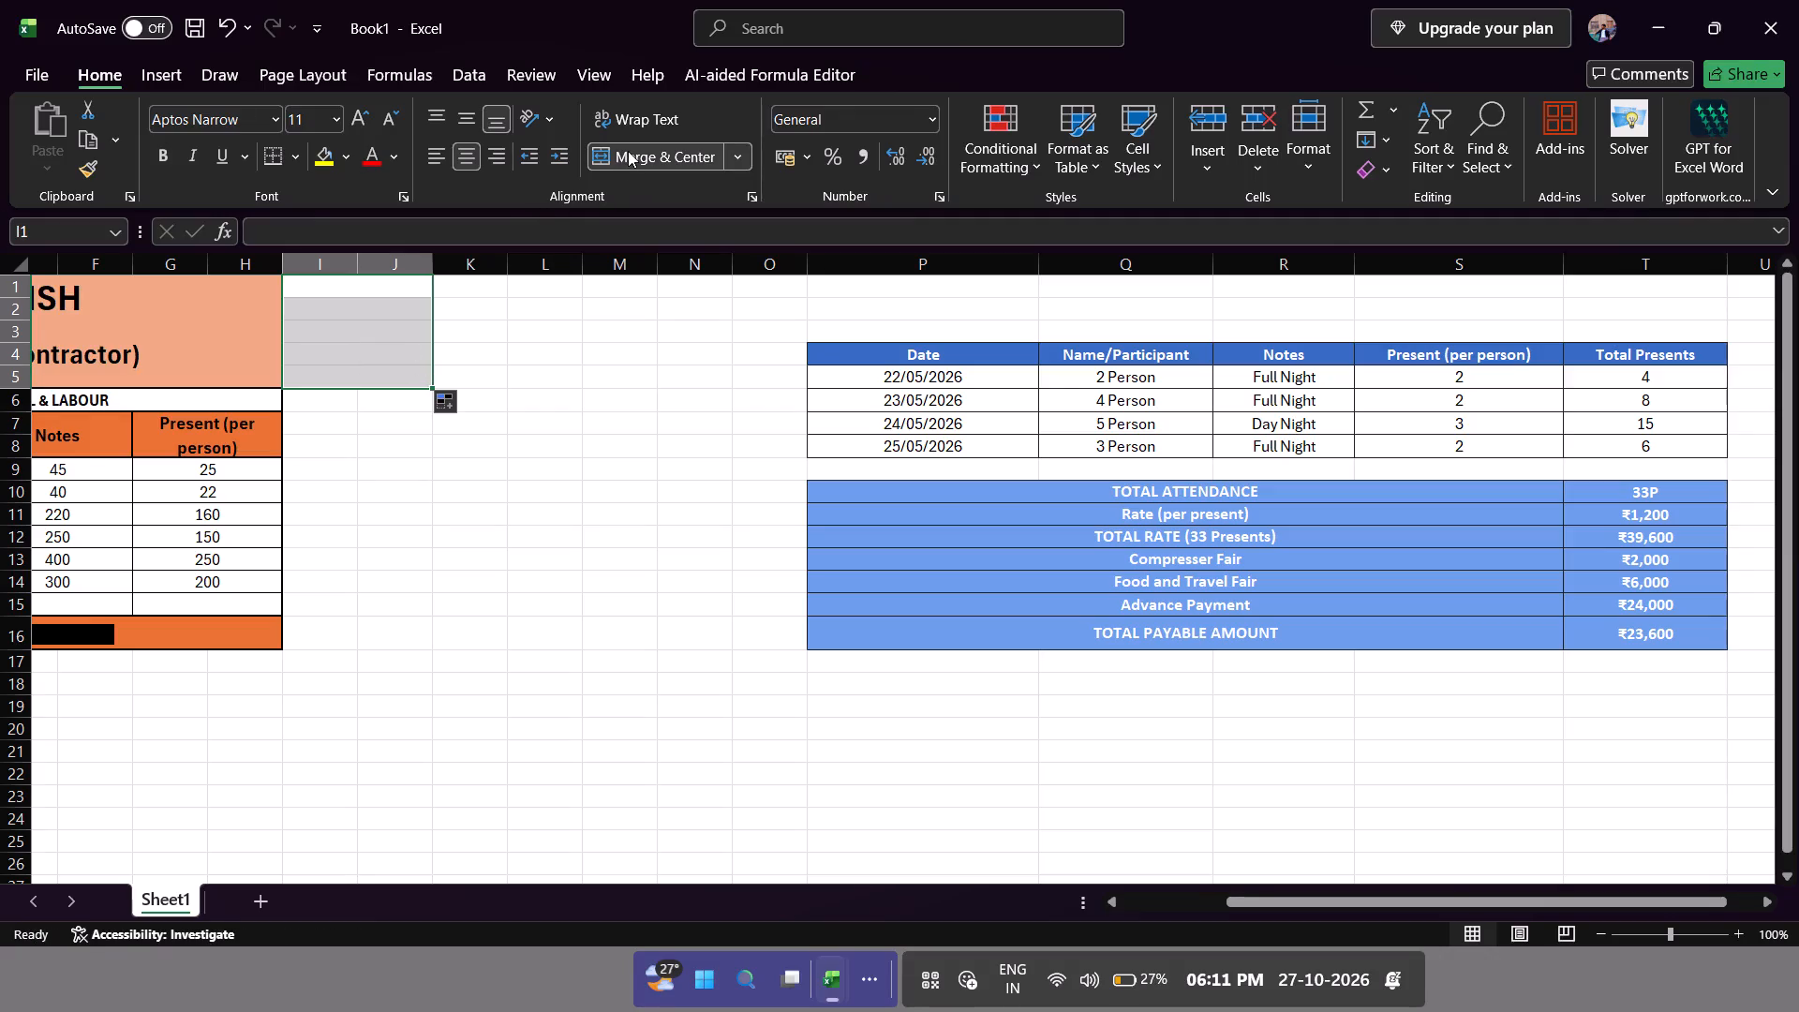
left_click(628, 151)
left_click(629, 152)
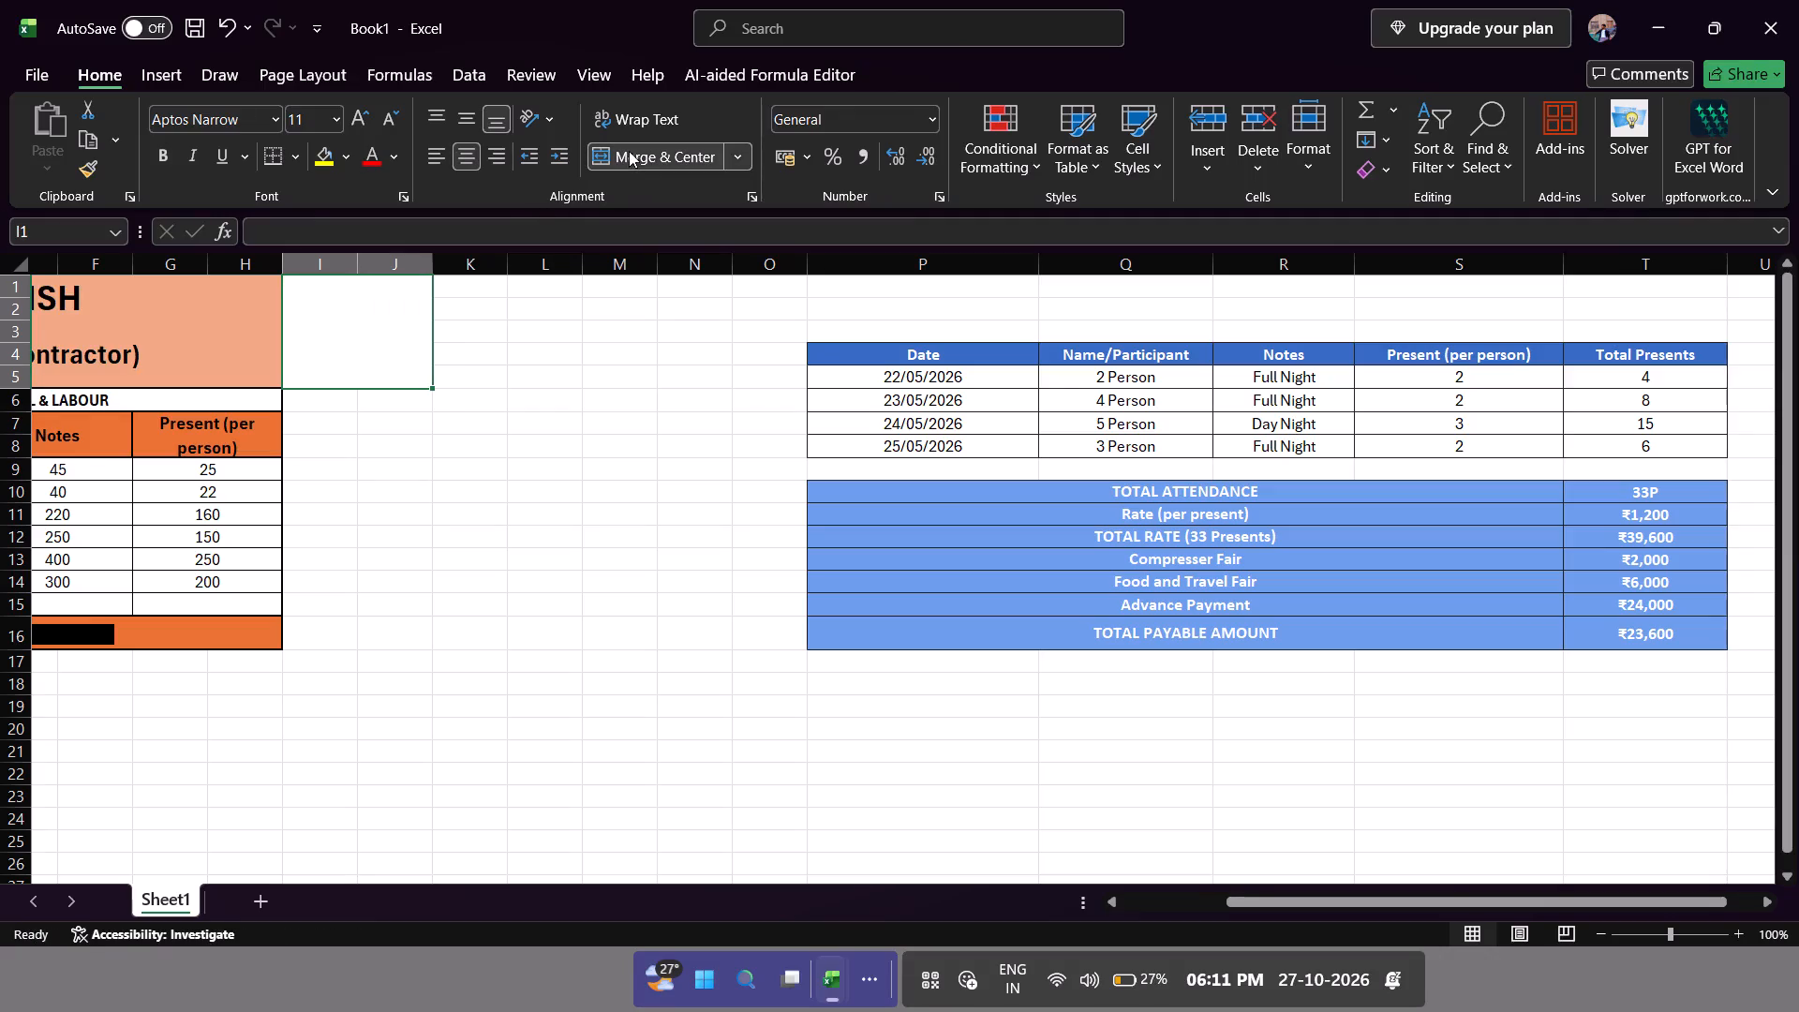
left_click(539, 320)
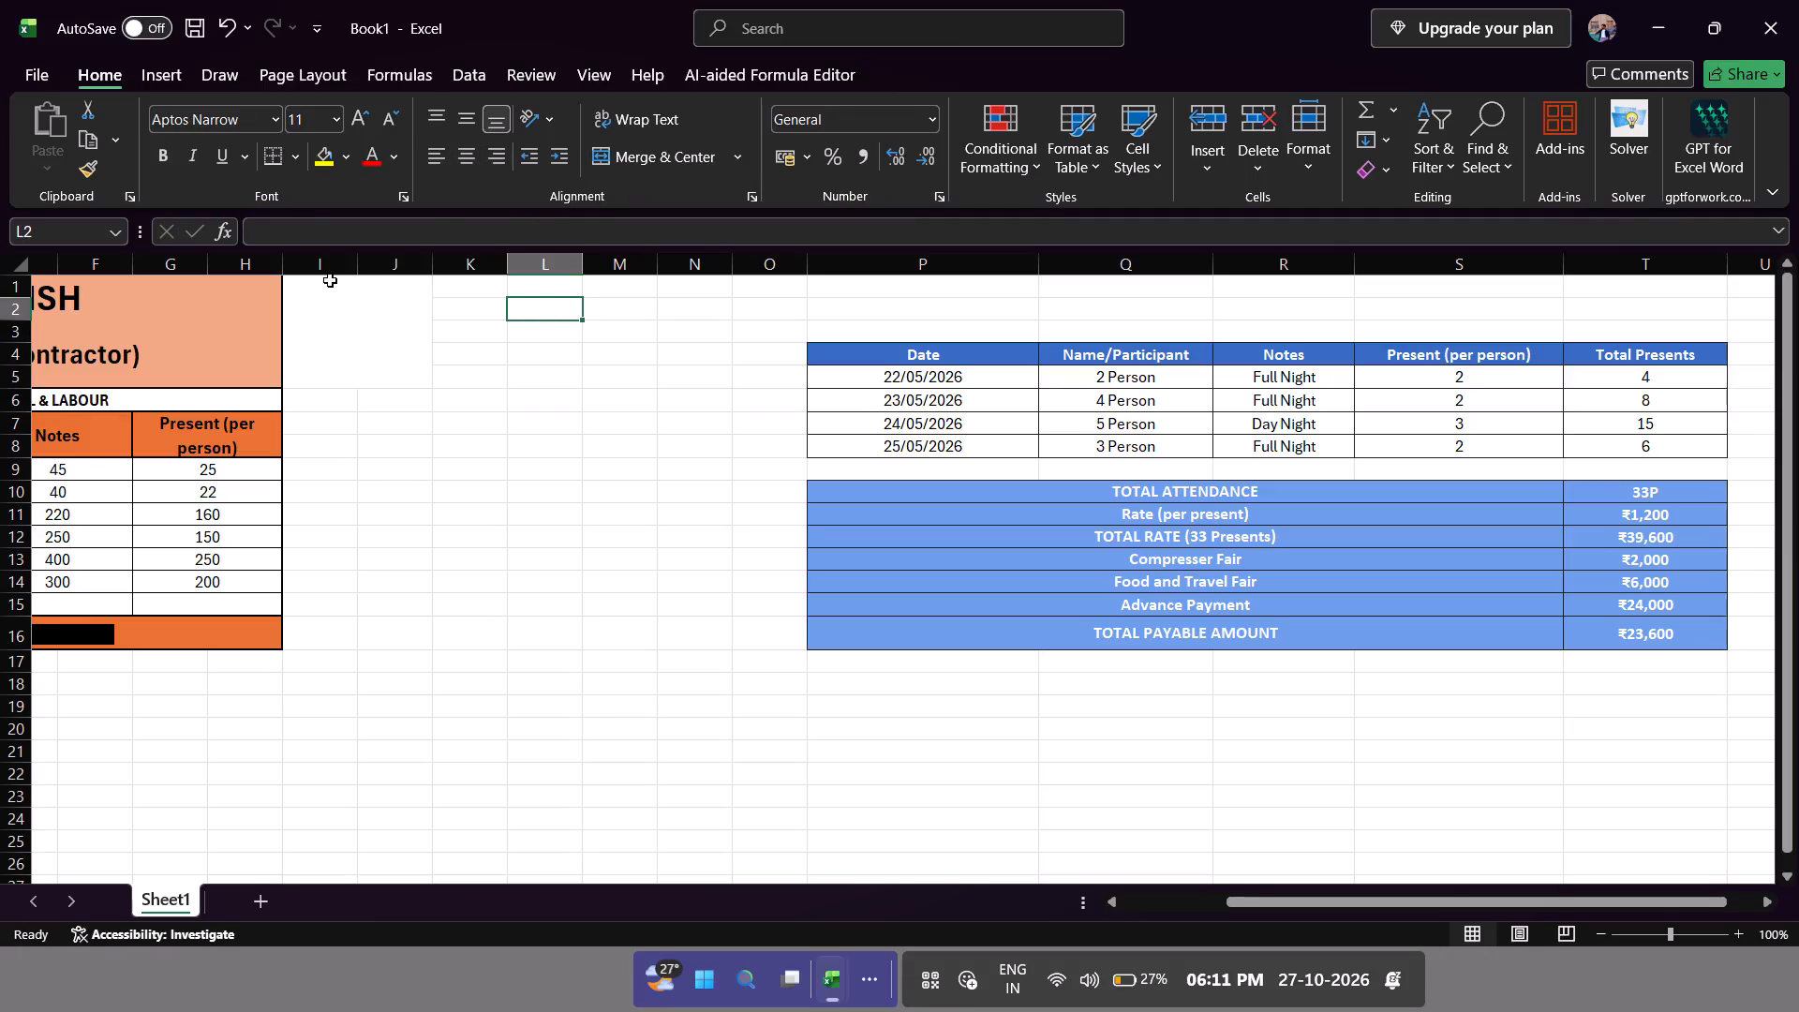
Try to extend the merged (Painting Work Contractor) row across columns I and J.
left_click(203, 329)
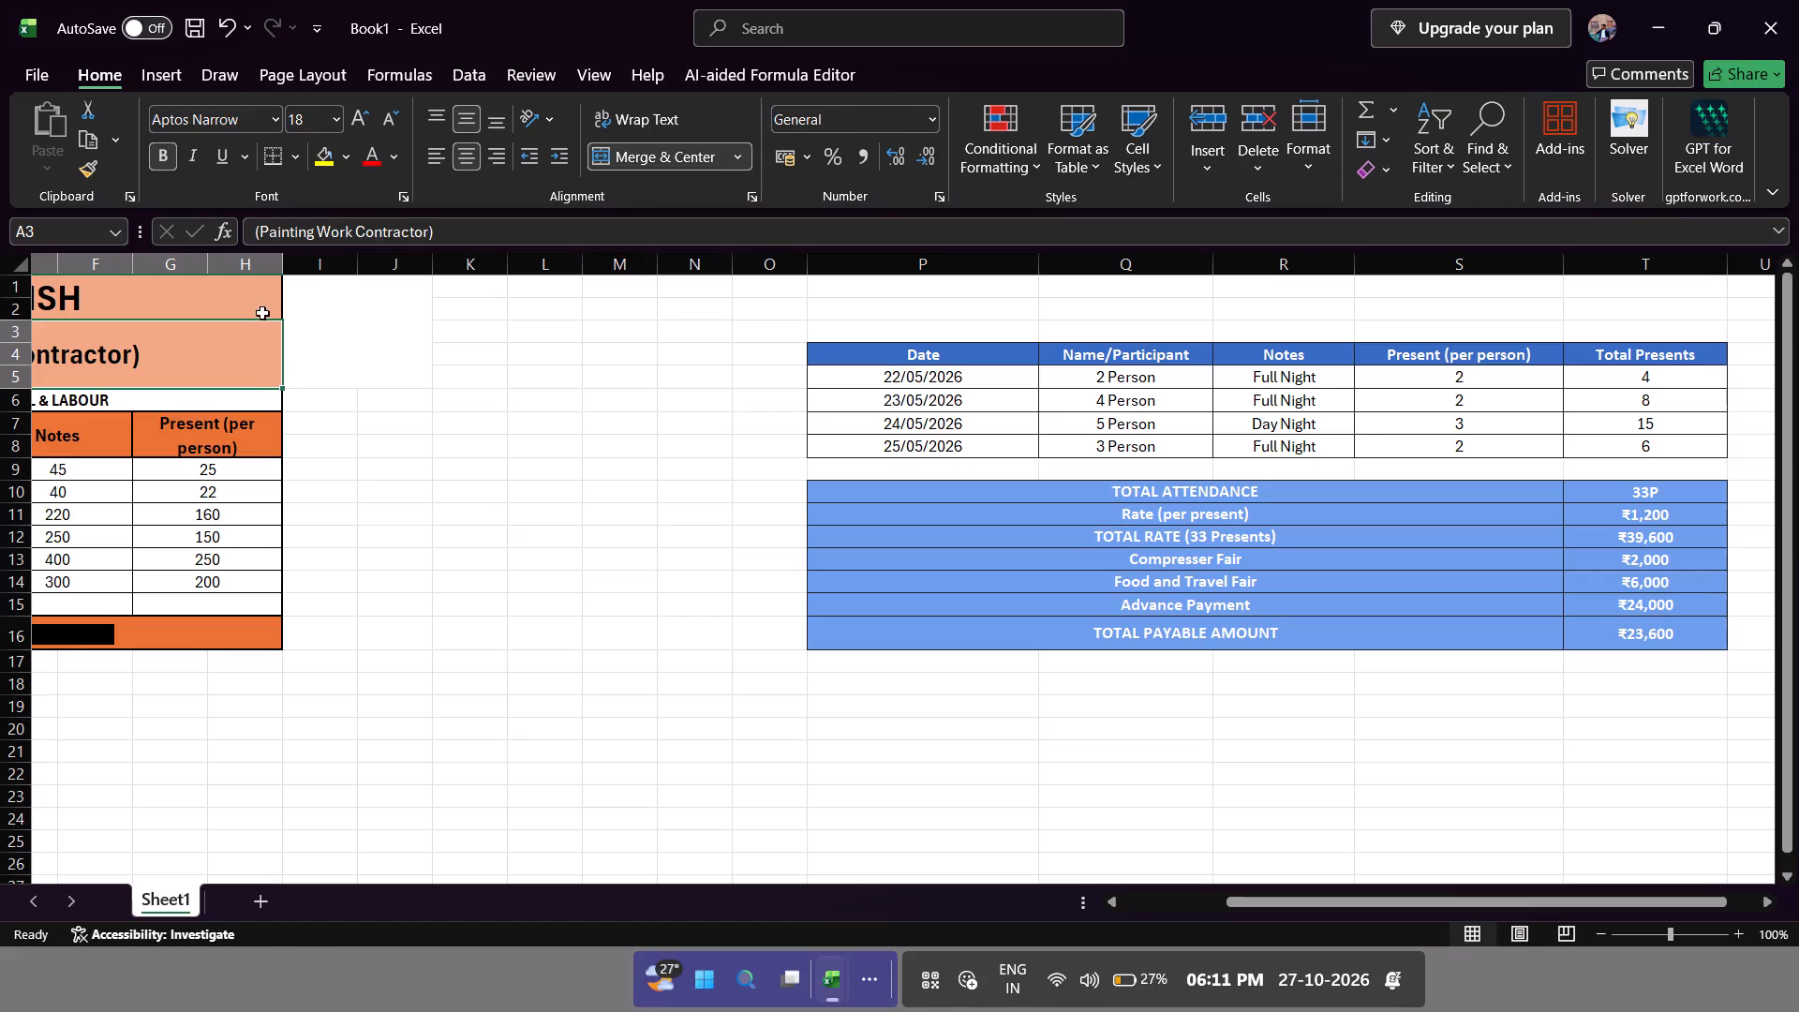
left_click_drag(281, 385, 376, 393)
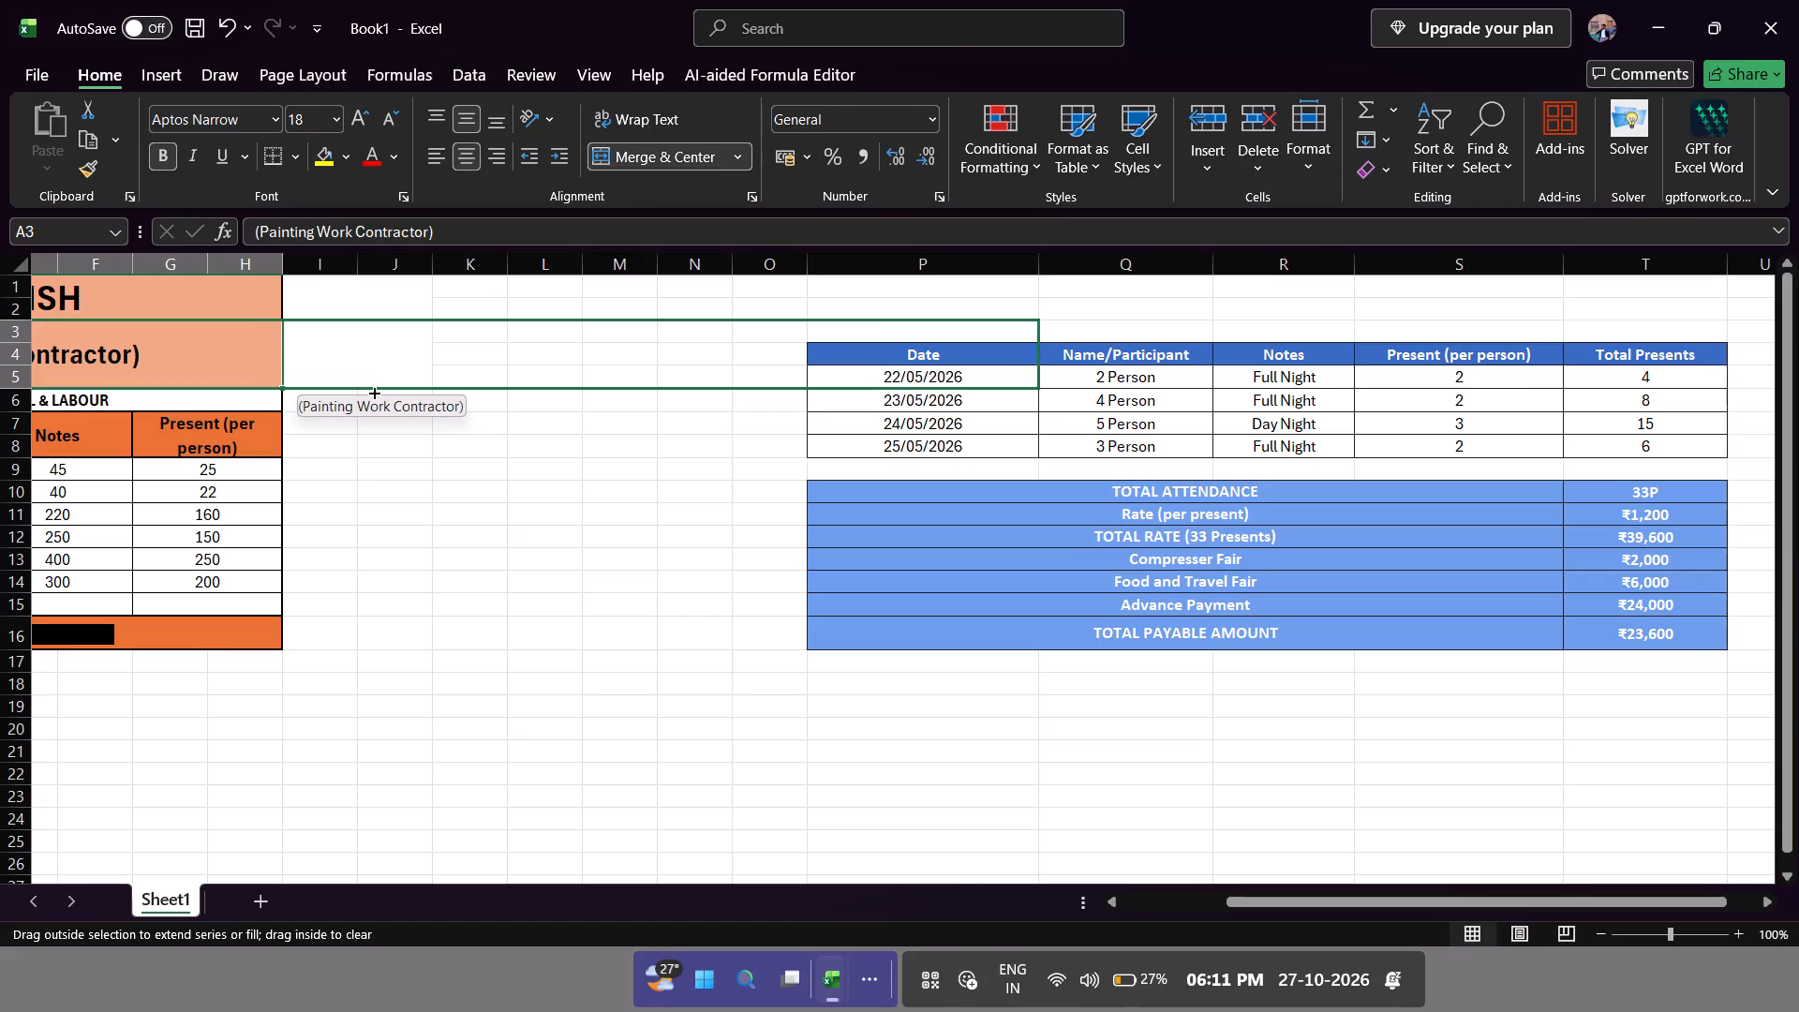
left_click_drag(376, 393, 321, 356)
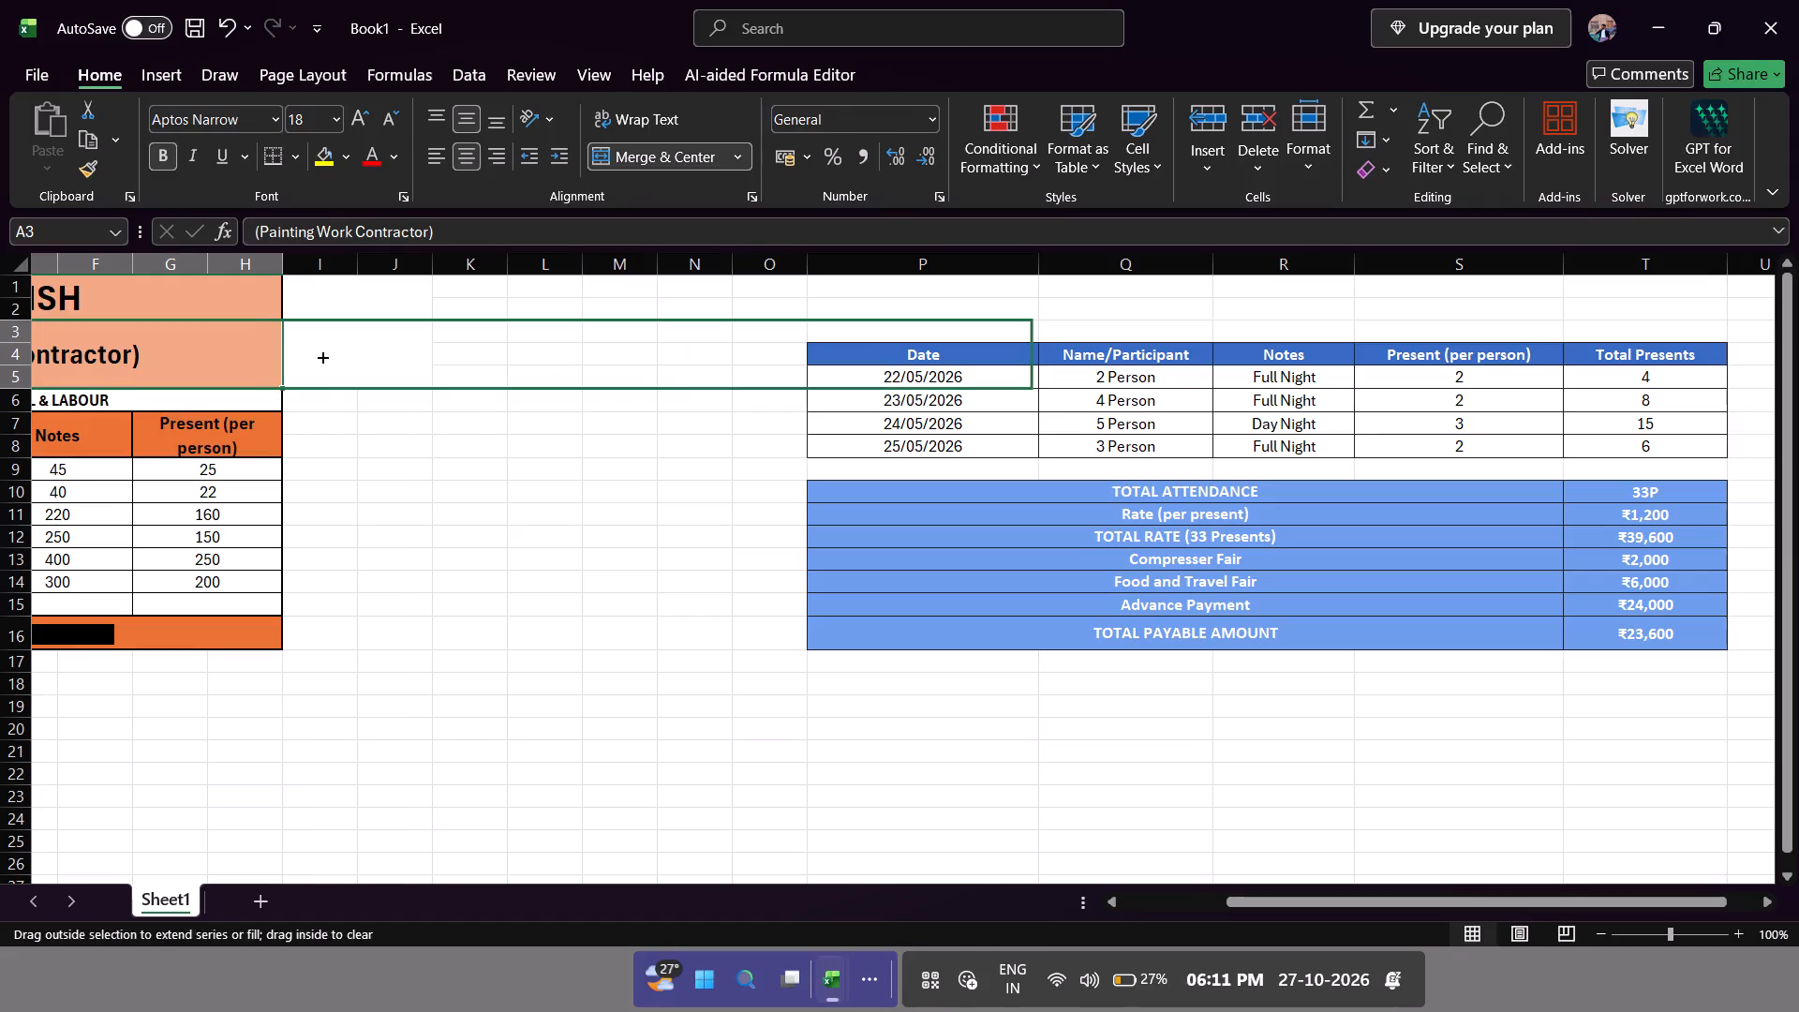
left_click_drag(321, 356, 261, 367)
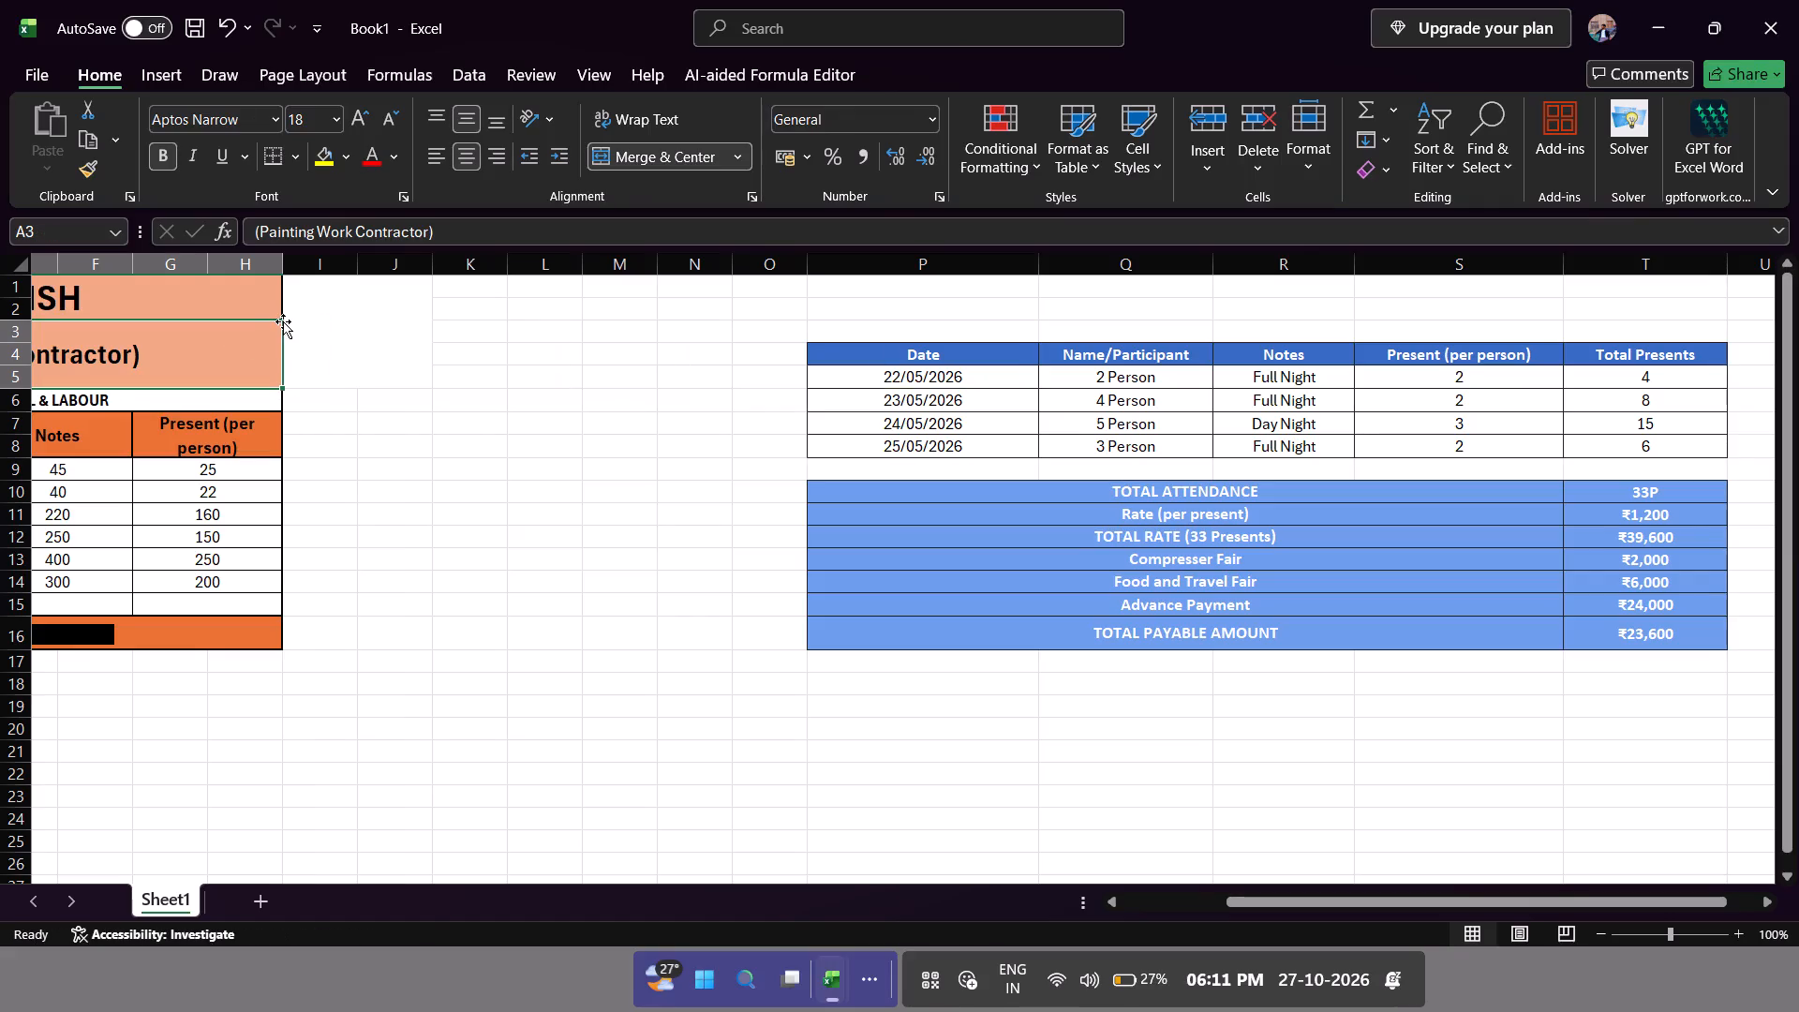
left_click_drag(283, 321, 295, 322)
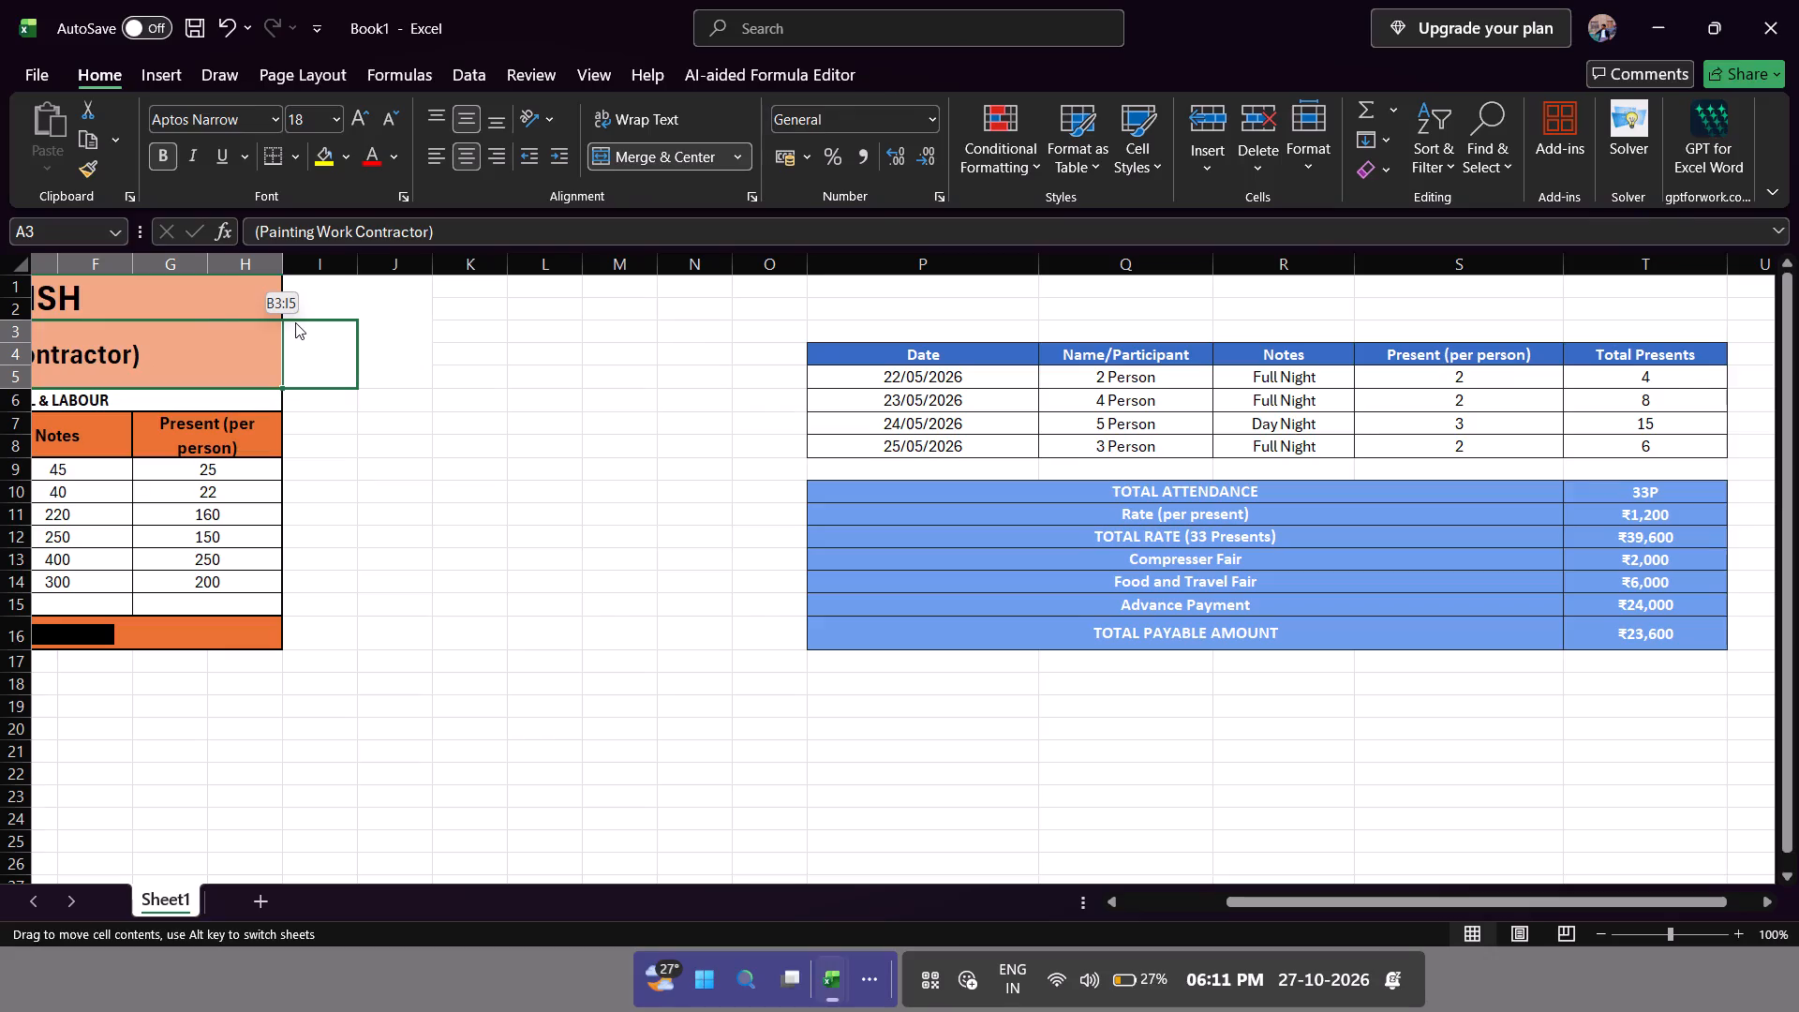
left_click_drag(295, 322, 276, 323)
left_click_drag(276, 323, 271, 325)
Unmerge the contractor name title block in A1:H2.
left_click(401, 333)
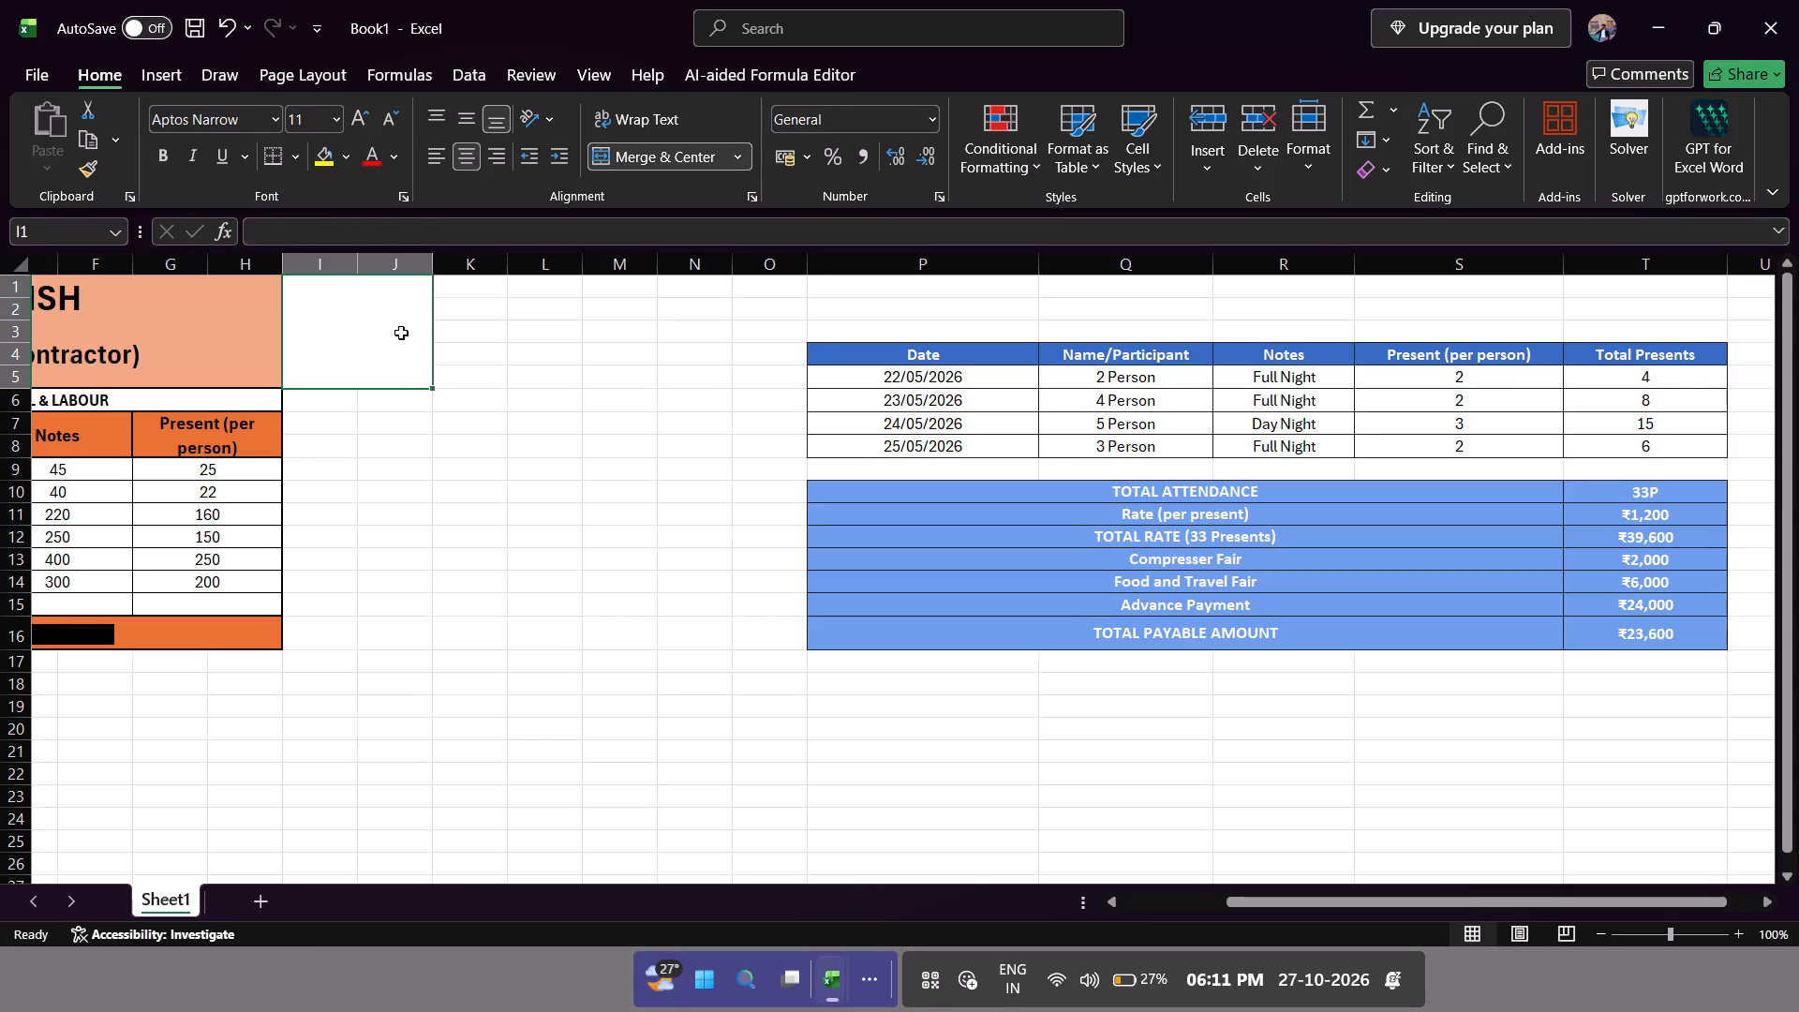
left_click(268, 299)
left_click_drag(282, 320, 319, 319)
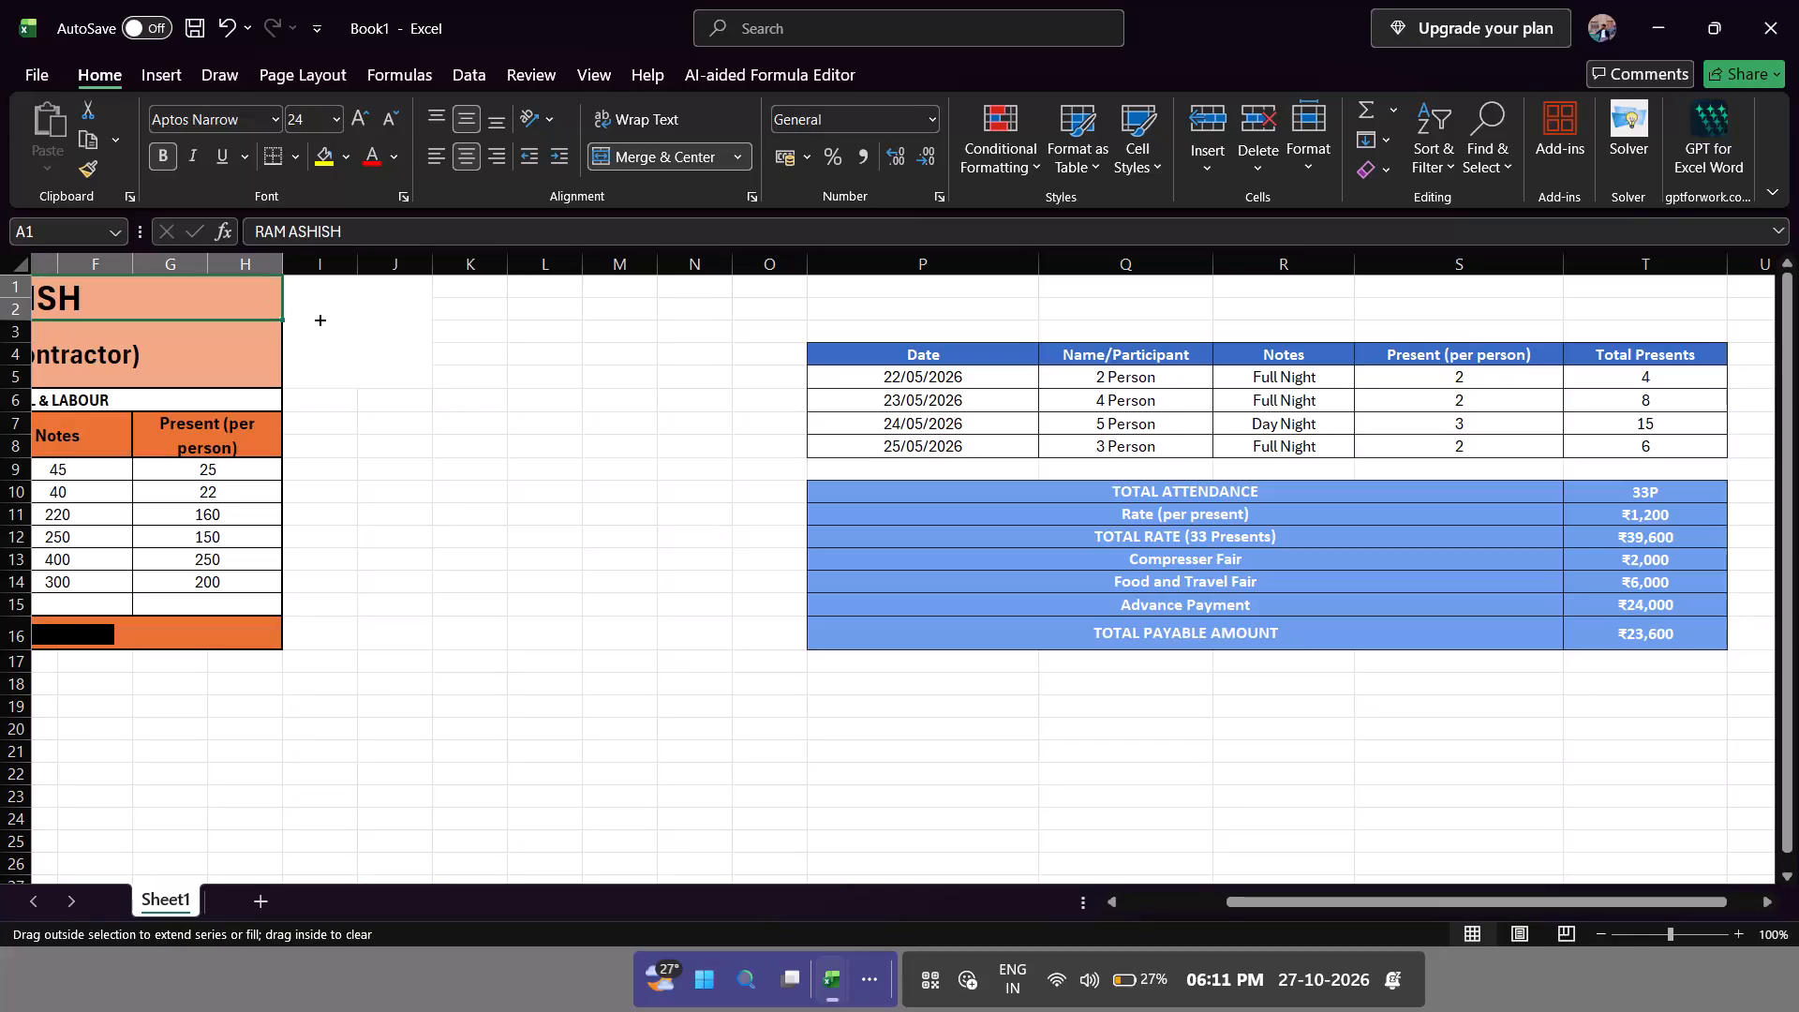
left_click_drag(319, 319, 288, 304)
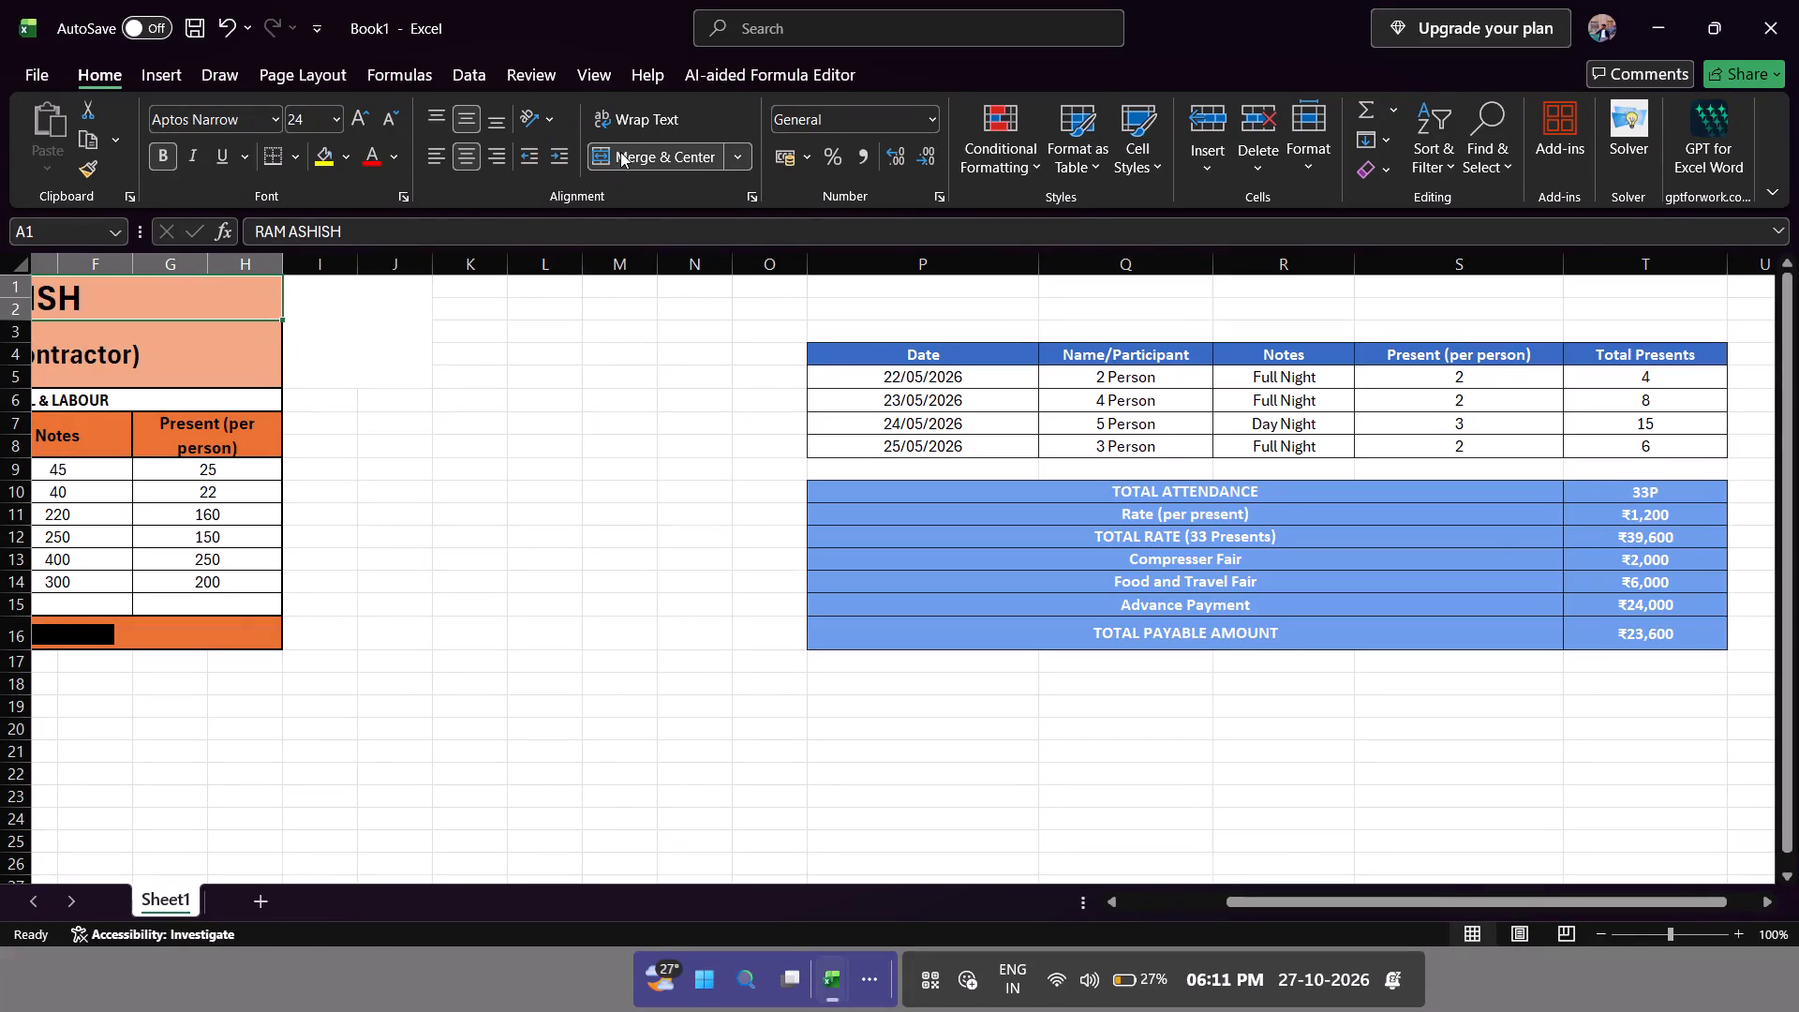
left_click(620, 152)
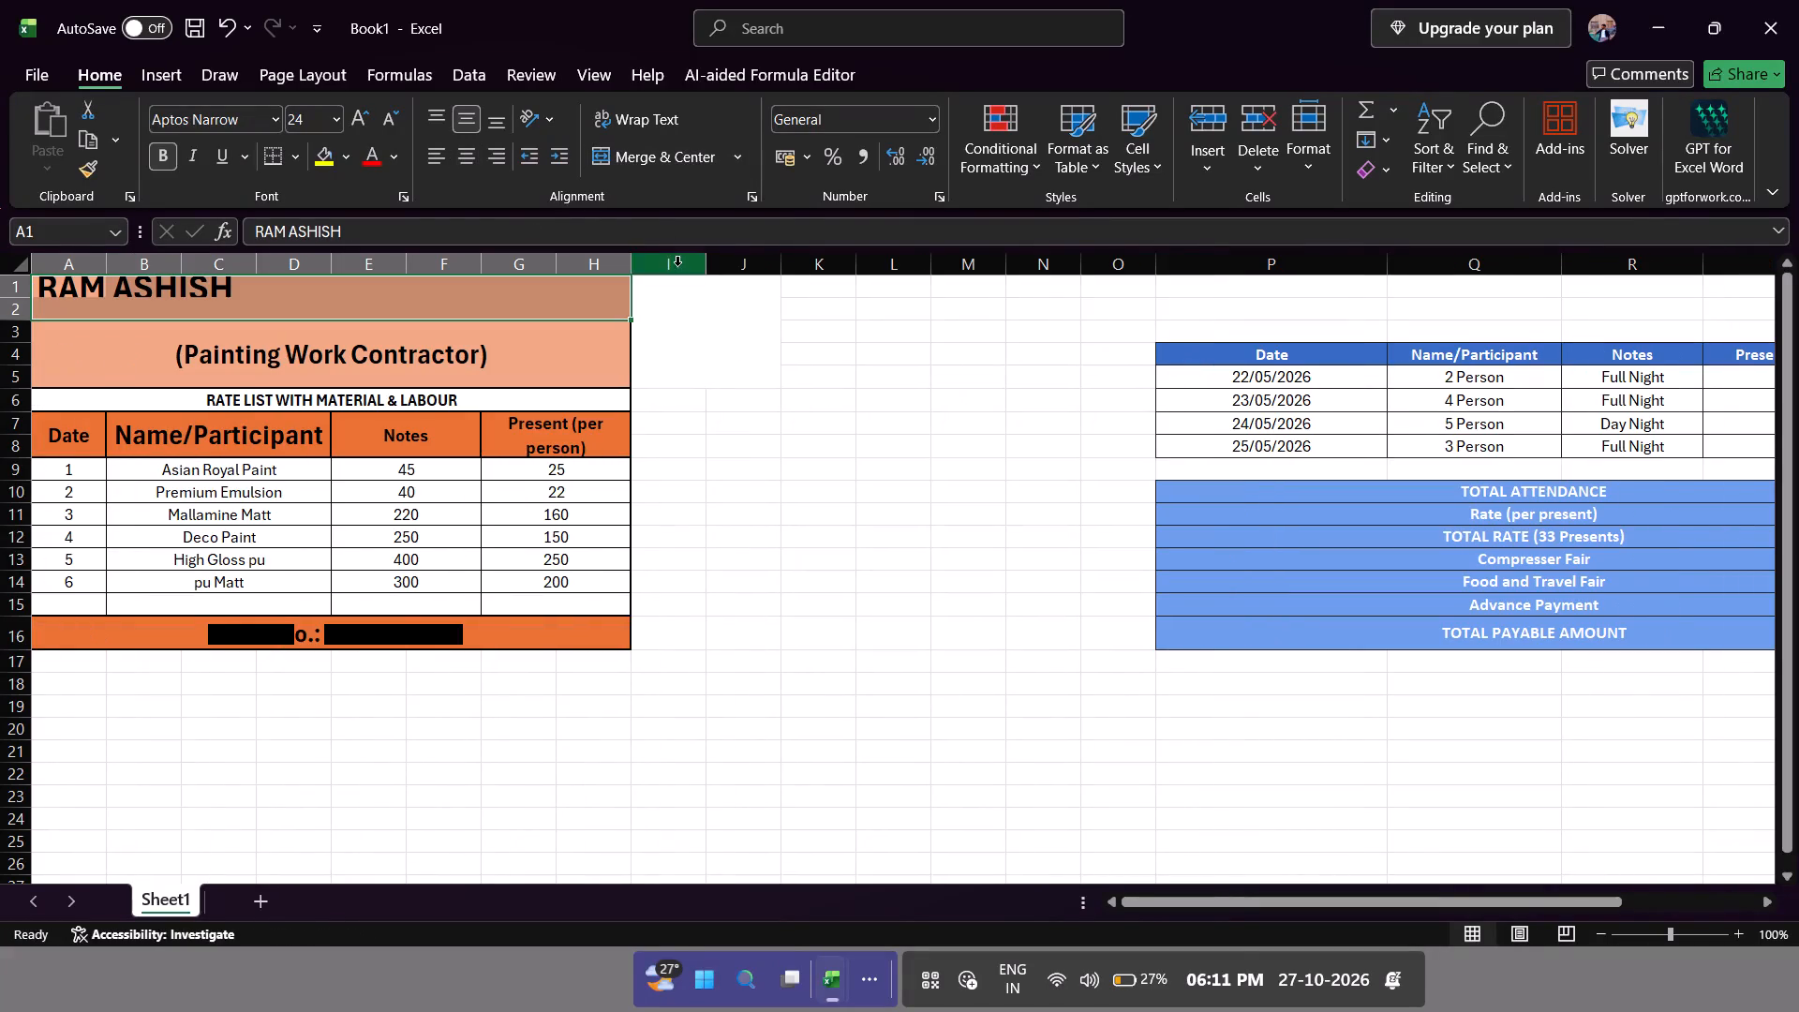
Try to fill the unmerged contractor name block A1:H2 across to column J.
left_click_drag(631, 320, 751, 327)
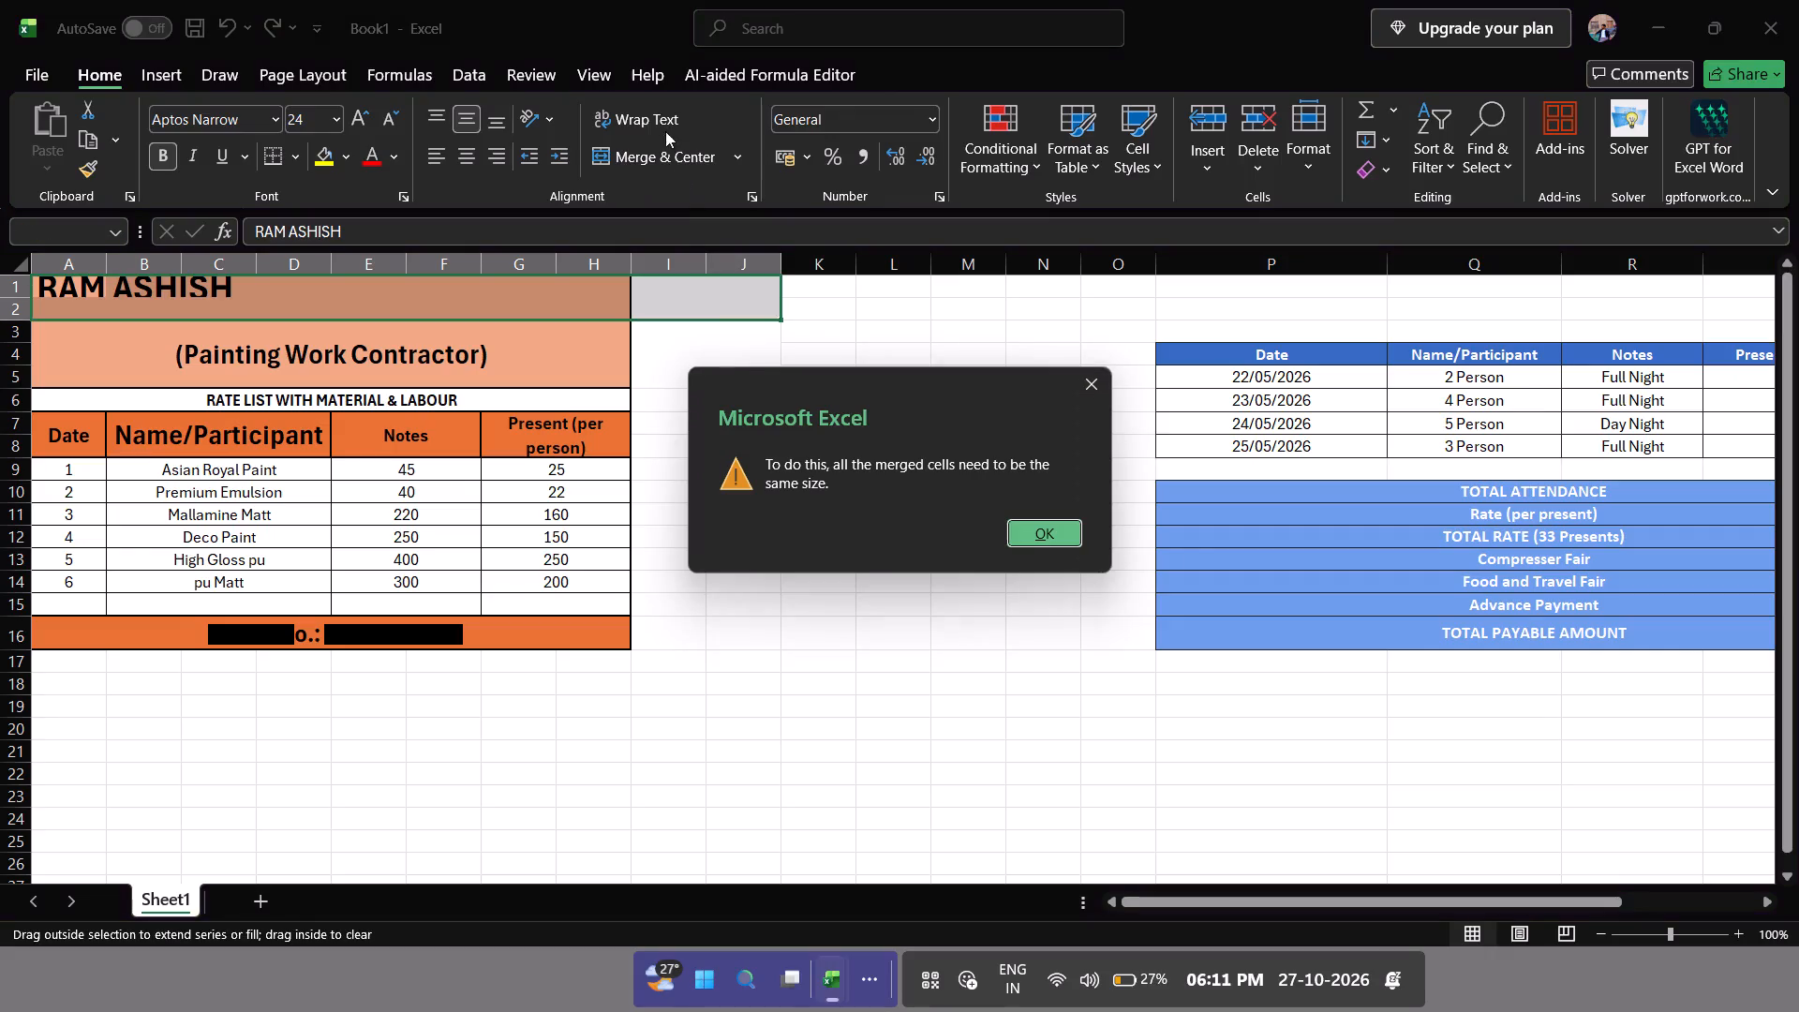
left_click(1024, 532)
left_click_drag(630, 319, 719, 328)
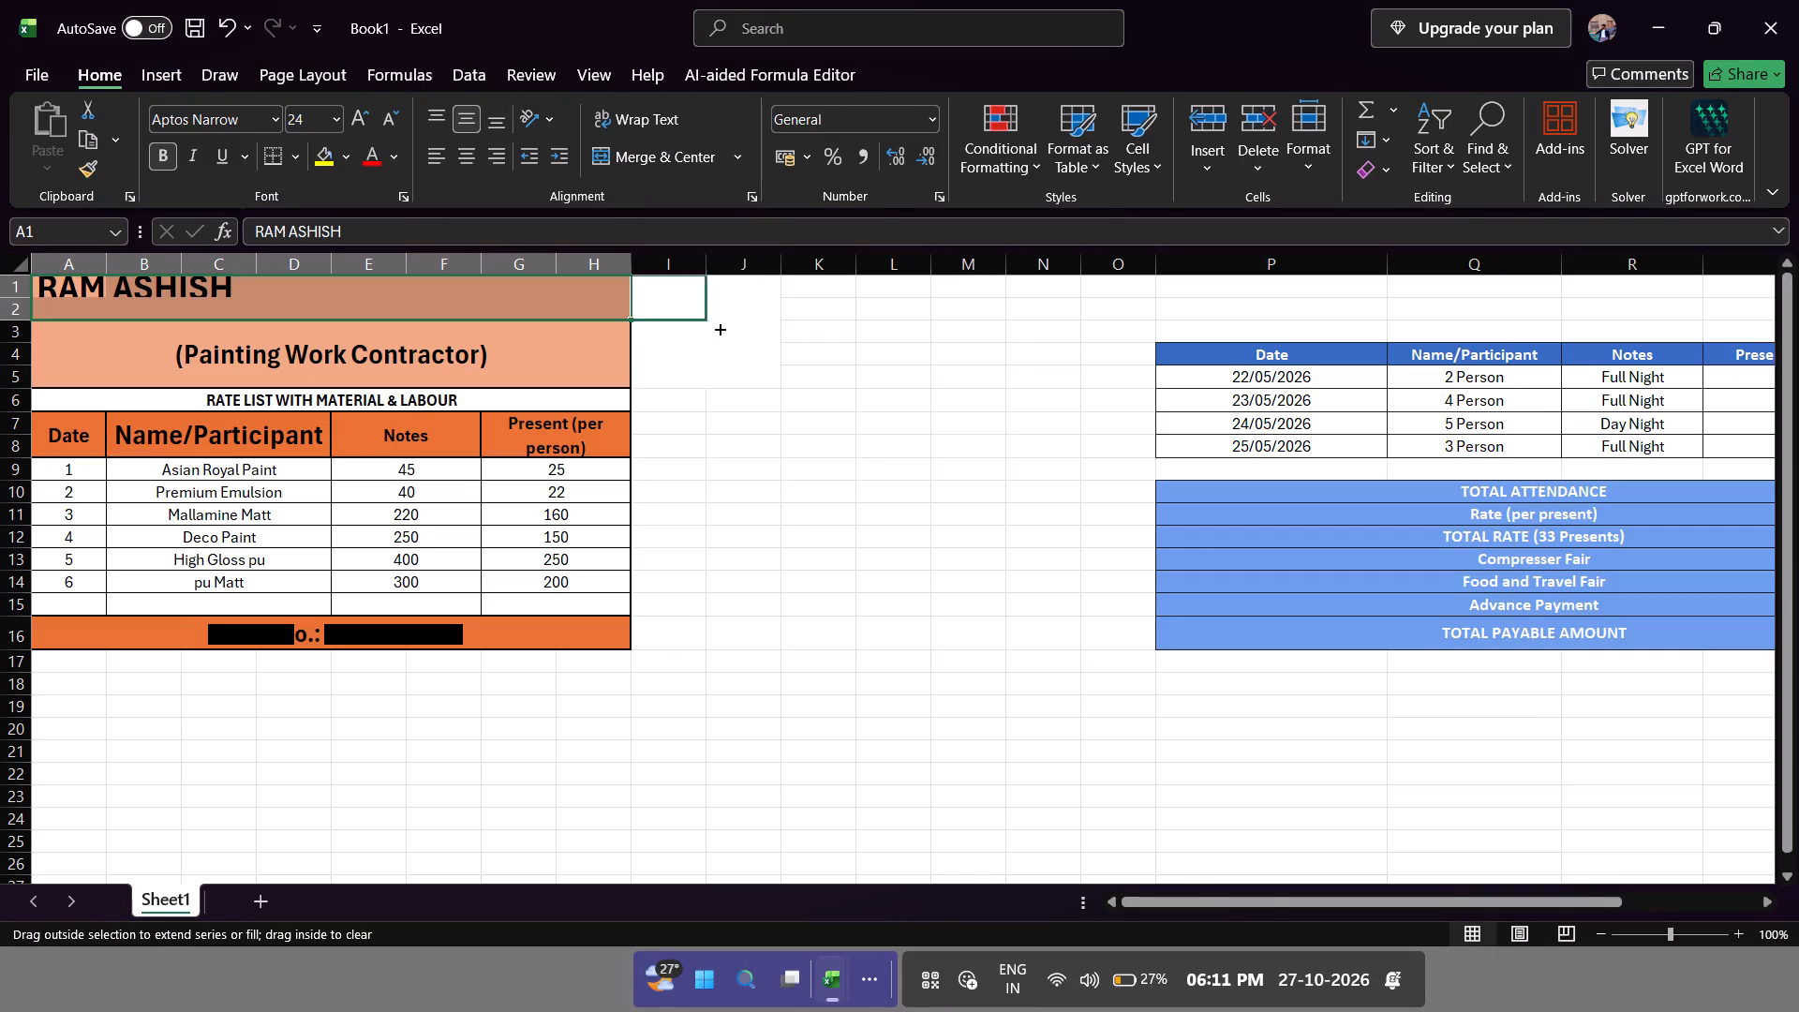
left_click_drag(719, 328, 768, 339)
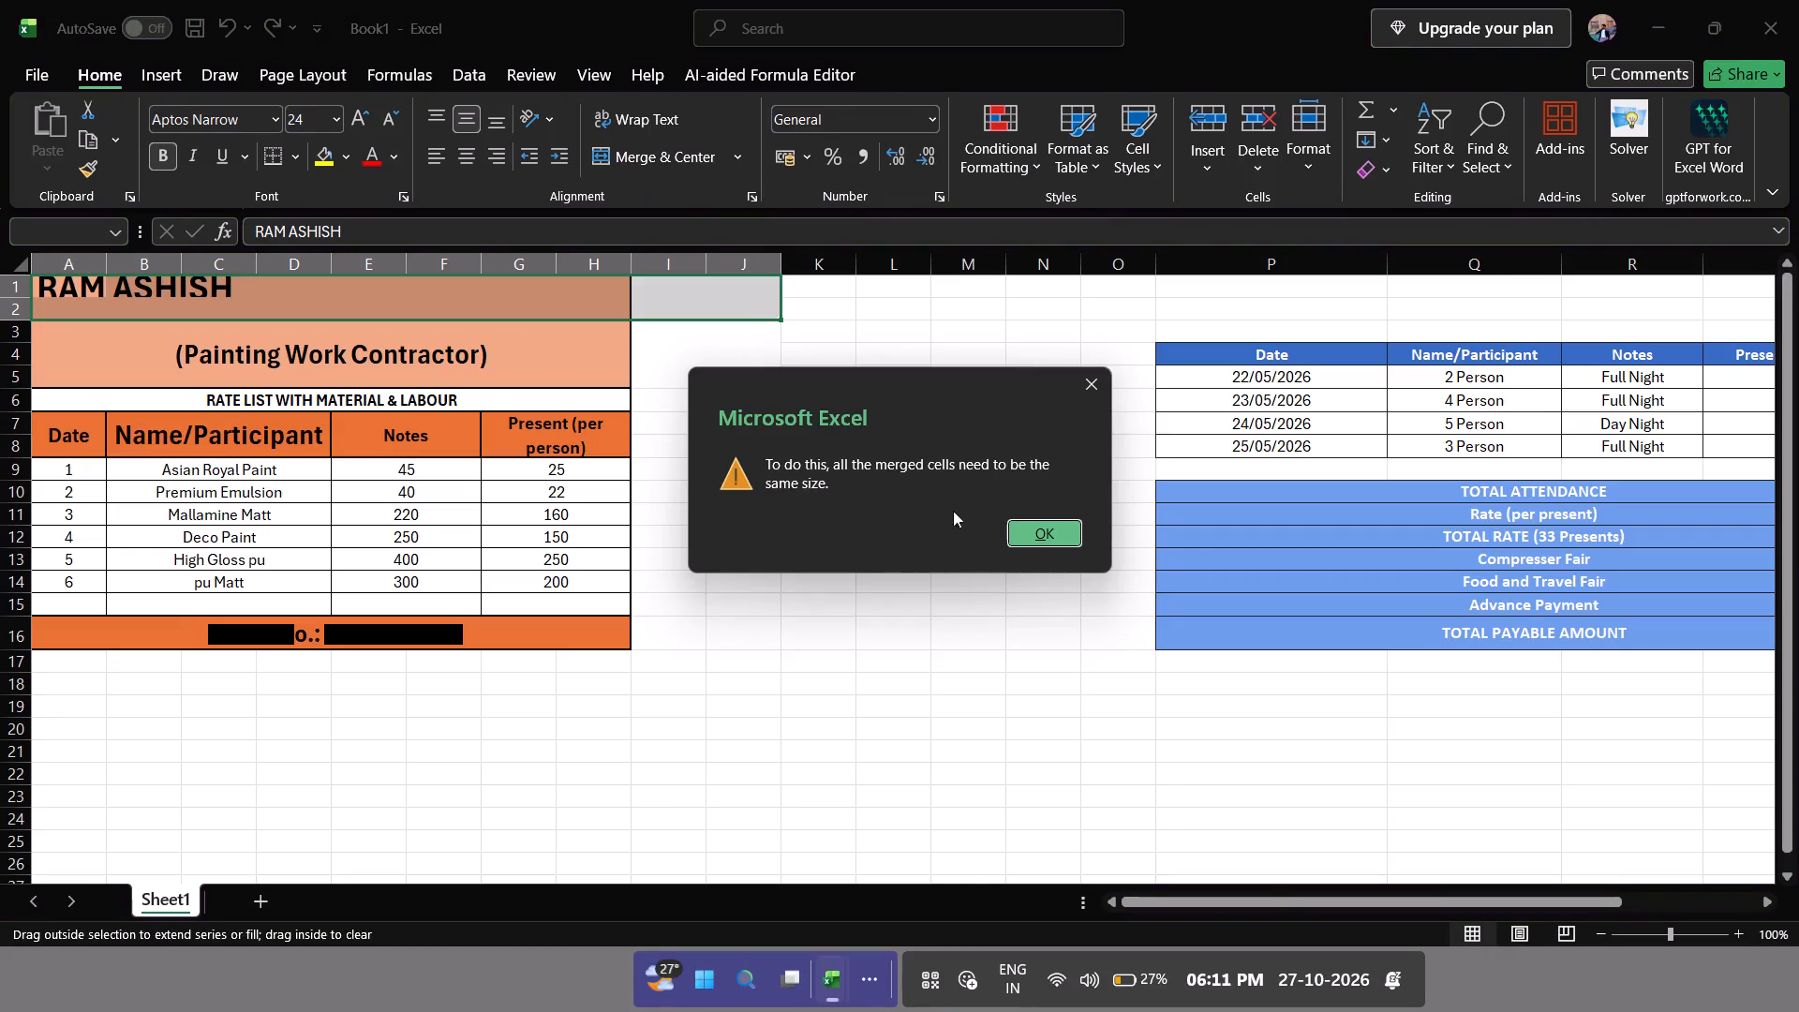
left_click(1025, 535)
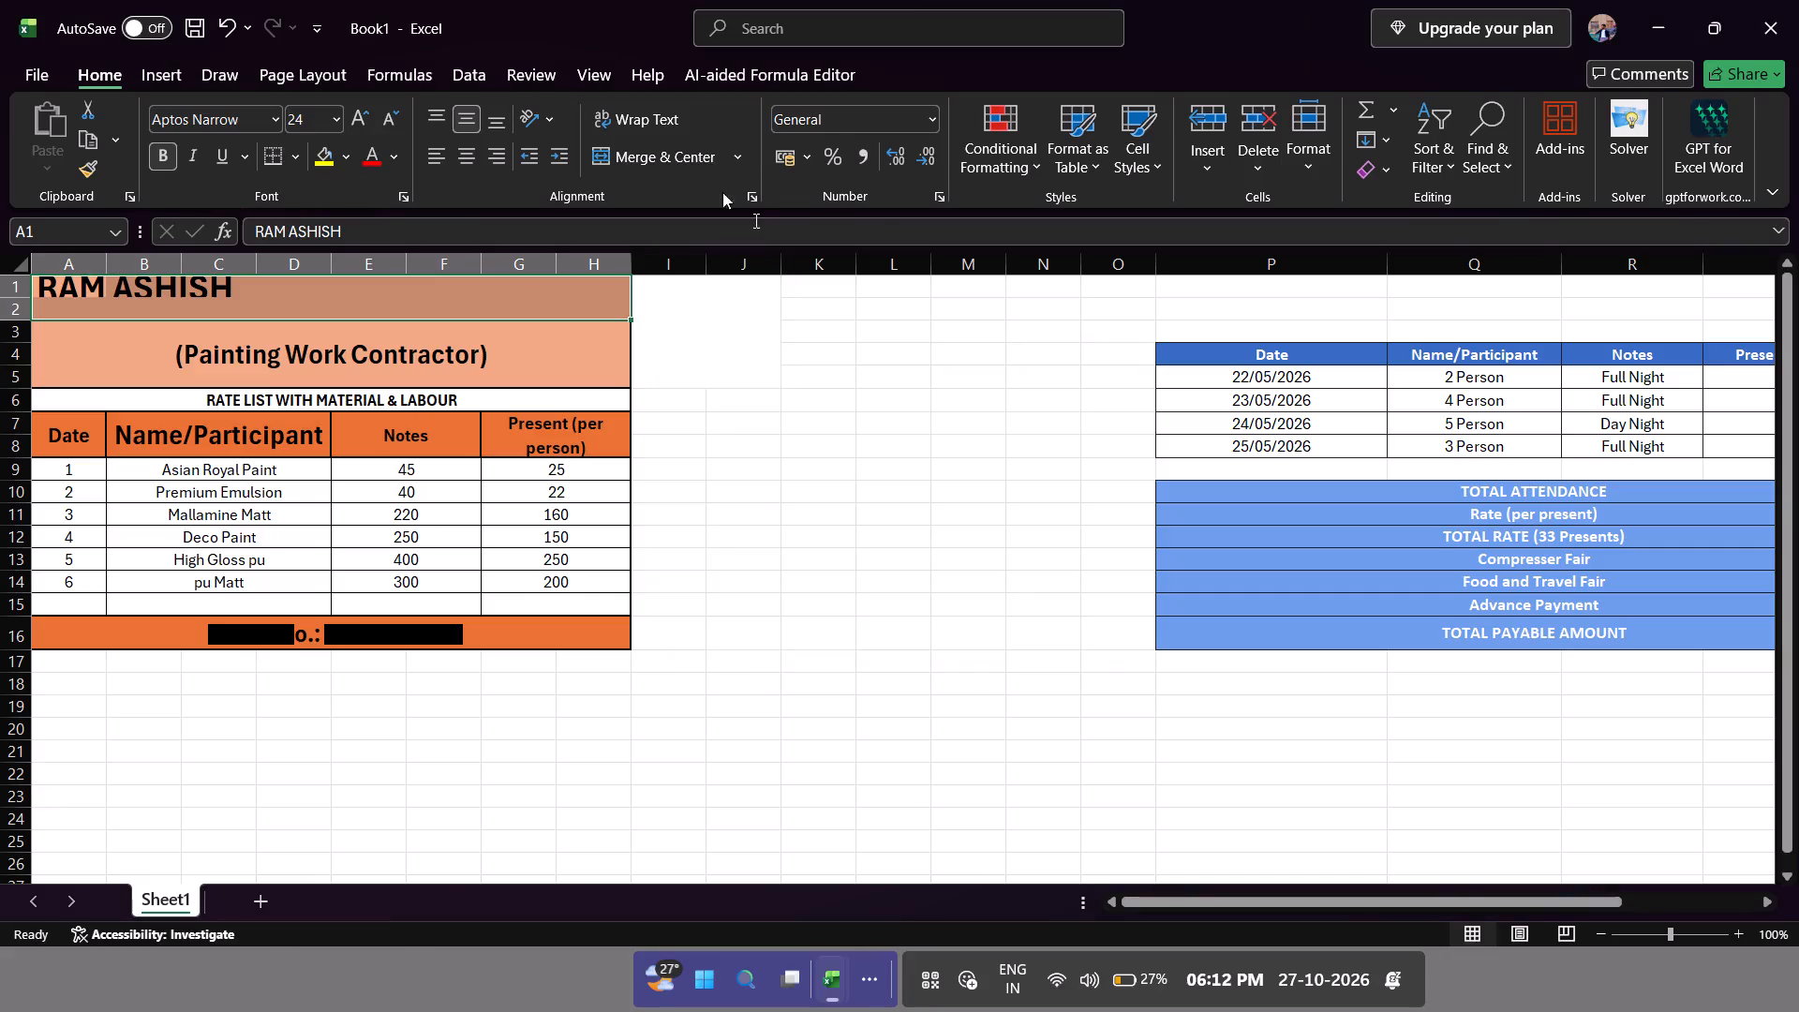
Unmerge the blank range I1:J5 beside the title block.
left_click(692, 302)
left_click(676, 154)
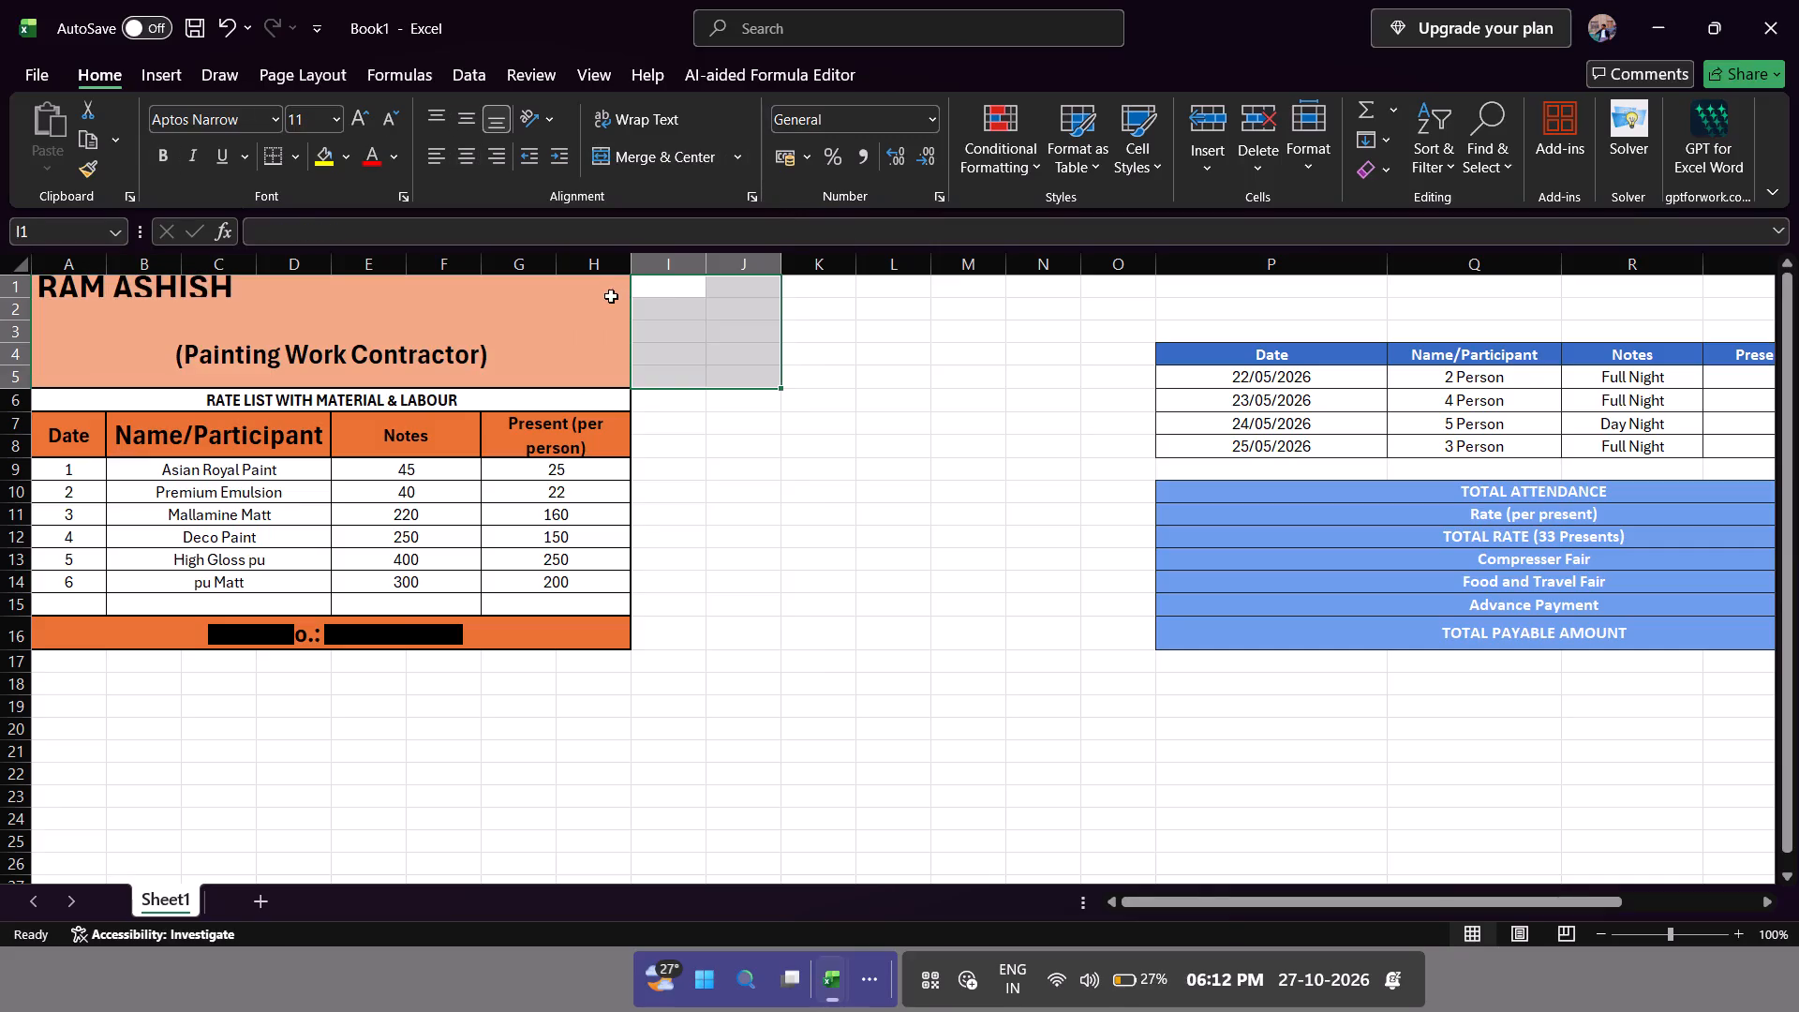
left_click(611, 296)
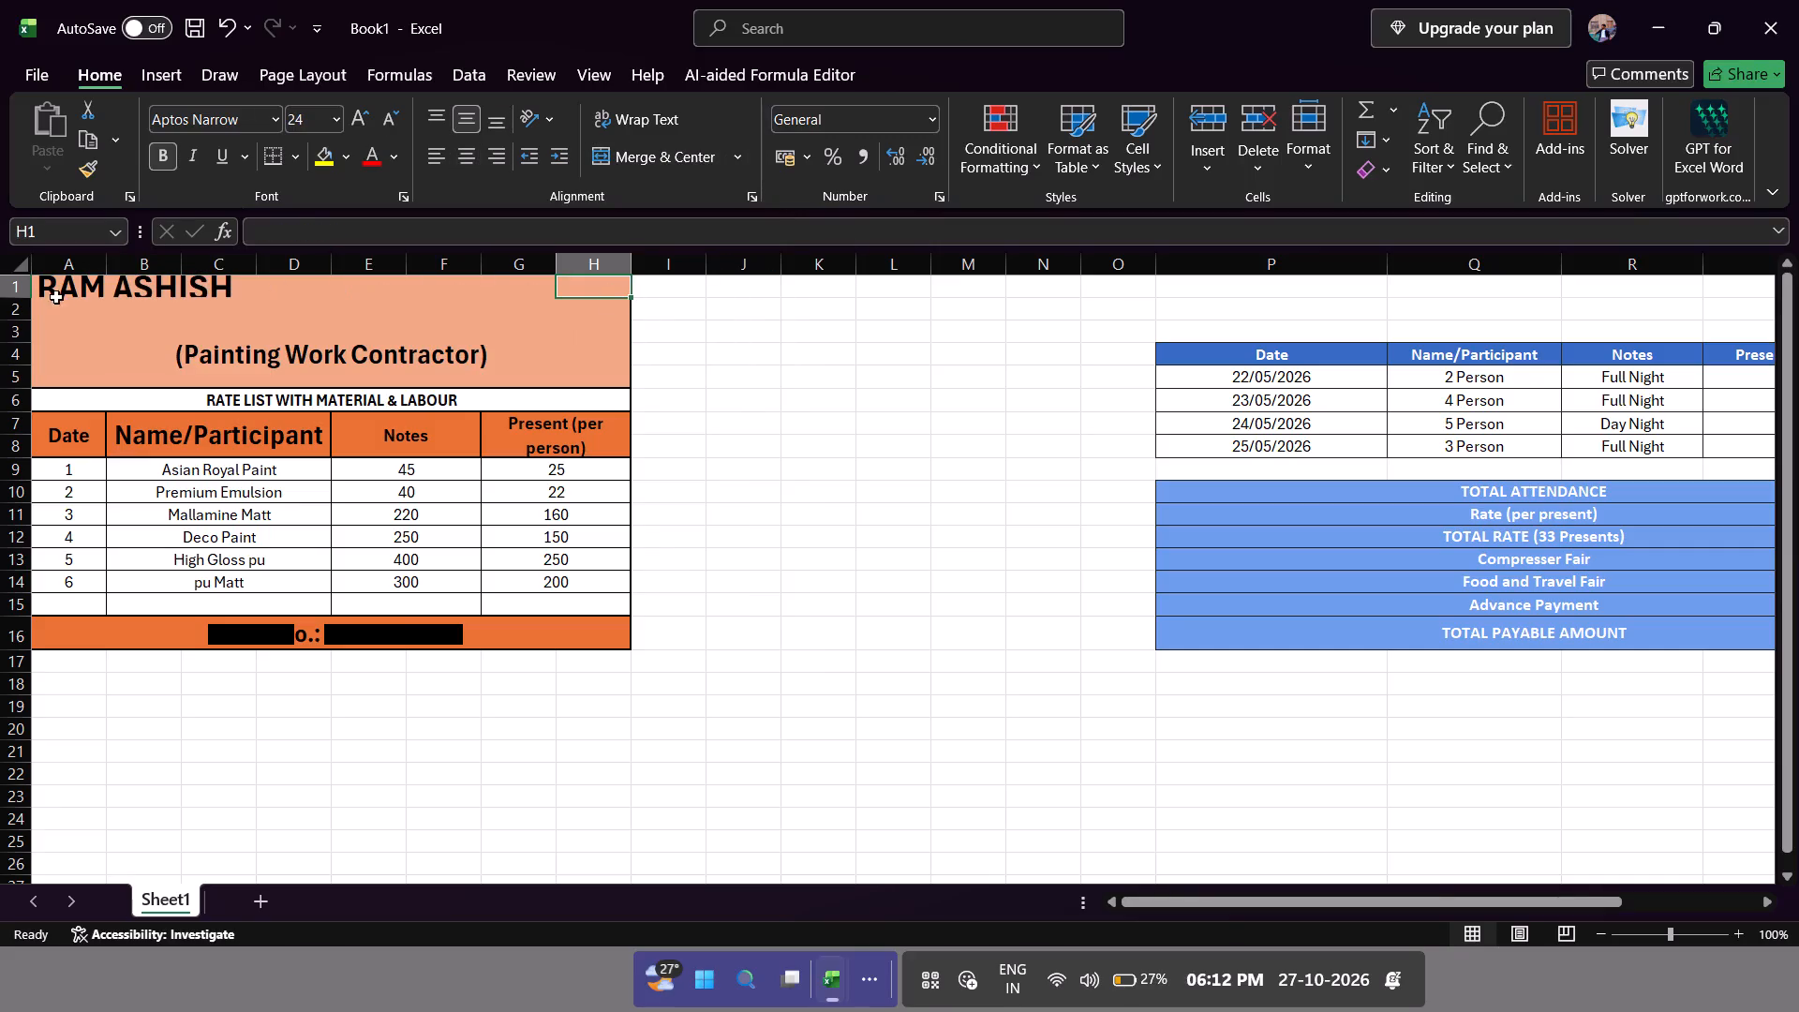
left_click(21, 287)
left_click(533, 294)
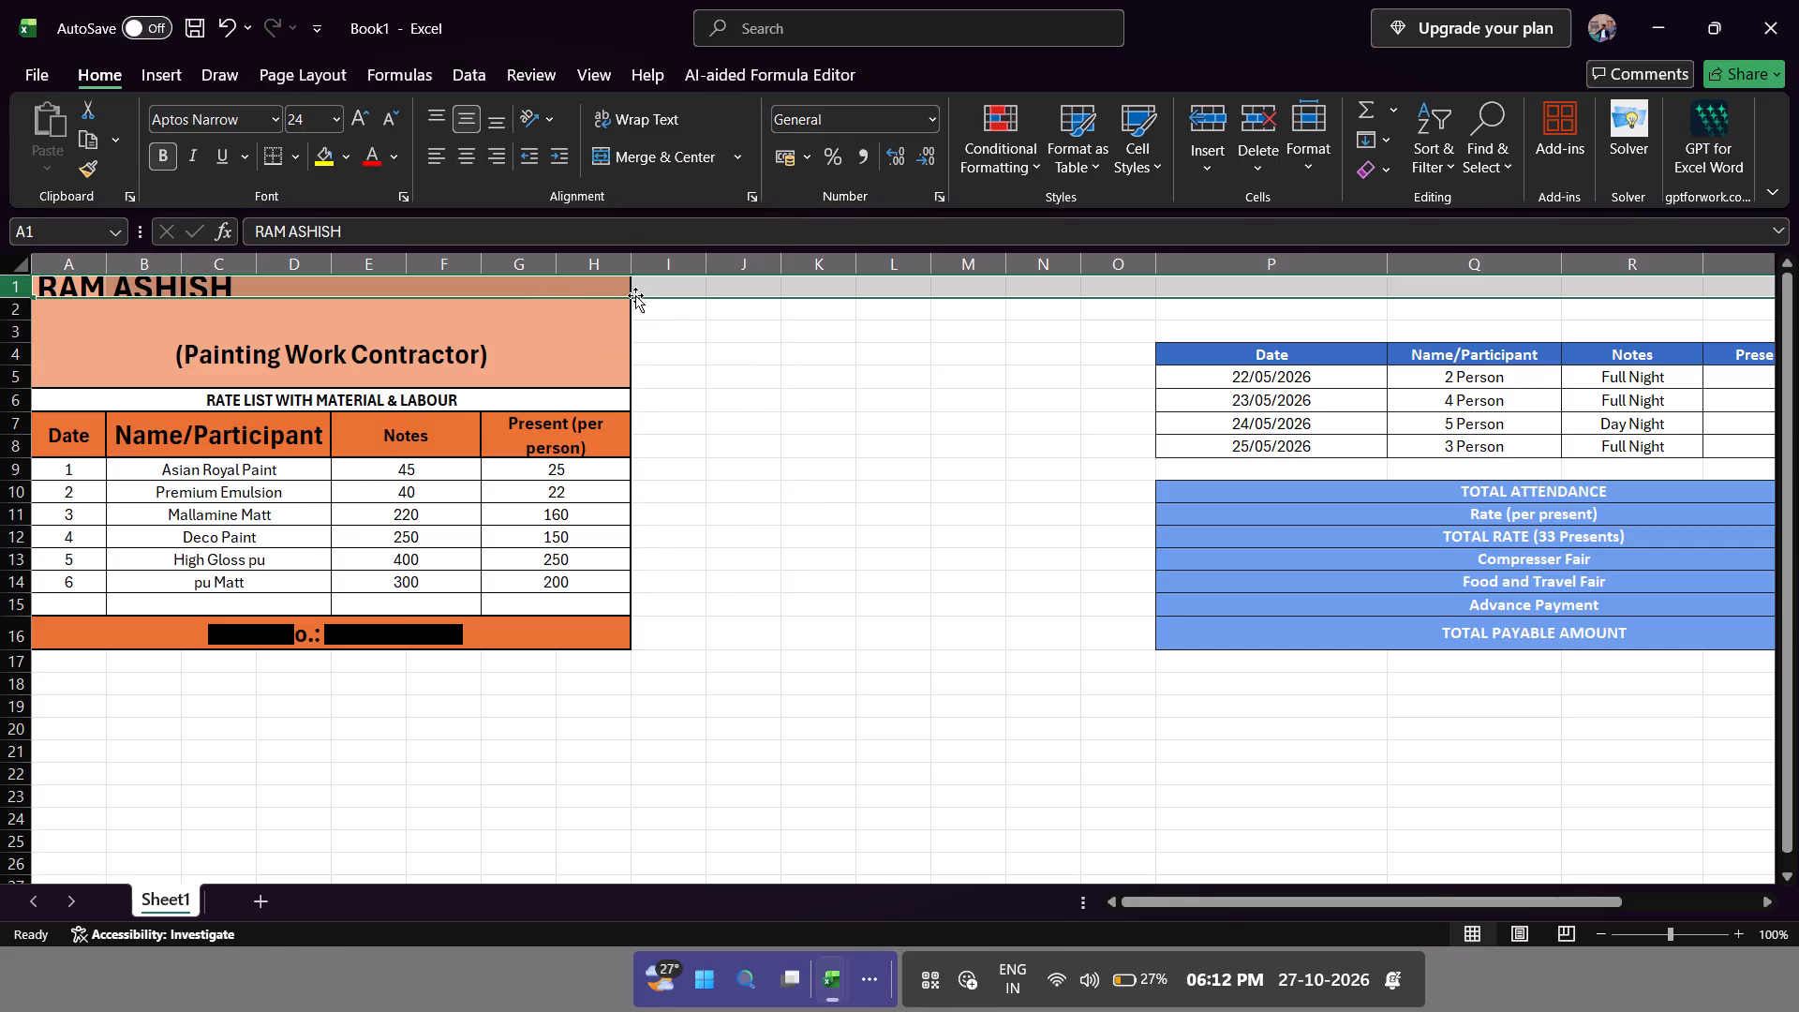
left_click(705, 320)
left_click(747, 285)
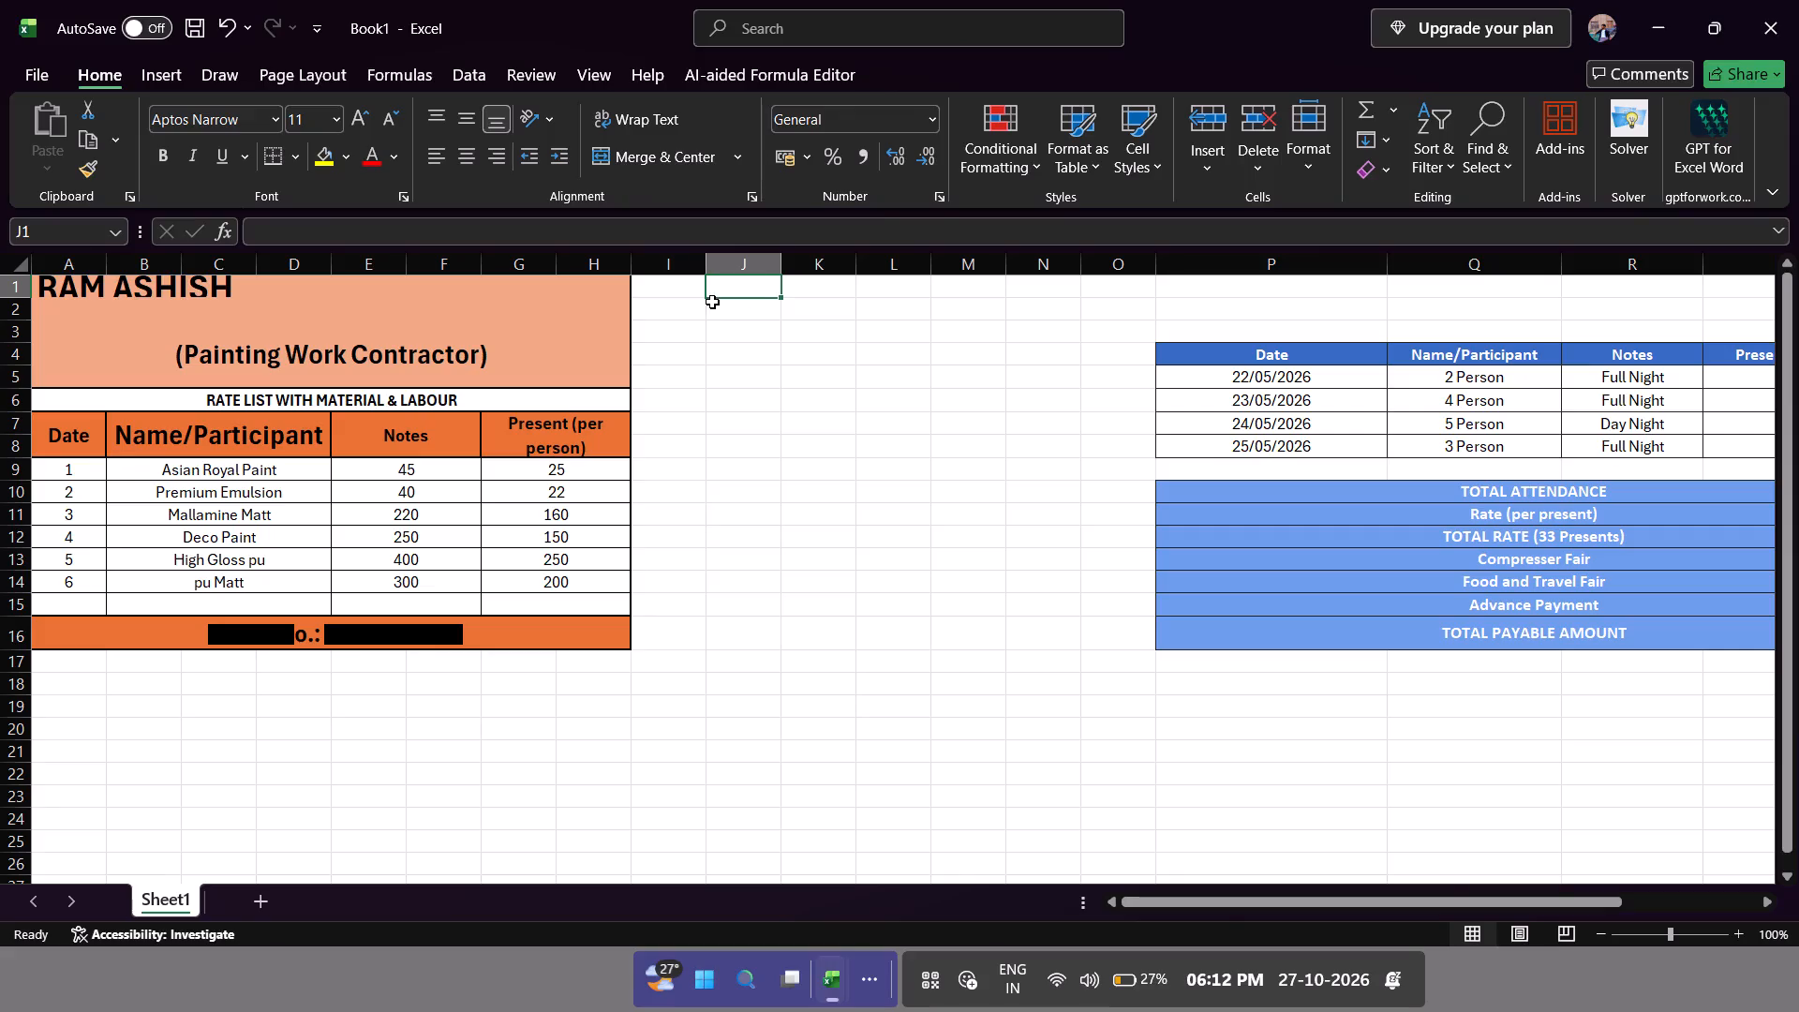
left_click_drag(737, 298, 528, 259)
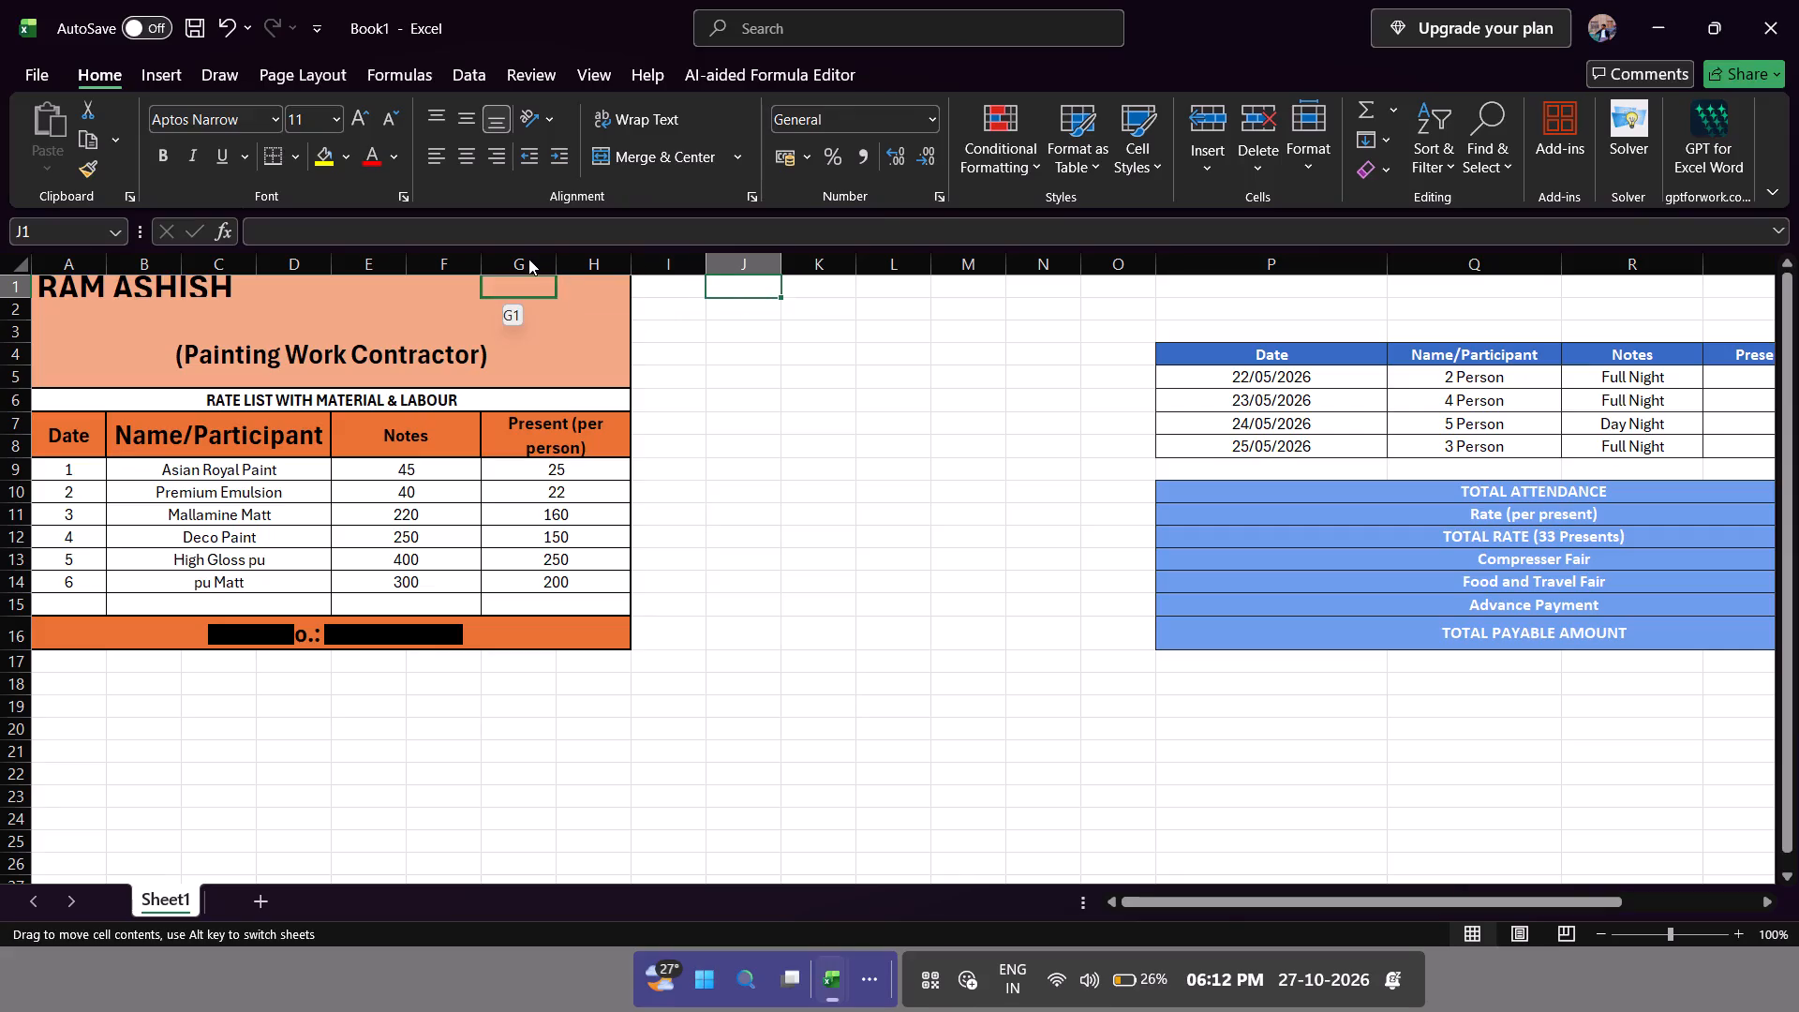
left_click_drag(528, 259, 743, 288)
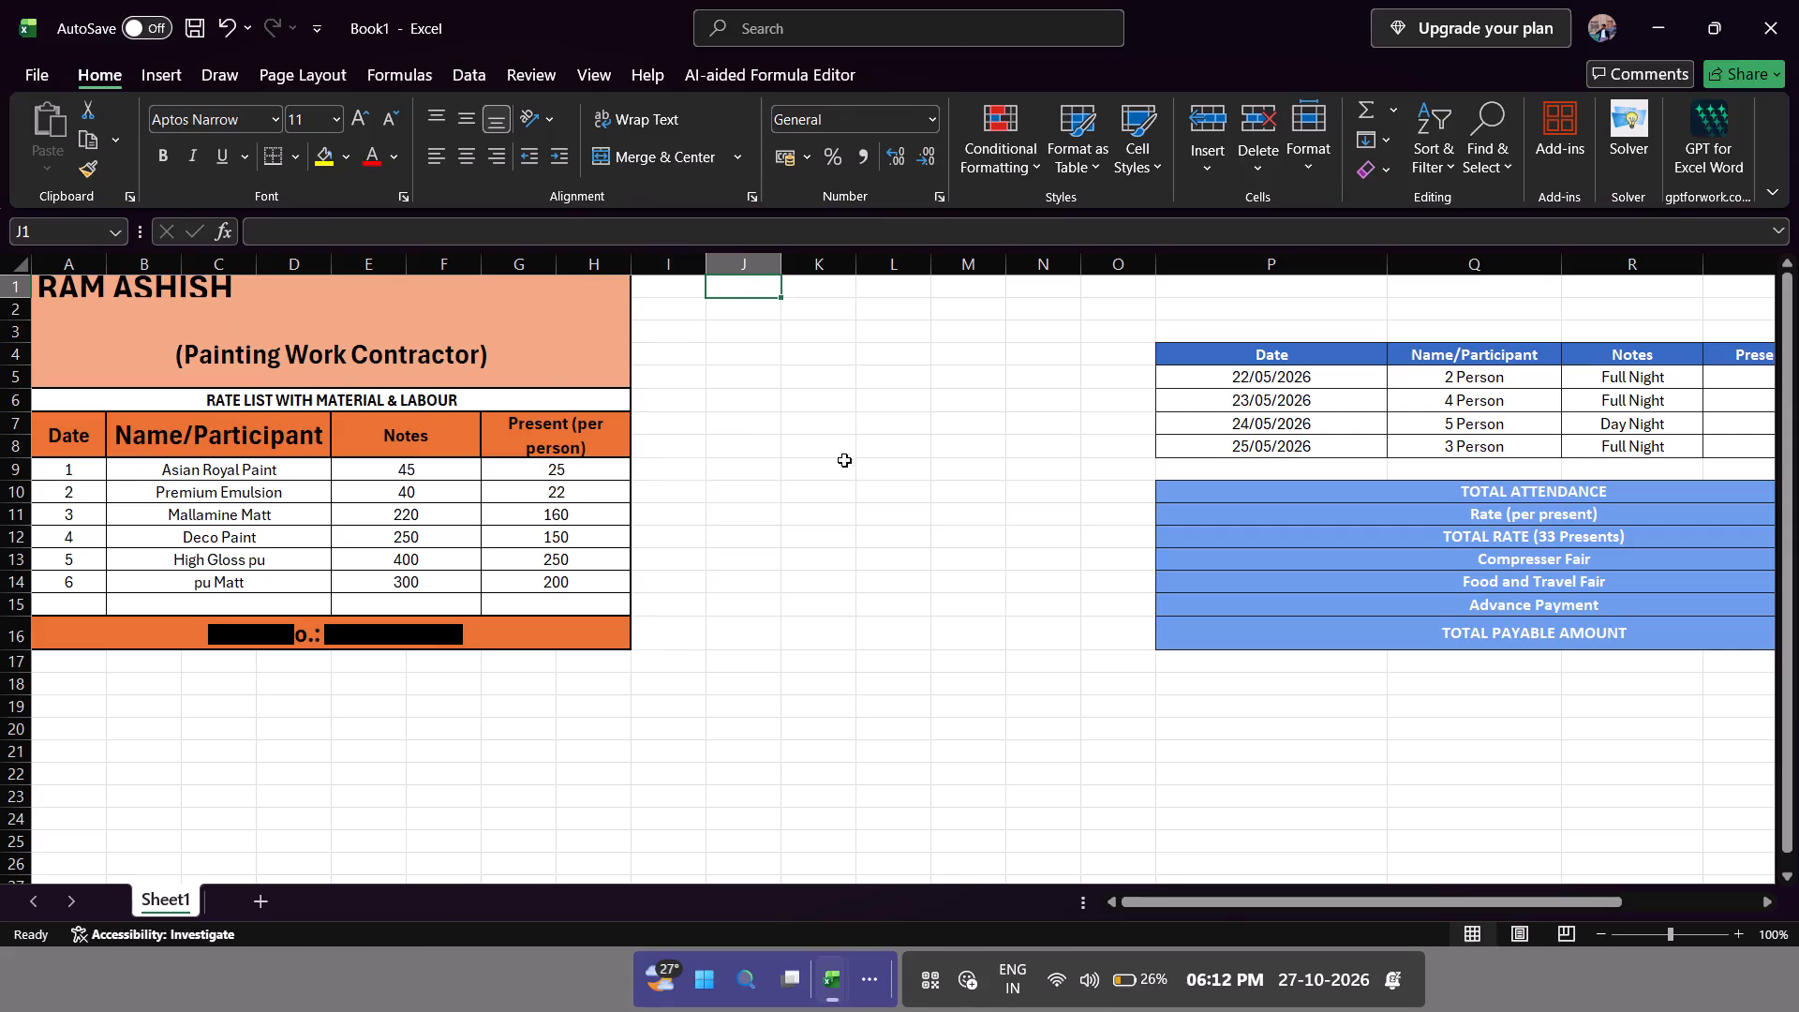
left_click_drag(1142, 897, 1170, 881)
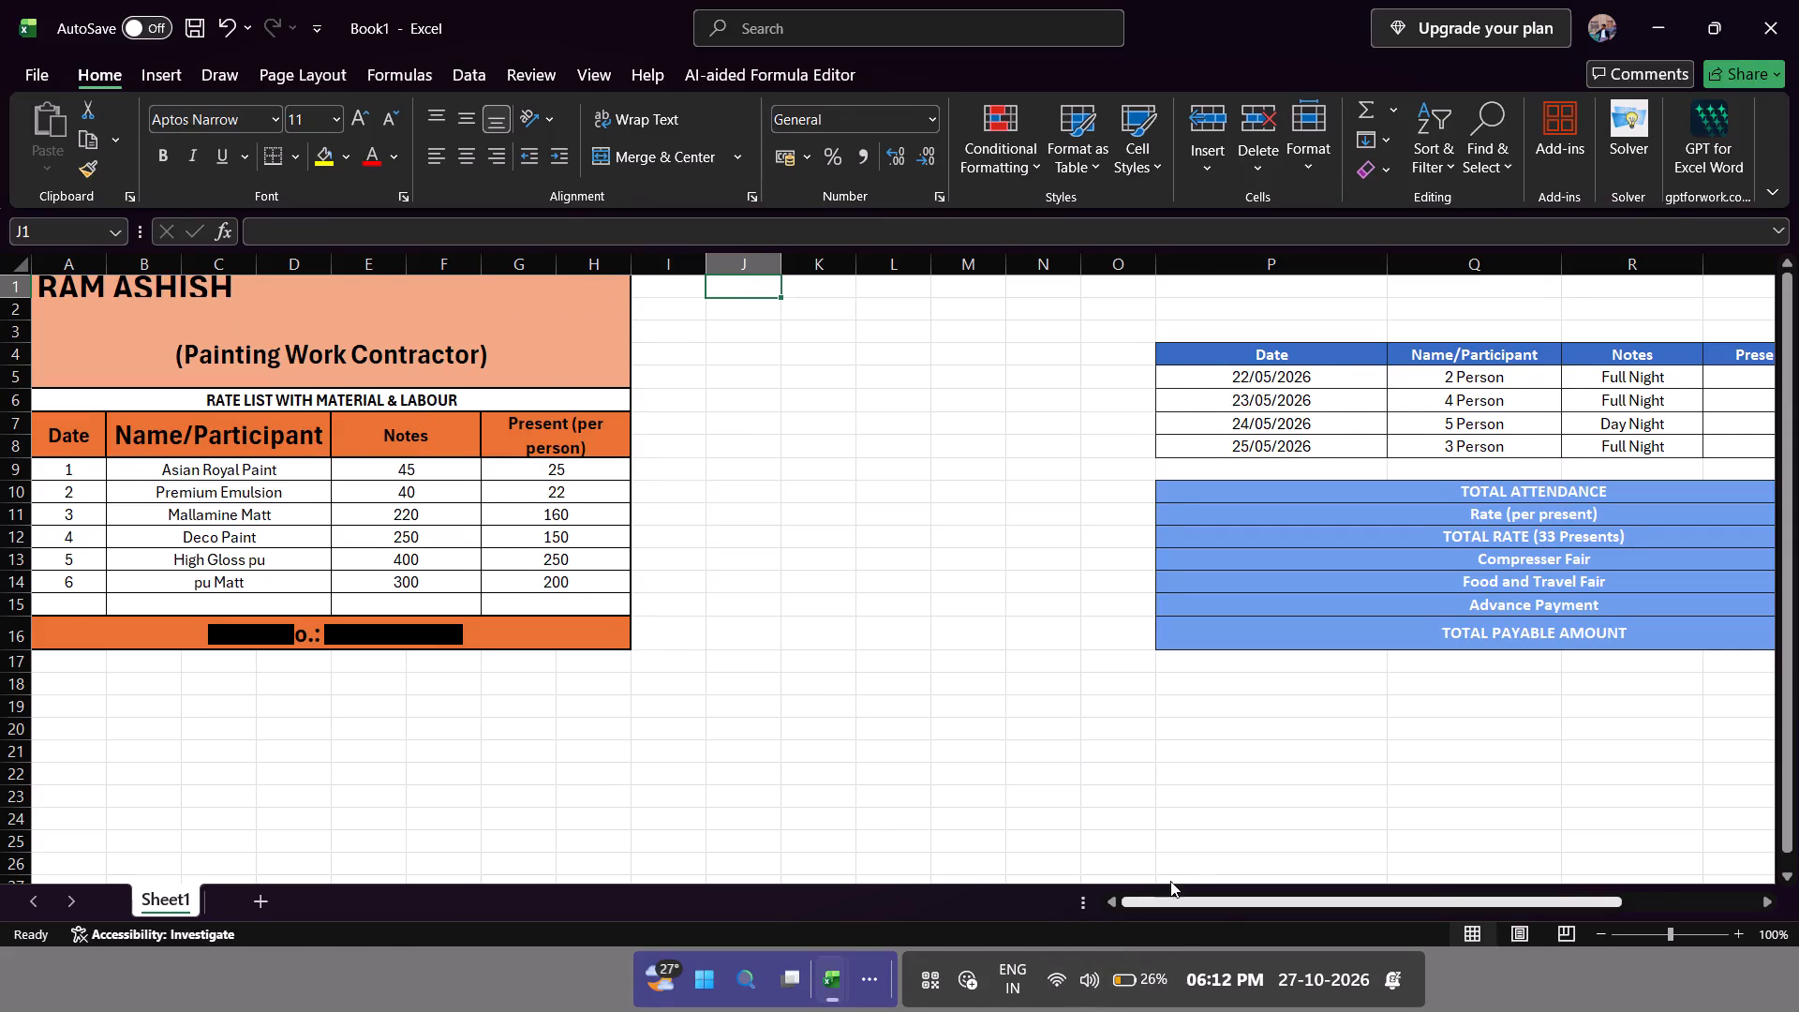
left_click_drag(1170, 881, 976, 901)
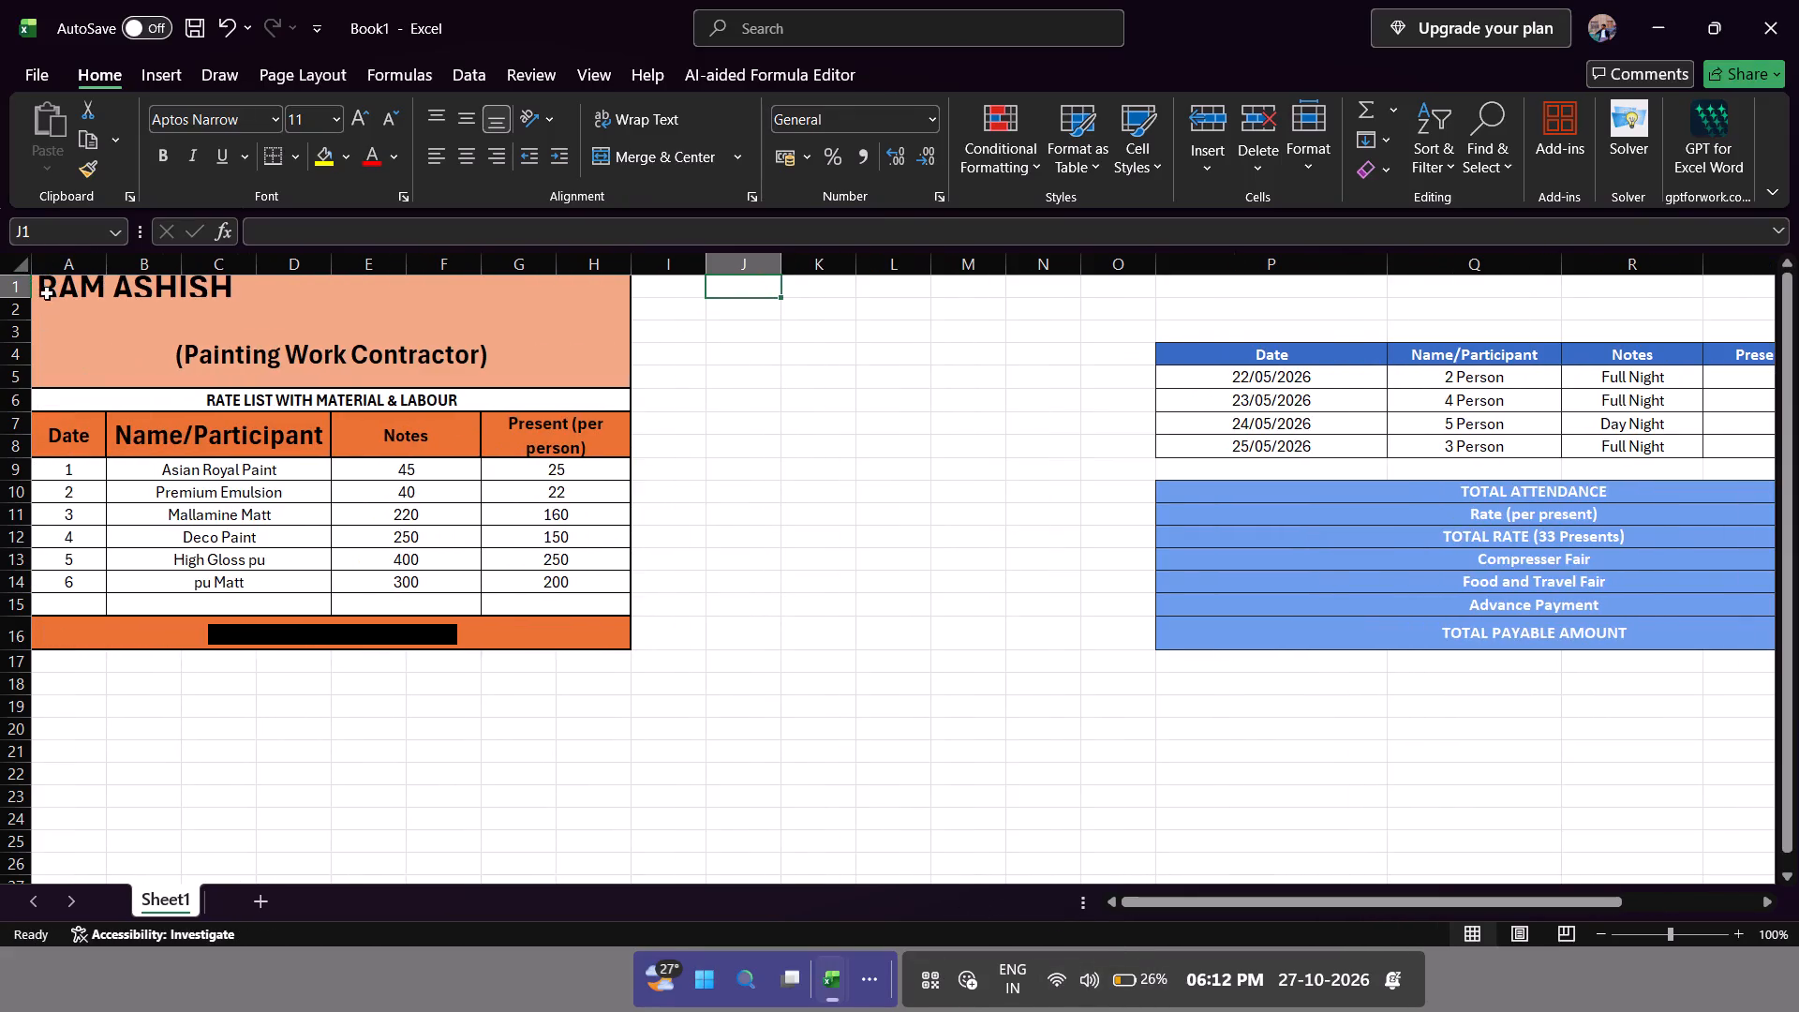
Fill the contractor name from A1 across to J1 and merge and center A1:J1, keeping only the upper-left value.
left_click(41, 291)
left_click_drag(106, 297, 503, 272)
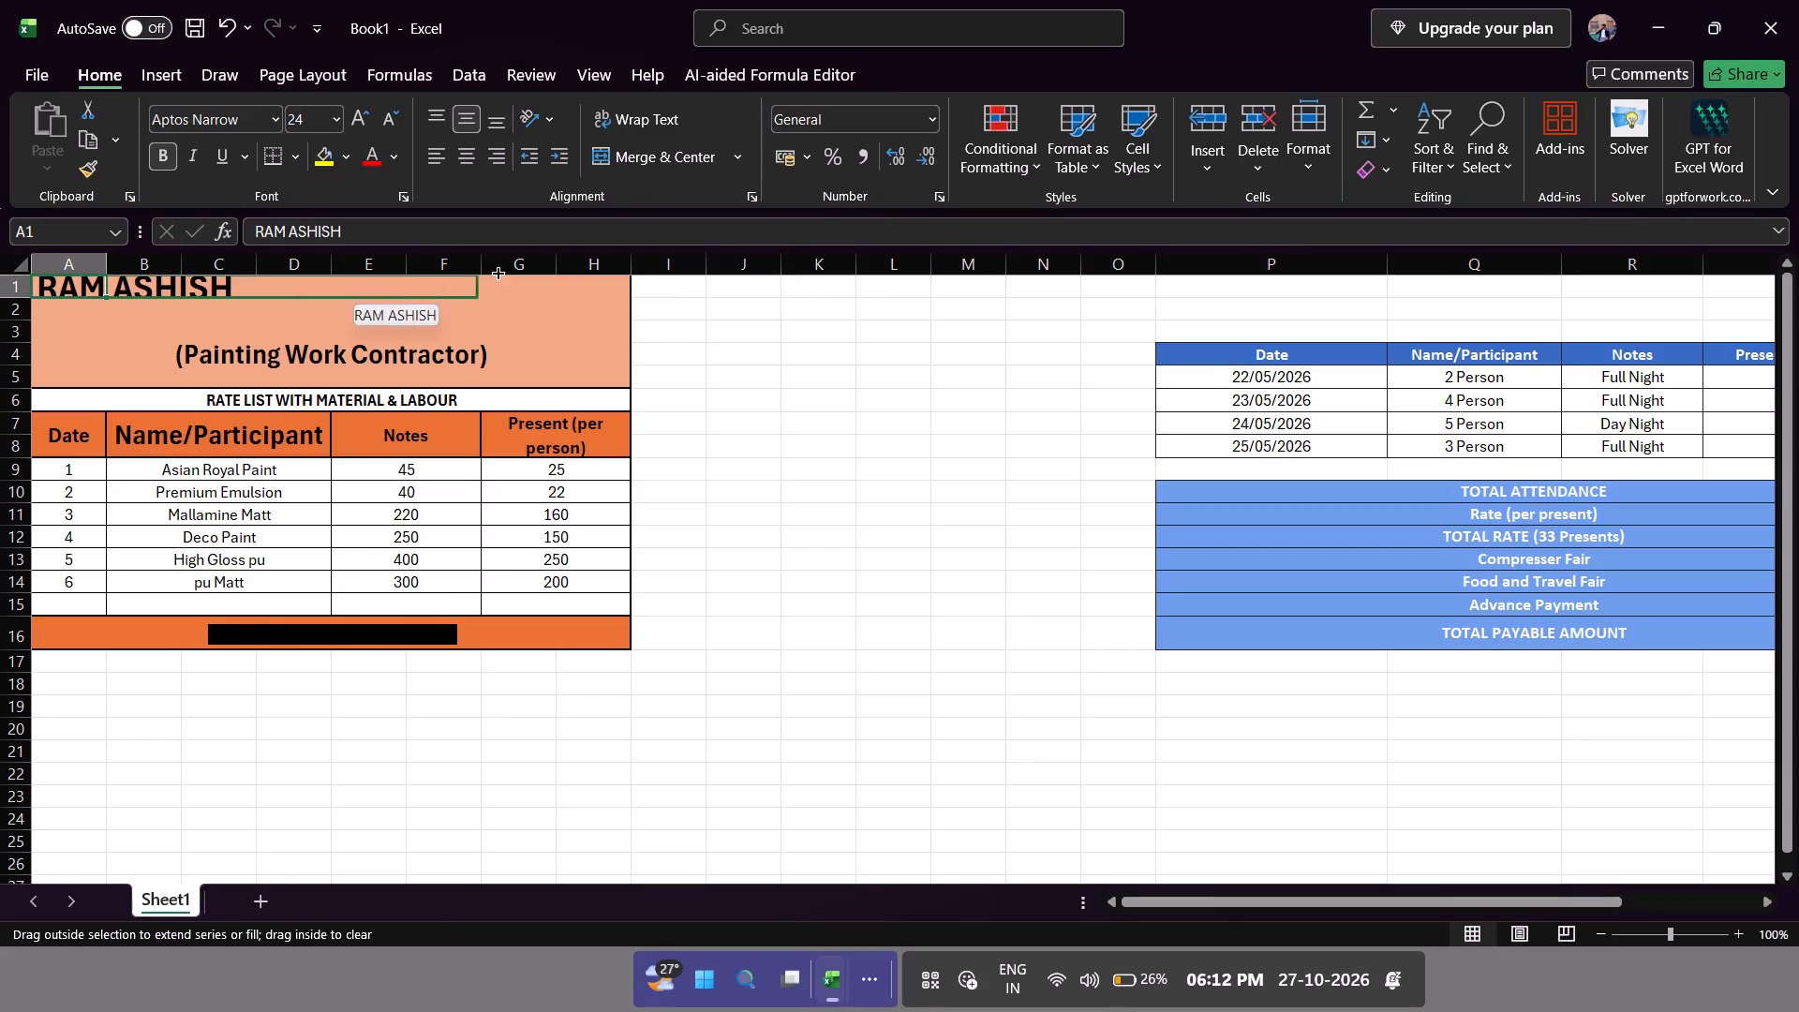
left_click_drag(503, 272, 780, 297)
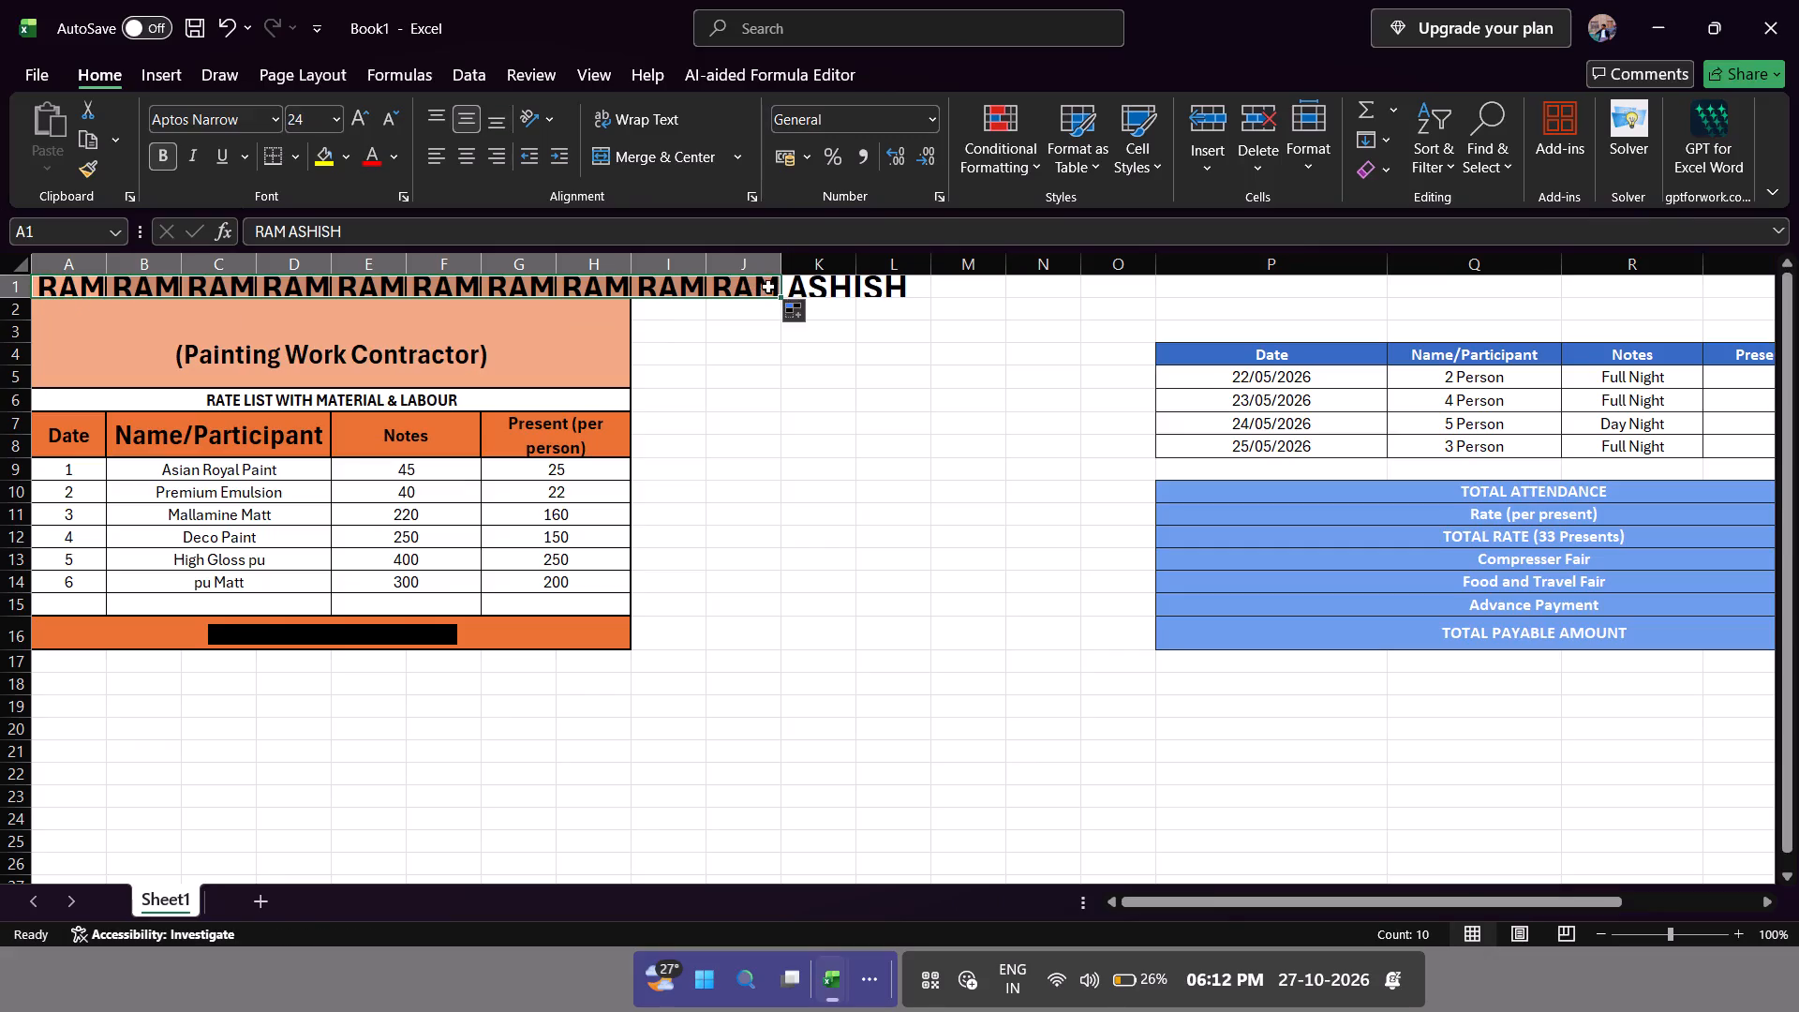
left_click(671, 148)
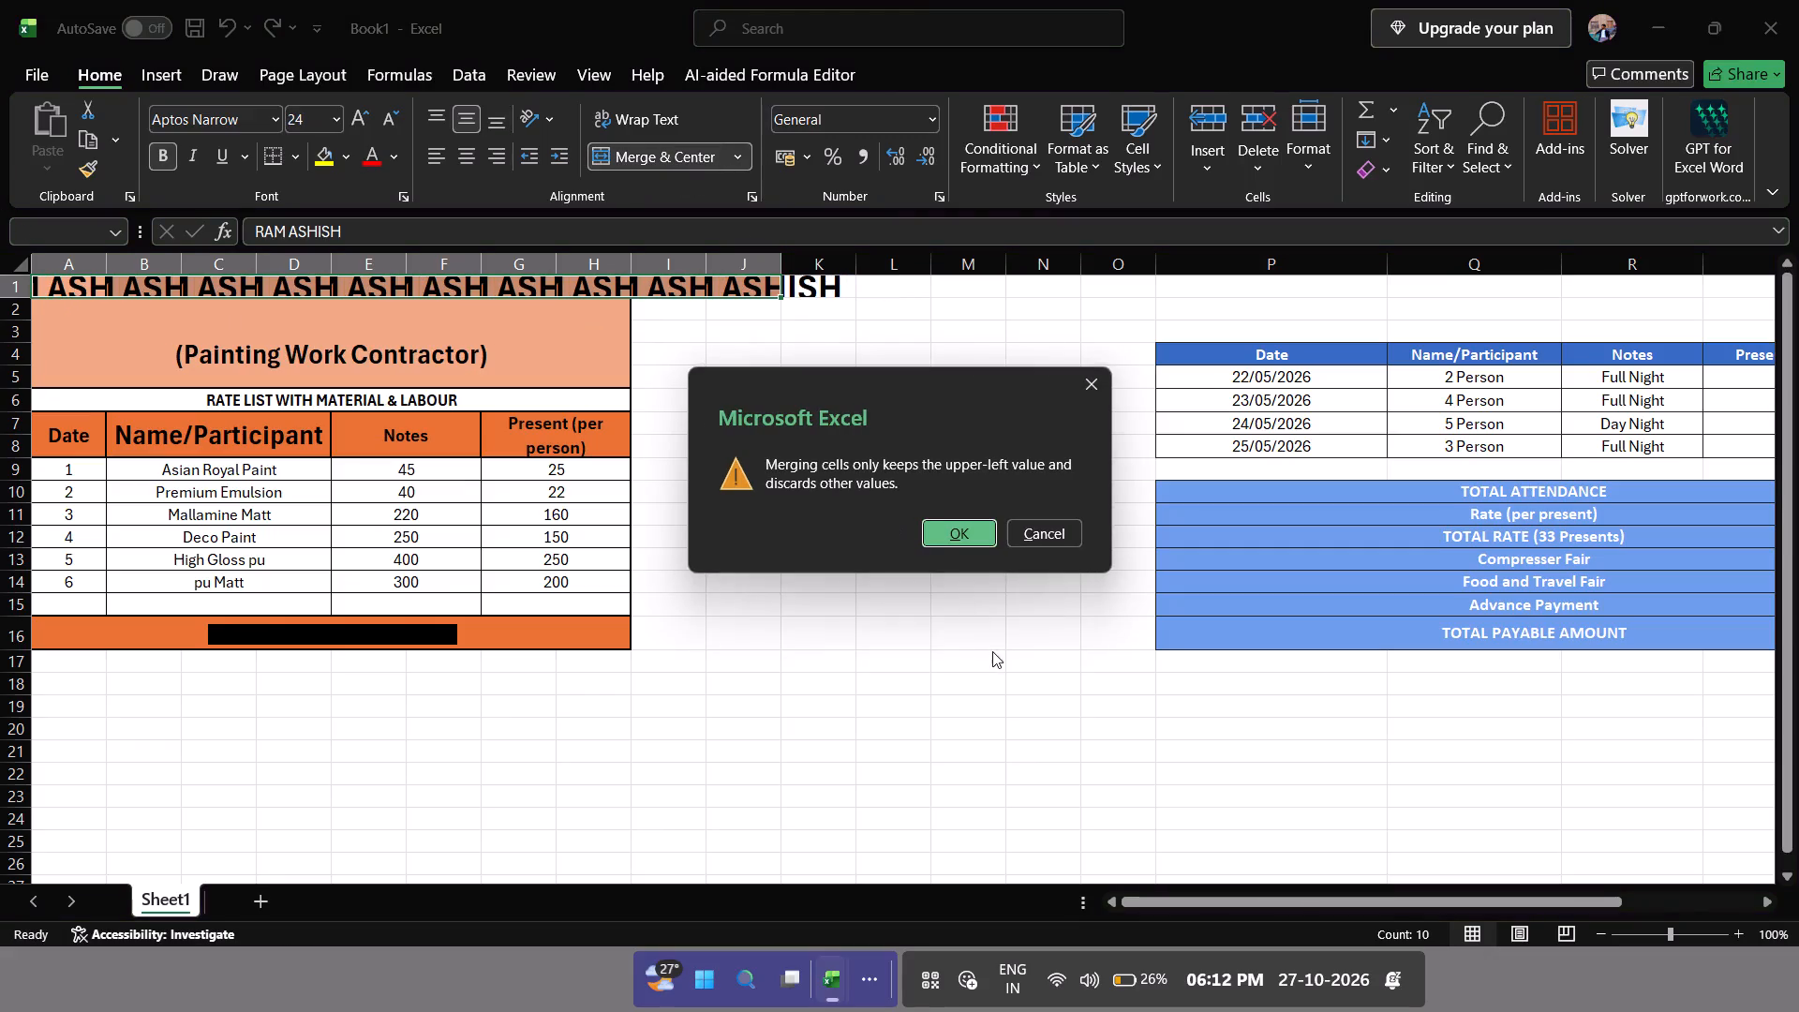
left_click(950, 534)
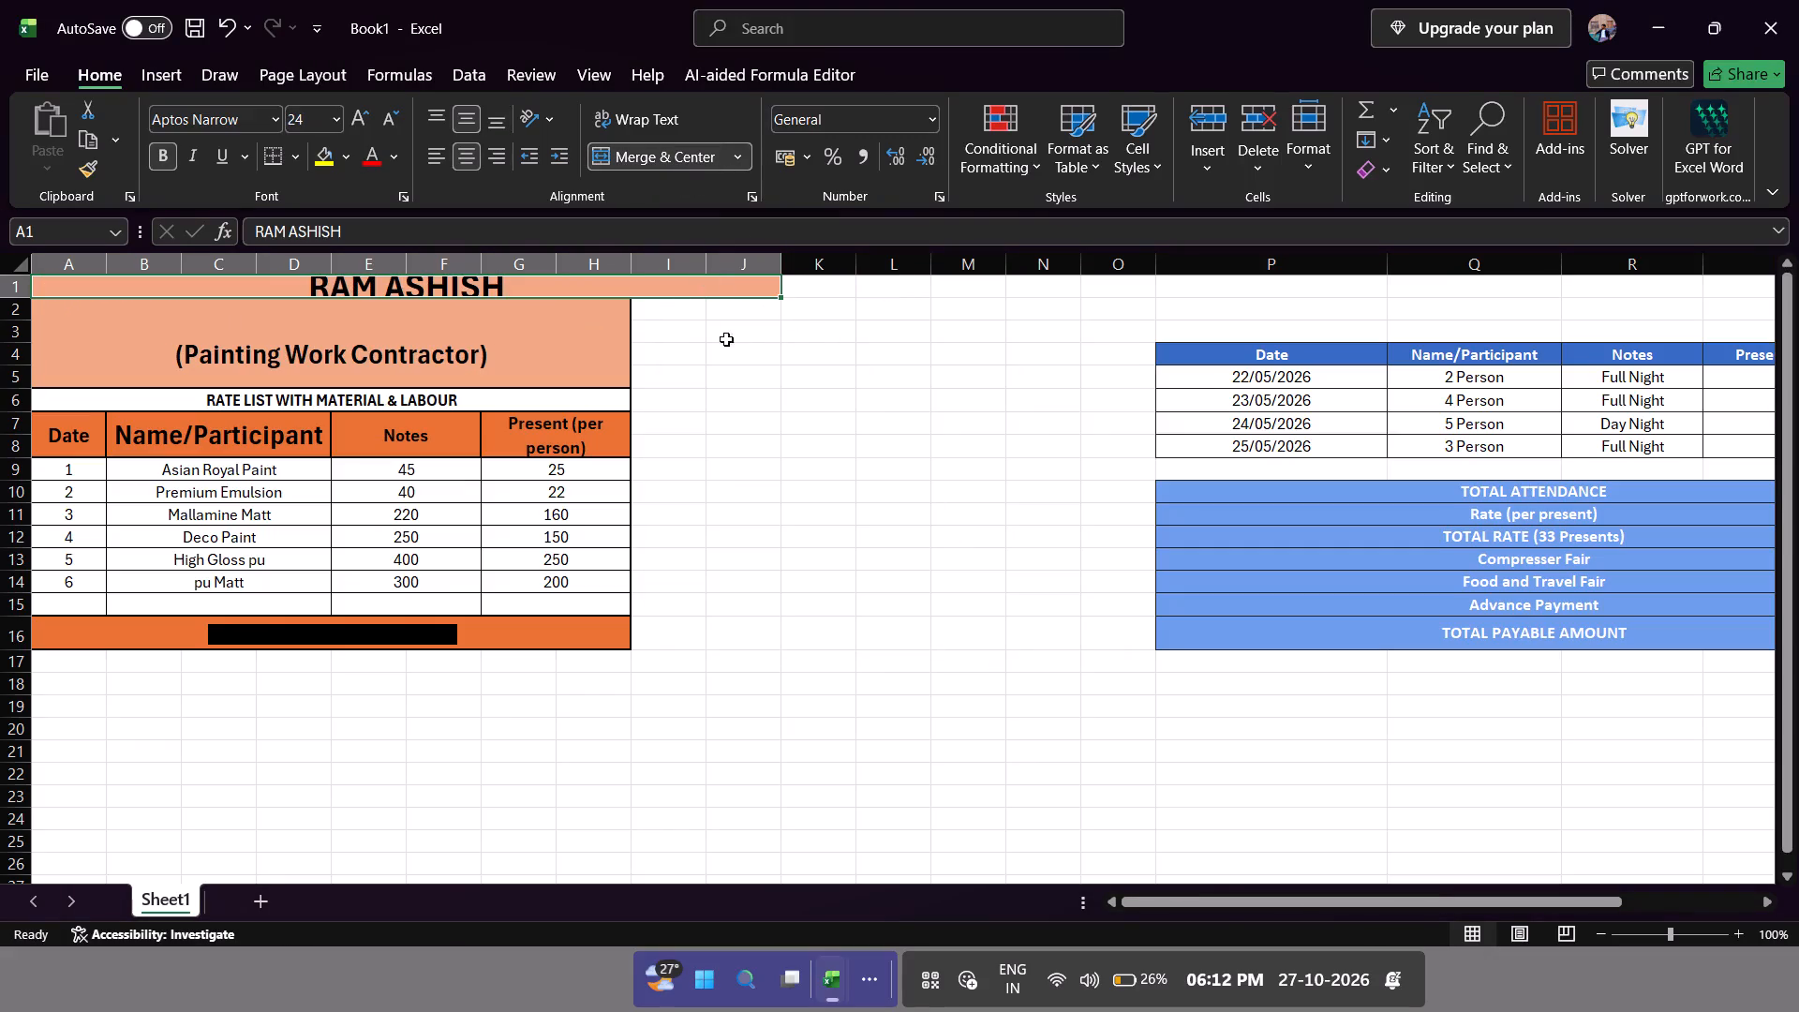
Fill the merged contractor name down into row 2 and merge and center A1:J2 as one title block.
left_click_drag(780, 298, 781, 314)
left_click(657, 155)
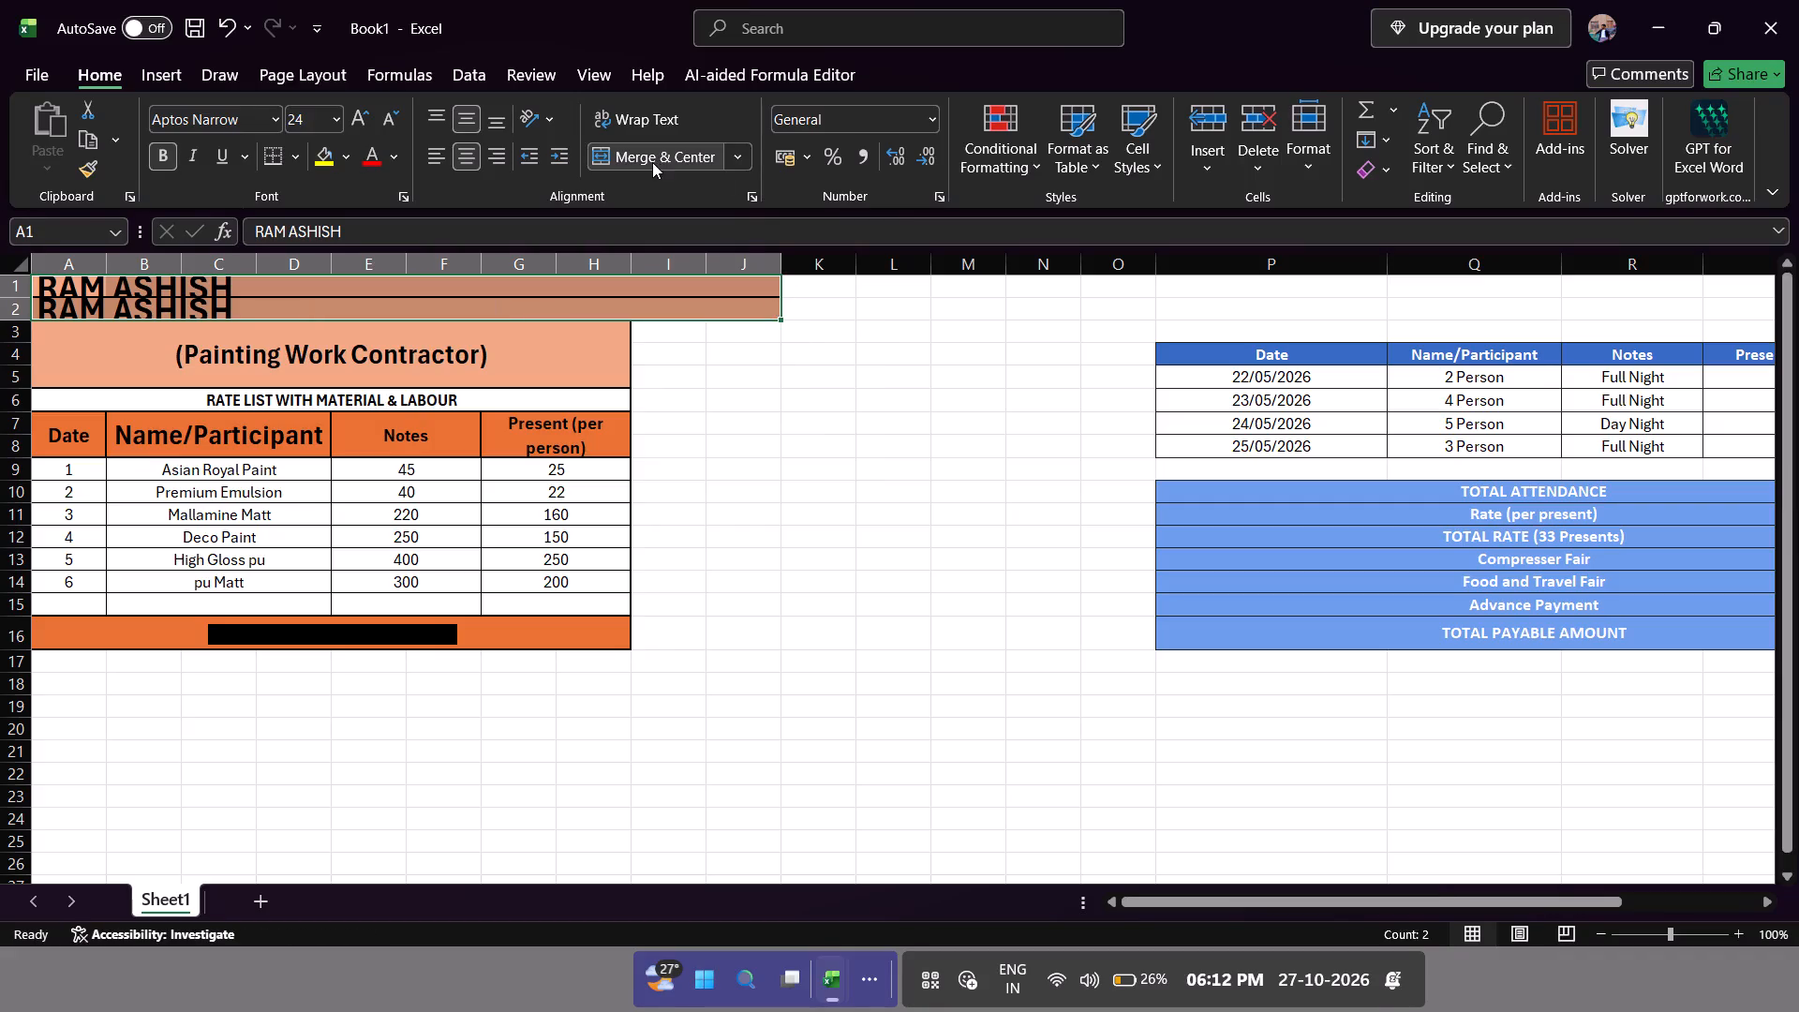
left_click(656, 156)
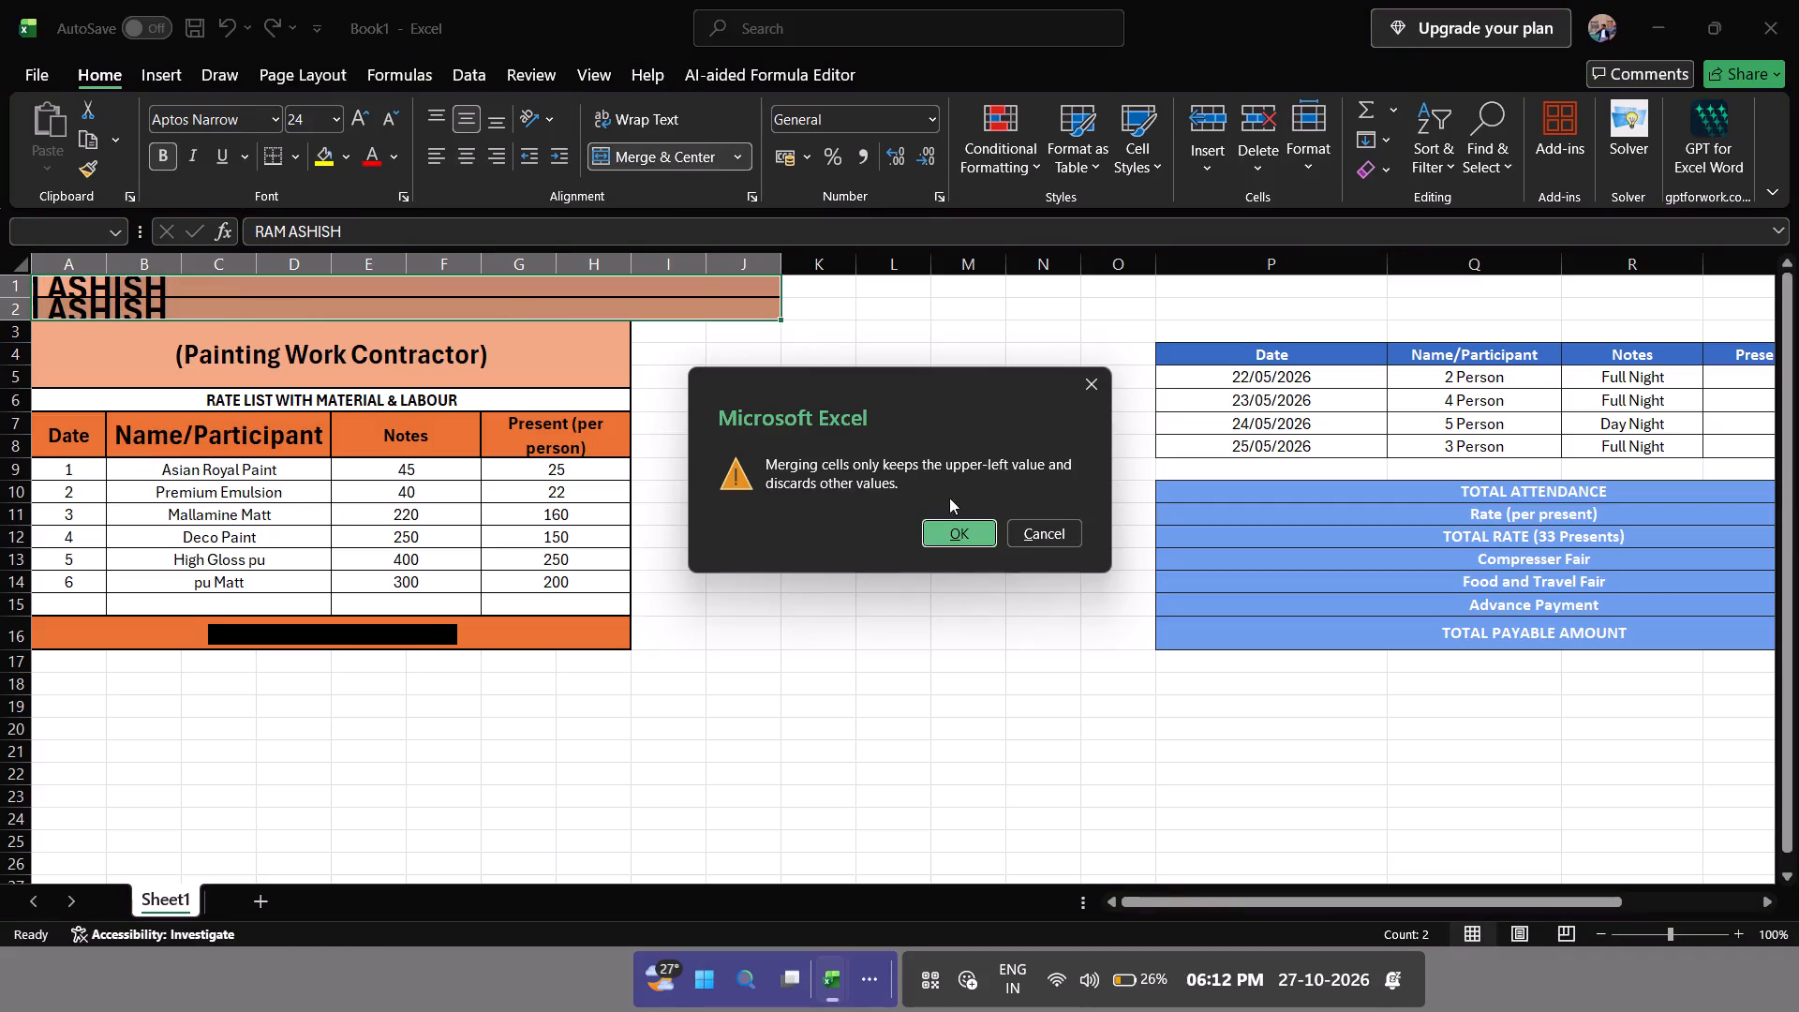
left_click(944, 524)
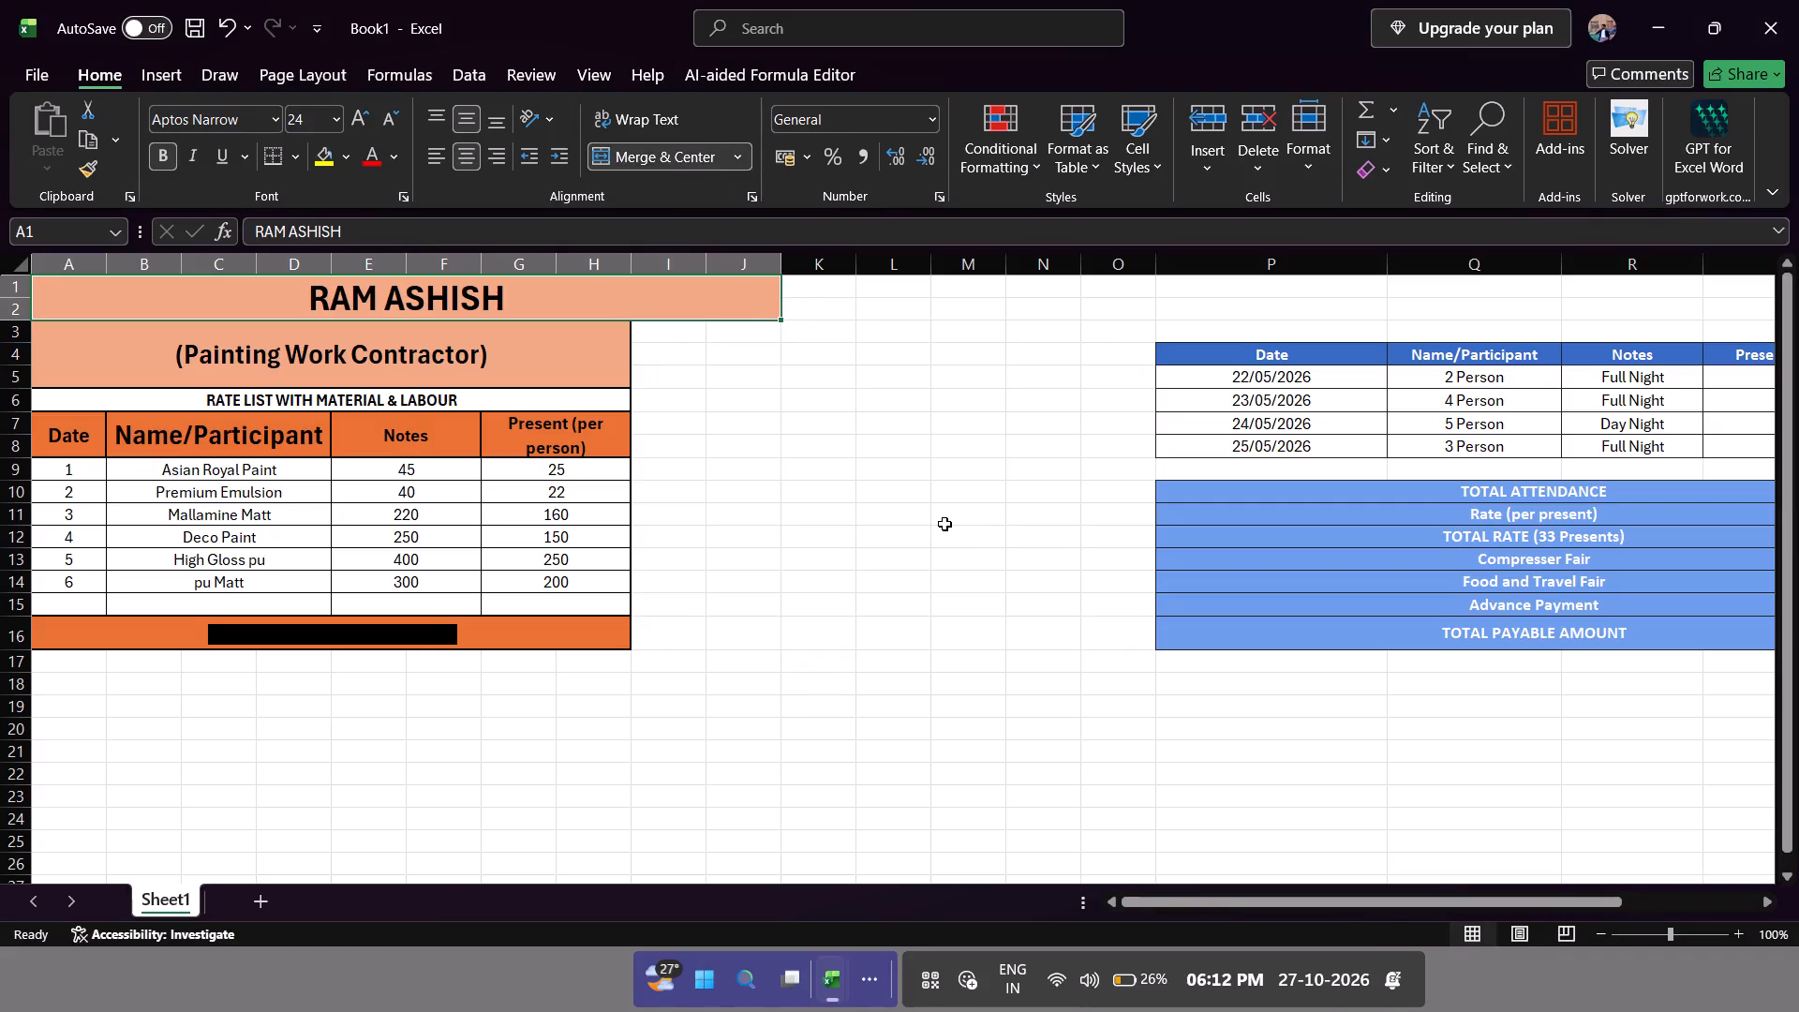
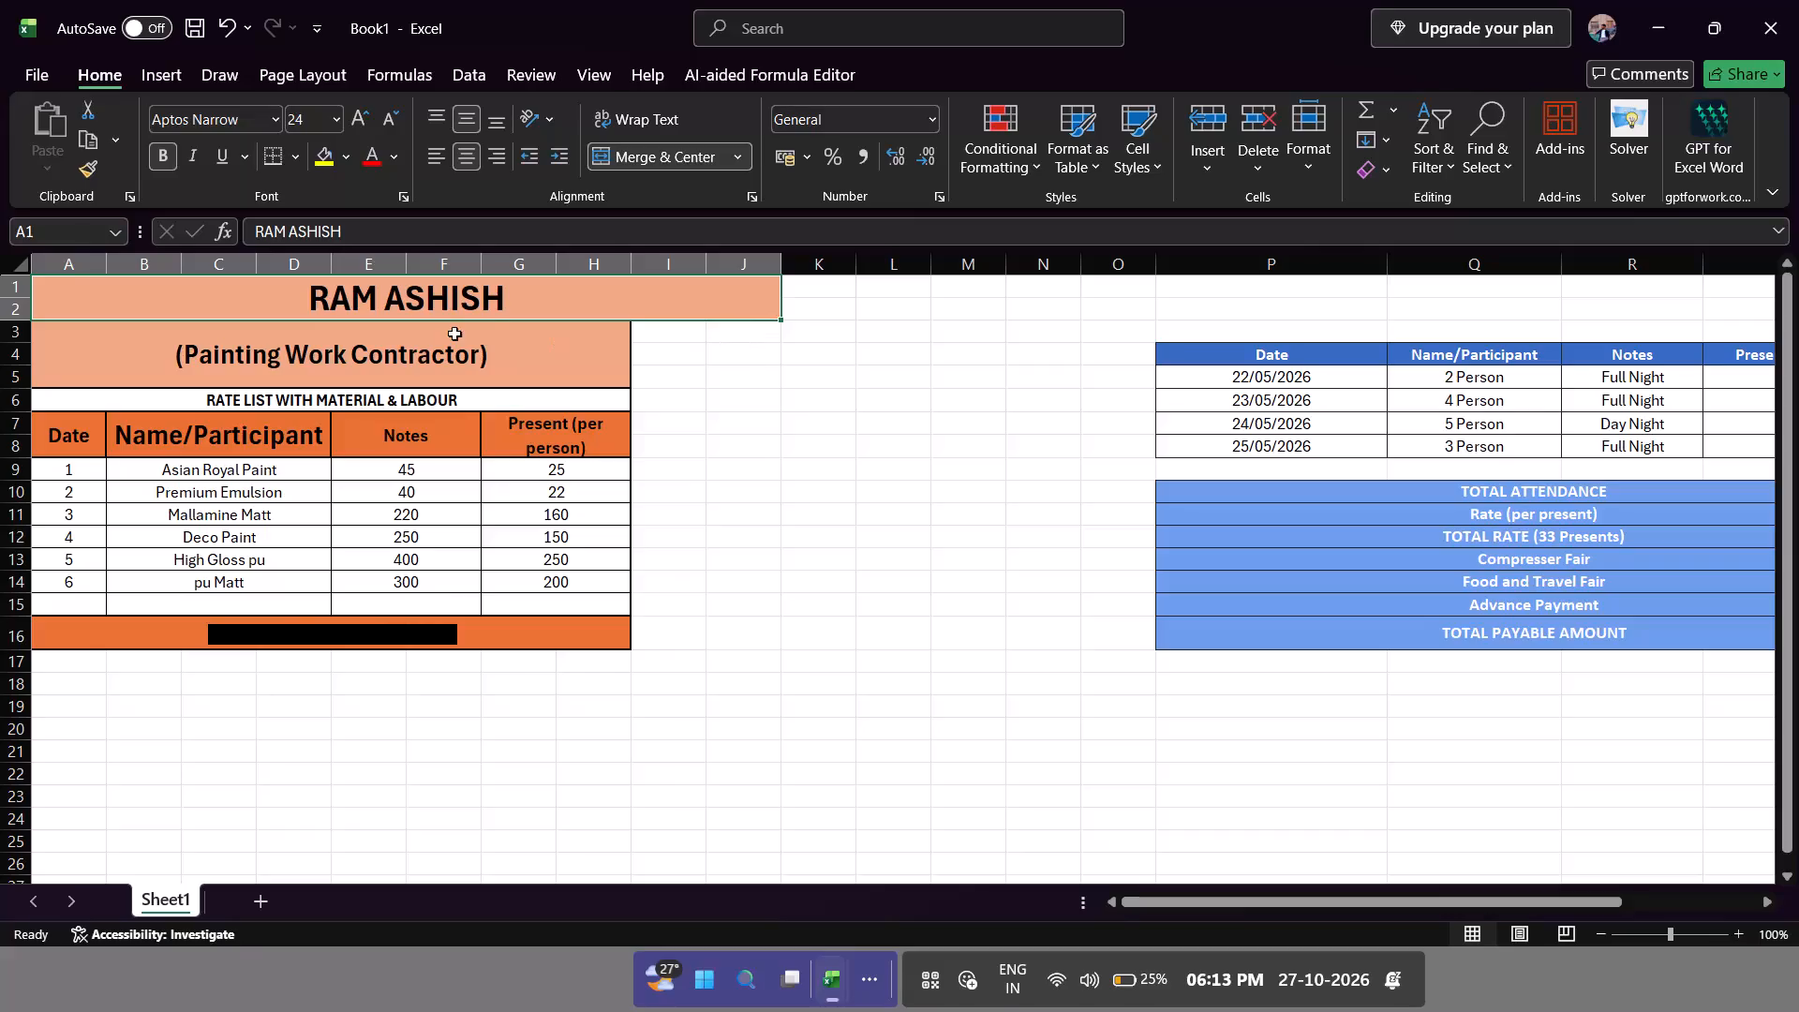
Unmerge the "(Painting Work Contractor)" subtitle block, fill it across to column J, and merge and center A3:J5, keeping only the upper-left value.
left_click(488, 332)
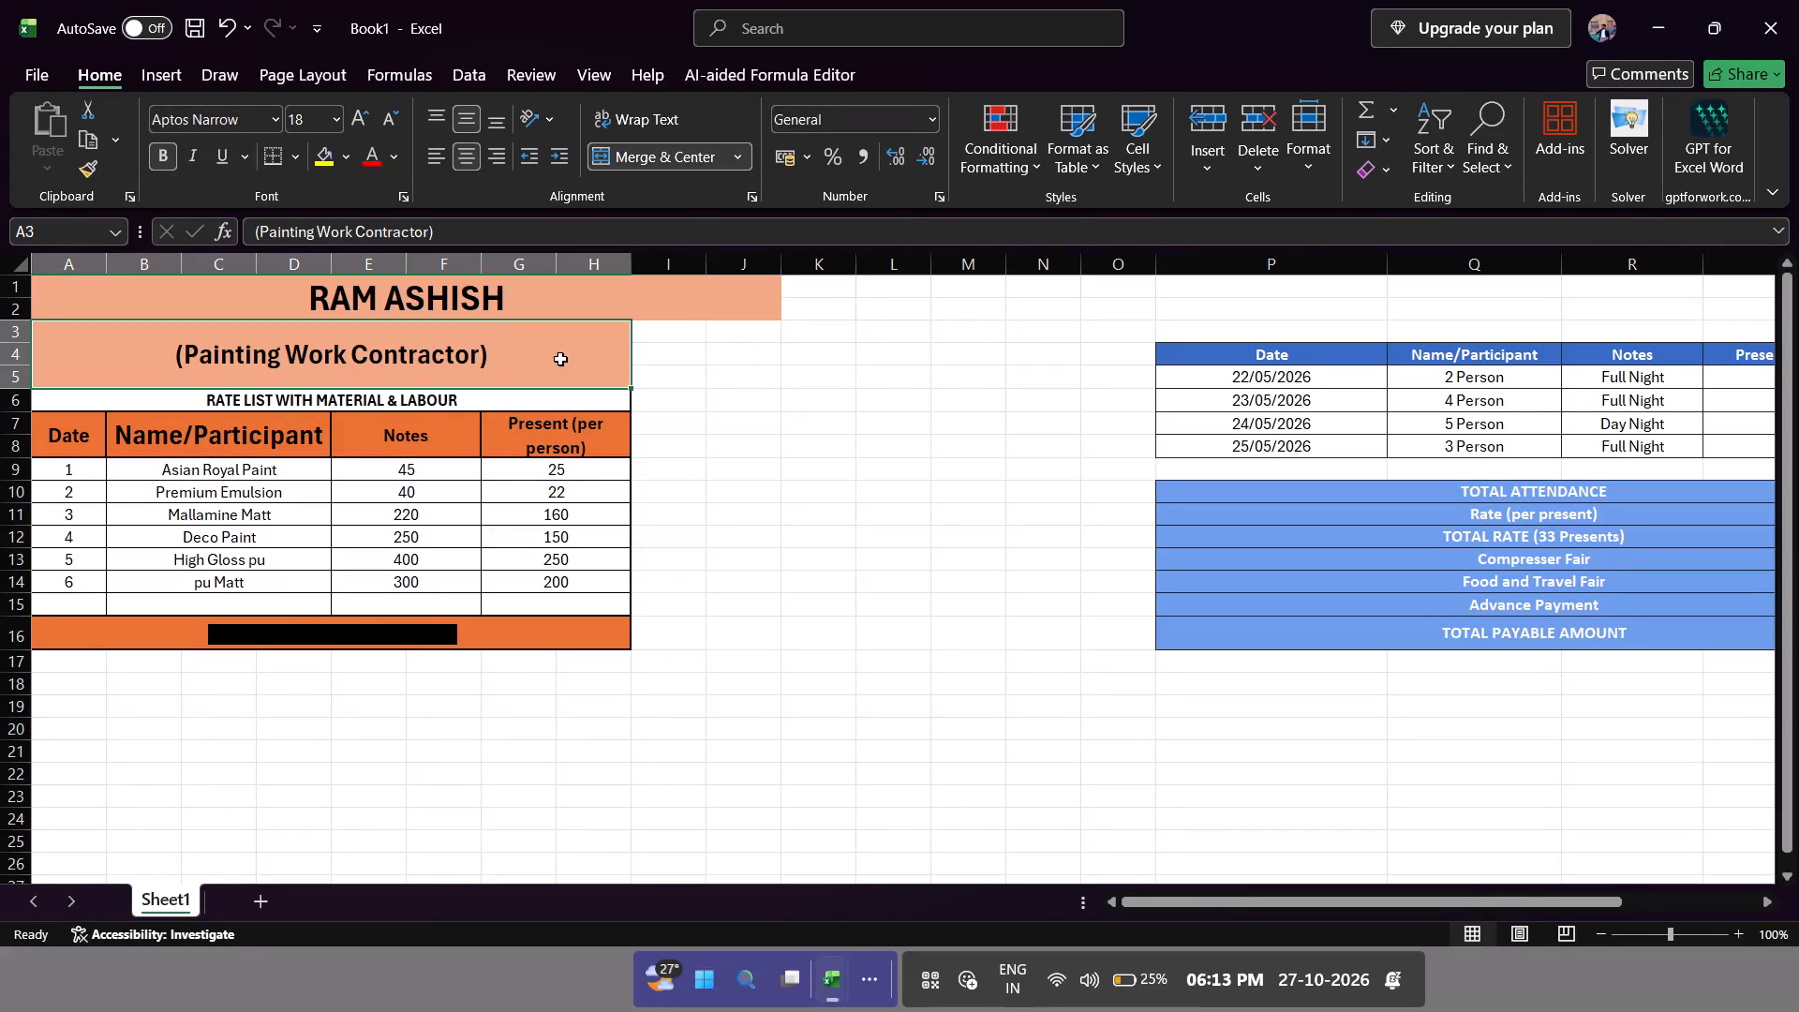
left_click(564, 359)
left_click(685, 149)
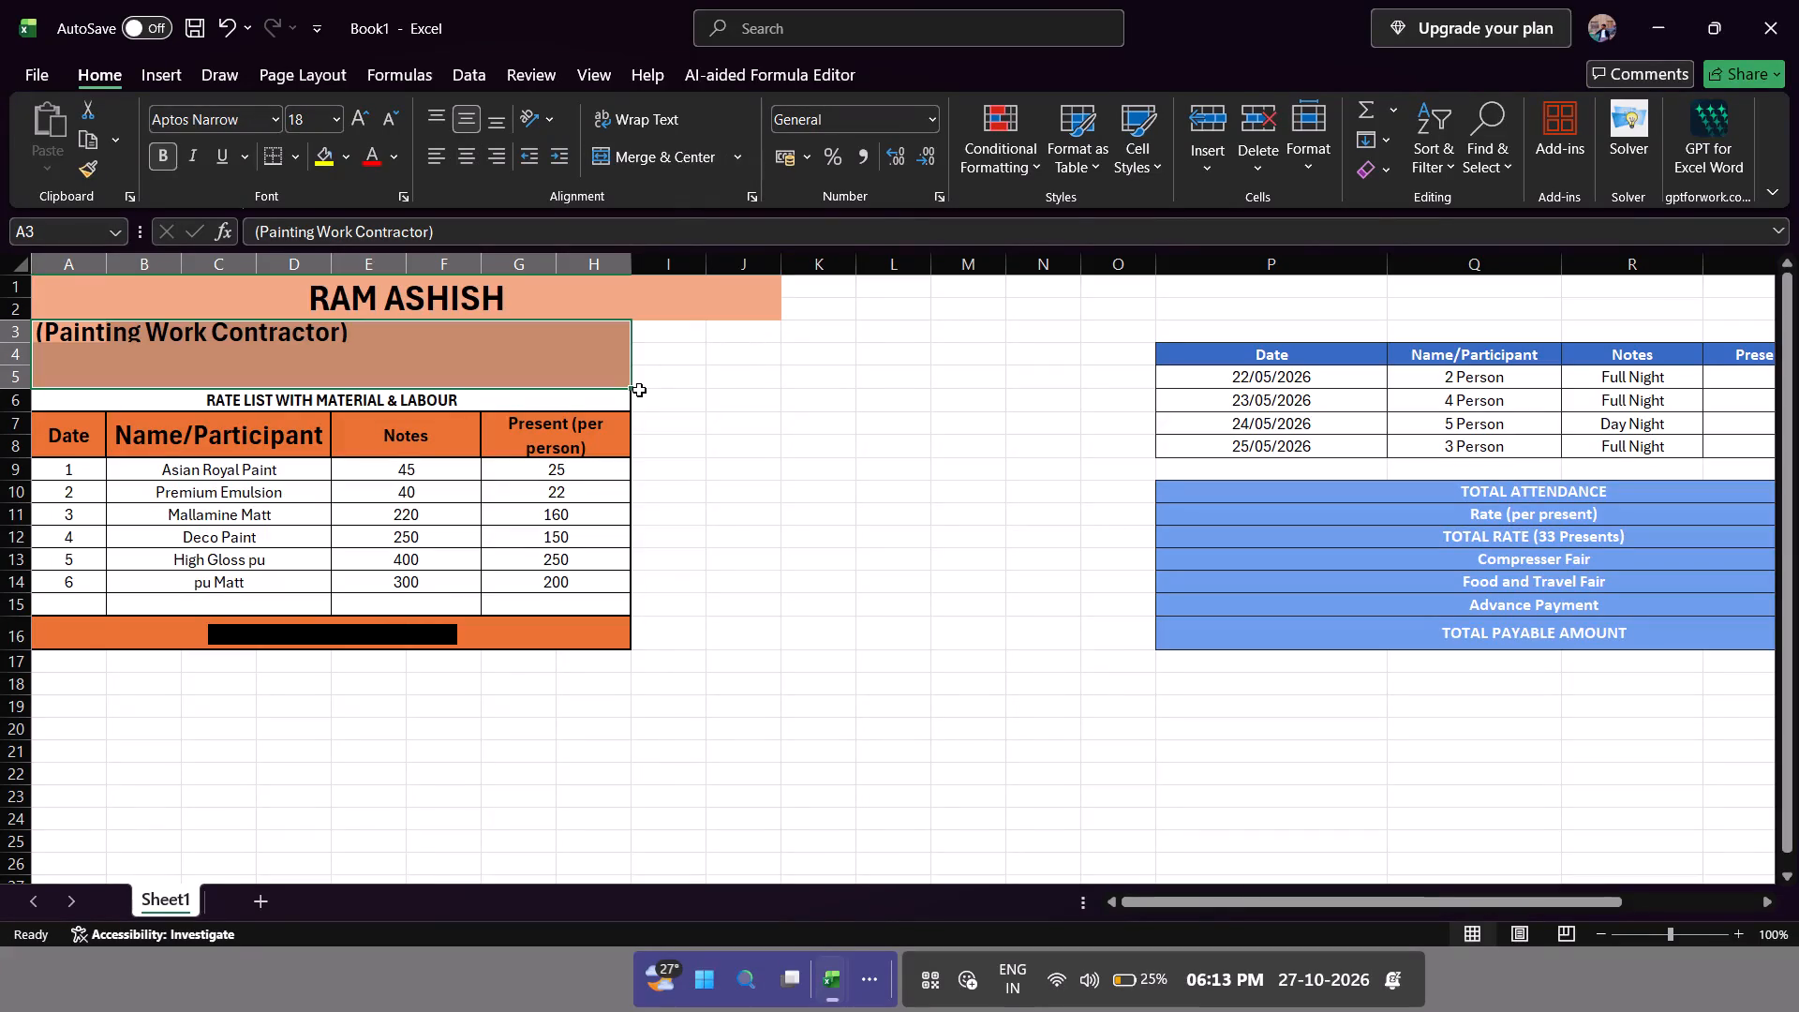
left_click_drag(633, 385, 756, 406)
left_click(668, 151)
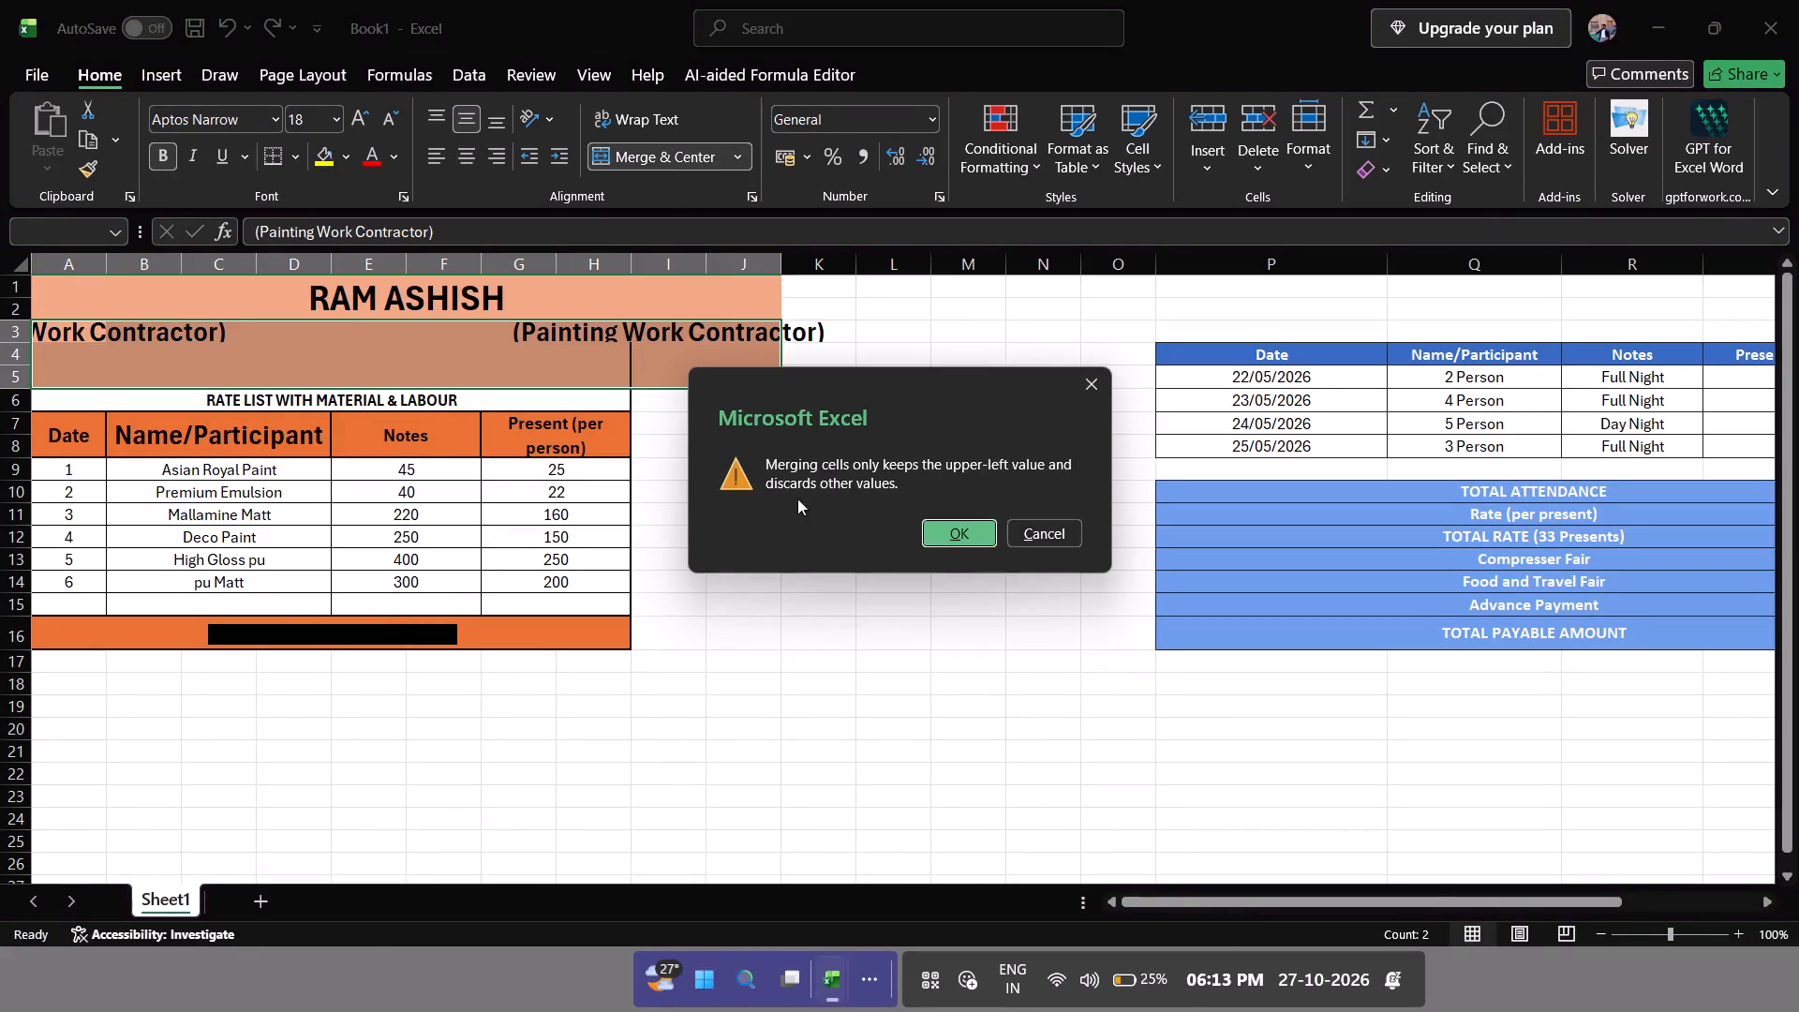
left_click(943, 532)
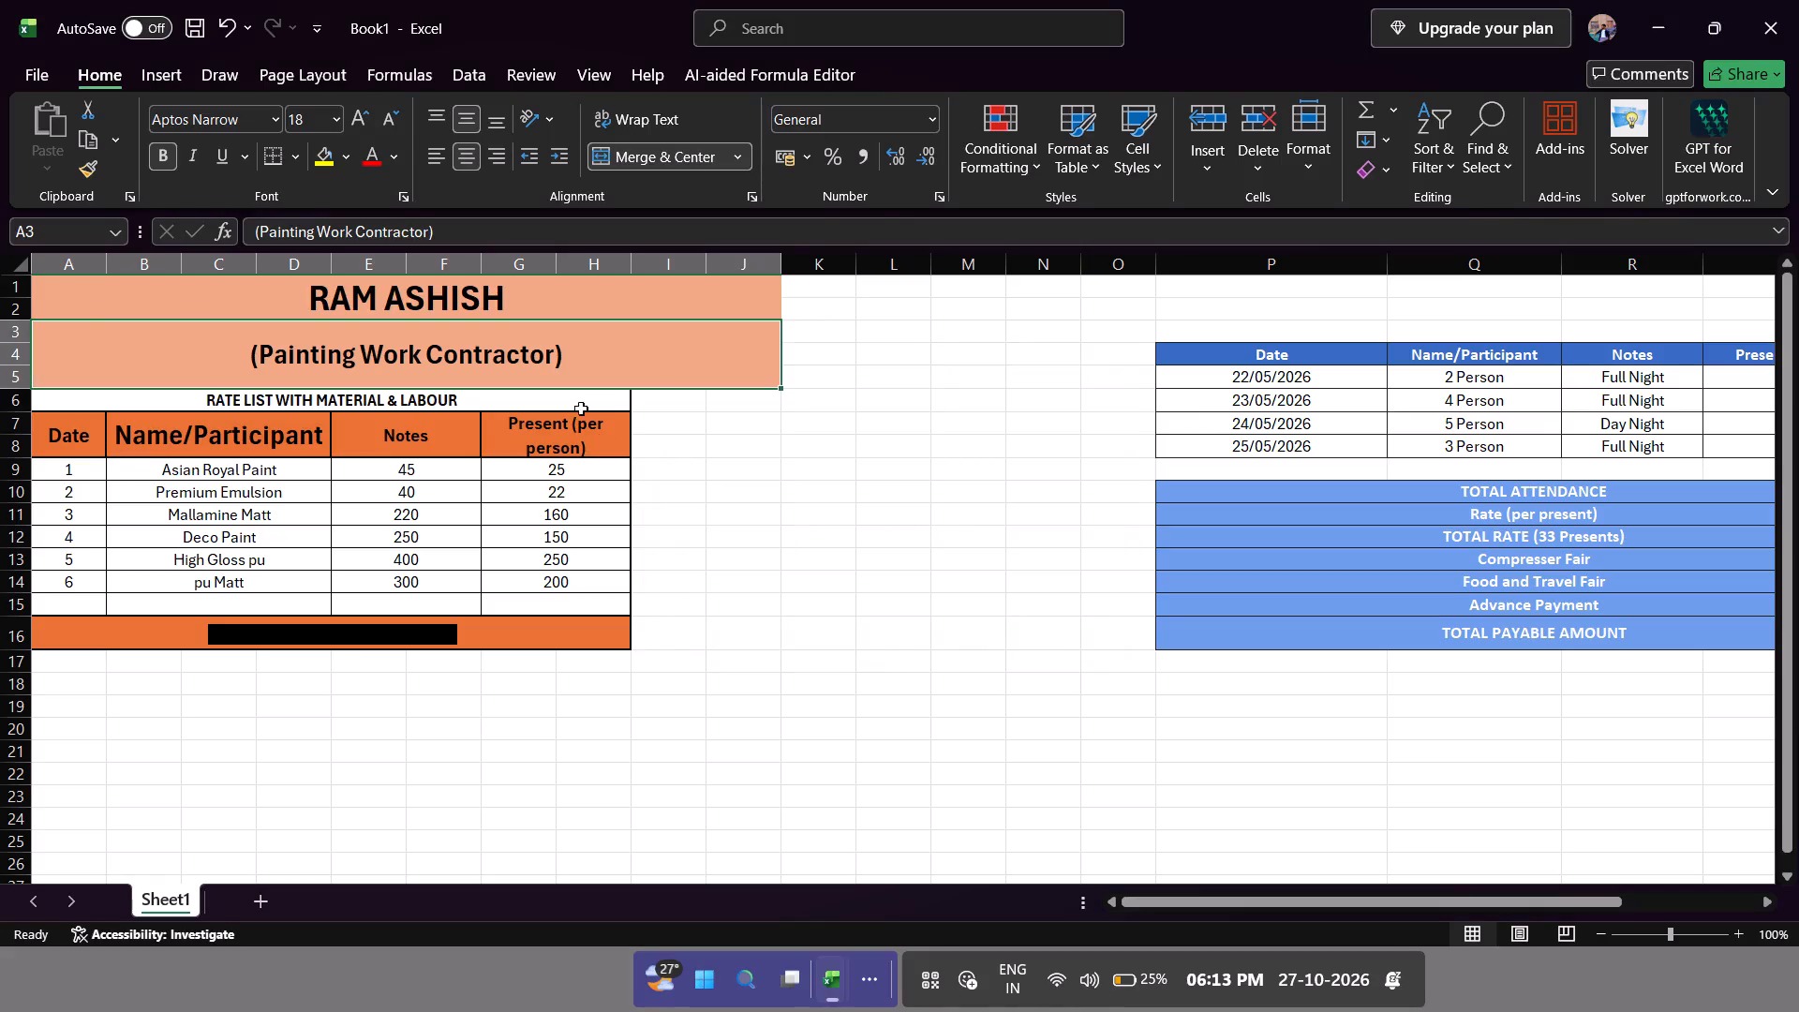
Unmerge the "RATE LIST WITH MATERIAL & LABOUR" row, fill it across to J6, and merge and center A6:J6, keeping only the upper-left value.
left_click(581, 399)
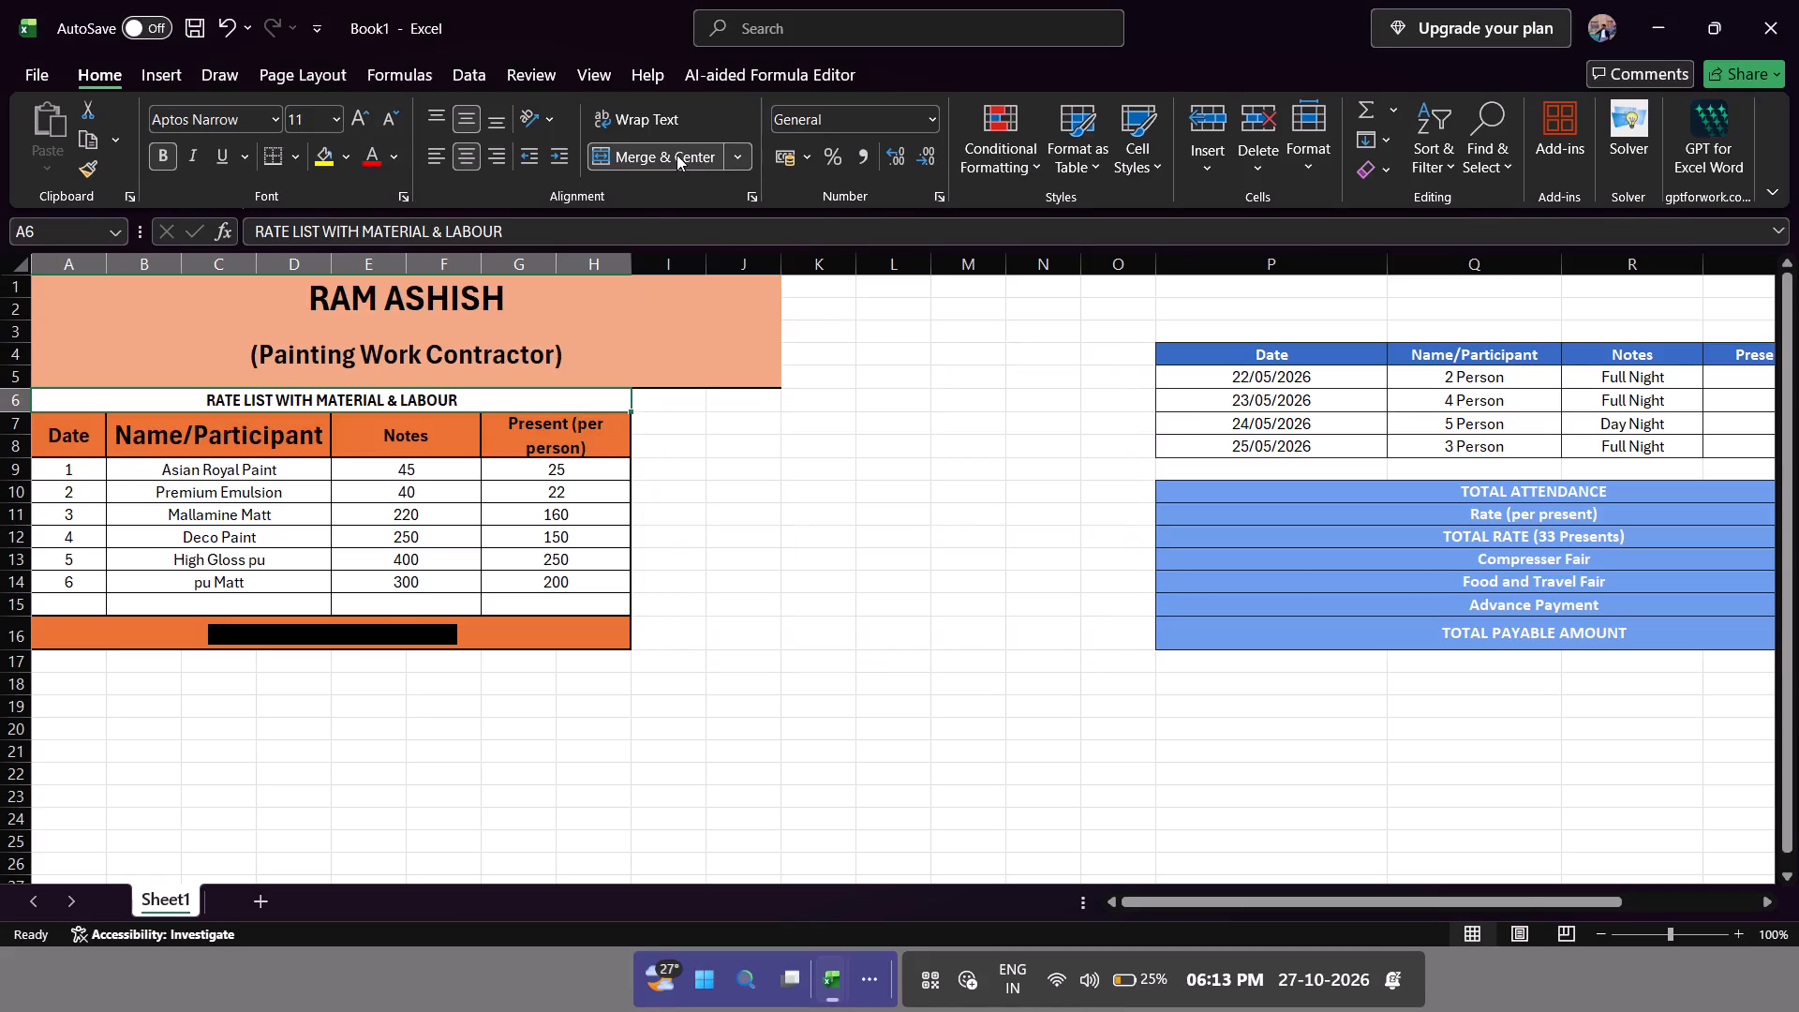
left_click(676, 155)
left_click_drag(628, 410, 704, 408)
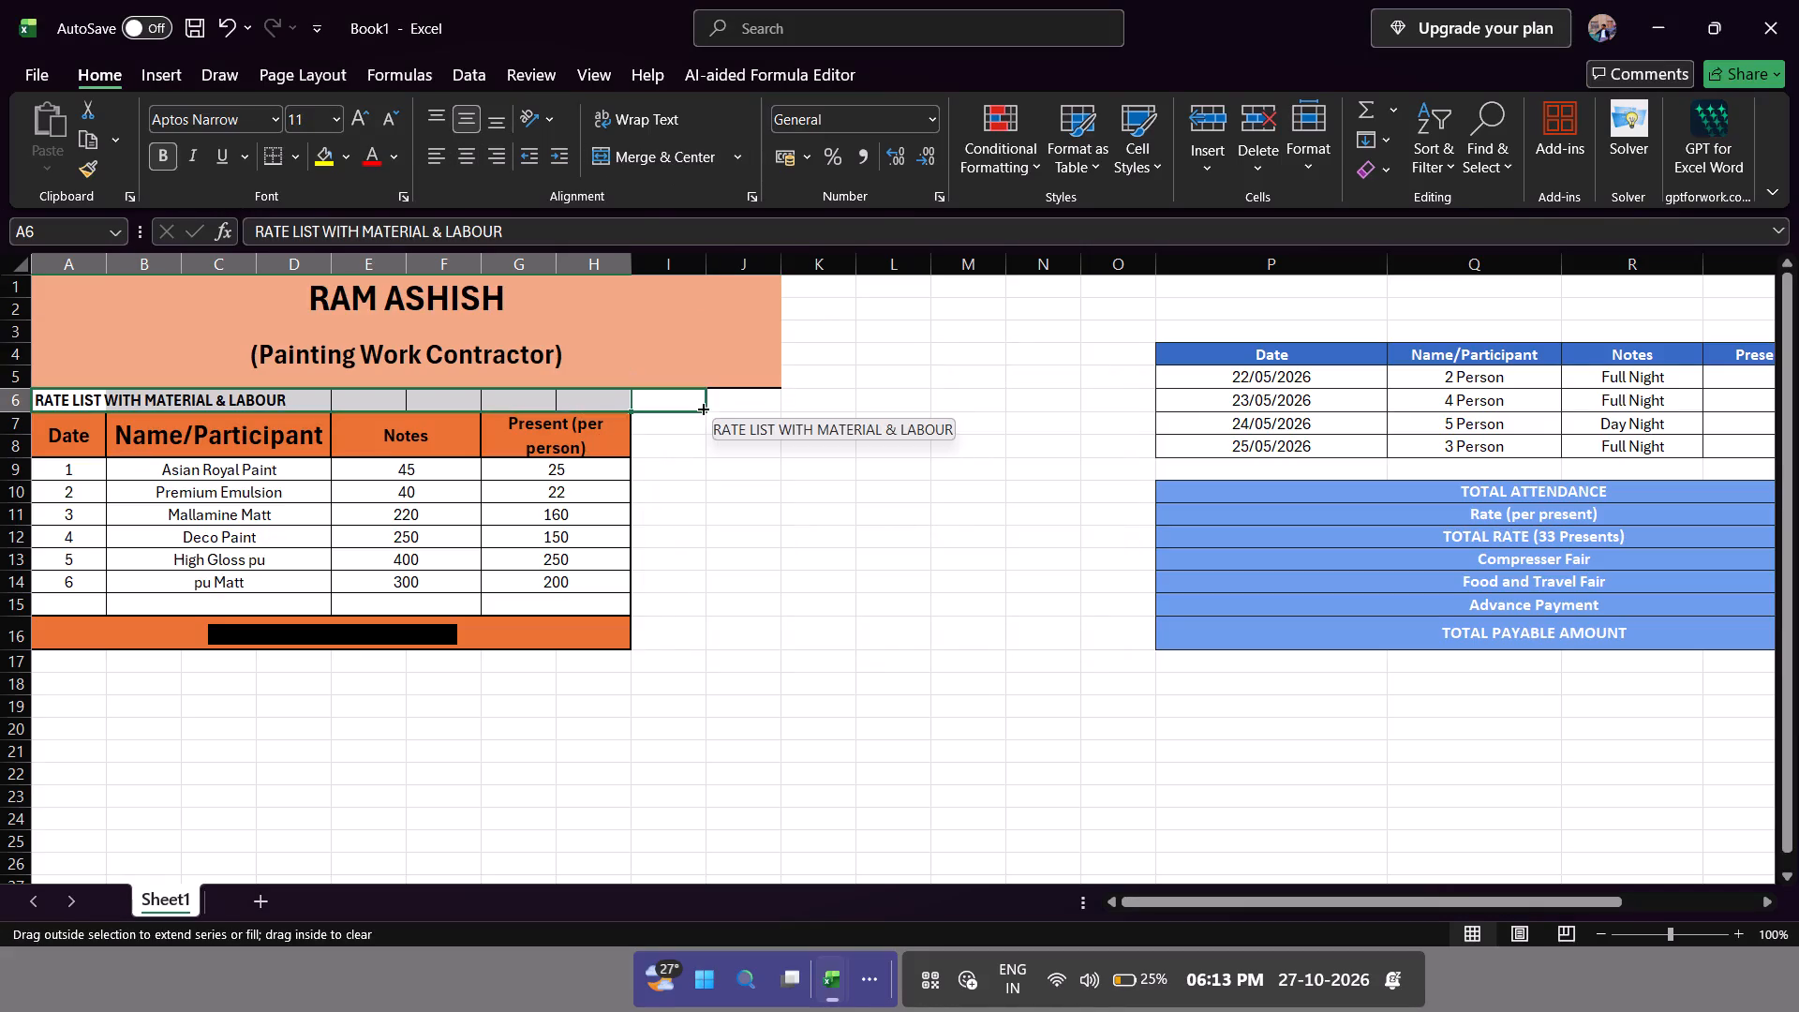
left_click_drag(704, 408, 751, 409)
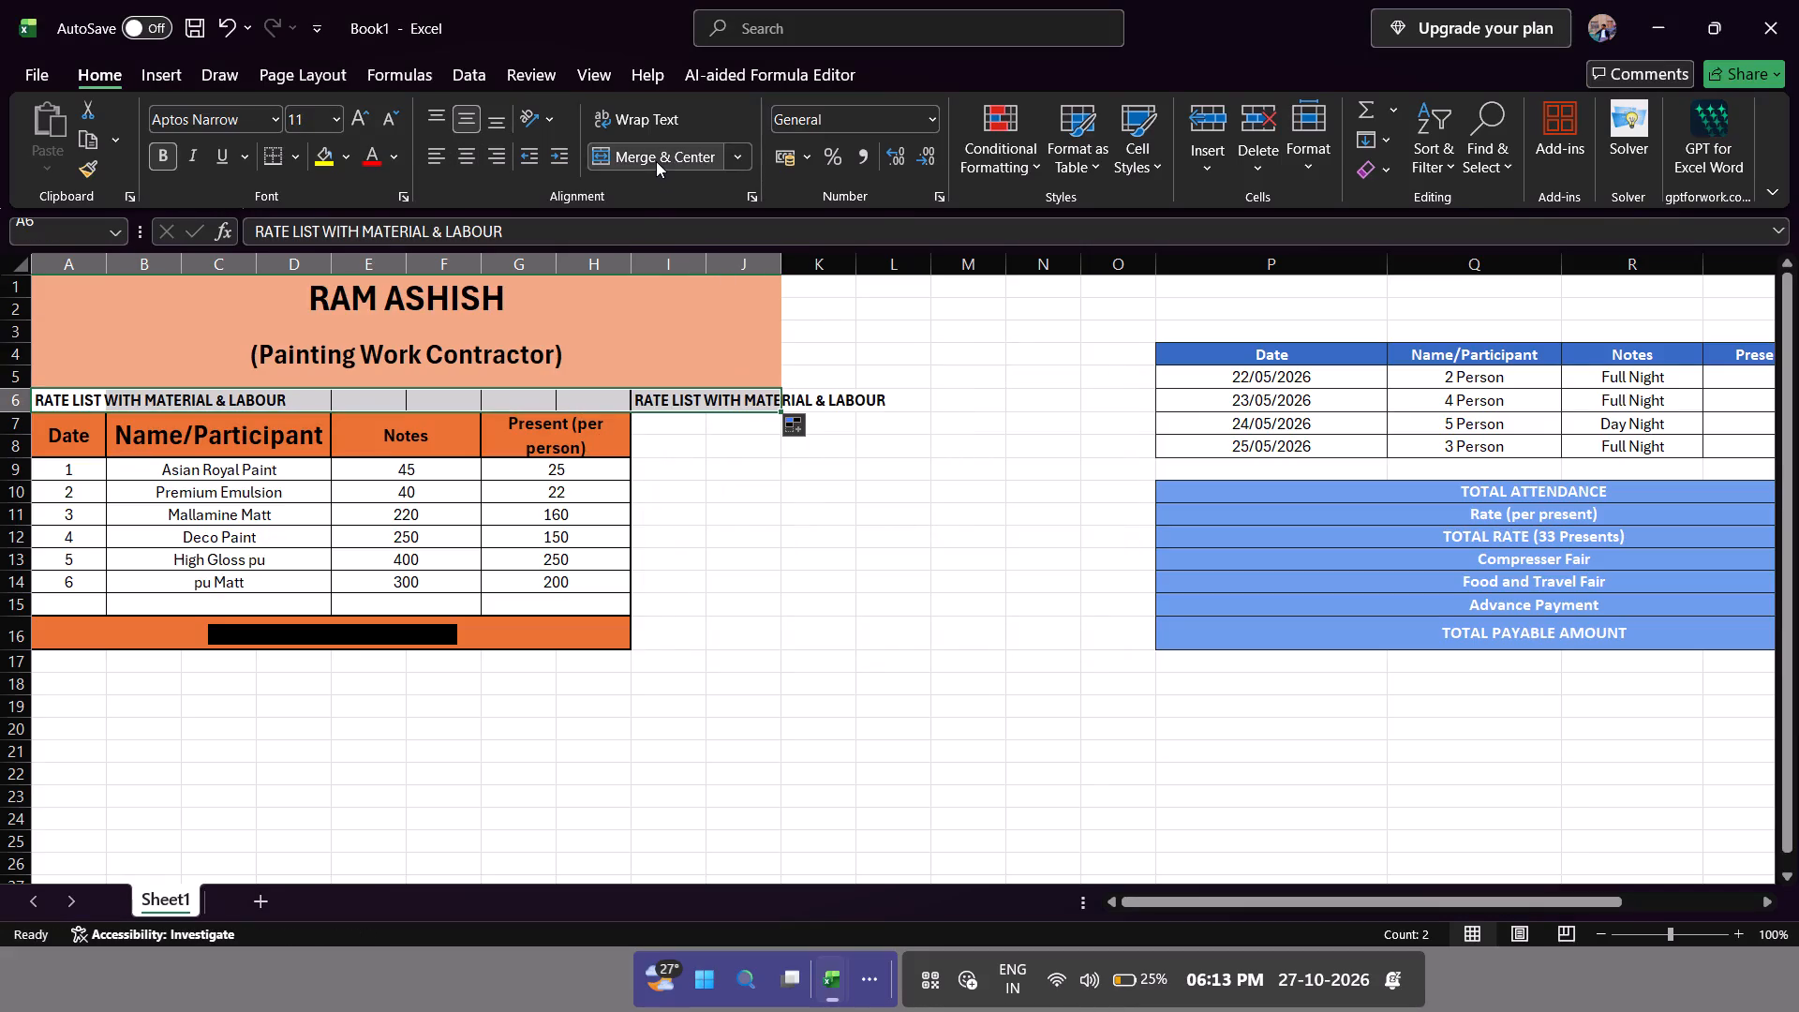
left_click(656, 161)
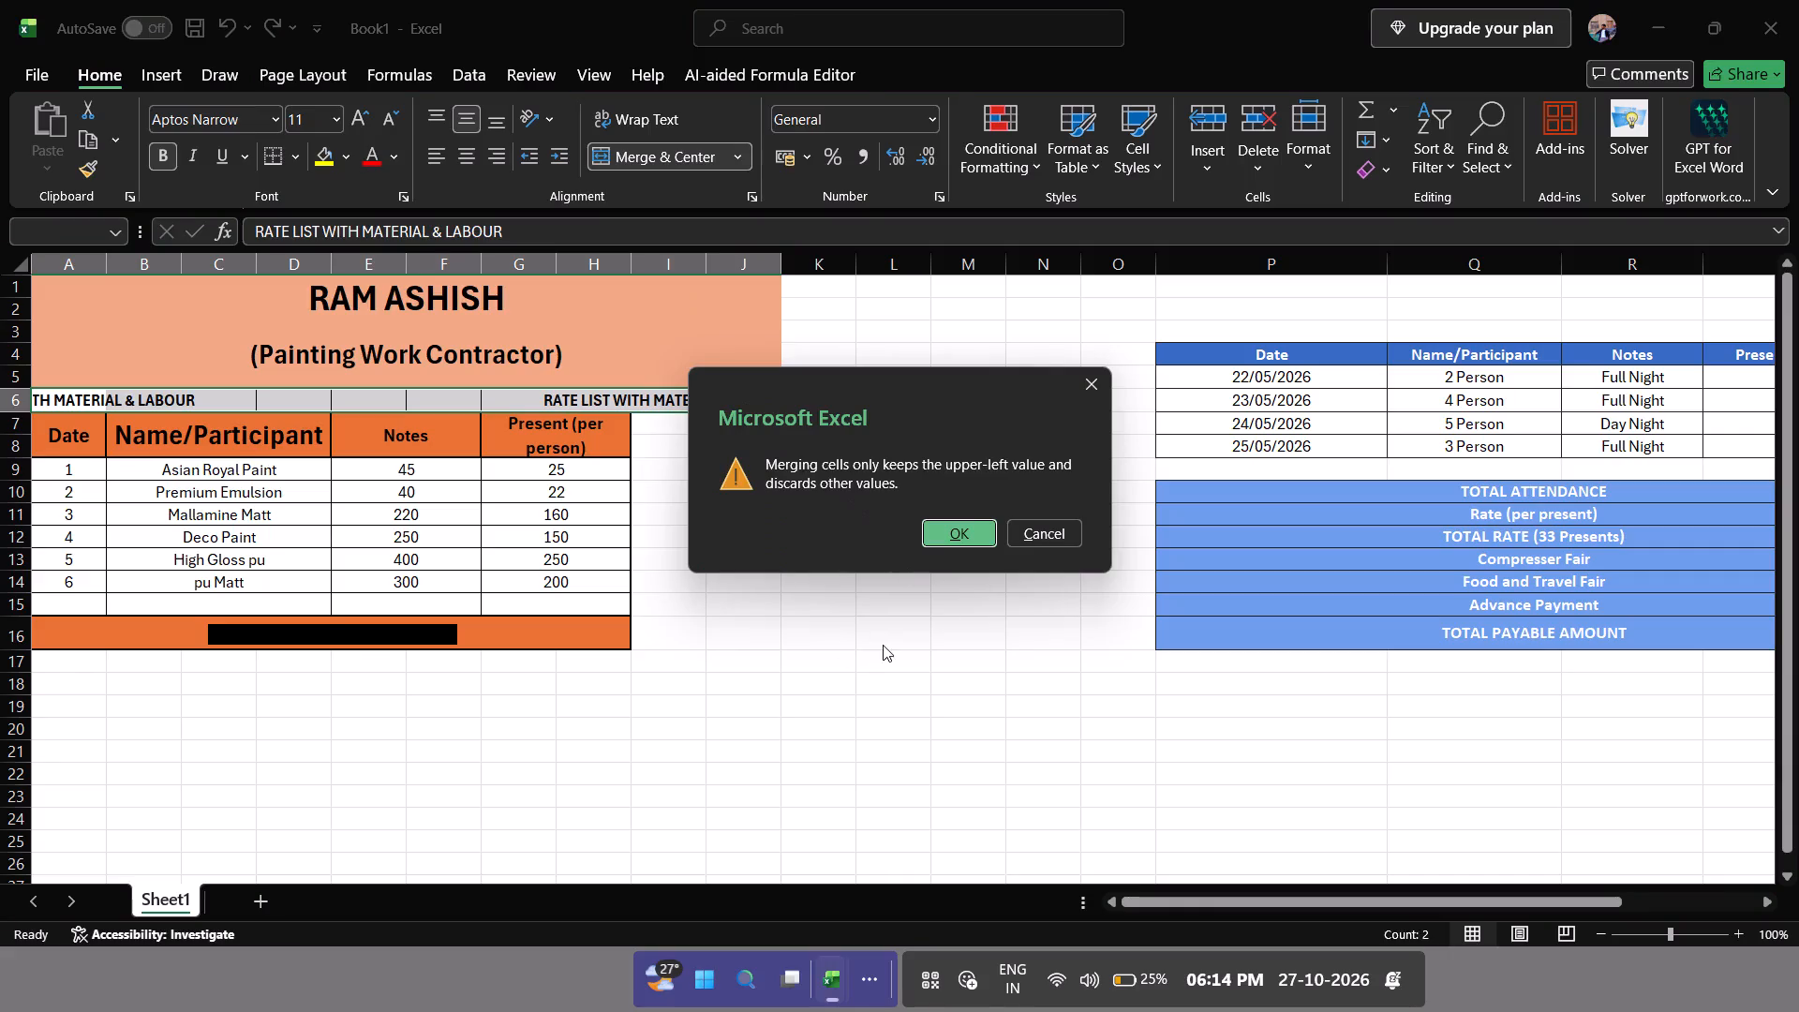
left_click(955, 527)
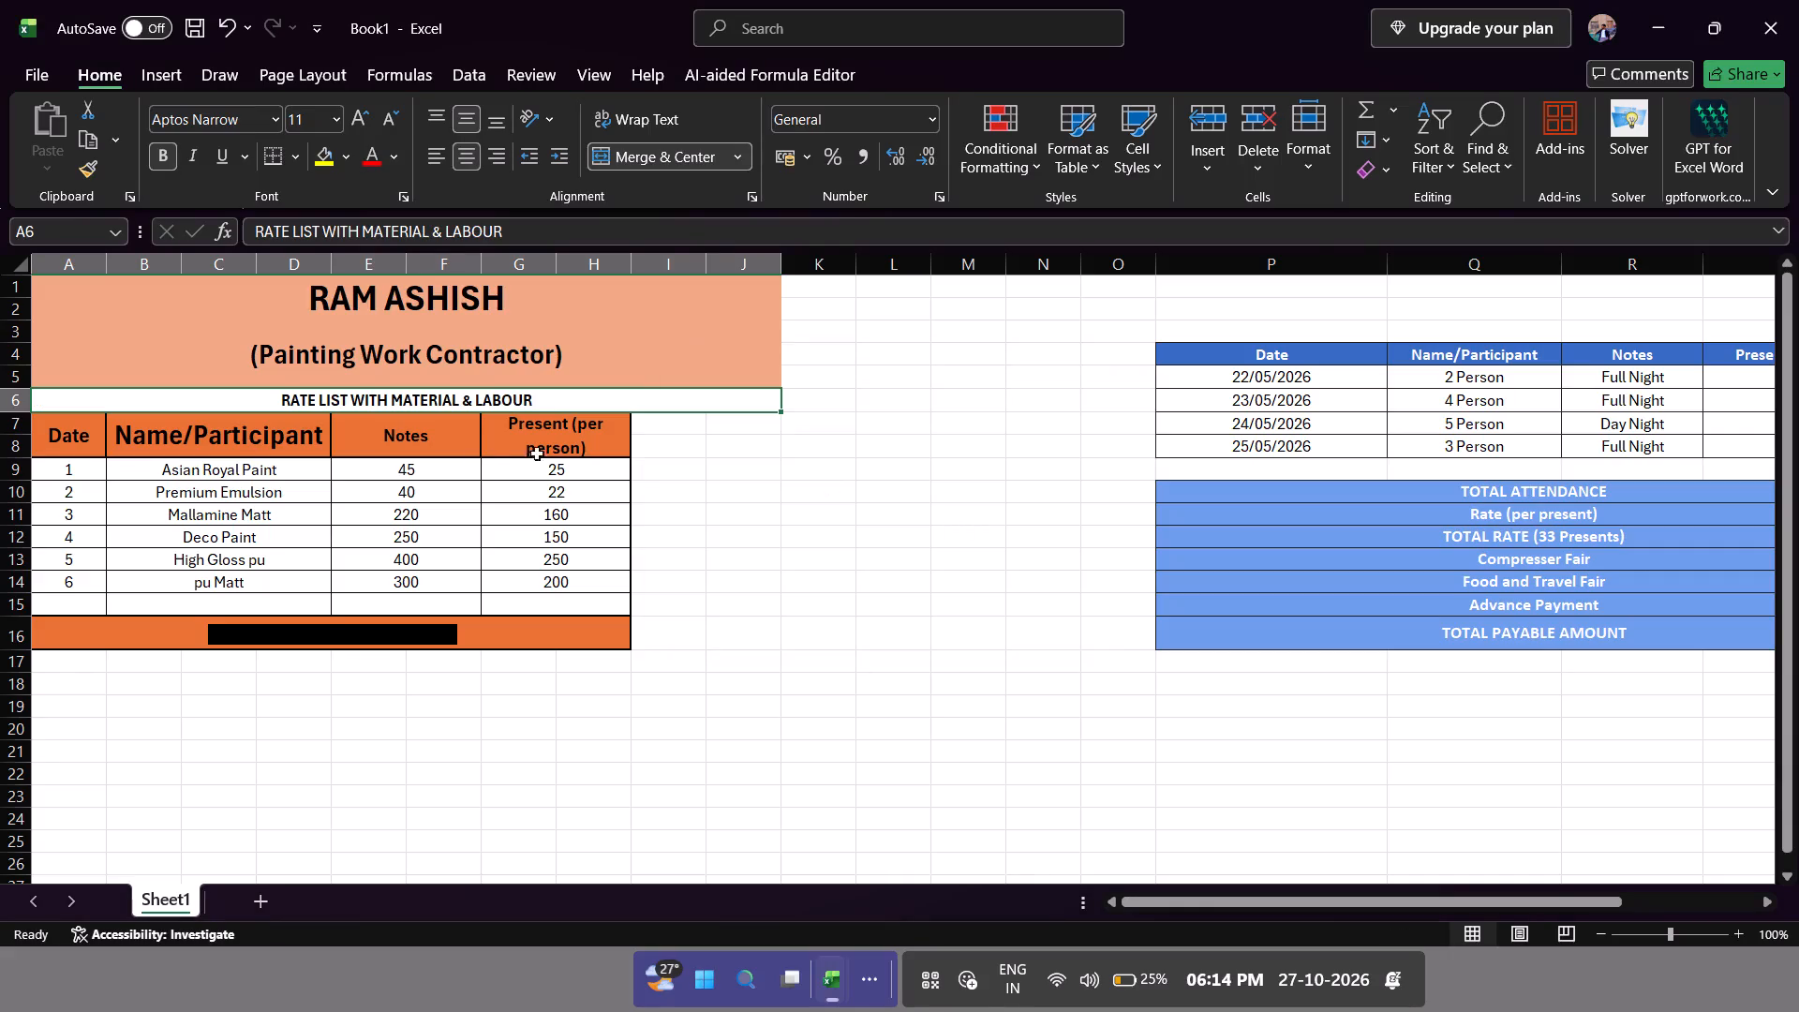
Merge and center the blank cells I7:J8 beside the "Present (per person)" header into one header cell.
left_click(657, 433)
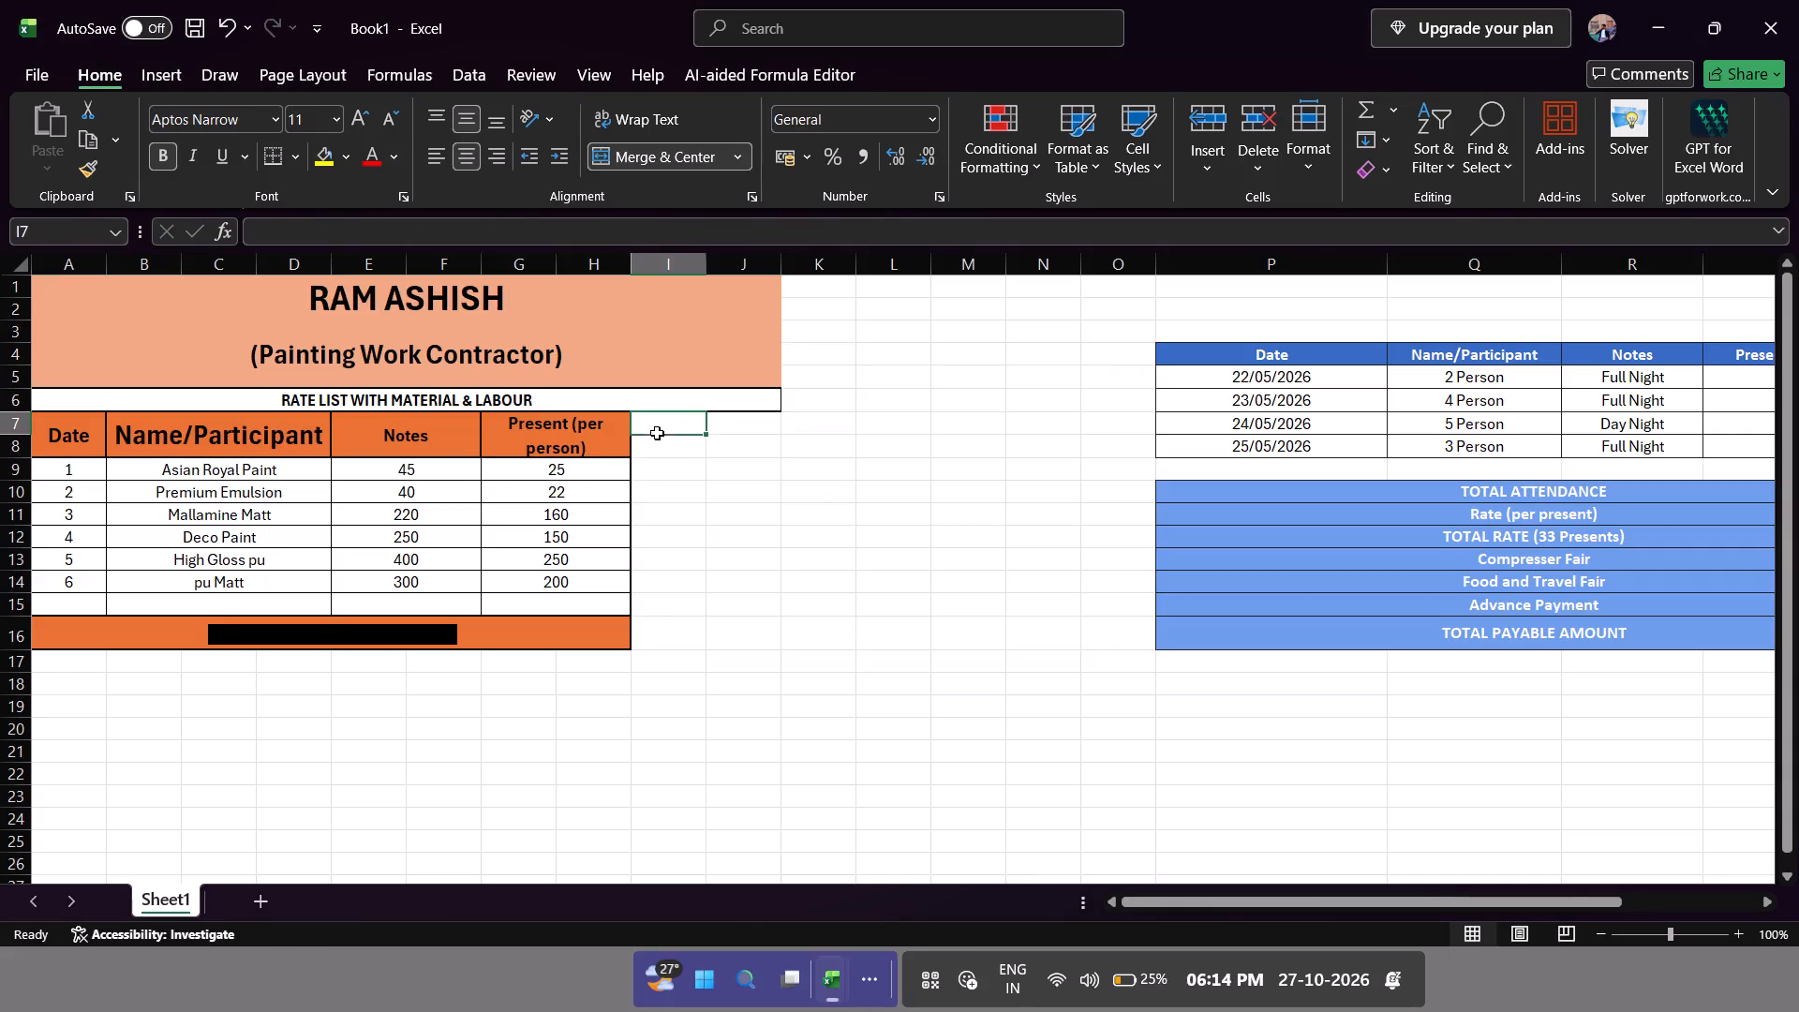
left_click_drag(710, 434, 730, 443)
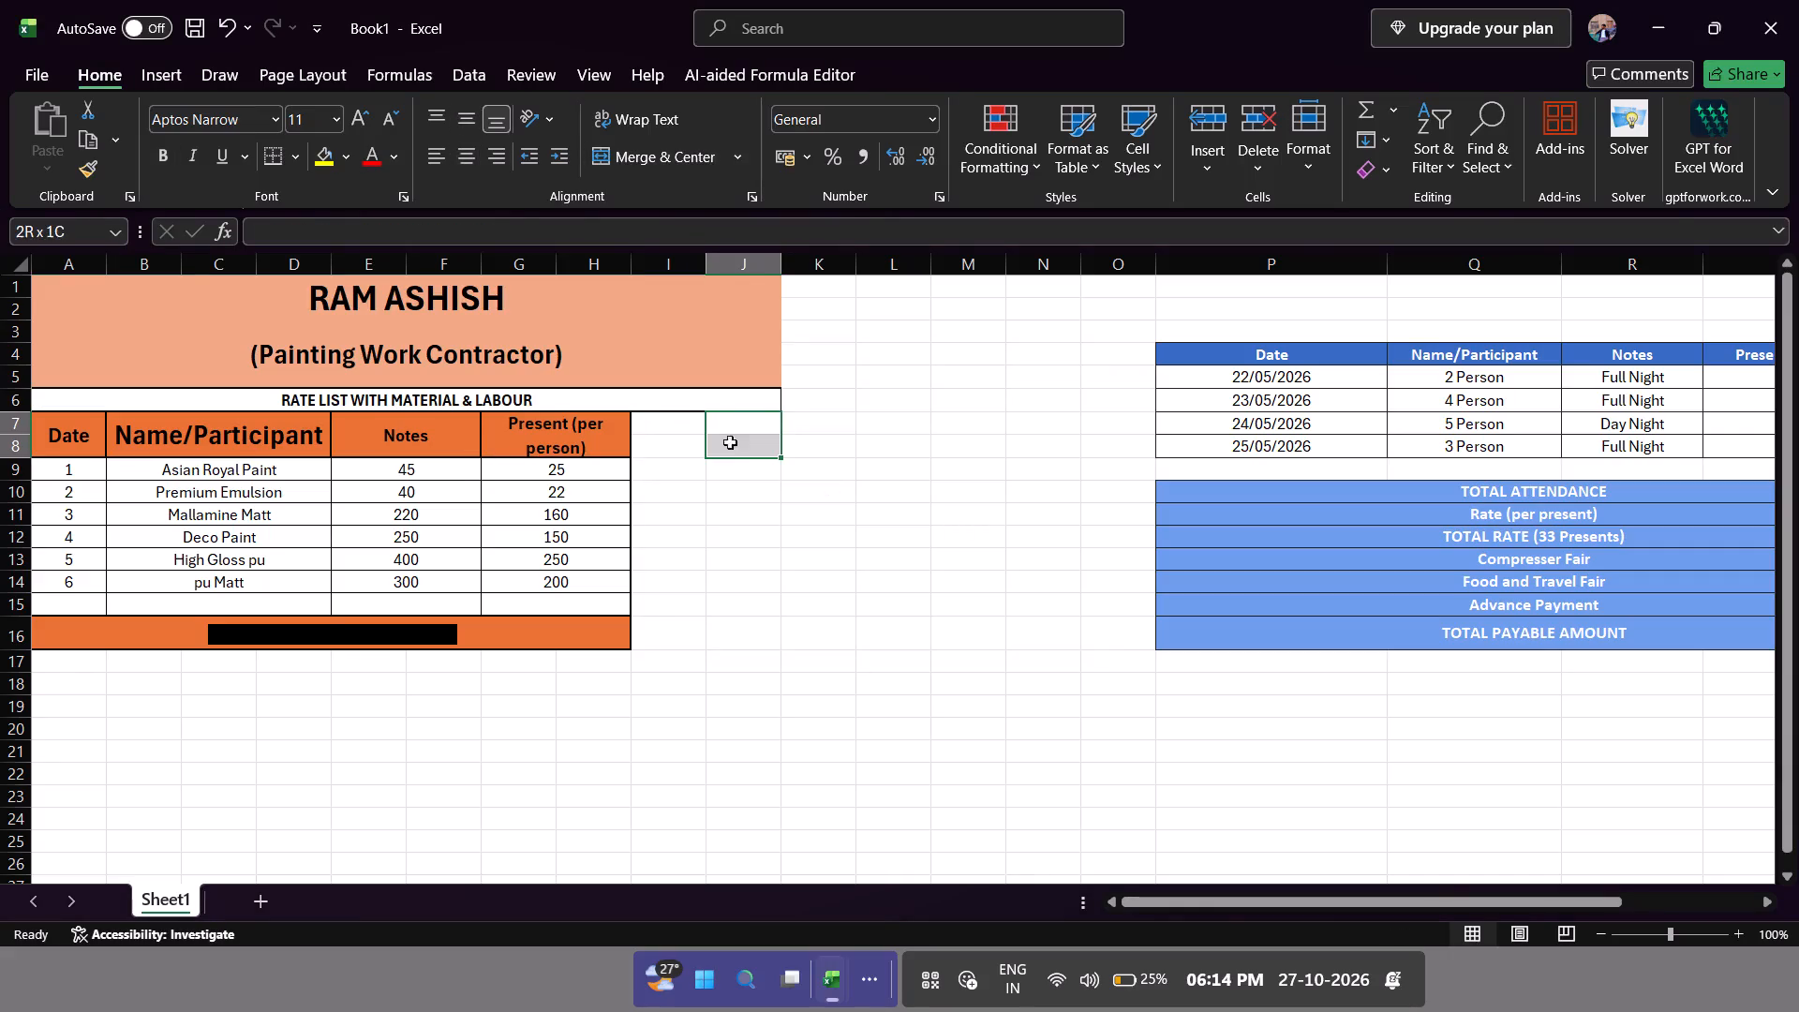
left_click_drag(730, 443, 739, 450)
left_click(684, 427)
left_click_drag(707, 433, 744, 427)
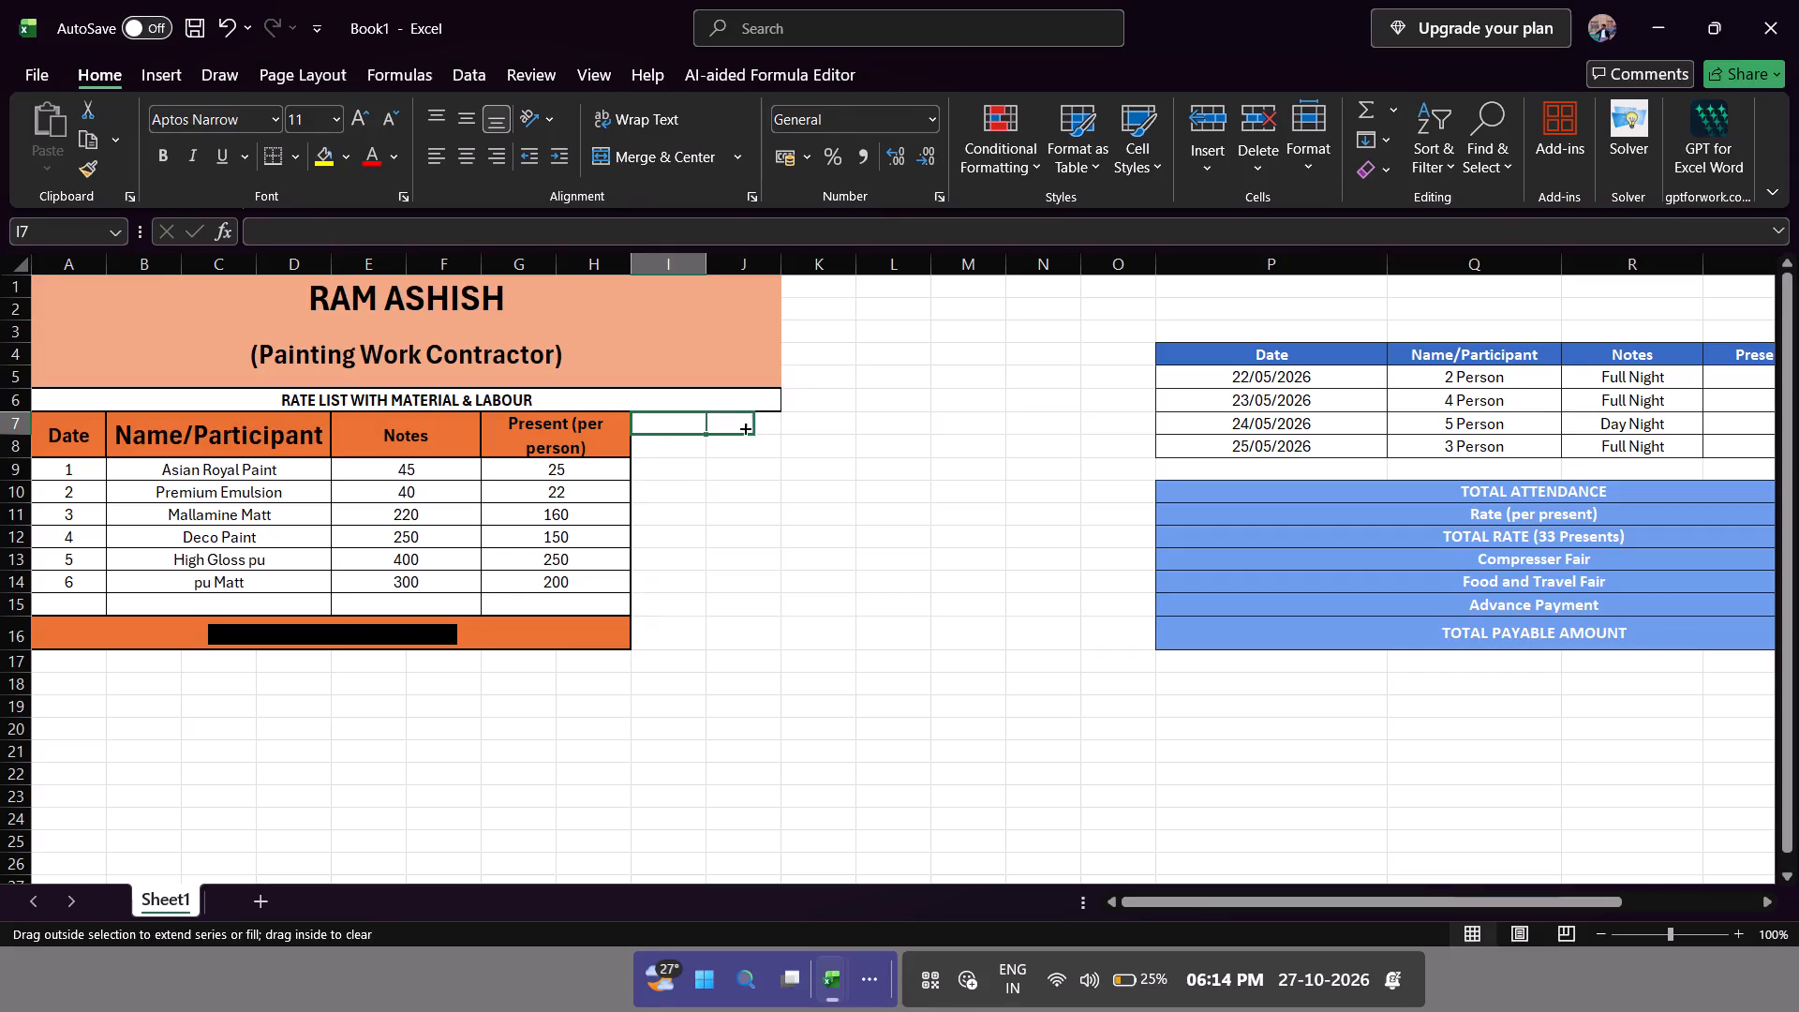
left_click_drag(744, 427, 759, 429)
left_click(654, 160)
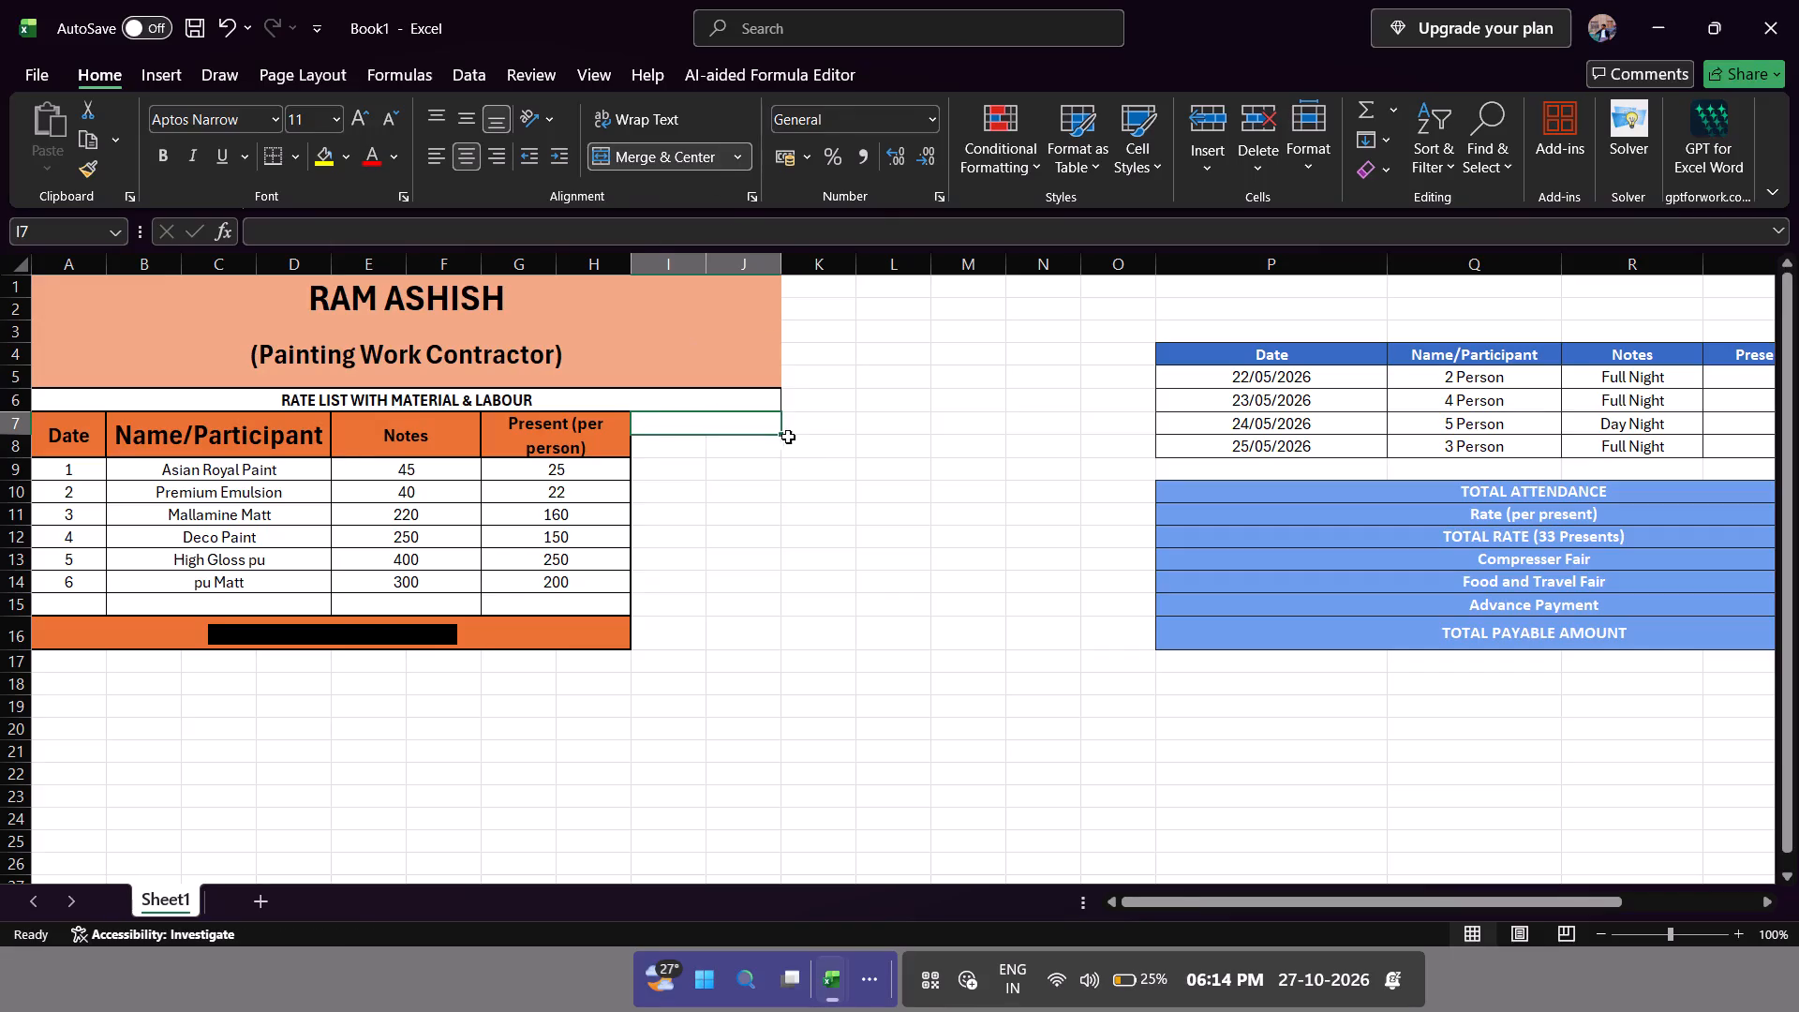
left_click_drag(777, 435, 780, 455)
double_click(653, 154)
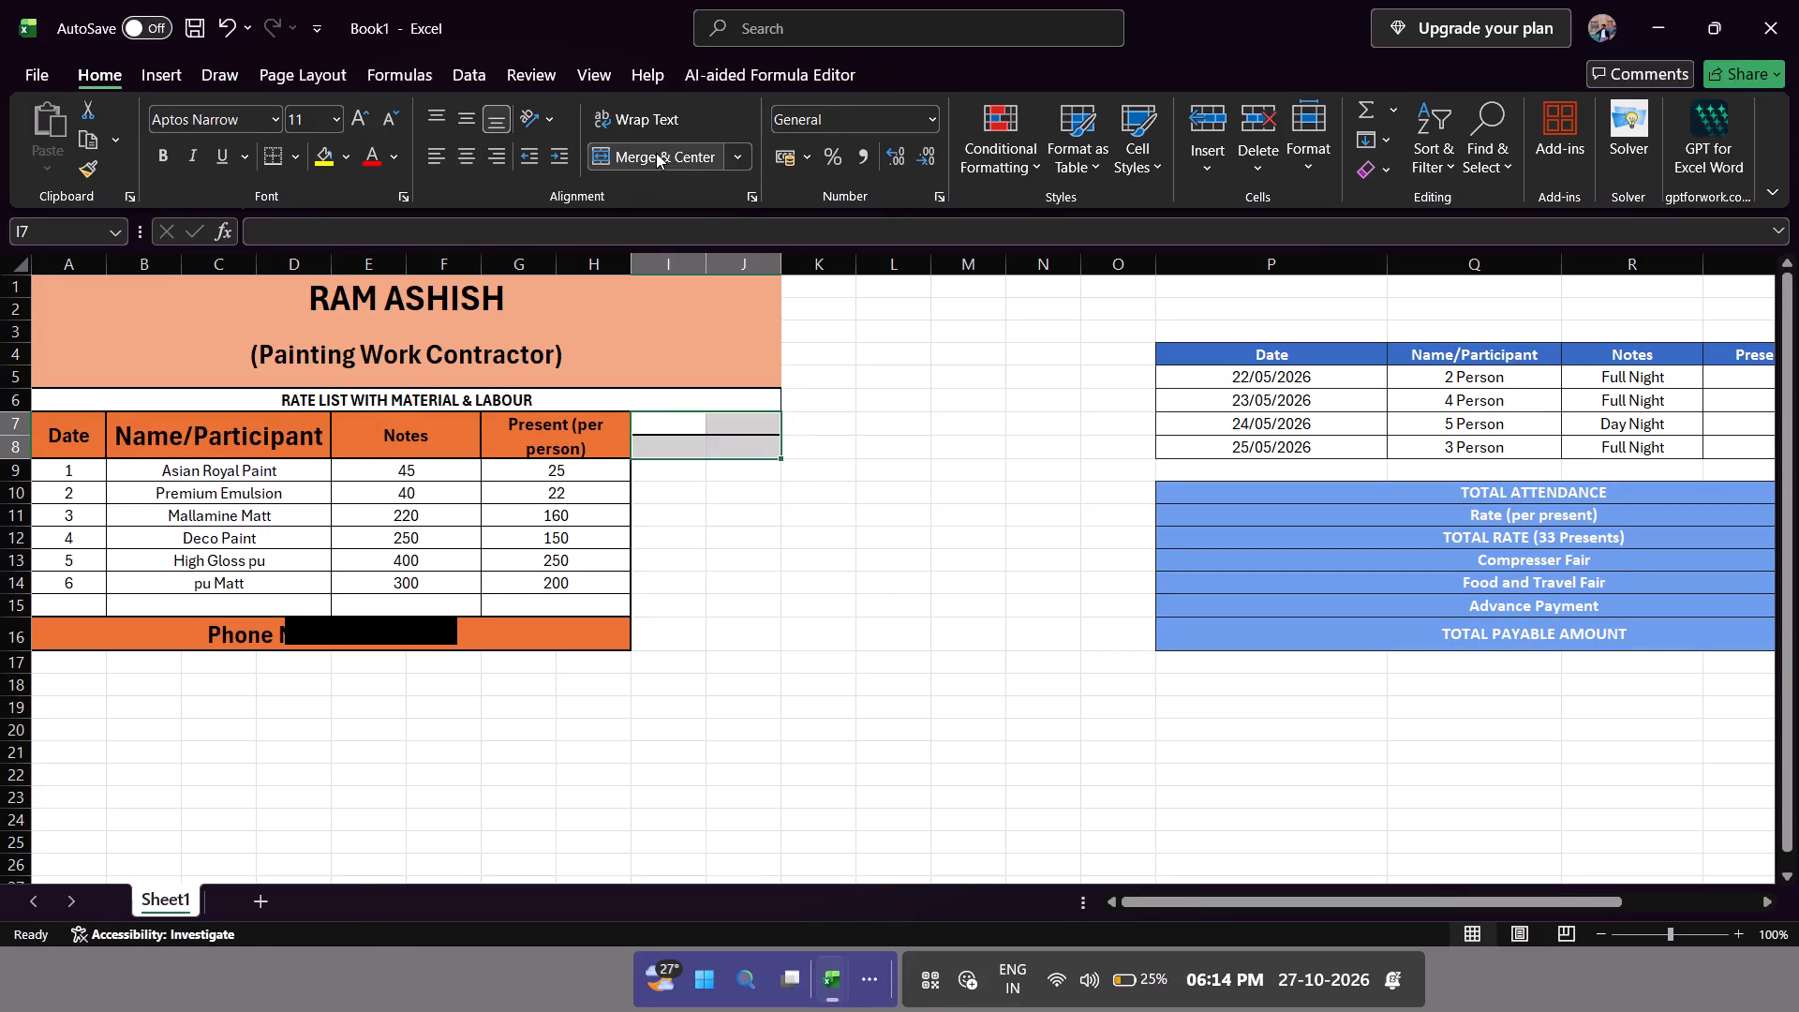
Merge and center I9:J9 and fill the merged cell format down through row 15.
left_click(674, 470)
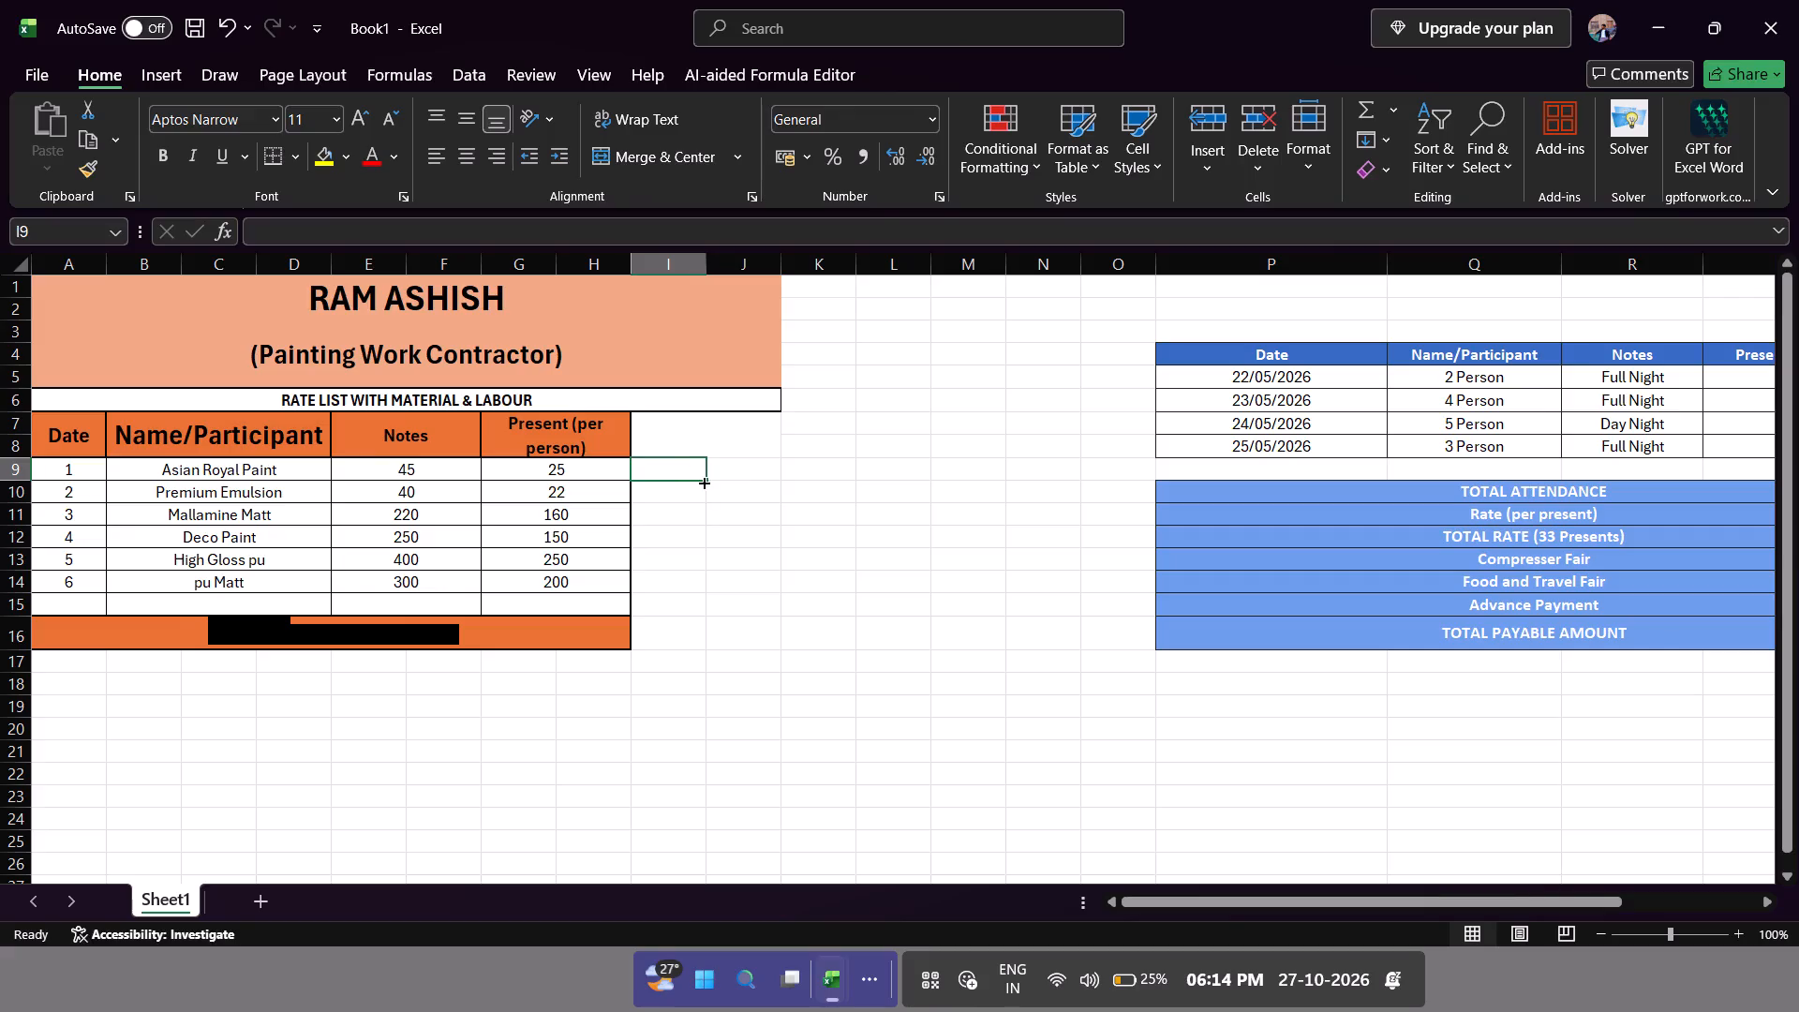
left_click_drag(703, 482, 756, 473)
left_click(666, 159)
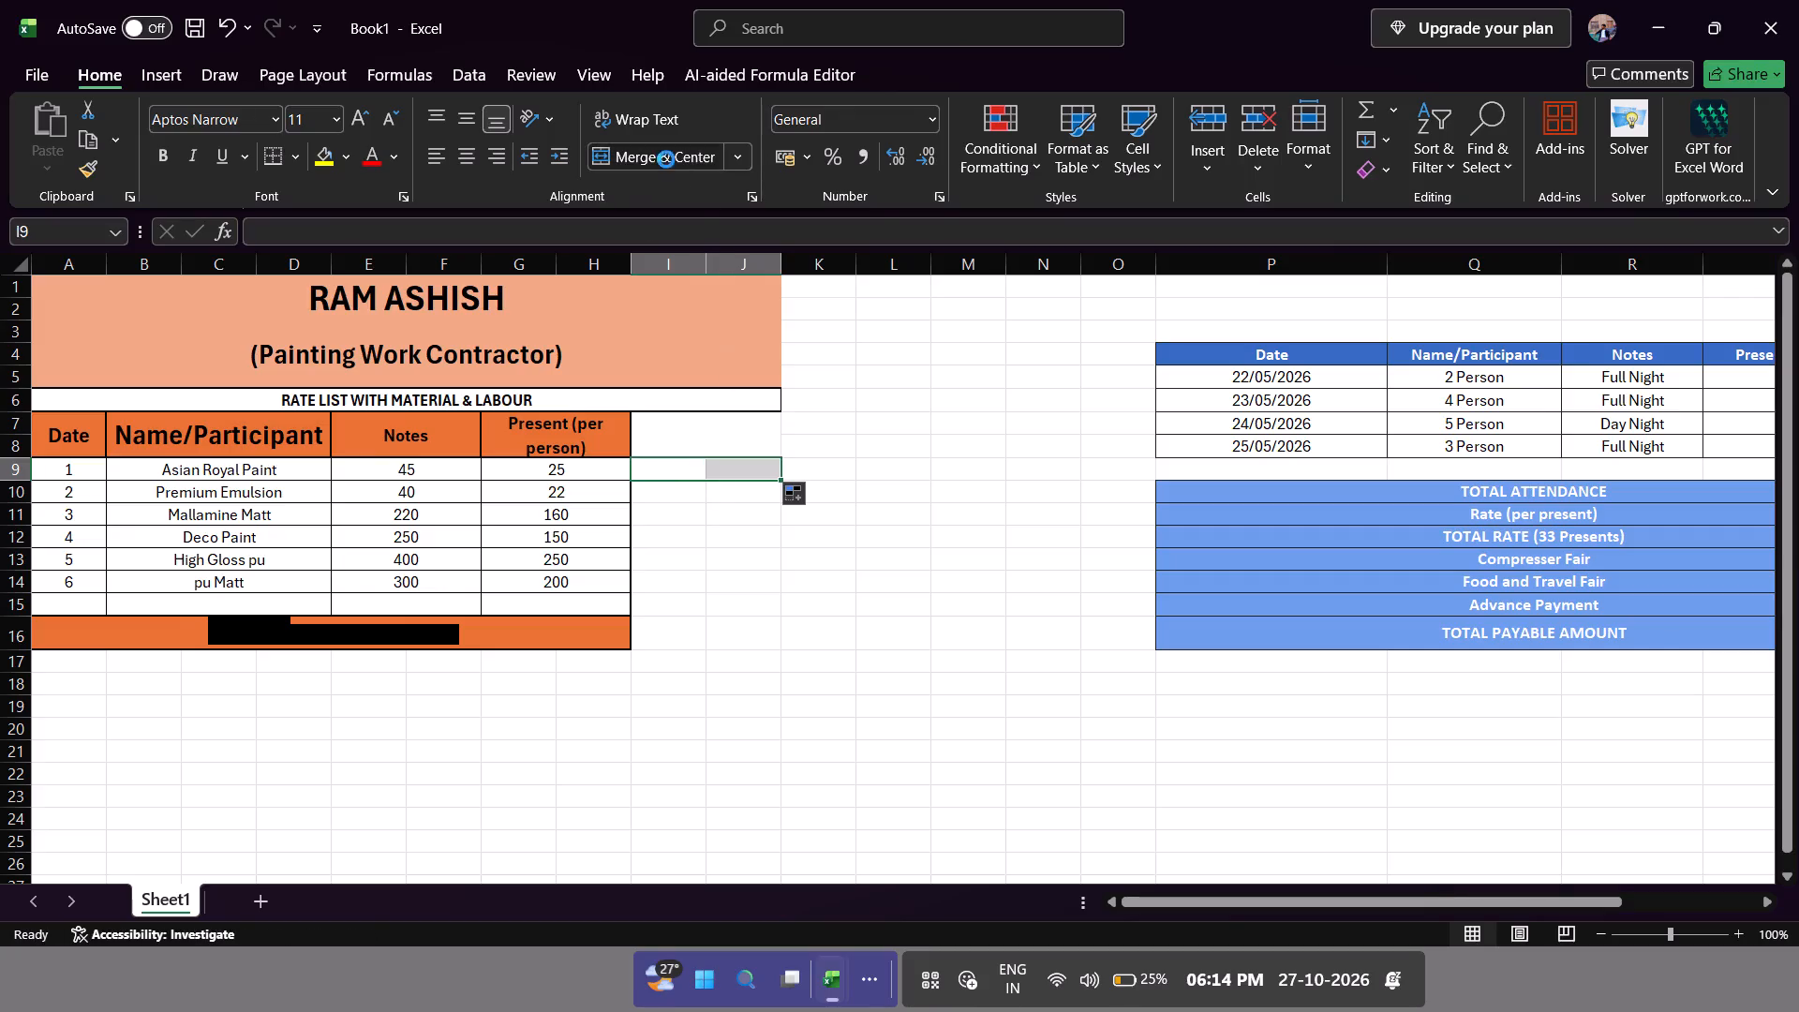
left_click_drag(780, 481, 780, 529)
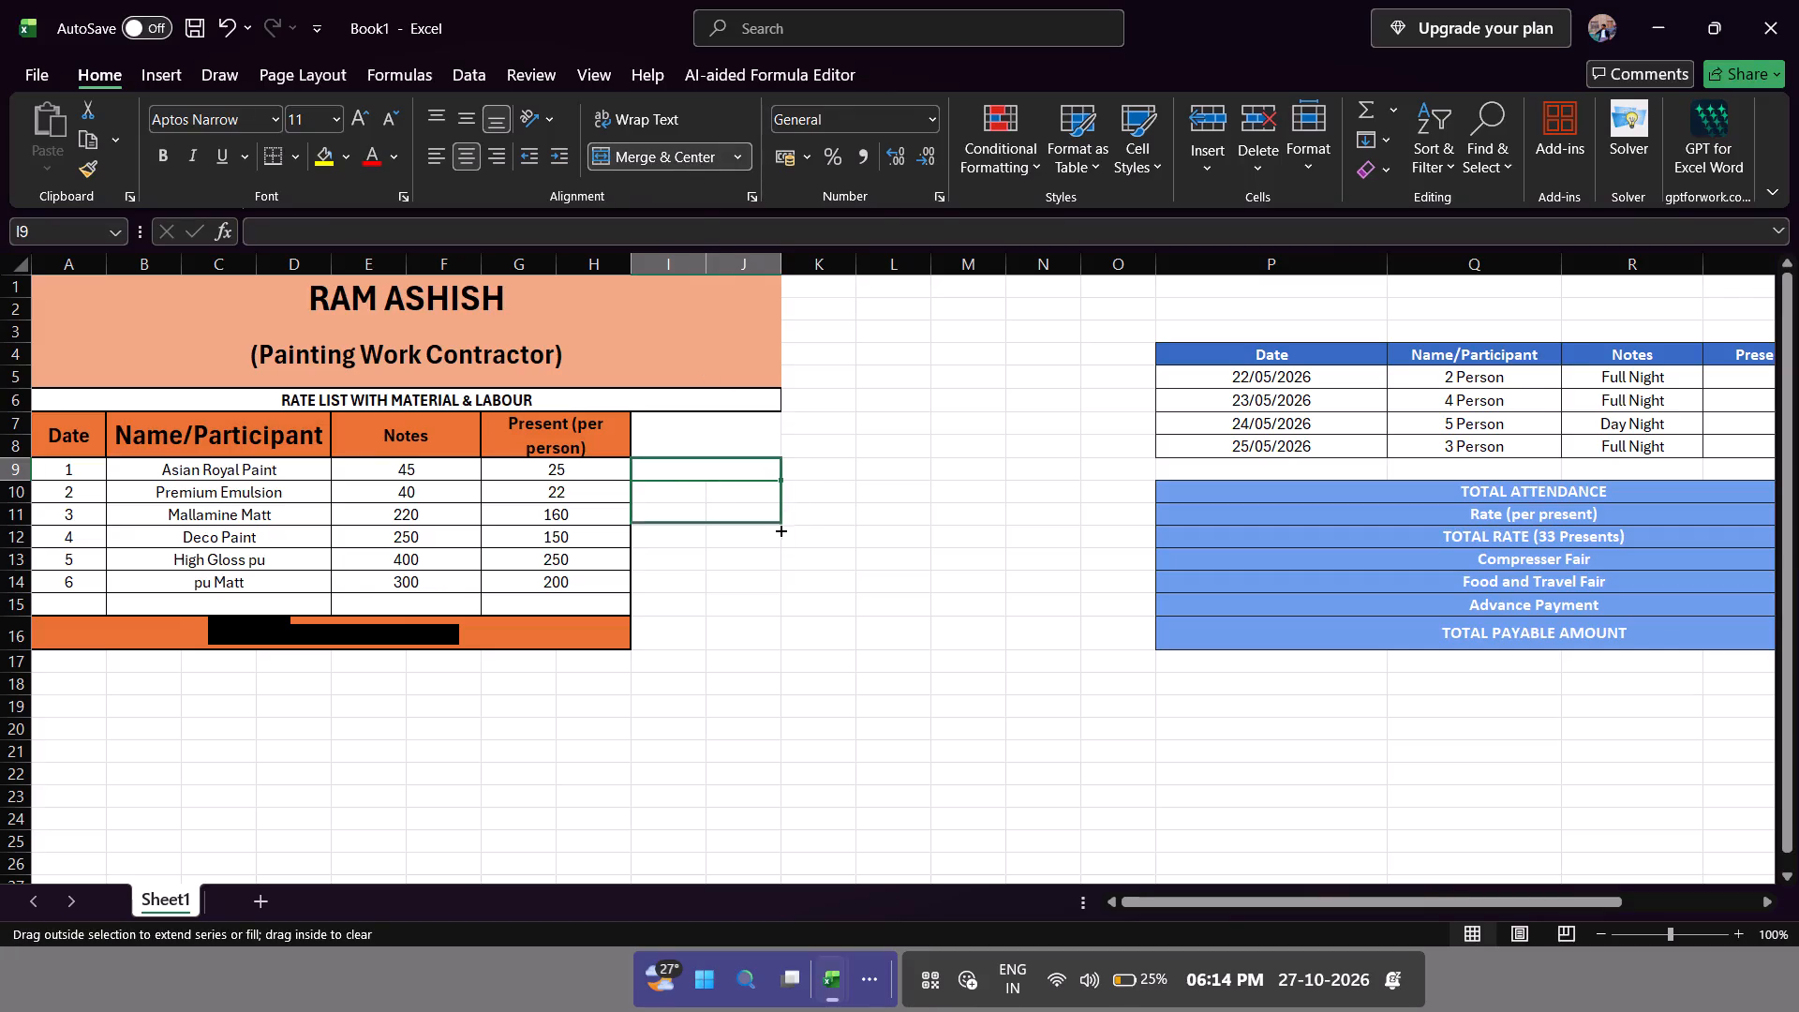
left_click_drag(780, 529, 790, 621)
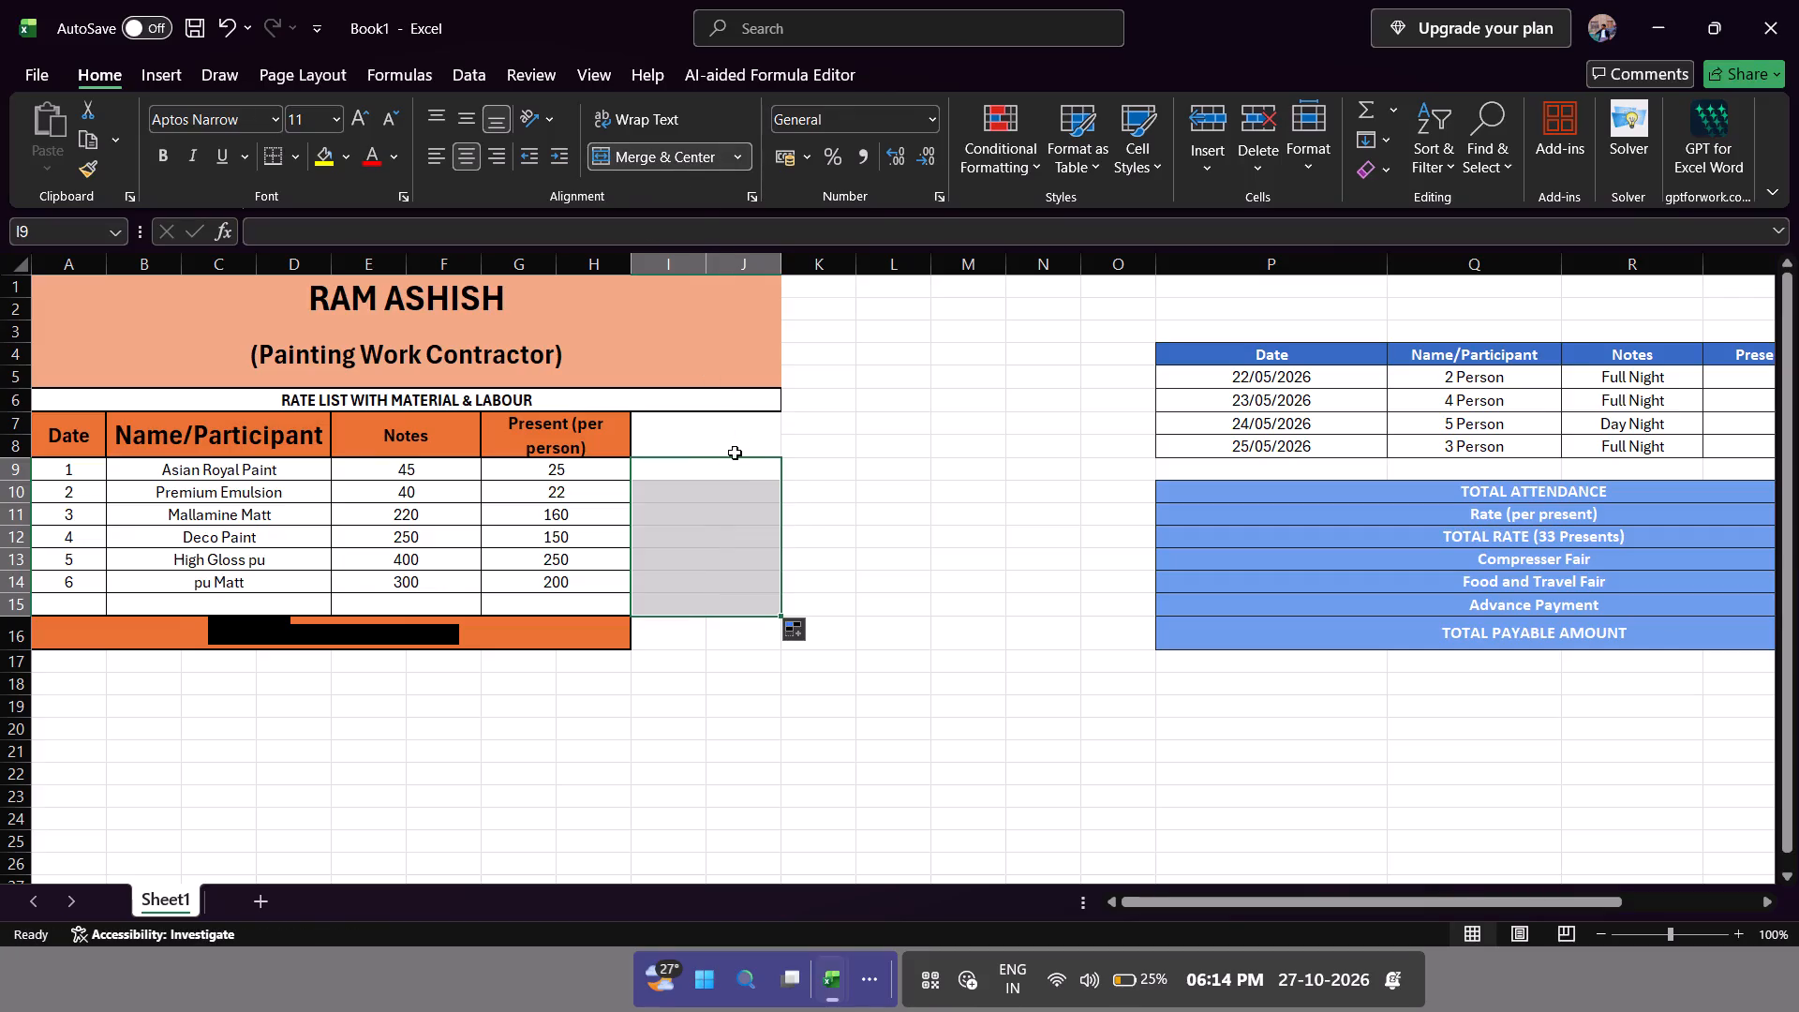
Unmerge the phone number footer in row 16, fill it across to column J, and merge and center A16:J16, keeping only the upper-left value.
left_click(652, 638)
left_click(617, 639)
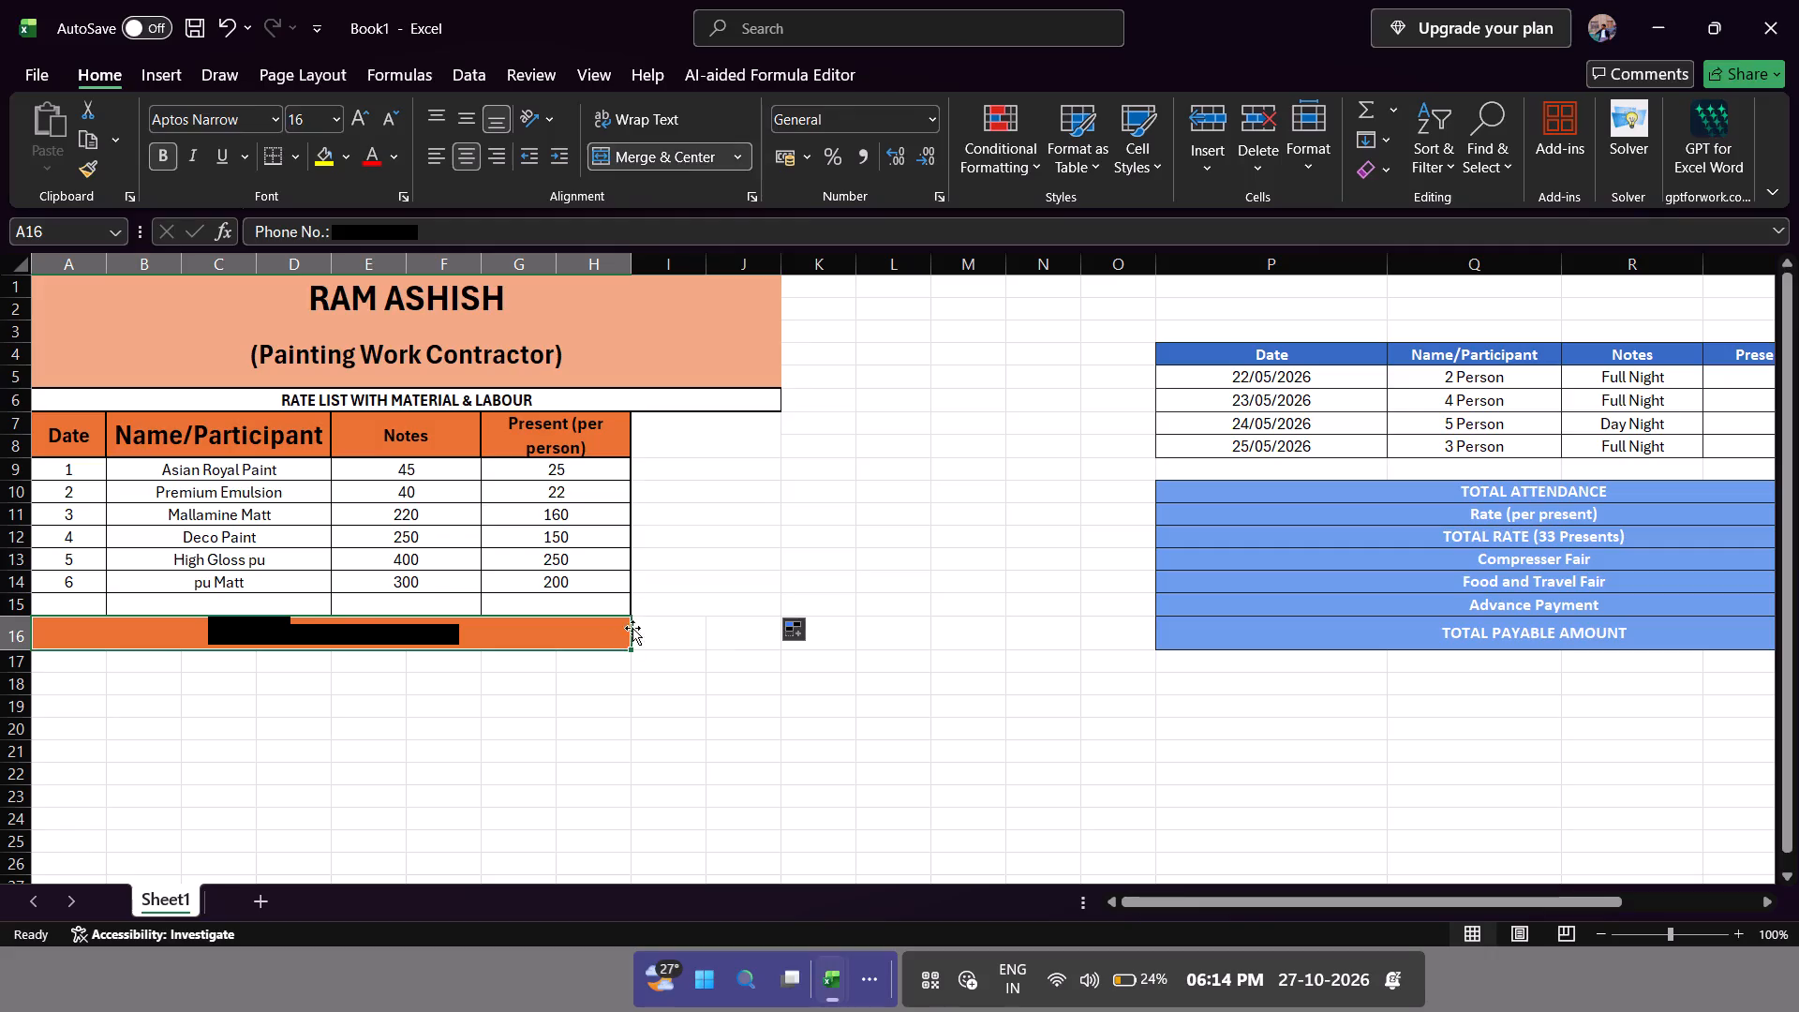
left_click(684, 154)
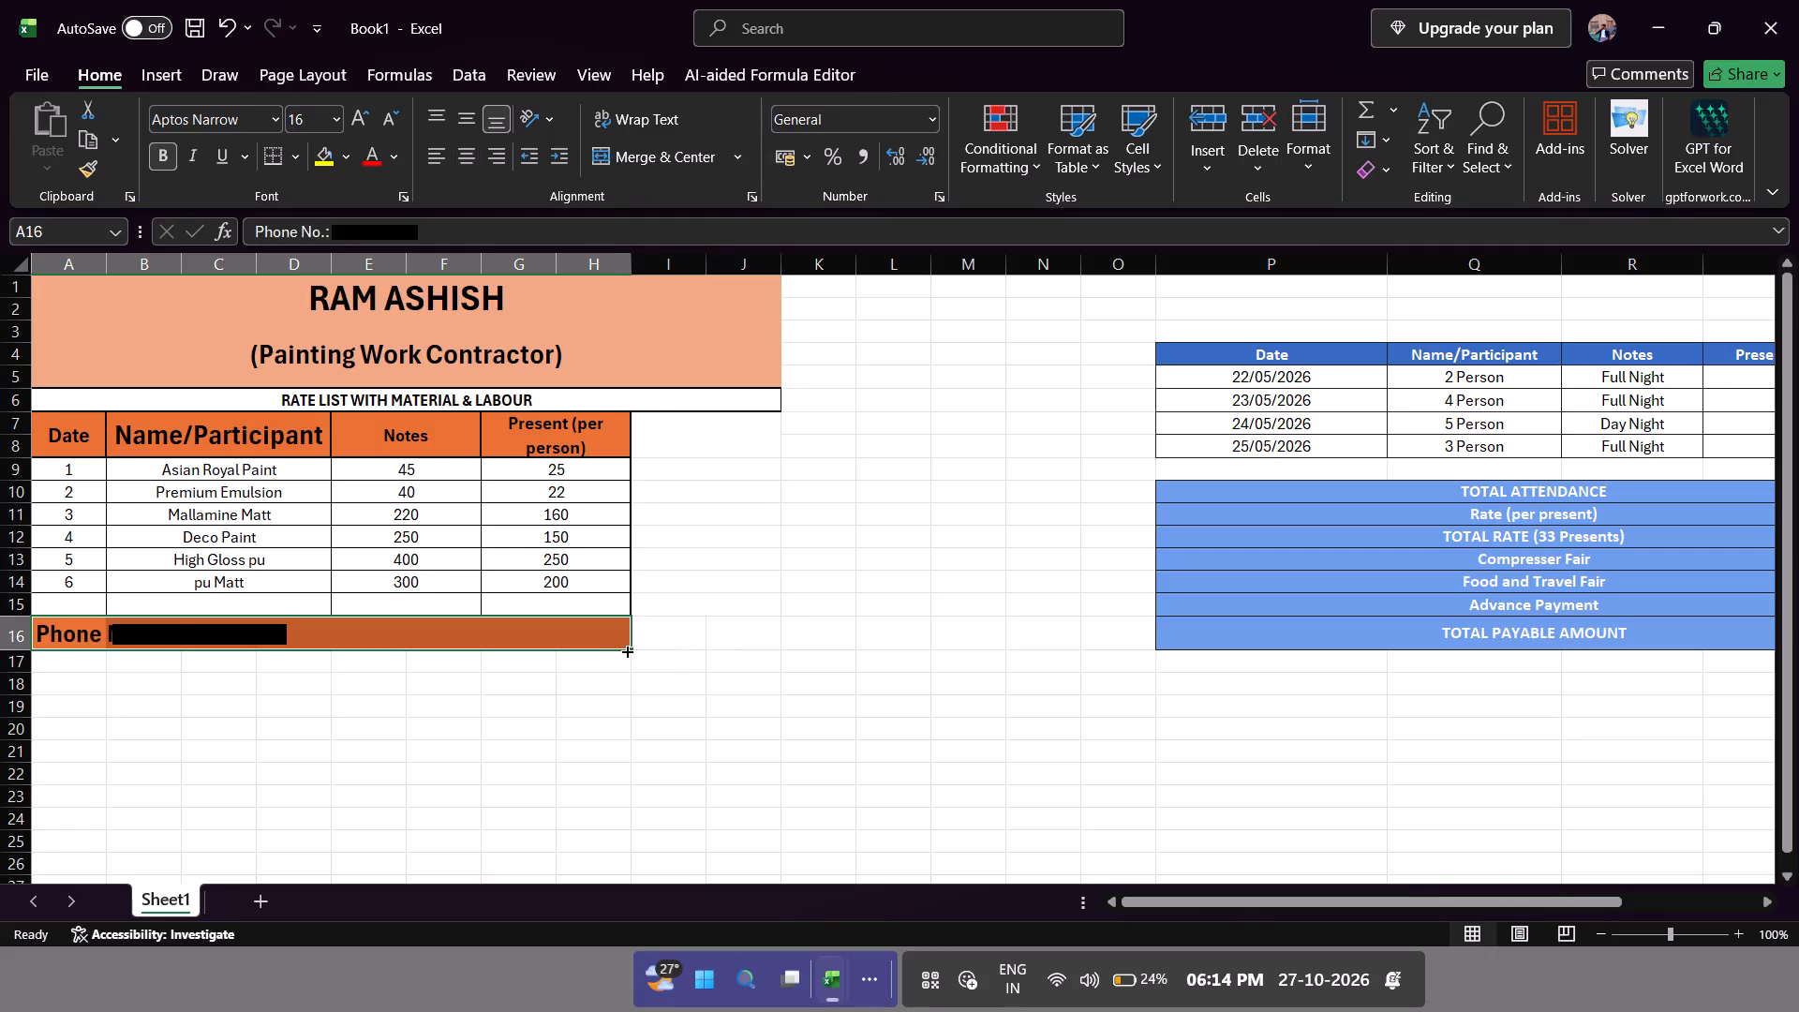
left_click_drag(639, 648, 733, 644)
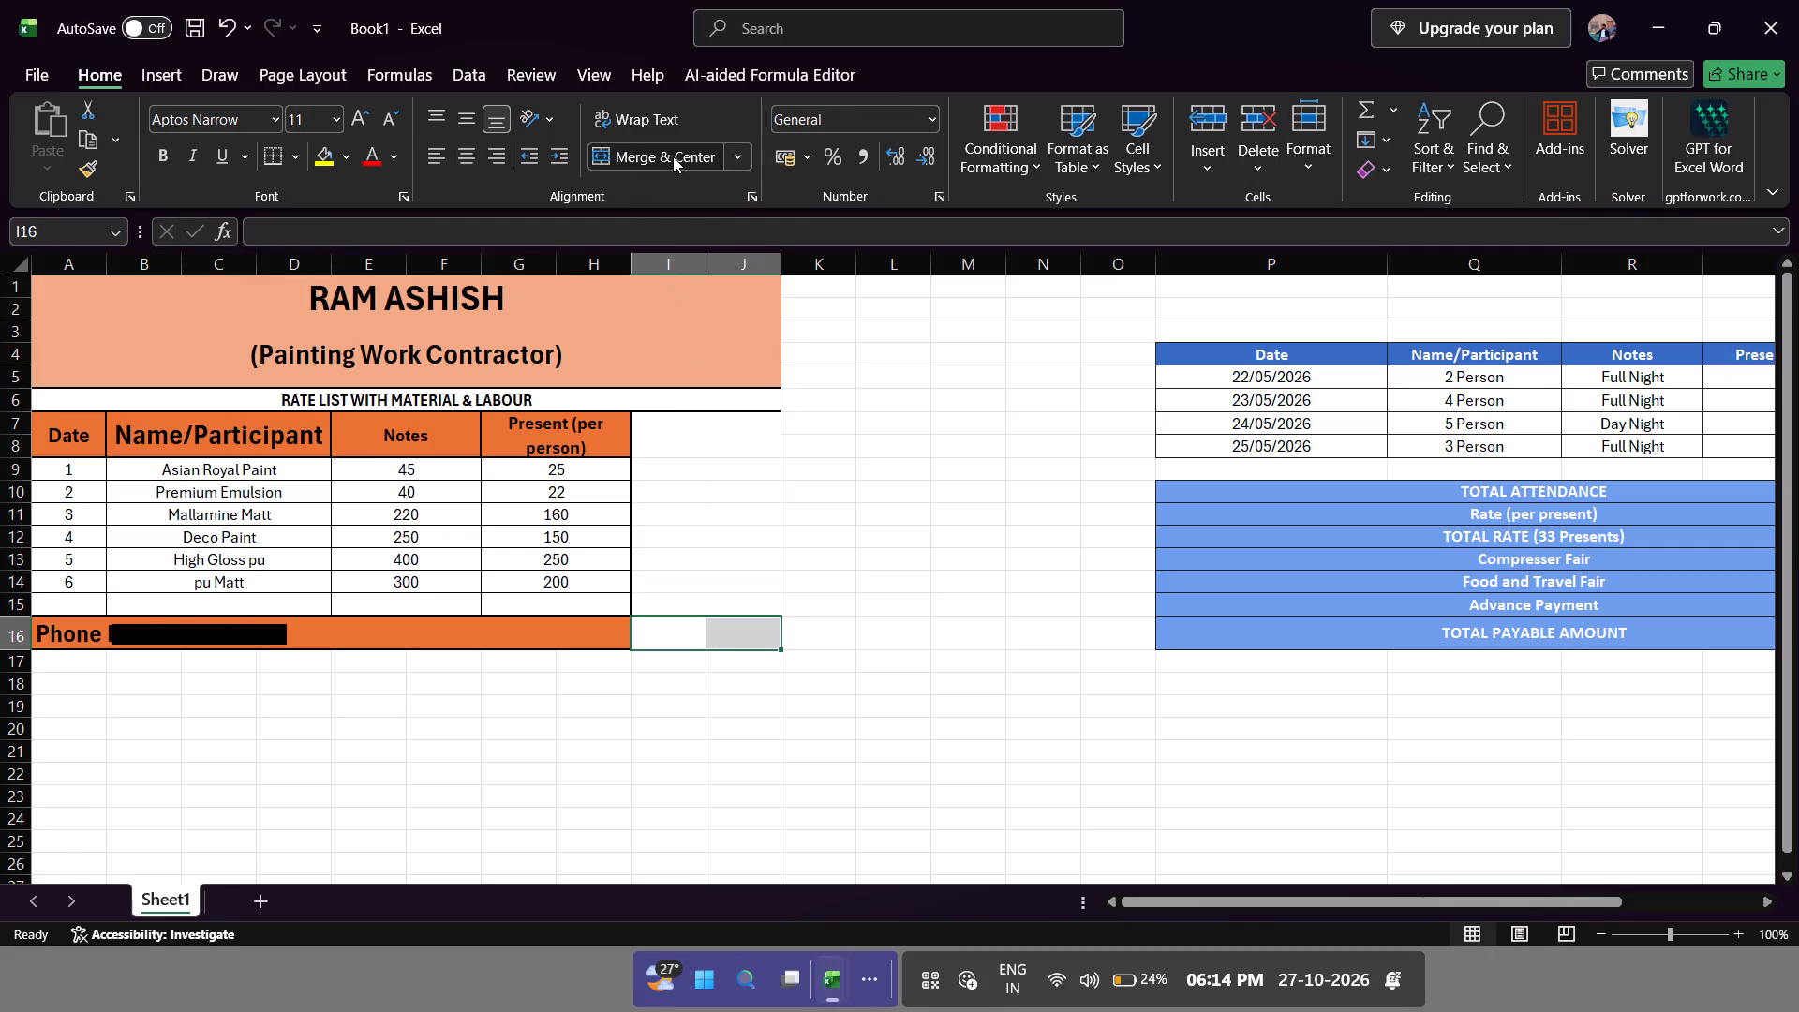
left_click(673, 156)
left_click(639, 154)
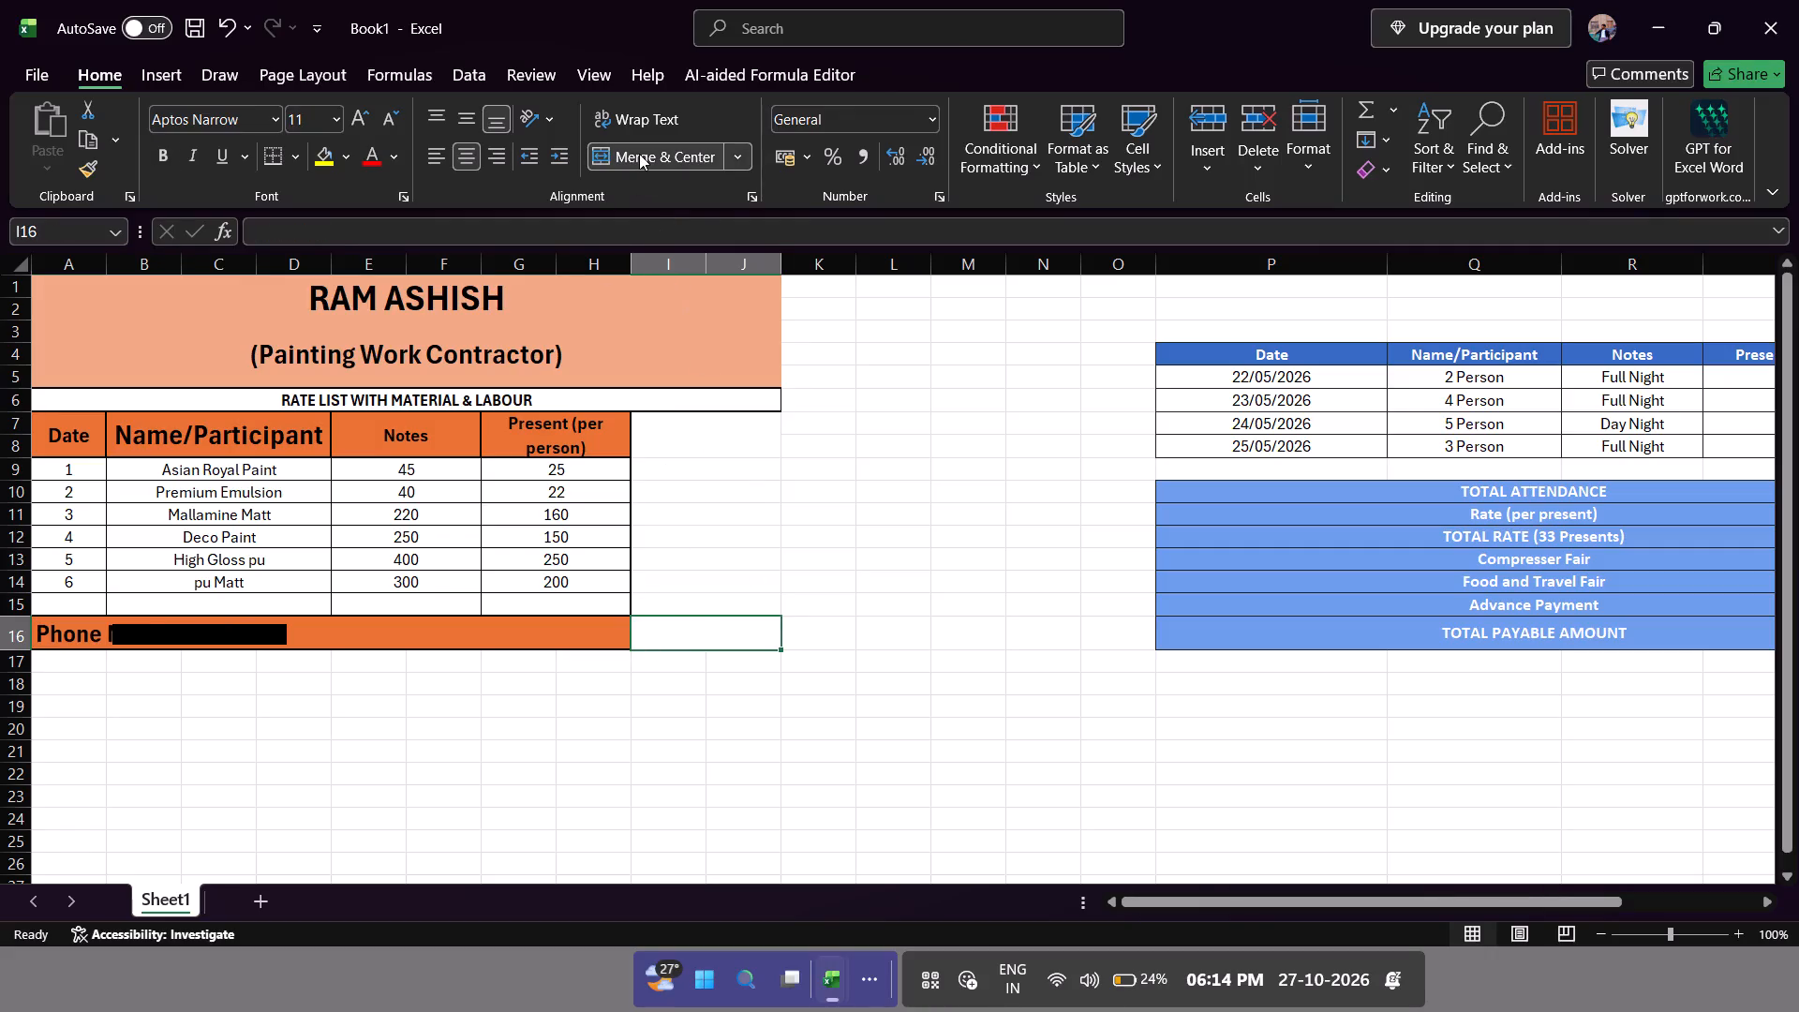
left_click(533, 636)
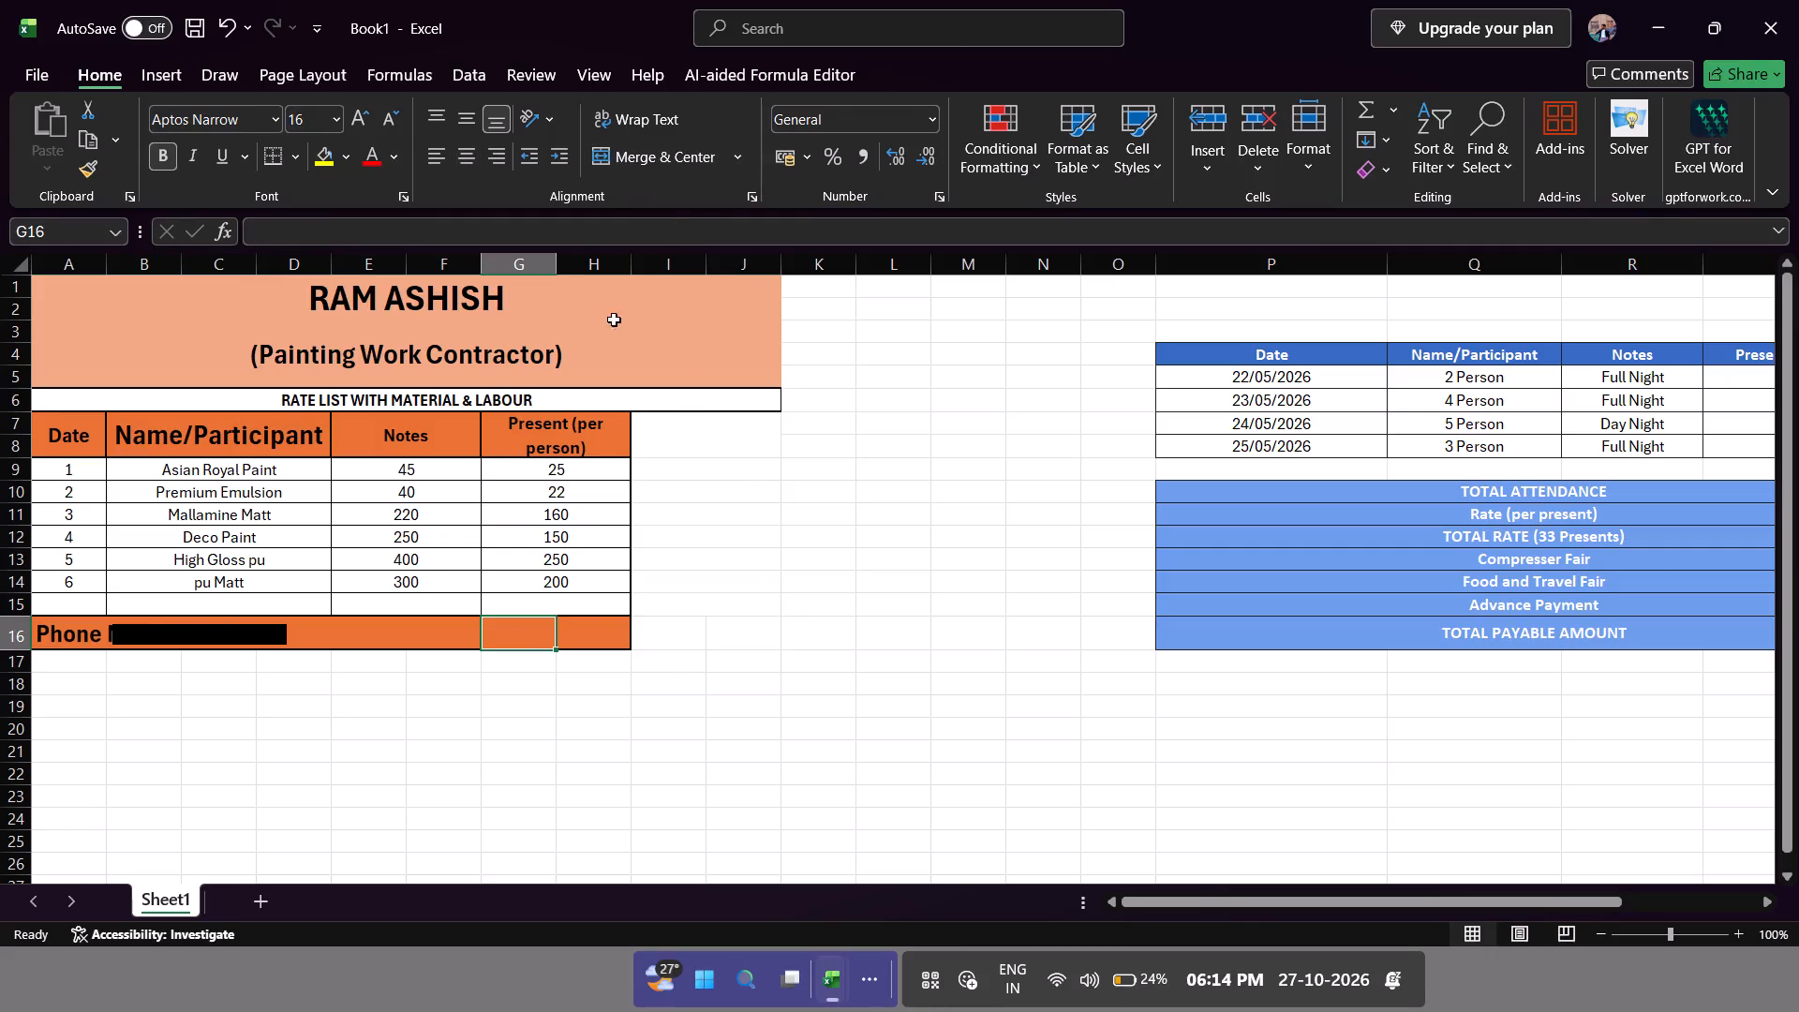
left_click(573, 643)
left_click(63, 629)
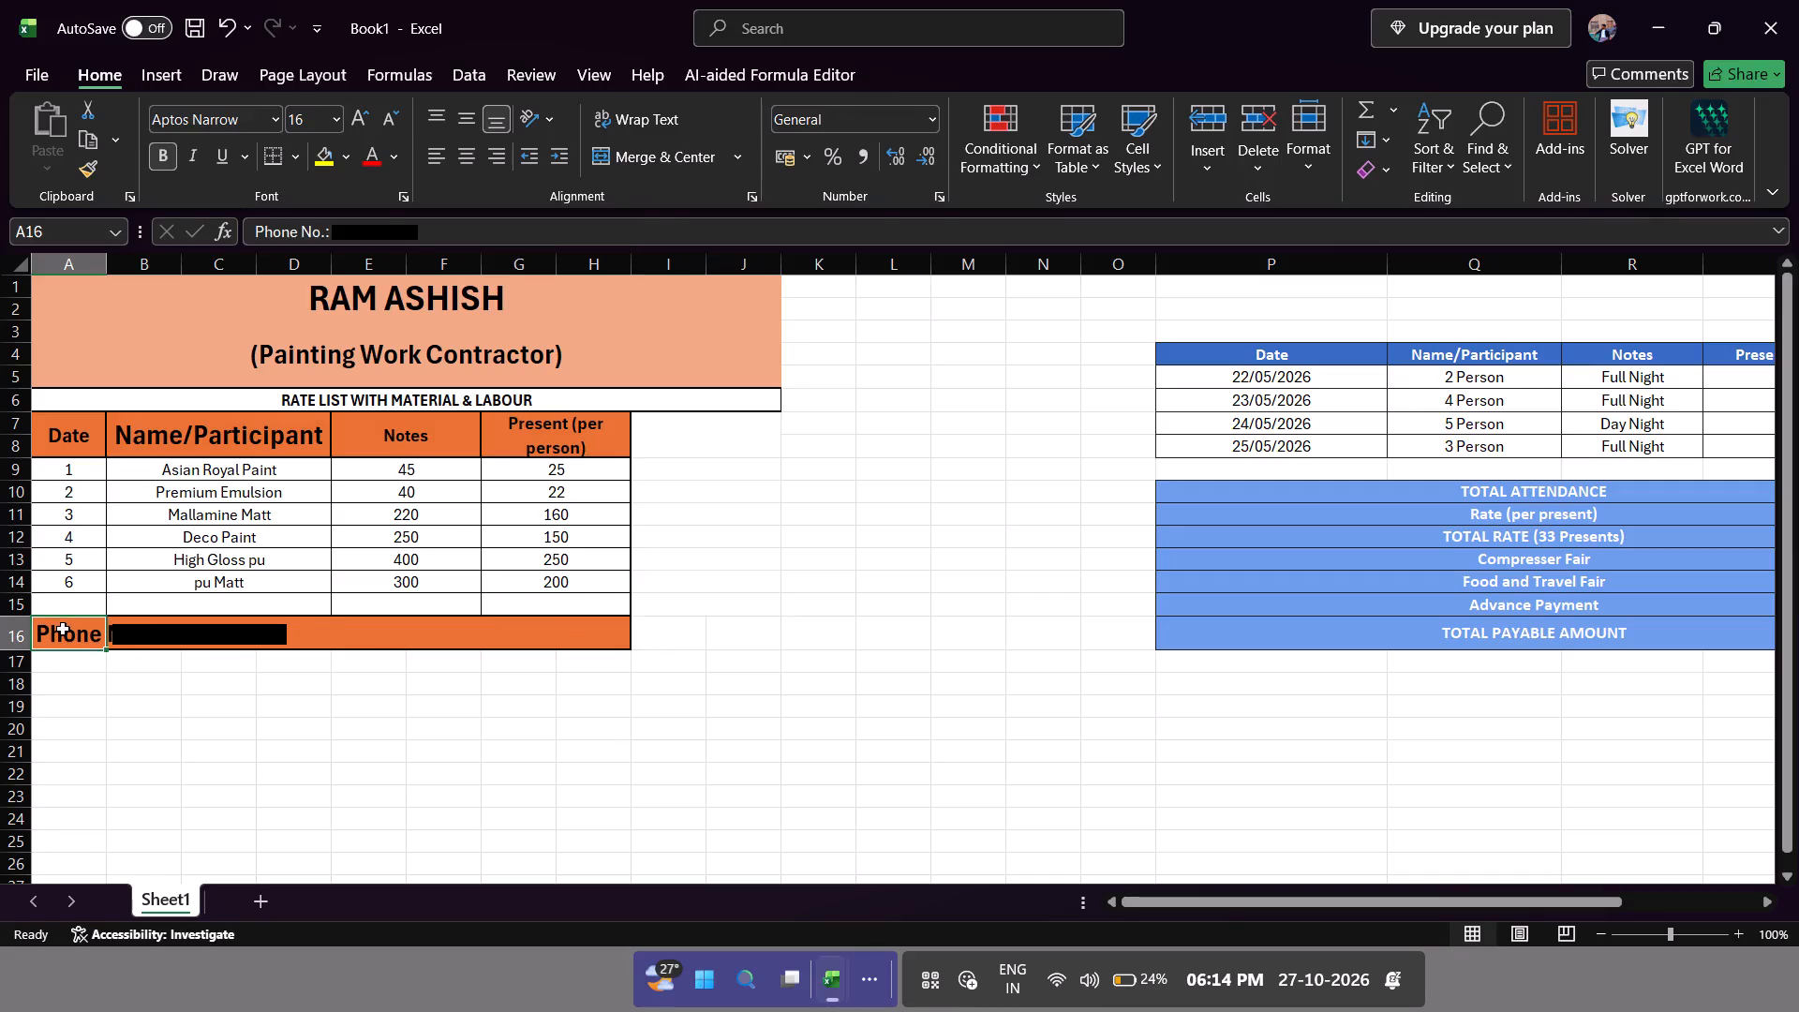
left_click_drag(104, 651, 231, 648)
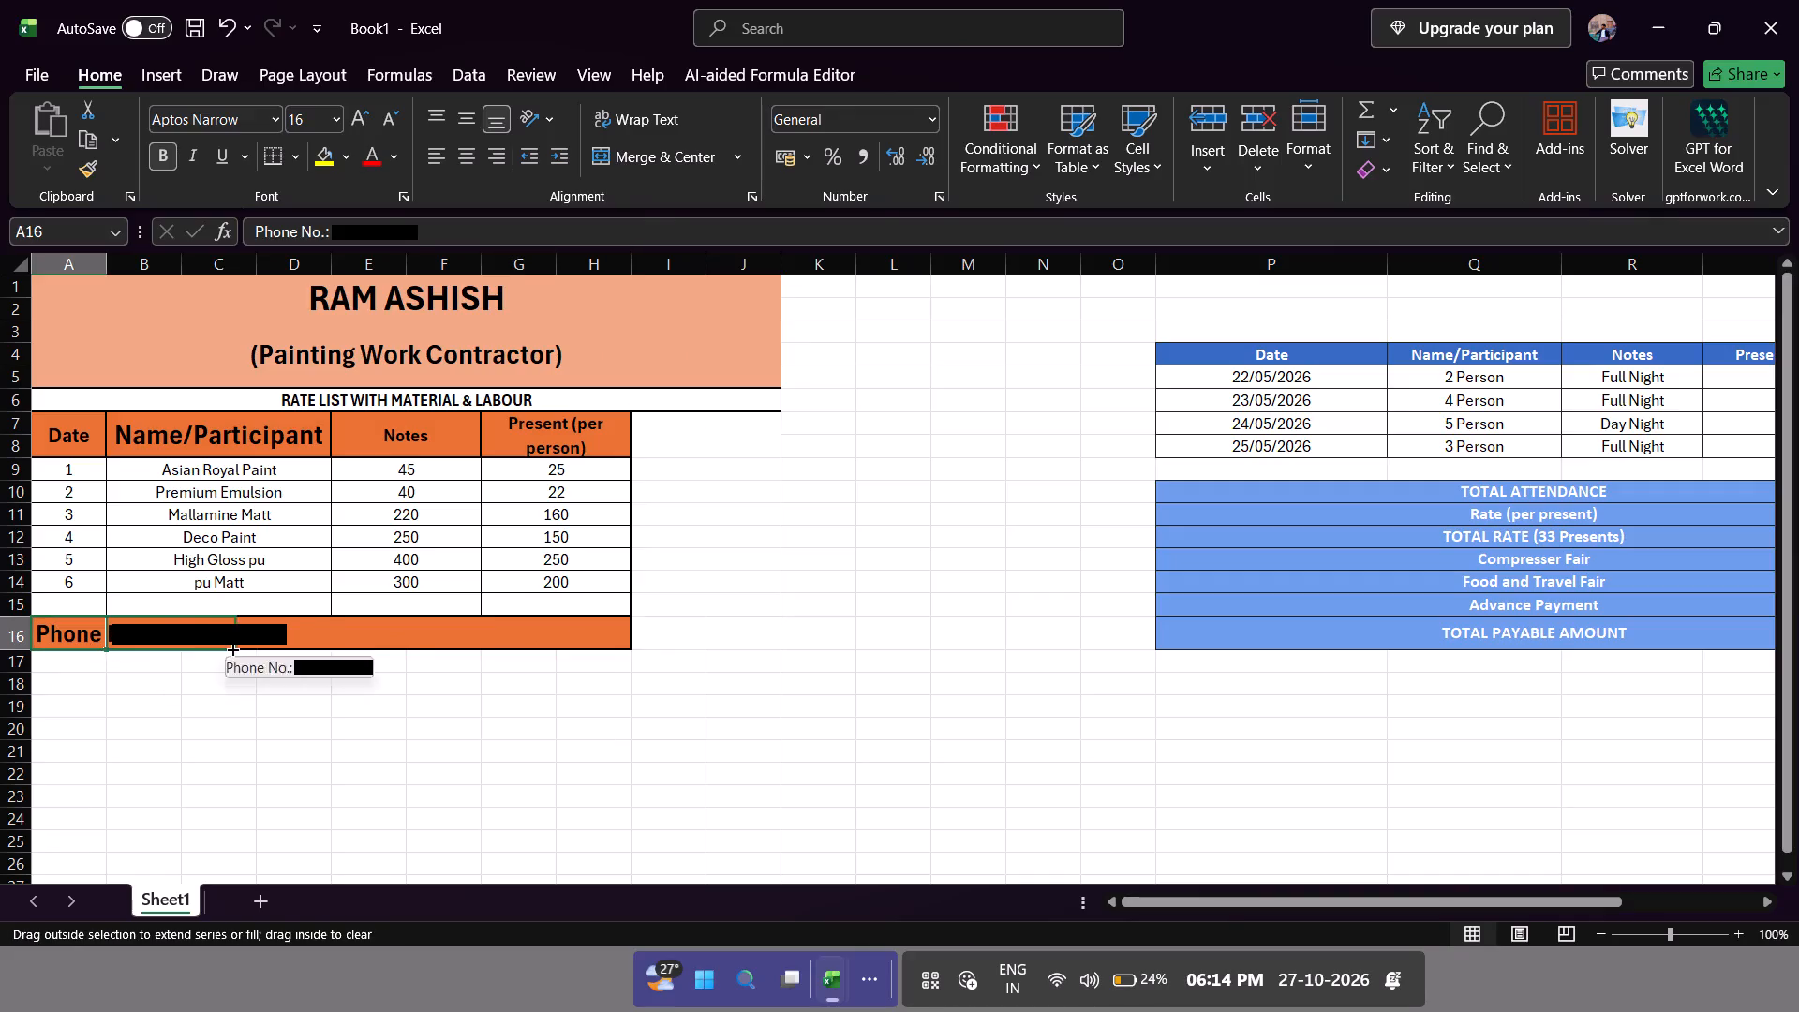
left_click_drag(231, 648, 752, 652)
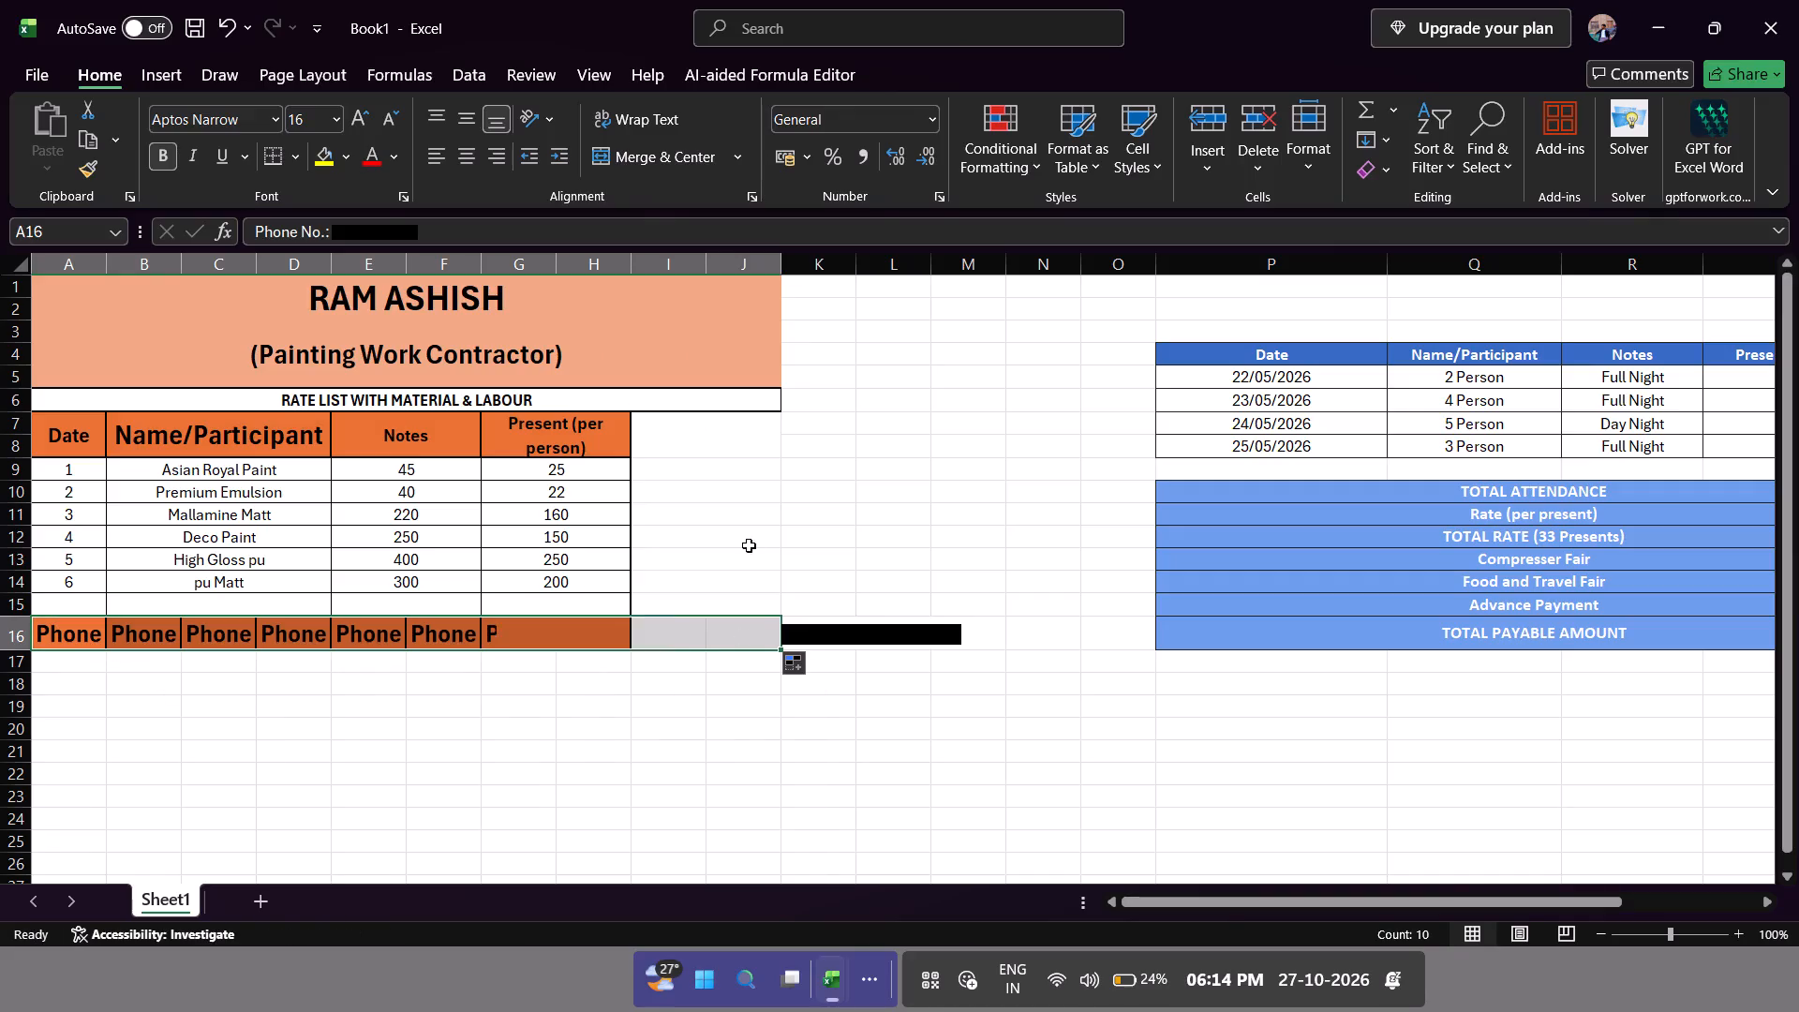
left_click(655, 156)
left_click(655, 156)
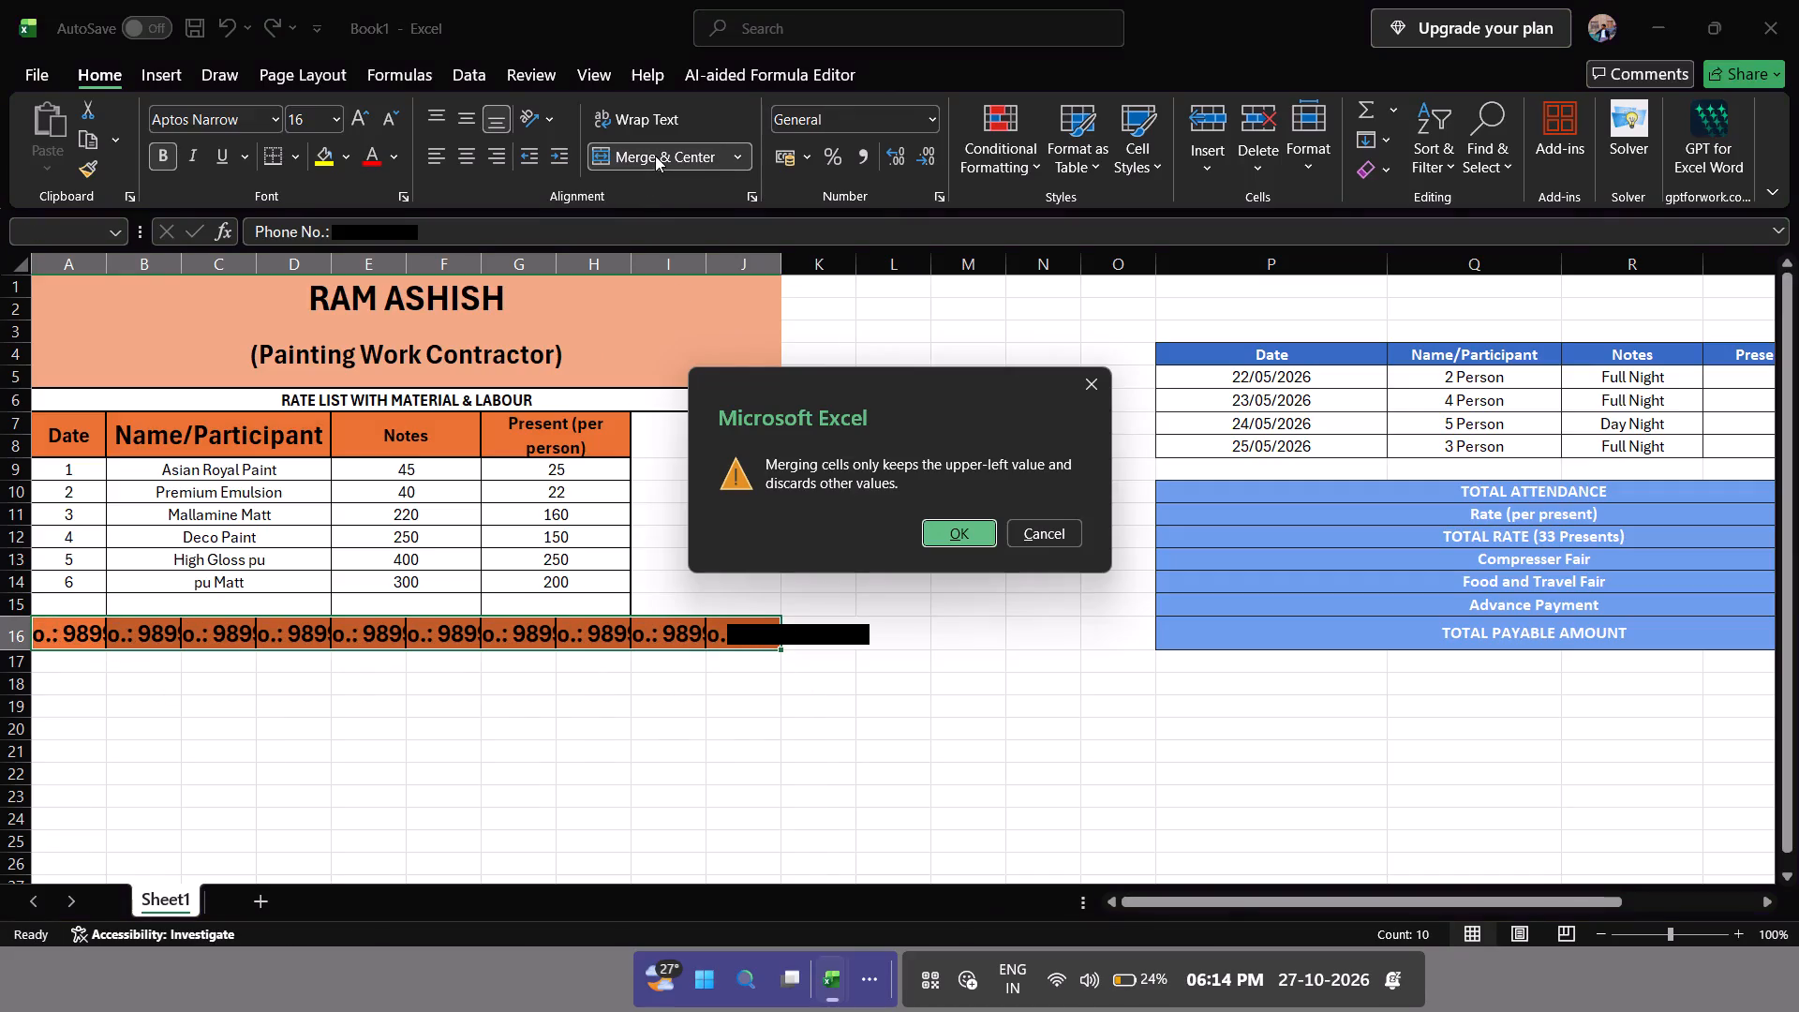
left_click(943, 530)
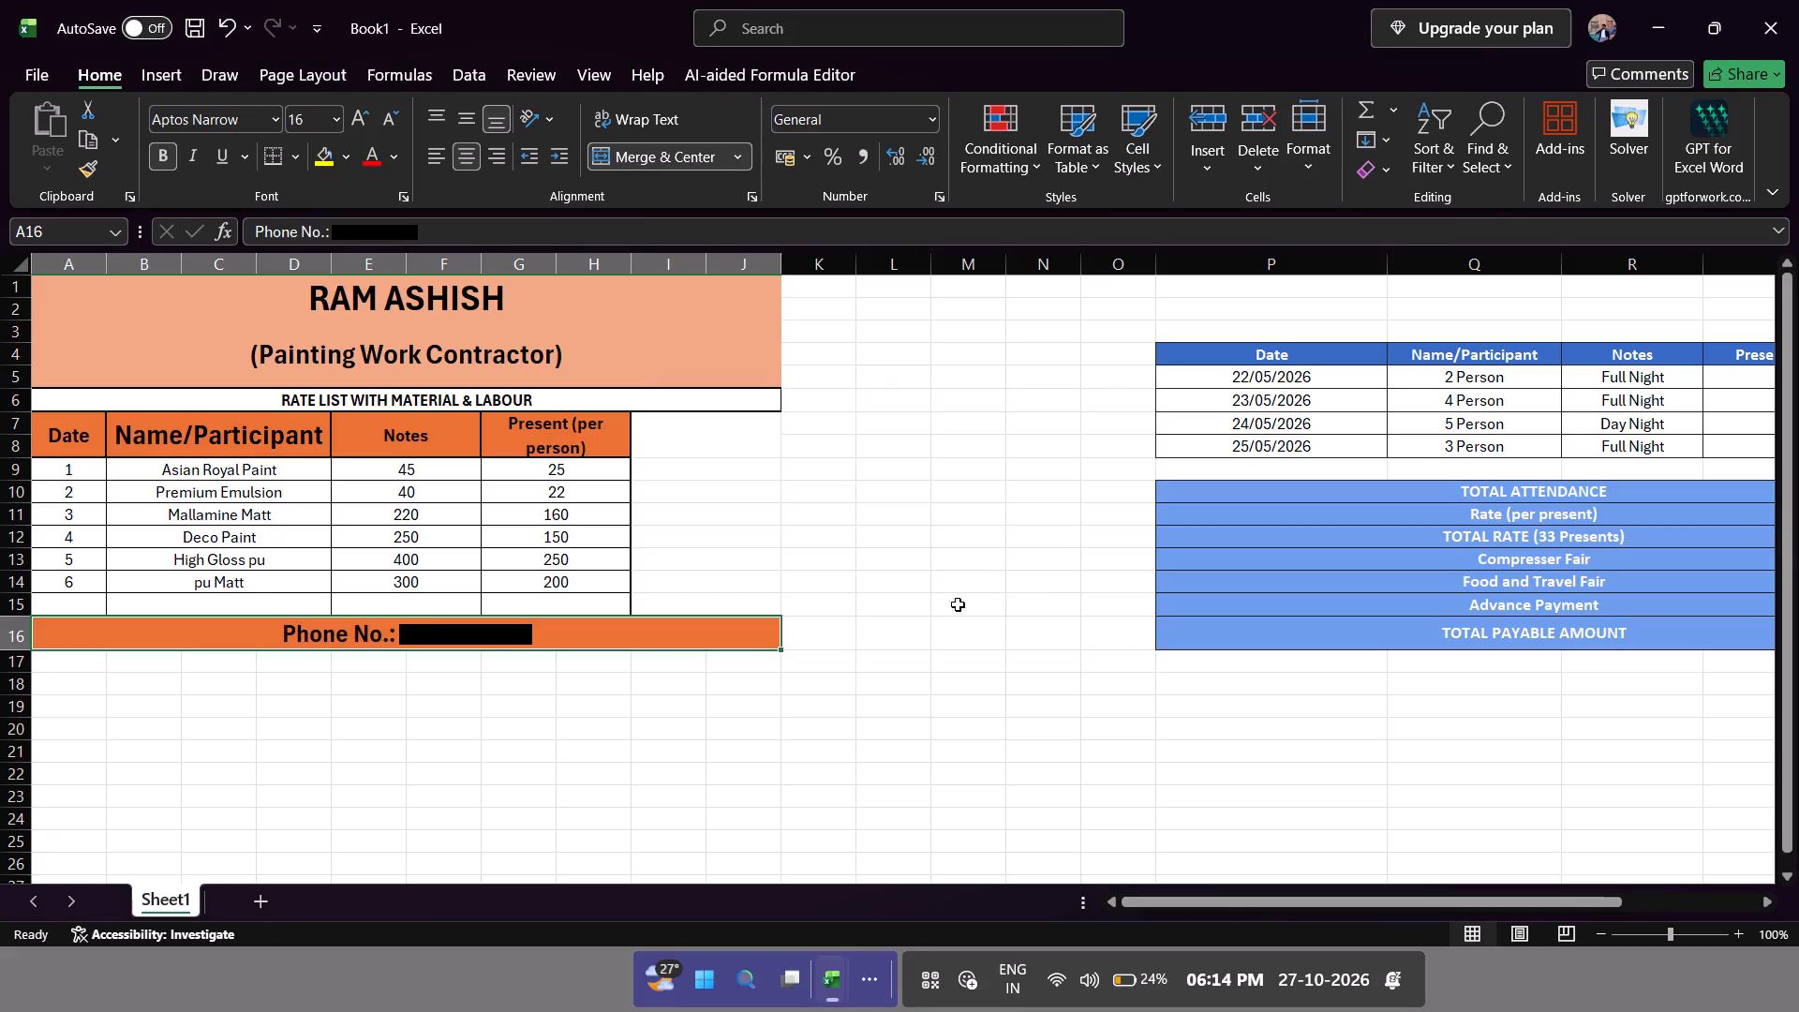
left_click(900, 639)
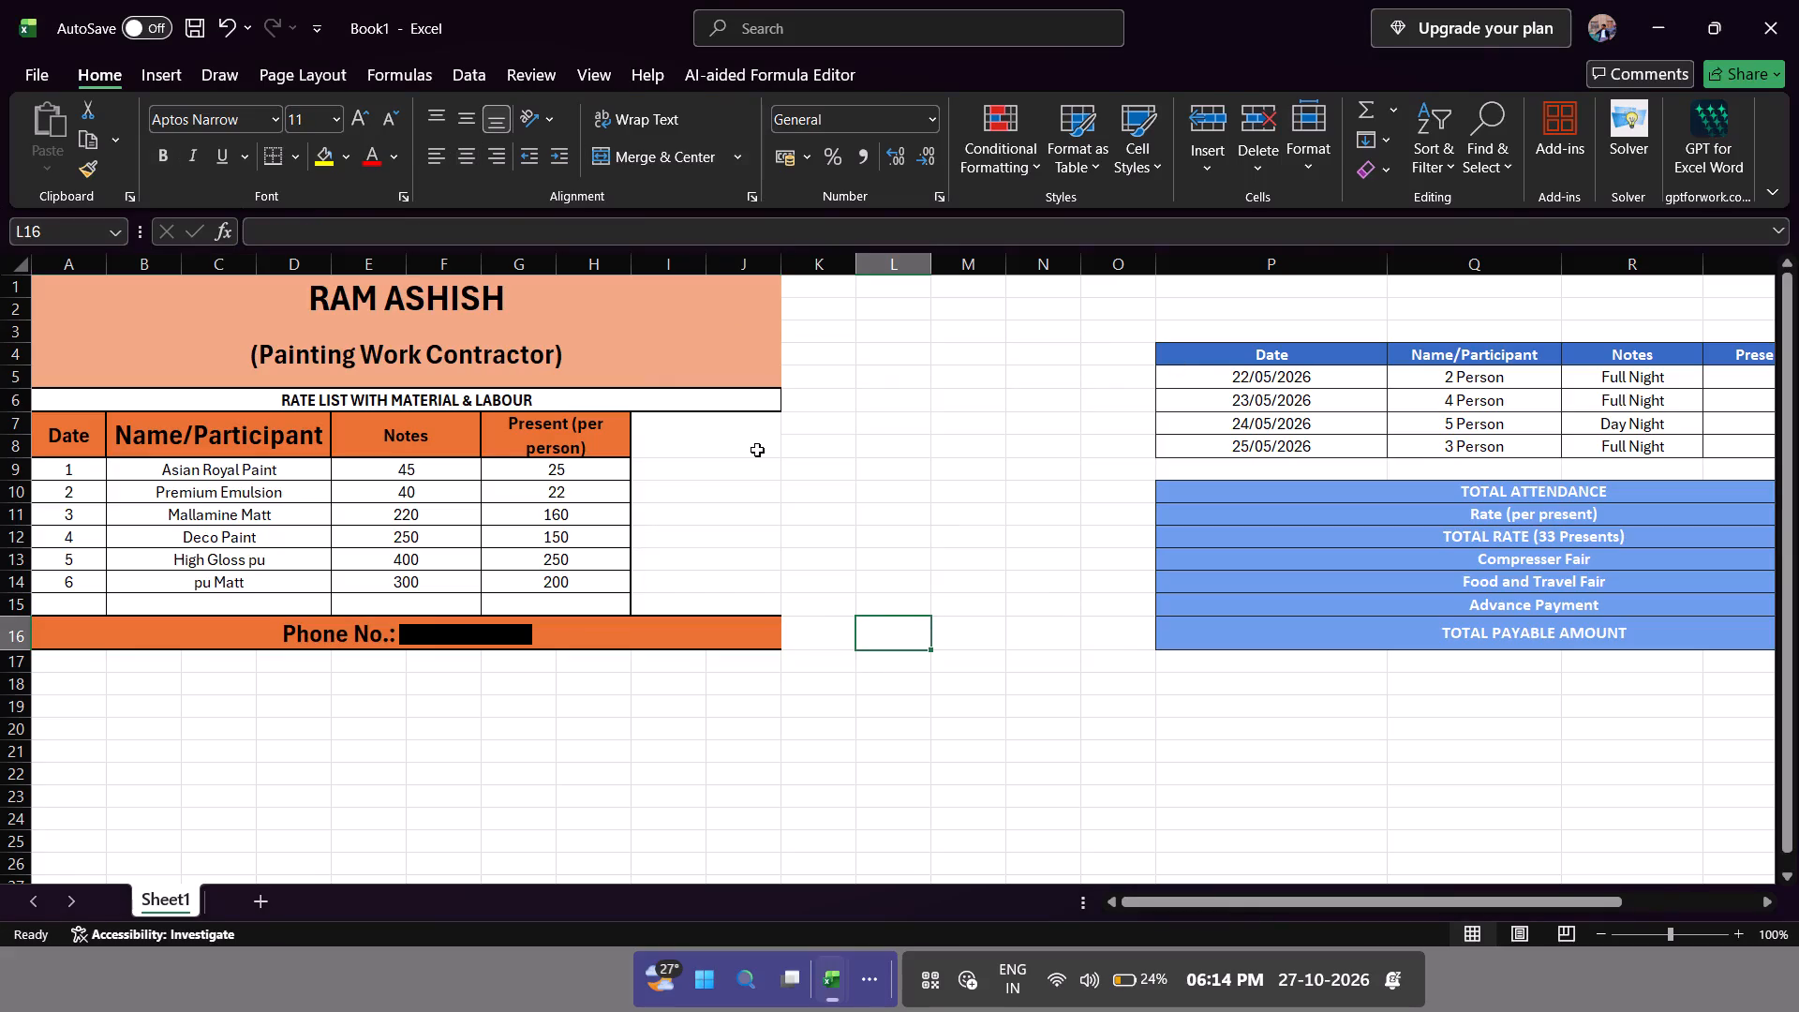
Copy the "Total Presents" header text from T4 and paste it into the merged header cell I7:J8, accepting the size mismatch.
left_click(730, 445)
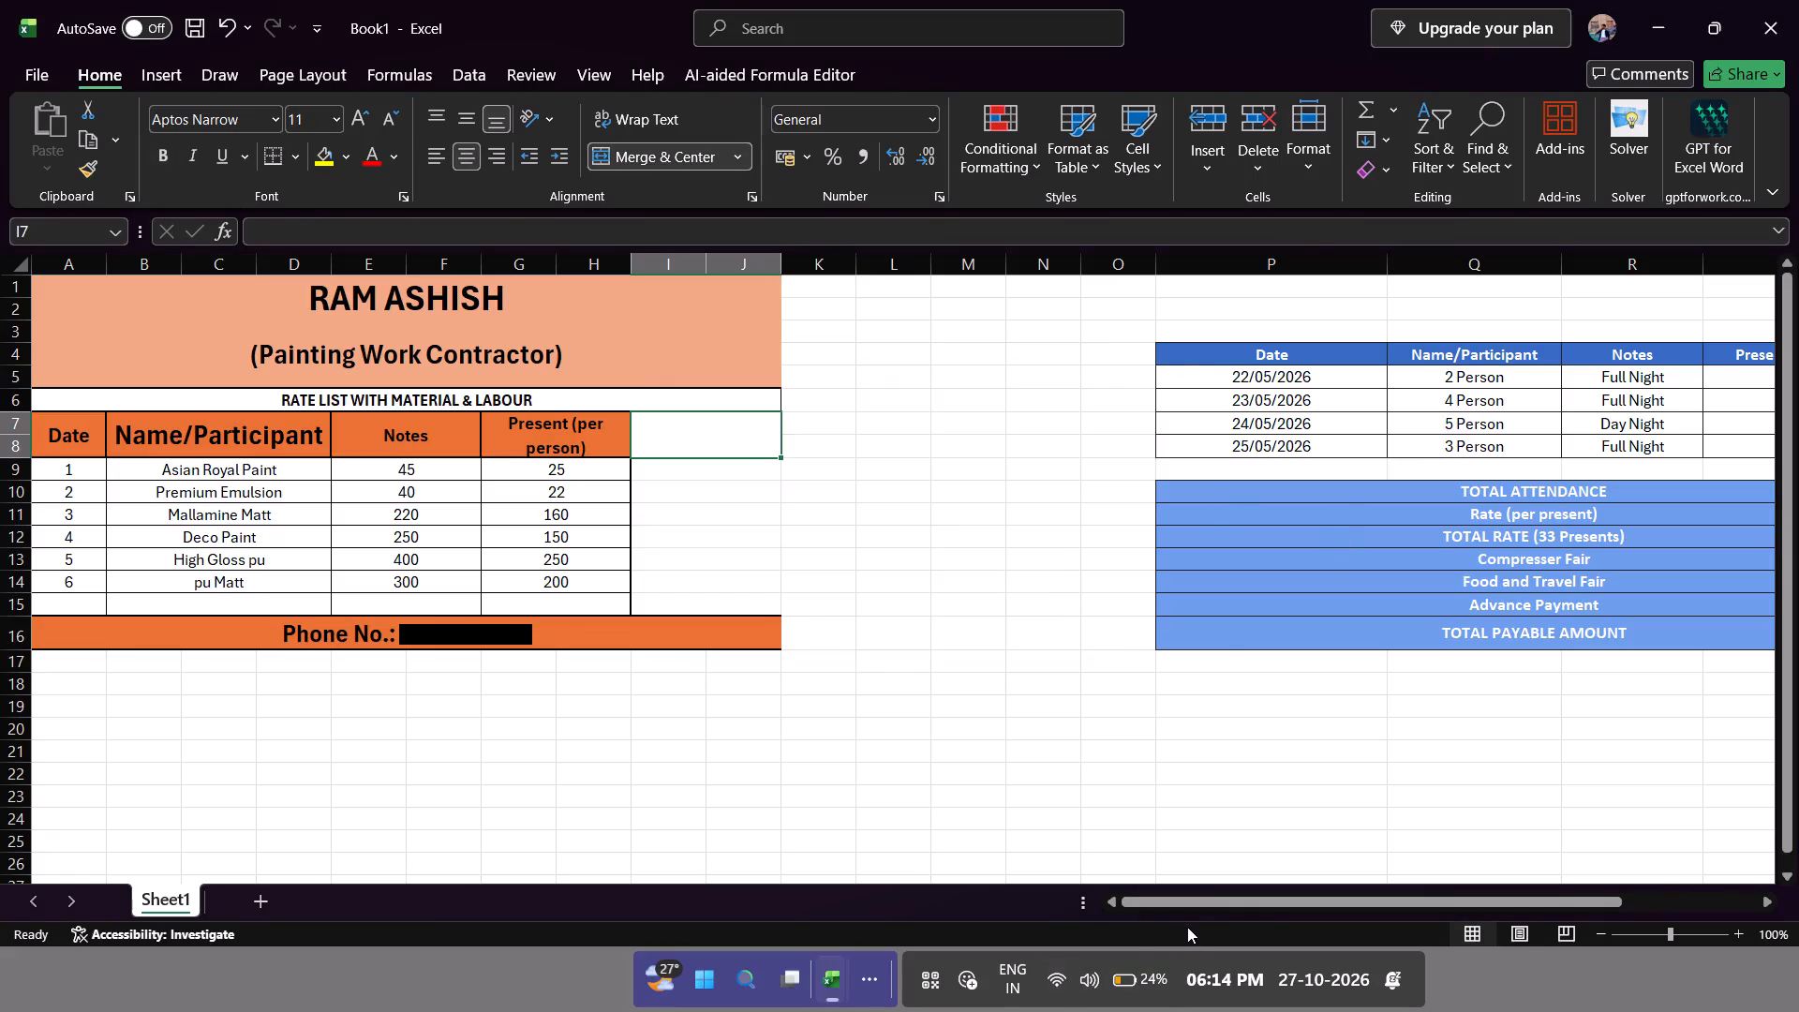
left_click_drag(1185, 900, 1301, 893)
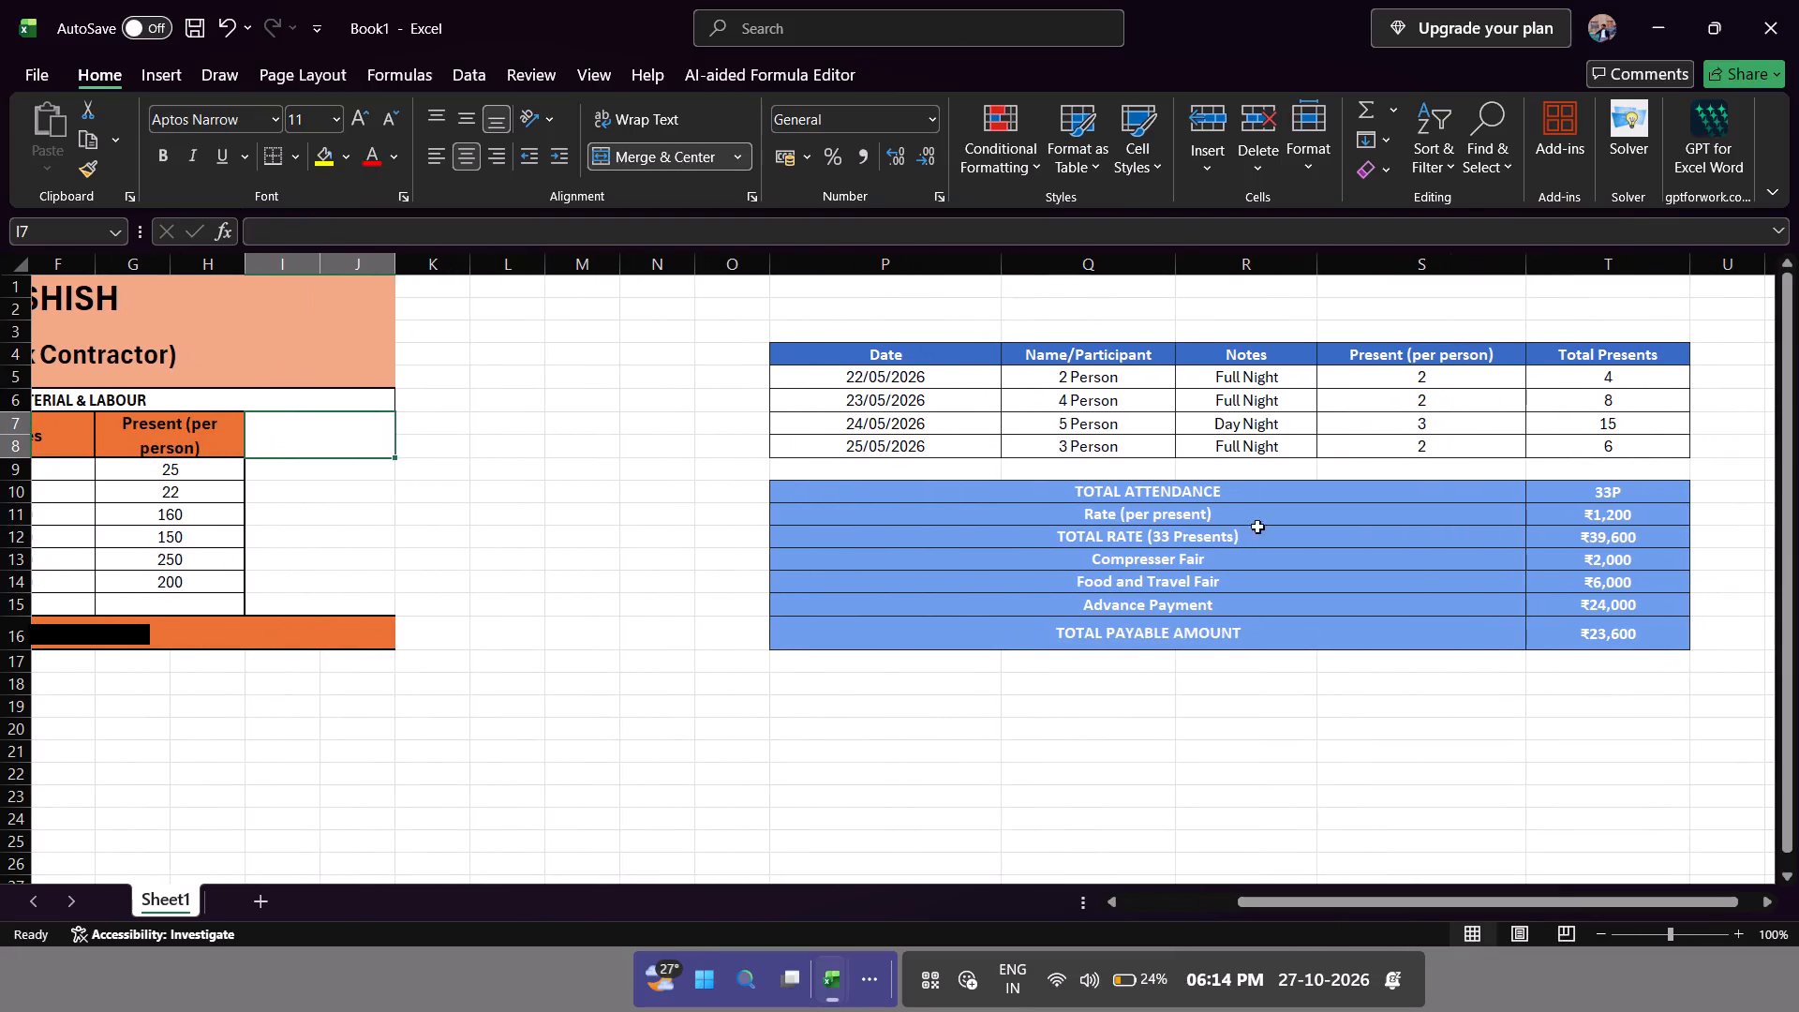
left_click(1639, 359)
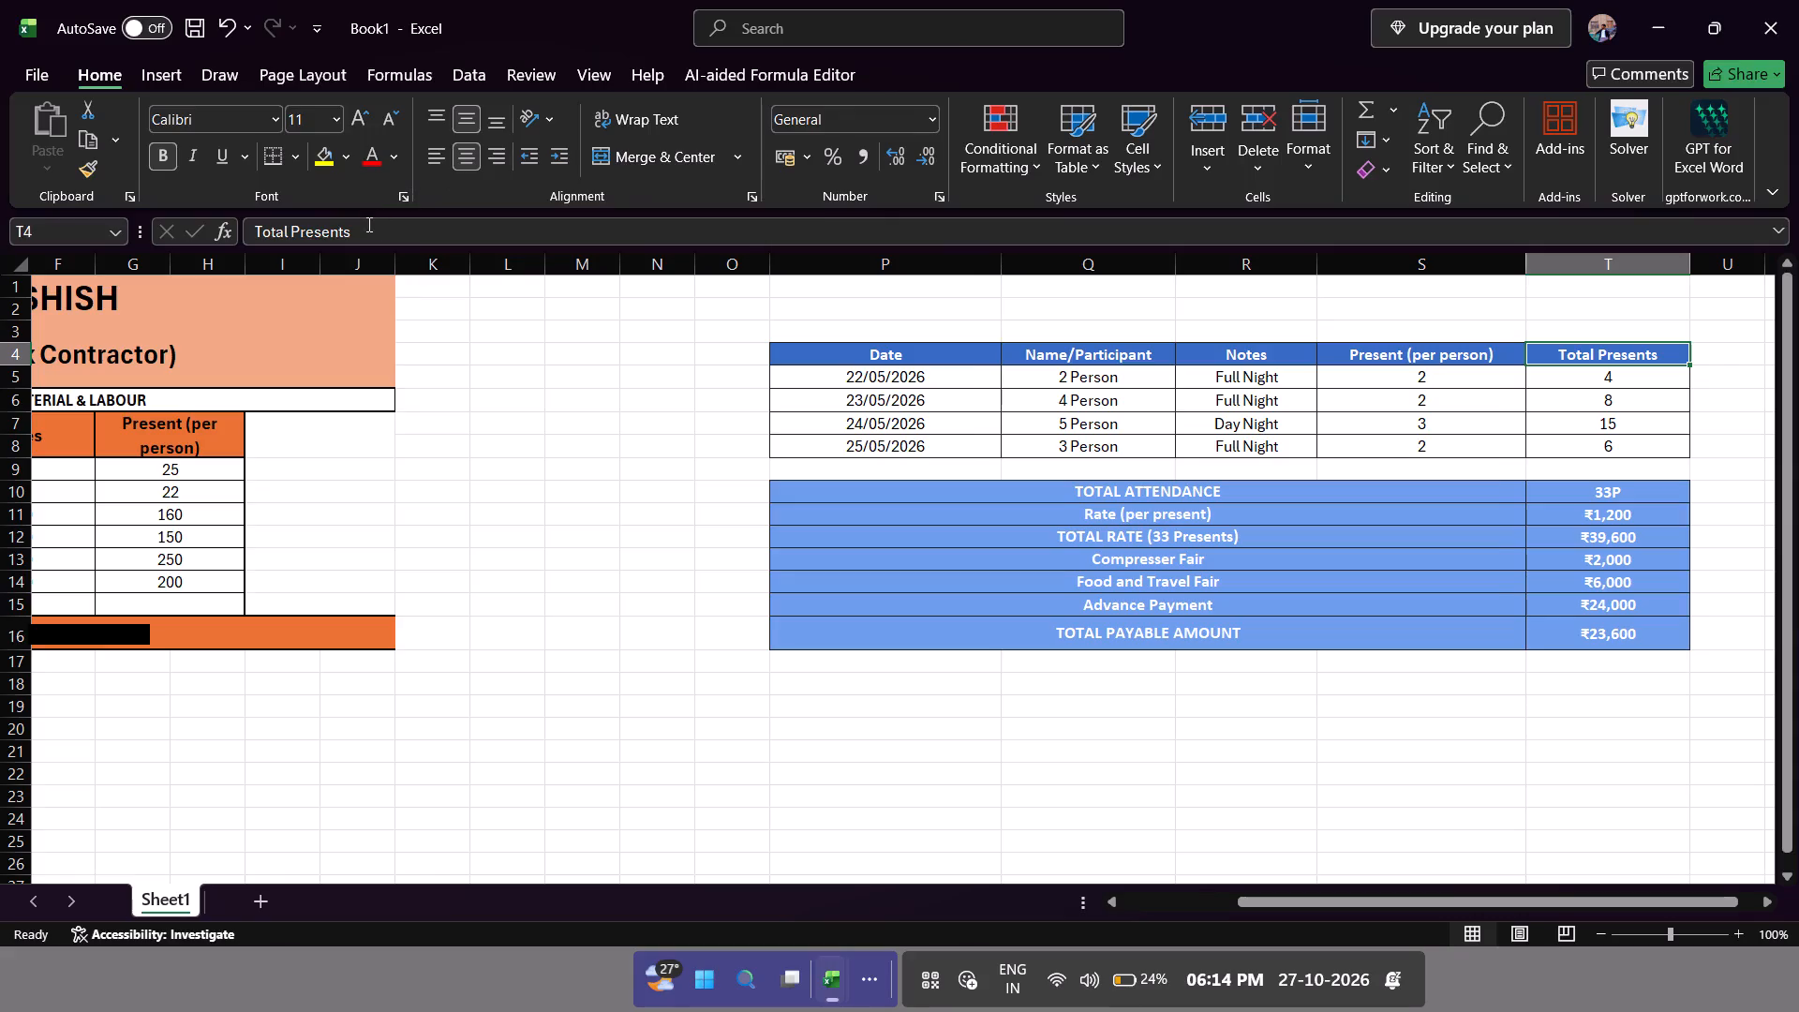
left_click_drag(362, 229, 225, 211)
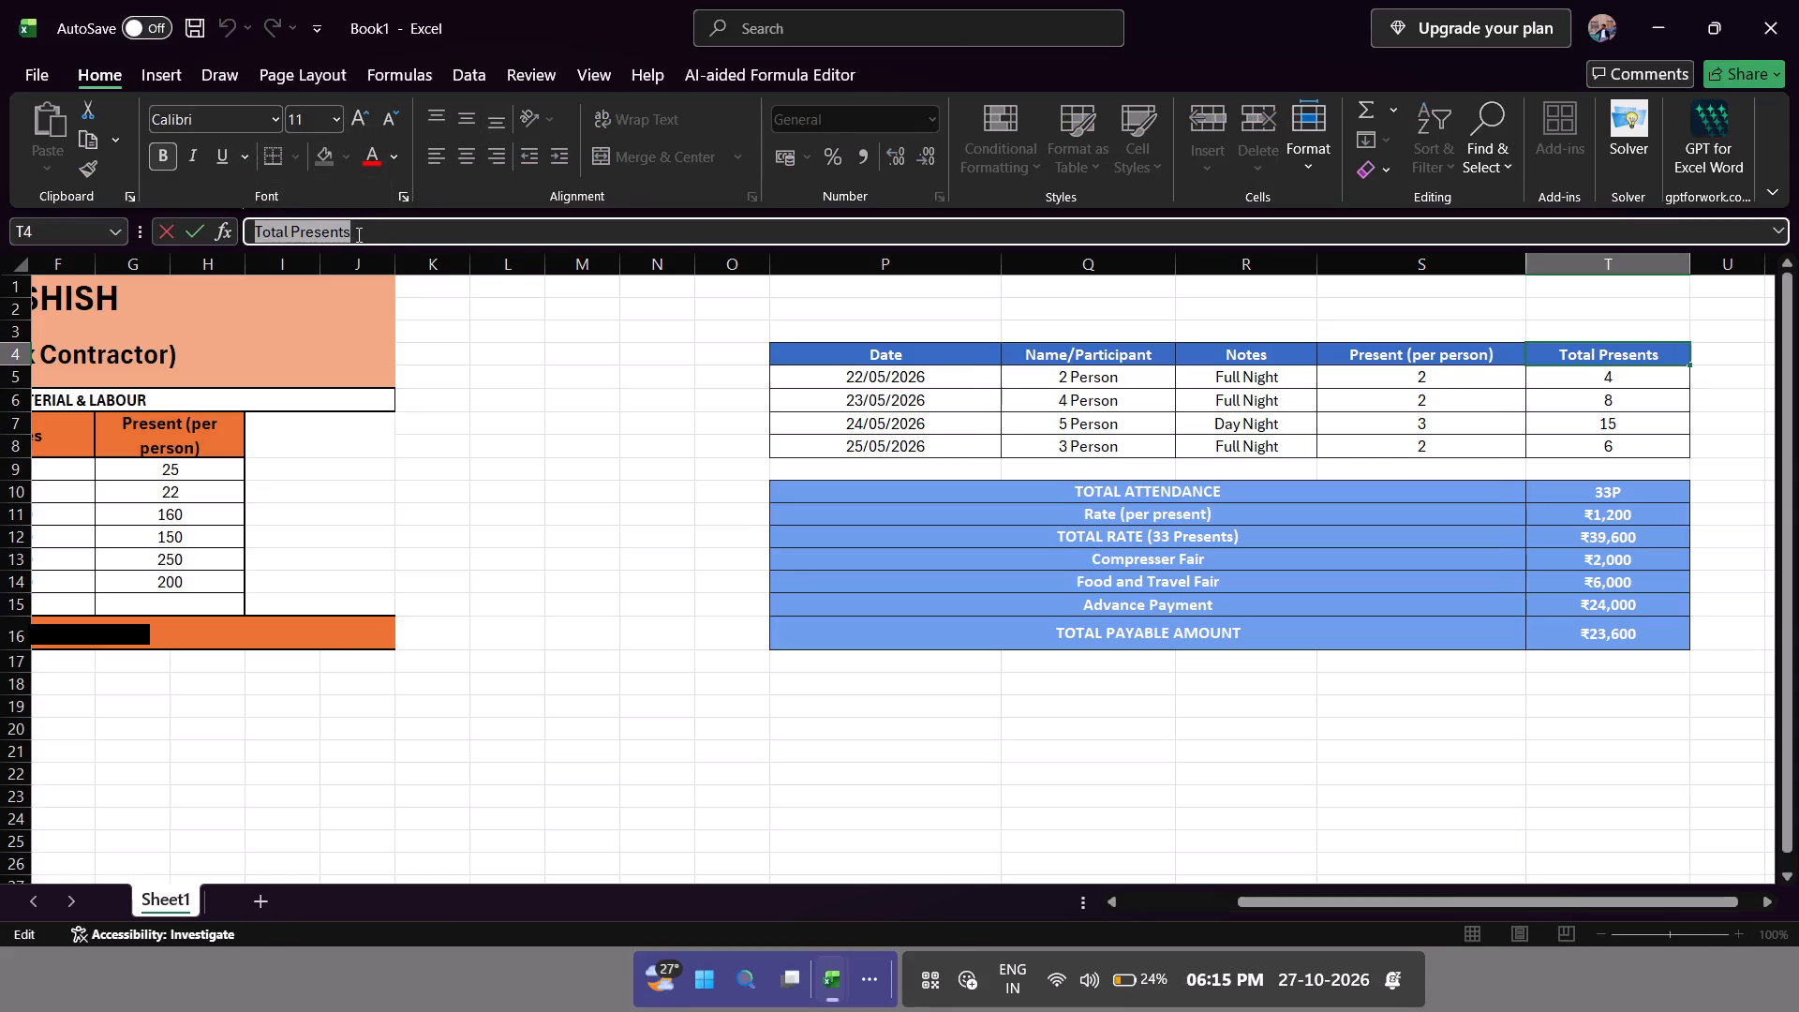
key("ctrl+c")
left_click(312, 433)
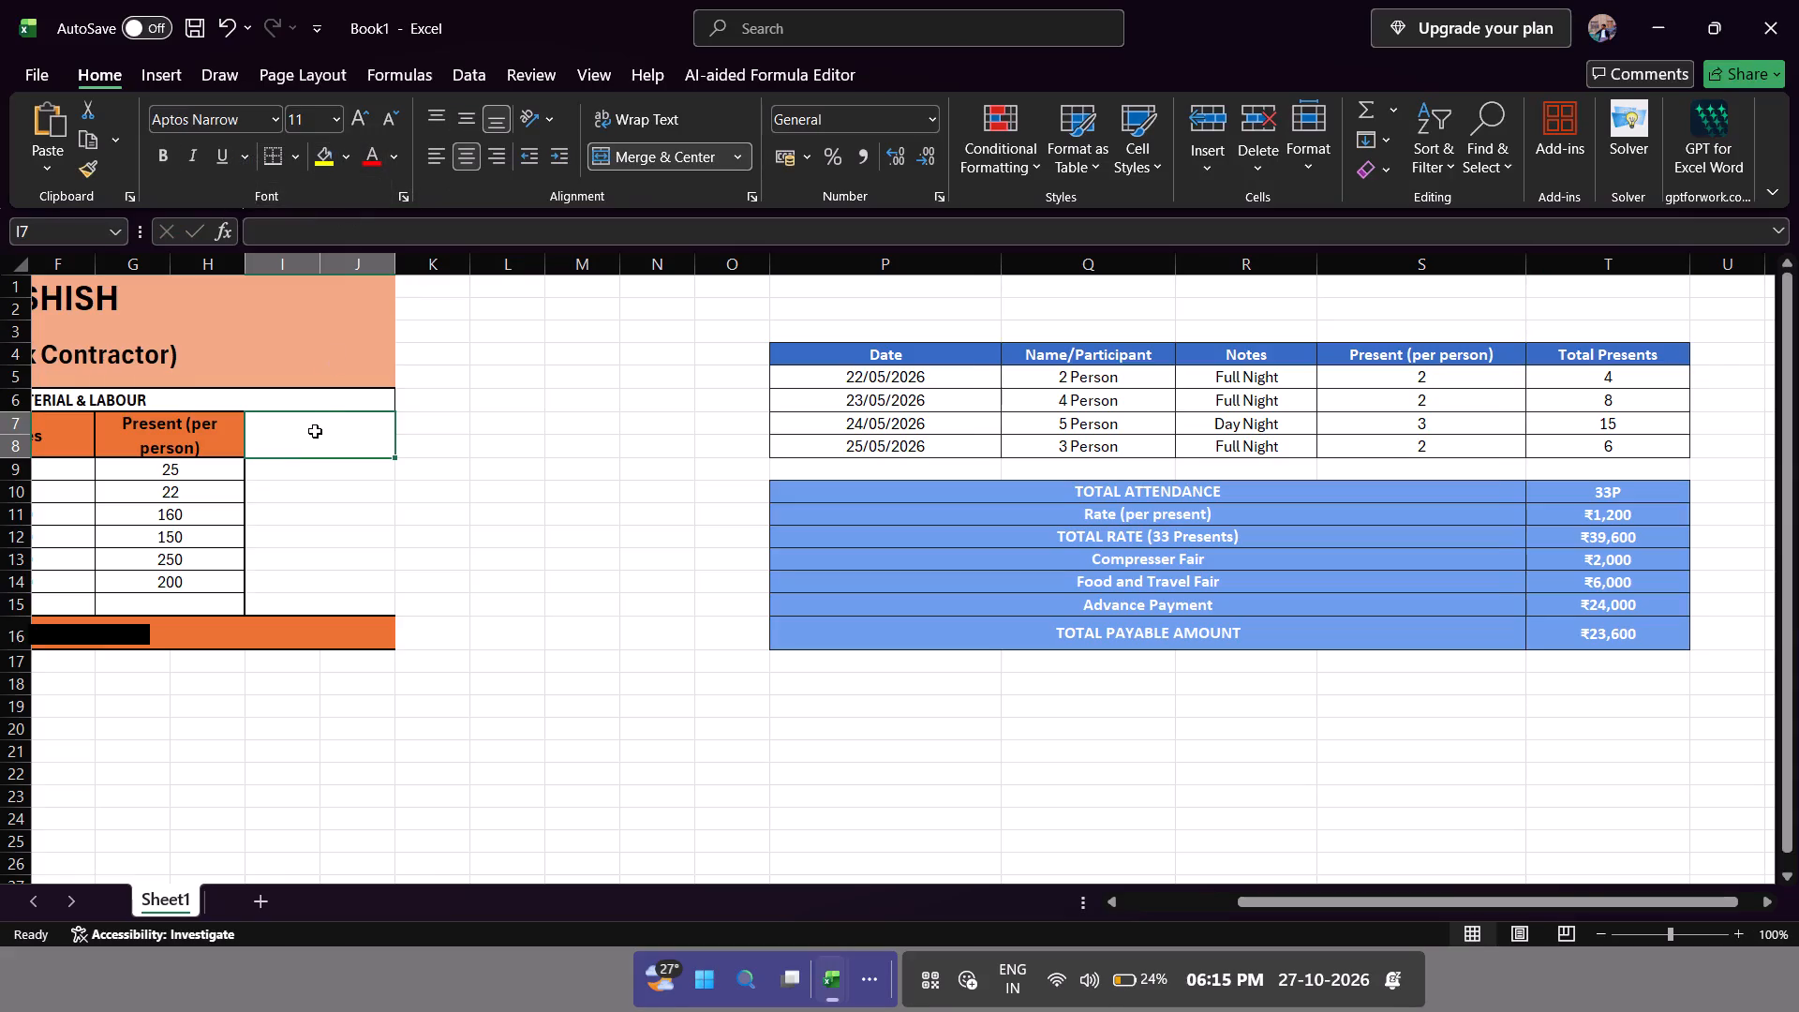
key("ctrl+v")
left_click(971, 533)
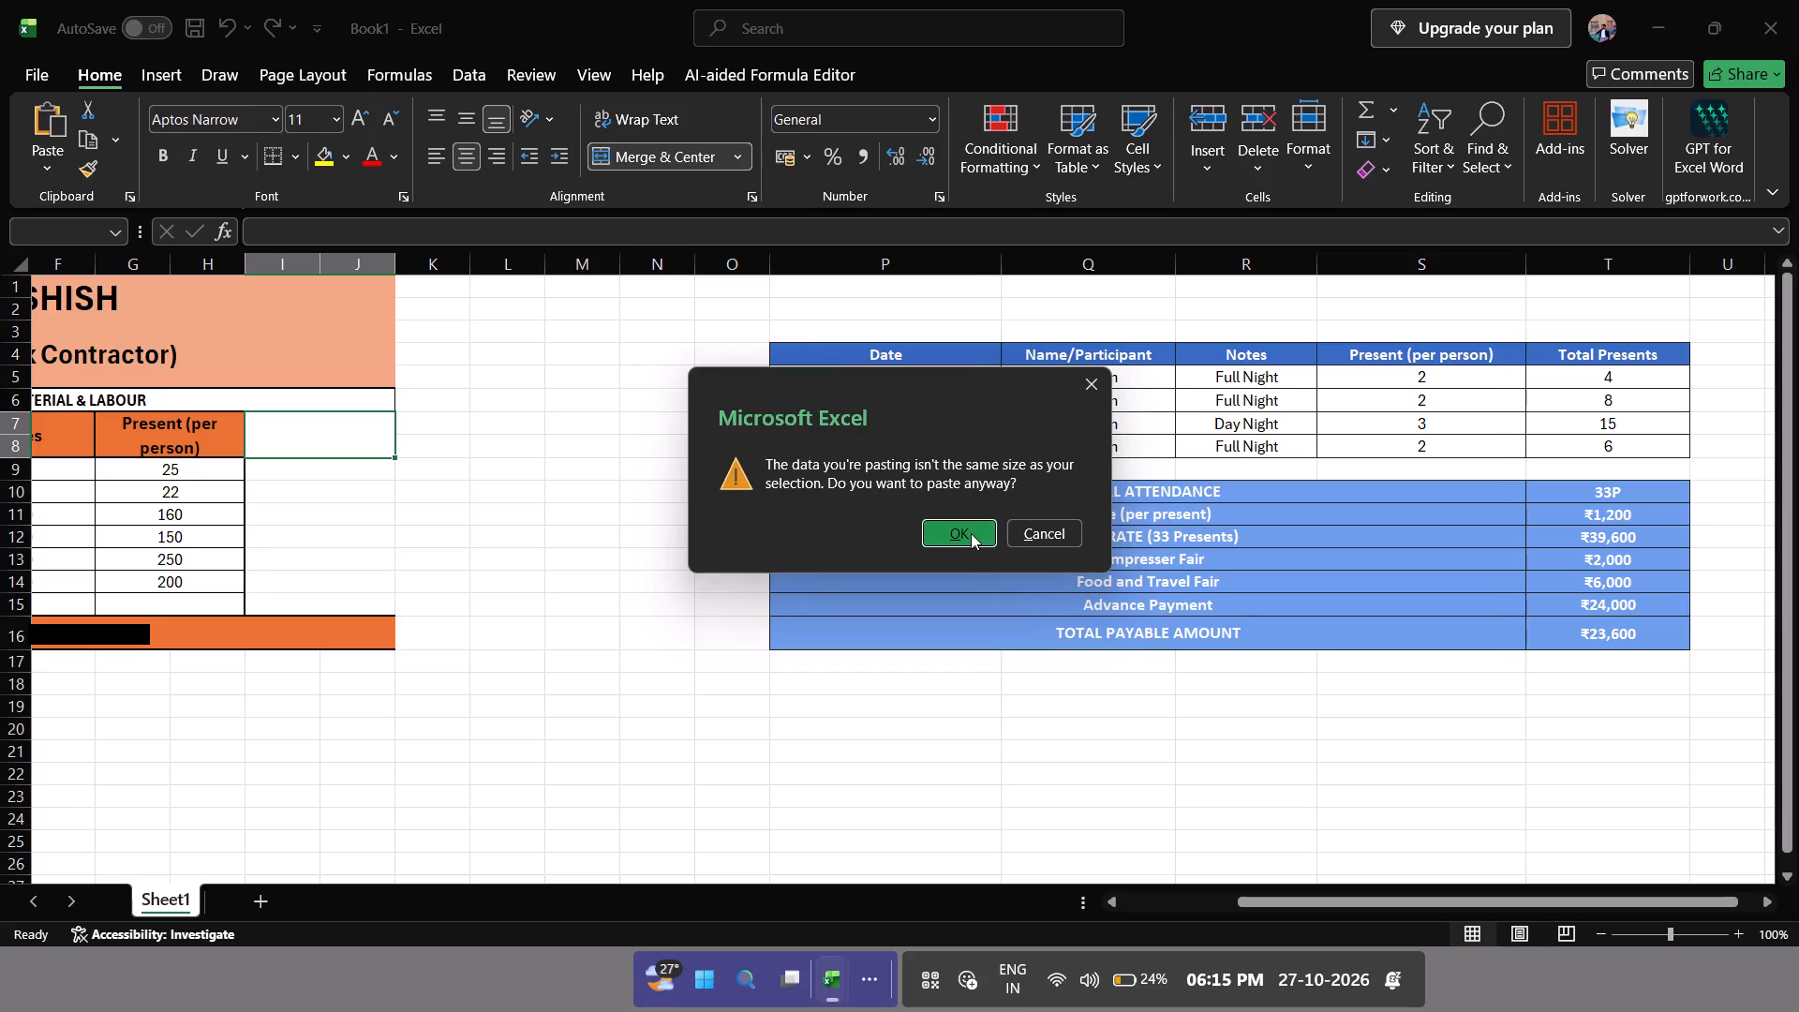
Copy the "Present (per person)" header cell and paste it with its formatting into the merged header cell I7:J8.
left_click(1024, 529)
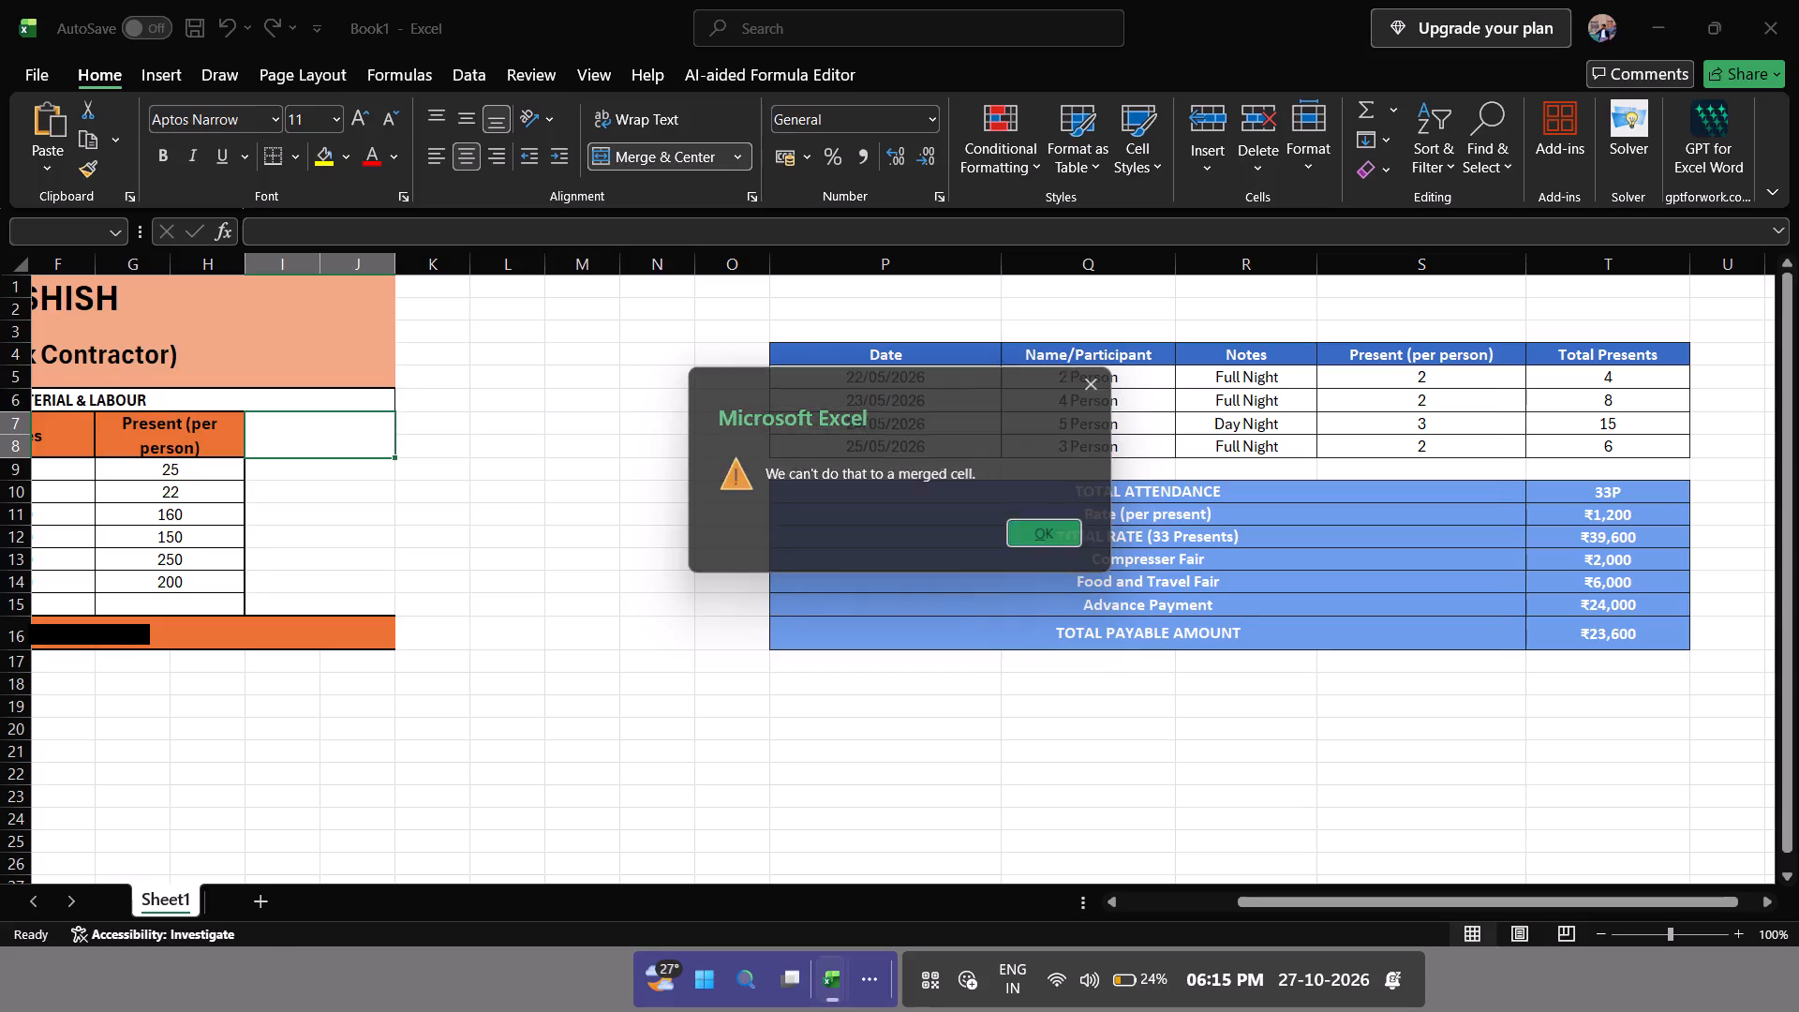
left_click(335, 432)
left_click(185, 441)
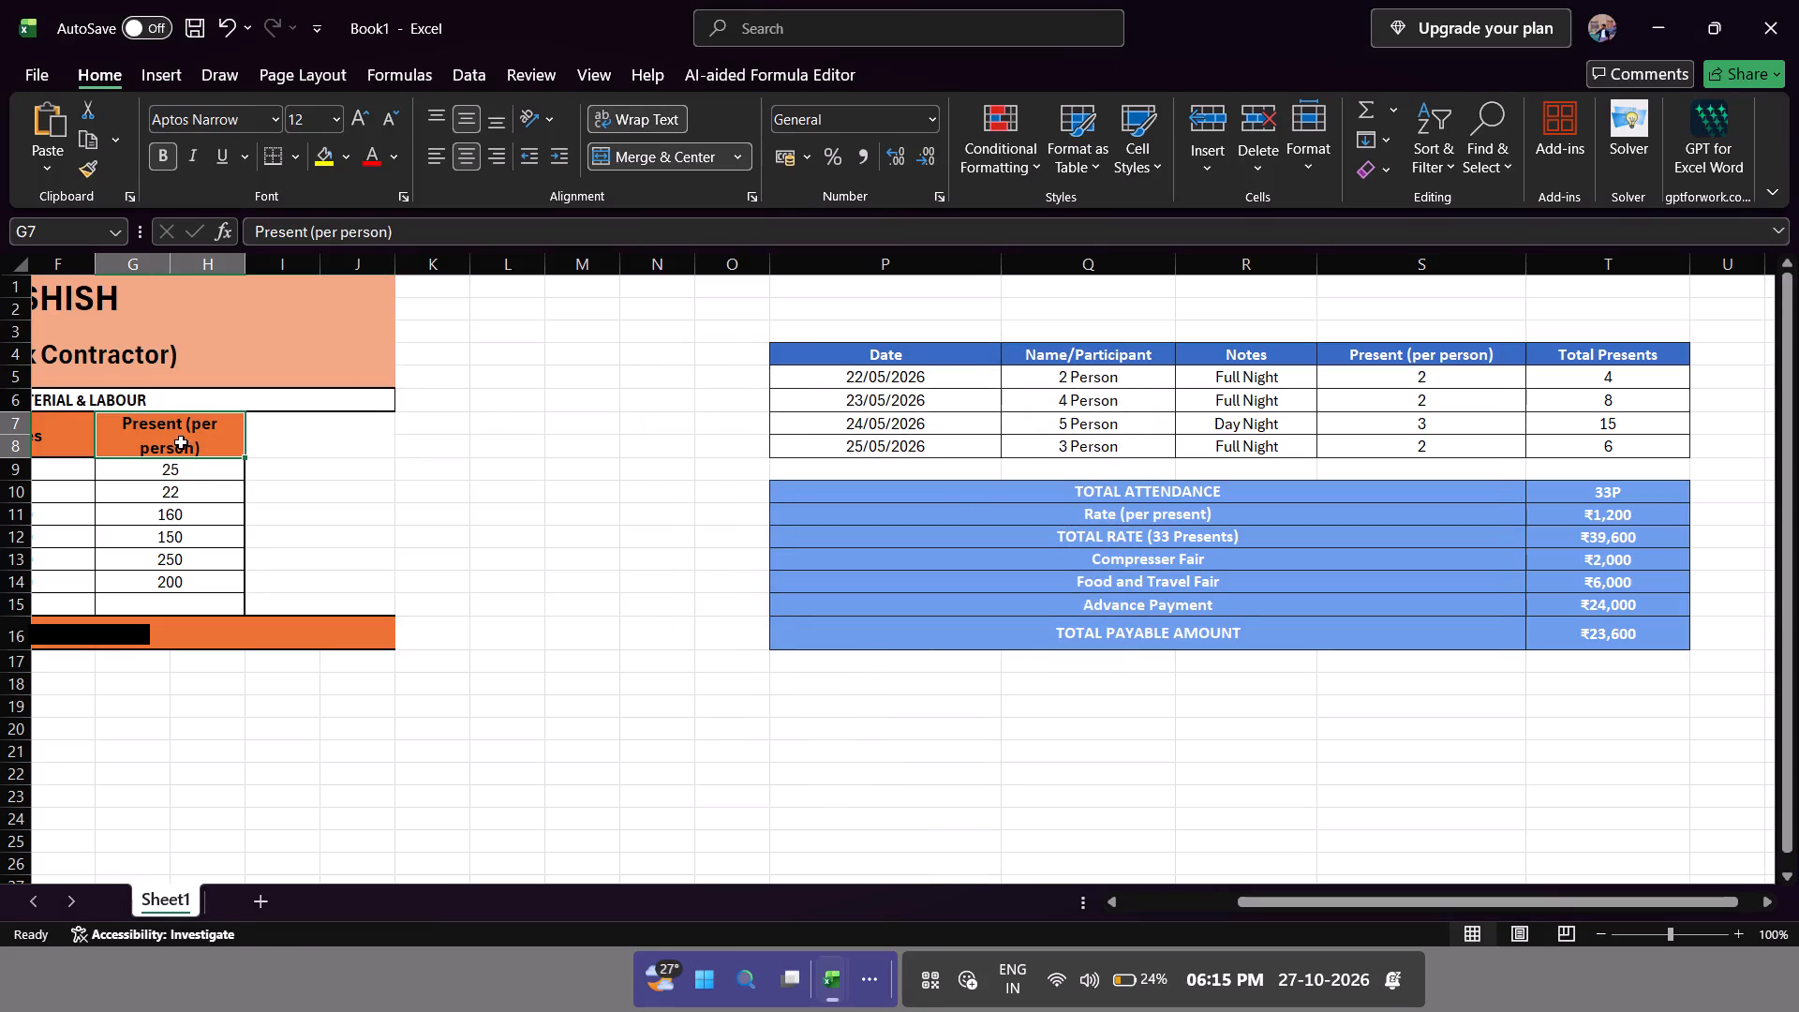
key("ctrl+c")
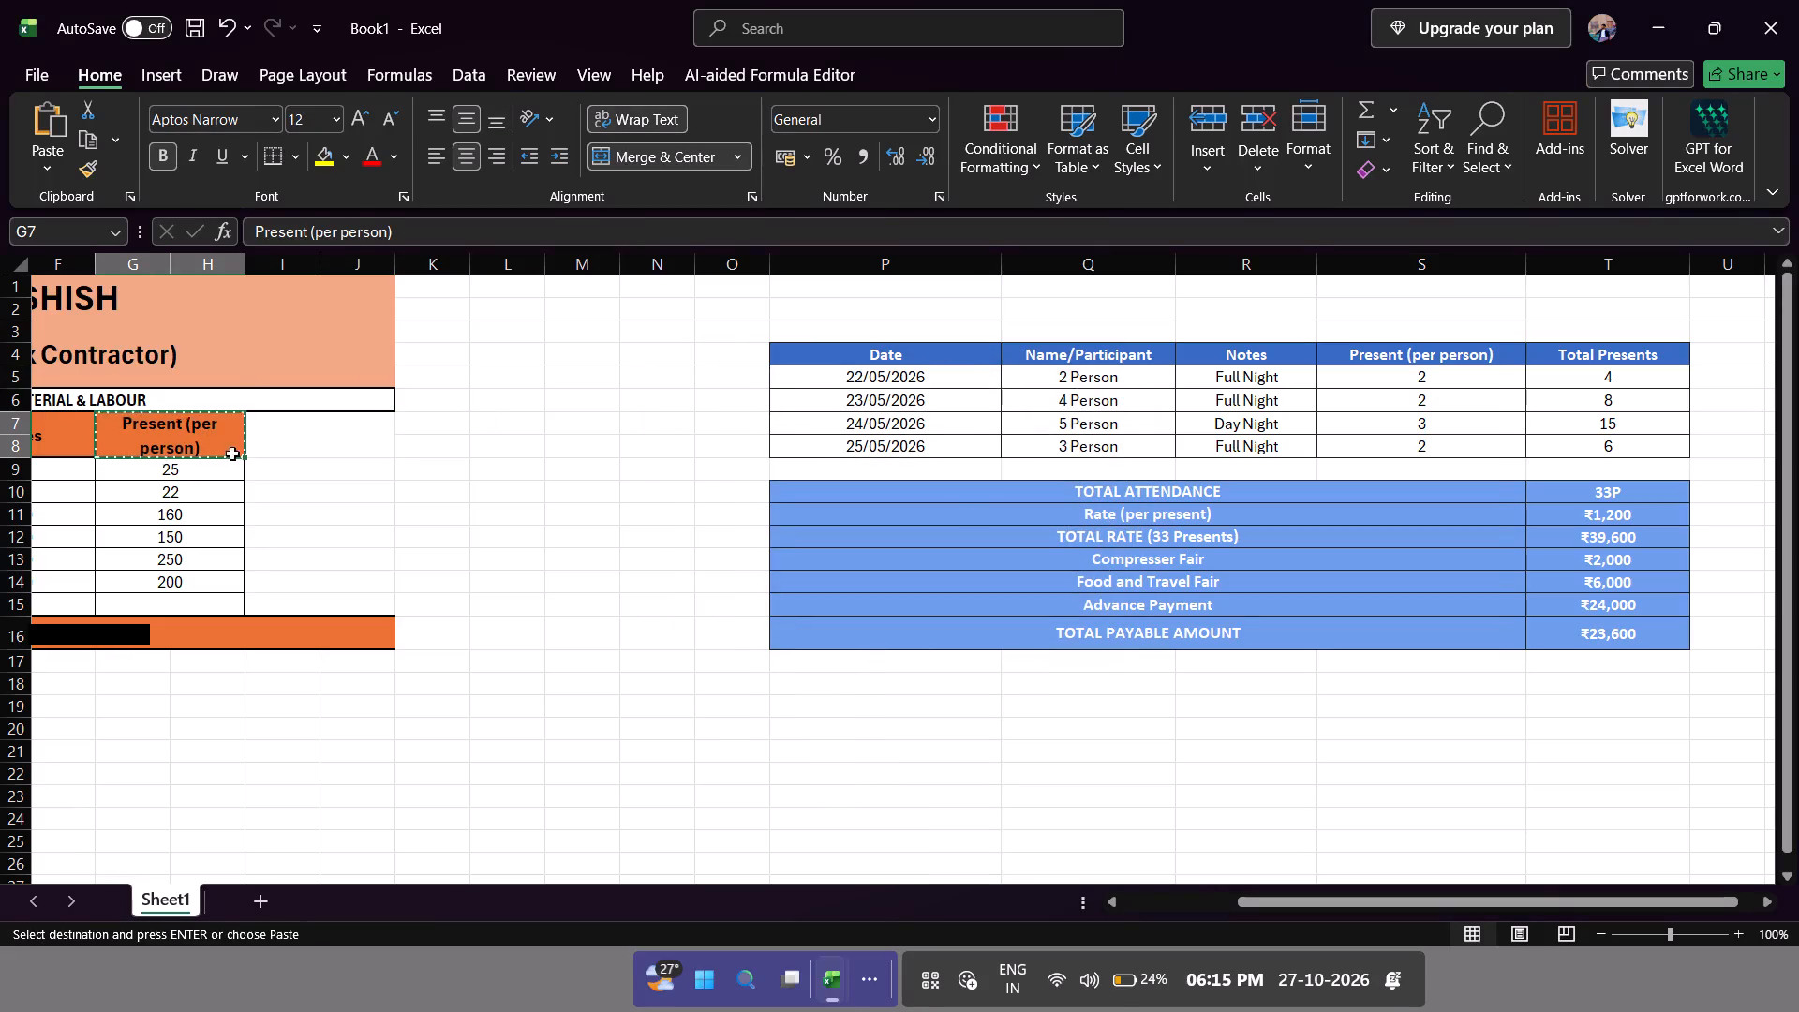
left_click(275, 448)
key("ctrl+v")
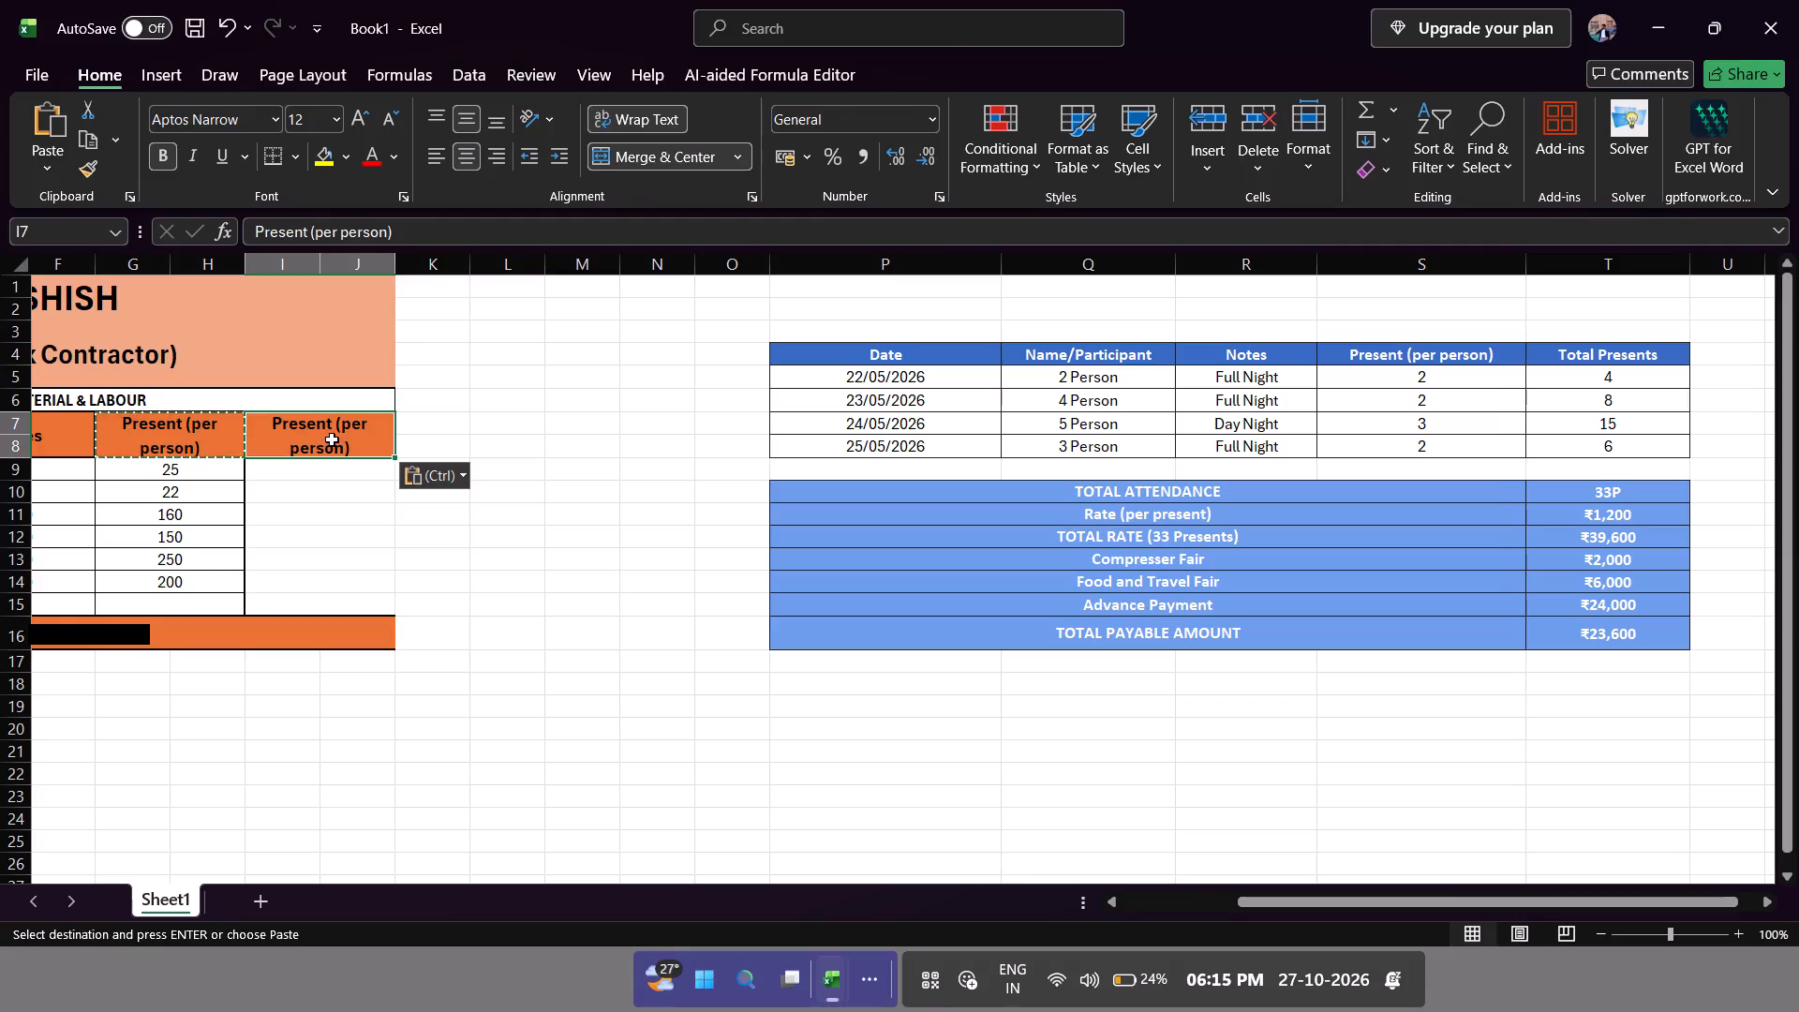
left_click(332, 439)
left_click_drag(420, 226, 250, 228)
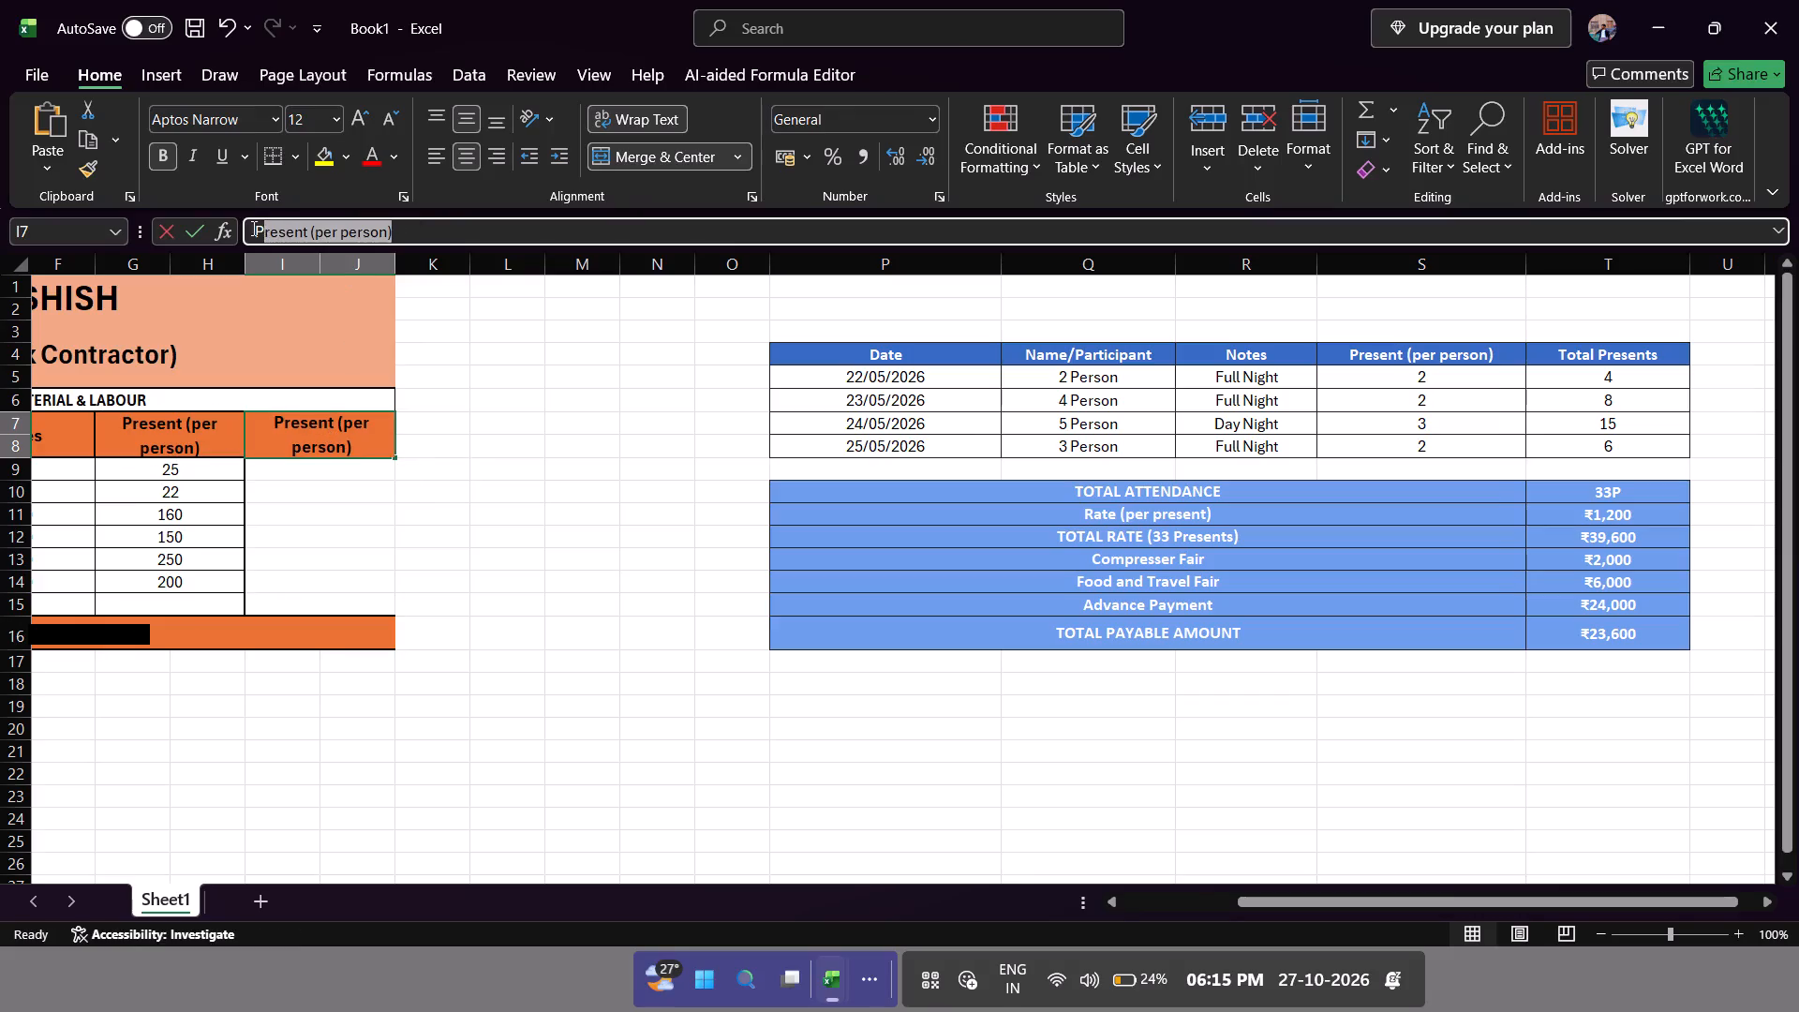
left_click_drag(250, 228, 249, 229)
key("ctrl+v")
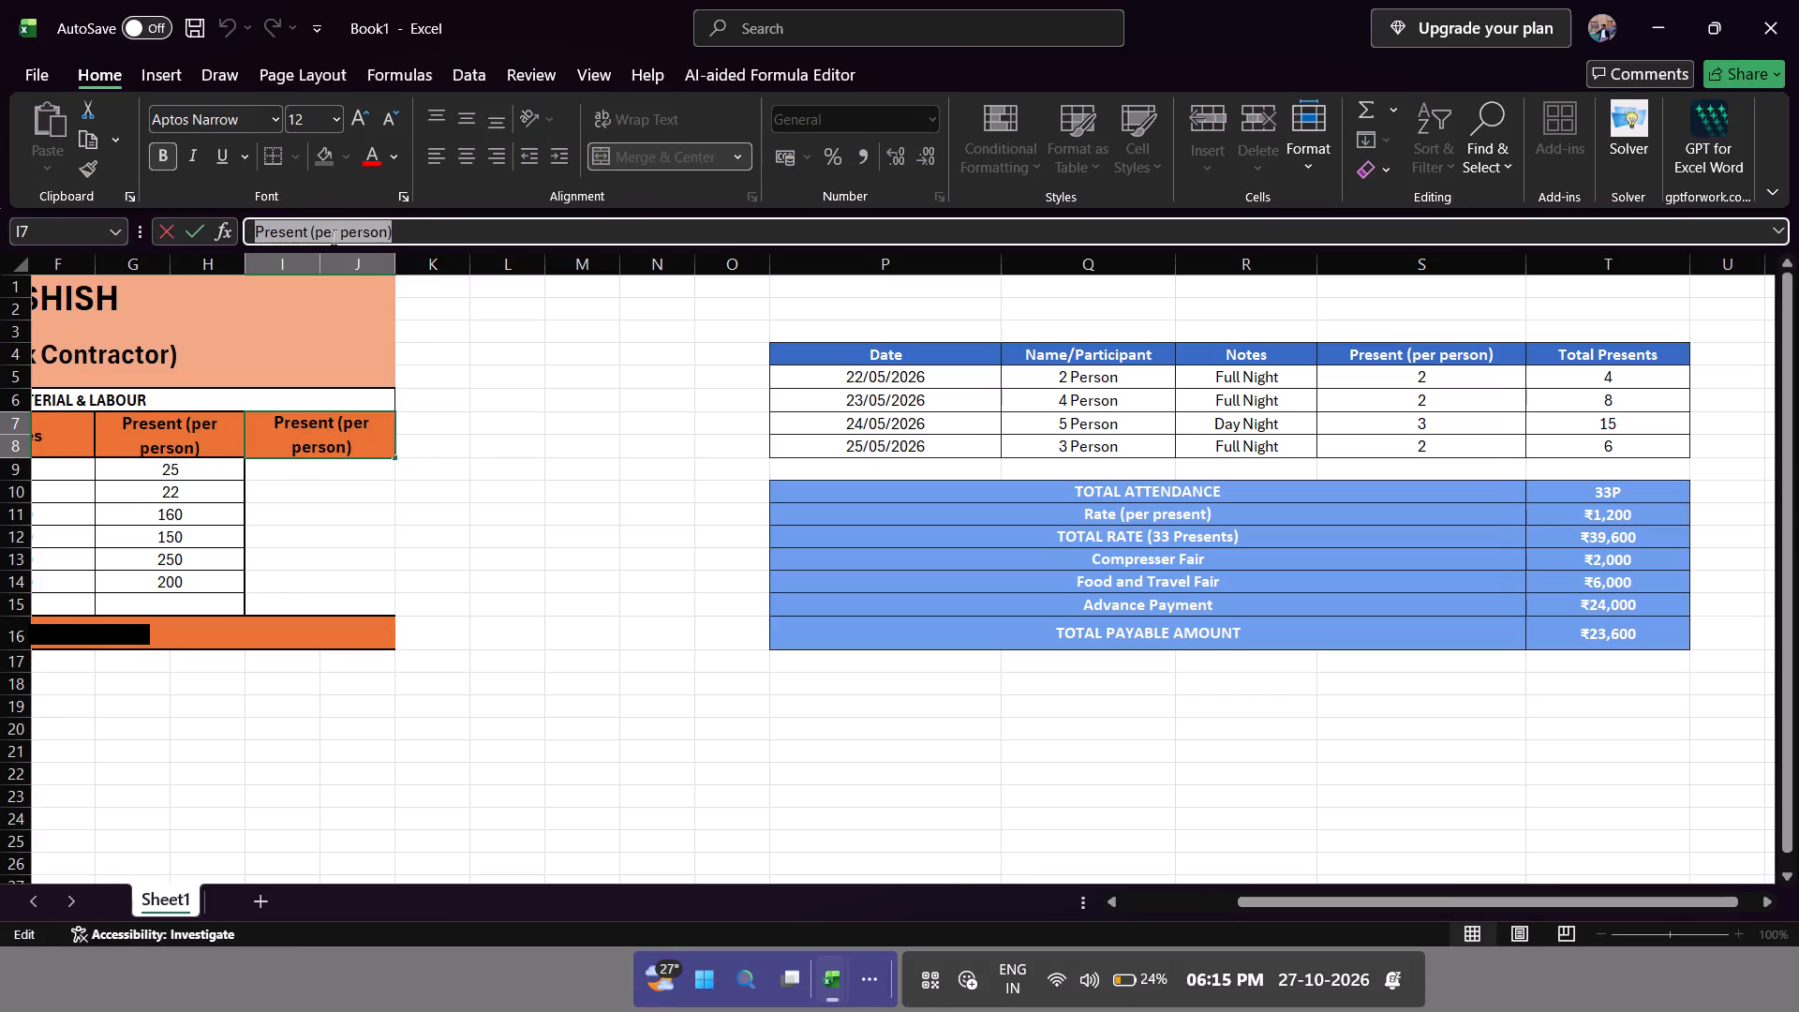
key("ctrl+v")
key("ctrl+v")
Copy the "Total Presents" text from T4 and use it to replace the text in merged header cell I7:J8.
left_click(1601, 360)
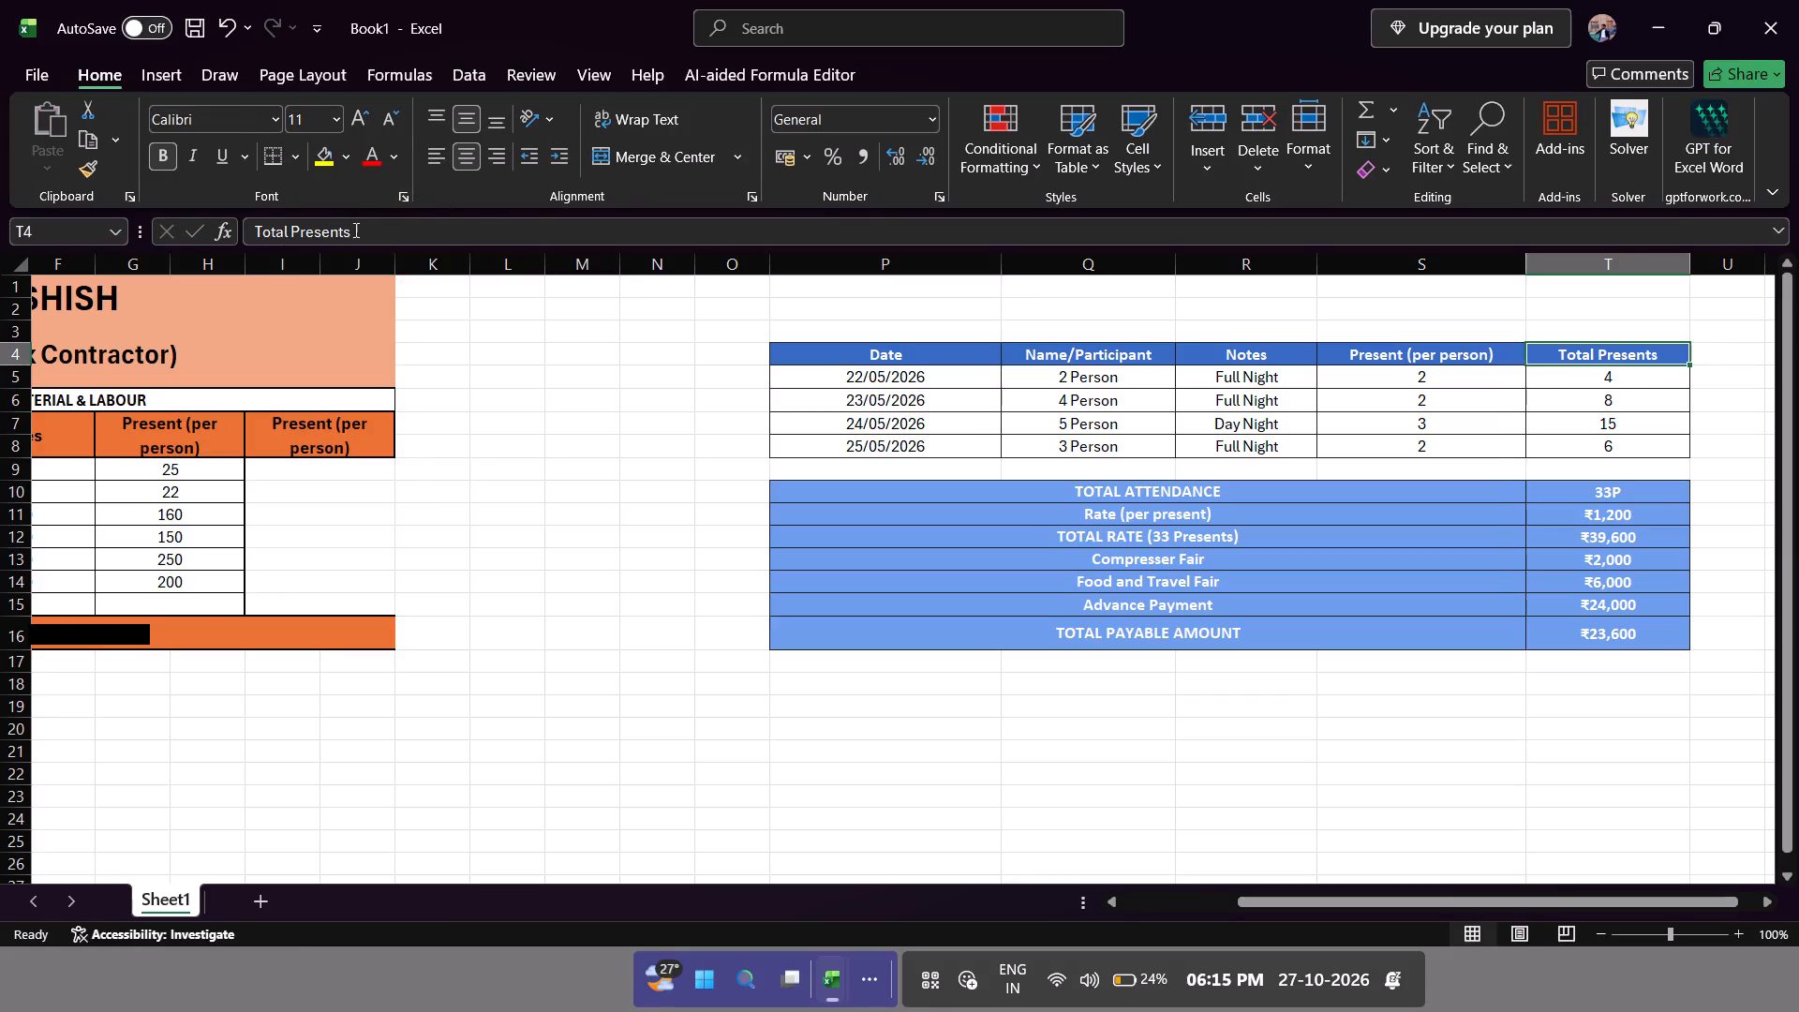
left_click_drag(354, 230, 213, 230)
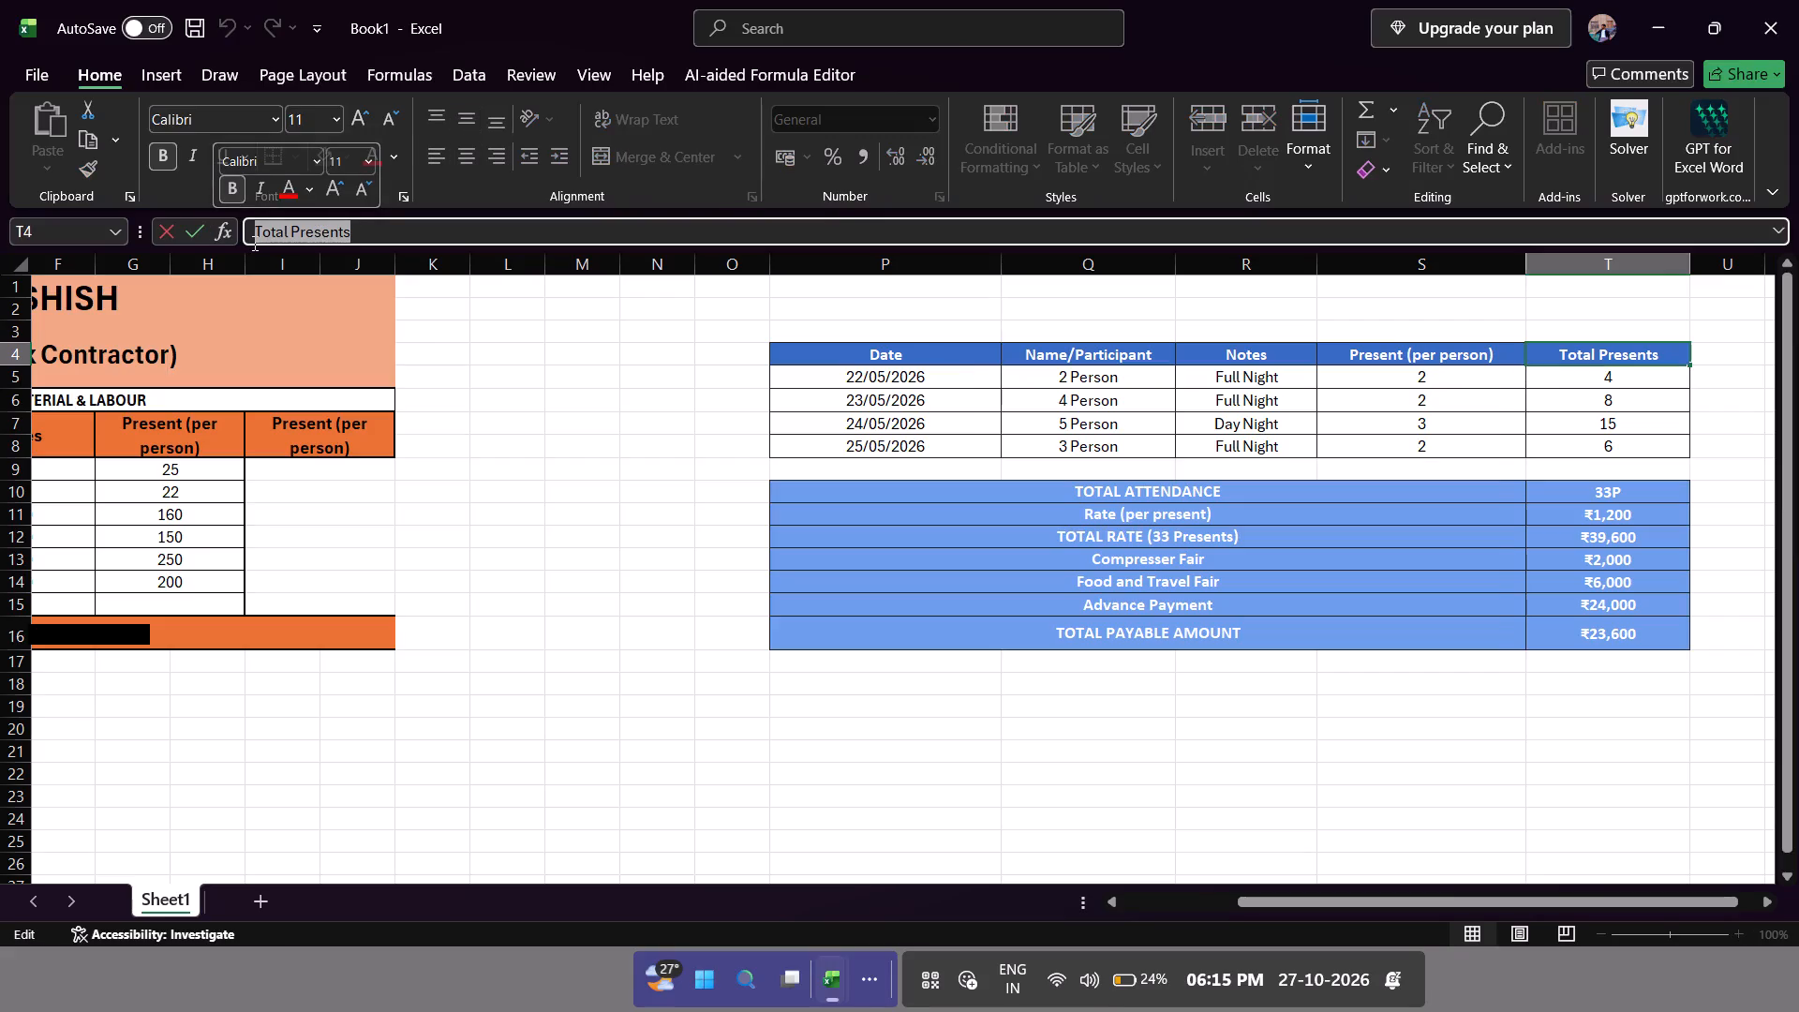
key("ctrl+c")
key("ctrl+c")
key("ctrl+c")
key("ctrl+c")
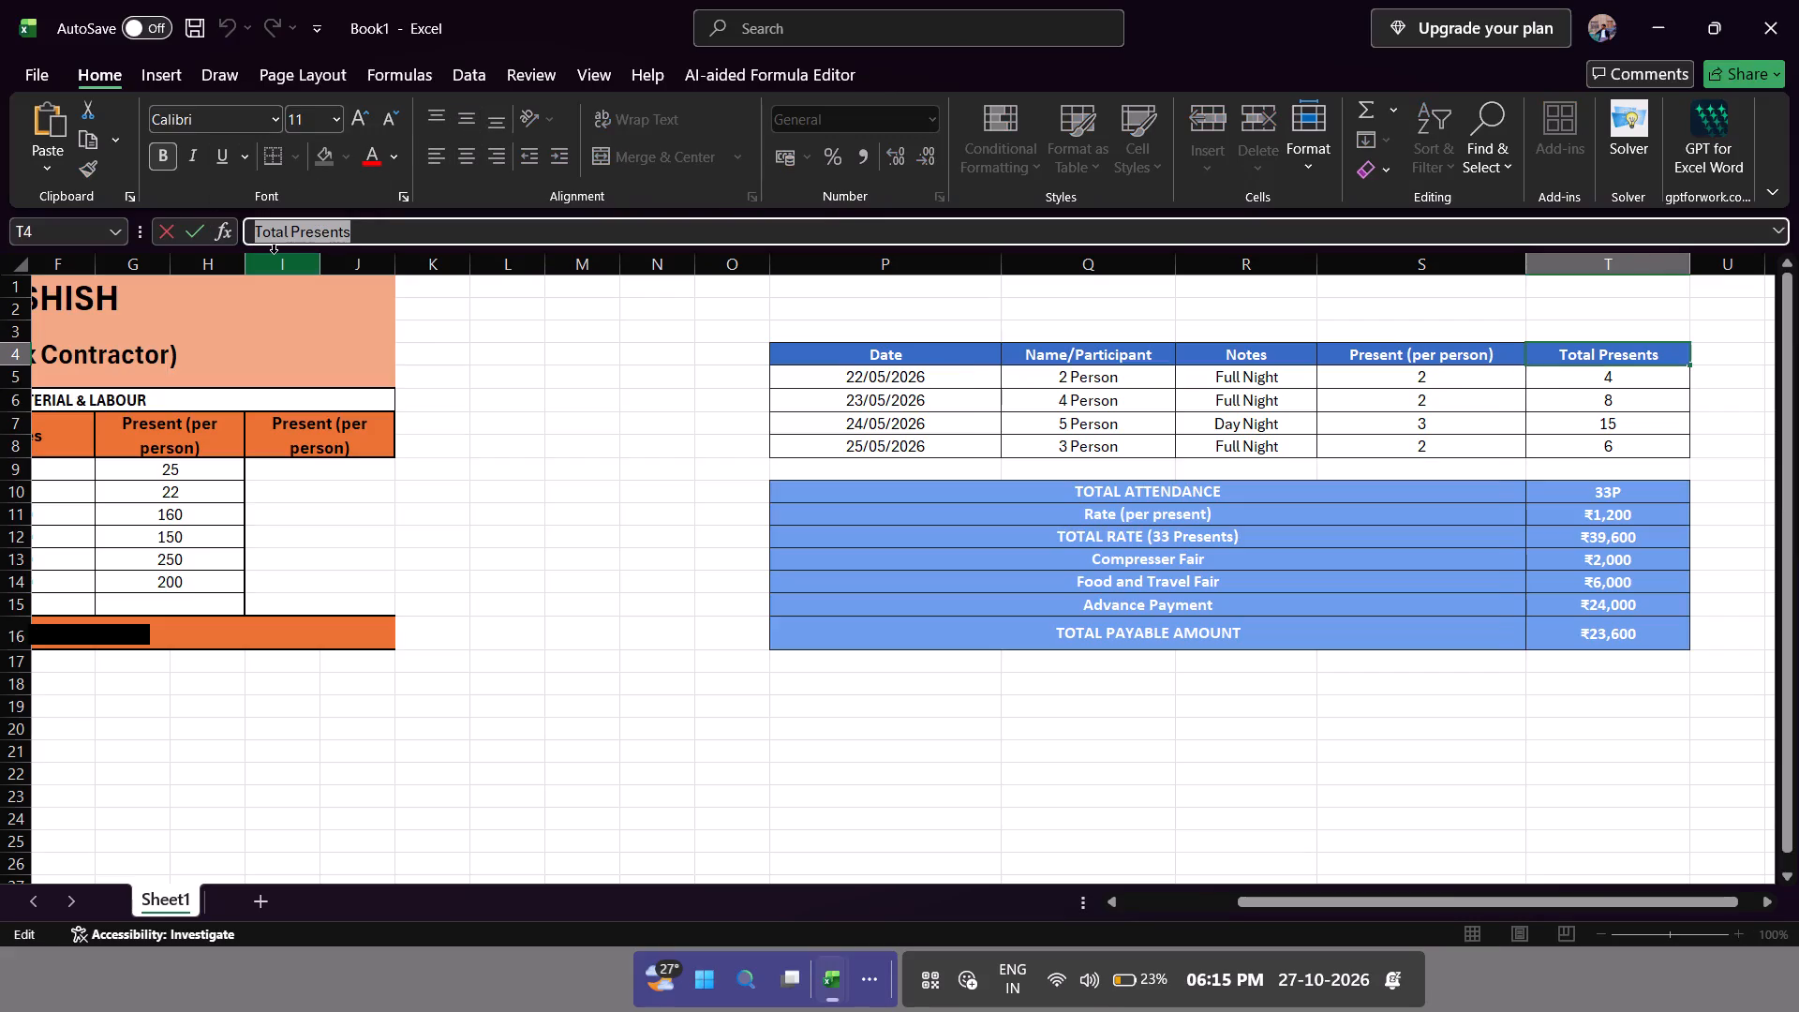
left_click(302, 439)
left_click_drag(391, 231, 229, 238)
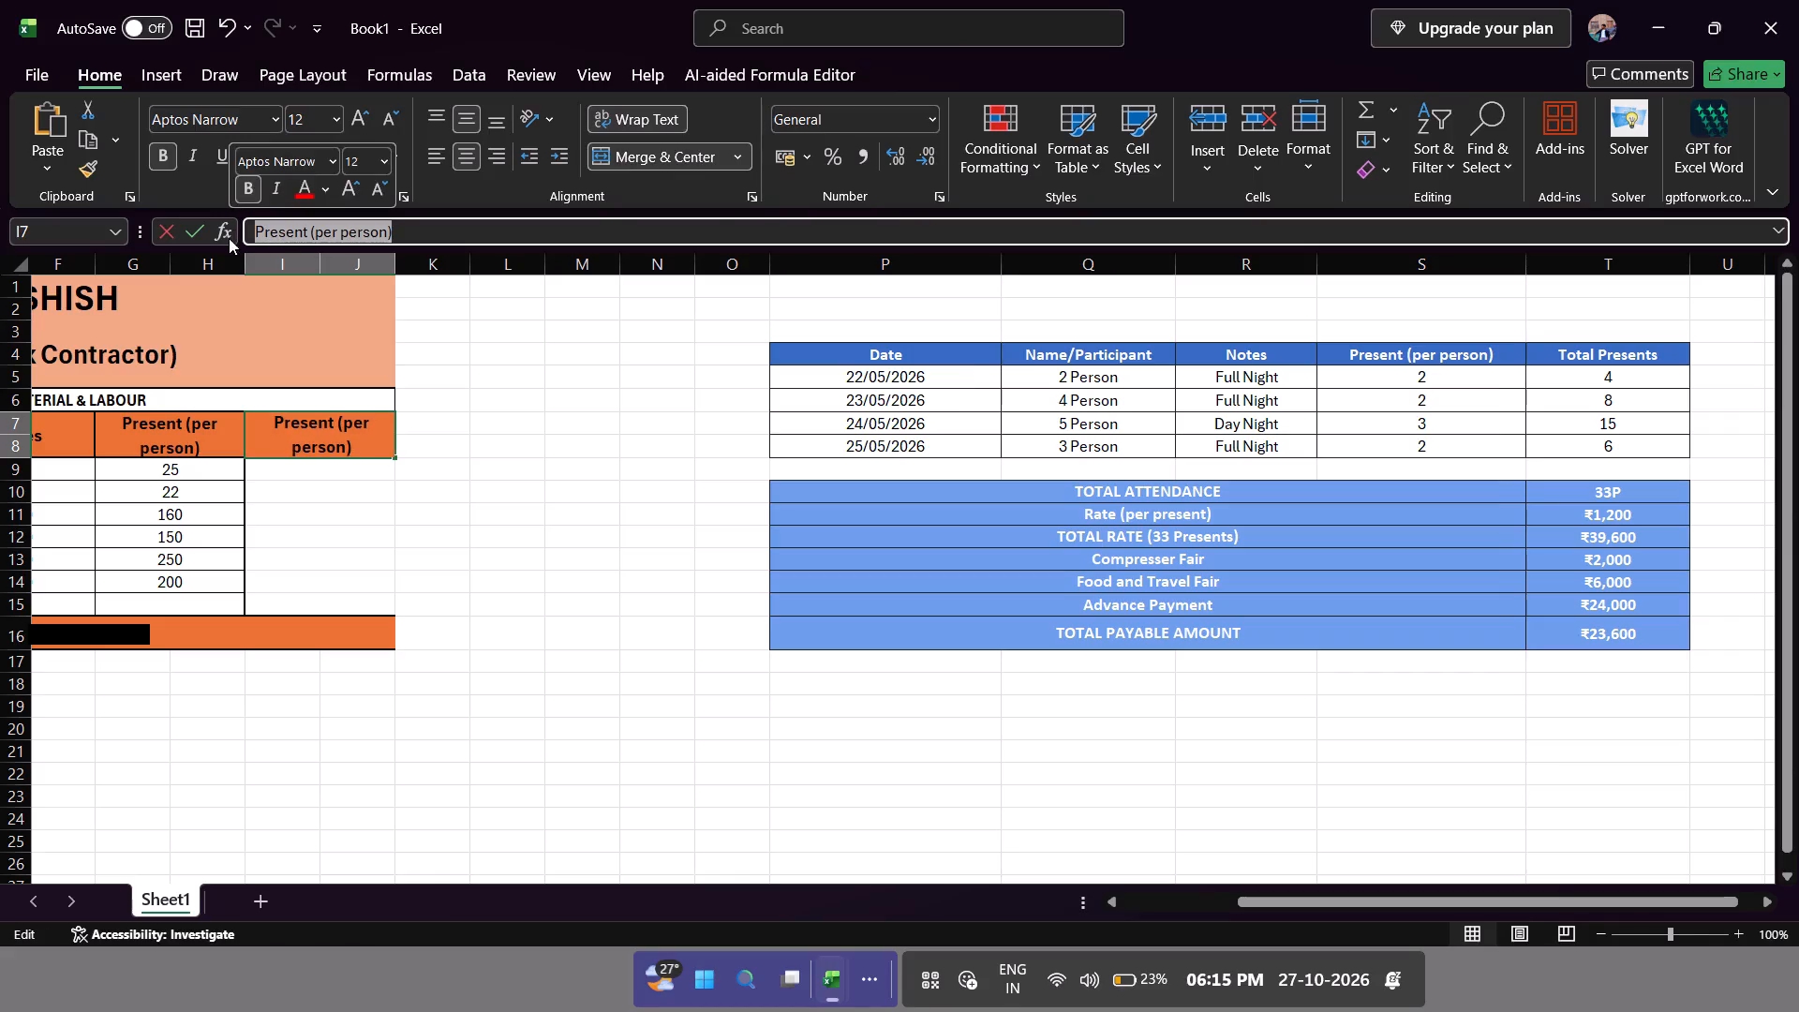
key("ctrl+v")
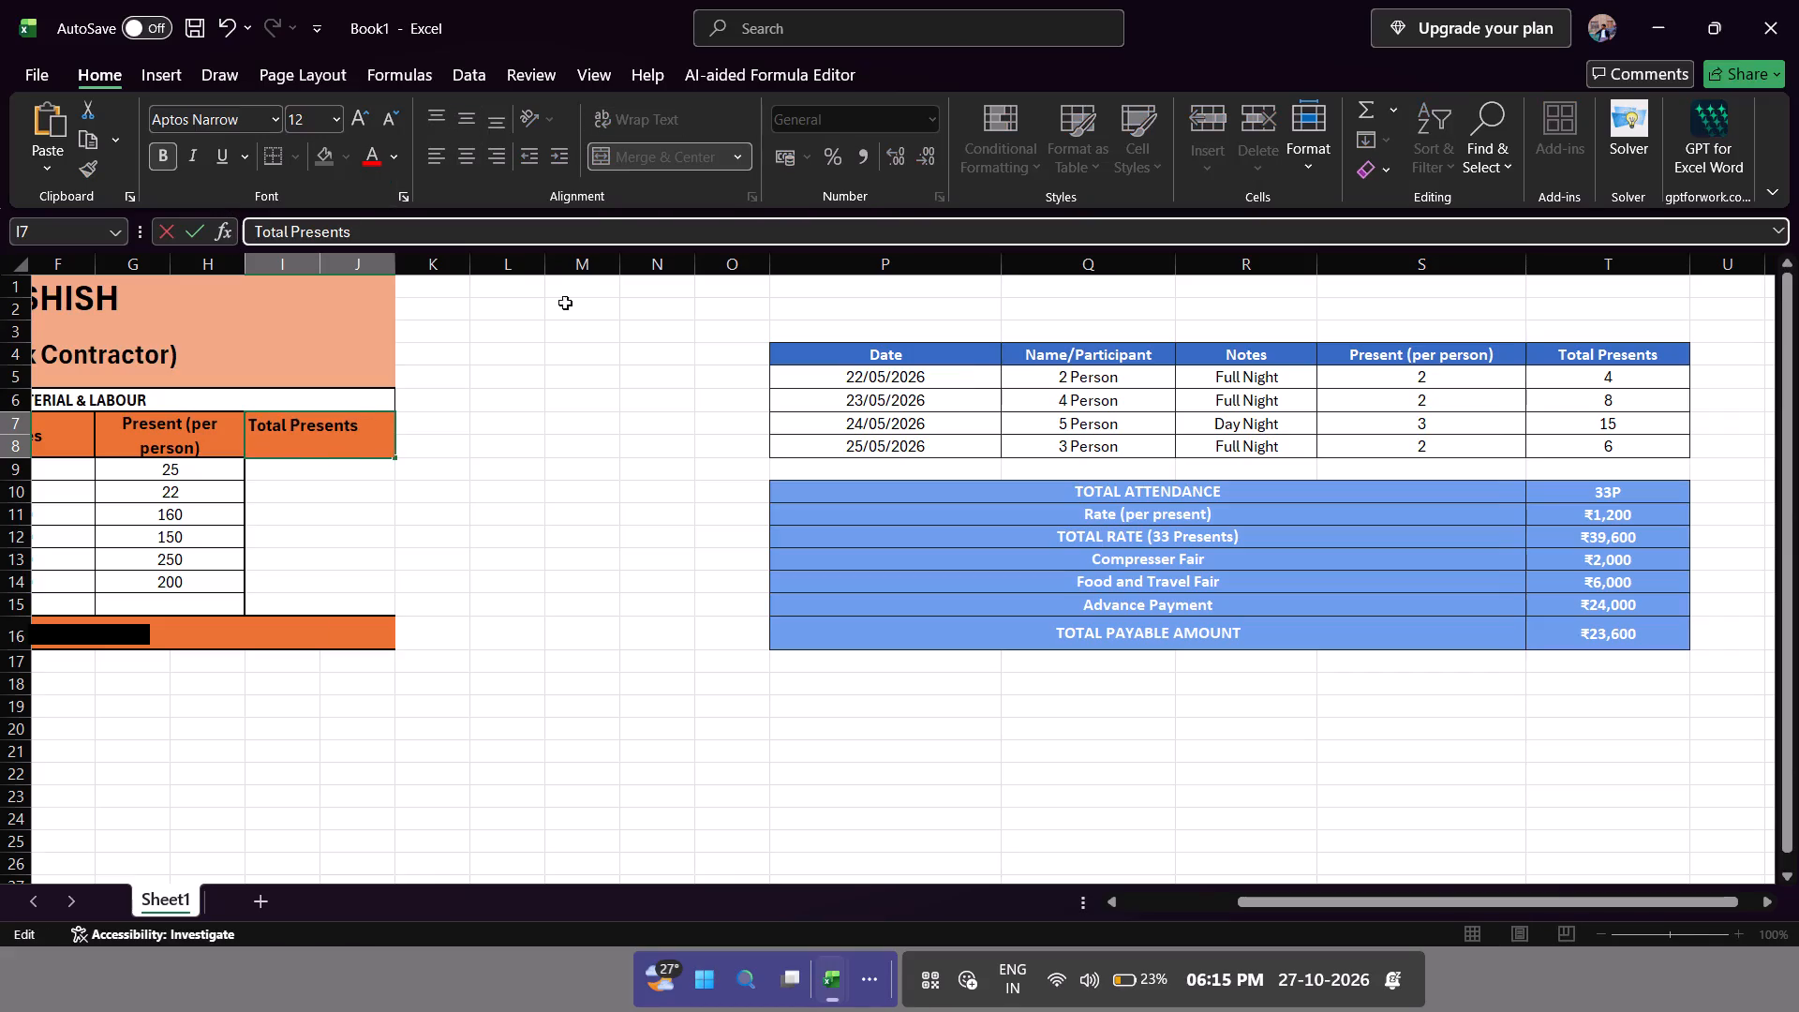
left_click(596, 293)
Apply All Borders to the table body A9:J15, including the blank Total Presents cells.
left_click(319, 485)
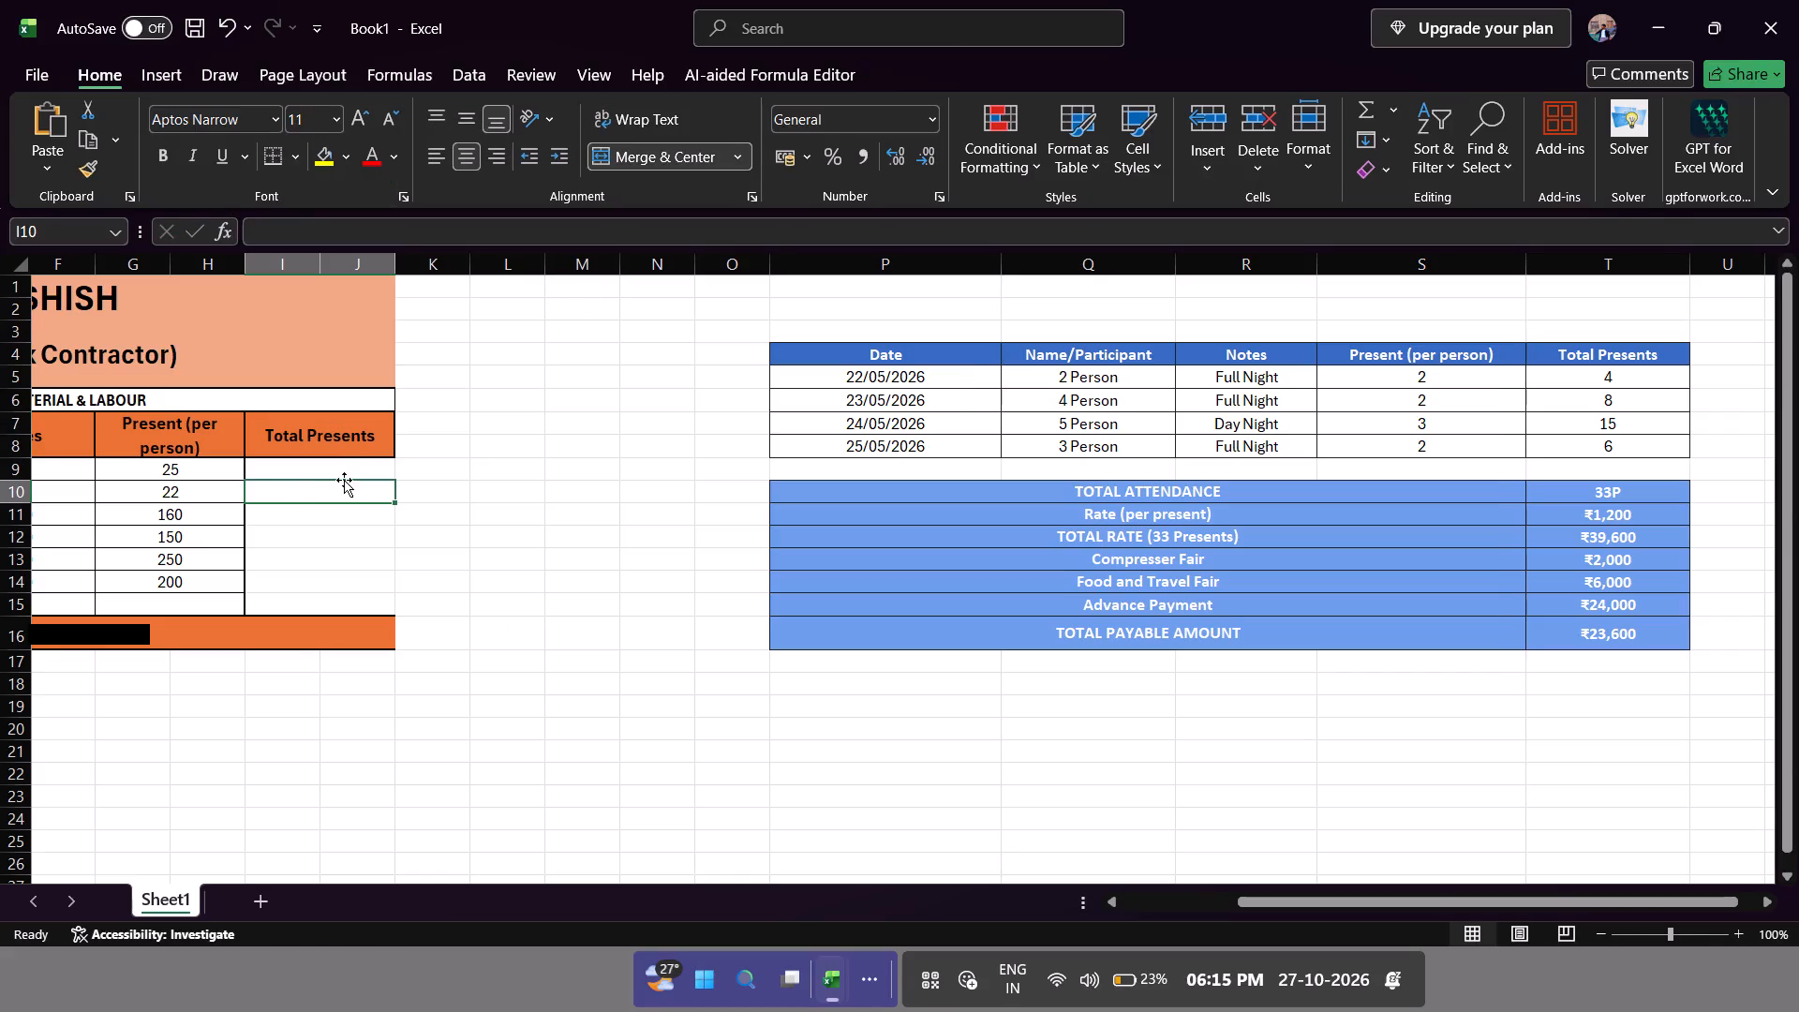
left_click(320, 470)
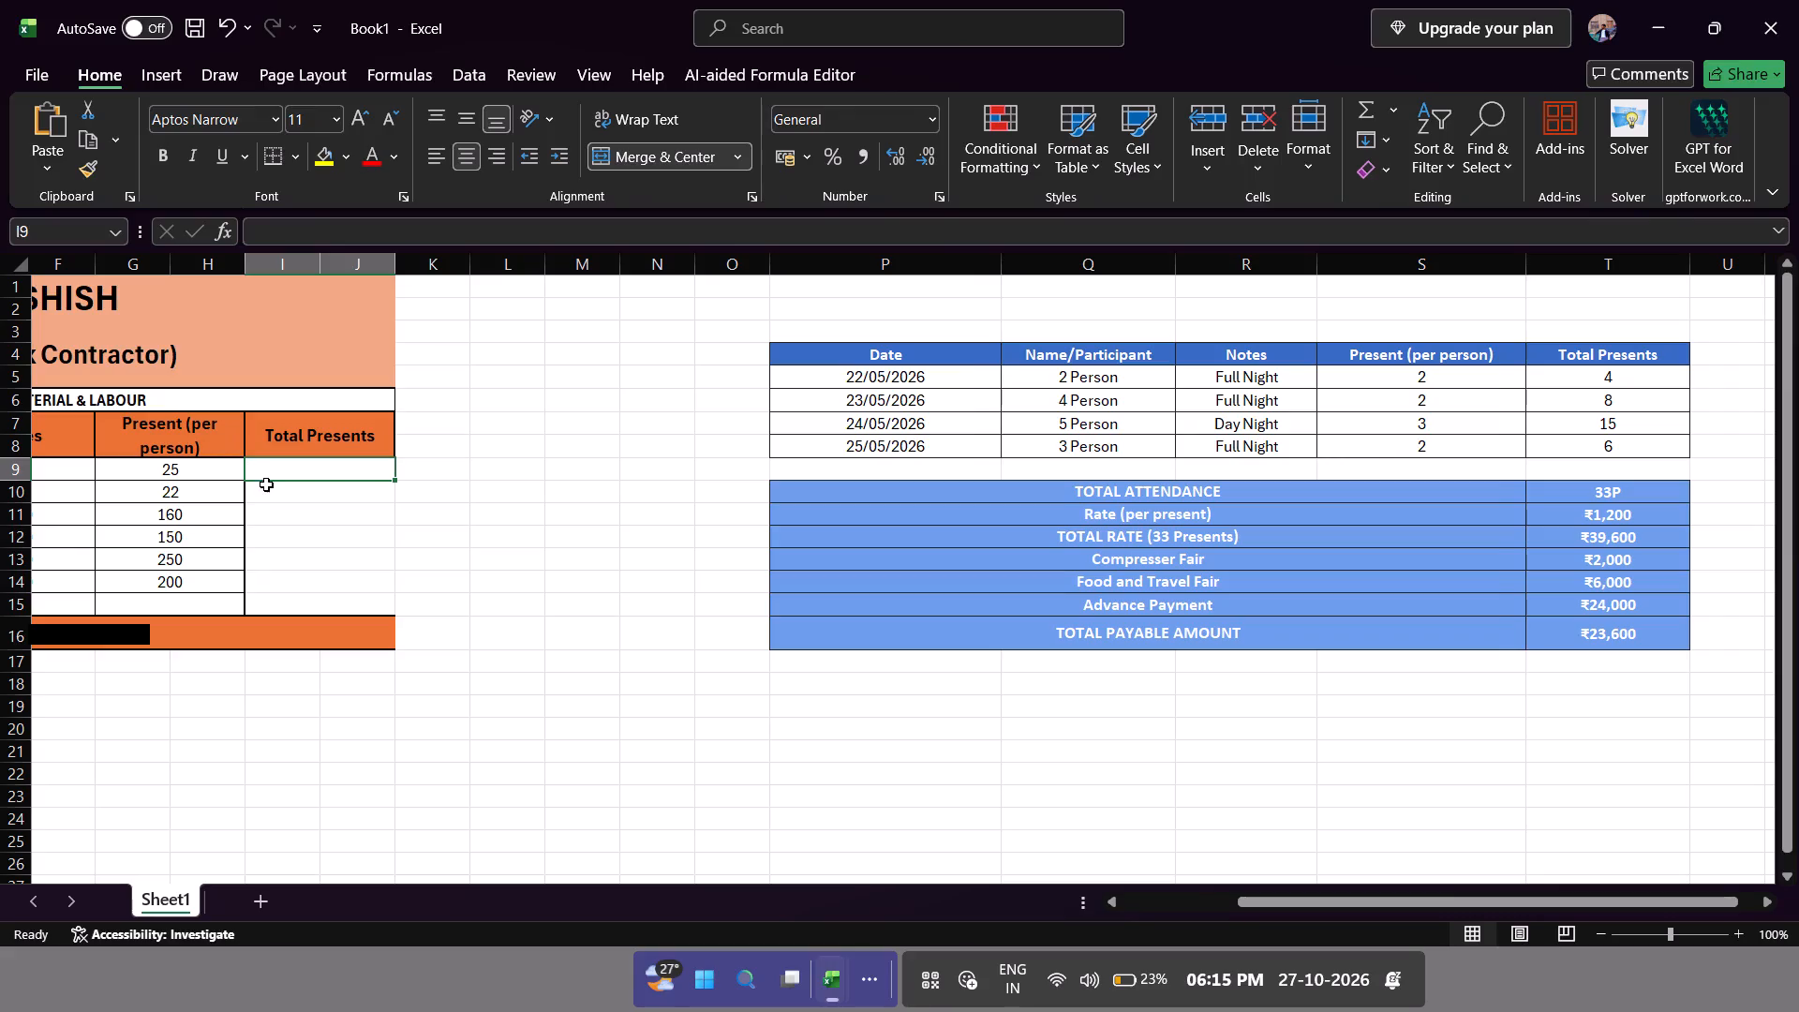
scroll(670, 446, "up", 1)
left_click_drag(1298, 898, 1094, 866)
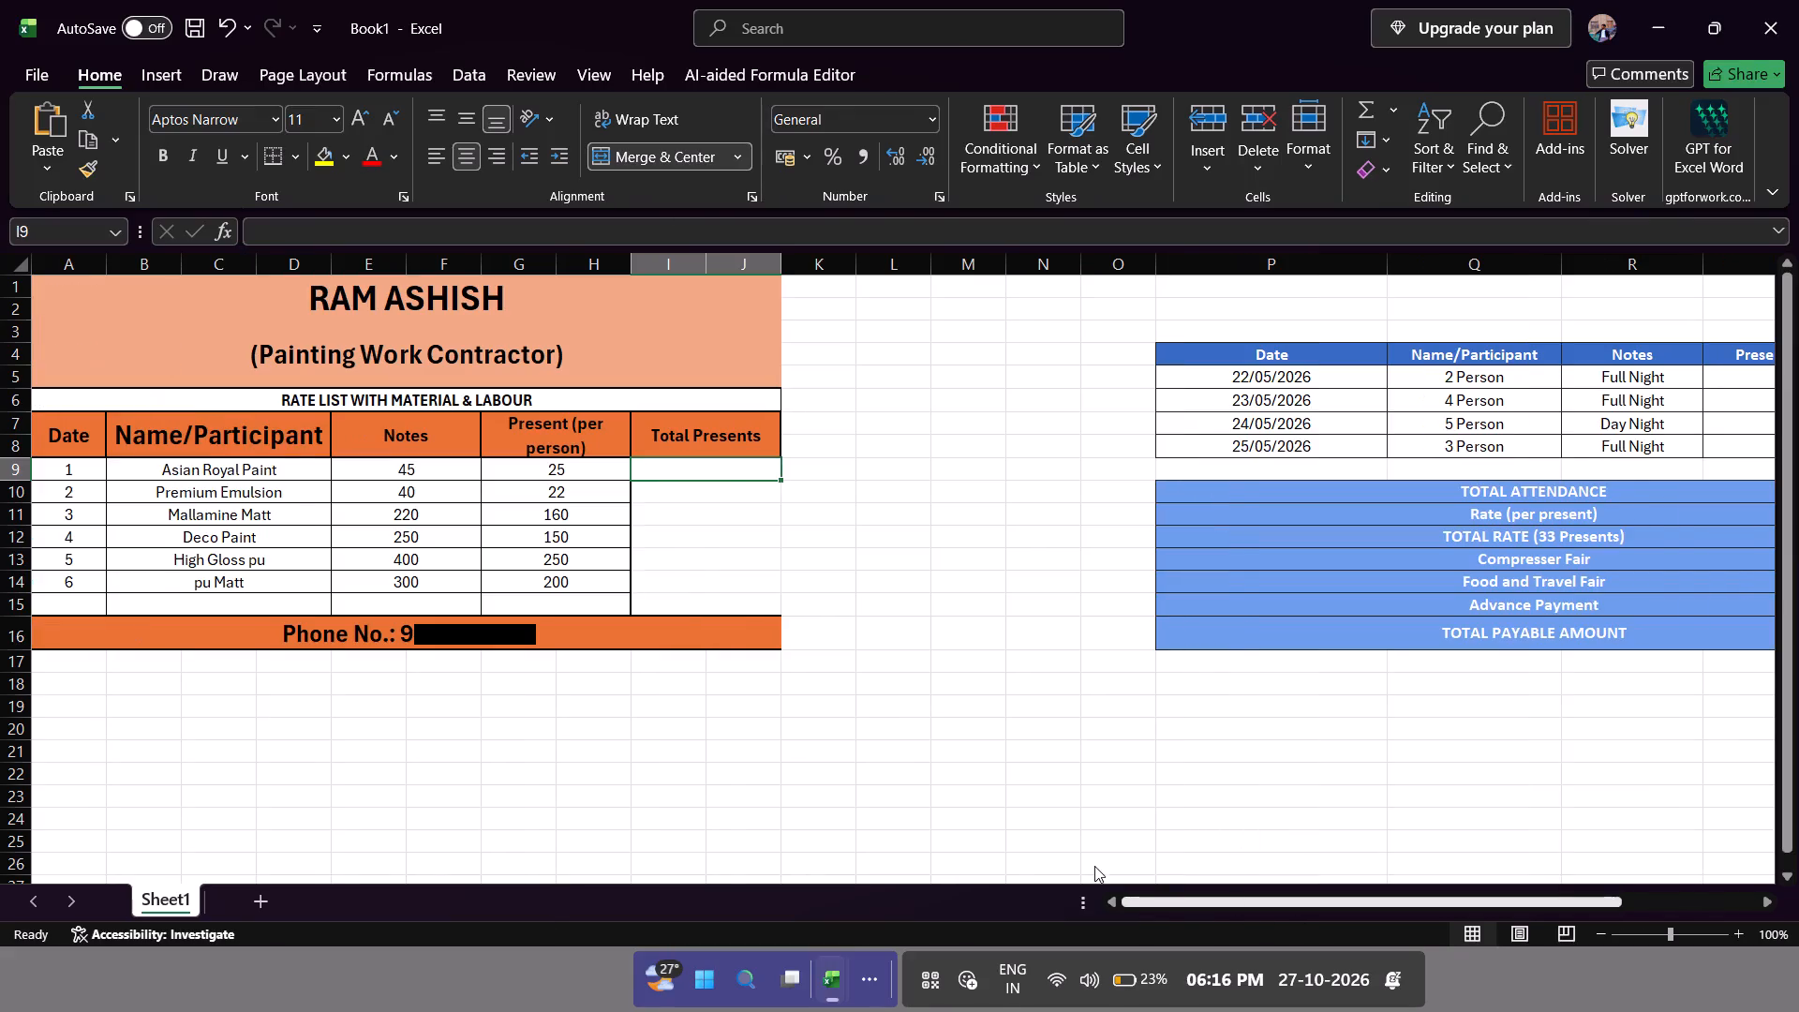
left_click_drag(1094, 866, 1003, 875)
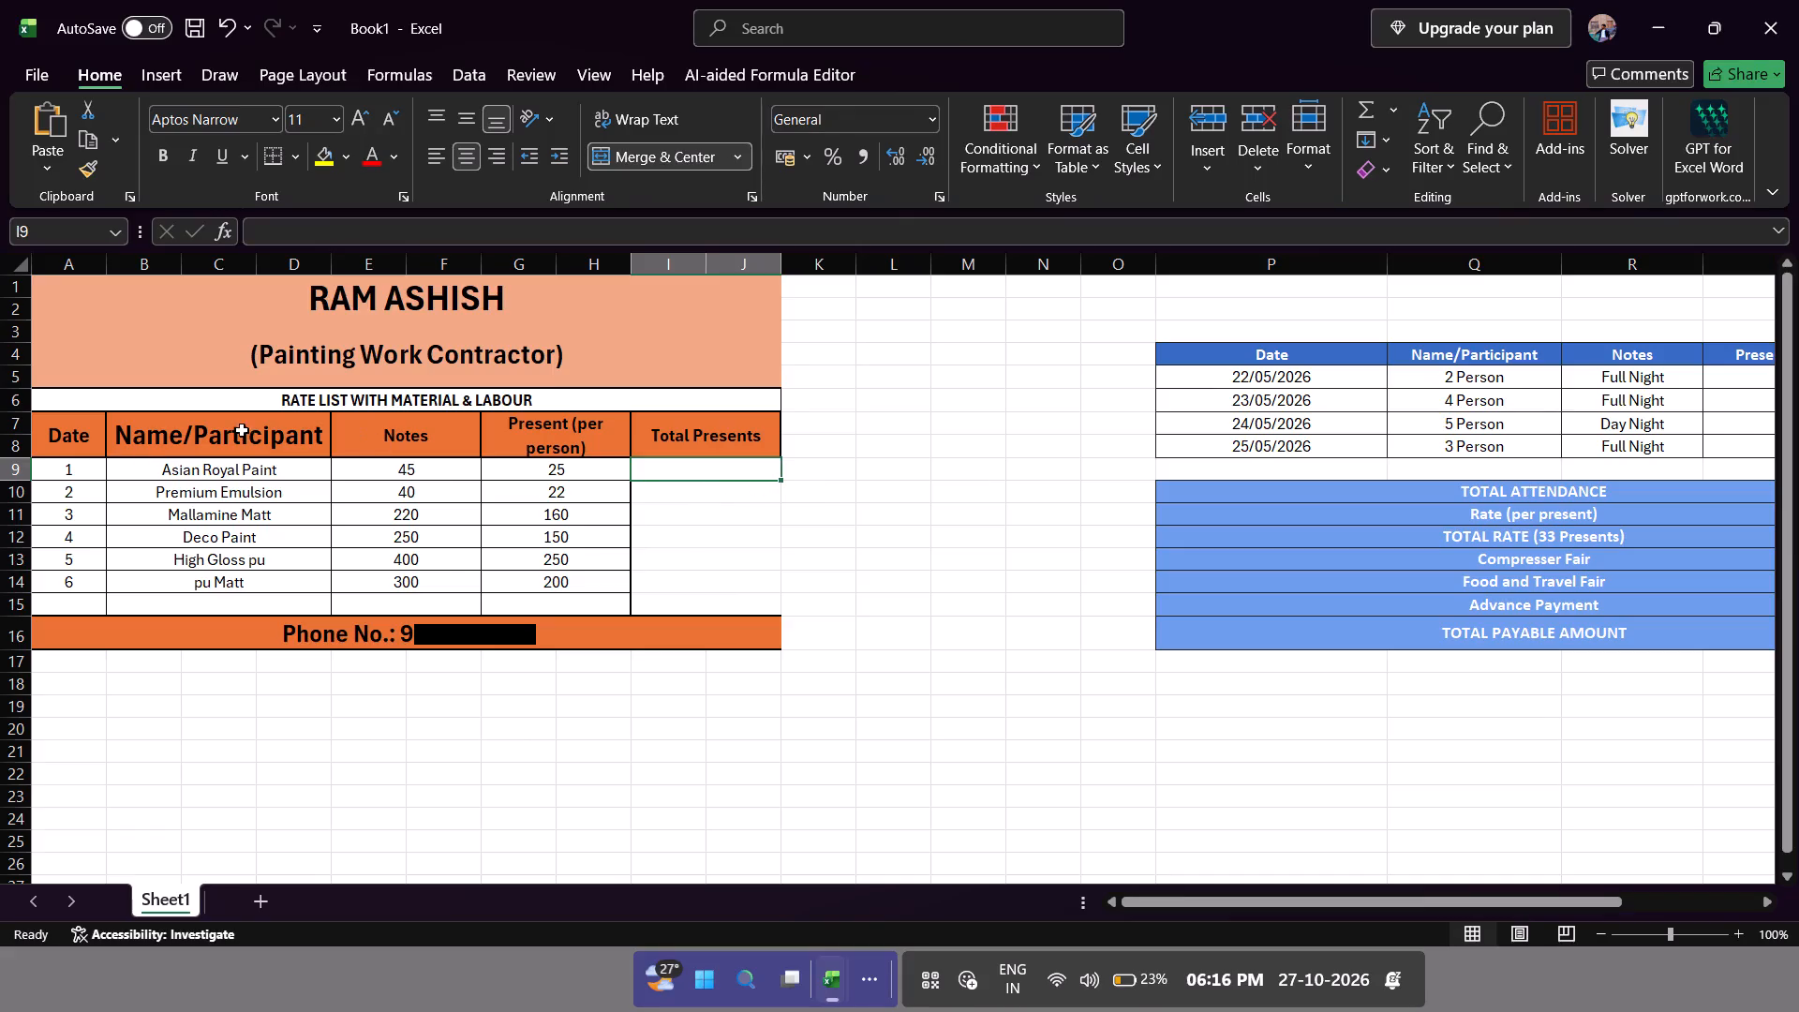
left_click(43, 465)
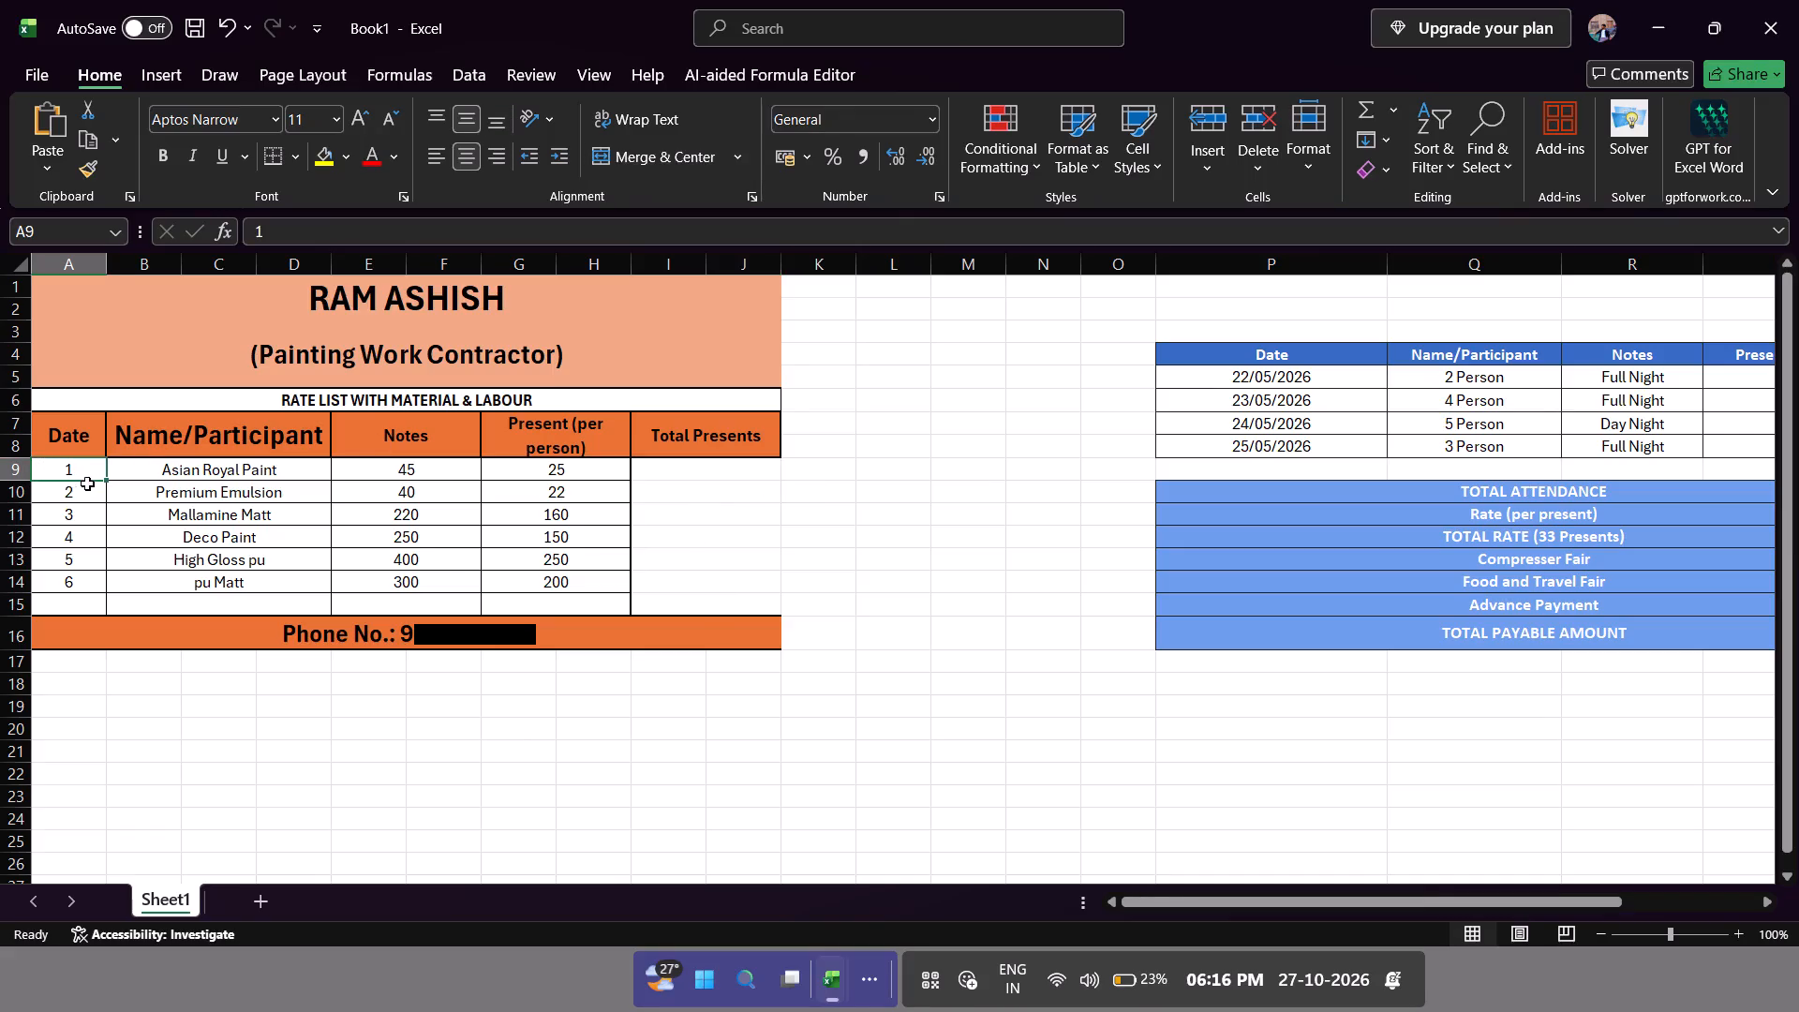
left_click_drag(105, 479, 704, 649)
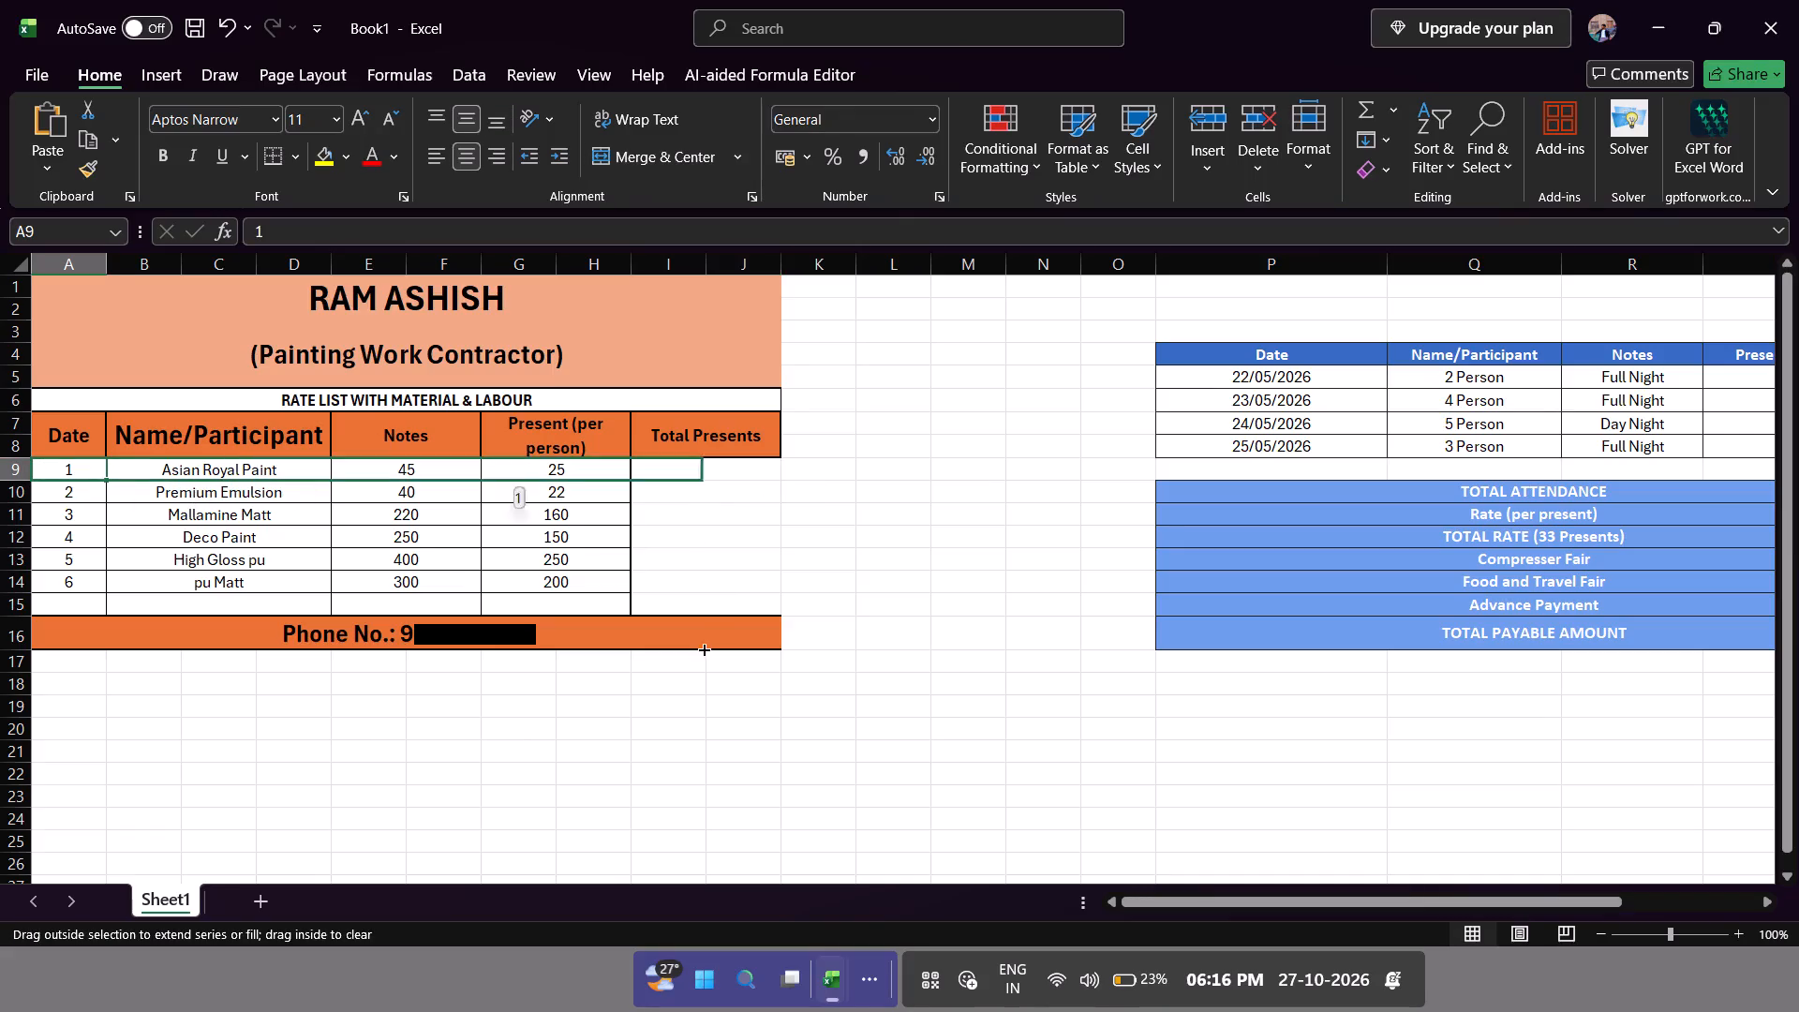
left_click_drag(704, 649, 190, 548)
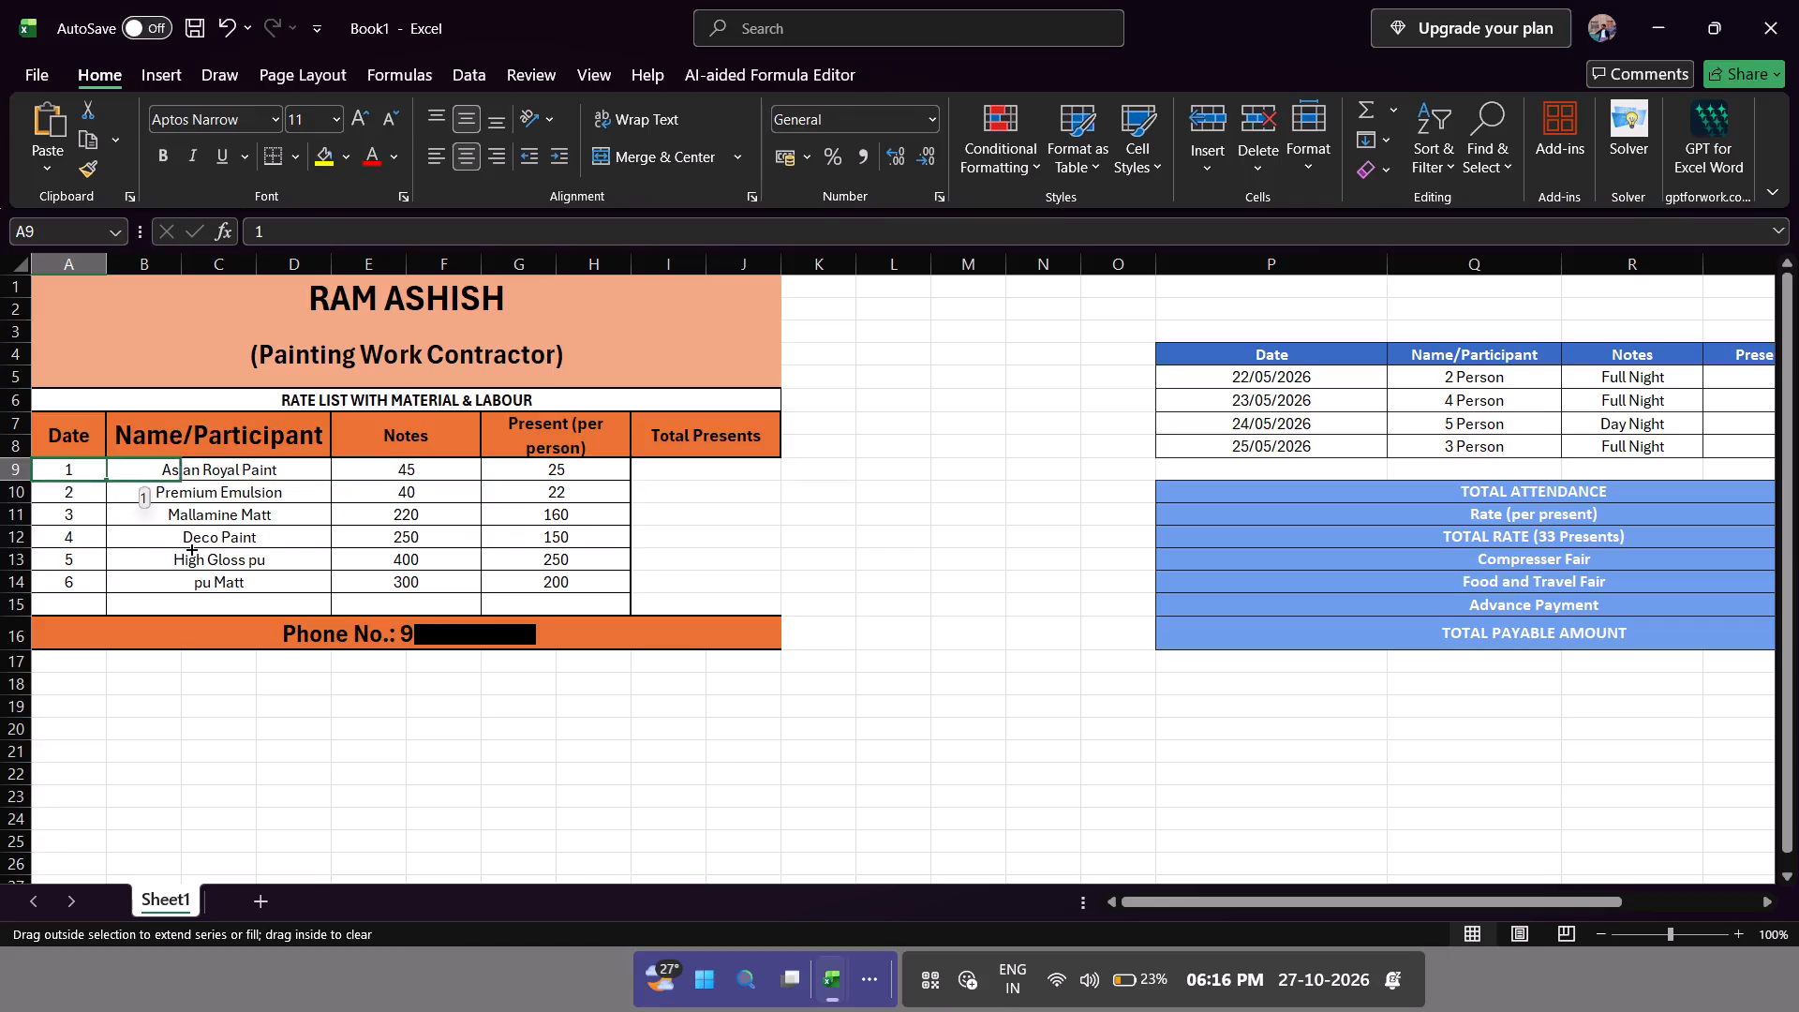
left_click_drag(190, 548, 122, 478)
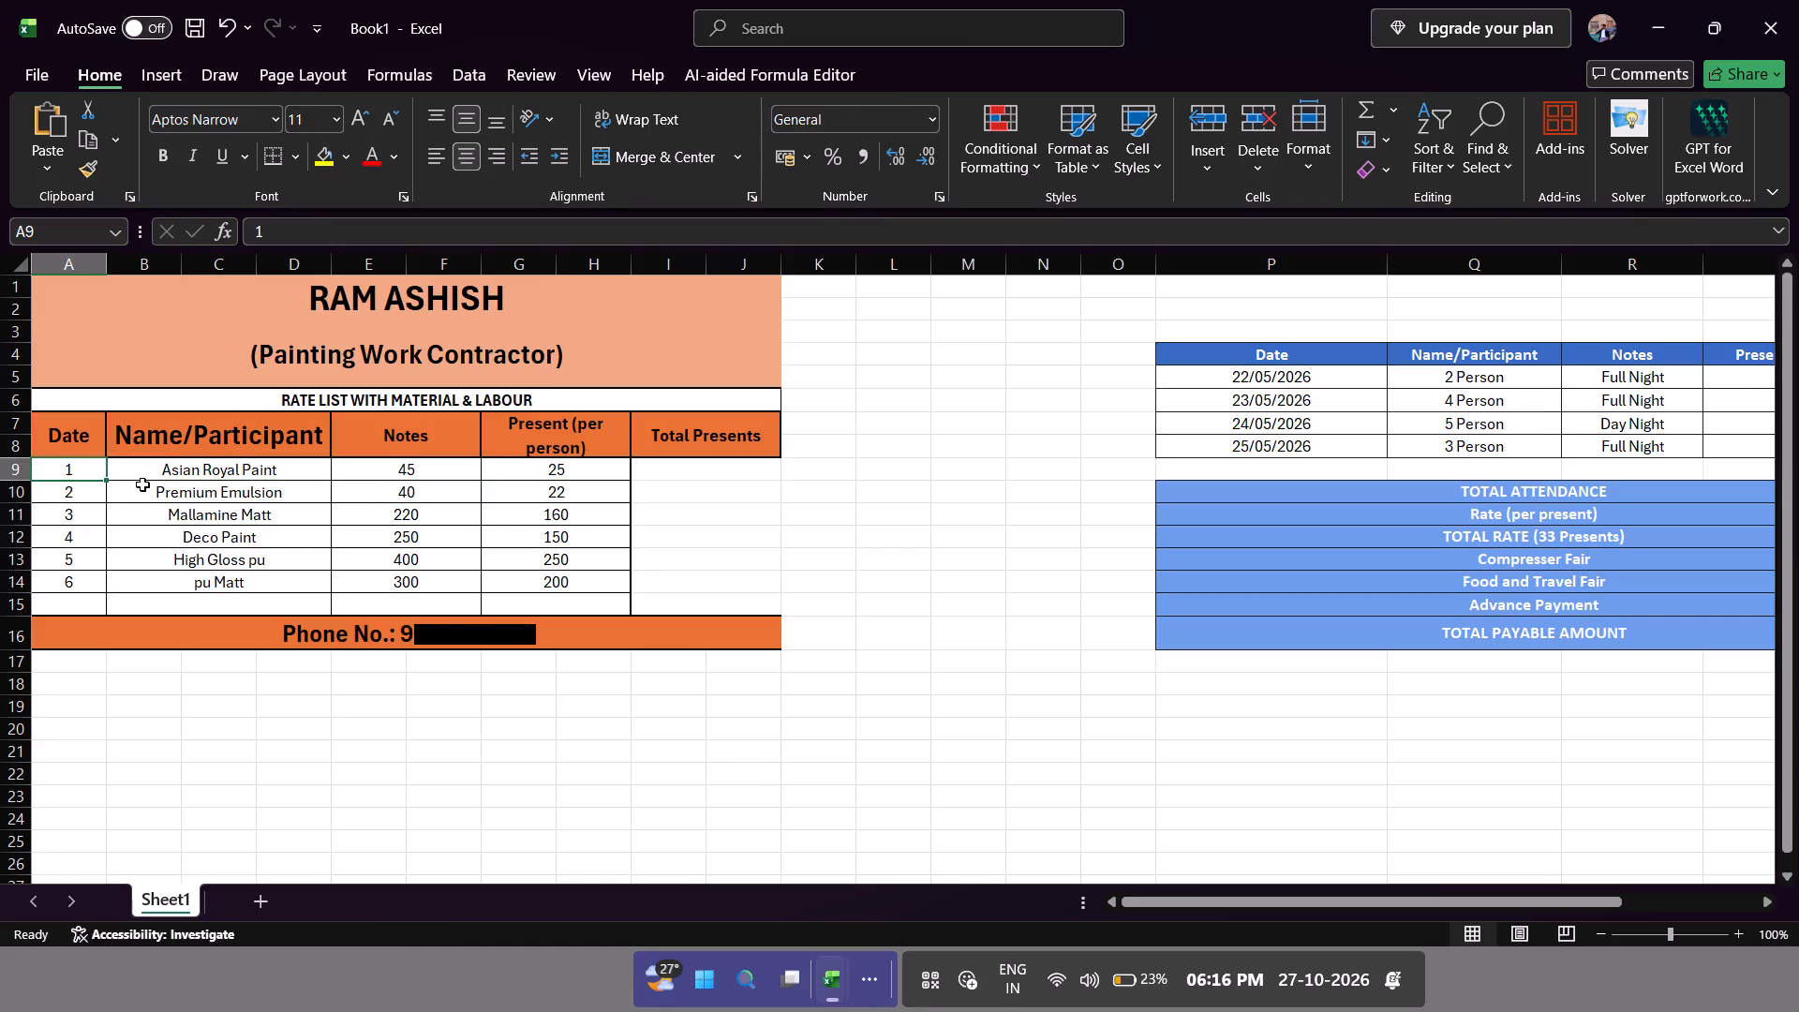
left_click(38, 467)
left_click_drag(699, 604, 156, 484)
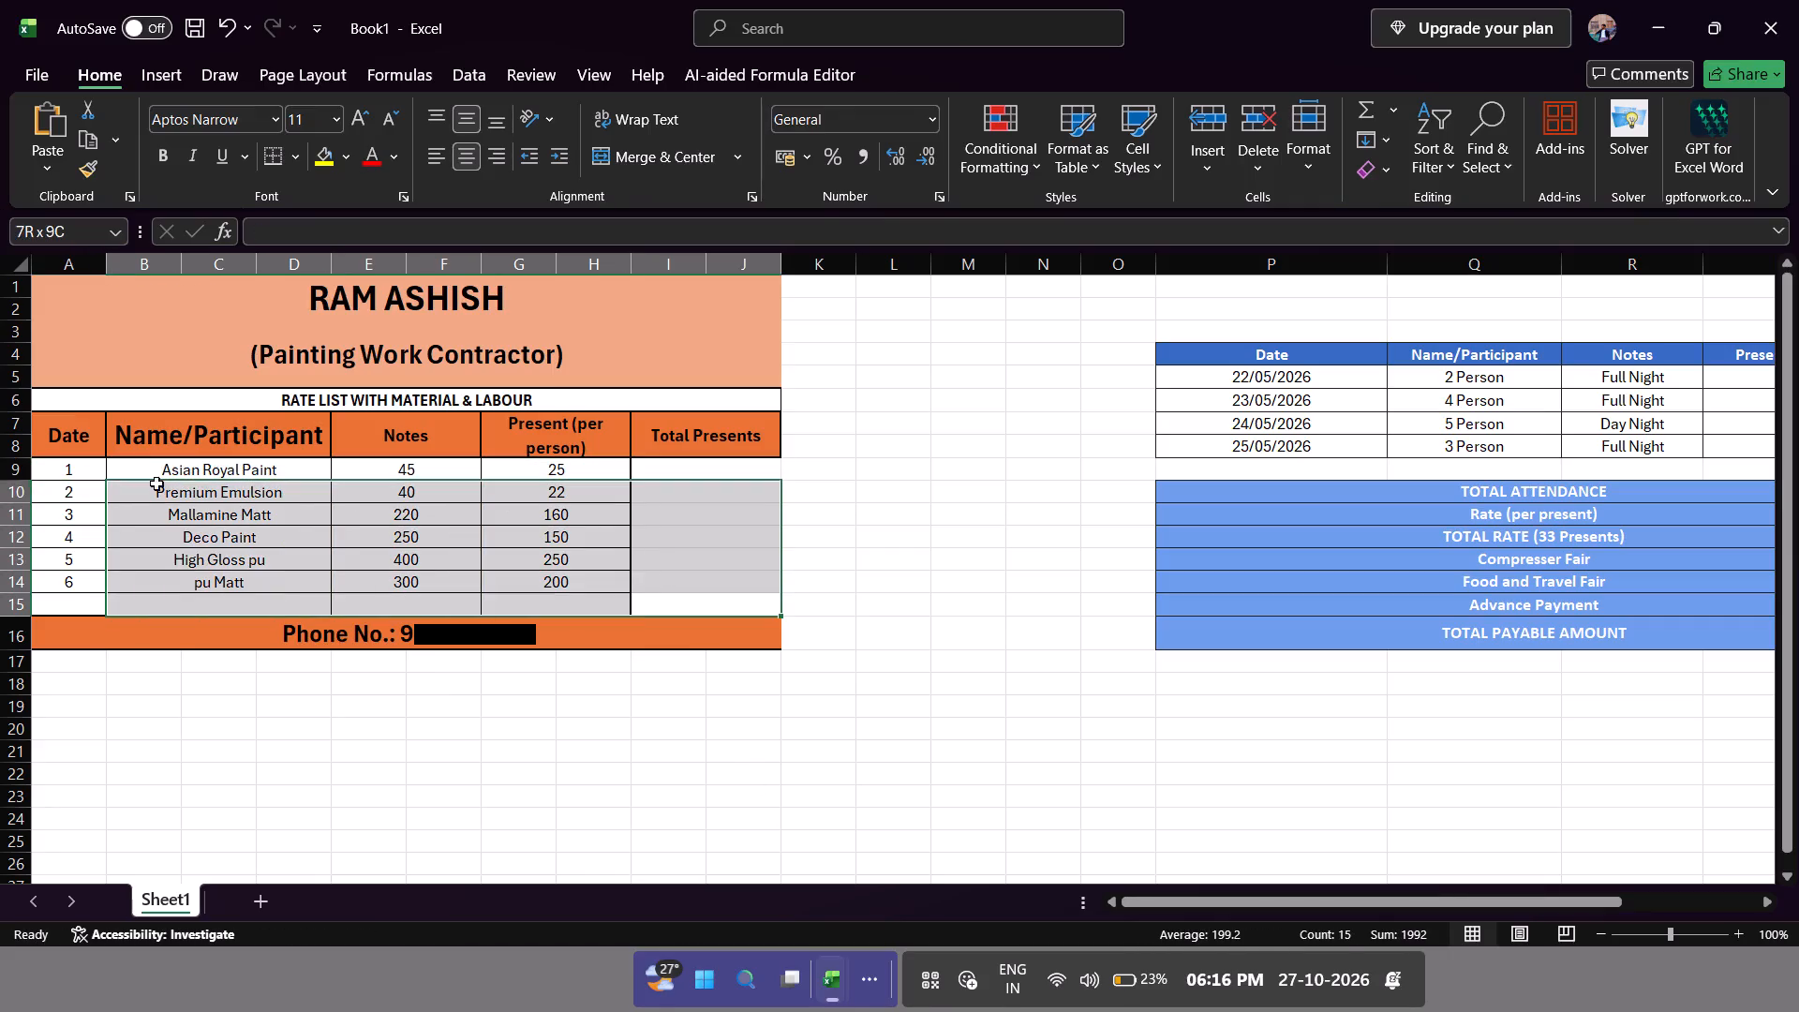
left_click_drag(156, 484, 90, 475)
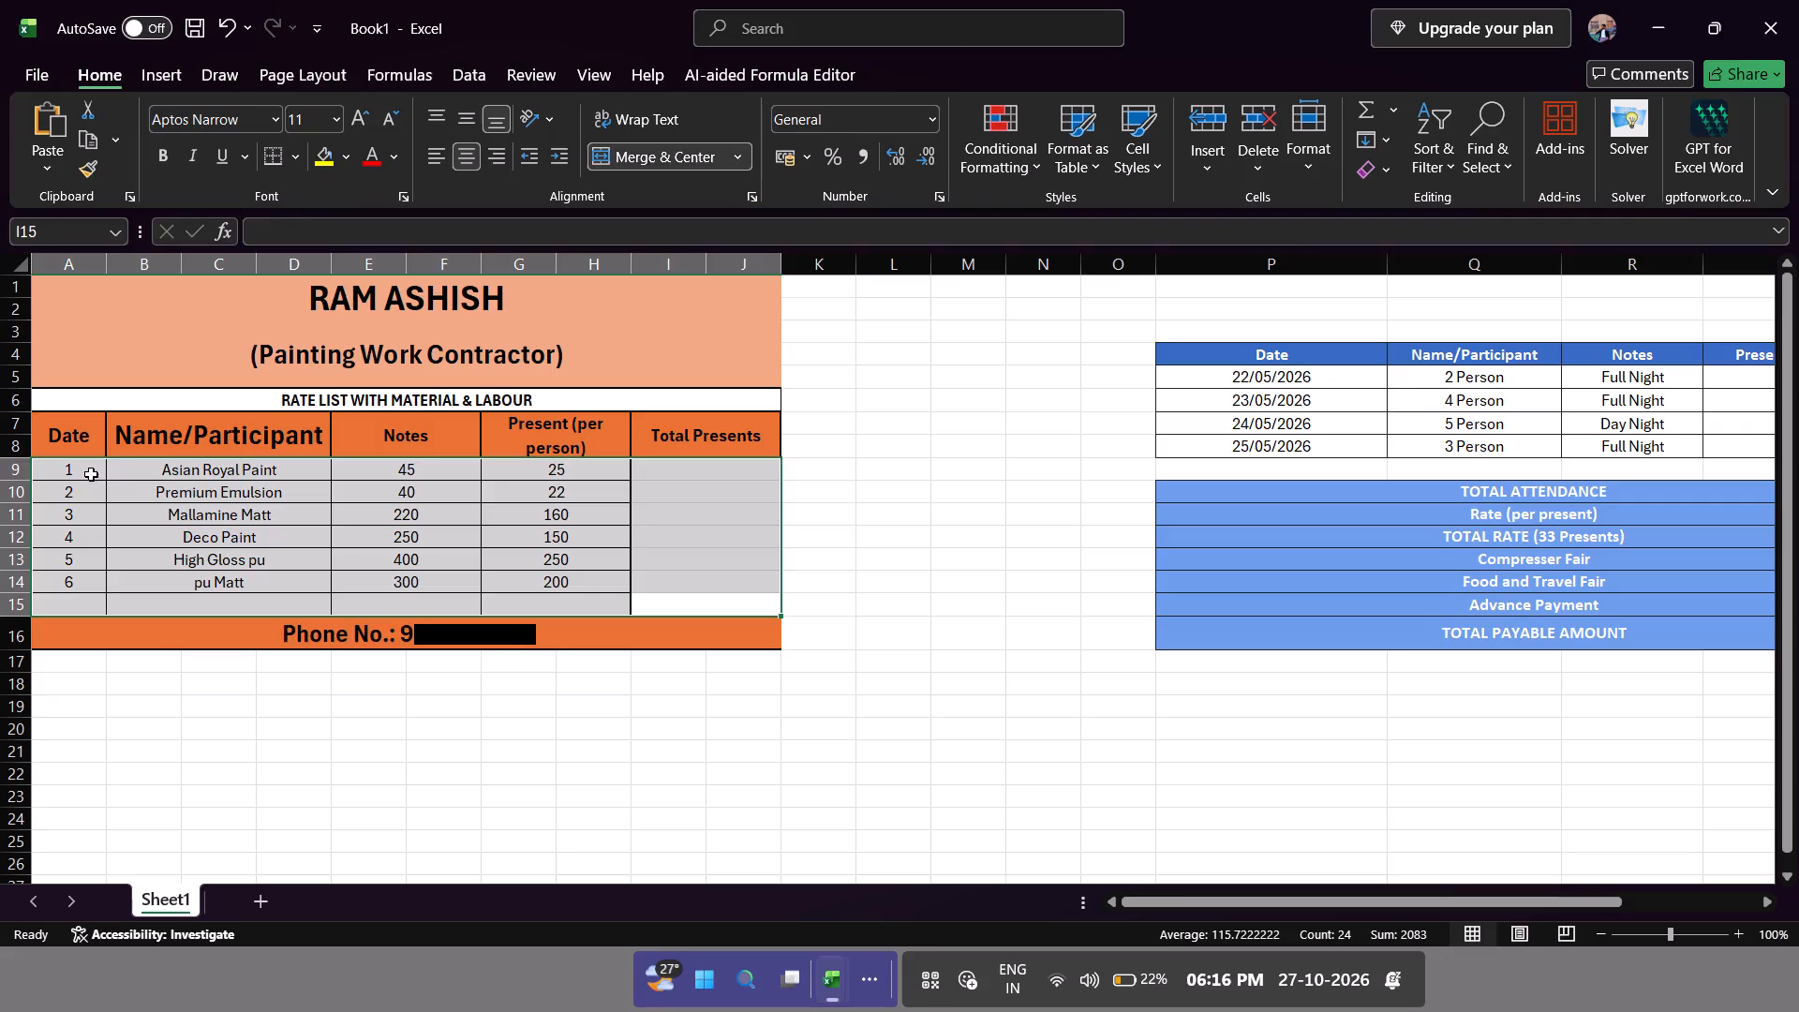
left_click(295, 162)
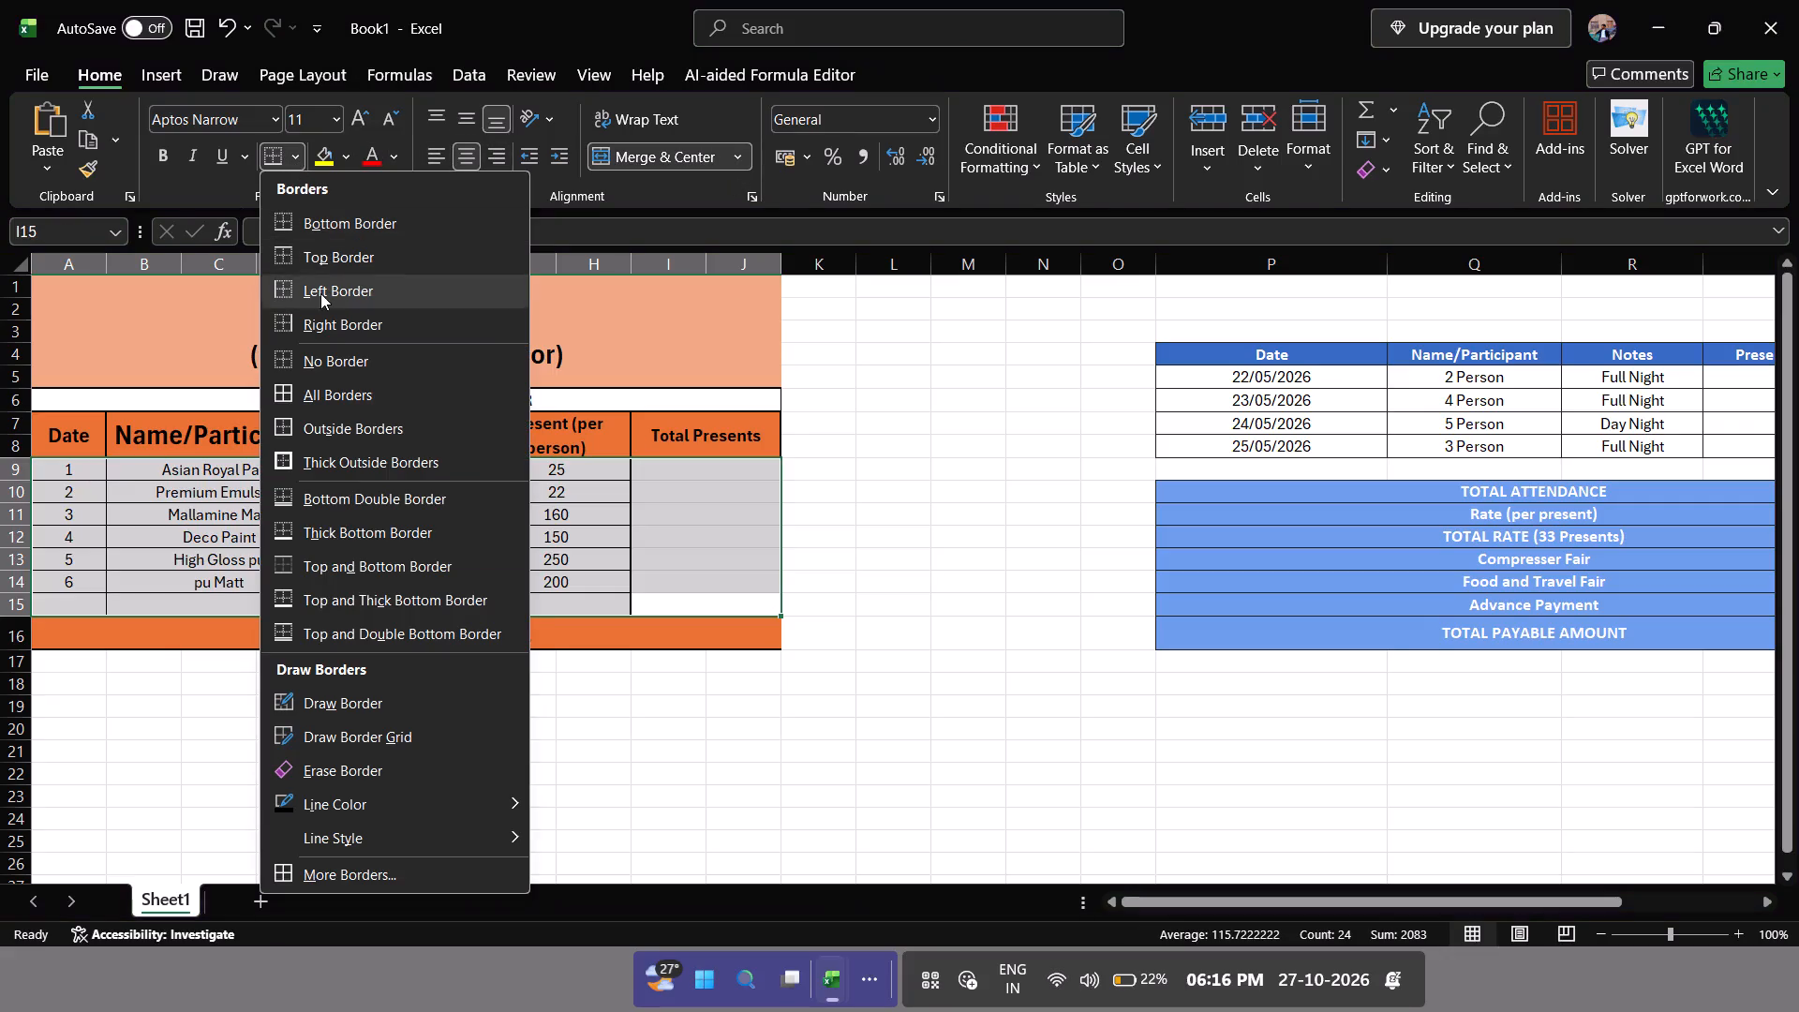
left_click(352, 392)
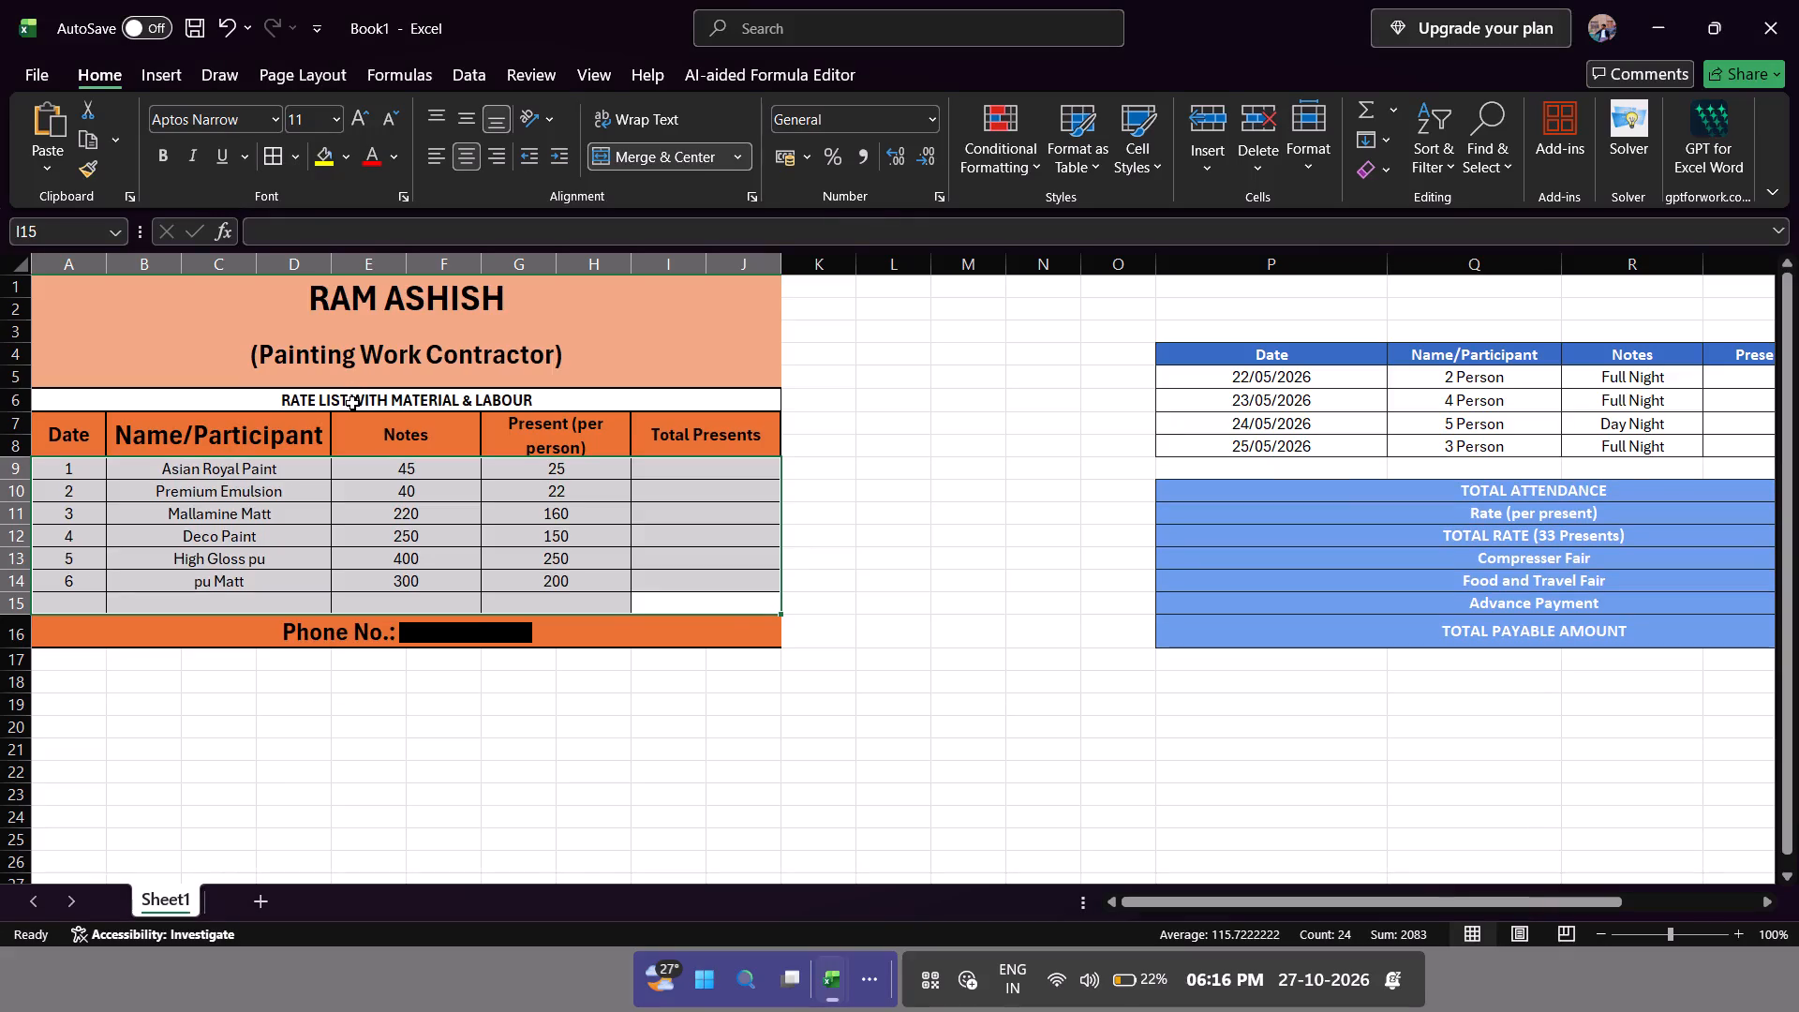
left_click(832, 538)
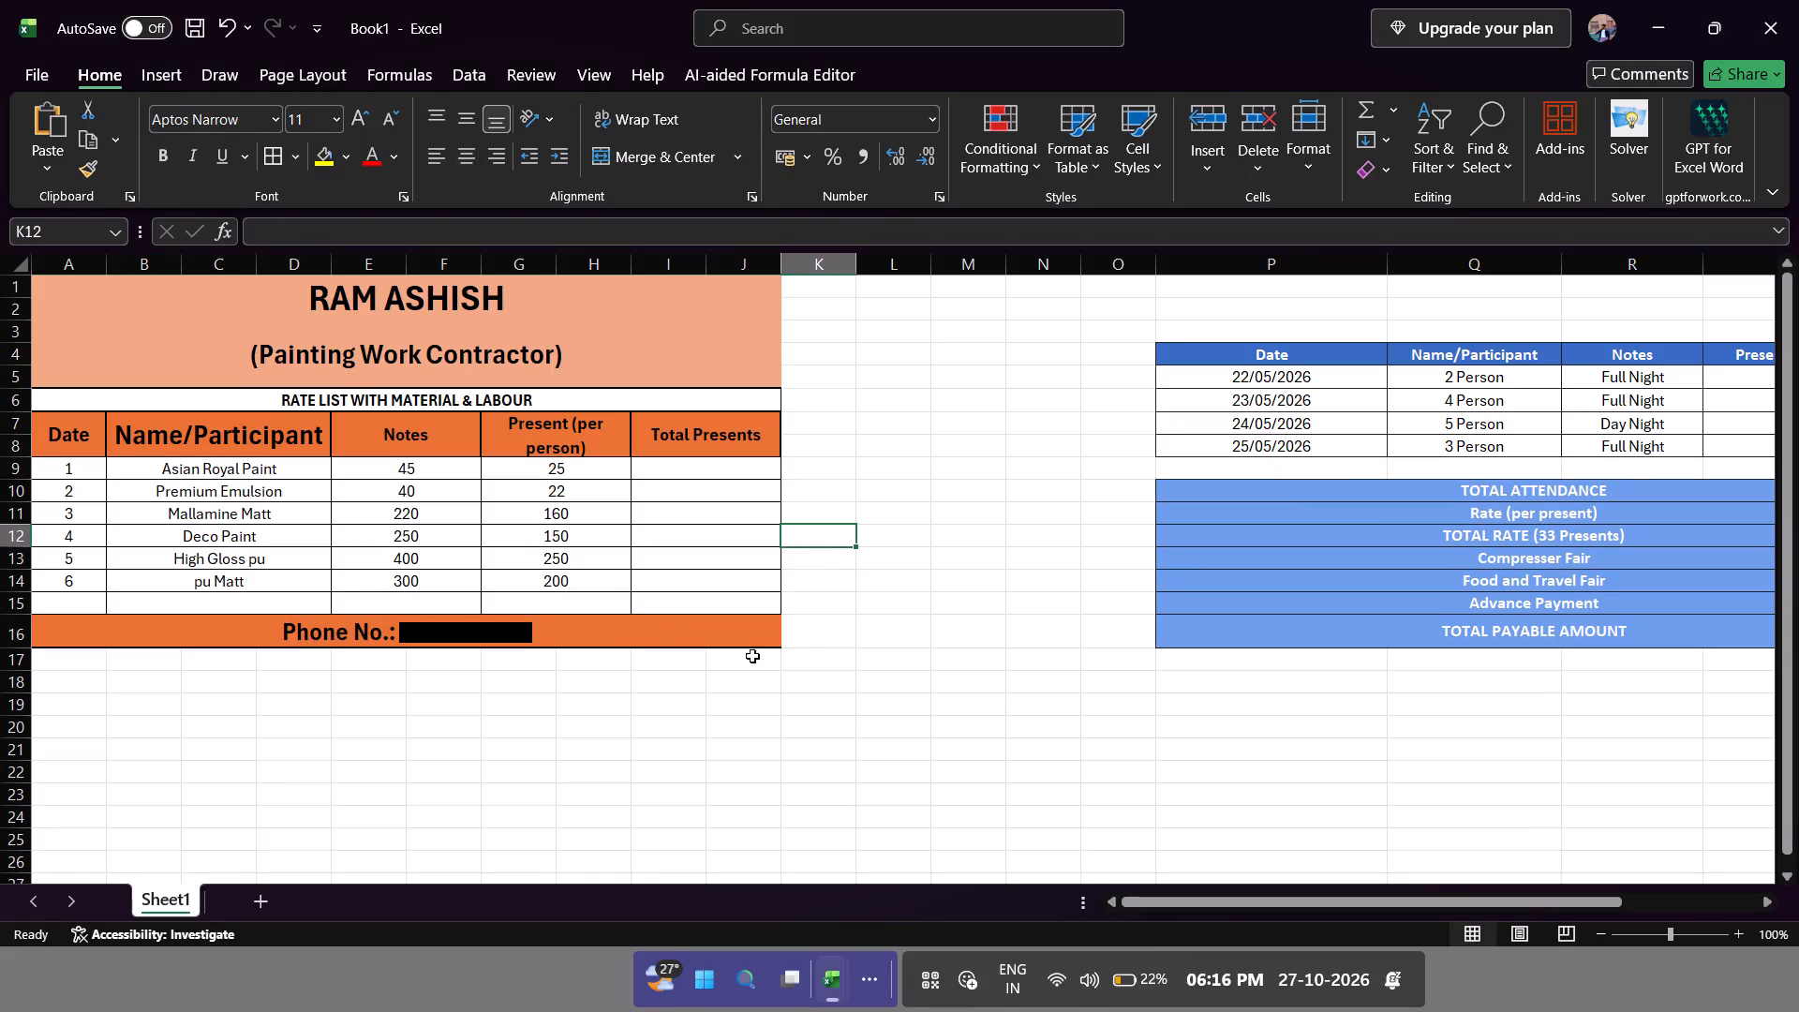
Apply Thick Outside Borders around the whole table, from the title rows through the phone number footer (A1:J16).
left_click_drag(778, 644, 511, 476)
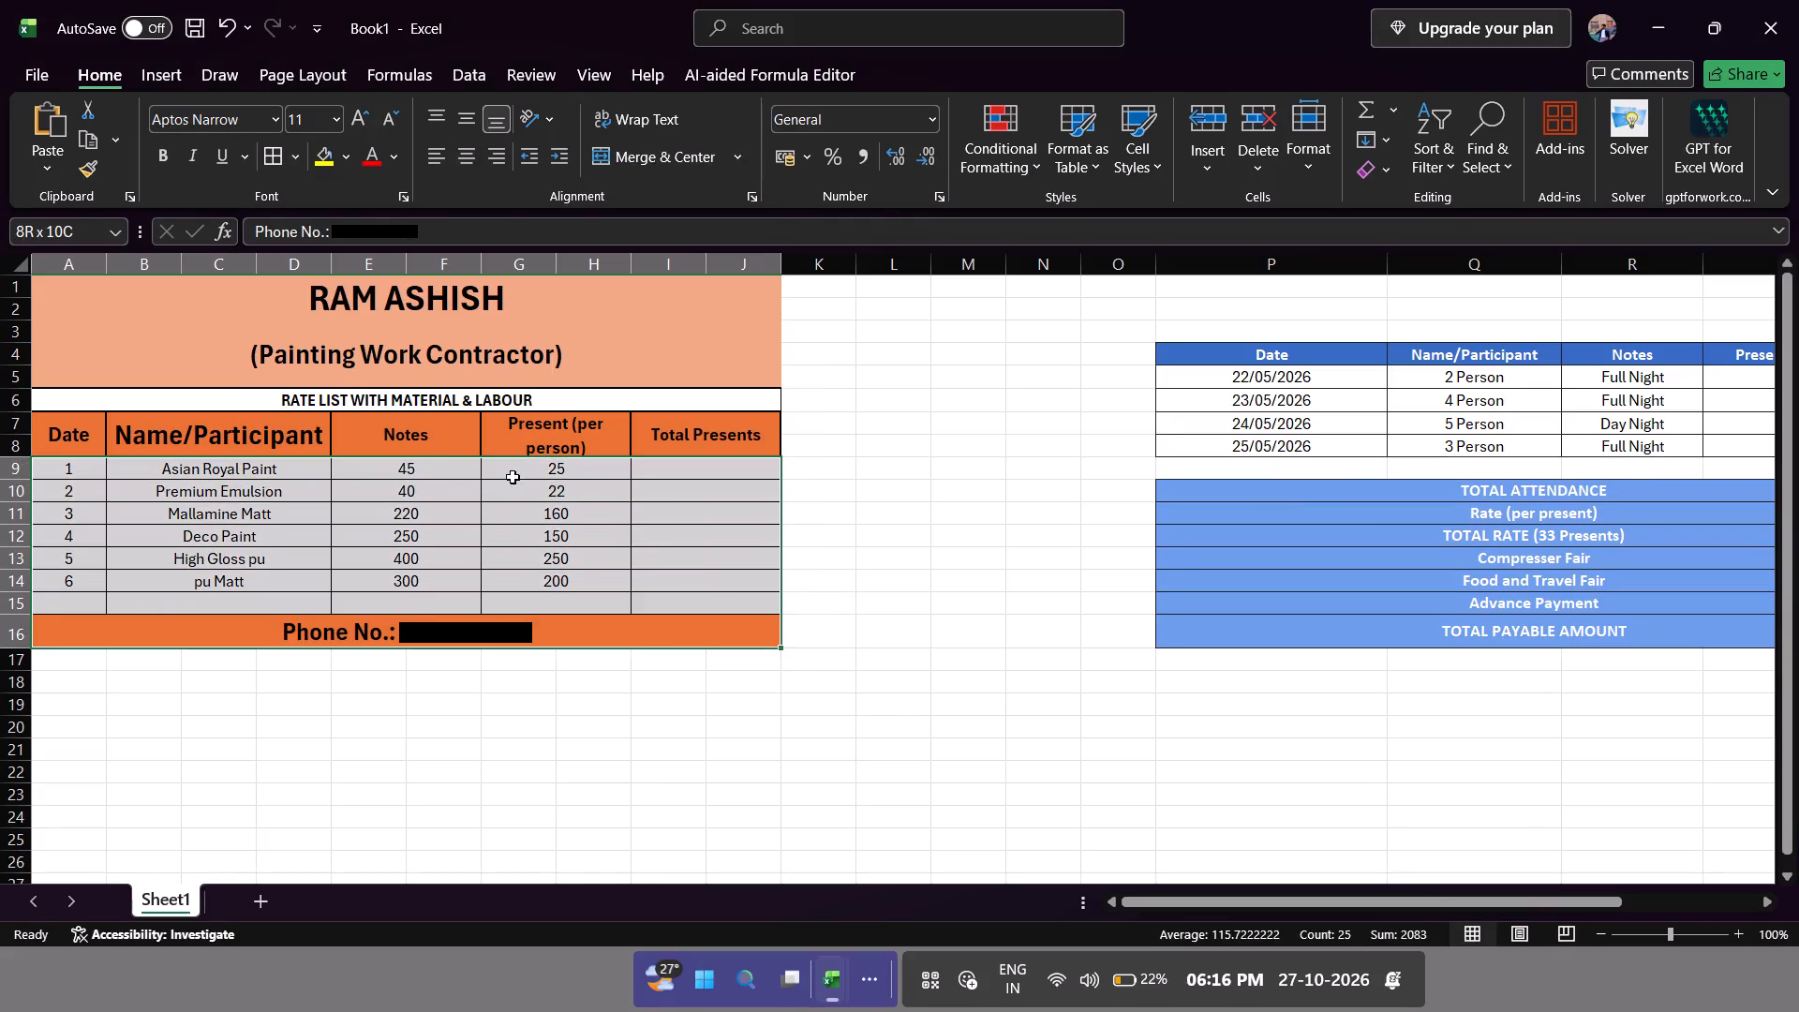
left_click_drag(511, 476, 383, 314)
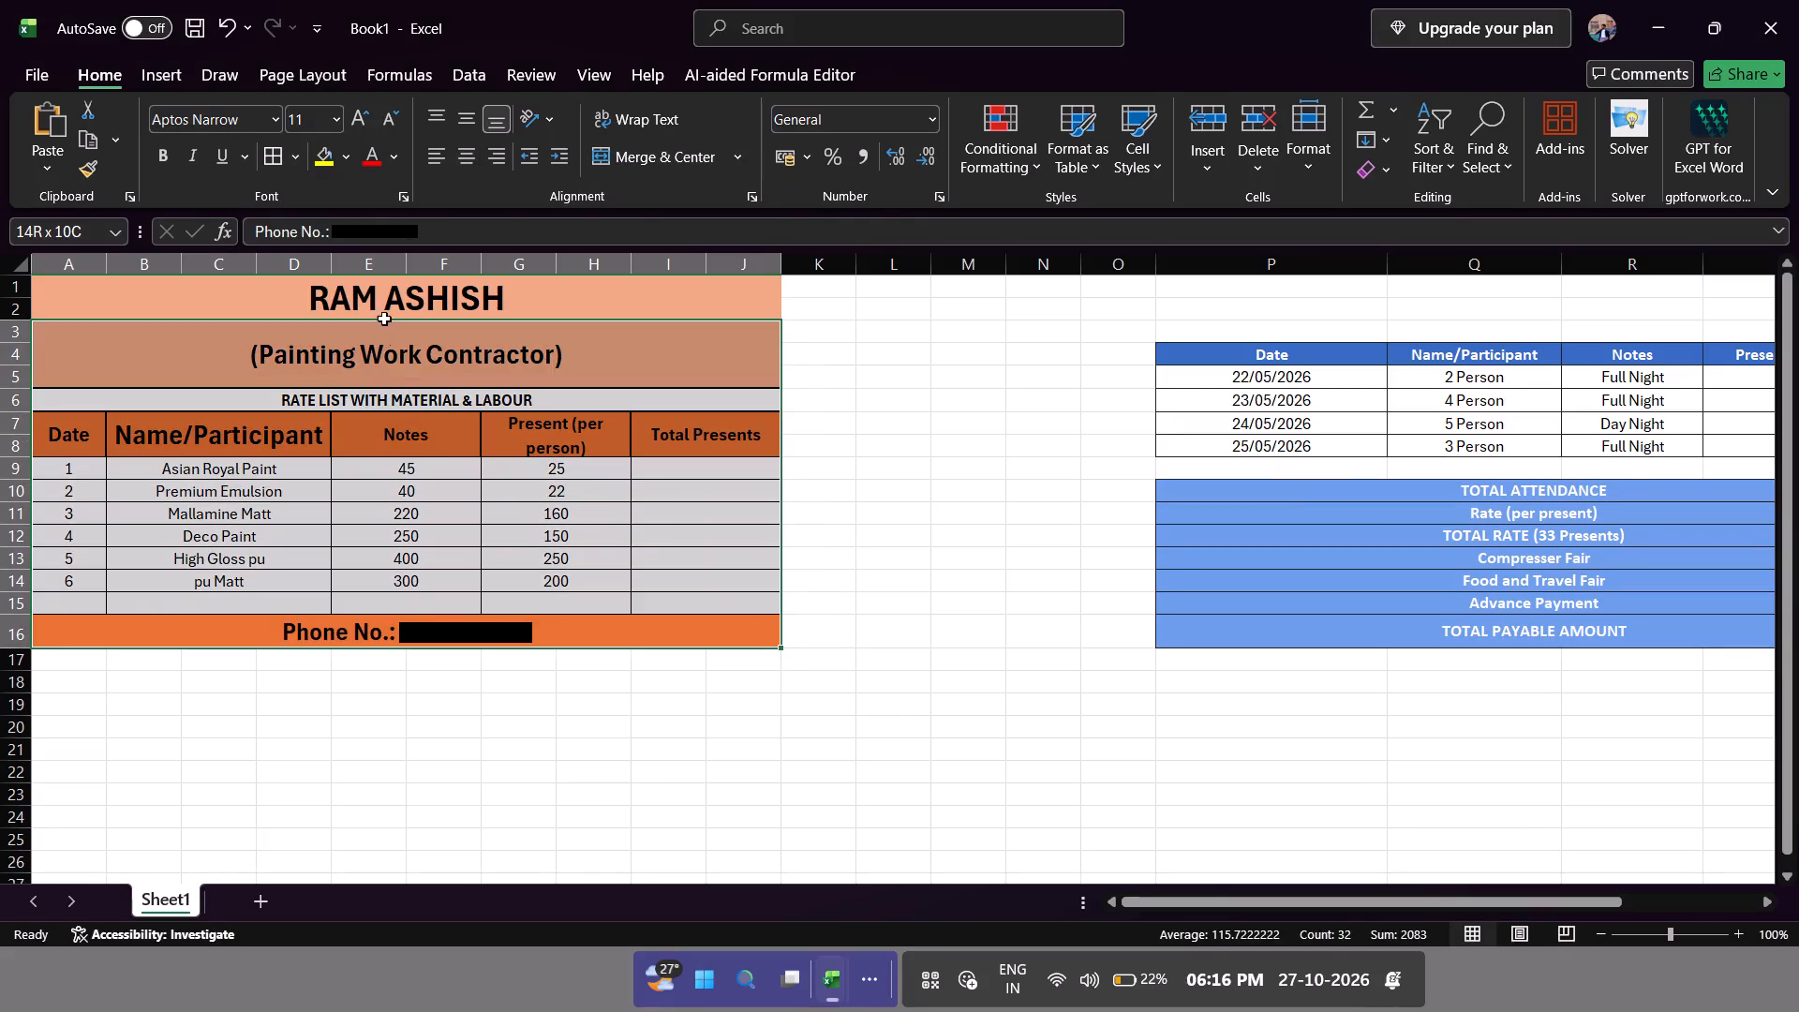
left_click_drag(383, 314, 379, 291)
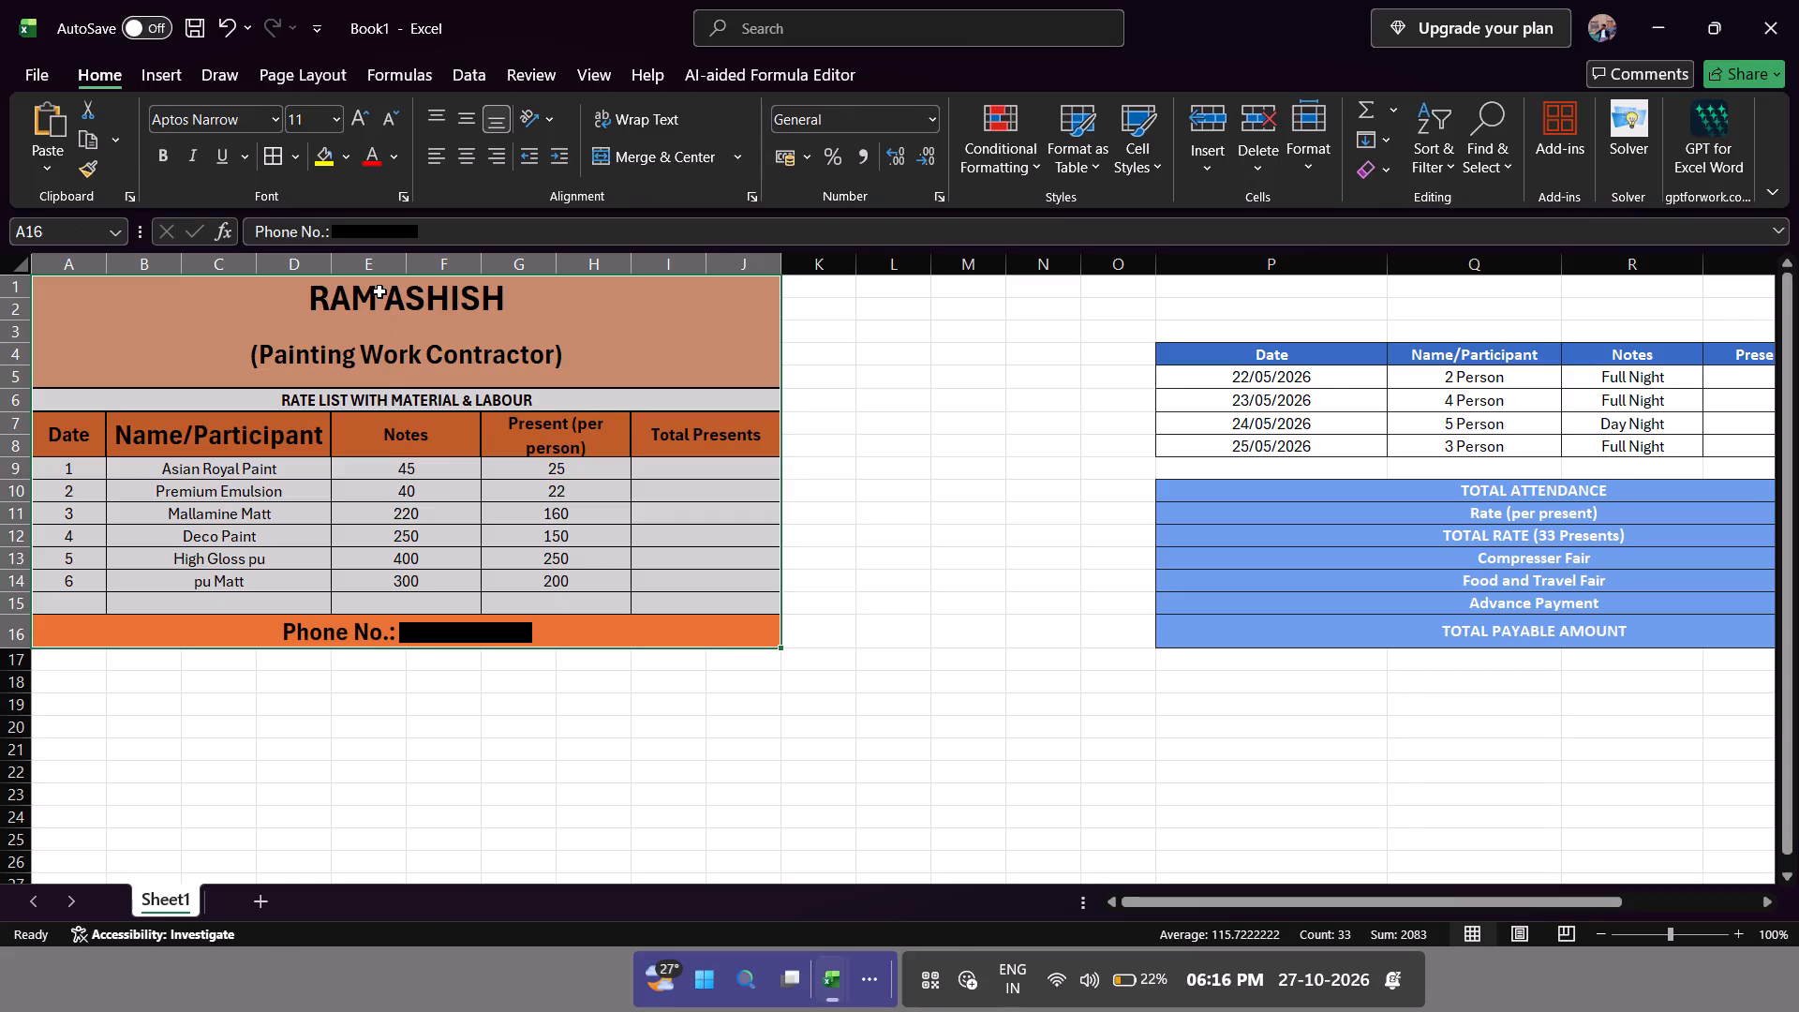
left_click(298, 156)
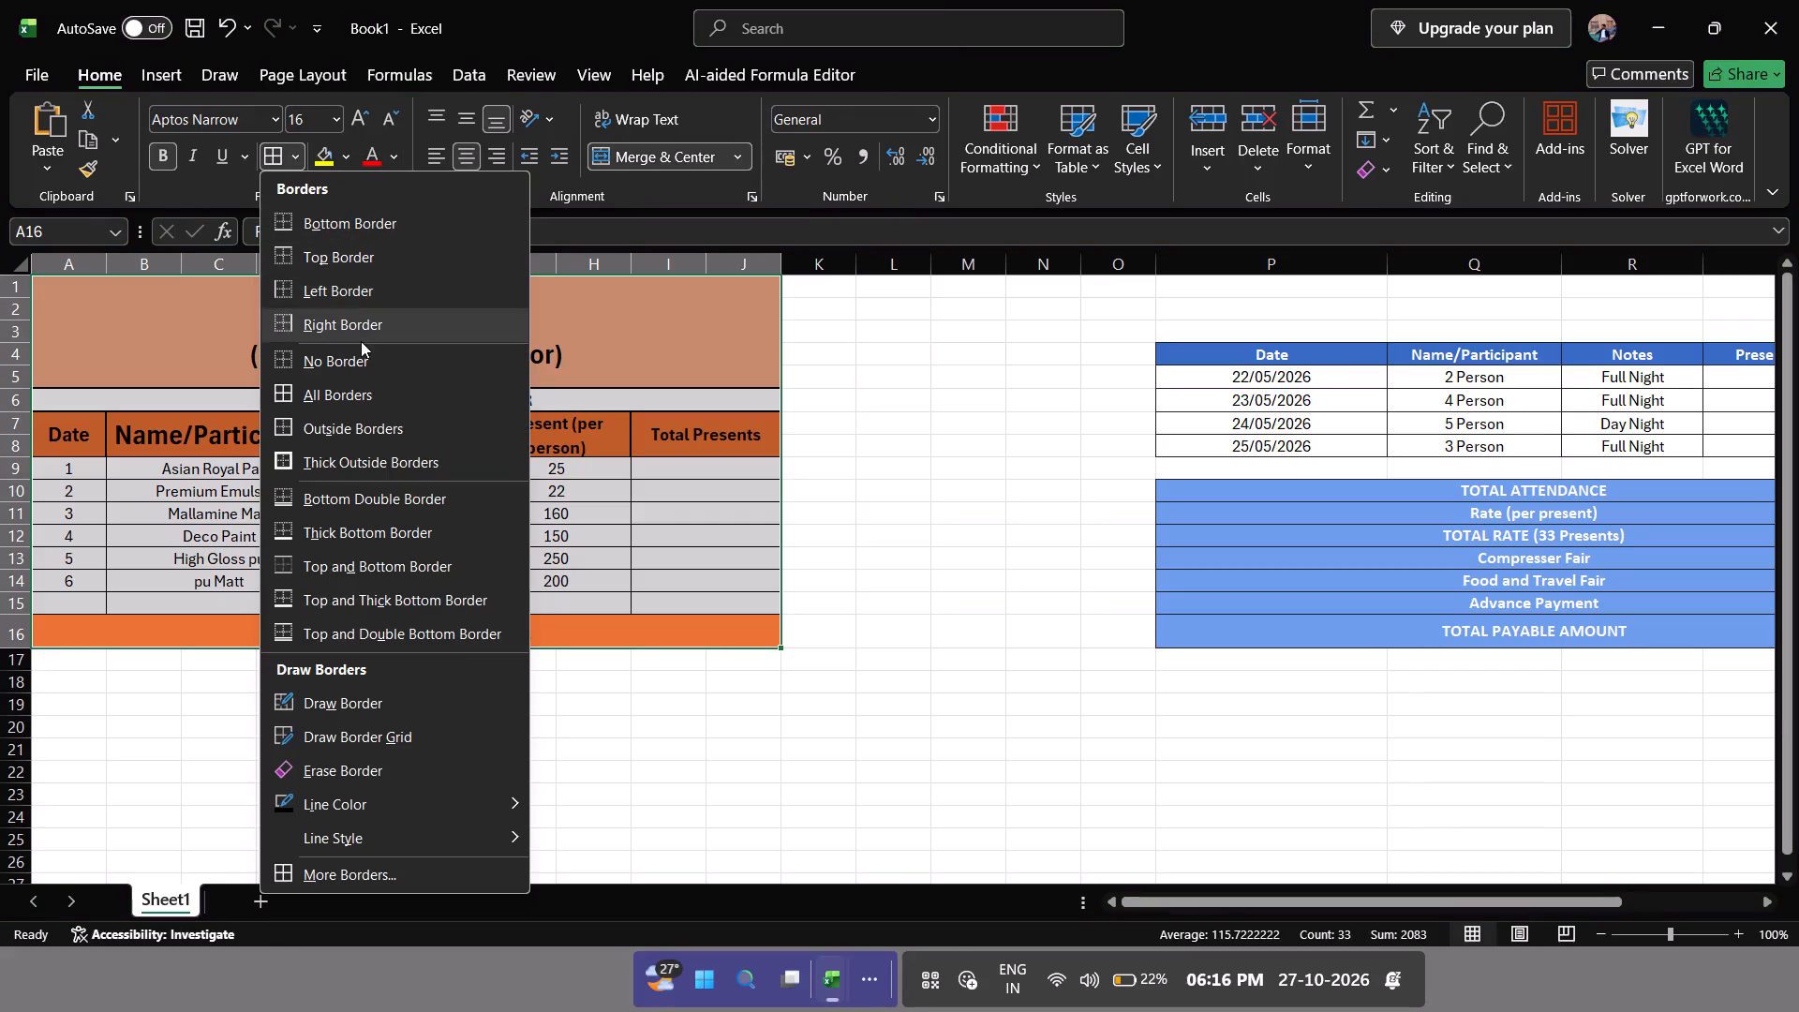
left_click(340, 465)
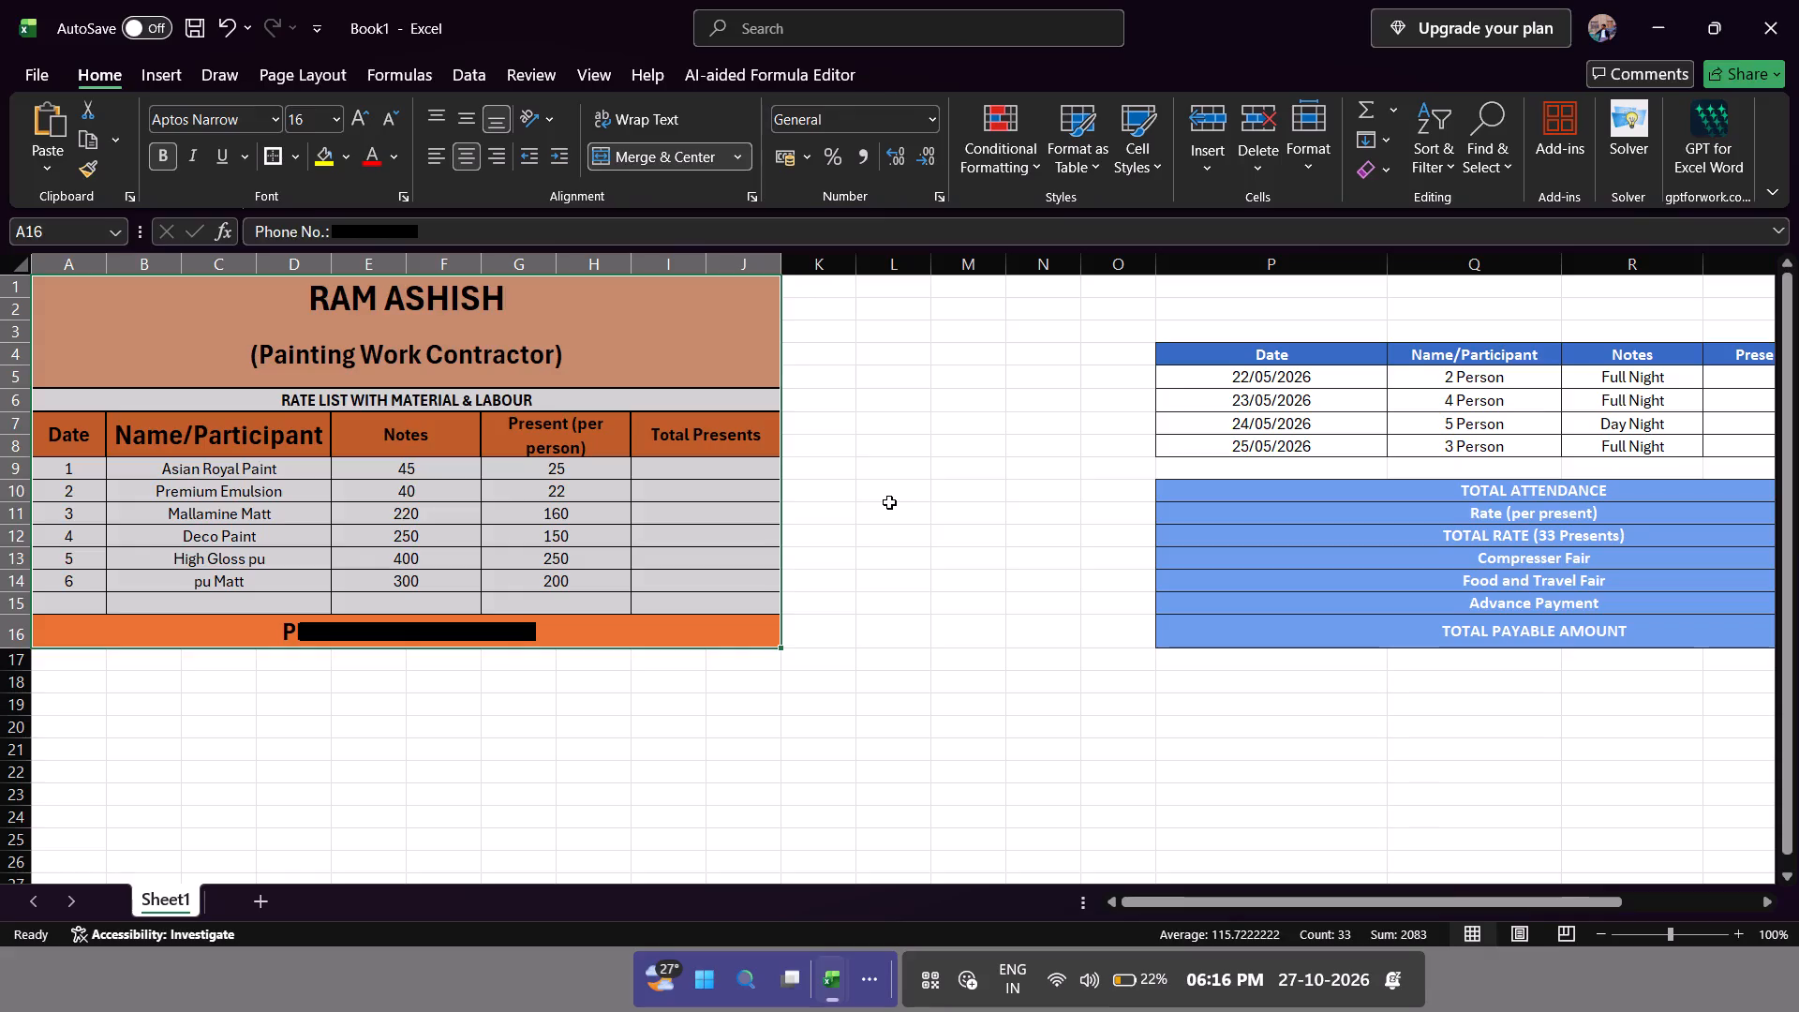
left_click(889, 502)
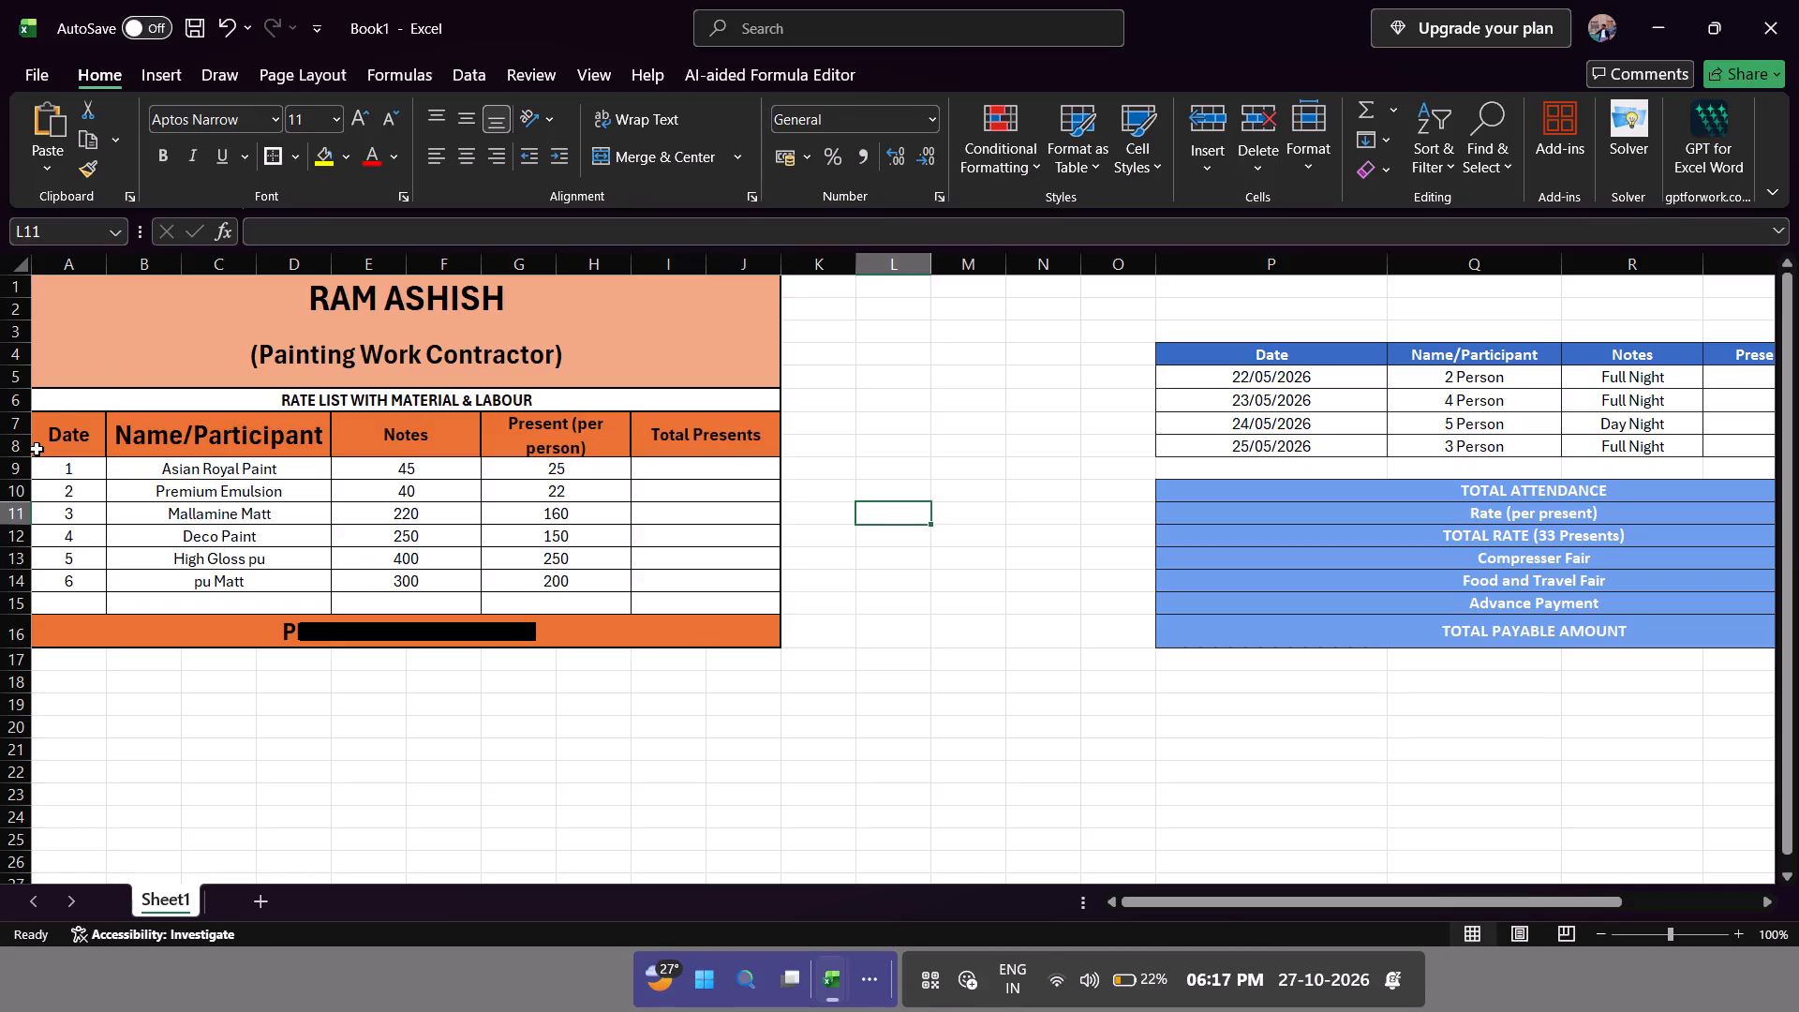
Widen the Date column A to about 15 characters.
left_click(67, 472)
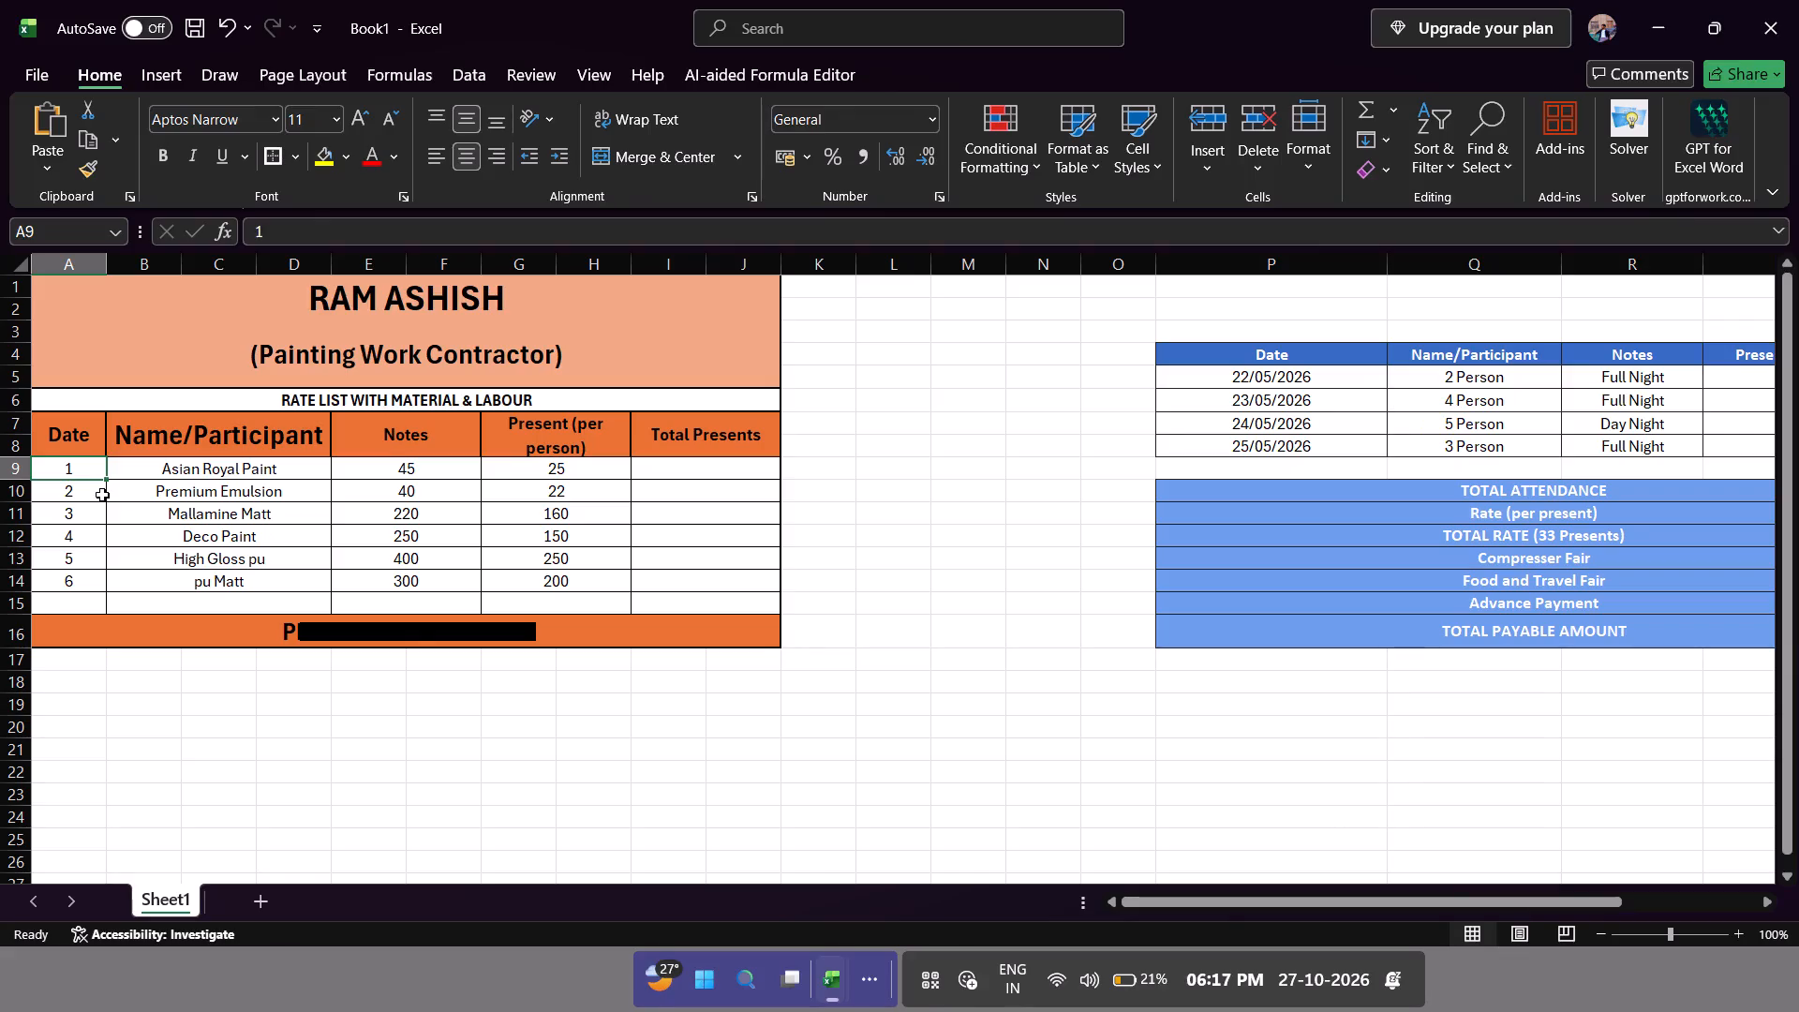
left_click(81, 263)
left_click_drag(105, 263, 156, 262)
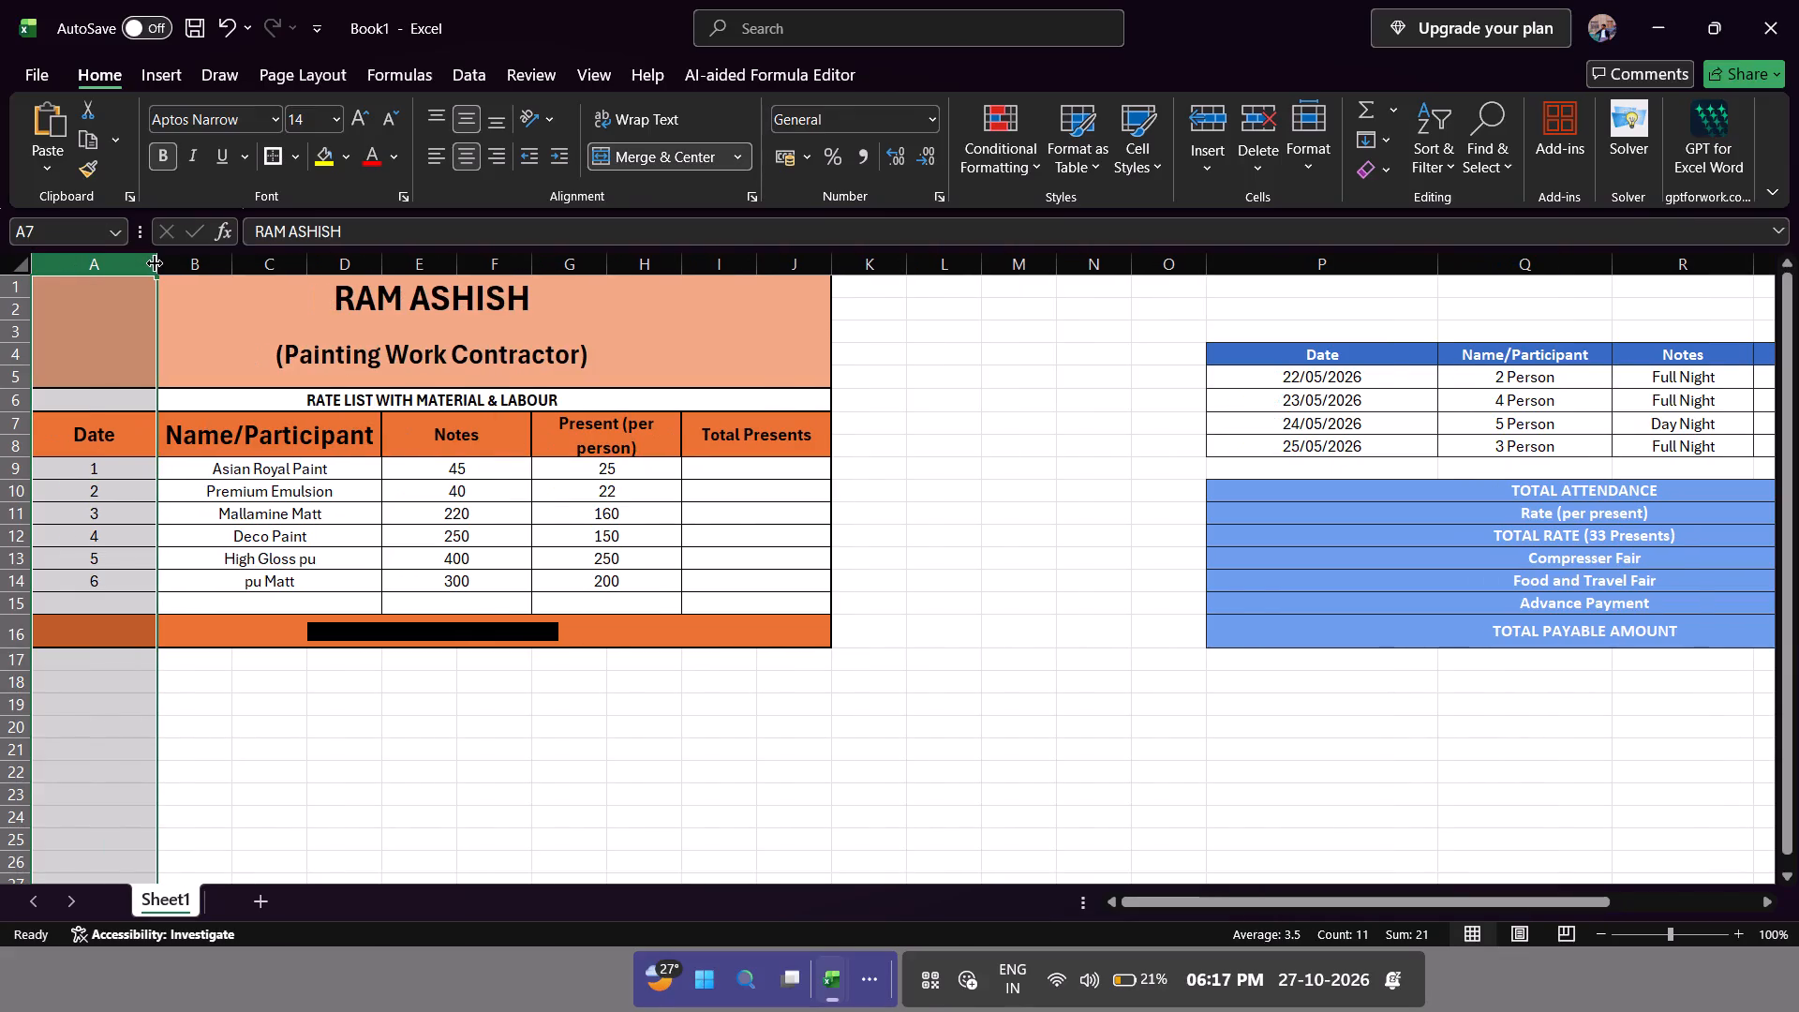
left_click_drag(155, 263, 163, 268)
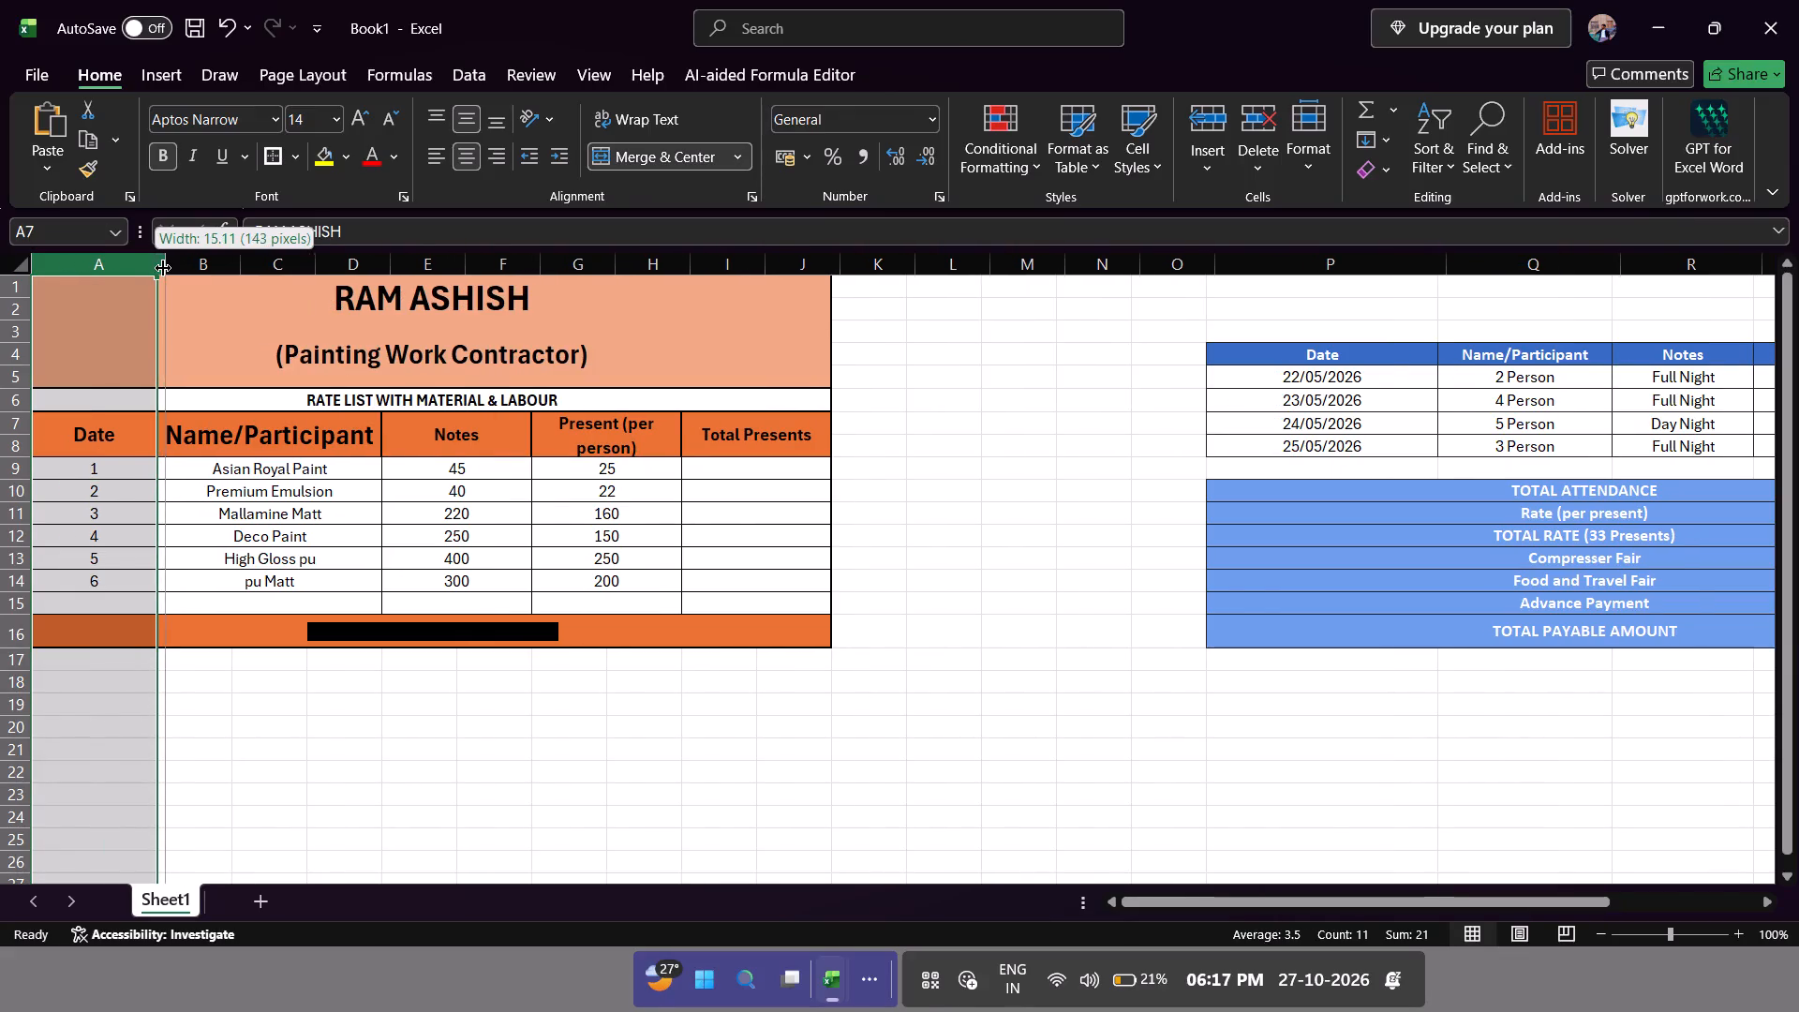
left_click_drag(163, 268, 165, 268)
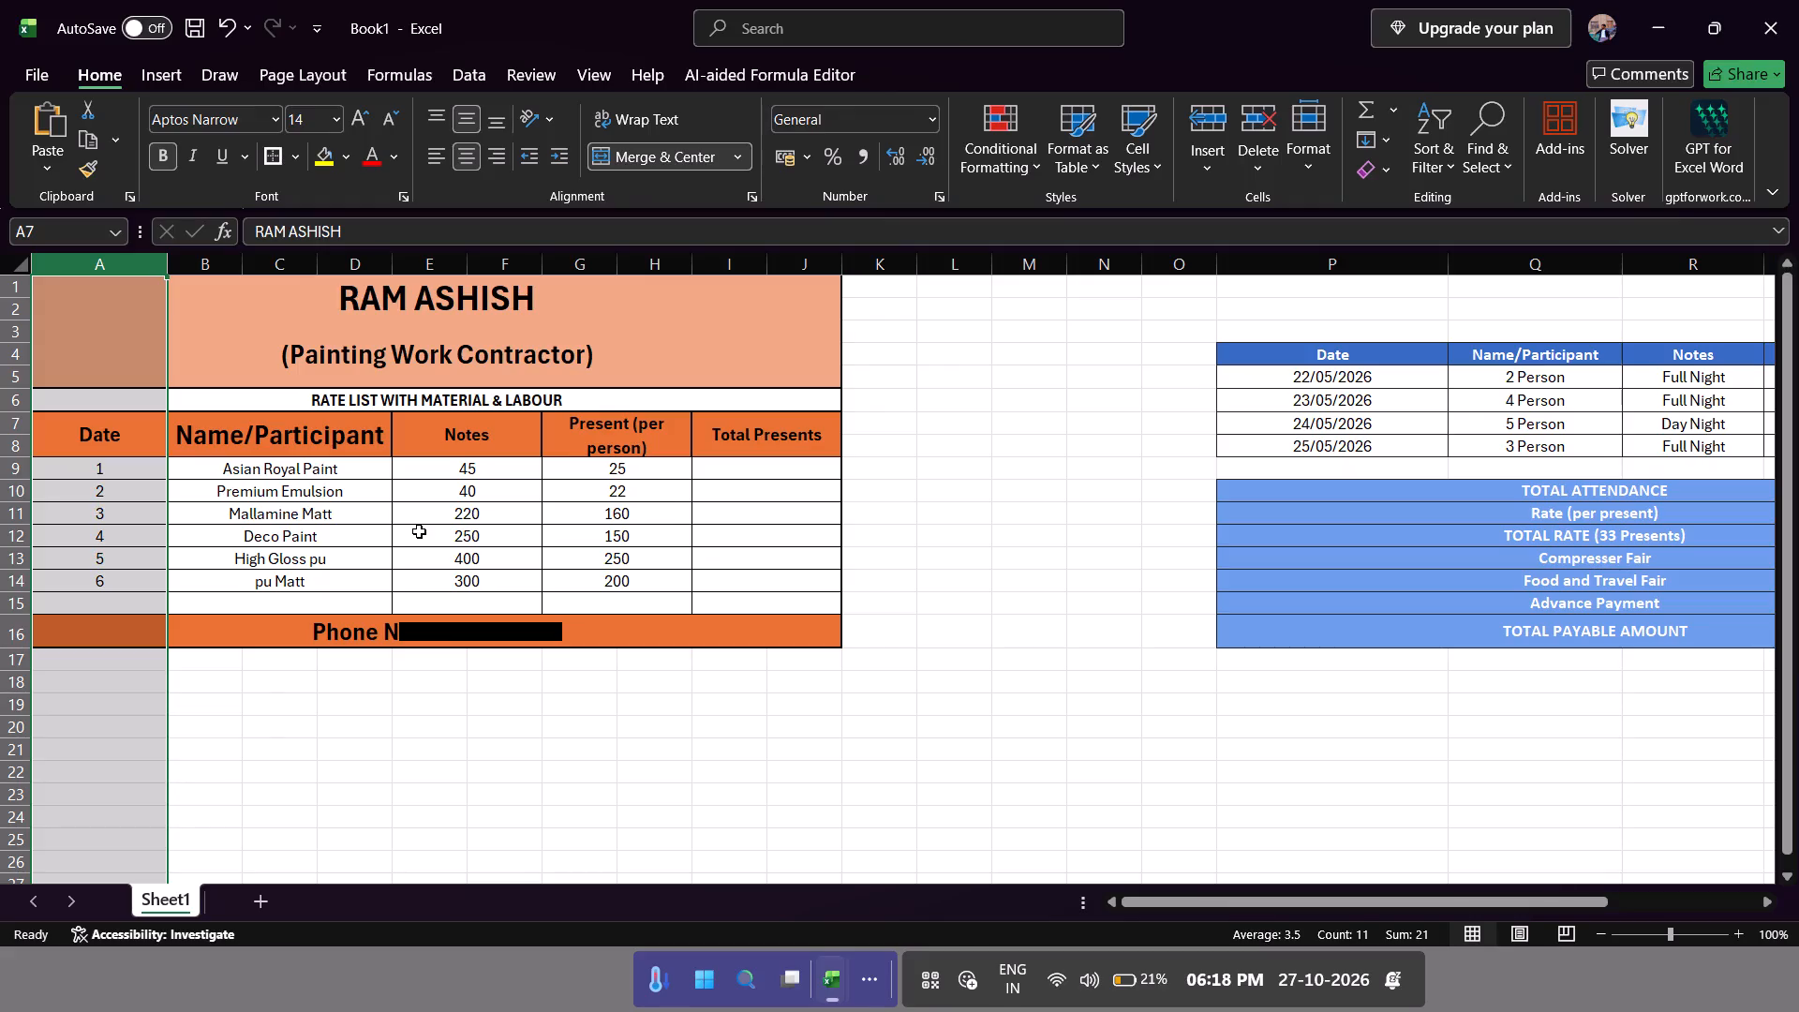
left_click(387, 699)
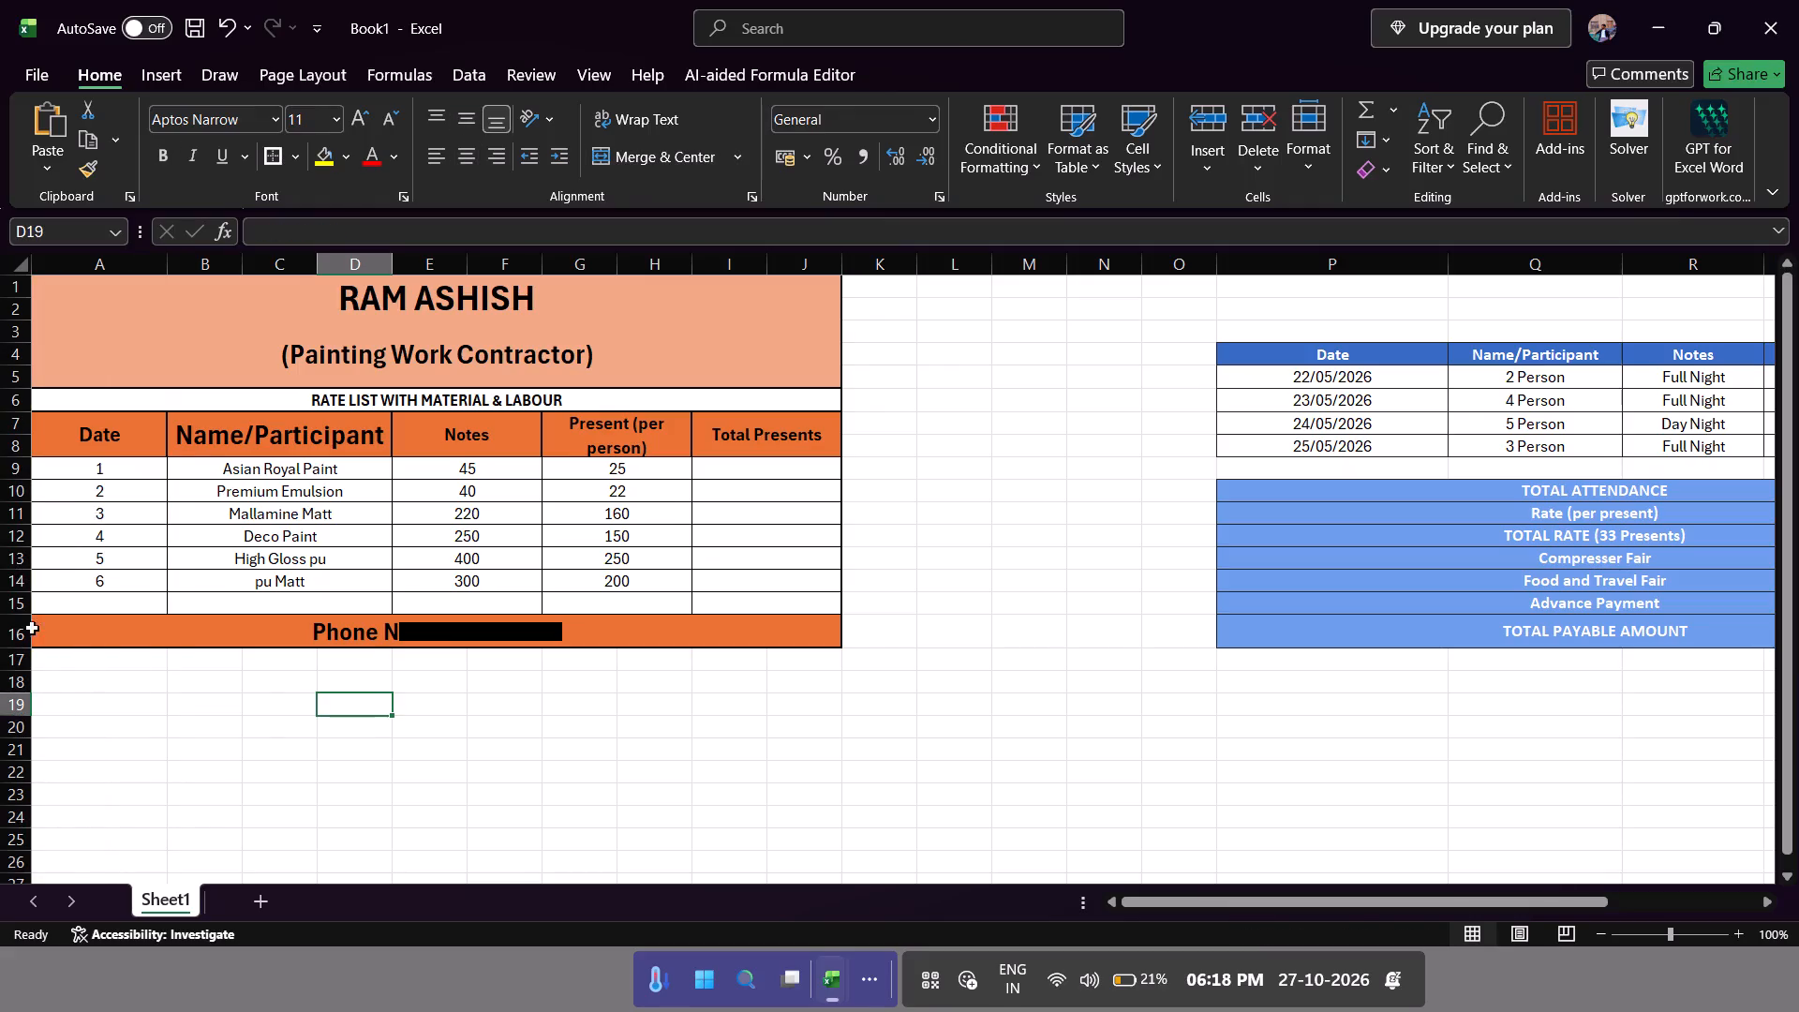
Replace the value in A9 with the date 14/10/2026 and fill the daily date series down through A14.
left_click(101, 471)
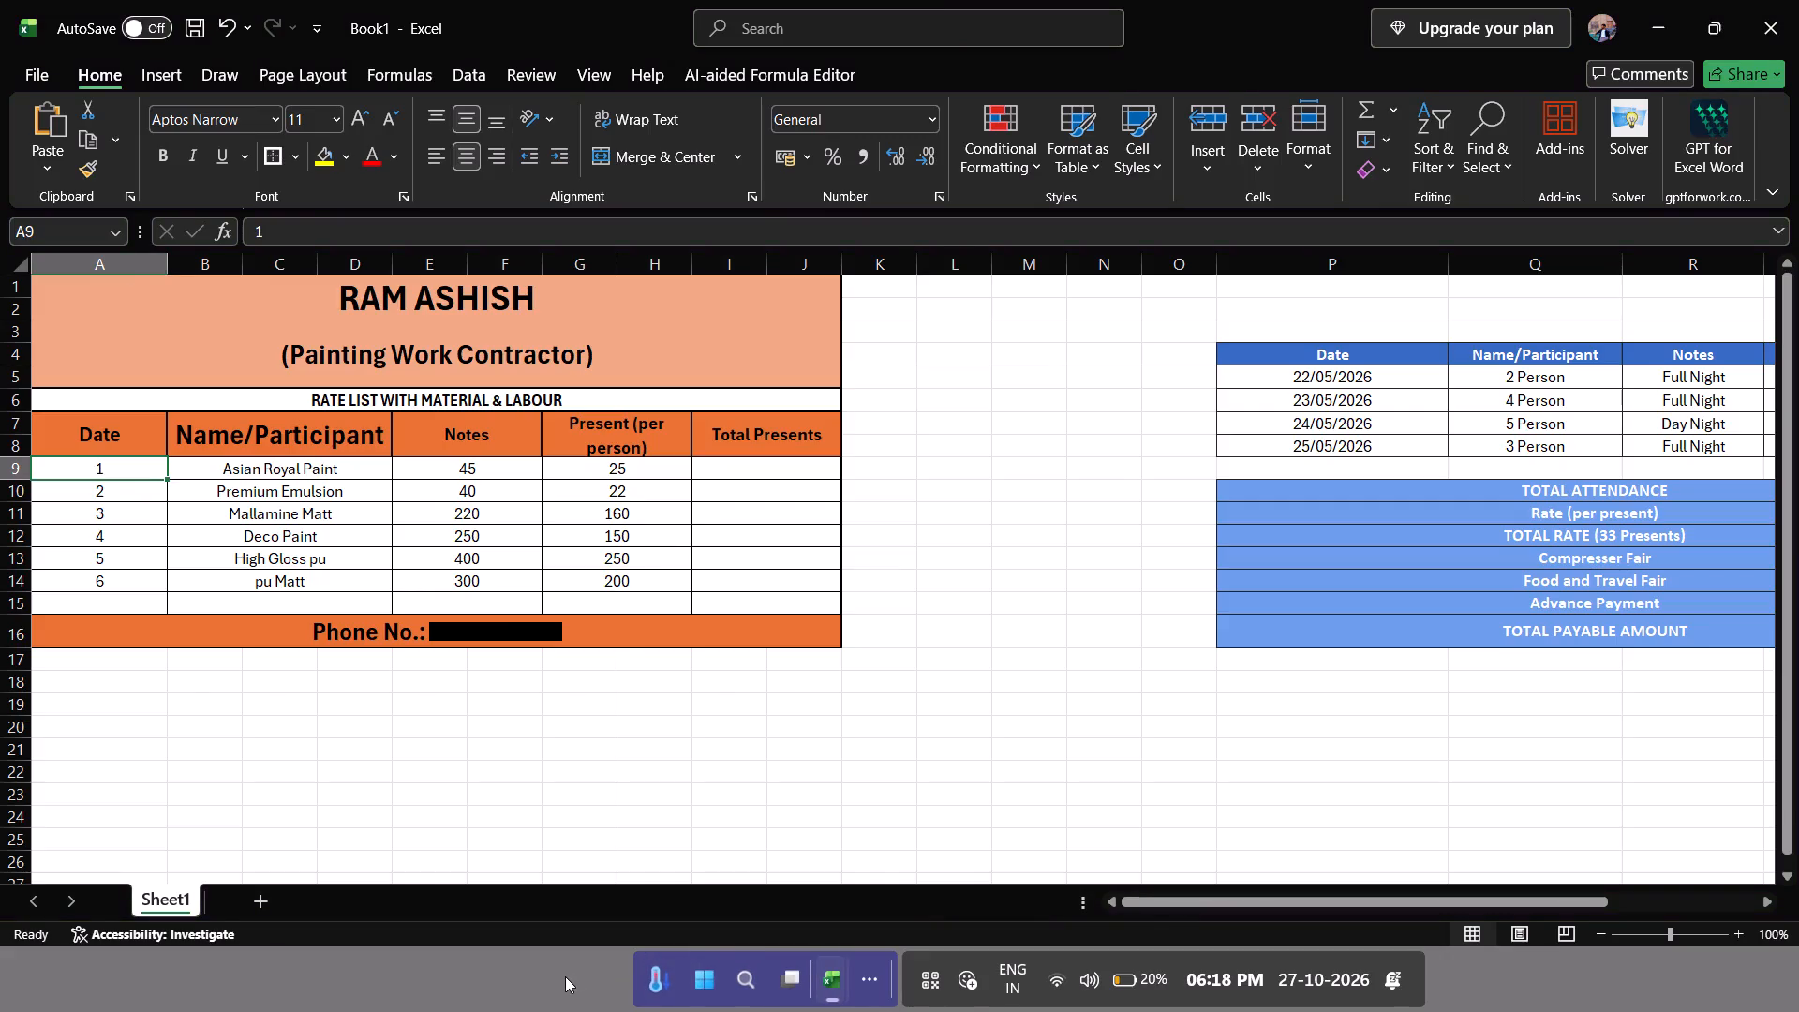
left_click(100, 466)
key("BackSpace")
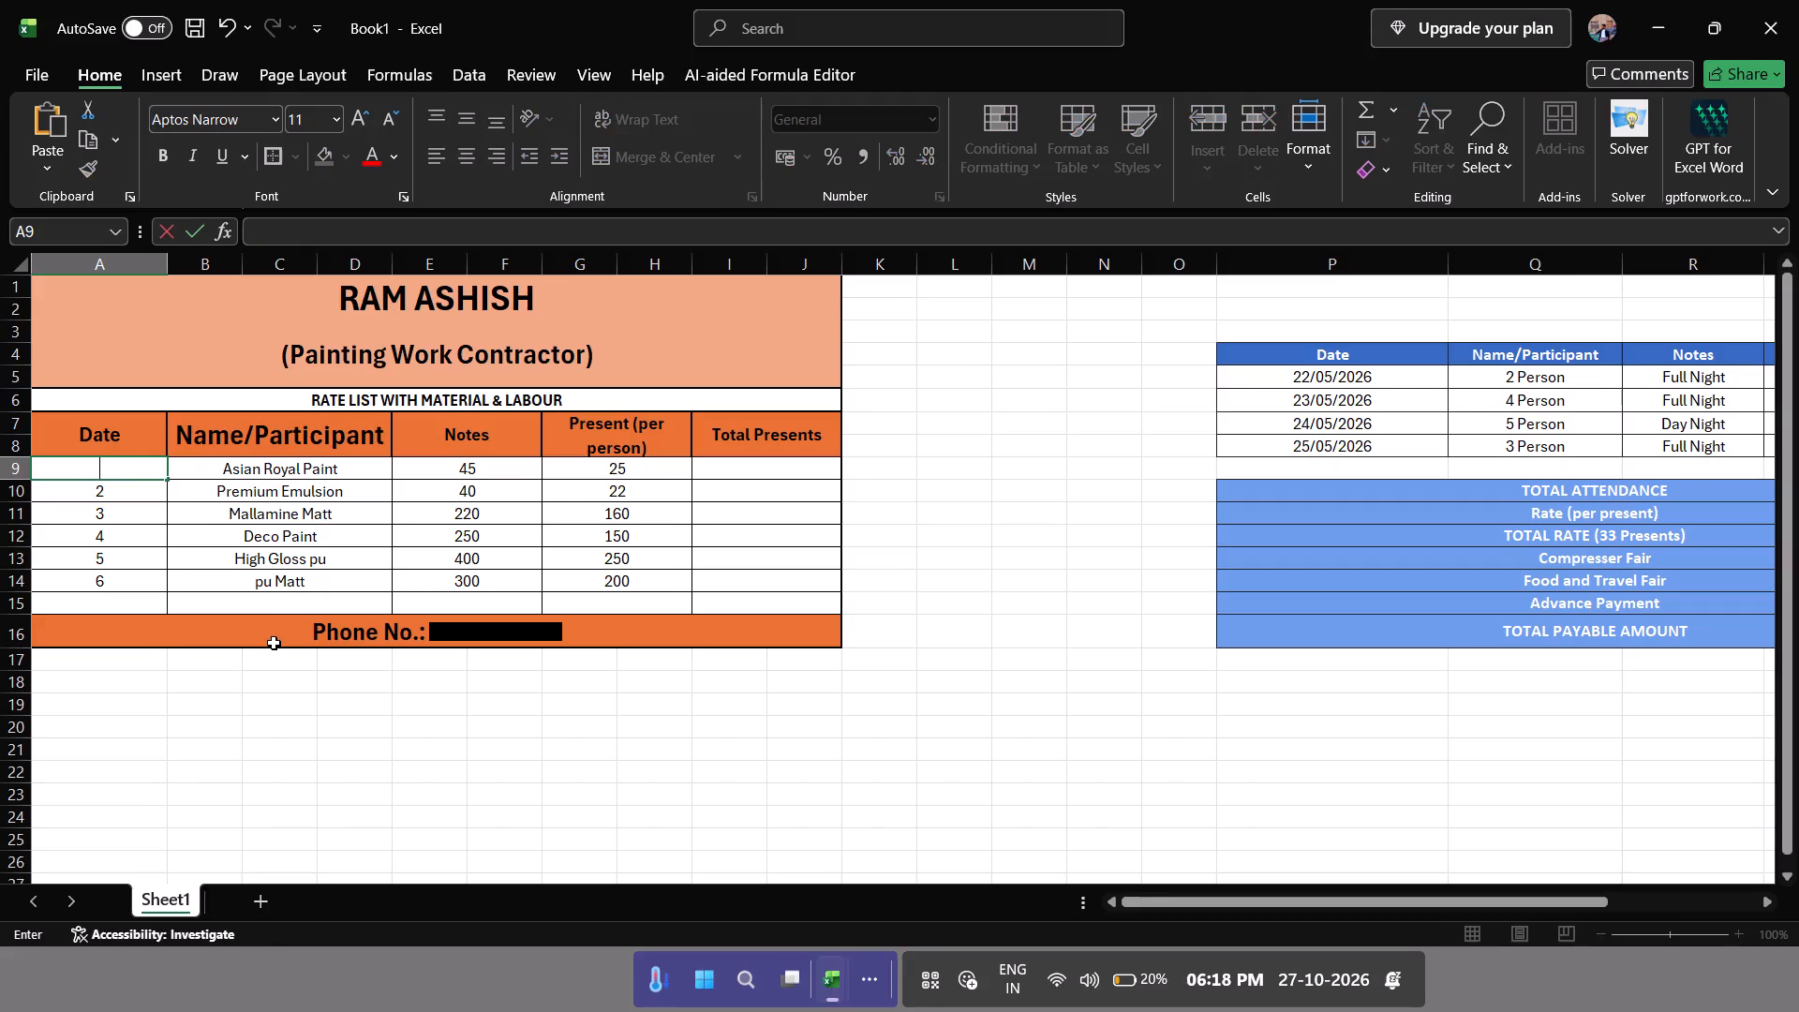
type("14/")
type("10")
key("slash")
type("2026")
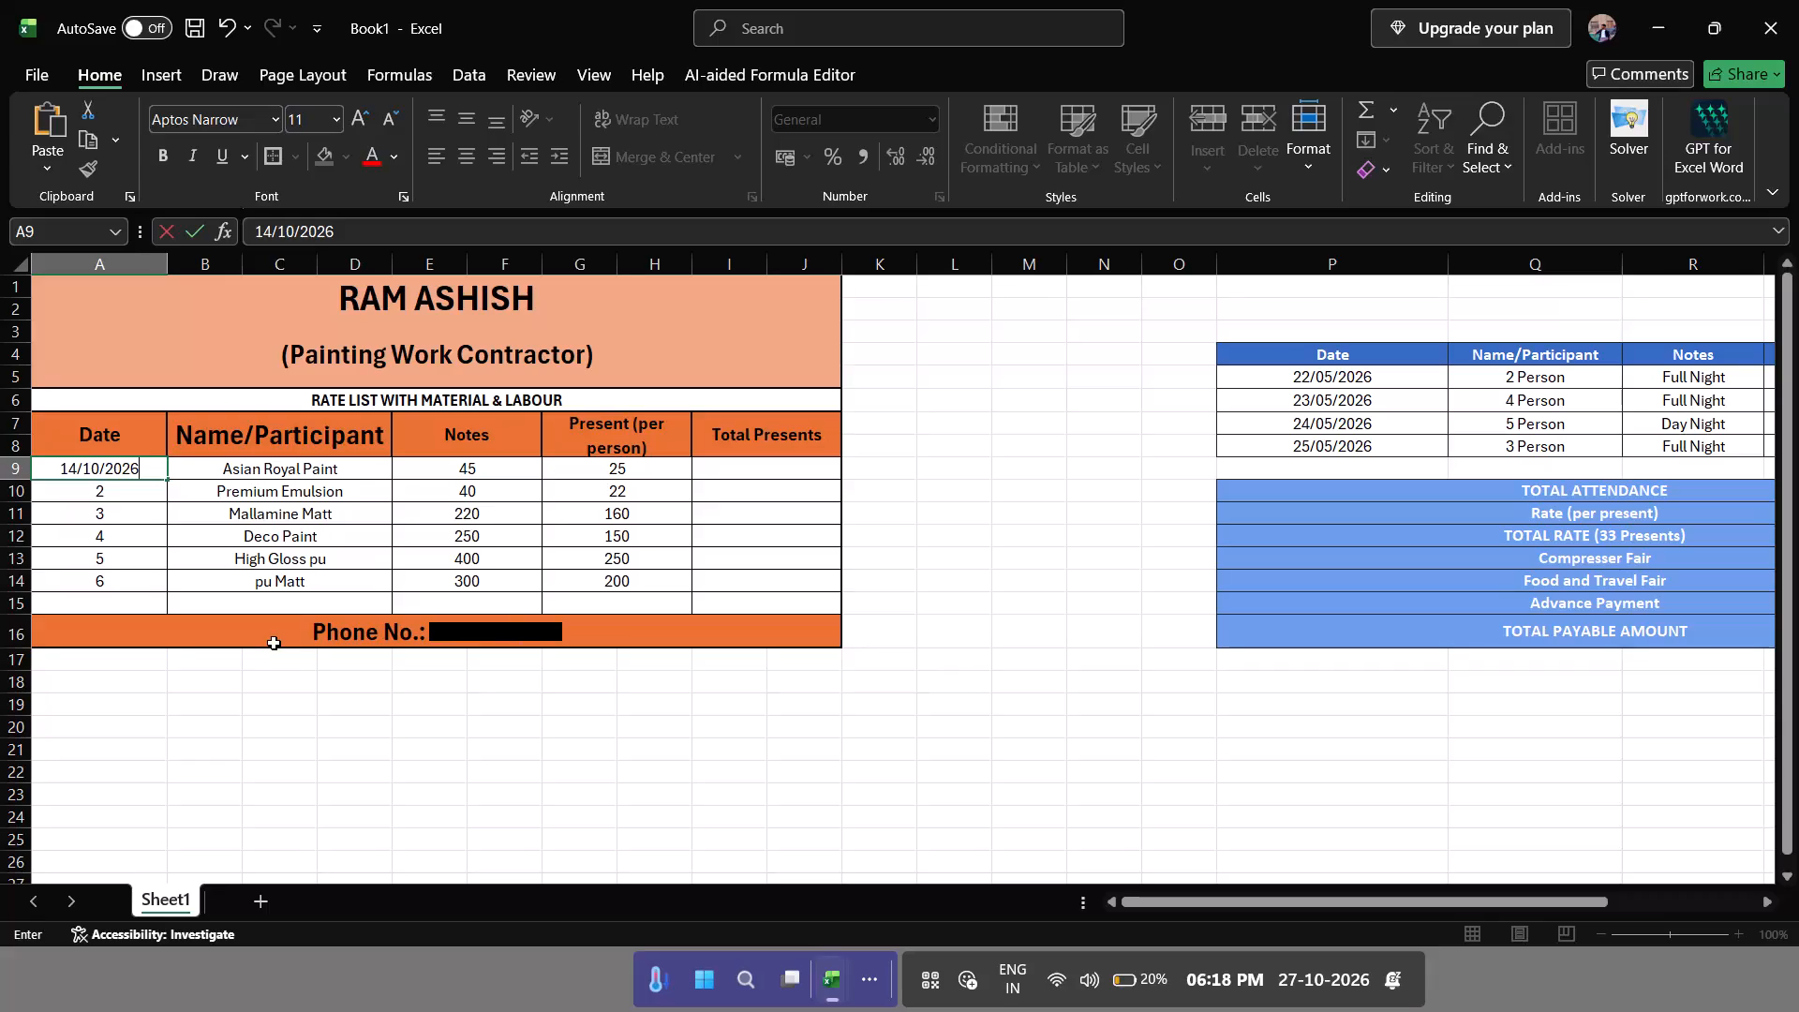
left_click_drag(167, 482, 156, 589)
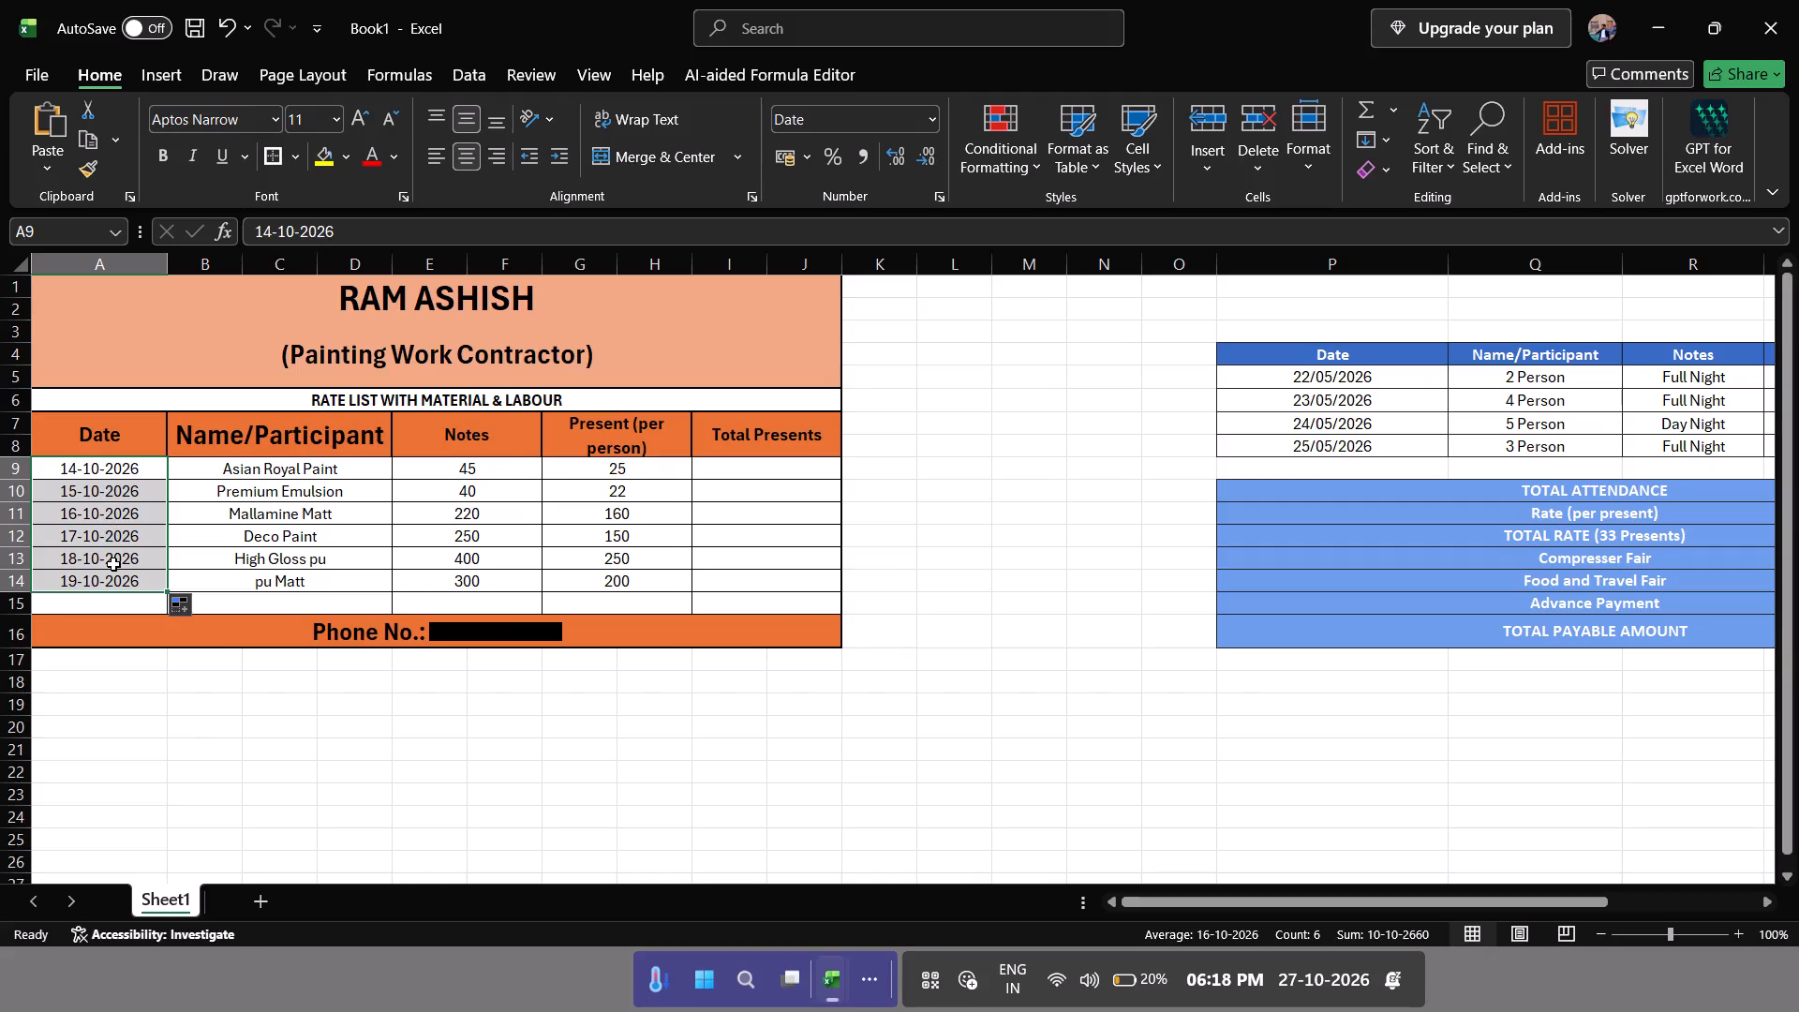
Insert seven blank rows above the empty table row 15, between the last filled row and the phone number footer.
left_click(9, 604)
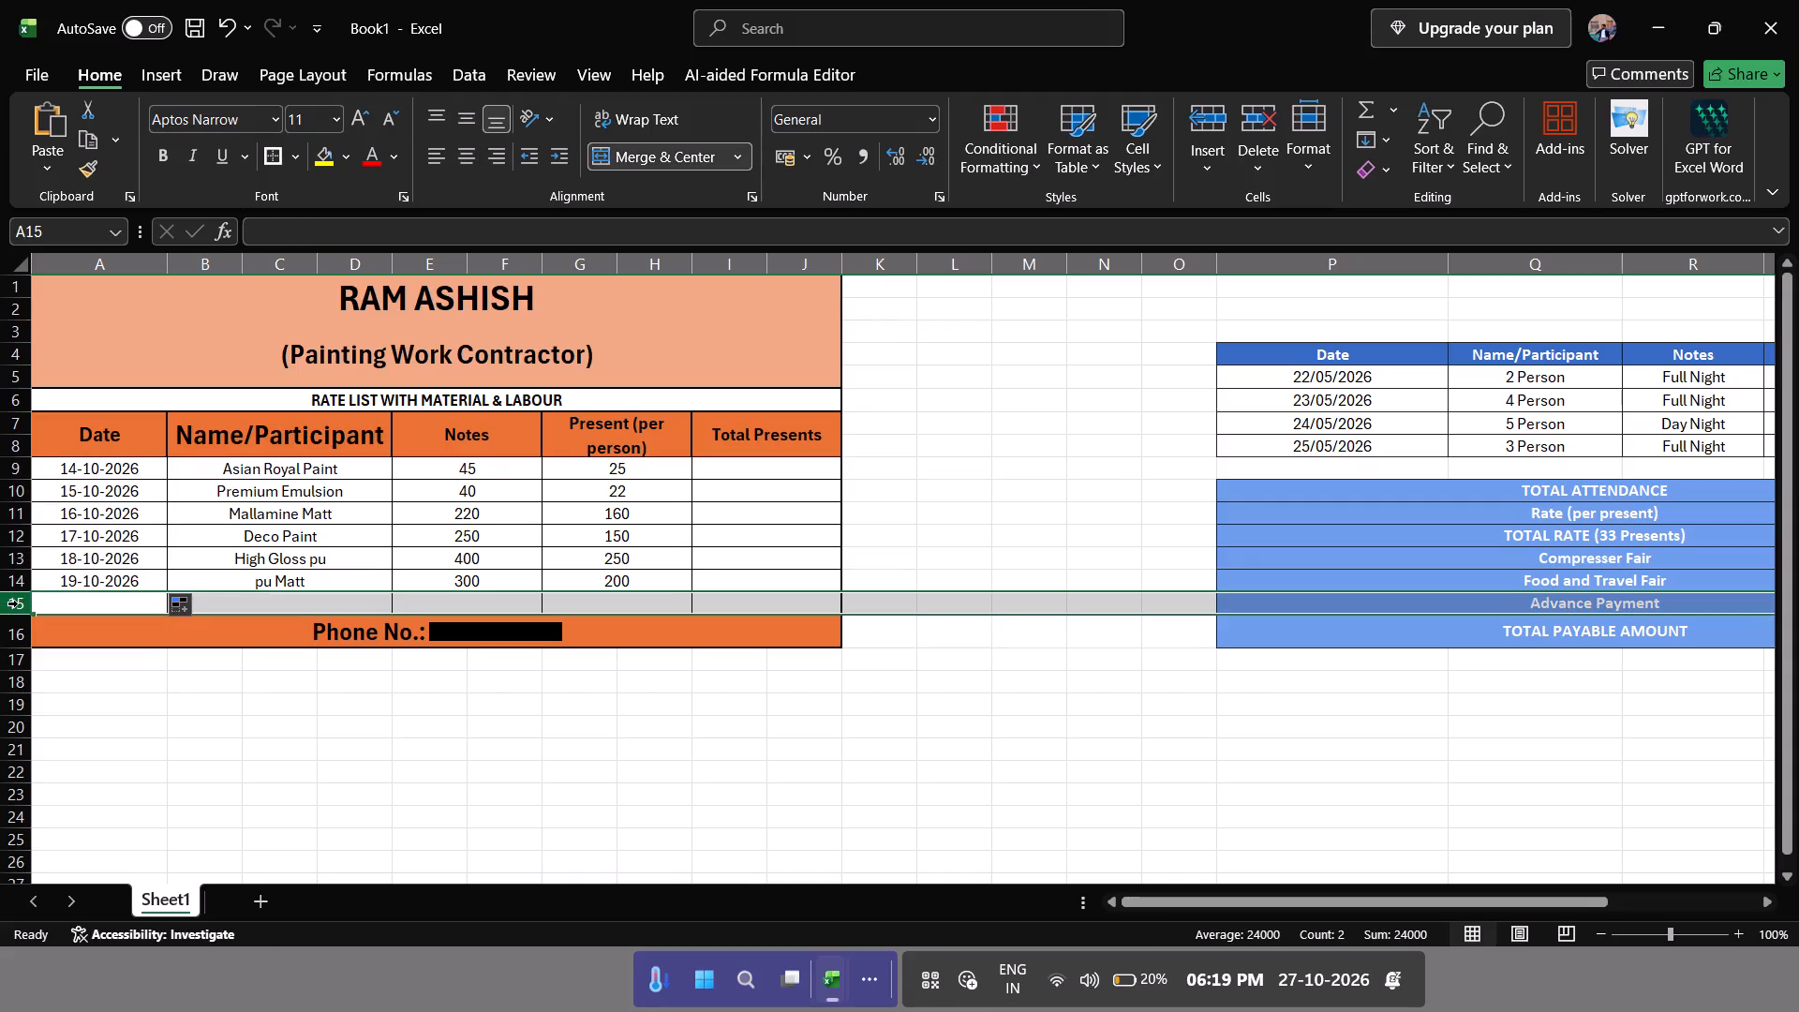
right_click(11, 607)
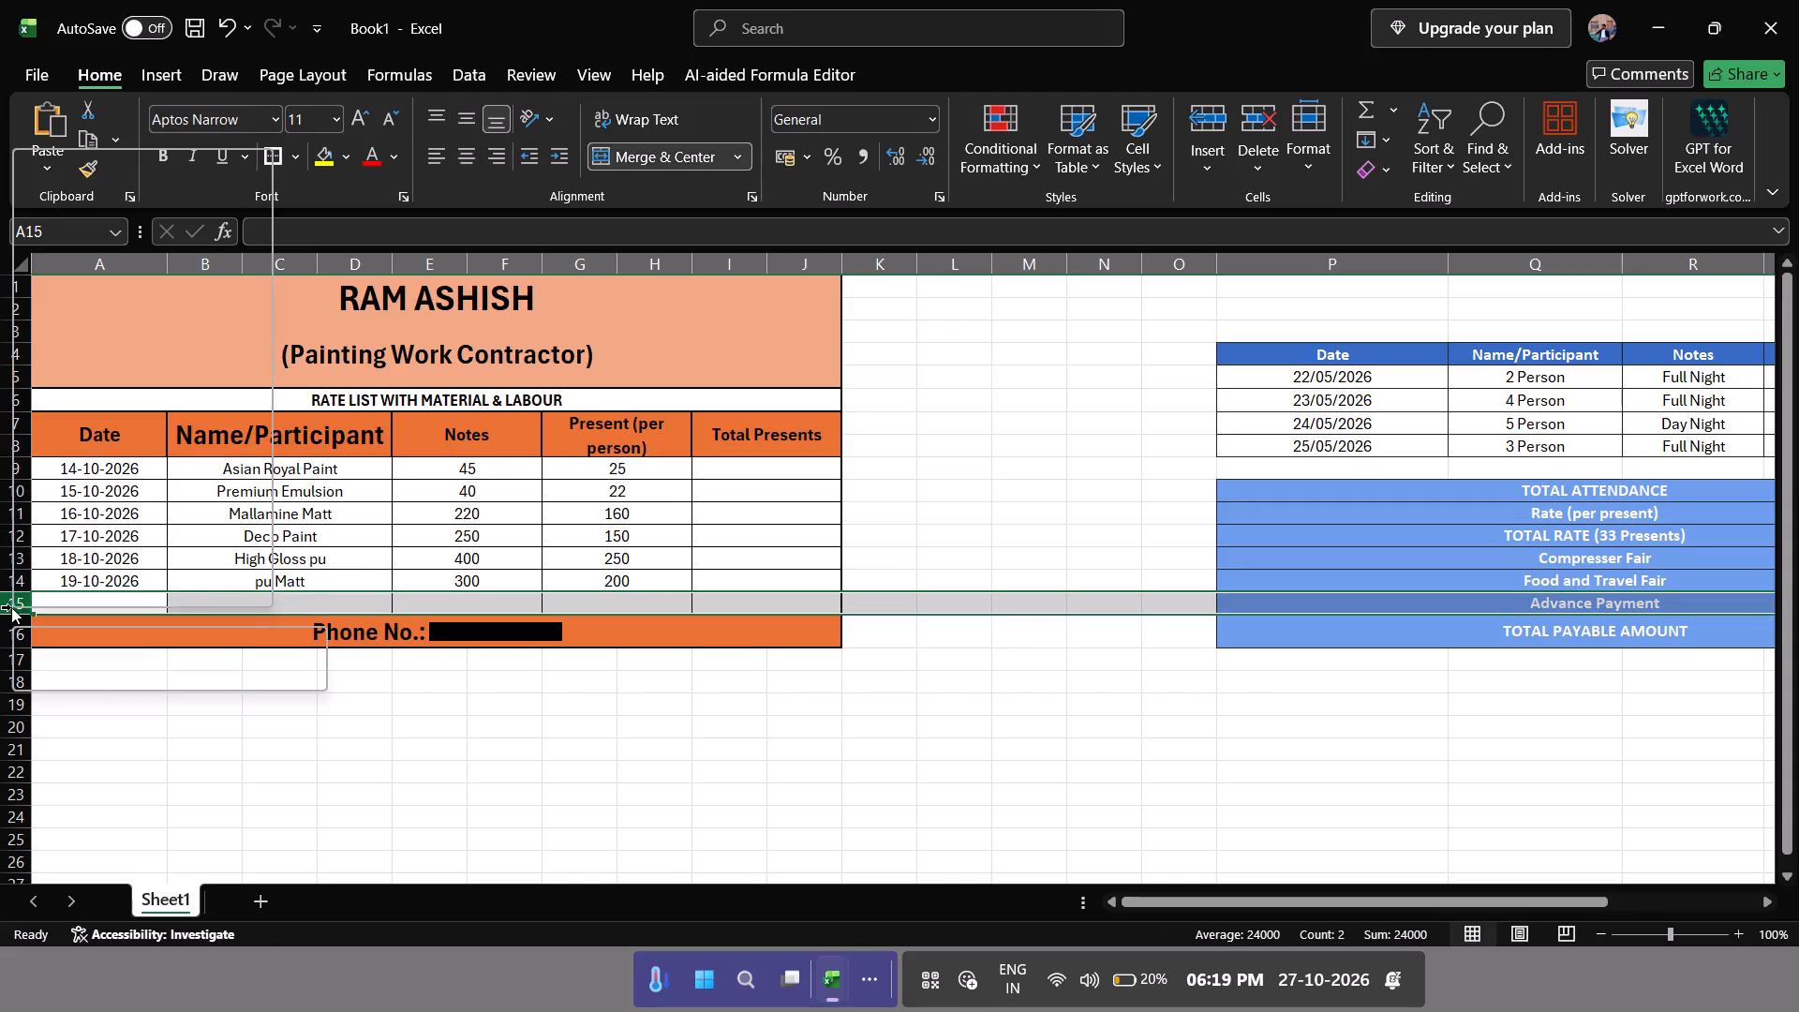
left_click(95, 385)
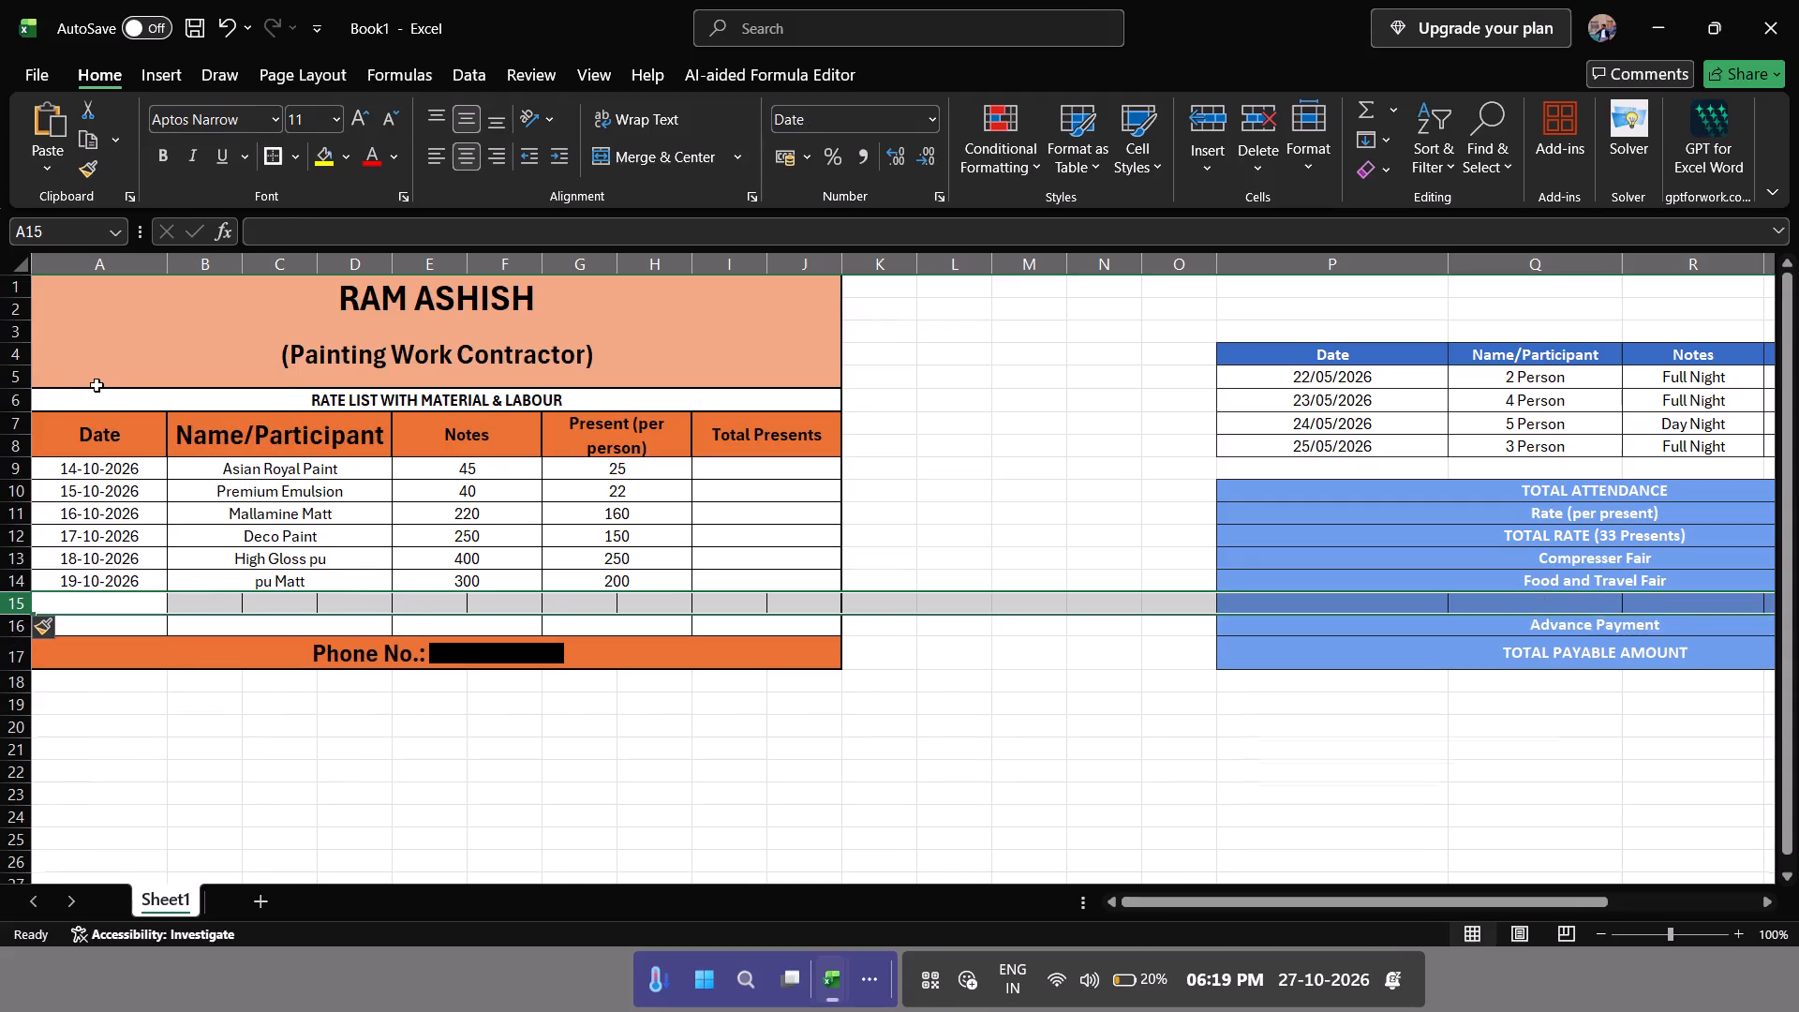
right_click(19, 605)
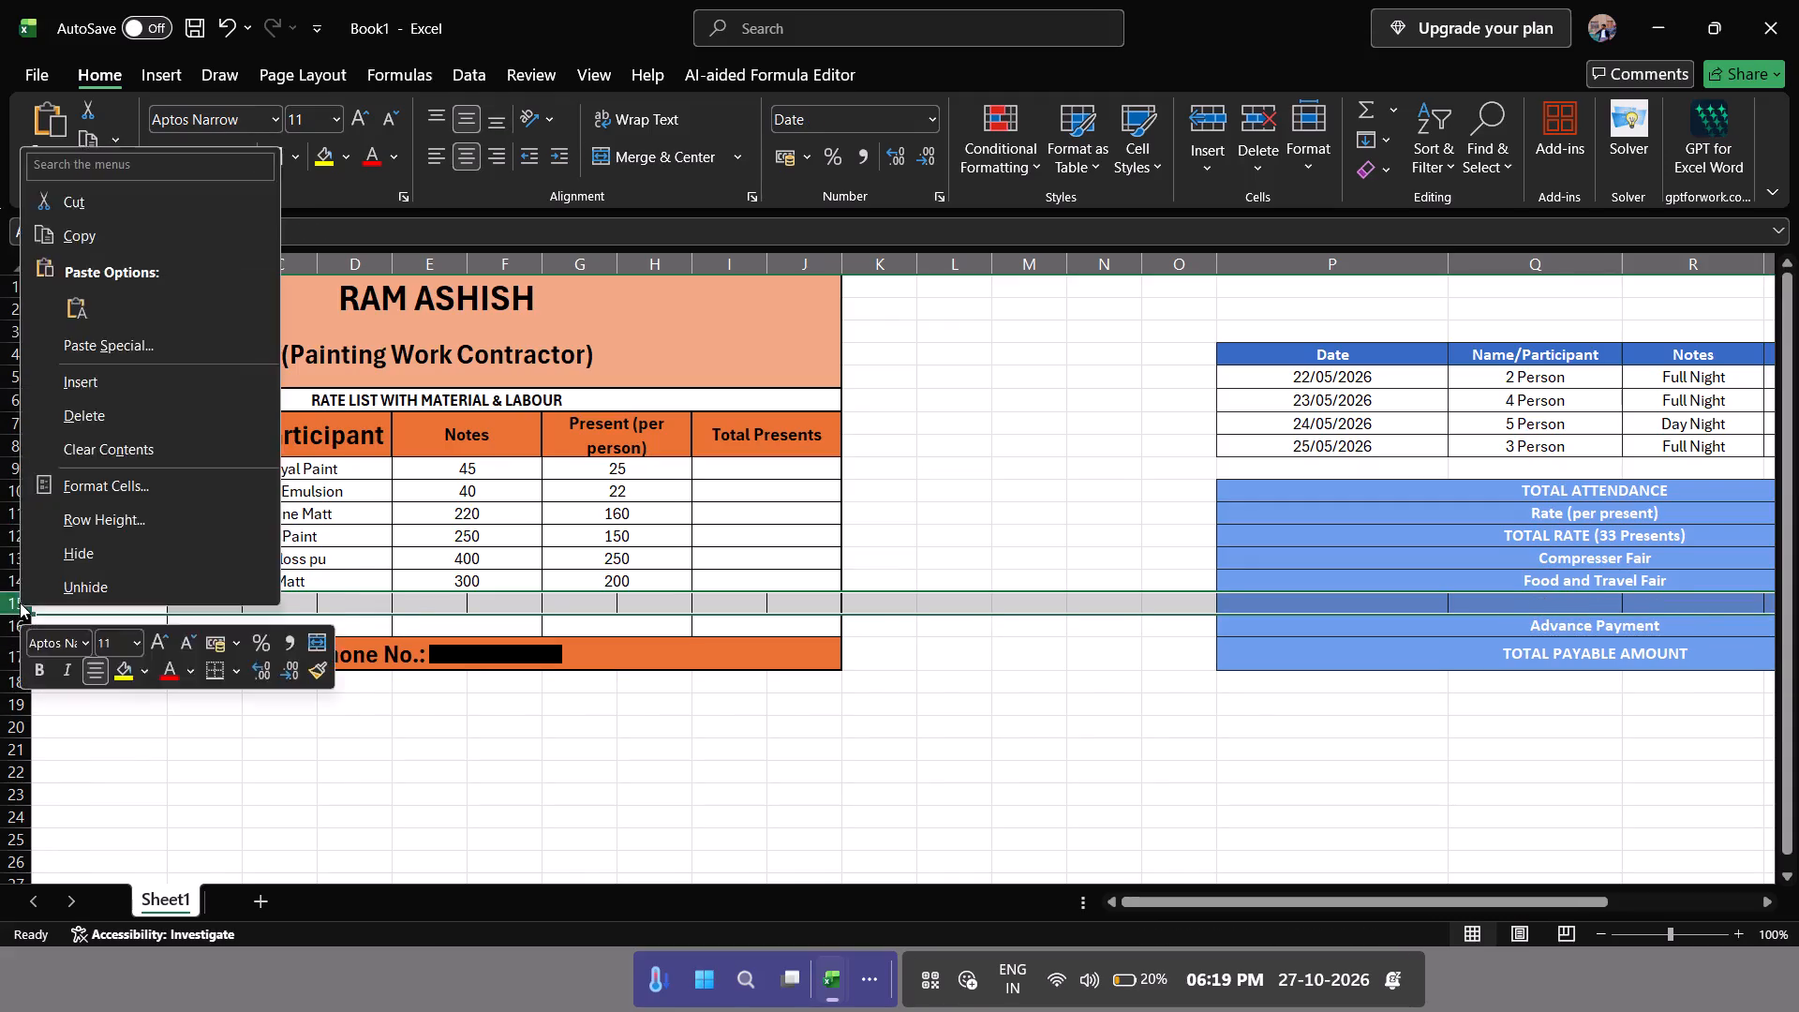
left_click(99, 385)
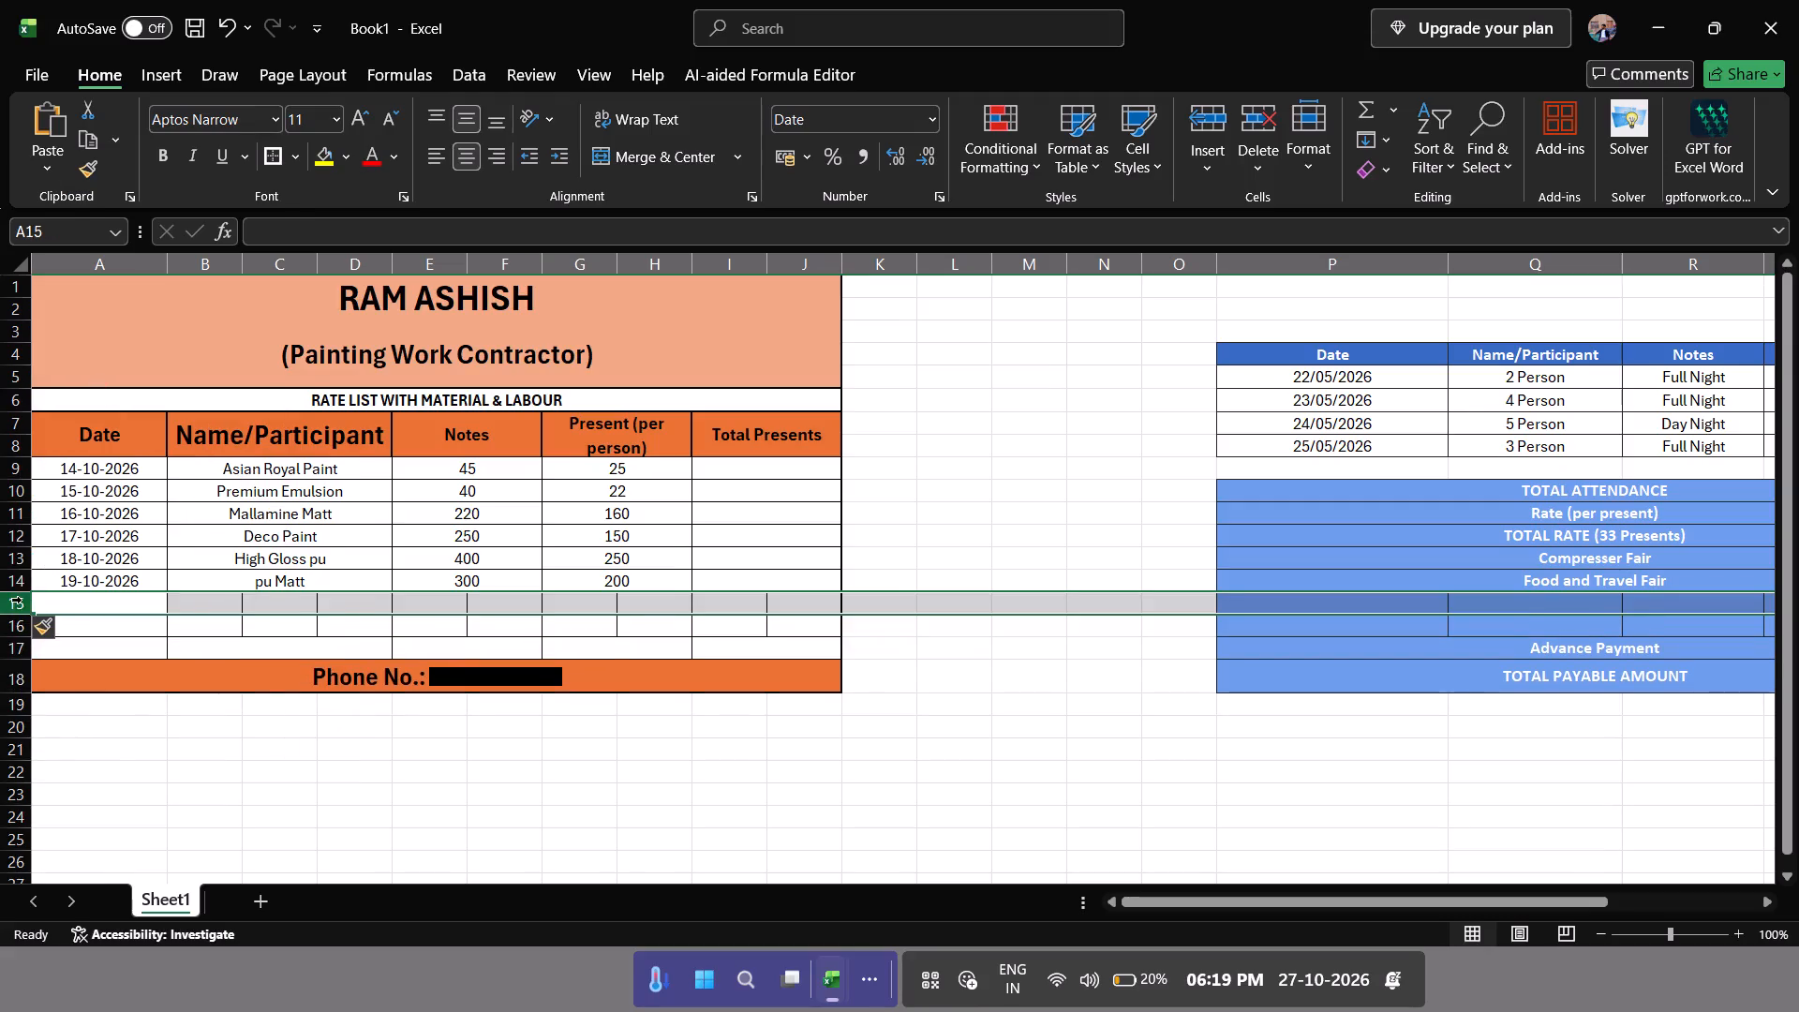
right_click(19, 602)
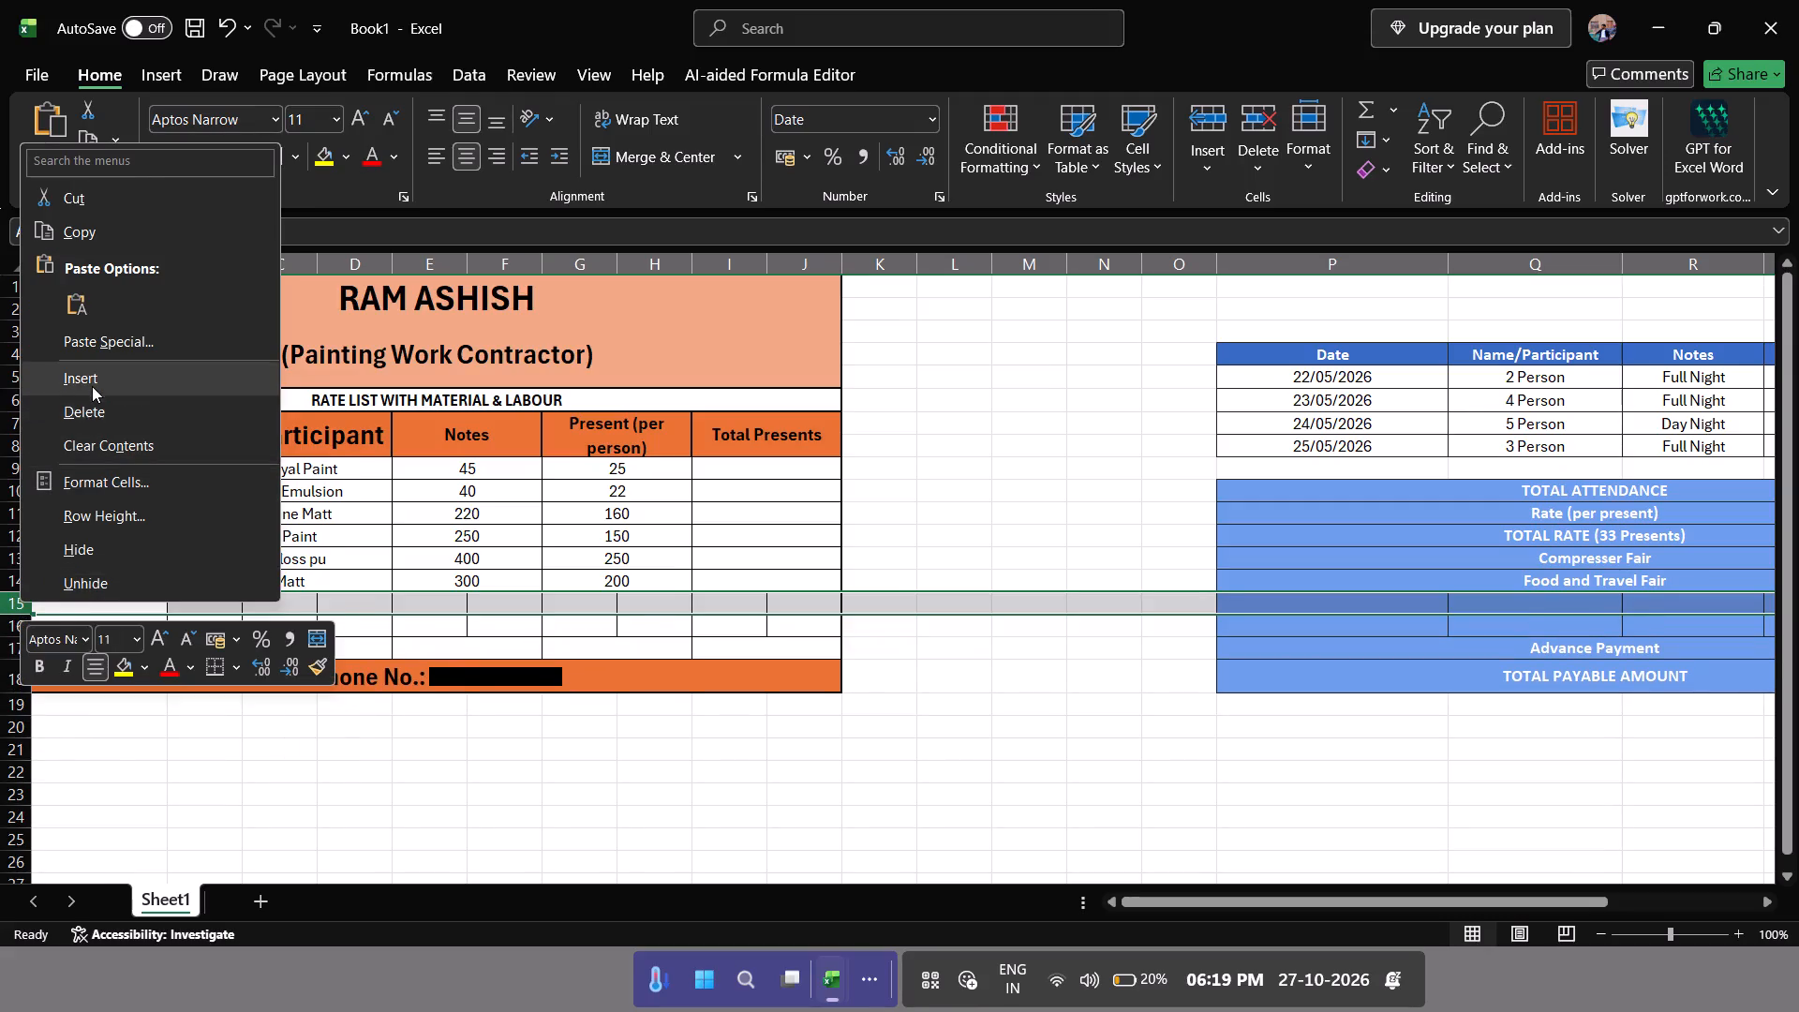
left_click(92, 380)
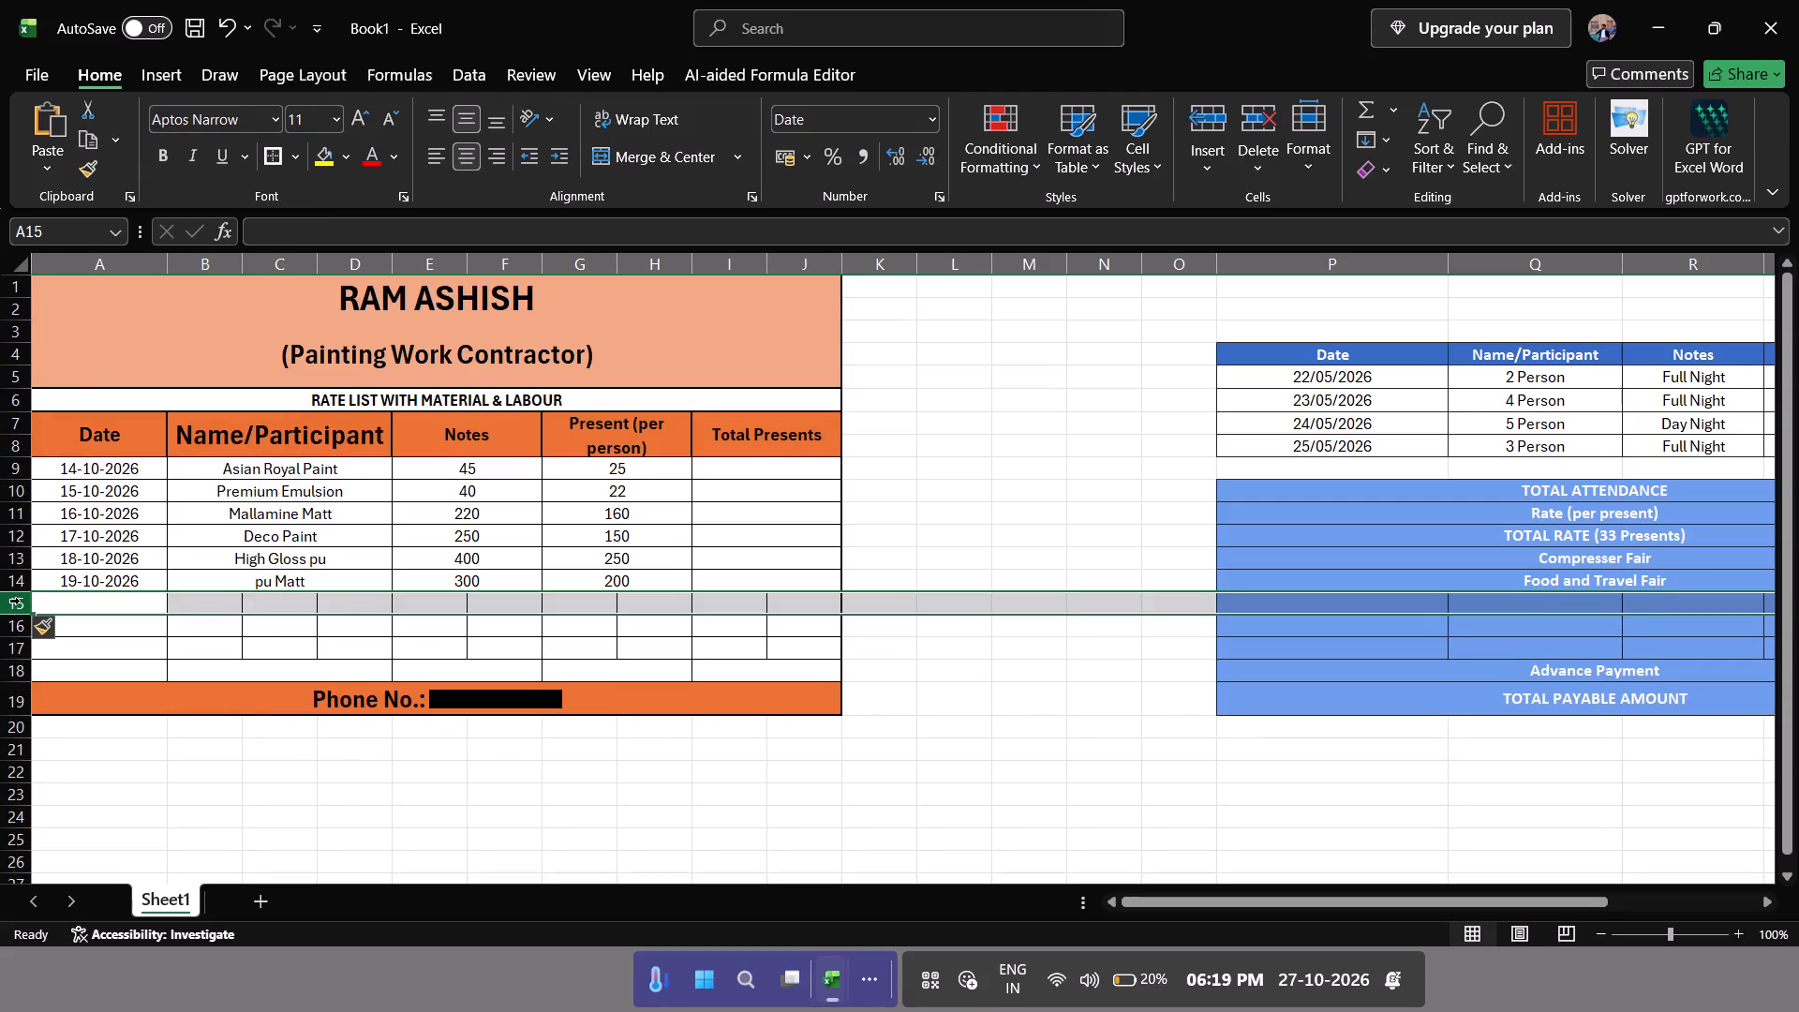
right_click(20, 601)
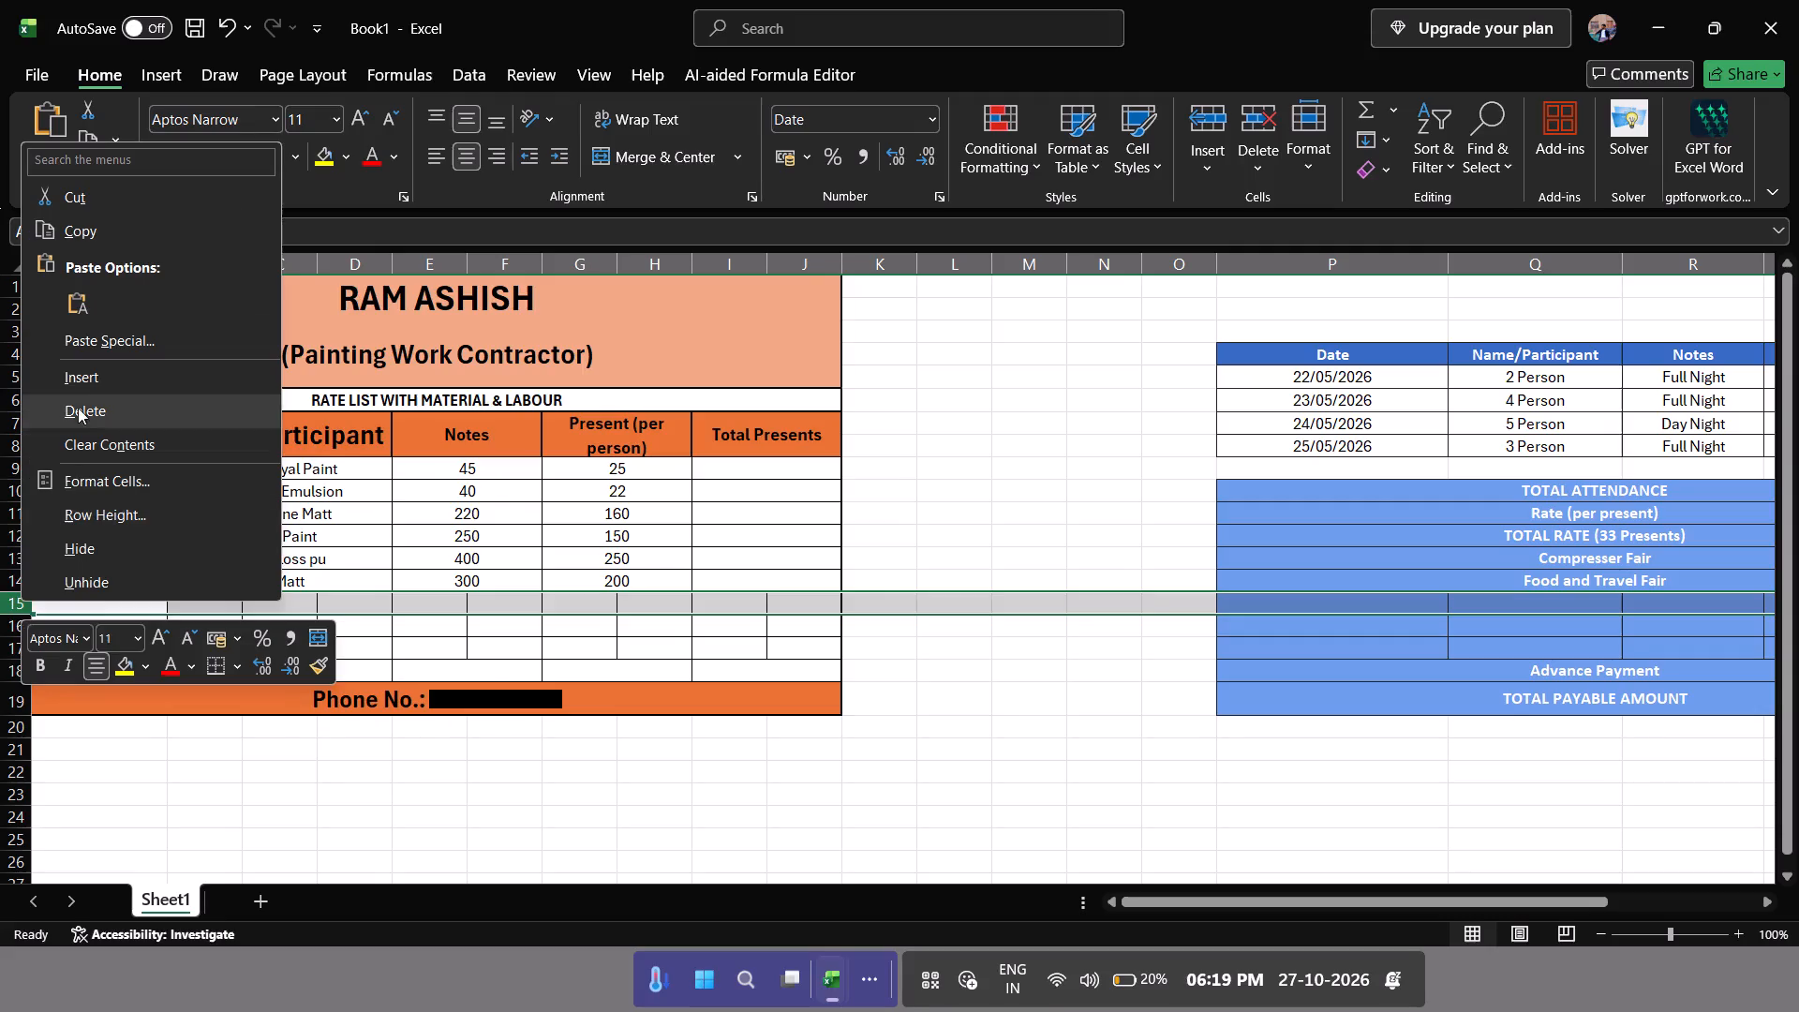
left_click(92, 372)
right_click(12, 611)
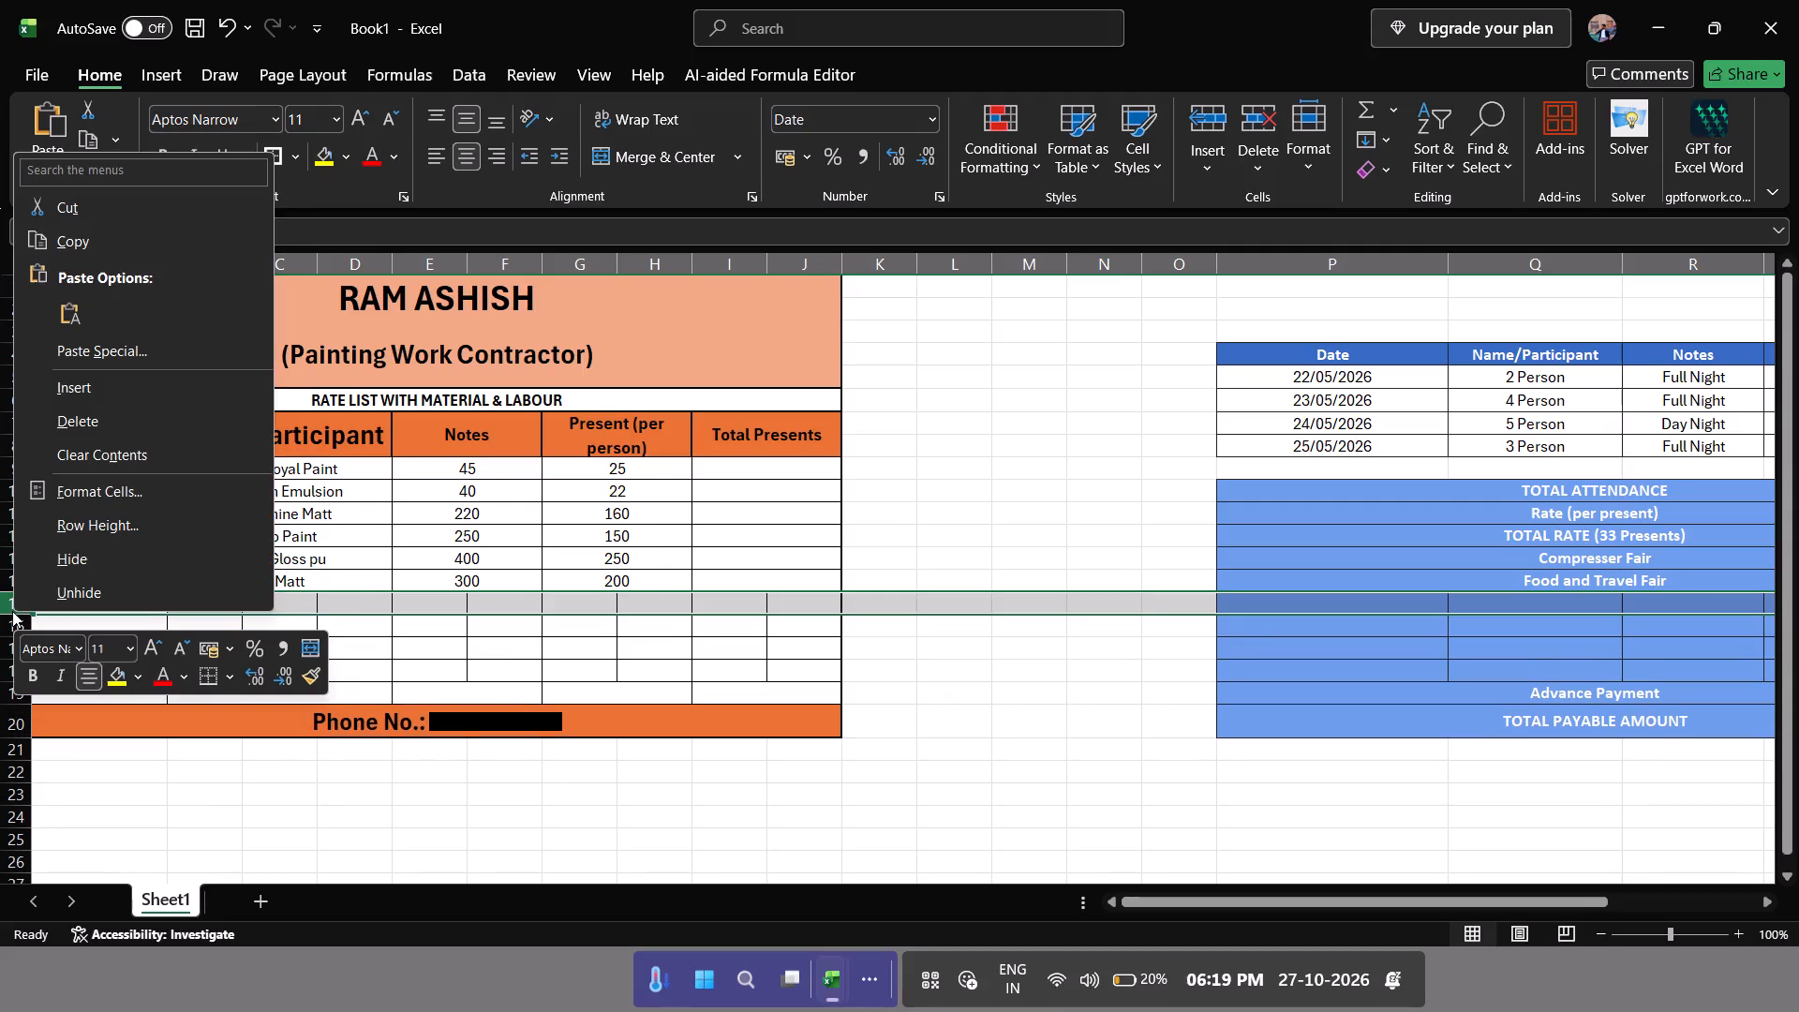
left_click(97, 379)
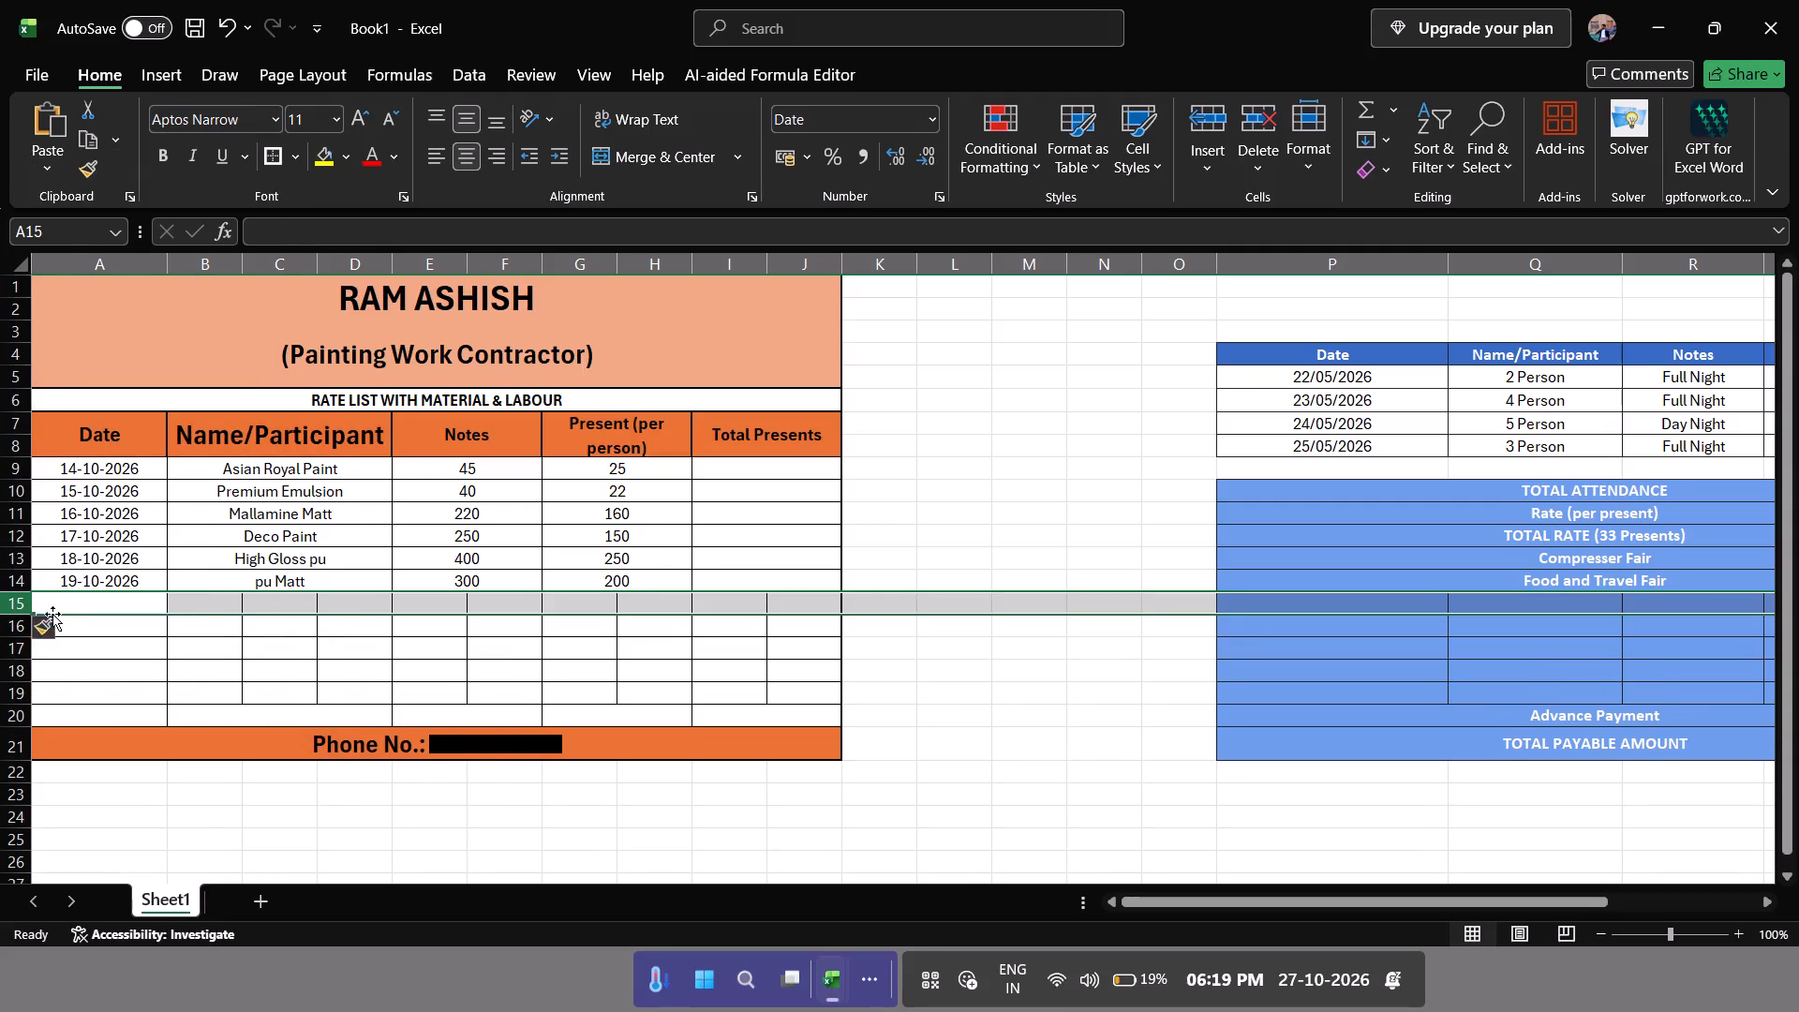
right_click(18, 602)
left_click(112, 378)
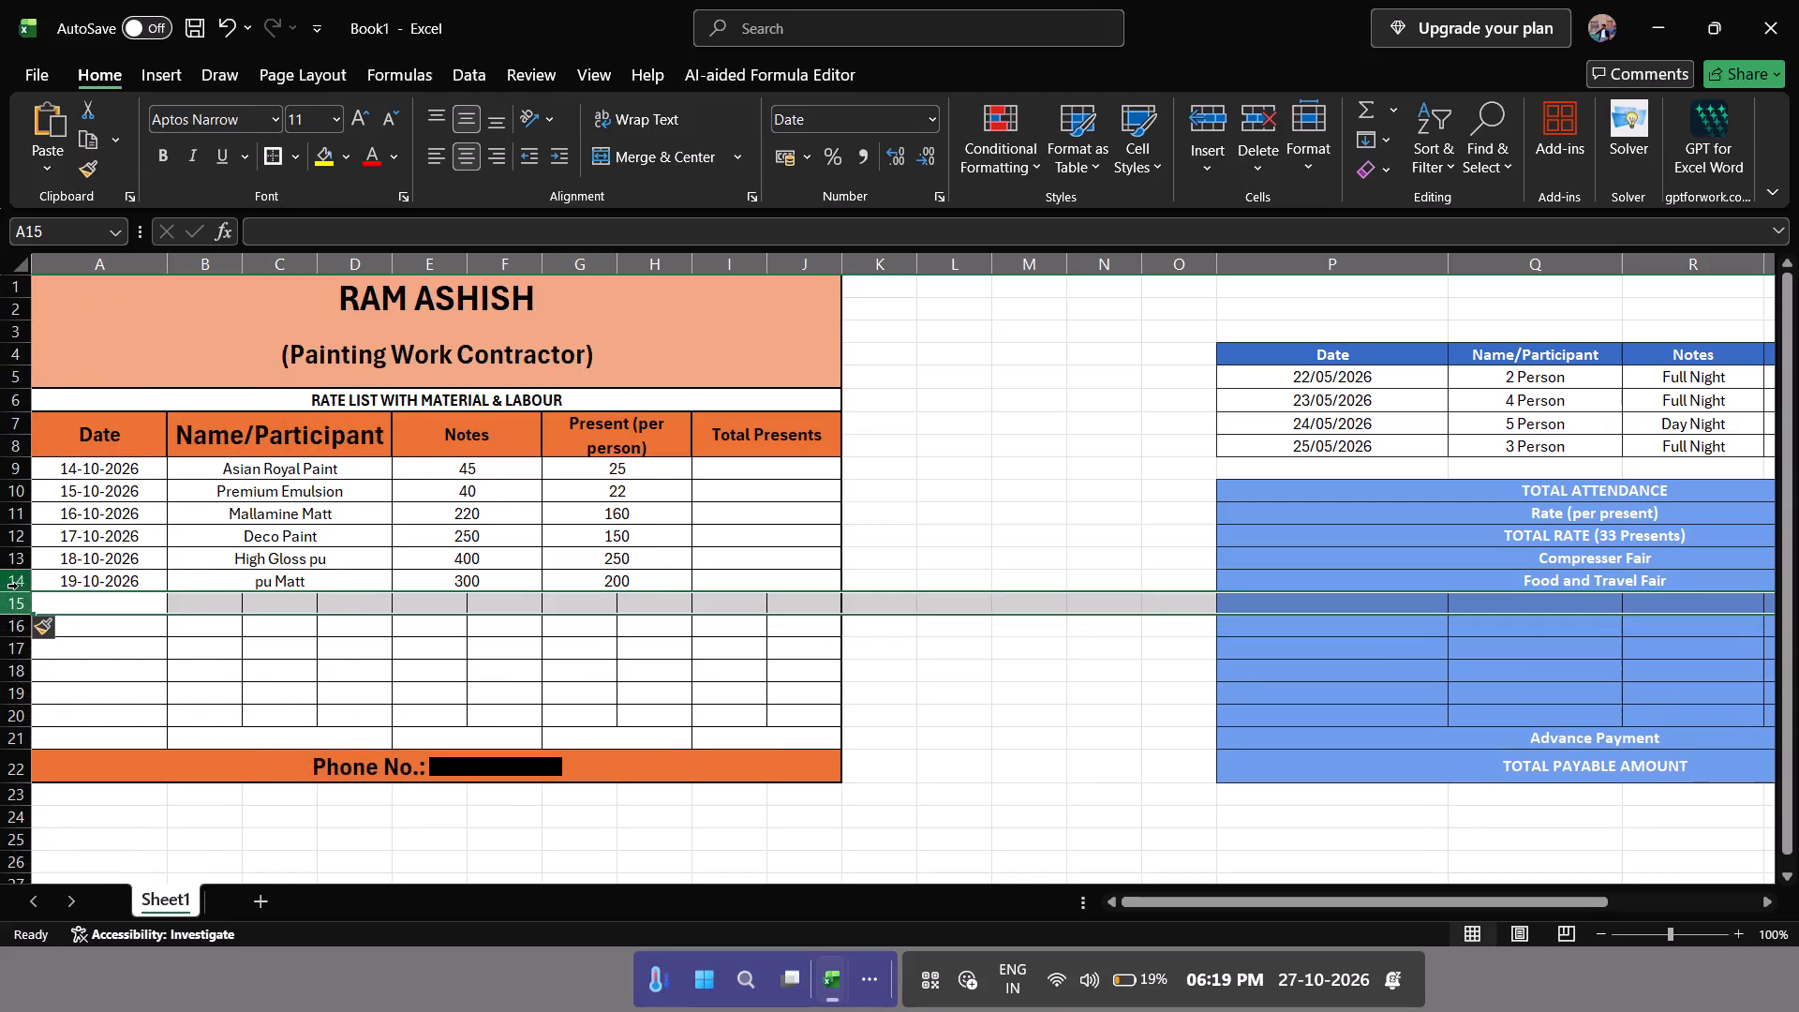
right_click(20, 601)
left_click(103, 383)
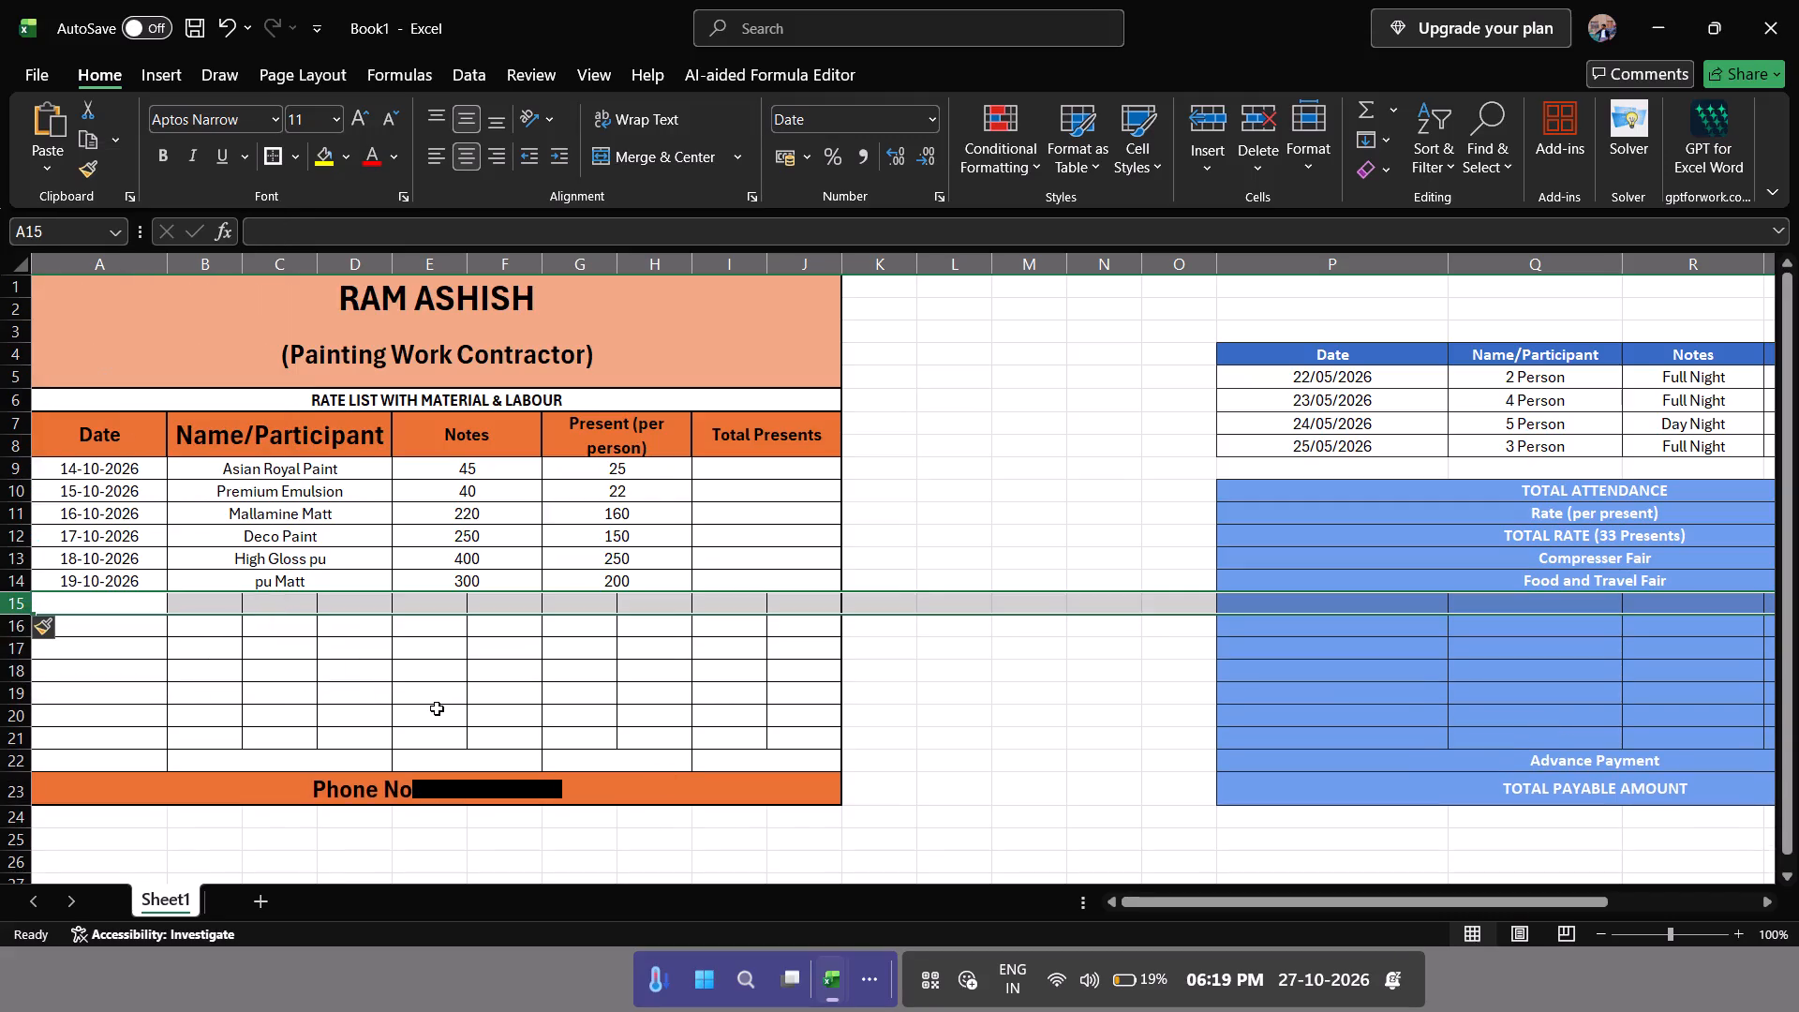
right_click(21, 605)
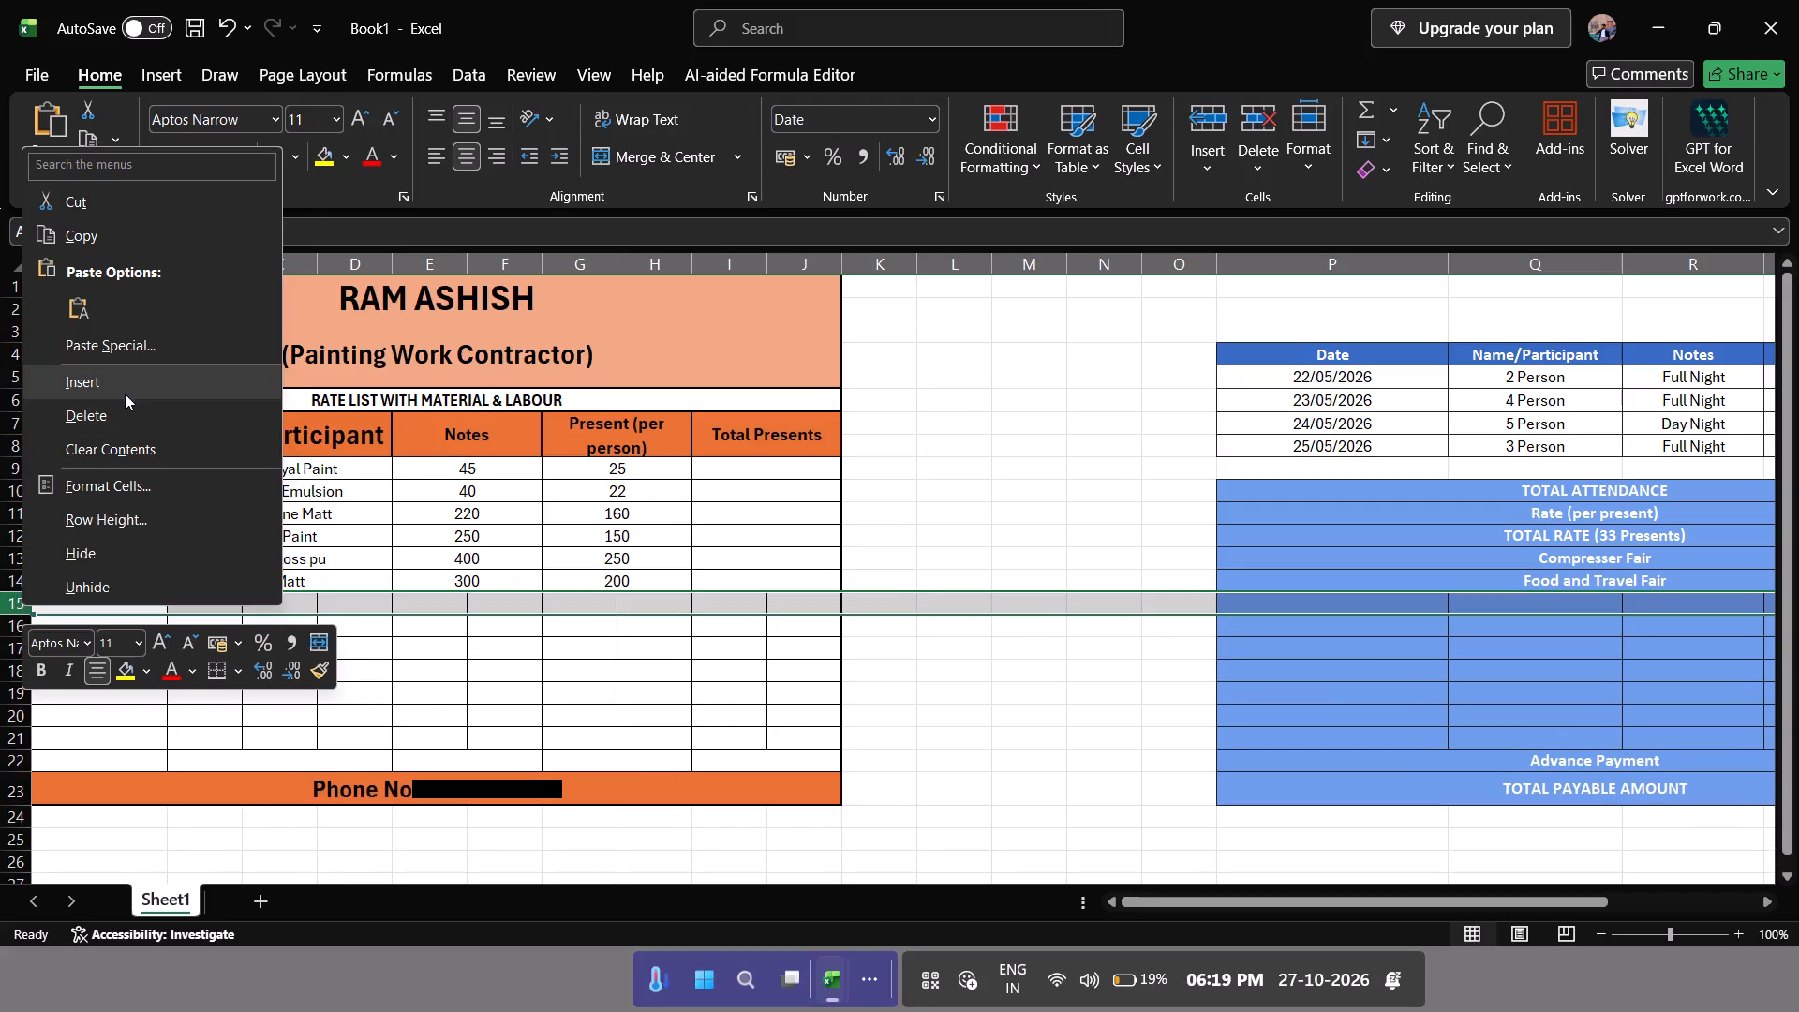
left_click(1000, 690)
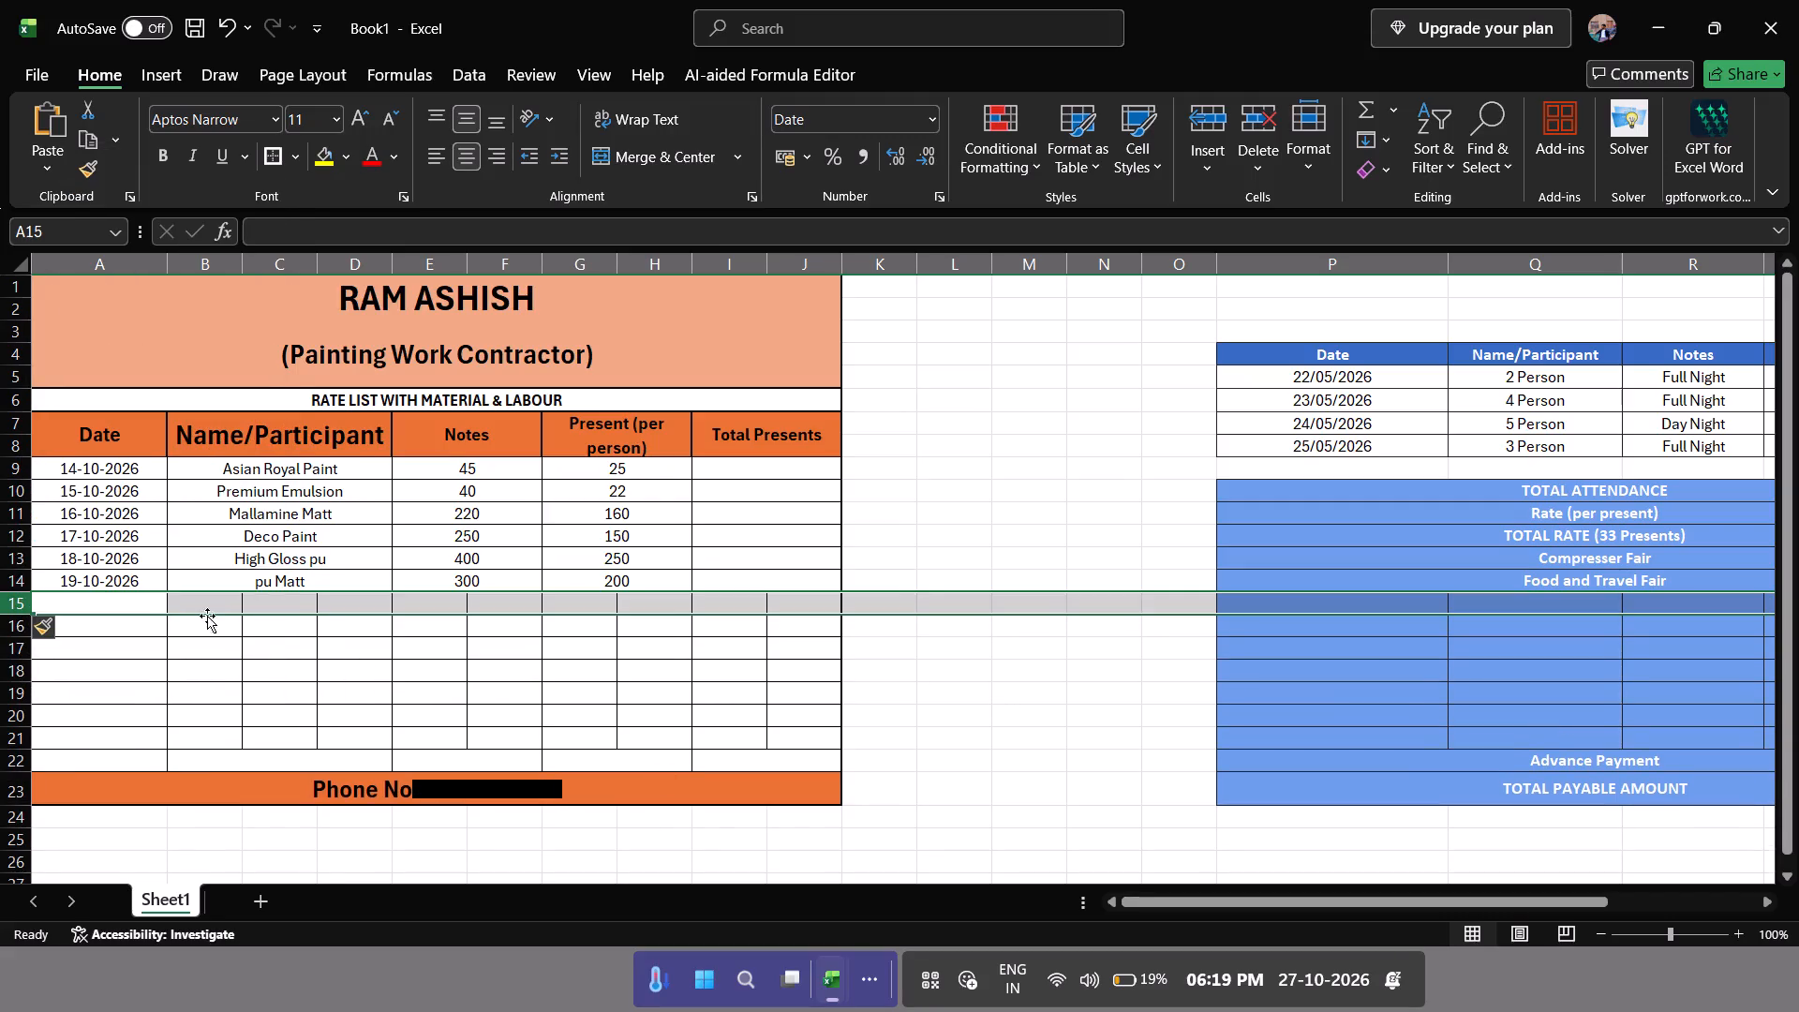
Extend the Date series from A14 down through A21, ending at 26-10-2026.
left_click(162, 585)
left_click_drag(169, 595, 169, 632)
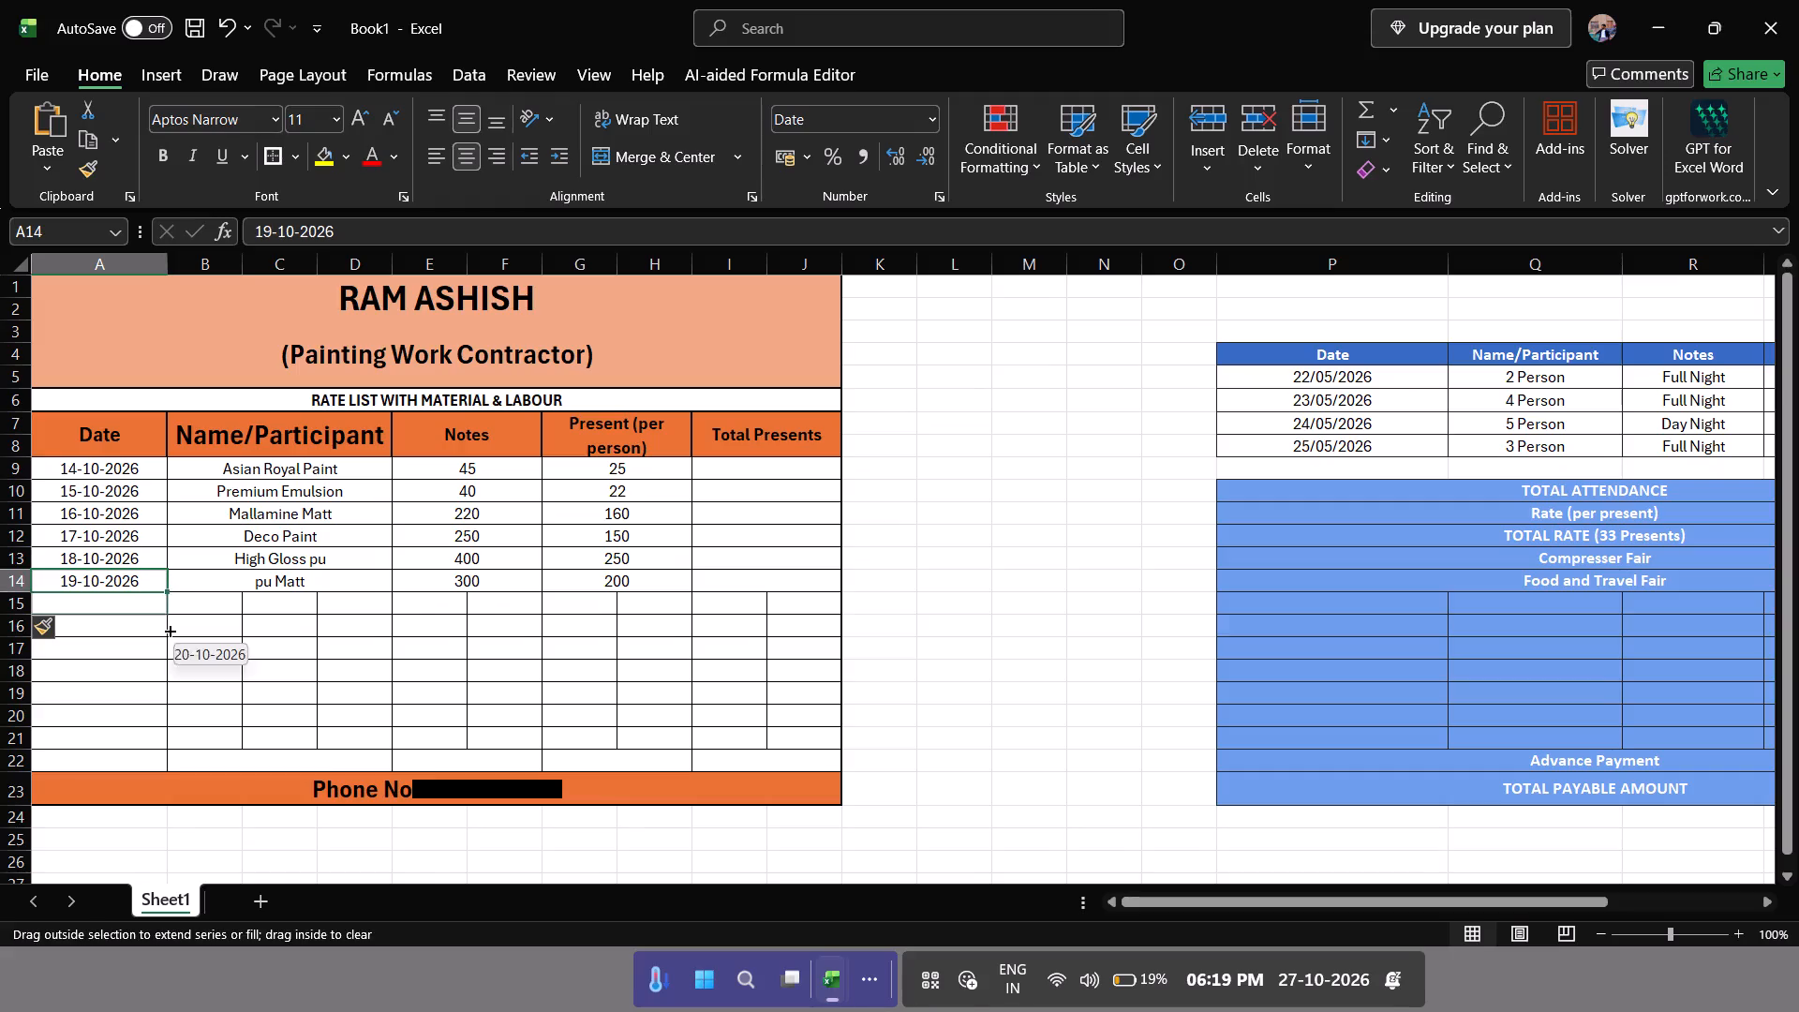
left_click_drag(169, 632, 167, 749)
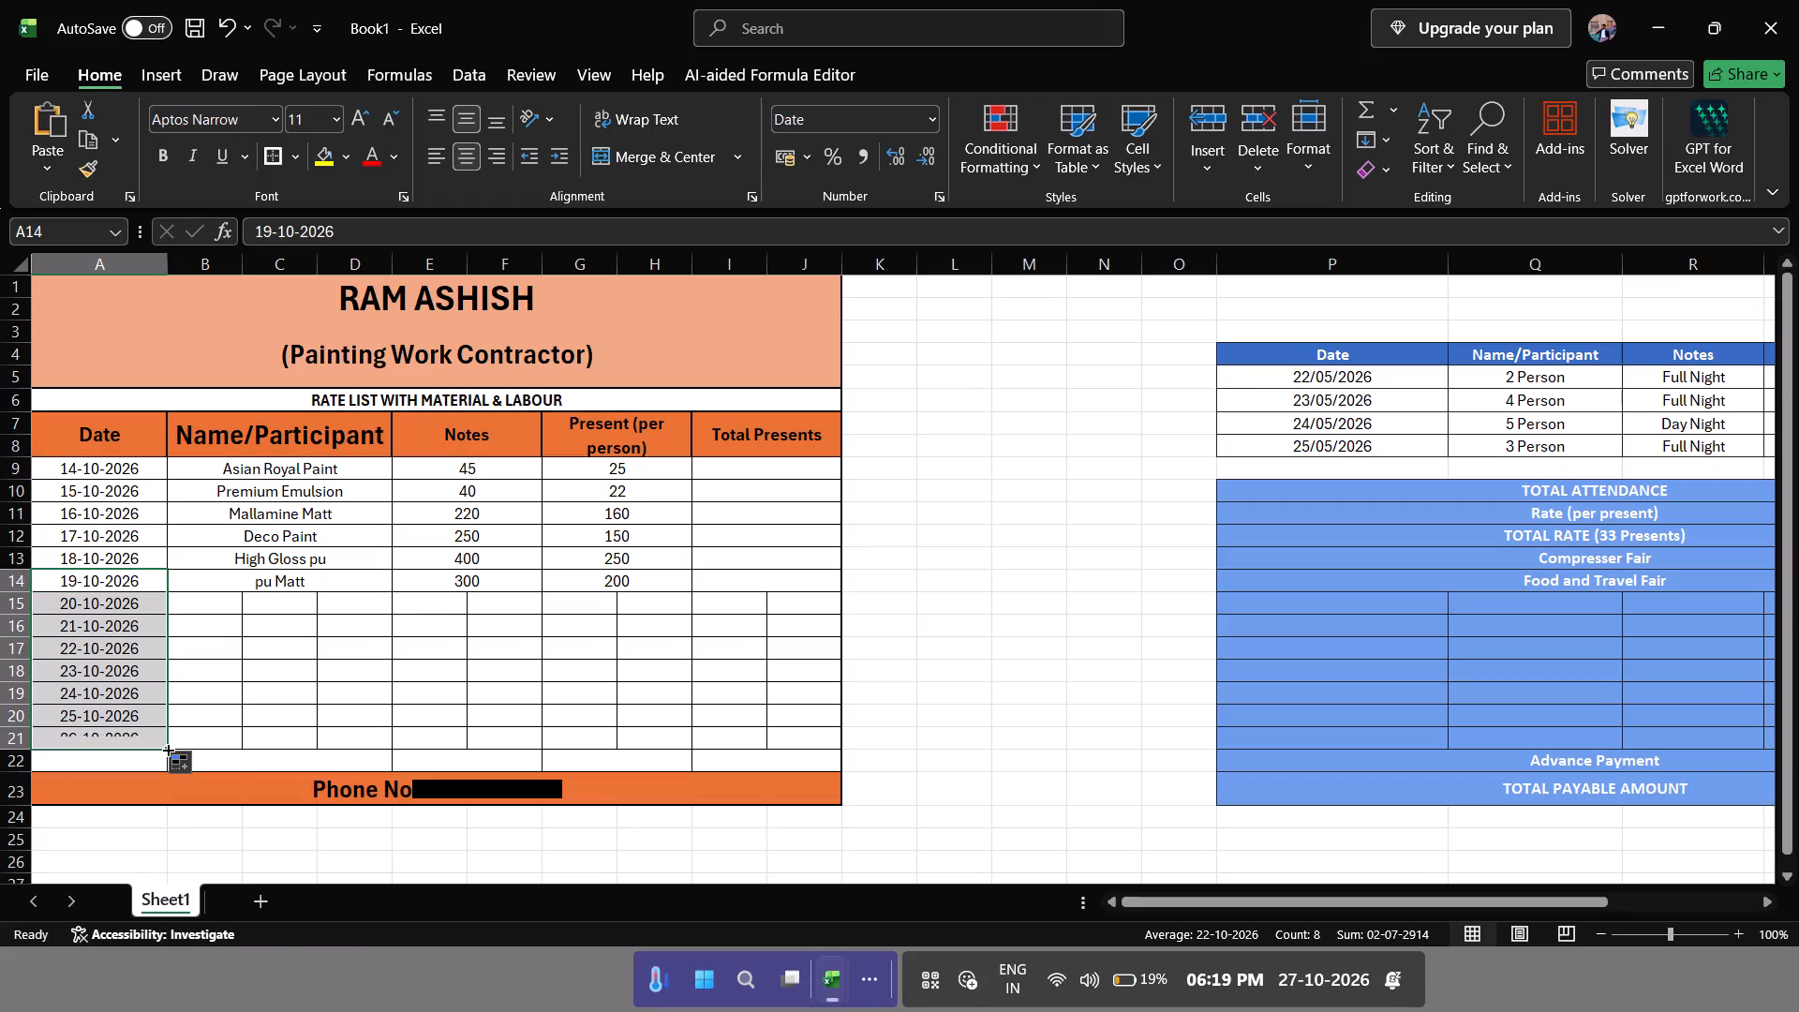
Fill the merged Name/Participant, Notes and Present (per person) cells of row 14 down through row 21.
left_click(376, 579)
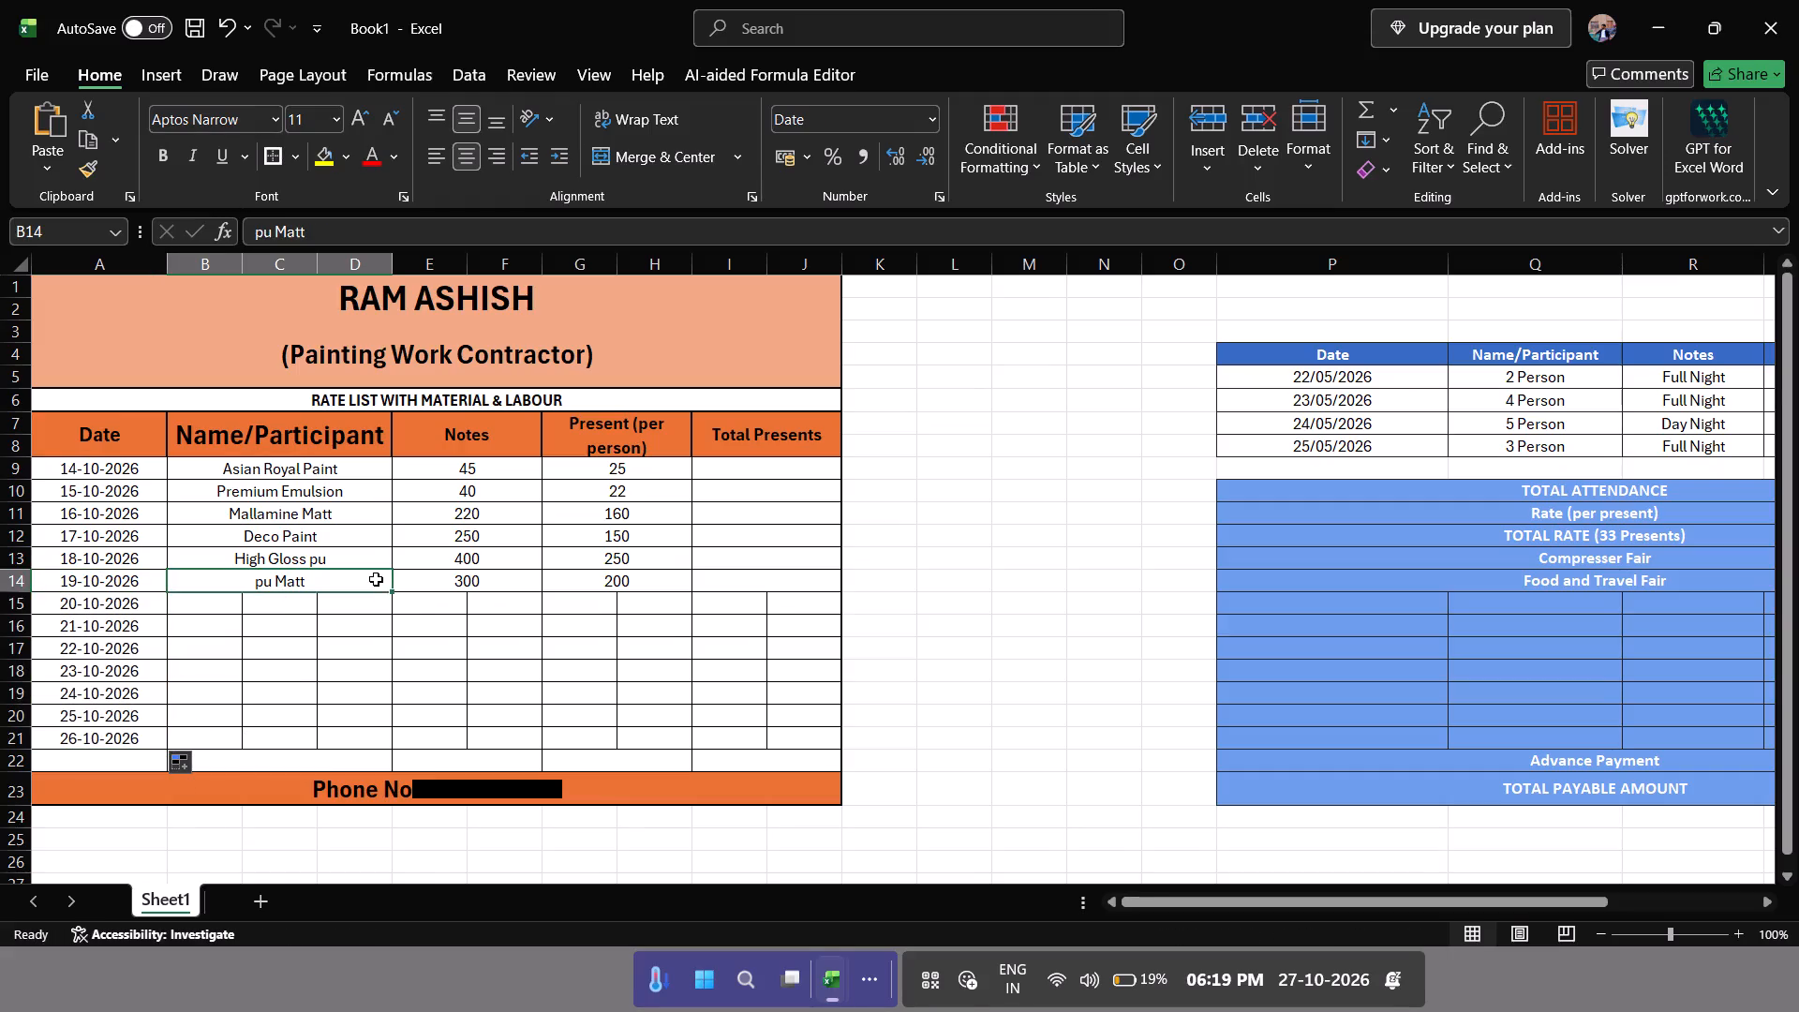
left_click_drag(393, 595, 388, 753)
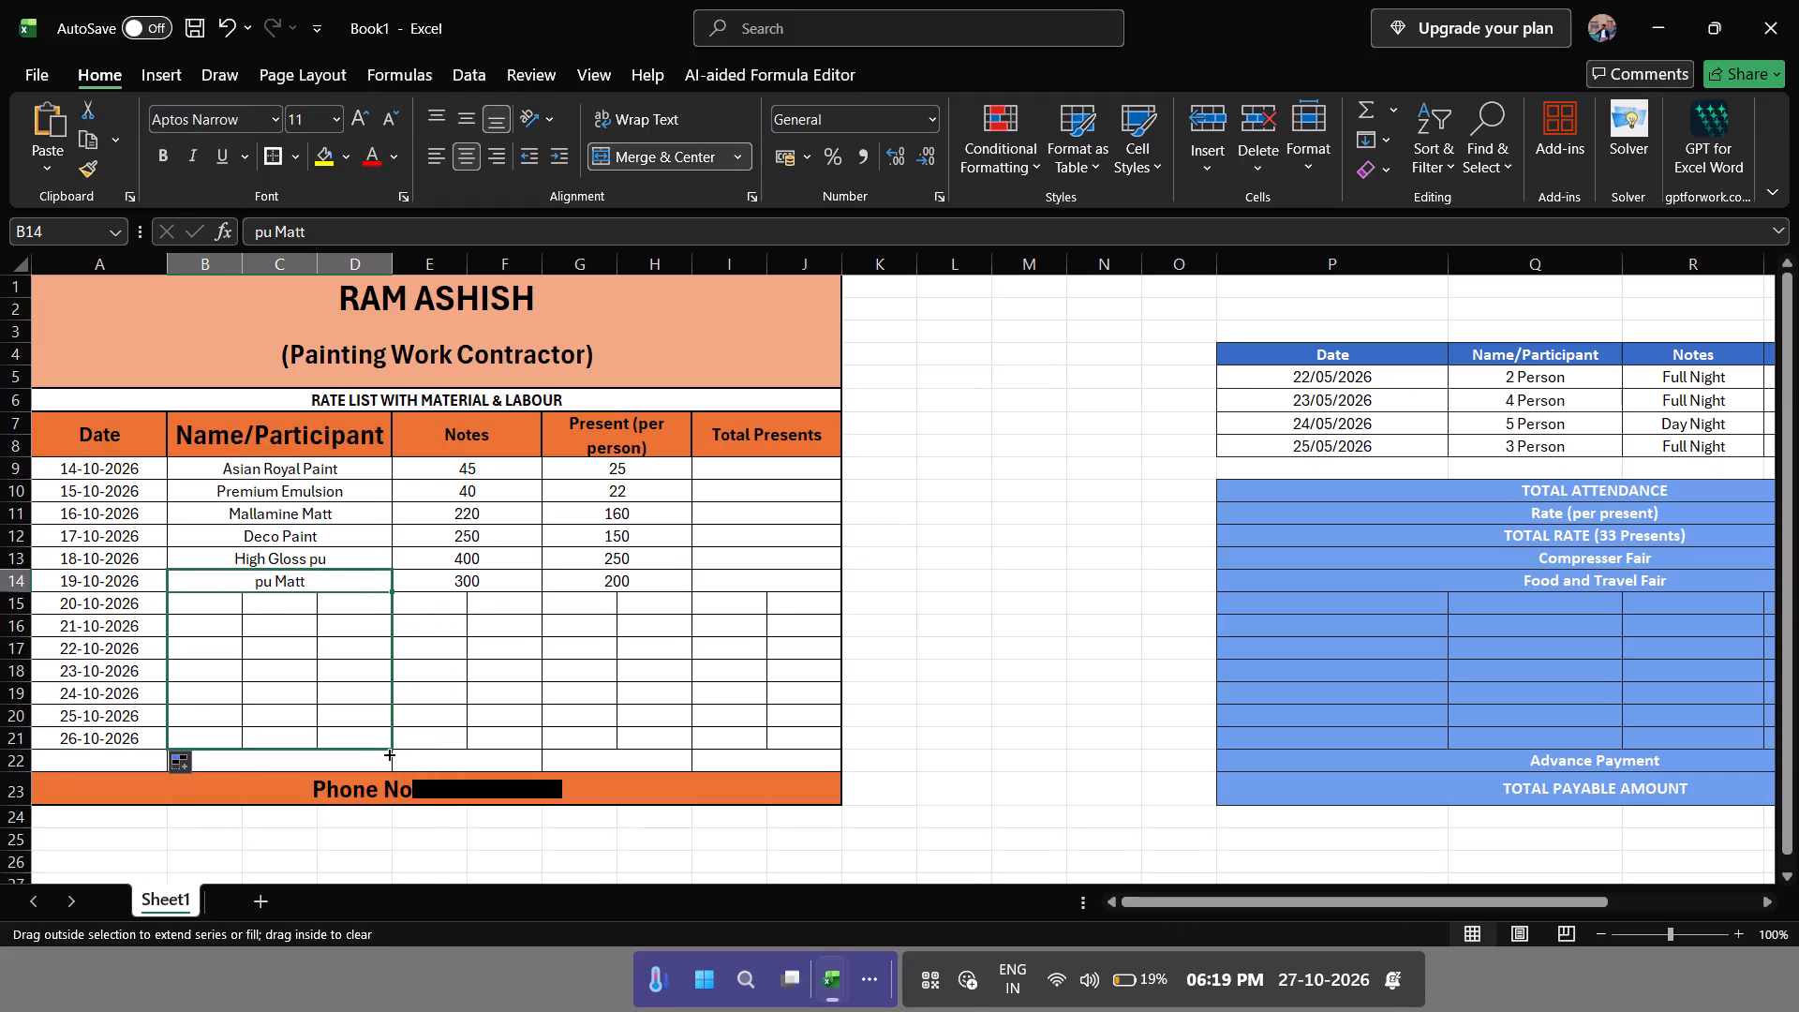
left_click(480, 582)
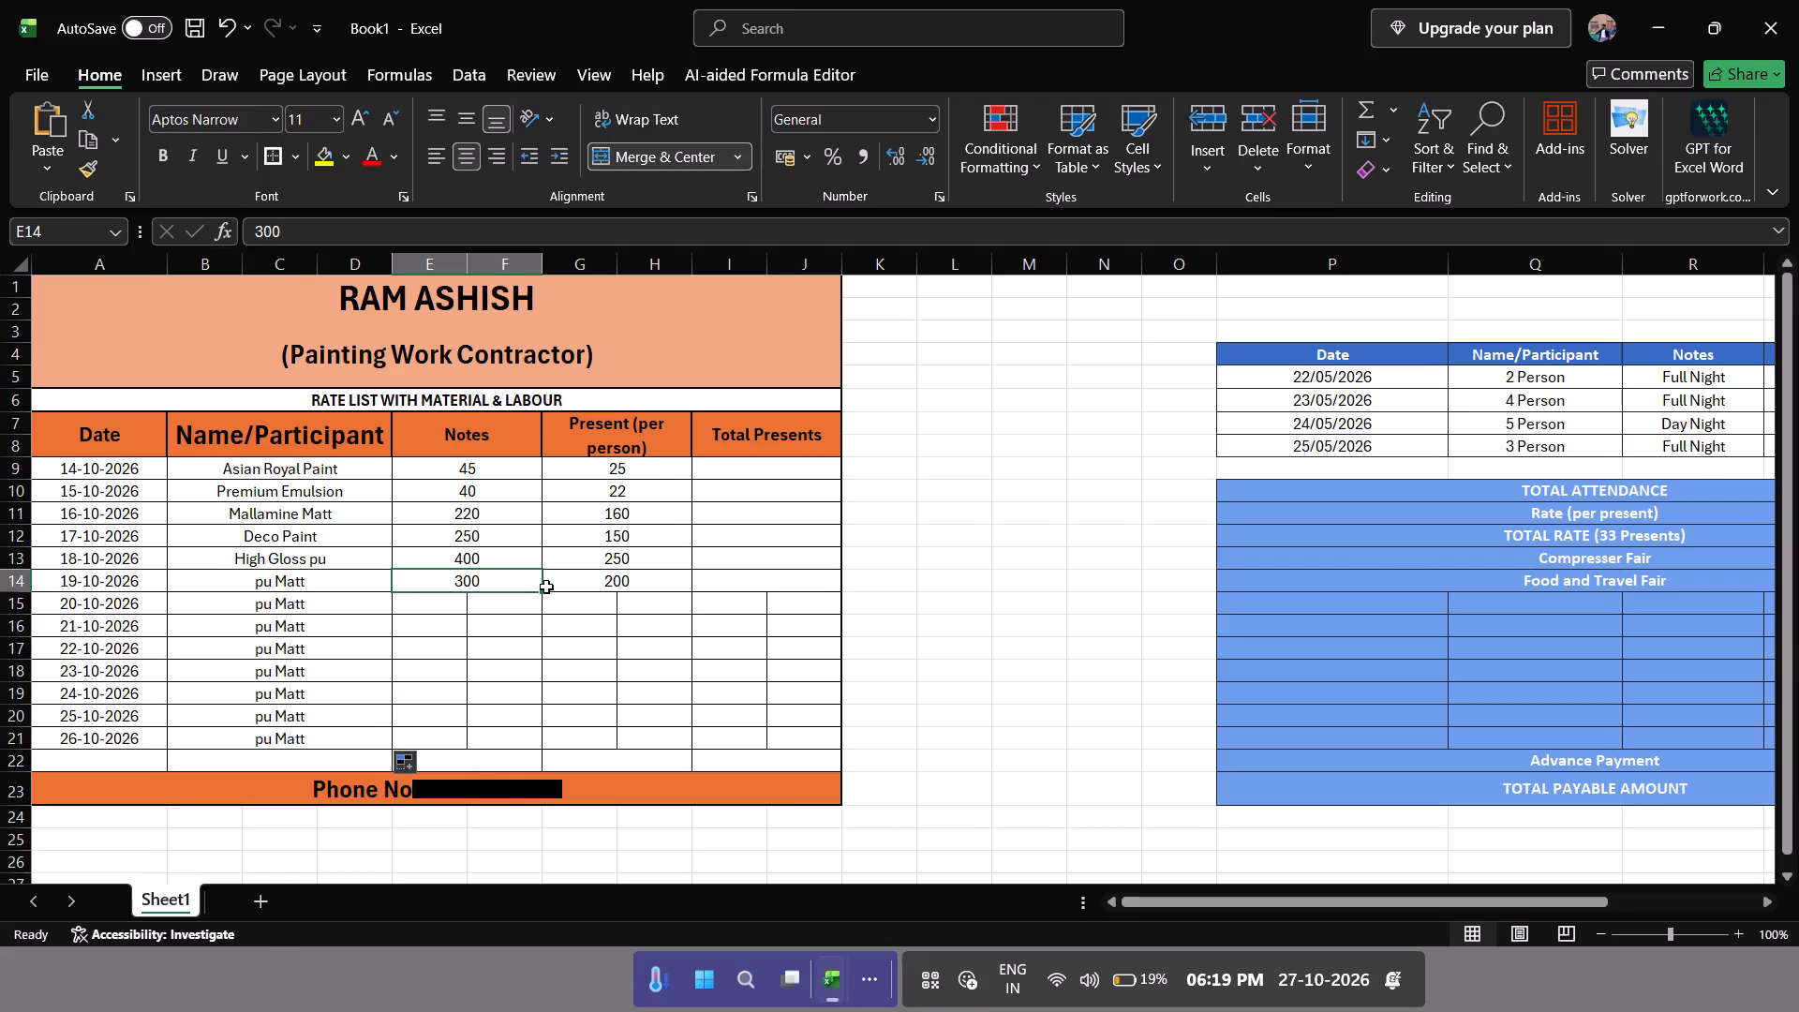
left_click_drag(534, 592, 534, 740)
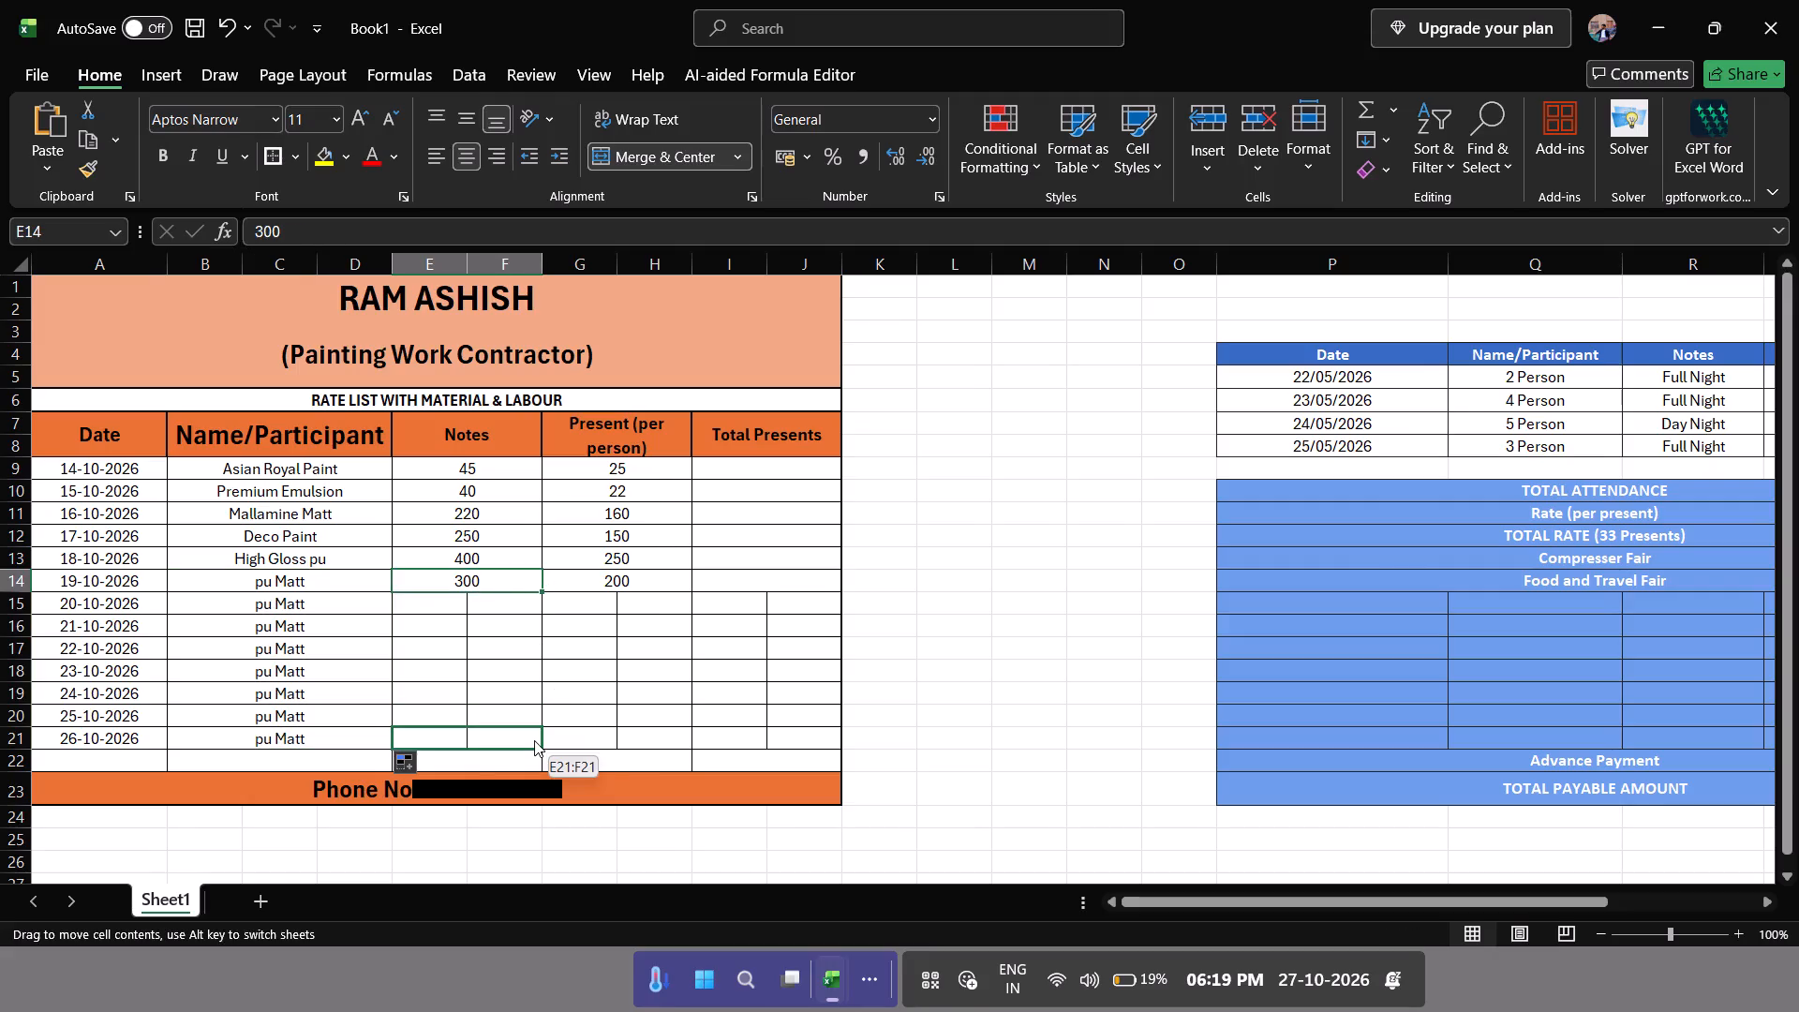
left_click_drag(534, 740, 527, 583)
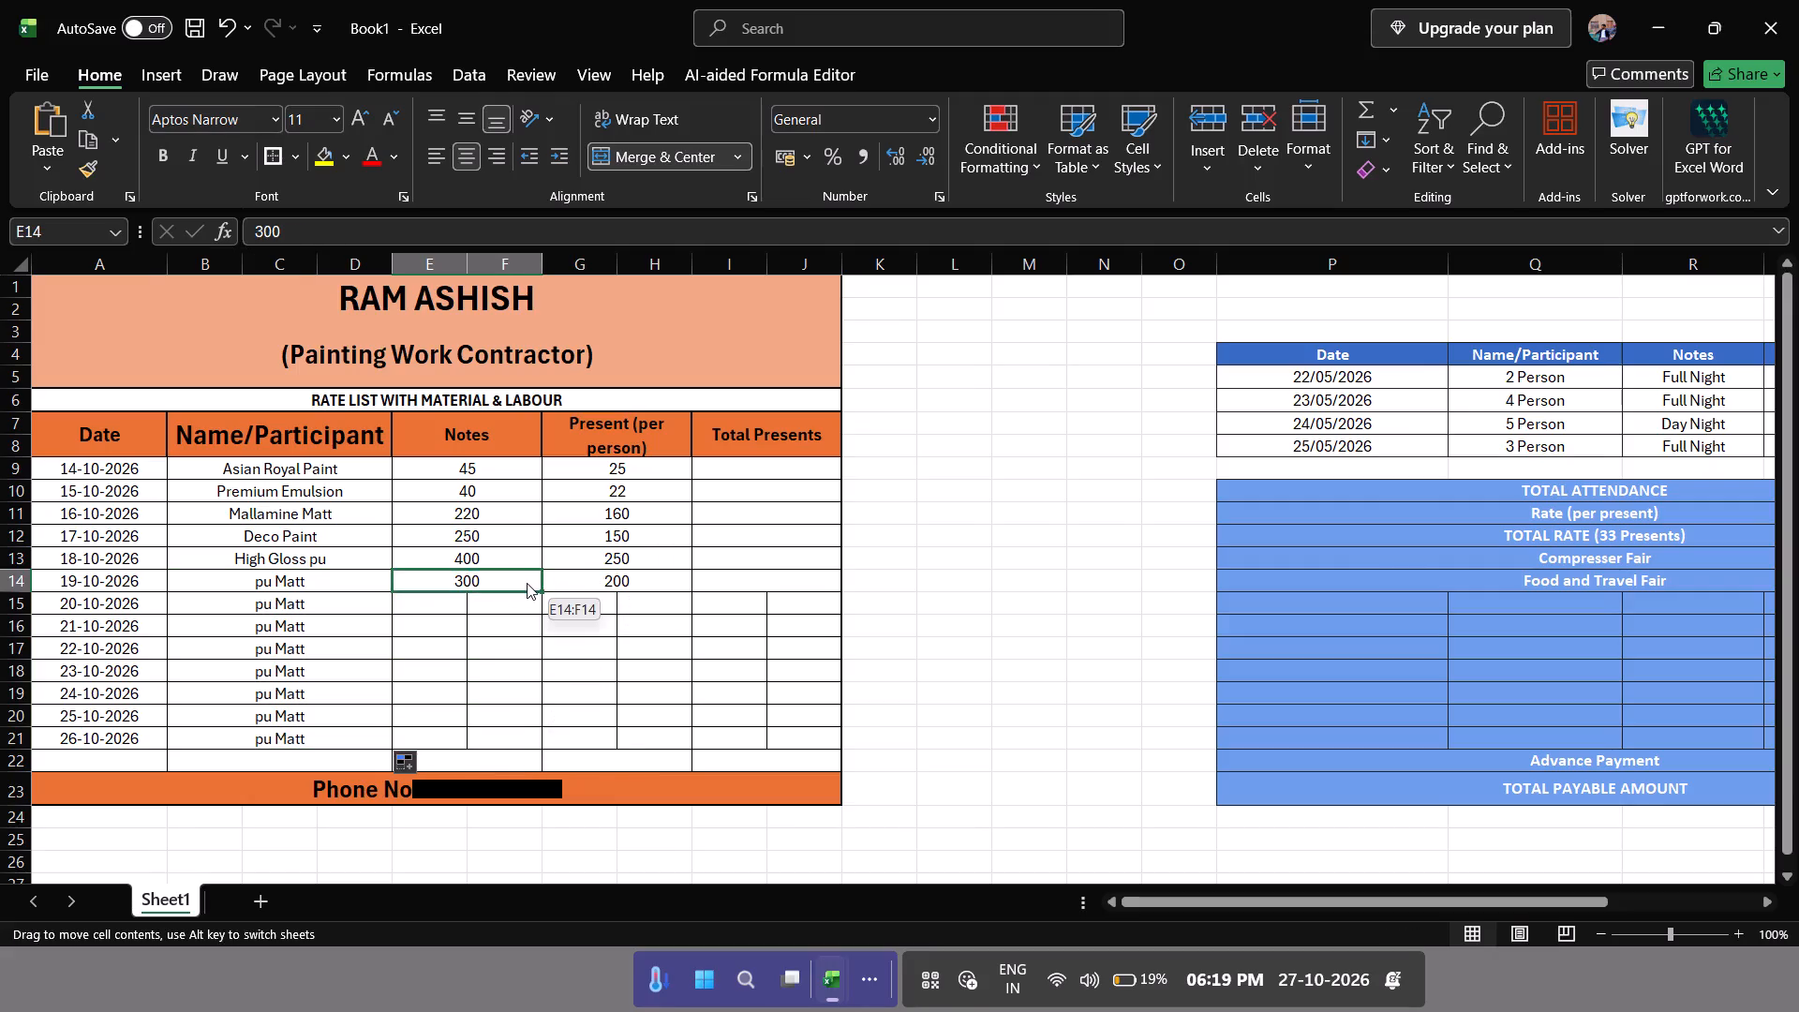
left_click_drag(527, 583, 527, 582)
left_click_drag(541, 594, 531, 752)
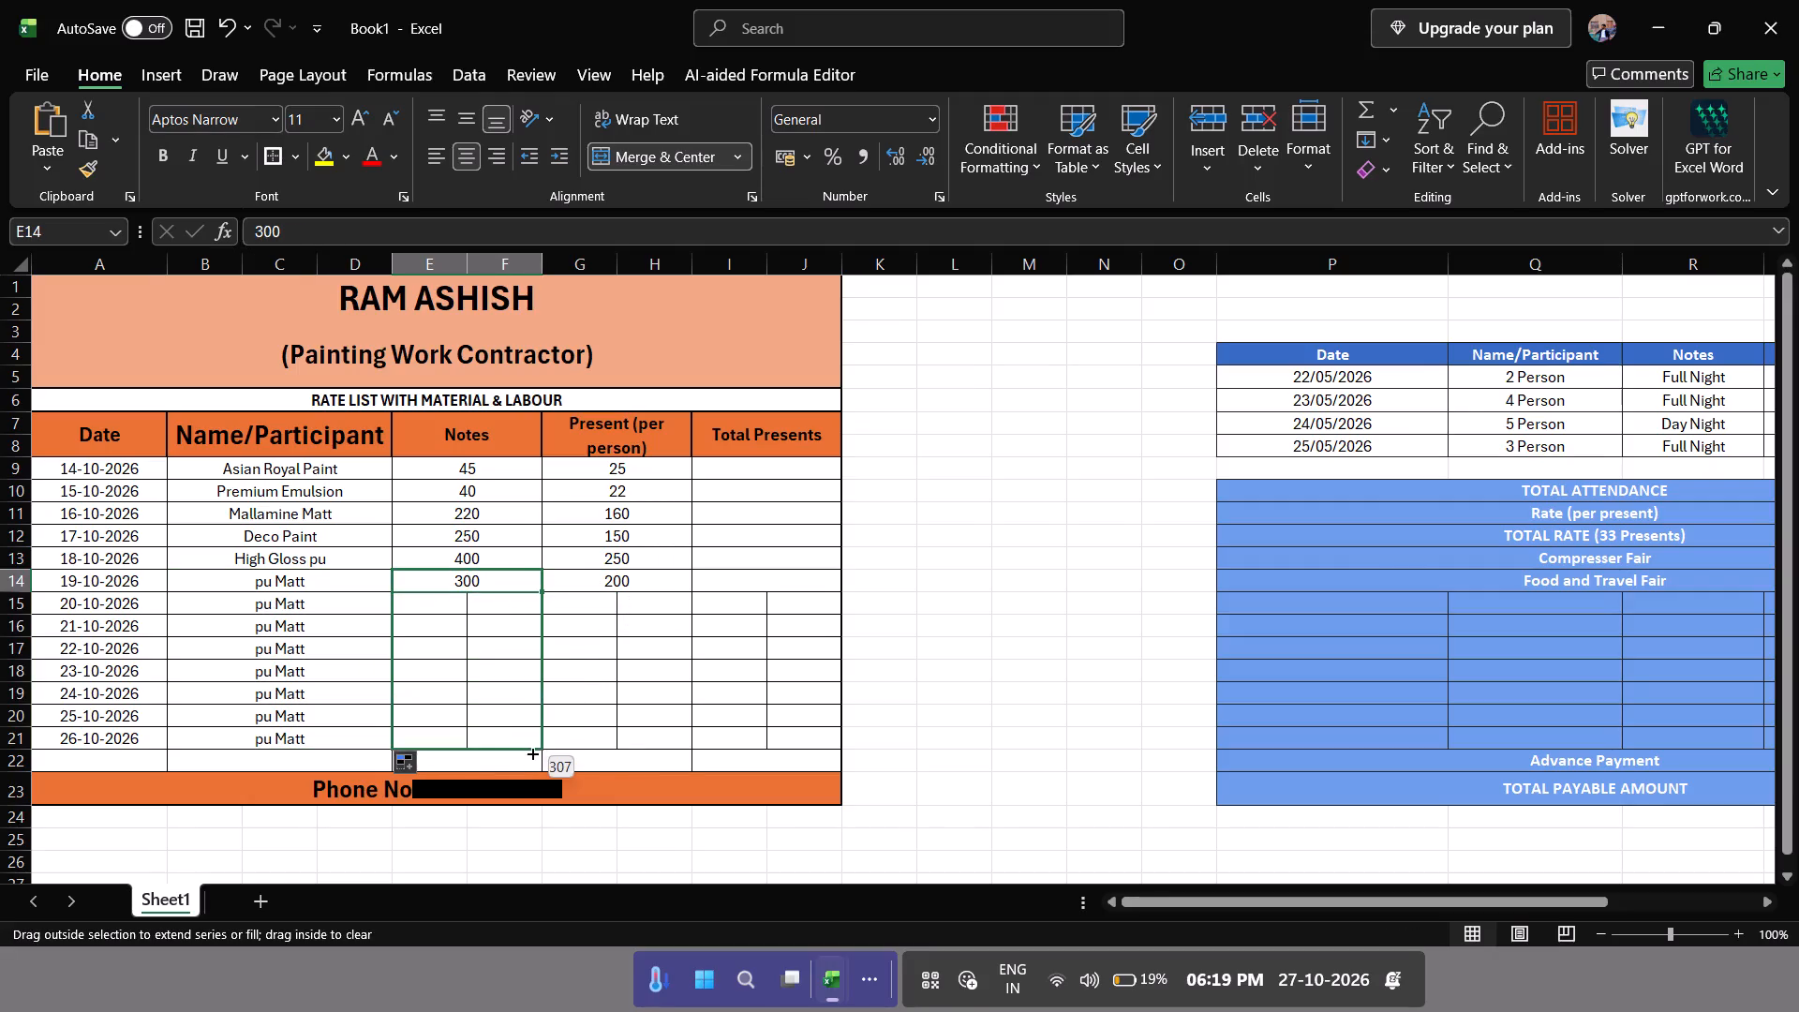
left_click_drag(531, 752, 529, 752)
left_click(624, 573)
left_click_drag(692, 591, 675, 751)
Fill the merged Total Presents cell of row 14 down through row 21.
left_click(764, 575)
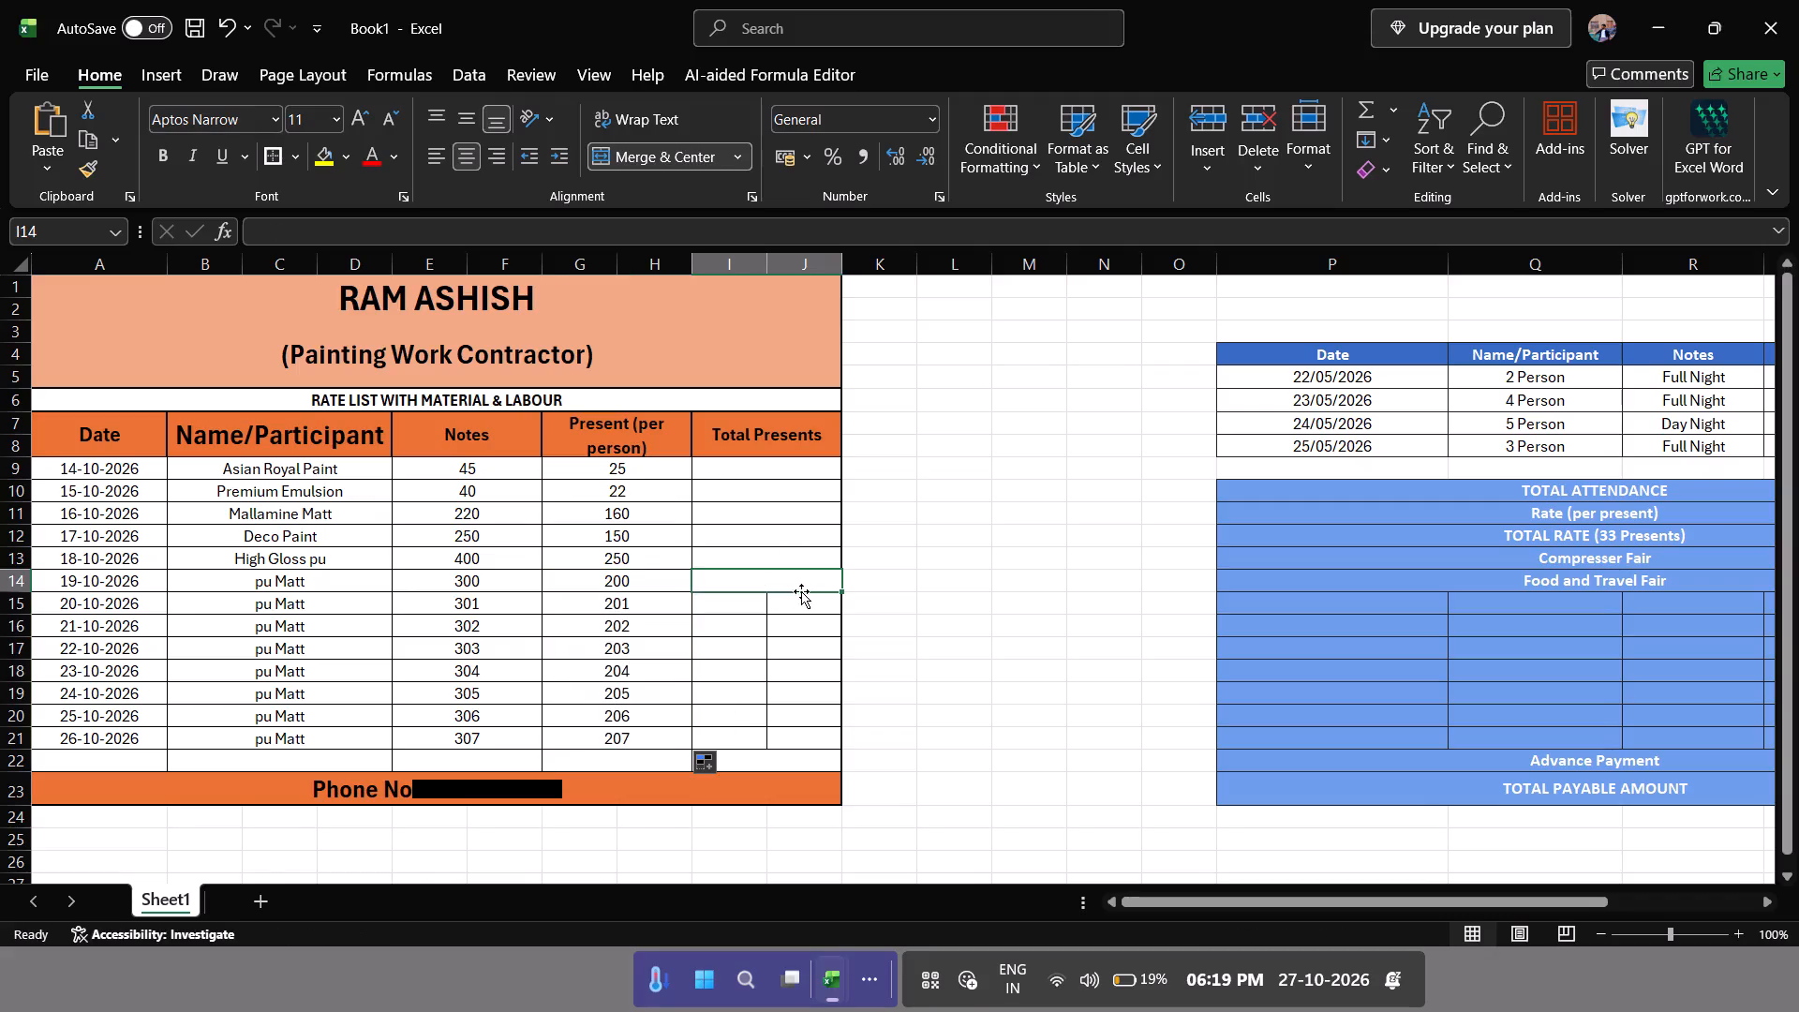
left_click_drag(840, 592, 827, 756)
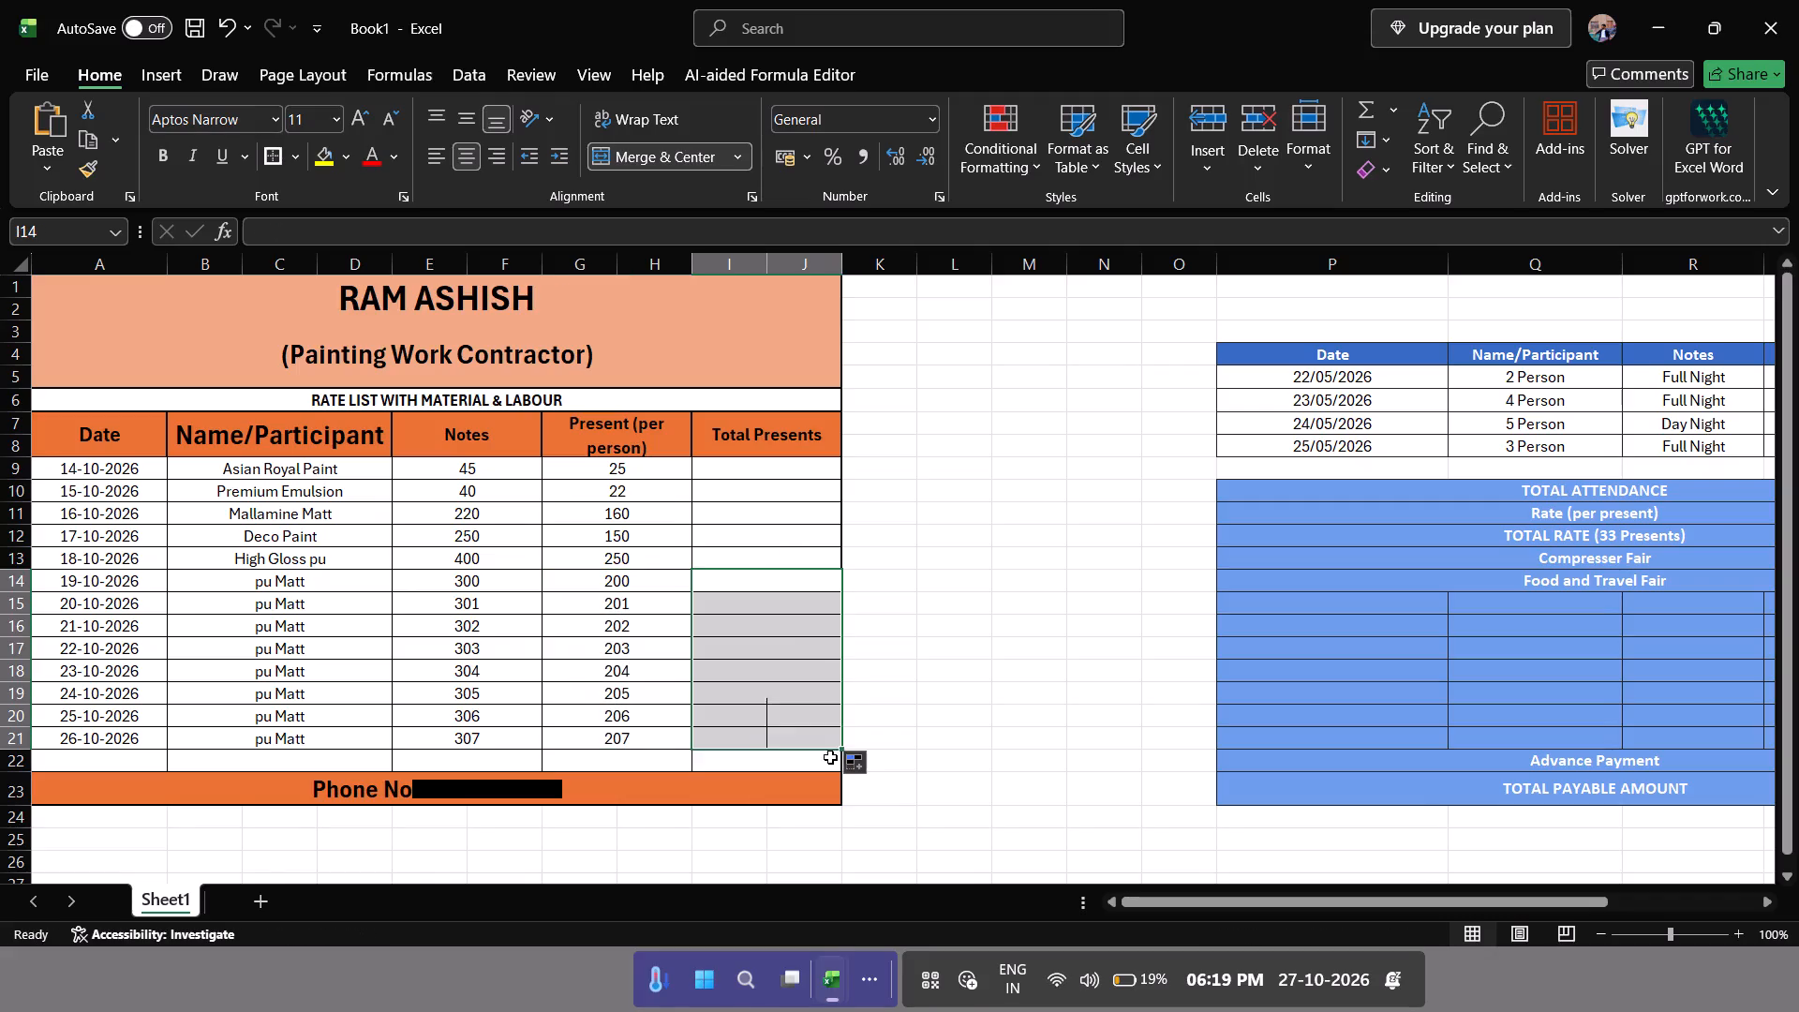
left_click(742, 551)
left_click(909, 621)
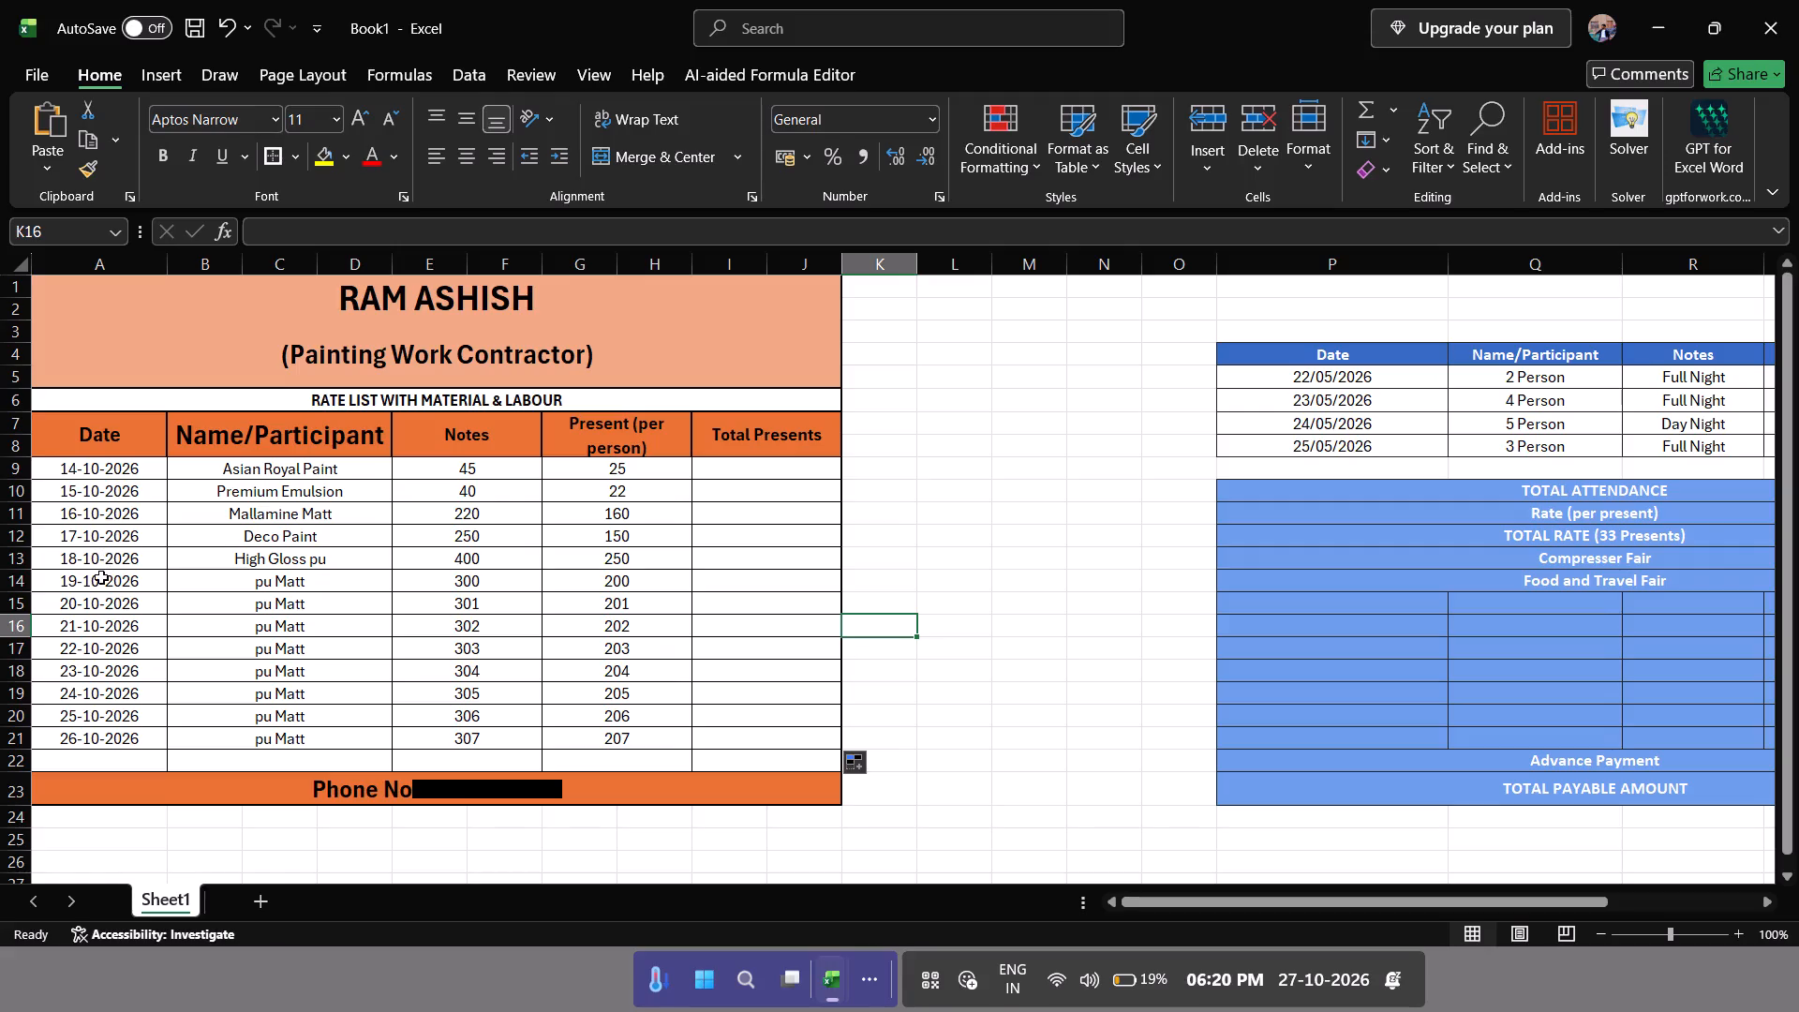
Delete the entire rows dated 21-10-2026, 24-10-2026 and 25-10-2026 from the attendance table.
left_click(95, 635)
left_click(9, 625)
right_click(16, 625)
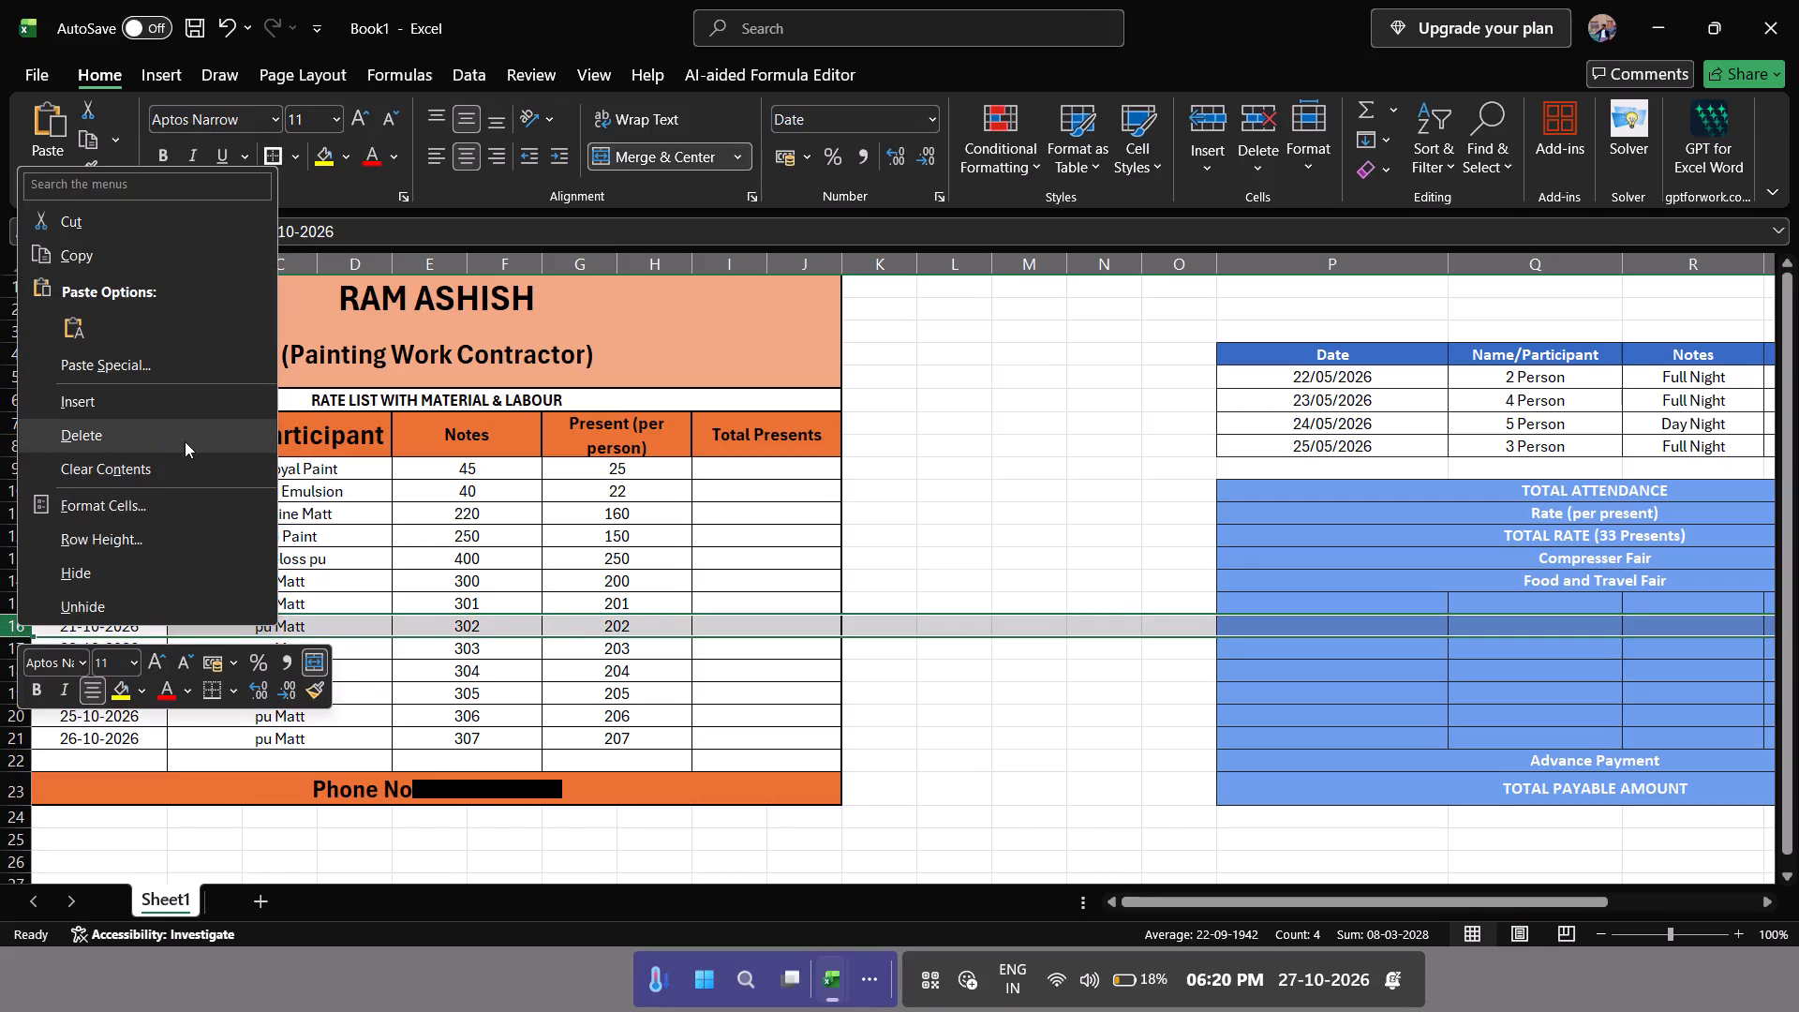
left_click(185, 441)
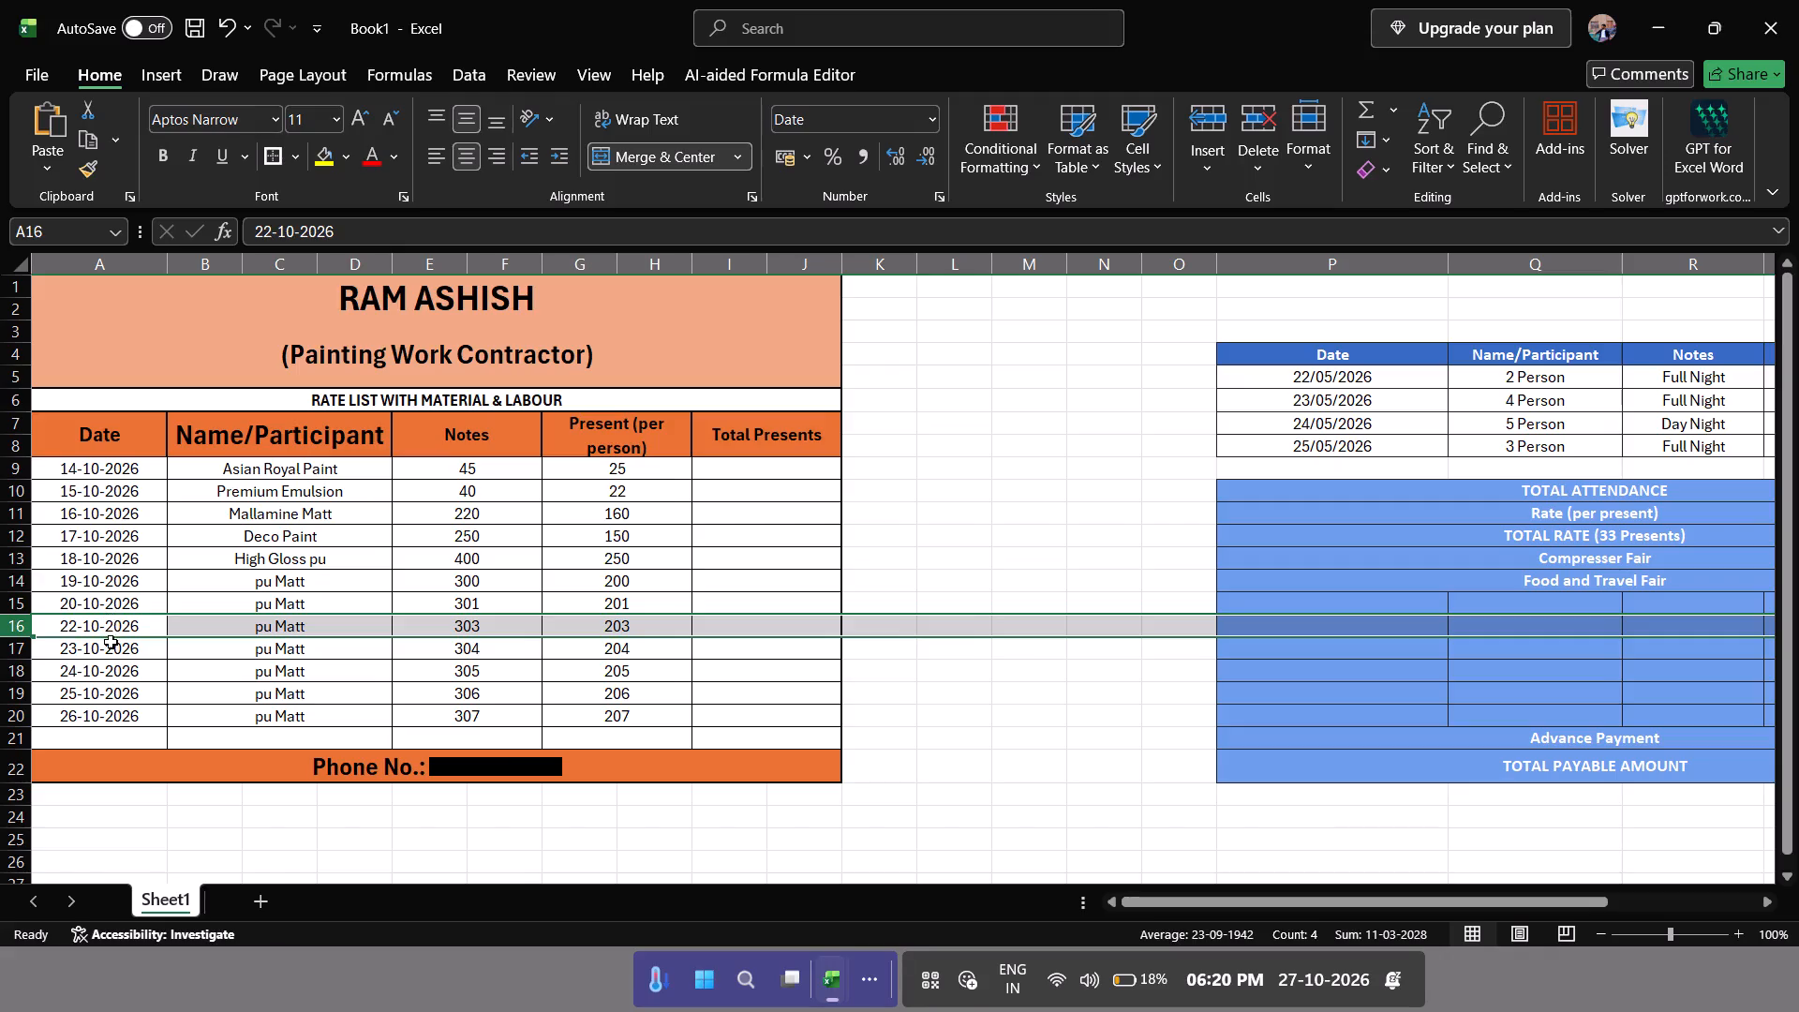
left_click(97, 667)
right_click(18, 673)
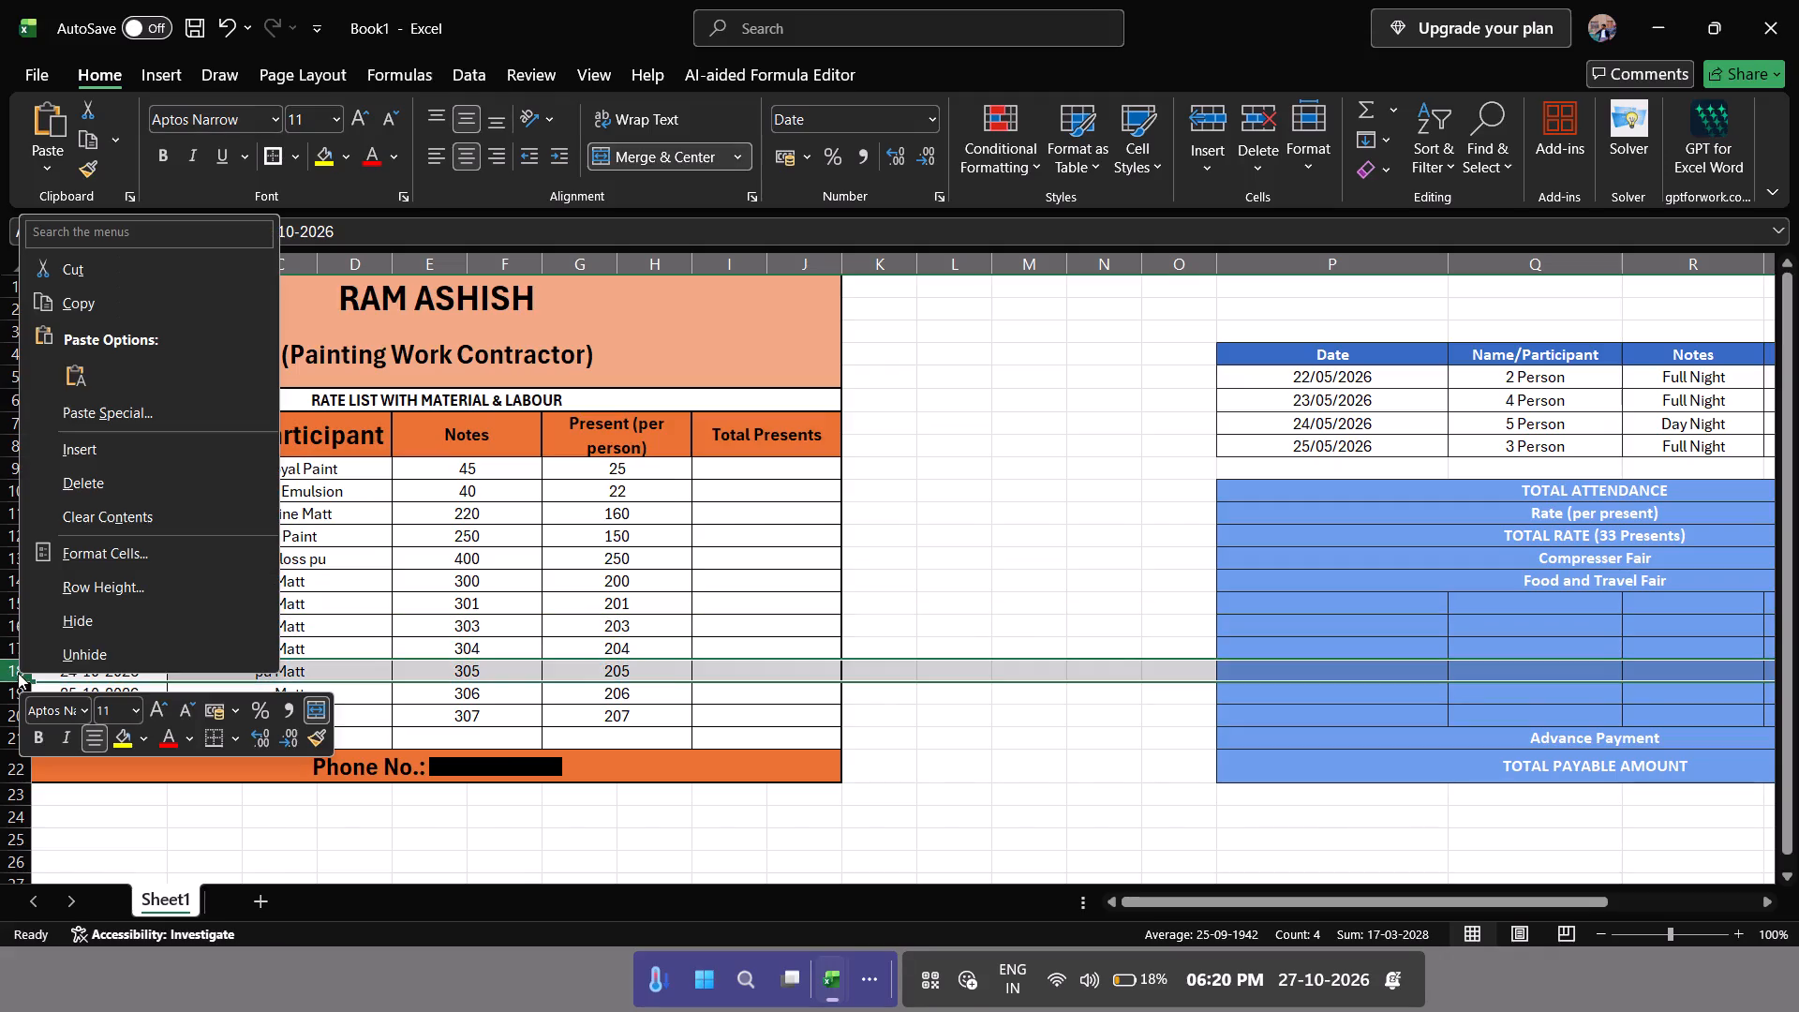
left_click(90, 480)
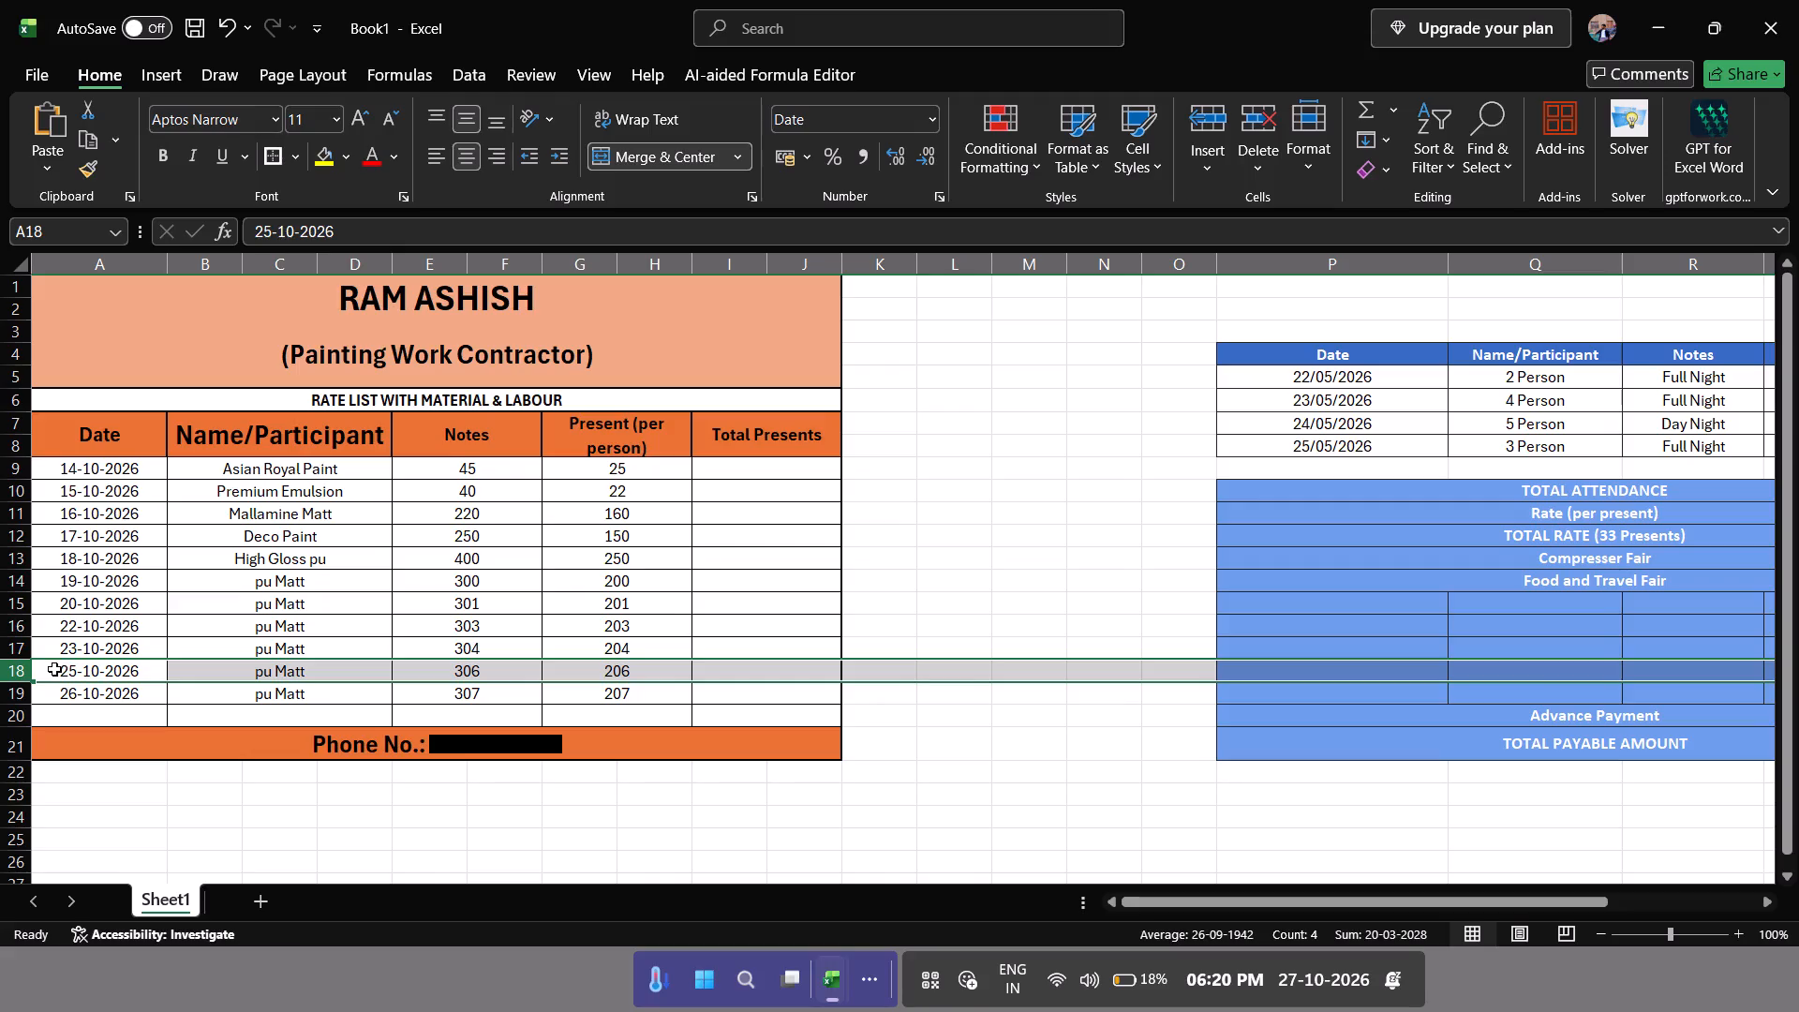
right_click(12, 665)
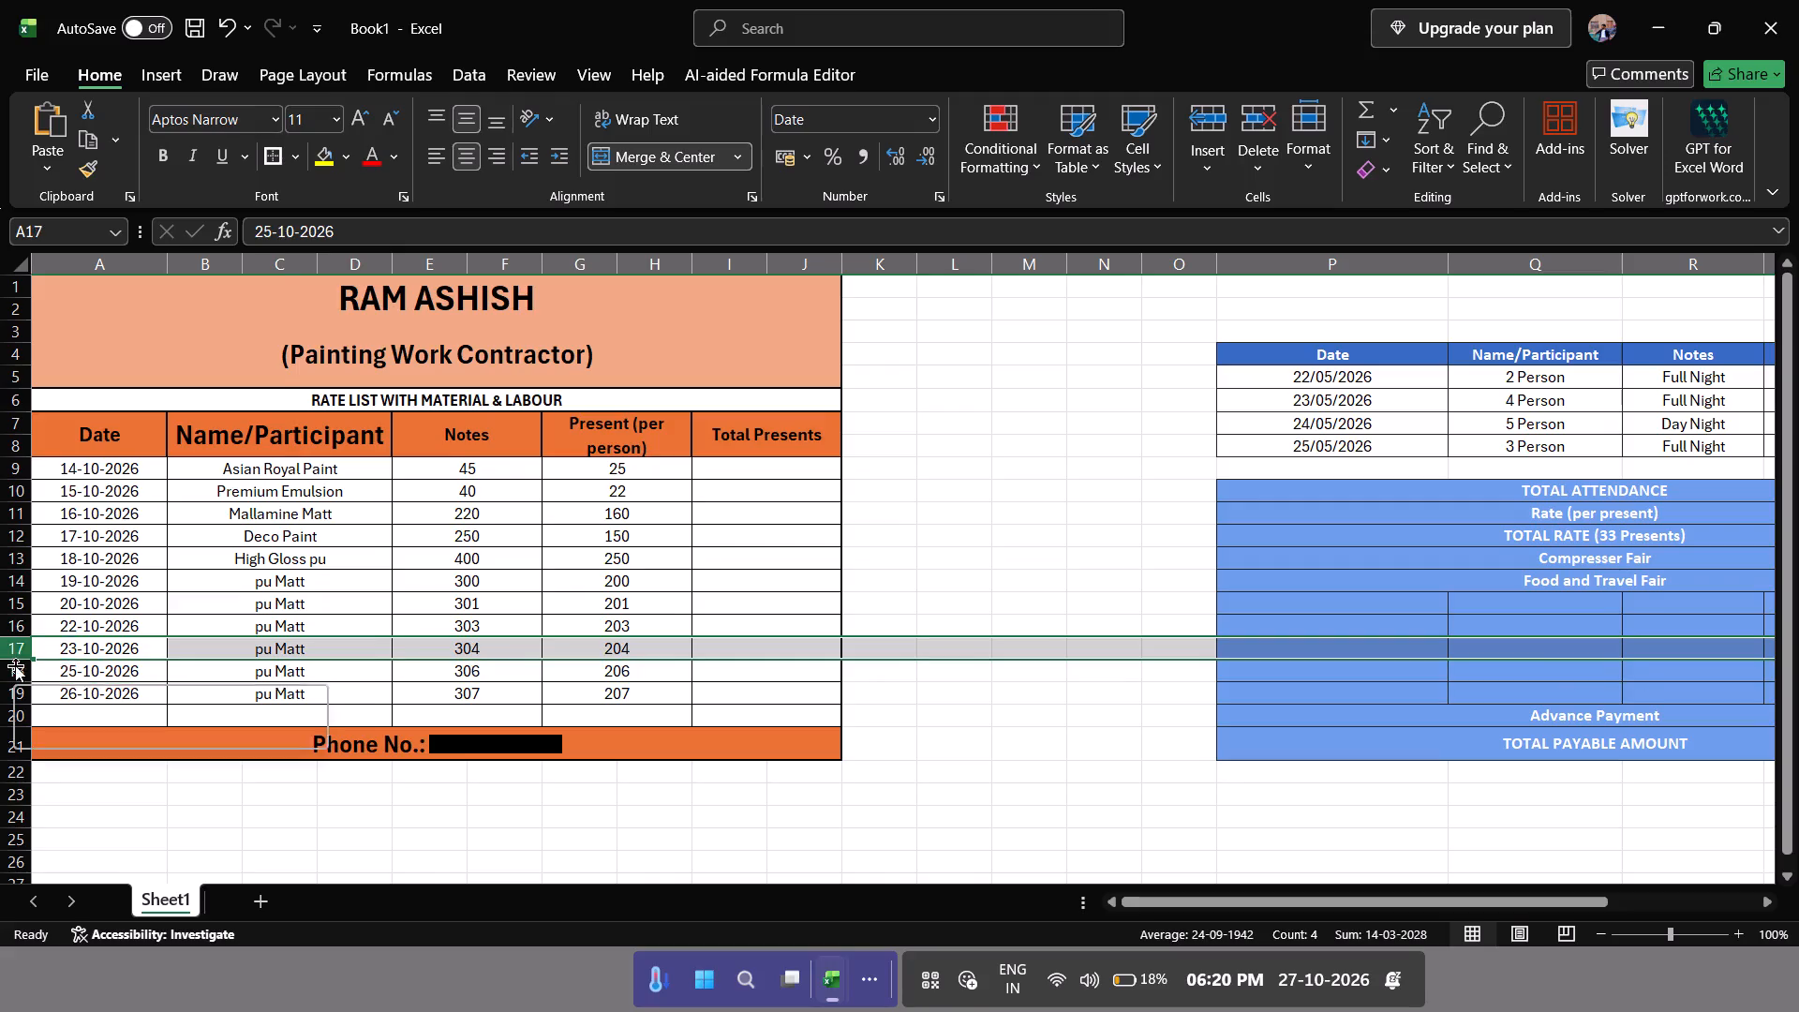
left_click(15, 675)
left_click(18, 667)
right_click(18, 667)
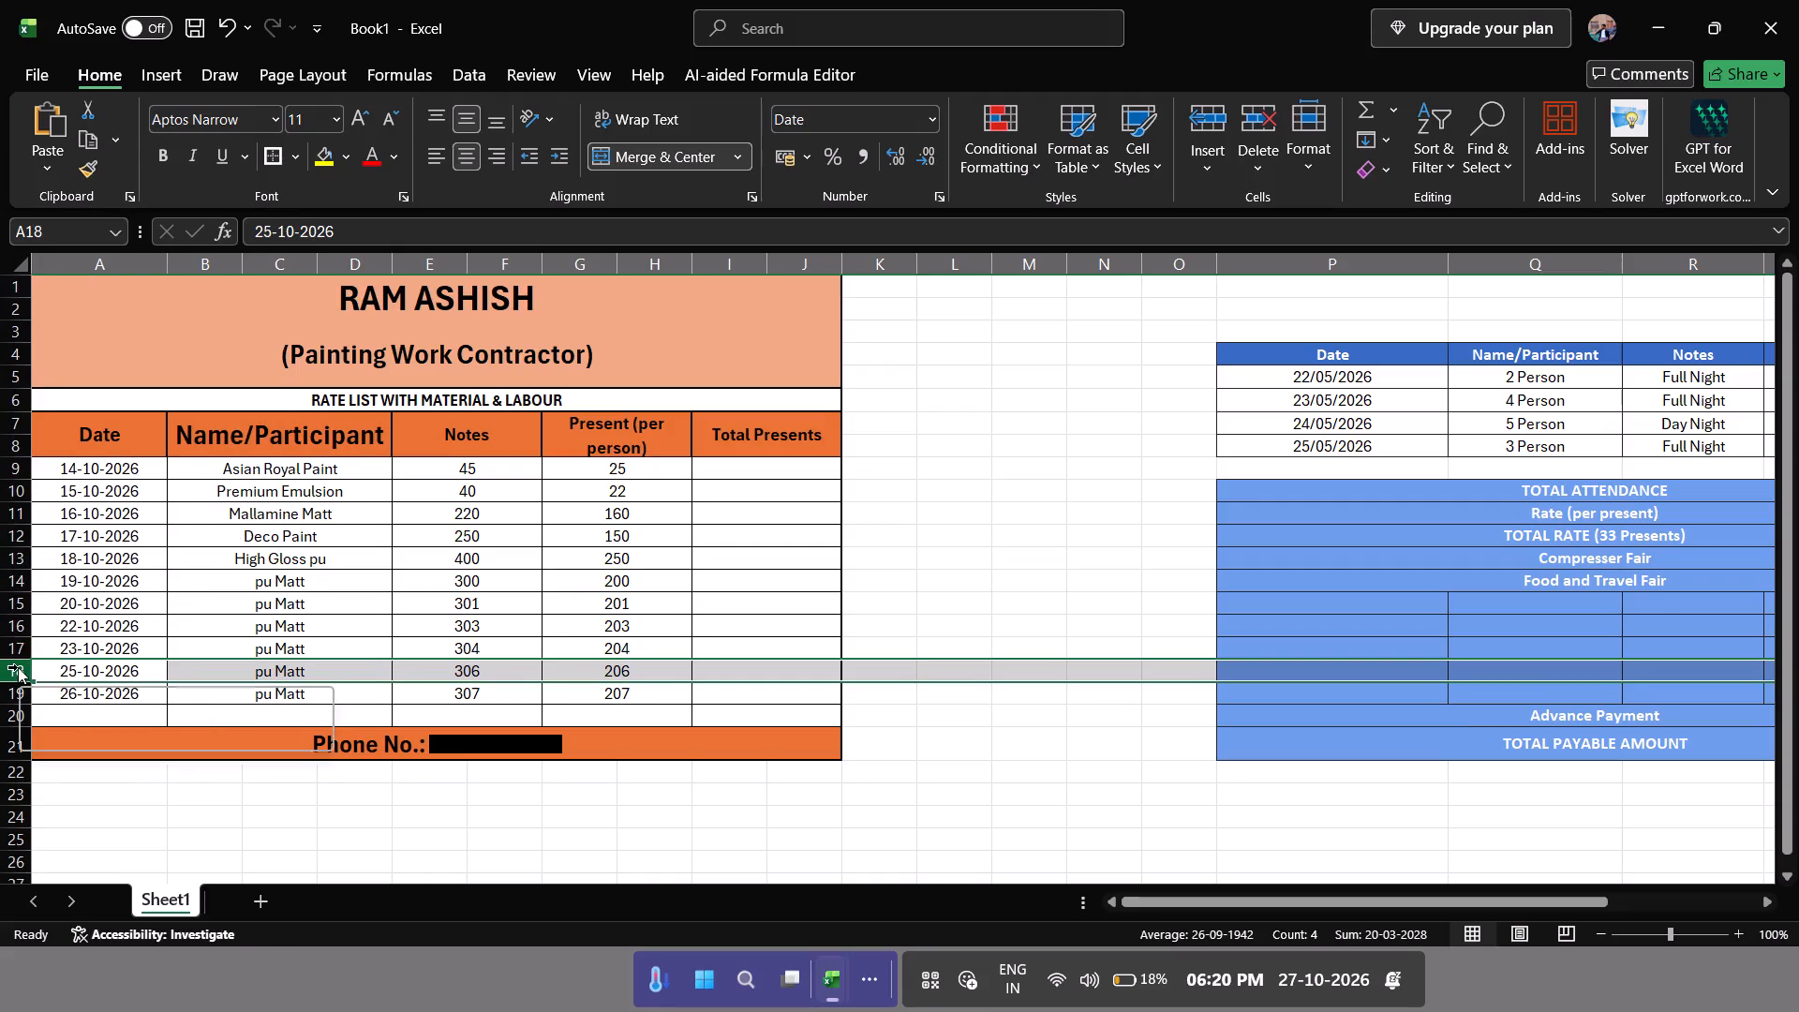
left_click(86, 469)
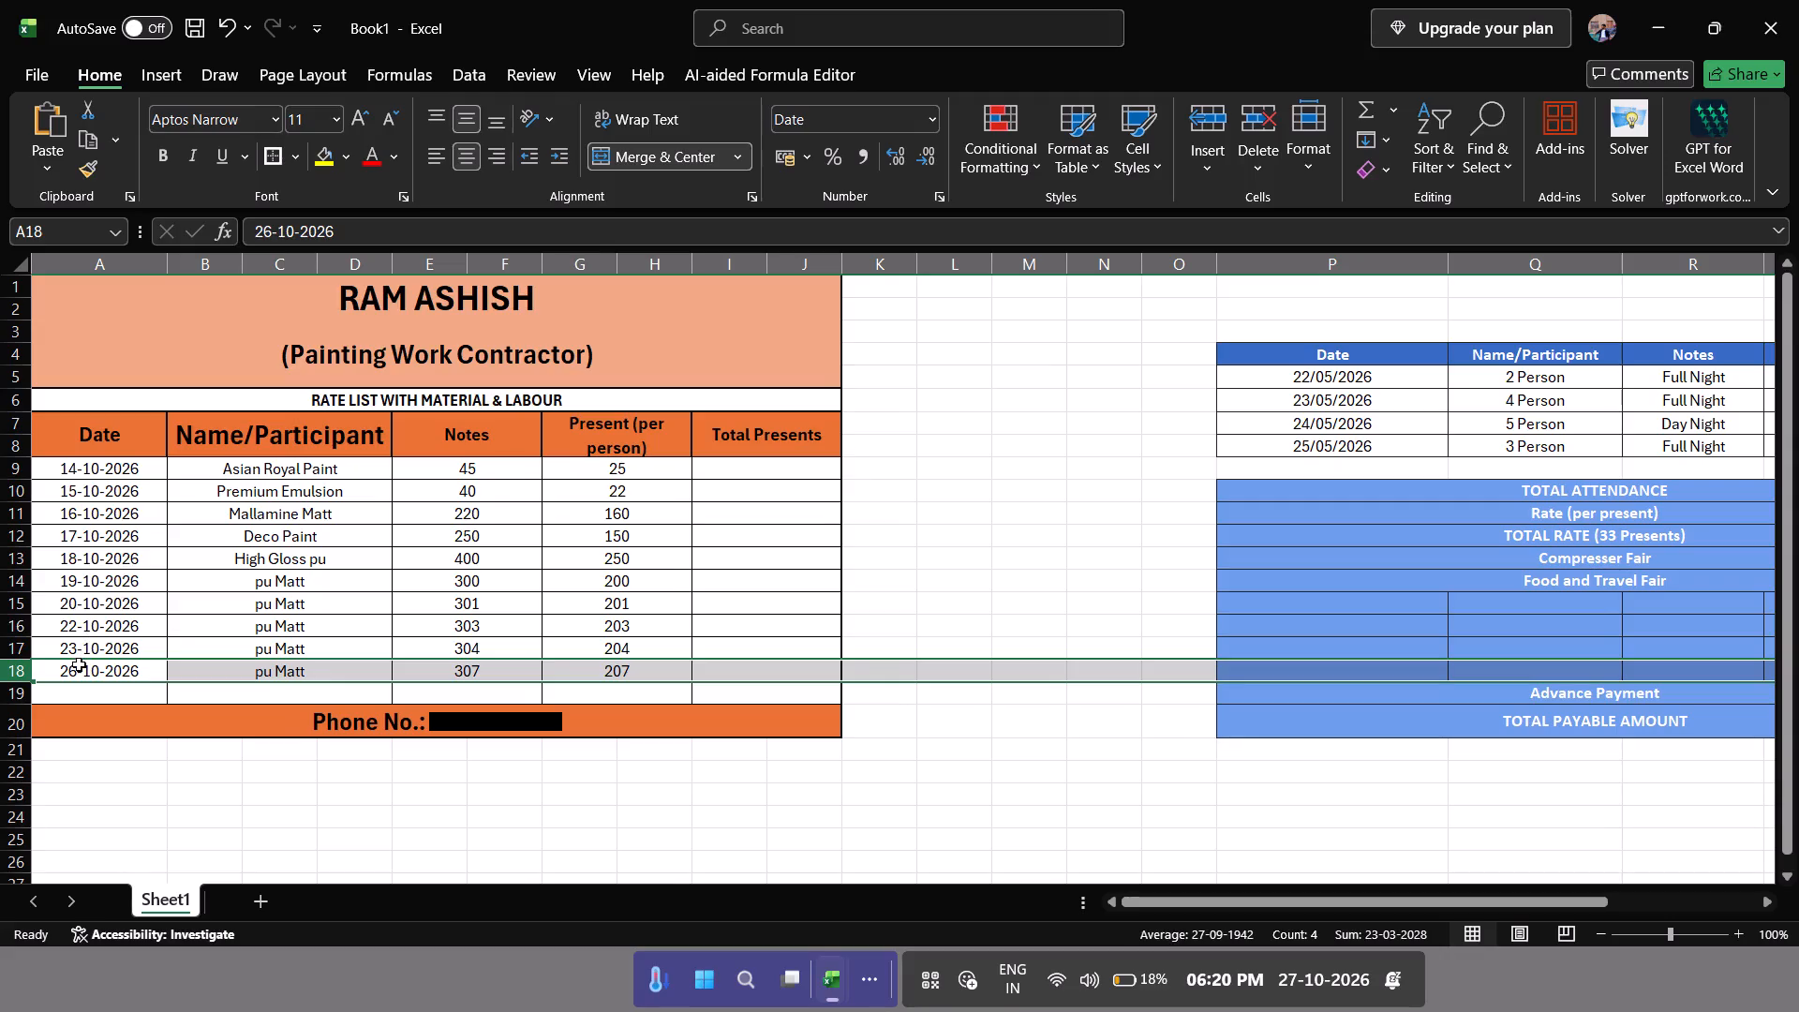
Replace the Name/Participant entry in B9 with the text "2 Person" copied from Q5 of the old table.
left_click(1505, 379)
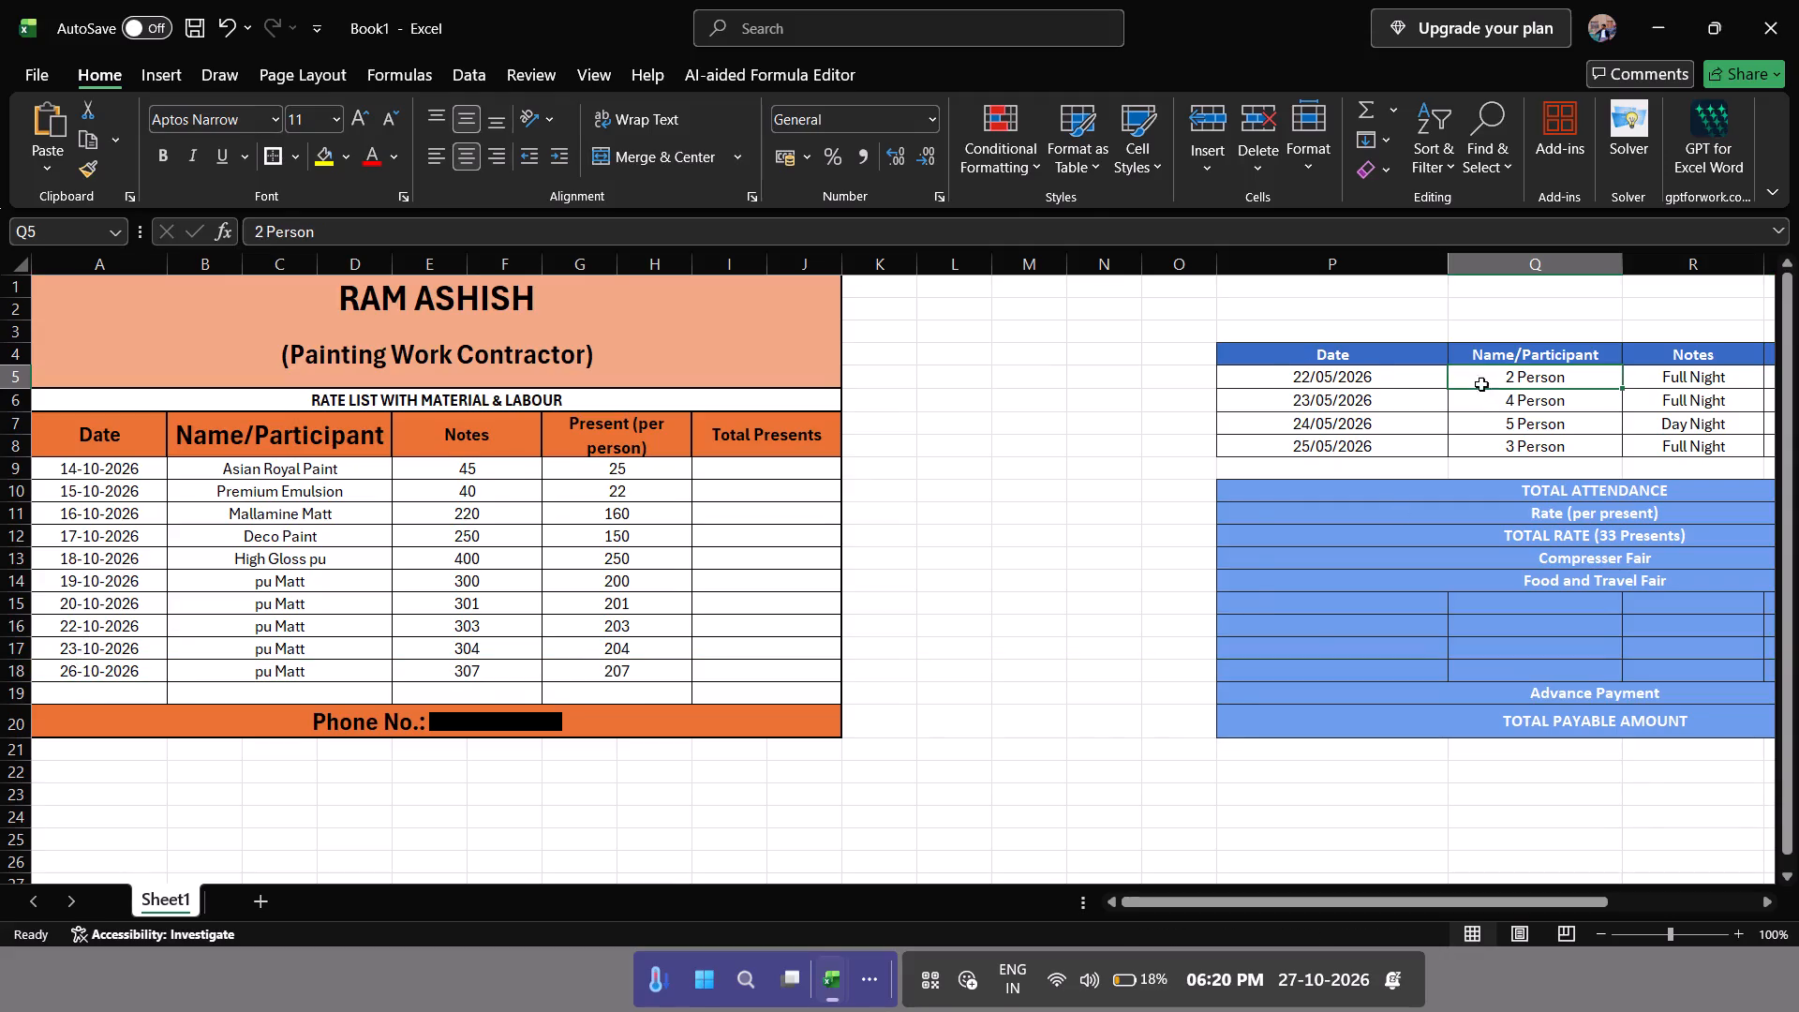
left_click_drag(317, 222, 249, 229)
key("ctrl+c")
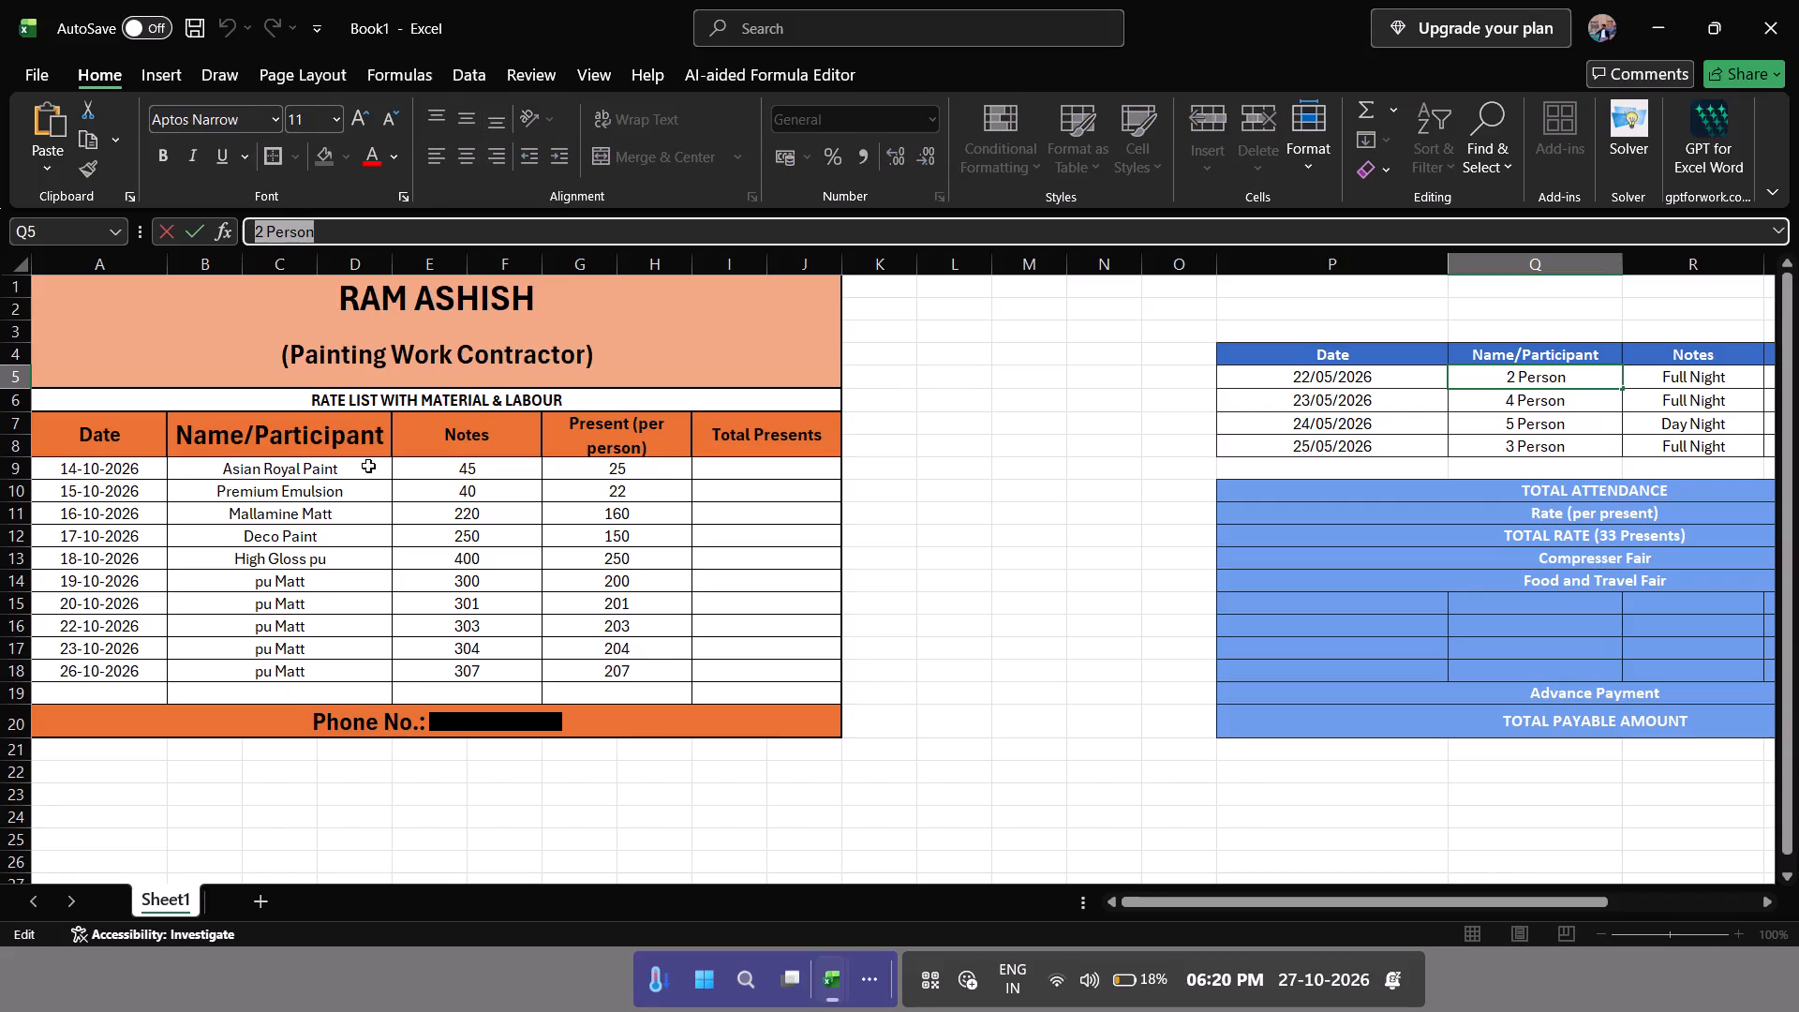
left_click(354, 483)
left_click(357, 471)
left_click_drag(390, 230, 320, 231)
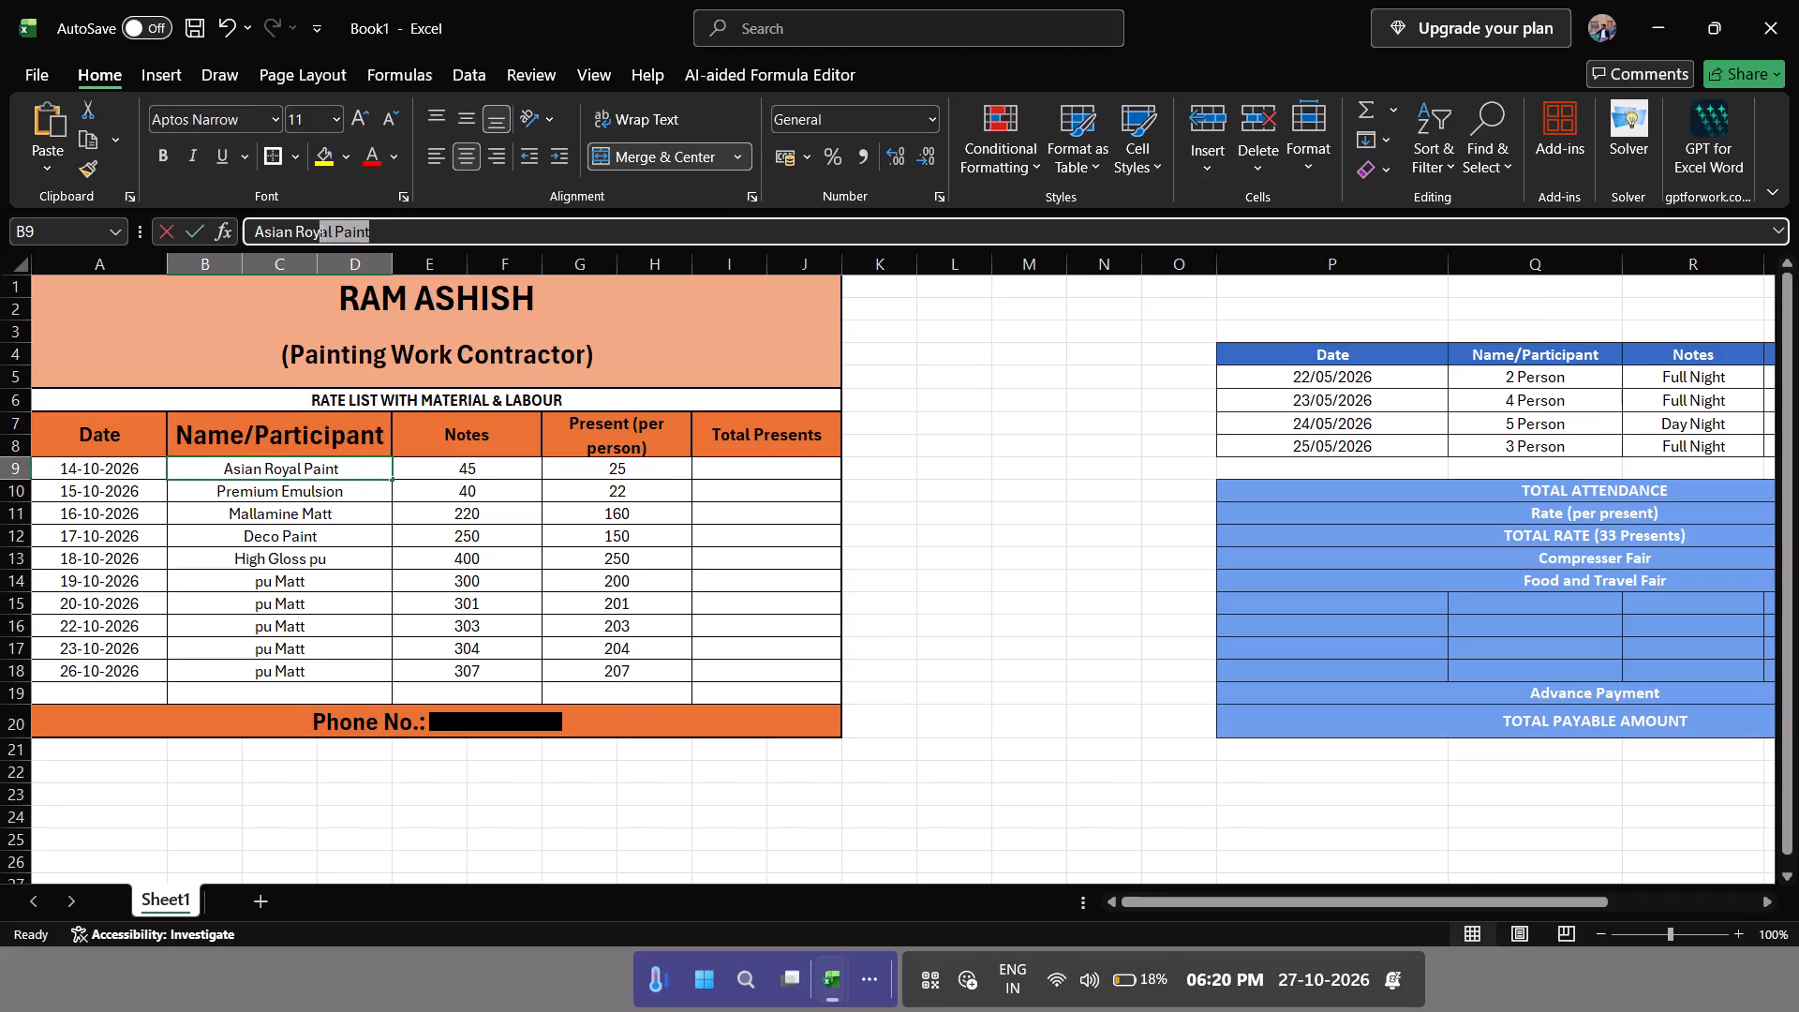
left_click_drag(320, 231, 260, 232)
key("ctrl+v")
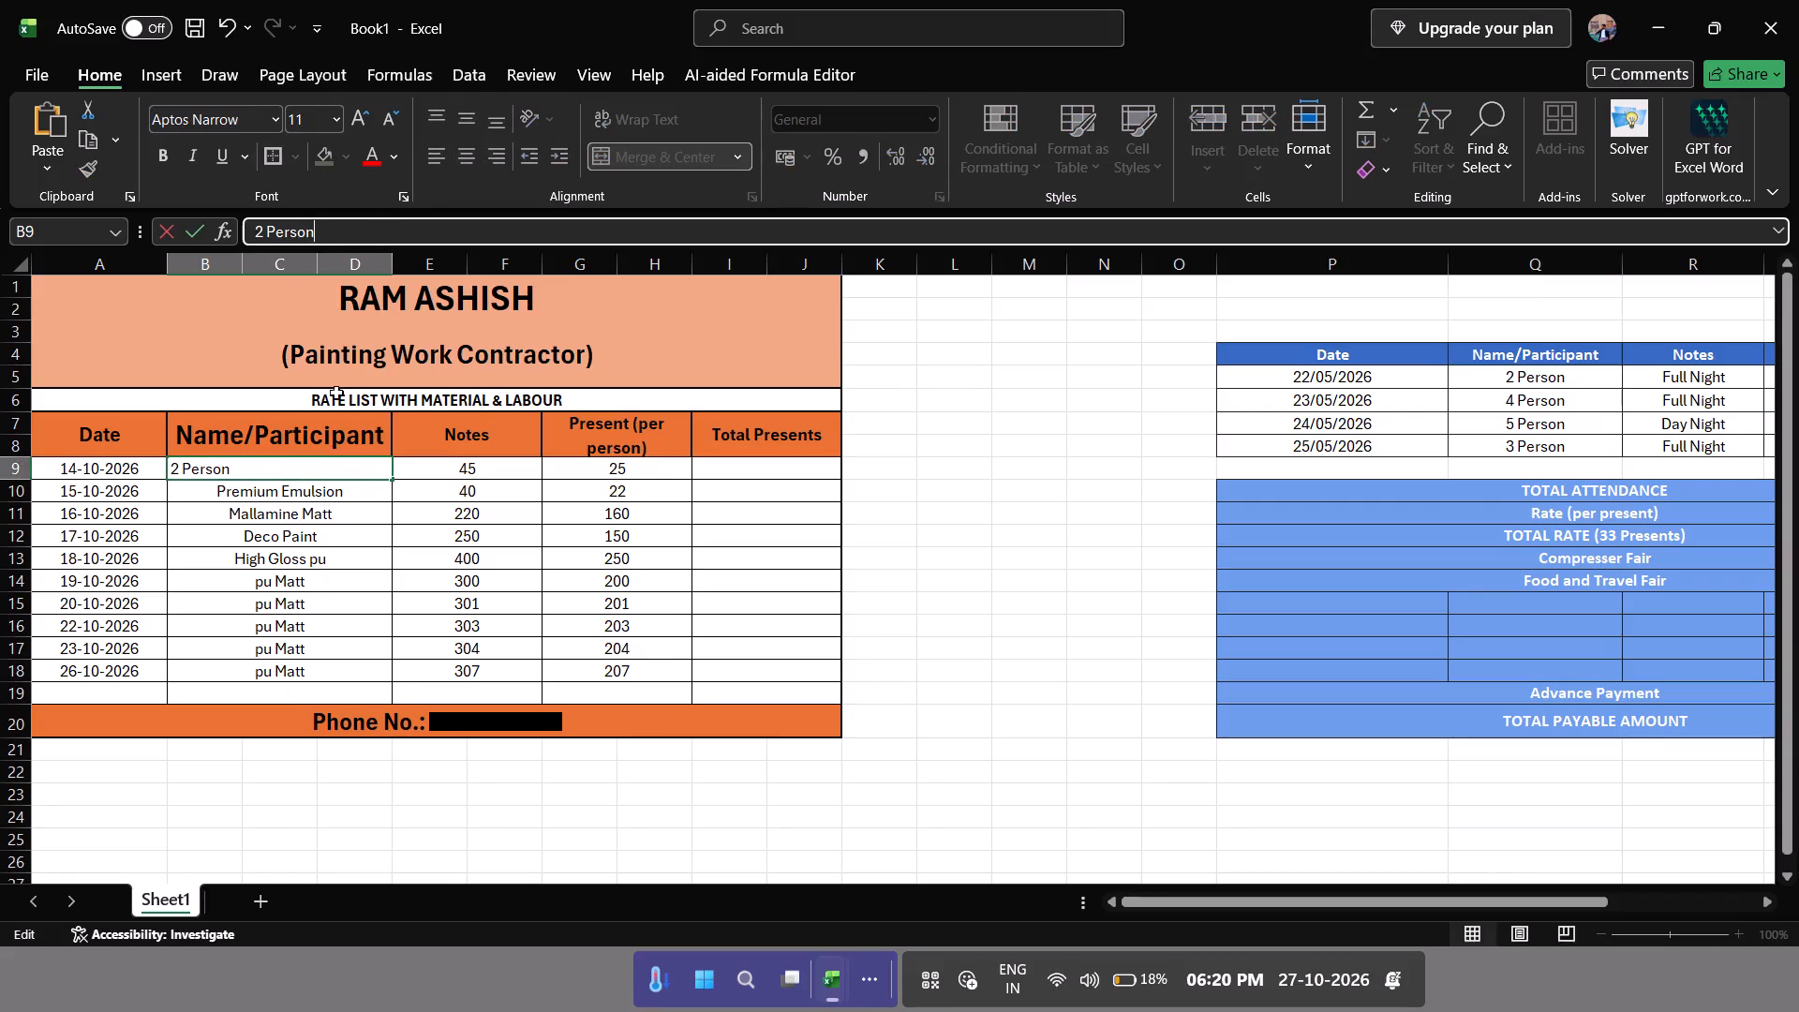
key("Return")
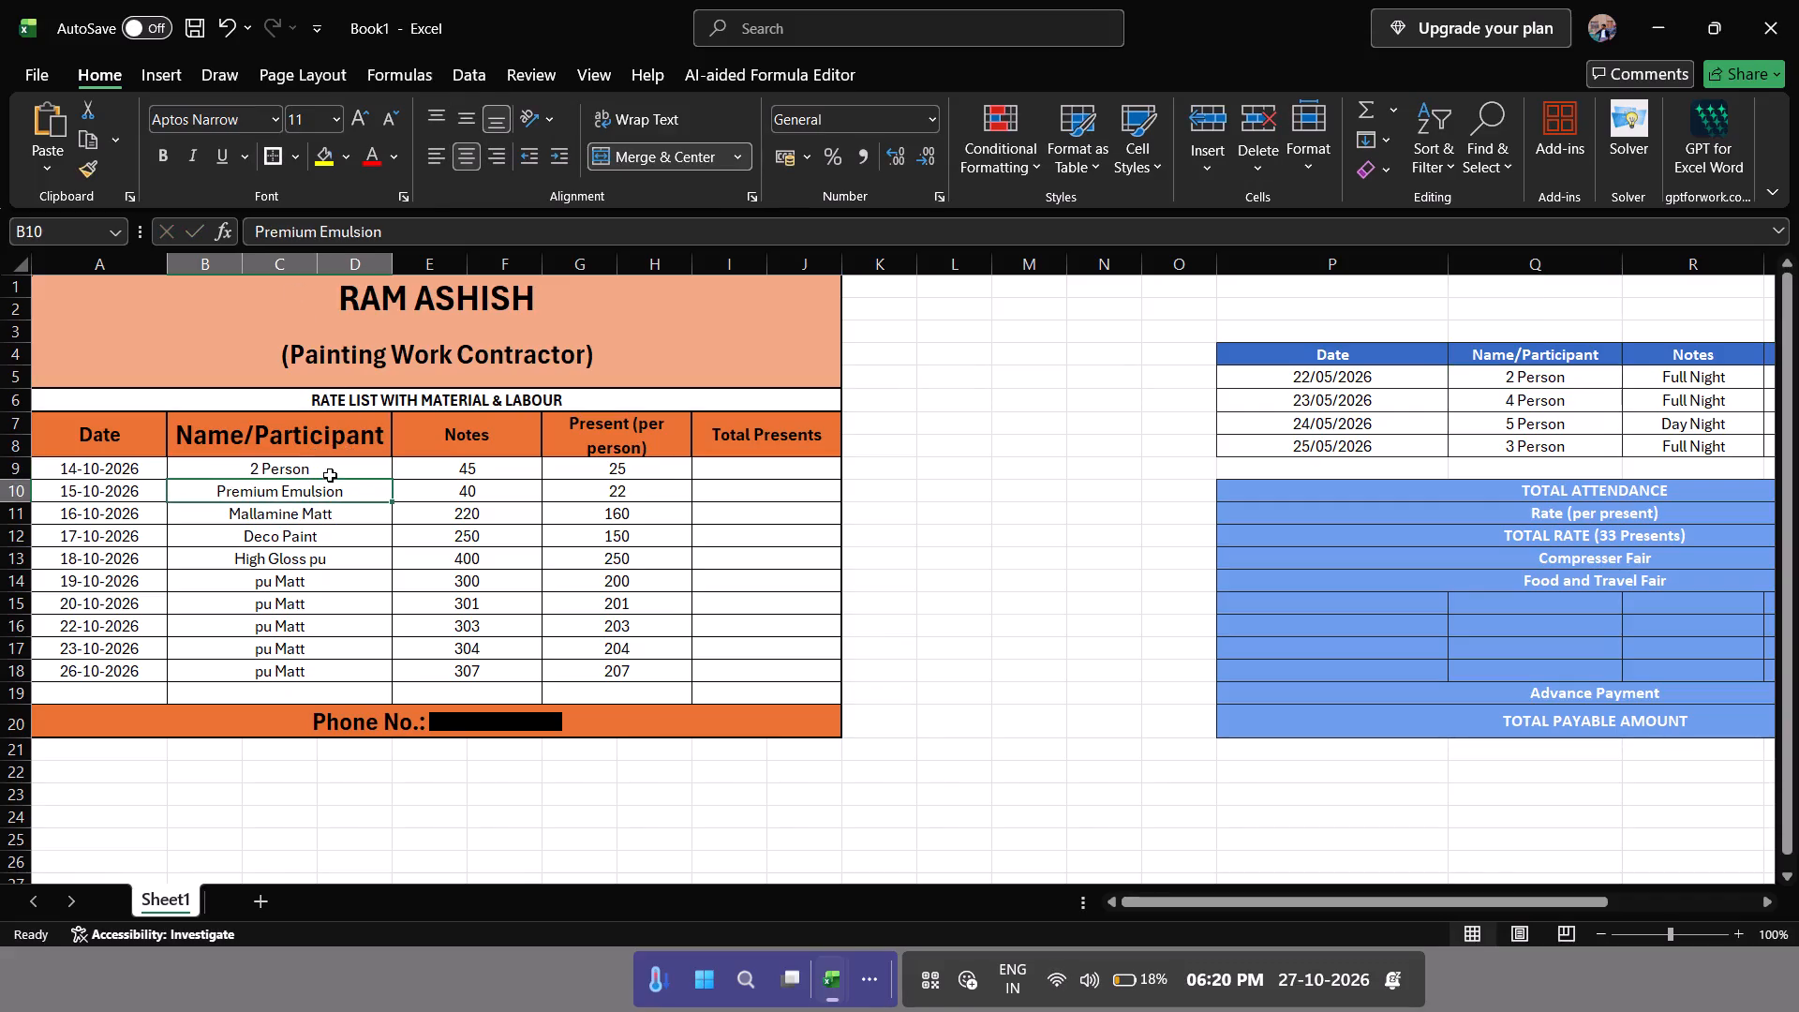
Fill the Name/Participant series from B9 down through row 18, ending at 11 Person.
left_click(331, 474)
left_click_drag(389, 477, 389, 499)
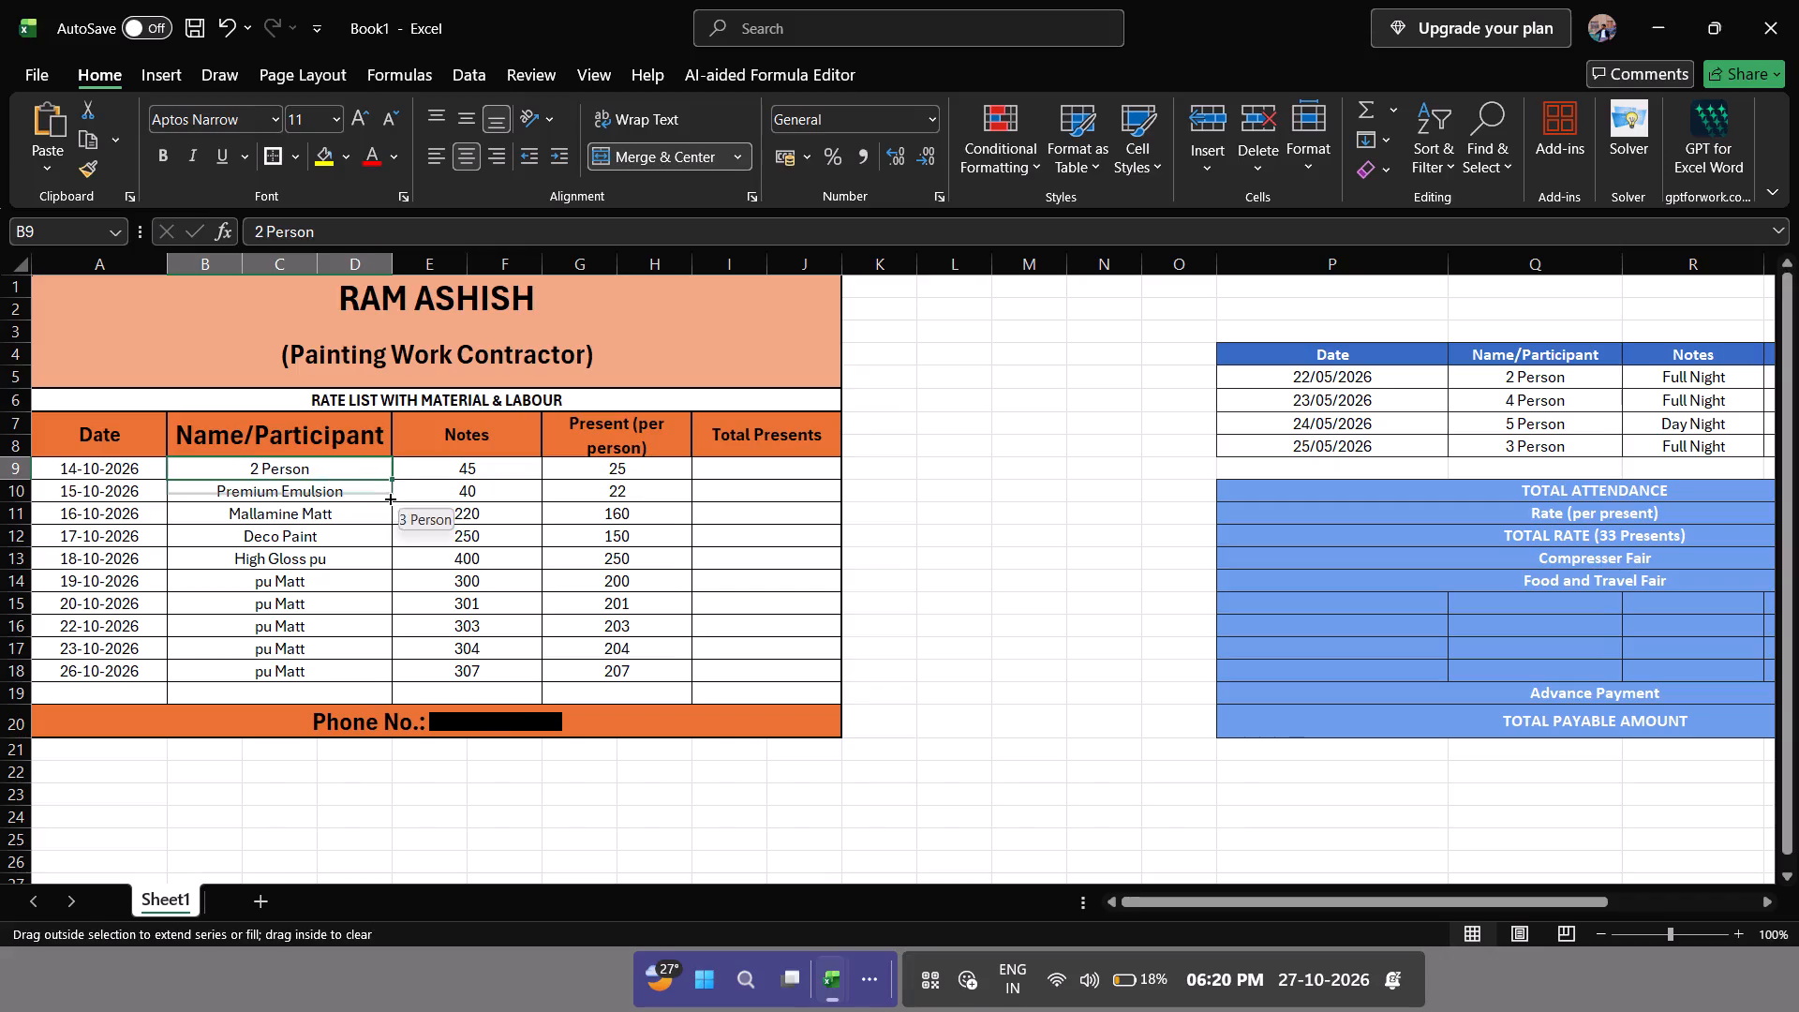
left_click_drag(389, 499, 363, 679)
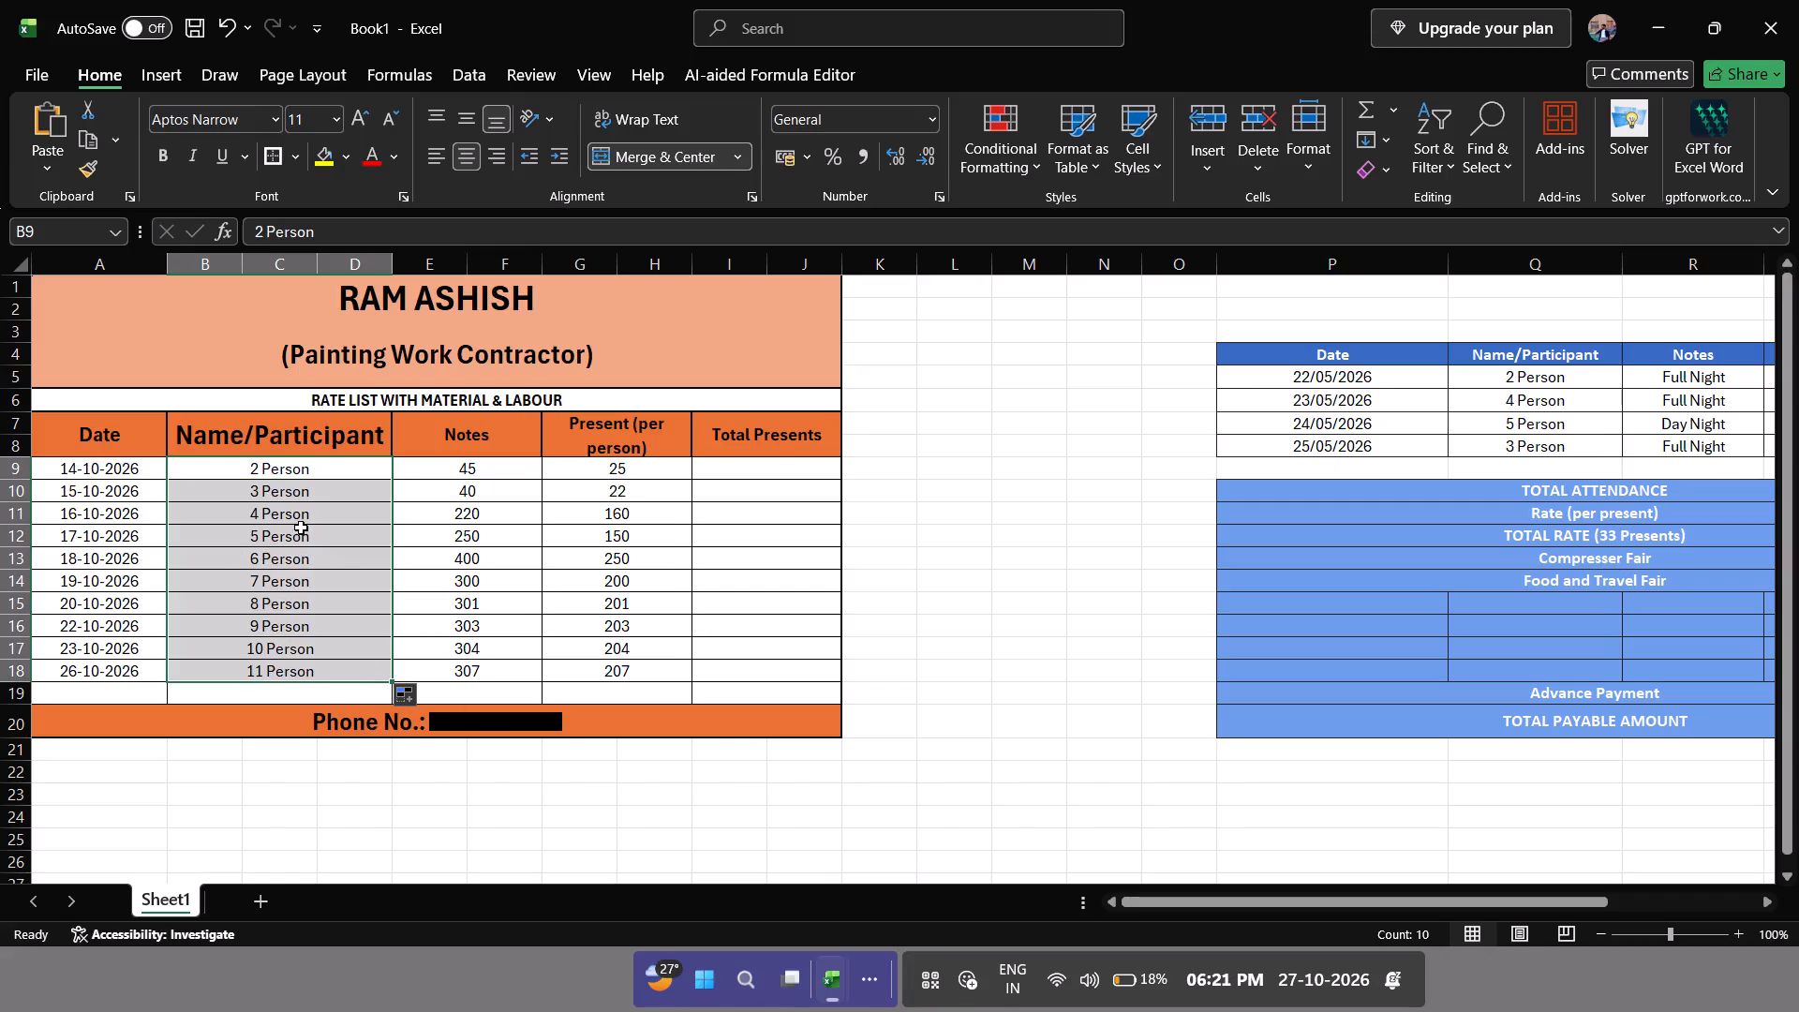
Change the Name/Participant entries to 3 Person in B9 and 2 Person in B10.
left_click(309, 498)
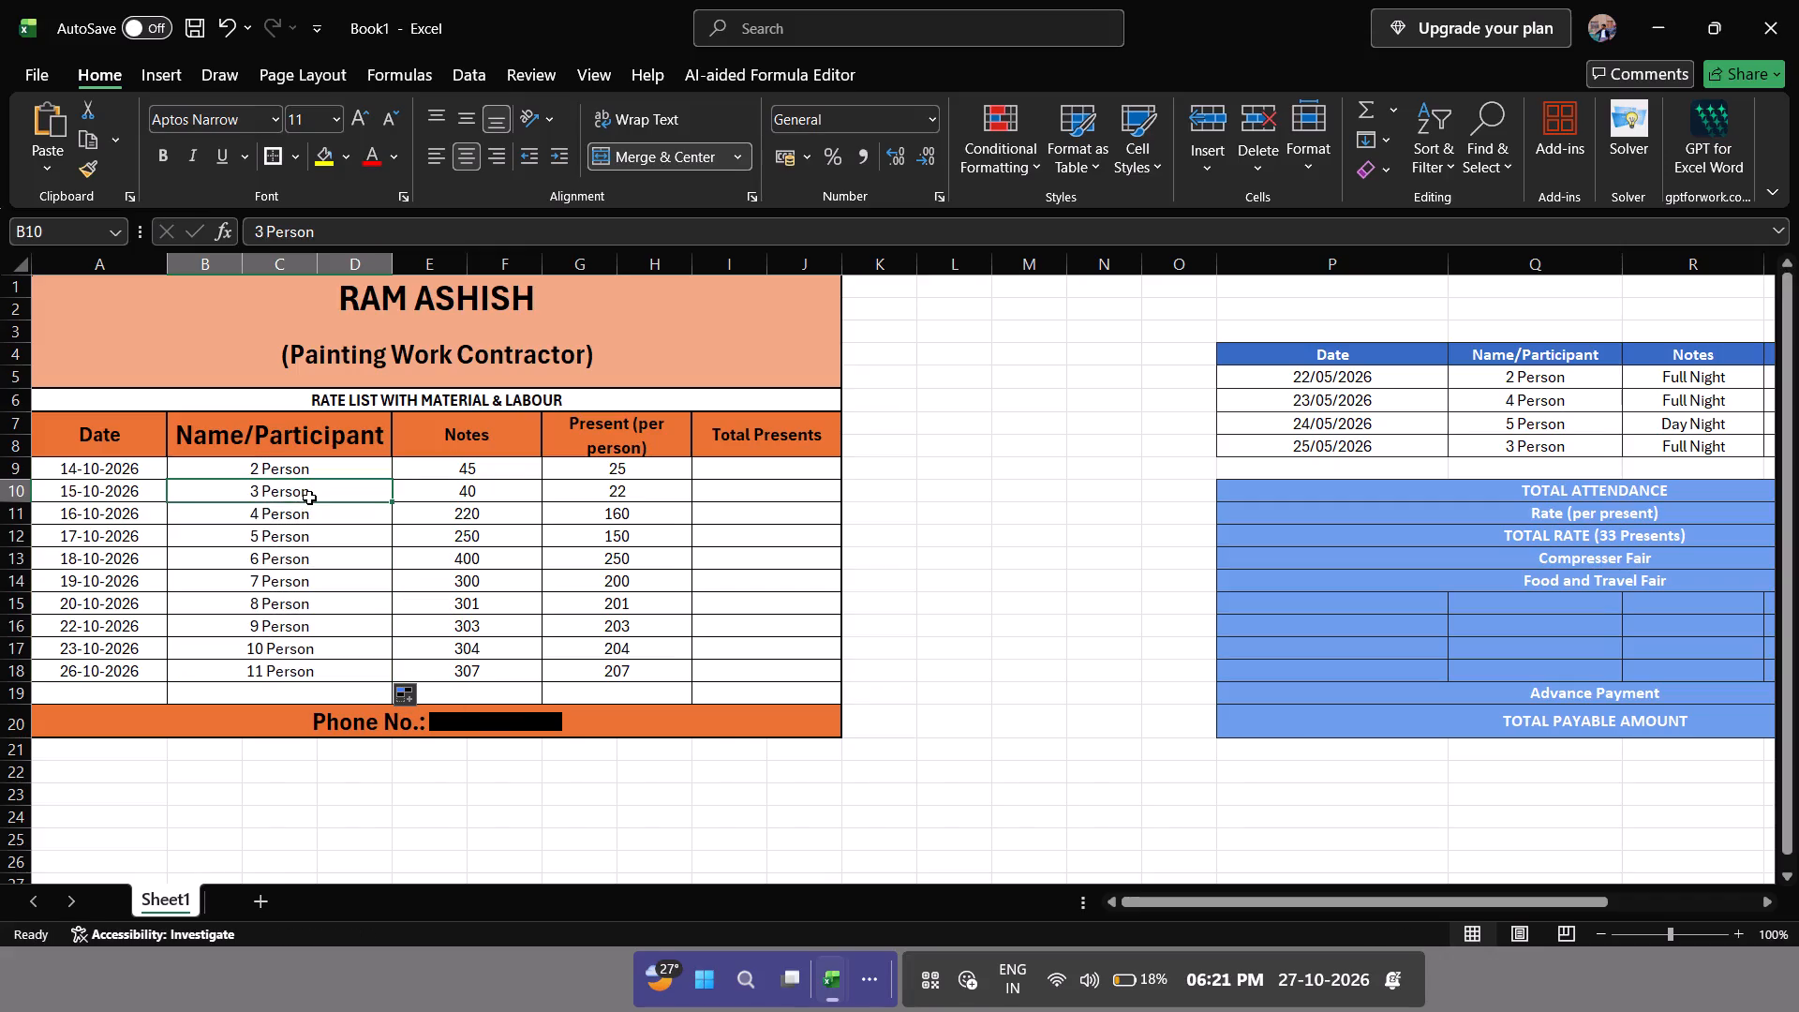
left_click(260, 465)
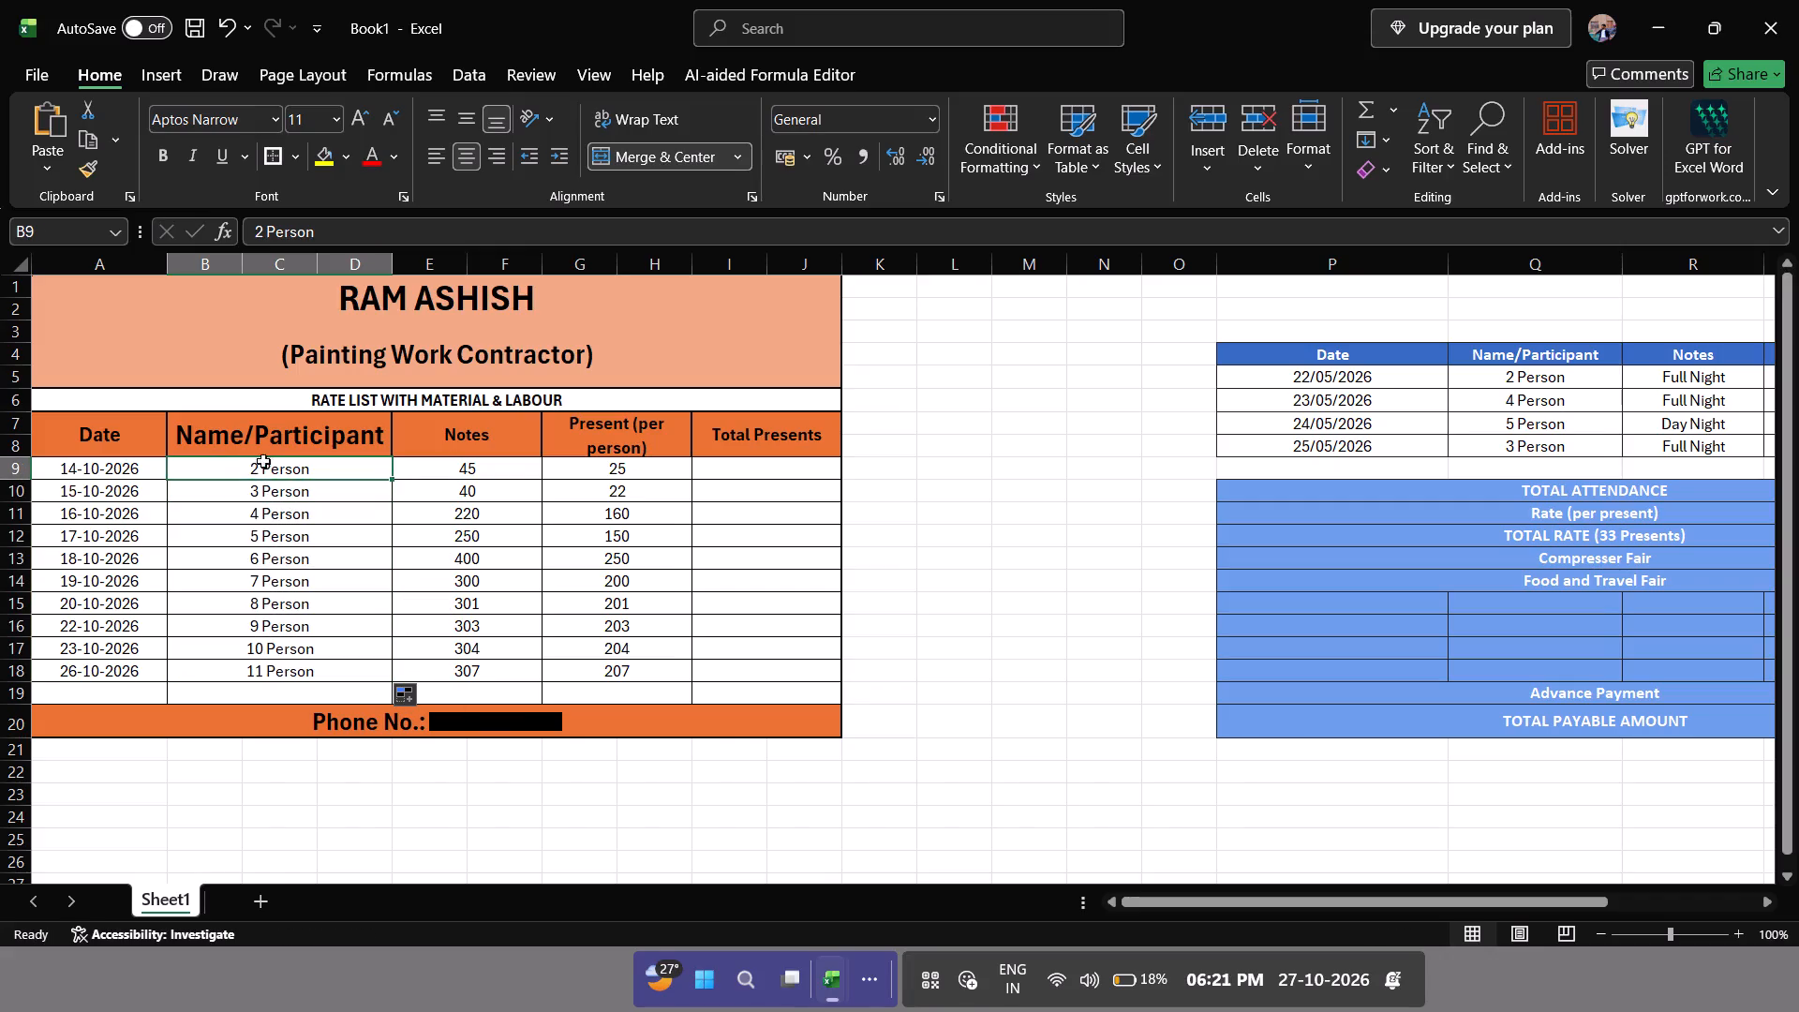
left_click(262, 228)
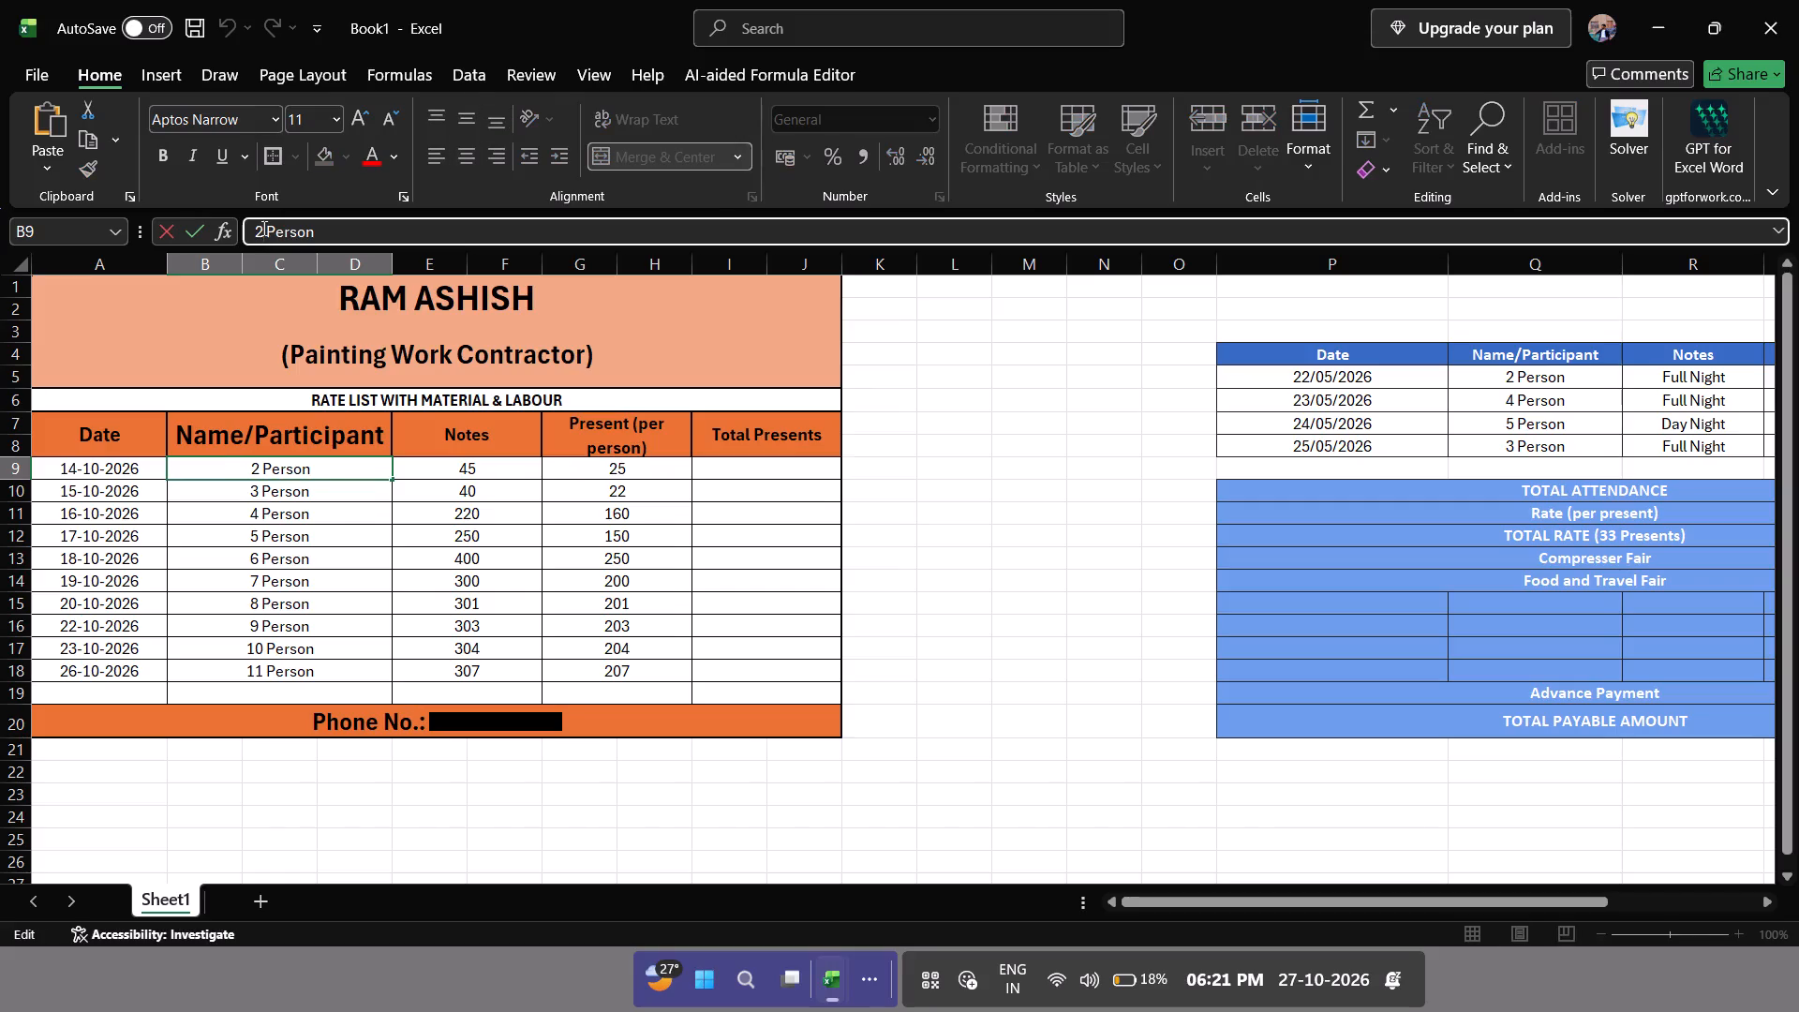
key("BackSpace")
key("3")
key("Return")
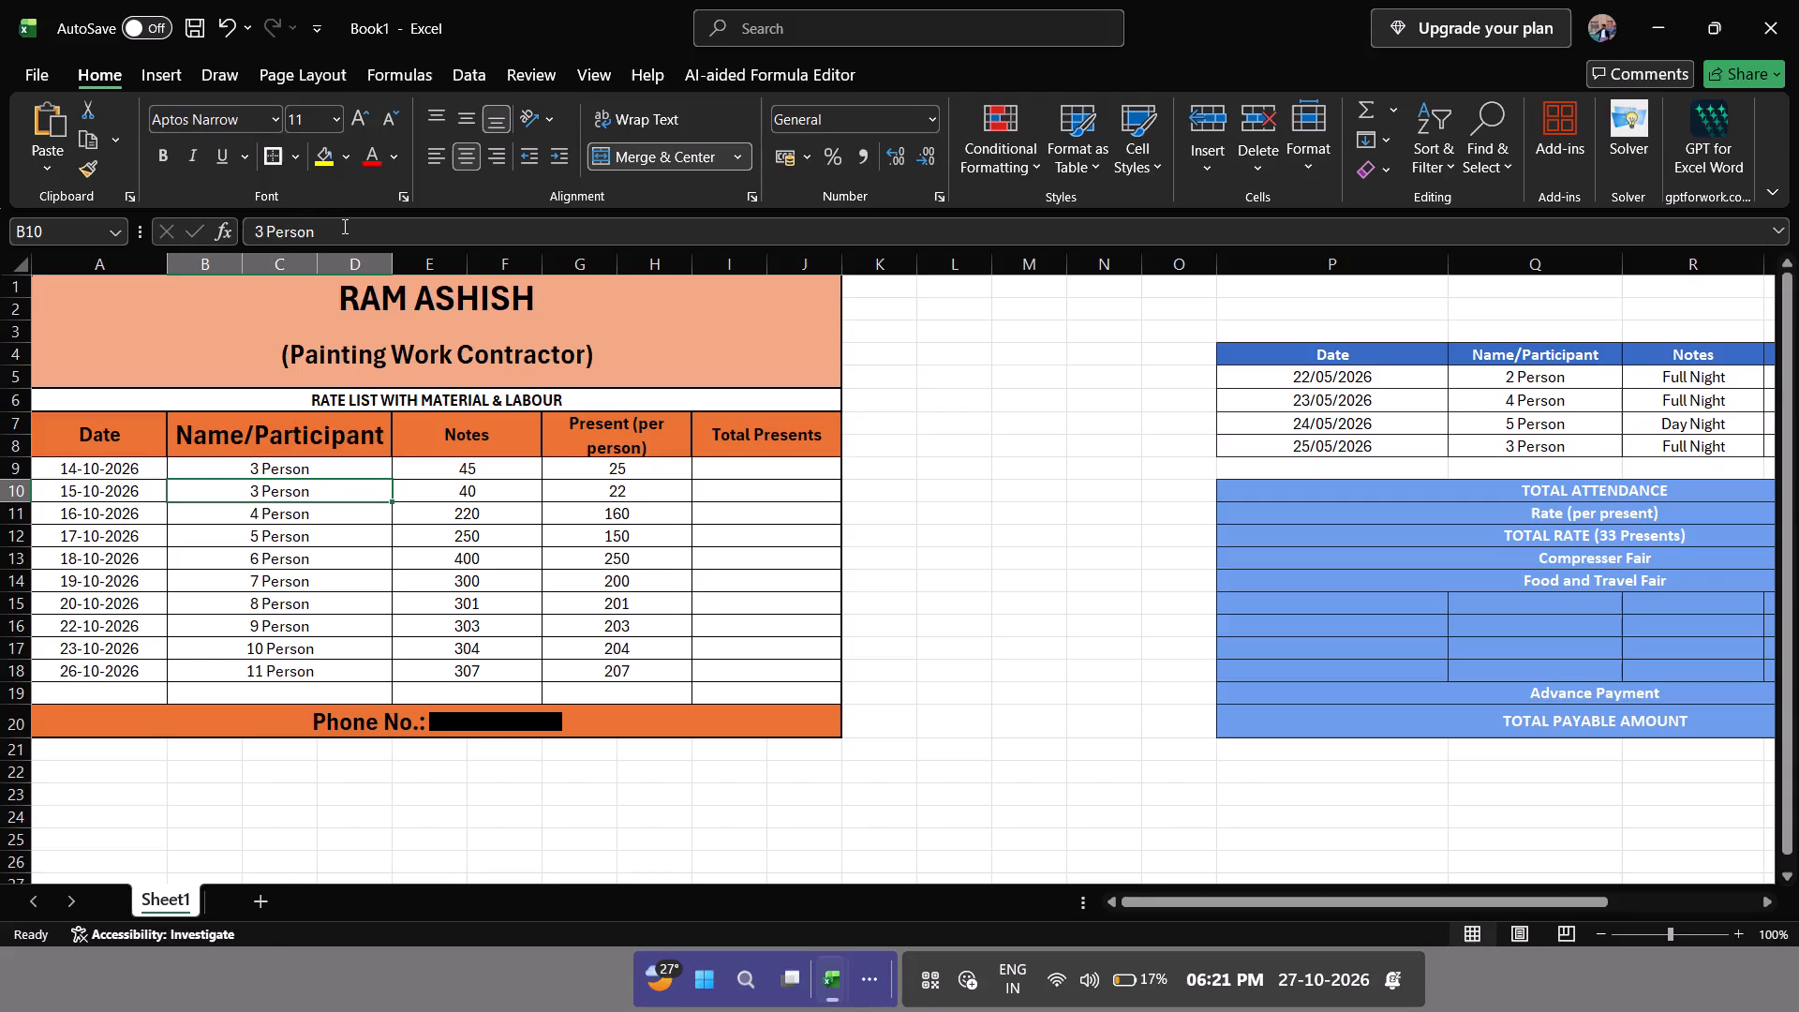
left_click(265, 232)
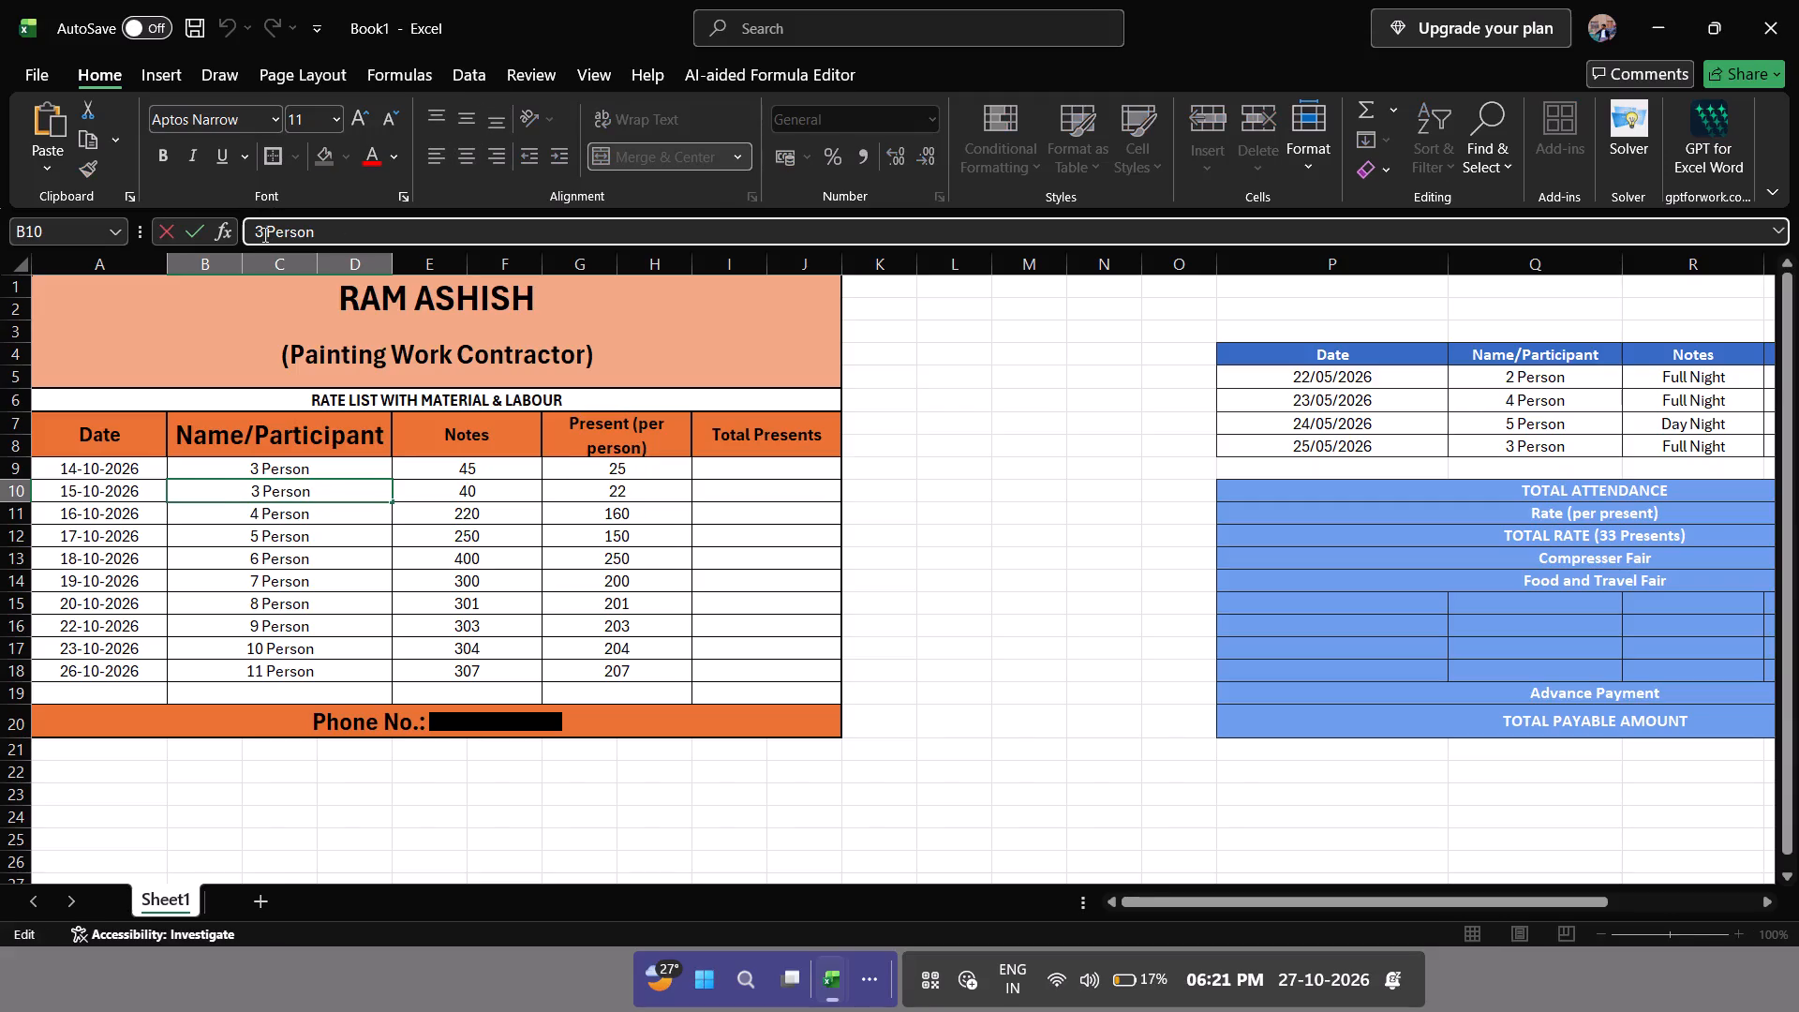
left_click(262, 234)
key("2")
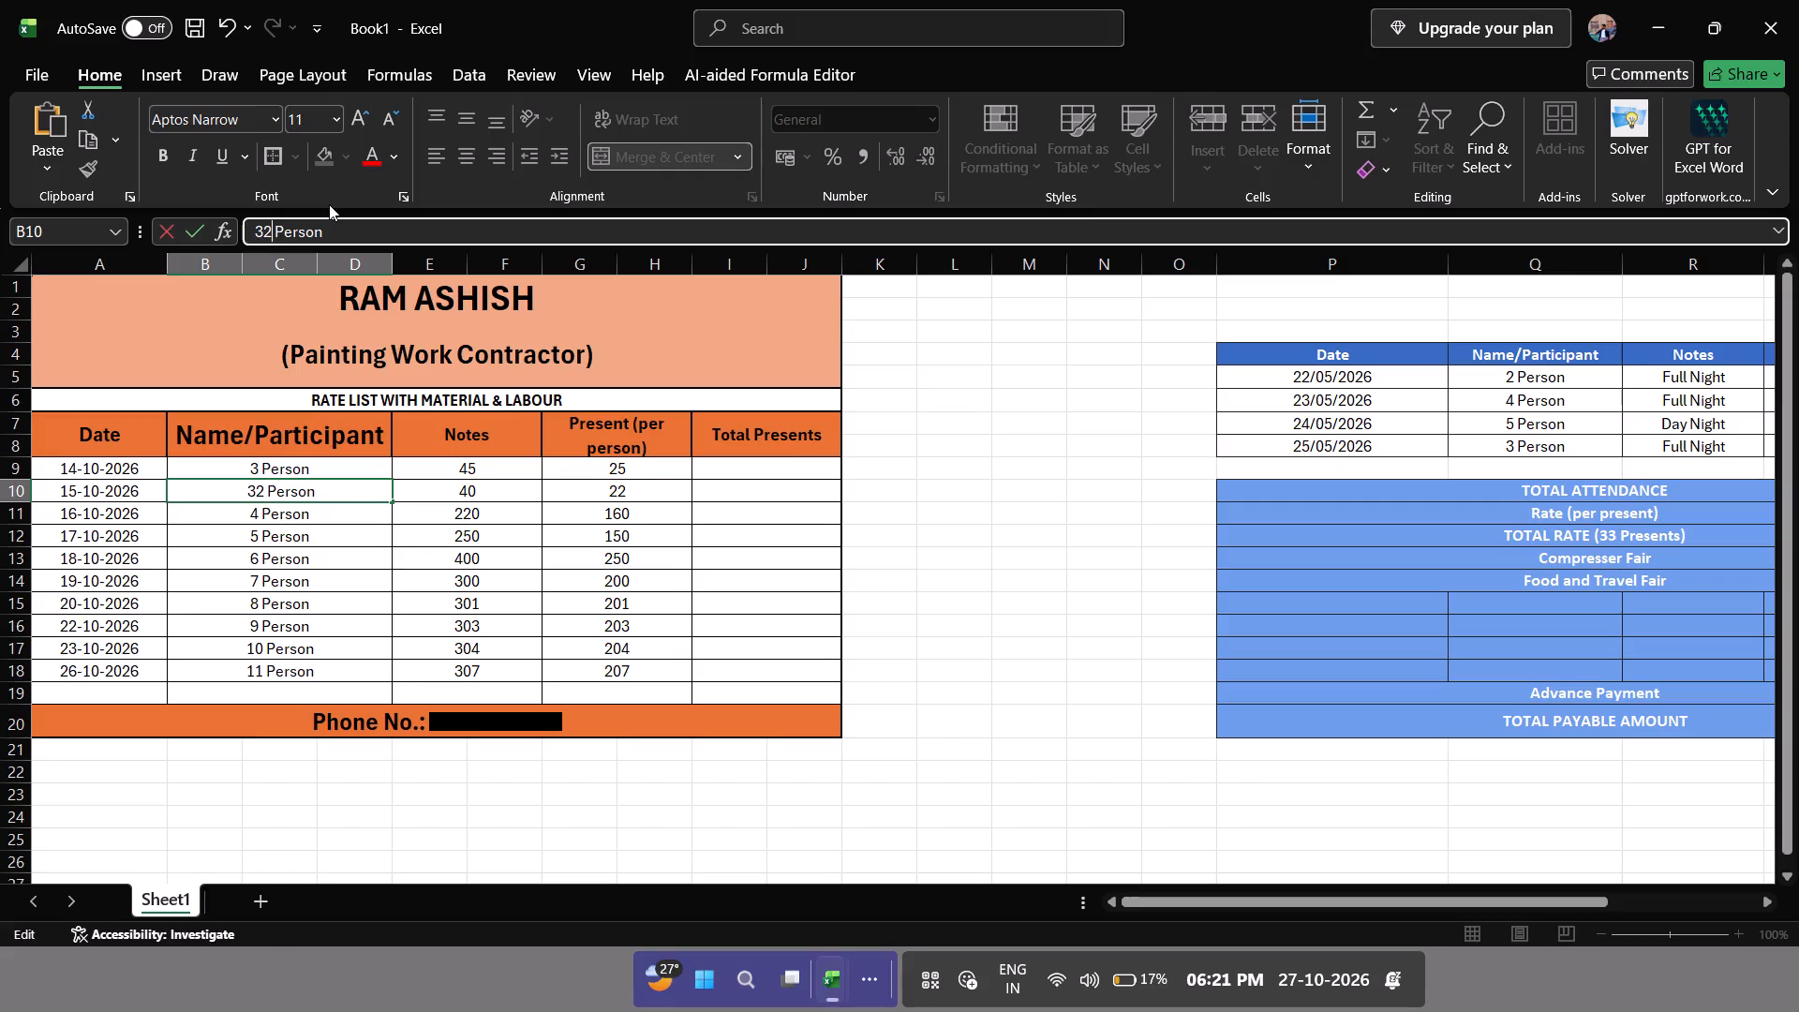
key("BackSpace")
key("BackSpace")
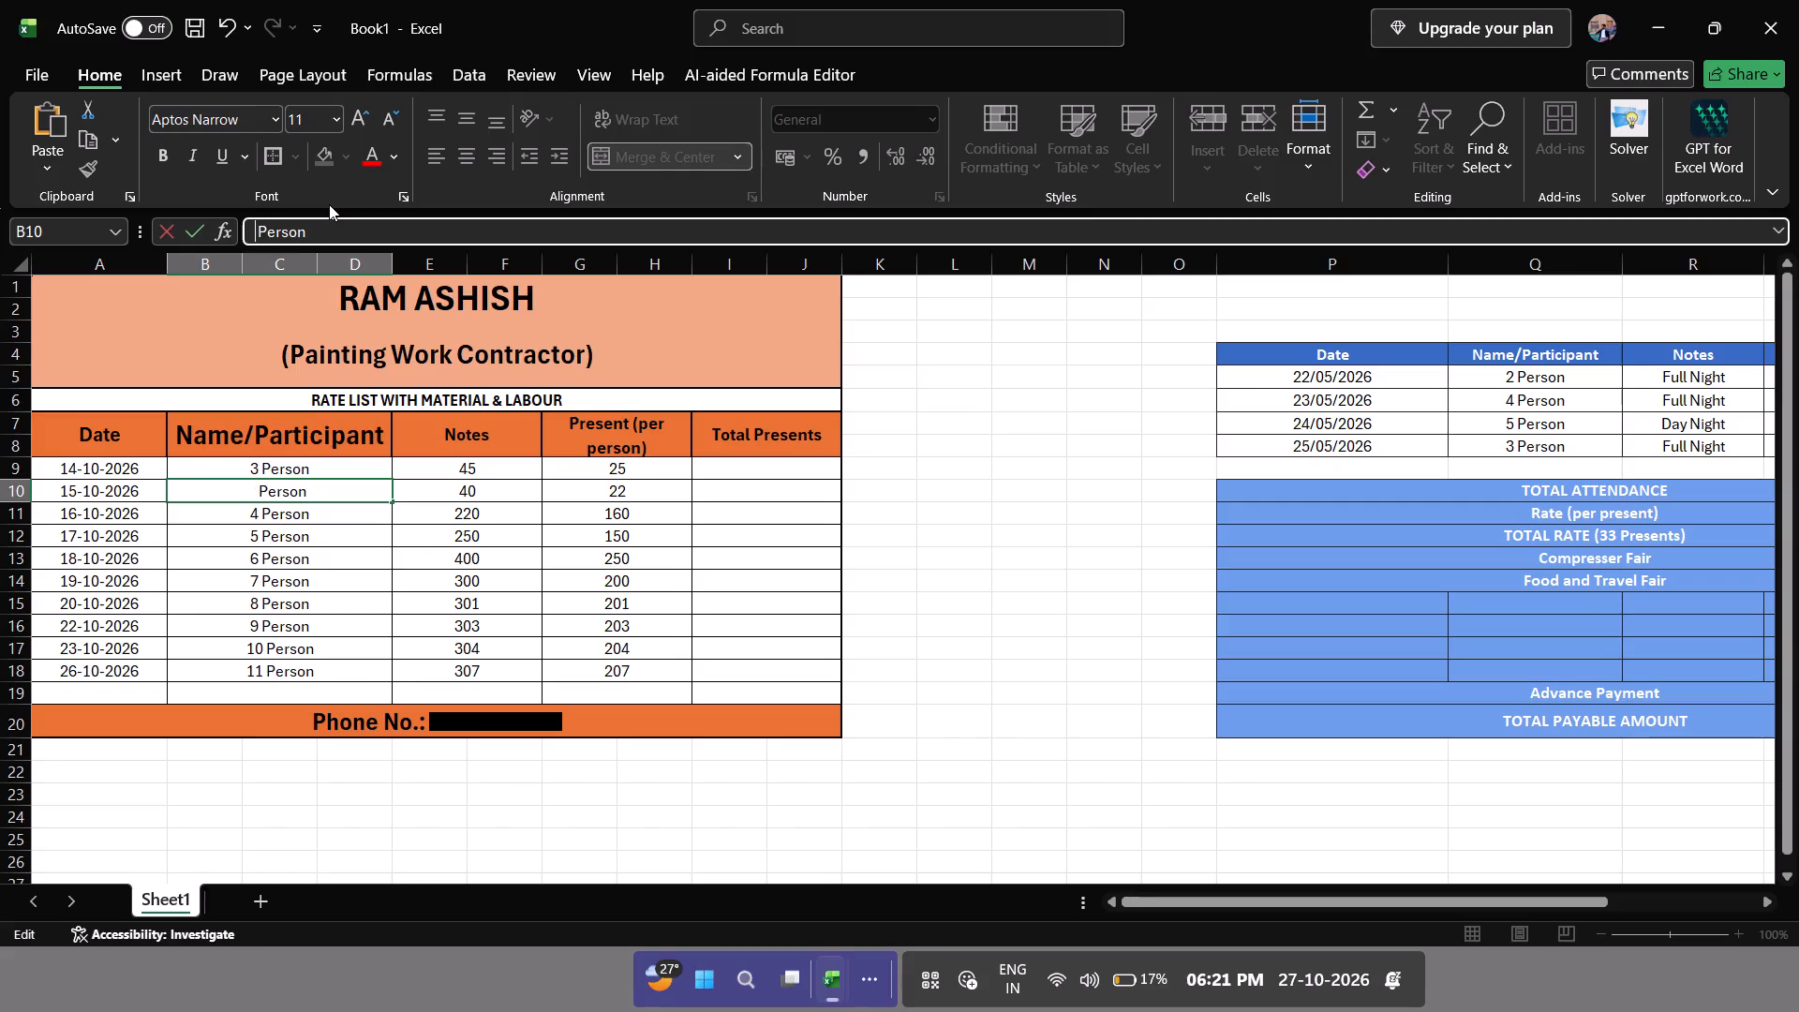
key("2")
key("Return")
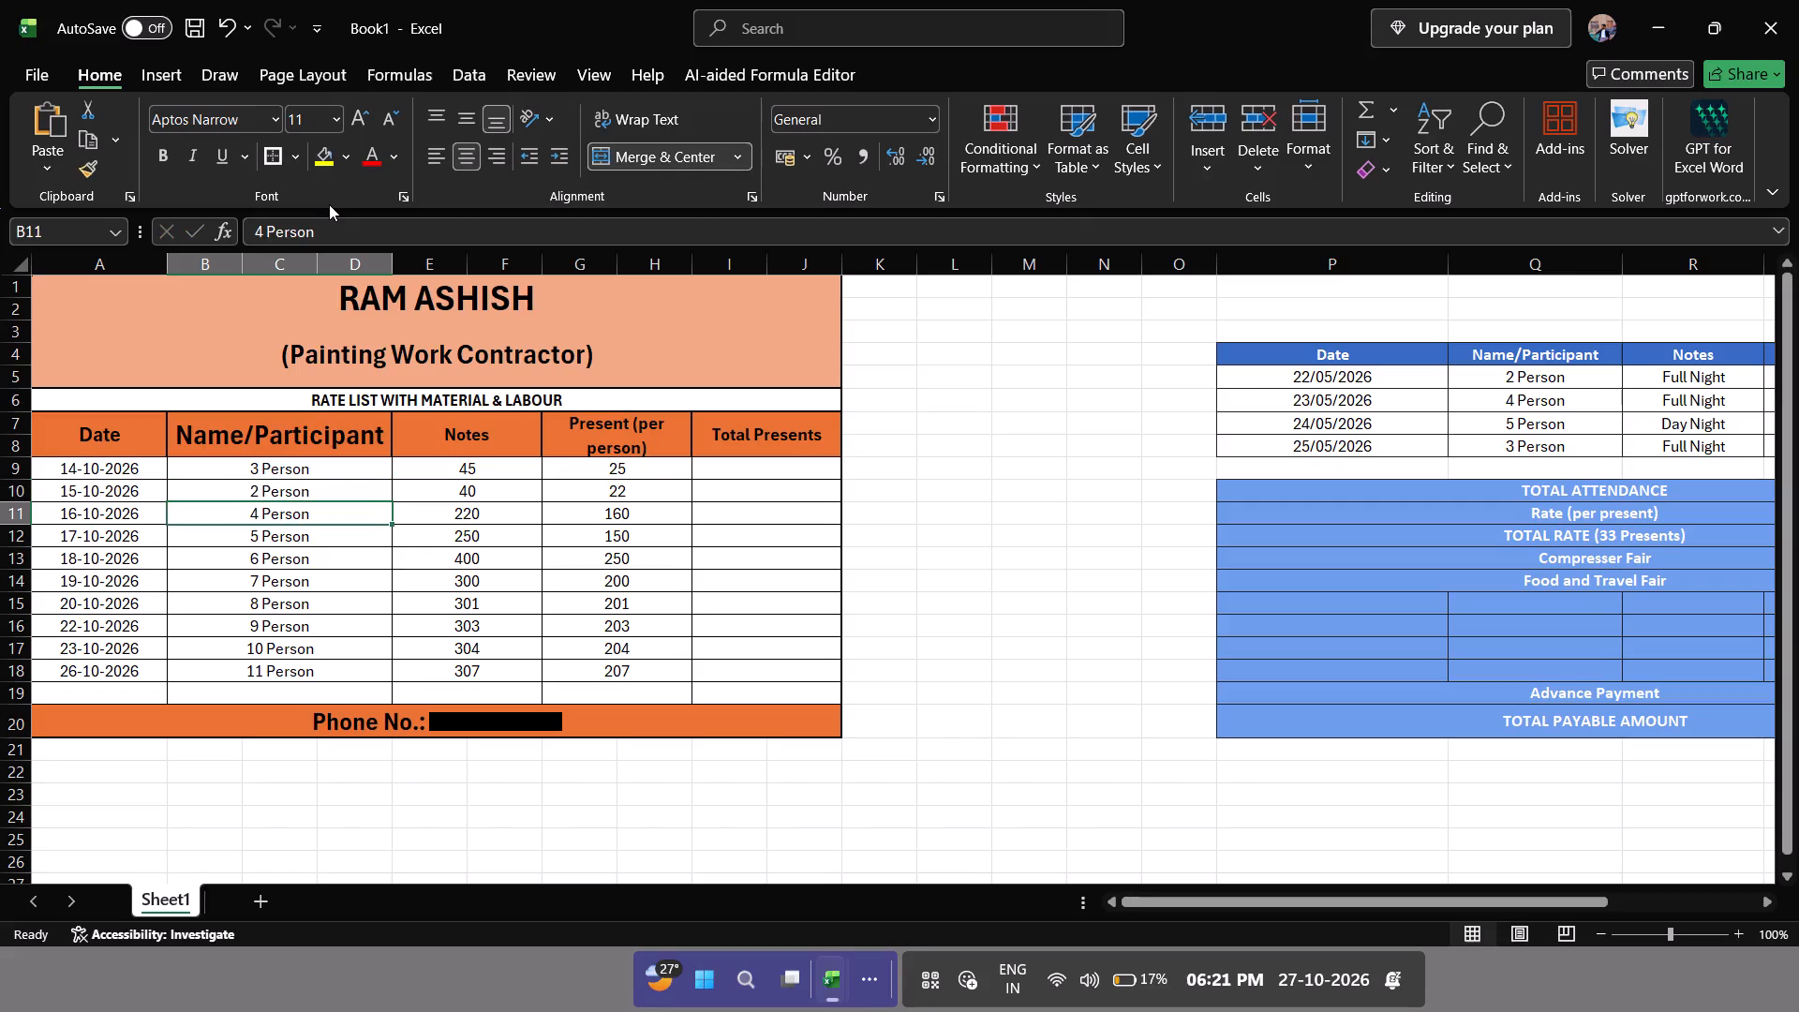
Enter 4 Person as the Name/Participant value for both 16-10-2026 and 17-10-2026 (B11 and B12).
key("Left")
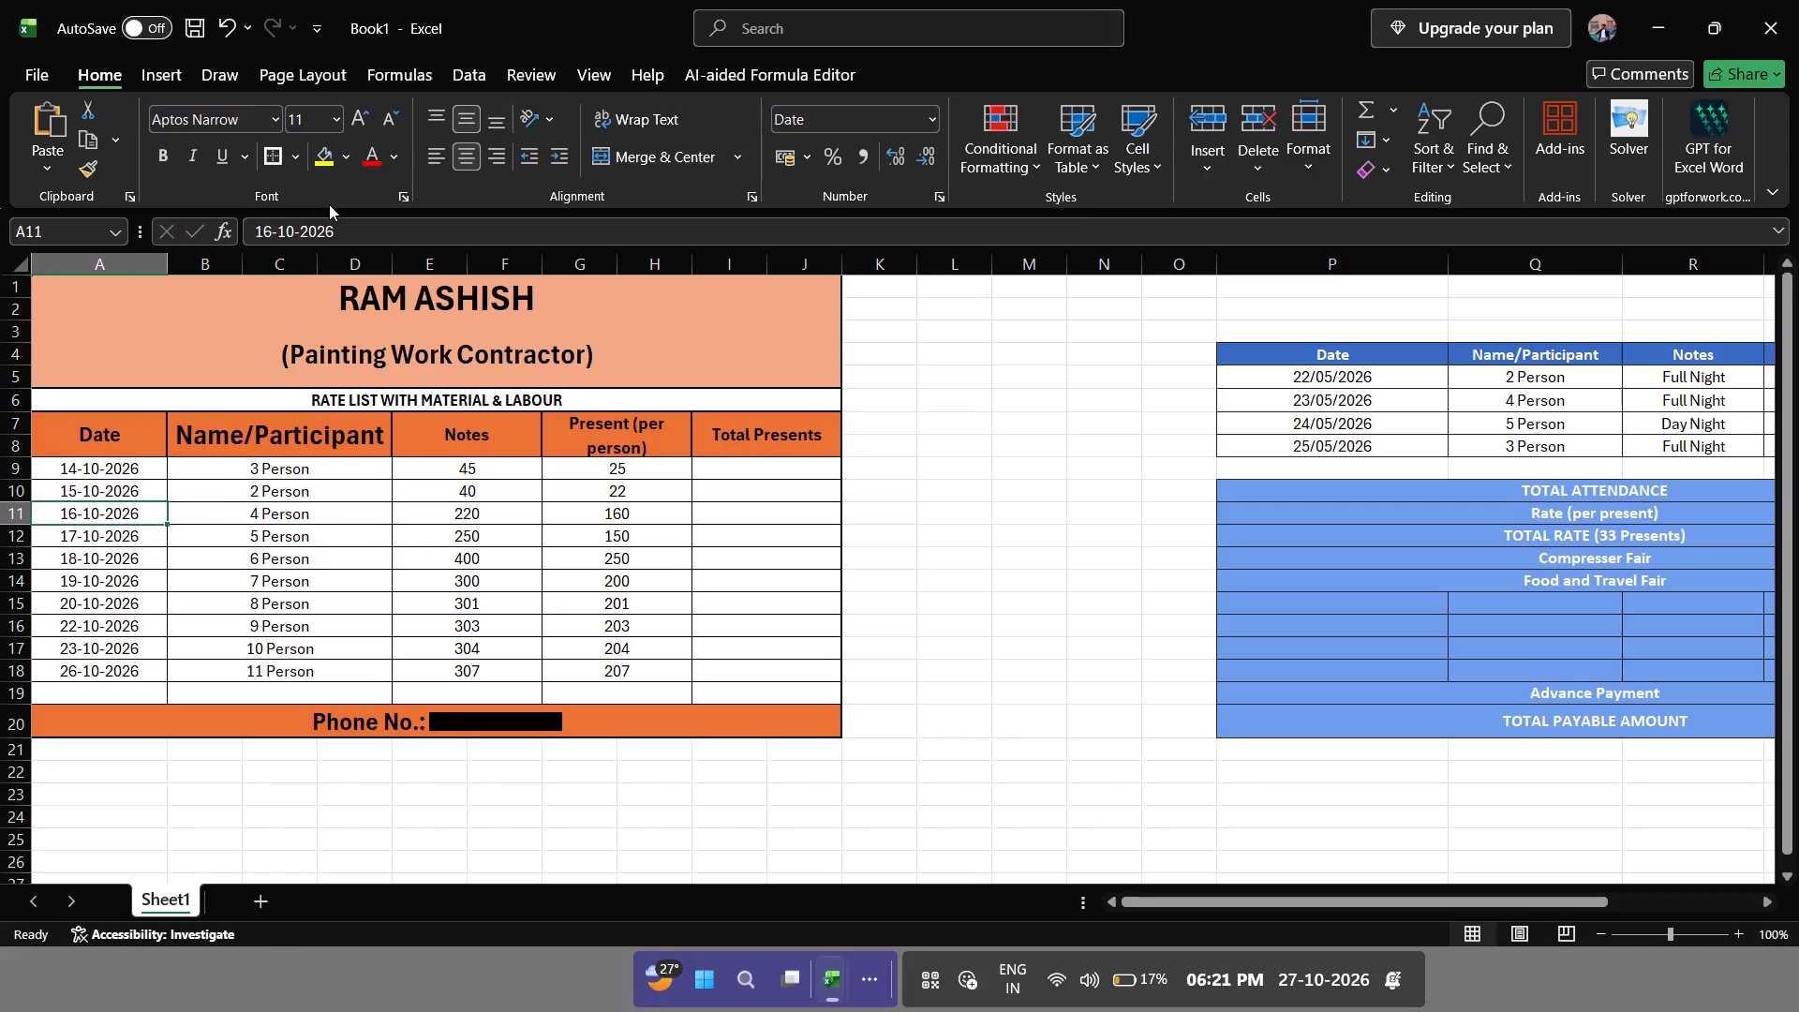
key("Right")
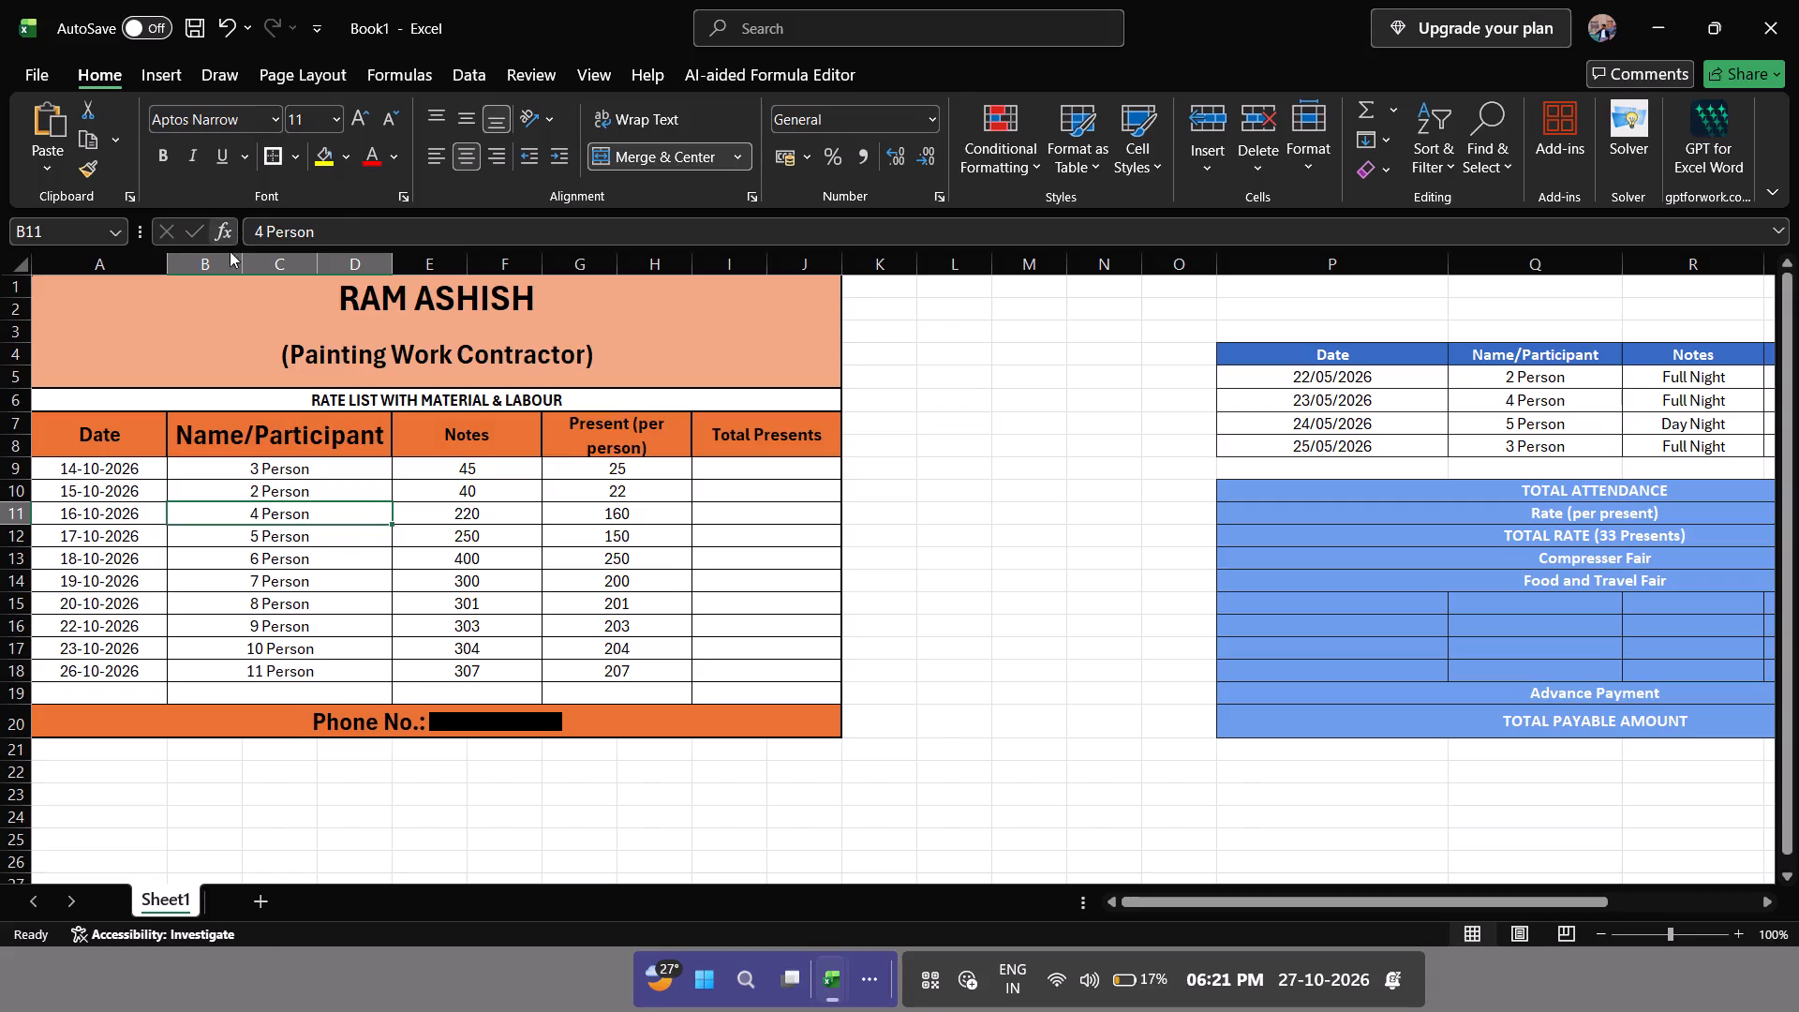
left_click(263, 236)
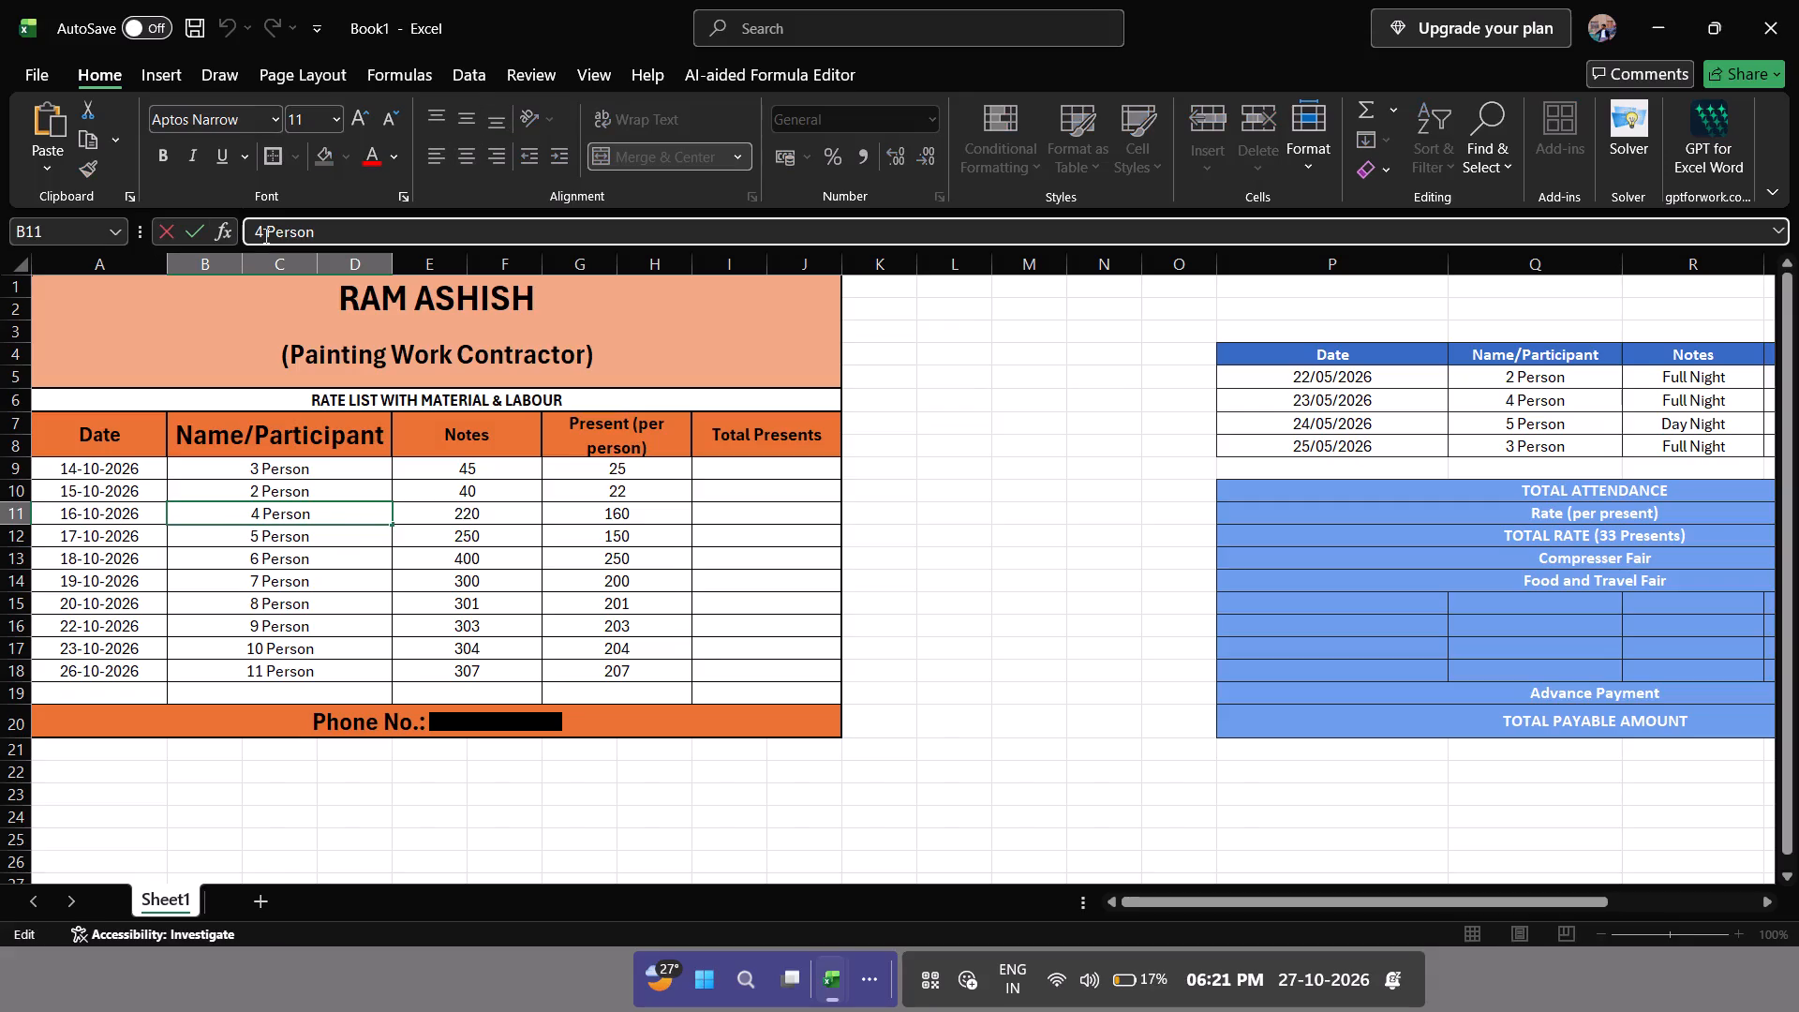
key("BackSpace")
key("4")
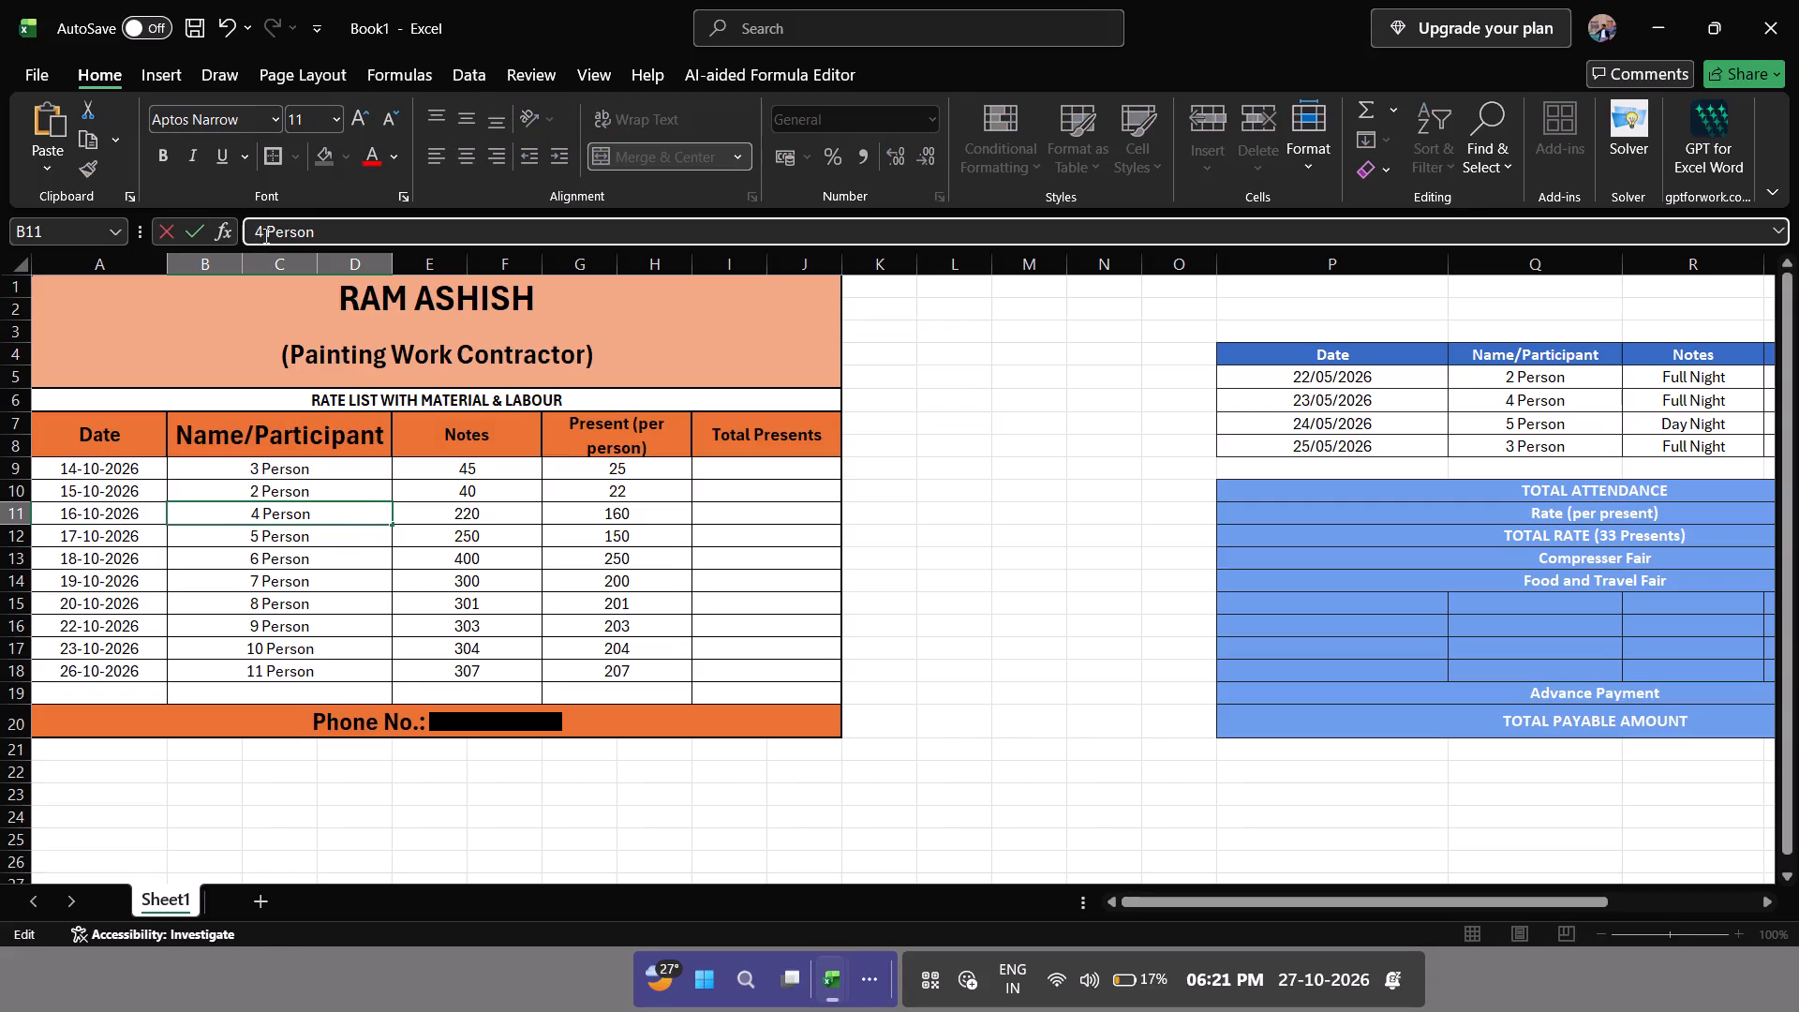
key("Return")
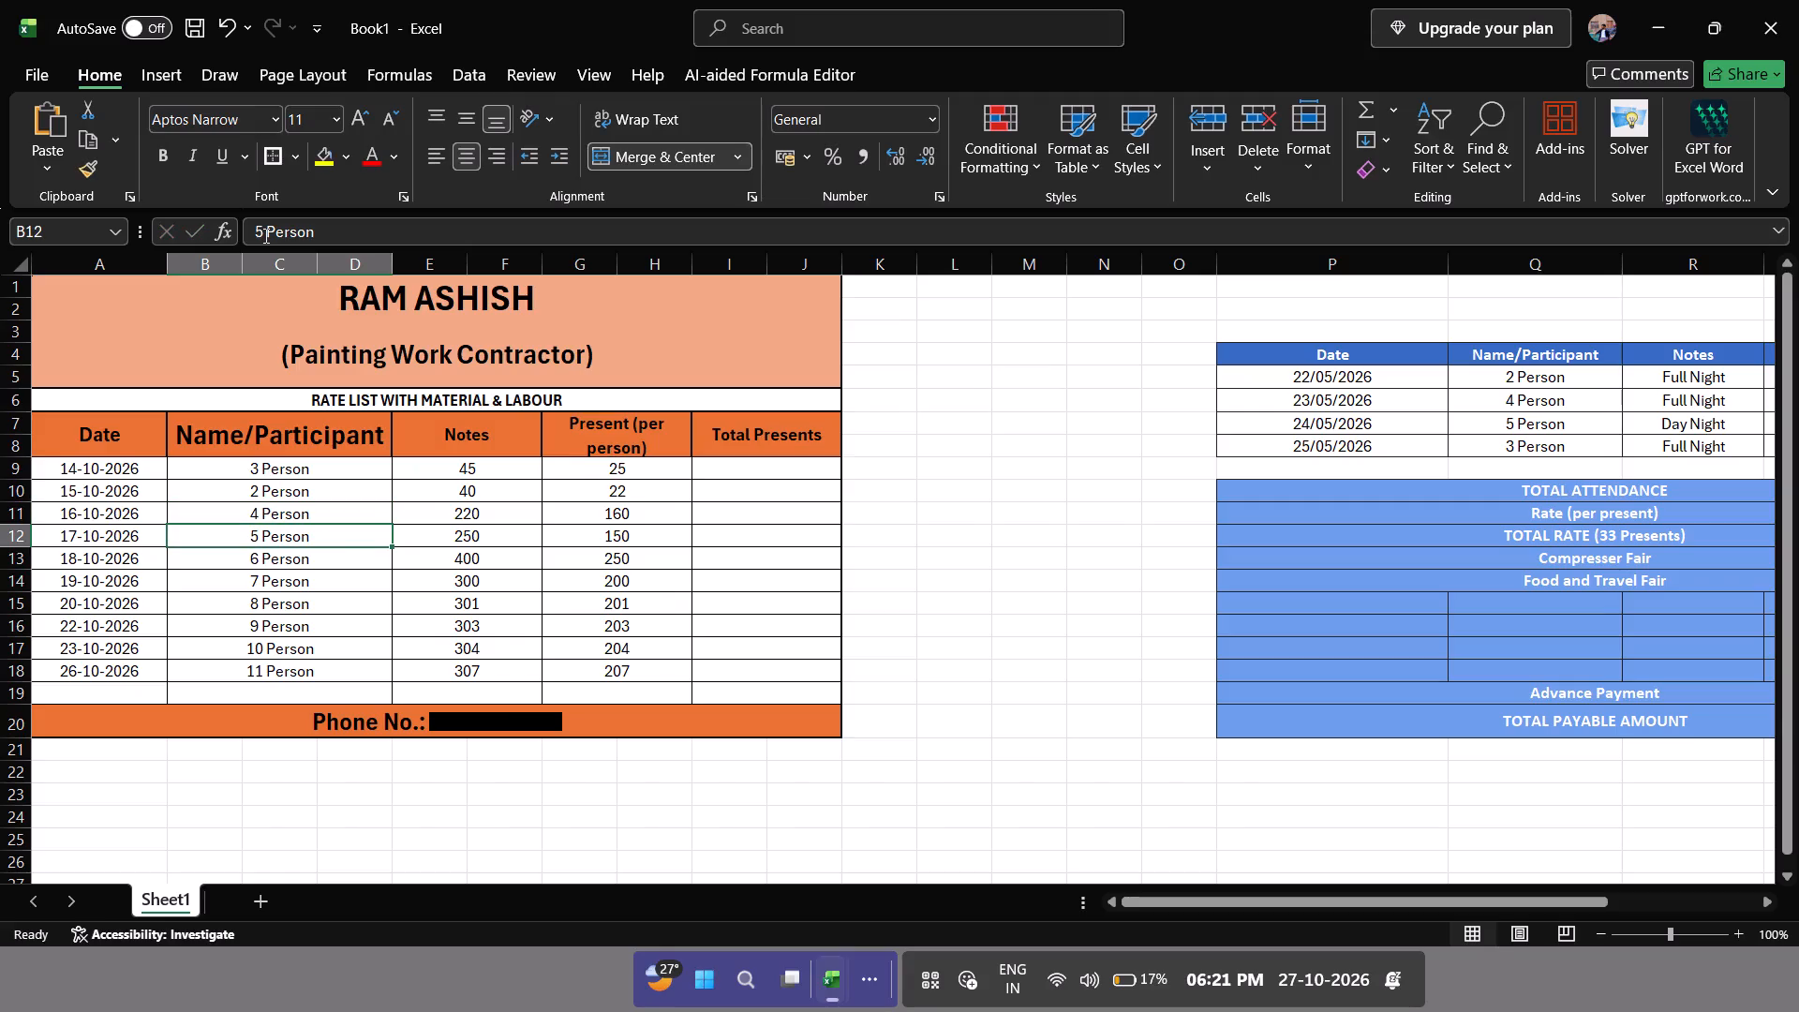
left_click(261, 231)
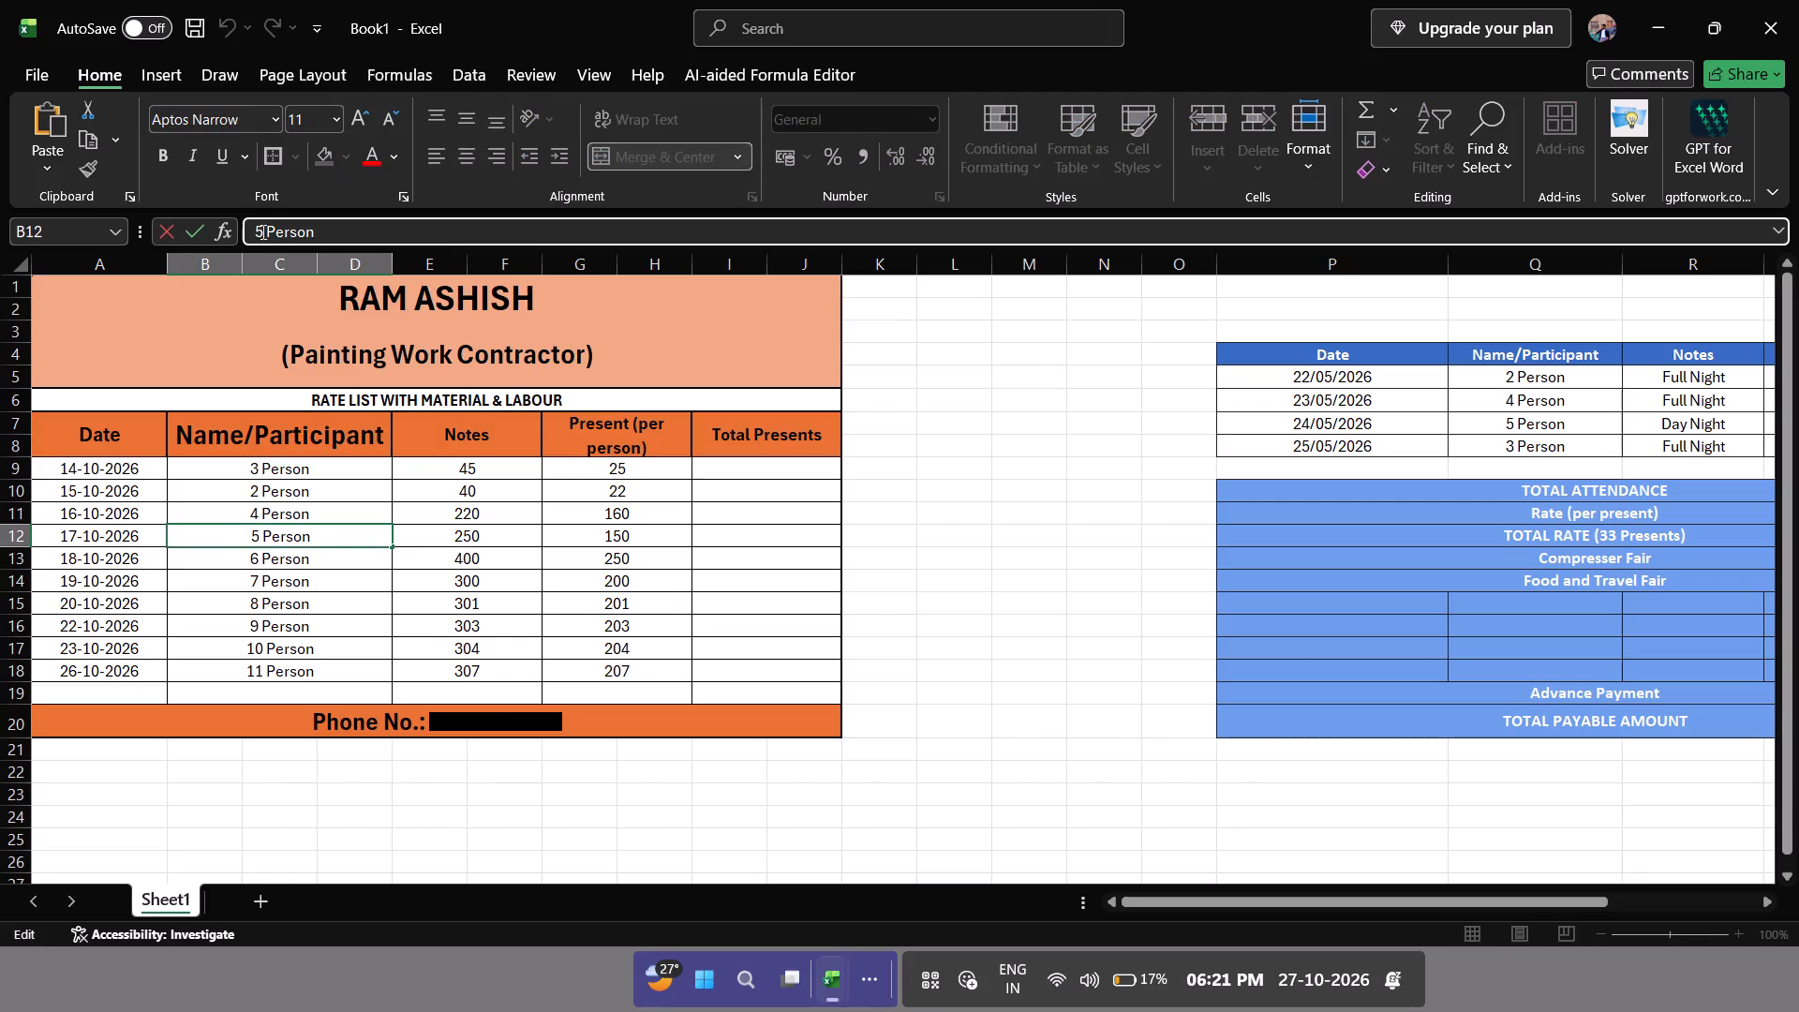
key("BackSpace")
key("4")
key("Return")
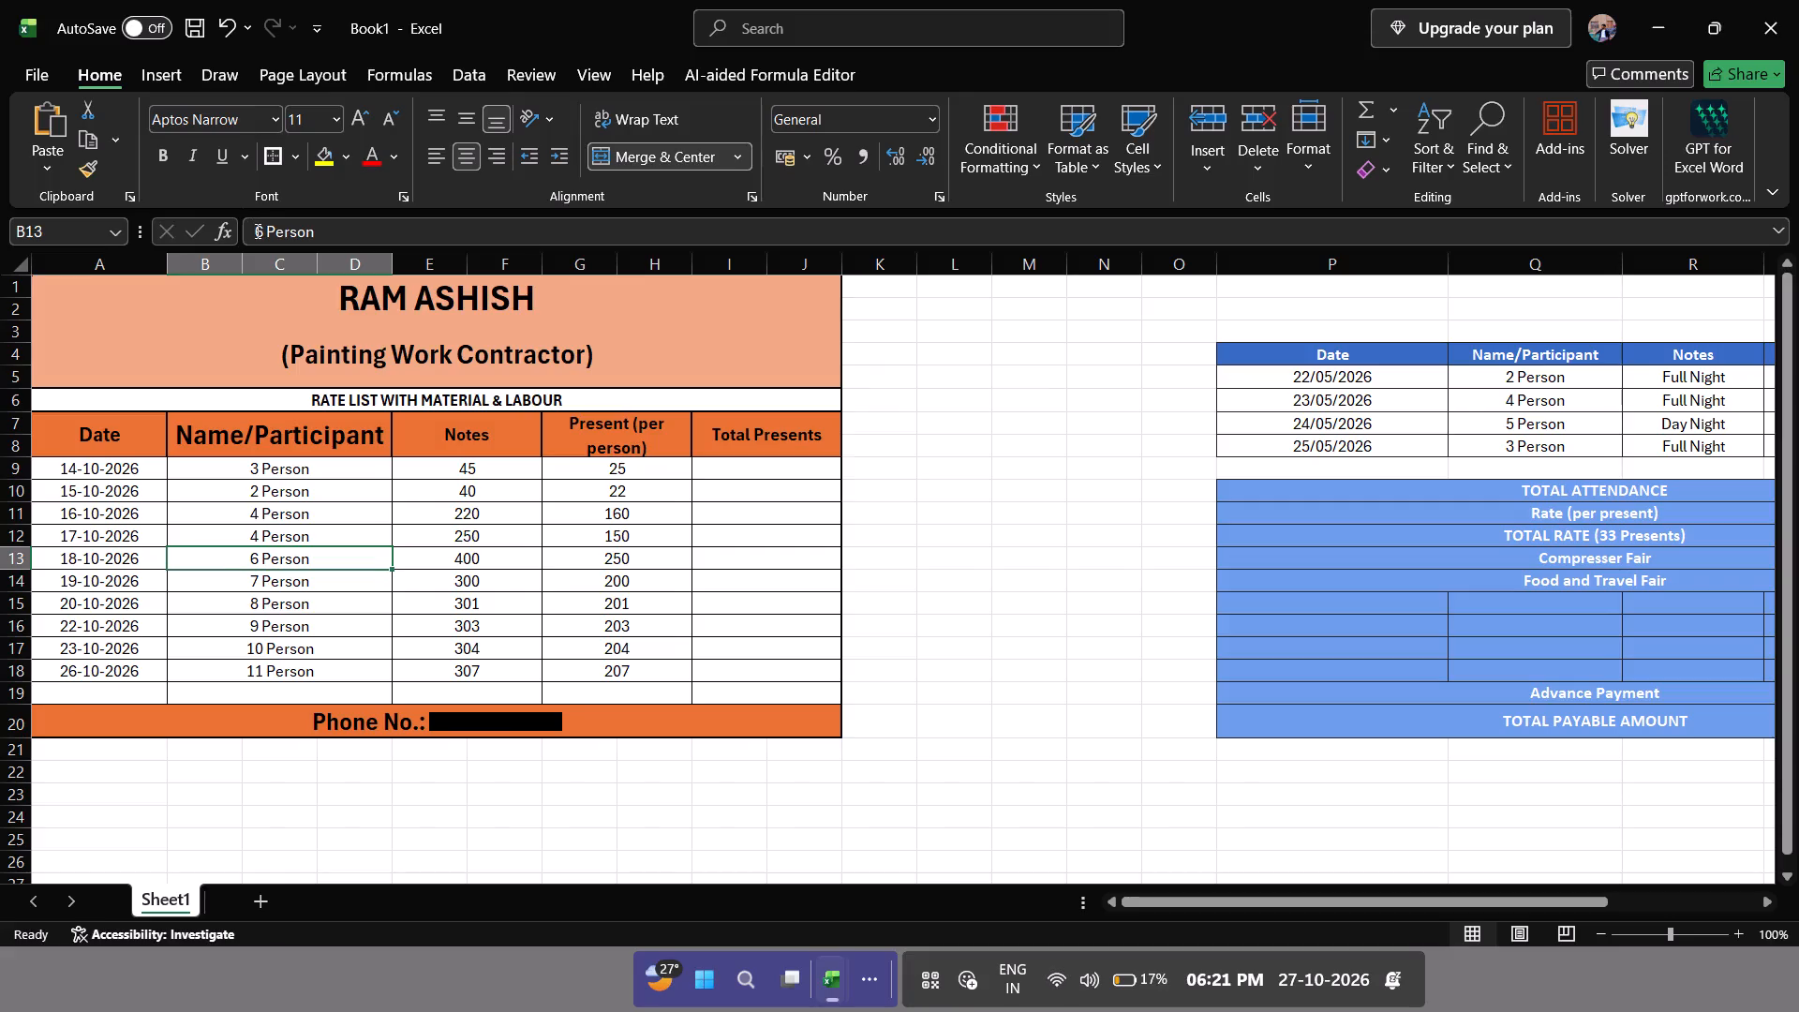
Change the Name/Participant entries to 3 Person for 18-10-2026 (B13) and 2 Person for 19-10-2026 (B14).
left_click(264, 230)
left_click(262, 230)
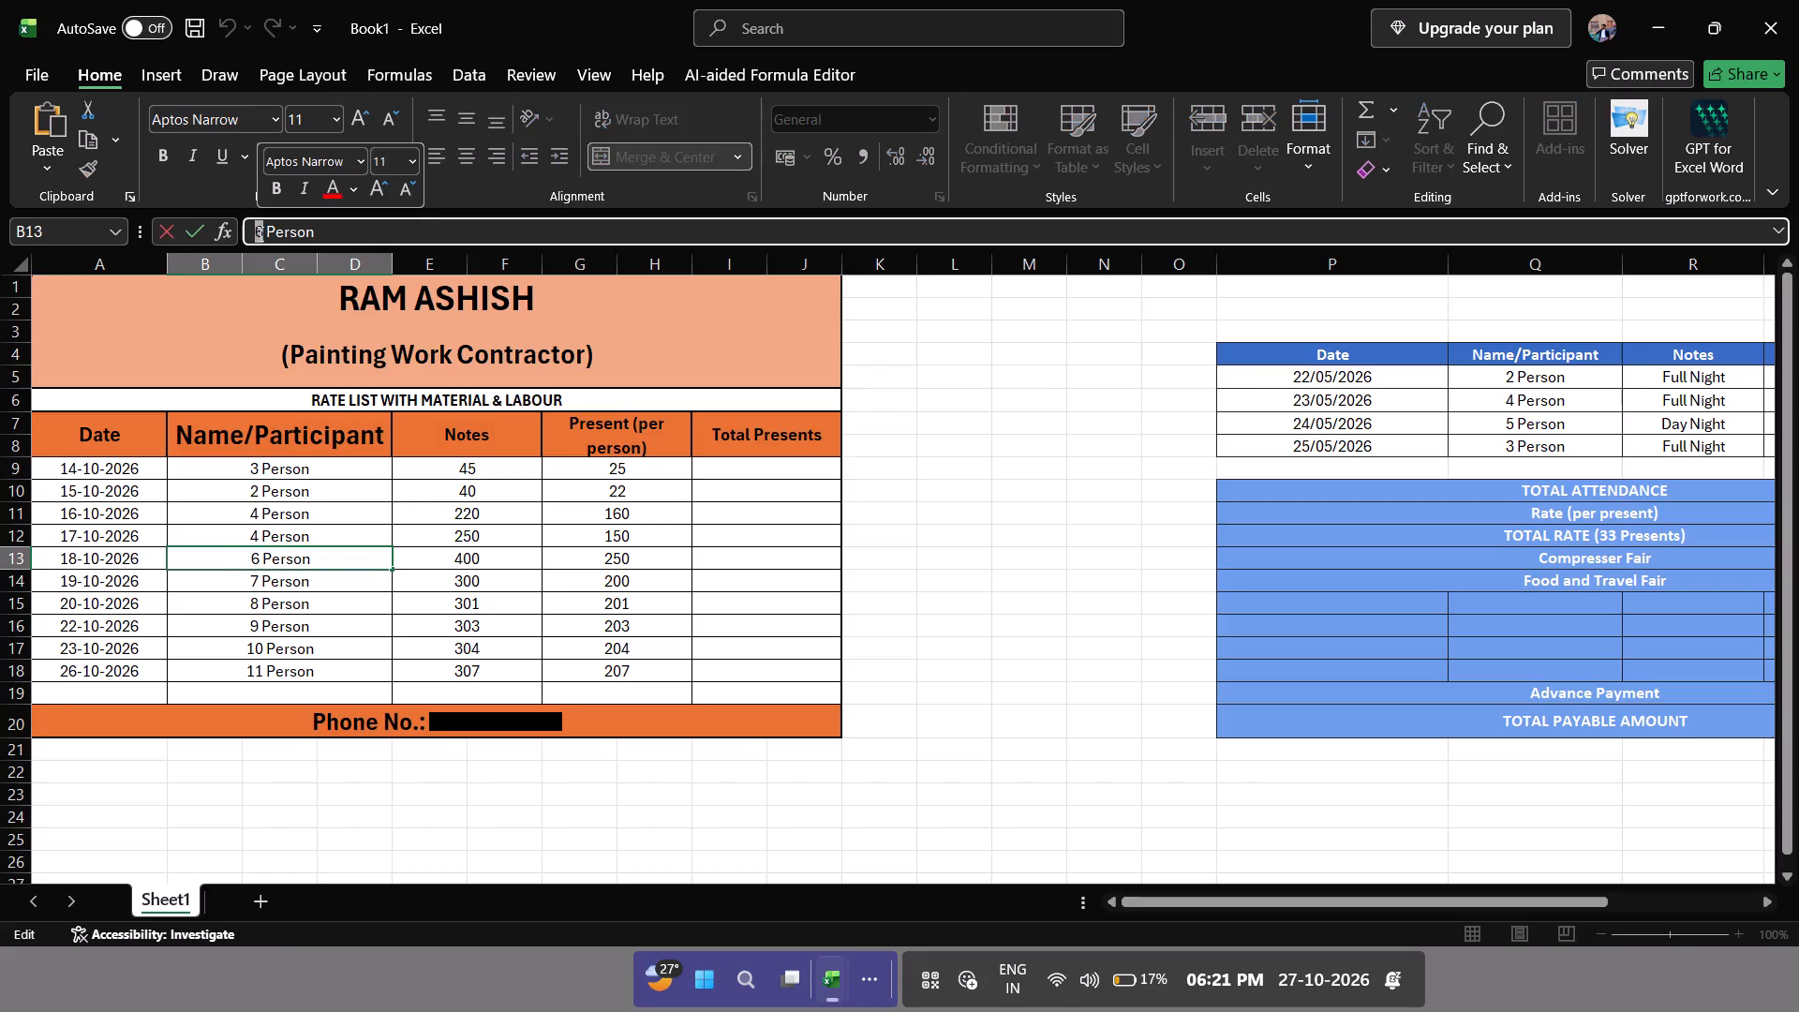
key("BackSpace")
key("3")
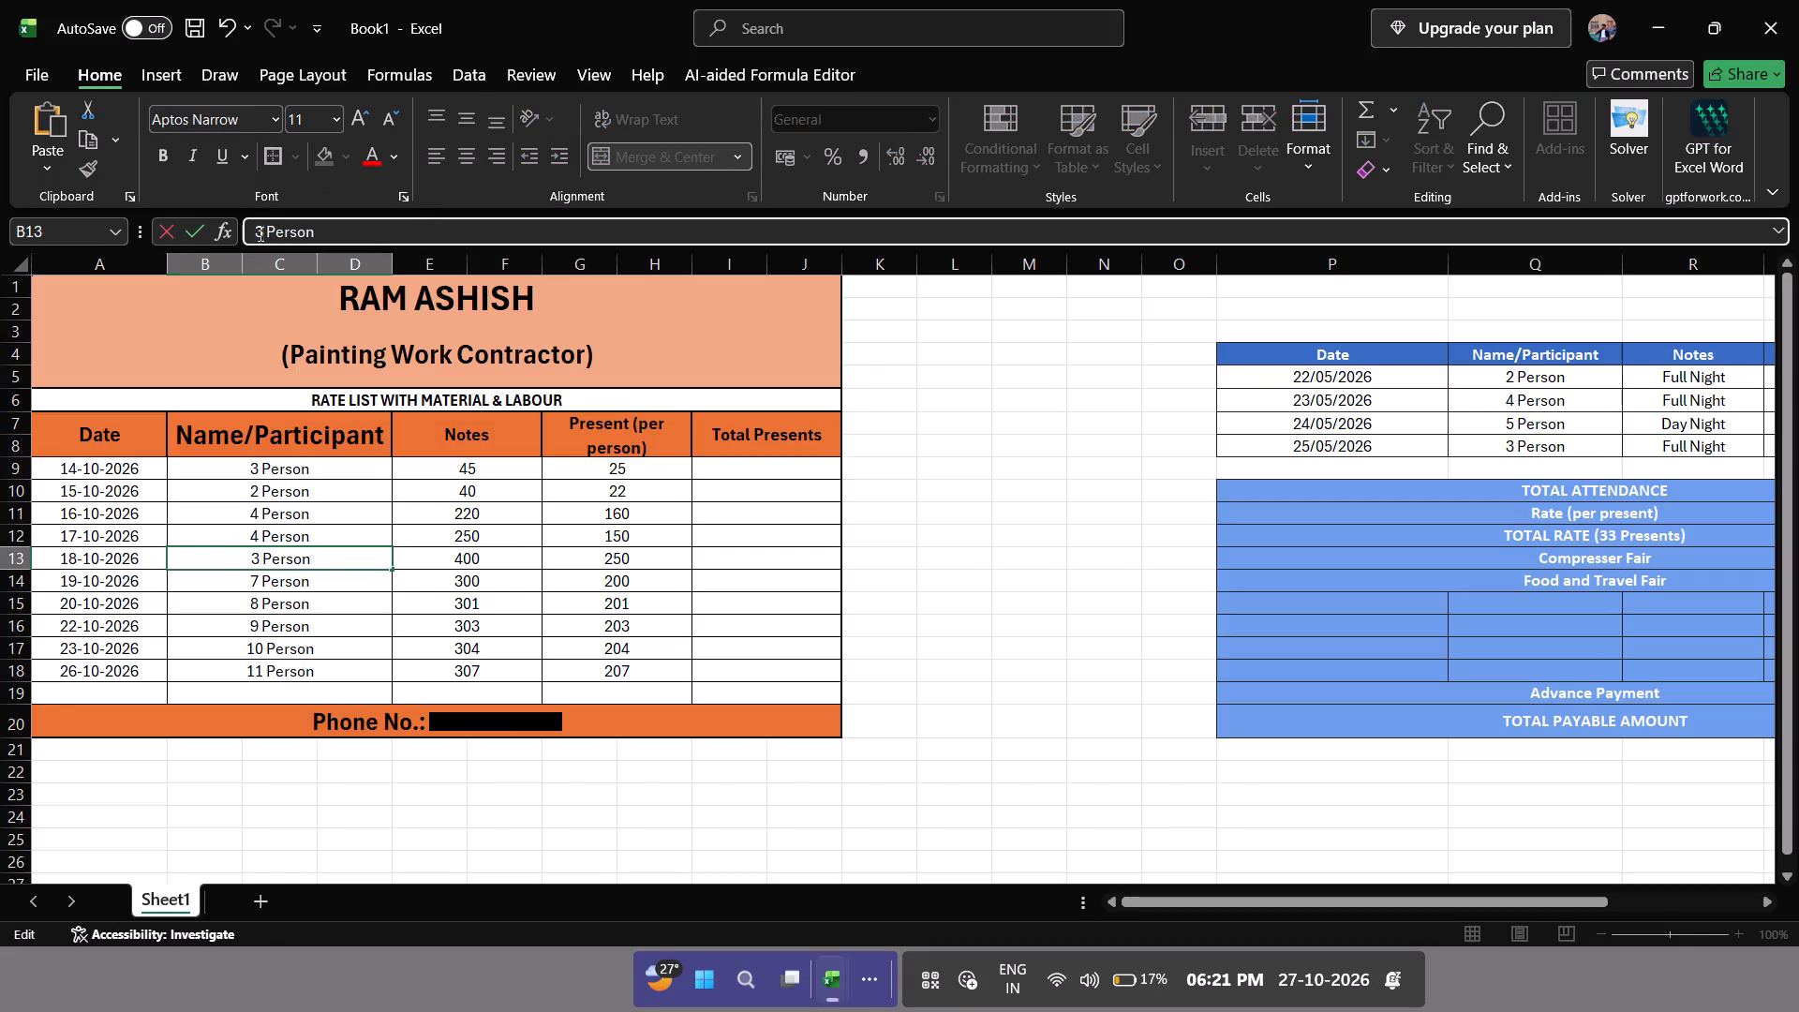
key("Return")
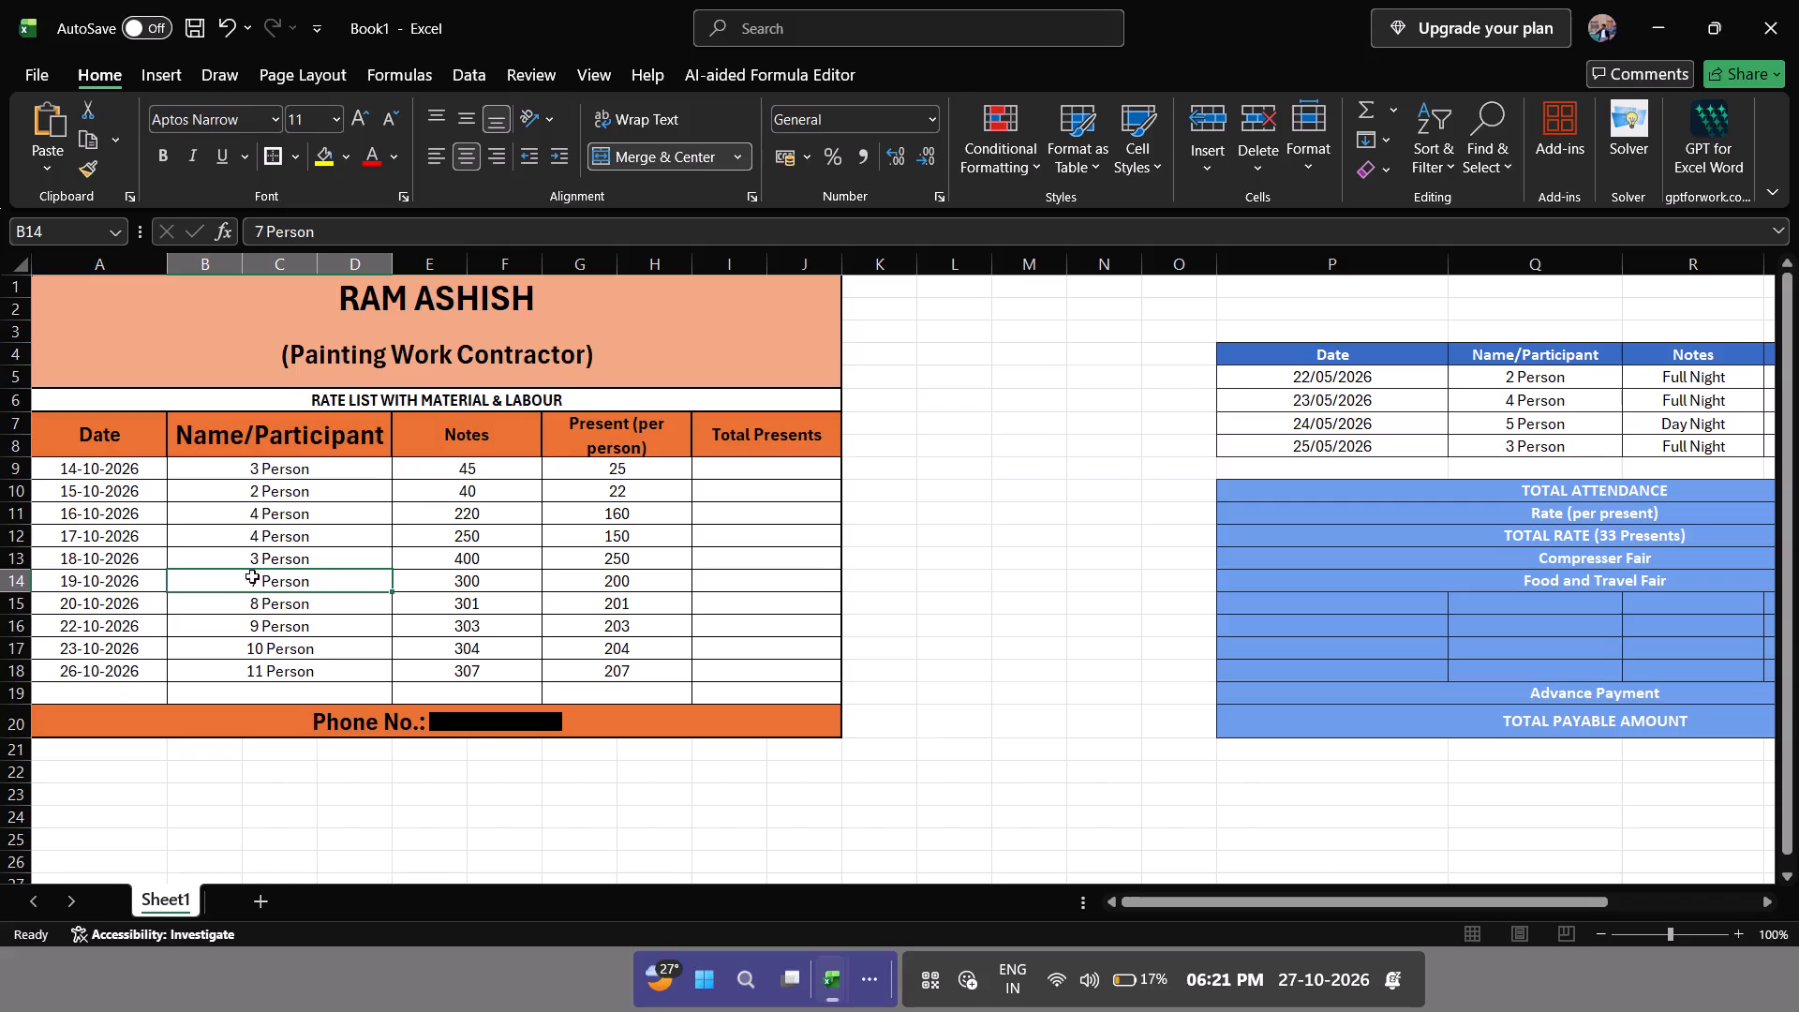
left_click(261, 232)
key("BackSpace")
key("2")
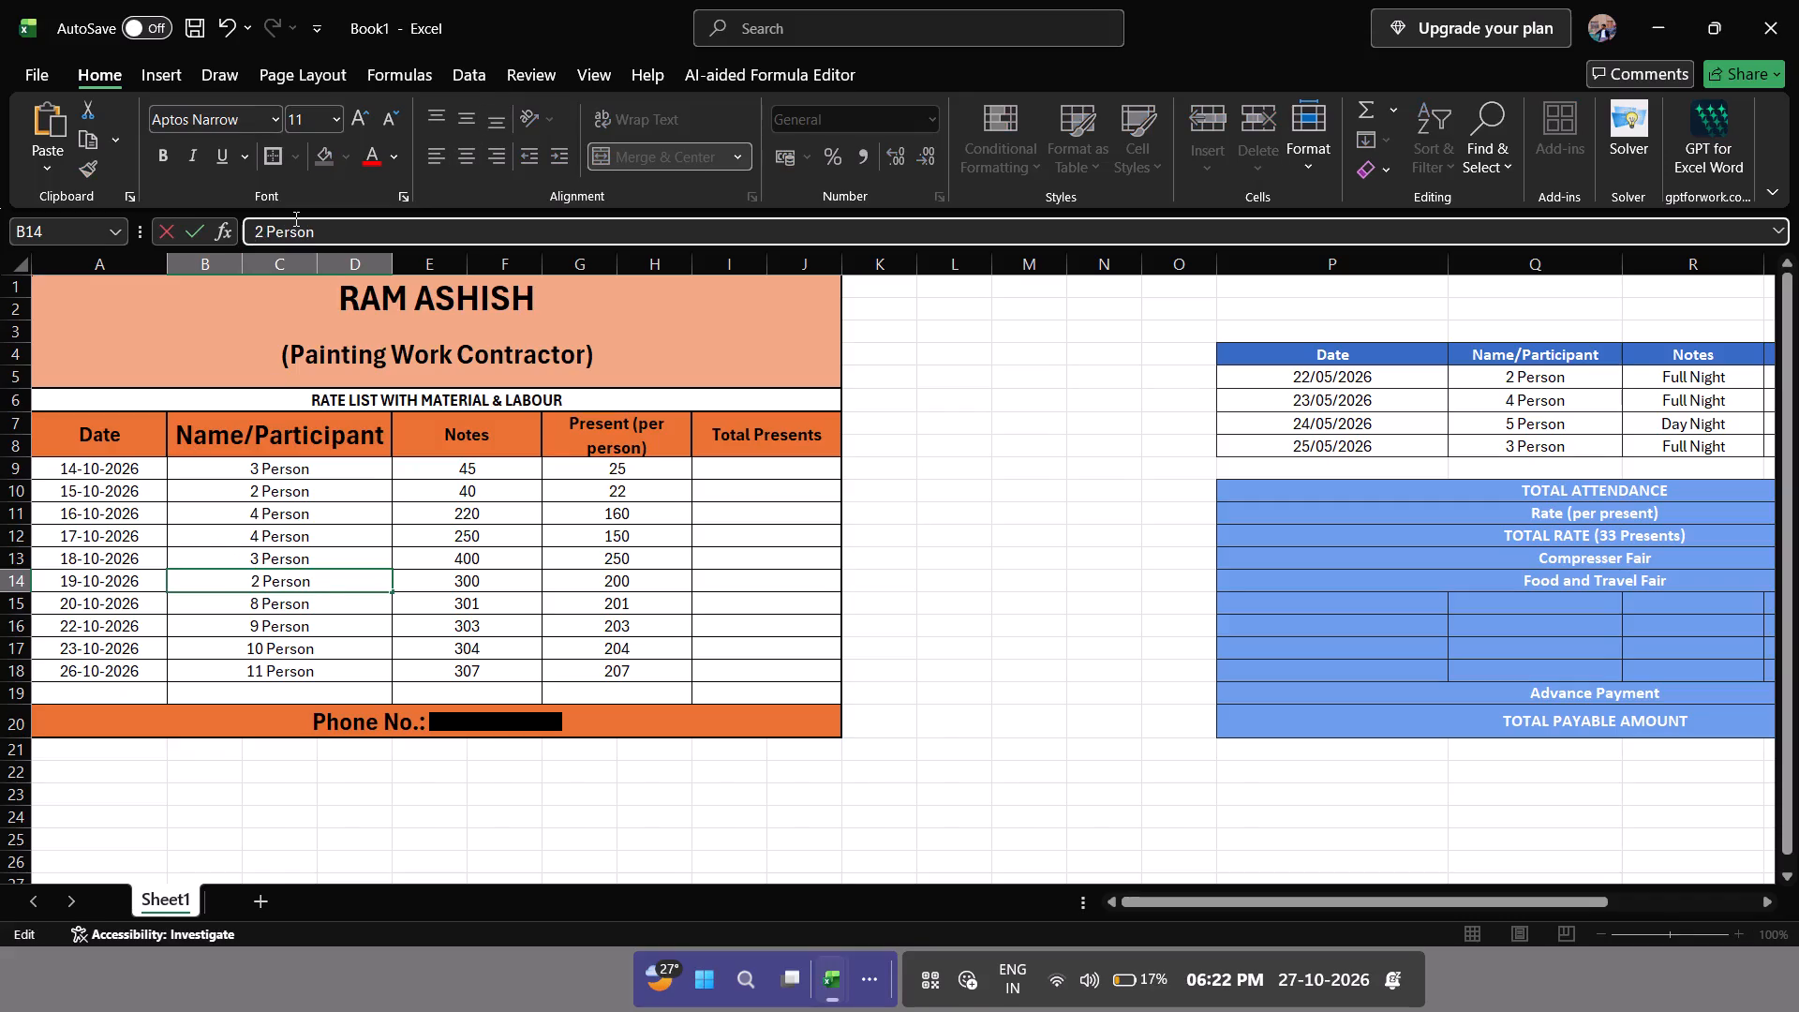
key("Return")
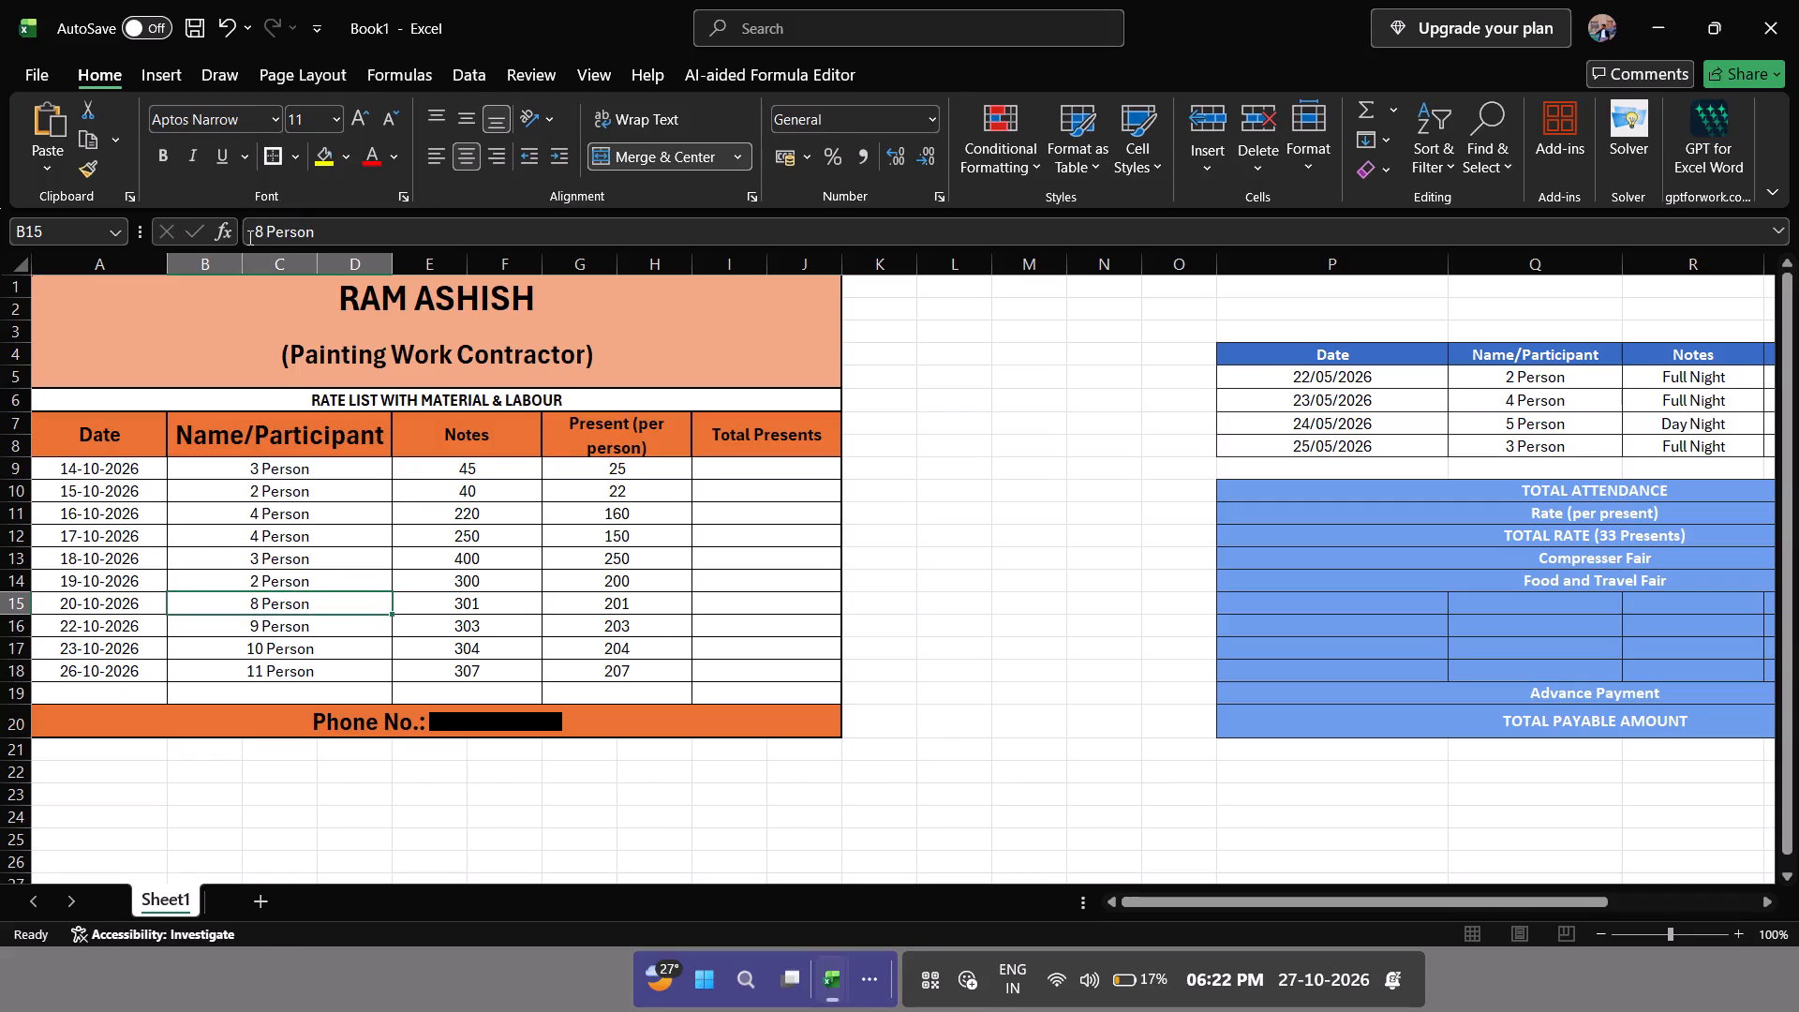
Change the Name/Participant entries to 2 Person for 20-10-2026 (B15) and 3 Person for 22-10-2026 (B16).
left_click(257, 233)
left_click(260, 231)
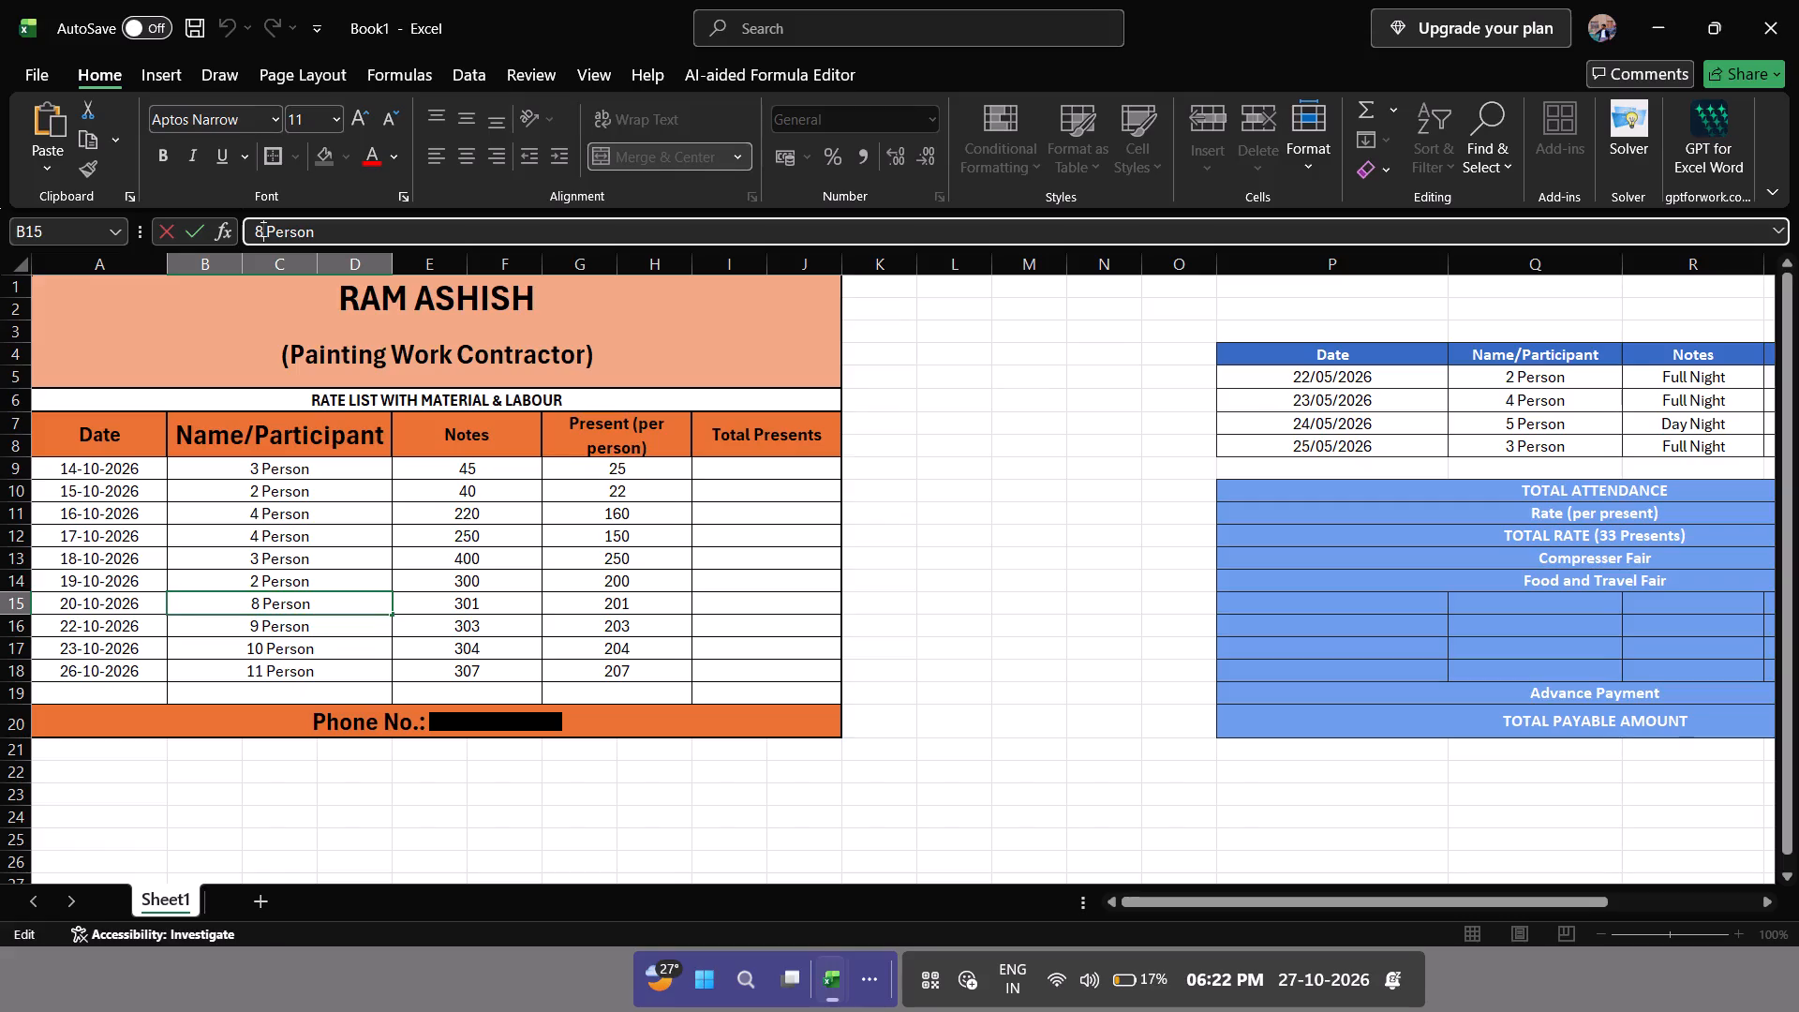
key("BackSpace")
key("2")
key("Return")
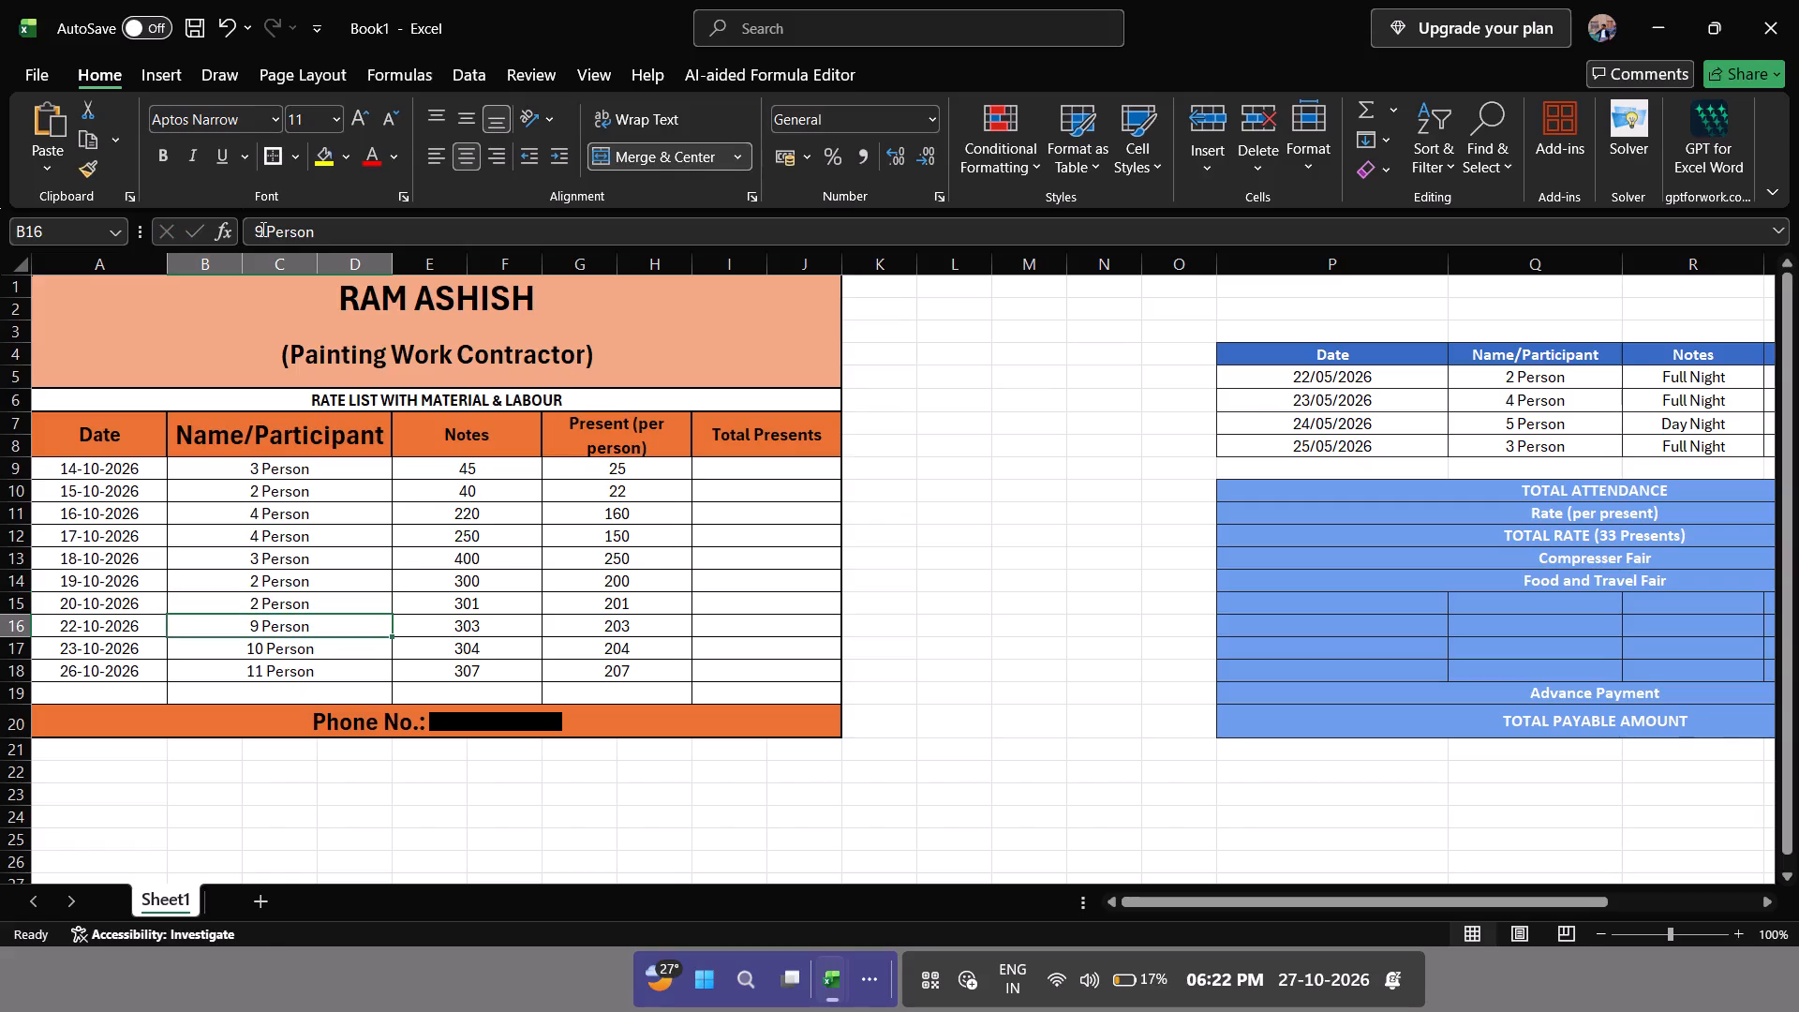
right_click(261, 229)
key("BackSpace")
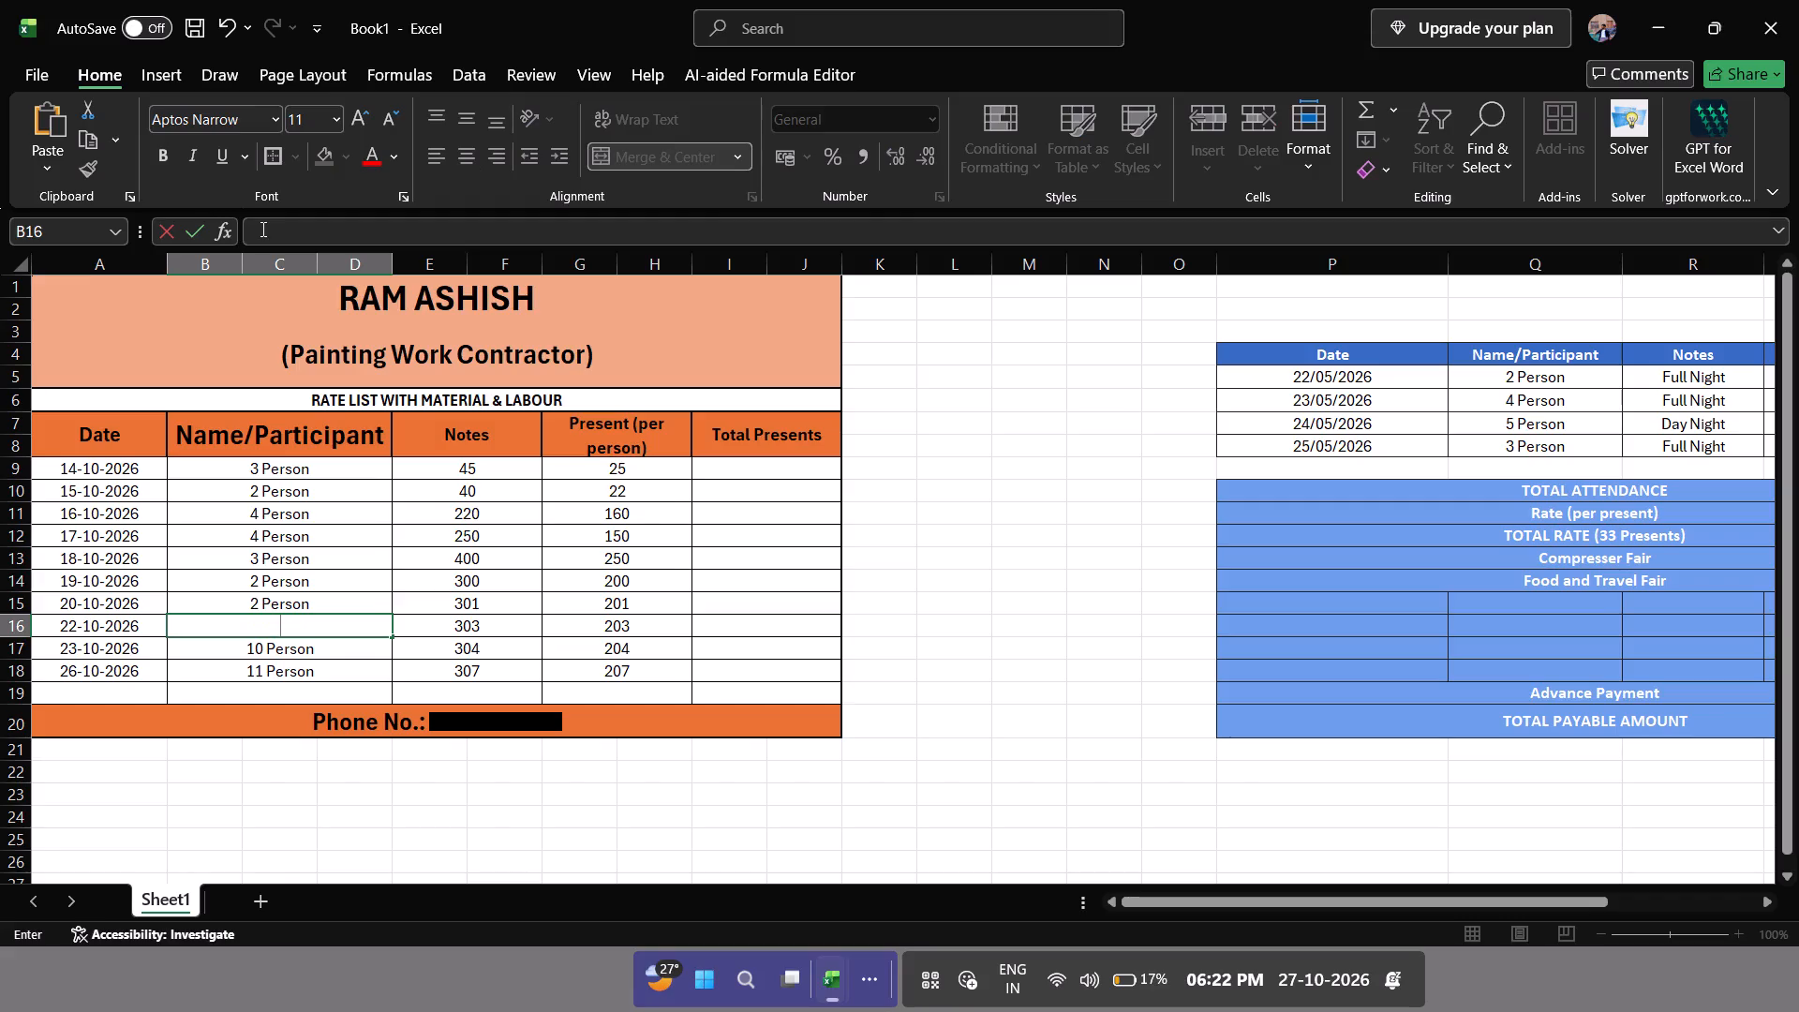
key("ctrl+z")
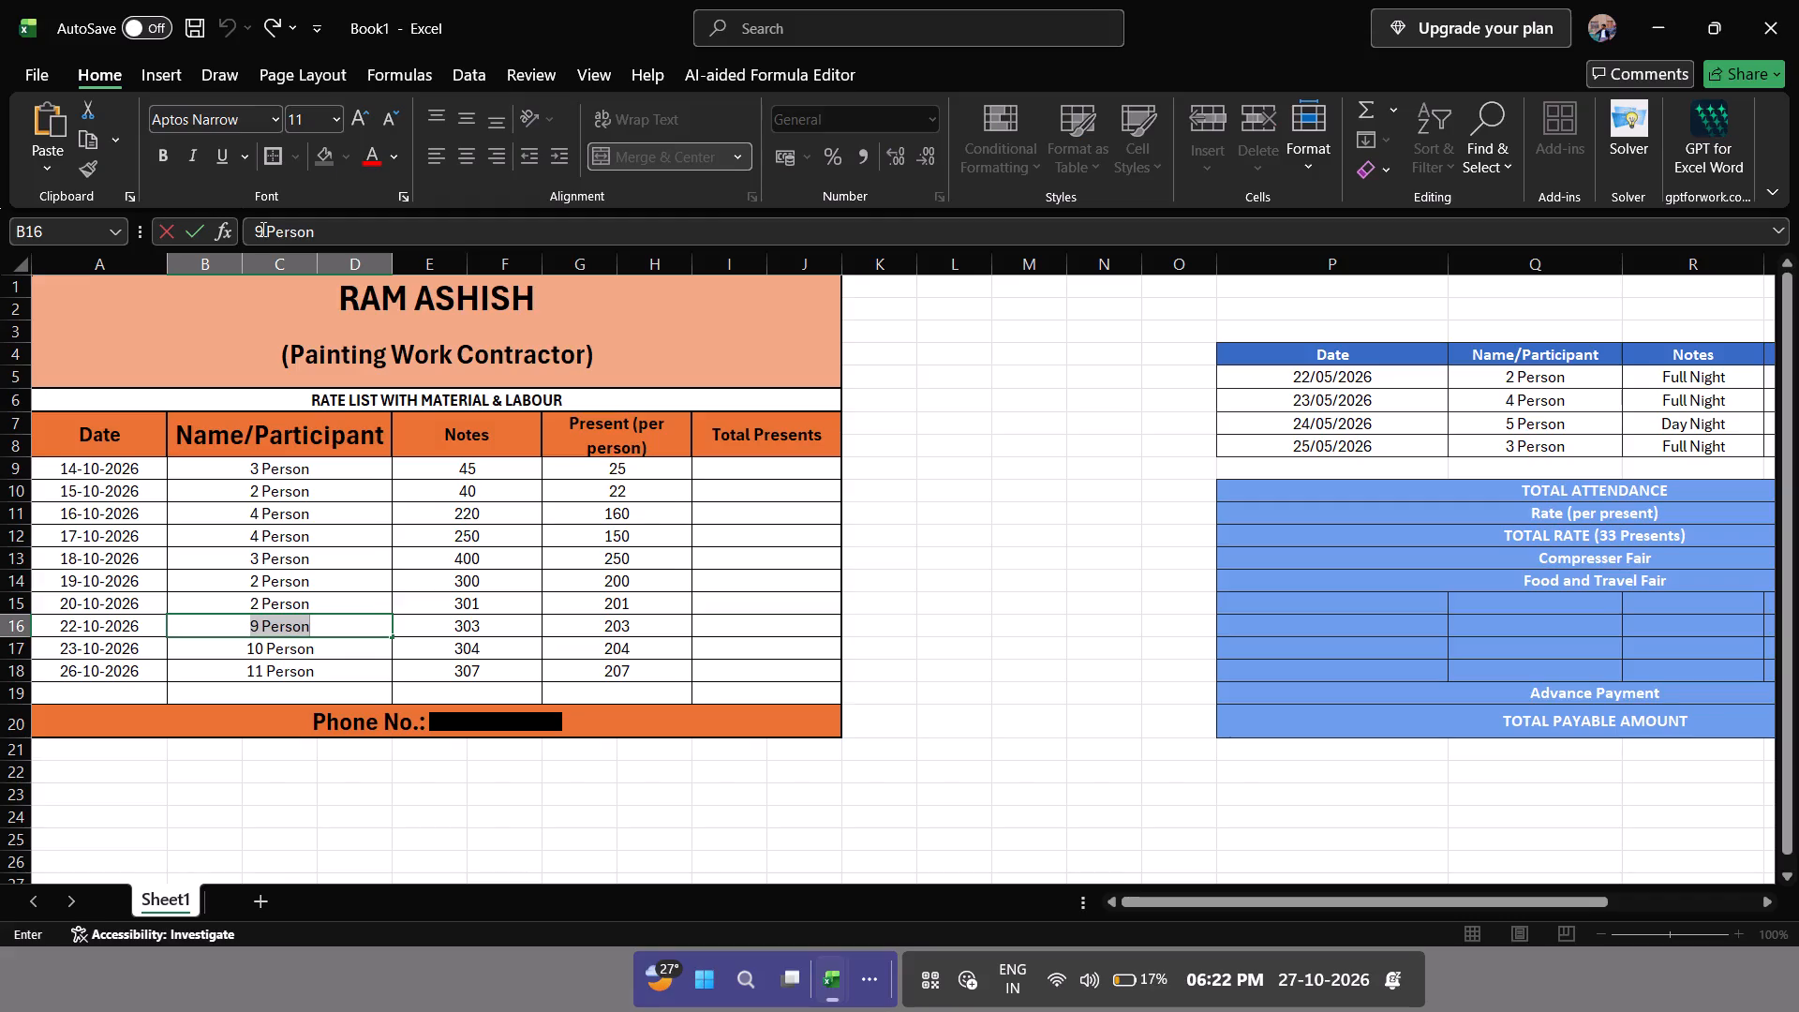
left_click(261, 230)
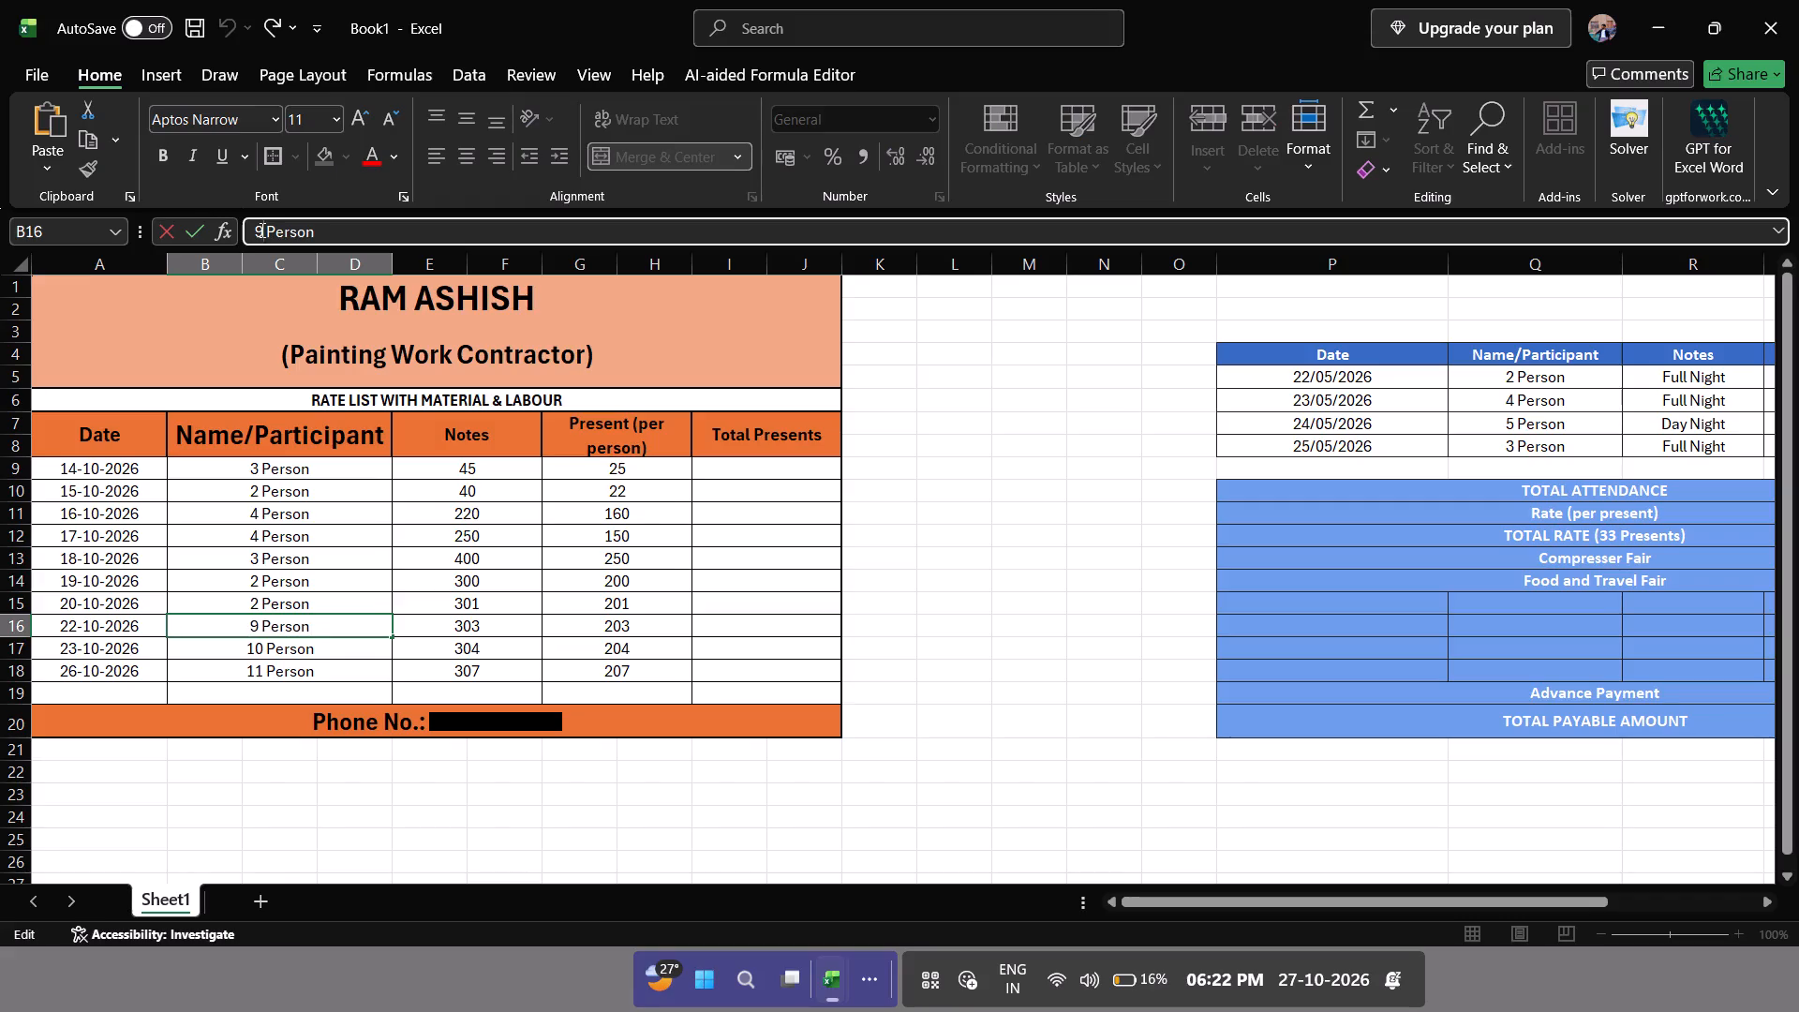
key("BackSpace")
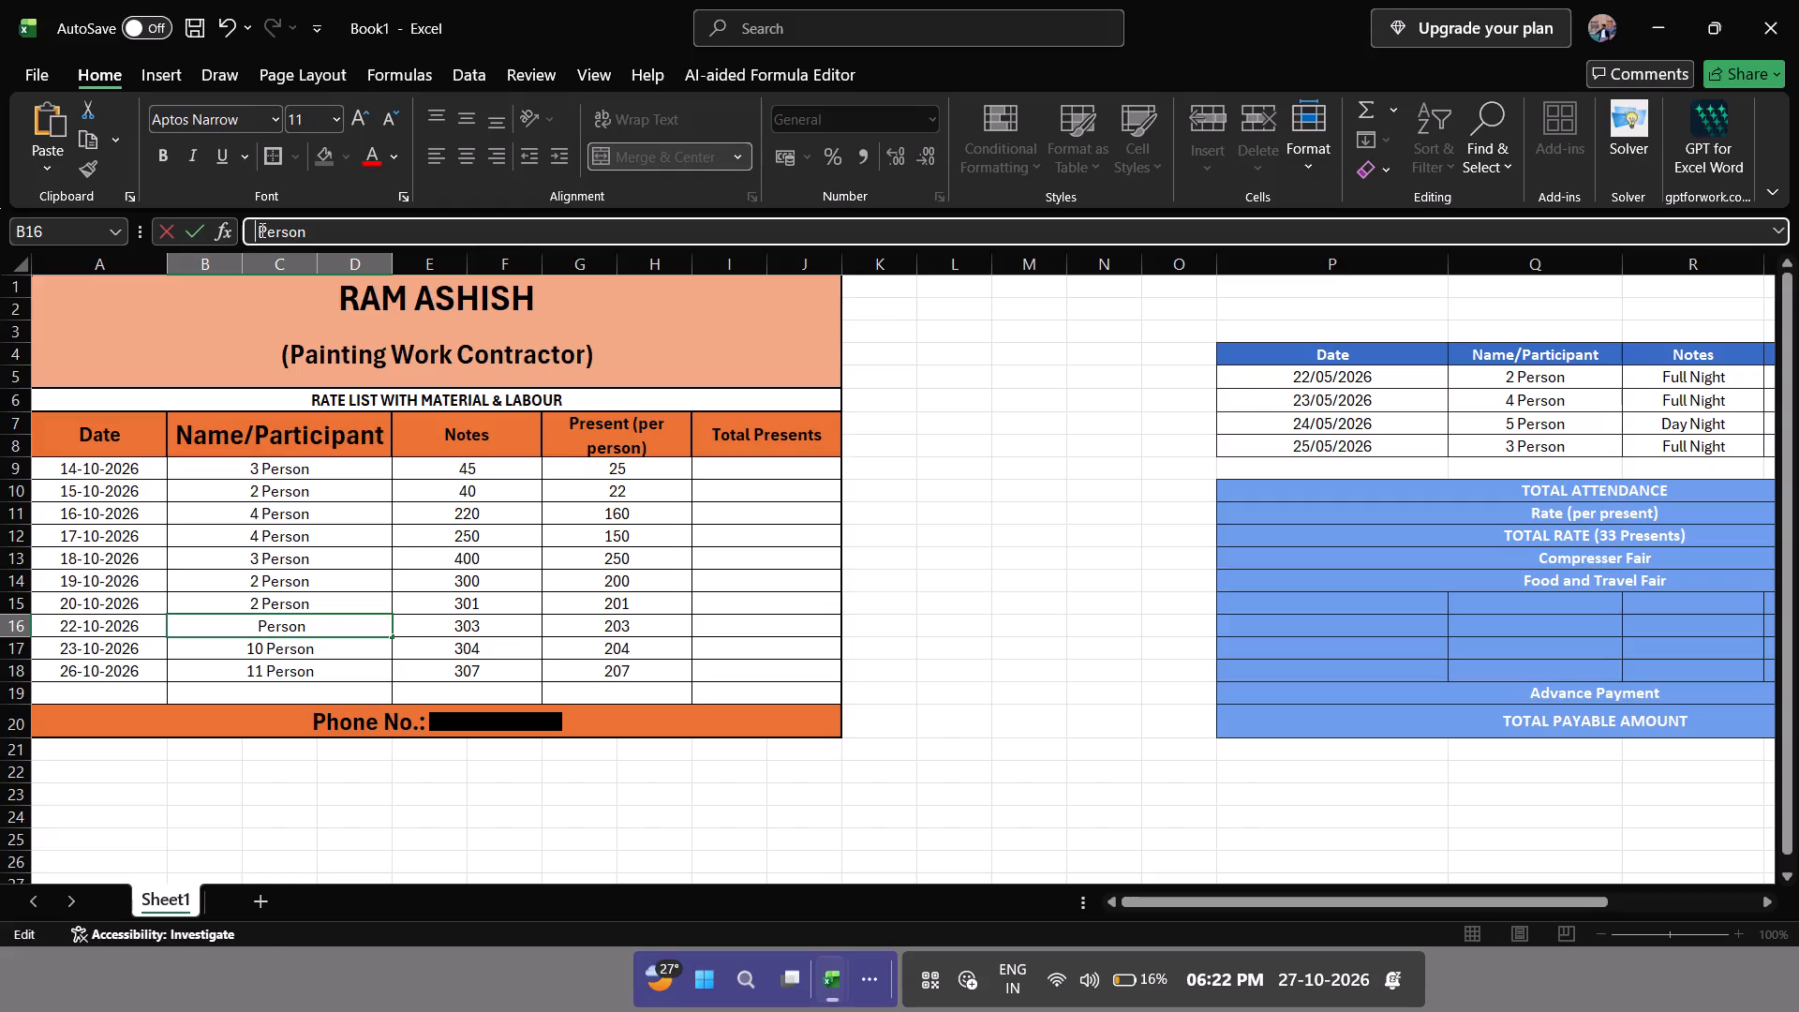
key("3")
key("Return")
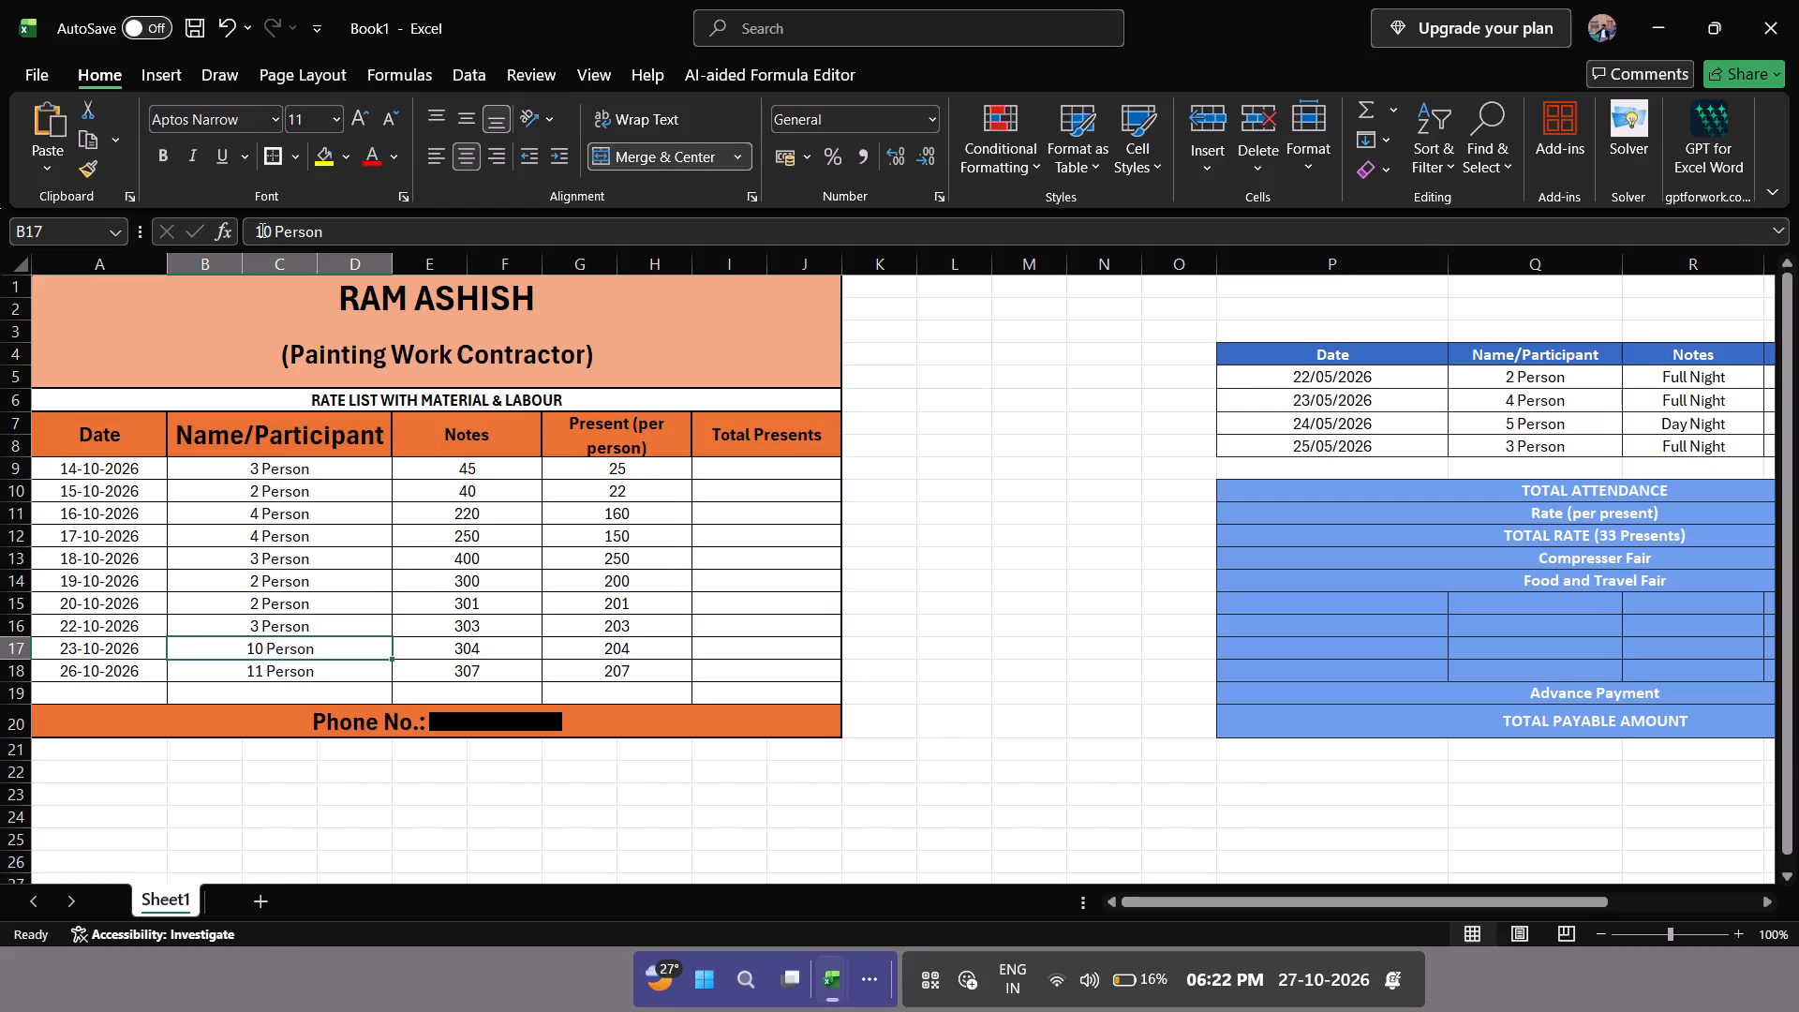
Enter 2 Person as the Name/Participant value for both 23-10-2026 and 26-10-2026 (B17 and B18).
left_click(260, 230)
left_click(268, 229)
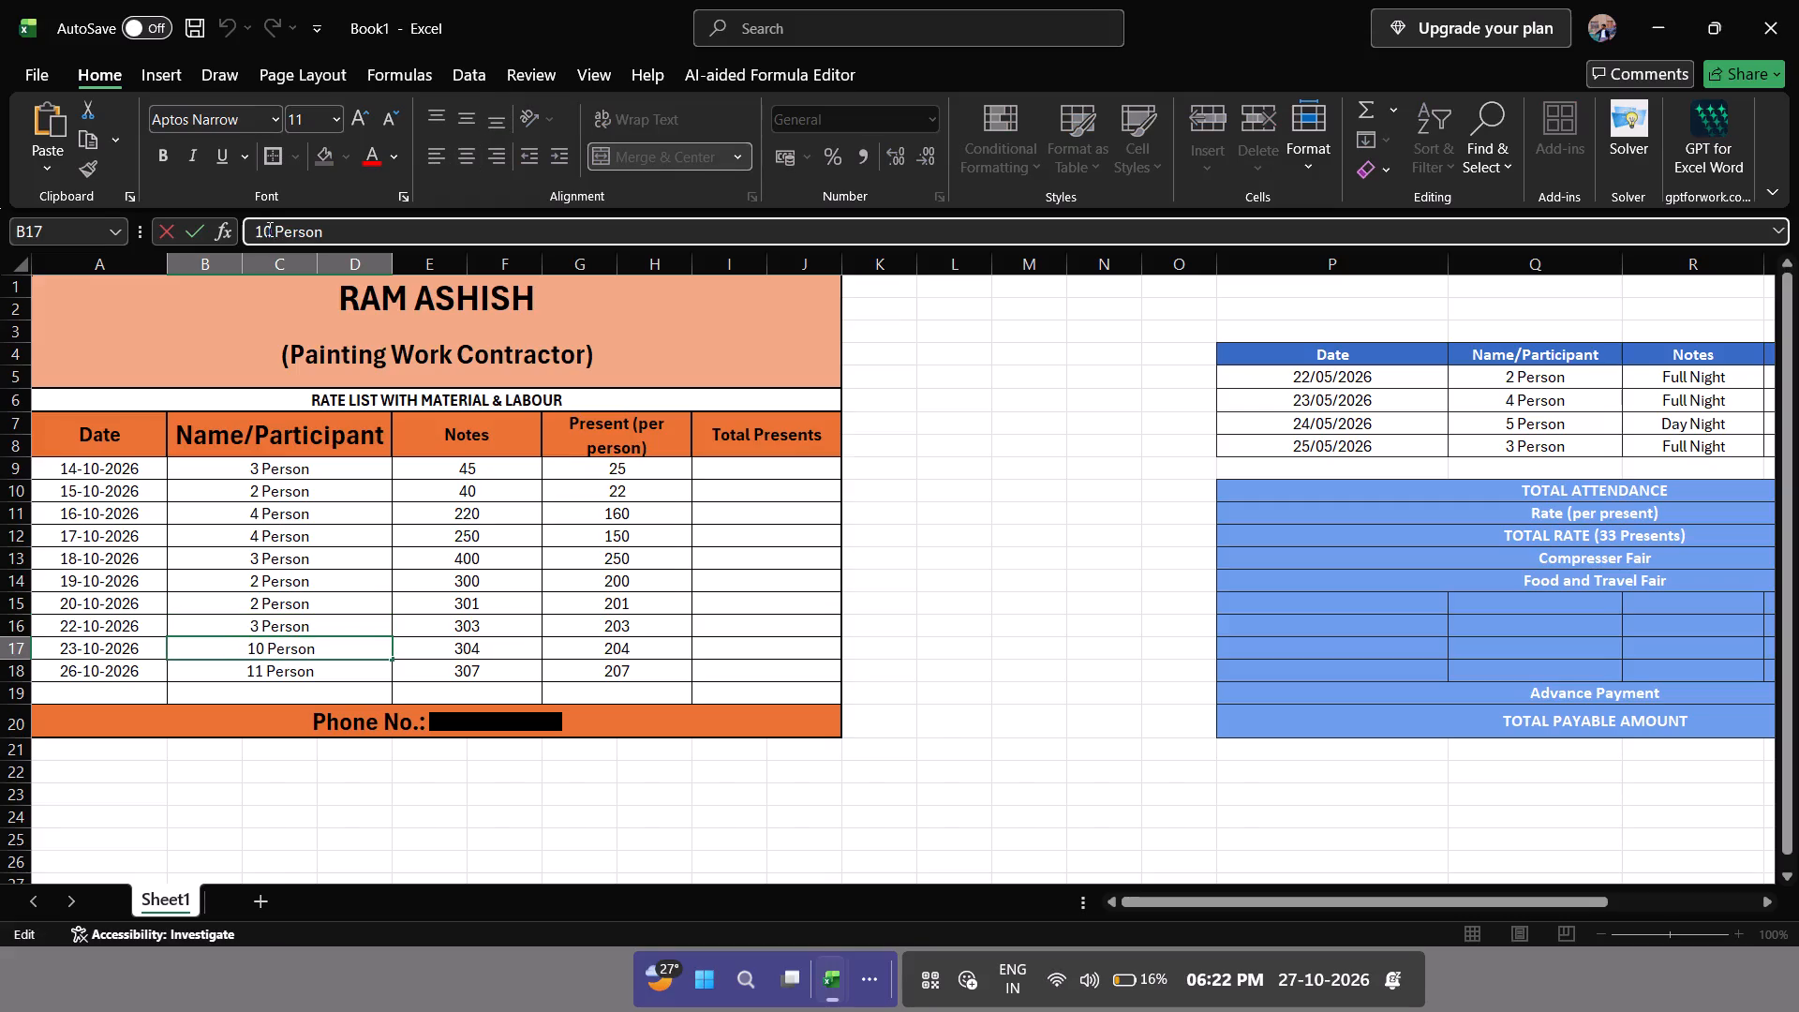
key("BackSpace")
key("BackSpace")
key("2")
key("Return")
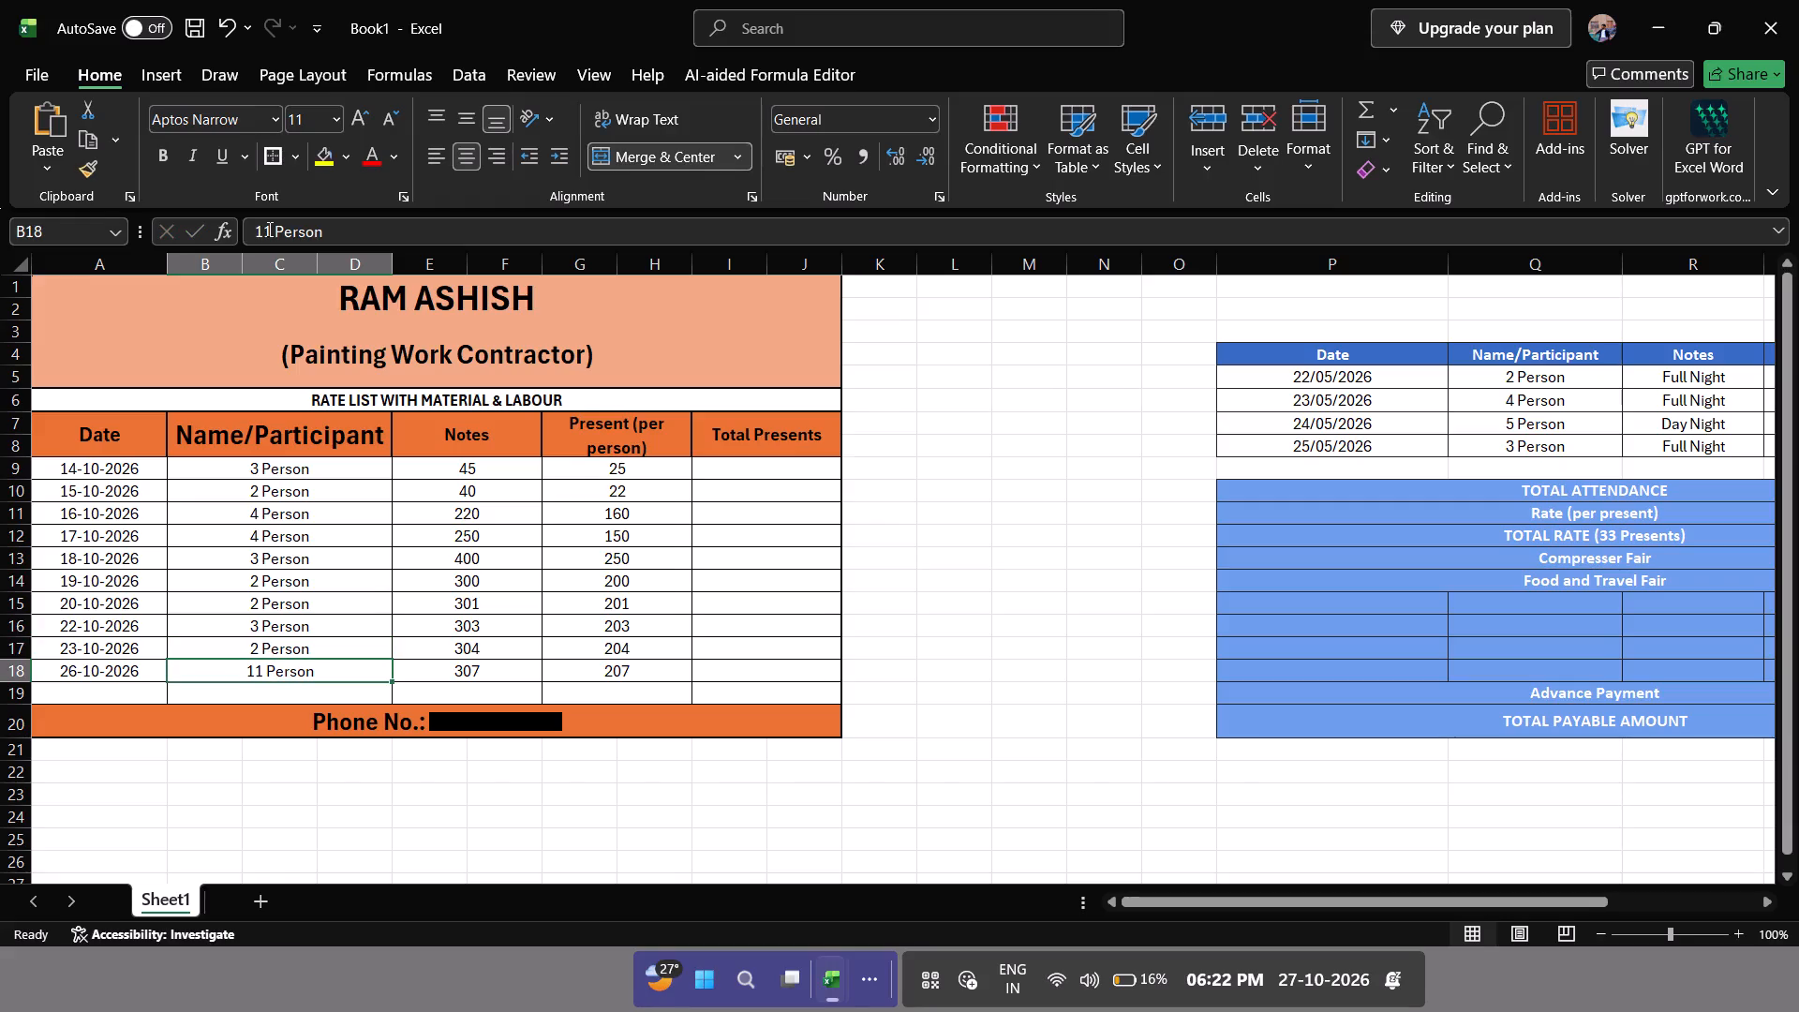
left_click(268, 229)
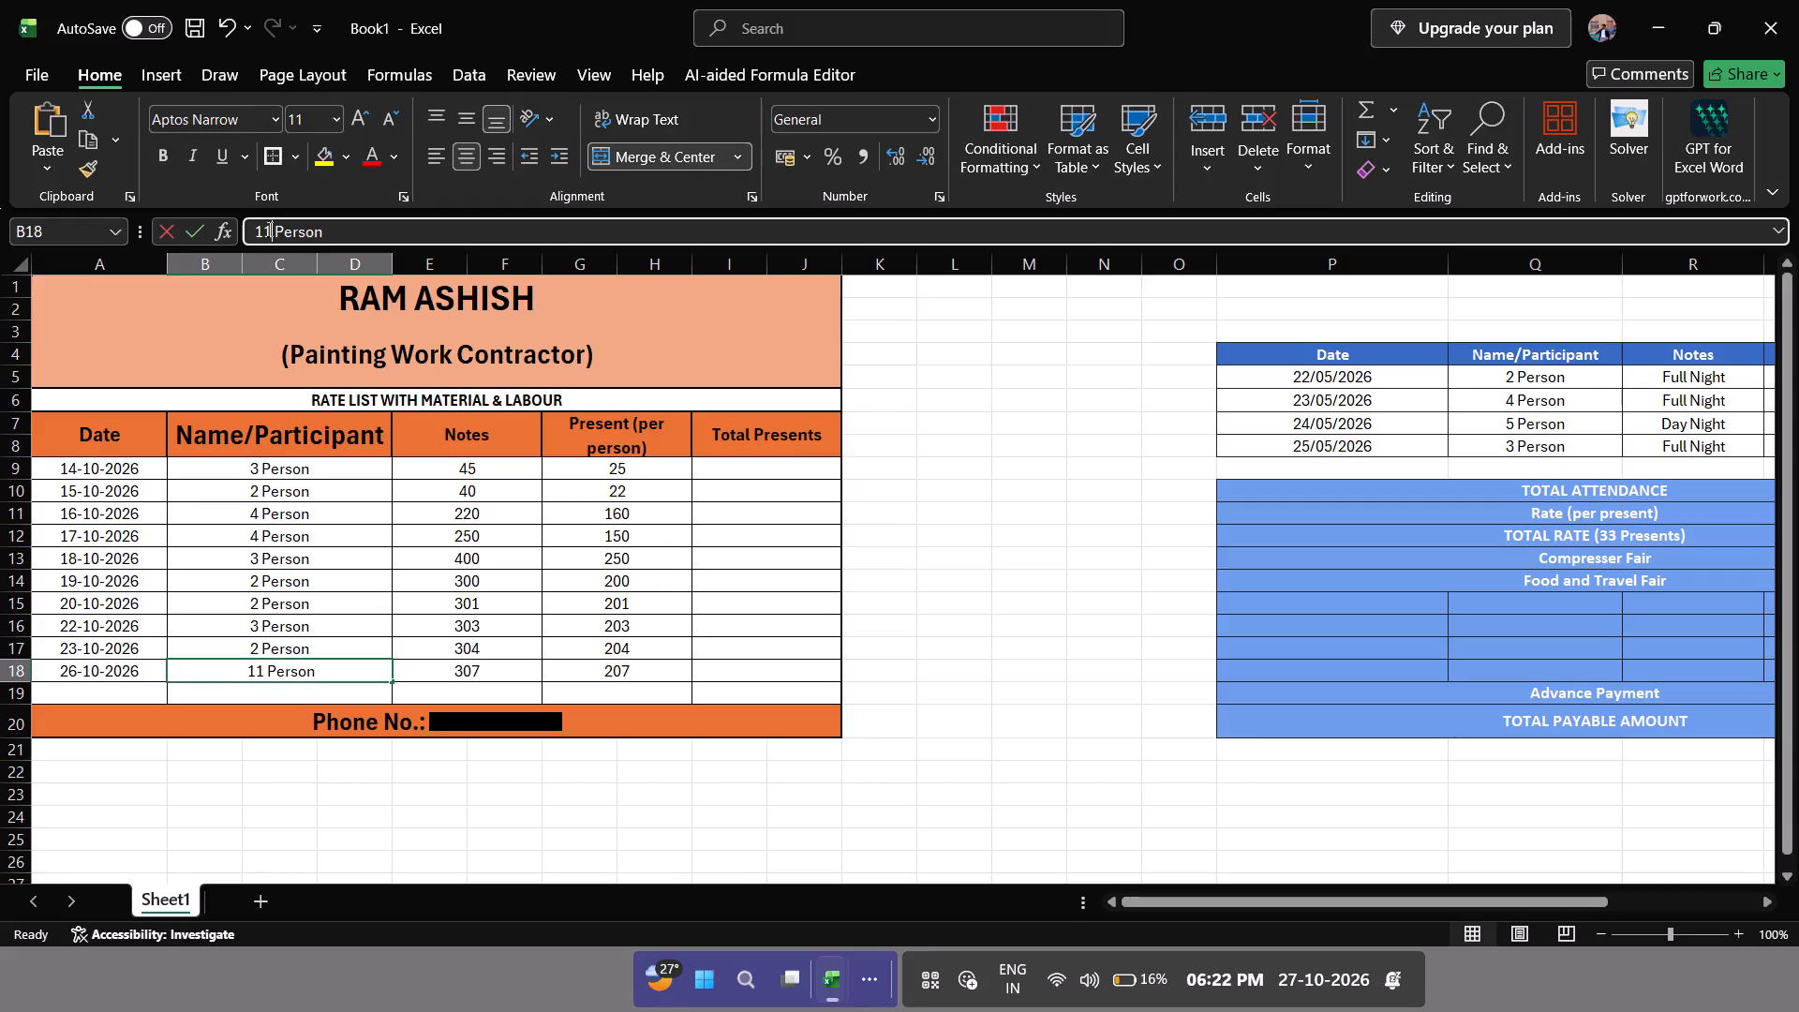
key("BackSpace")
key("BackSpace")
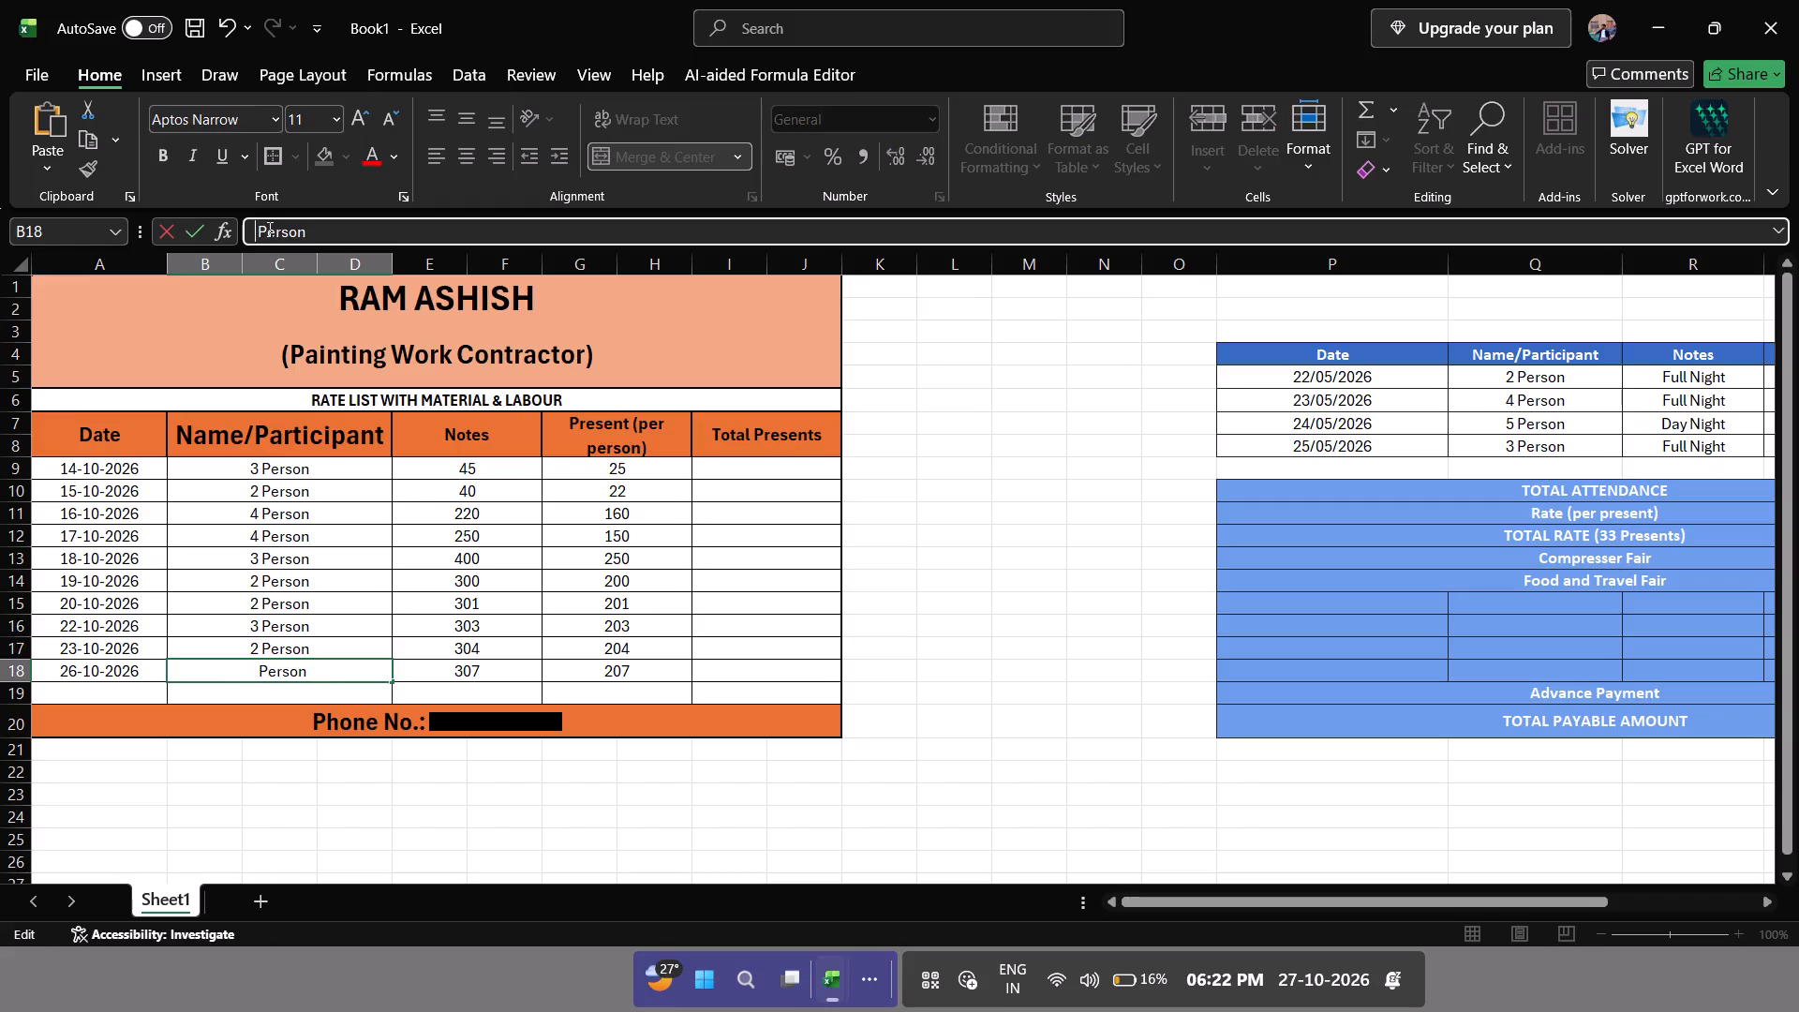
key("2")
key("Return")
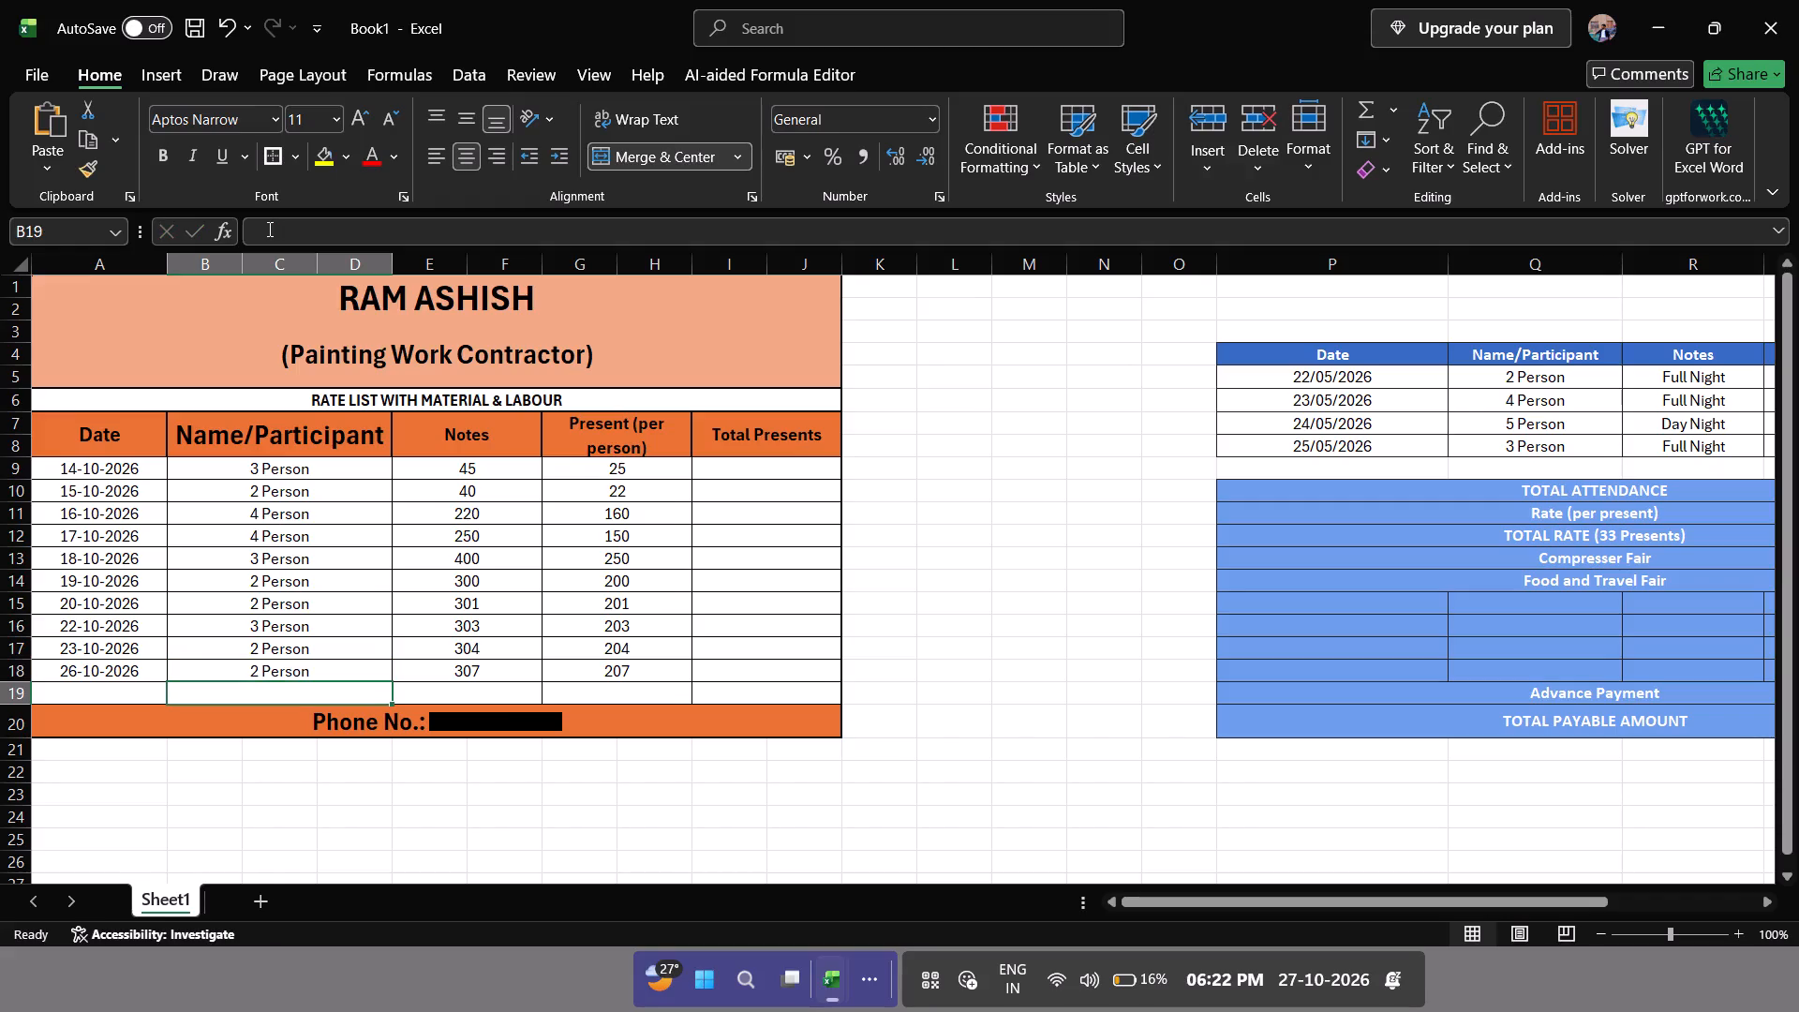
Replace the Notes entry in E9 with the text "Full Night" copied from R5 of the old table.
left_click(482, 473)
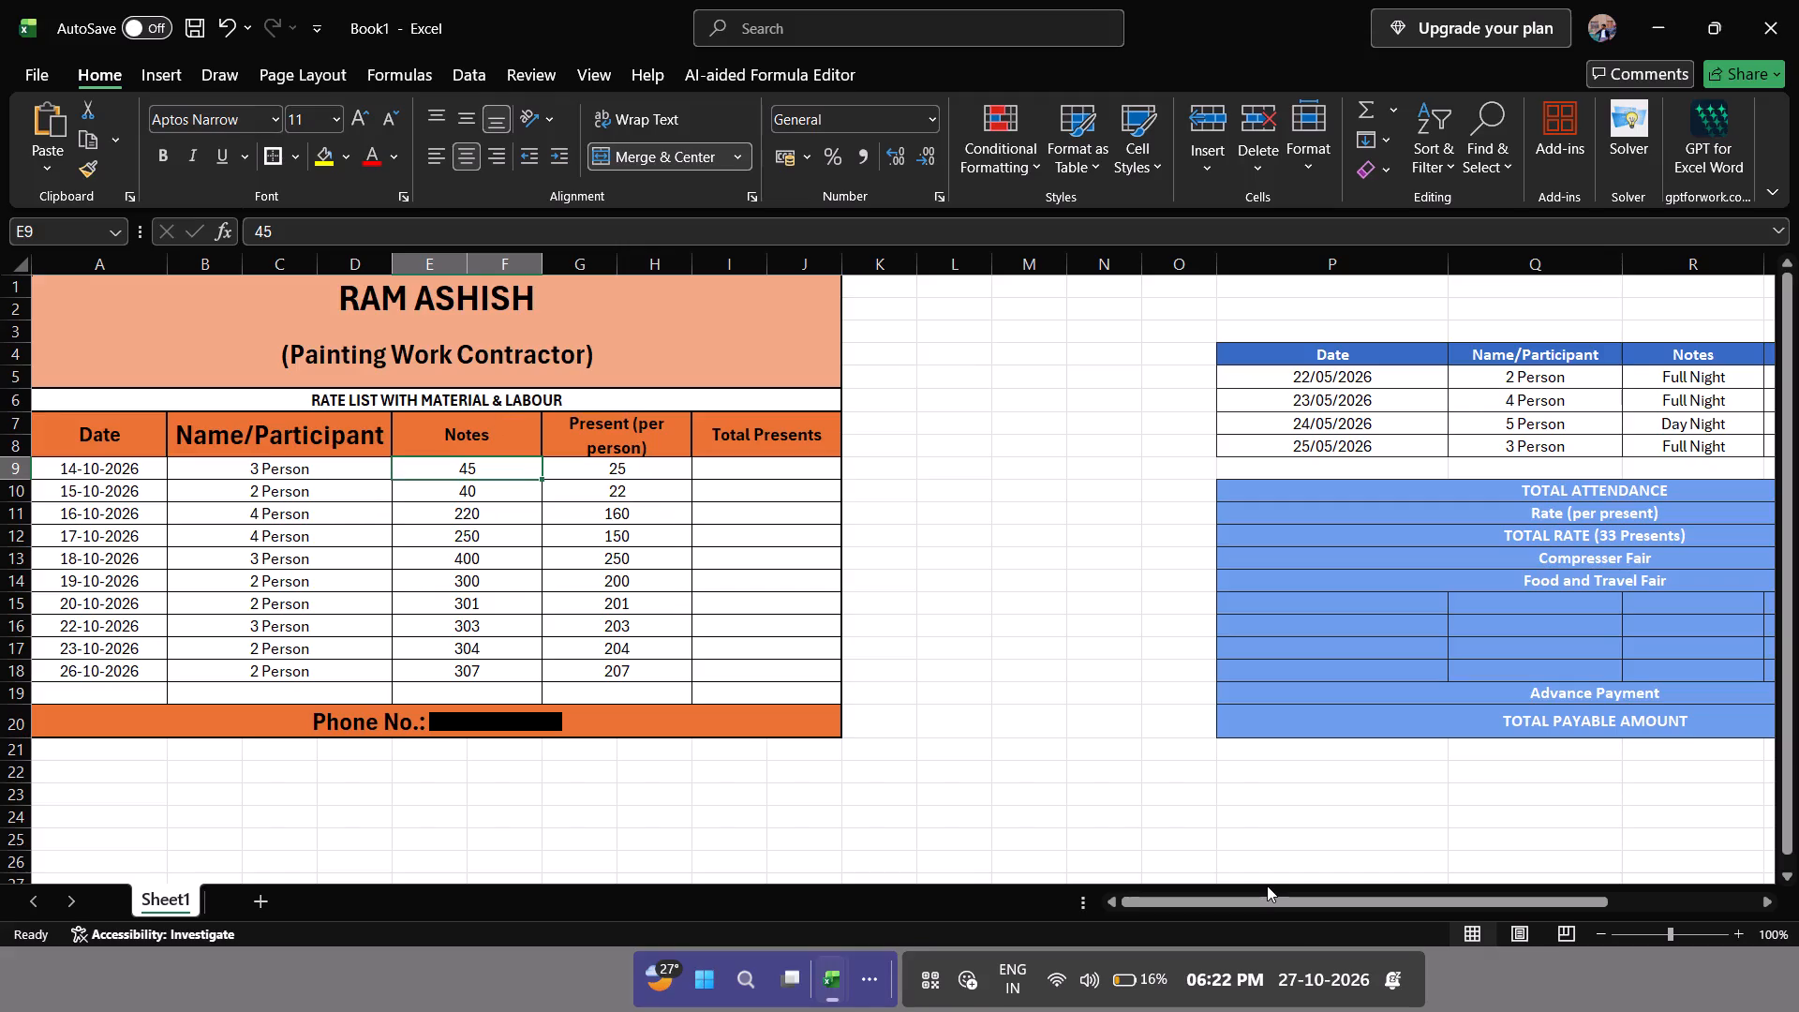
left_click(1702, 374)
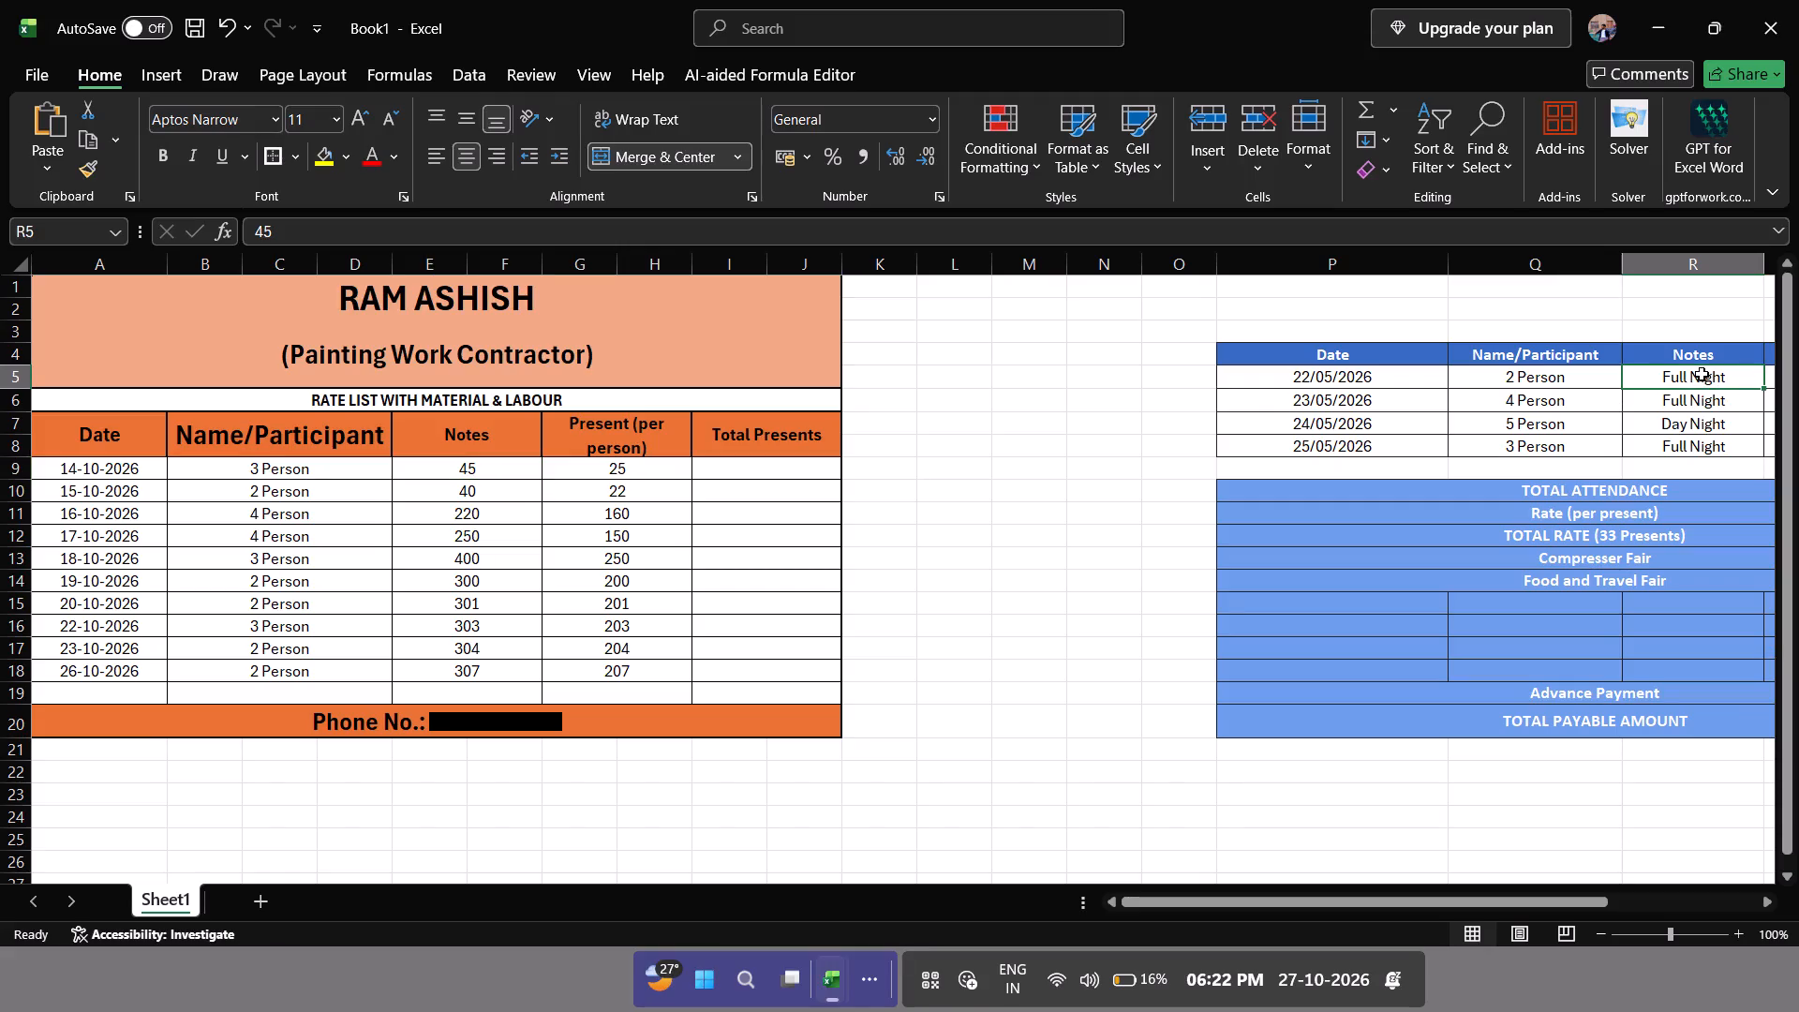
left_click(1701, 374)
left_click(1721, 379)
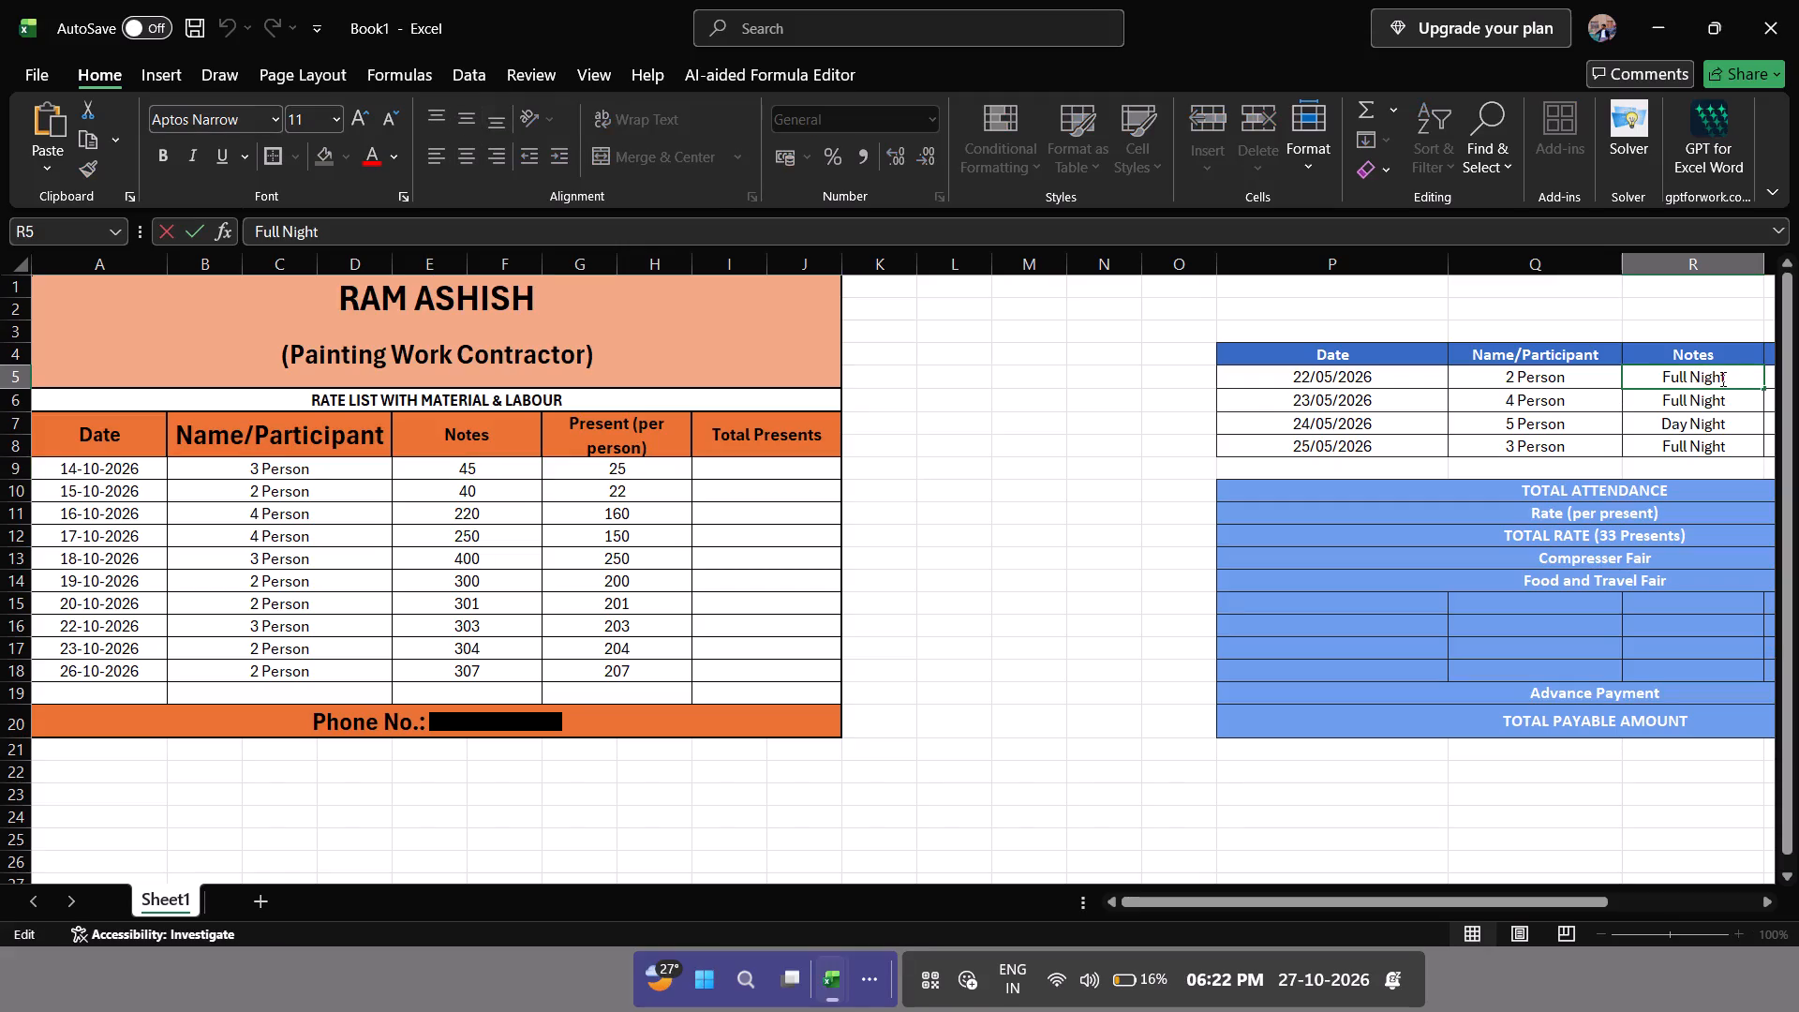
left_click_drag(1727, 377, 1662, 366)
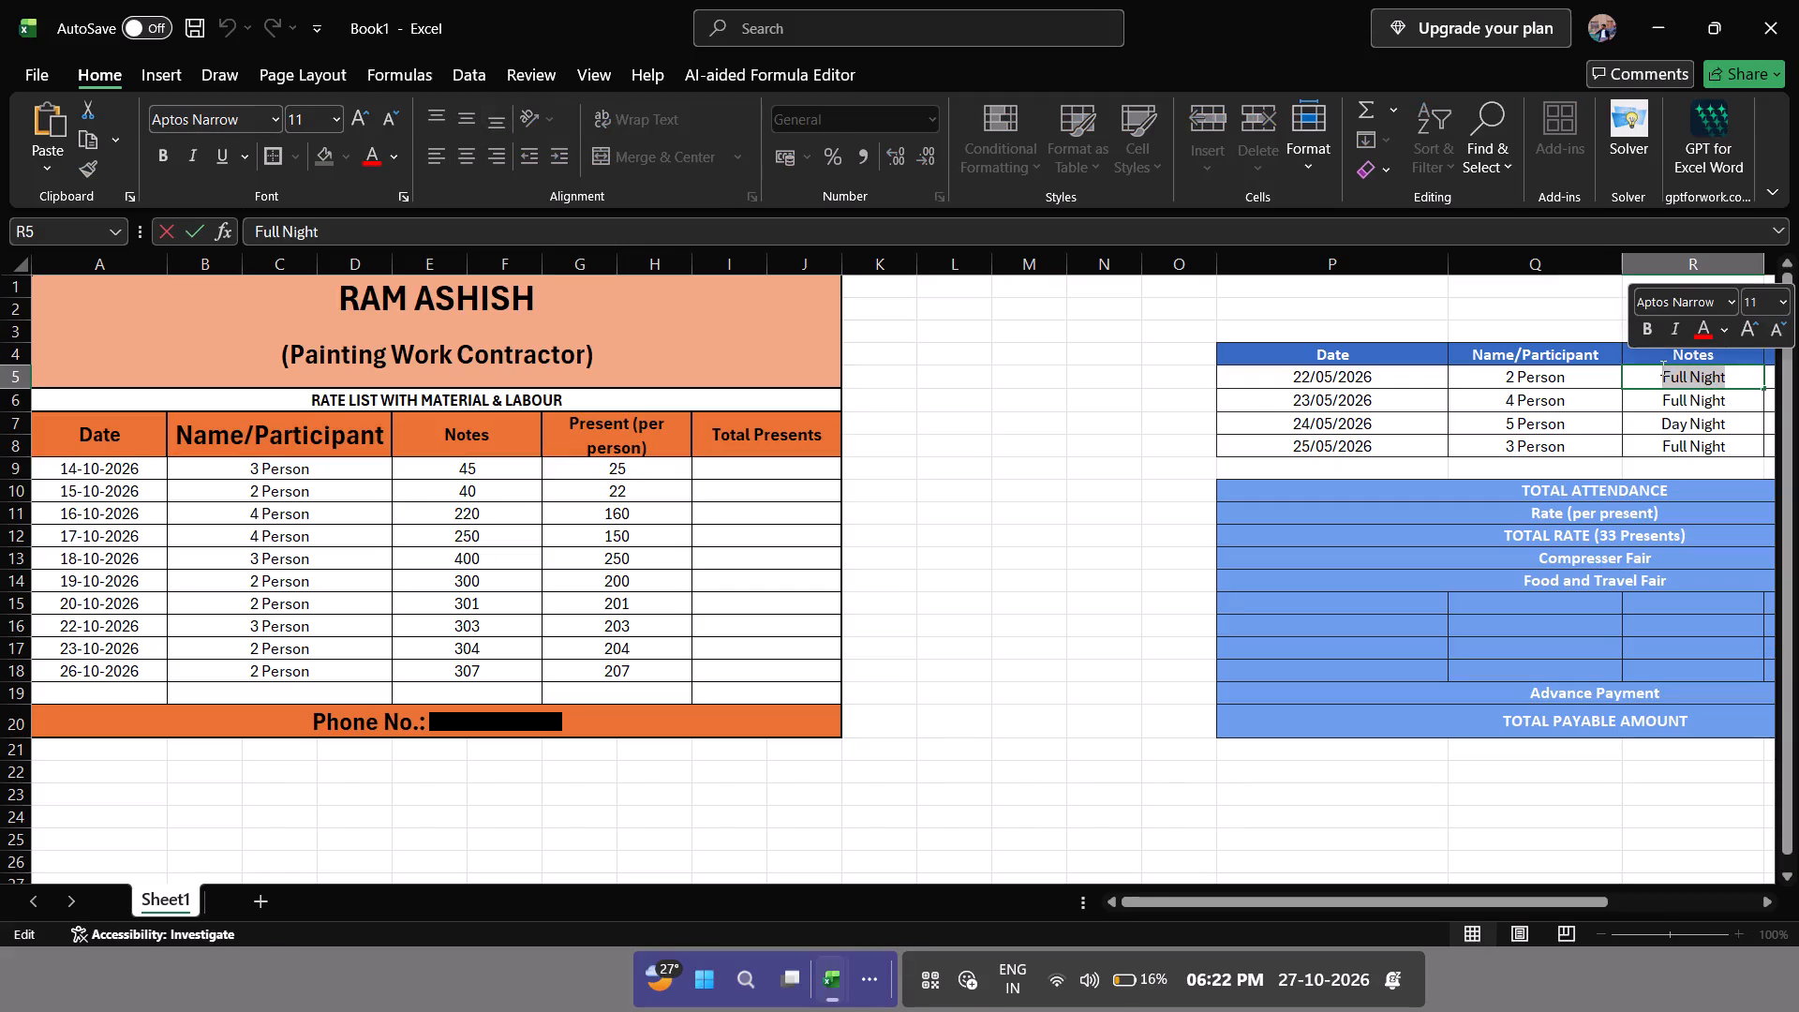
key("ctrl+c")
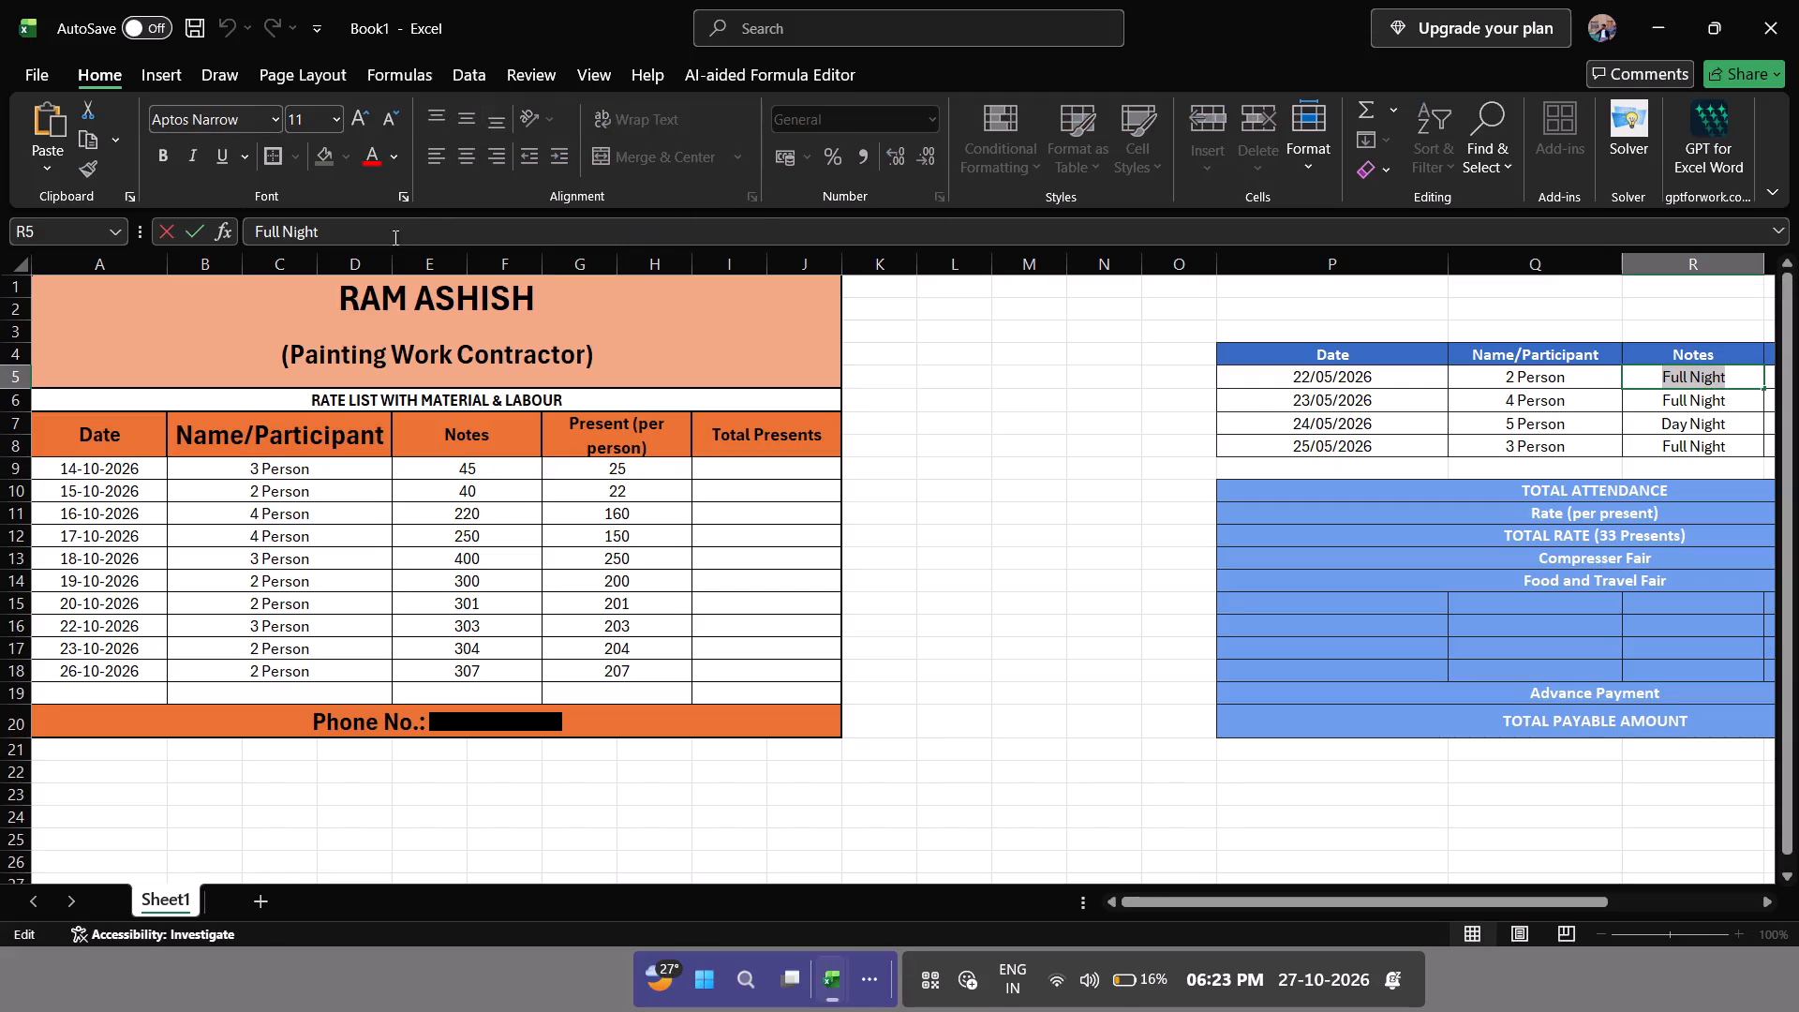
left_click(488, 474)
left_click_drag(305, 239, 222, 236)
key("ctrl+v")
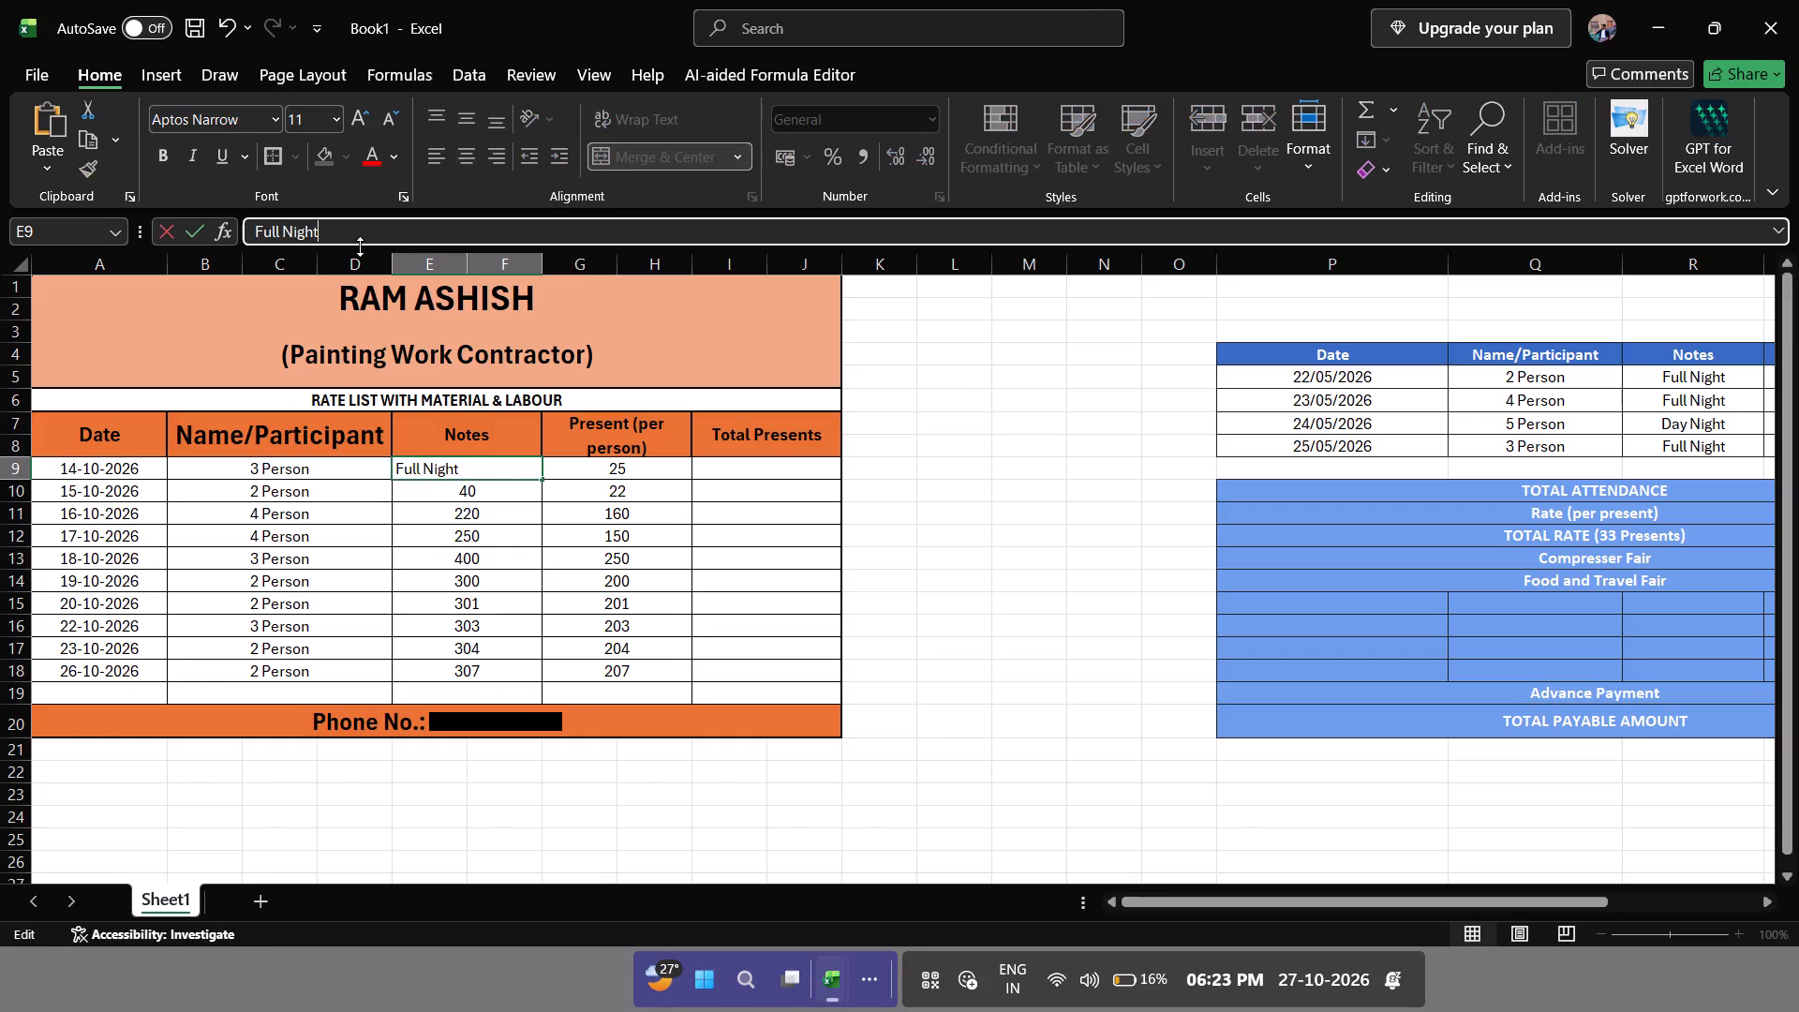
key("Return")
Fill the Full Night note from E9 down the Notes column through row 18.
left_click(472, 467)
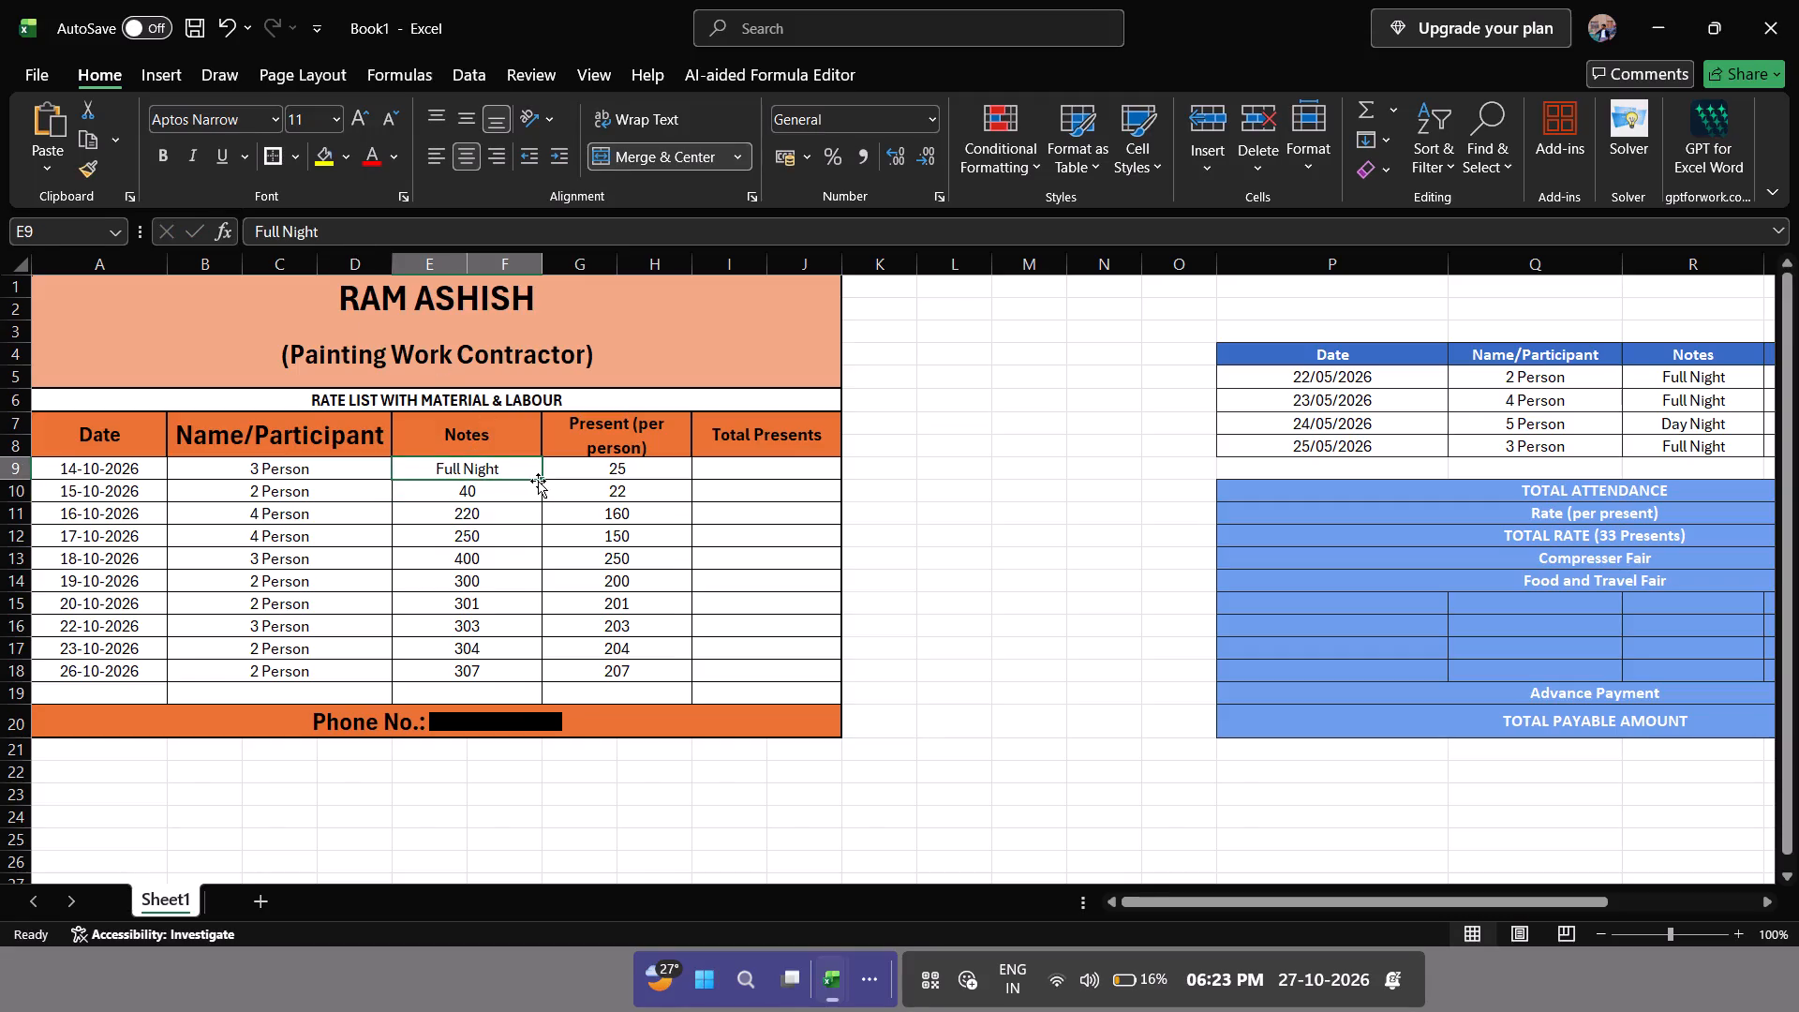
left_click_drag(541, 474, 537, 676)
left_click(958, 572)
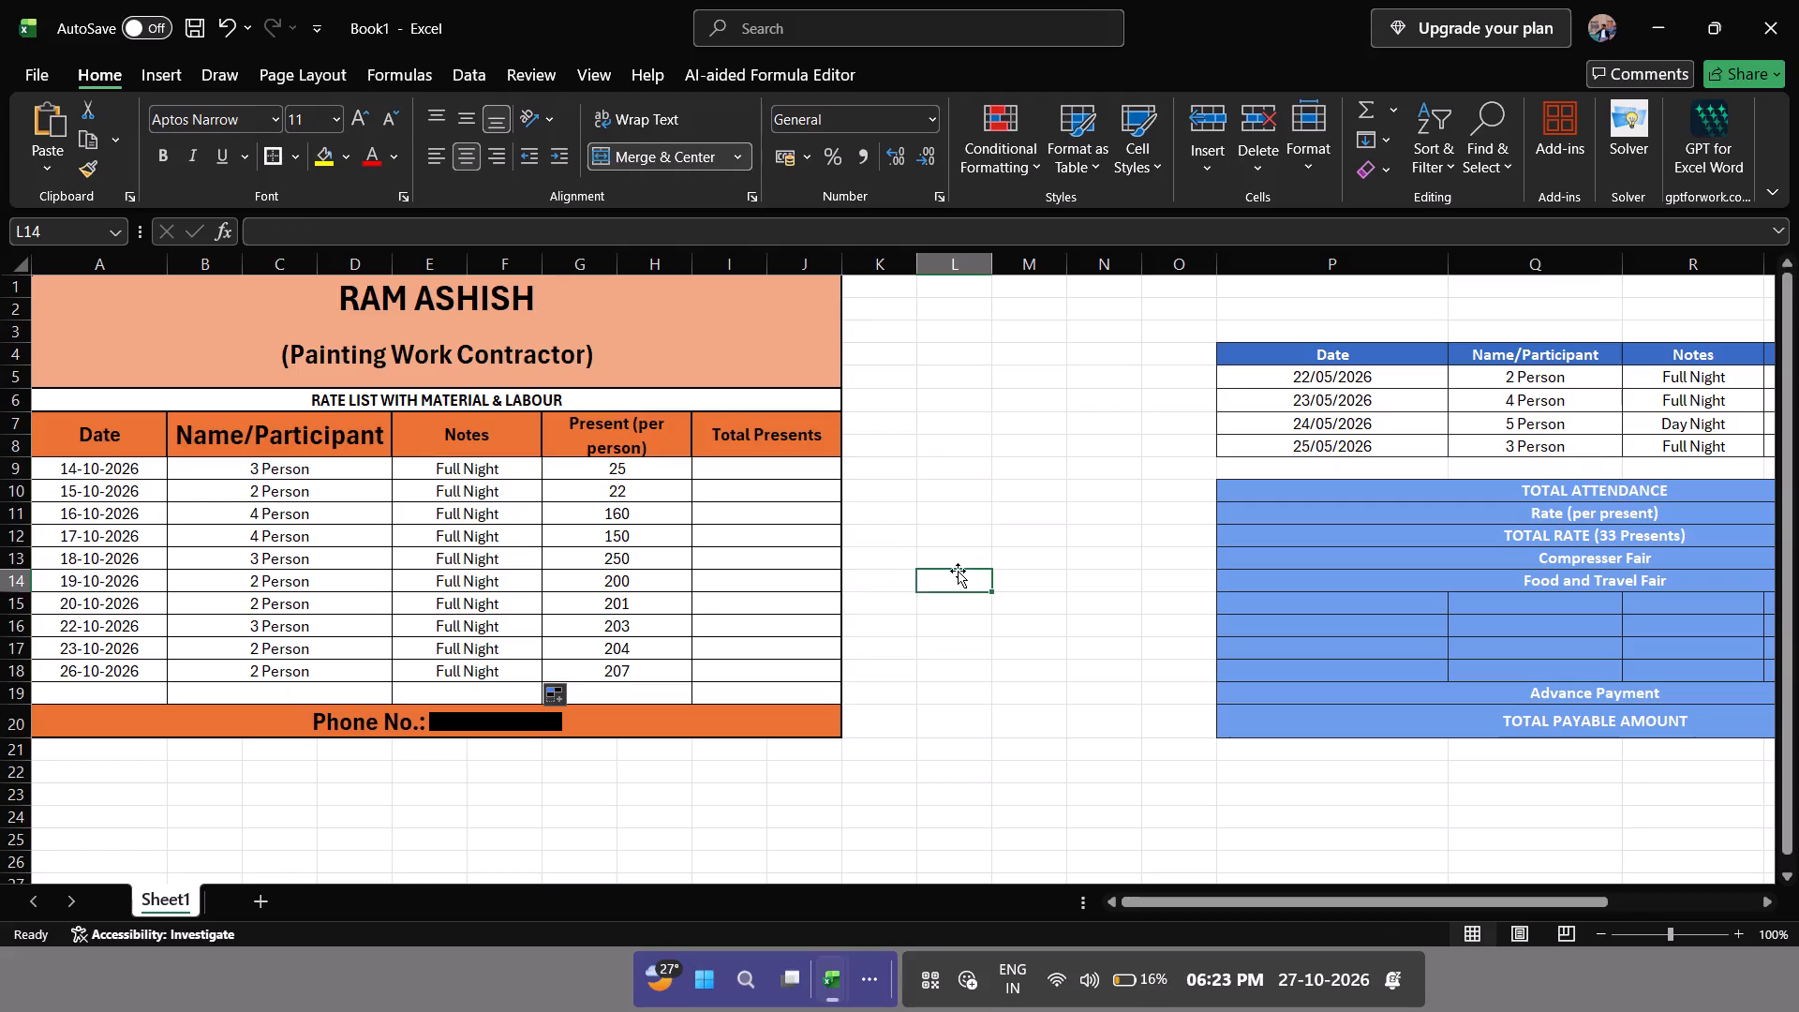
Set the Present (per person) value for 14-10-2026 in G9 to 2, consulting the old table's columns.
left_click_drag(1217, 901, 216, 0)
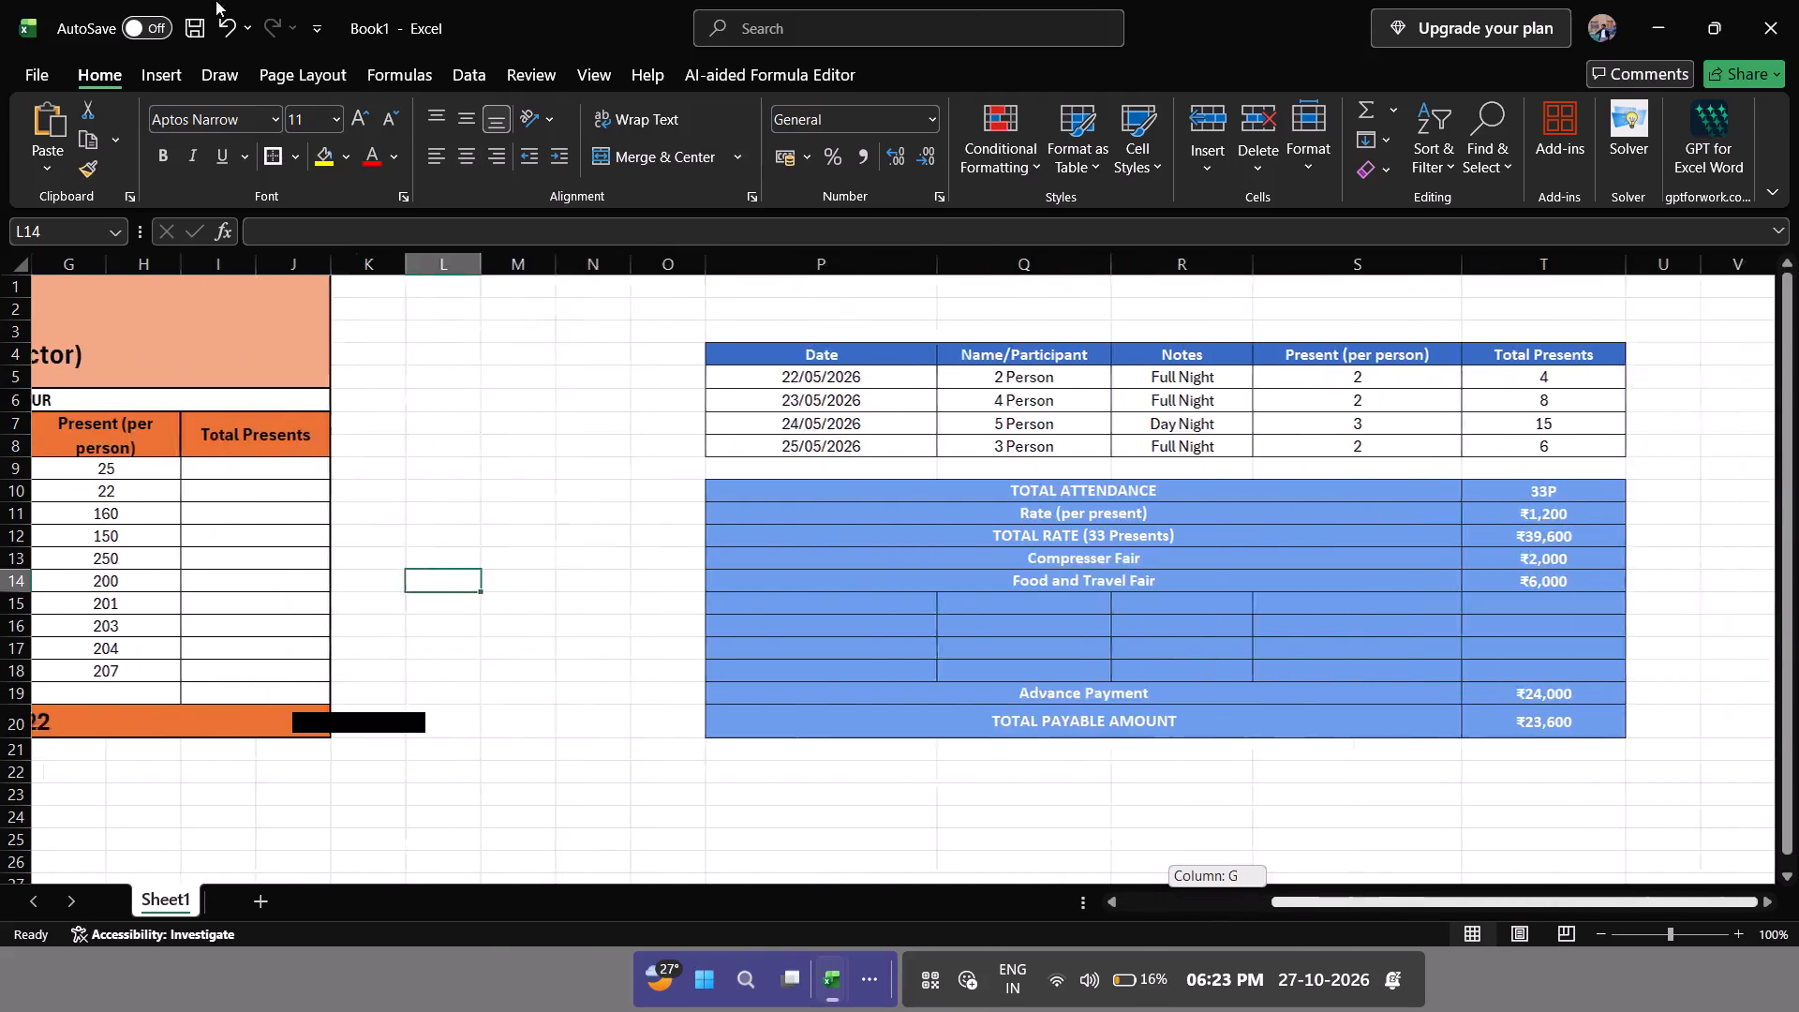
left_click_drag(216, 0, 1281, 82)
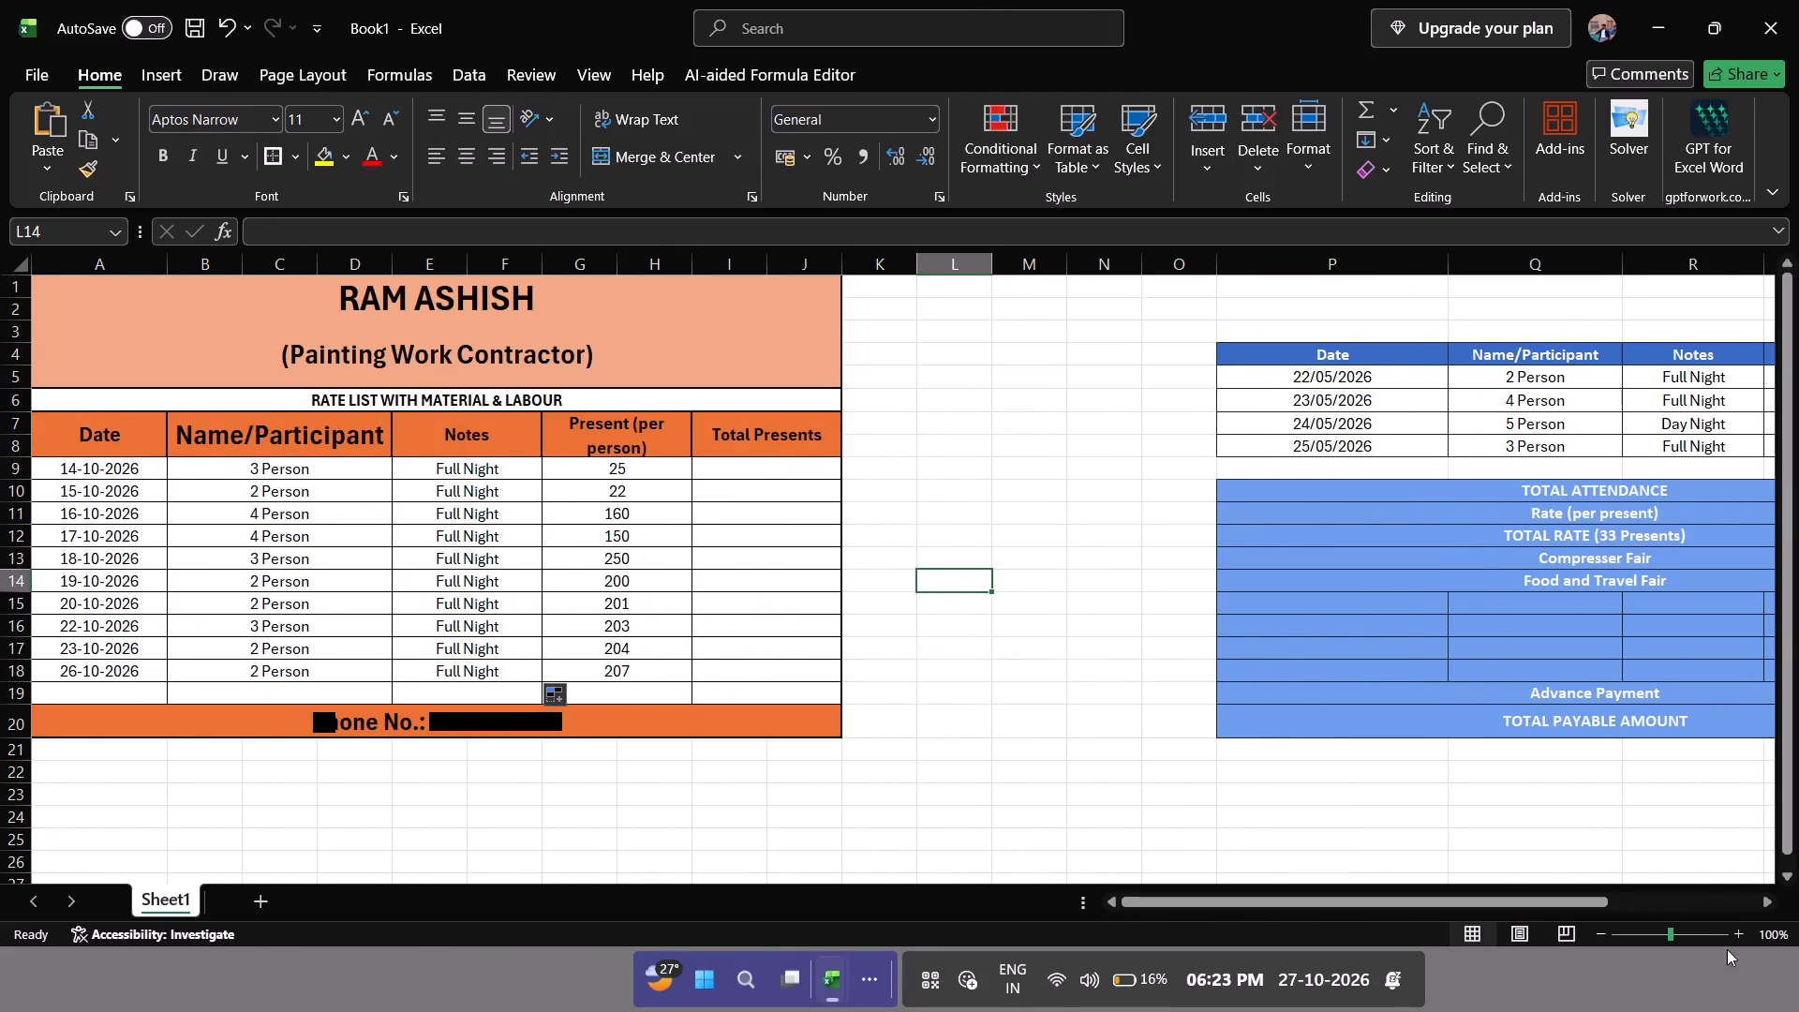
left_click_drag(1460, 898, 1562, 893)
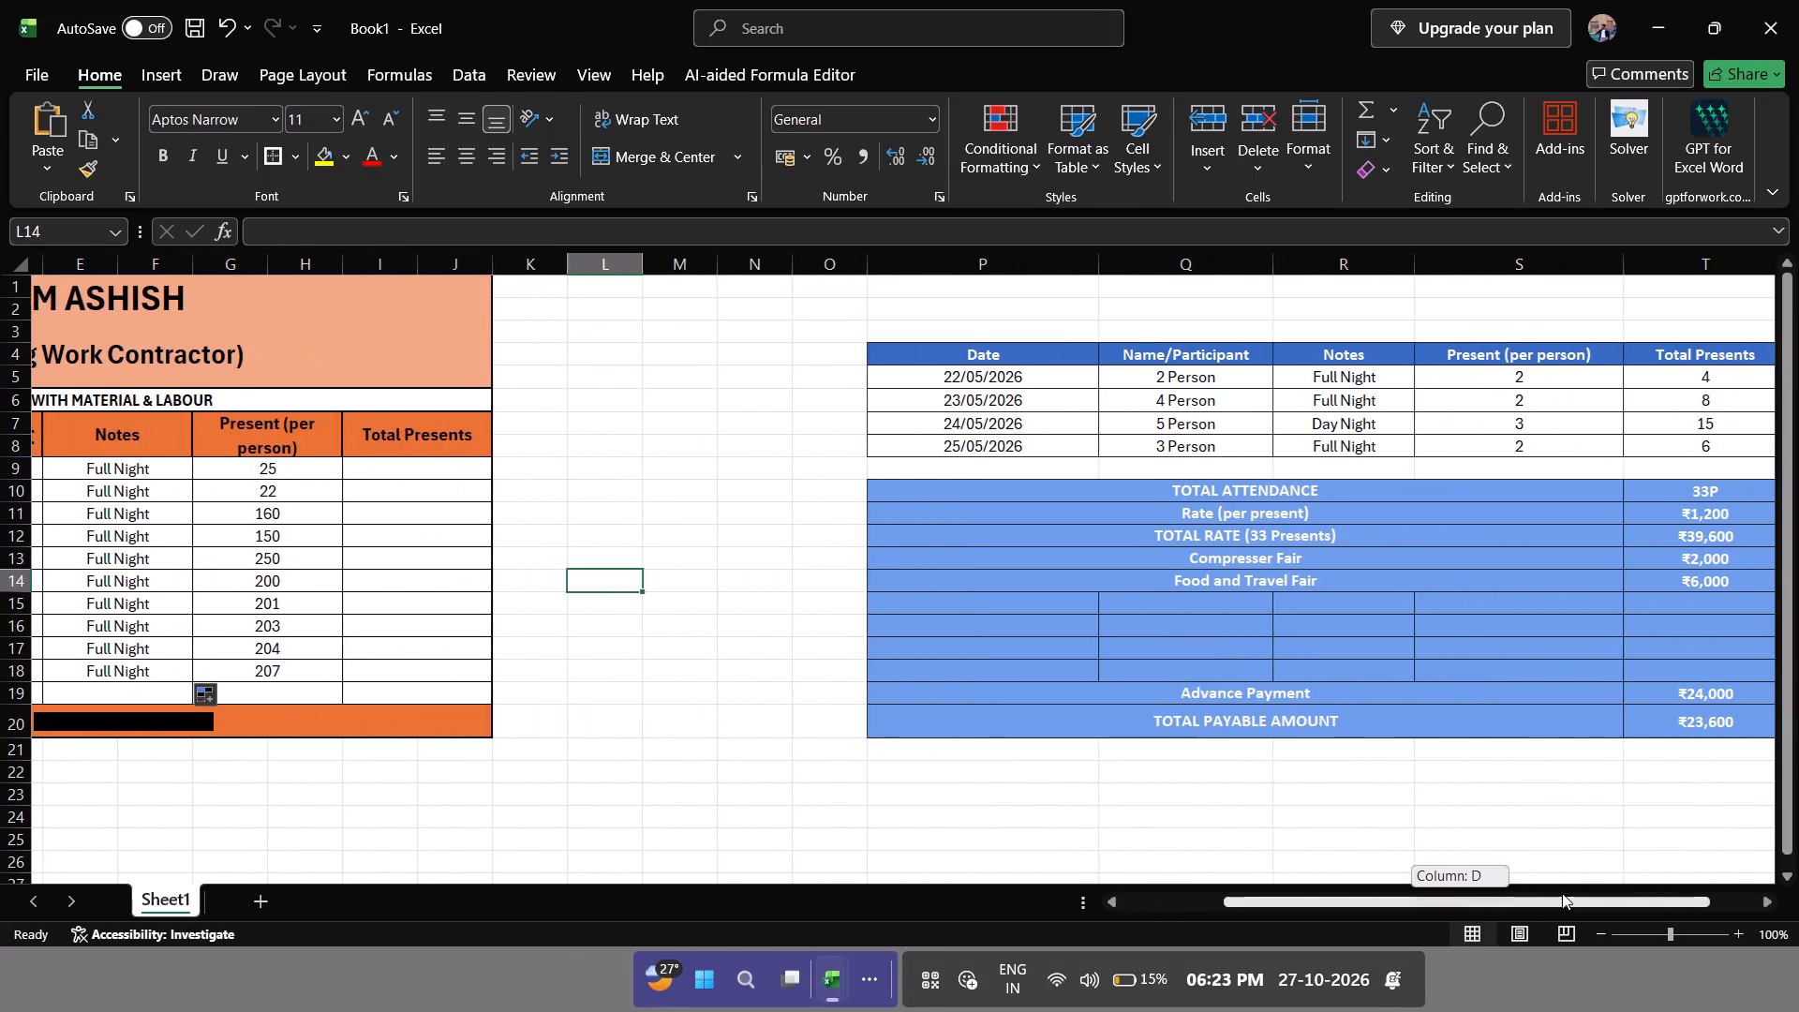
left_click_drag(1562, 893, 1571, 889)
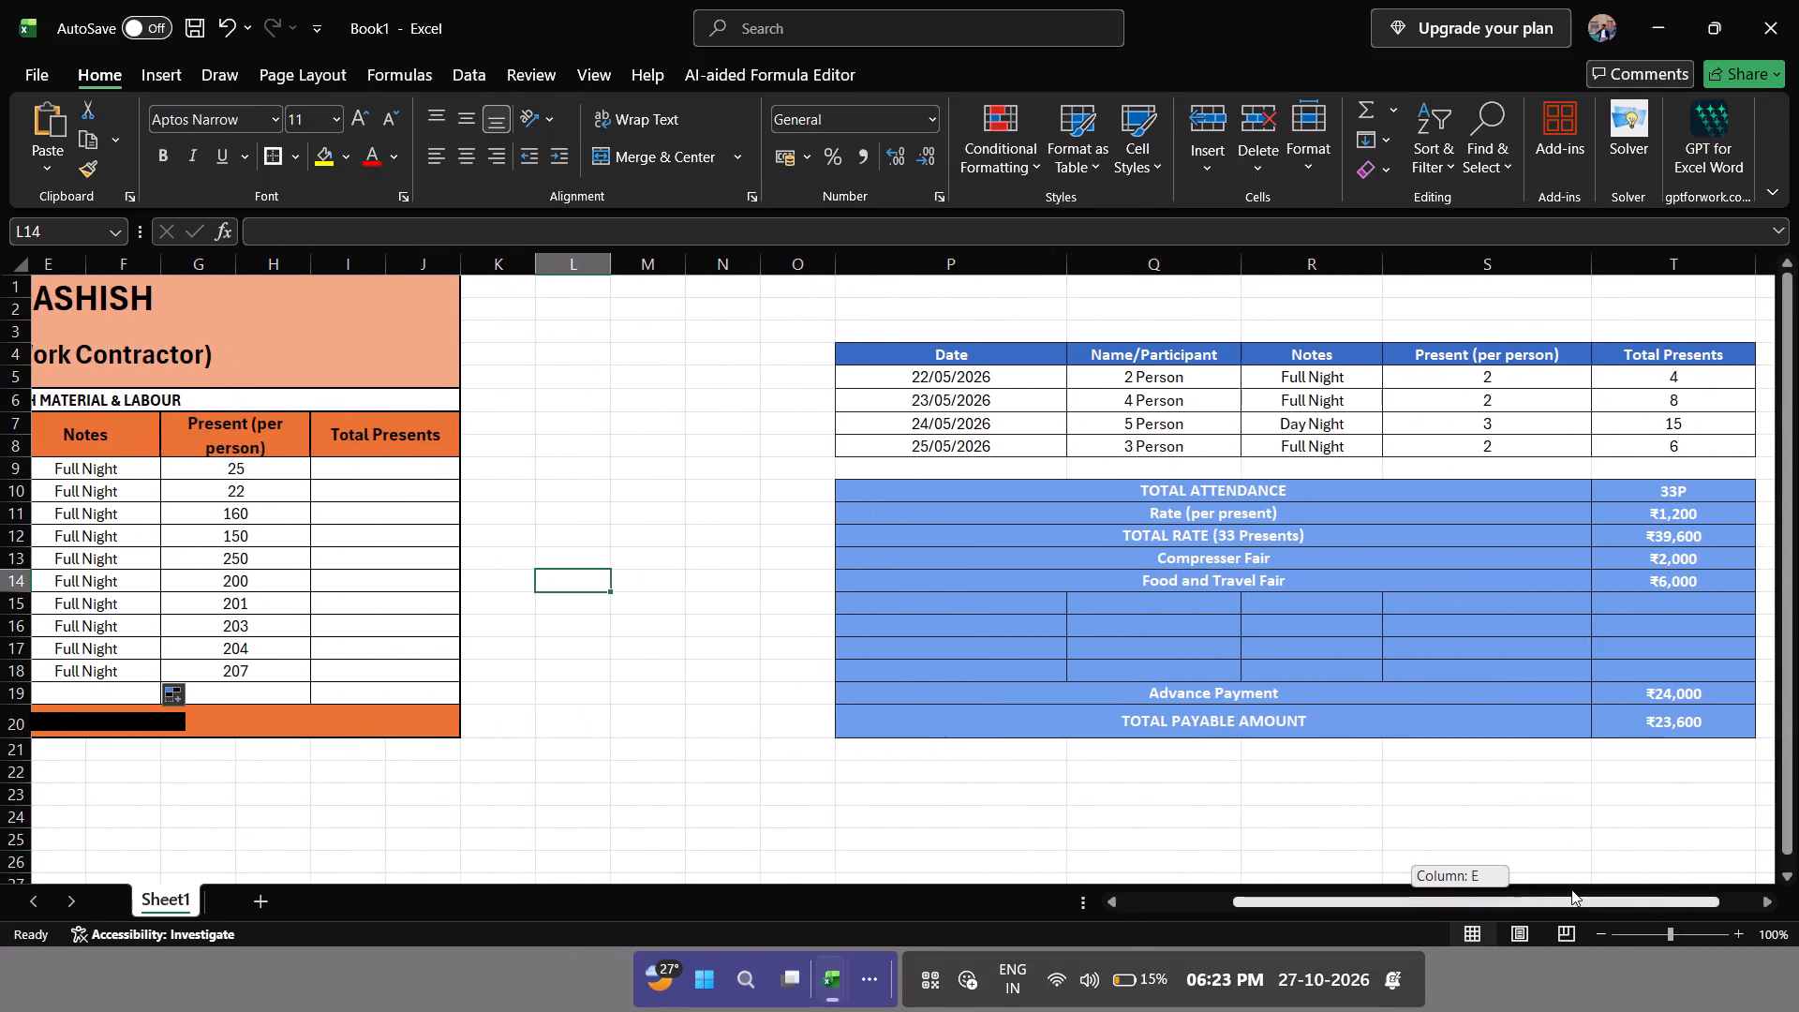
left_click_drag(1571, 889, 1573, 887)
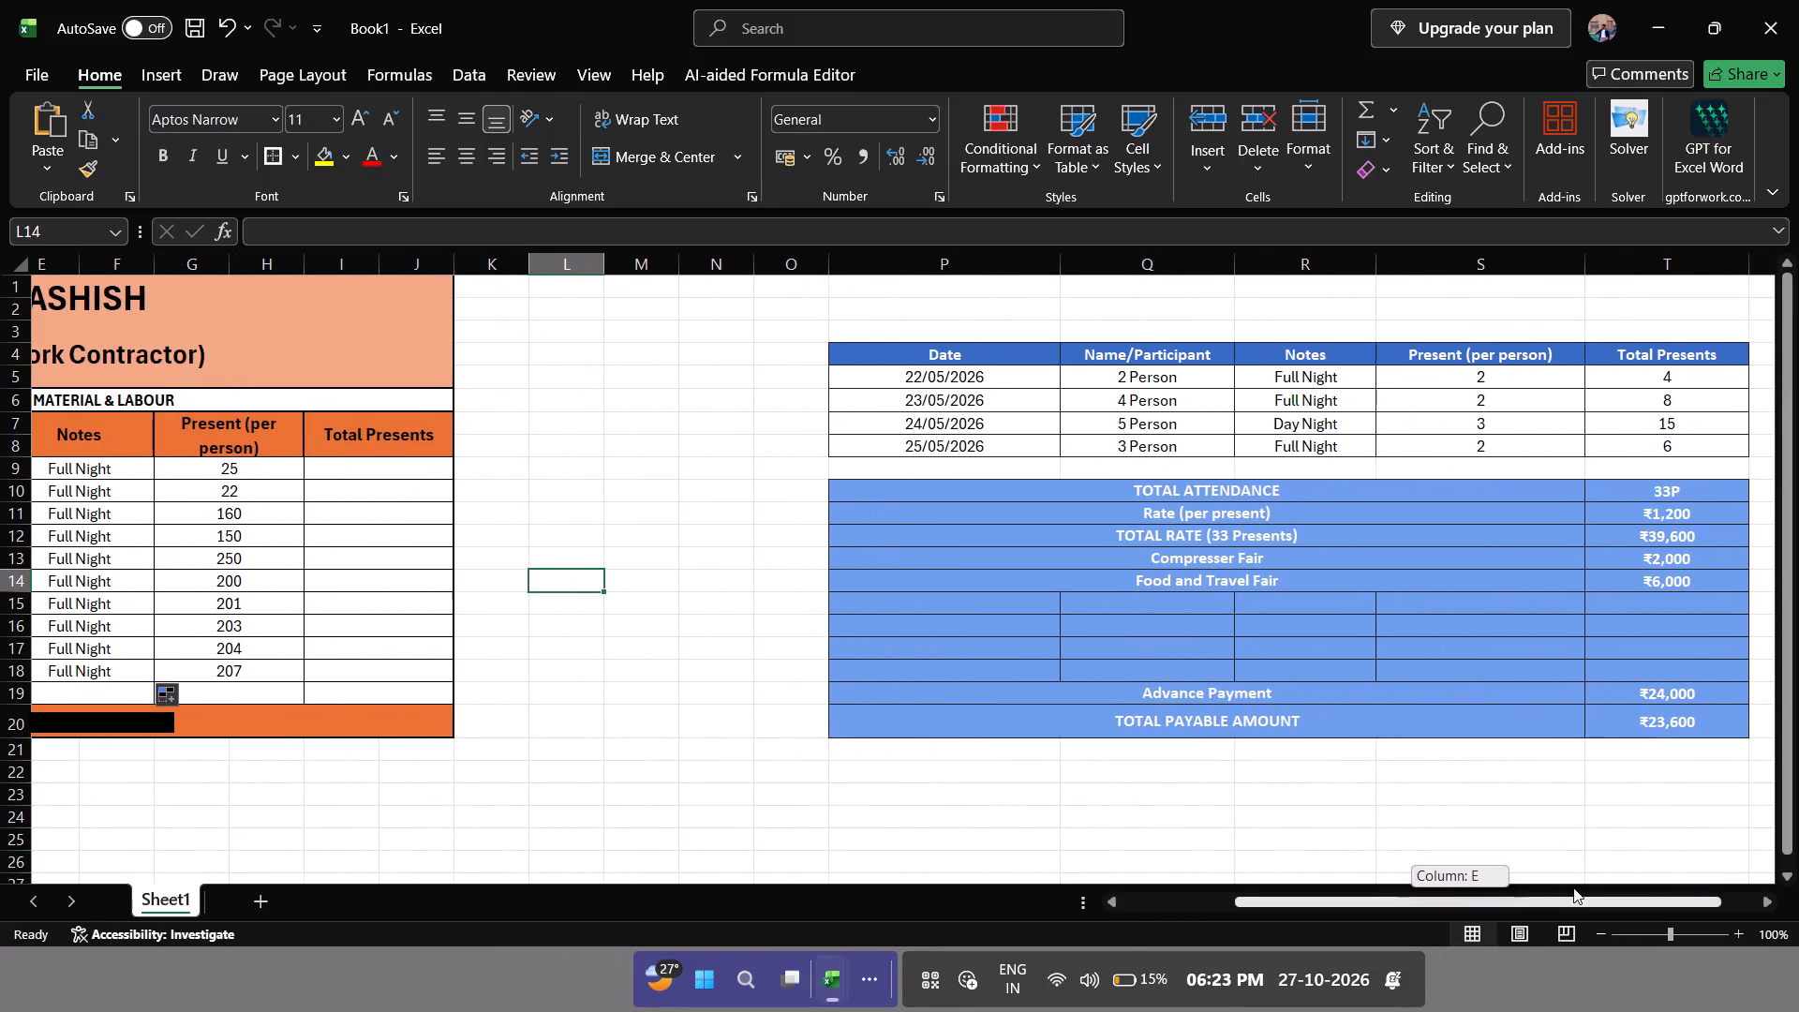
left_click_drag(1573, 887, 1579, 881)
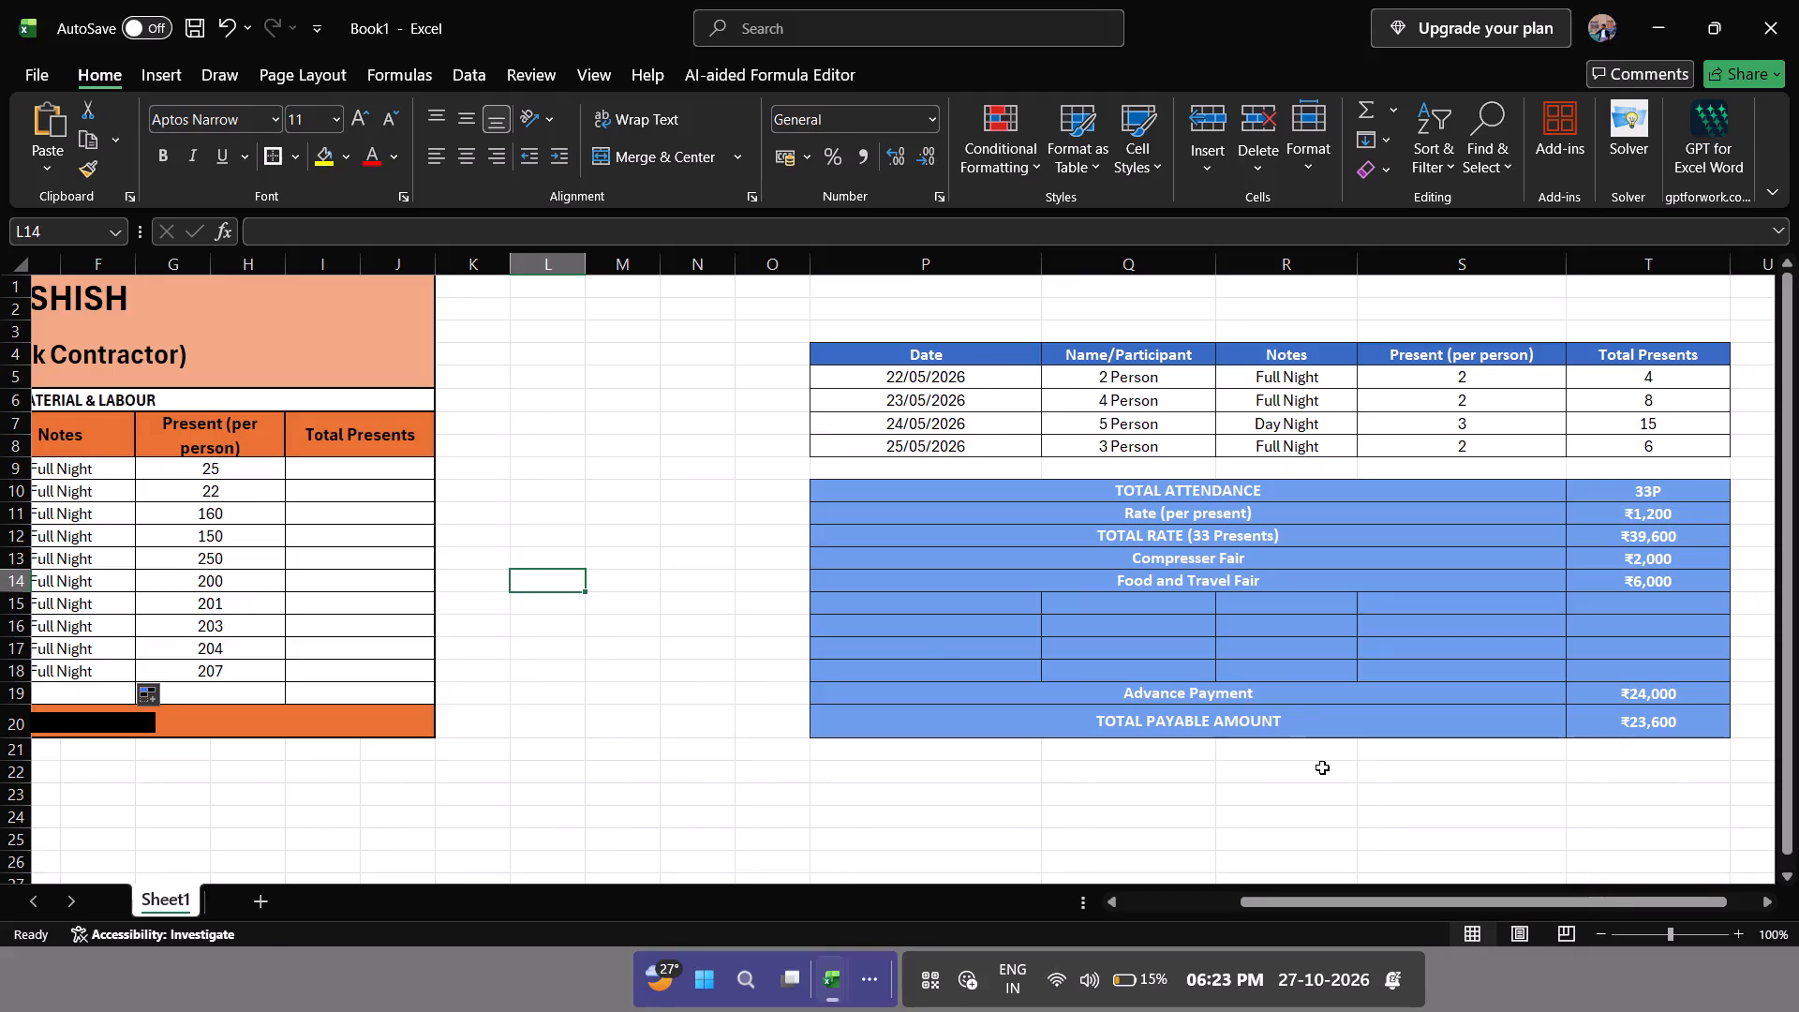
left_click(242, 465)
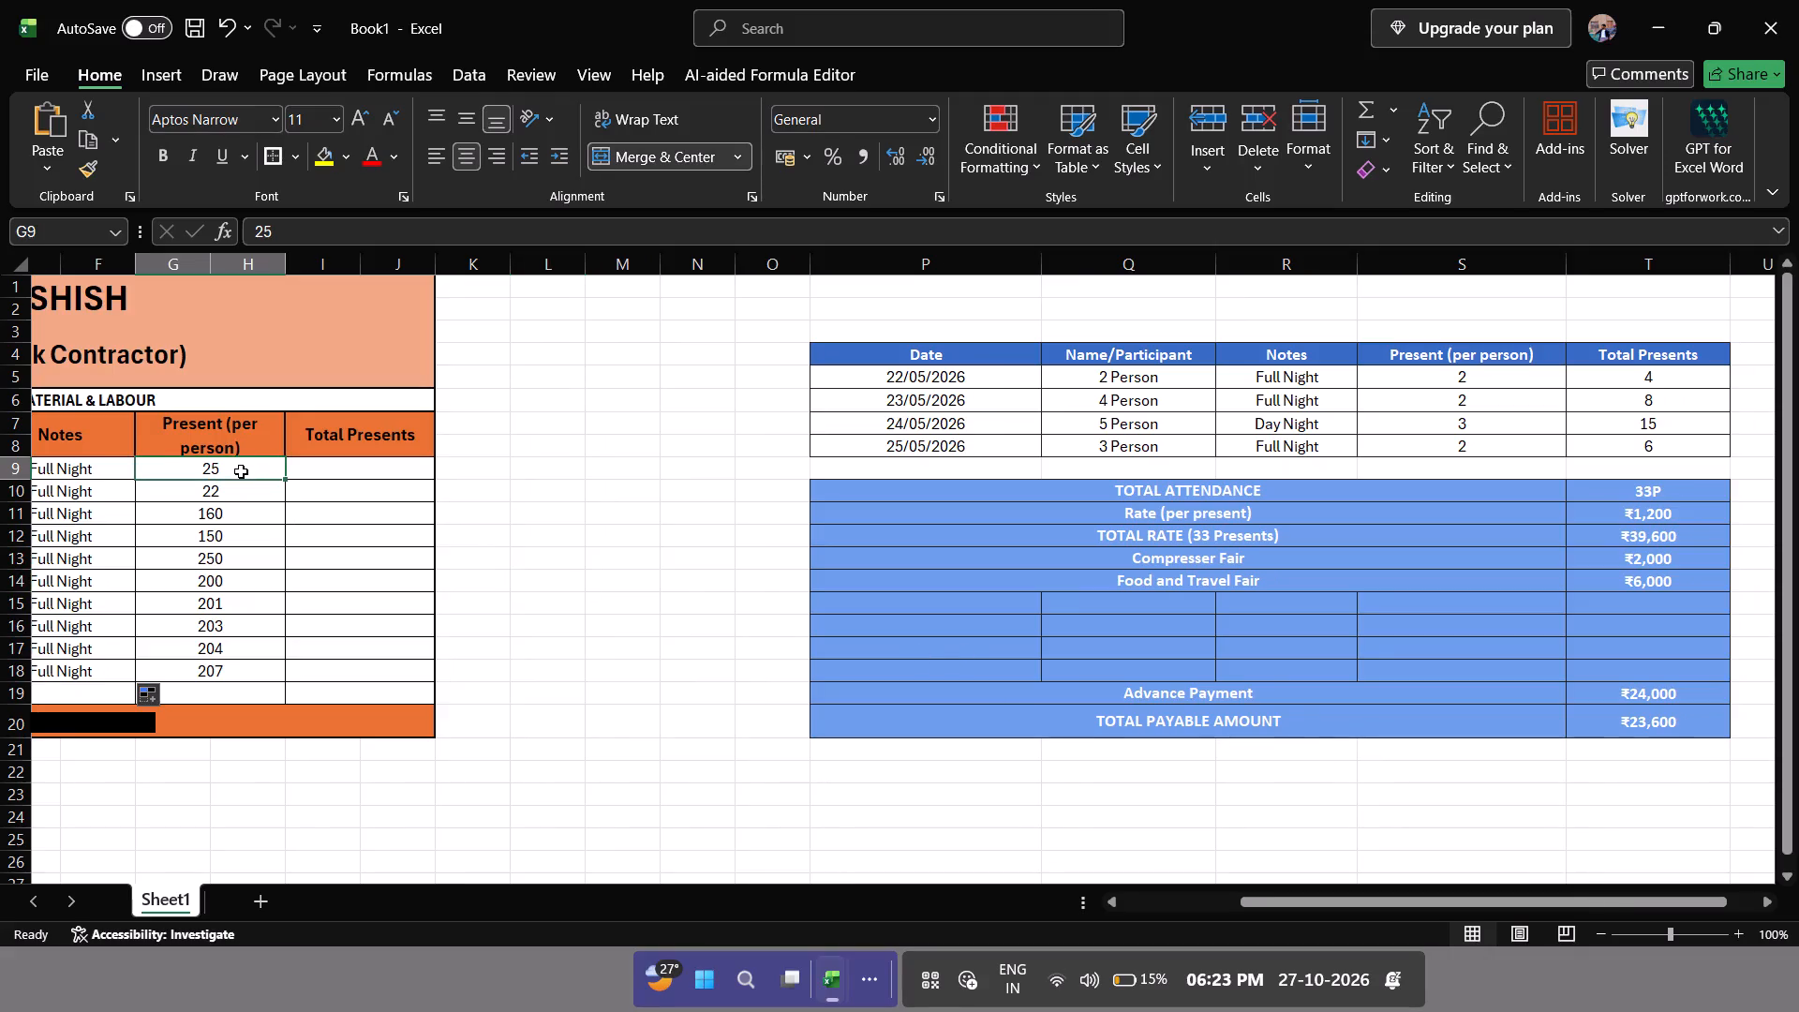
key("BackSpace")
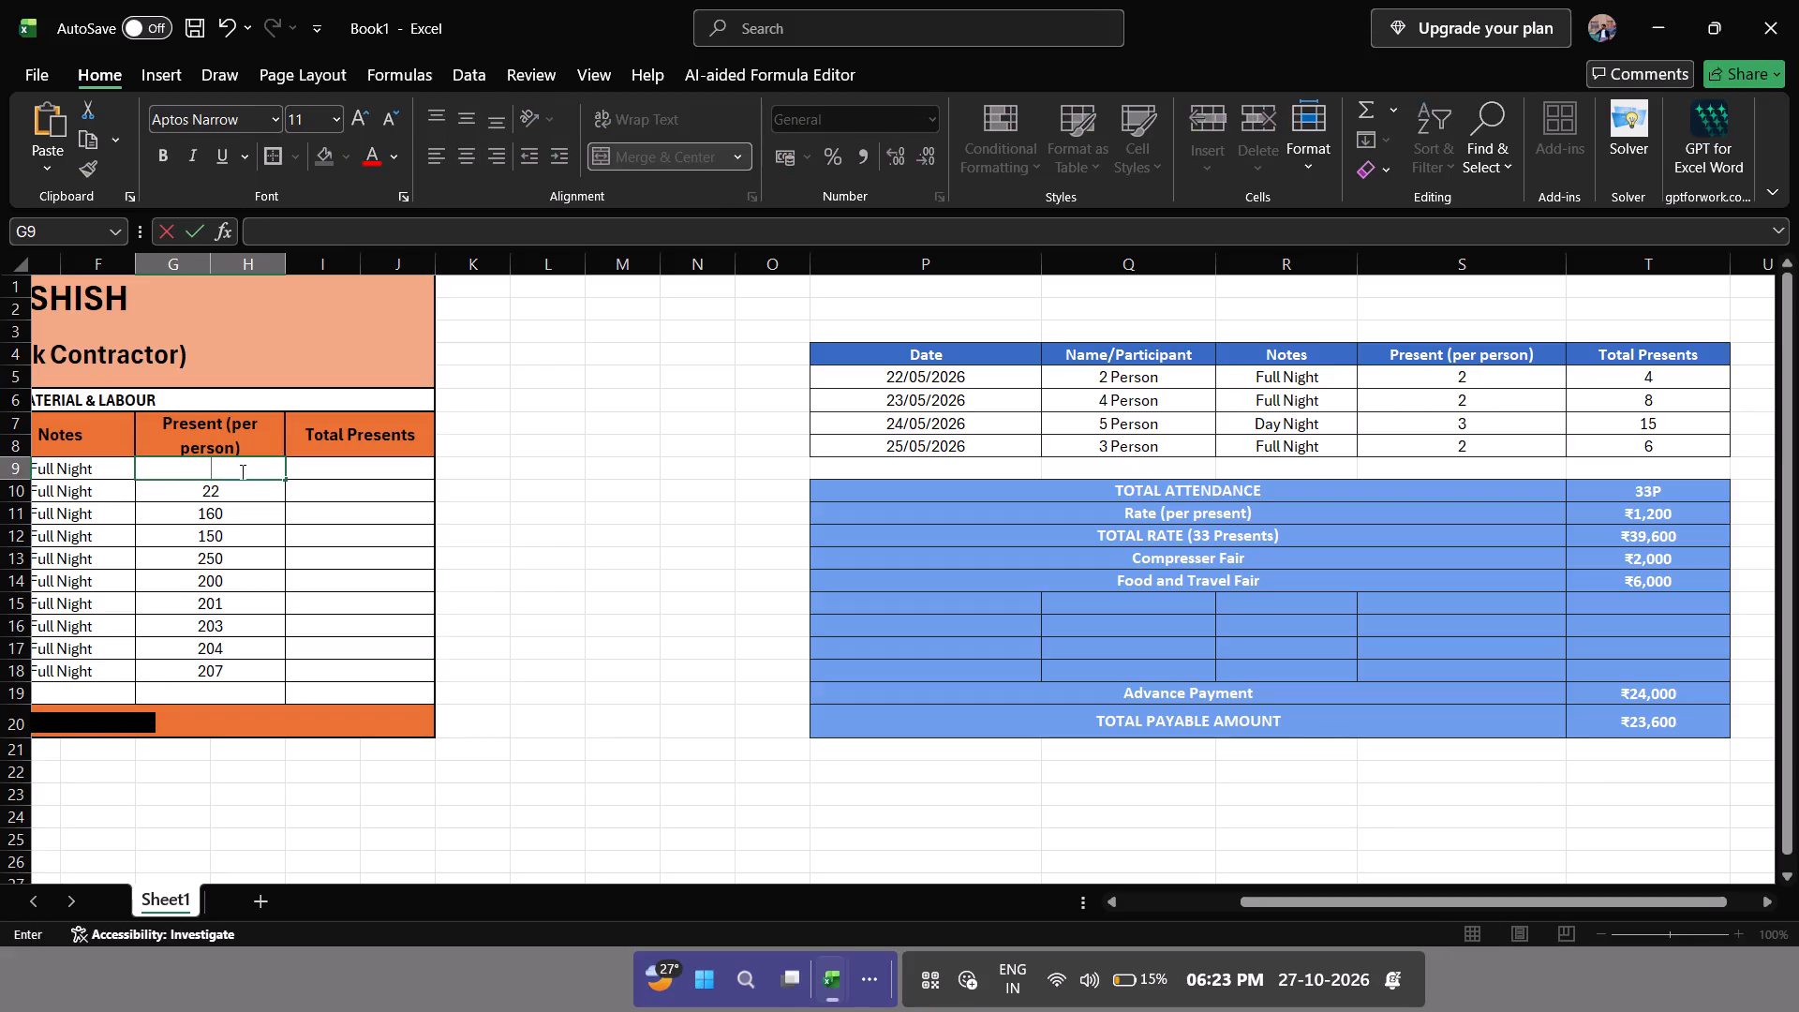
key("2")
key("Return")
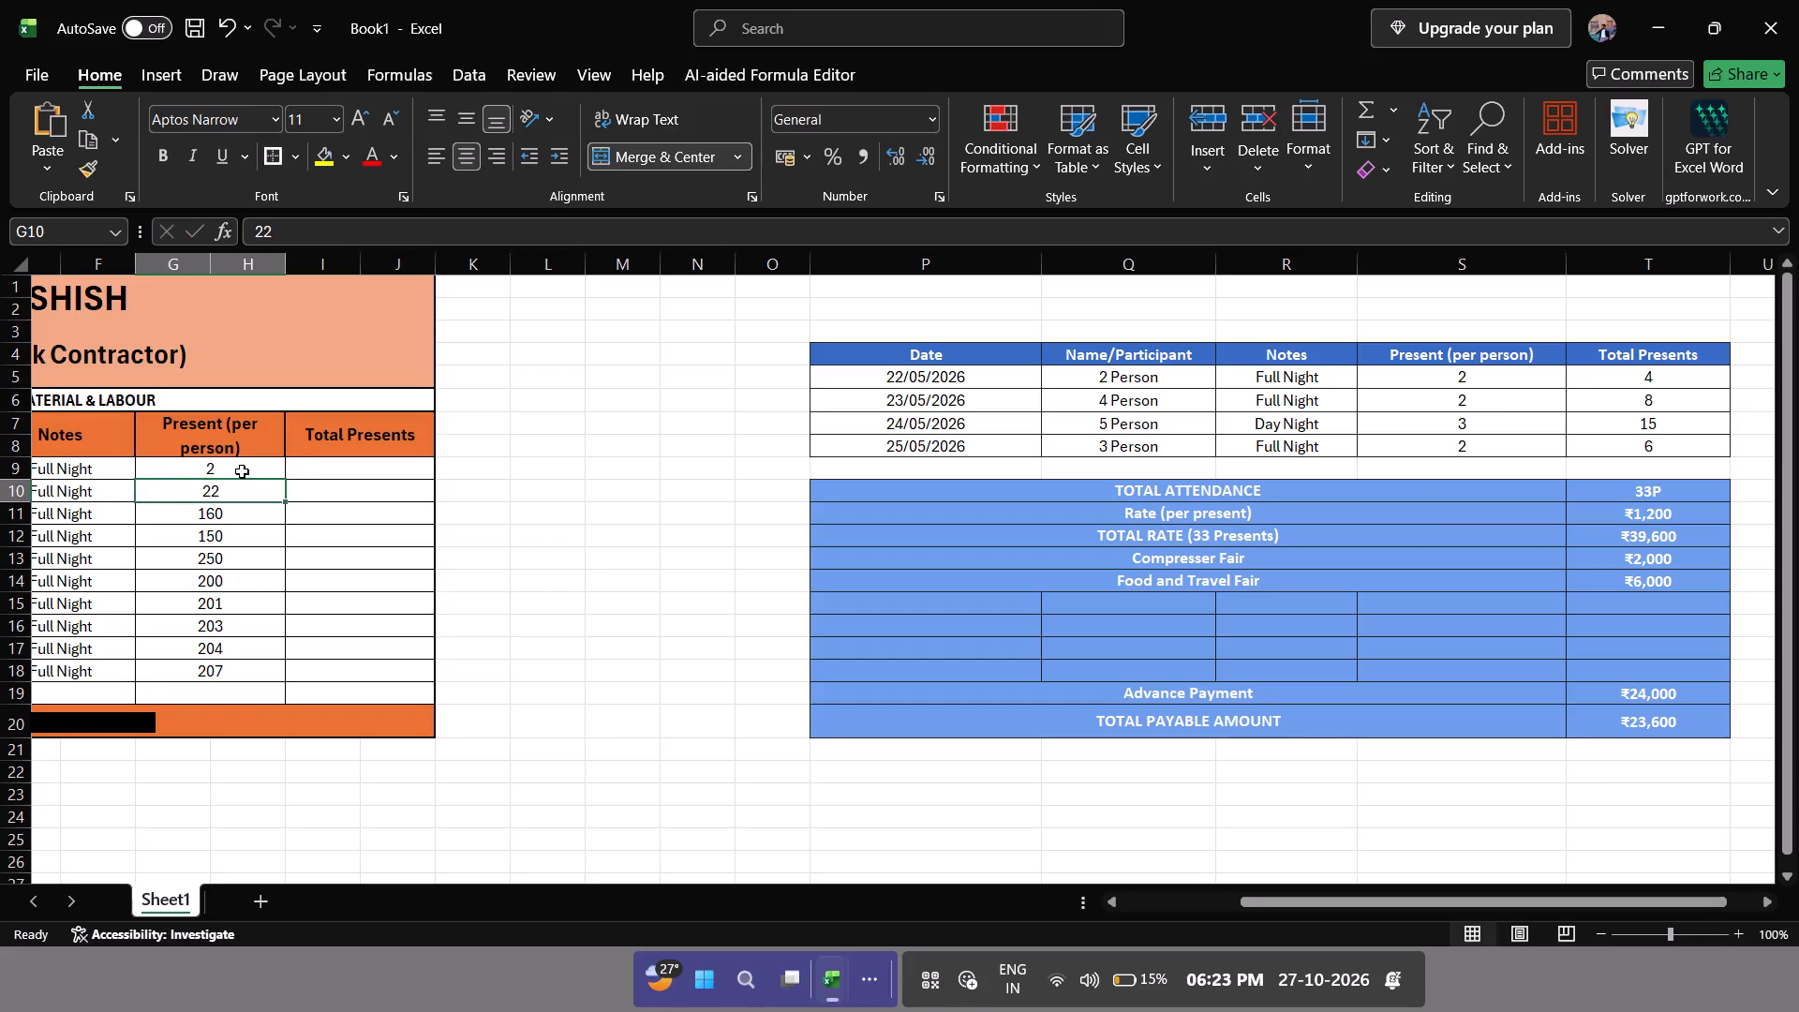
Fill the Present (per person) column from G9 down through row 18 as a series ending at 11.
left_click(244, 469)
left_click_drag(283, 479, 275, 684)
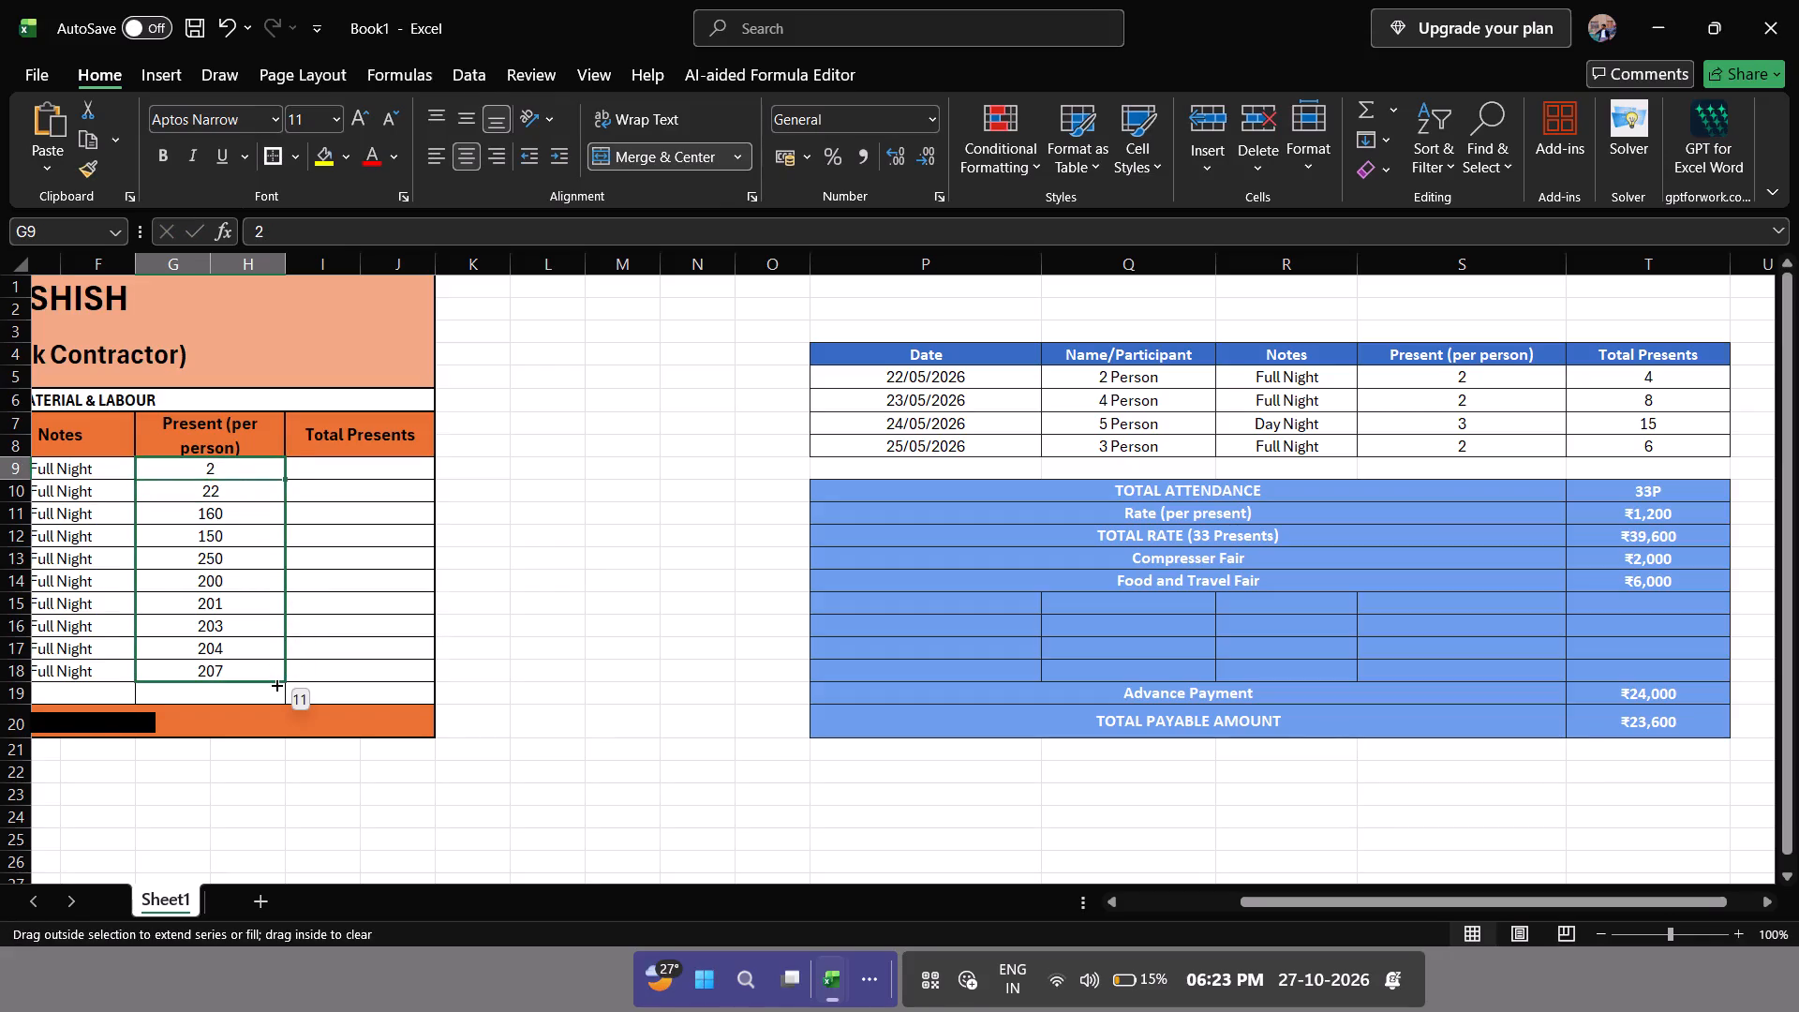
left_click_drag(275, 684, 276, 685)
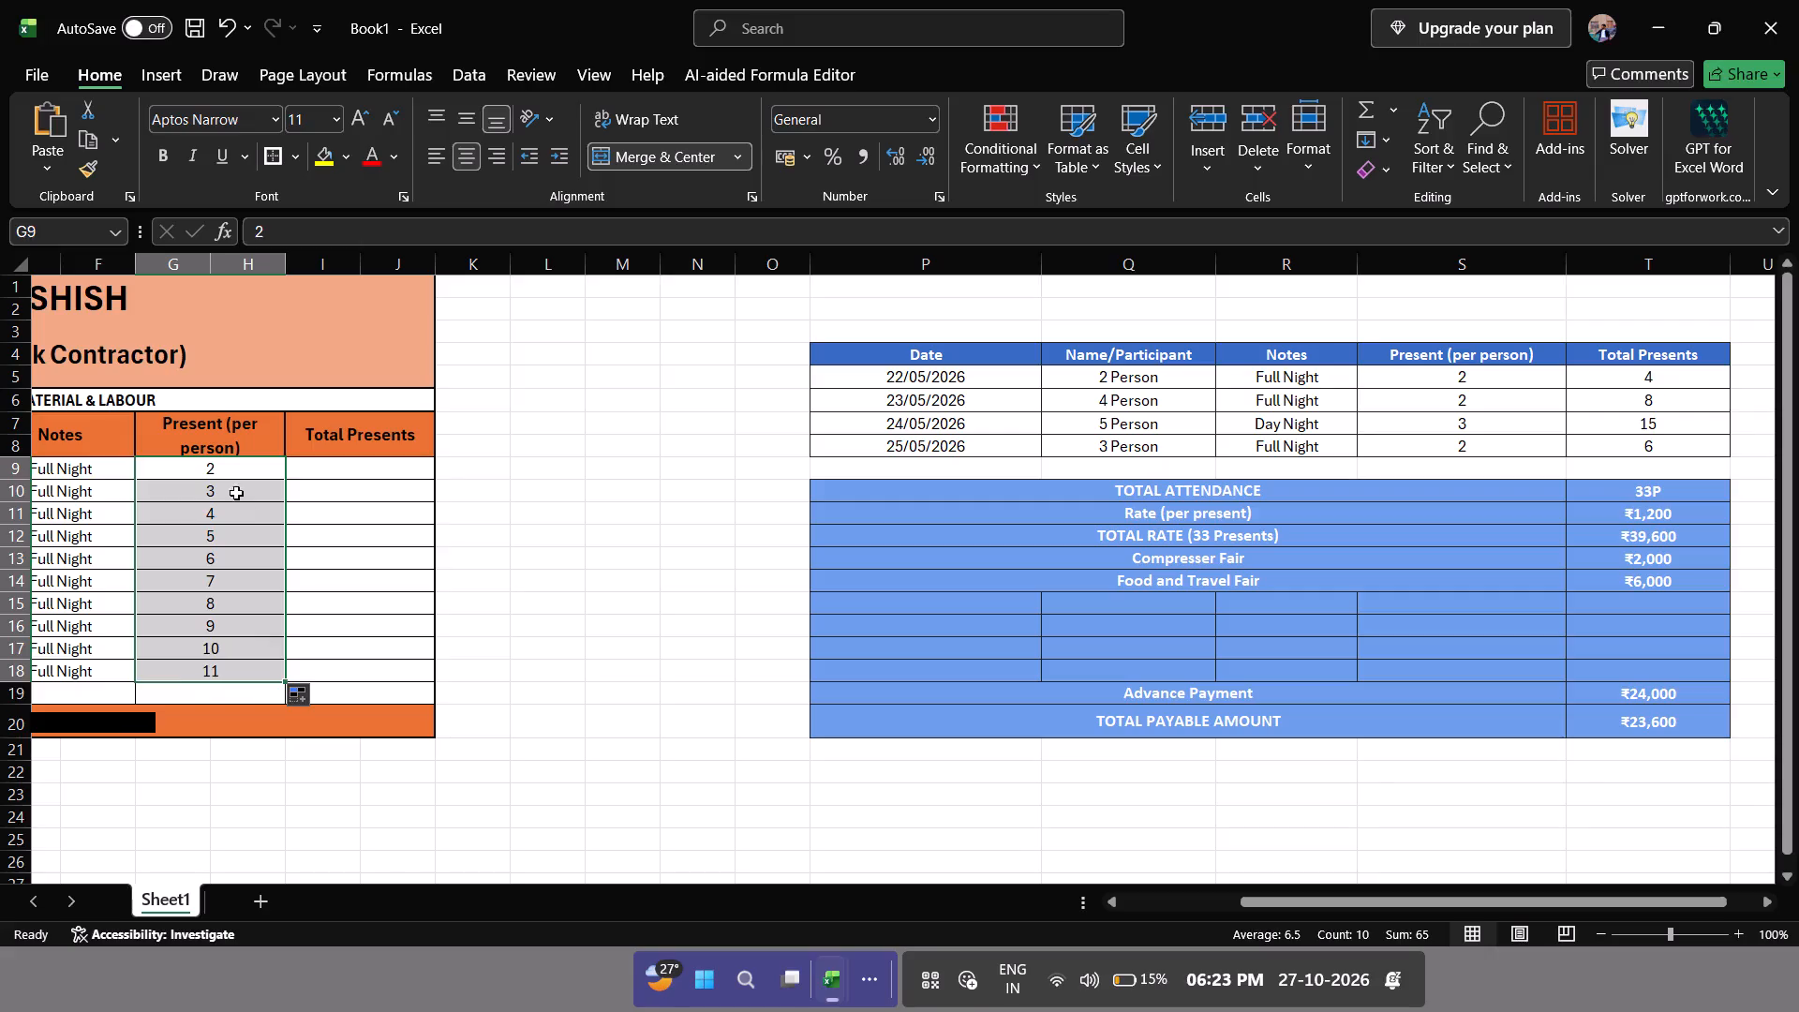
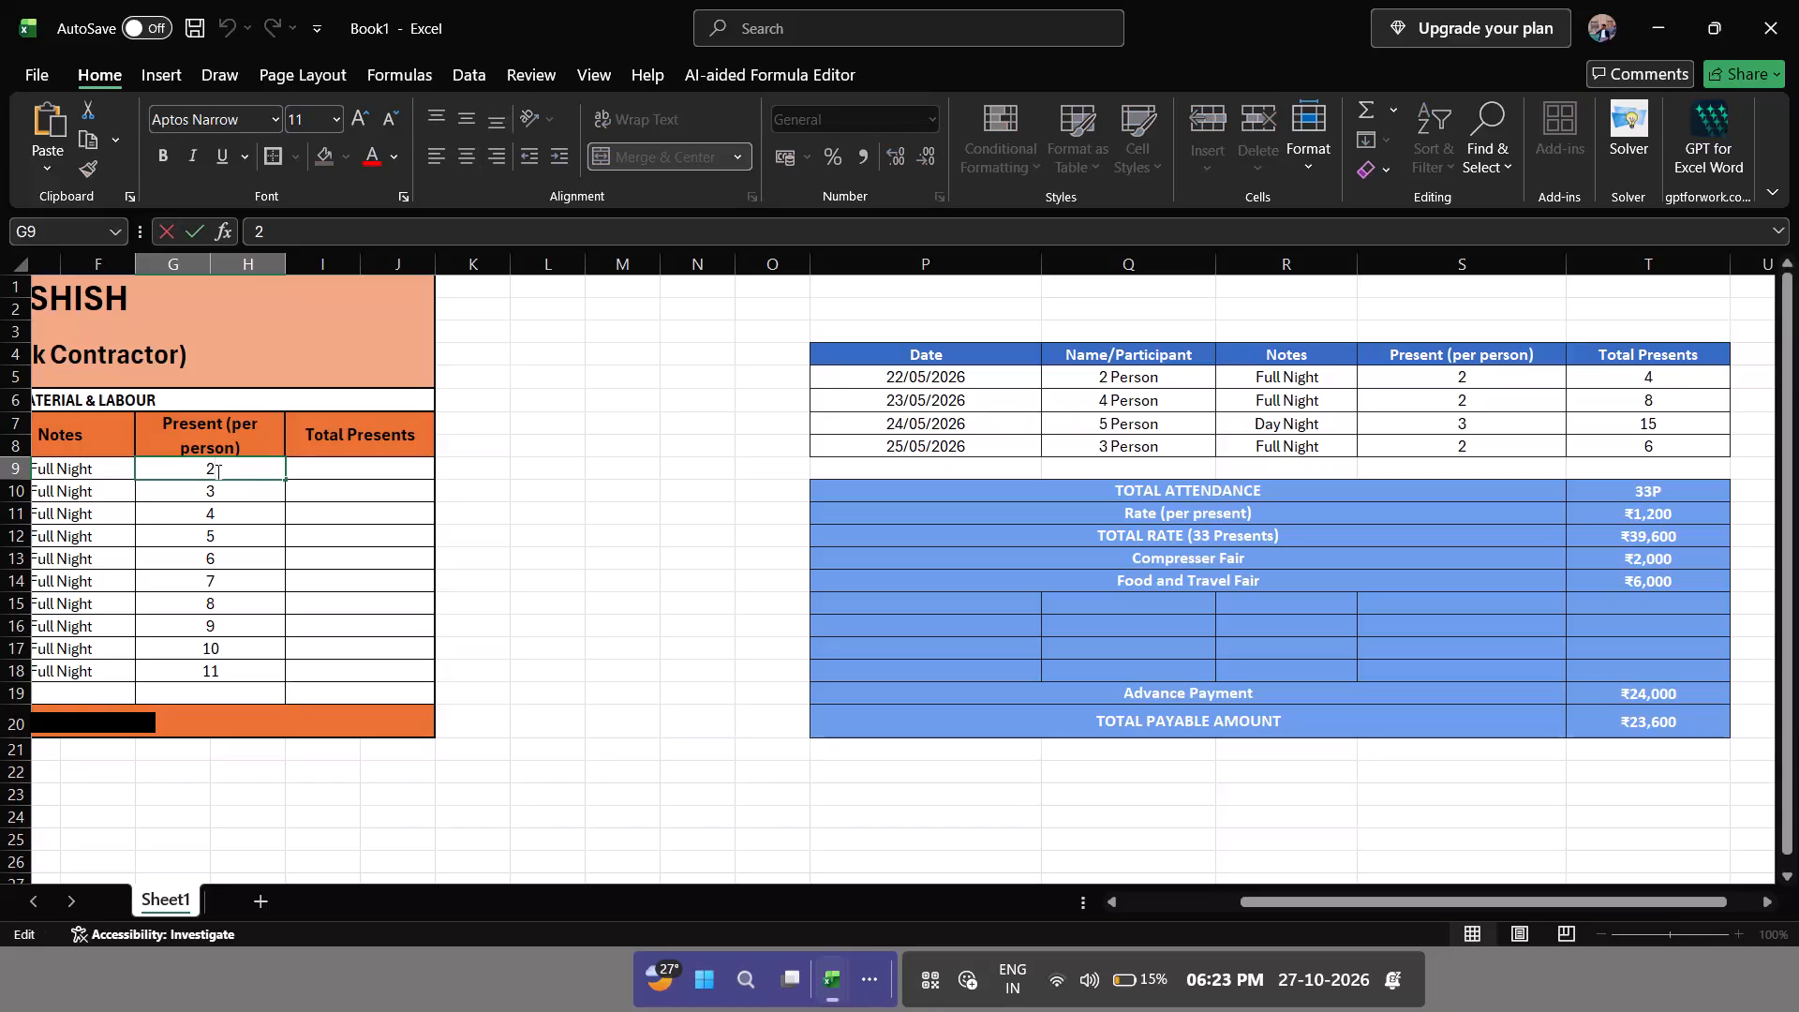
Replace the Present (per person) values in G9 through G18 with 2 for every date.
left_click(256, 494)
left_click(273, 474)
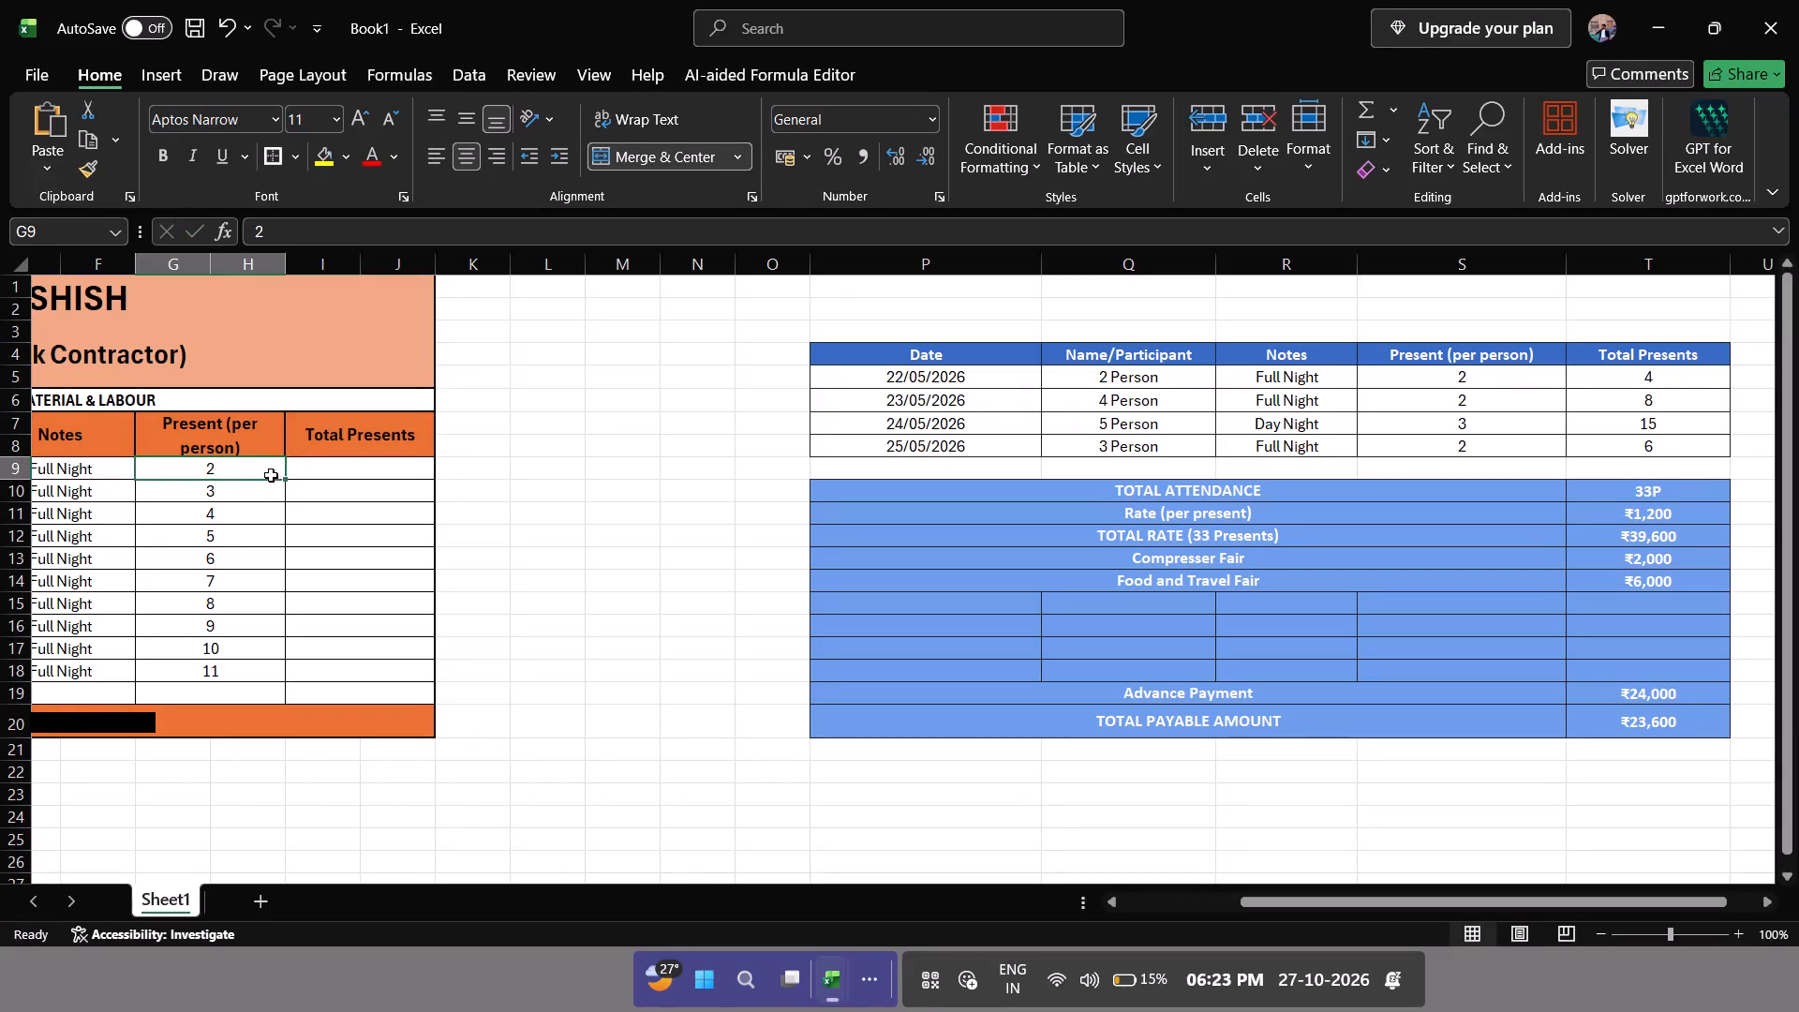
left_click_drag(220, 472, 222, 655)
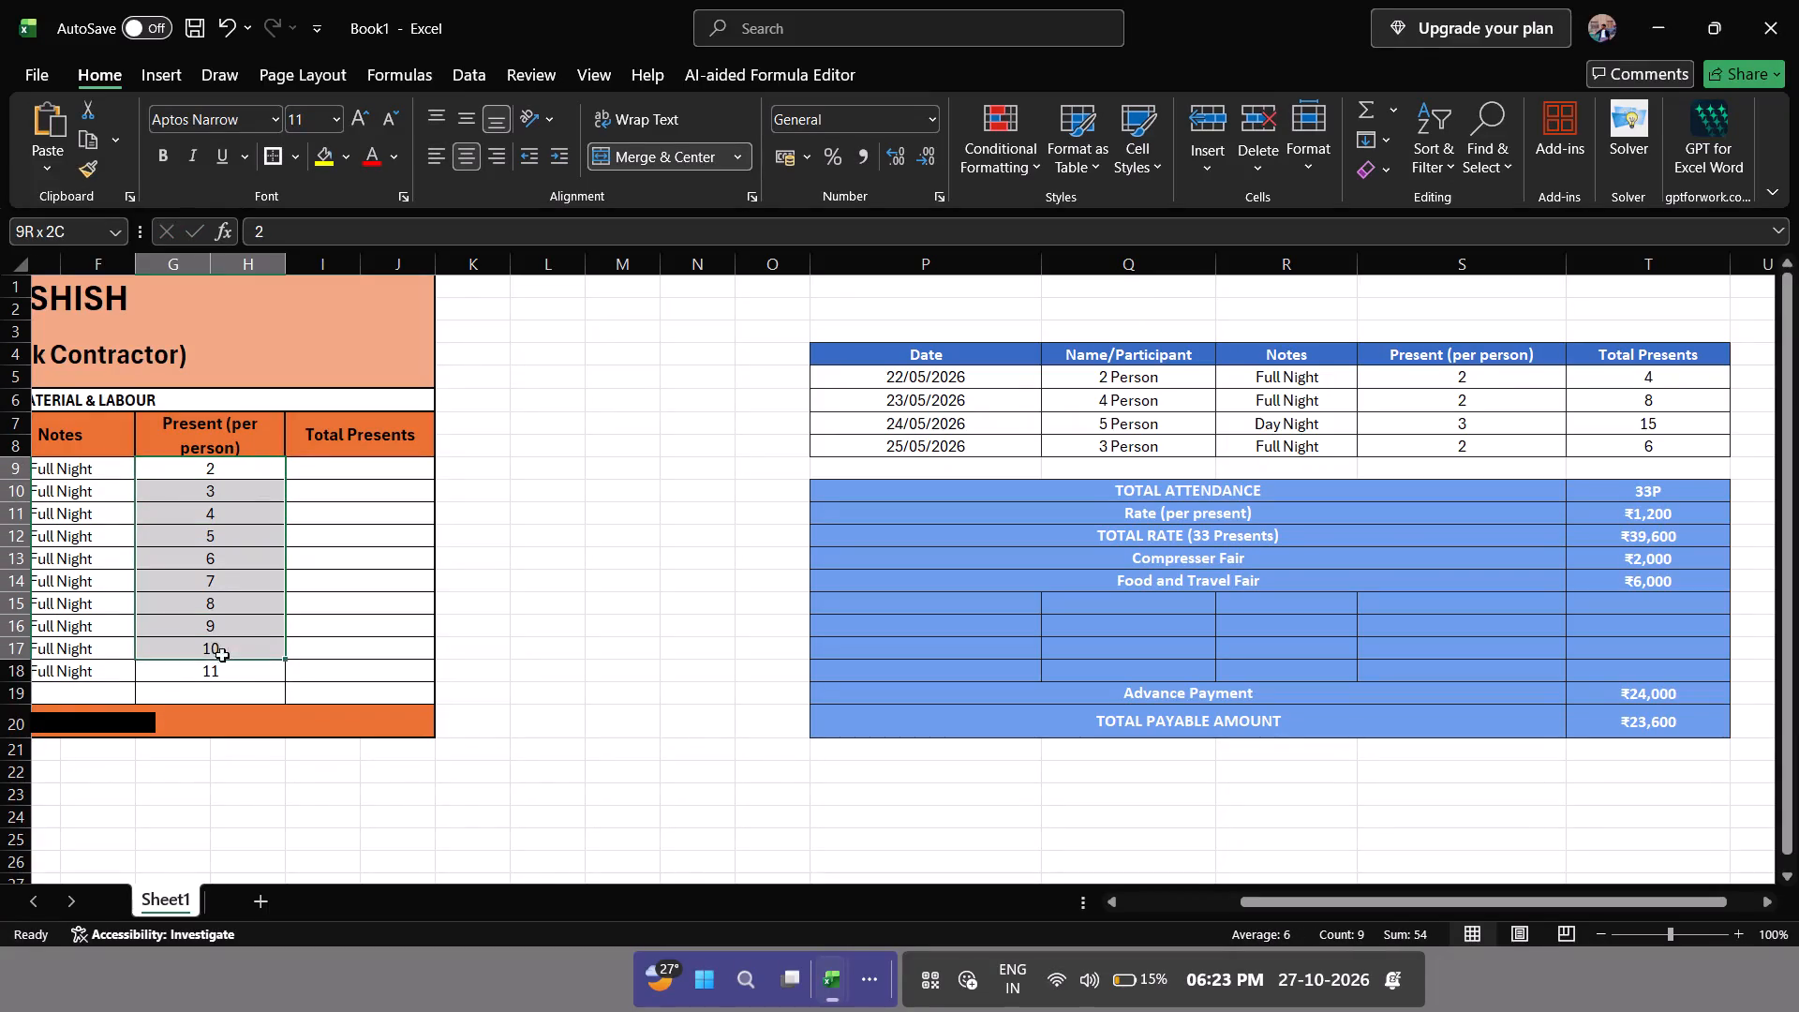
left_click_drag(222, 655, 222, 665)
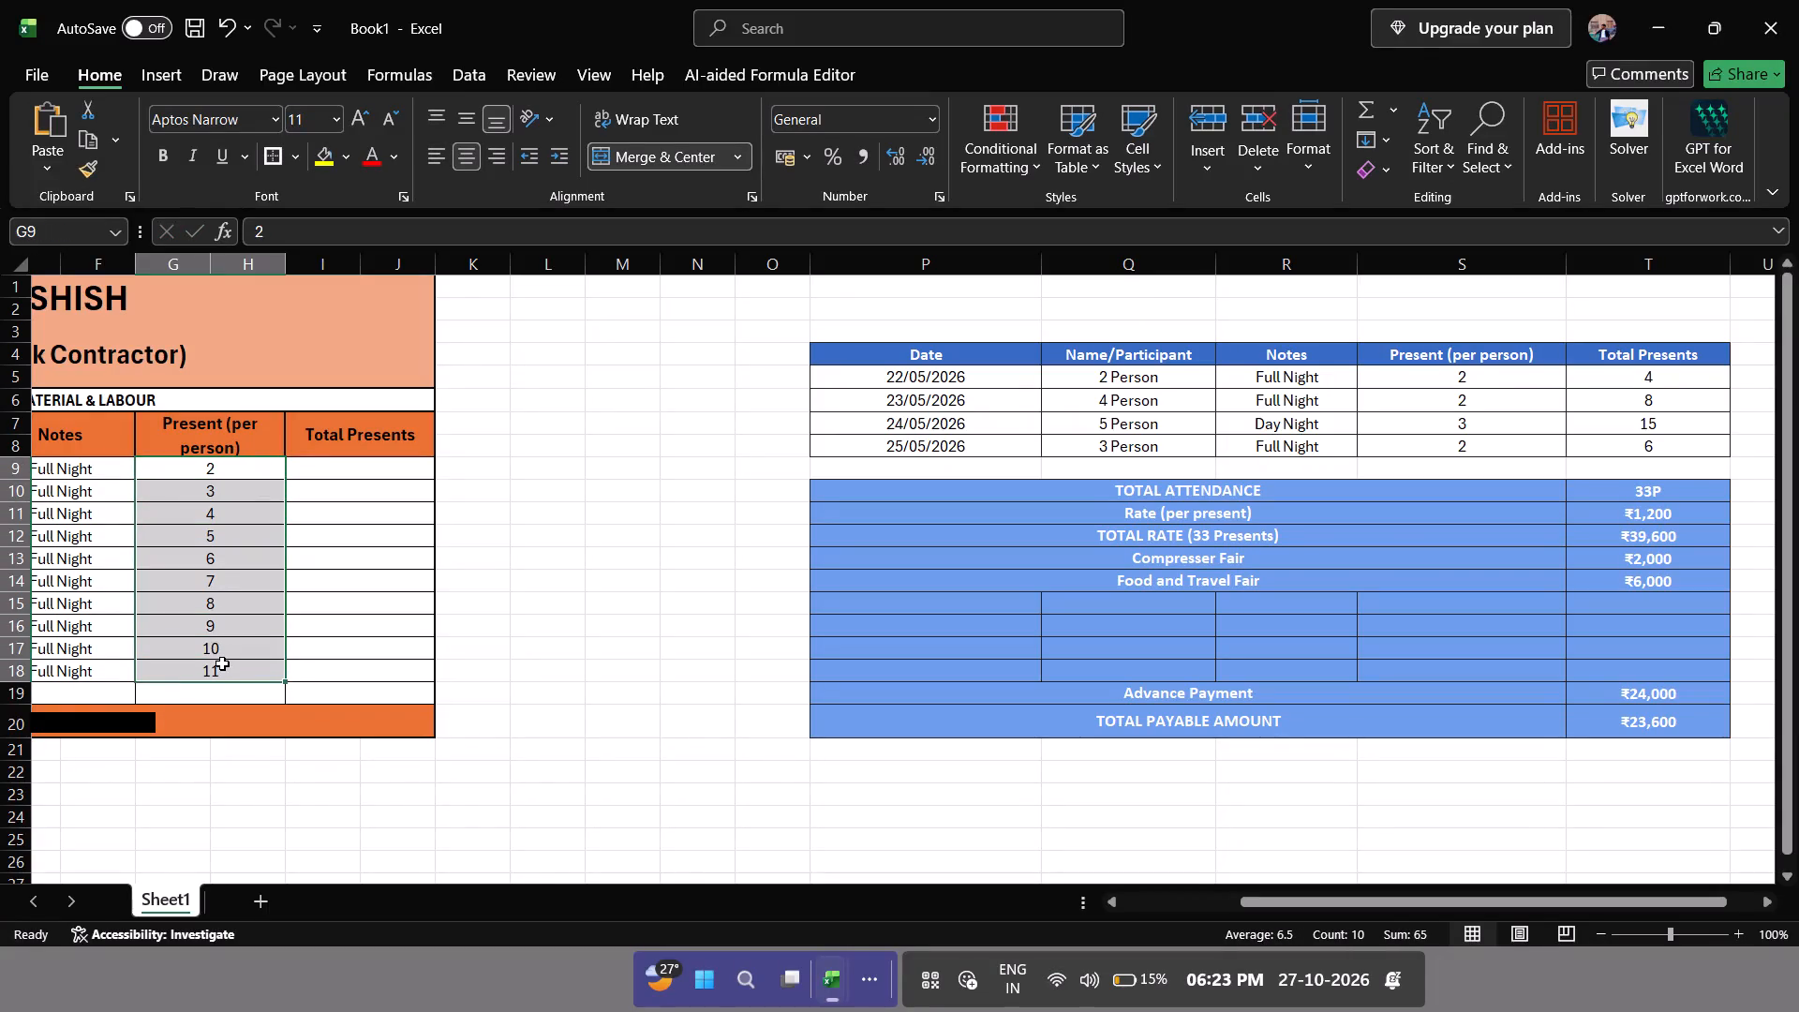
key("BackSpace")
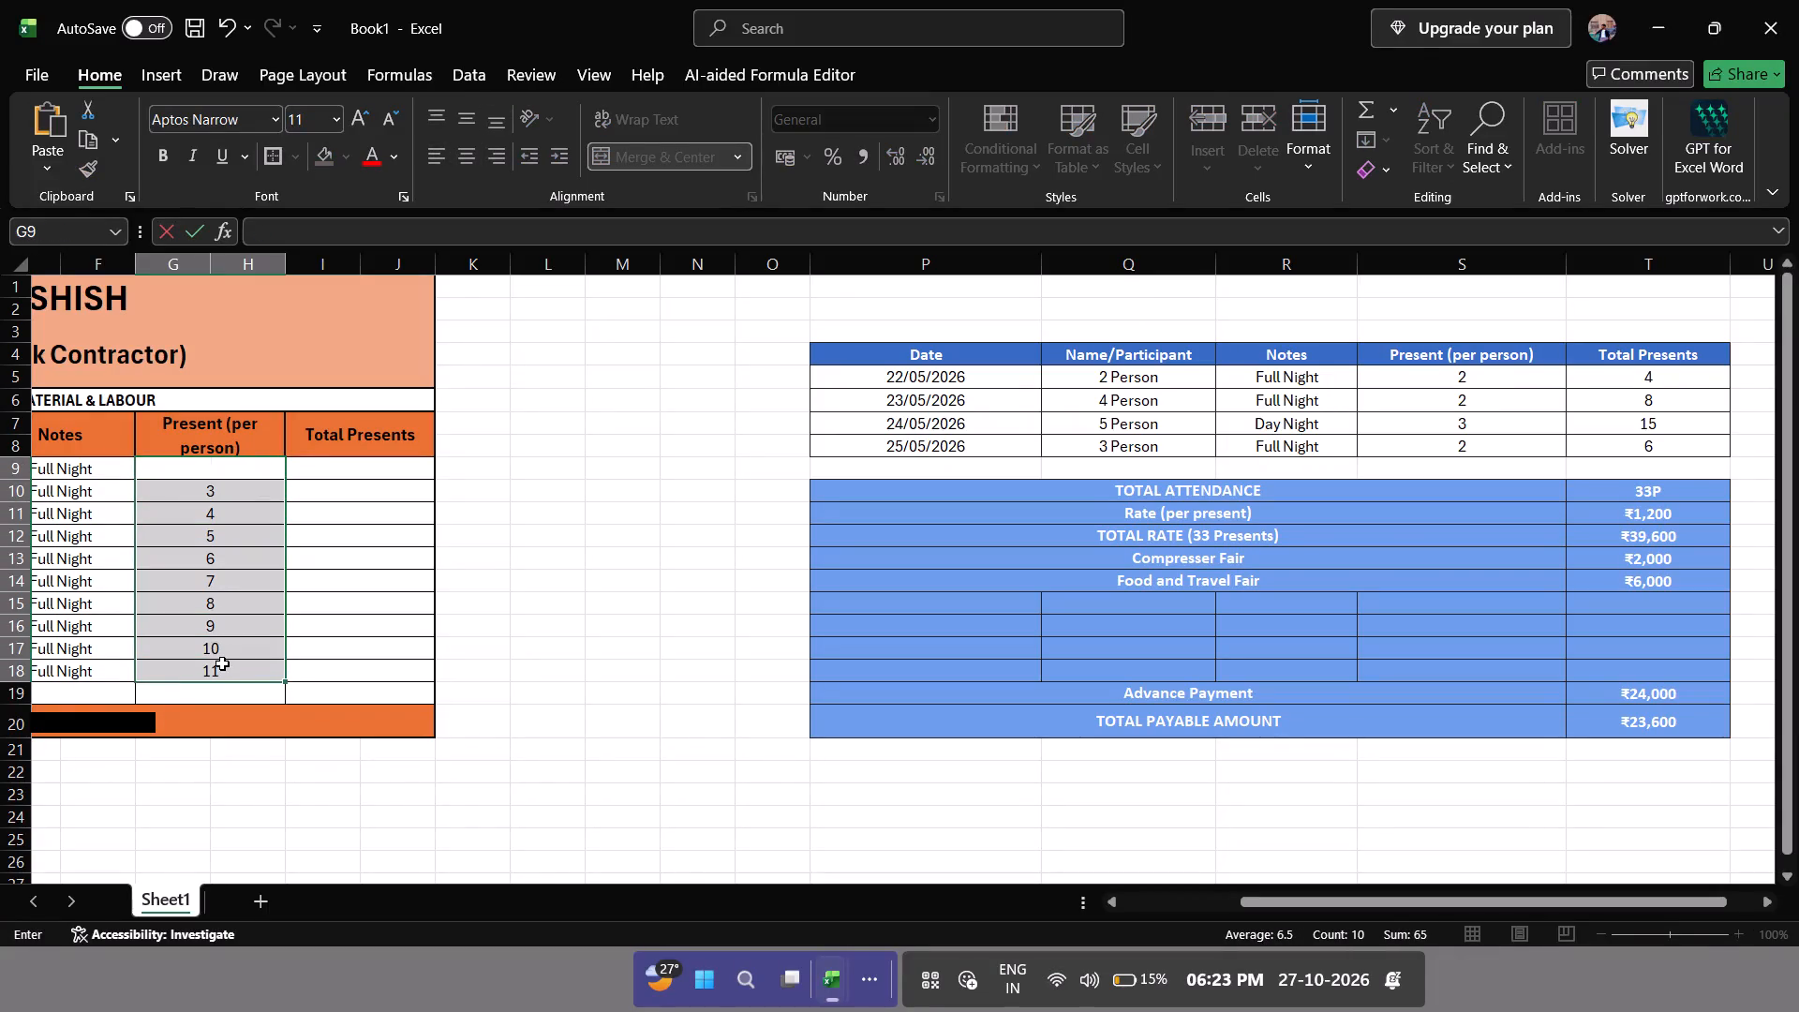
key("2")
key("Return")
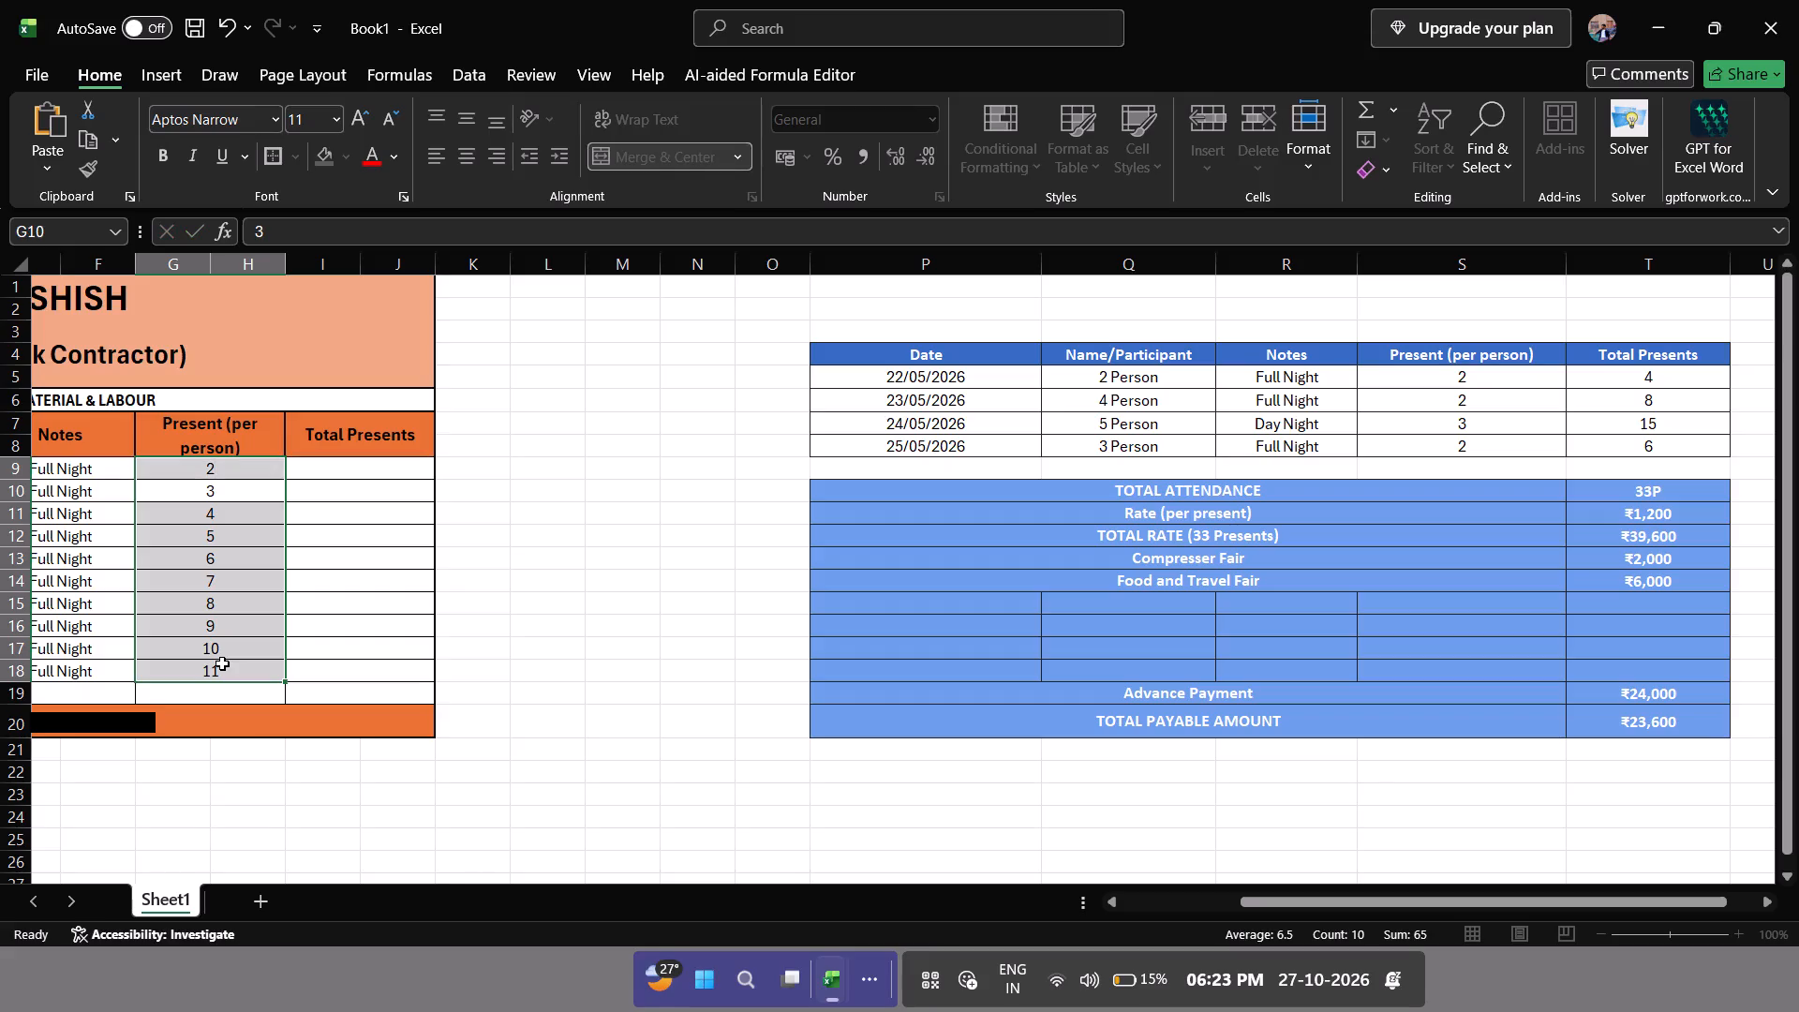
key("2")
key("Return")
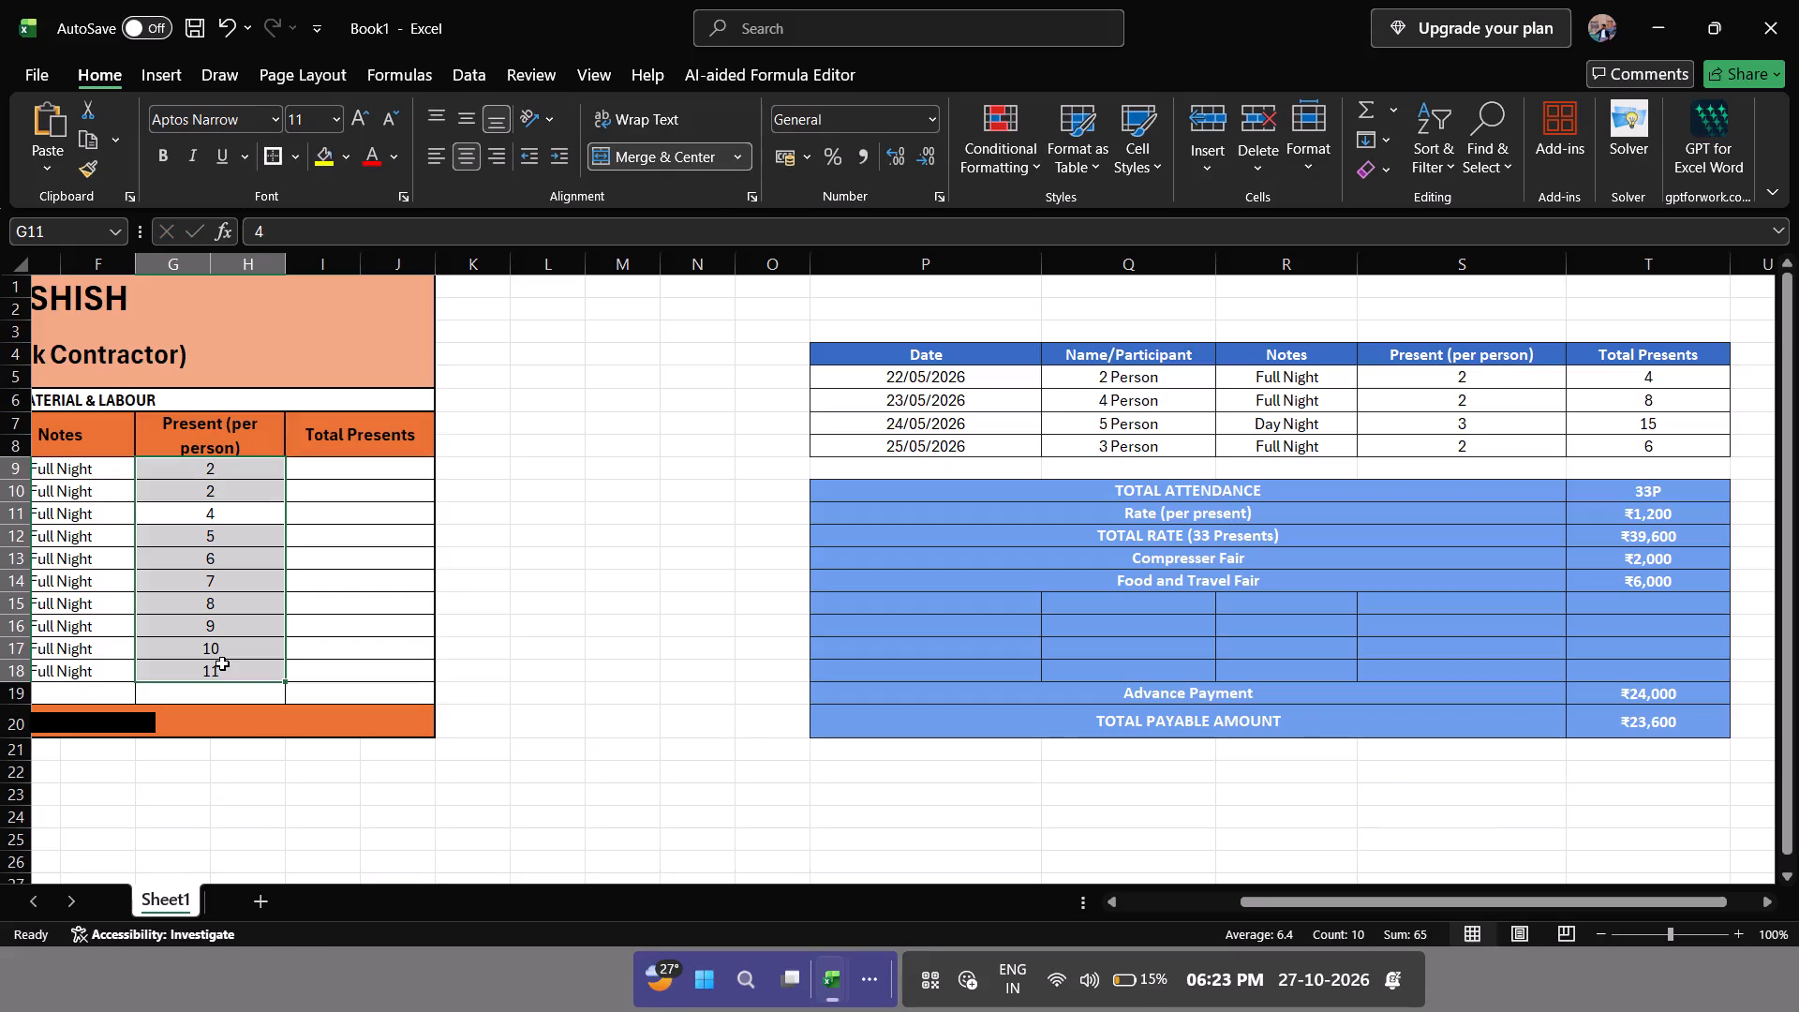
key("2")
key("Return")
key("2")
key("Return")
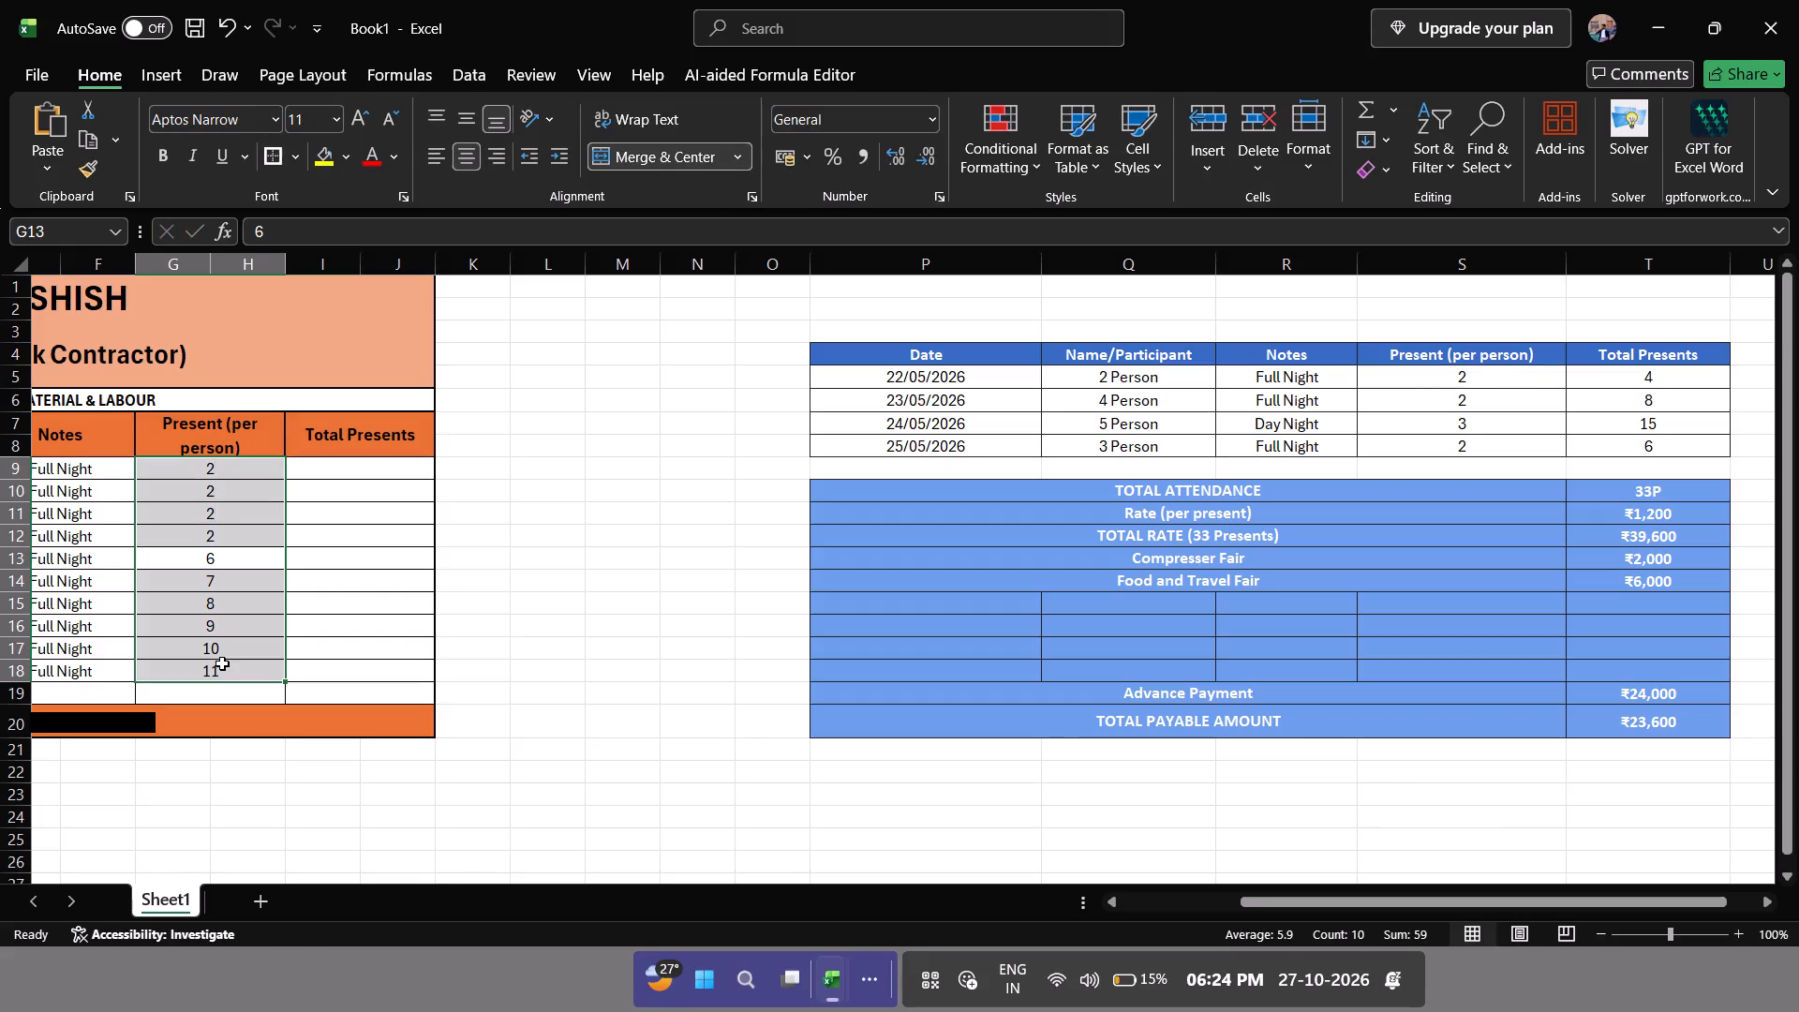
key("2")
key("Return")
key("2")
key("Return")
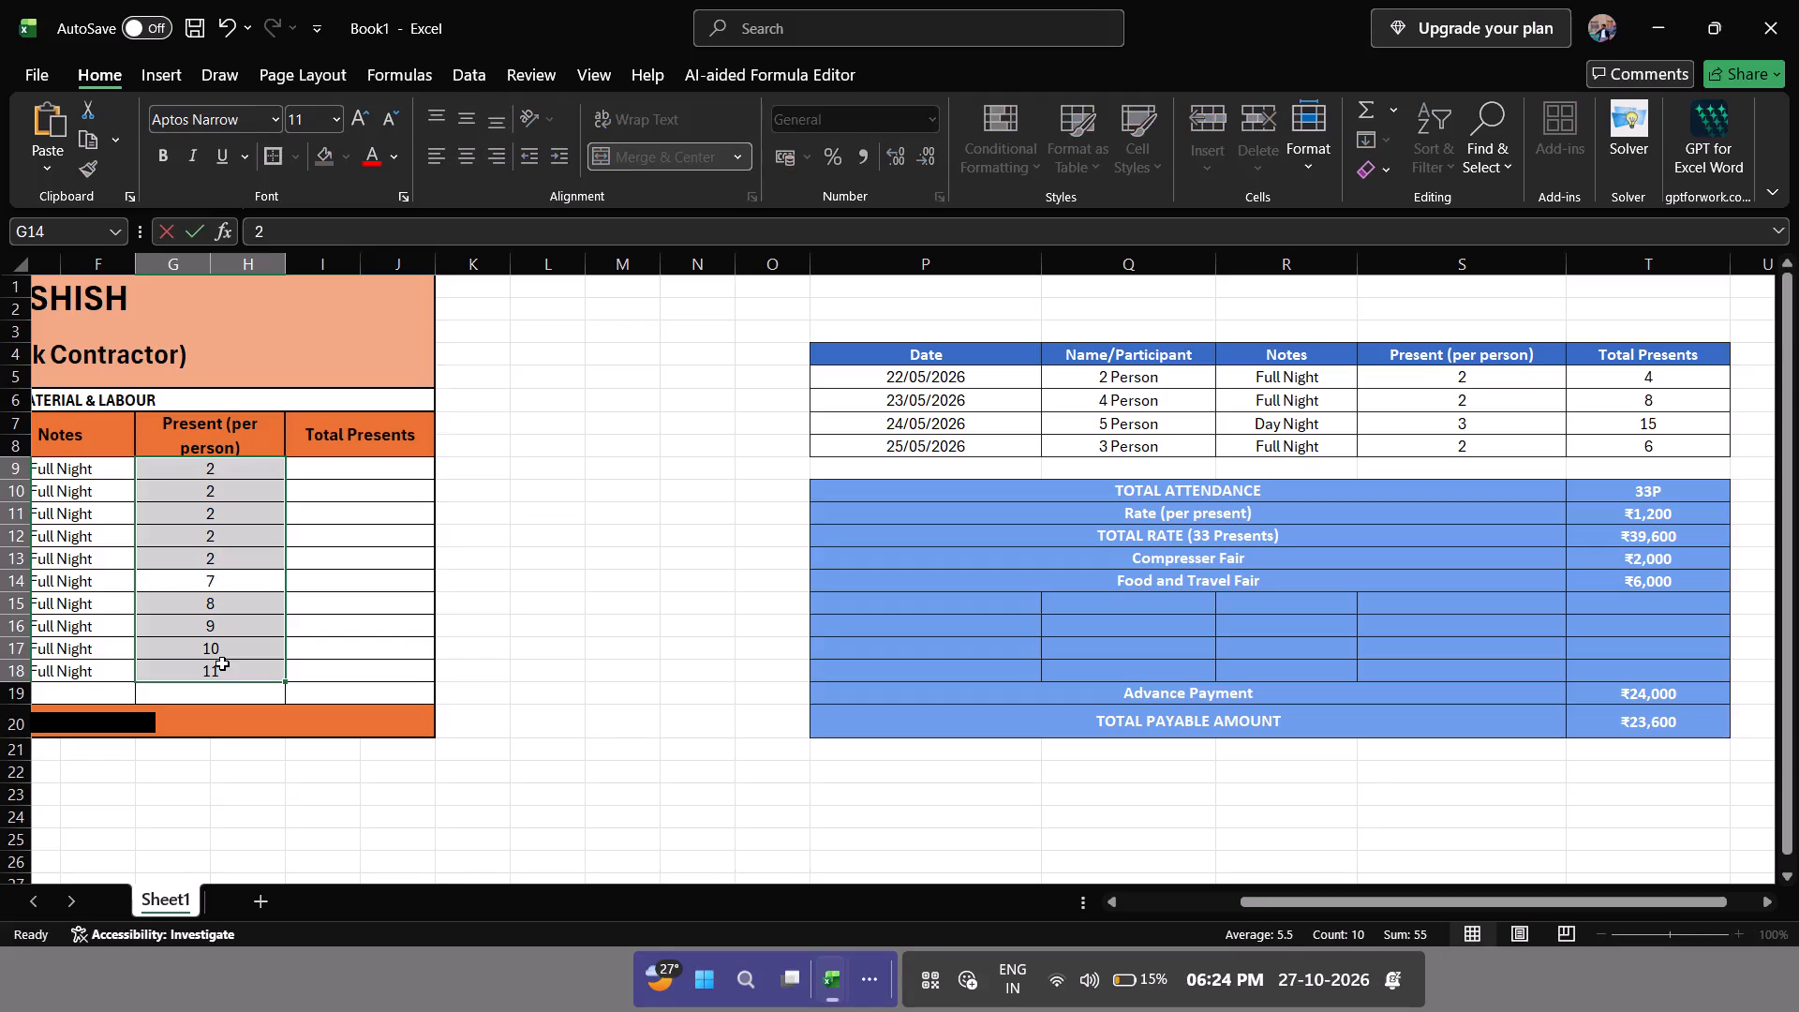
key("2")
key("Return")
key("2")
key("Return")
key("2")
key("Return")
key("2")
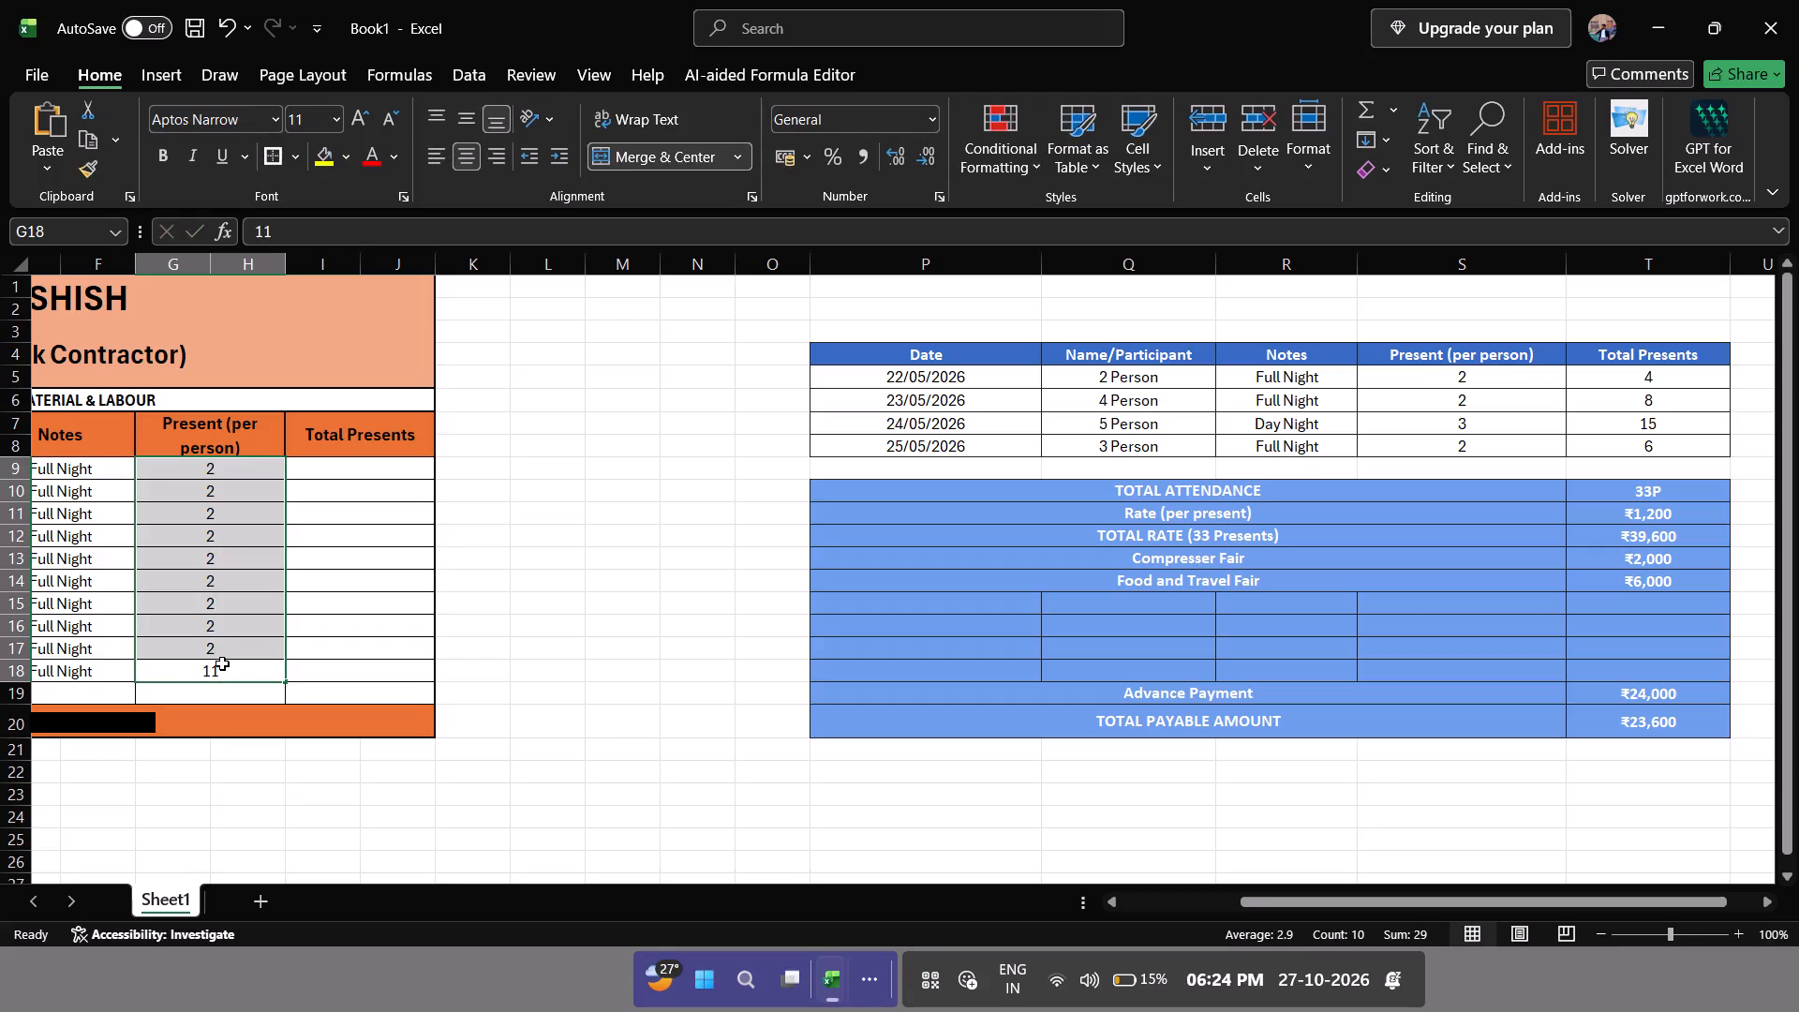
key("Return")
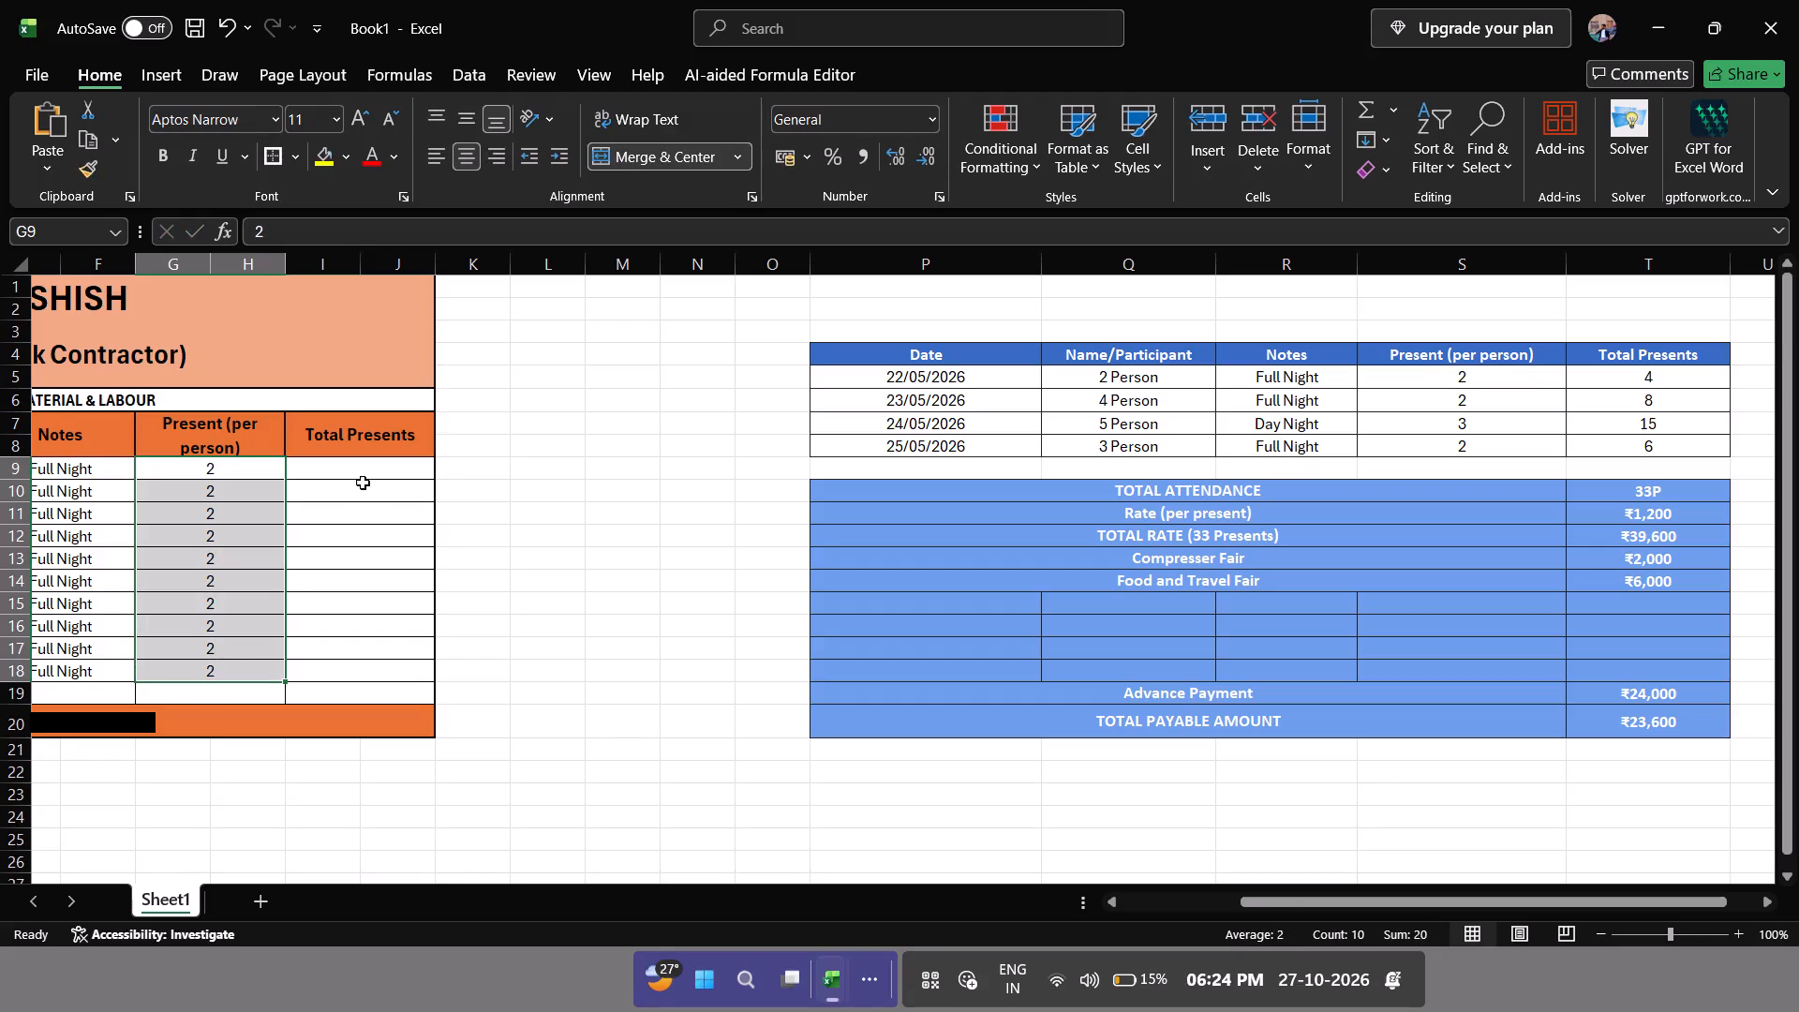
Consult the old table and the persons column, and enter 6 as the Total Presents for 14-10-2026 in I9.
left_click(363, 480)
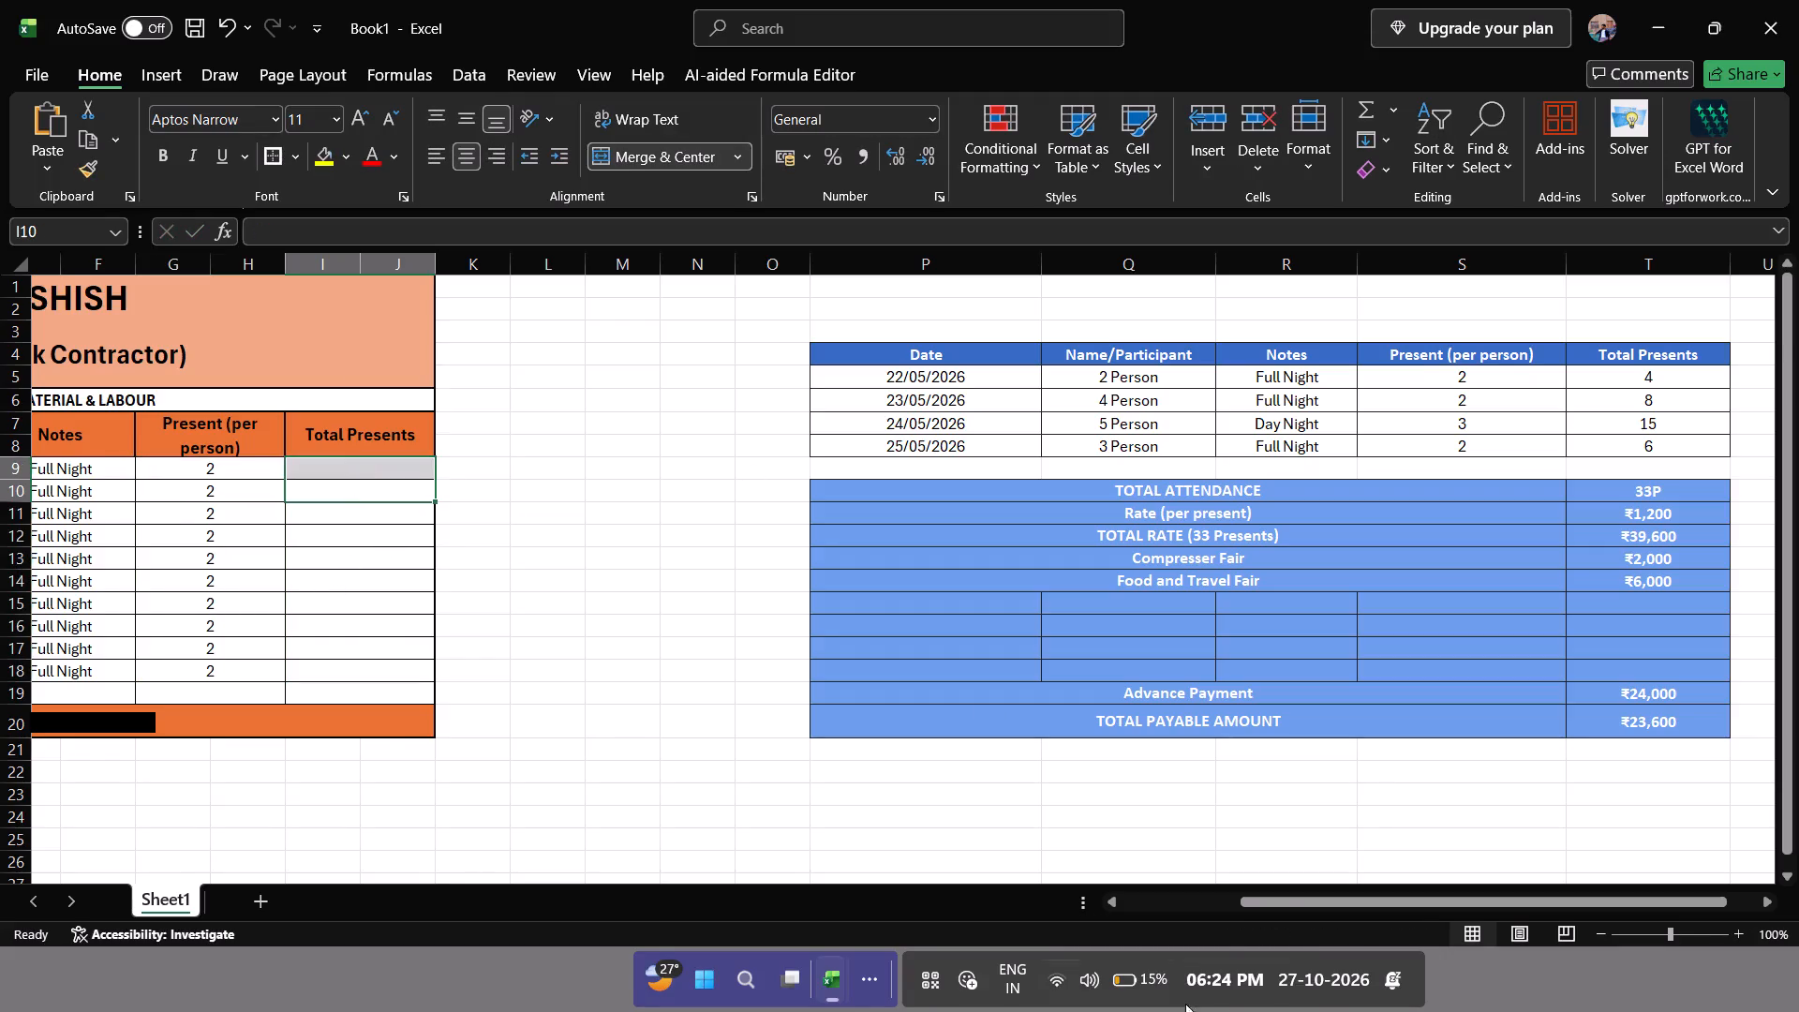
left_click_drag(1405, 897, 1368, 900)
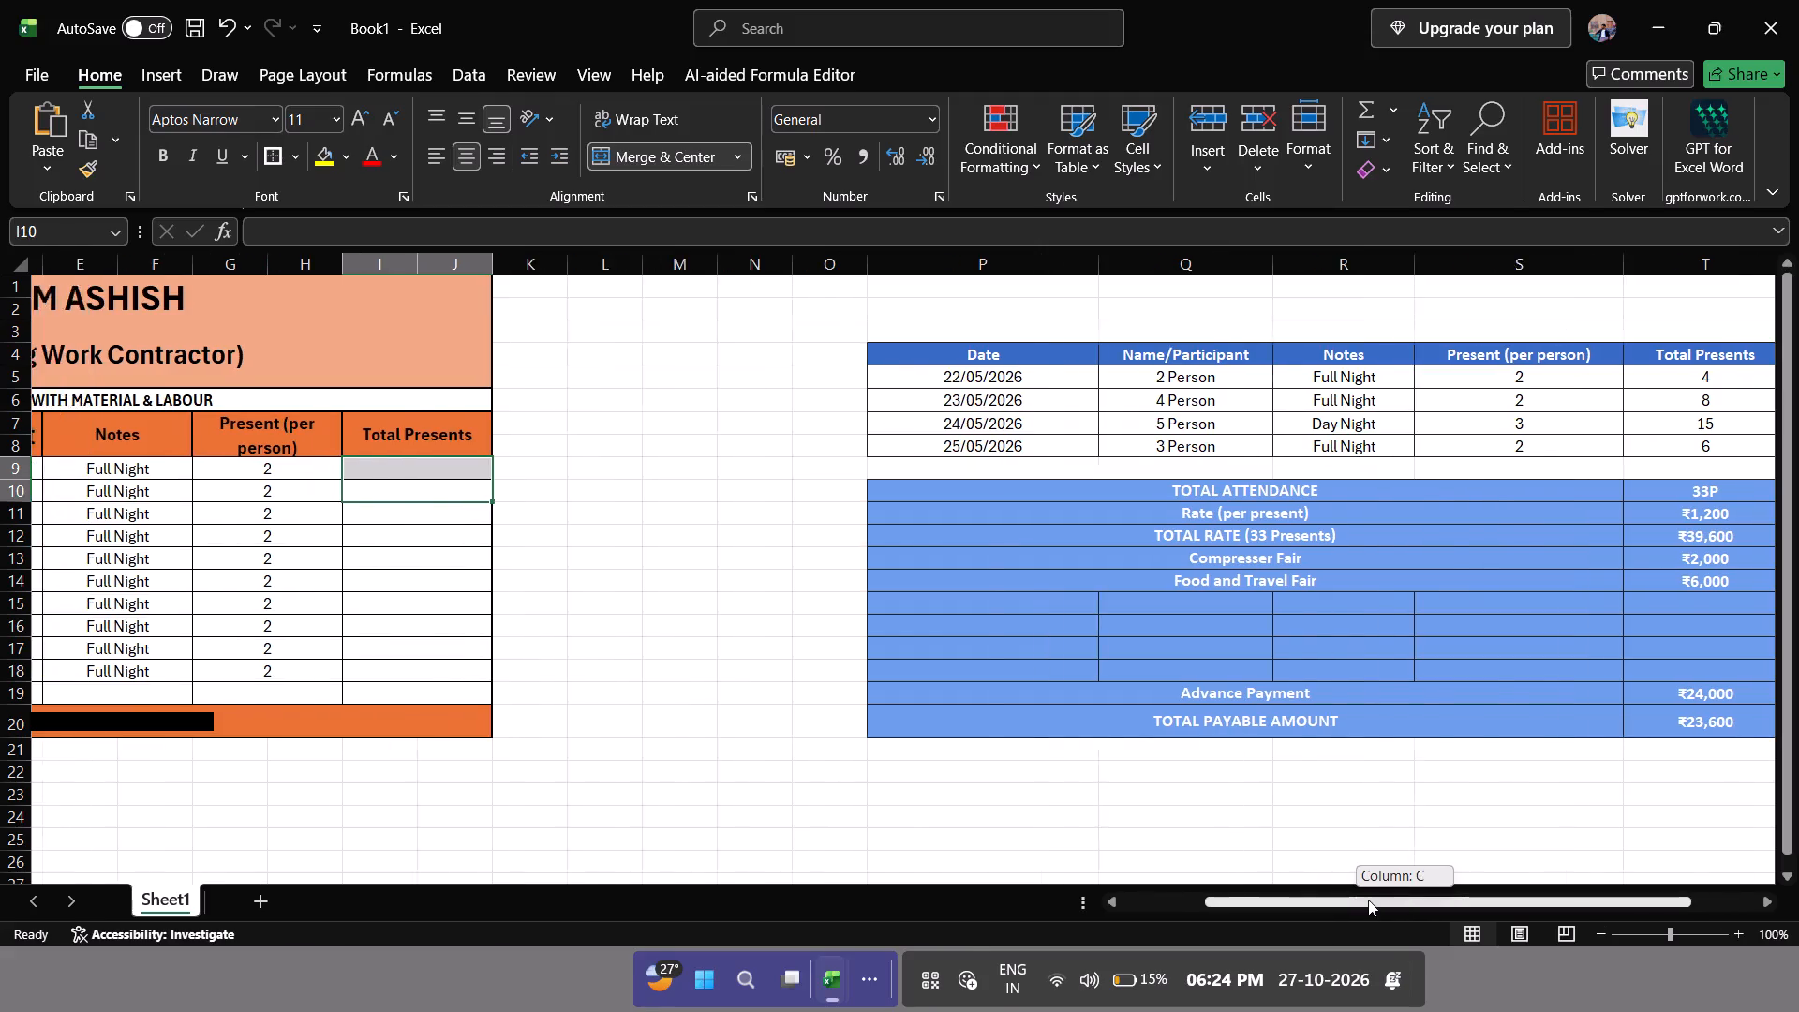
left_click_drag(1368, 900, 1329, 902)
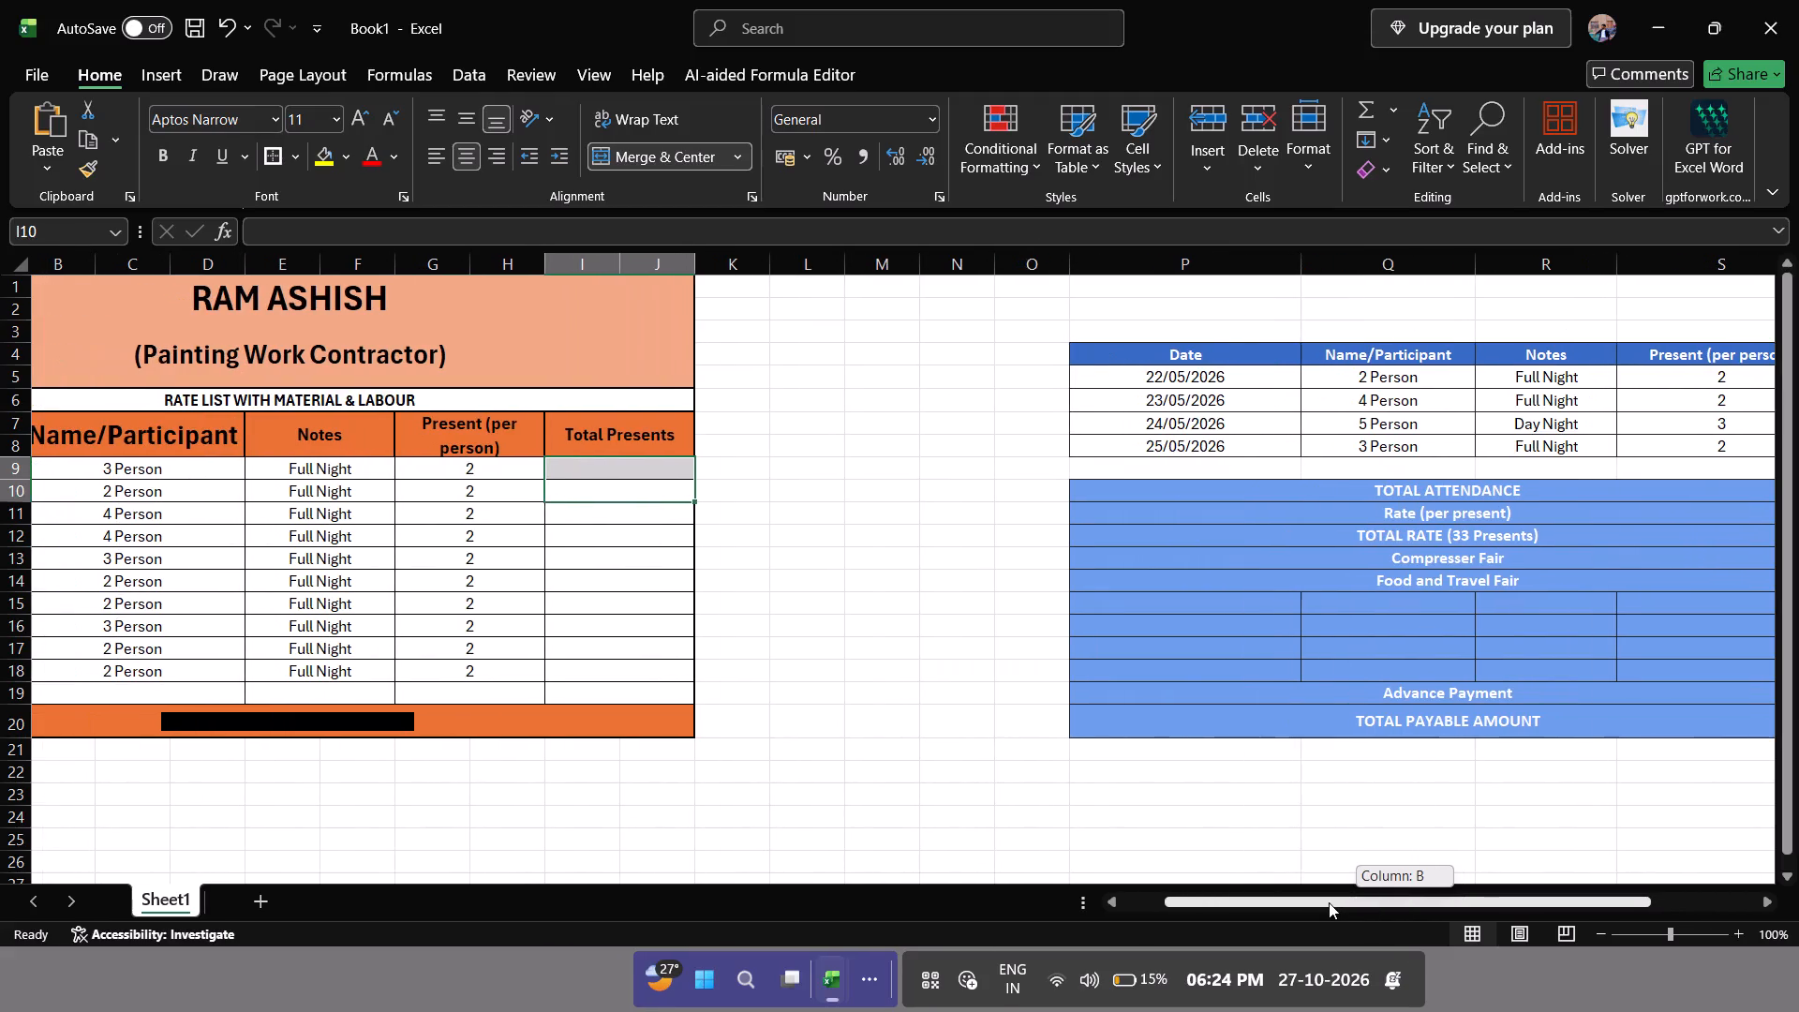
left_click_drag(1329, 902, 1306, 915)
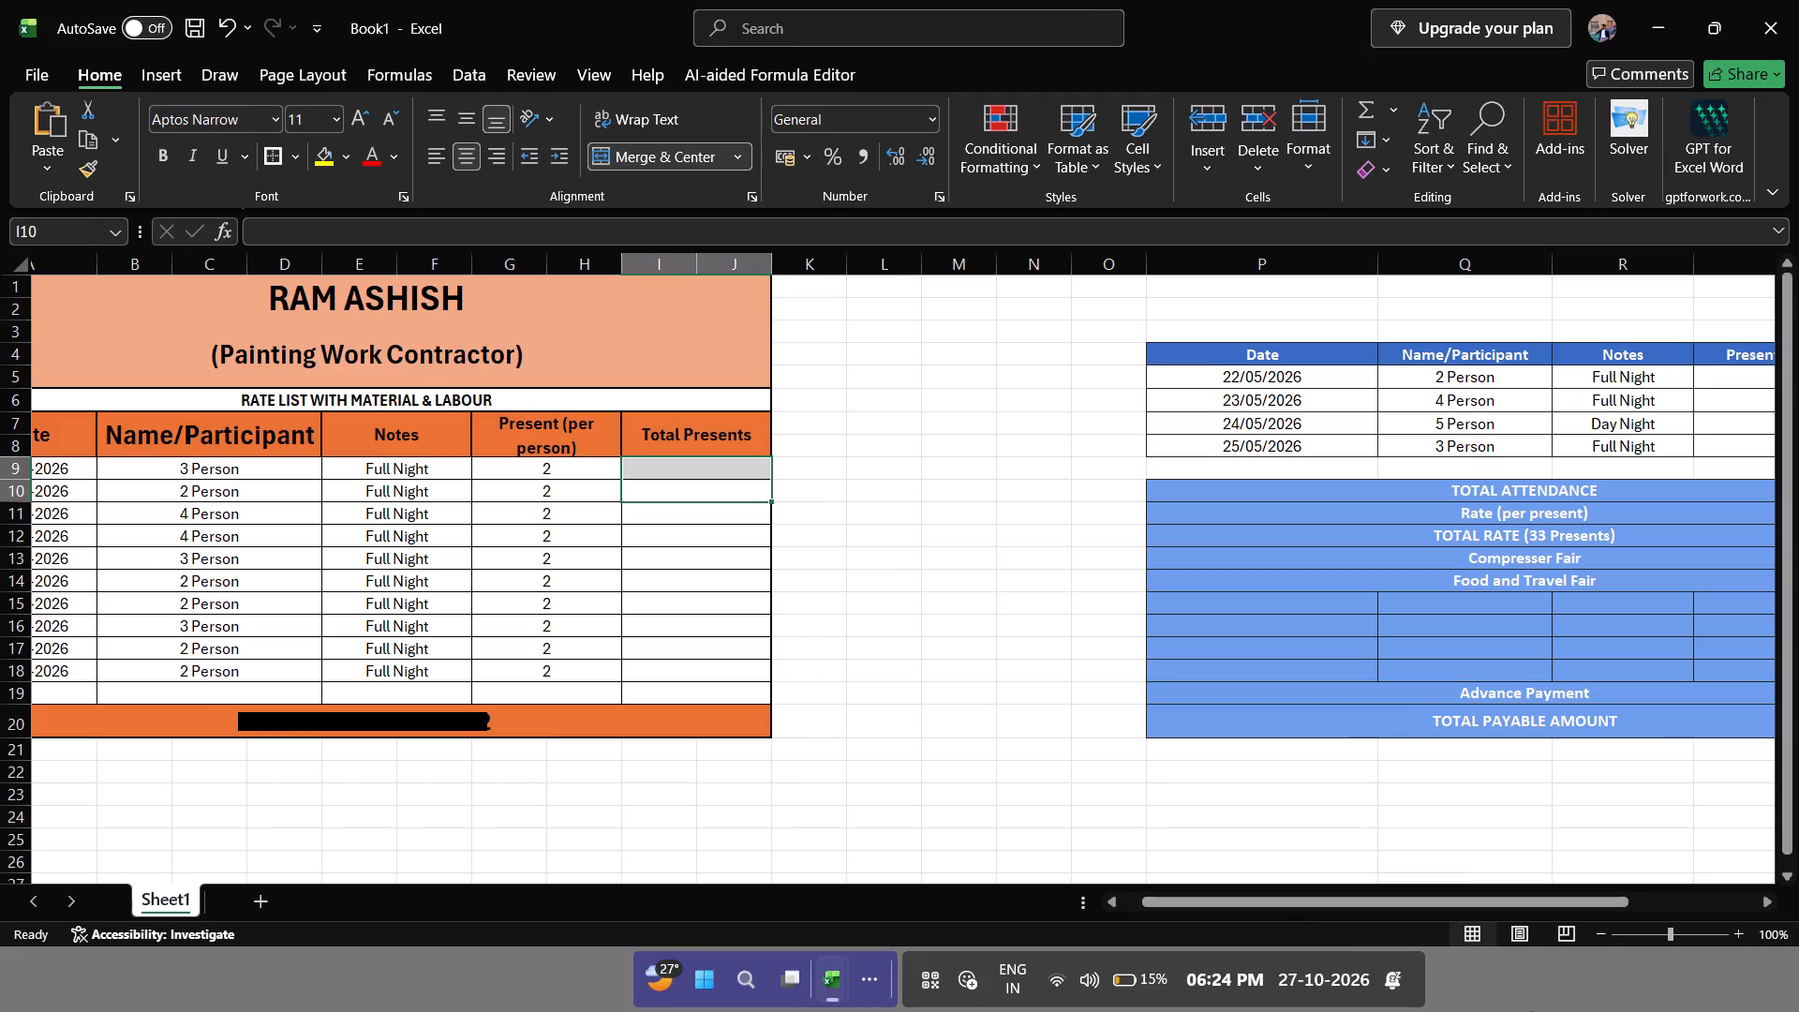
left_click_drag(1327, 899, 1425, 910)
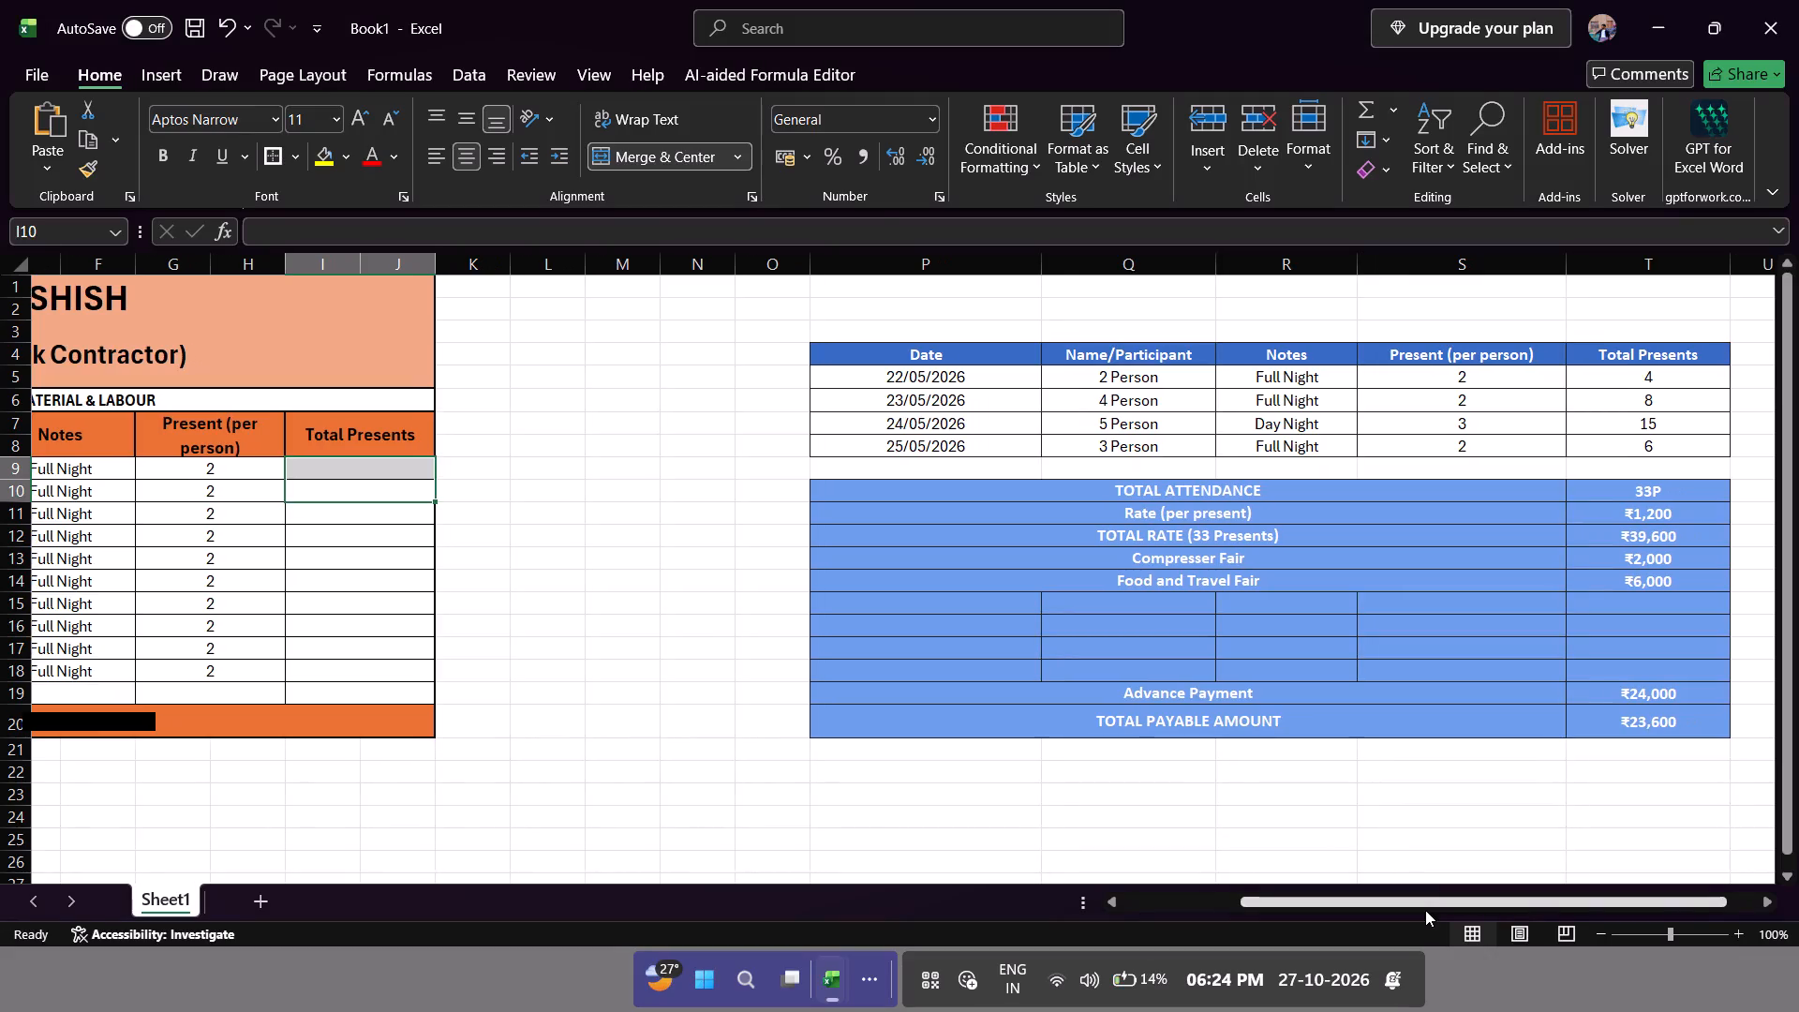
left_click_drag(1263, 896, 1264, 895)
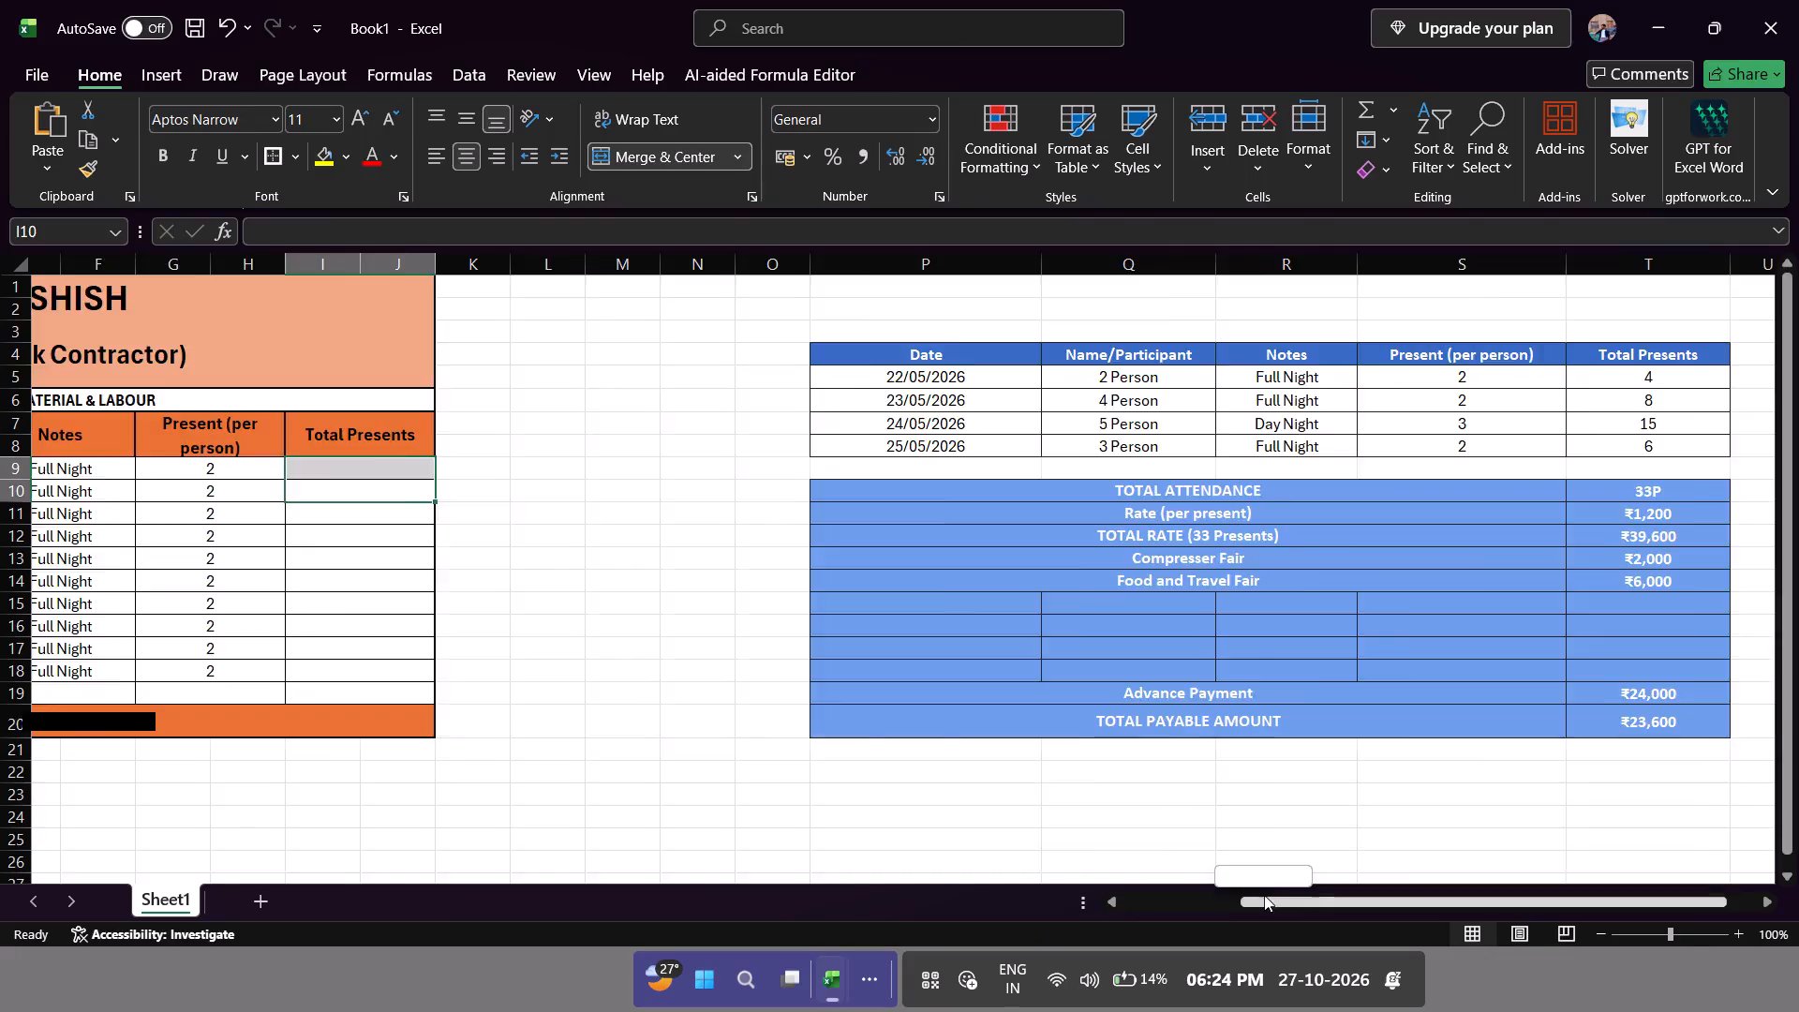
left_click_drag(1264, 895, 1060, 907)
left_click(732, 468)
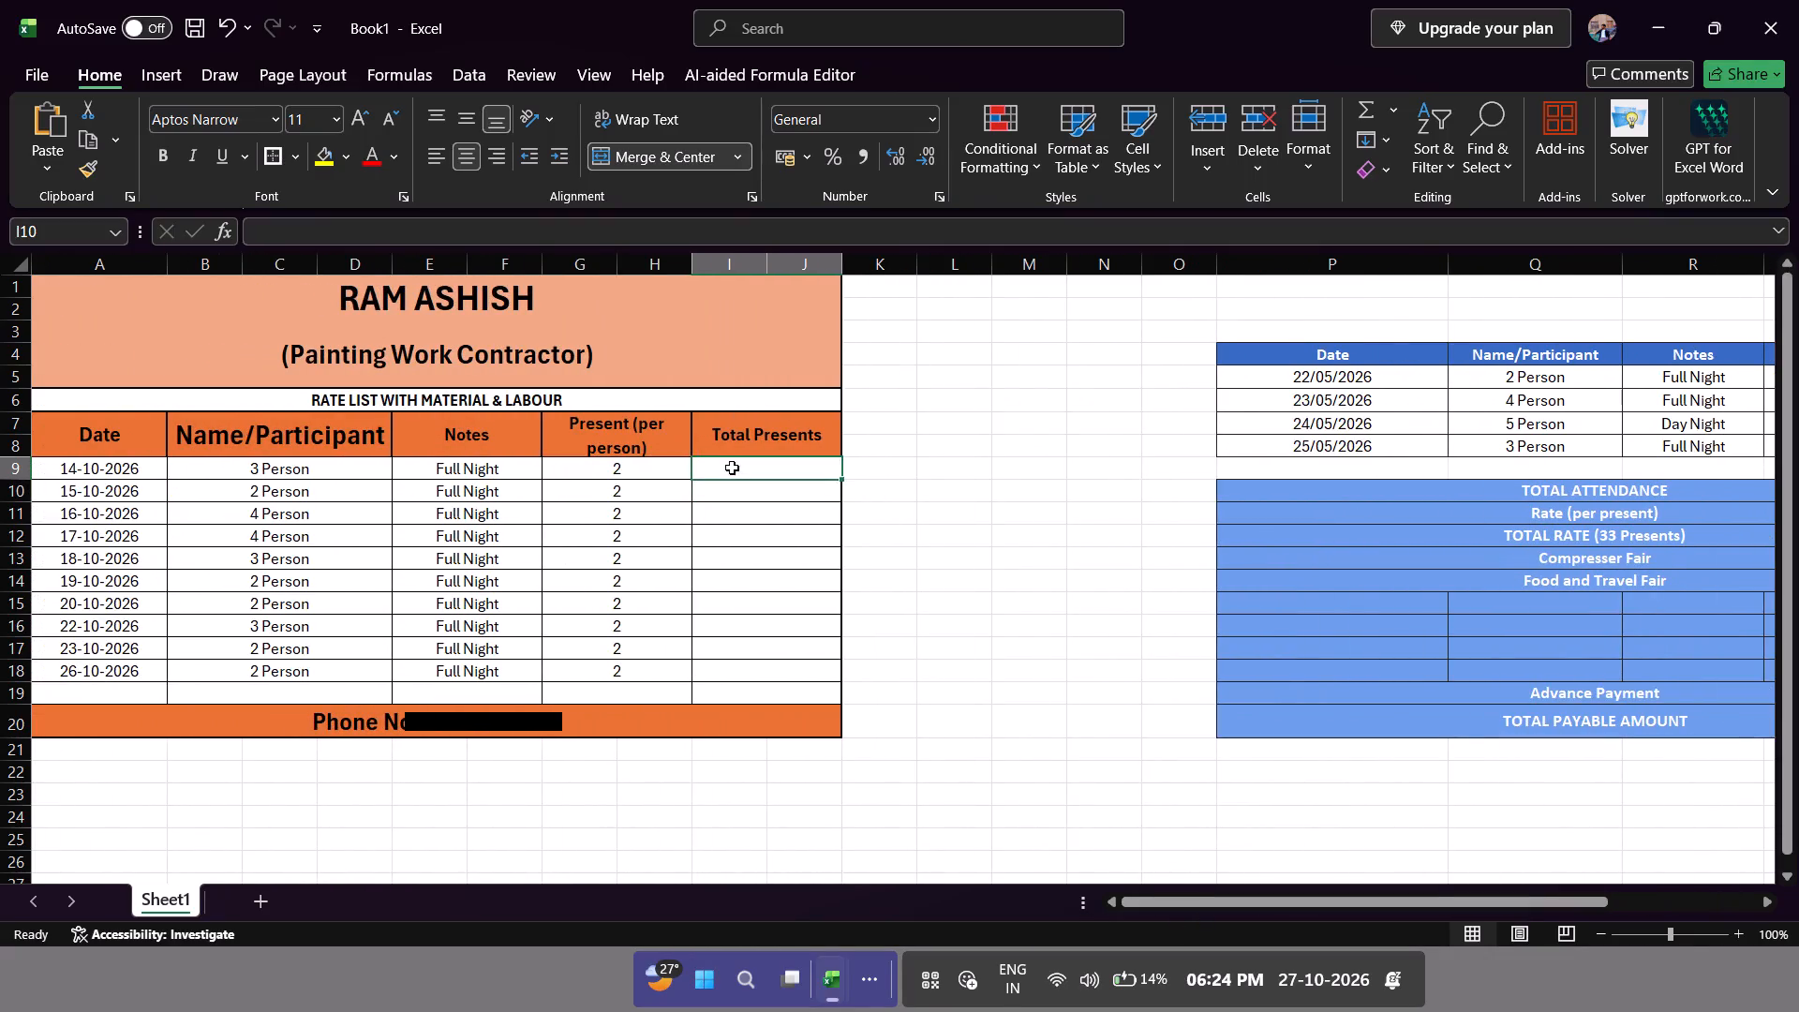
left_click_drag(840, 483, 834, 693)
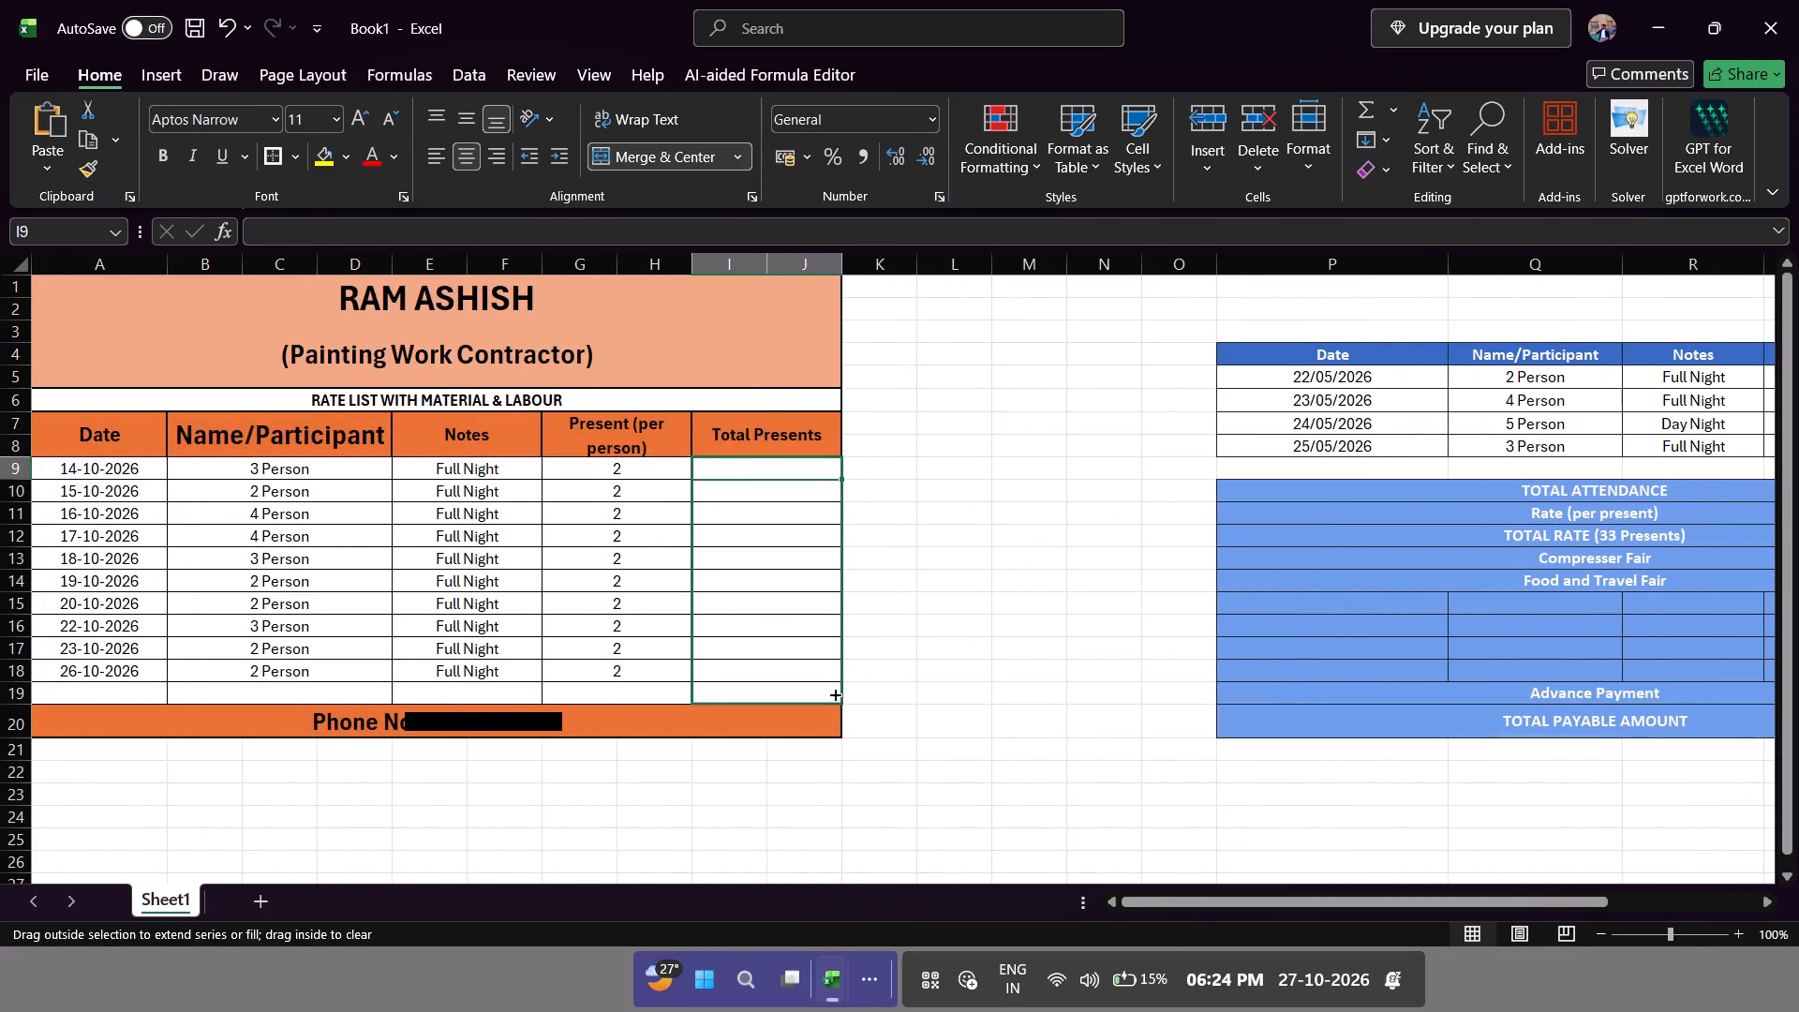
left_click_drag(834, 693, 843, 675)
left_click(750, 463)
left_click(750, 466)
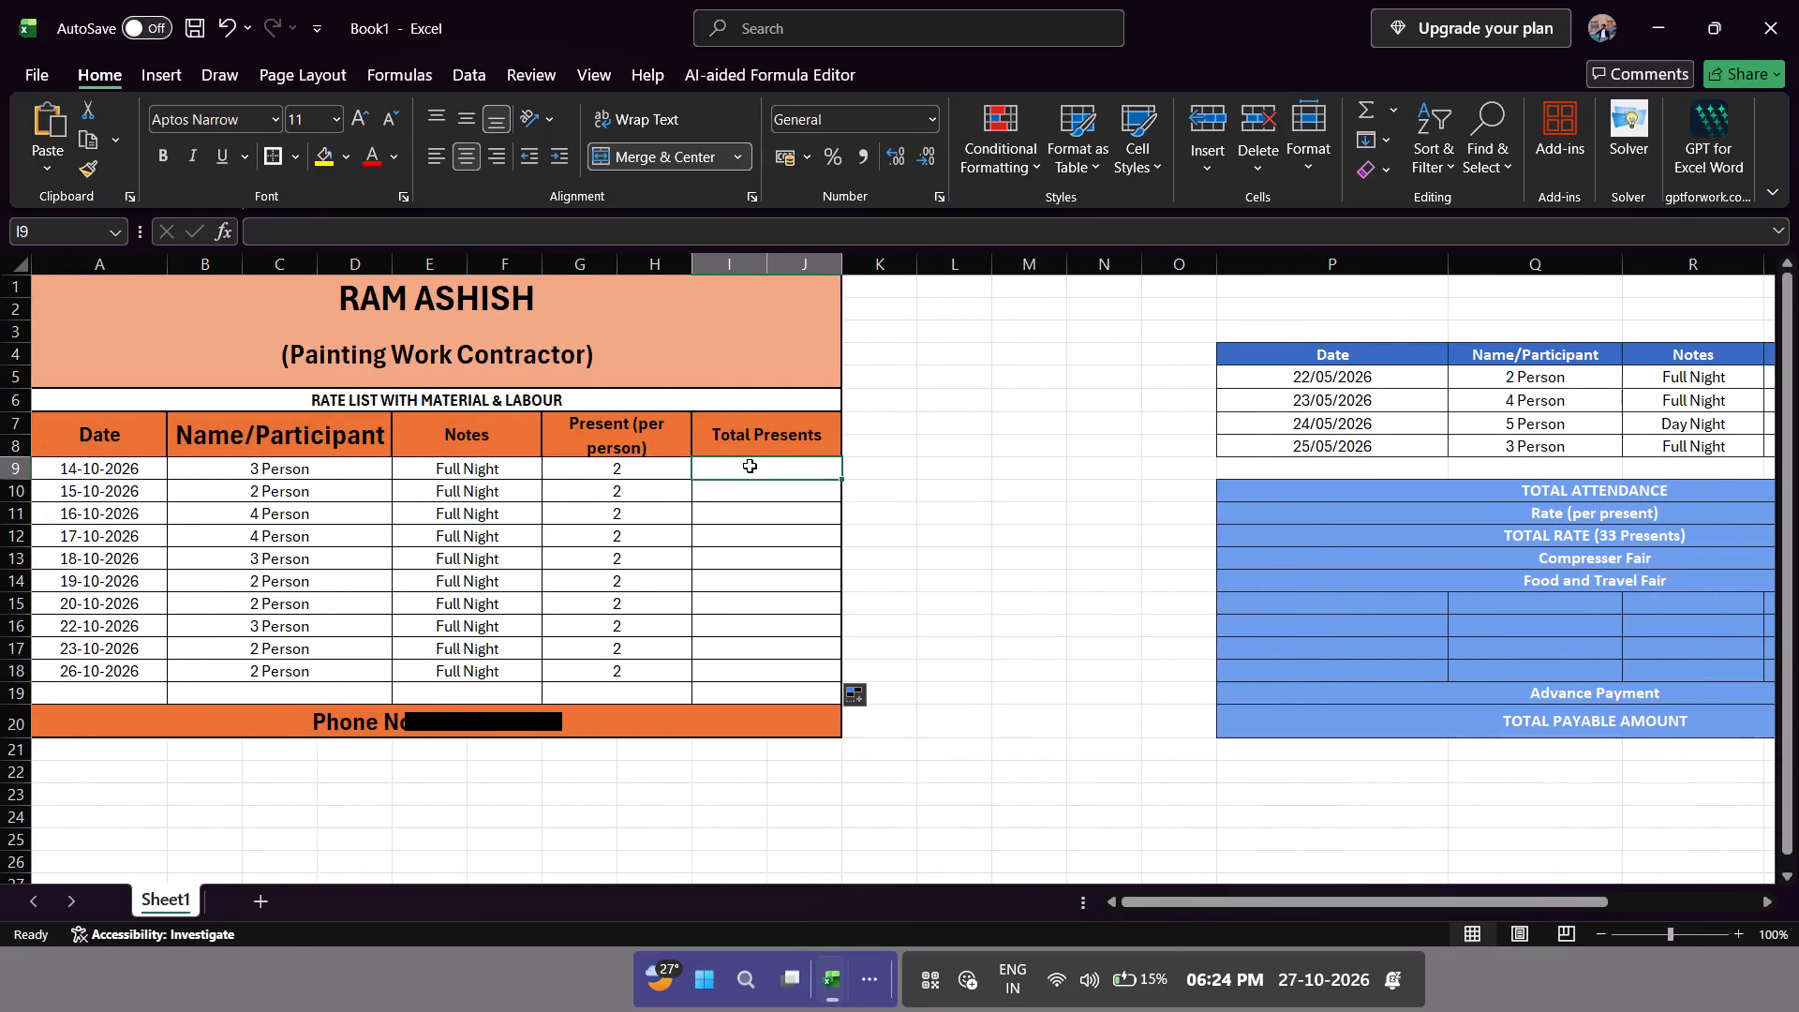
key("6")
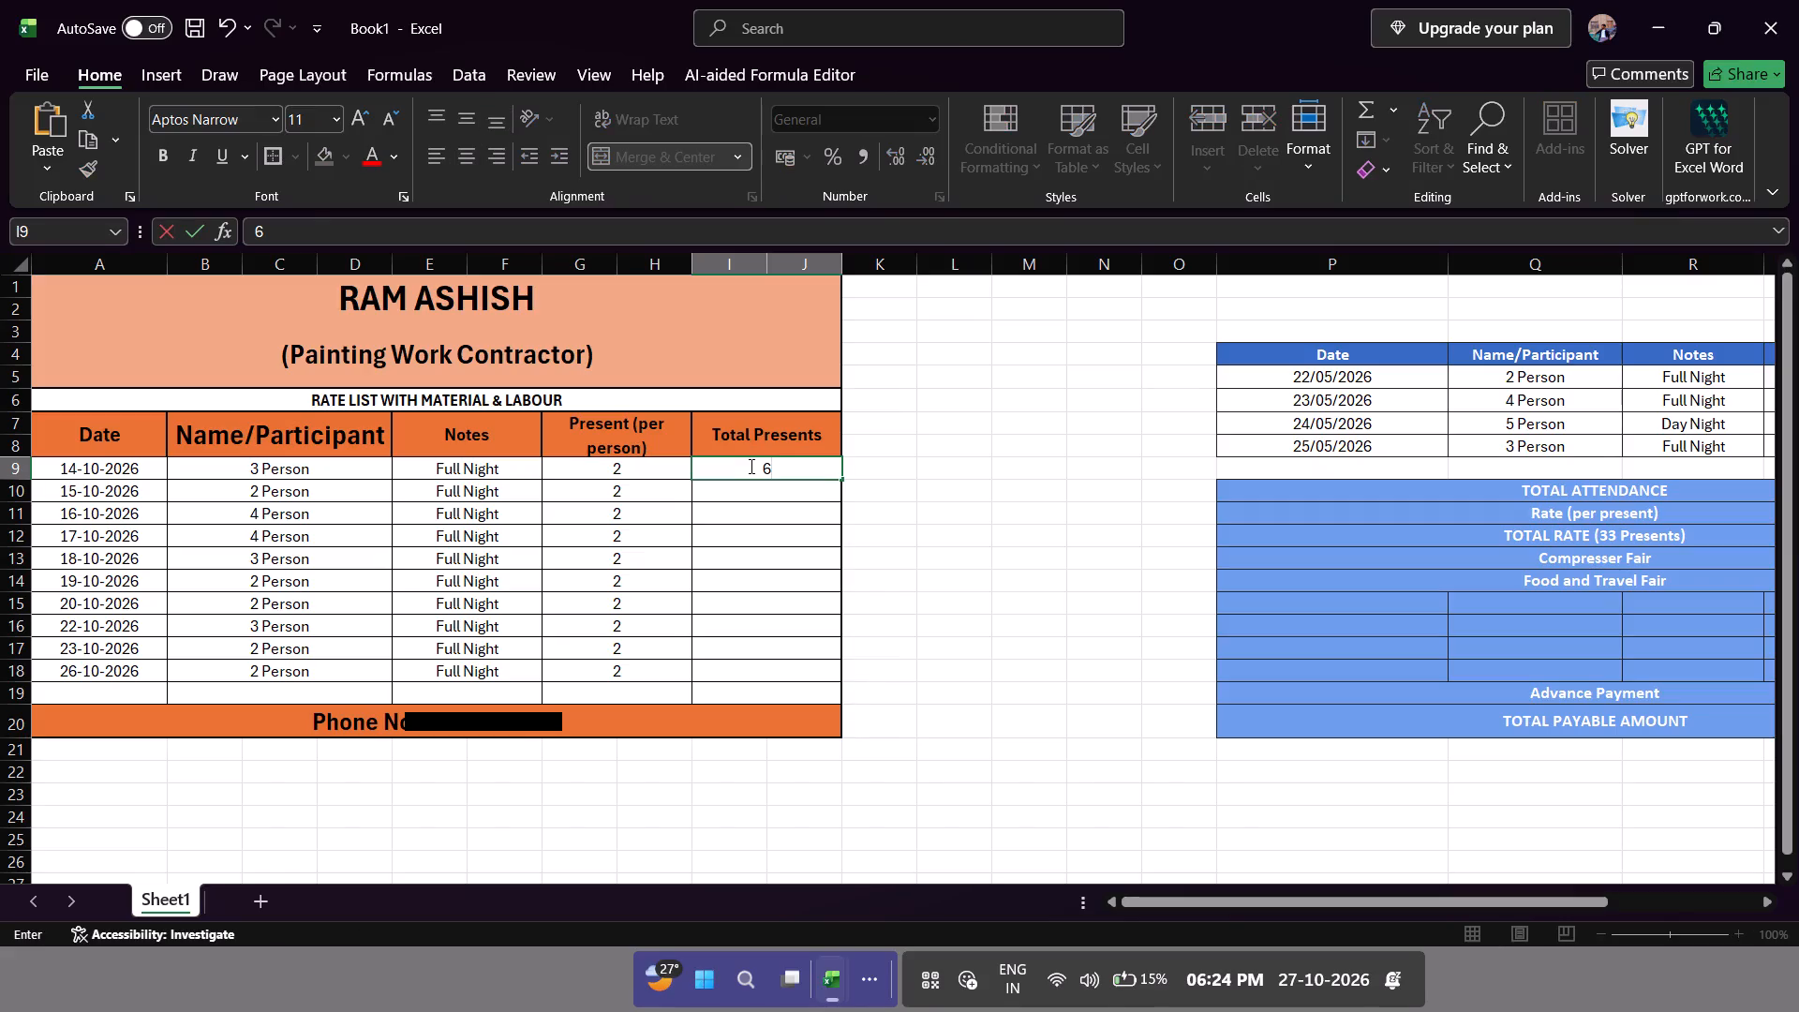
key("Return")
left_click(760, 479)
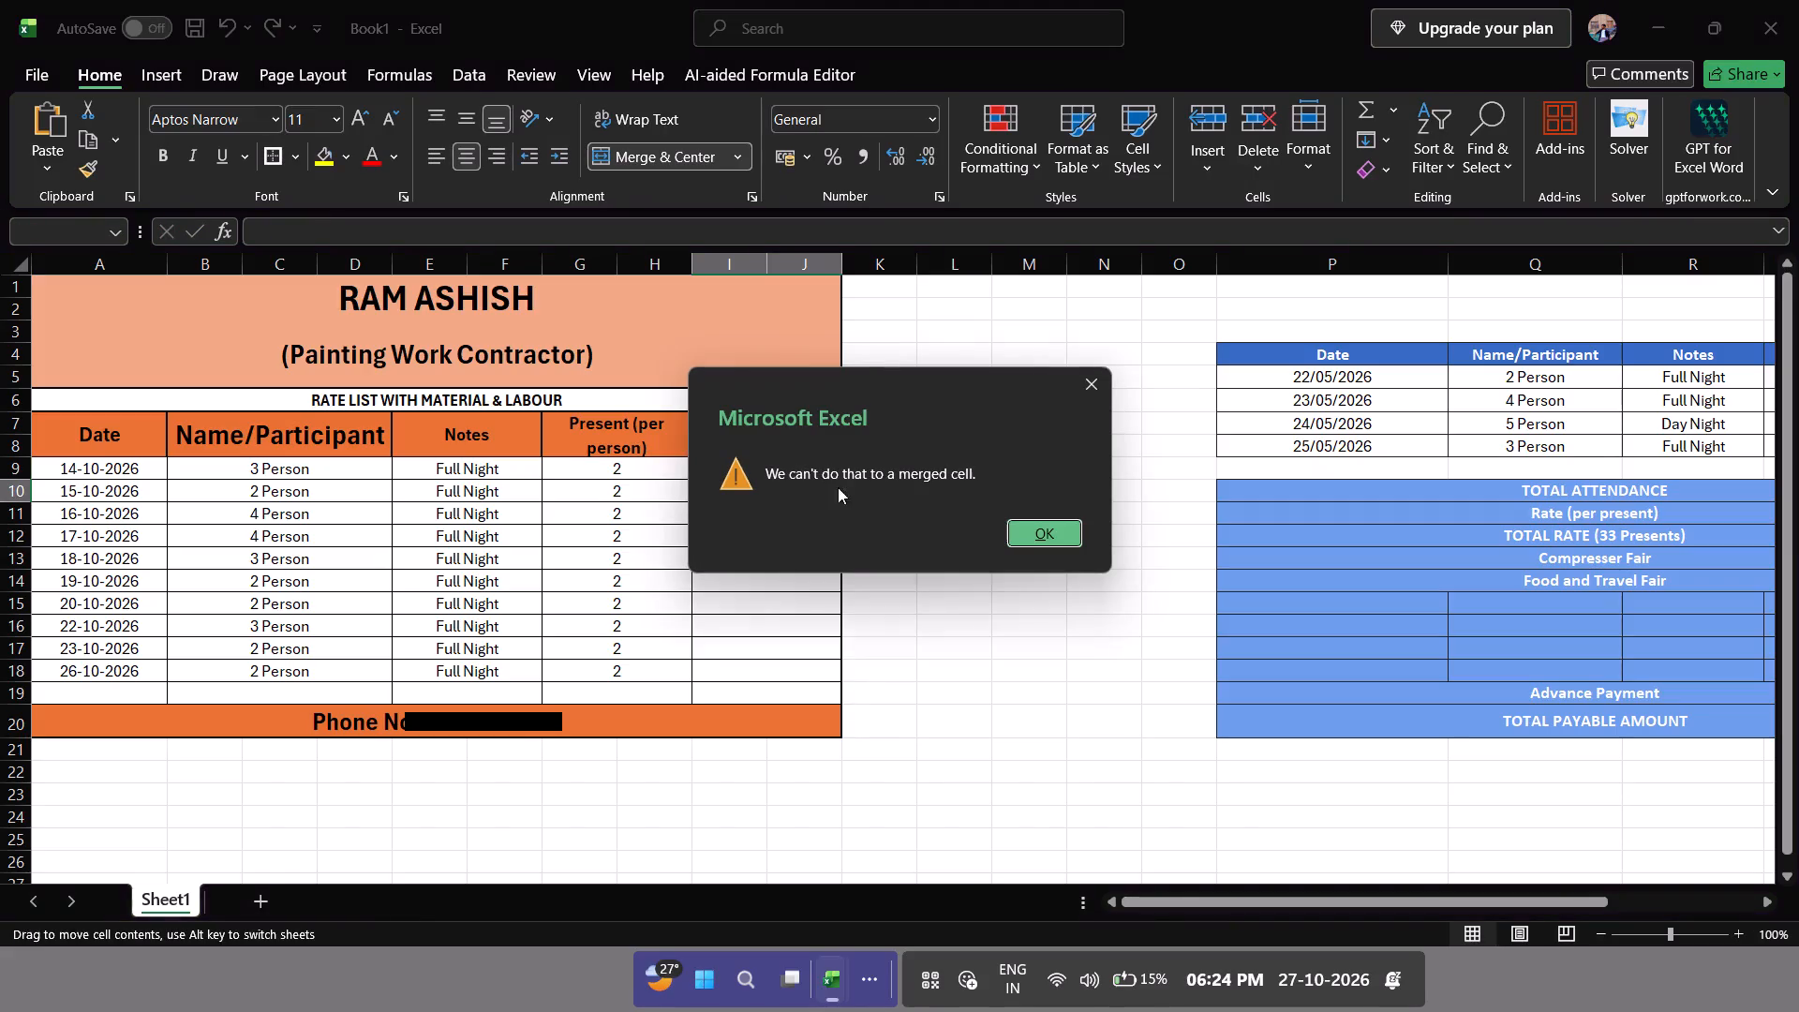
left_click(1026, 543)
Fill the Total Presents column from I9 down through row 18 as a series ending at 15.
left_click(800, 469)
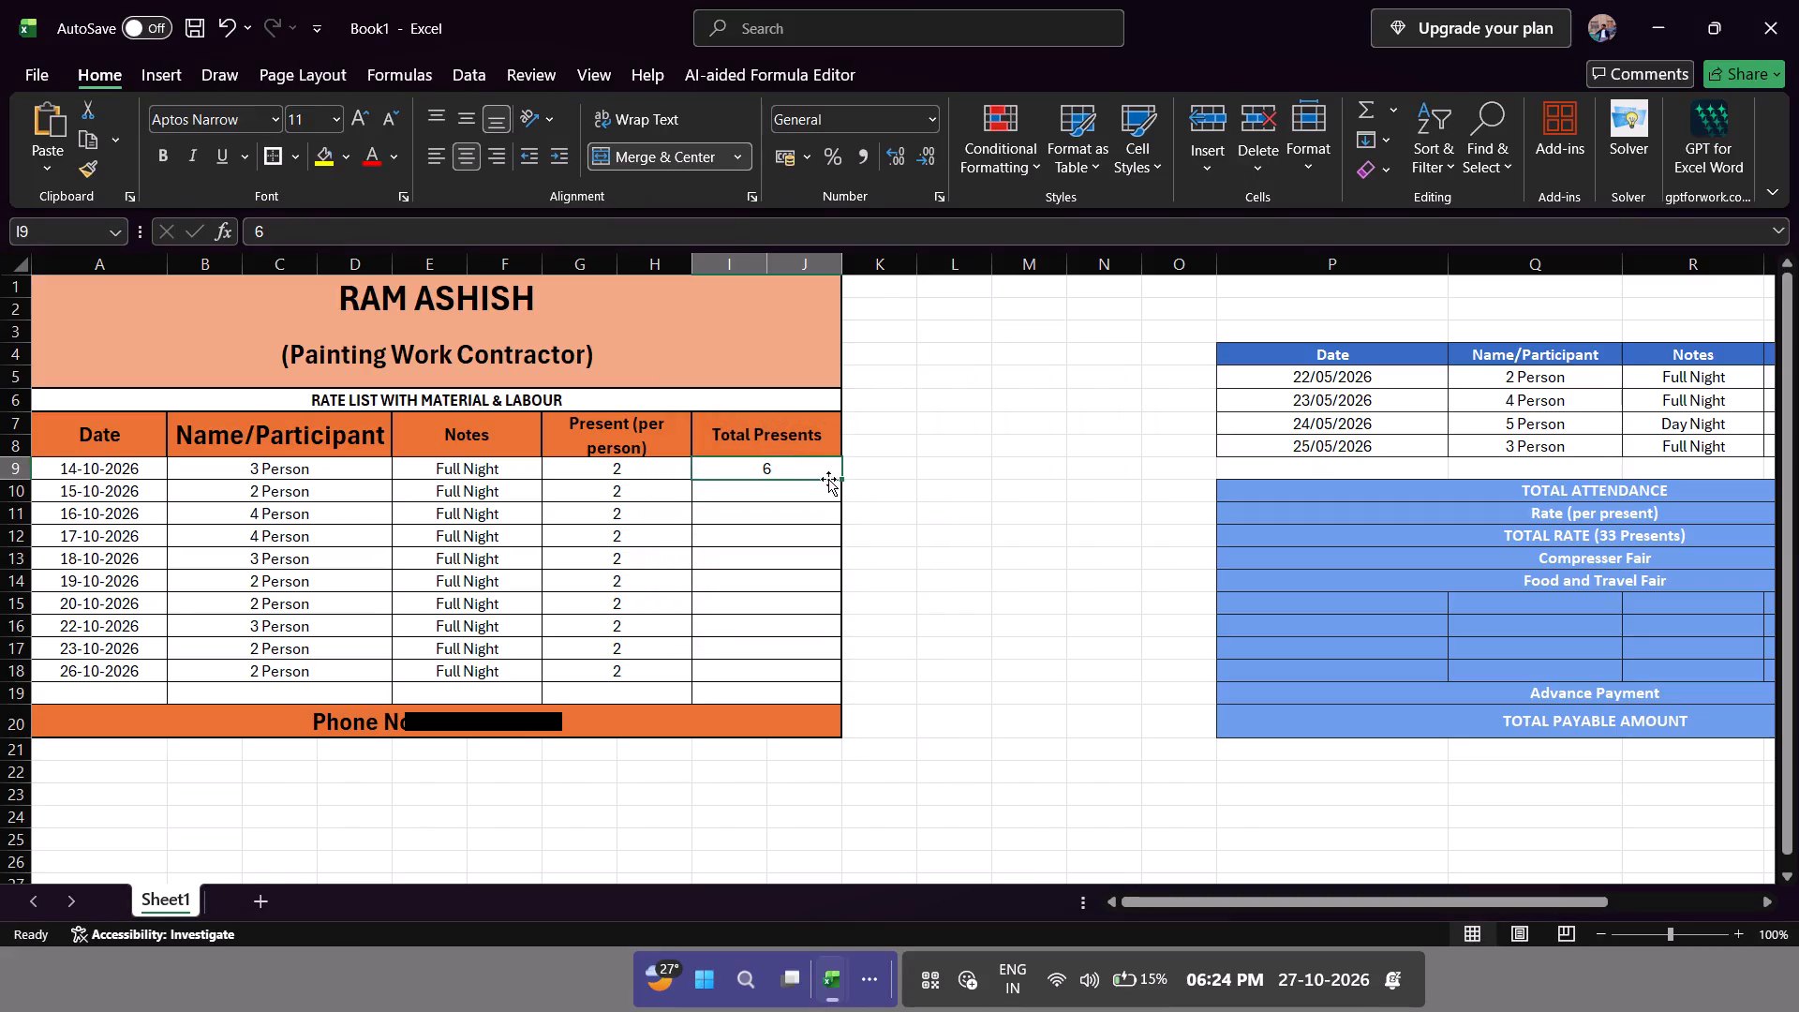
left_click_drag(839, 474, 821, 677)
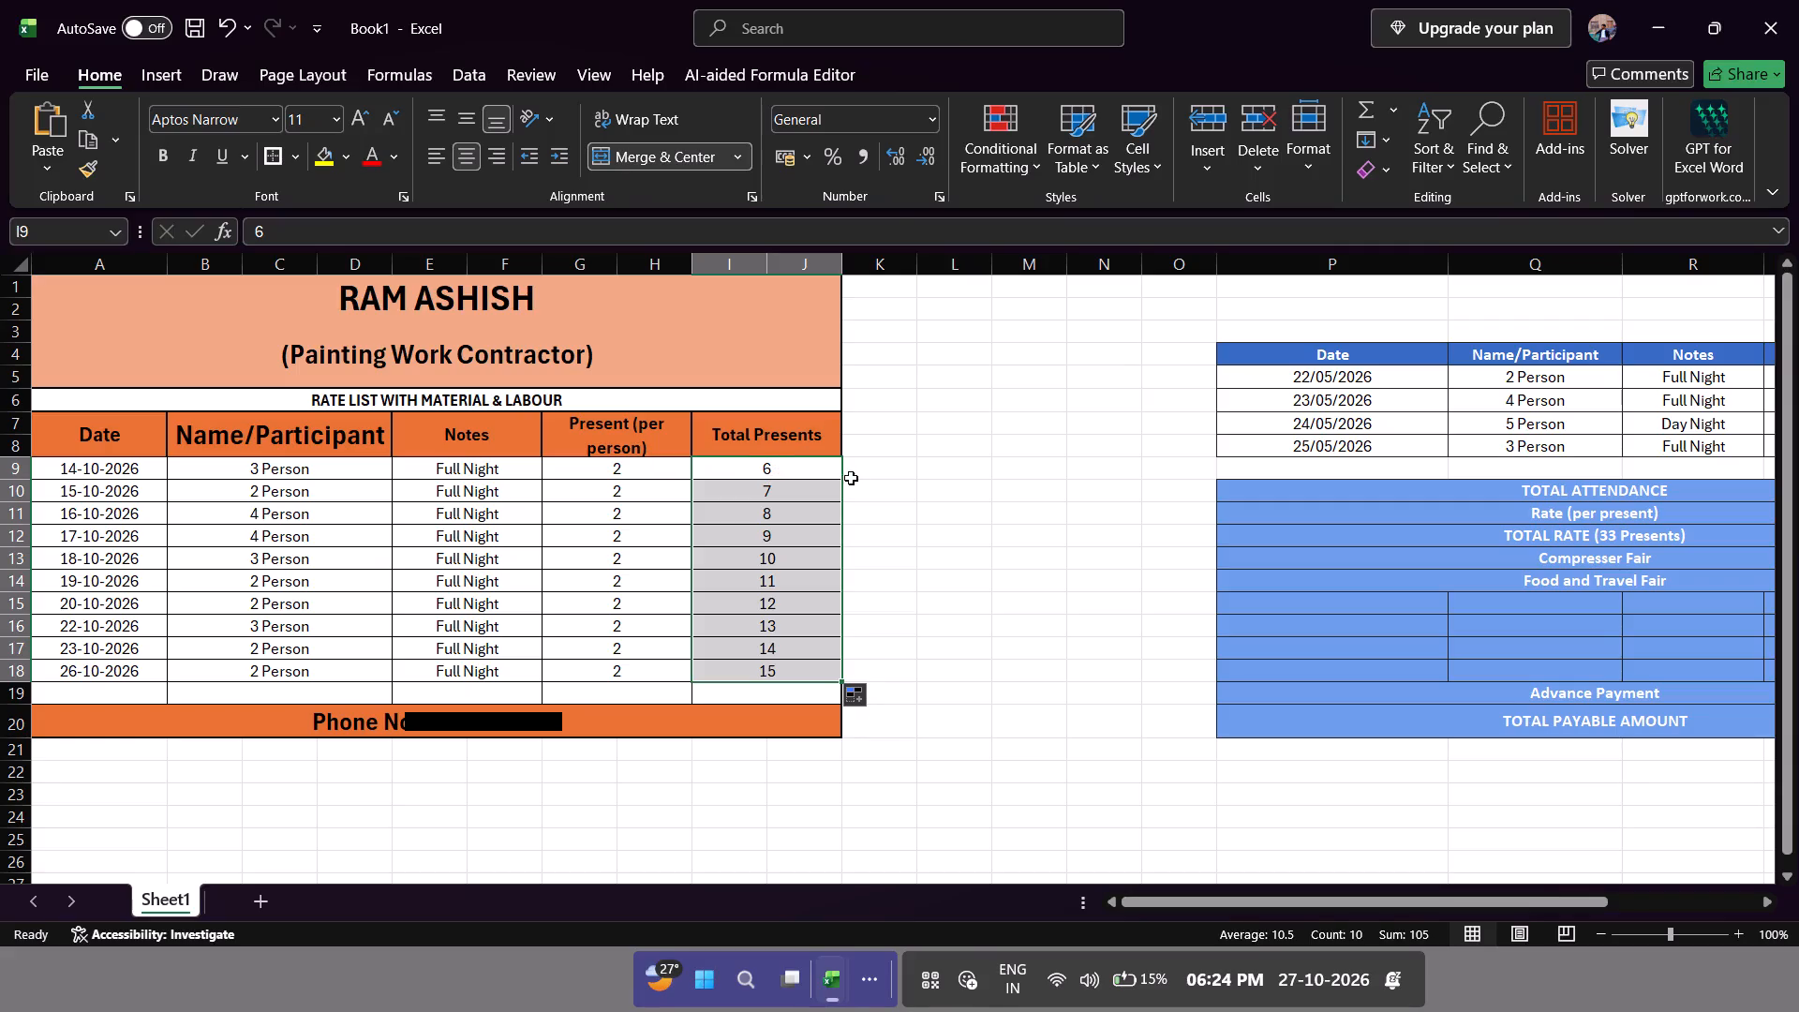
Set Total Presents in I10 to 4, keep I11 at 8, and set I12 through I18 to 8, 6, 4, 4, 6, 4 and 4.
key("Return")
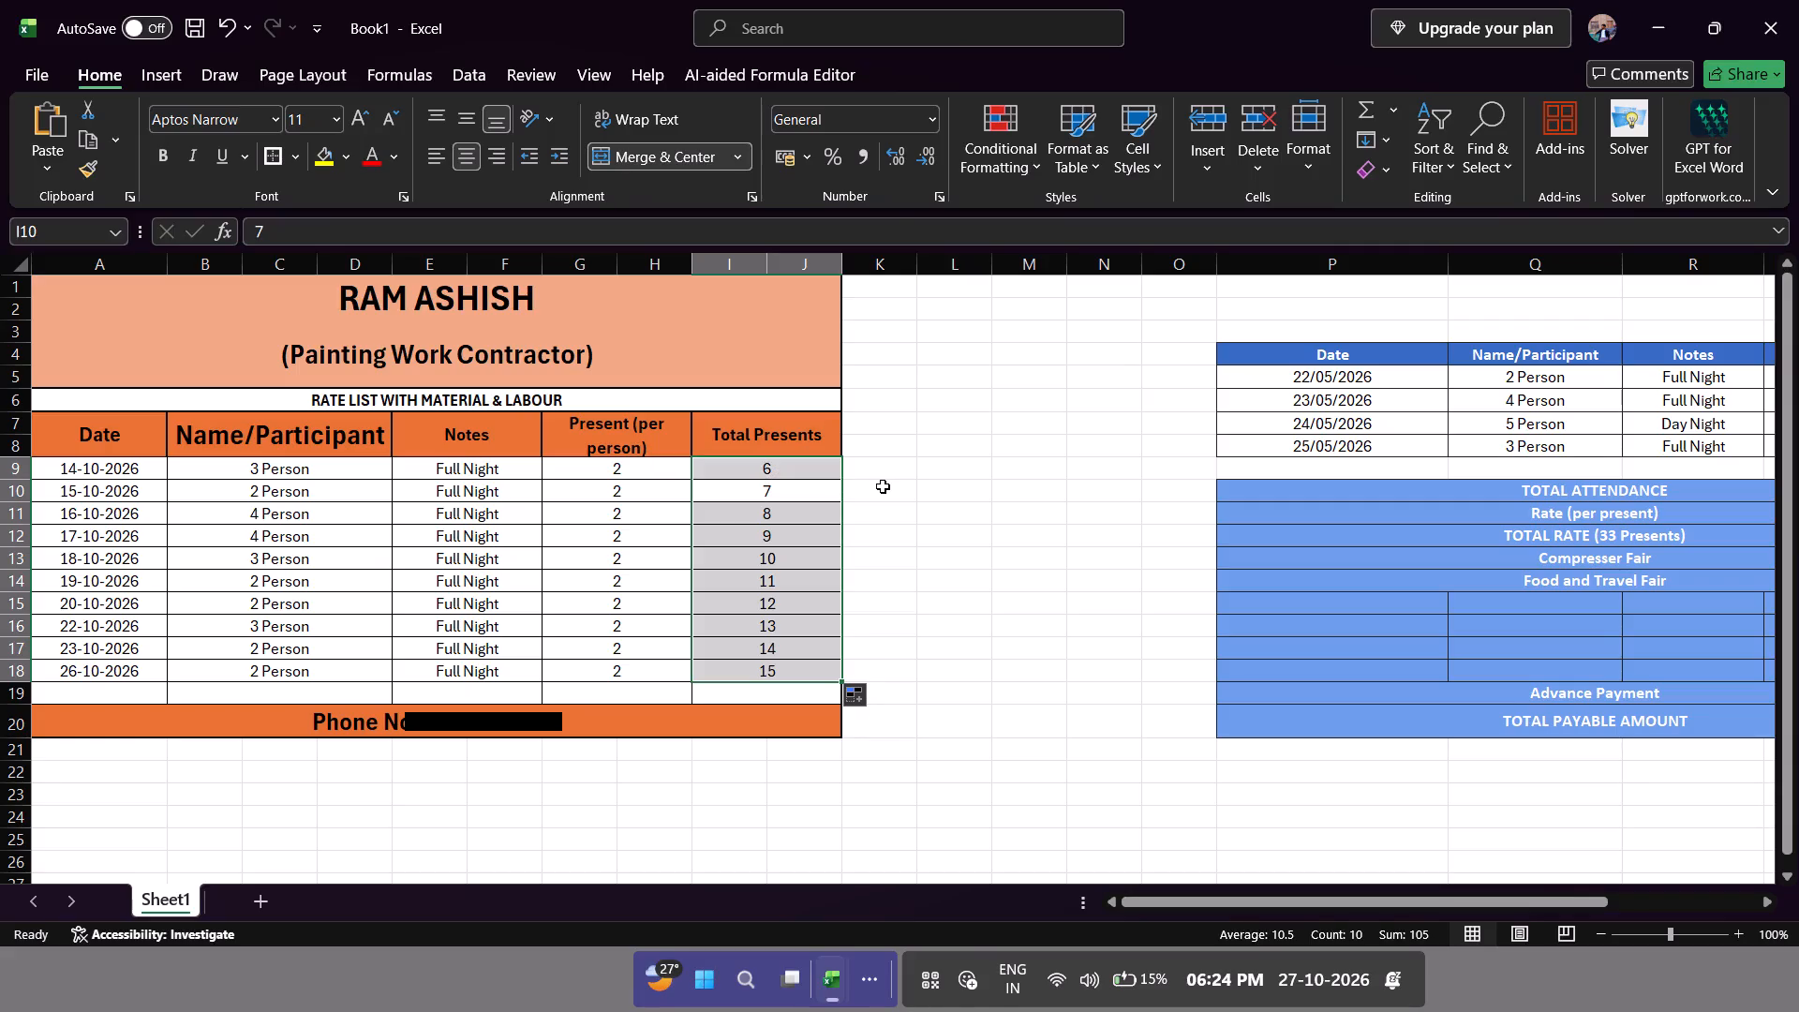
key("4")
key("Return")
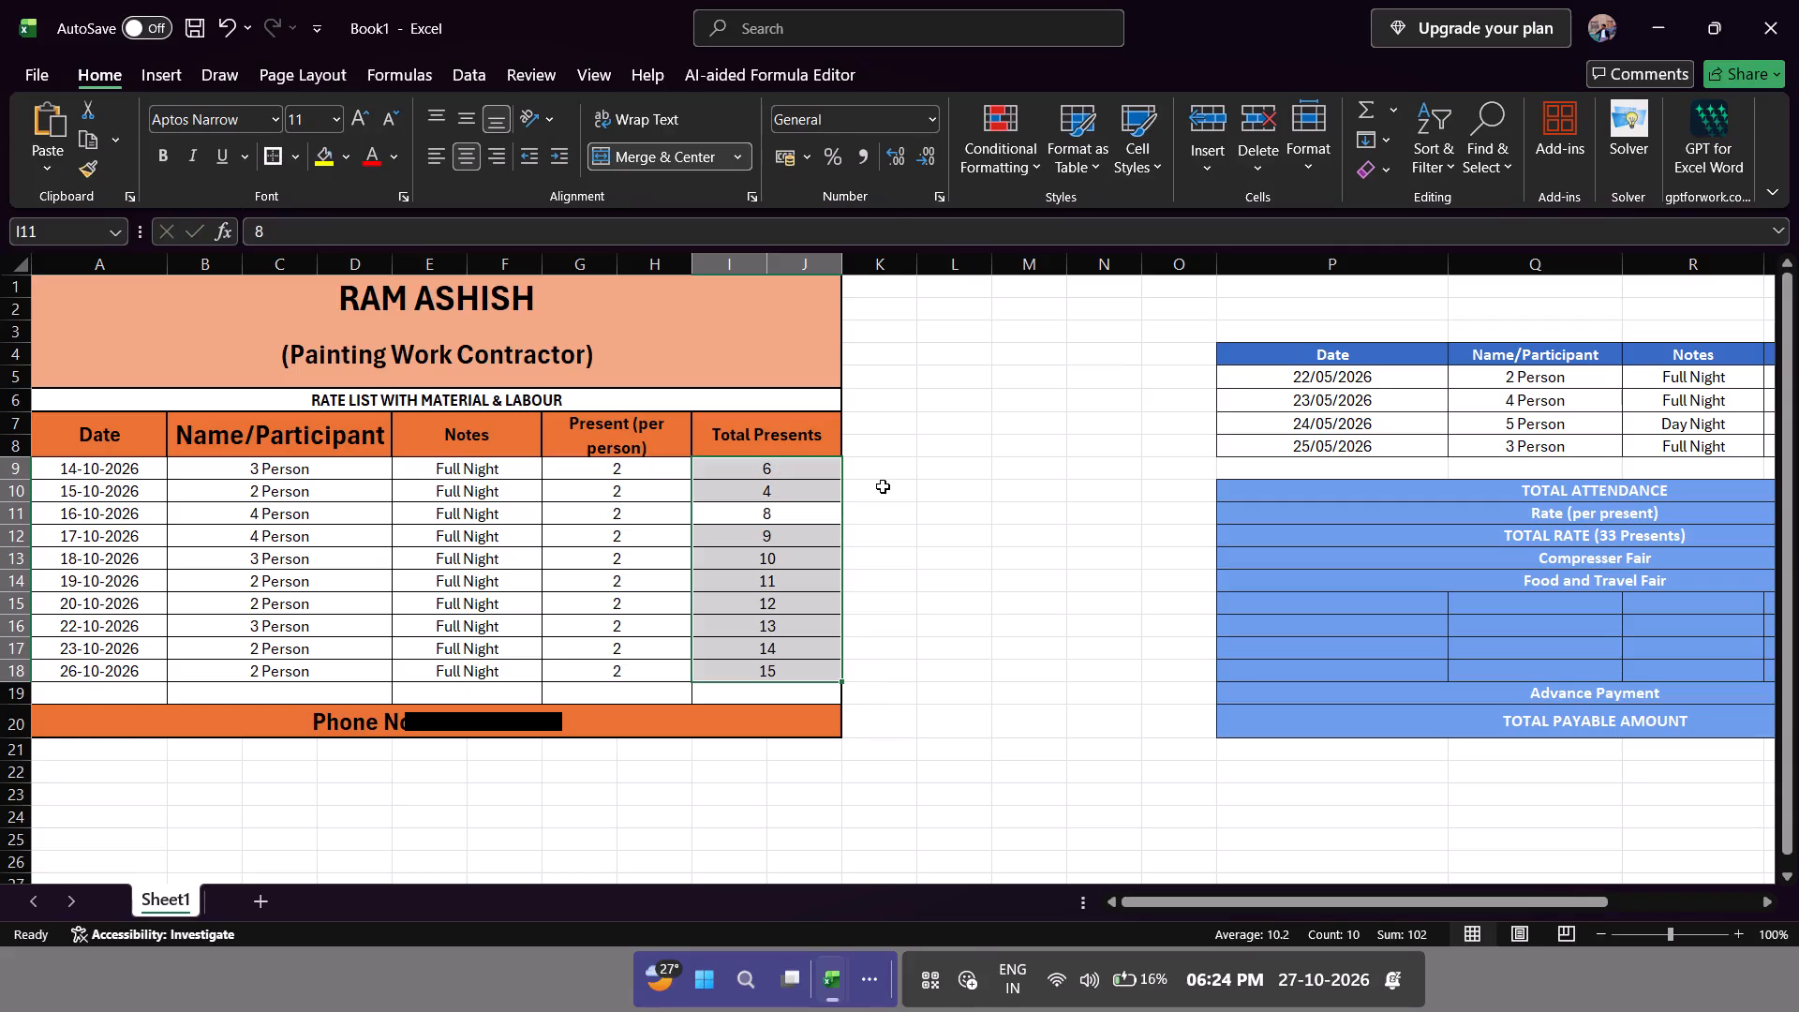
key("Return")
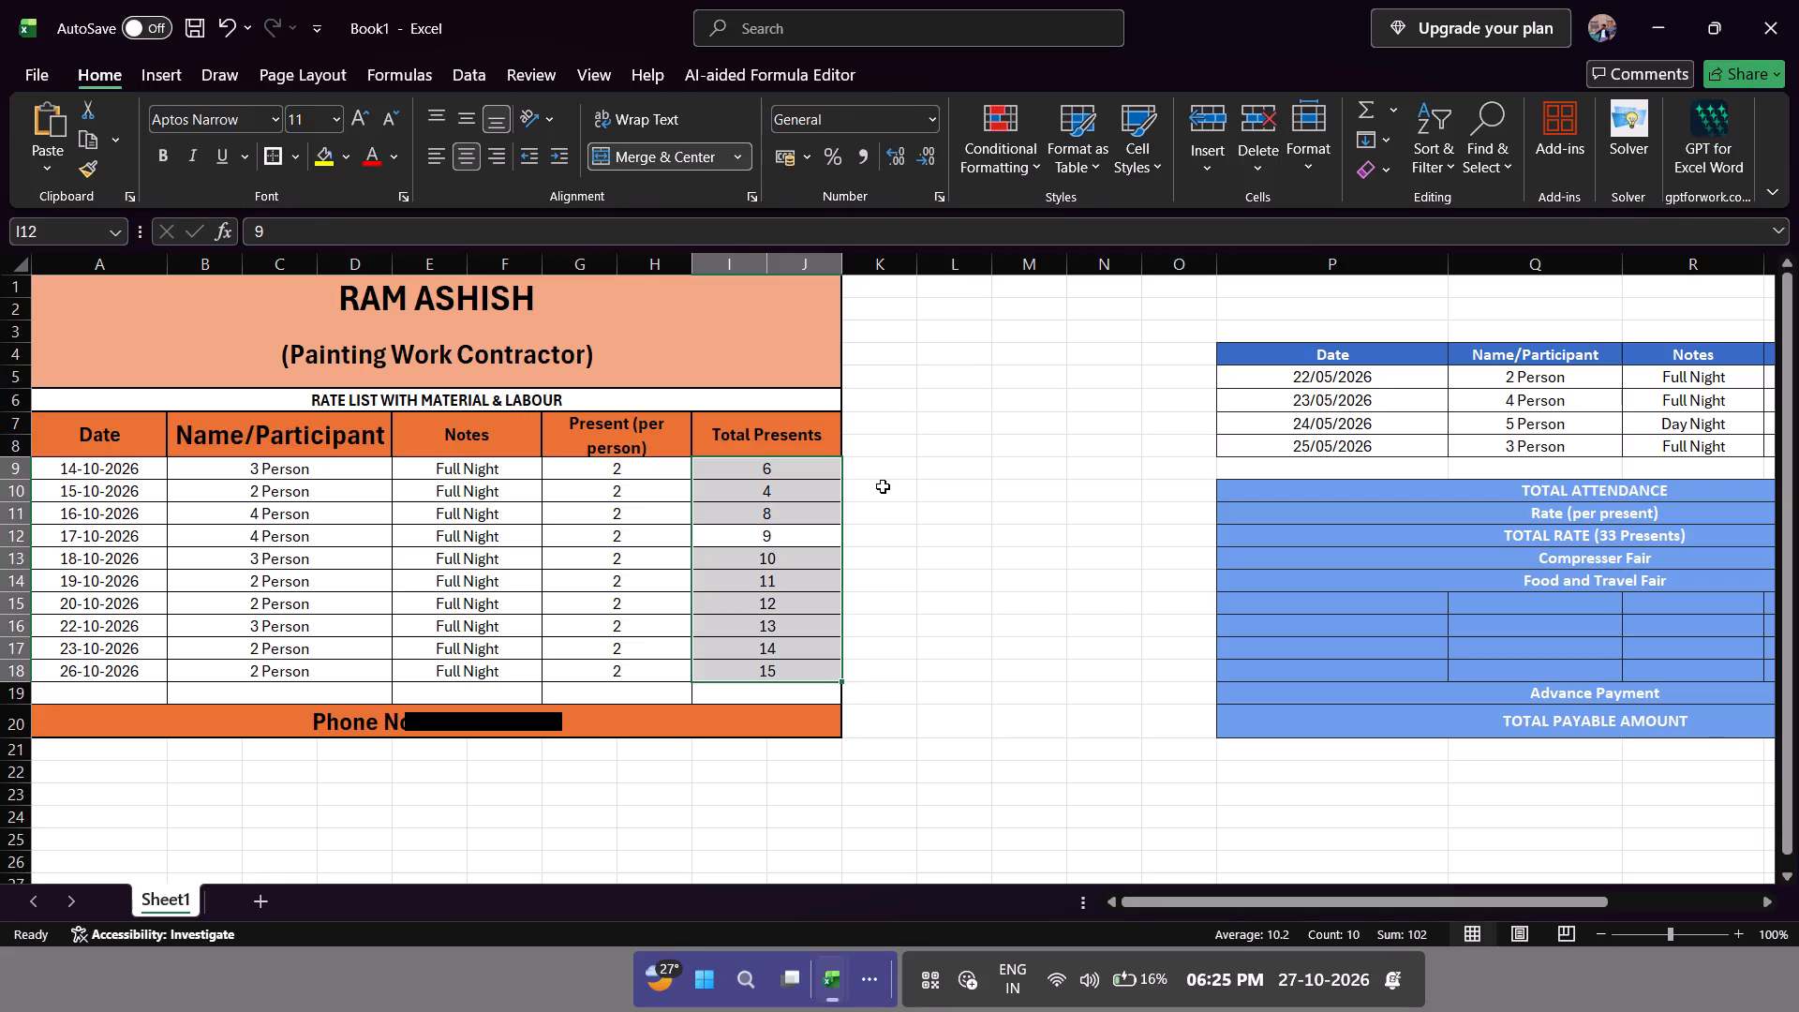
key("8")
key("Return")
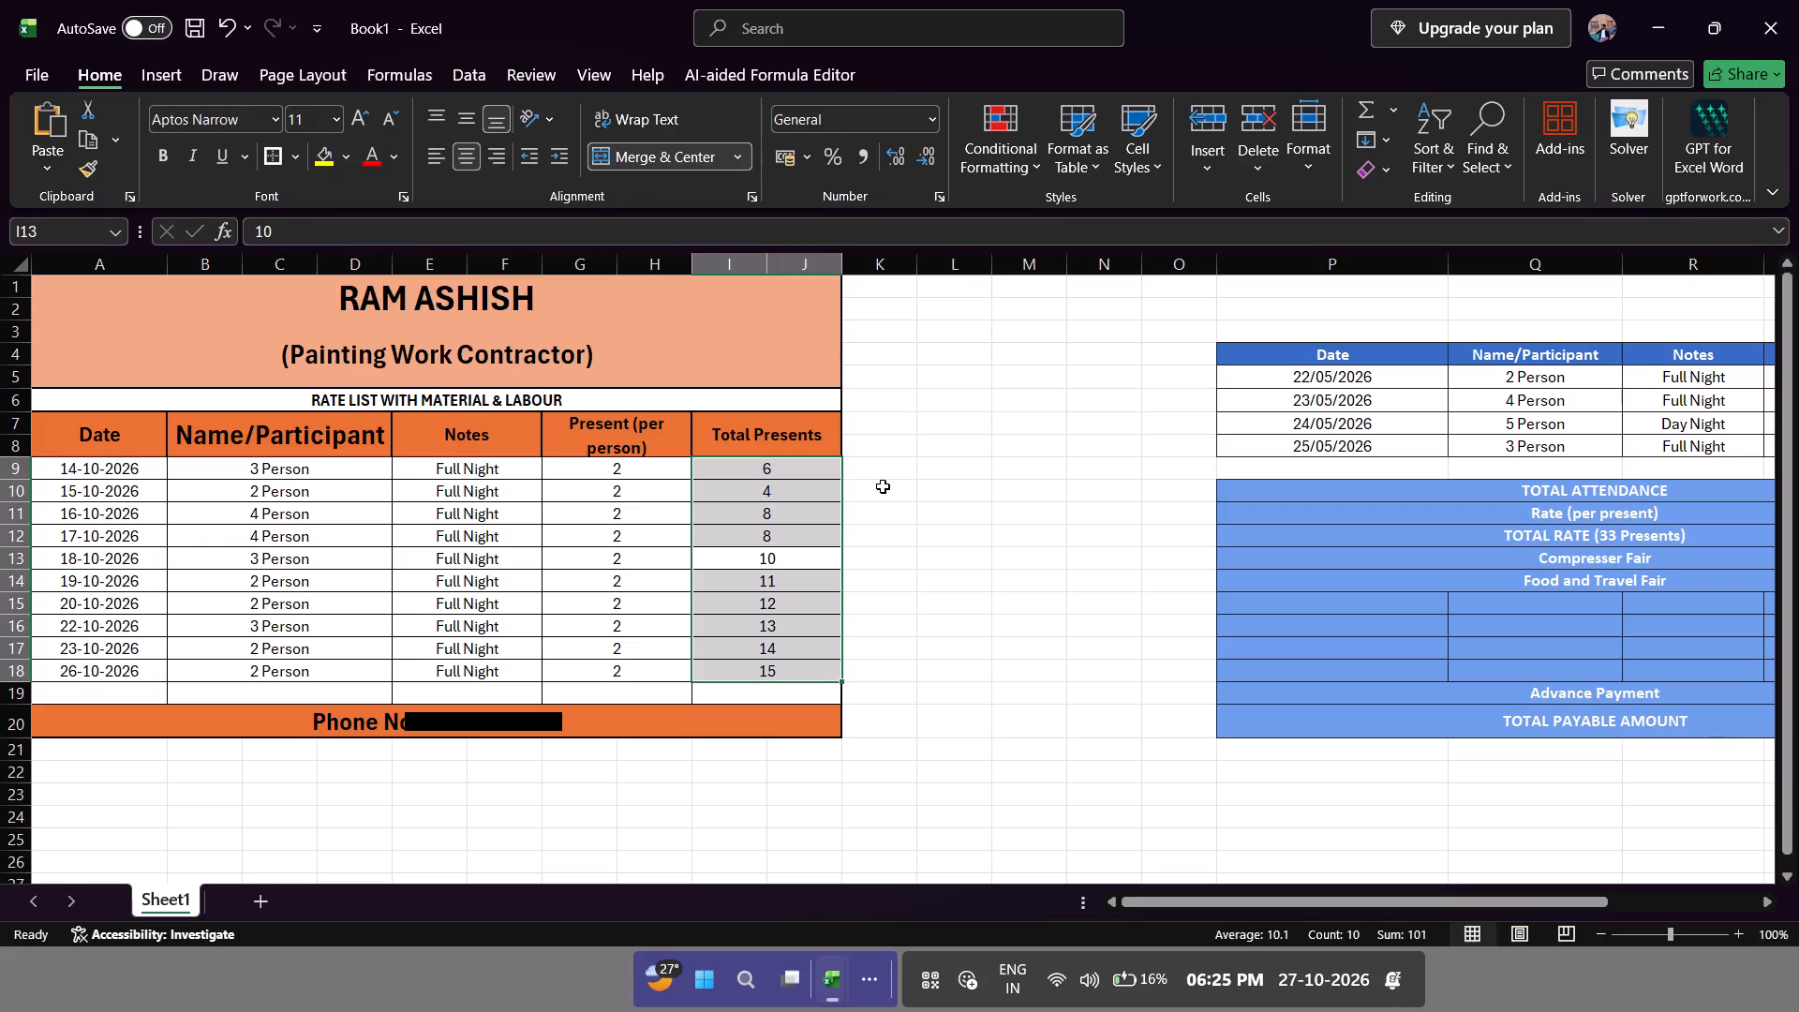
key("6")
key("Return")
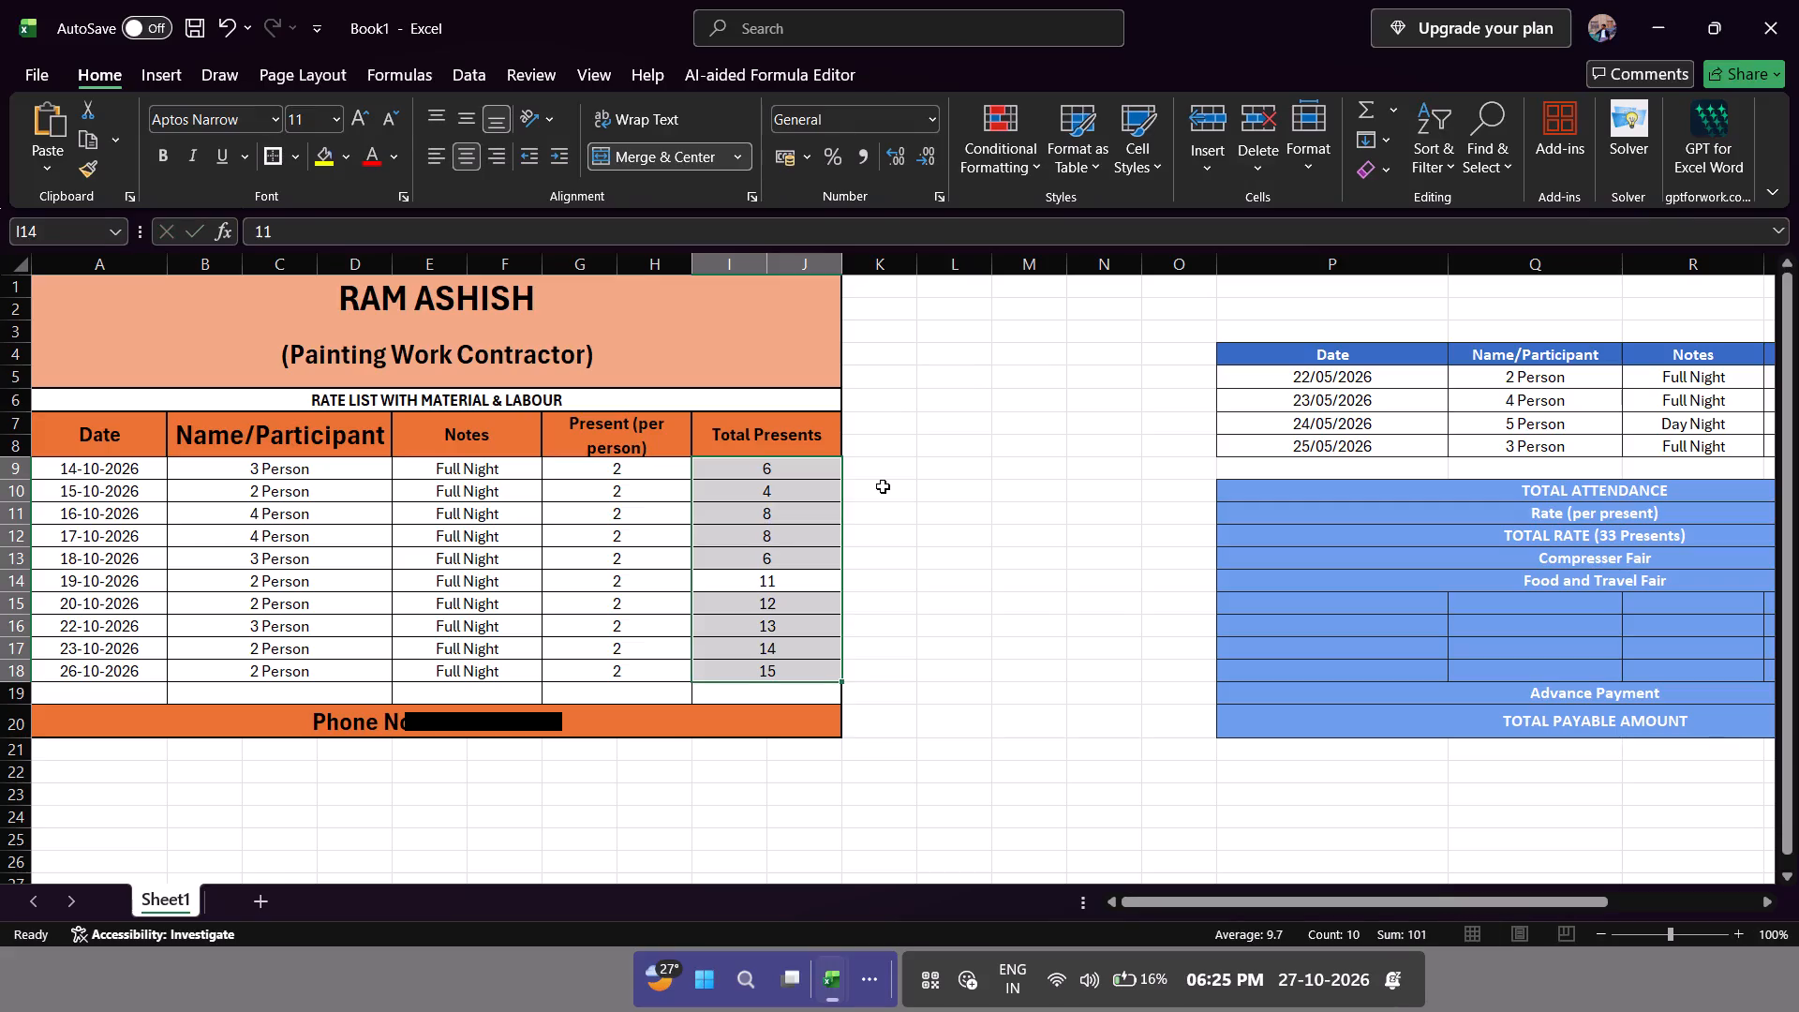
key("4")
key("Return")
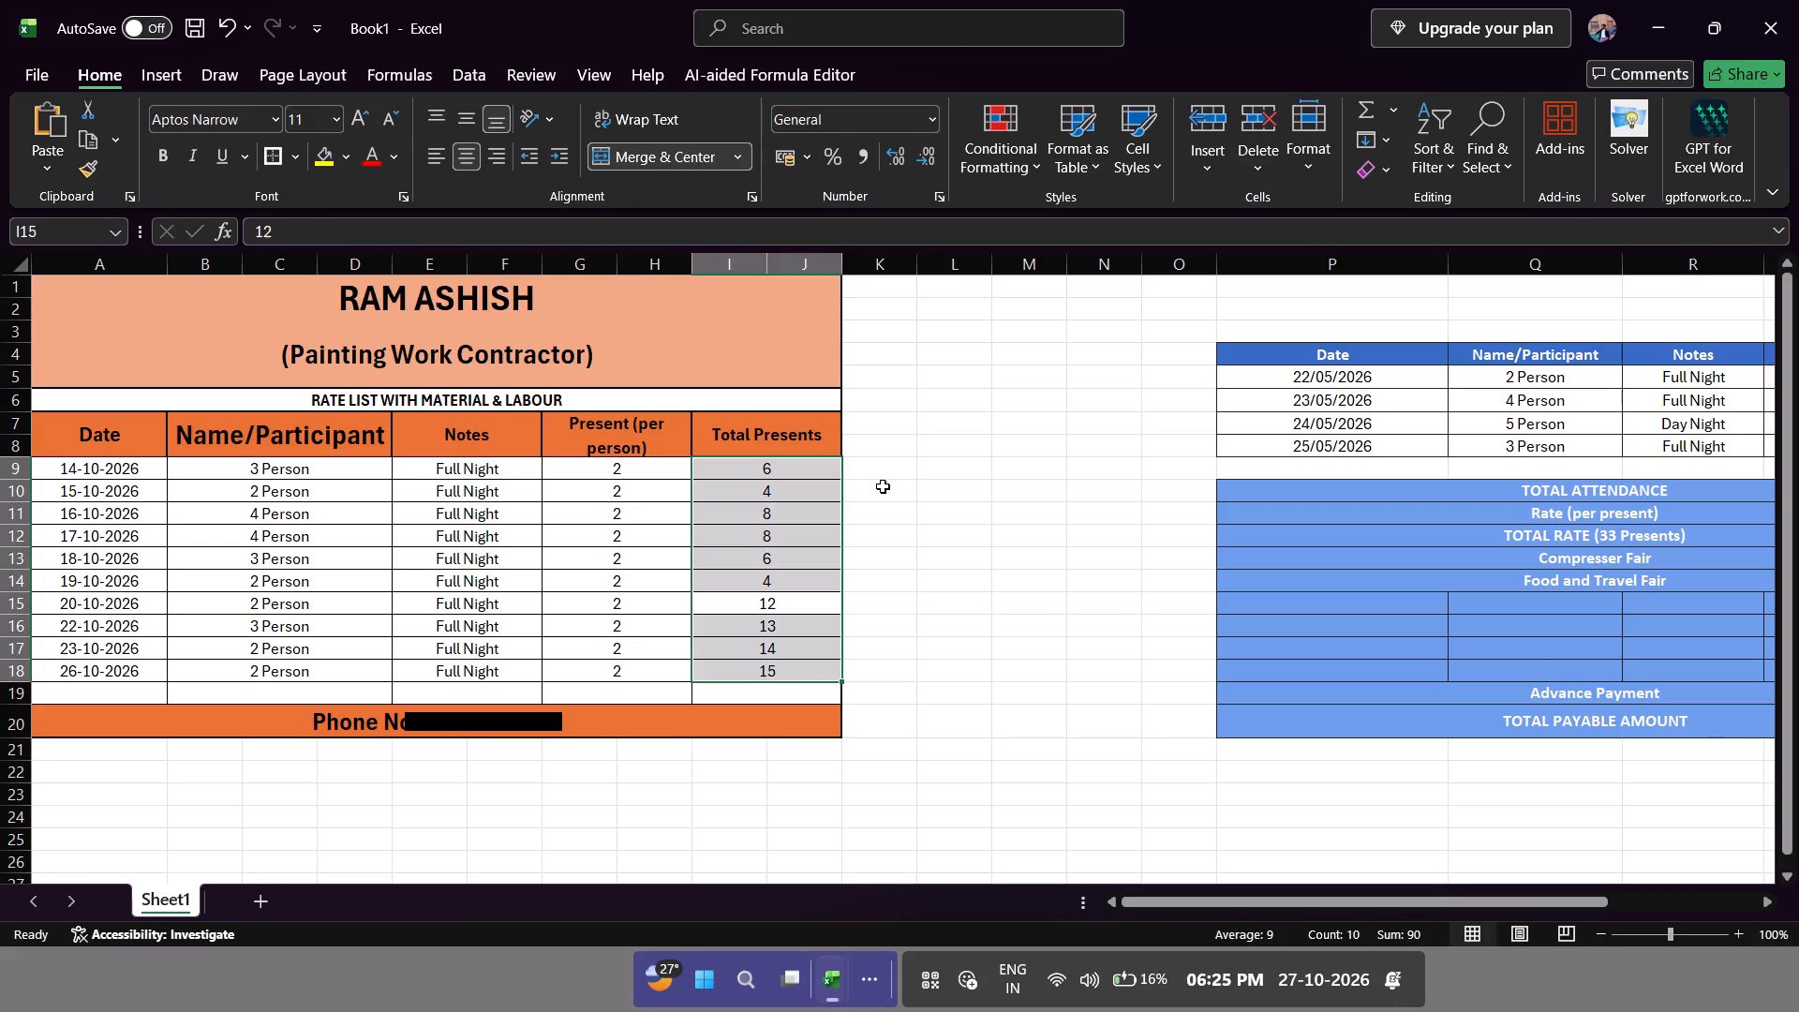
key("4")
key("Return")
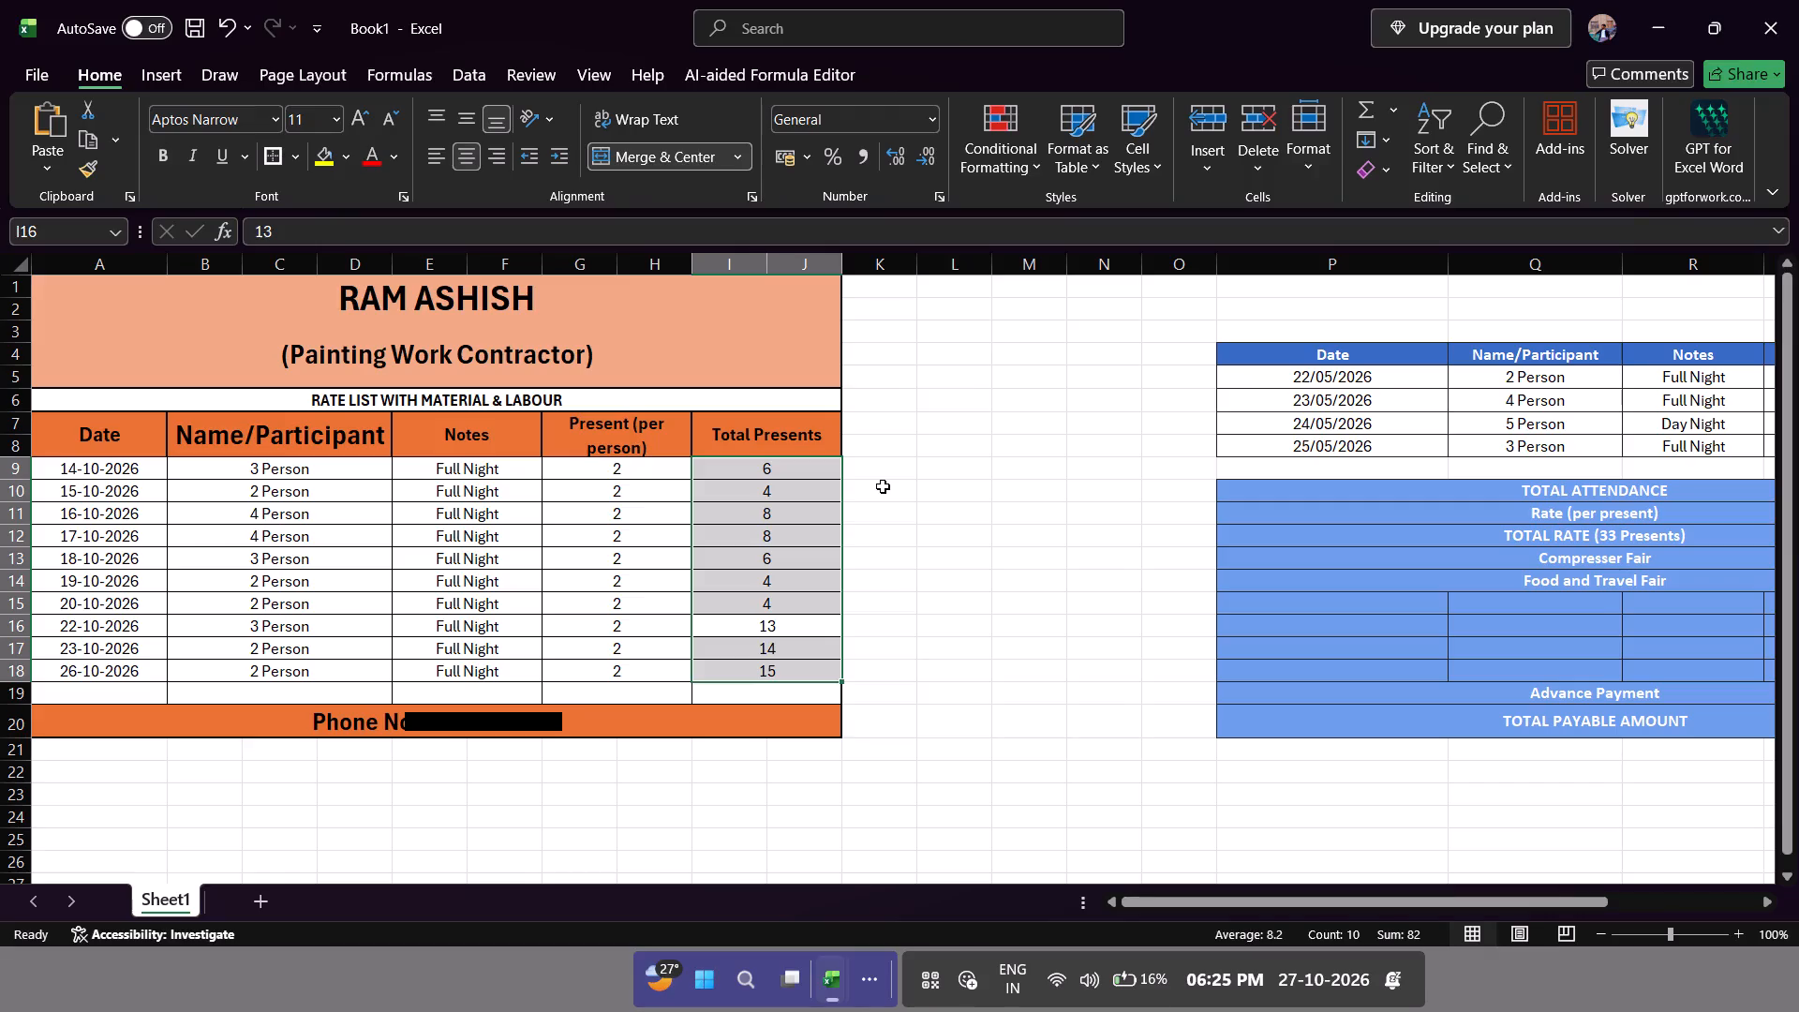
key("6")
key("Return")
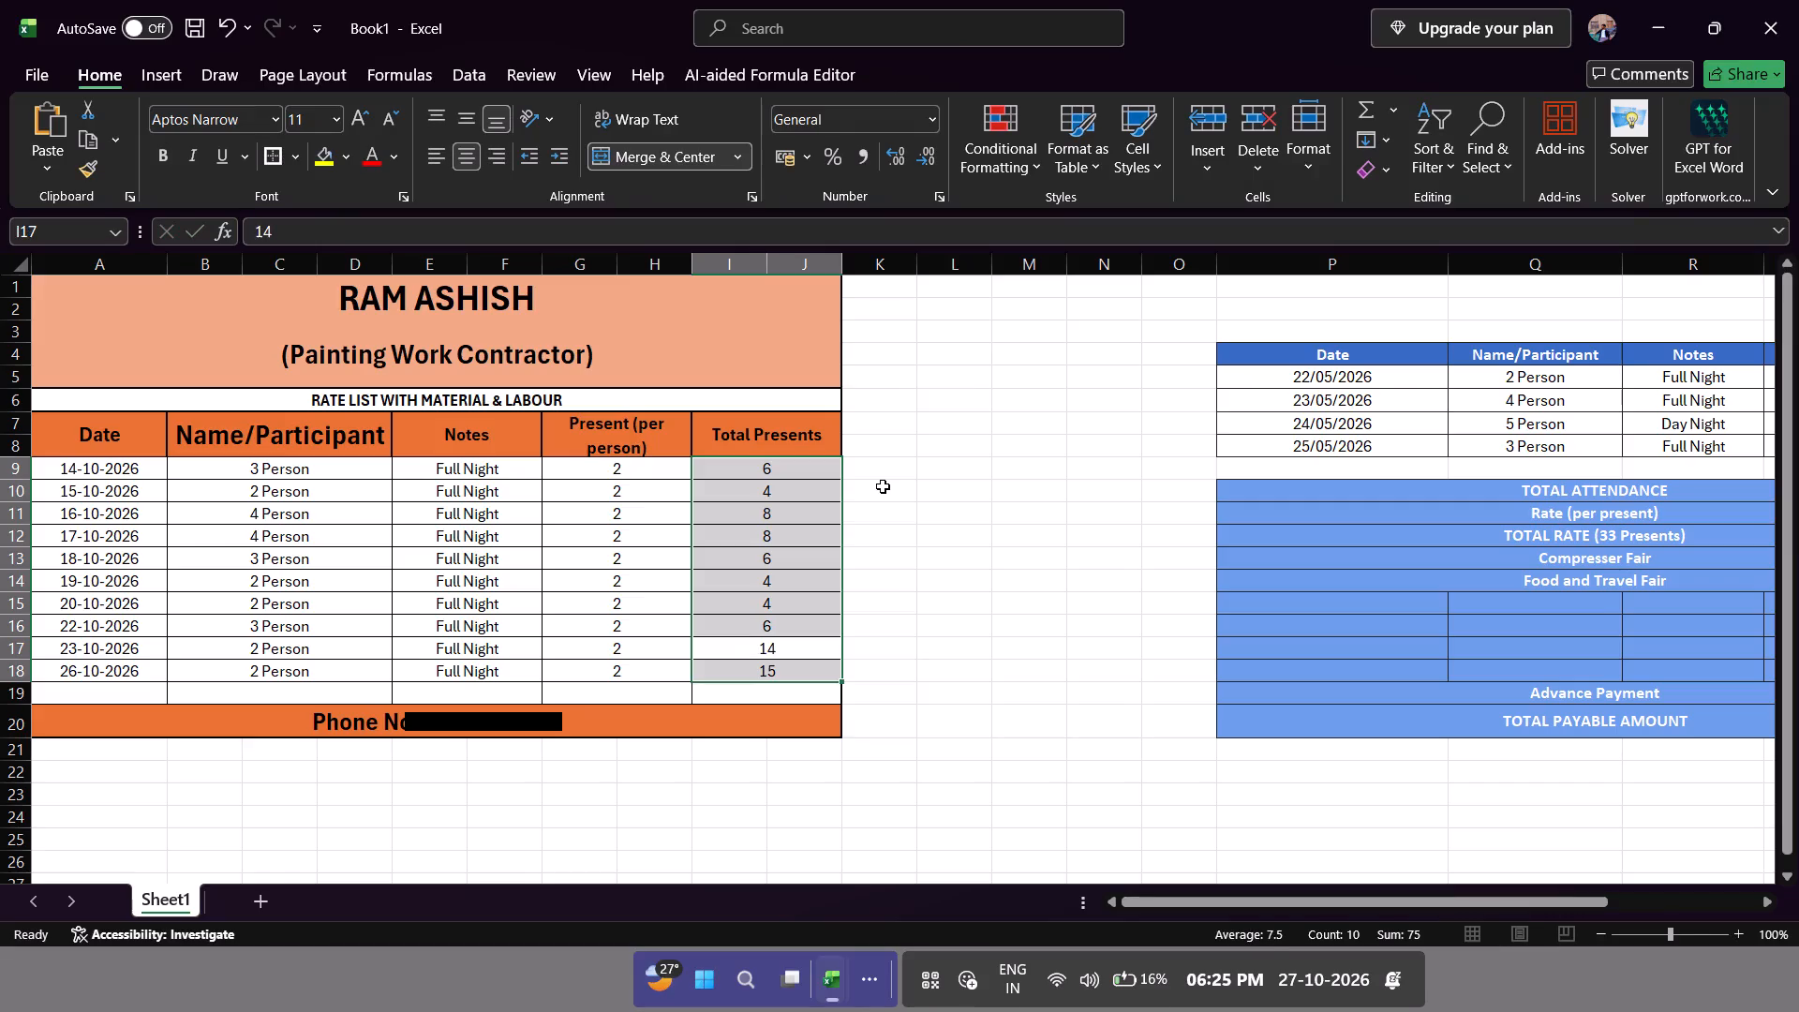
key("4")
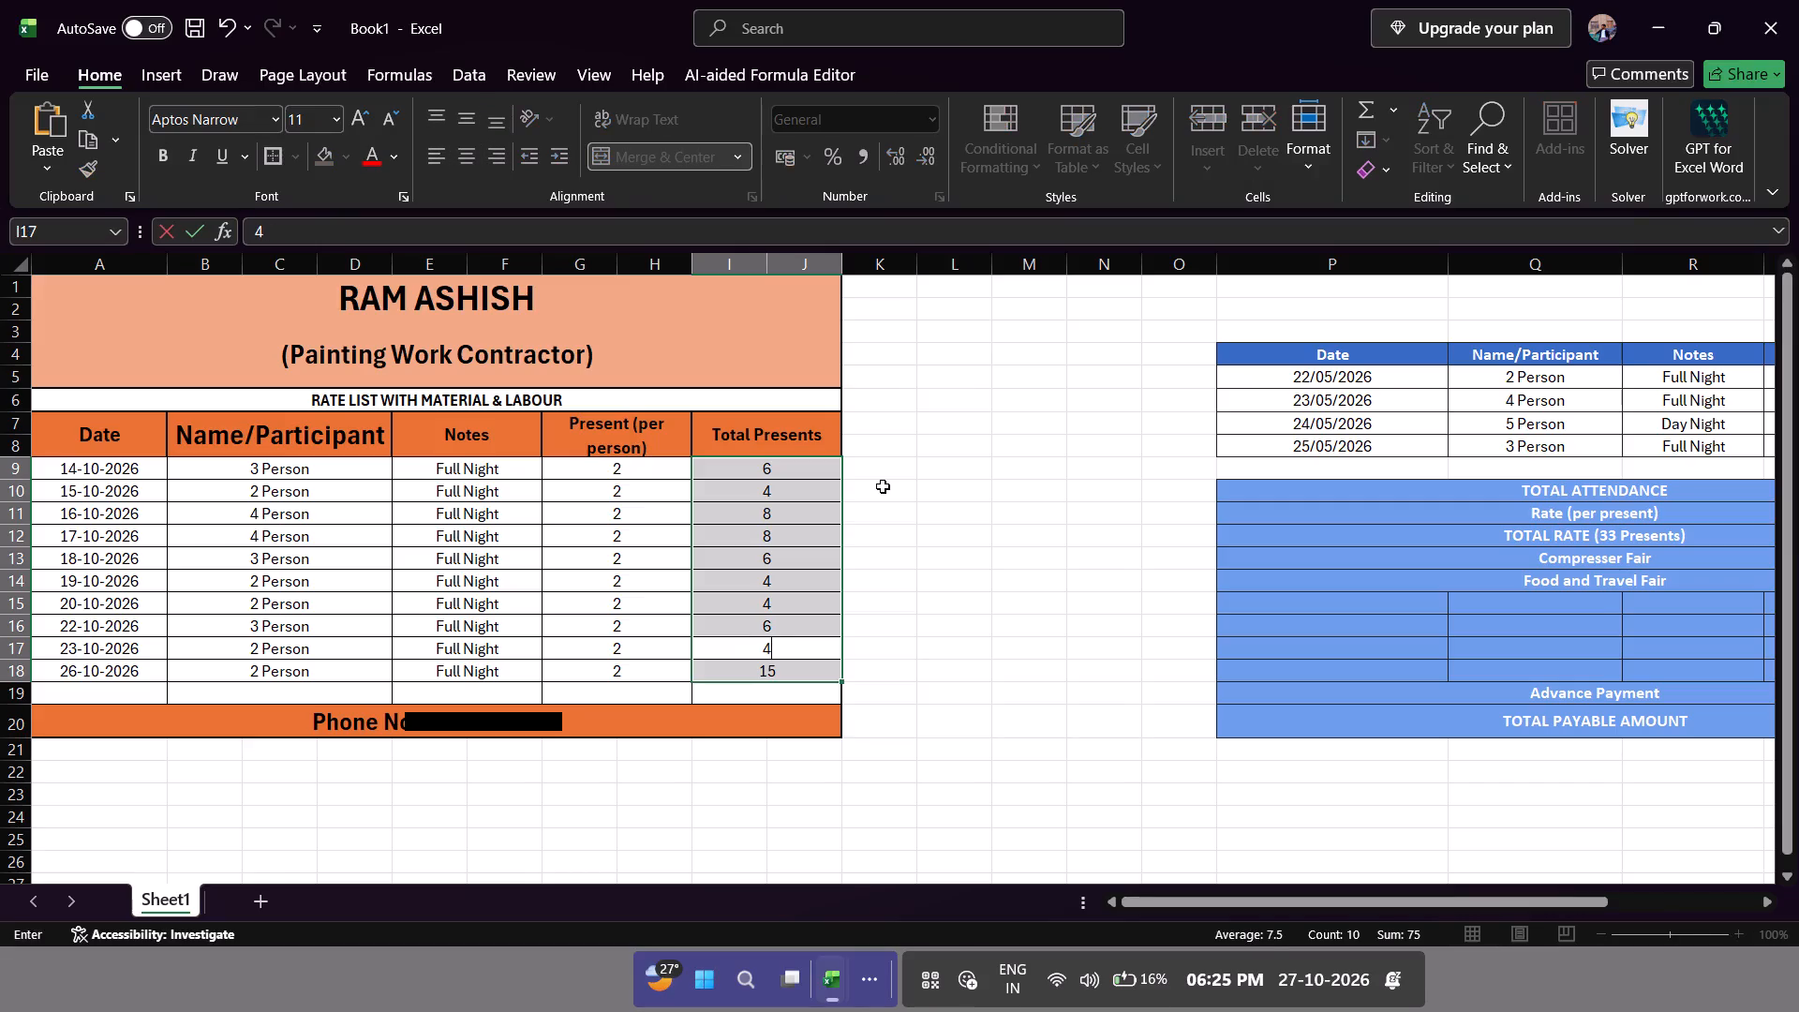
key("Return")
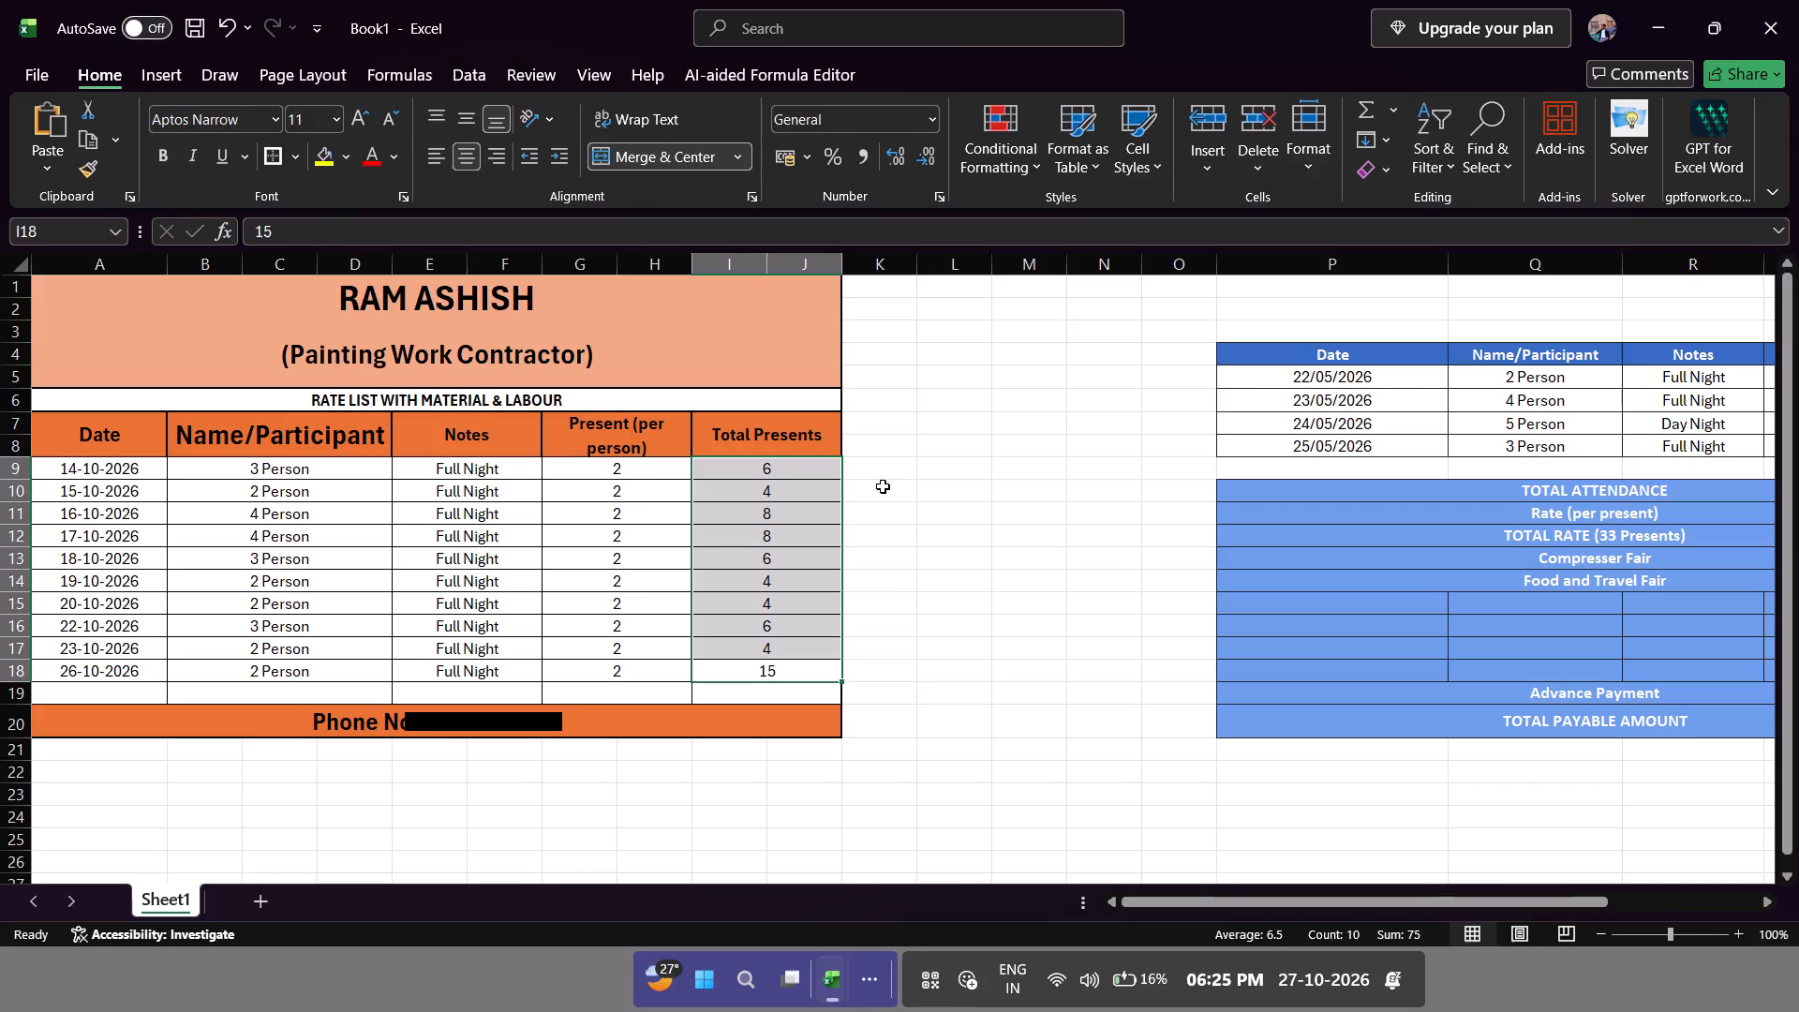
key("4")
key("Return")
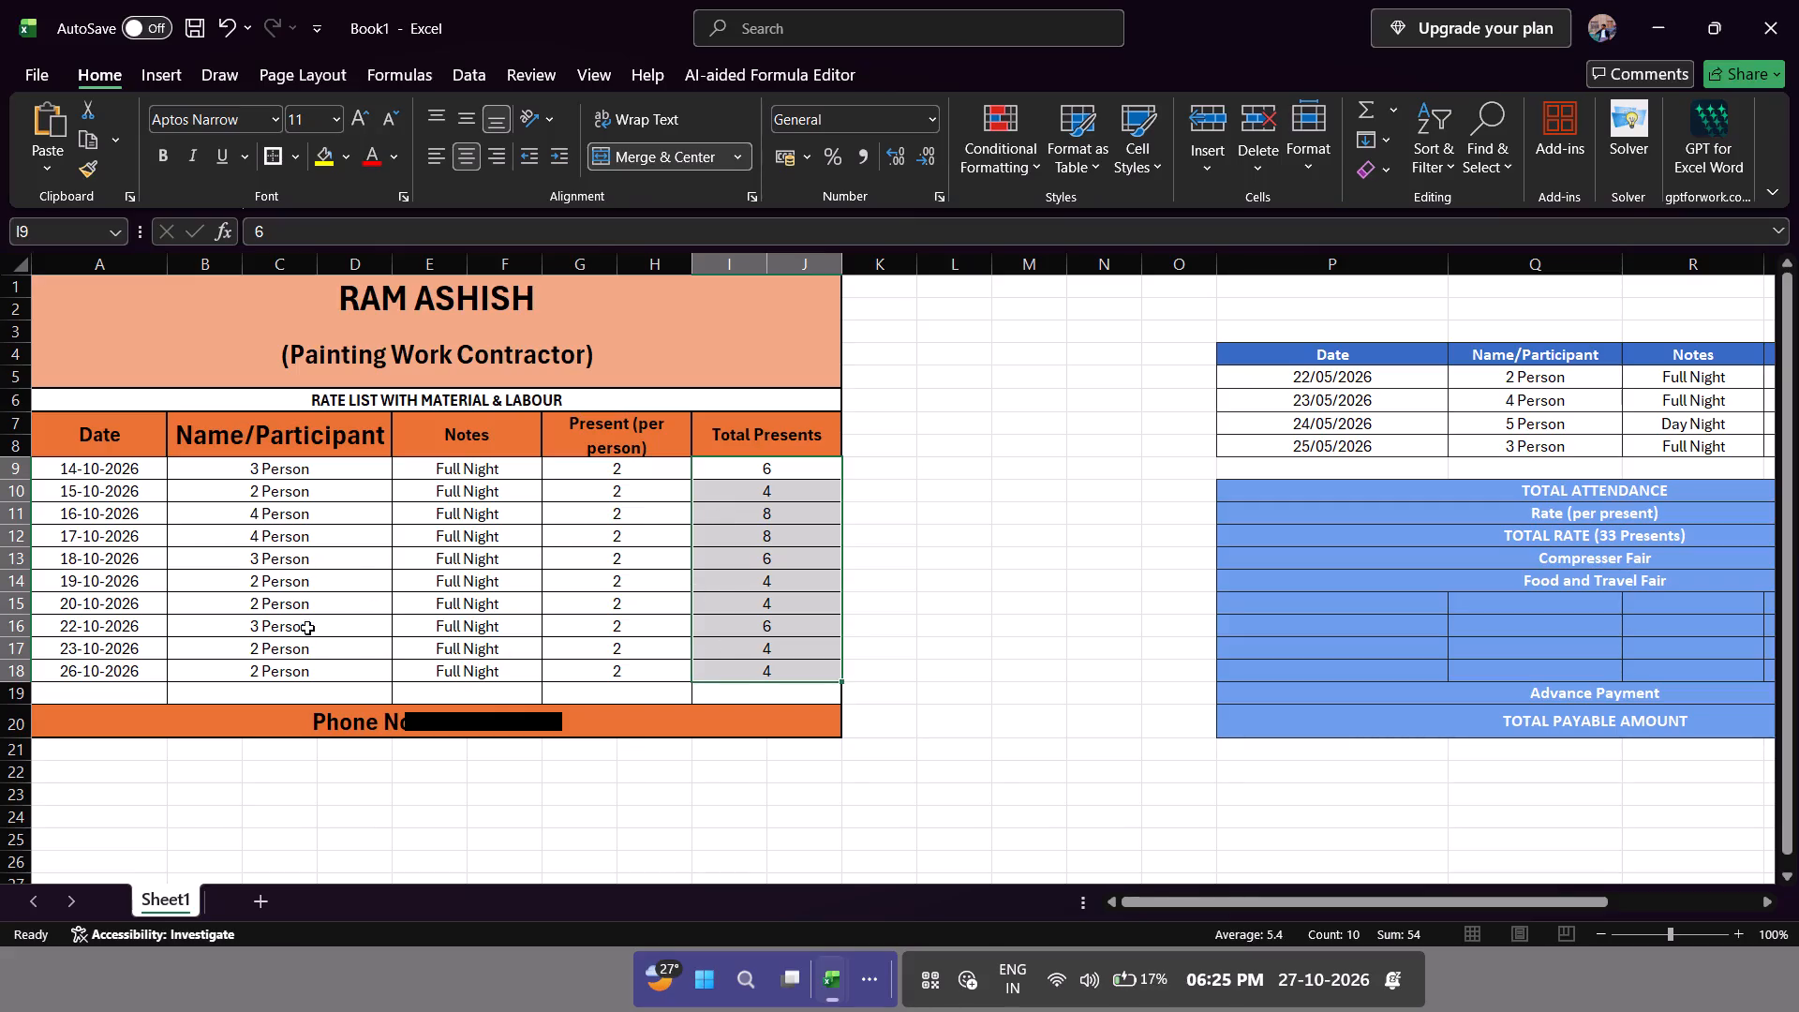
Review the old attendance table and its rate, fare and payment summary against the new attendance sheet.
left_click(861, 456)
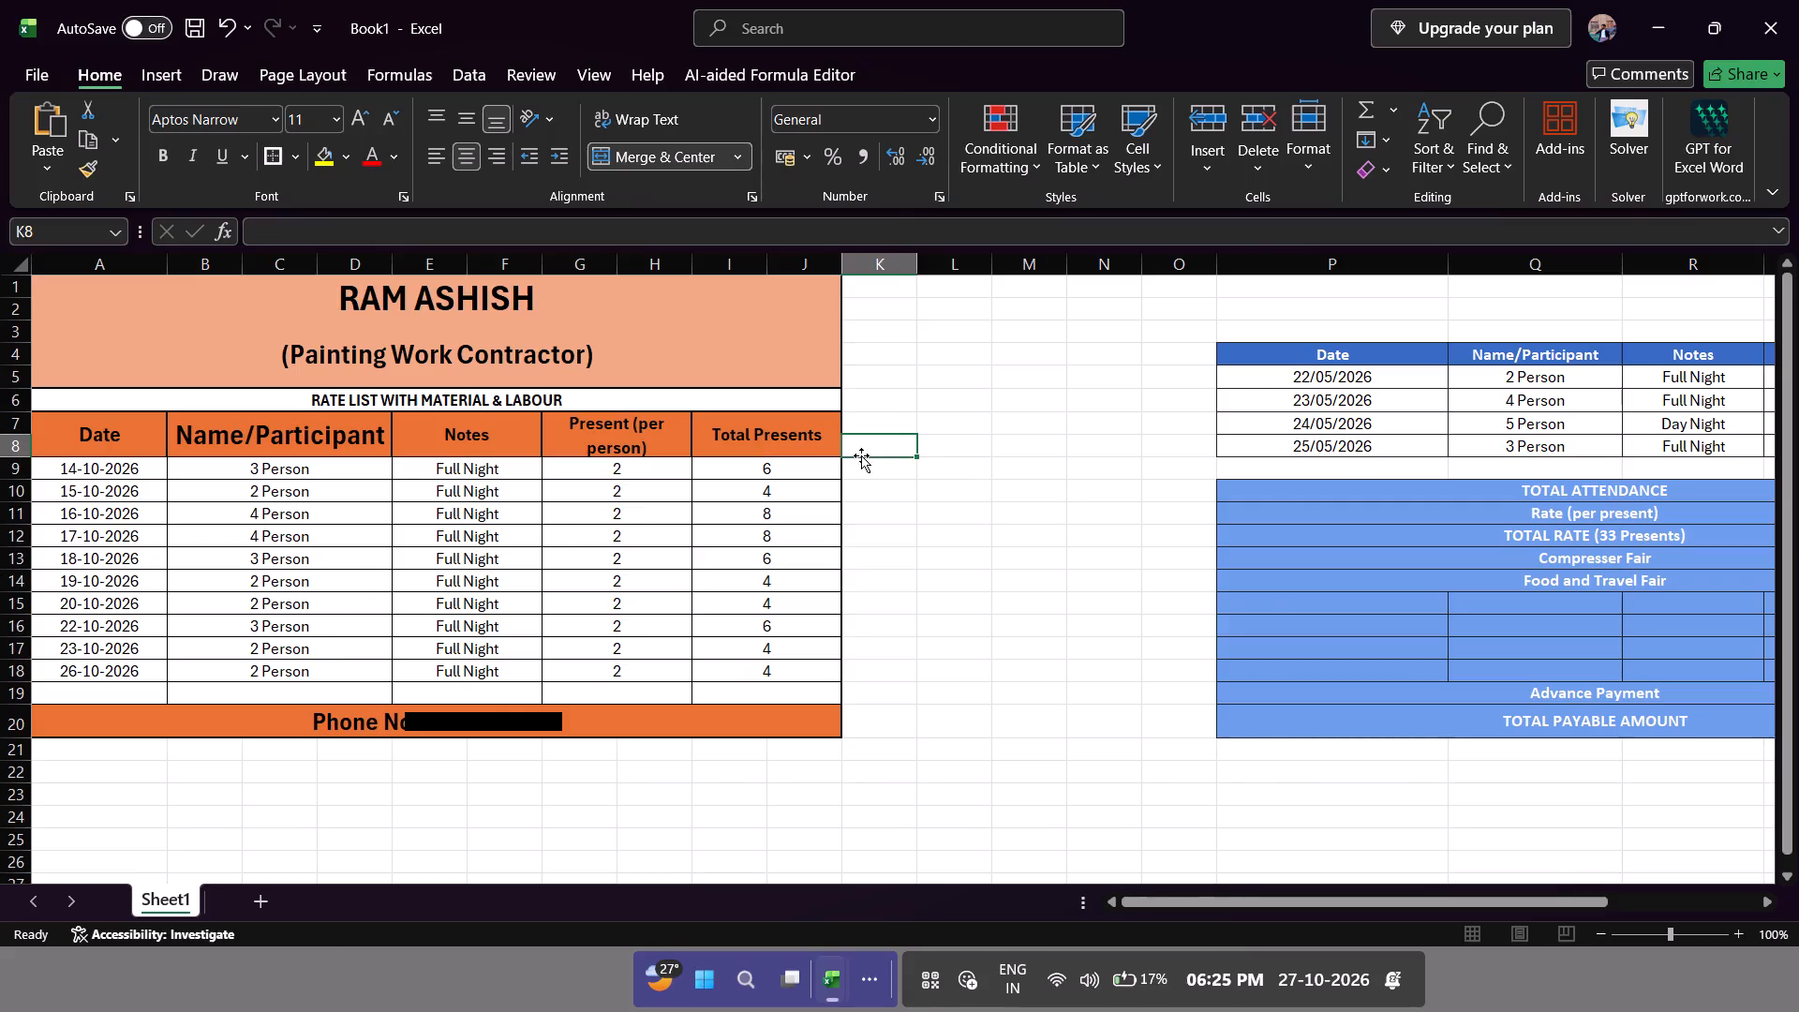
left_click(924, 696)
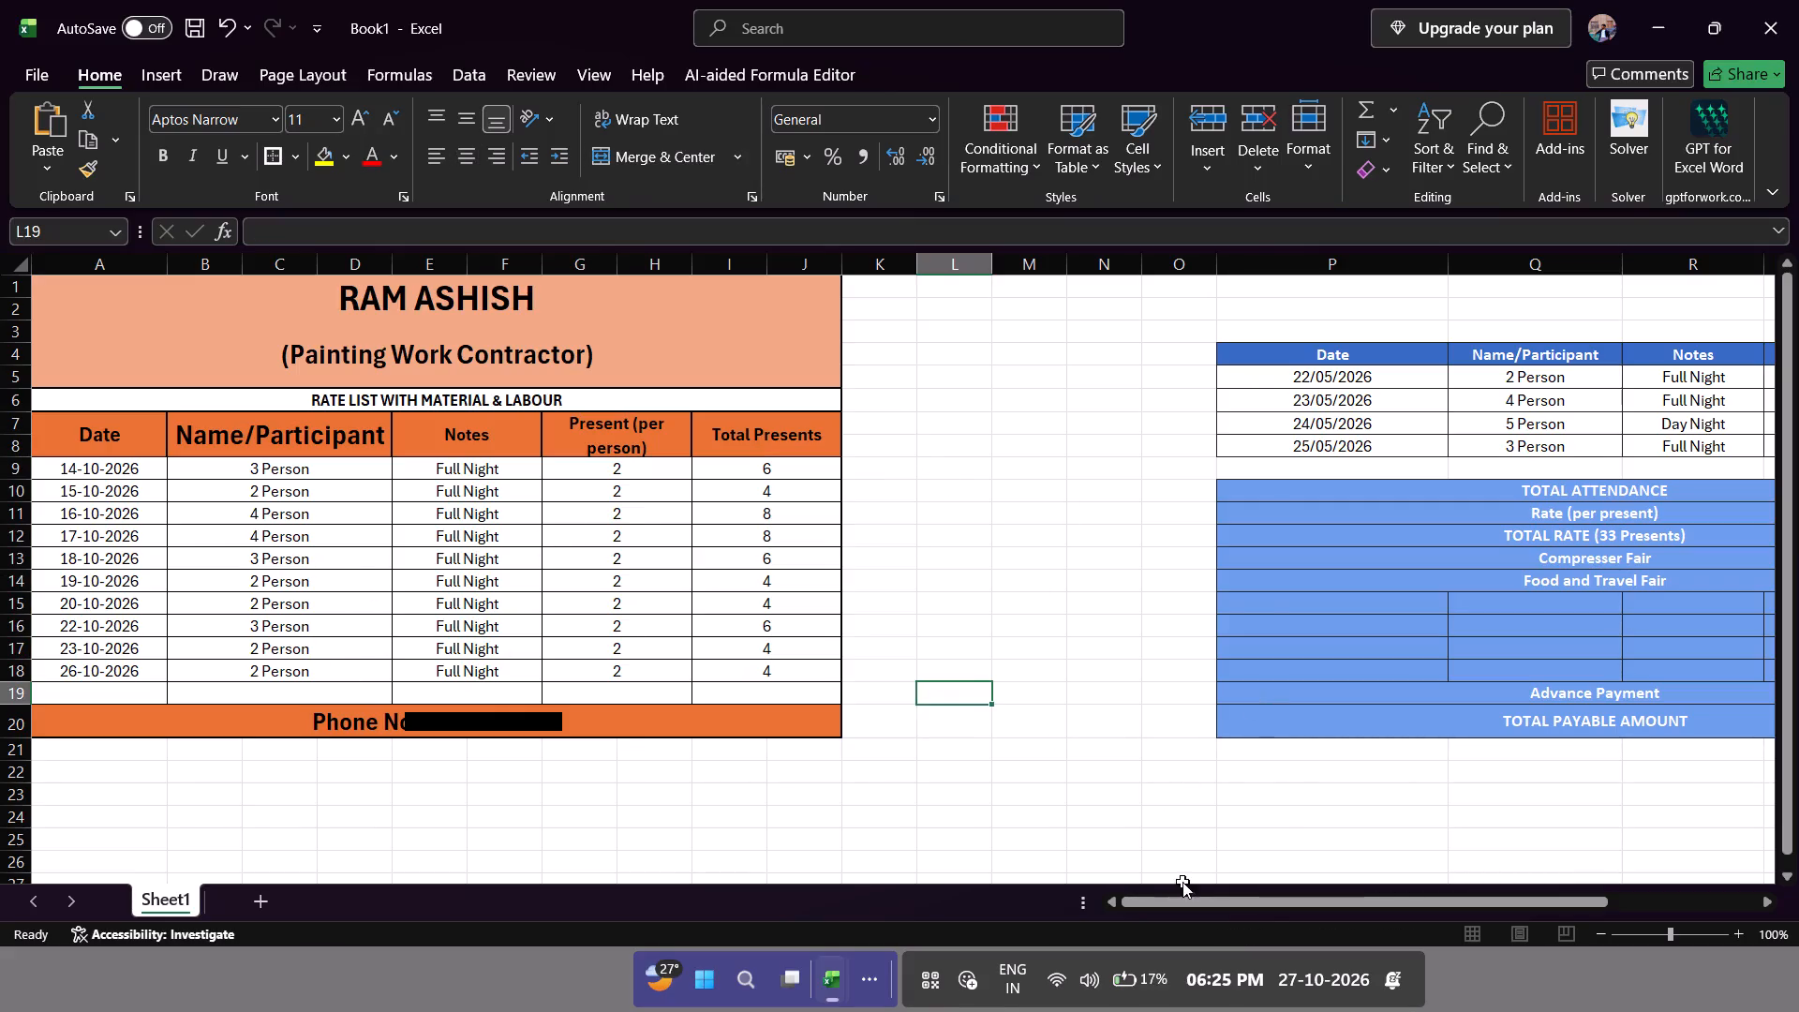
left_click_drag(1259, 899, 1335, 893)
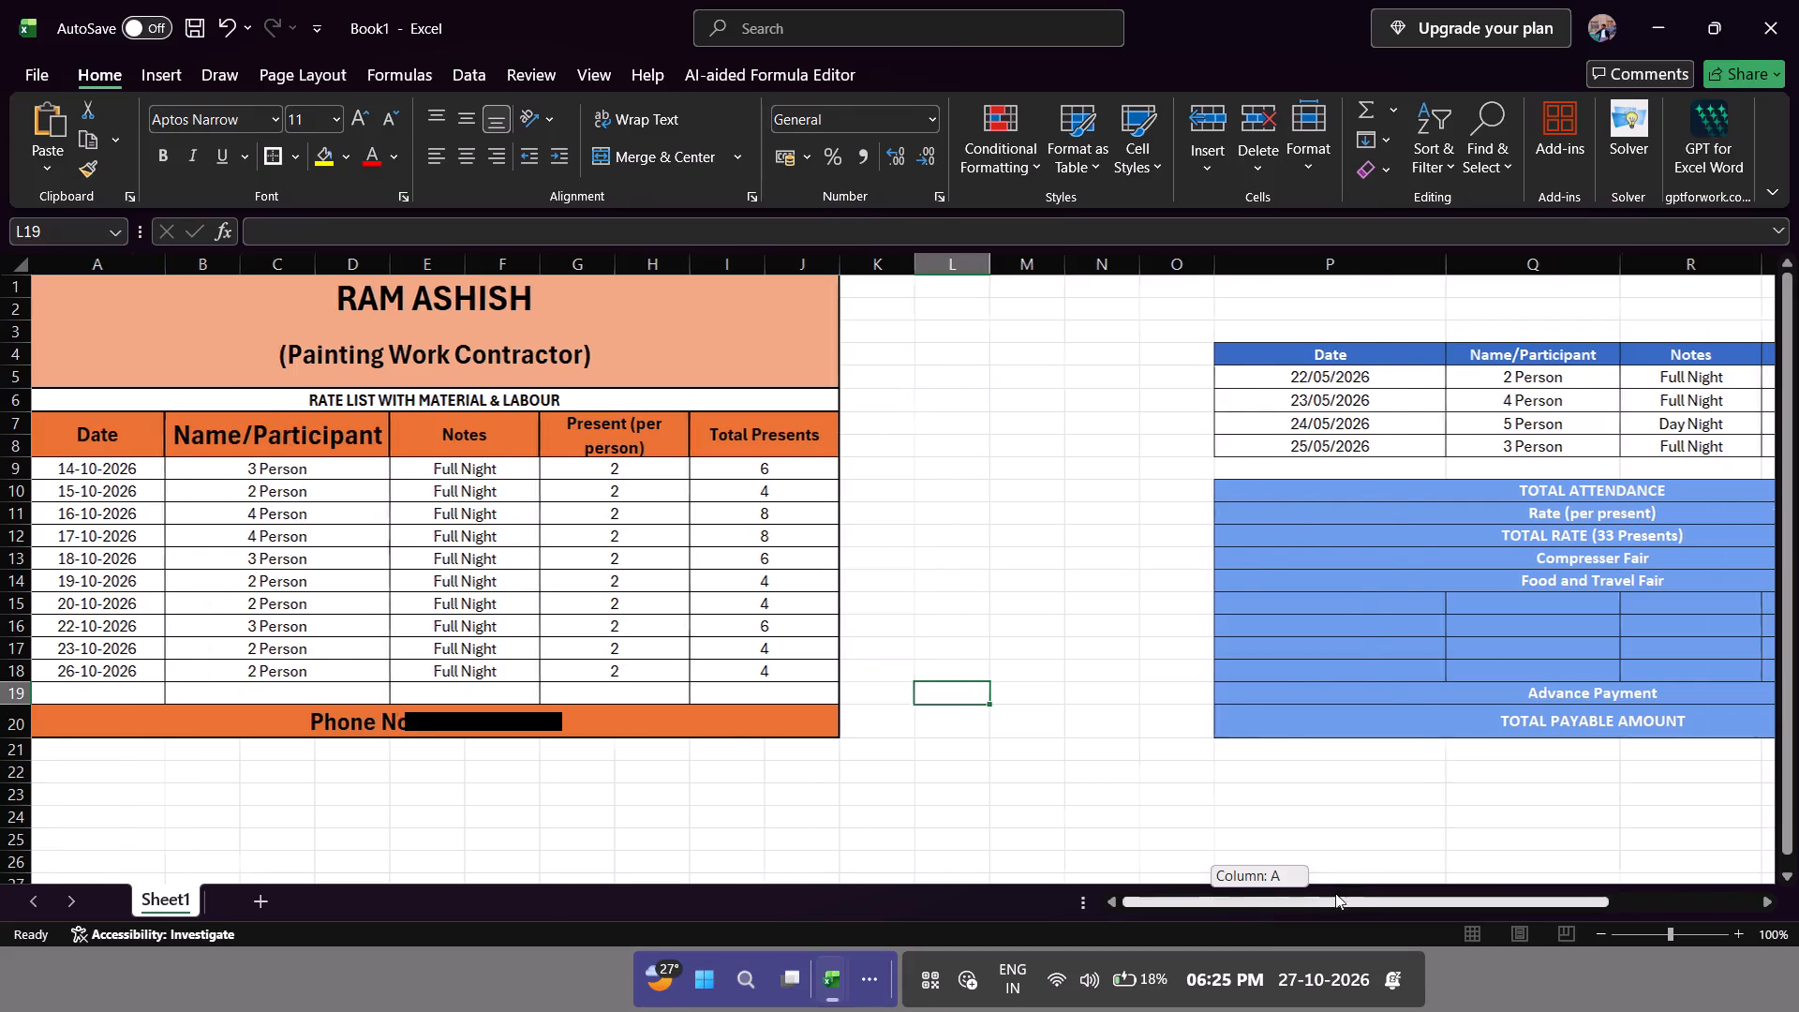
left_click_drag(1335, 893, 1413, 888)
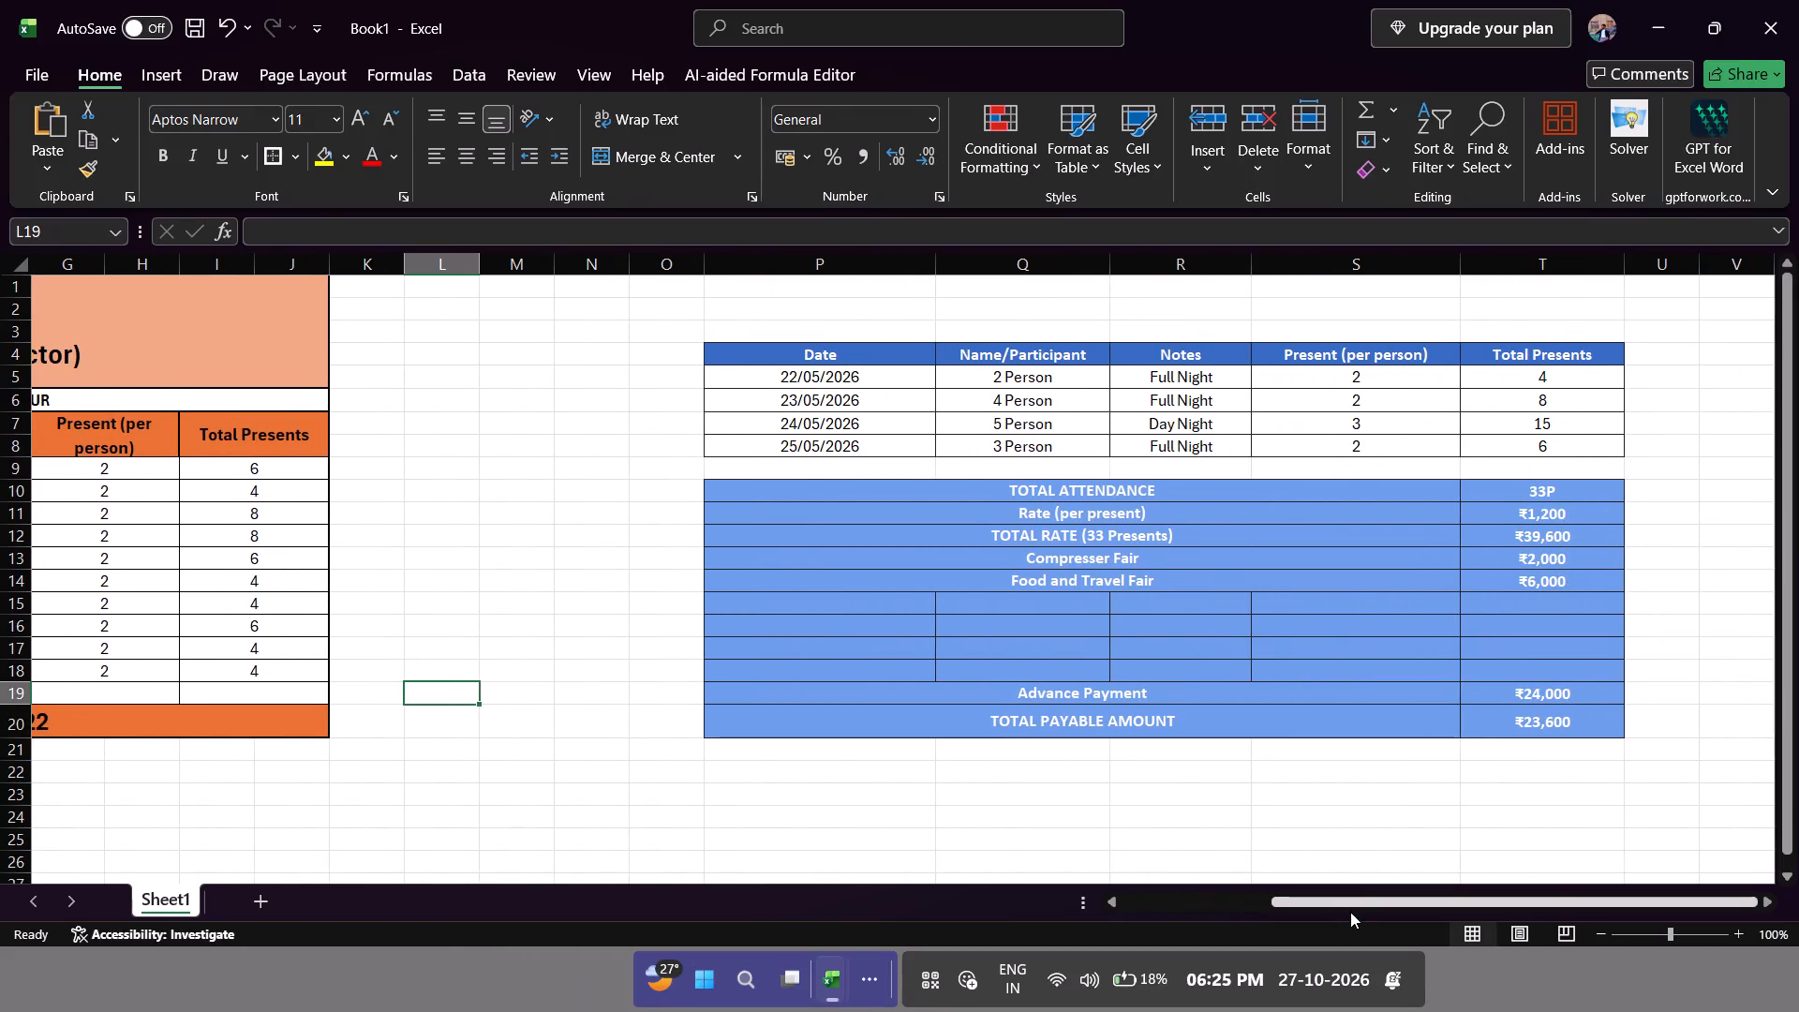
left_click_drag(1353, 900, 1328, 890)
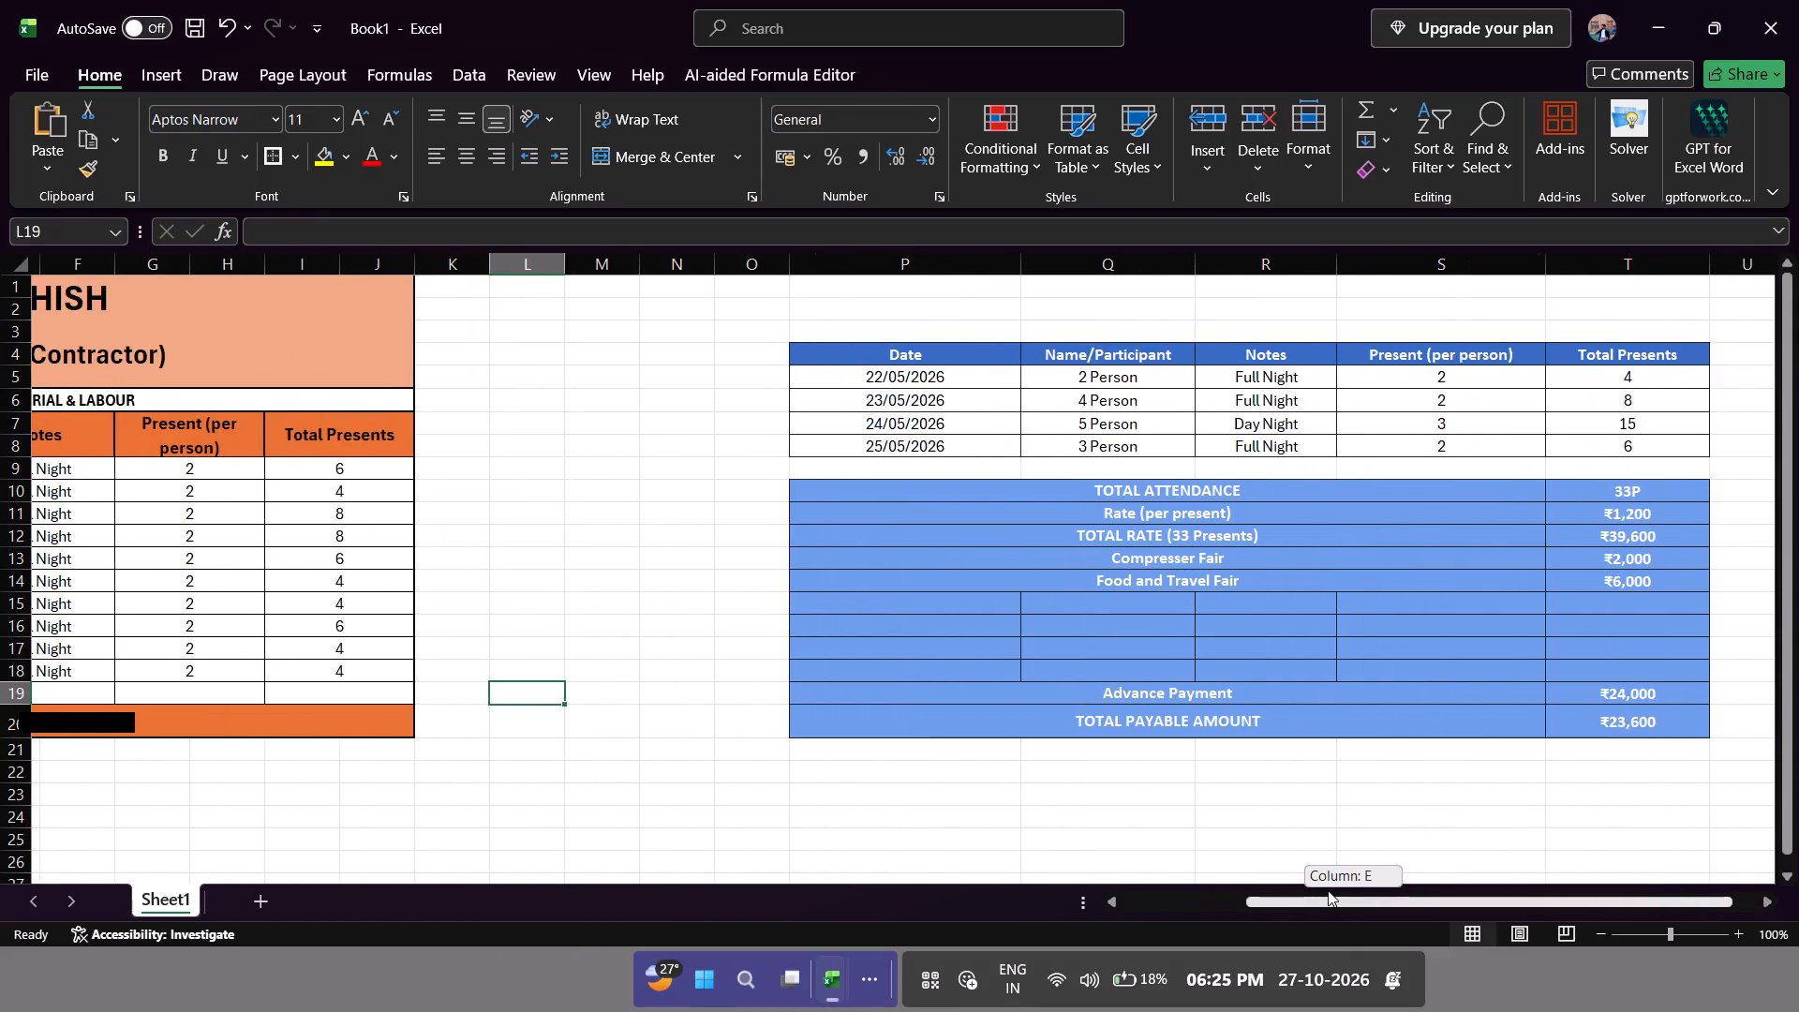
left_click_drag(1328, 890, 1163, 899)
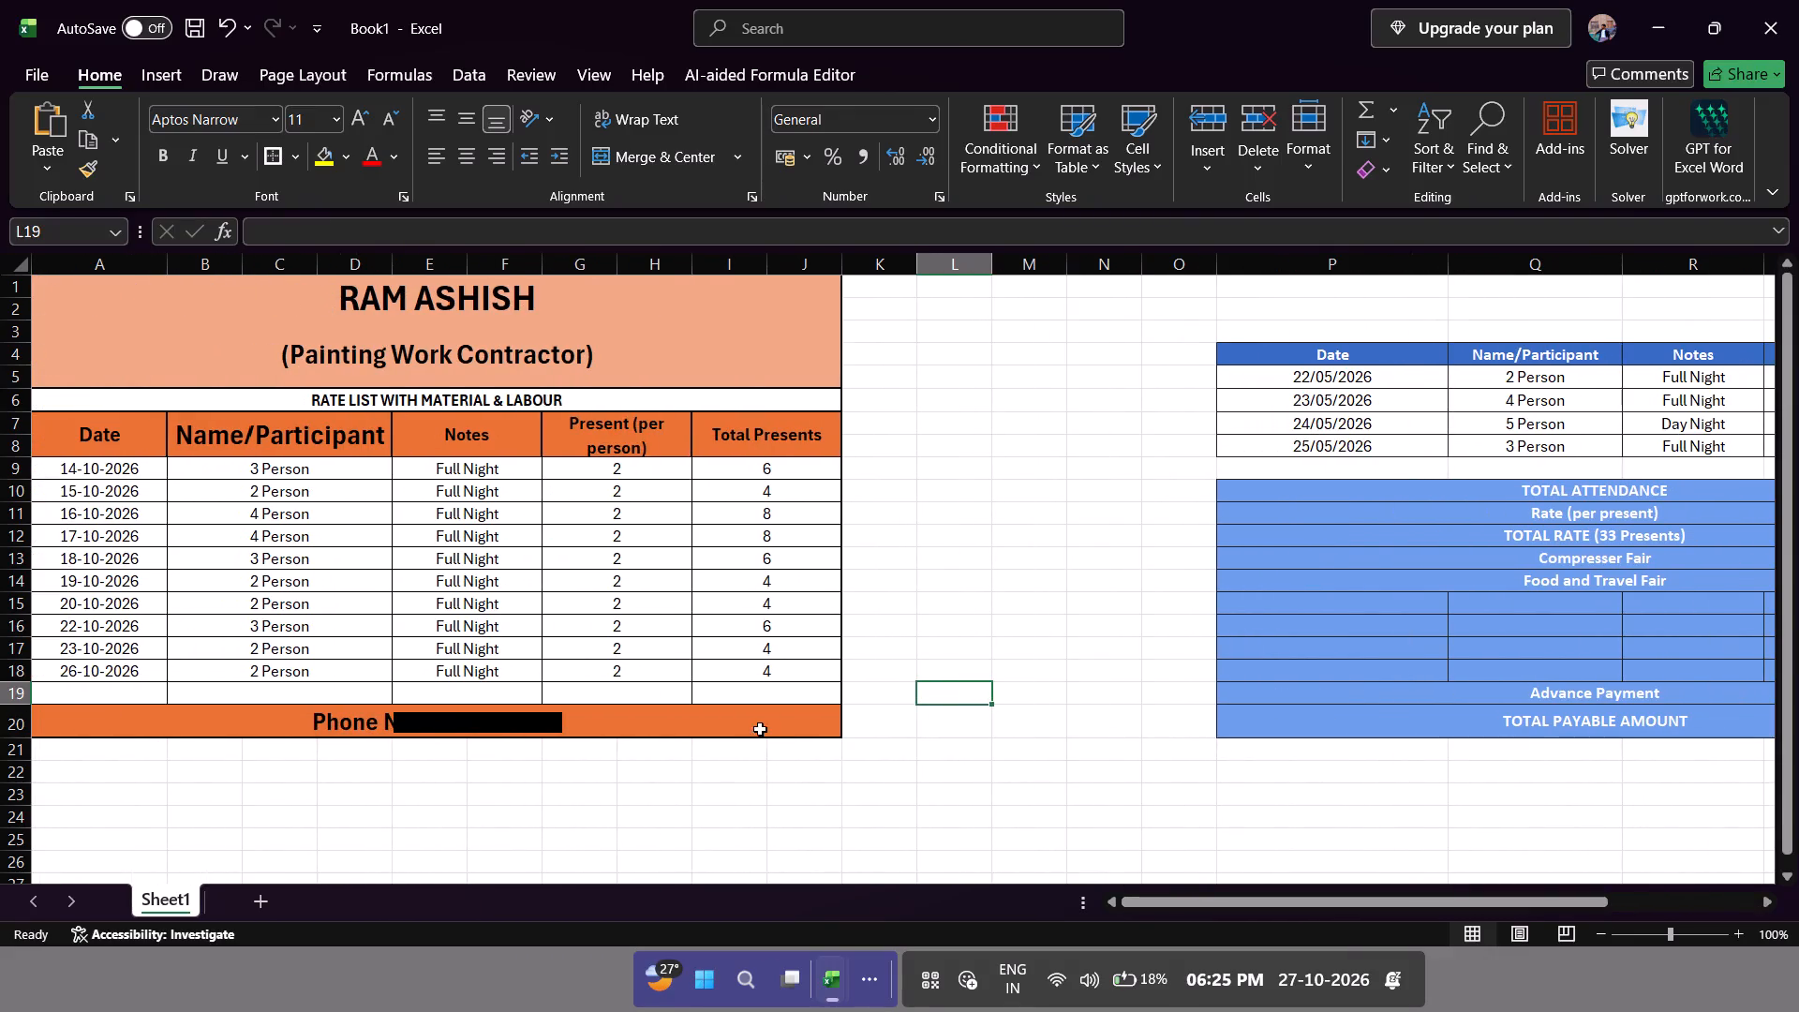
left_click(747, 757)
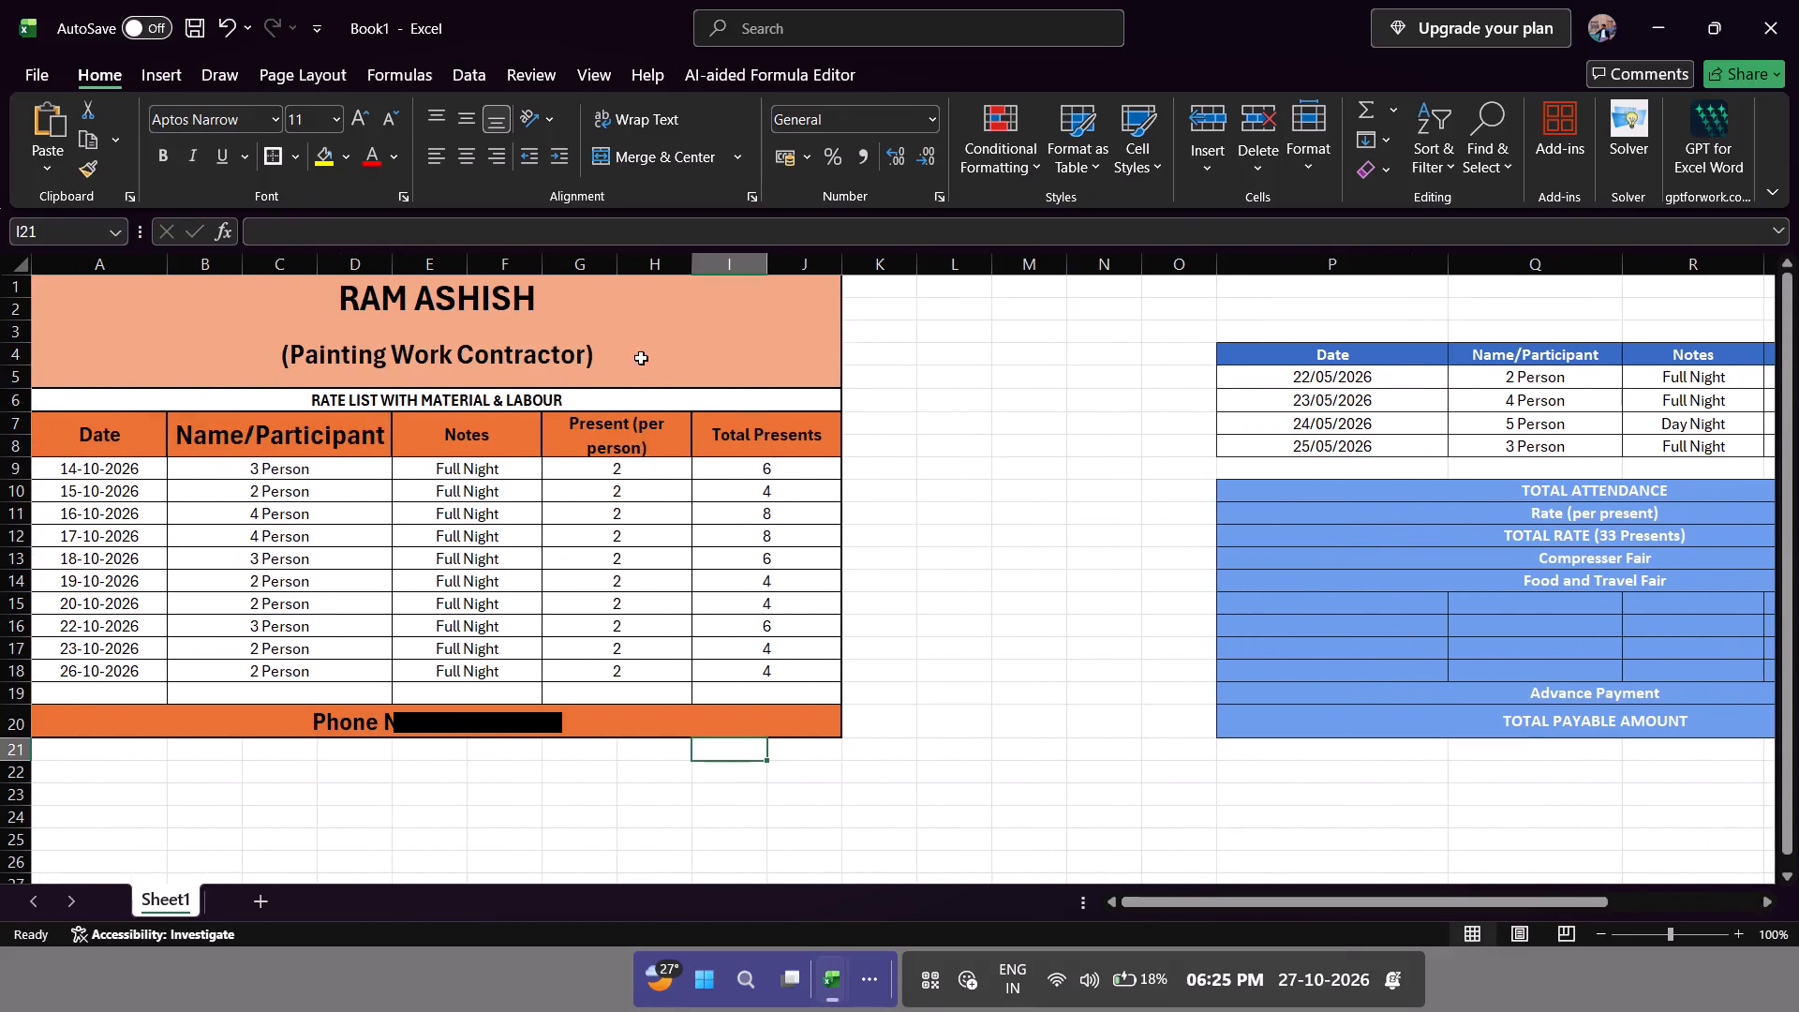
Insert a blank row above the RATE LIST WITH MATERIAL & LABOUR line, under the Painting Work Contractor heading.
left_click(628, 352)
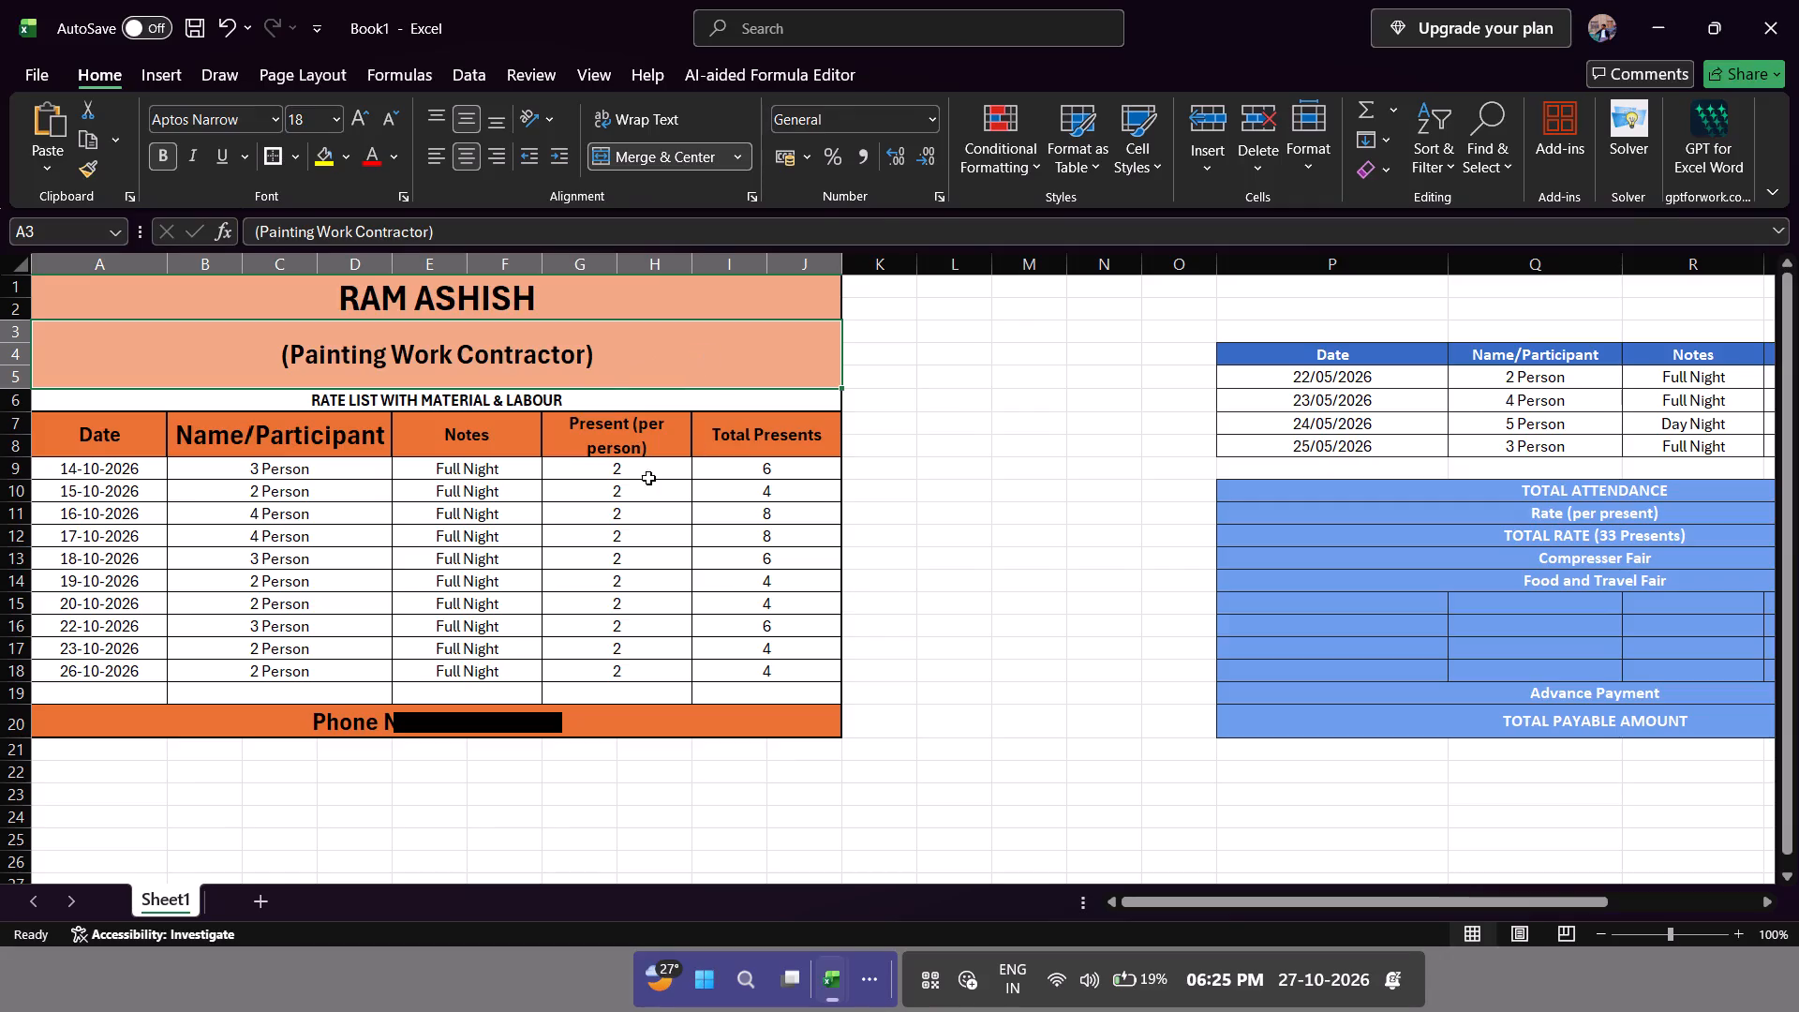
left_click(555, 401)
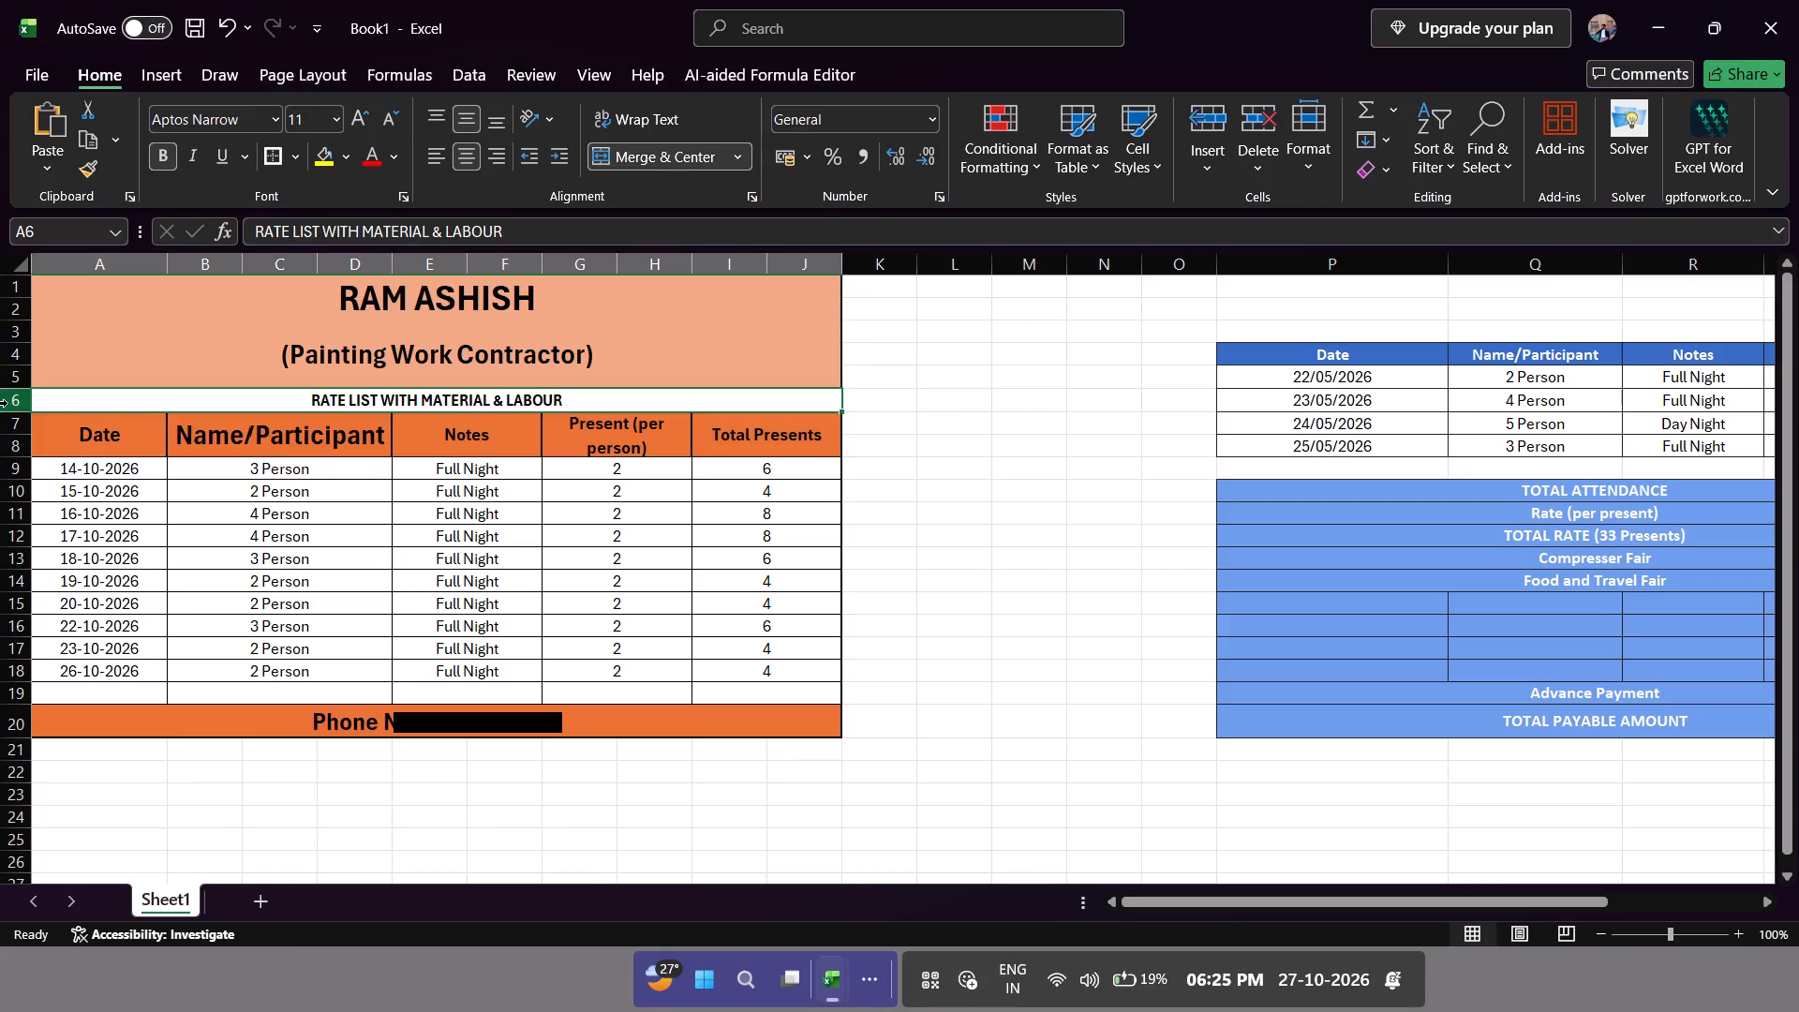
right_click(18, 399)
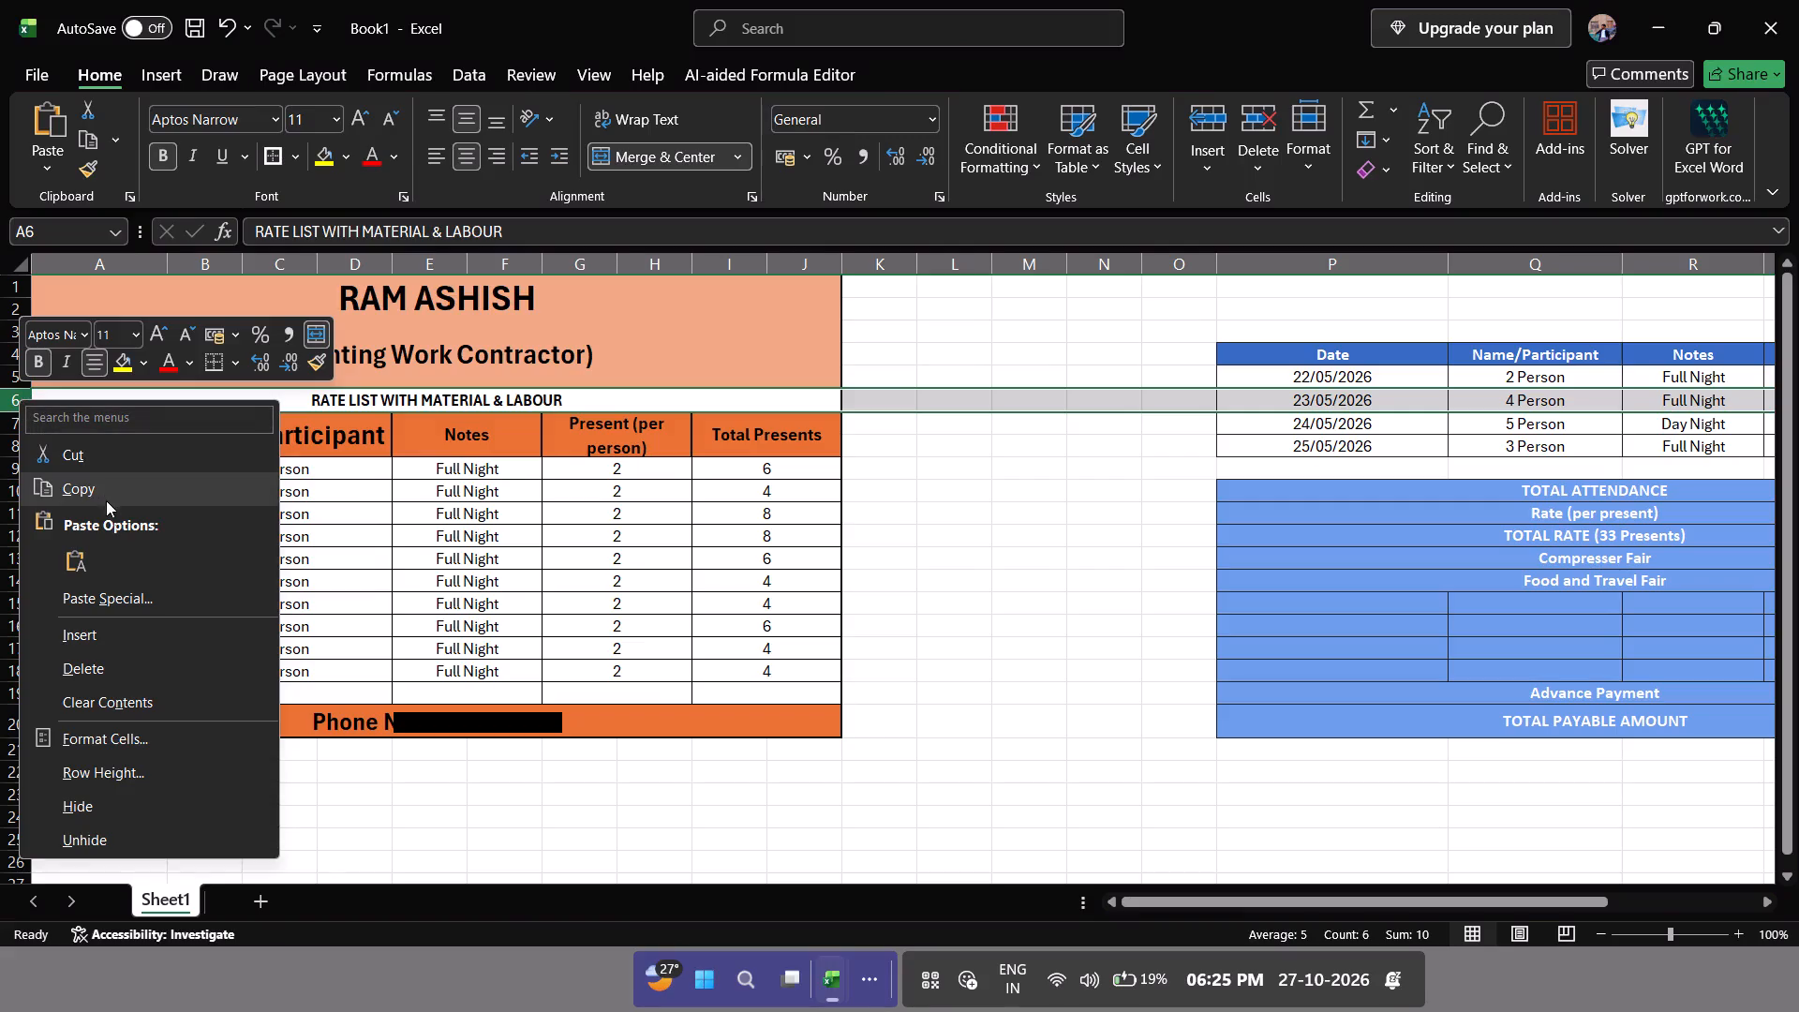
left_click(105, 631)
left_click(296, 405)
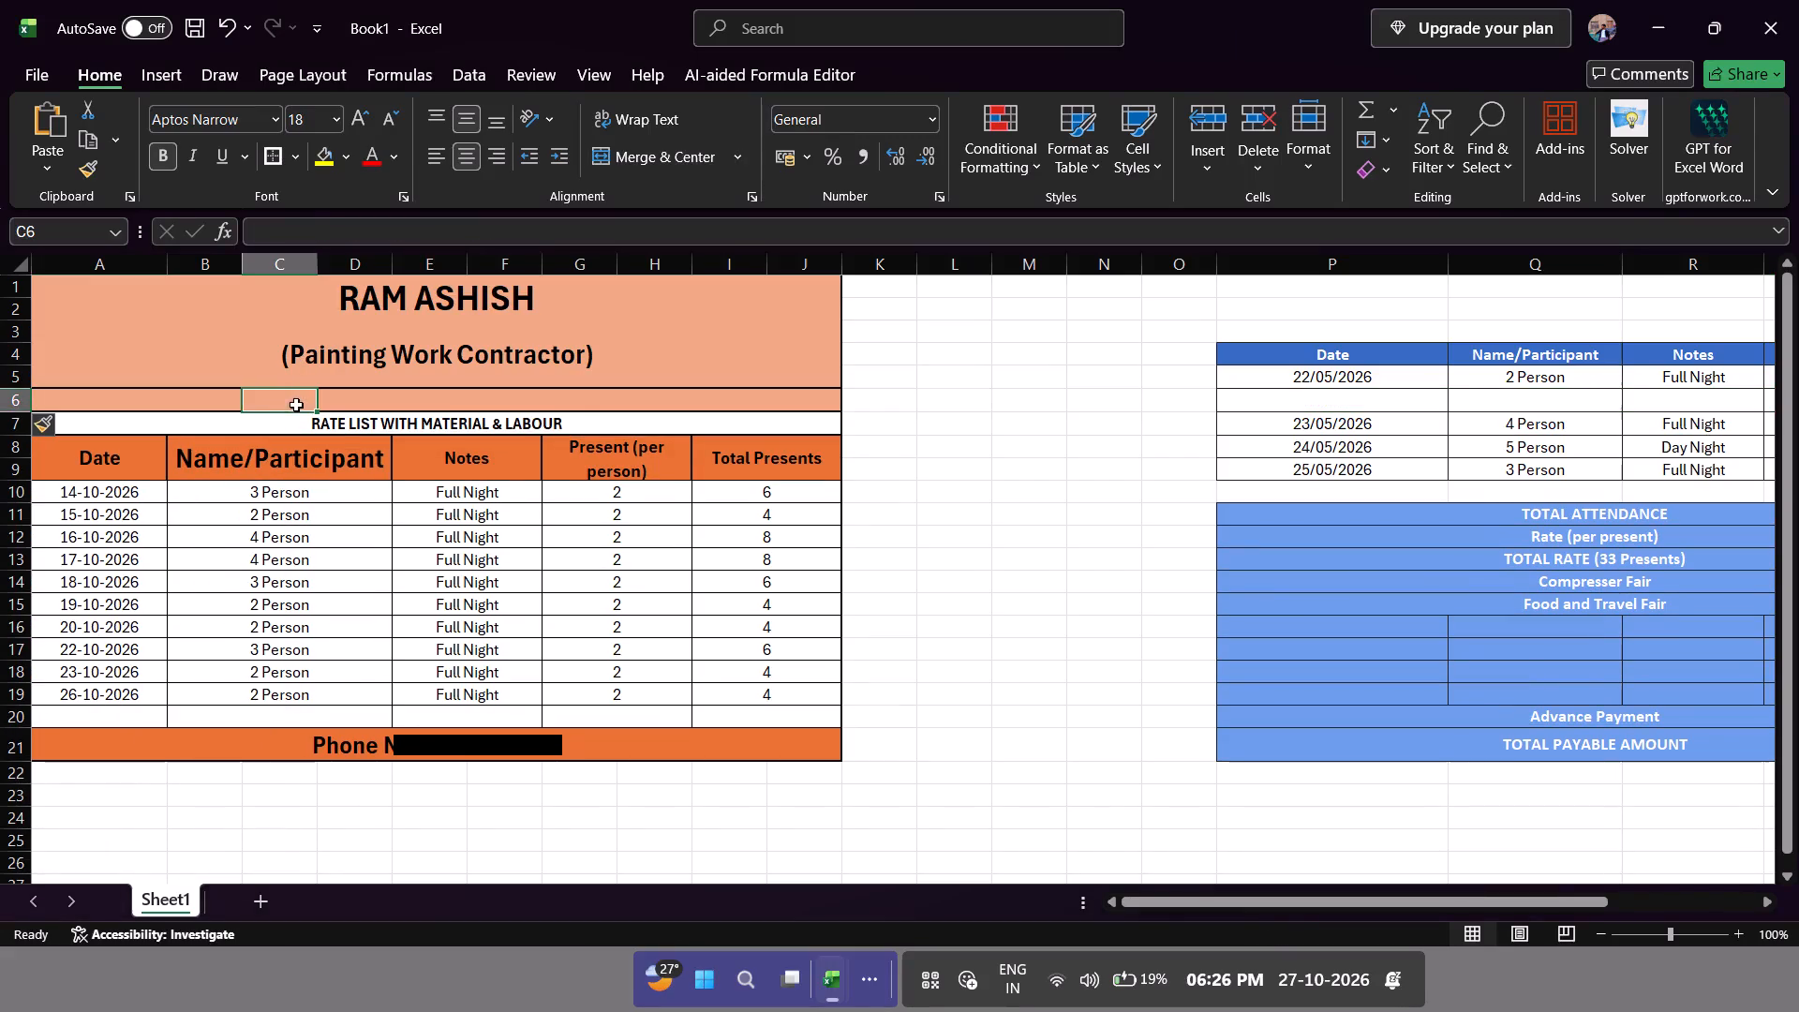
left_click(572, 424)
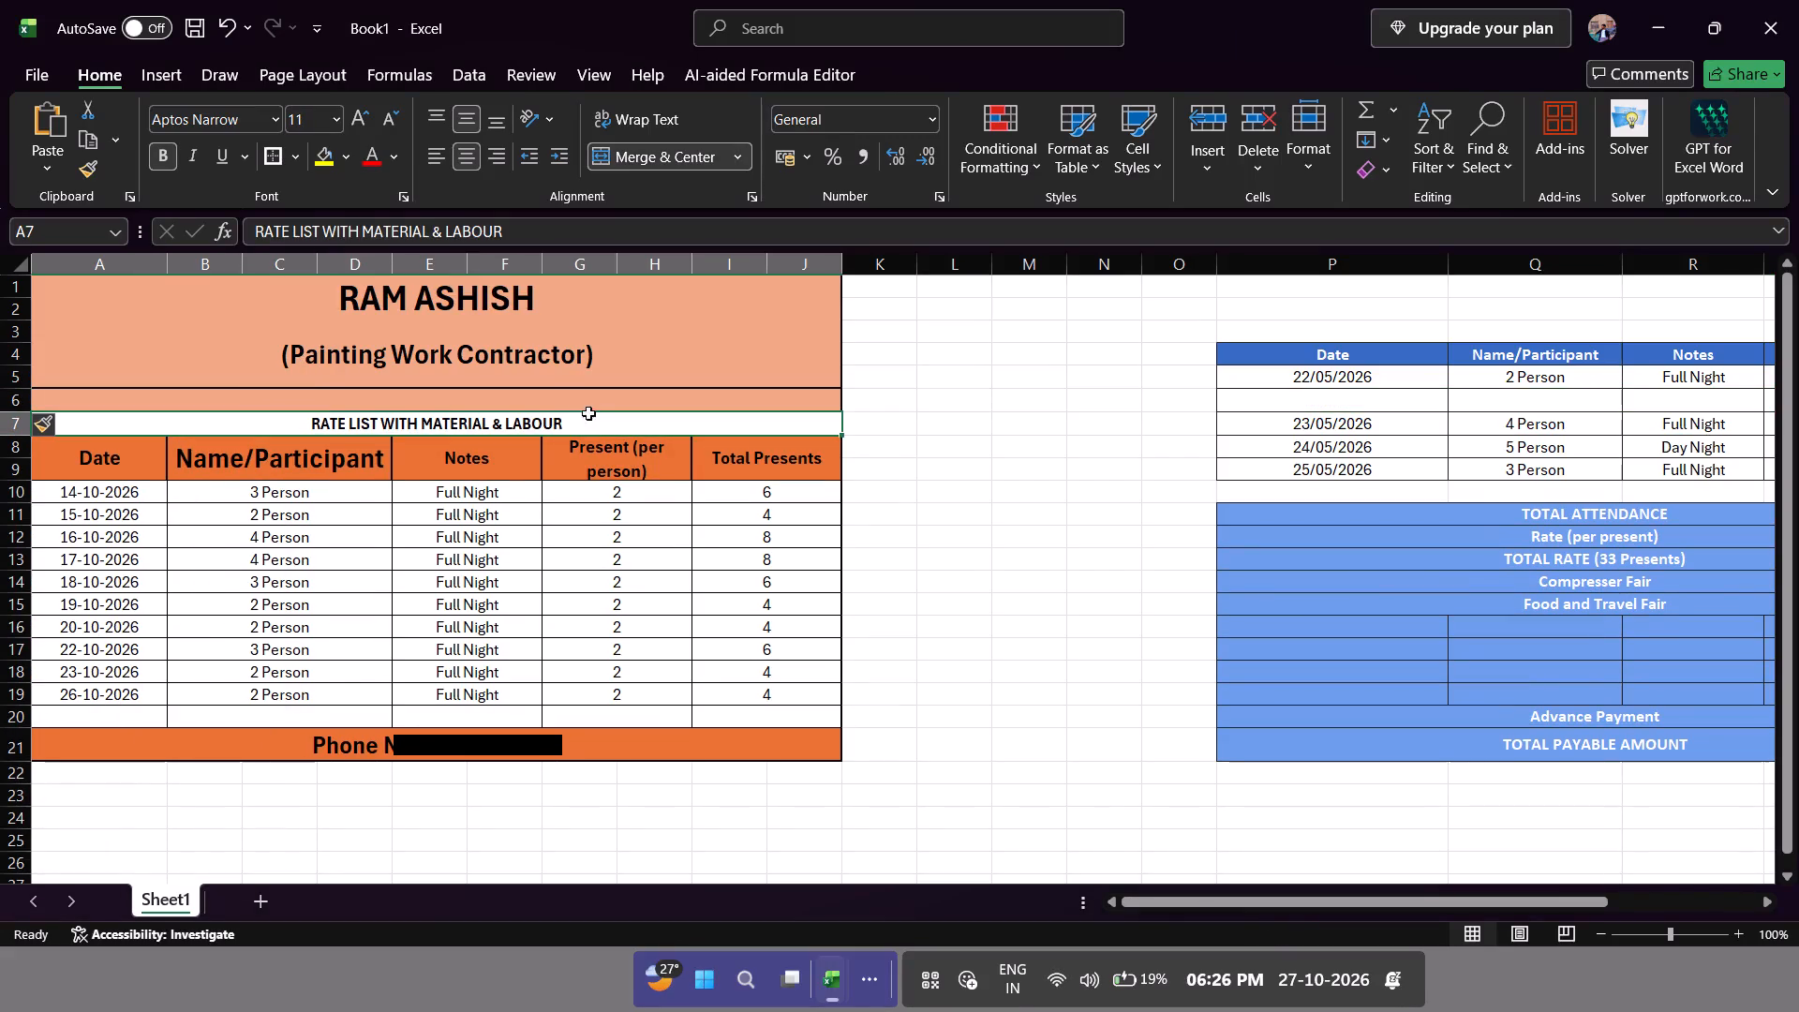
left_click(424, 400)
left_click(995, 445)
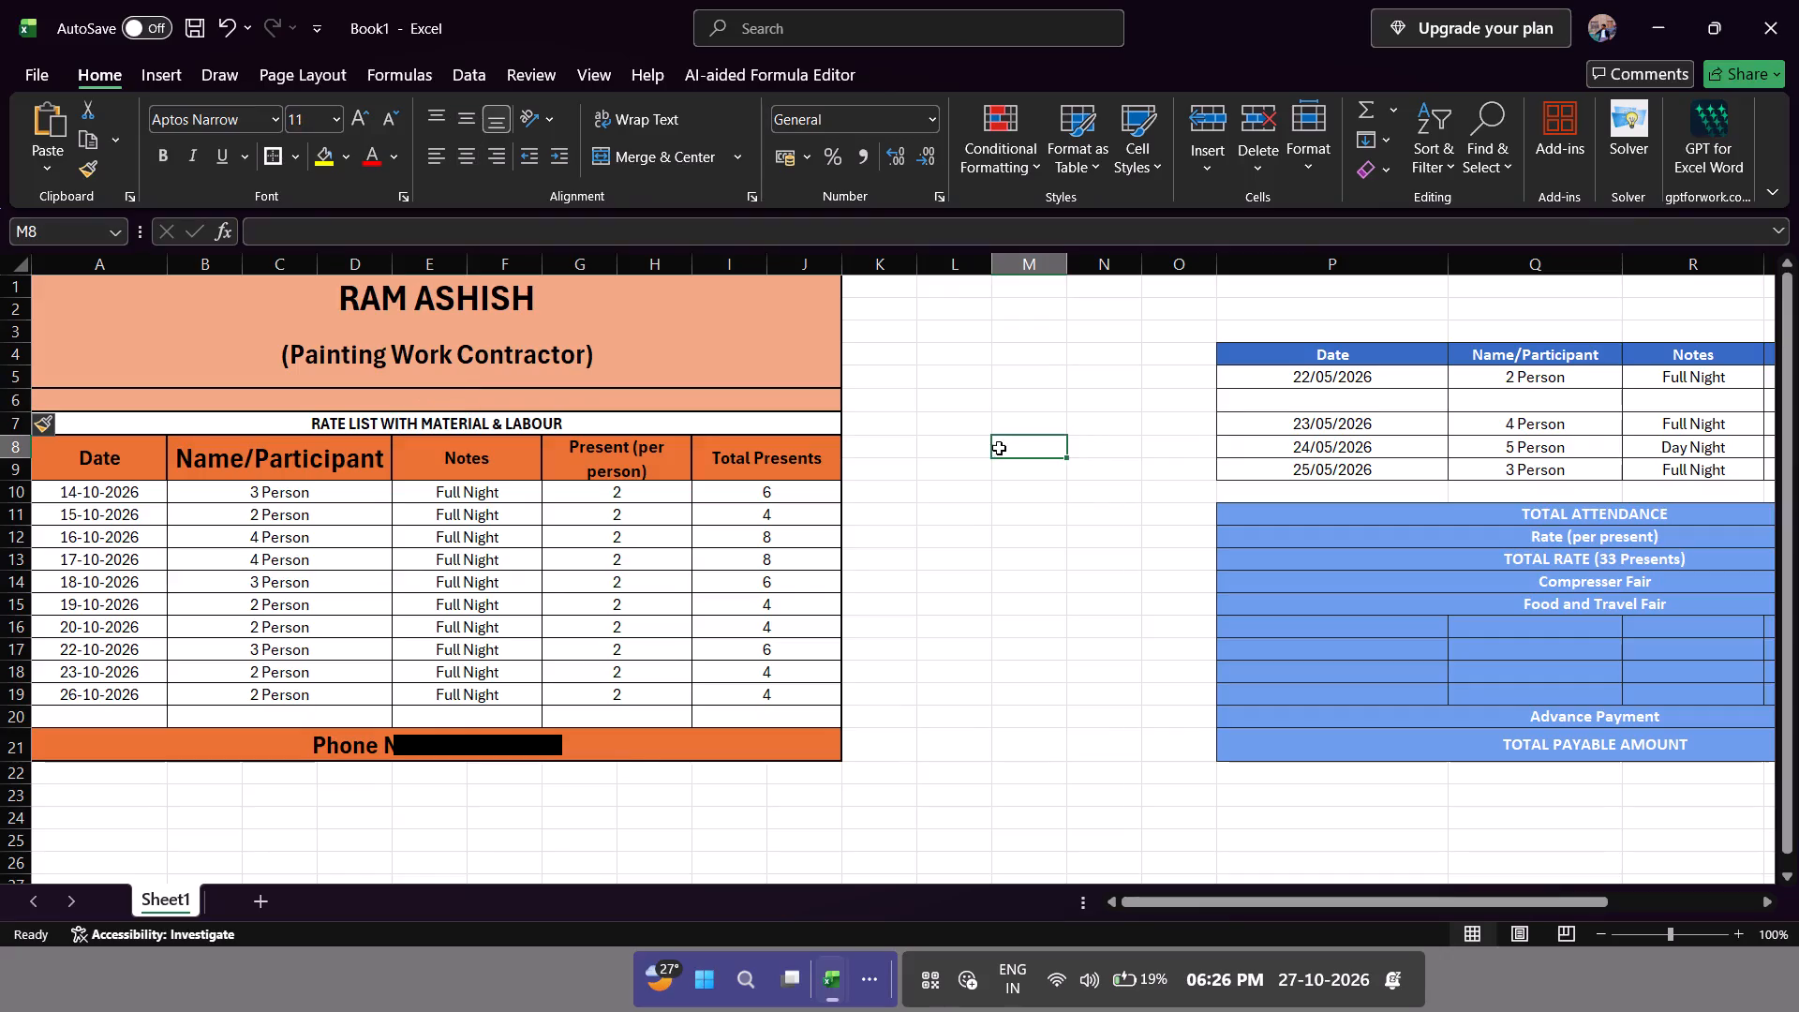
Merge and center cells A6 through J6 in the blank row above the rate list line.
left_click(251, 393)
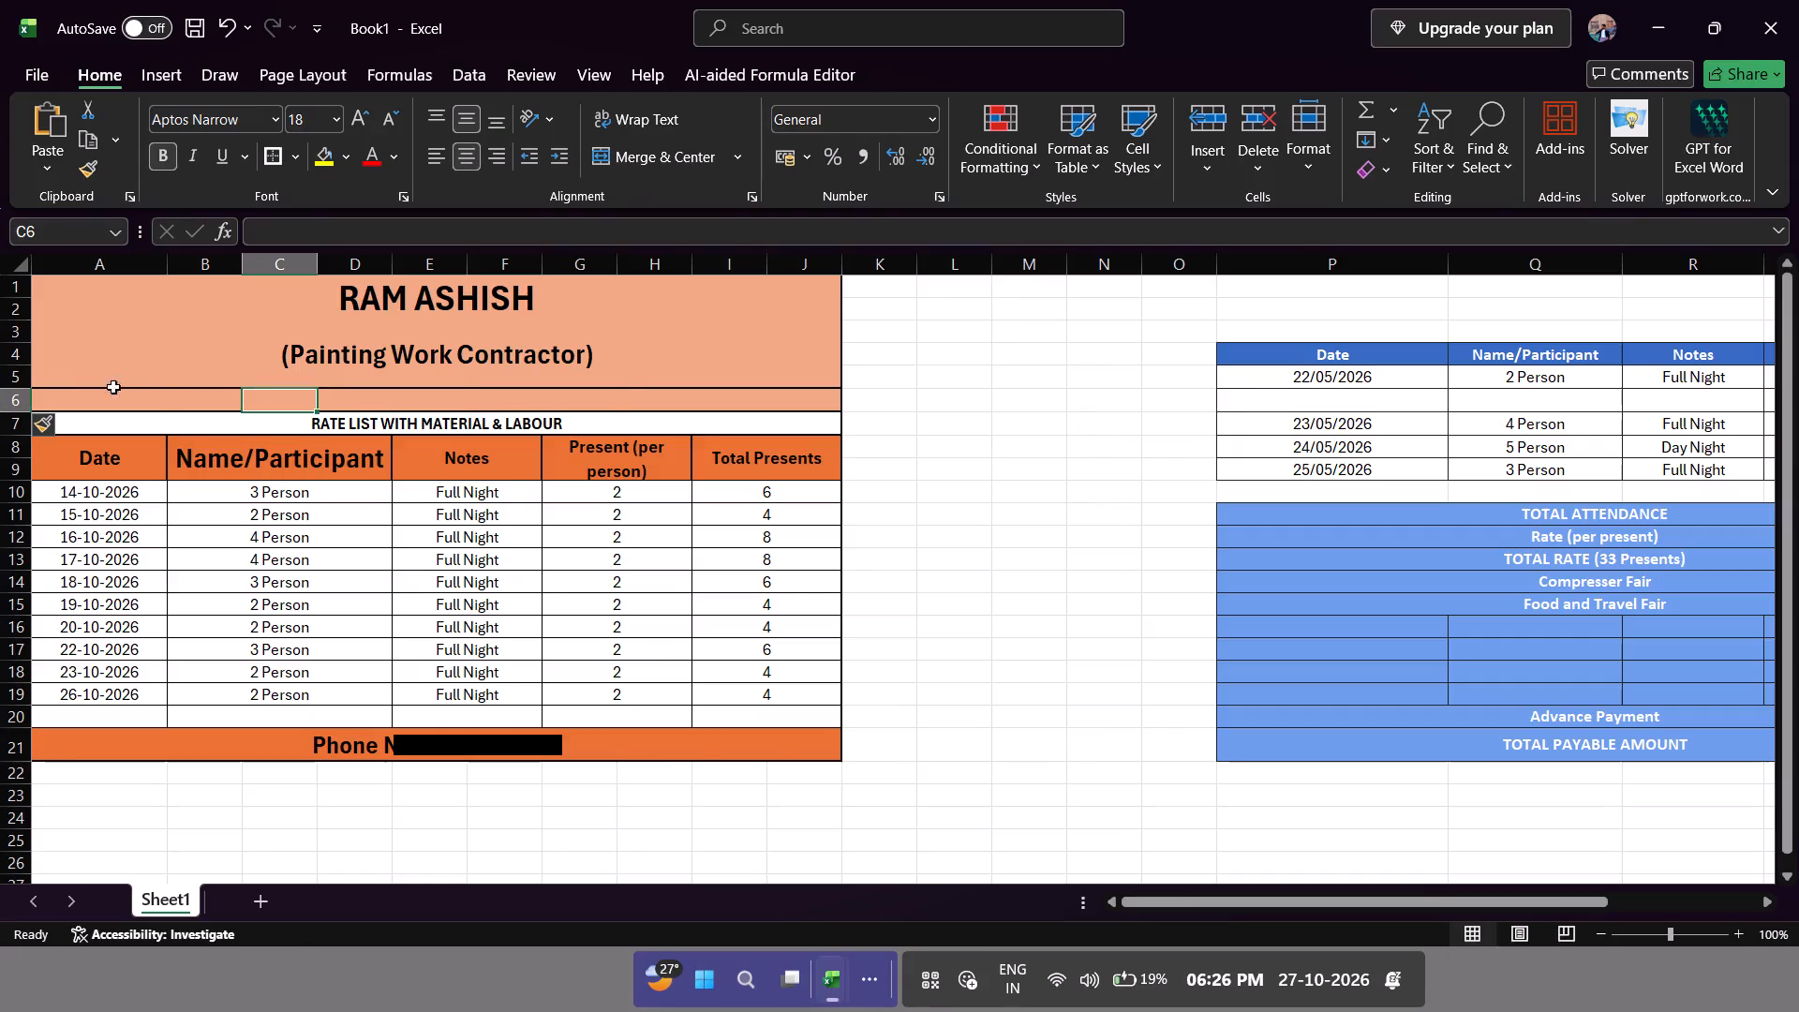
left_click(62, 404)
left_click_drag(167, 411, 353, 394)
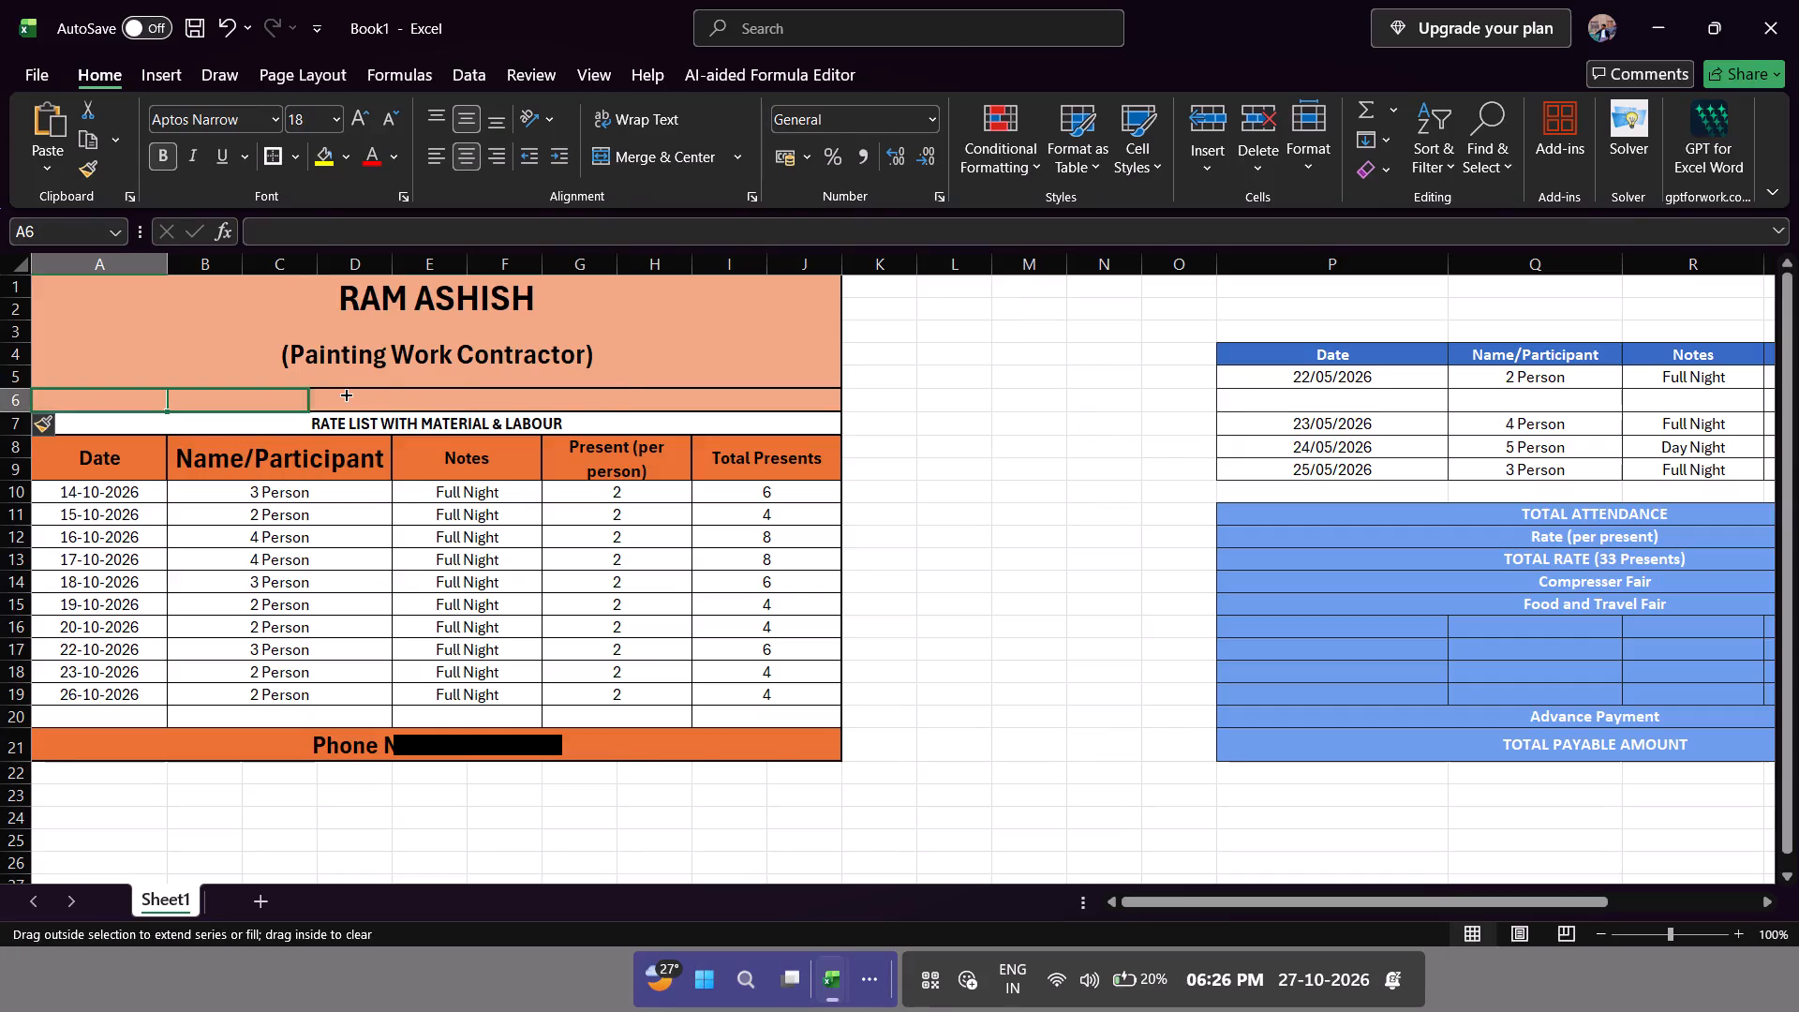
left_click_drag(353, 394, 822, 426)
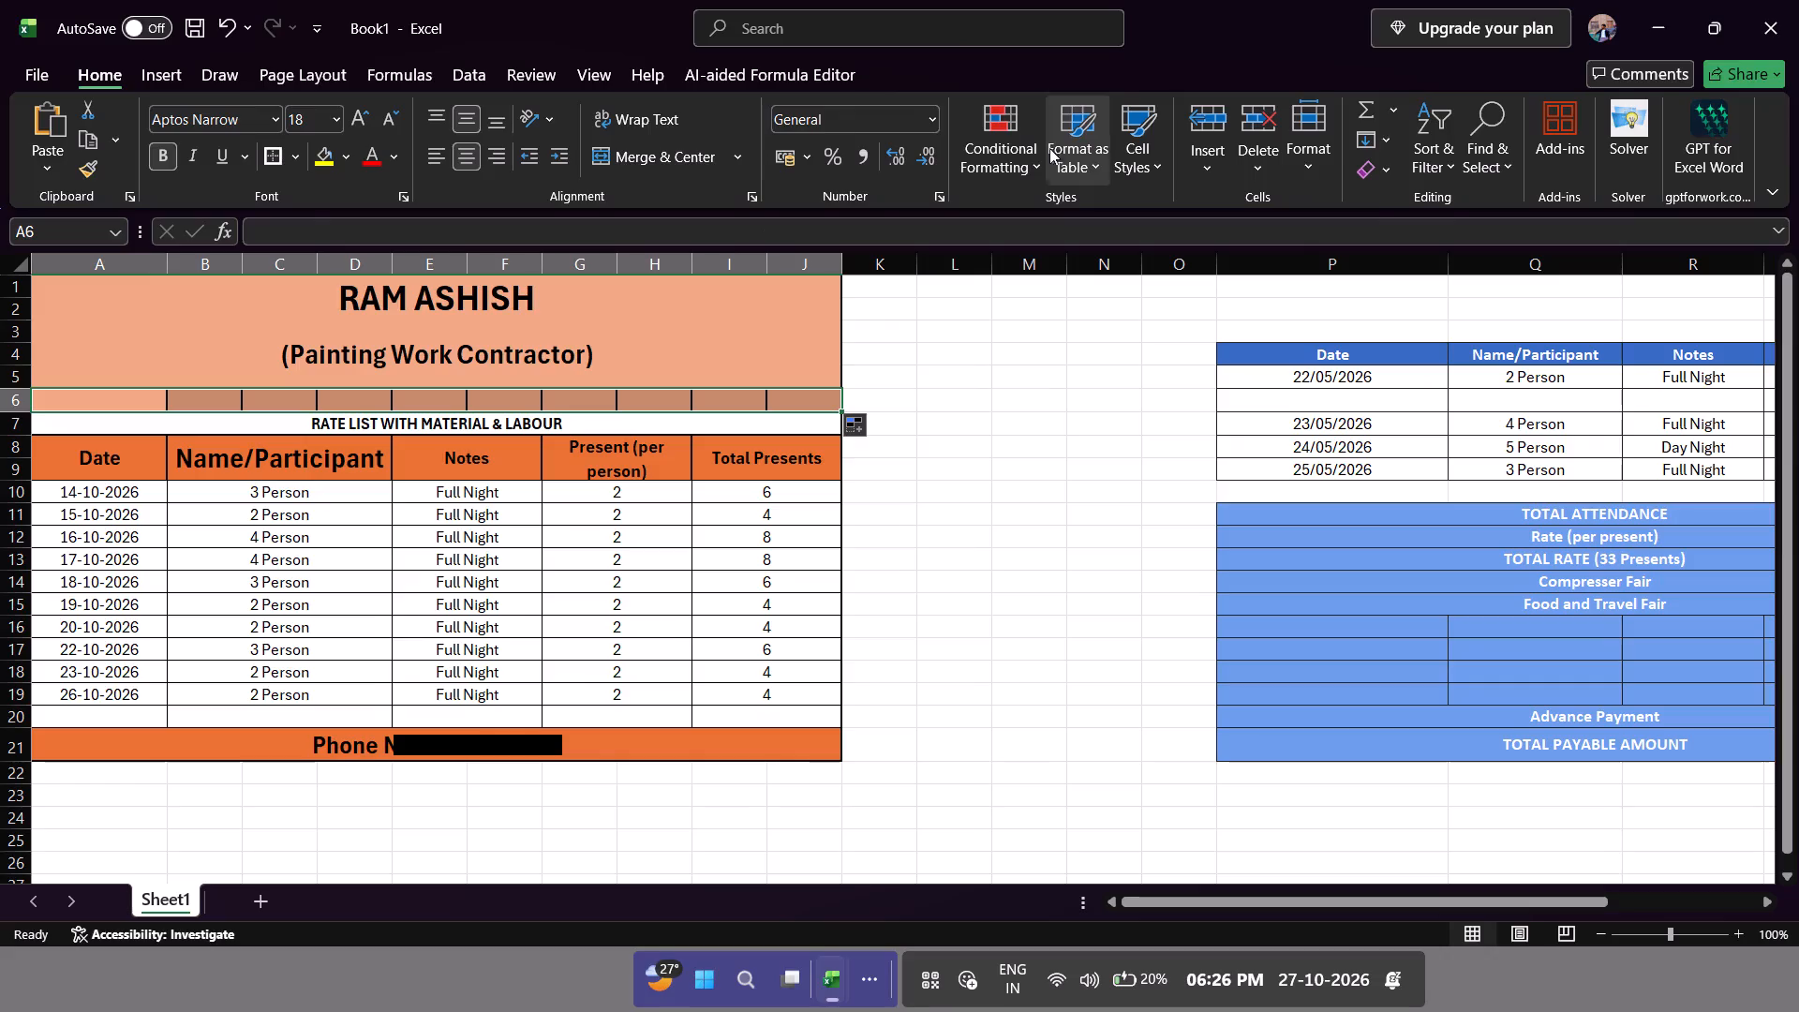
left_click(653, 149)
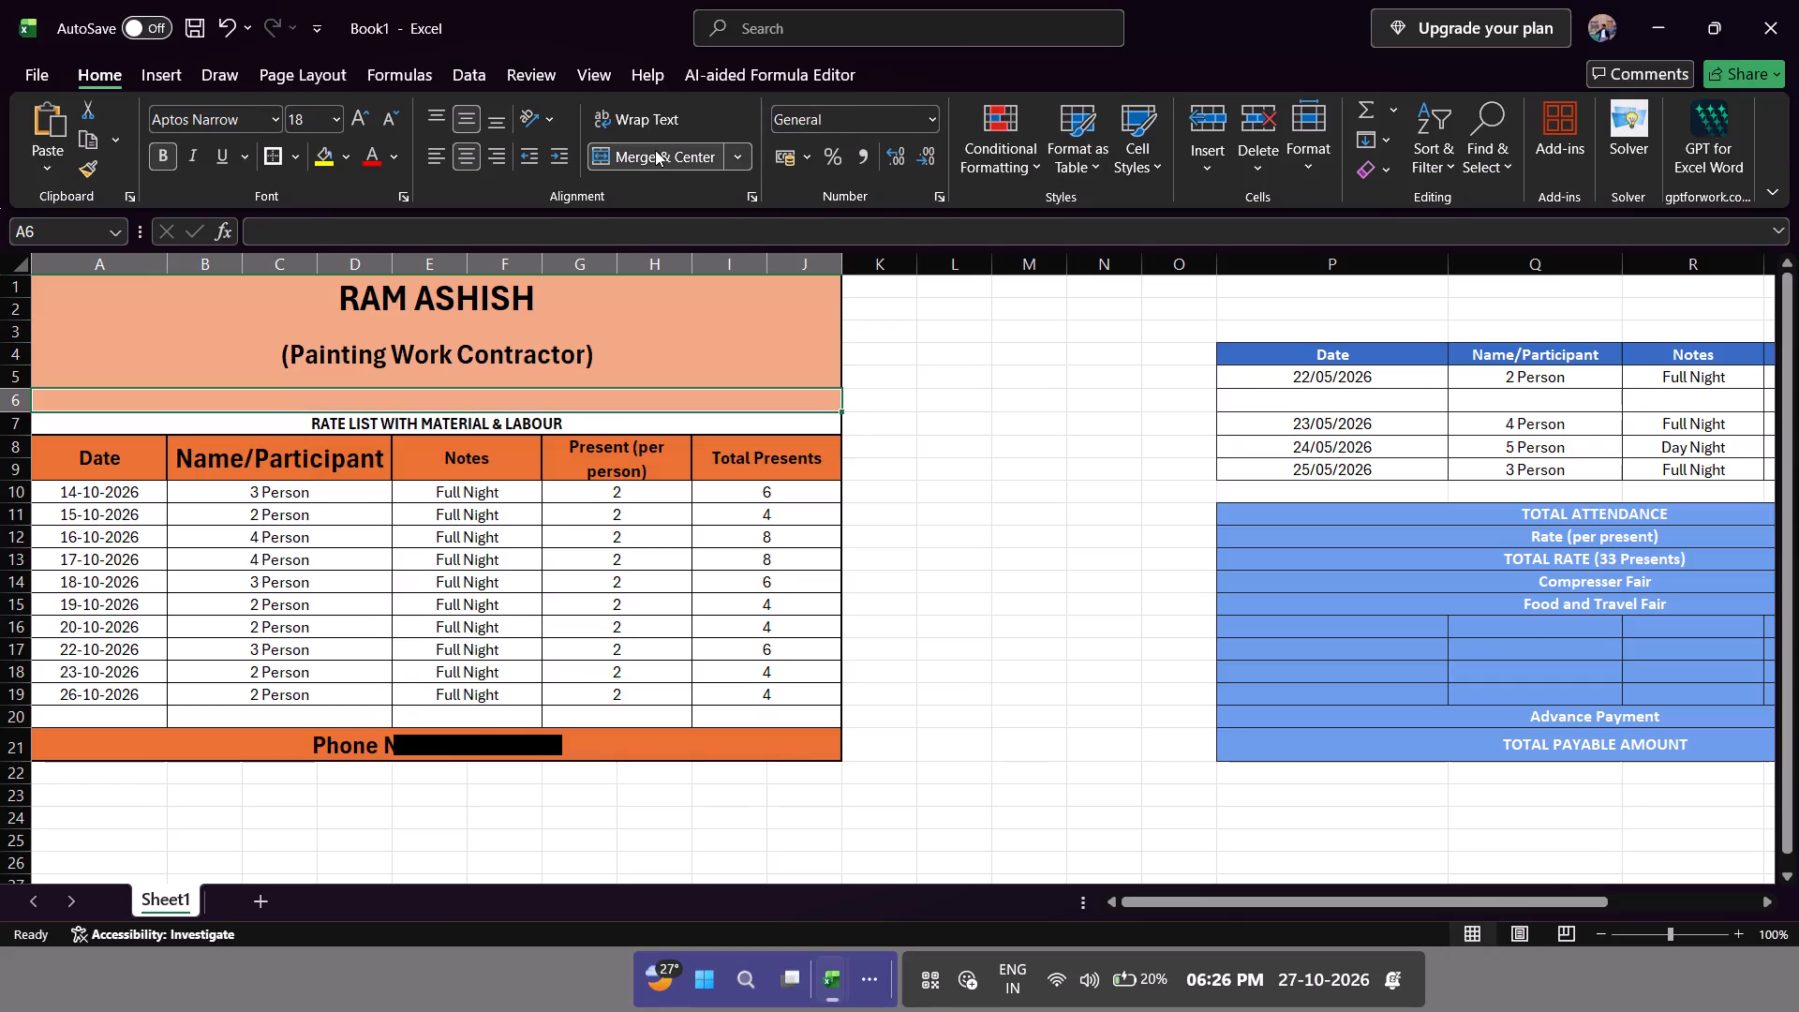
left_click(948, 386)
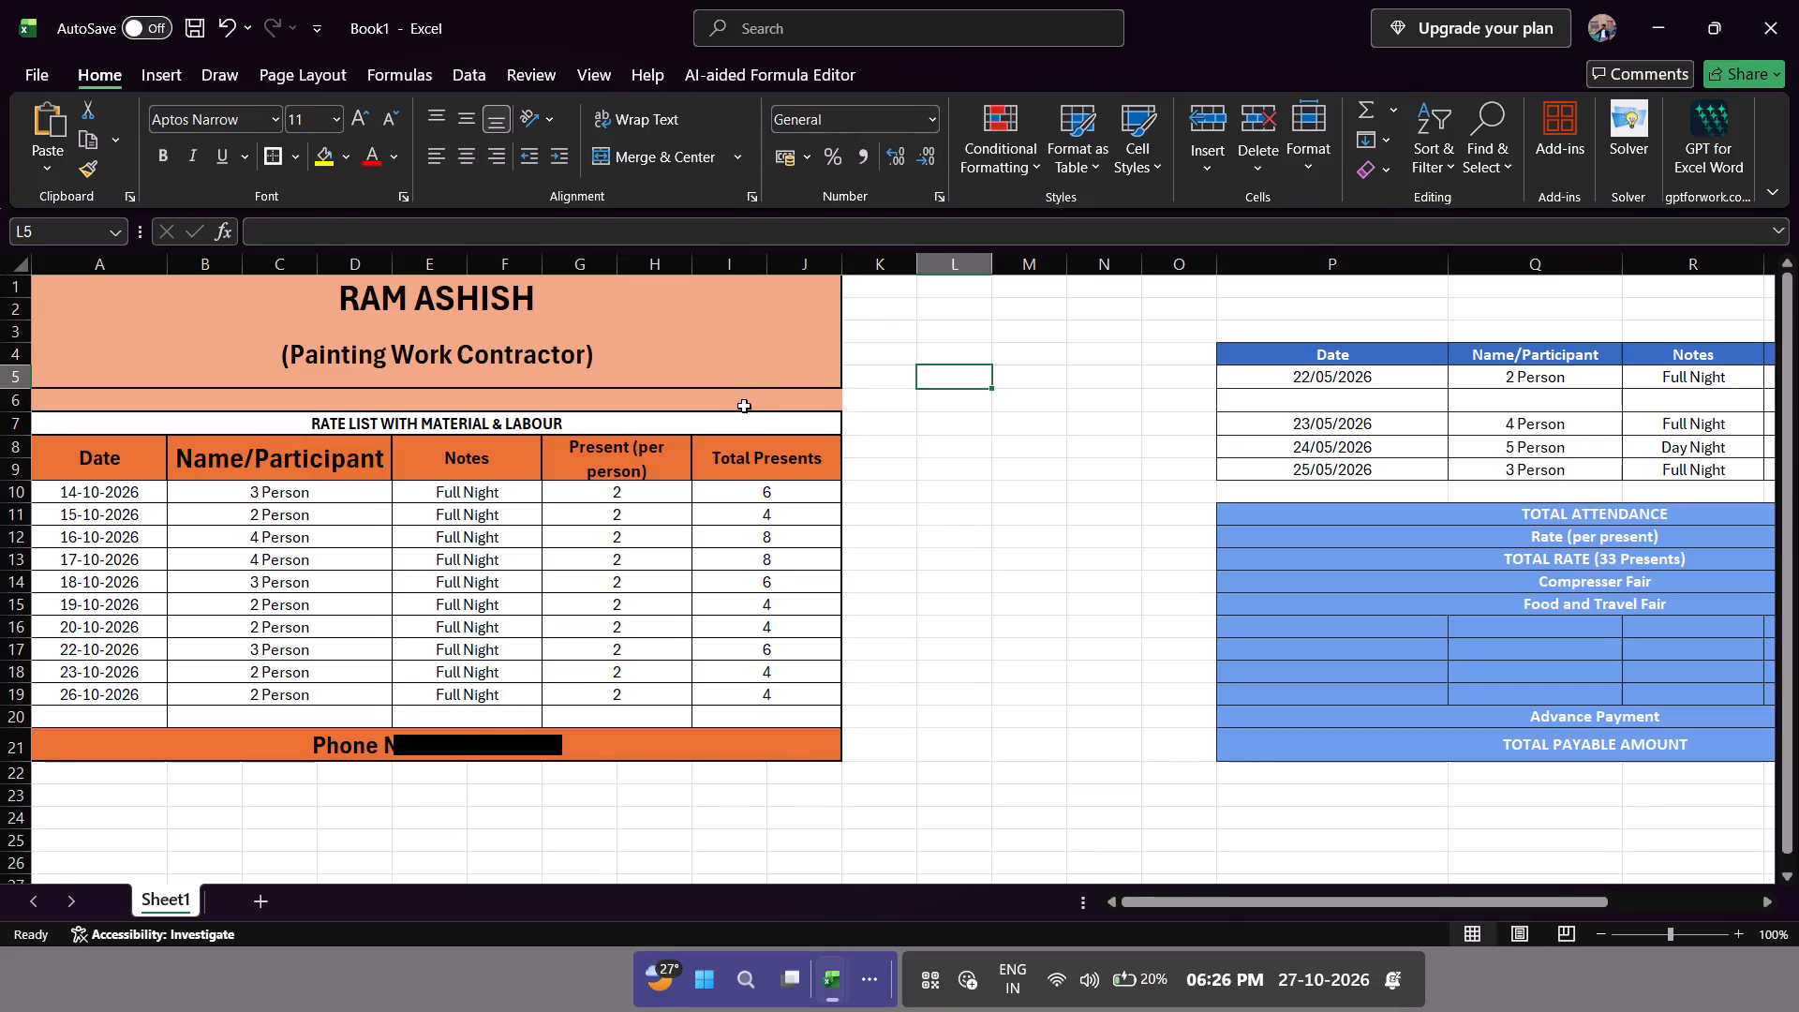
Enter "Location:- DLF Mall" as the text of the merged row 6.
left_click(746, 405)
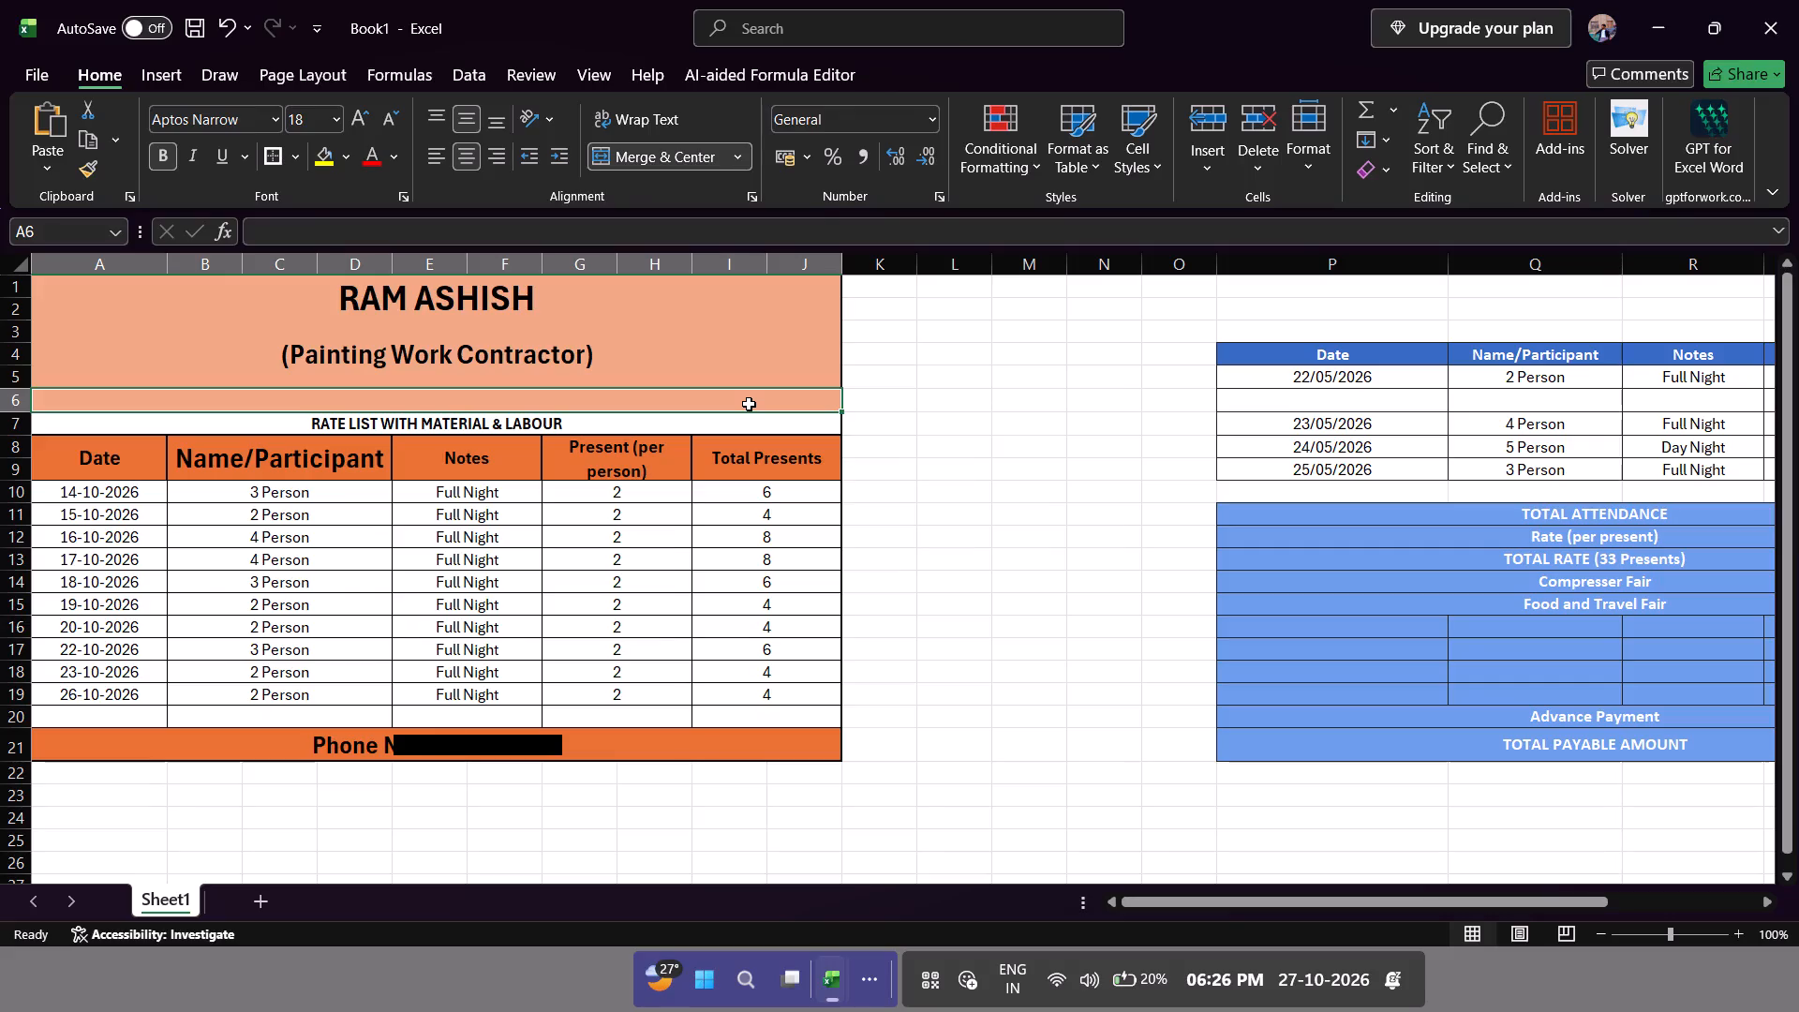
left_click(749, 404)
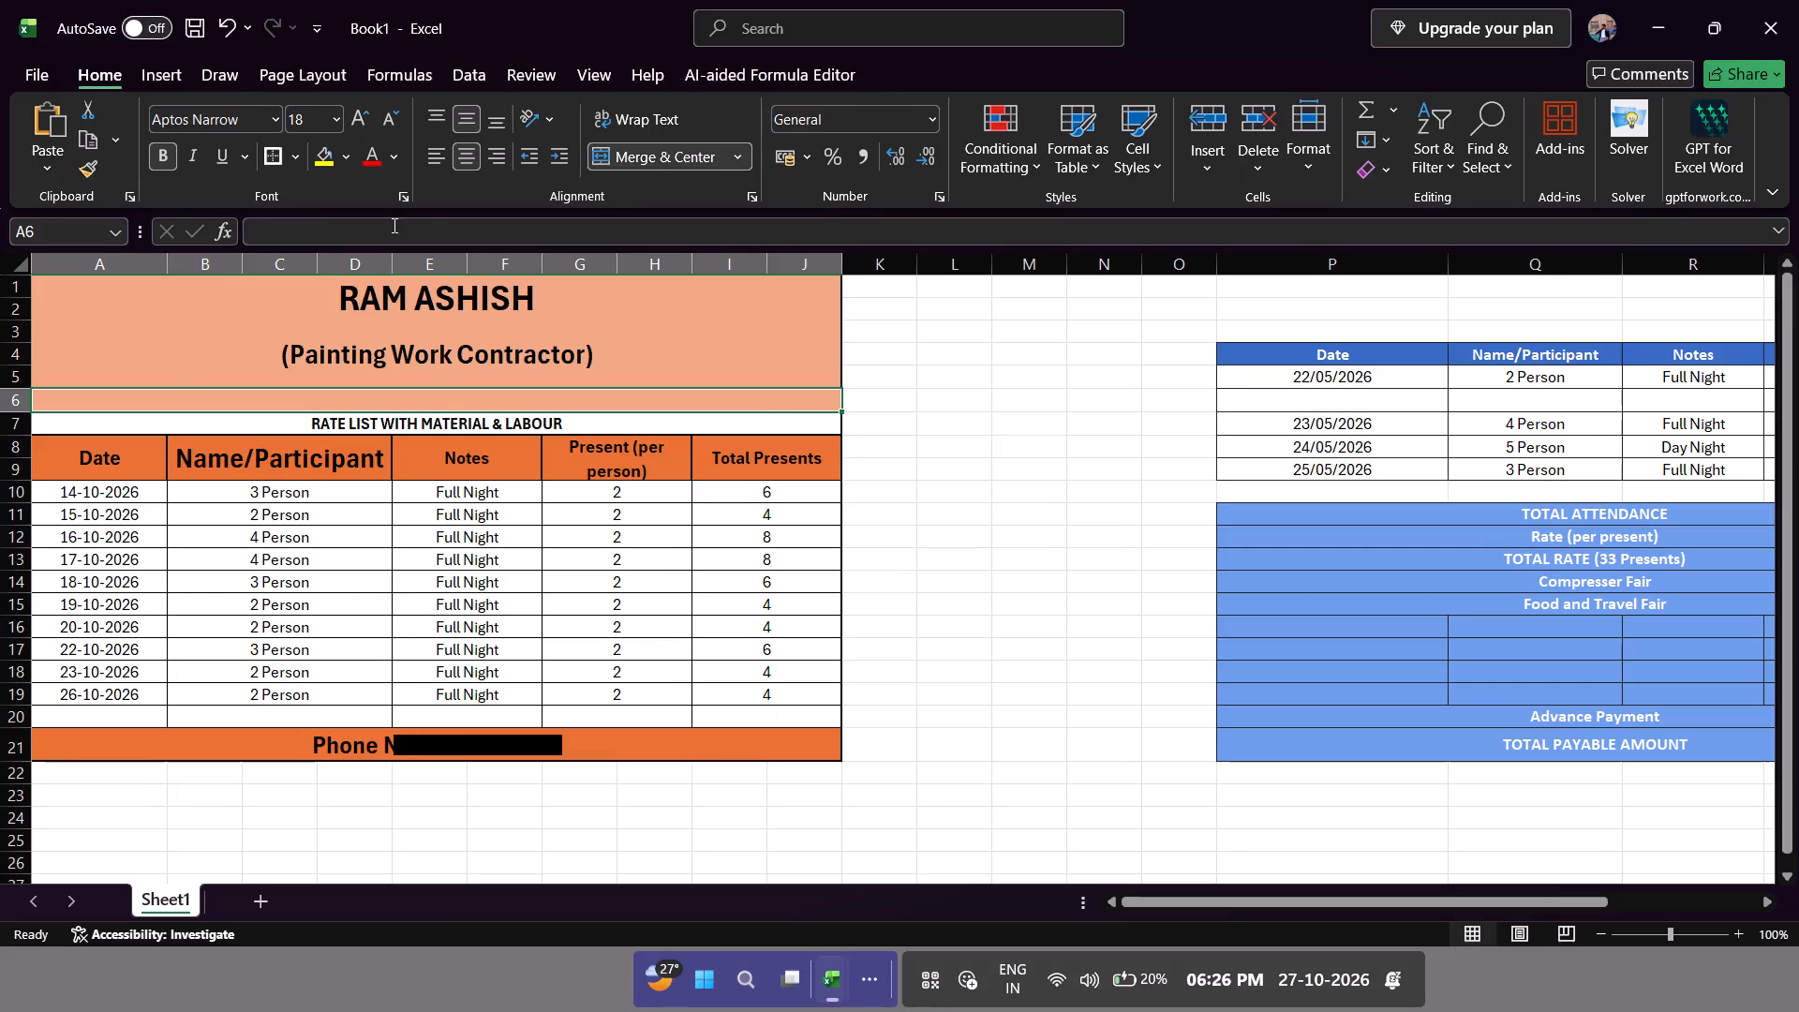
left_click(393, 225)
type("Location")
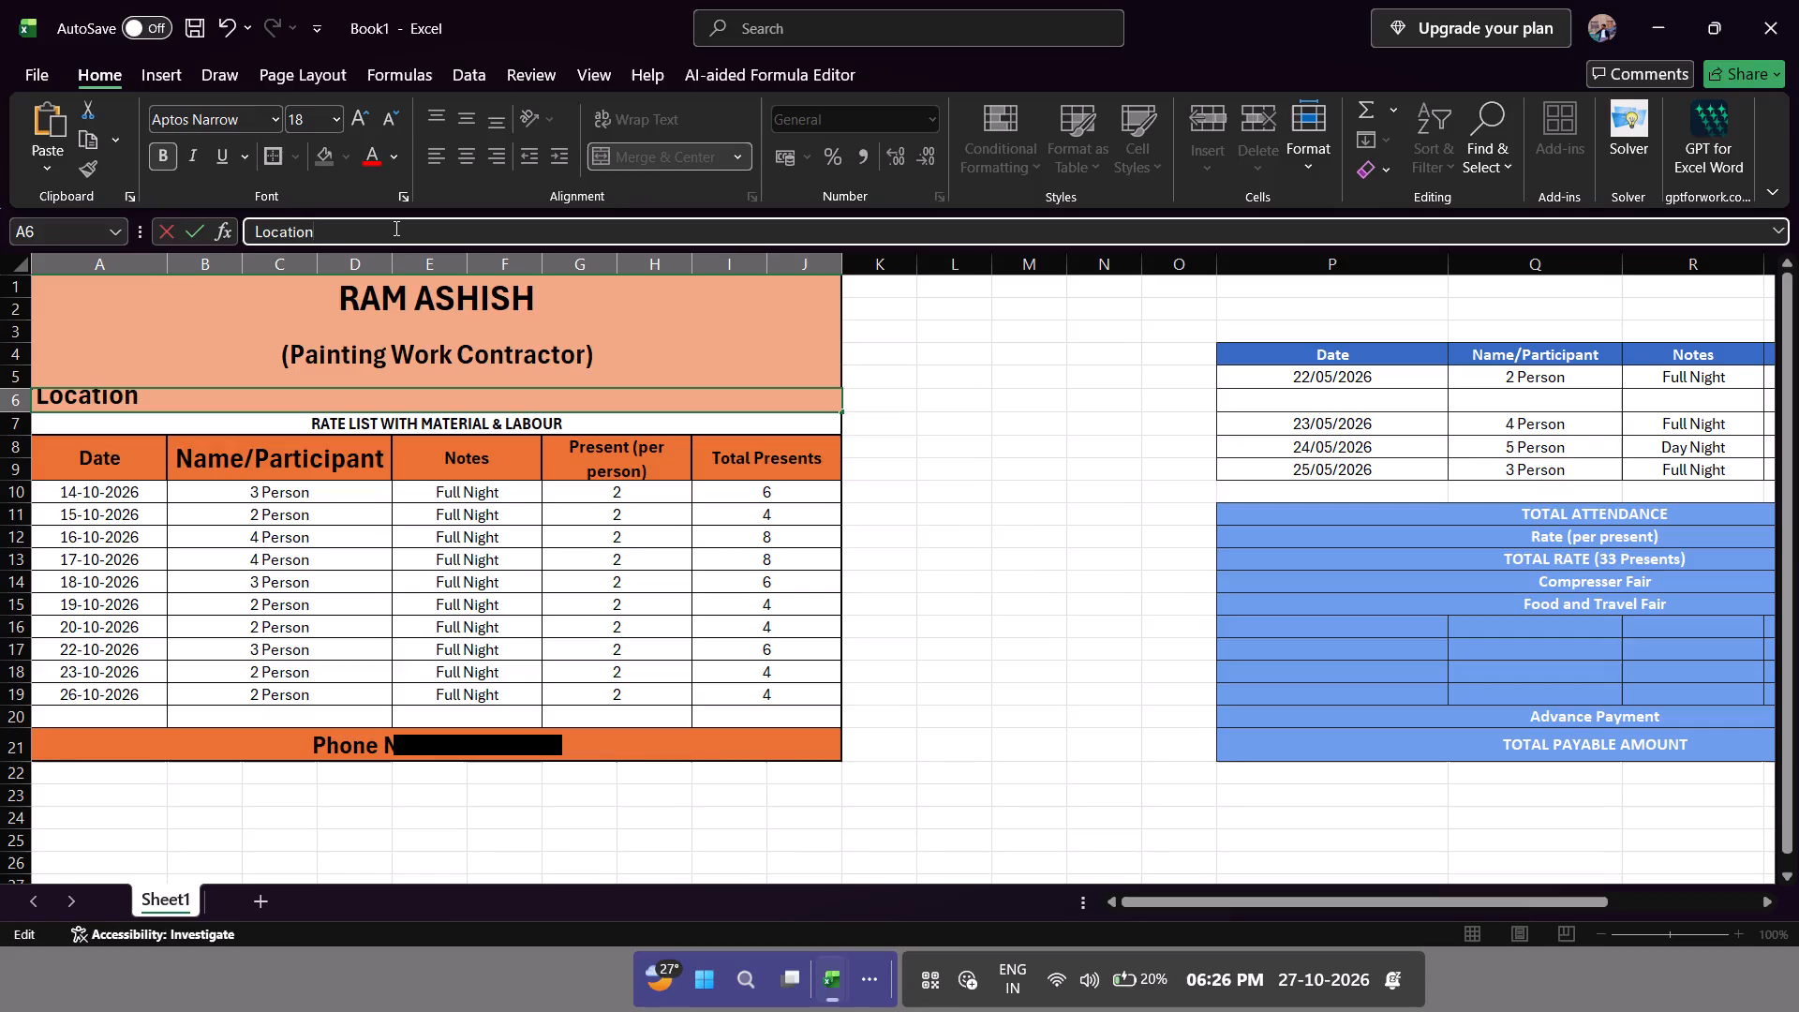
key("shift+colon")
key("minus")
key("space")
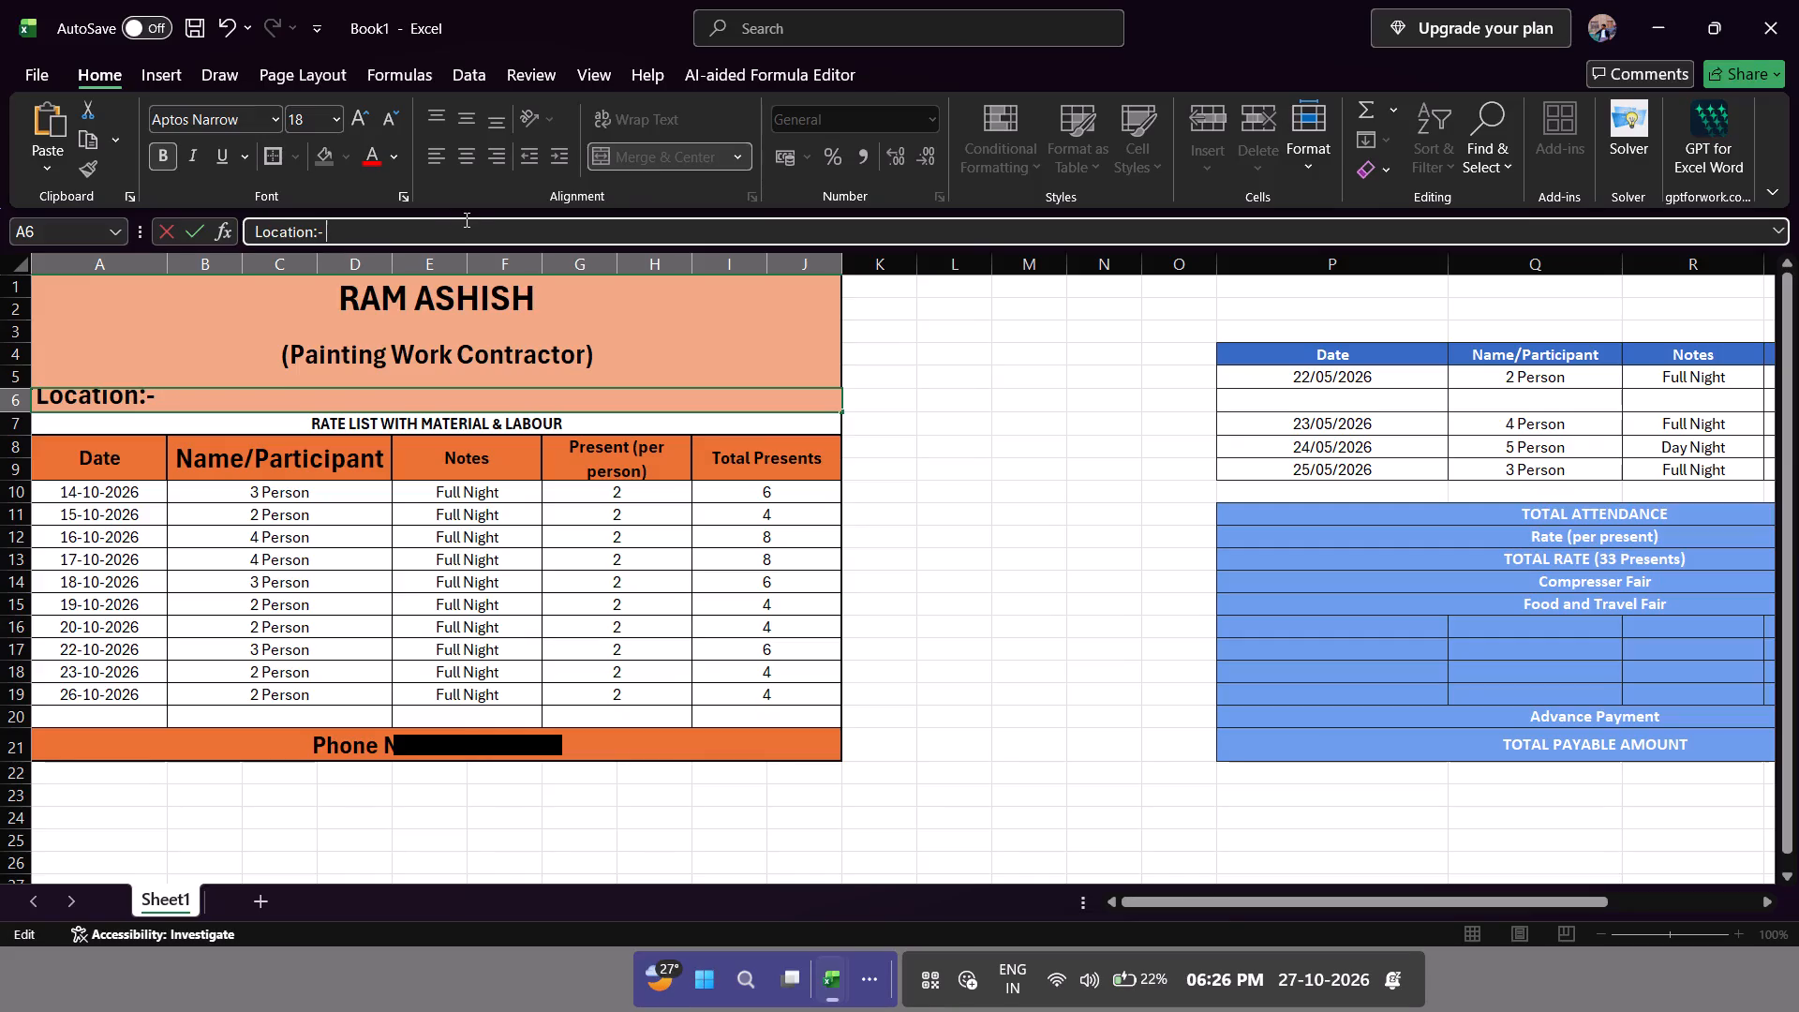
key("shift+d")
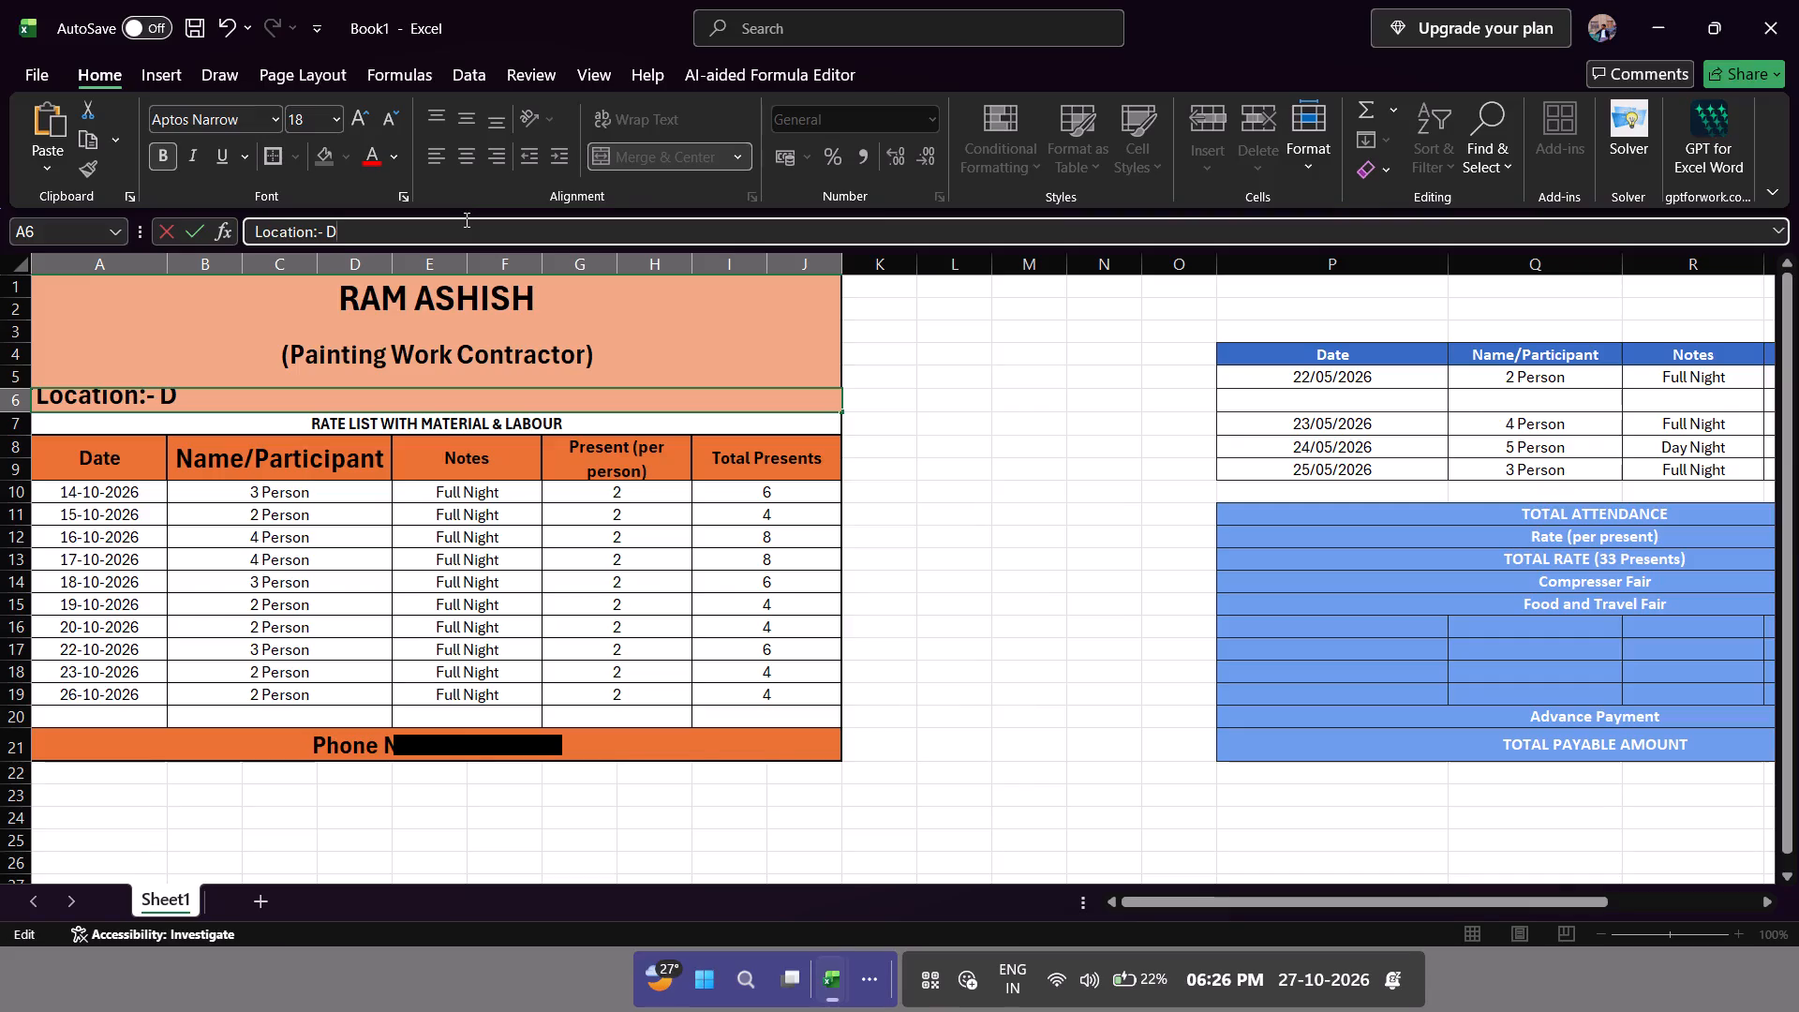
type("LF")
key("shift+space")
type("Mall")
key("space")
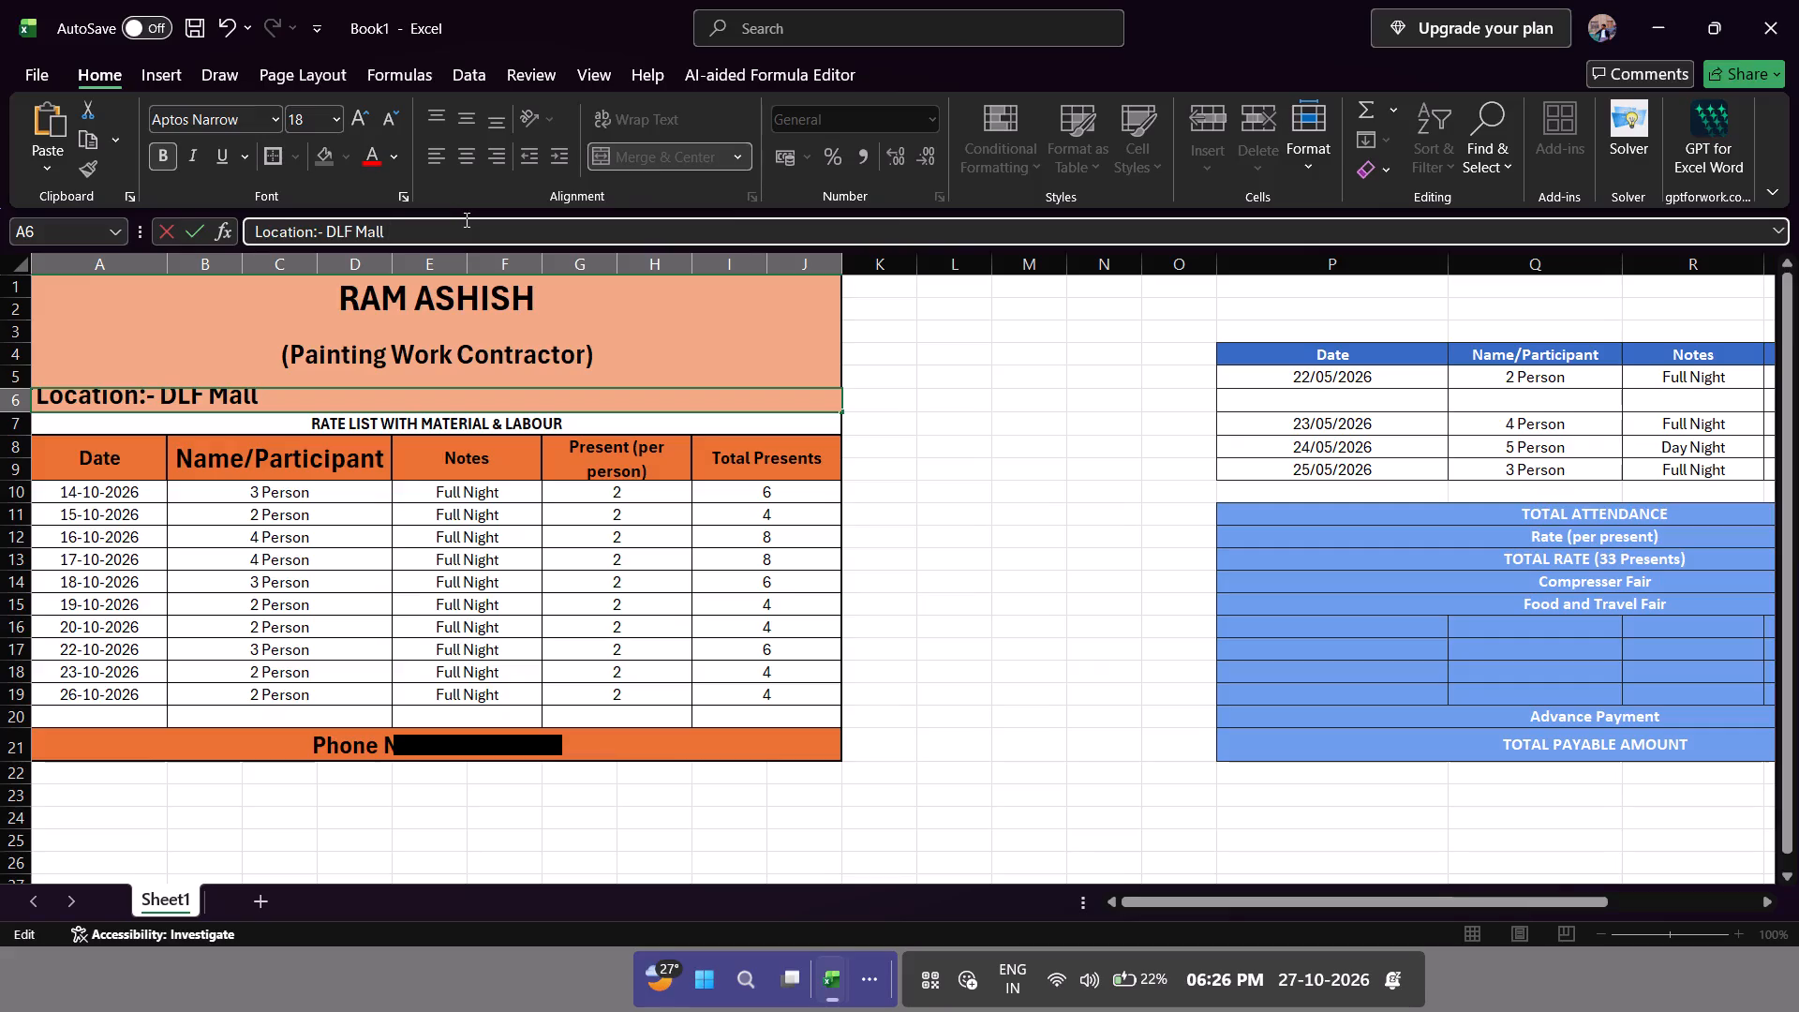
Add the word "New" between "DLF" and "Mall" in the location text.
key("Left")
key("Left")
key("Left")
key("Left")
key("Left")
type("New")
key("space")
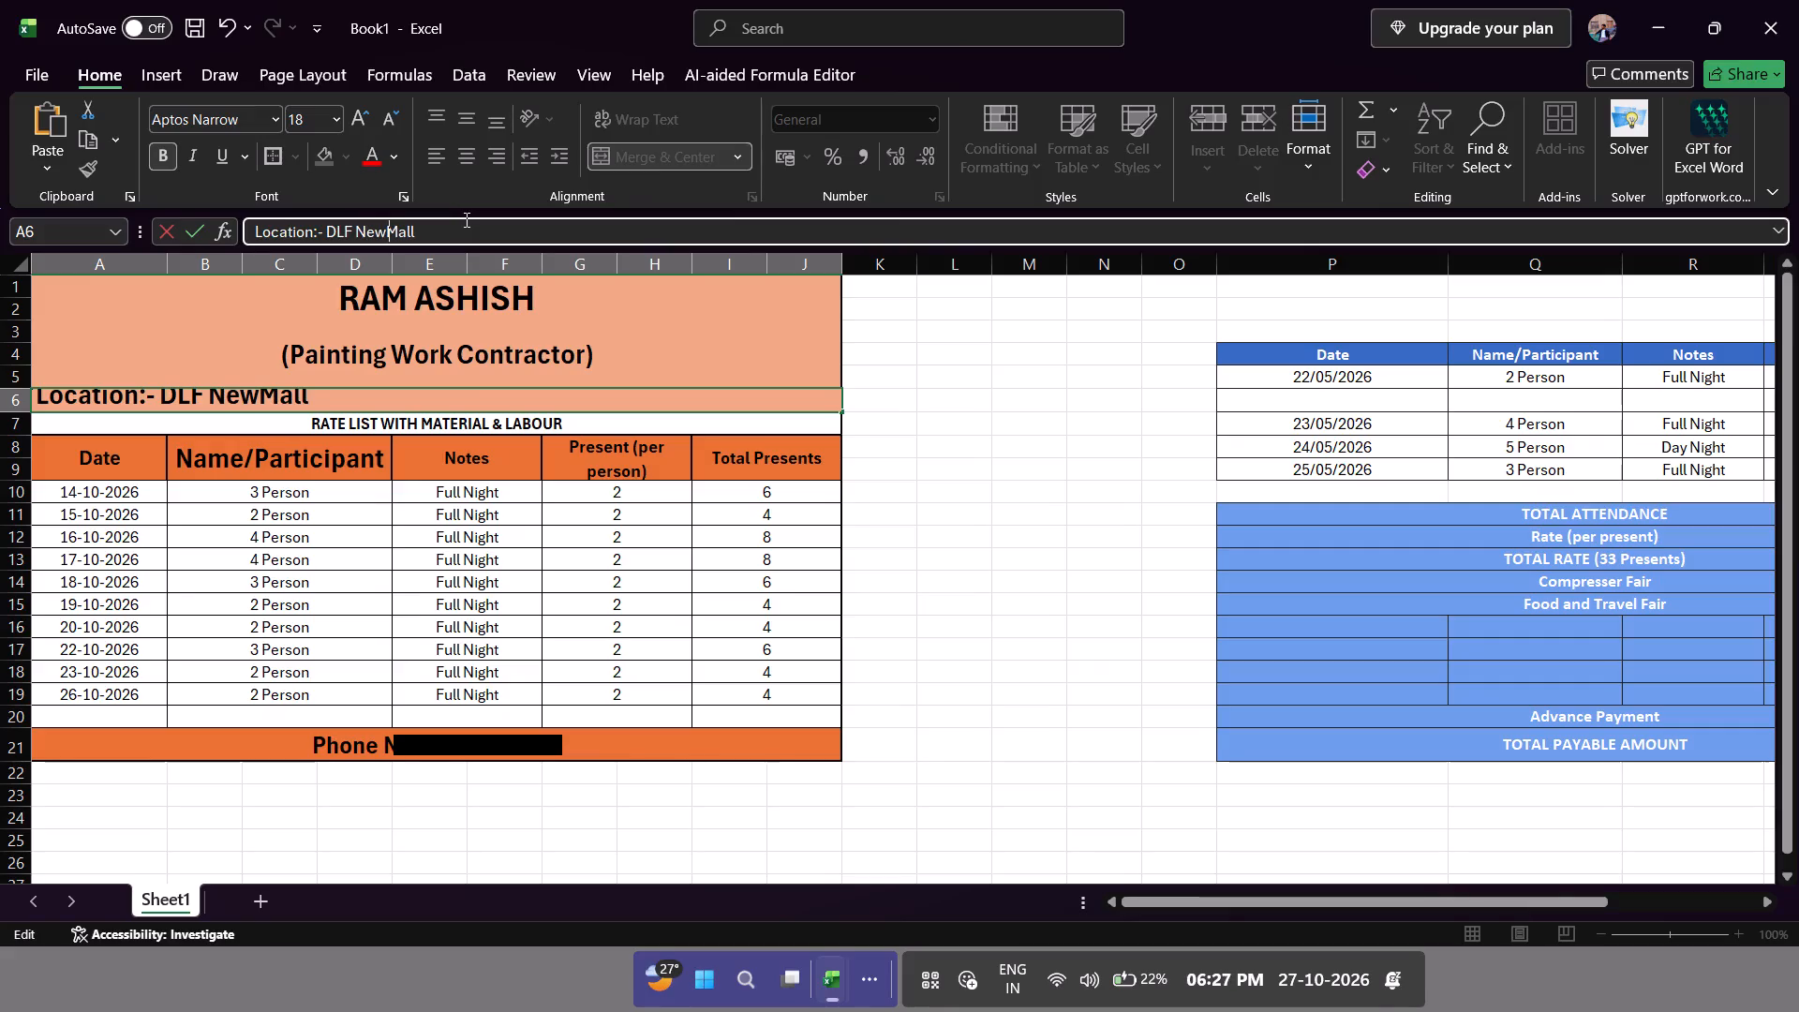
Append "Saket" after "Mall" at the end of the location text.
key("Right")
key("Right")
key("Right")
key("Right")
key("Right")
key("Right")
key("Right")
key("Right")
key("Right")
key("Right")
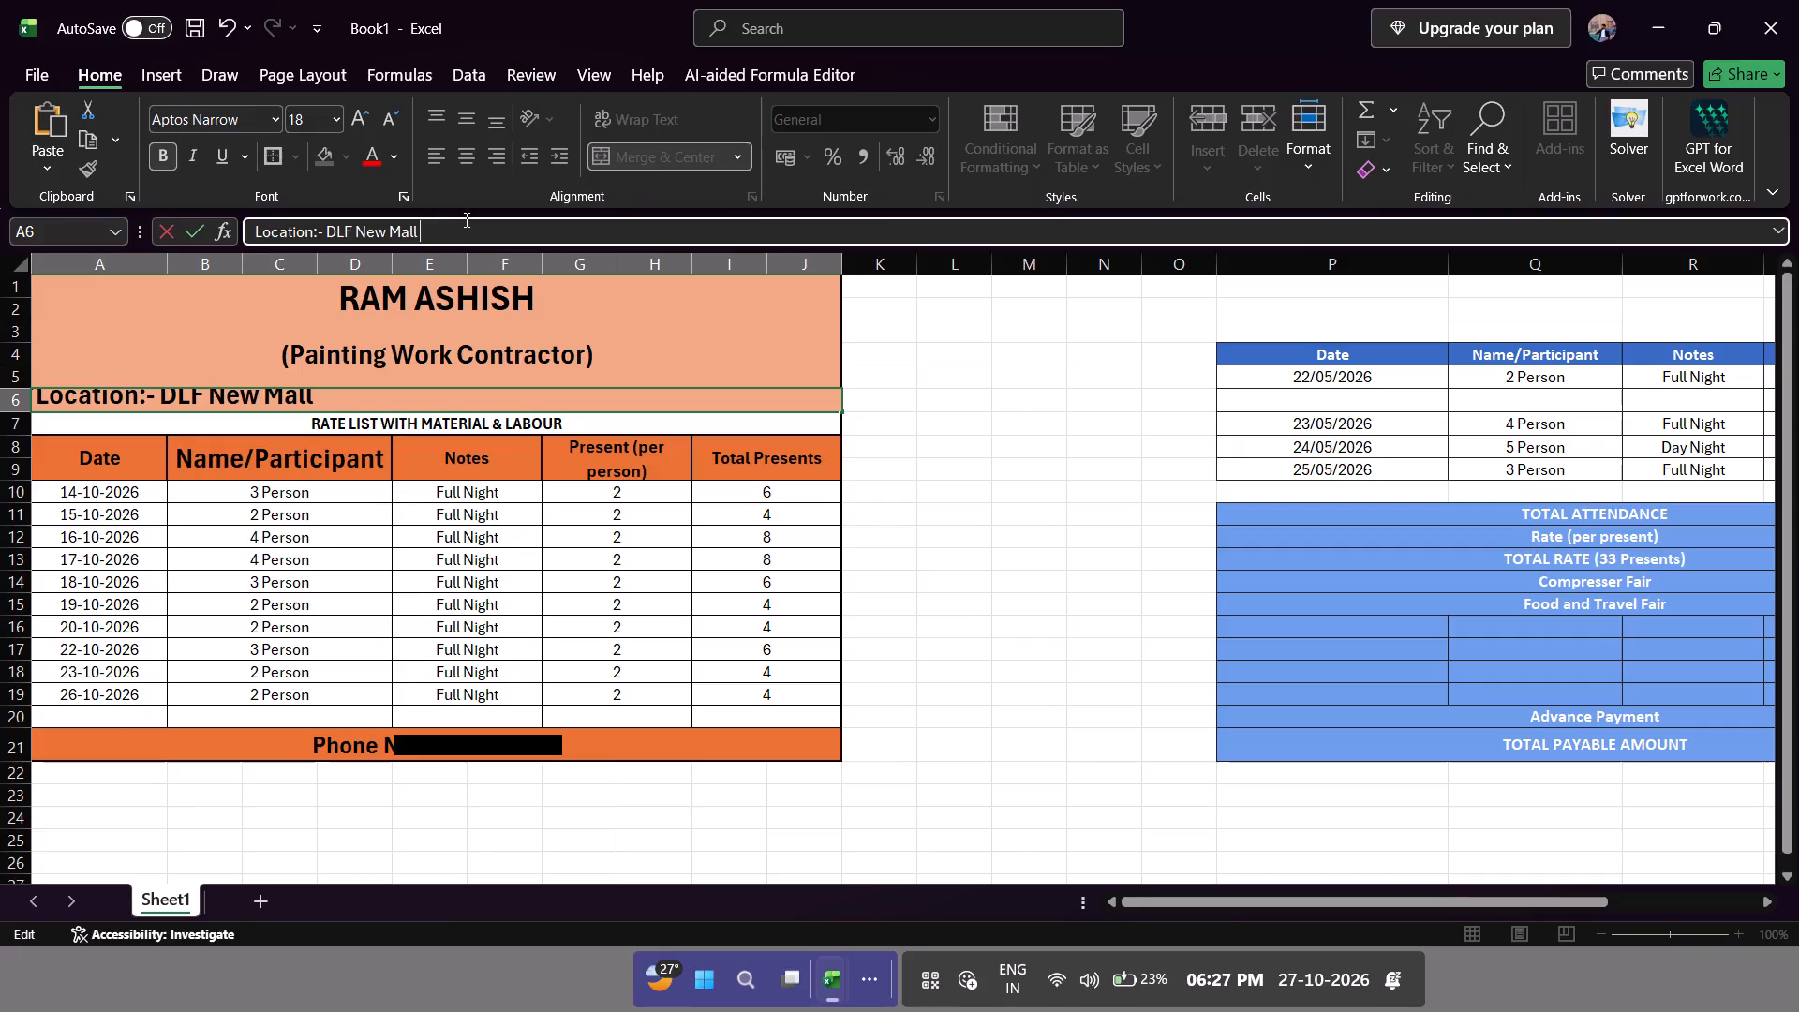
type("Saket")
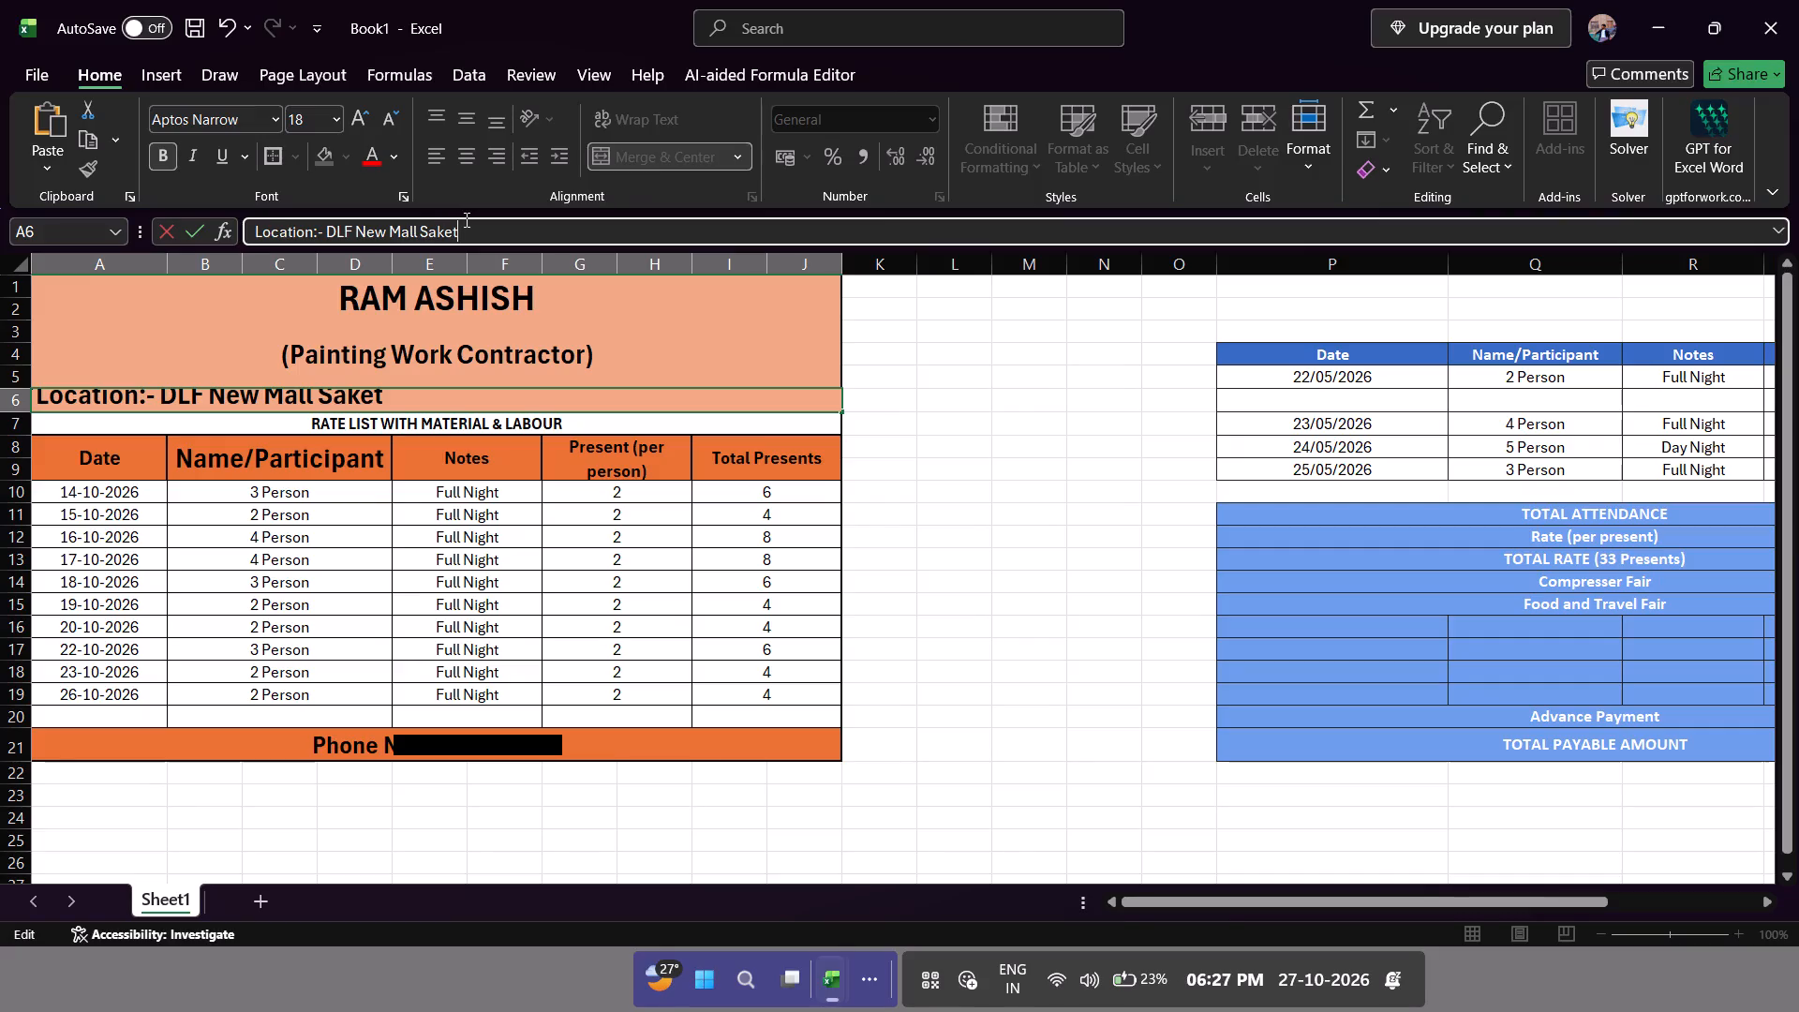
key("space")
Insert "MBP Store, " before "DLF" in the row 6 location text and remove the trailing space after "Saket".
key("Left")
key("Left")
key("Left")
key("Left")
key("Left")
key("Left")
key("Left")
key("Left")
key("Left")
key("Left")
key("Left")
key("Left")
key("Left")
key("Left")
key("Left")
key("Left")
key("Left")
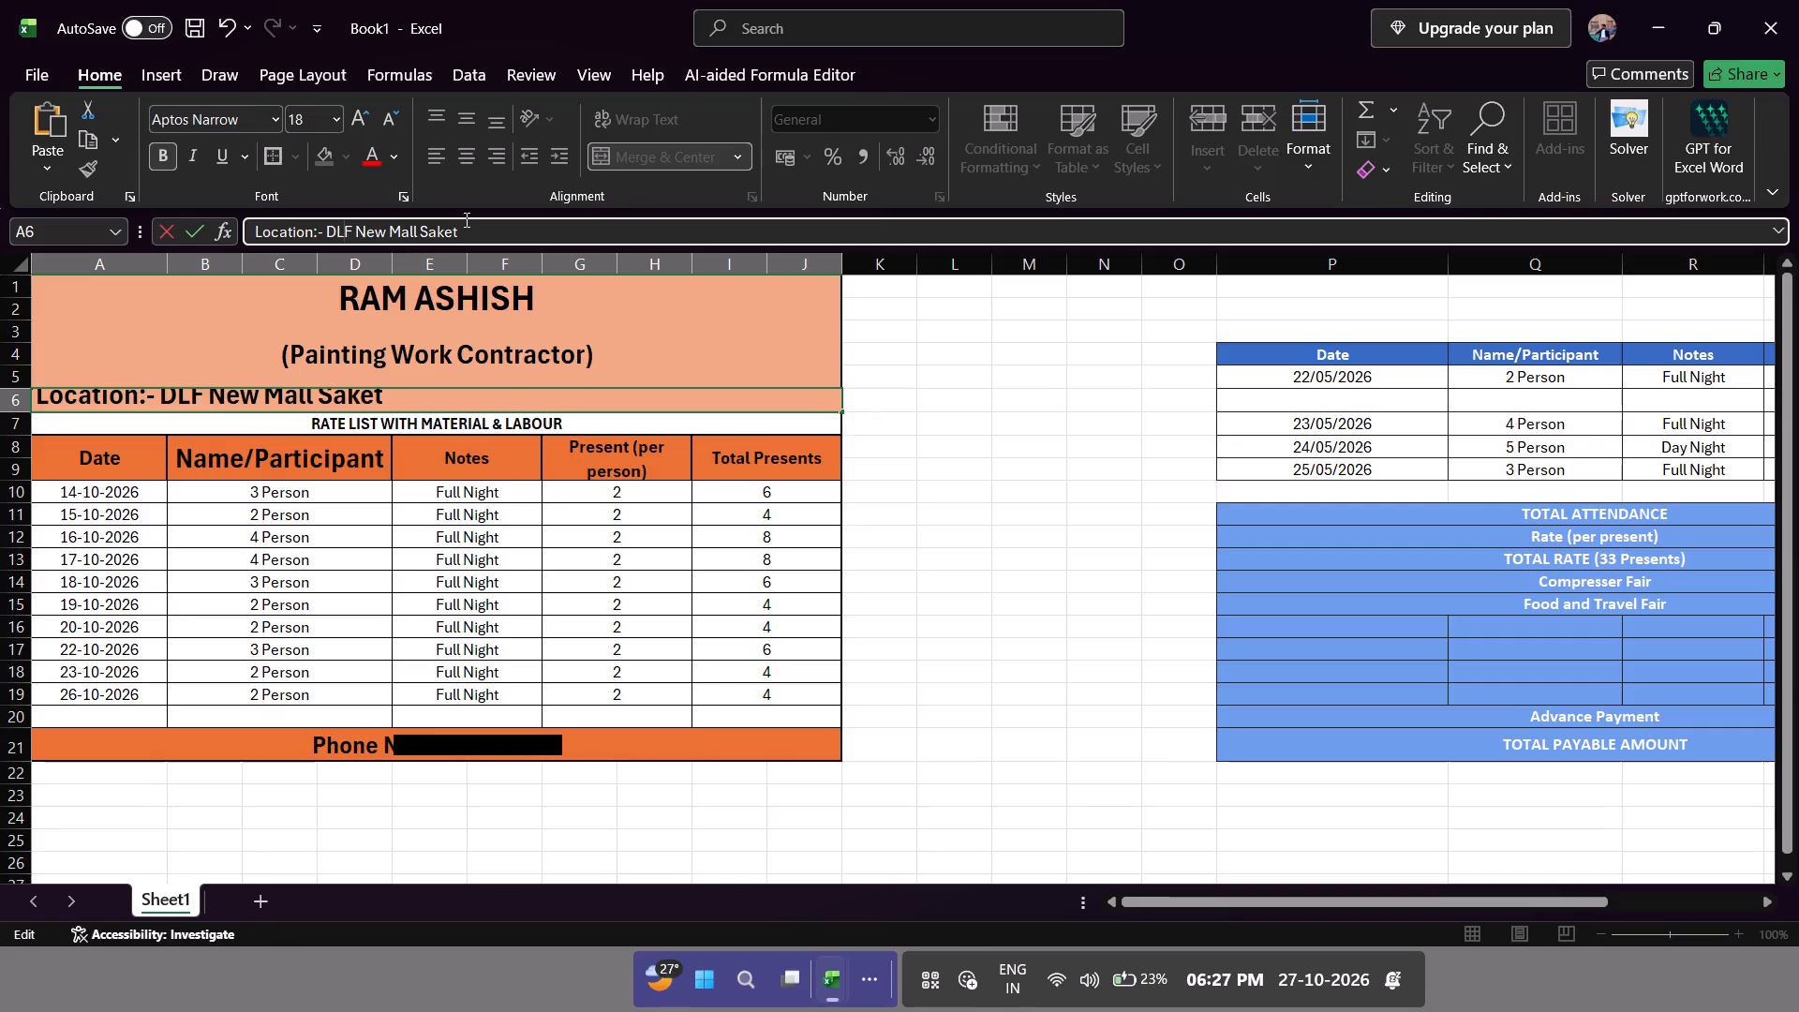
key("Left")
key("Left")
type("MBP")
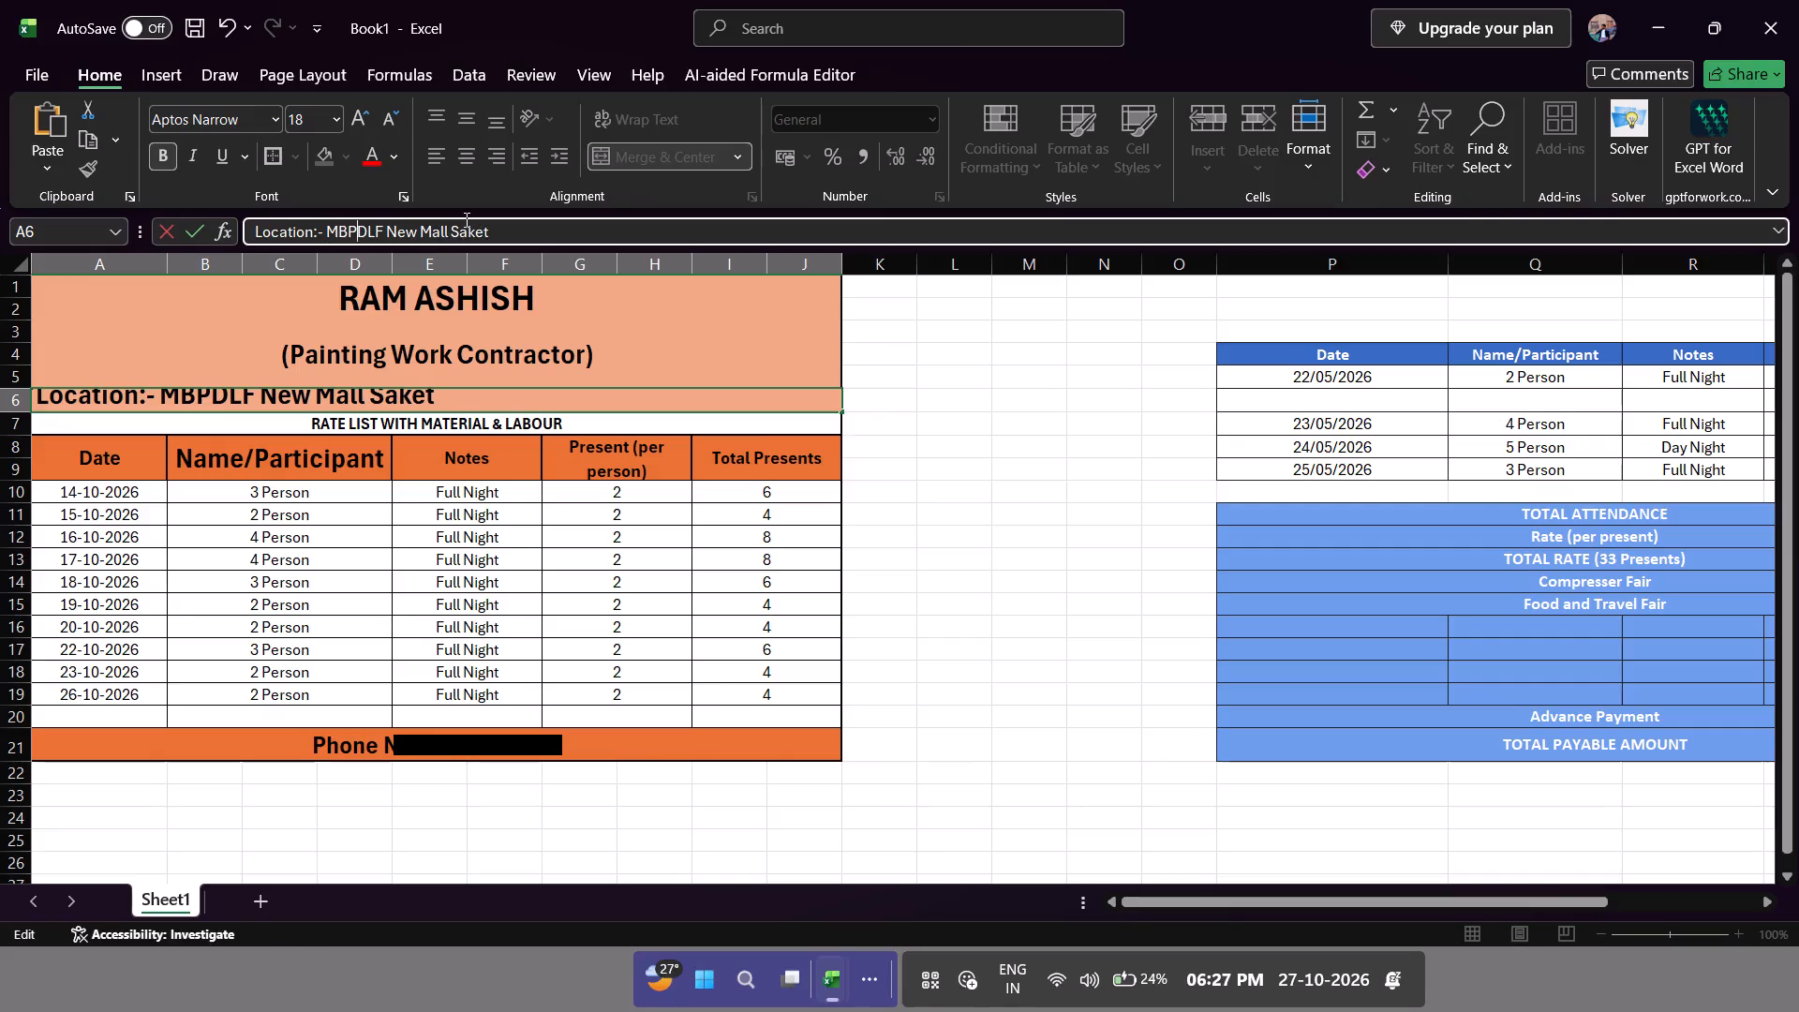
key("space")
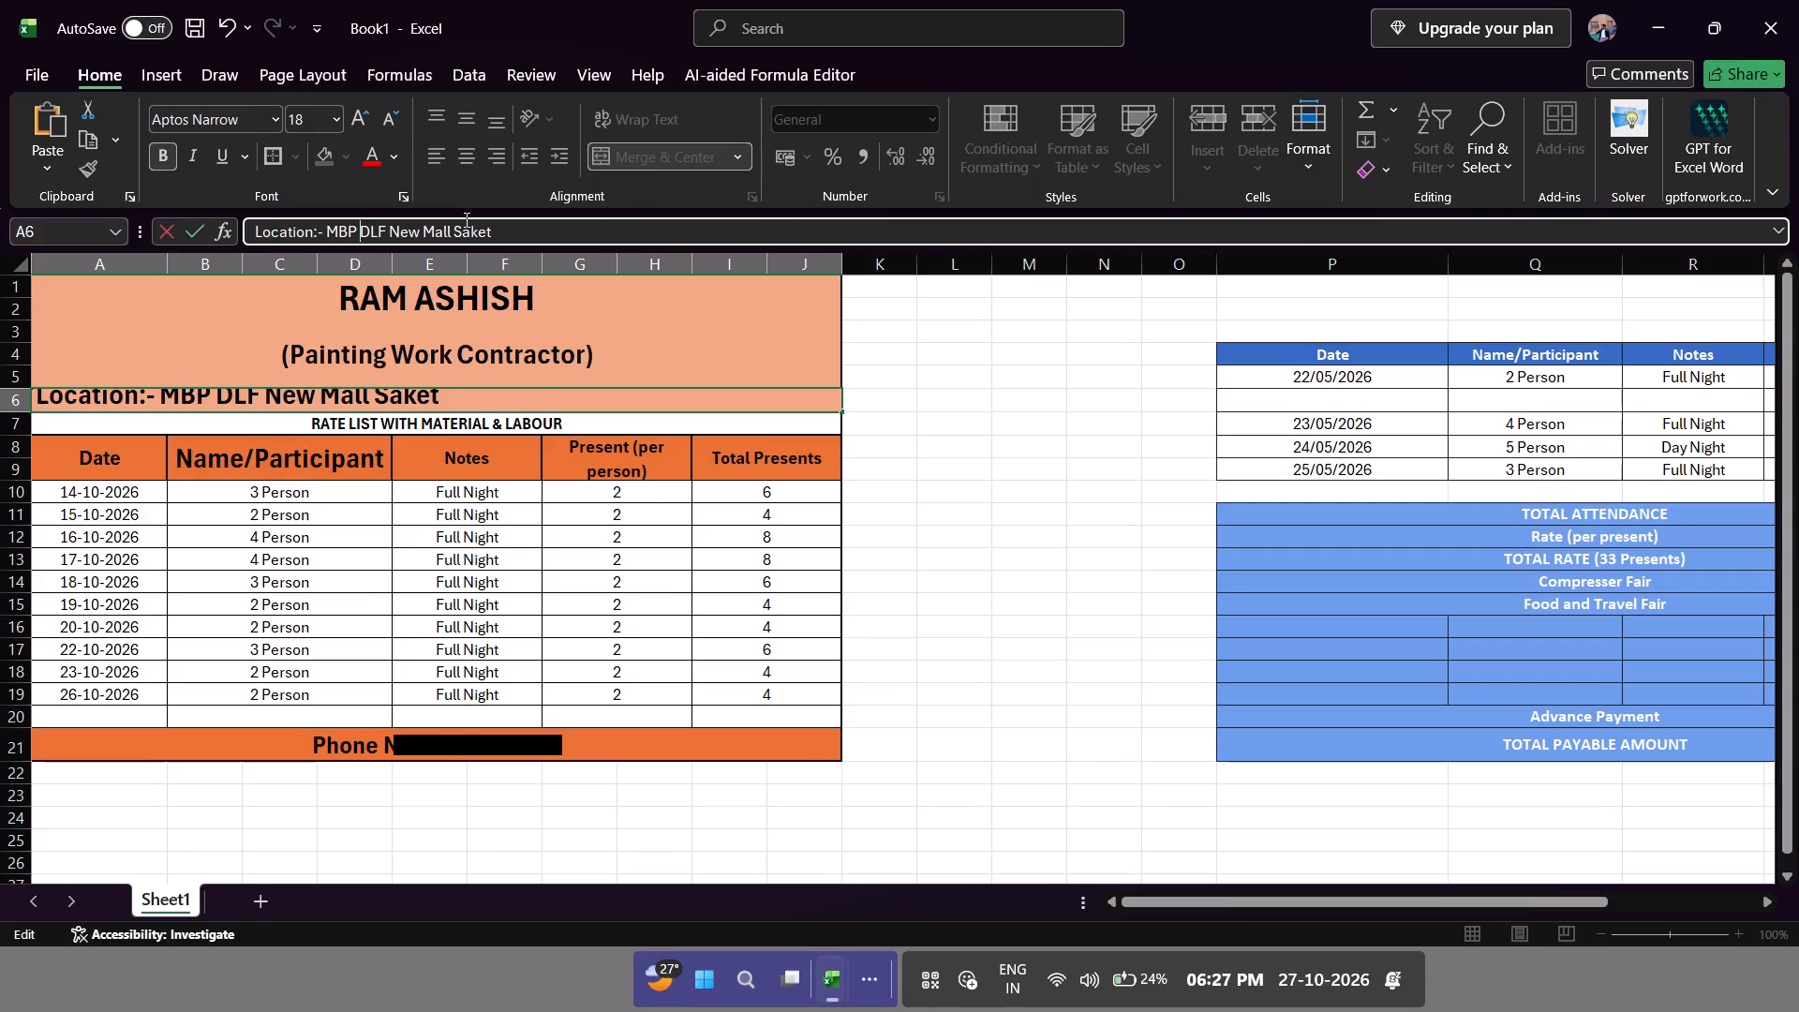
key("shift+s")
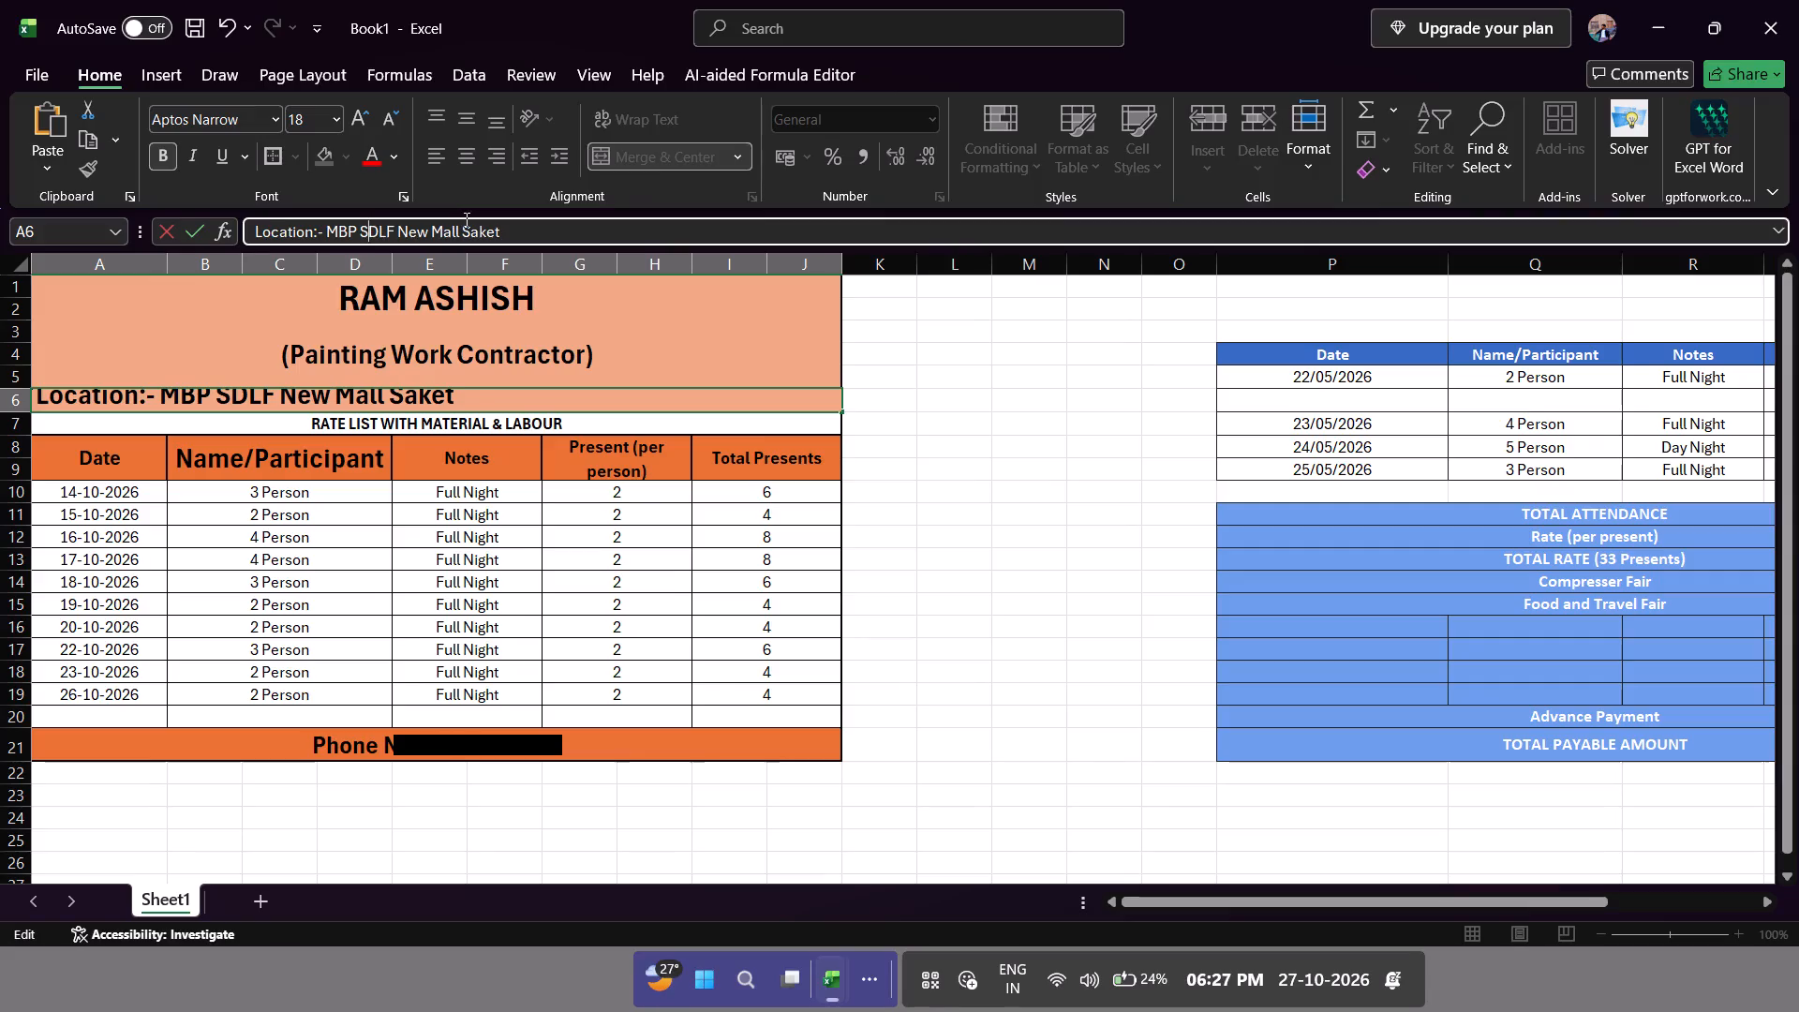
type("tore")
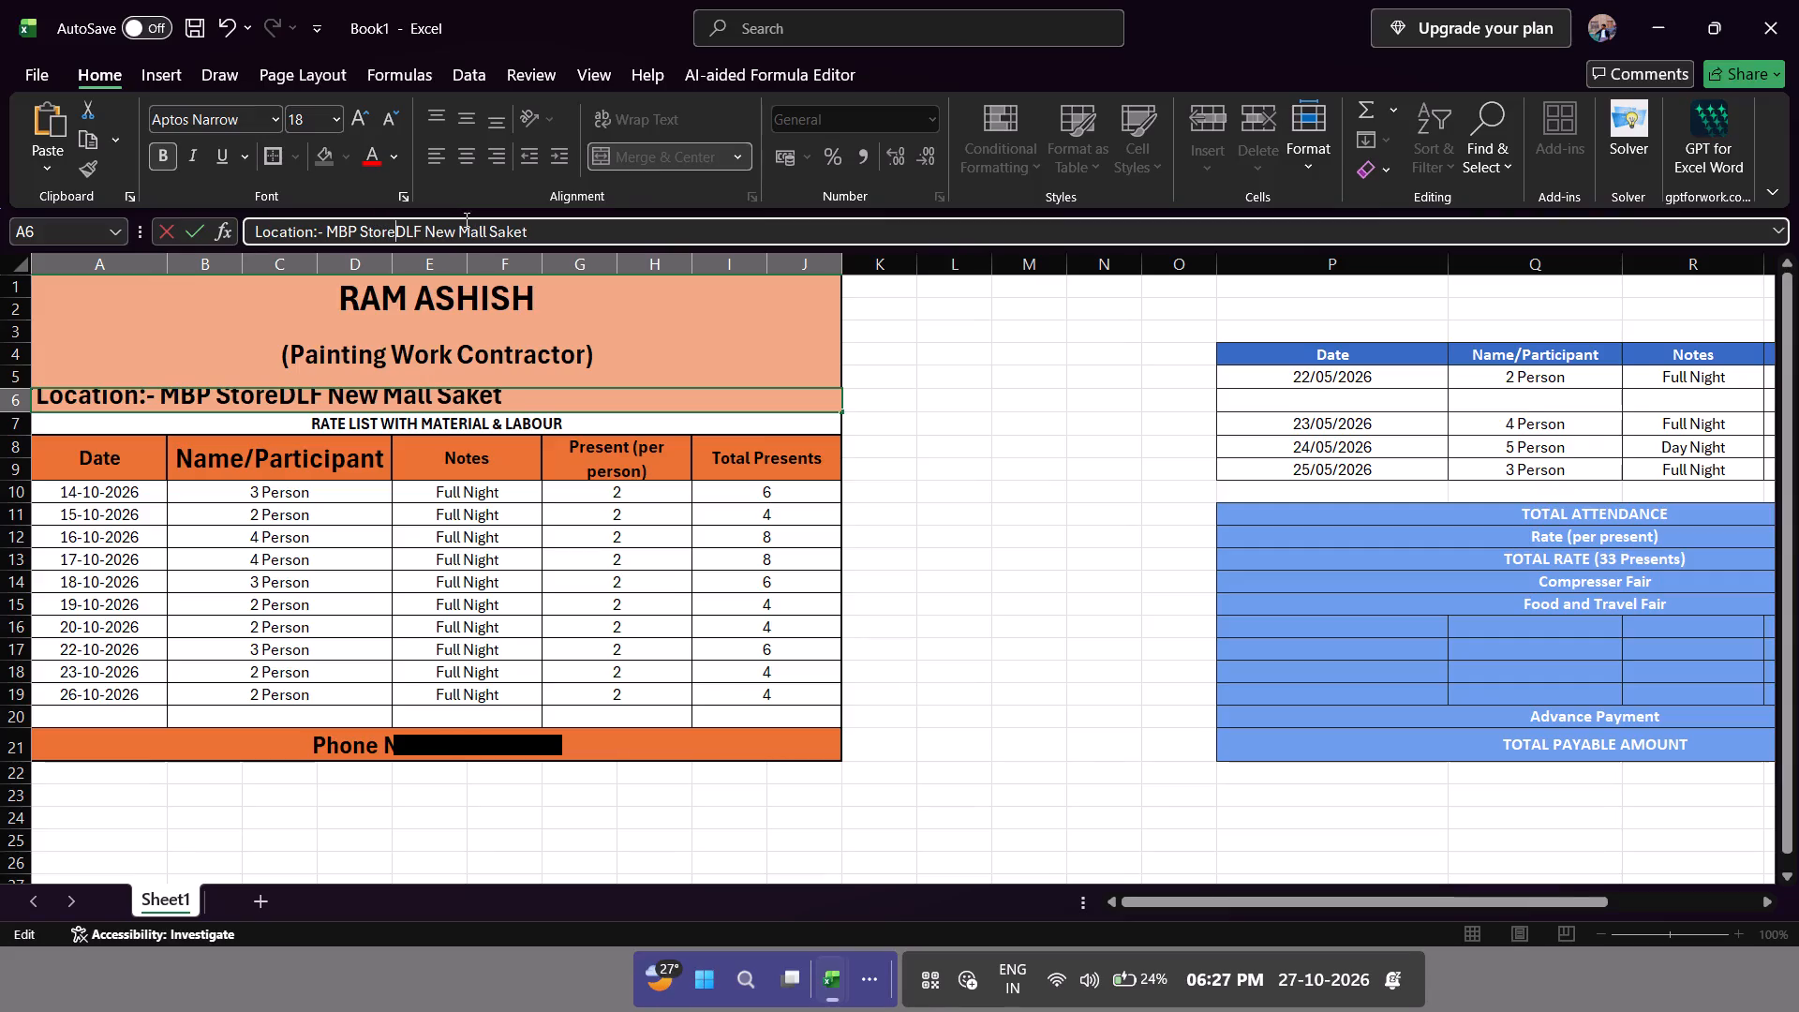
key("comma")
key("space")
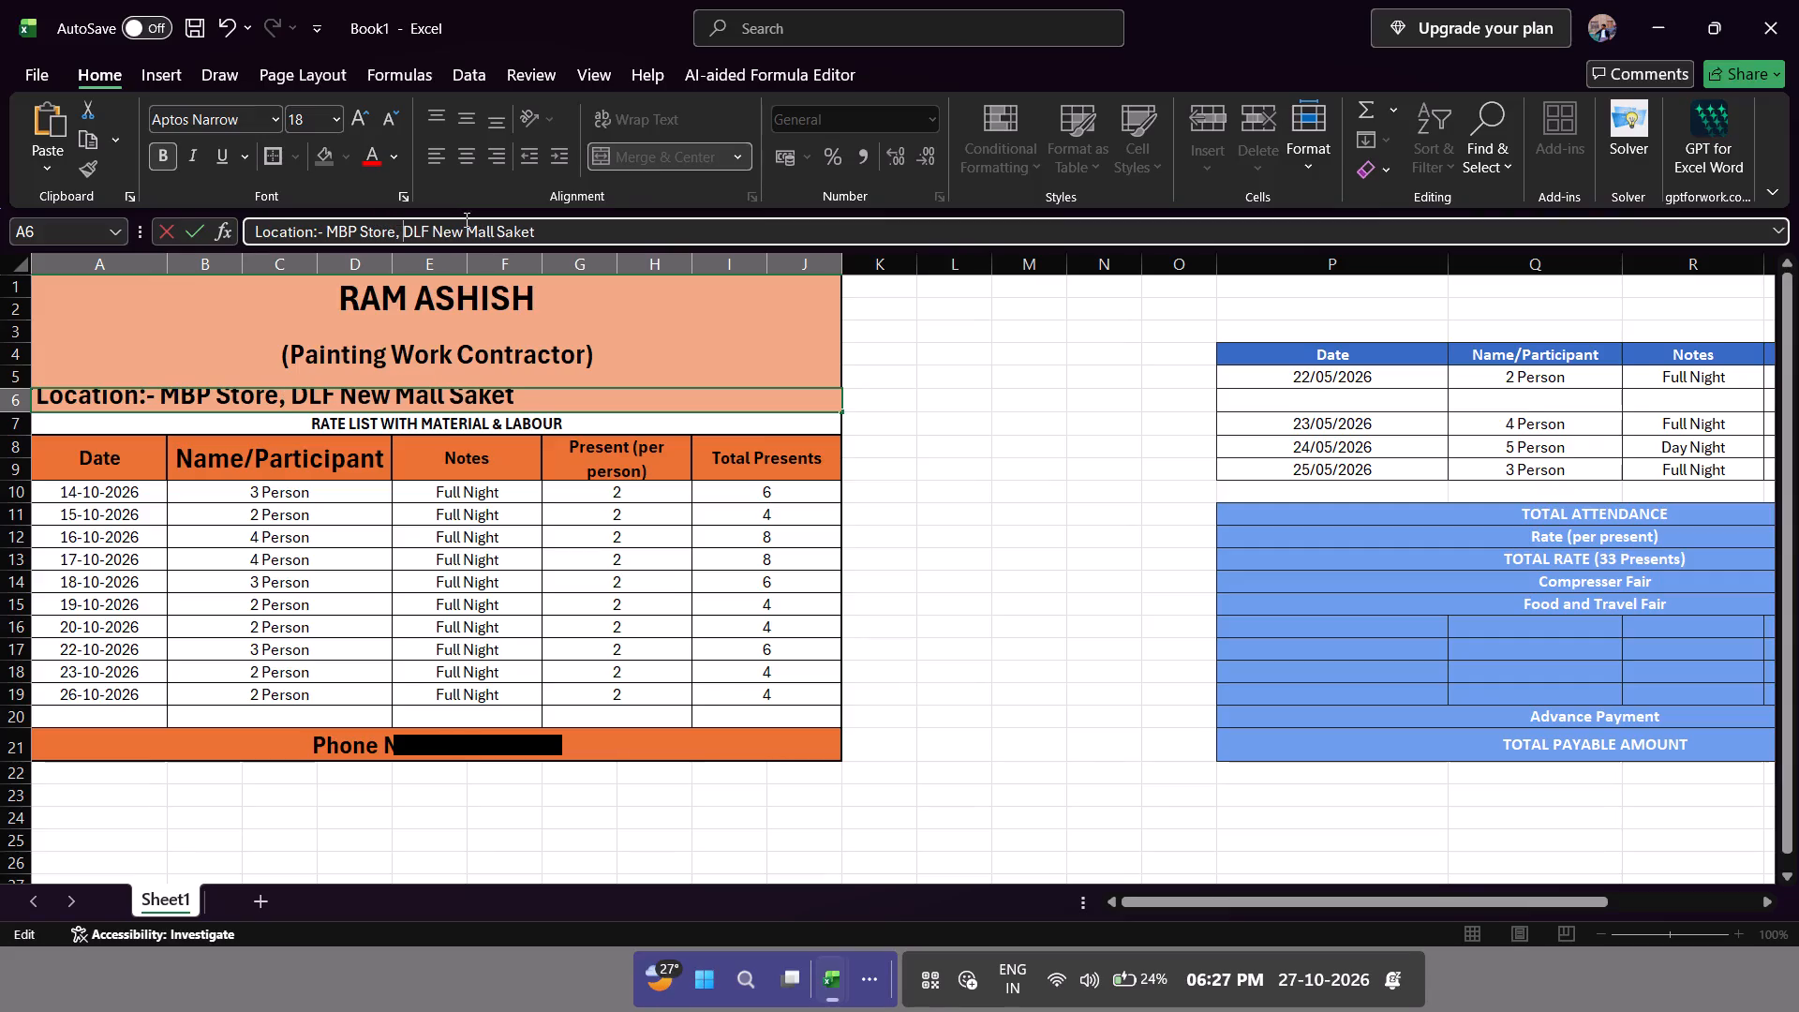
left_click(549, 228)
key("BackSpace")
key("Return")
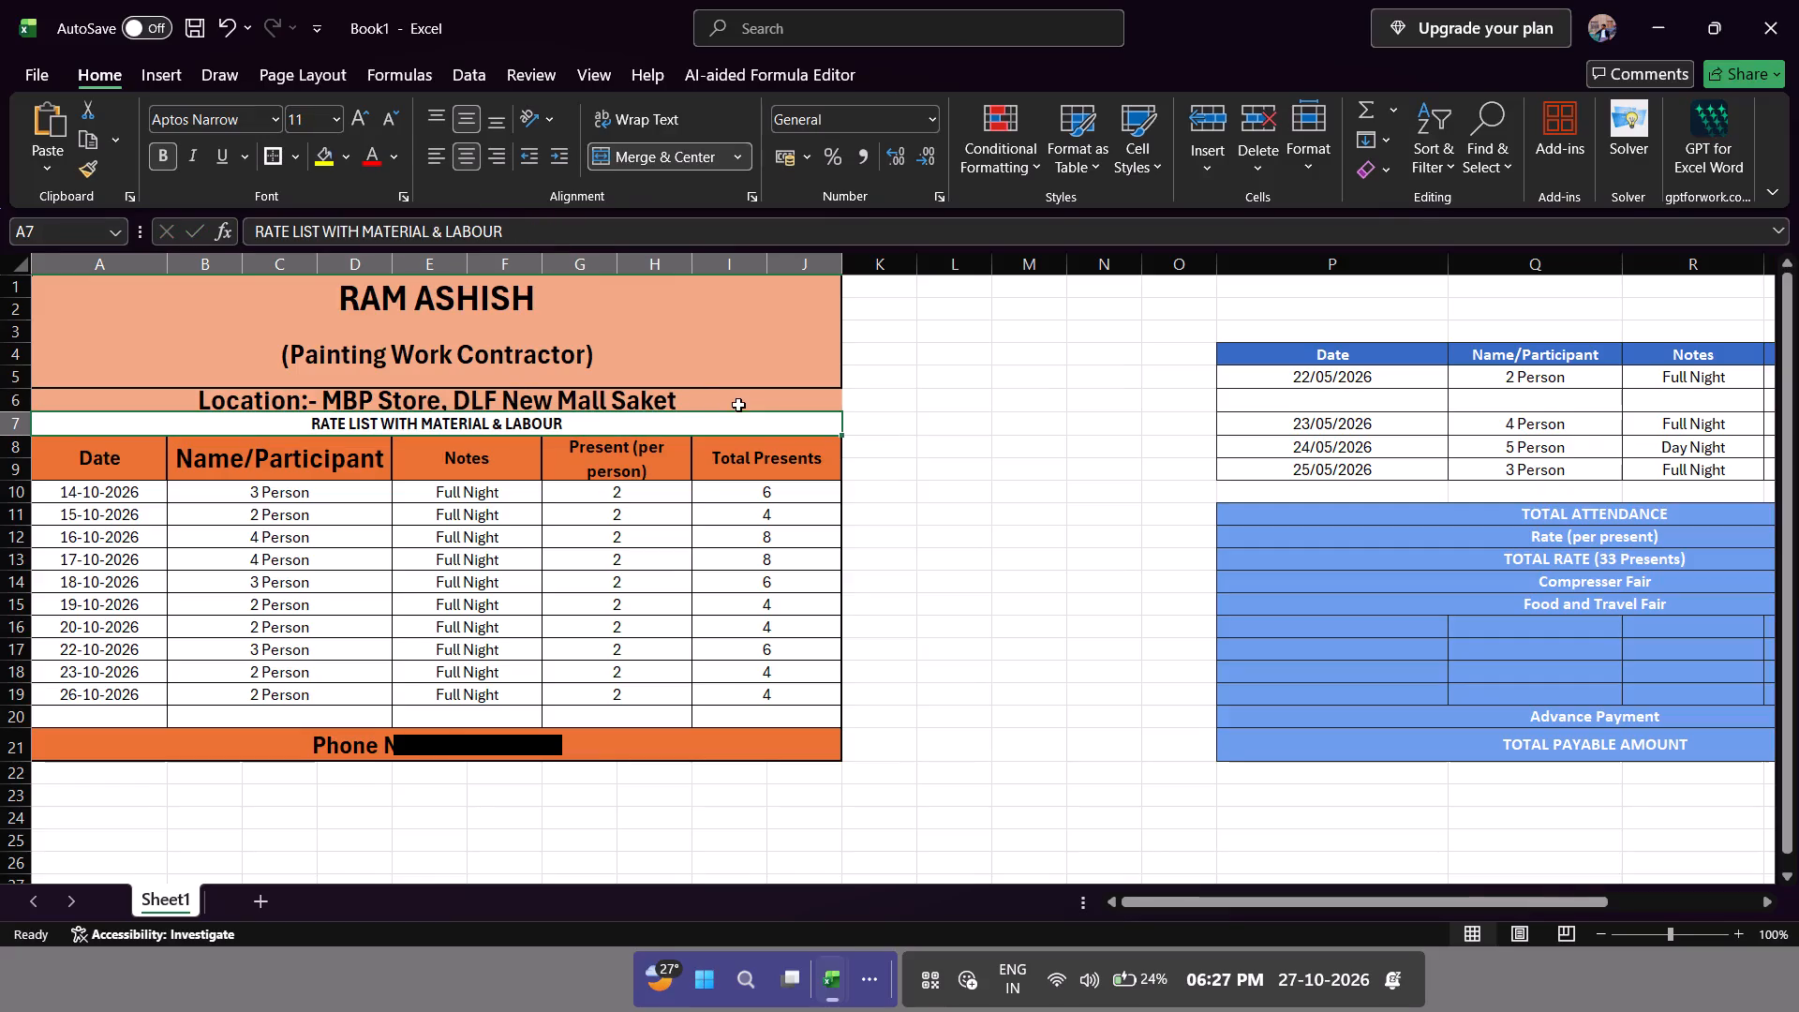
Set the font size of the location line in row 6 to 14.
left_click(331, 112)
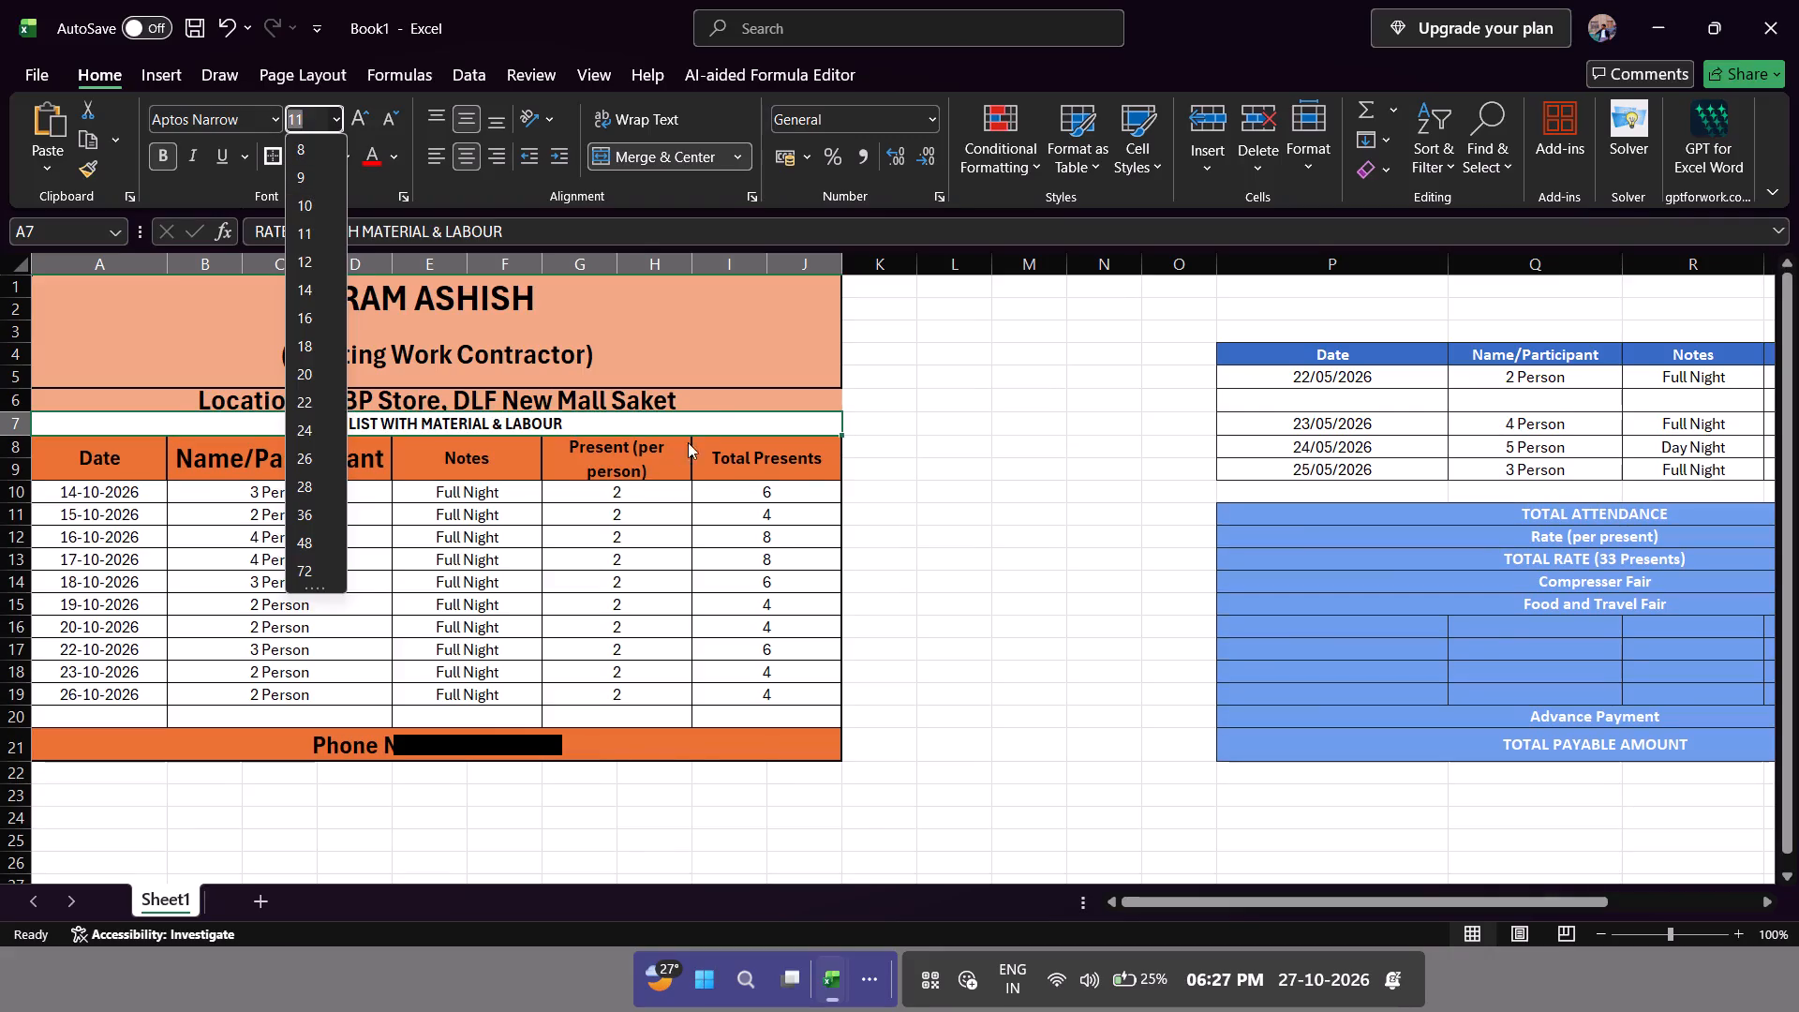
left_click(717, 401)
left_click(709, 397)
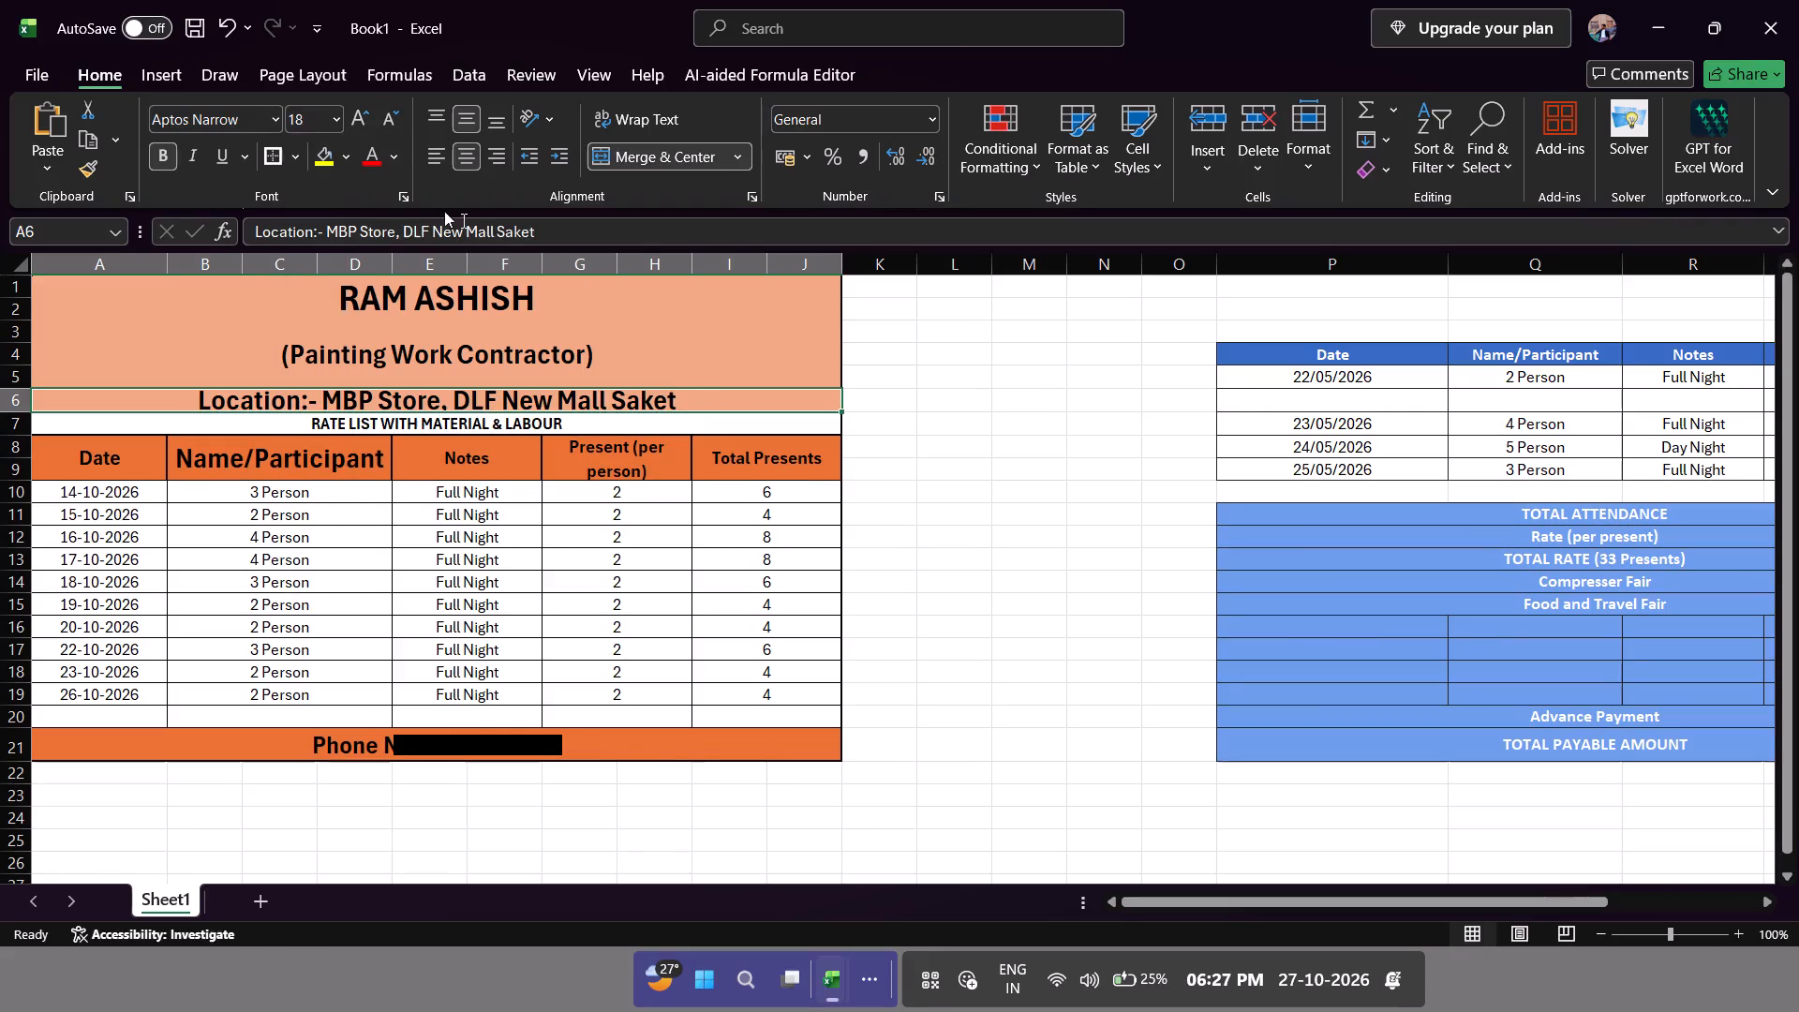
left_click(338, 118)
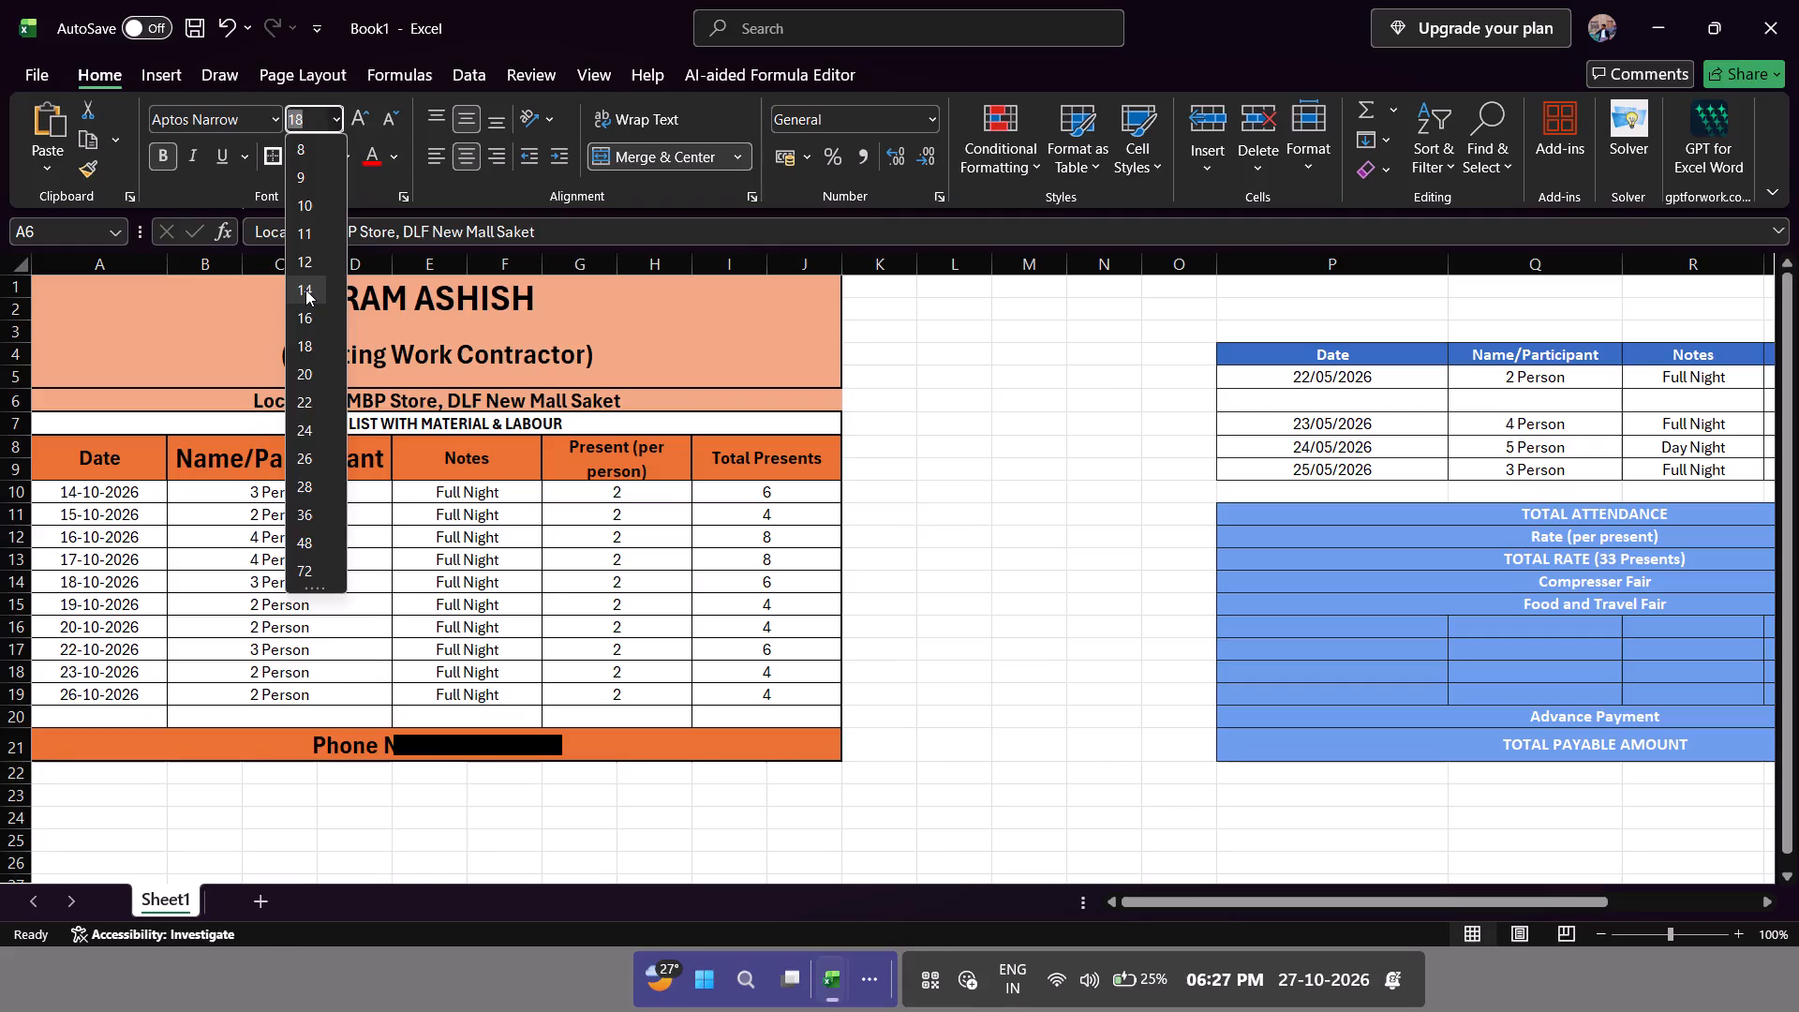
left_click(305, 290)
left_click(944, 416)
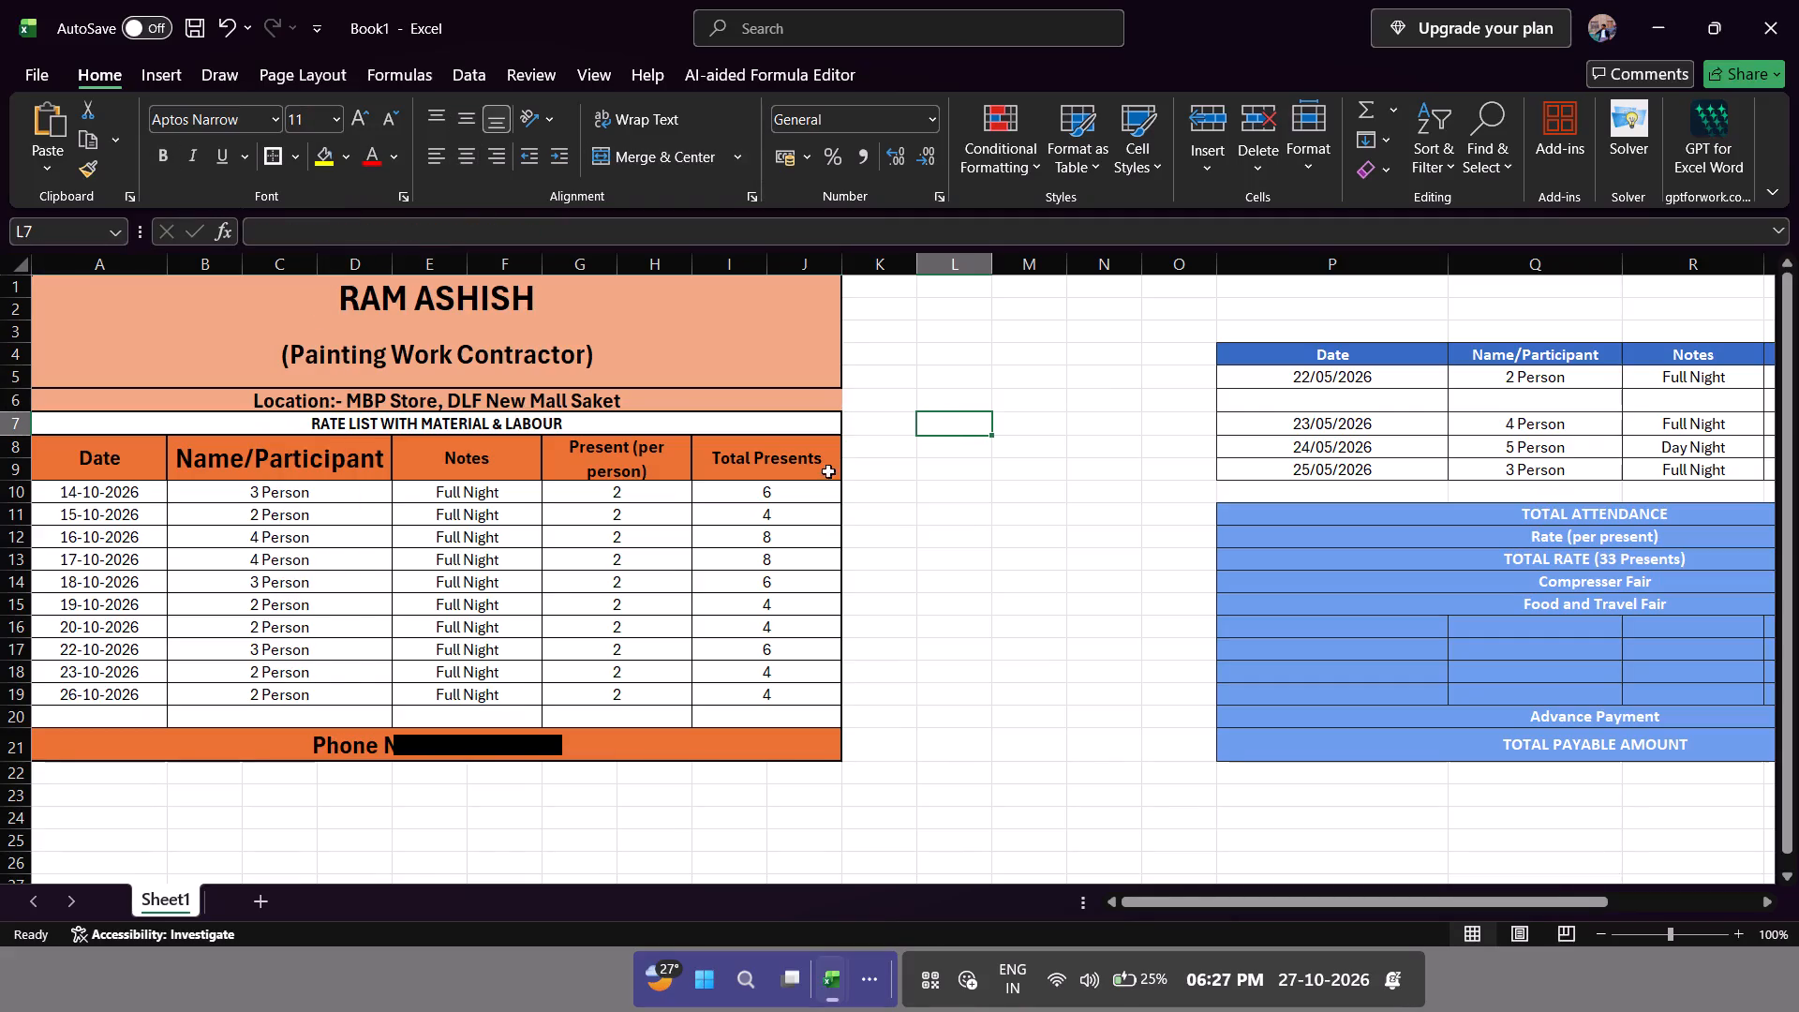
Append "WITH MATERIAL" after "LABOUR" in the row 7 heading text.
left_click(683, 431)
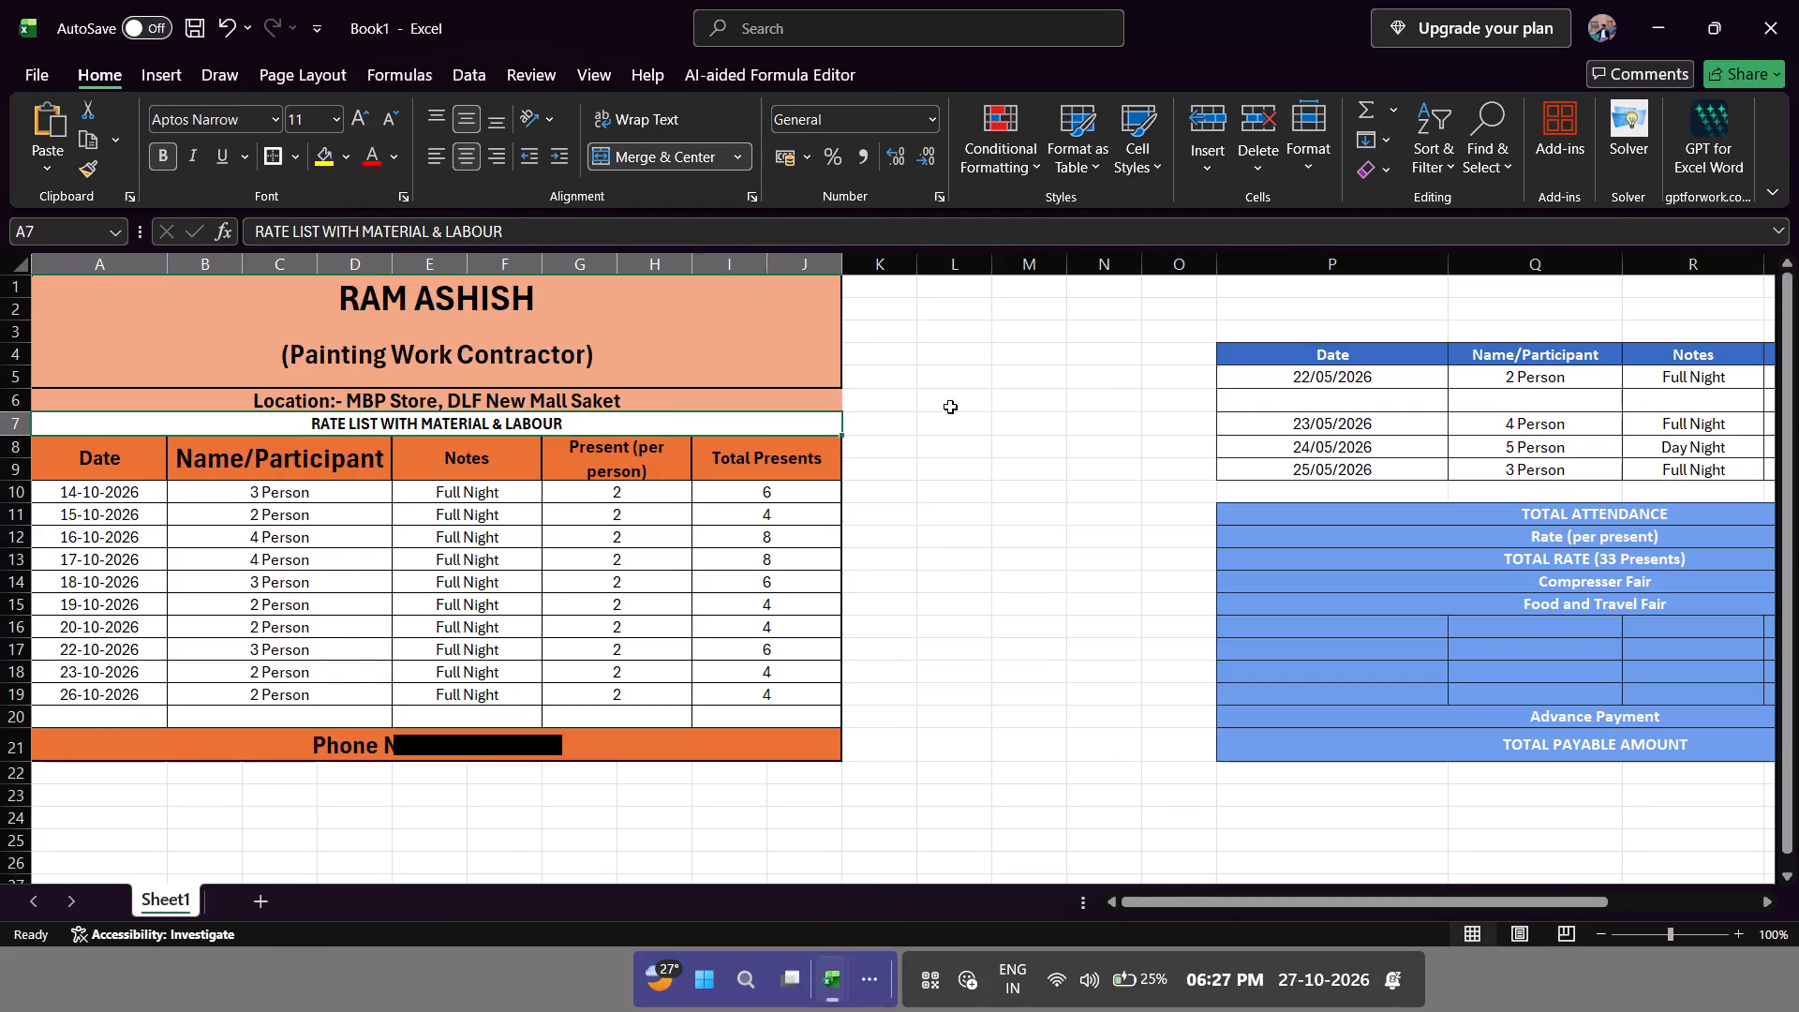
left_click(413, 404)
left_click(407, 422)
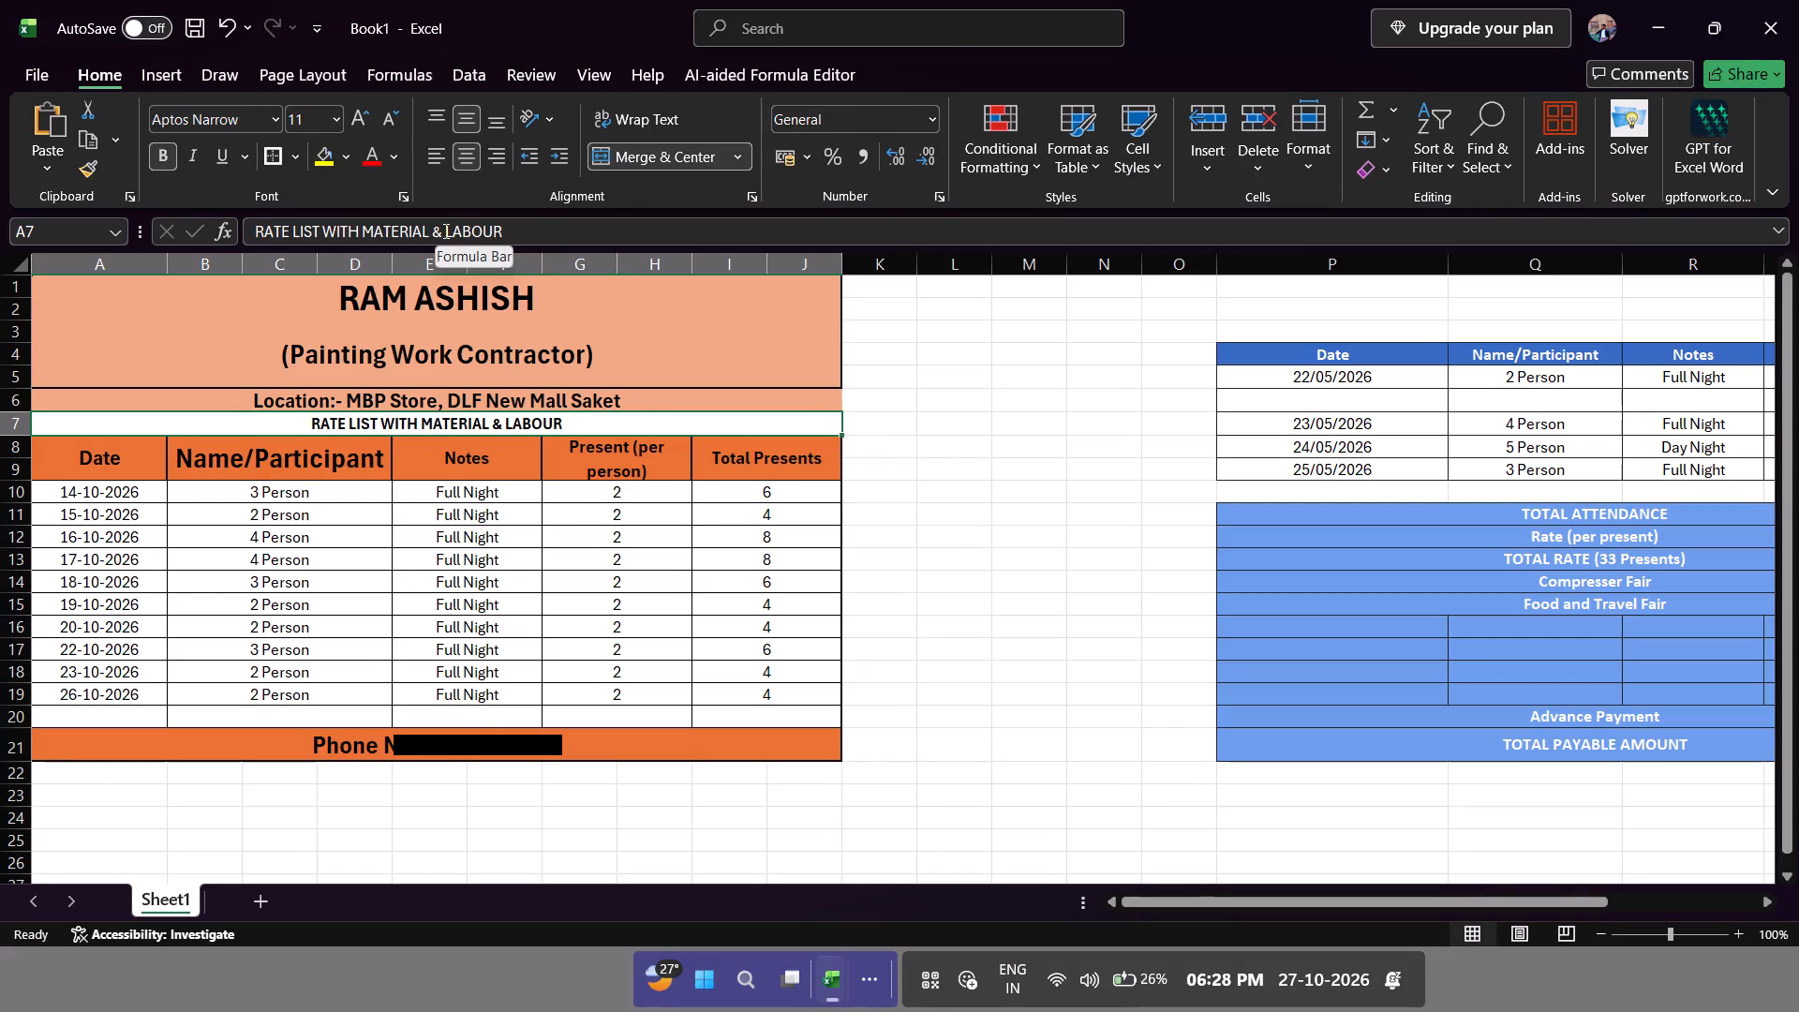
left_click(514, 227)
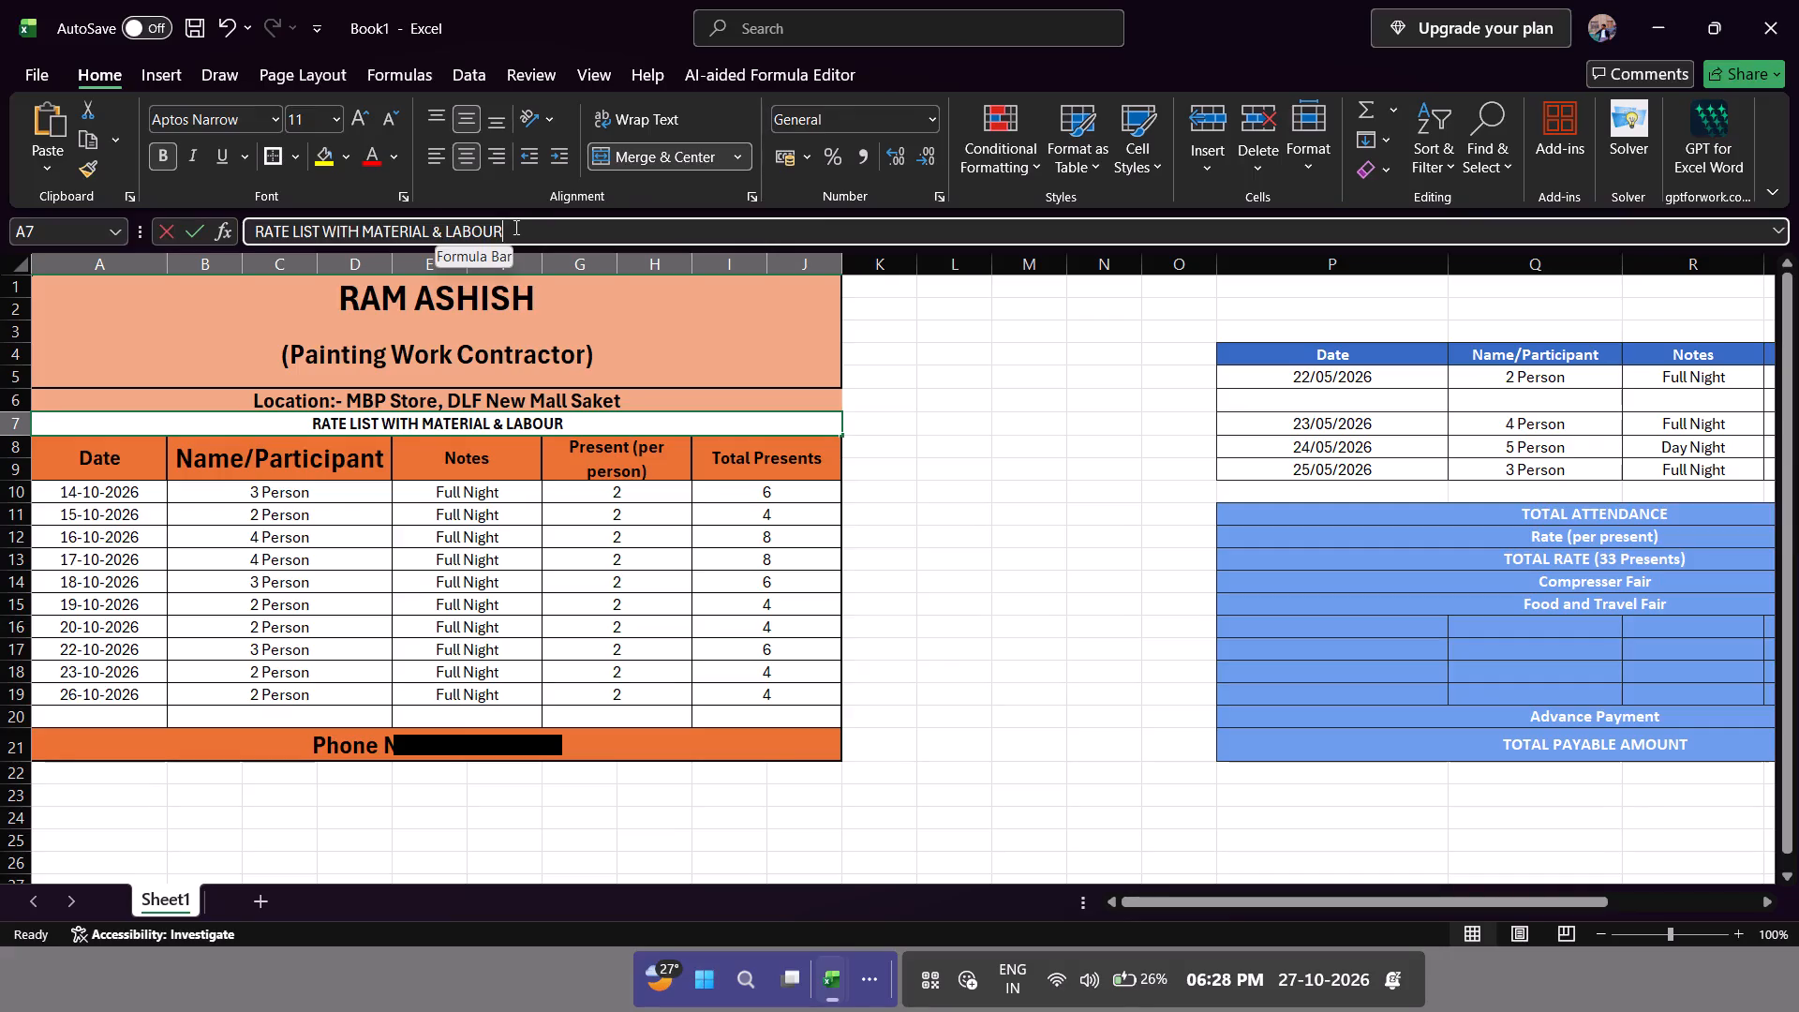
key("space")
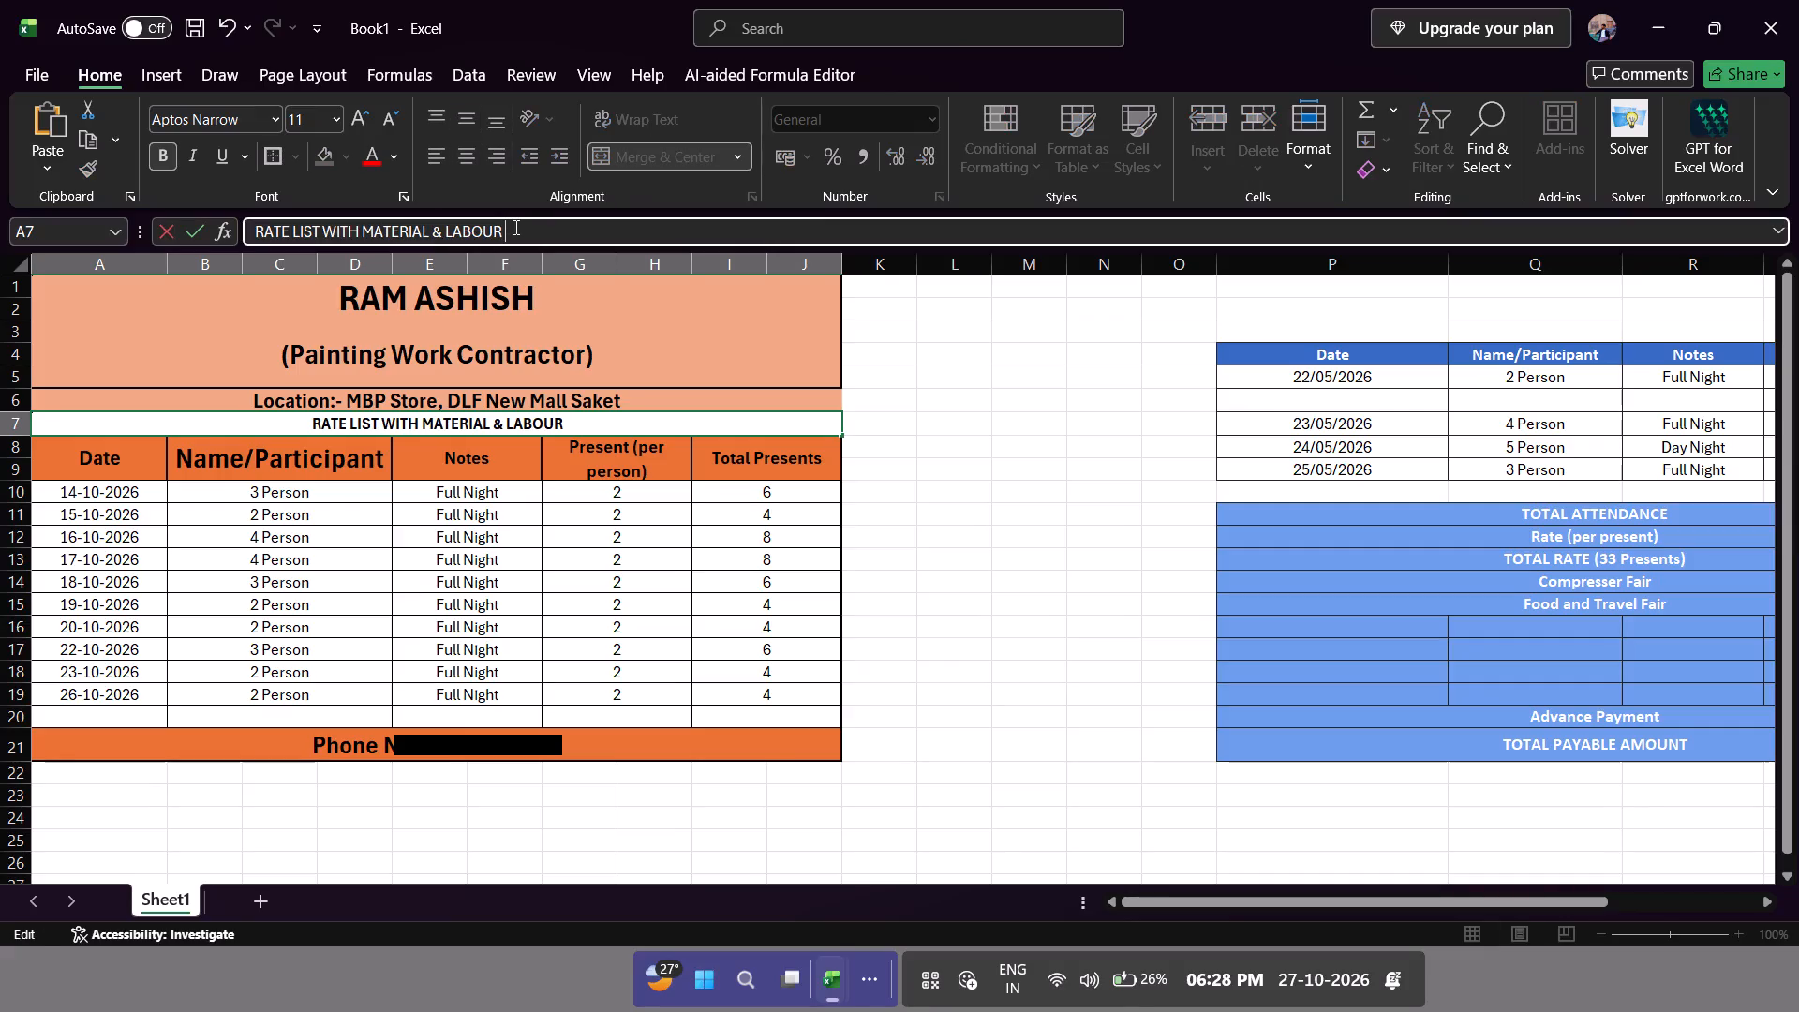
key("shift+s")
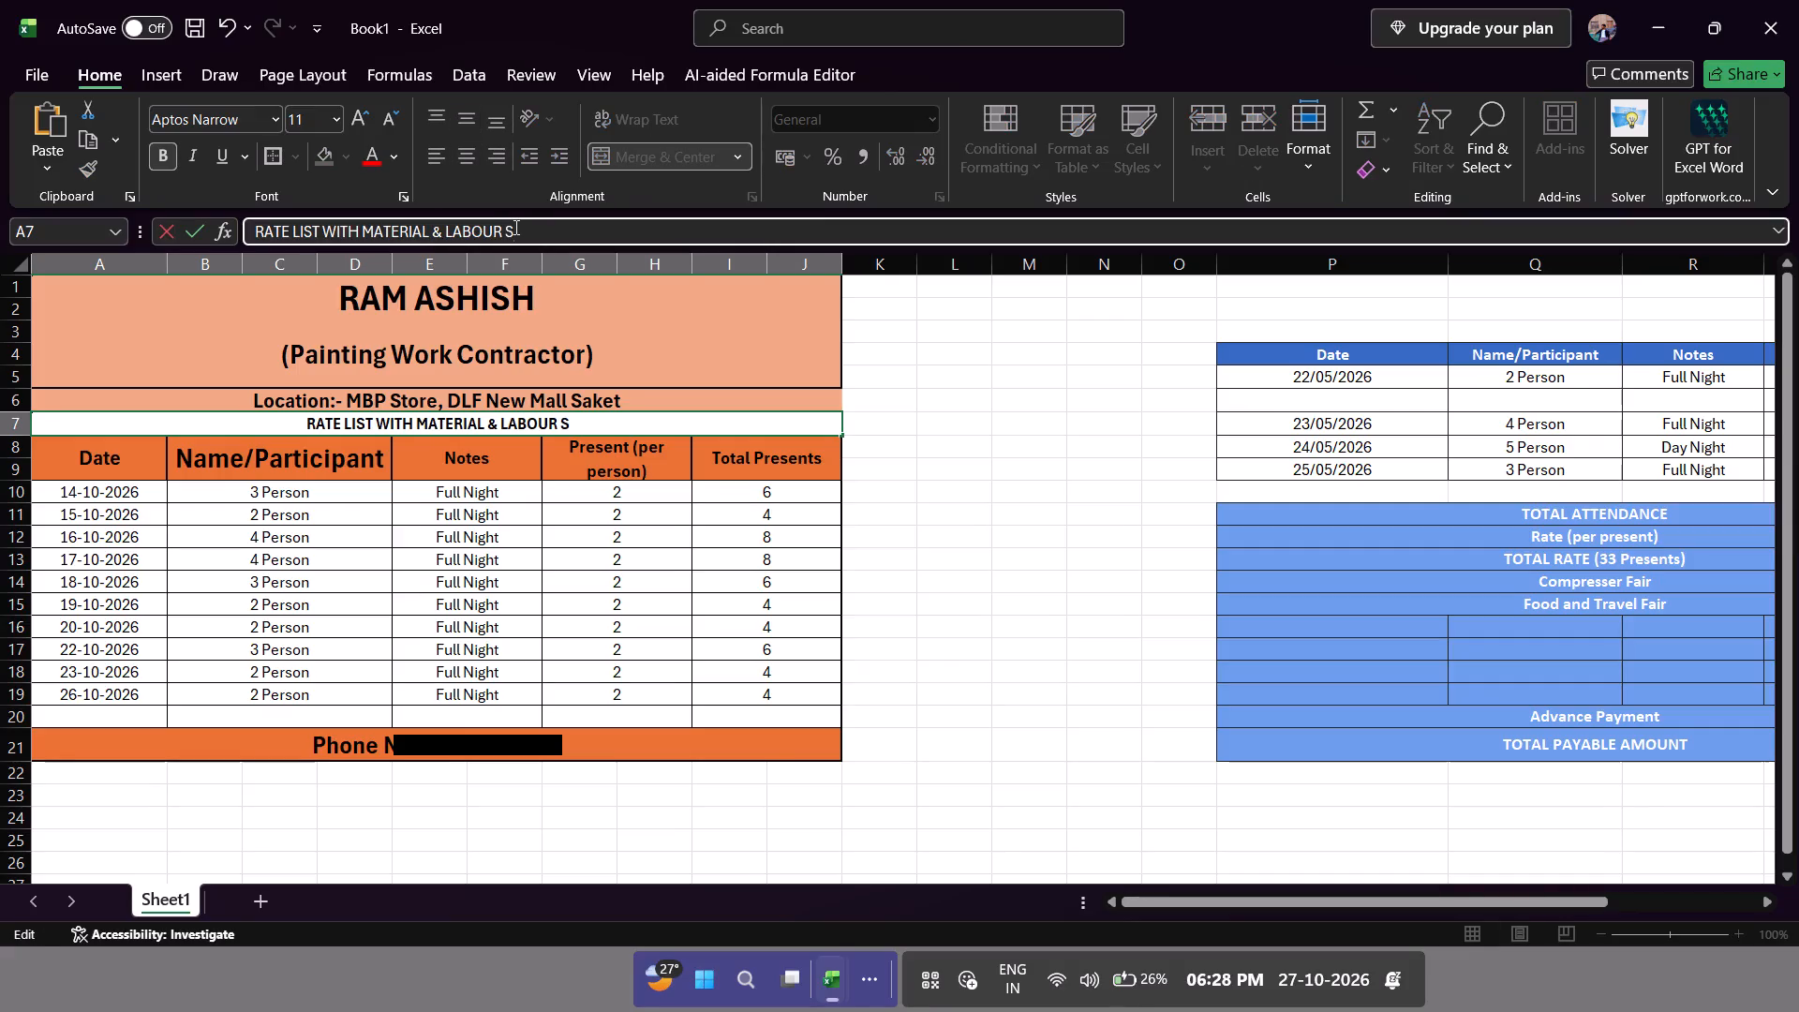
key("shift+BackSpace")
key("shift+w")
type("ITH")
key("space")
type("MATERIAL")
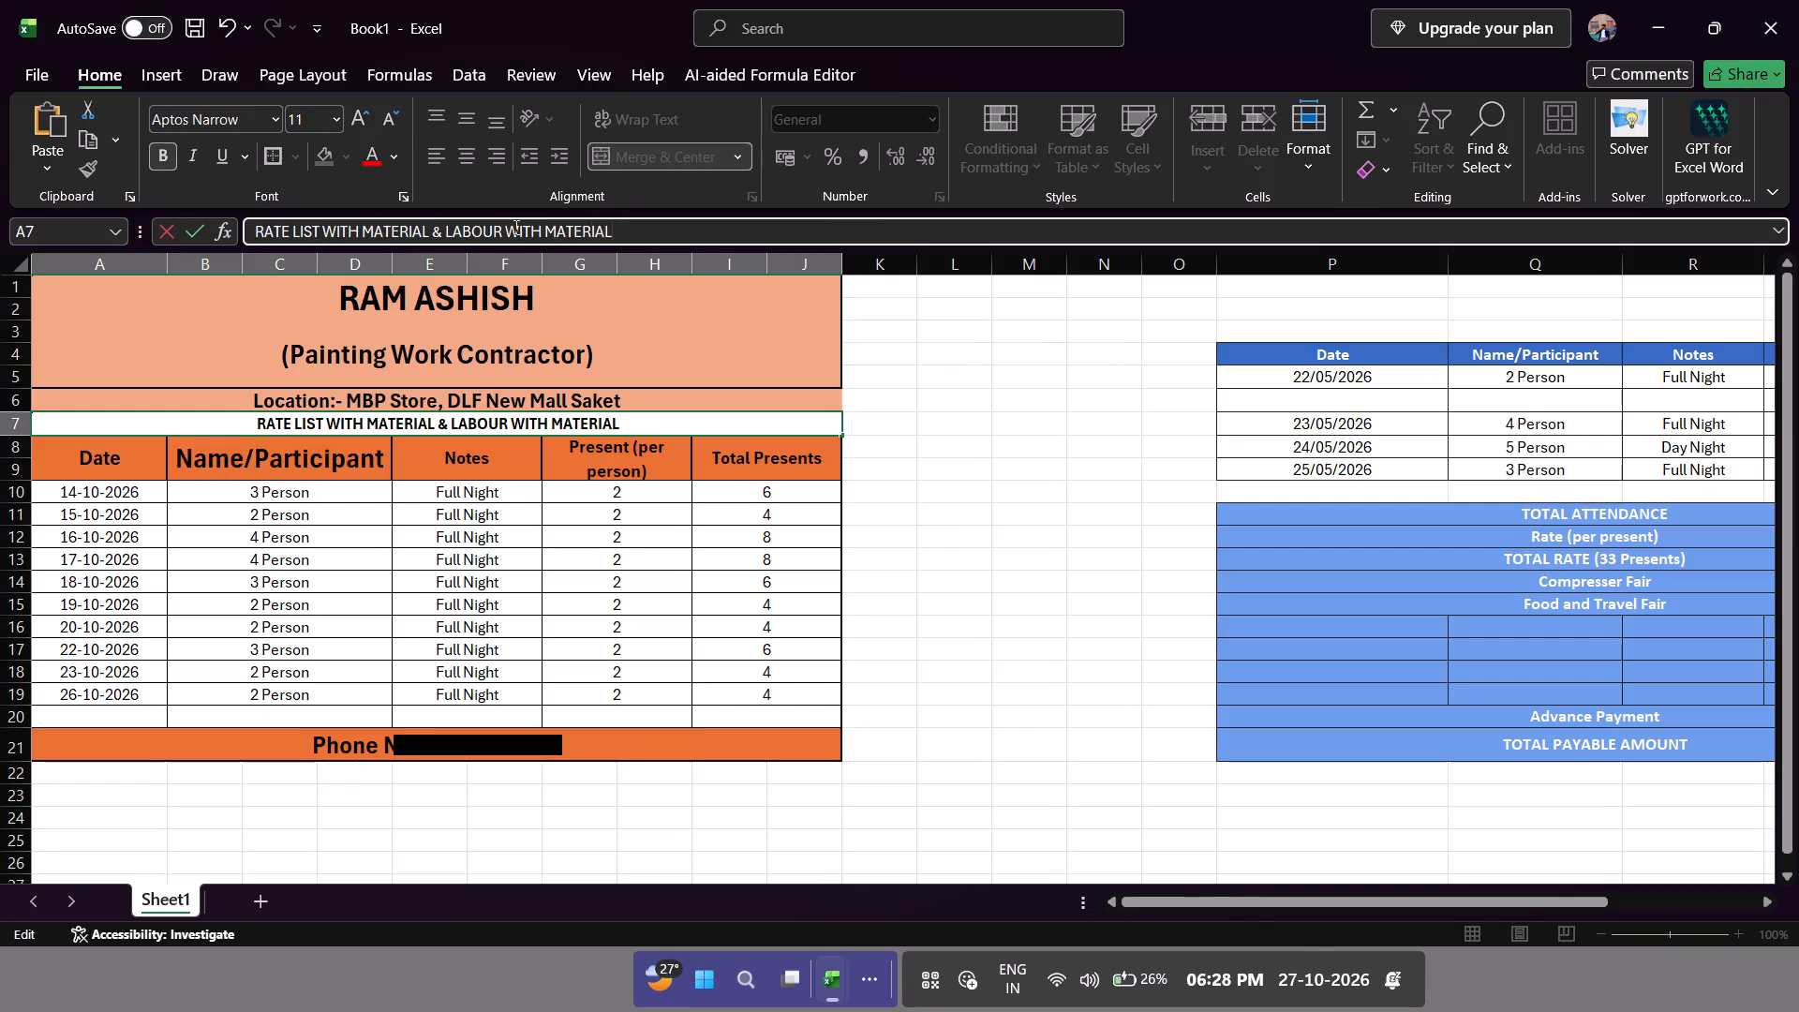
Replace "RATE LIST WITH MATERIAL &" at the start of the row 7 heading with "ATTENDANCE SHEET".
key("Left")
key("Left")
key("Left")
key("Left")
key("Left")
key("Left")
key("Left")
key("Left")
key("Left")
key("Left")
key("Left")
key("Left")
key("Left")
key("Left")
key("Left")
key("Left")
key("Left")
key("Left")
key("Left")
key("Left")
key("Right")
key("Right")
key("BackSpace")
key("BackSpace")
key("BackSpace")
key("BackSpace")
key("BackSpace")
key("BackSpace")
key("BackSpace")
key("BackSpace")
key("BackSpace")
key("BackSpace")
key("BackSpace")
key("BackSpace")
key("BackSpace")
key("BackSpace")
key("BackSpace")
key("BackSpace")
key("BackSpace")
key("BackSpace")
key("BackSpace")
key("BackSpace")
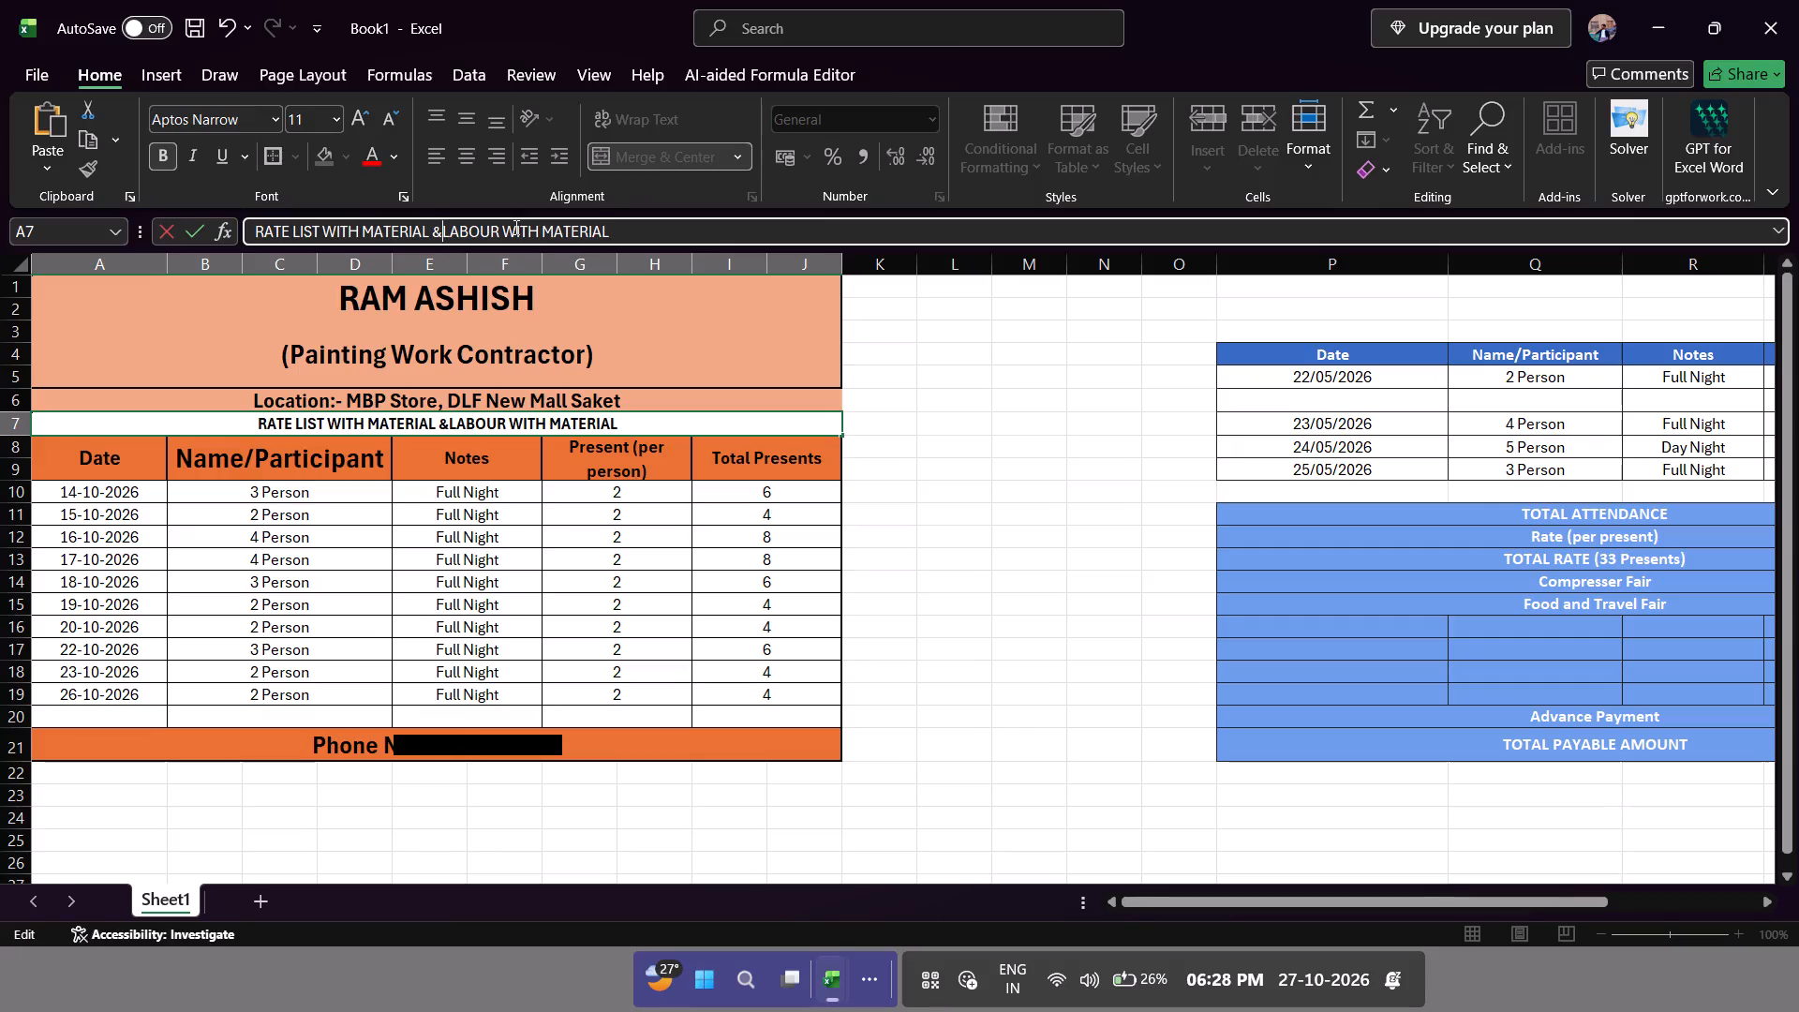
type("Atte")
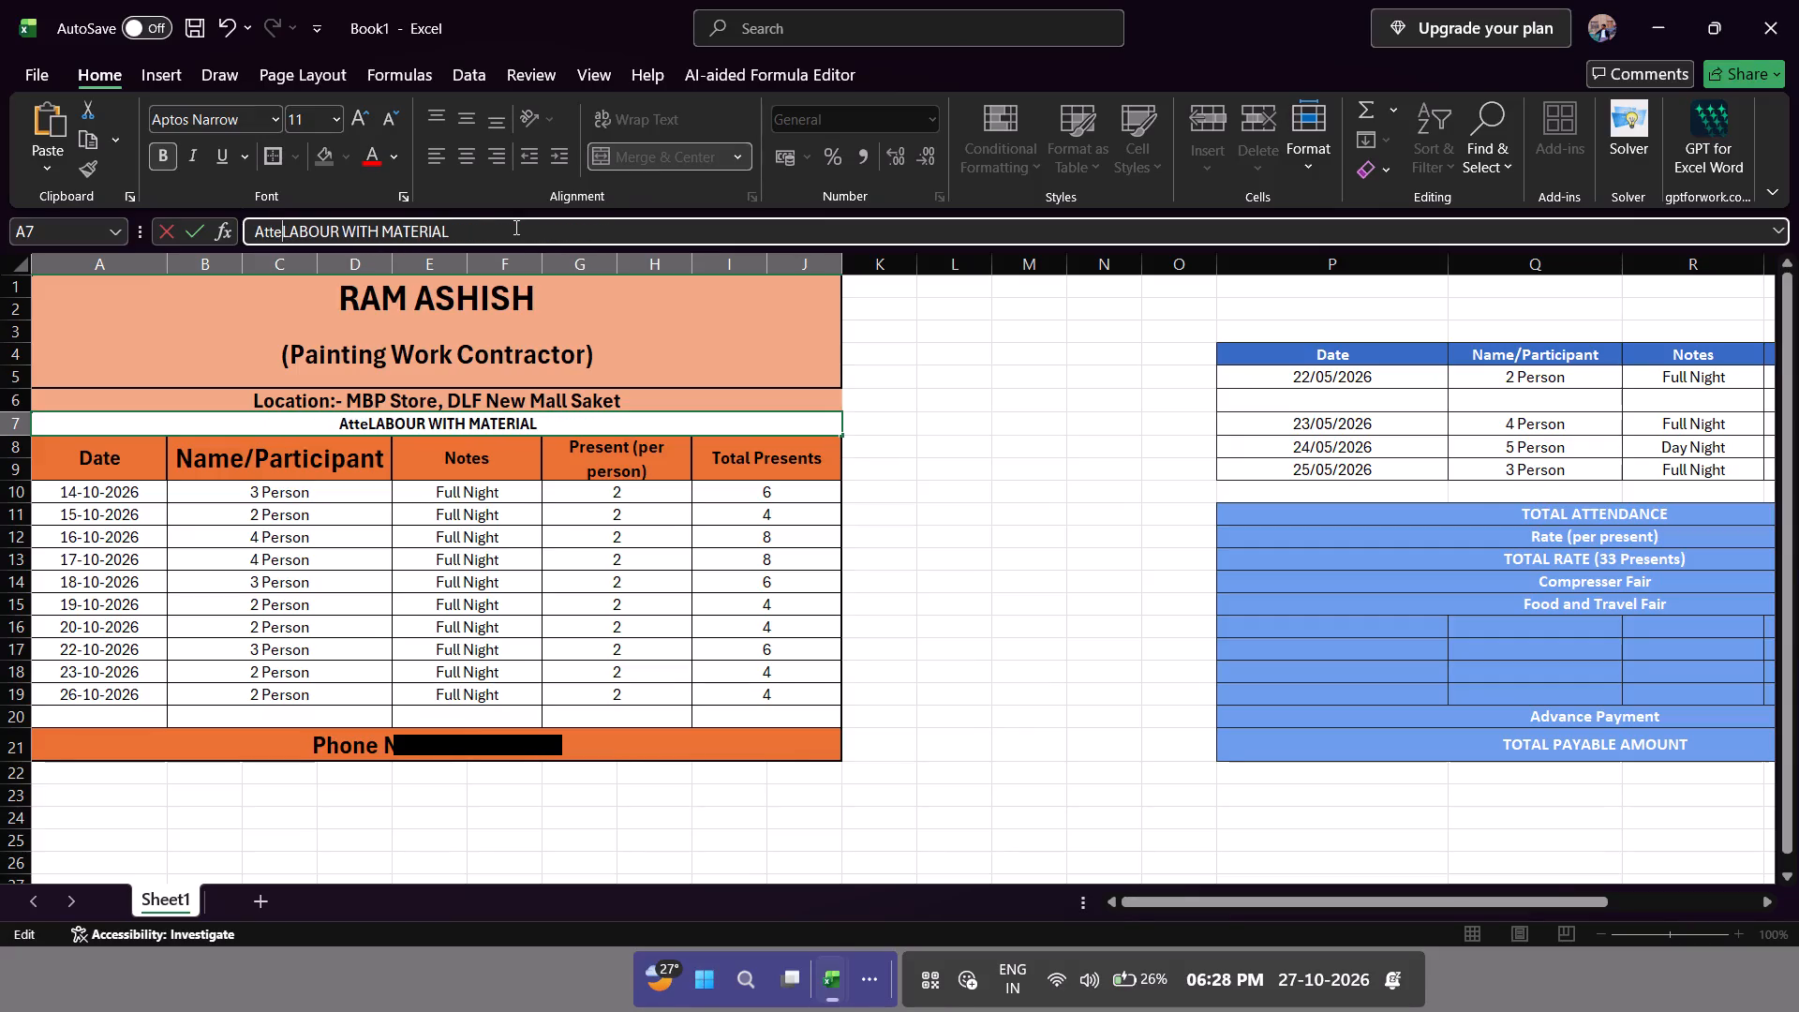
key("BackSpace")
key("BackSpace")
key("BackSpace")
type("TT")
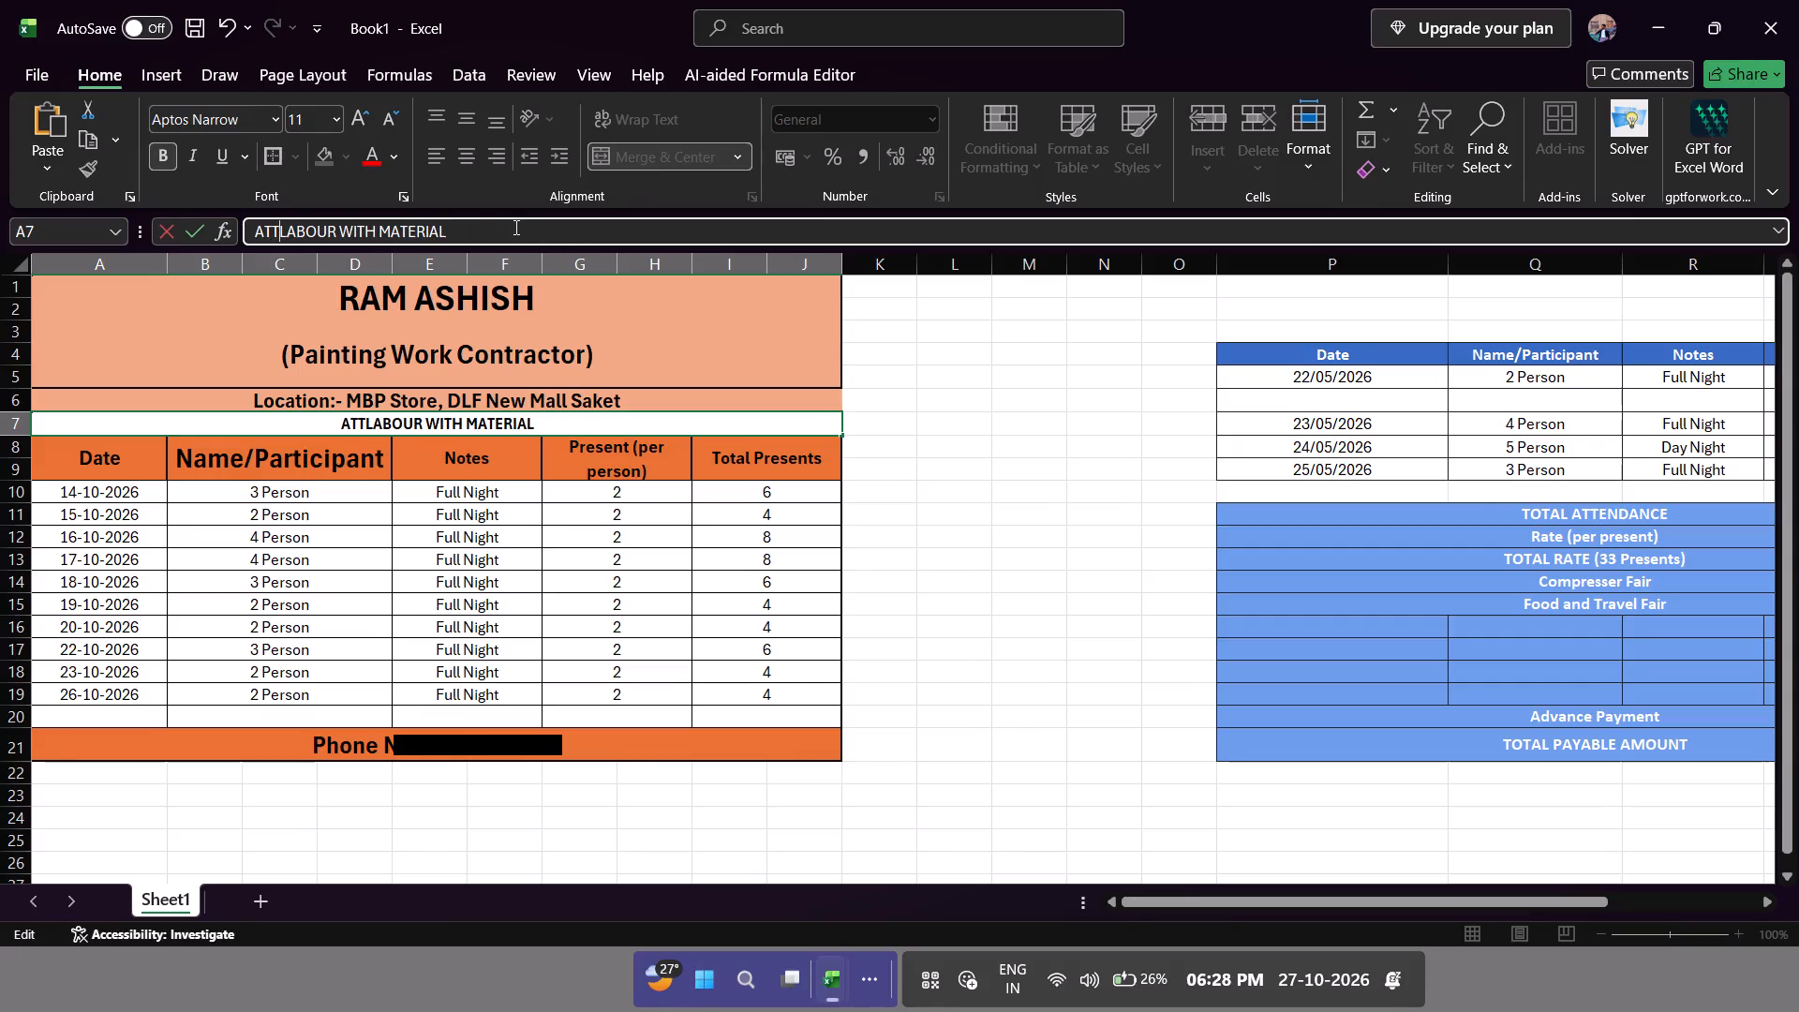
type("END")
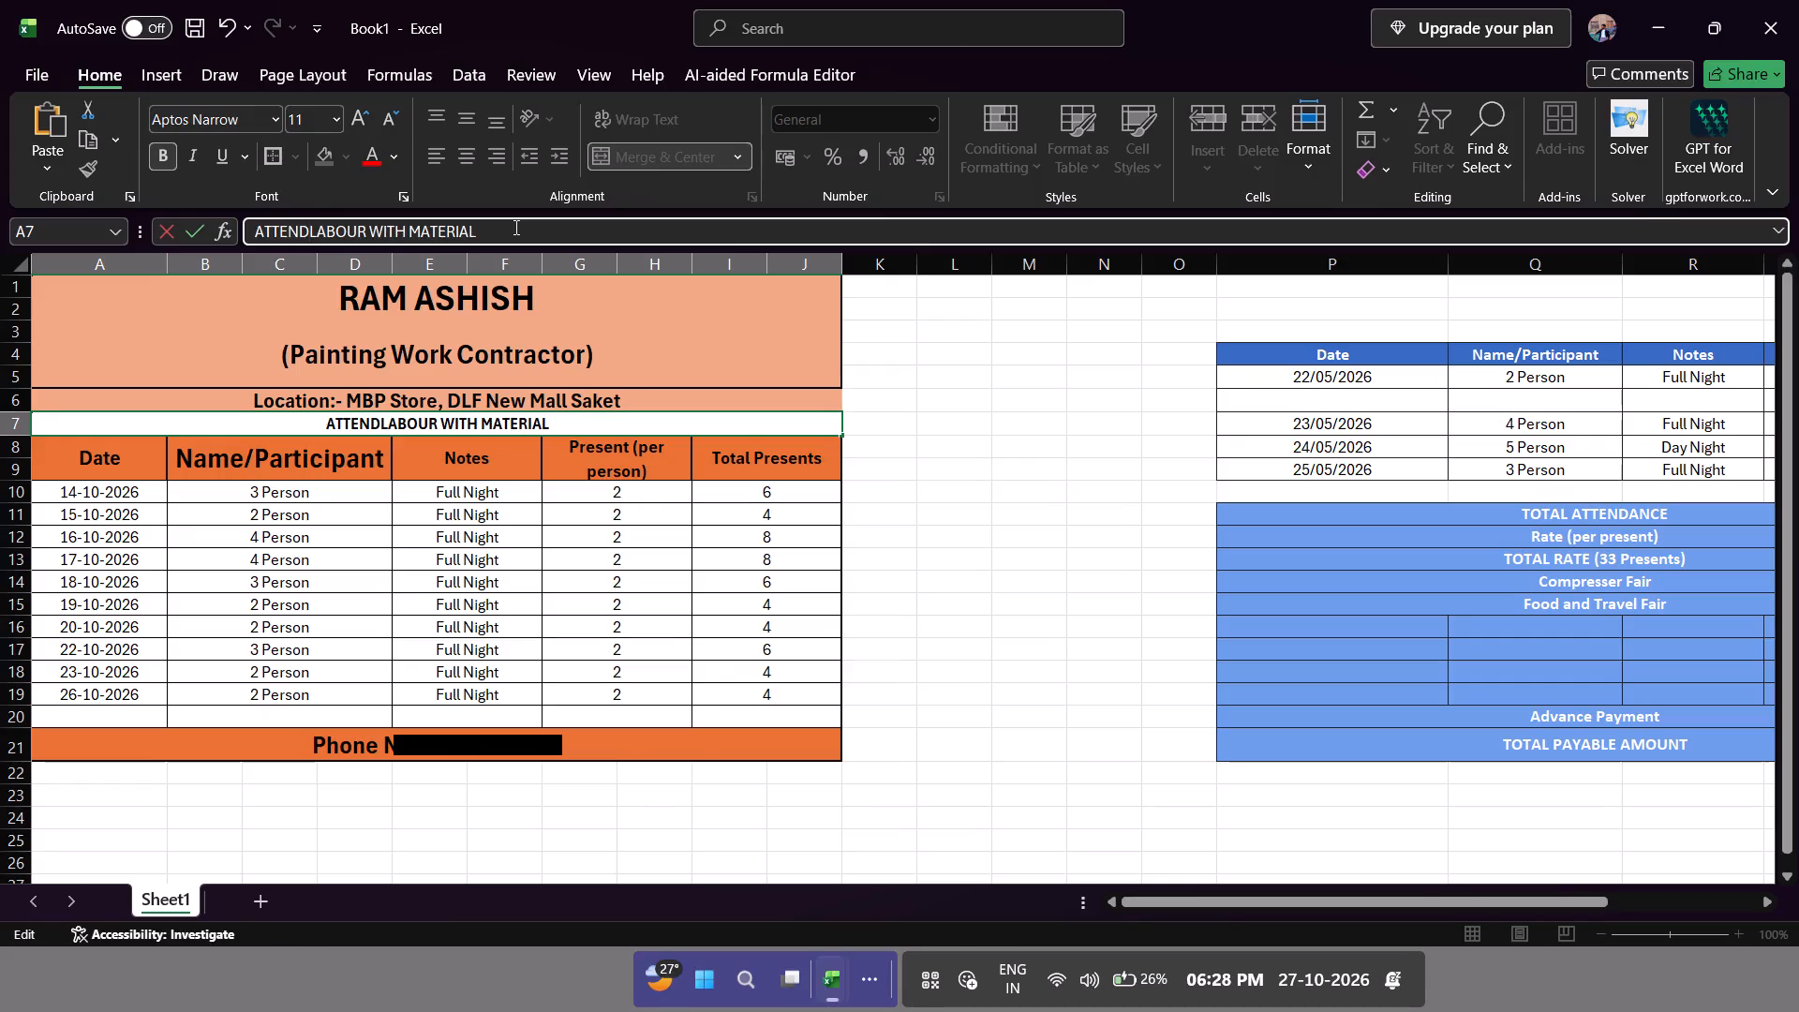
type("ANCE")
key("shift+space")
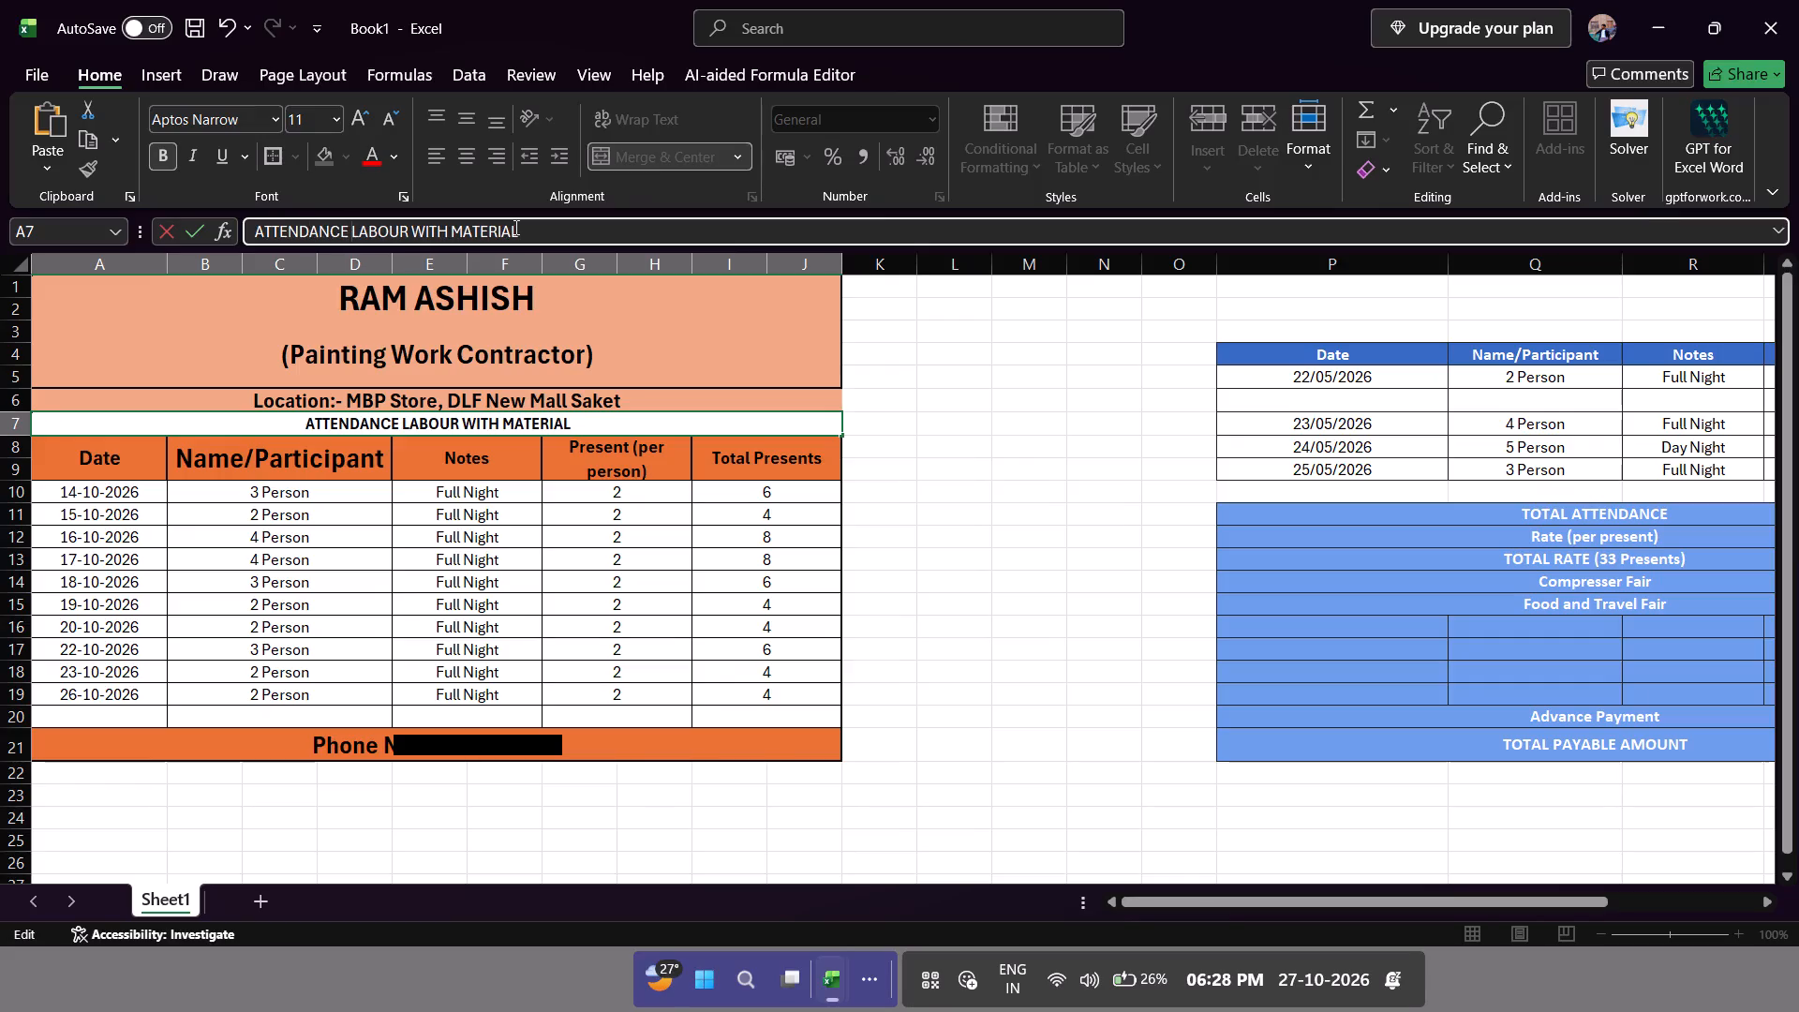
type("SHEET")
key("space")
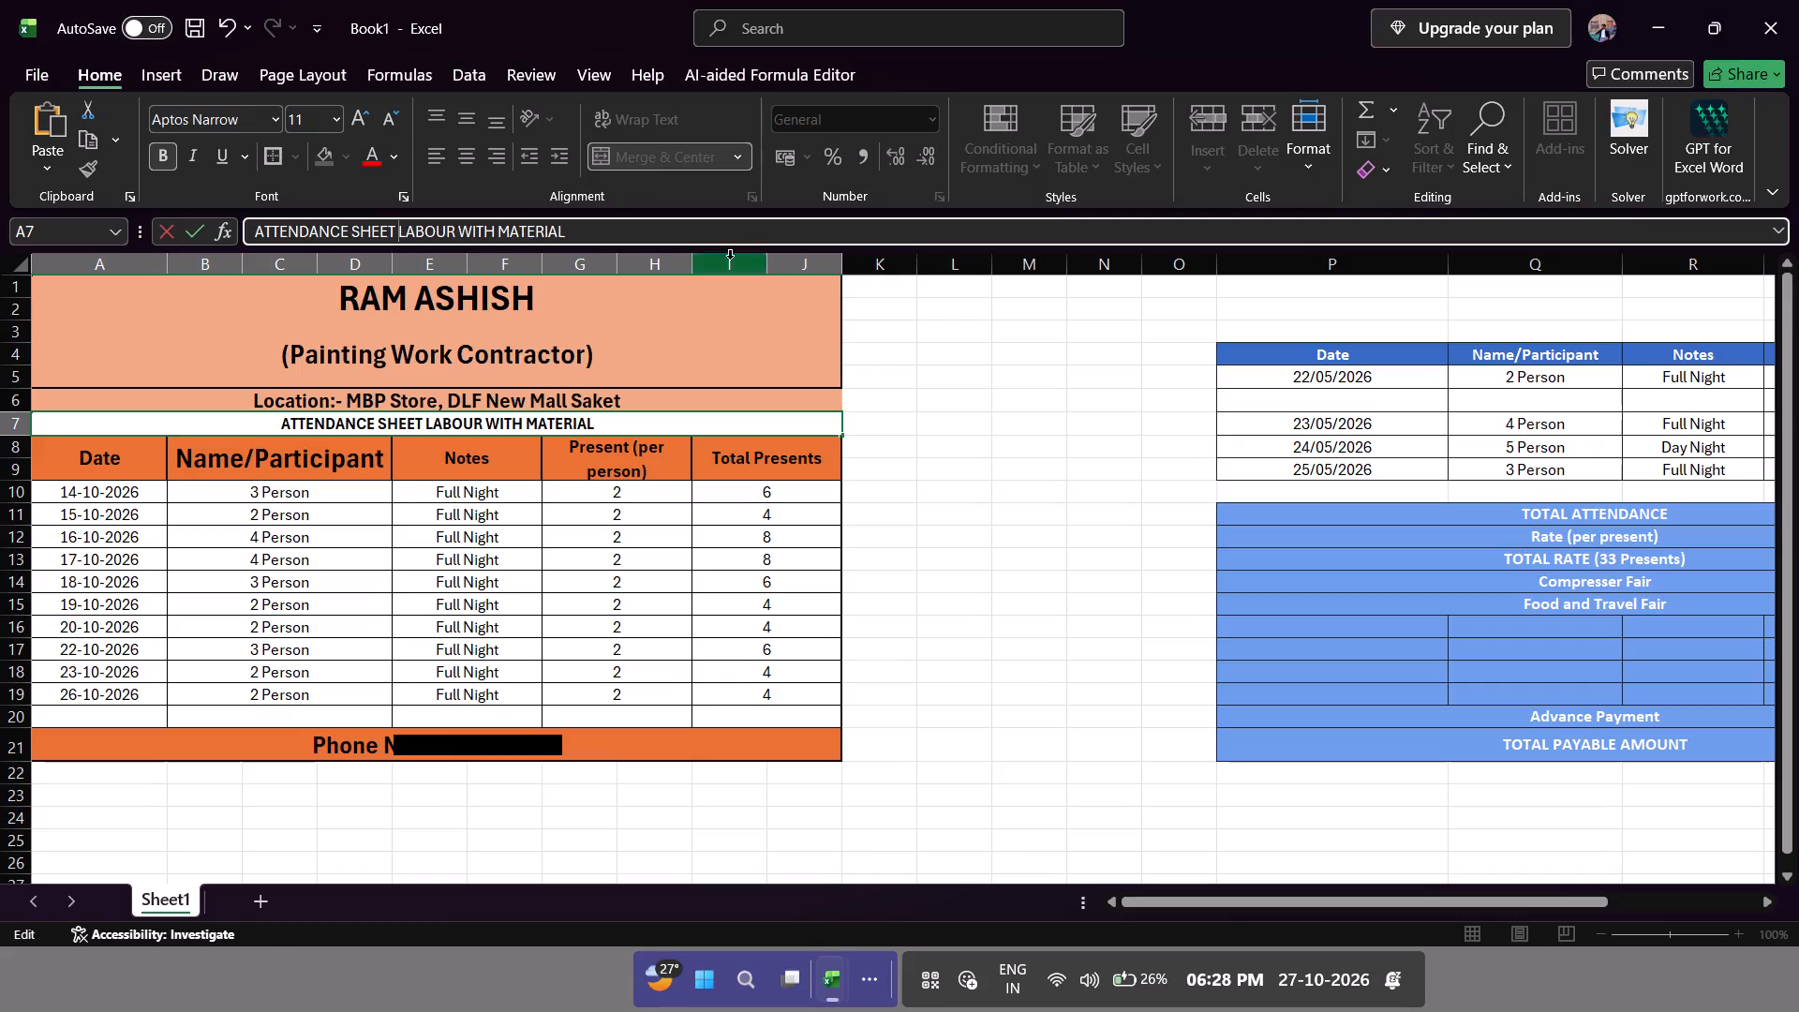
left_click(951, 425)
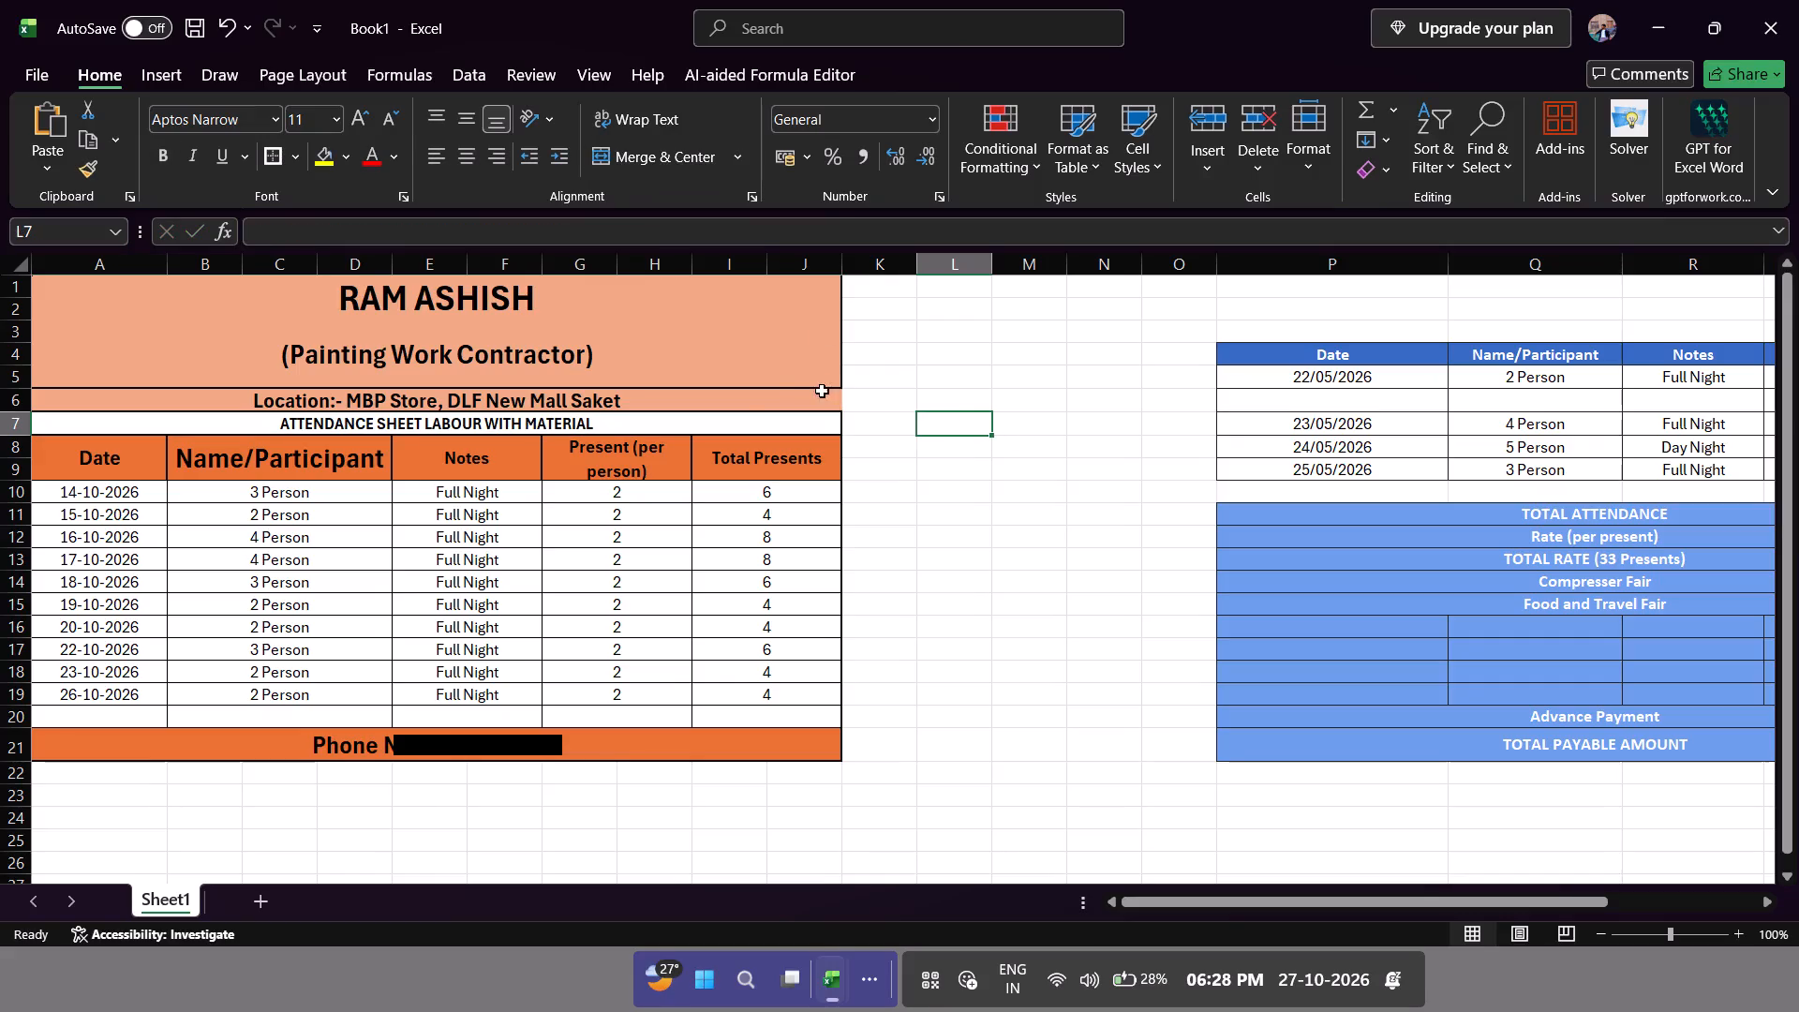
Set the font size of the location line in row 6 to 12.
left_click(587, 399)
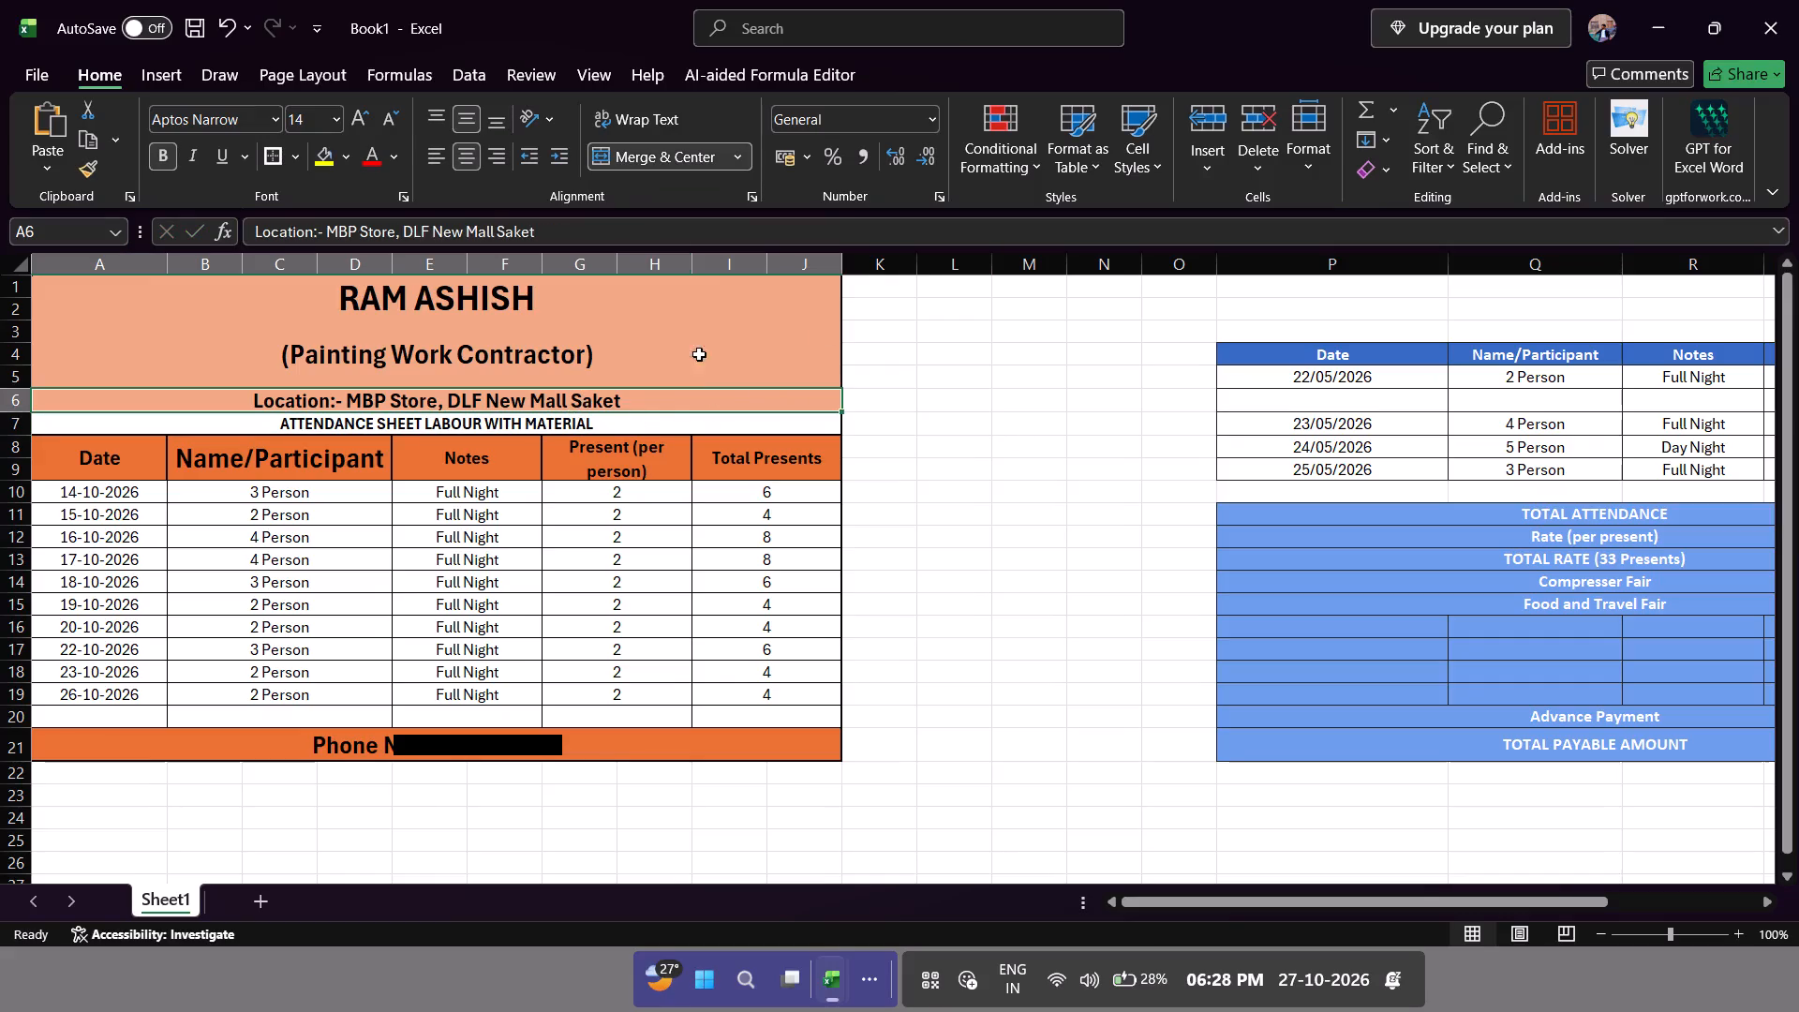
left_click(333, 119)
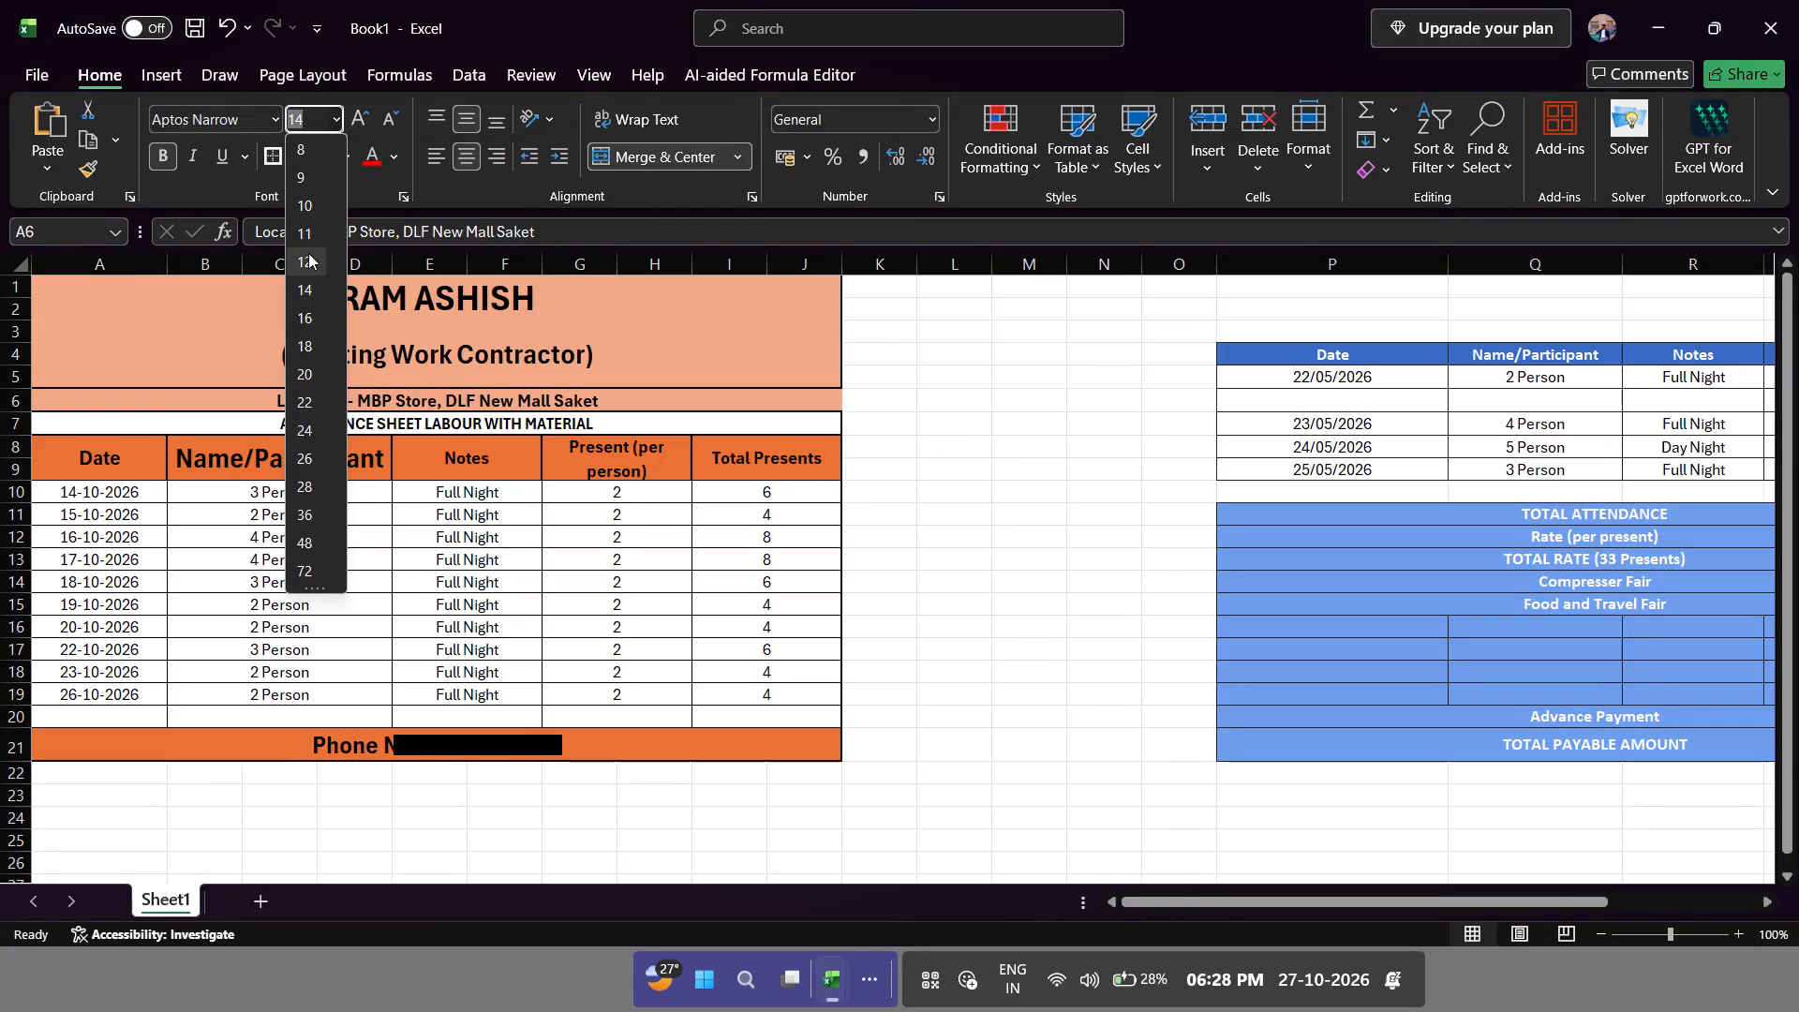
left_click(310, 253)
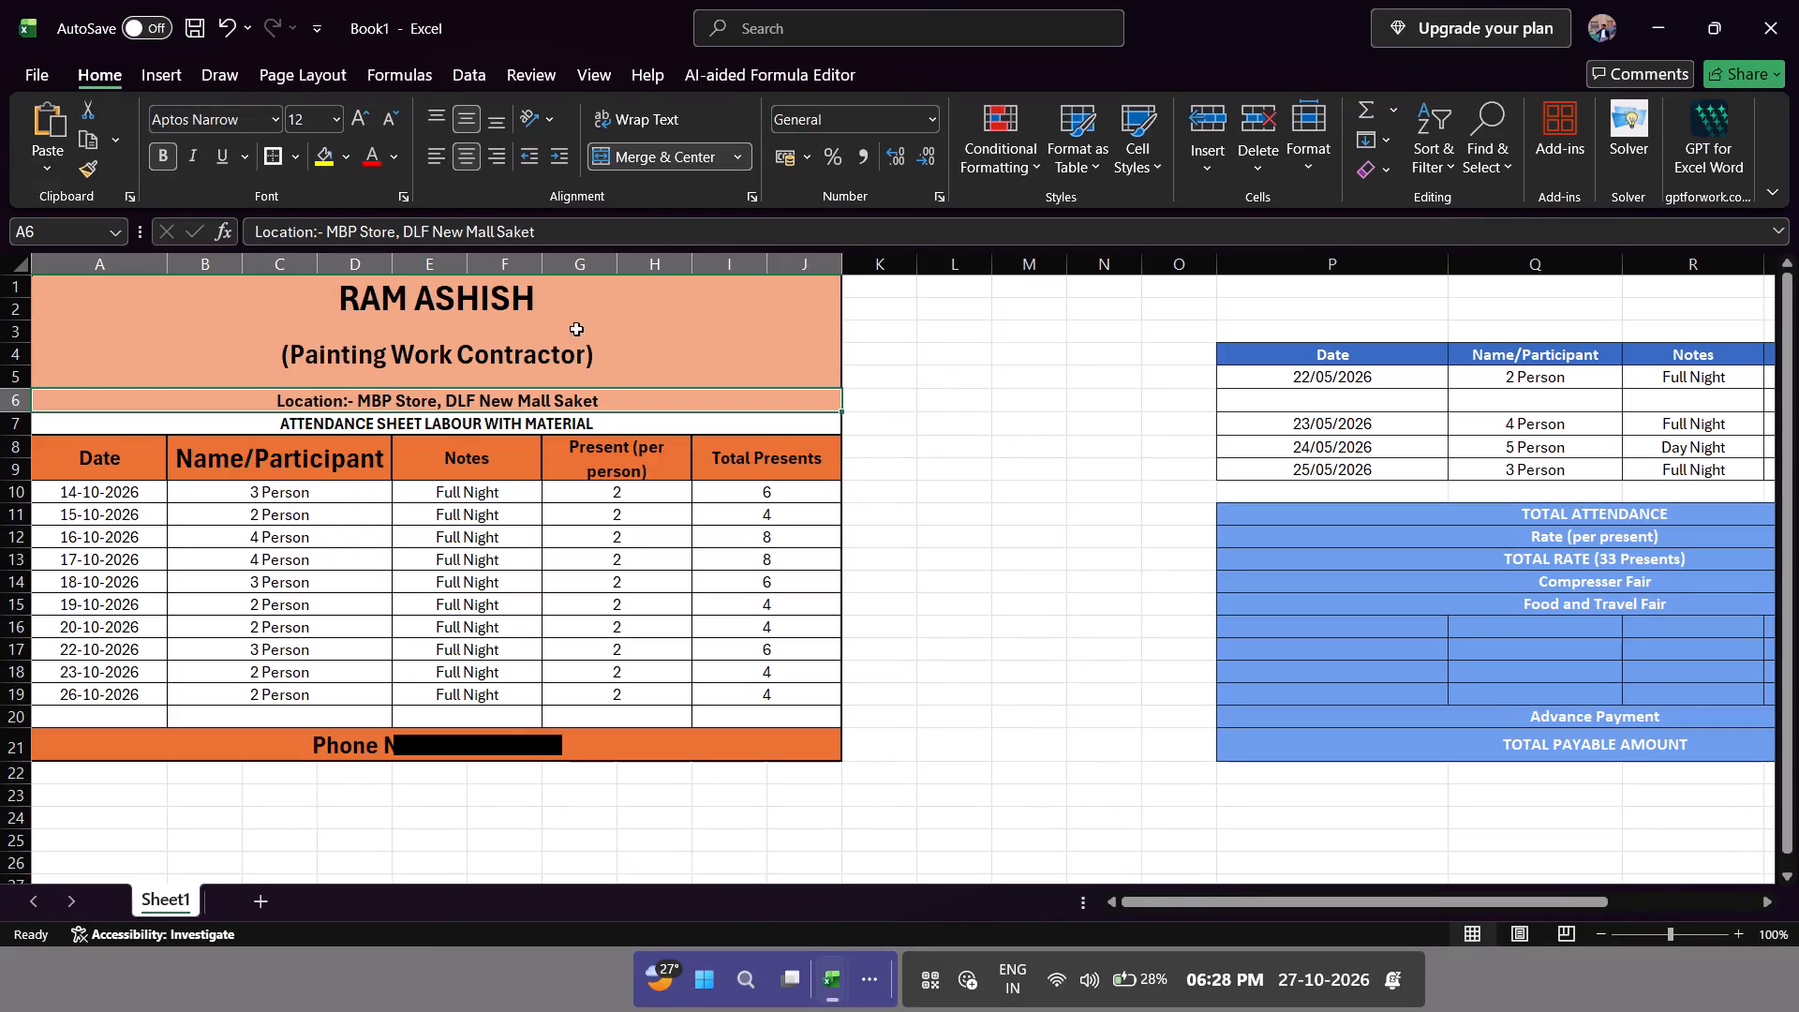
left_click(971, 386)
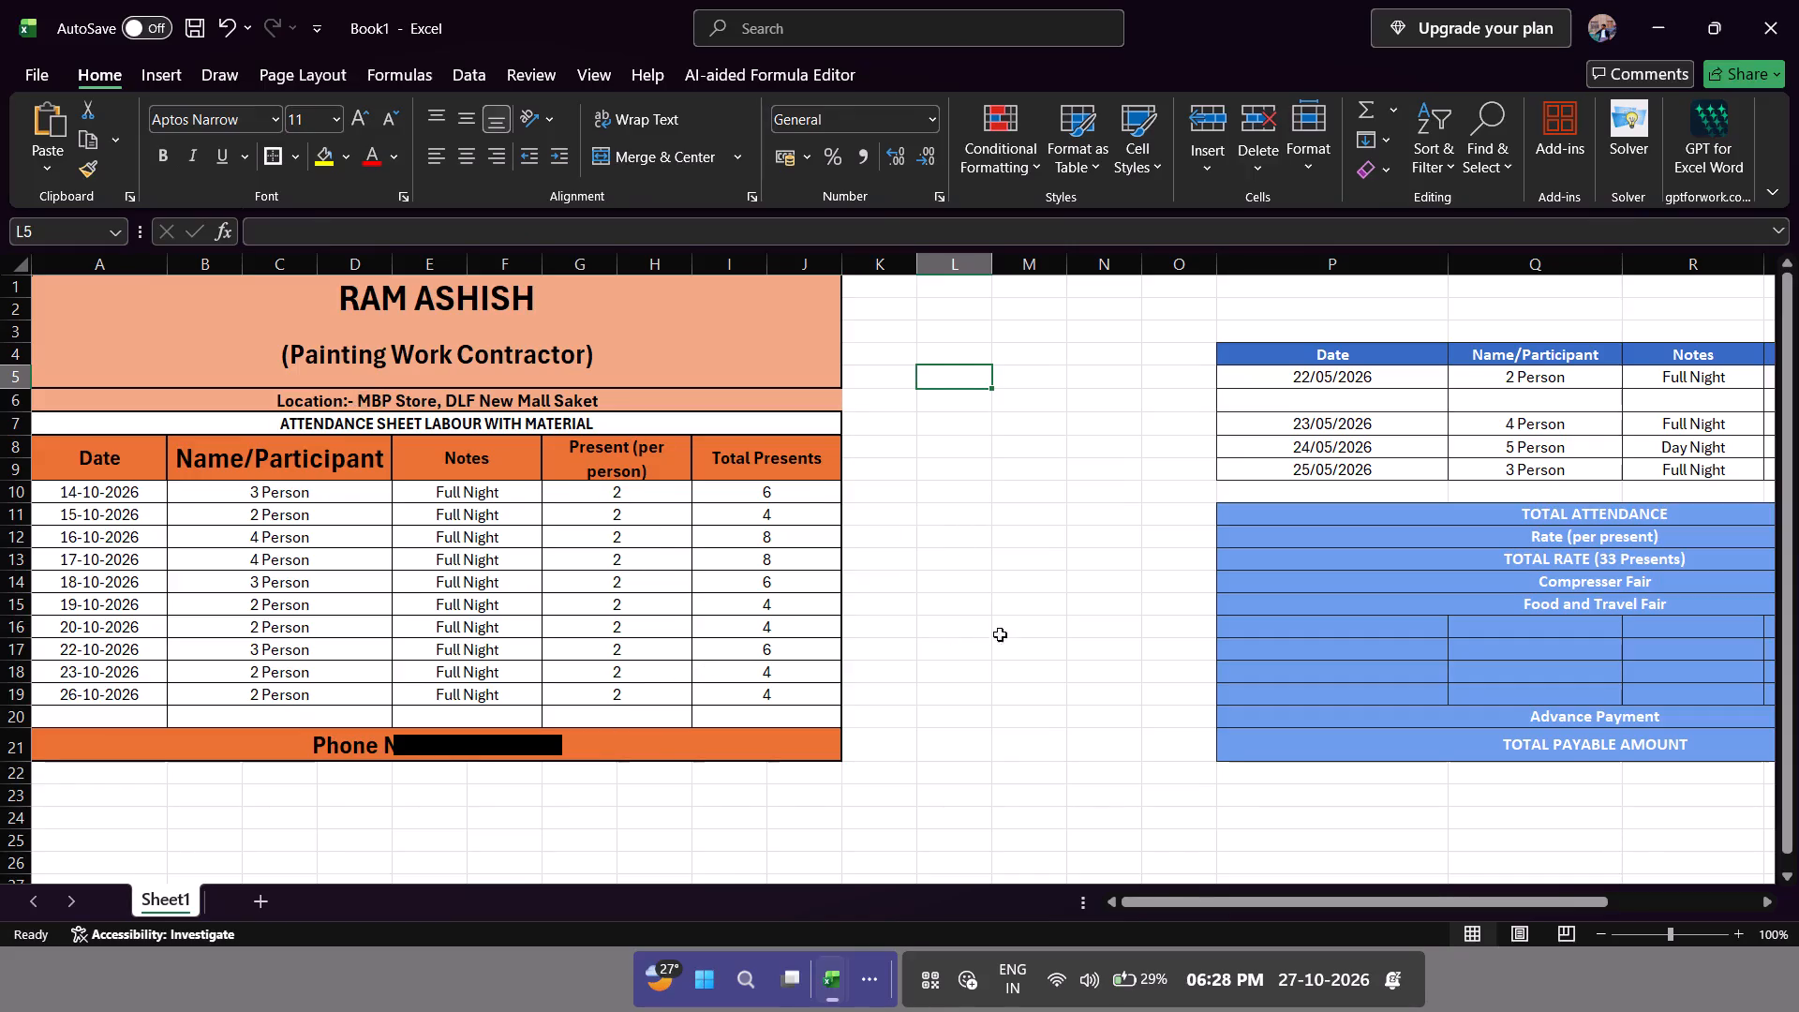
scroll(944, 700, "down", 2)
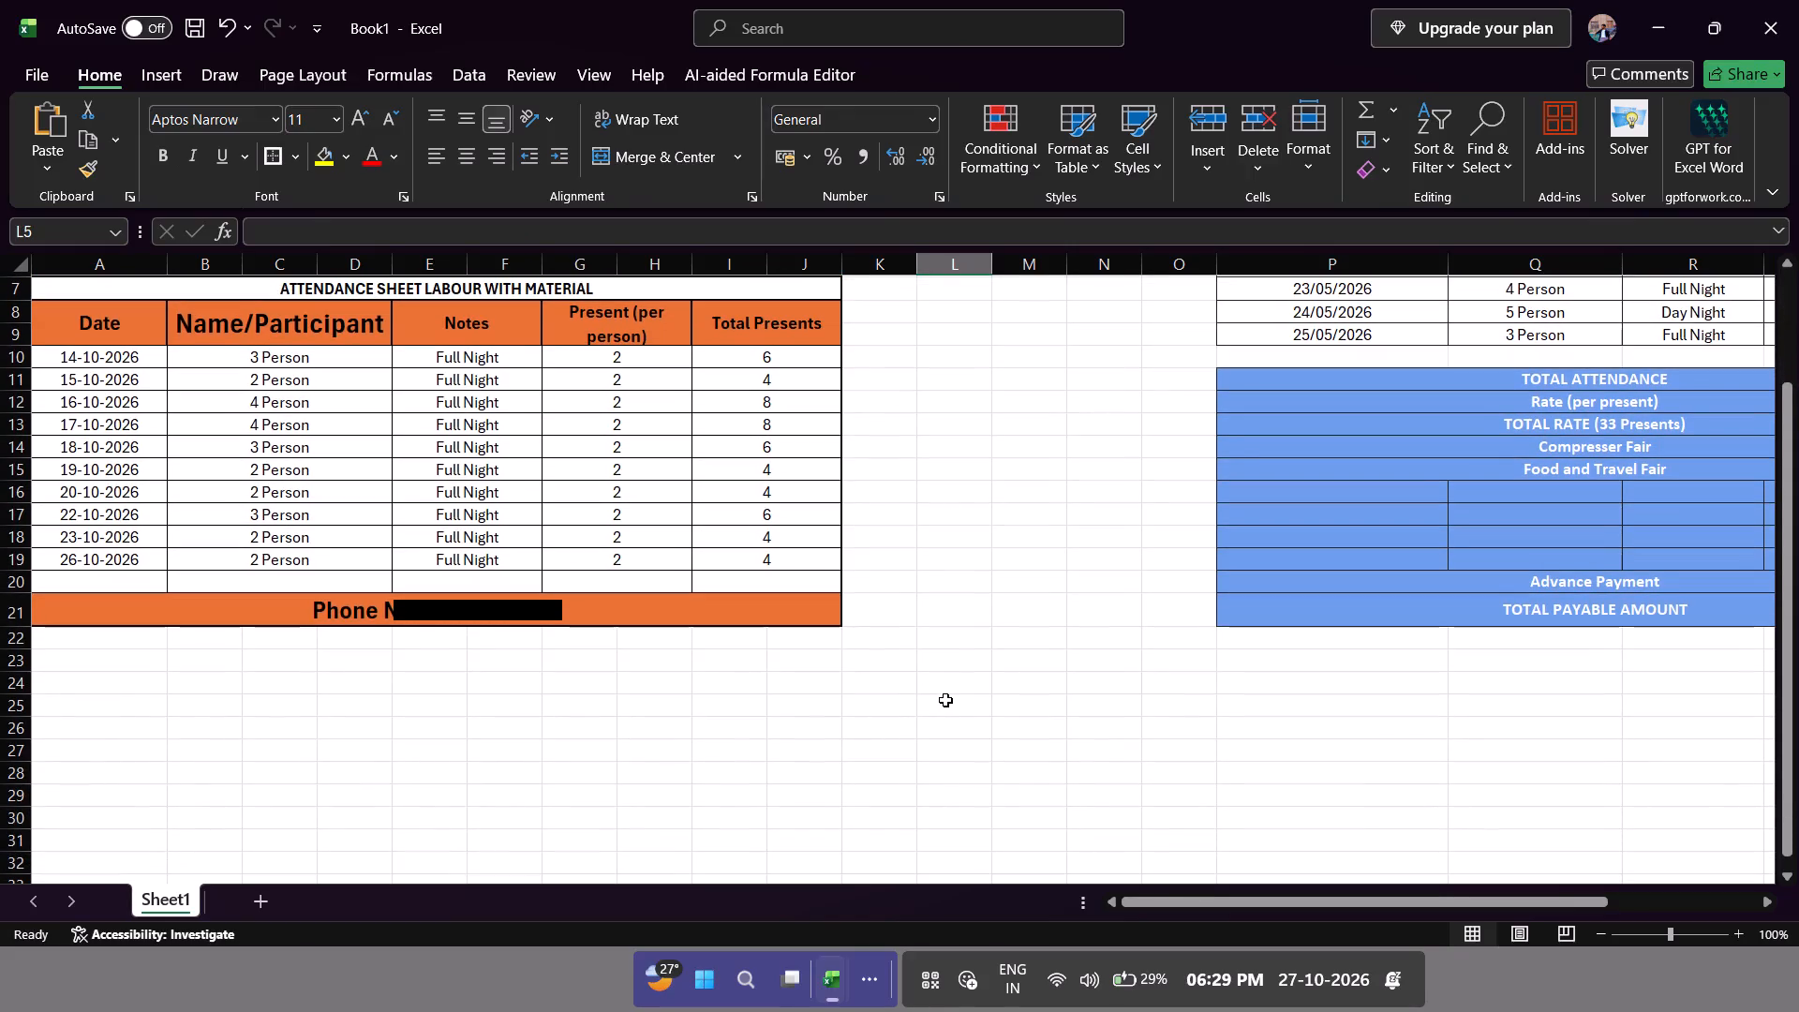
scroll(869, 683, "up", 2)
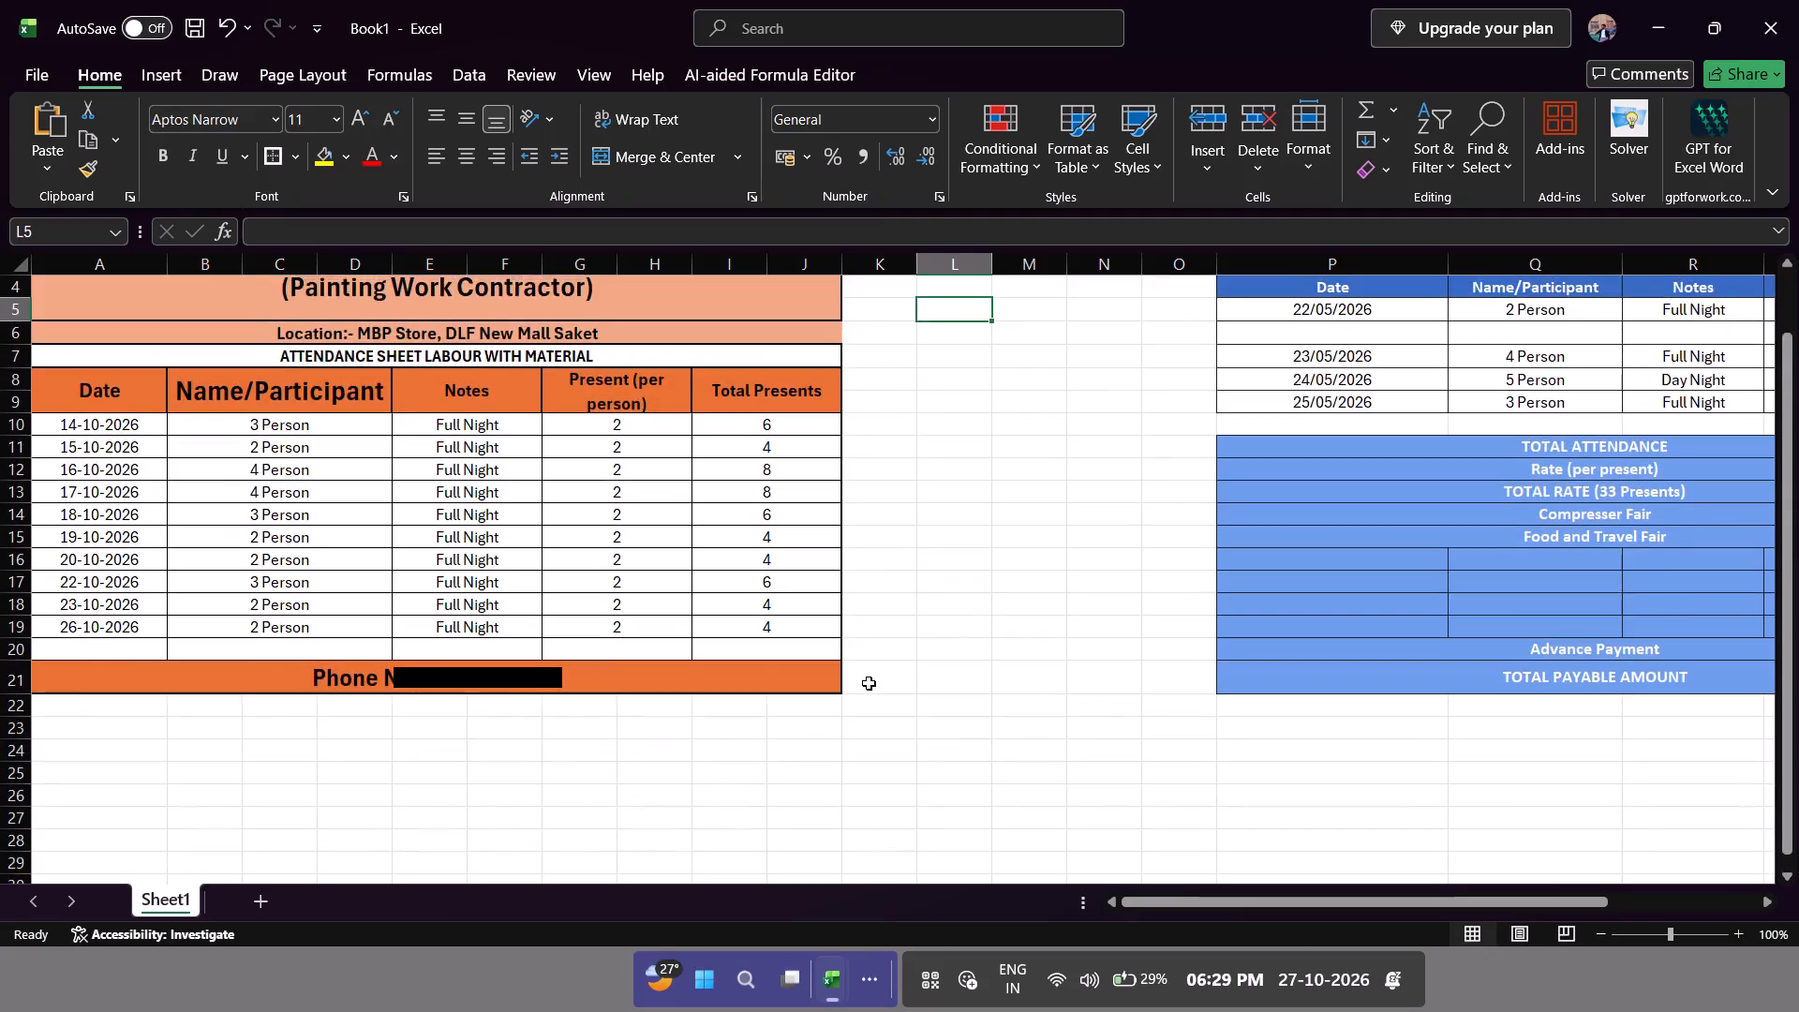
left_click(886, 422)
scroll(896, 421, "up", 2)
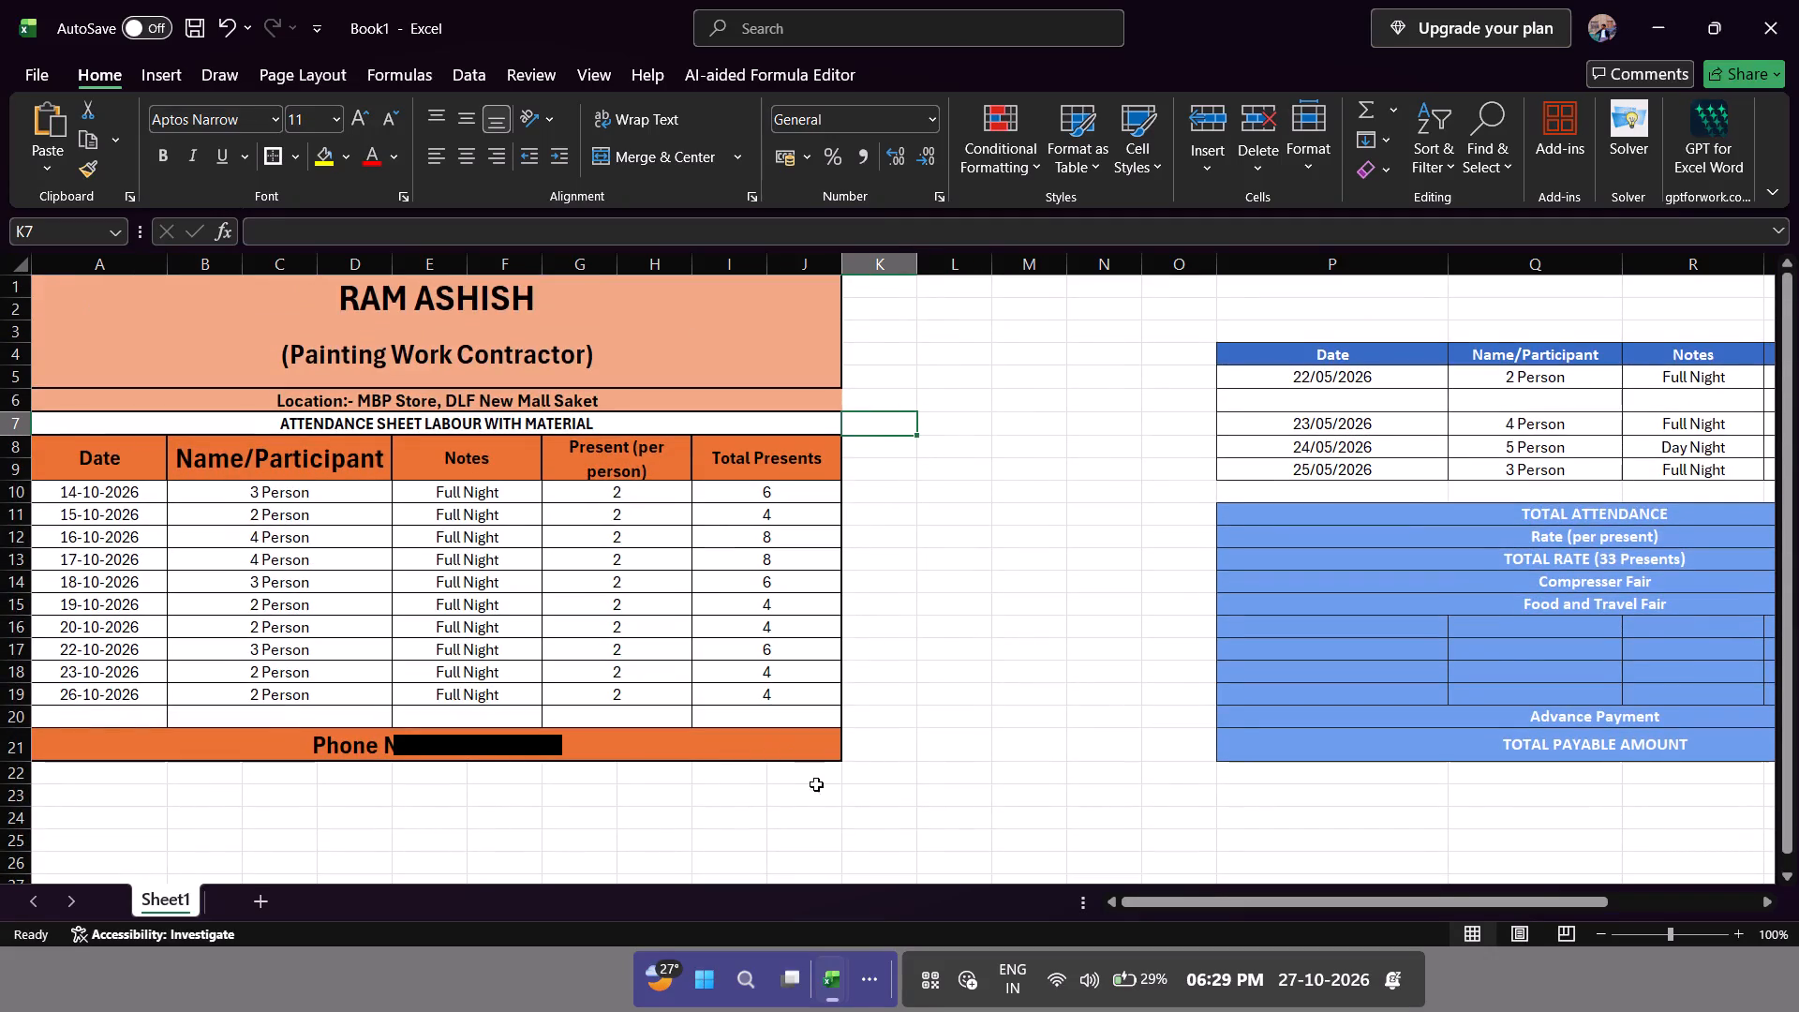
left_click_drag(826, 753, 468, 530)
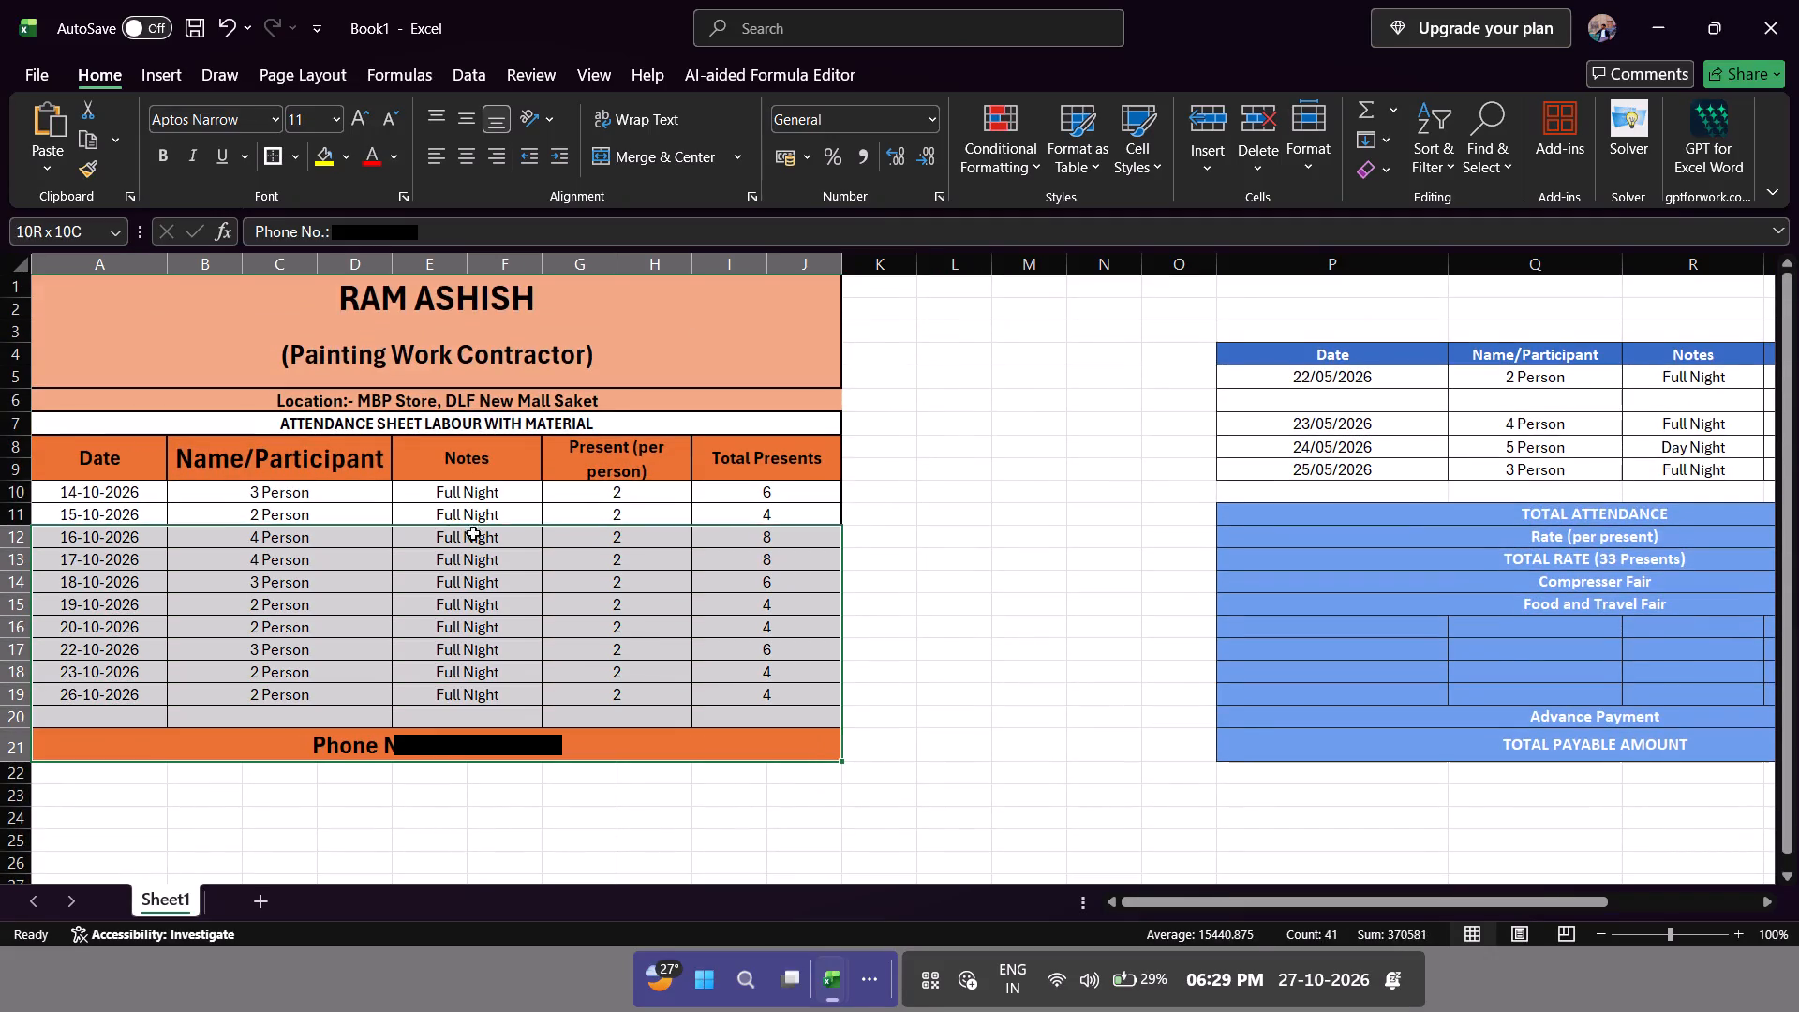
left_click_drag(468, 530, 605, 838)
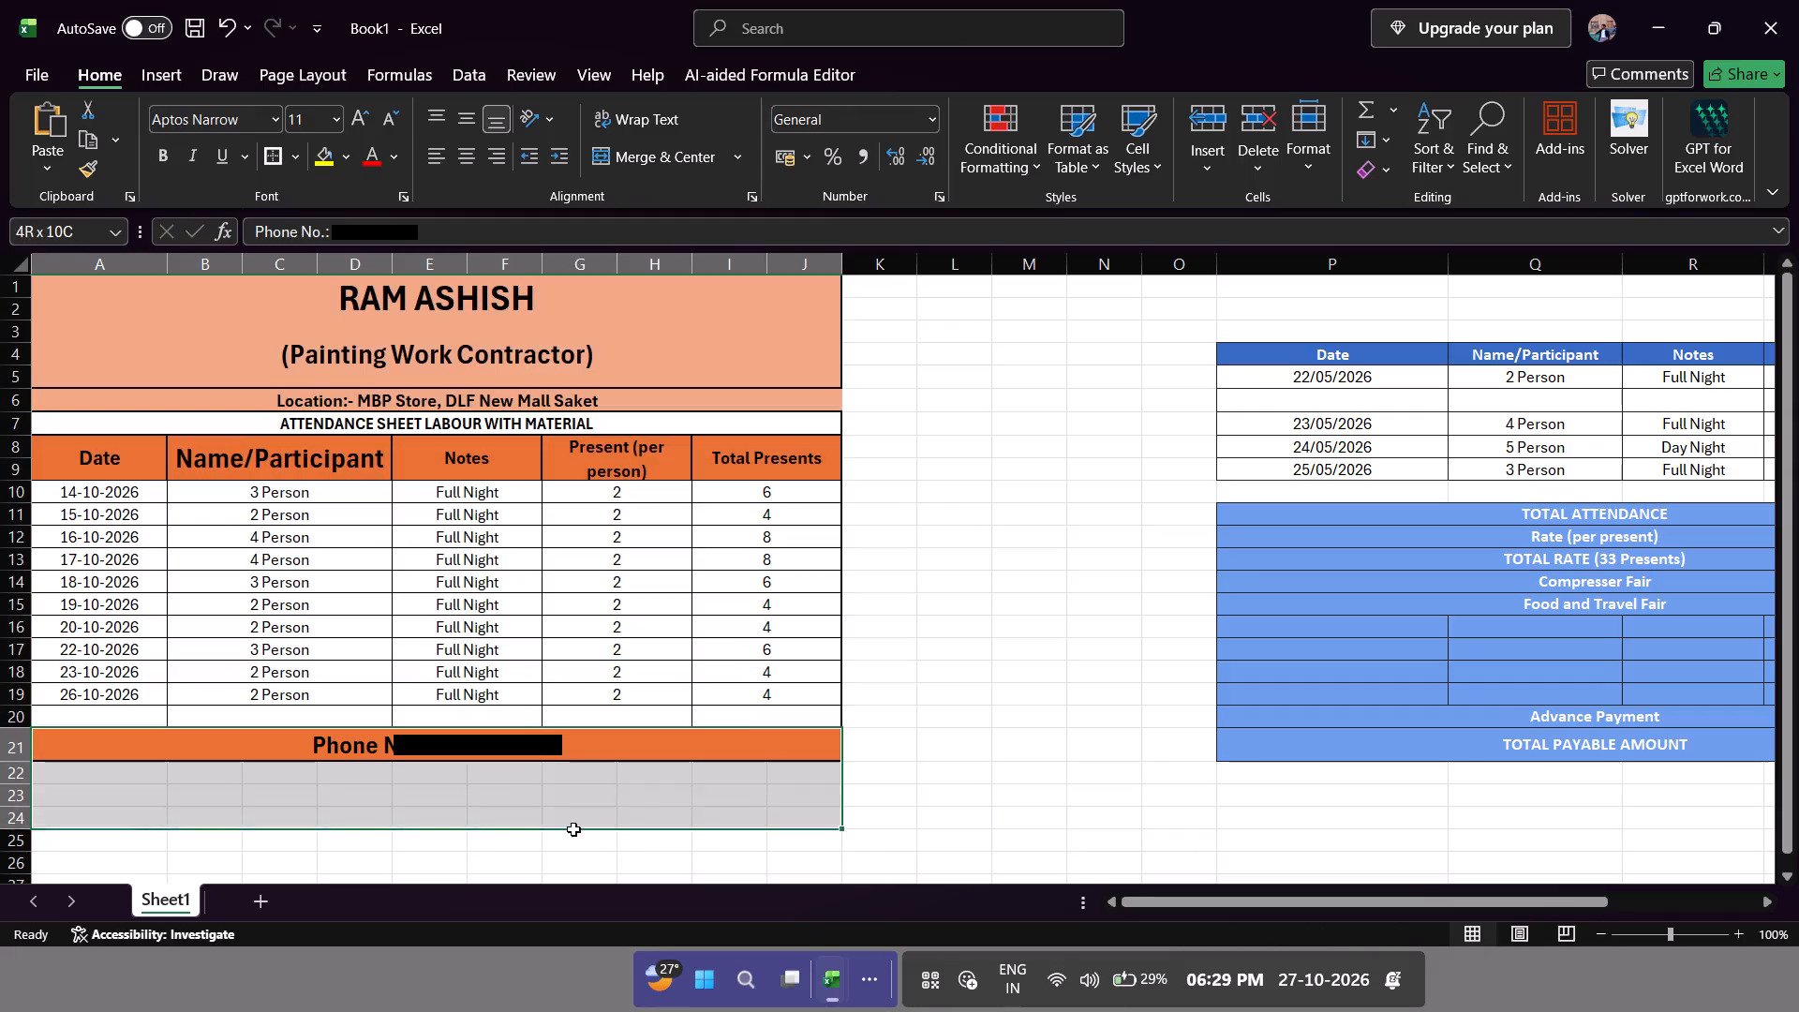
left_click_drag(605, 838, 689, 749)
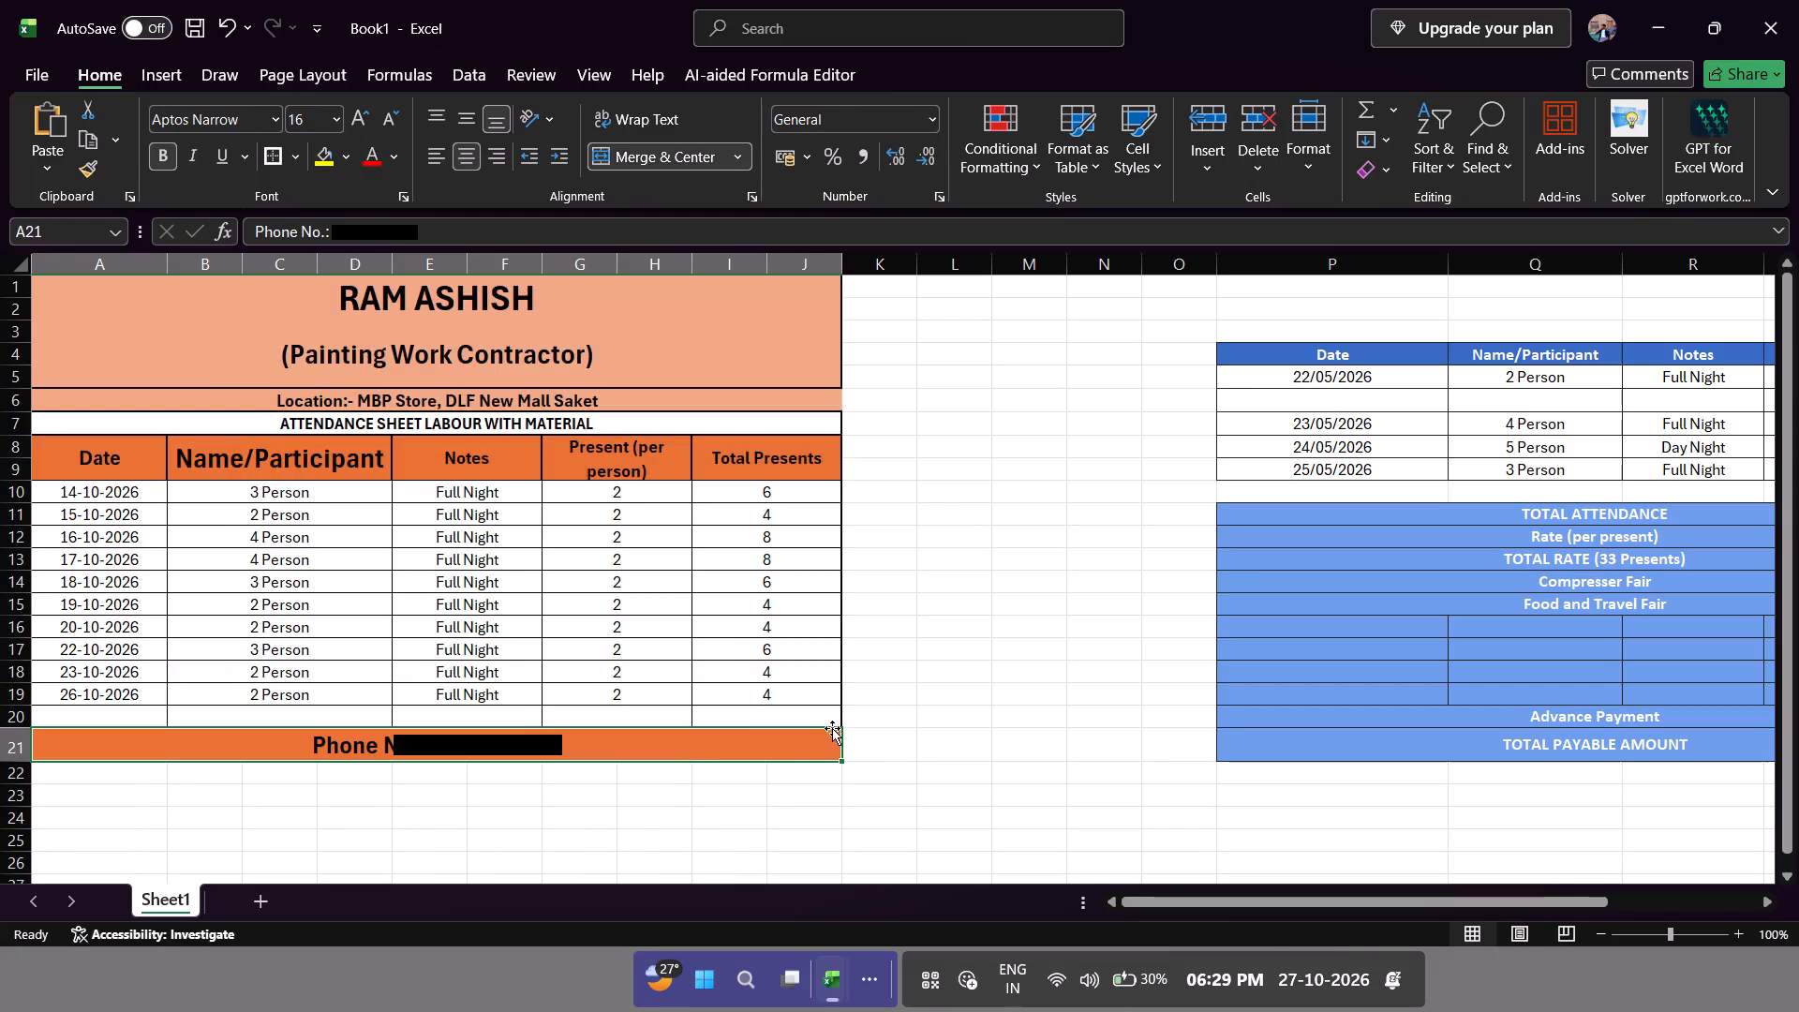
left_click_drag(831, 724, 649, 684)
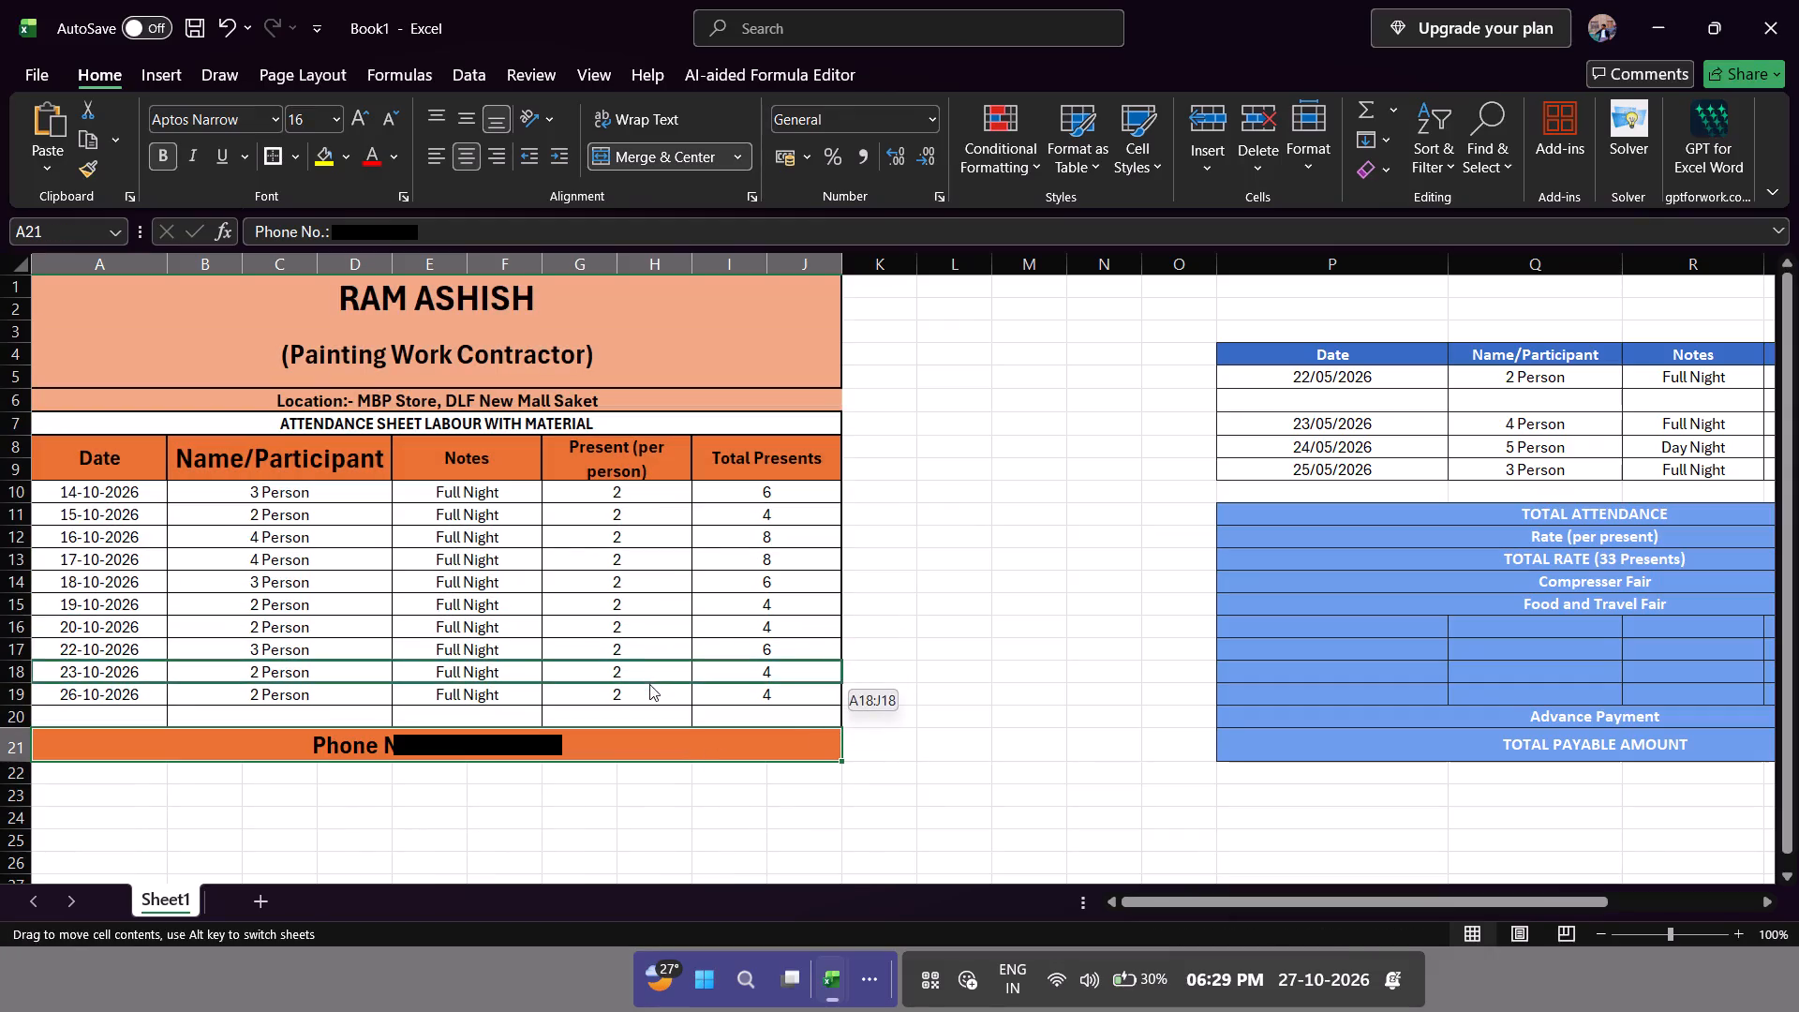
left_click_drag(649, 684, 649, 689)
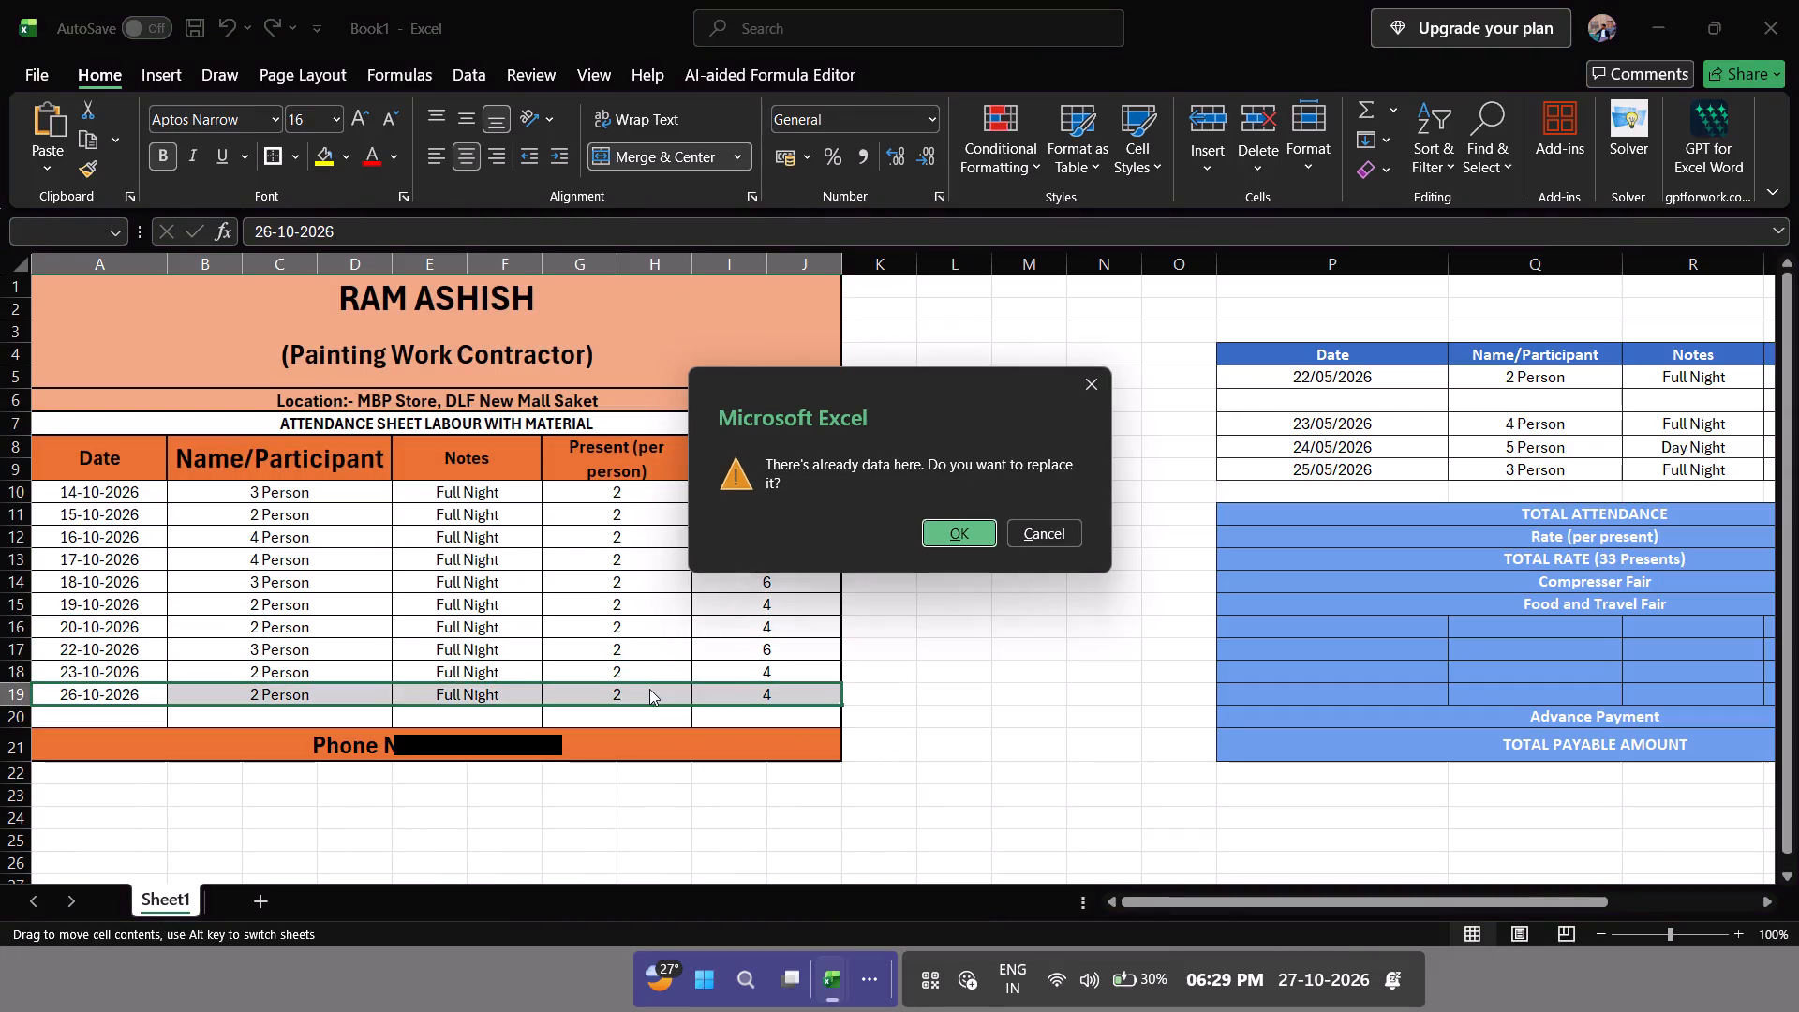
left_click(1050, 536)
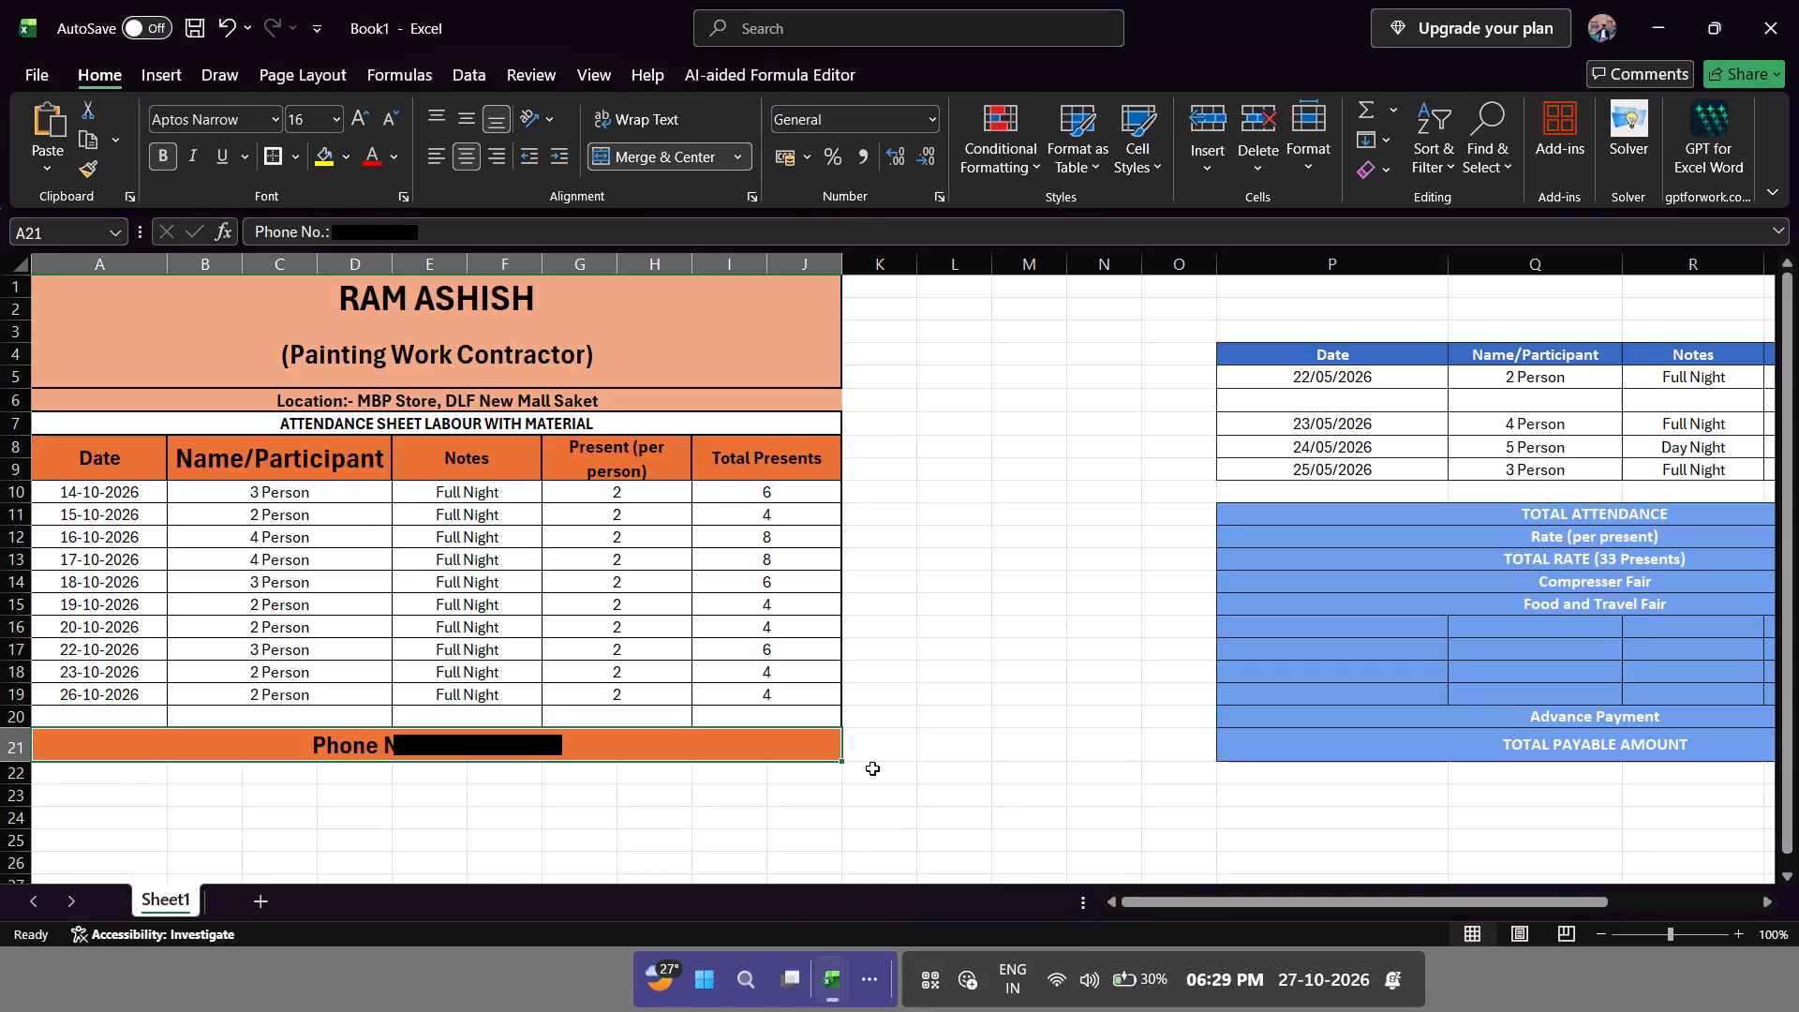
Apply an outside border around the whole attendance sheet block, from the contractor title through the phone number row (A1:J21).
left_click_drag(836, 757, 651, 673)
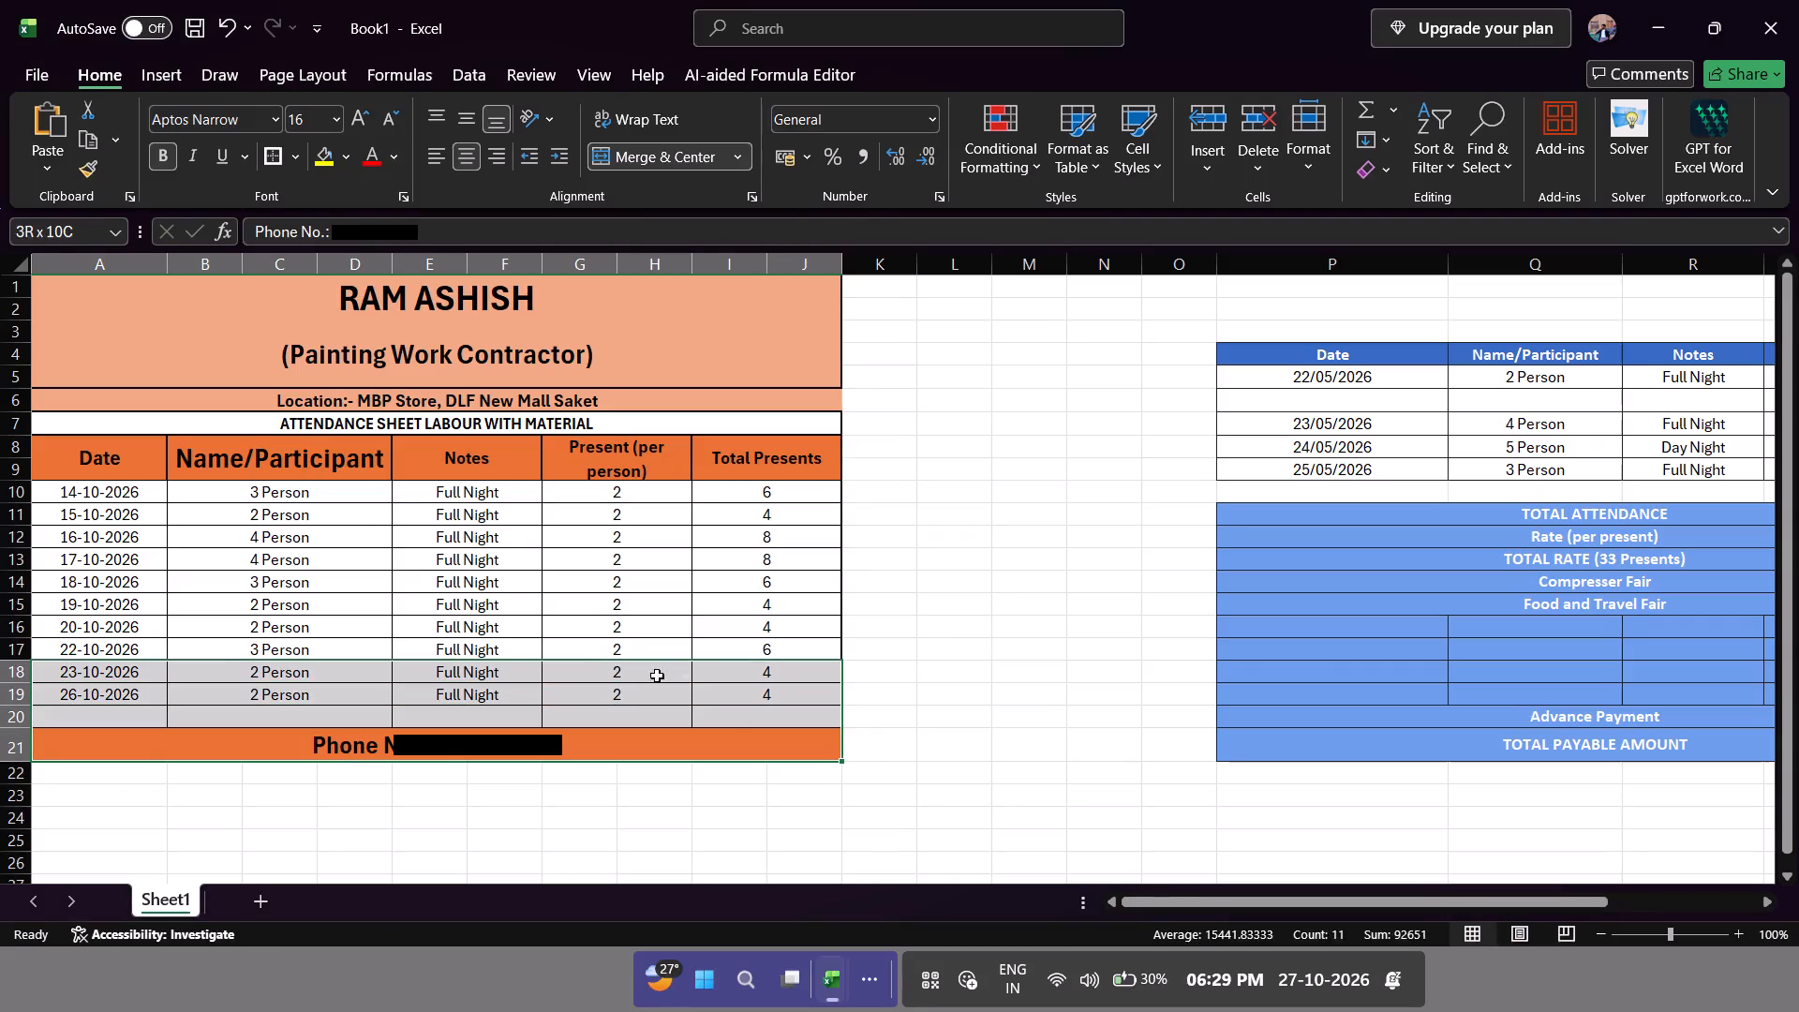
left_click_drag(651, 673, 282, 374)
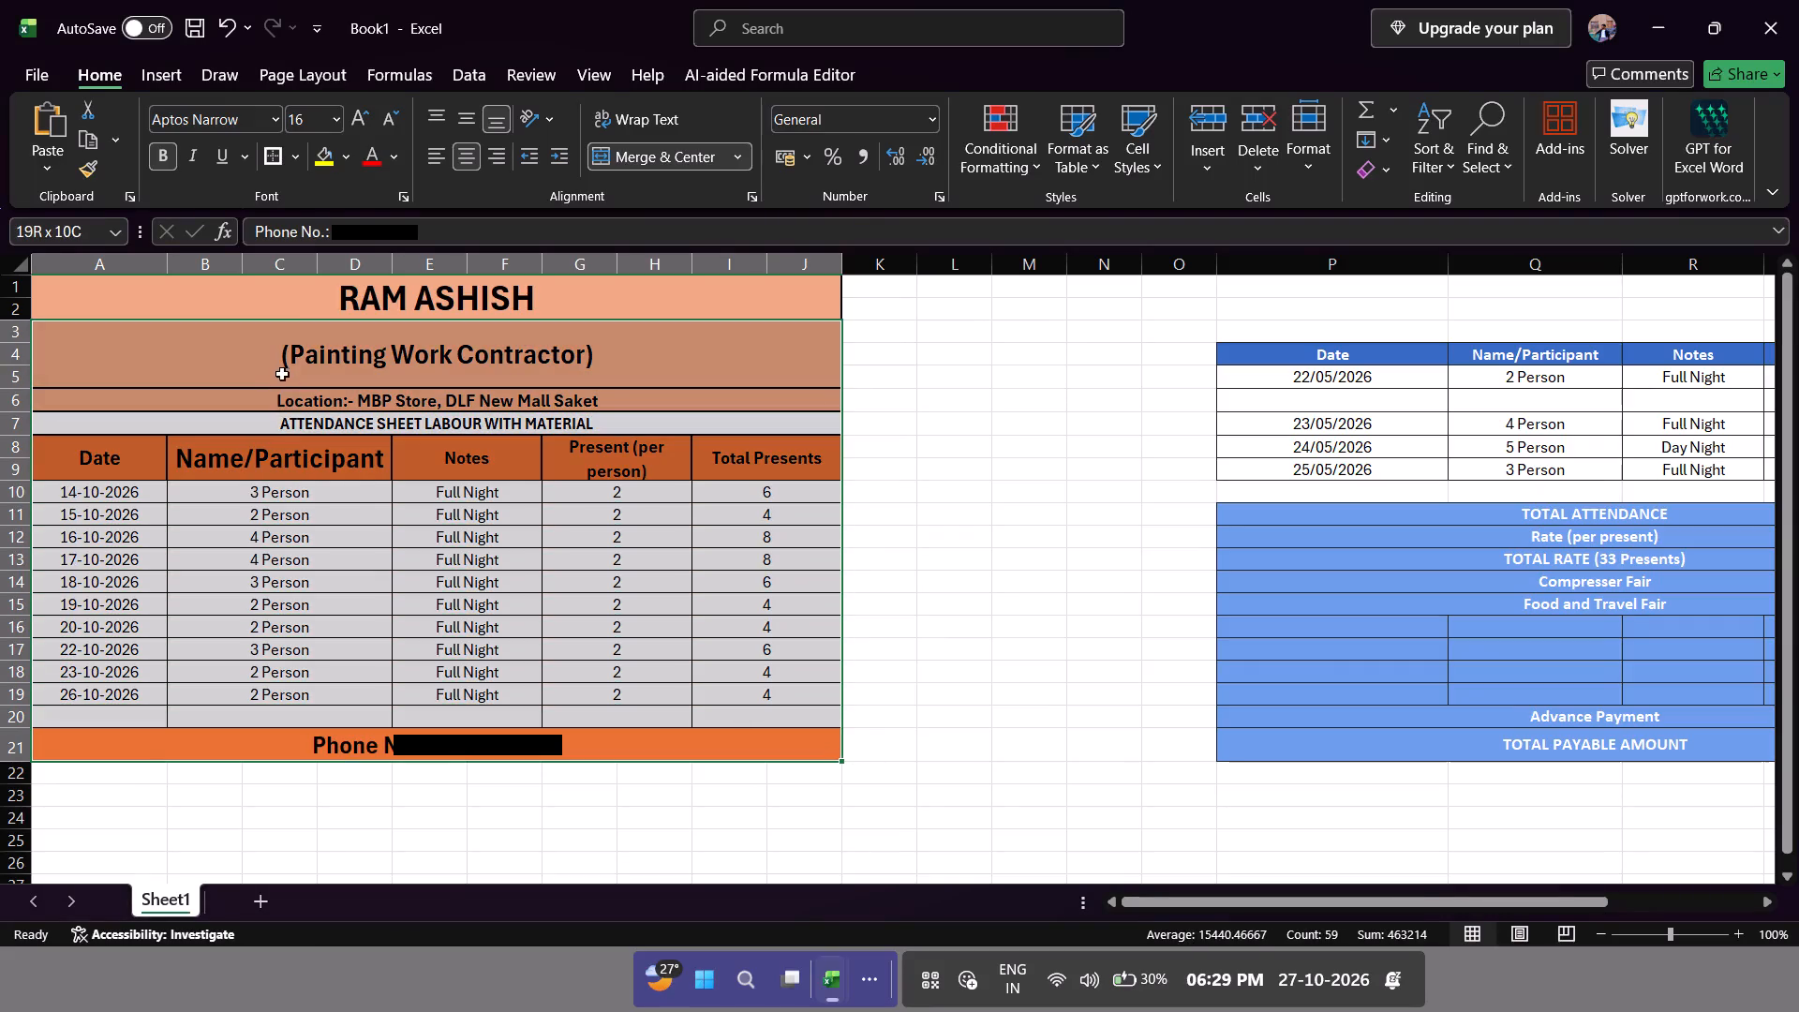
left_click_drag(282, 374, 315, 303)
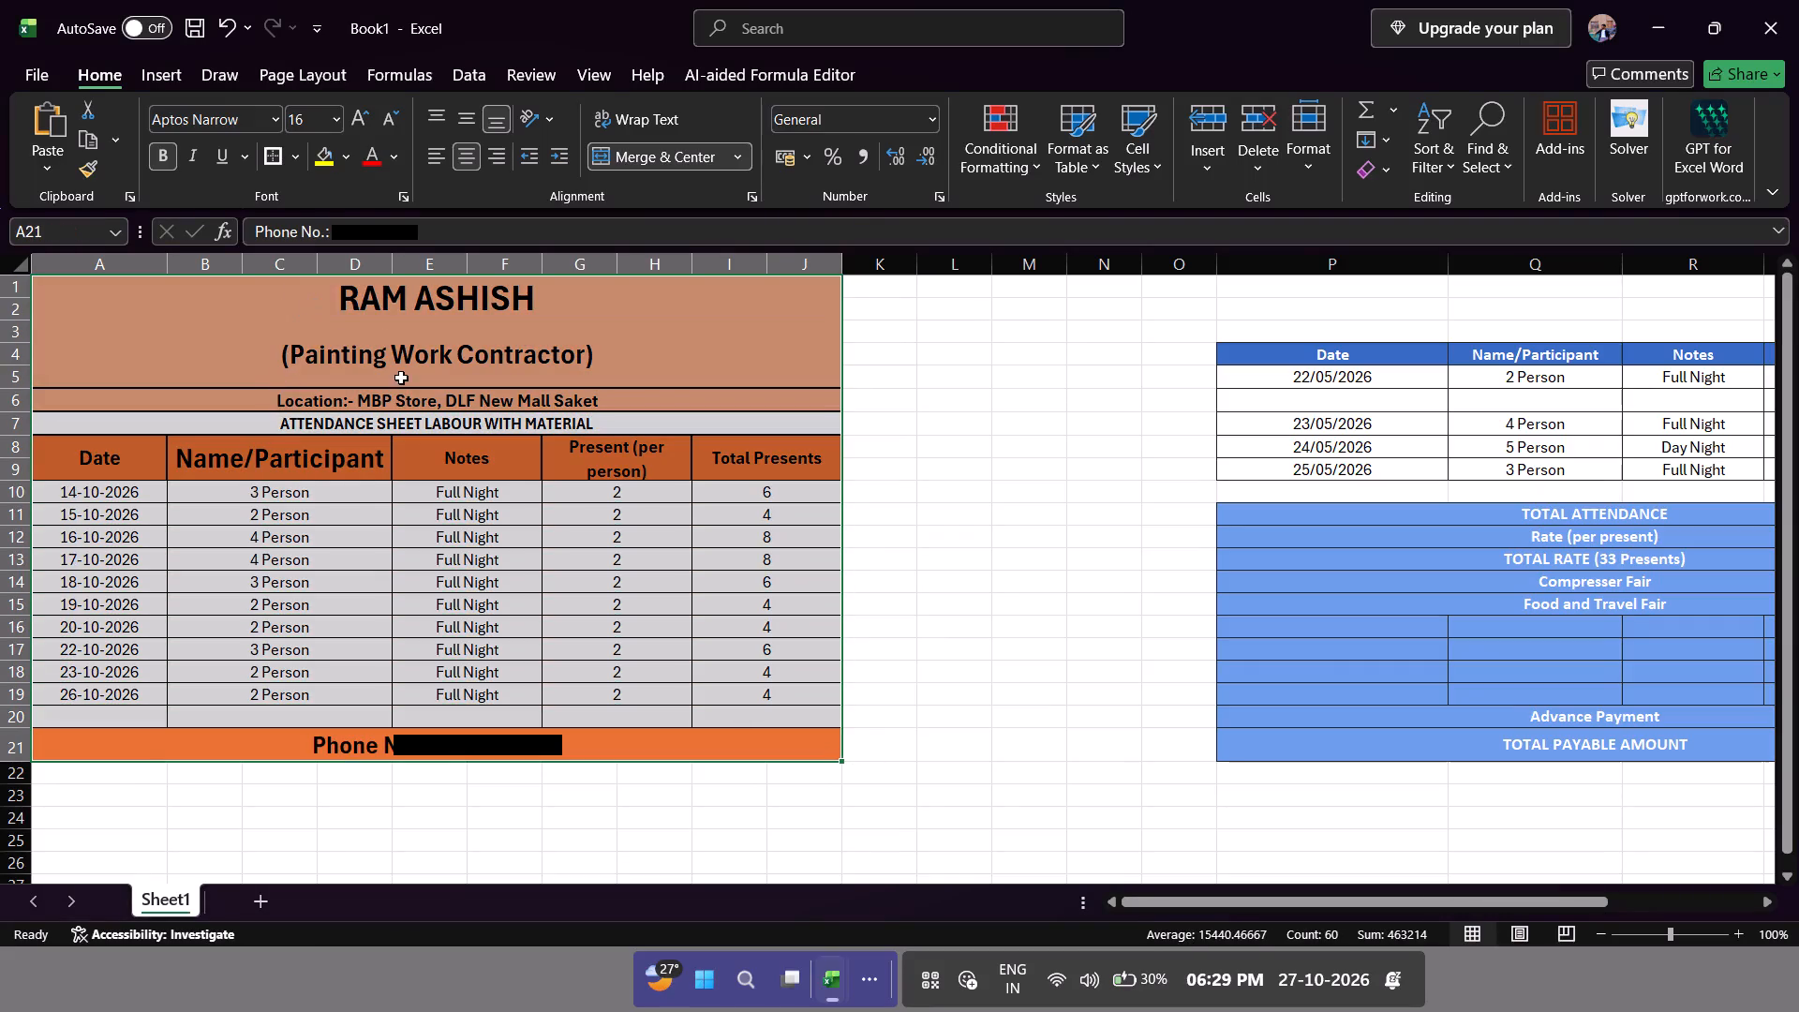
left_click(273, 153)
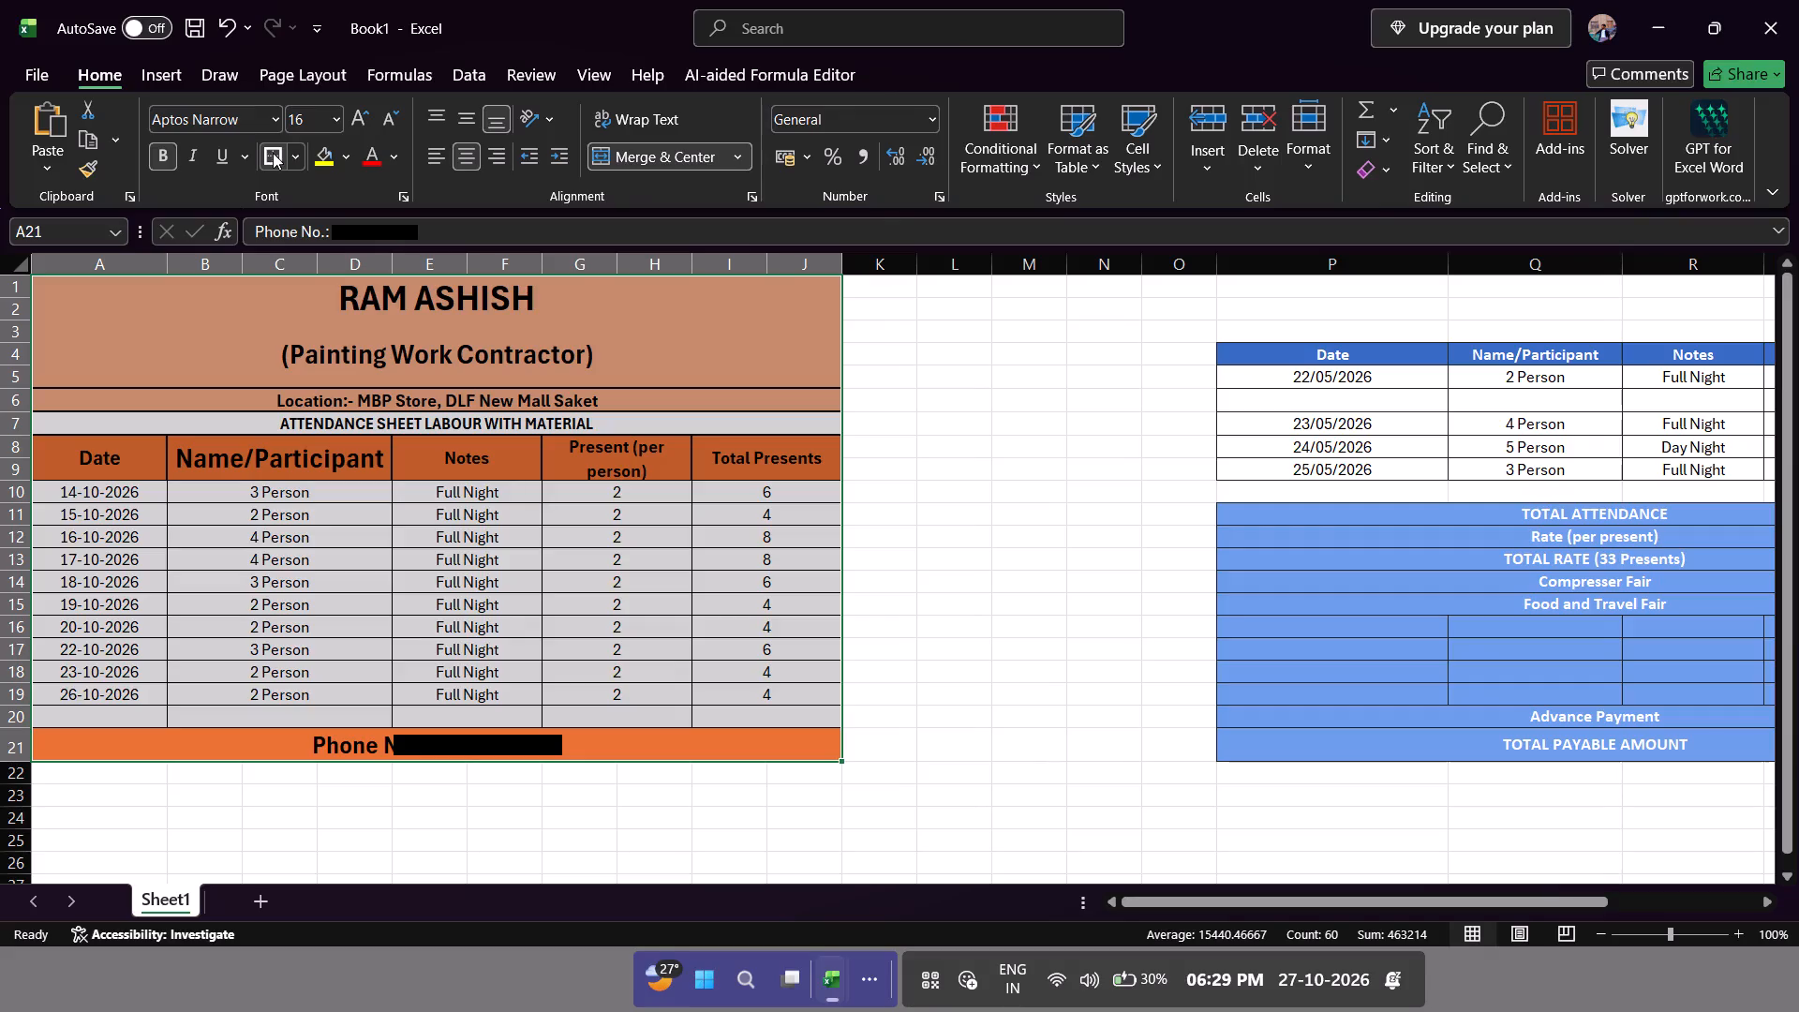
left_click(273, 153)
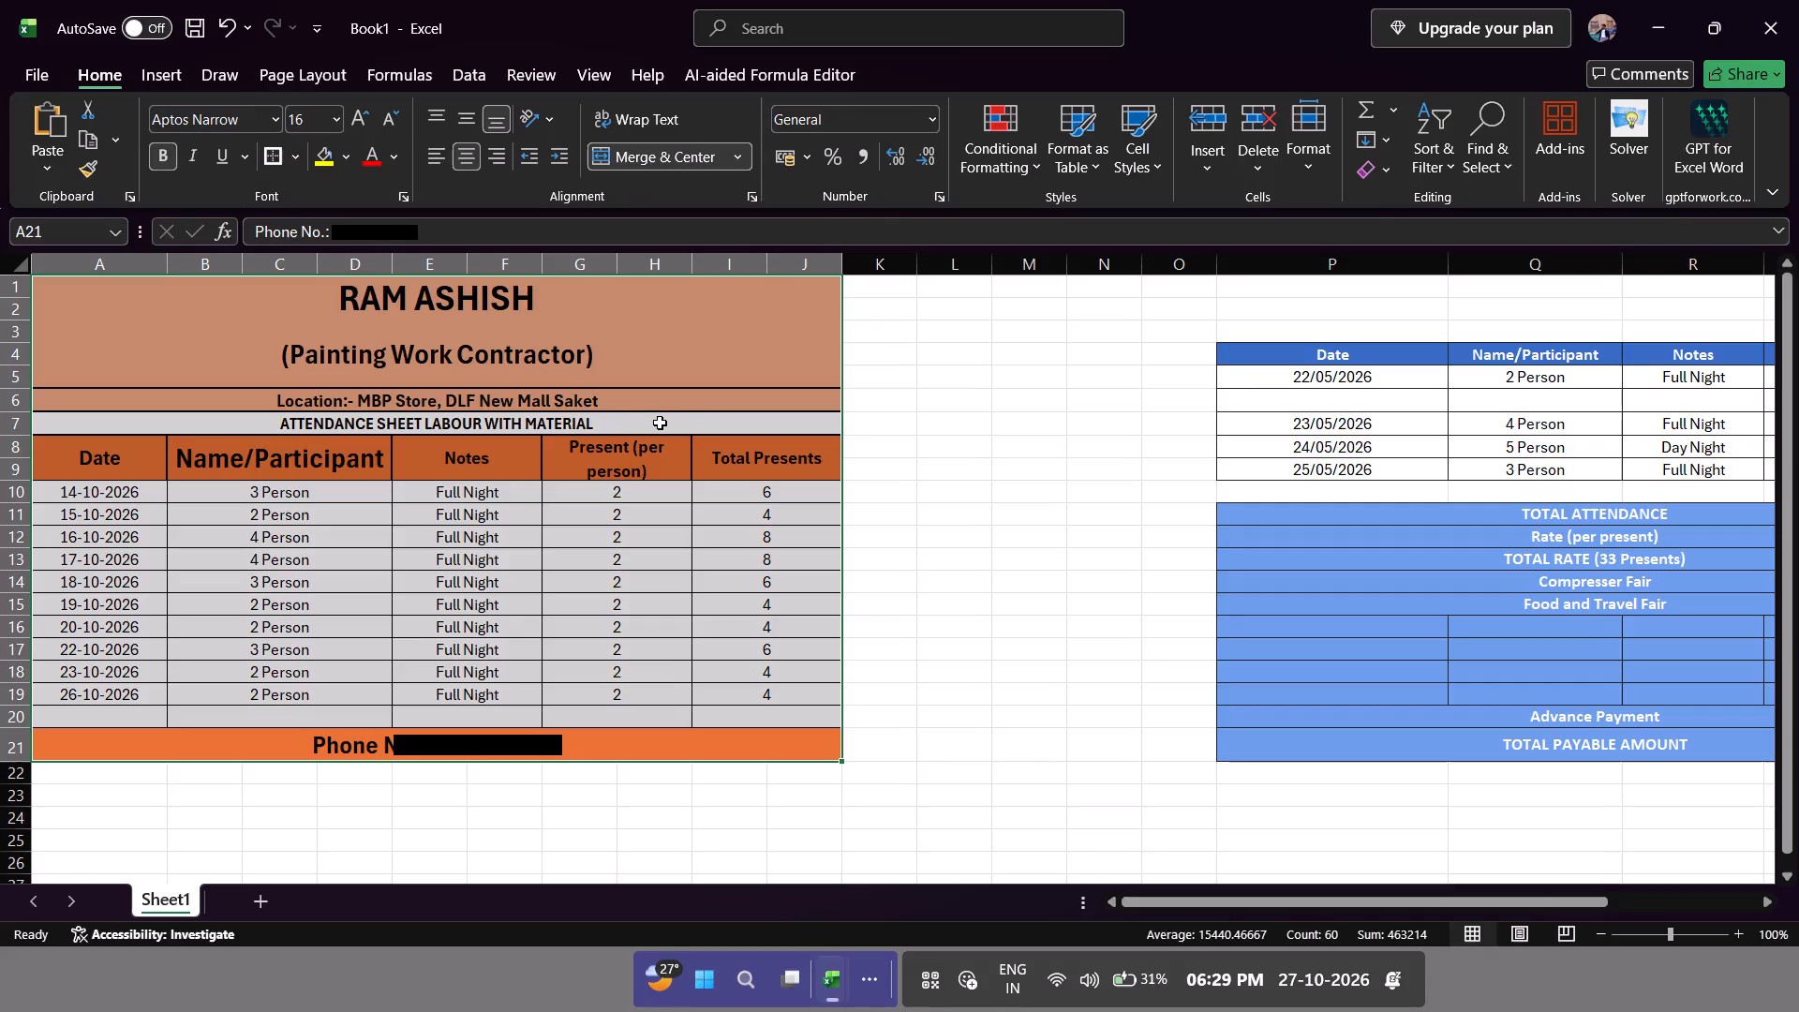
left_click(913, 520)
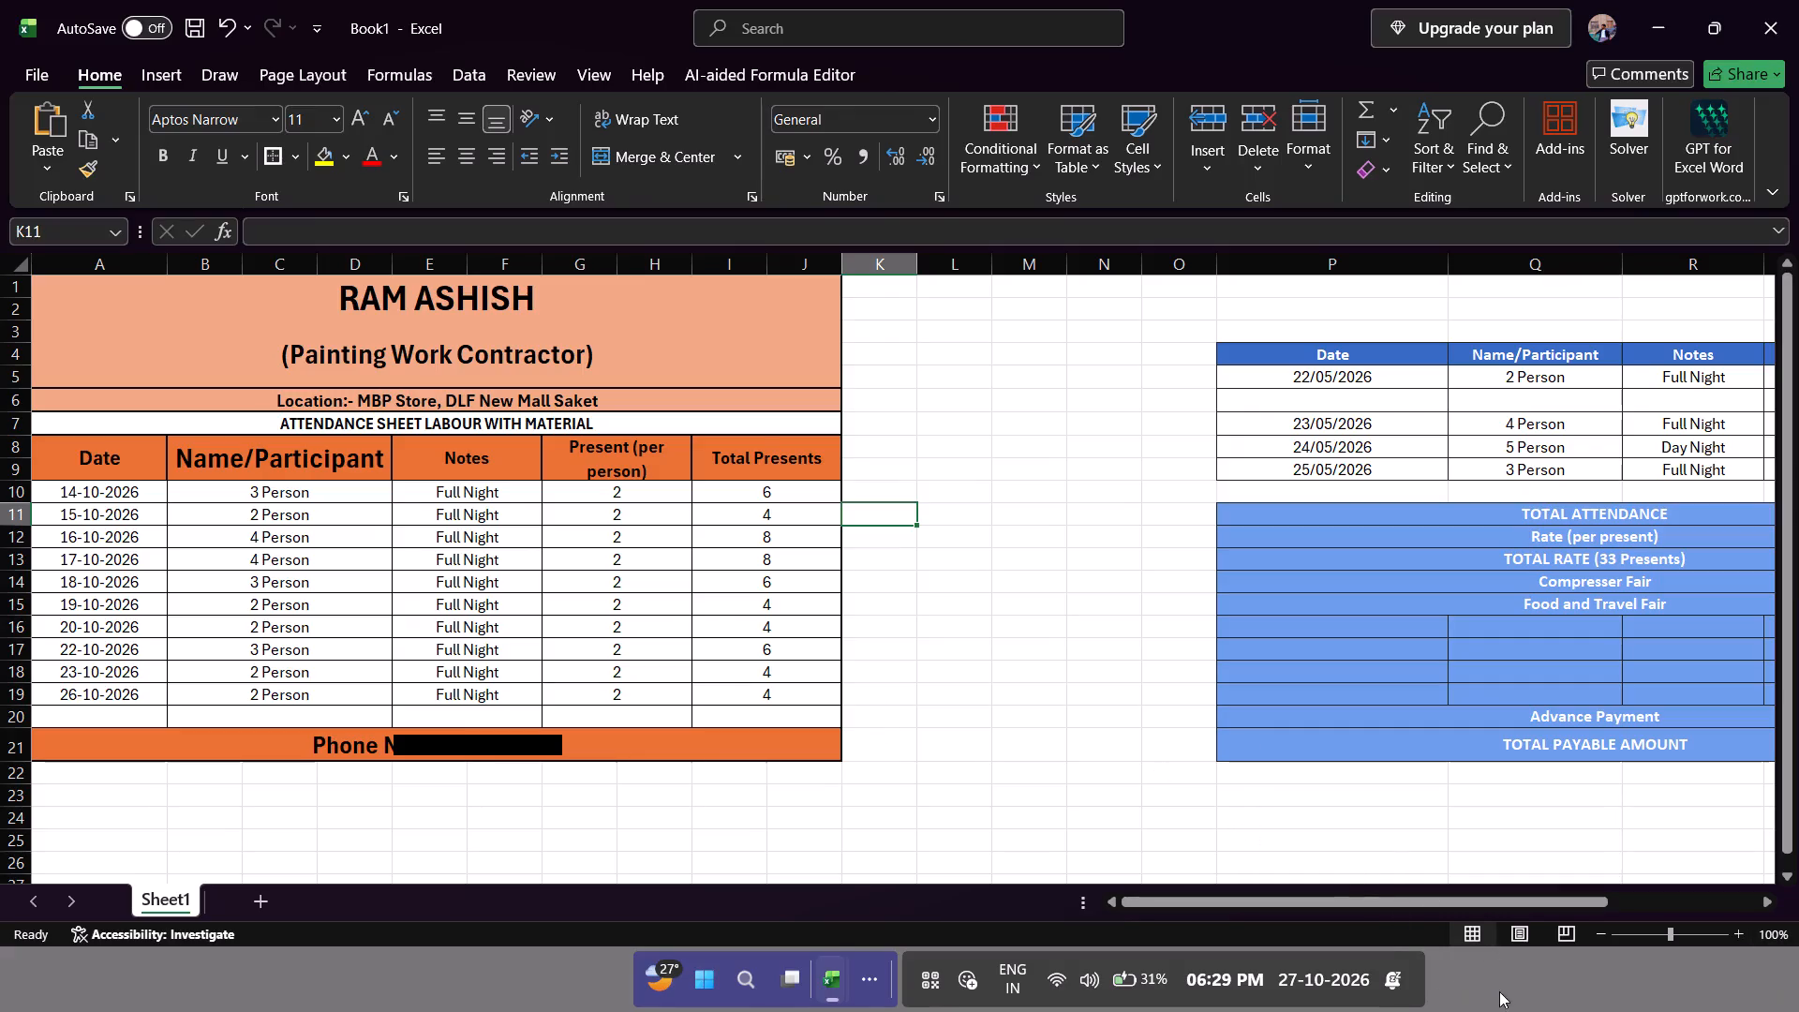
Merge and center A22:H22 below the phone number row and fill the merged layout down through row 30.
left_click_drag(1388, 902, 1637, 944)
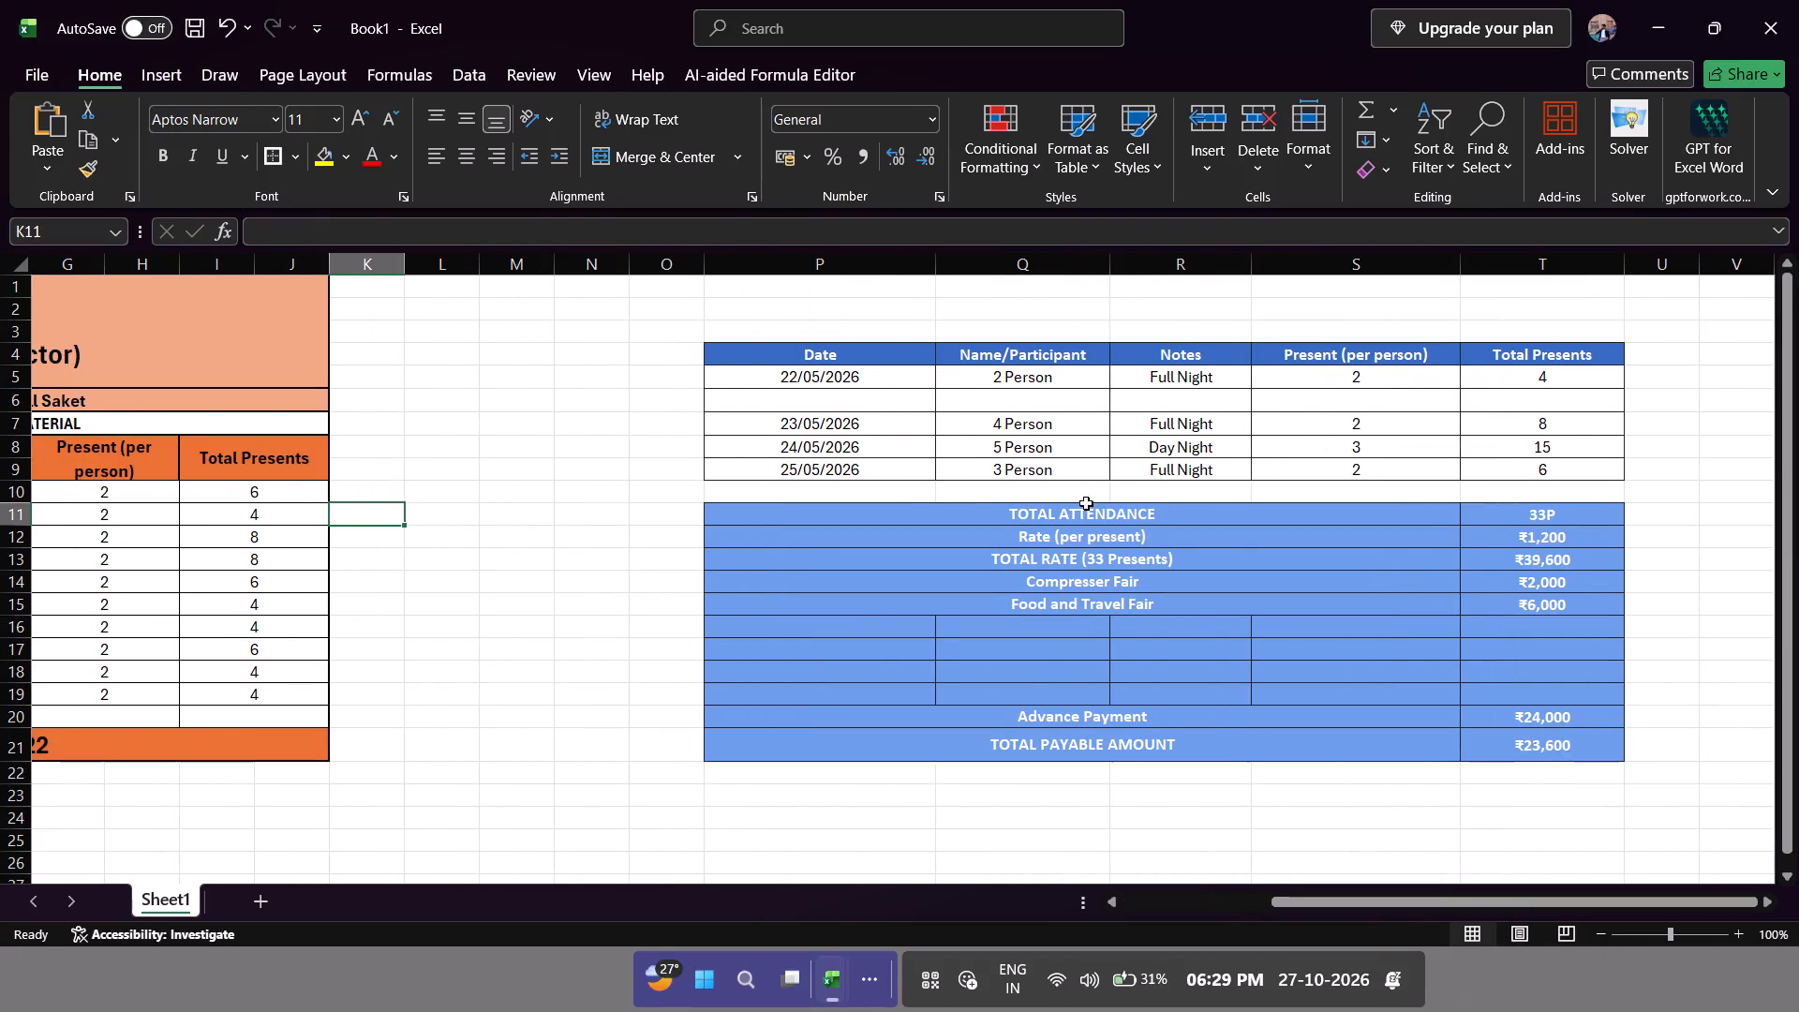
scroll(508, 668, "down", 3)
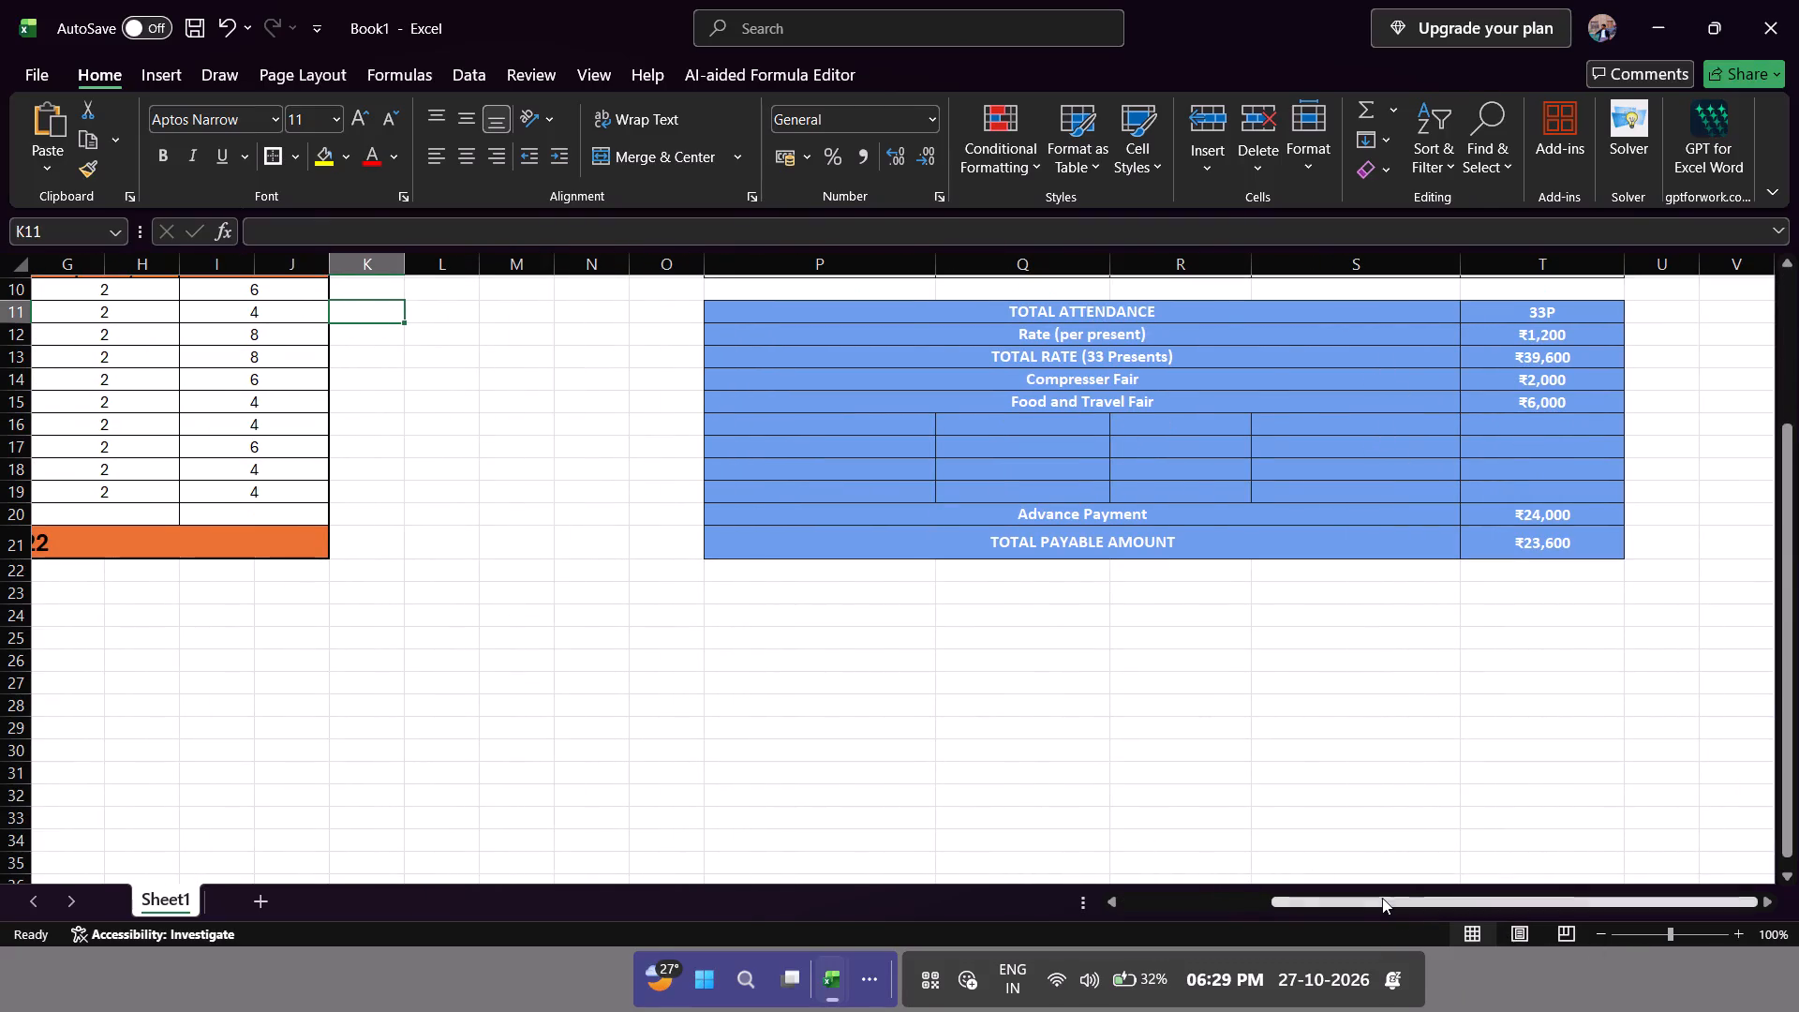
left_click_drag(1382, 898, 1108, 897)
left_click_drag(1160, 900, 993, 906)
left_click(240, 548)
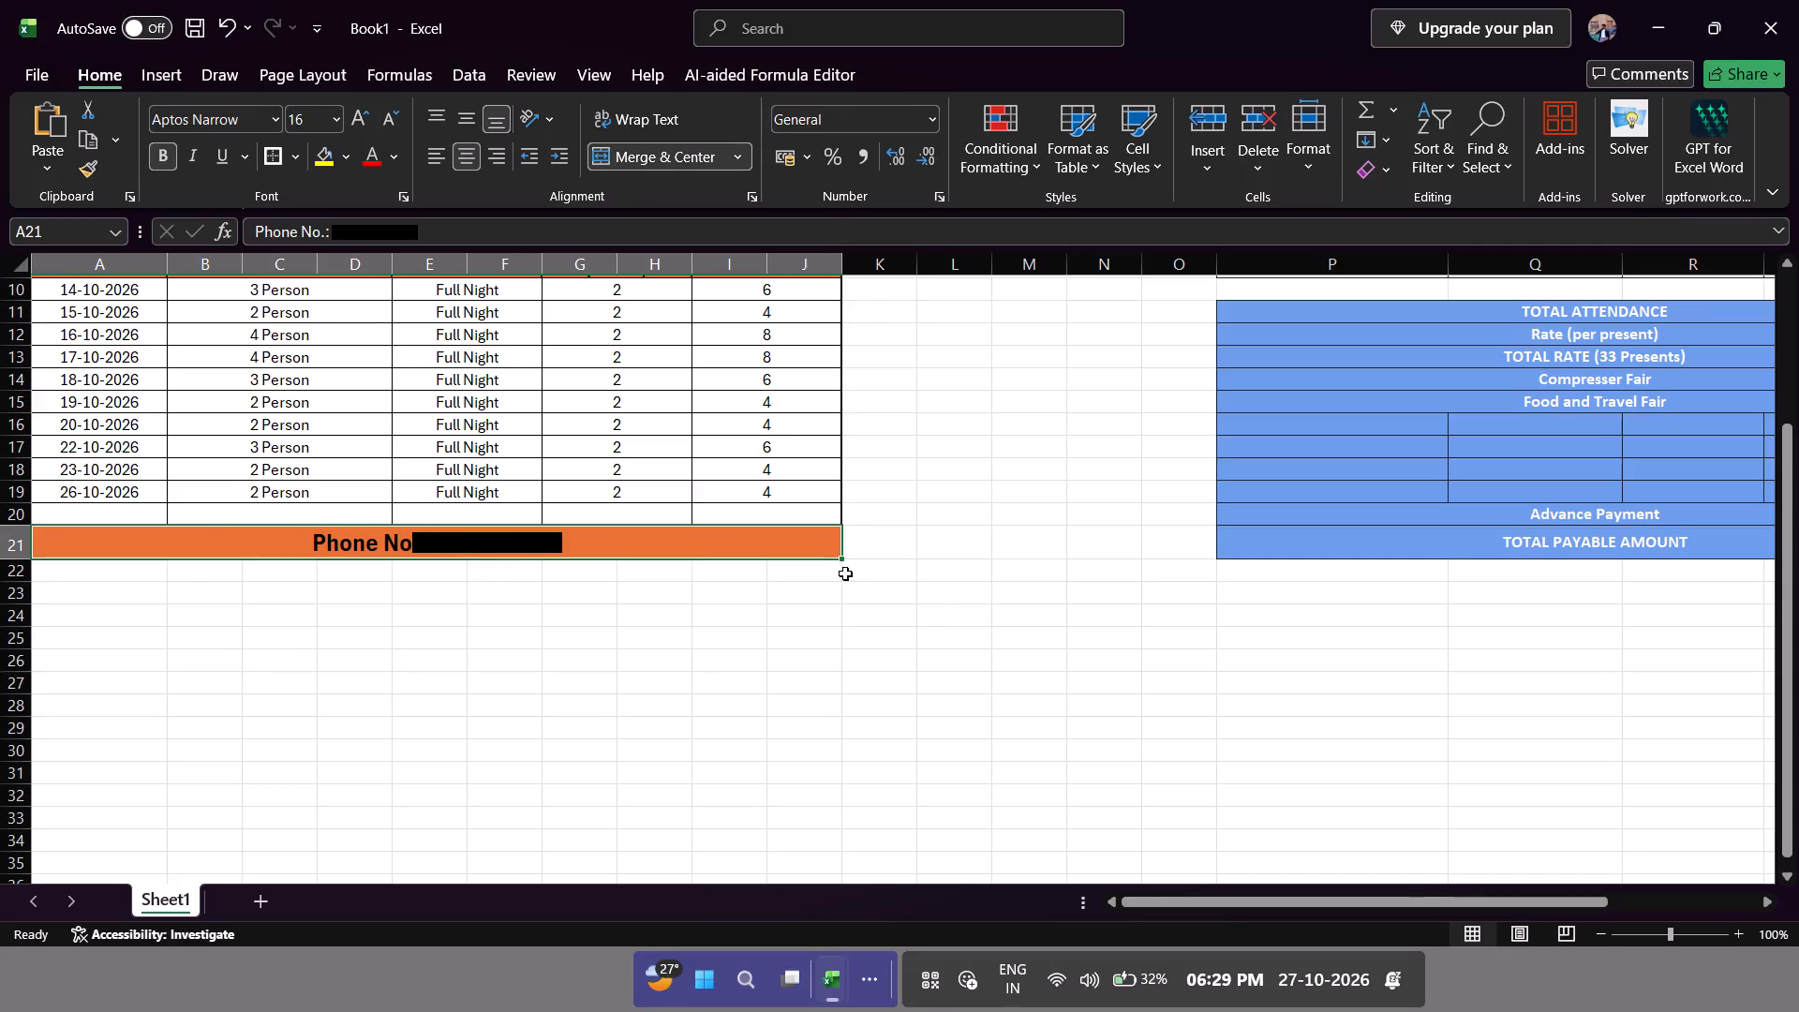
left_click(840, 561)
left_click(438, 576)
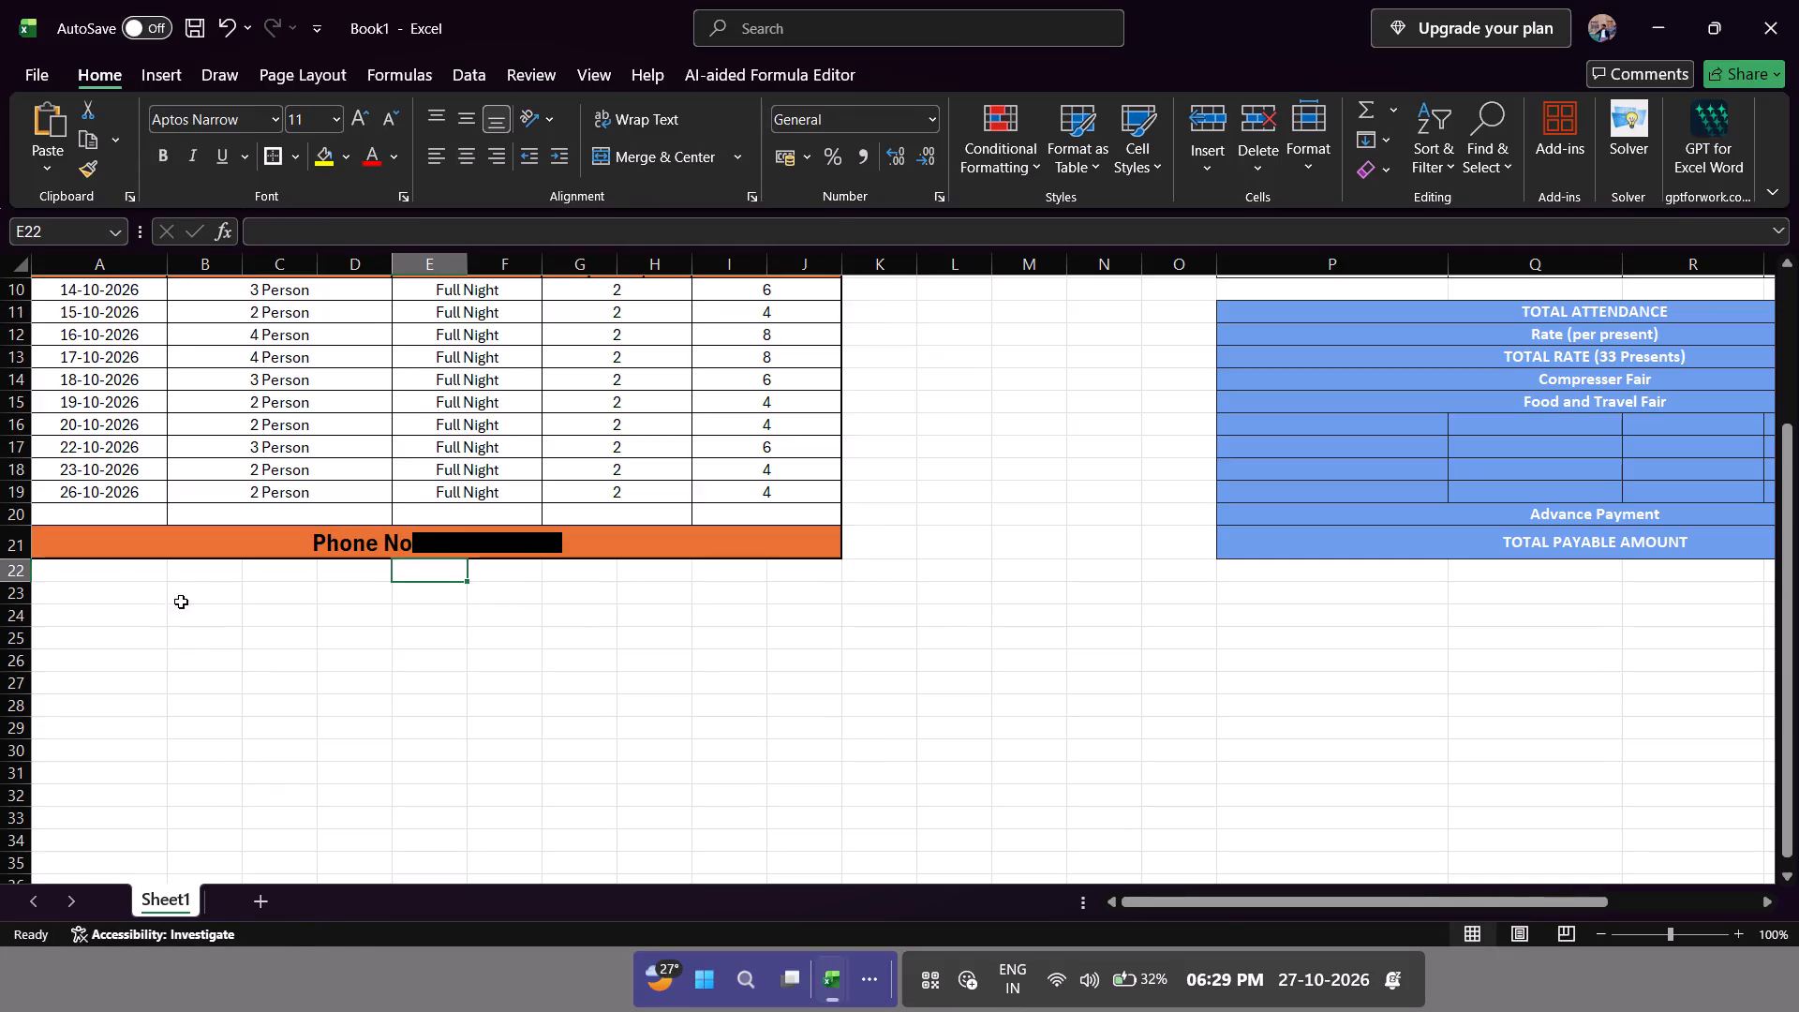
left_click(82, 573)
left_click_drag(165, 580, 219, 578)
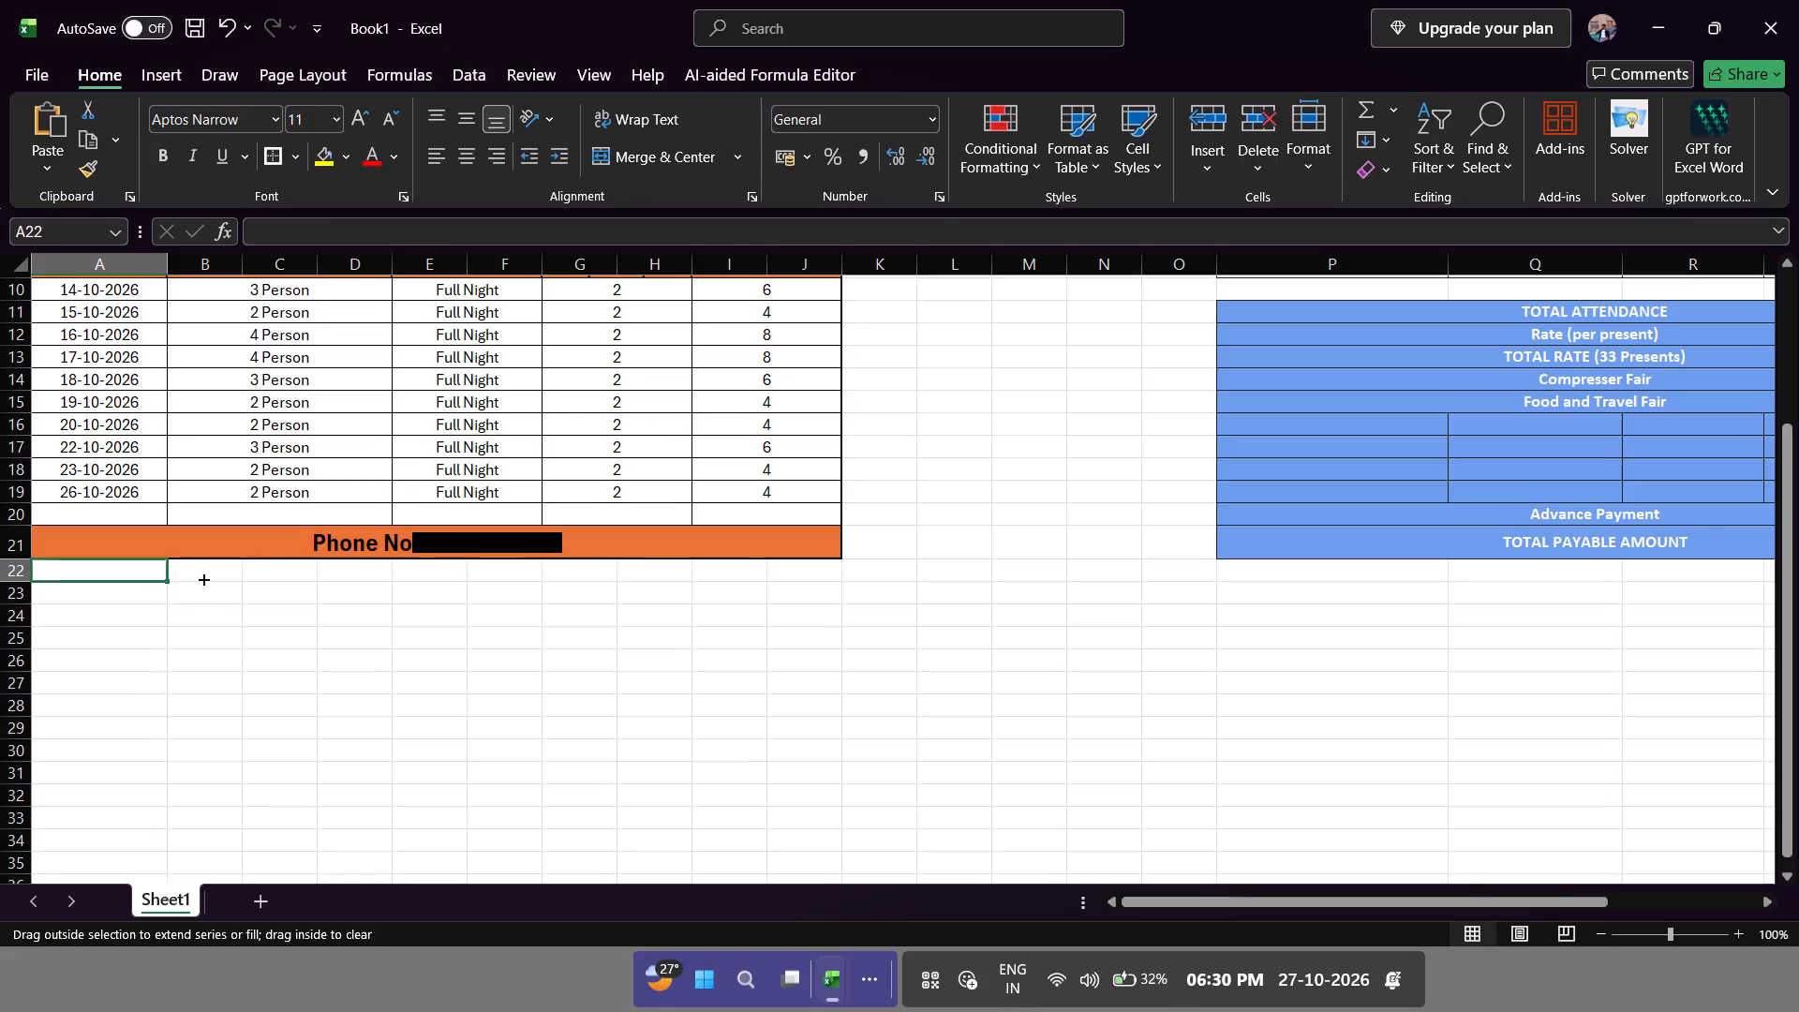
left_click_drag(219, 578, 703, 609)
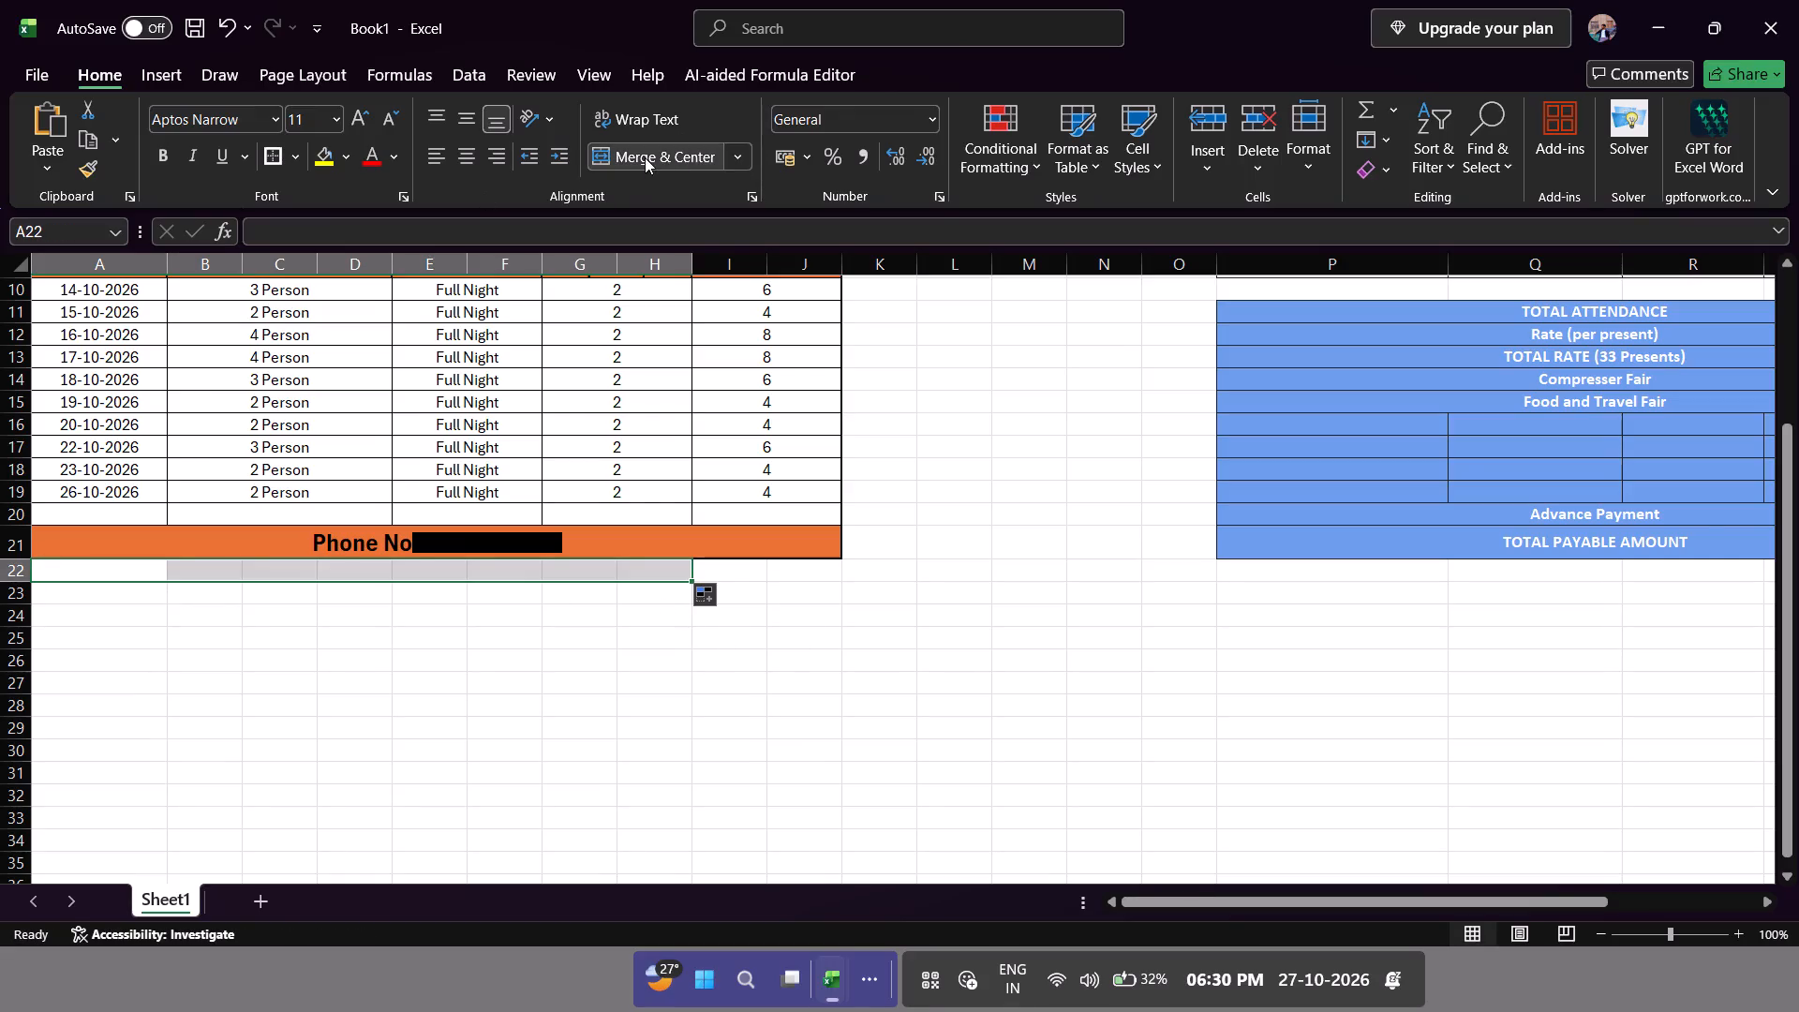
left_click(643, 157)
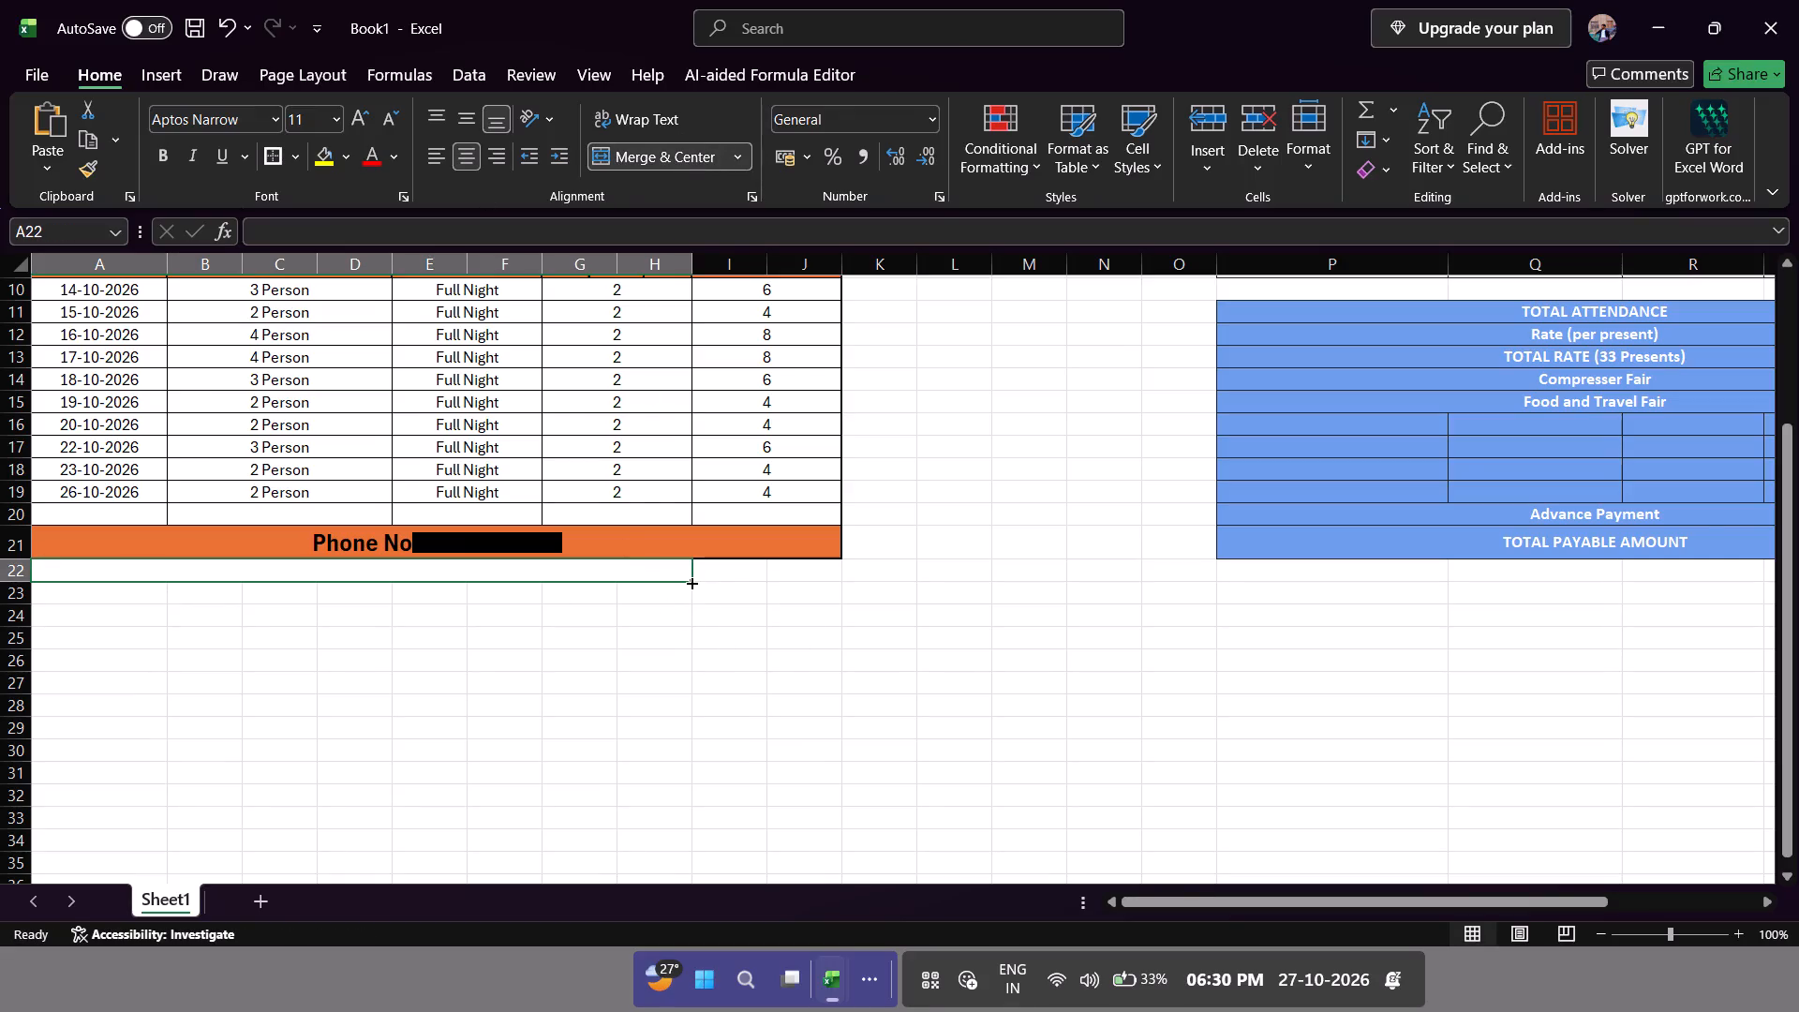
left_click_drag(691, 585, 681, 716)
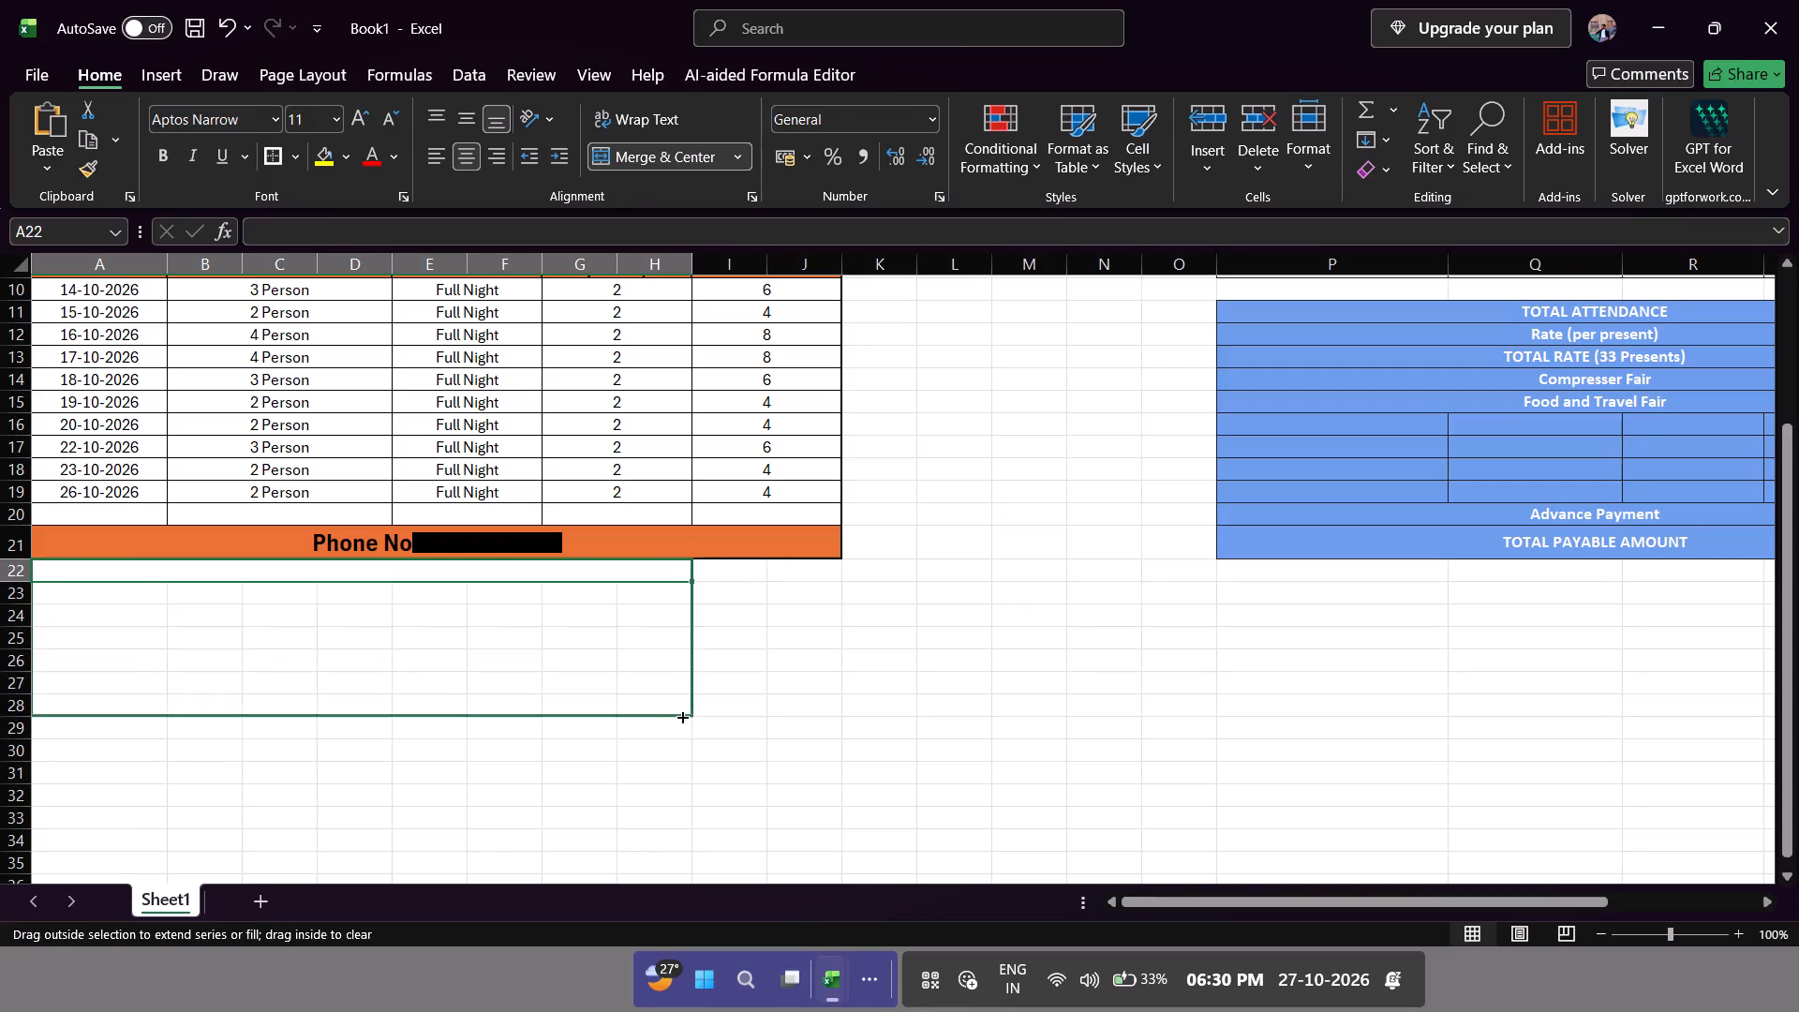
left_click_drag(681, 716, 673, 752)
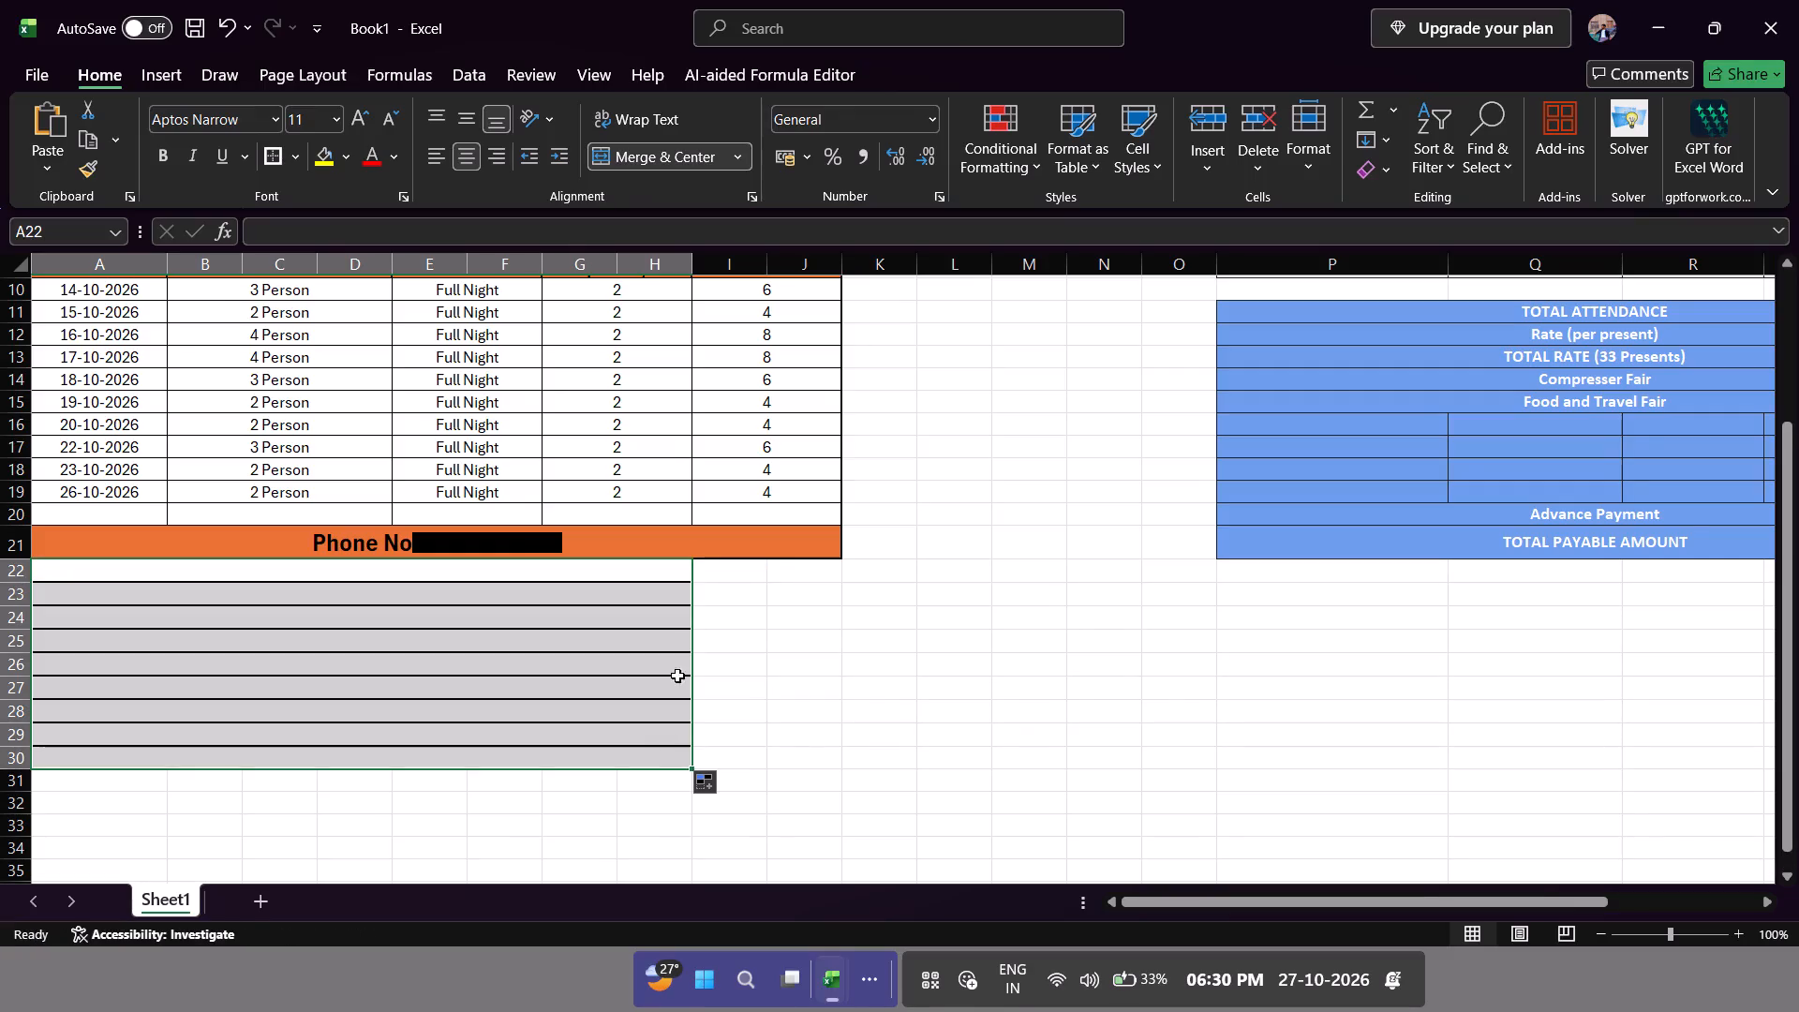
left_click(753, 616)
Merge and center I22:J22 and fill the merged layout down through row 29.
left_click(708, 574)
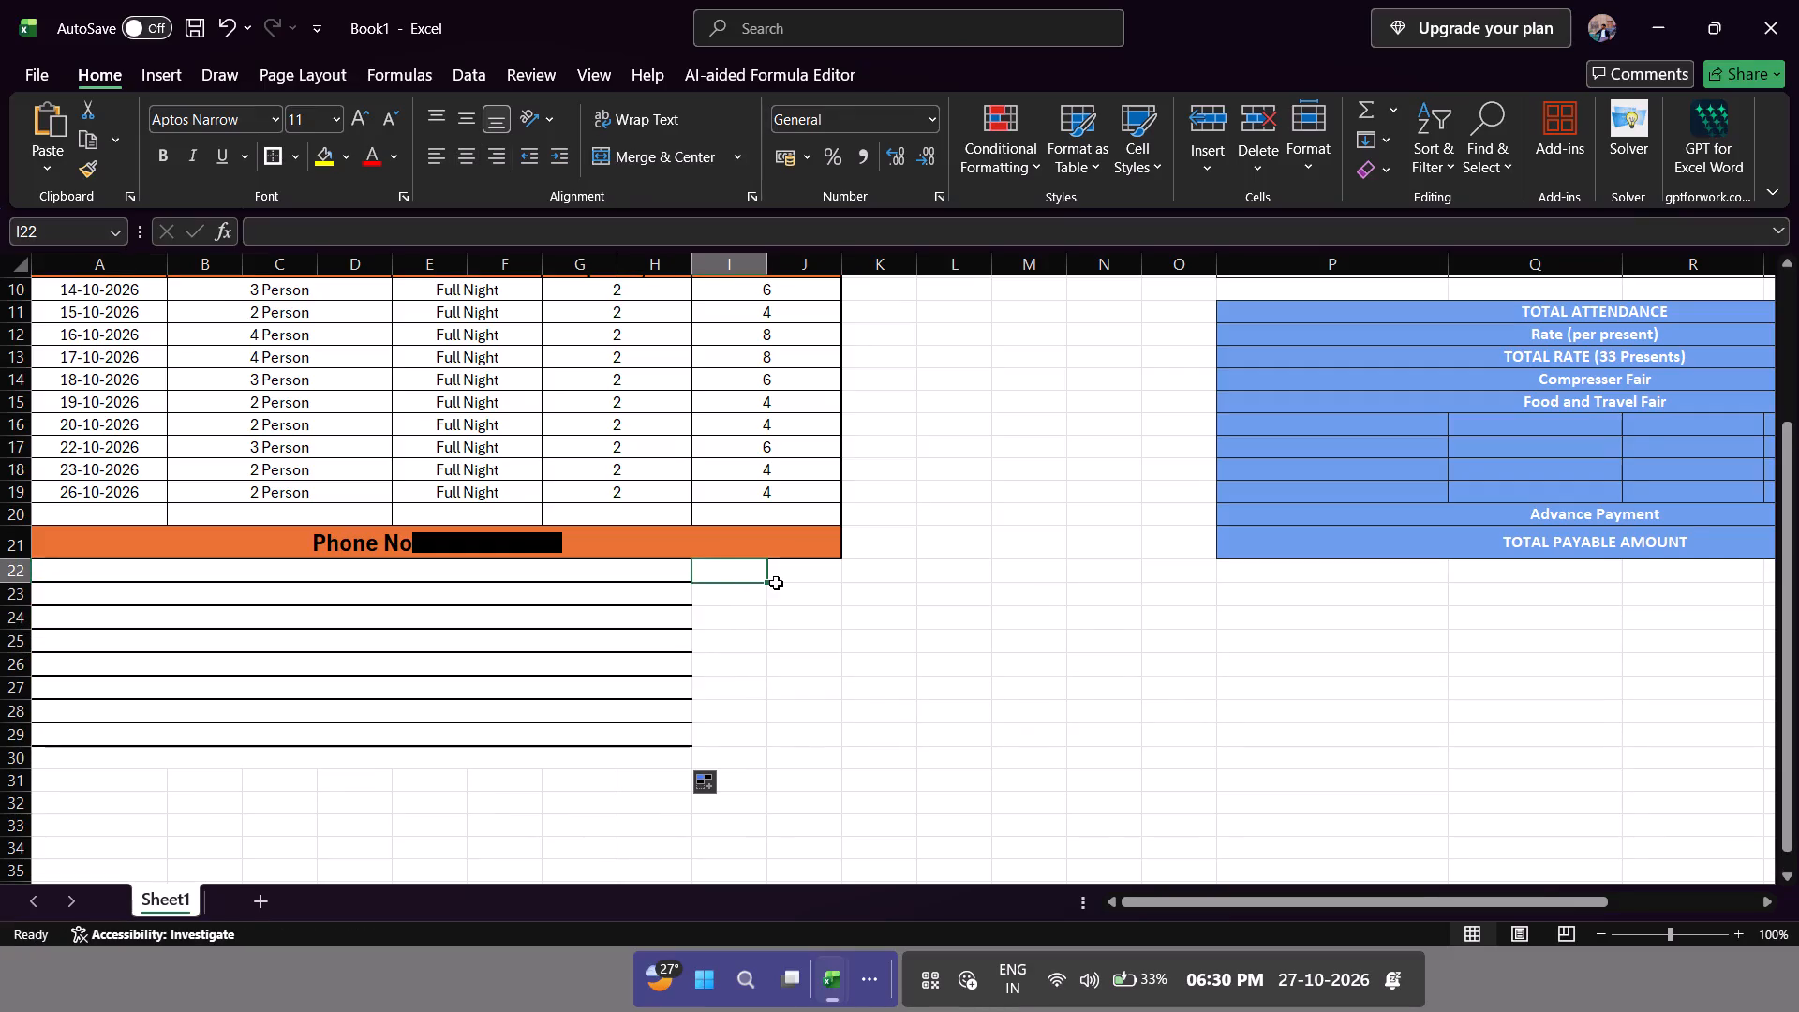
left_click_drag(765, 583, 814, 576)
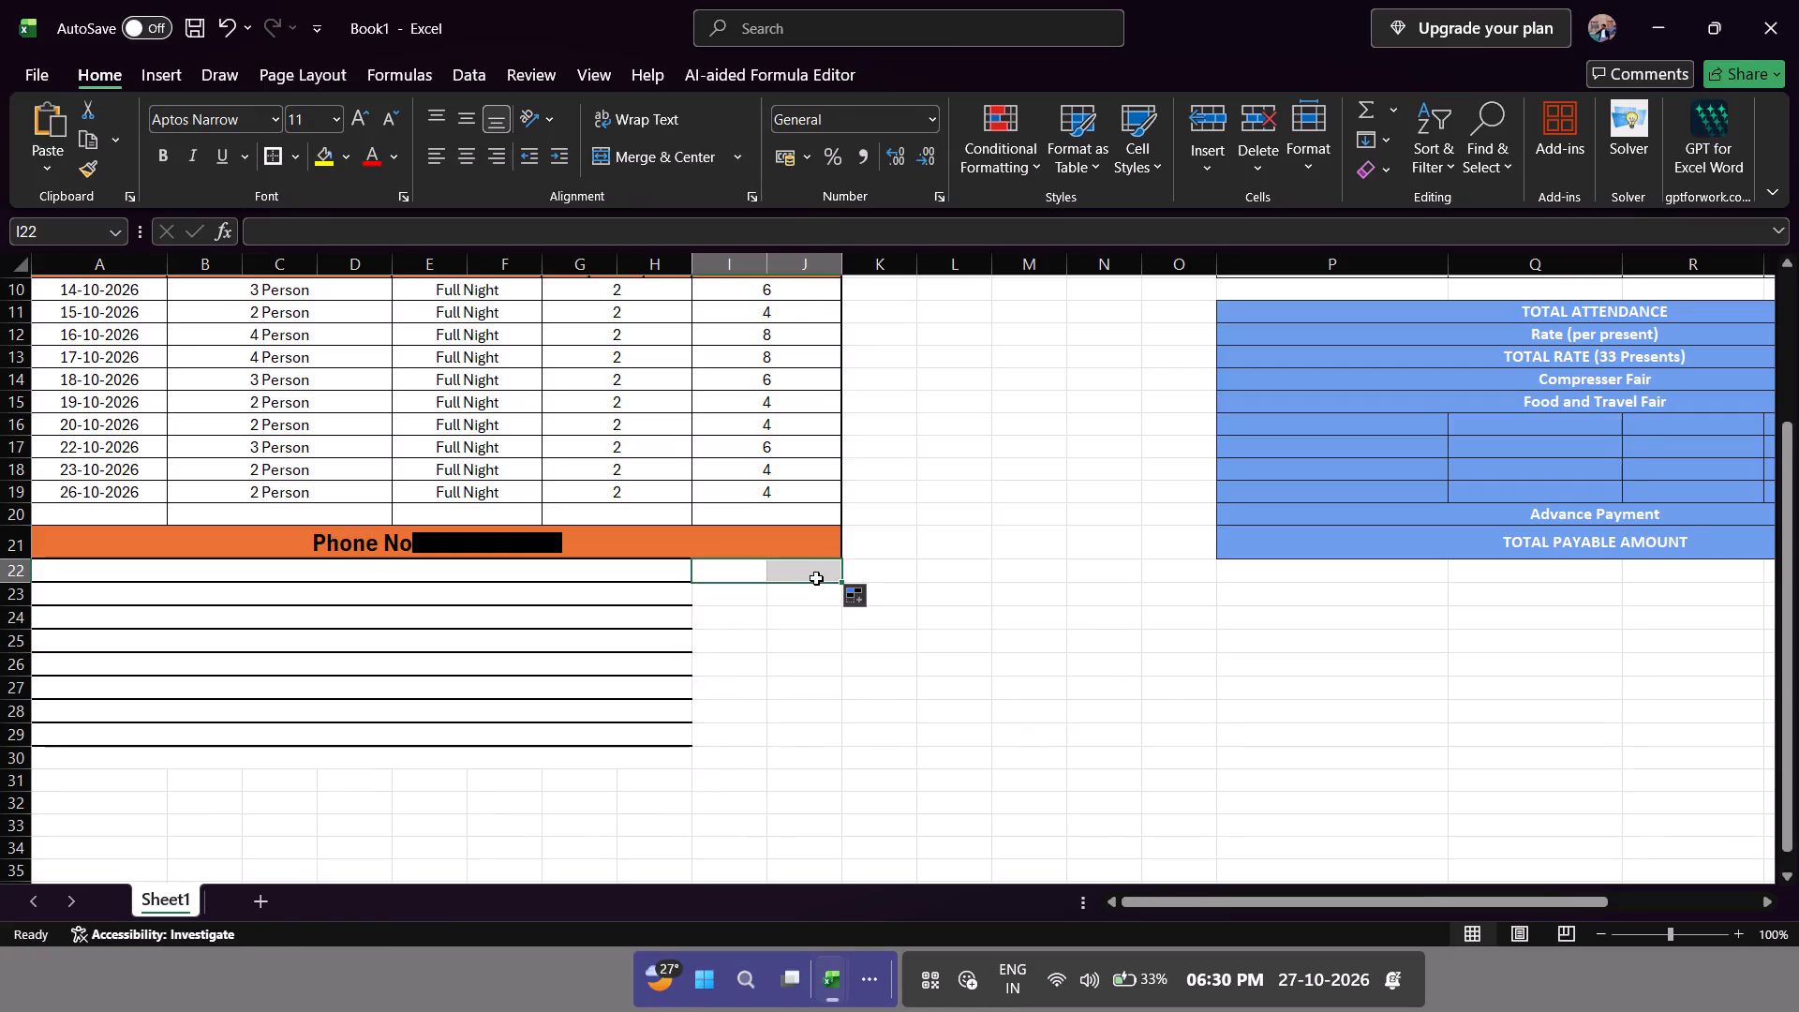
left_click(667, 153)
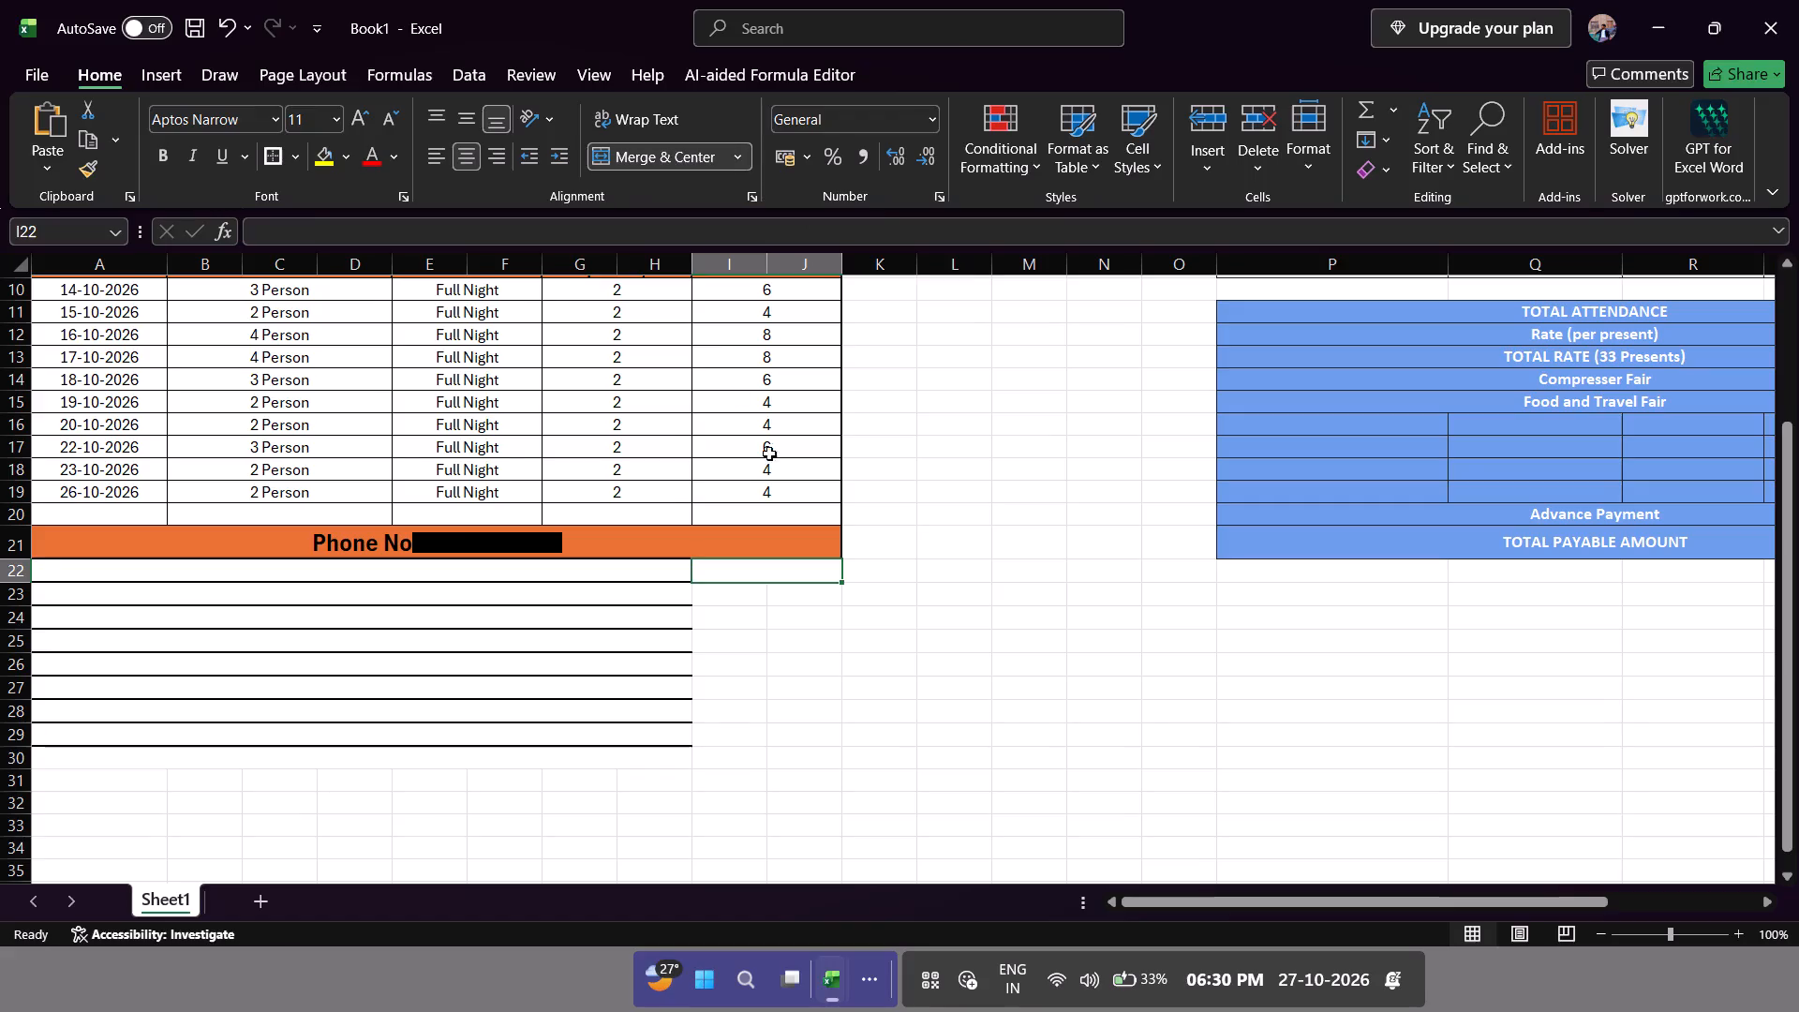
left_click_drag(839, 581, 840, 583)
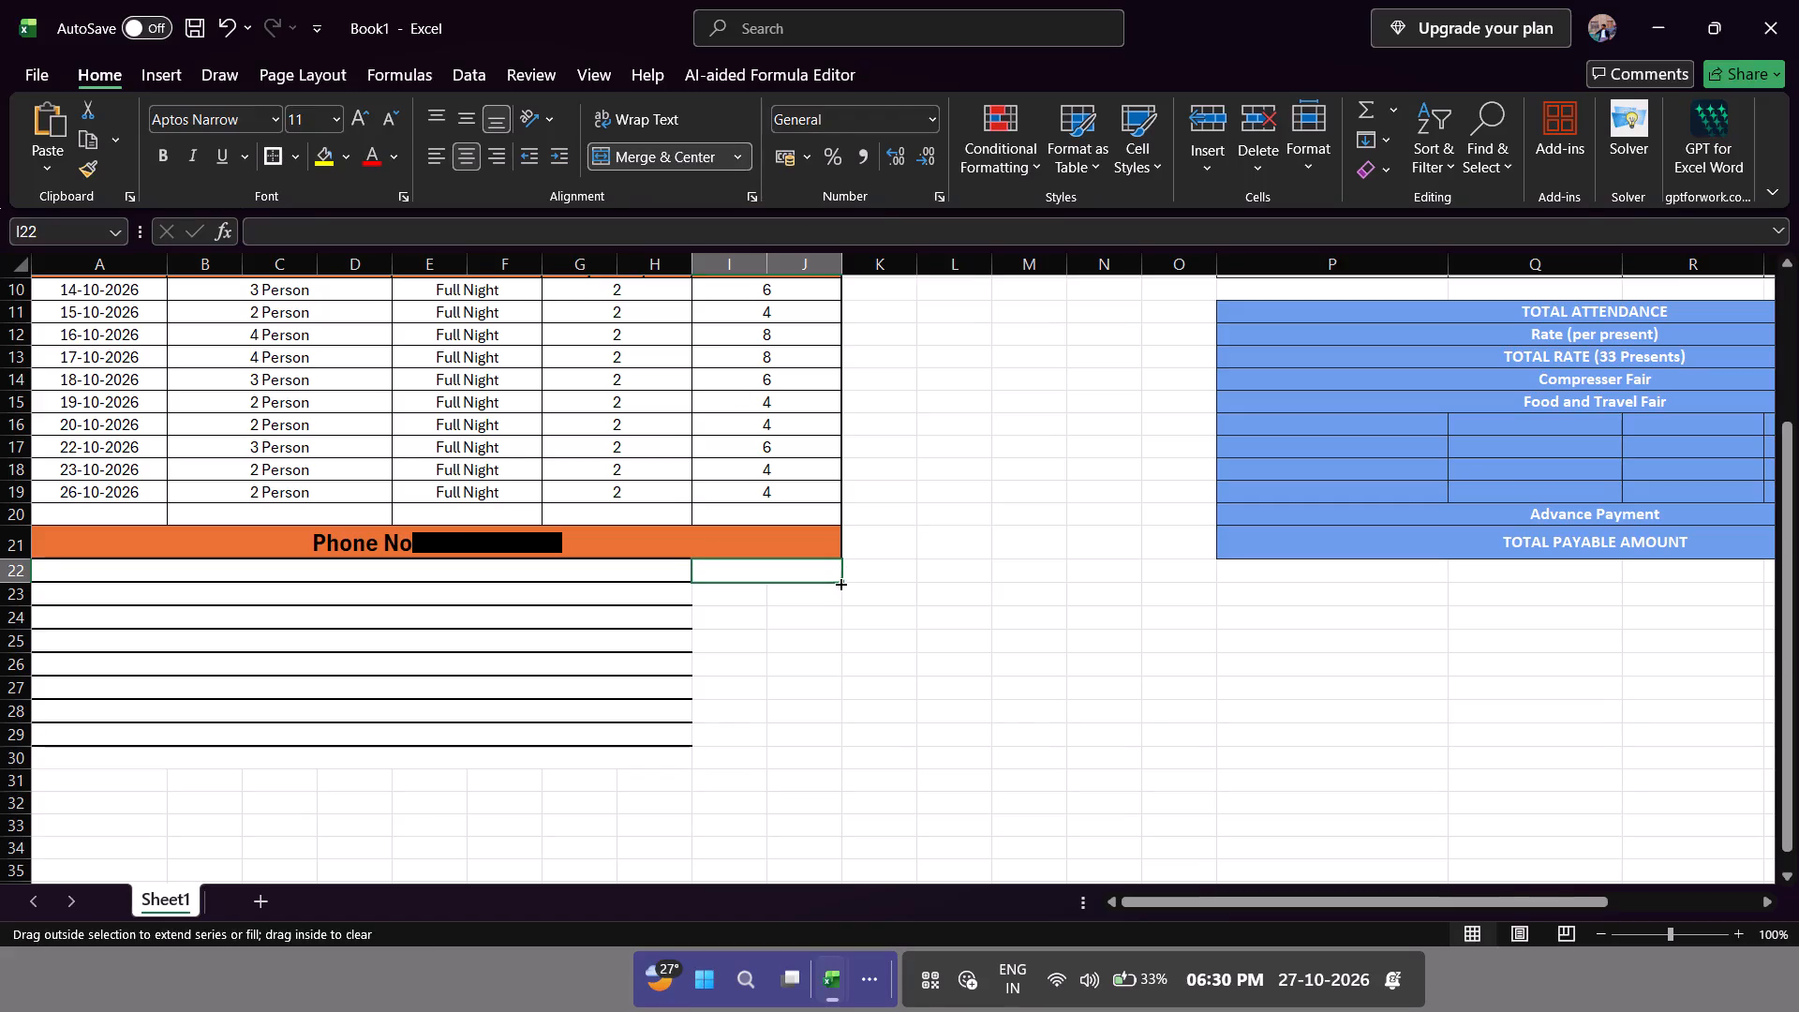
left_click_drag(840, 583, 821, 744)
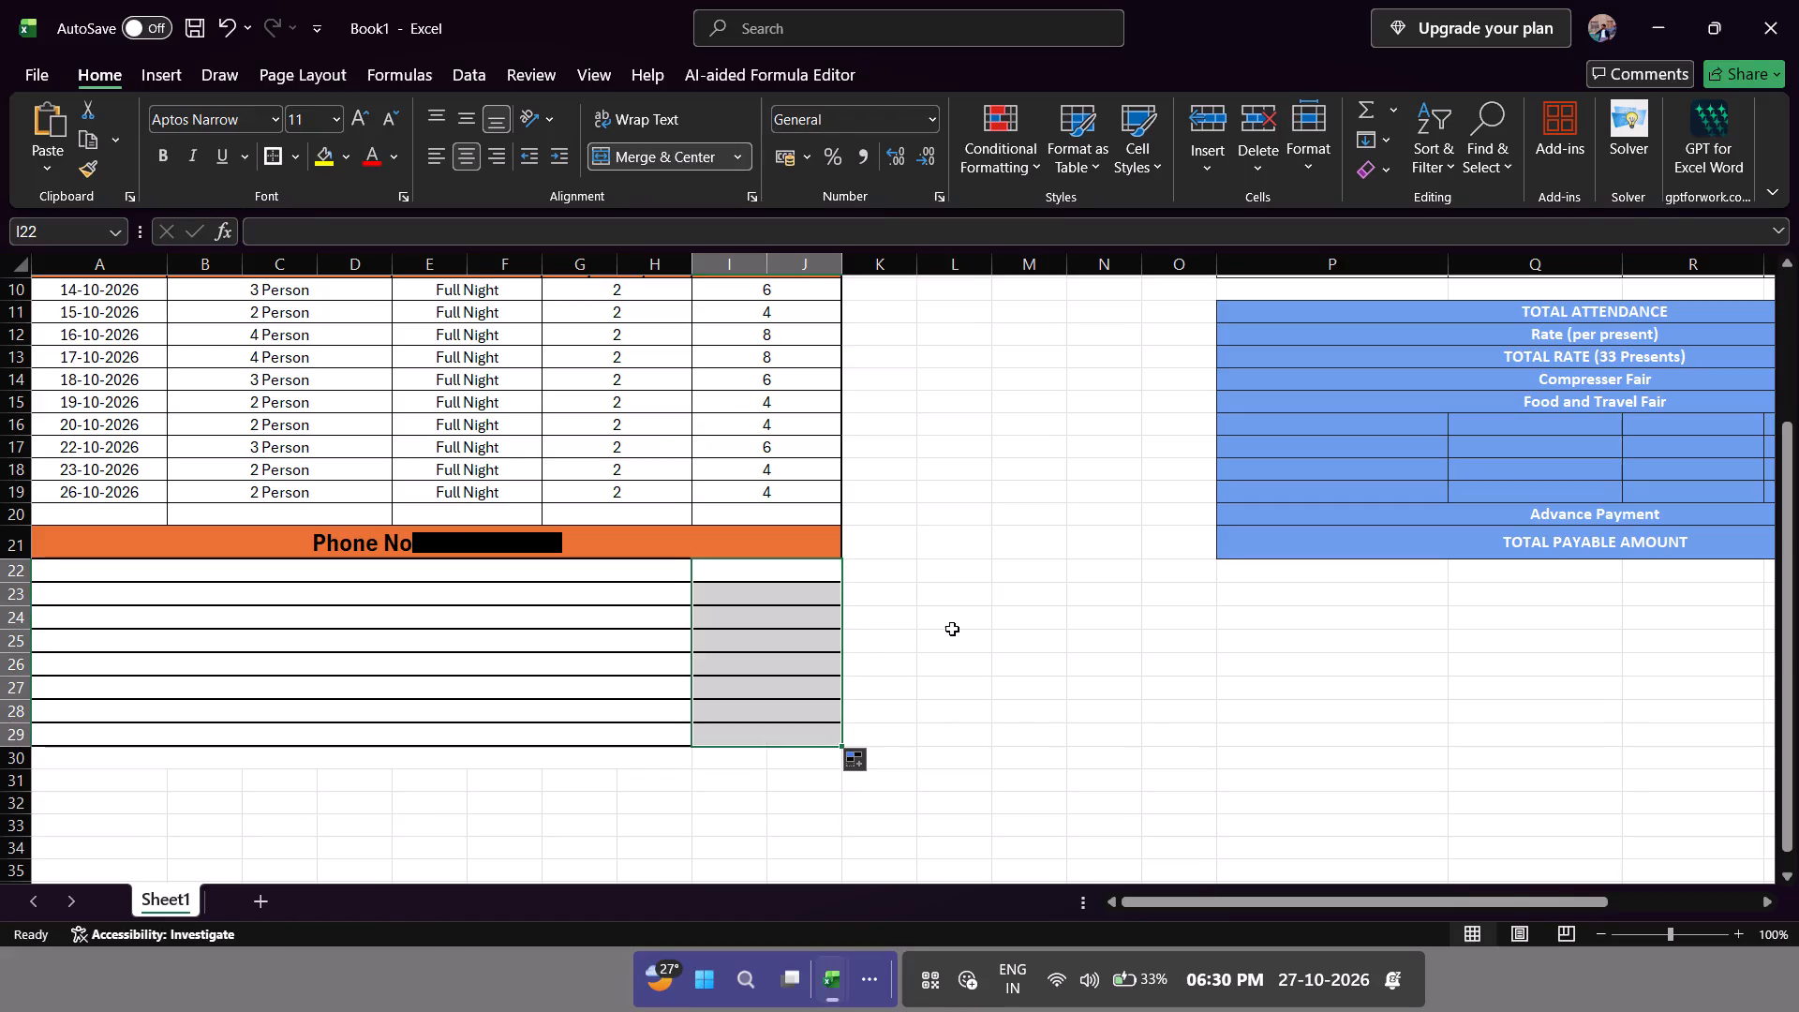
left_click(954, 629)
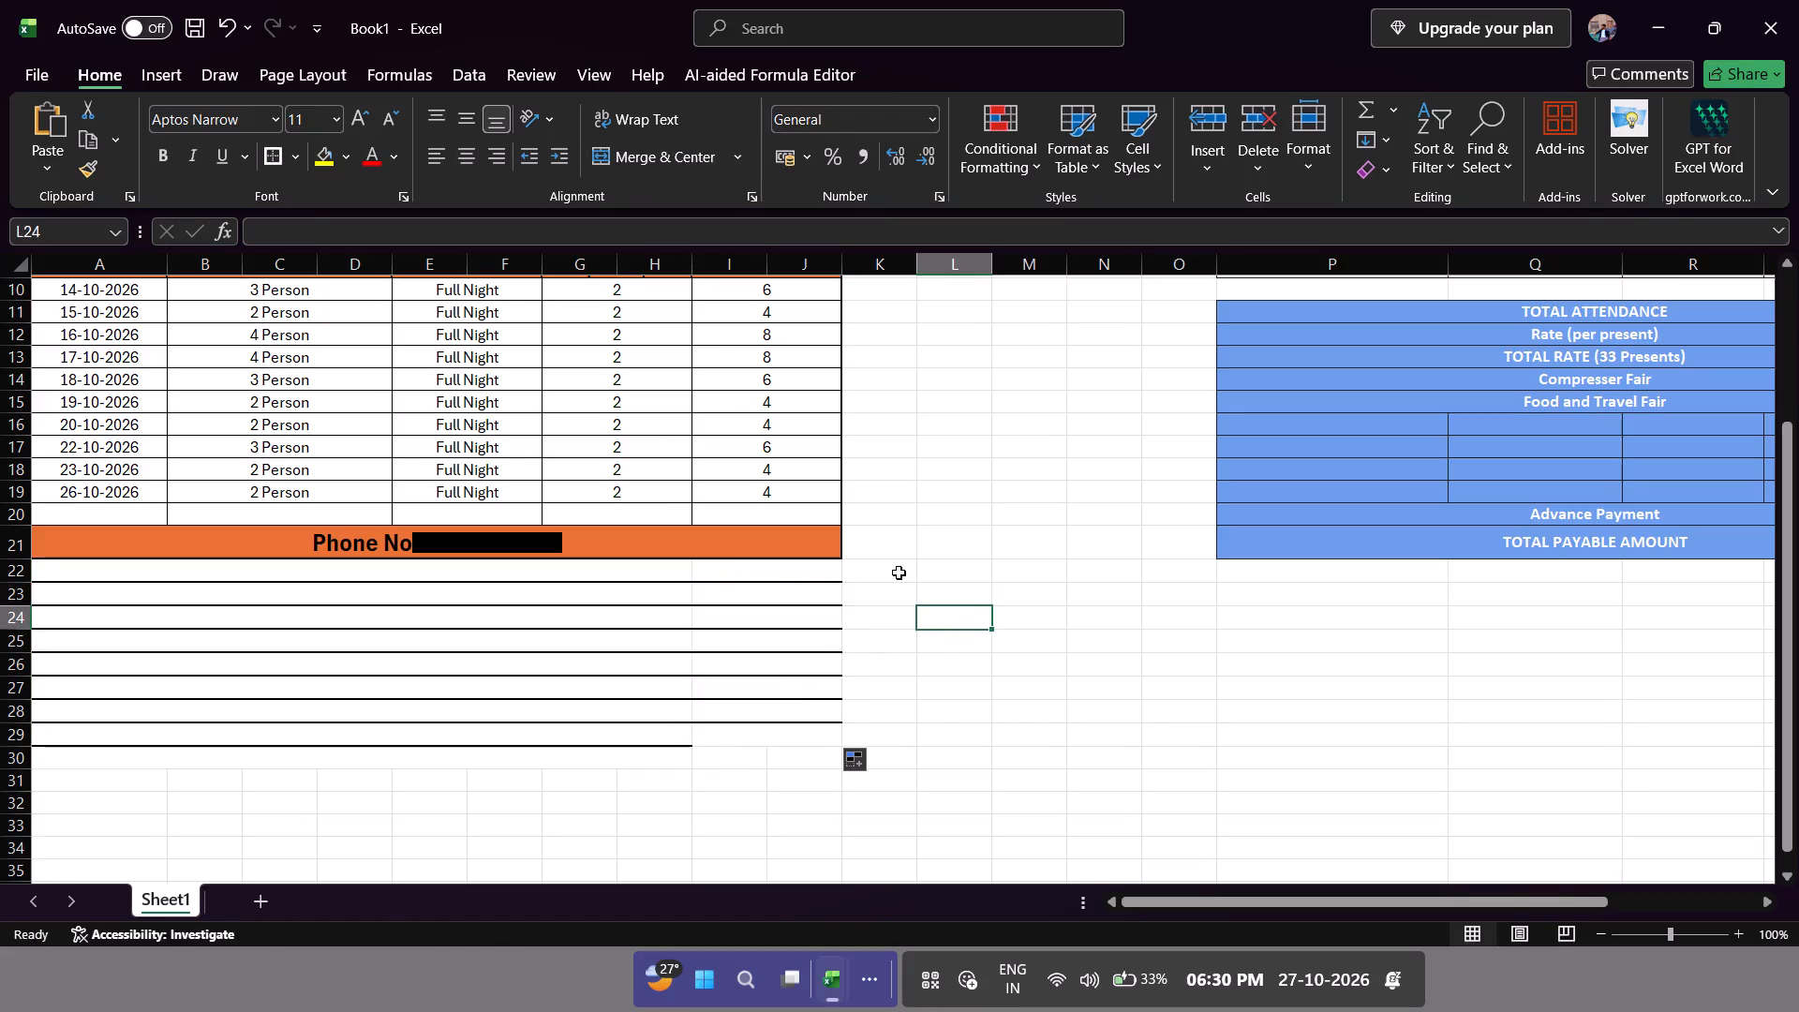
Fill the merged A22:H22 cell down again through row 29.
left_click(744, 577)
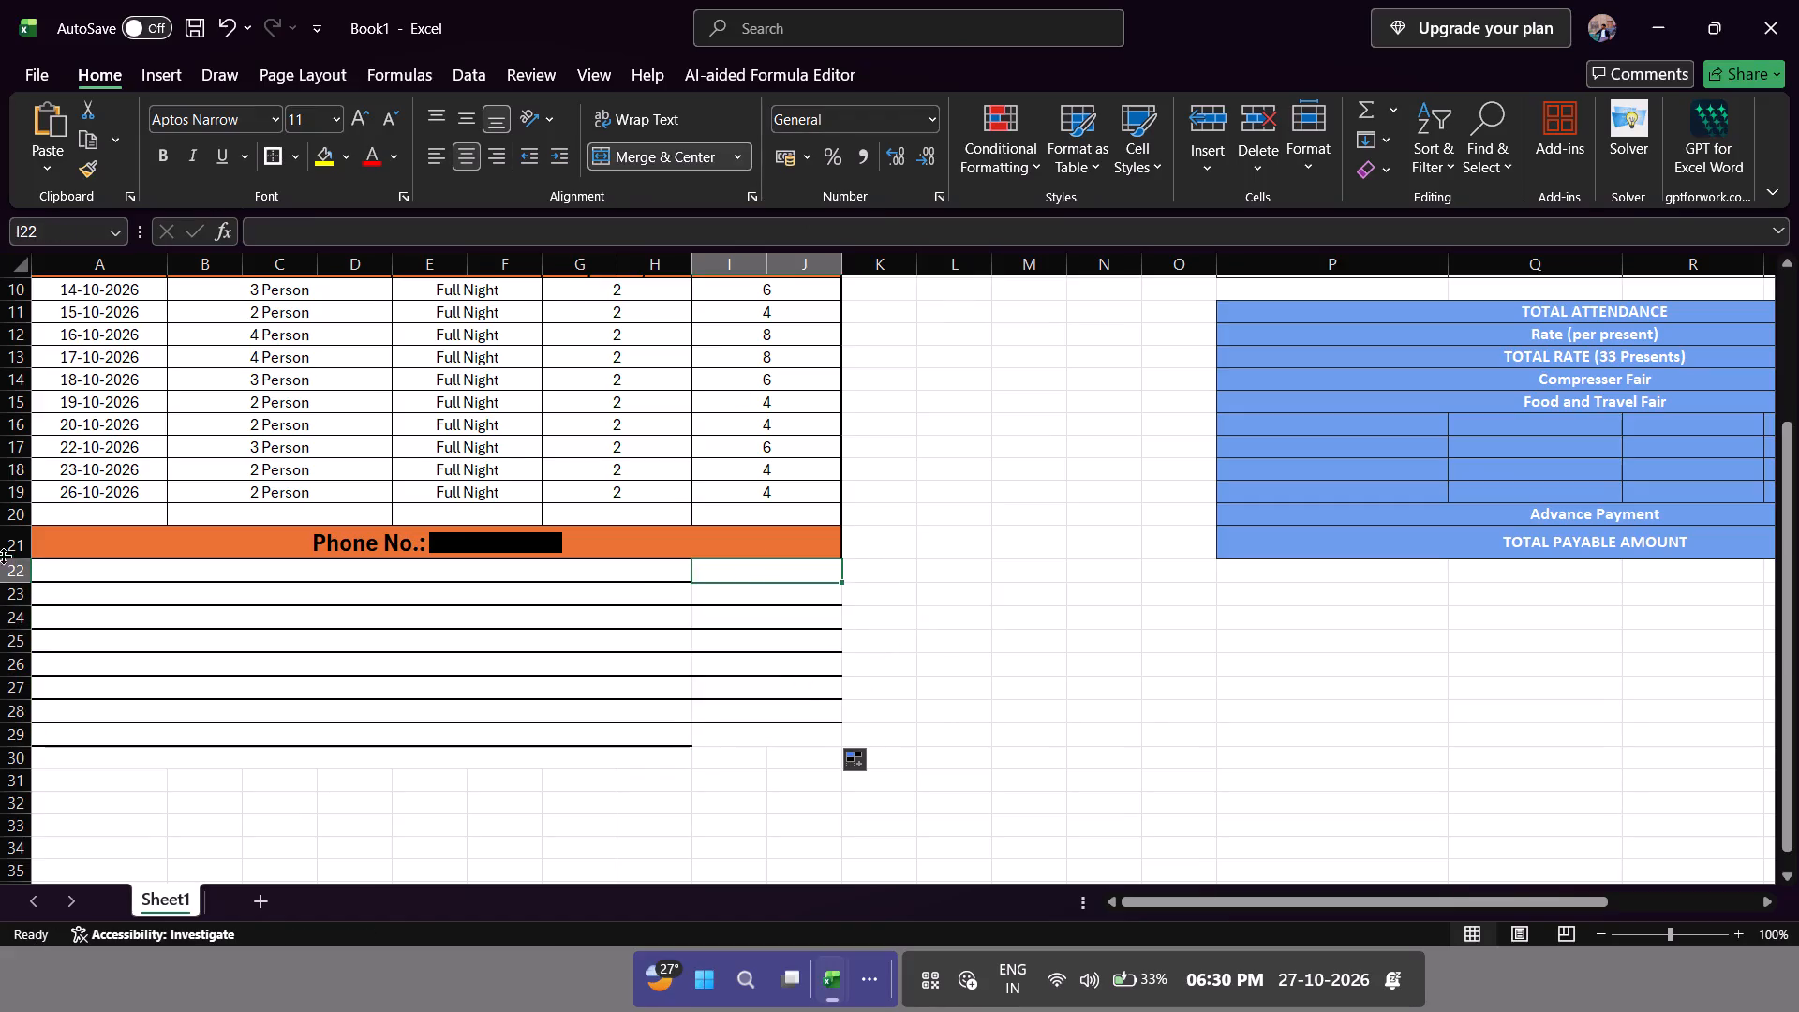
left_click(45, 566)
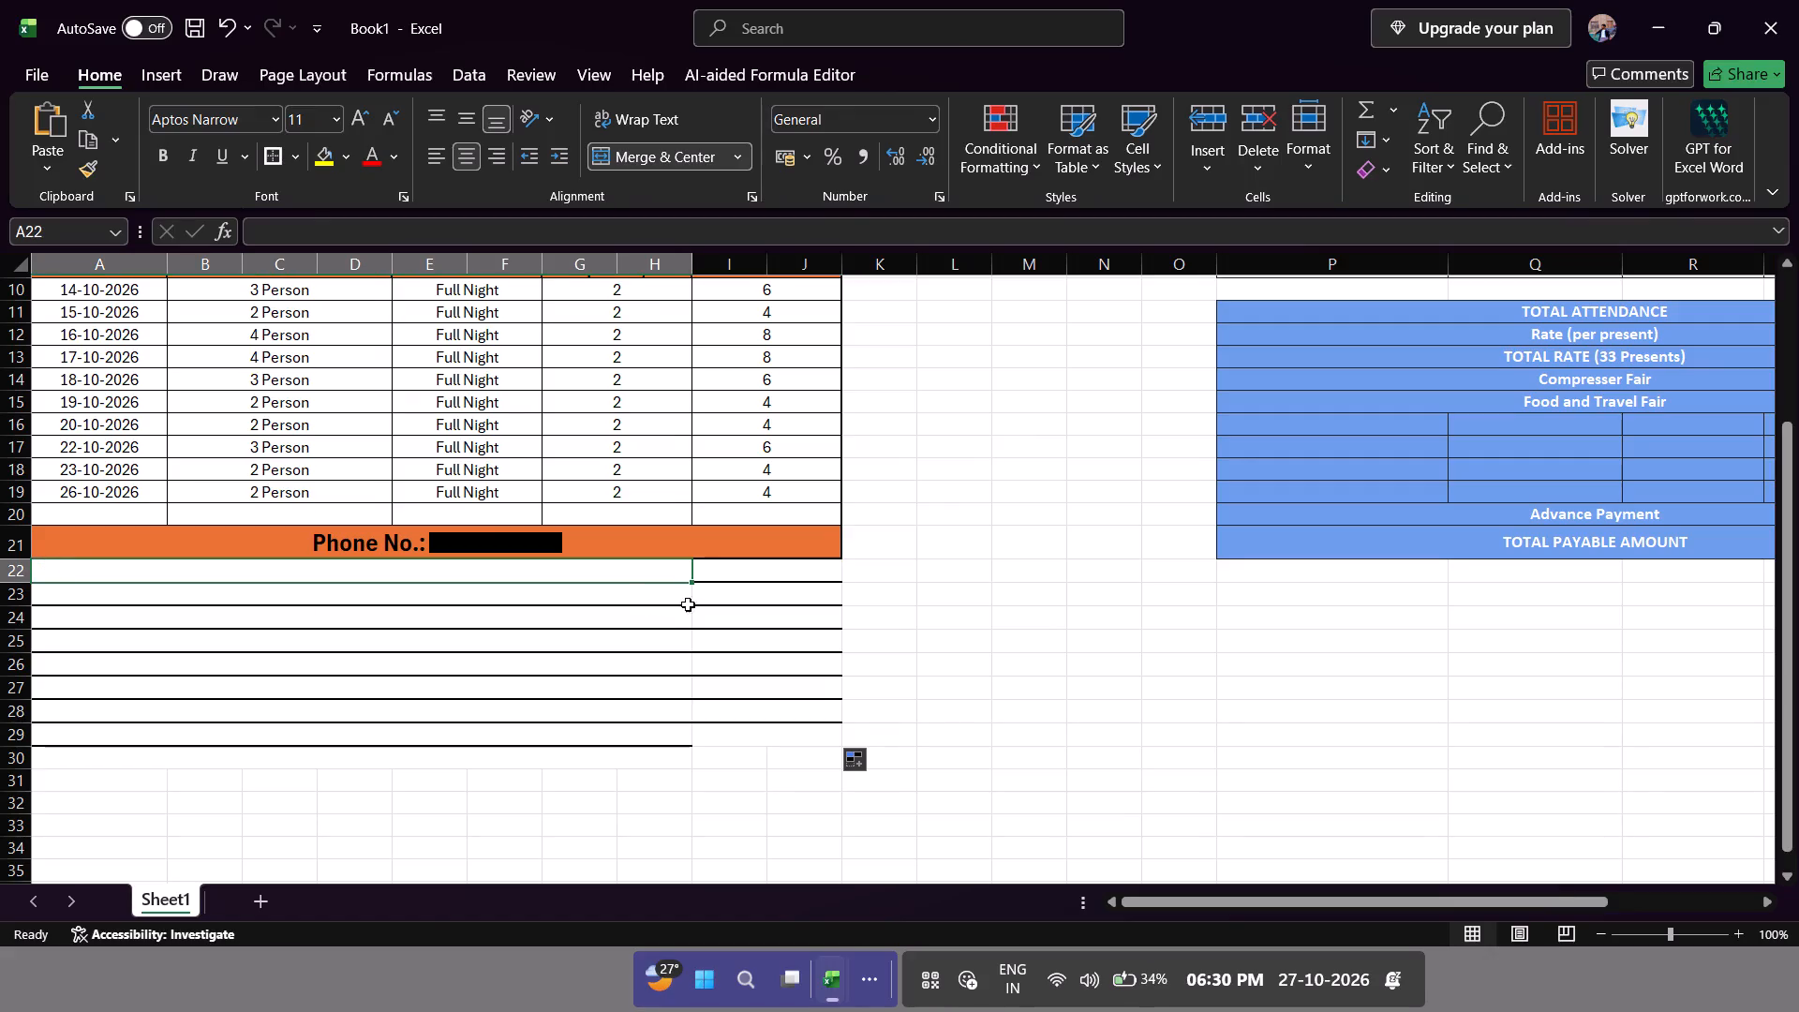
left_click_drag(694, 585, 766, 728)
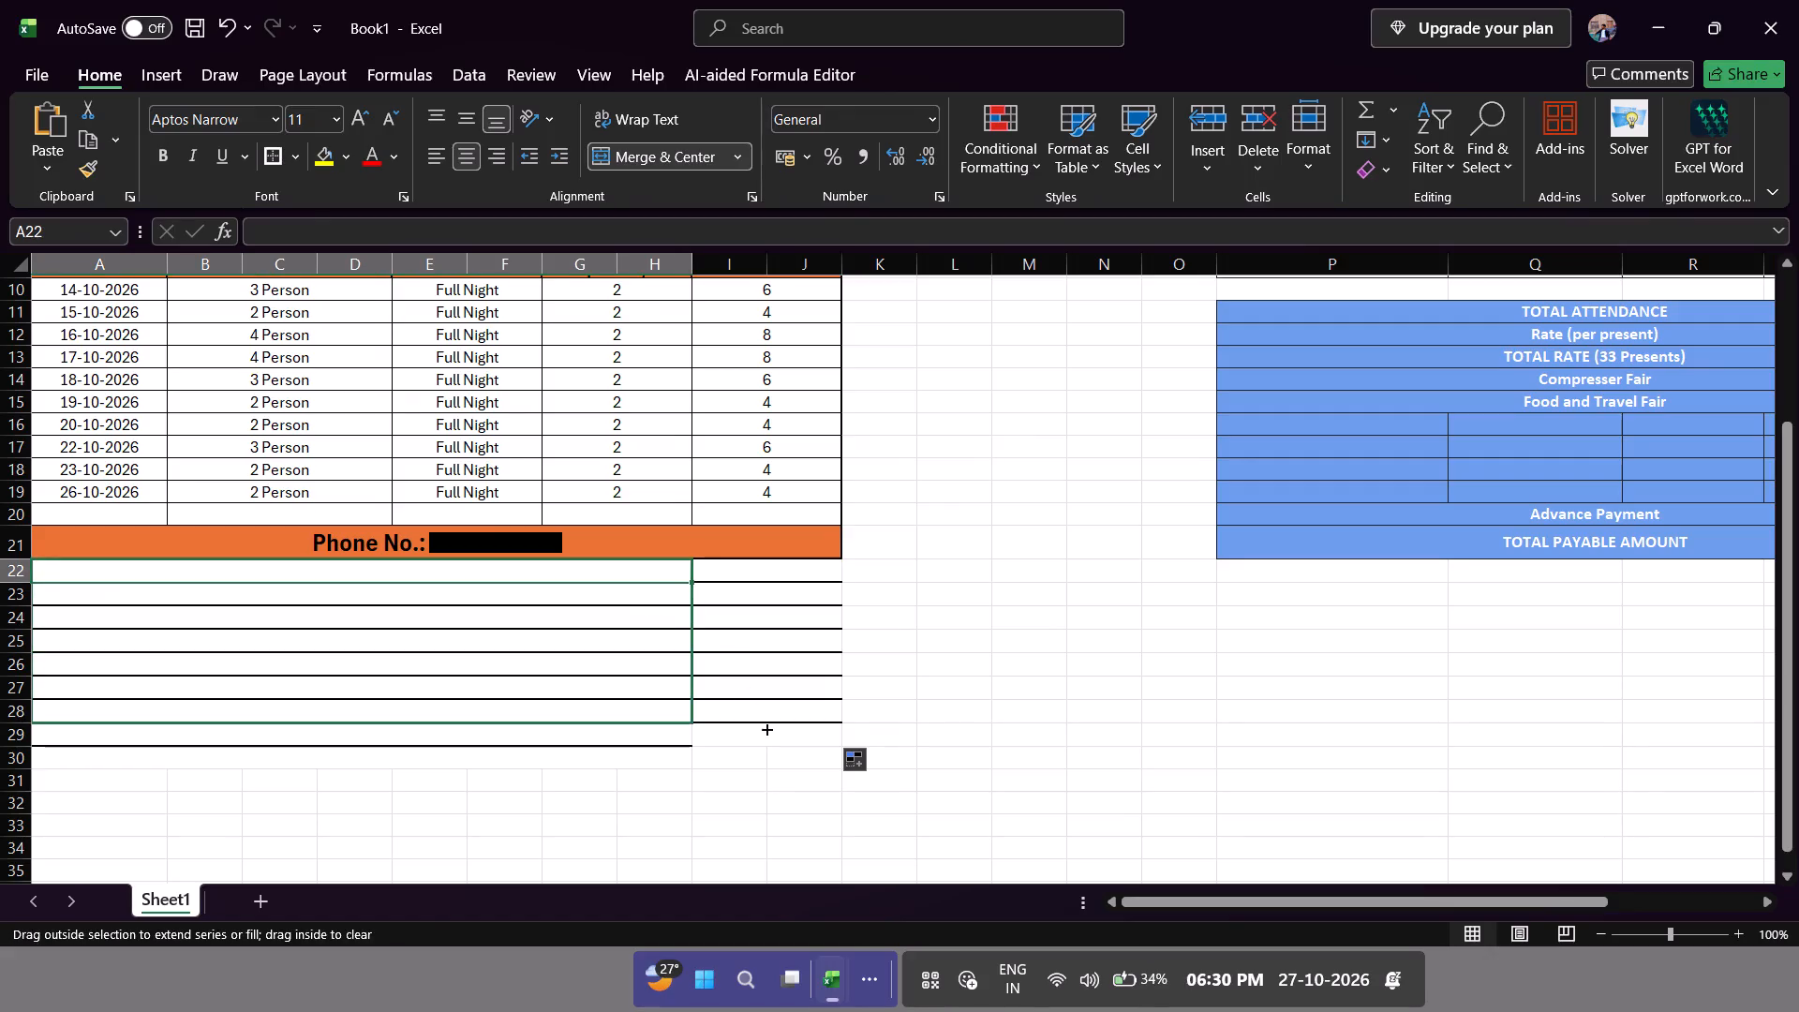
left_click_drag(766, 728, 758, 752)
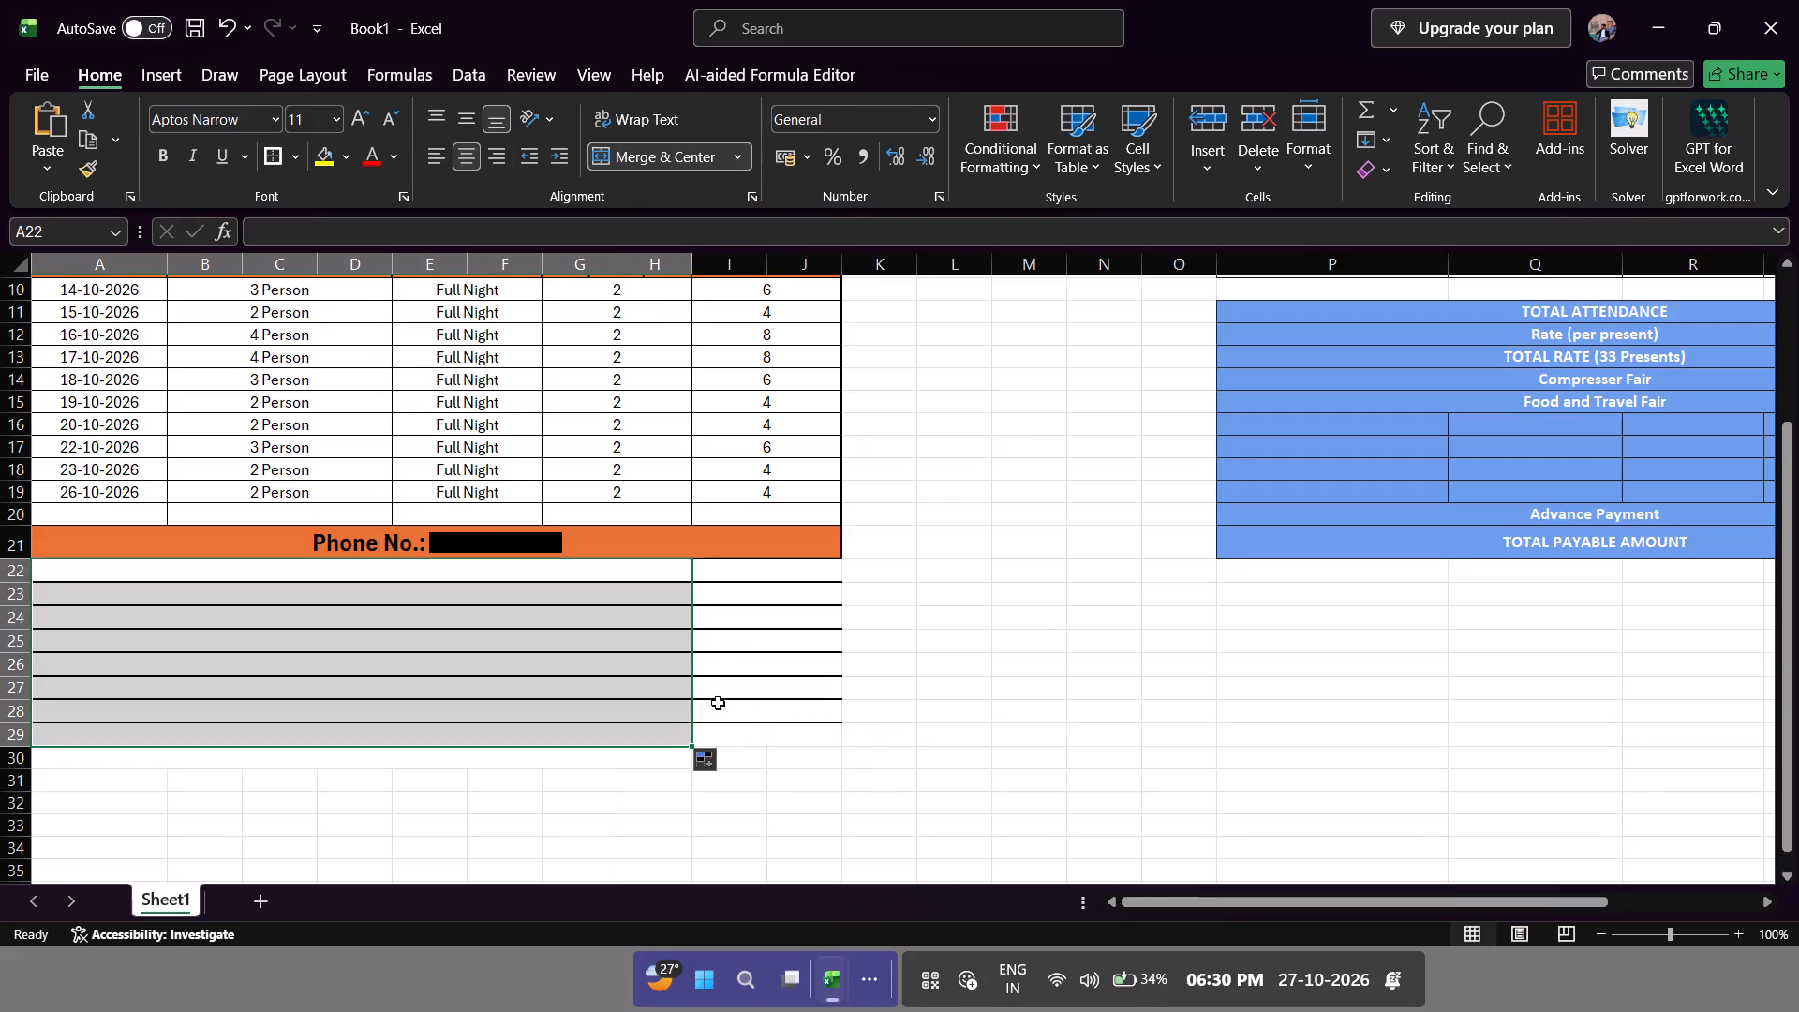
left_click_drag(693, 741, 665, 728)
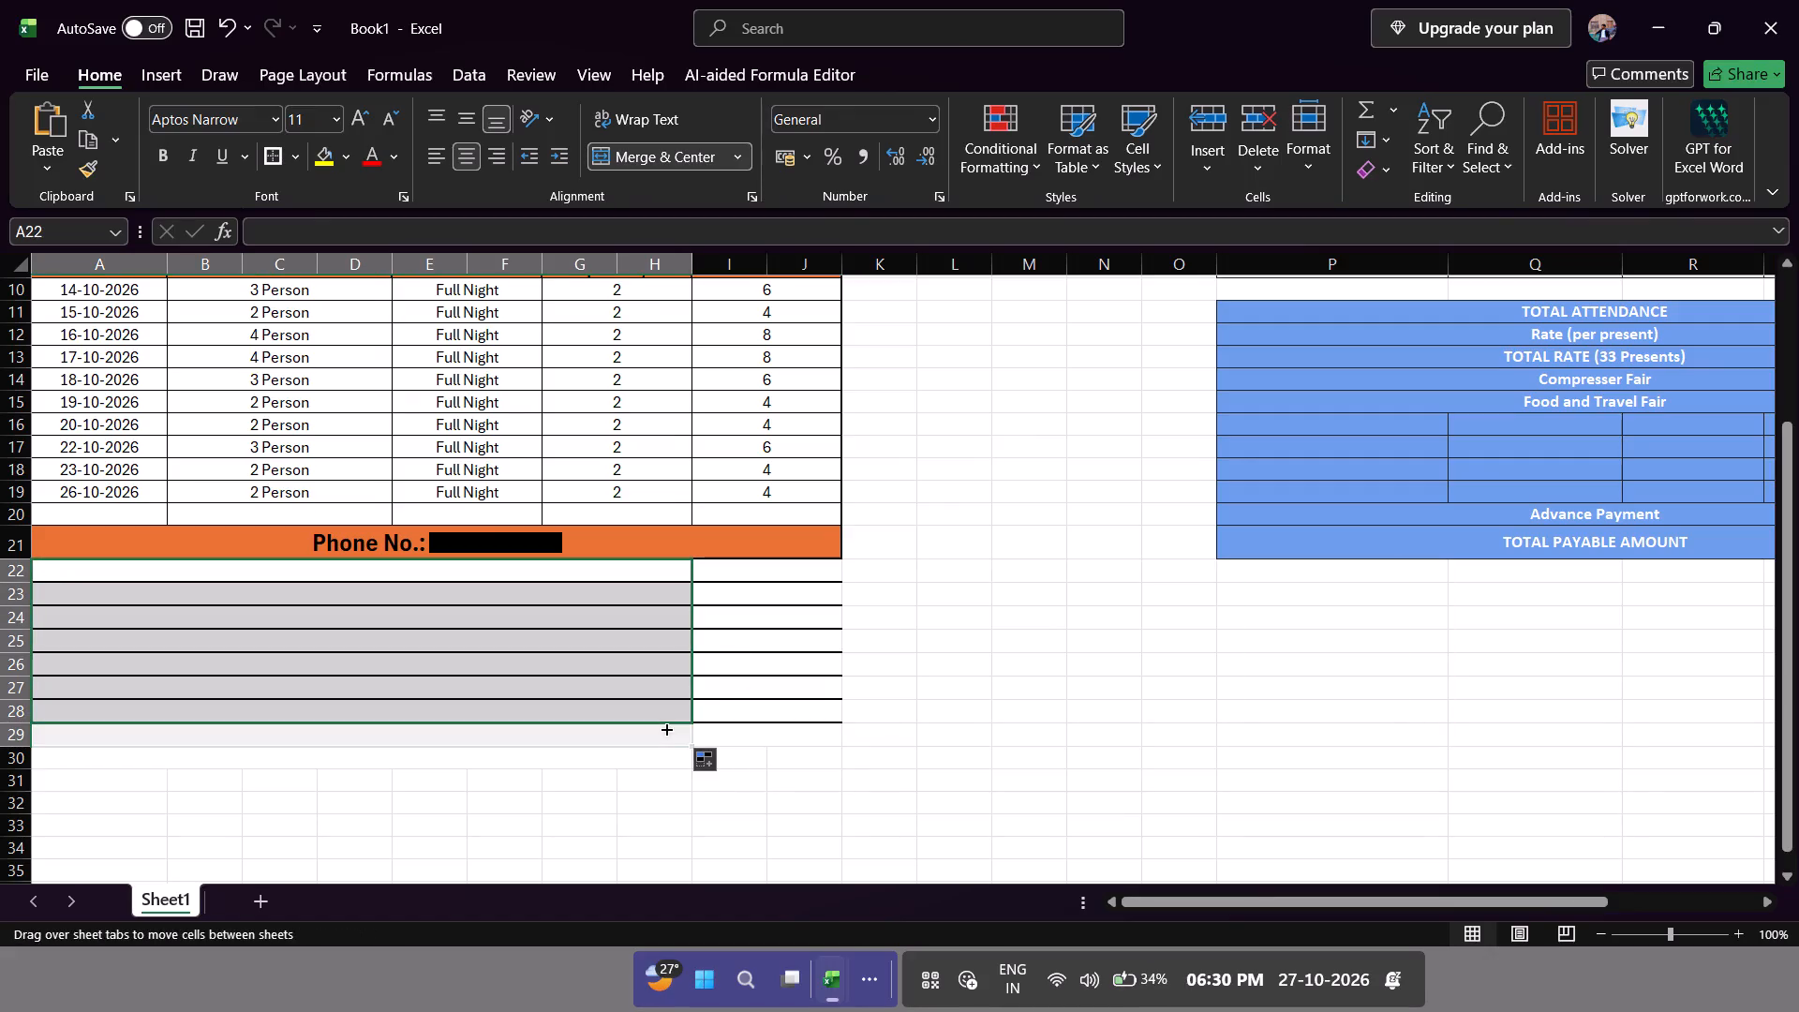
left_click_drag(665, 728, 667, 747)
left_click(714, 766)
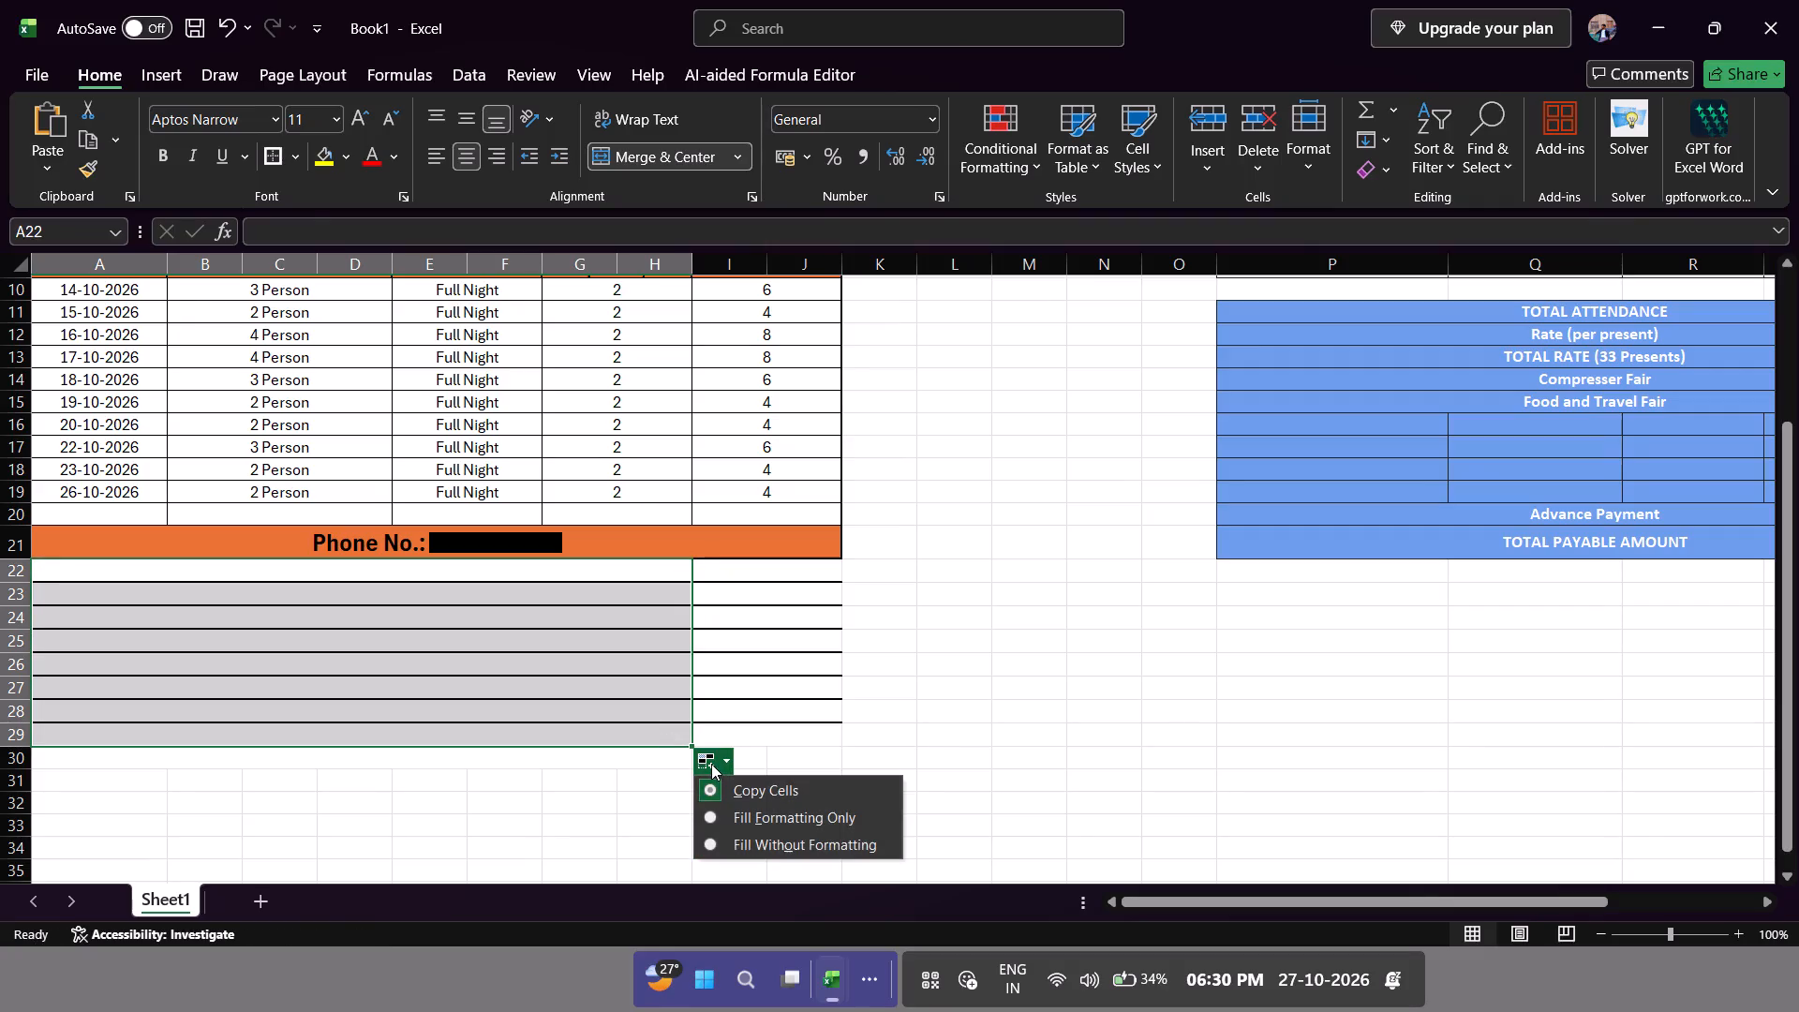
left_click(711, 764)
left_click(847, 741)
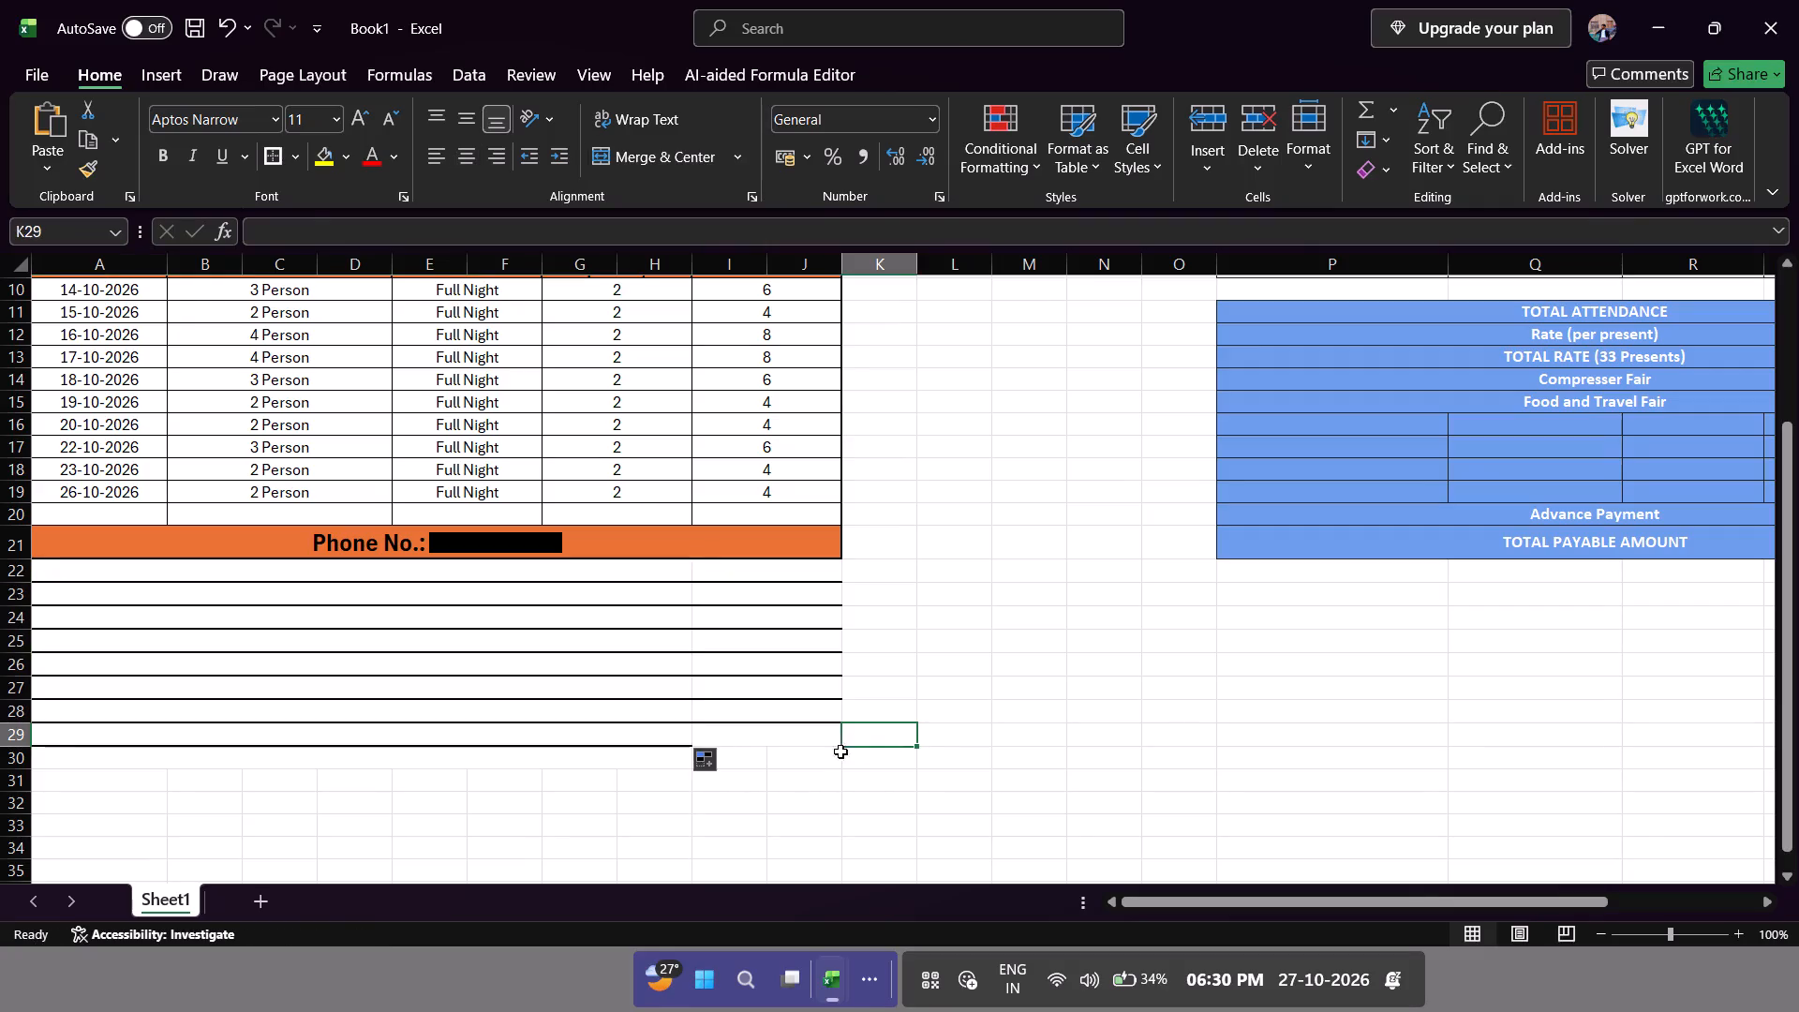
Apply all borders to the merged rows below the phone number row (A22:J29).
left_click_drag(807, 752, 785, 739)
left_click(787, 739)
left_click_drag(789, 736, 504, 633)
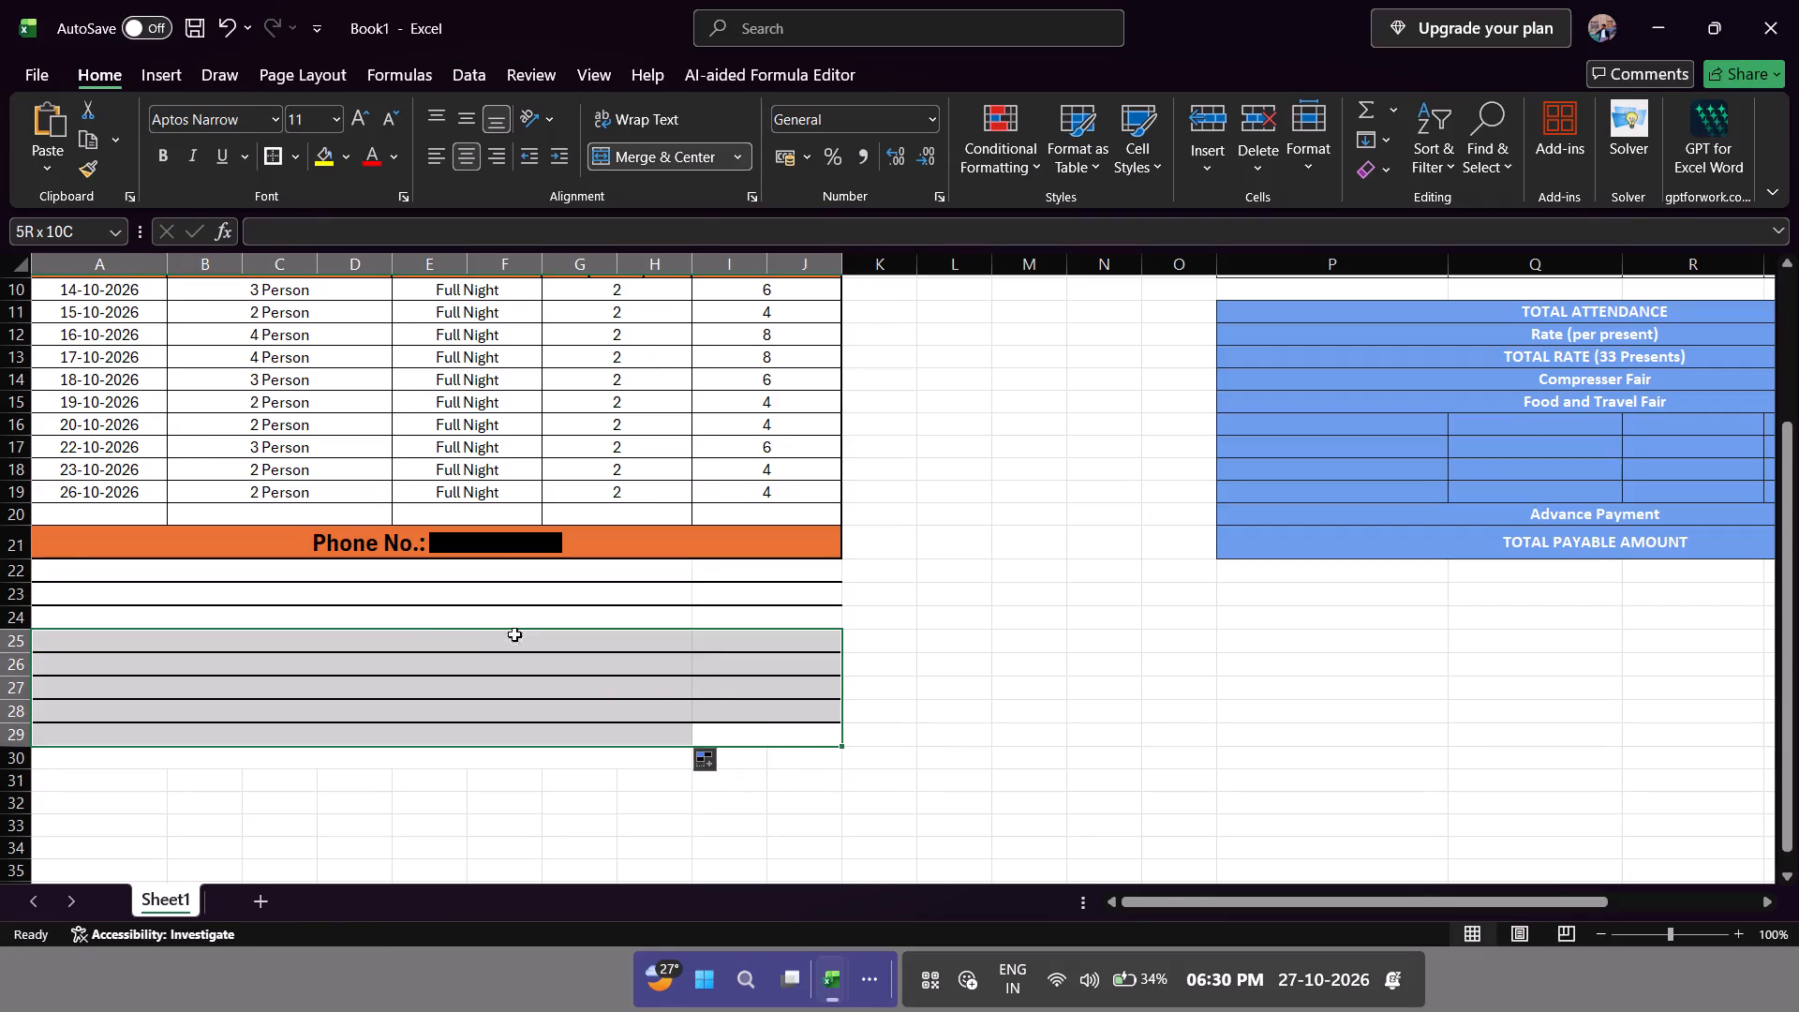
left_click_drag(504, 633, 373, 570)
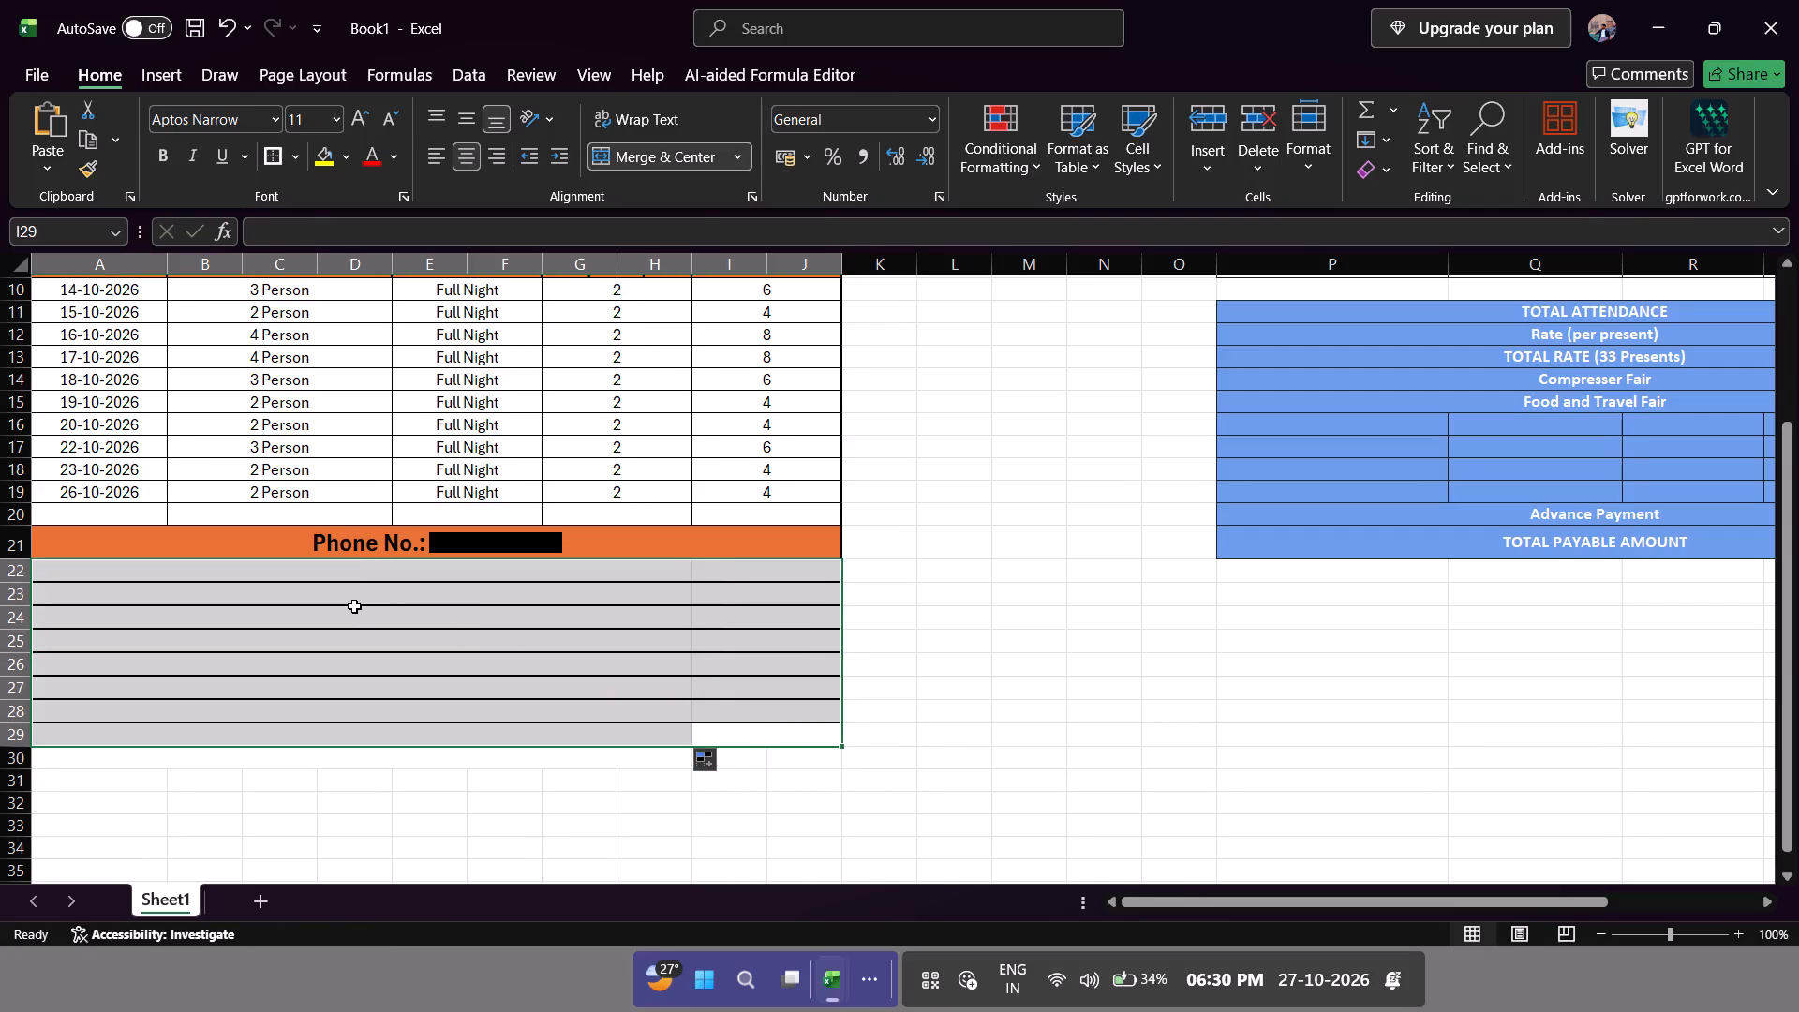
left_click(299, 149)
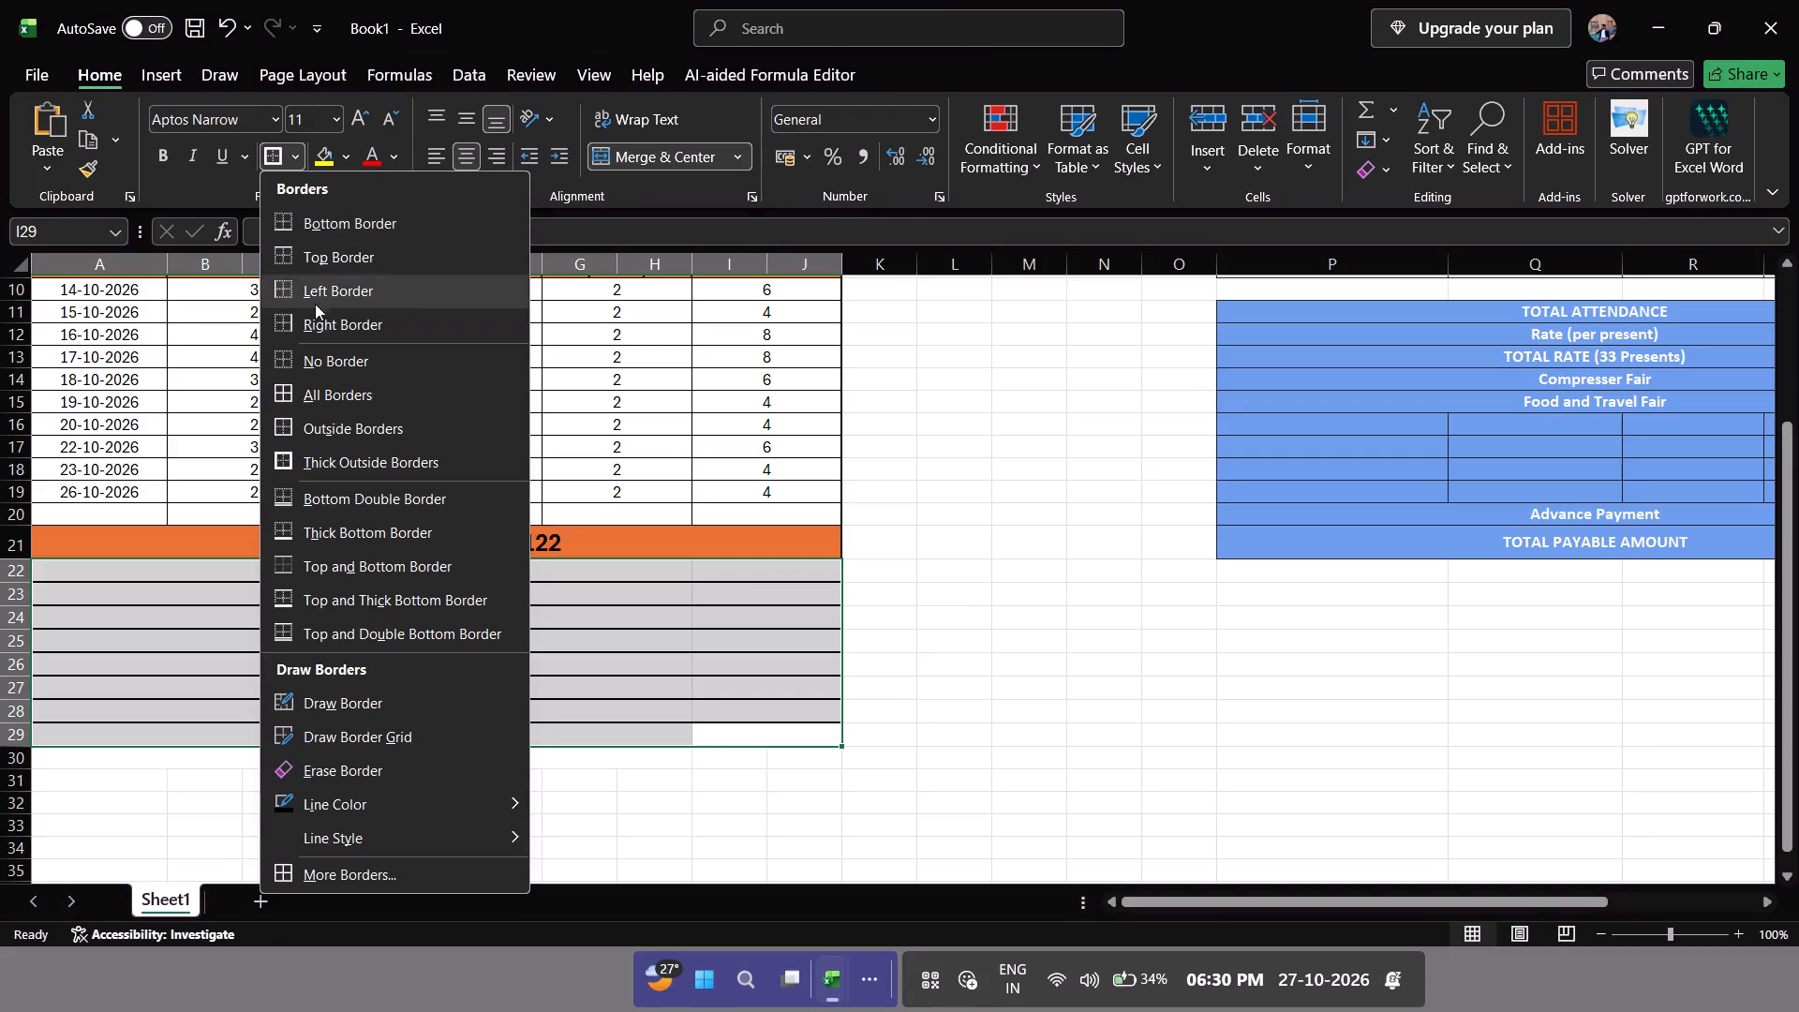
left_click(308, 391)
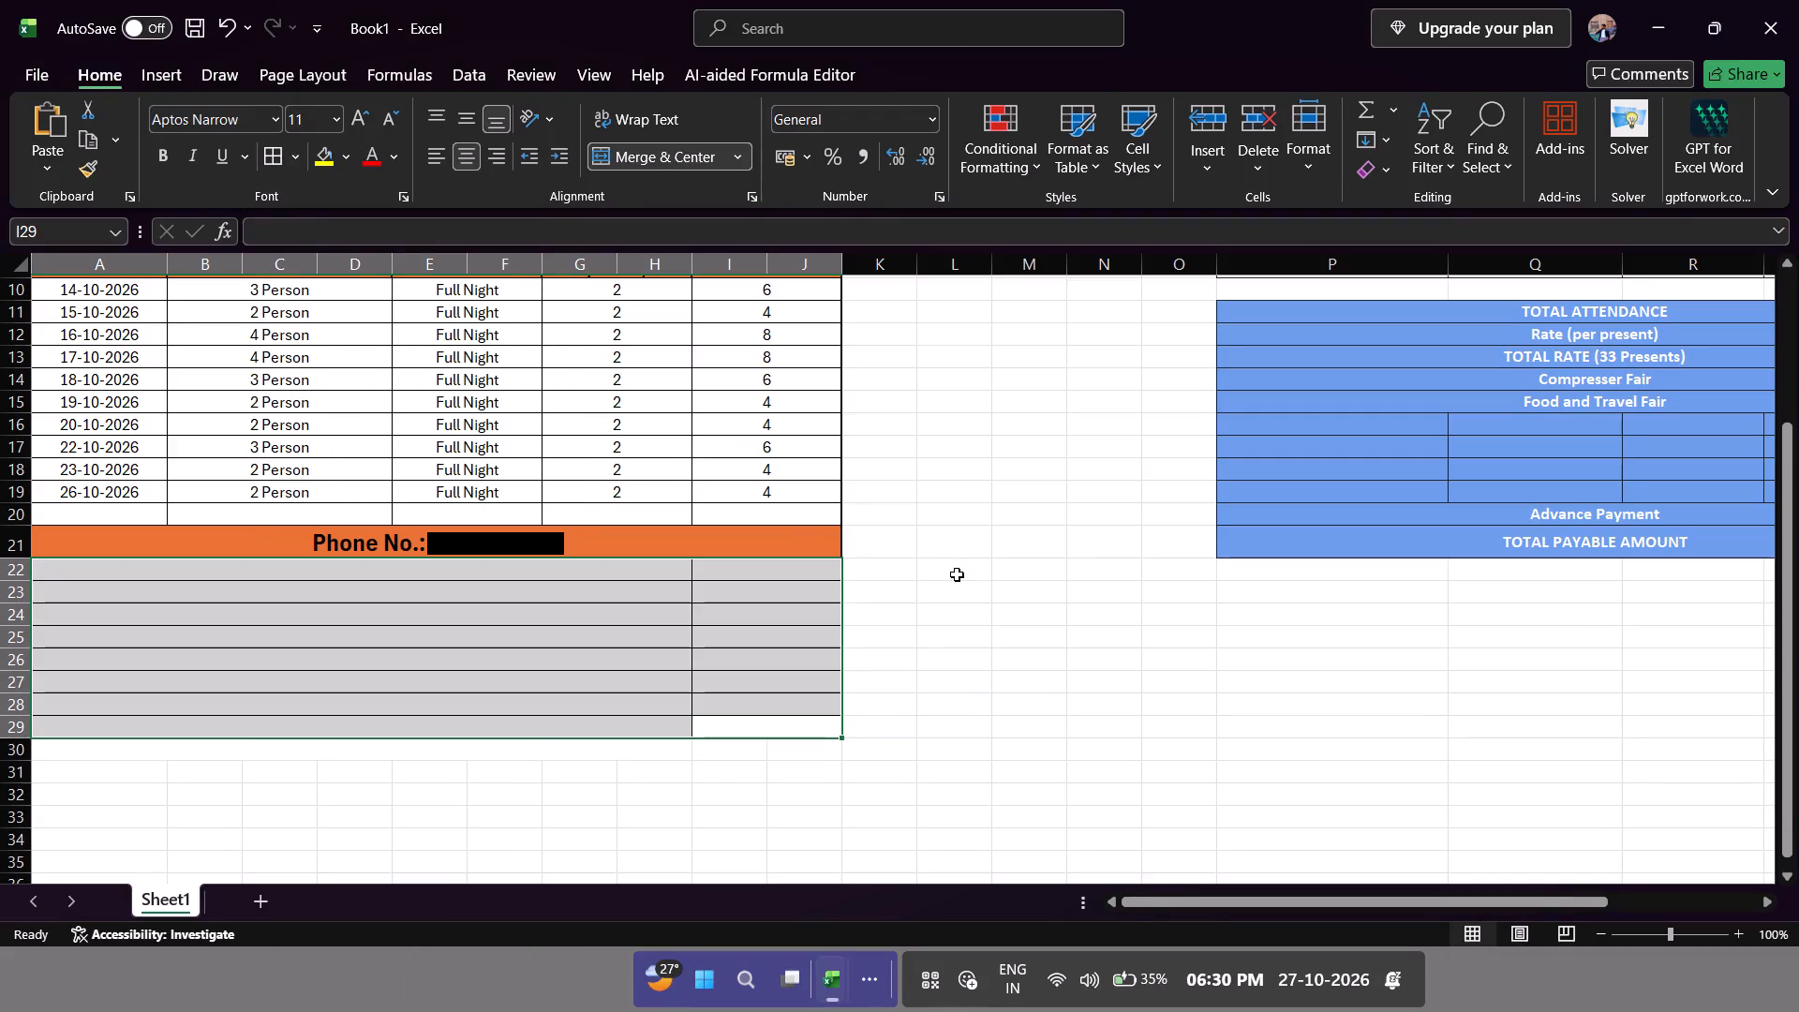
left_click(957, 576)
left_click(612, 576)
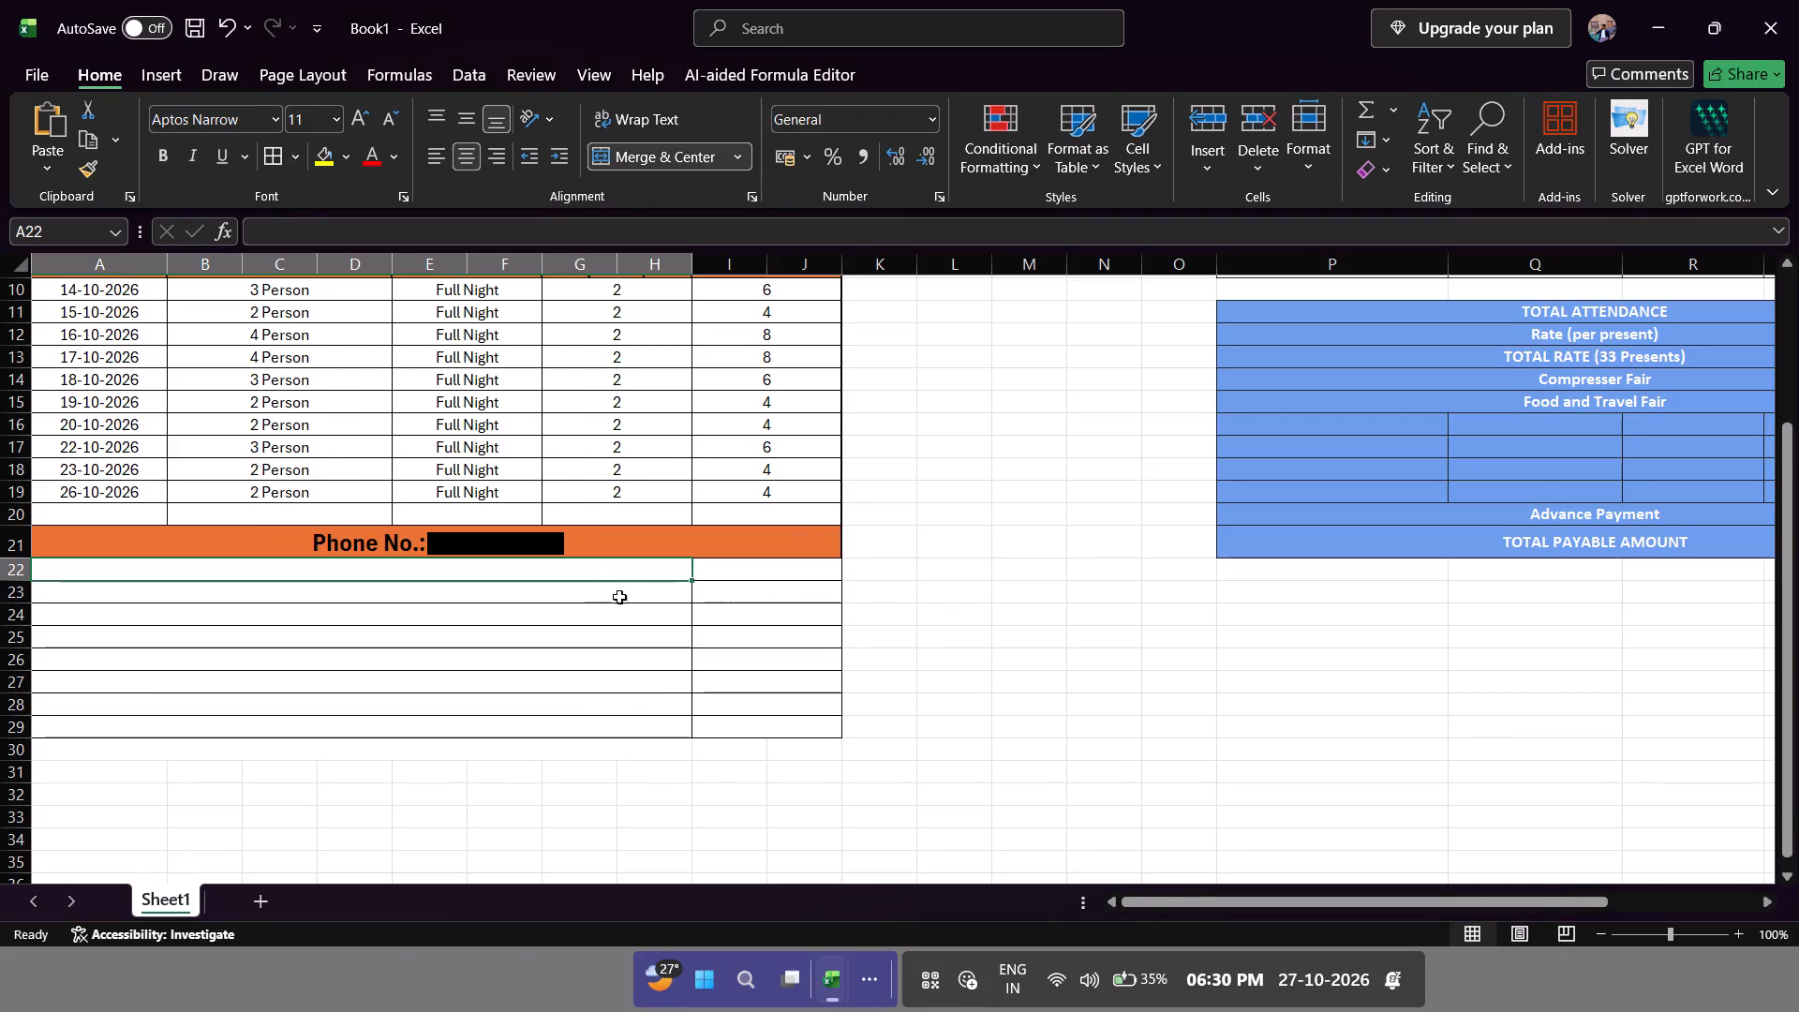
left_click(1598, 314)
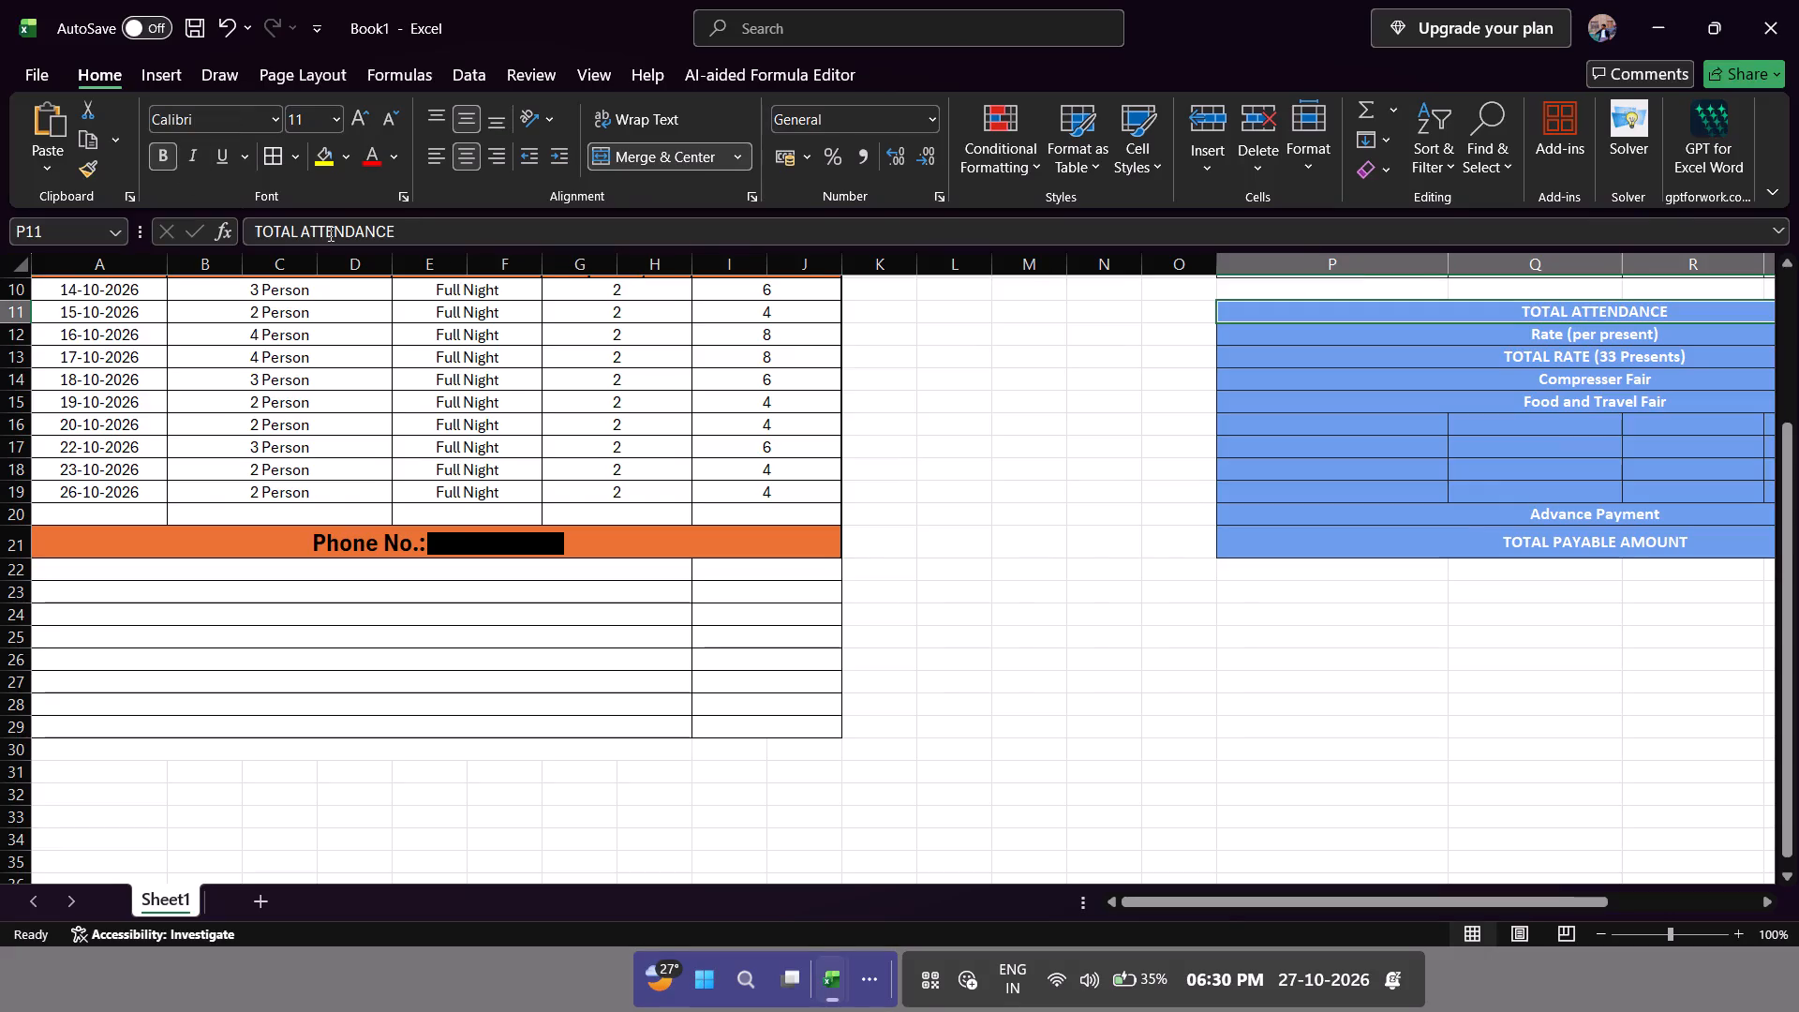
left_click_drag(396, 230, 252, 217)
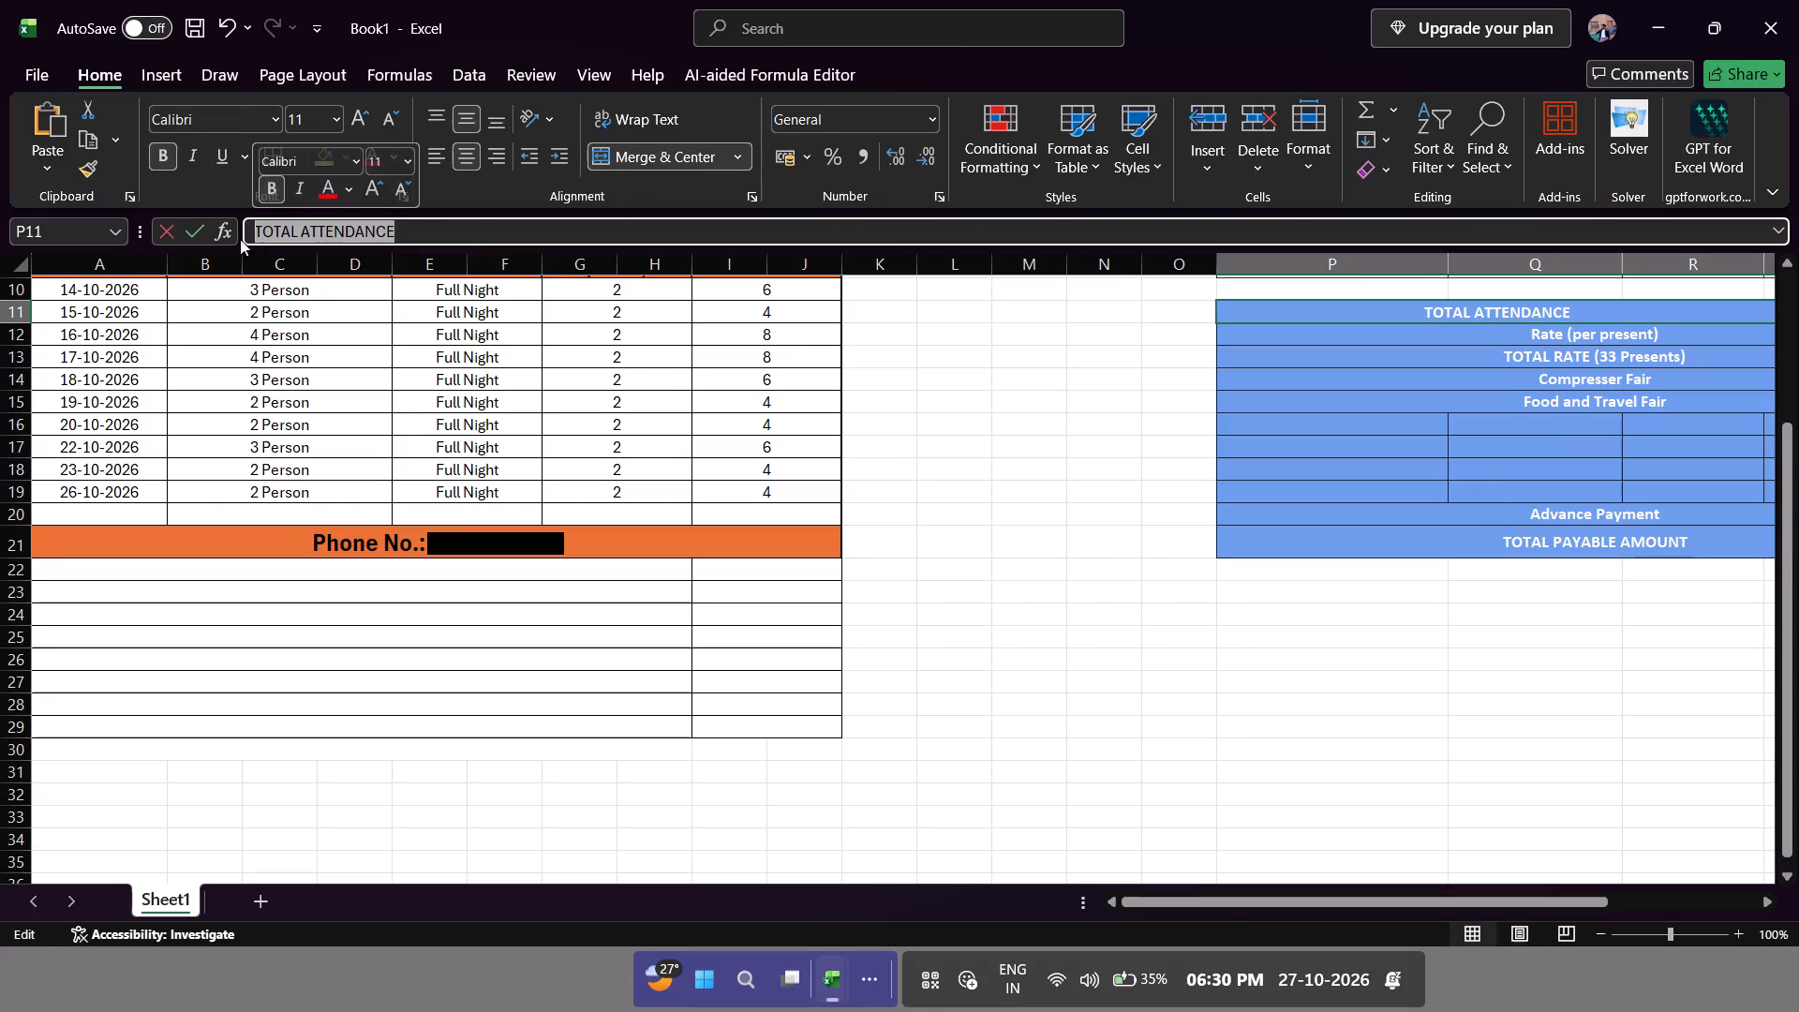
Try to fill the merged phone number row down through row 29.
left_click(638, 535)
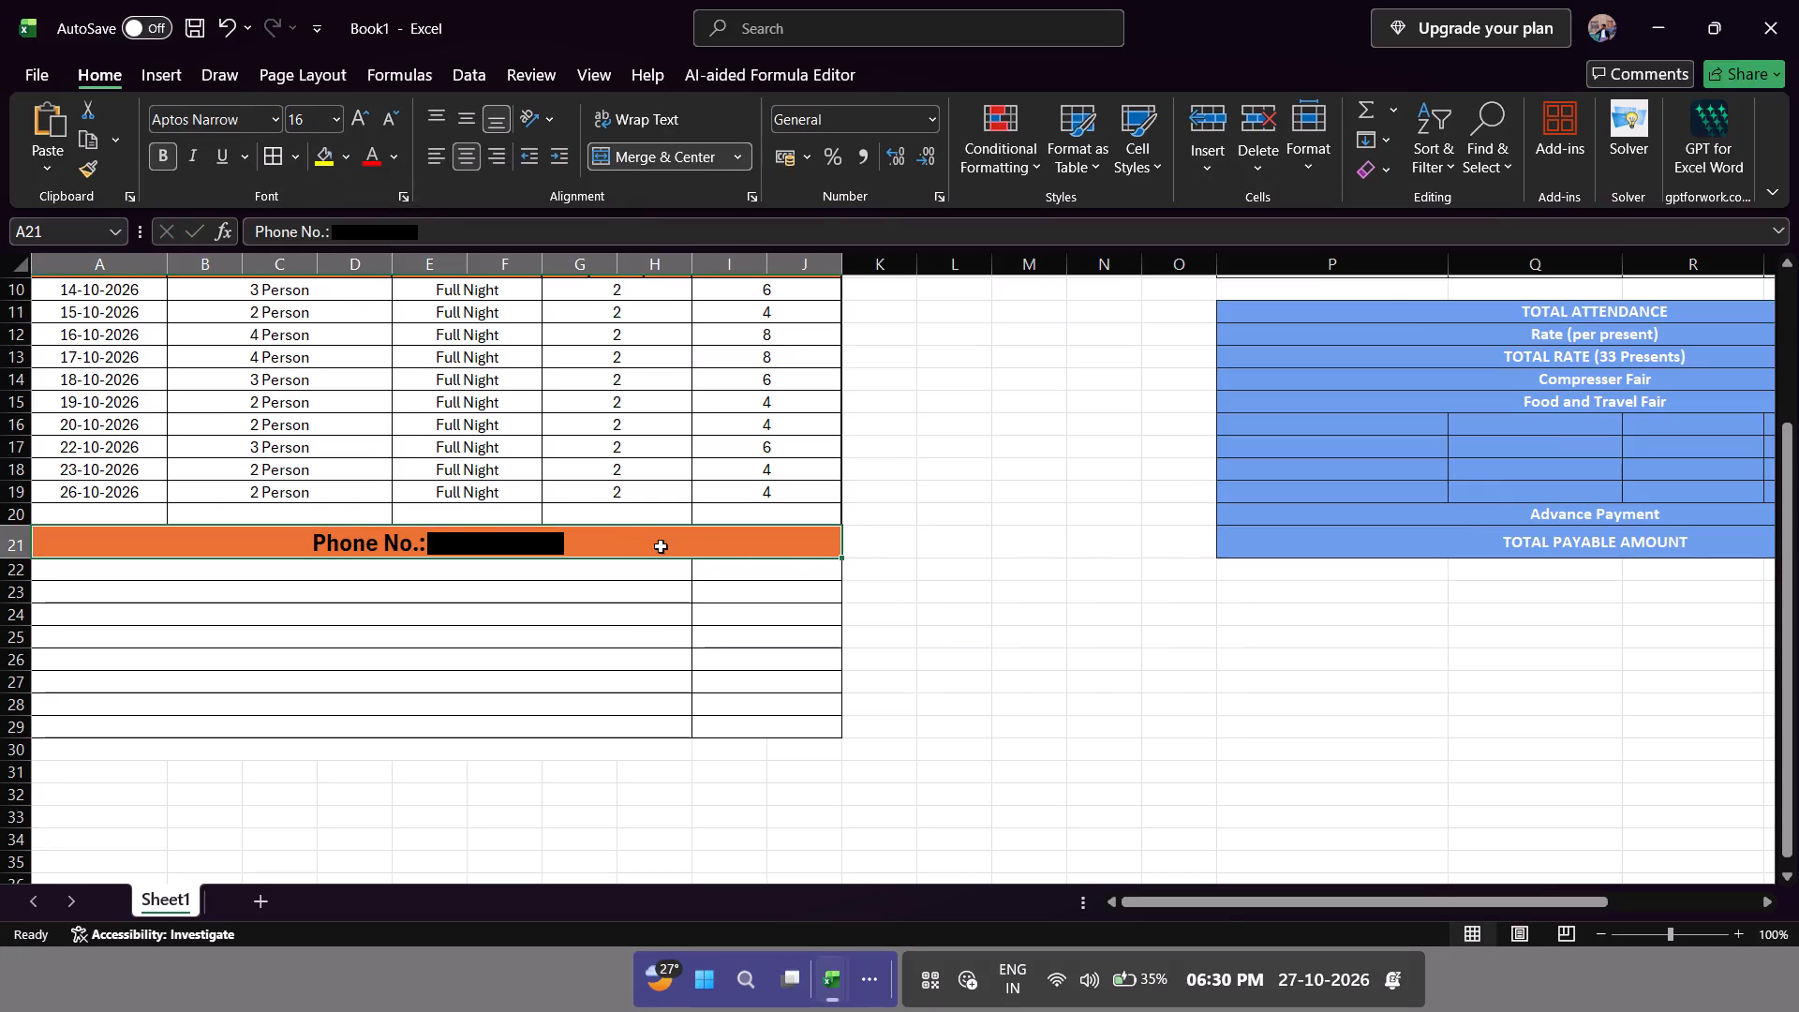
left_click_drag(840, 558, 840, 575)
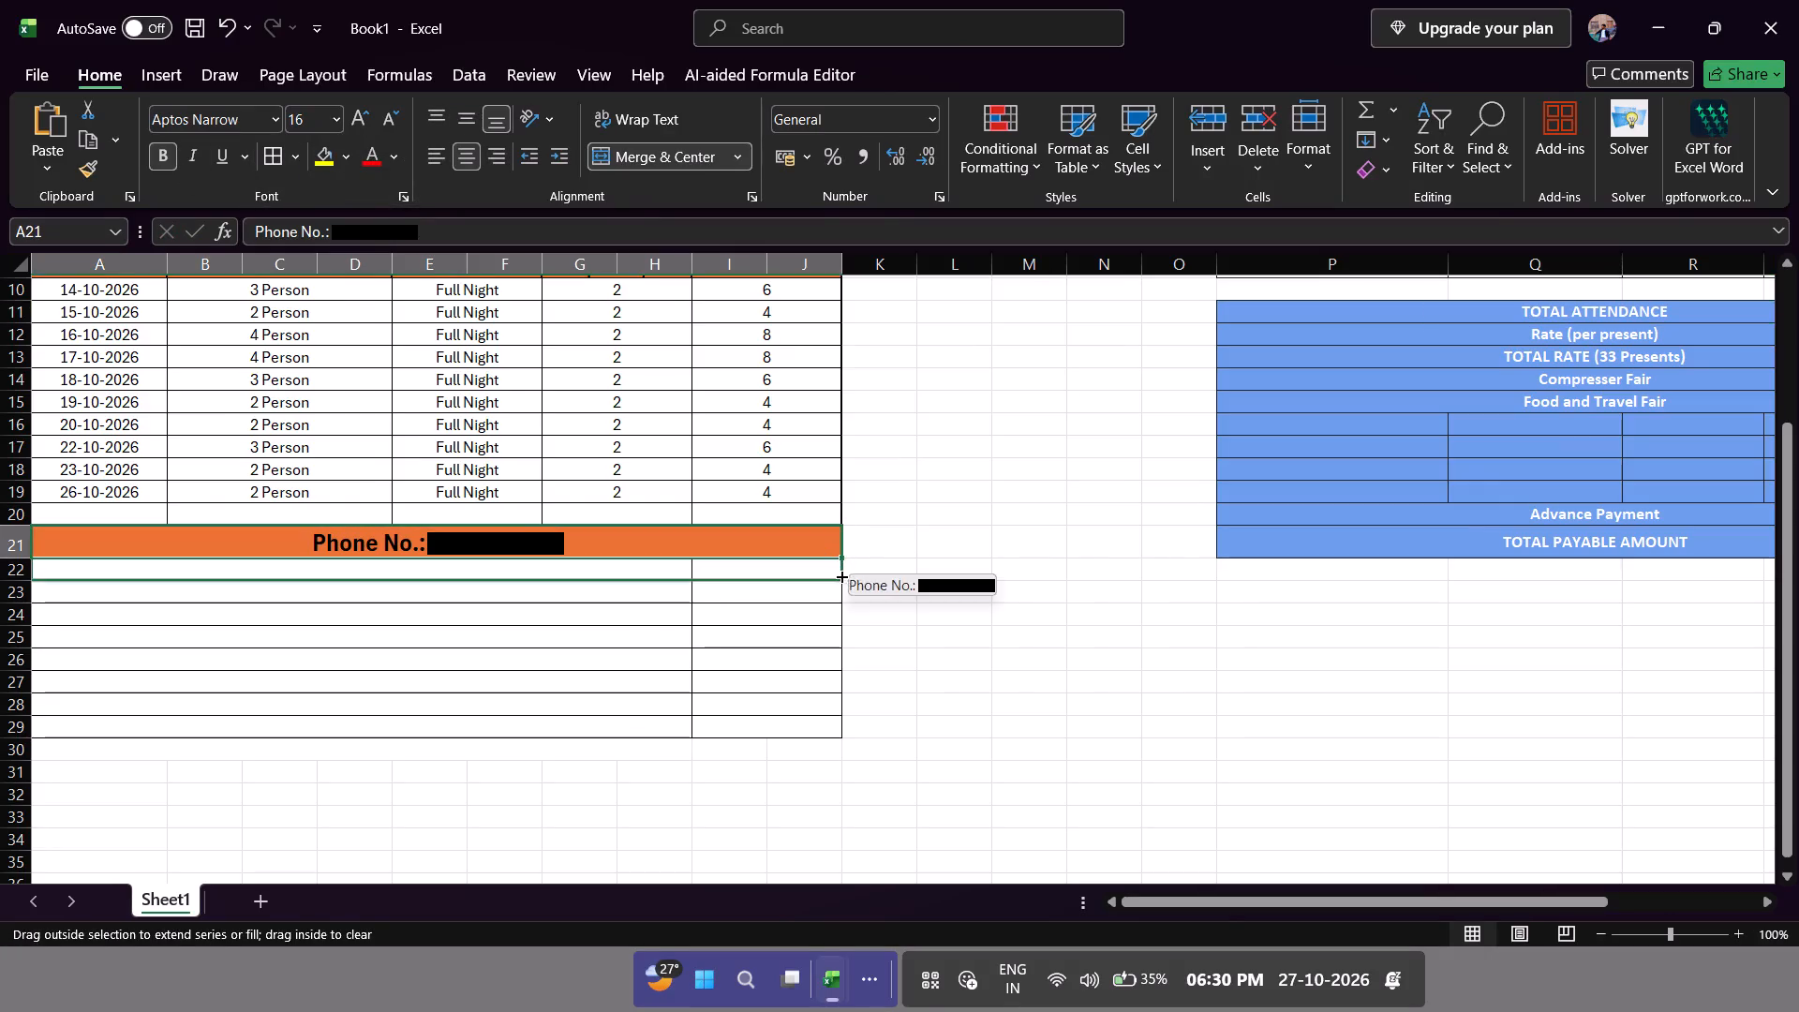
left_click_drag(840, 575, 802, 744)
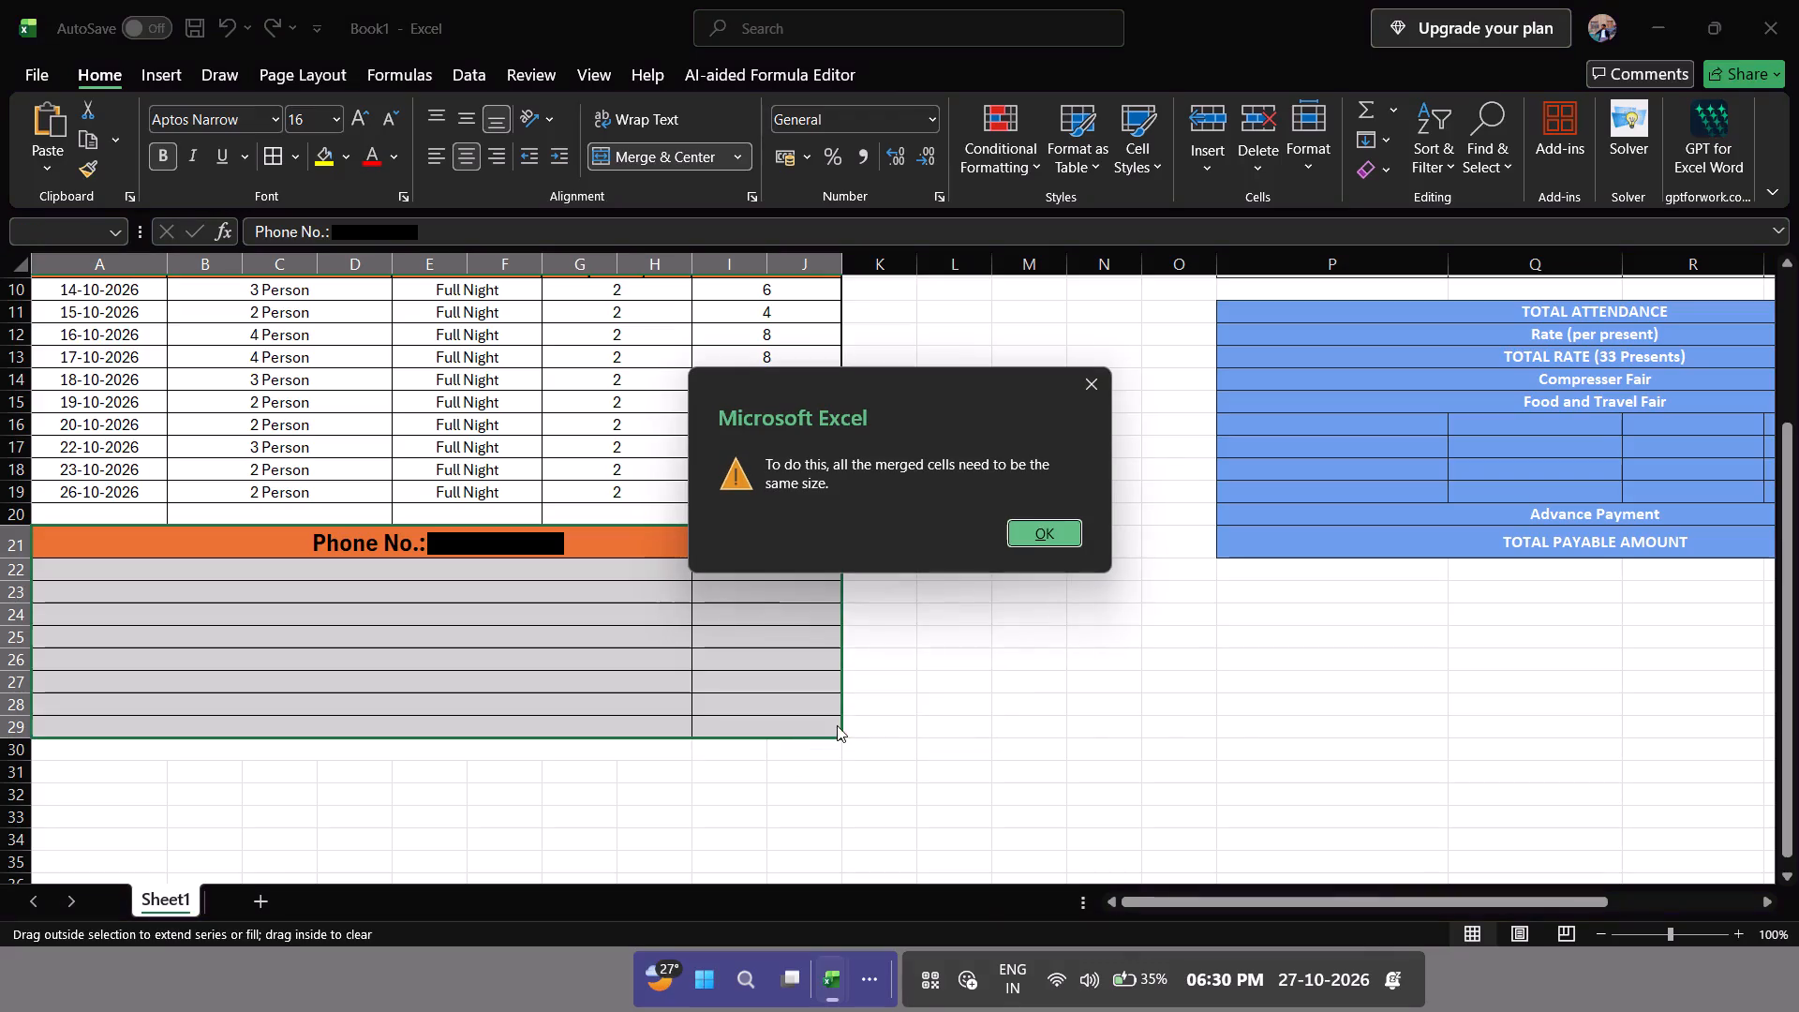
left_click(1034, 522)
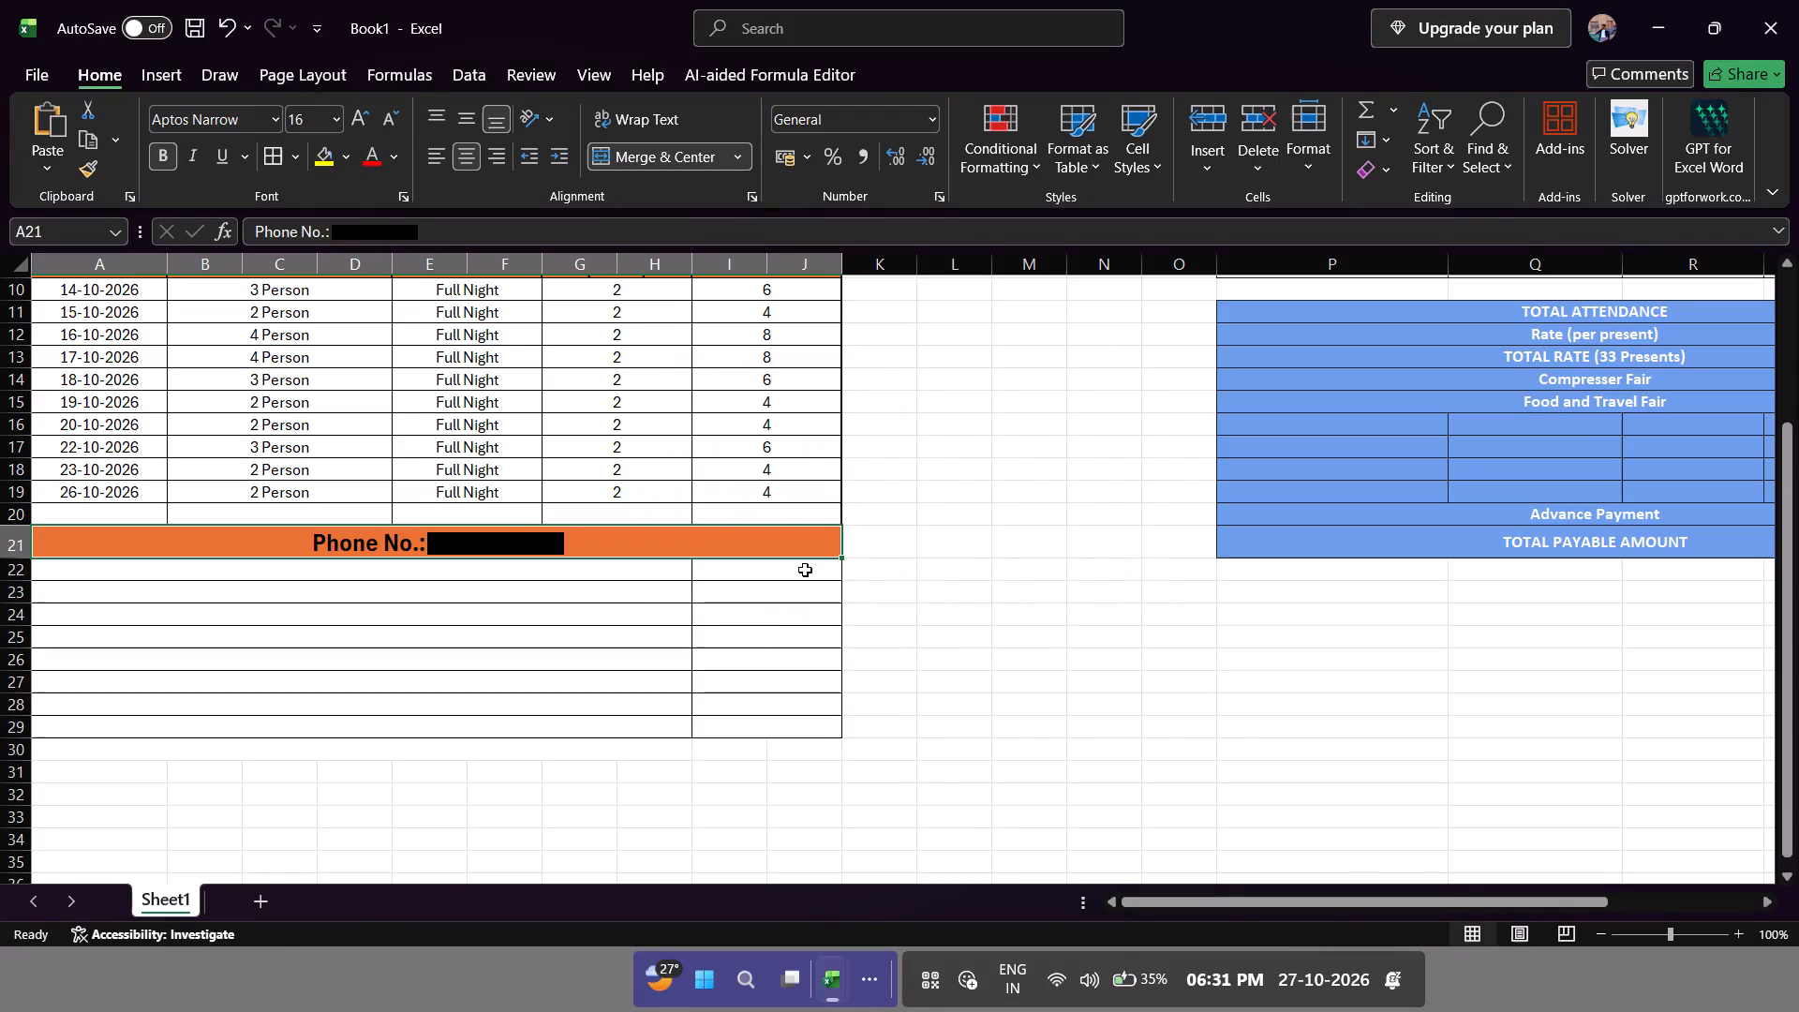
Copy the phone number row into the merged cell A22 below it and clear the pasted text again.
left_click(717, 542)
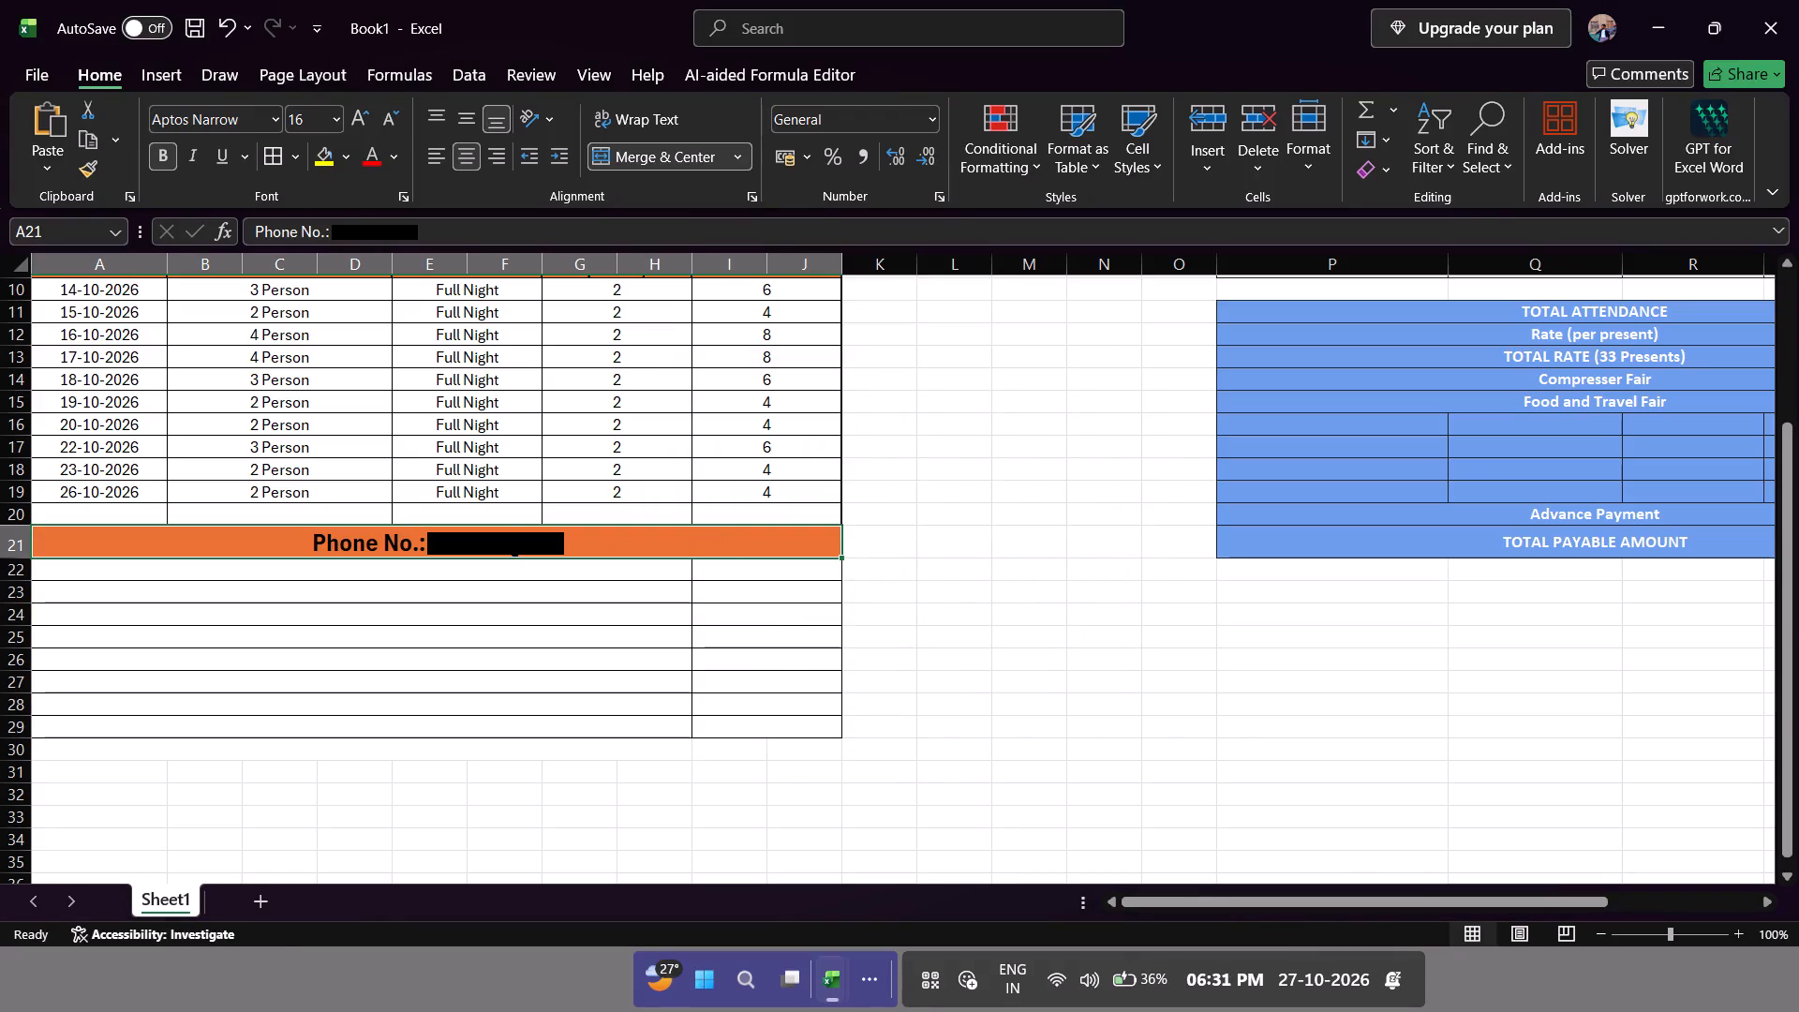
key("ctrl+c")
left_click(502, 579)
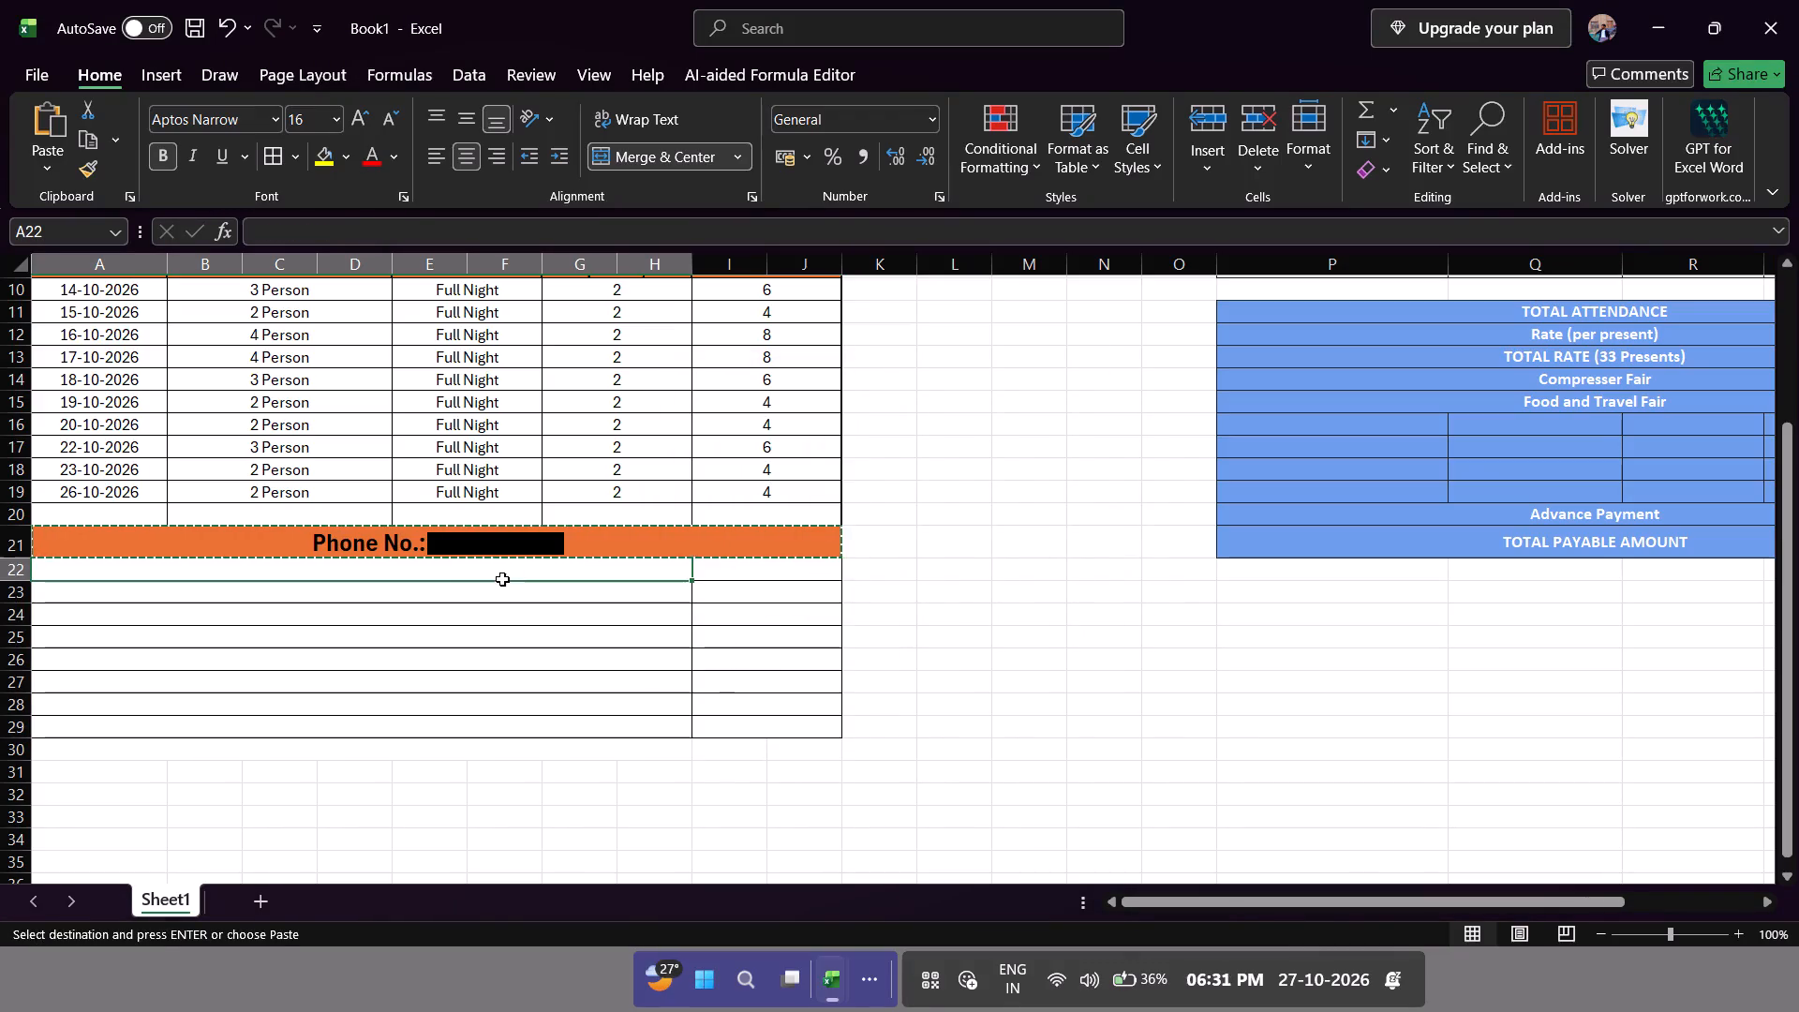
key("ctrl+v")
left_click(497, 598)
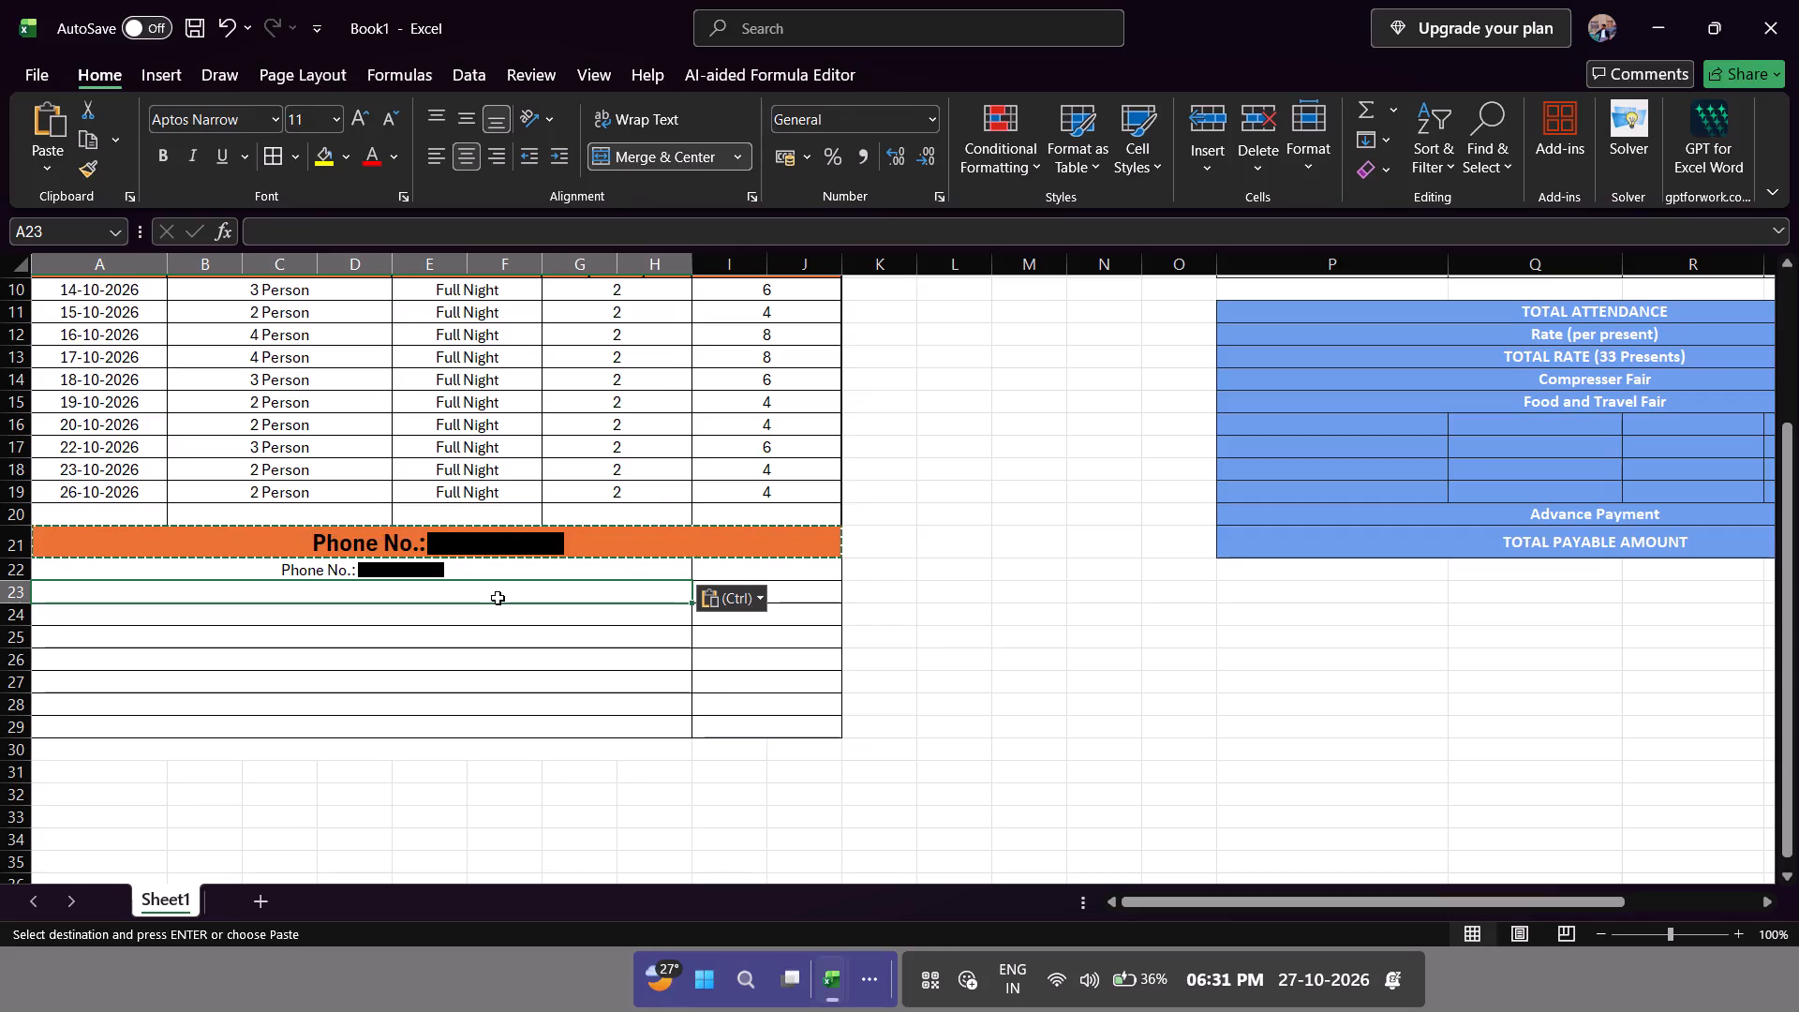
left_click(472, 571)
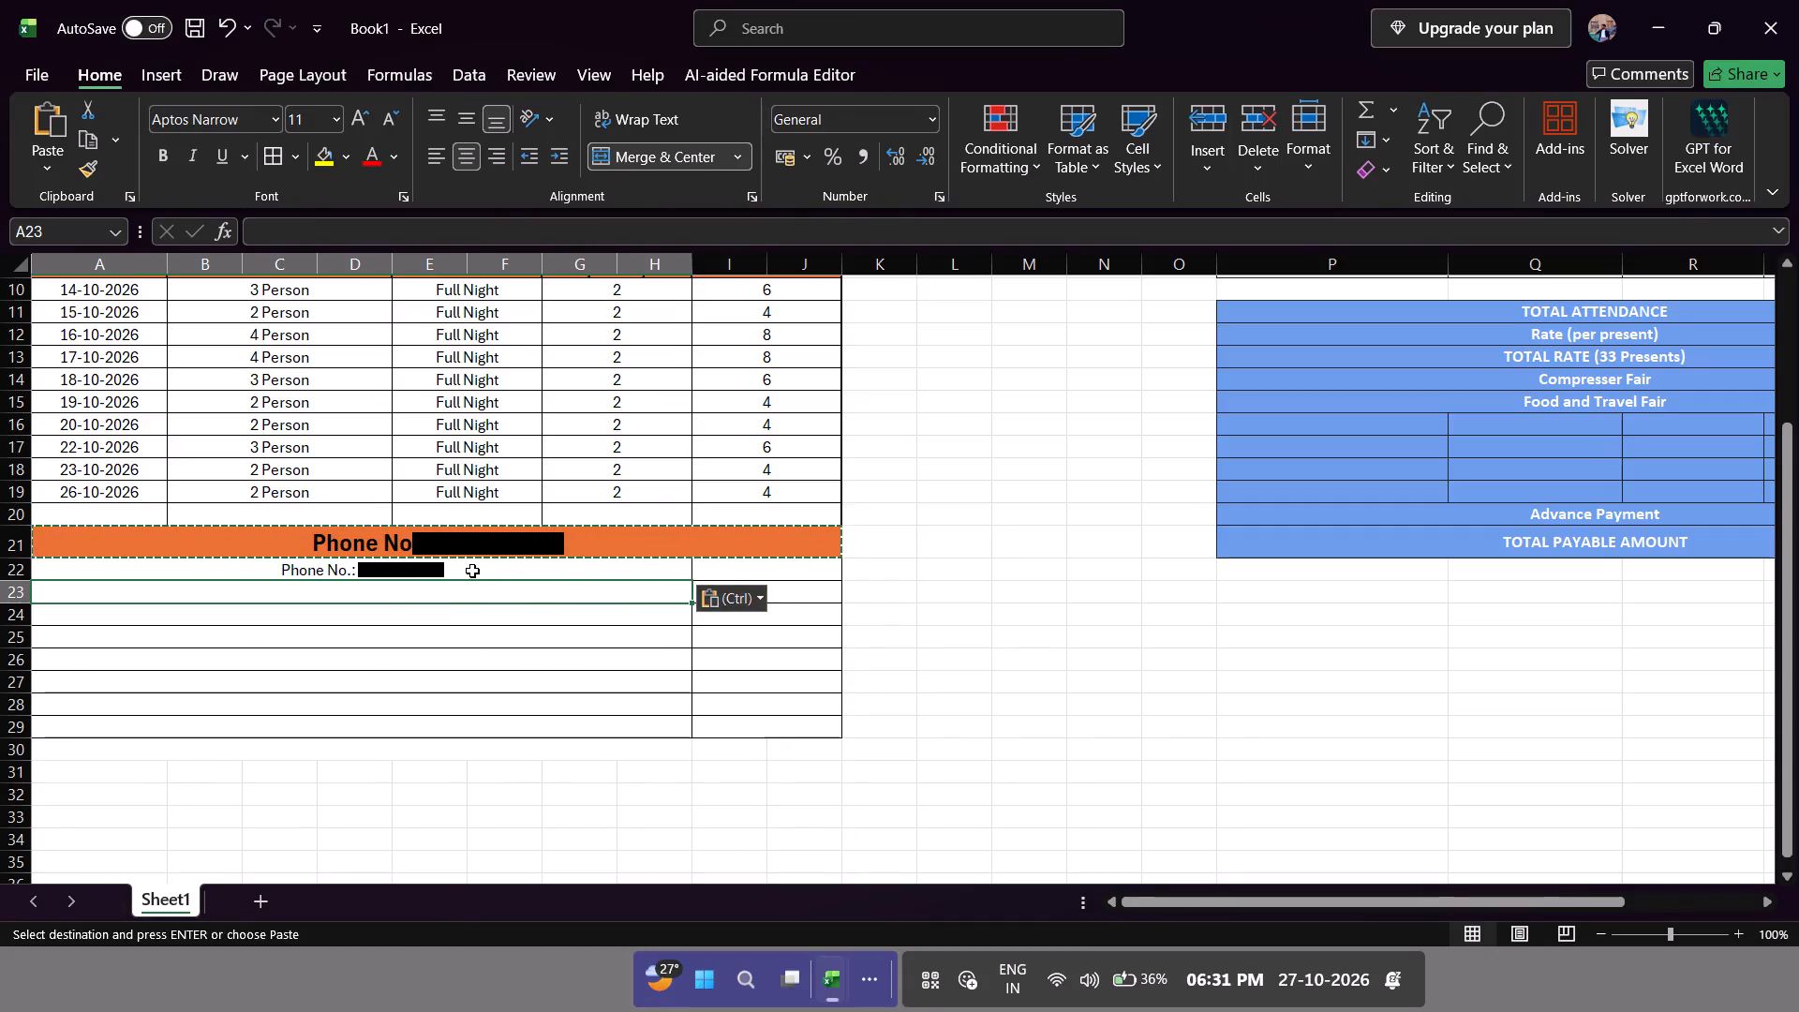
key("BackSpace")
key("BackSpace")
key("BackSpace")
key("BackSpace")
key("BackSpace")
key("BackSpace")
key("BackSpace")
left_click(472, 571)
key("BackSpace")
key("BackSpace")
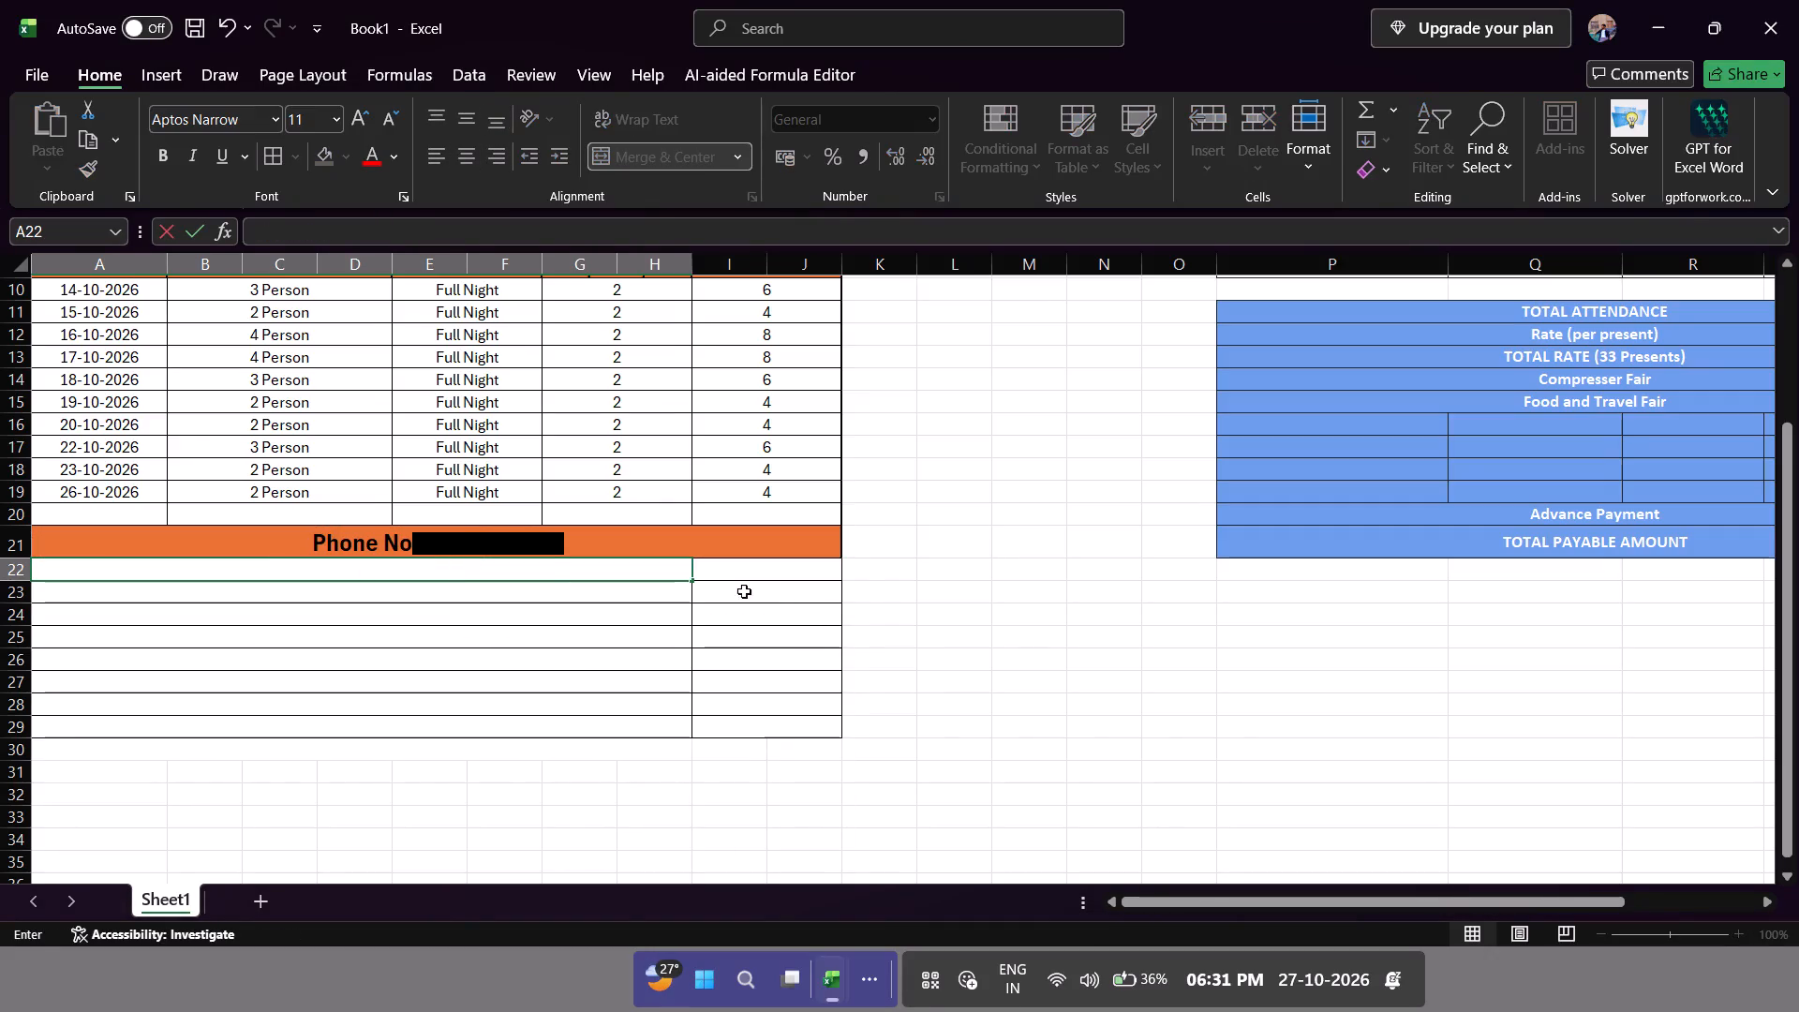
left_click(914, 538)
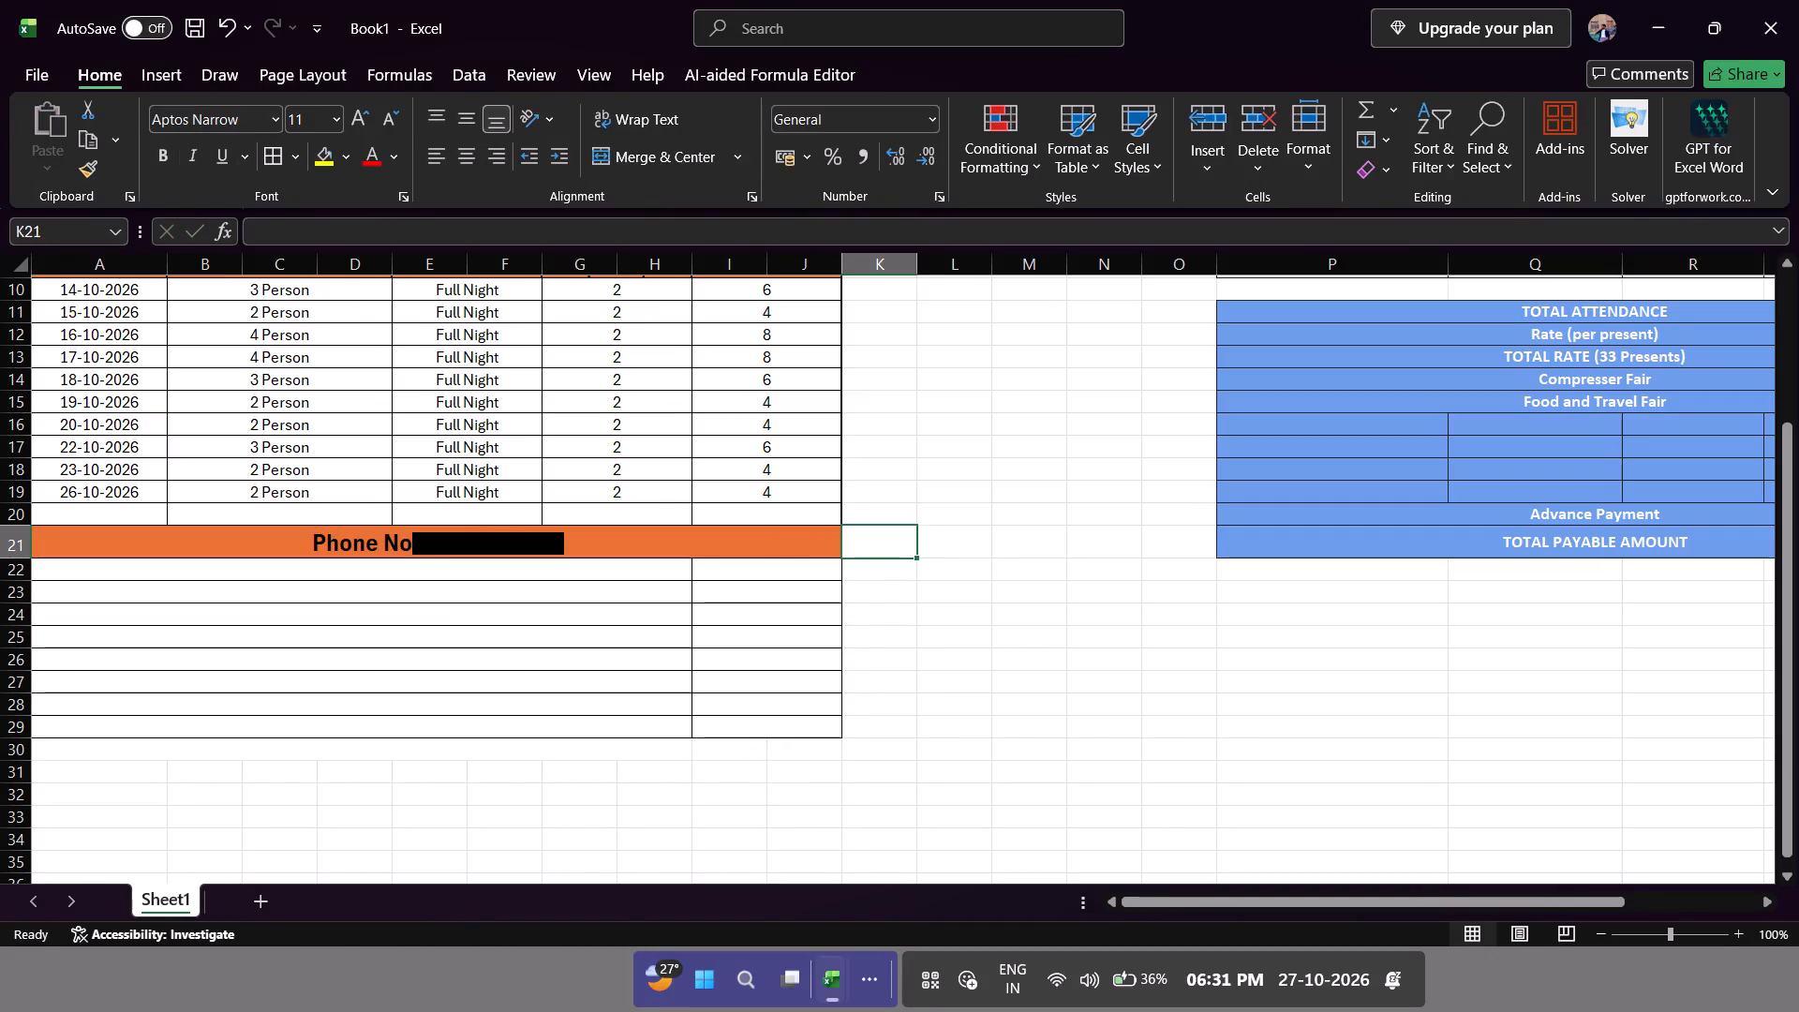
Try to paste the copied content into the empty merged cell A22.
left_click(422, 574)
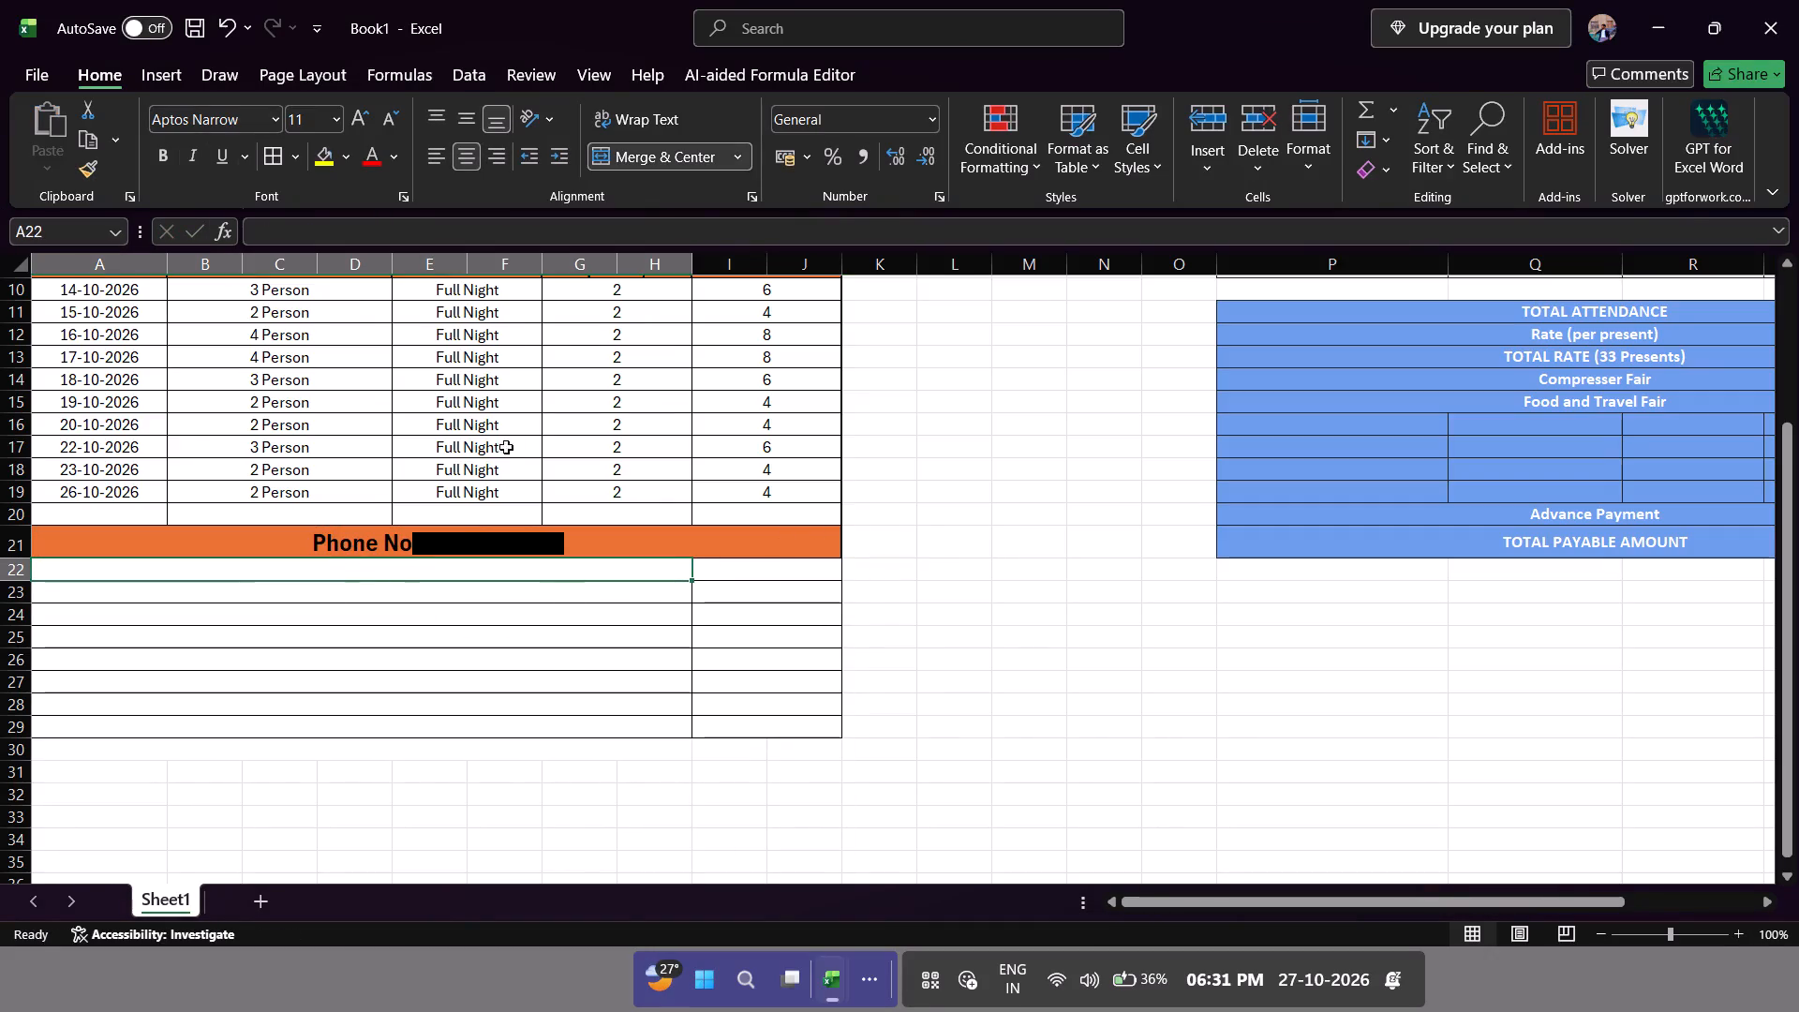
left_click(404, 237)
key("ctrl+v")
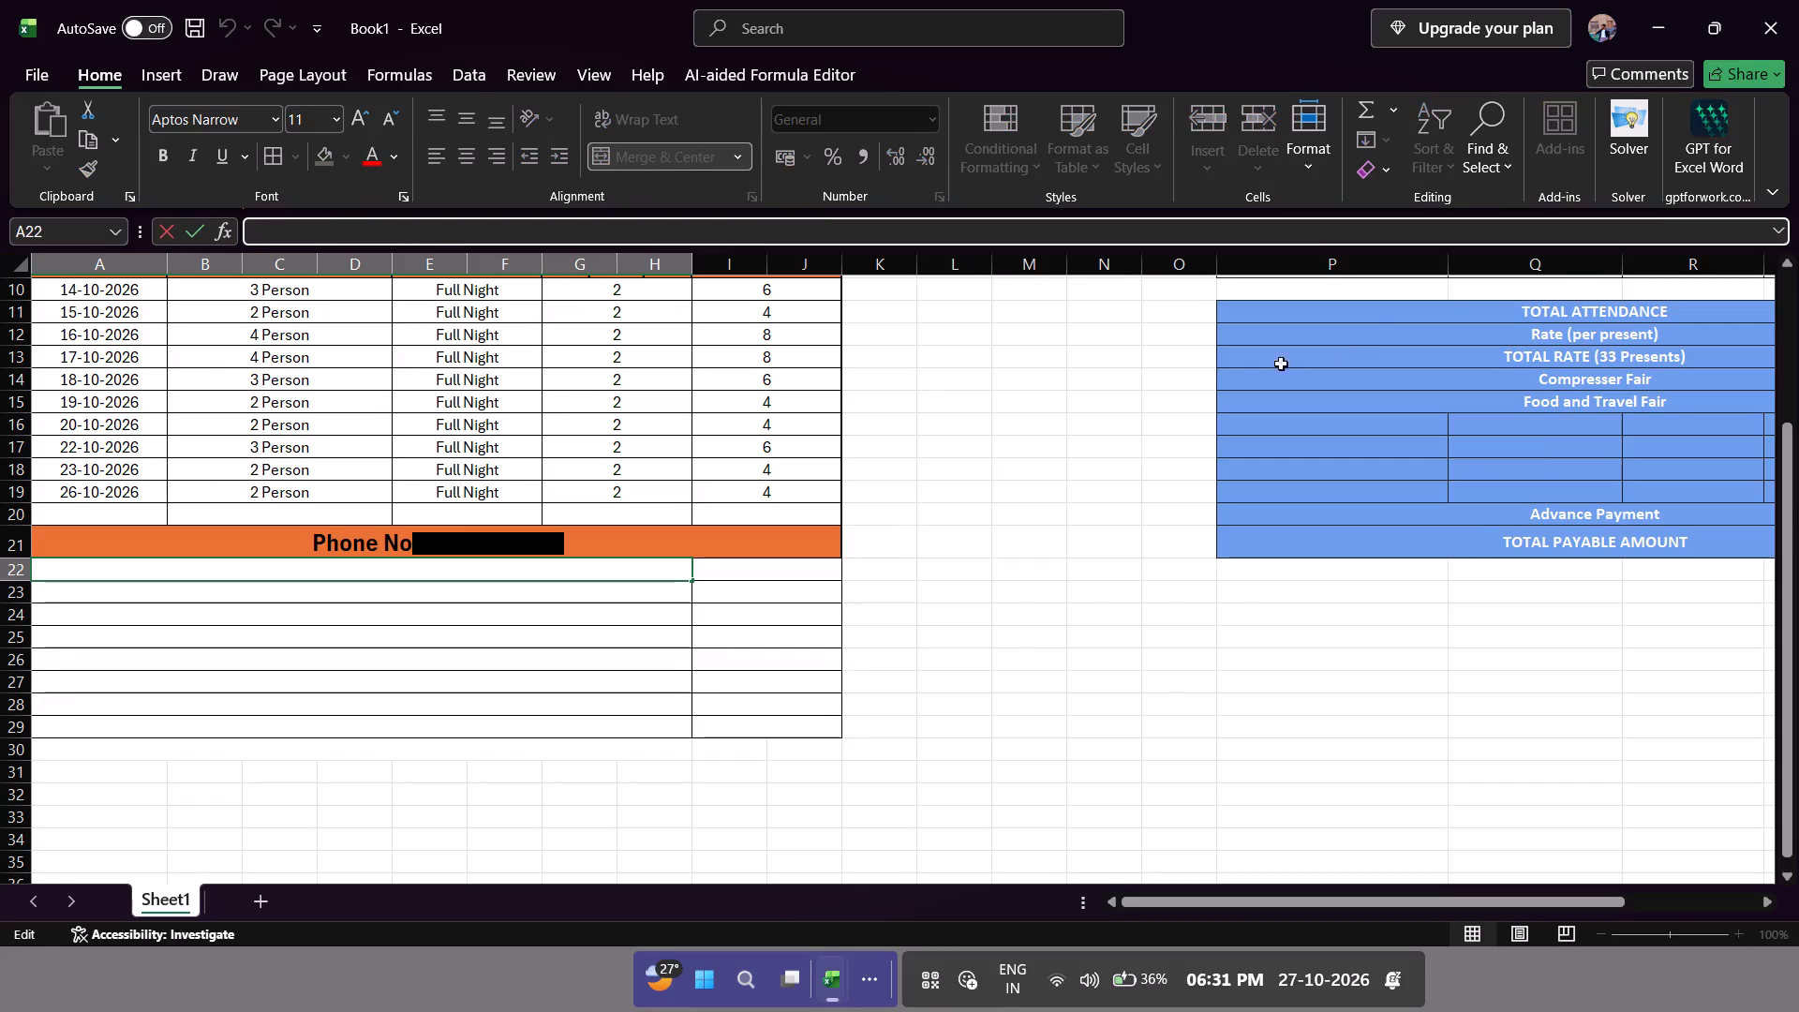
Copy the label text TOTAL ATTENDANCE from the blue summary block (P11) into the merged cell A22.
left_click(1505, 325)
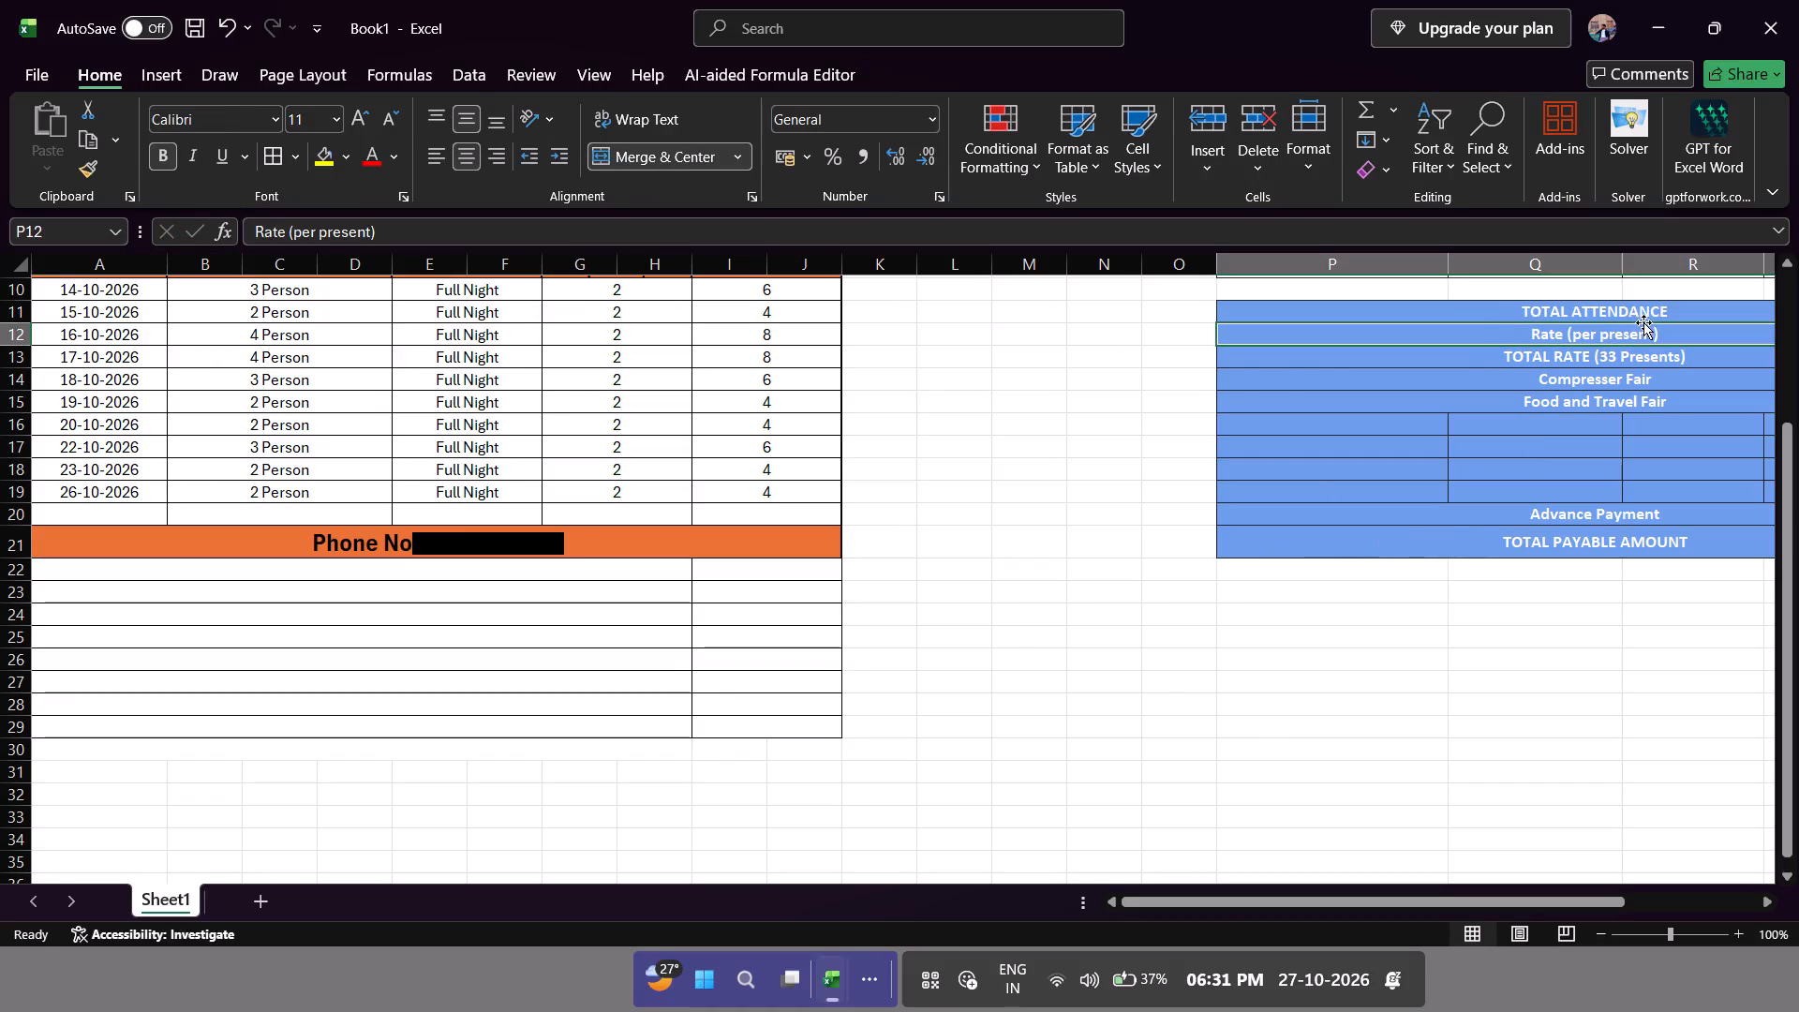
left_click(1640, 324)
left_click(1656, 304)
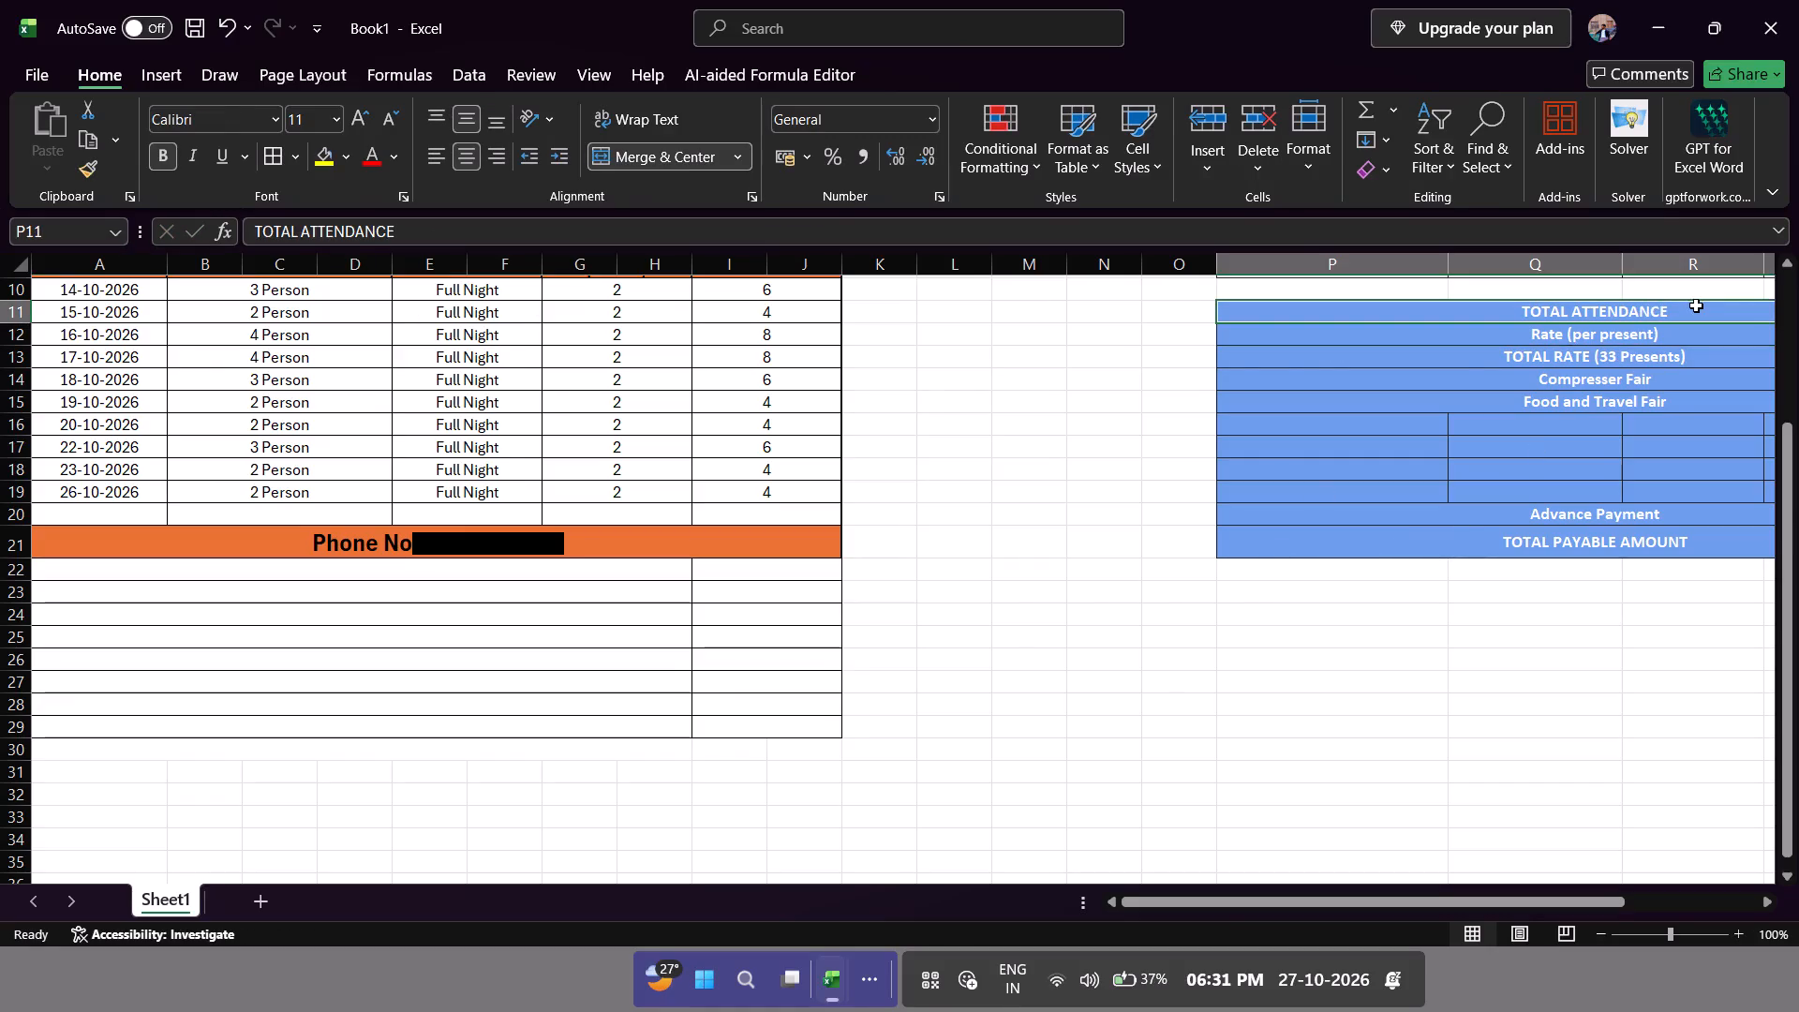
left_click_drag(414, 227, 277, 256)
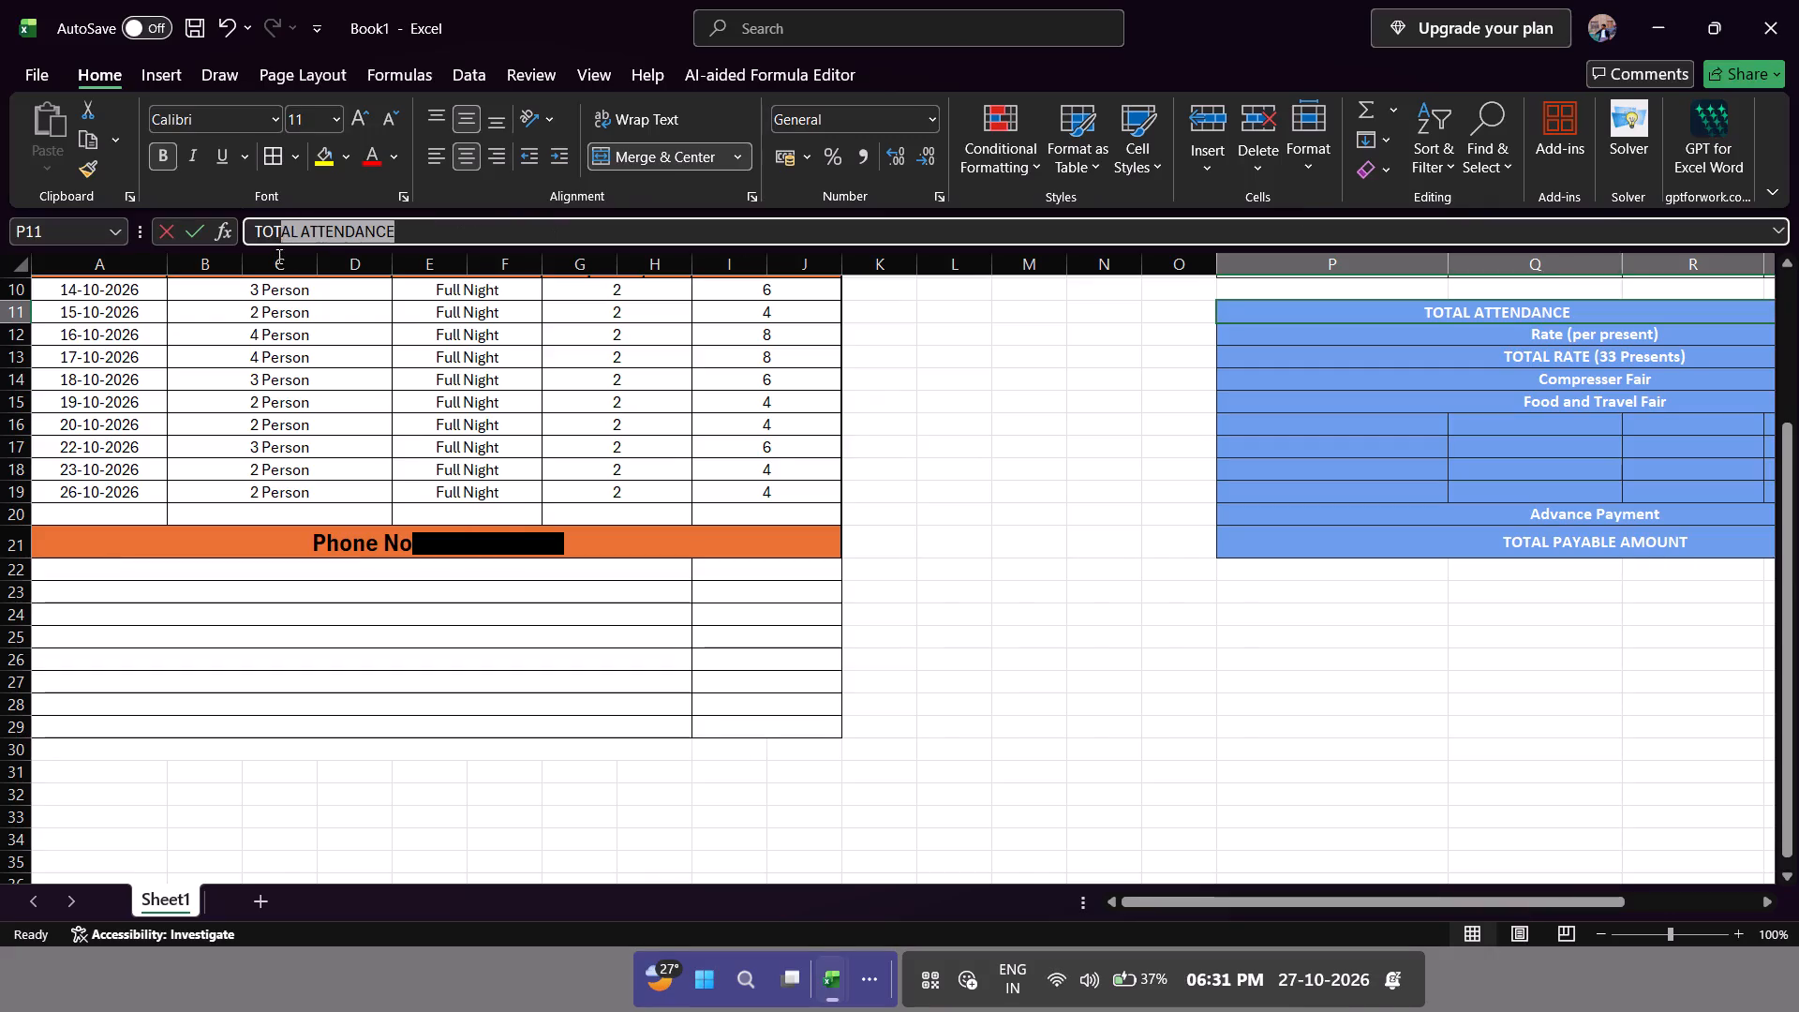
left_click_drag(277, 256, 249, 242)
key("ctrl+c")
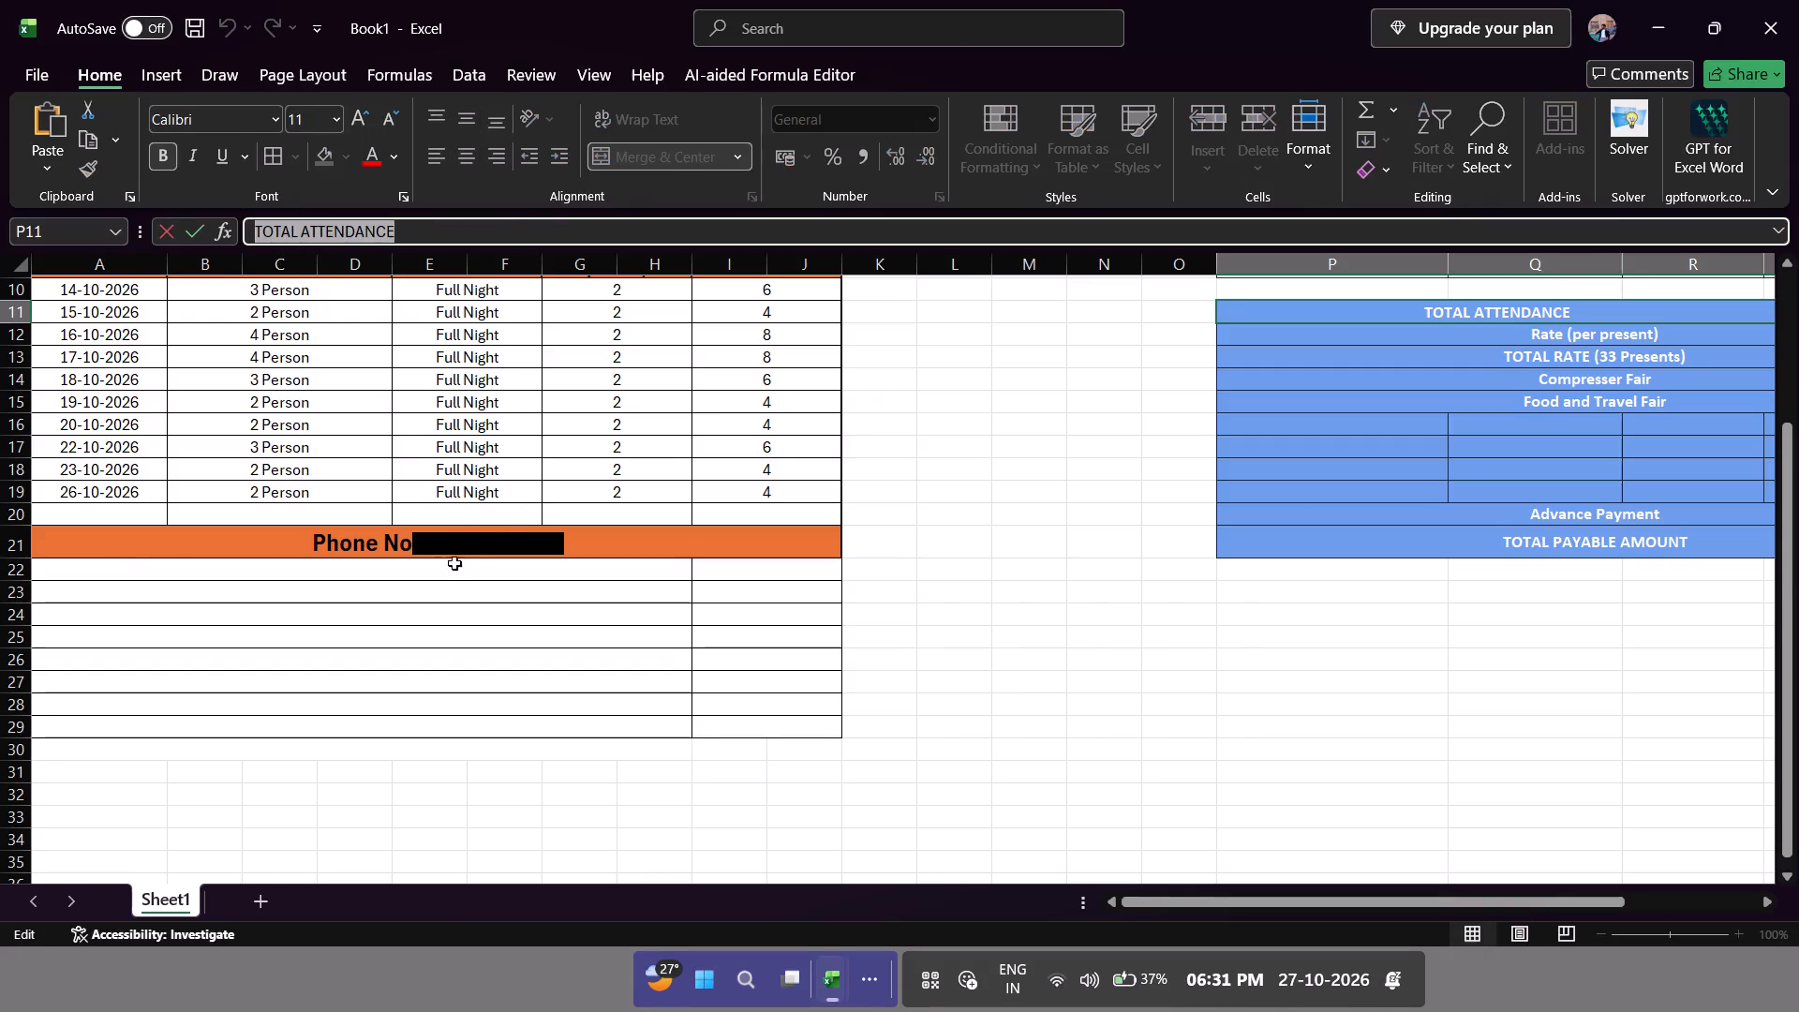
left_click(455, 573)
key("ctrl+v")
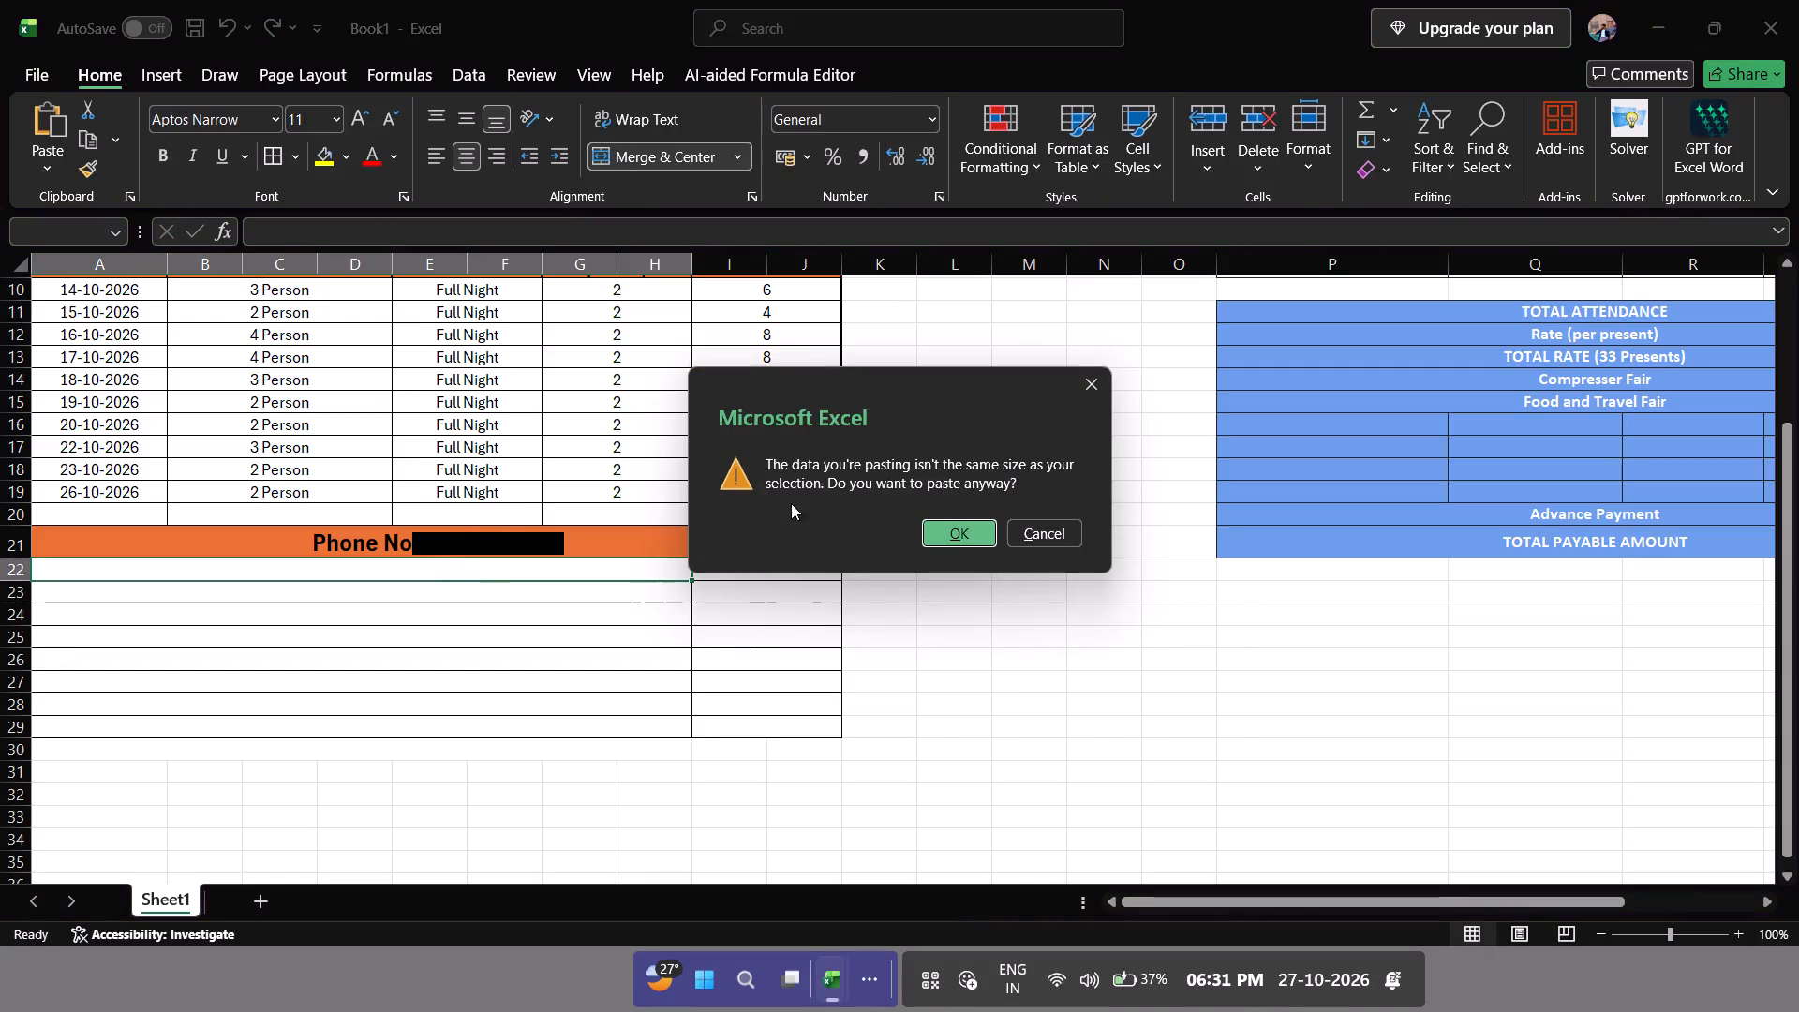
left_click(967, 529, "ctrl")
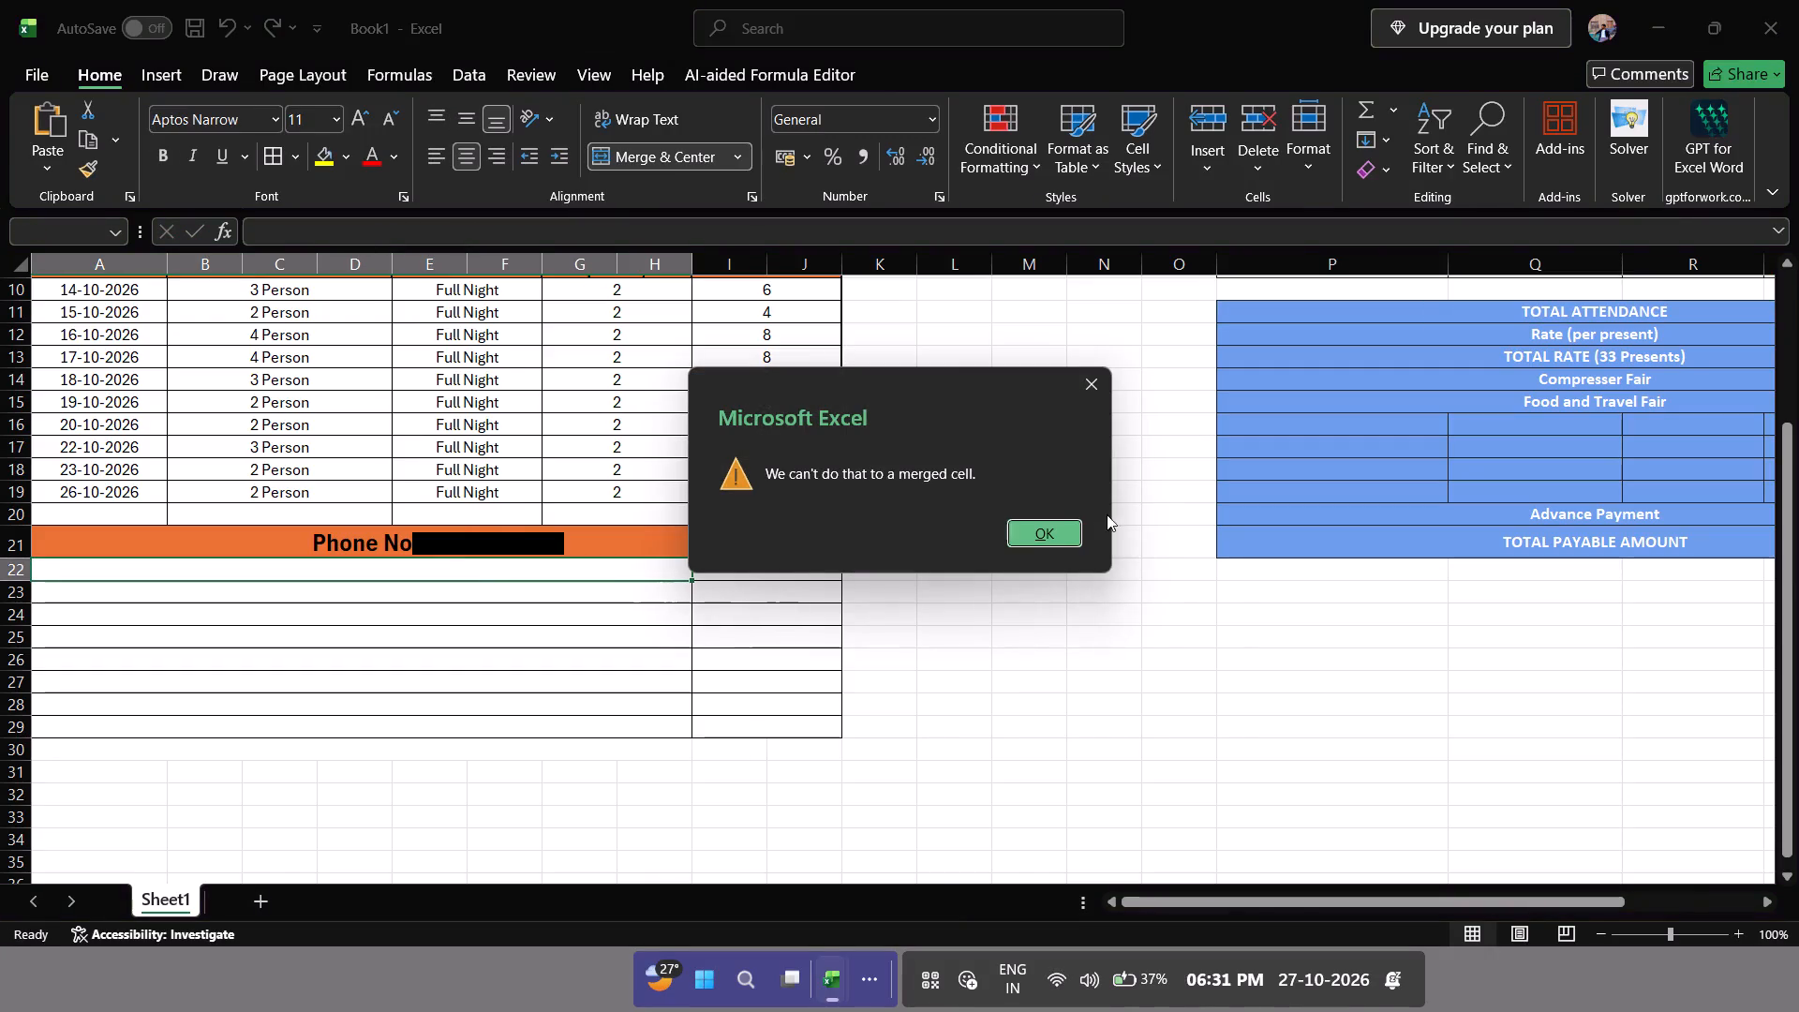
left_click(1044, 534, "ctrl")
left_click(364, 216, "ctrl")
left_click(355, 238, "ctrl")
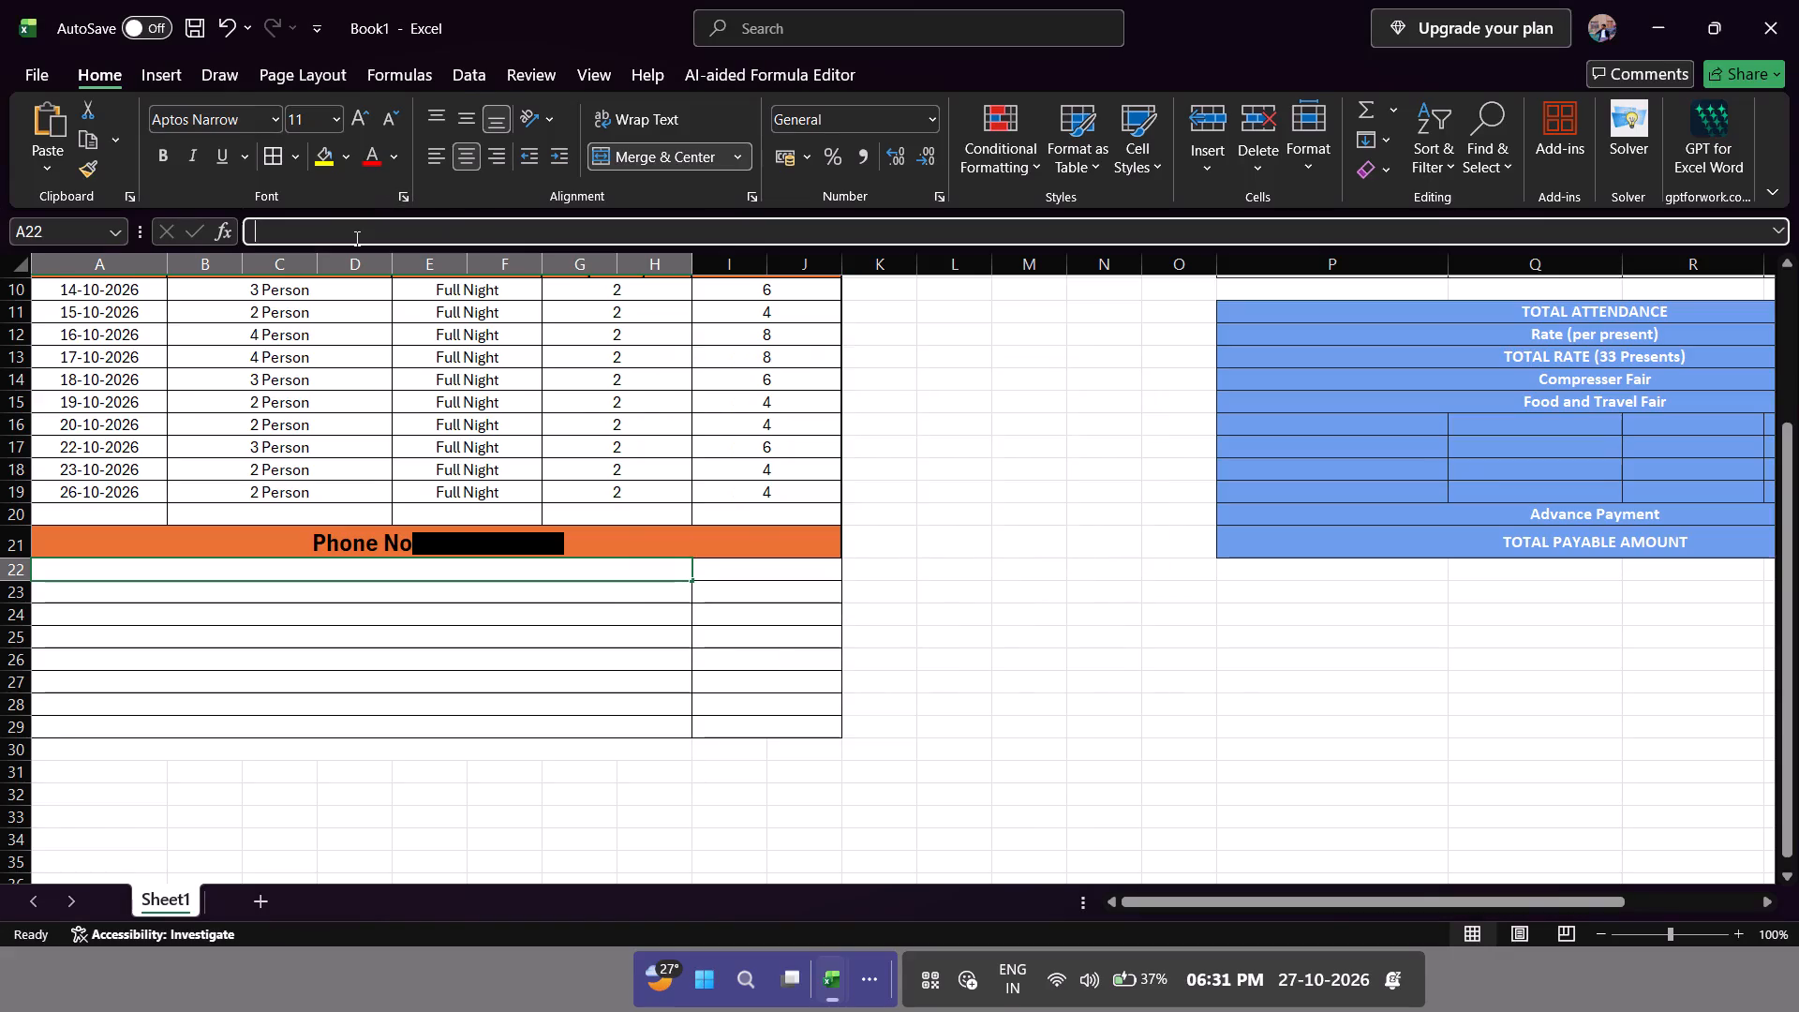
key("ctrl+v")
key("Return")
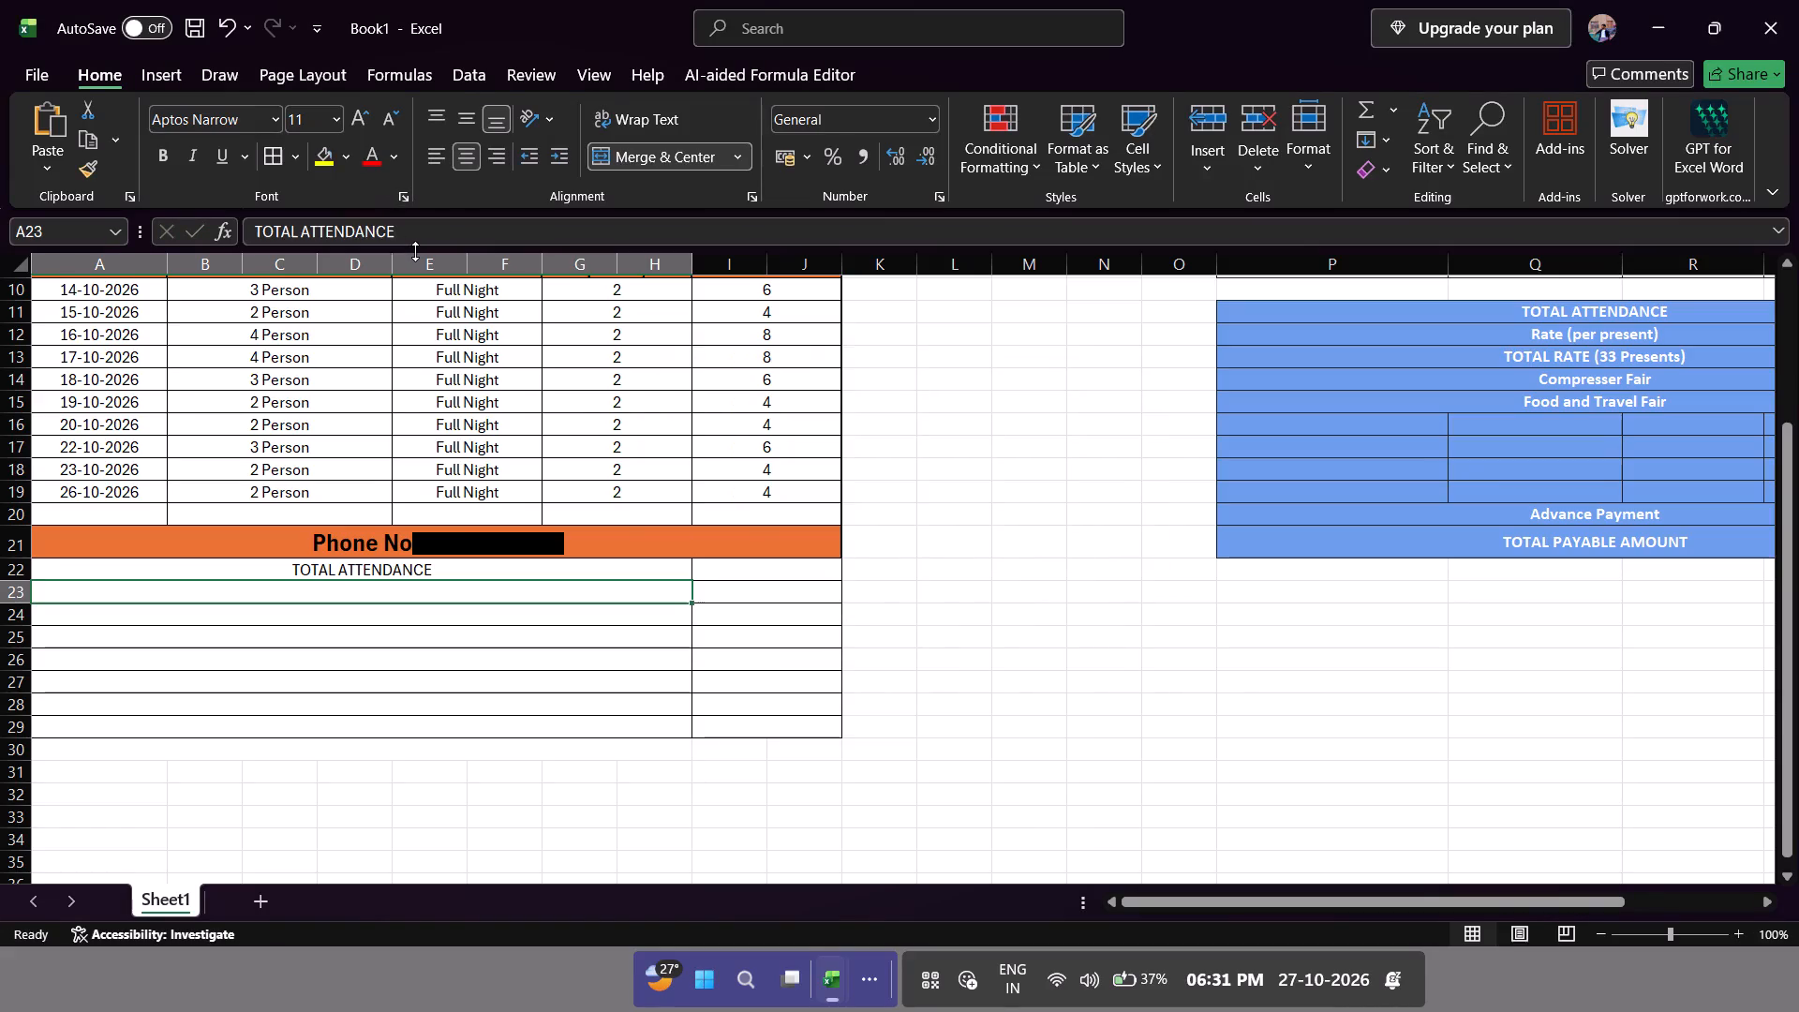
Copy the label text Rate (per present) from P12 into the merged cell A23.
left_click(1541, 331)
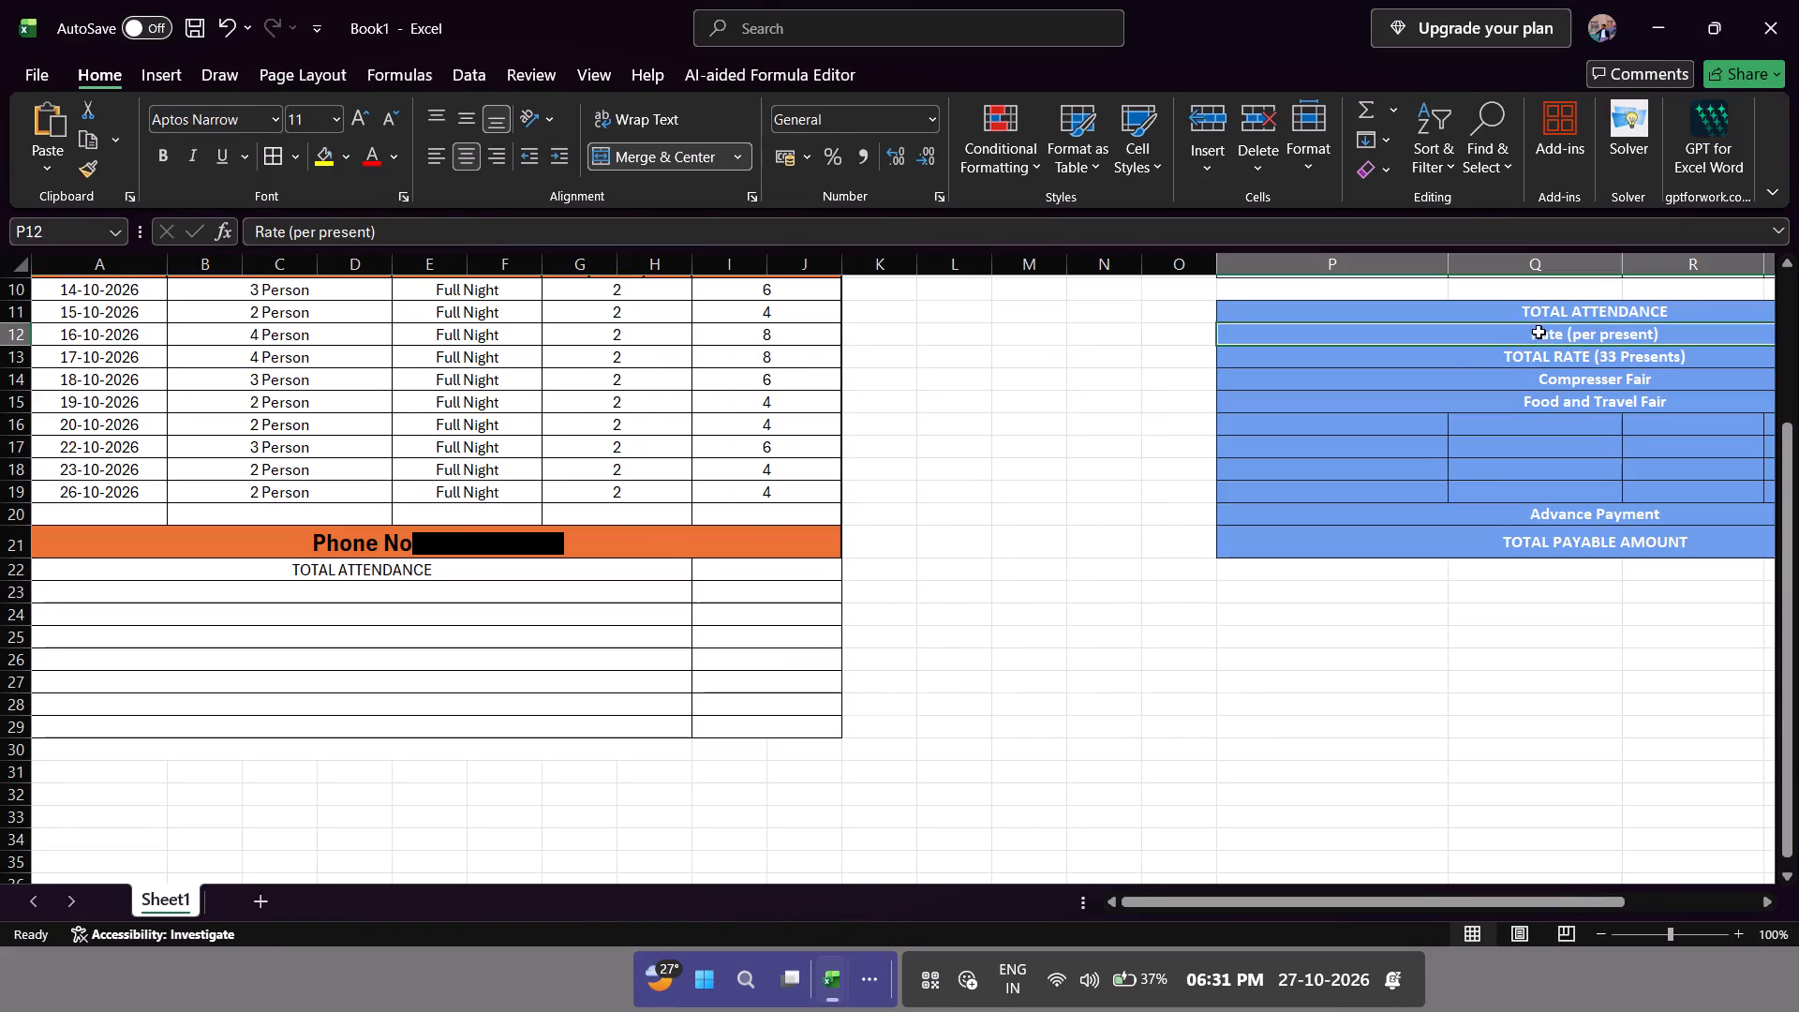
left_click_drag(392, 233, 255, 217)
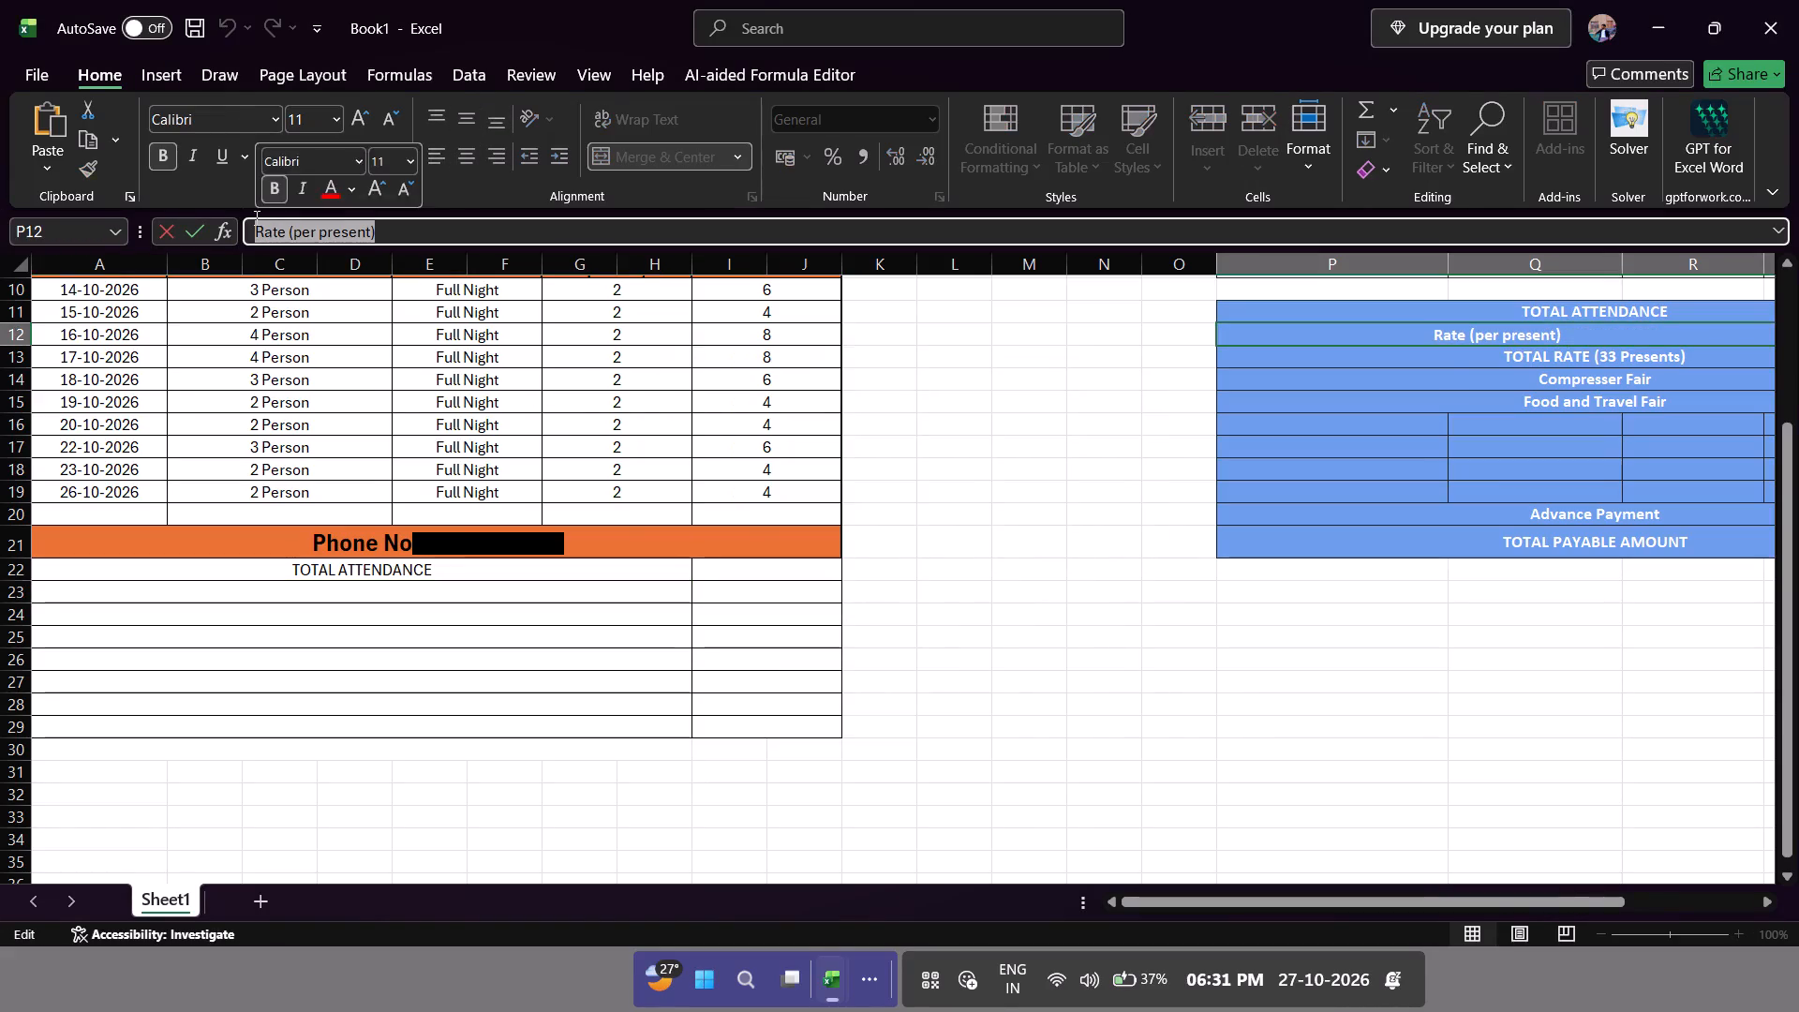
key("ctrl+c")
double_click(363, 589)
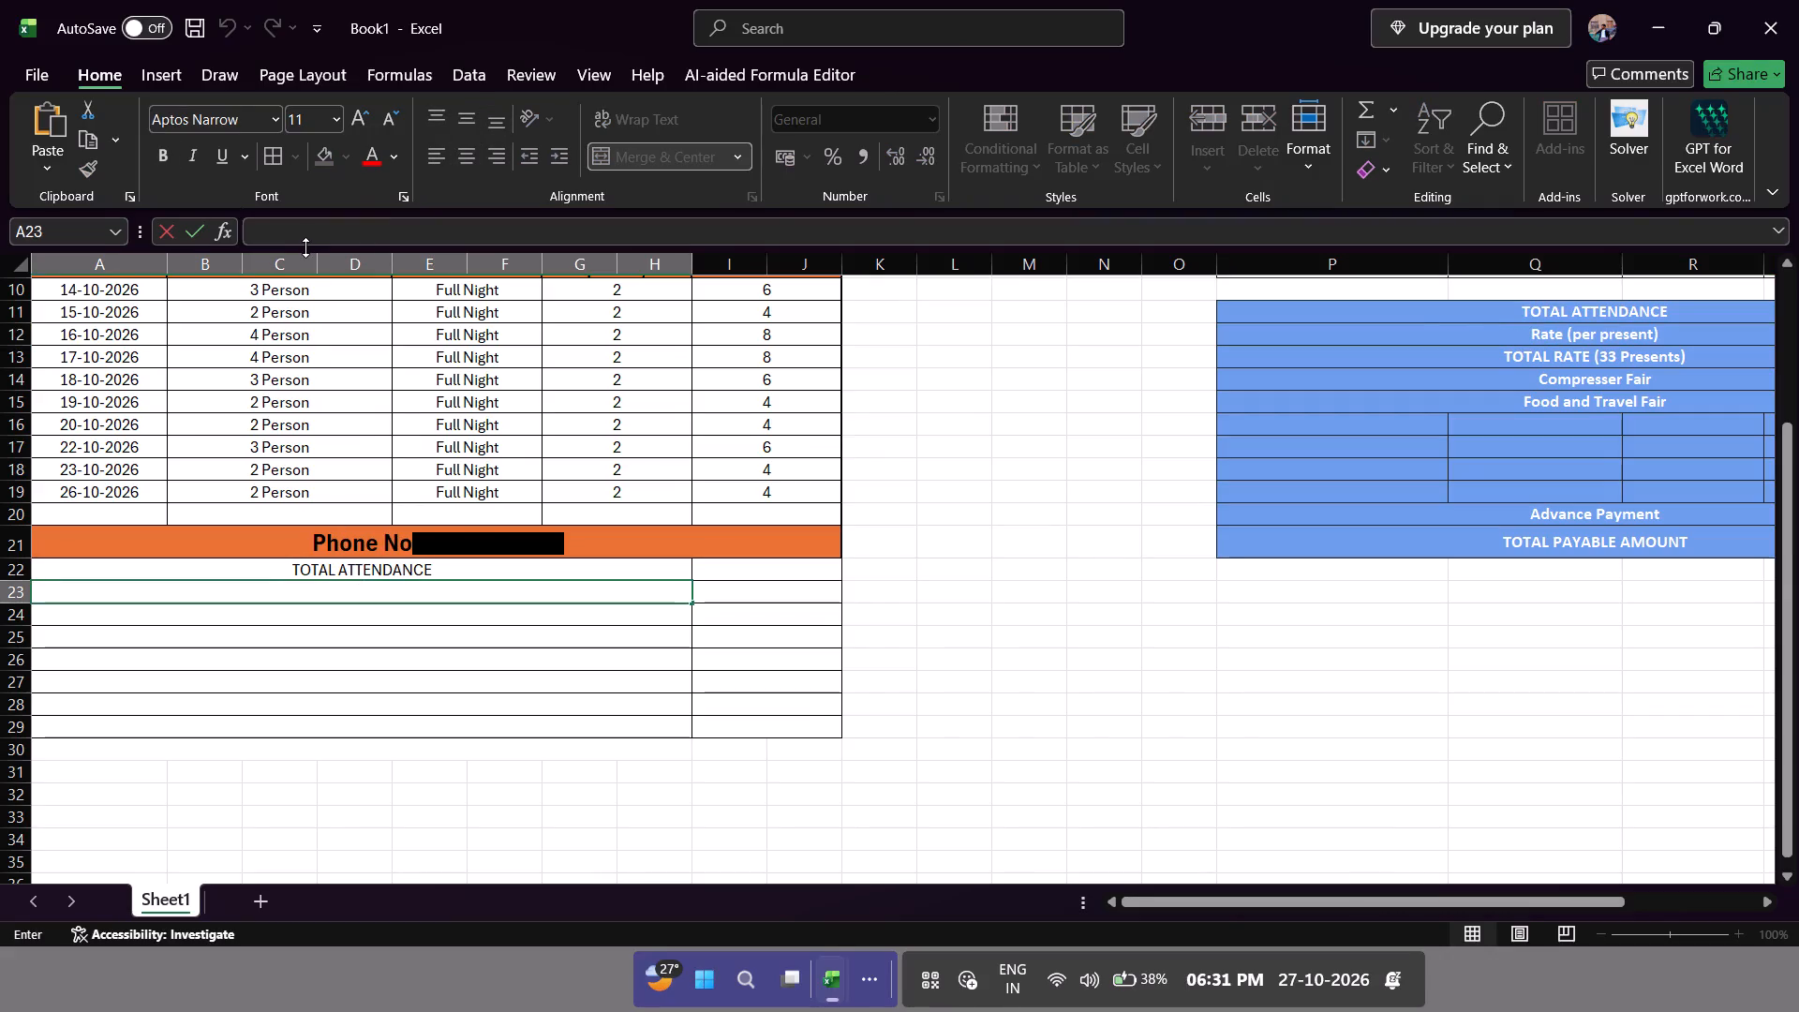
key("ctrl+v")
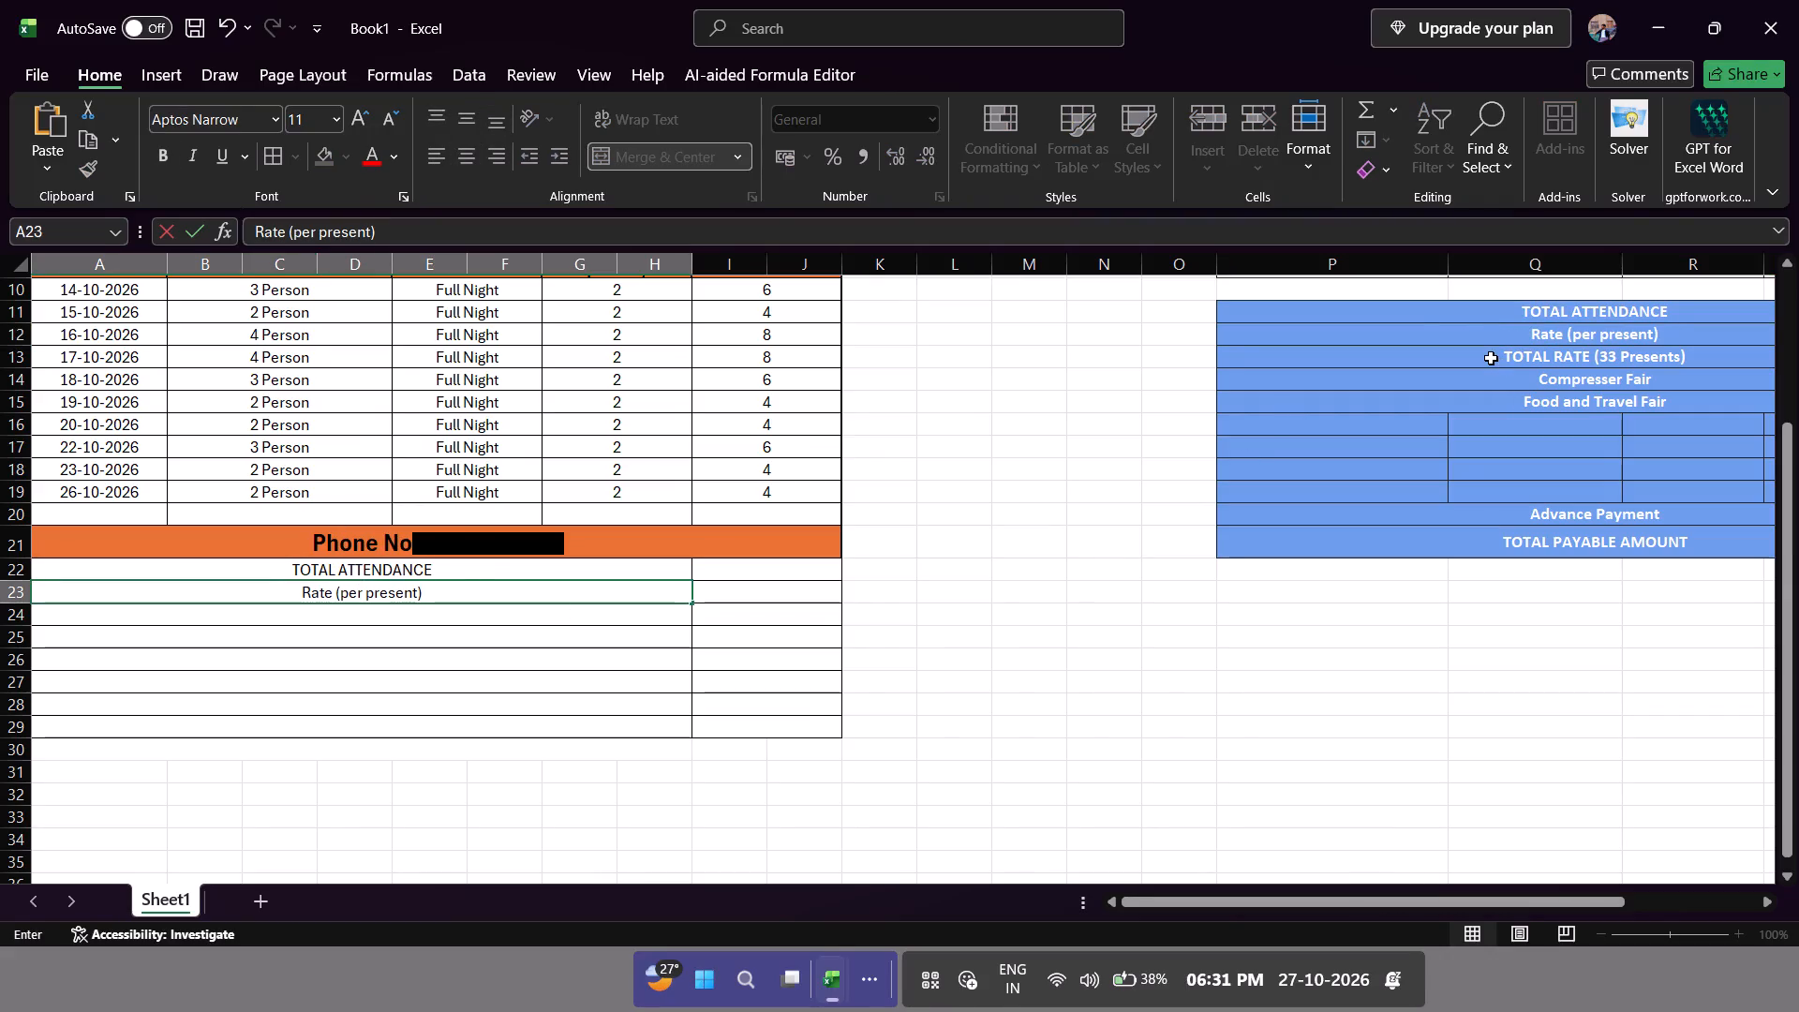
Copy the label text TOTAL RATE (33 Presents) from P13 in the blue summary block into the merged cell A24.
left_click(1491, 358)
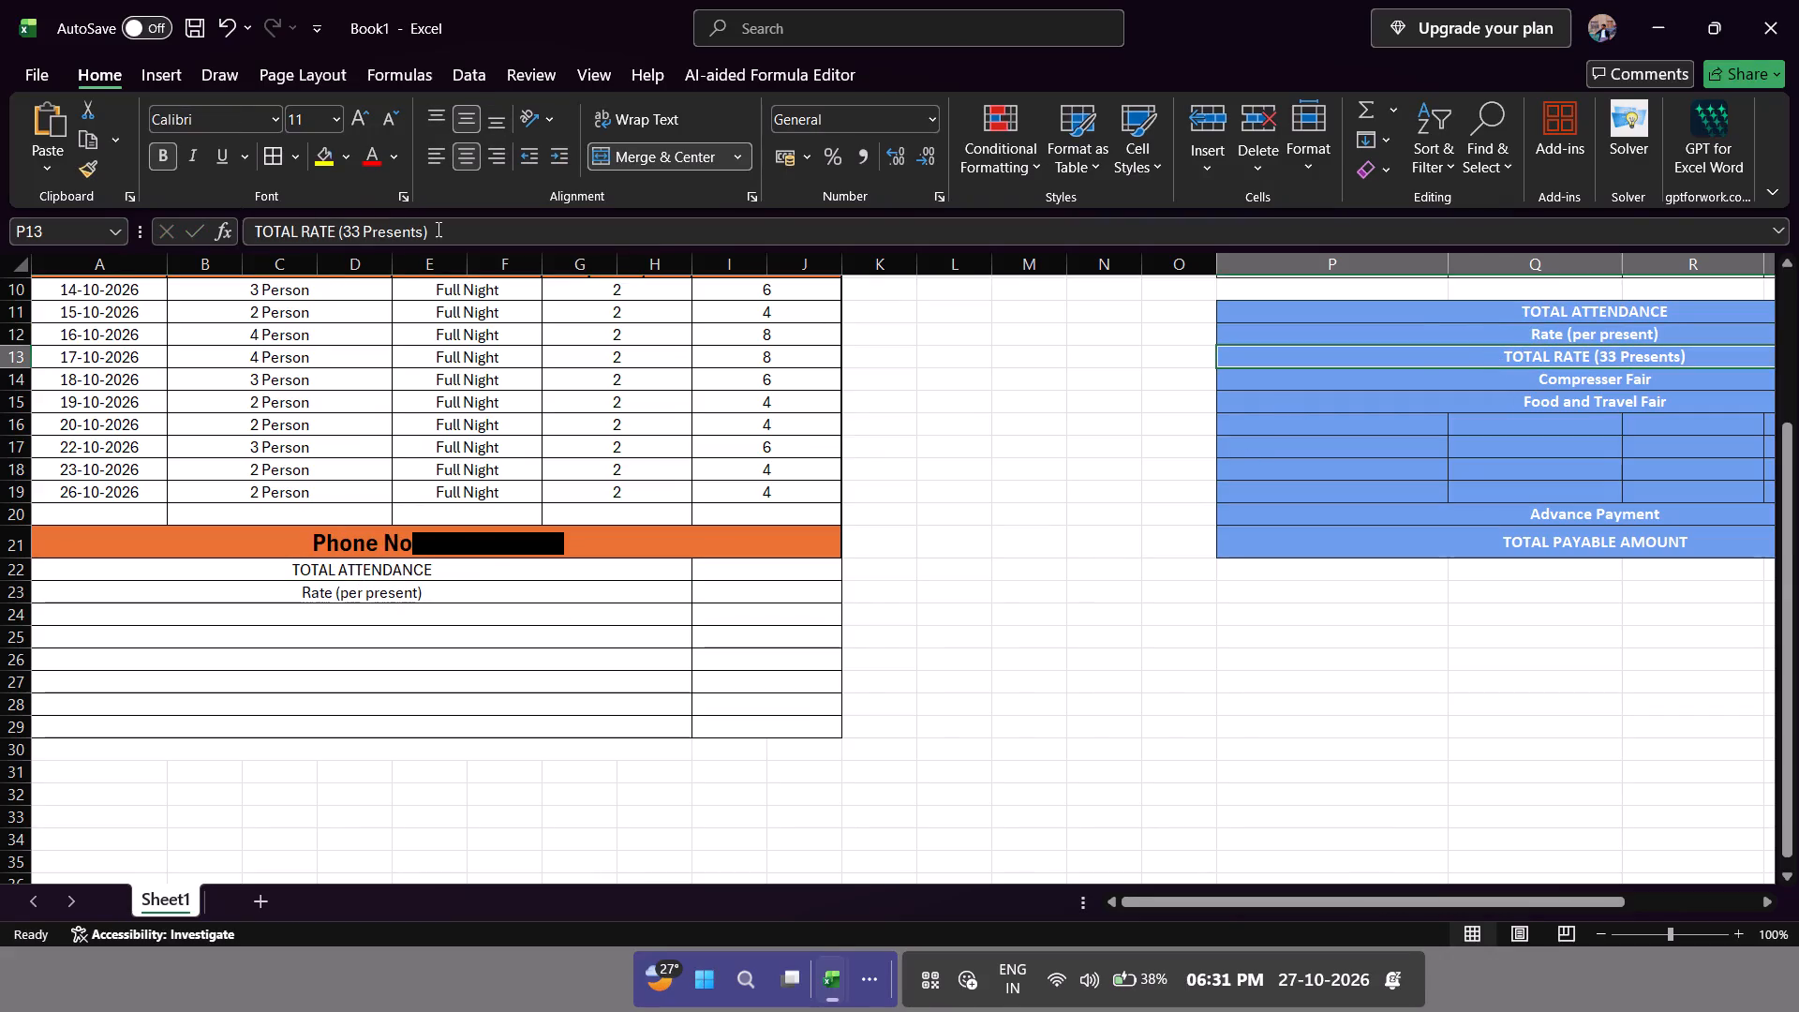
left_click_drag(437, 231, 248, 233)
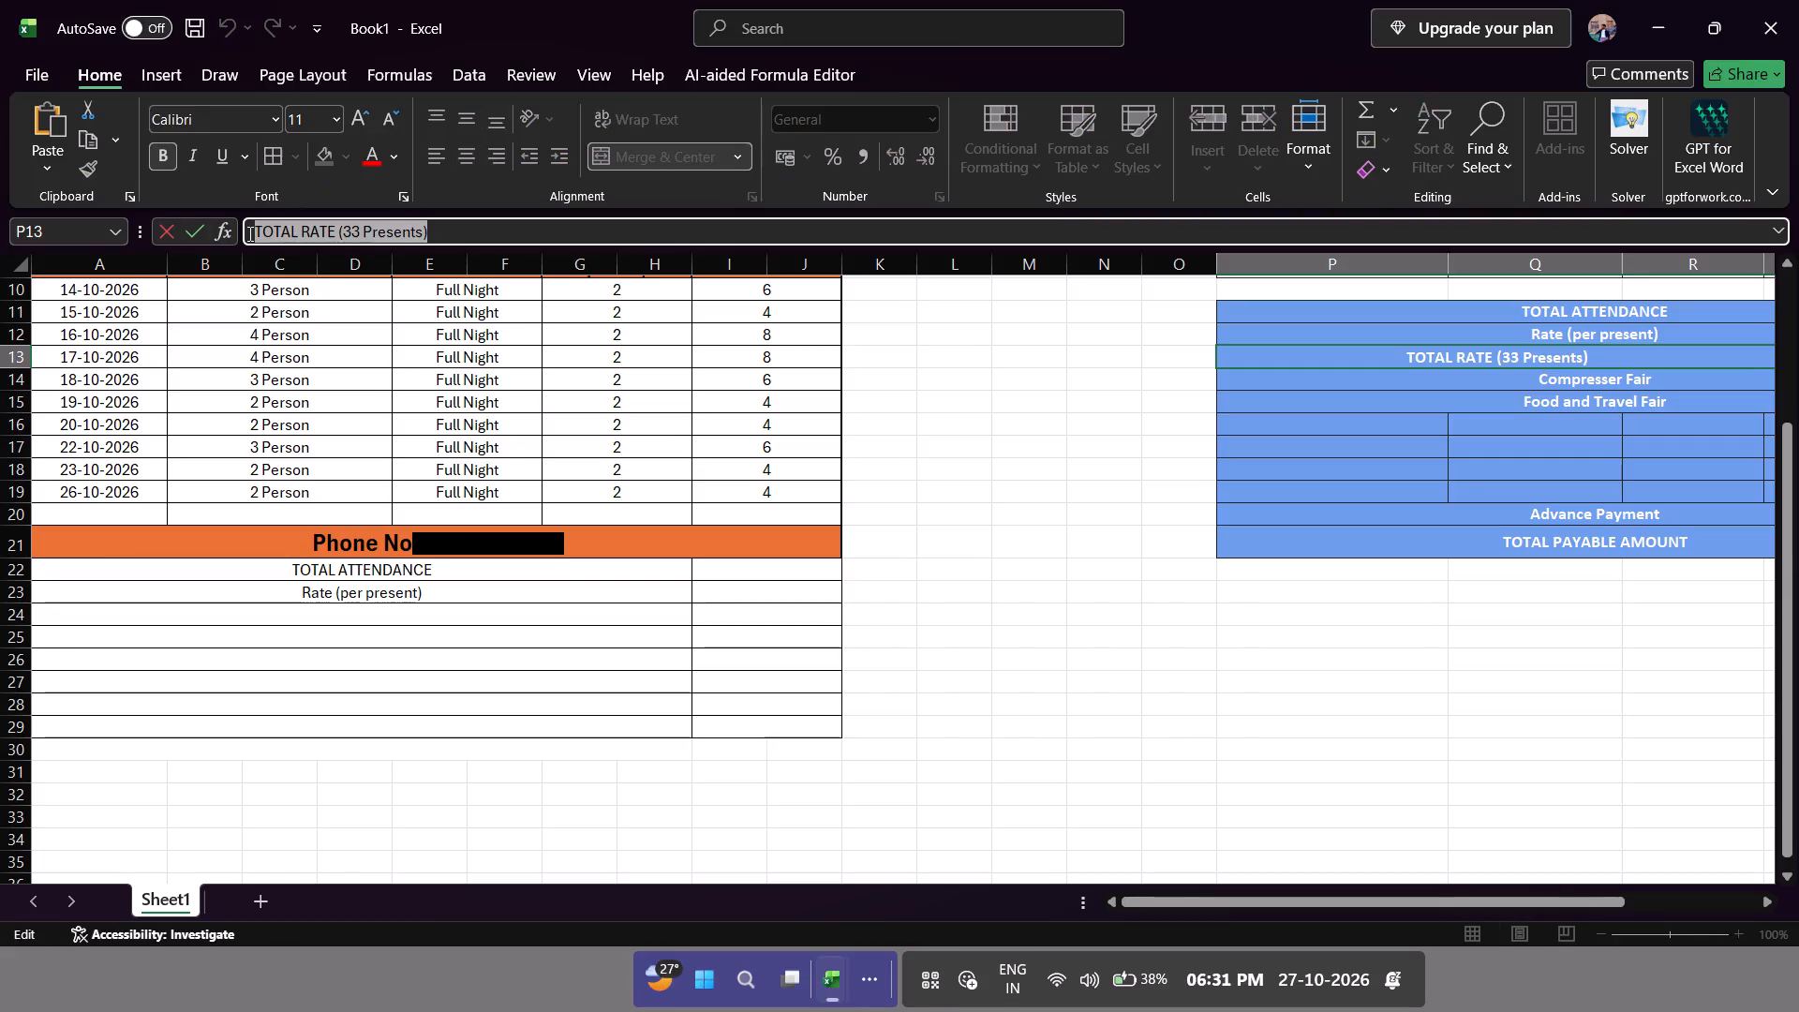
key("ctrl+c")
left_click(336, 617)
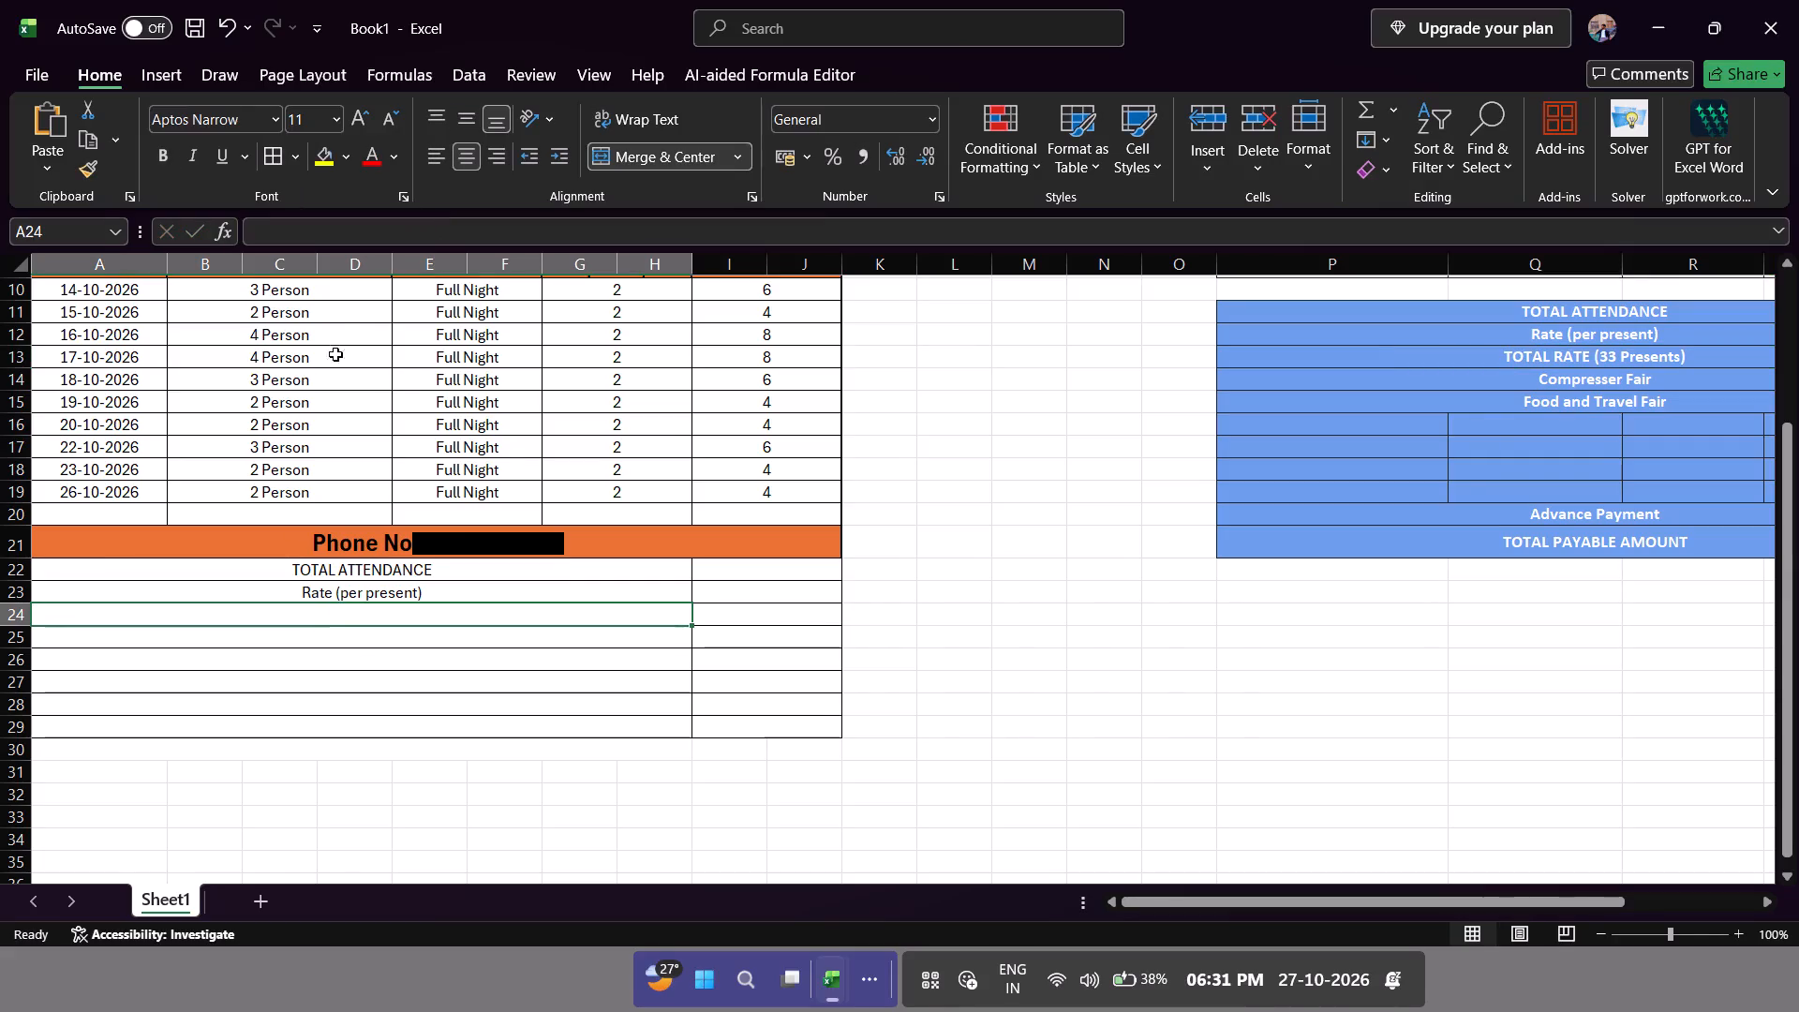
left_click(321, 611)
left_click(336, 621)
double_click(344, 613)
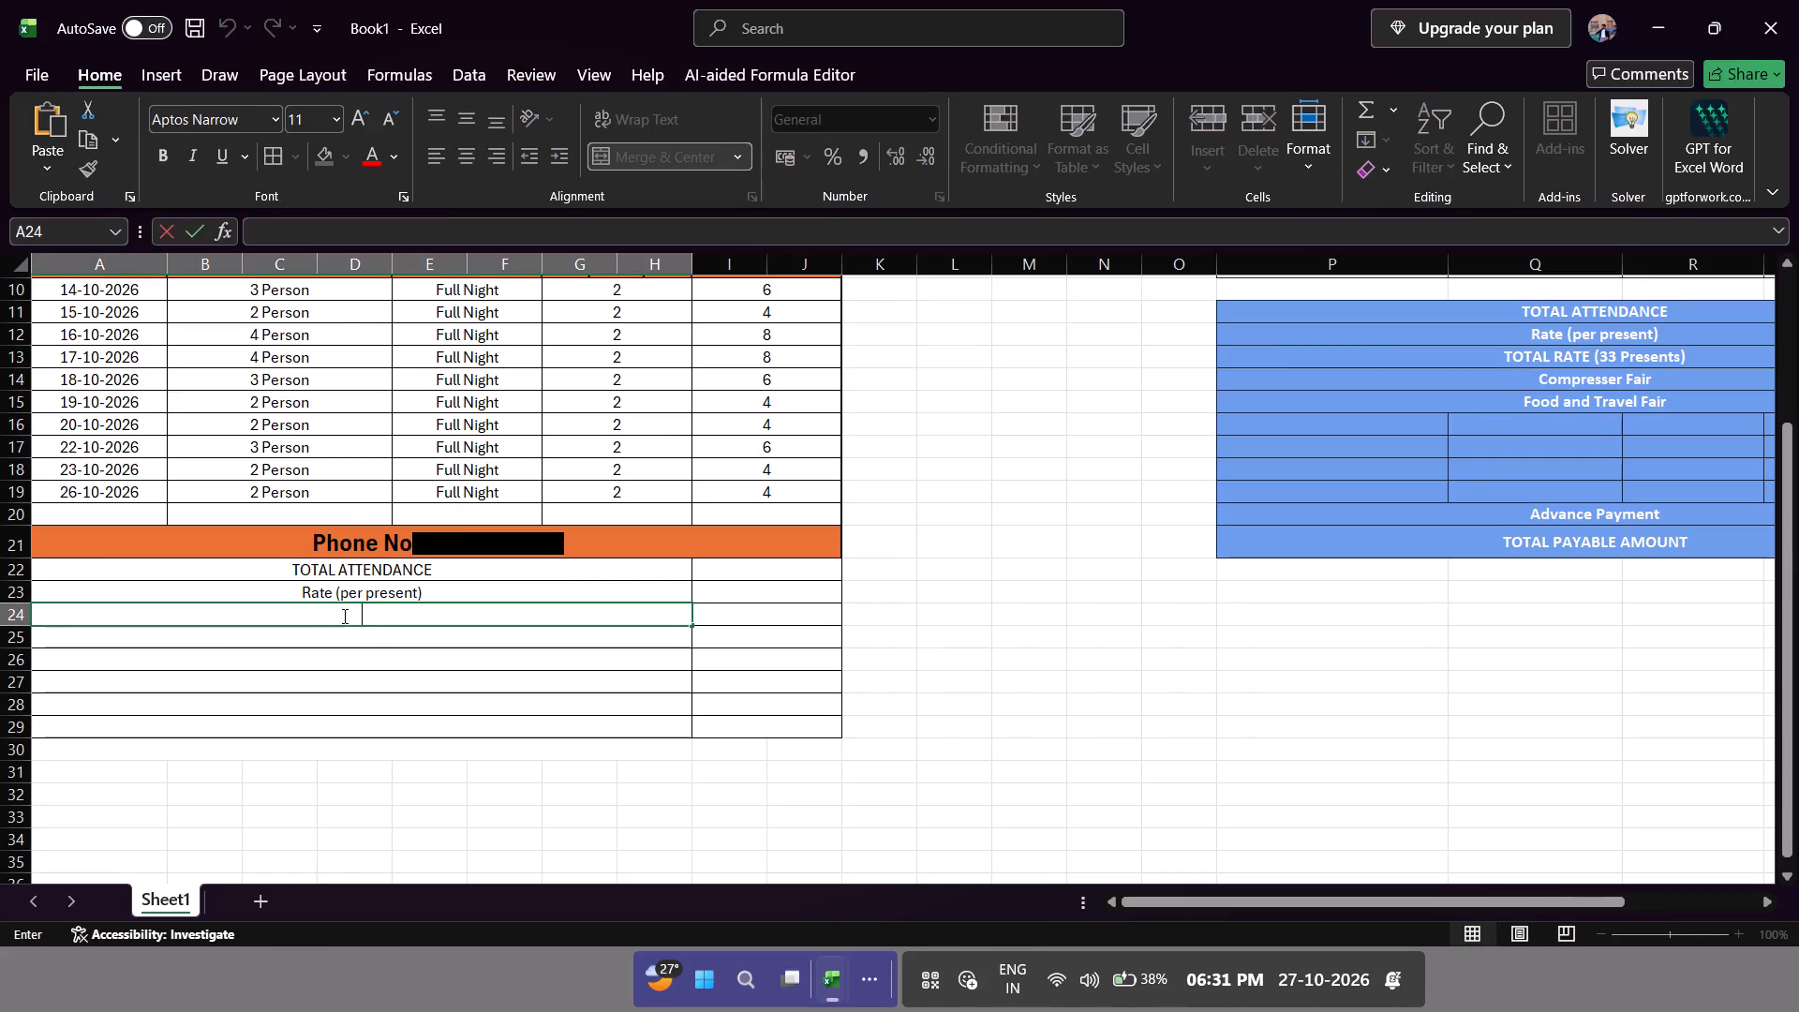
key("ctrl+v")
left_click(350, 640)
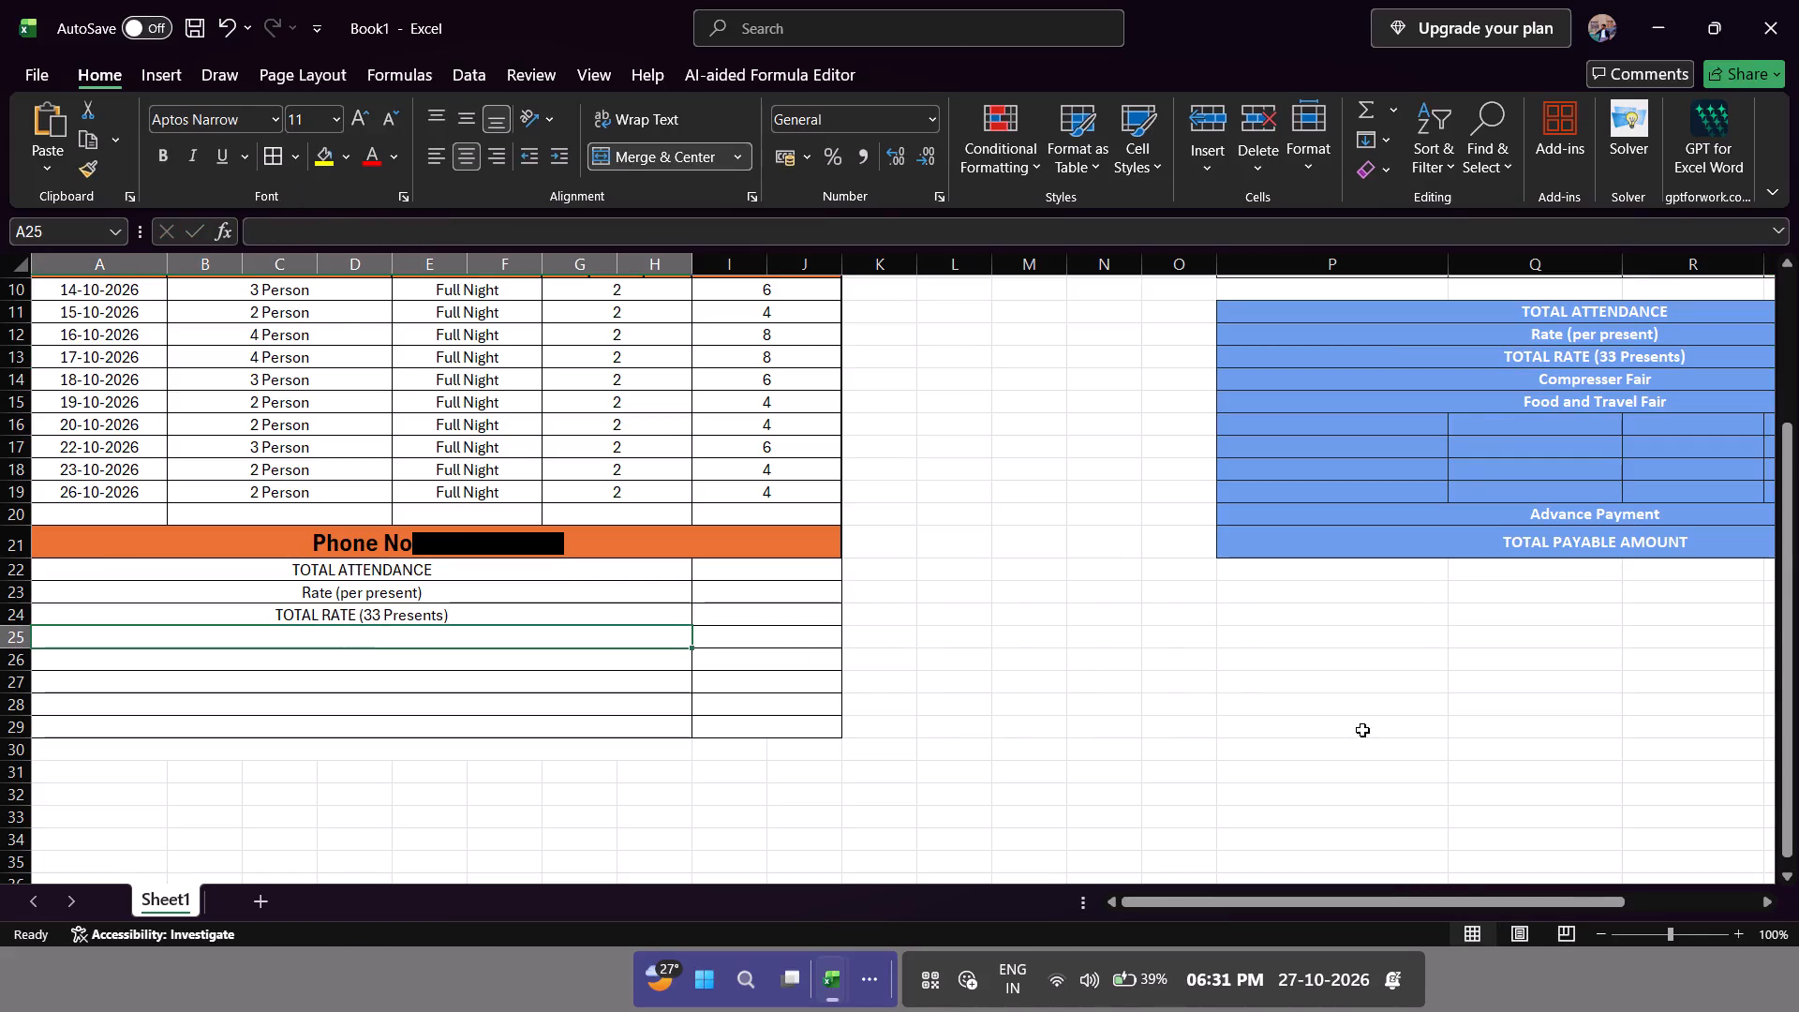
Copy the label text Compresser Fair from P14 into the merged cell A25.
left_click(1678, 374)
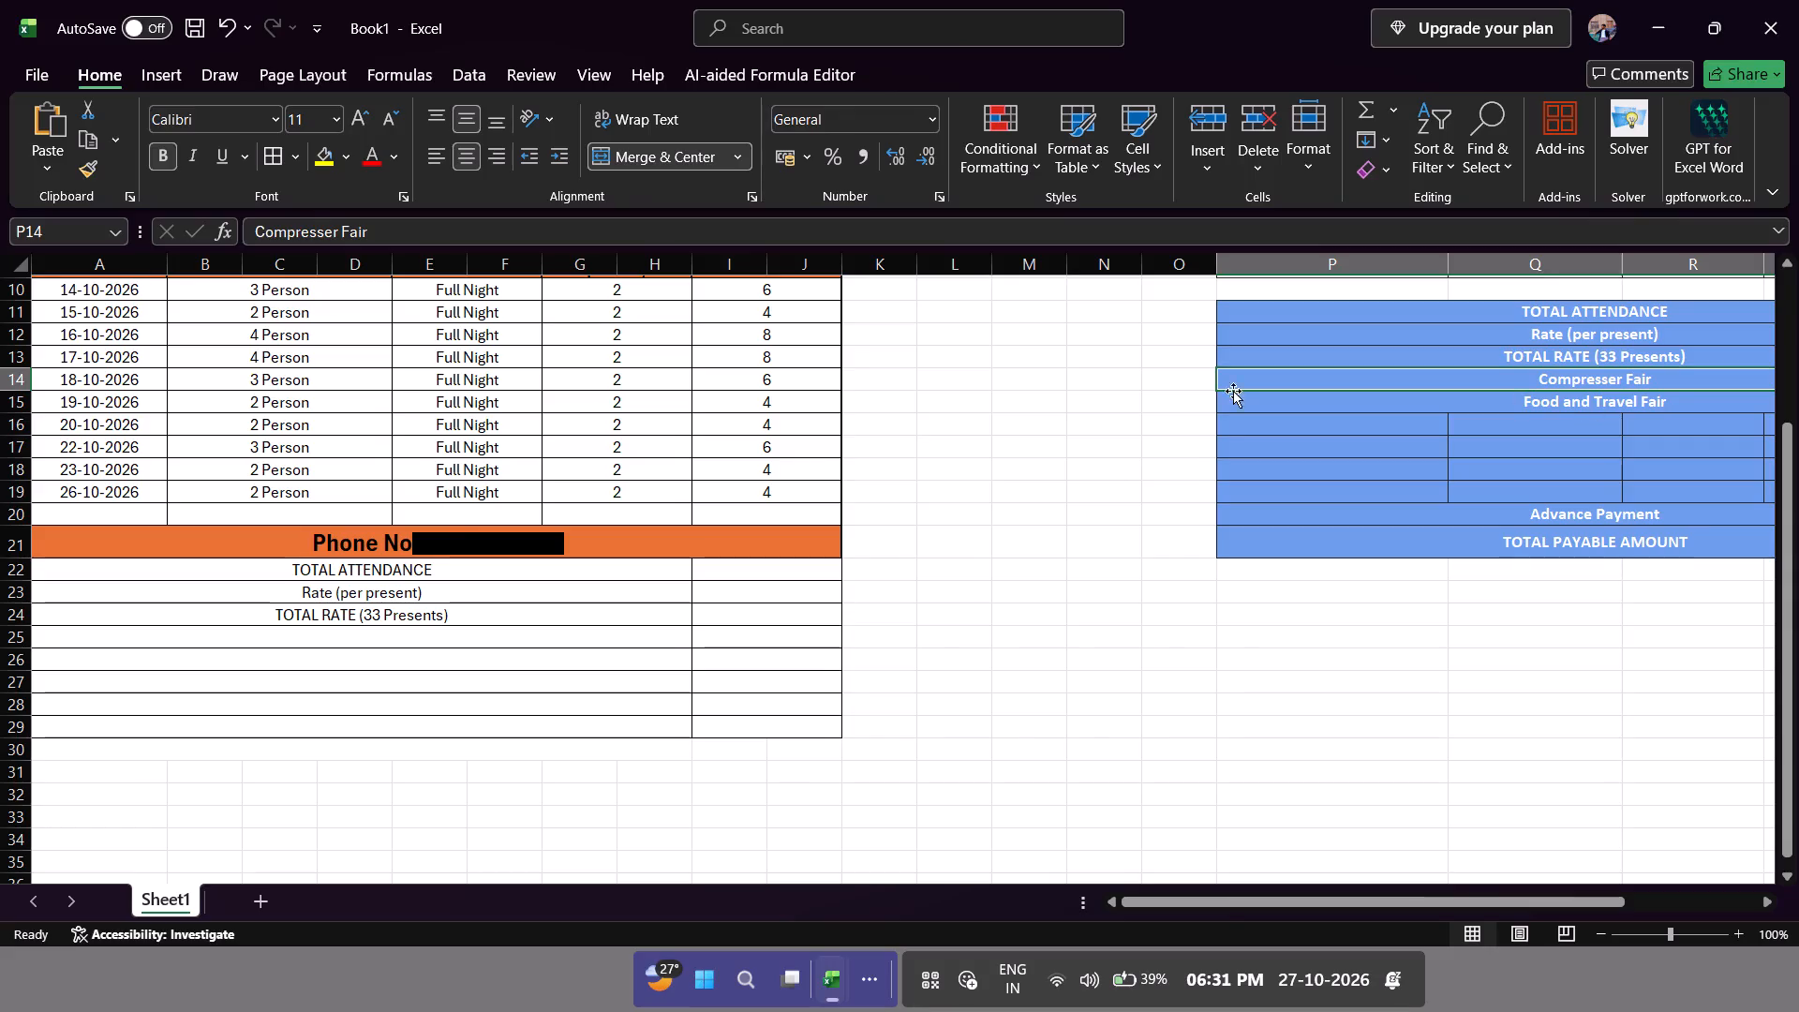
left_click_drag(376, 229, 258, 252)
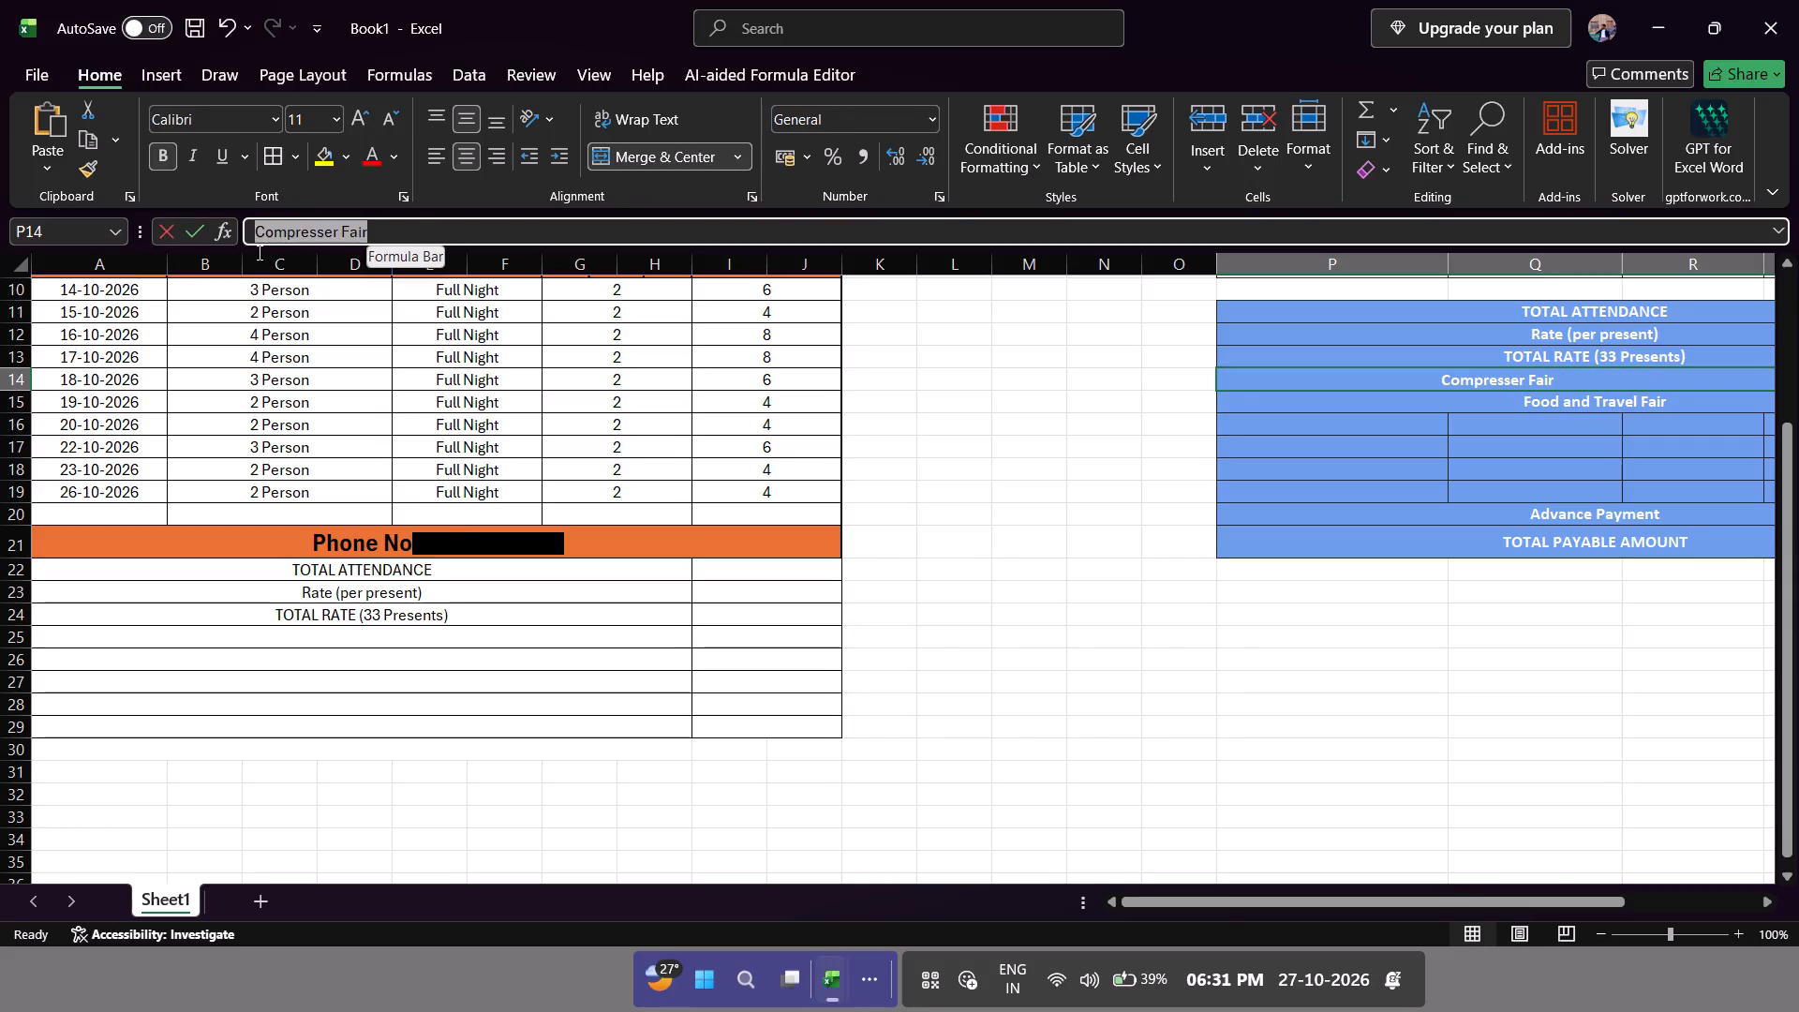
left_click_drag(258, 252, 249, 257)
key("ctrl+c")
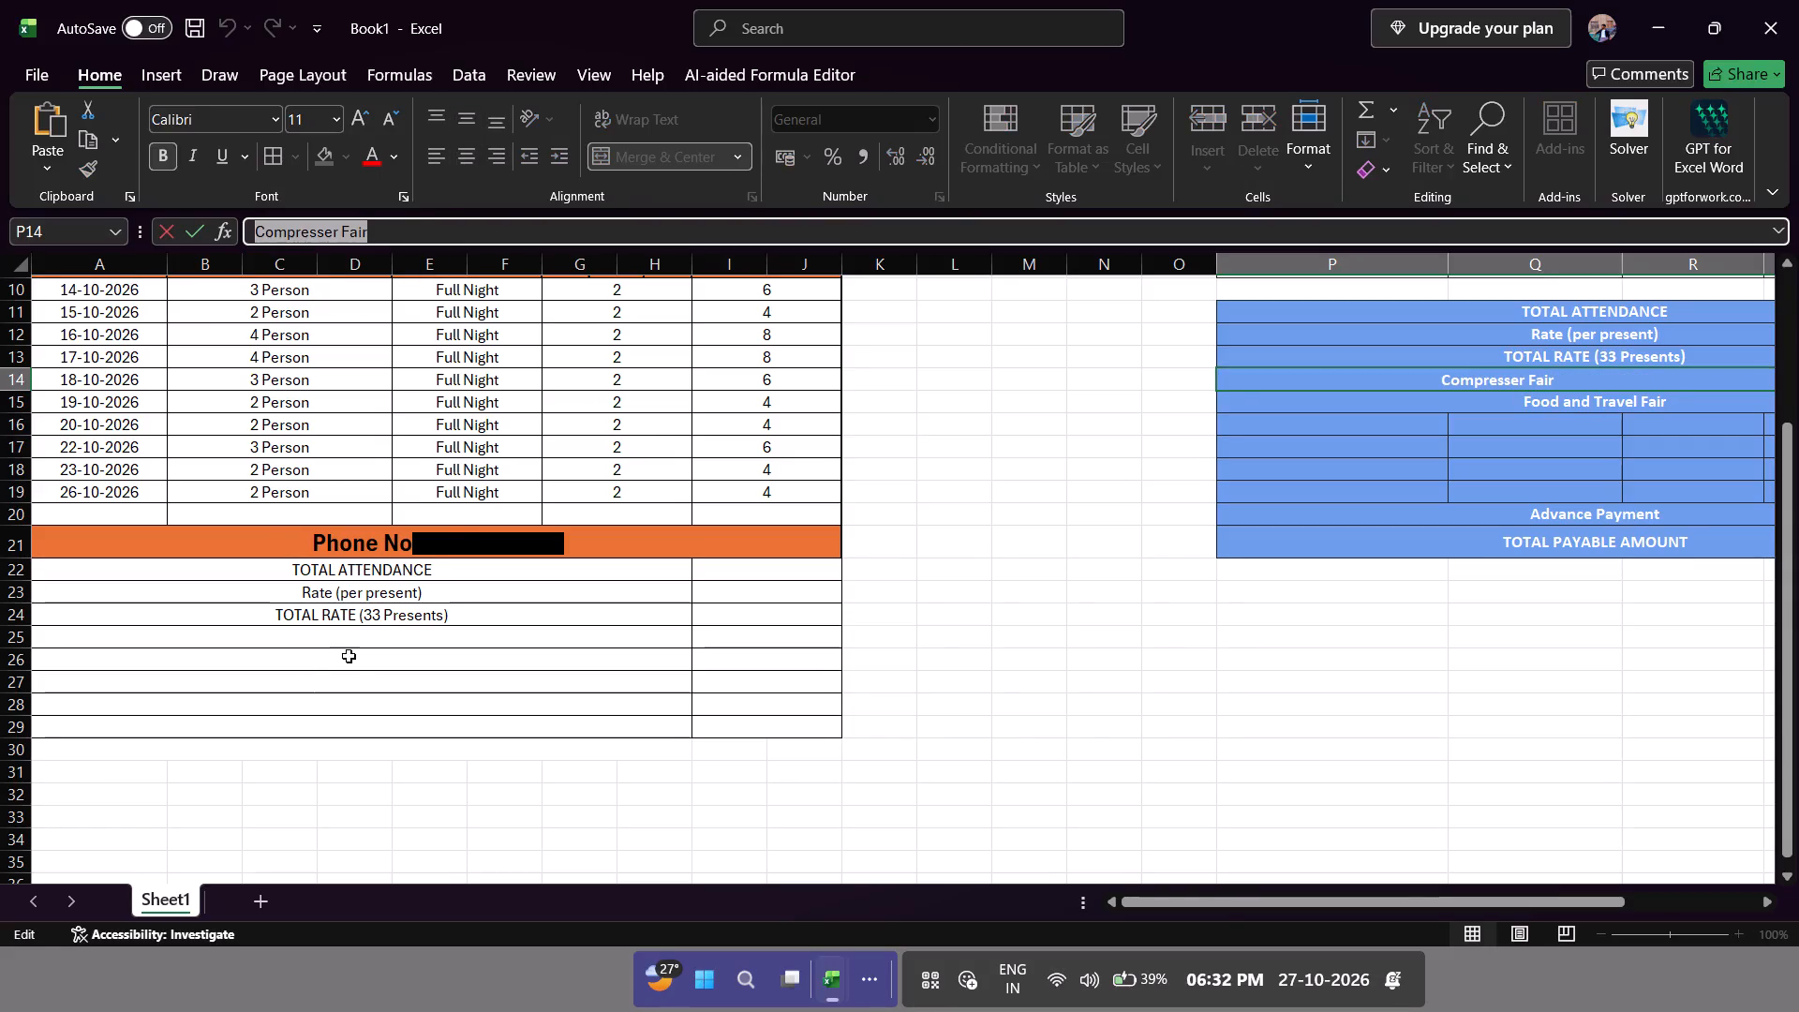
triple_click(351, 644)
key("ctrl+v")
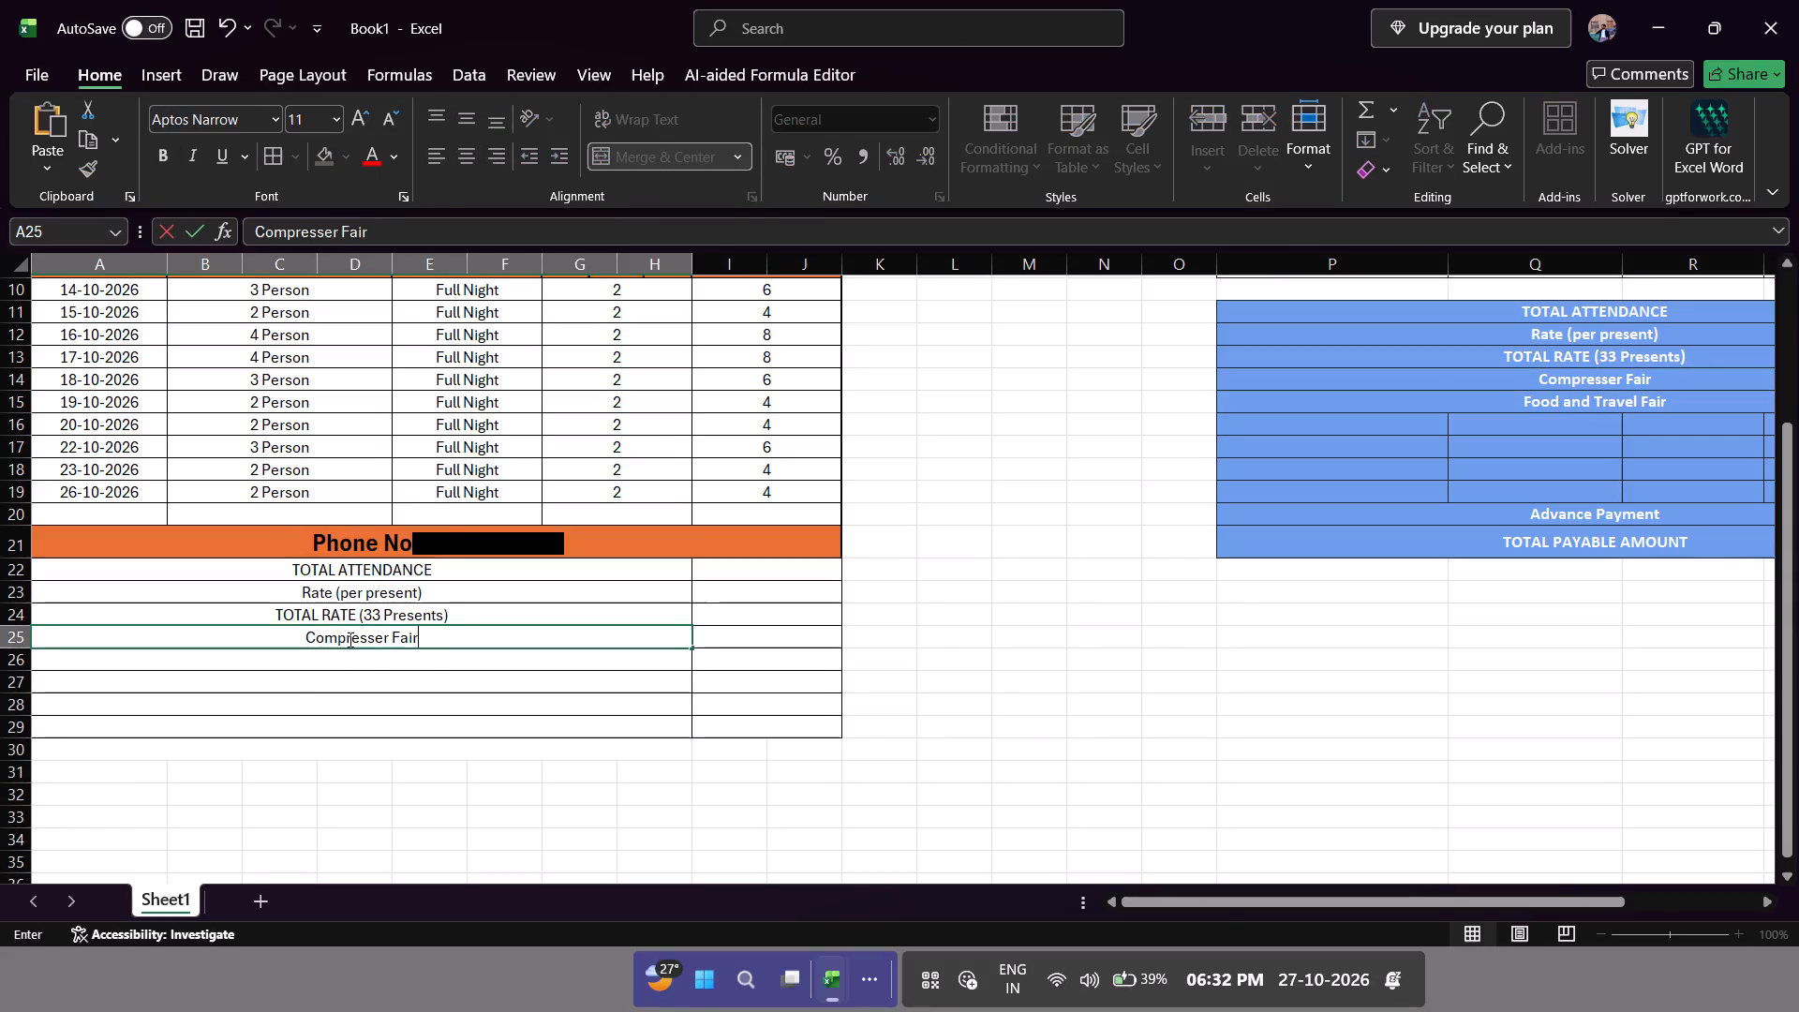
left_click(436, 672)
Copy the label text Food and Travel Fair from P15 into the merged cell A26.
double_click(1515, 407)
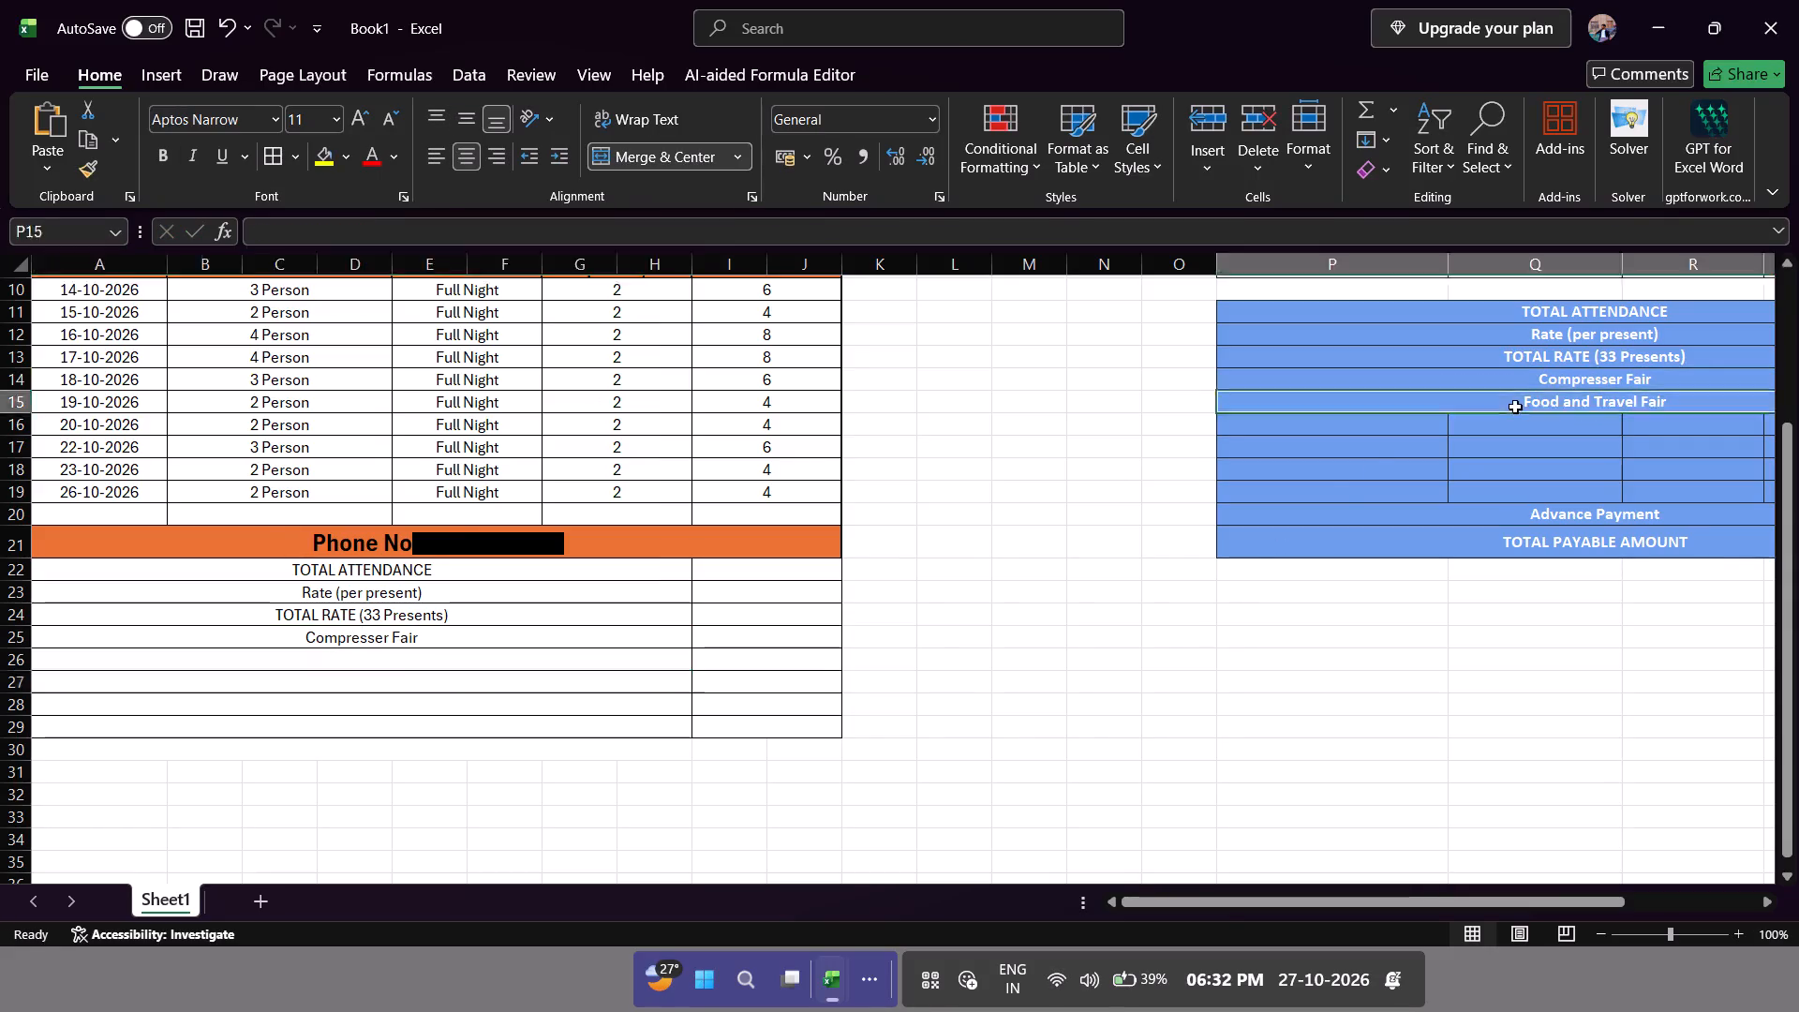
left_click_drag(398, 226, 282, 232)
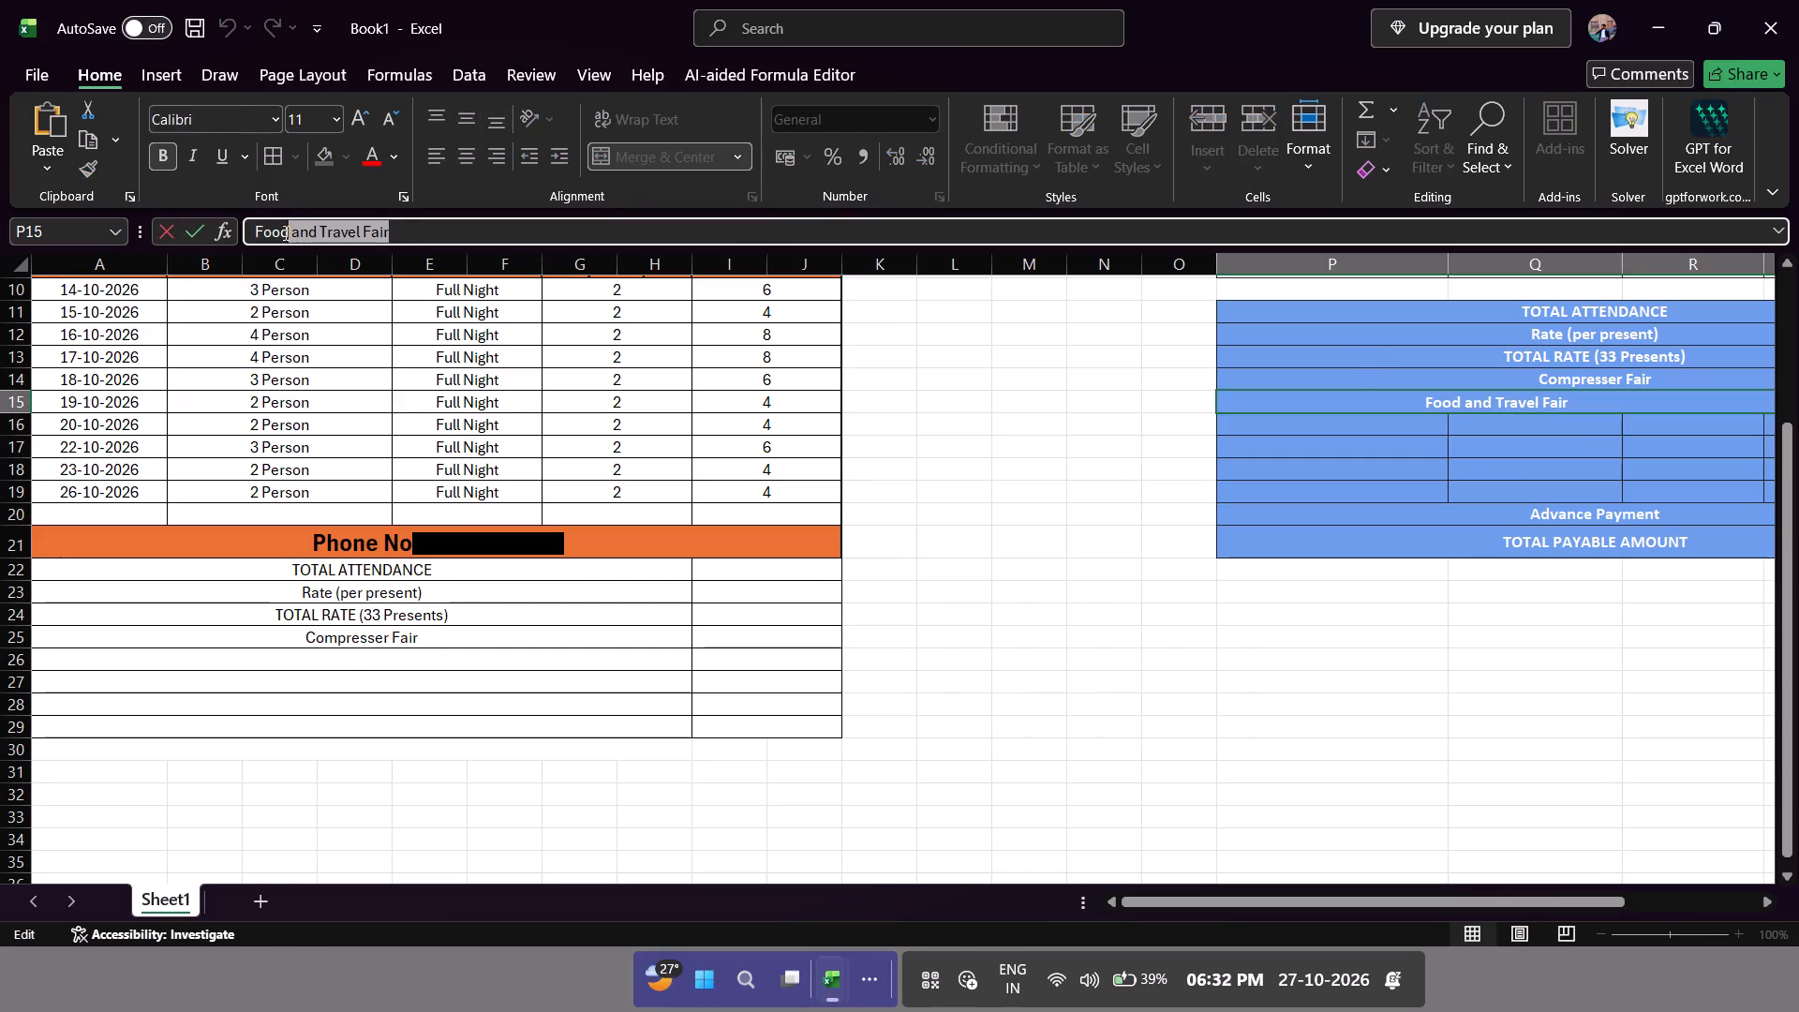
left_click_drag(282, 232, 244, 246)
key("ctrl+c")
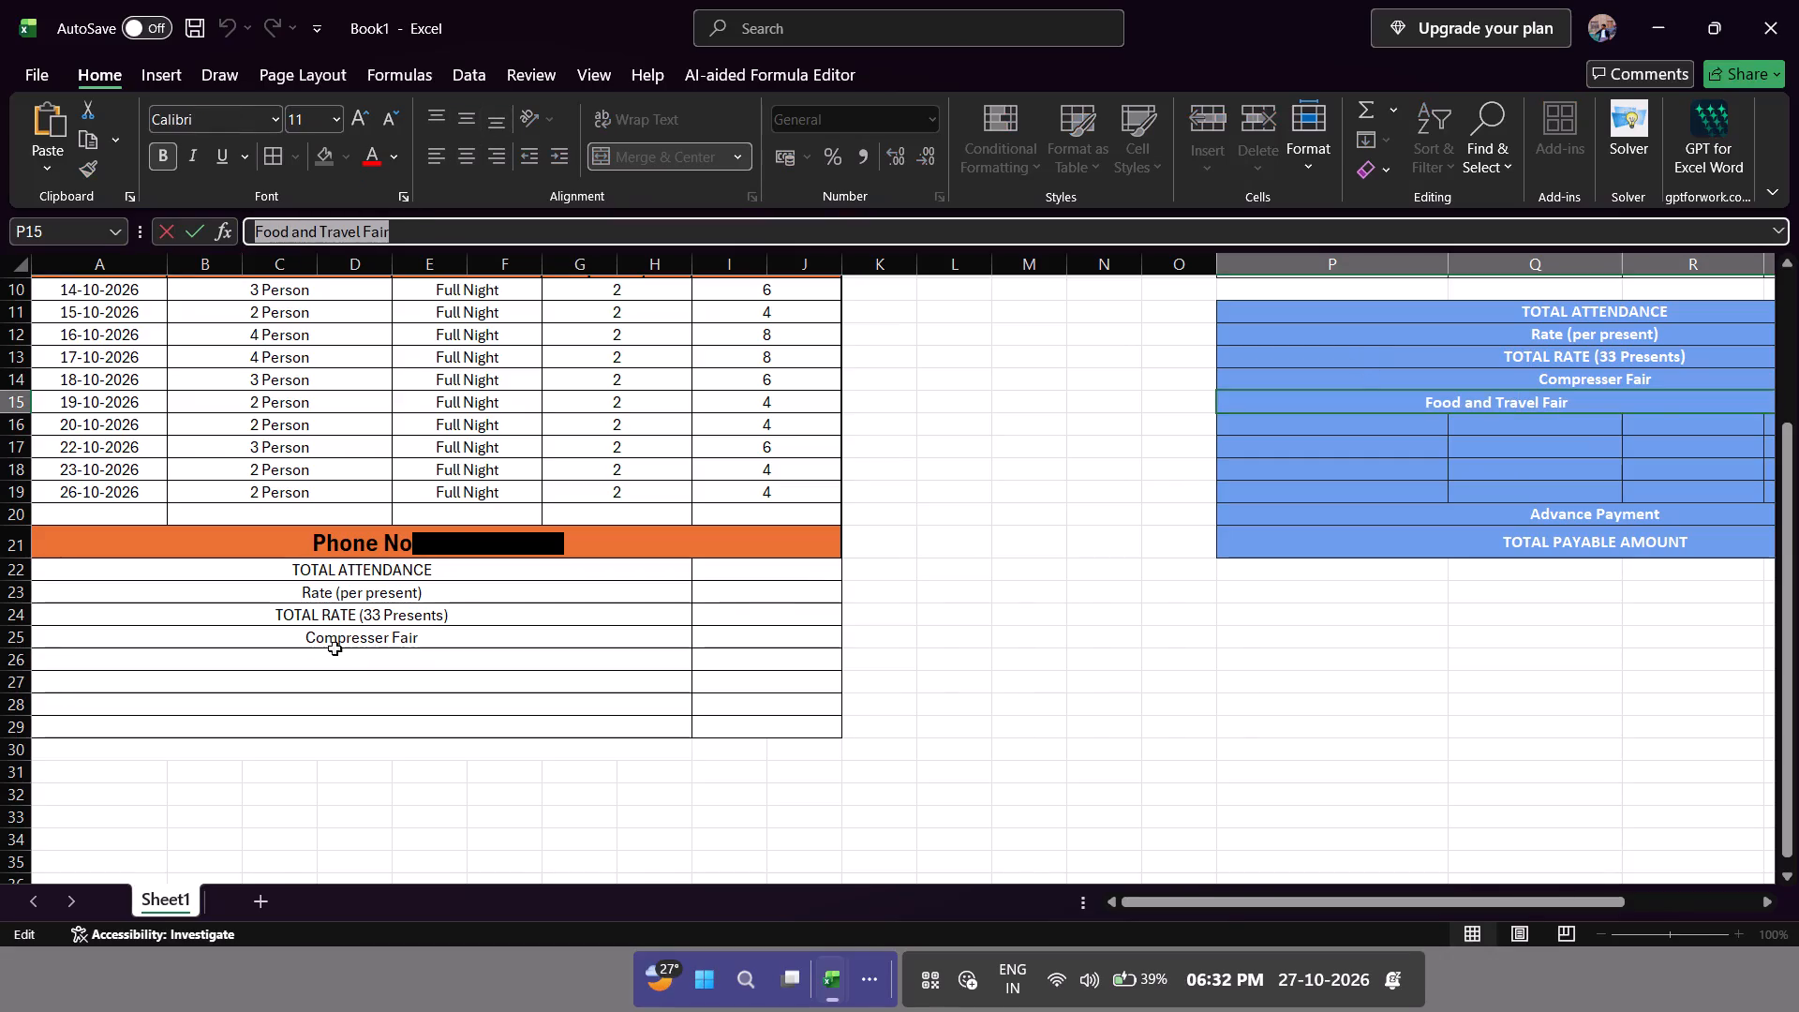
left_click(366, 647)
double_click(361, 656)
left_click(358, 658)
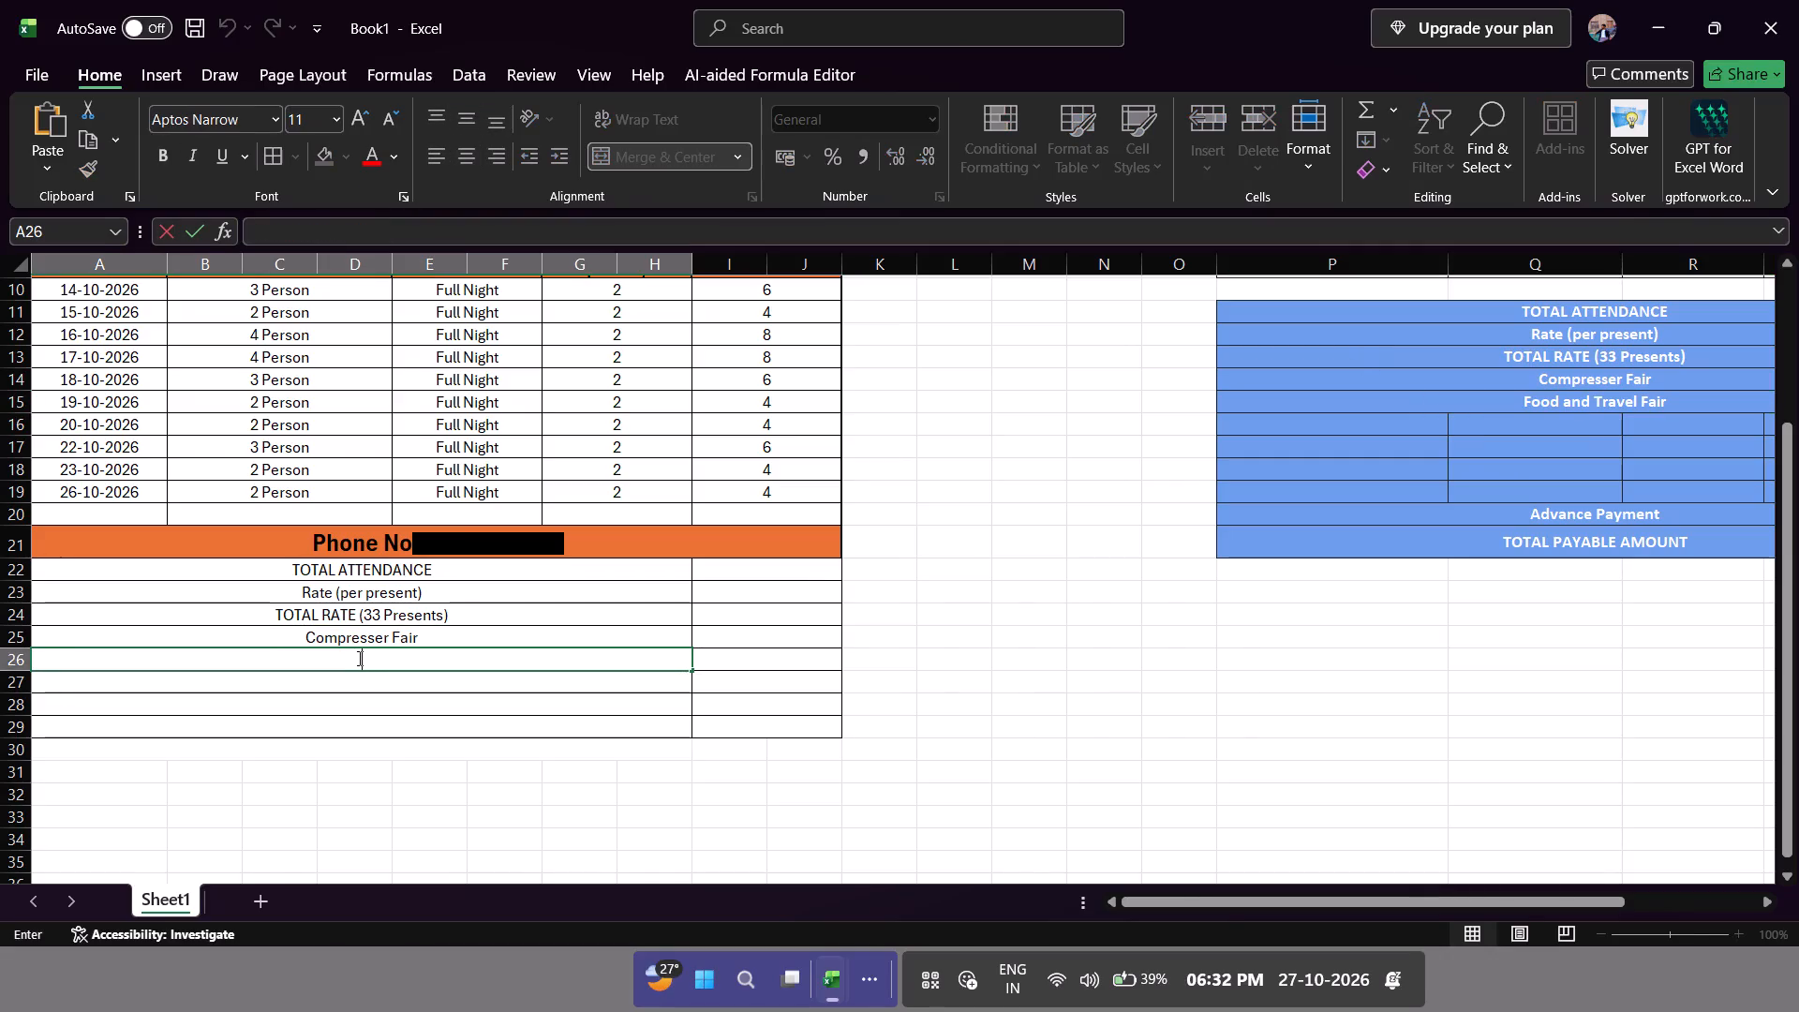
key("ctrl+v")
left_click(359, 677)
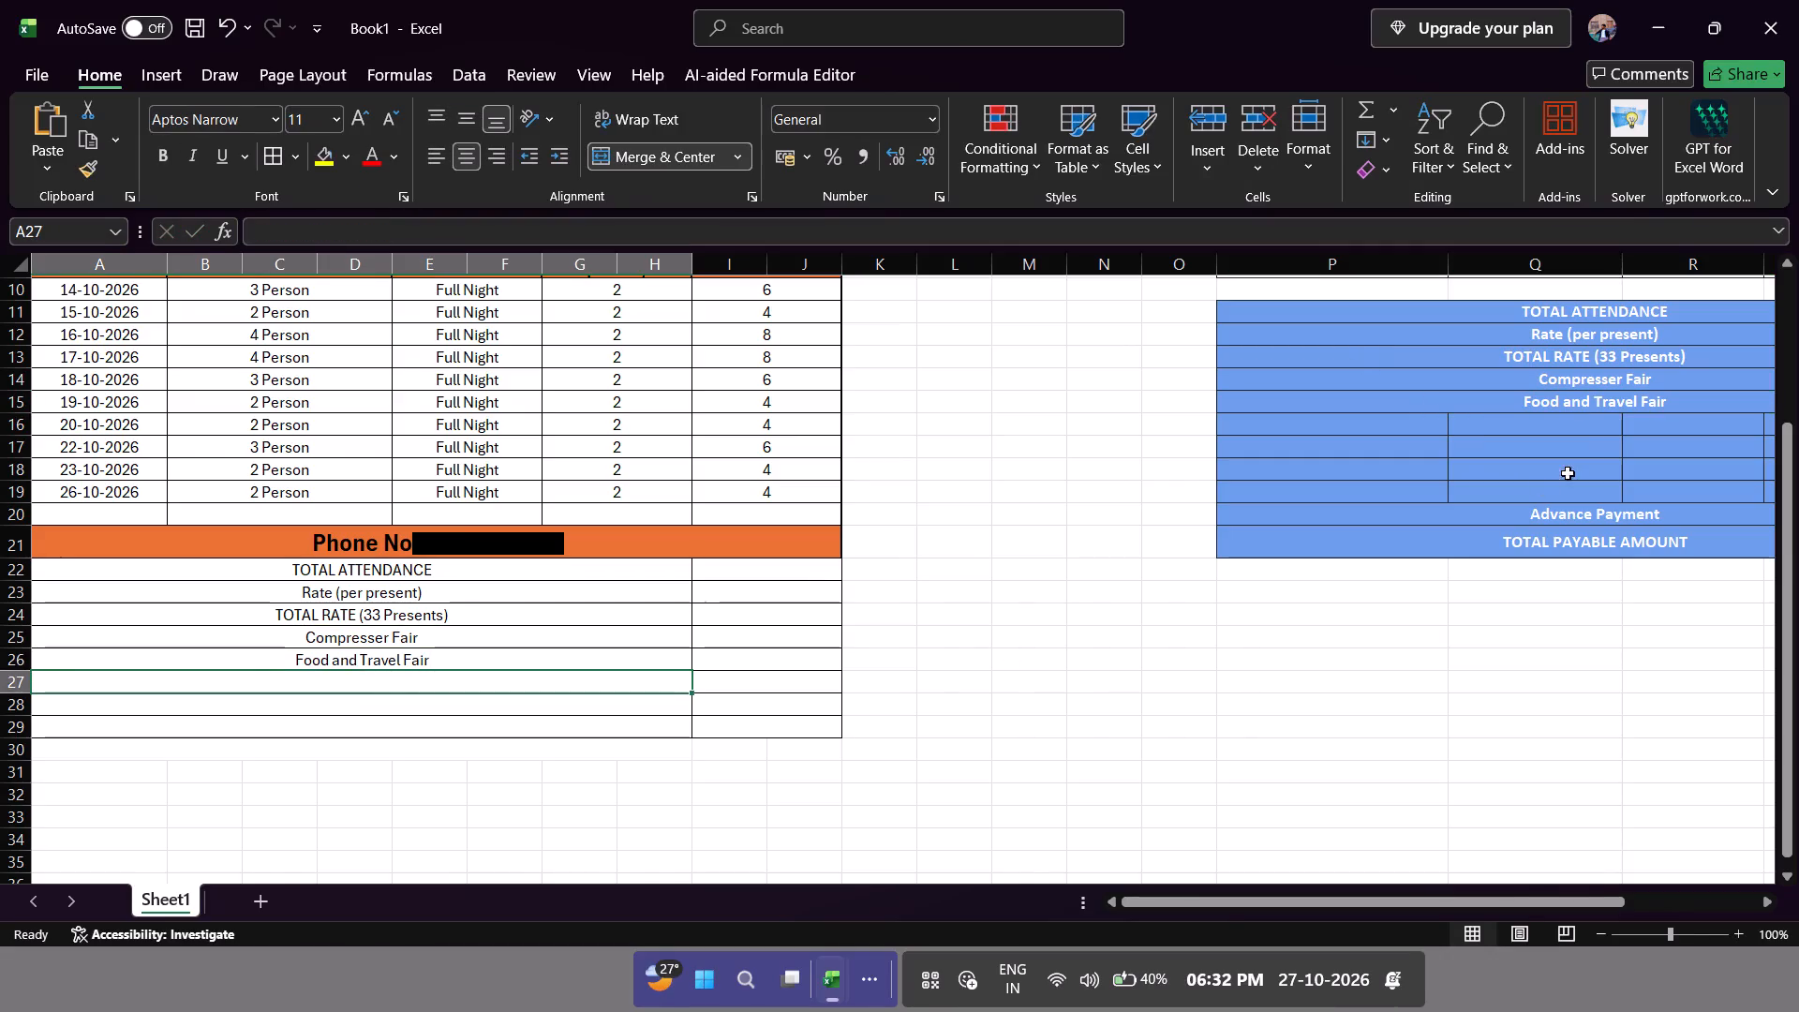
Copy the label text Advance Payment from P20 into the merged cell A27.
left_click(1538, 515)
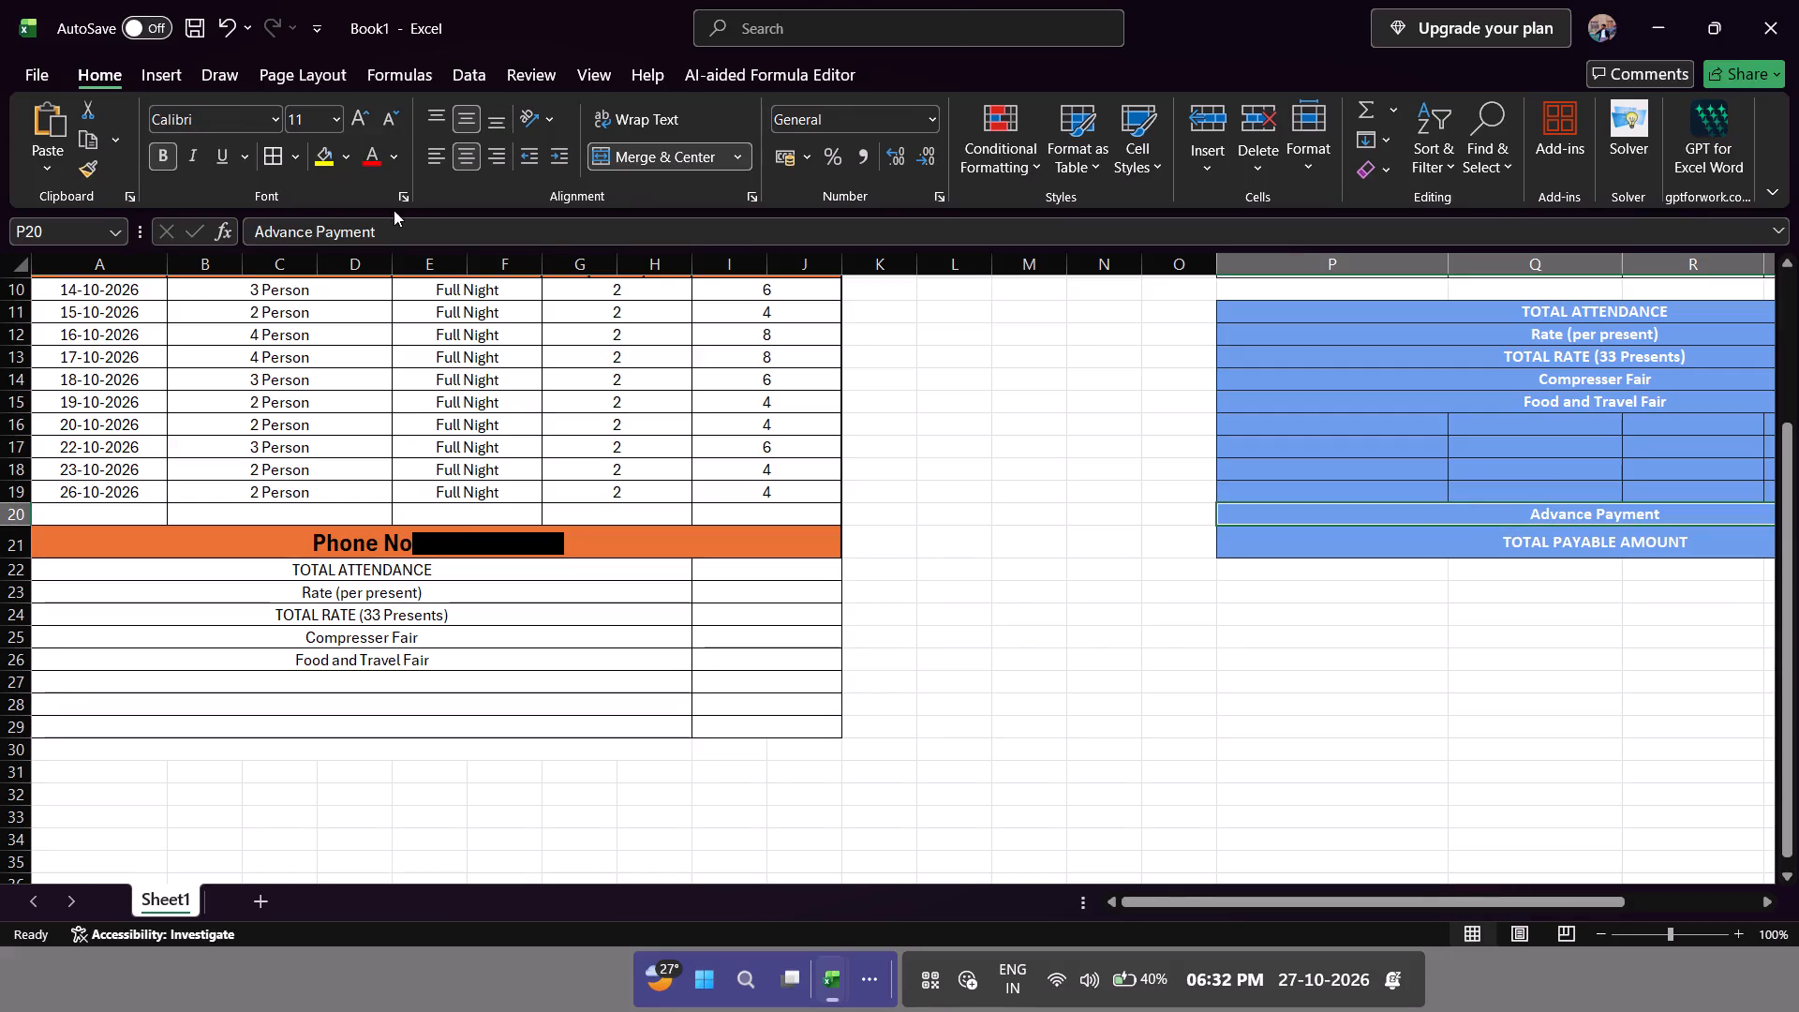
left_click_drag(379, 231, 252, 252)
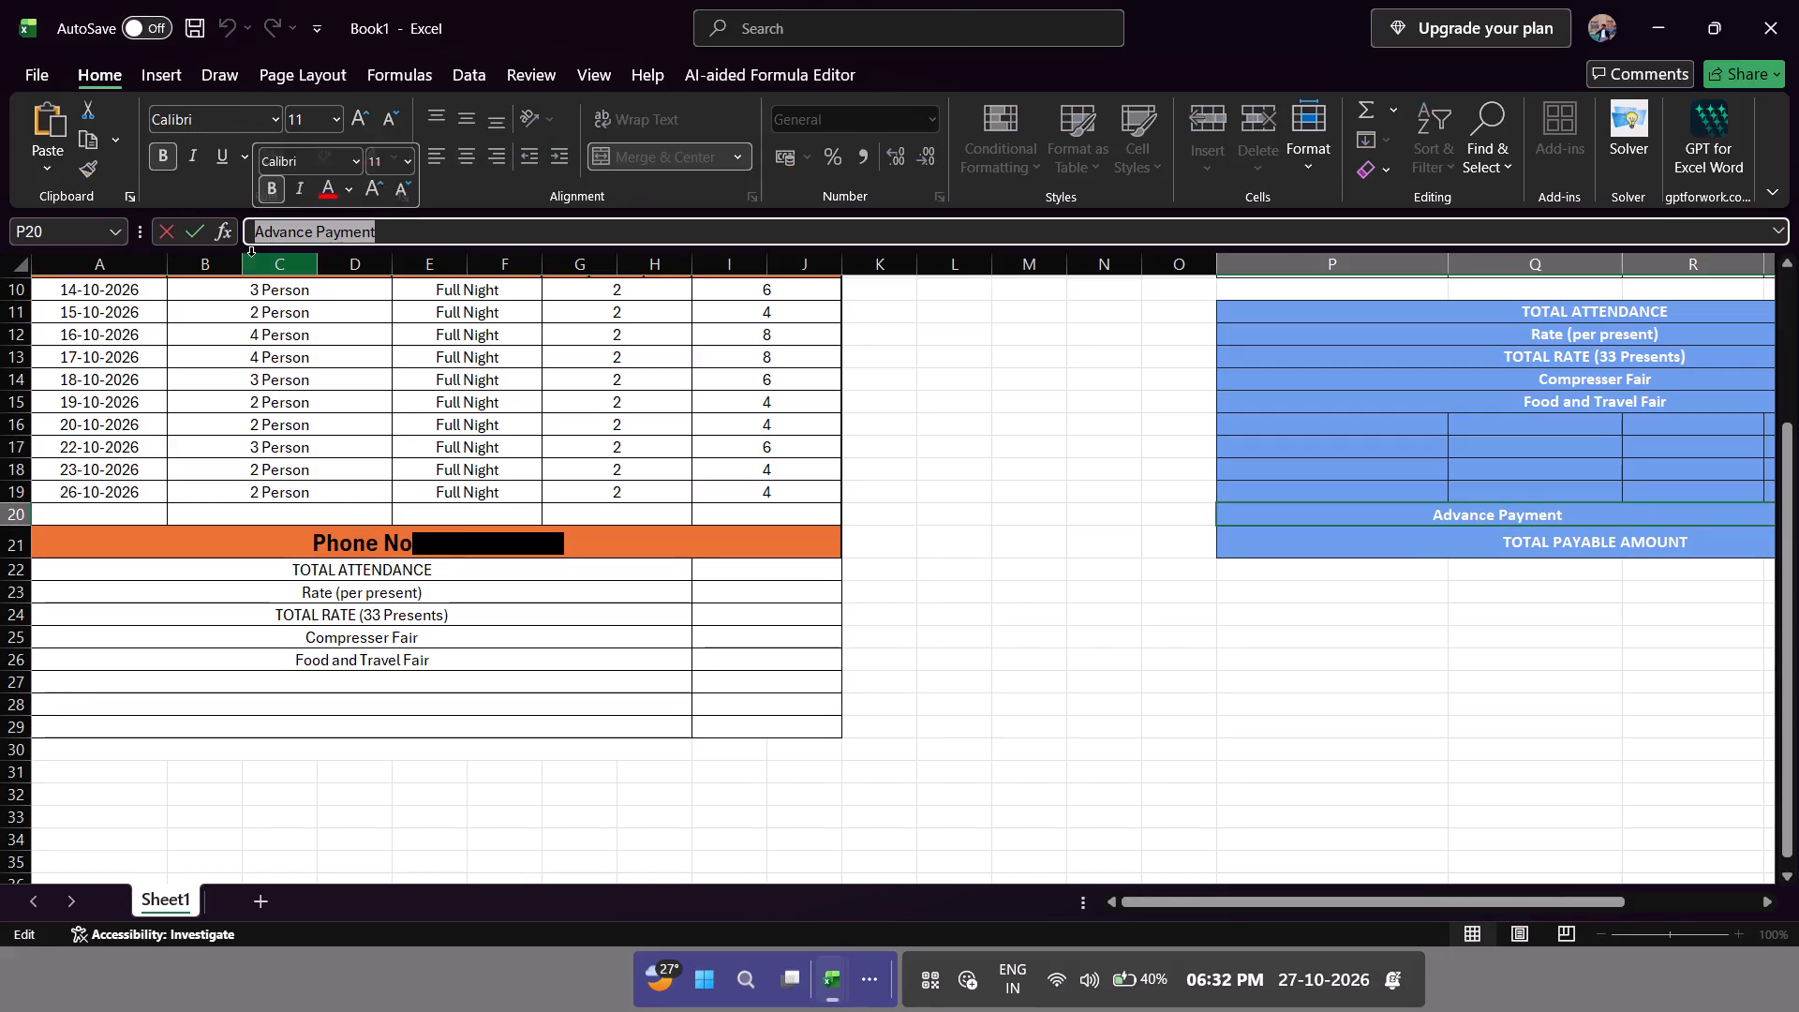
key("ctrl+c")
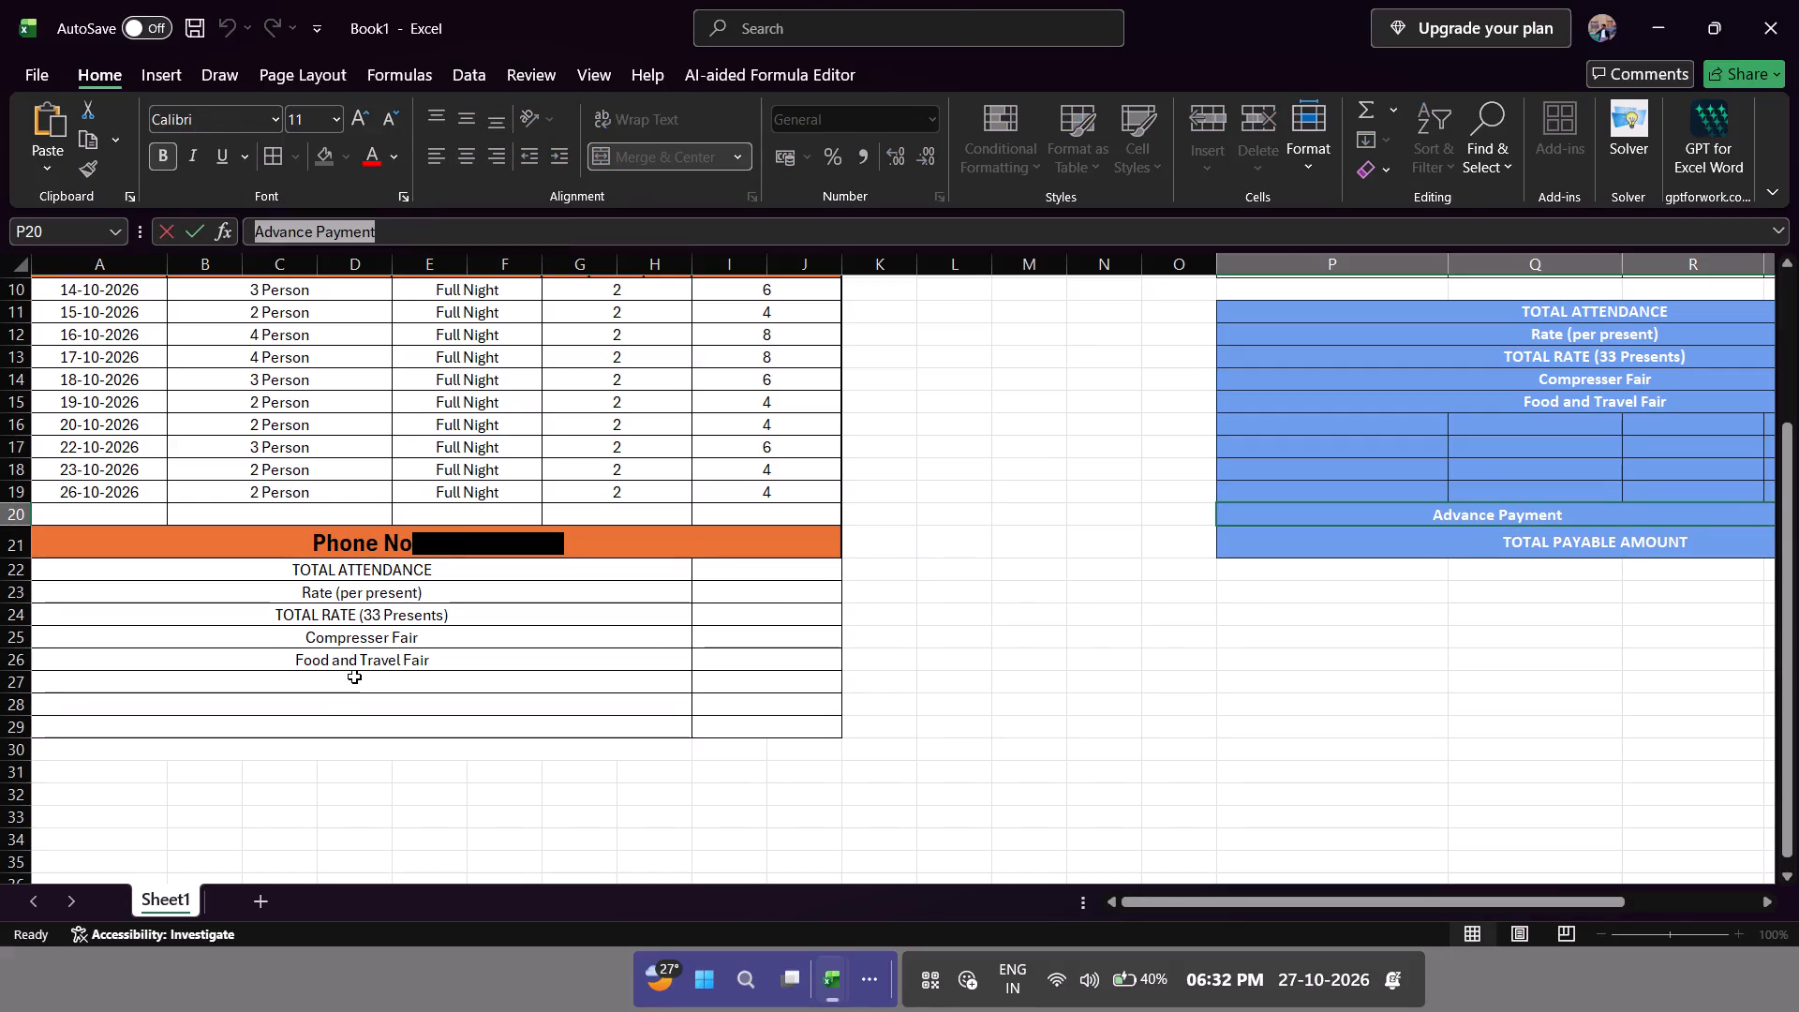
triple_click(354, 677)
left_click(355, 679)
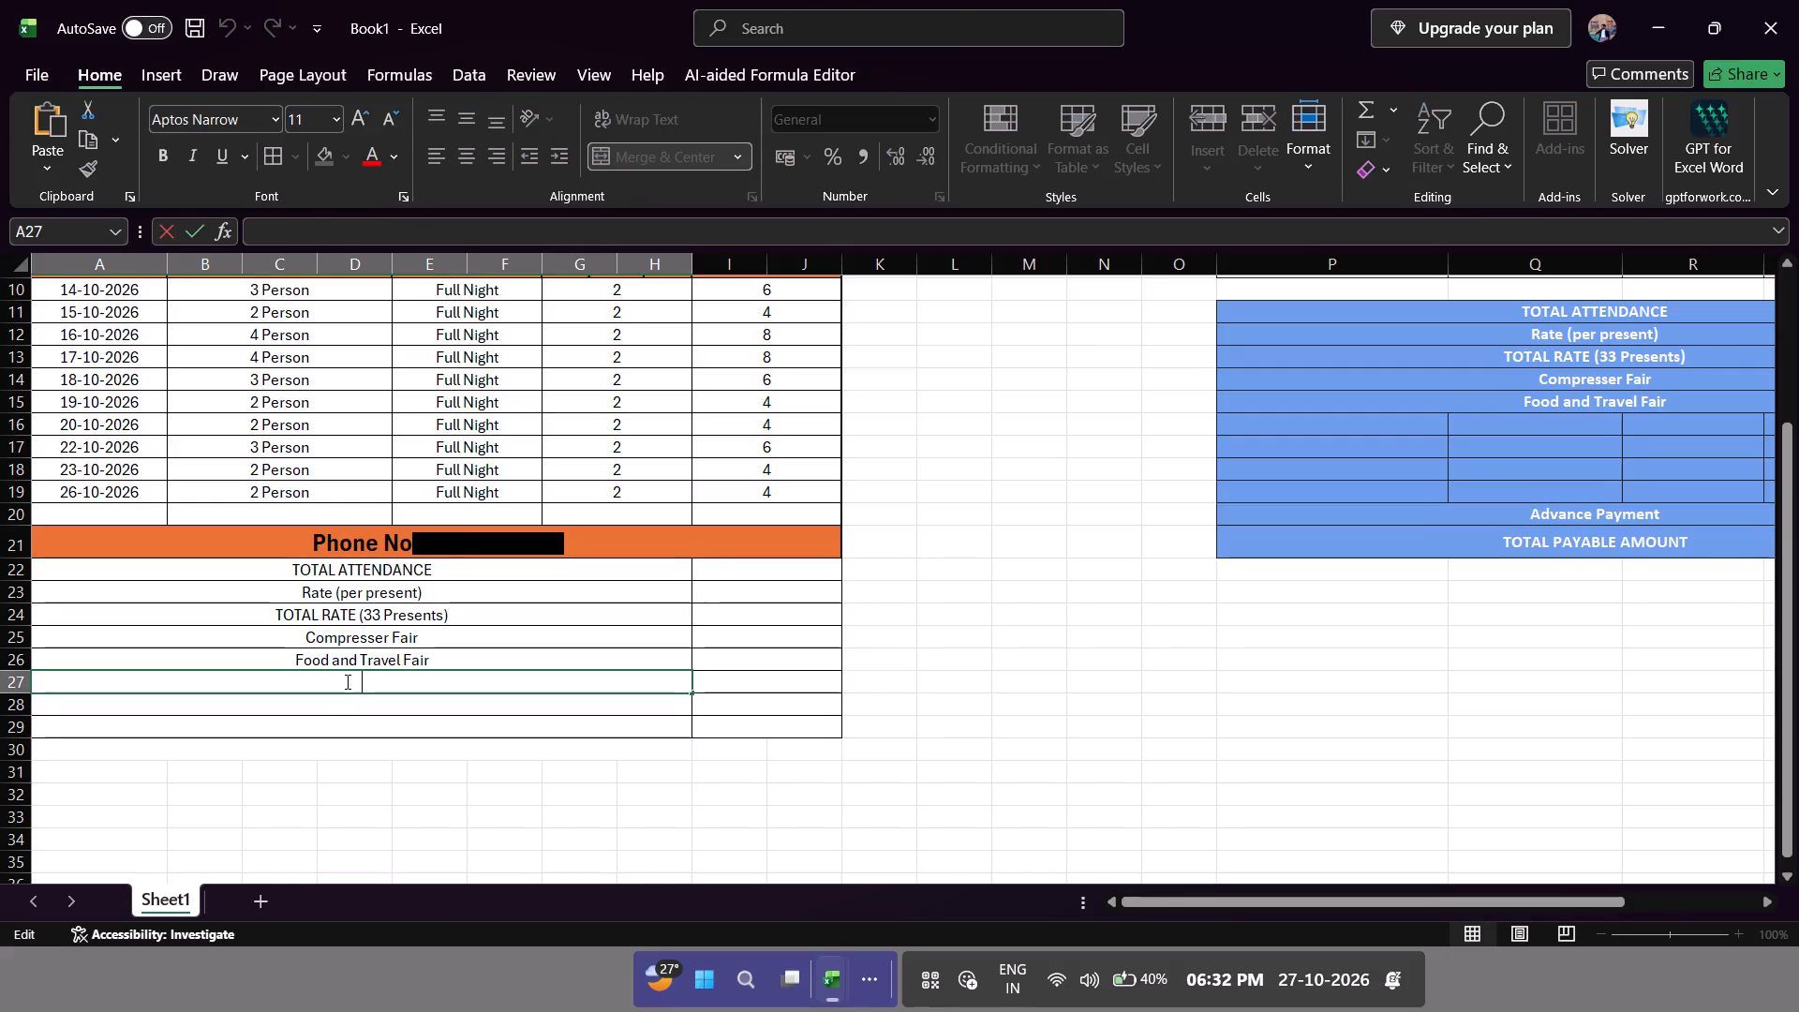
key("ctrl+v")
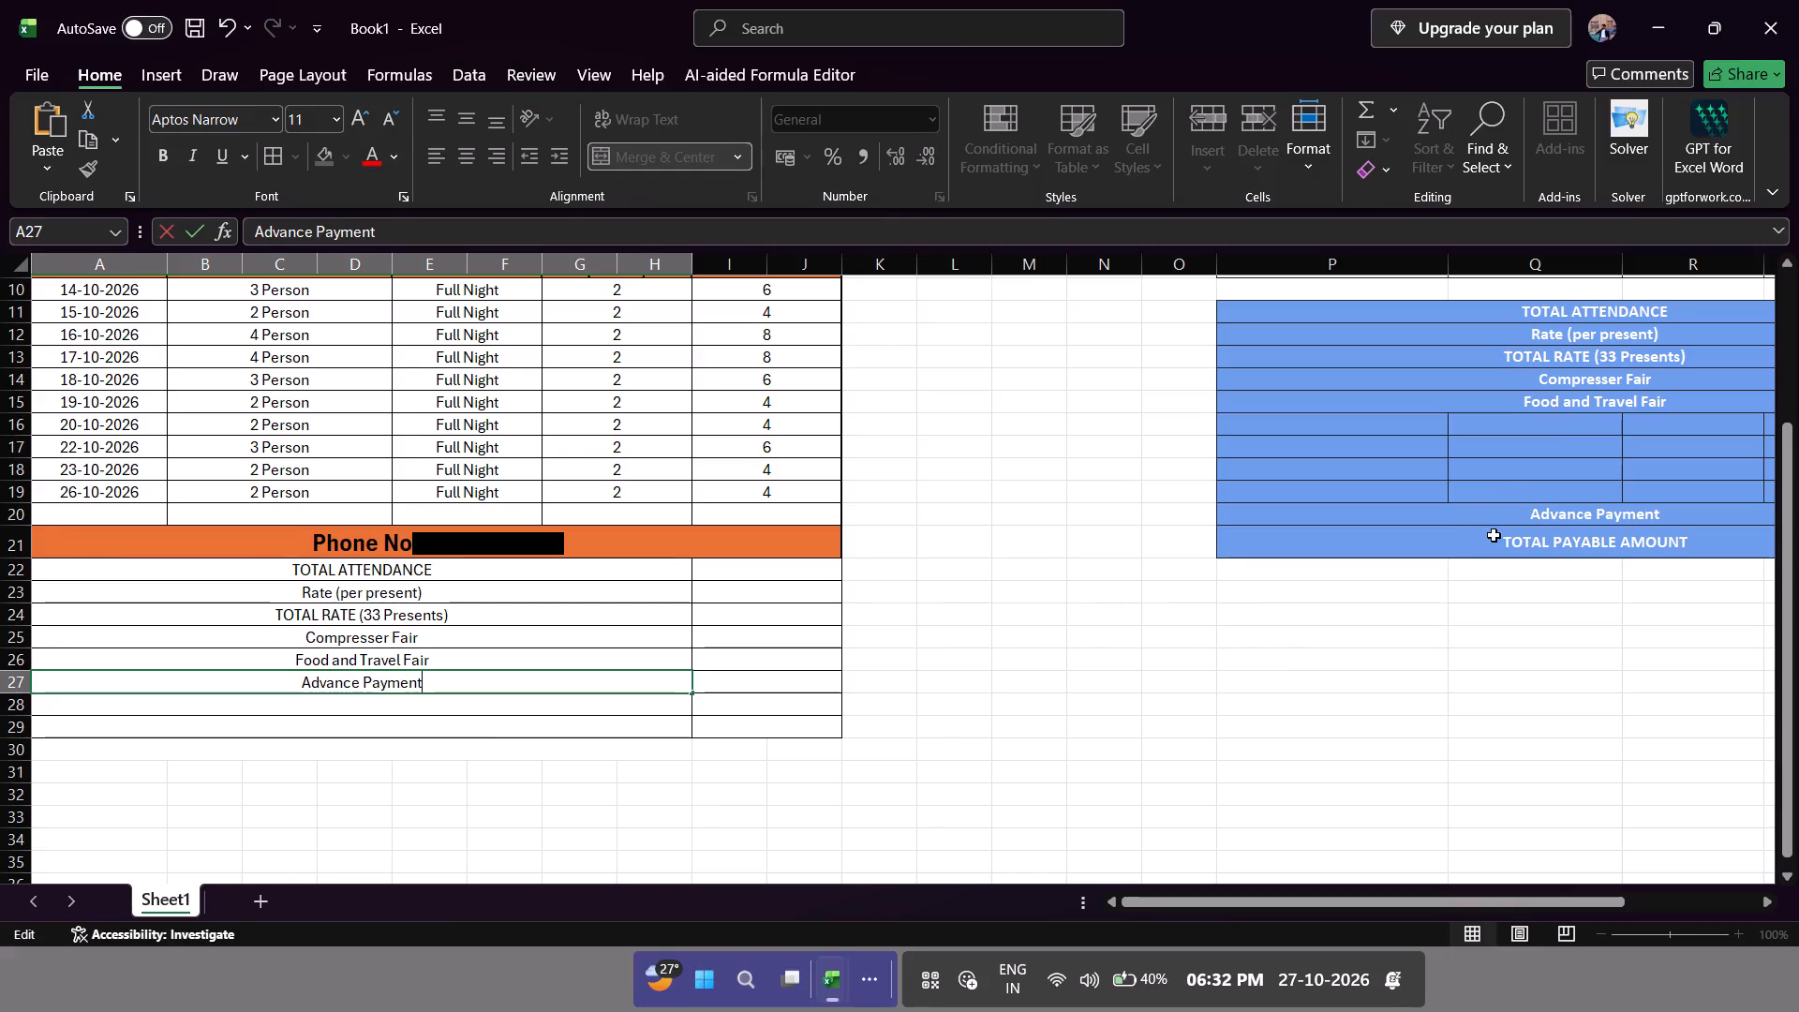
Copy the label text TOTAL PAYABLE AMOUNT from P21 into the merged cell A28.
left_click(1494, 535)
left_click_drag(491, 221, 296, 248)
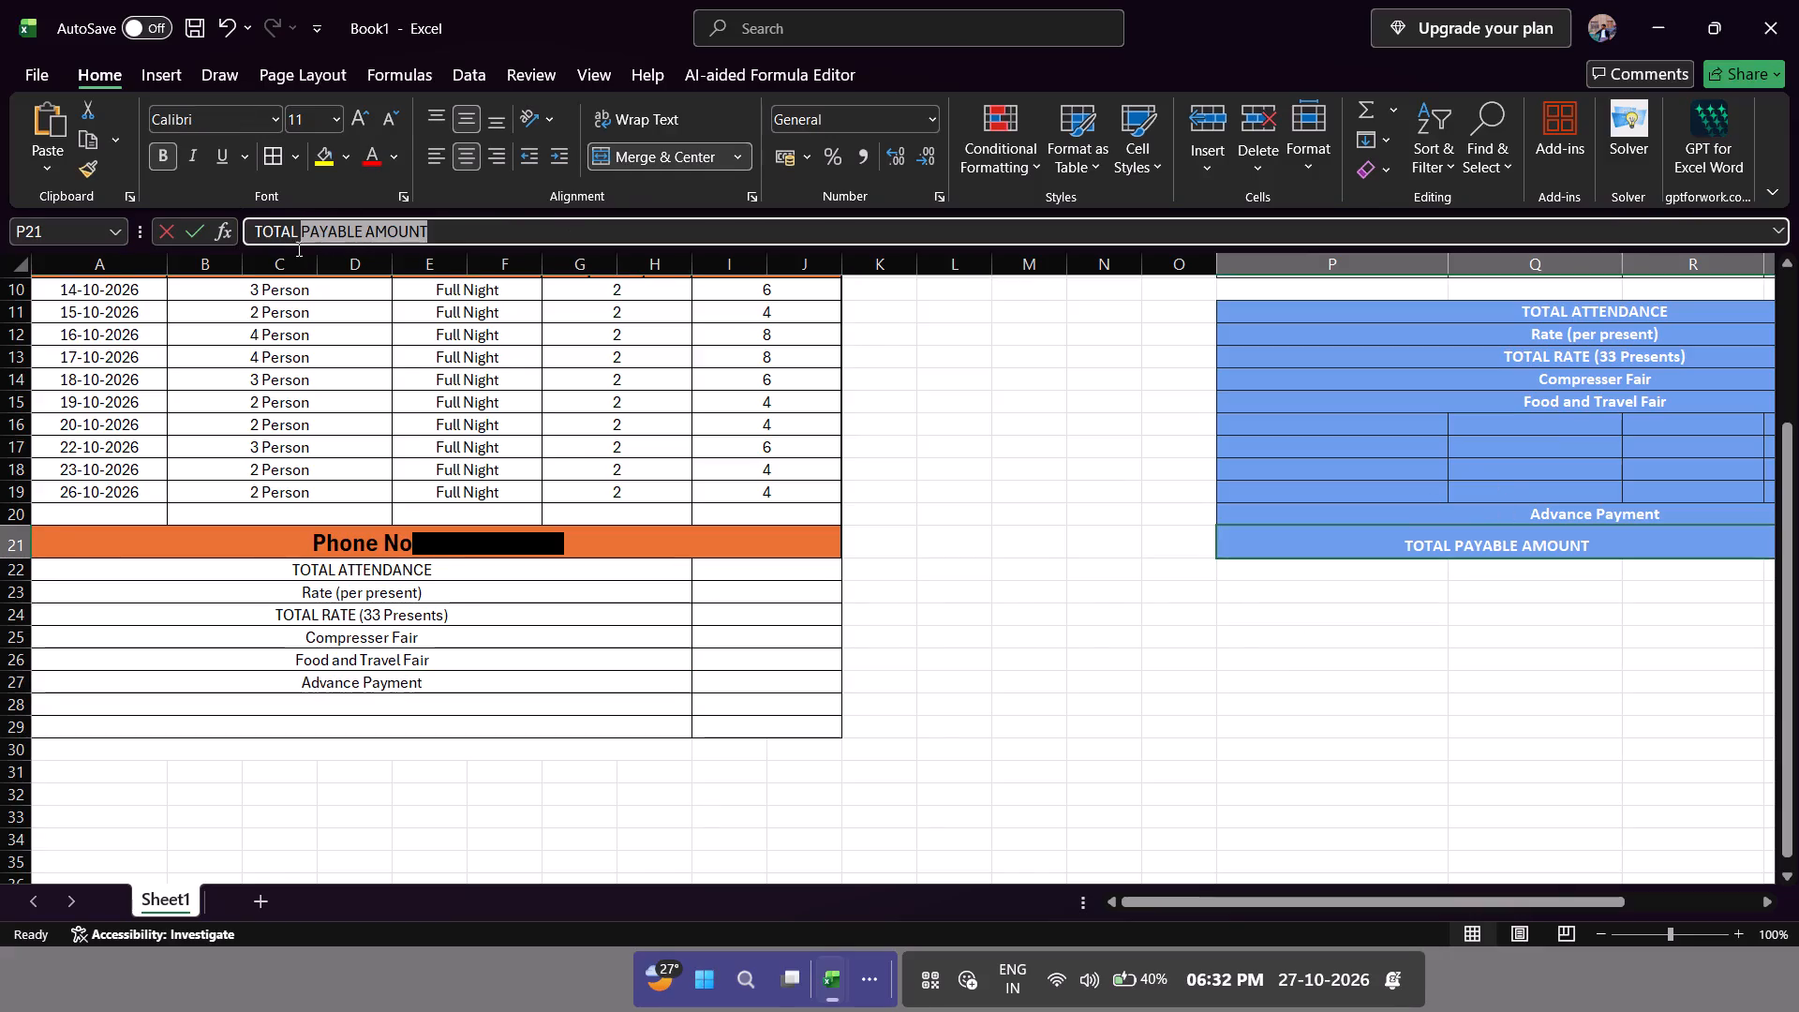
left_click_drag(296, 248, 253, 246)
key("ctrl+c")
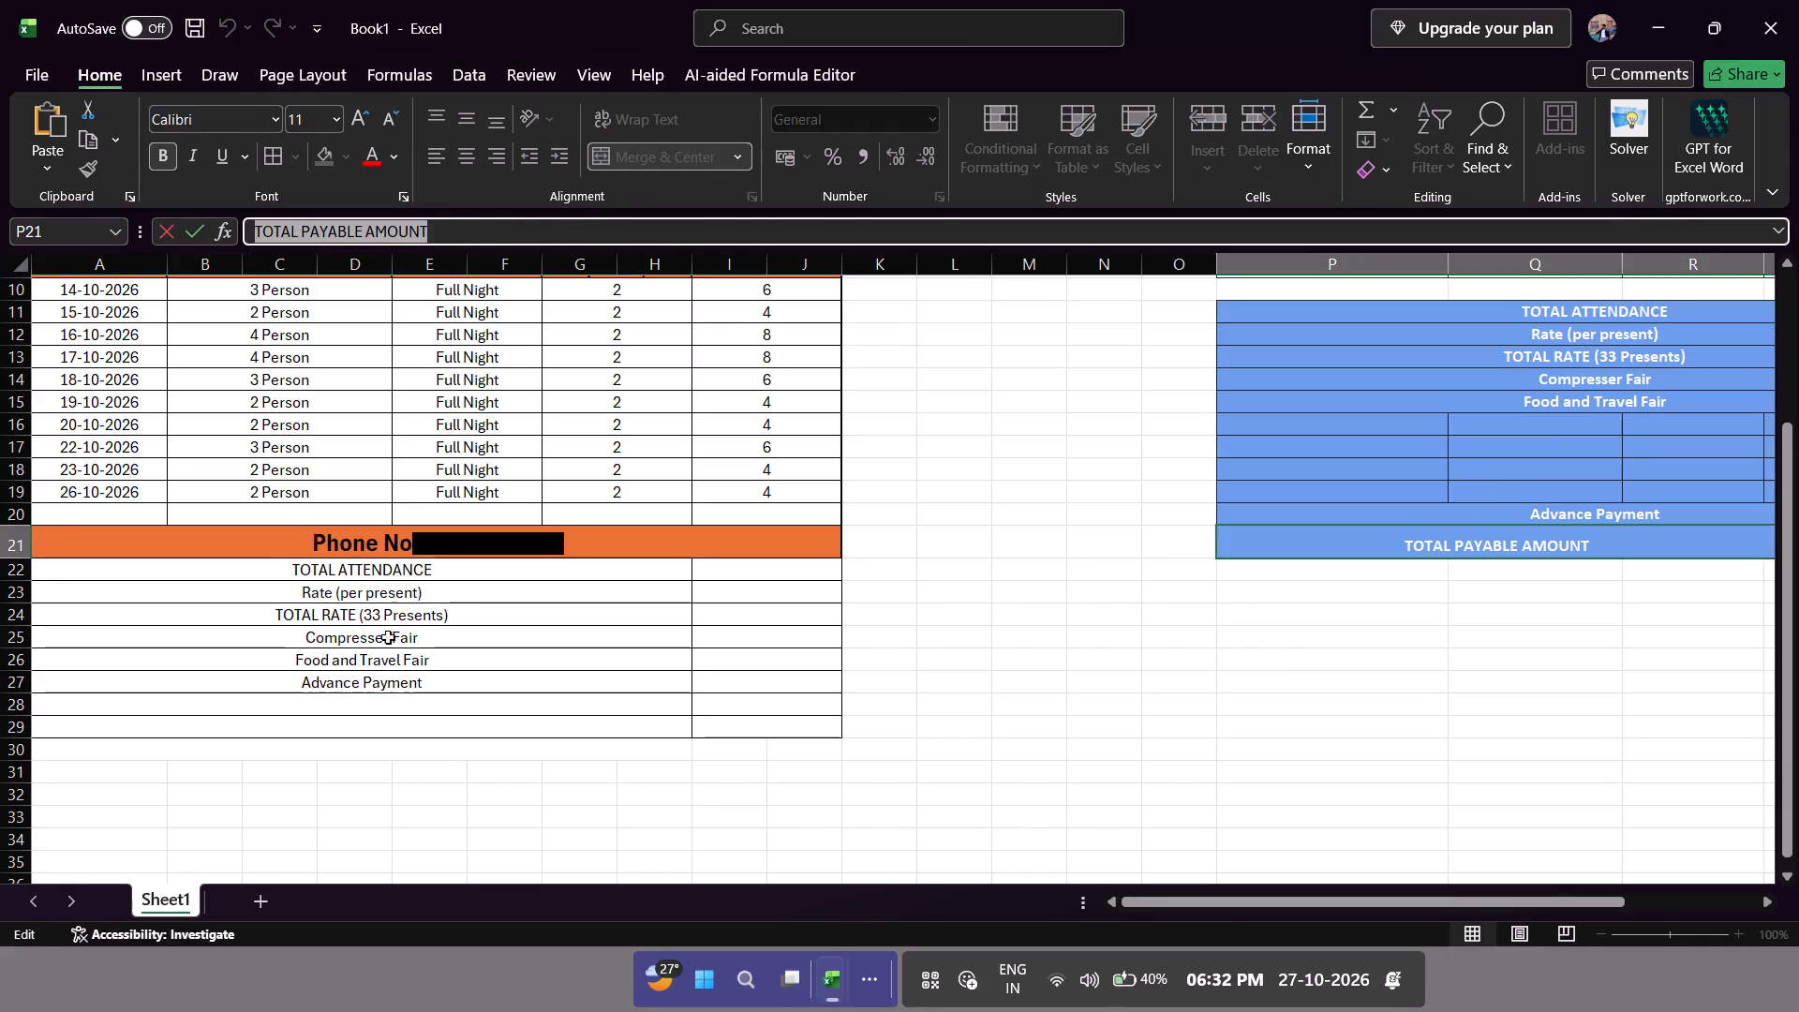
left_click(362, 707)
triple_click(362, 702)
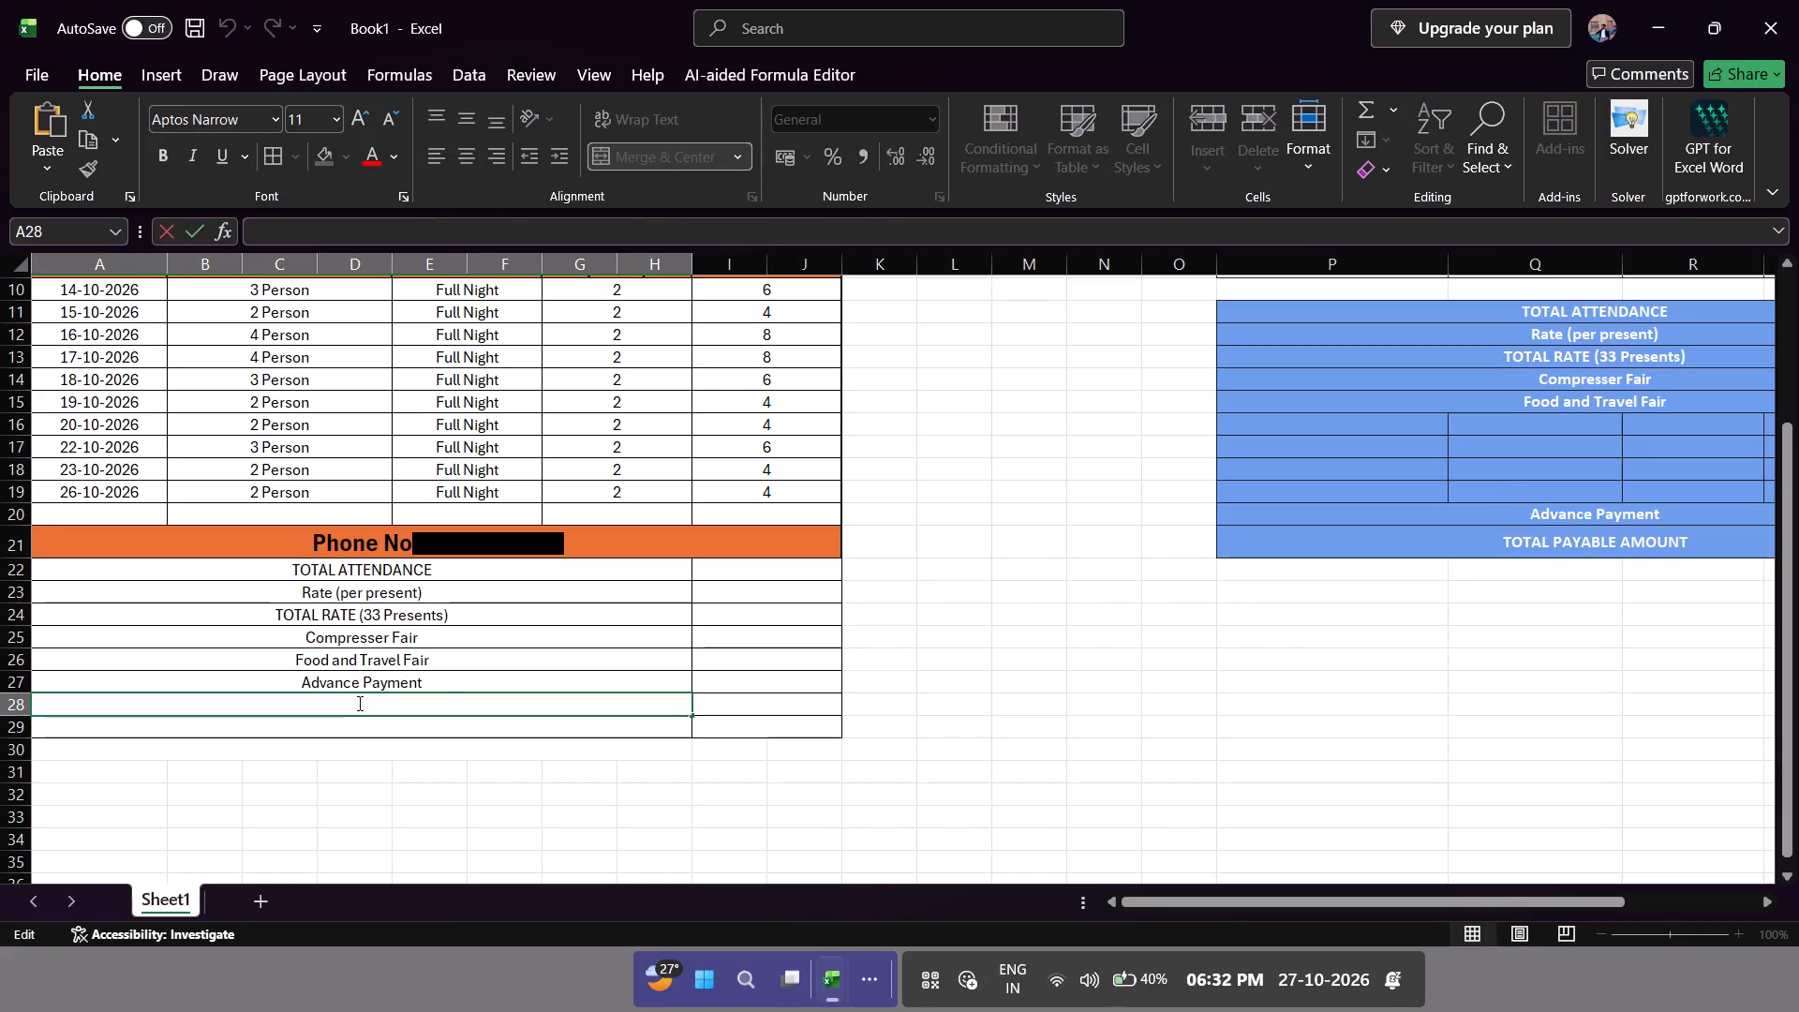
key("ctrl+v")
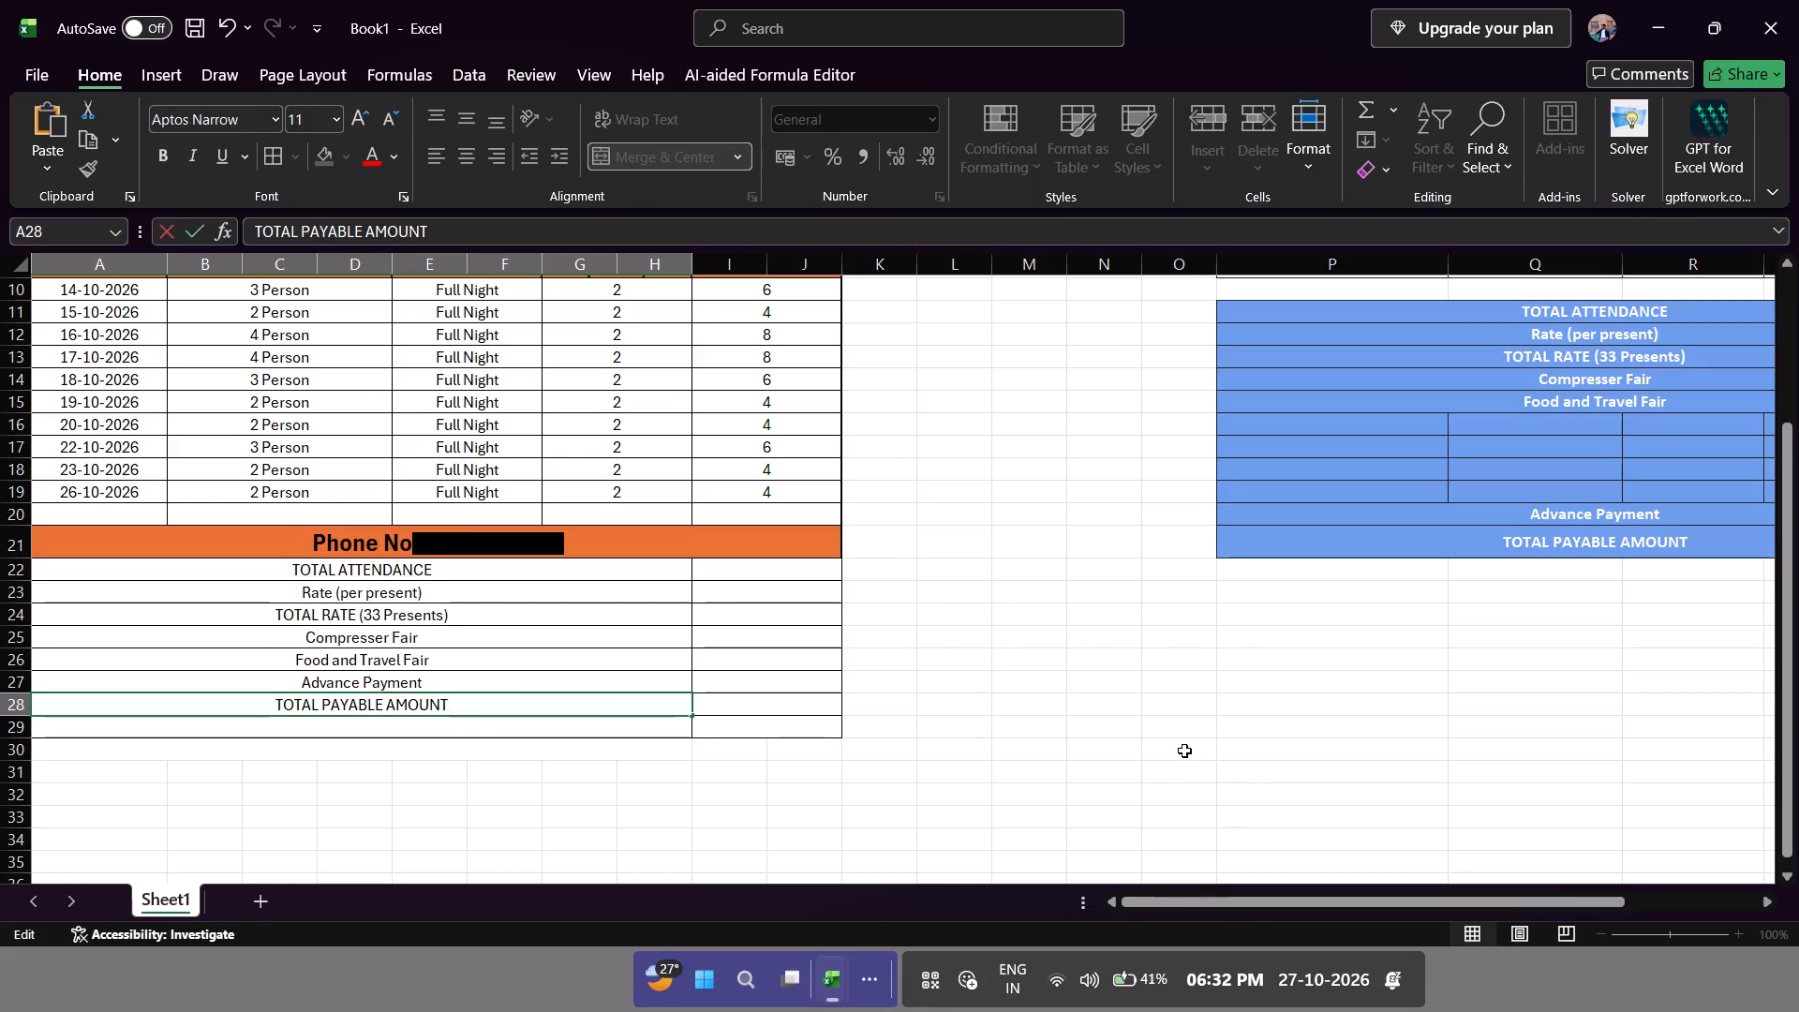
left_click(1184, 751)
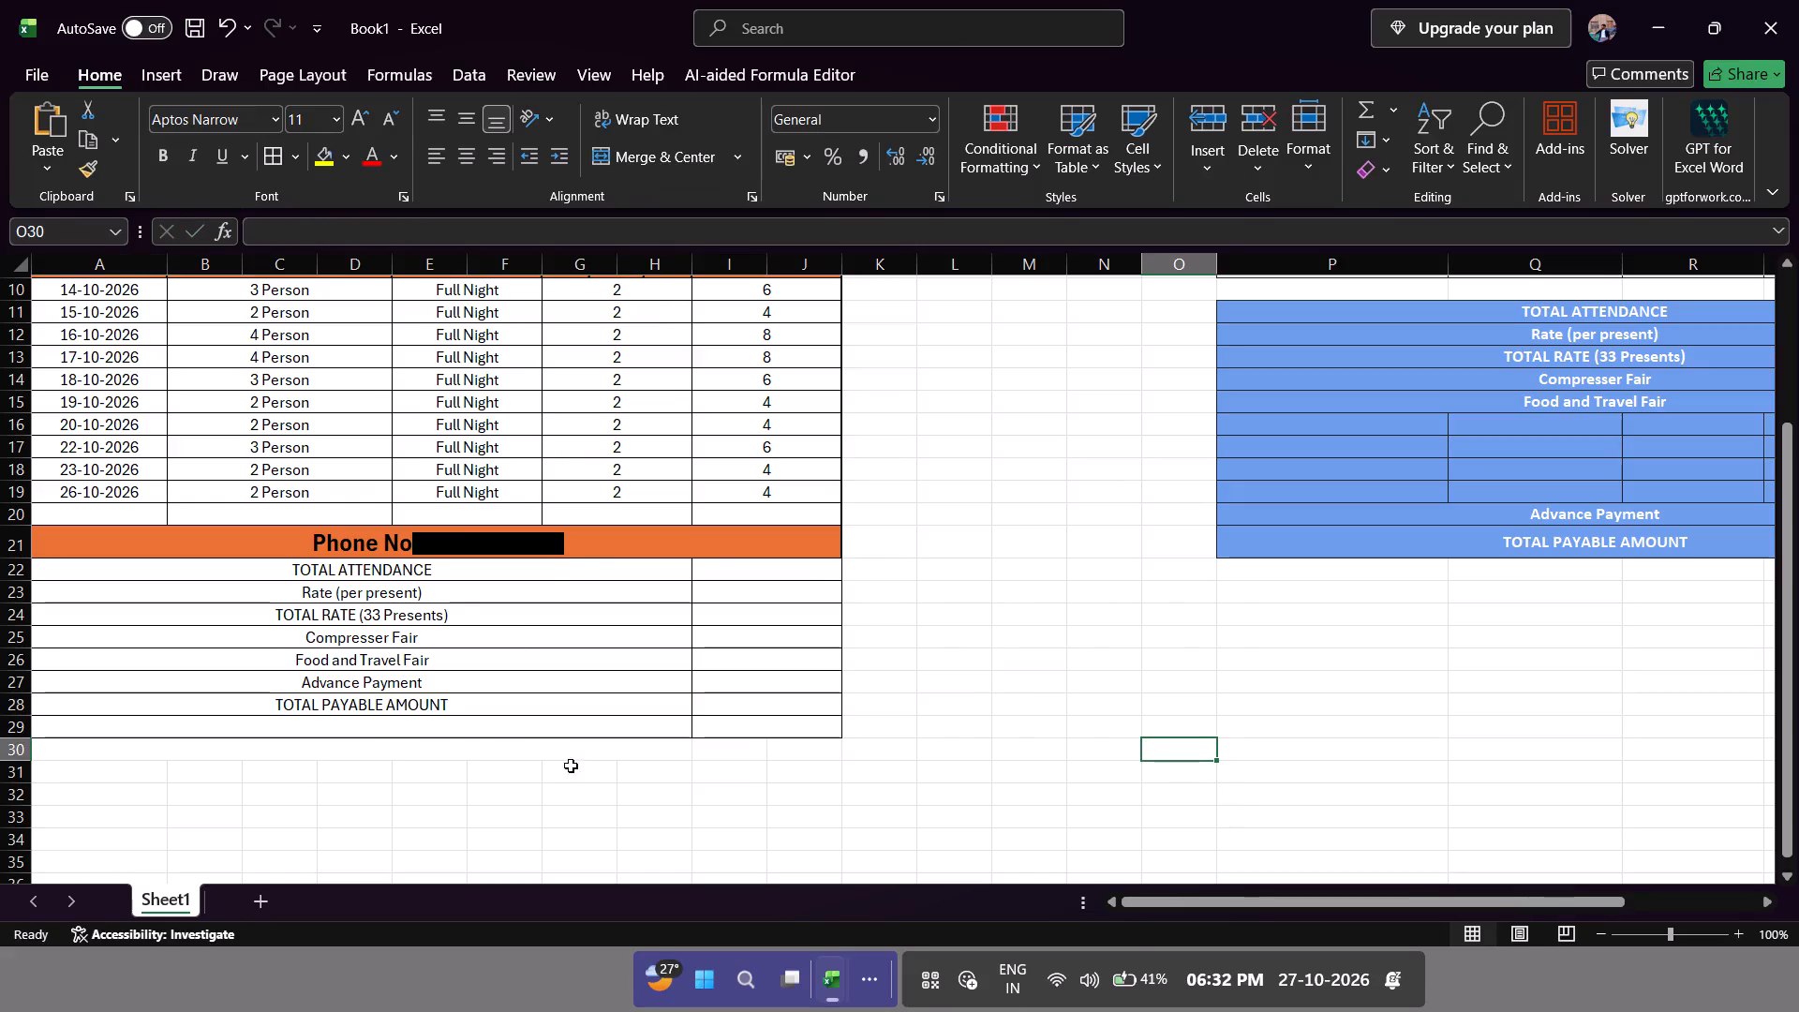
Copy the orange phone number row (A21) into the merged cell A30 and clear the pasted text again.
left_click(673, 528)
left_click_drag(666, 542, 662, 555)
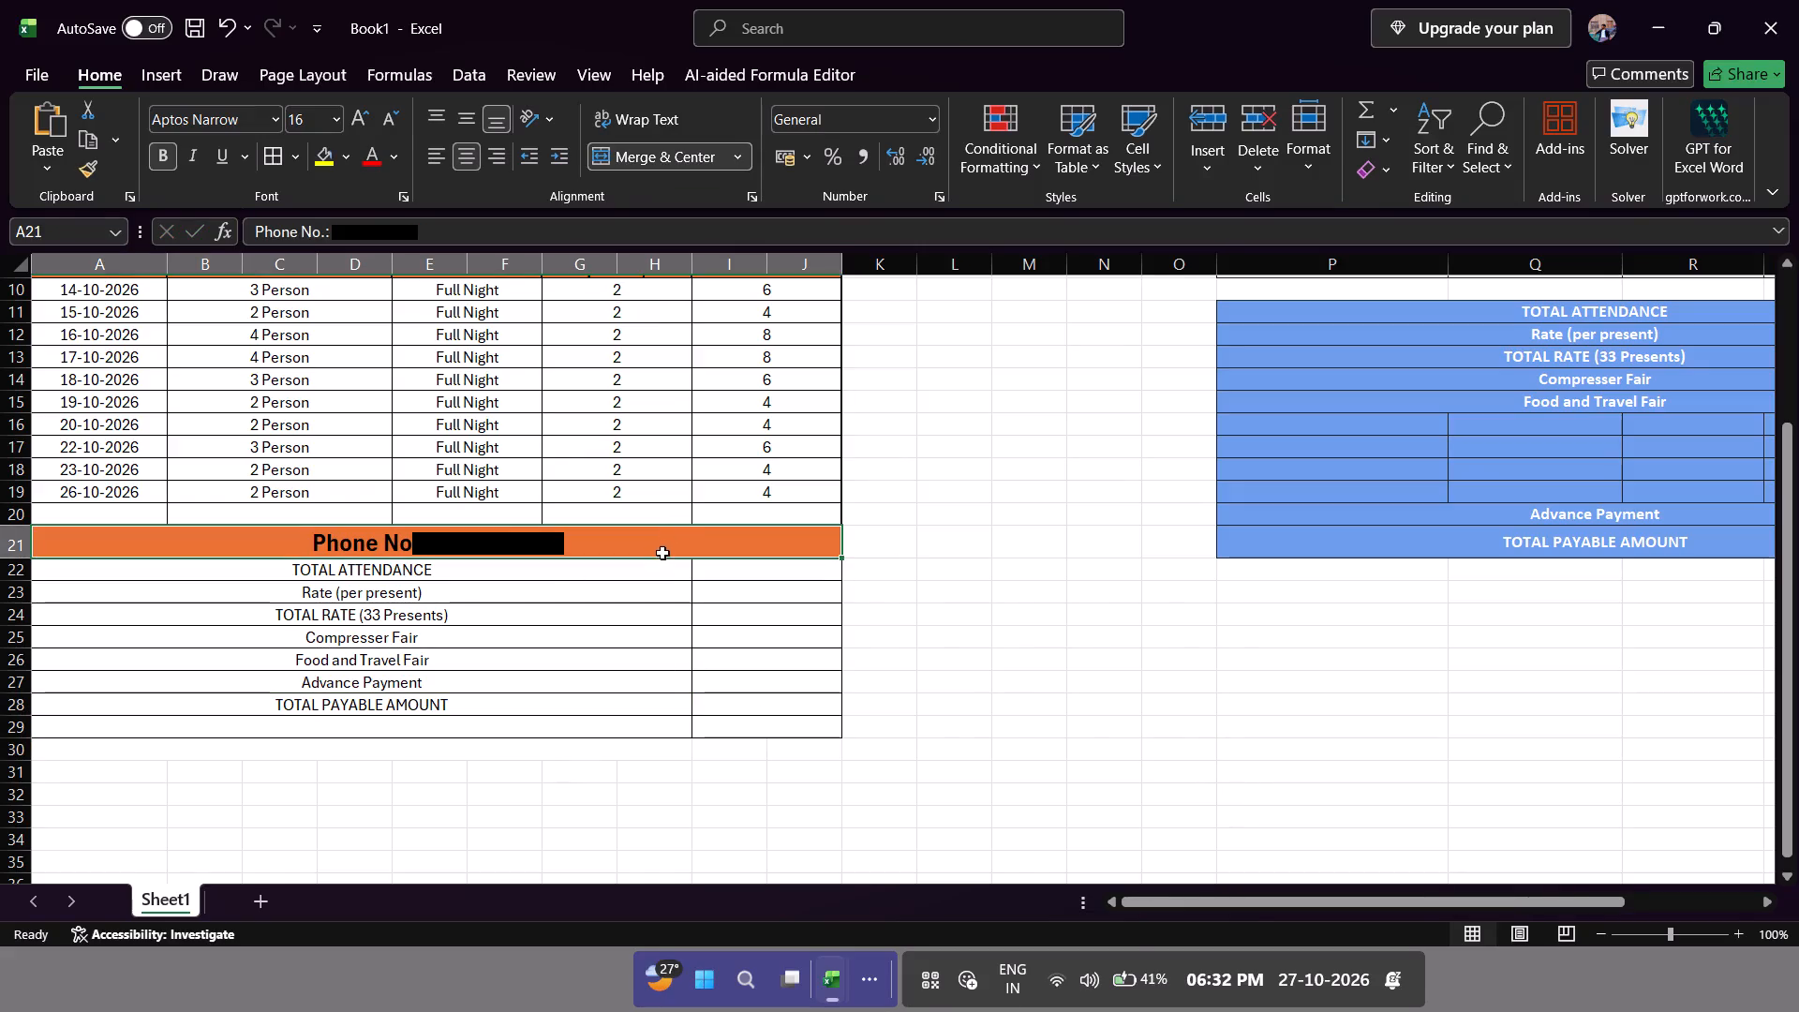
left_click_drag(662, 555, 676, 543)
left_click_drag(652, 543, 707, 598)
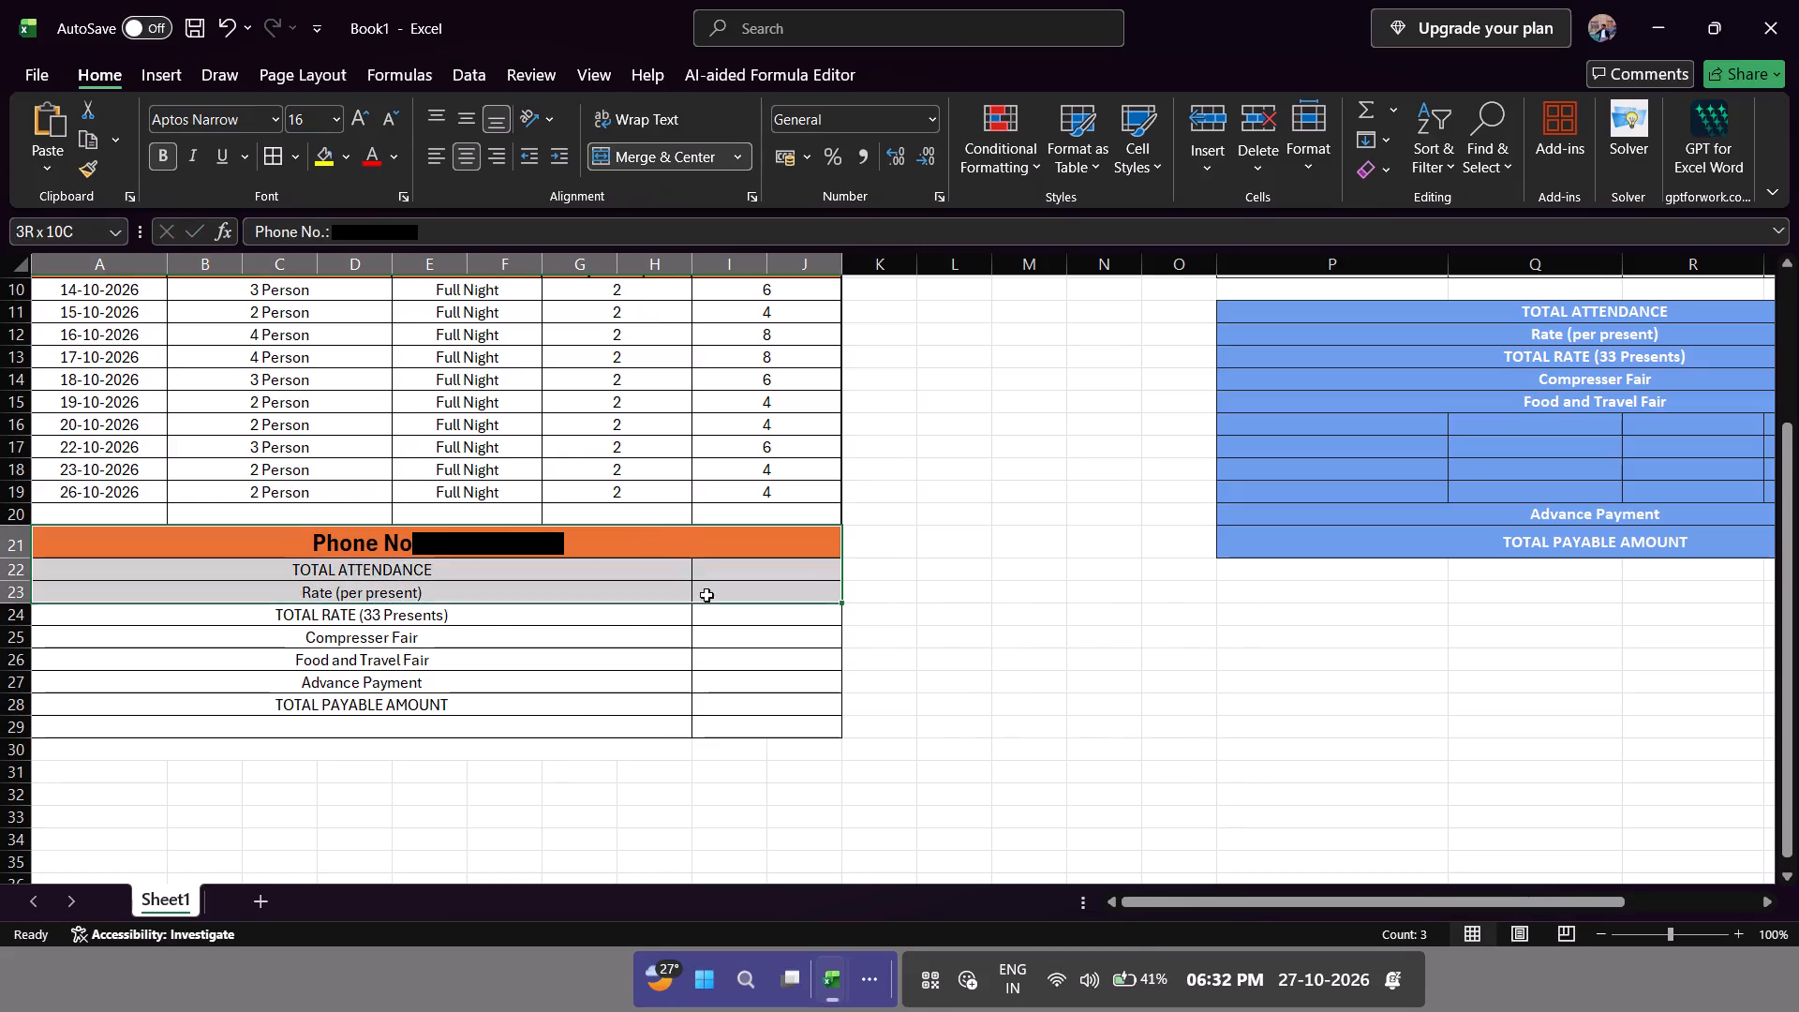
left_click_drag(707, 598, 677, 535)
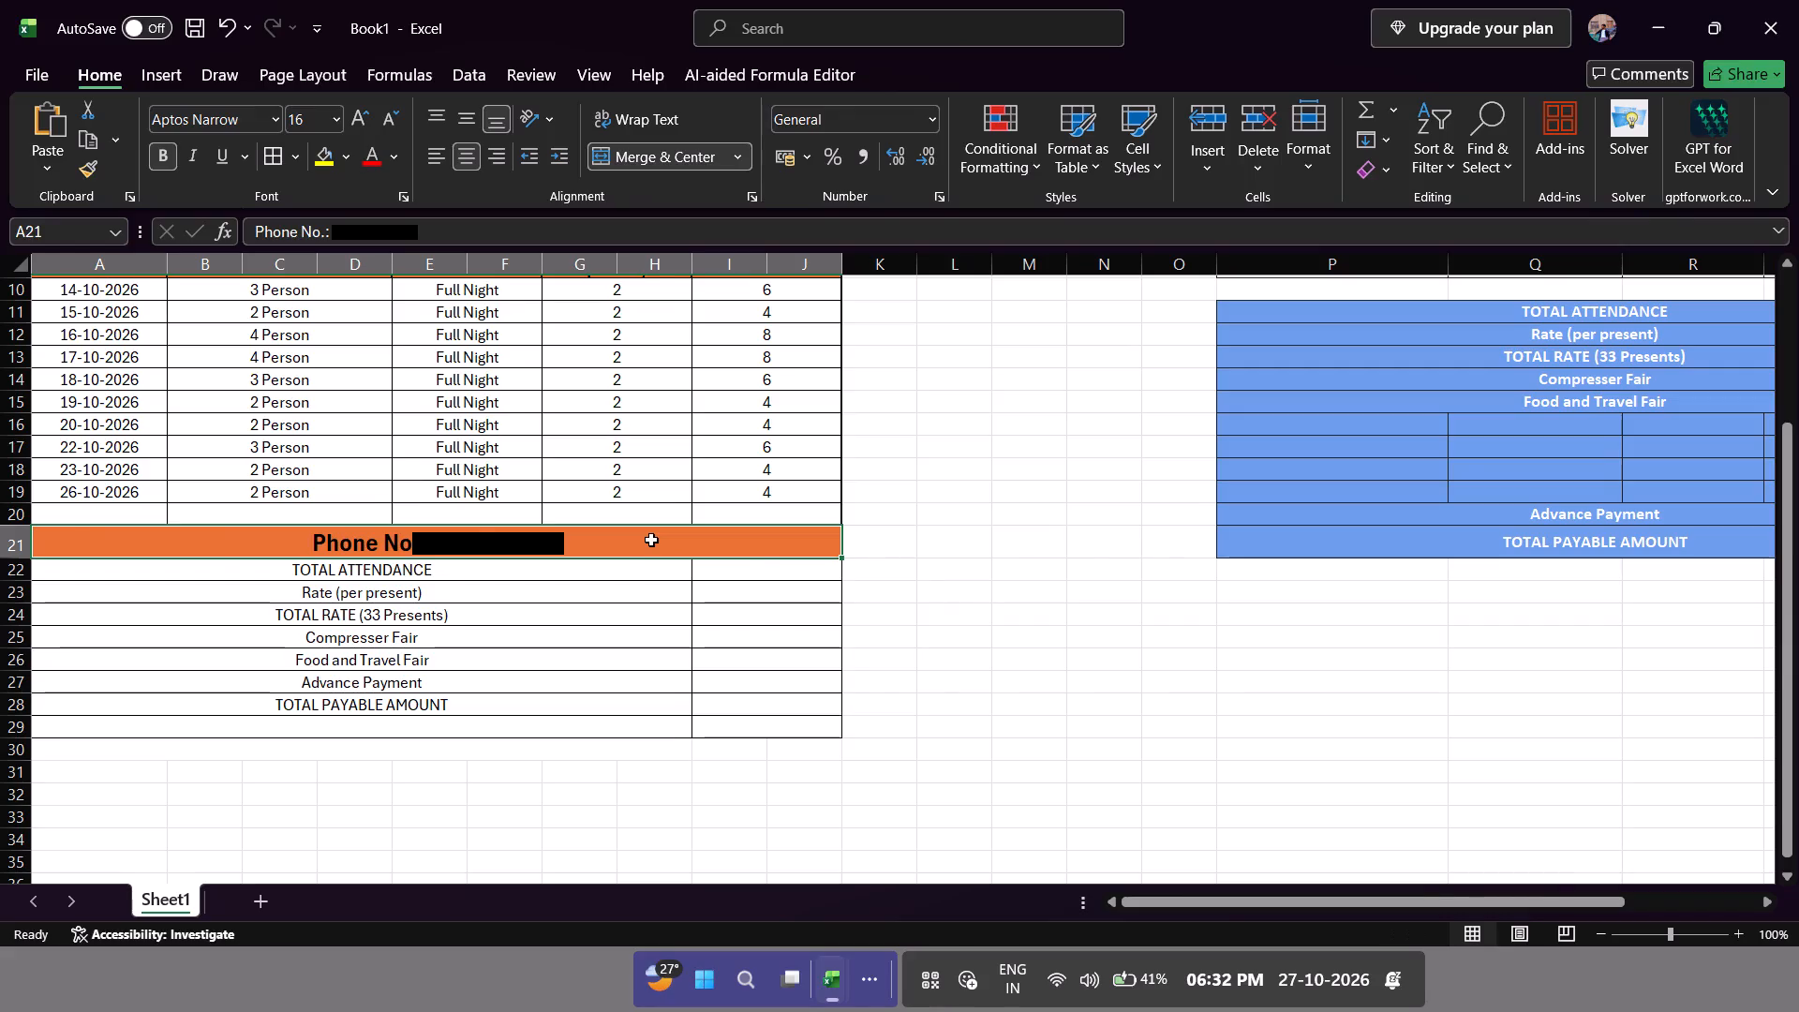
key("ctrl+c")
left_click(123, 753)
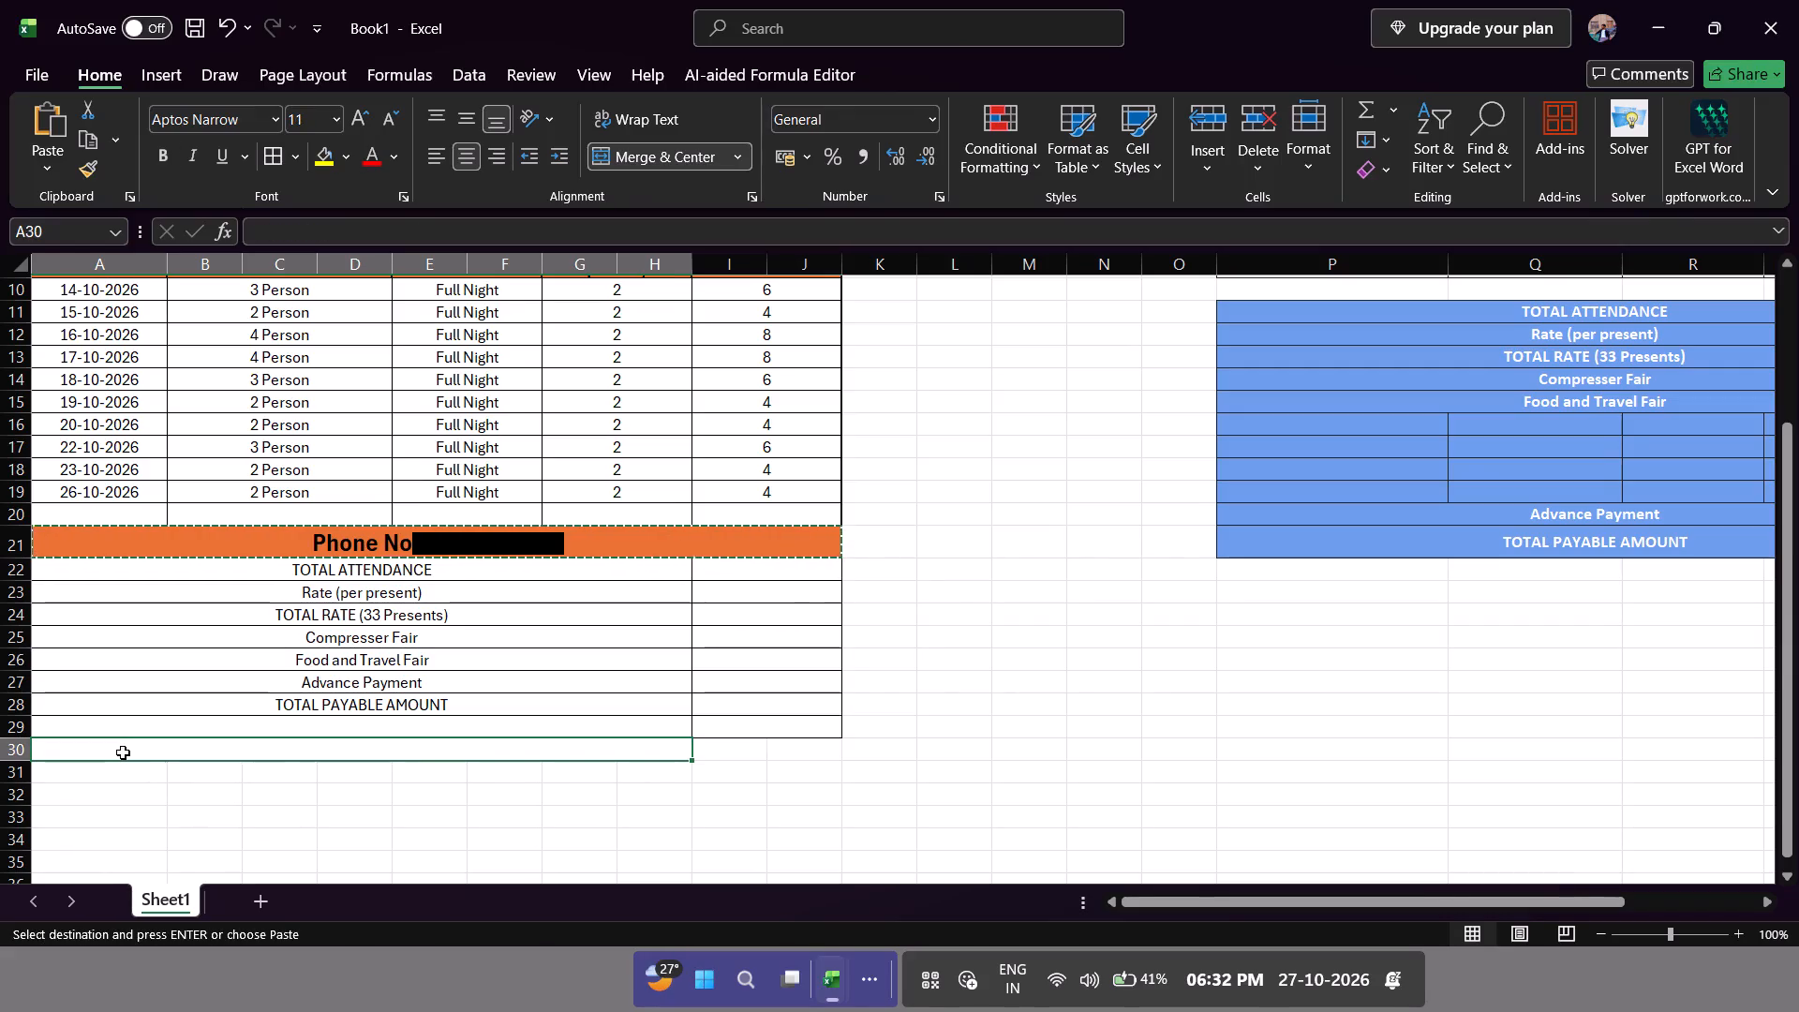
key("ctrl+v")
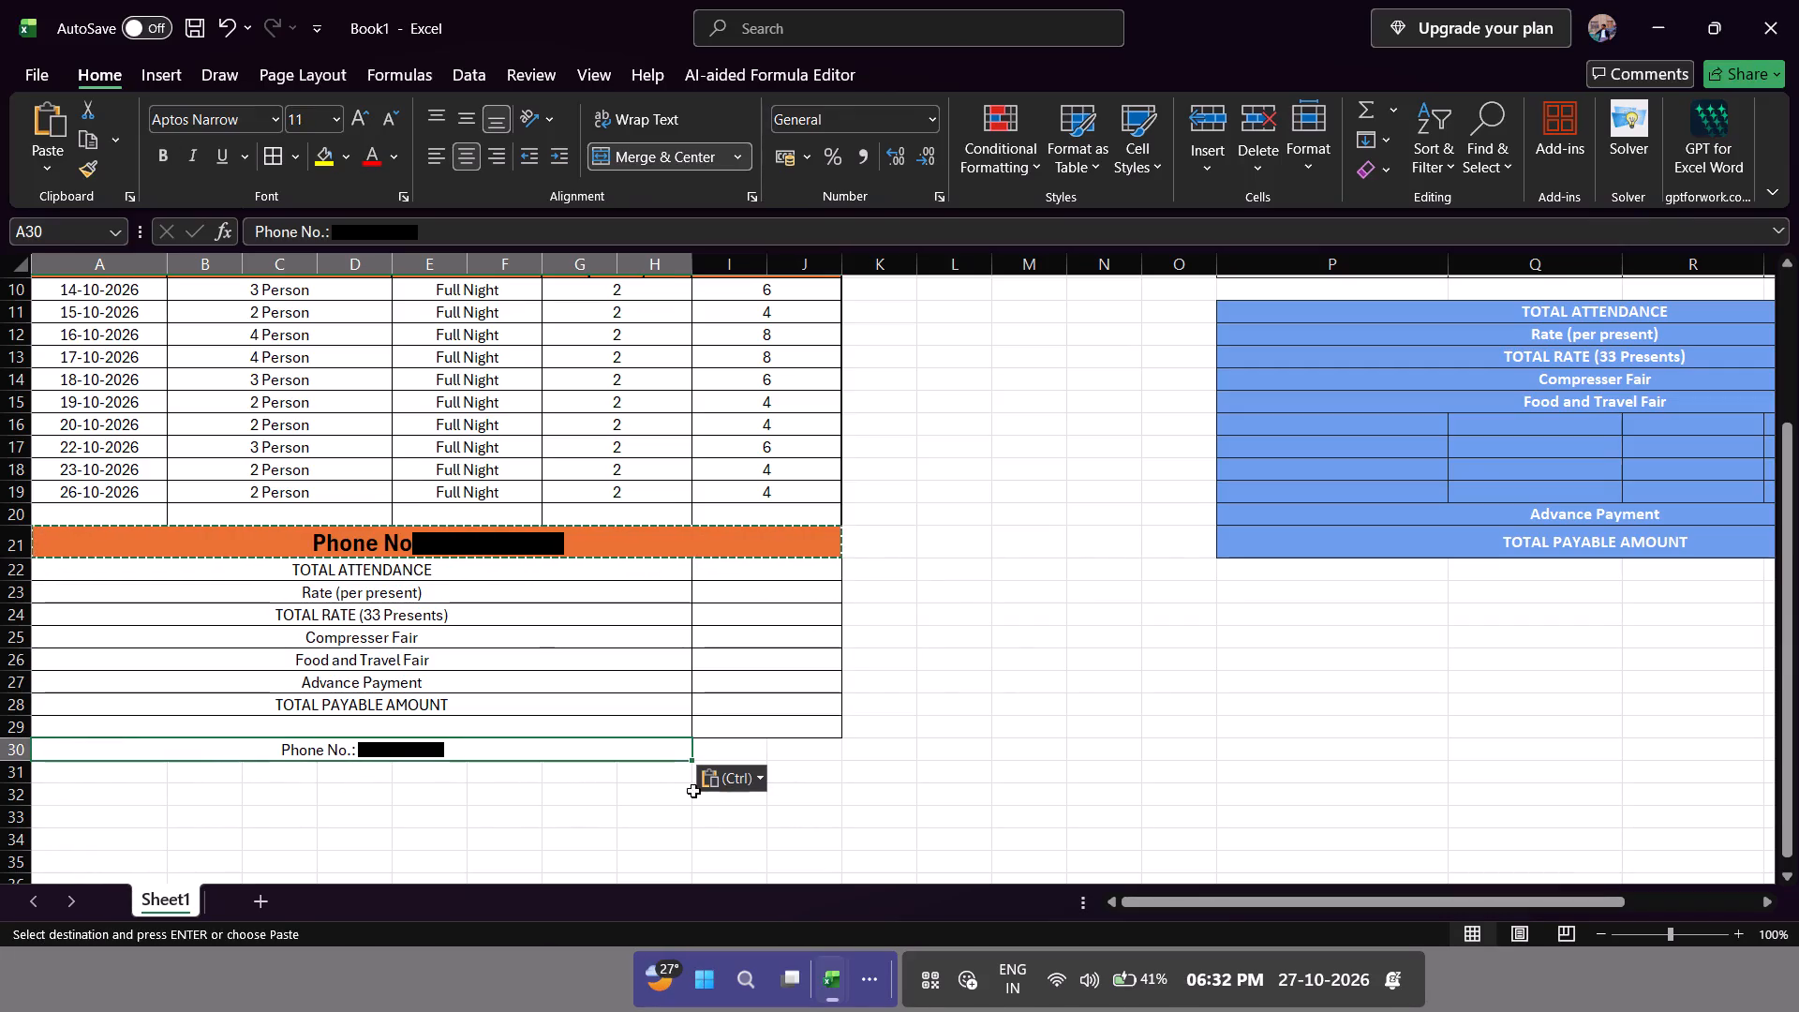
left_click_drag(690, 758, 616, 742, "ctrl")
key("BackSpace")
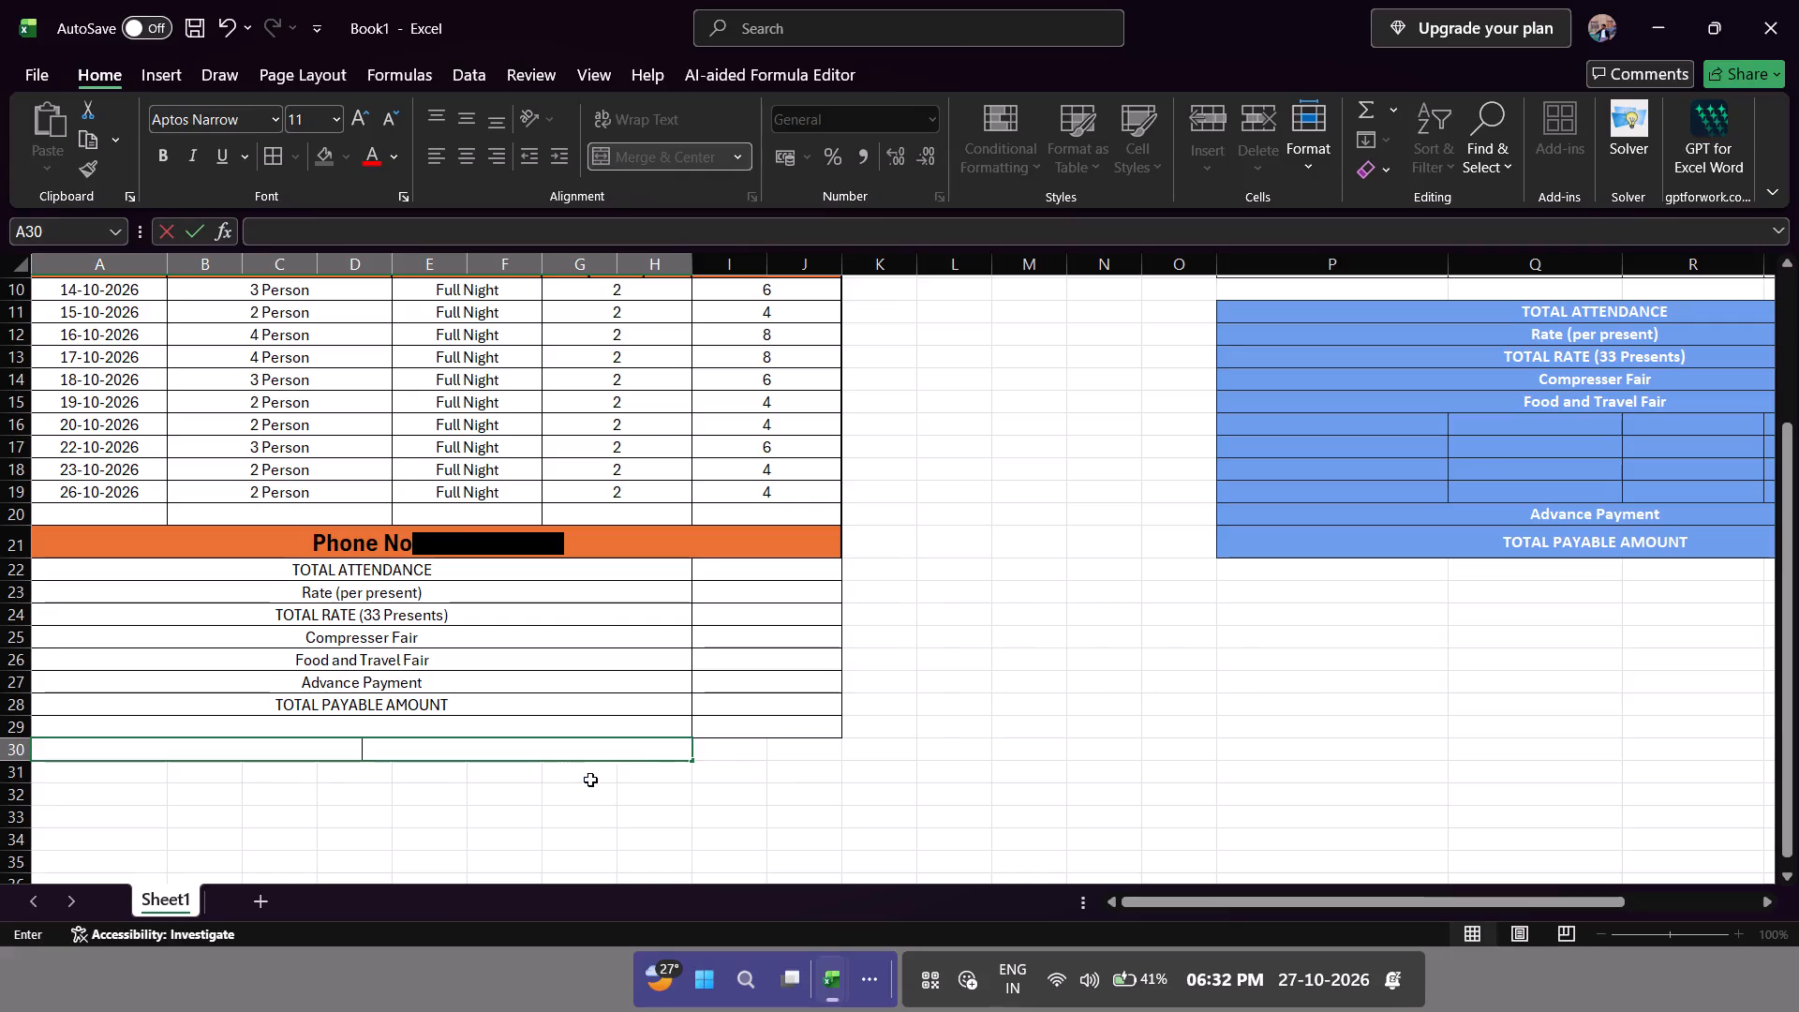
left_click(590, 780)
Copy the orange phone number row (A21) with its formatting to row 31, starting at A31.
left_click(120, 780)
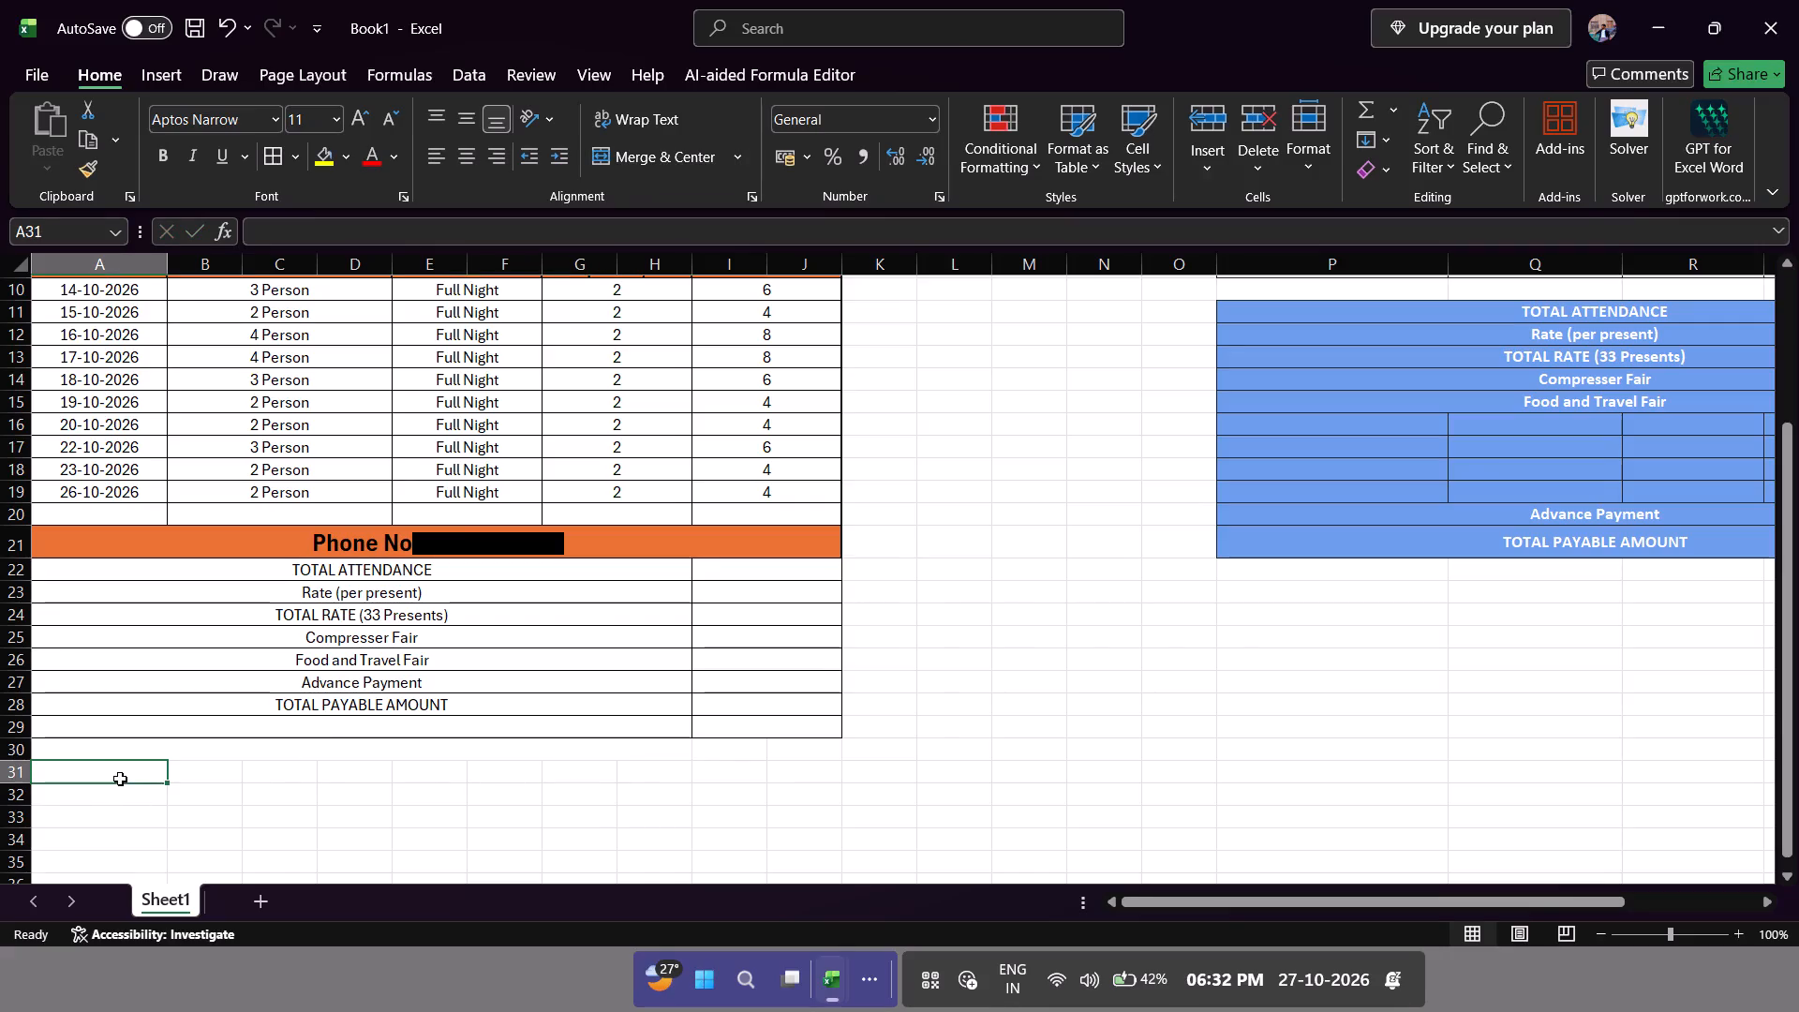
key("ctrl+v")
left_click(639, 552)
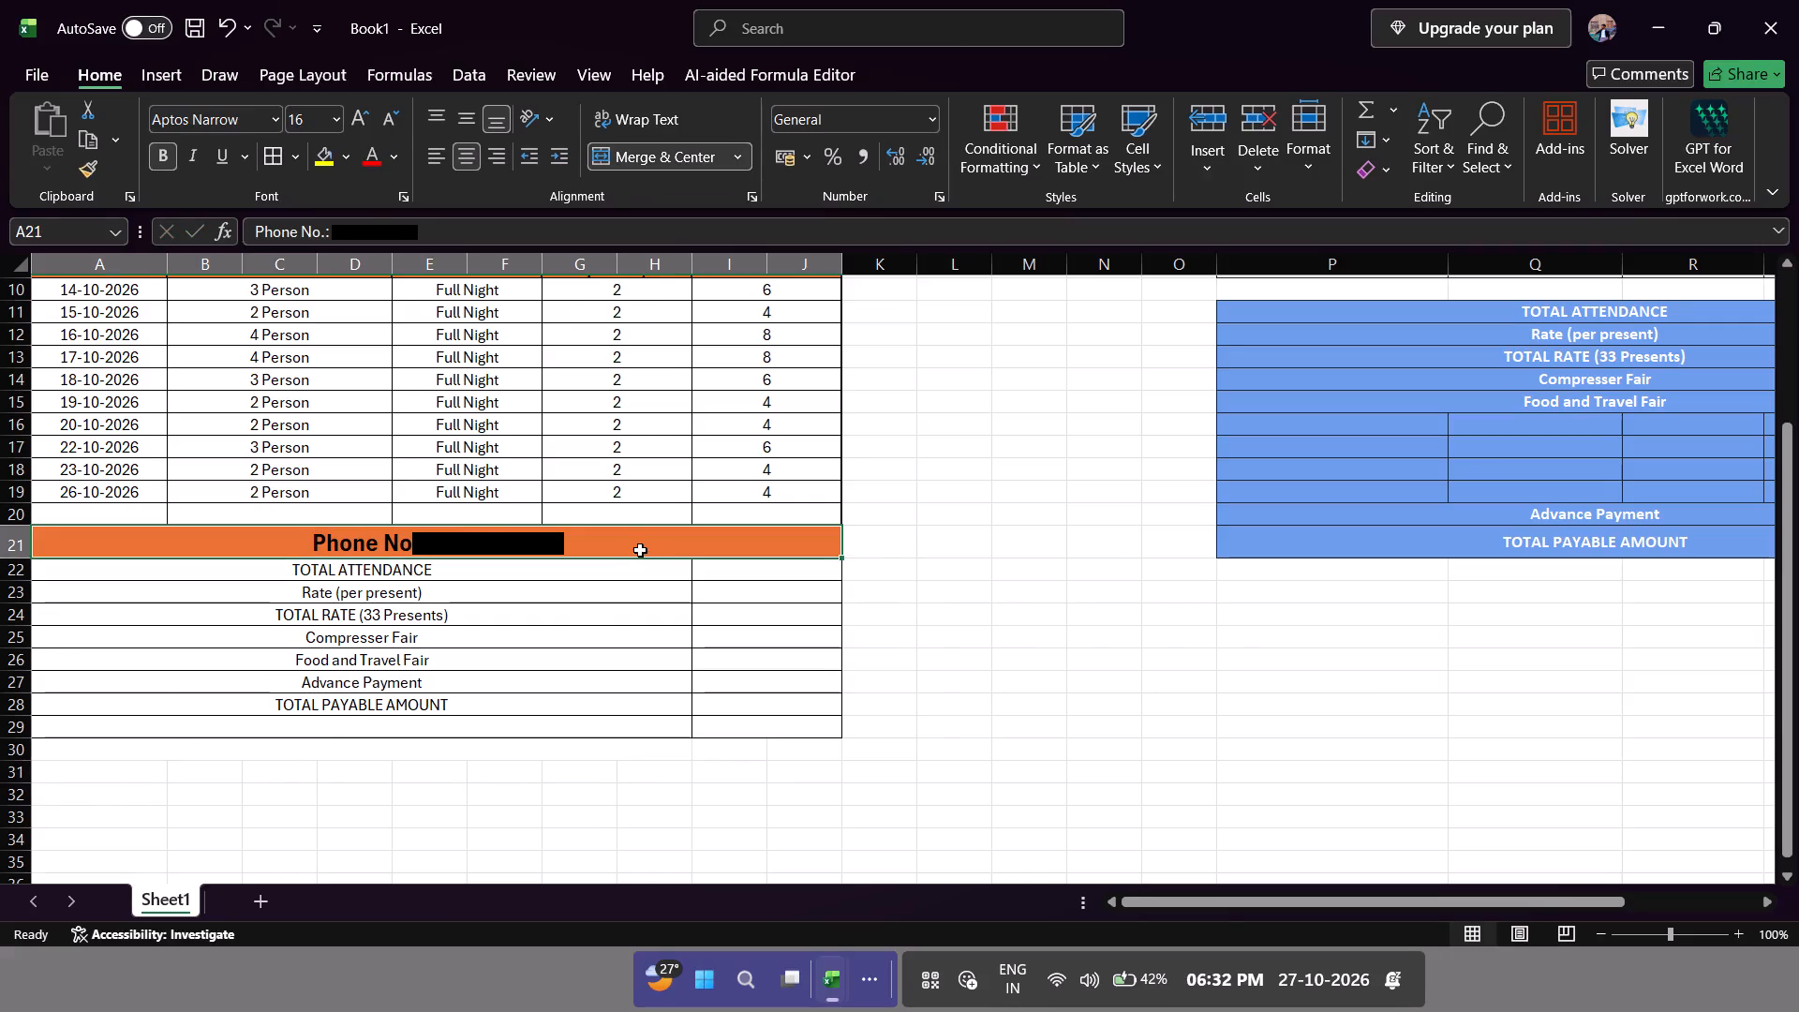
key("ctrl+c")
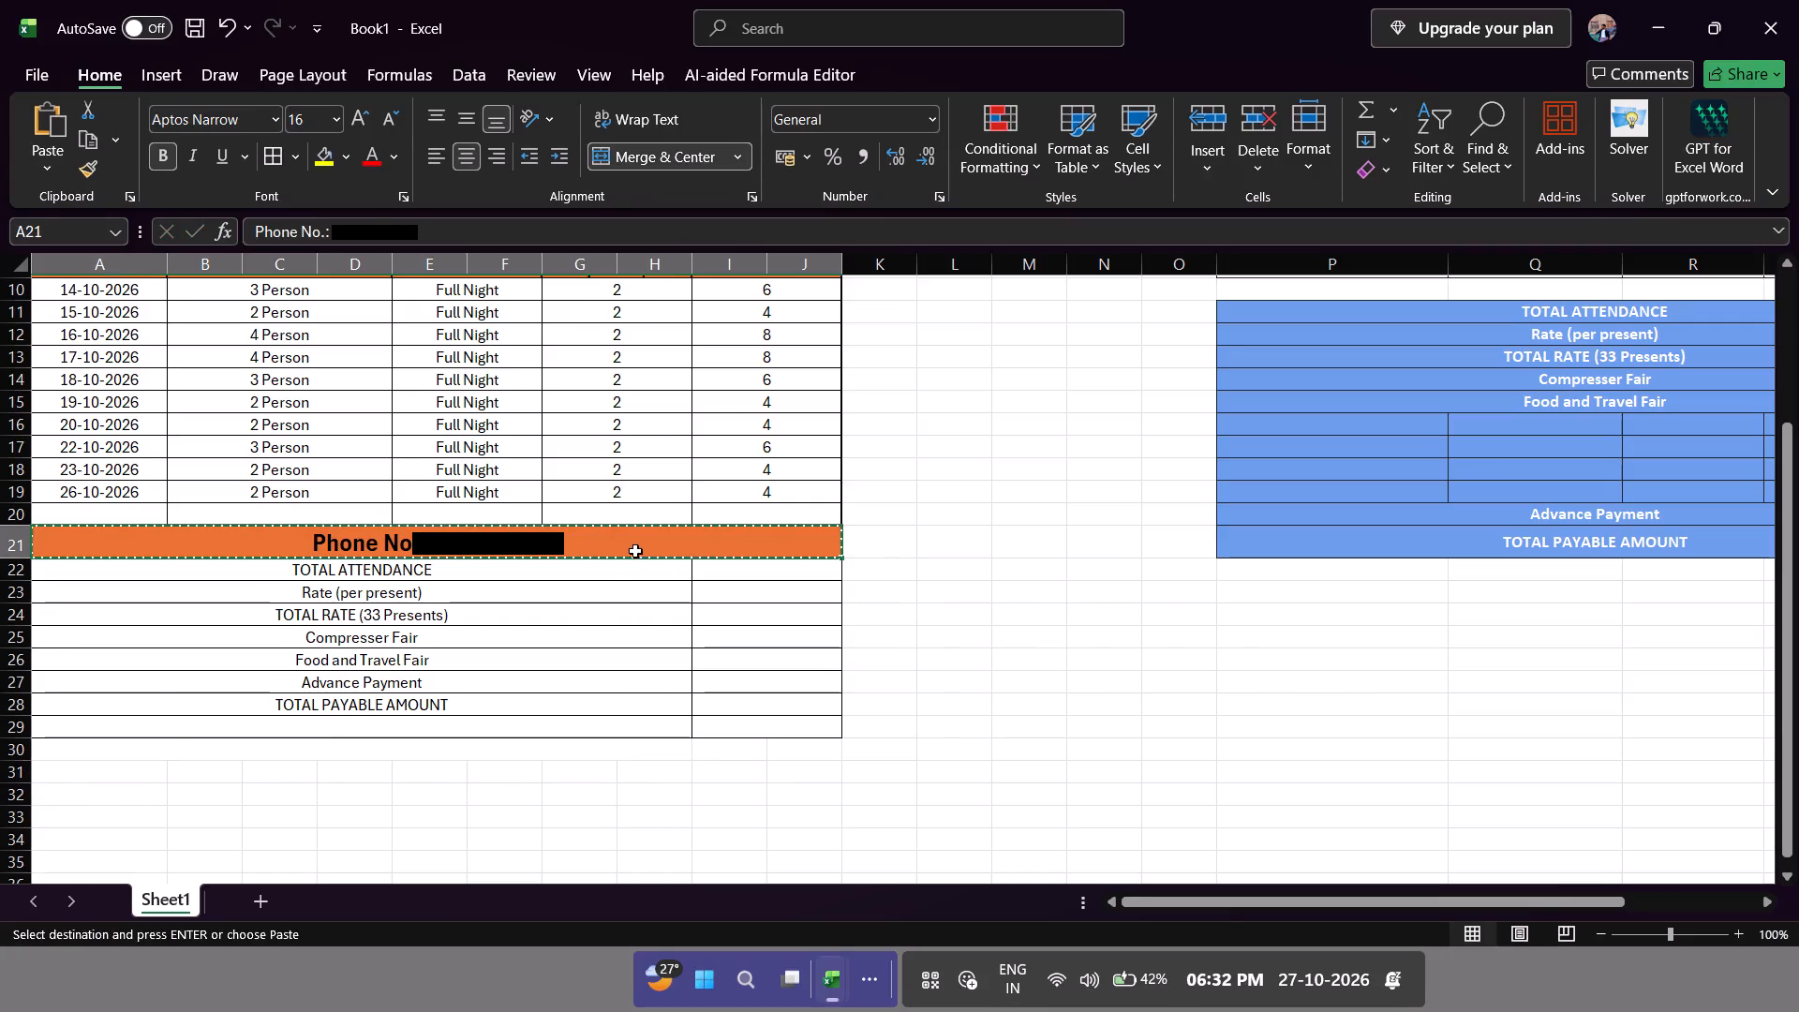
left_click(134, 779)
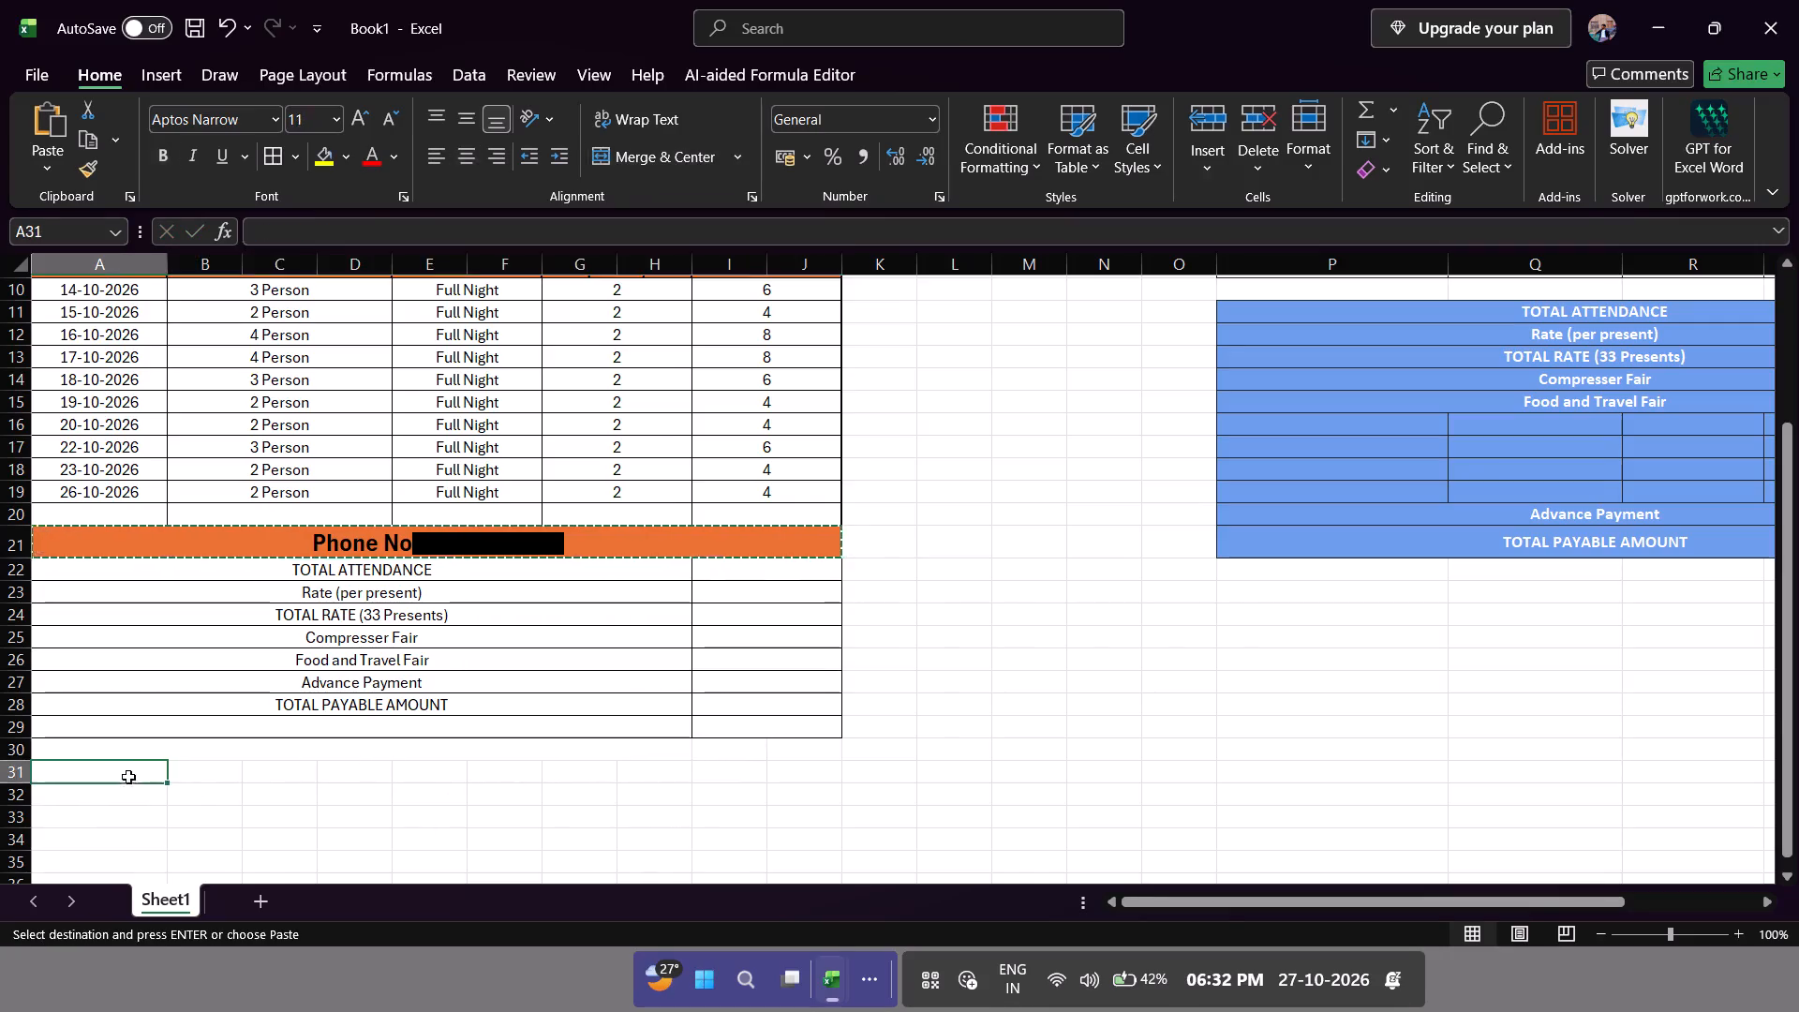
key("ctrl+v")
left_click(972, 737)
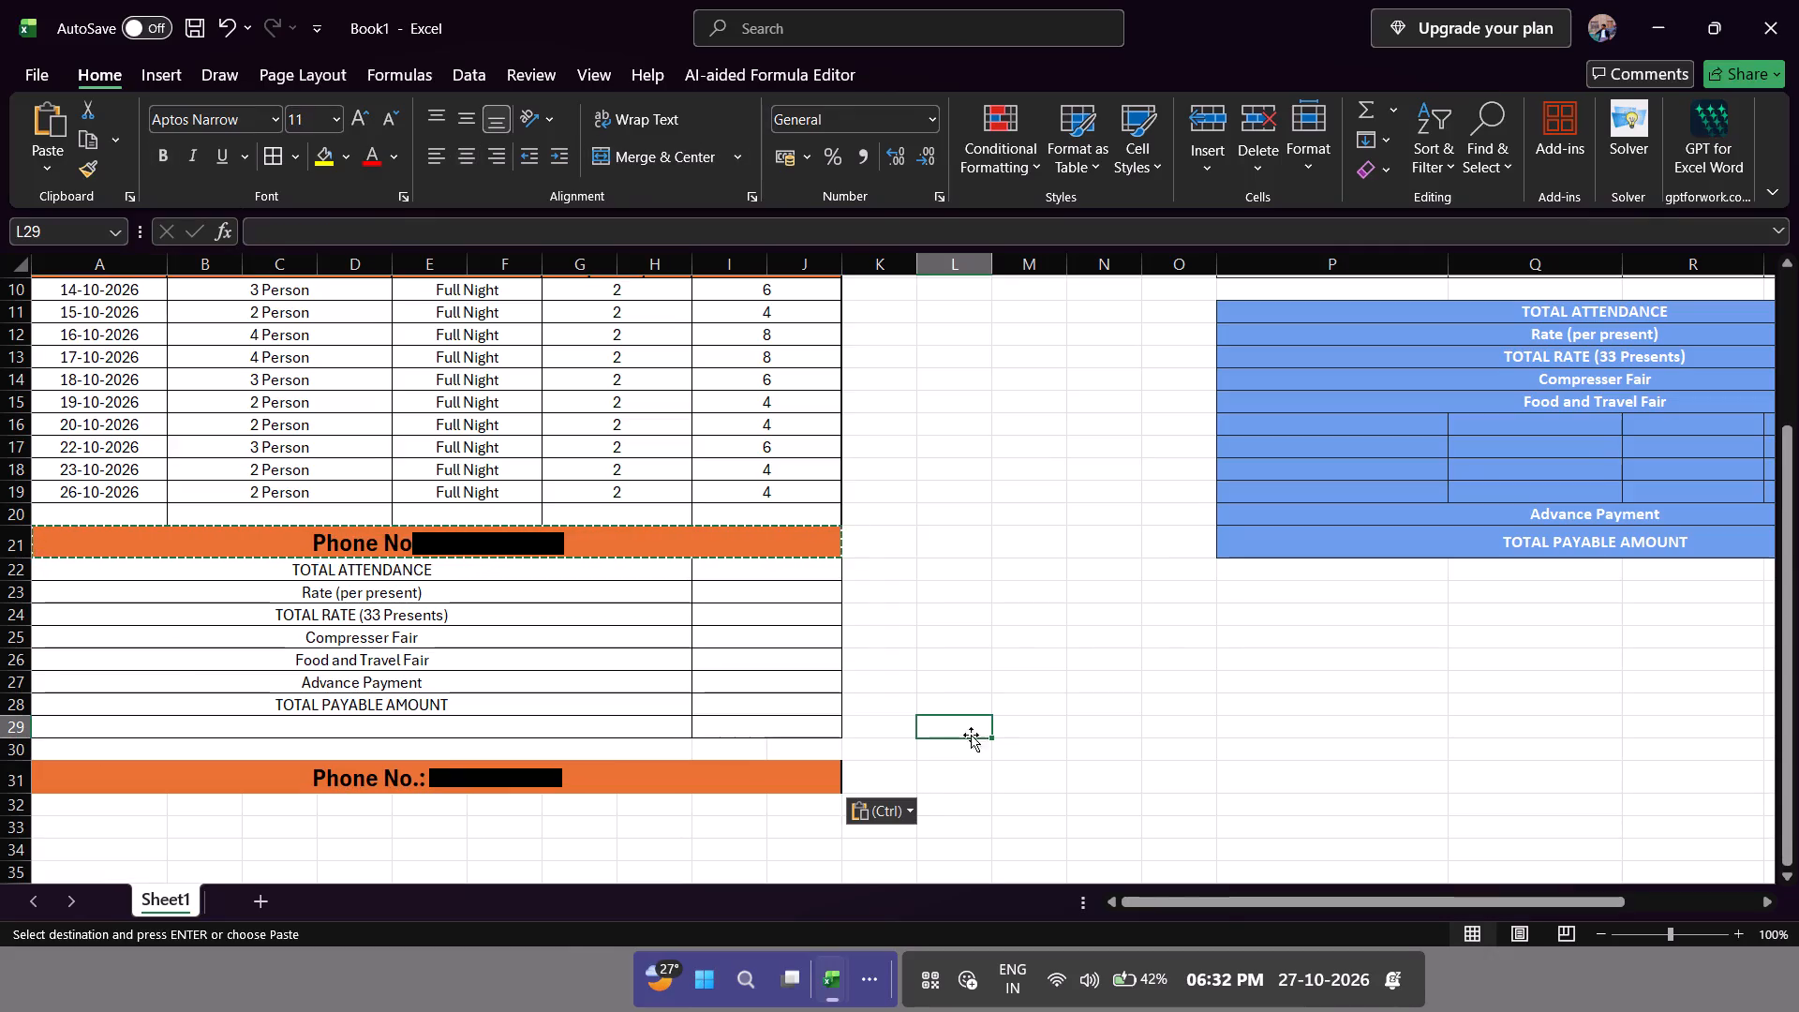
Clear the phone number from the orange cell A21 and delete the whole of row 21 above the TOTAL ATTENDANCE label.
left_click(773, 543)
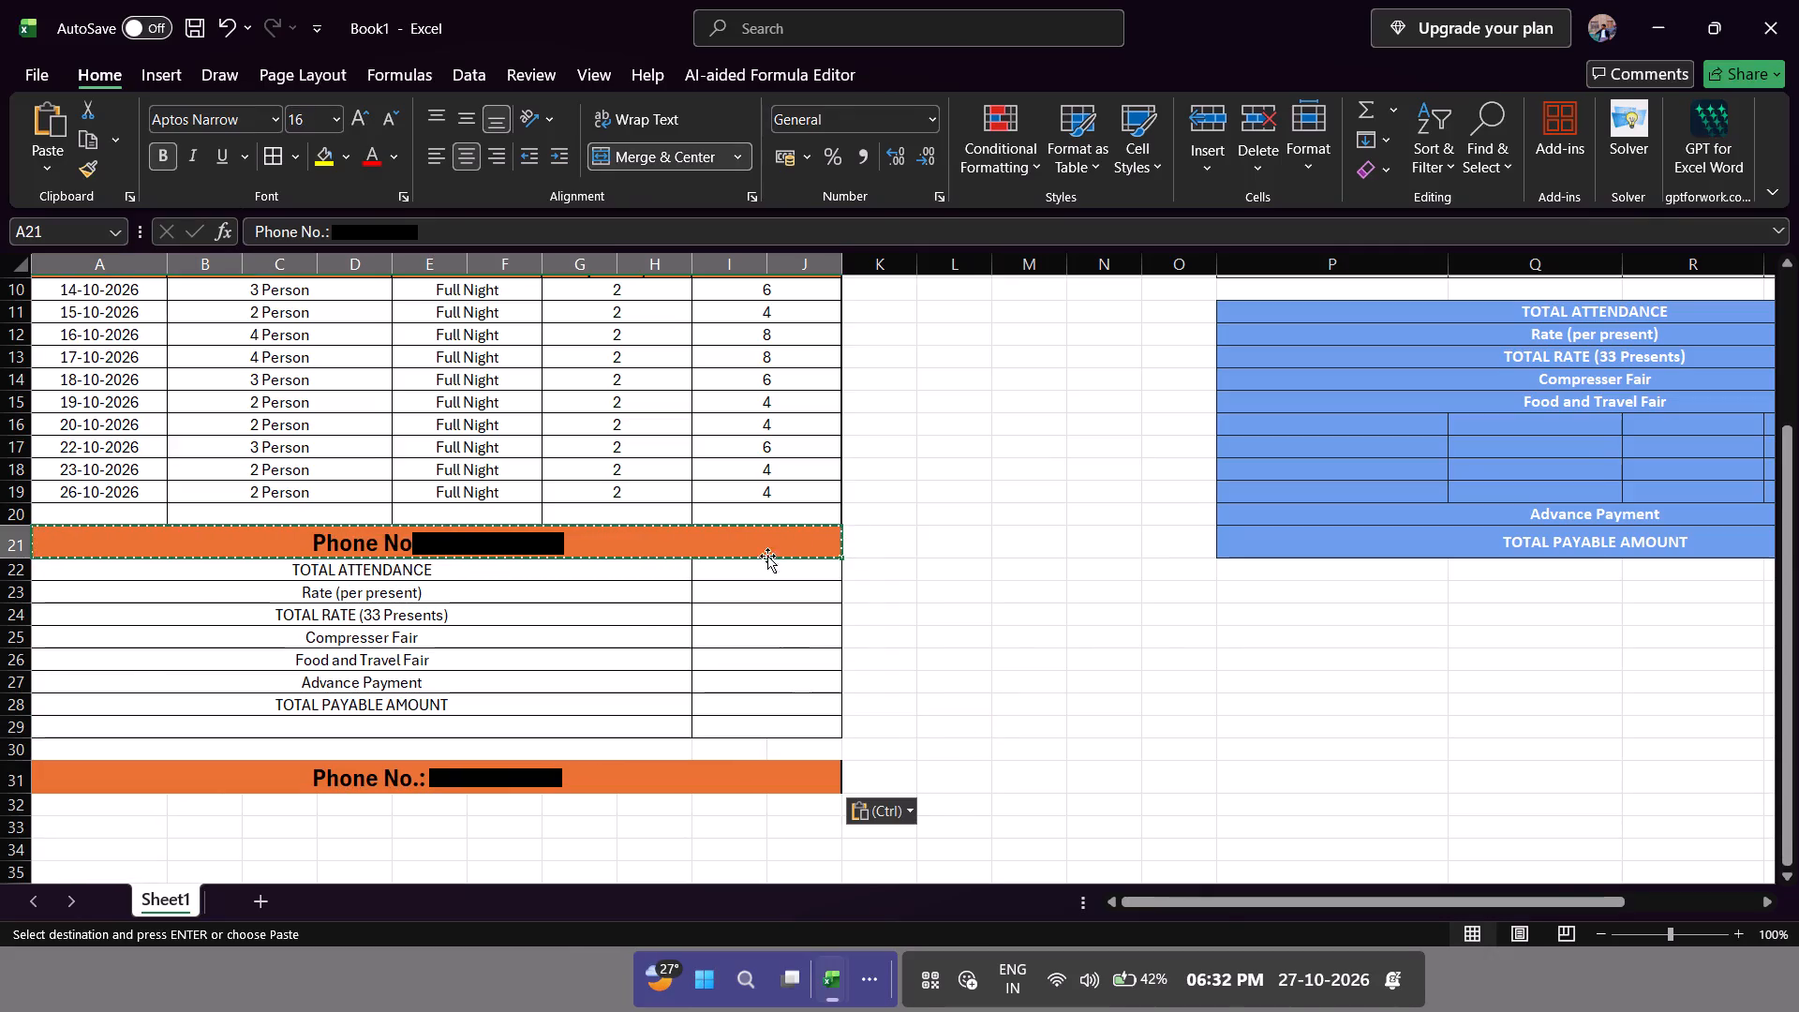
key("BackSpace")
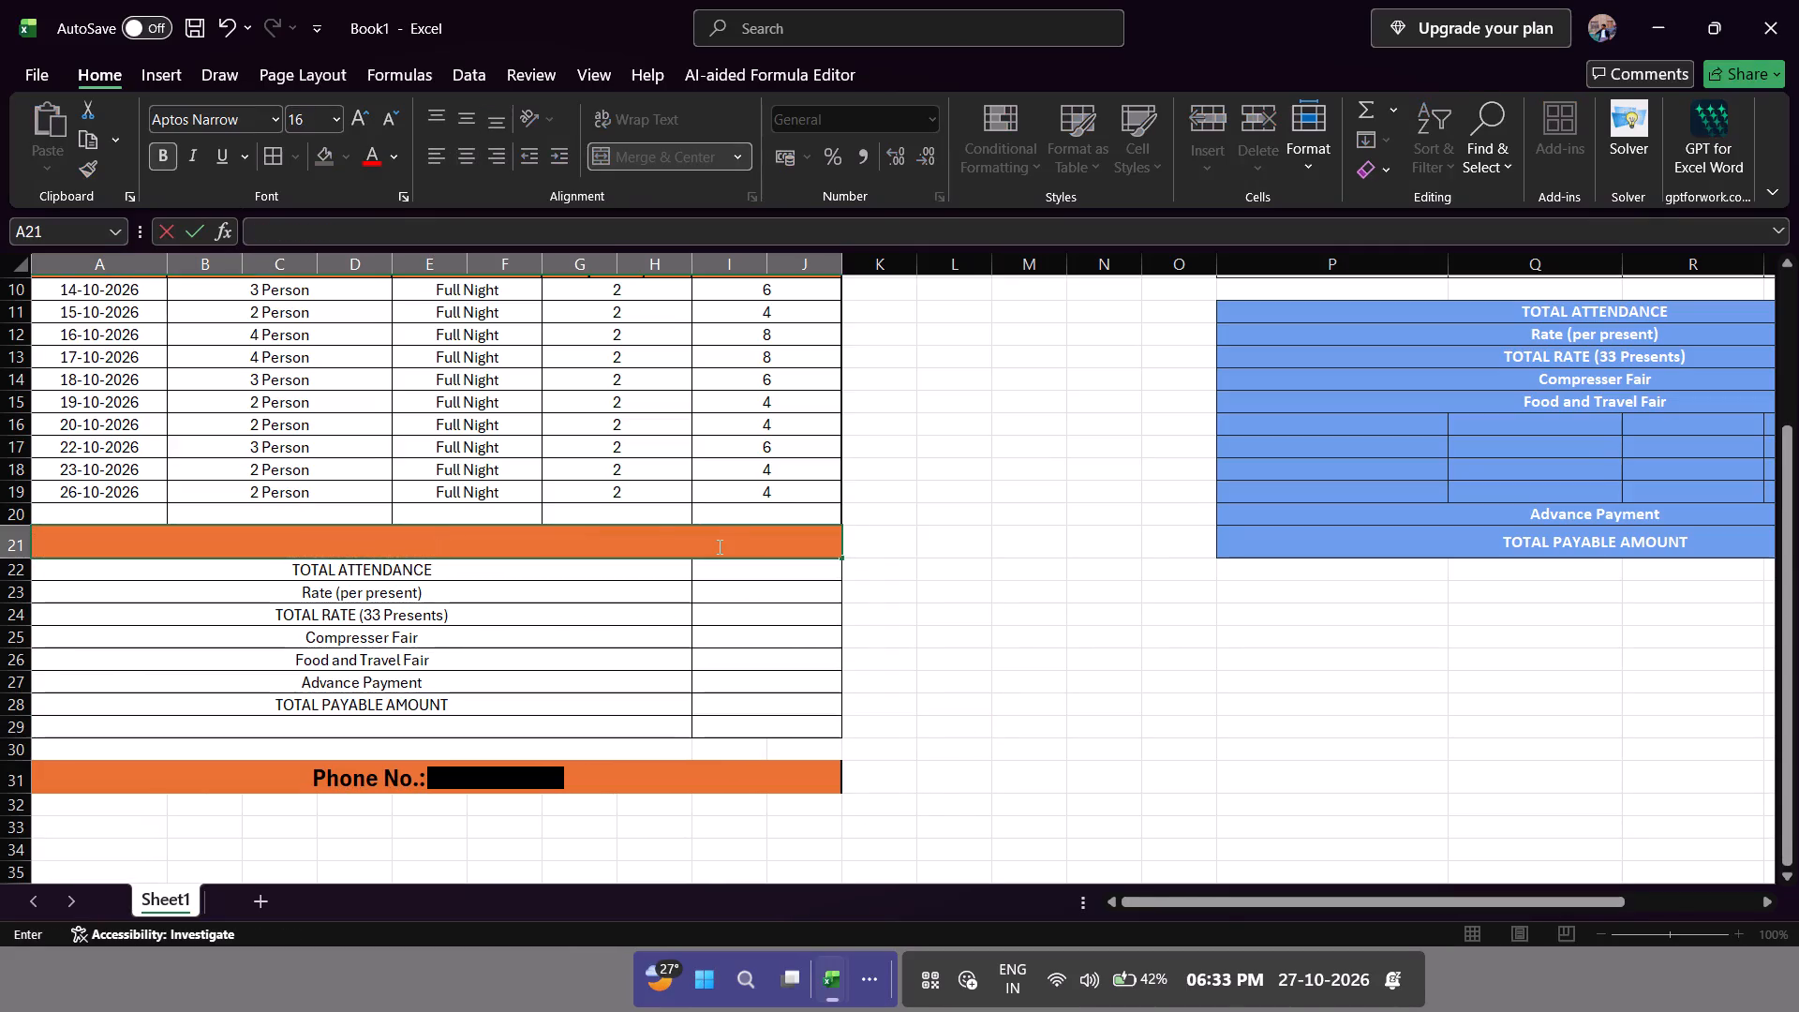
right_click(18, 545)
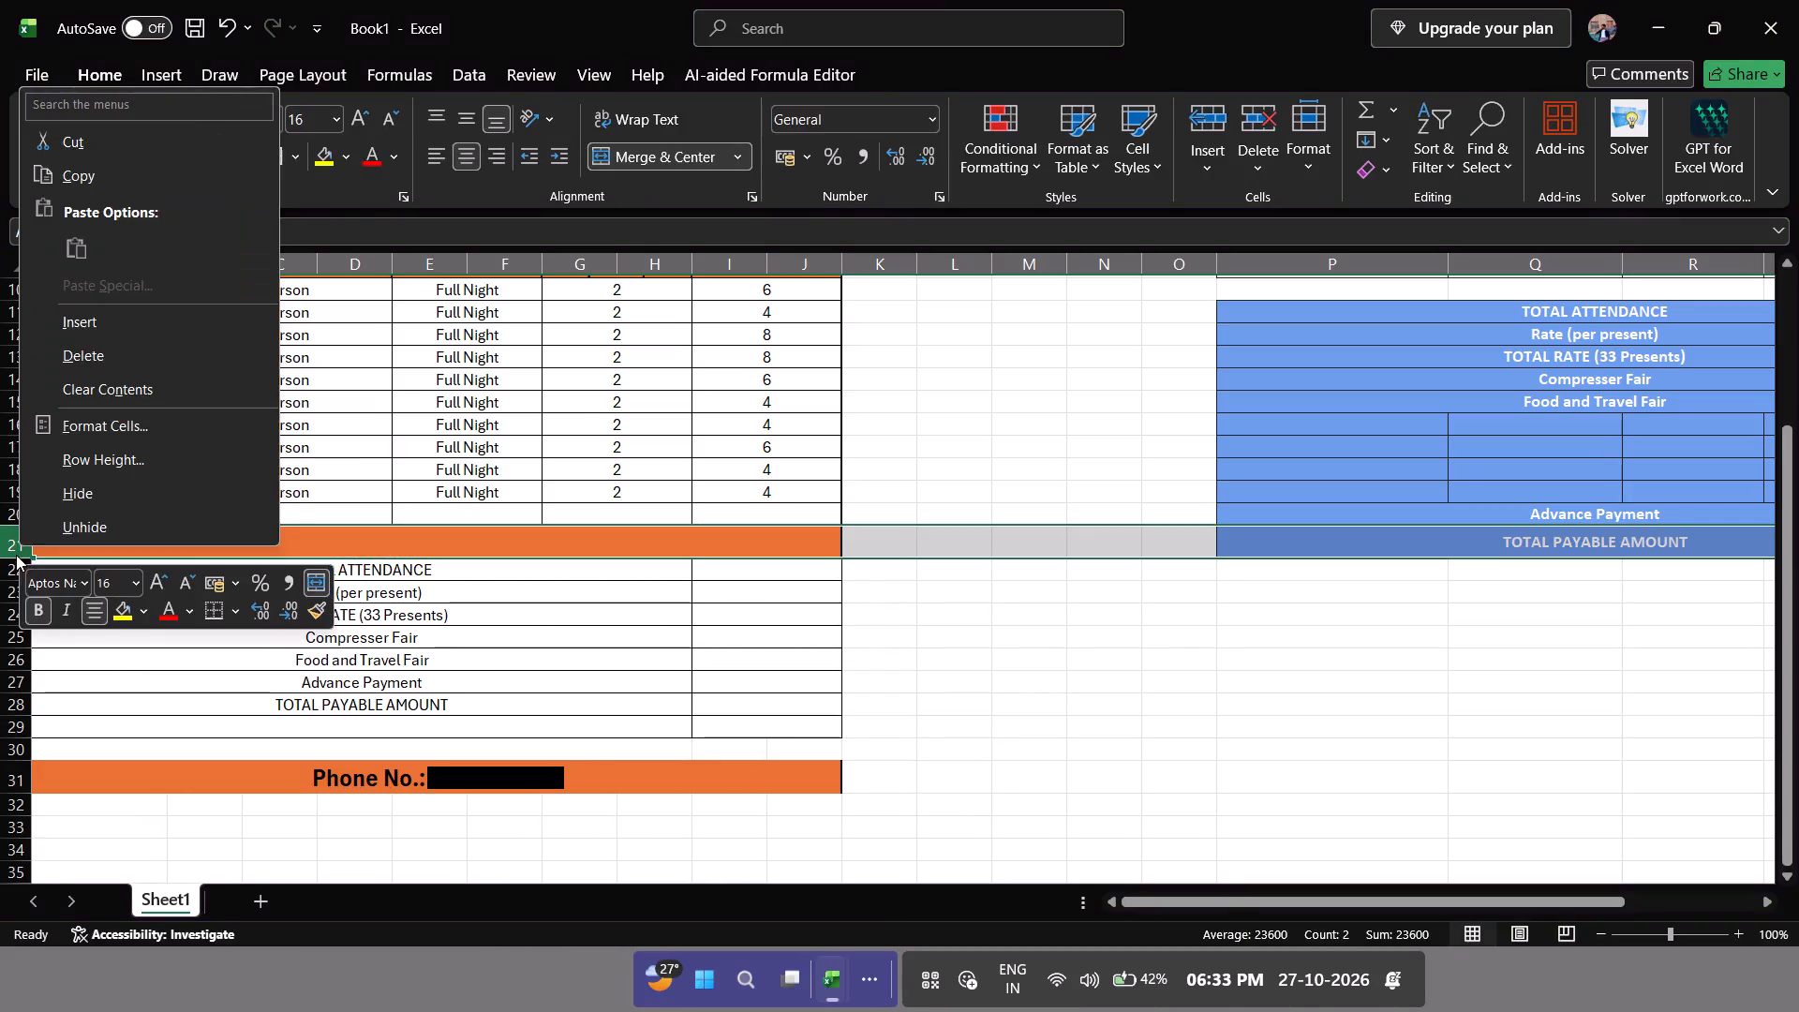
left_click(123, 355)
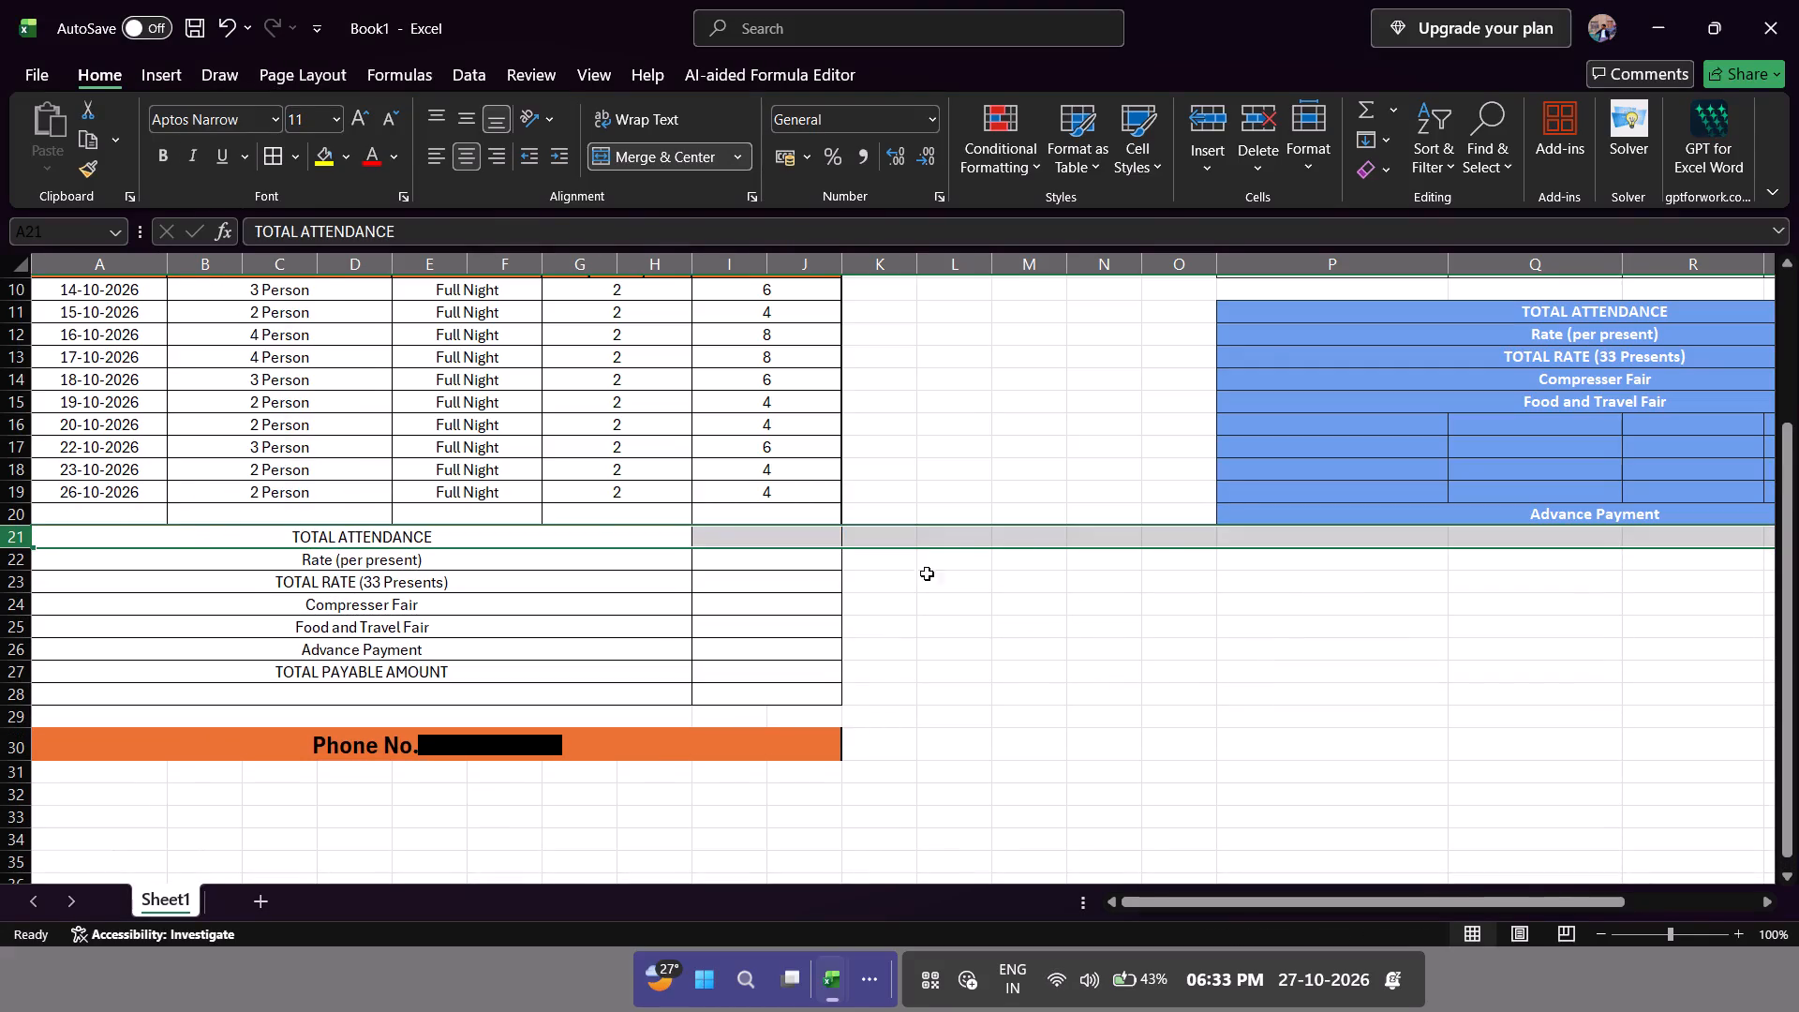
left_click(990, 579)
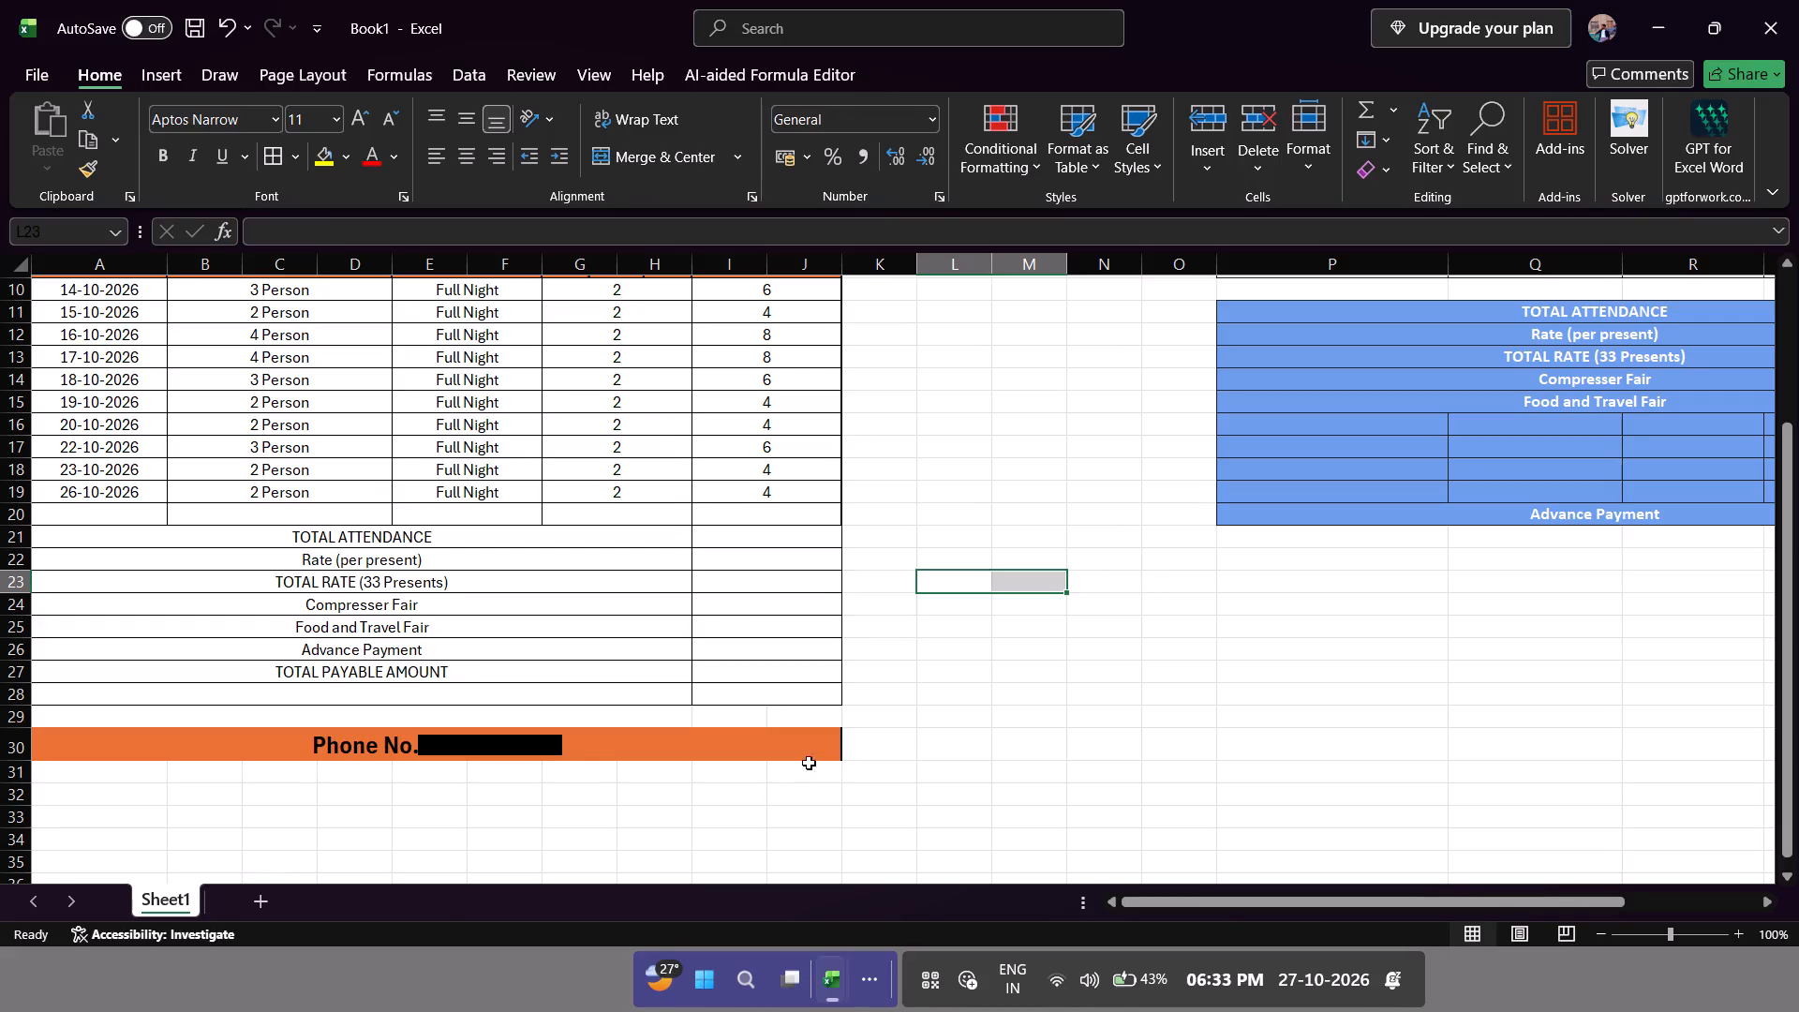
Apply all borders to the attendance data and summary rows, down through the orange phone number row 30 across columns A to J.
left_click_drag(823, 751, 387, 293)
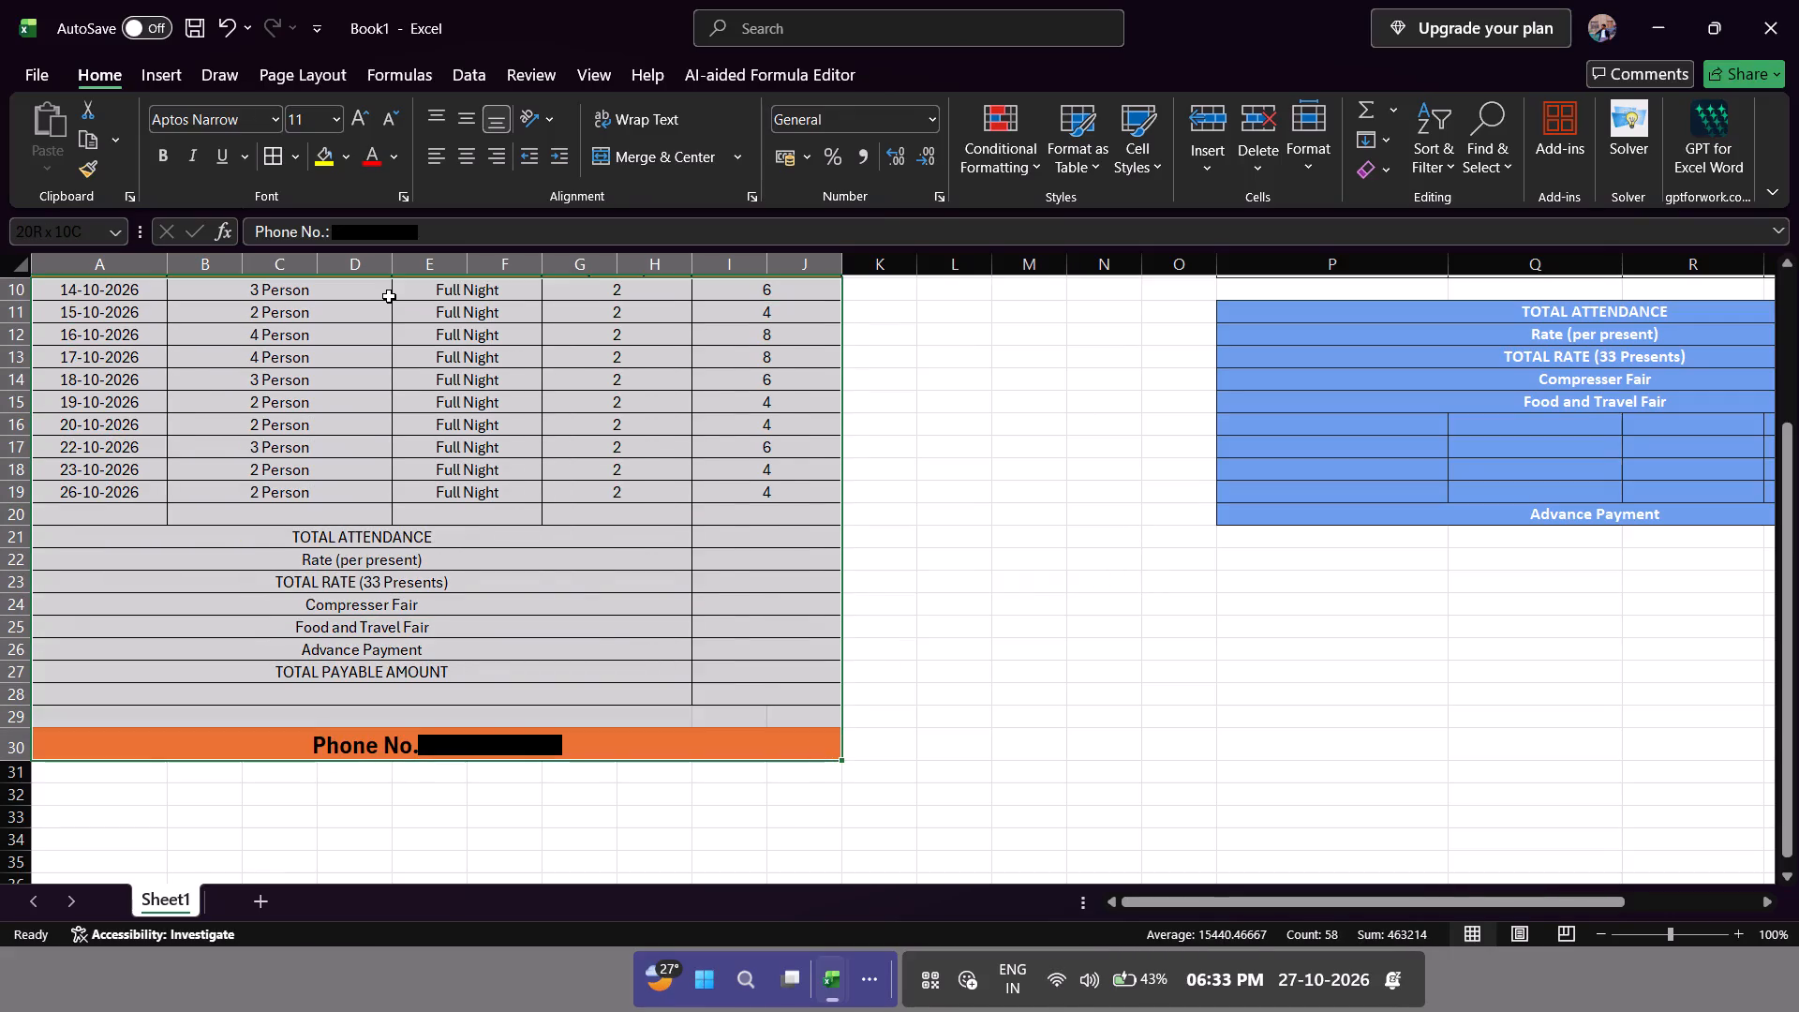
left_click_drag(387, 293, 381, 294)
scroll(380, 294, "up", 3)
left_click_drag(381, 294, 398, 287)
scroll(389, 331, "up", 6)
scroll(394, 329, "down", 4)
scroll(394, 329, "up", 8)
scroll(1247, 919, "up", 1)
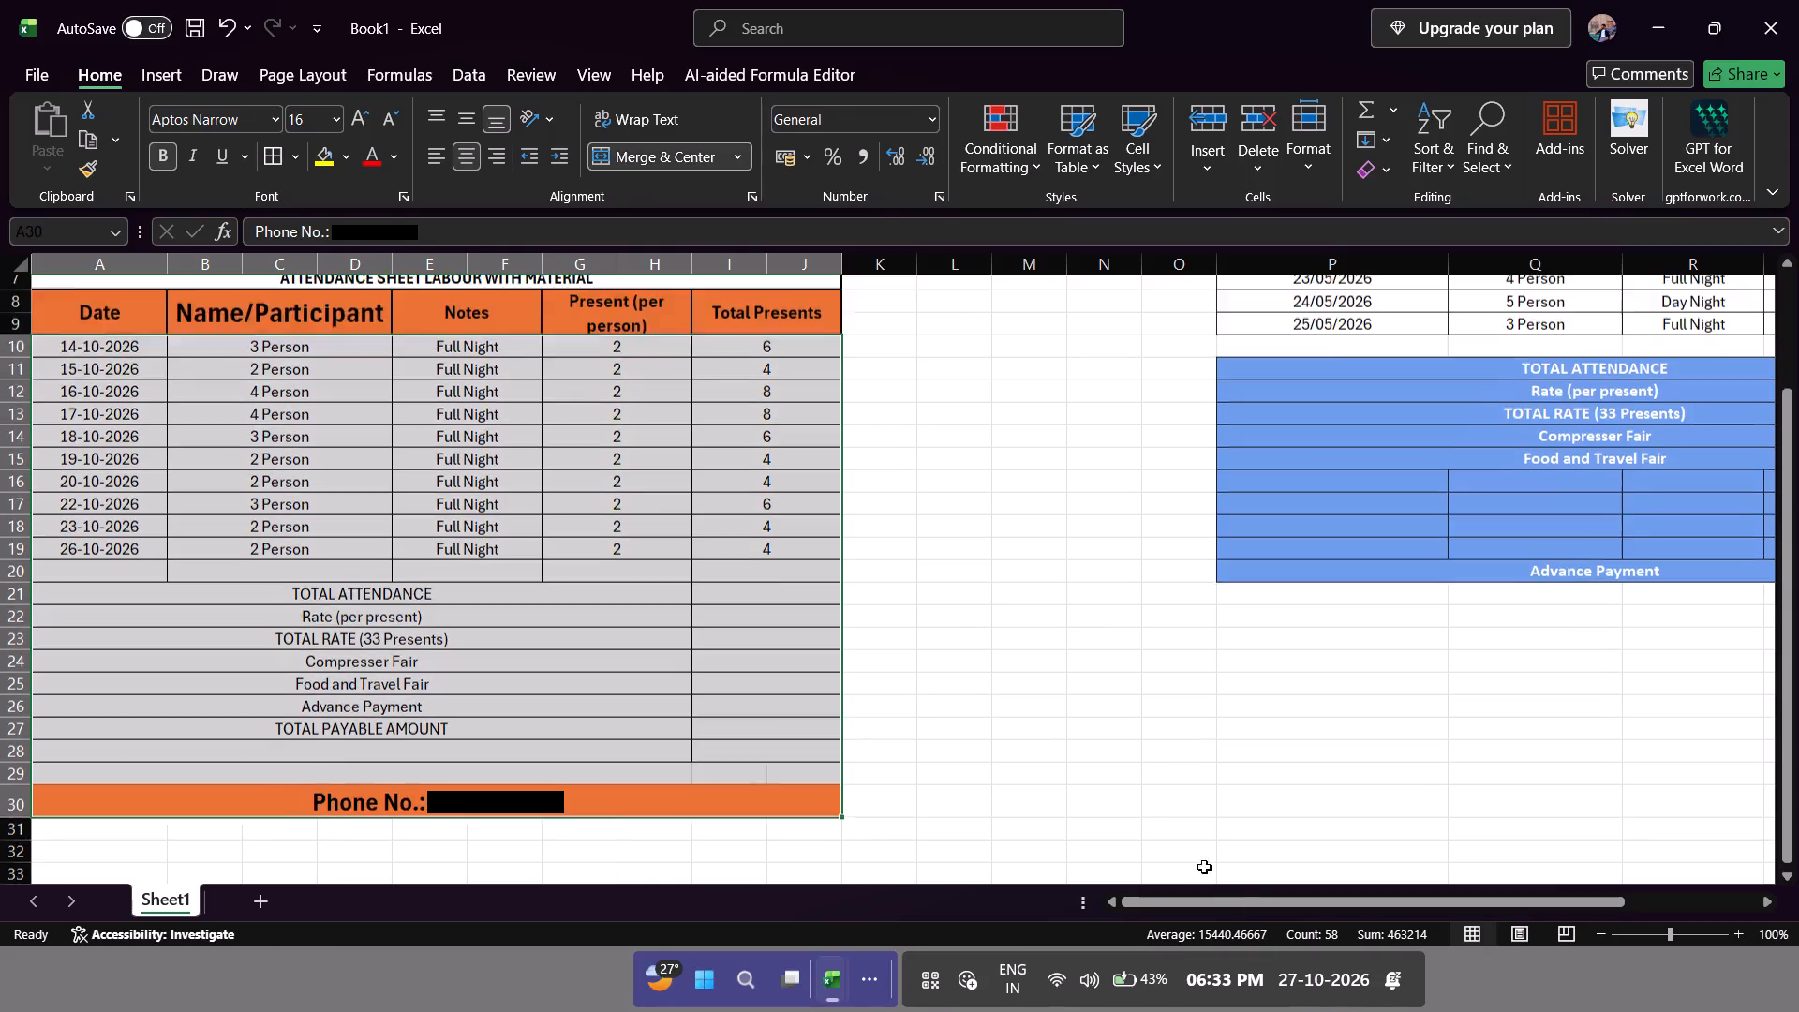
scroll(1199, 861, "up", 2)
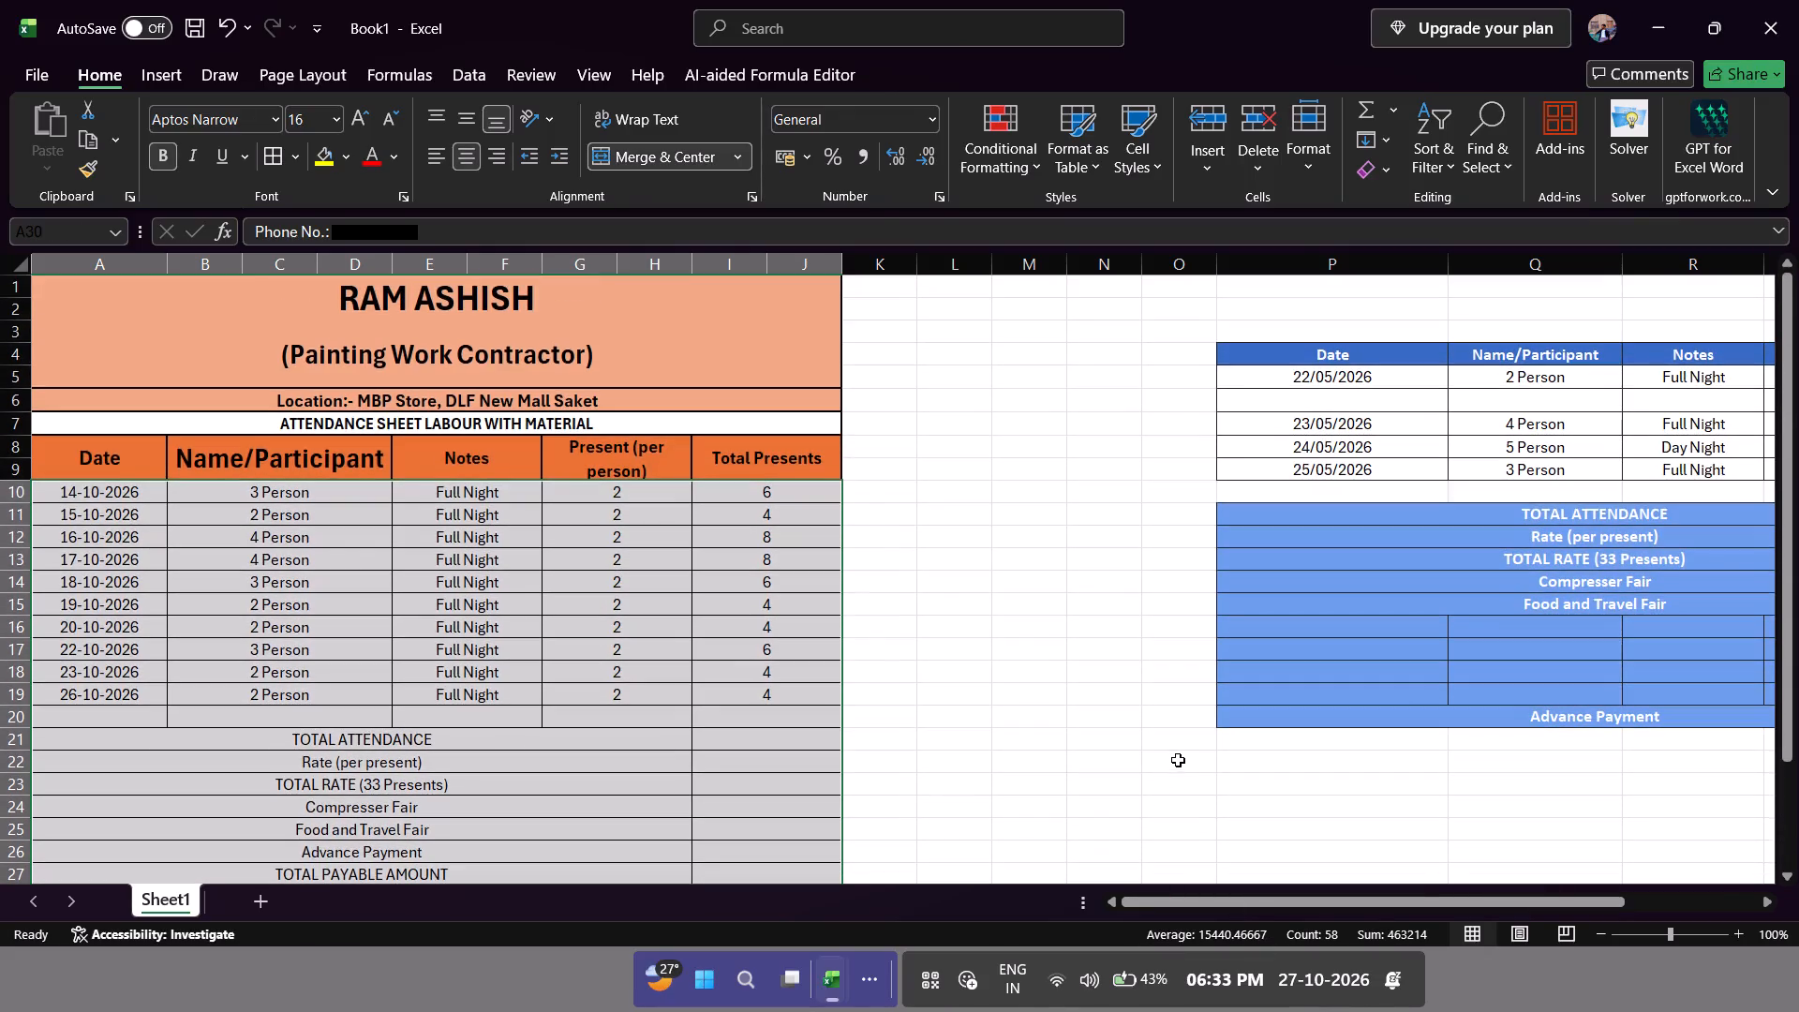
scroll(986, 528, "down", 1)
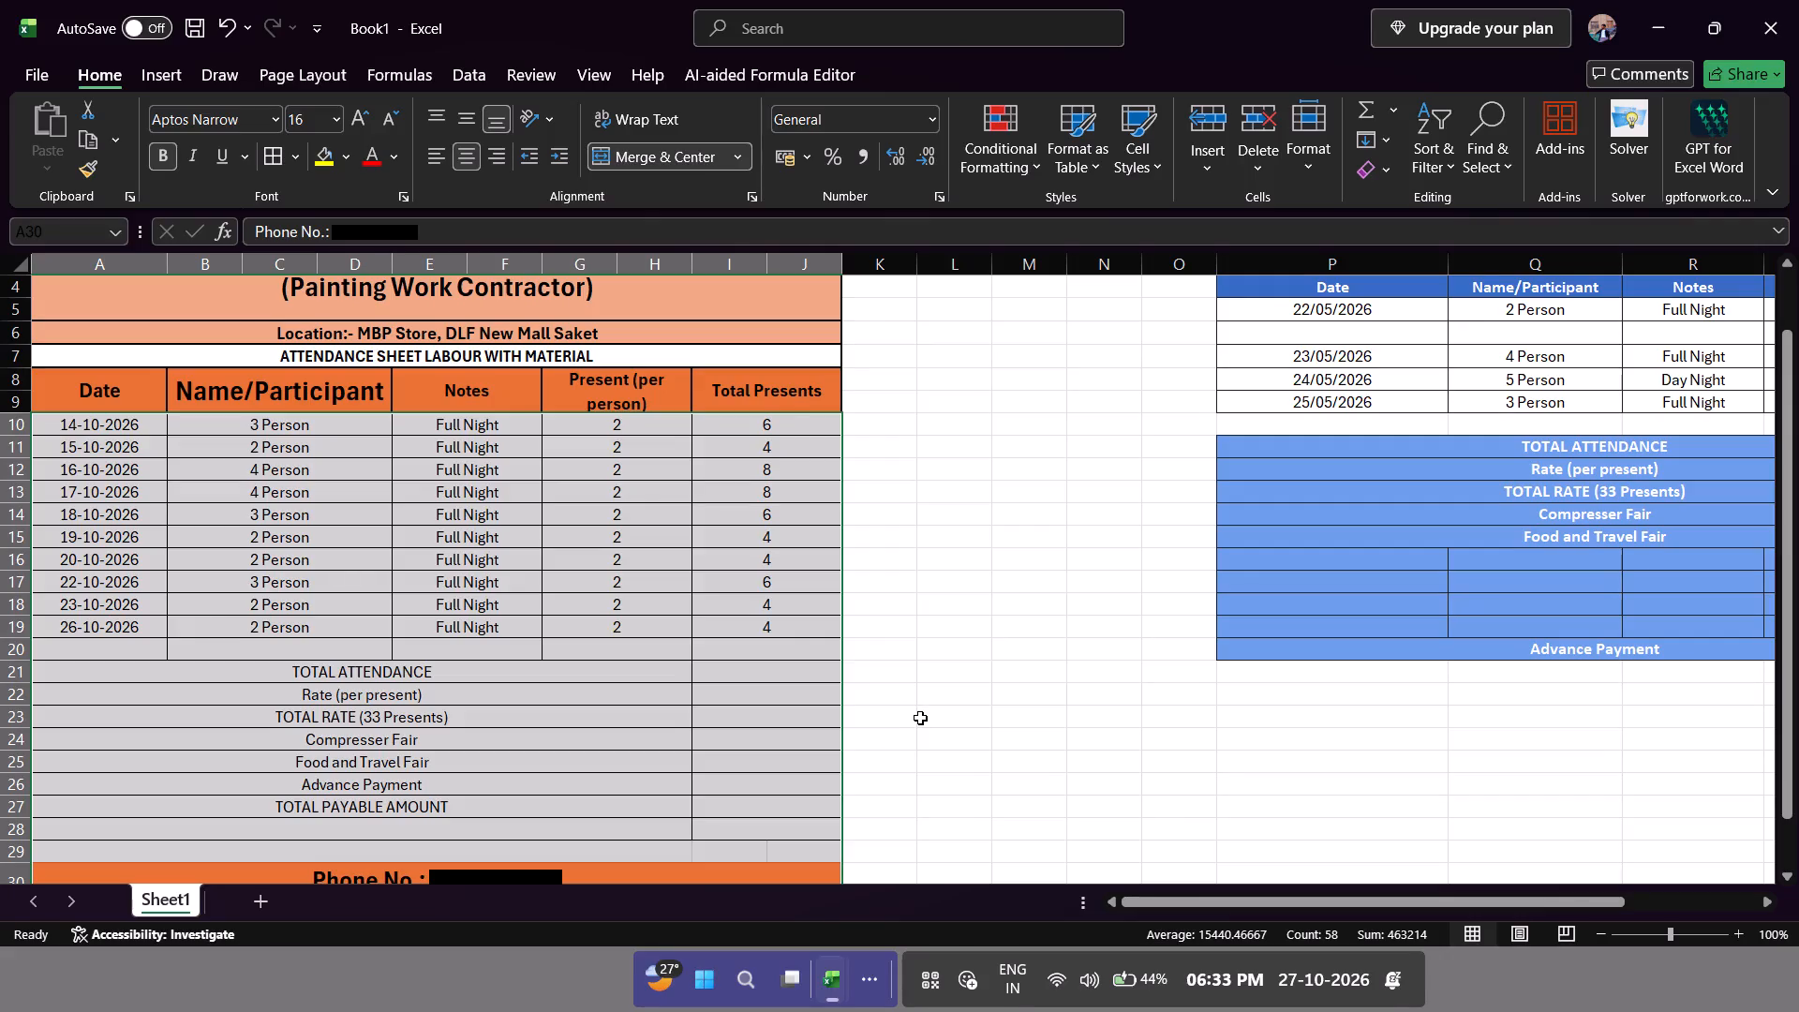
left_click(267, 153)
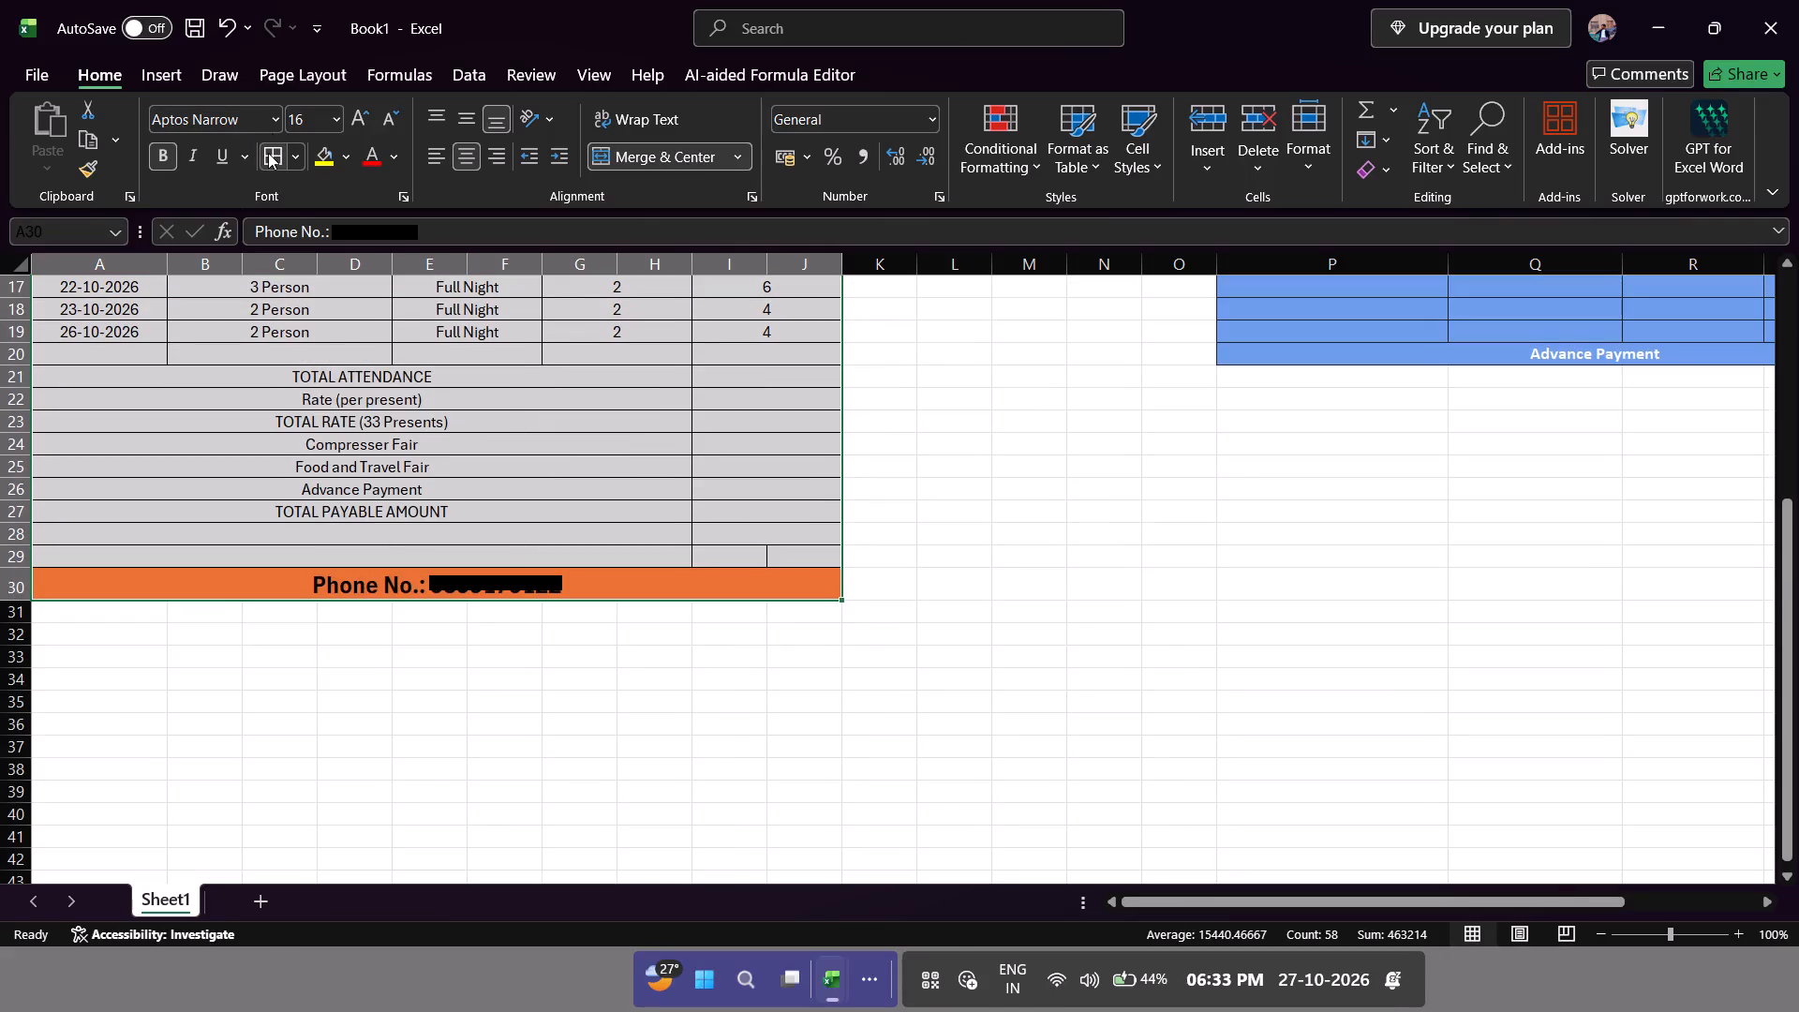
left_click(268, 153)
left_click(1125, 572)
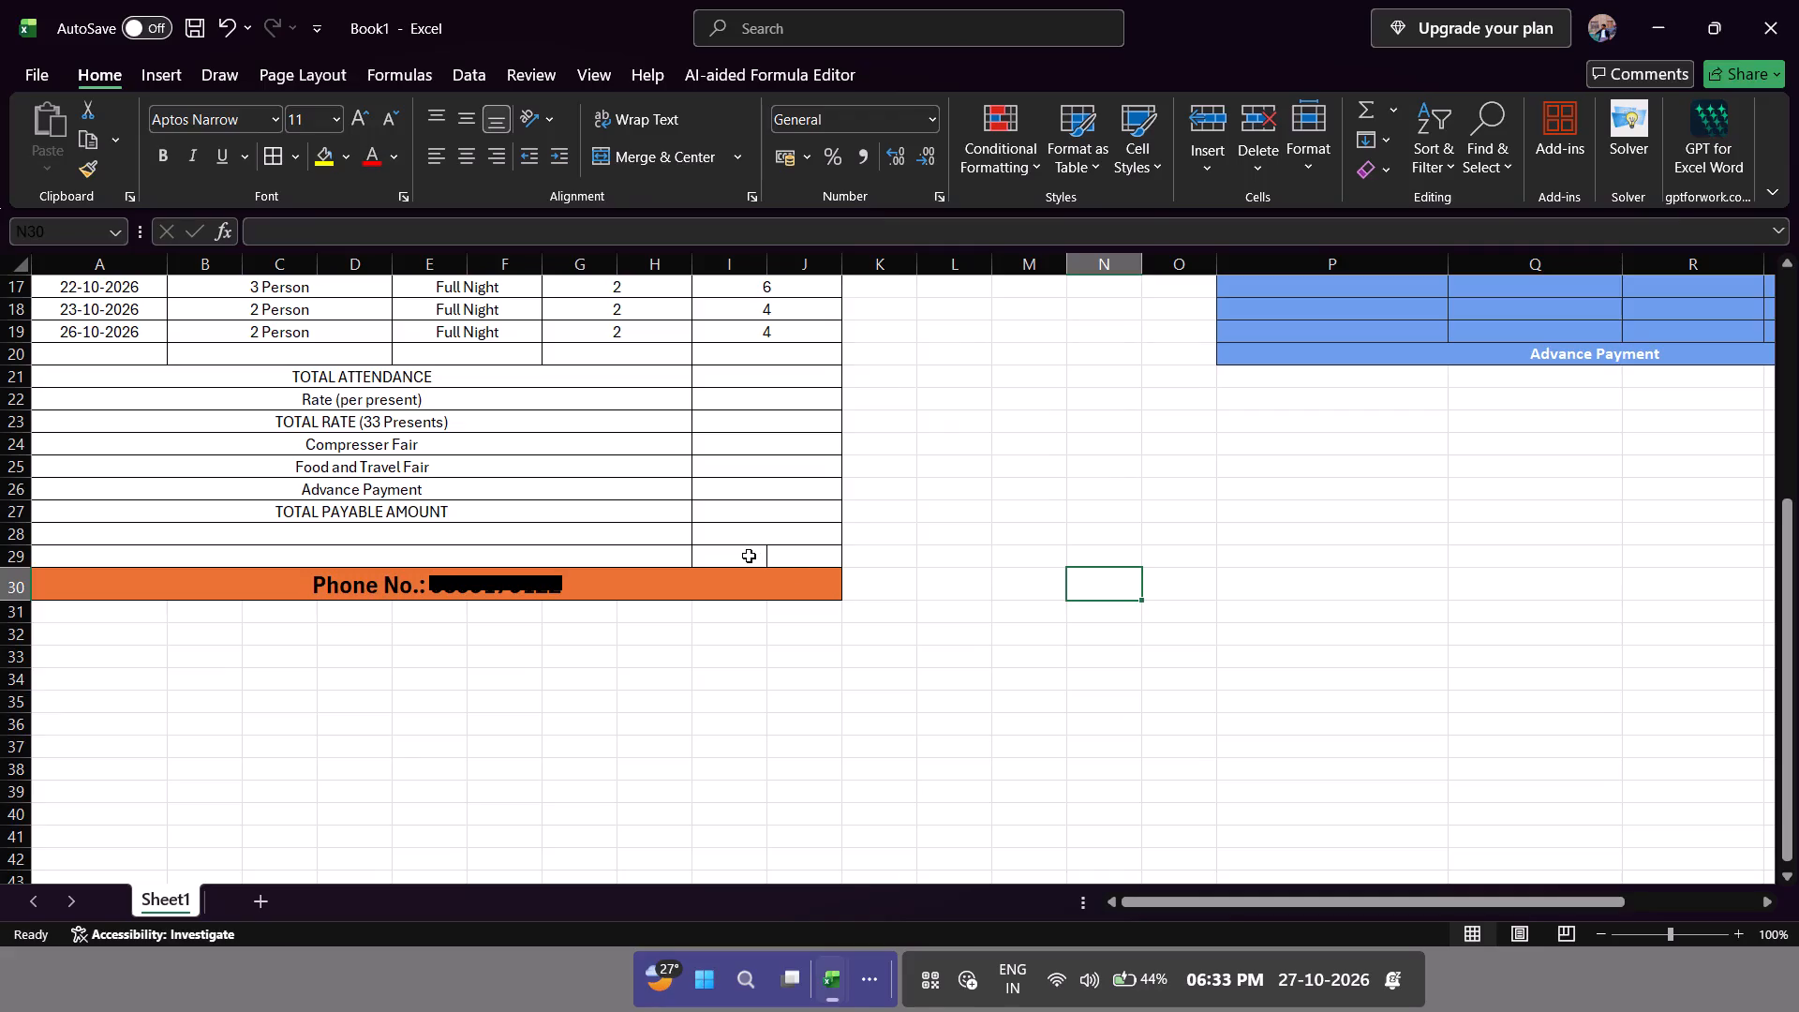
Fill the empty merged cell I28:J28 down one row so that I29:J29 is merged in the same way.
left_click(746, 556)
left_click(769, 569)
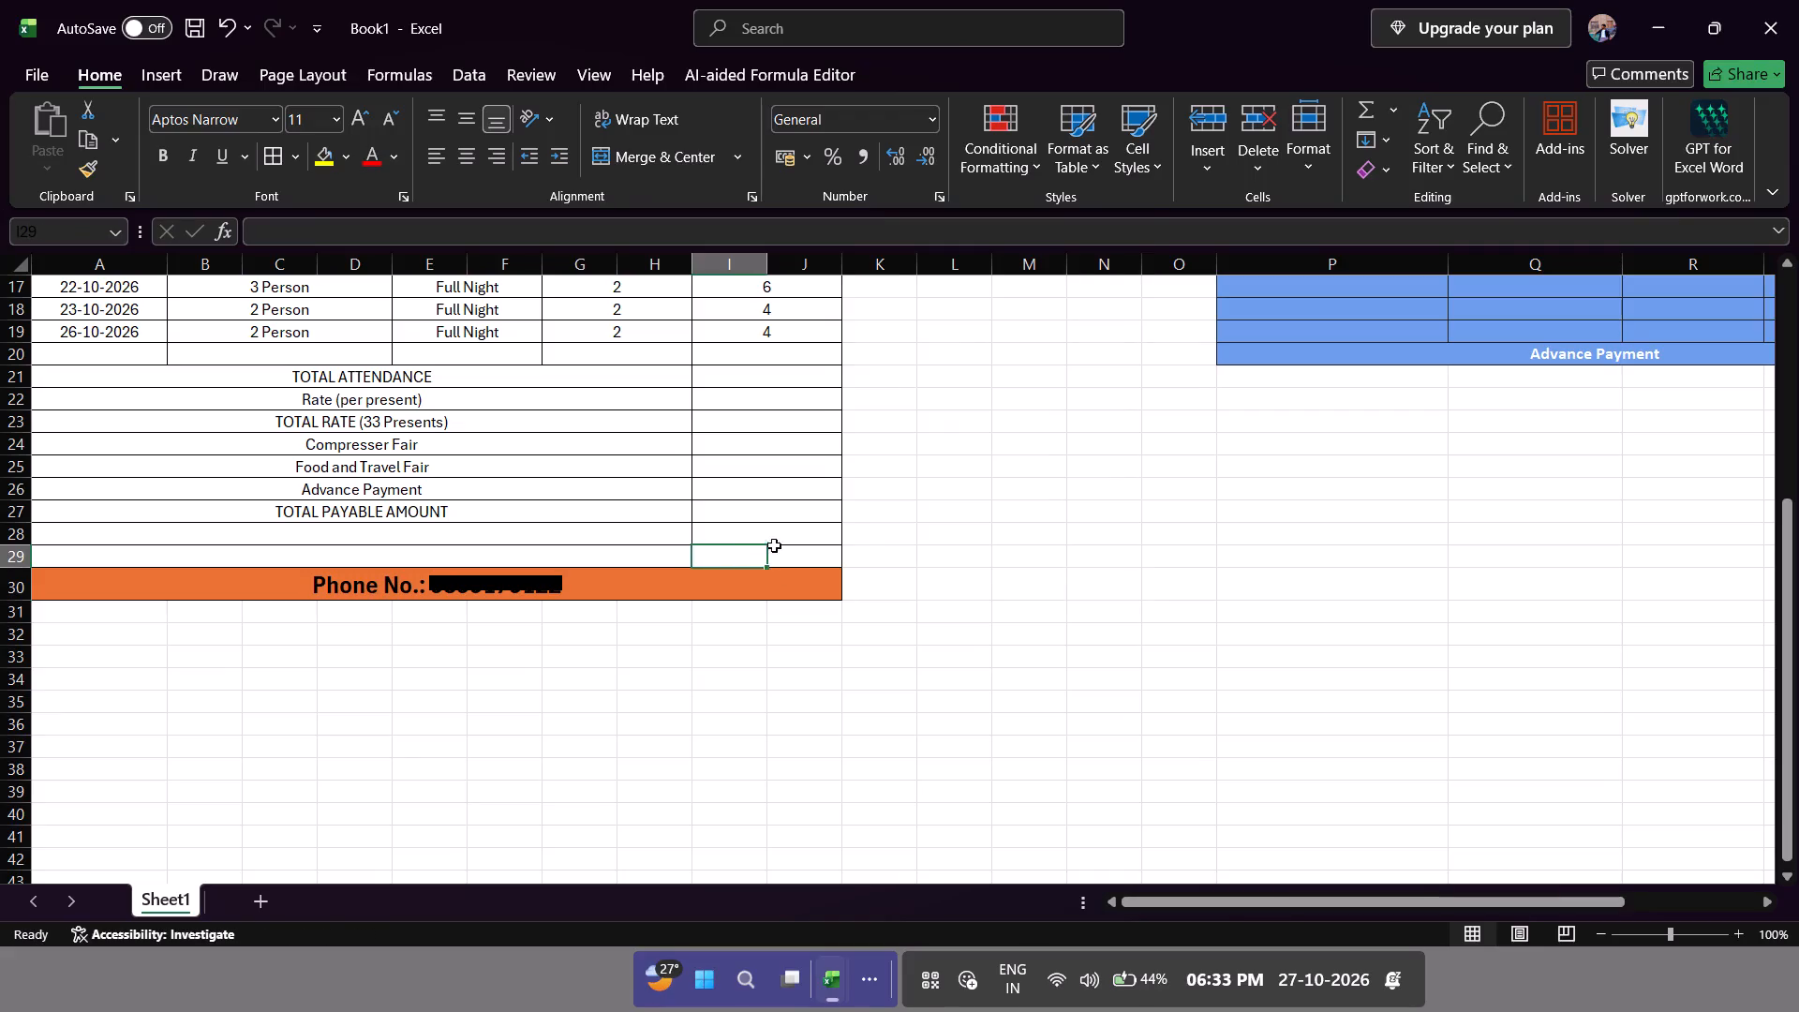
left_click(776, 536)
left_click_drag(840, 543, 839, 552)
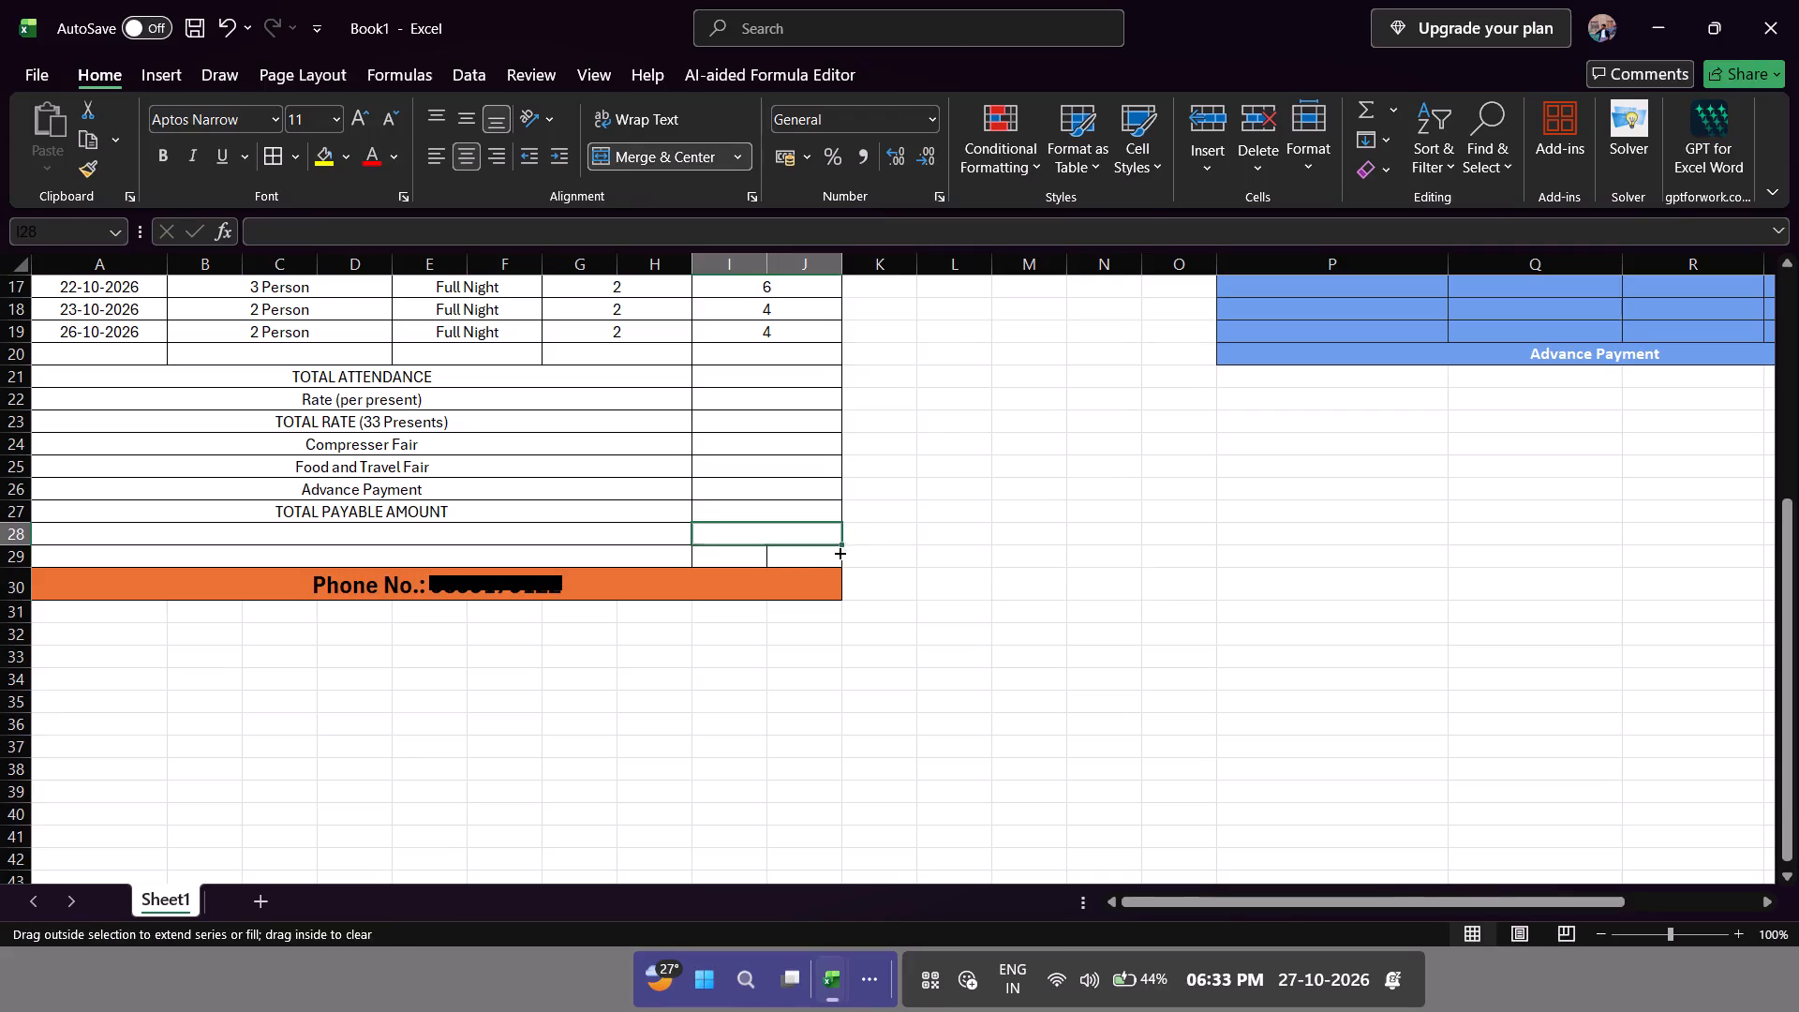
left_click_drag(839, 552, 835, 563)
left_click(921, 536)
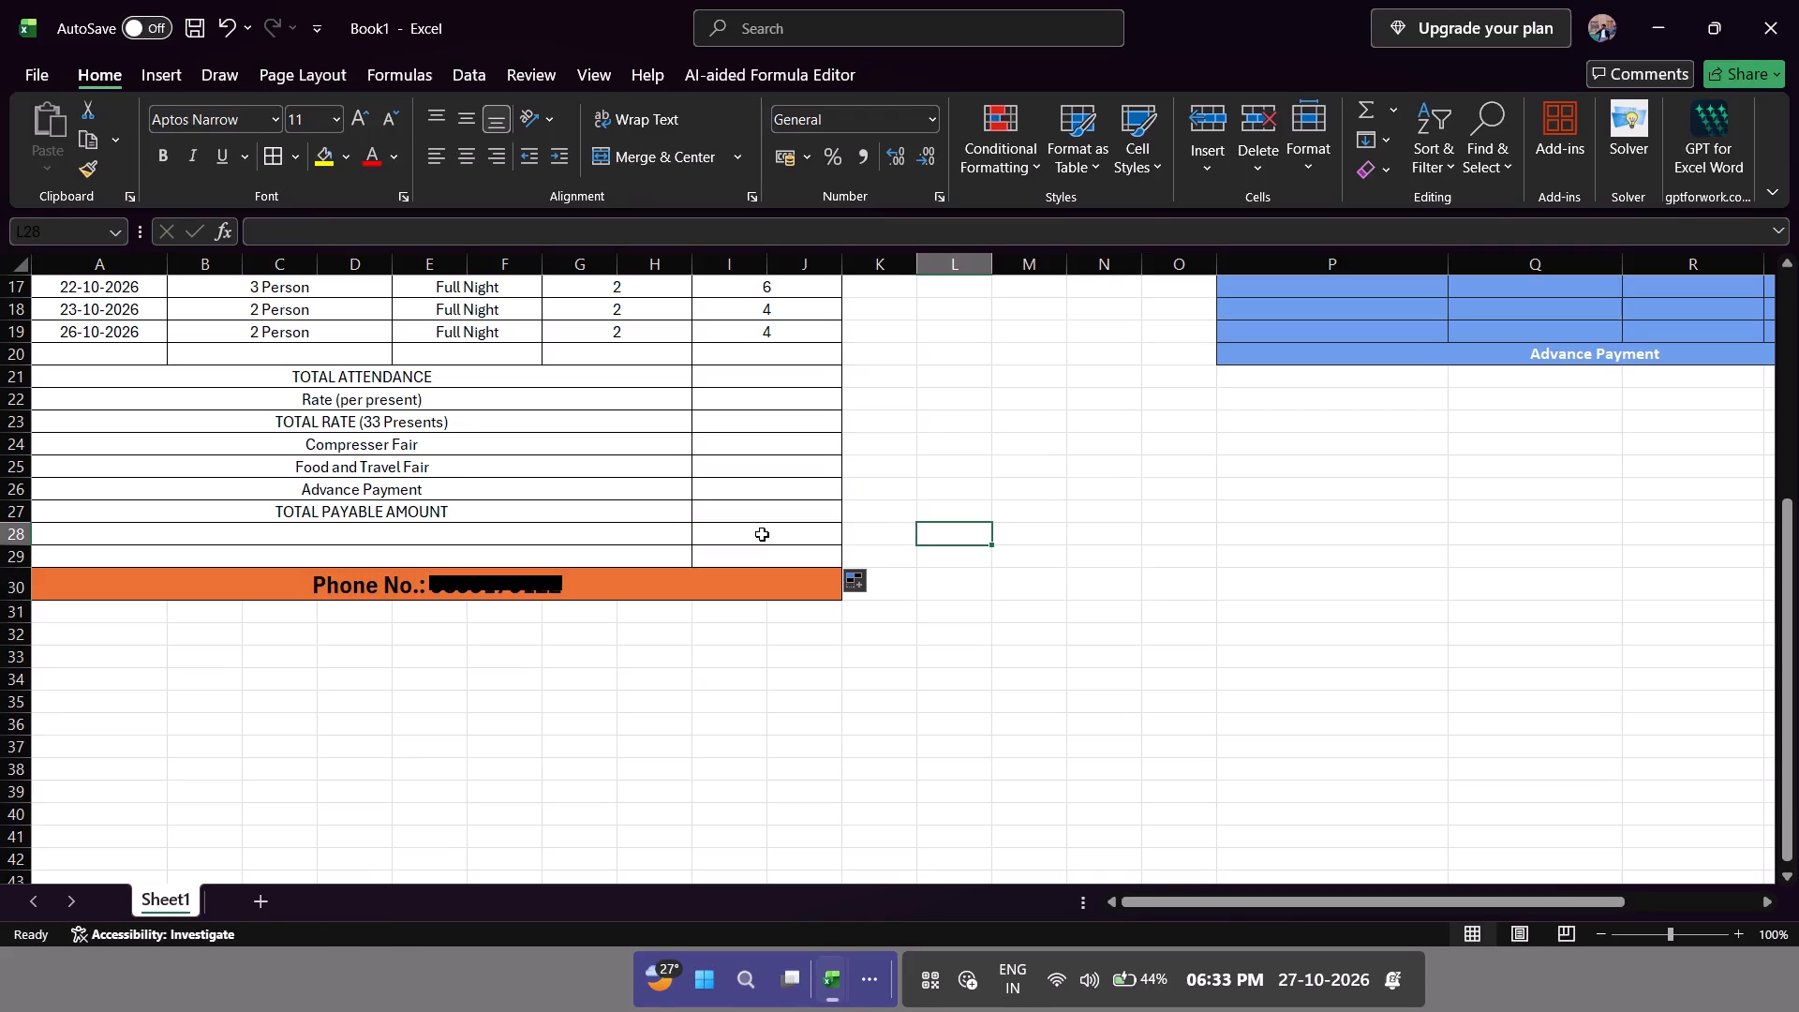
Delete the empty row 28 below TOTAL PAYABLE AMOUNT, leaving one blank row above the phone number.
right_click(10, 541)
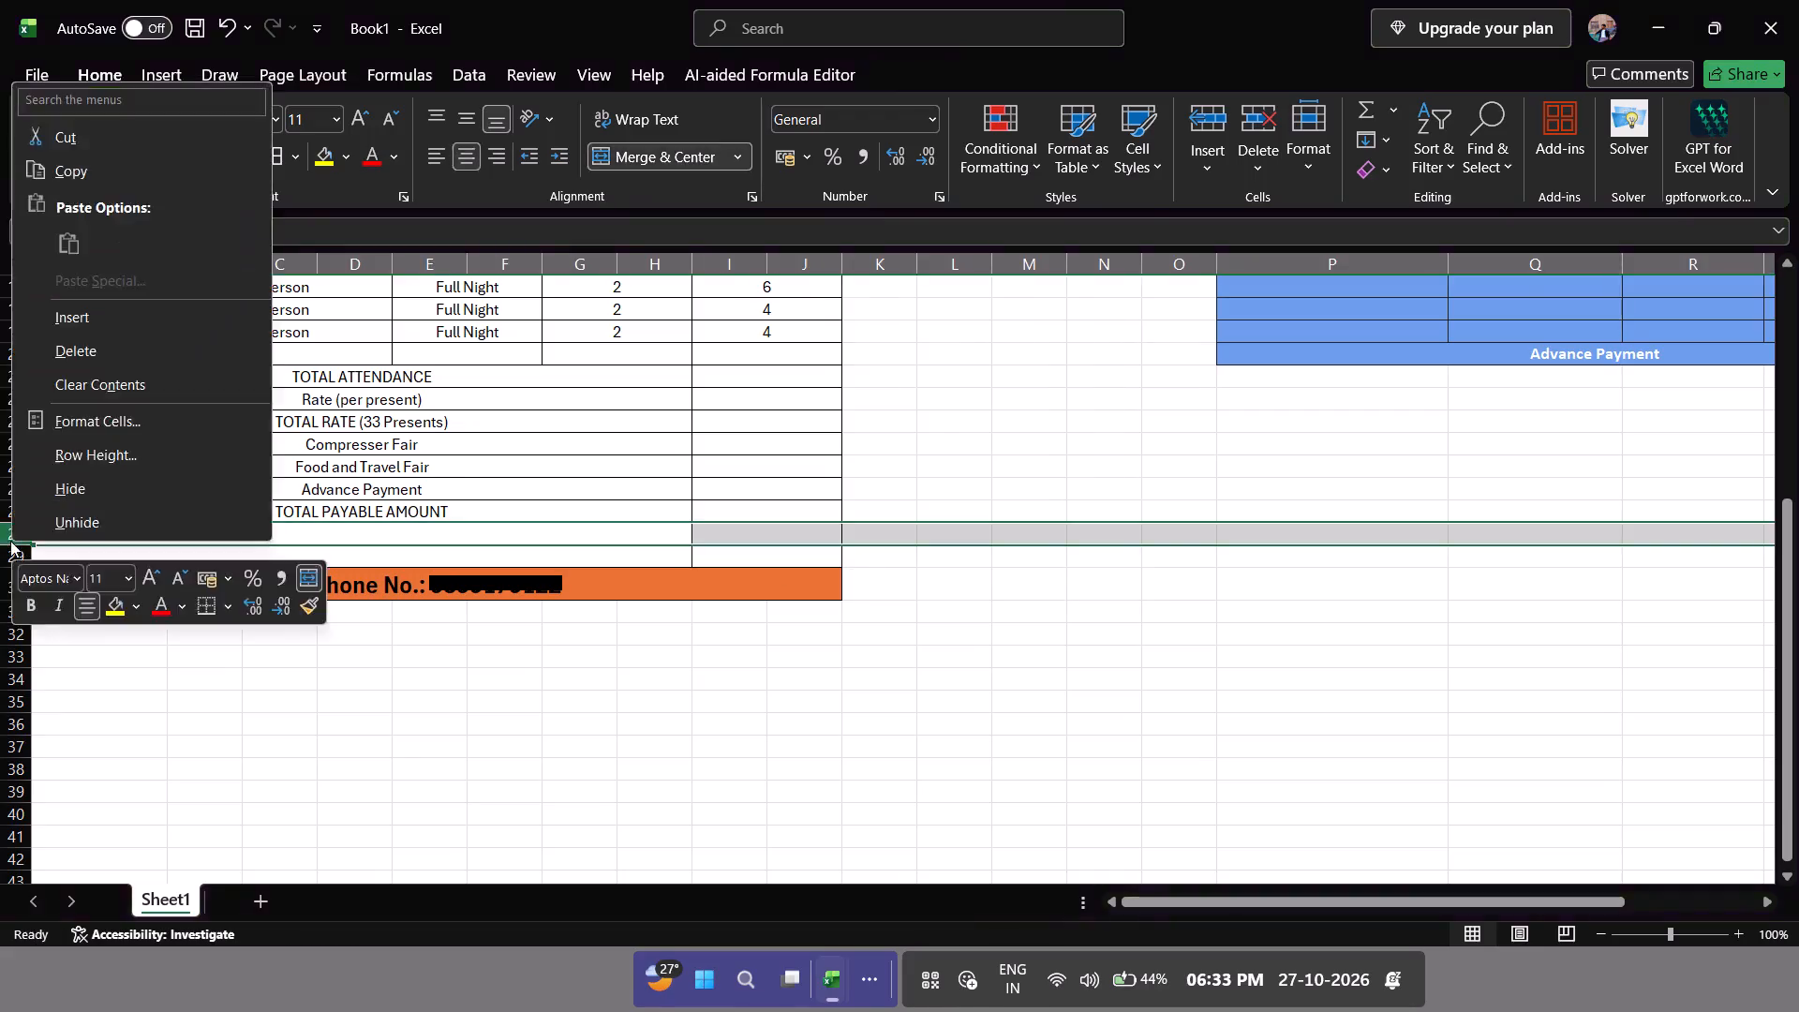
left_click(112, 350)
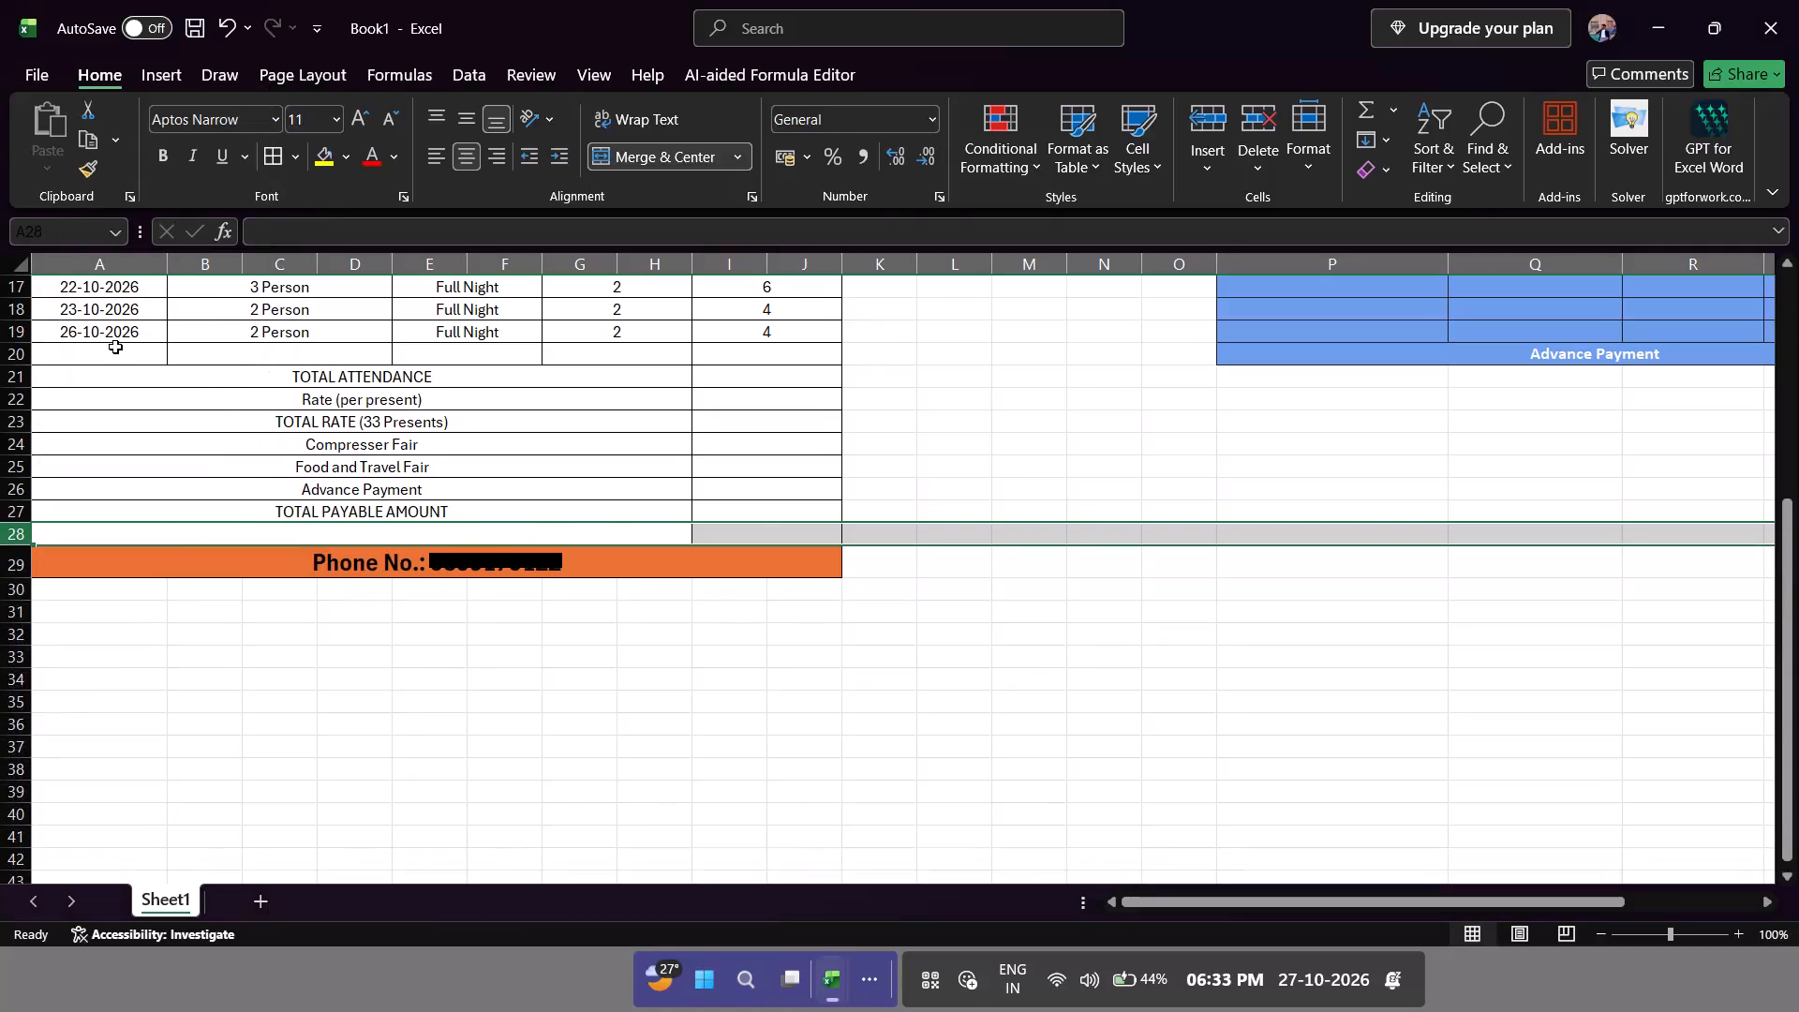
left_click(1097, 515)
Select the empty merged value cell I21 beside the TOTAL ATTENDANCE label.
scroll(960, 535, "up", 2)
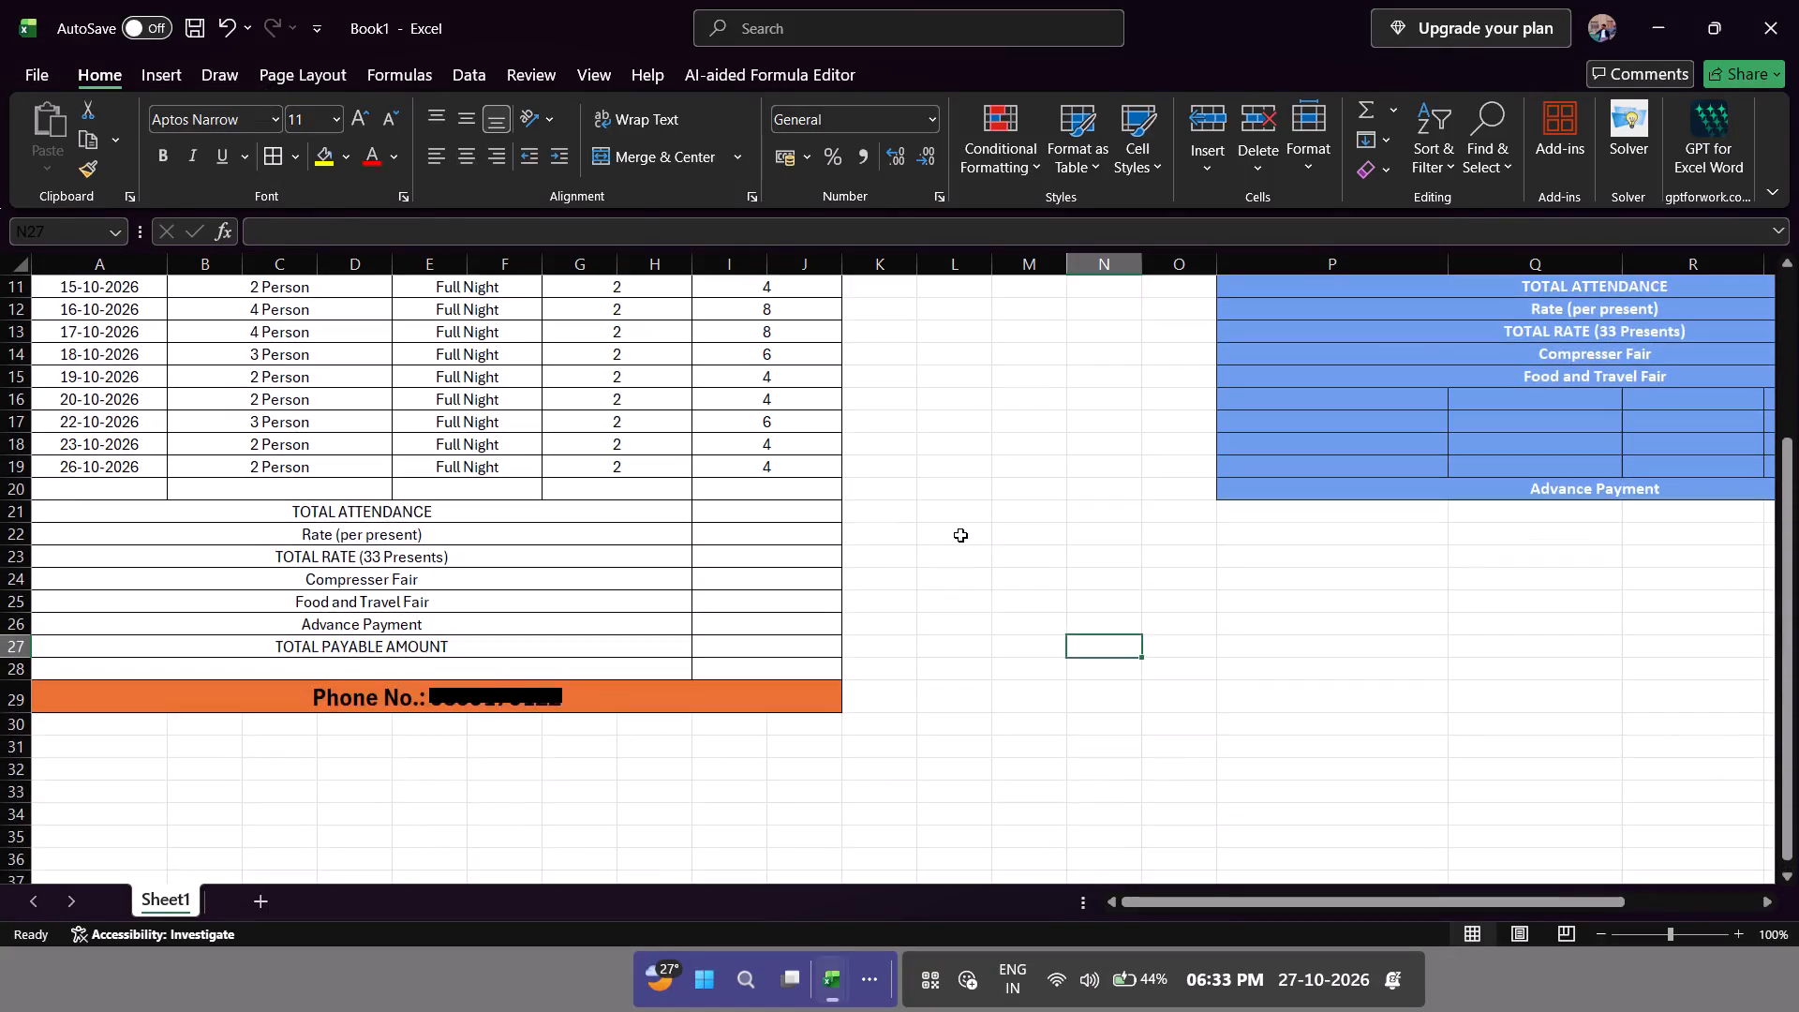
scroll(960, 535, "up", 1)
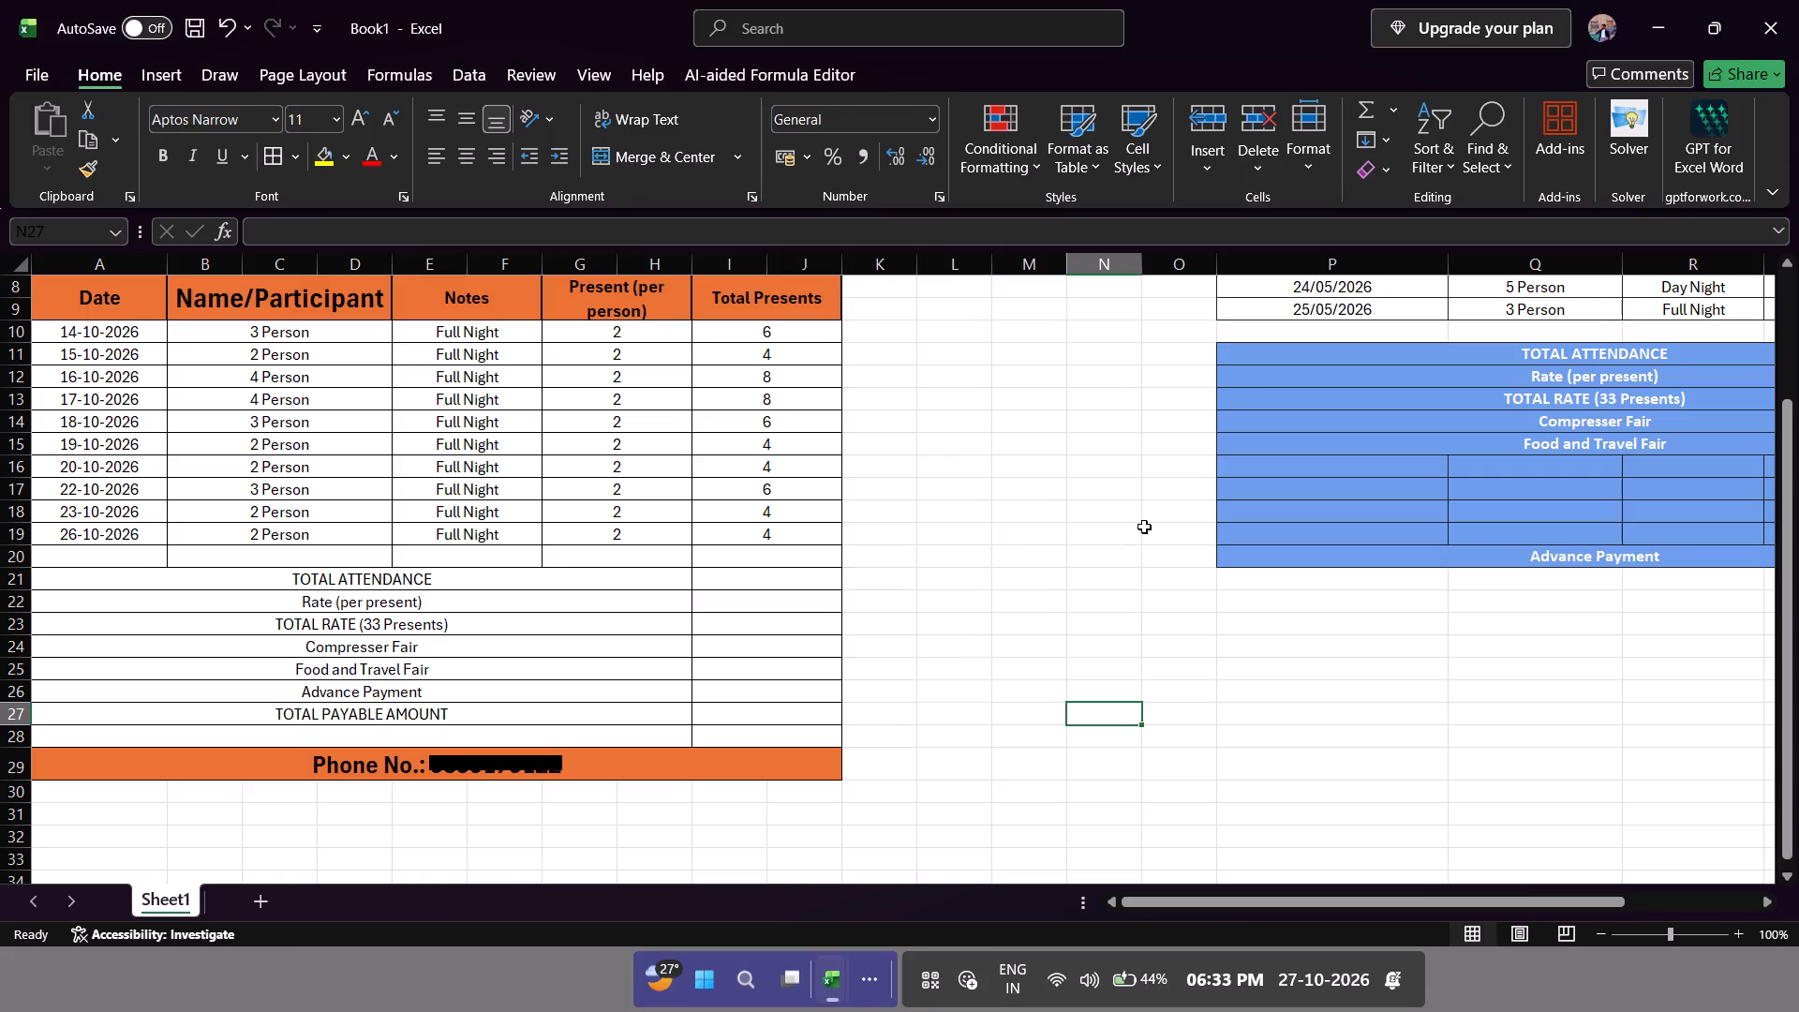
scroll(592, 614, "up", 3)
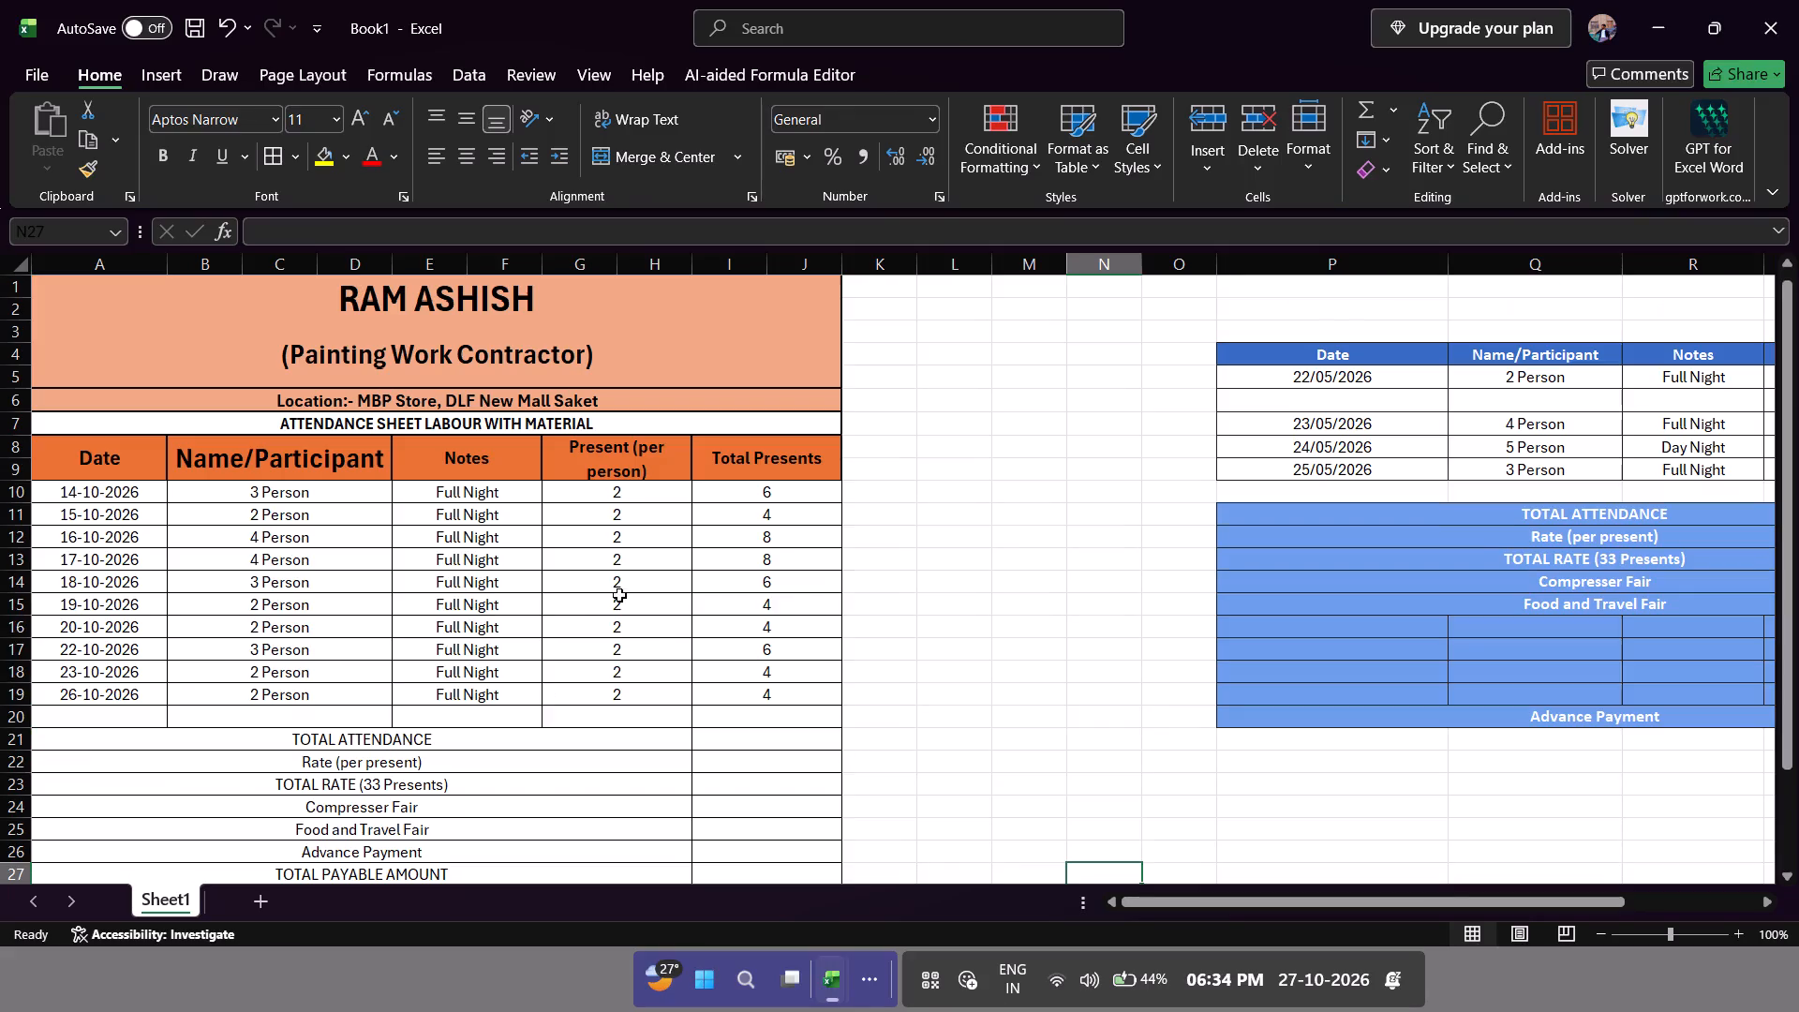
scroll(733, 586, "down", 1)
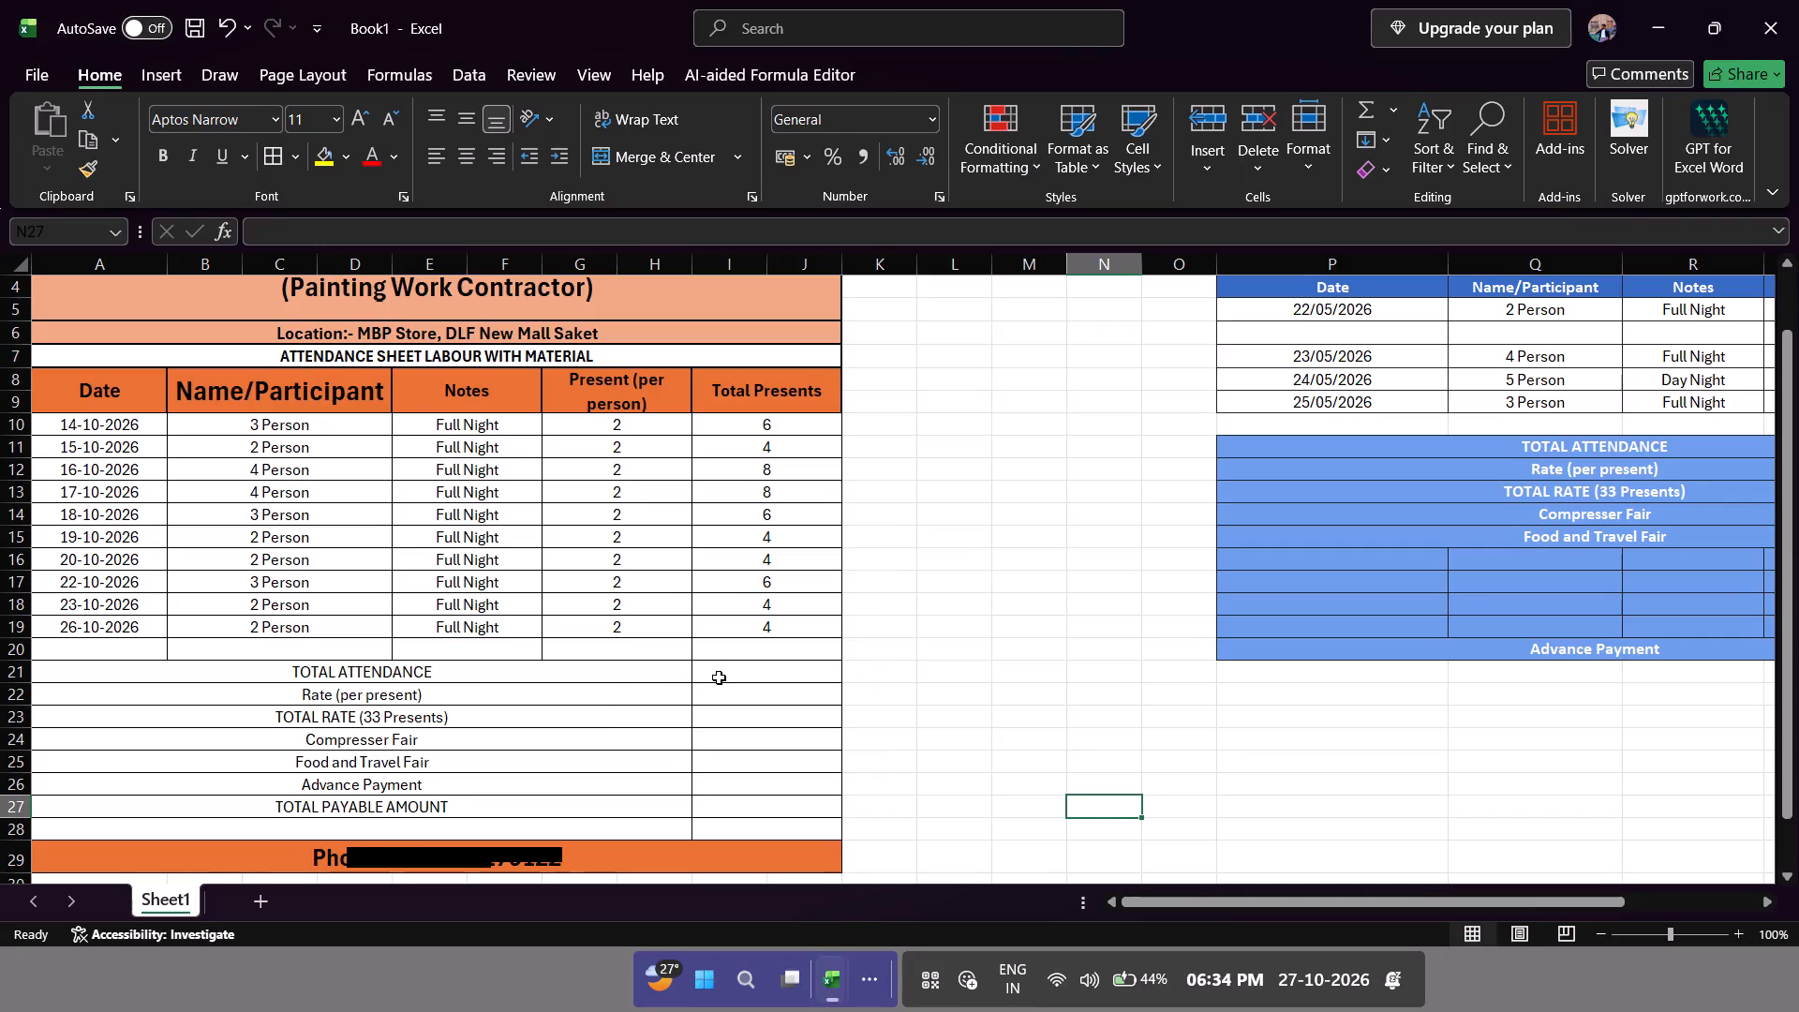
left_click(719, 677)
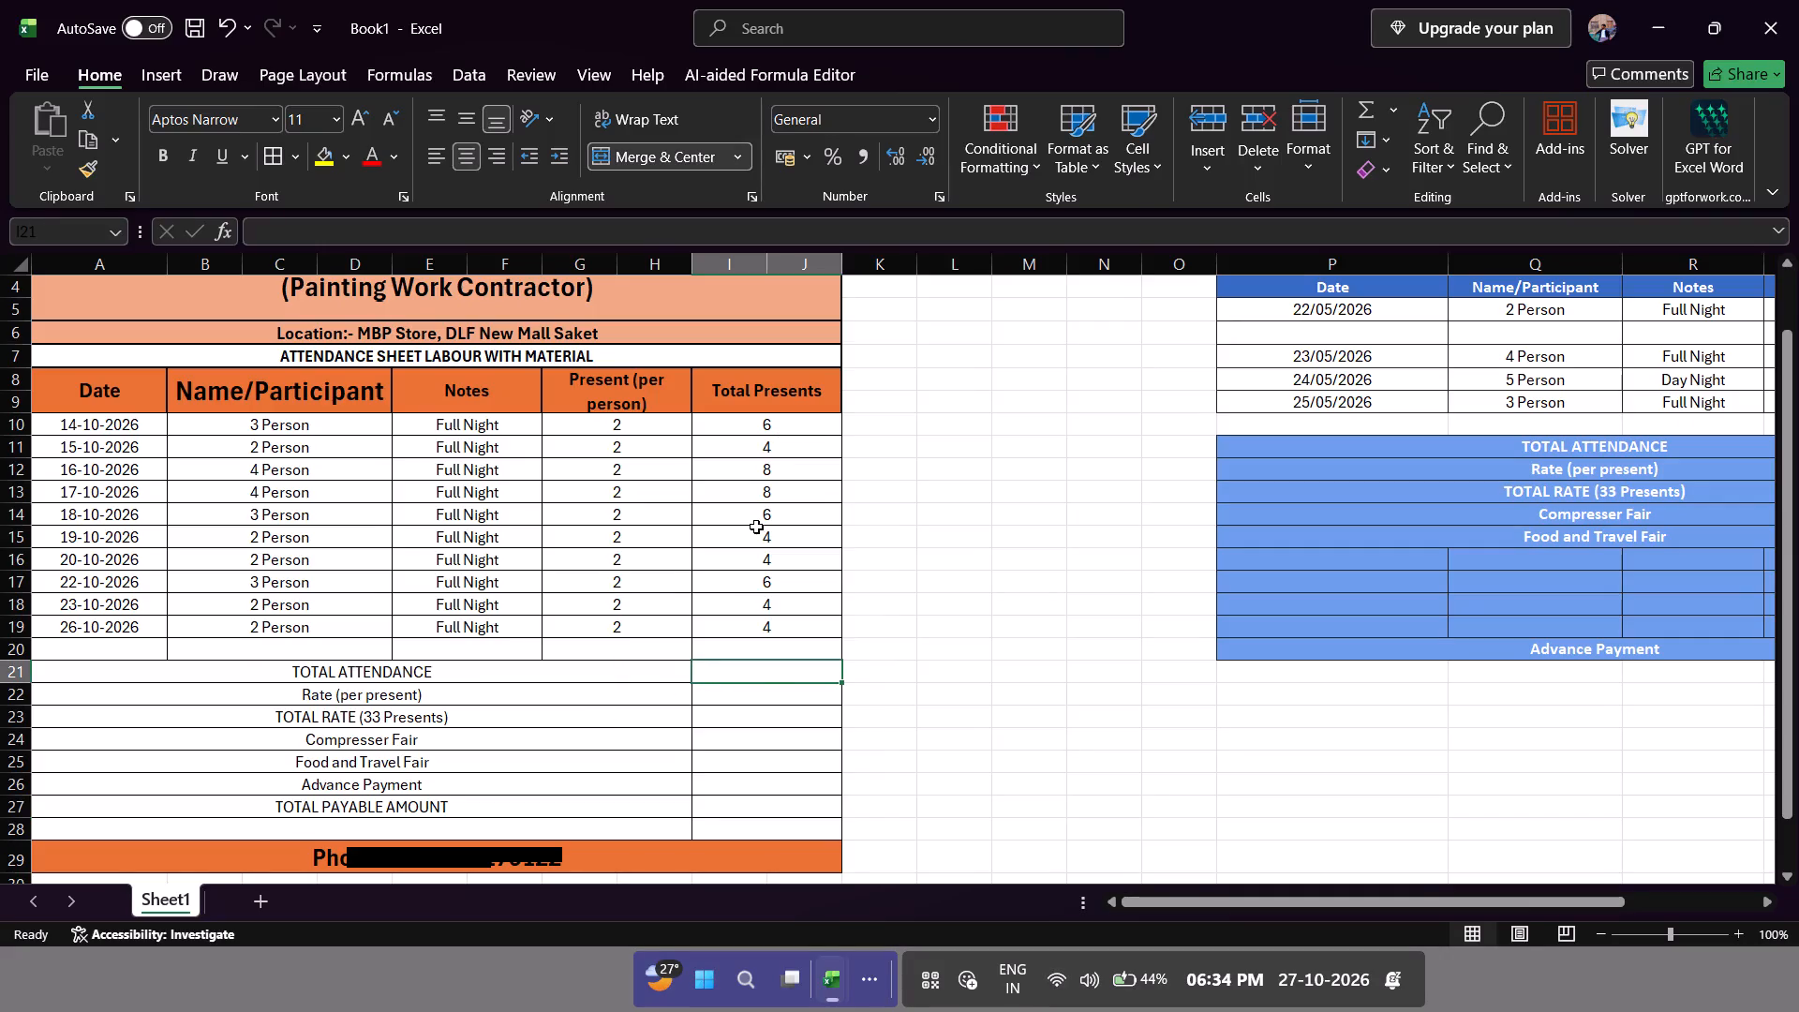
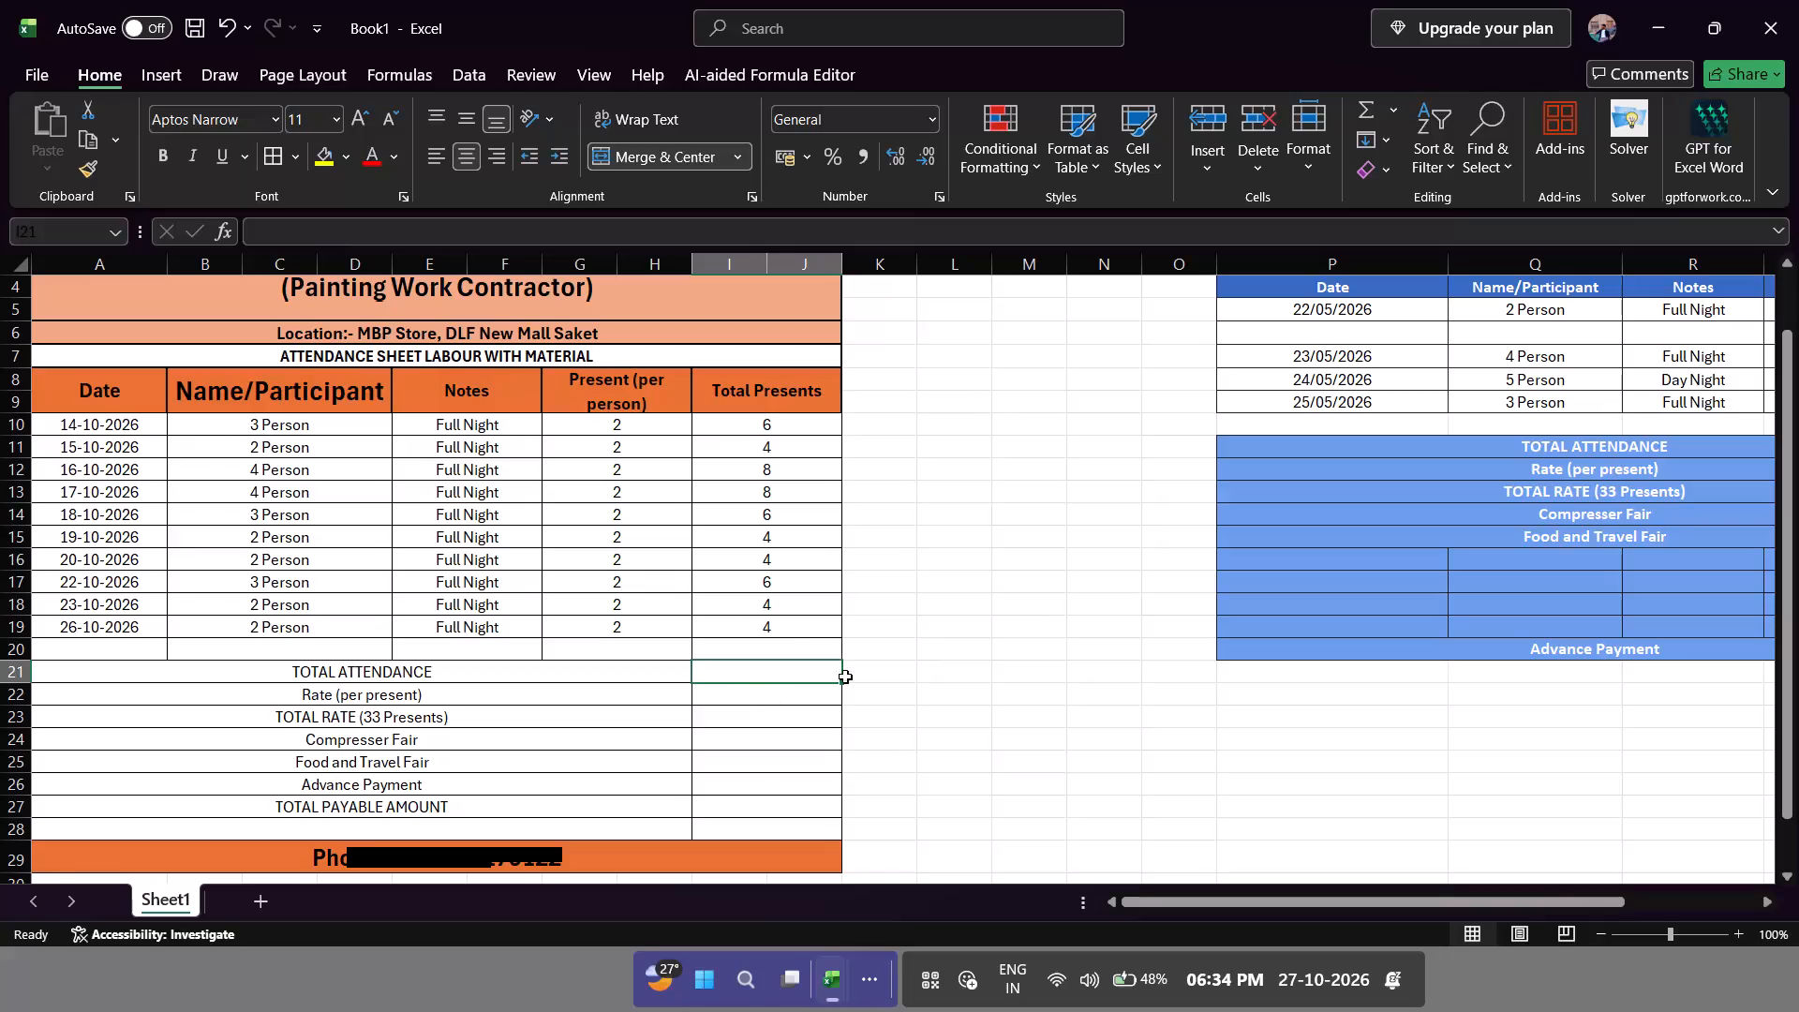
Enter 54 as the TOTAL ATTENDANCE value in merged cell I21.
left_click(740, 672)
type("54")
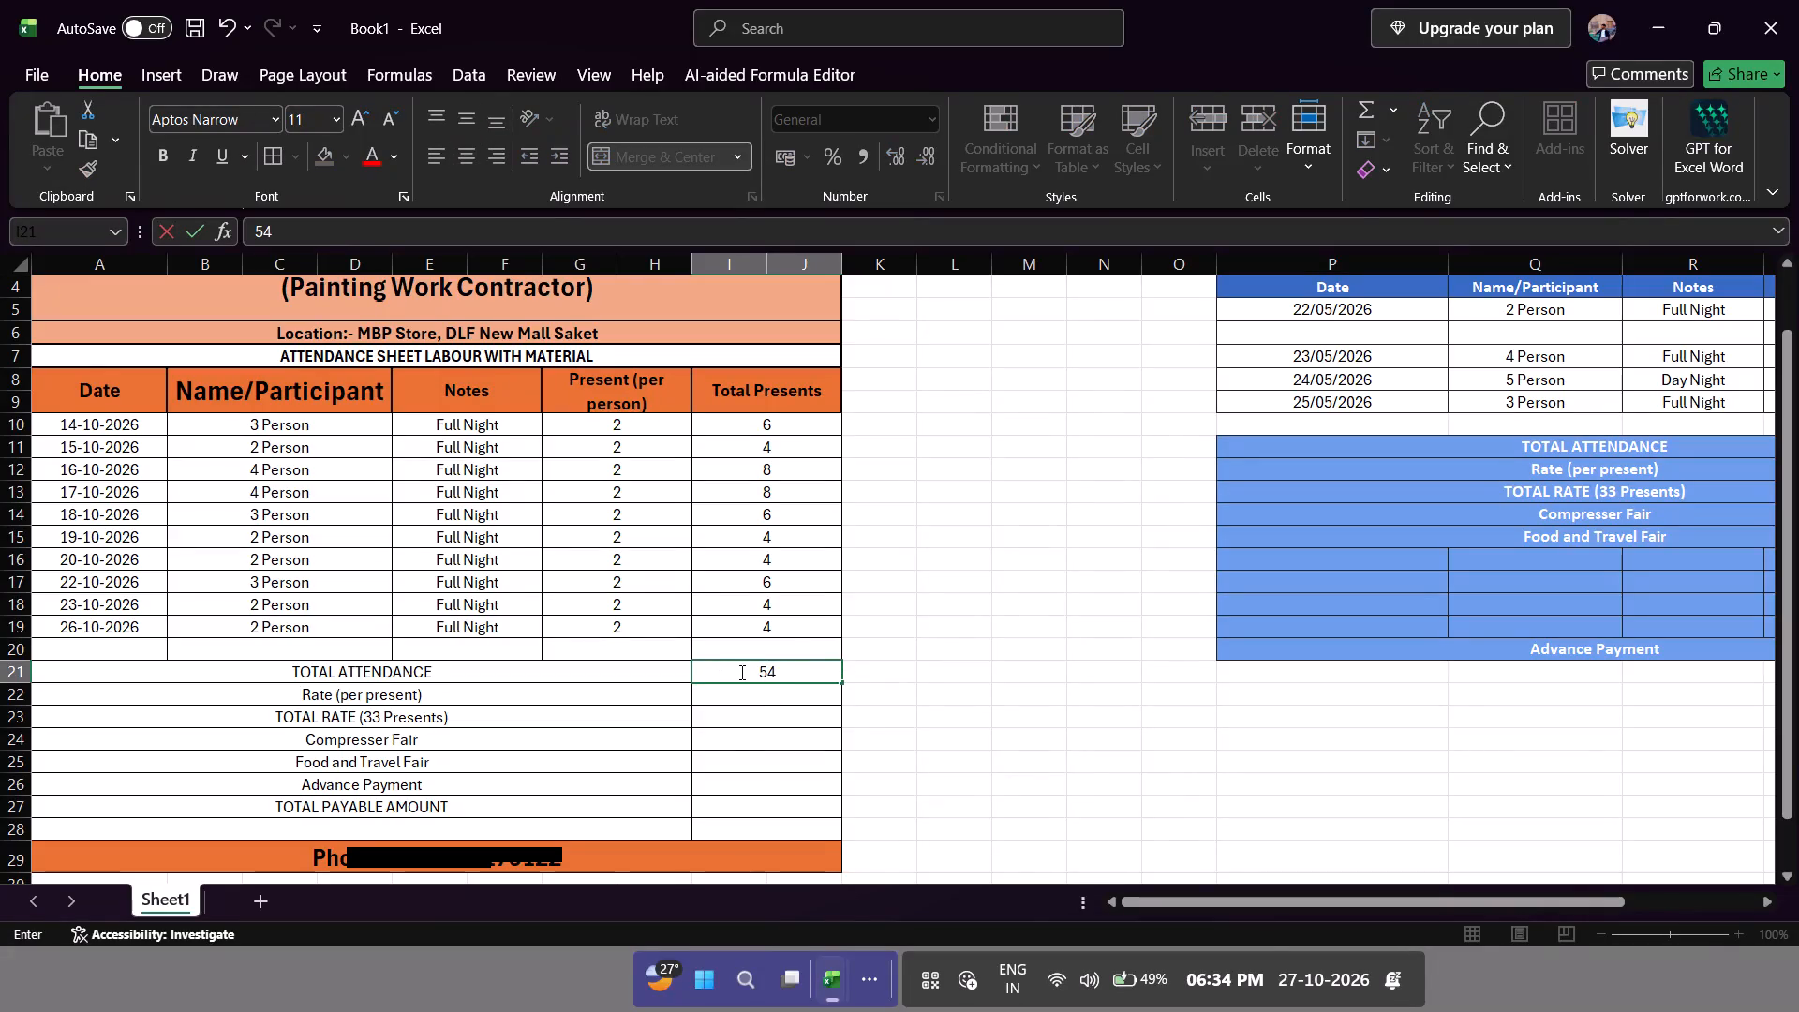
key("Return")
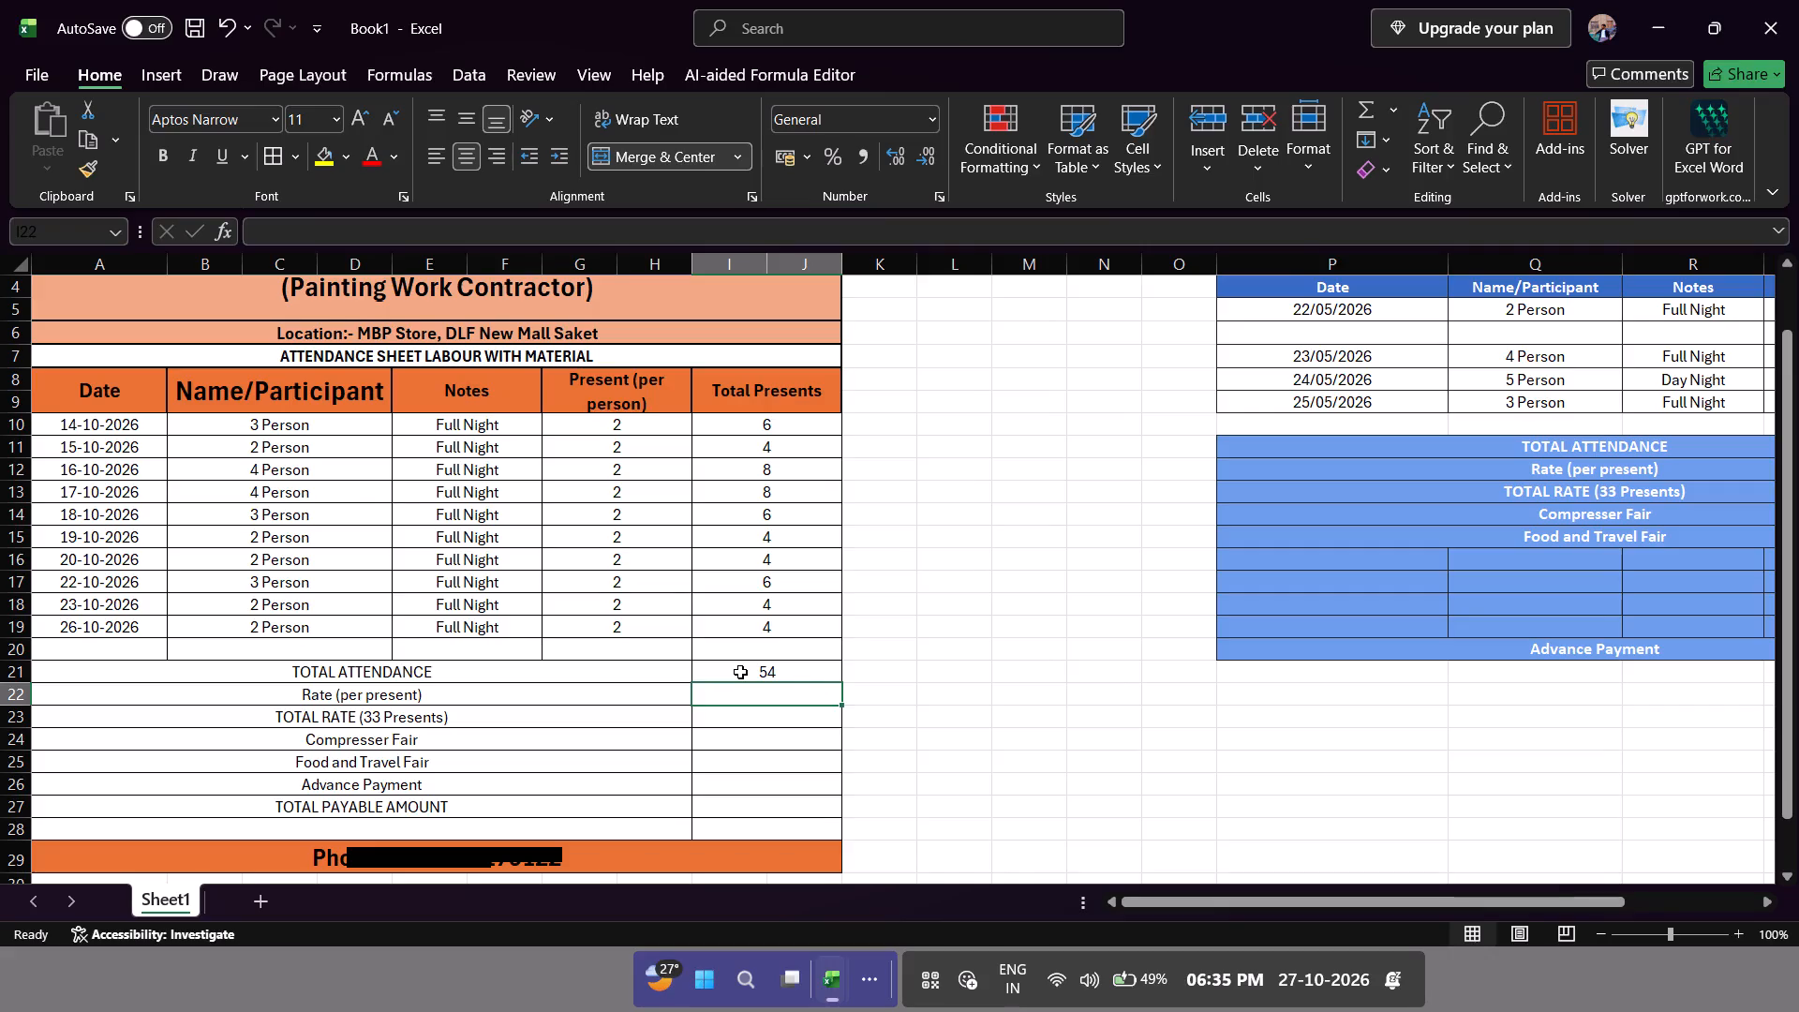
Enter ₹1250, including the rupee symbol, as the Rate (per present) value in I22.
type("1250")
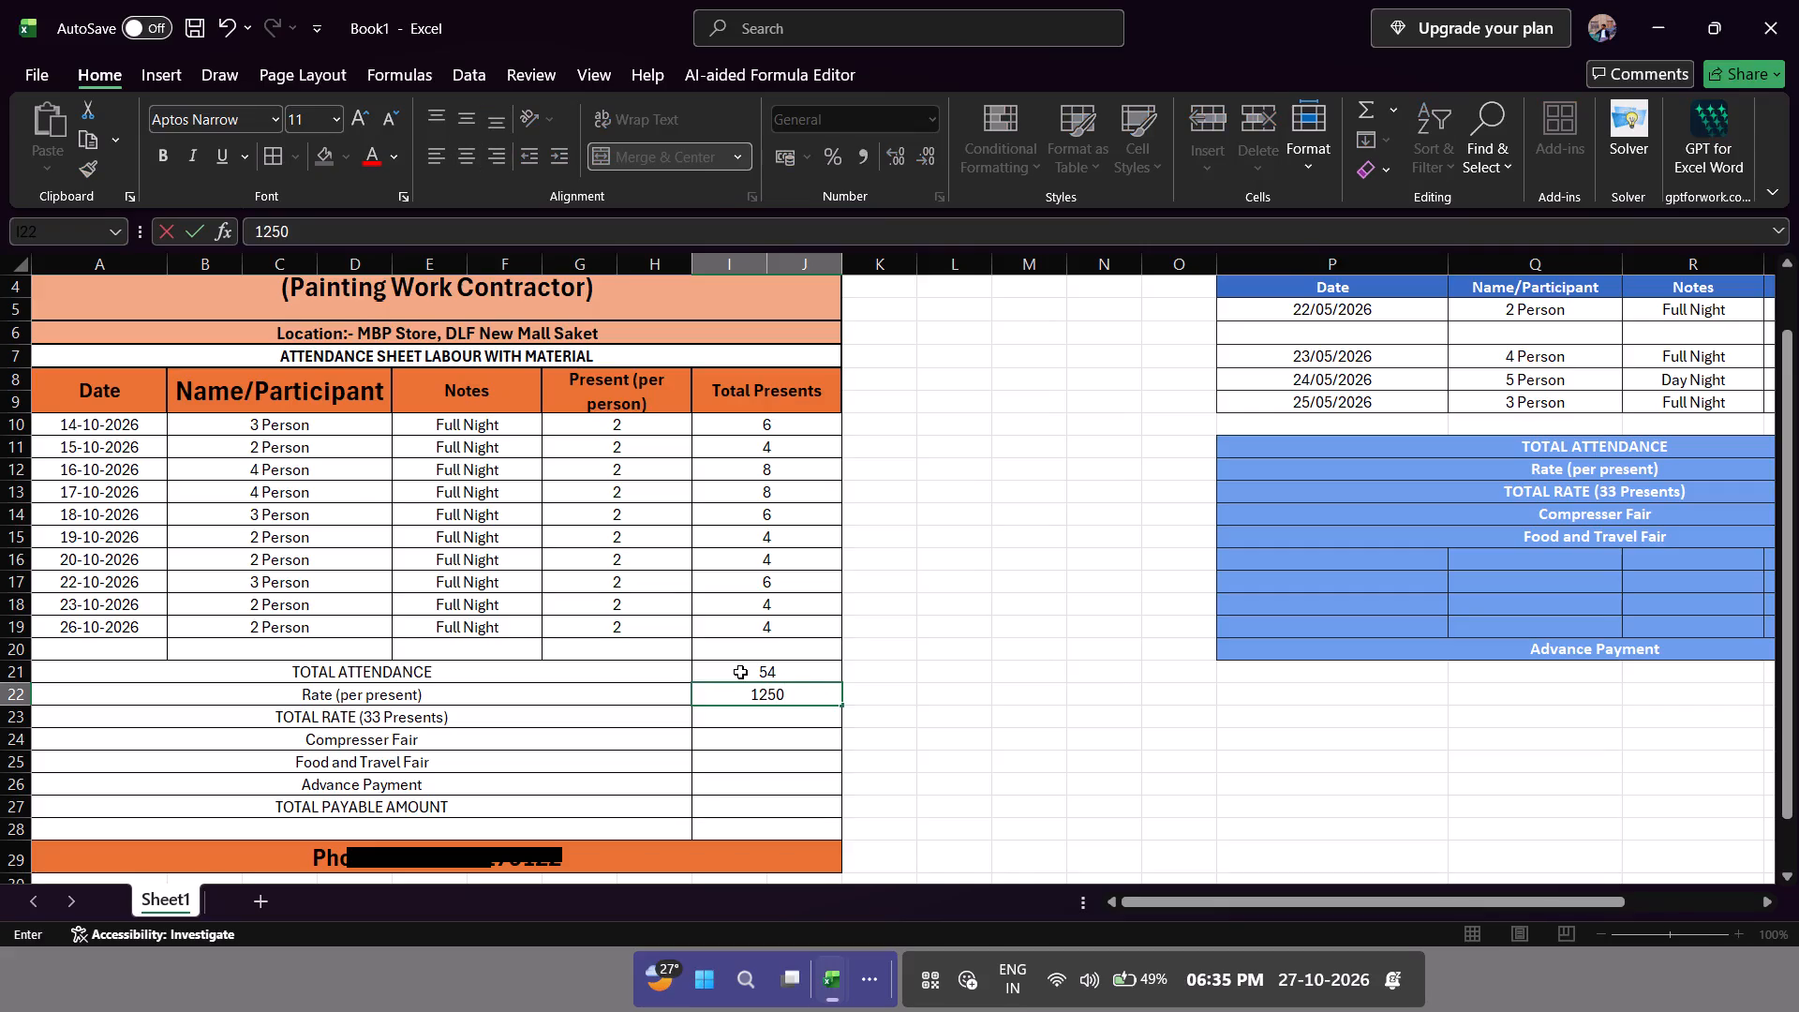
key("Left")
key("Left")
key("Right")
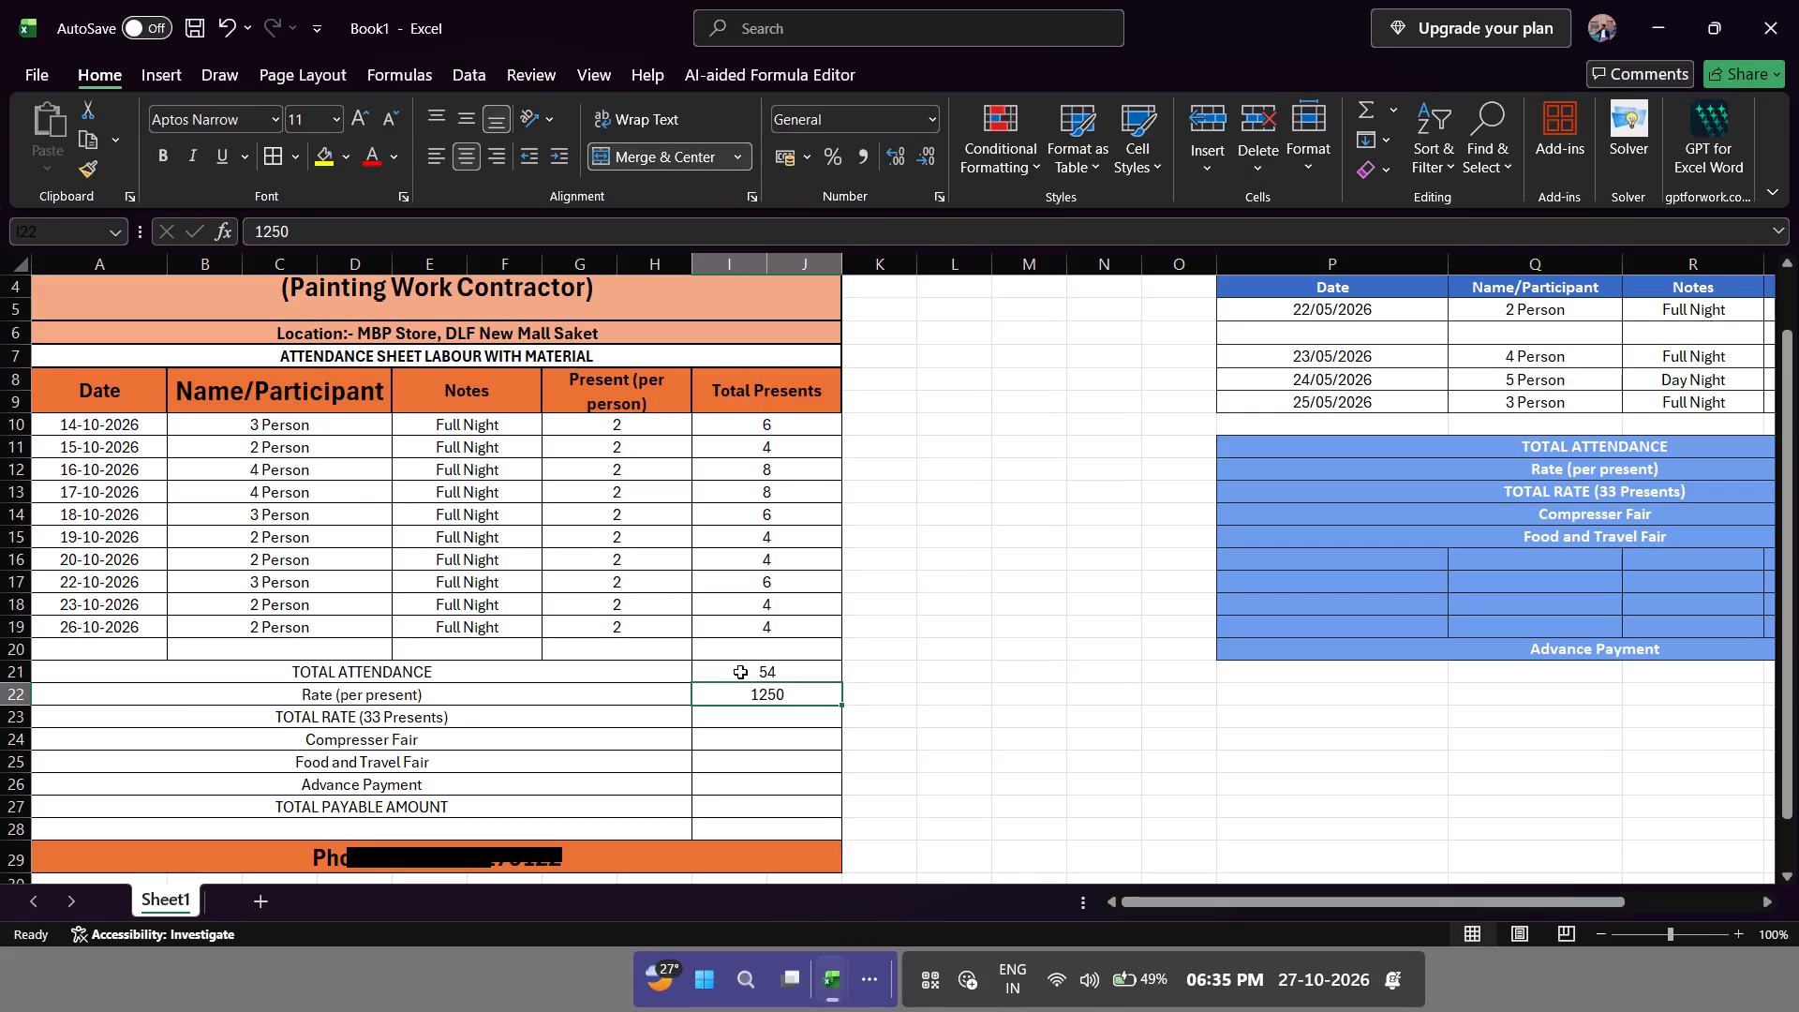
left_click(250, 226)
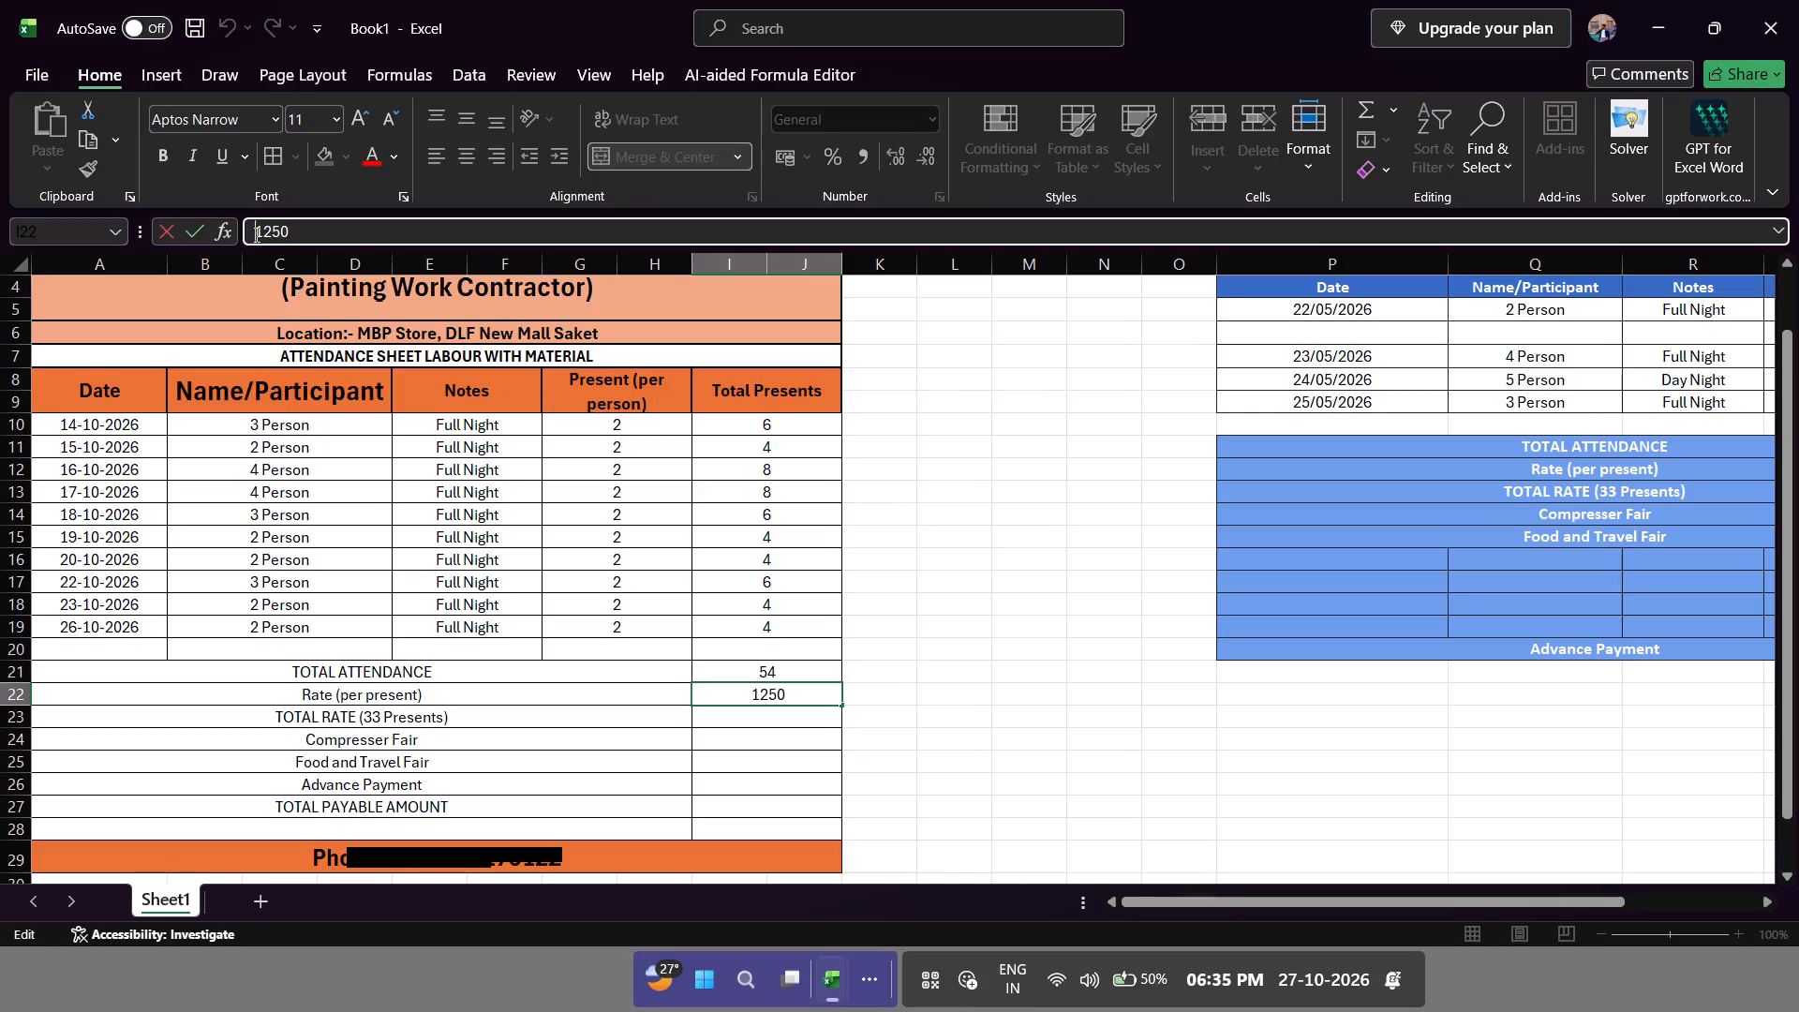
key("super+period")
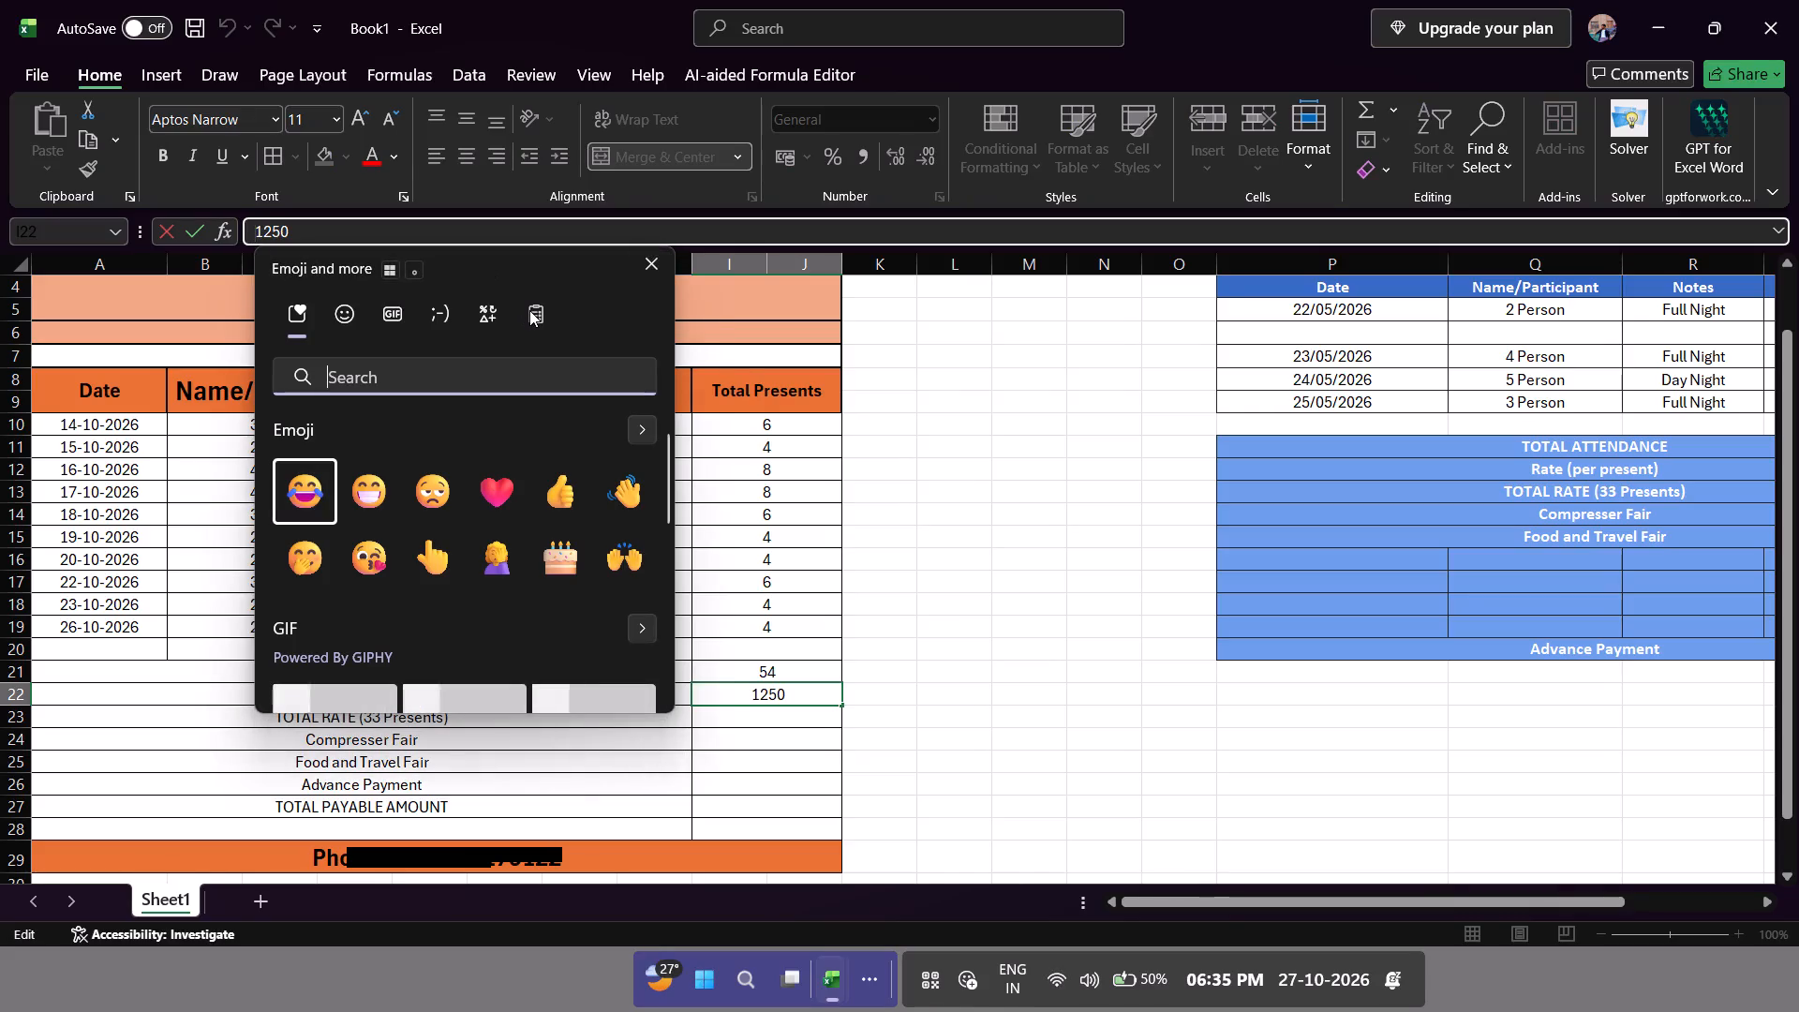
left_click(529, 310)
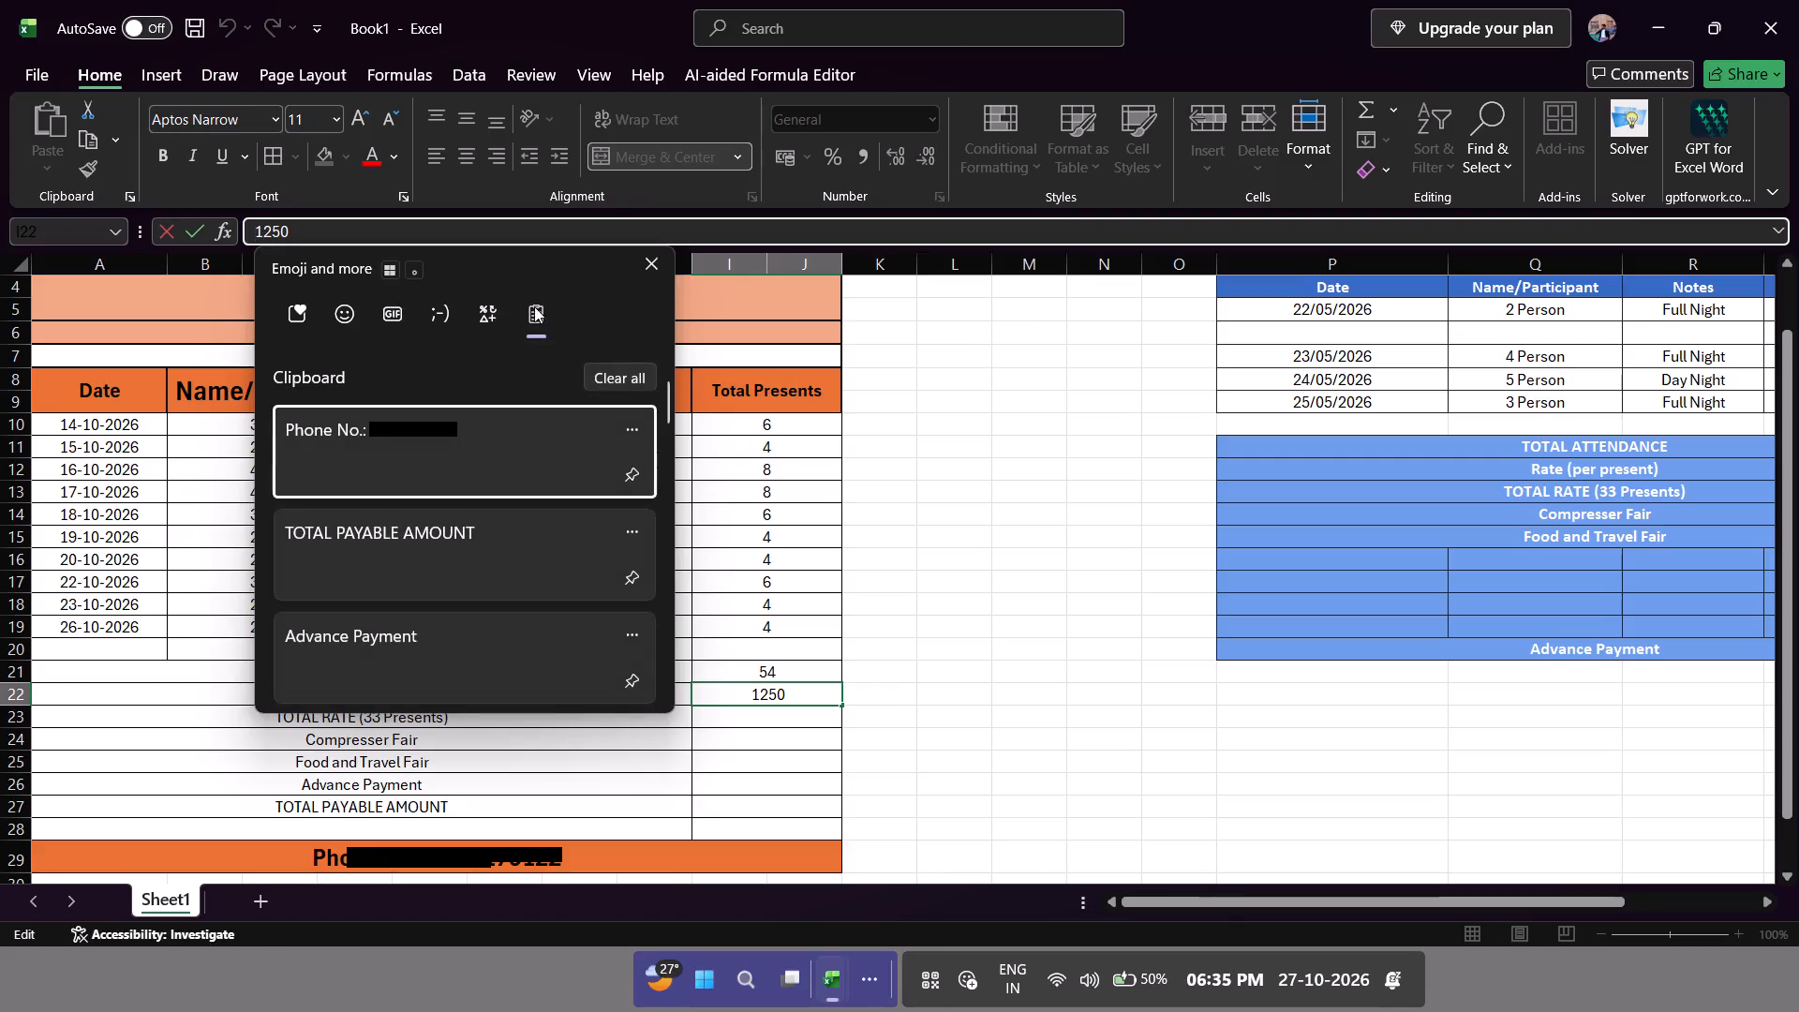
left_click(346, 316)
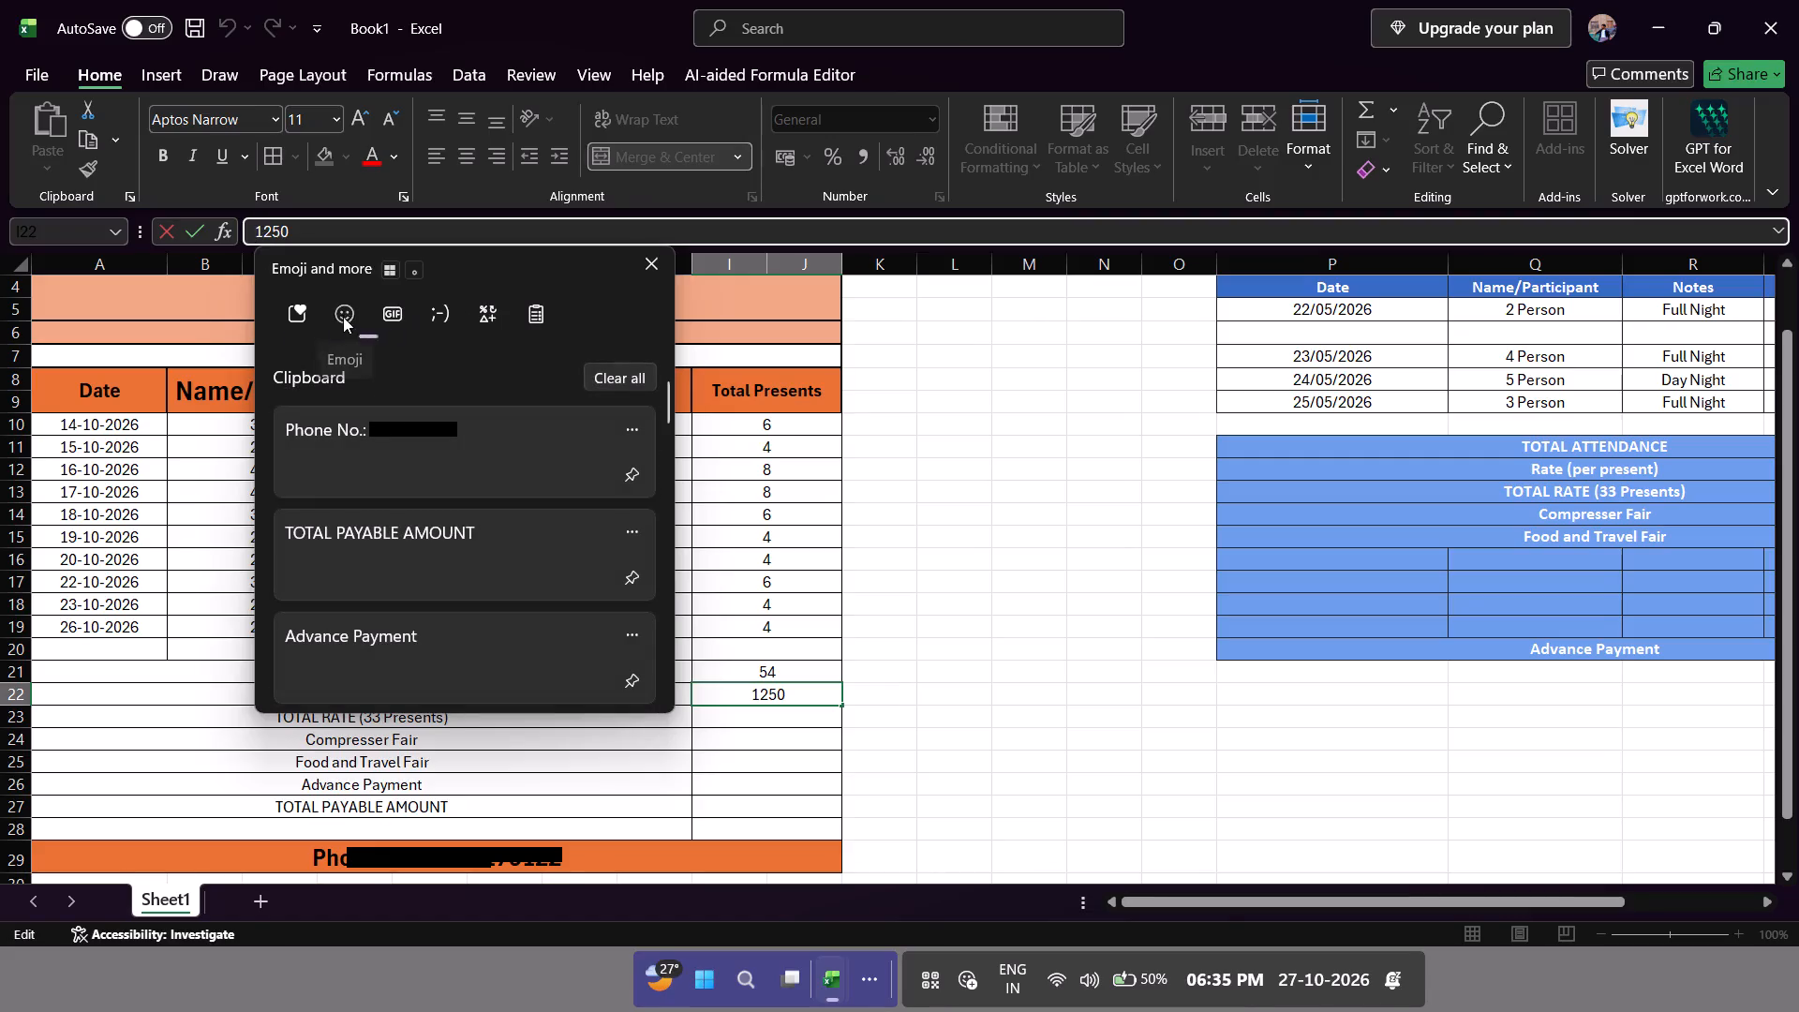
left_click(292, 310)
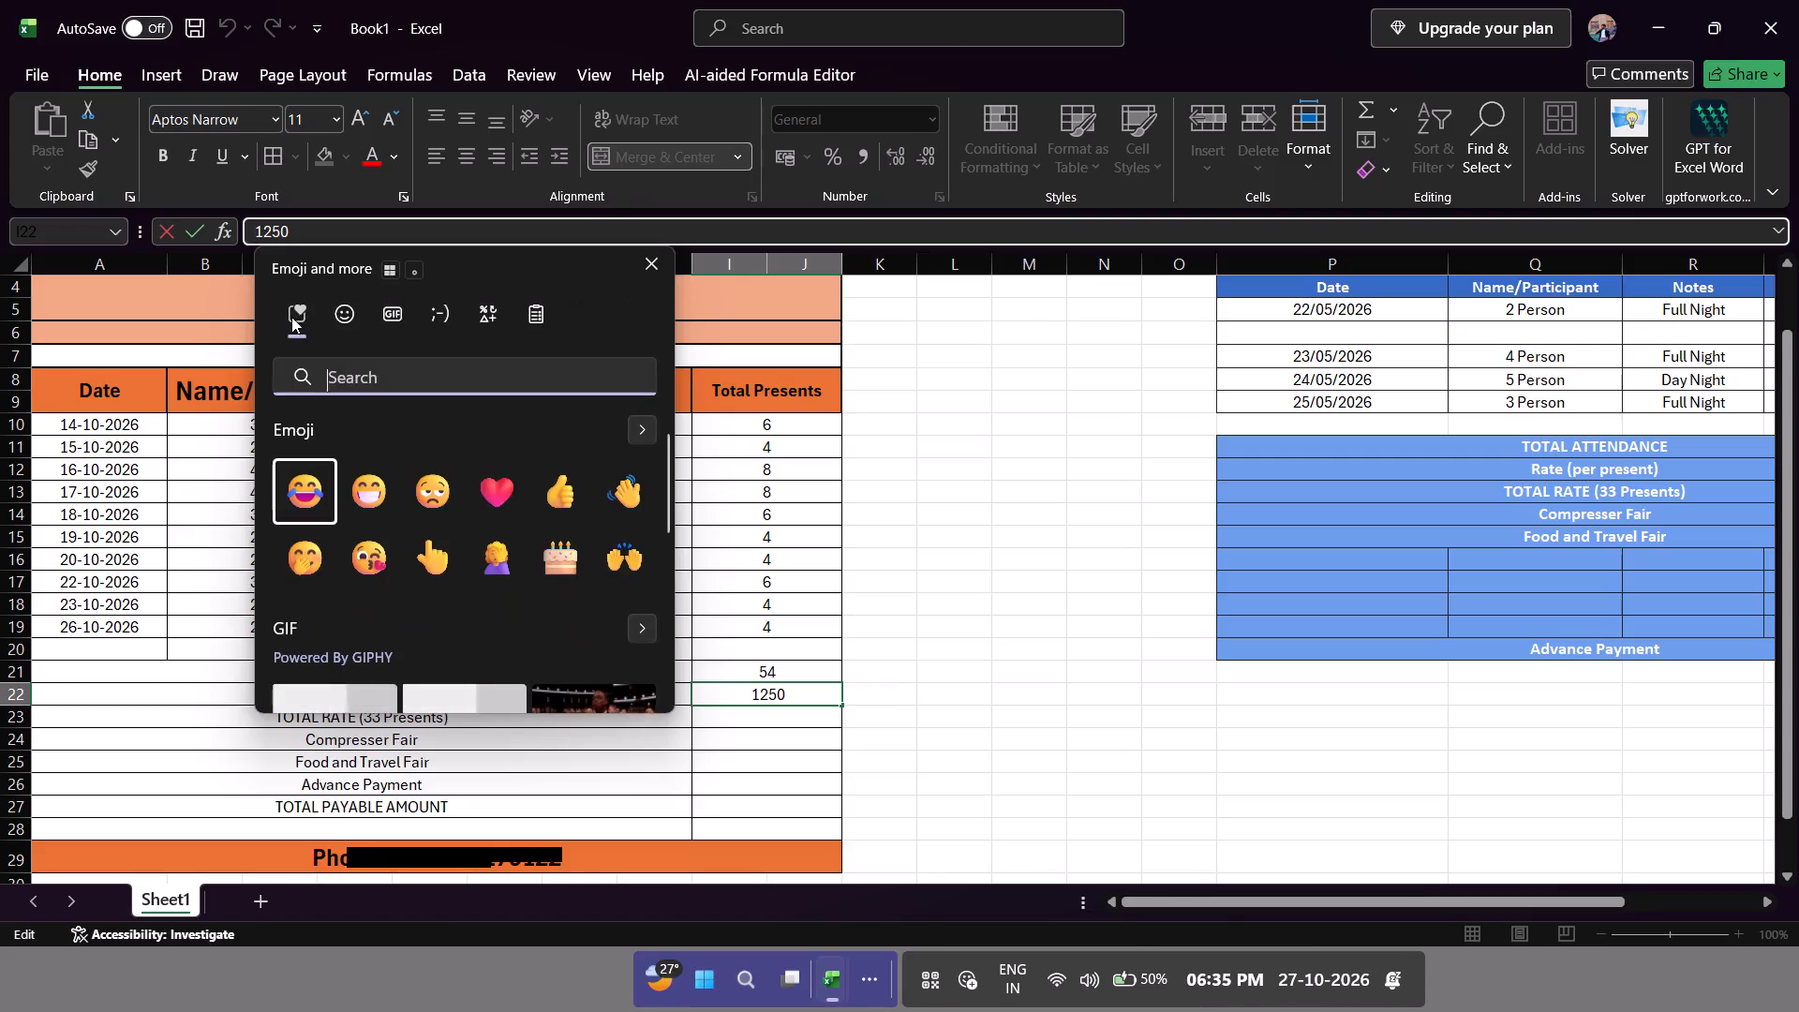
left_click(437, 307)
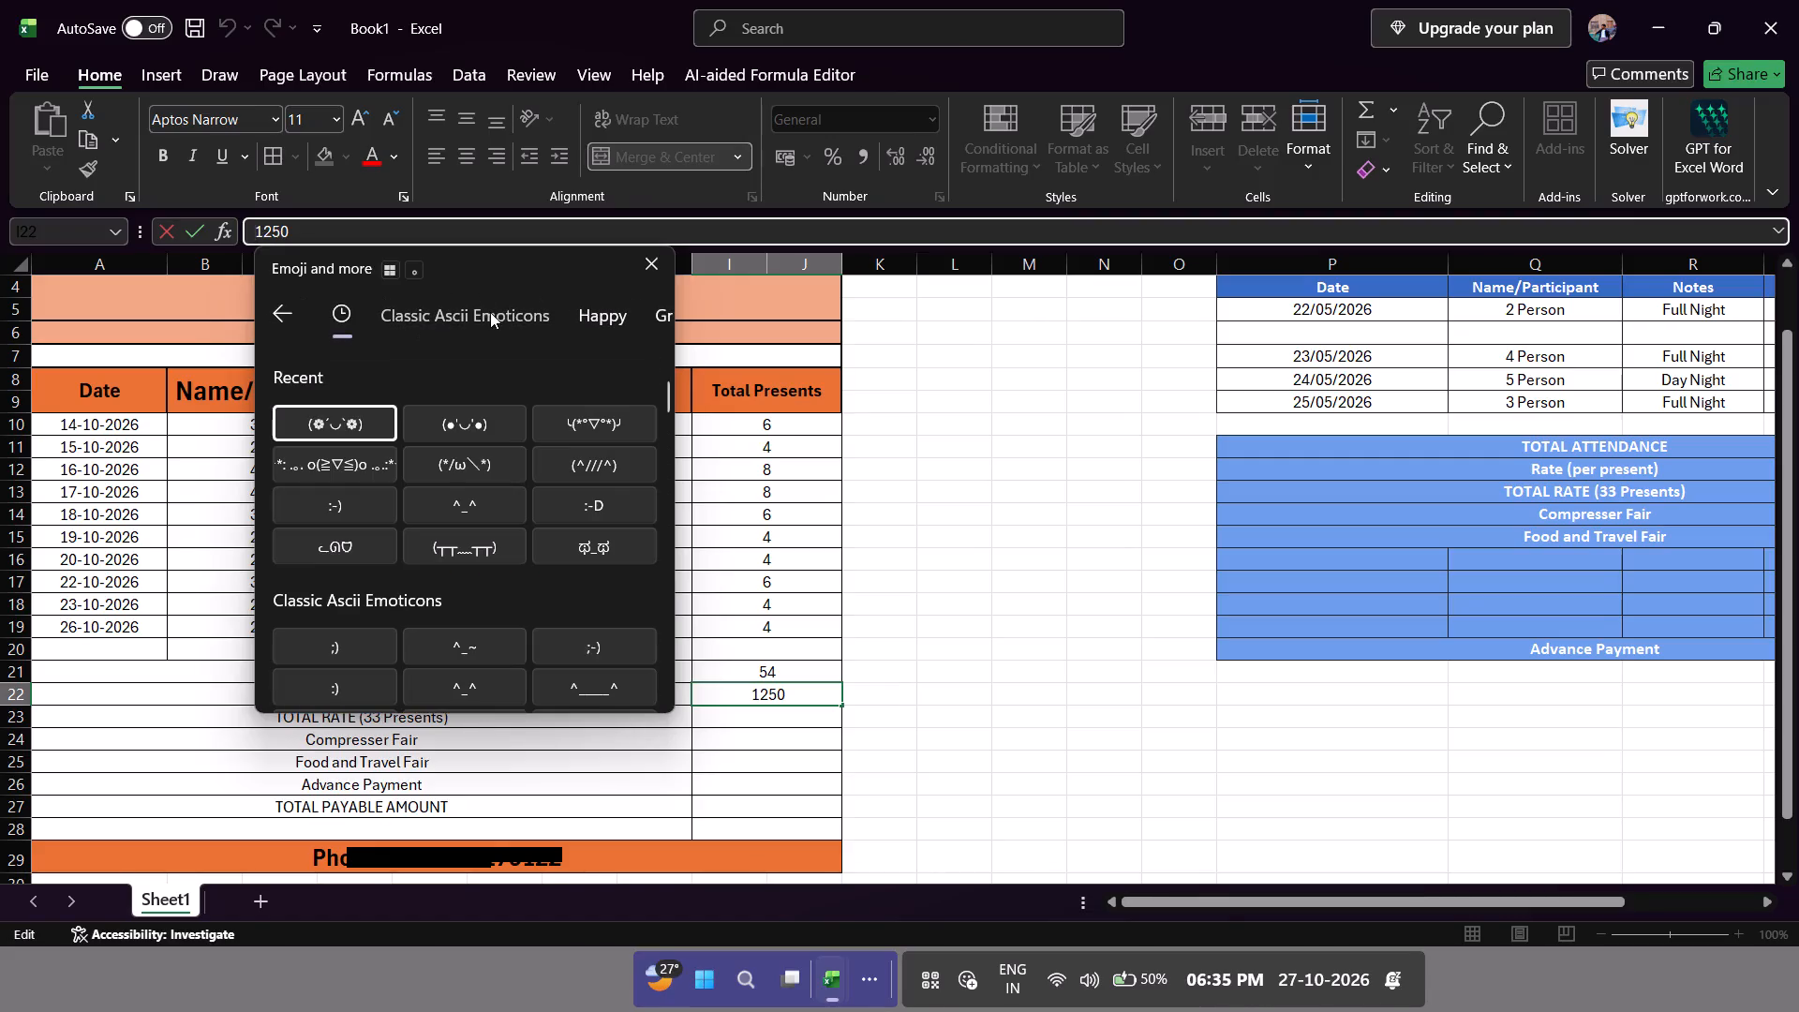
left_click(284, 310)
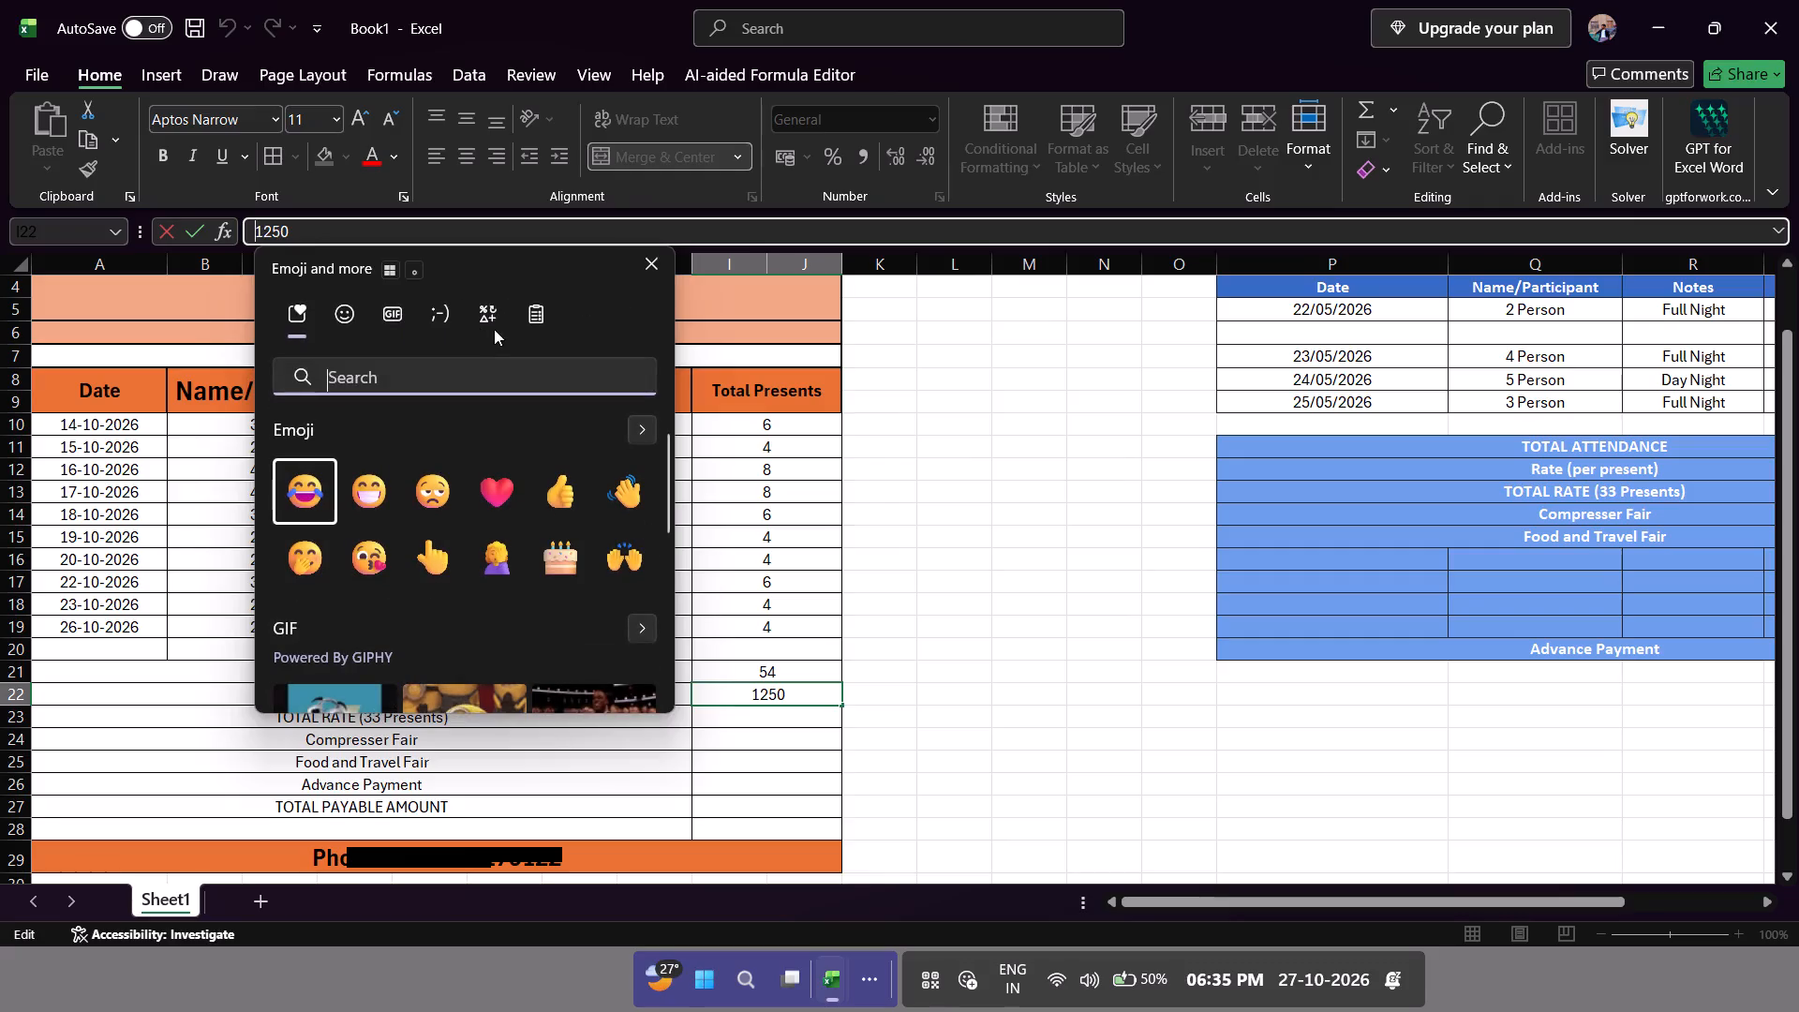
left_click(491, 319)
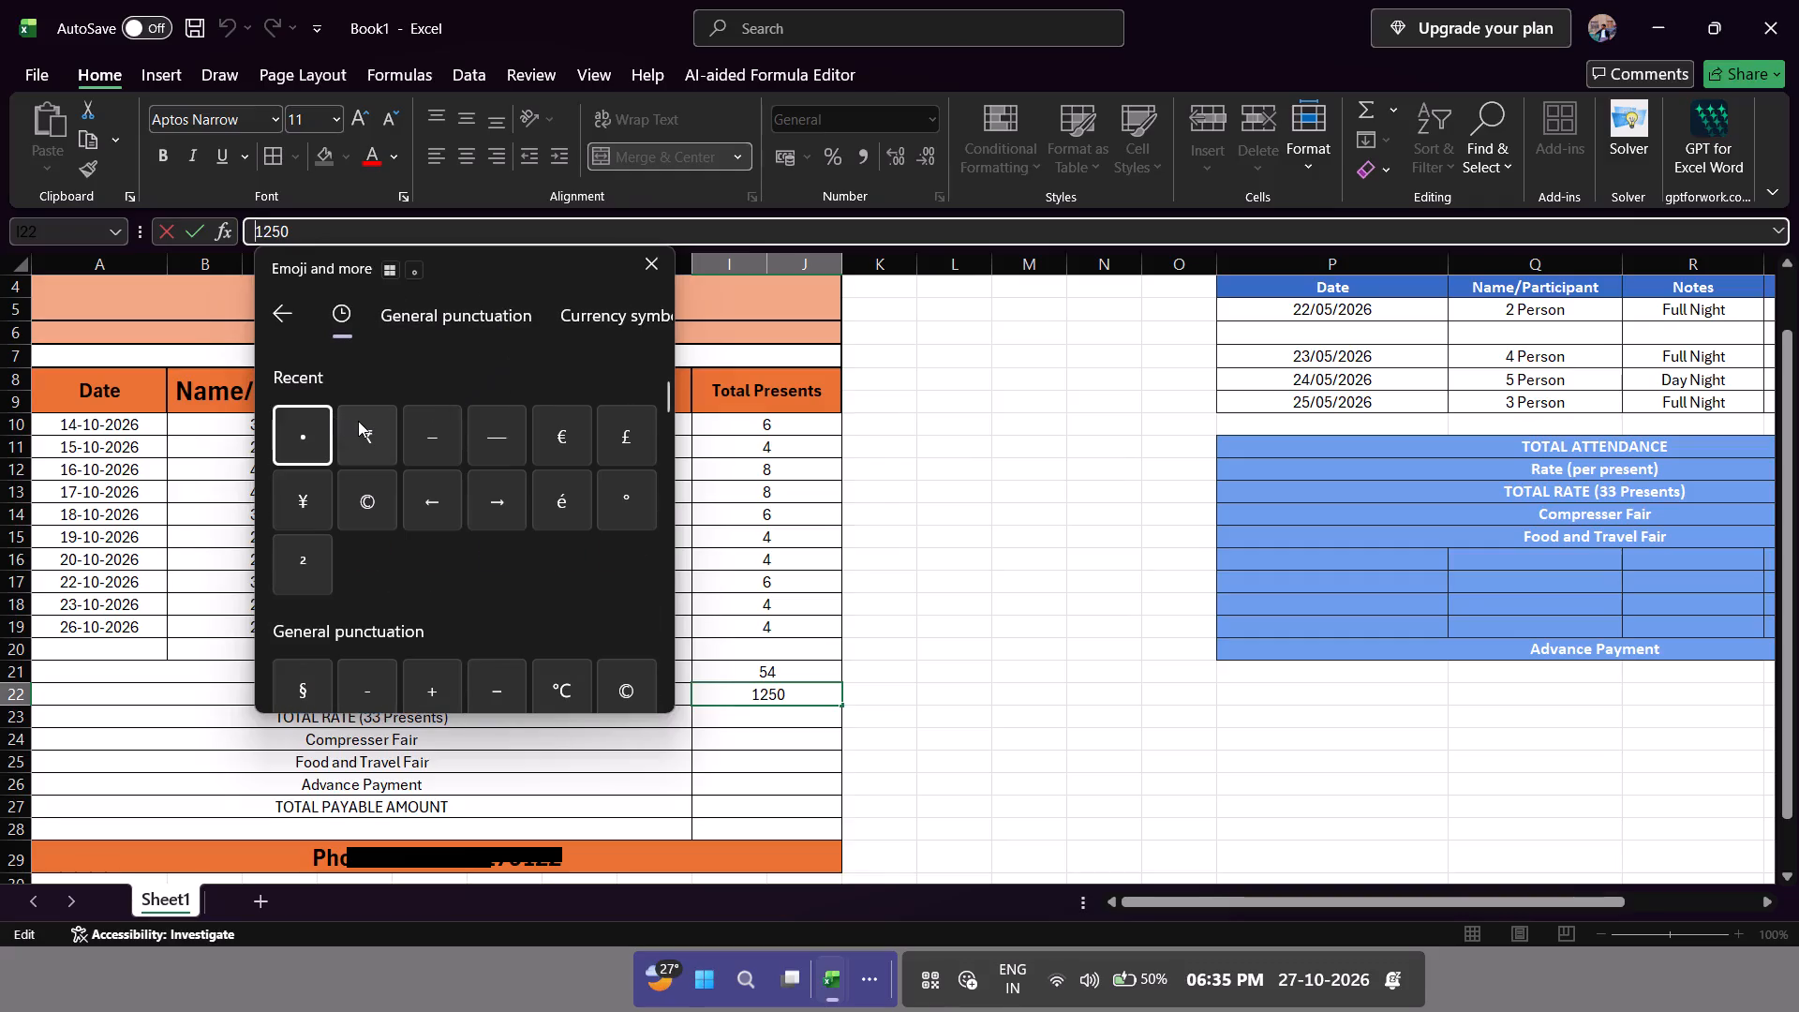
left_click(359, 421)
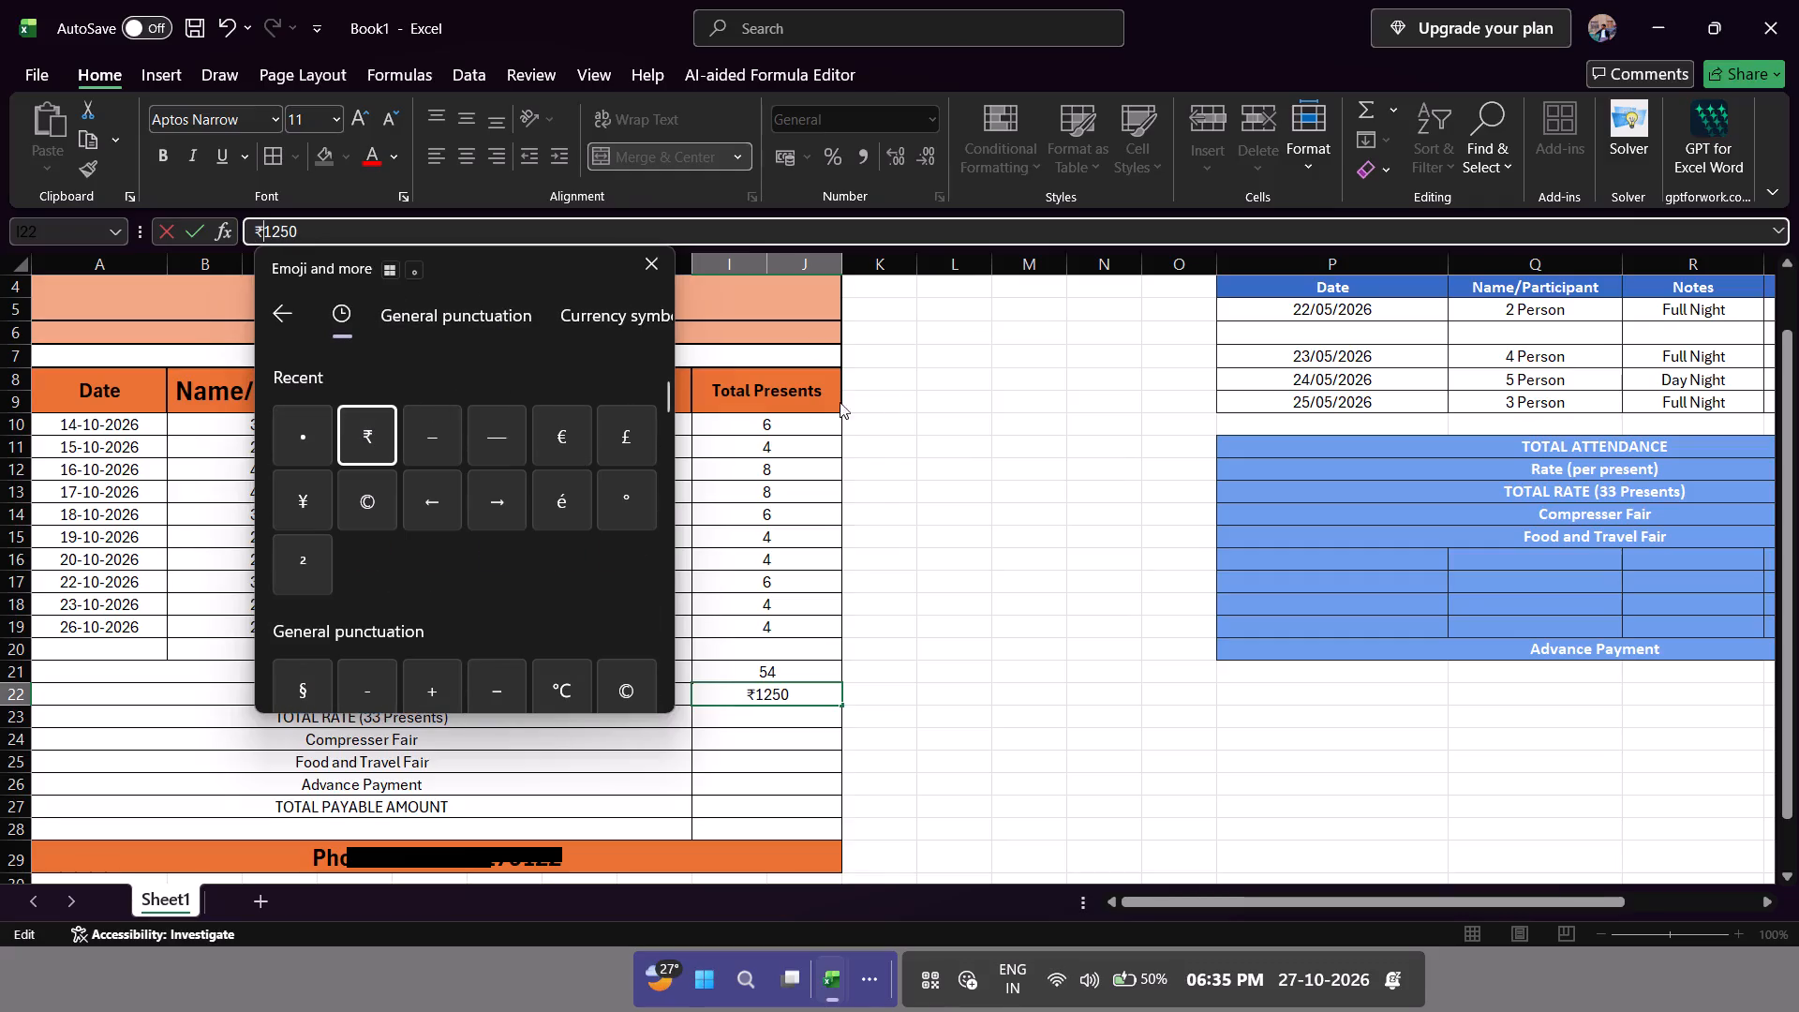
left_click(959, 392)
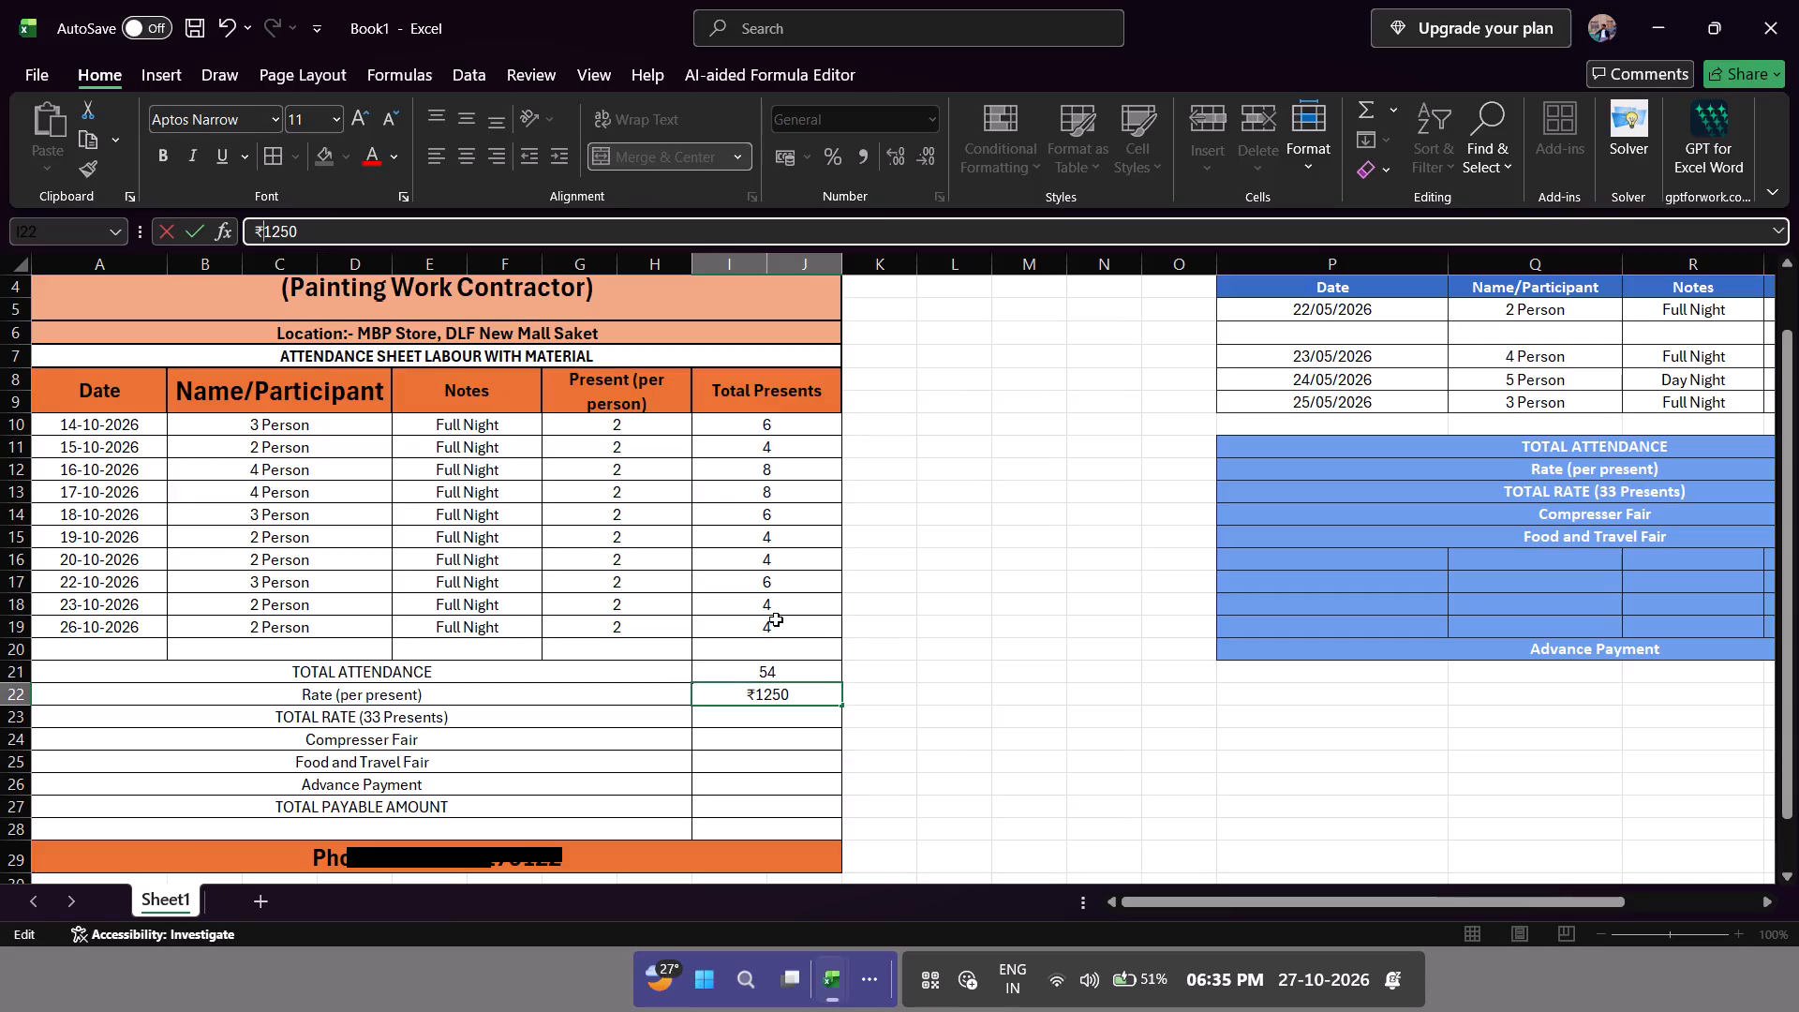
Change the number of presents in the A23 label so it reads TOTAL RATE (54 Presents).
left_click(388, 720)
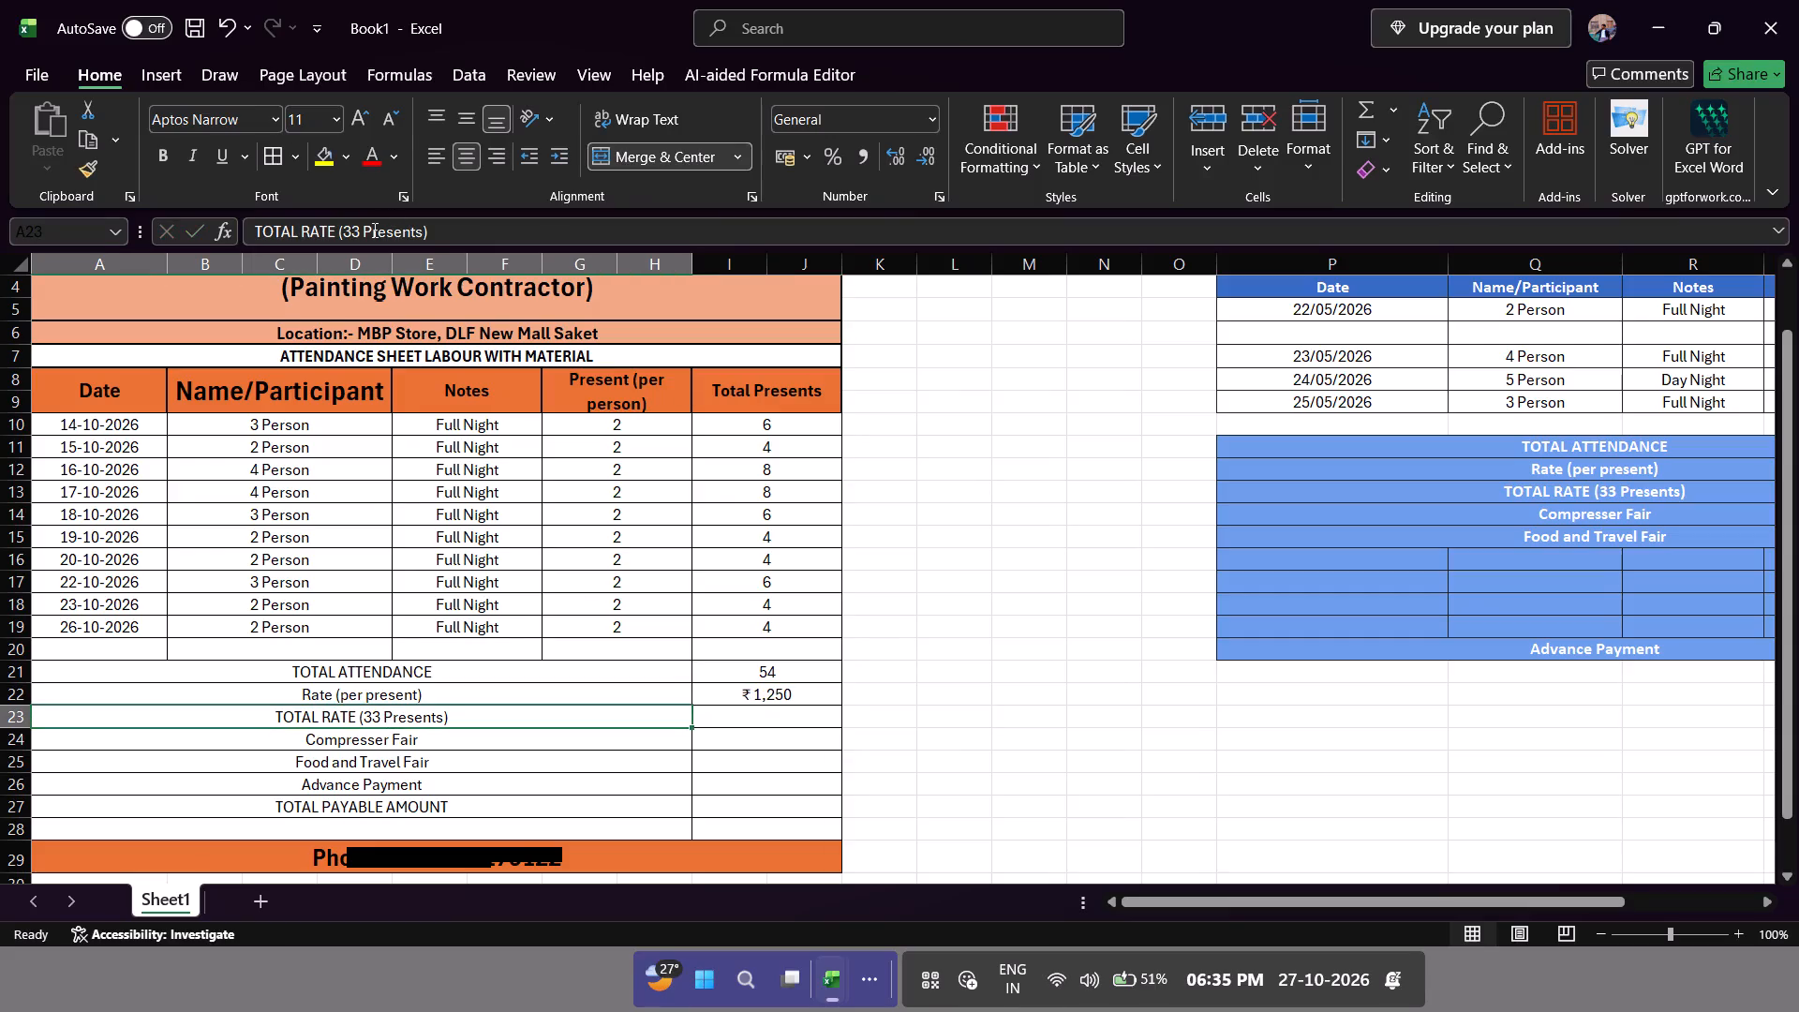
left_click(357, 231)
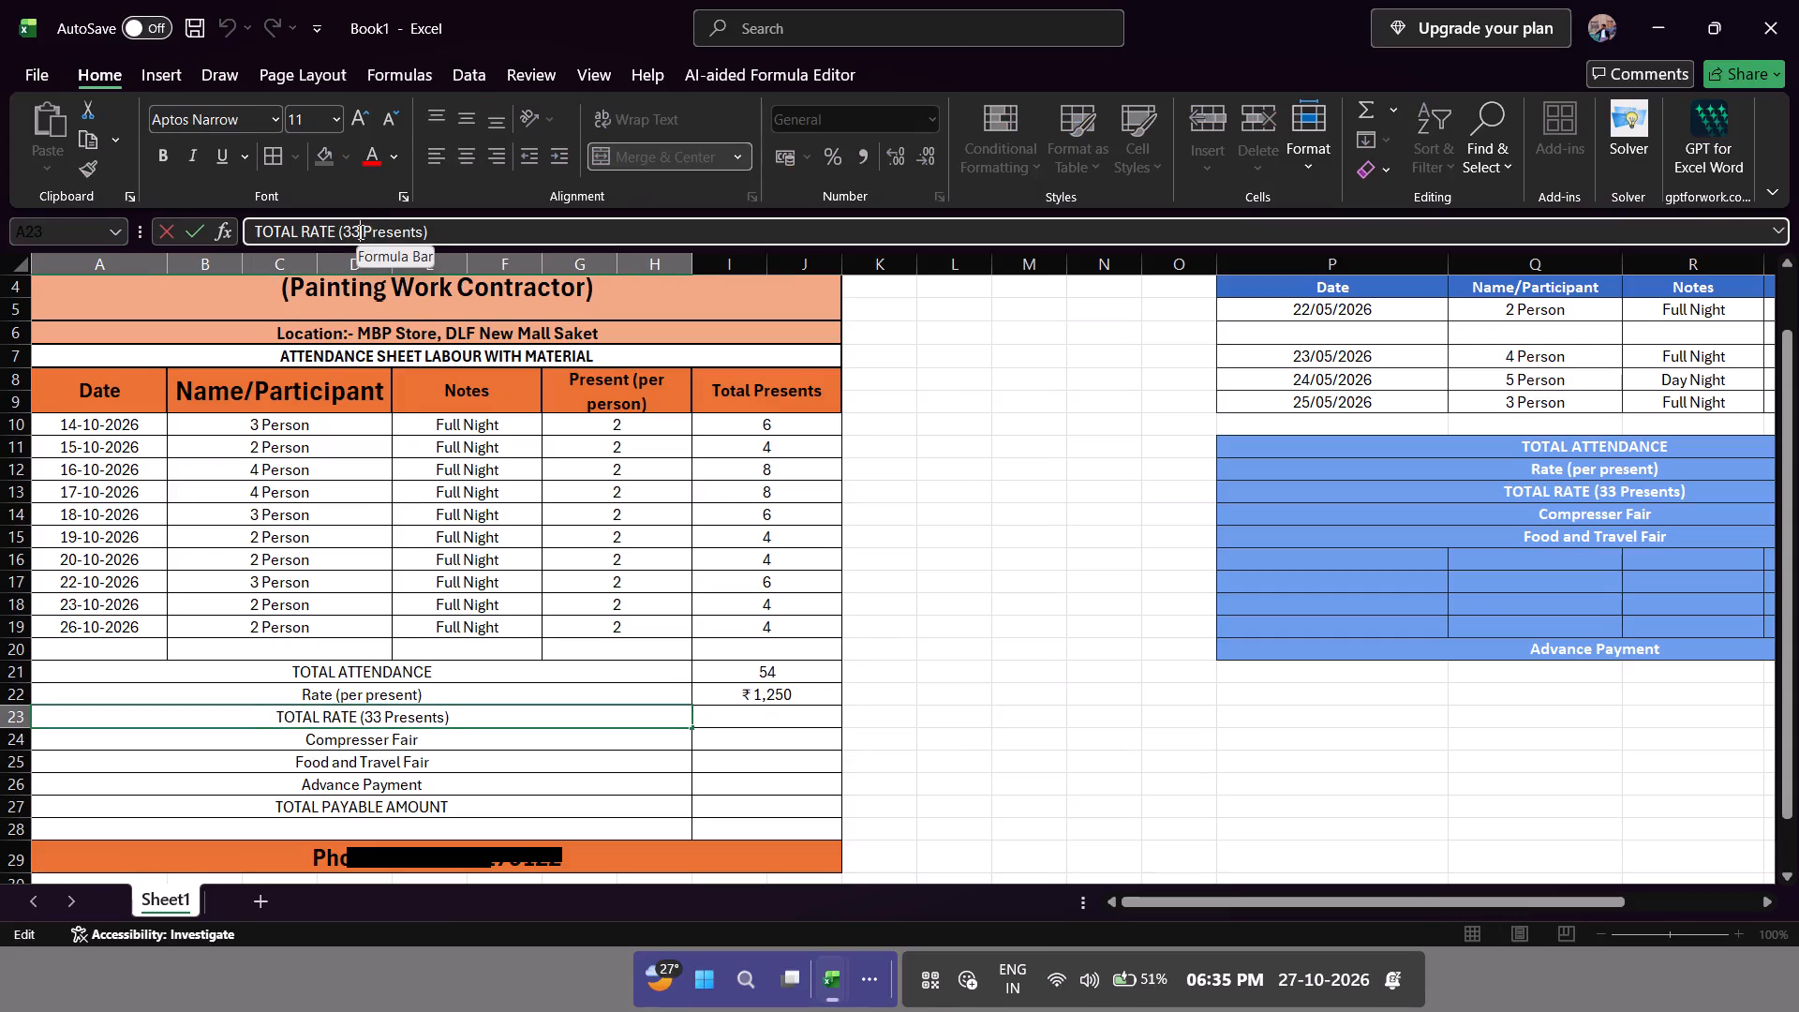
key("BackSpace")
key("BackSpace")
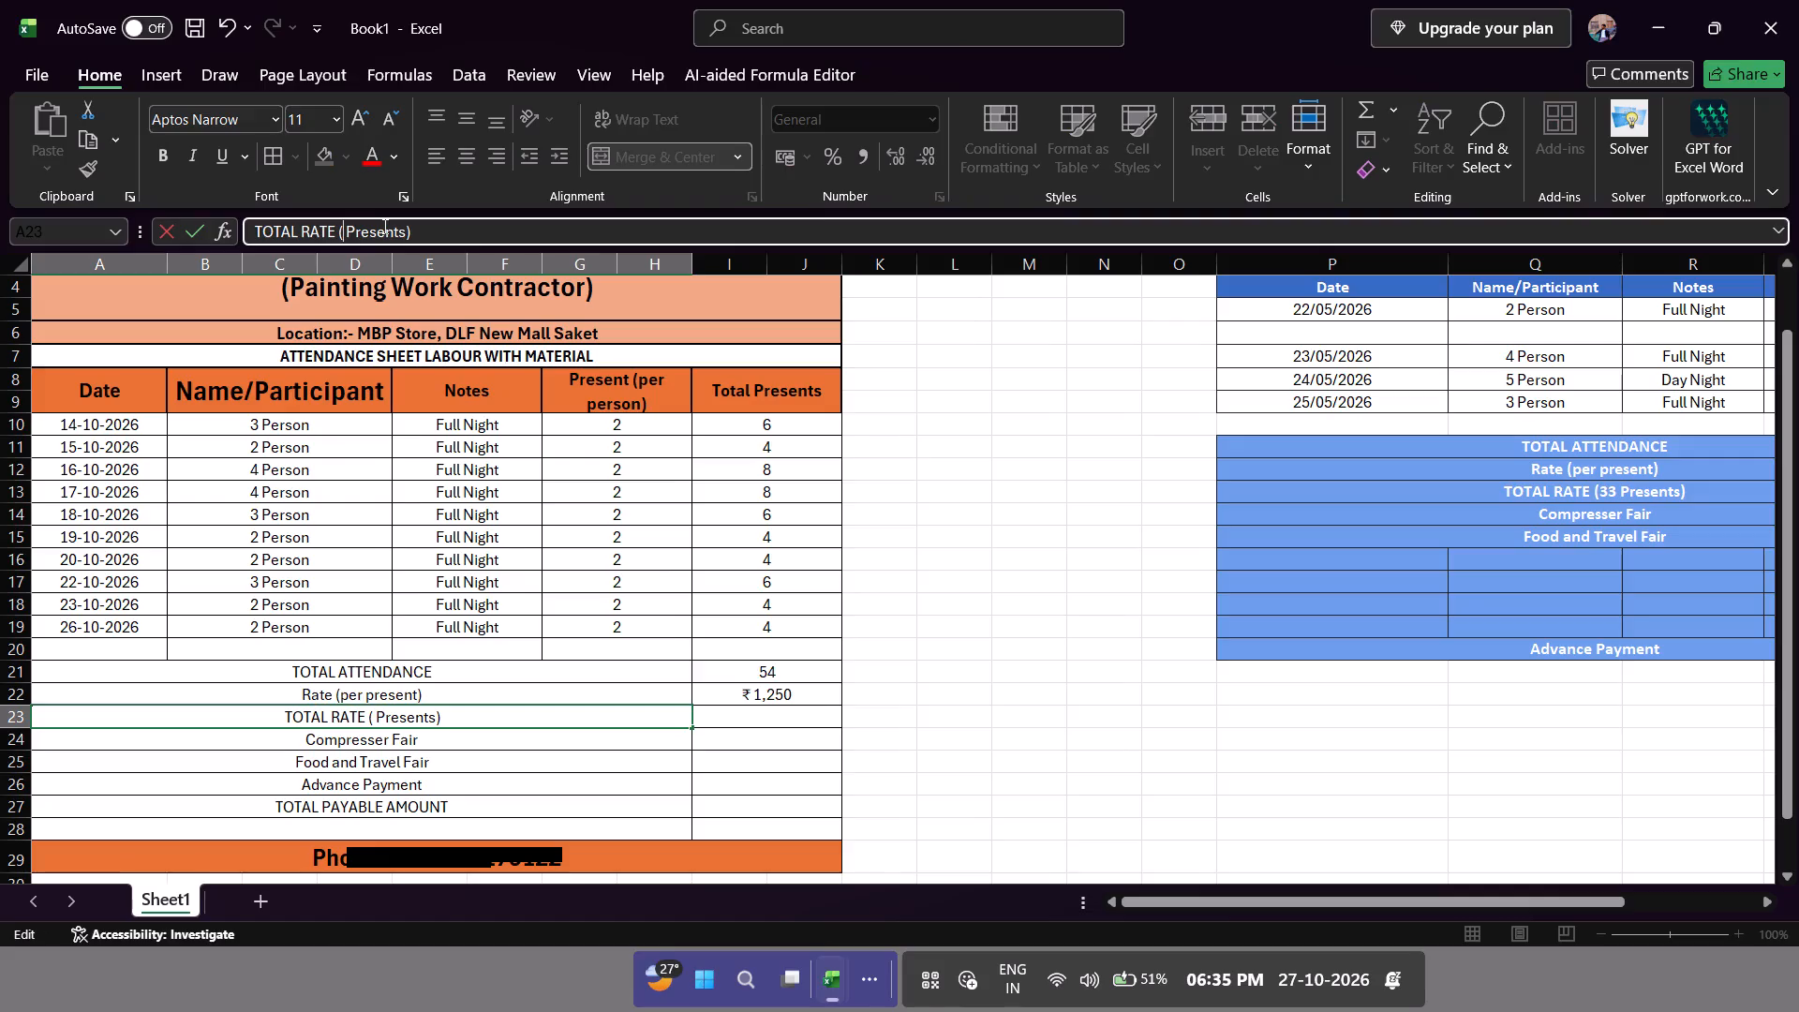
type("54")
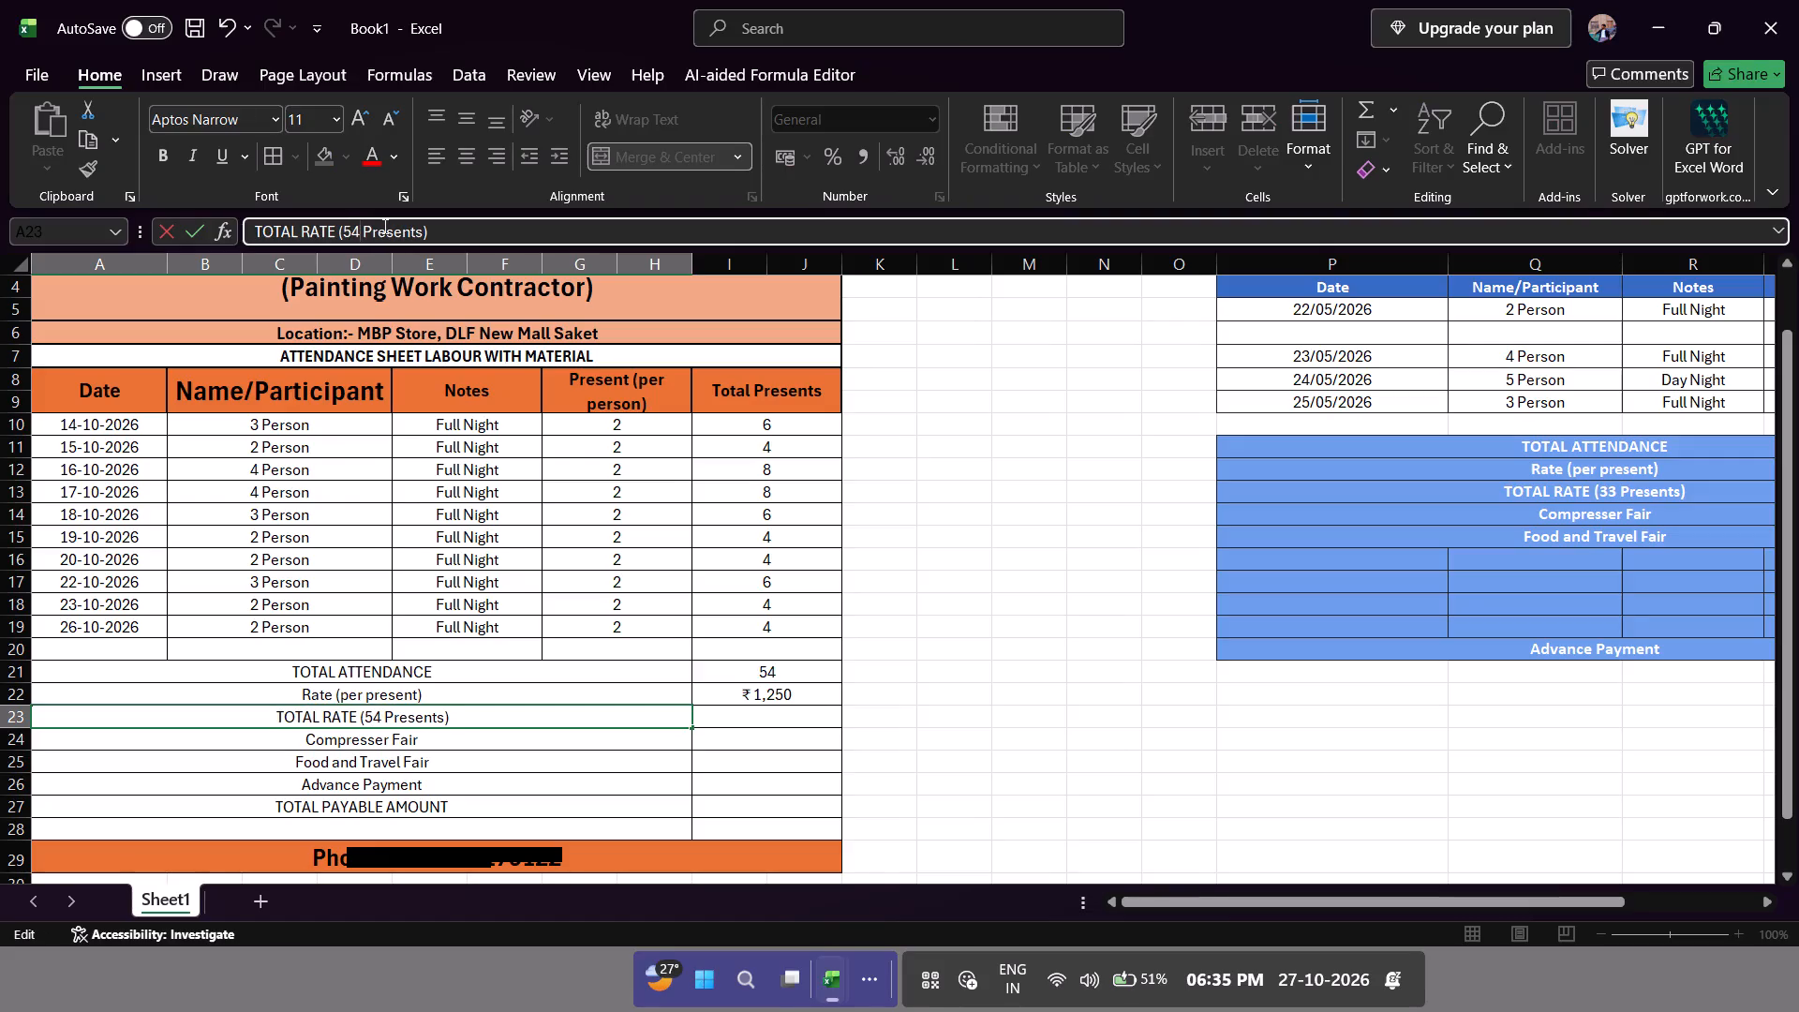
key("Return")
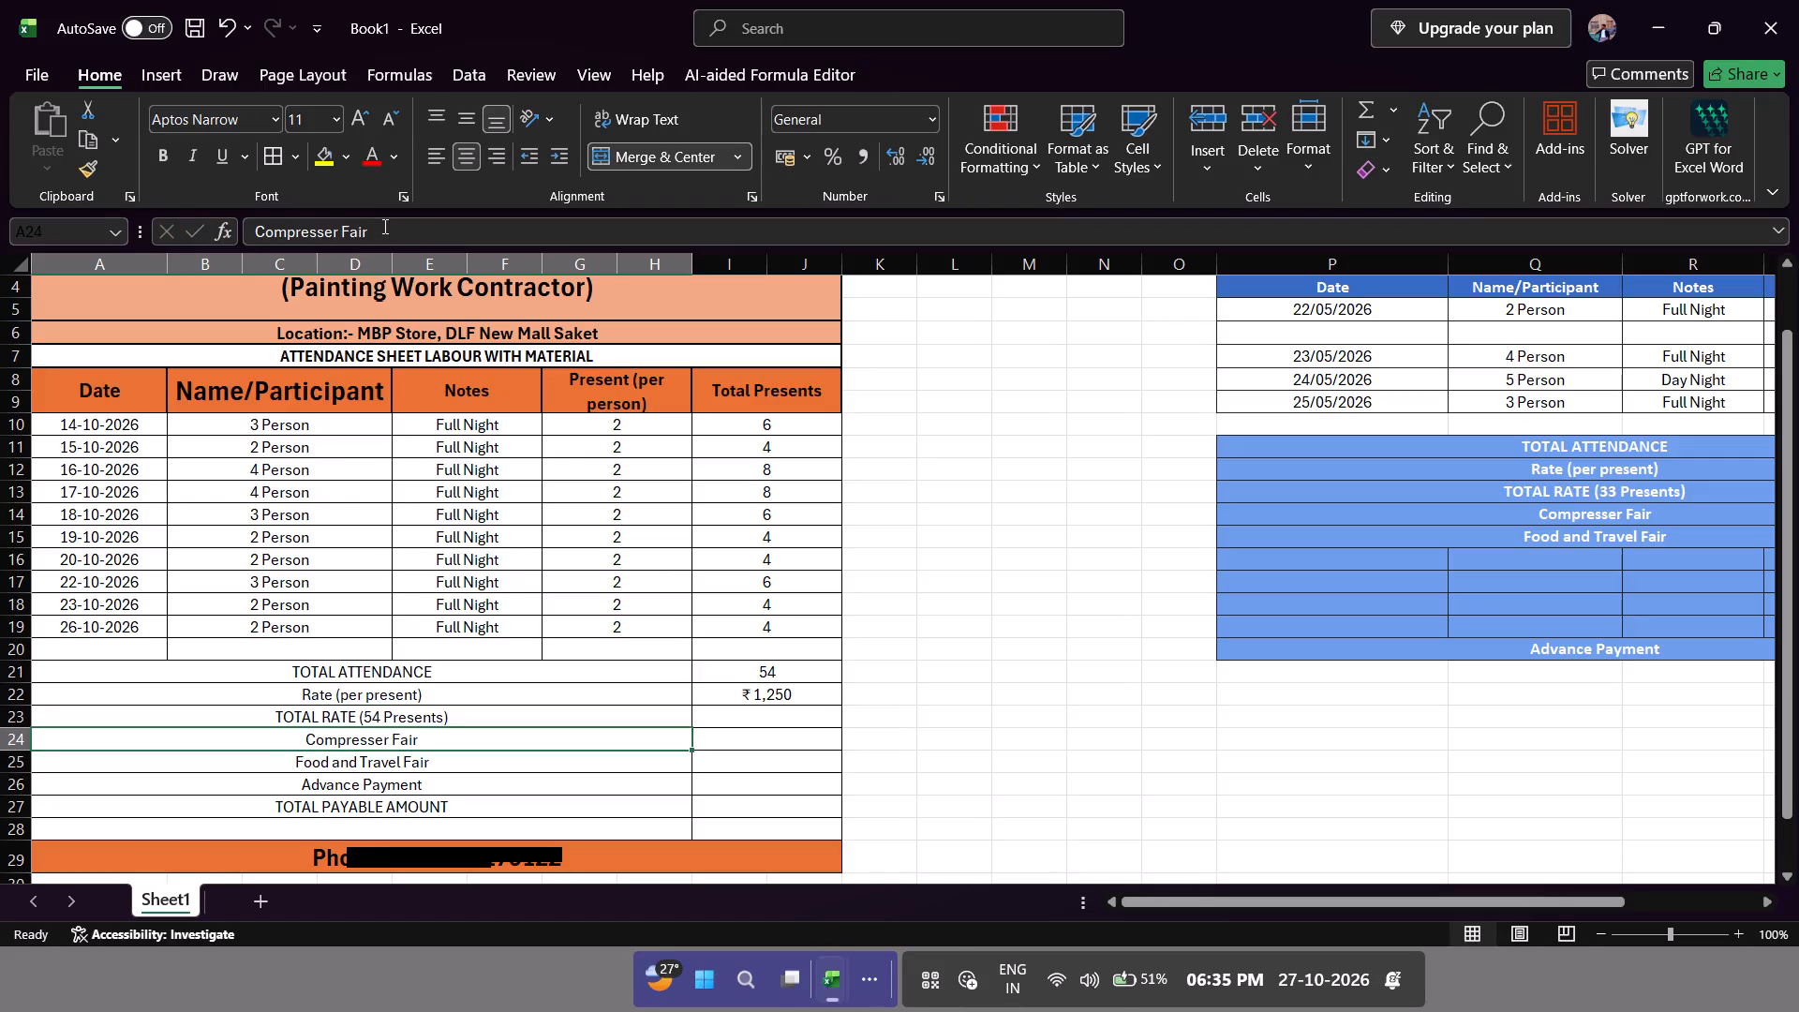
Enter ₹67500, including the rupee symbol, in I23 beside the TOTAL RATE label.
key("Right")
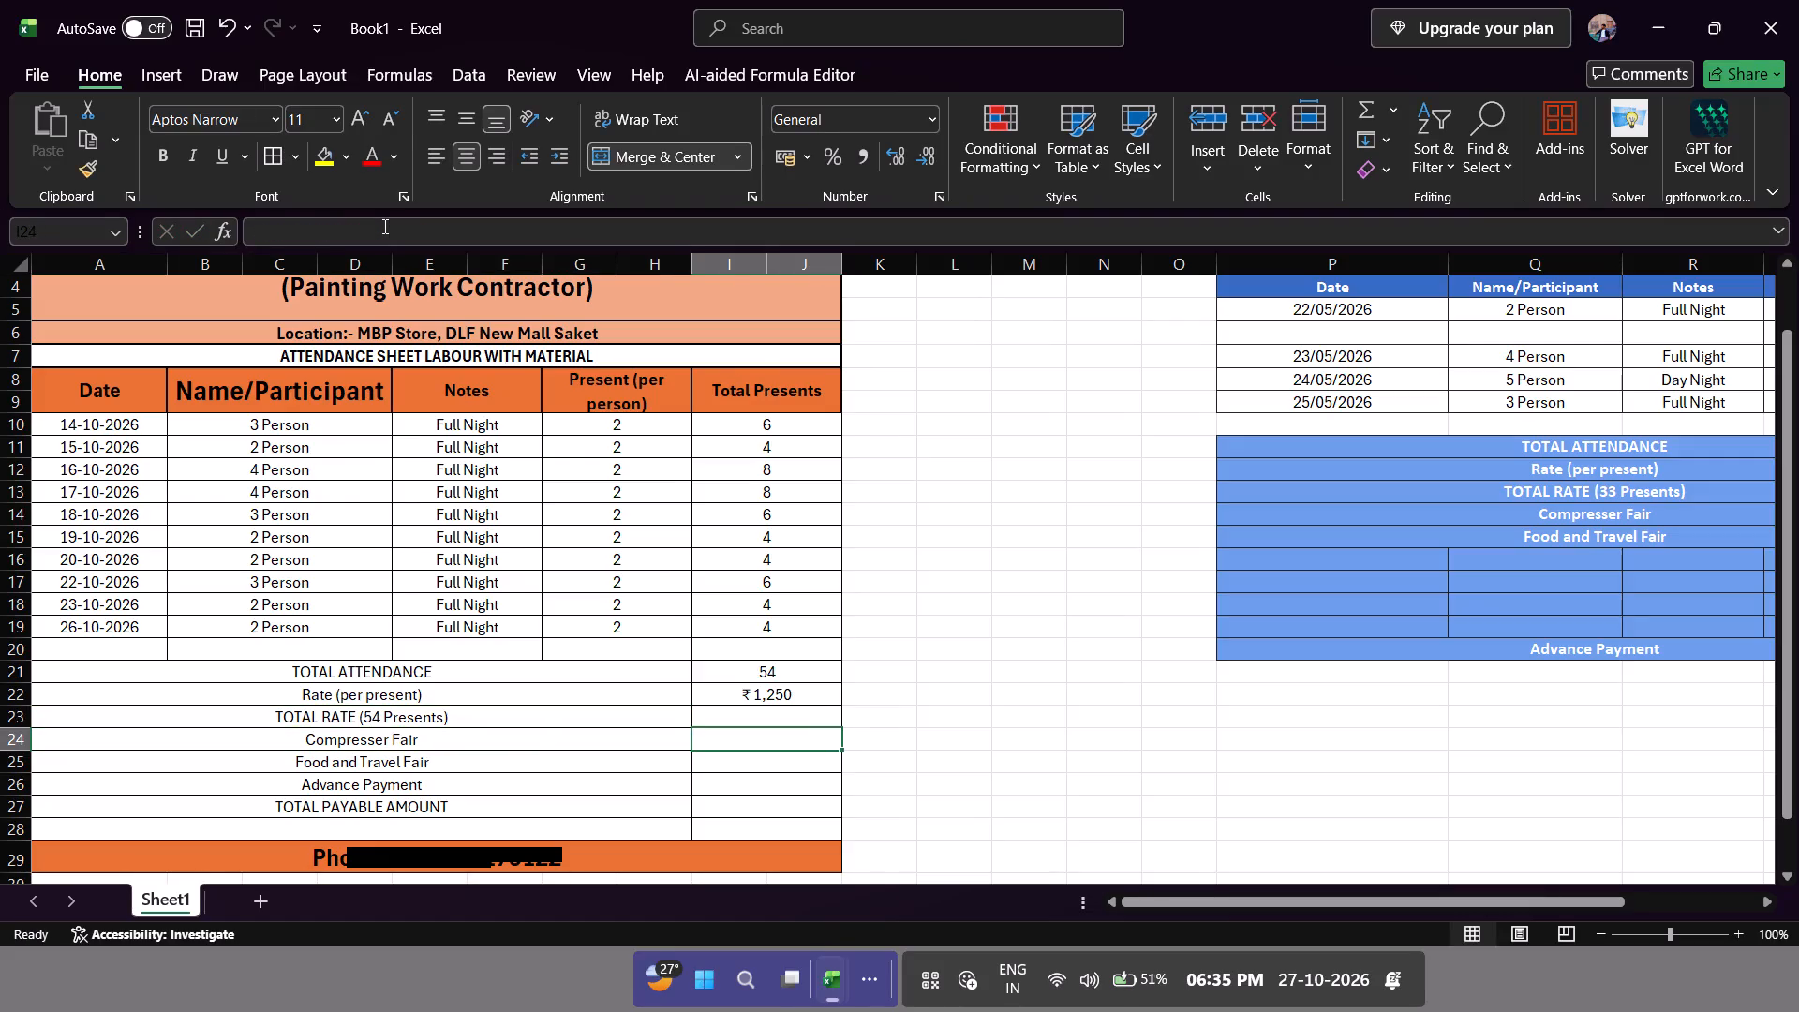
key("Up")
left_click(383, 226)
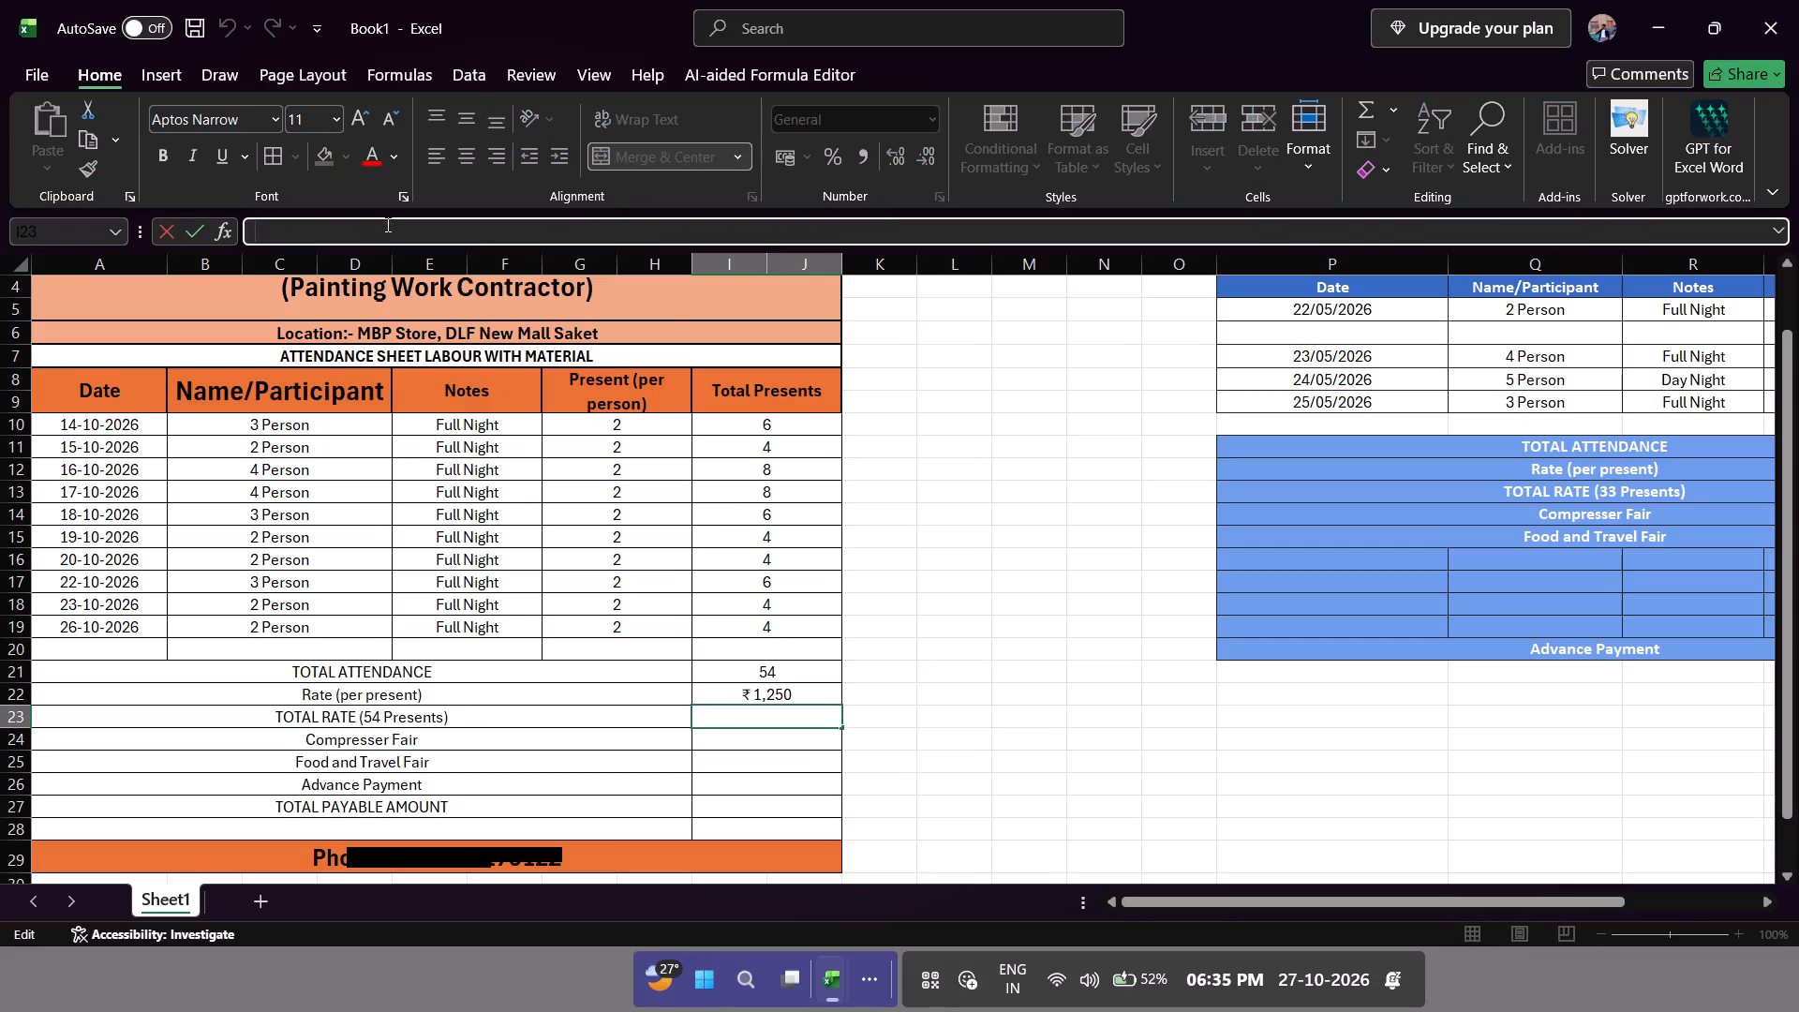
key("super+period")
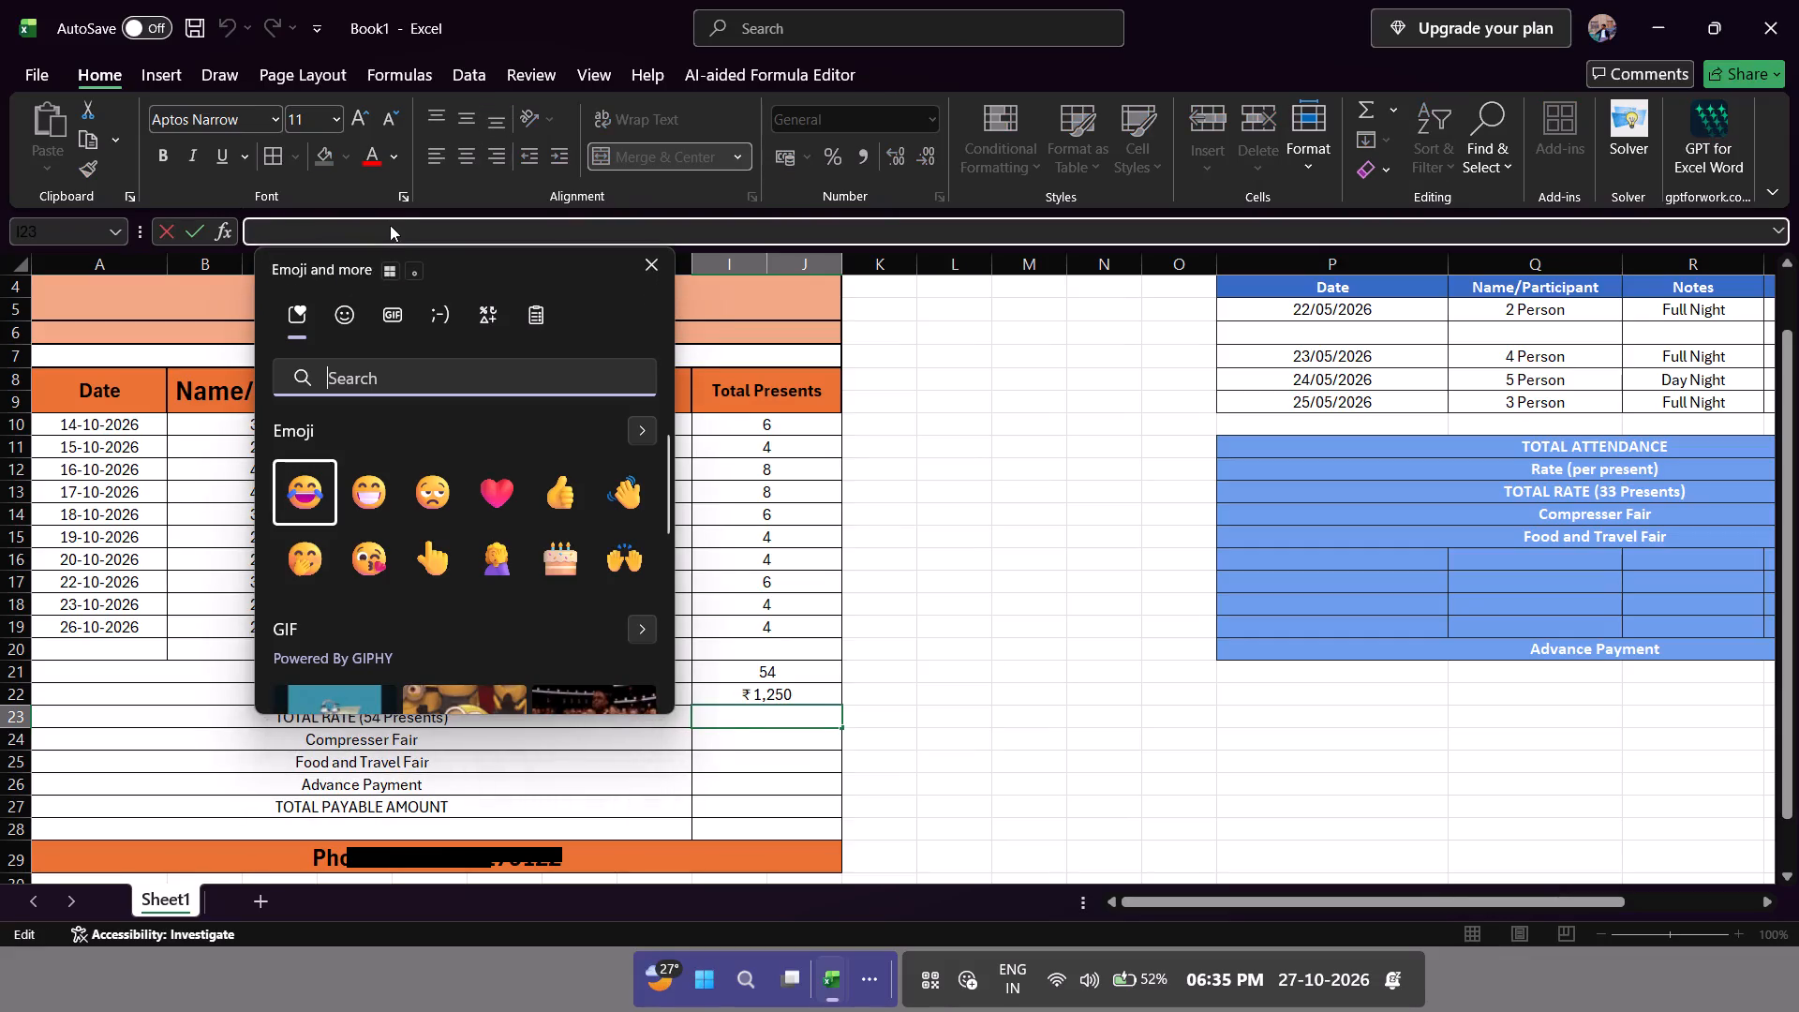
left_click(483, 311)
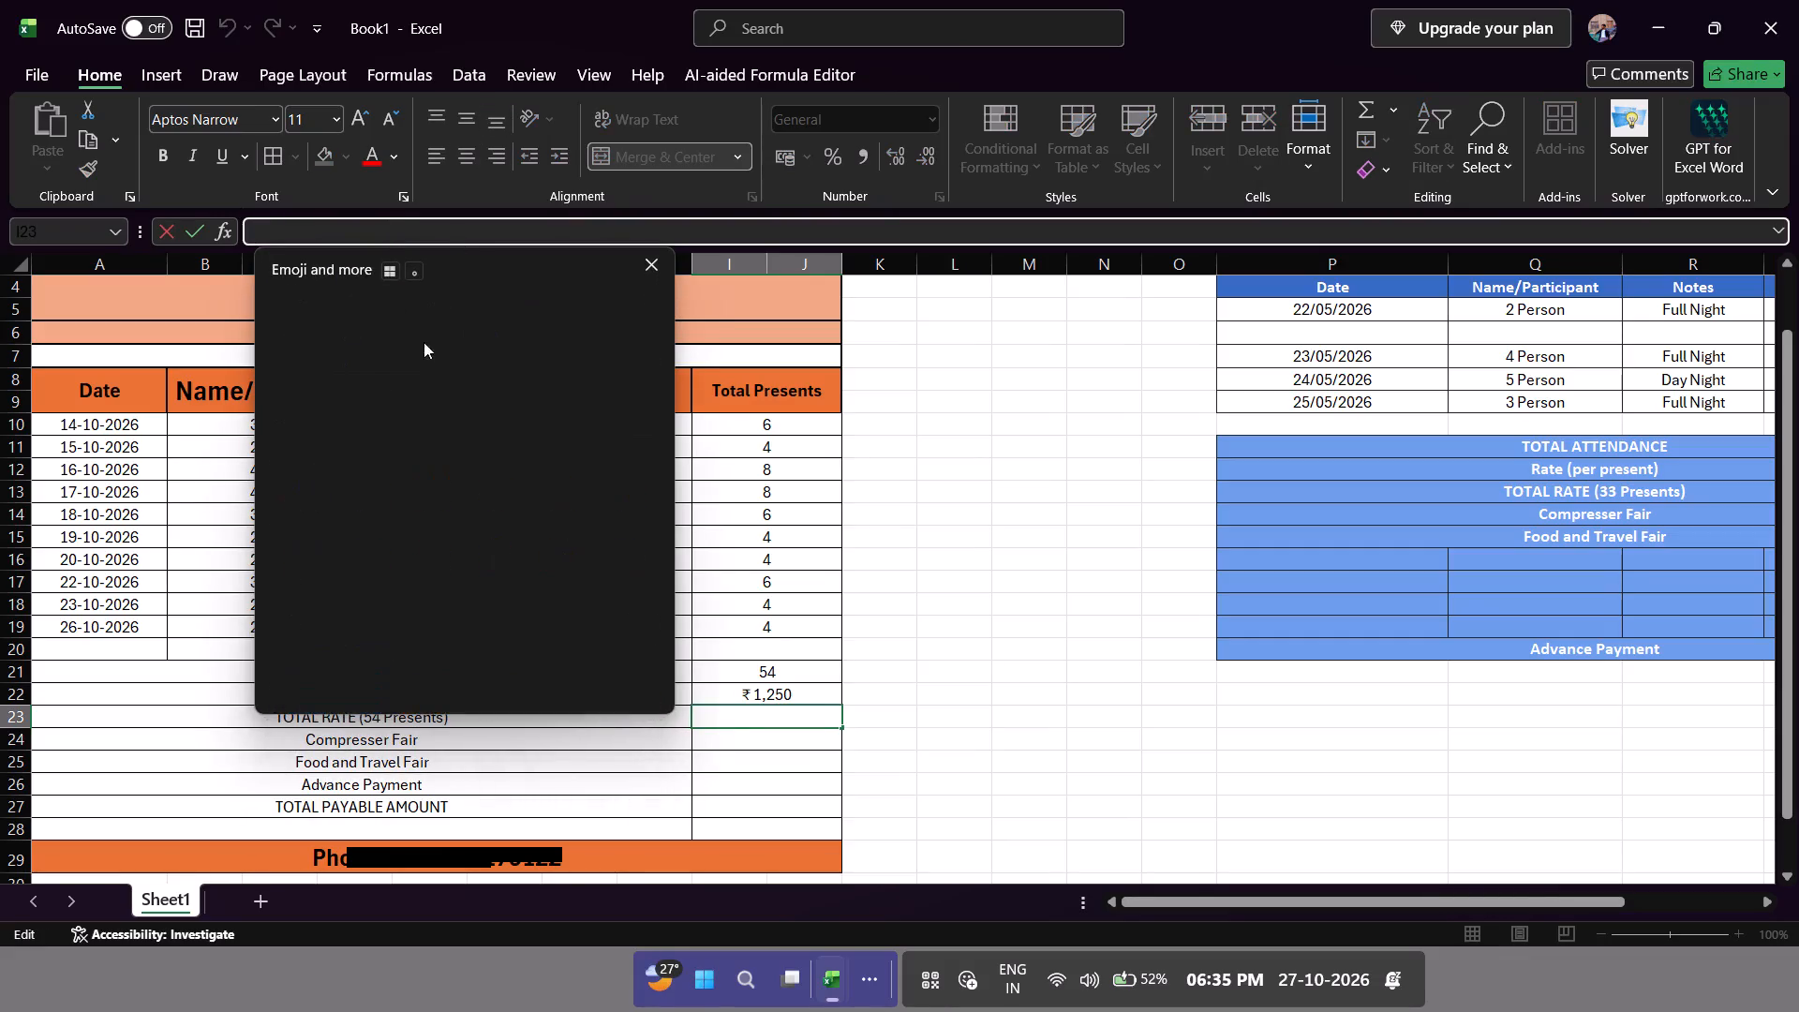
left_click(306, 439)
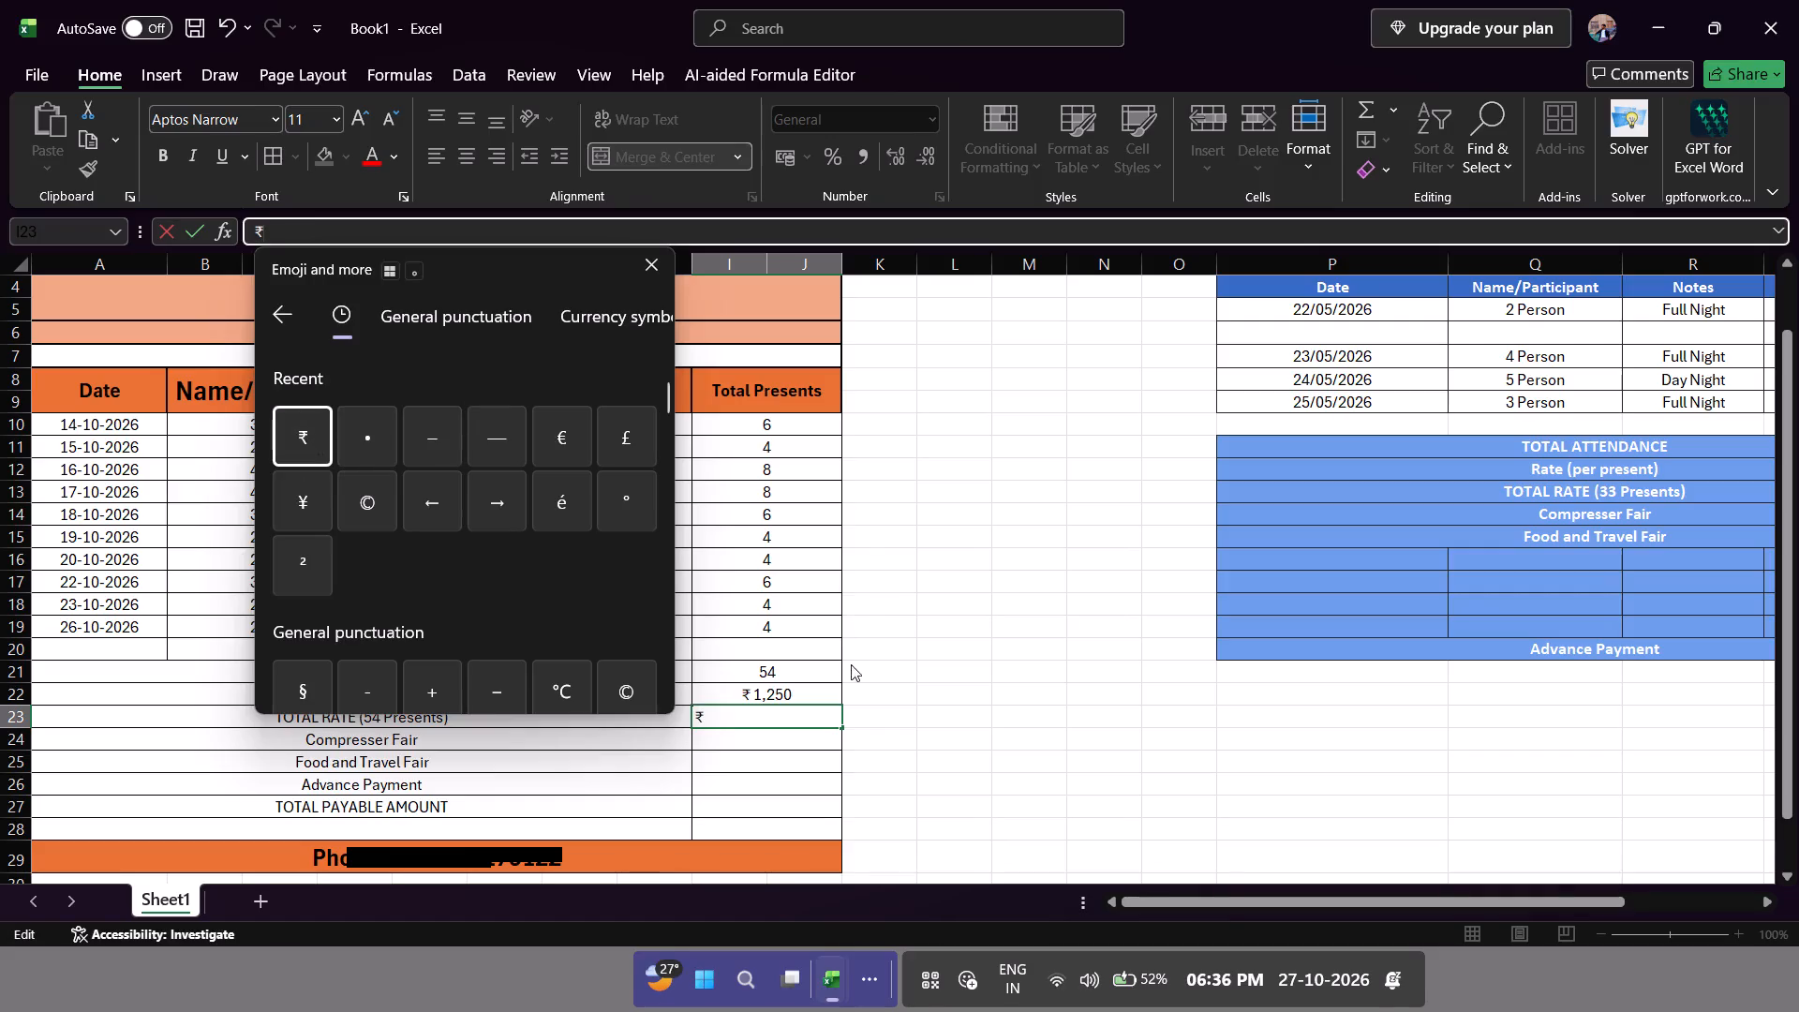
left_click(734, 718)
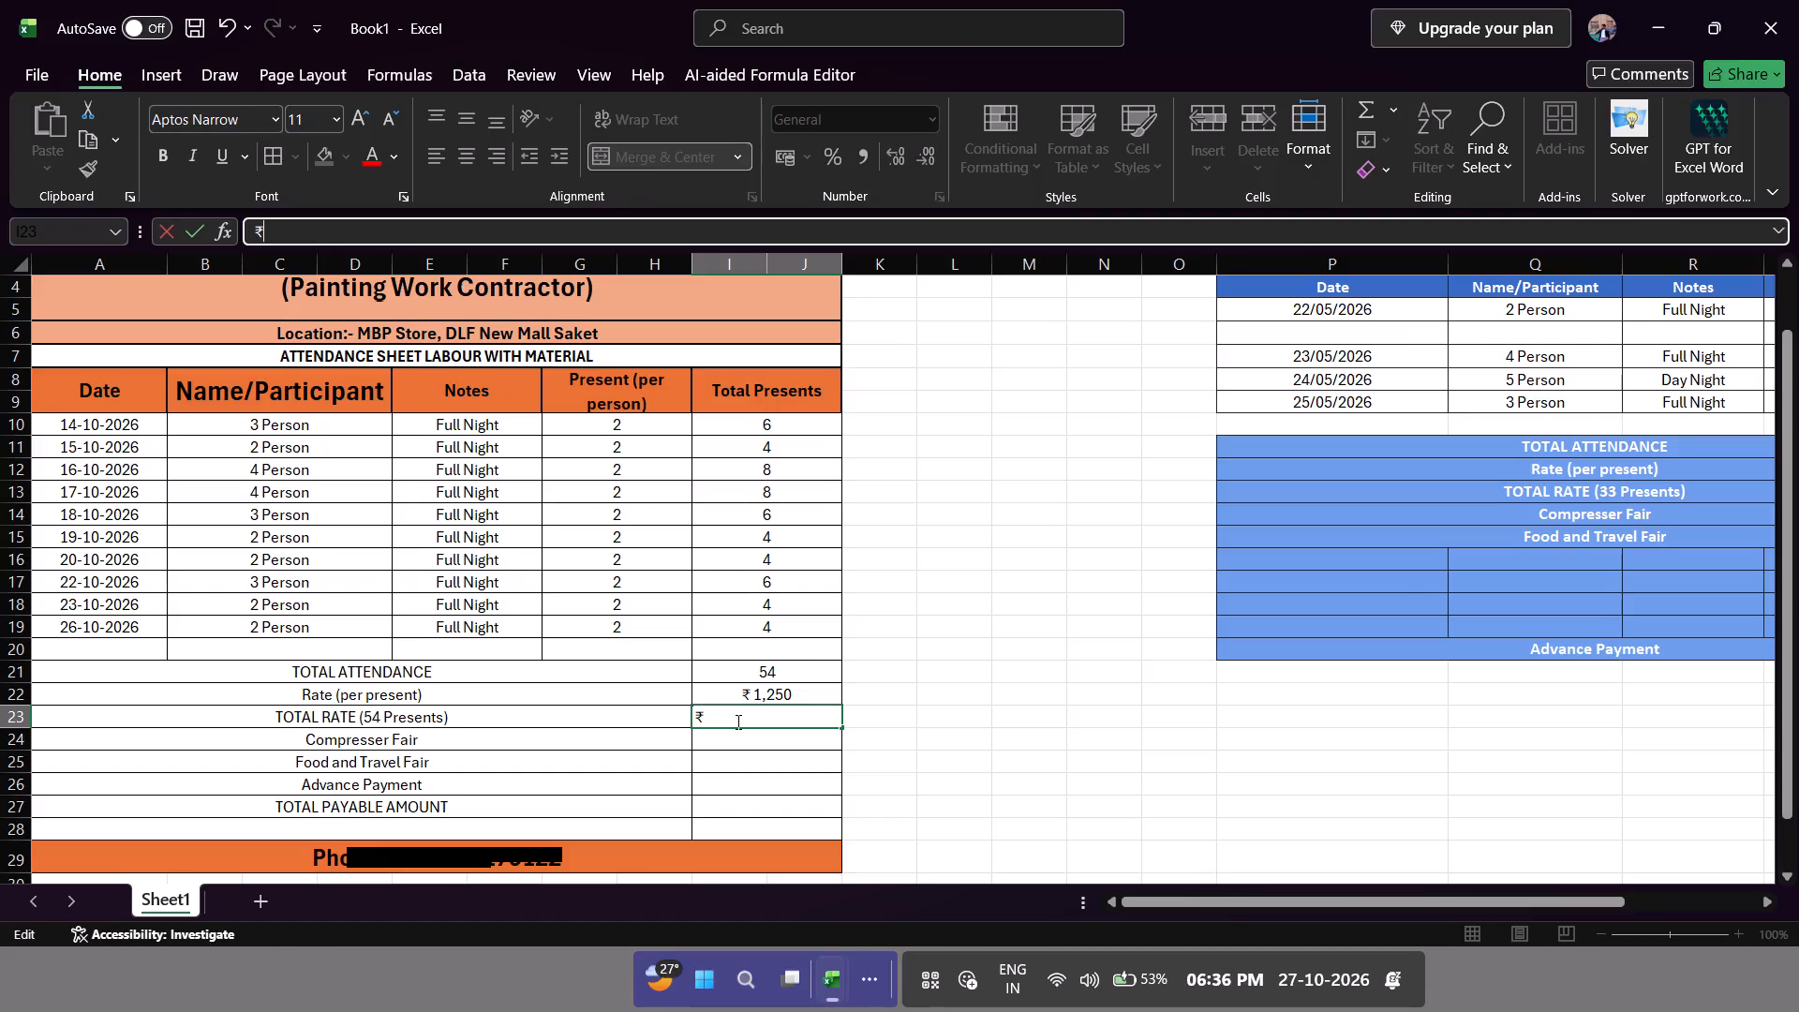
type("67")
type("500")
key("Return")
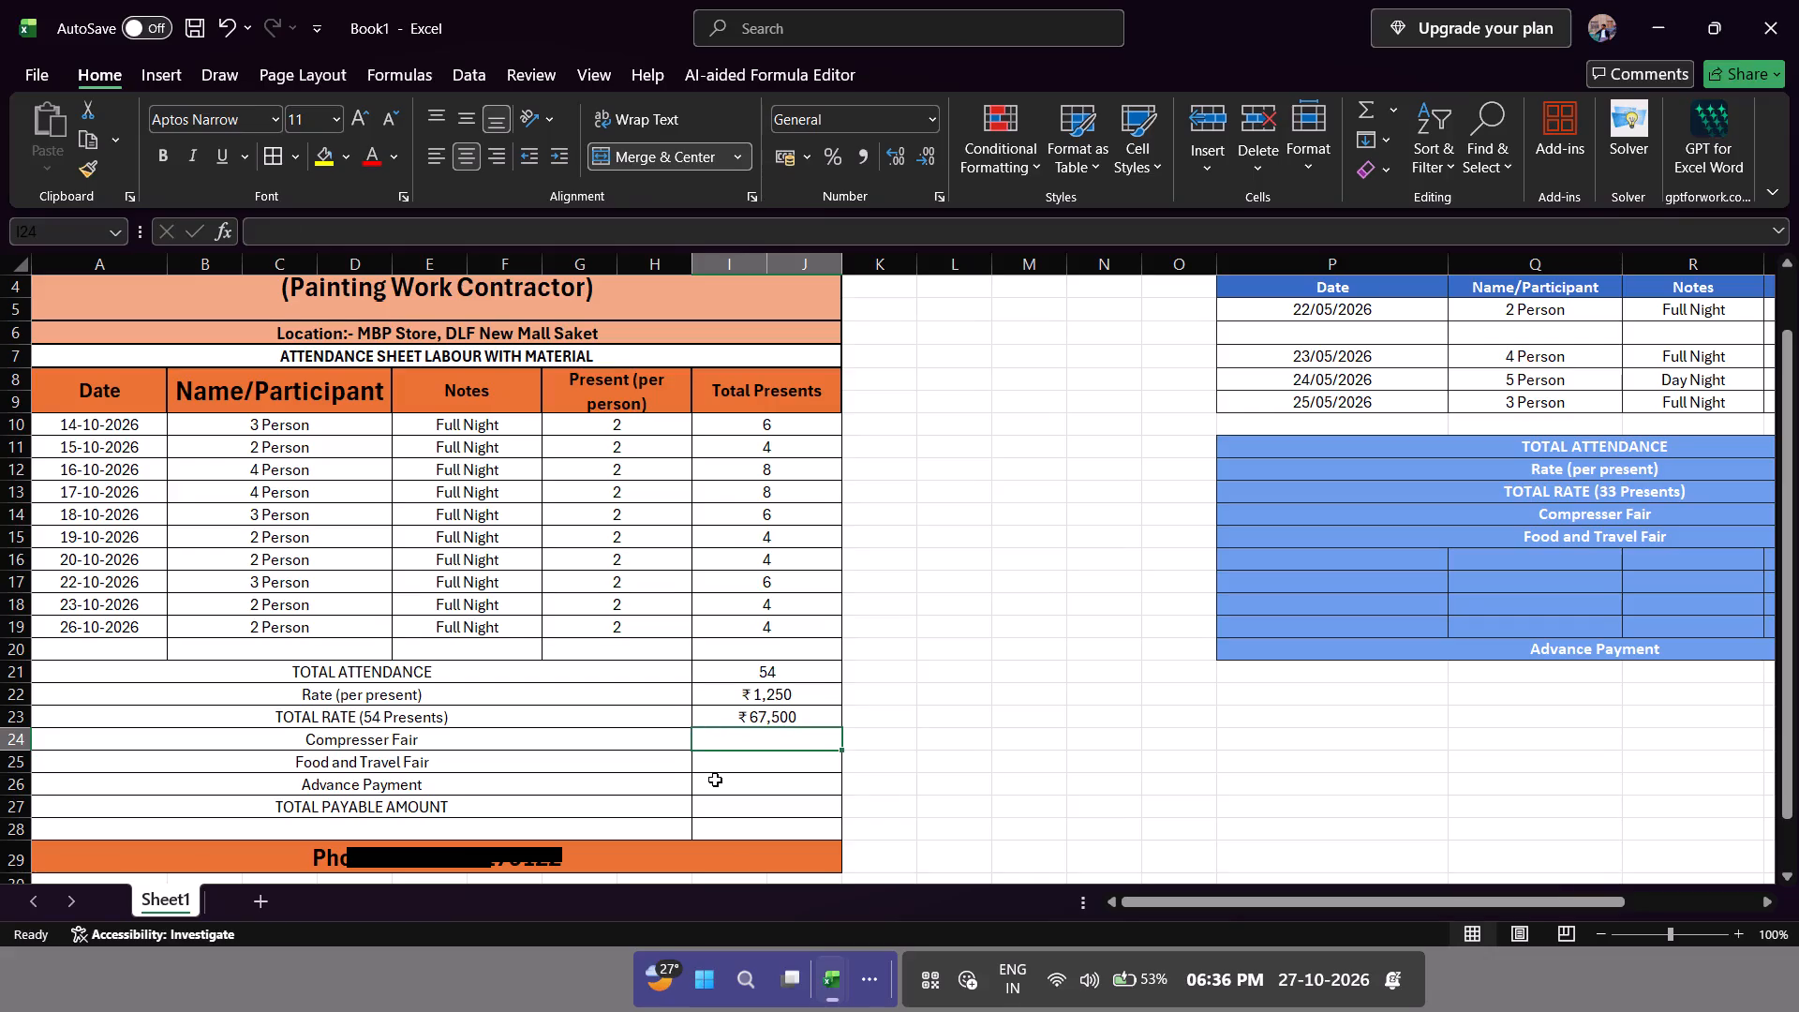
Check the reference table's fare amounts and enter 1000,1500,2000 in empty cell P25 below the blue summary.
left_click_drag(1409, 900, 1424, 904)
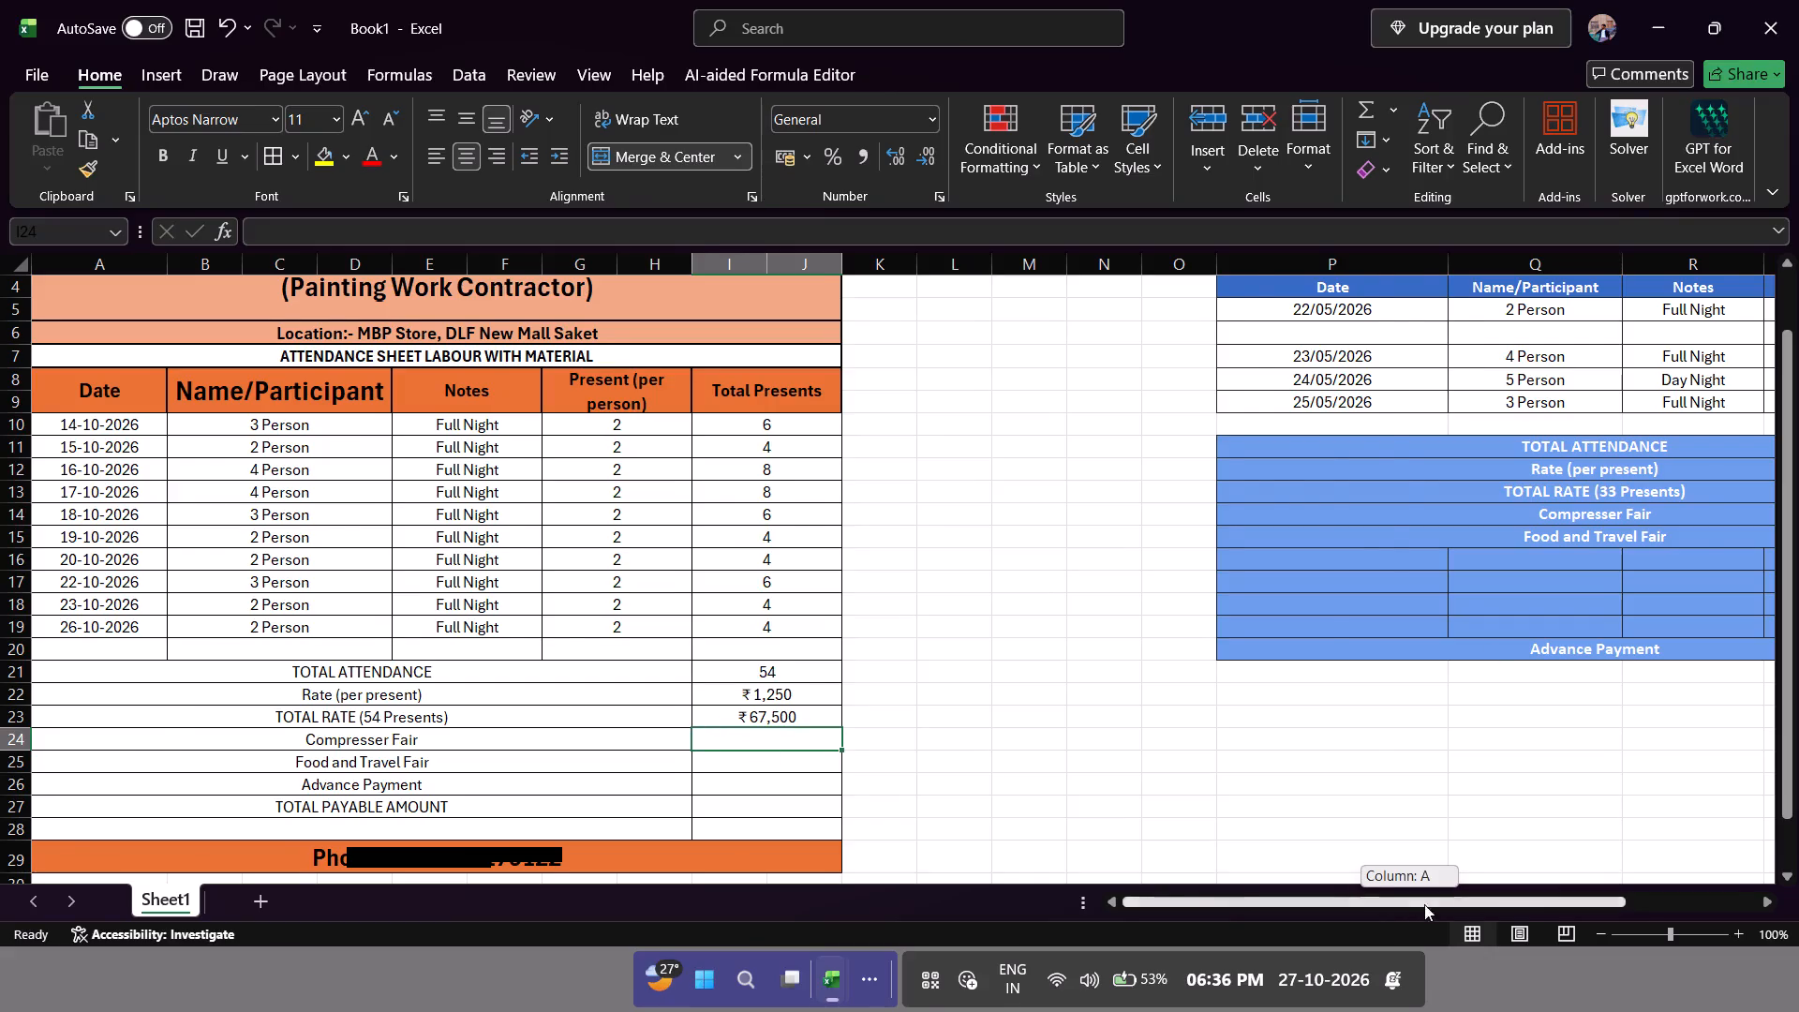
left_click_drag(1424, 904, 1510, 919)
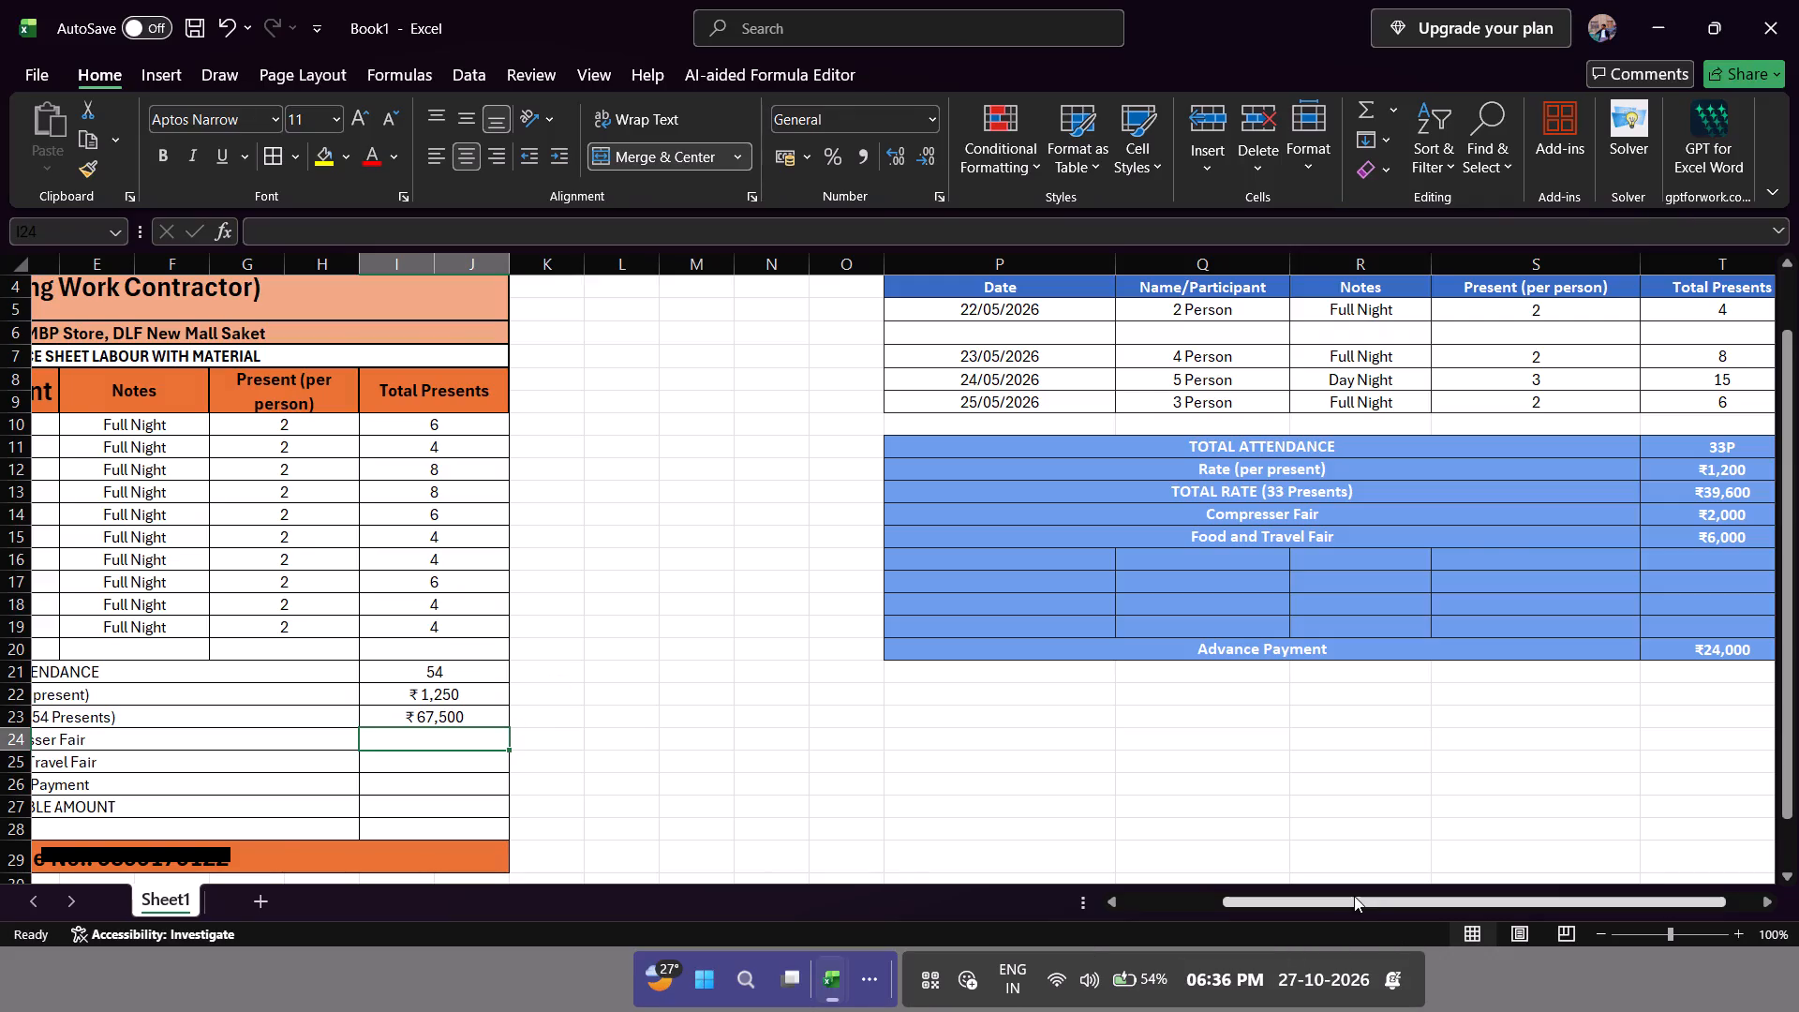
left_click_drag(1358, 900, 1212, 922)
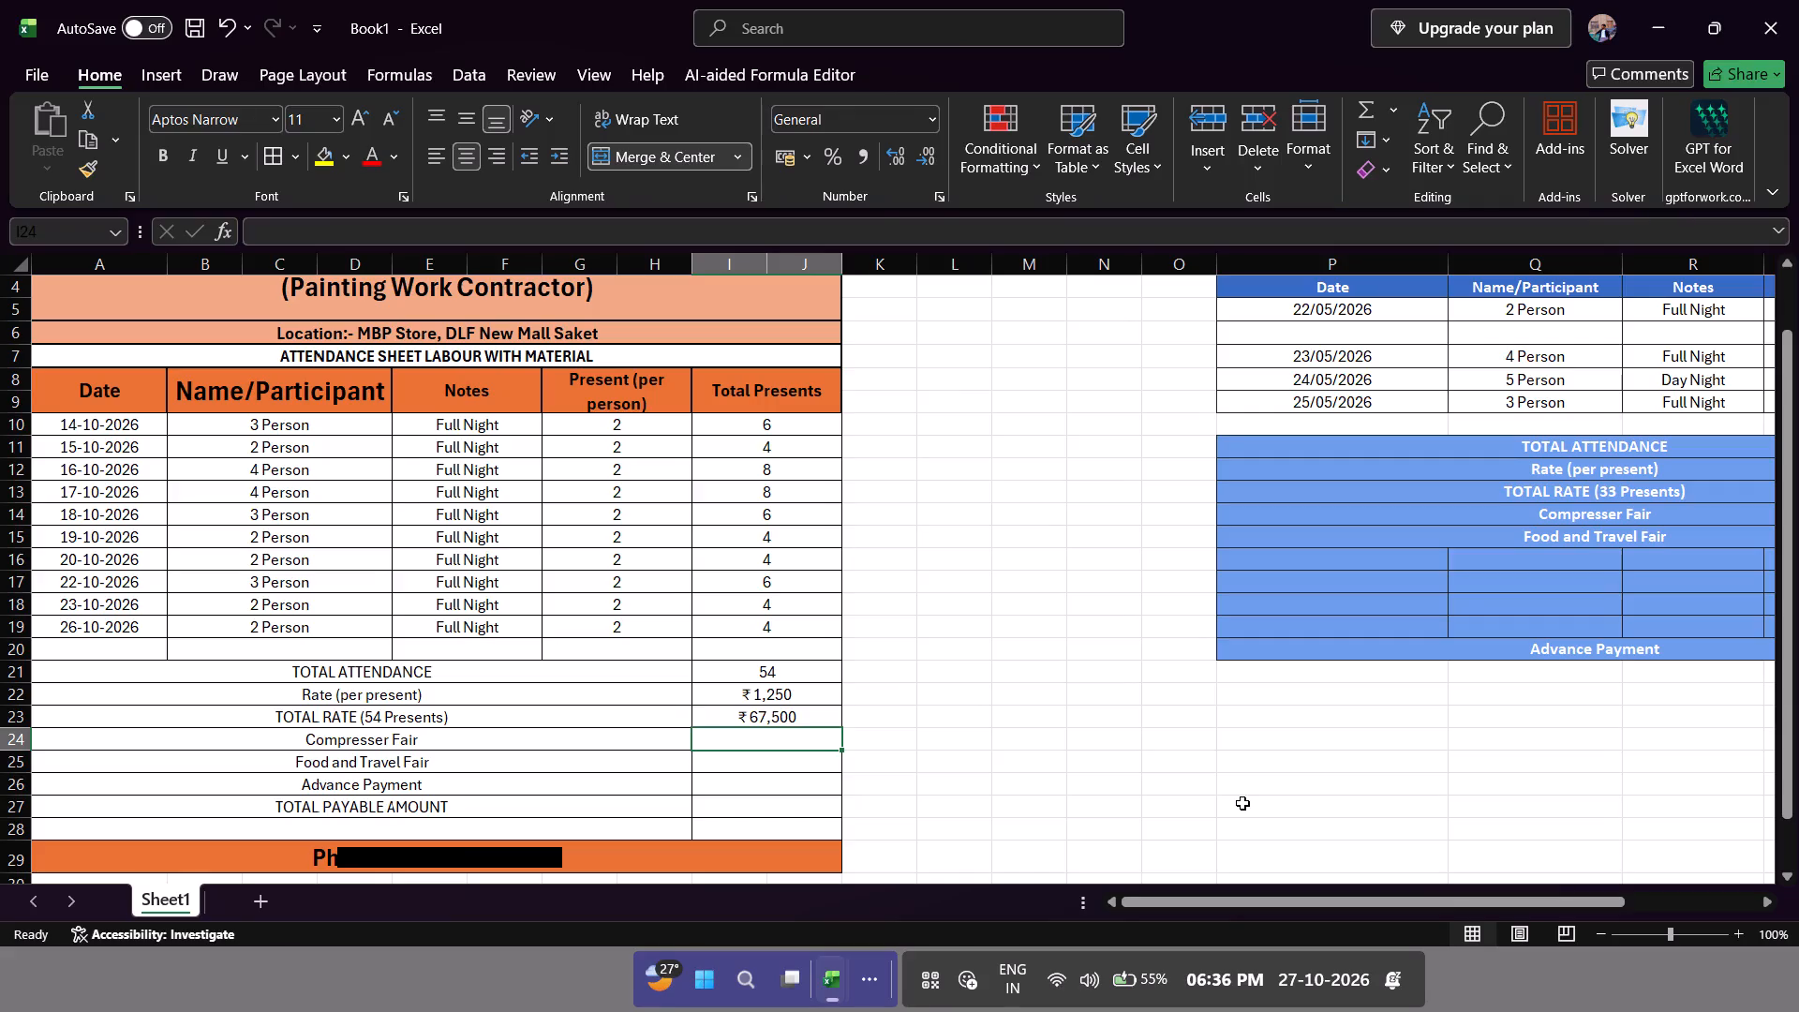
left_click_drag(1245, 905, 1320, 945)
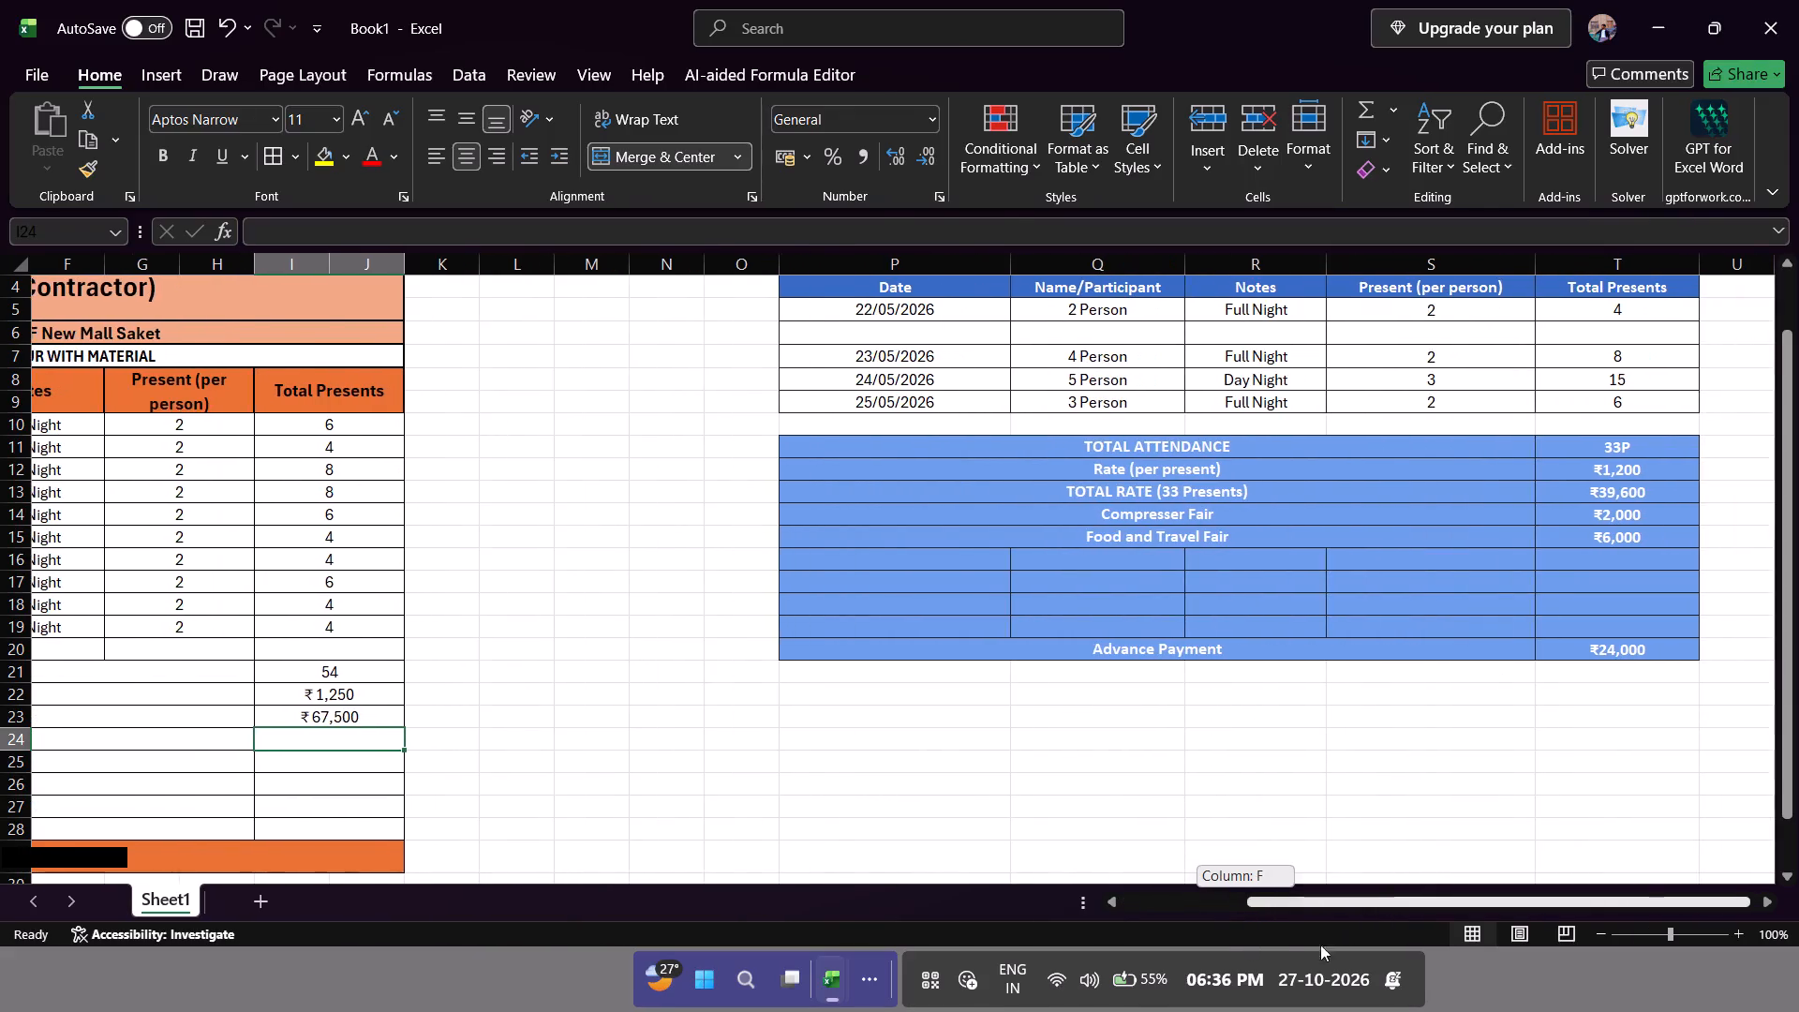
left_click_drag(1320, 945, 1181, 945)
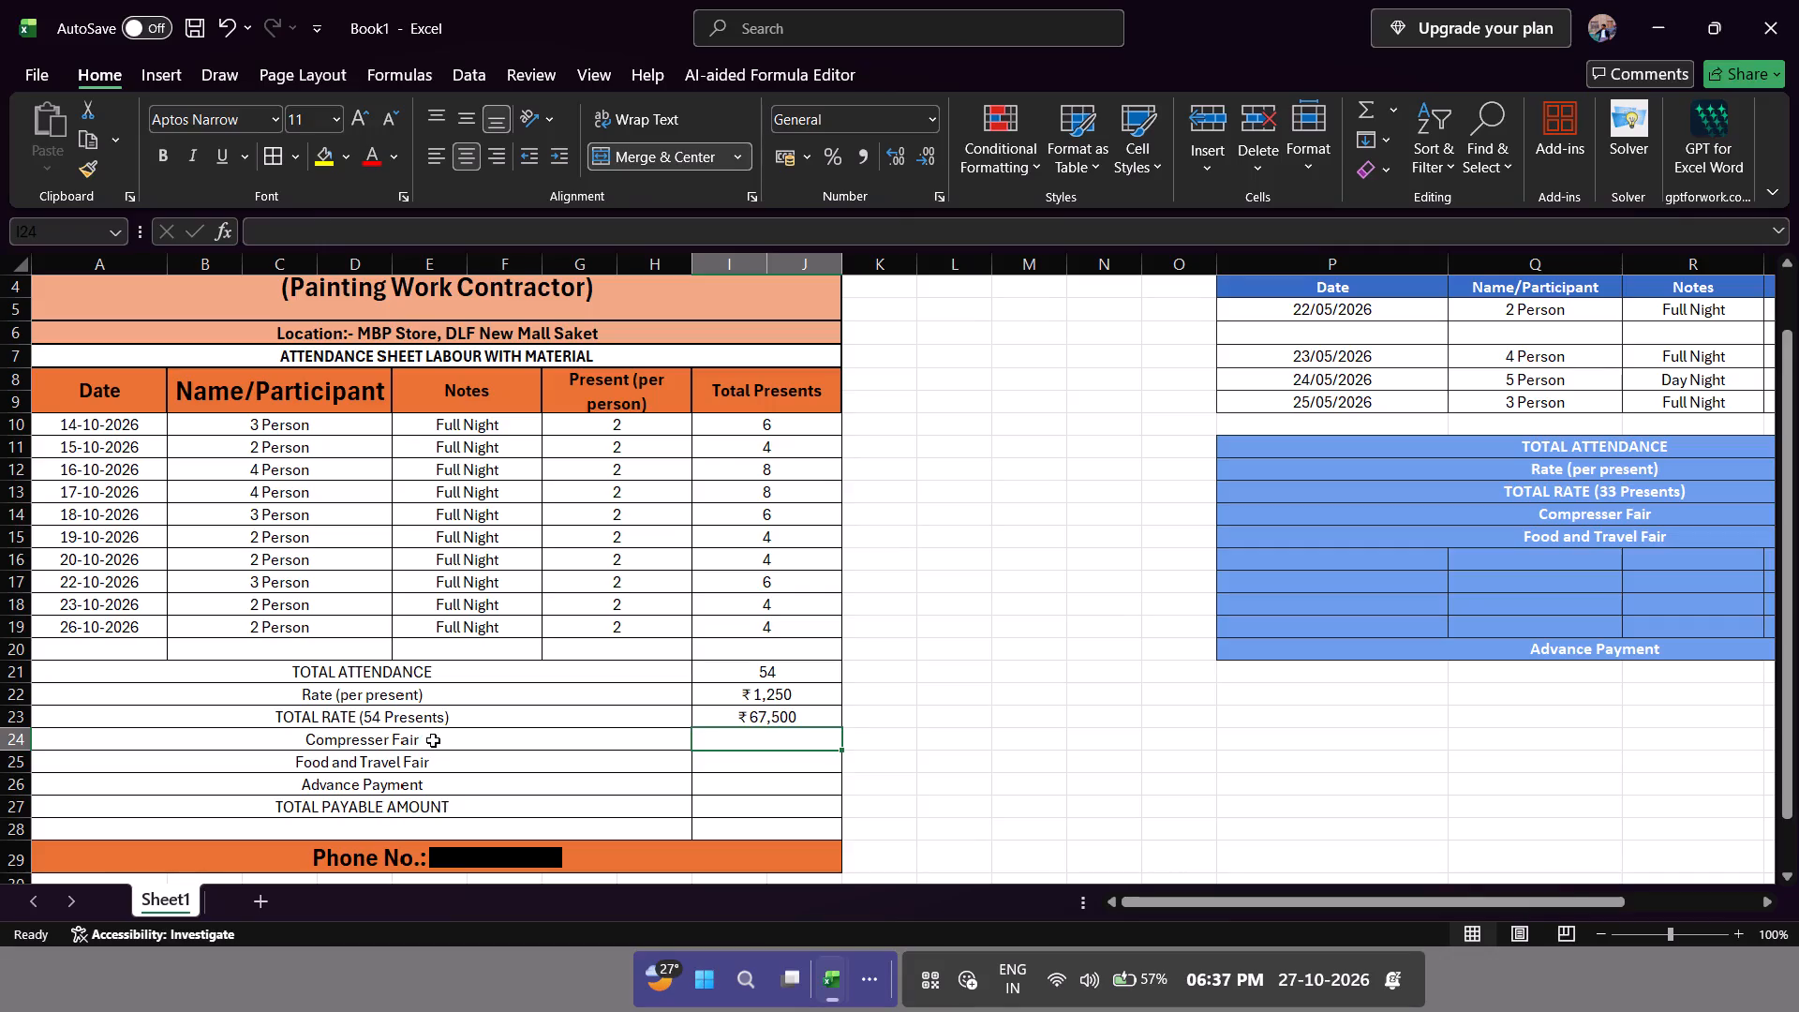
left_click(1387, 752)
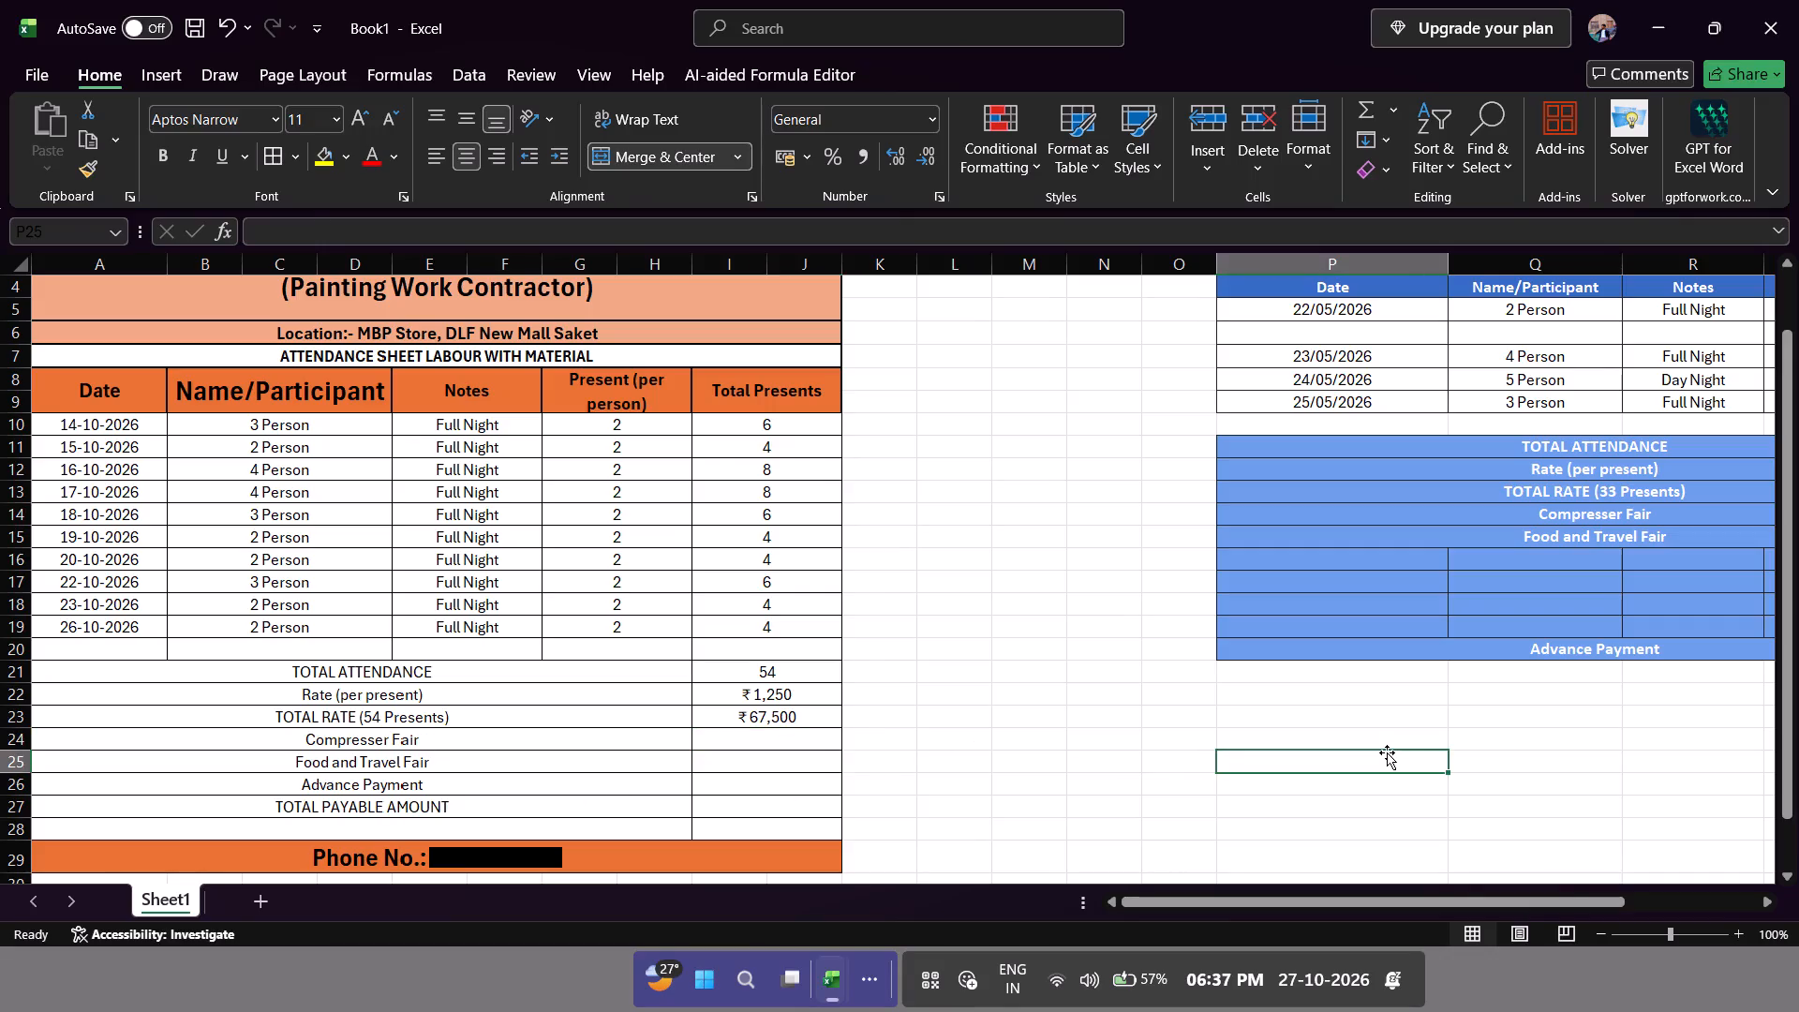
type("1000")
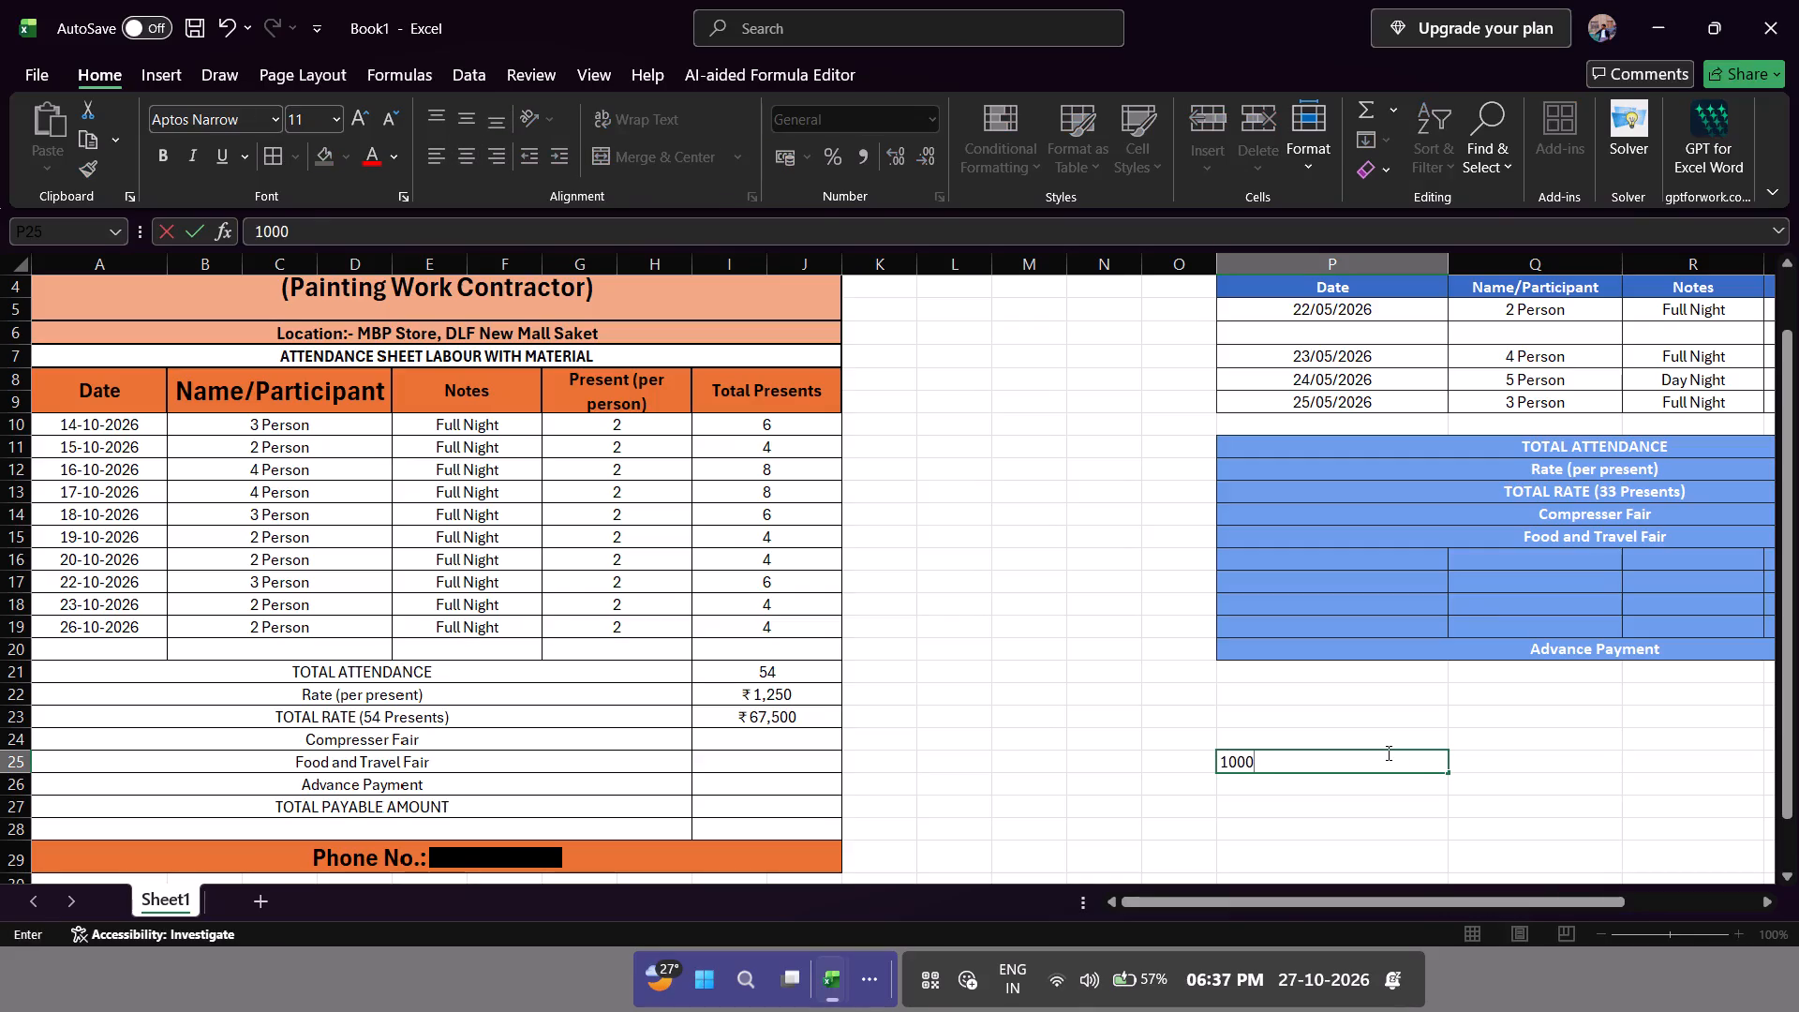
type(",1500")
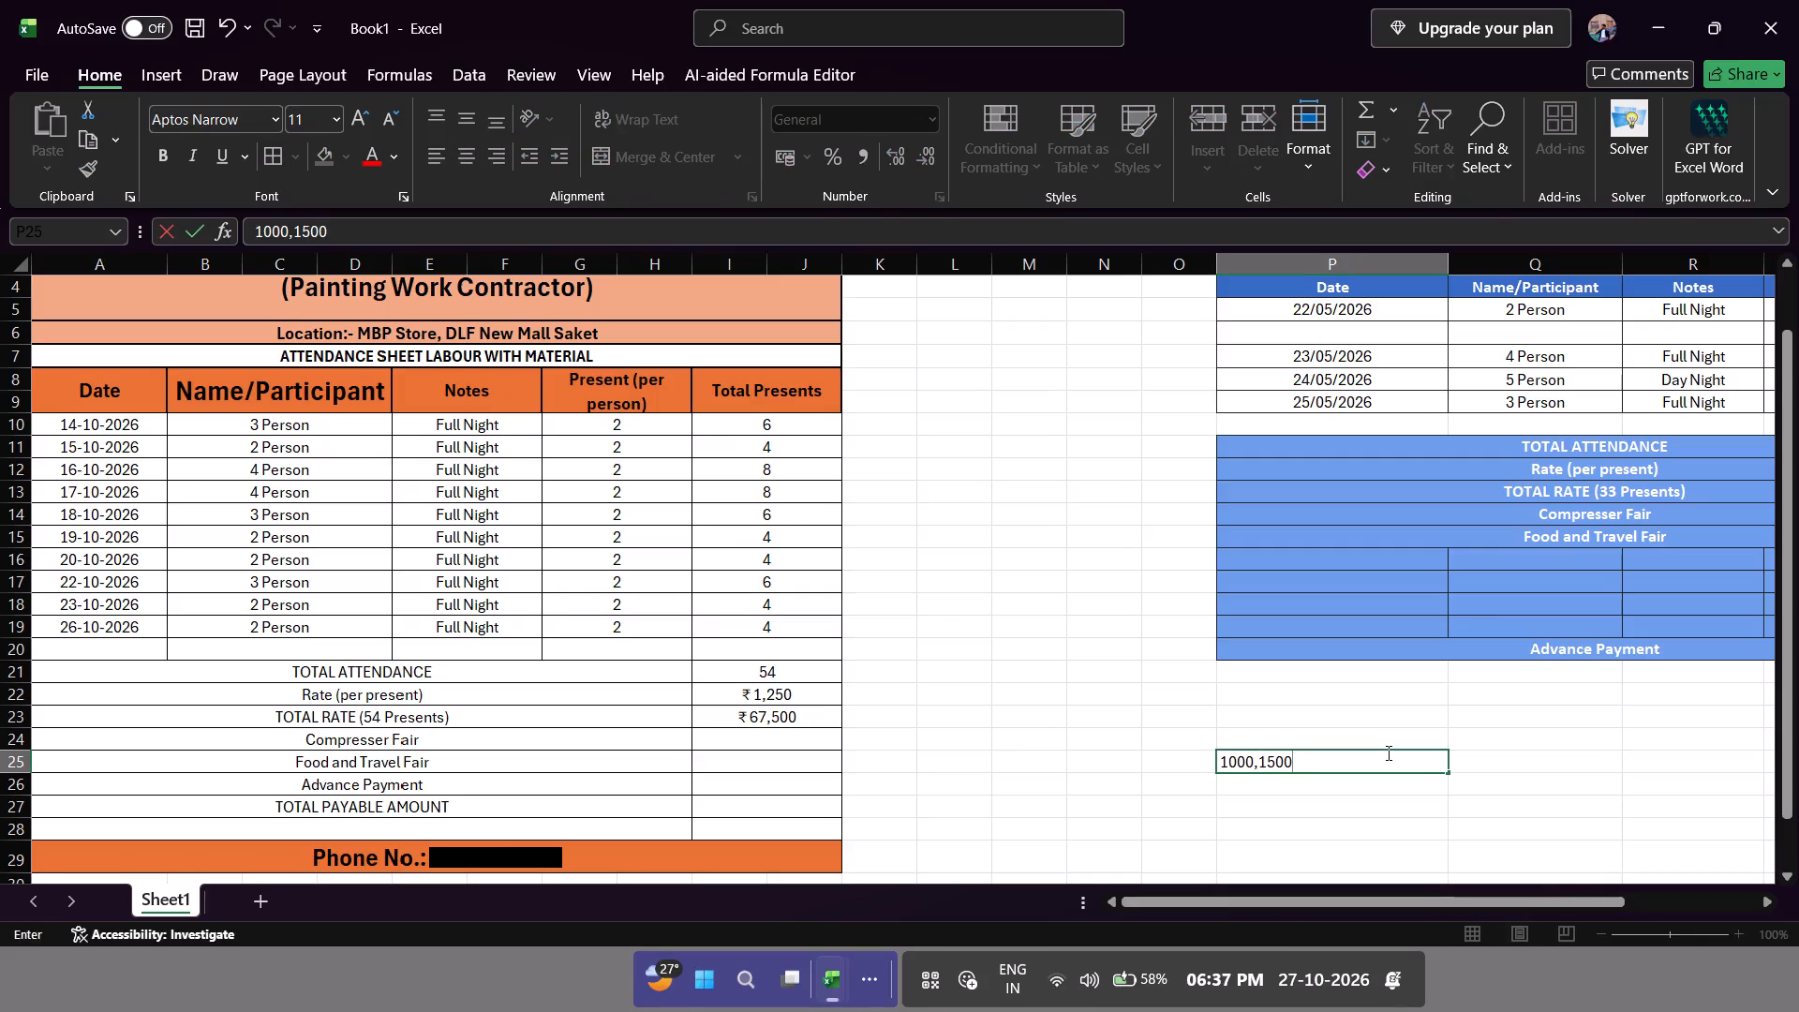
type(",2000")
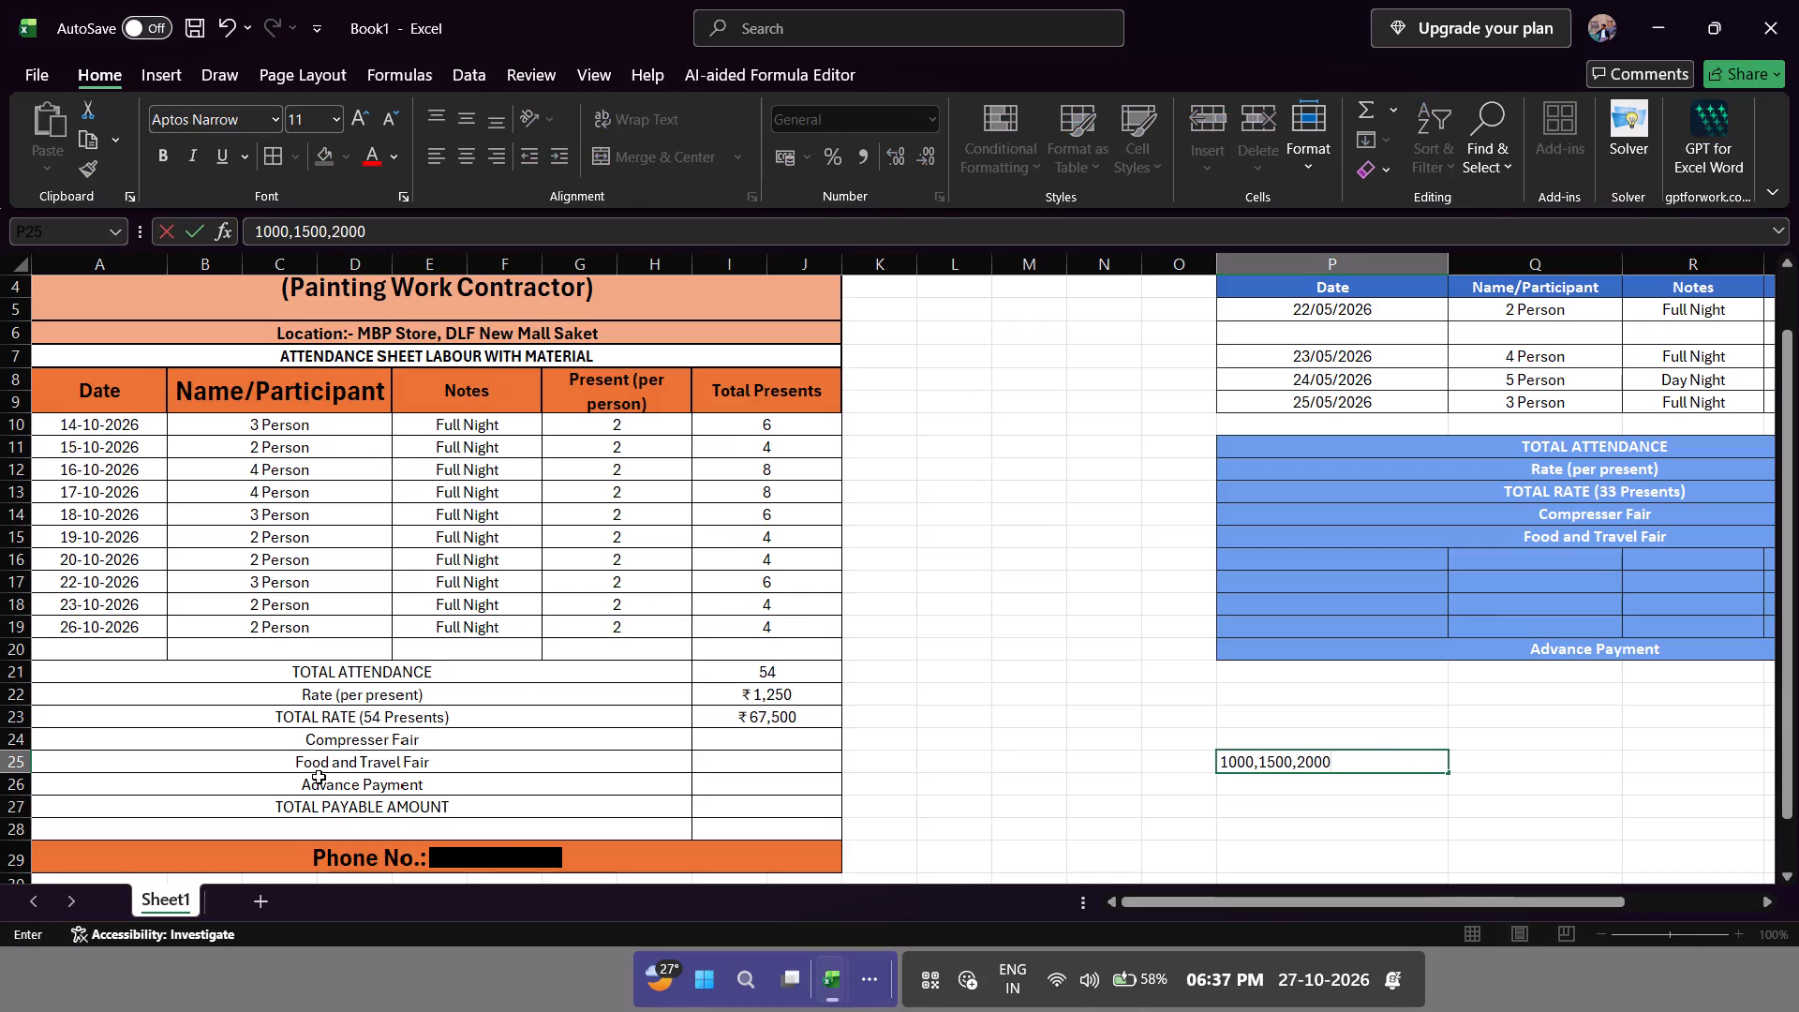
left_click(1324, 781)
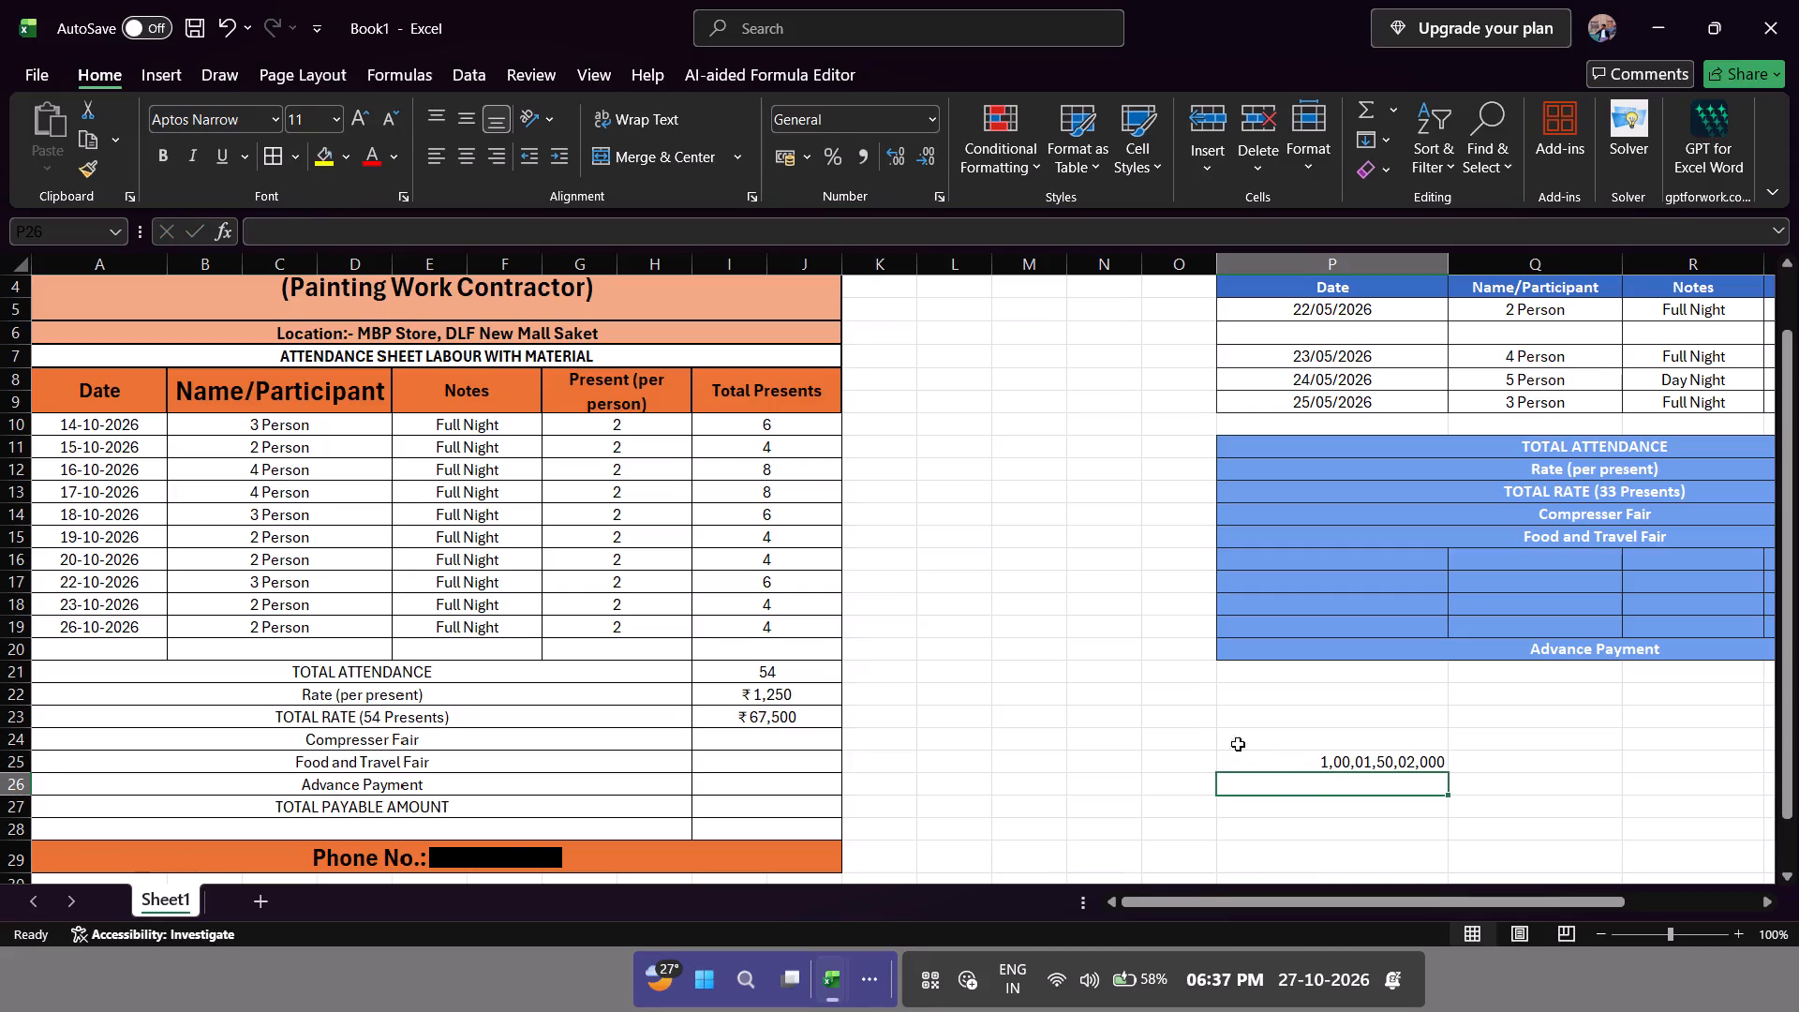
Edit the content of P25 to separate the amounts with commas, so it reads 1000,1500, 2000.
left_click(1300, 746)
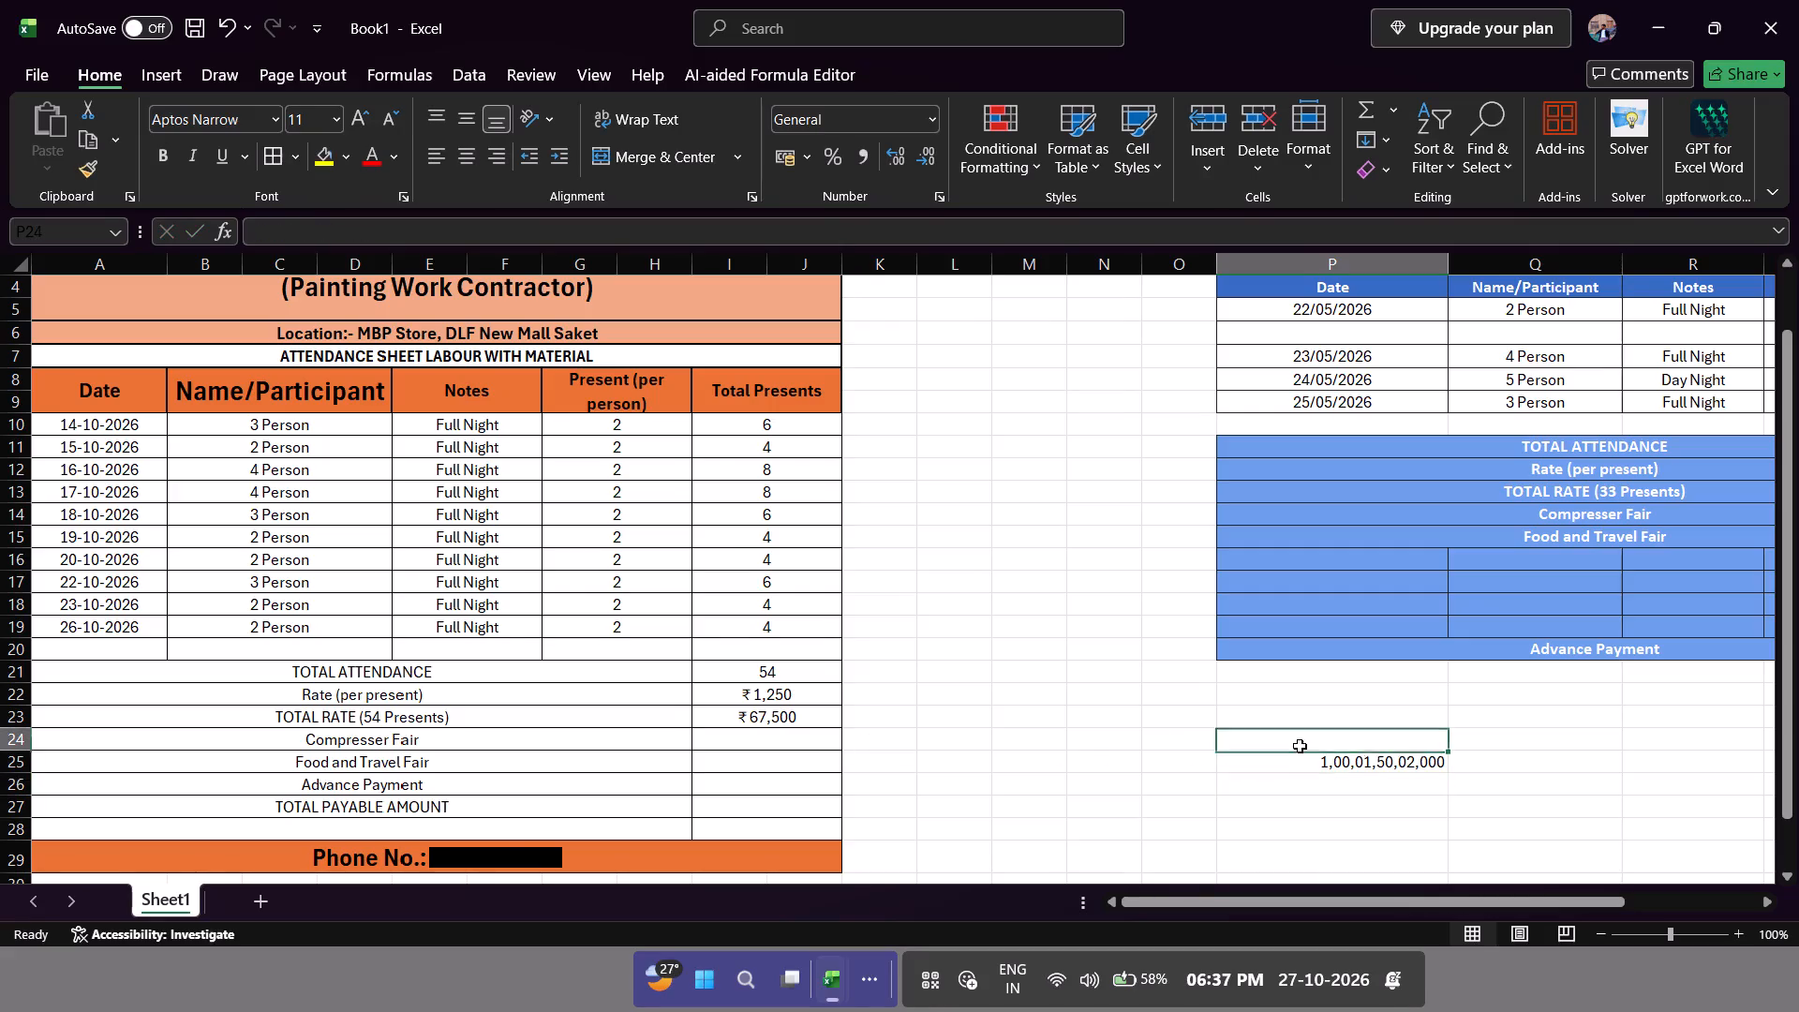
left_click(1369, 766)
left_click(1364, 763)
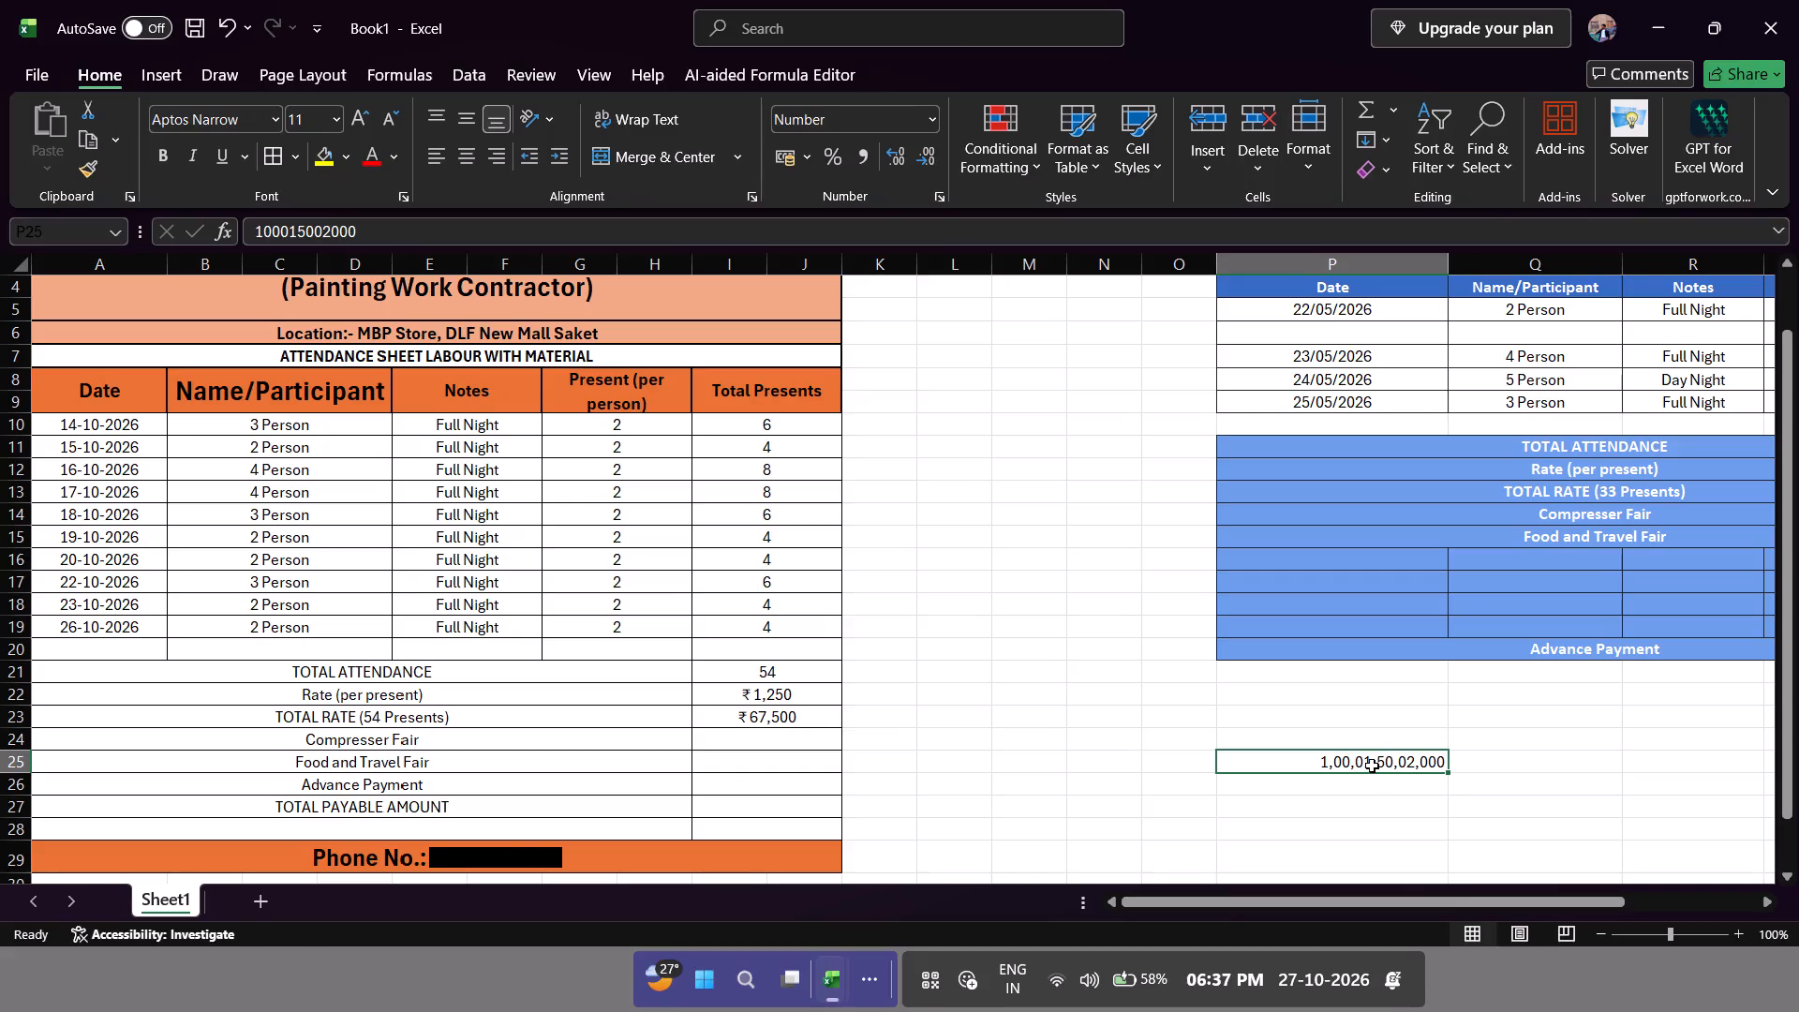
left_click(1375, 758)
left_click(1377, 761)
left_click(289, 232)
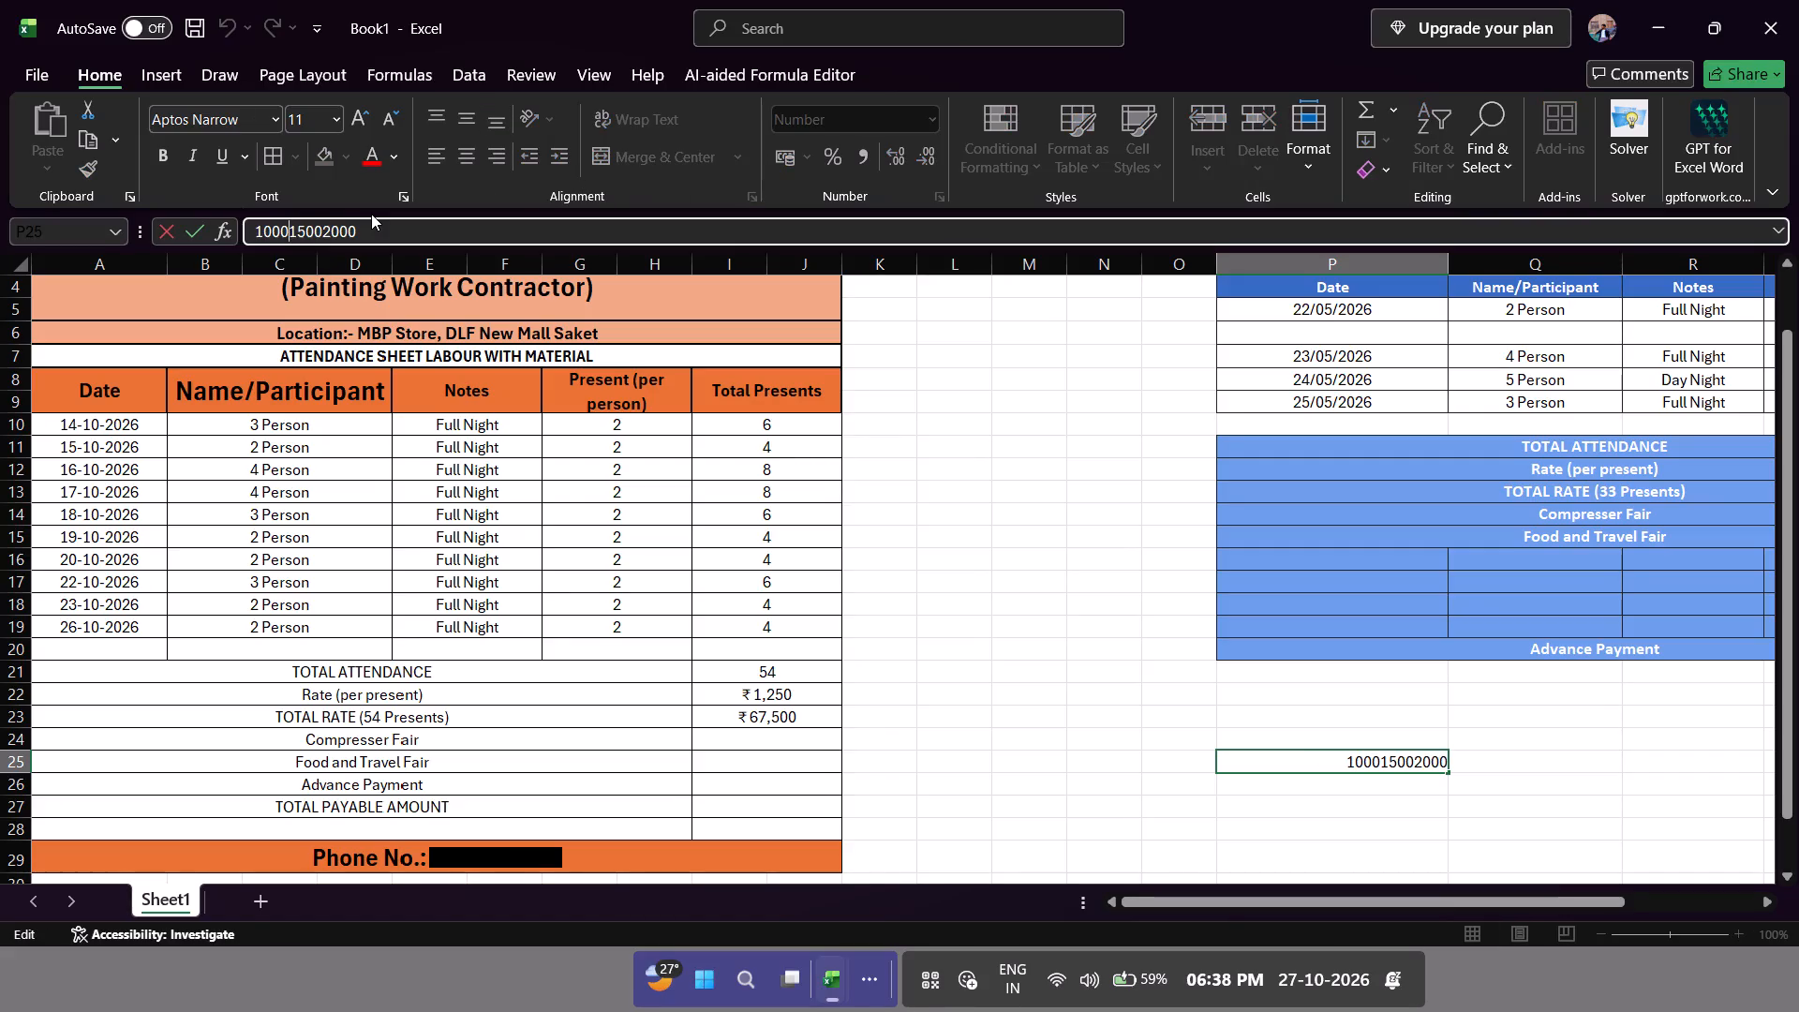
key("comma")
key("Right")
key("Right")
key("Right")
key("Right")
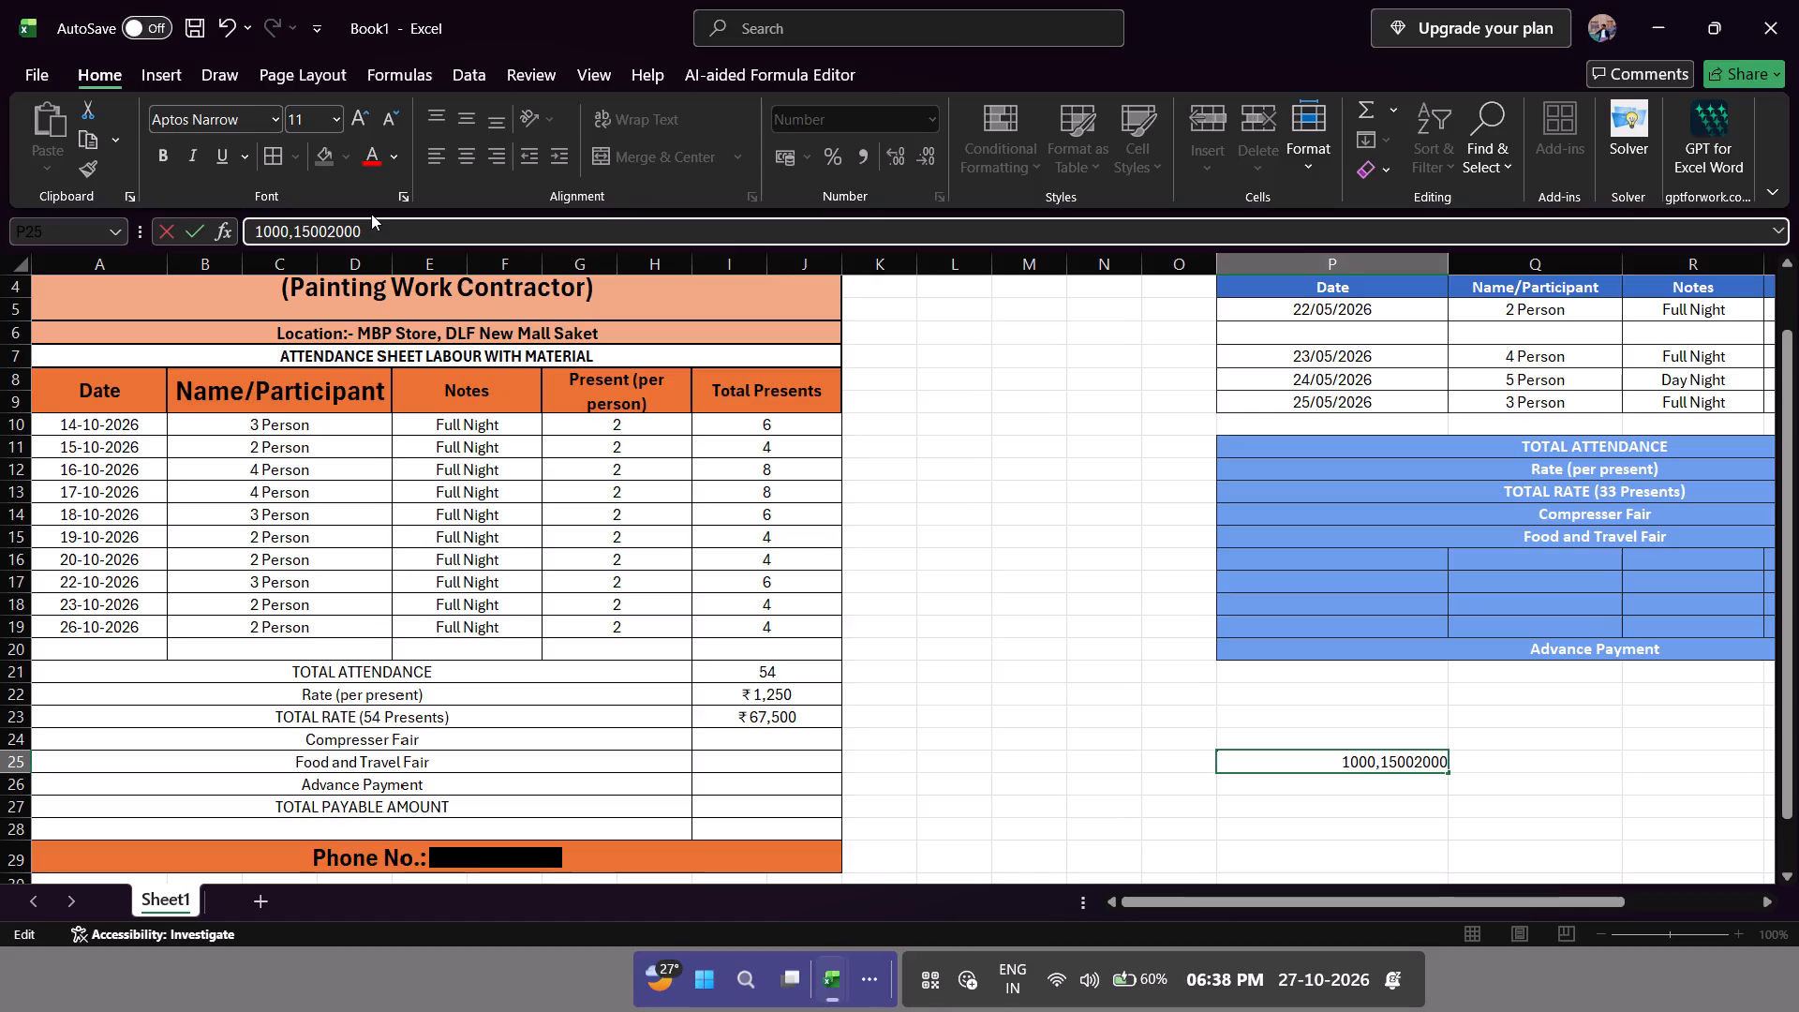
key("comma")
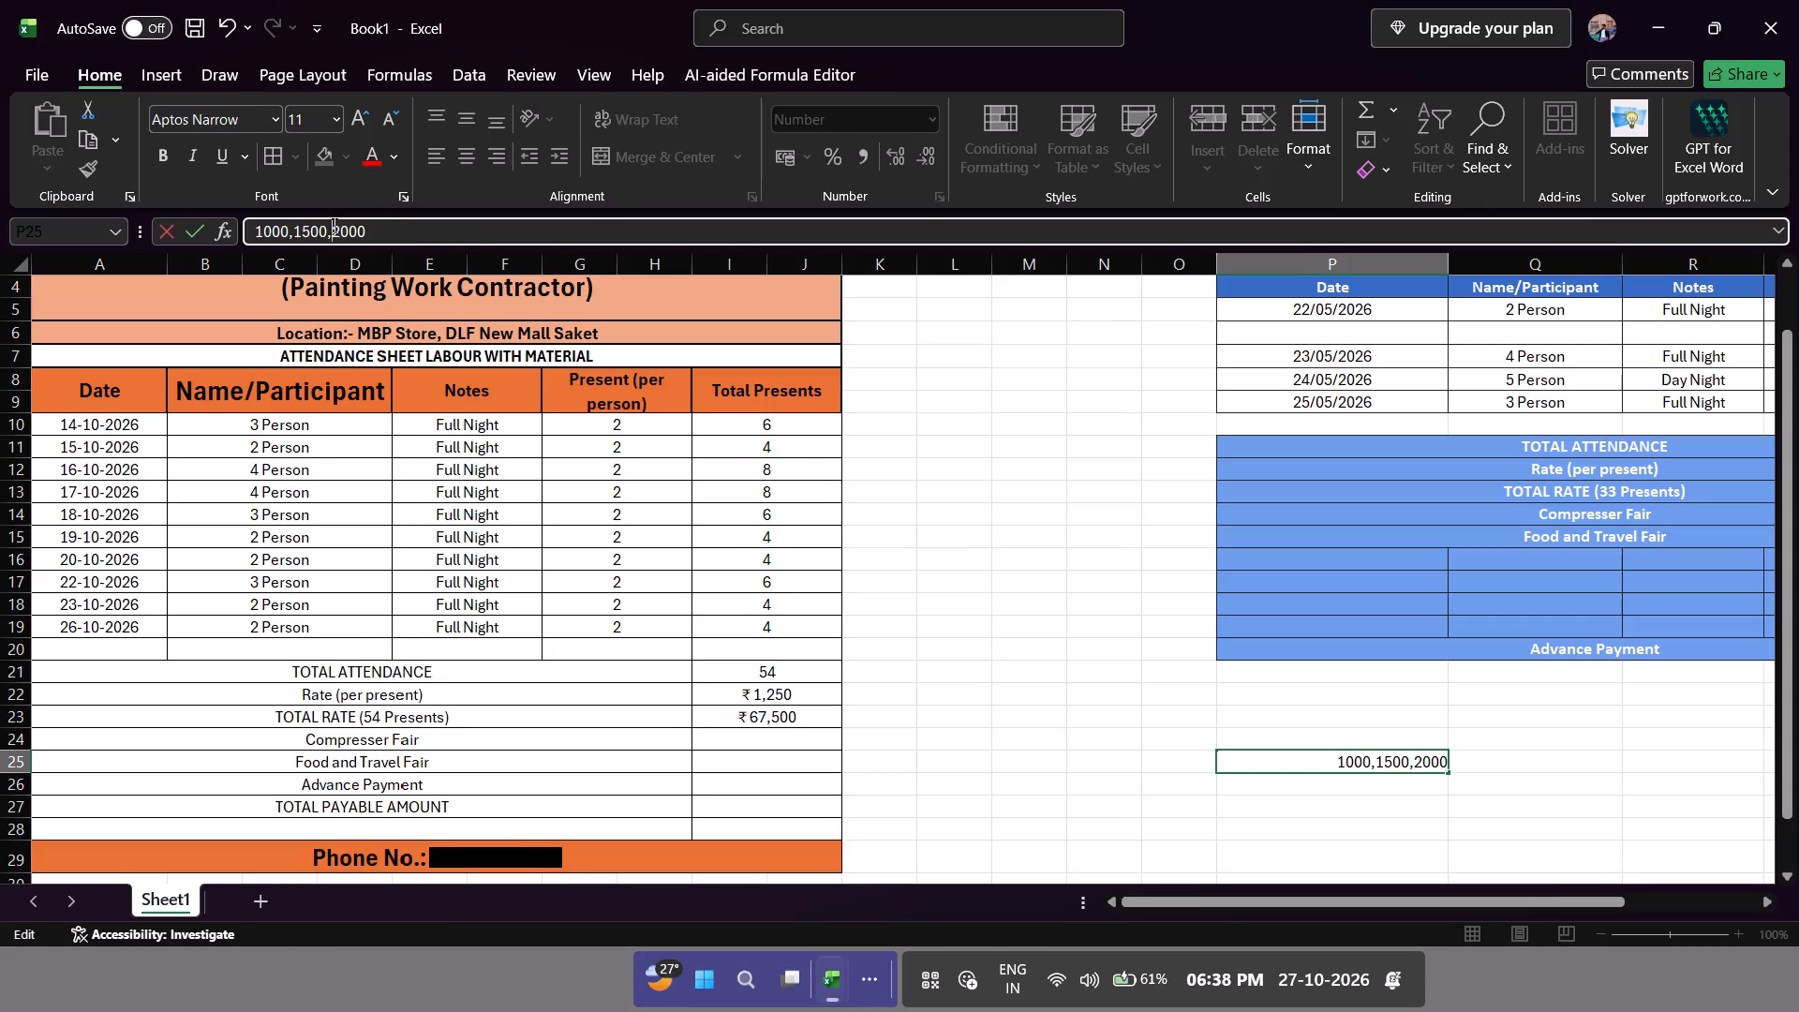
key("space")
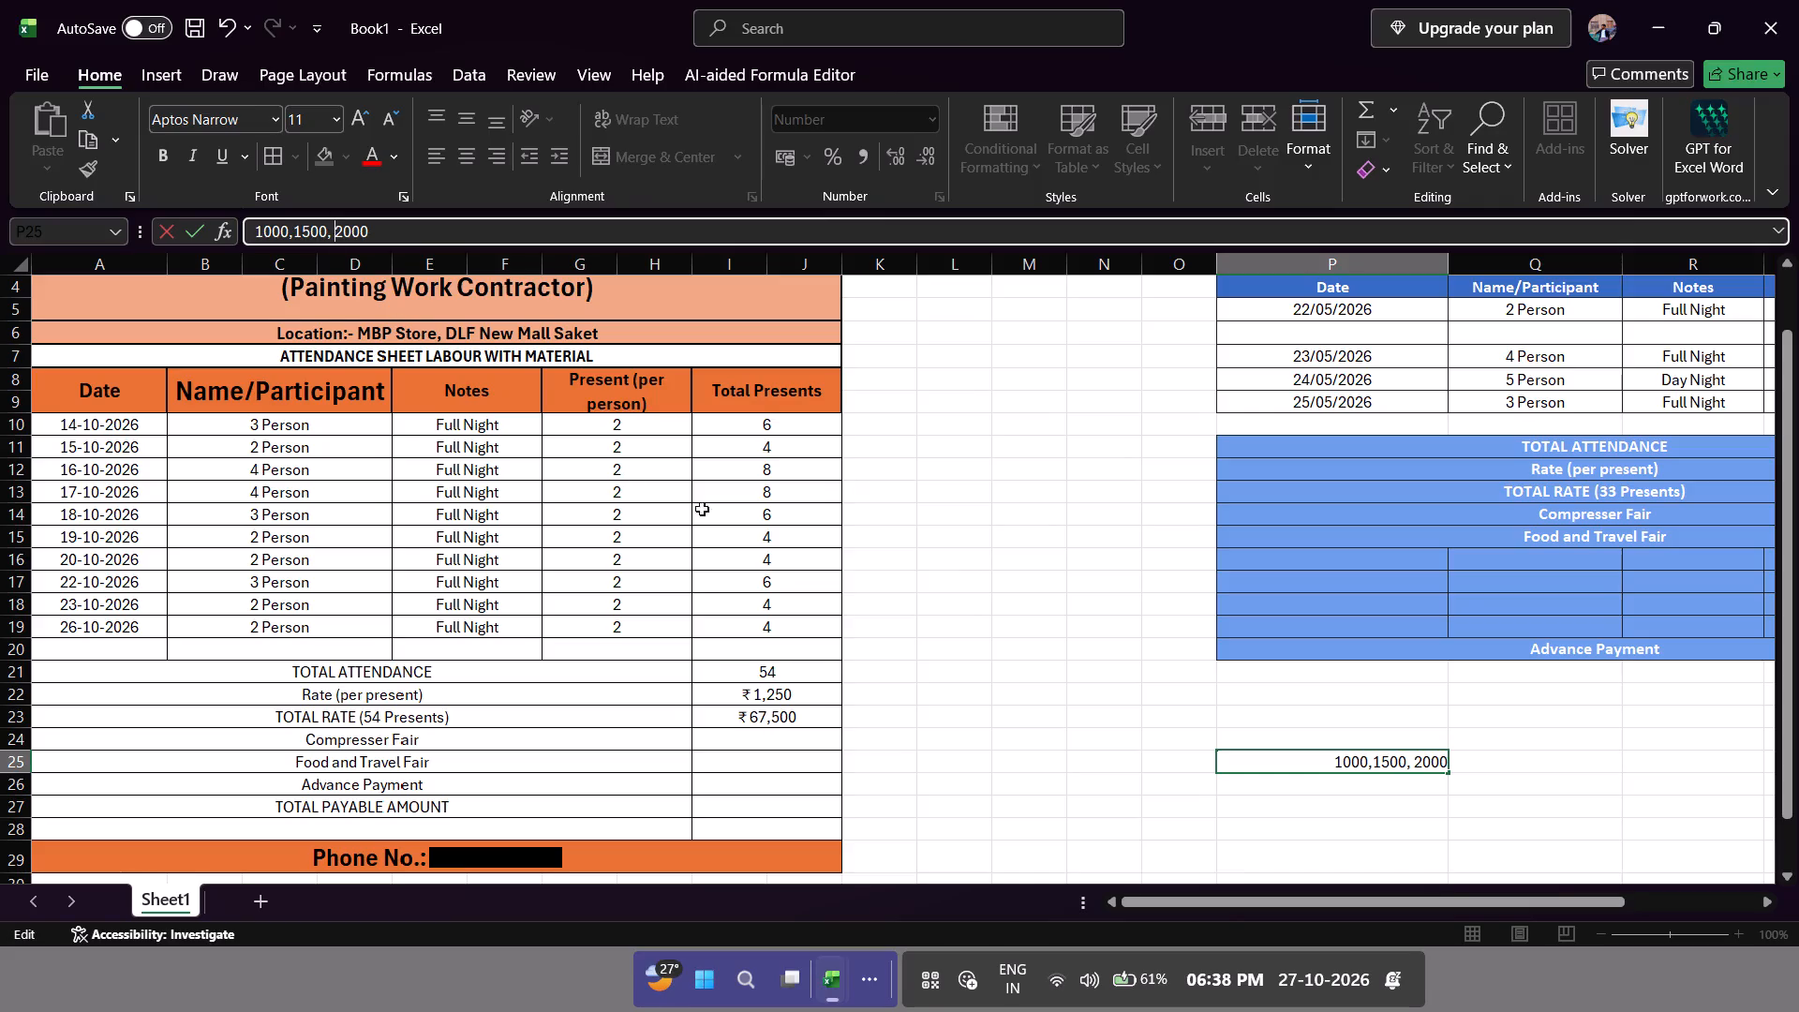
Enter 13500 as the Compresser Fair value in I24 and 24000 in I25 below it.
left_click(756, 741)
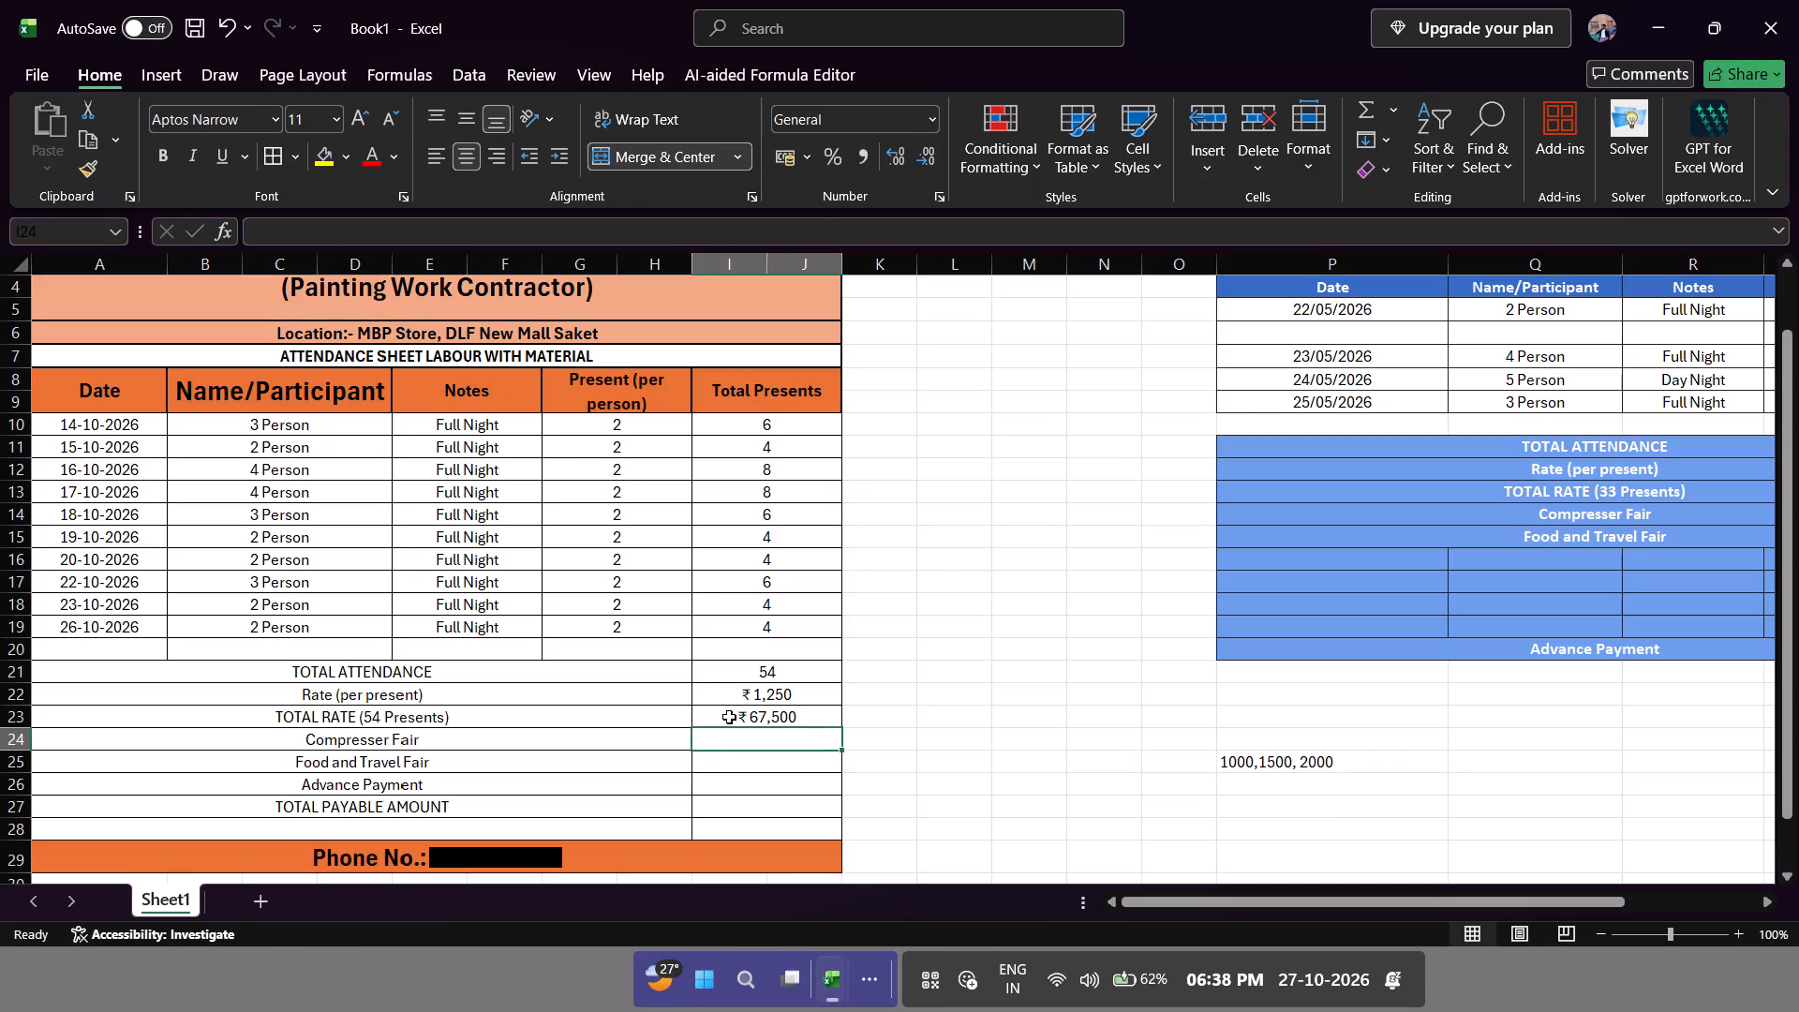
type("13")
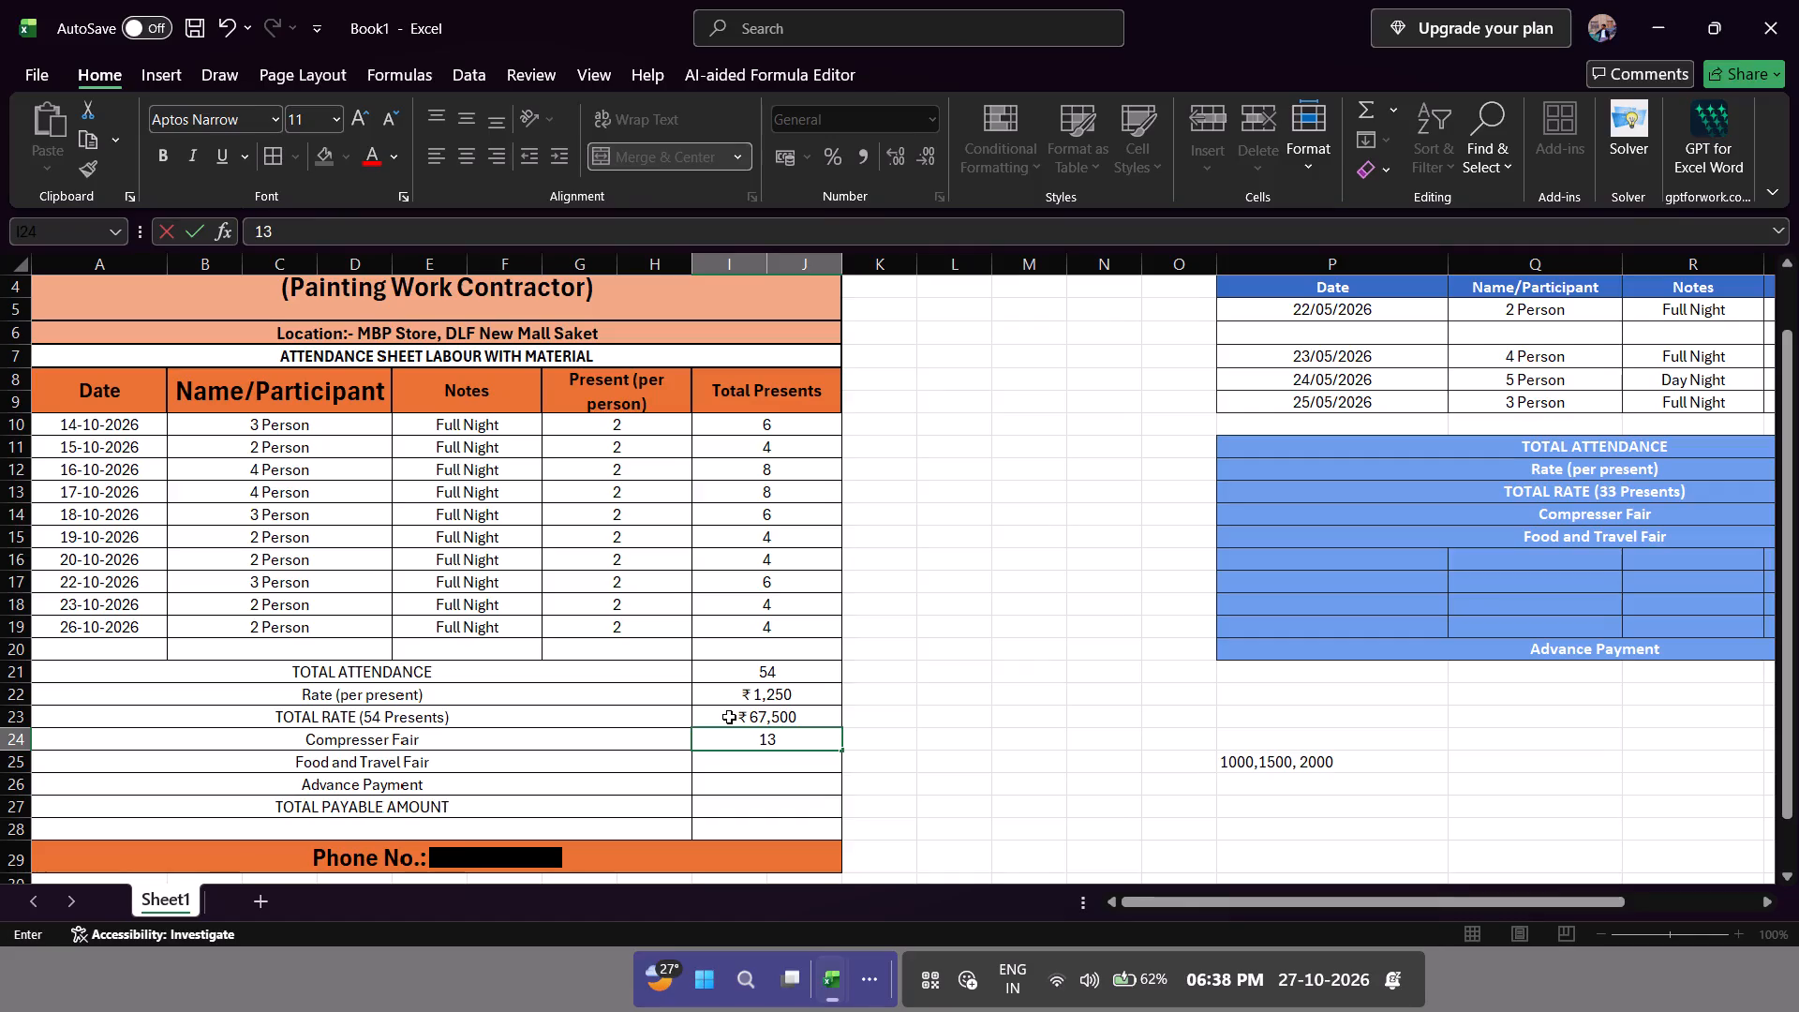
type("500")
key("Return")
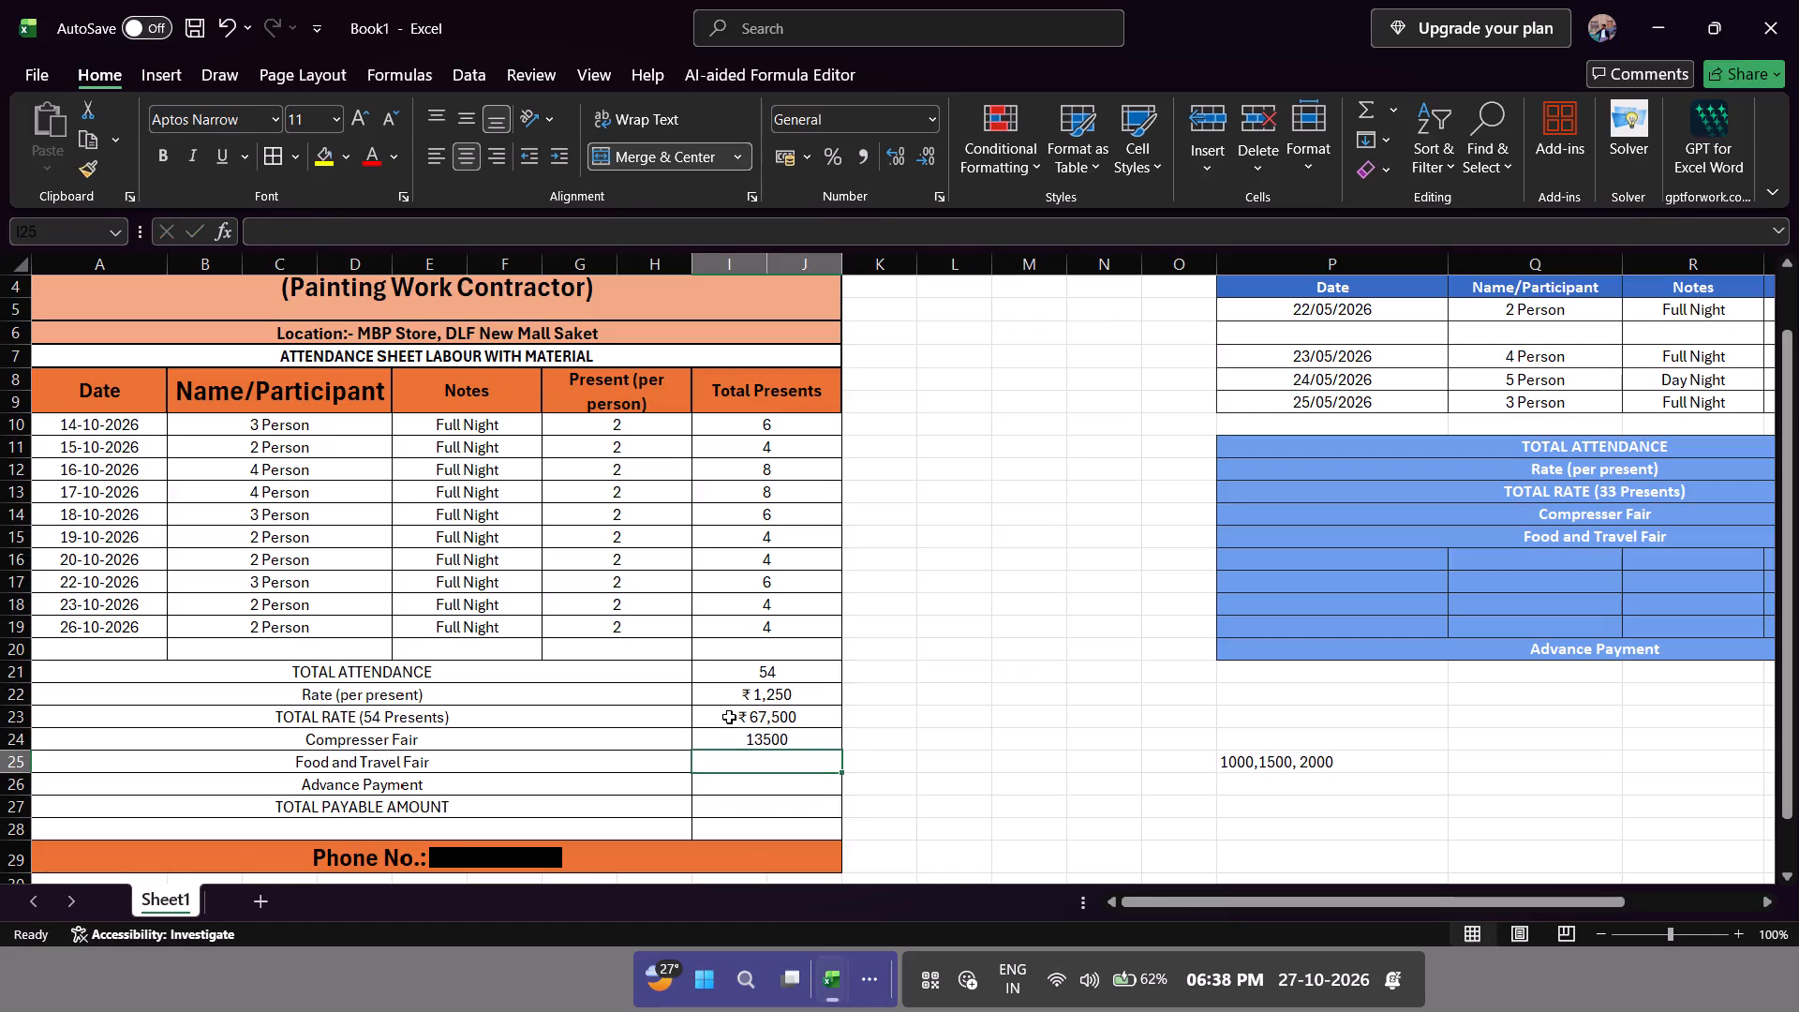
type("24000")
Replace the Food and Travel Fair label in A25 with Paint Material.
left_click(558, 761)
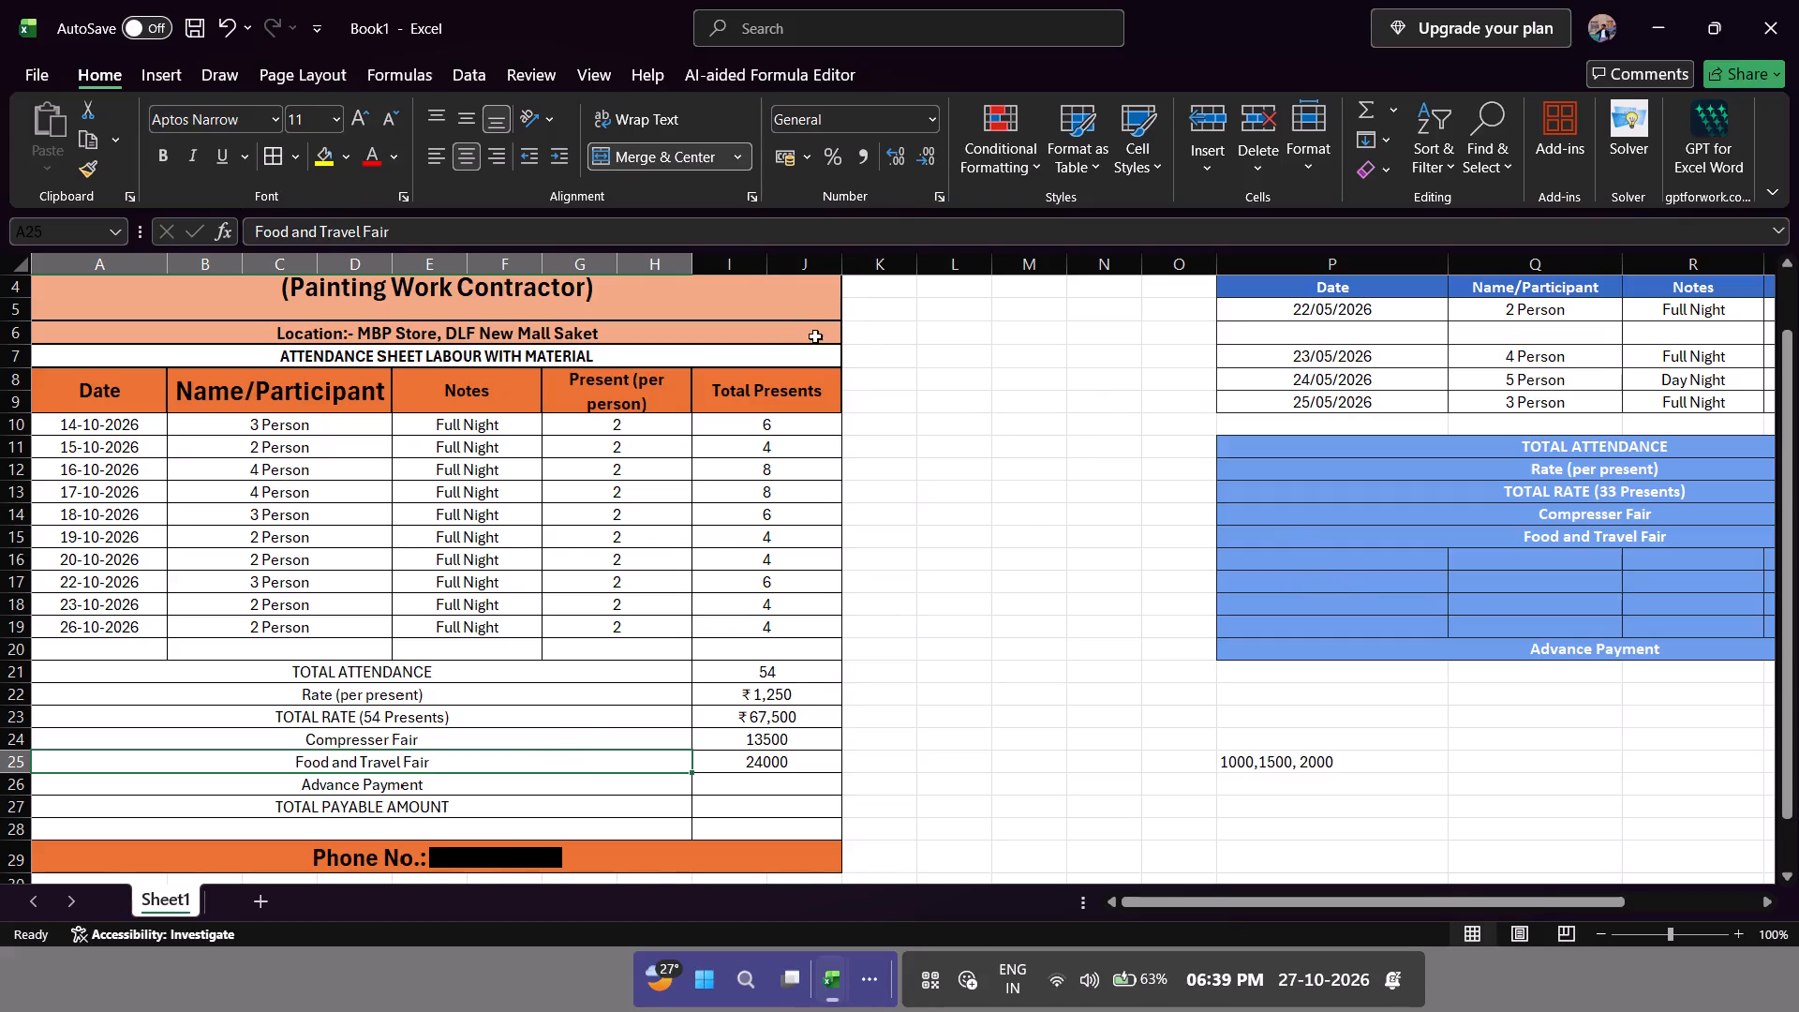
left_click_drag(427, 226, 258, 230)
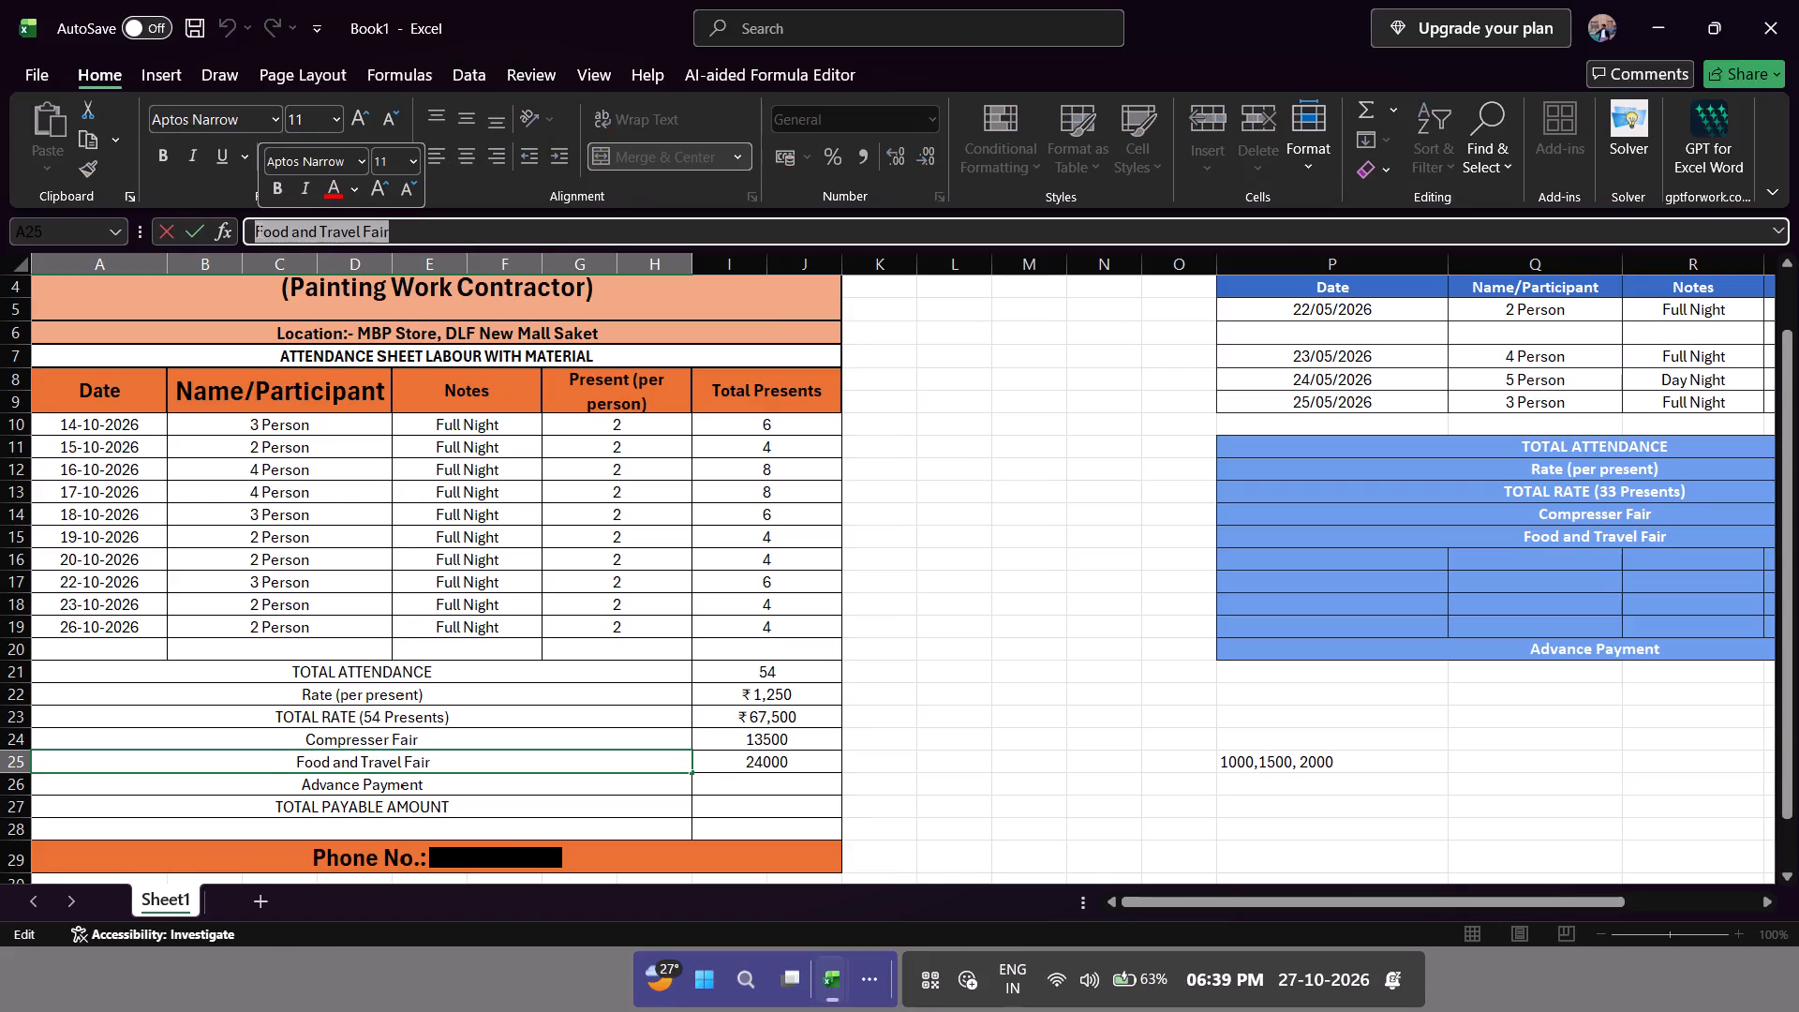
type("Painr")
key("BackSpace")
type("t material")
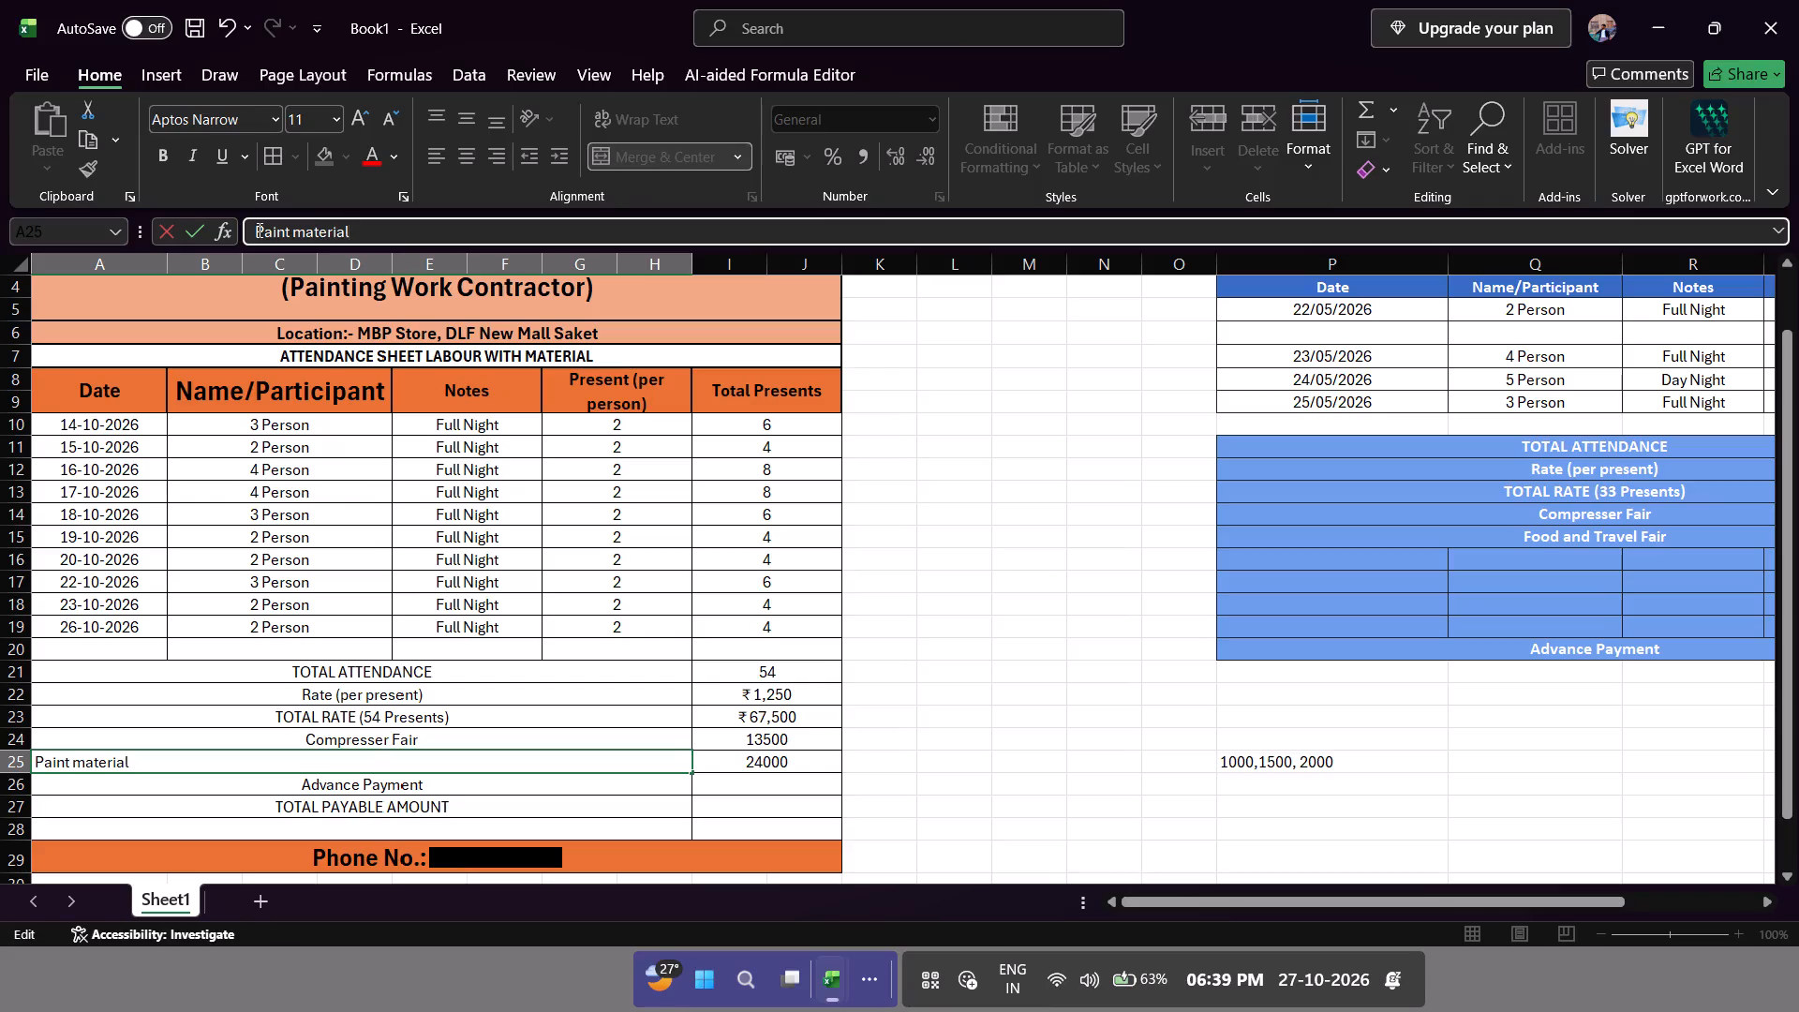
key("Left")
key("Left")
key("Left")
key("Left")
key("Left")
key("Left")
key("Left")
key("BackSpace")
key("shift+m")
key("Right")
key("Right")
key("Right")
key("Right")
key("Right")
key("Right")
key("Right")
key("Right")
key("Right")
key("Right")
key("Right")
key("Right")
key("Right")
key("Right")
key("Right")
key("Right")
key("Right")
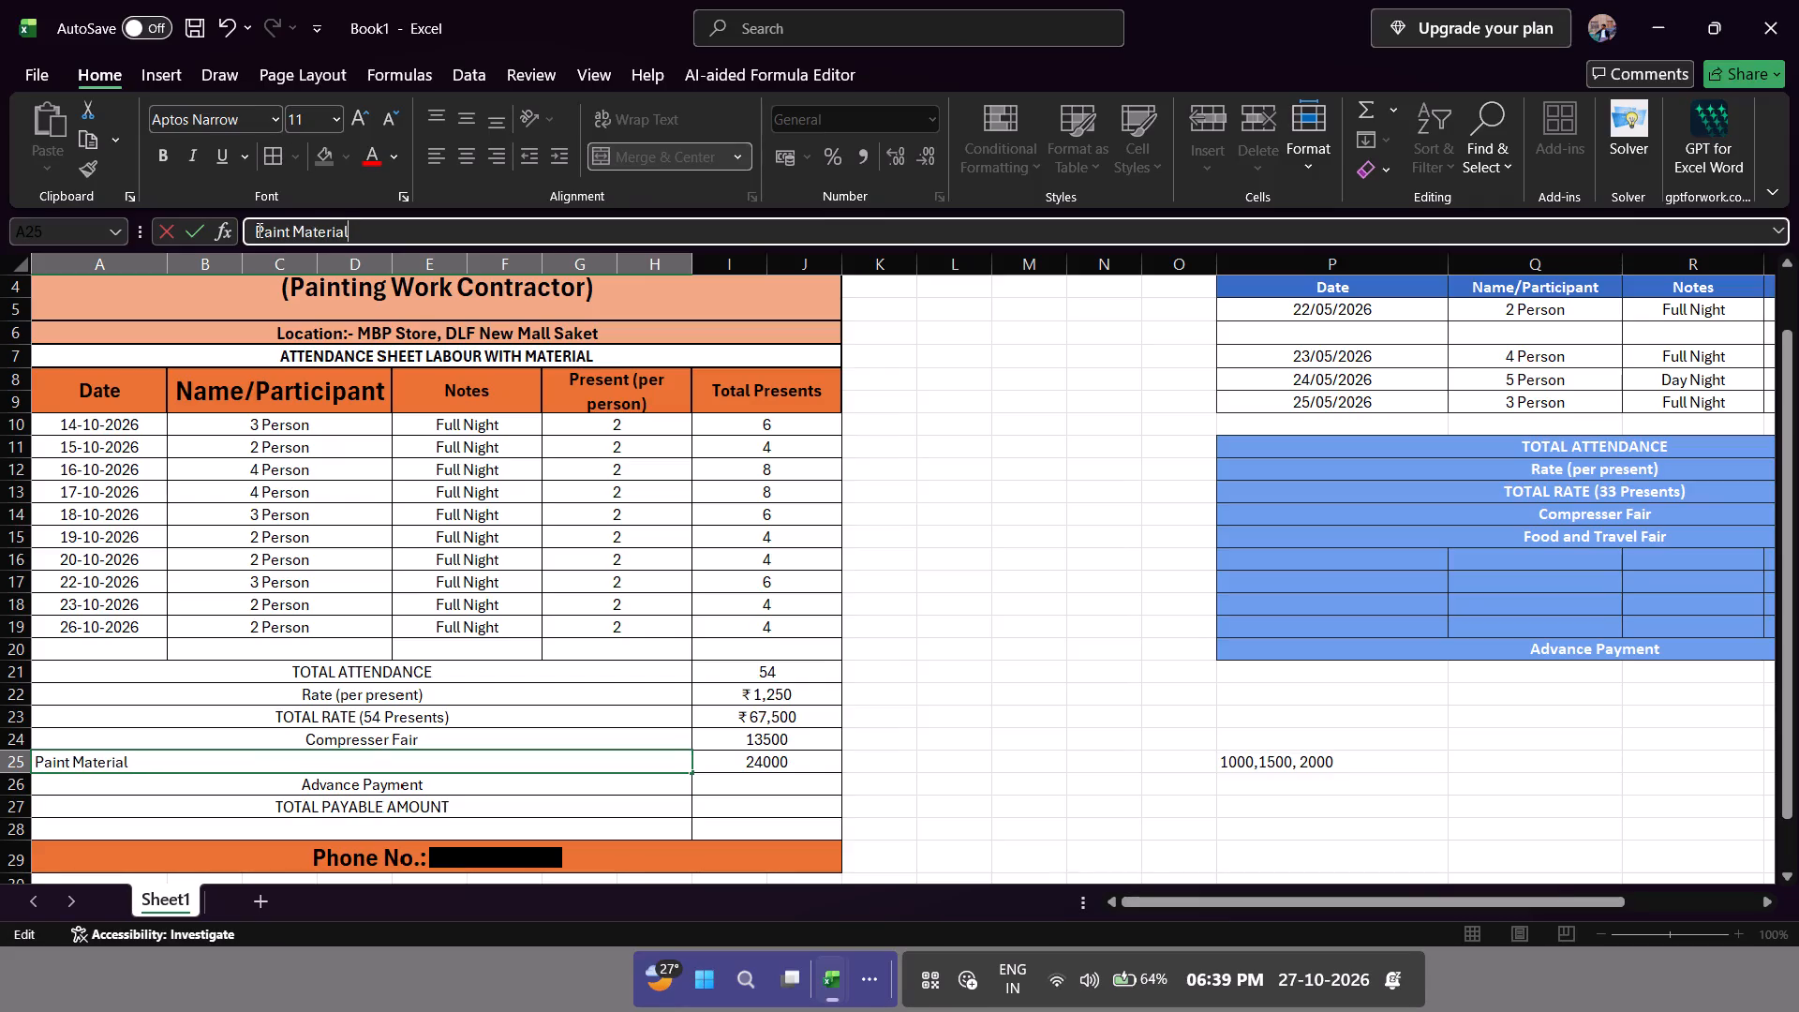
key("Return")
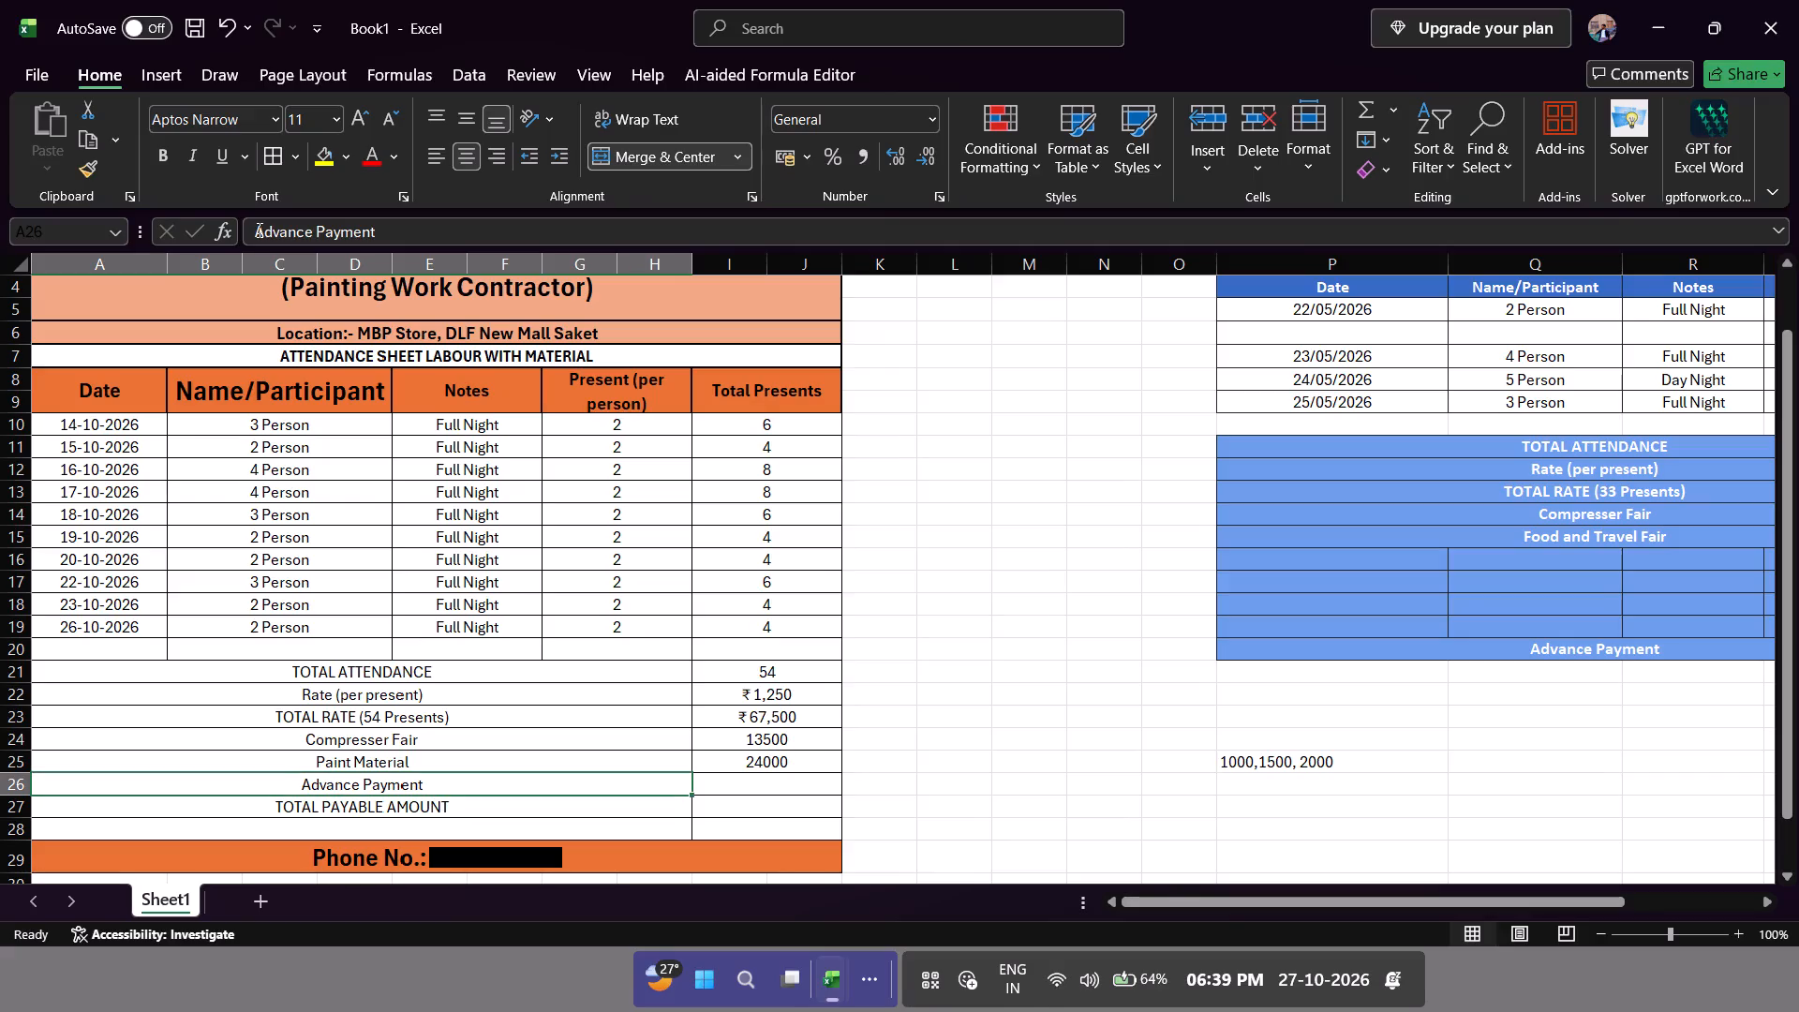
Enter 50000 as the Advance Payment in I26 and 55000 as the TOTAL PAYABLE AMOUNT in I27.
left_click(777, 783)
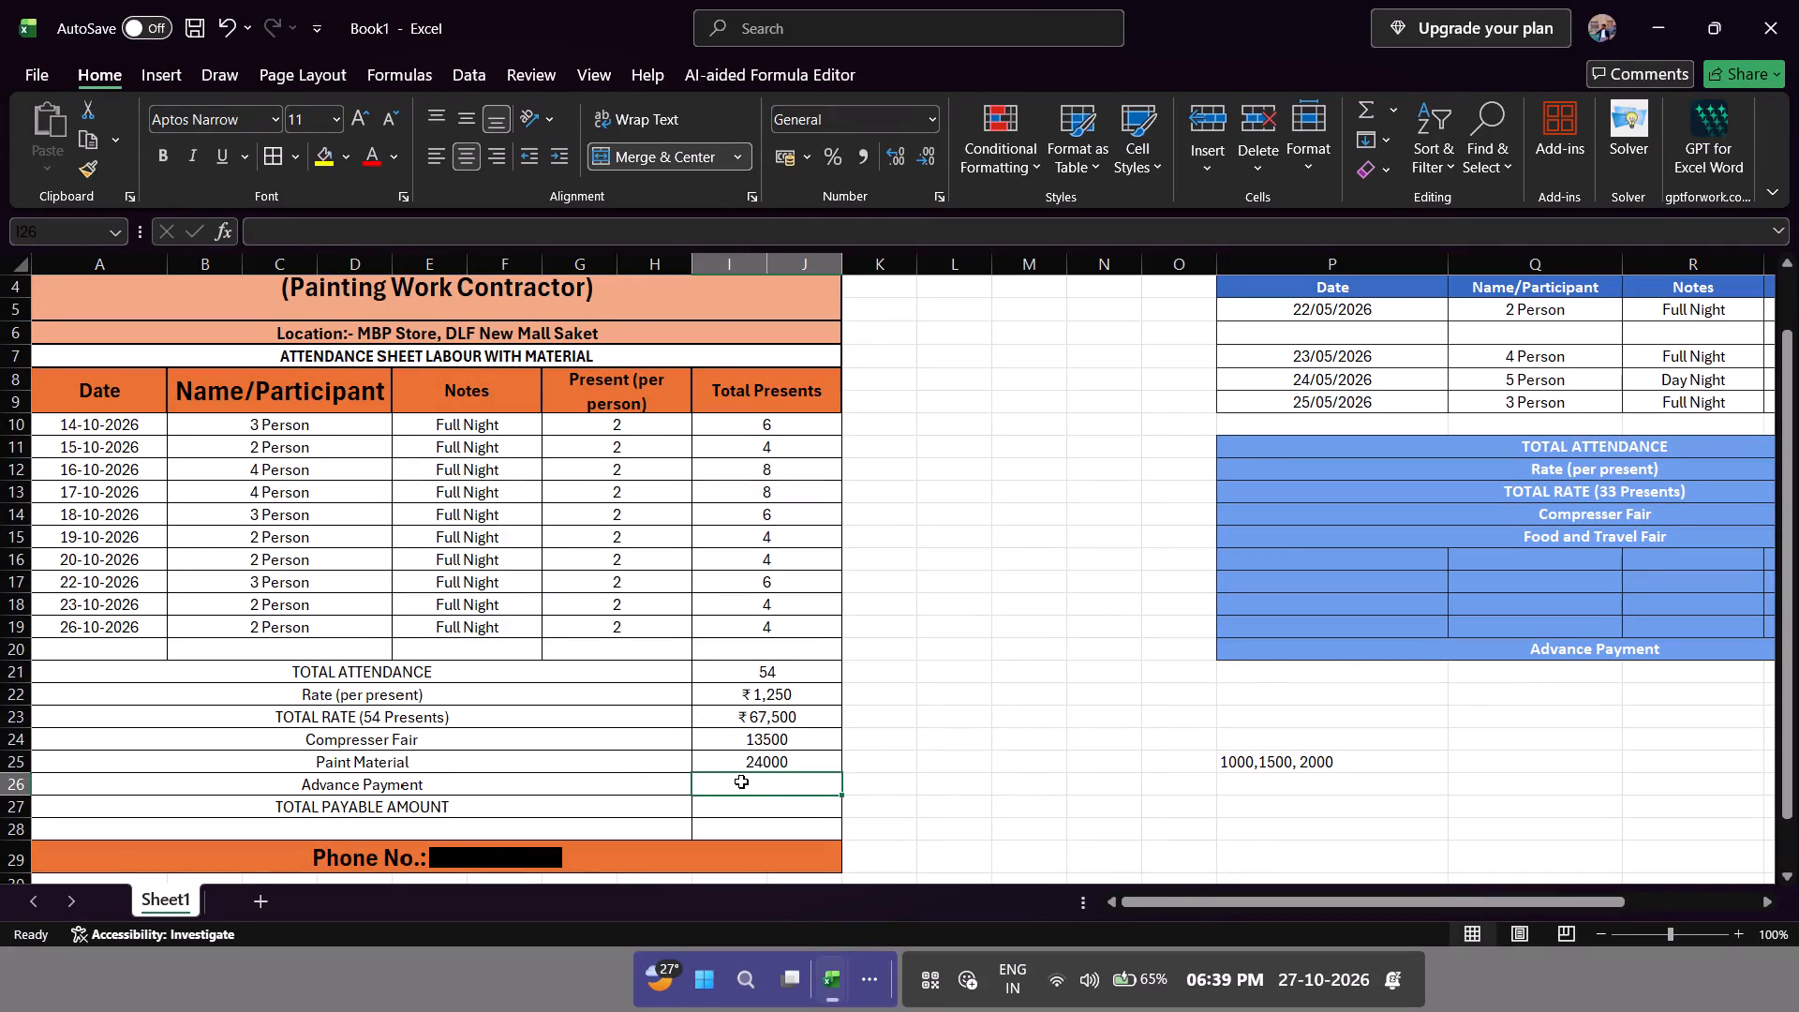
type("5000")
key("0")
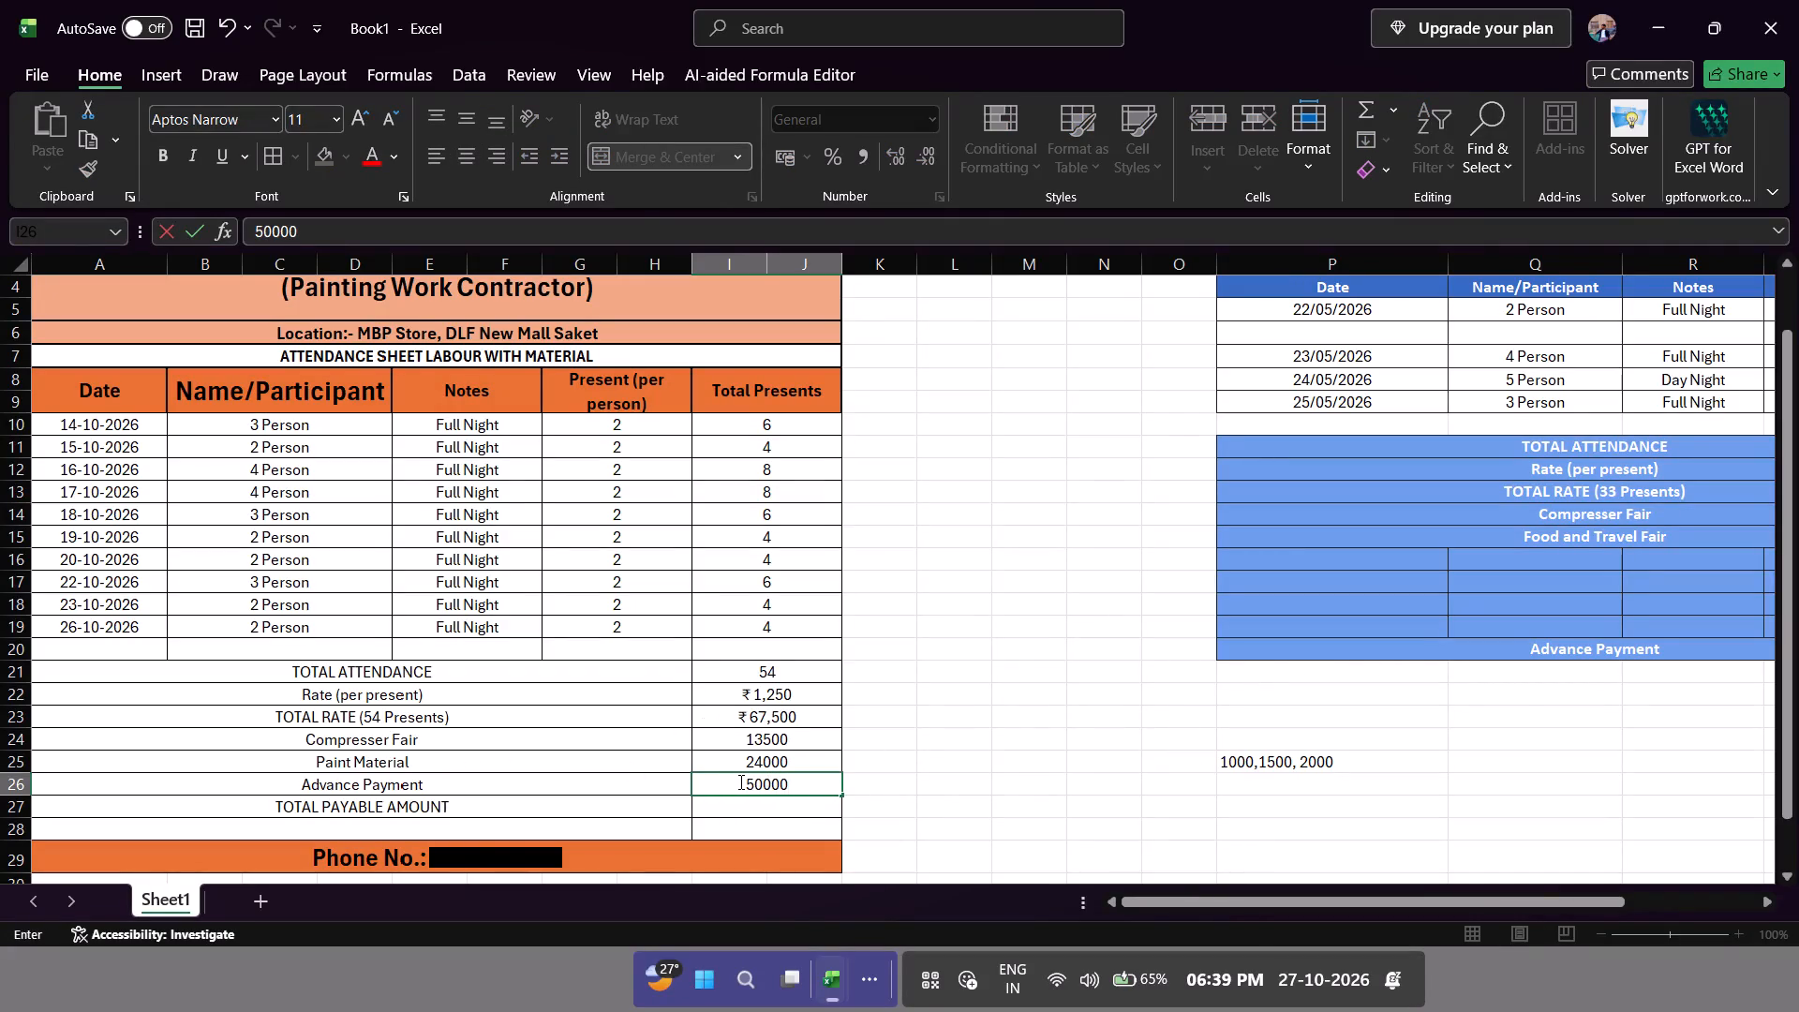
left_click(765, 812)
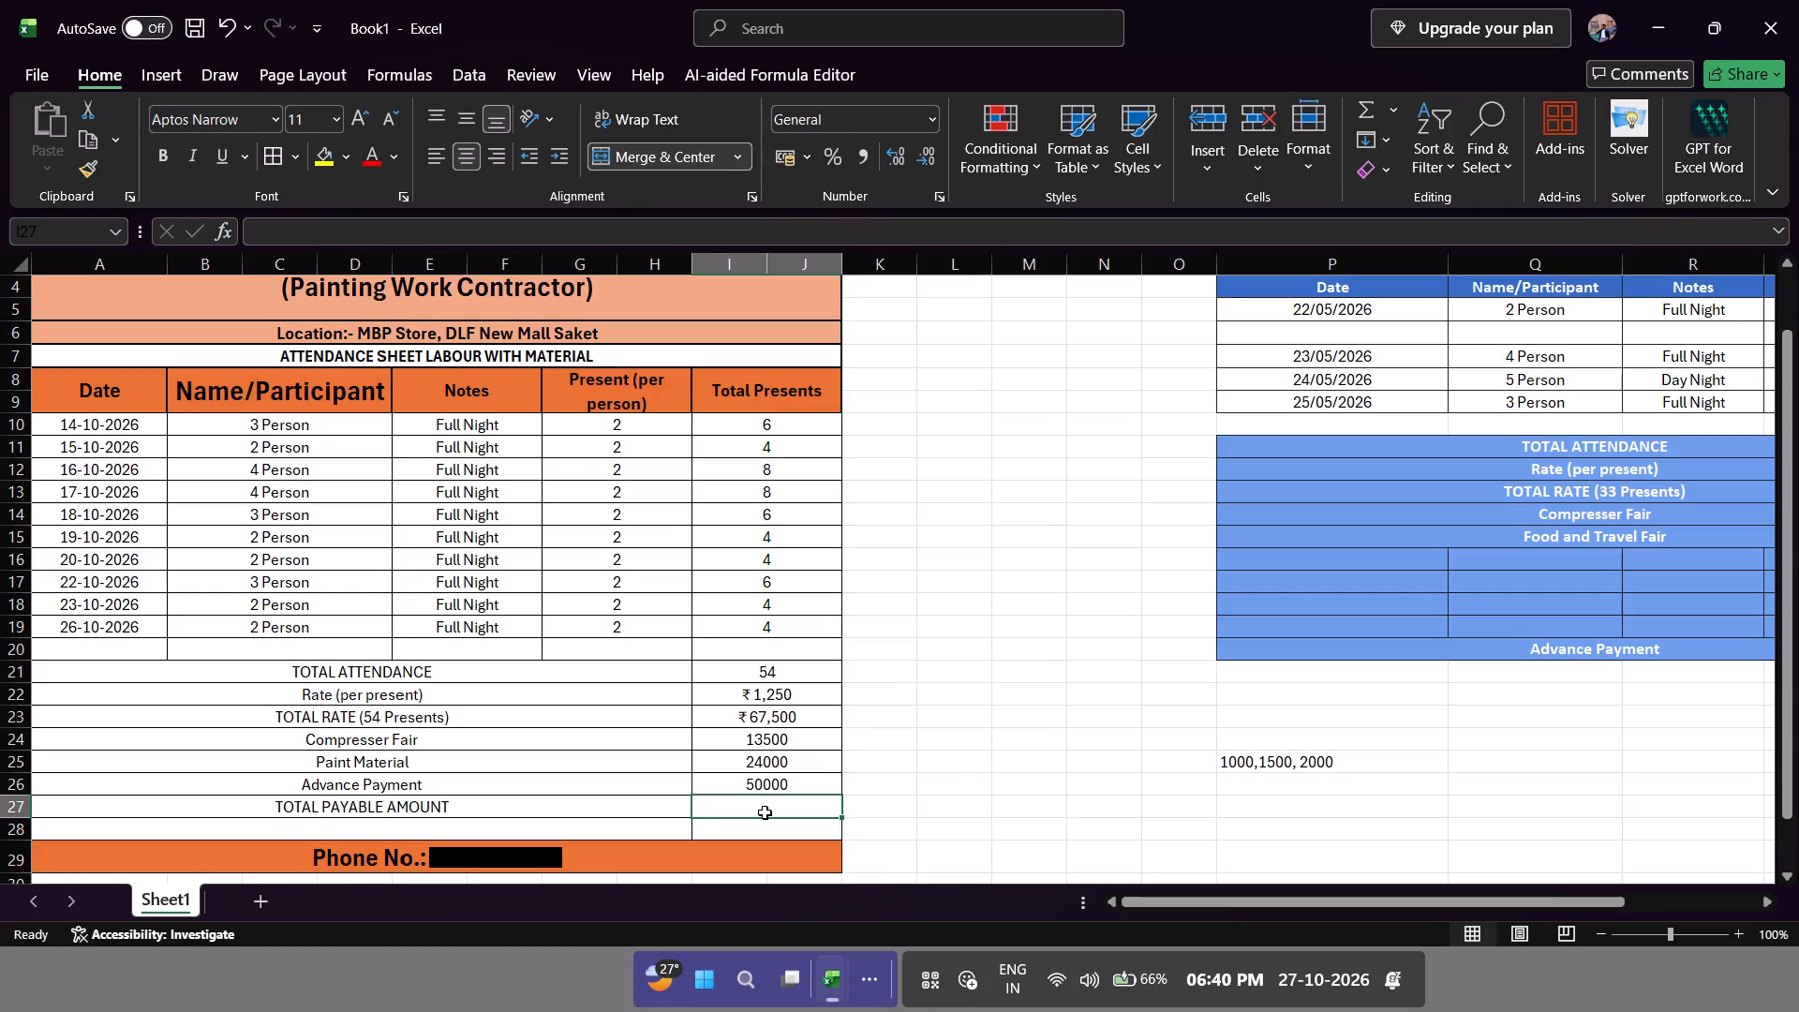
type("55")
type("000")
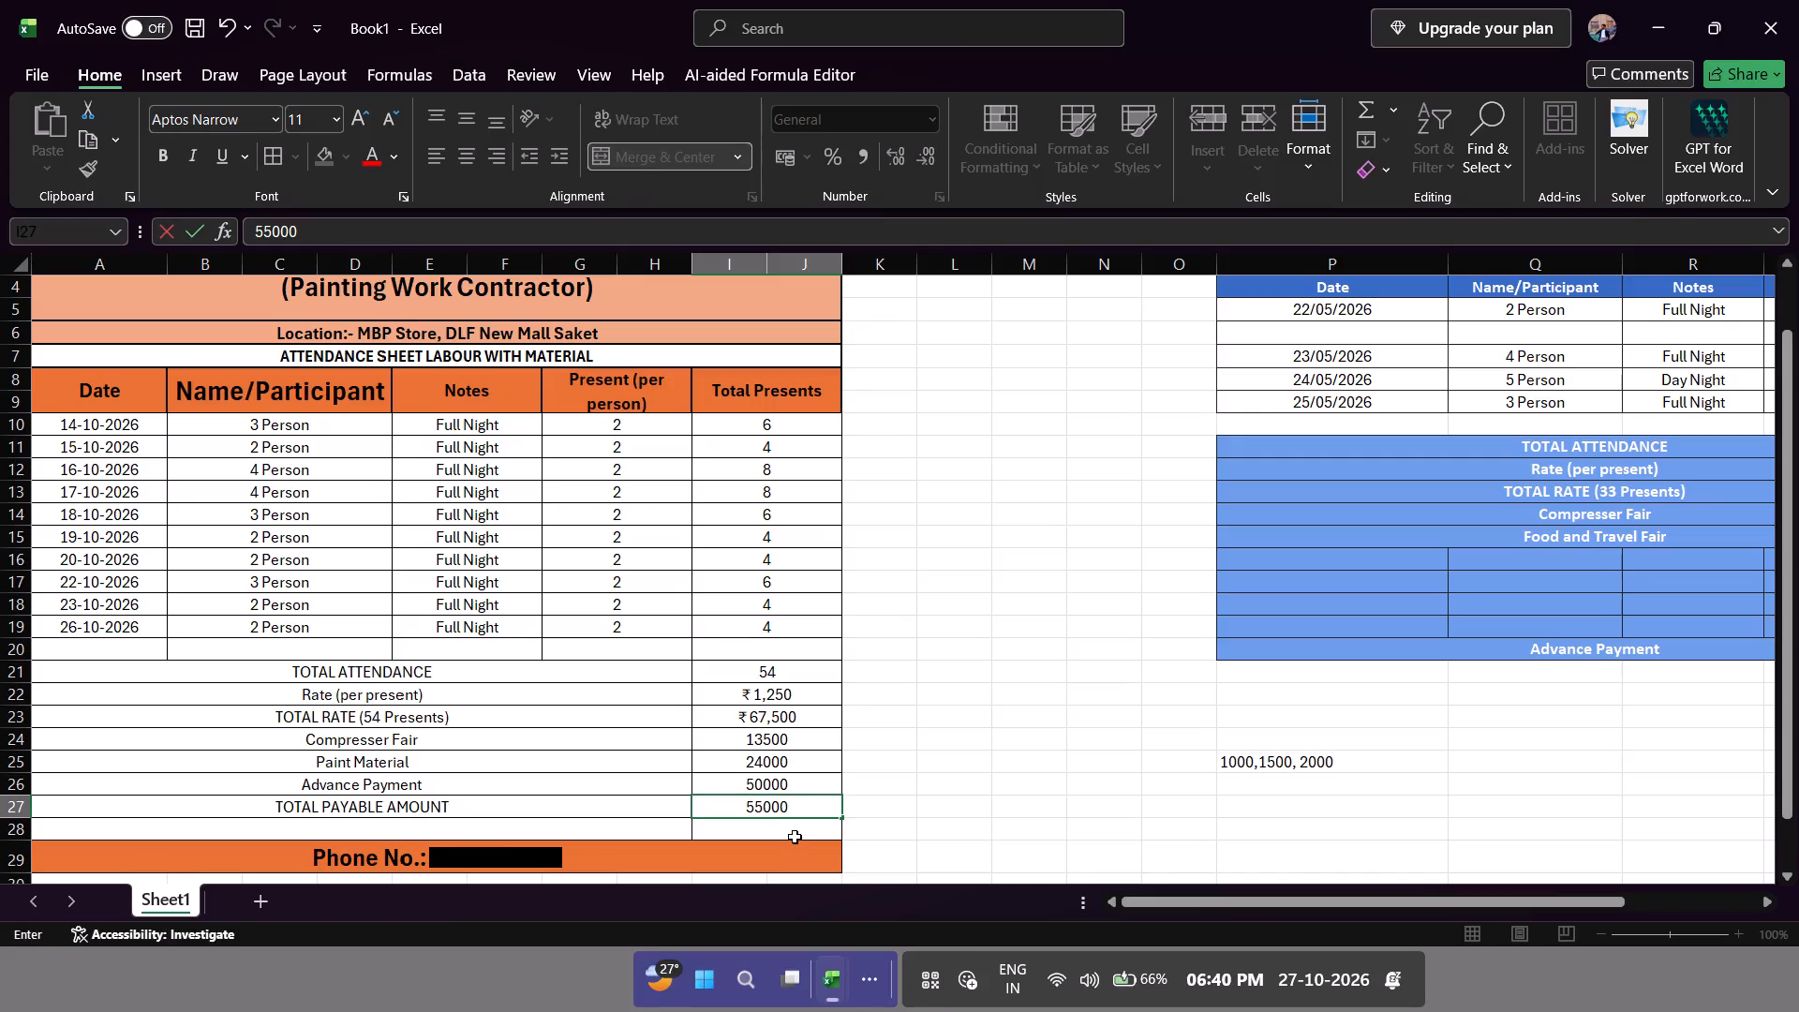
Add the ₹ symbol before the 13500 Compresser Fair amount in I24.
left_click(733, 744)
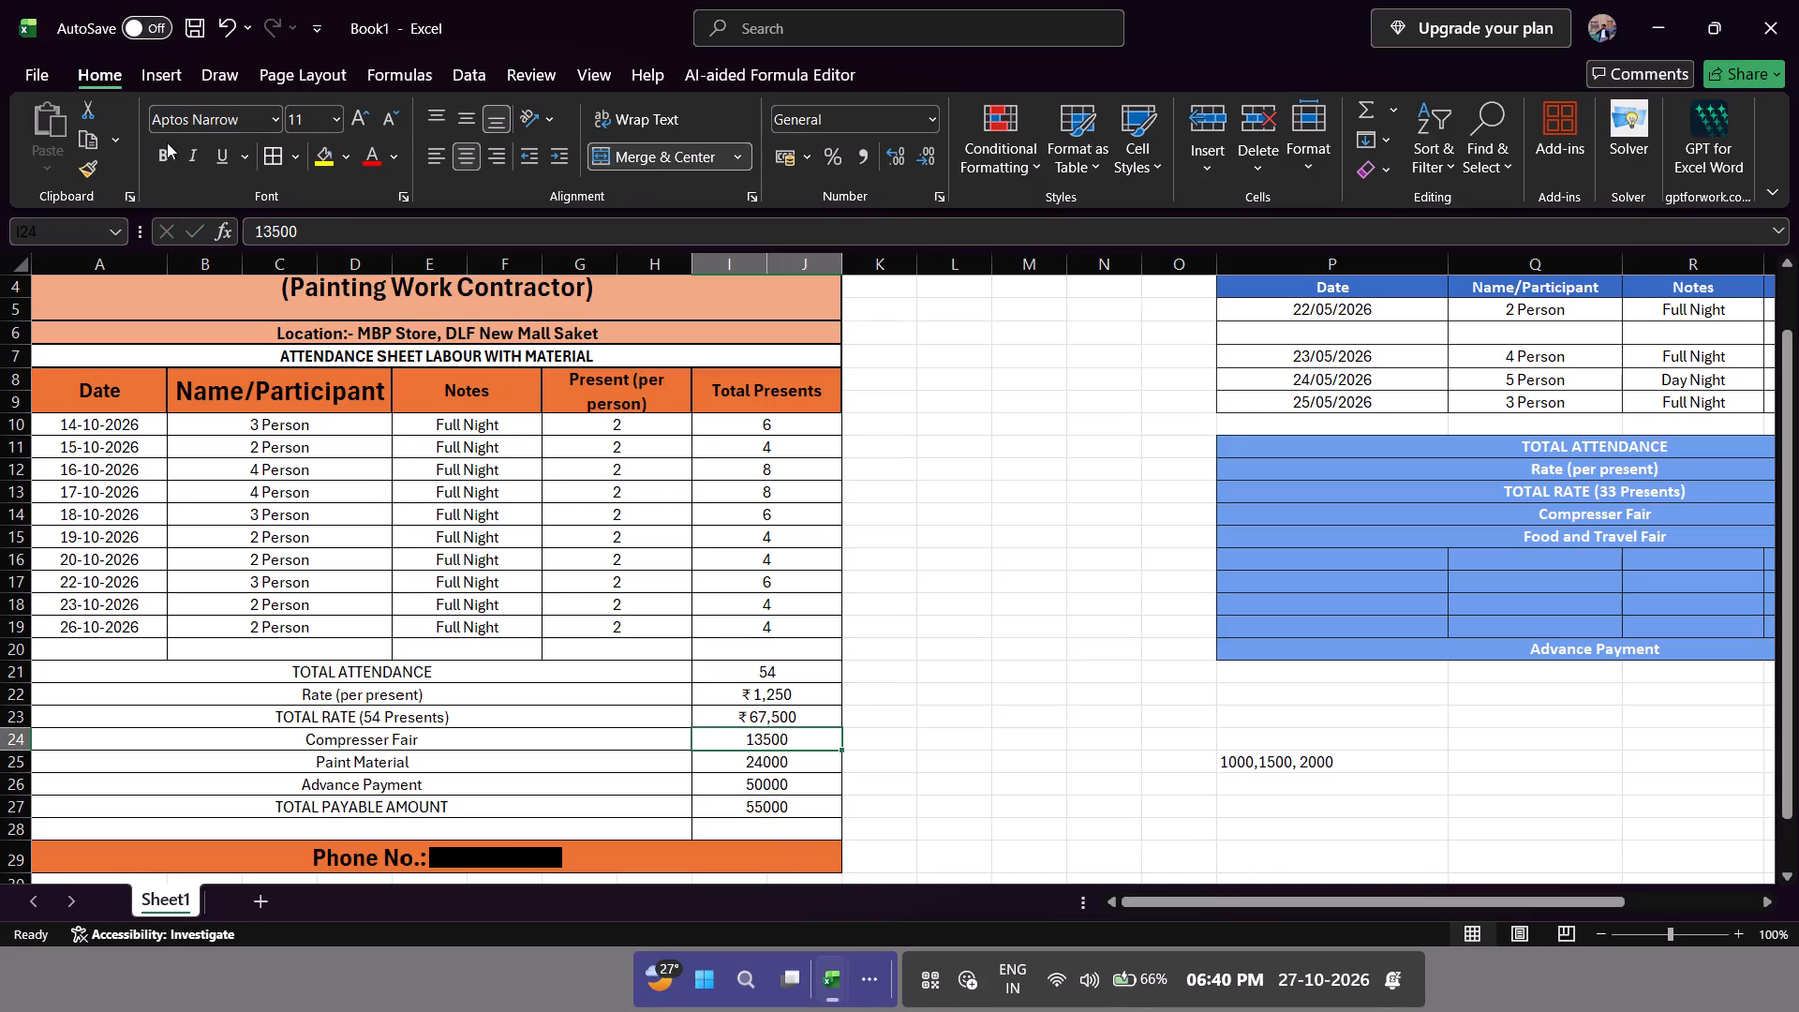
left_click(255, 227)
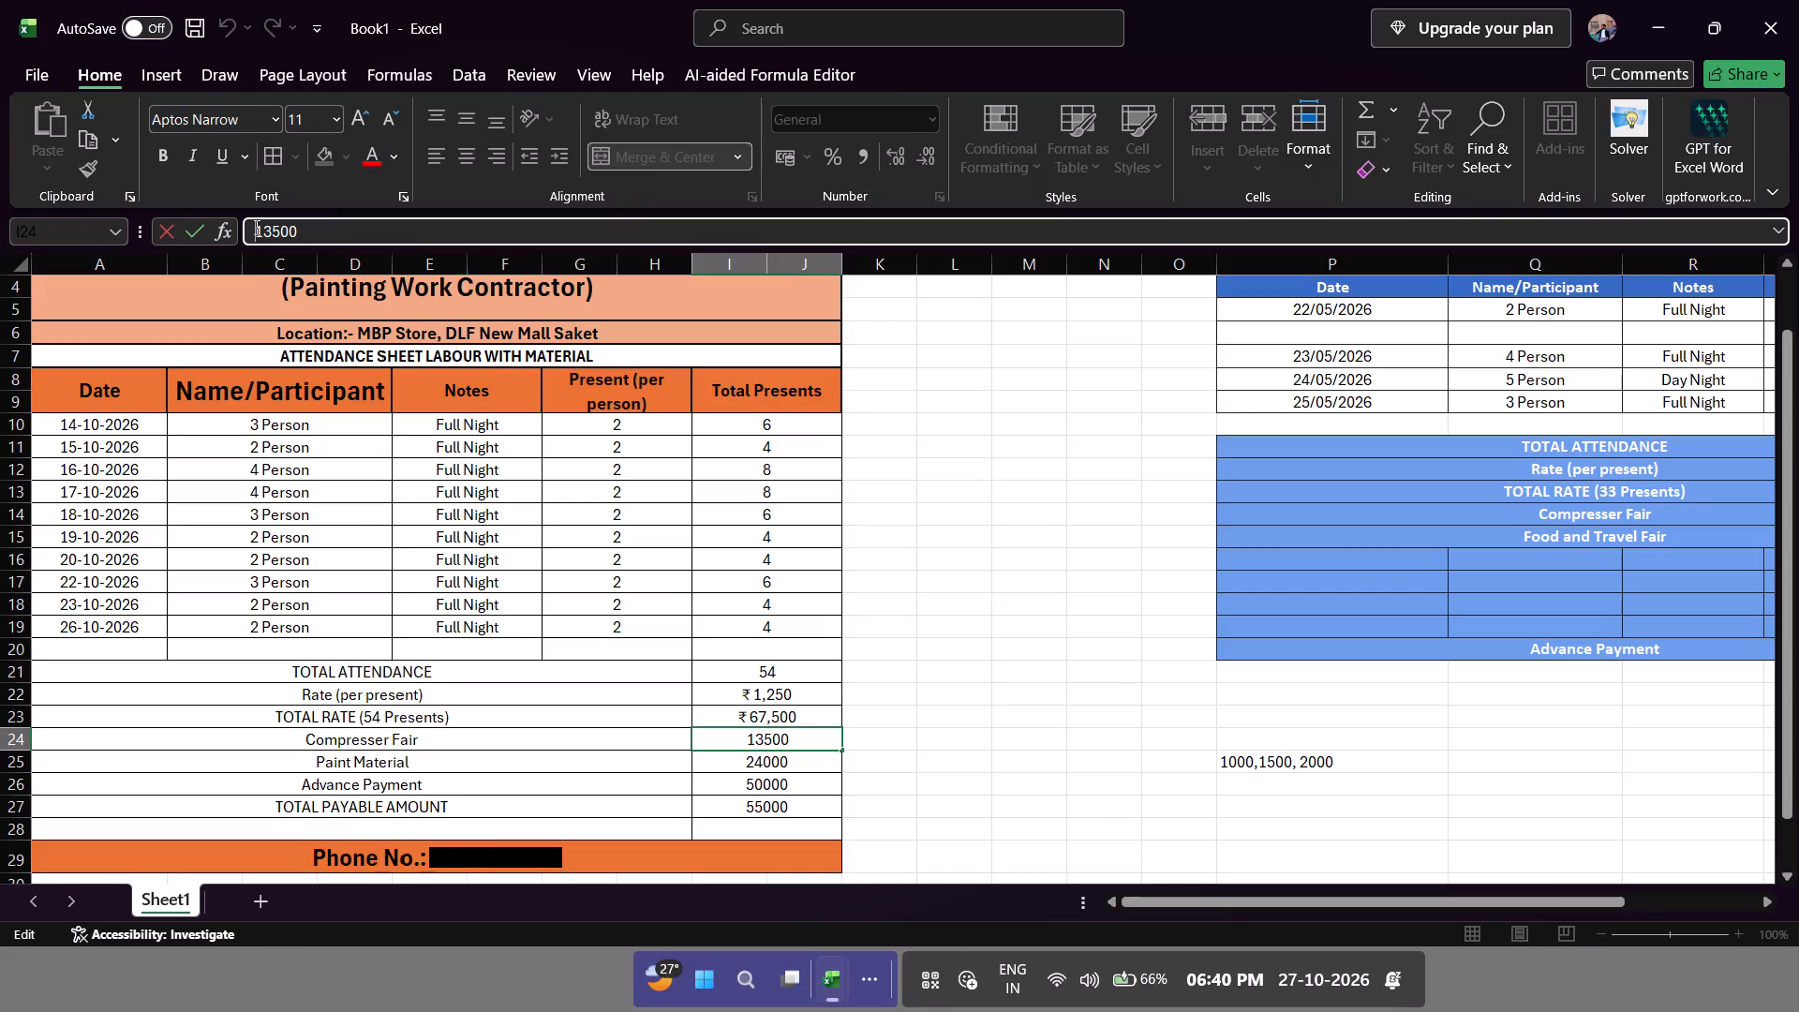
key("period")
key("super+period")
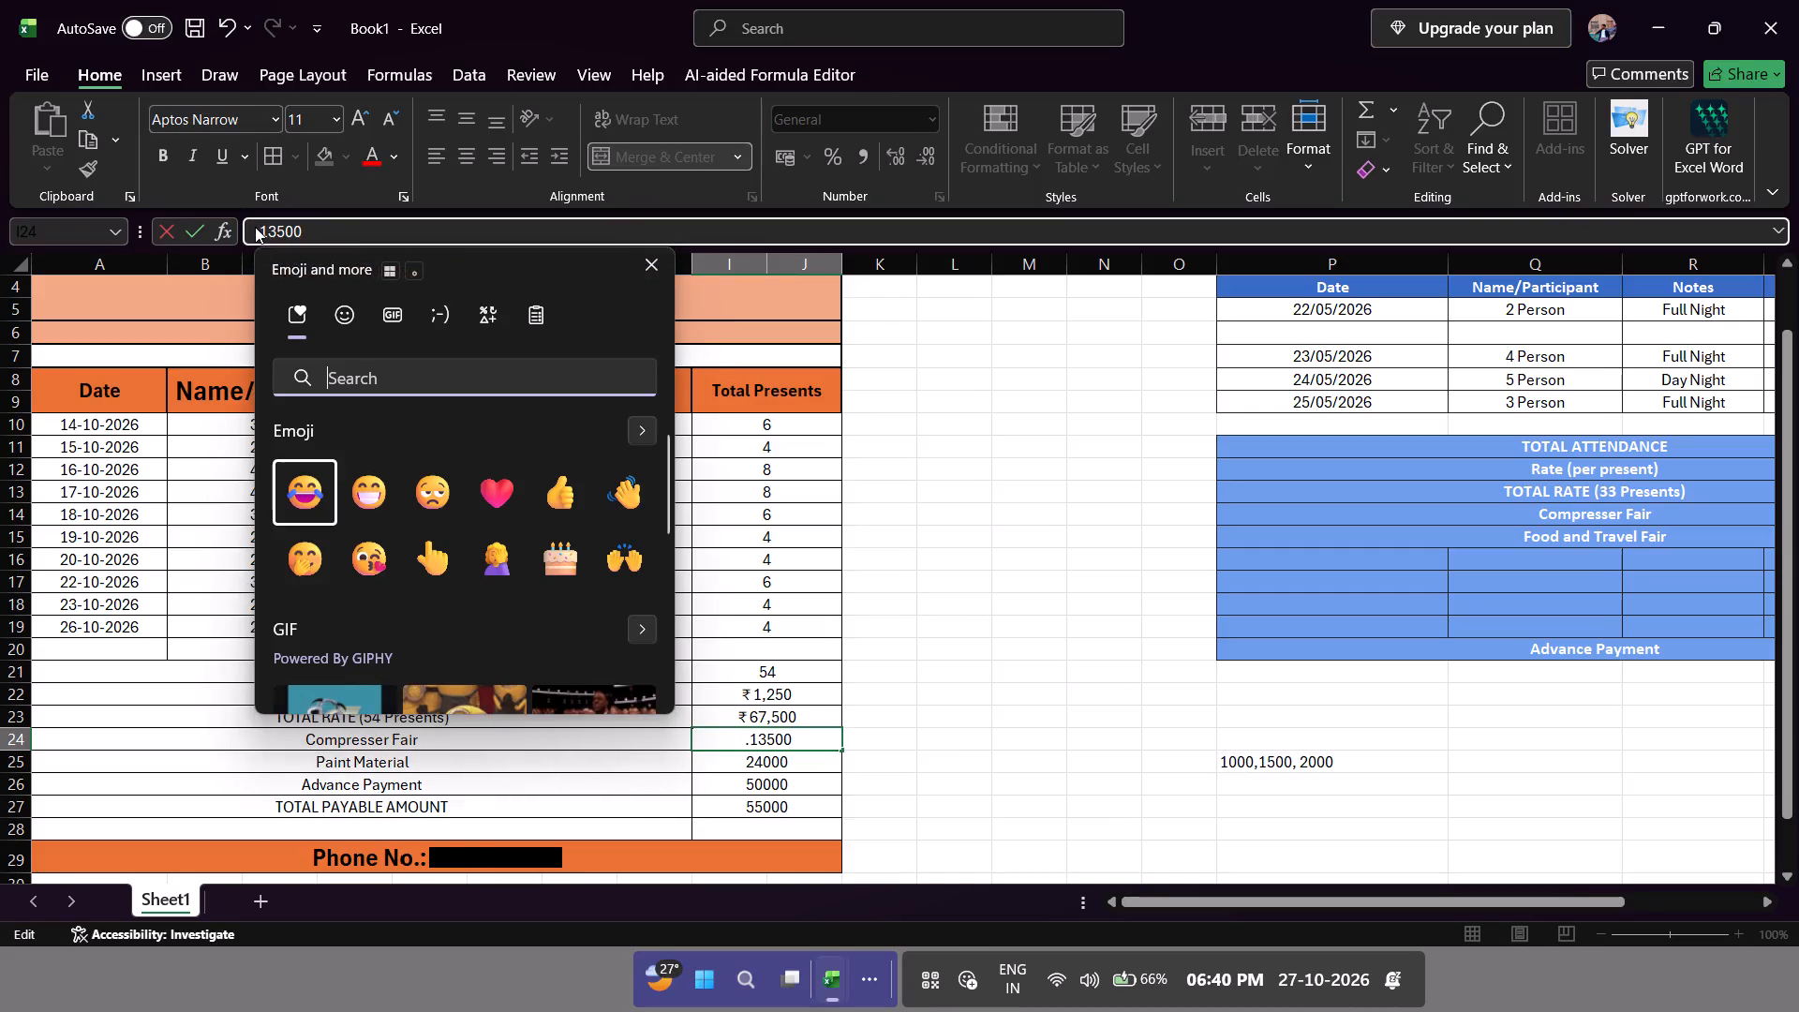
left_click(483, 316)
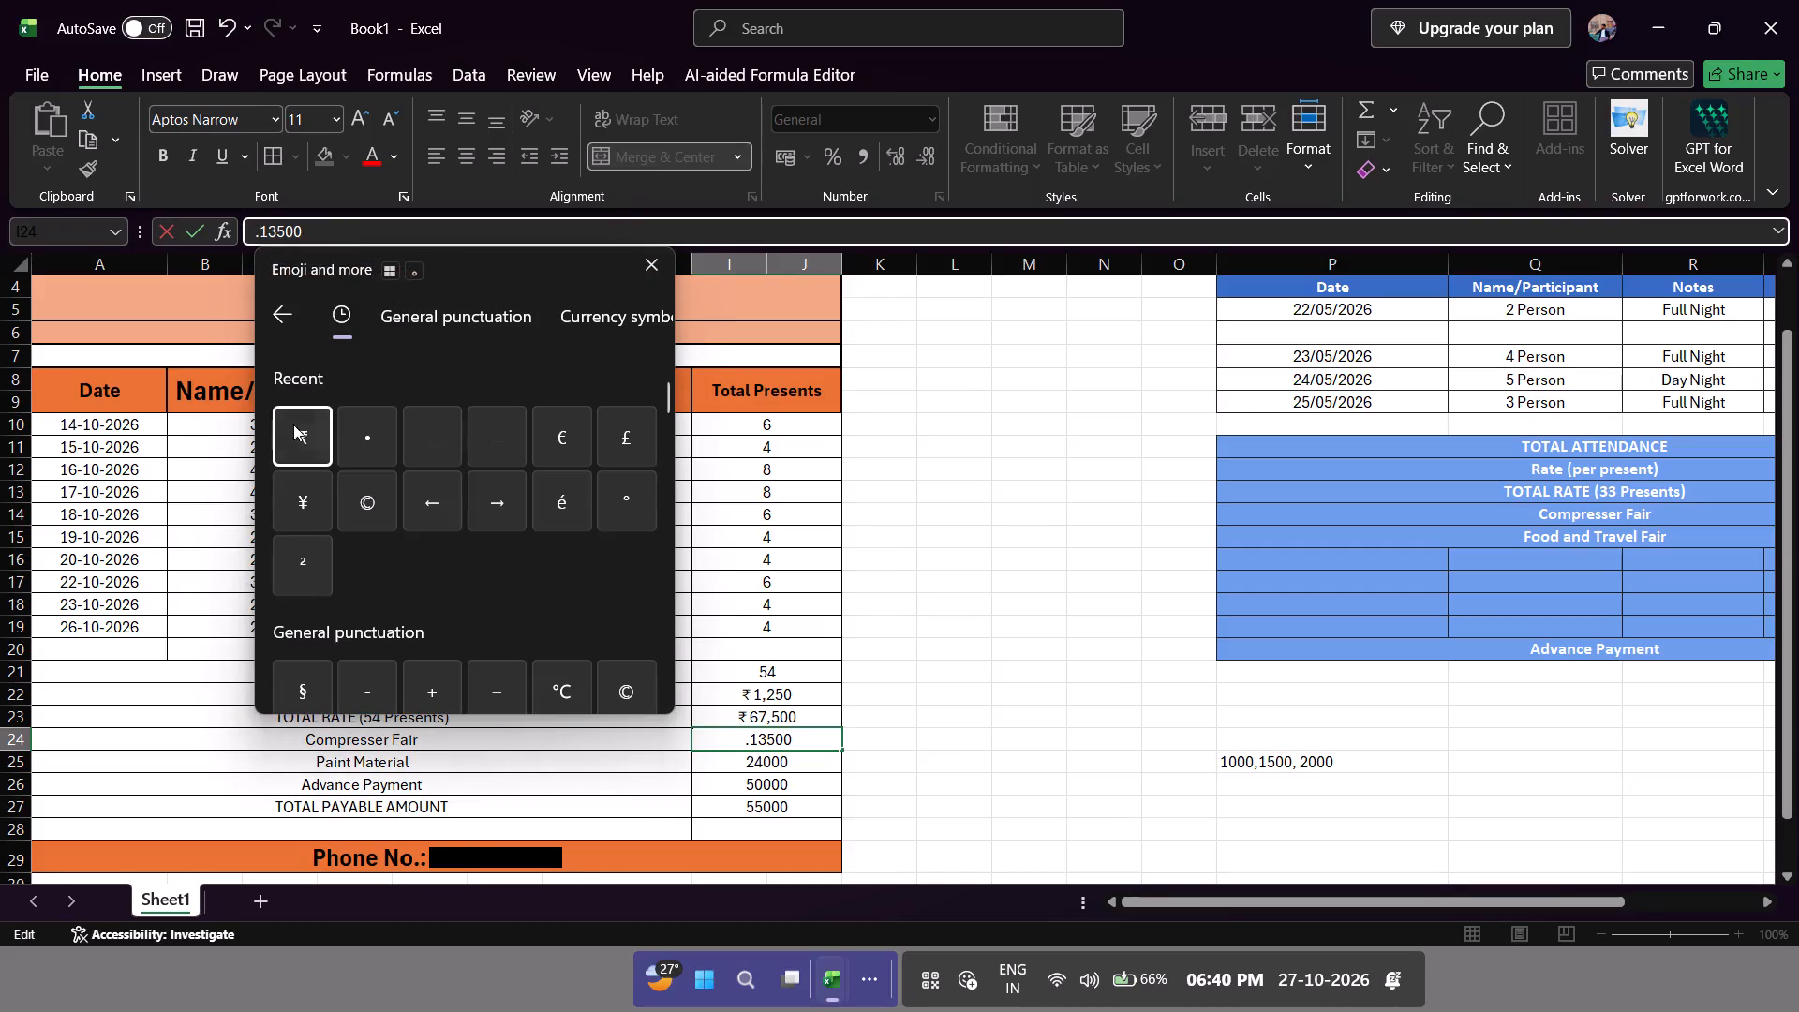
left_click(298, 427)
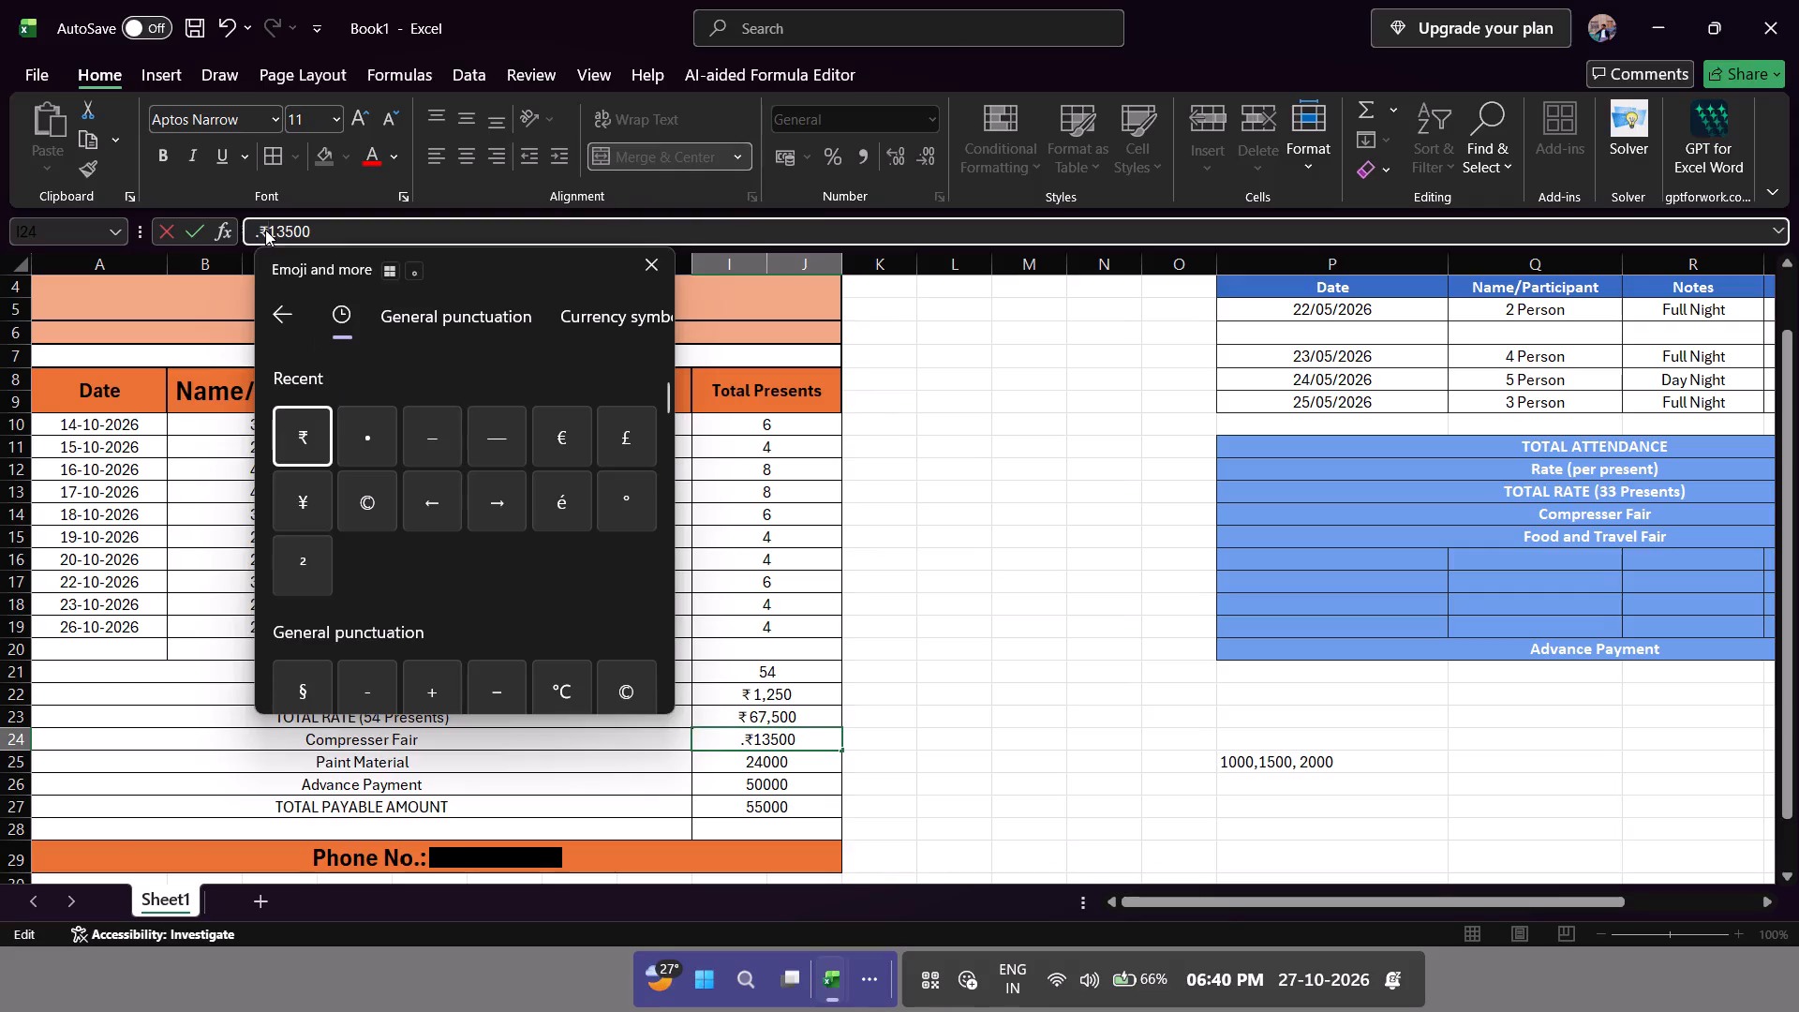
left_click(260, 226)
left_click(260, 226)
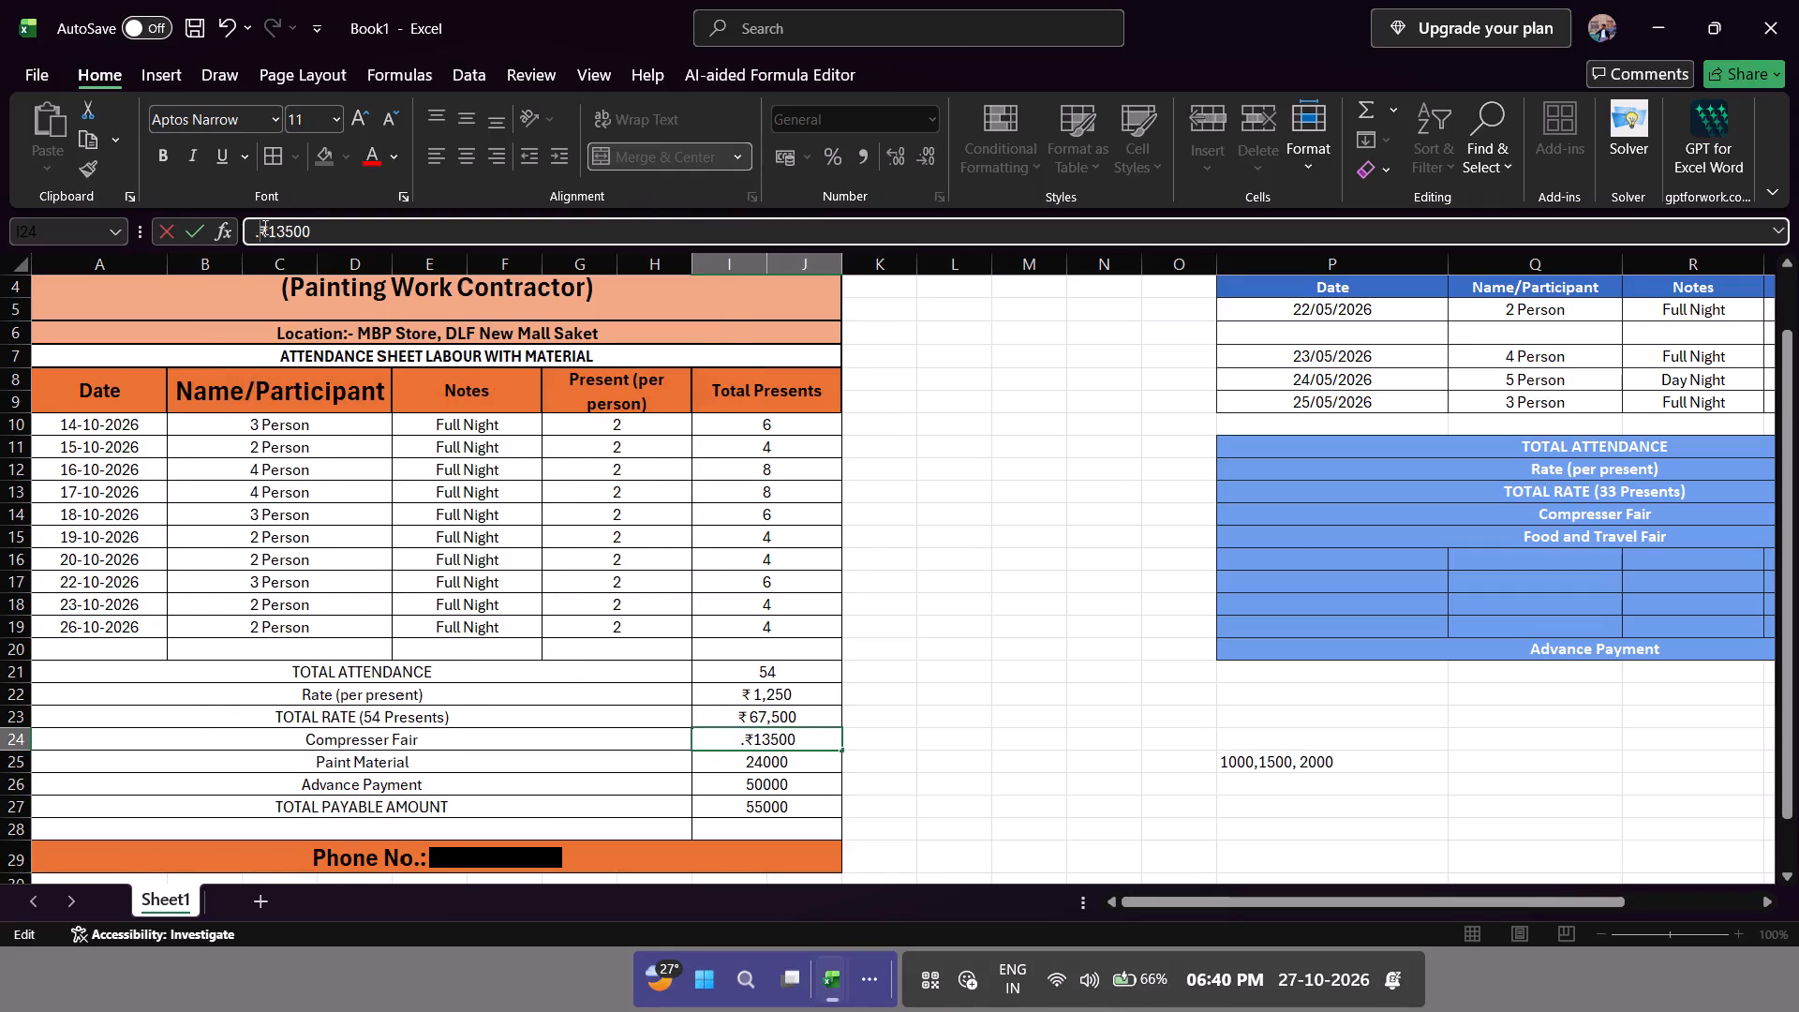
key("BackSpace")
key("Return")
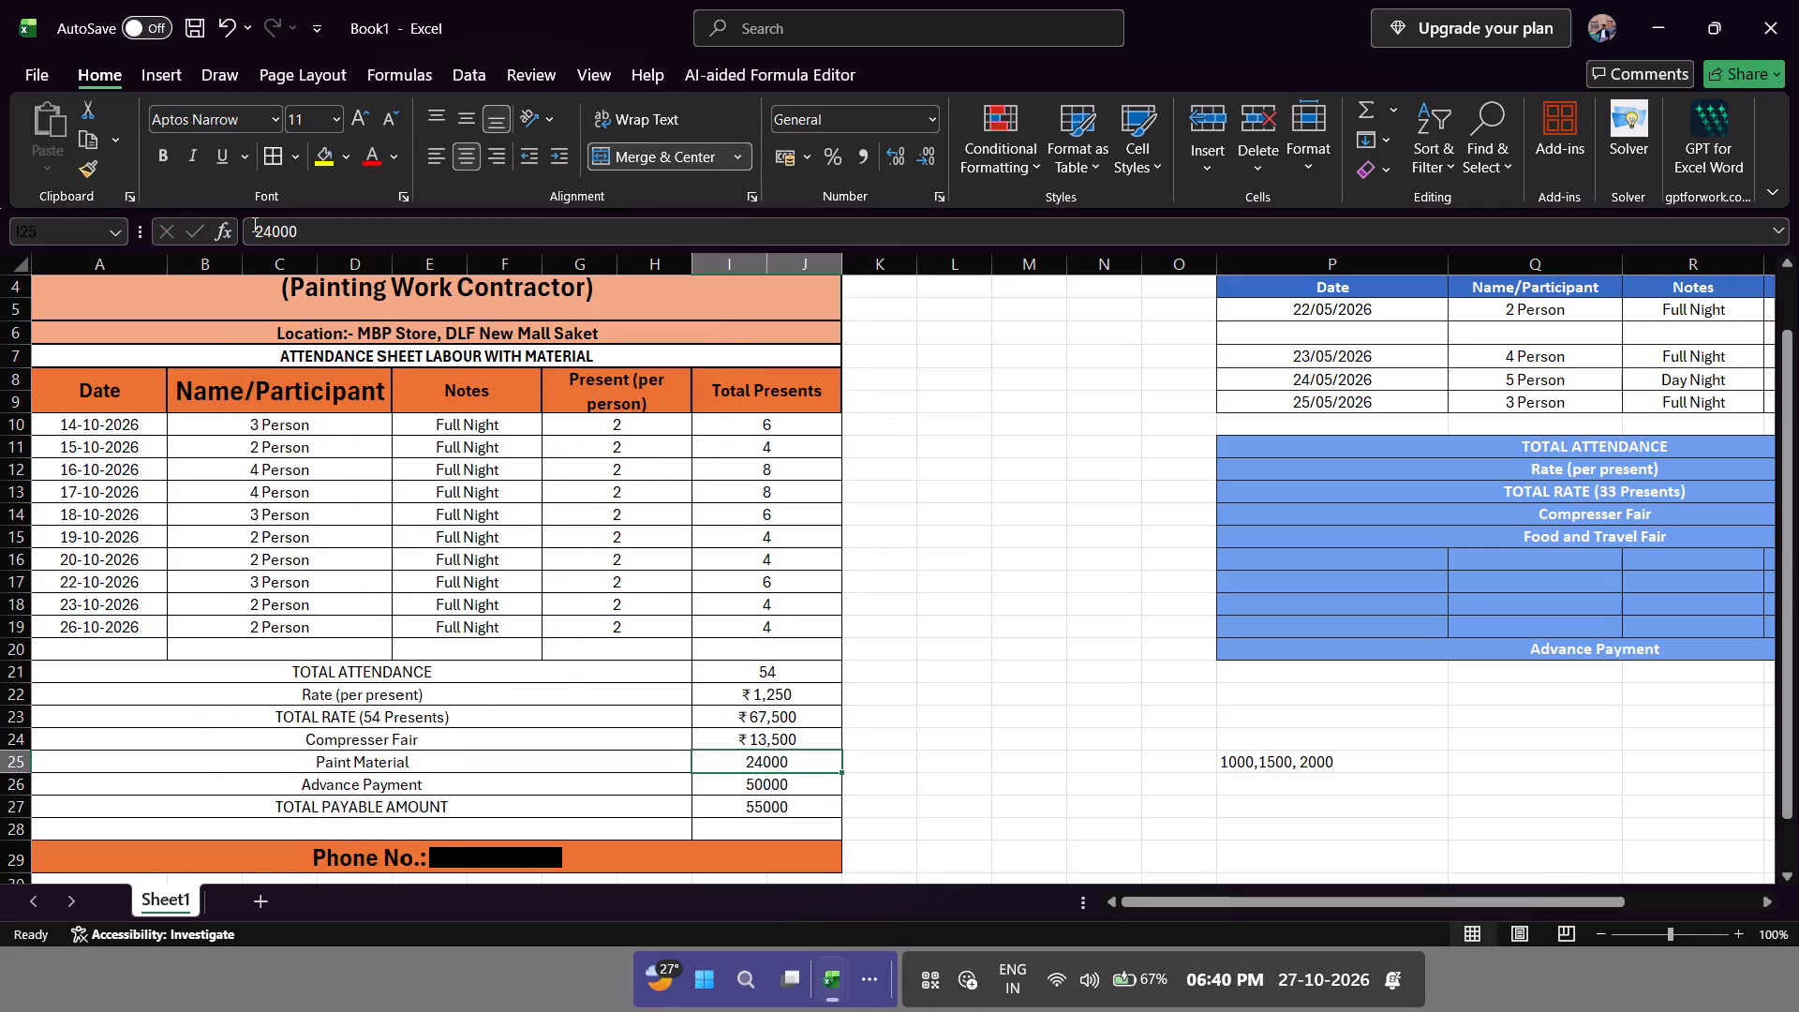
Add the ₹ symbol before the 24000 Paint Material amount in I25.
left_click(256, 226)
key("super+period")
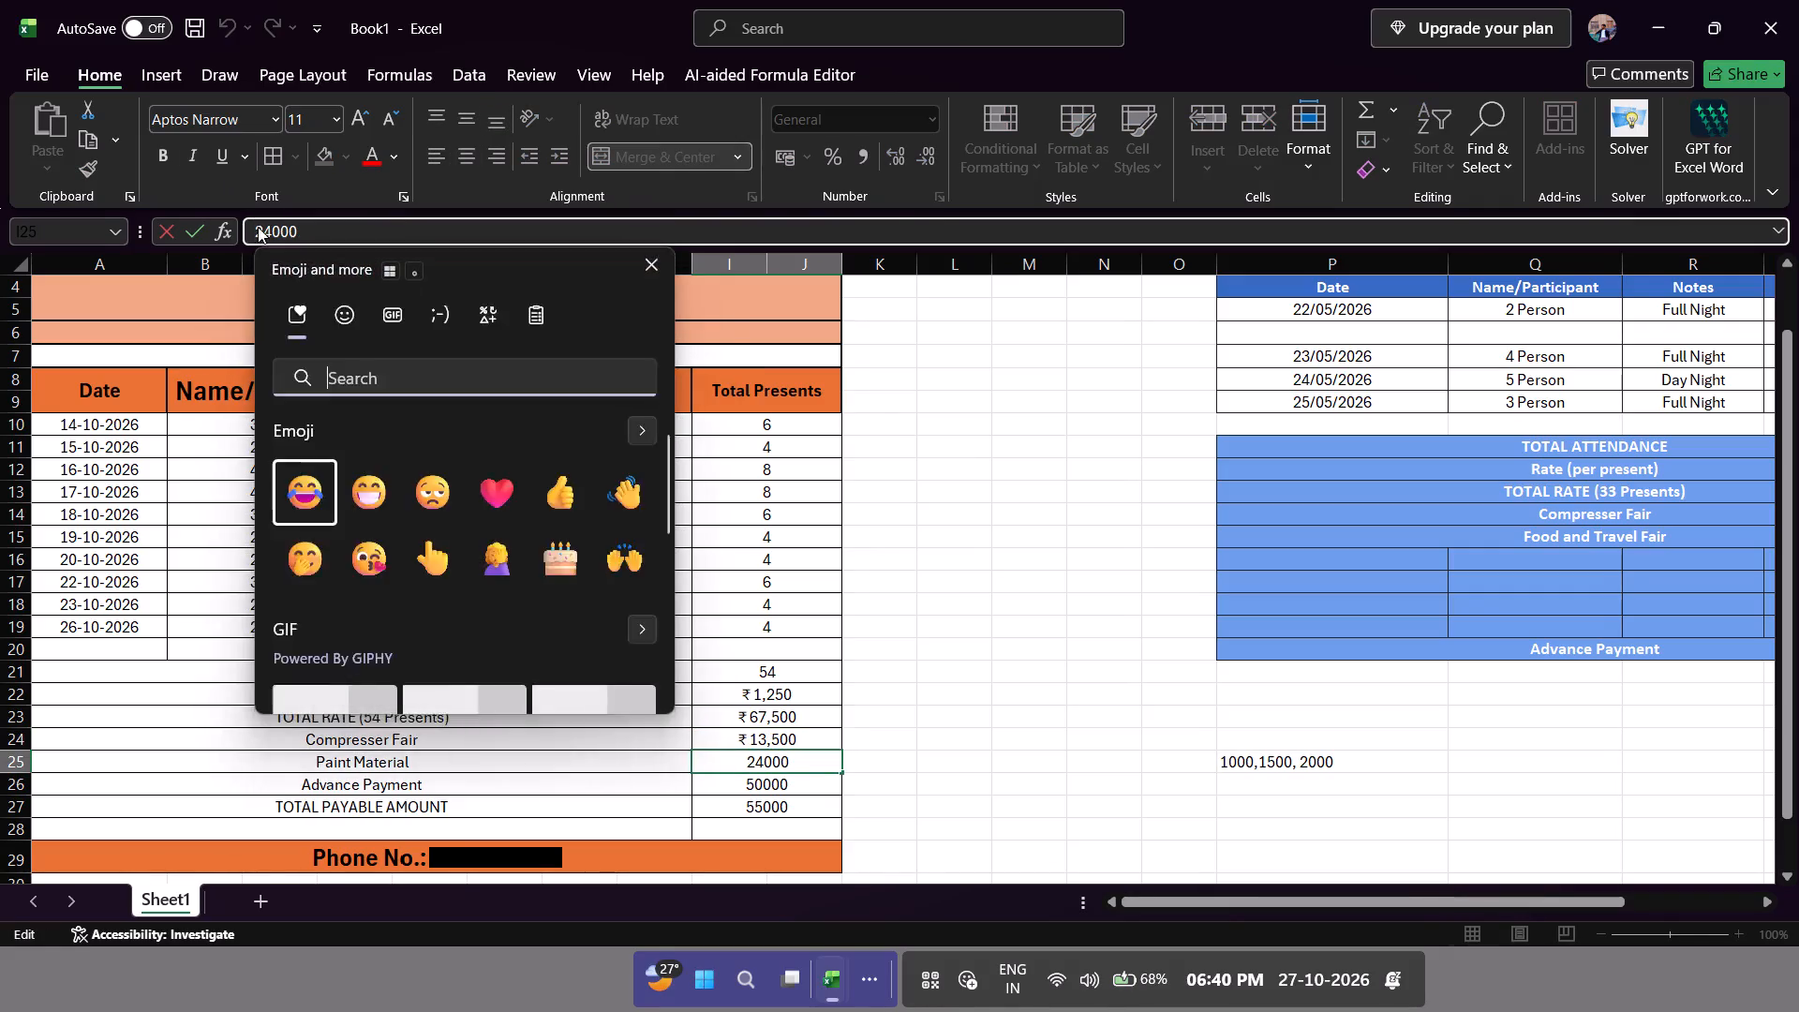
left_click(498, 320)
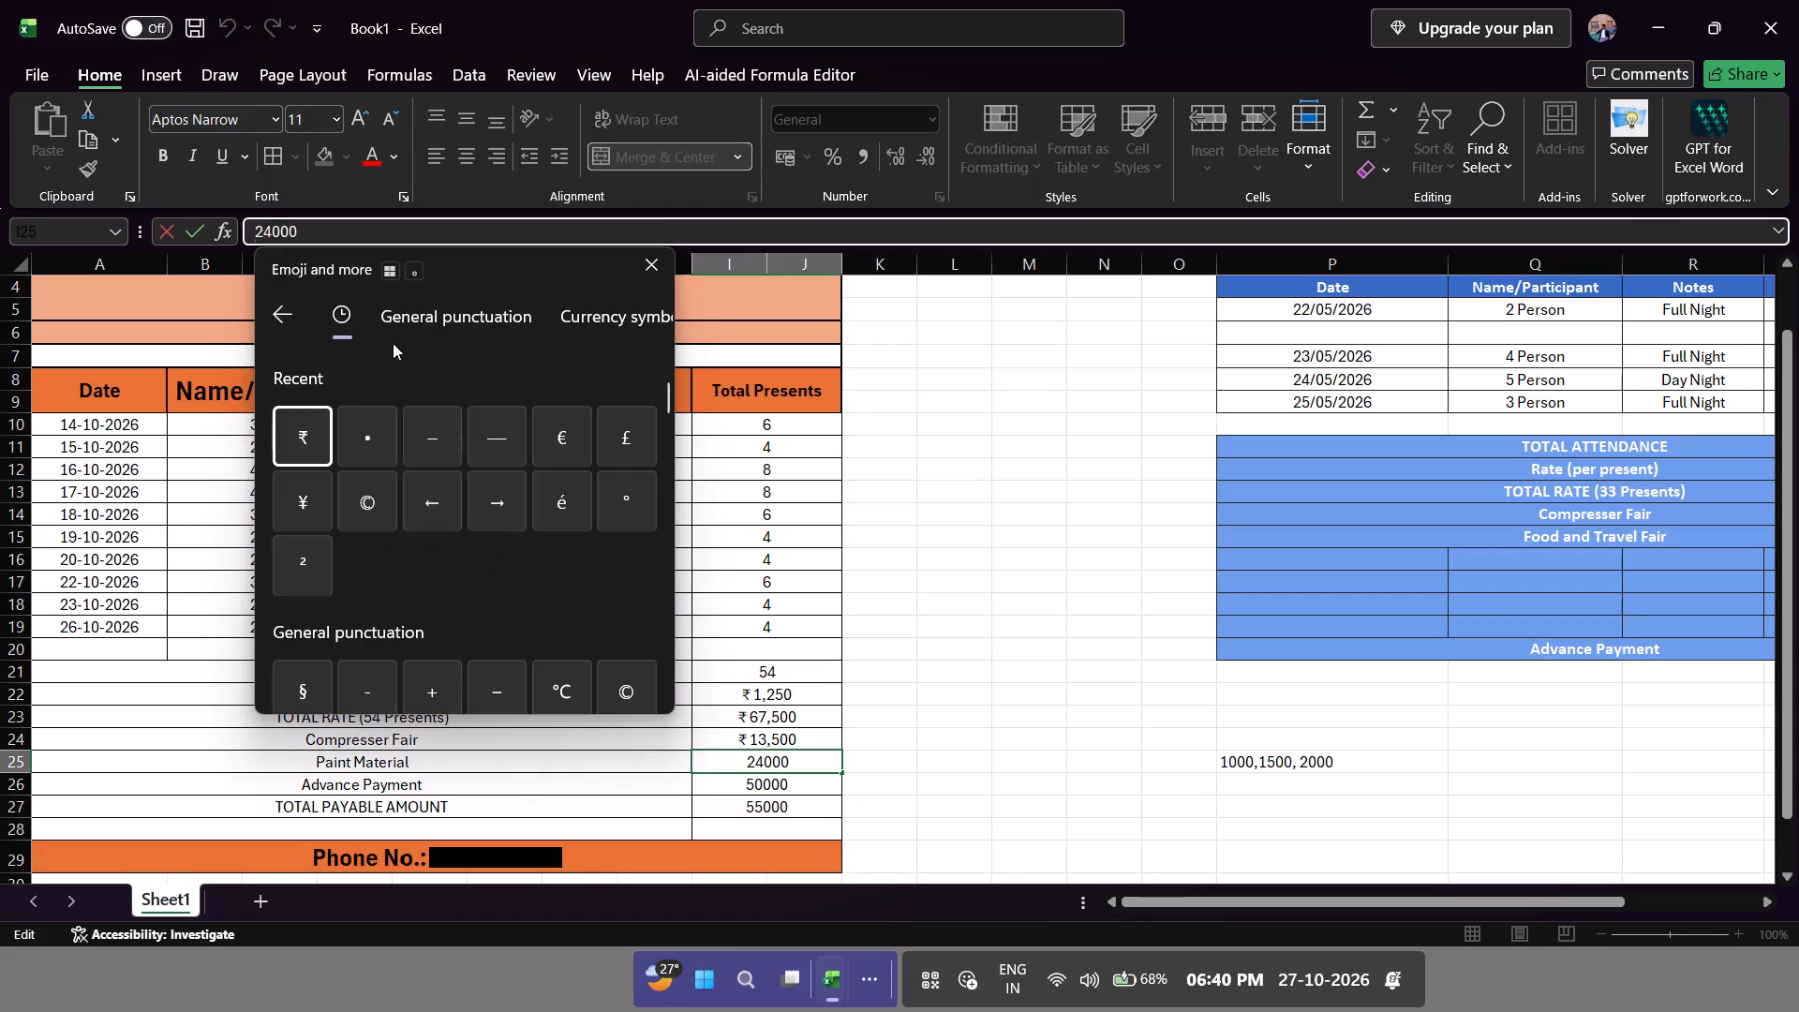
left_click(310, 410)
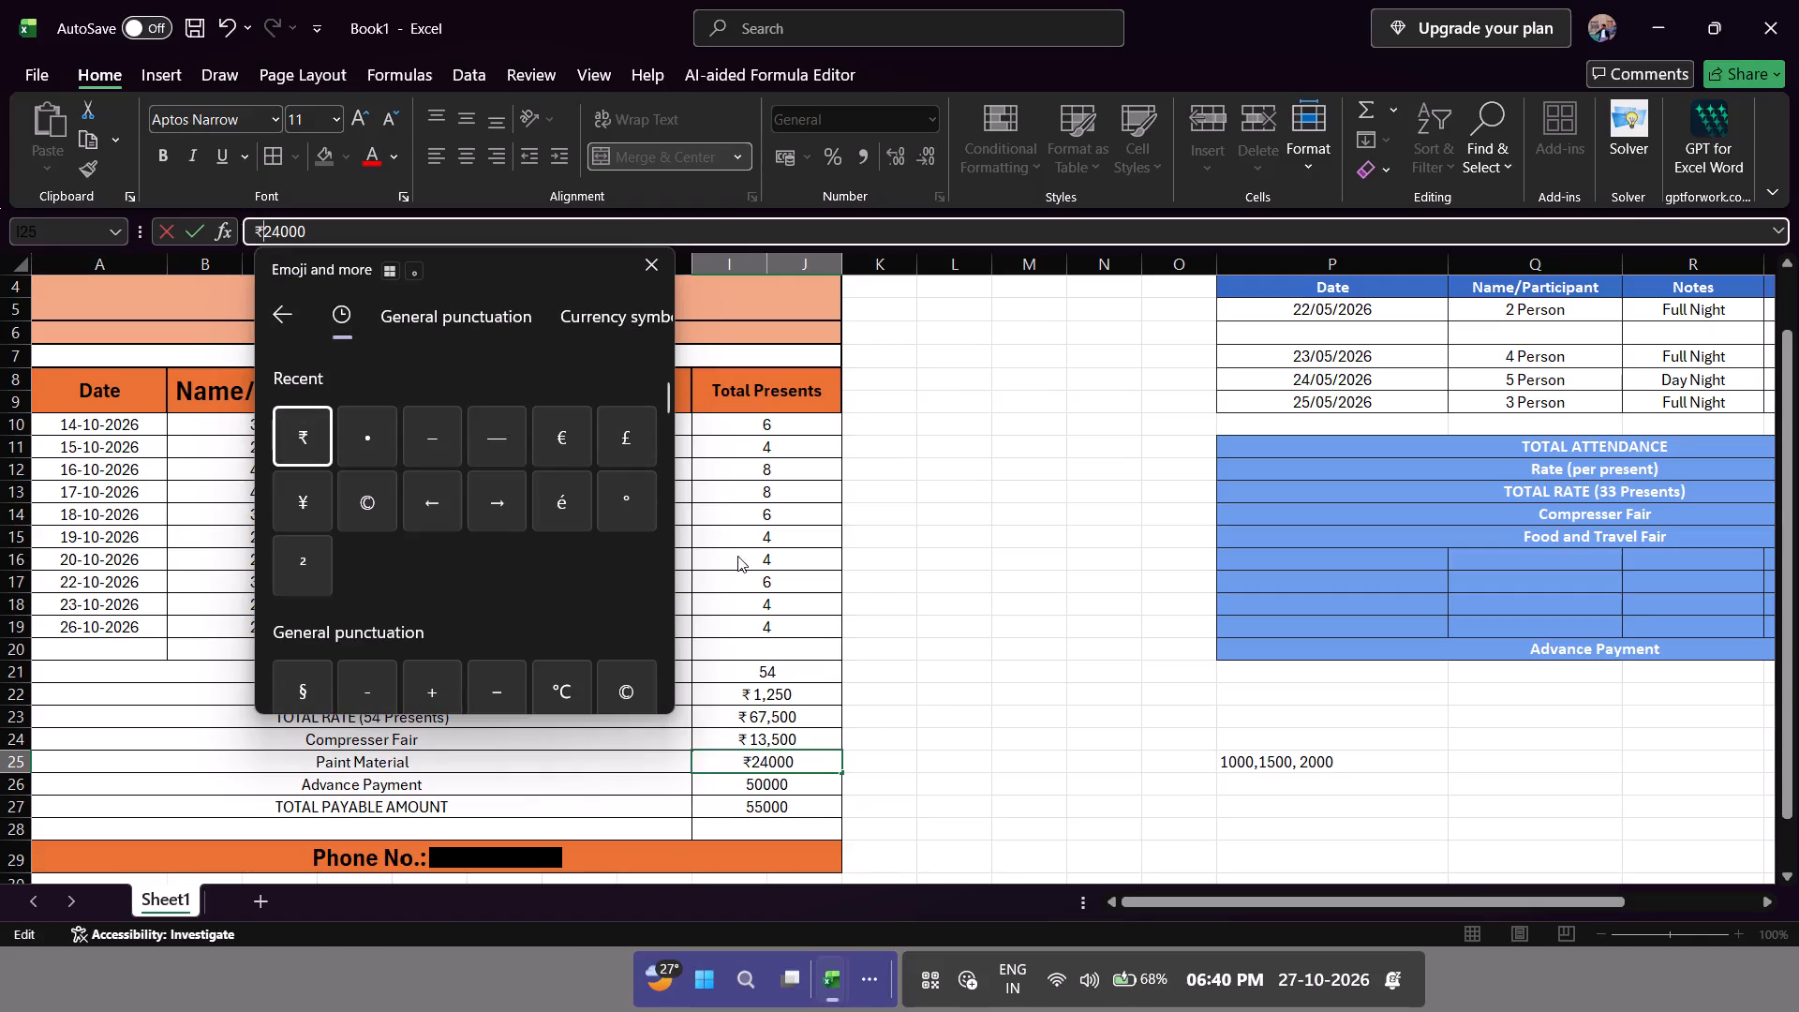
left_click(805, 750)
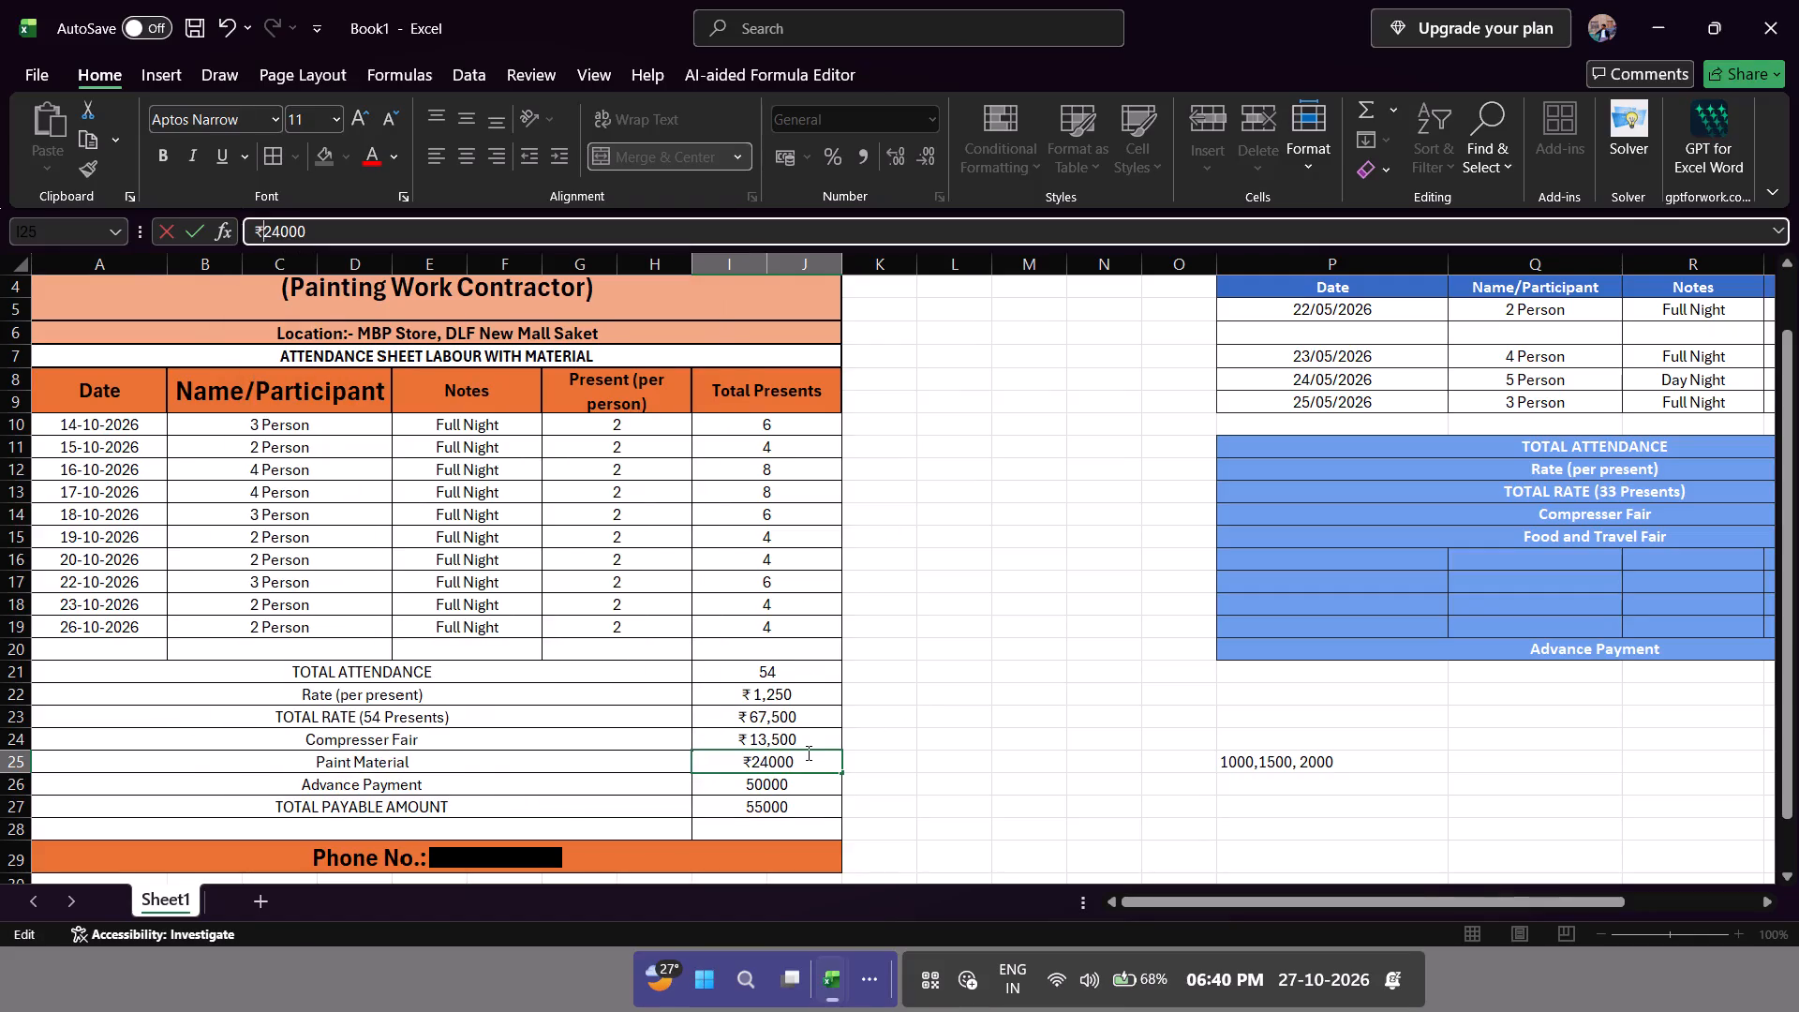
key("Return")
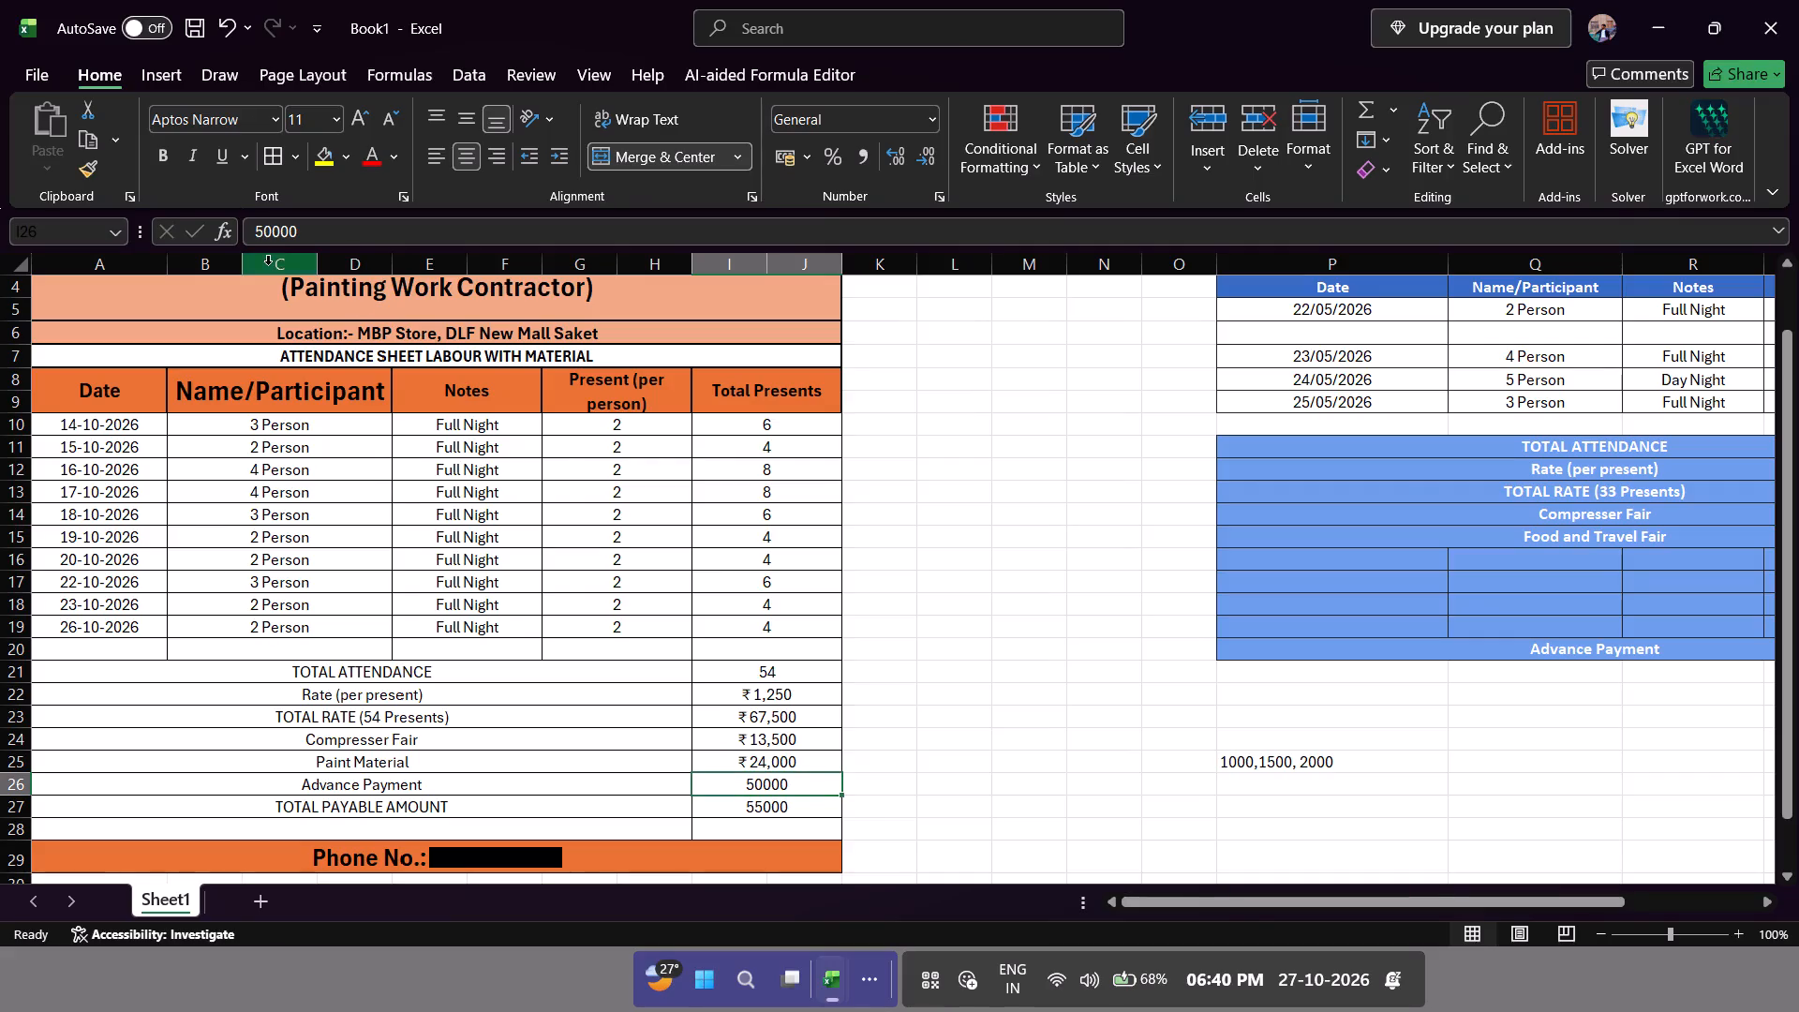
Add the ₹ symbol before the 50000 Advance Payment amount in I26.
left_click(258, 232)
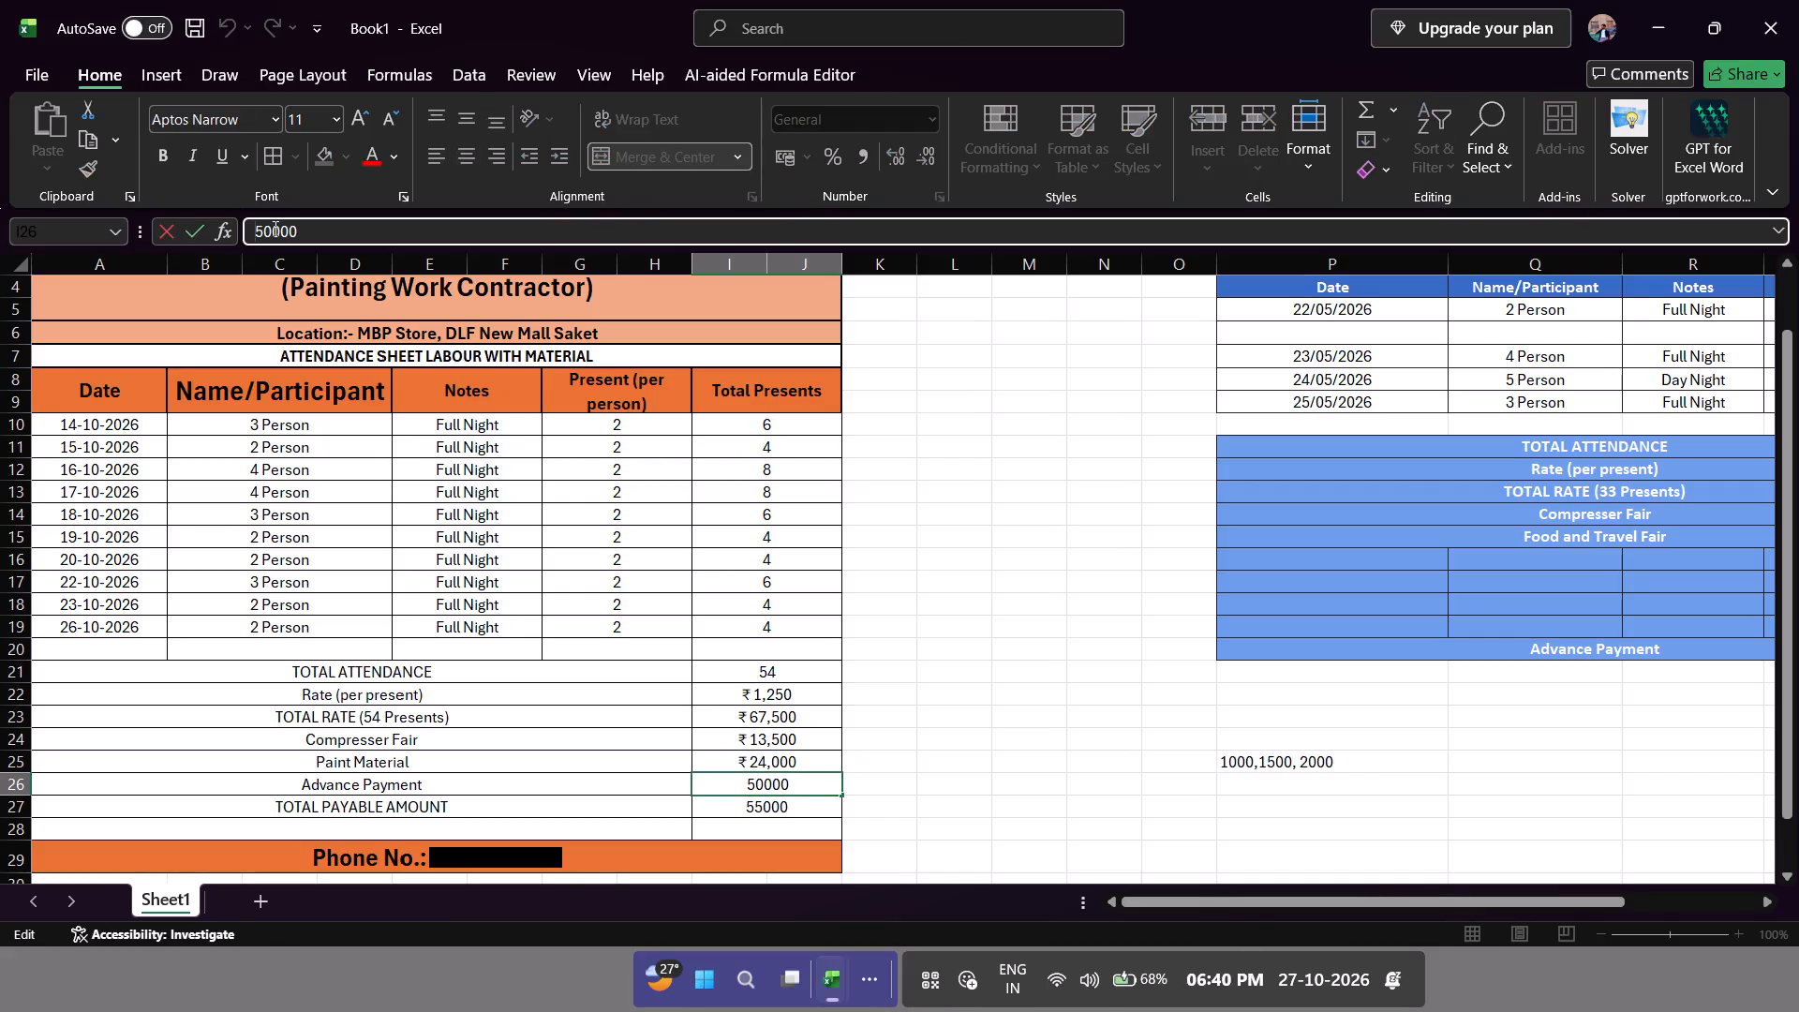
key("super+period")
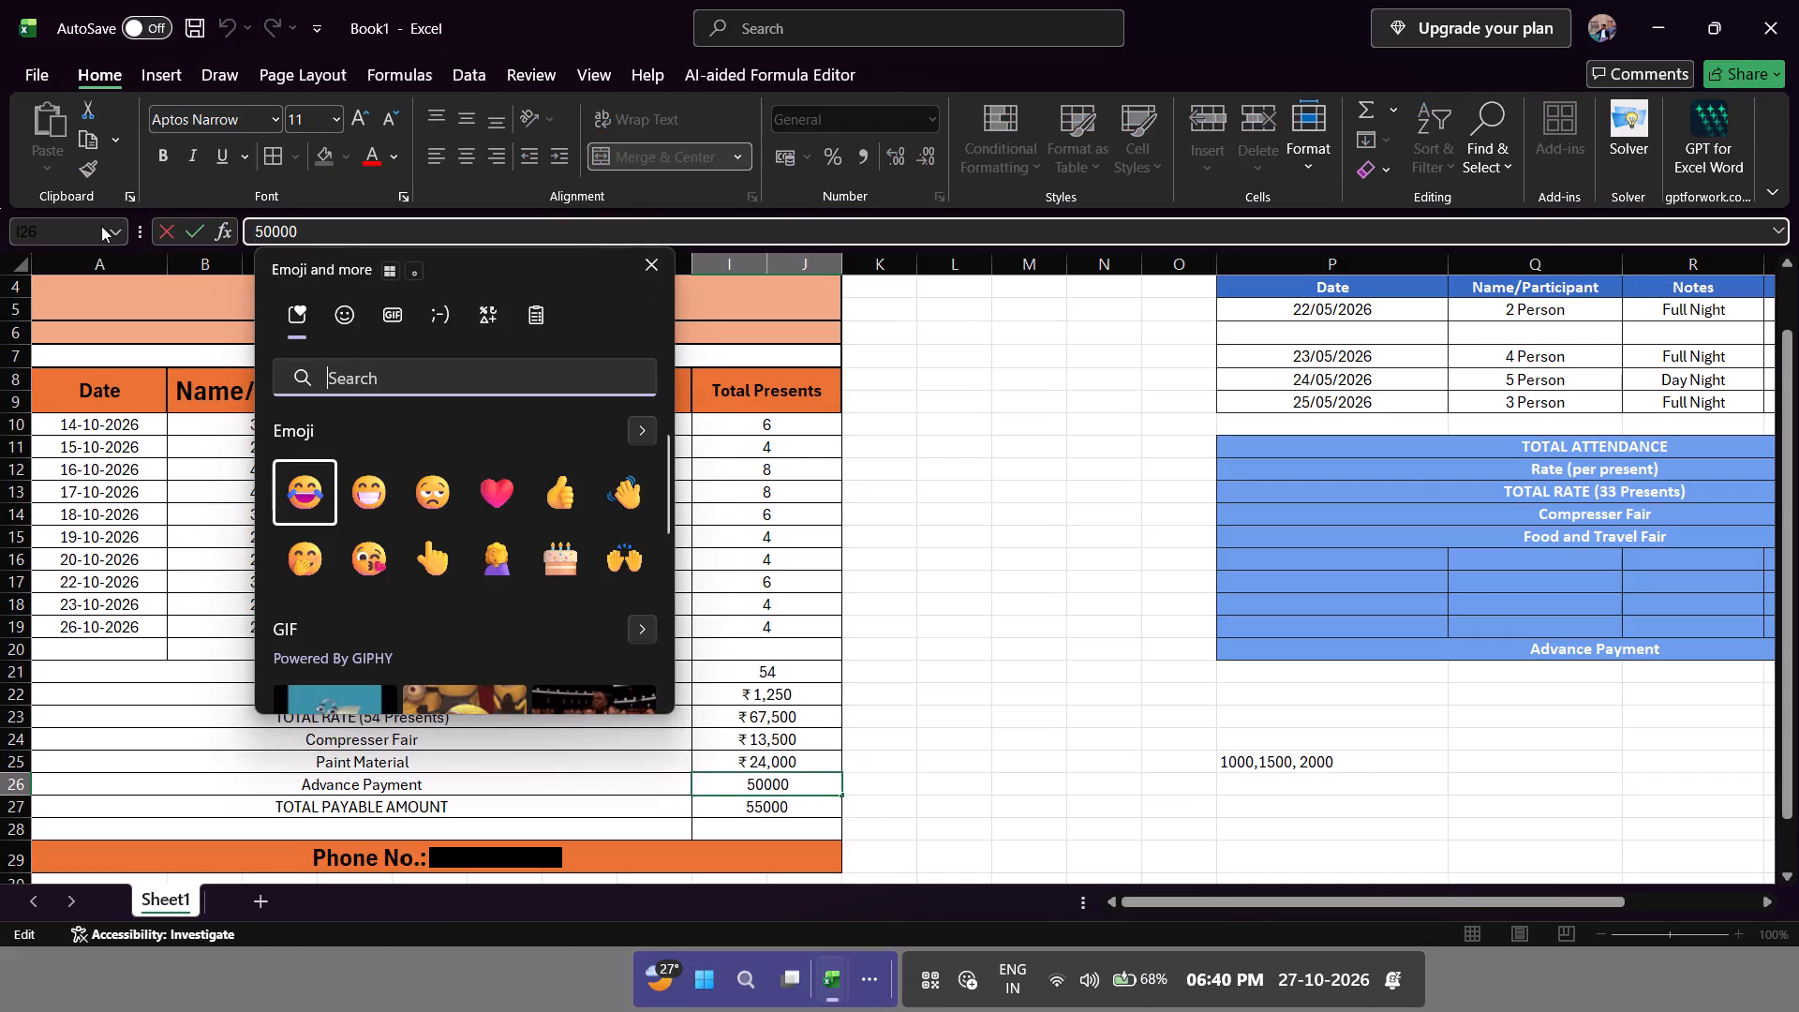
left_click(484, 312)
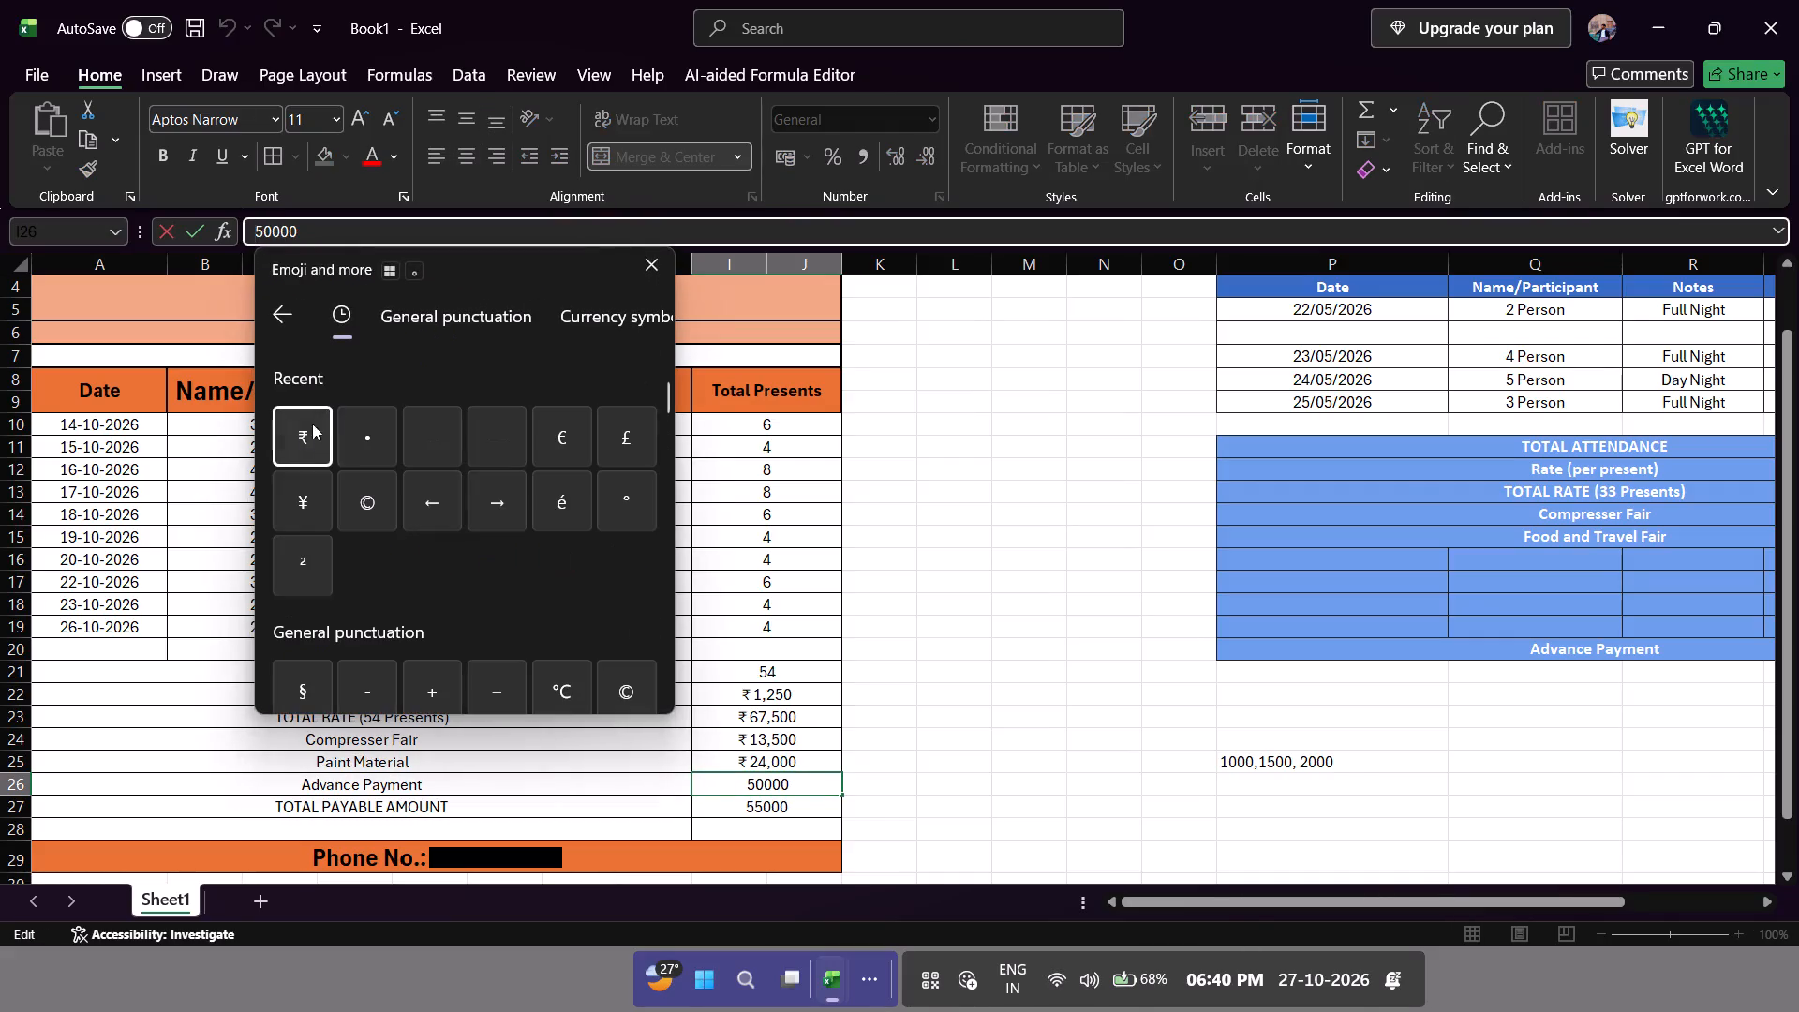
left_click(304, 430)
left_click(723, 230)
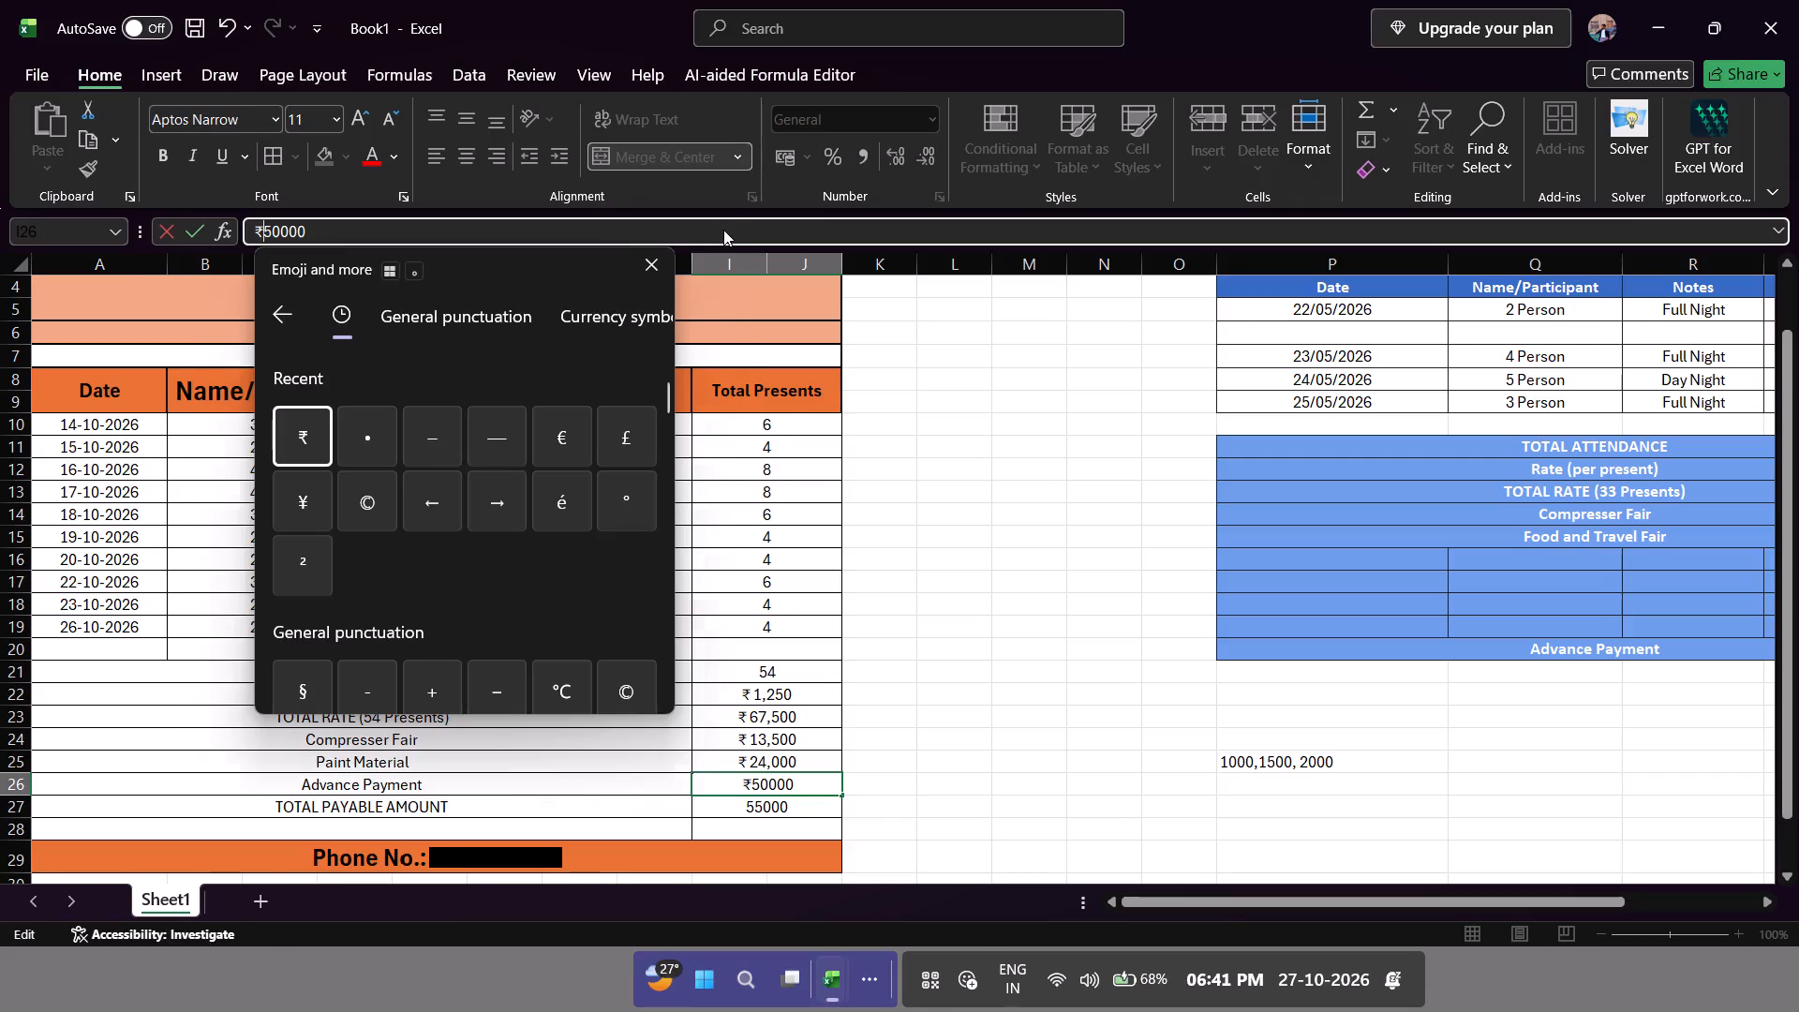
key("Return")
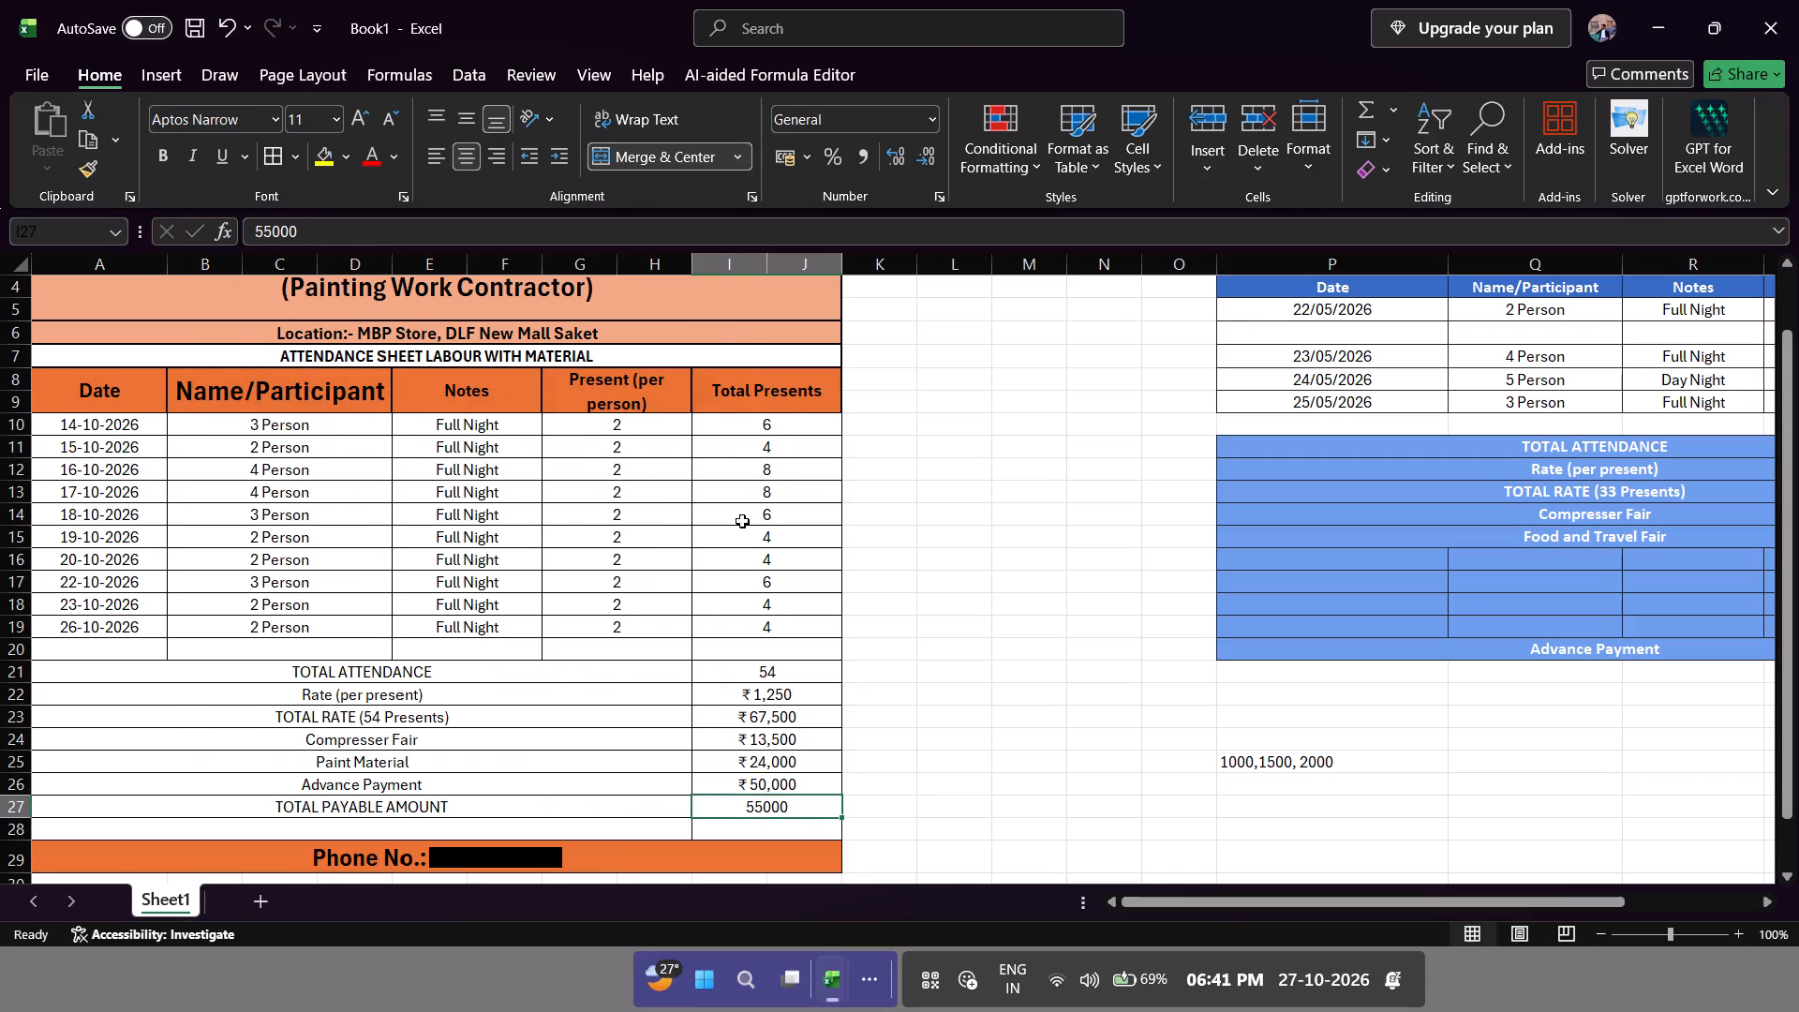
Add the ₹ symbol before the 55000 TOTAL PAYABLE AMOUNT value in I27.
left_click(259, 234)
key("super+period")
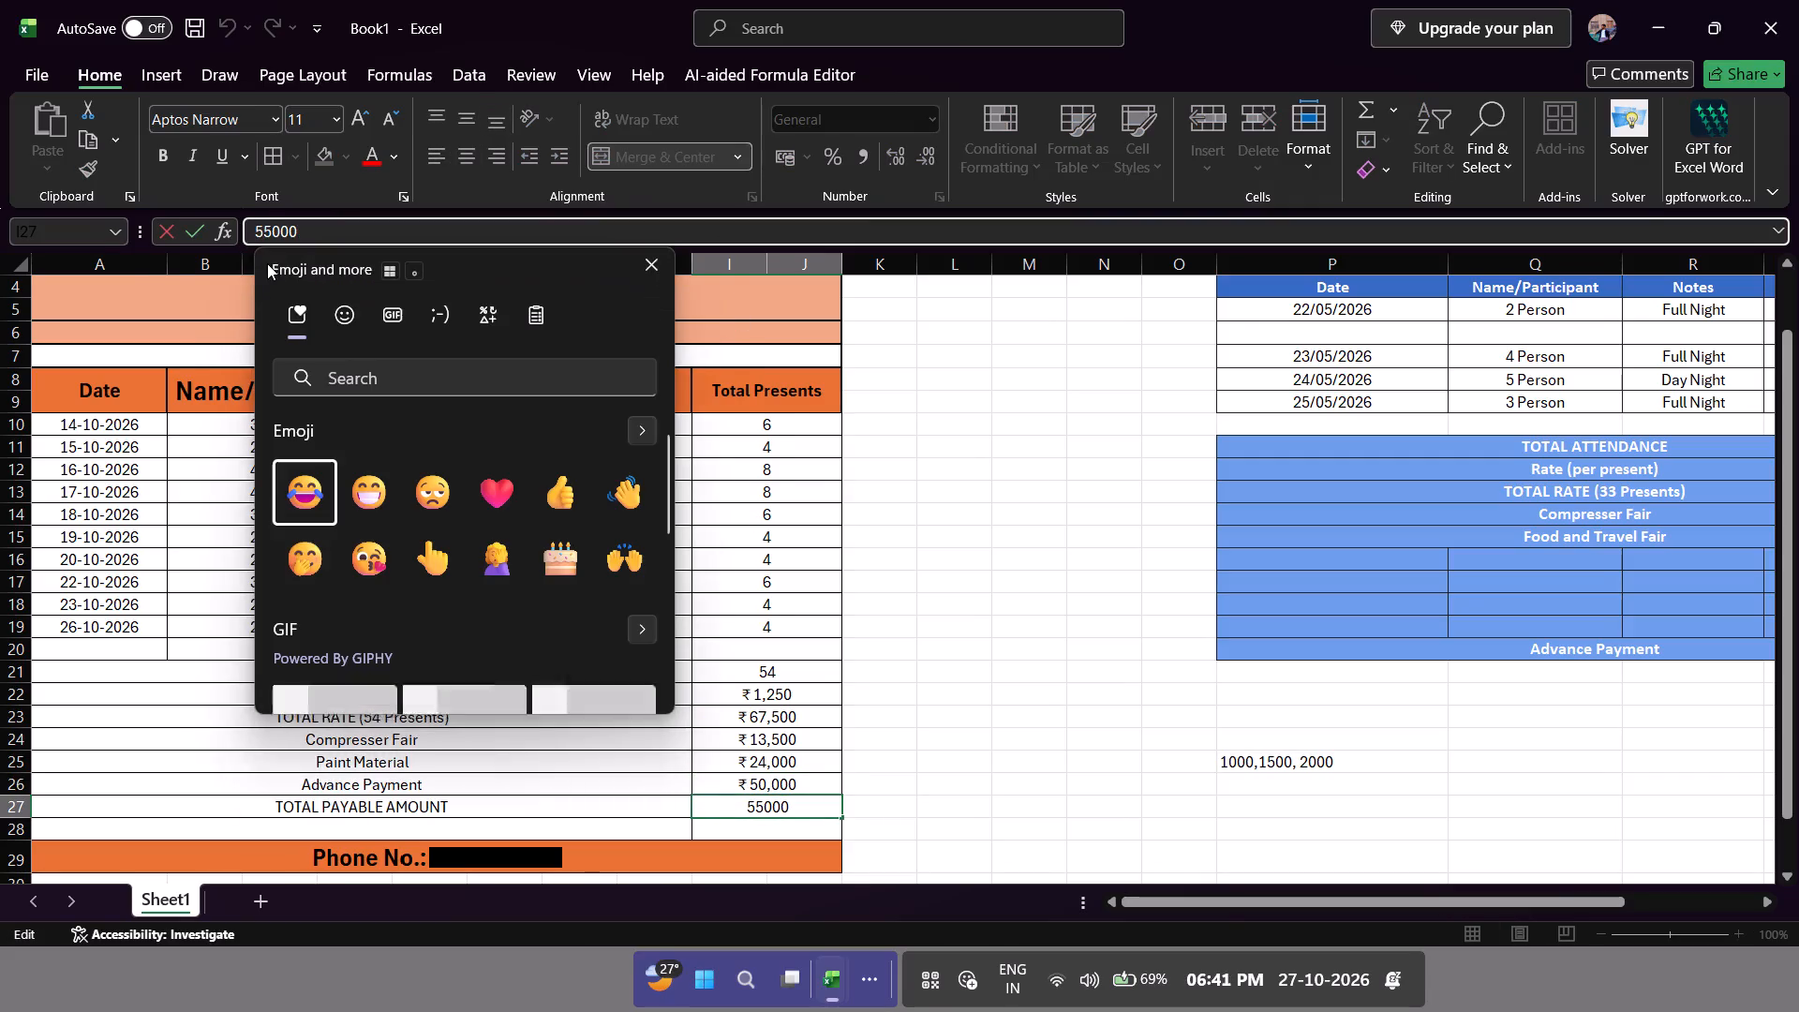
left_click(494, 308)
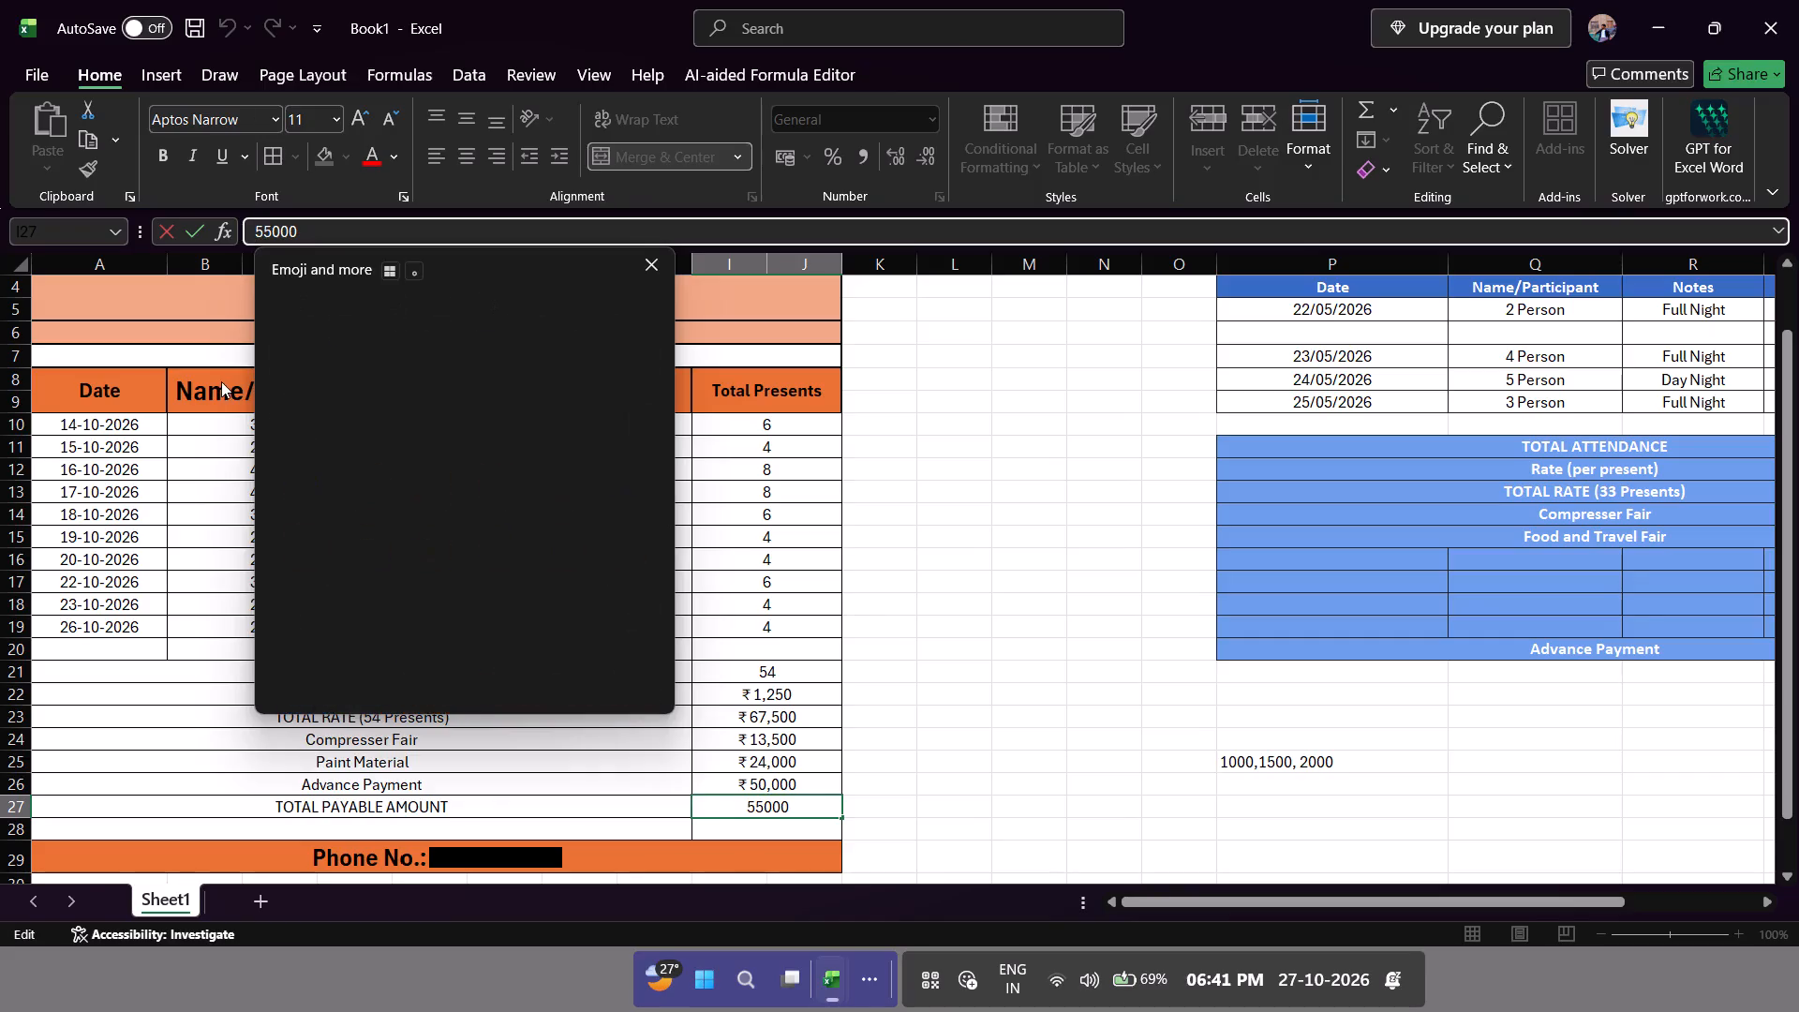
left_click(296, 428)
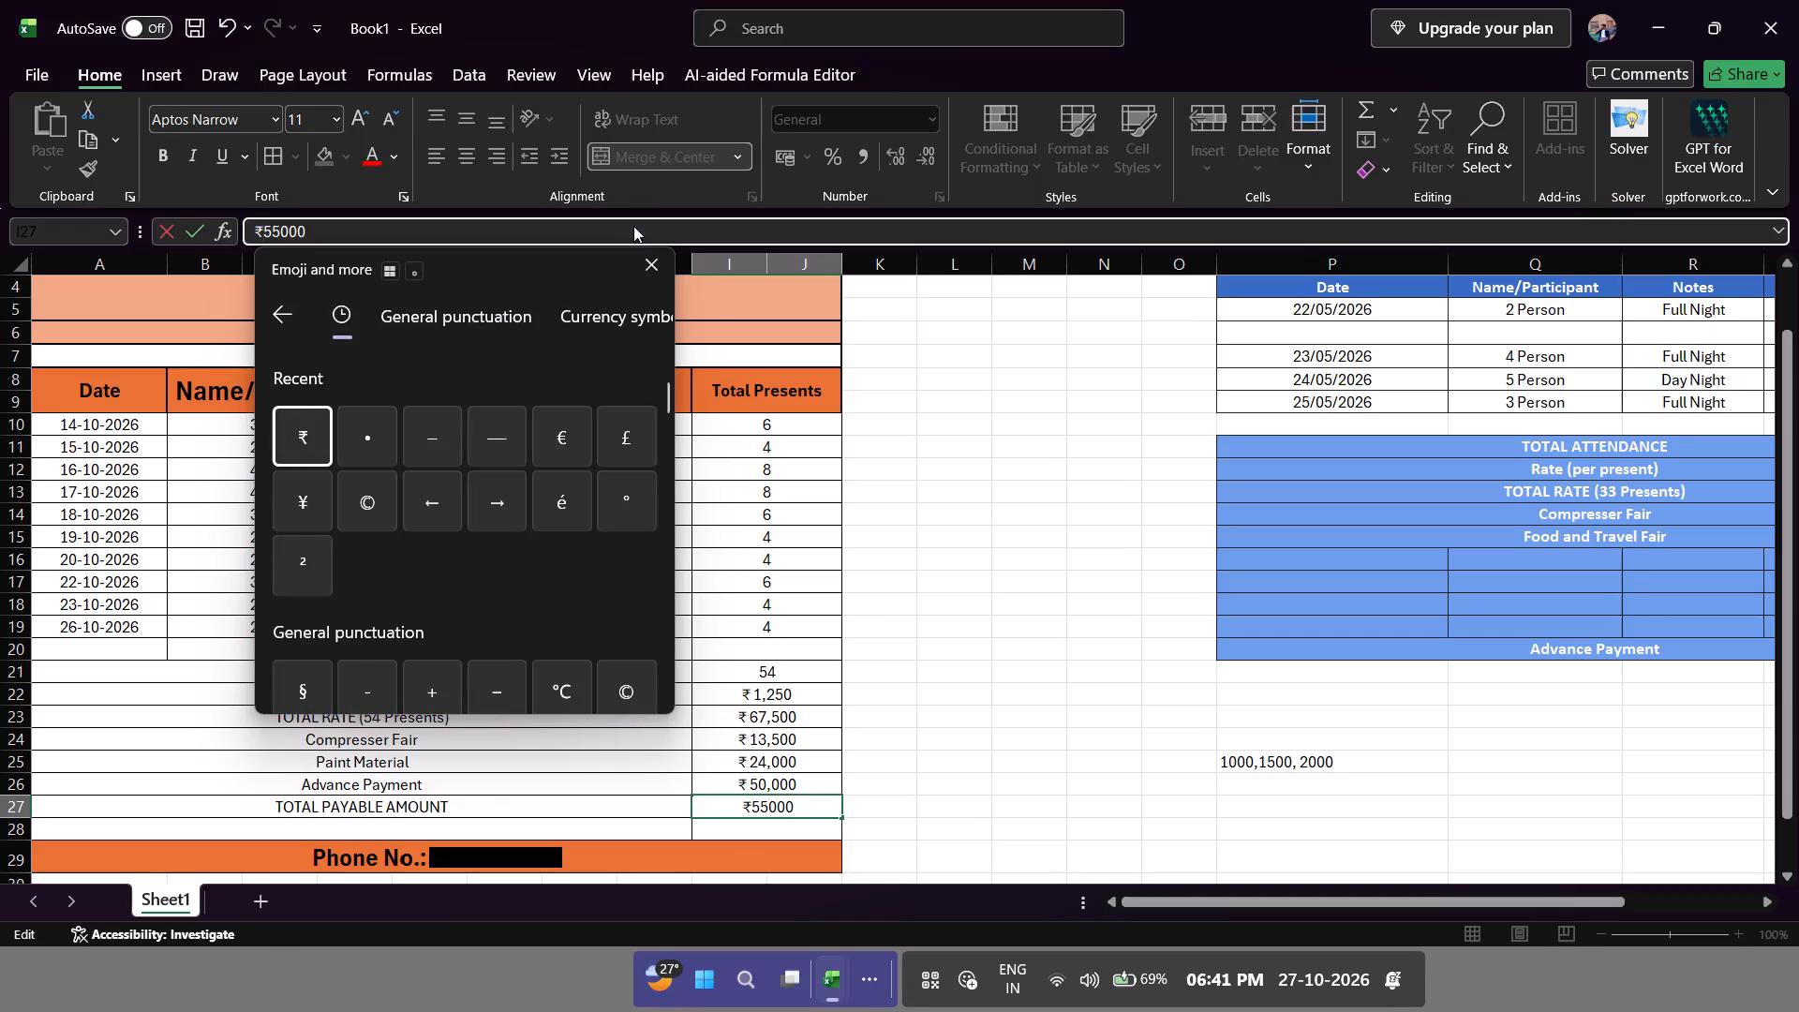
left_click(633, 226)
key("Return")
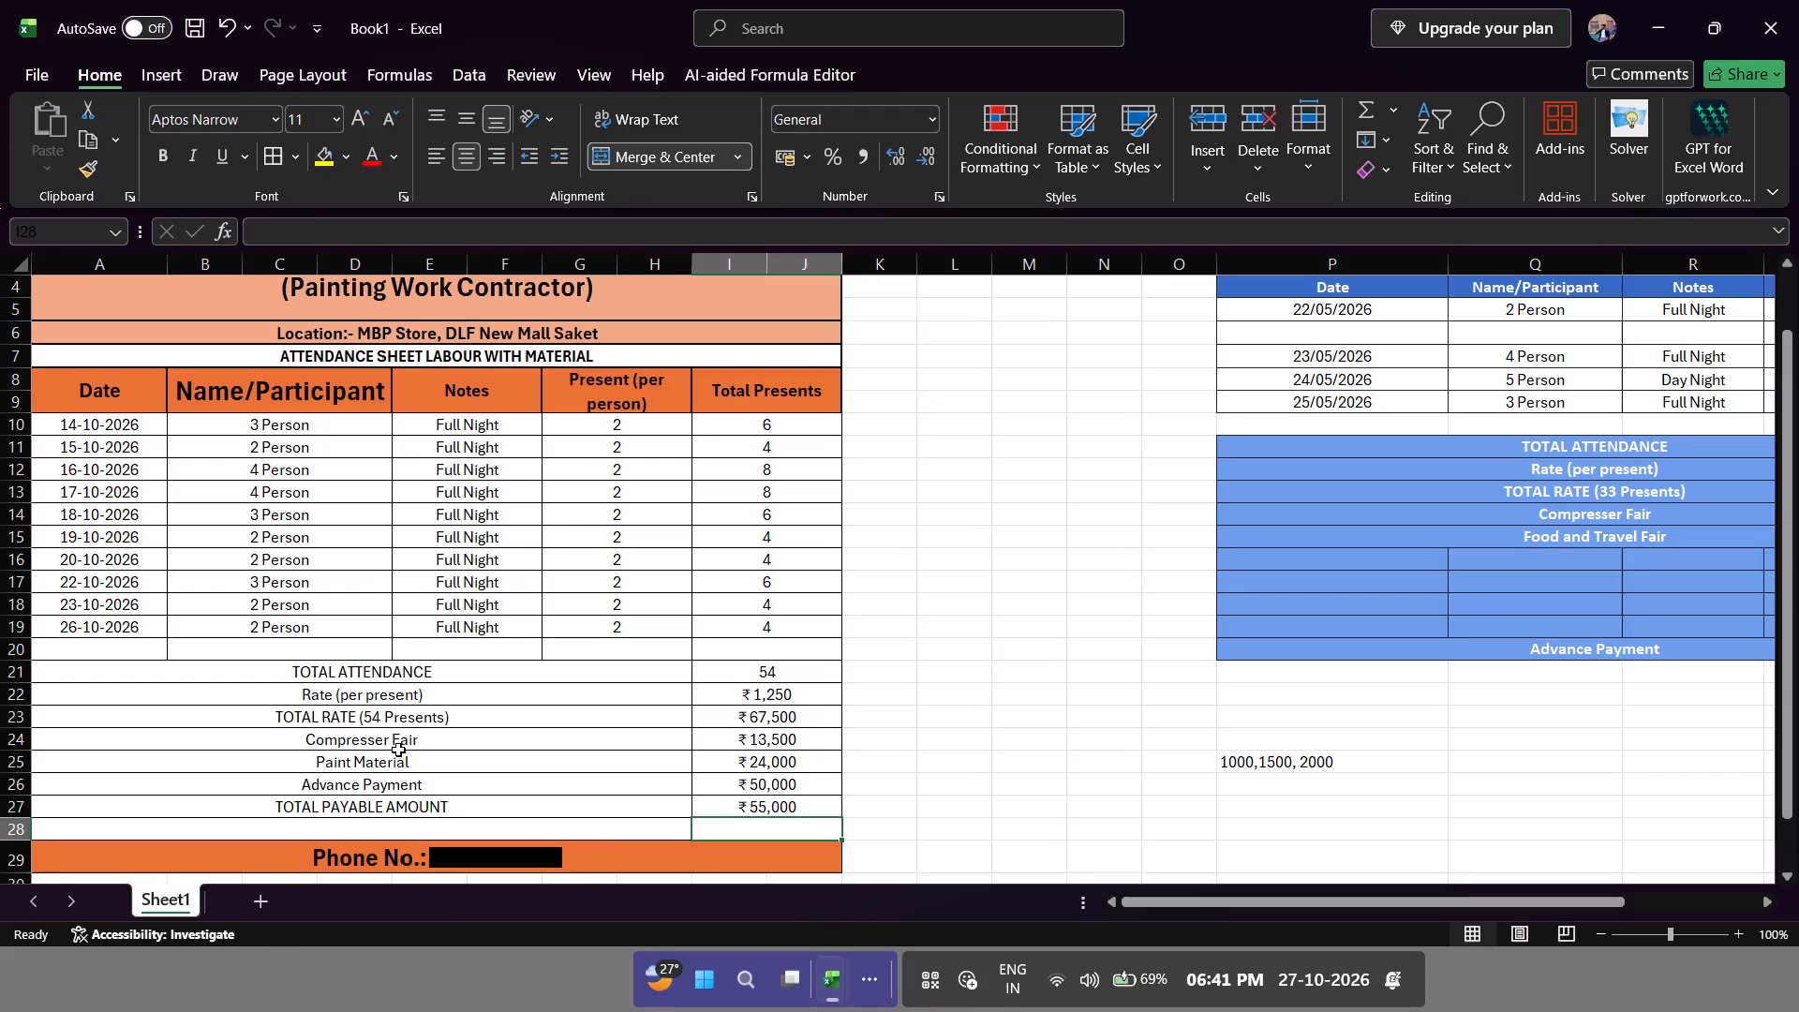
Replace the Compresser Fair label in A24 with Conventional Fee.
left_click(441, 742)
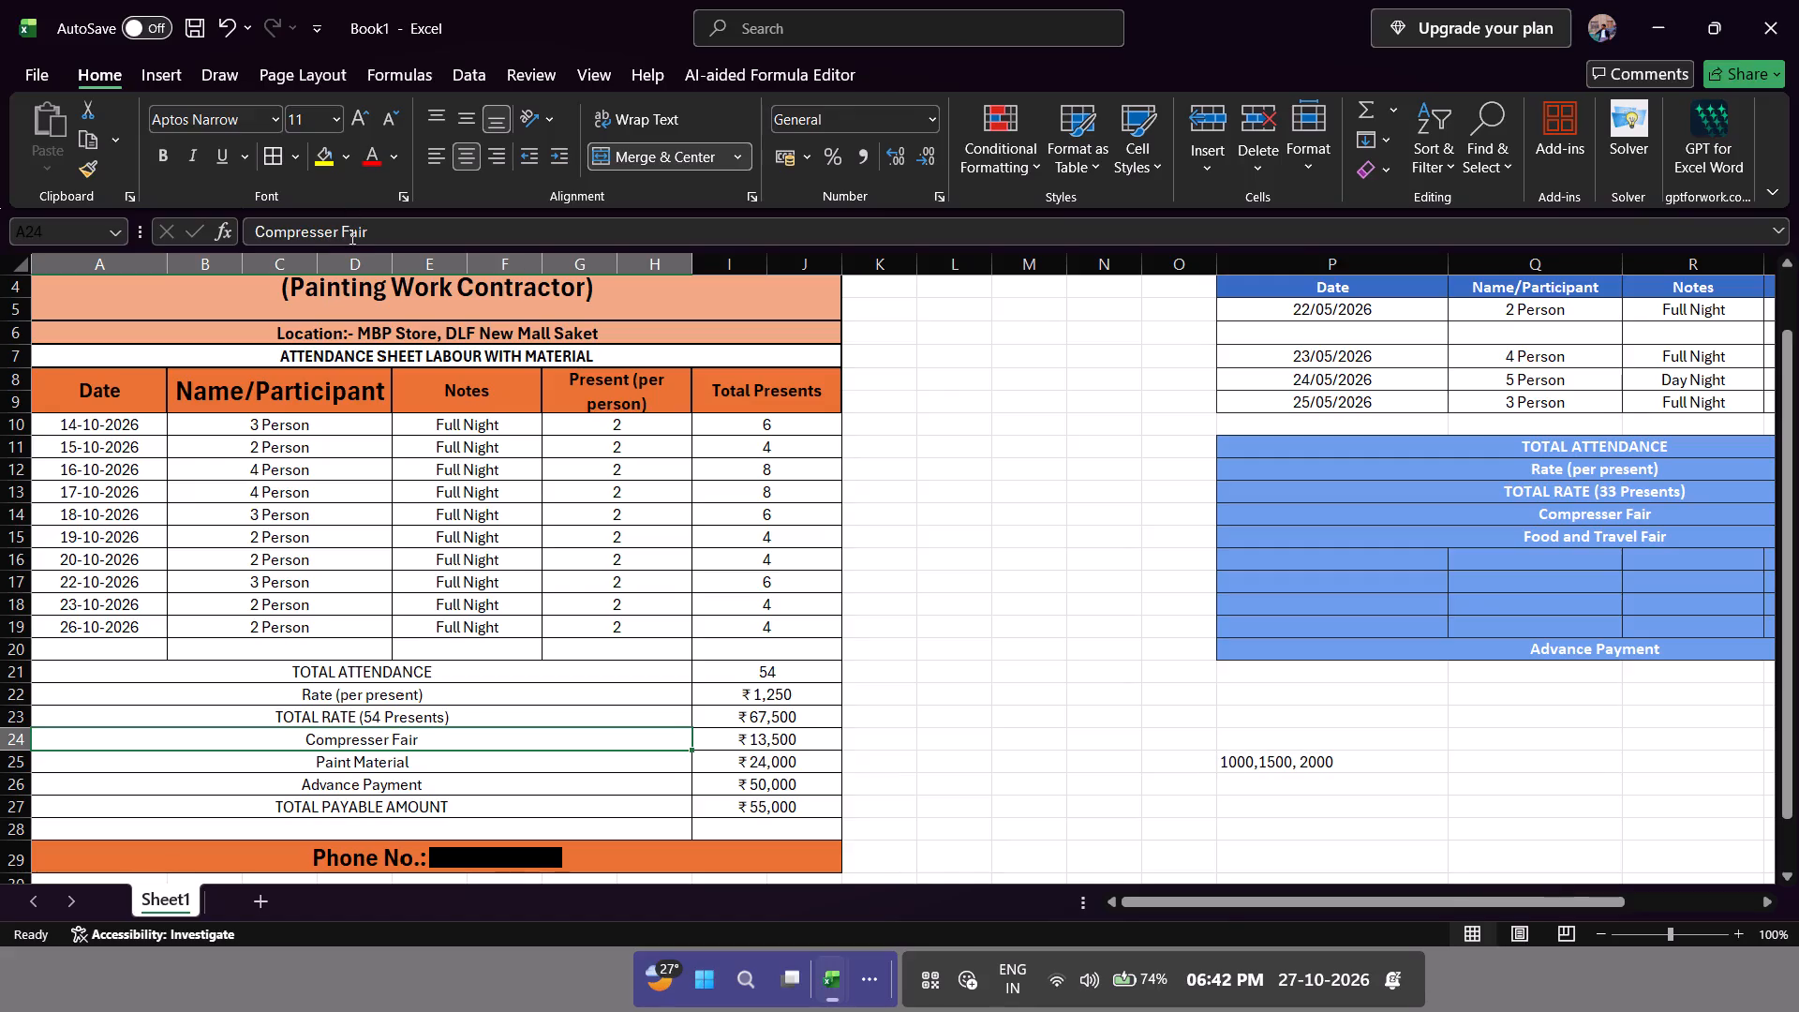
left_click_drag(371, 226, 267, 237)
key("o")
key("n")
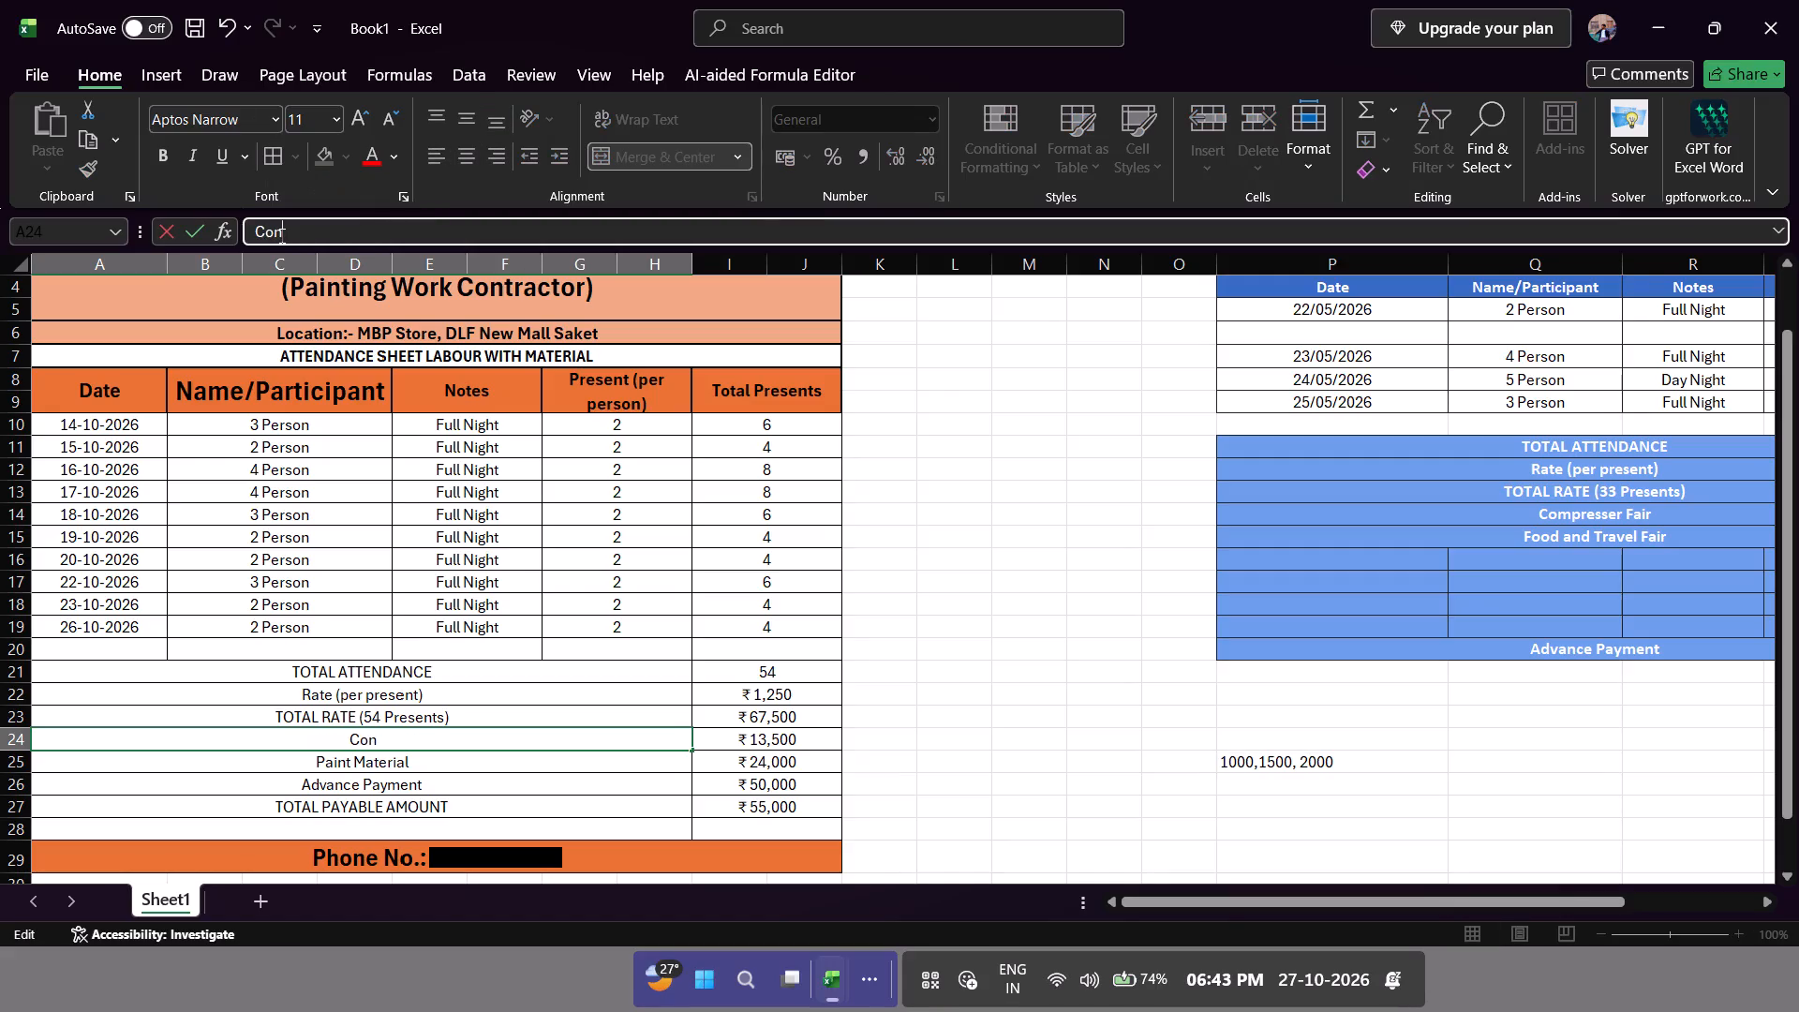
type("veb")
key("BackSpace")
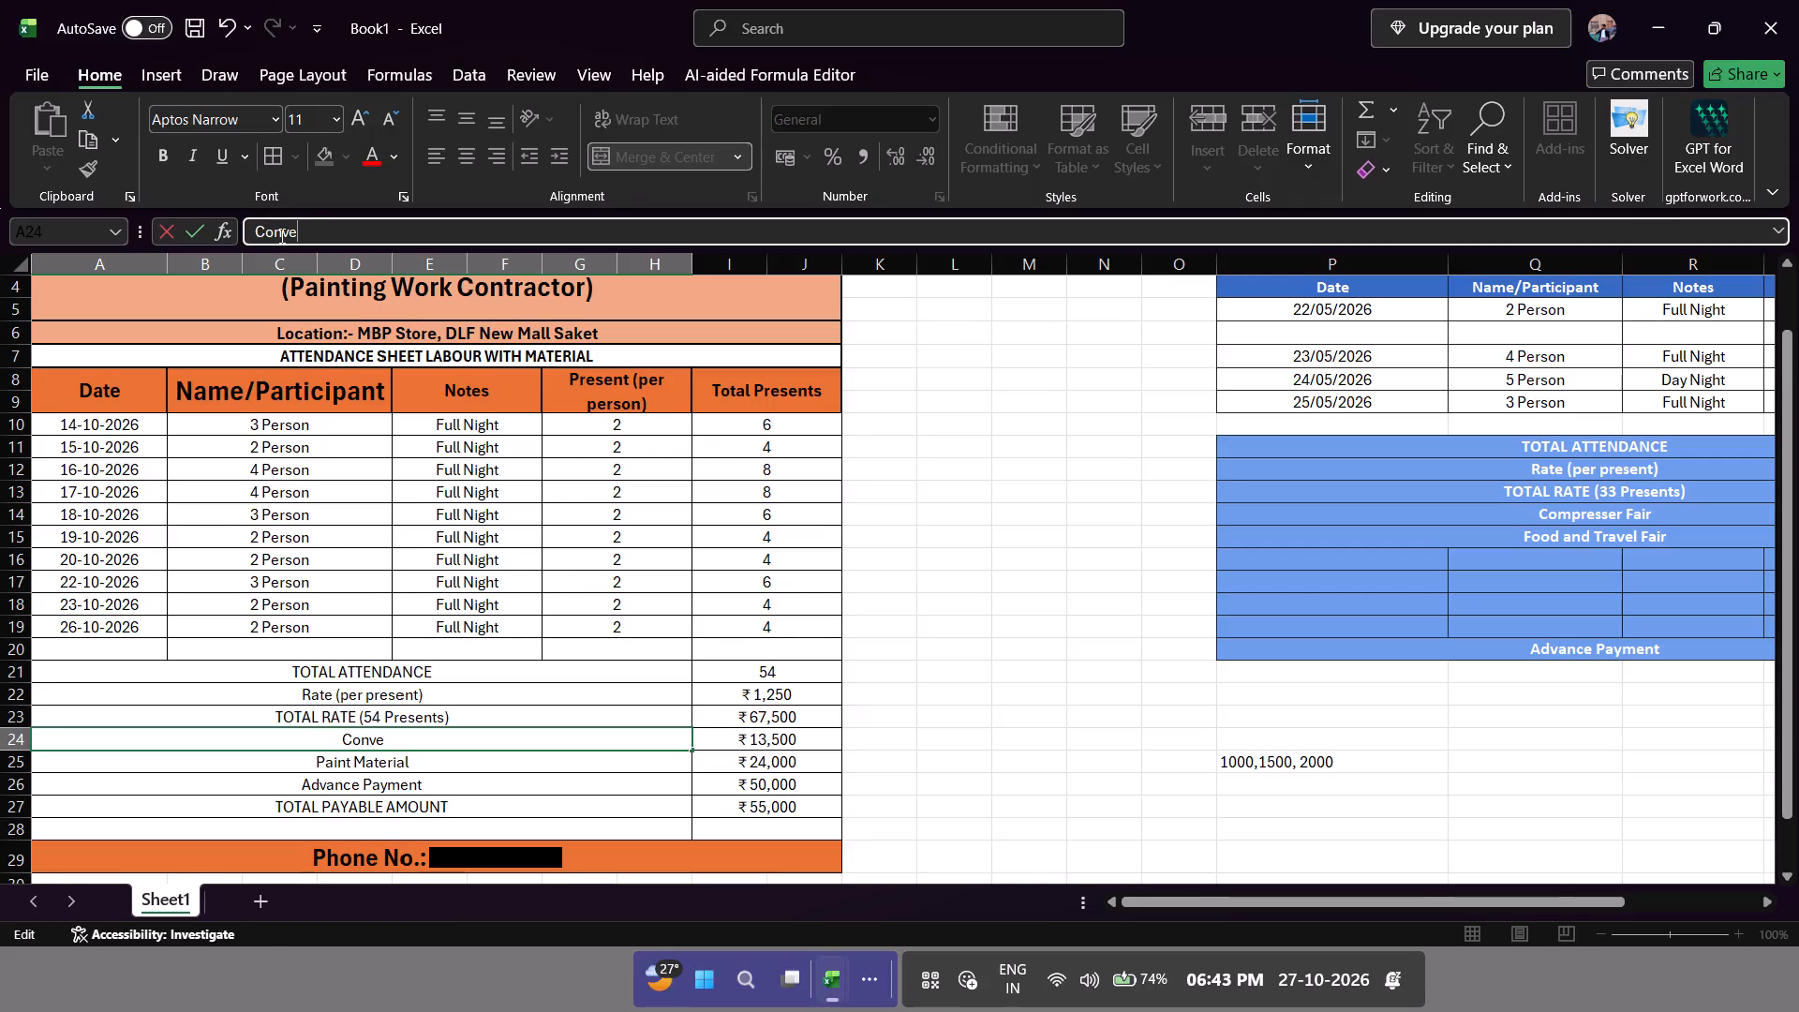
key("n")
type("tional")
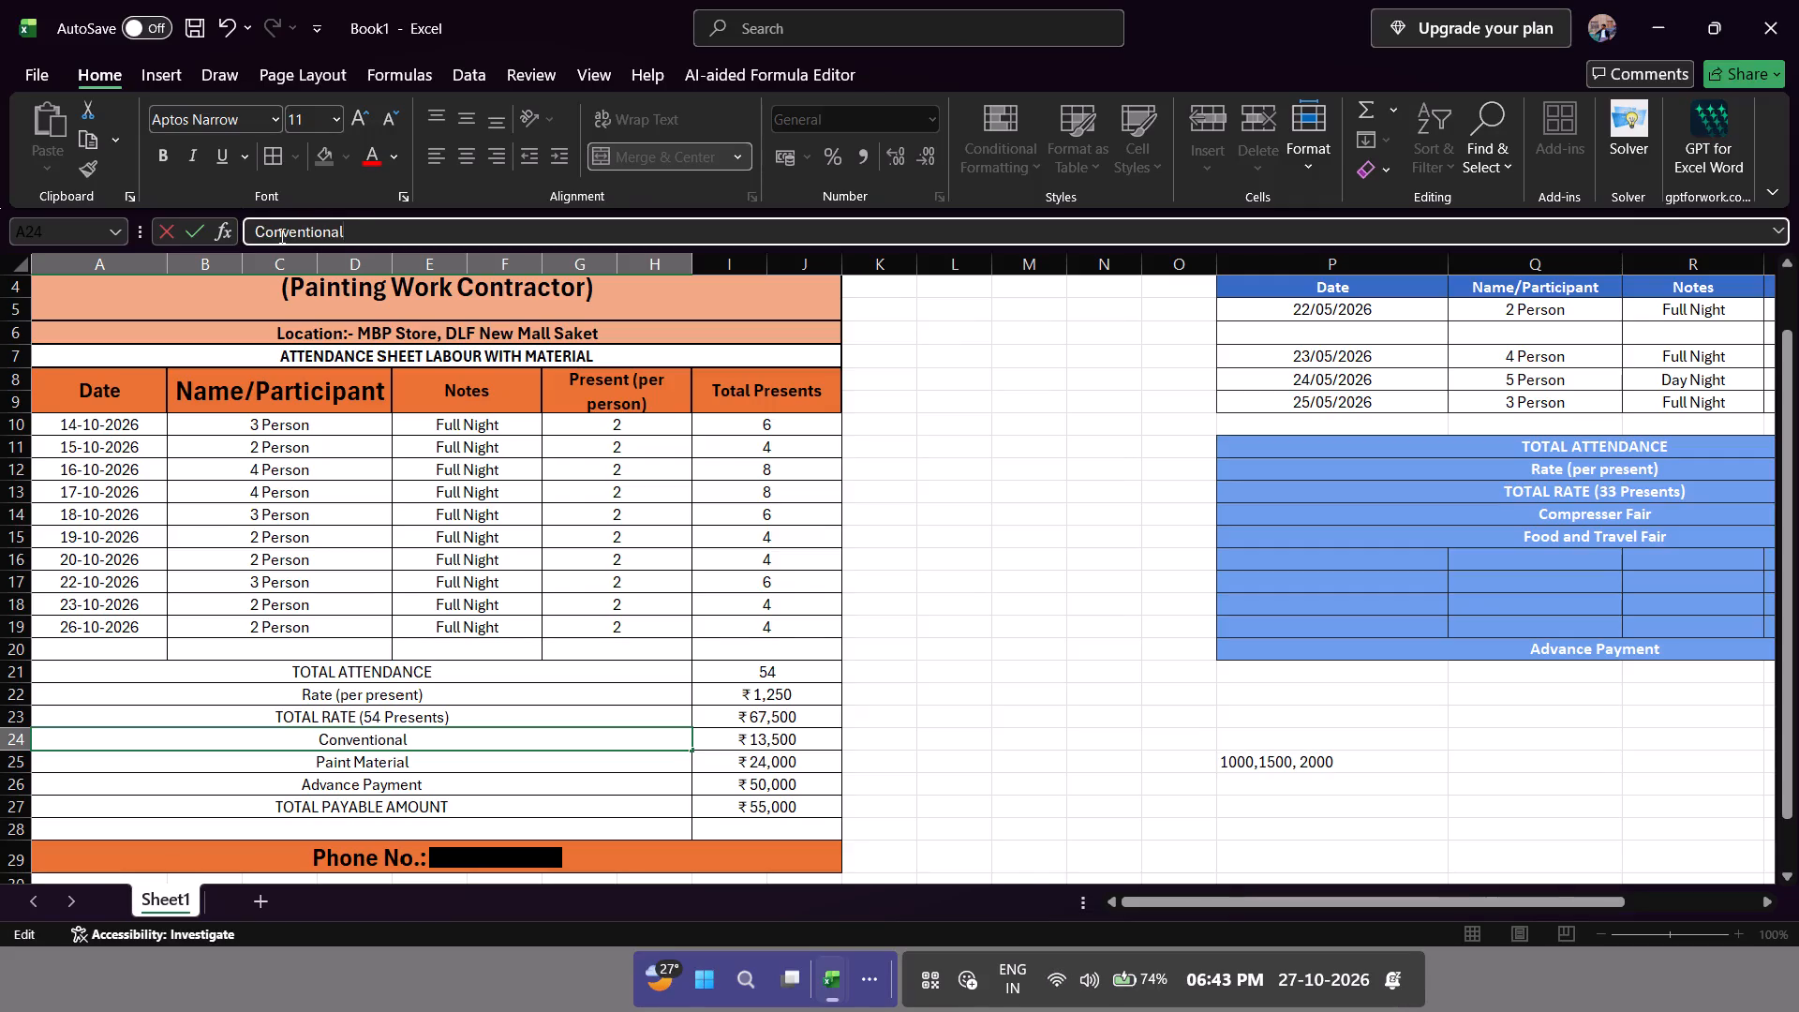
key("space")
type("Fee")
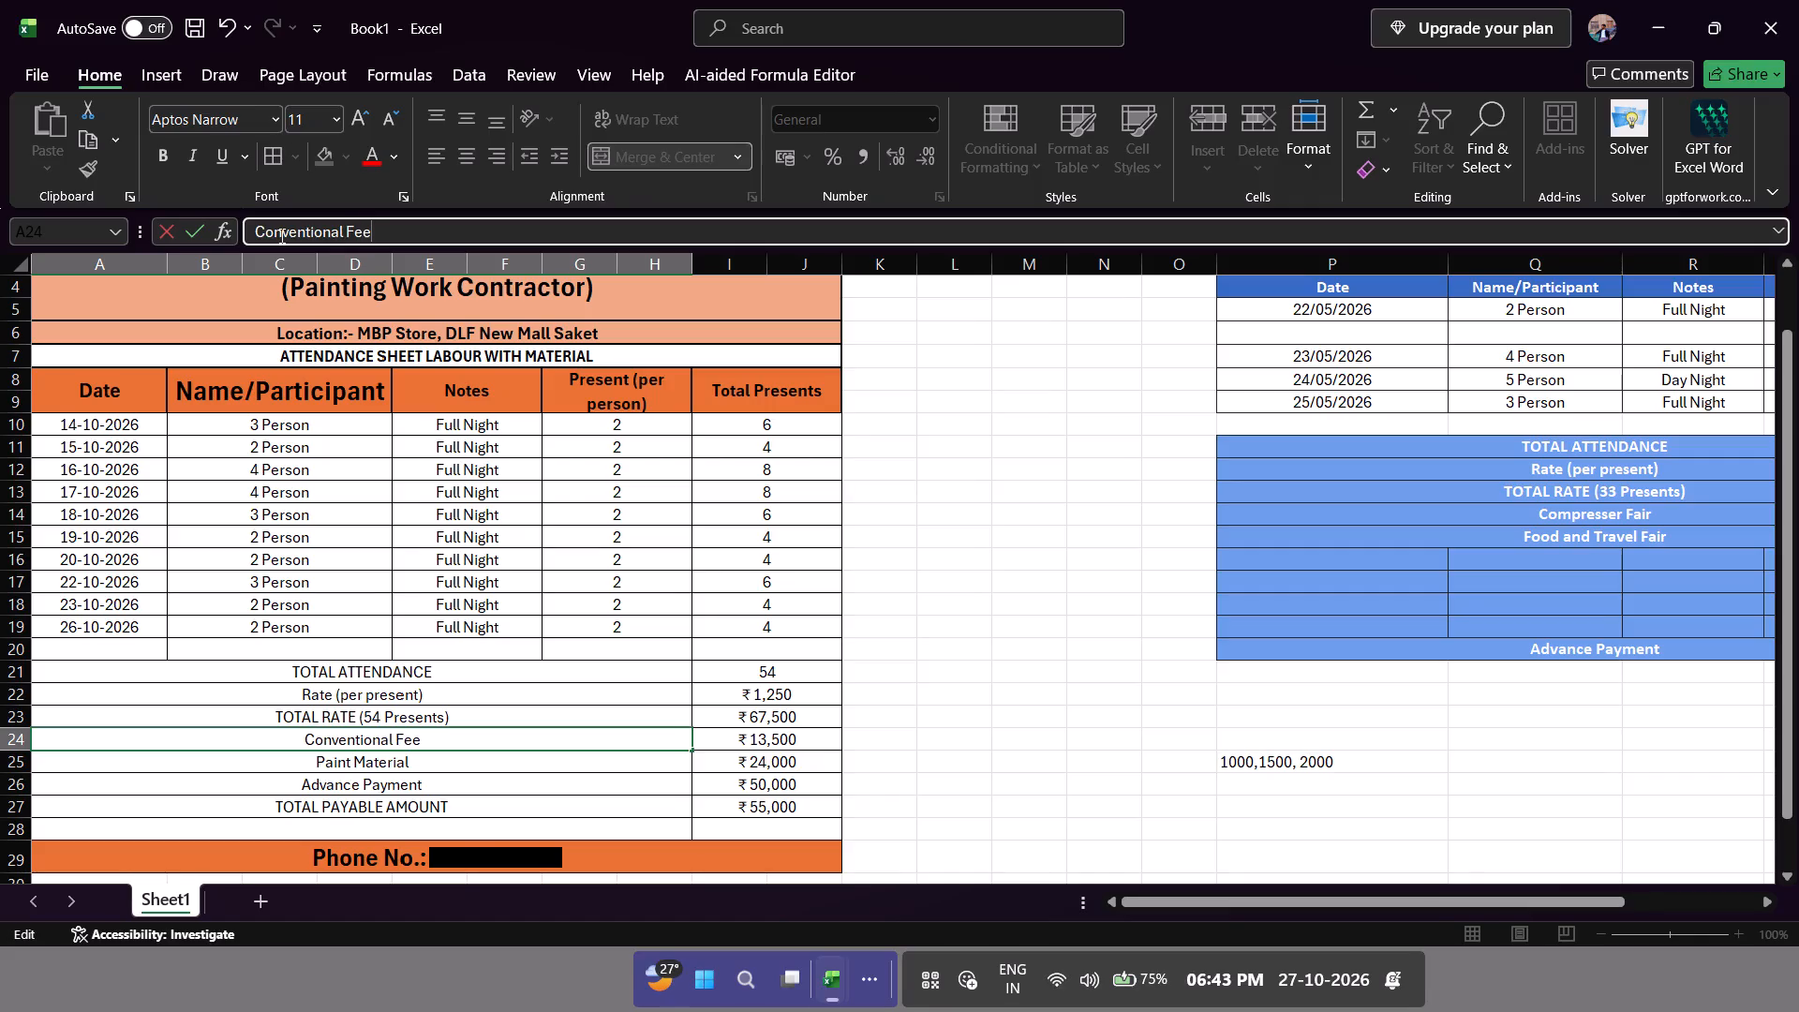
left_click(885, 739)
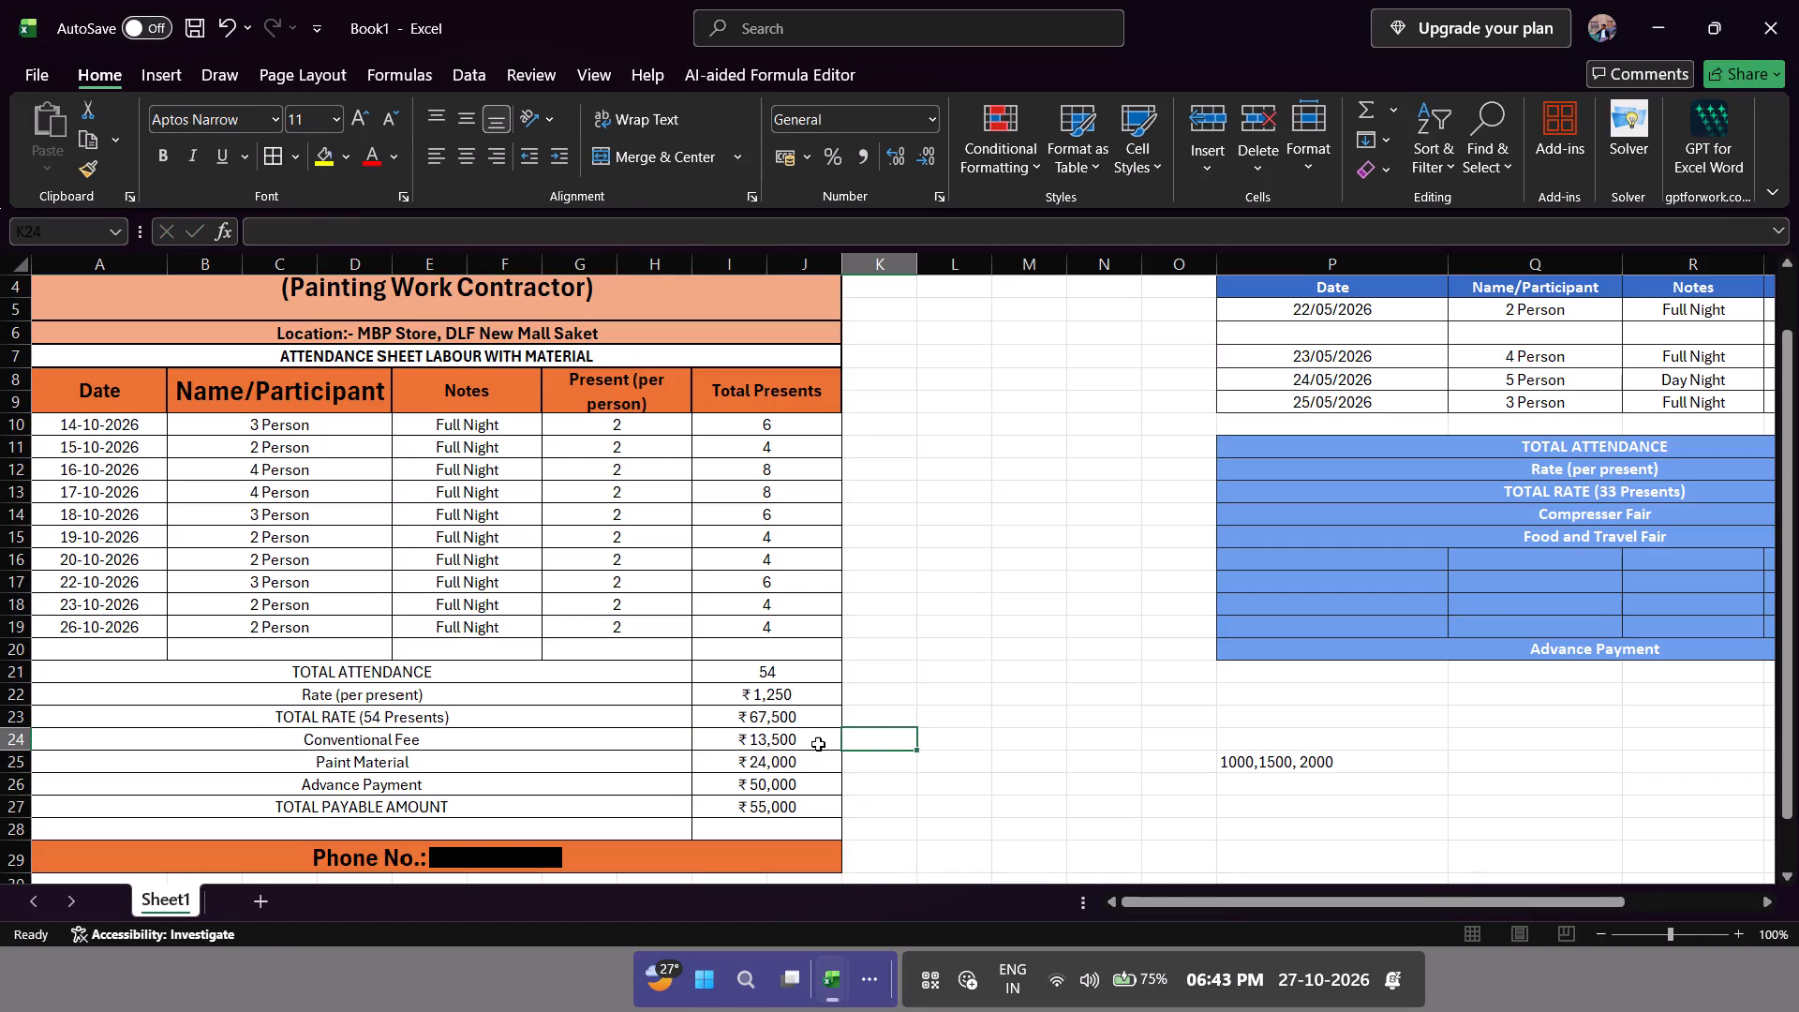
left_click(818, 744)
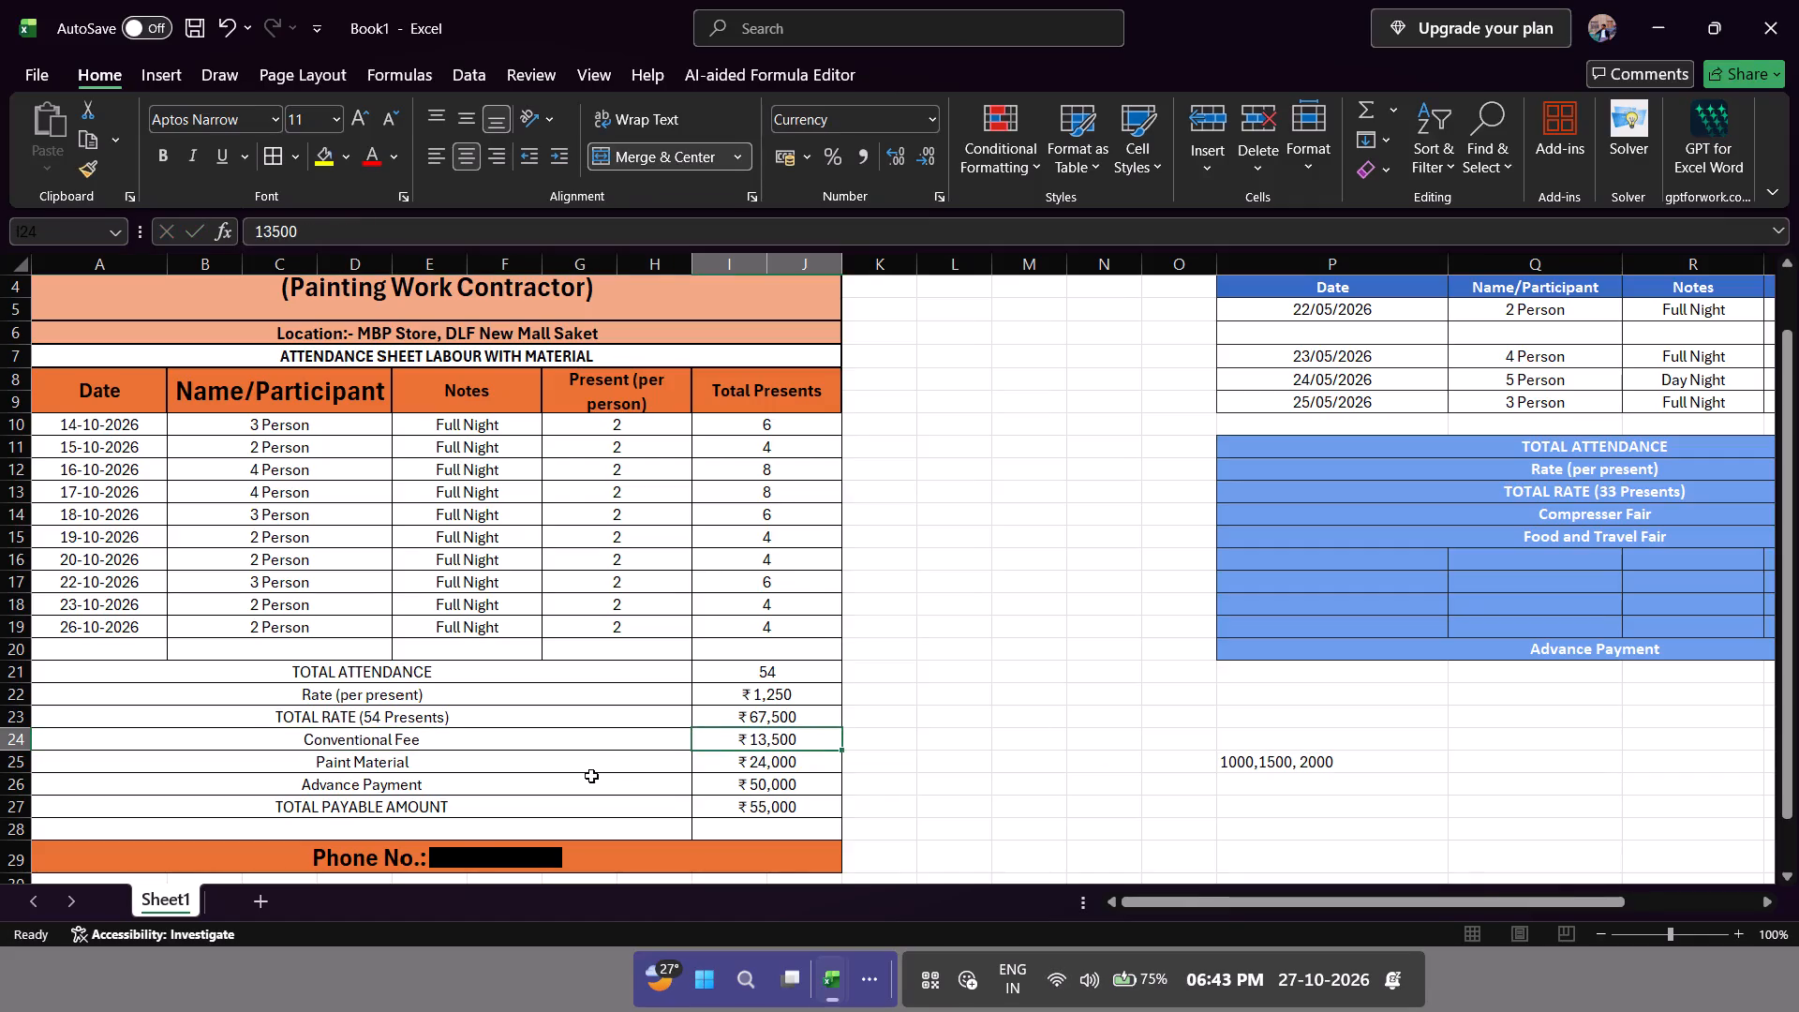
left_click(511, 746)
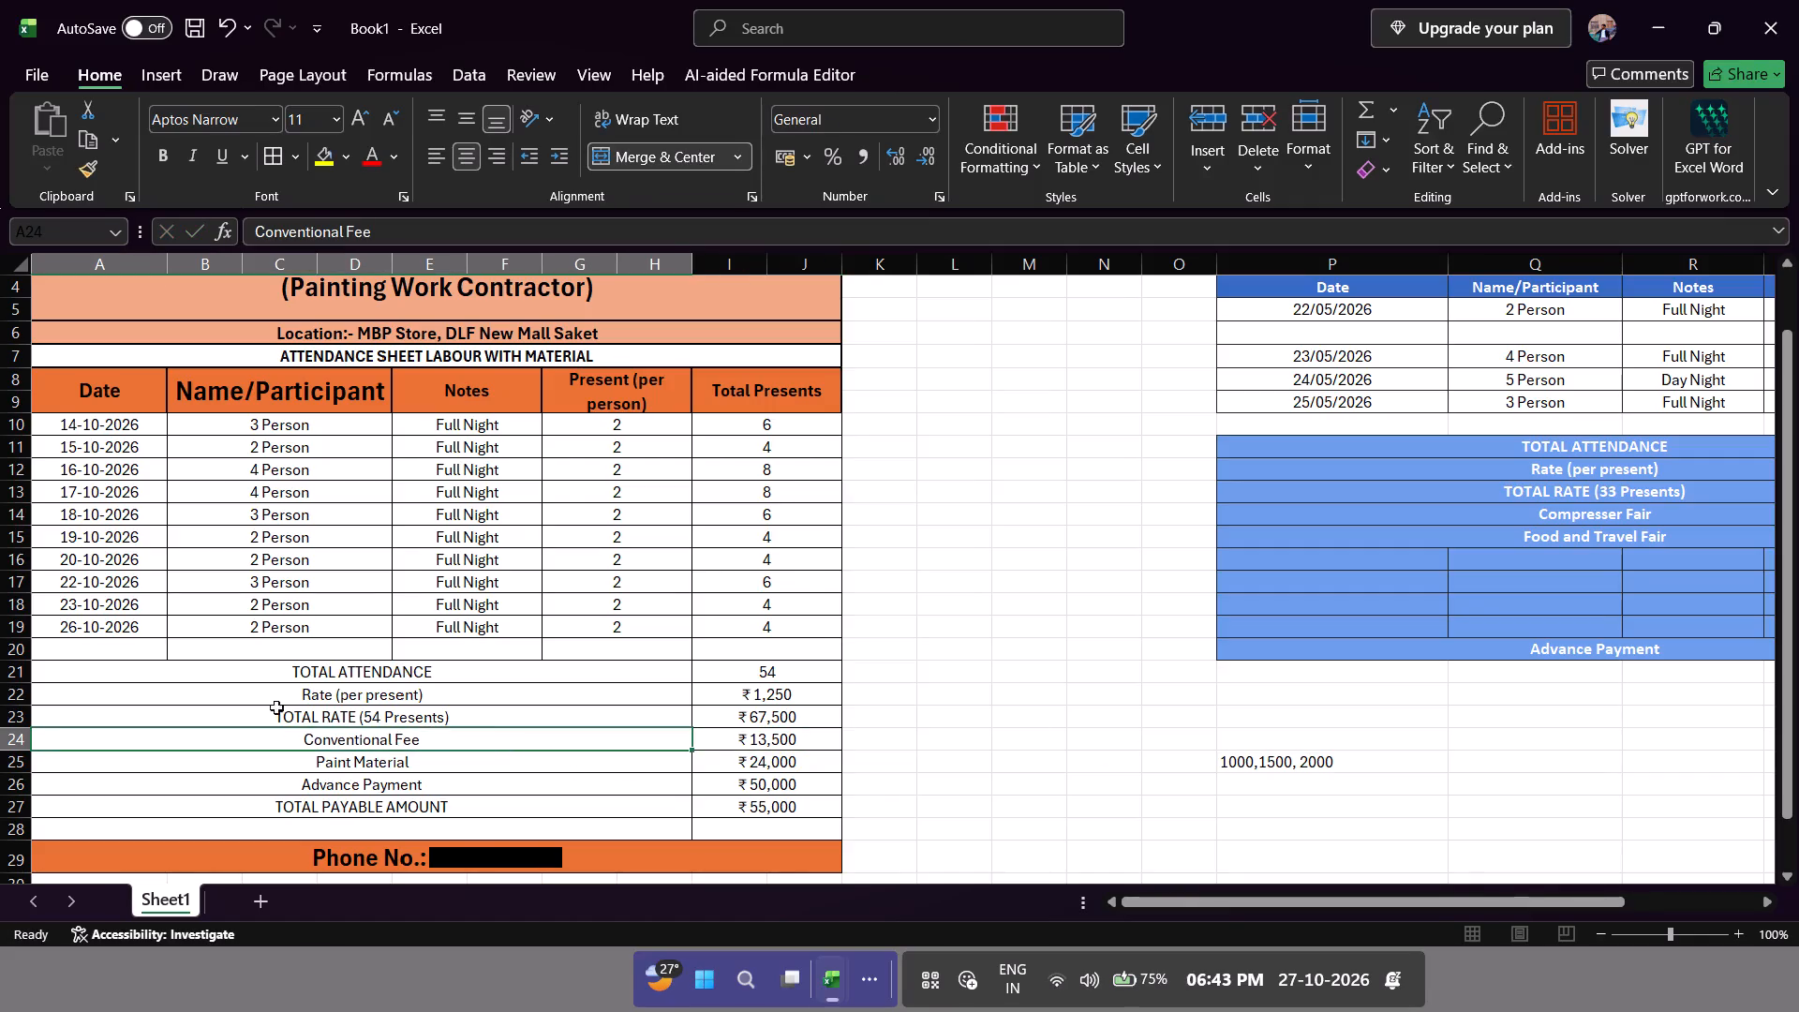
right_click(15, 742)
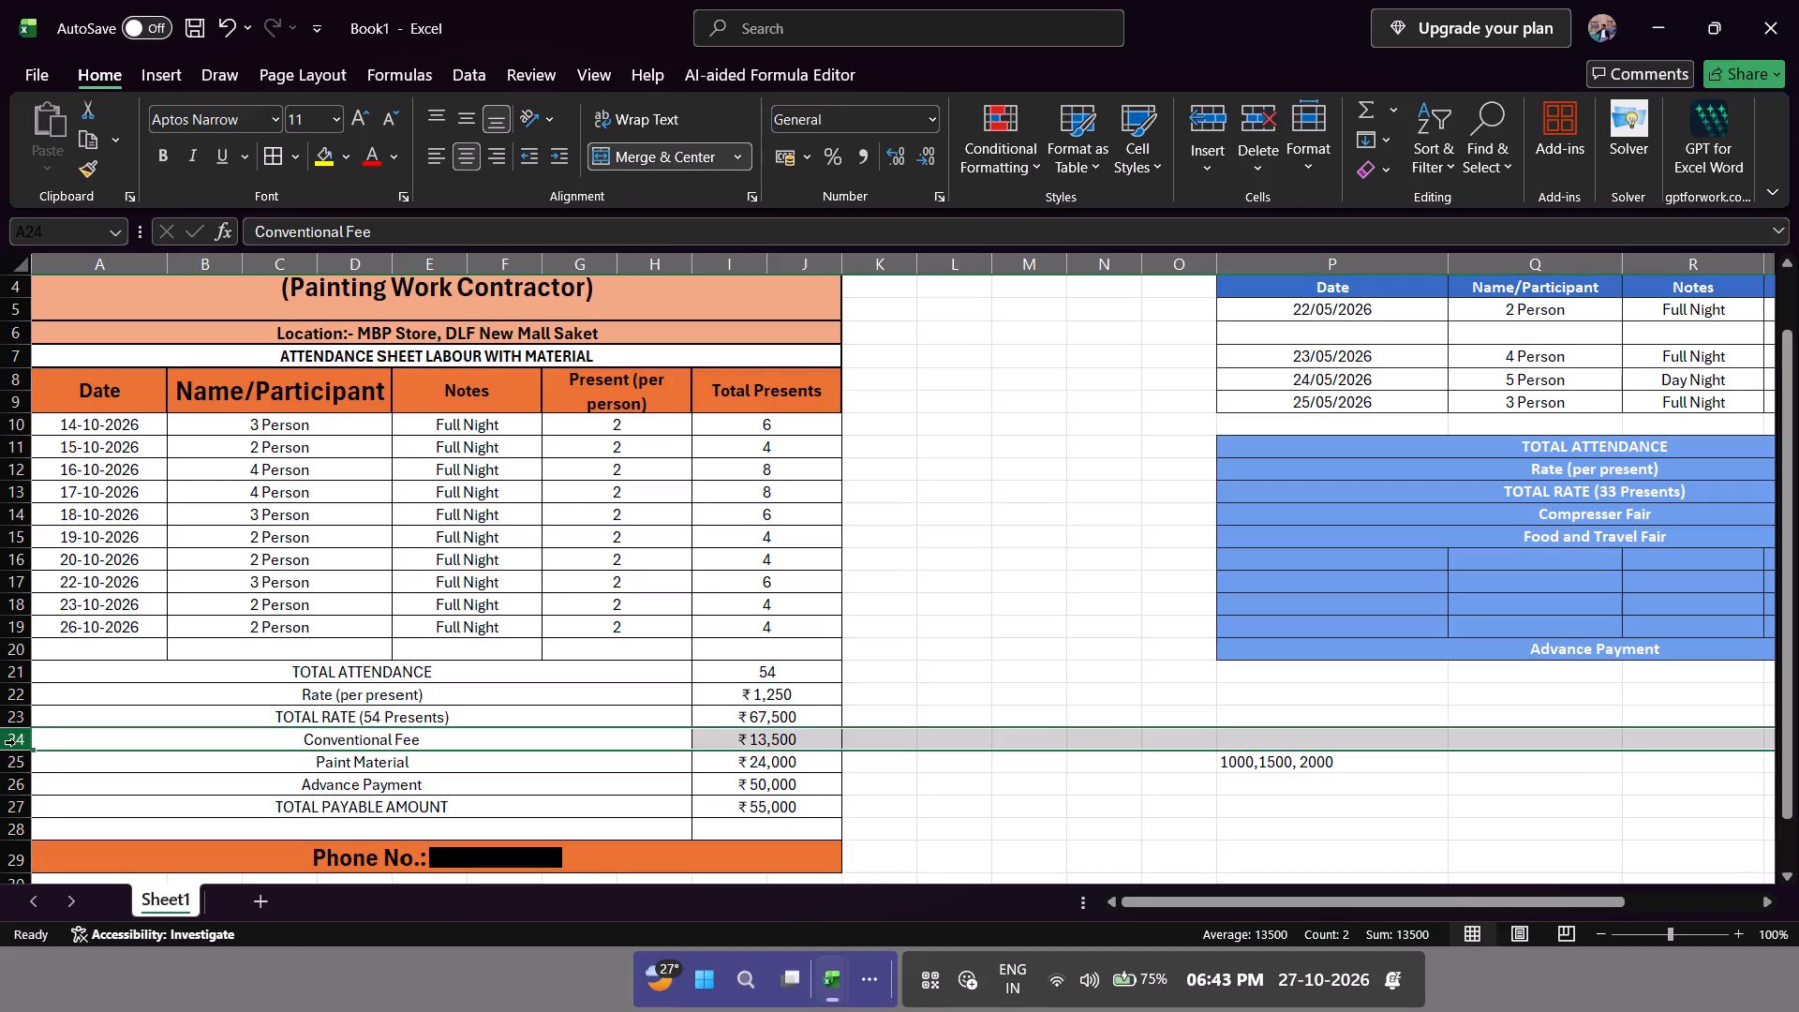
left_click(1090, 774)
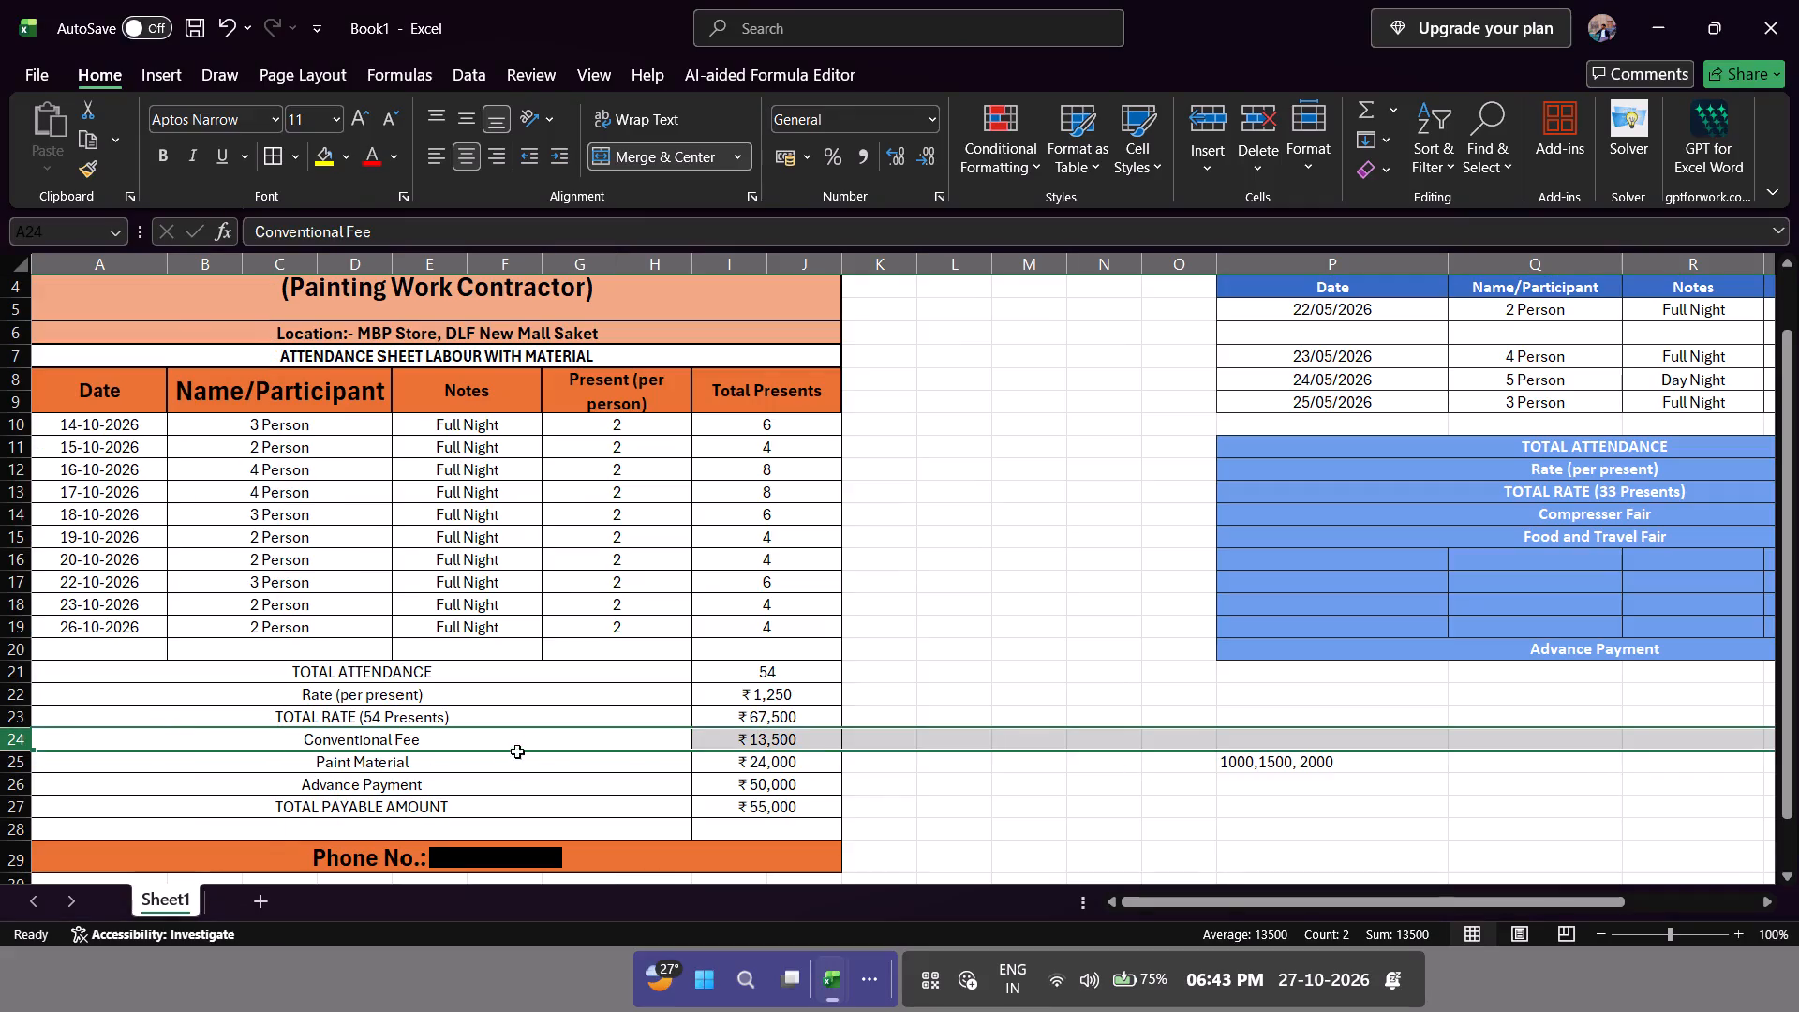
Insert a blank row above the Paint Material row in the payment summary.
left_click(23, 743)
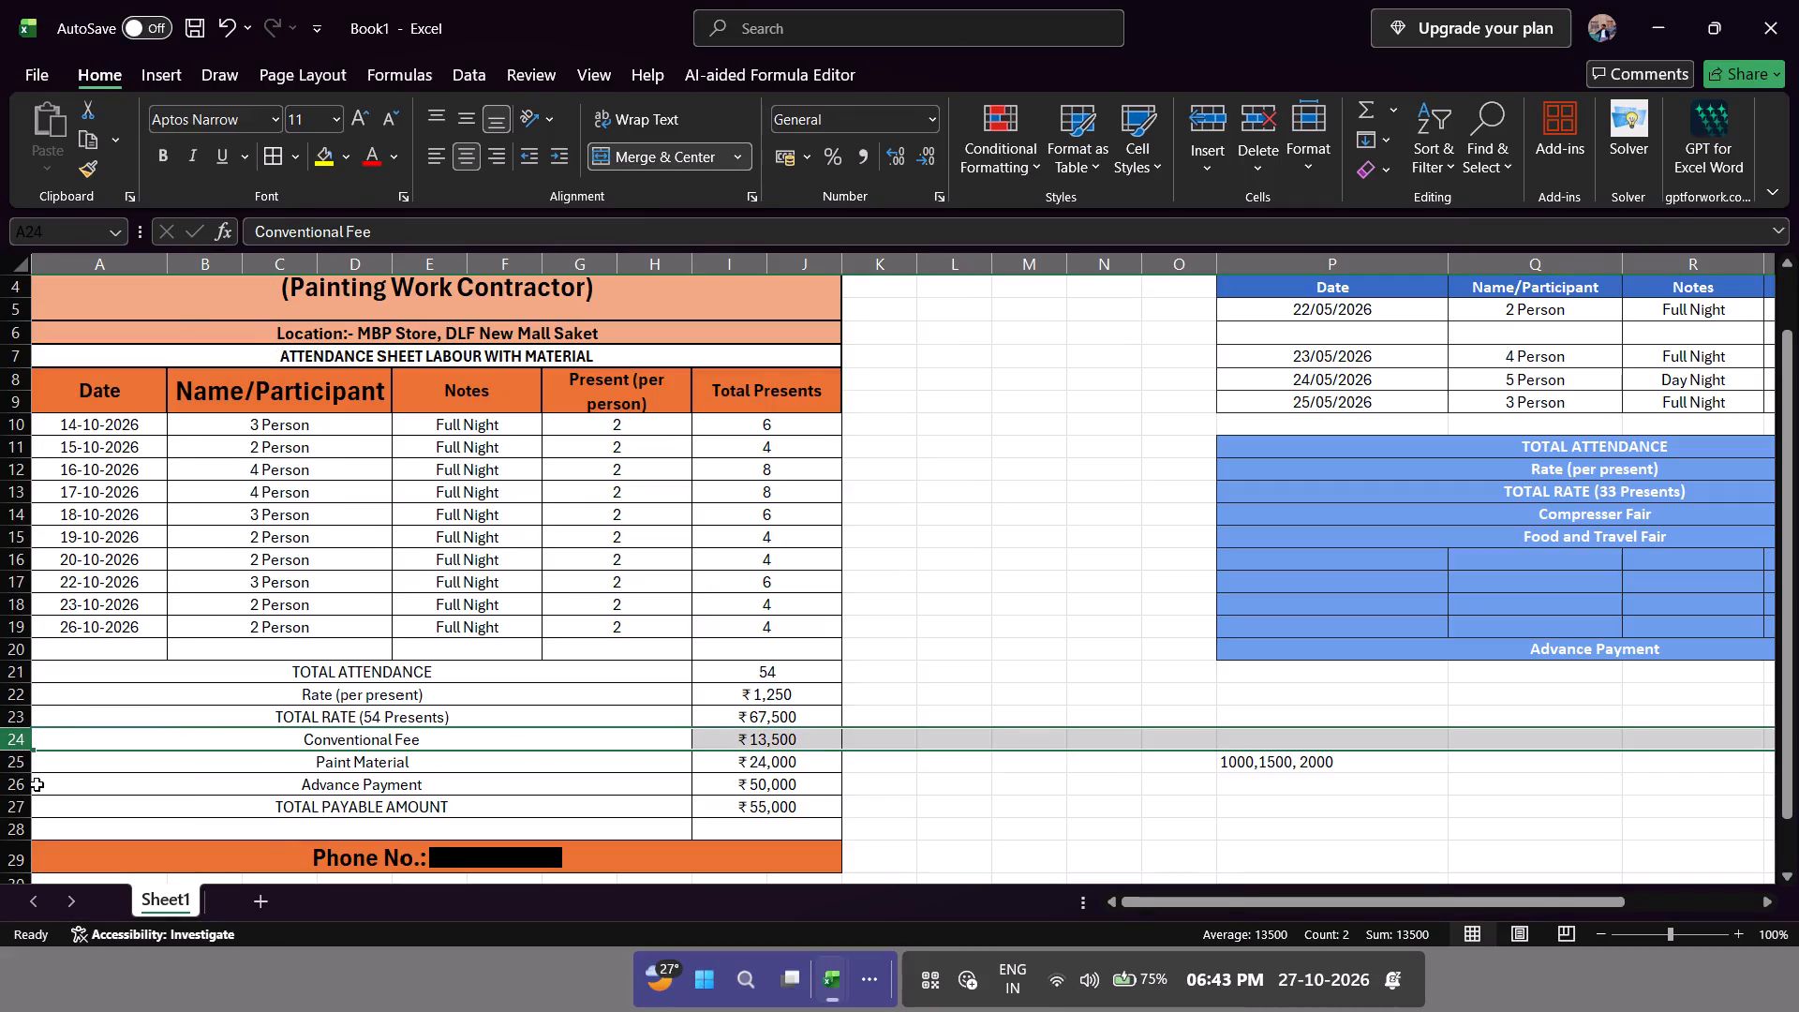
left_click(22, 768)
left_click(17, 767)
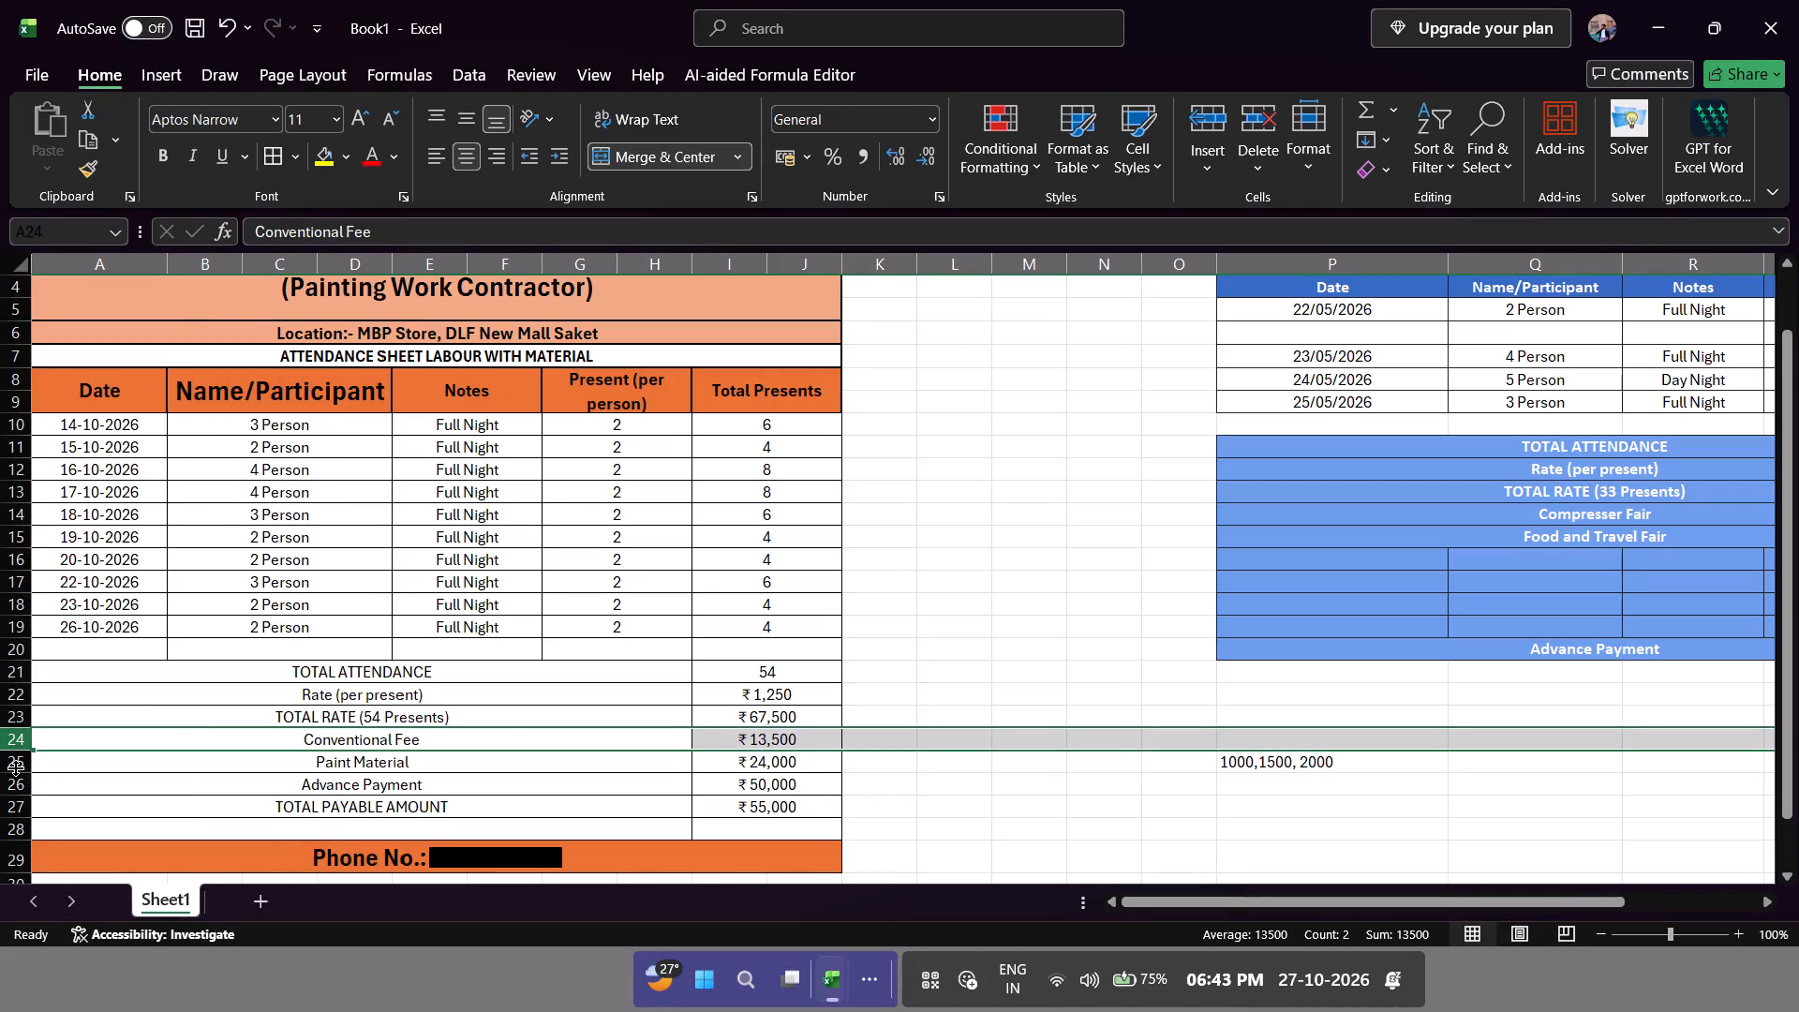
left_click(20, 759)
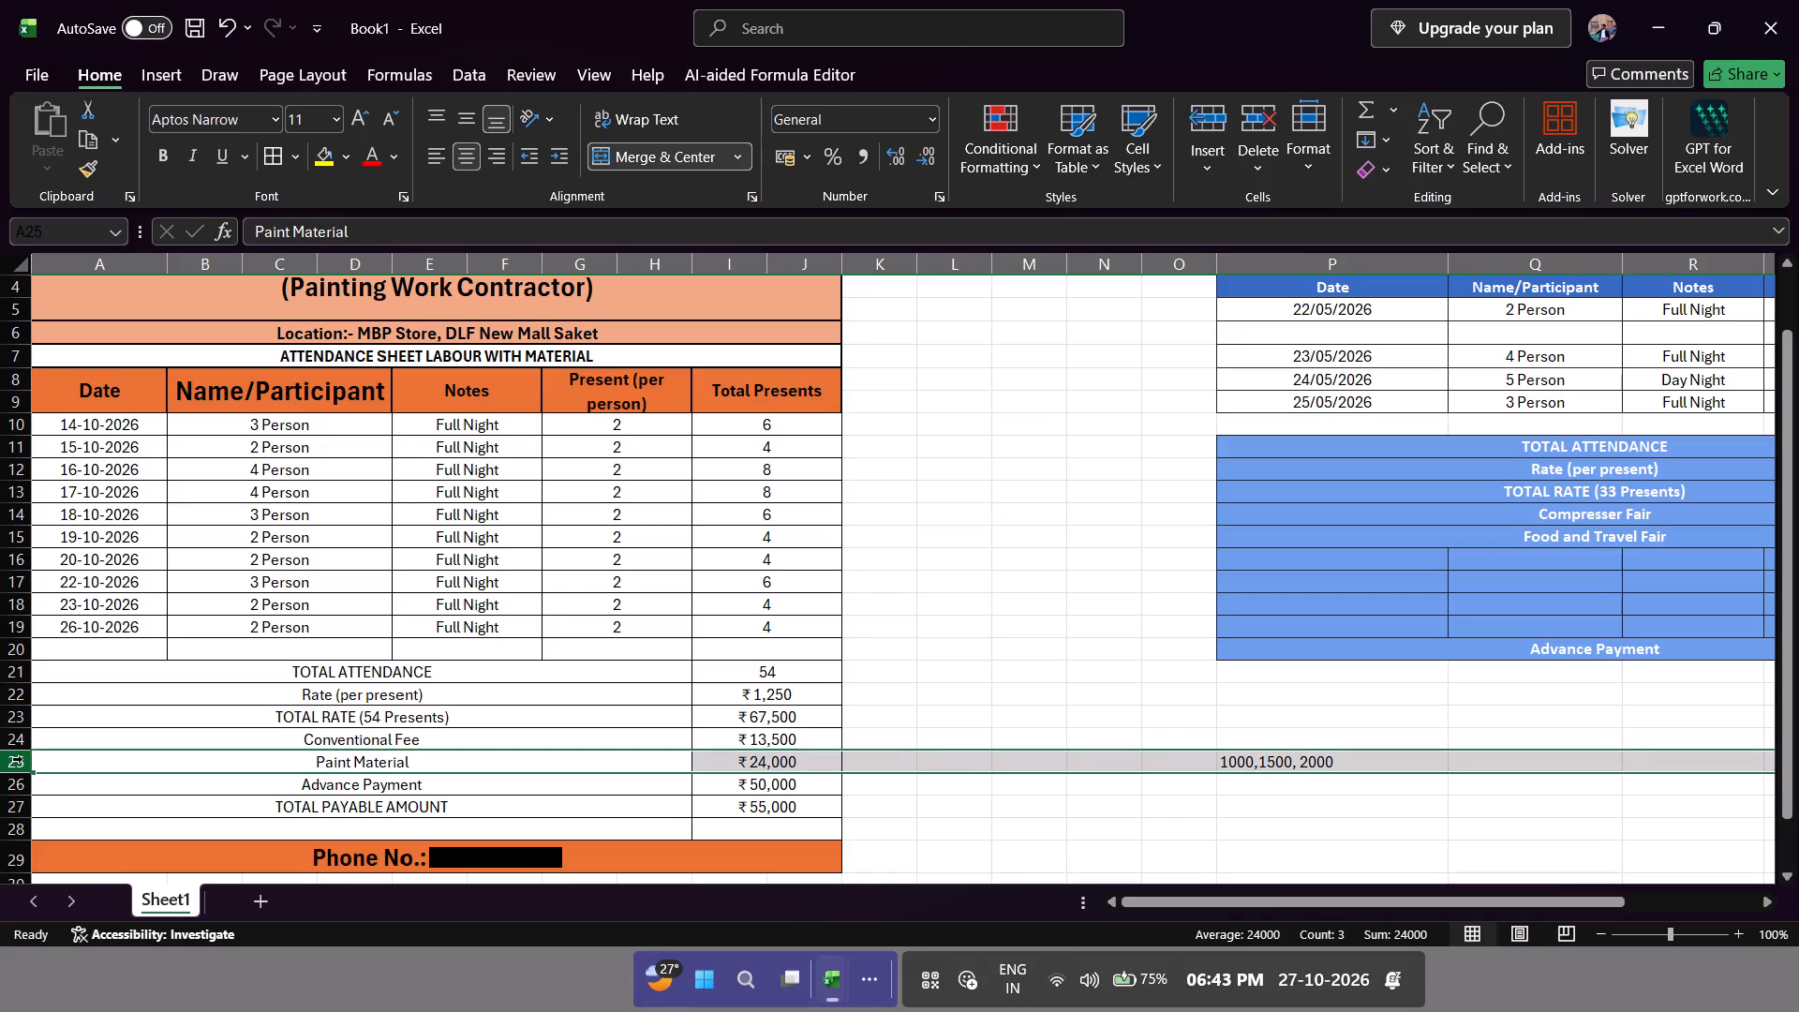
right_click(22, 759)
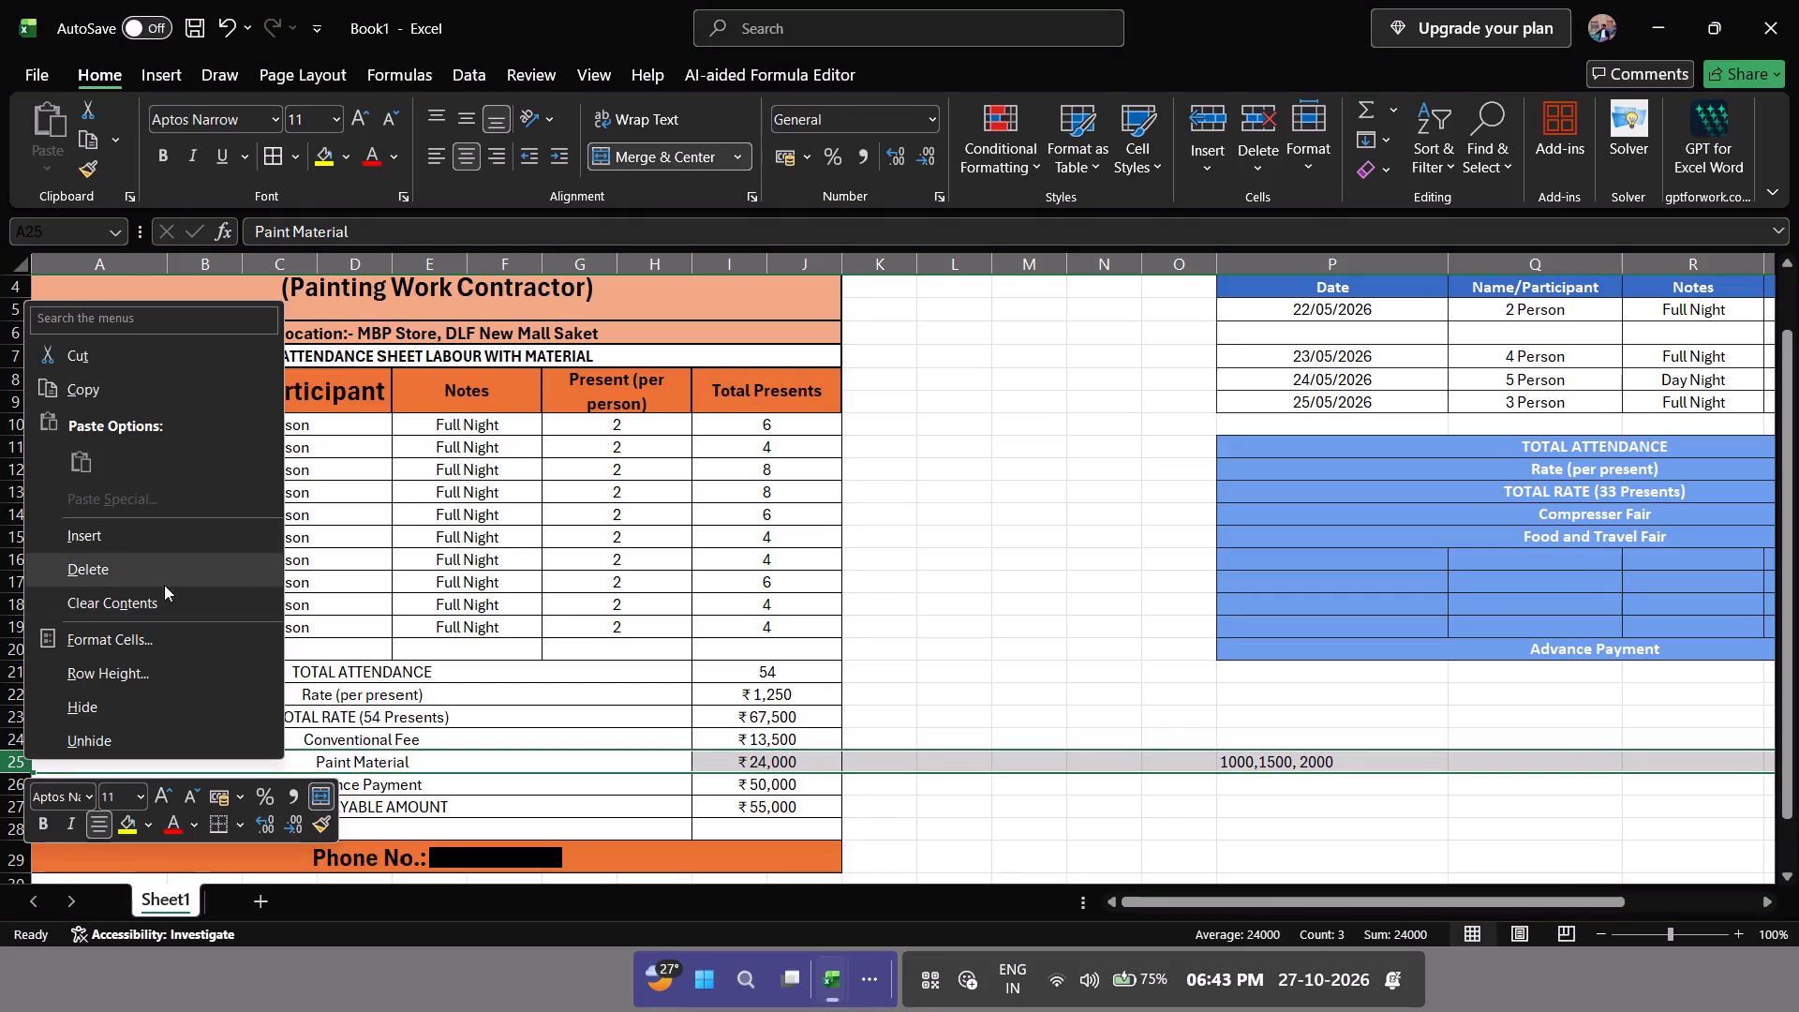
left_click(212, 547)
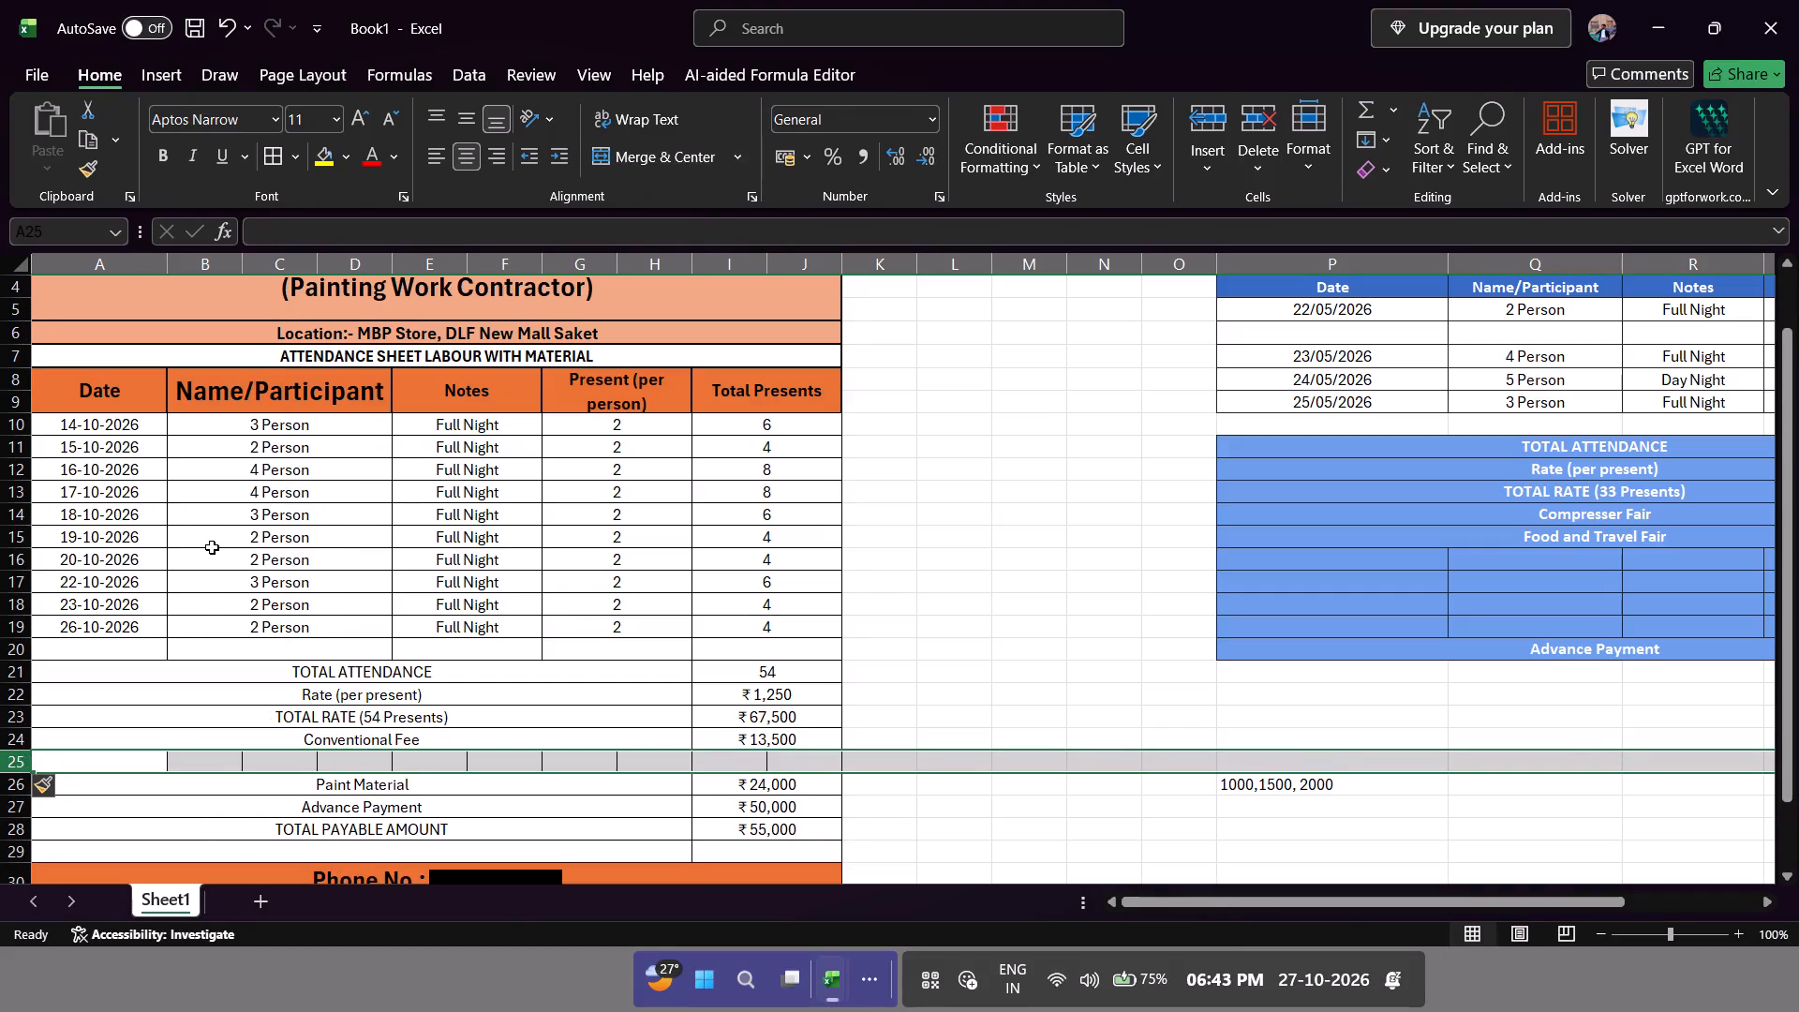
Insert a blank row between the Paint Material and Advance Payment rows.
left_click(14, 810)
right_click(16, 810)
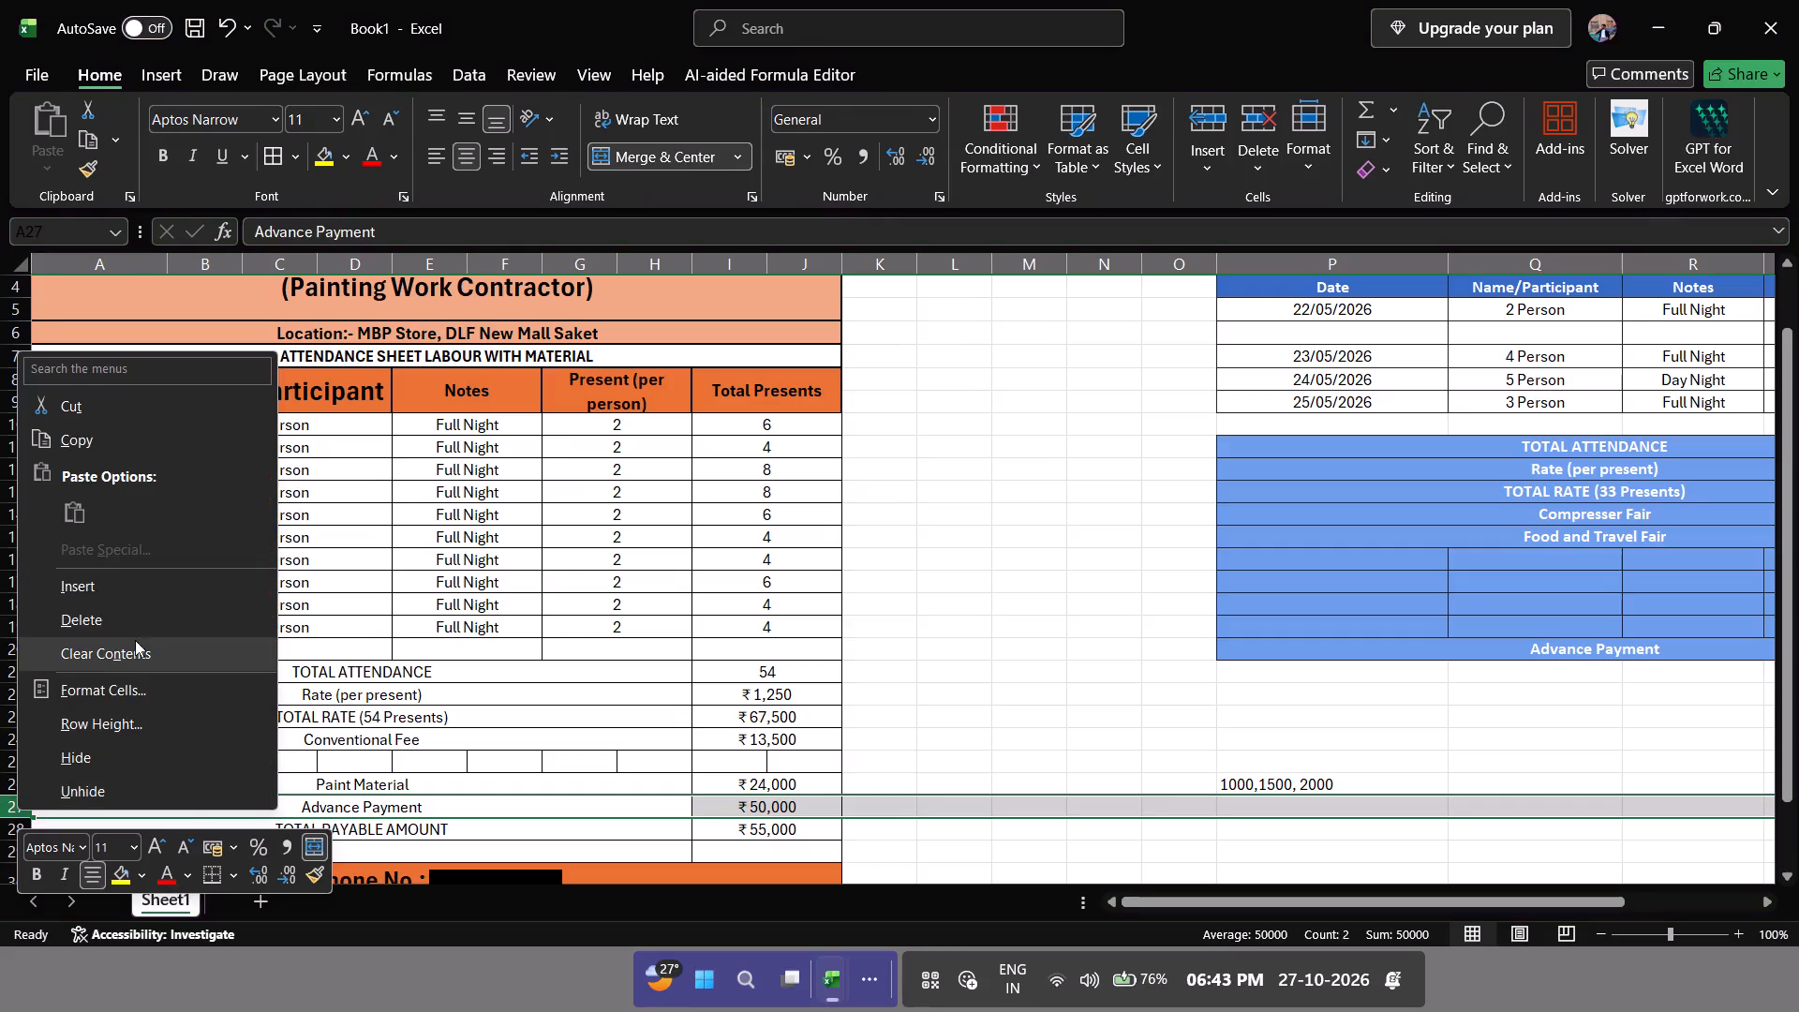
left_click(200, 594)
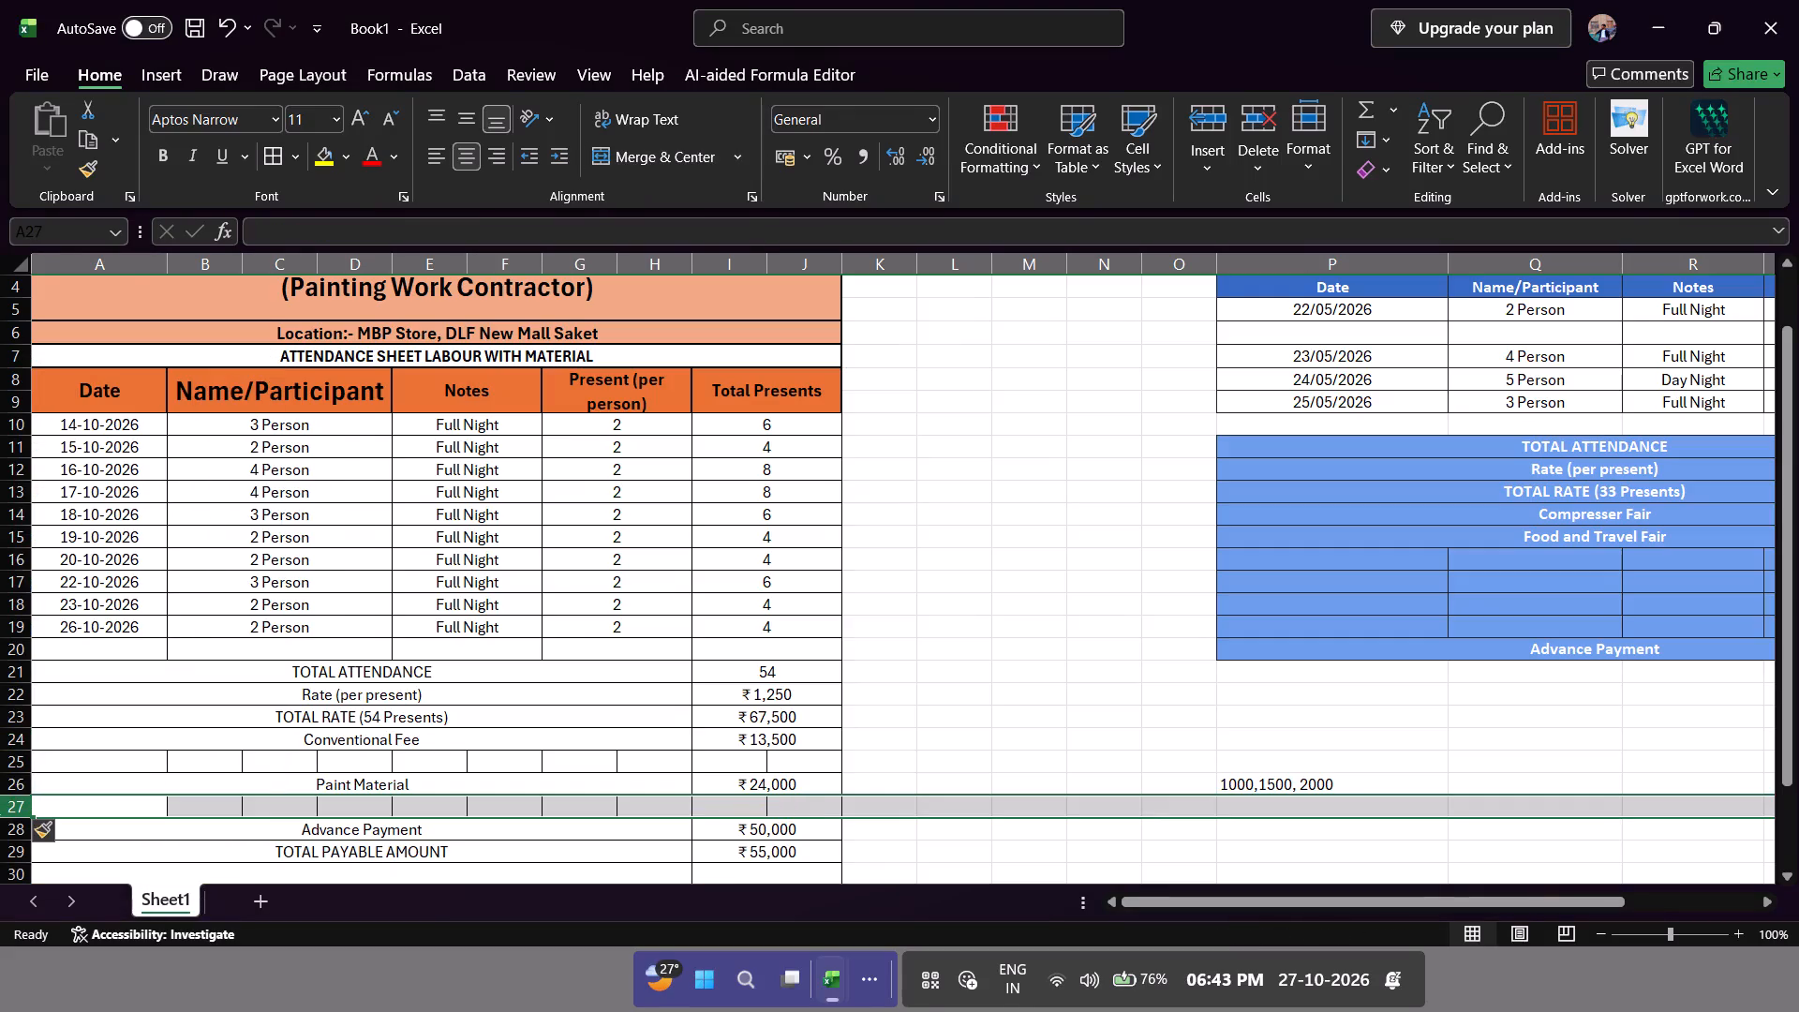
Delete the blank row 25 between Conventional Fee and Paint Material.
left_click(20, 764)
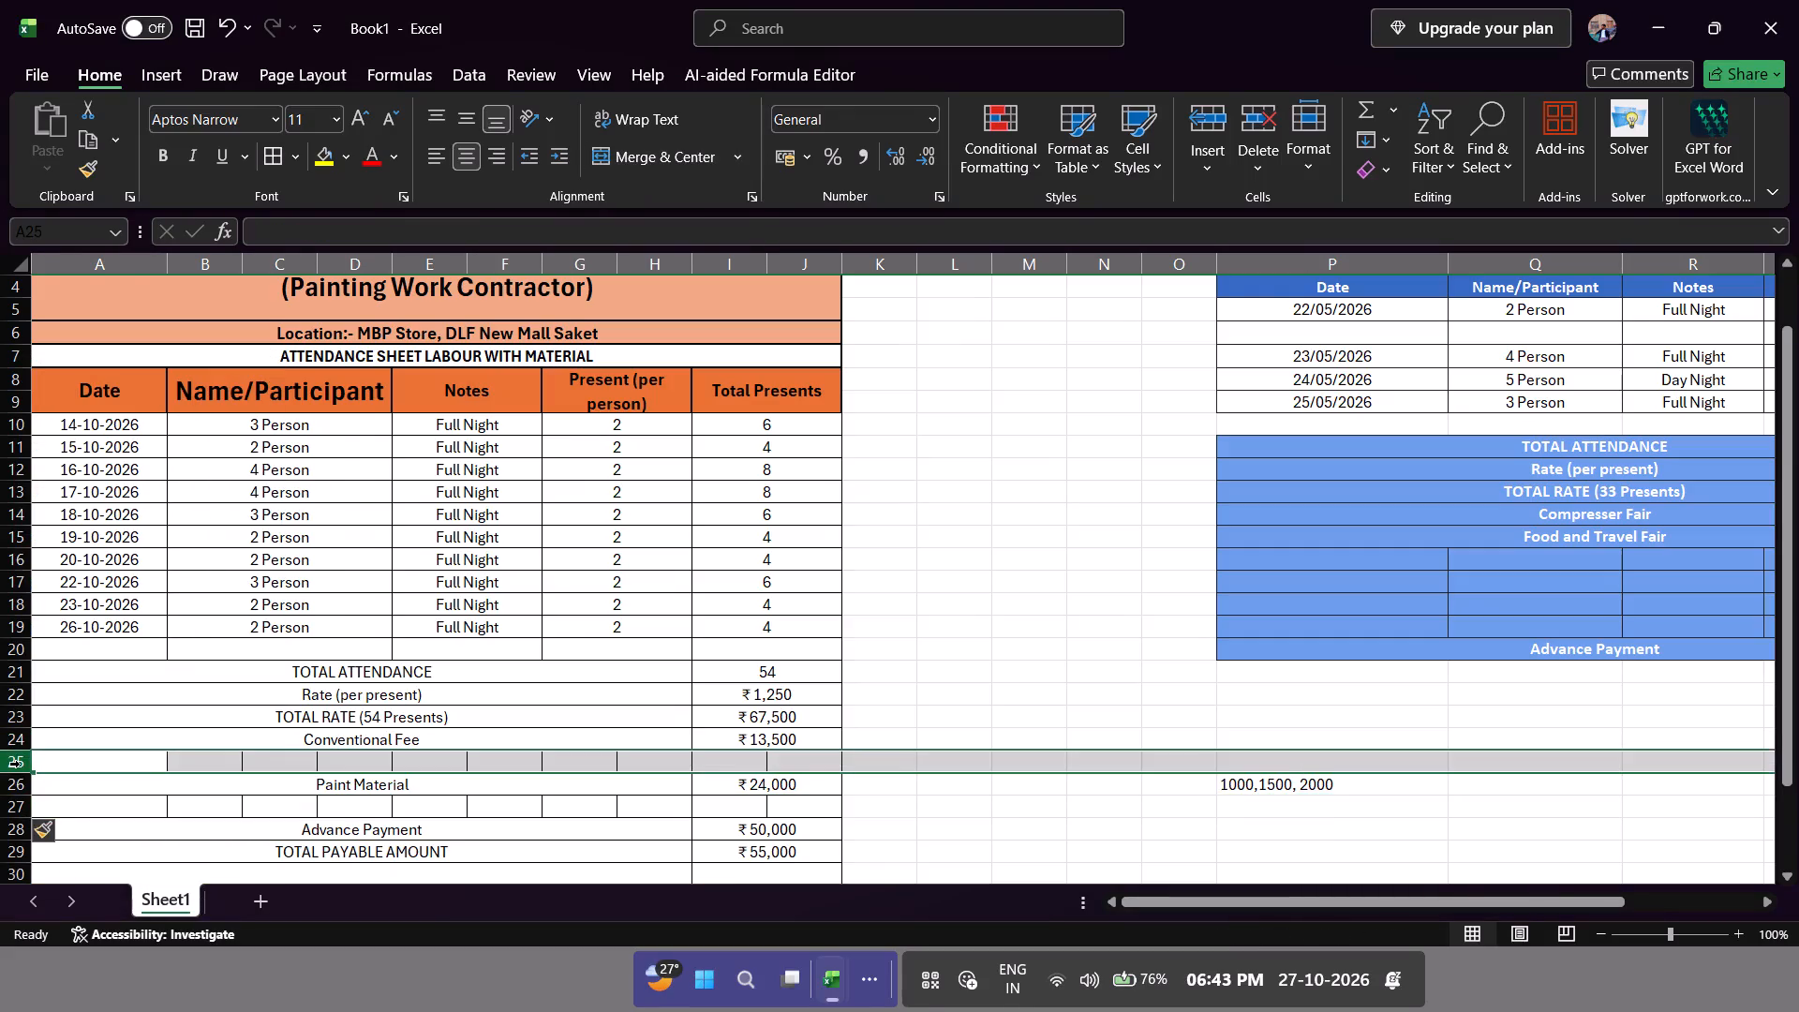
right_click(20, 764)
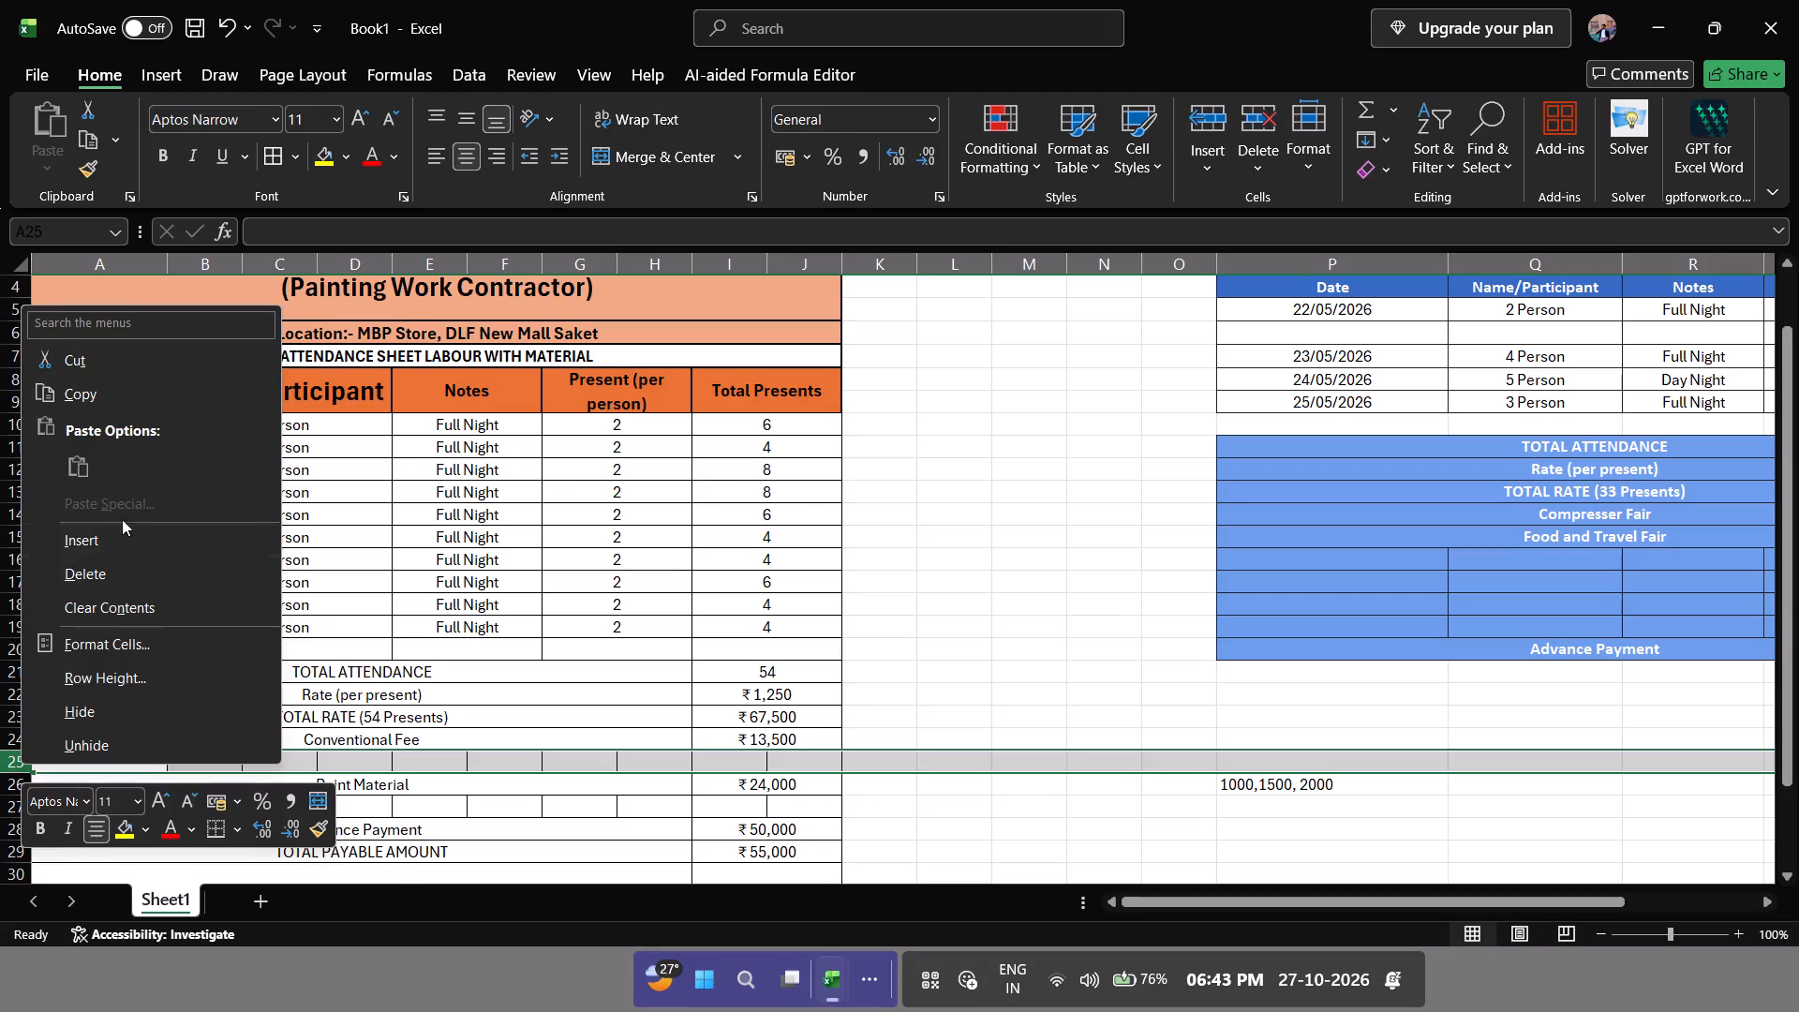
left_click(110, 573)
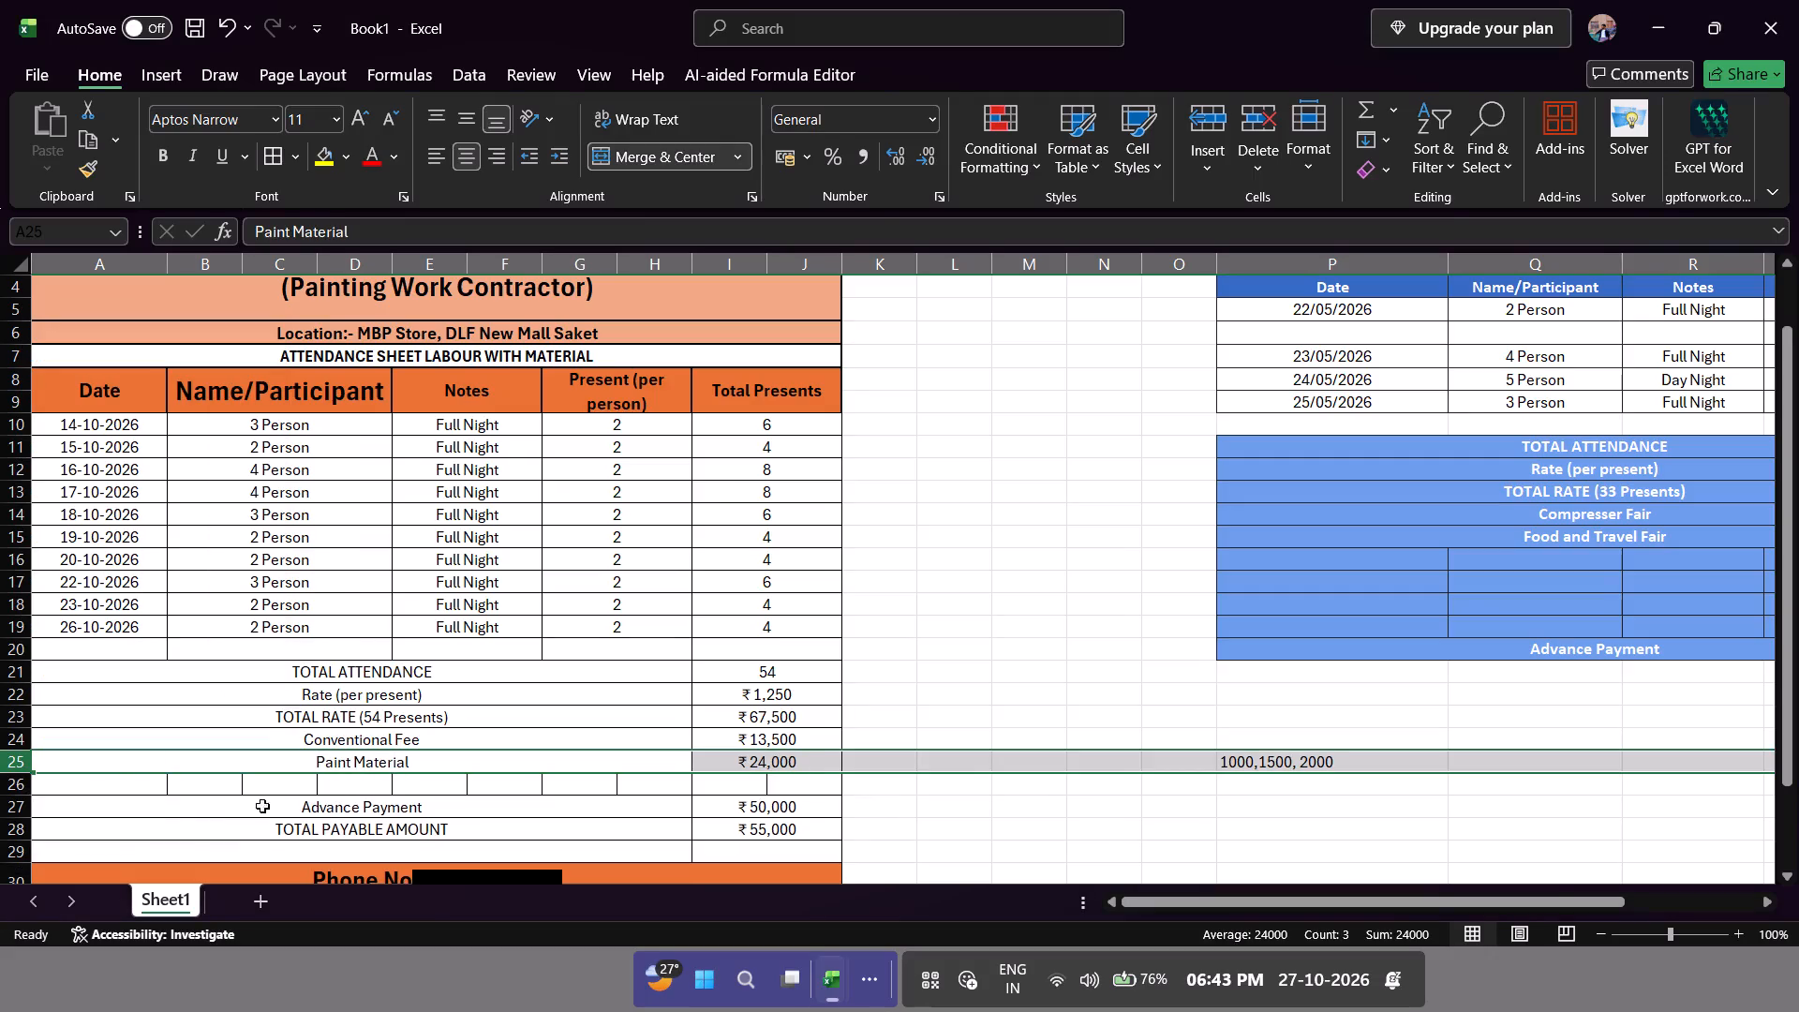
Merge and center cells A26 to H26 in the blank row above Advance Payment.
left_click(100, 776)
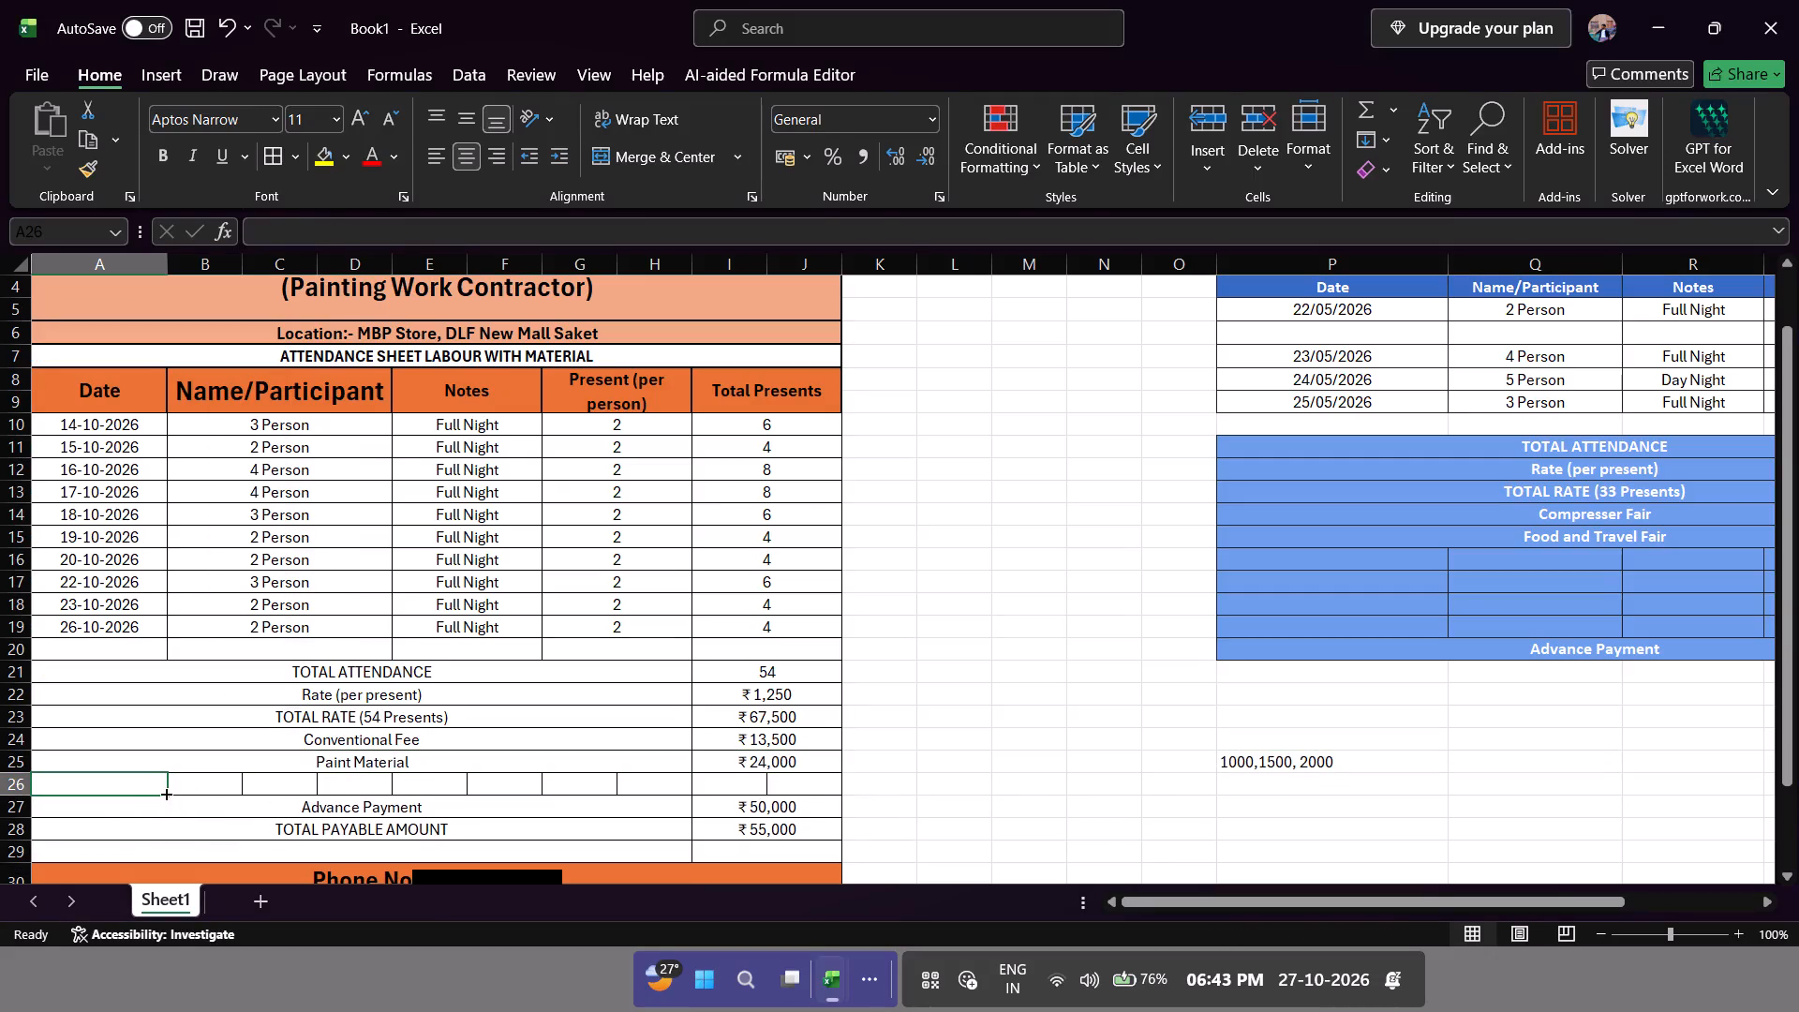
left_click_drag(167, 793, 659, 815)
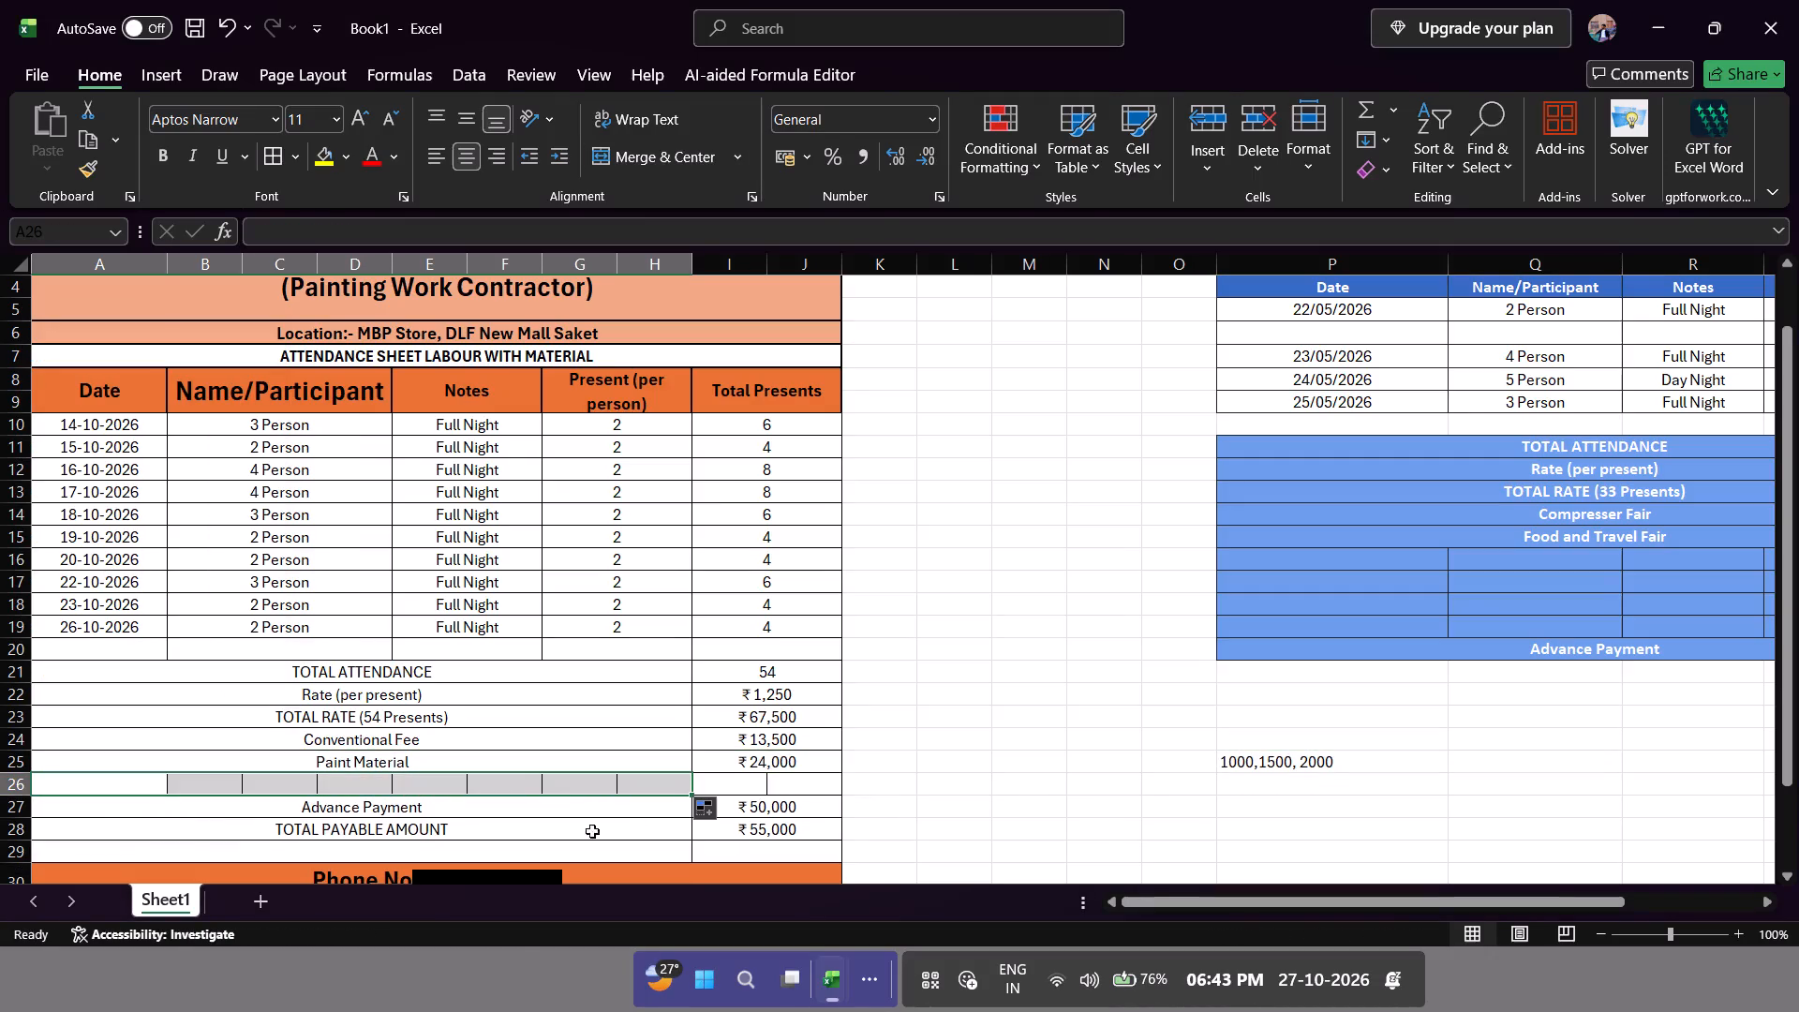
left_click(666, 158)
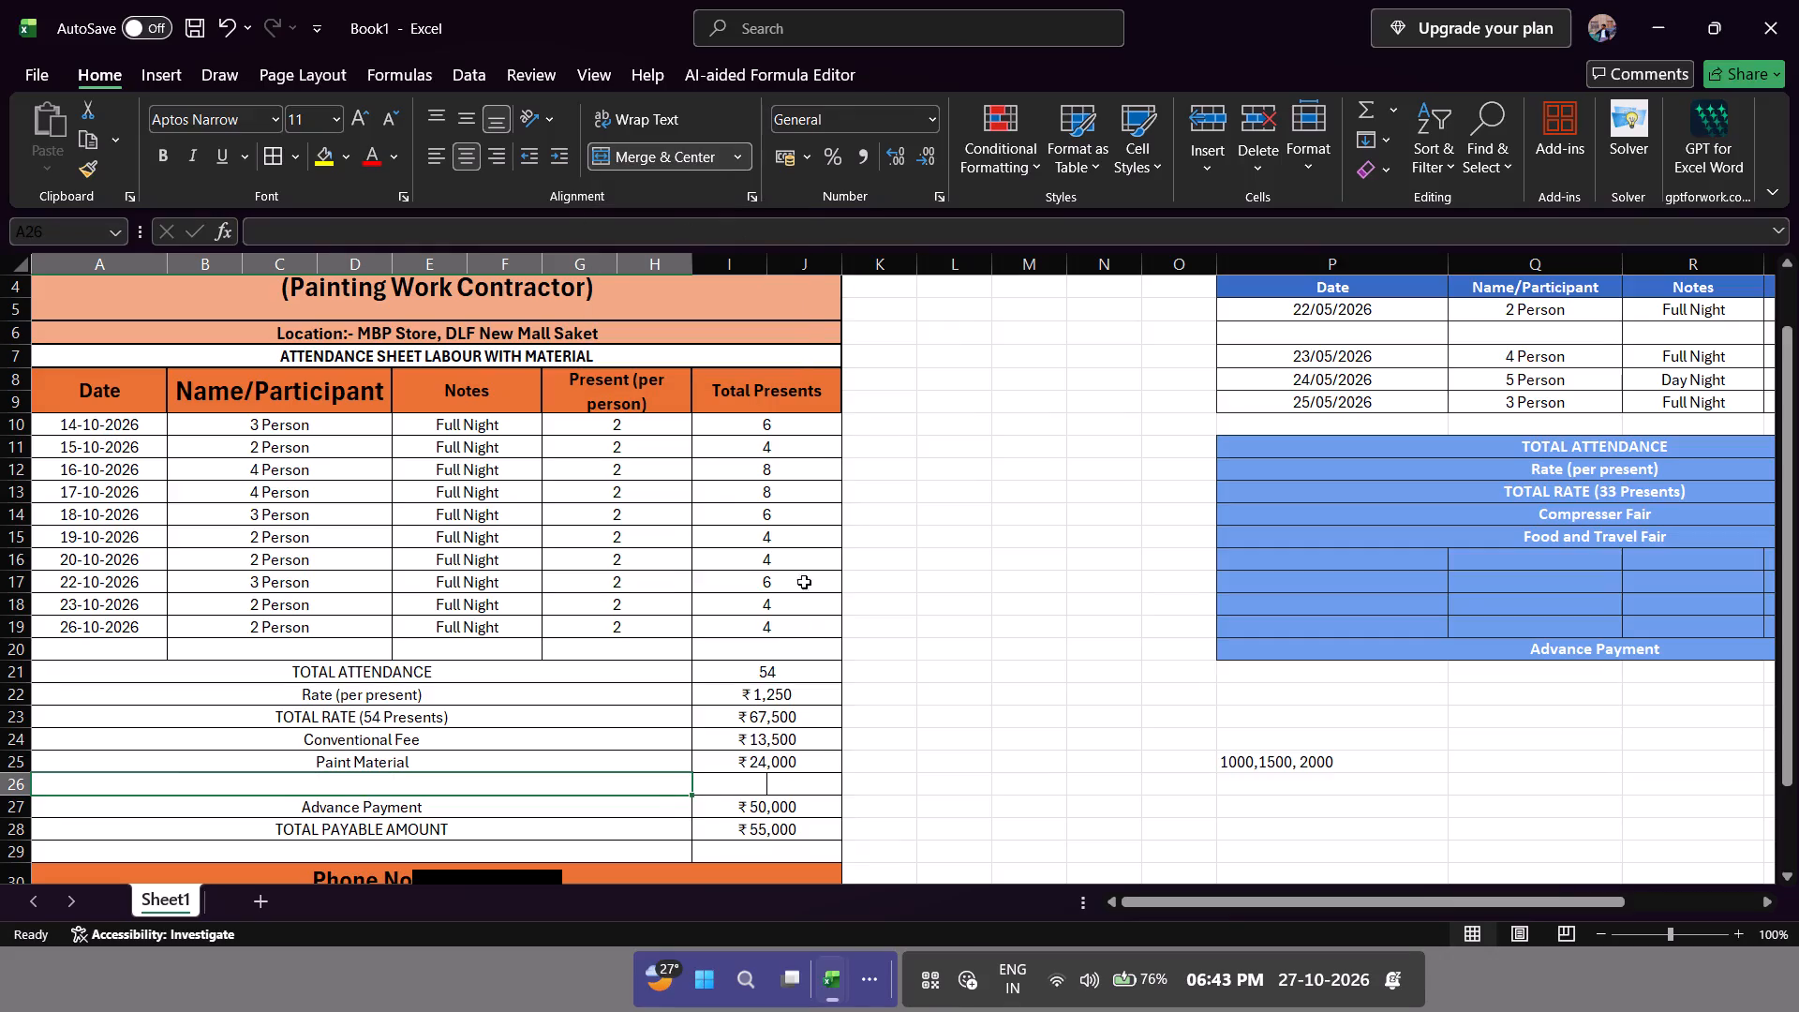
Fill the merged Paint Material amount cell in I25 down into I26:J26, carrying over its merge and rupee format.
left_click(751, 796)
left_click(755, 779)
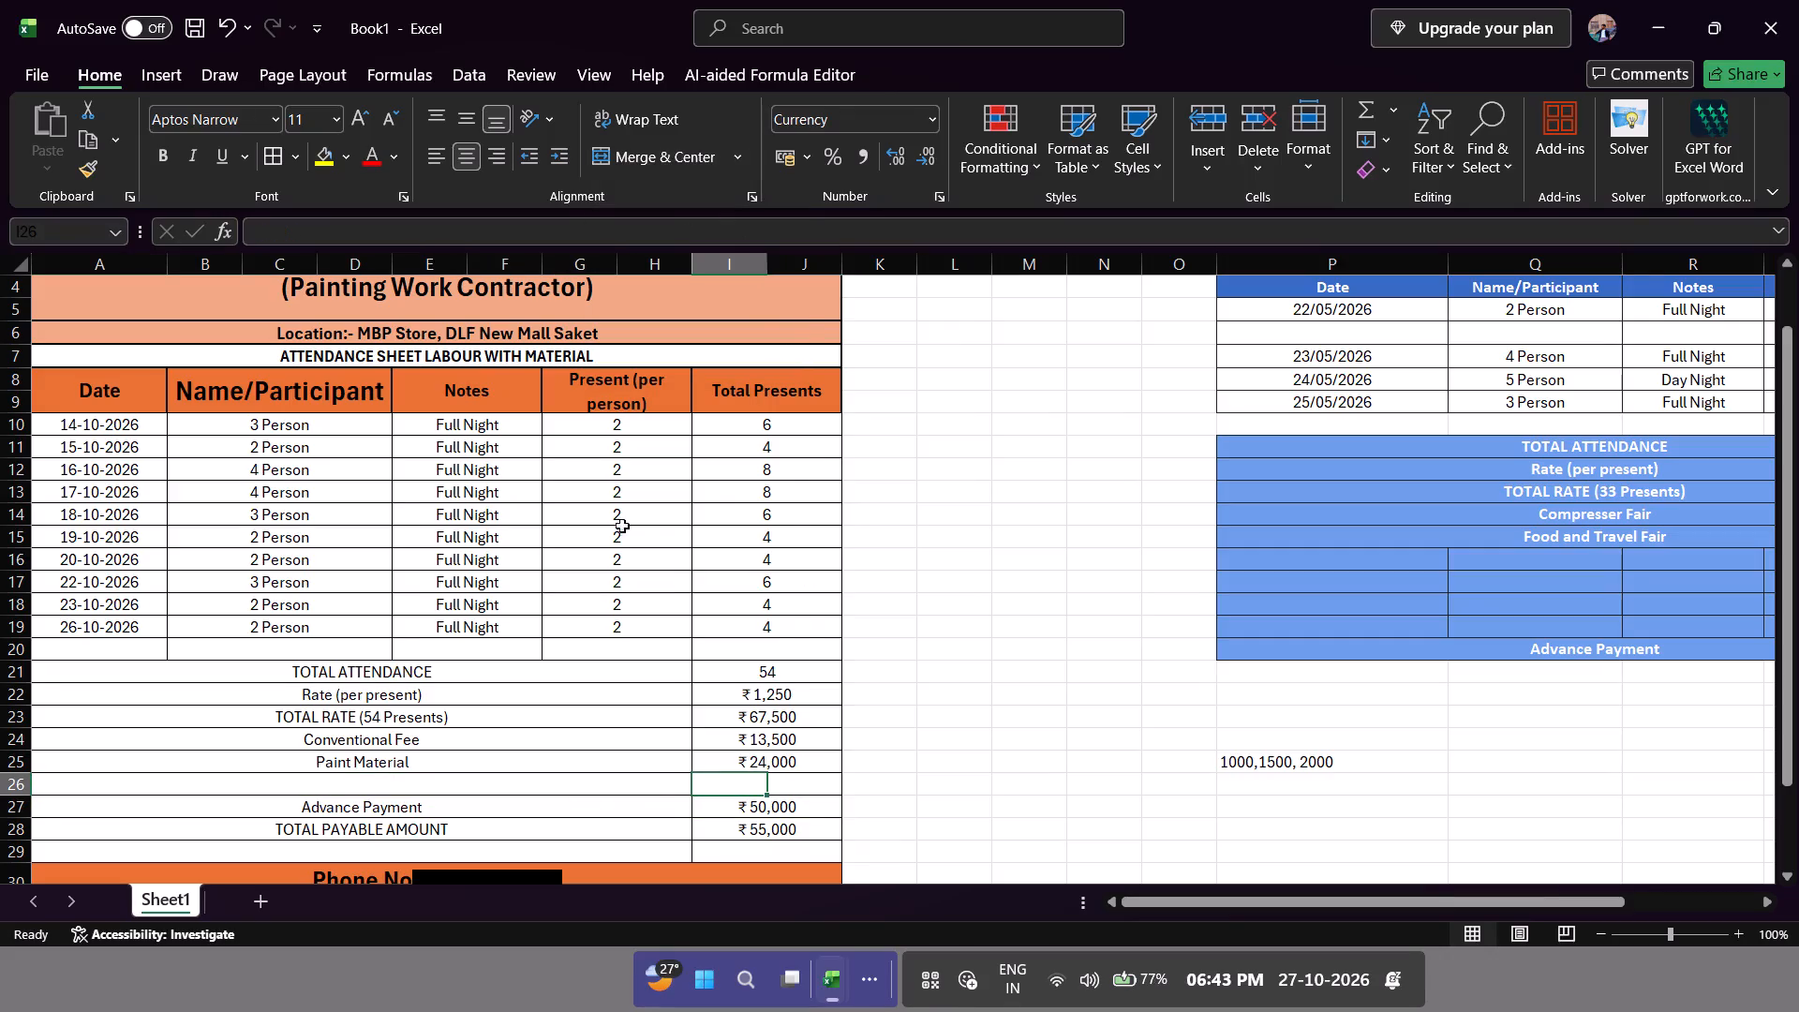
left_click_drag(767, 794, 788, 790)
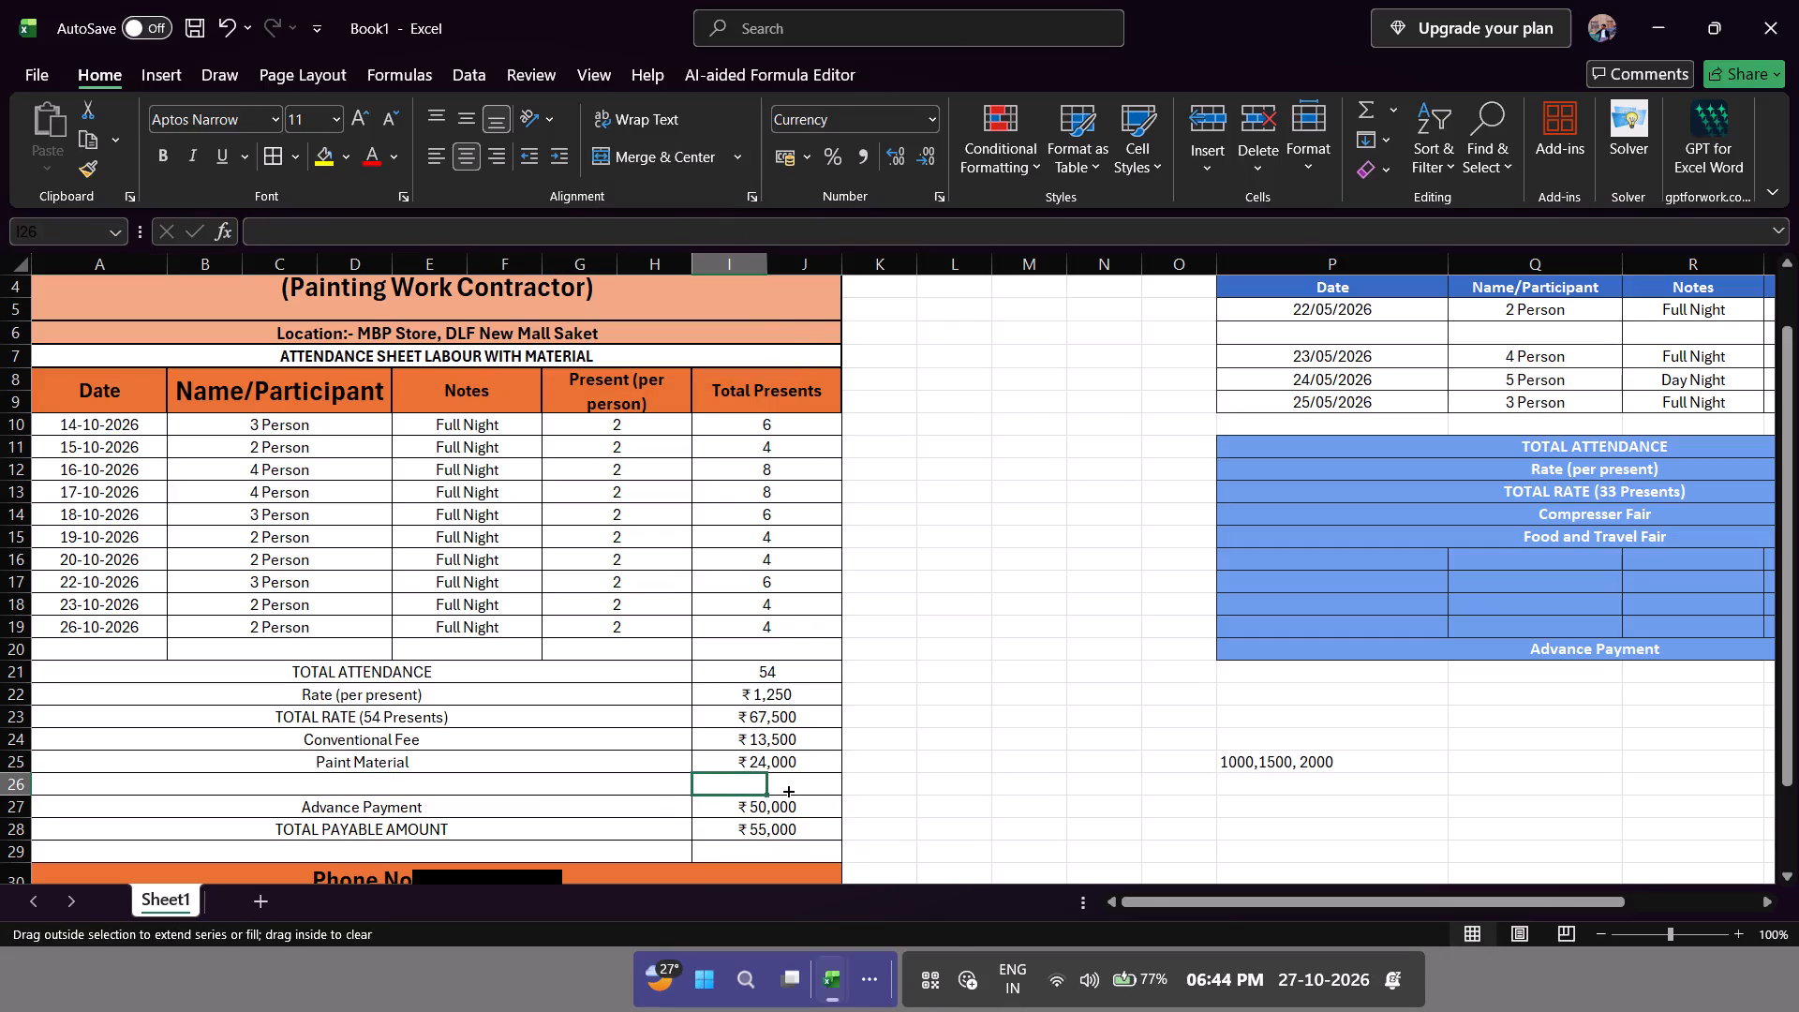
left_click_drag(788, 790, 800, 790)
left_click(790, 760)
left_click_drag(842, 775, 843, 788)
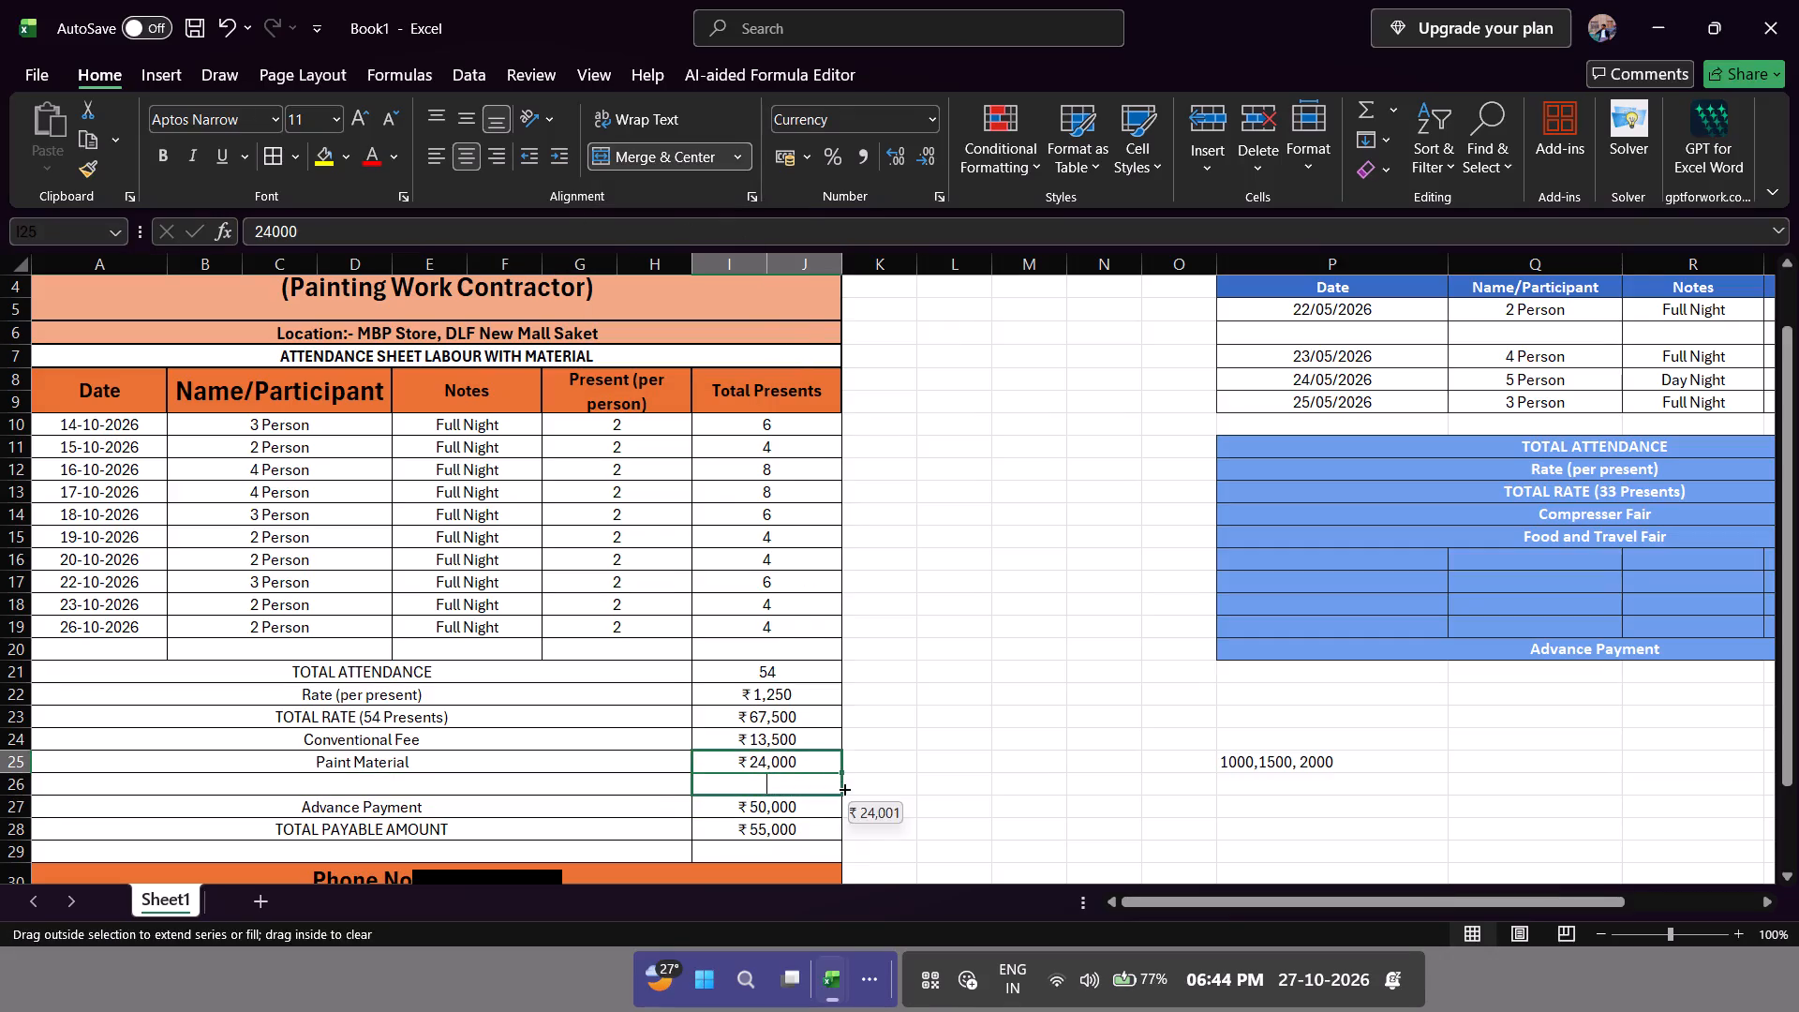
left_click_drag(843, 788, 842, 790)
left_click(896, 764)
left_click(795, 785)
Copy the TOTAL PAYABLE AMOUNT label from A28 into A26.
left_click(561, 782)
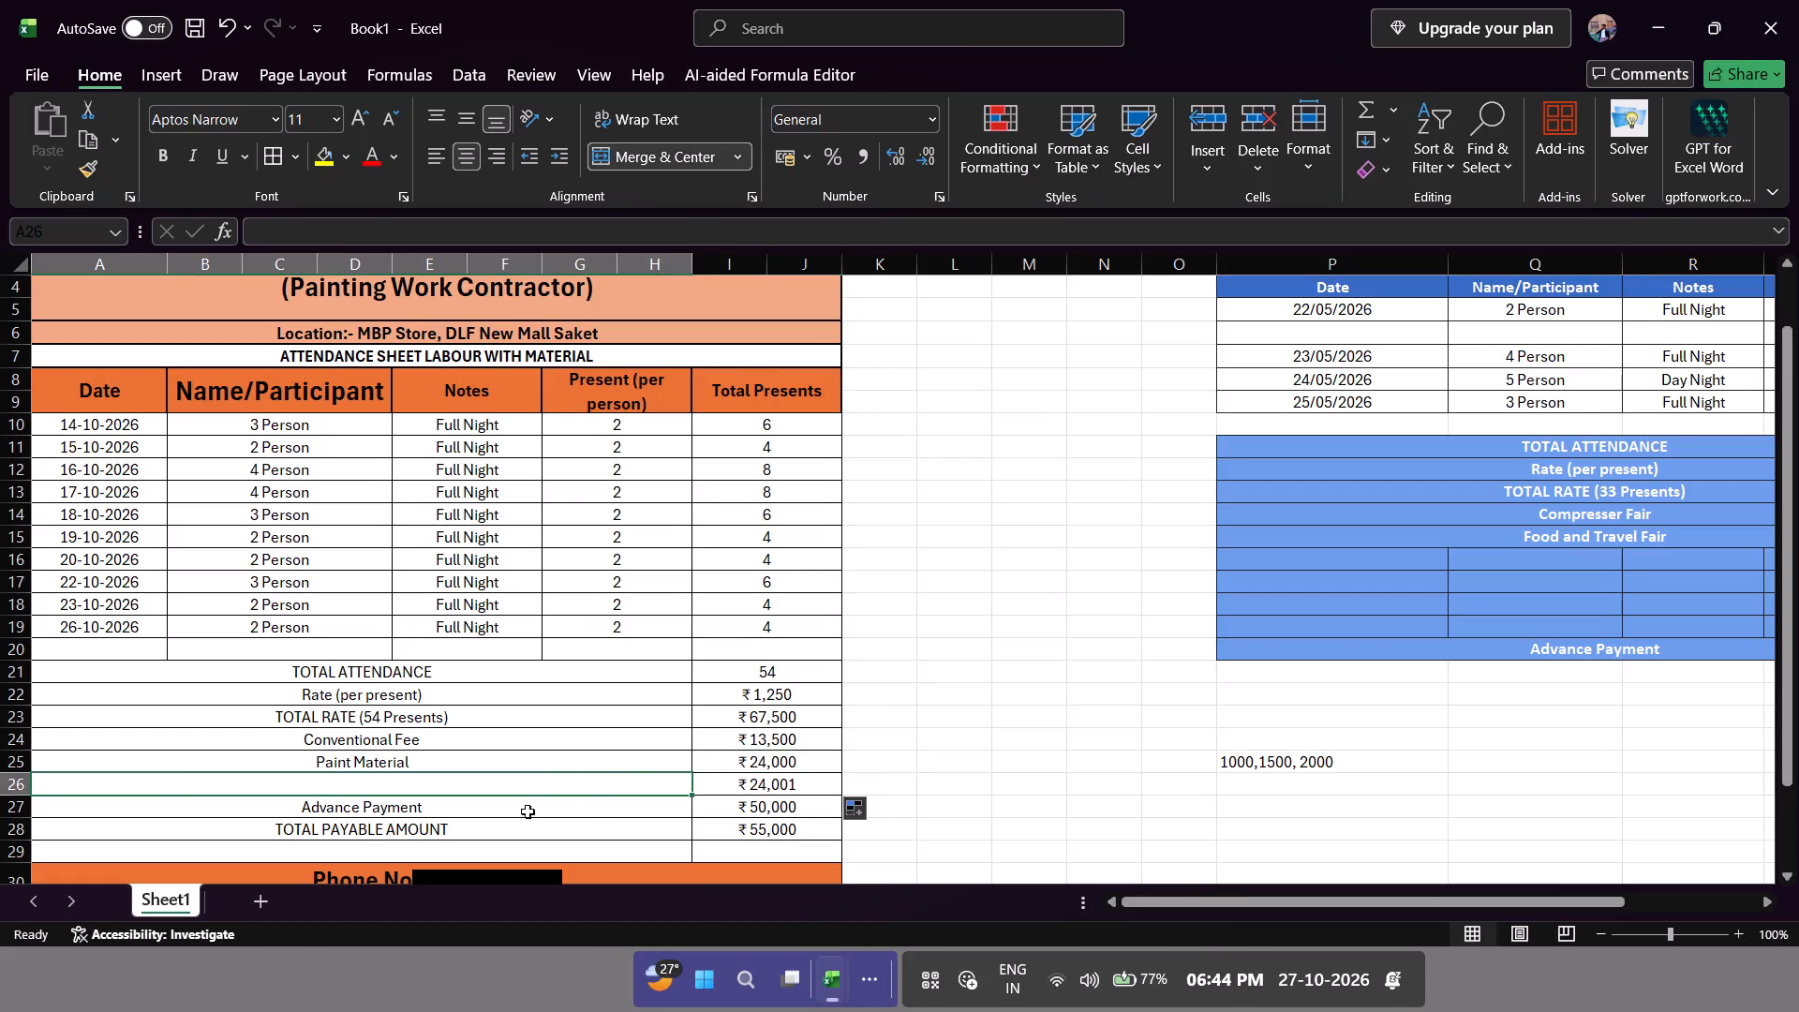
left_click(483, 835)
key("ctrl+c")
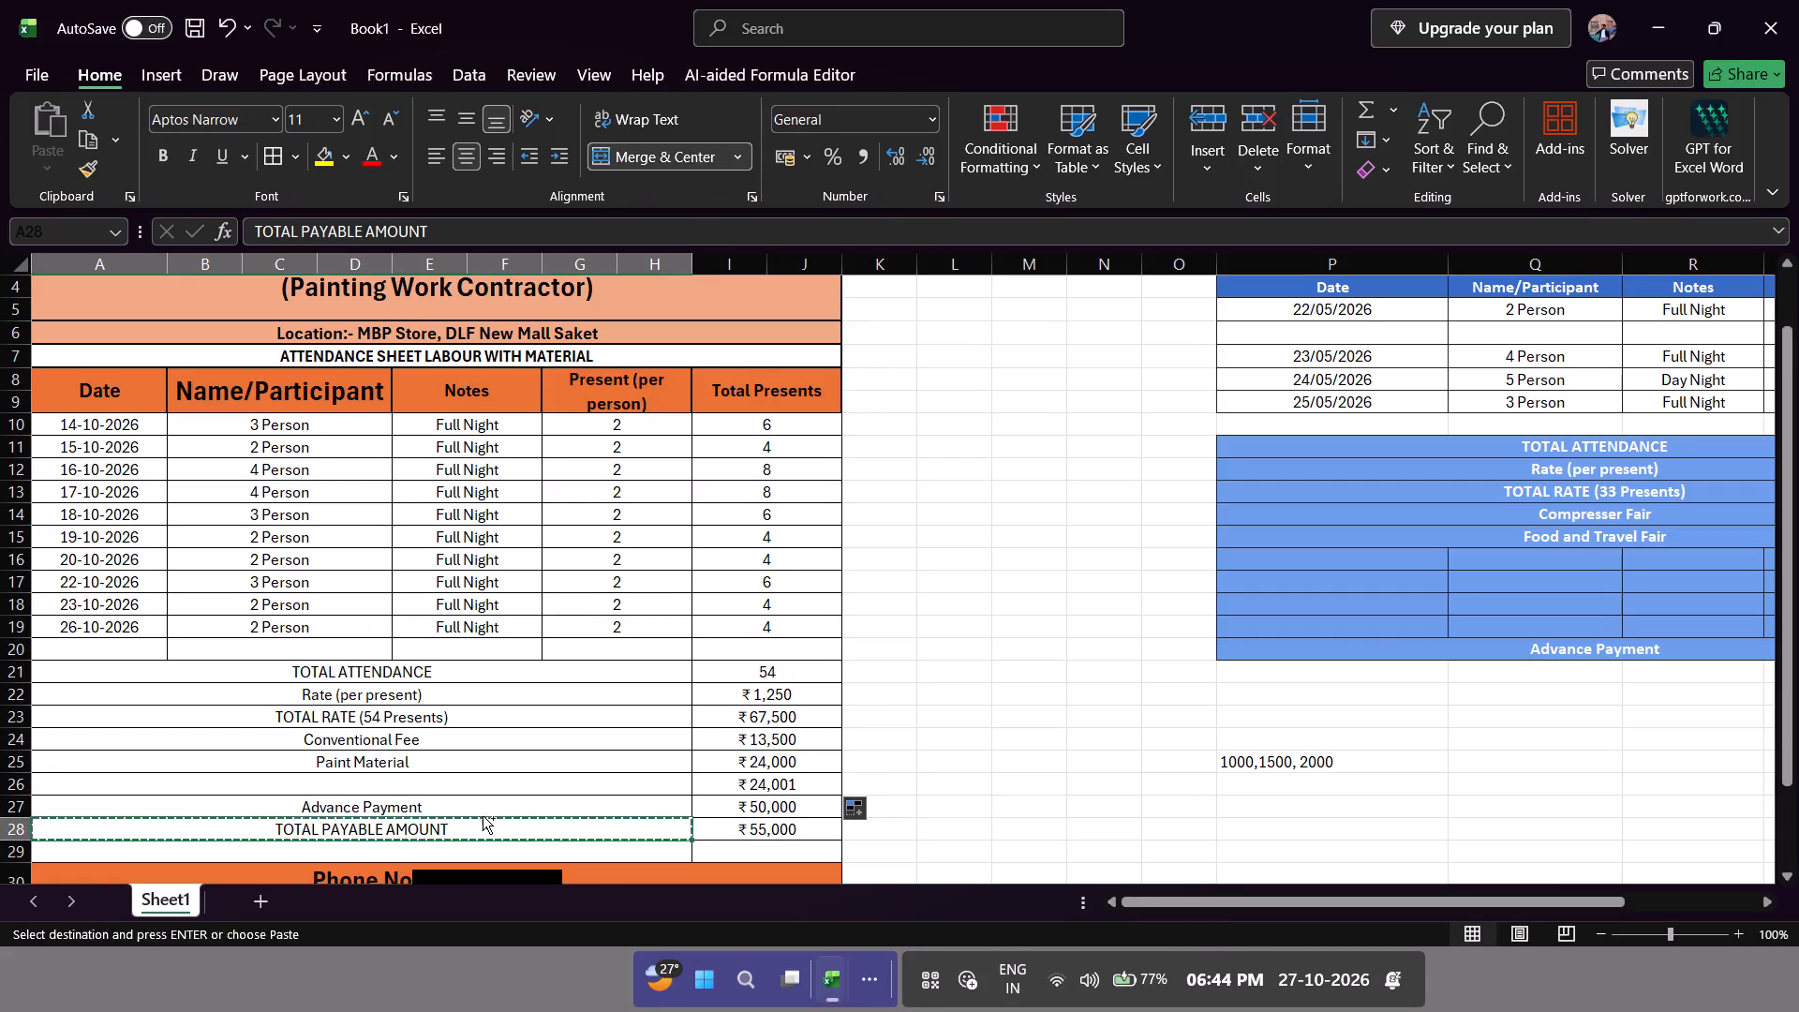
left_click(467, 787)
key("ctrl+v")
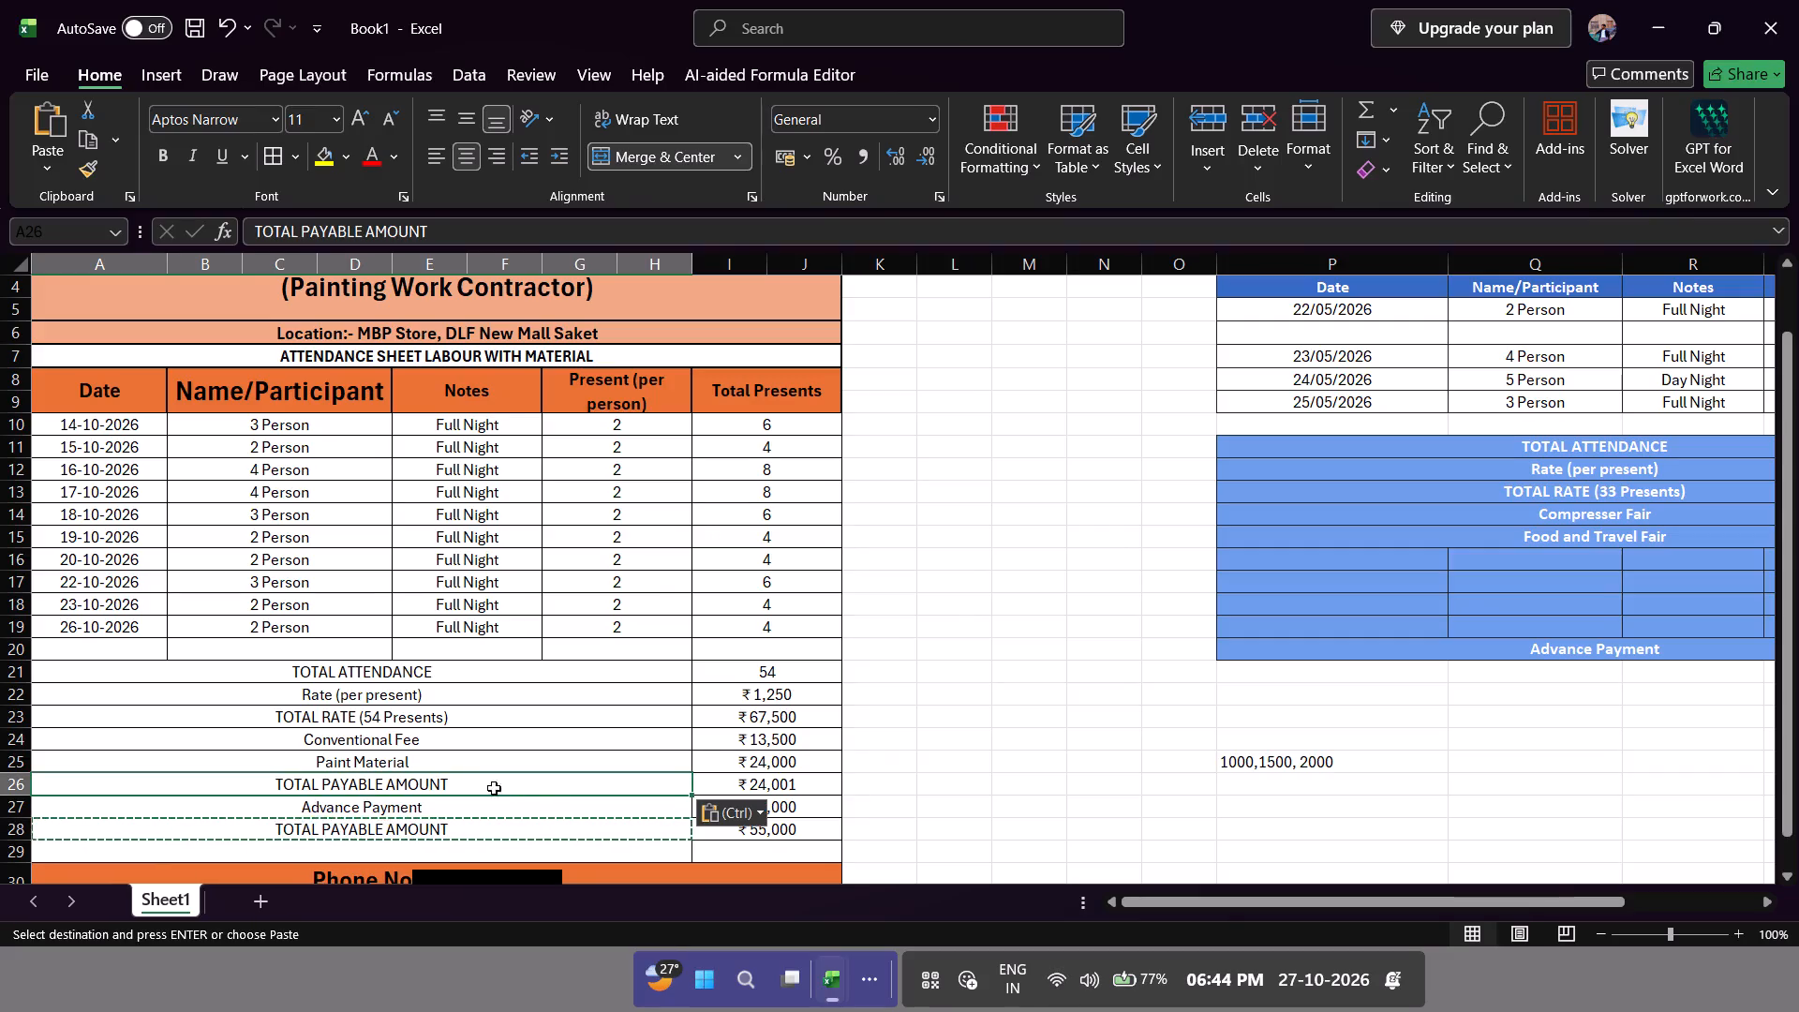
Shorten the copied label in A26 to TOTAL AMOUNT.
left_click(549, 789)
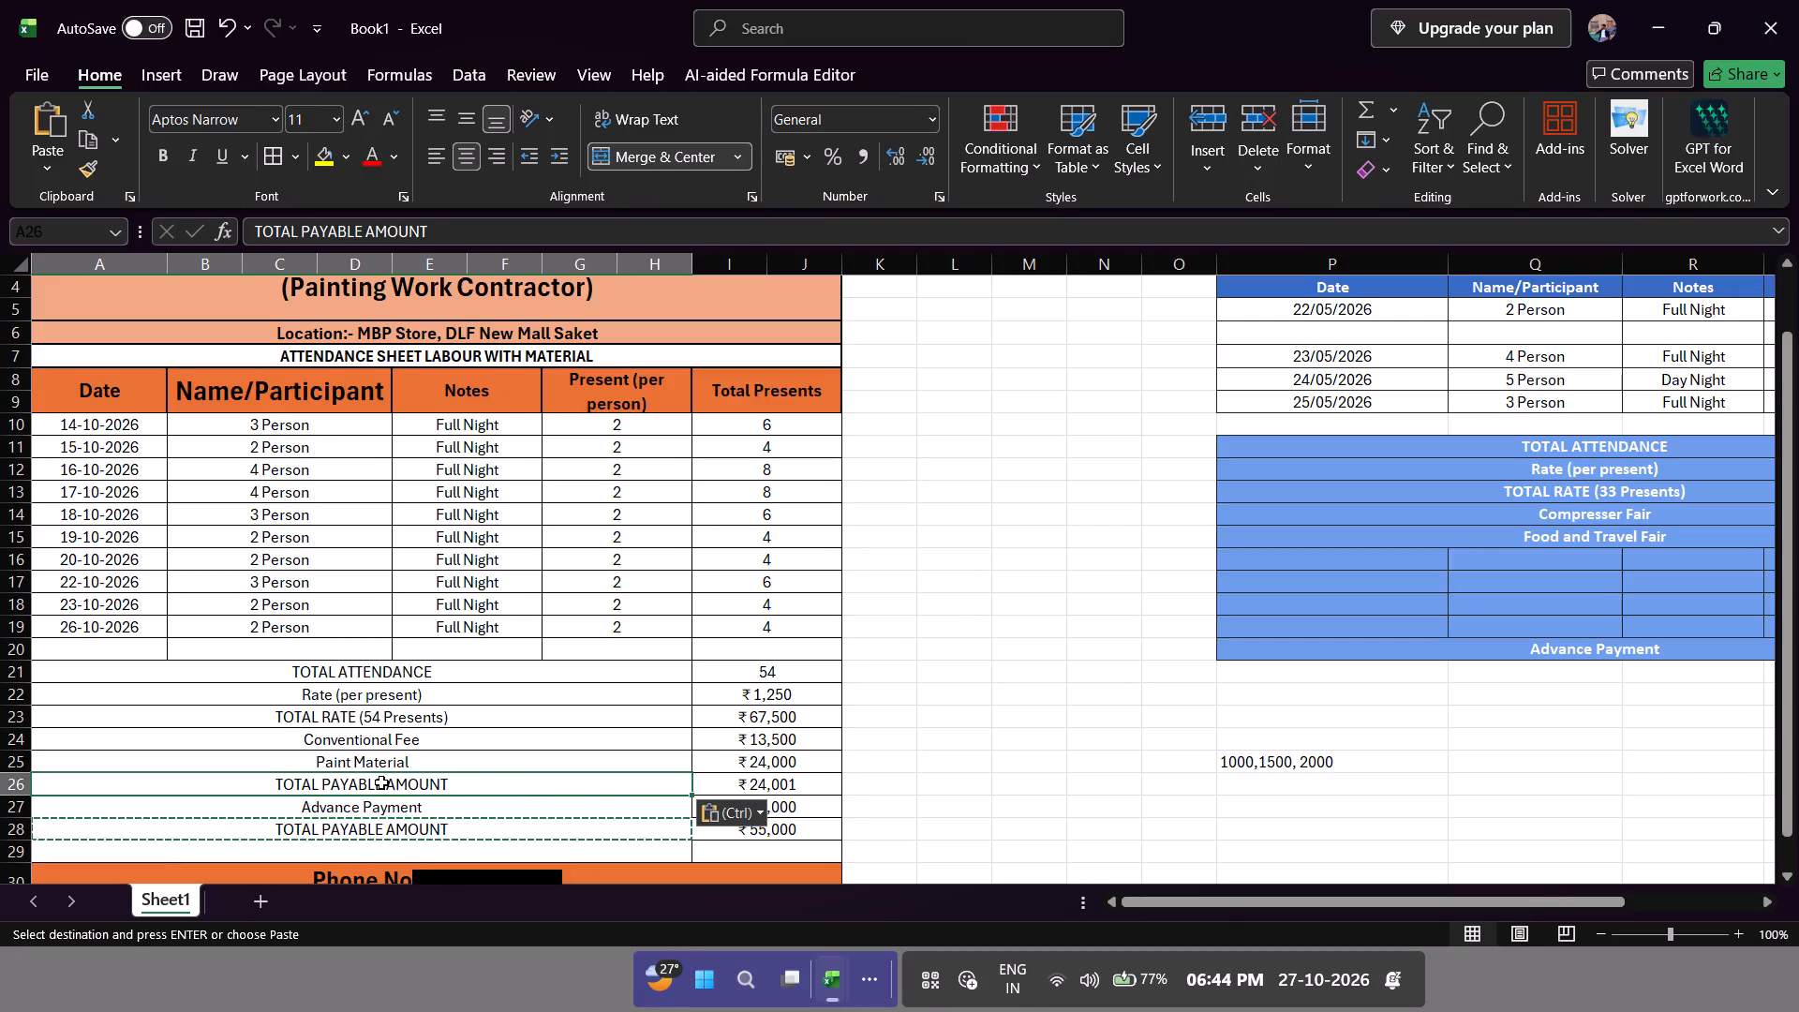
left_click(381, 782)
triple_click(386, 786)
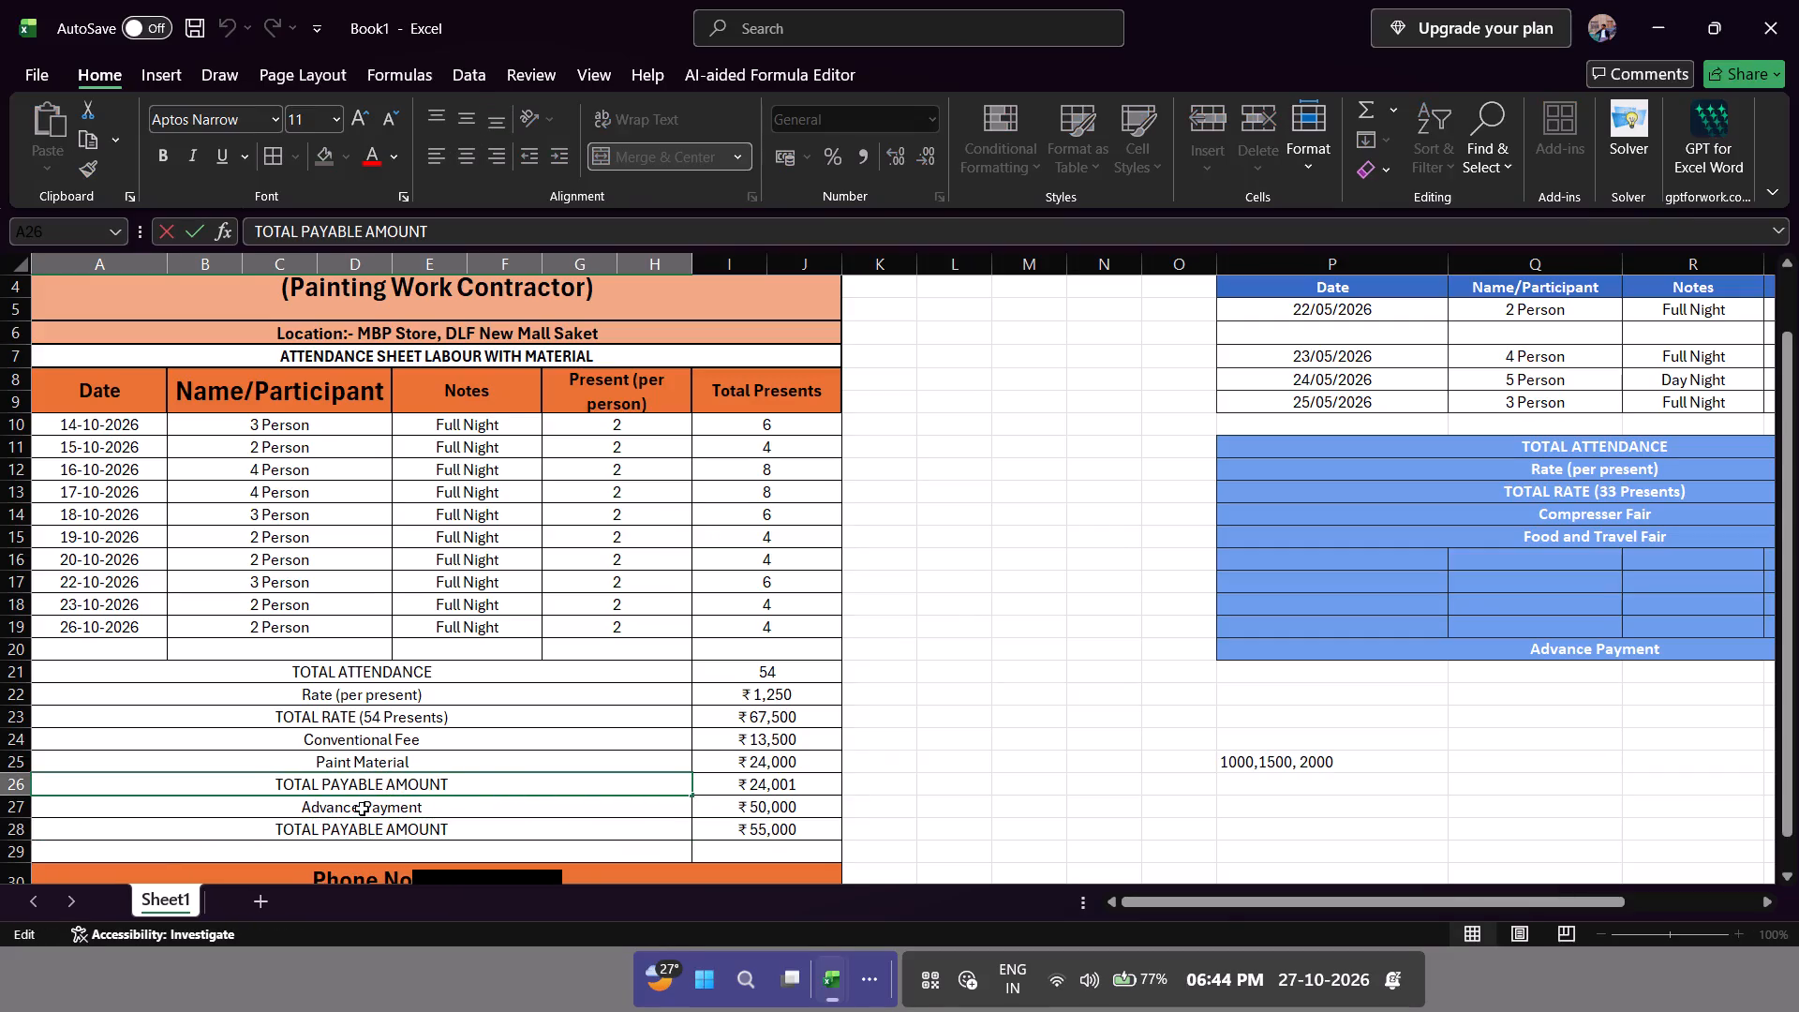
key("BackSpace")
key("BackSpace")
key("BackSpace")
key("BackSpace")
key("BackSpace")
key("BackSpace")
key("BackSpace")
key("BackSpace")
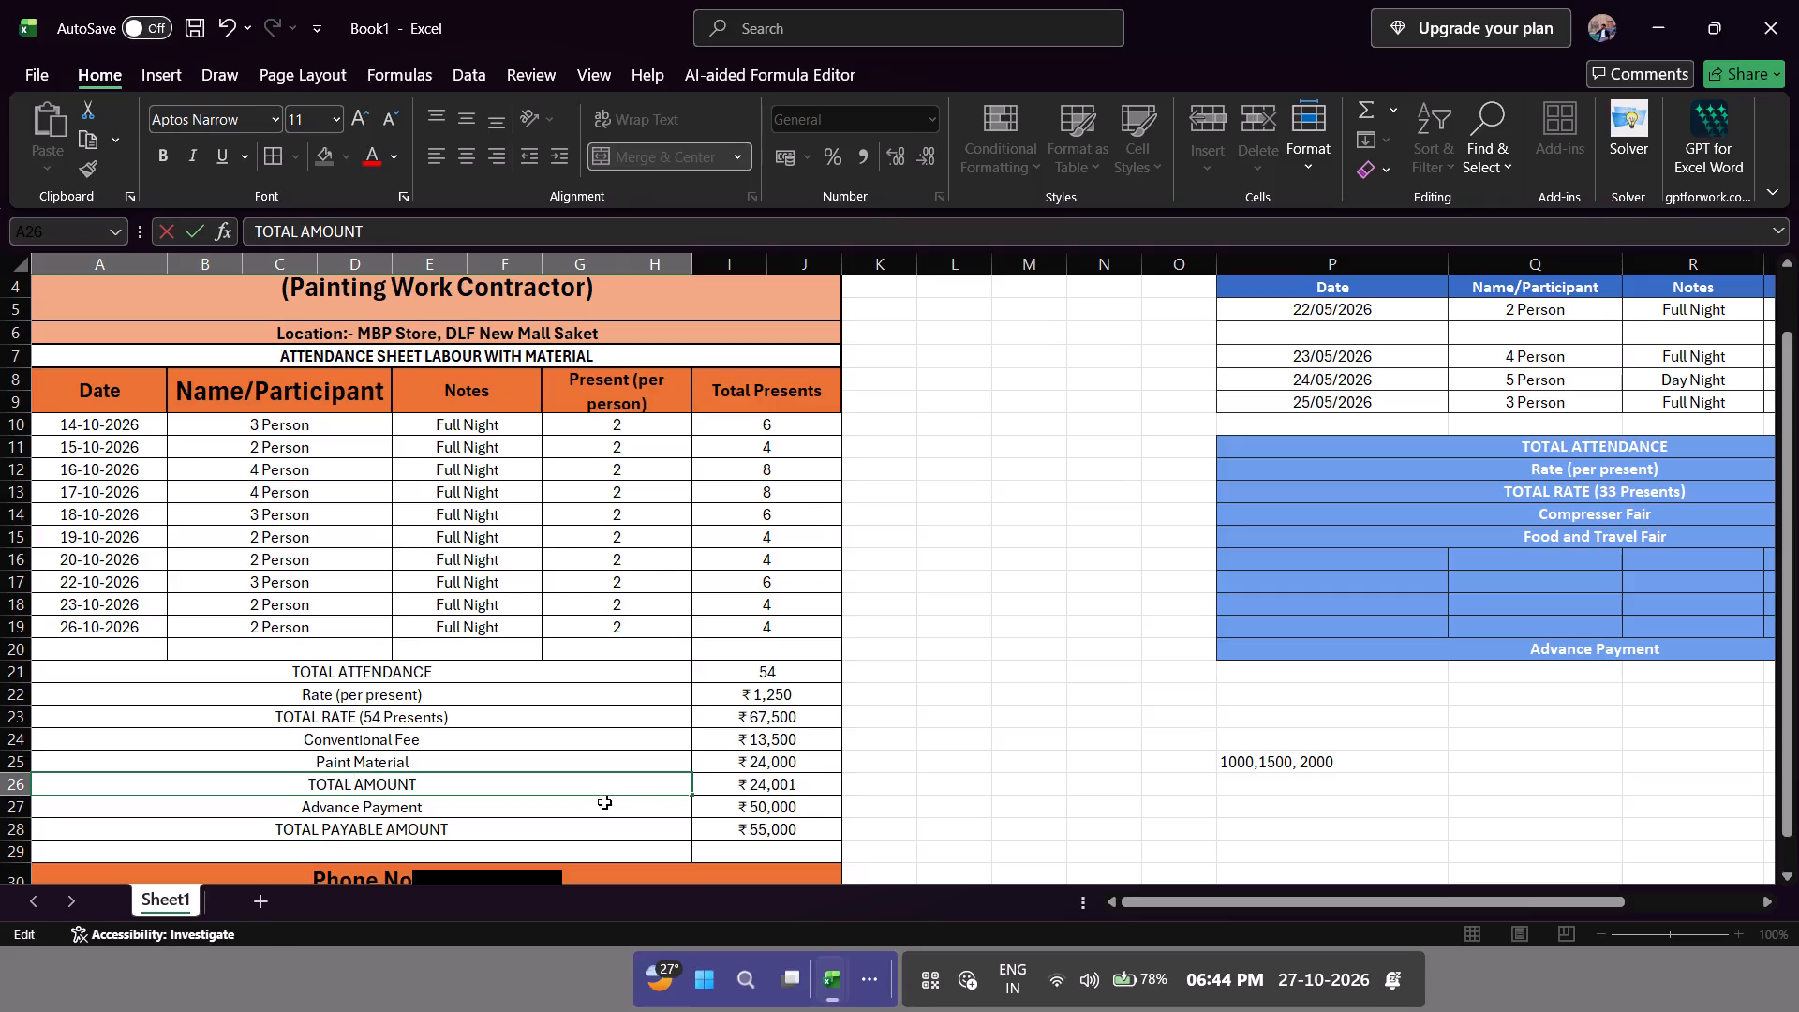
Set the TOTAL AMOUNT value in I26 to 105000.
left_click(751, 793)
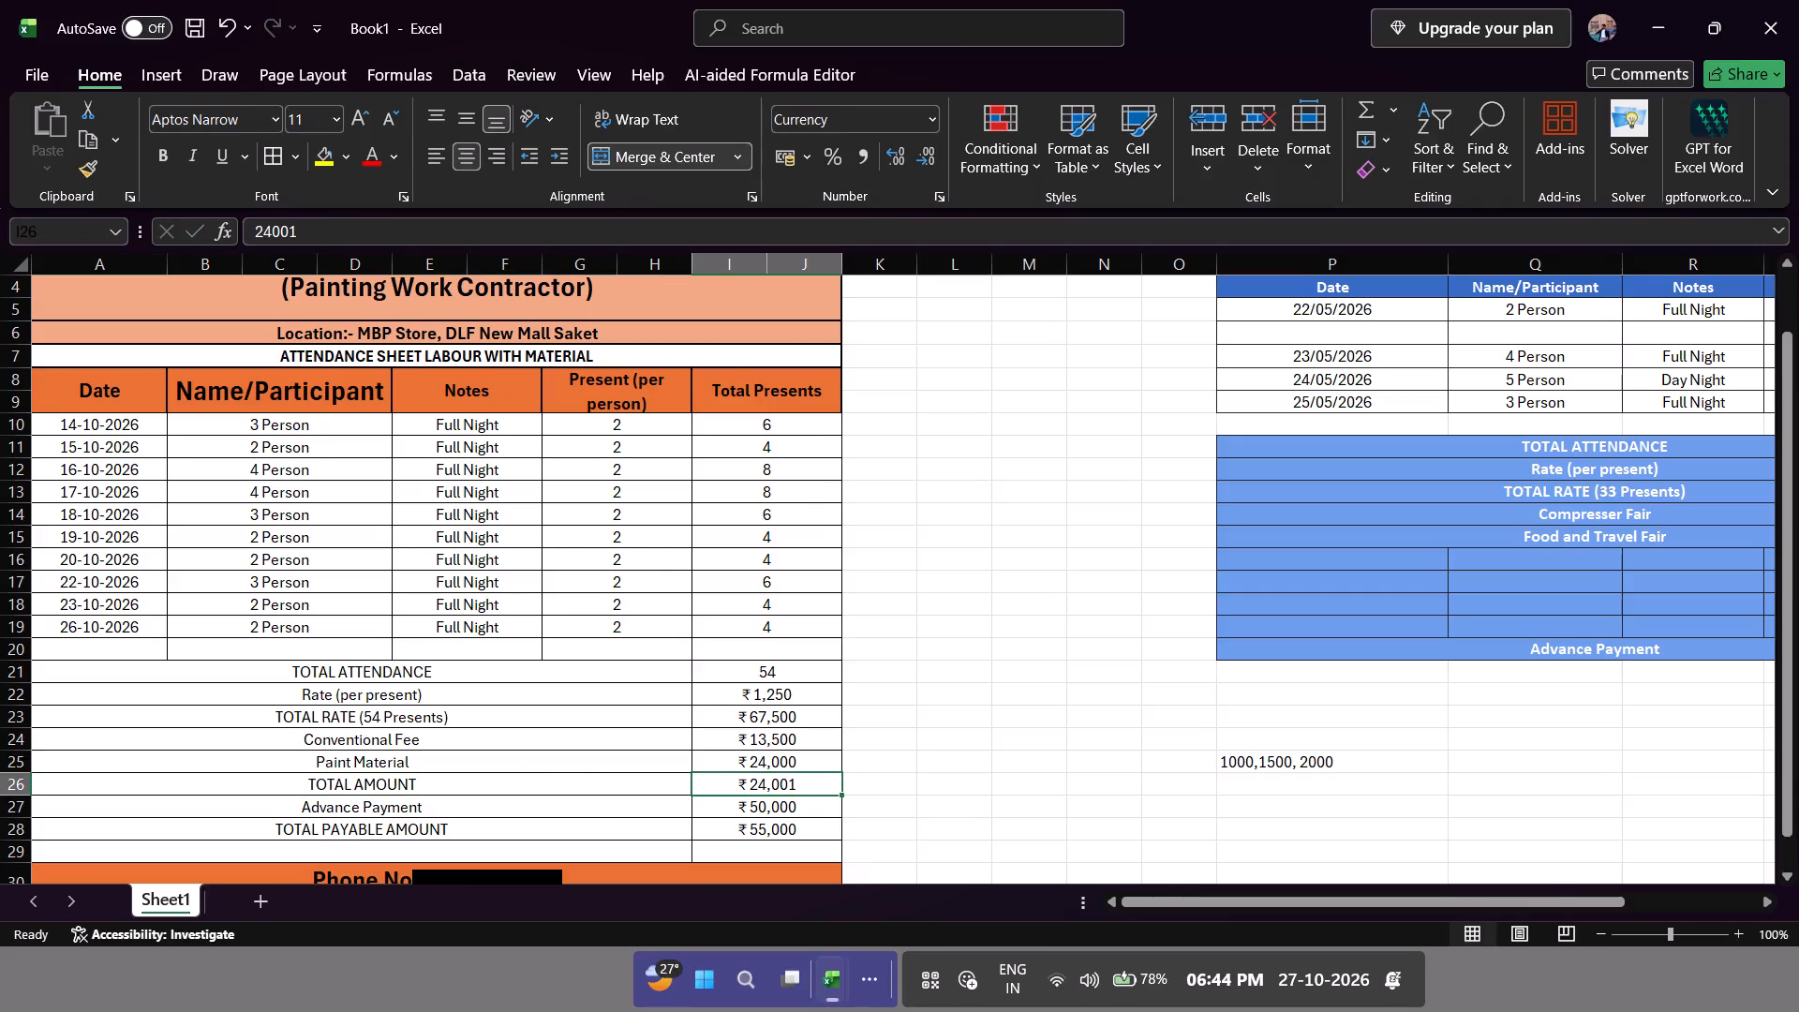
double_click(765, 787)
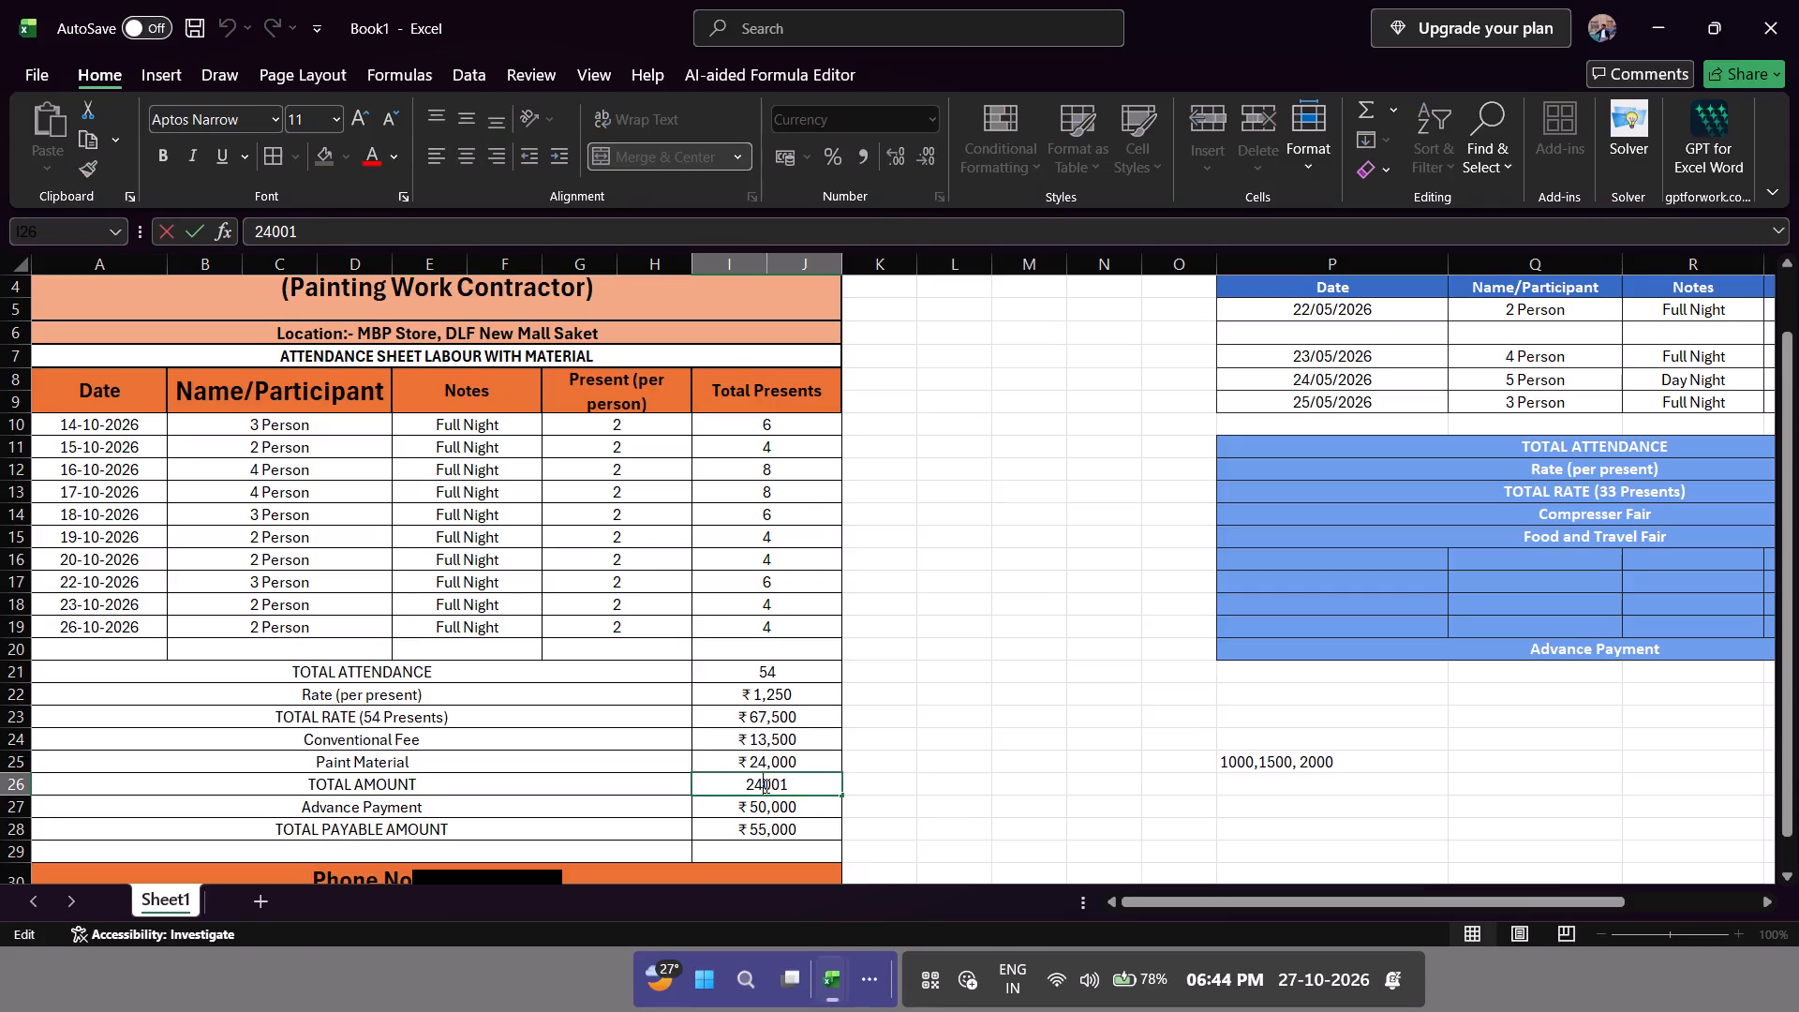
double_click(802, 784)
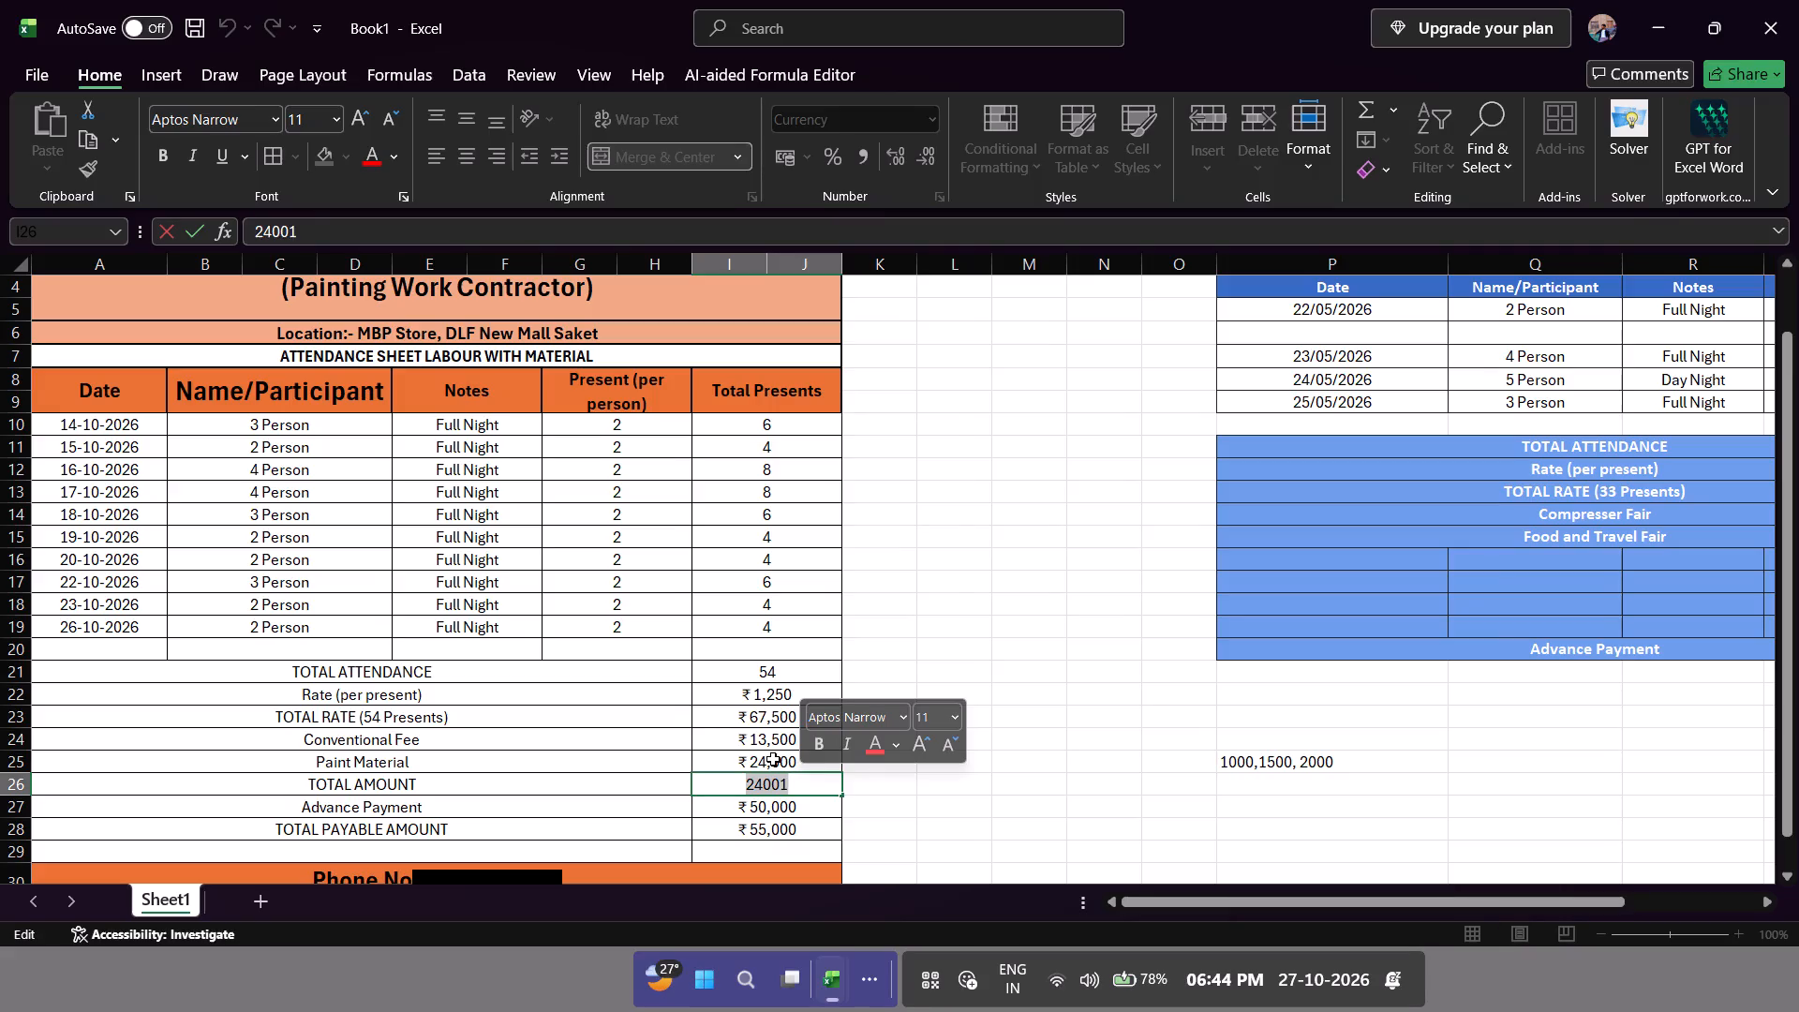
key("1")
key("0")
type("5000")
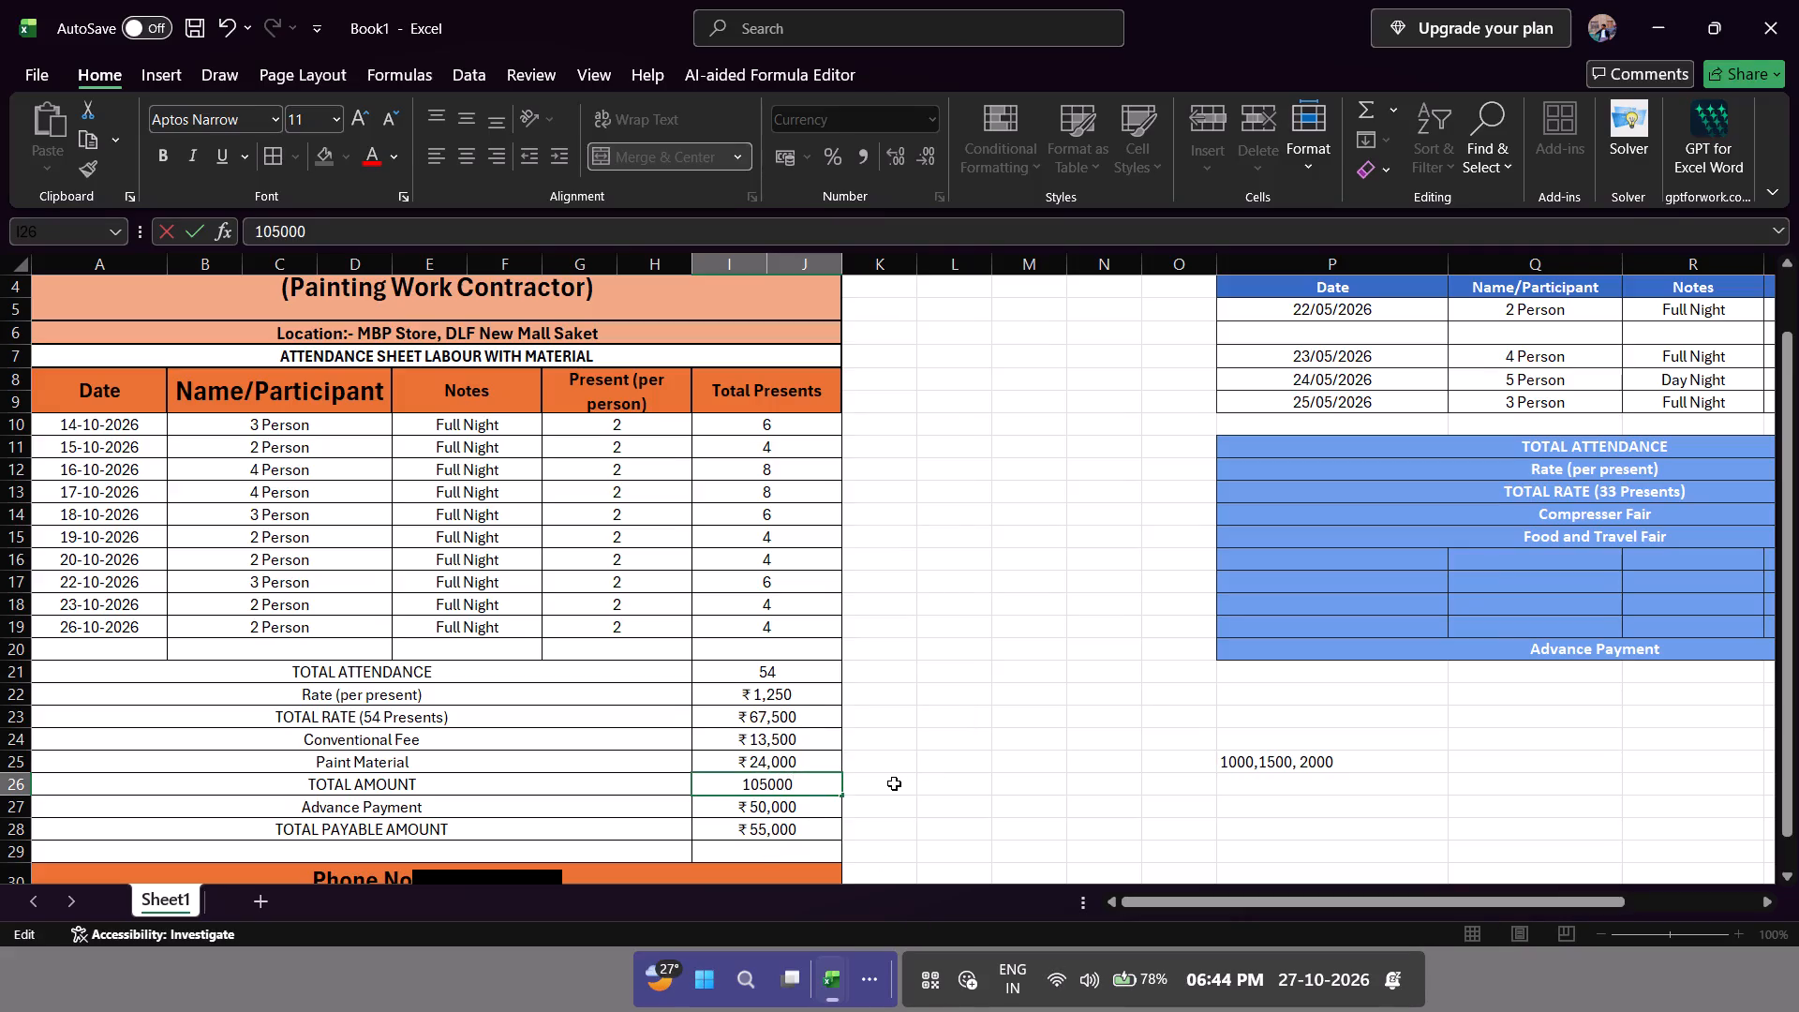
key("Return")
left_click(979, 805)
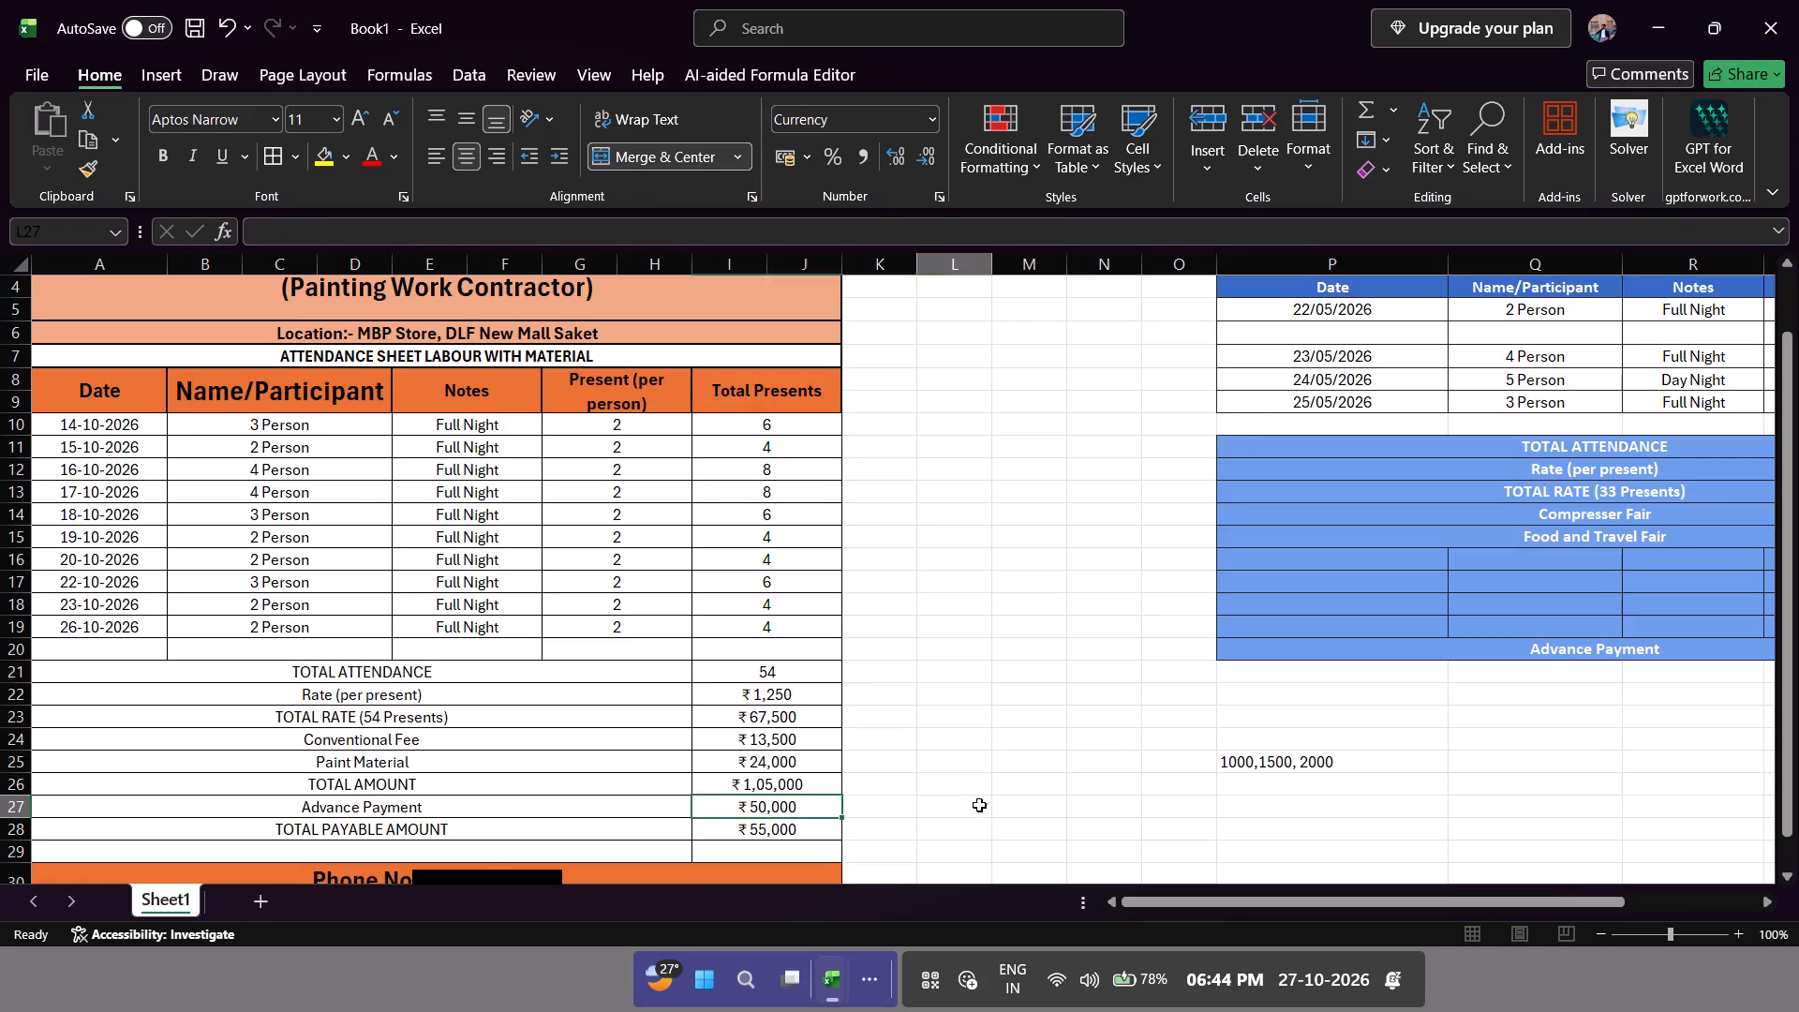
Clear the contents of the old blue attendance and rate tables and the 1000,1500, 2000 note, selecting from O2 through row 26.
scroll(859, 765, "down", 2)
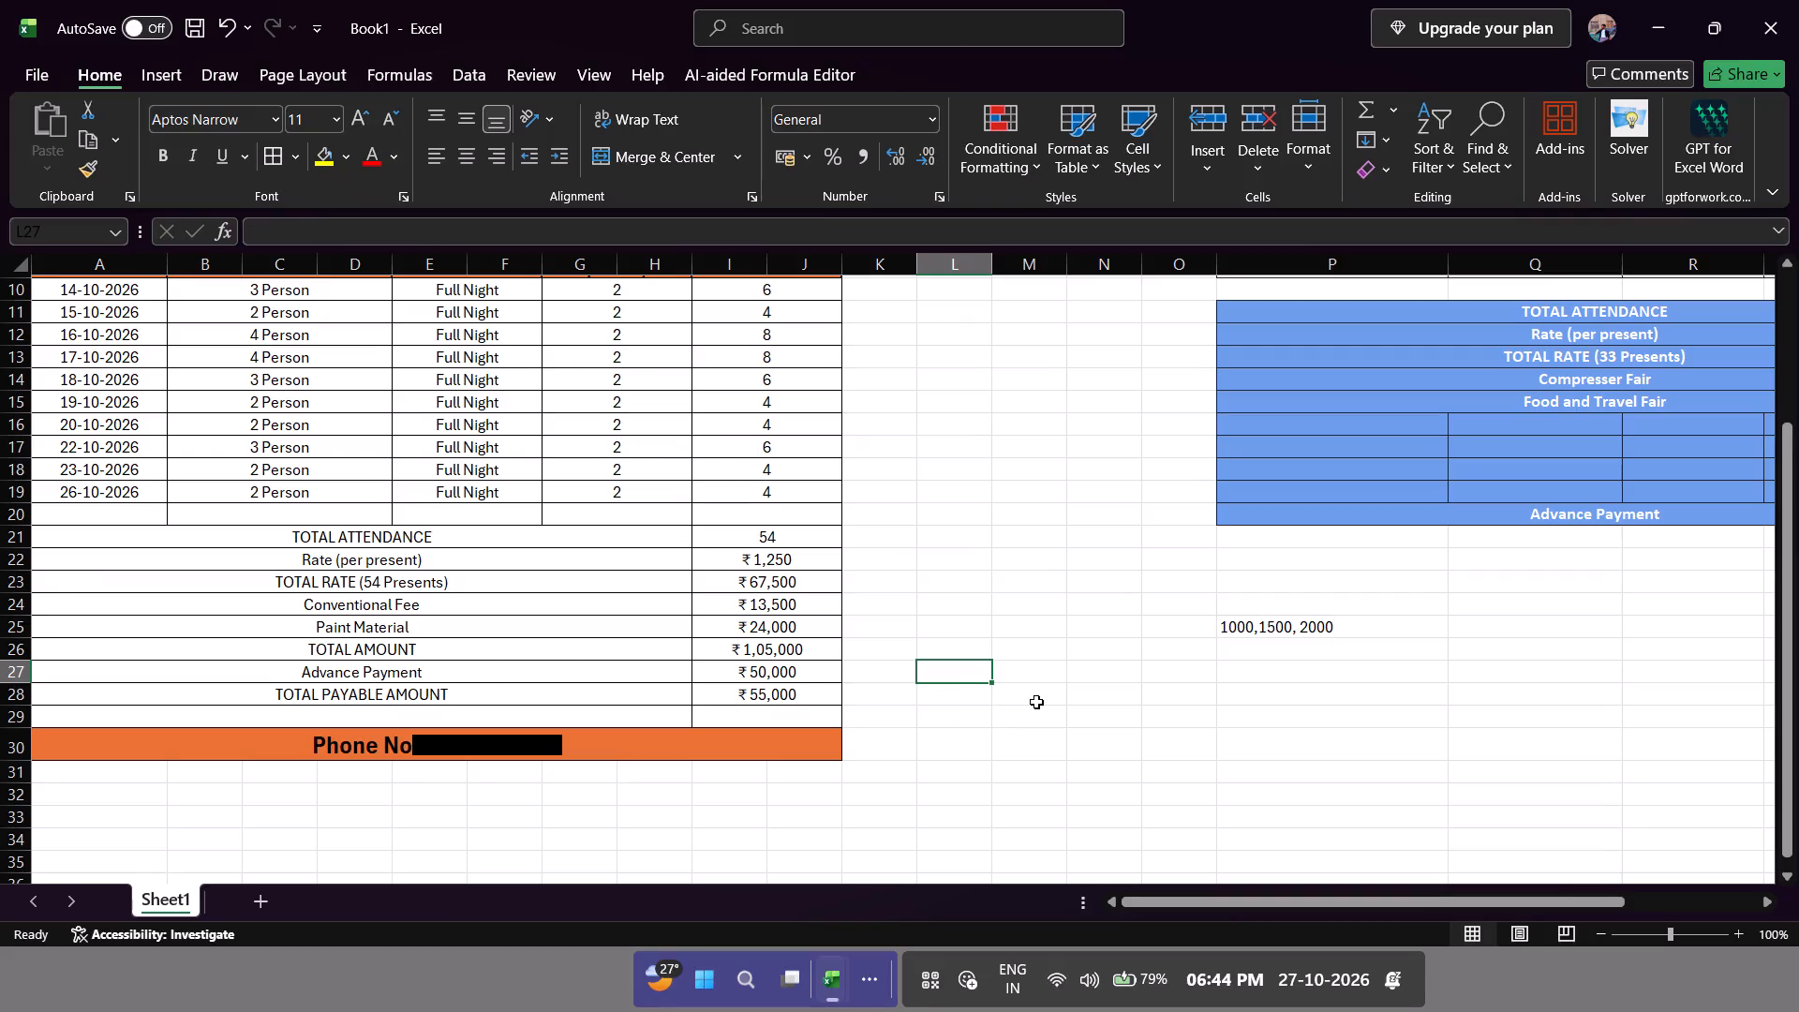
scroll(1037, 699, "up", 2)
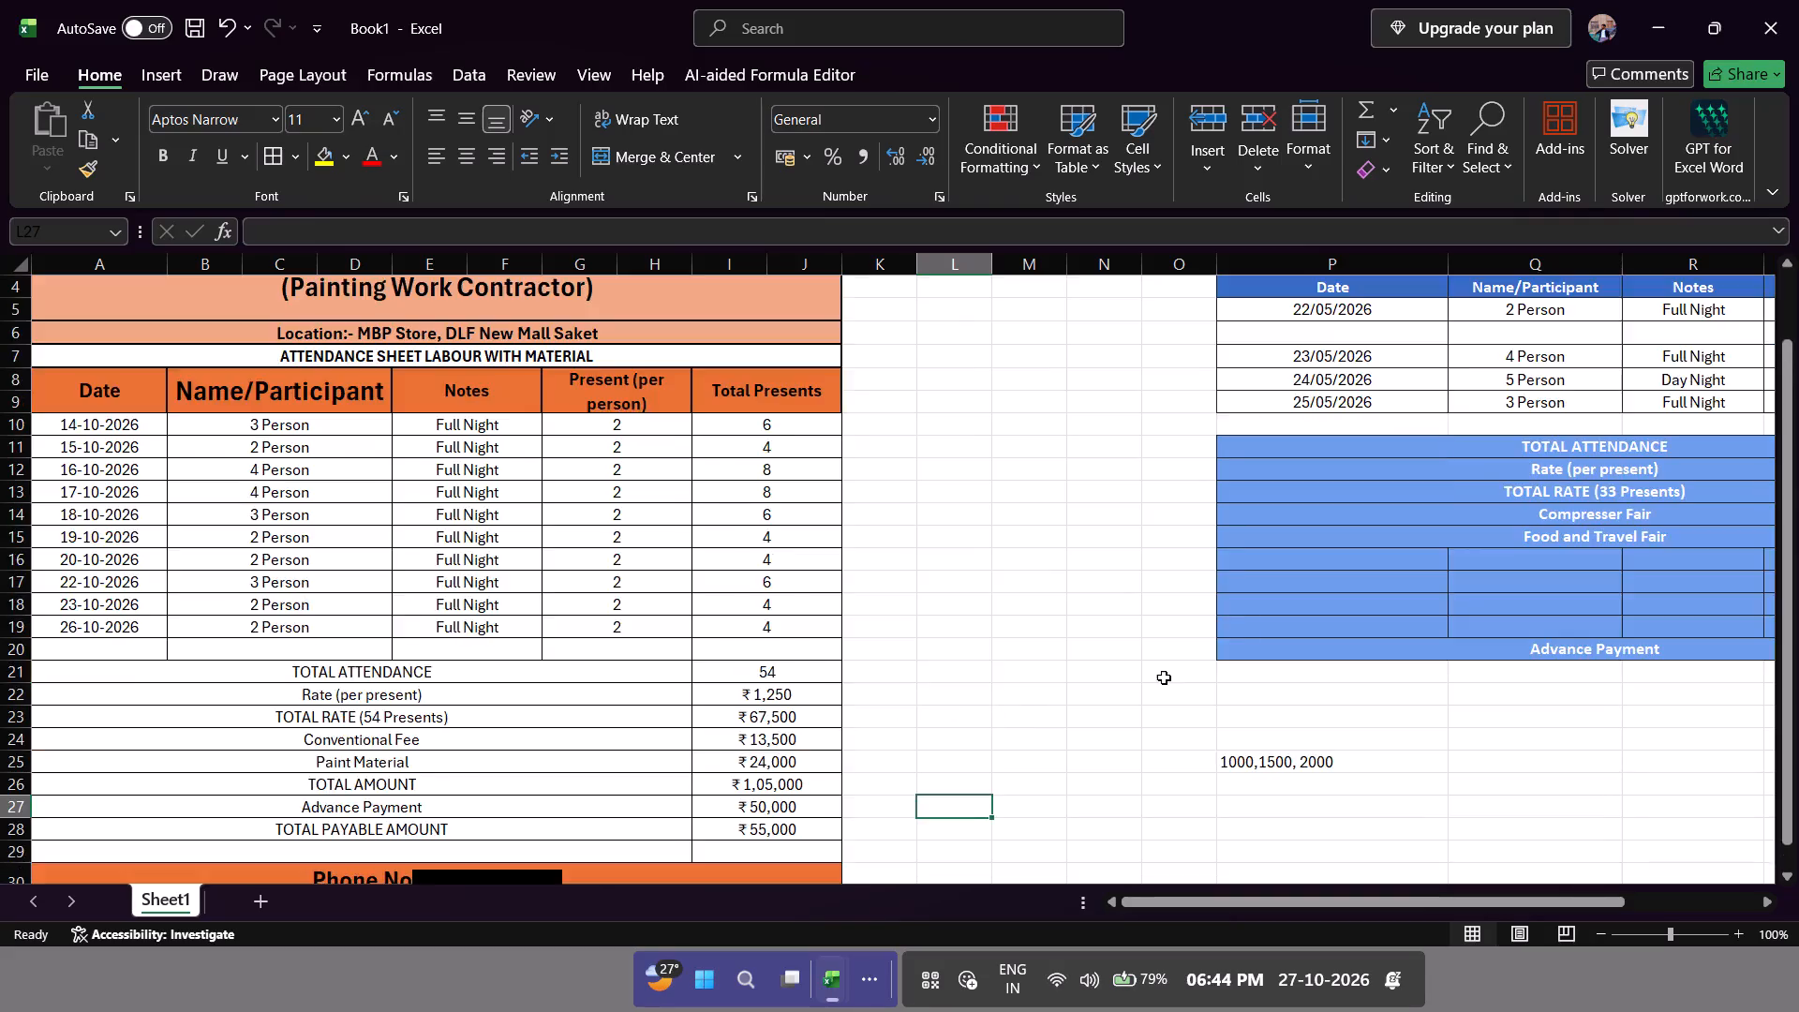
scroll(1210, 608, "up", 4)
left_click_drag(1202, 318, 1344, 728)
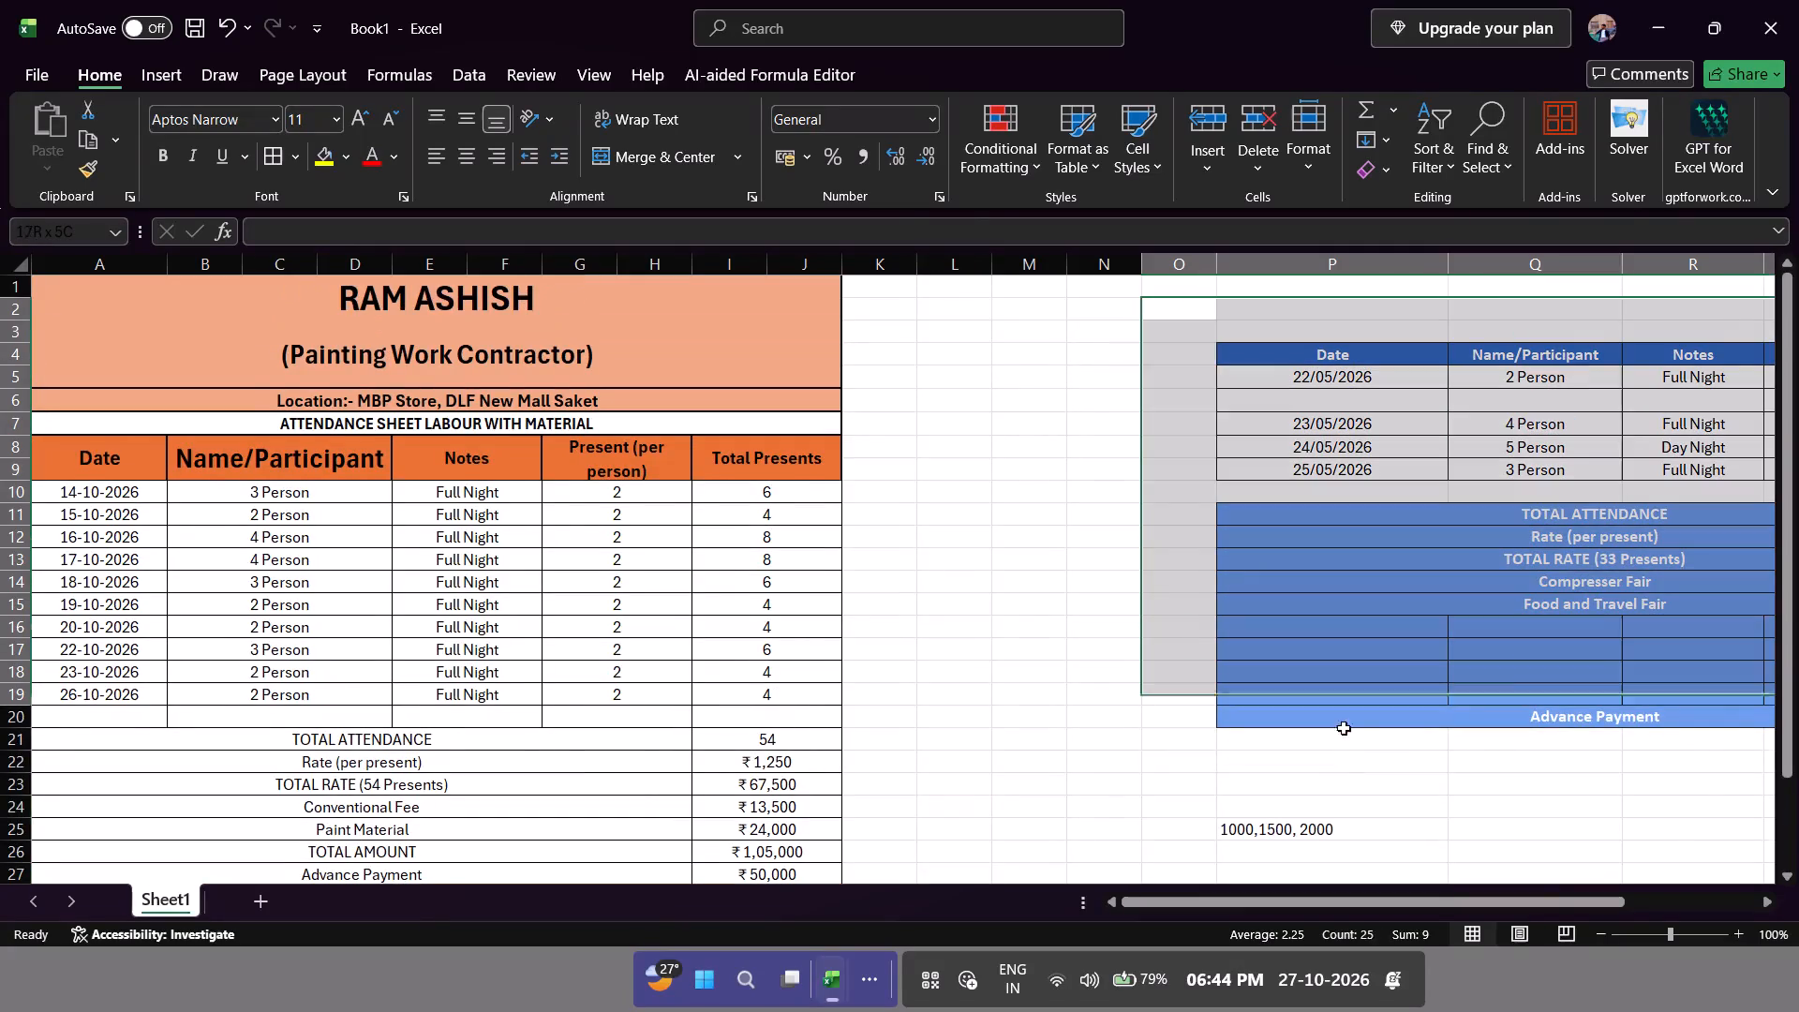
left_click_drag(1344, 728, 1526, 854)
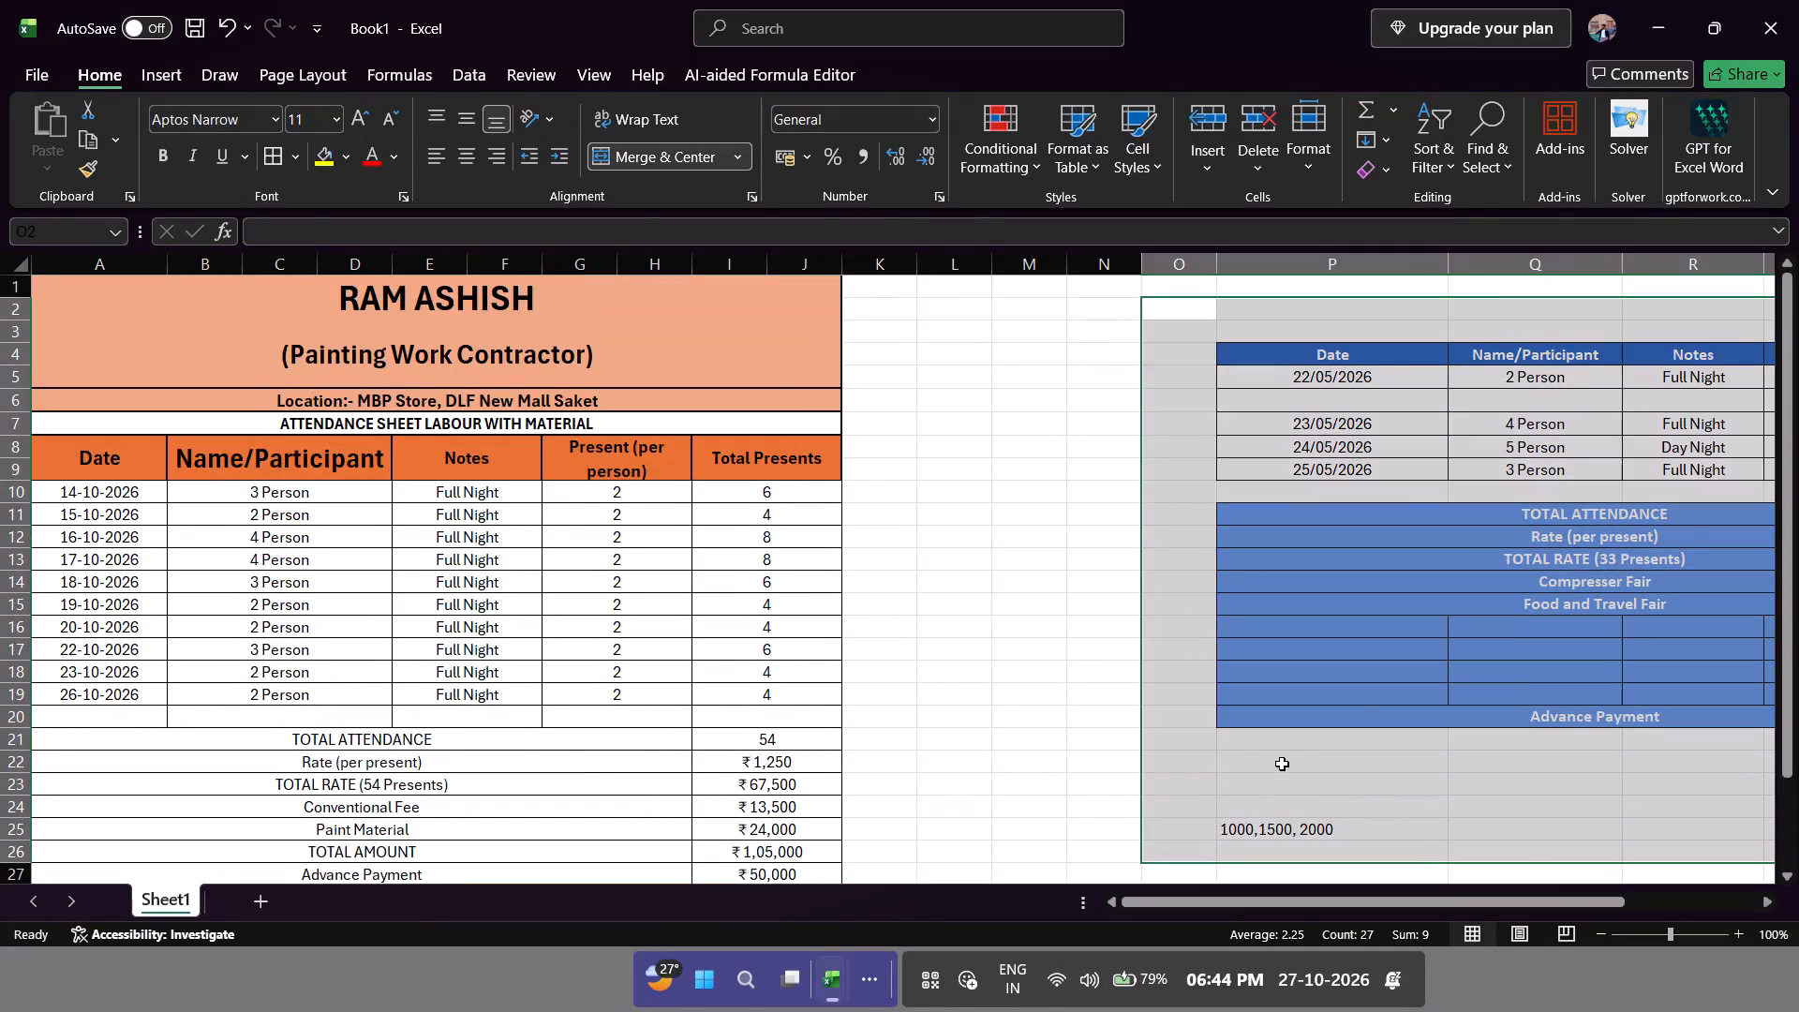
key("Delete")
Delete the old blue tables' cell range starting at O2, shifting cells left, and repeat for the leftover Total Presents column.
key("shift+Delete")
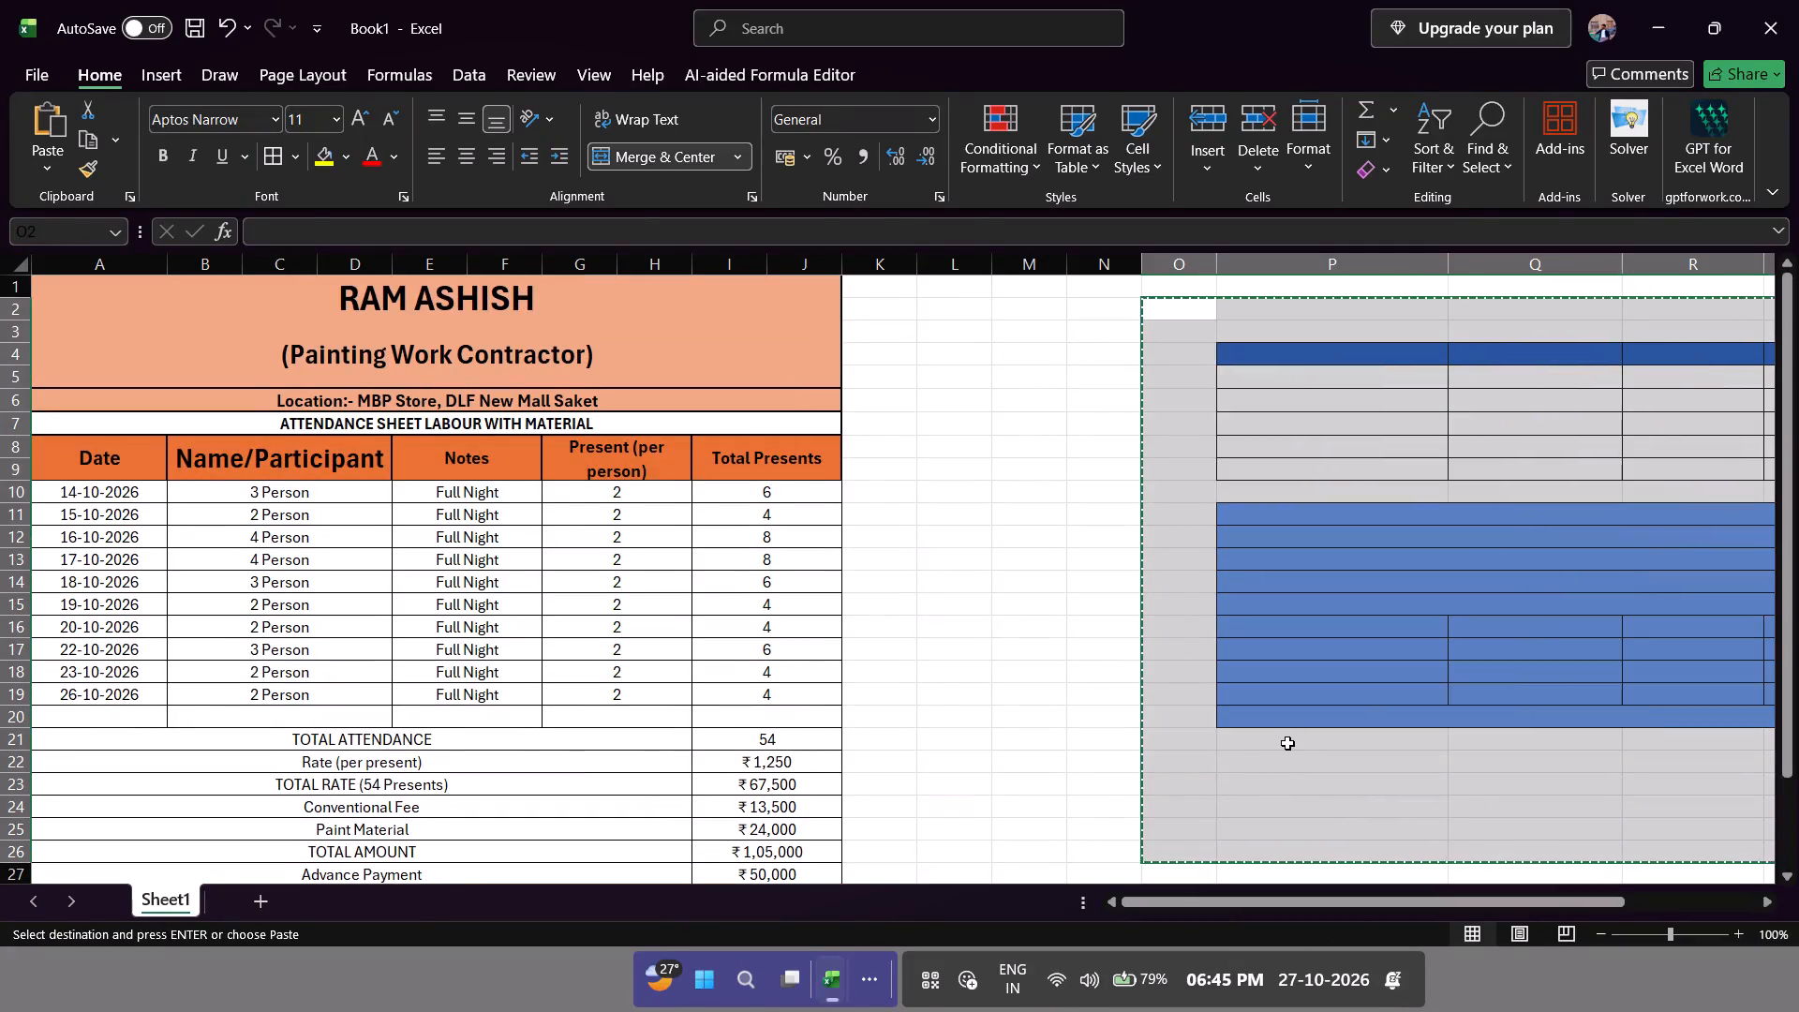
key("shift+Delete")
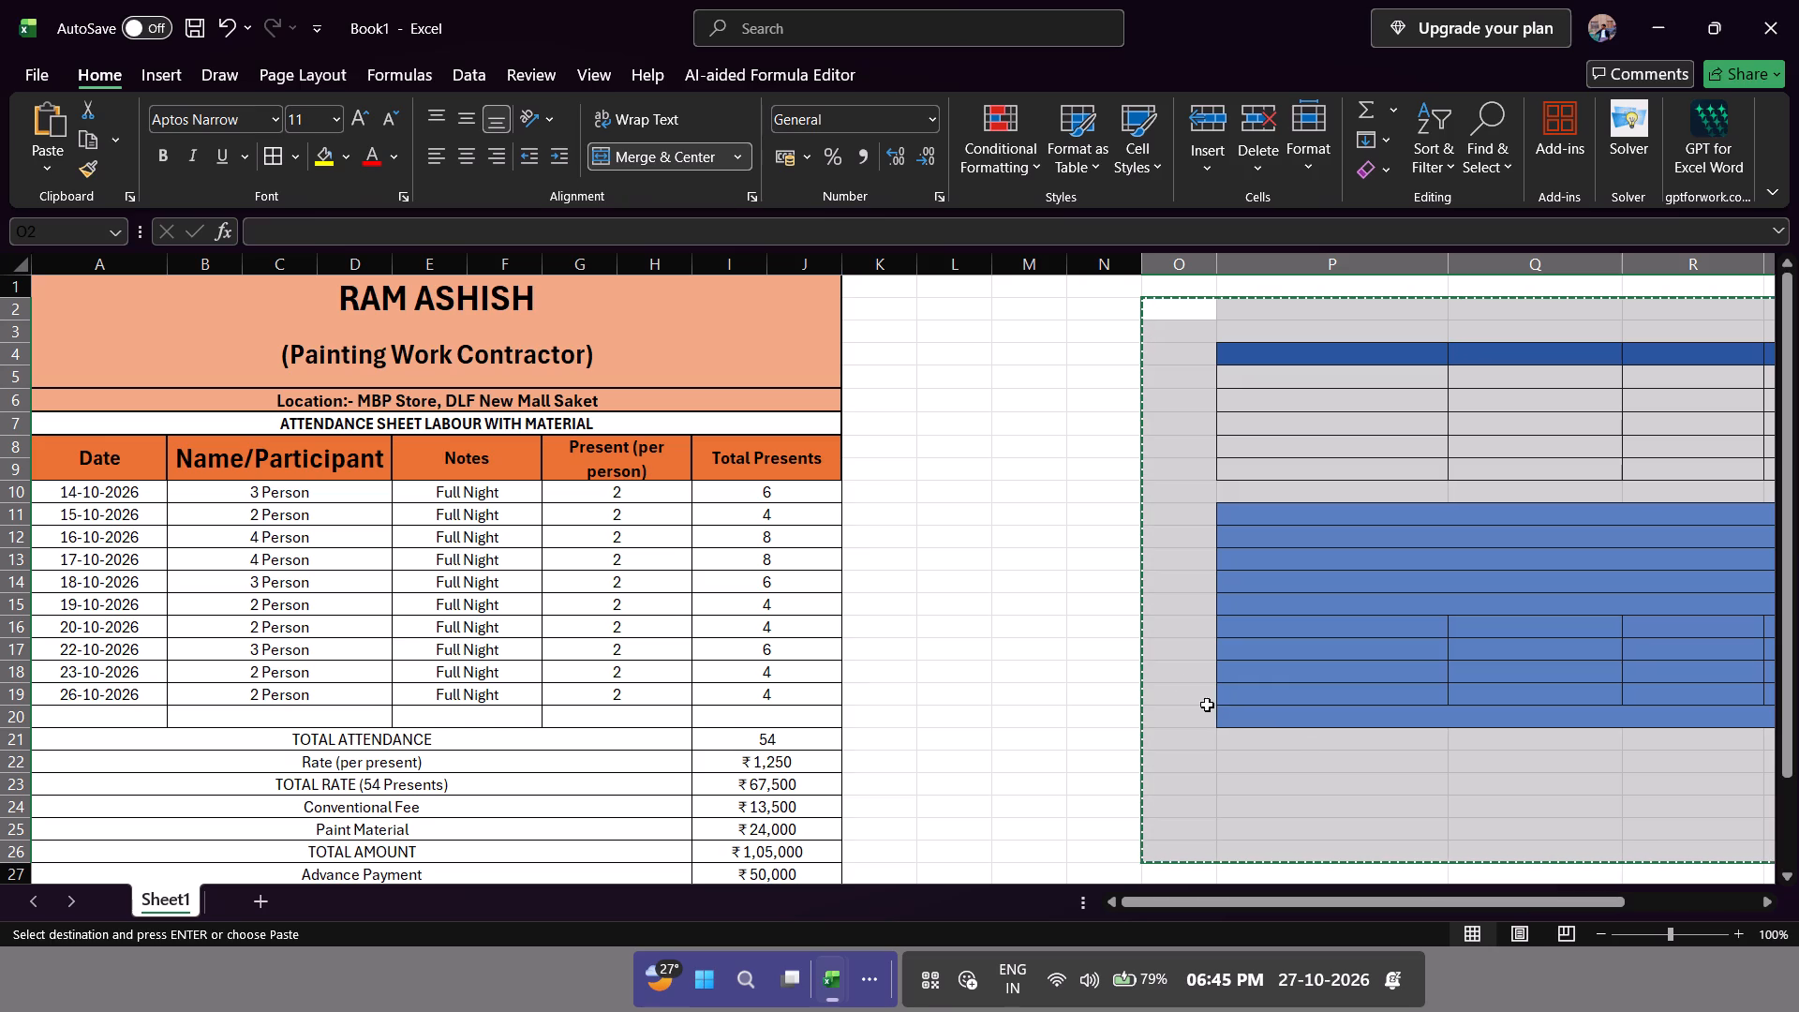
right_click(1529, 562)
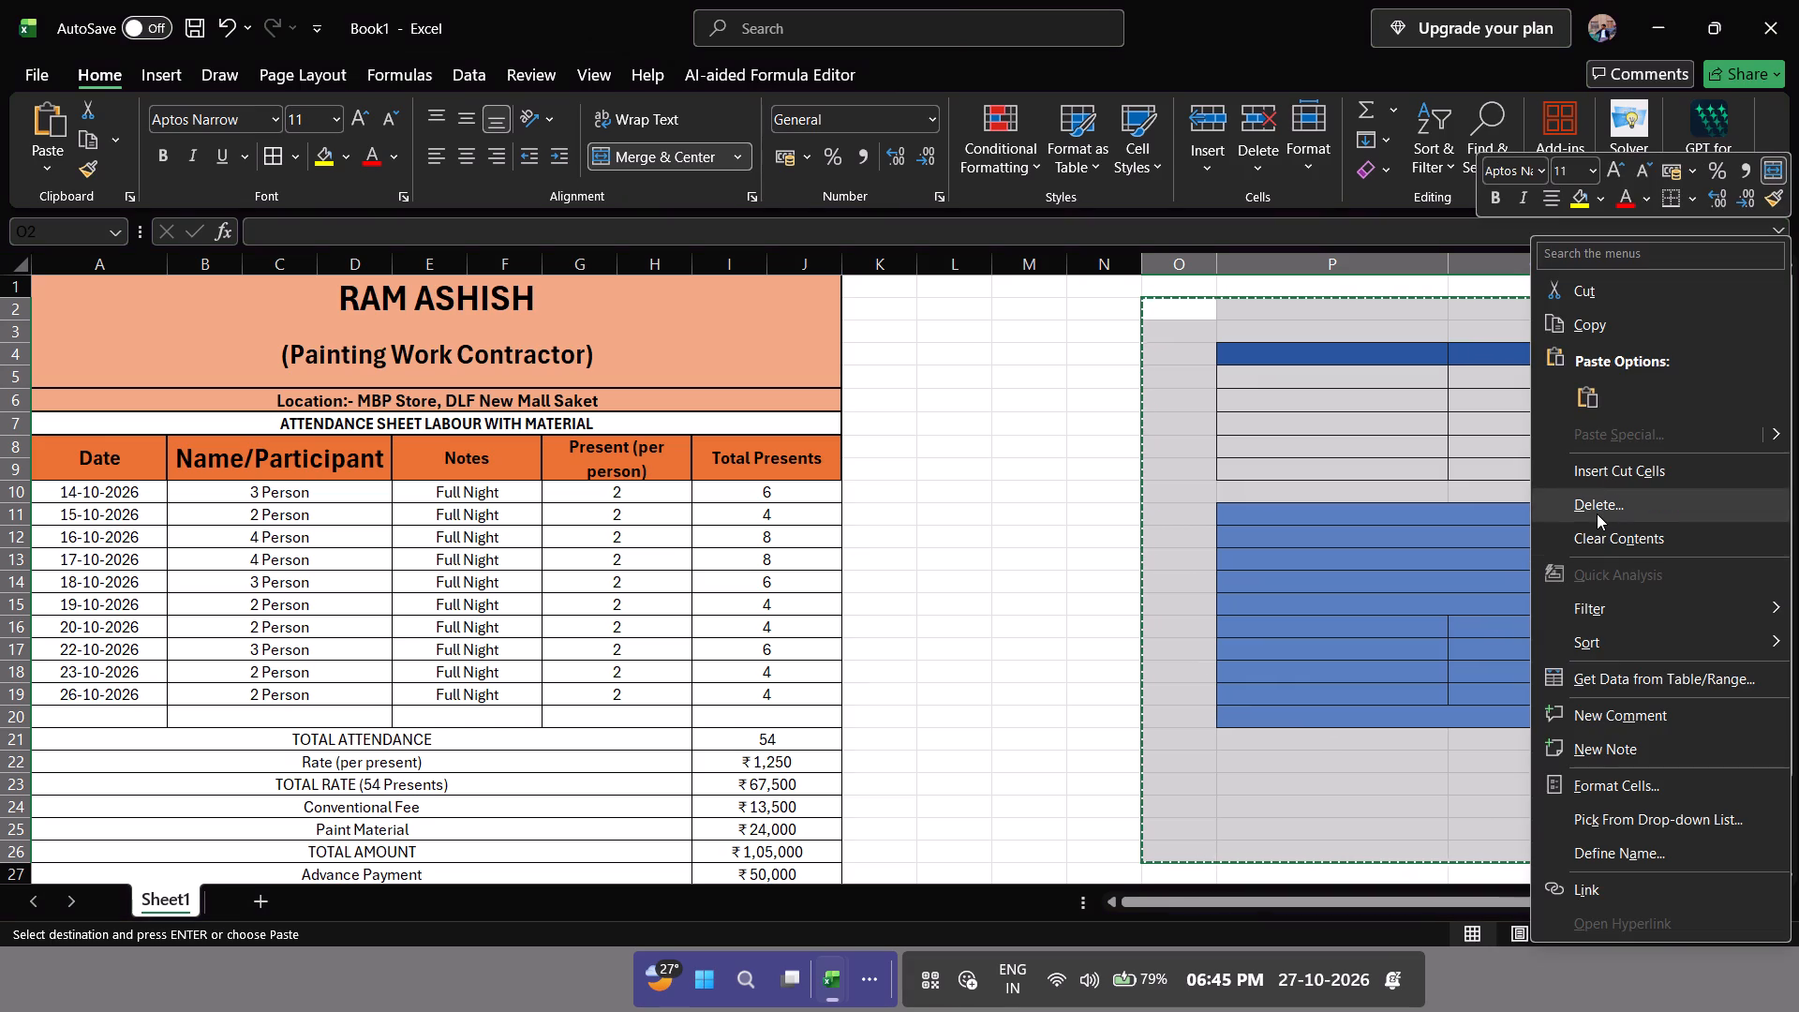
left_click(1597, 513)
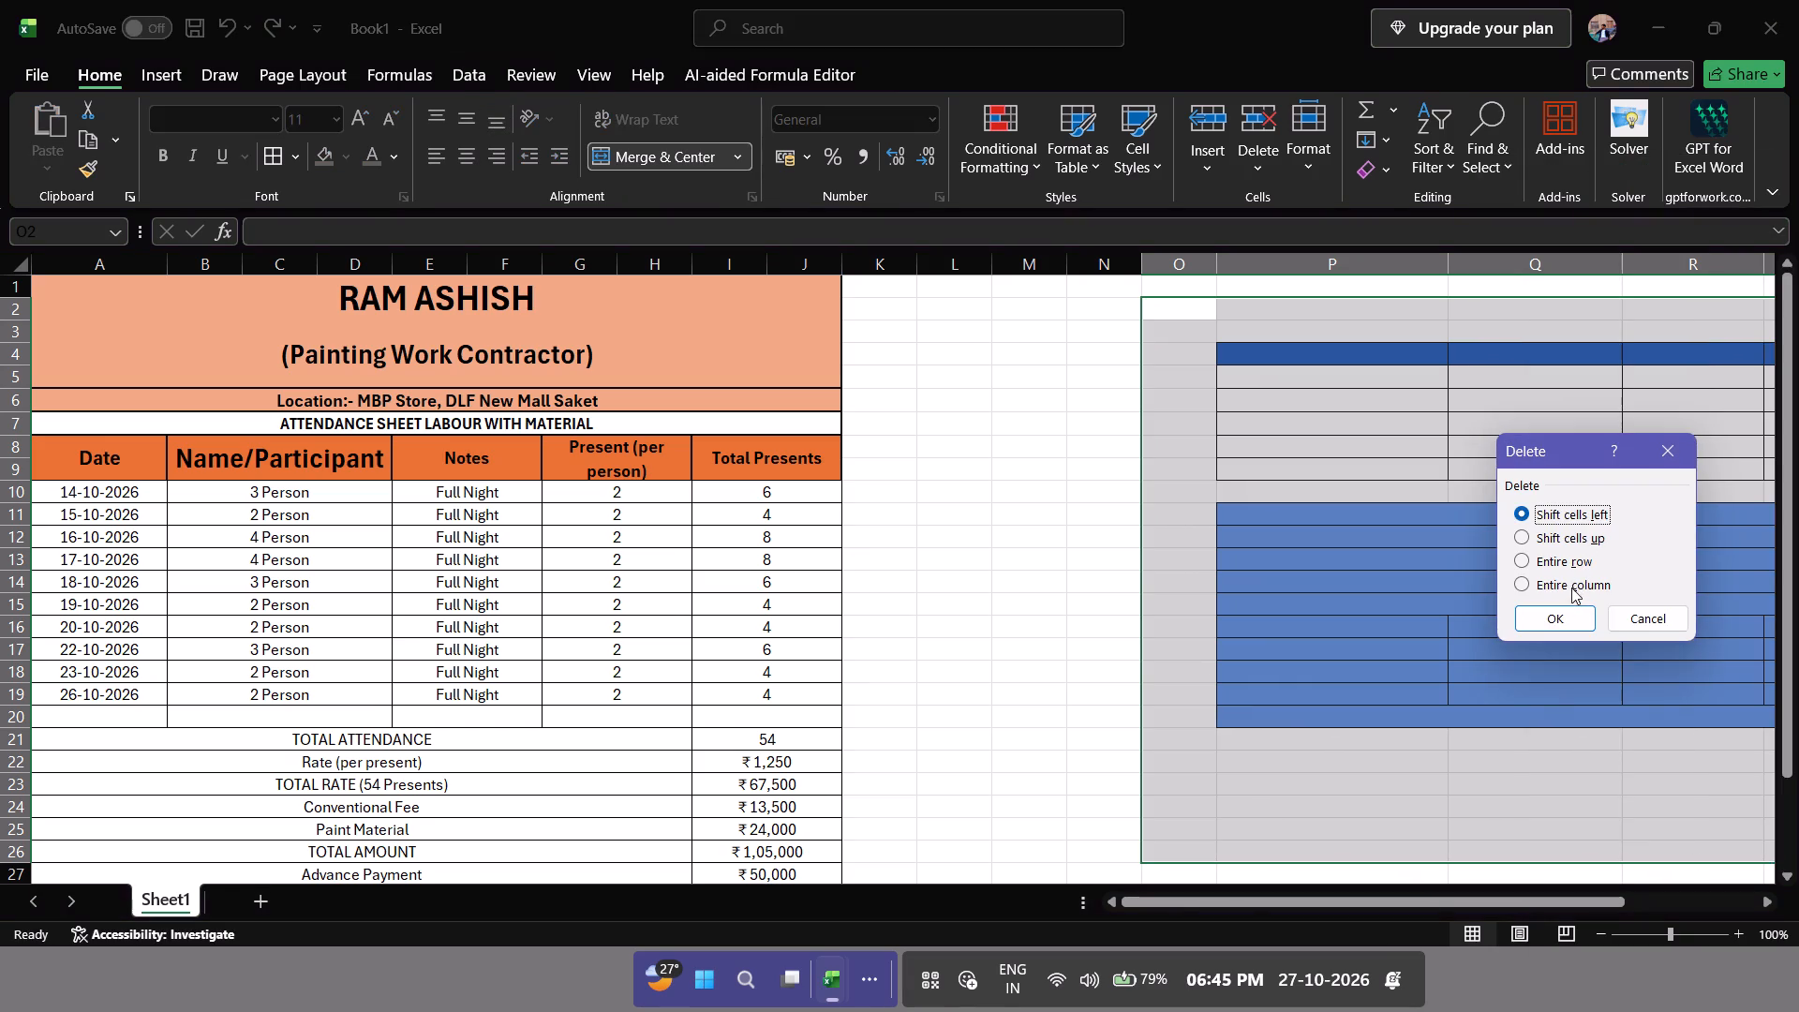
left_click(1567, 584)
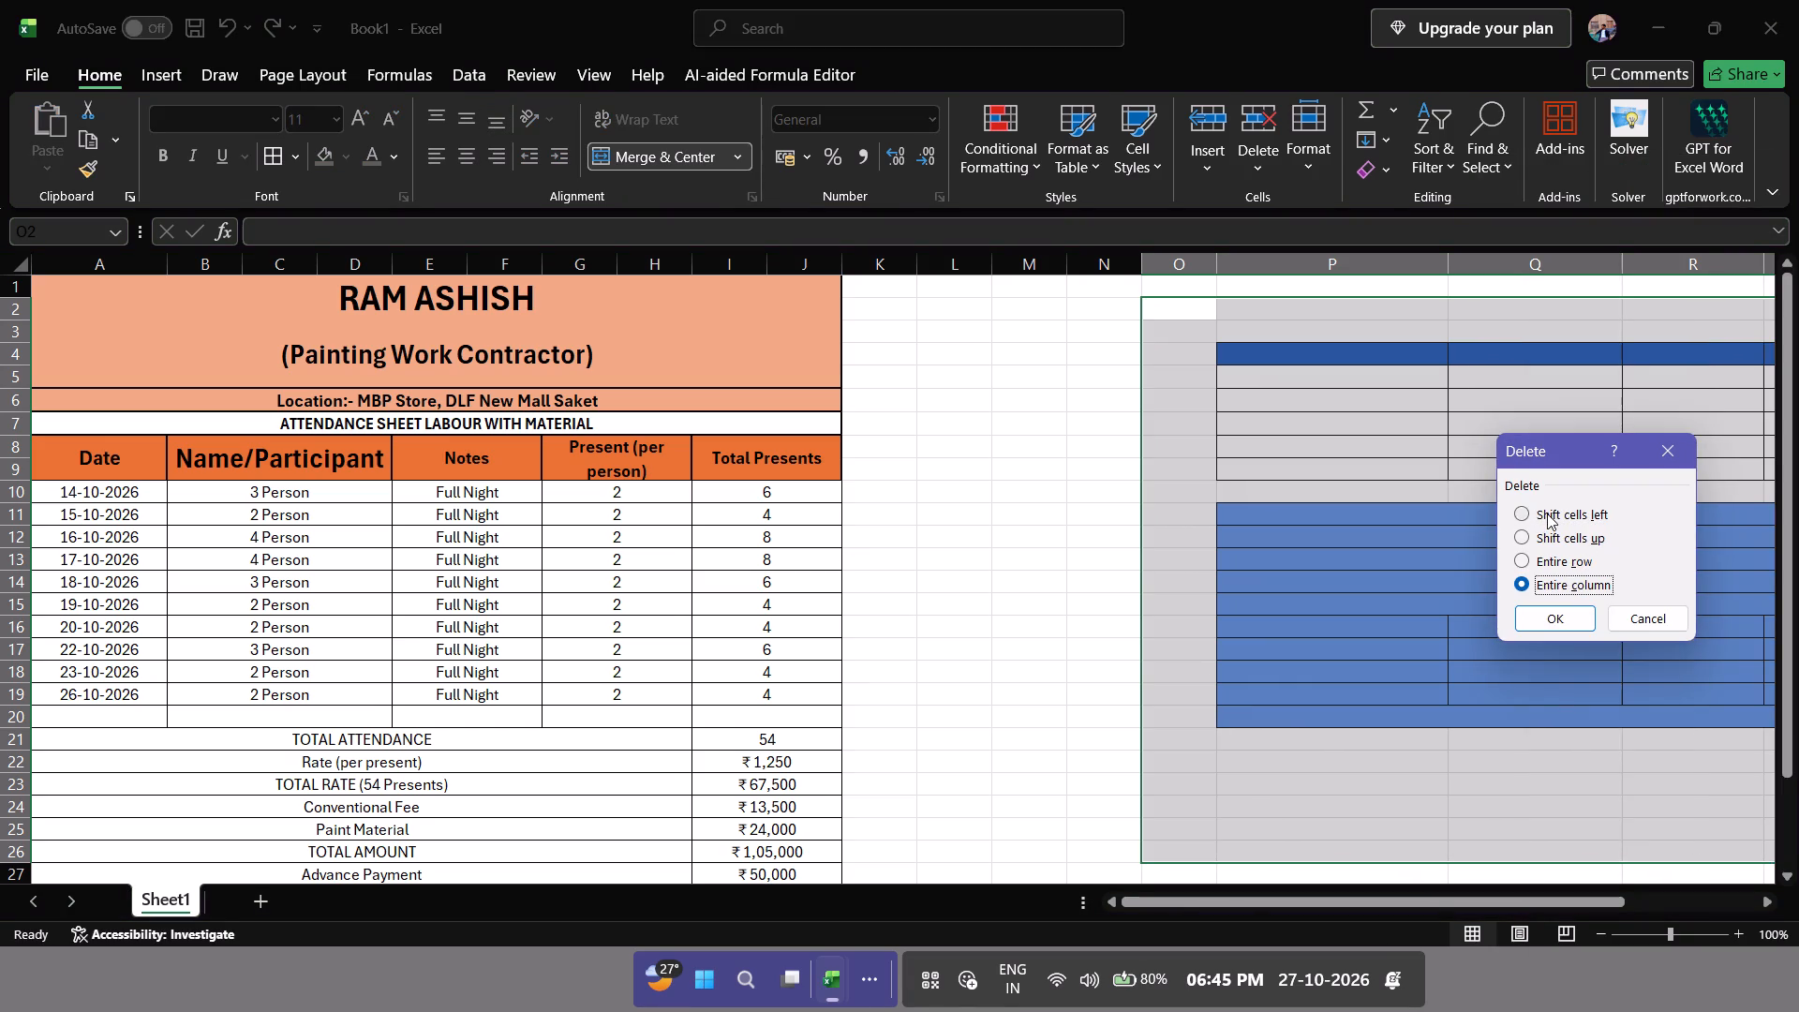
left_click(1547, 513)
left_click(1567, 621)
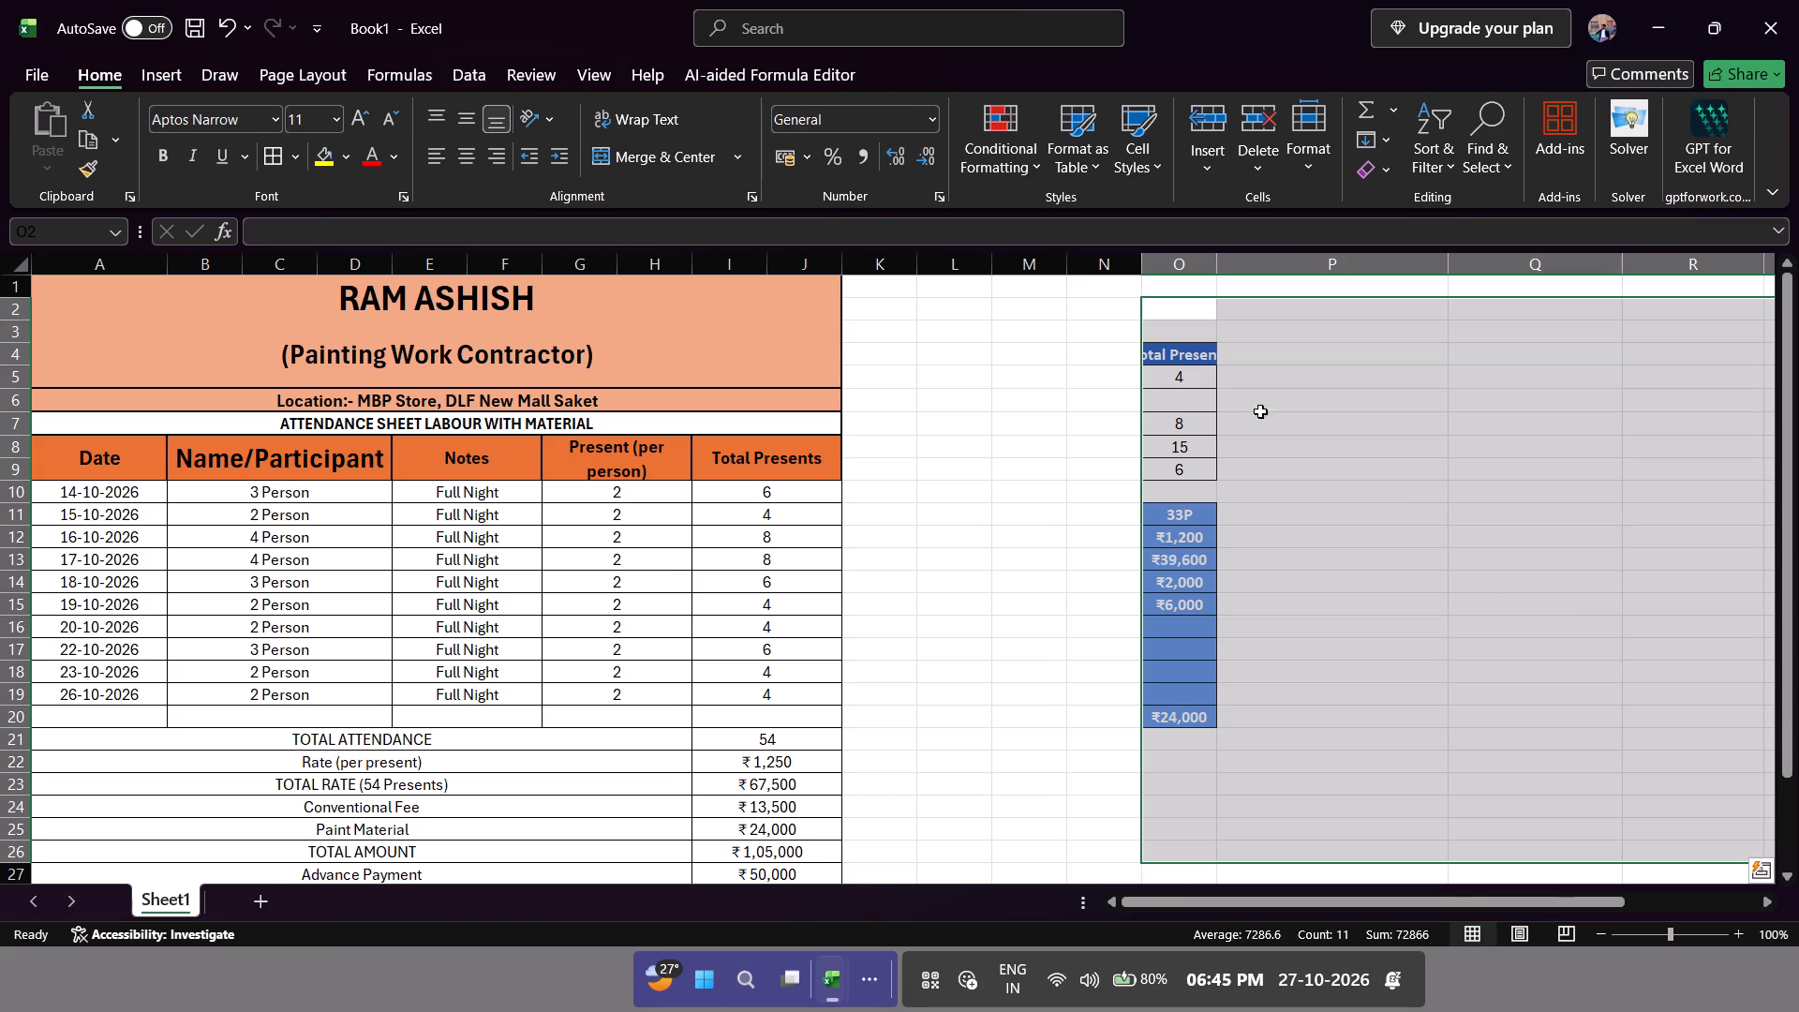
right_click(1190, 366)
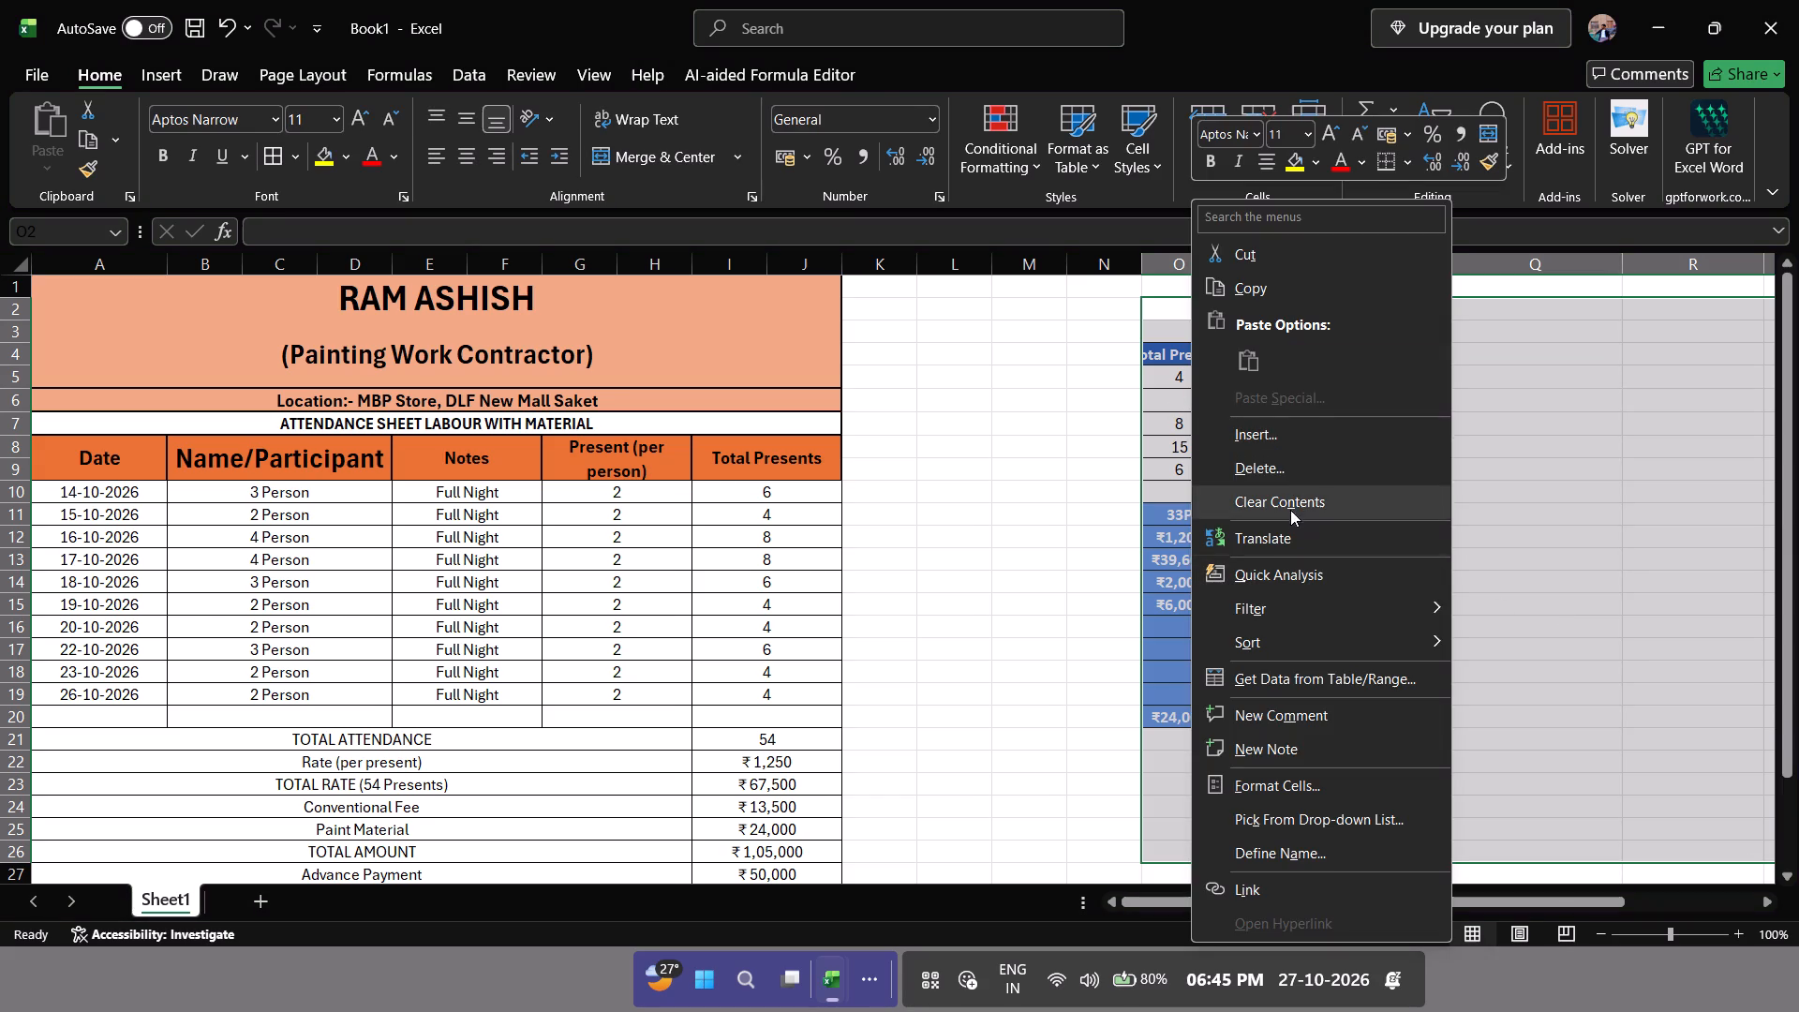
left_click(1290, 469)
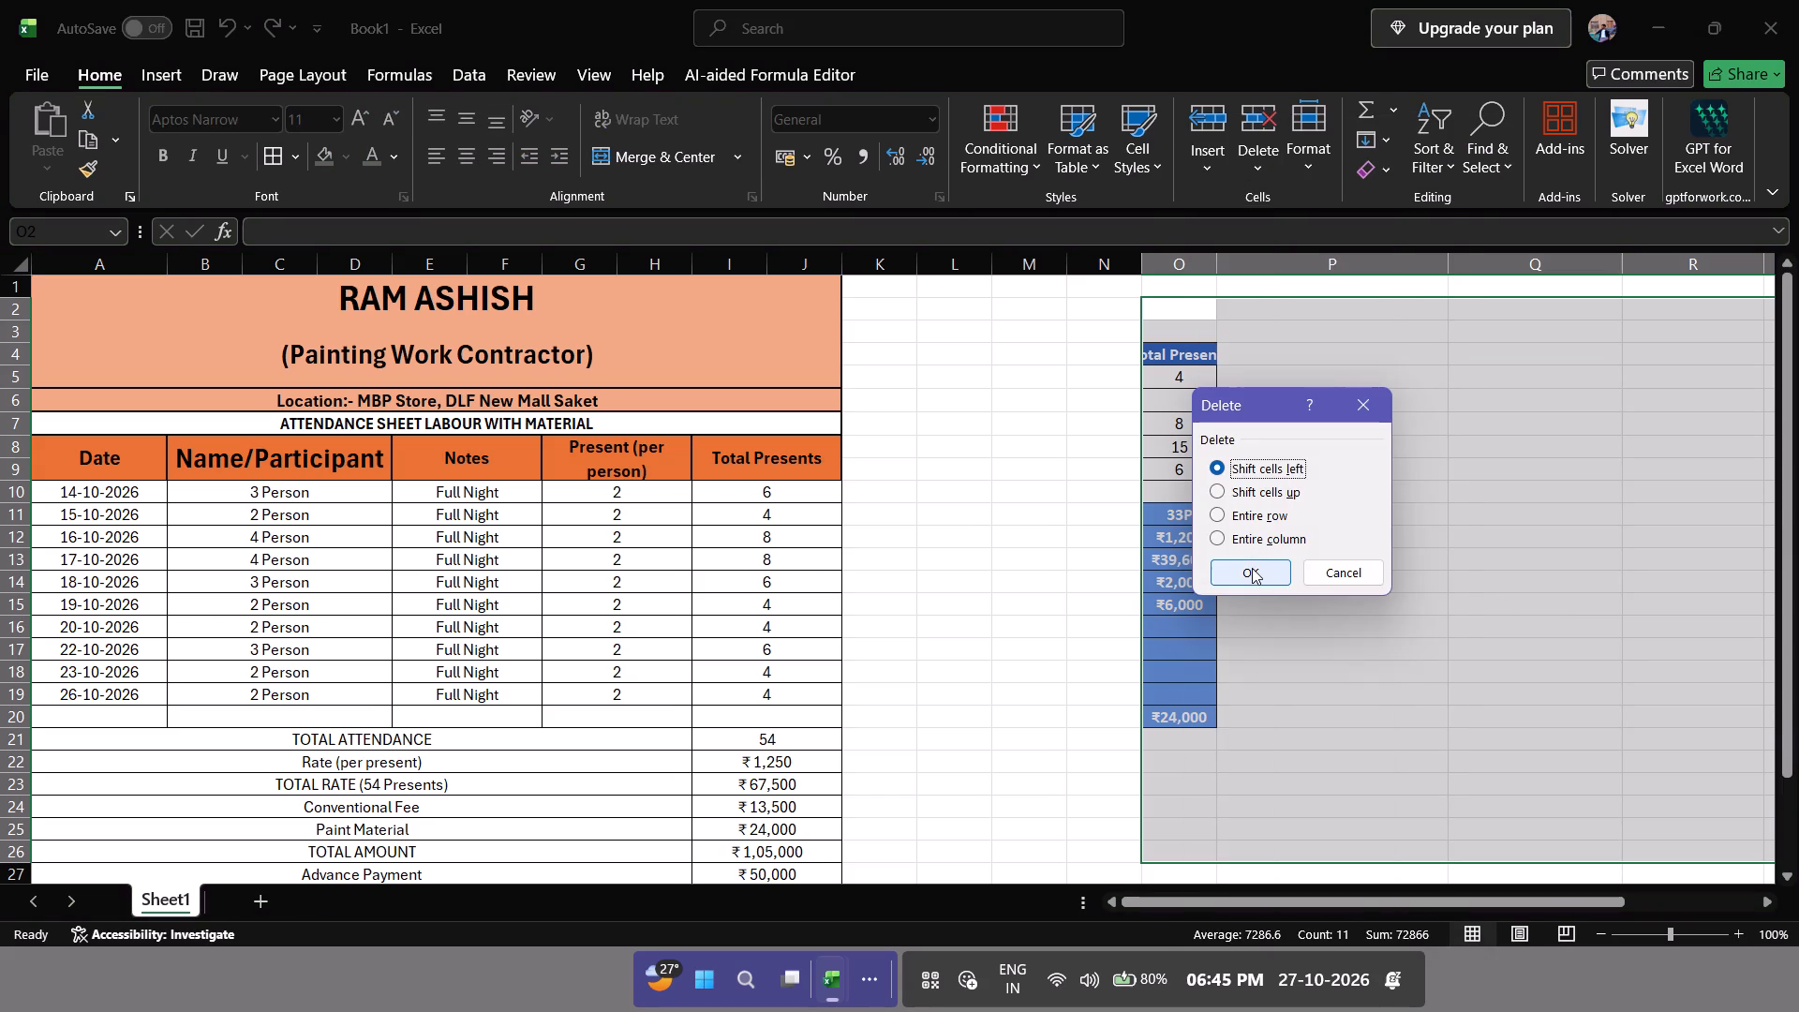
left_click(1251, 569)
left_click(1053, 541)
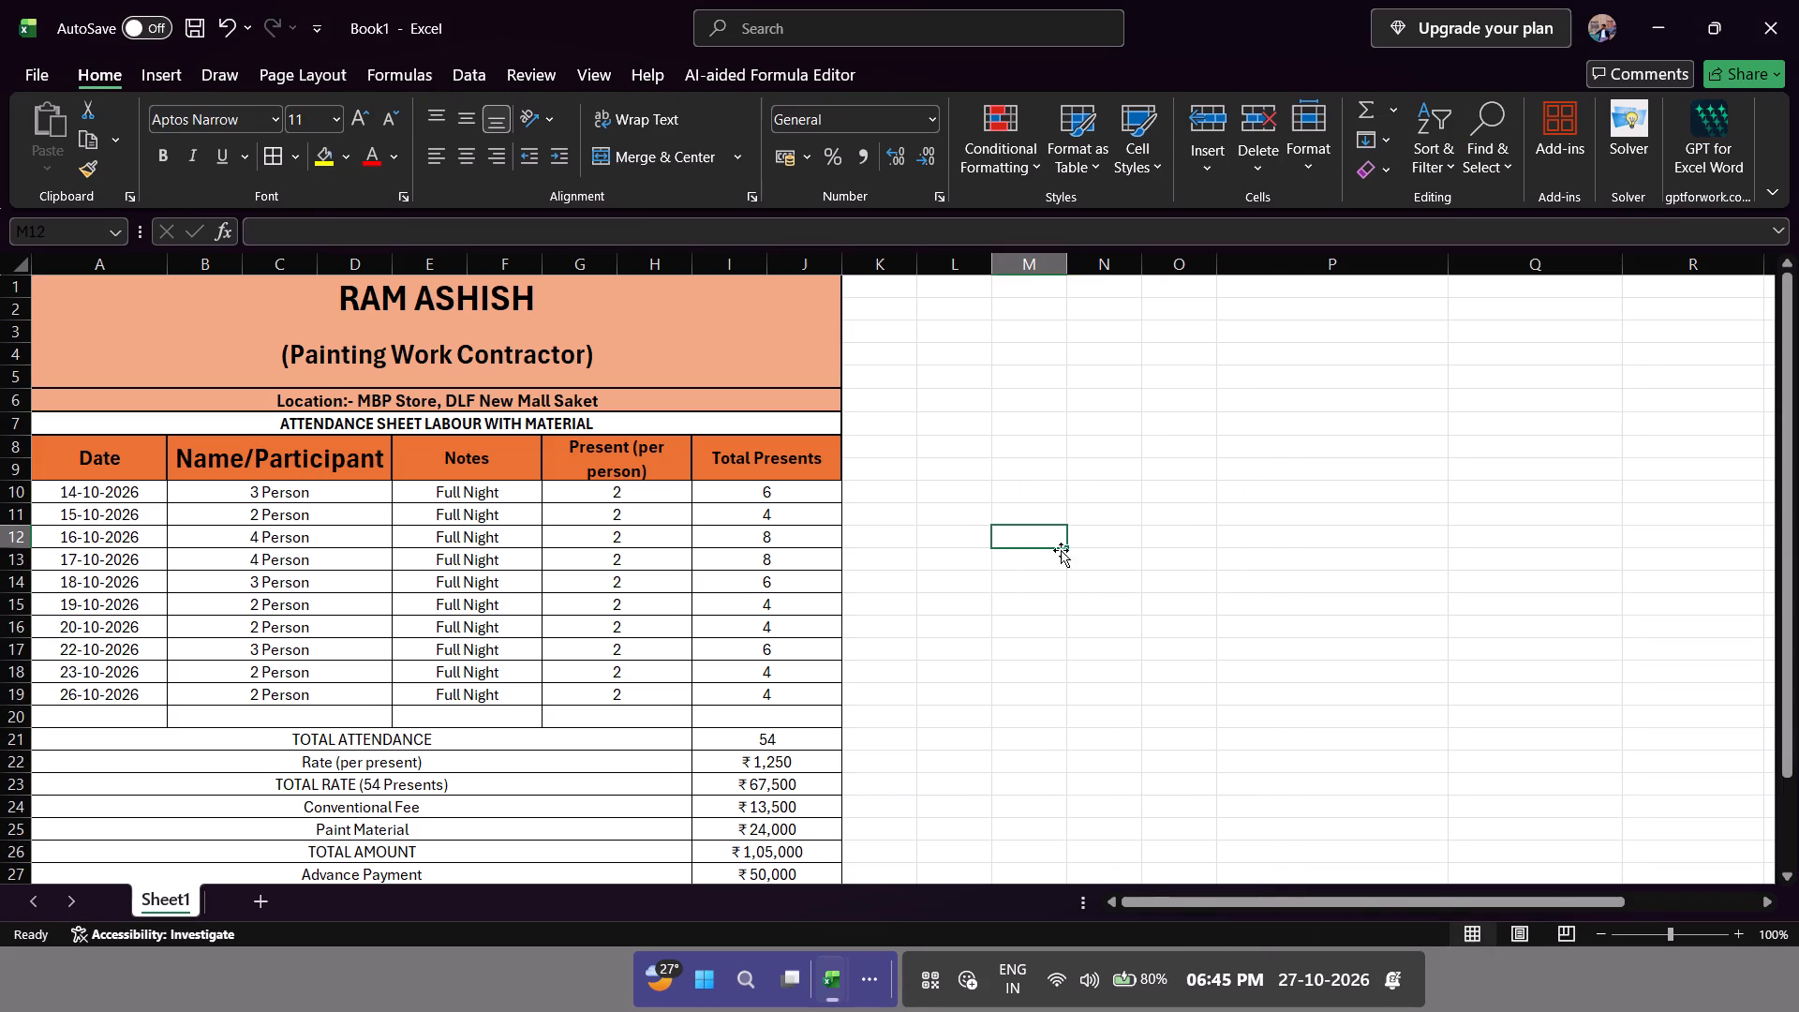
Look over the sheet around the deleted tables and down to the Phone No. row for leftover content.
left_click(1370, 539)
scroll(1451, 509, "up", 4)
scroll(1465, 532, "down", 5)
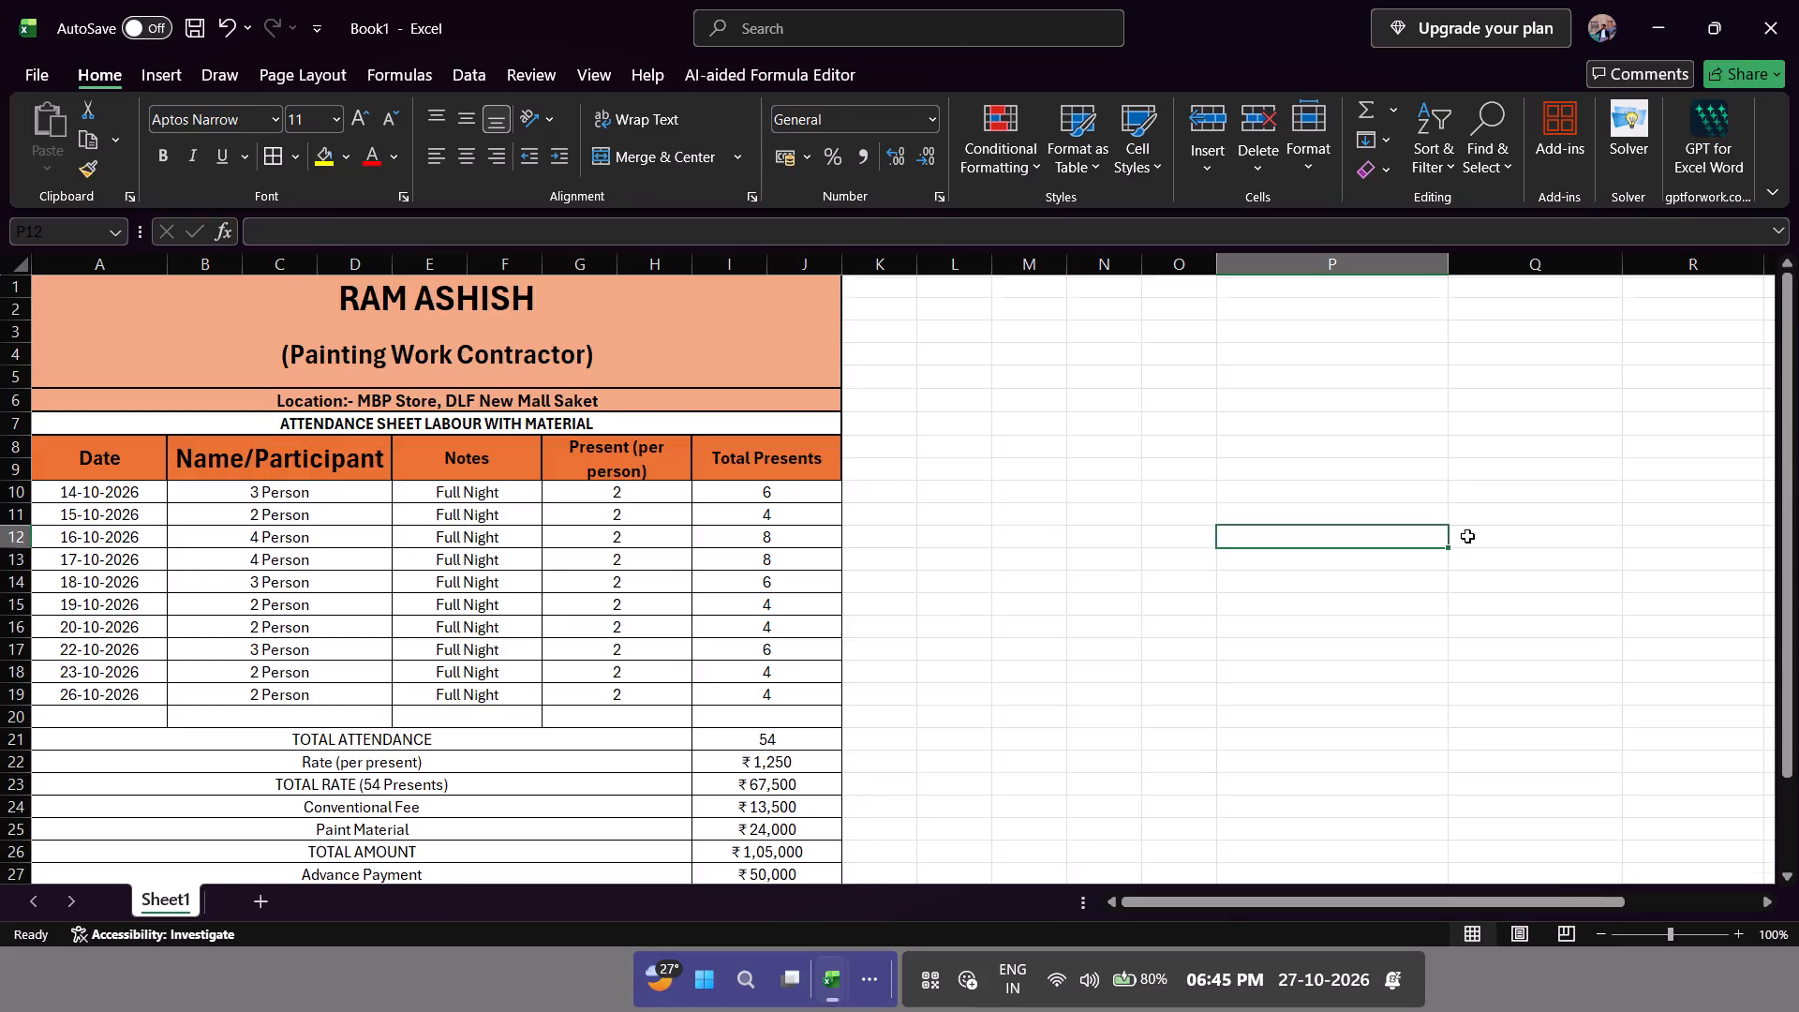
scroll(1334, 634, "down", 4)
scroll(1333, 635, "up", 12)
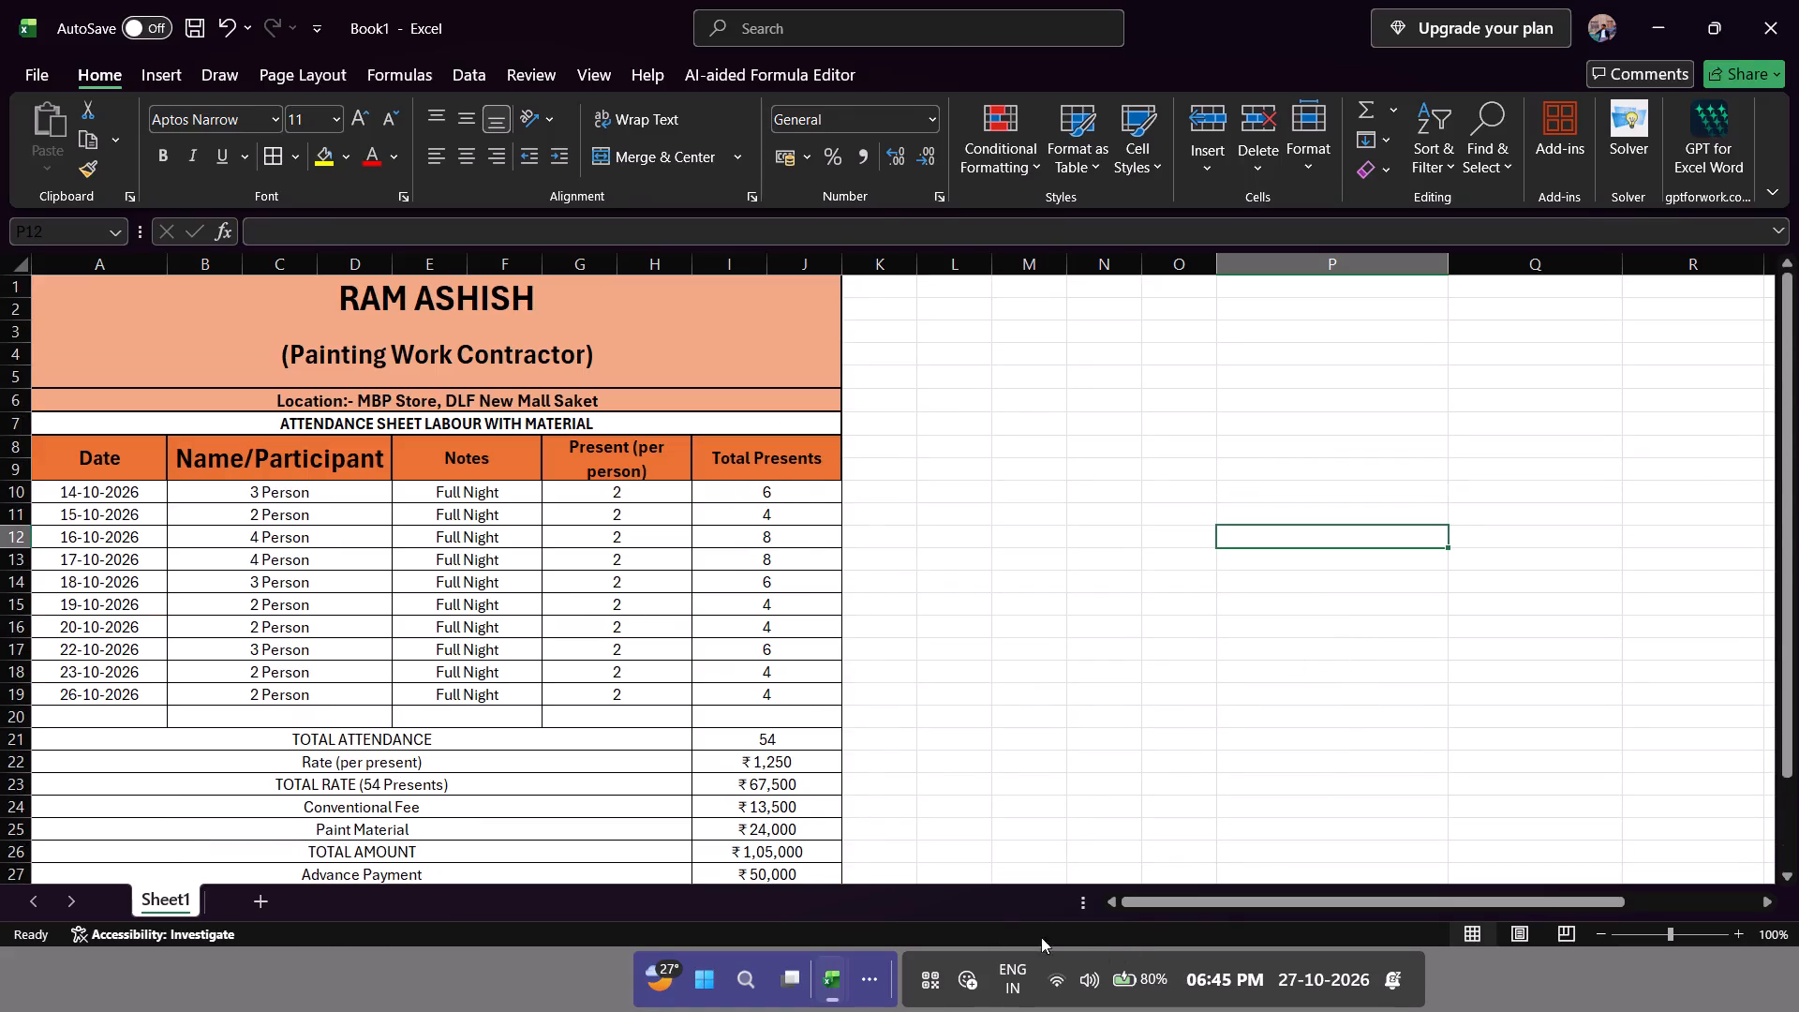
left_click_drag(1203, 895, 992, 917)
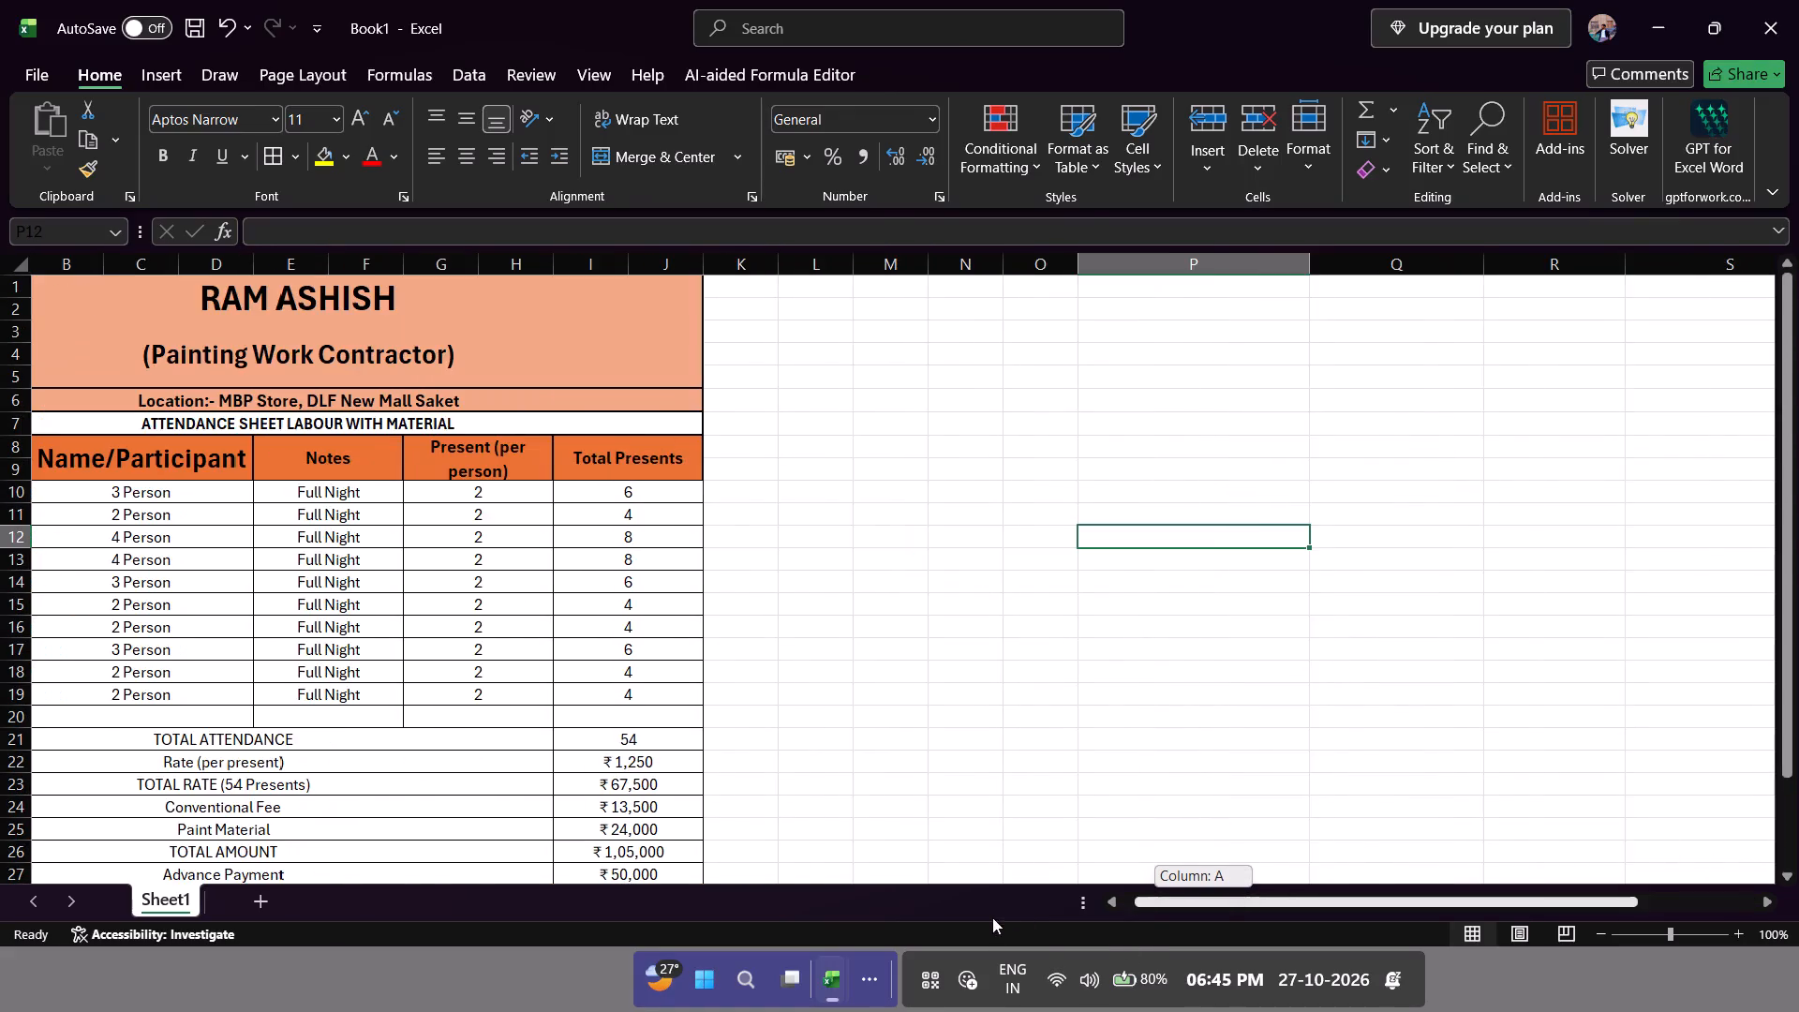
left_click_drag(992, 917, 960, 921)
scroll(1072, 641, "down", 3)
scroll(1053, 670, "up", 2)
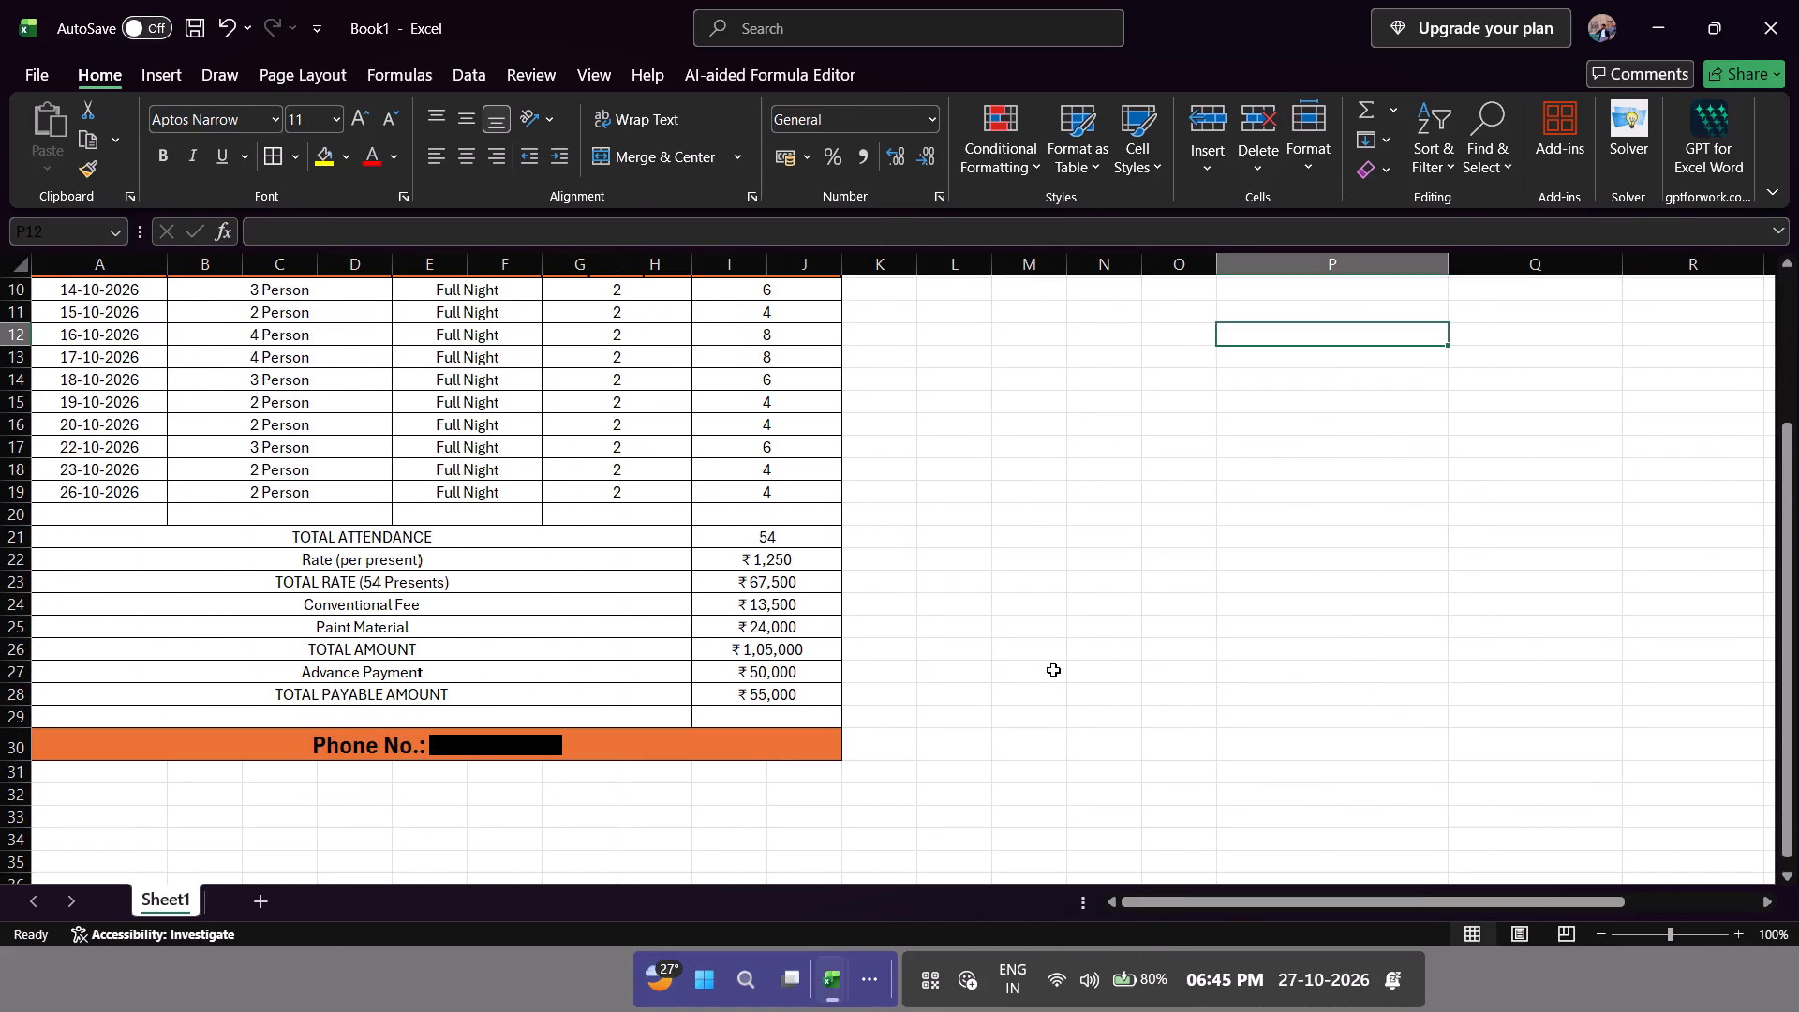
scroll(1053, 670, "up", 2)
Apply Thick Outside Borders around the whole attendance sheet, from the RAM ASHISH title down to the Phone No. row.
left_click(990, 535)
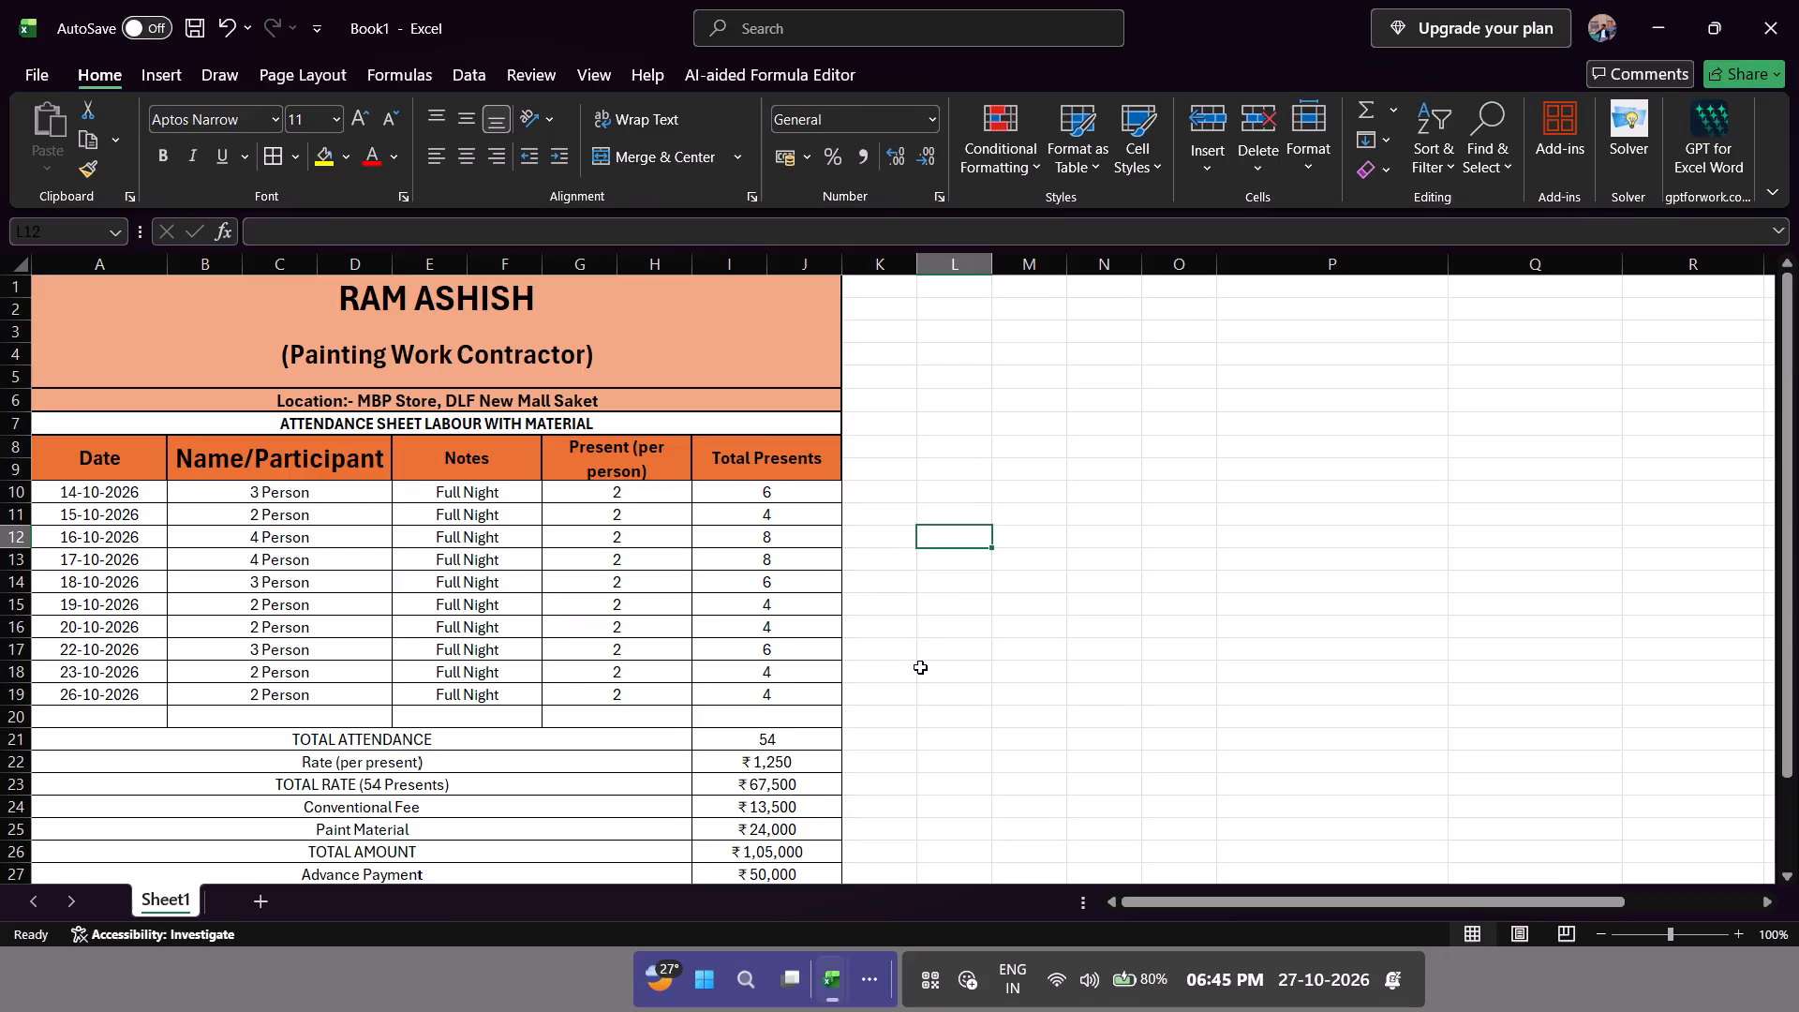
scroll(983, 593, "down", 2)
scroll(986, 592, "up", 3)
scroll(994, 595, "down", 4)
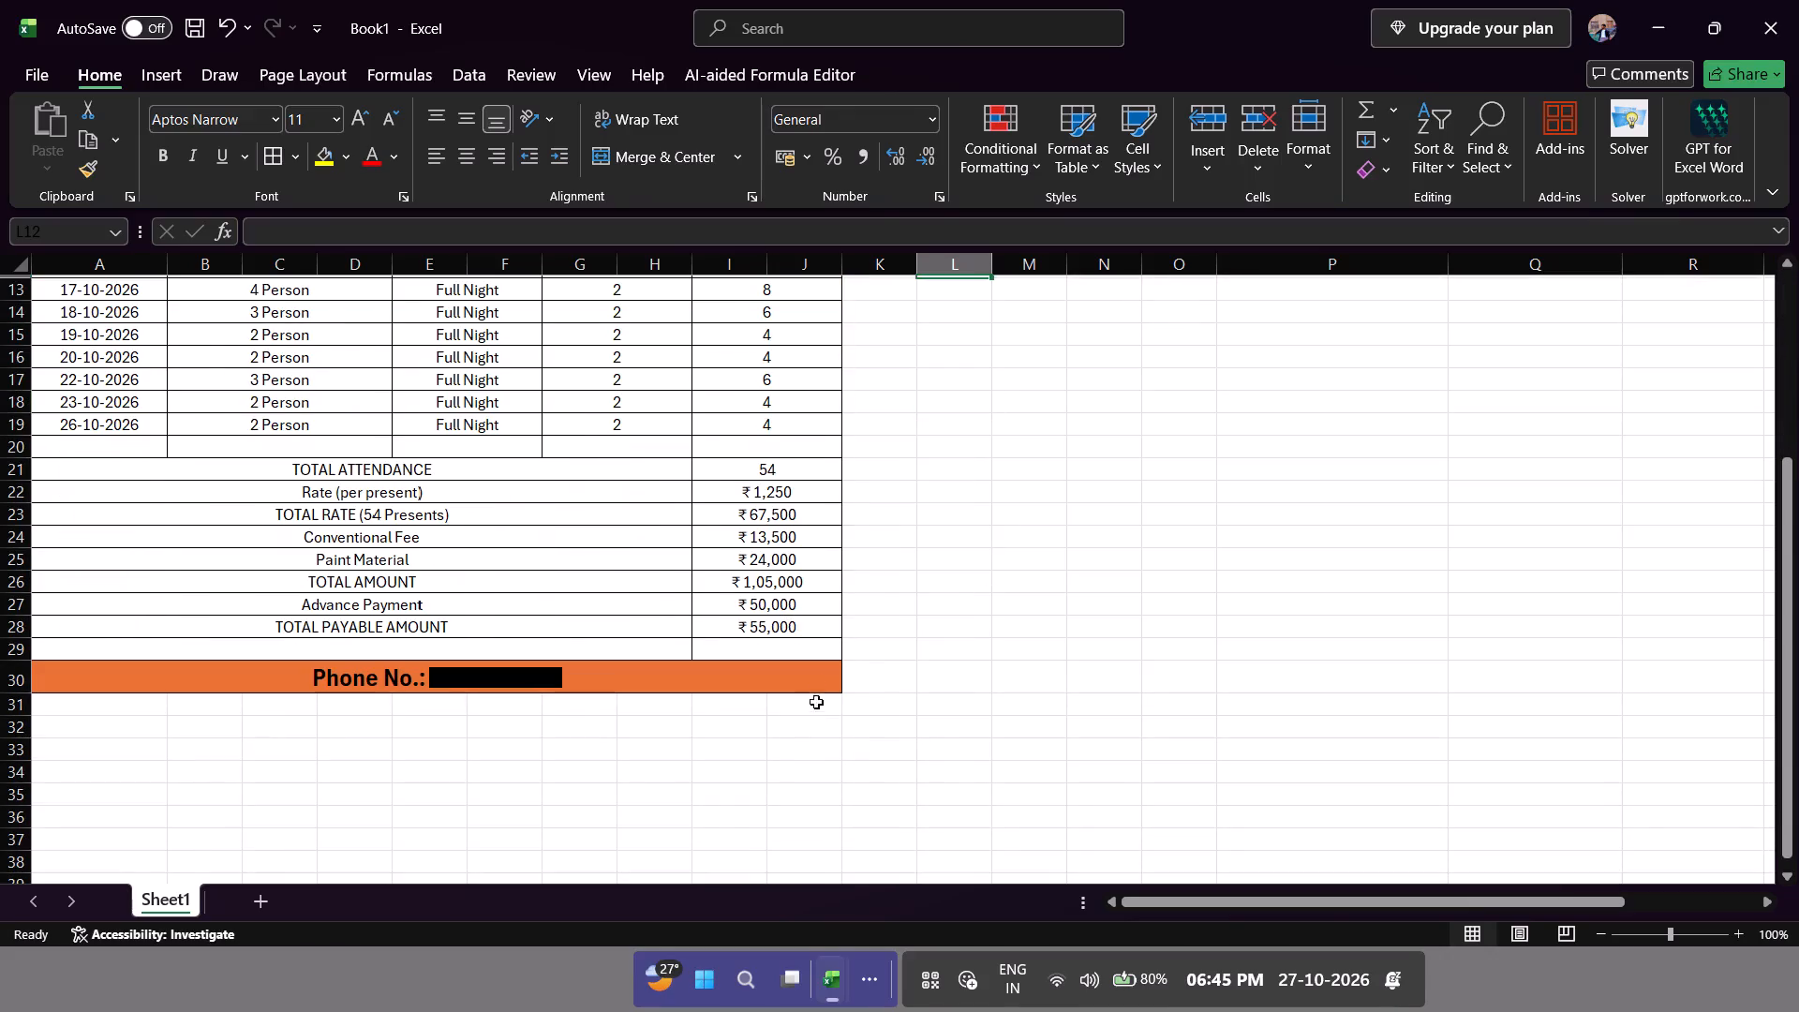
left_click_drag(817, 688, 587, 407)
scroll(583, 410, "up", 5)
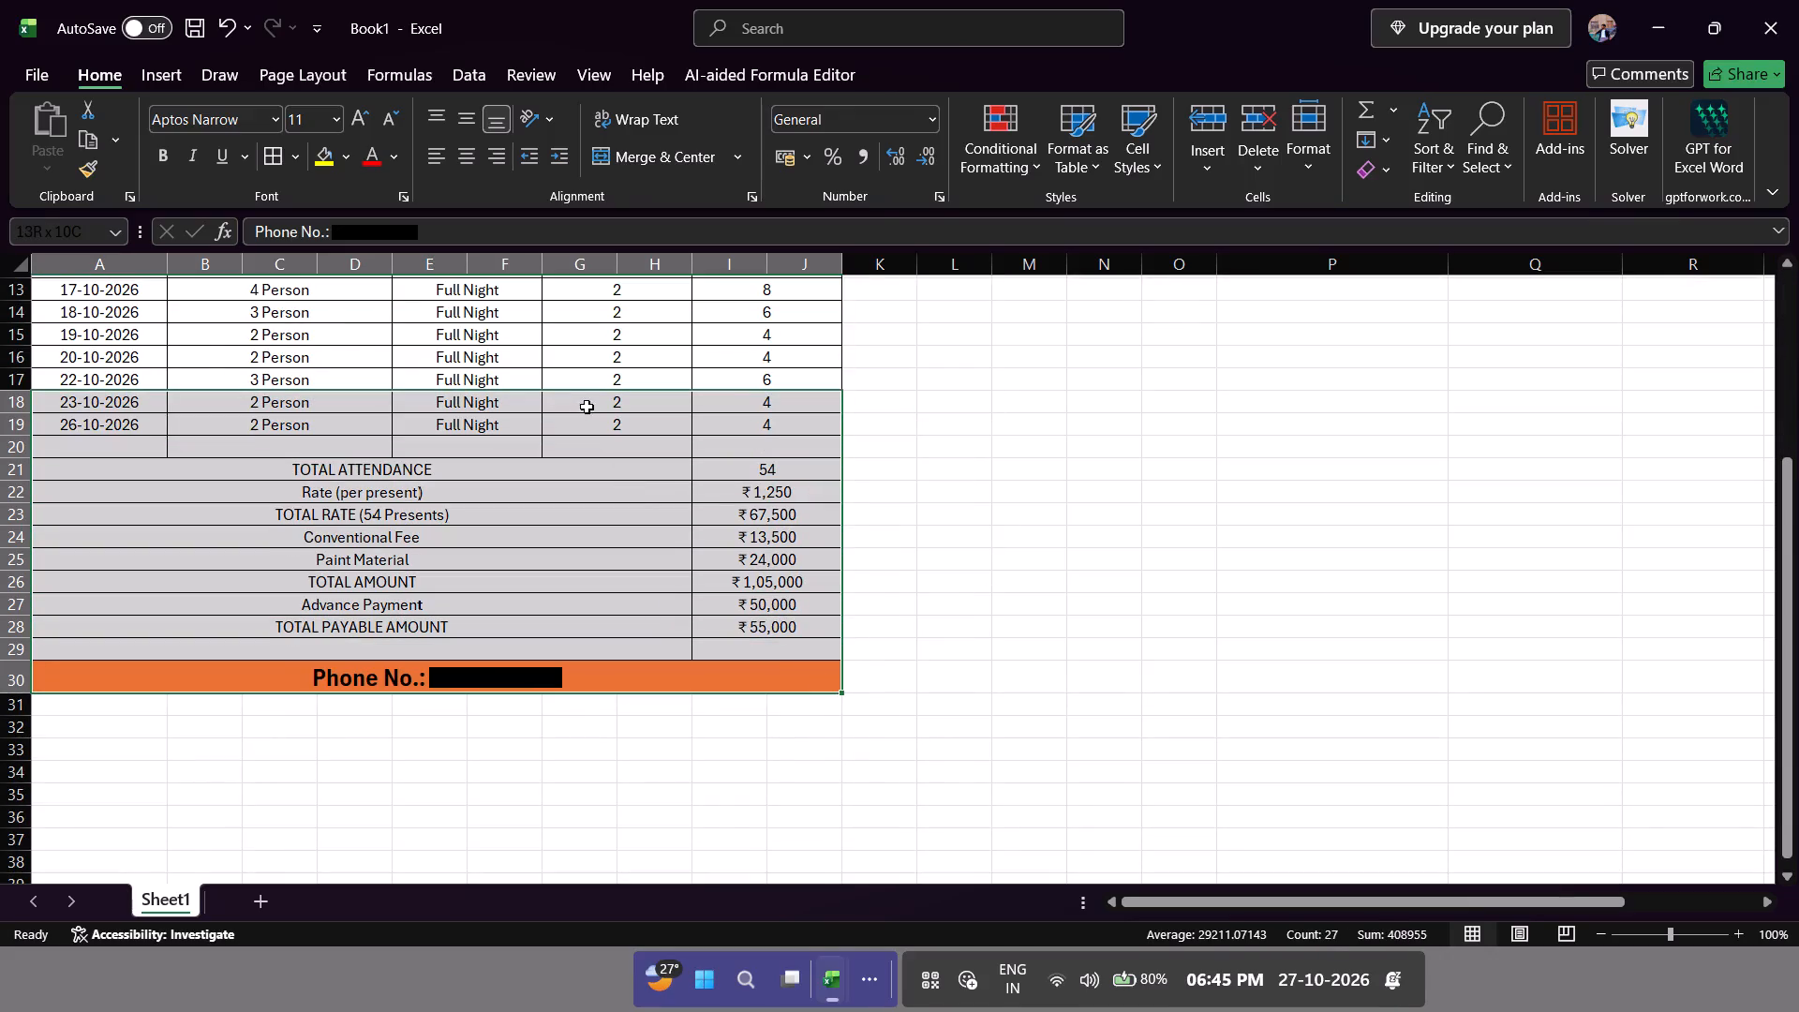
left_click_drag(587, 407, 691, 222)
scroll(608, 378, "up", 1)
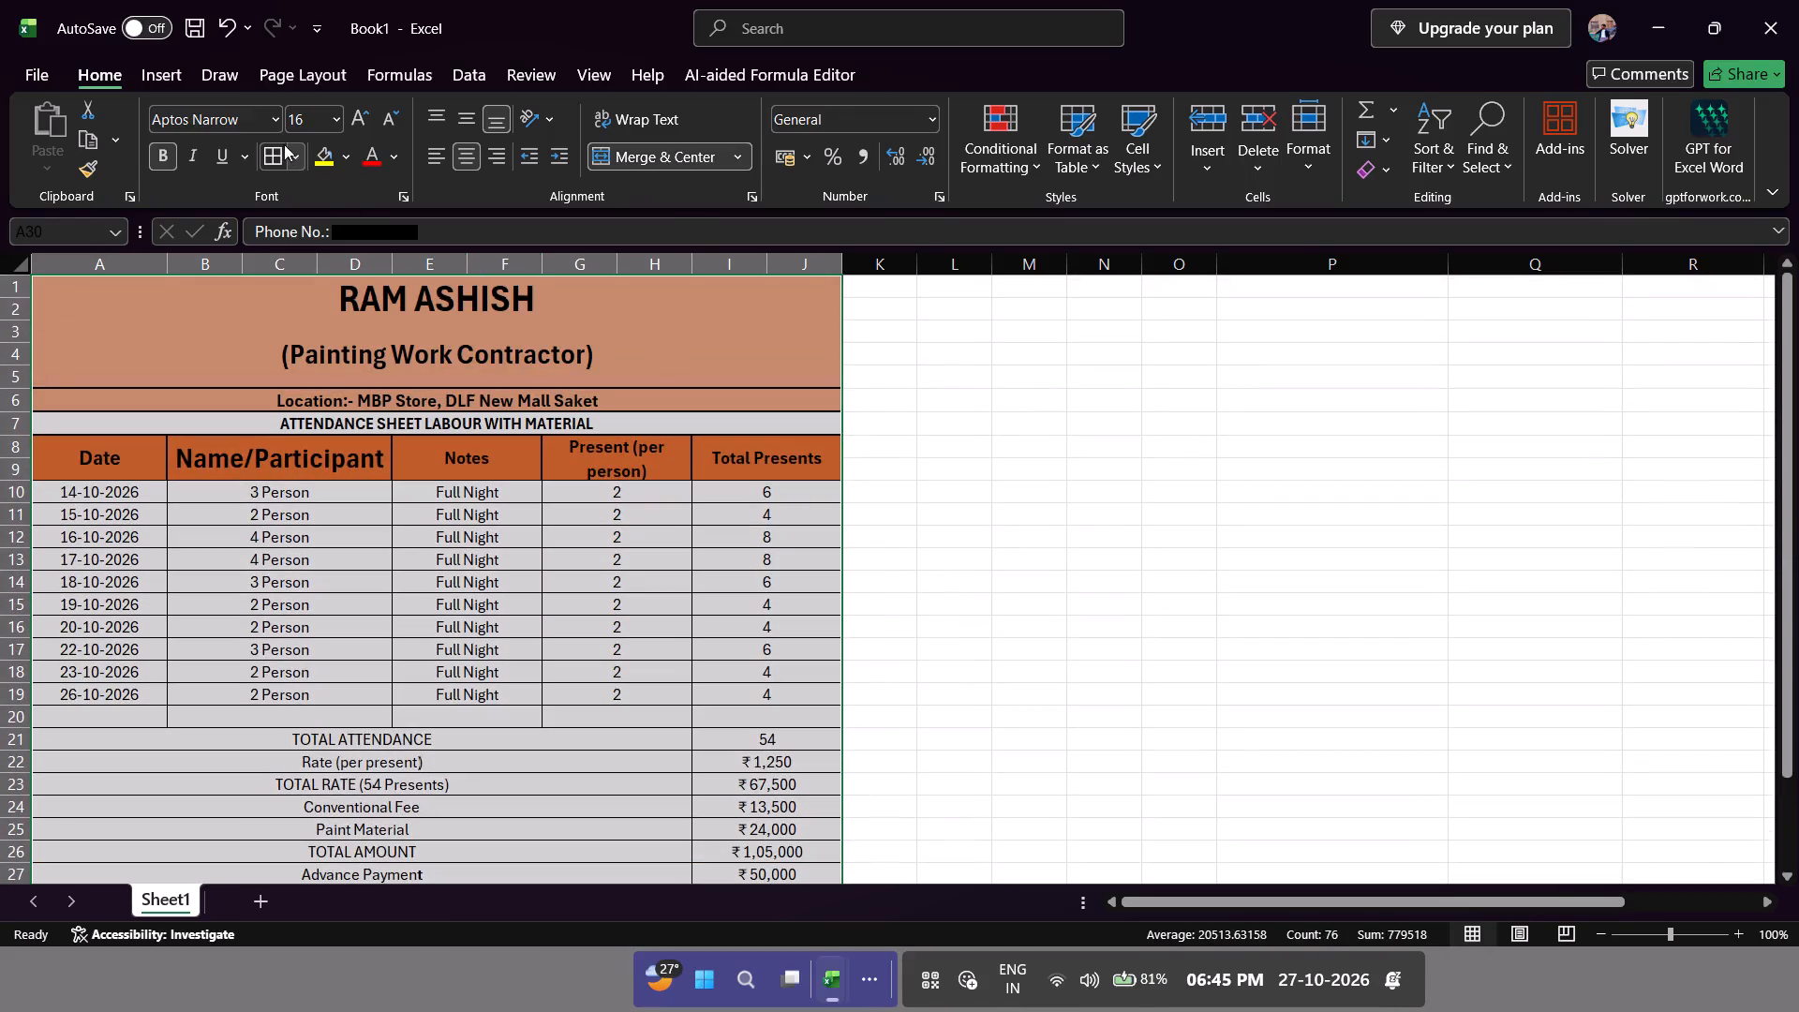
left_click(292, 152)
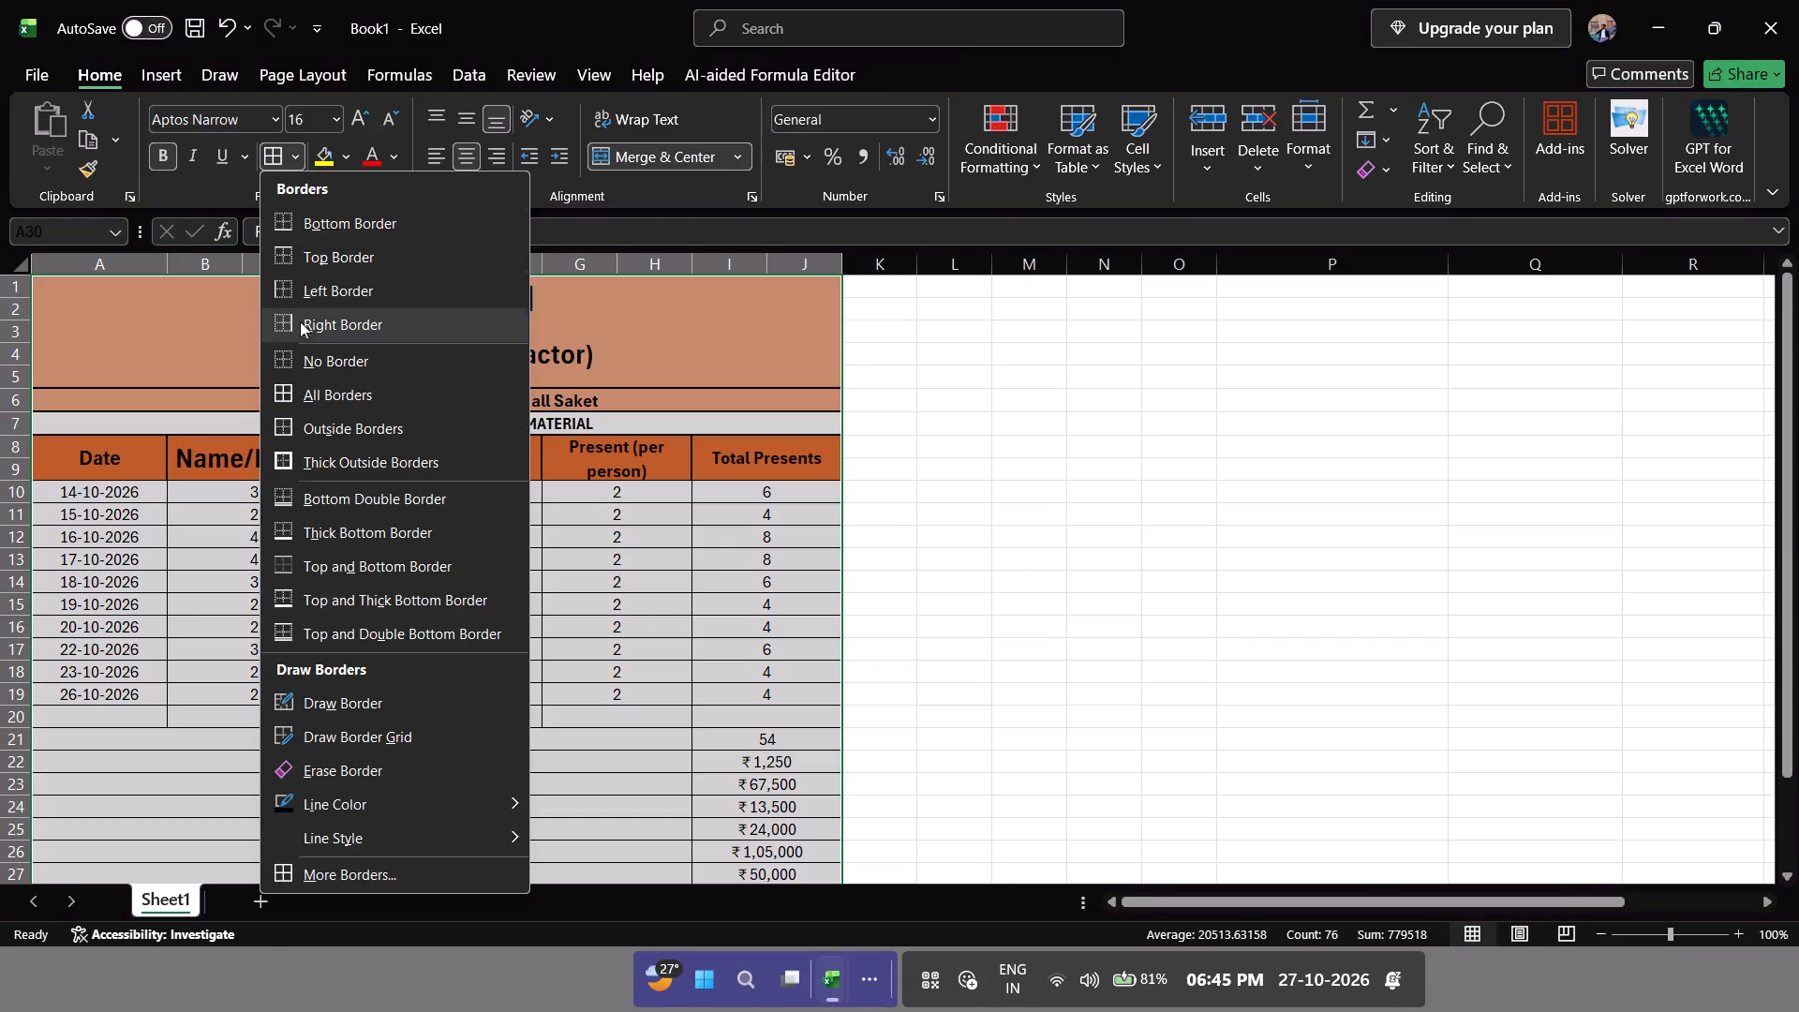
left_click(334, 462)
left_click(1148, 465)
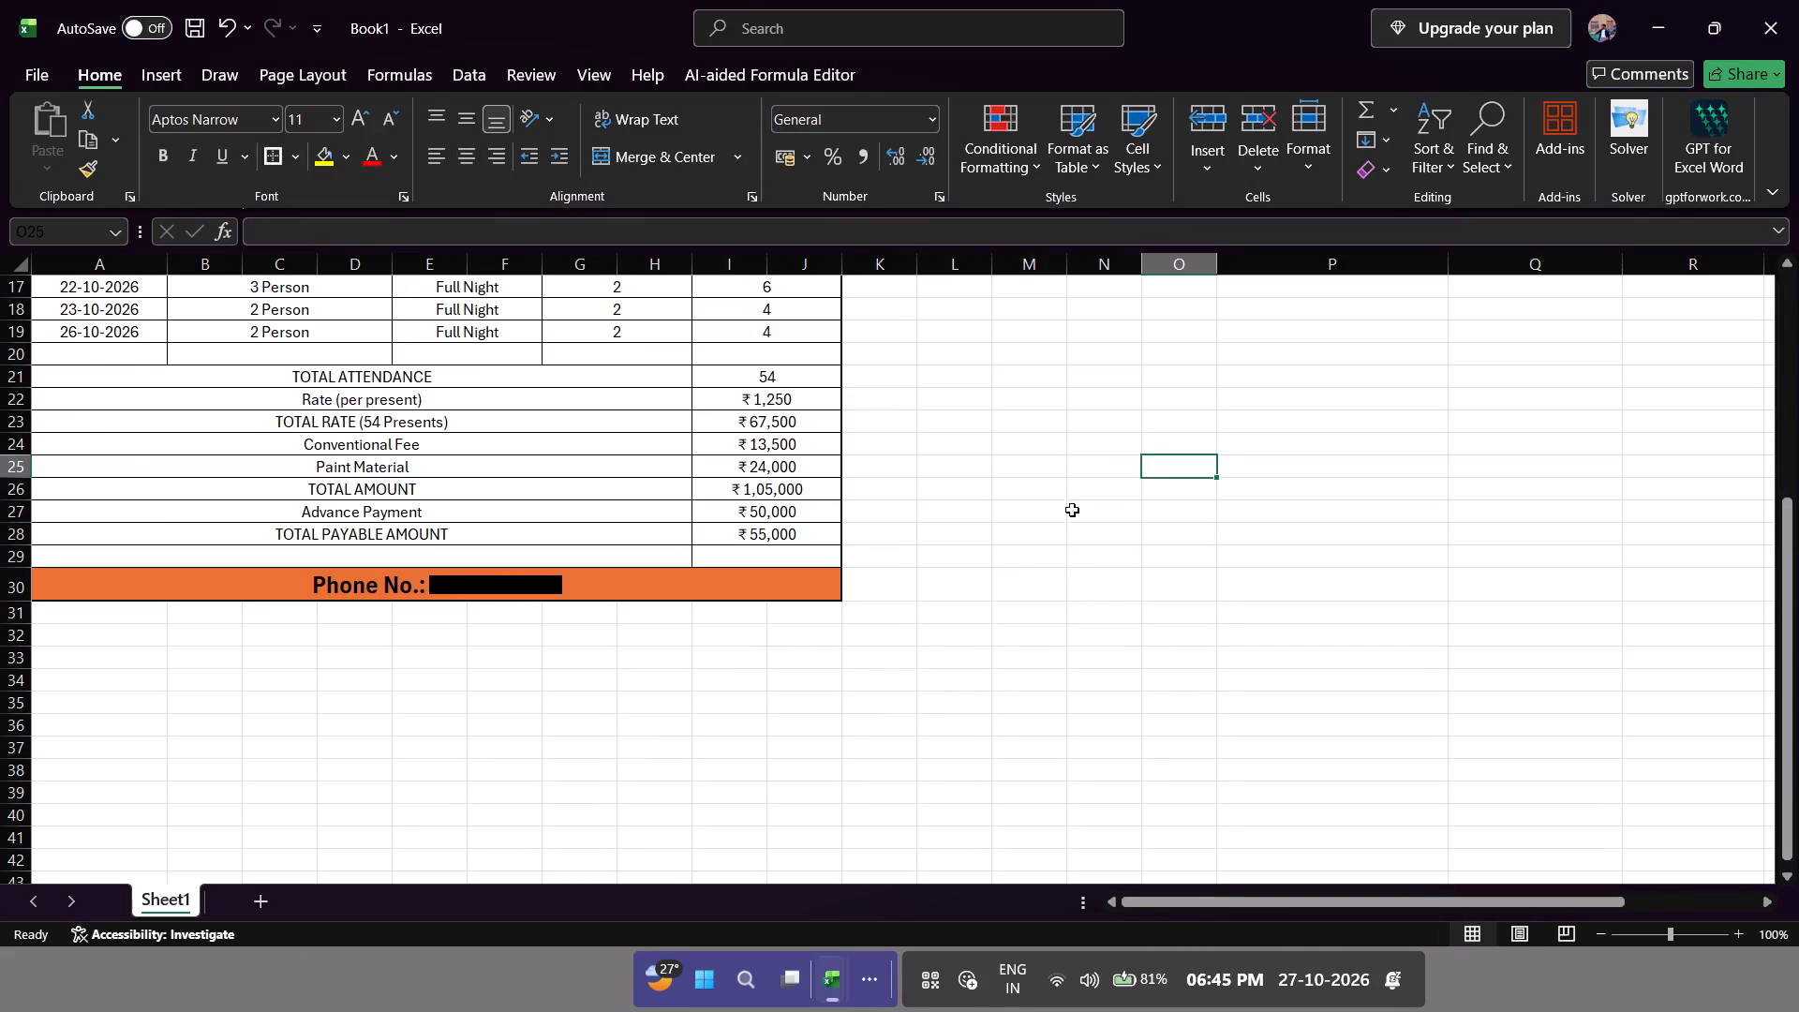
Review the bordered attendance sheet from the title block through the payment summary and Phone No. row.
scroll(989, 529, "up", 10)
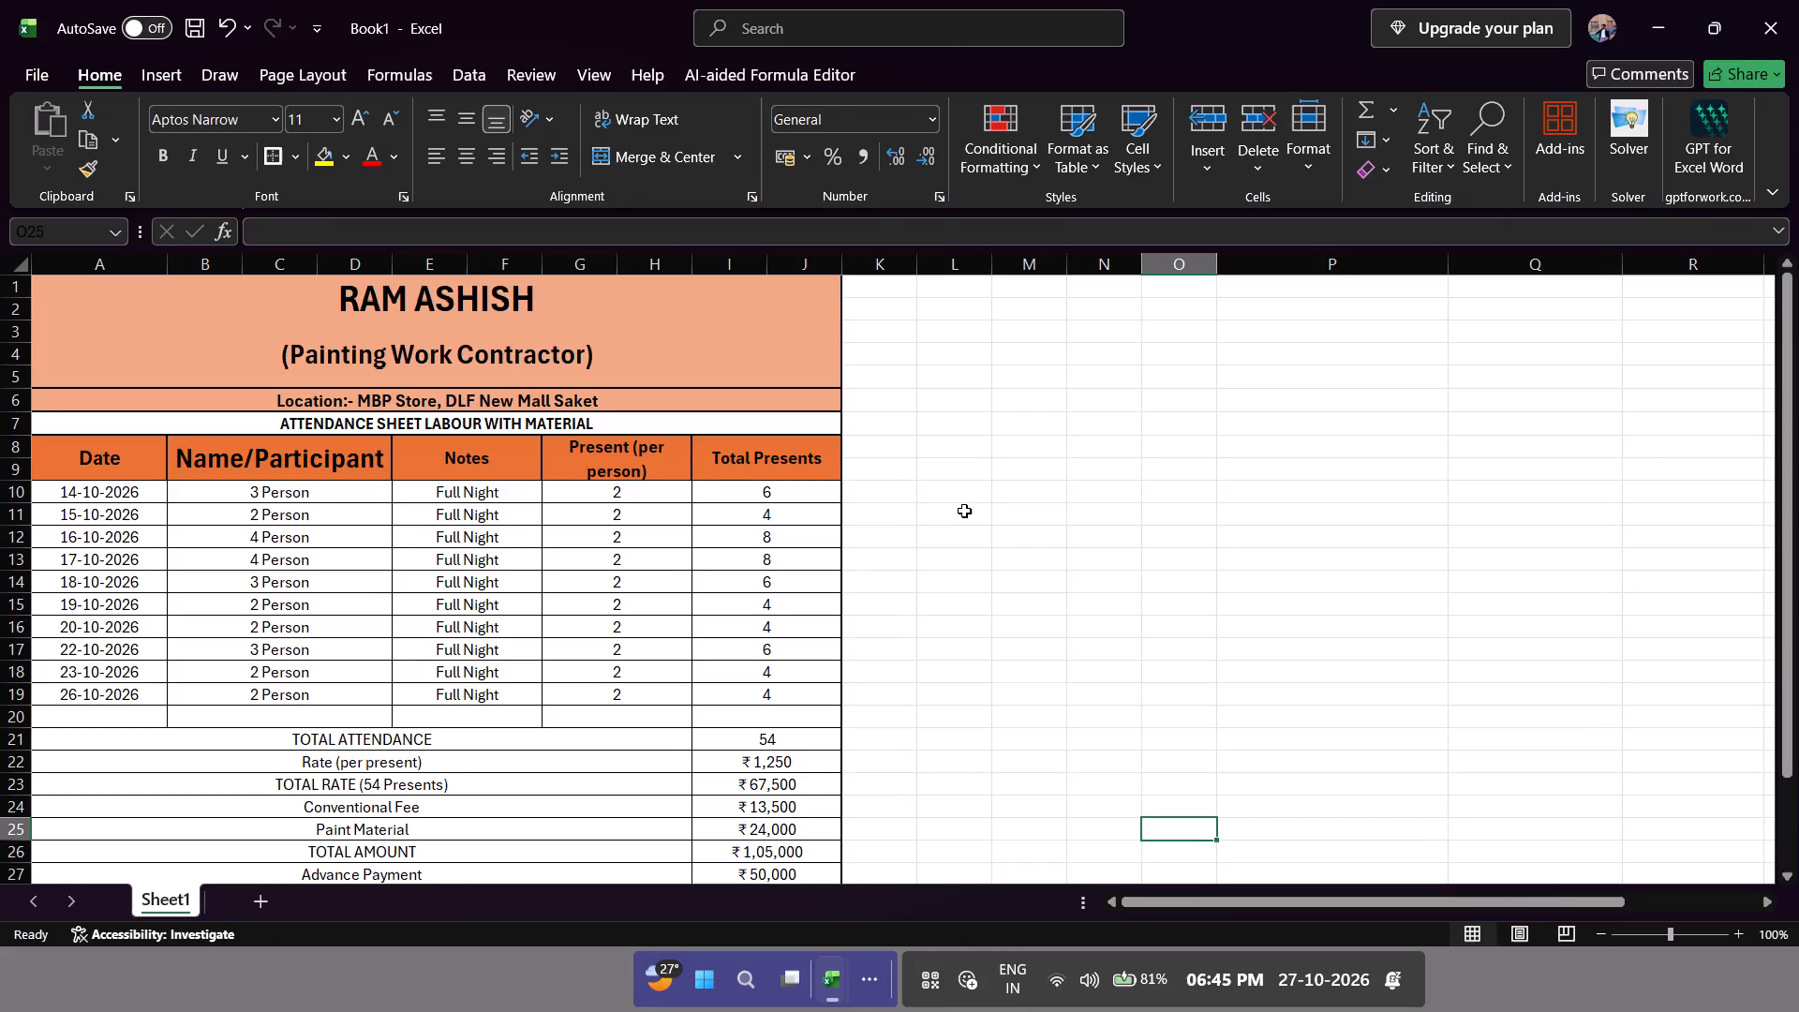
scroll(964, 511, "down", 1)
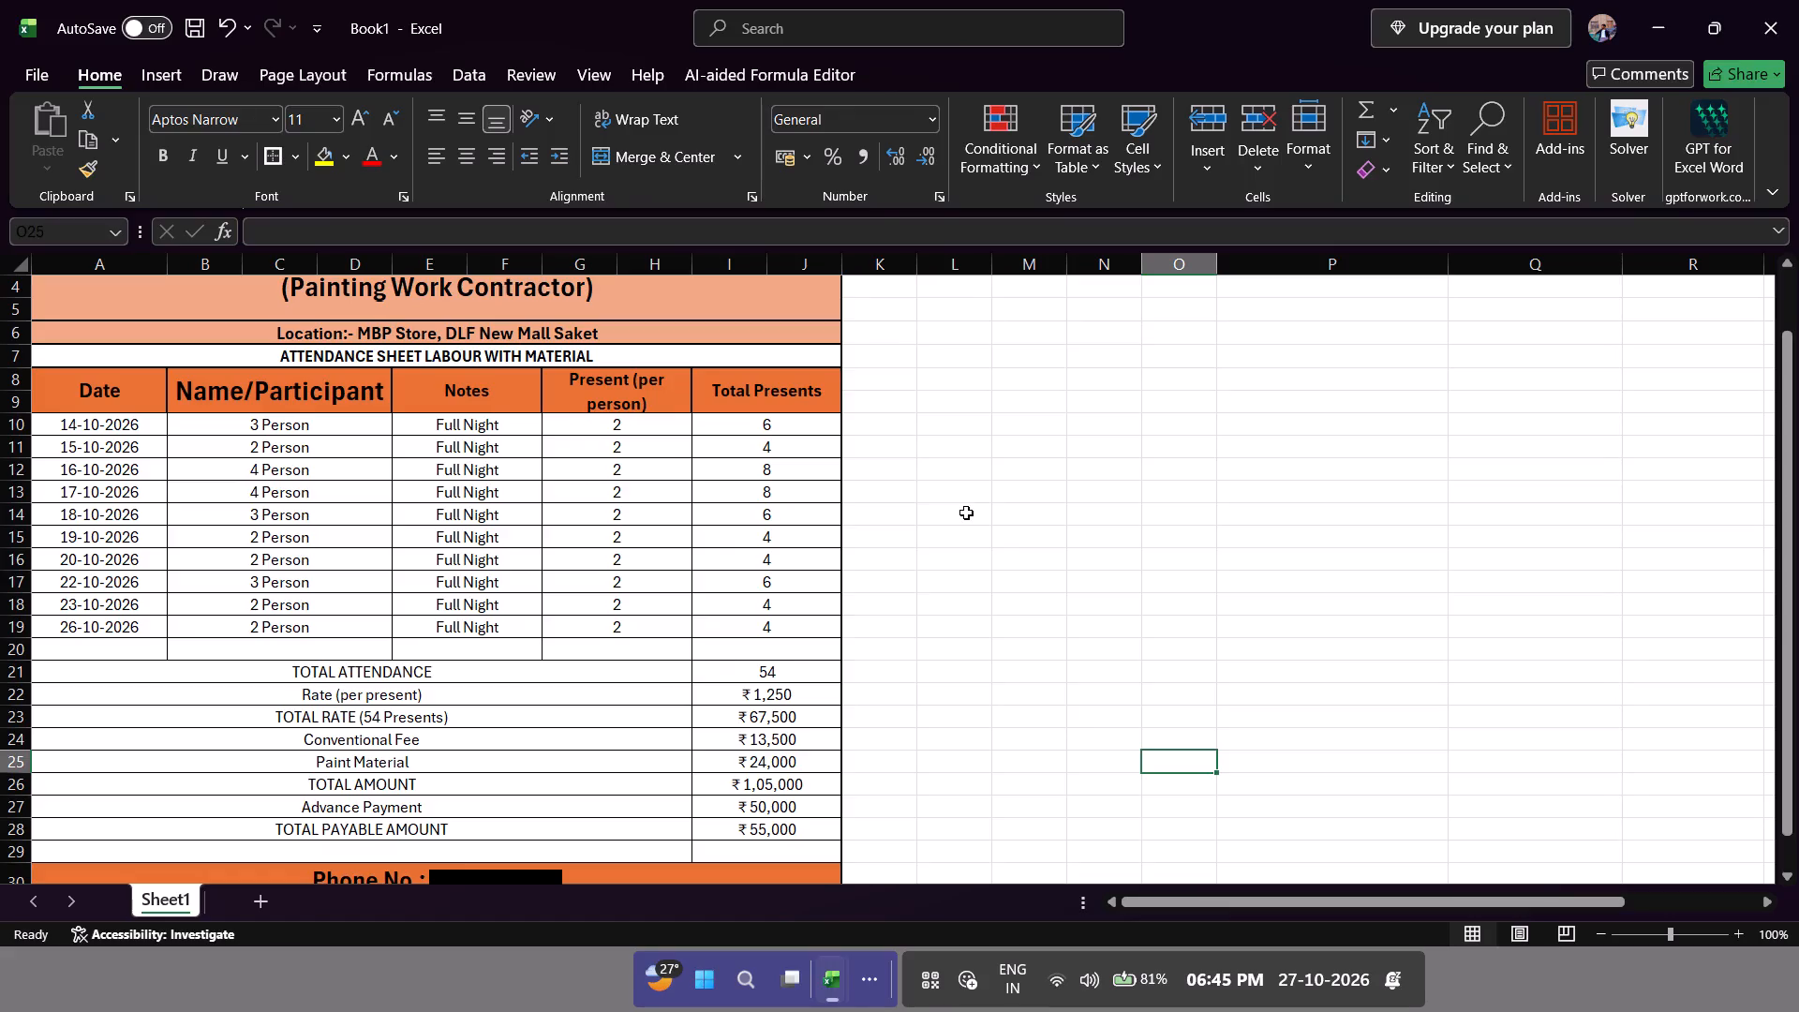
scroll(966, 513, "down", 1)
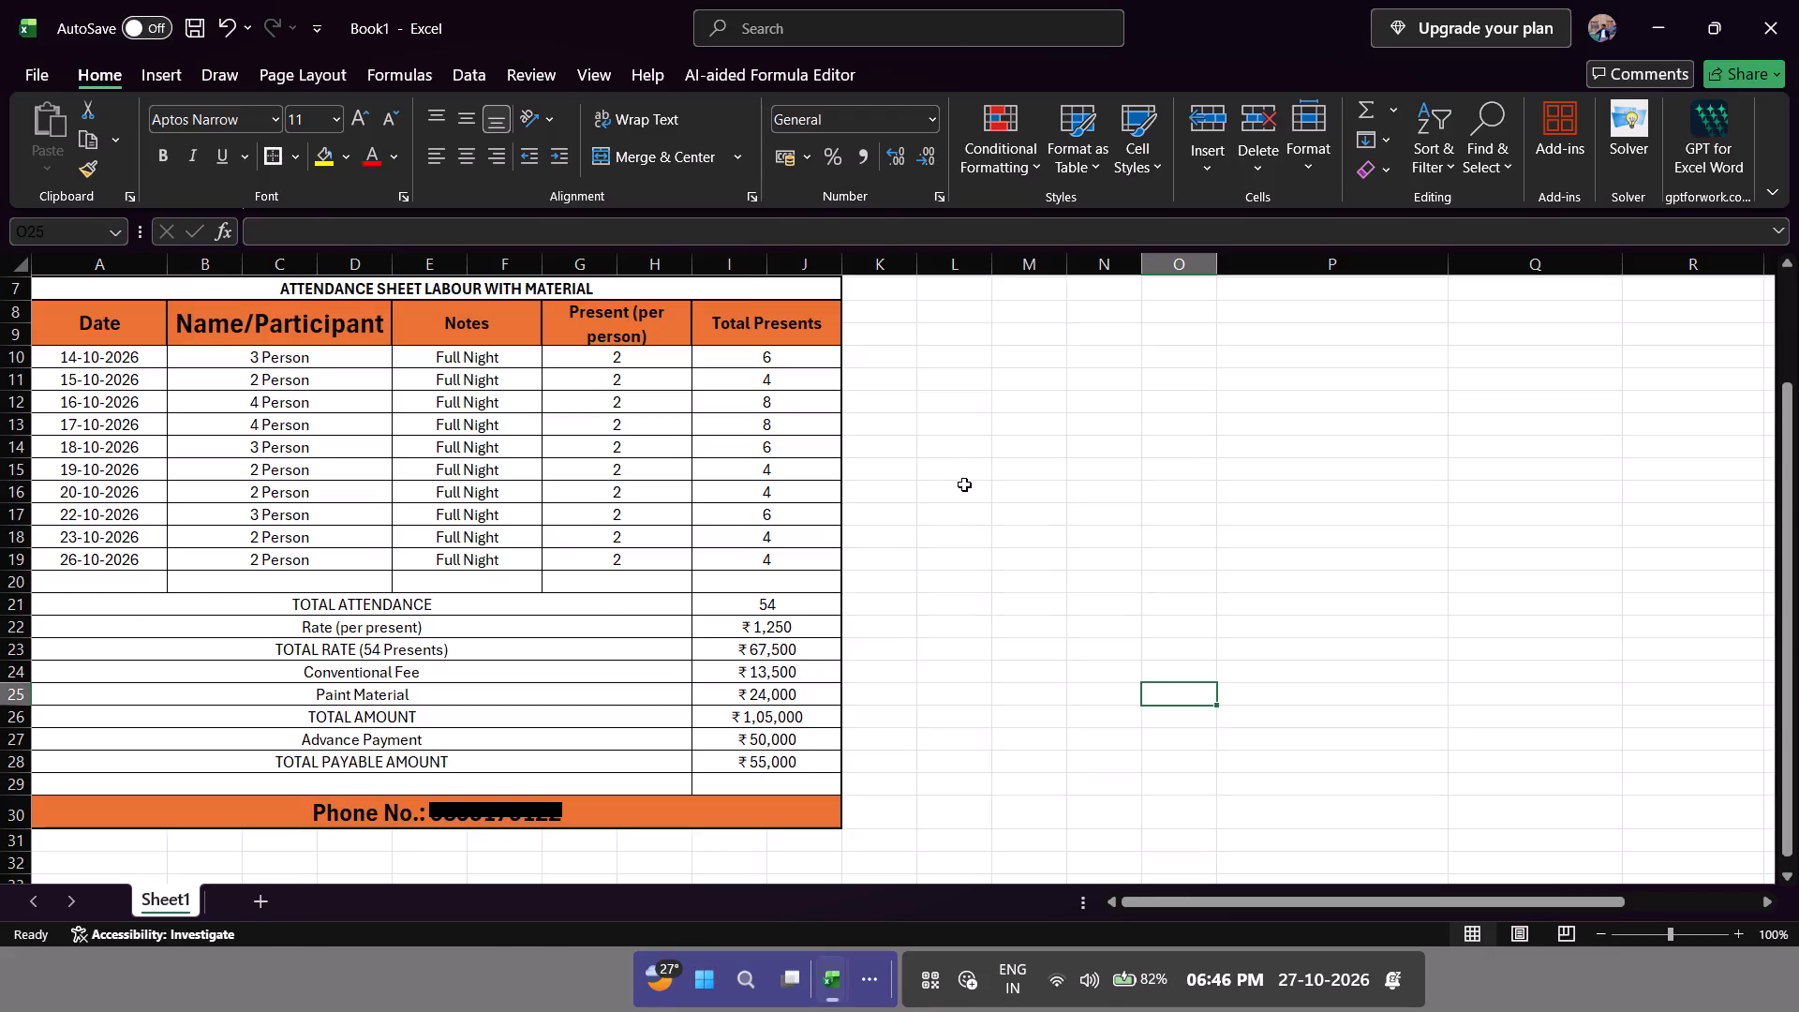
scroll(961, 487, "up", 3)
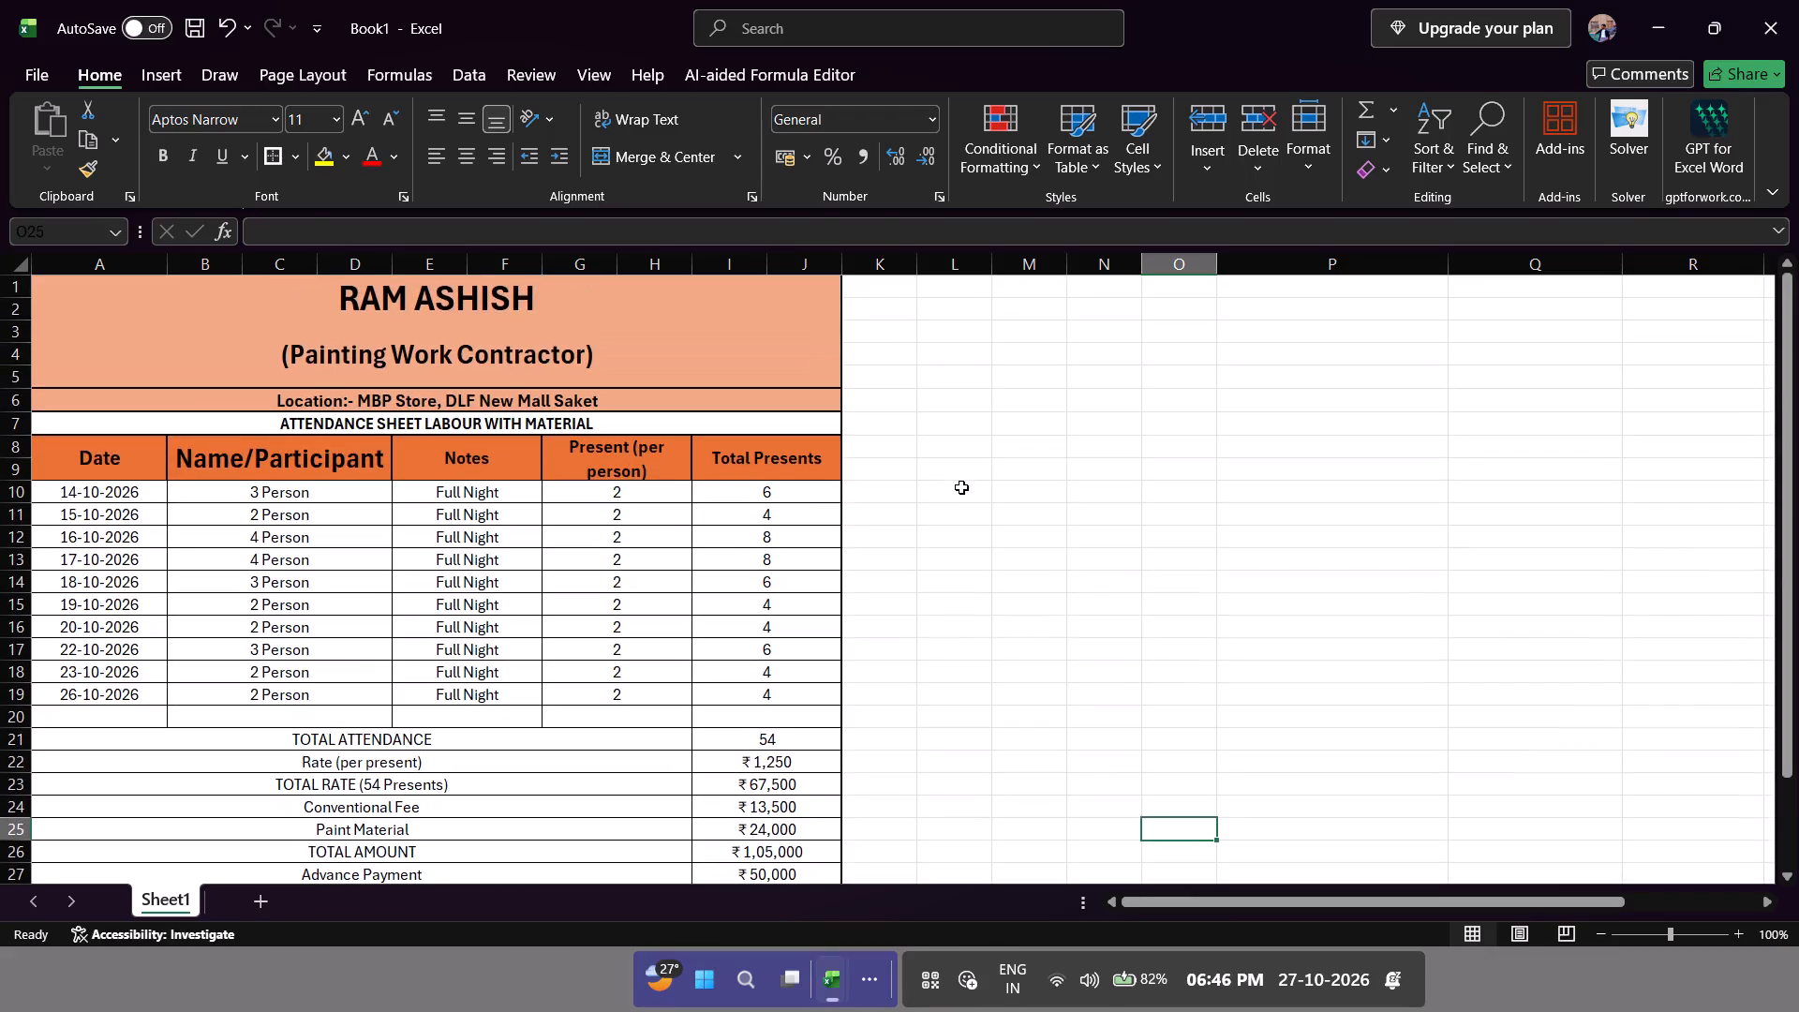
scroll(959, 490, "up", 4)
scroll(968, 476, "down", 5)
scroll(974, 480, "up", 3)
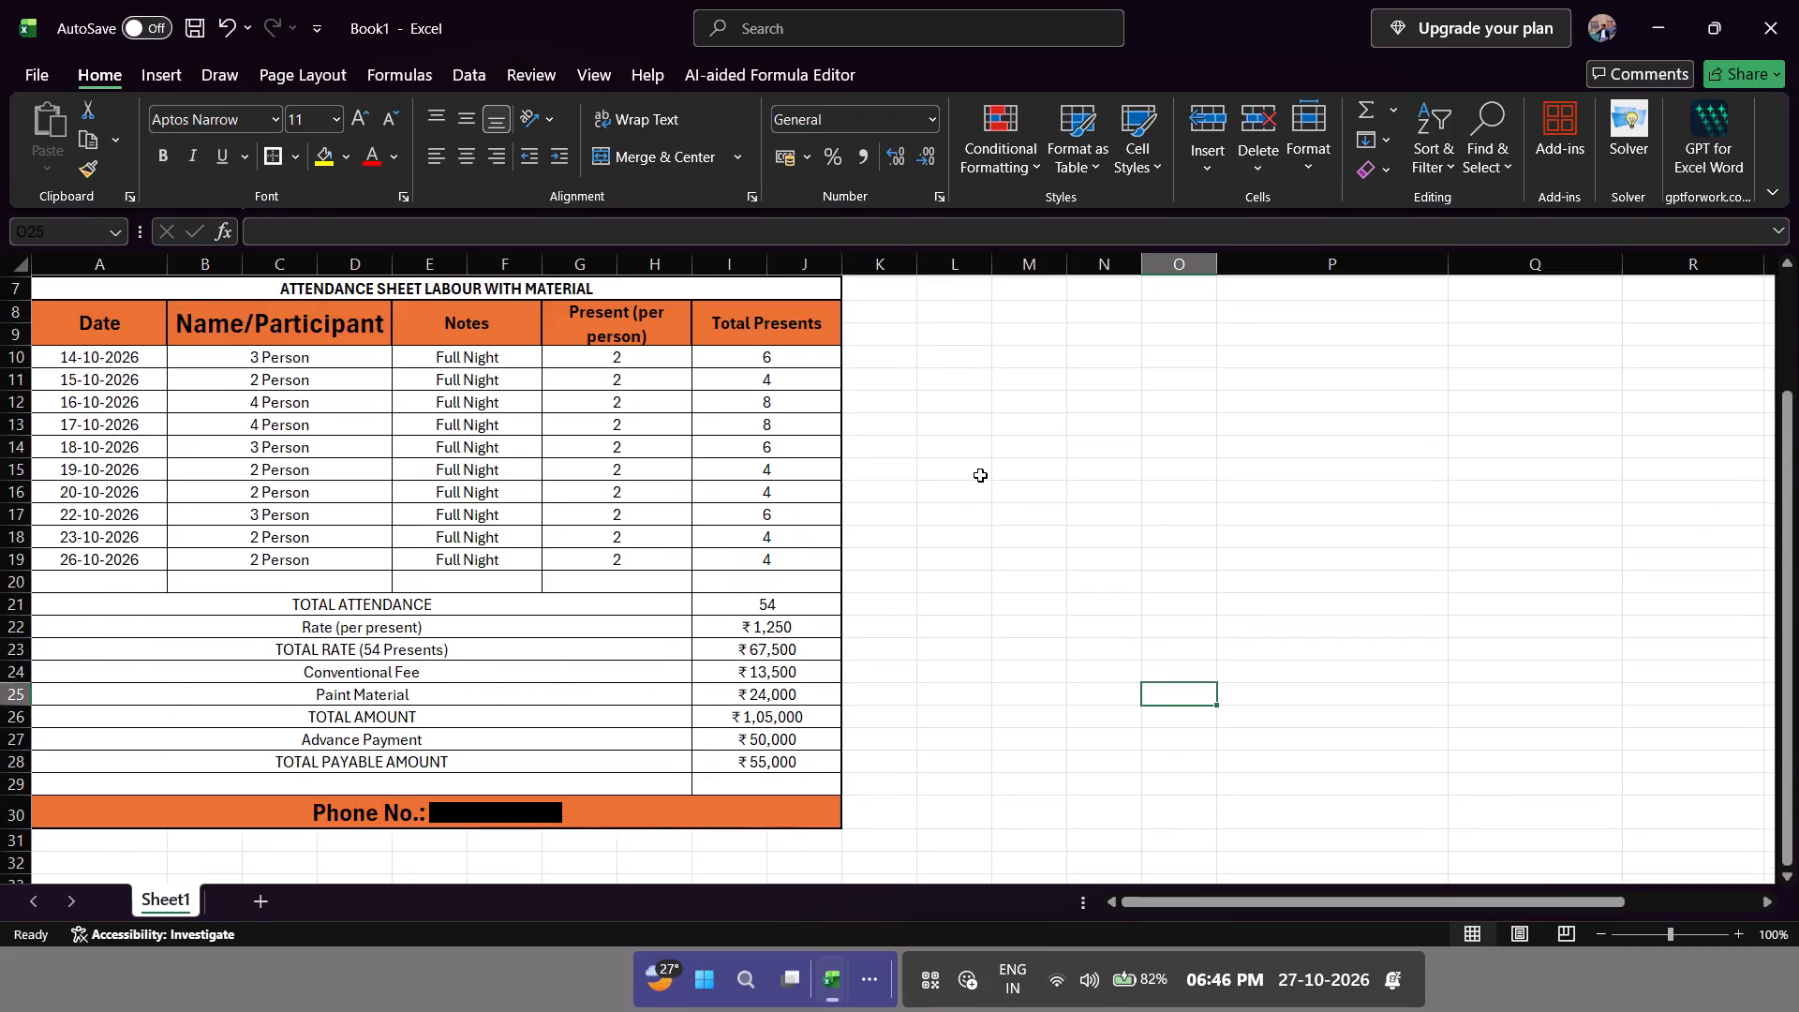
scroll(981, 474, "up", 10)
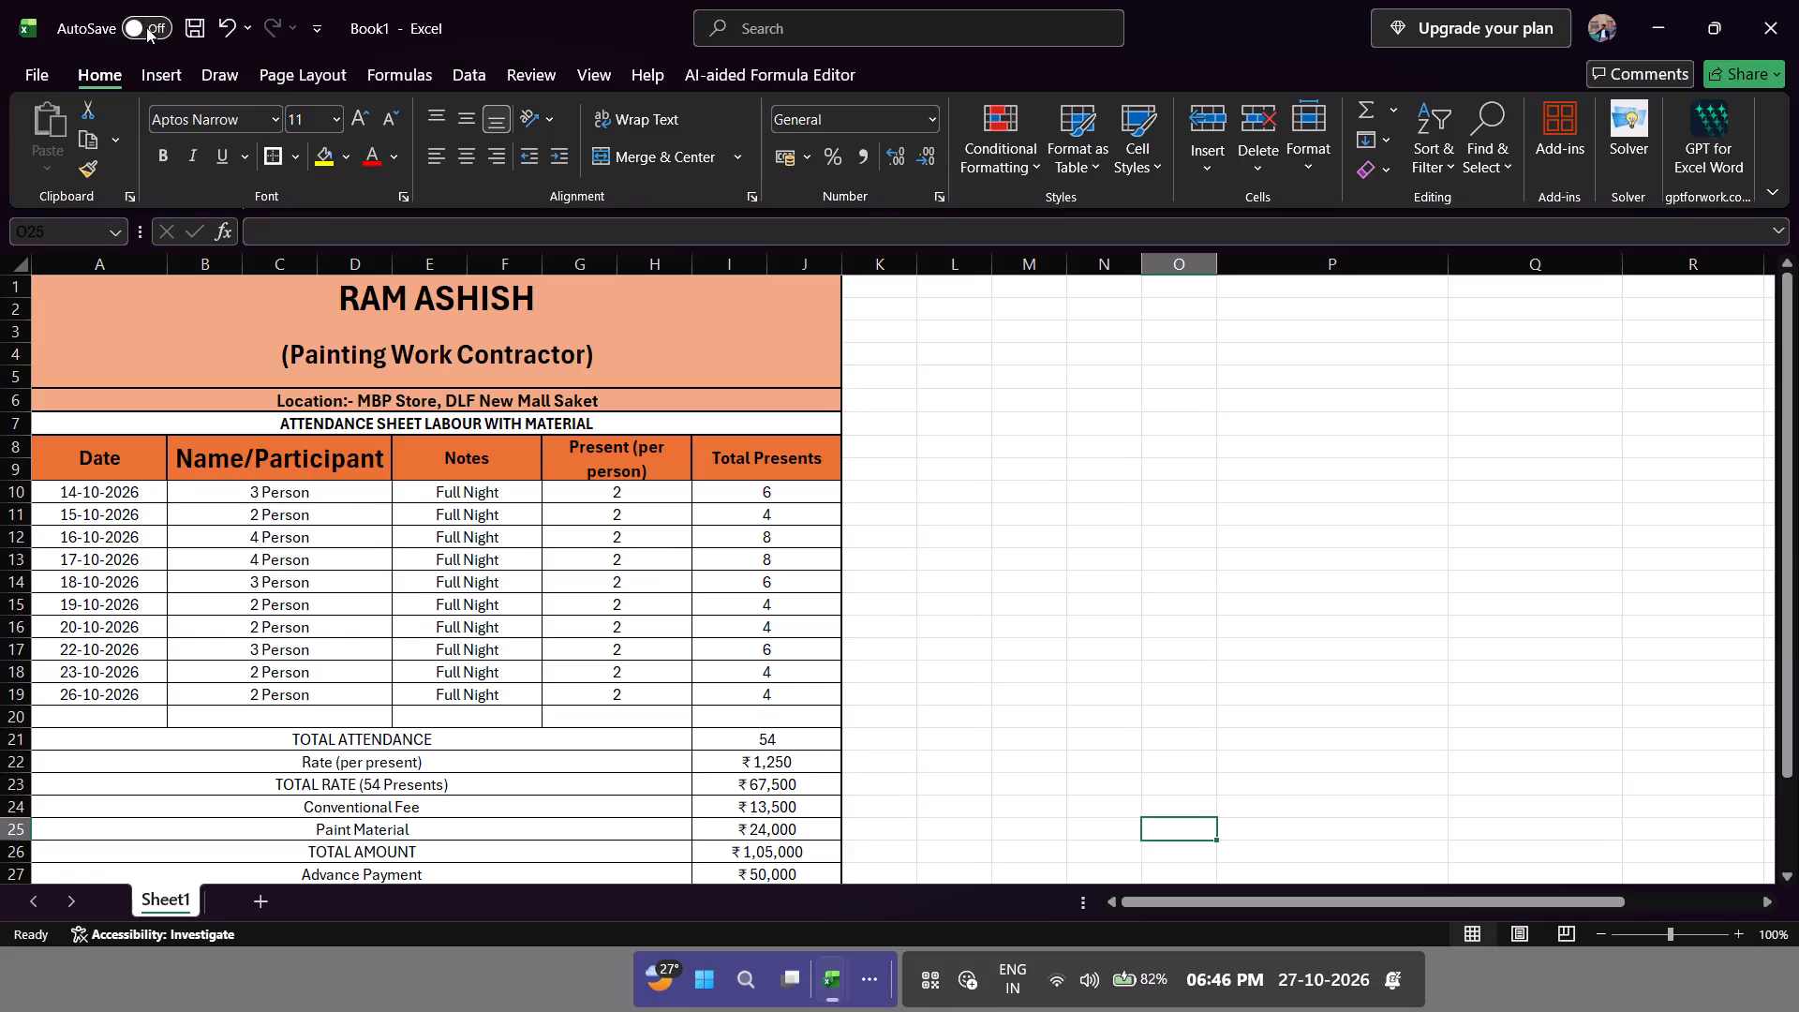
Turn on AutoSave to OneDrive - Personal, naming the workbook Attendance Sheet.
left_click(149, 23)
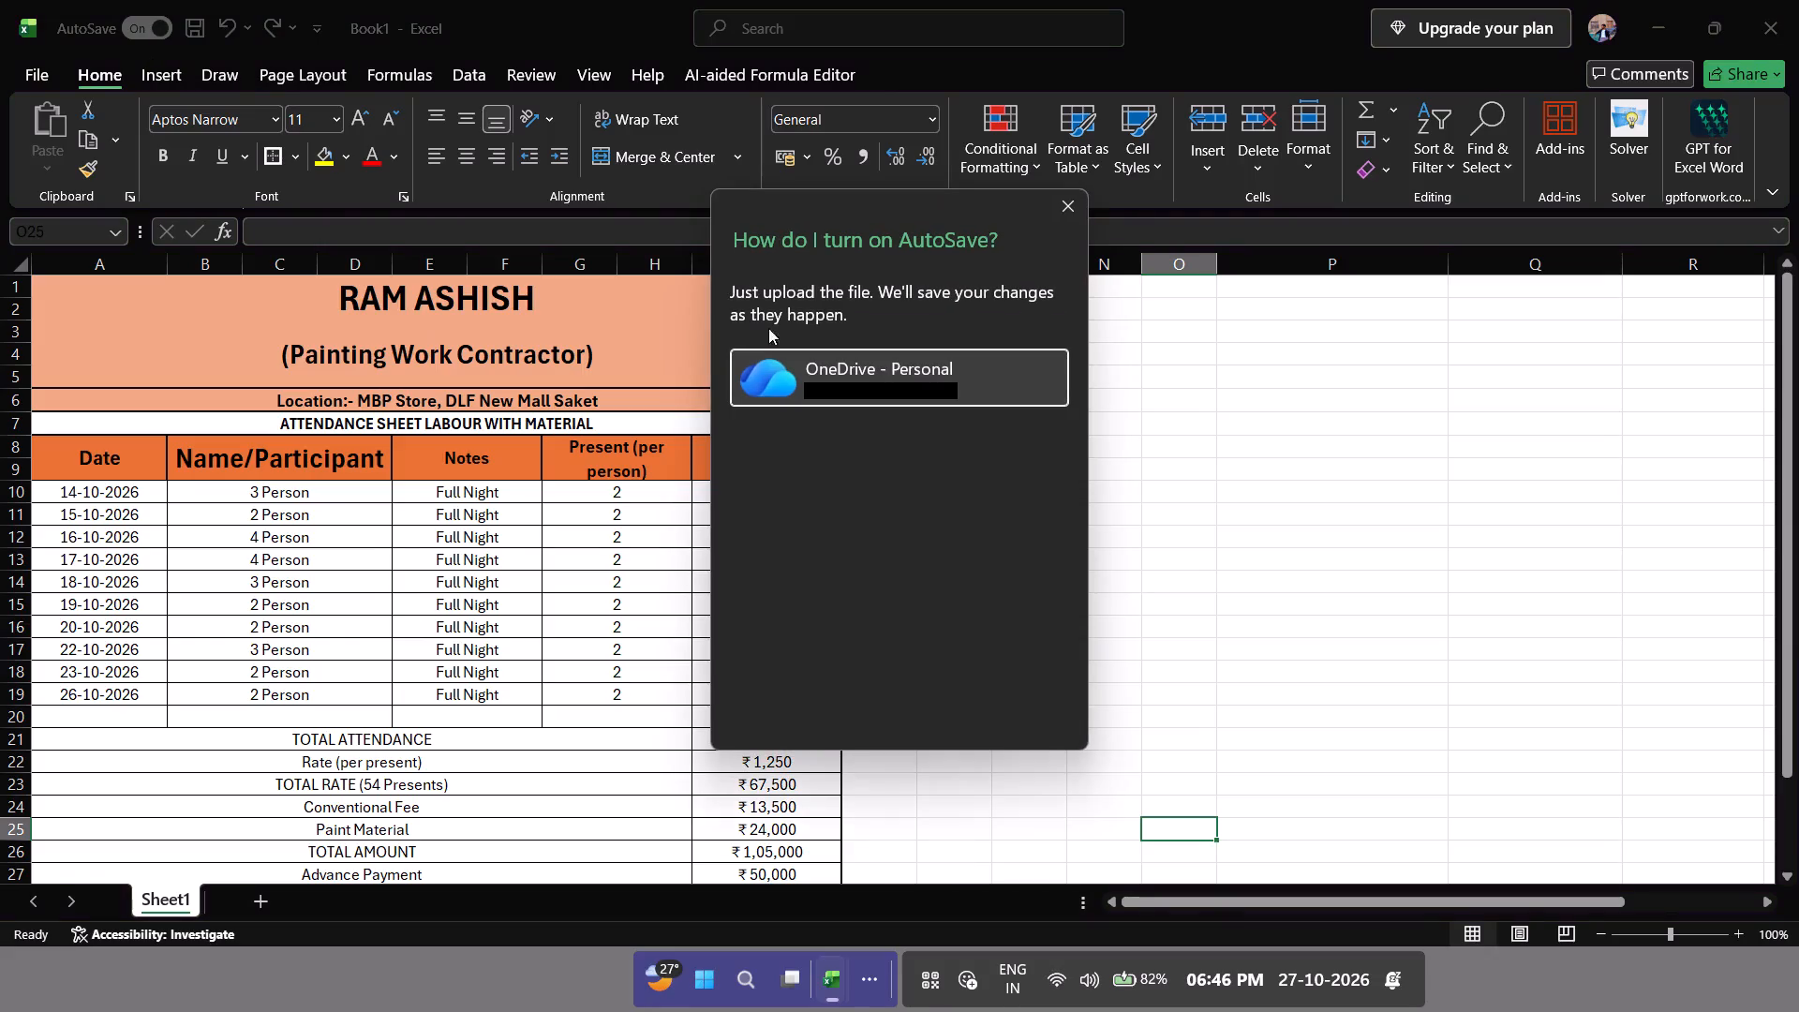
left_click(868, 369)
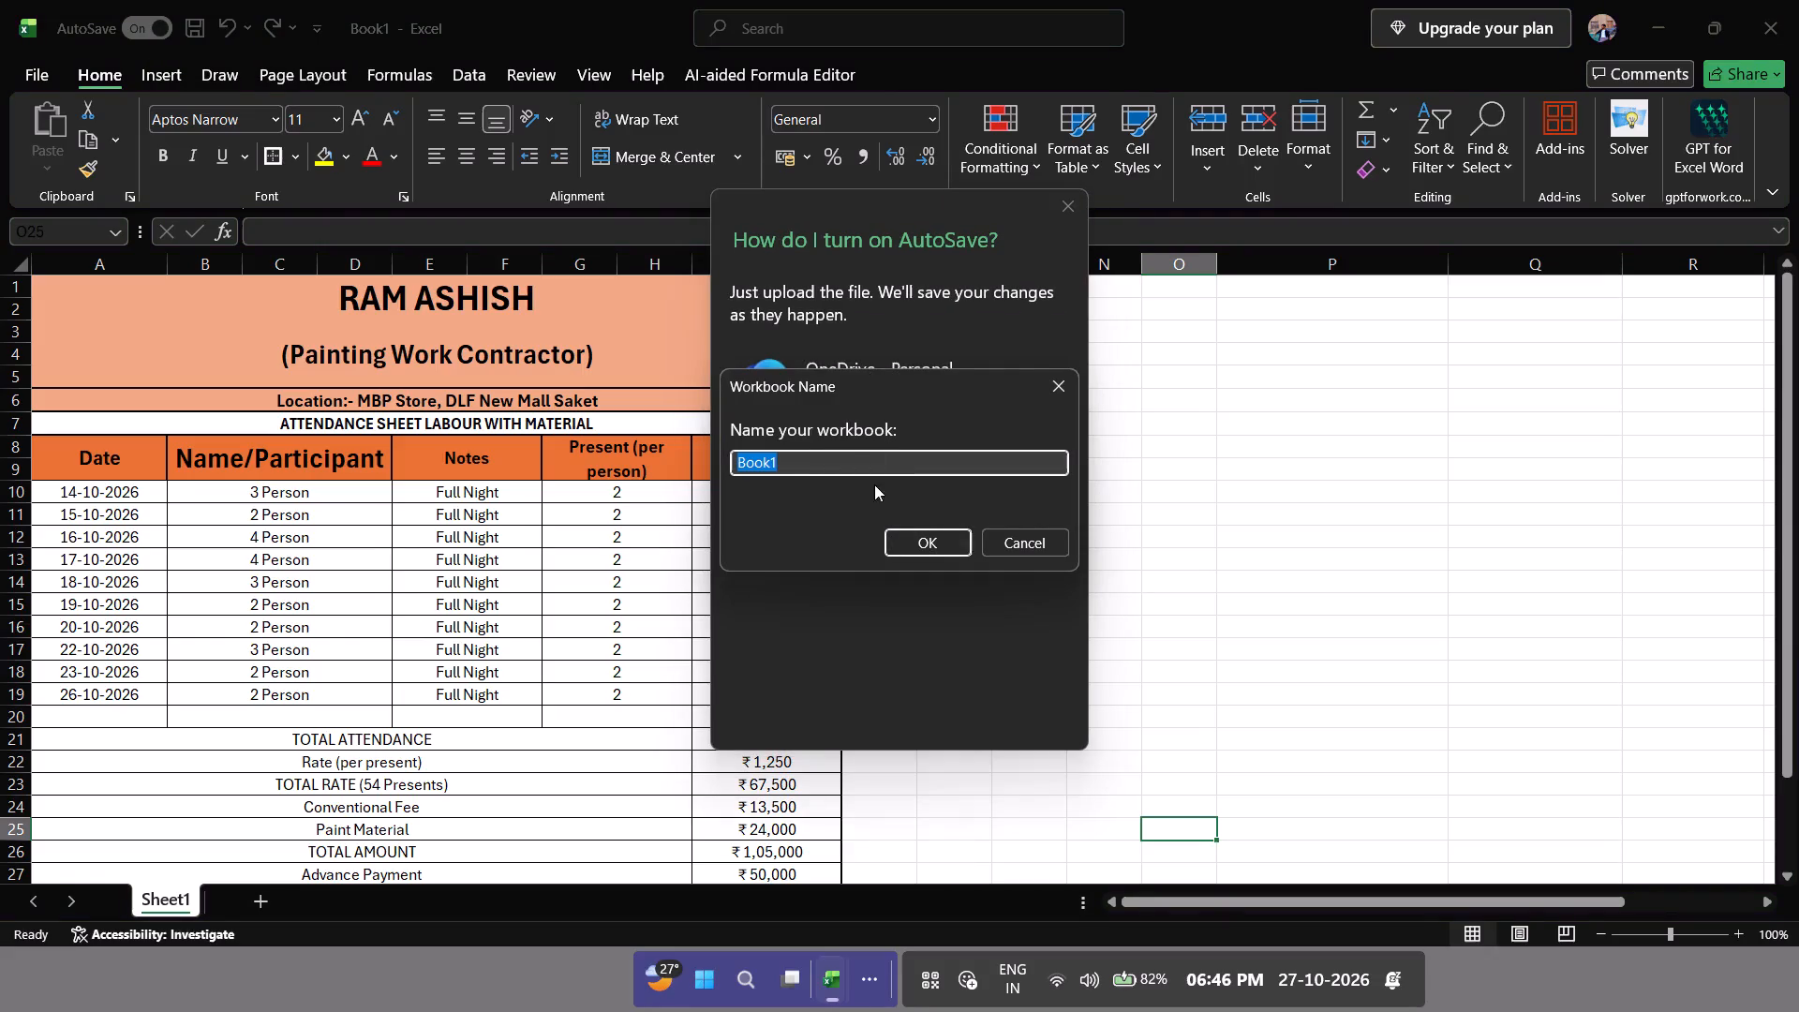
left_click(837, 462)
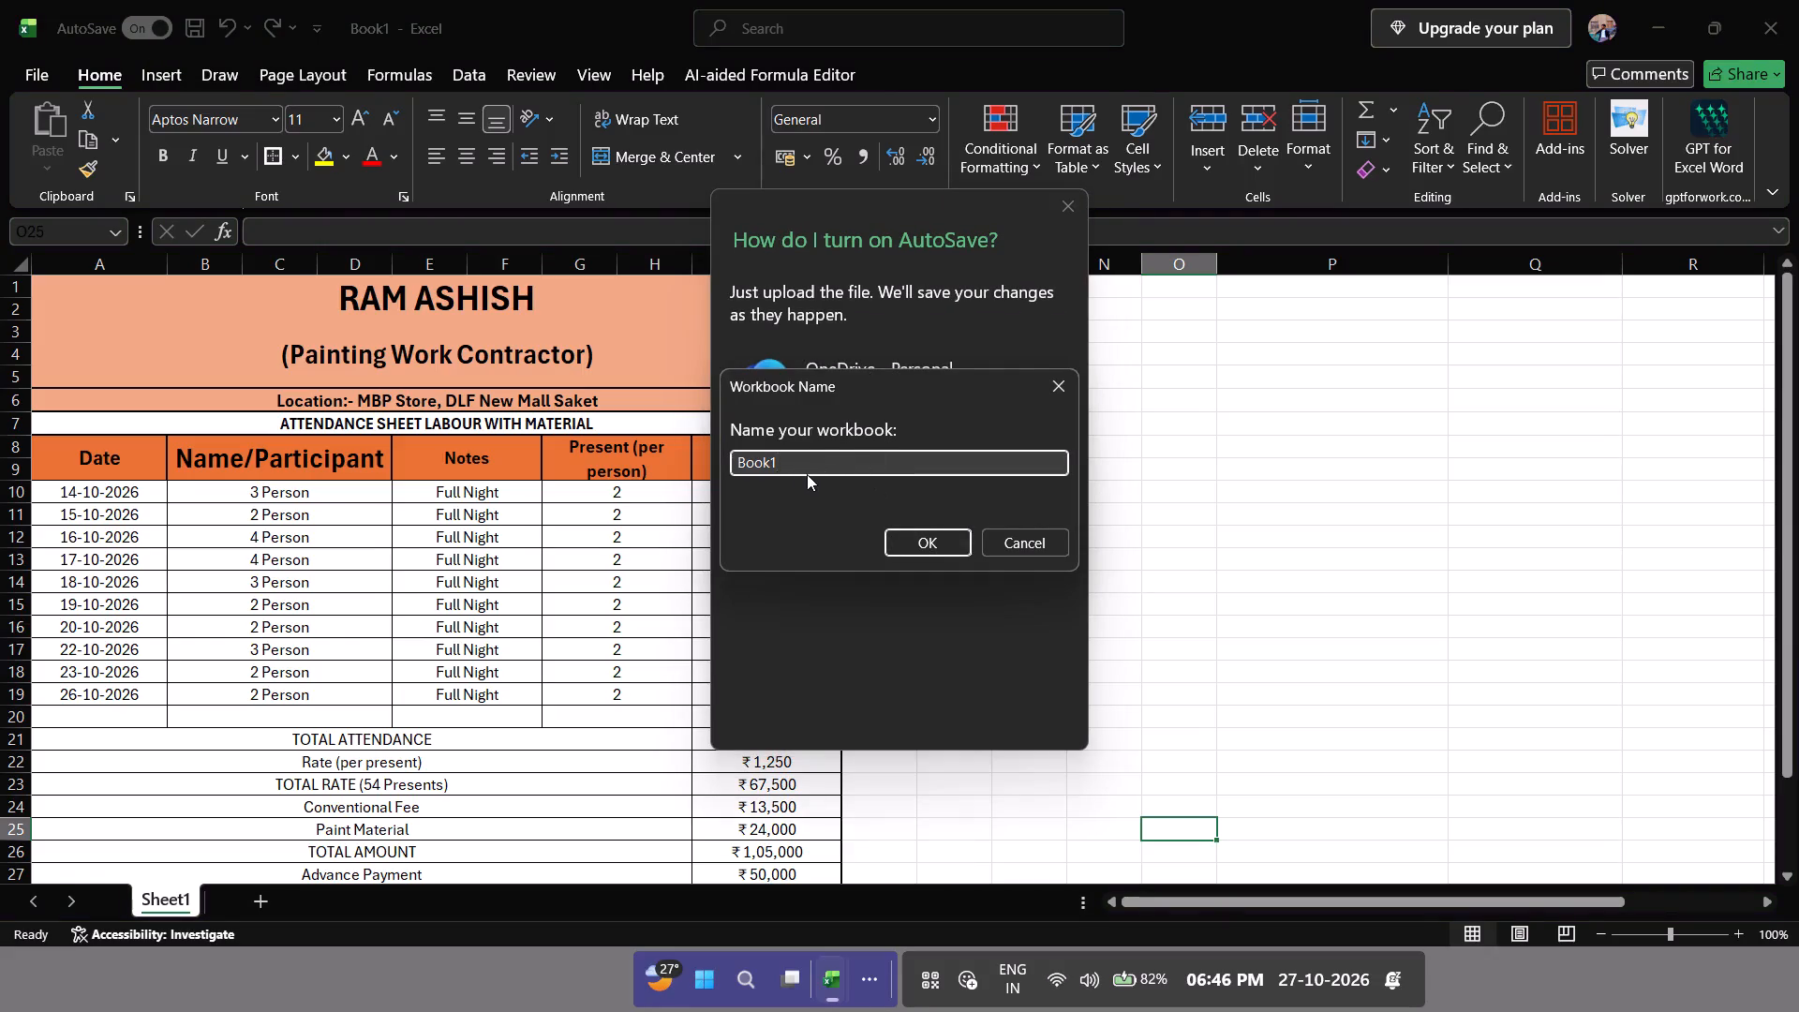
key("BackSpace")
key("BackSpace")
key("BackSpace")
key("BackSpace")
key("BackSpace")
key("BackSpace")
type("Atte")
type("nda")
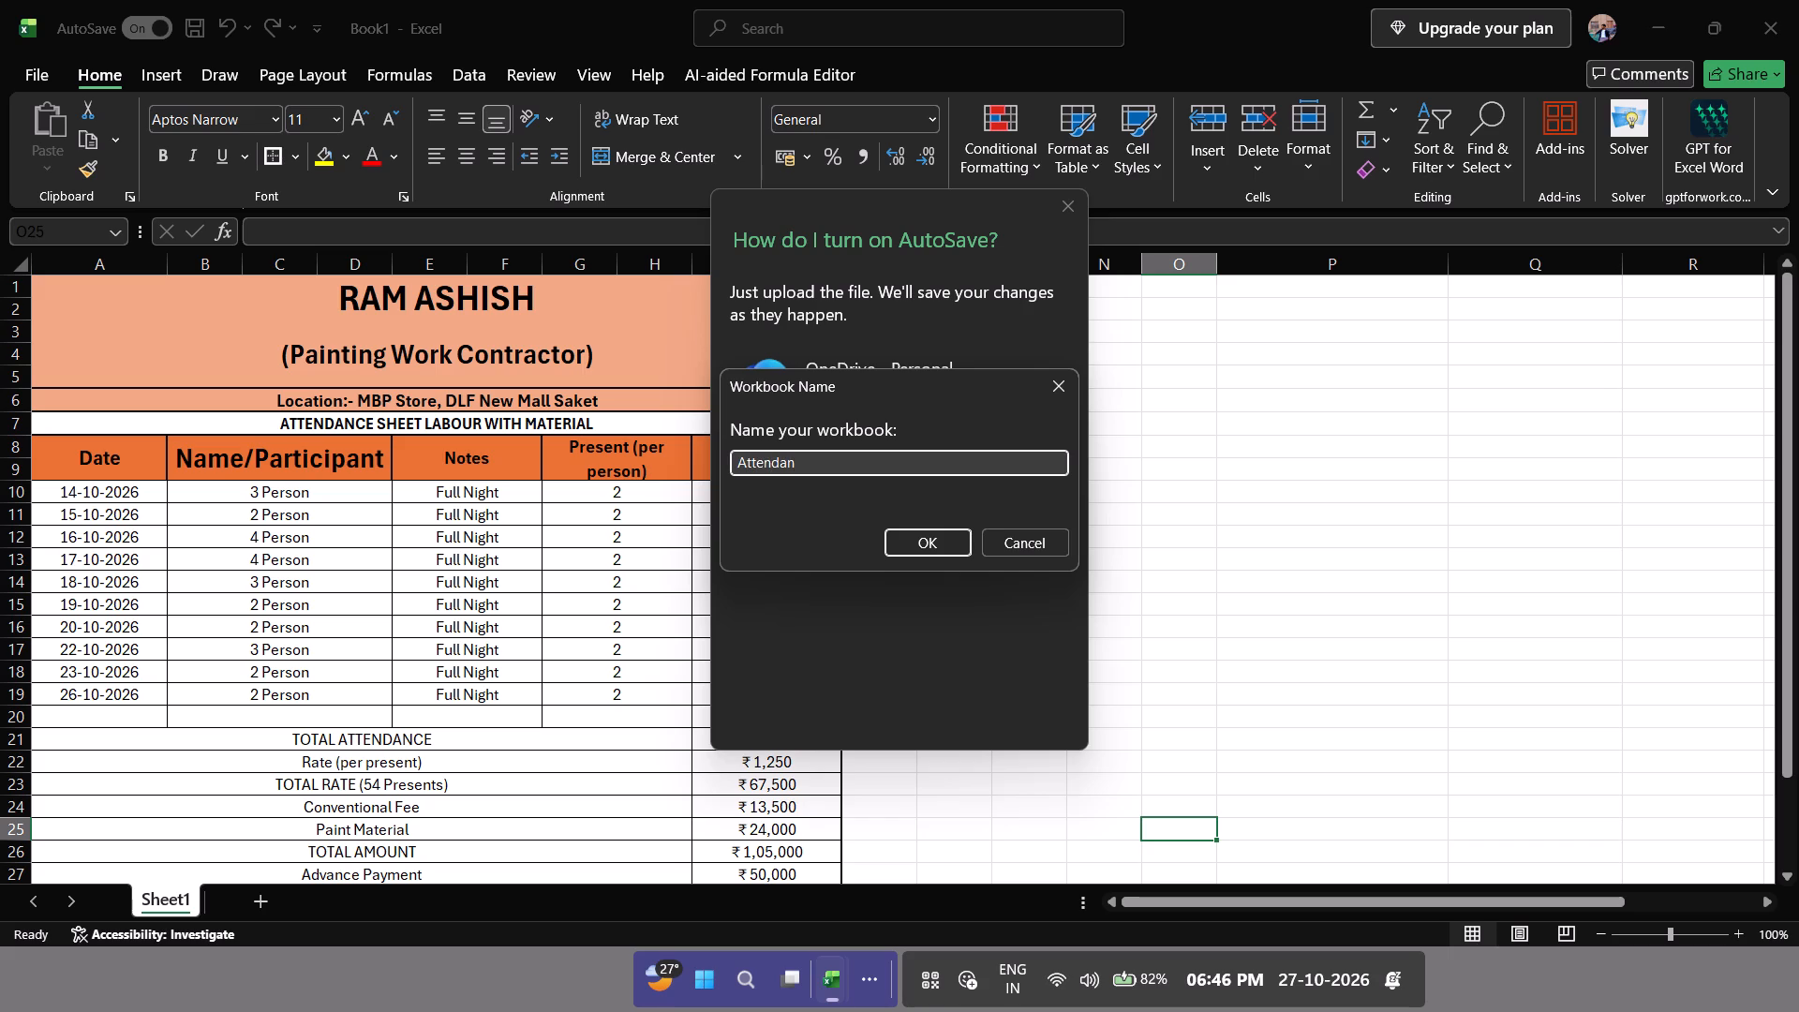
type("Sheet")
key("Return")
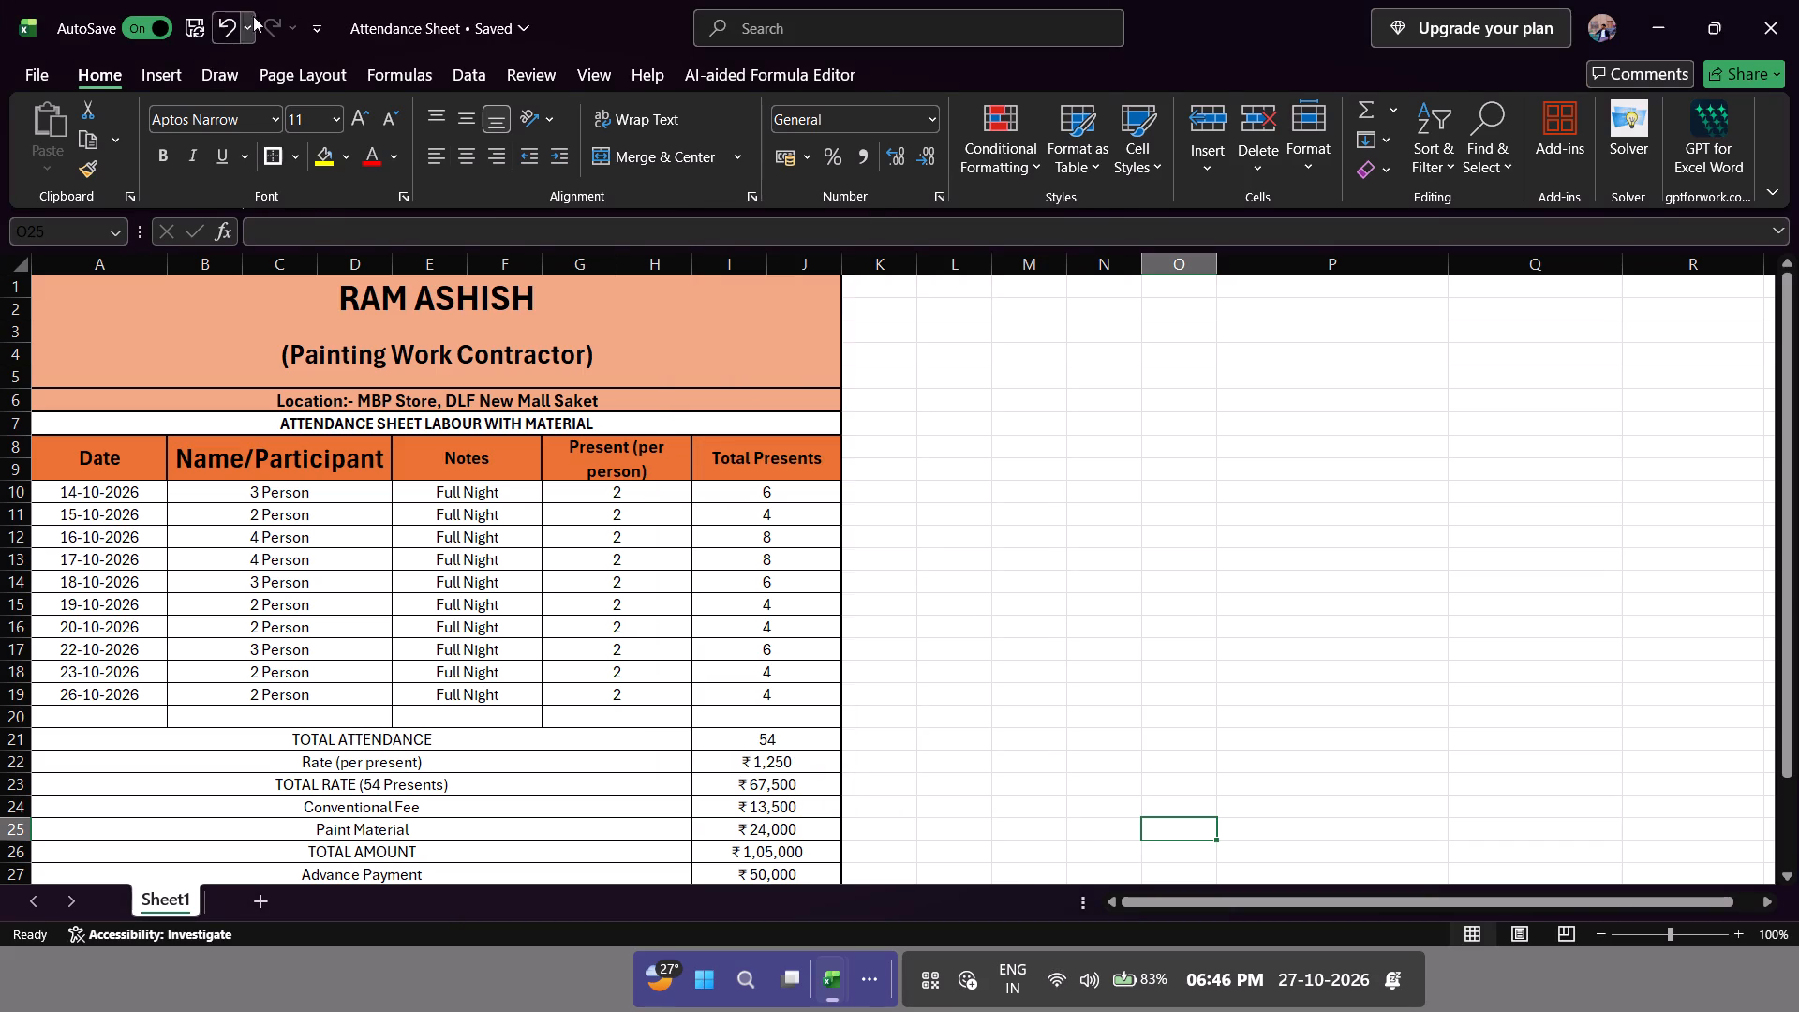
Save the Attendance Sheet workbook.
left_click(315, 22)
left_click(315, 22)
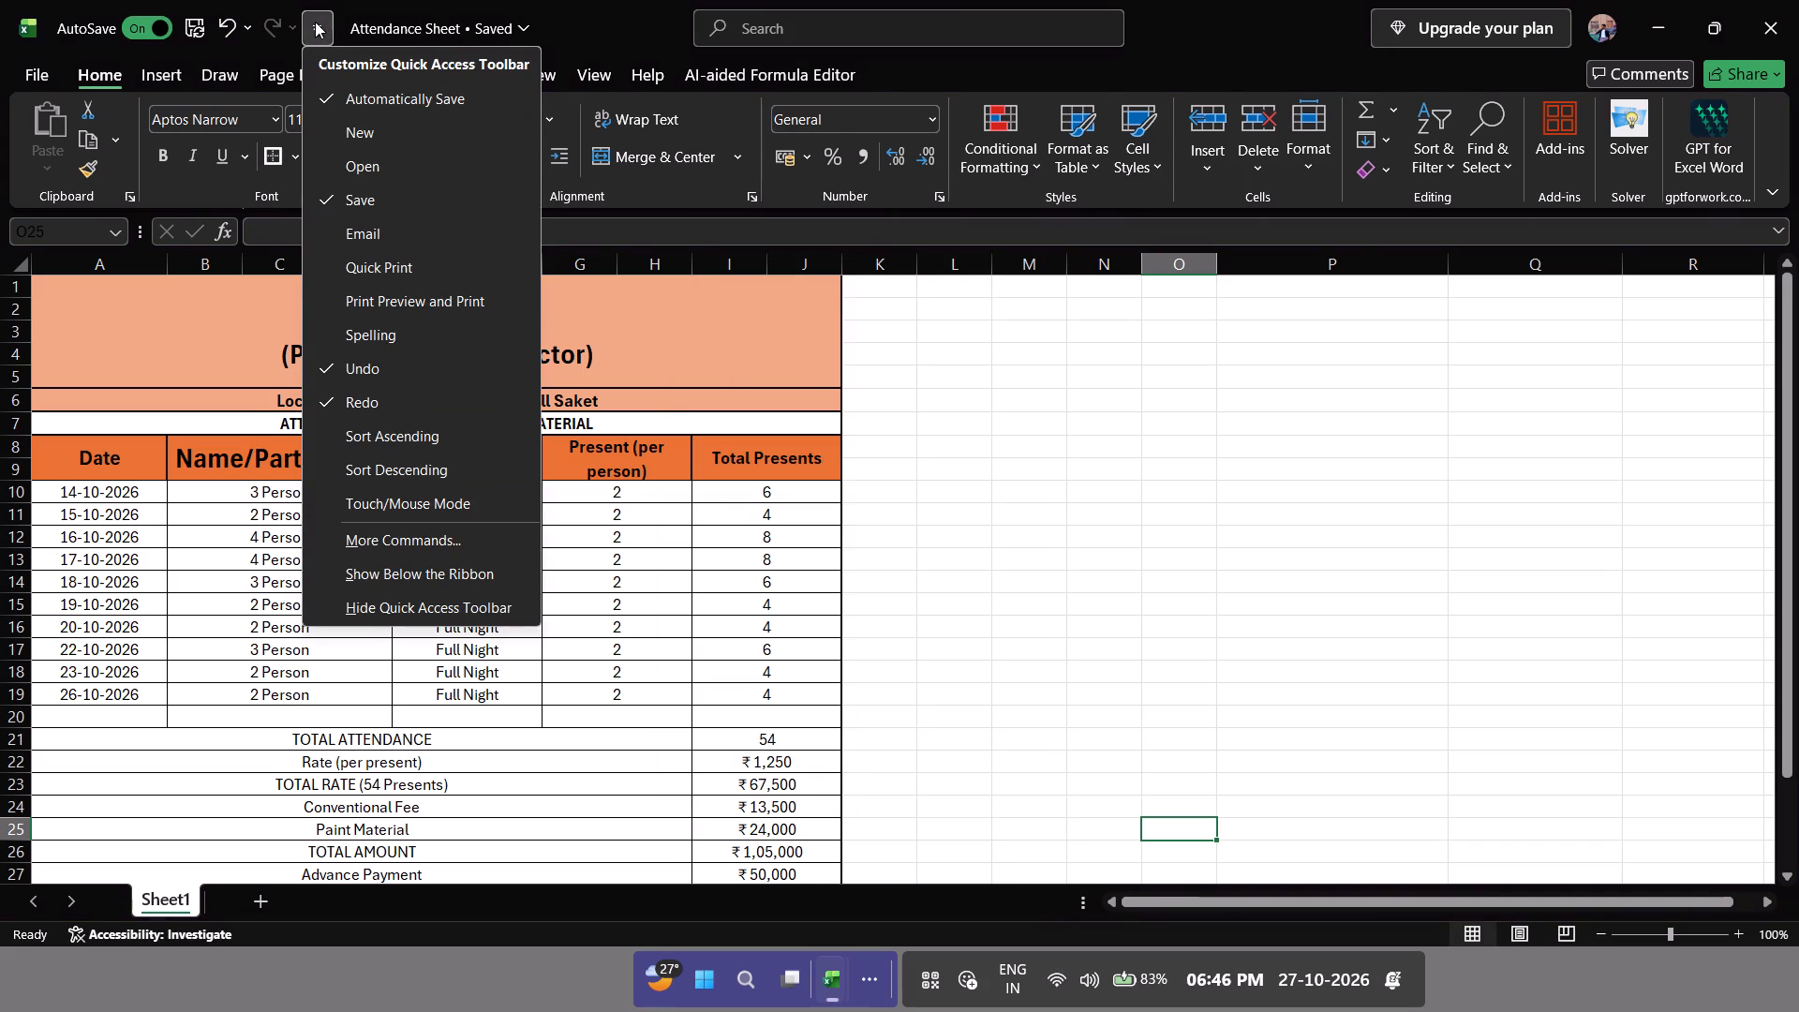
left_click(199, 20)
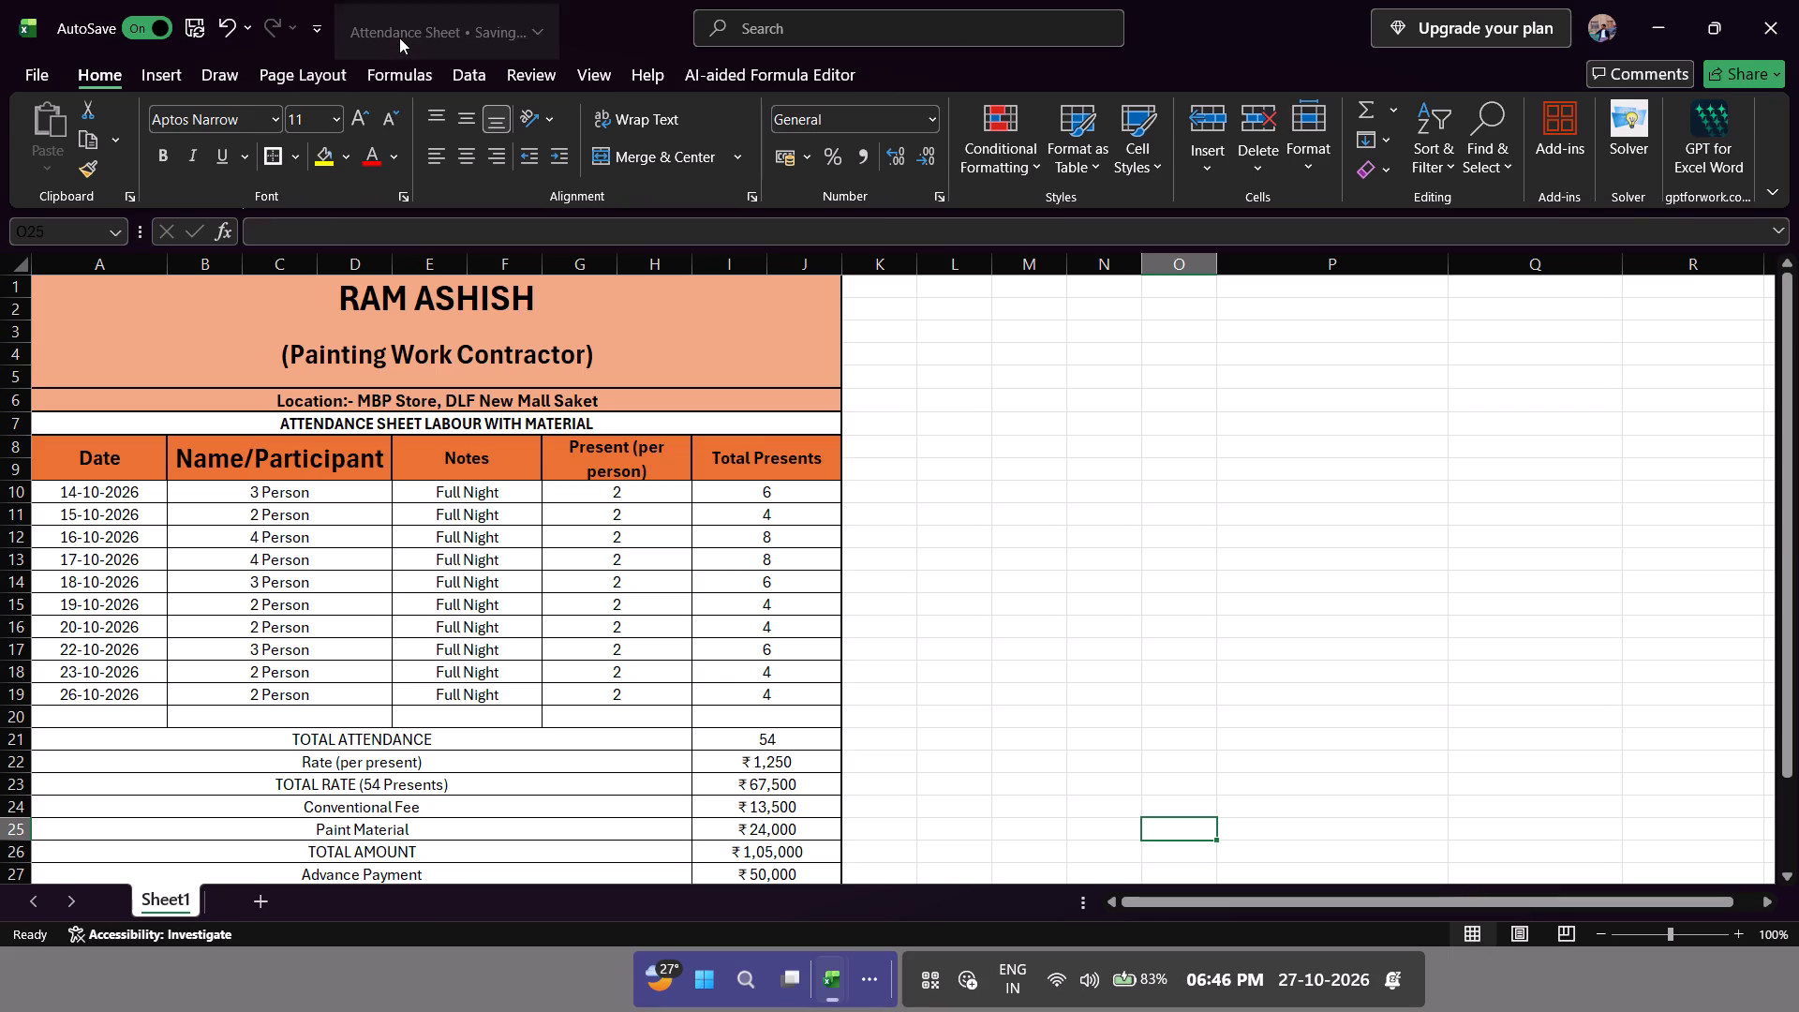
Move the Attendance Sheet workbook to the Work Documents folder in OneDrive - Personal.
left_click(399, 37)
left_click(370, 208)
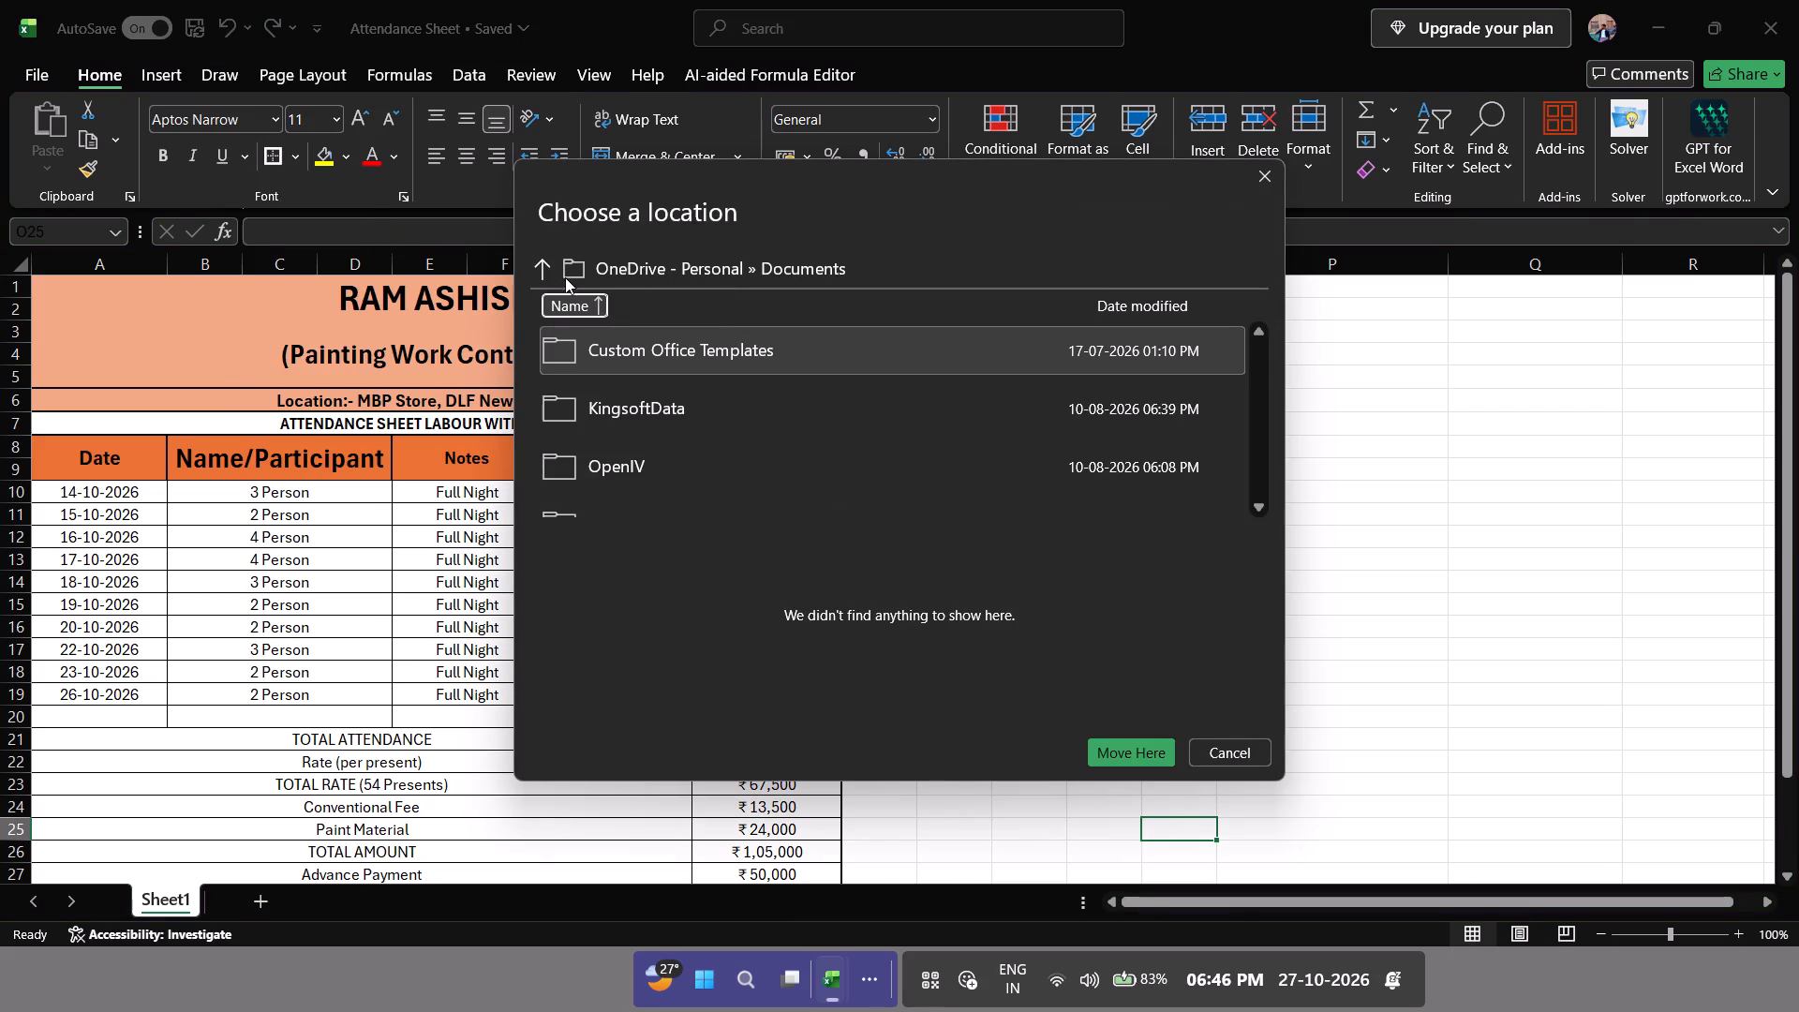
left_click(587, 266)
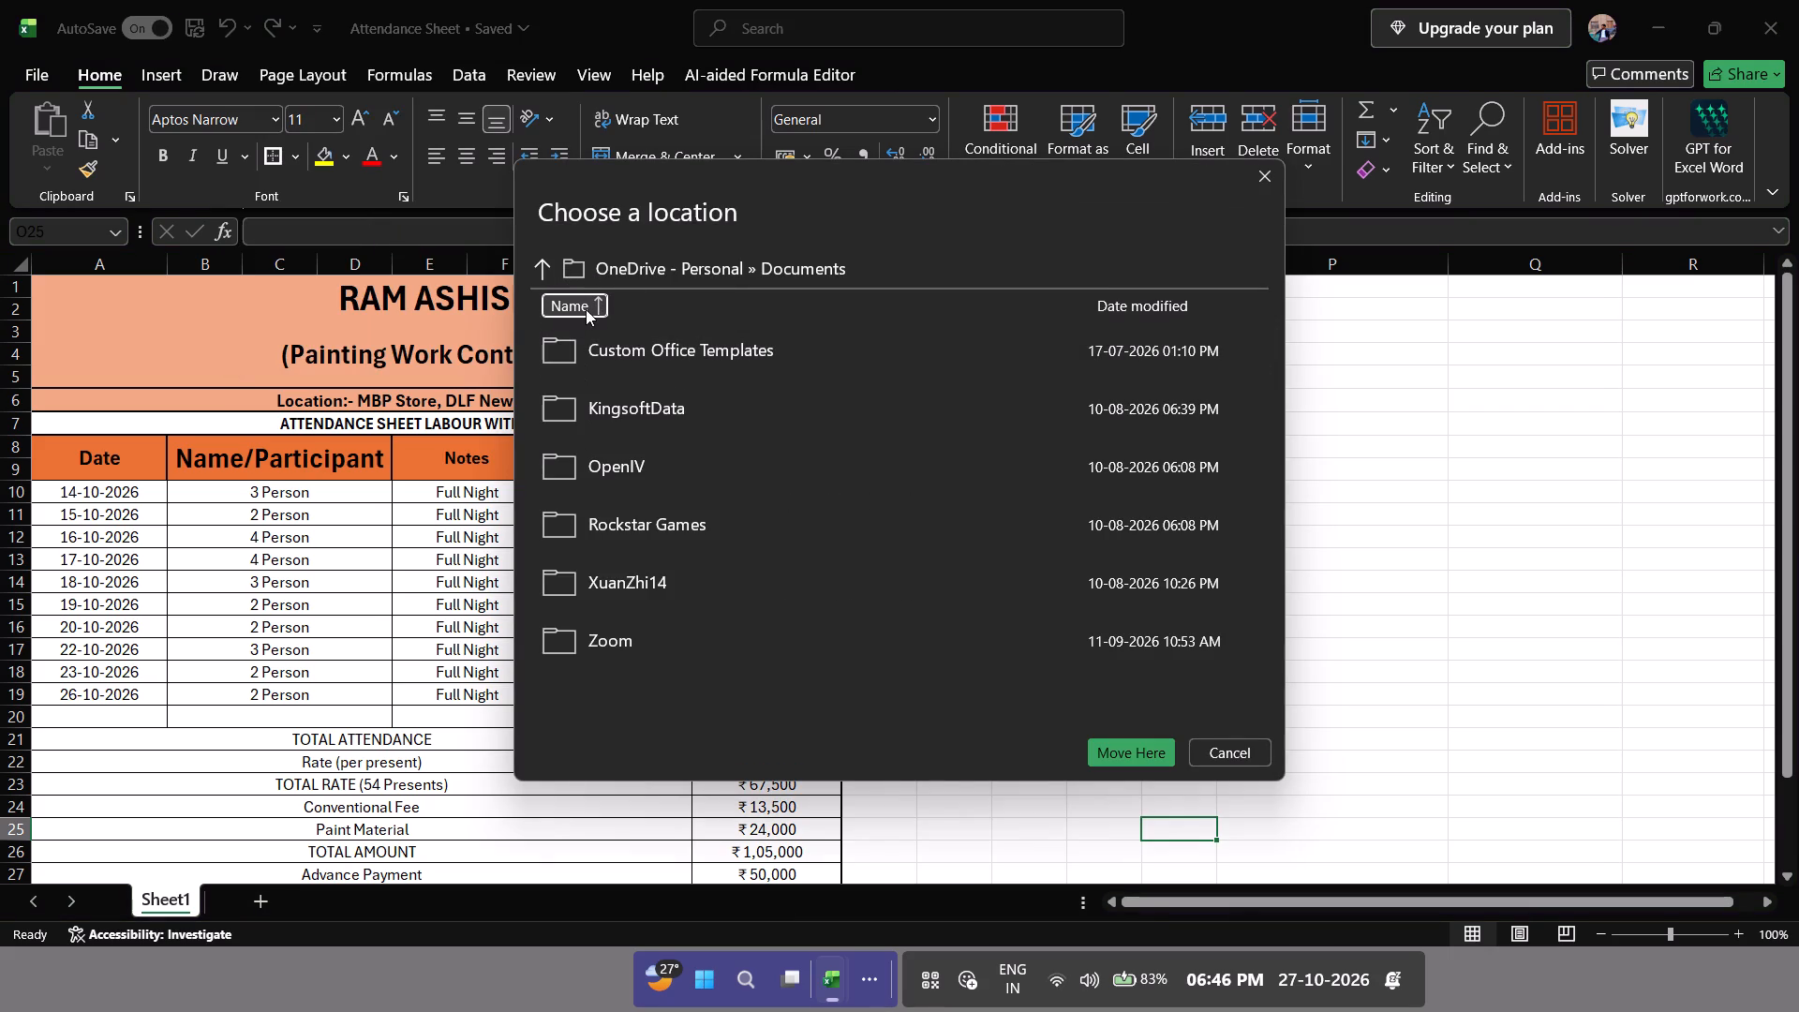
left_click(586, 305)
left_click(586, 305)
left_click(571, 267)
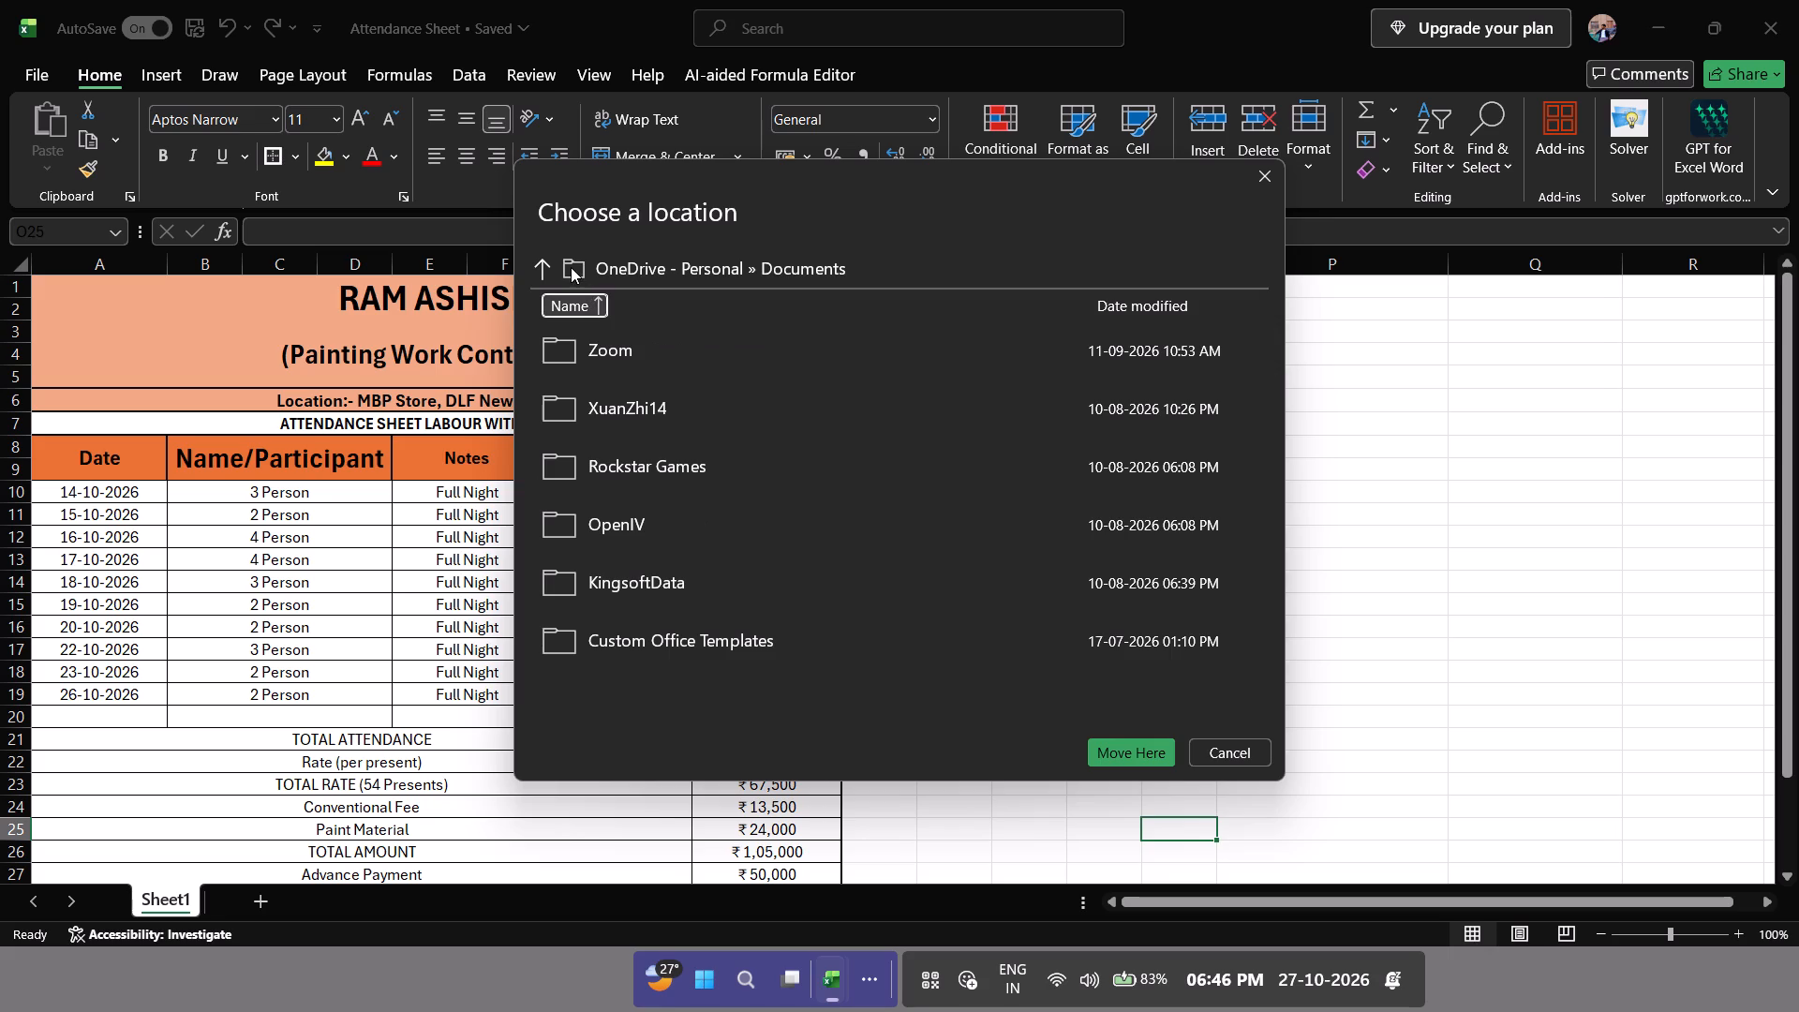
left_click(539, 260)
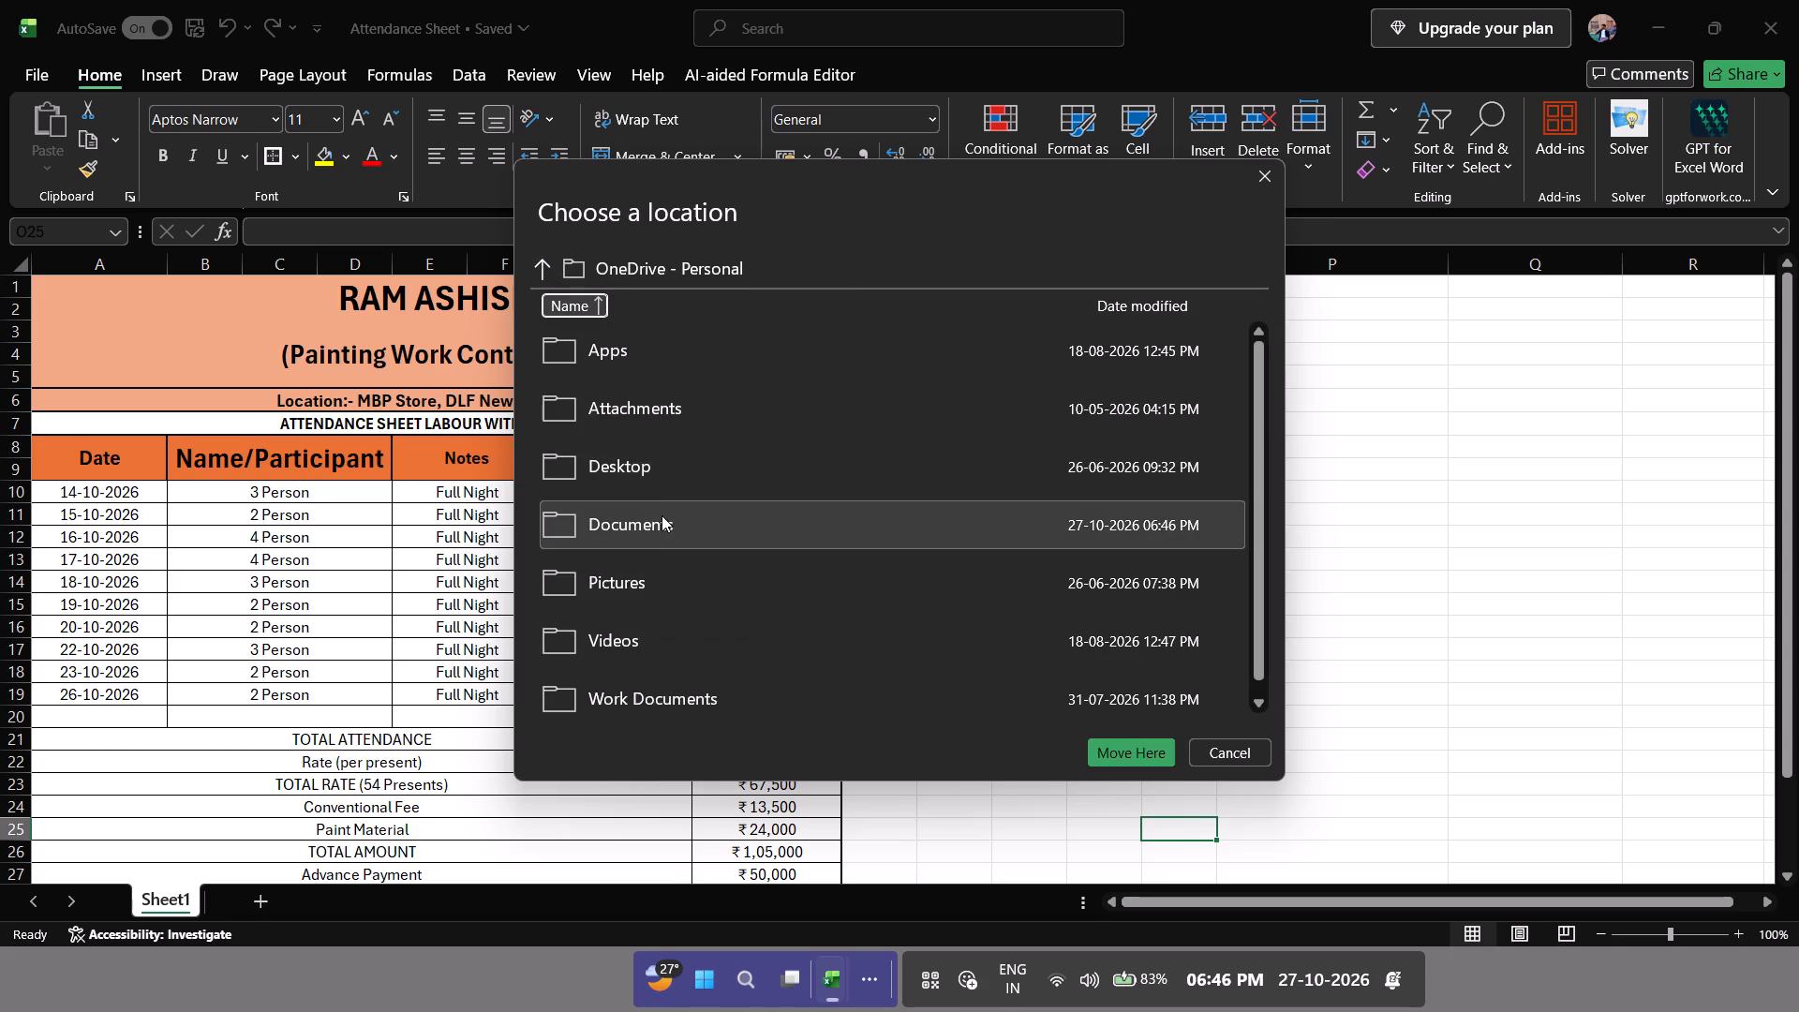
left_click(668, 513)
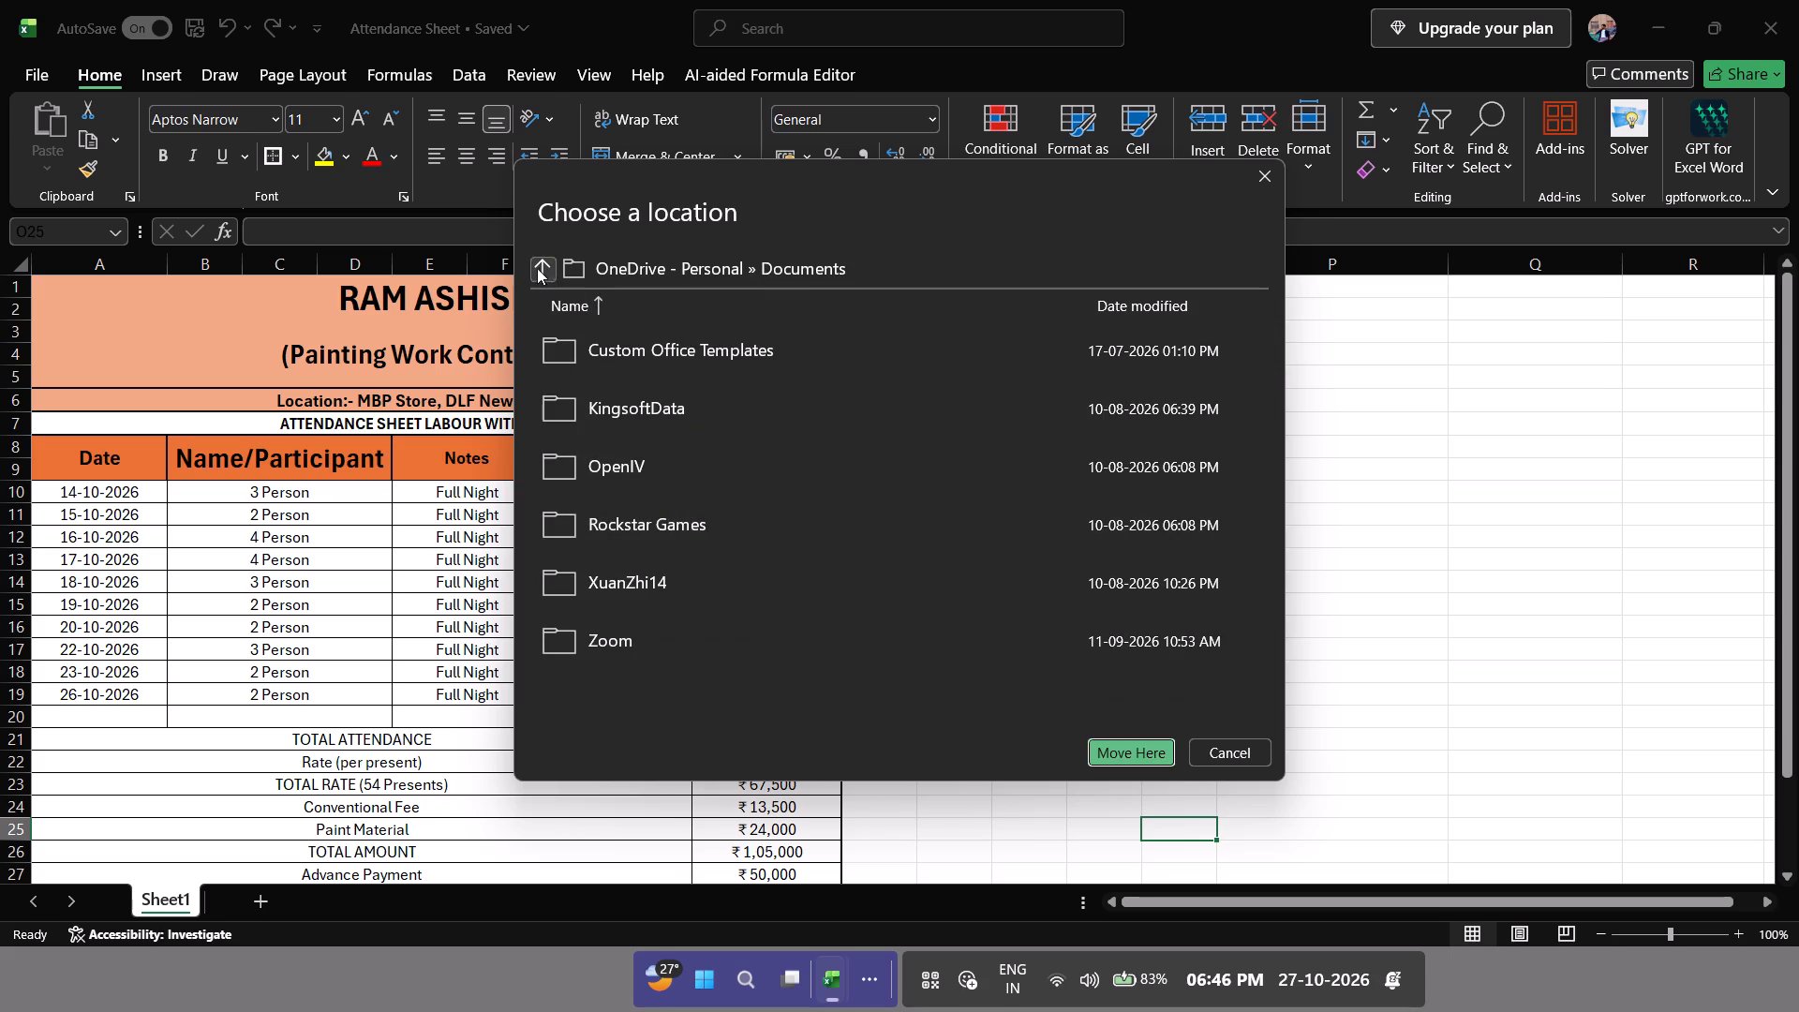
left_click(539, 267)
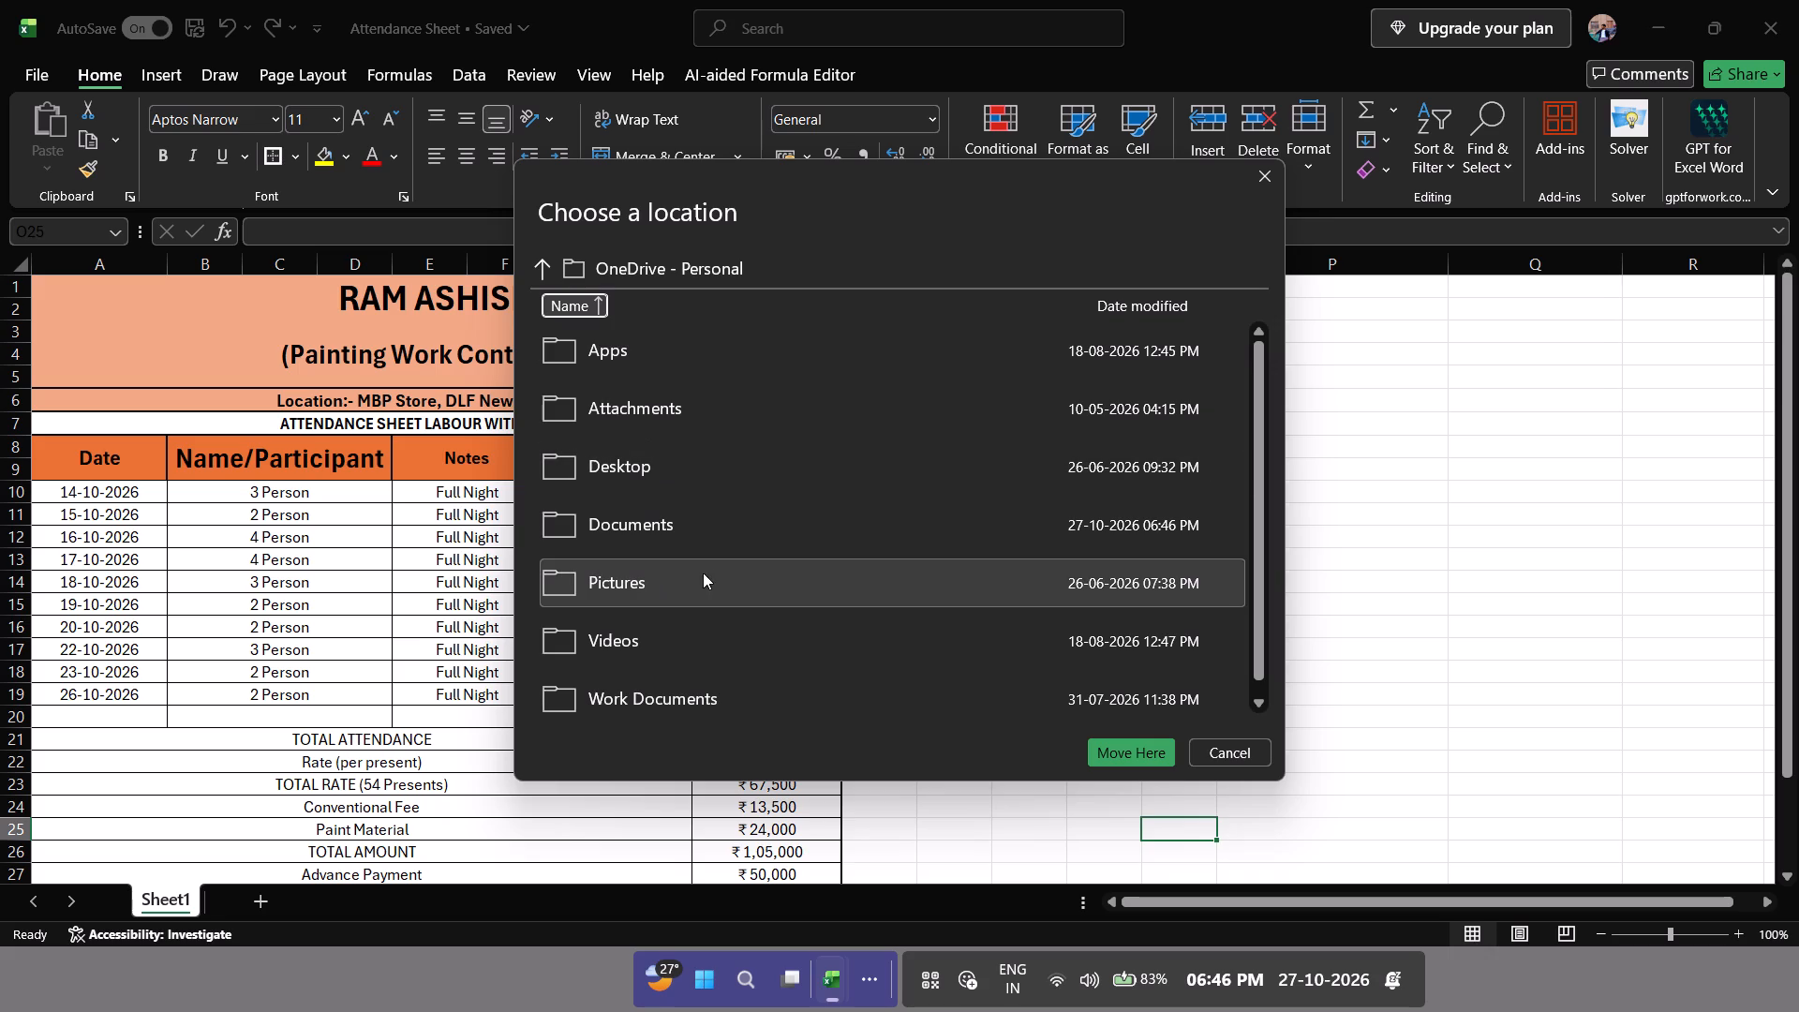
left_click(694, 695)
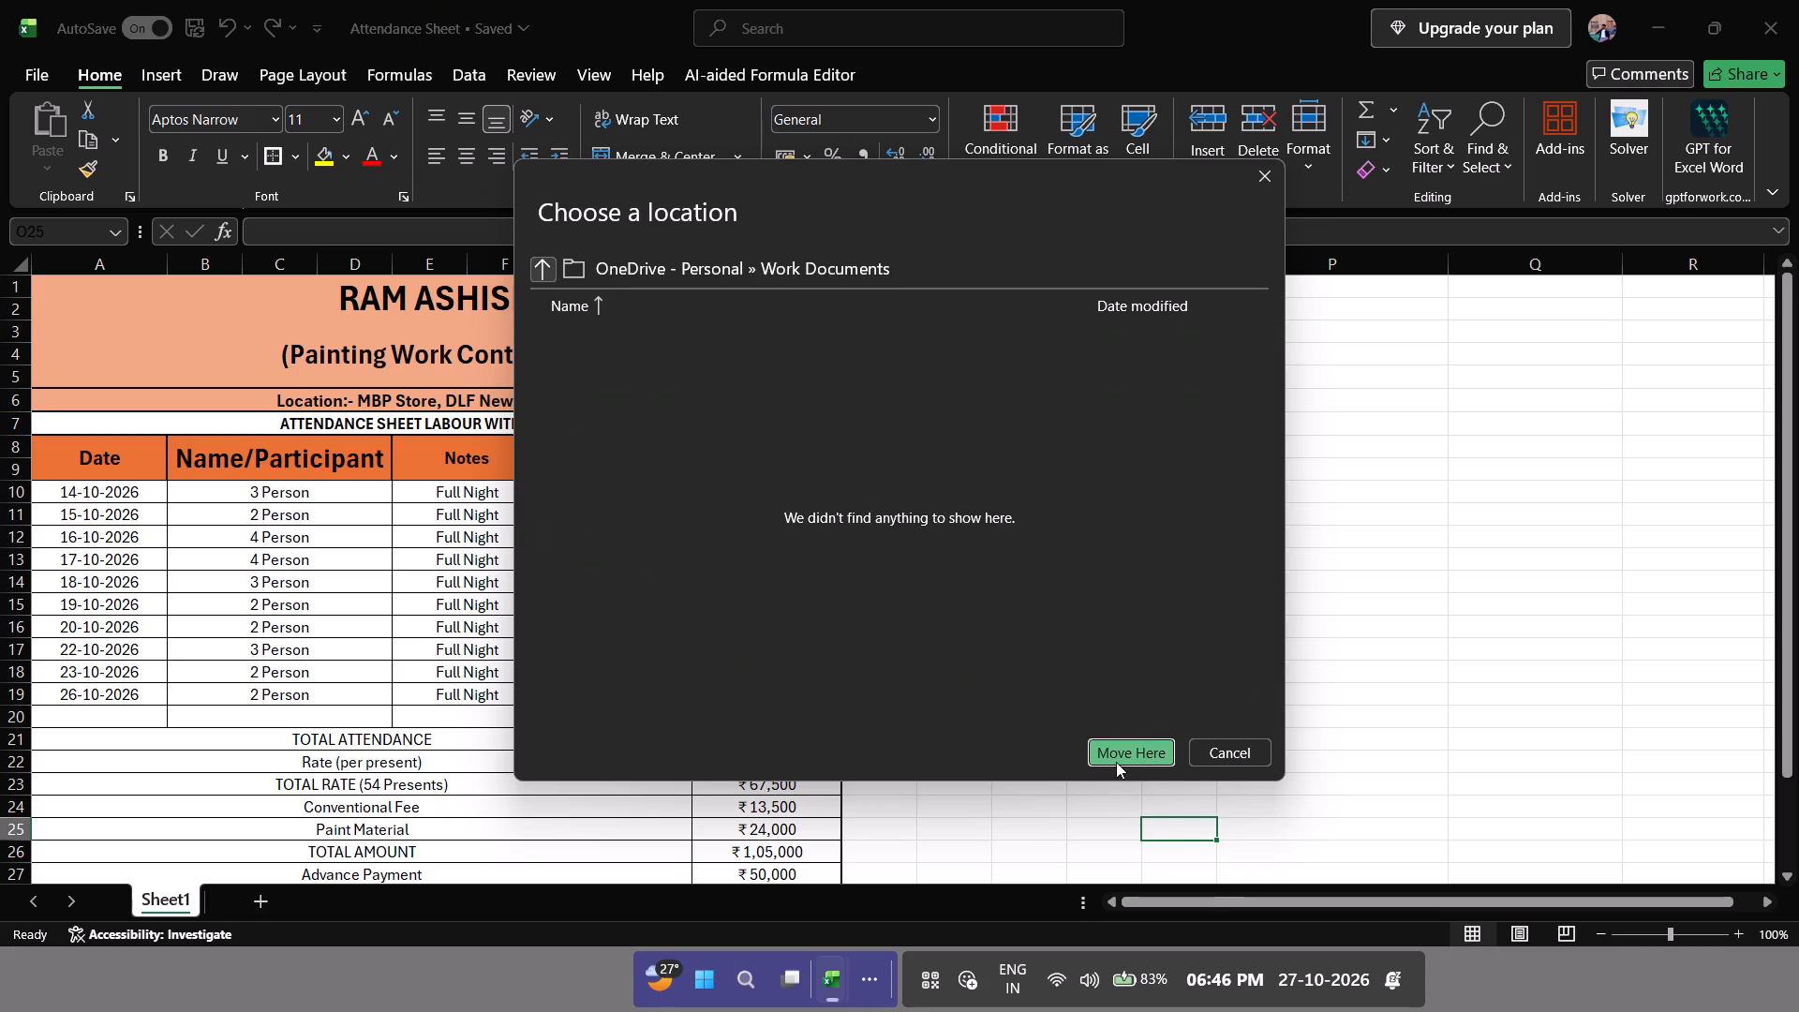
left_click(1121, 749)
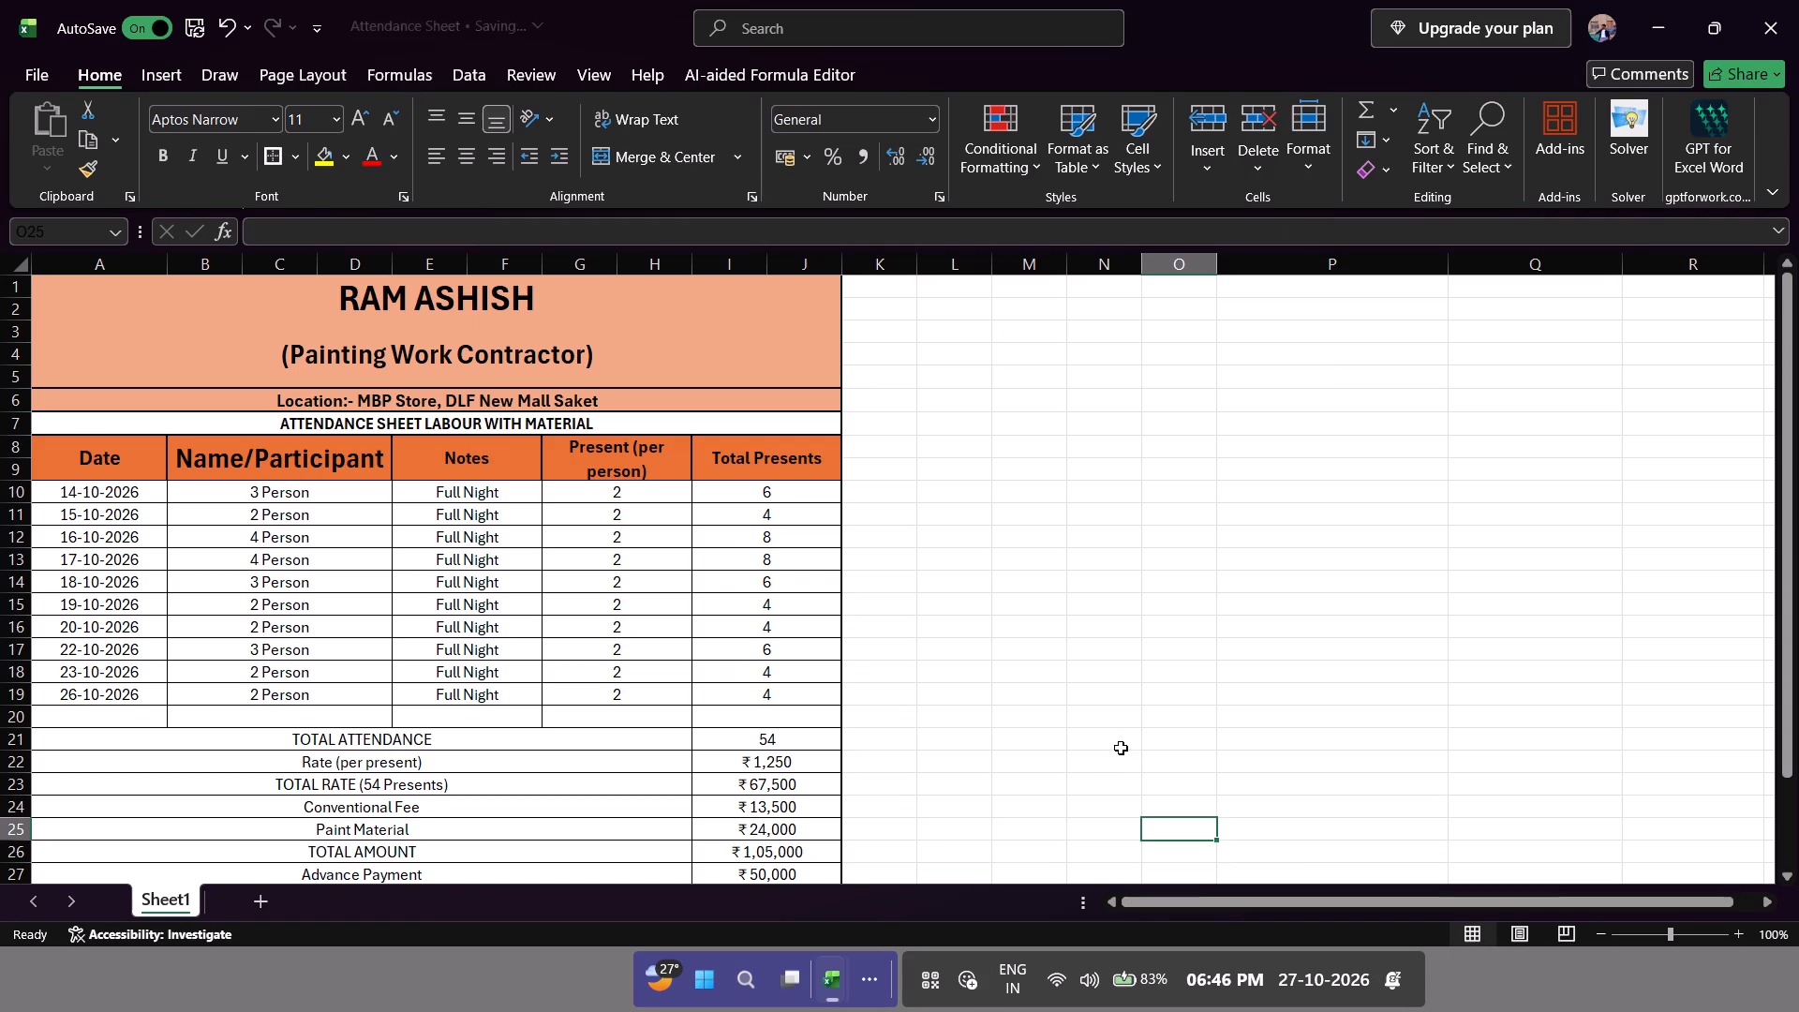
Switch to File Explorer and look for the Attendance Sheet workbook in the personal OneDrive's Work Documents folder.
left_click(874, 986)
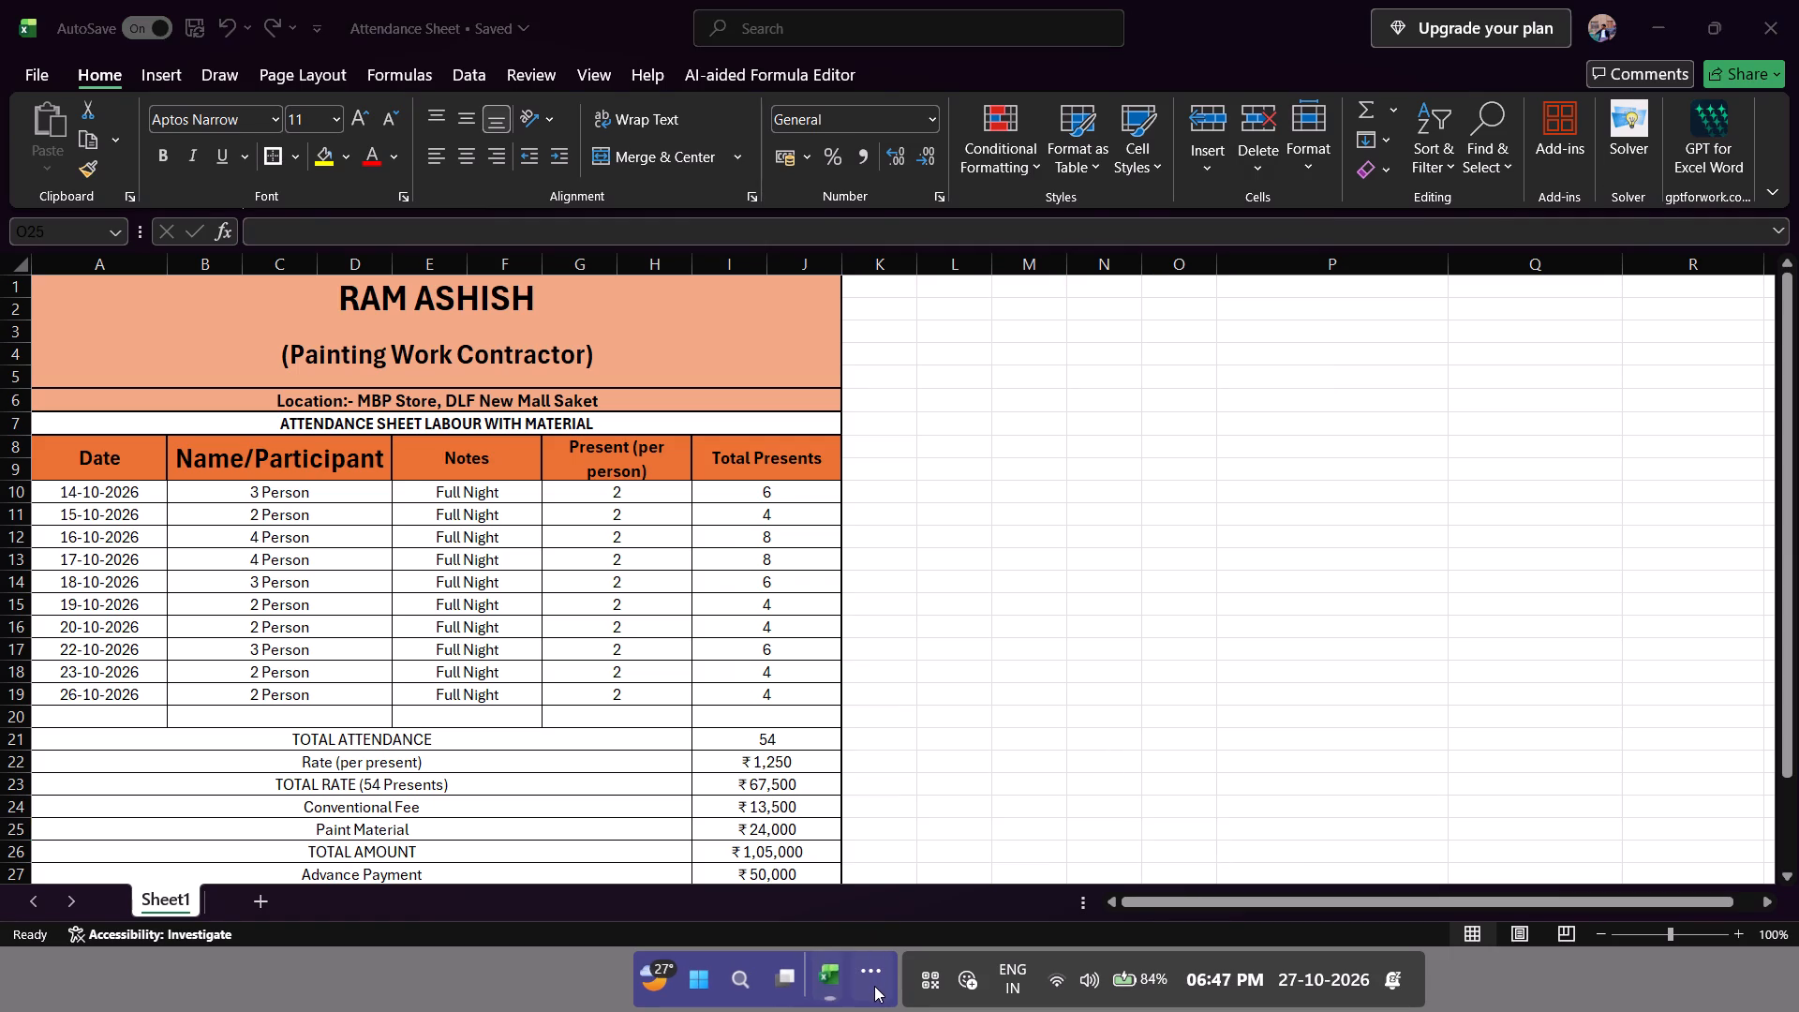
left_click(752, 893)
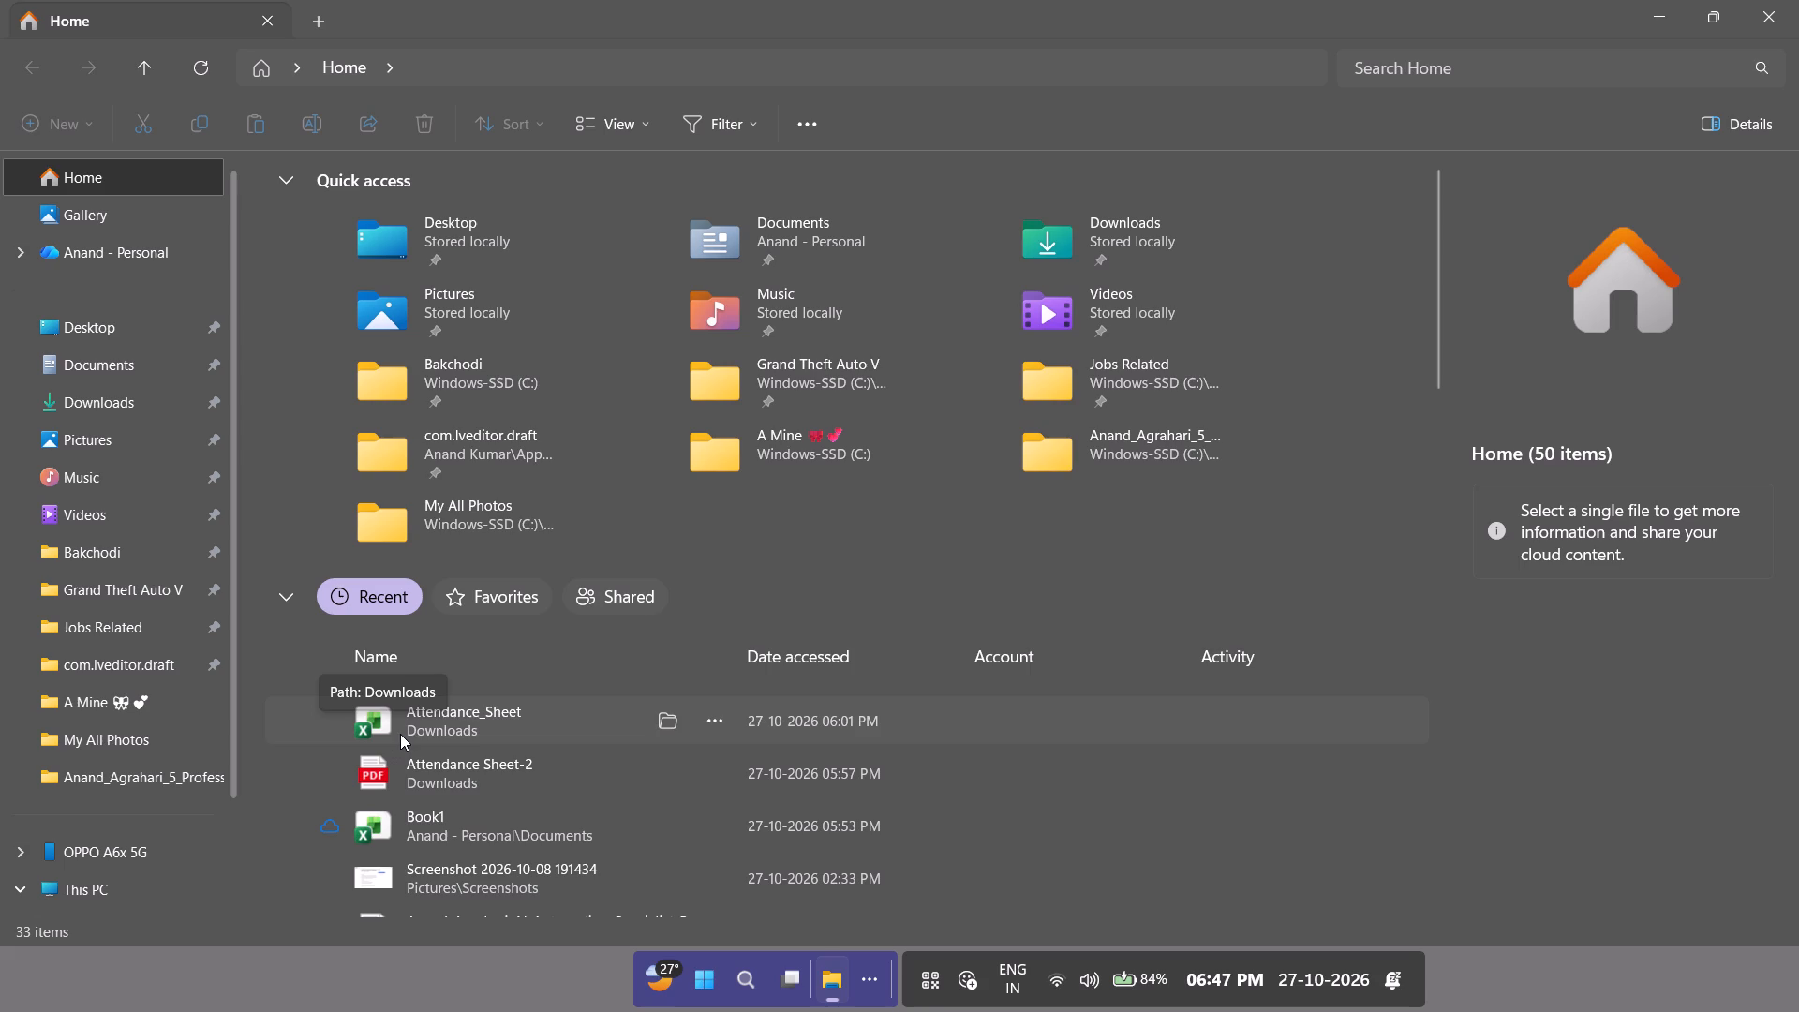
left_click(107, 373)
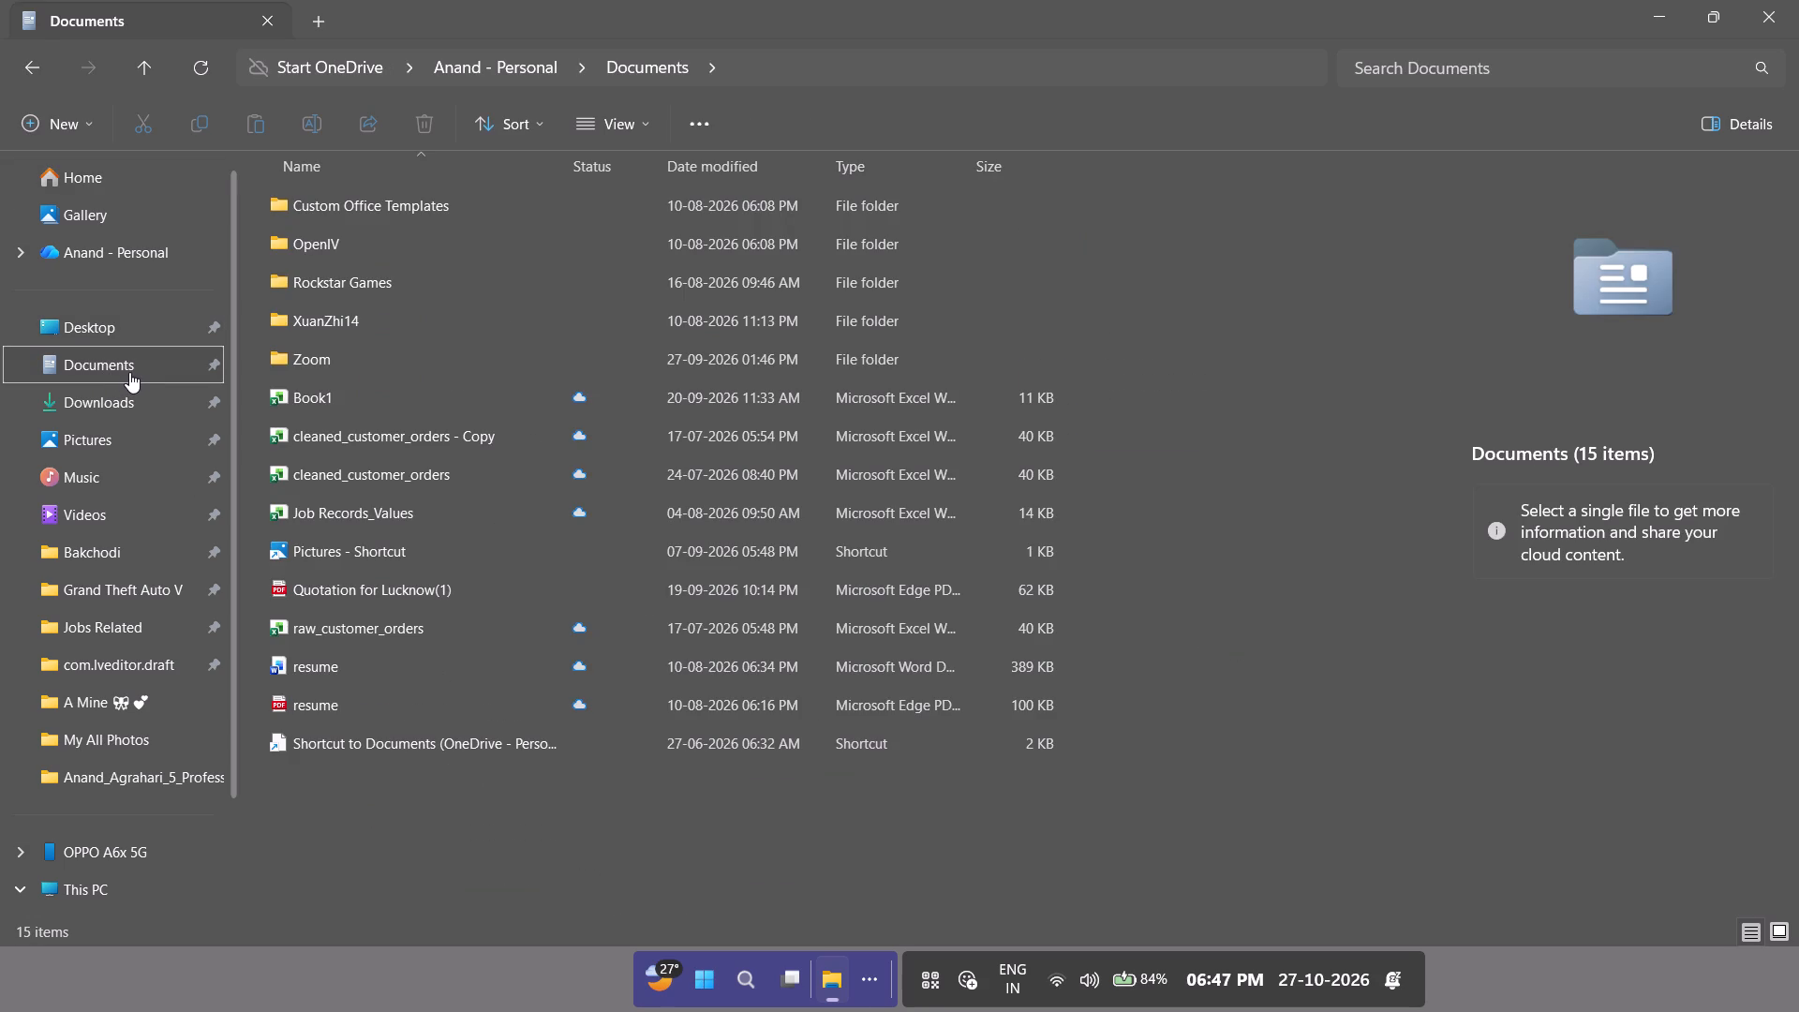
left_click(118, 323)
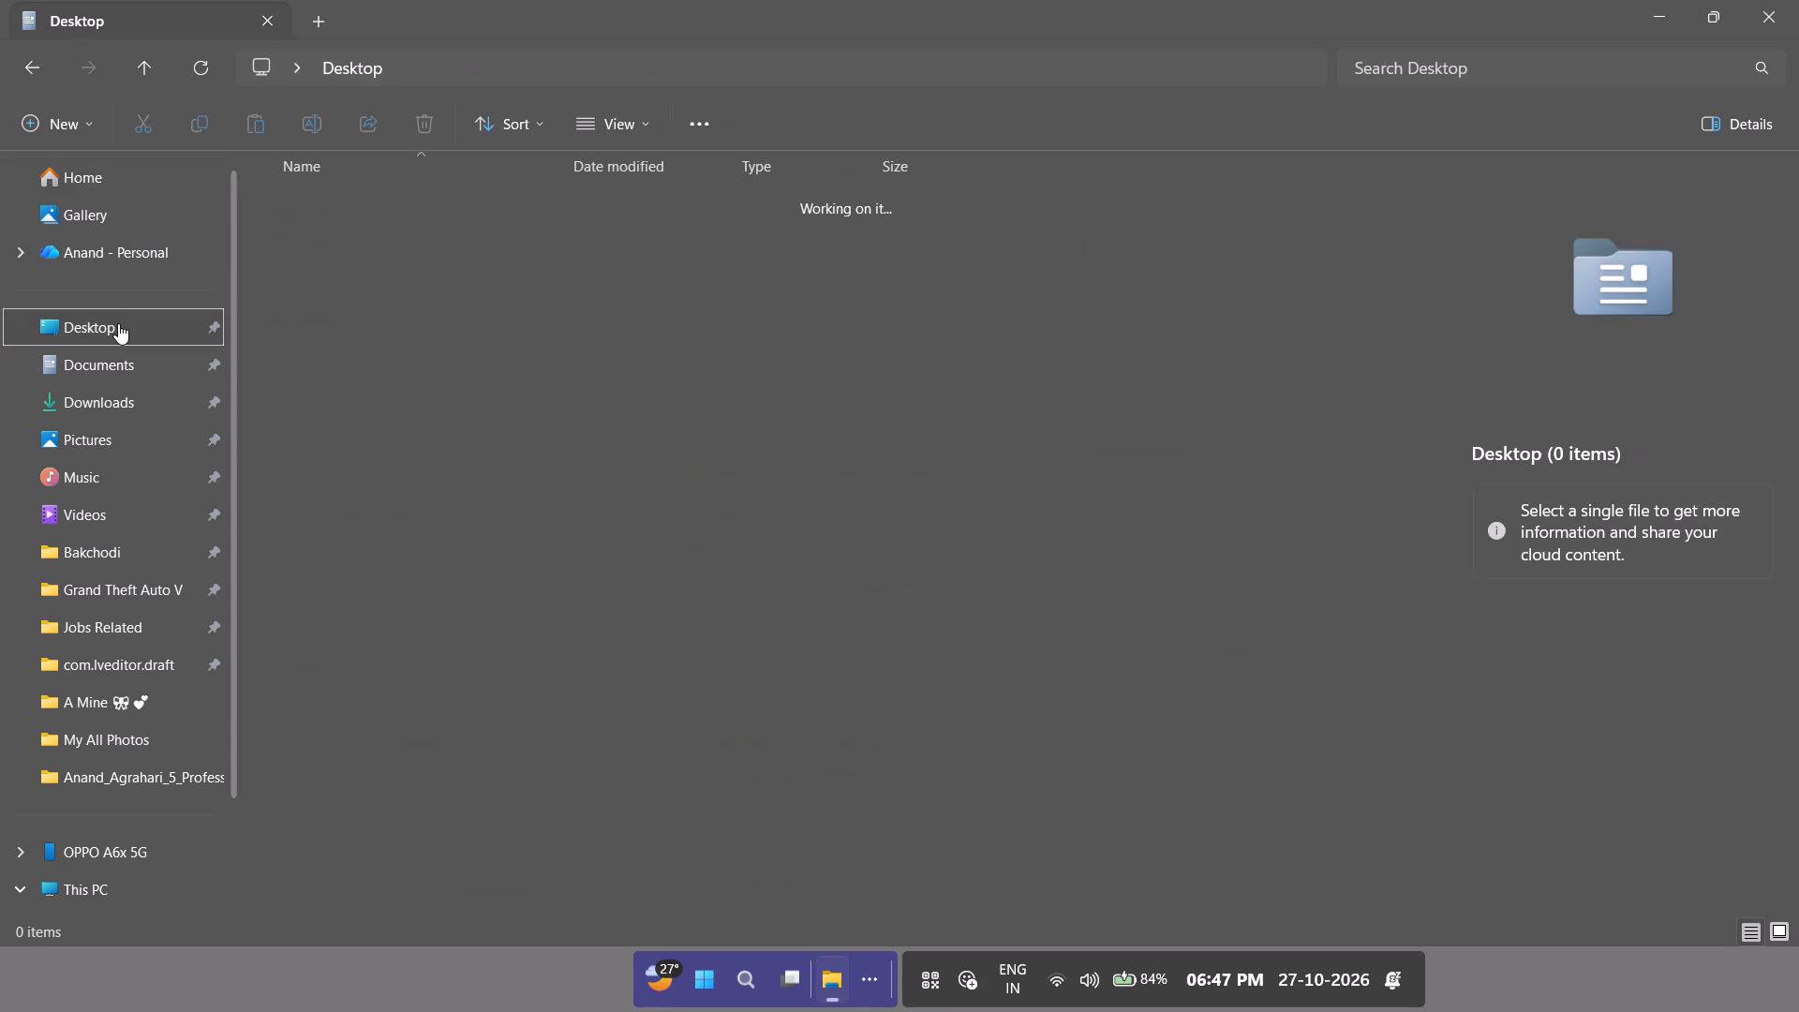
scroll(117, 246, "up", 2)
left_click(141, 179)
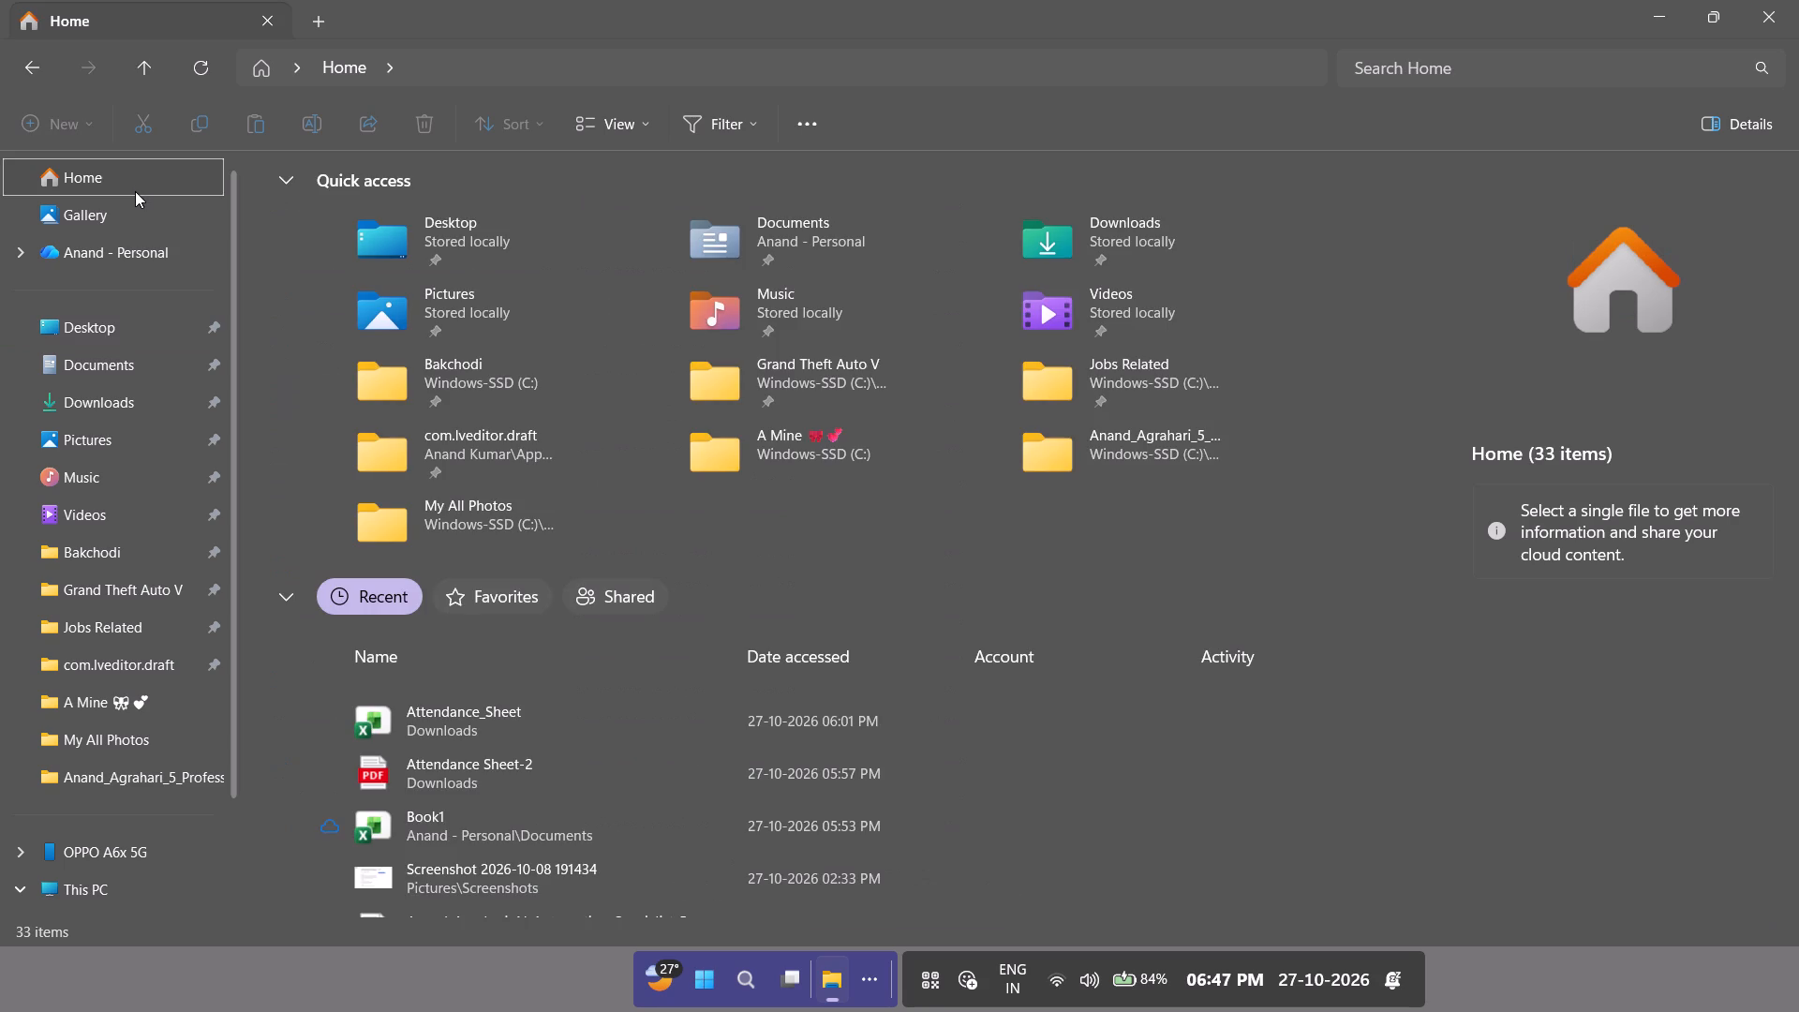
left_click(138, 218)
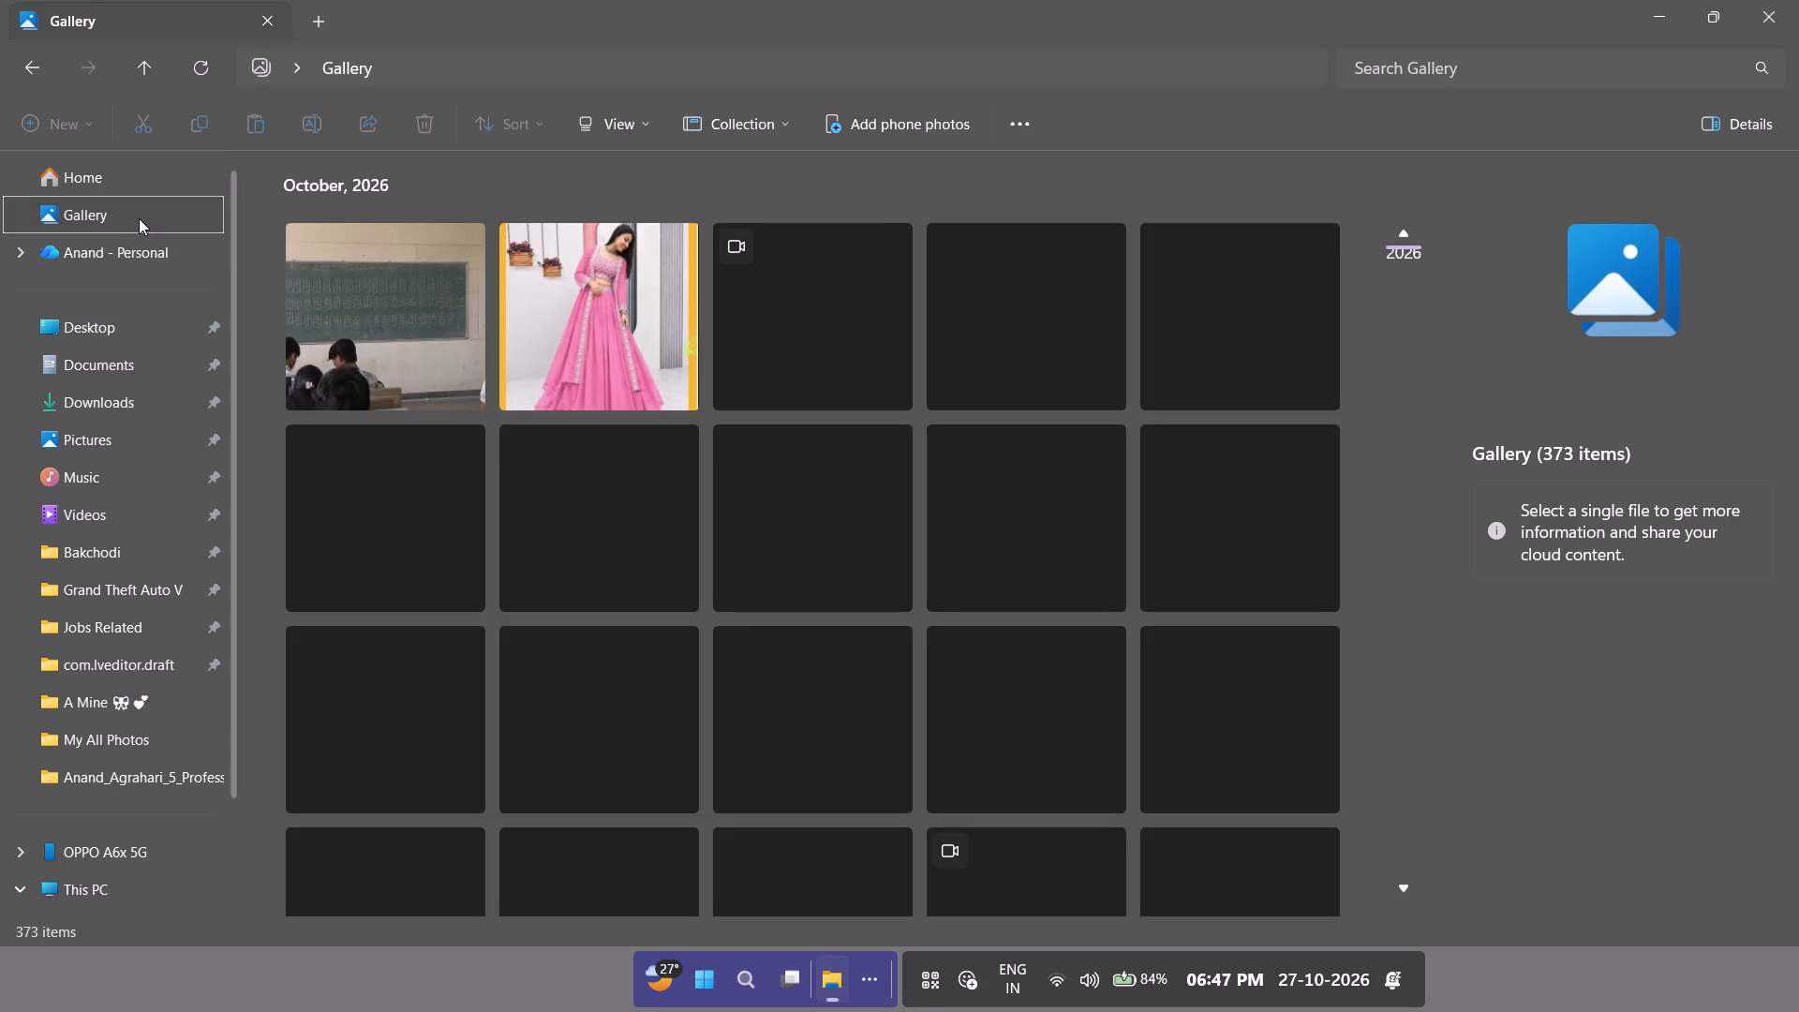
left_click(140, 242)
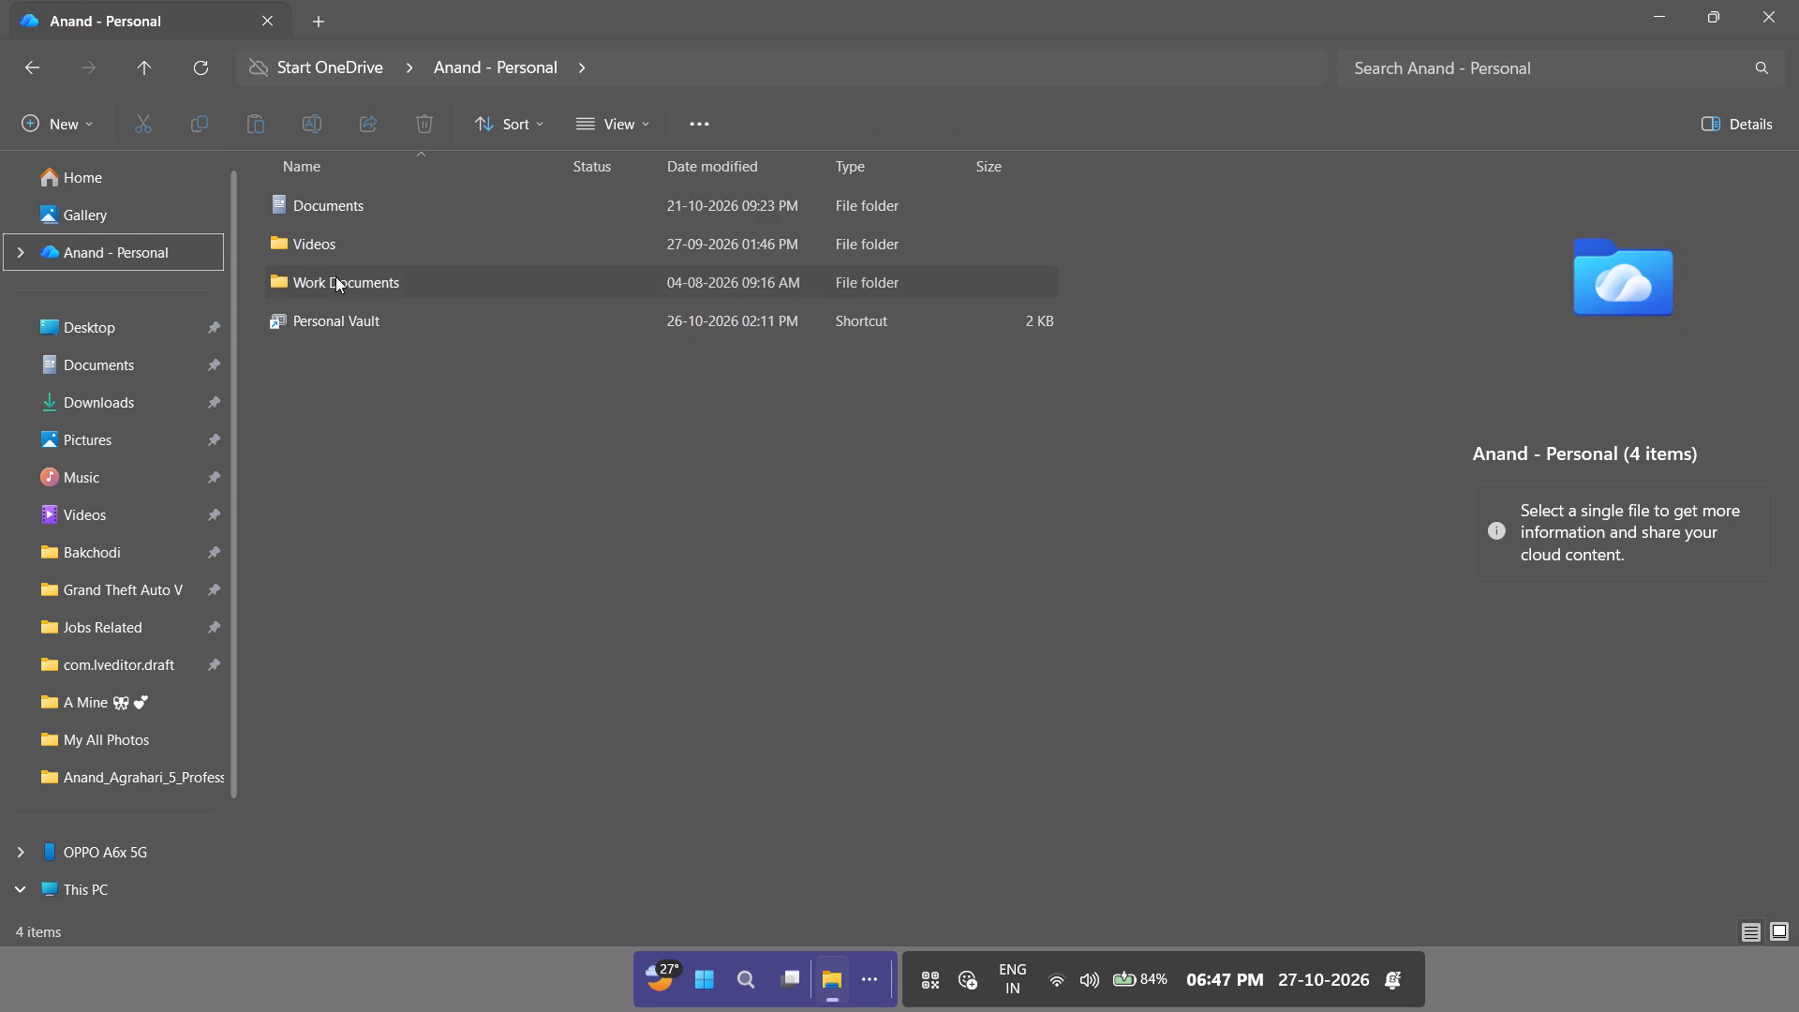
double_click(349, 280)
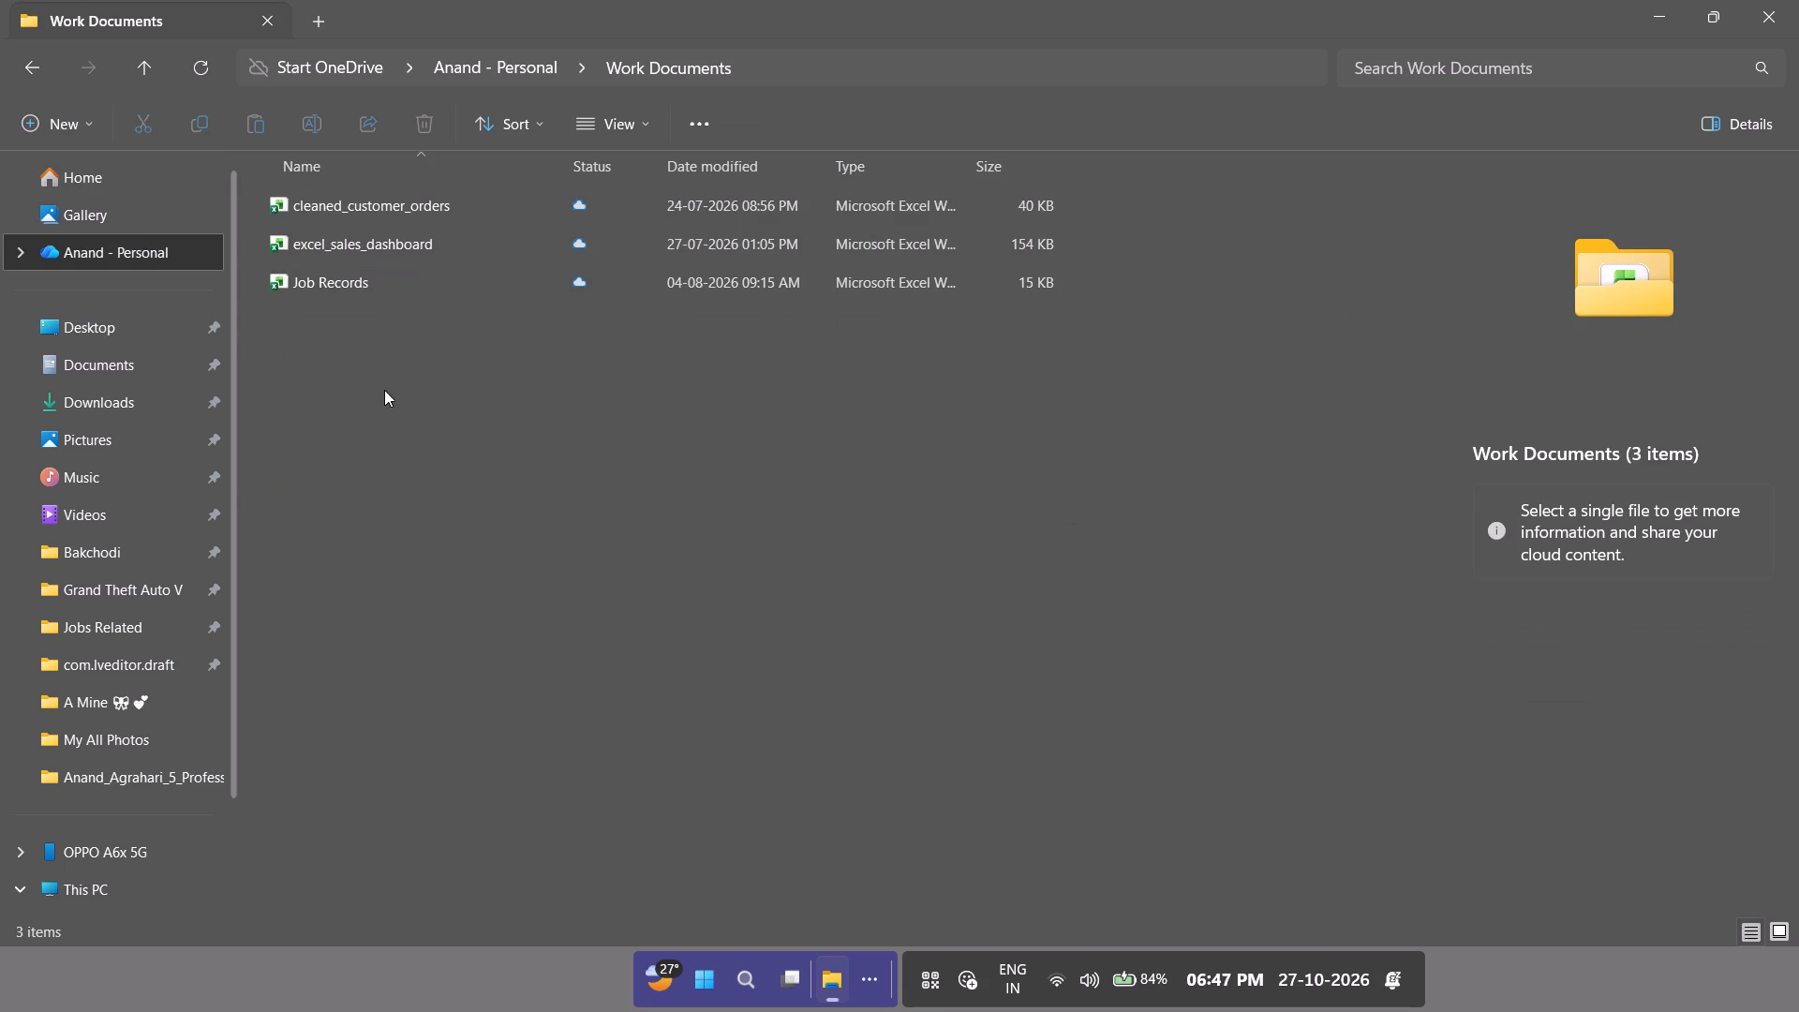
Start OneDrive syncing from File Explorer and reopen the Work Documents folder to check for the moved workbook.
left_click(189, 66)
left_click(290, 63)
left_click(393, 198)
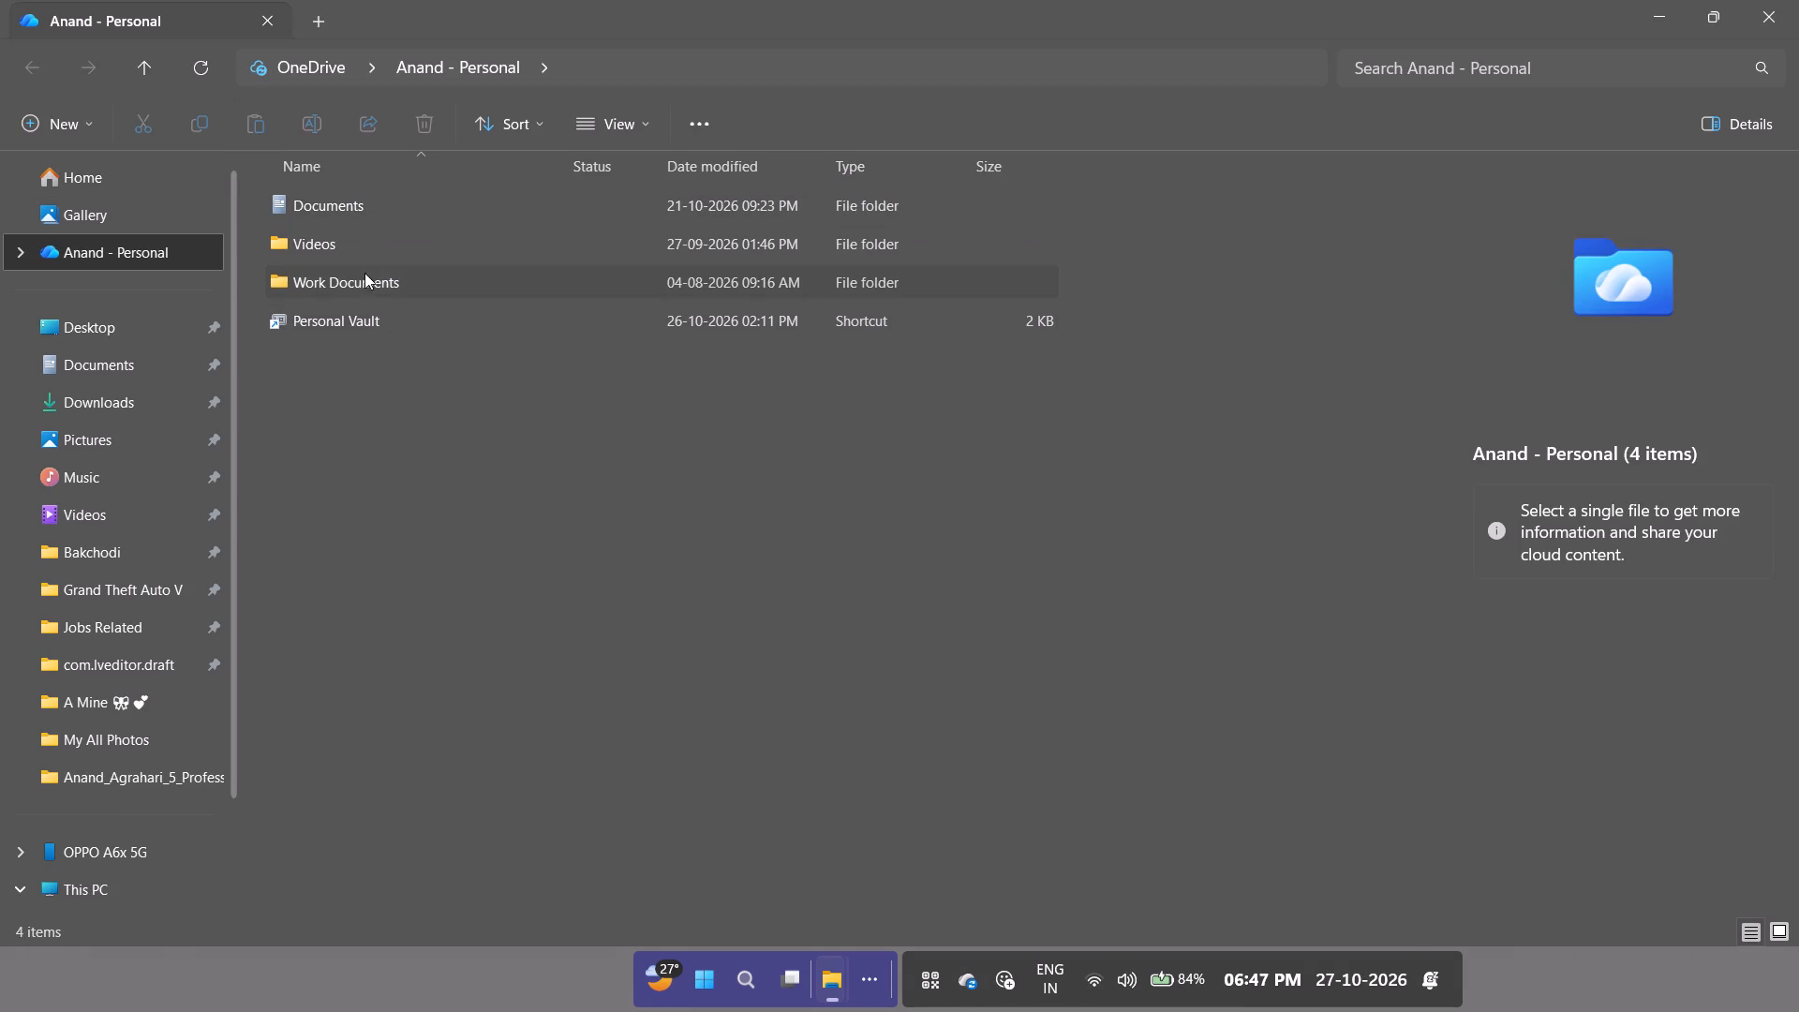
double_click(368, 273)
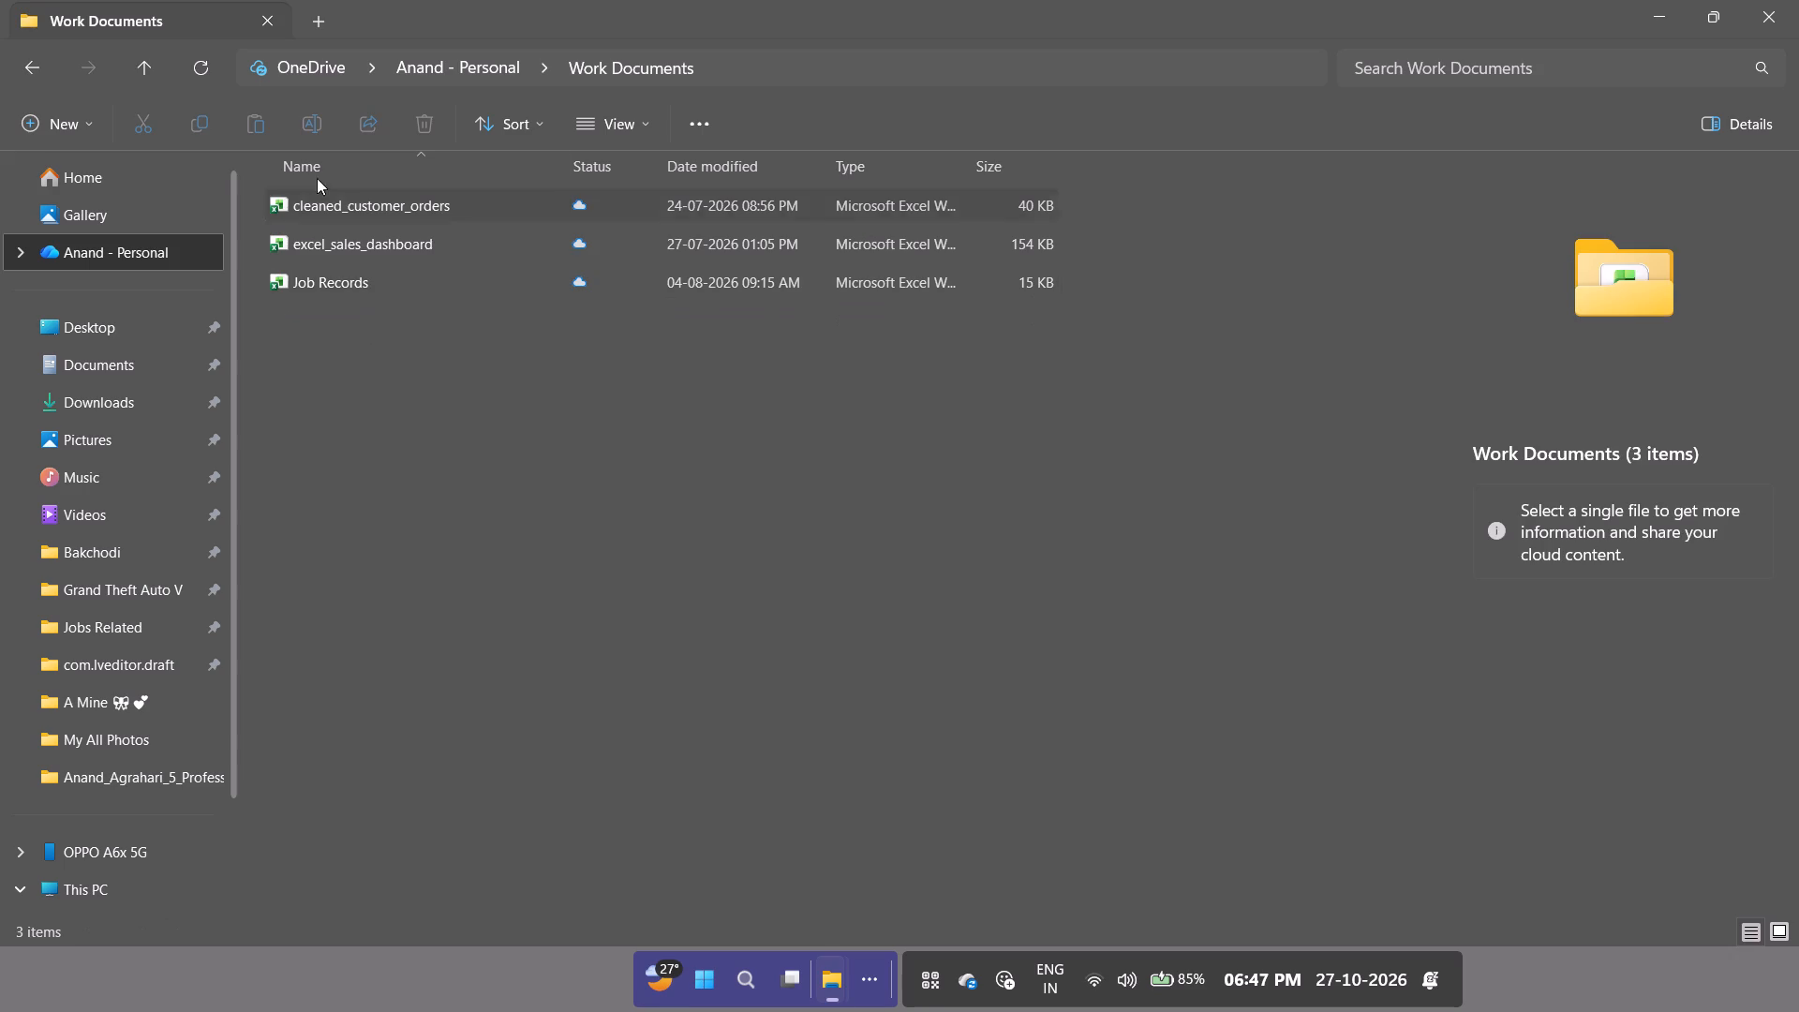
left_click(259, 71)
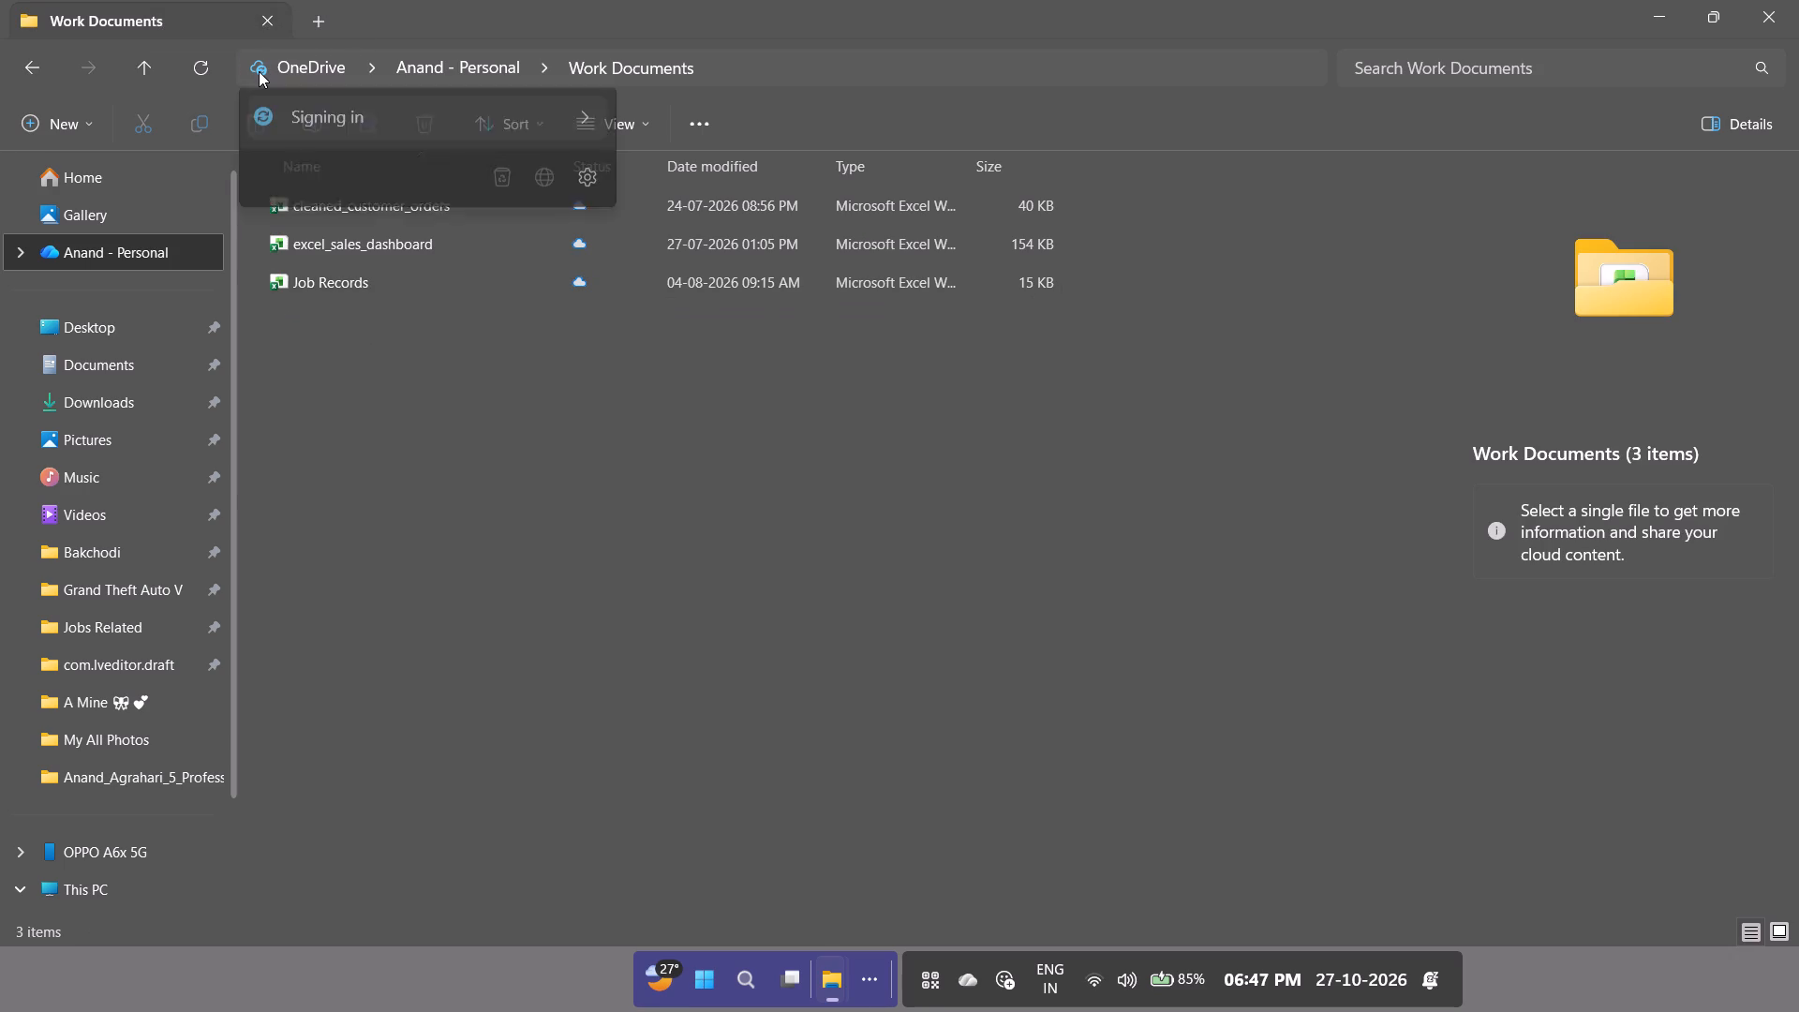
left_click(340, 333)
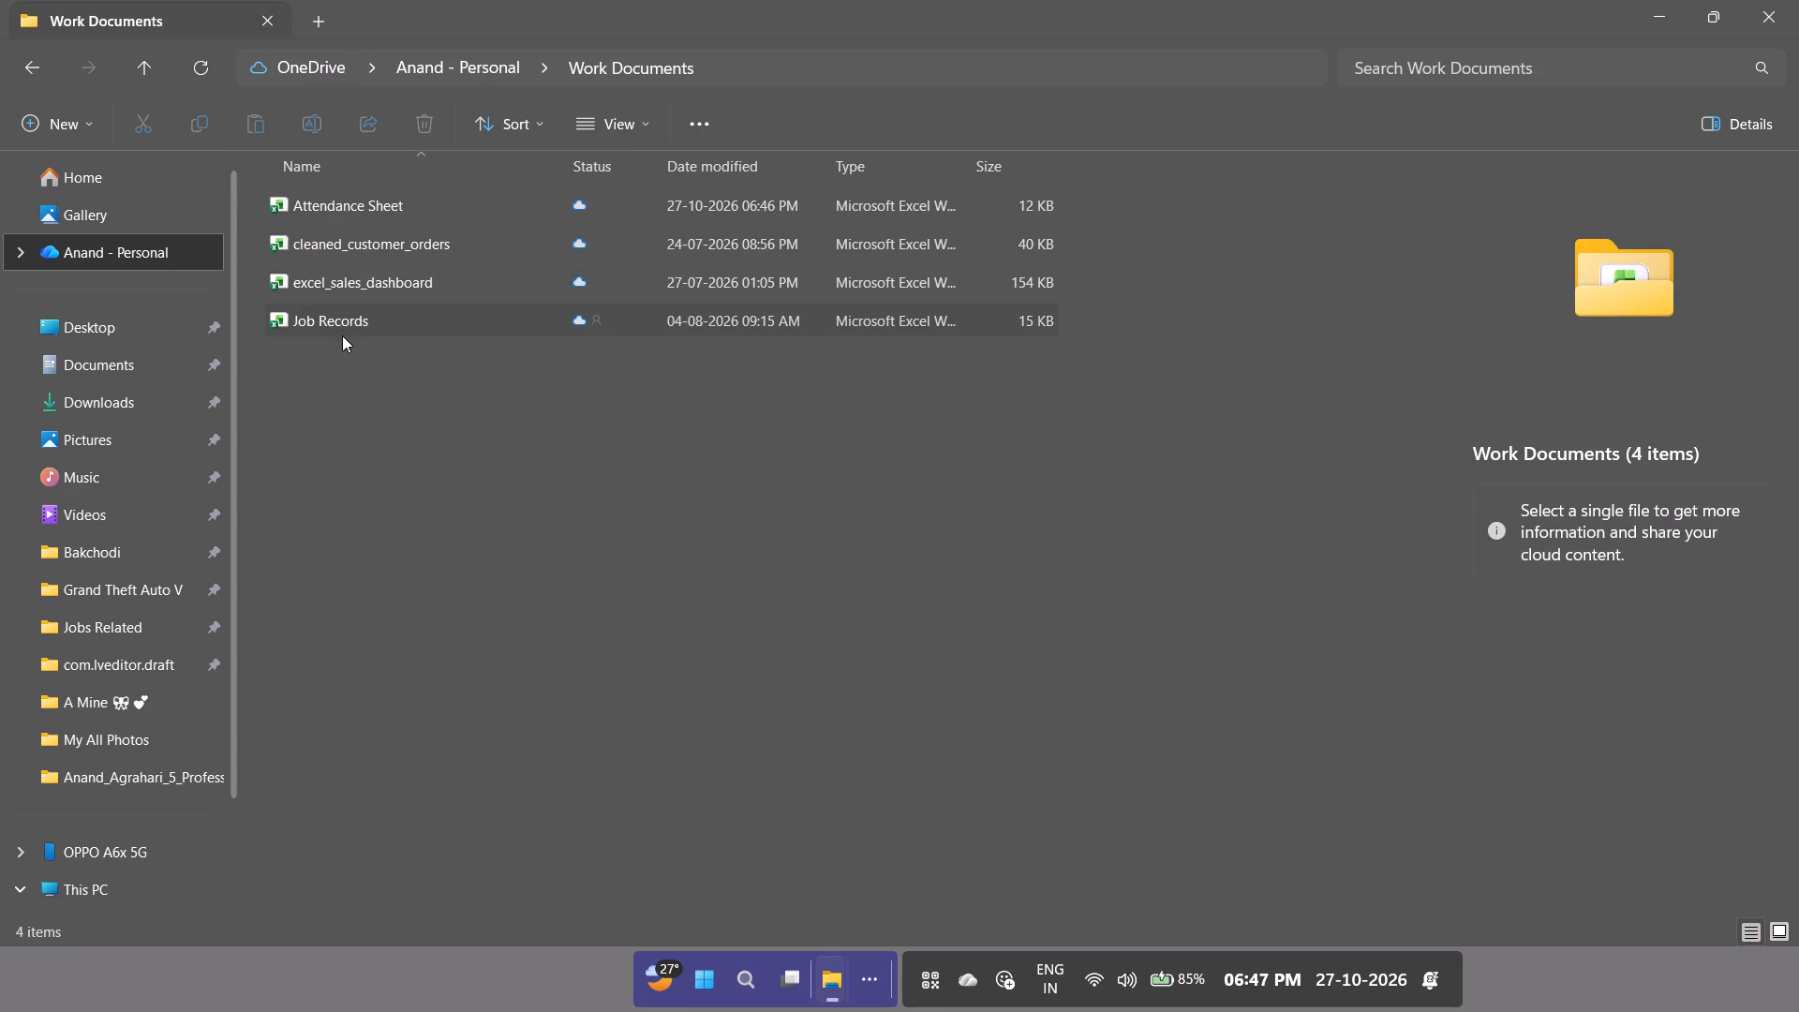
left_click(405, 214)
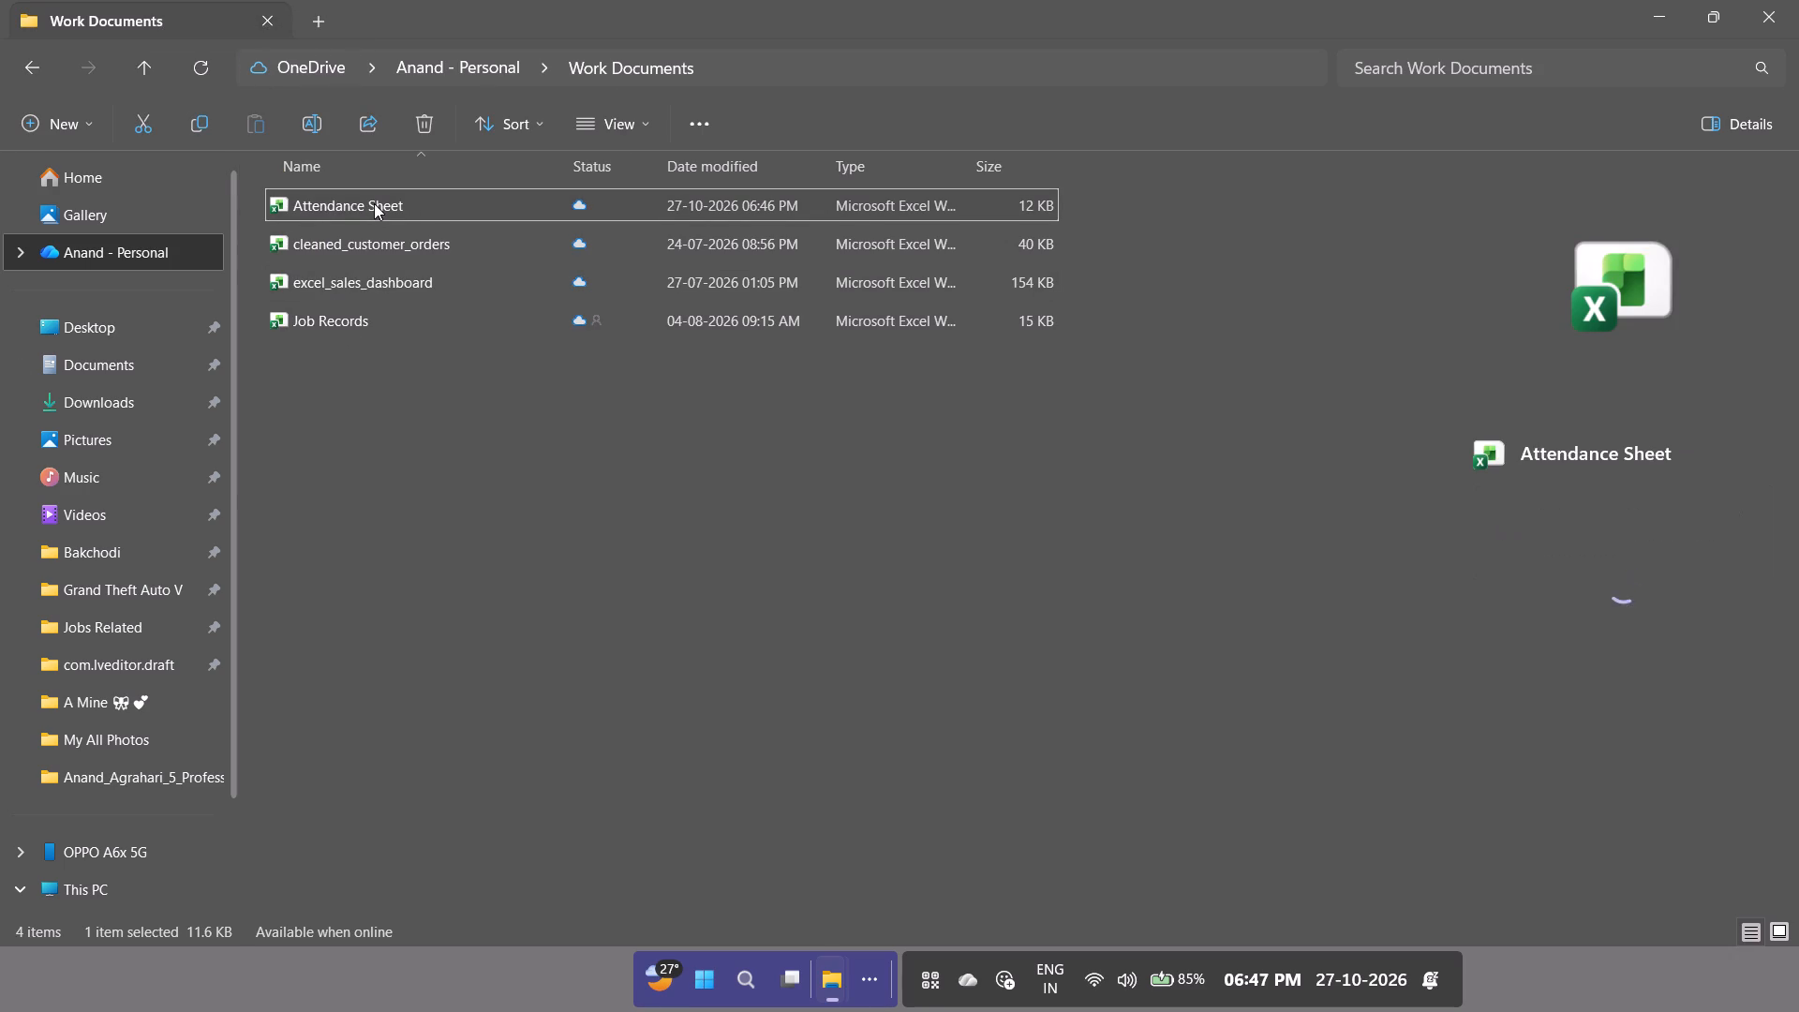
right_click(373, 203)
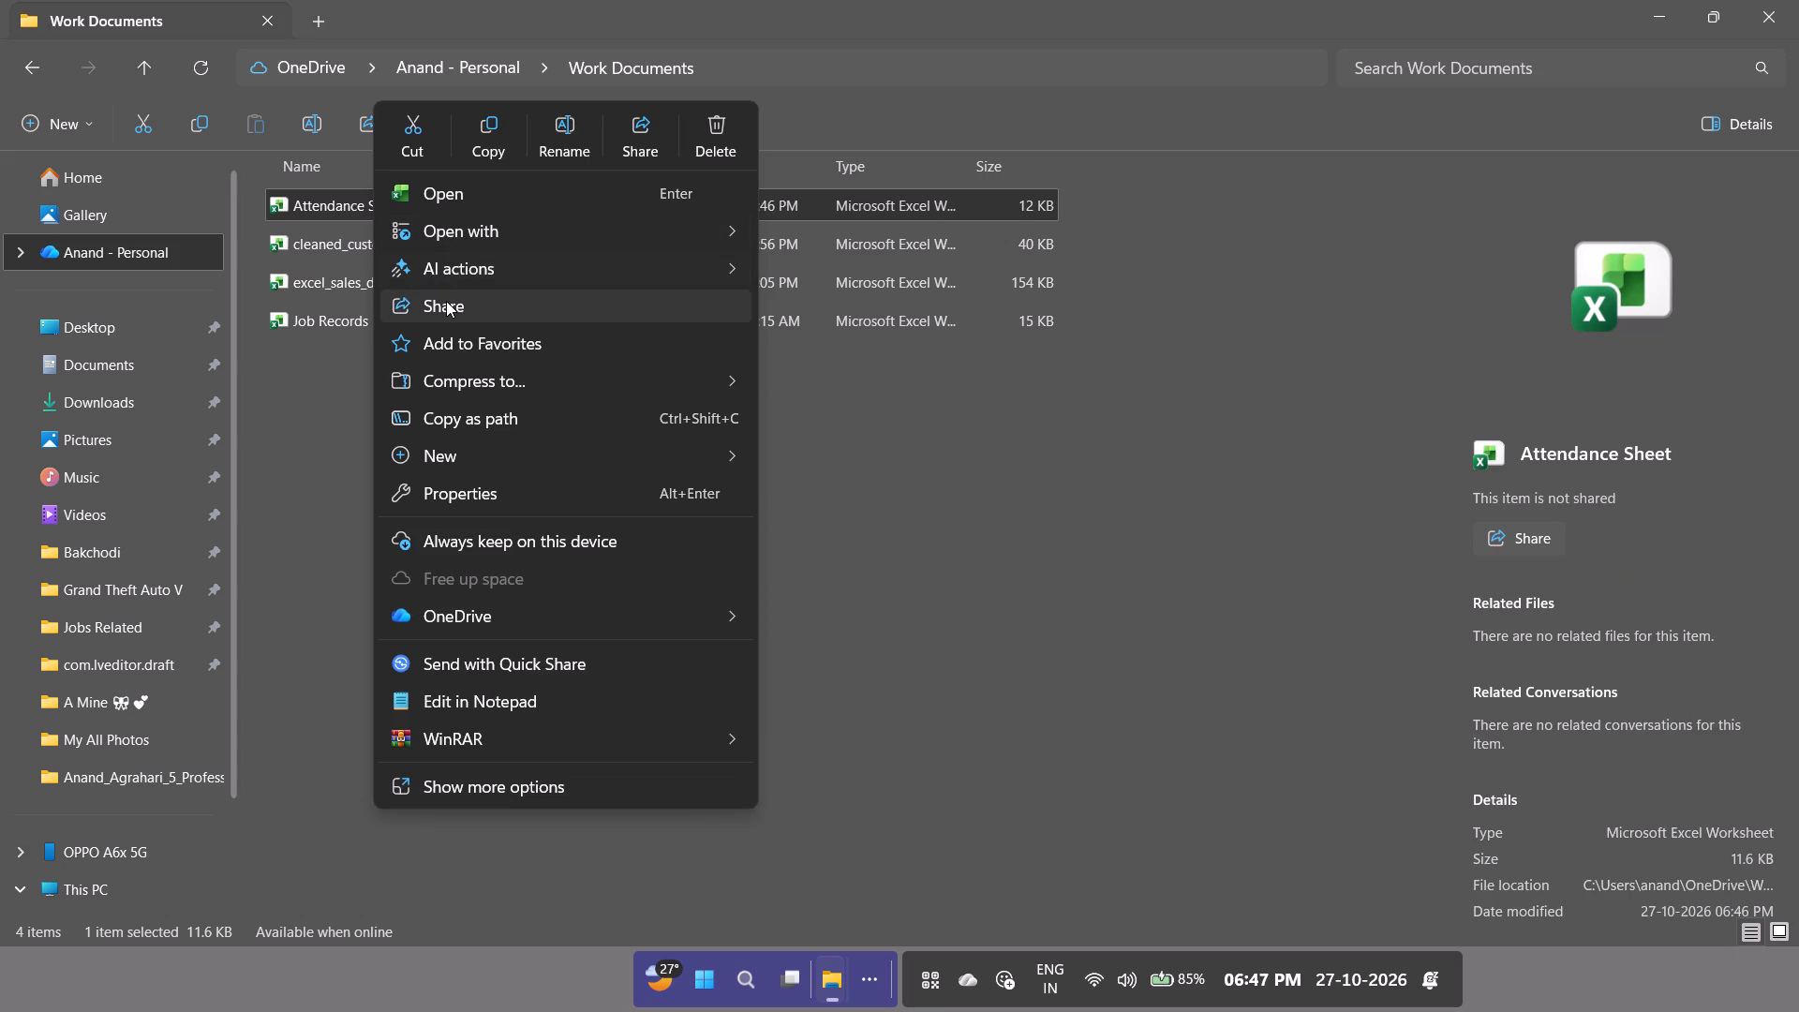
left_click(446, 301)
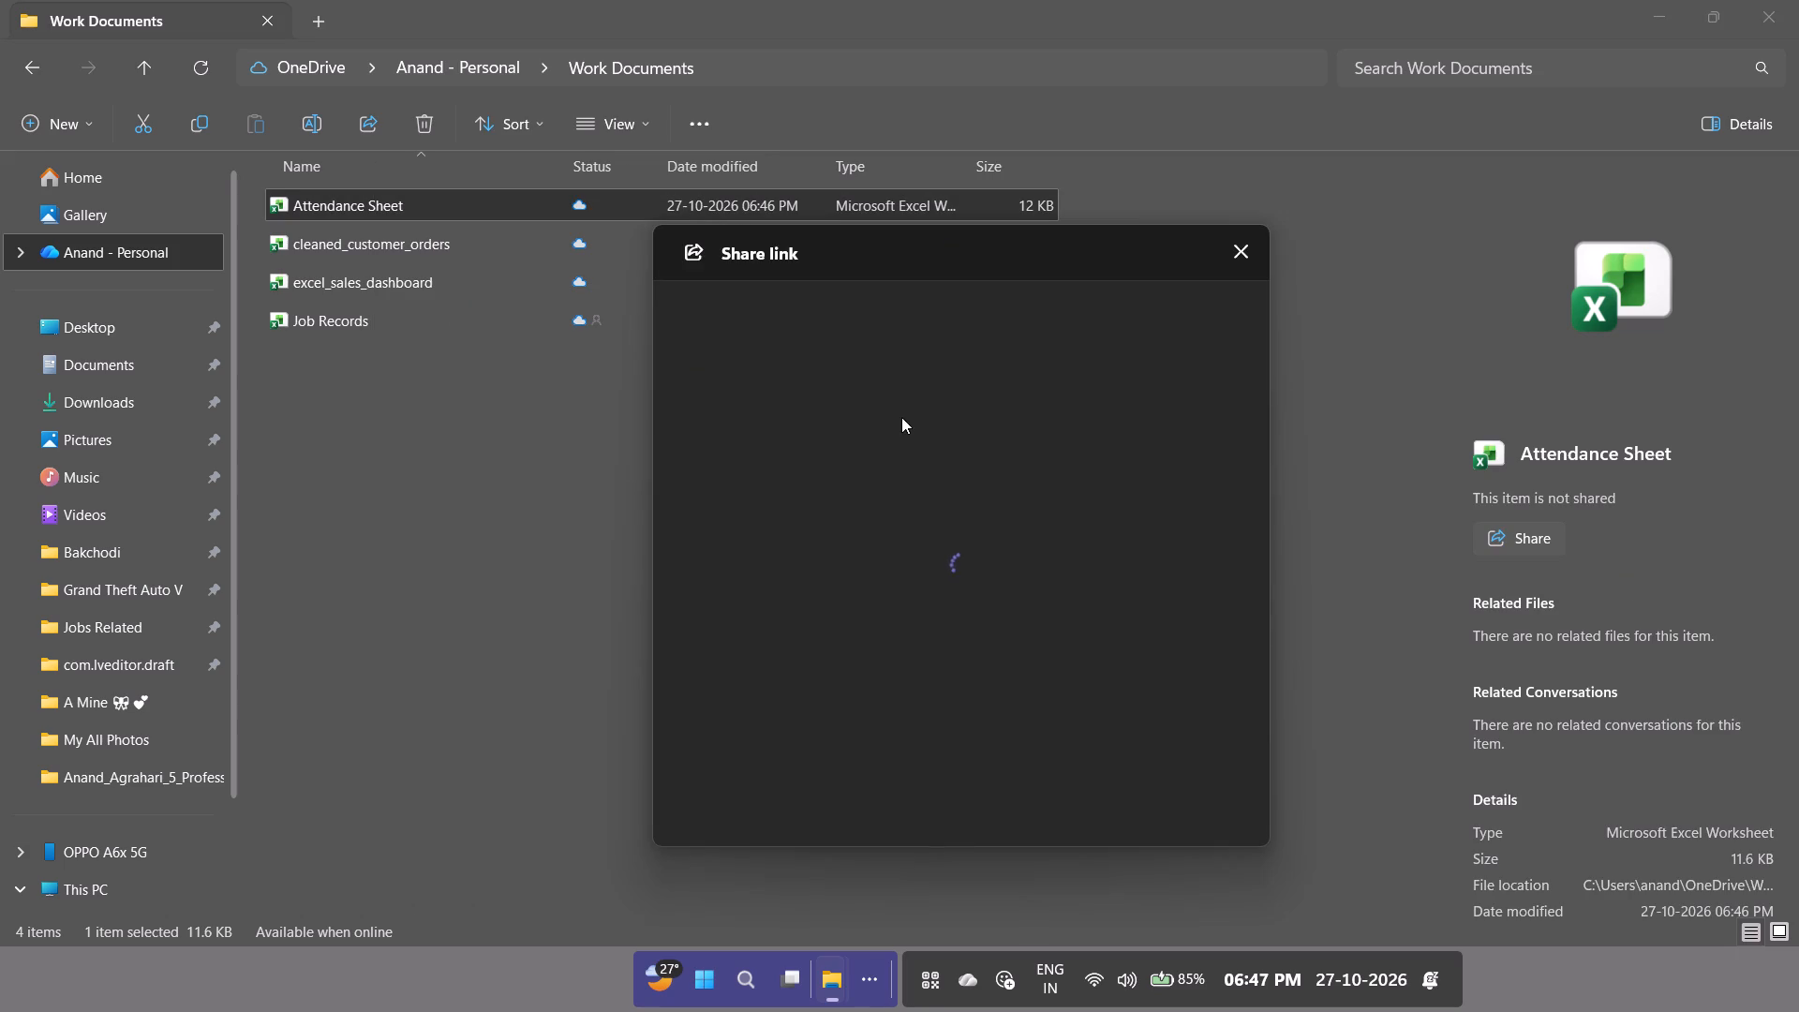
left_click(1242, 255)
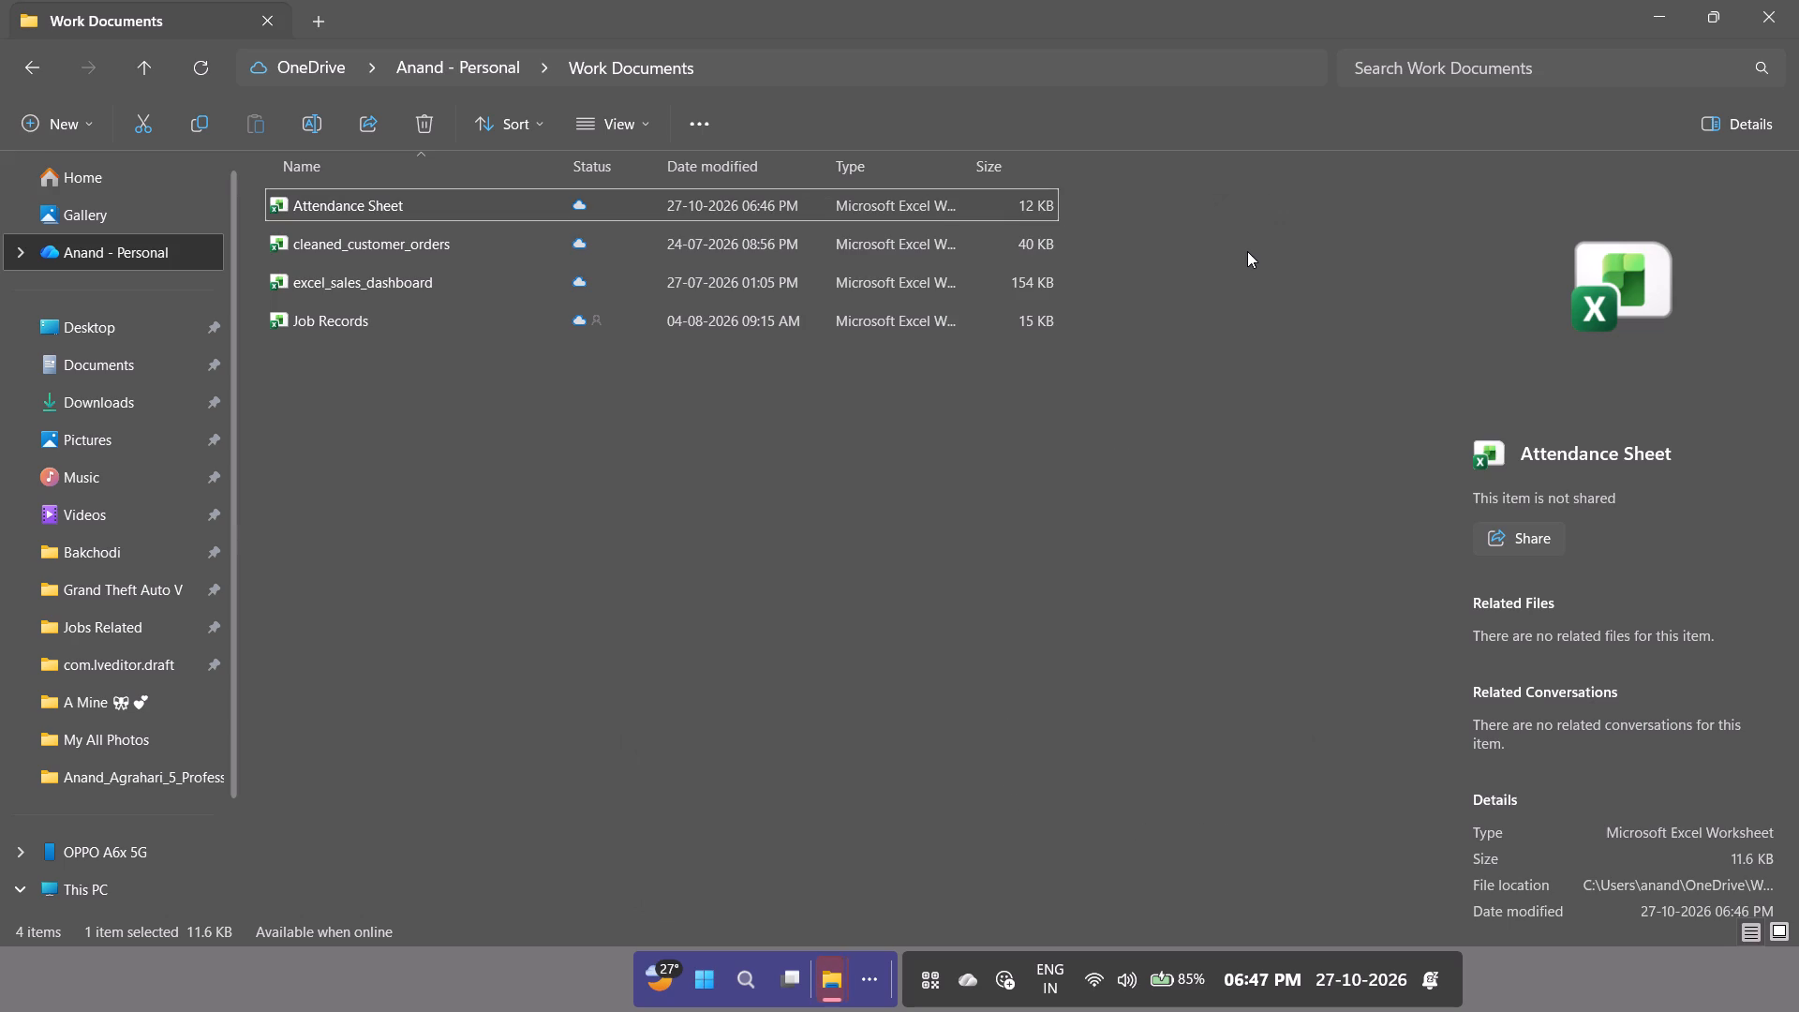
Switch back to Excel and apply link settings for sharing Attendance Sheet.xlsx with Anyone and Can edit access.
left_click(1669, 20)
left_click(1792, 4)
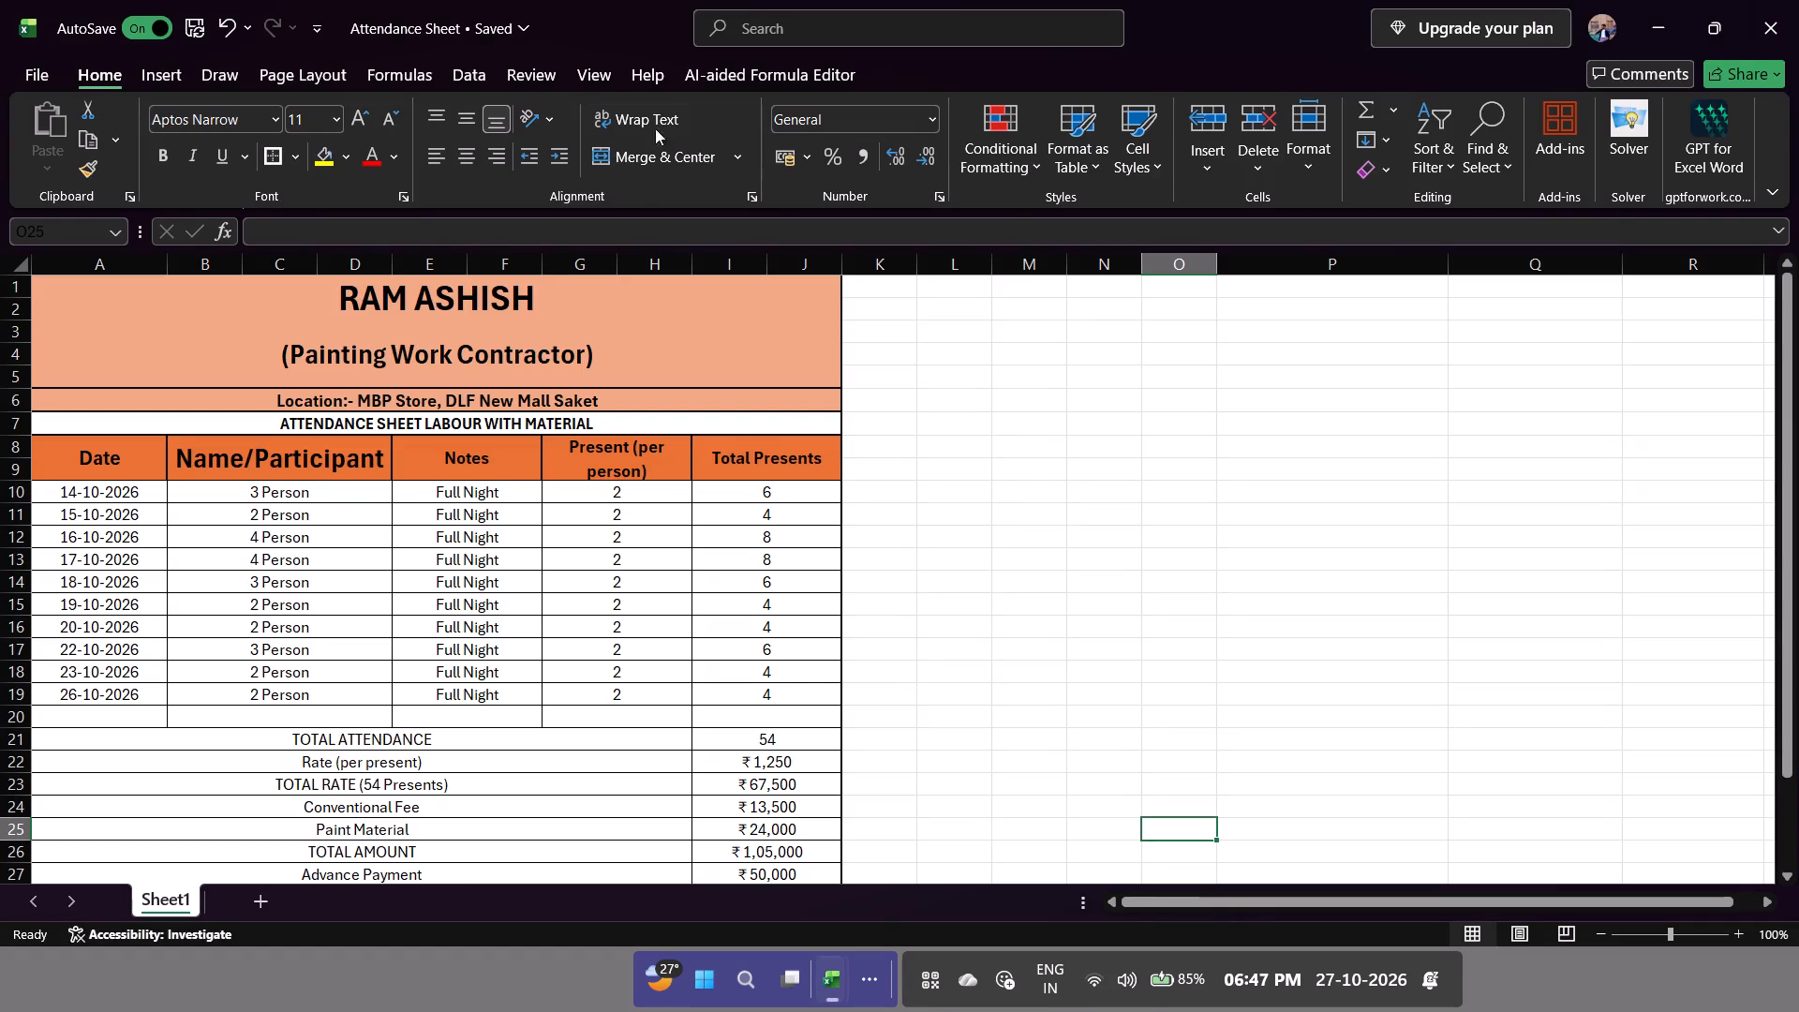
left_click(1725, 73)
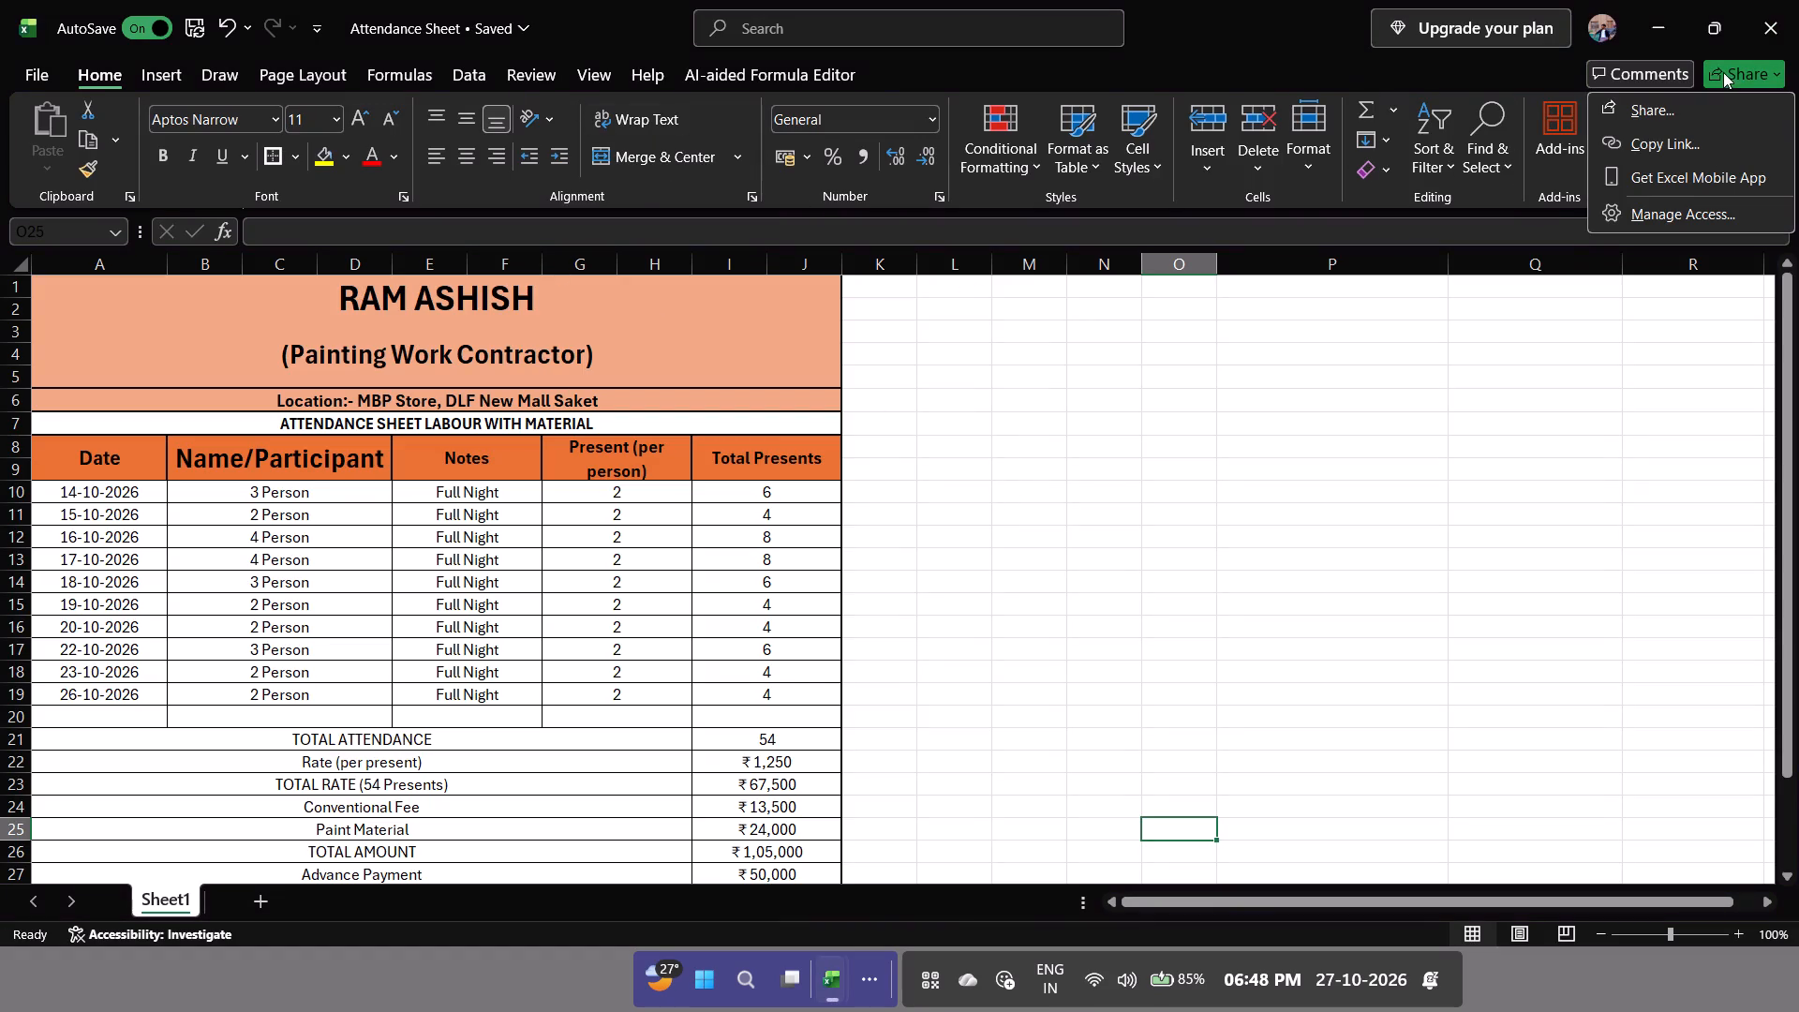
left_click(1710, 115)
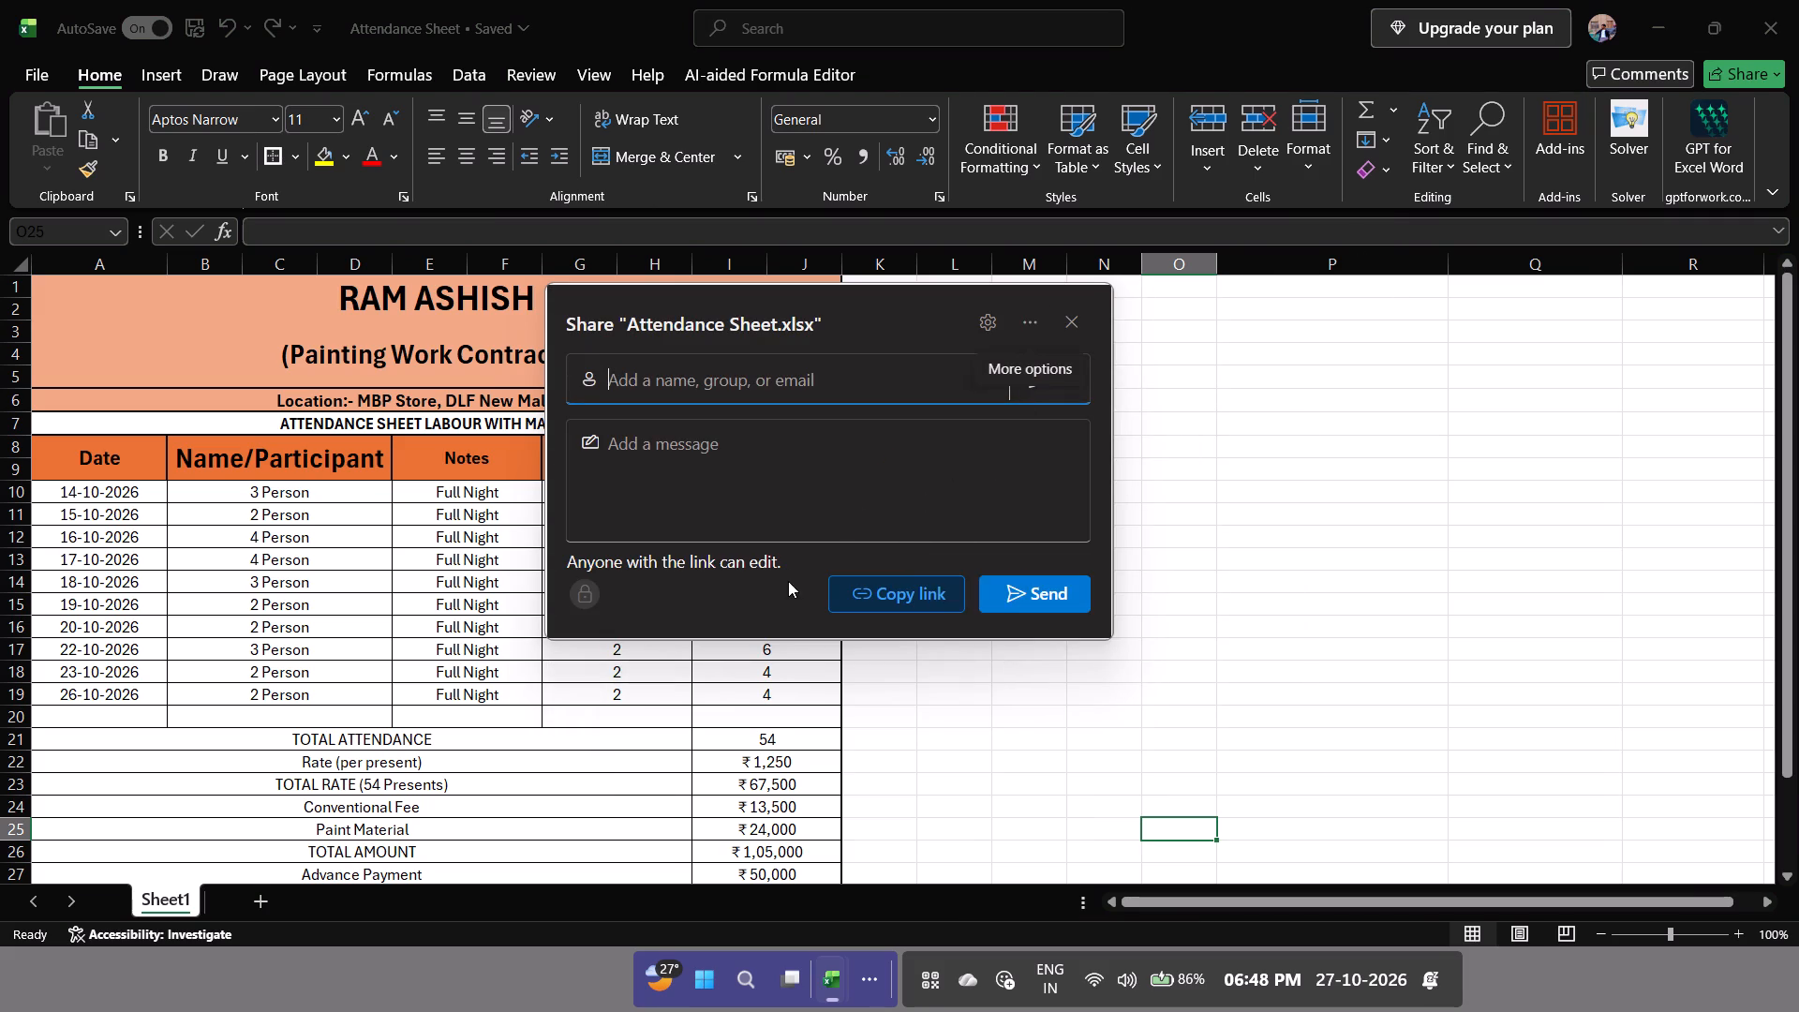
left_click(749, 564)
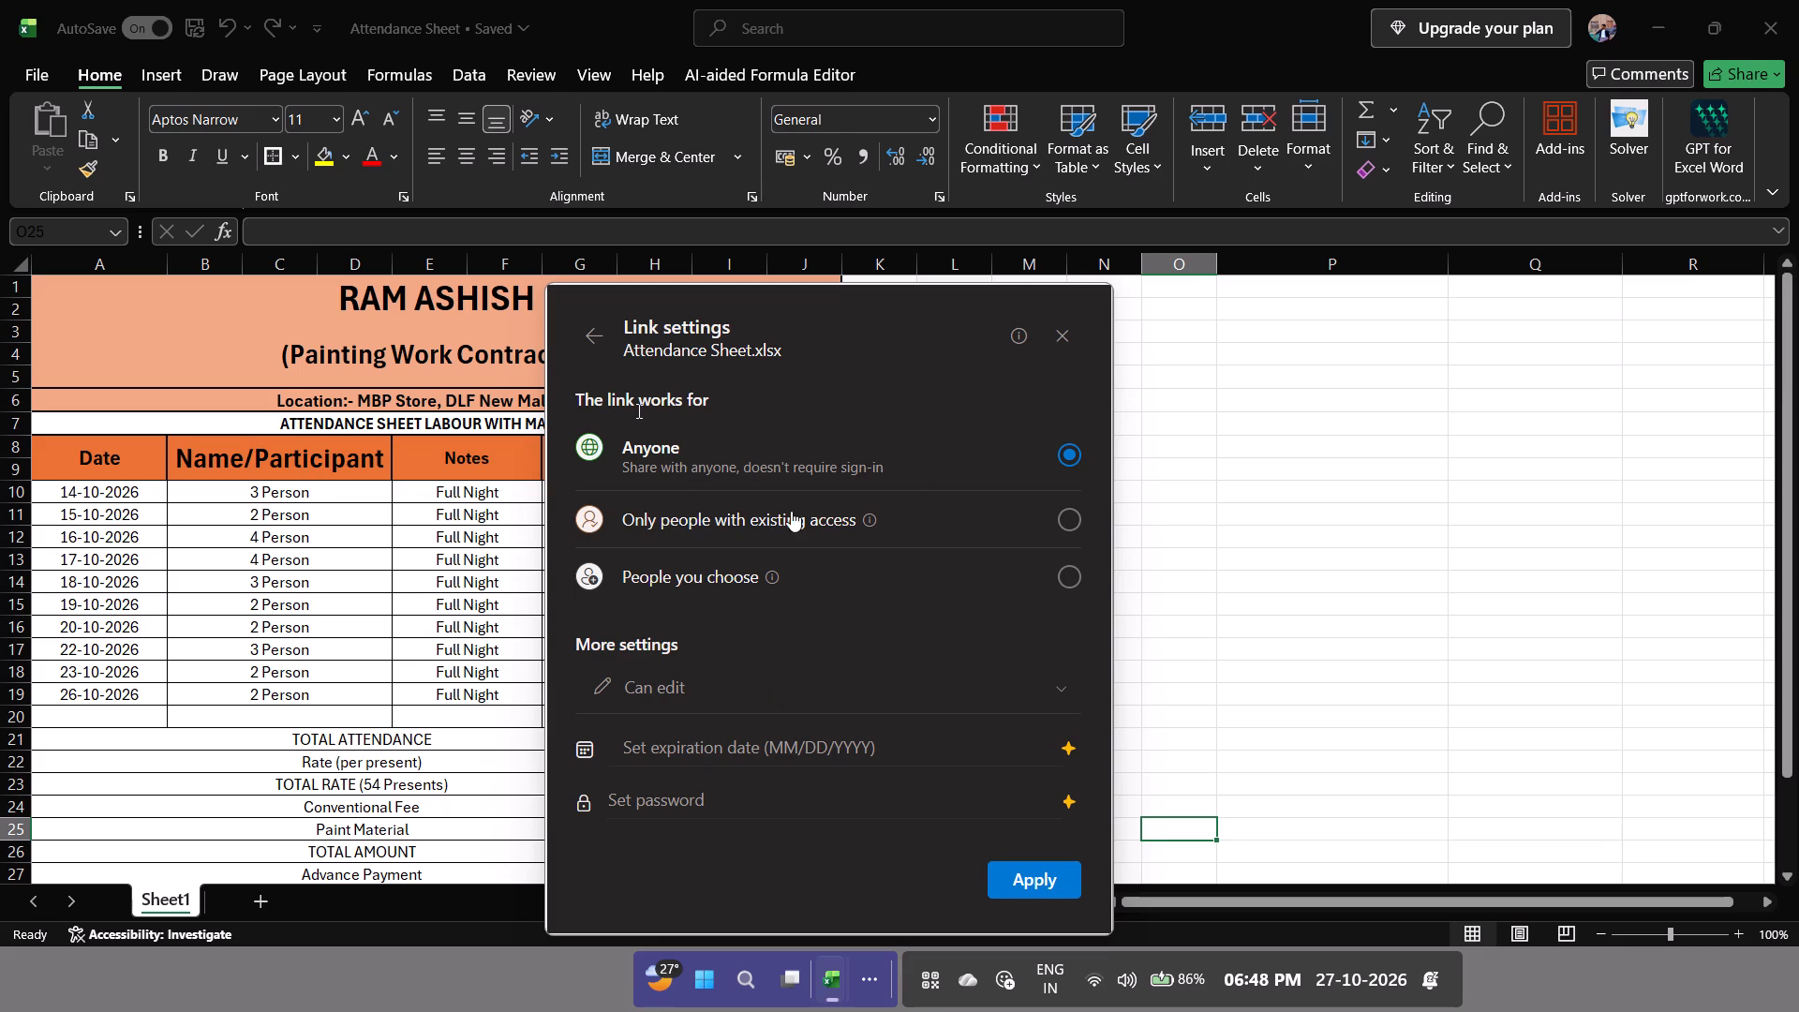
left_click(968, 706)
left_click(980, 704)
scroll(900, 693, "down", 2)
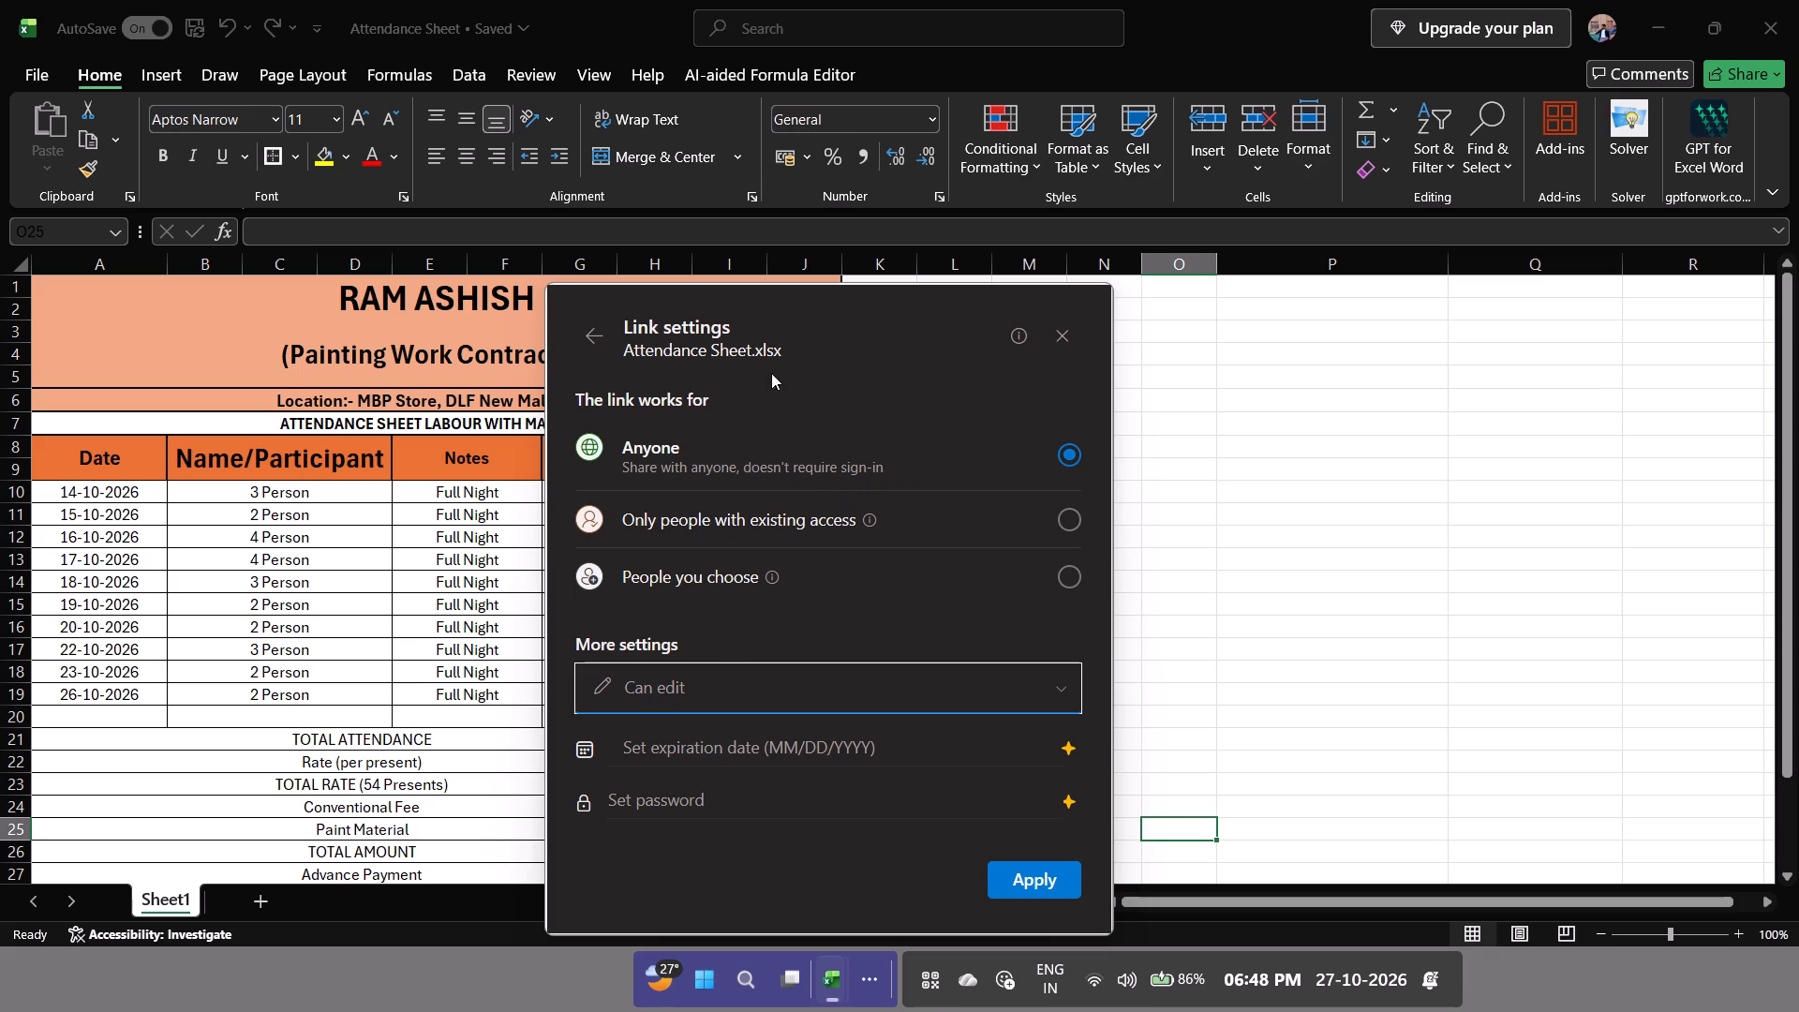
left_click(1034, 872)
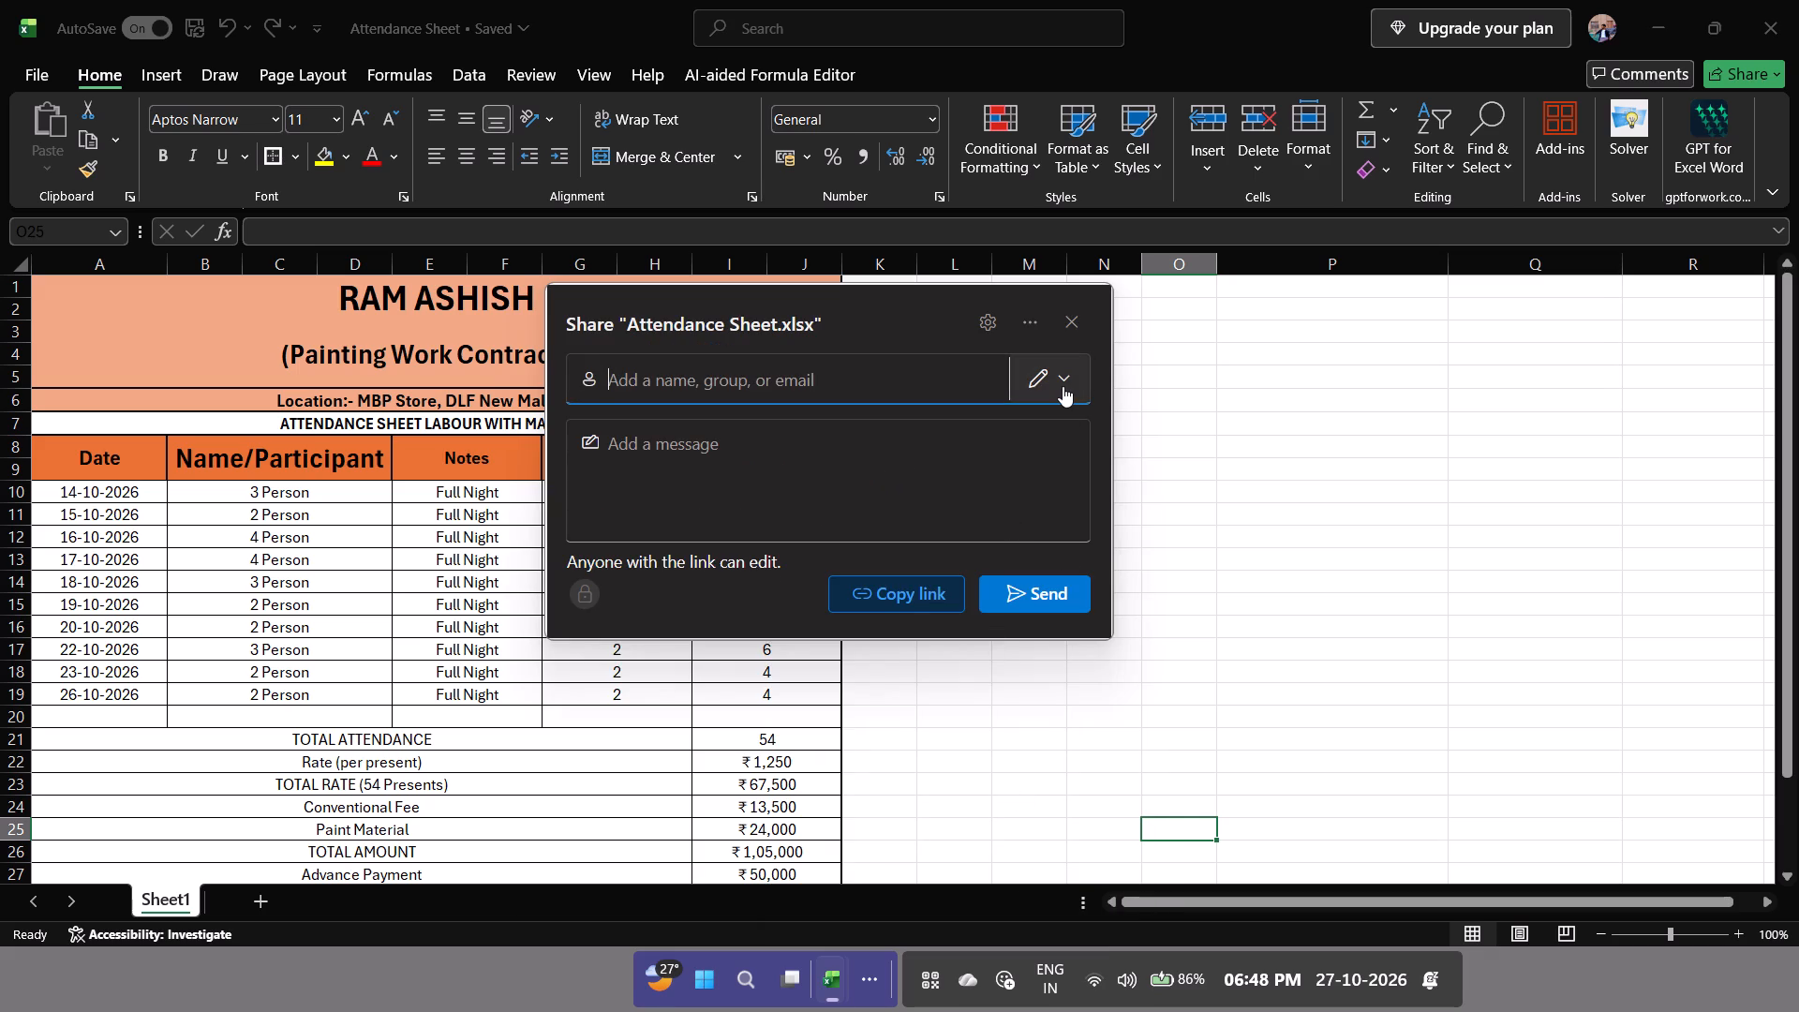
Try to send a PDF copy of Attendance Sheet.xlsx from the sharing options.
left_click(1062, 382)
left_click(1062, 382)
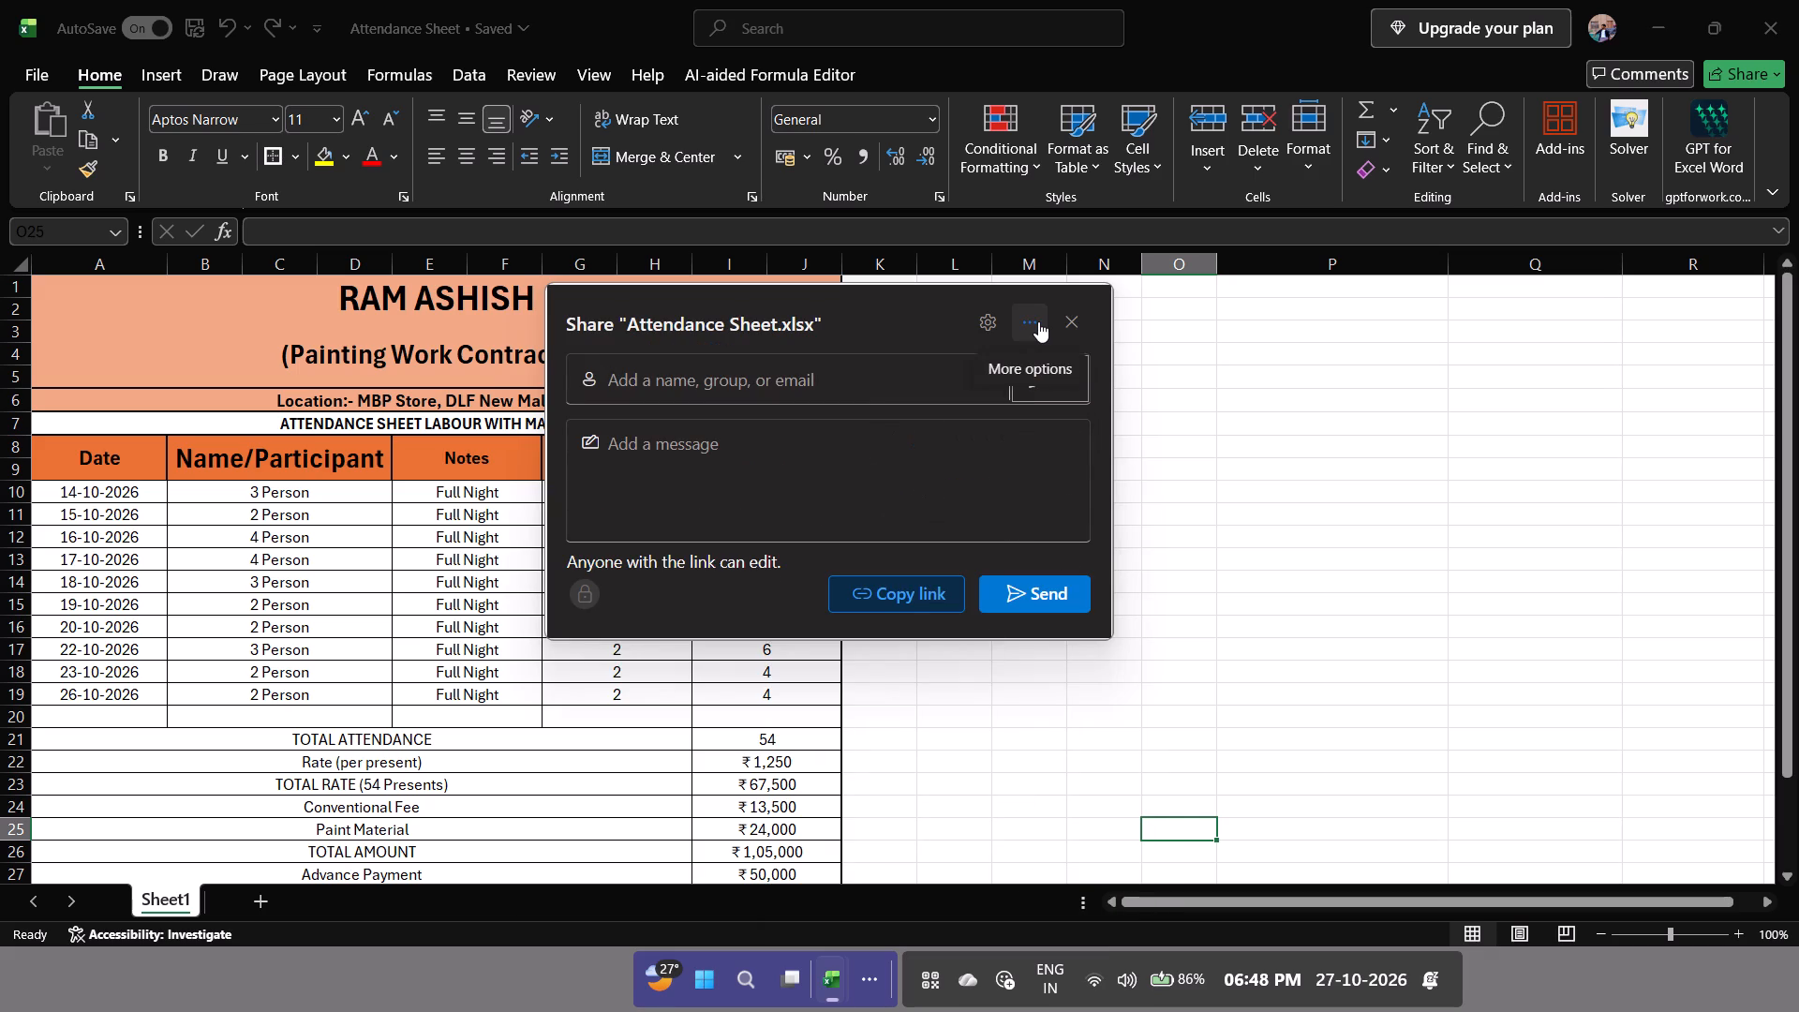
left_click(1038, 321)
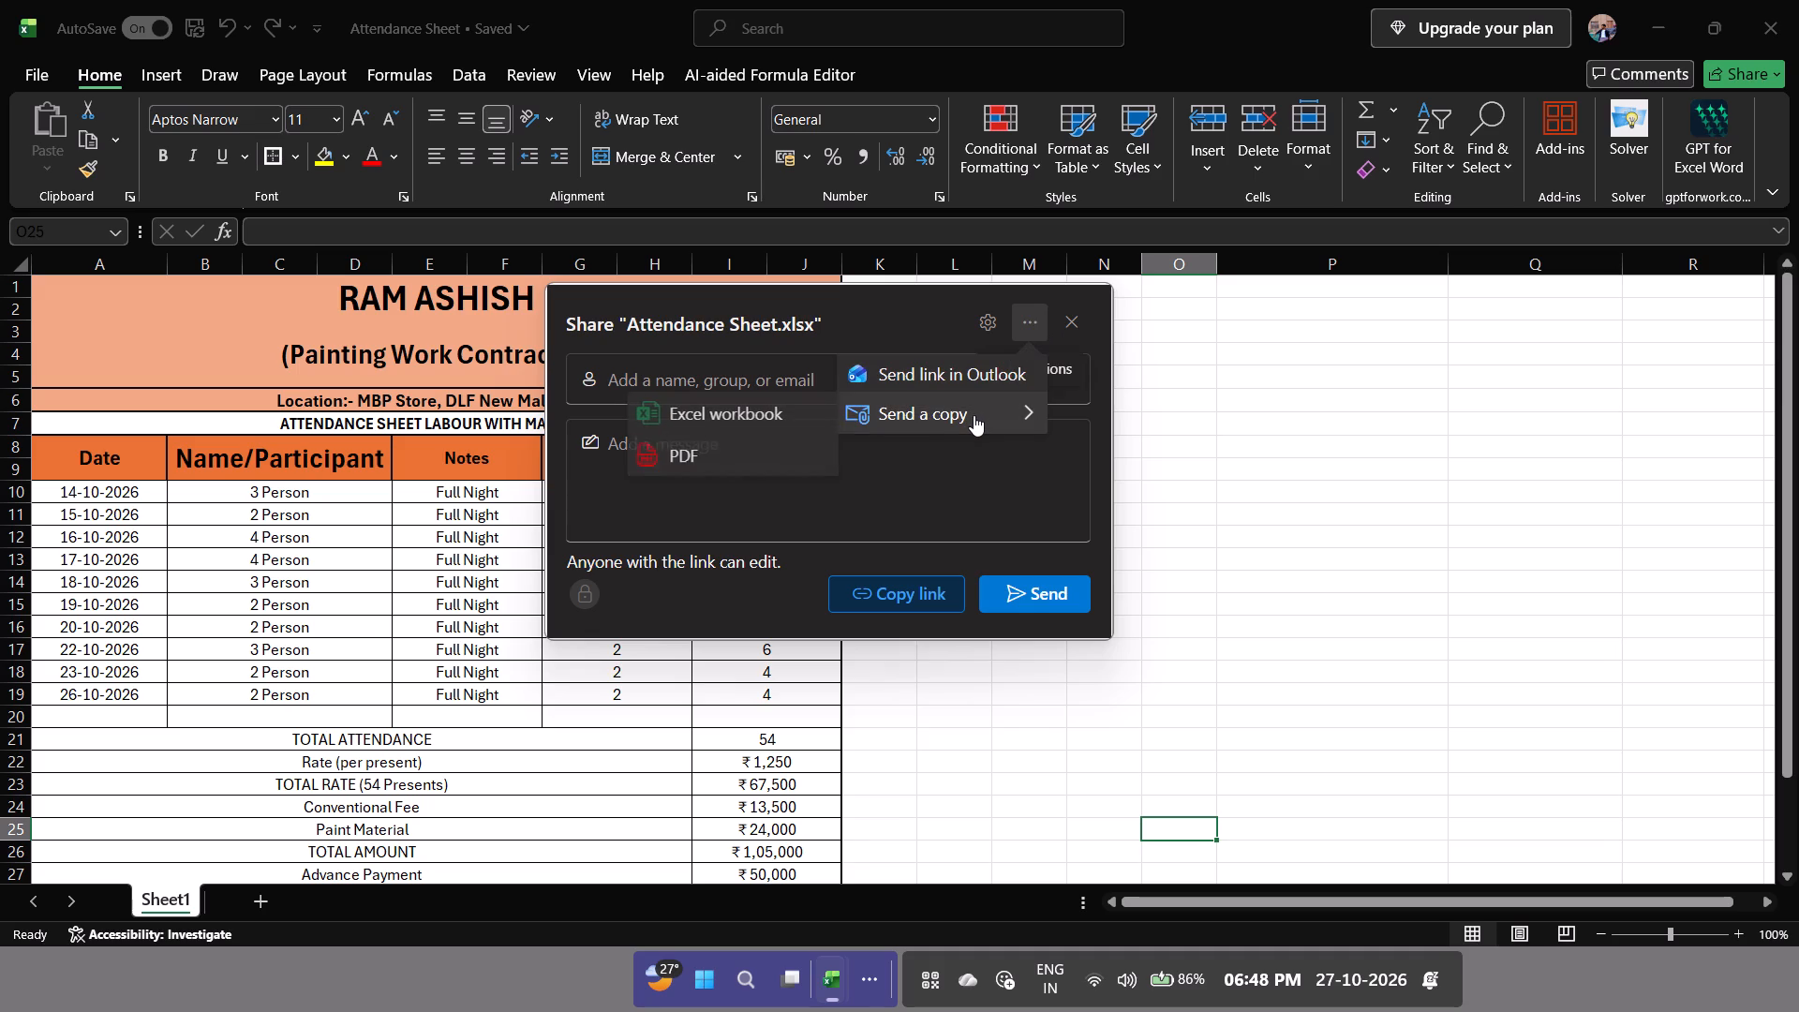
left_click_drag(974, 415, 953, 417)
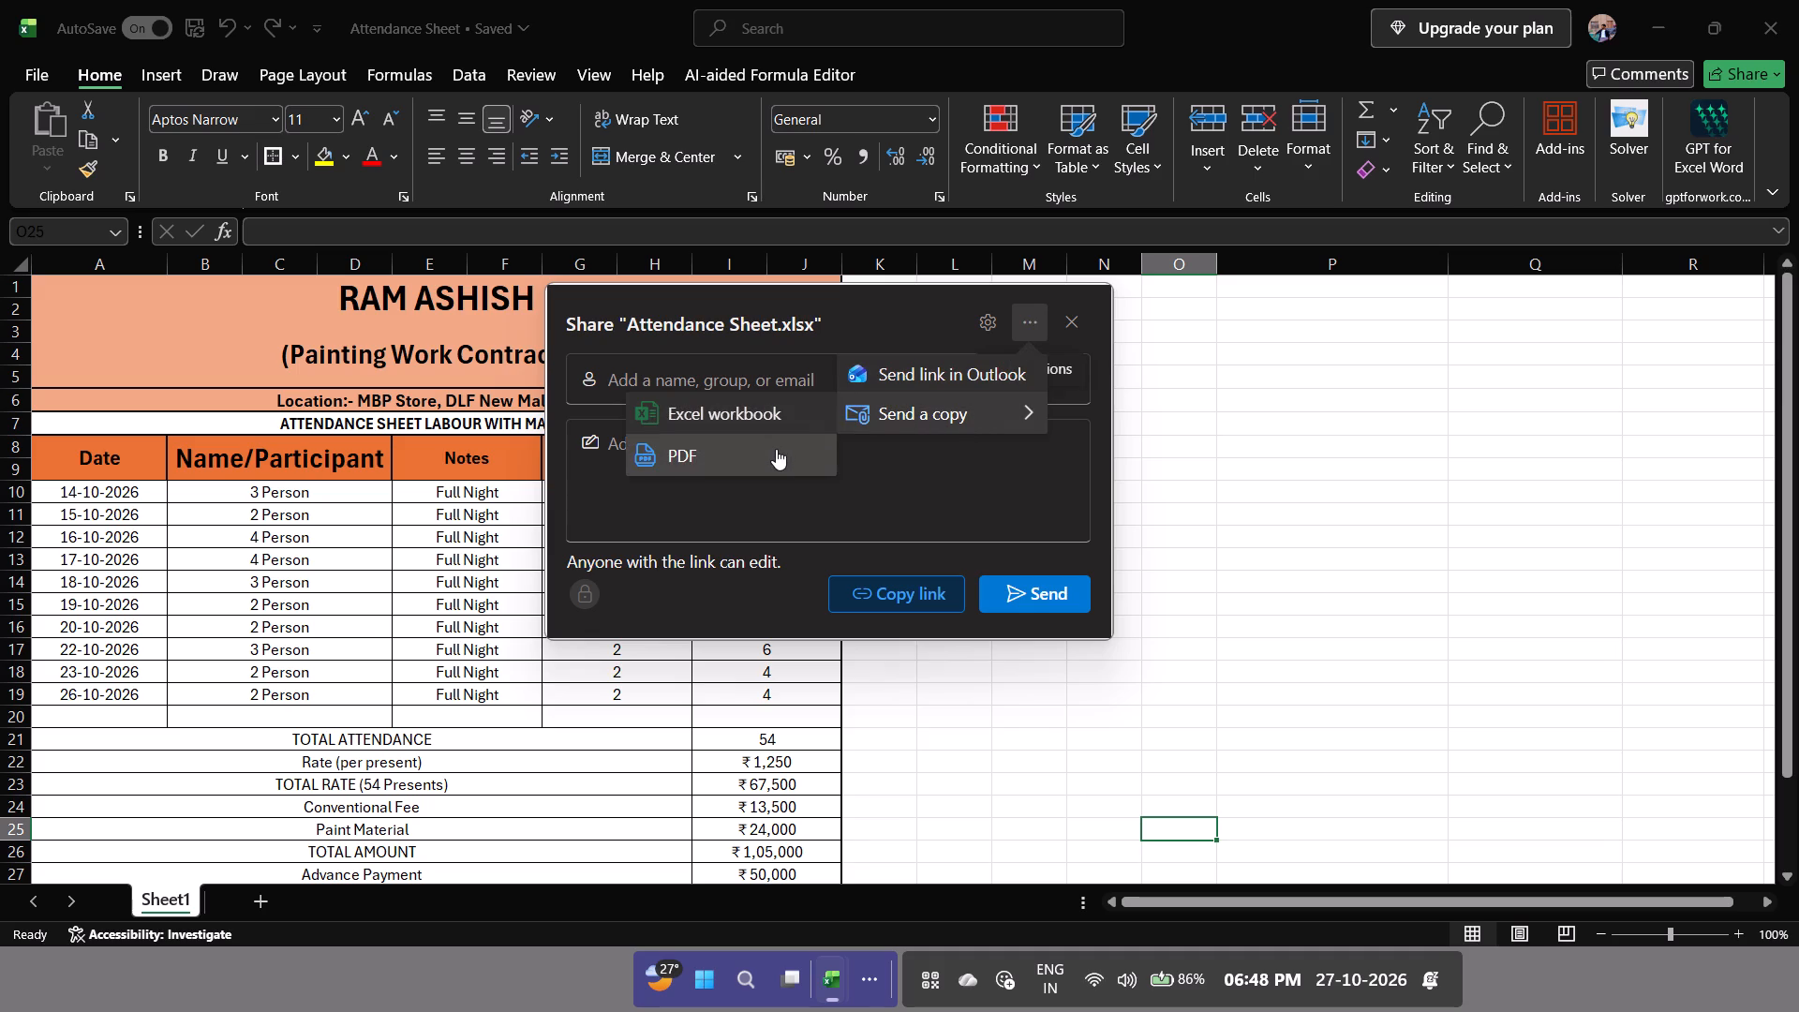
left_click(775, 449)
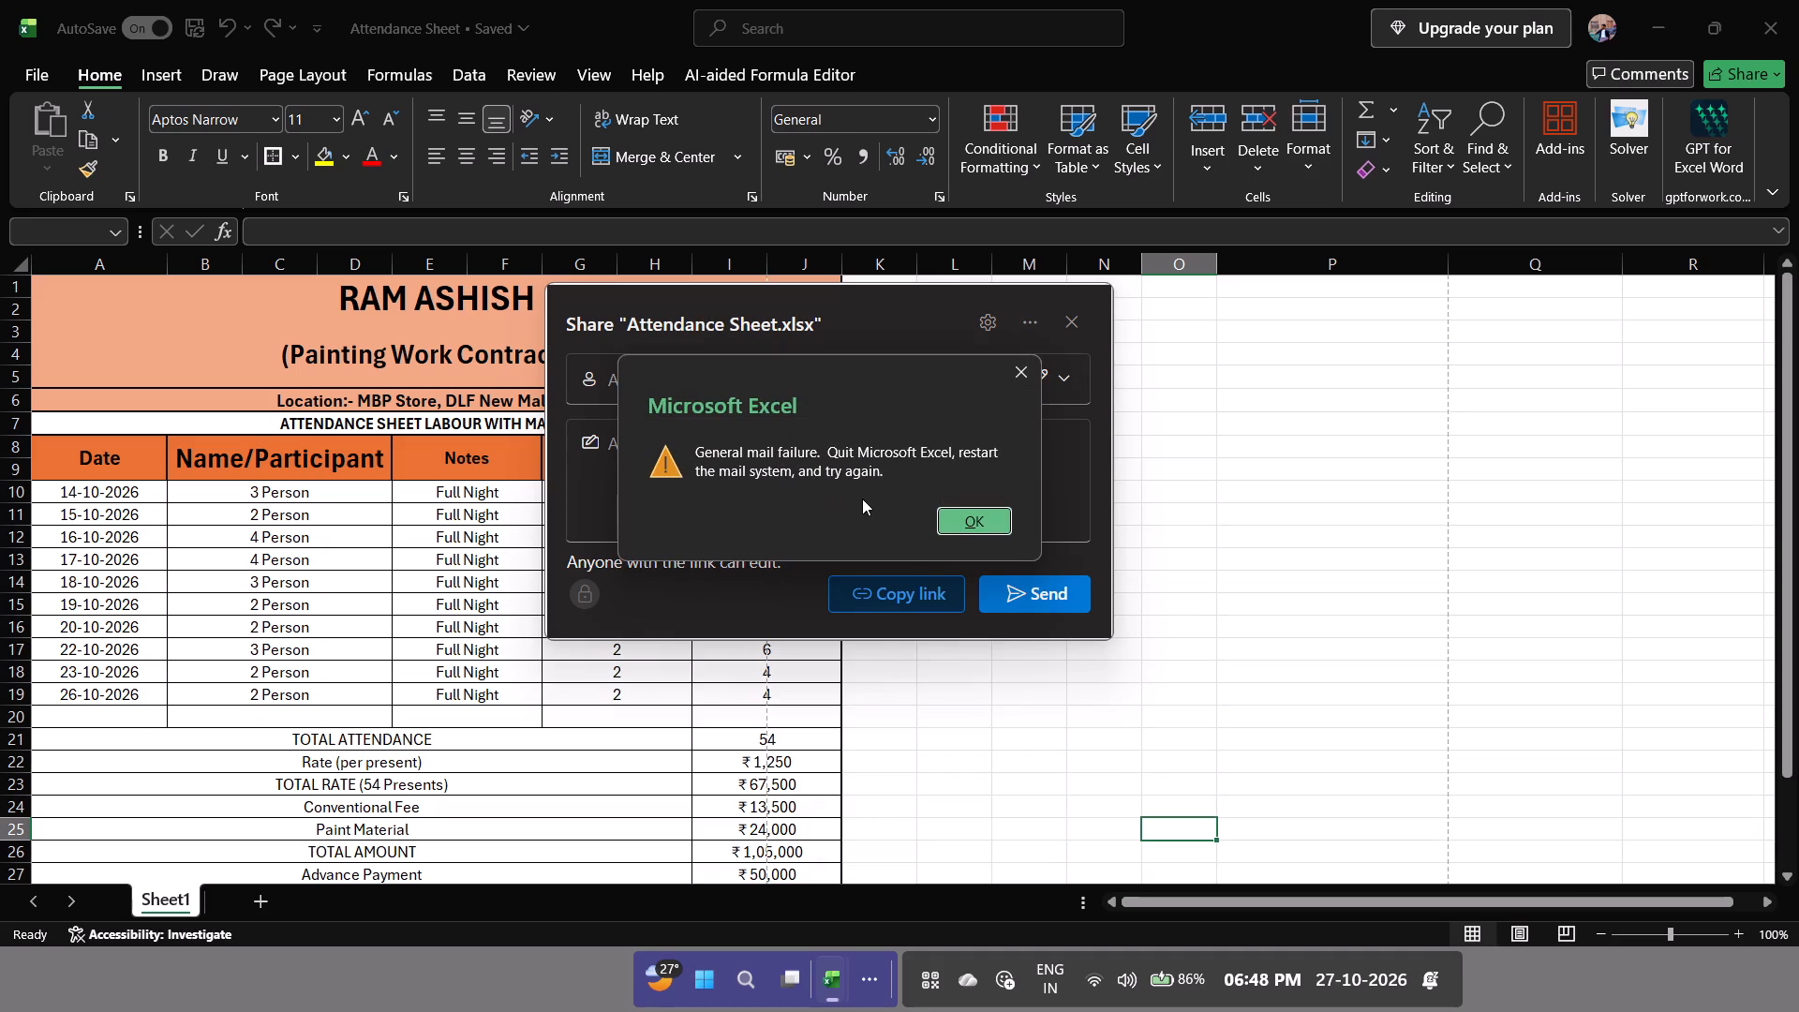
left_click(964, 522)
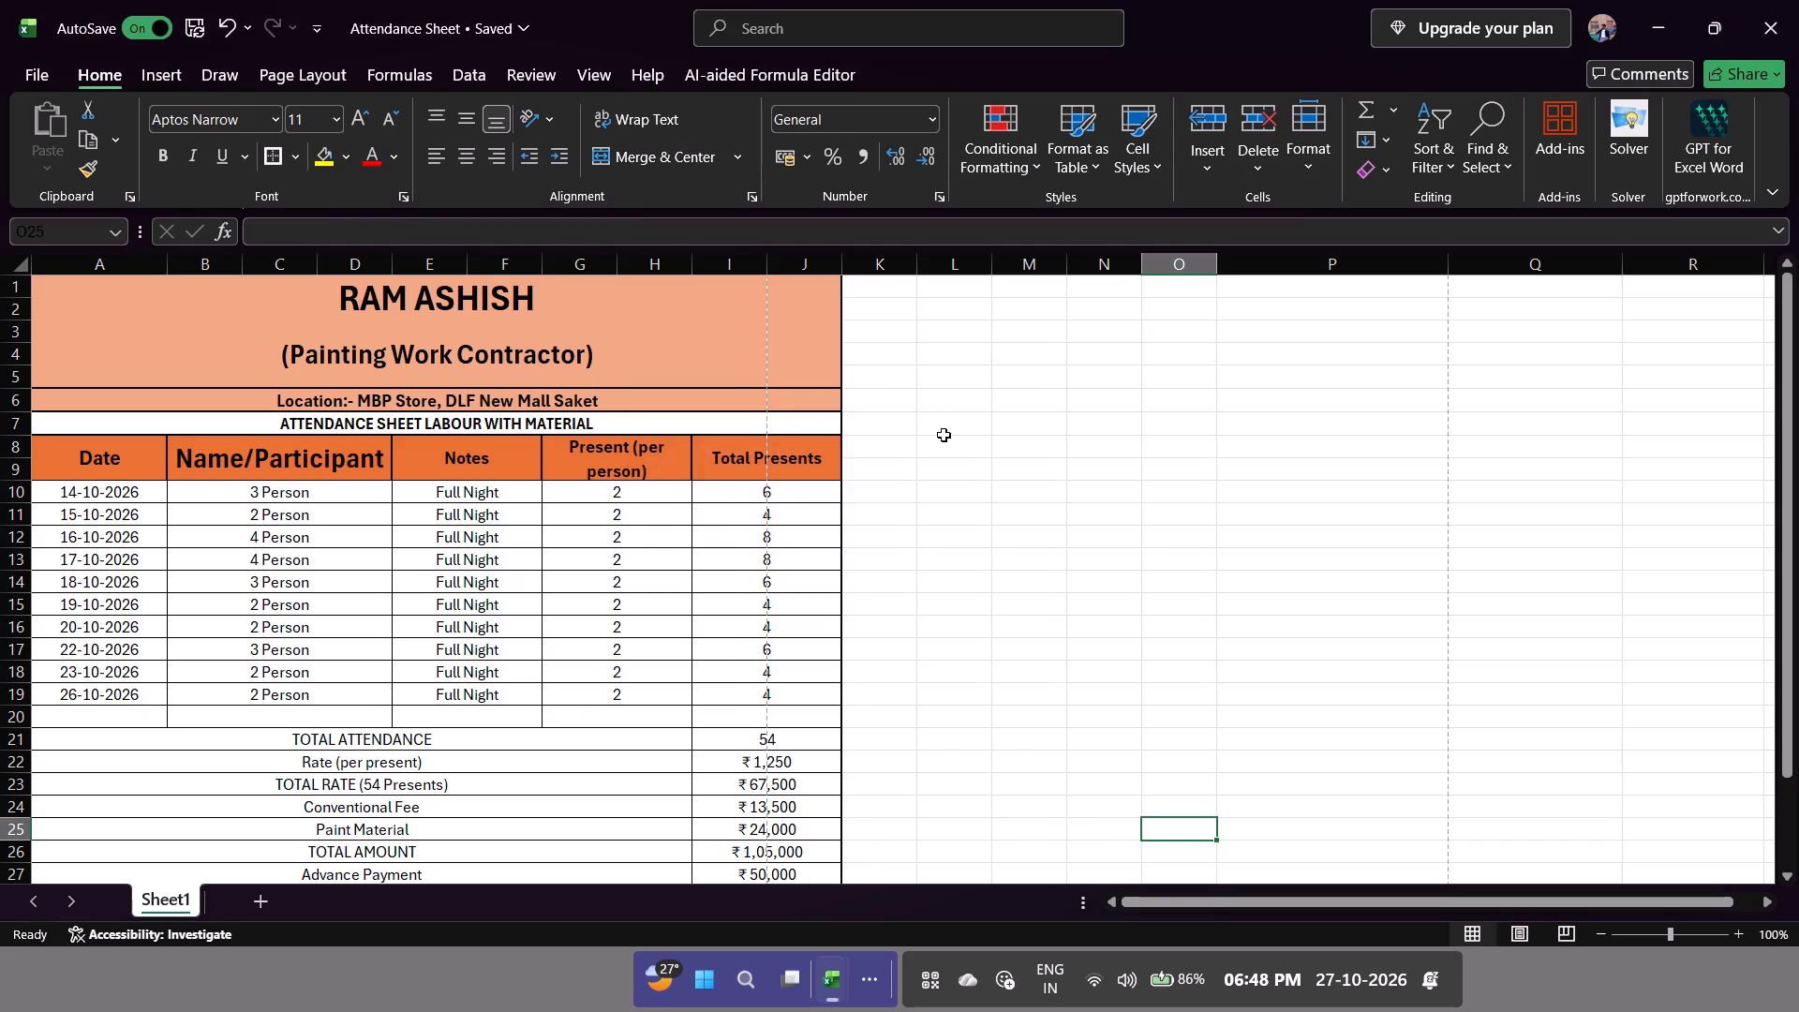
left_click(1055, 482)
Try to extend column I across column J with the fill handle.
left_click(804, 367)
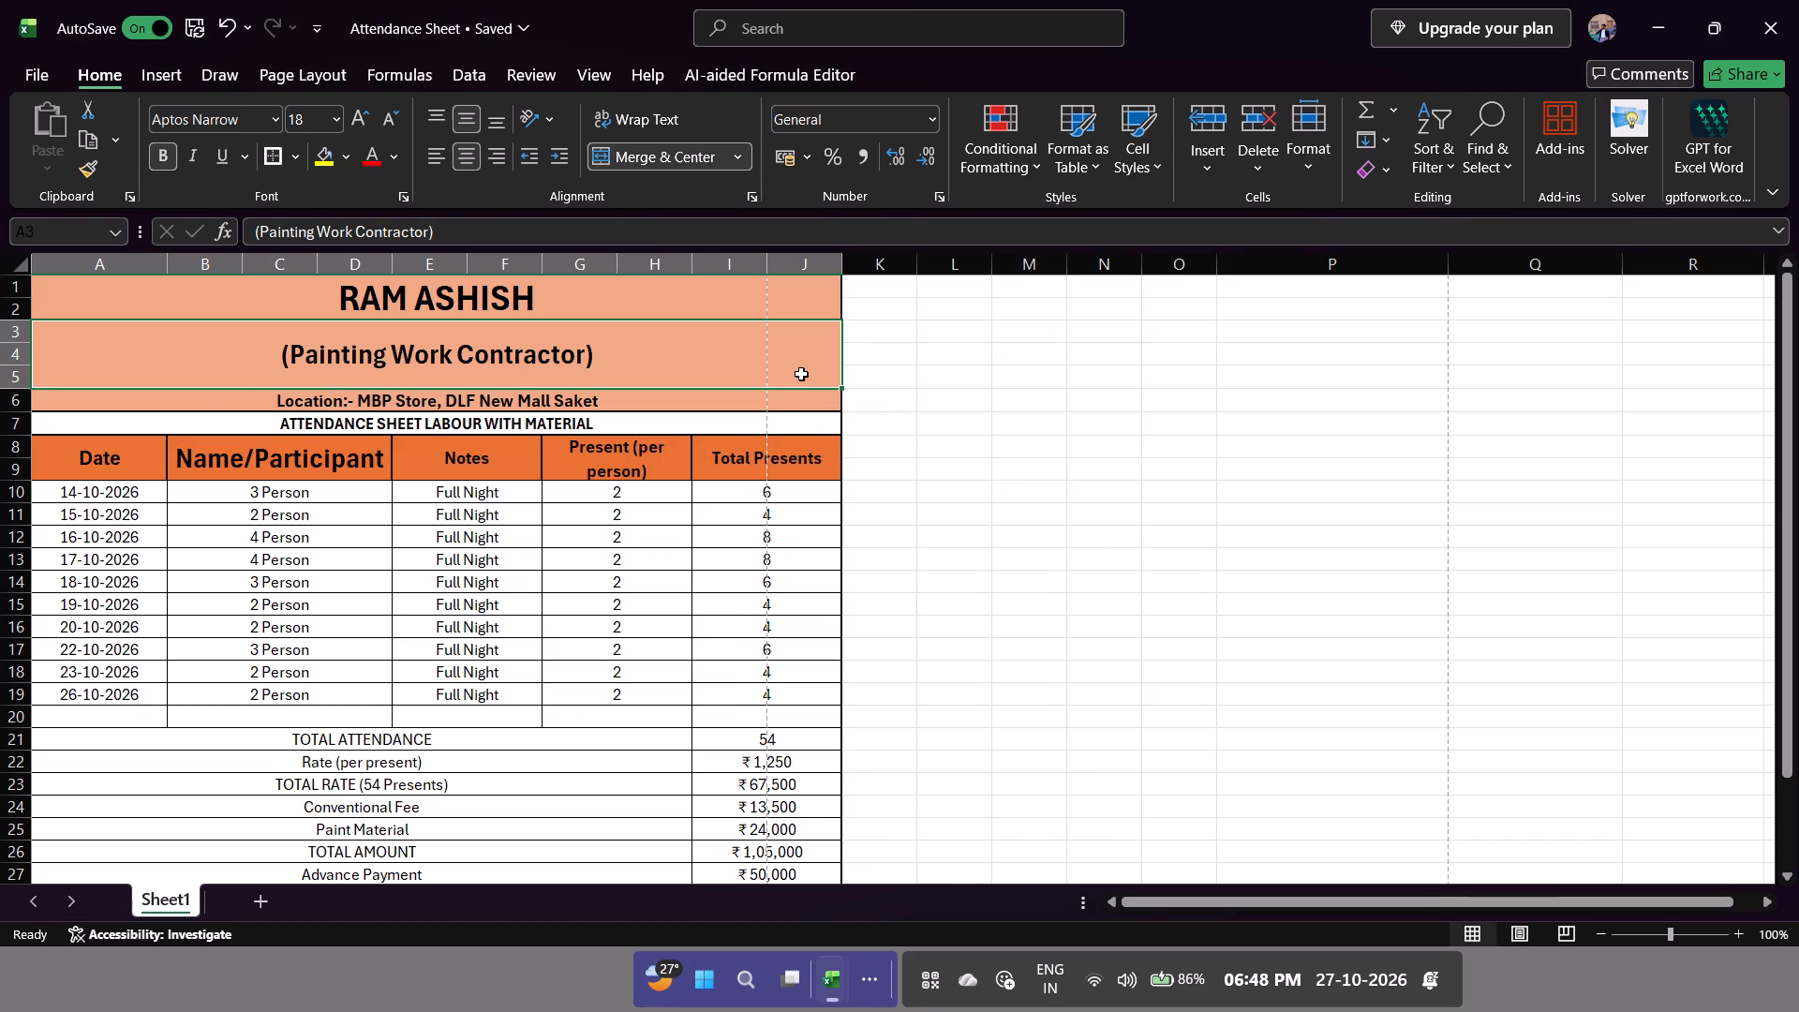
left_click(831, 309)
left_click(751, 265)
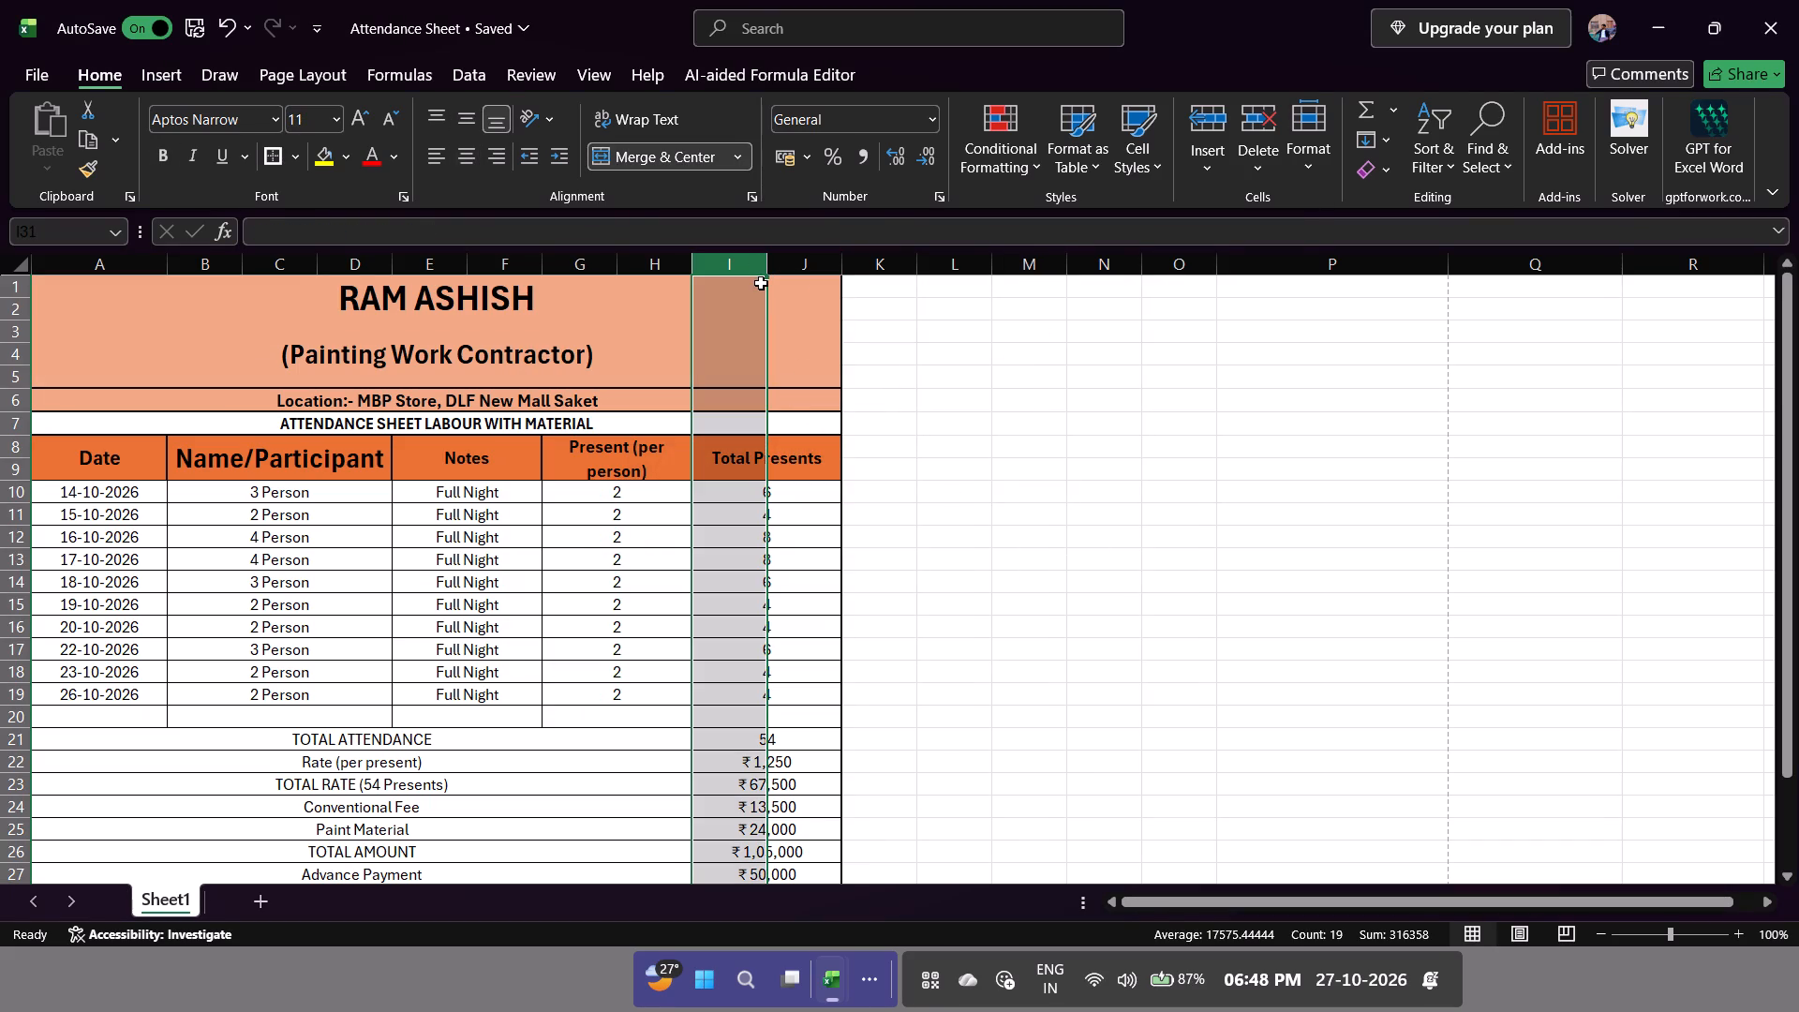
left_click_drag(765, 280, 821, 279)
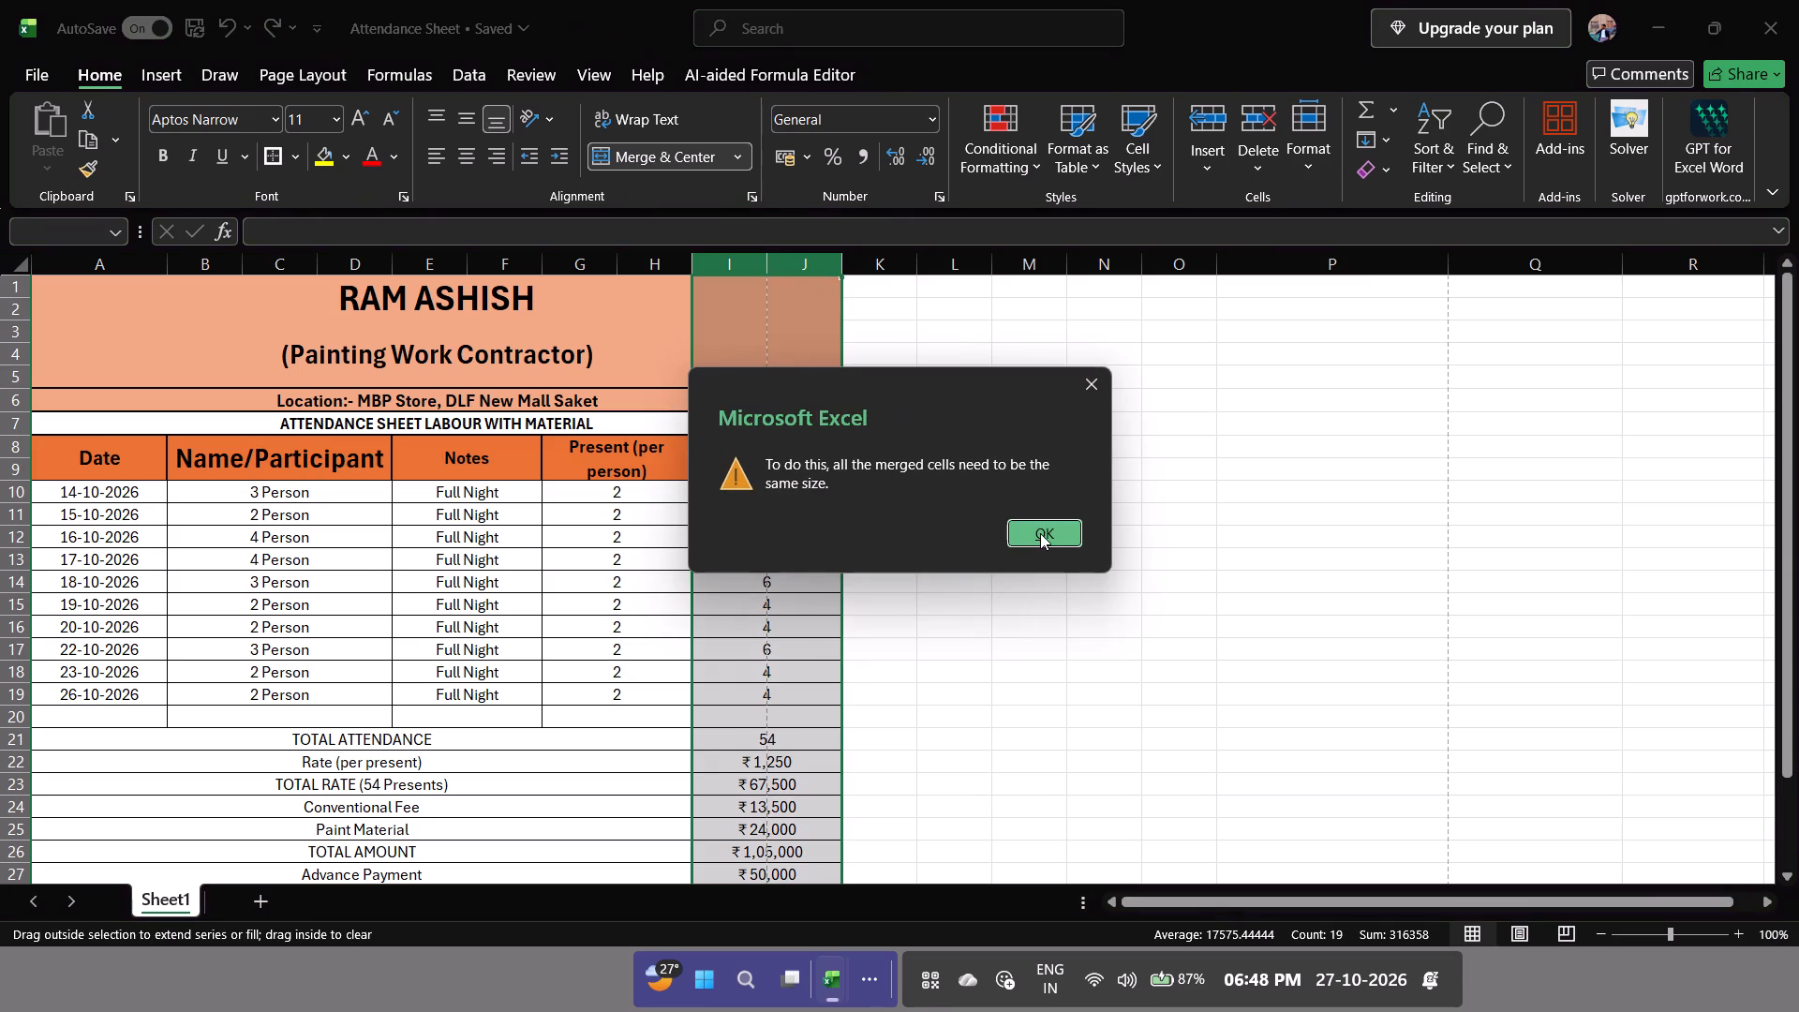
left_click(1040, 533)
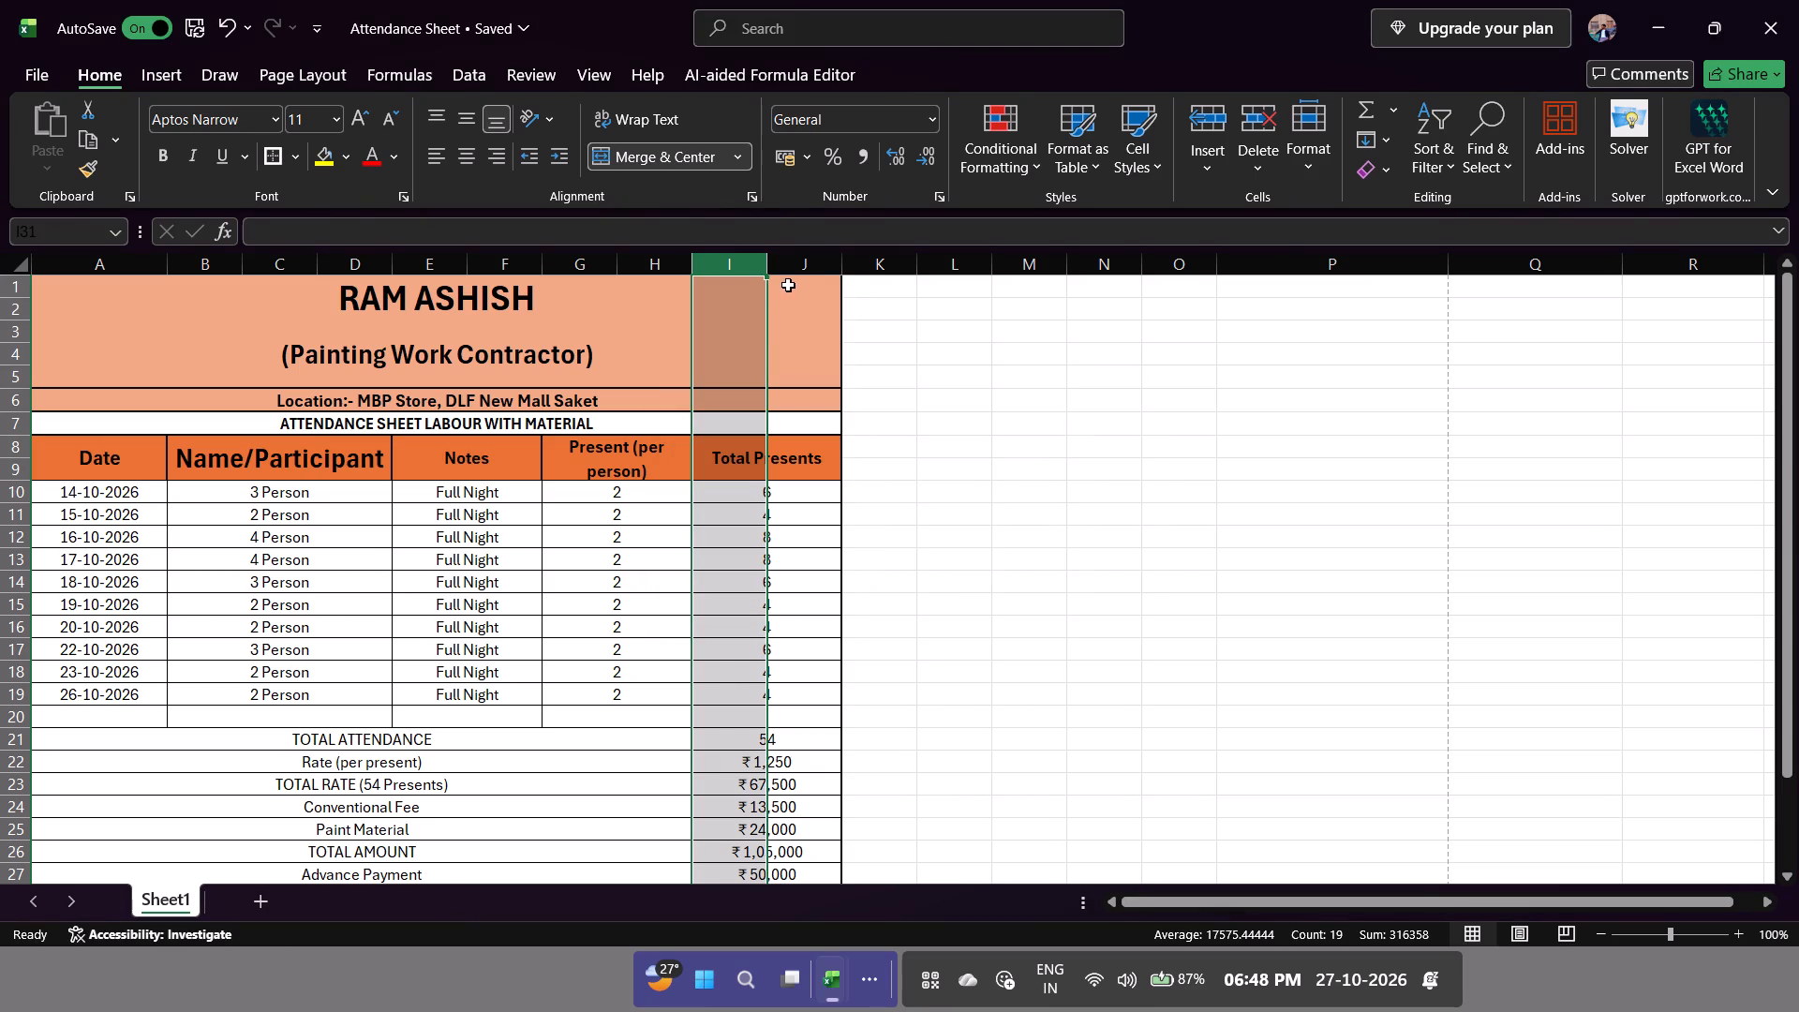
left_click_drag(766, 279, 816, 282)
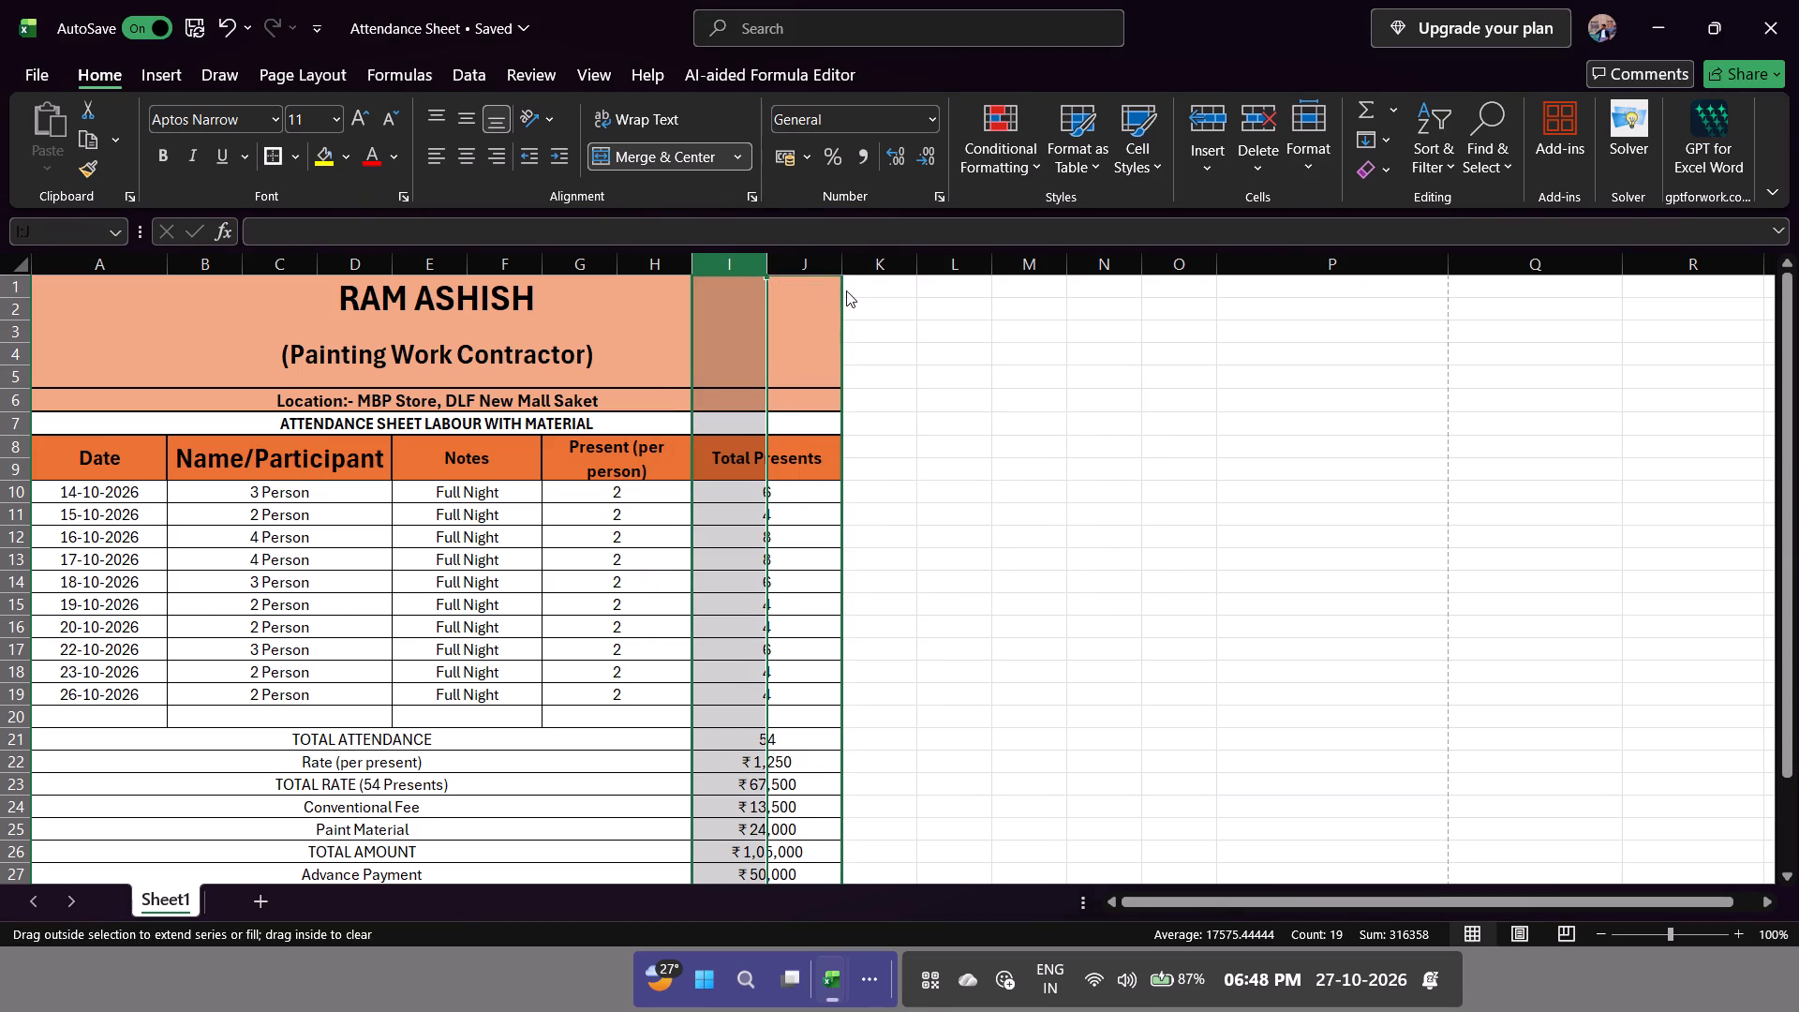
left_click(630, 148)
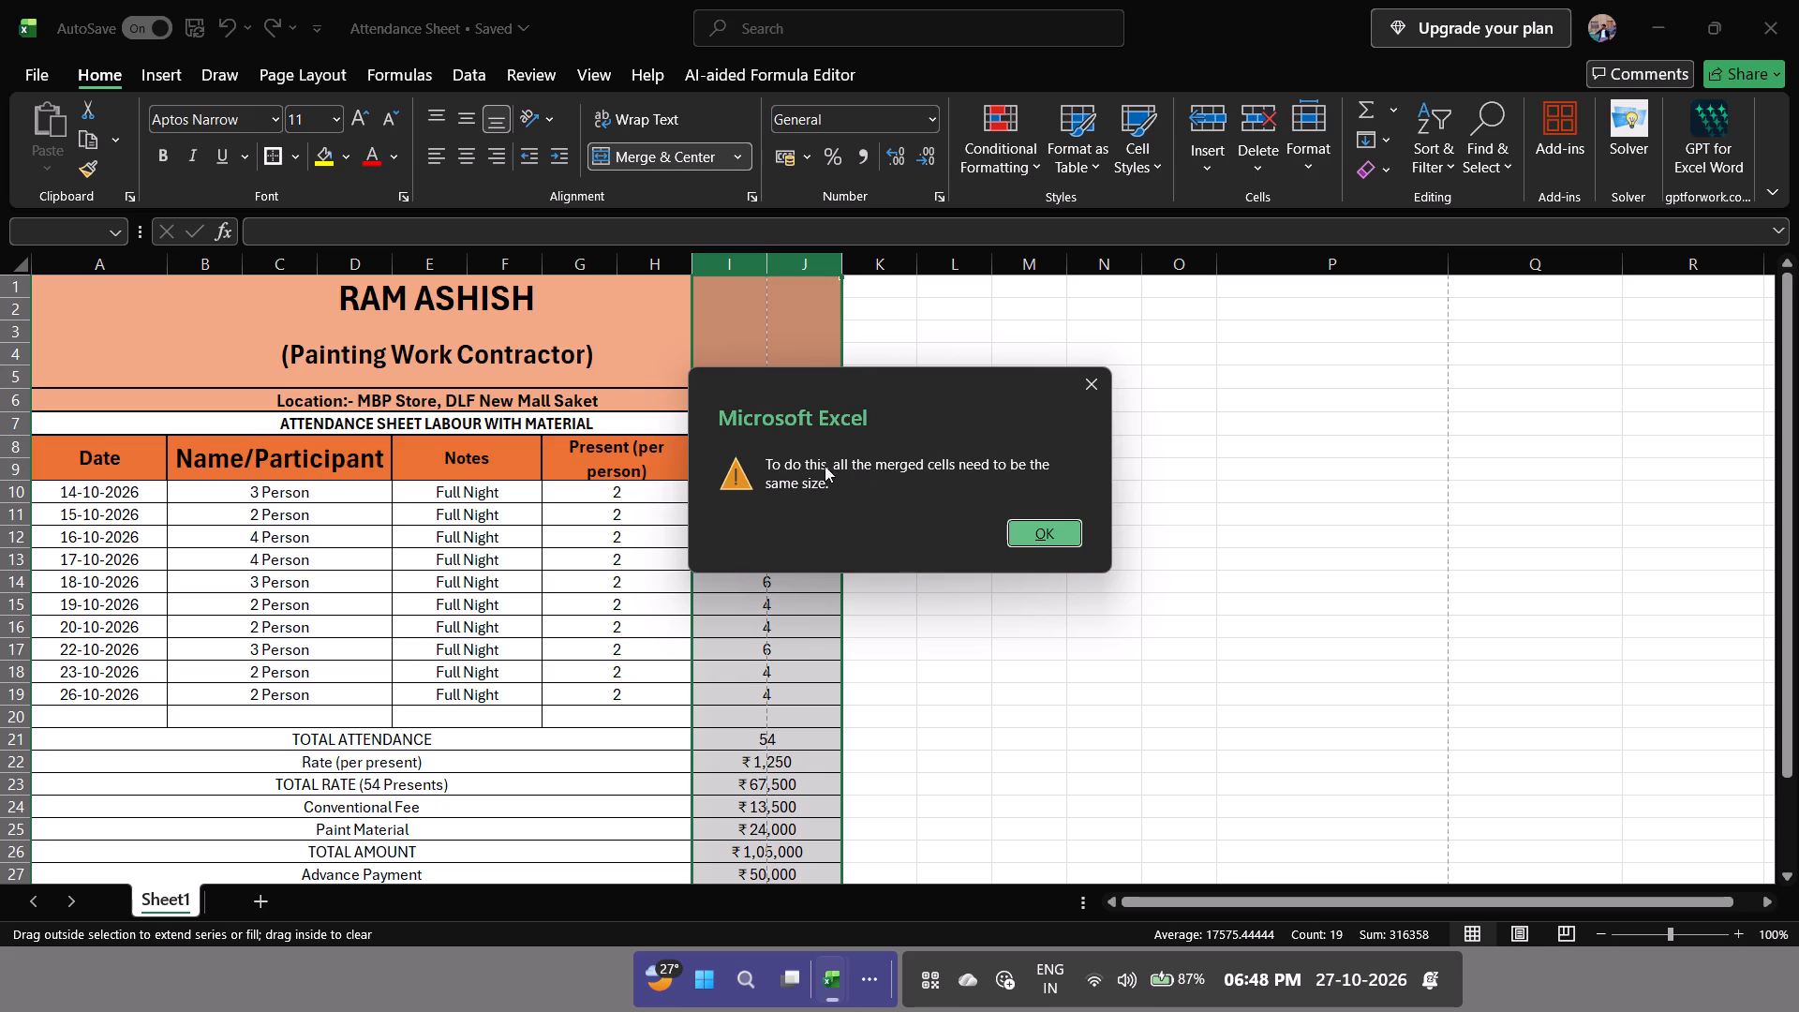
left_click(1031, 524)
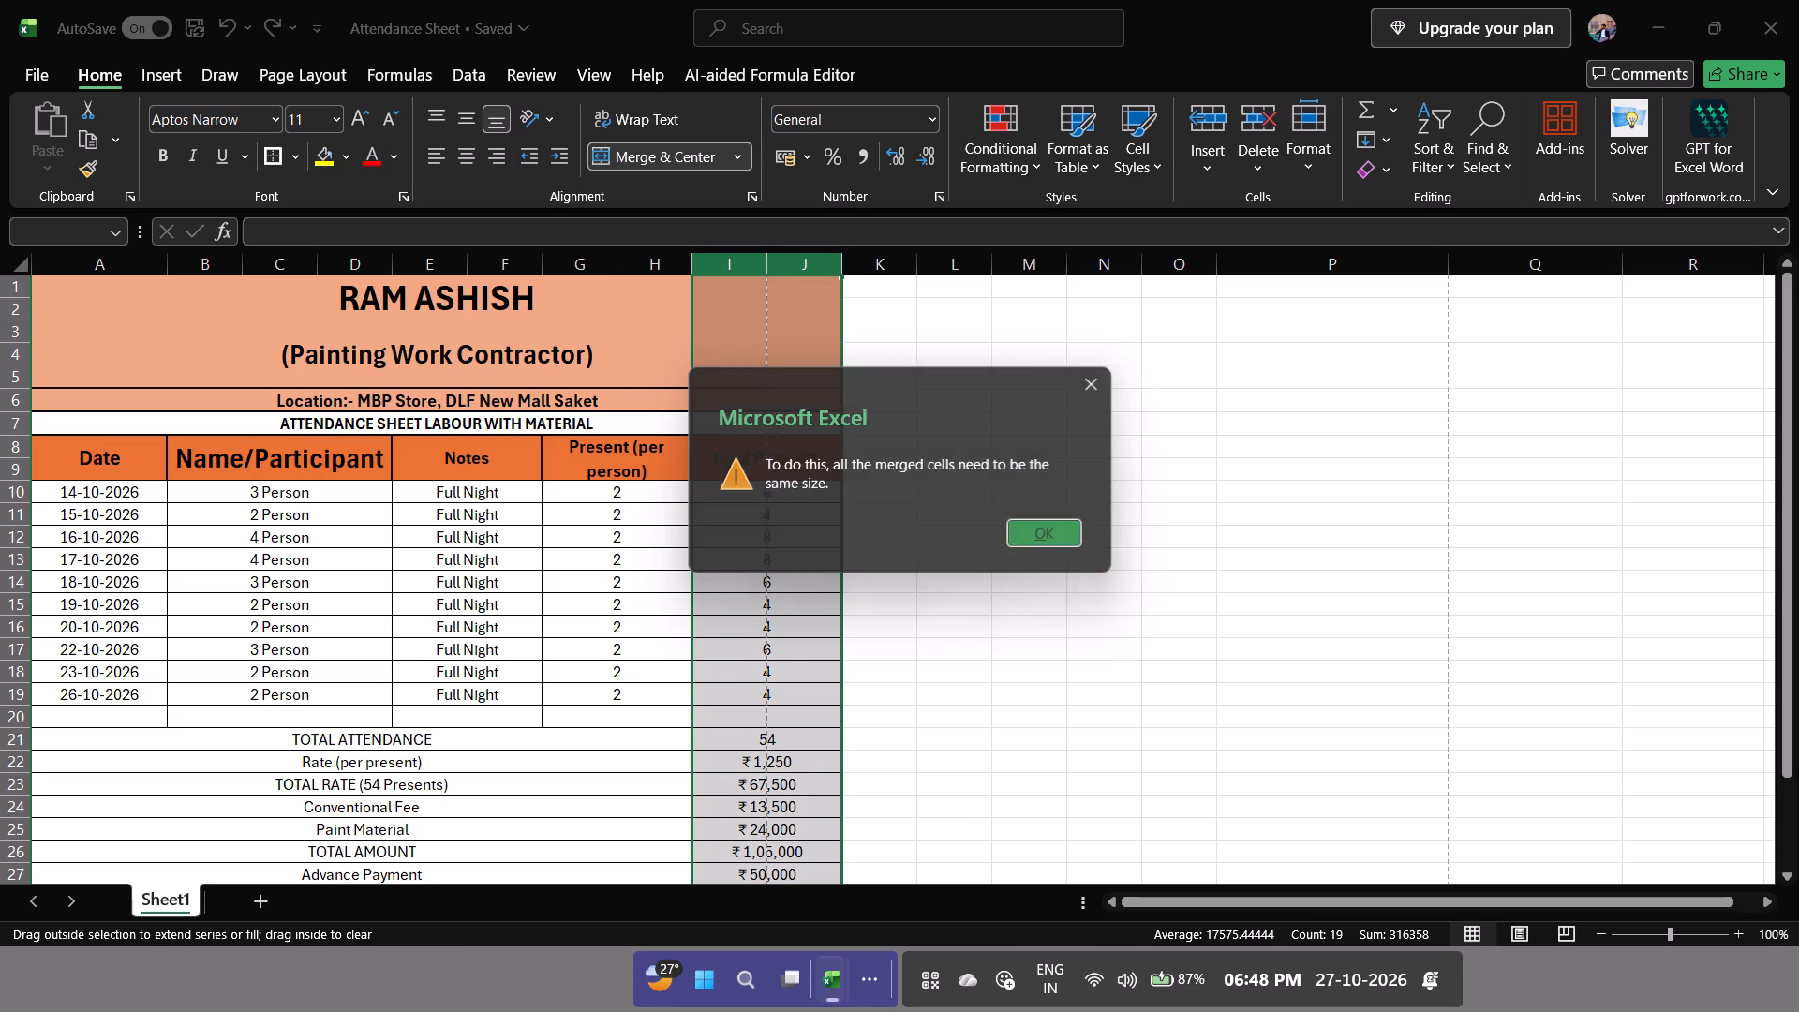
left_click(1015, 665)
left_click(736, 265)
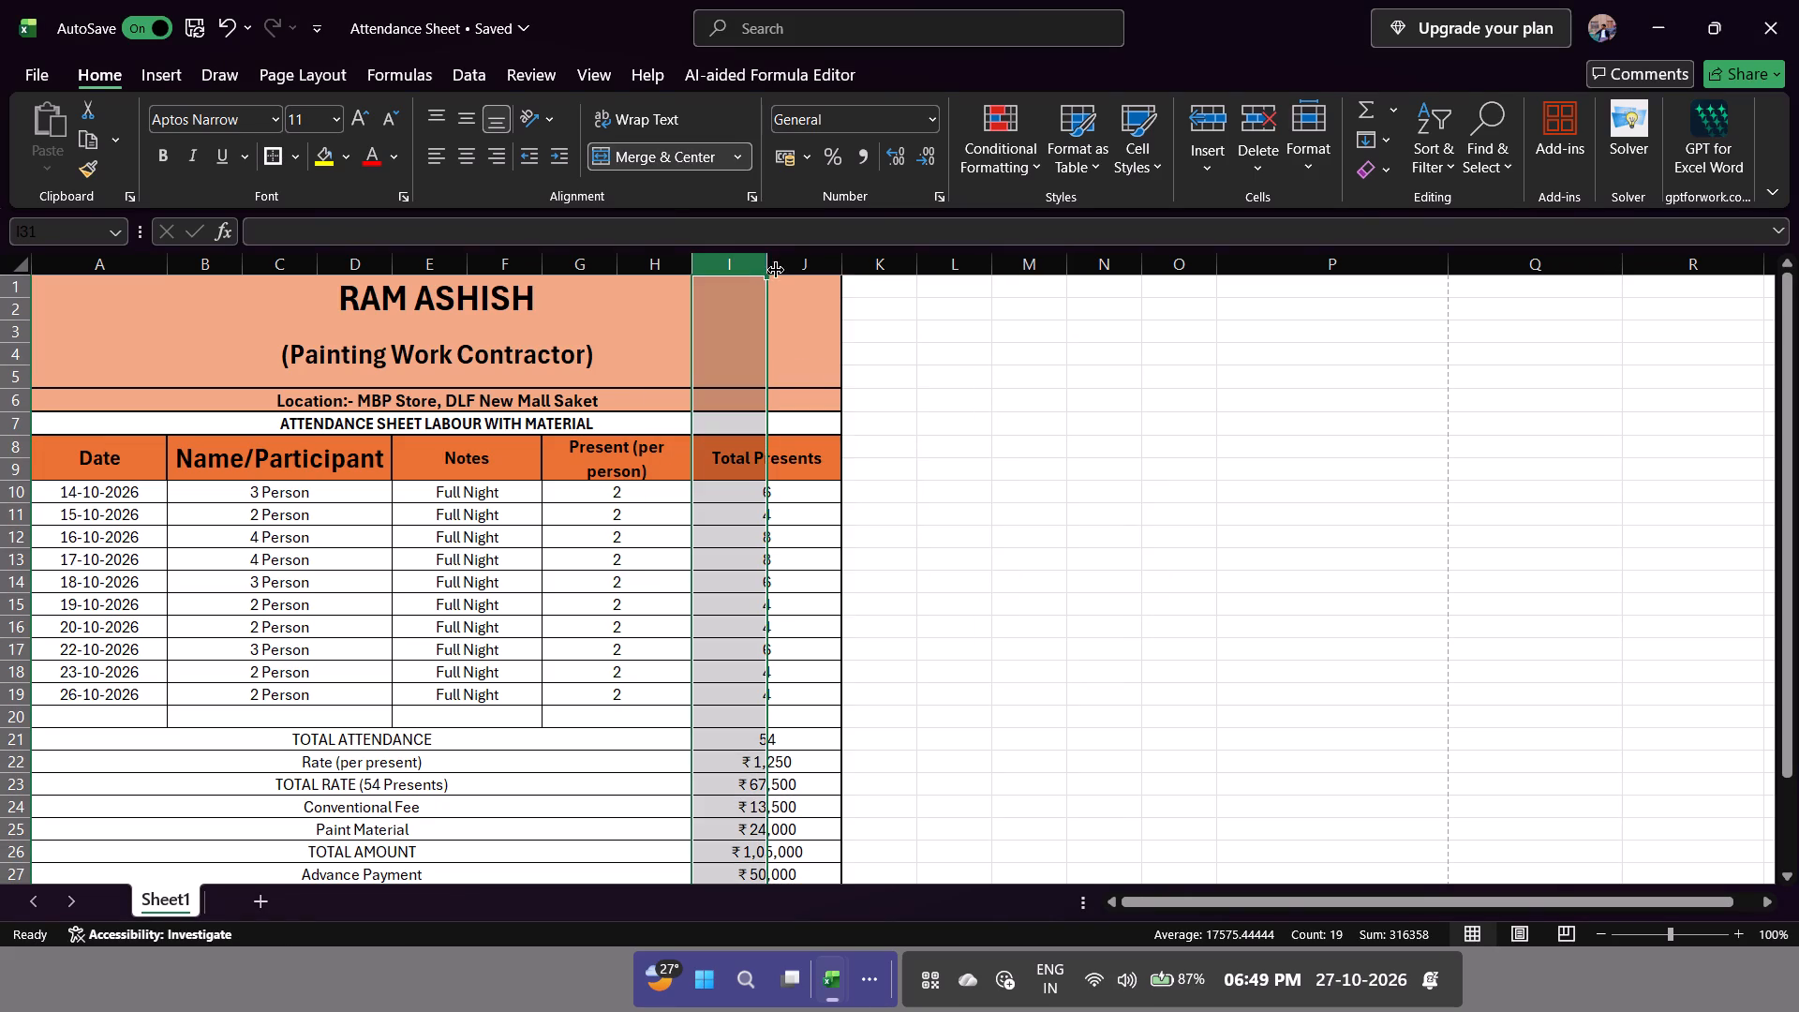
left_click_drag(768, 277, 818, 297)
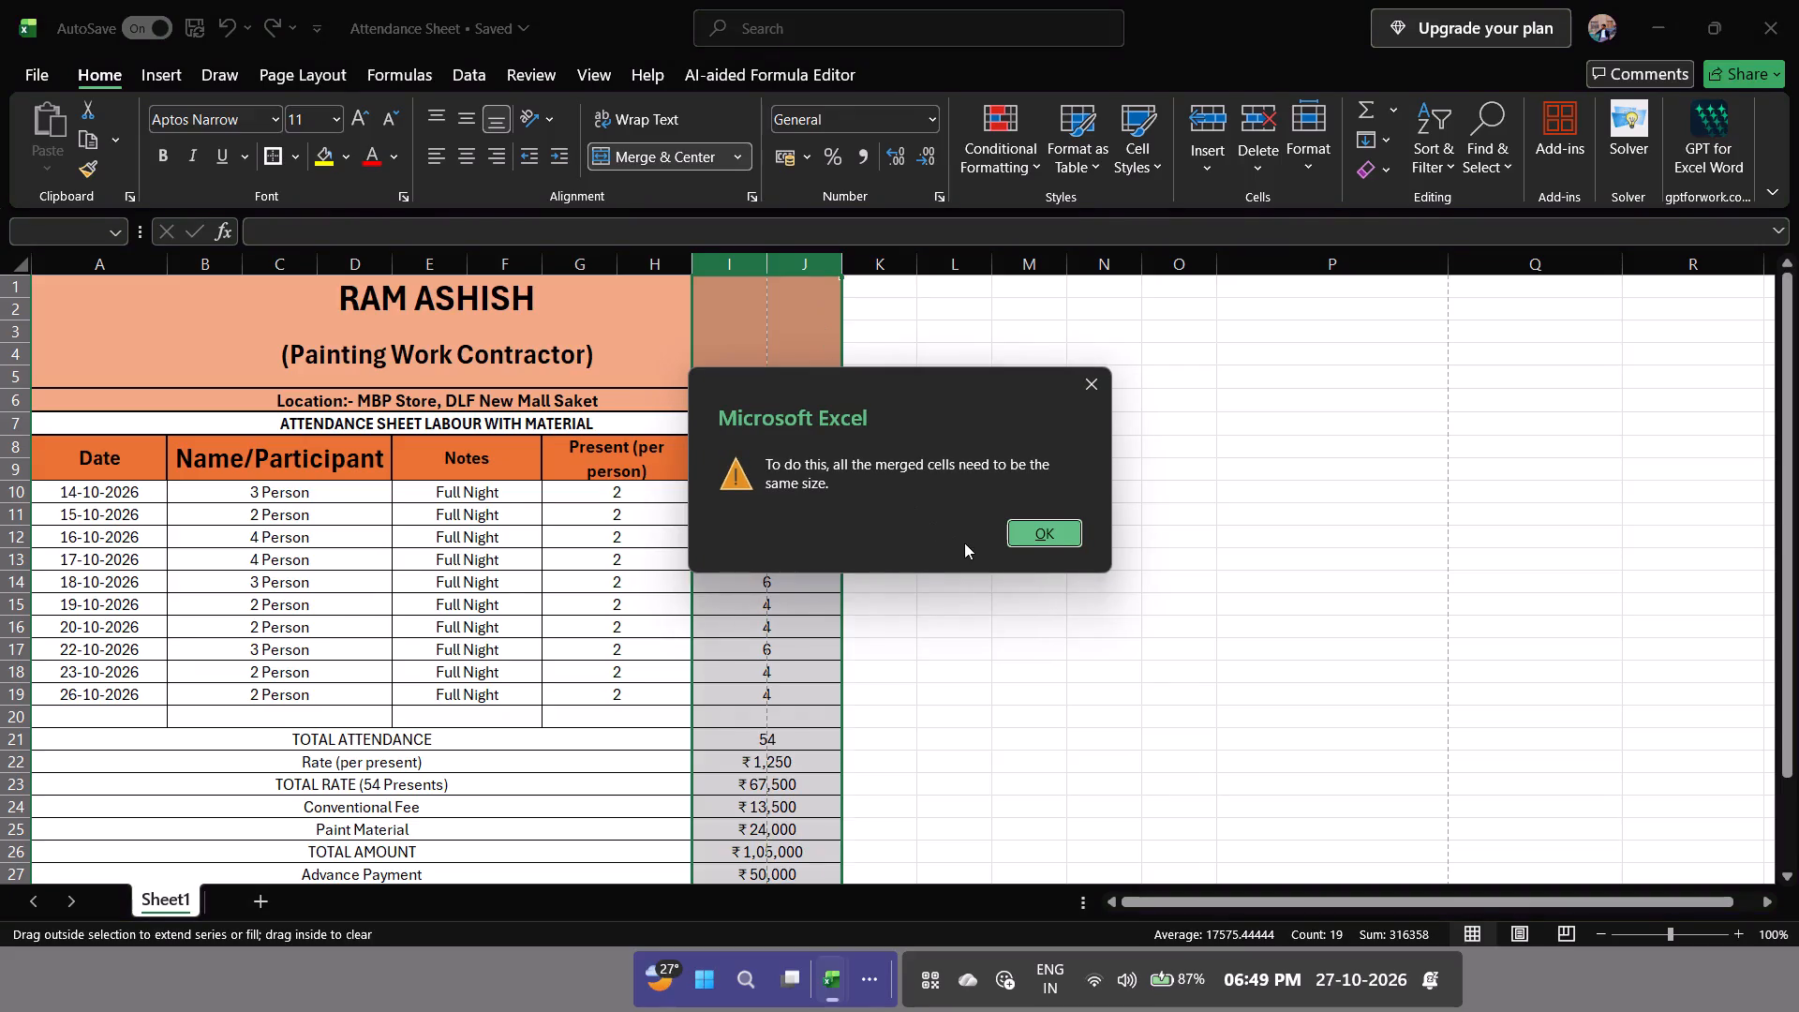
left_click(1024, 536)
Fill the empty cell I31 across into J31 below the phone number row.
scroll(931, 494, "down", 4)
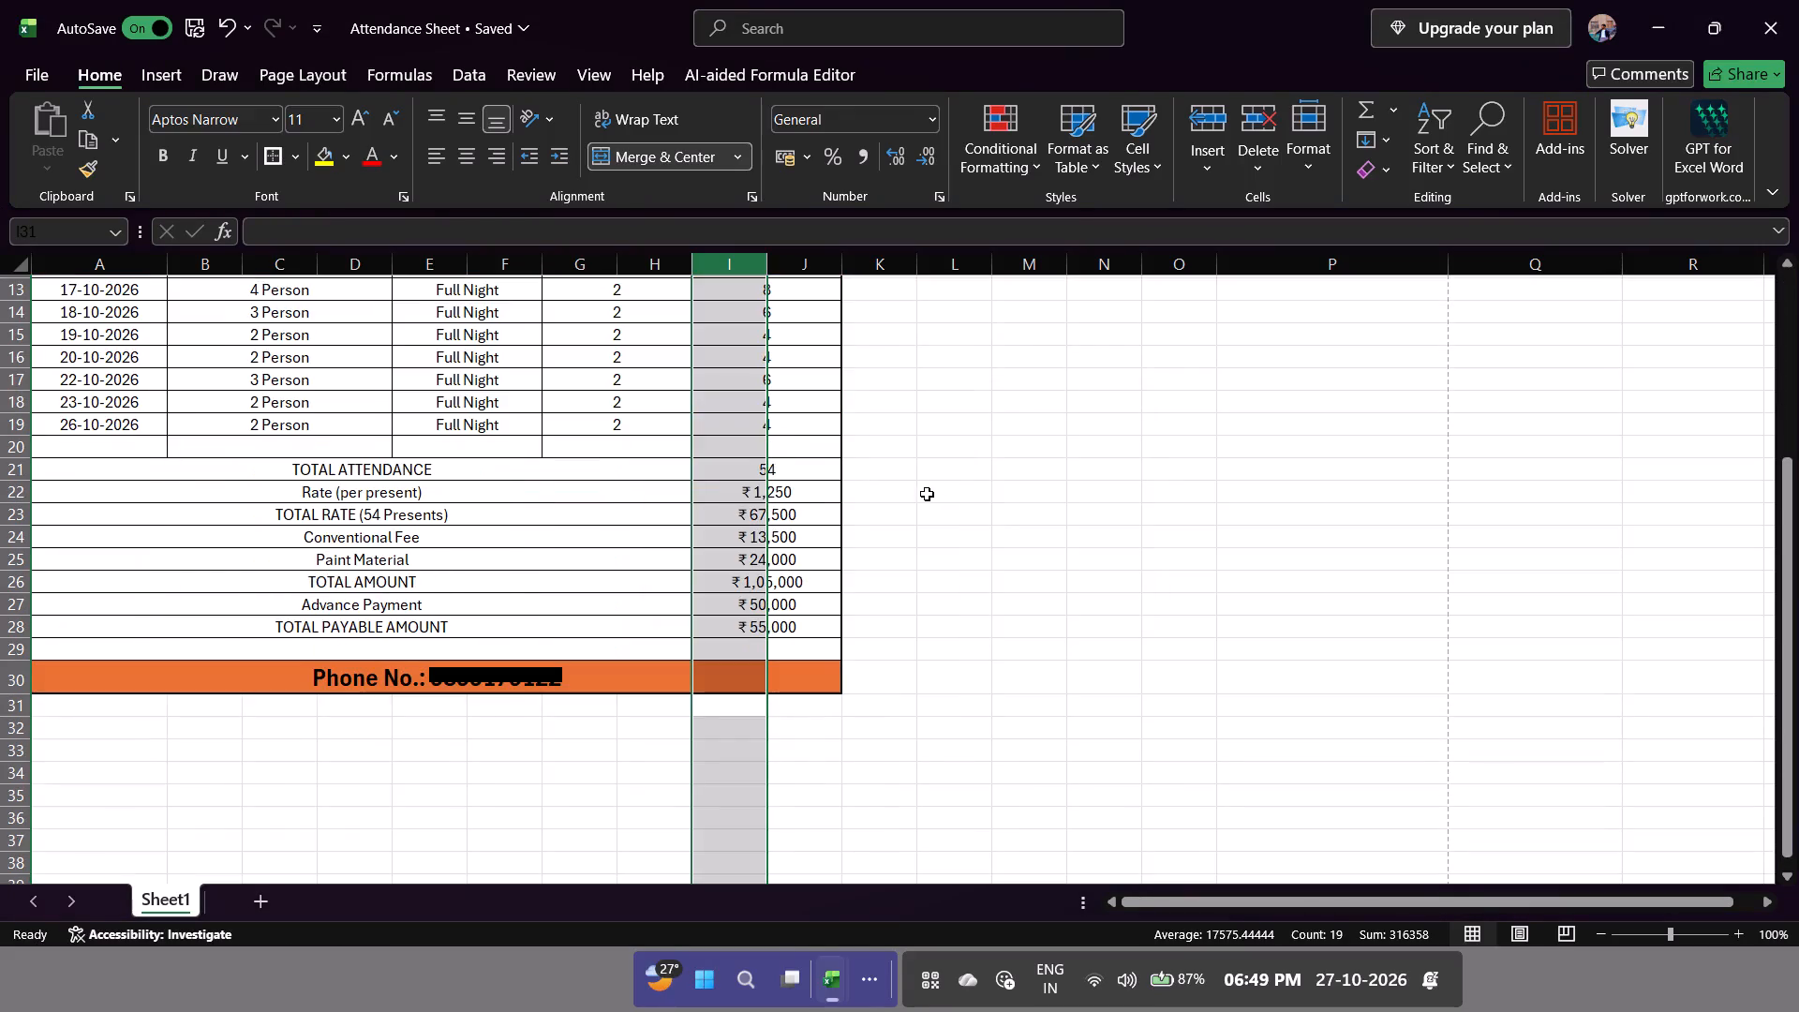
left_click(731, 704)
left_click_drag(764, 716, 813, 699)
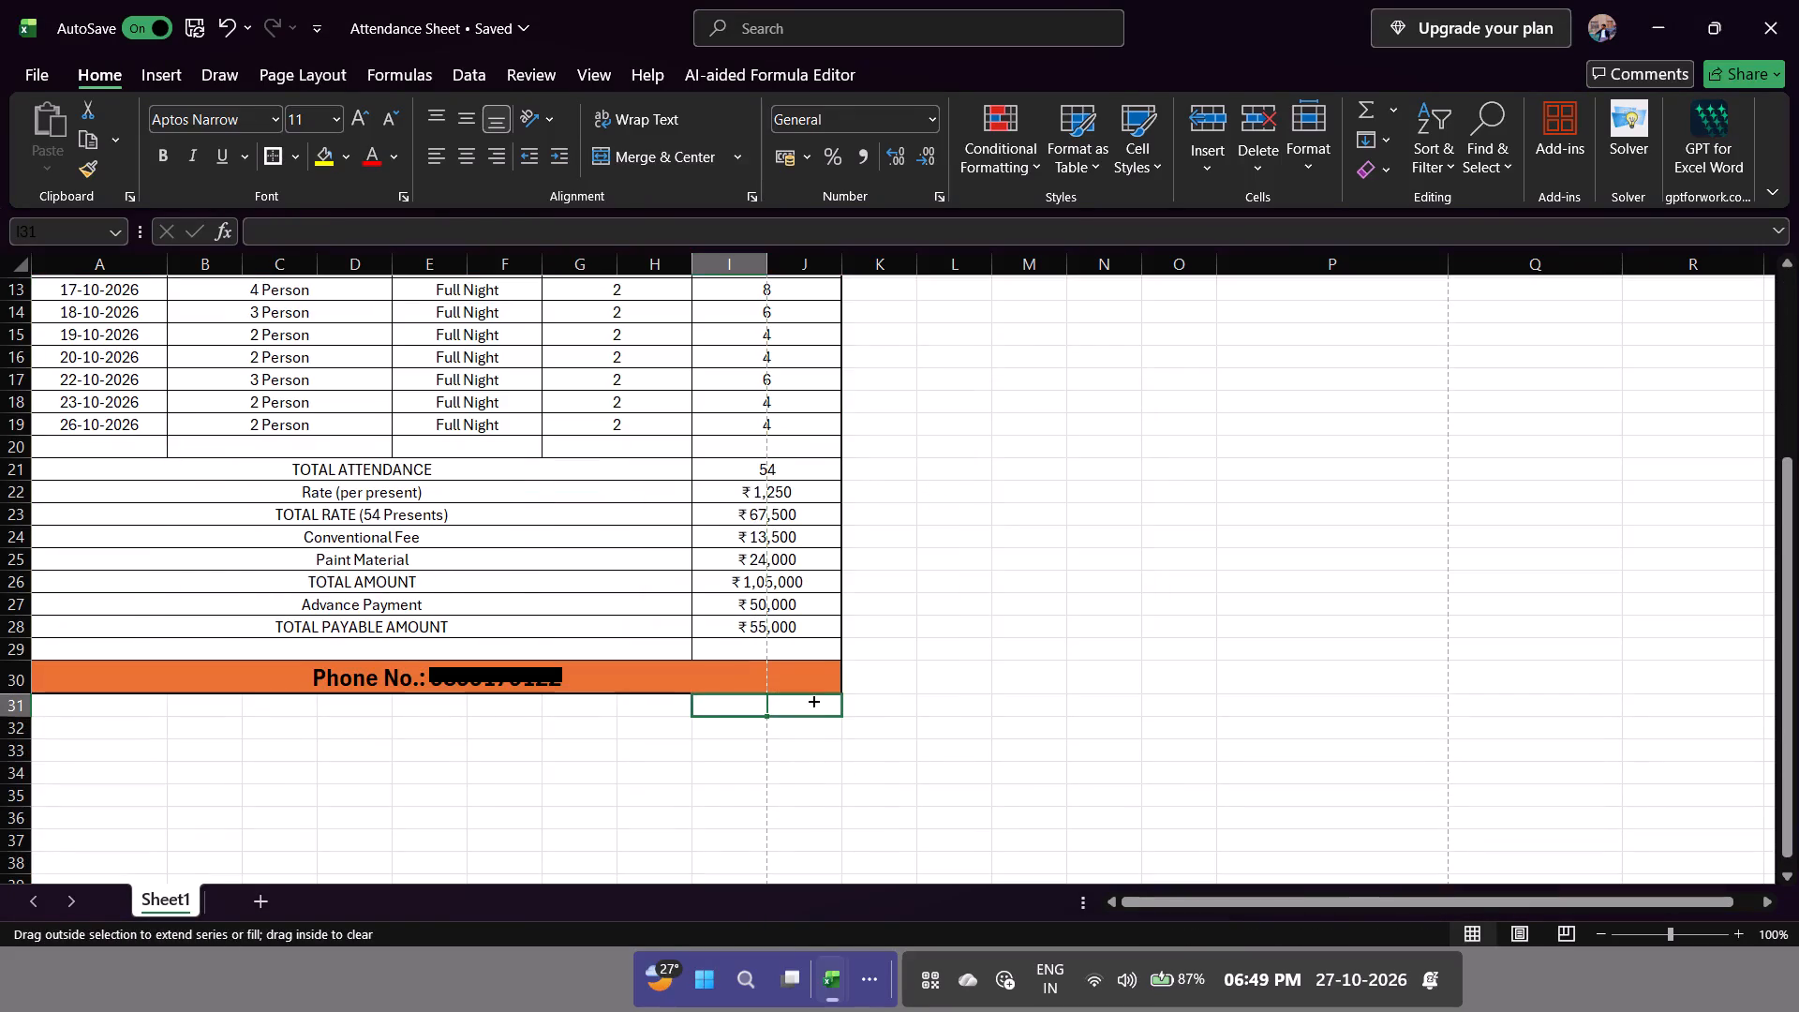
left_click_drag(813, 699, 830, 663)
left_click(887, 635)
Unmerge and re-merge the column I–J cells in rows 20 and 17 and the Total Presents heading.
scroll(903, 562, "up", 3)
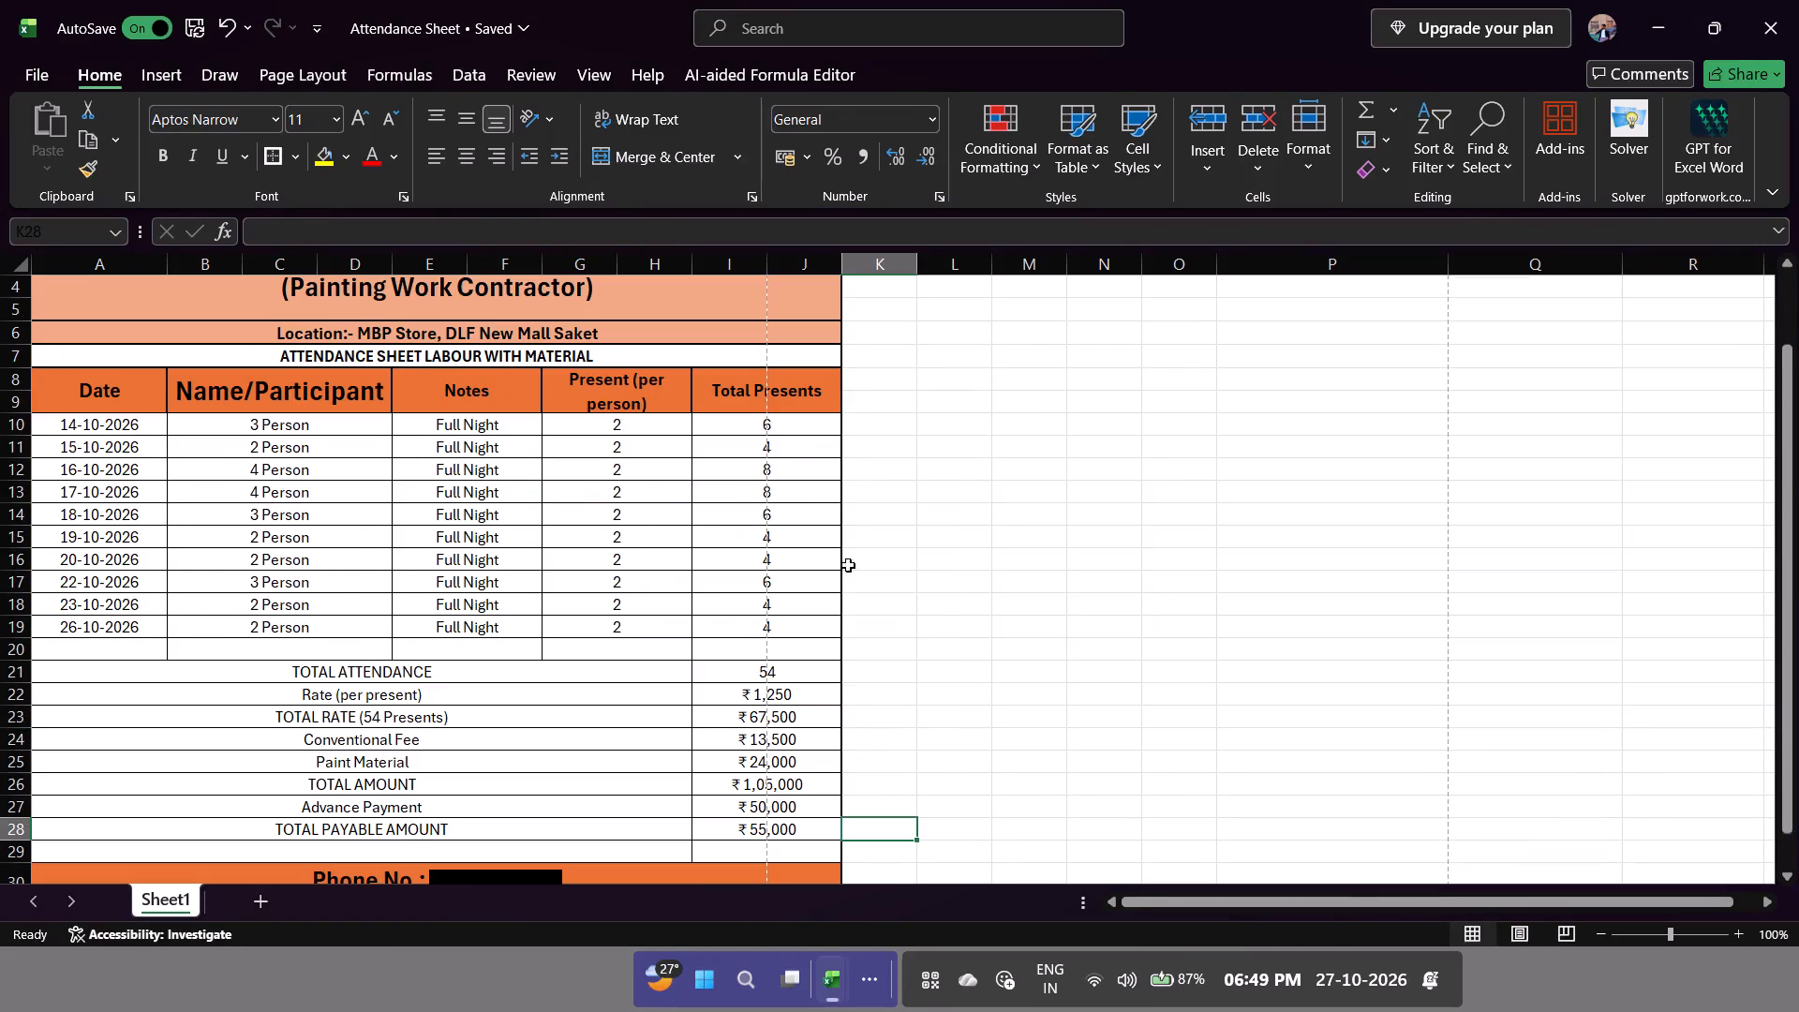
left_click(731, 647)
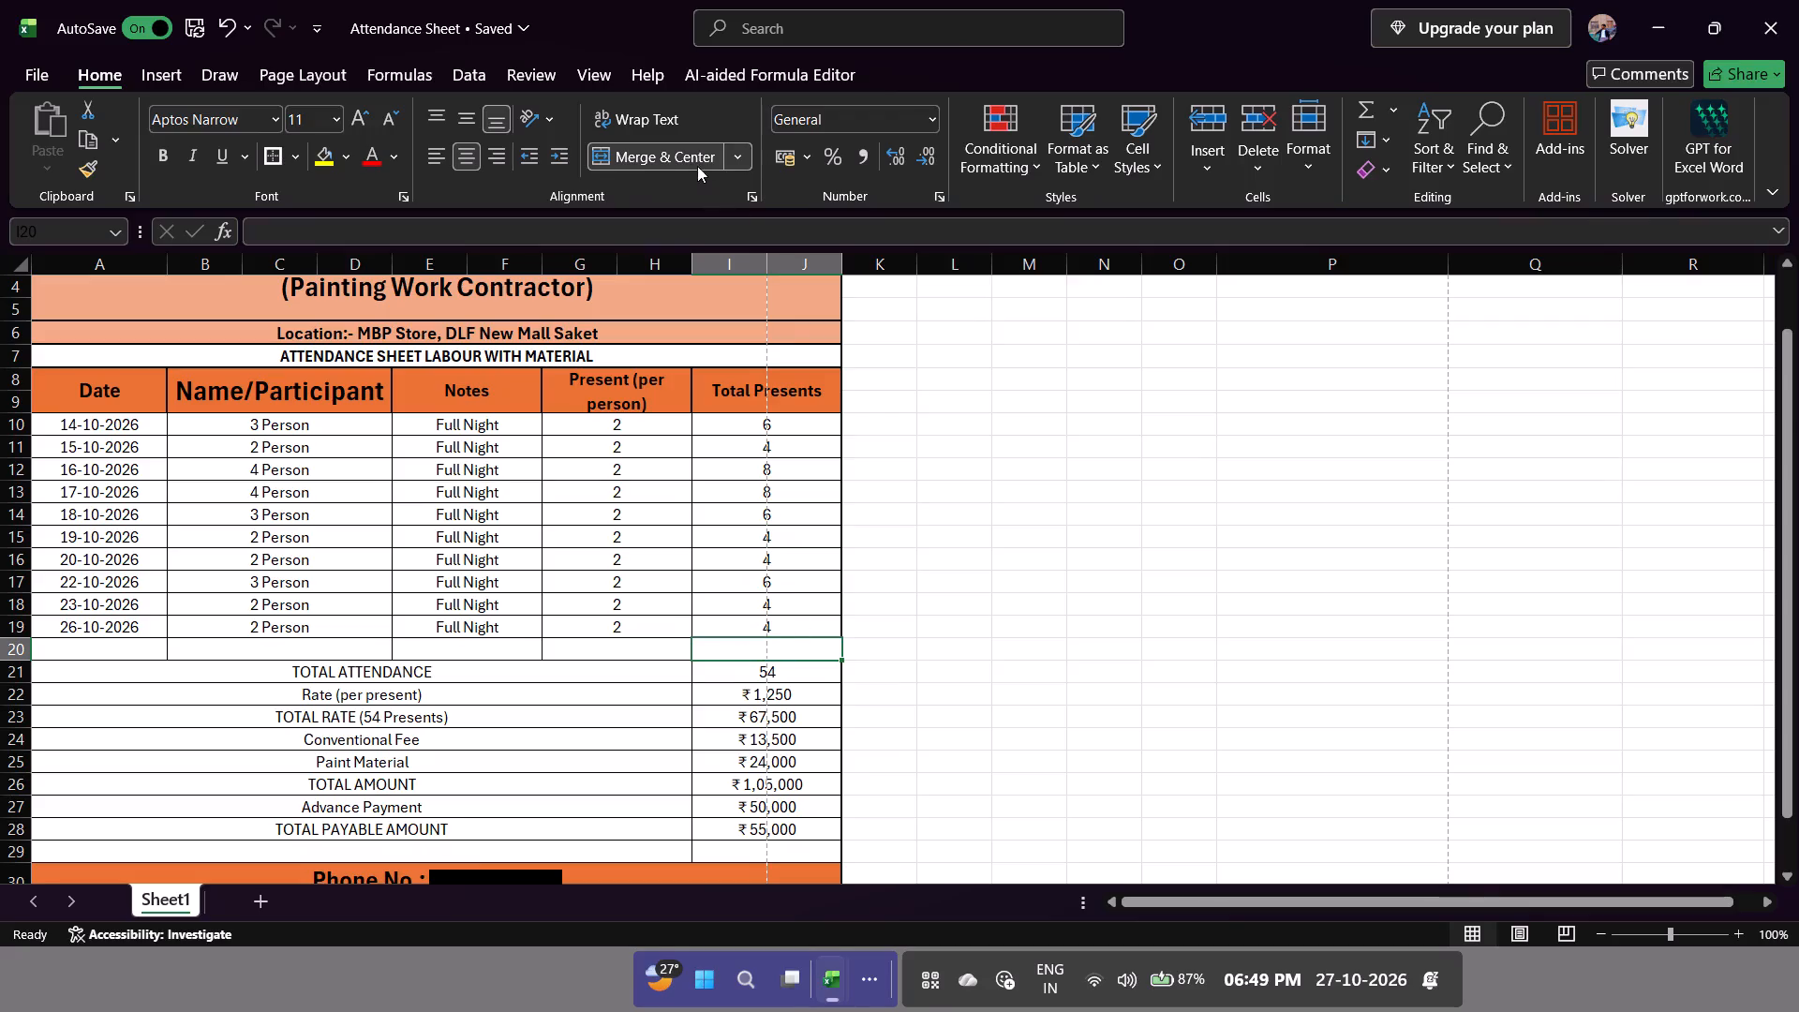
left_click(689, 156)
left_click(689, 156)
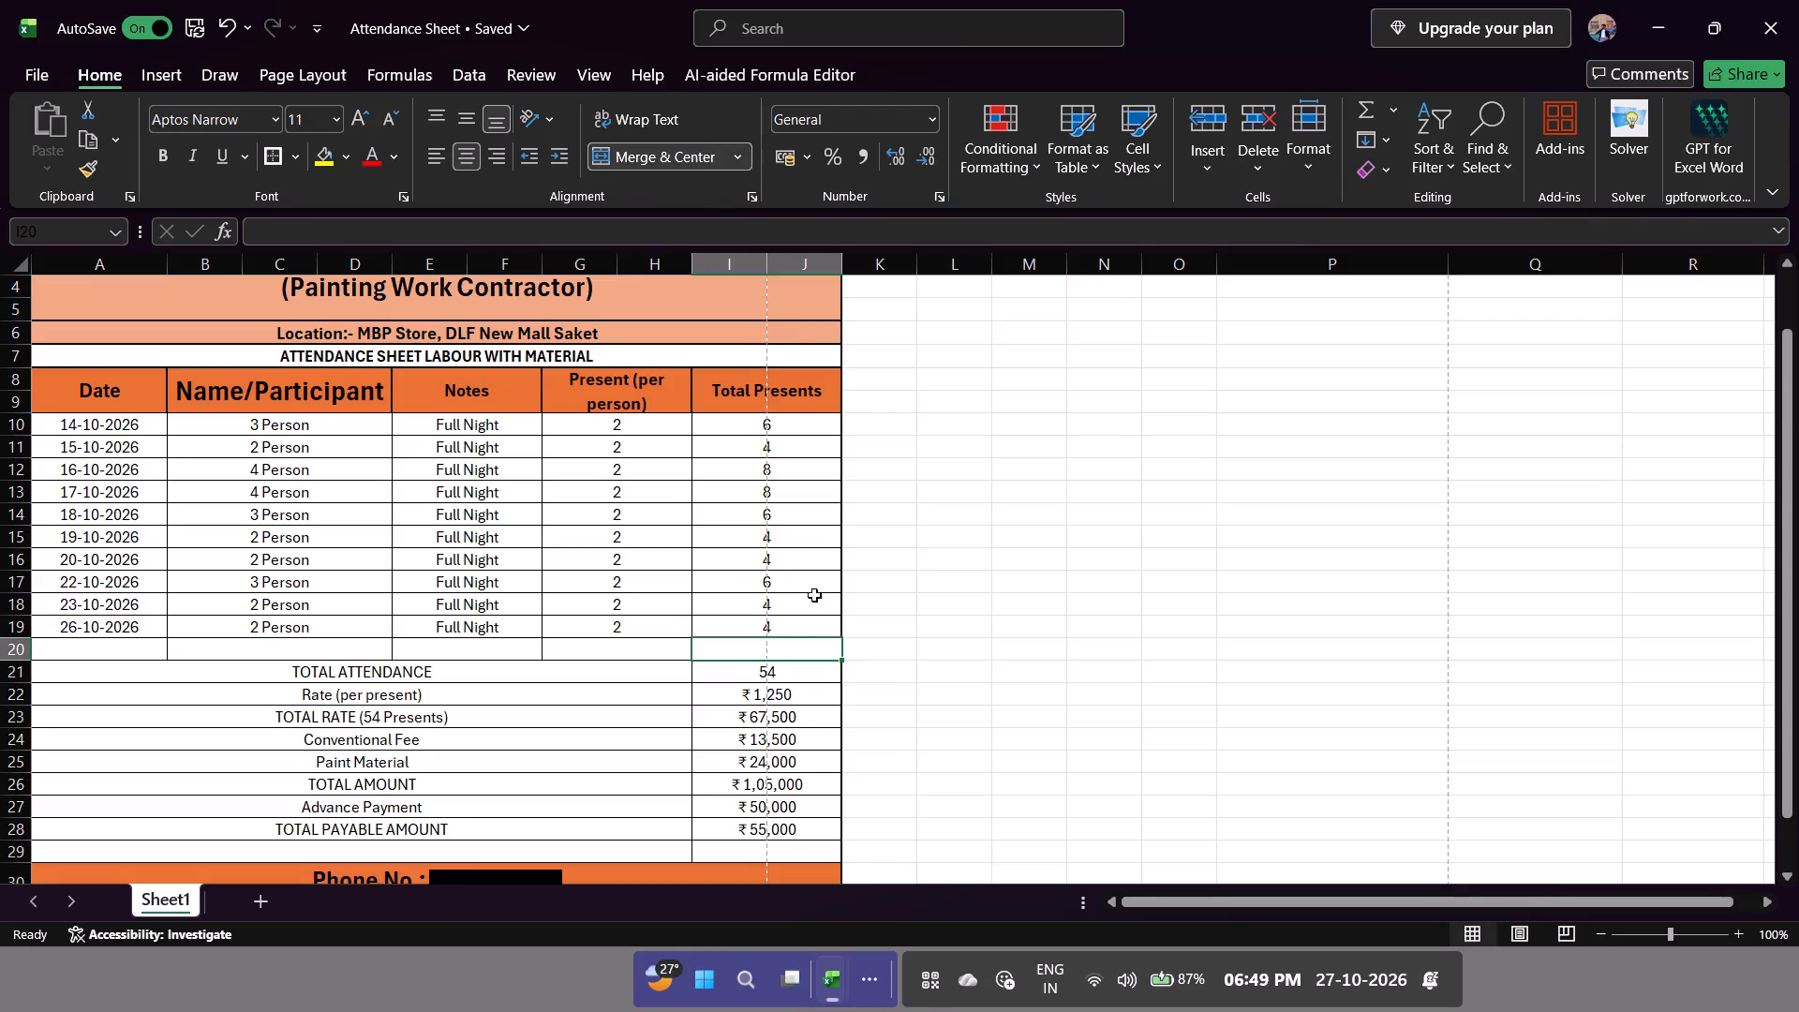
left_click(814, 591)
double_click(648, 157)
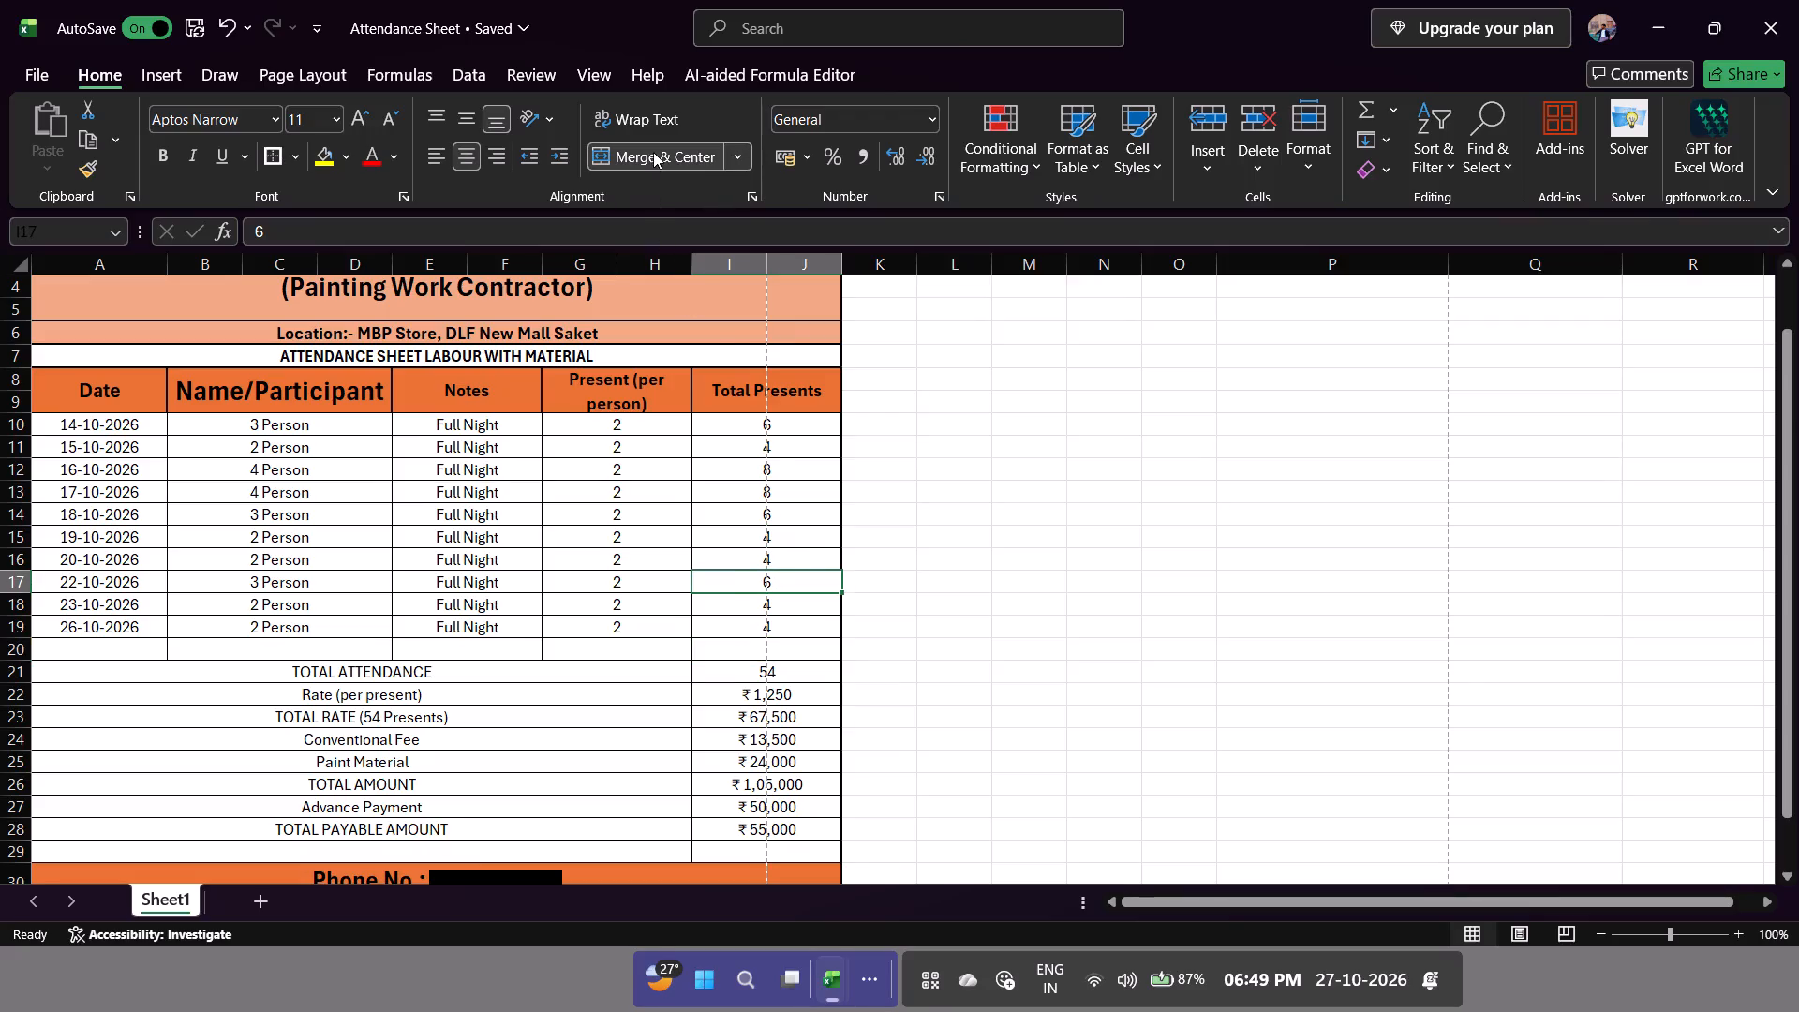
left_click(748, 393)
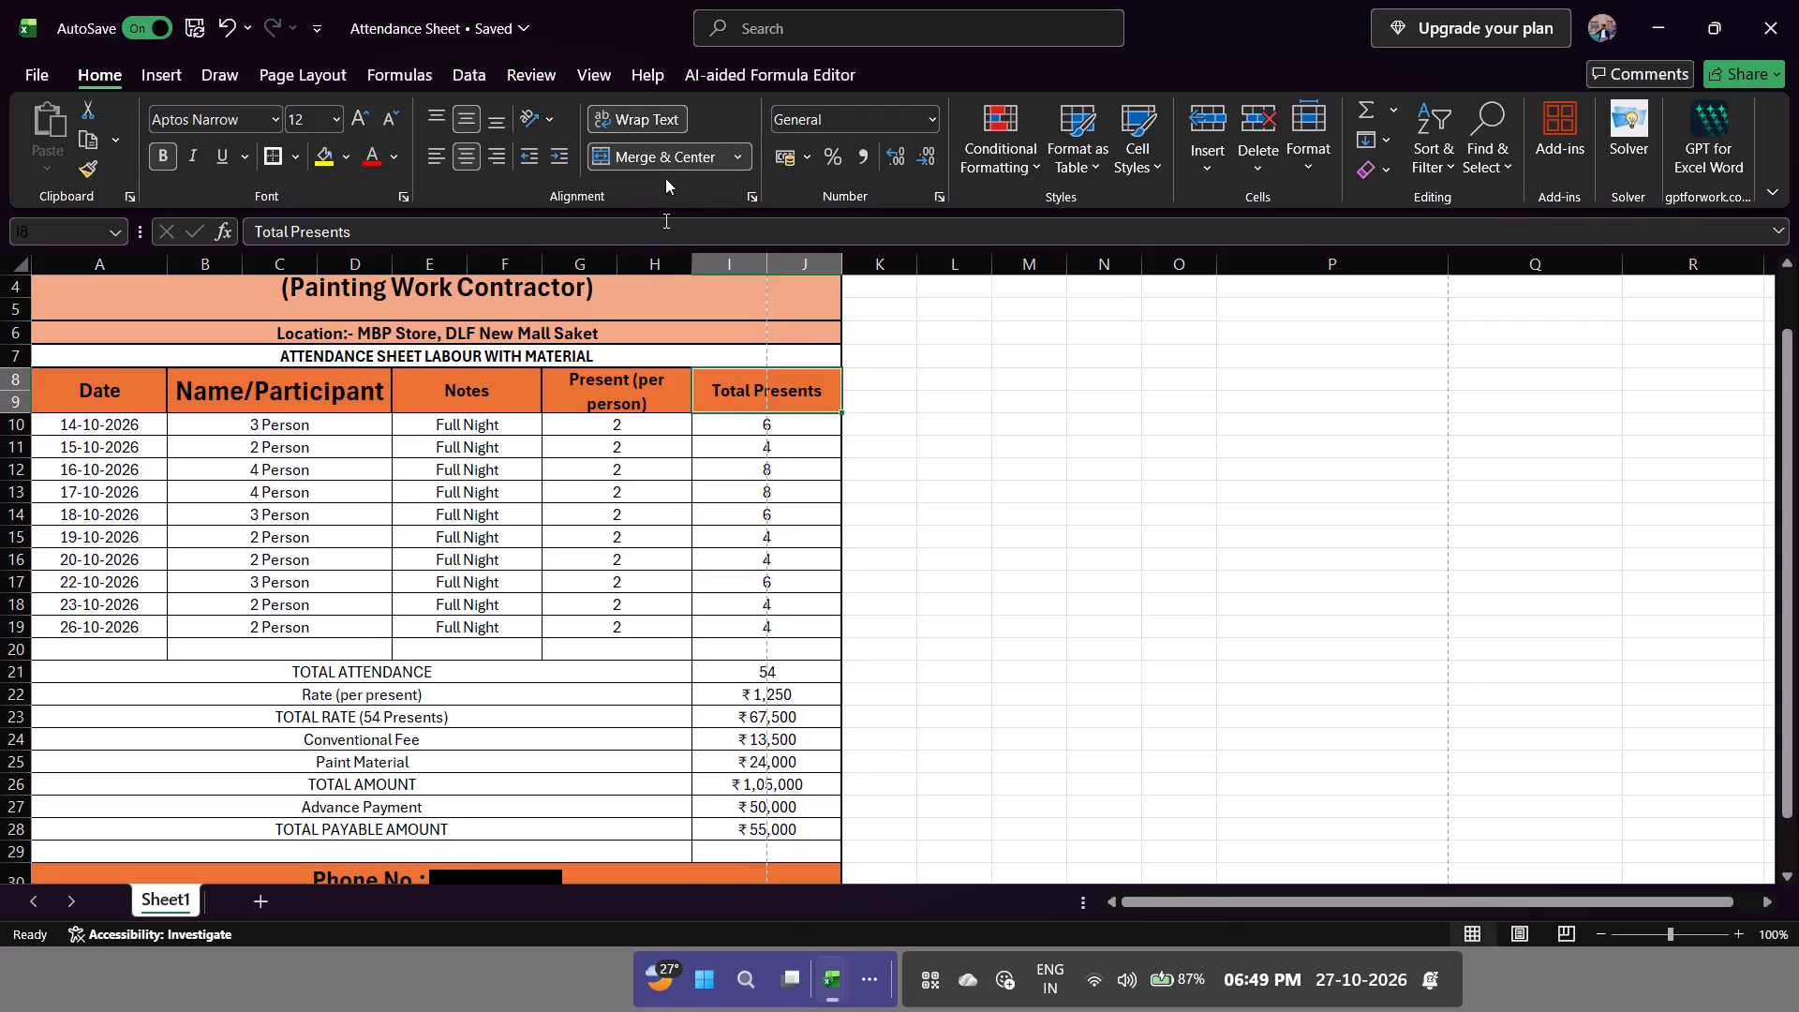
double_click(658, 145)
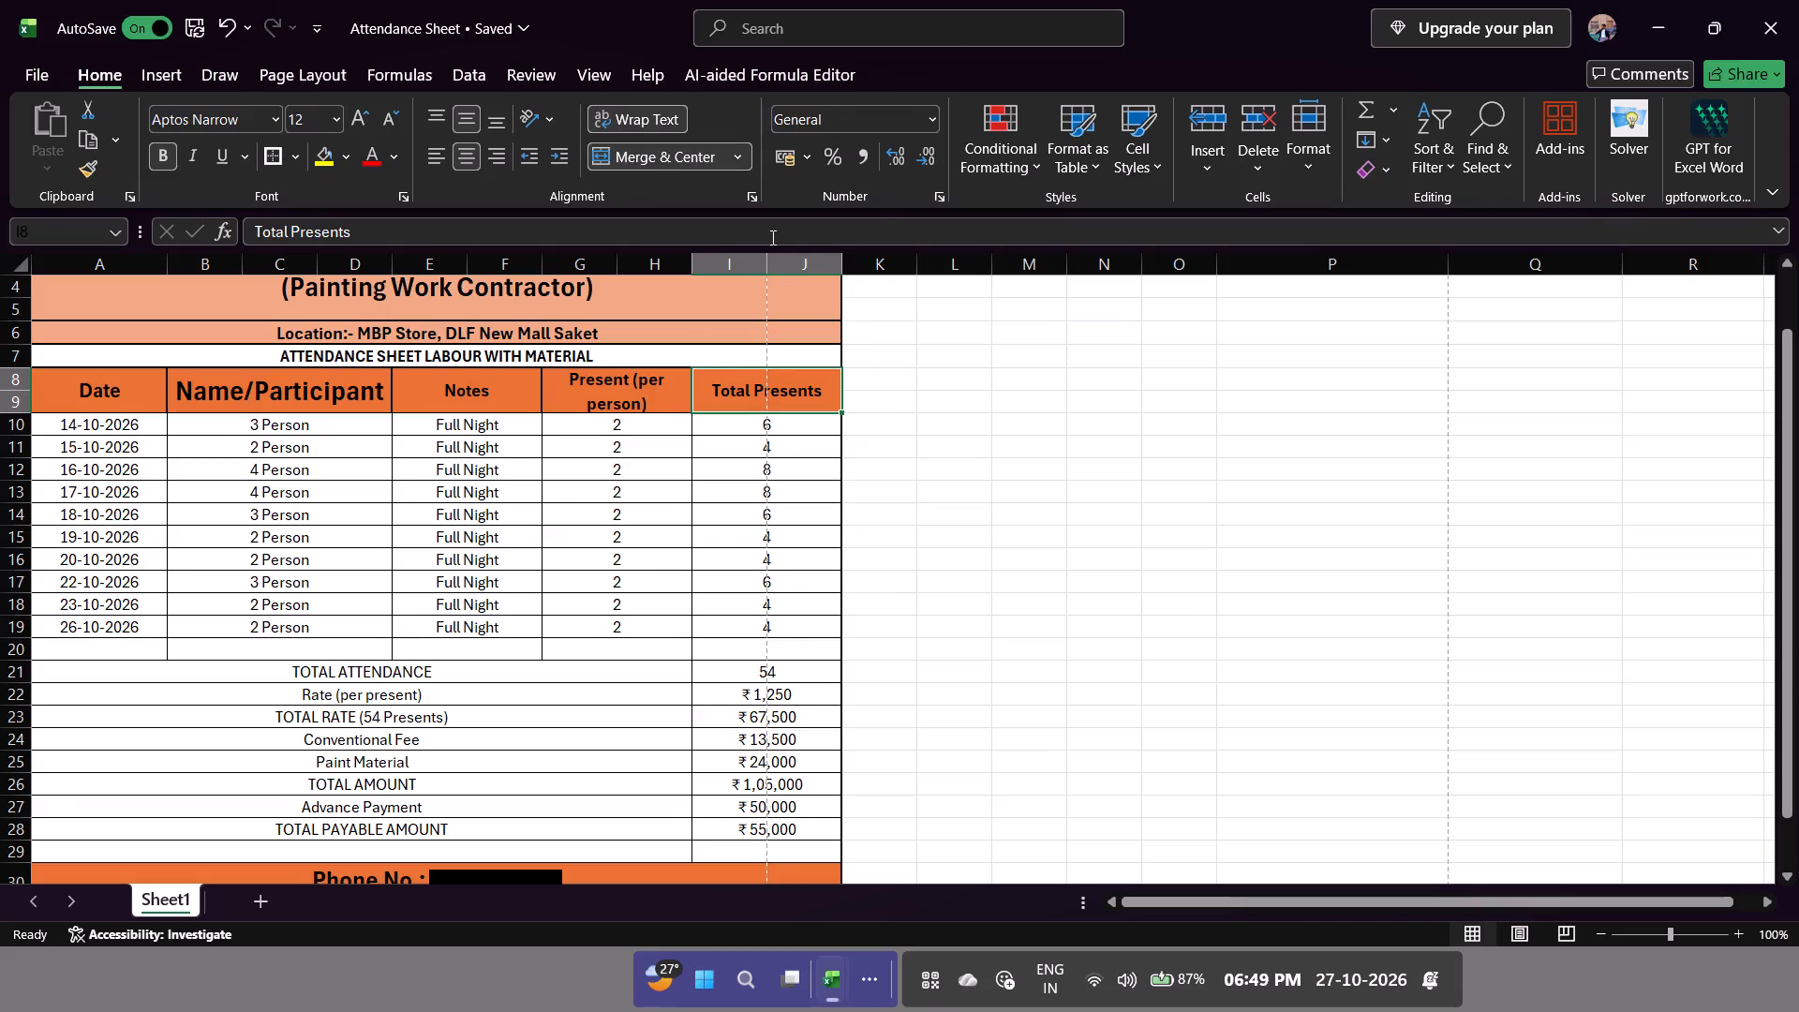
Adjust the width of column I at its boundary with column J.
left_click(736, 264)
left_click(767, 275)
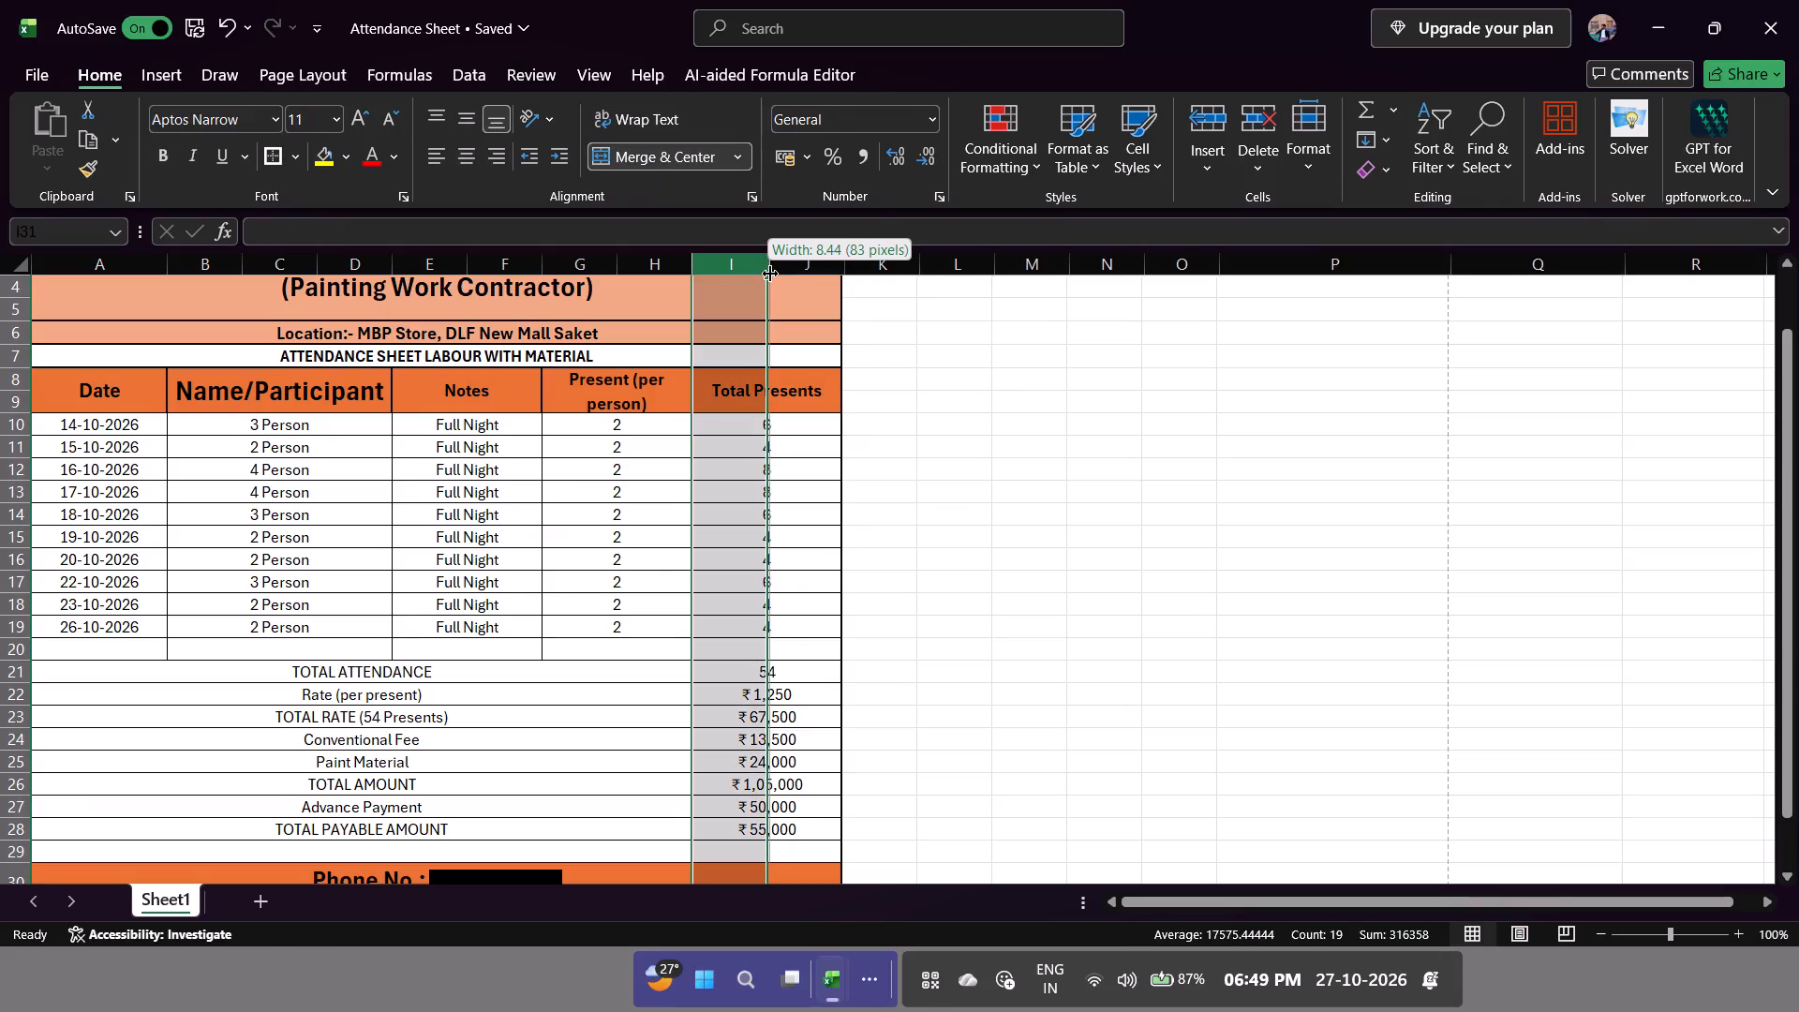
left_click(790, 271)
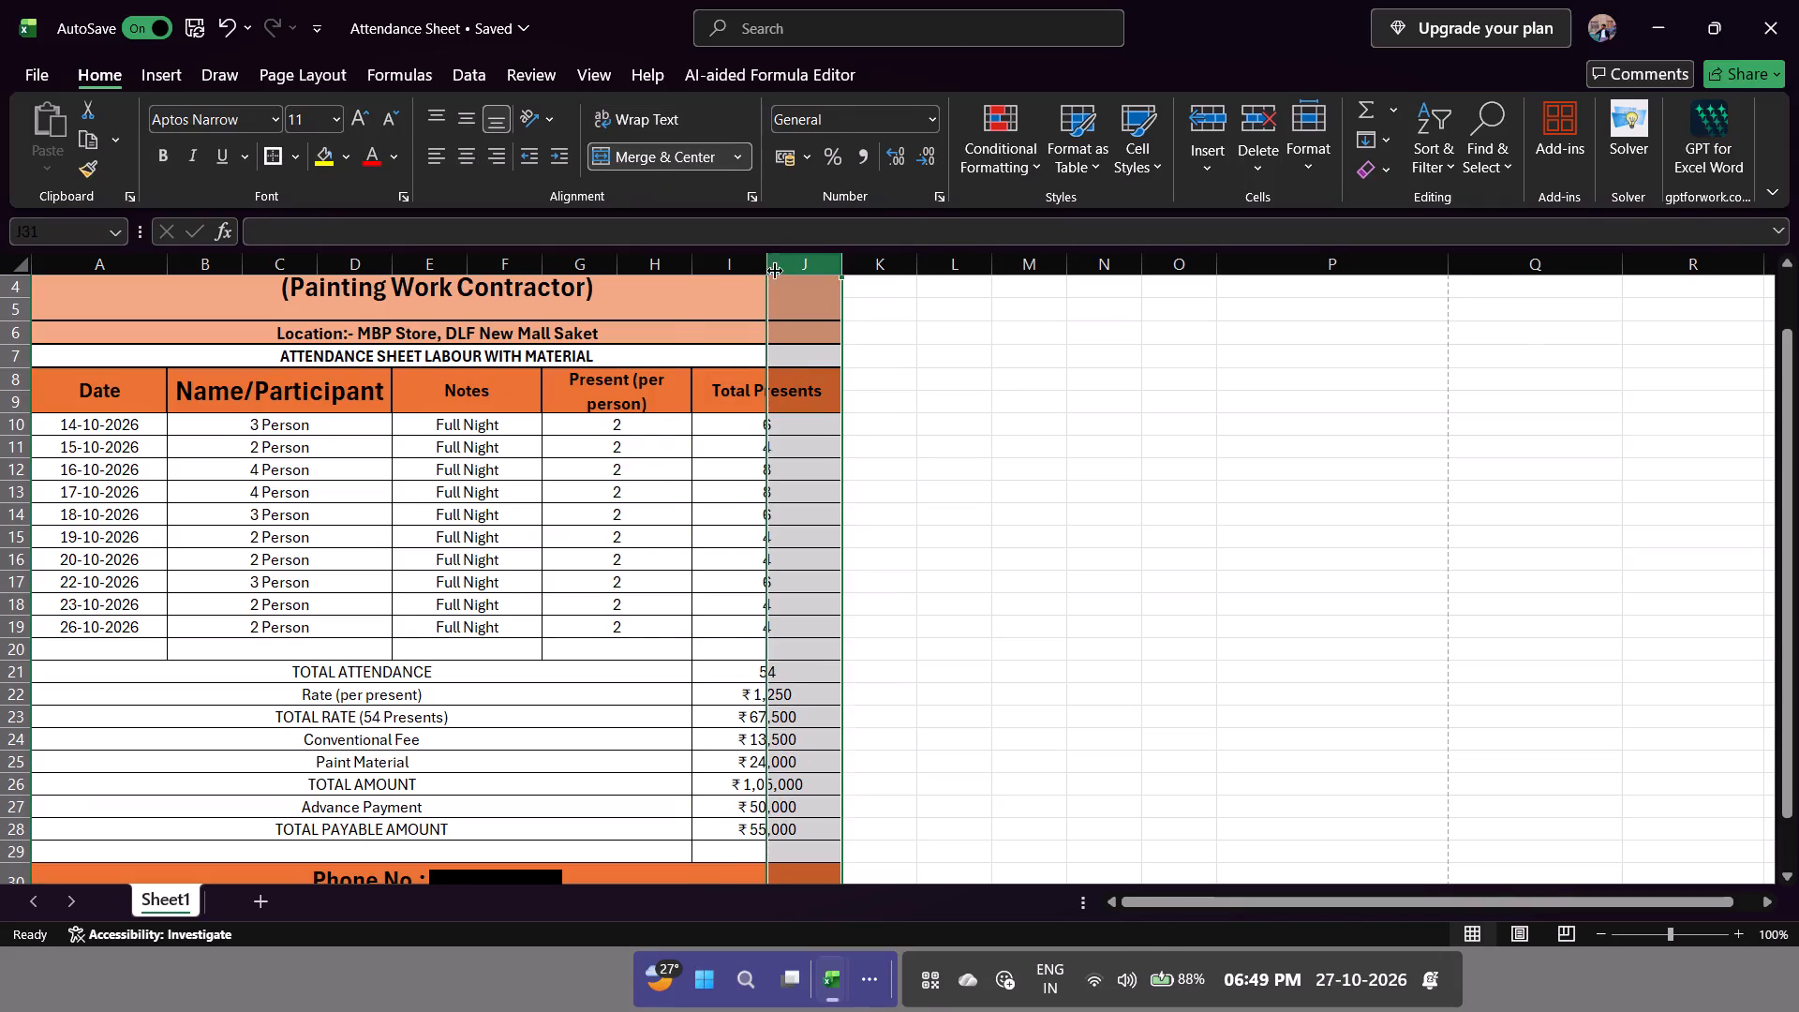
left_click_drag(758, 273, 731, 281)
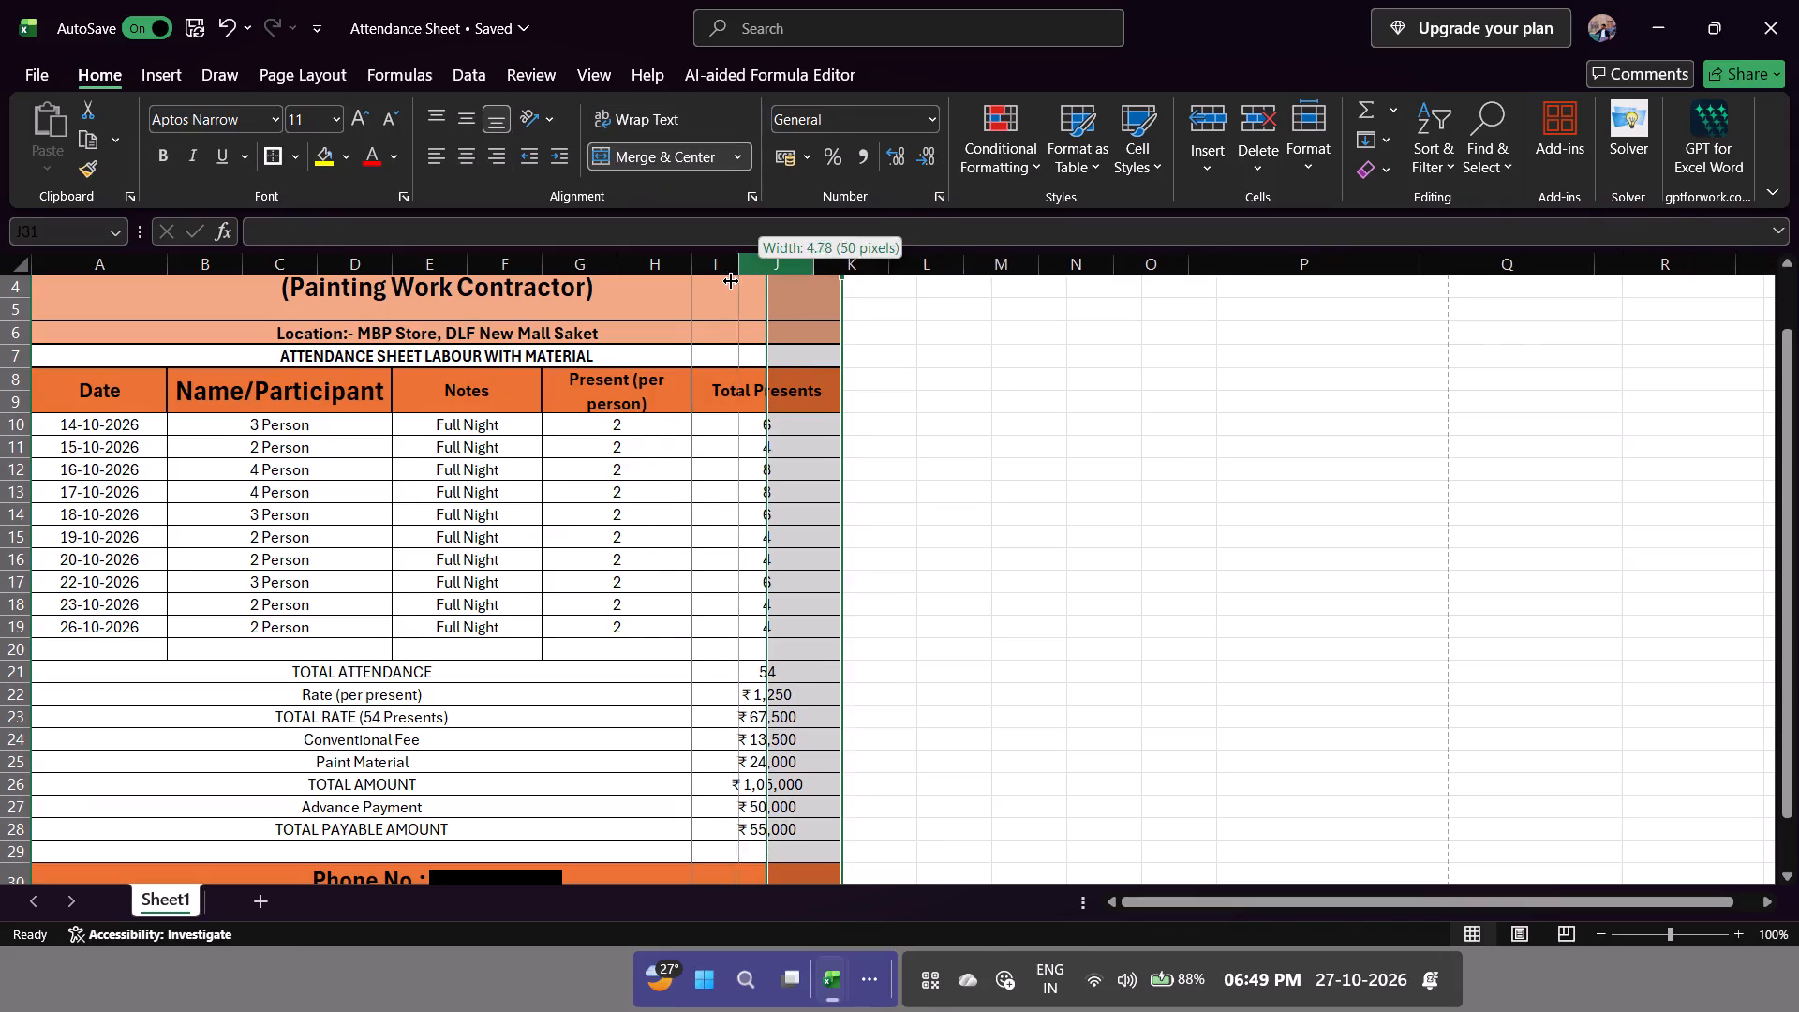
left_click_drag(731, 281, 759, 281)
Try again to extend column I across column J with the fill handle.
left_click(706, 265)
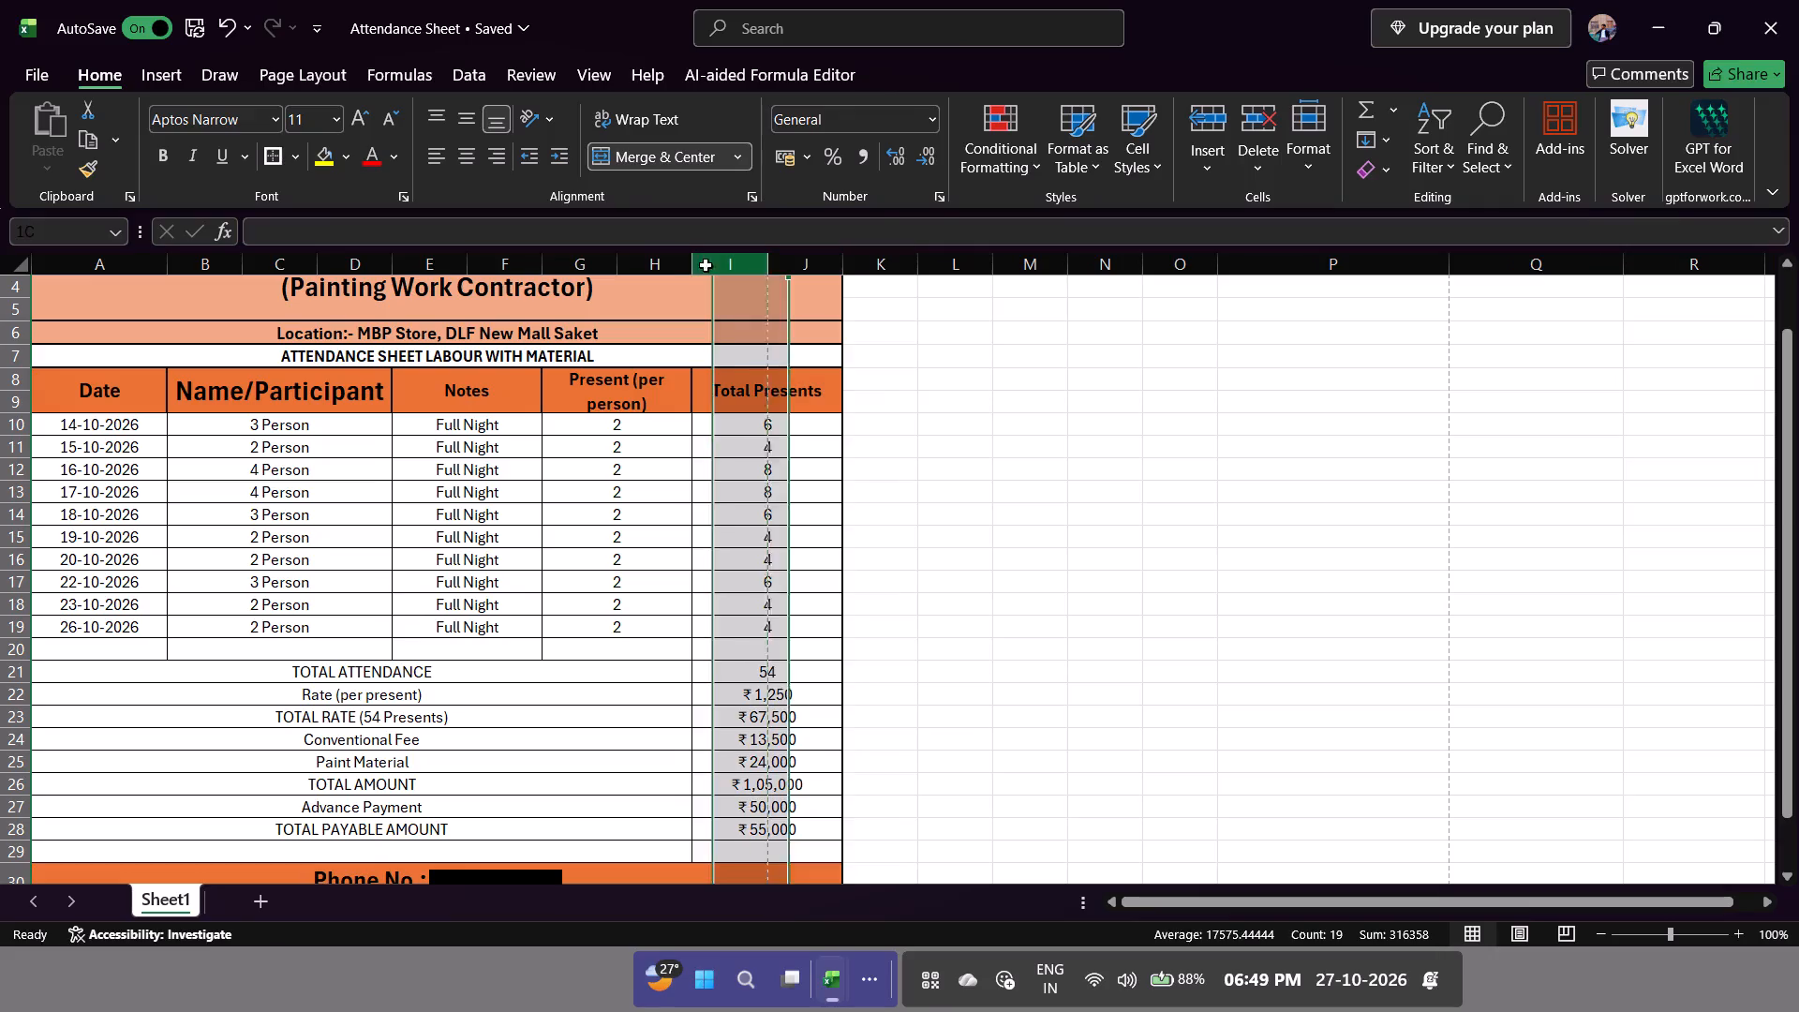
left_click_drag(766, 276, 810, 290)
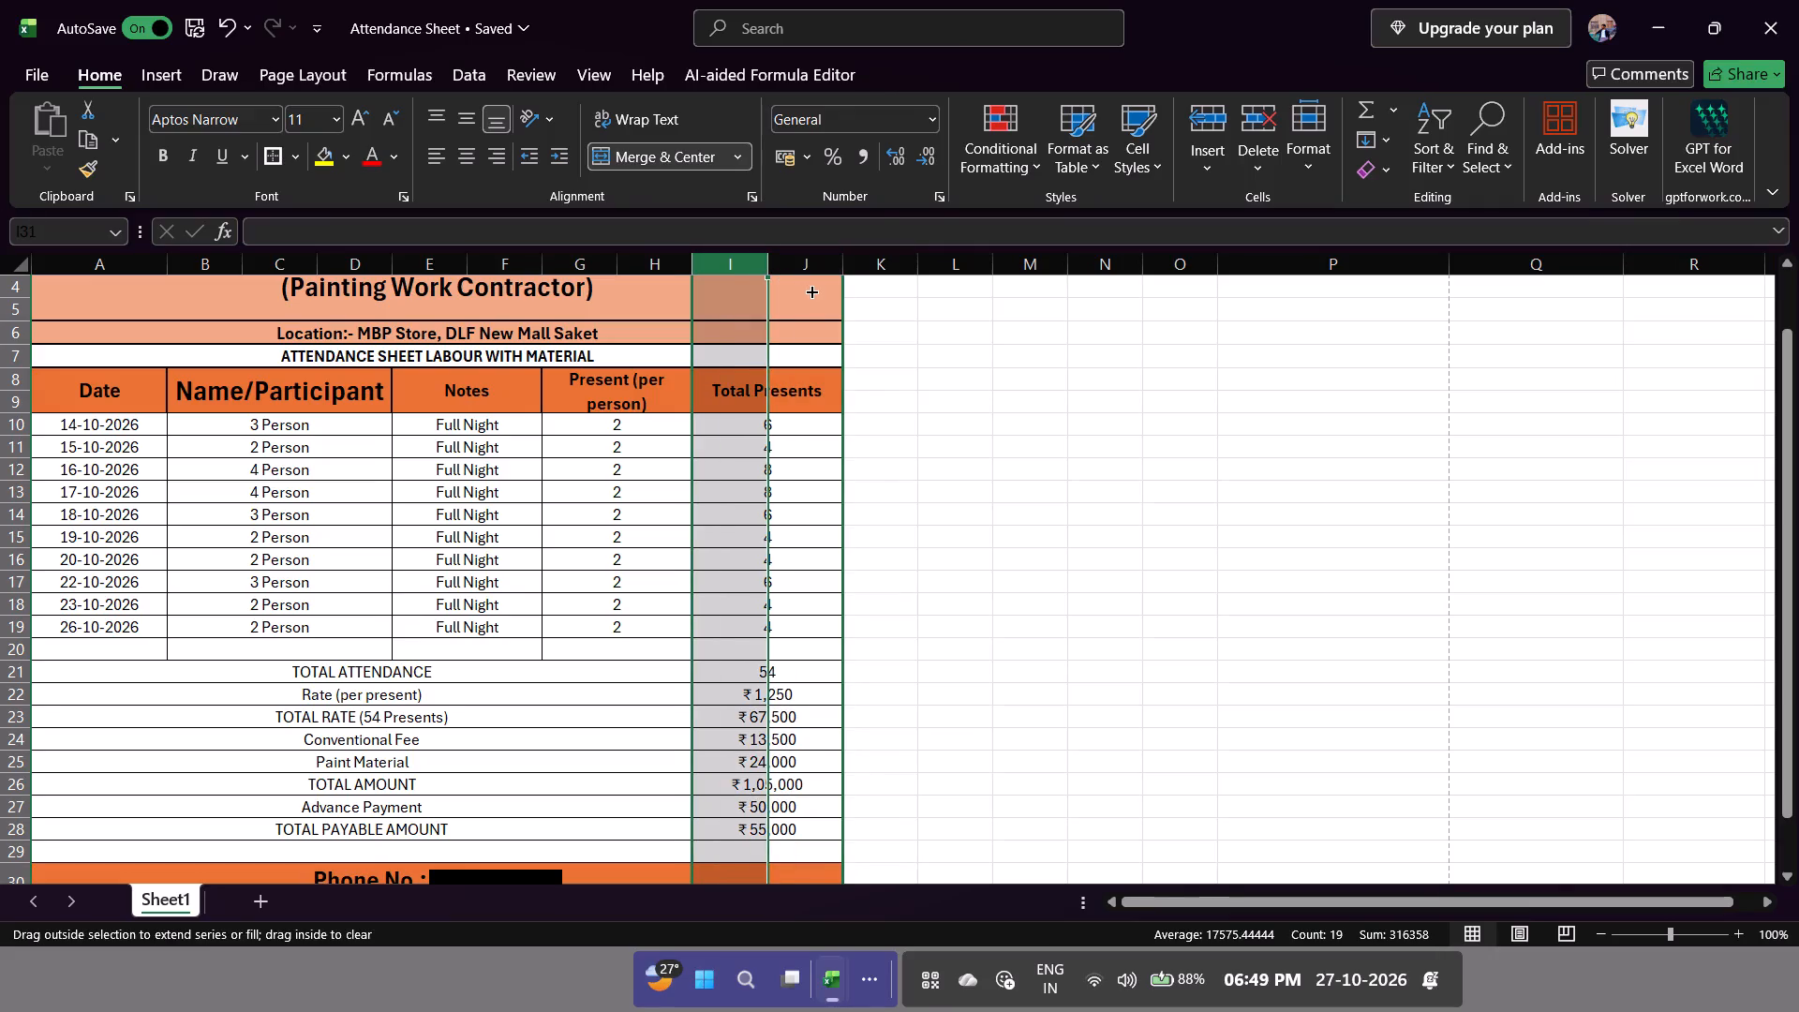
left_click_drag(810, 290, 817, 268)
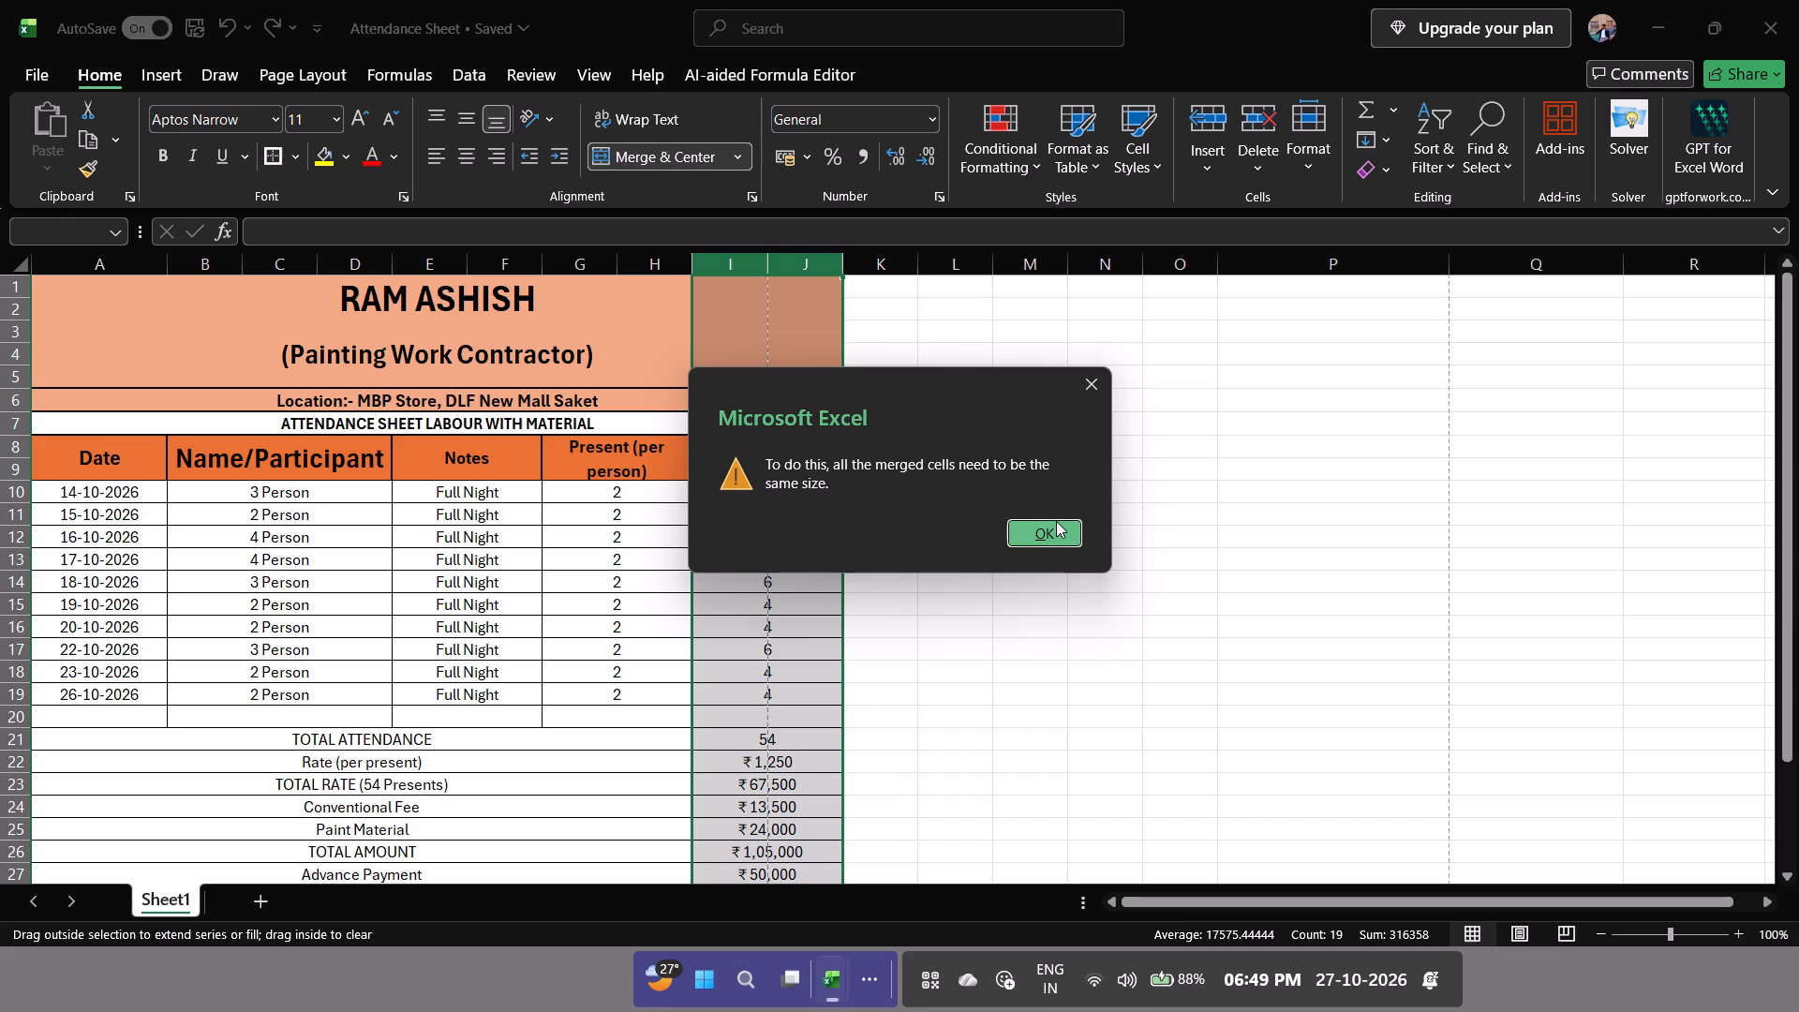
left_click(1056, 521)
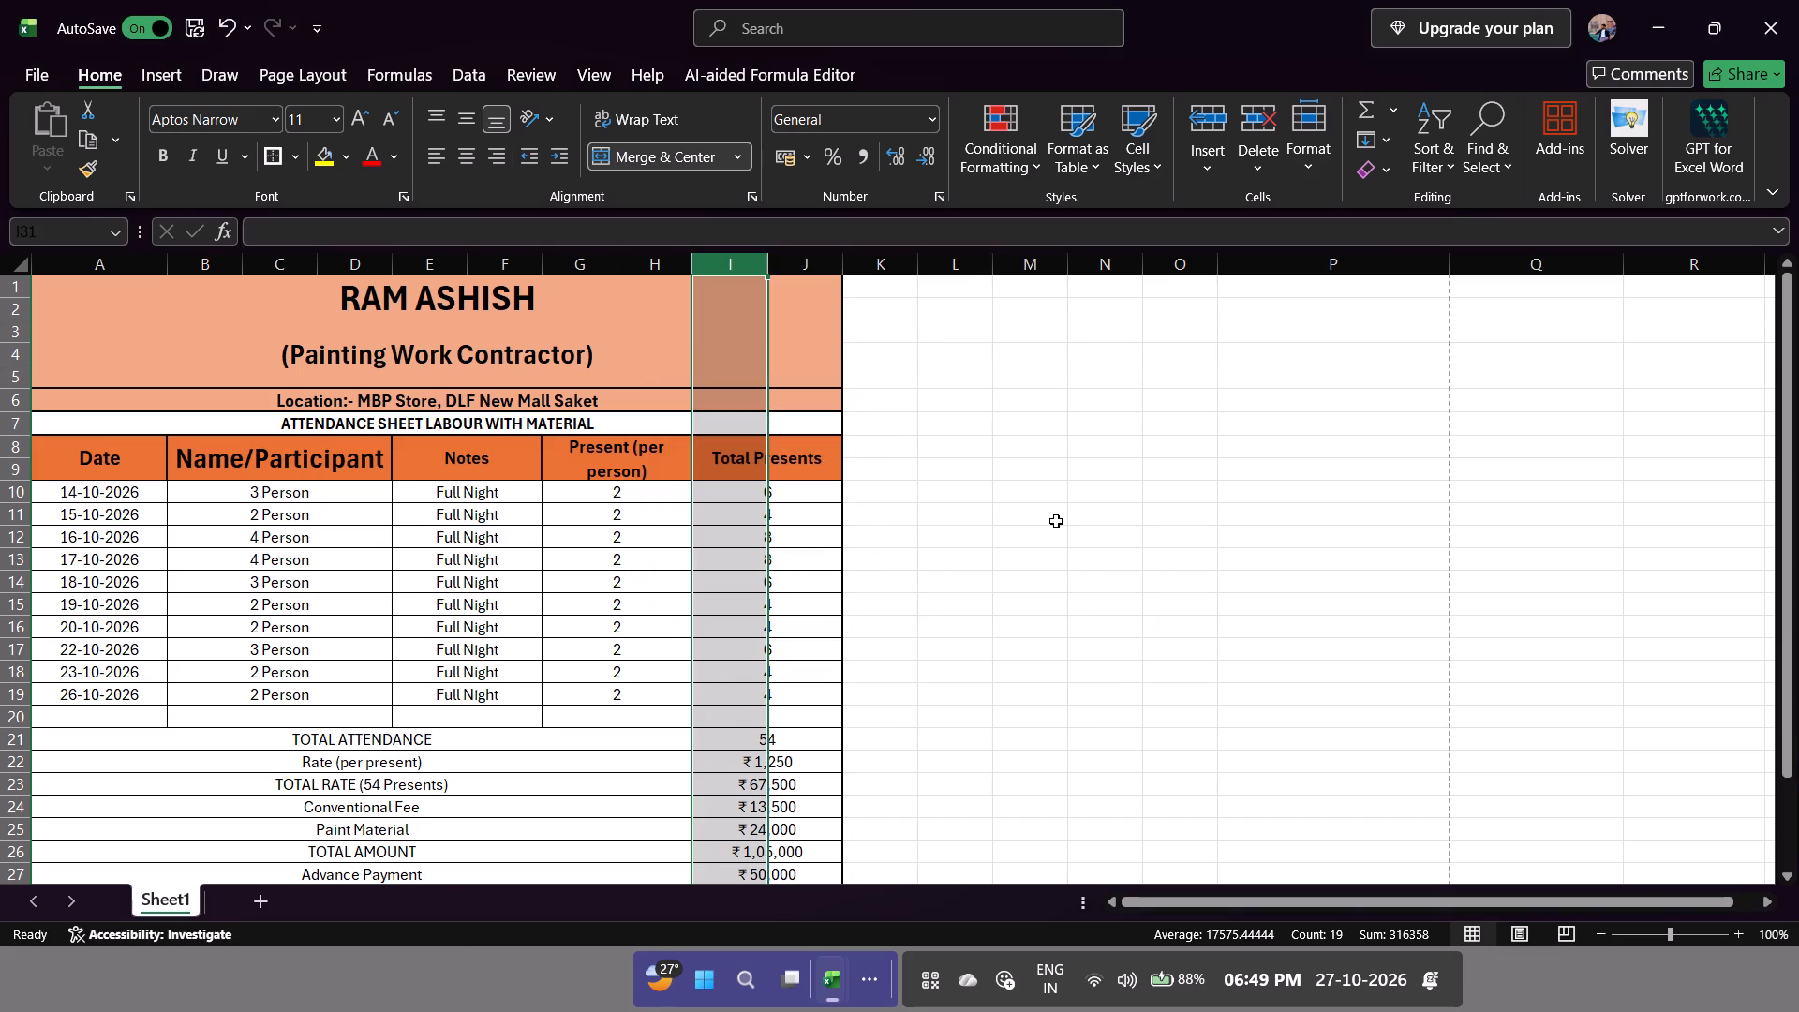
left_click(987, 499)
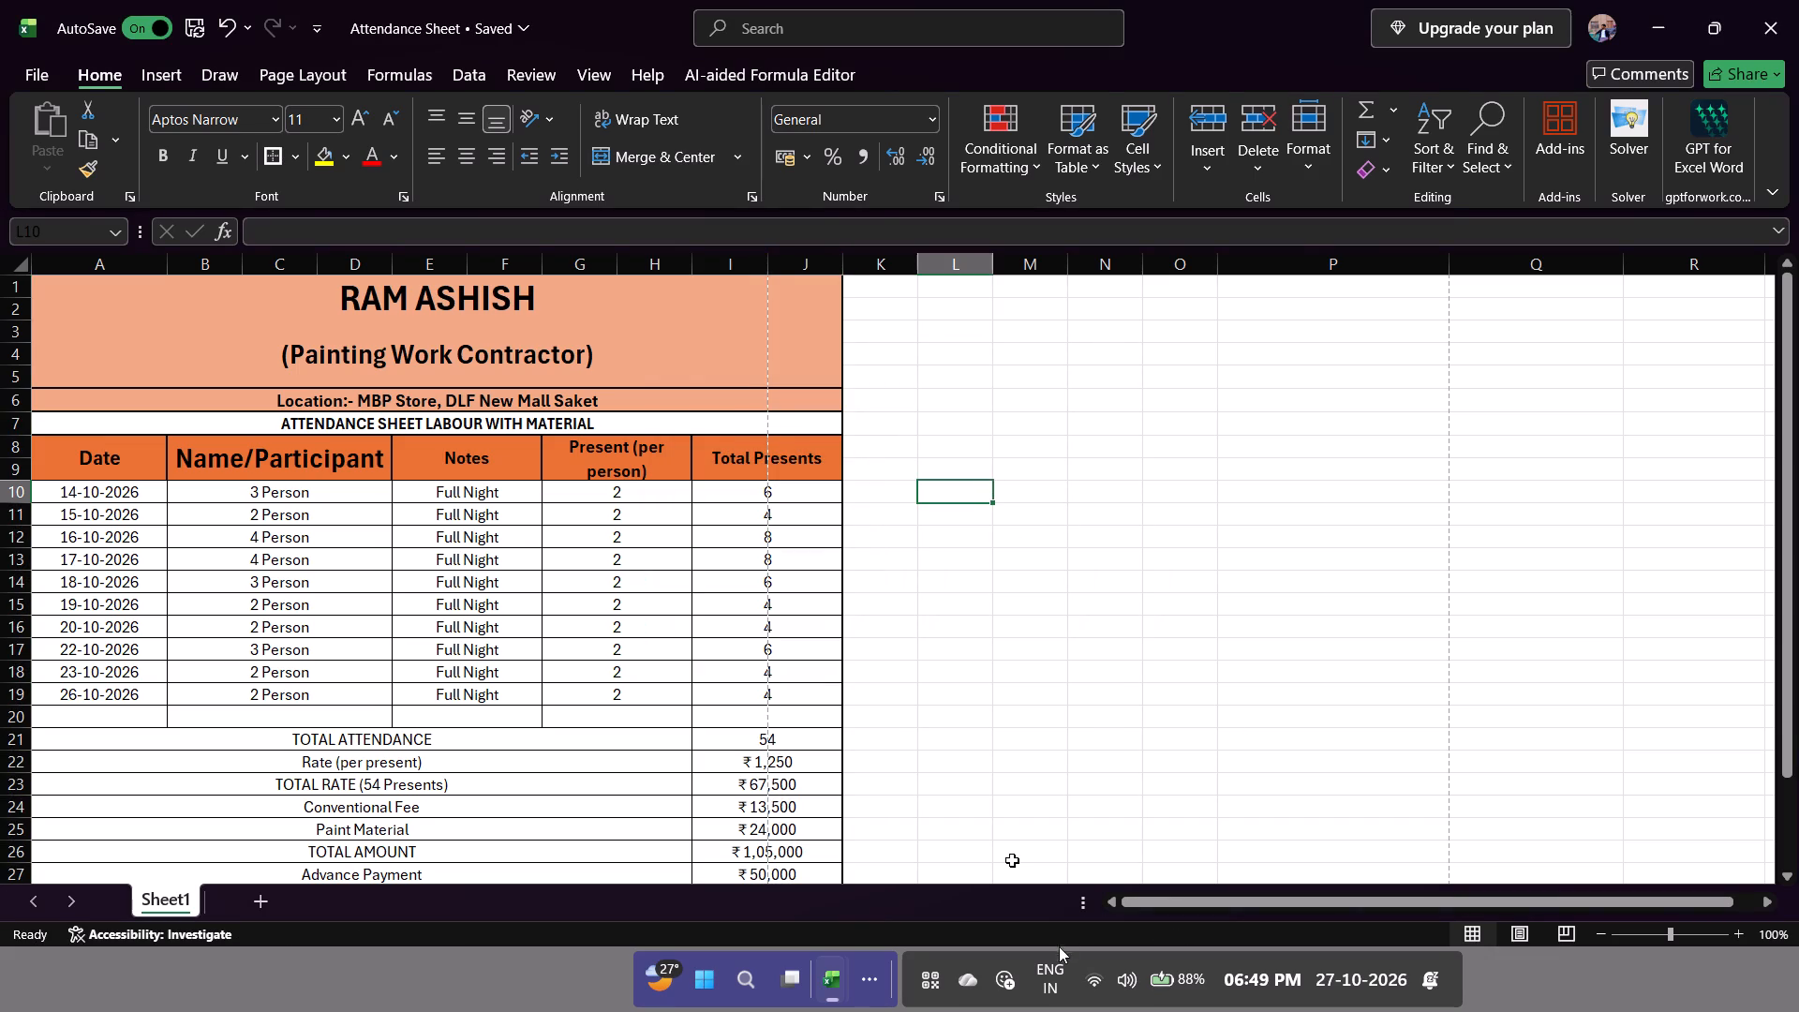
Copy the whole attendance sheet, from the title in row 1 to the phone number row 30, columns A to J.
scroll(958, 645, "up", 12)
scroll(913, 394, "up", 4)
scroll(814, 626, "down", 4)
left_click_drag(824, 681, 434, 332)
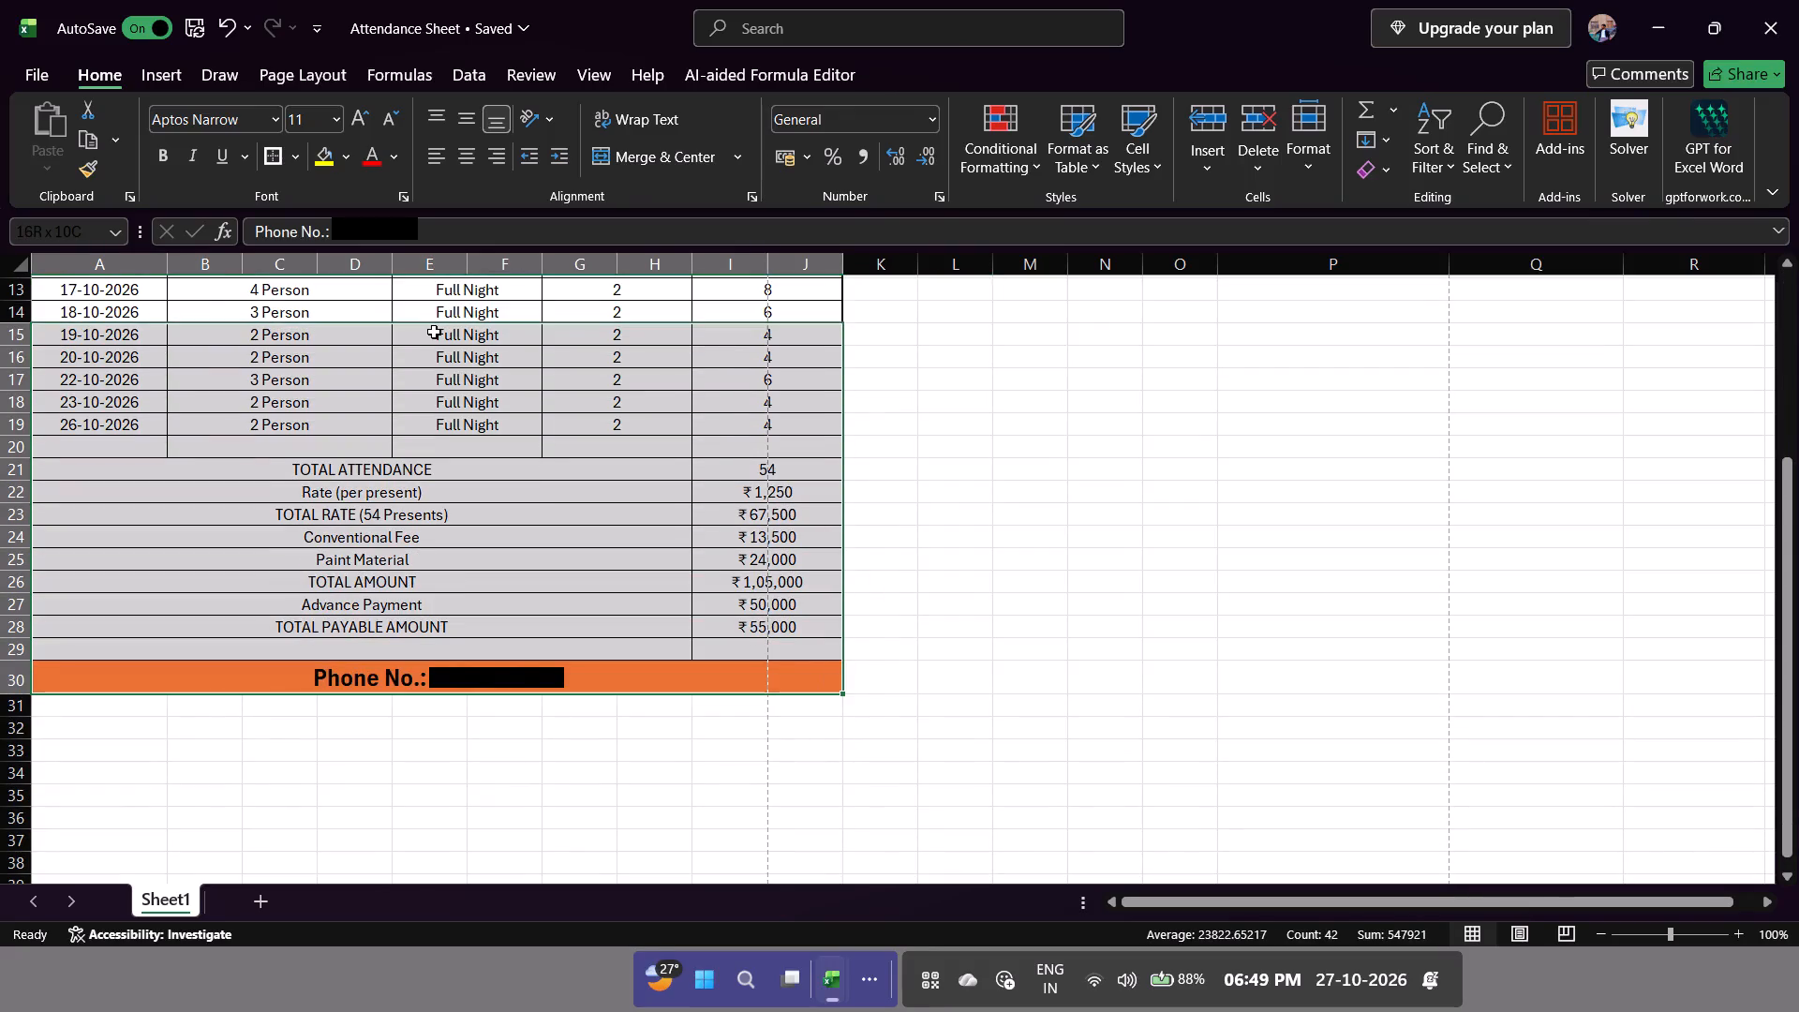
left_click_drag(434, 332, 455, 181)
scroll(432, 332, "up", 5)
scroll(451, 480, "up", 8)
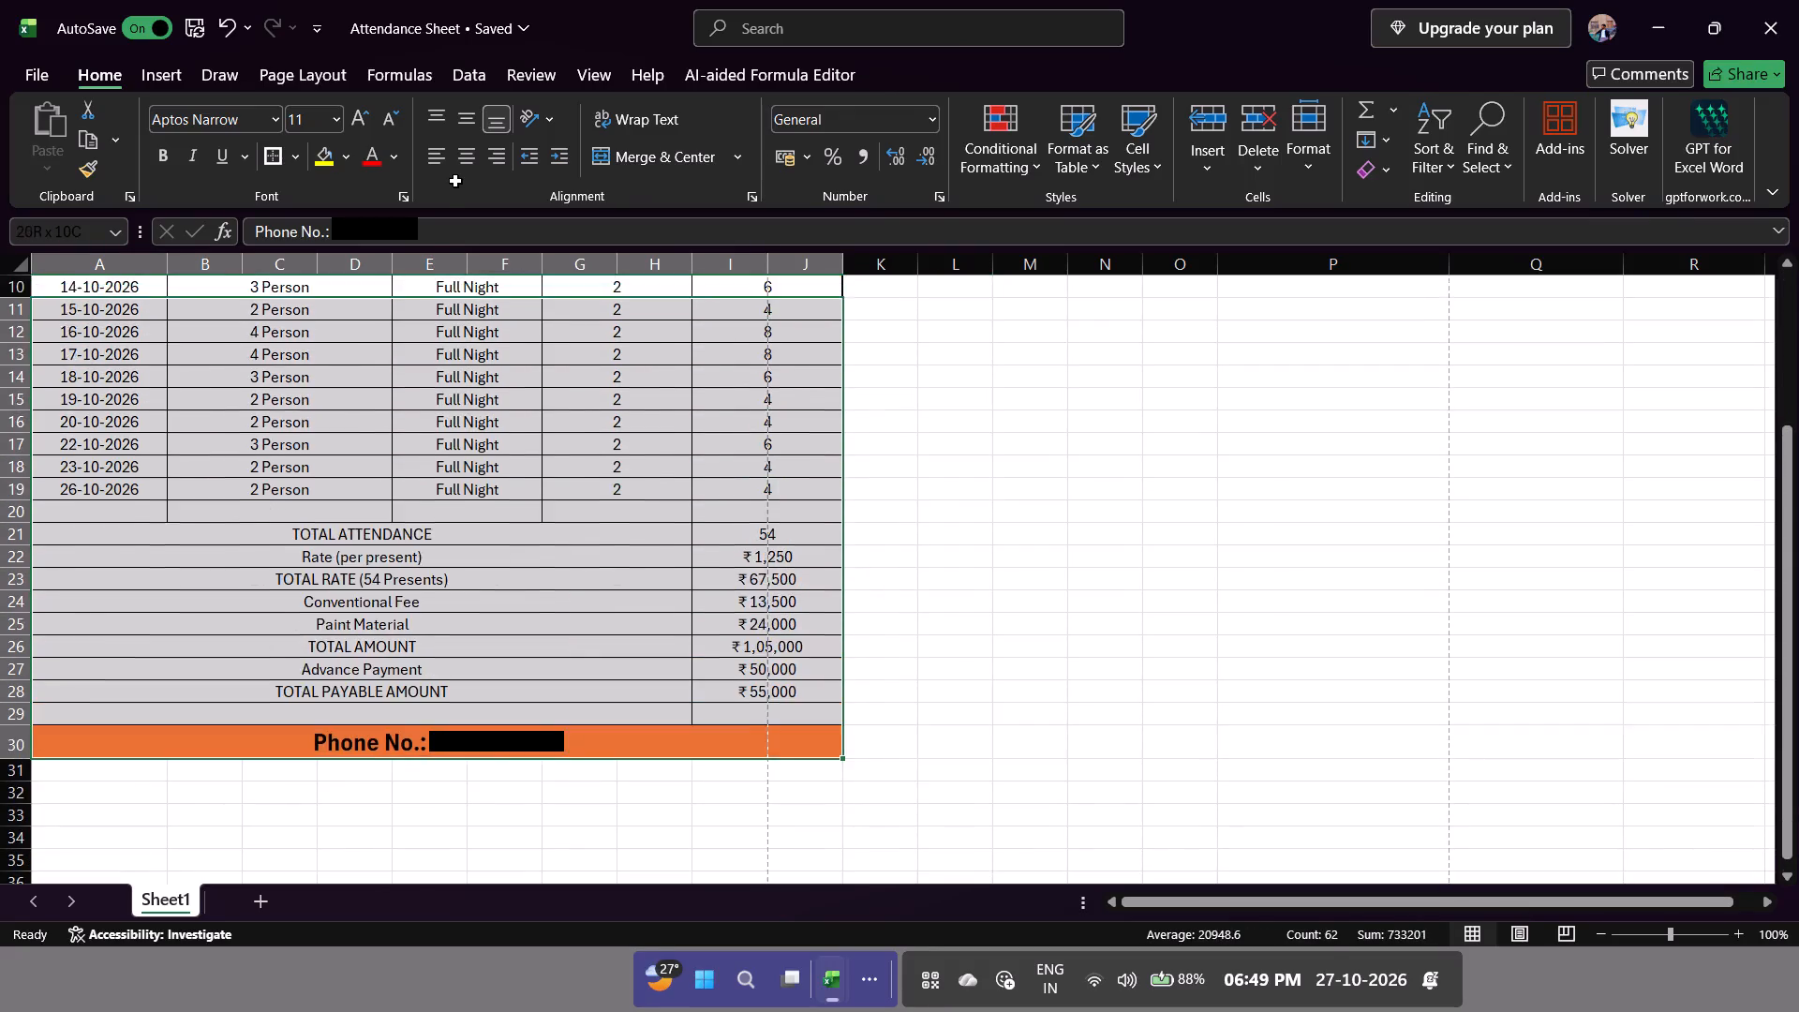
left_click_drag(455, 181, 354, 302)
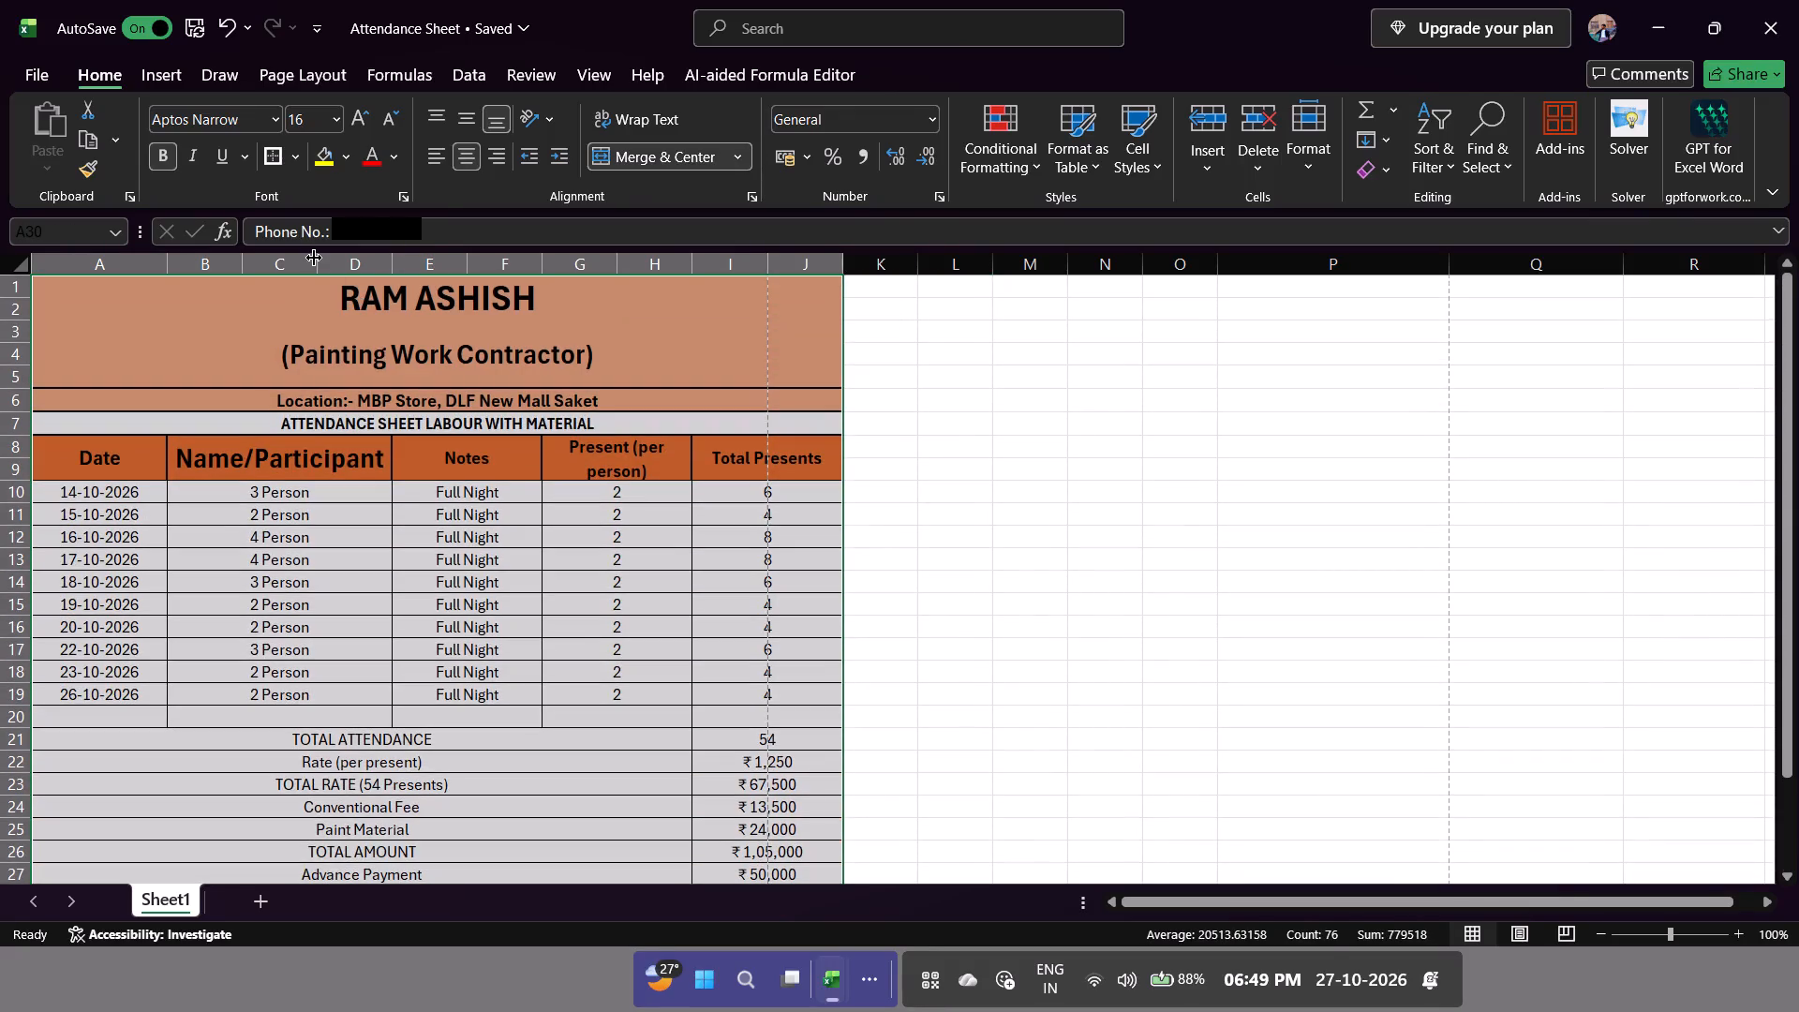
key("ctrl+c")
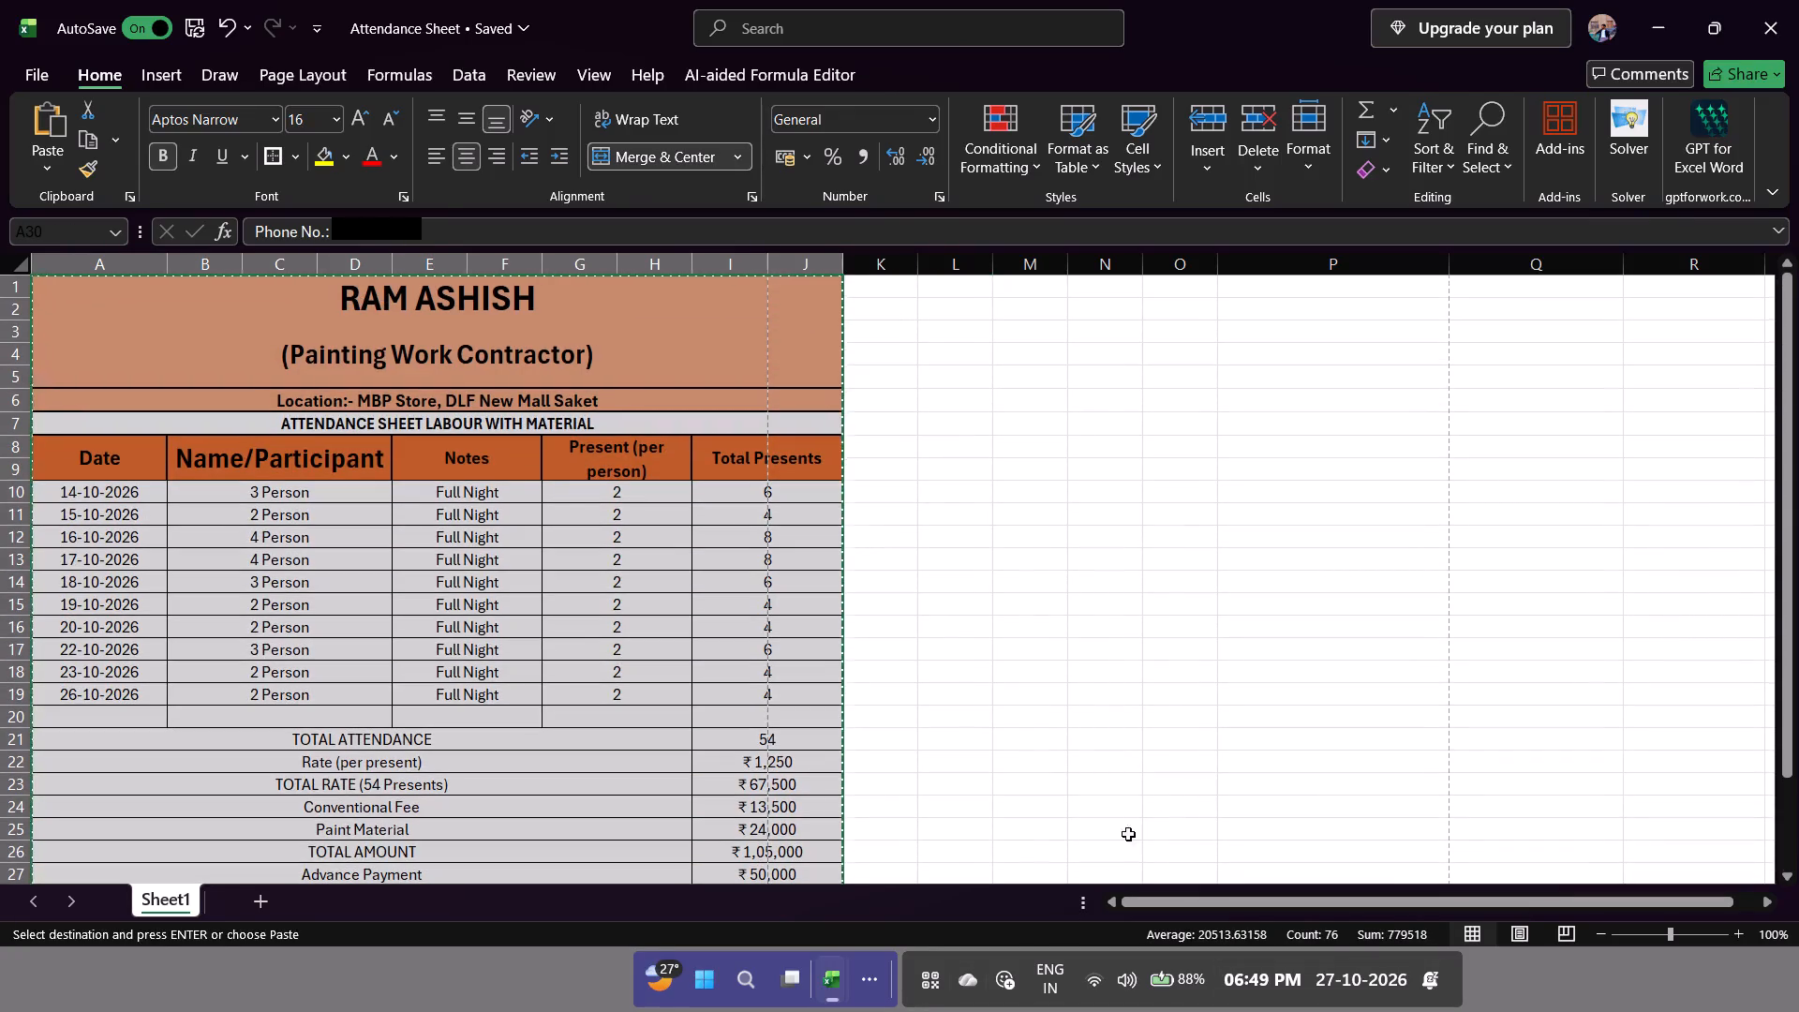
Create a new blank workbook and paste the copied attendance sheet into it at cell A1.
left_click(869, 968)
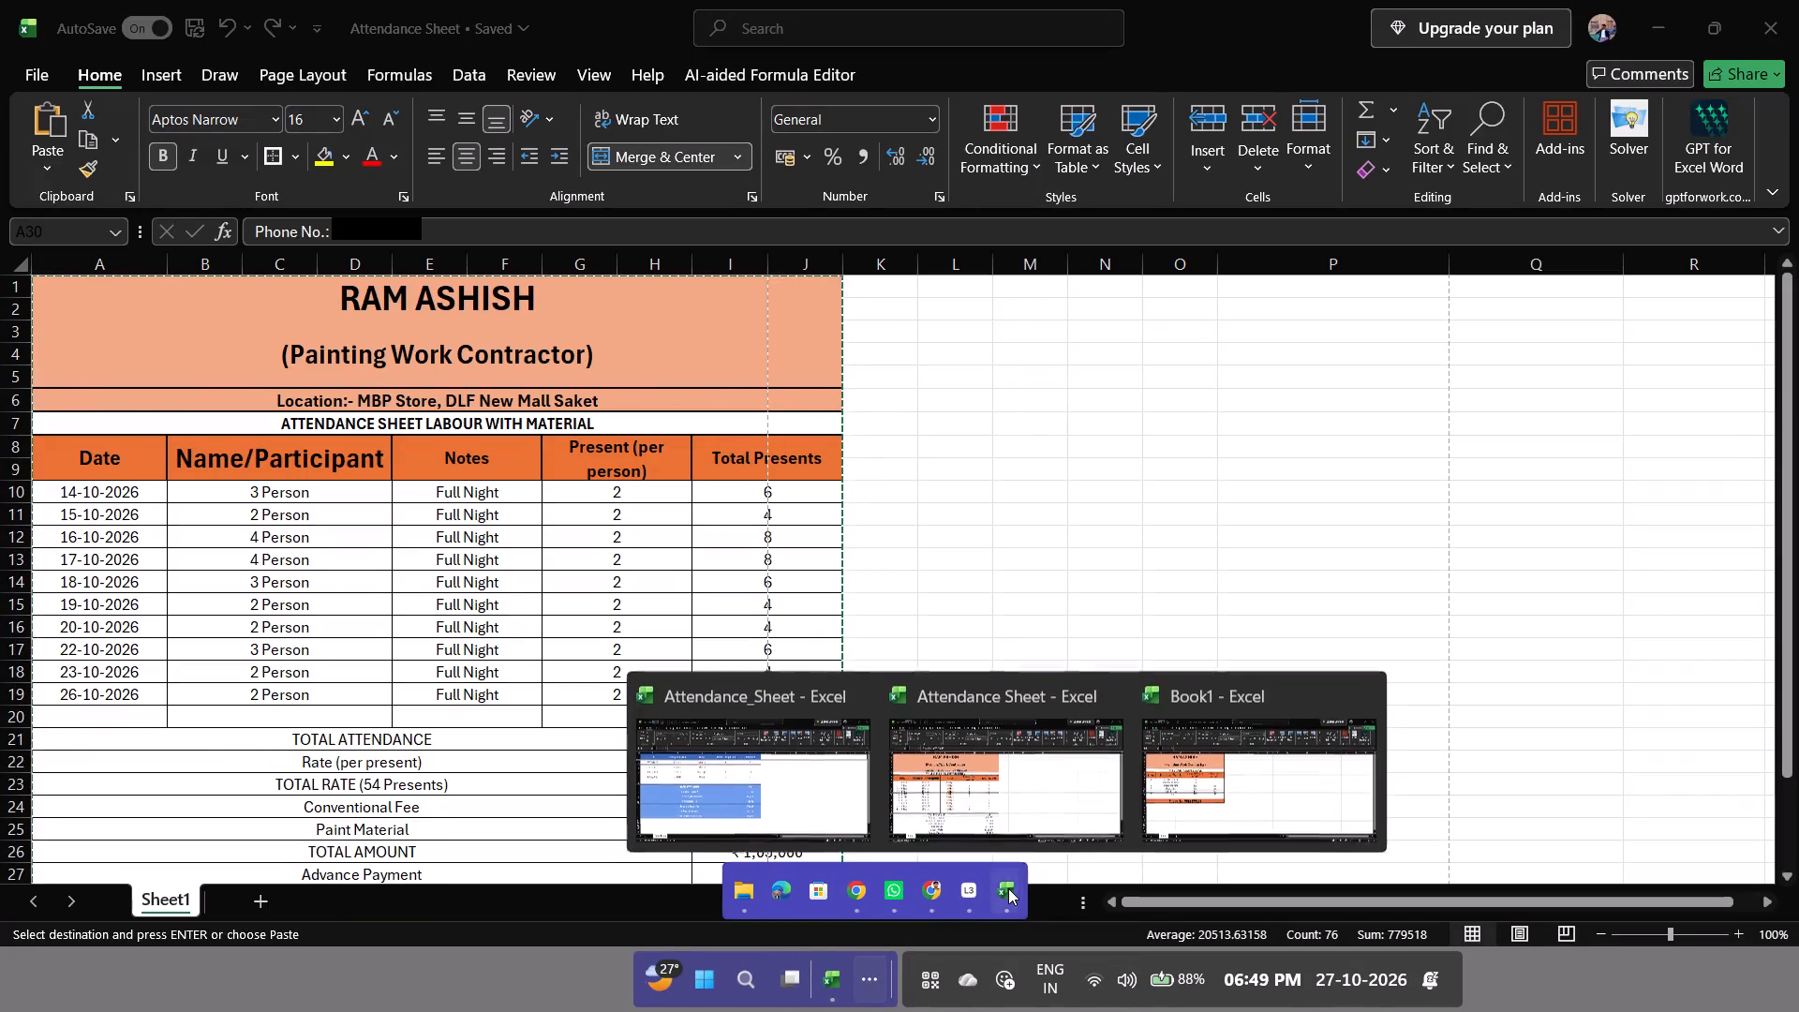
left_click_drag(1008, 888, 911, 901)
left_click(37, 68)
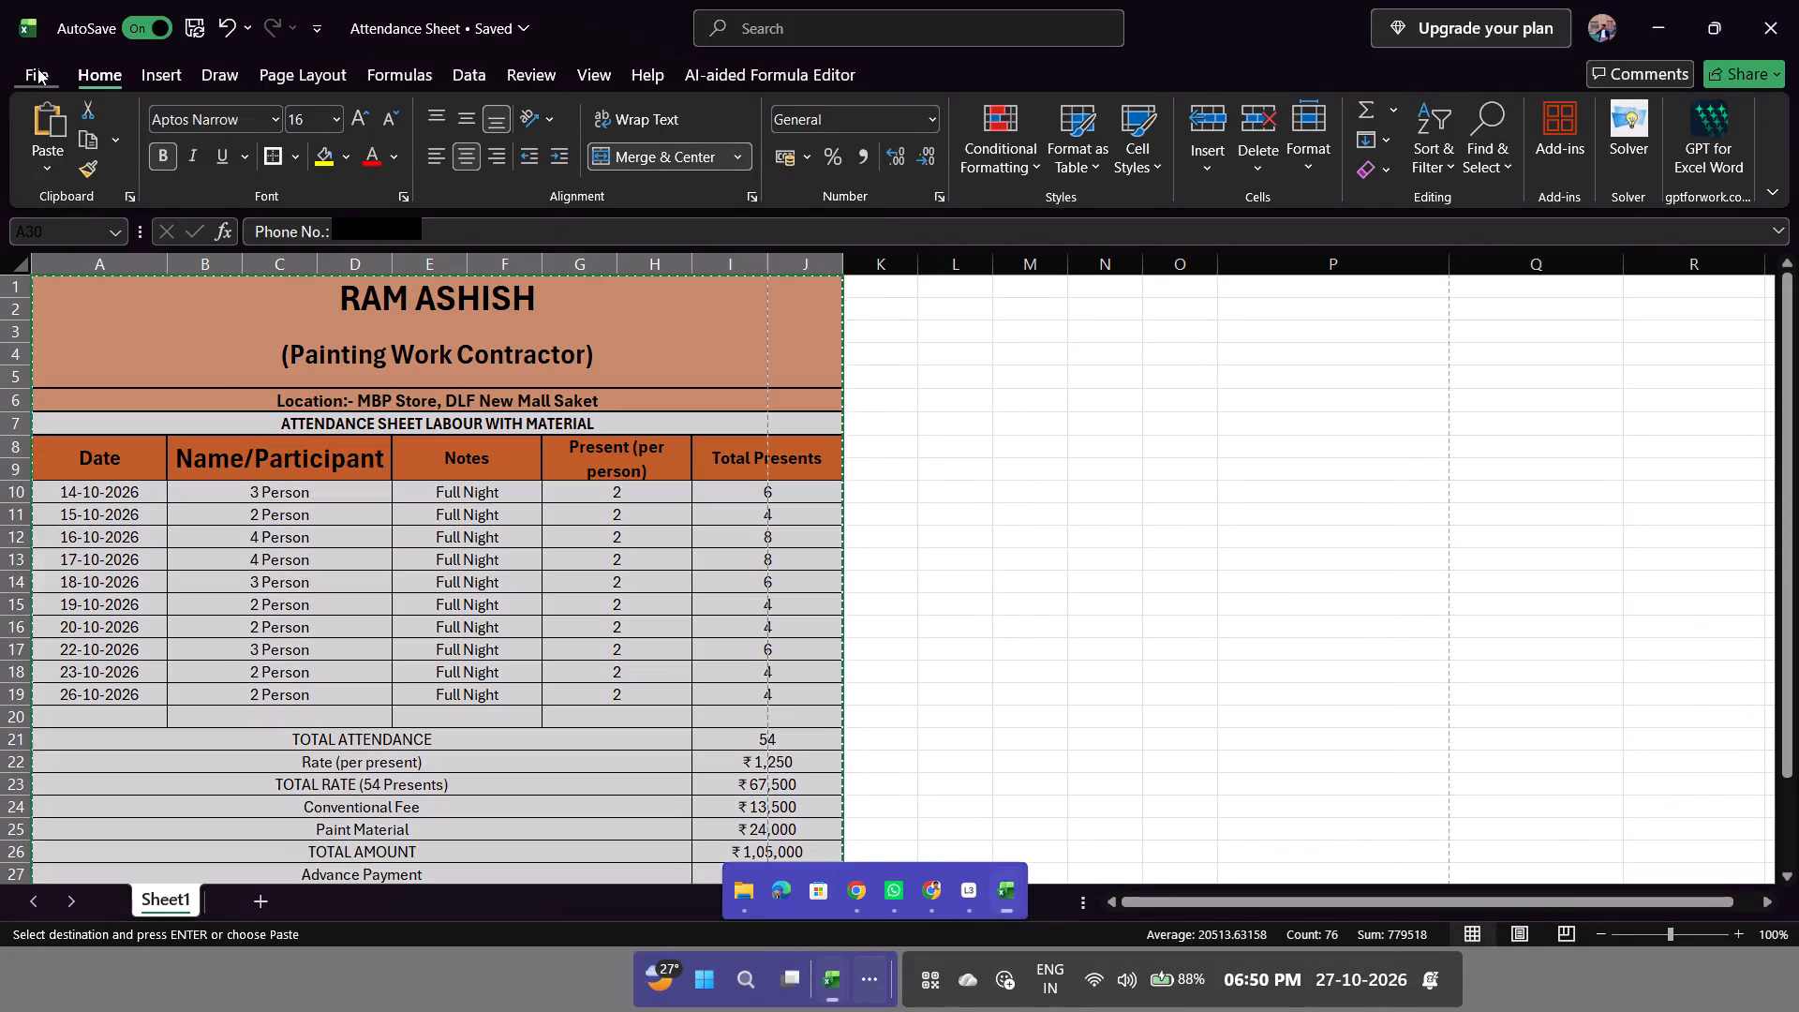
left_click(30, 63)
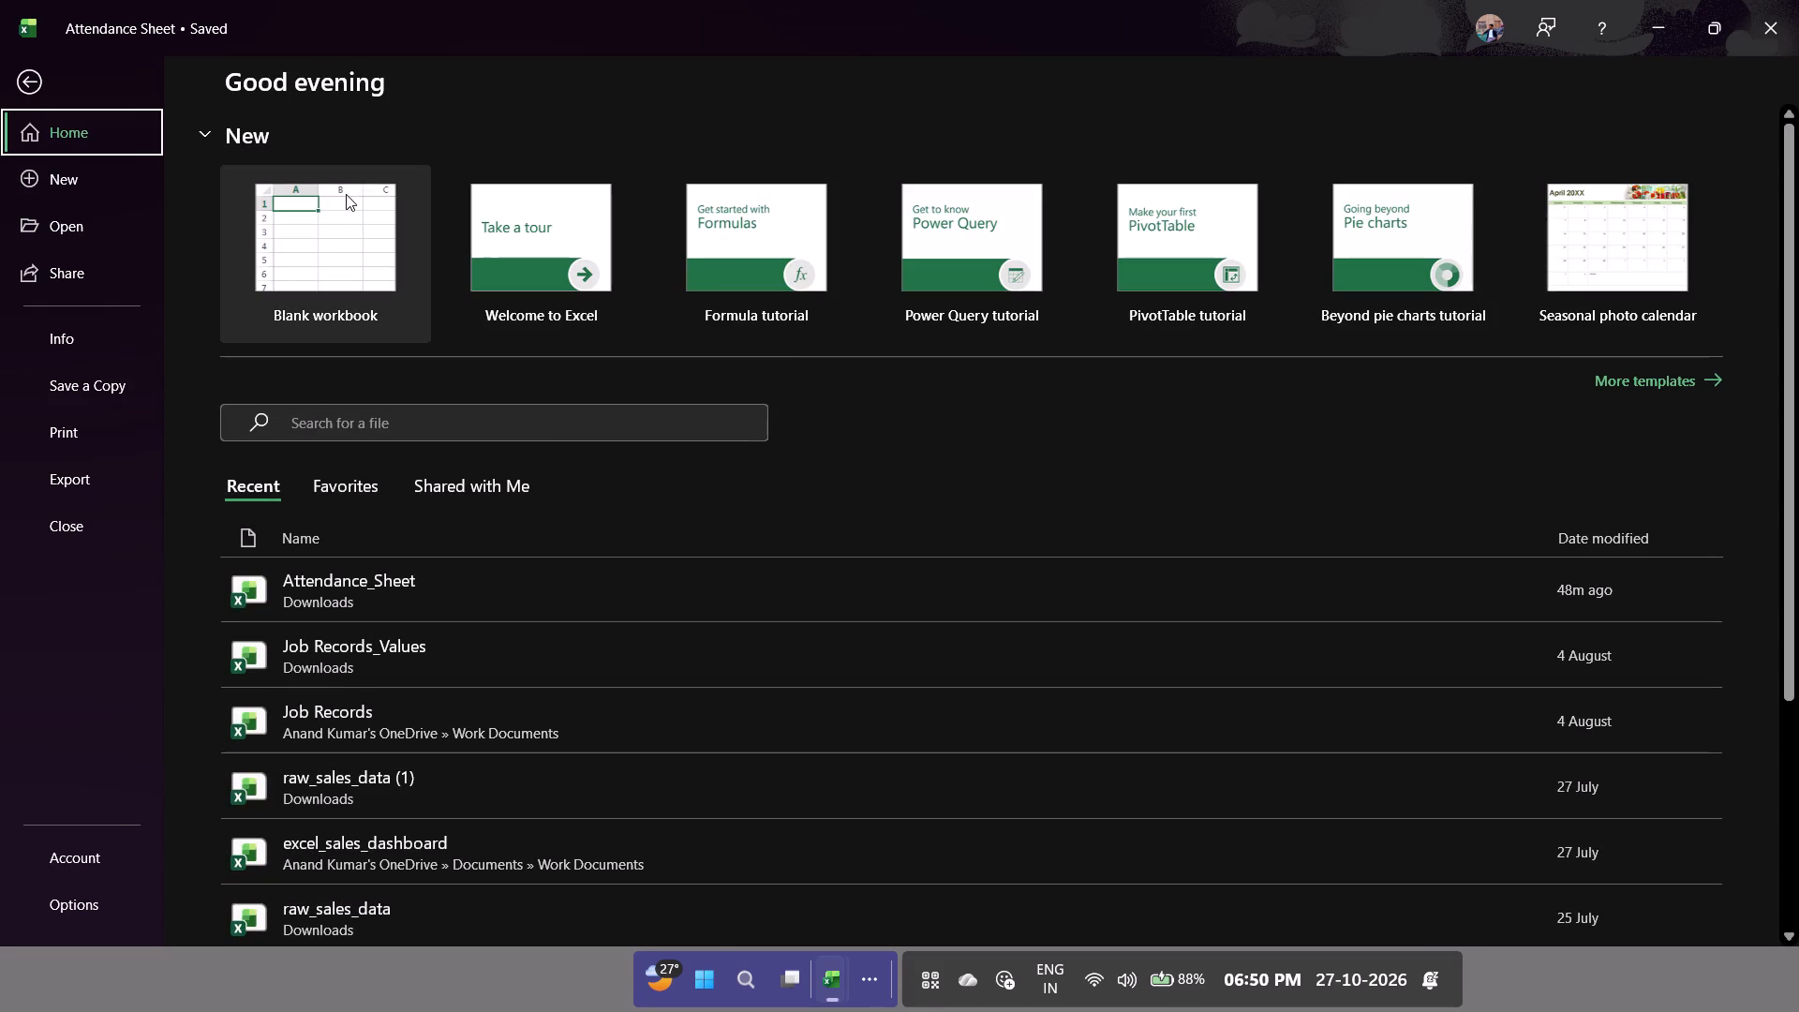
left_click(347, 193)
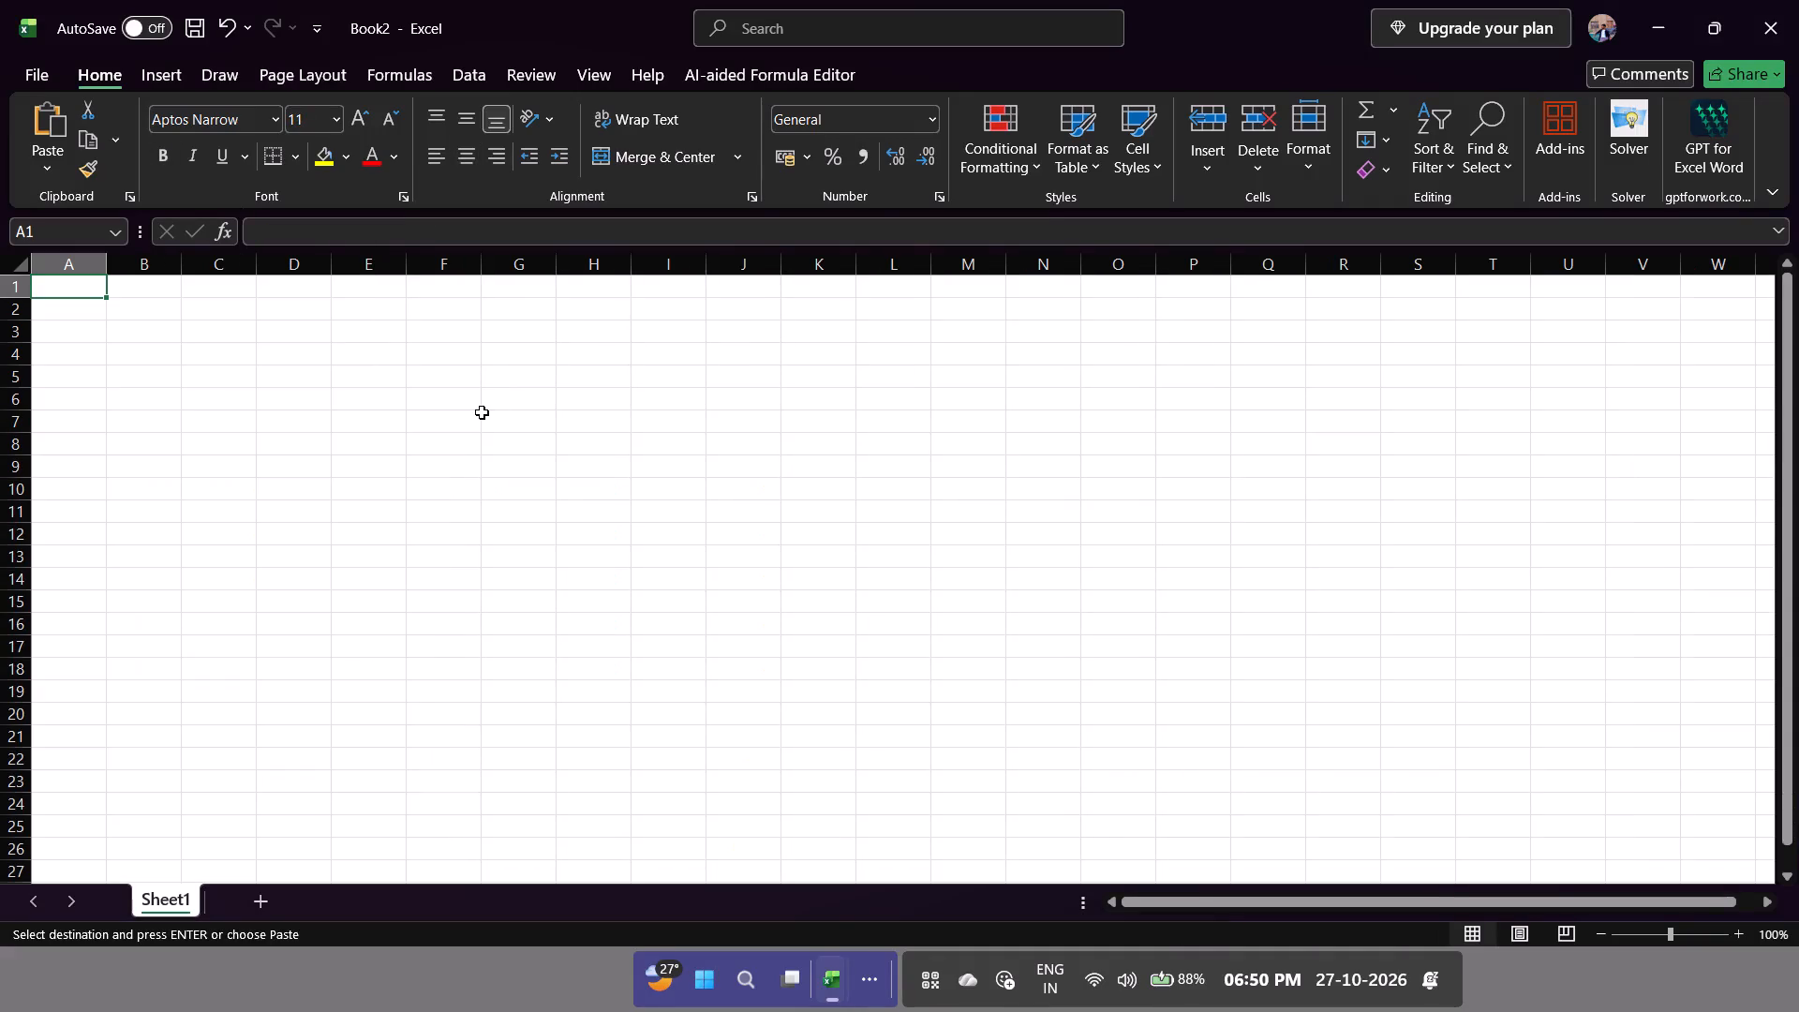
key("ctrl+v")
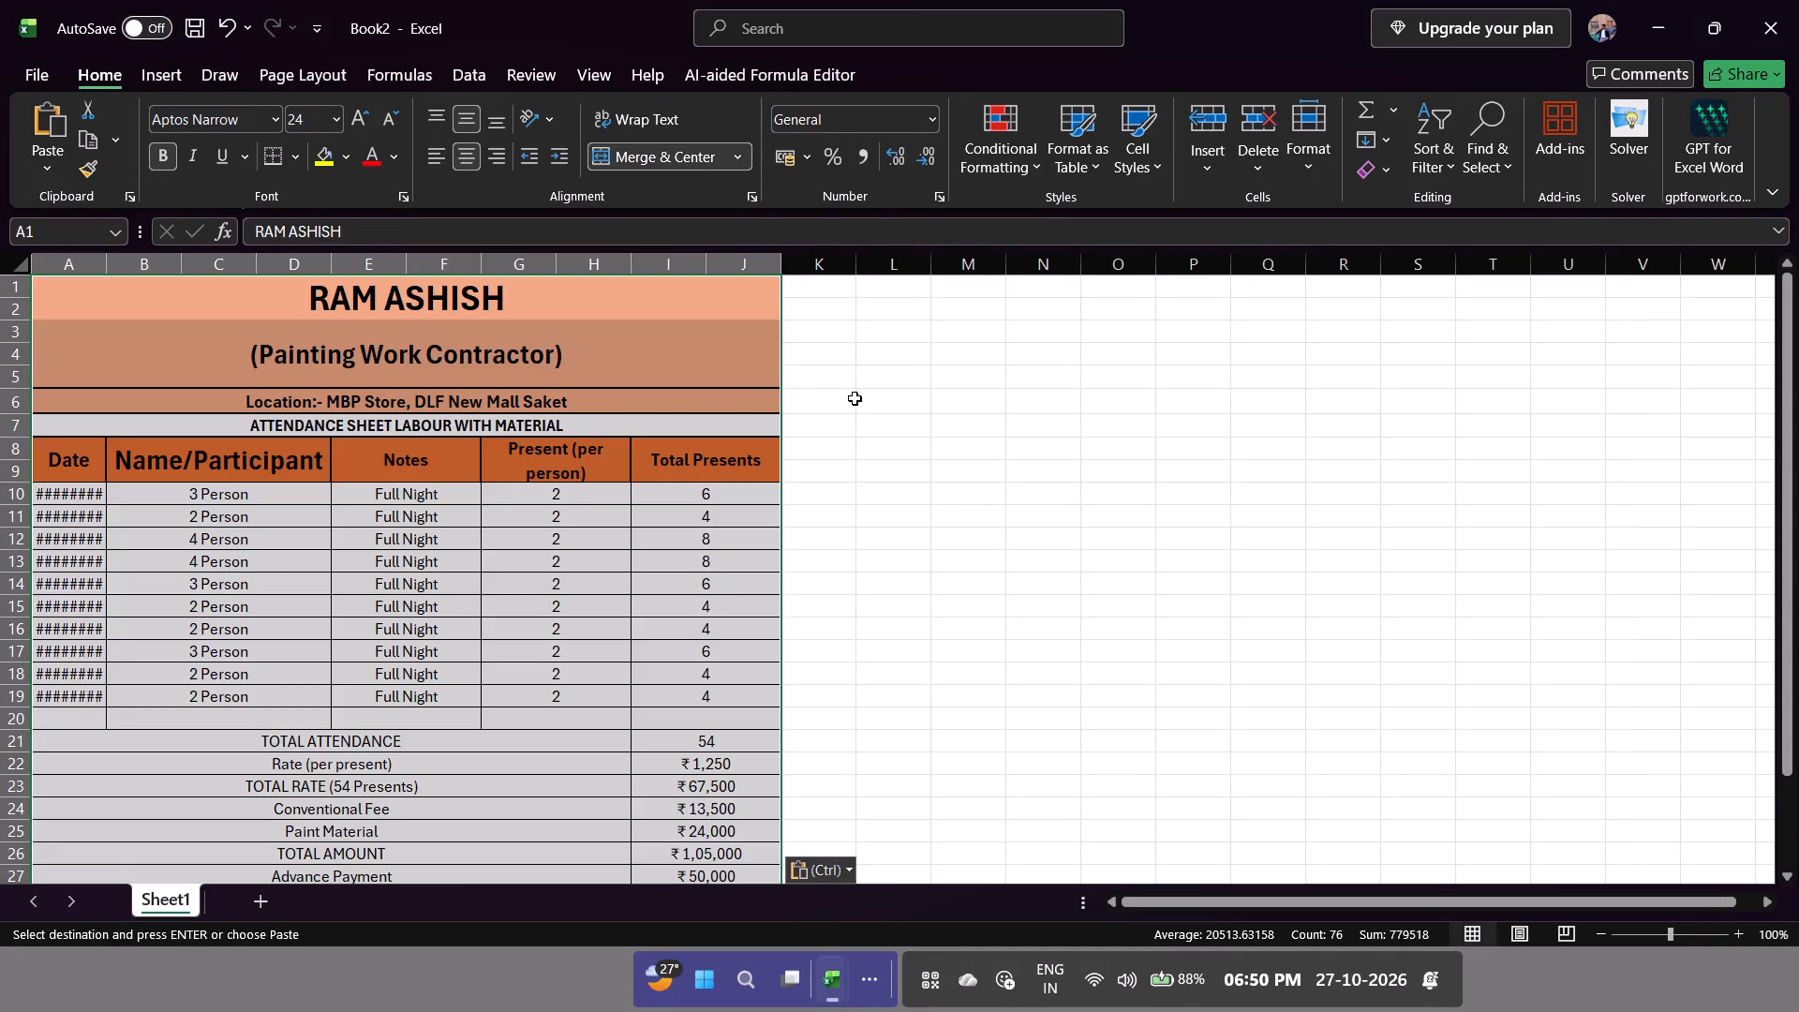
left_click(856, 400)
scroll(915, 469, "down", 4)
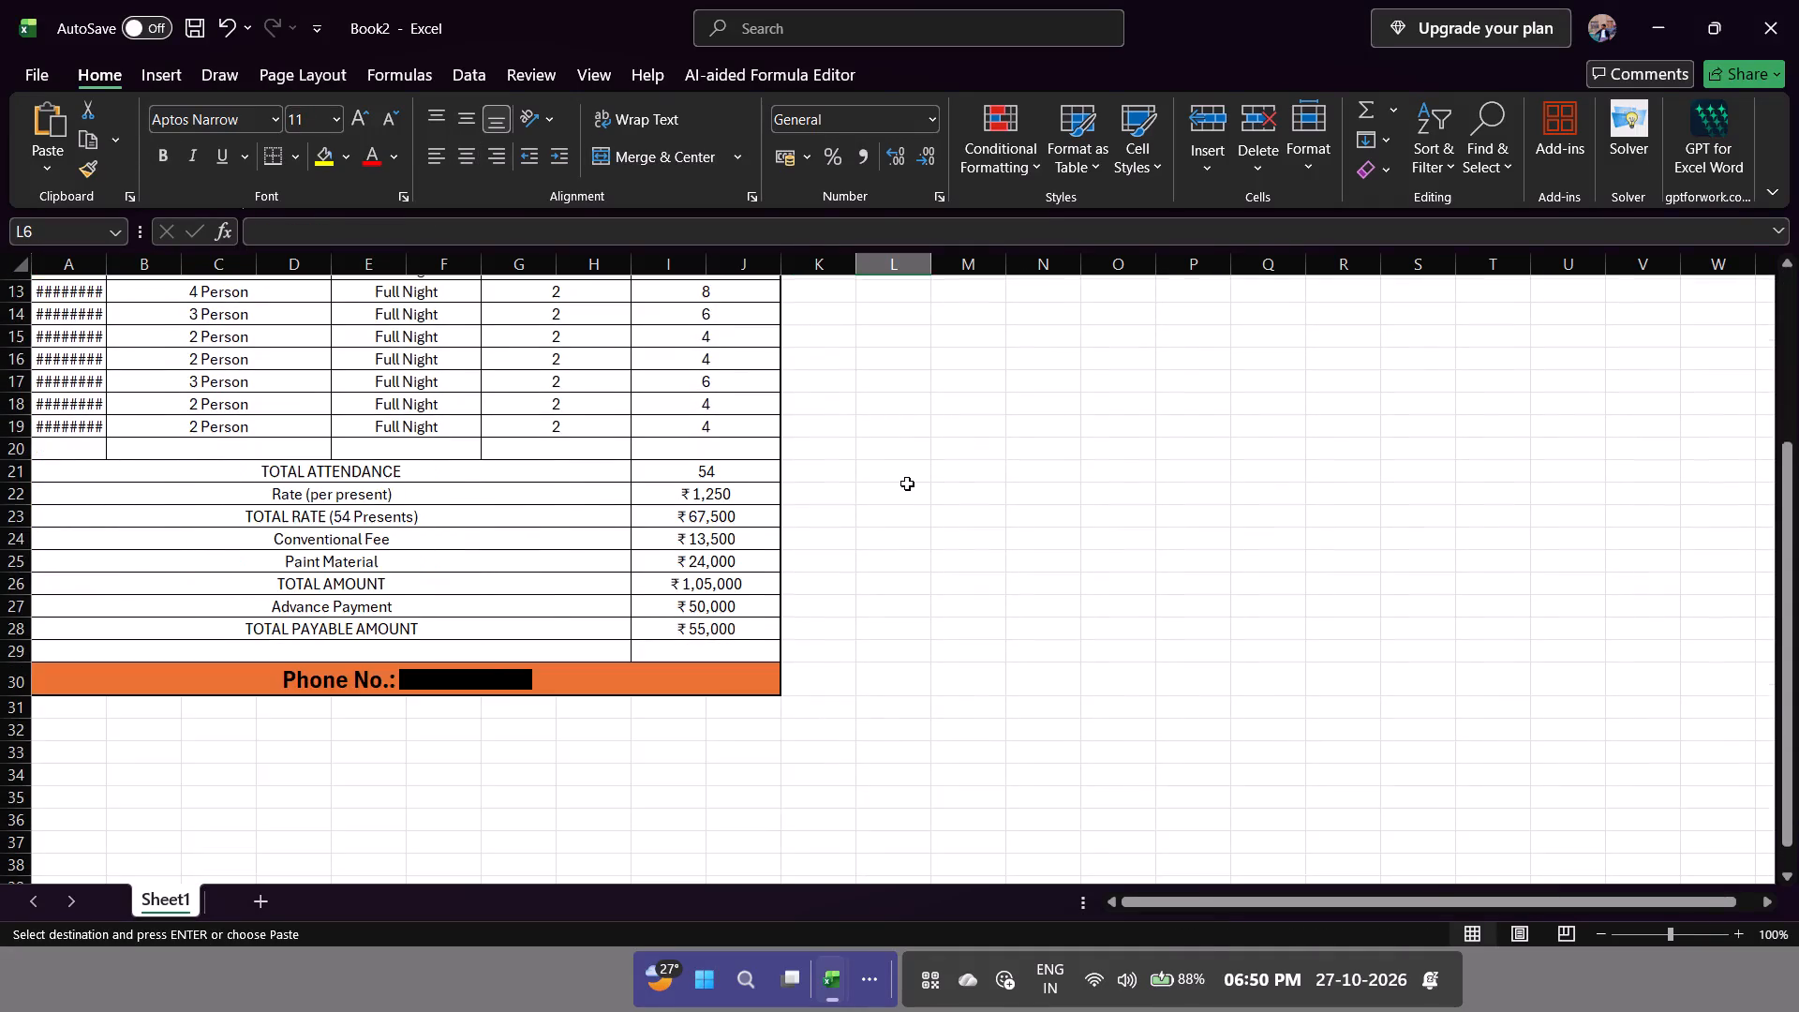
scroll(874, 511, "up", 8)
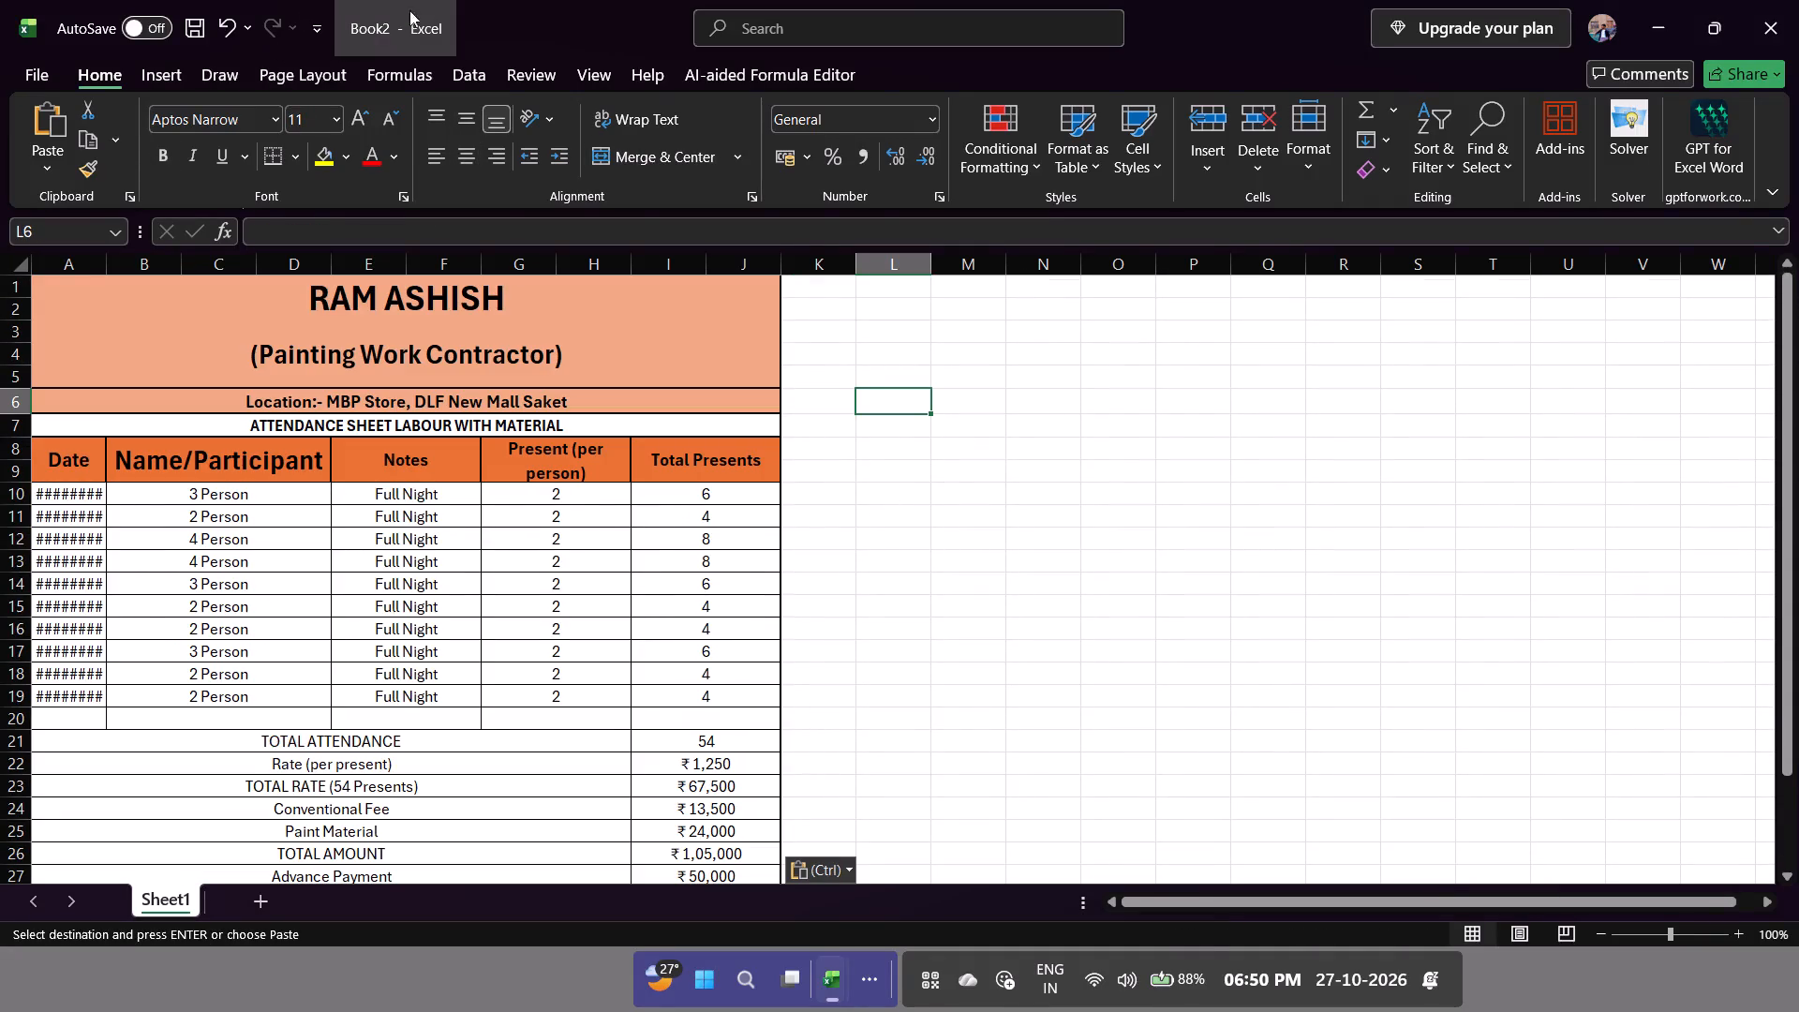
Start saving the new workbook and enter Attendance Book 2 as its file name.
left_click(382, 15)
left_click(733, 408)
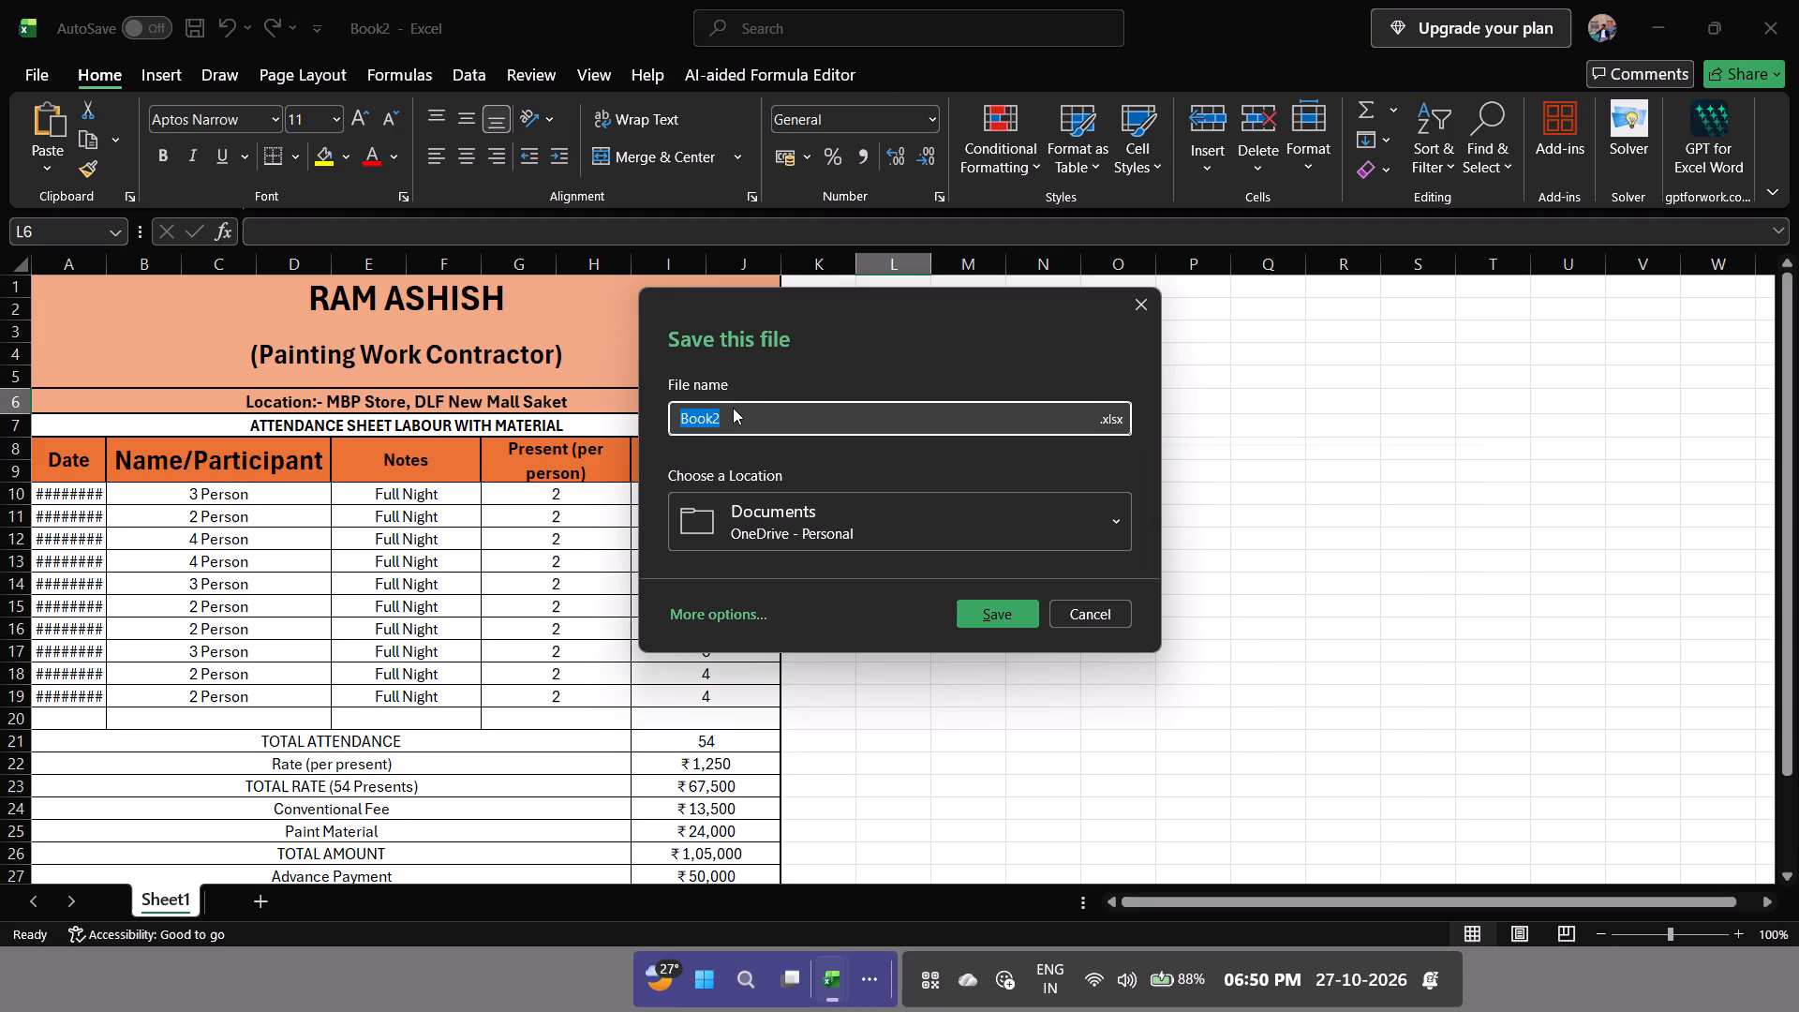
left_click(724, 412)
key("BackSpace")
key("BackSpace")
key("BackSpace")
key("BackSpace")
key("BackSpace")
key("BackSpace")
key("BackSpace")
key("BackSpace")
key("BackSpace")
key("BackSpace")
key("BackSpace")
key("BackSpace")
key("BackSpace")
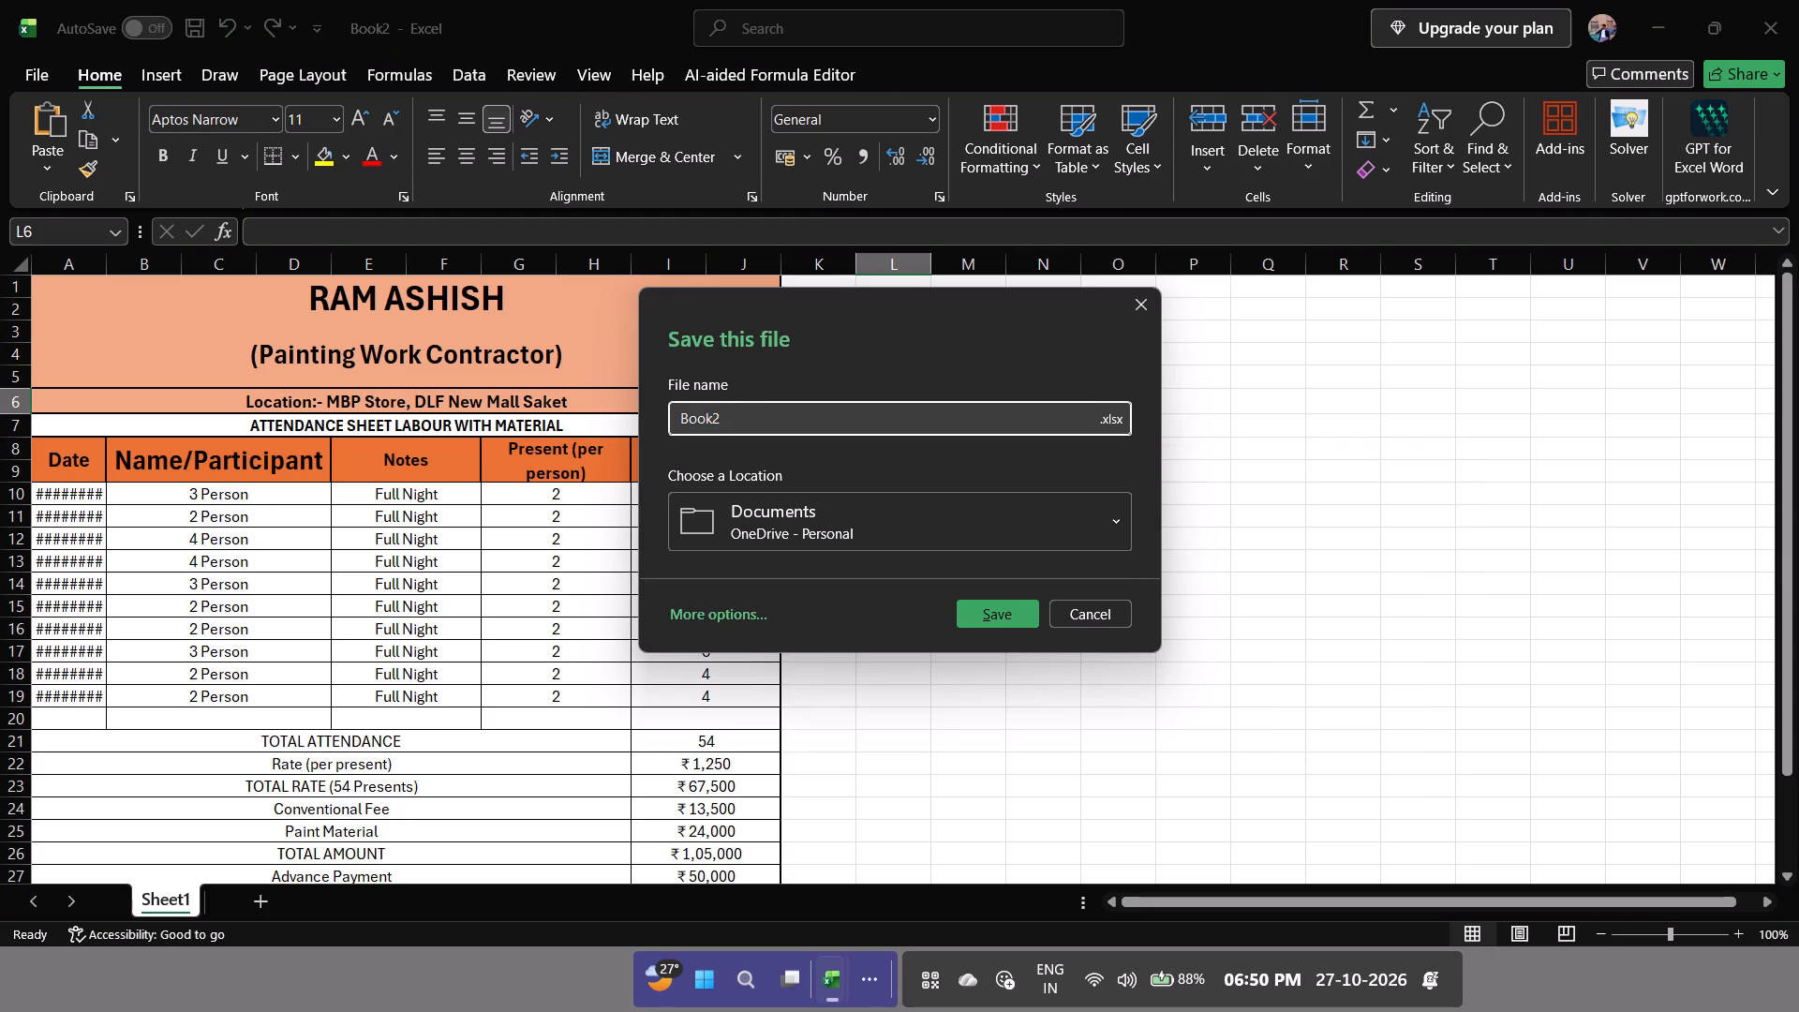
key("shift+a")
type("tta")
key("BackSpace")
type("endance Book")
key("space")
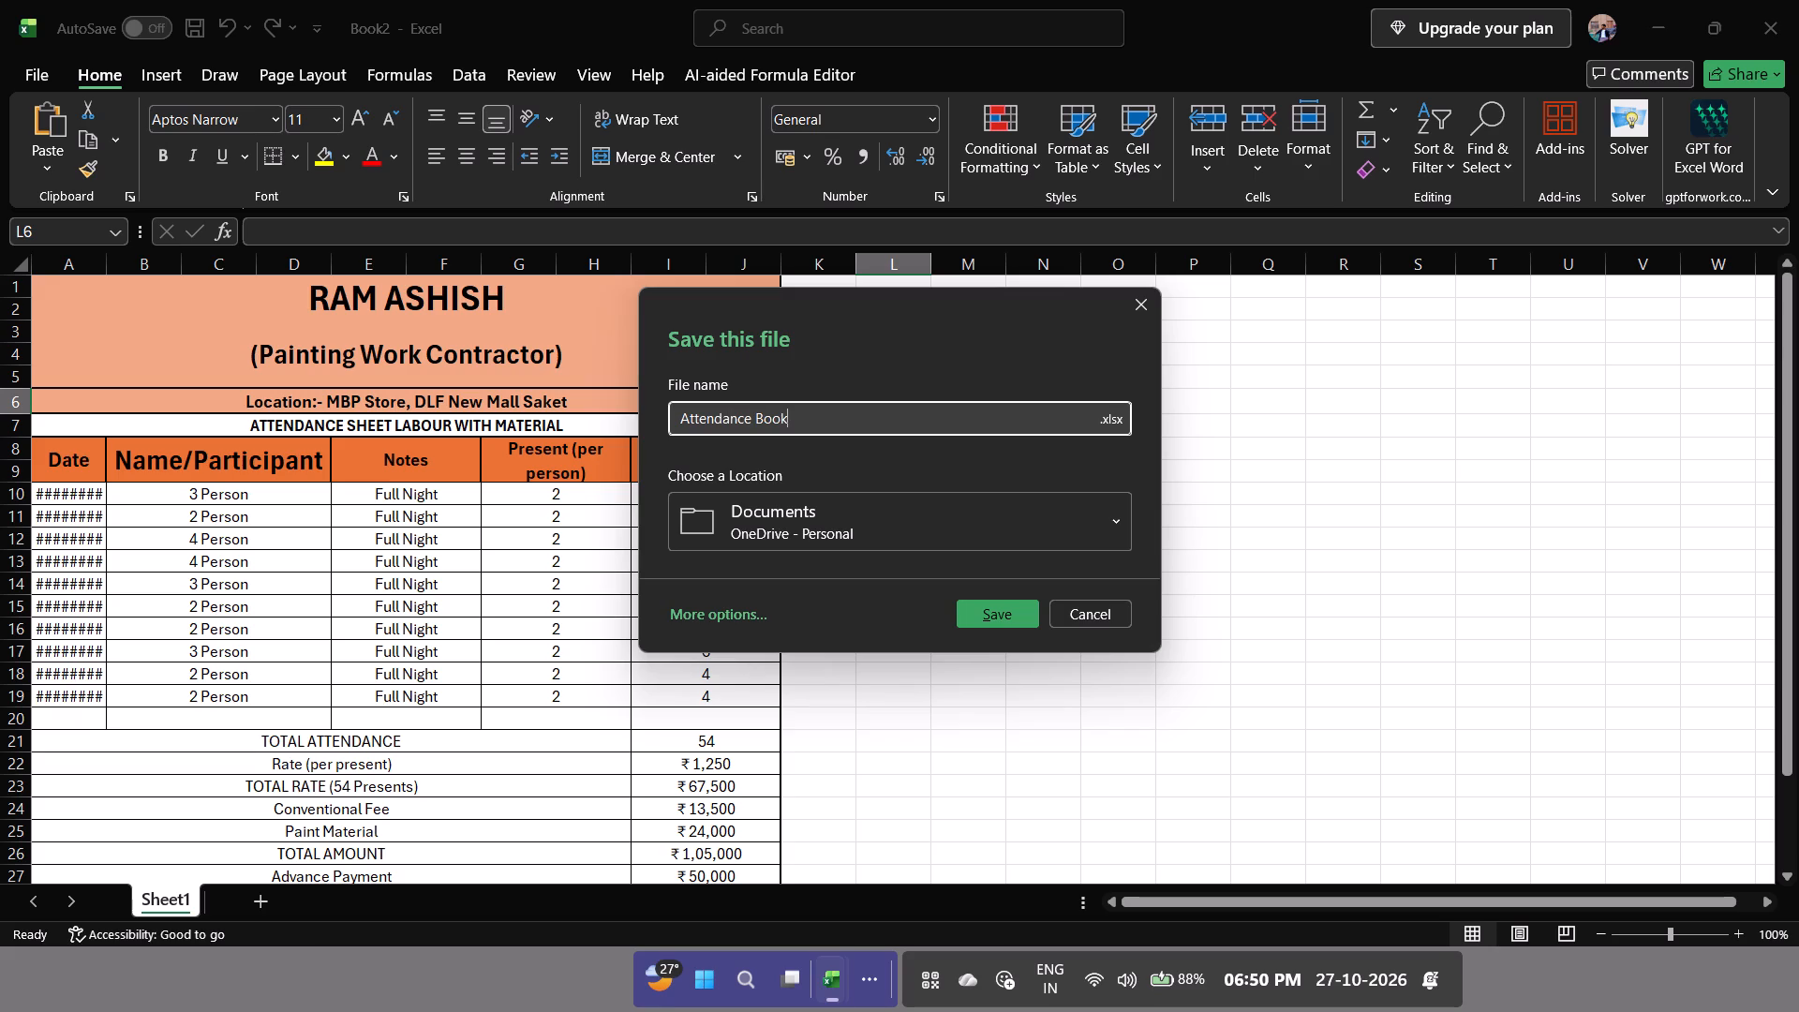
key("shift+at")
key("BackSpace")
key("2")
Choose the Downloads folder as the save location and save the workbook there.
left_click(913, 521)
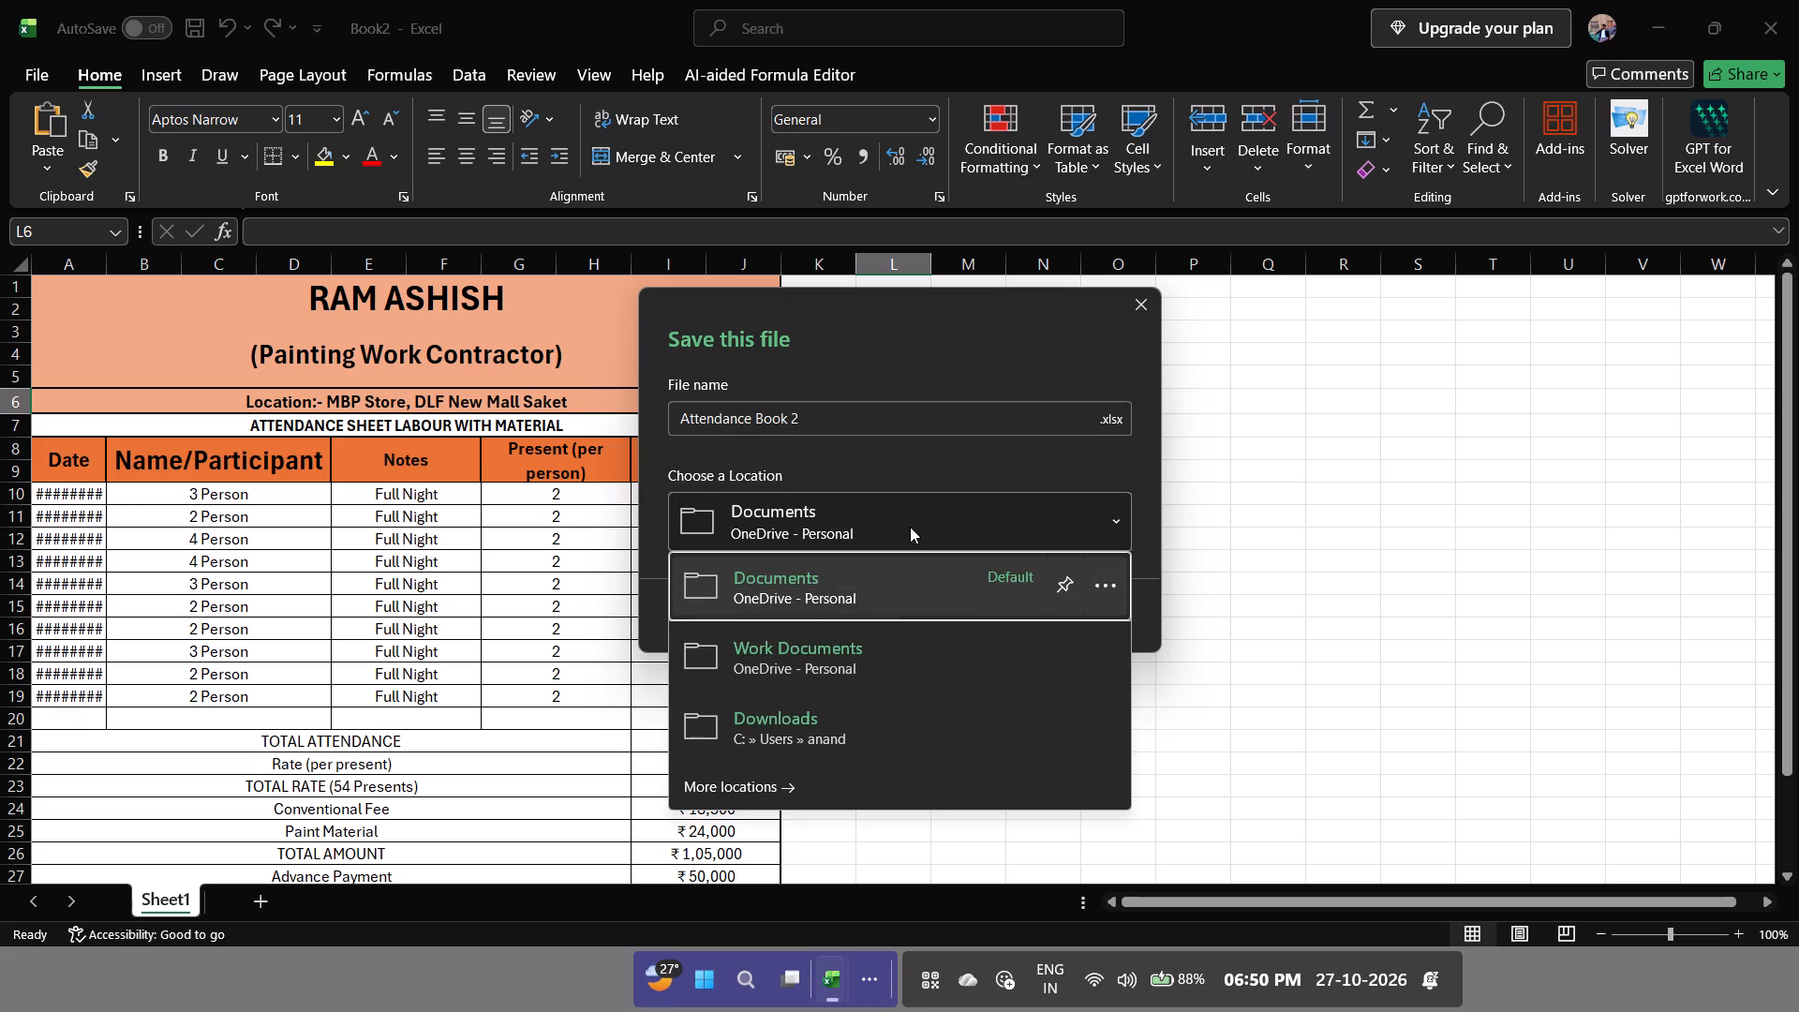
left_click(864, 647)
left_click(905, 535)
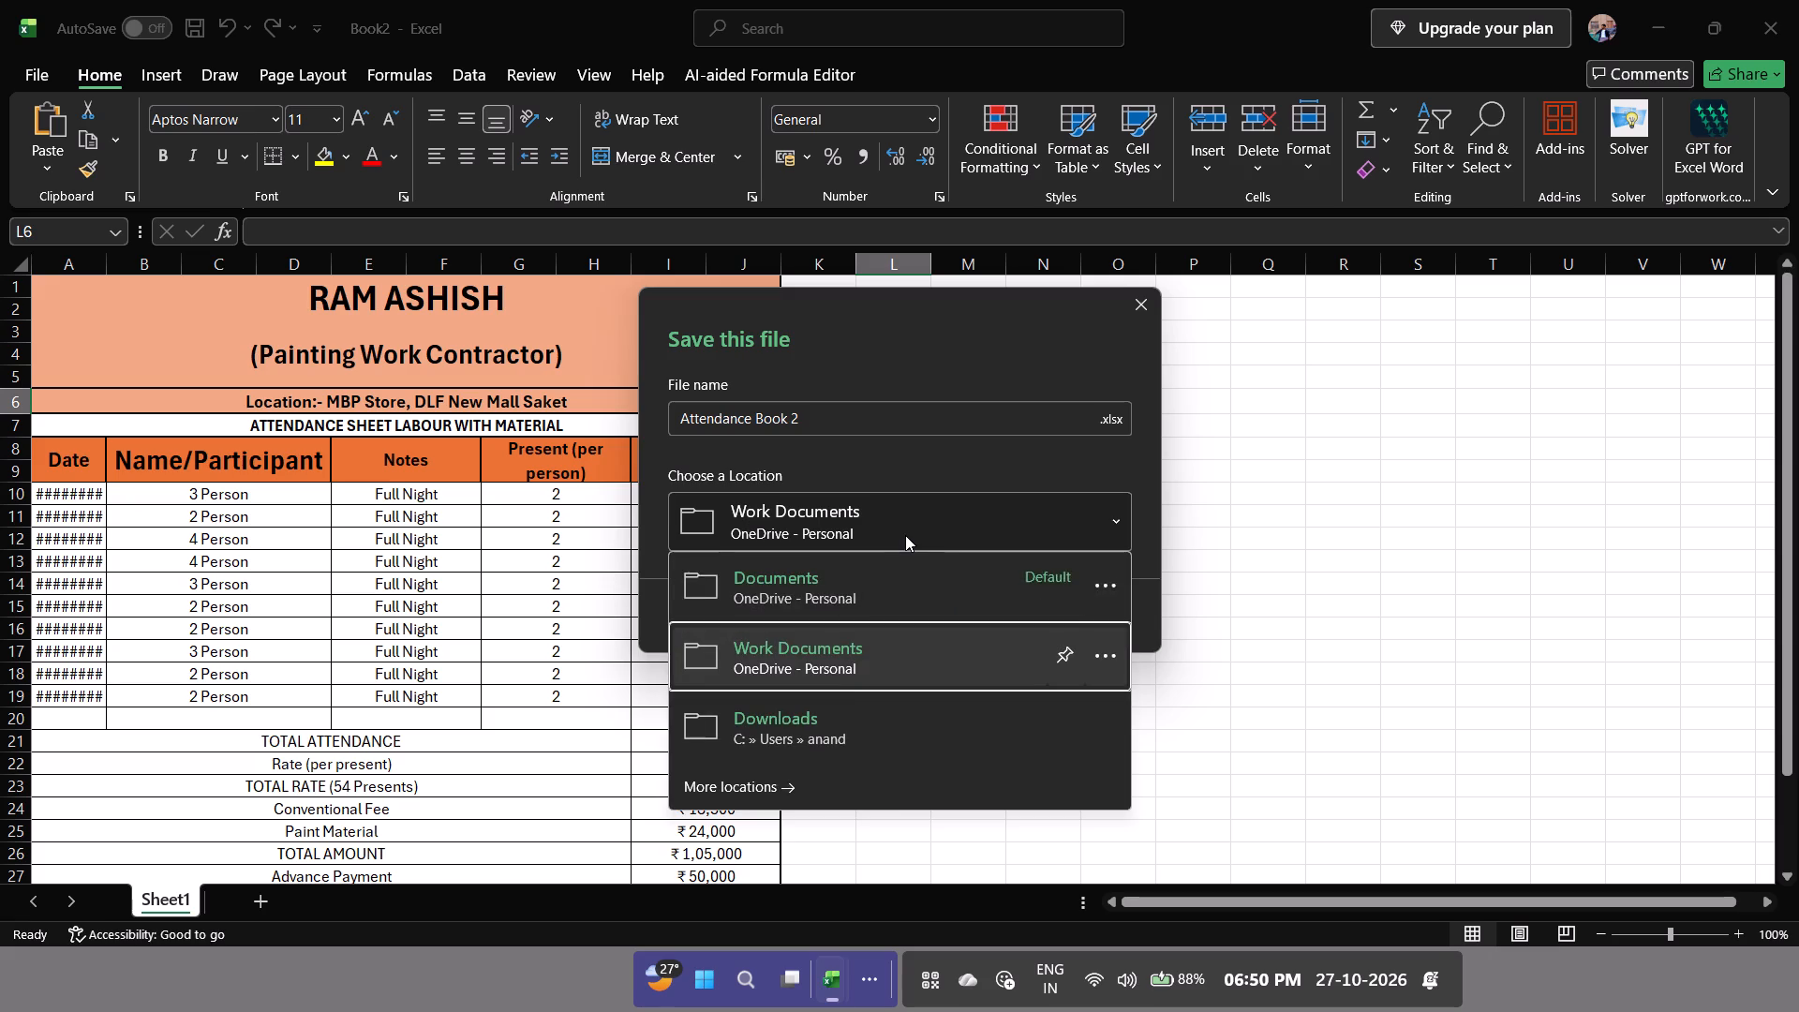
scroll(840, 730, "down", 1)
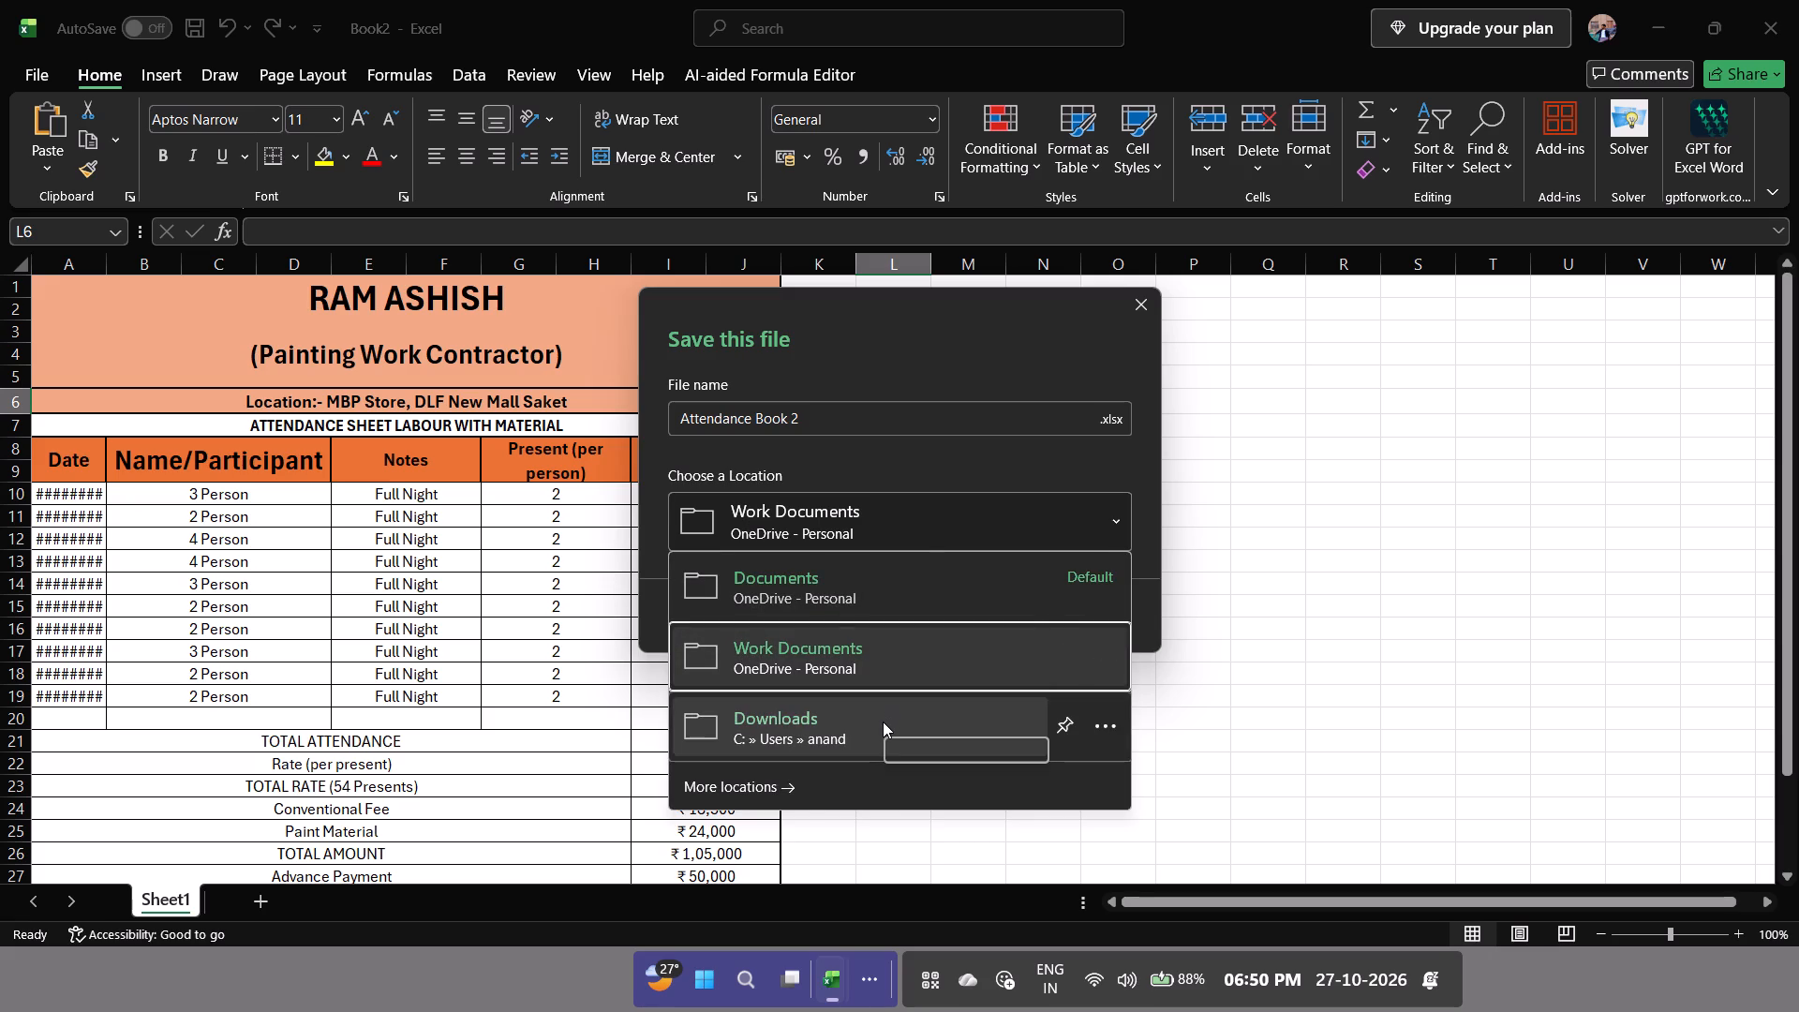
left_click(883, 722)
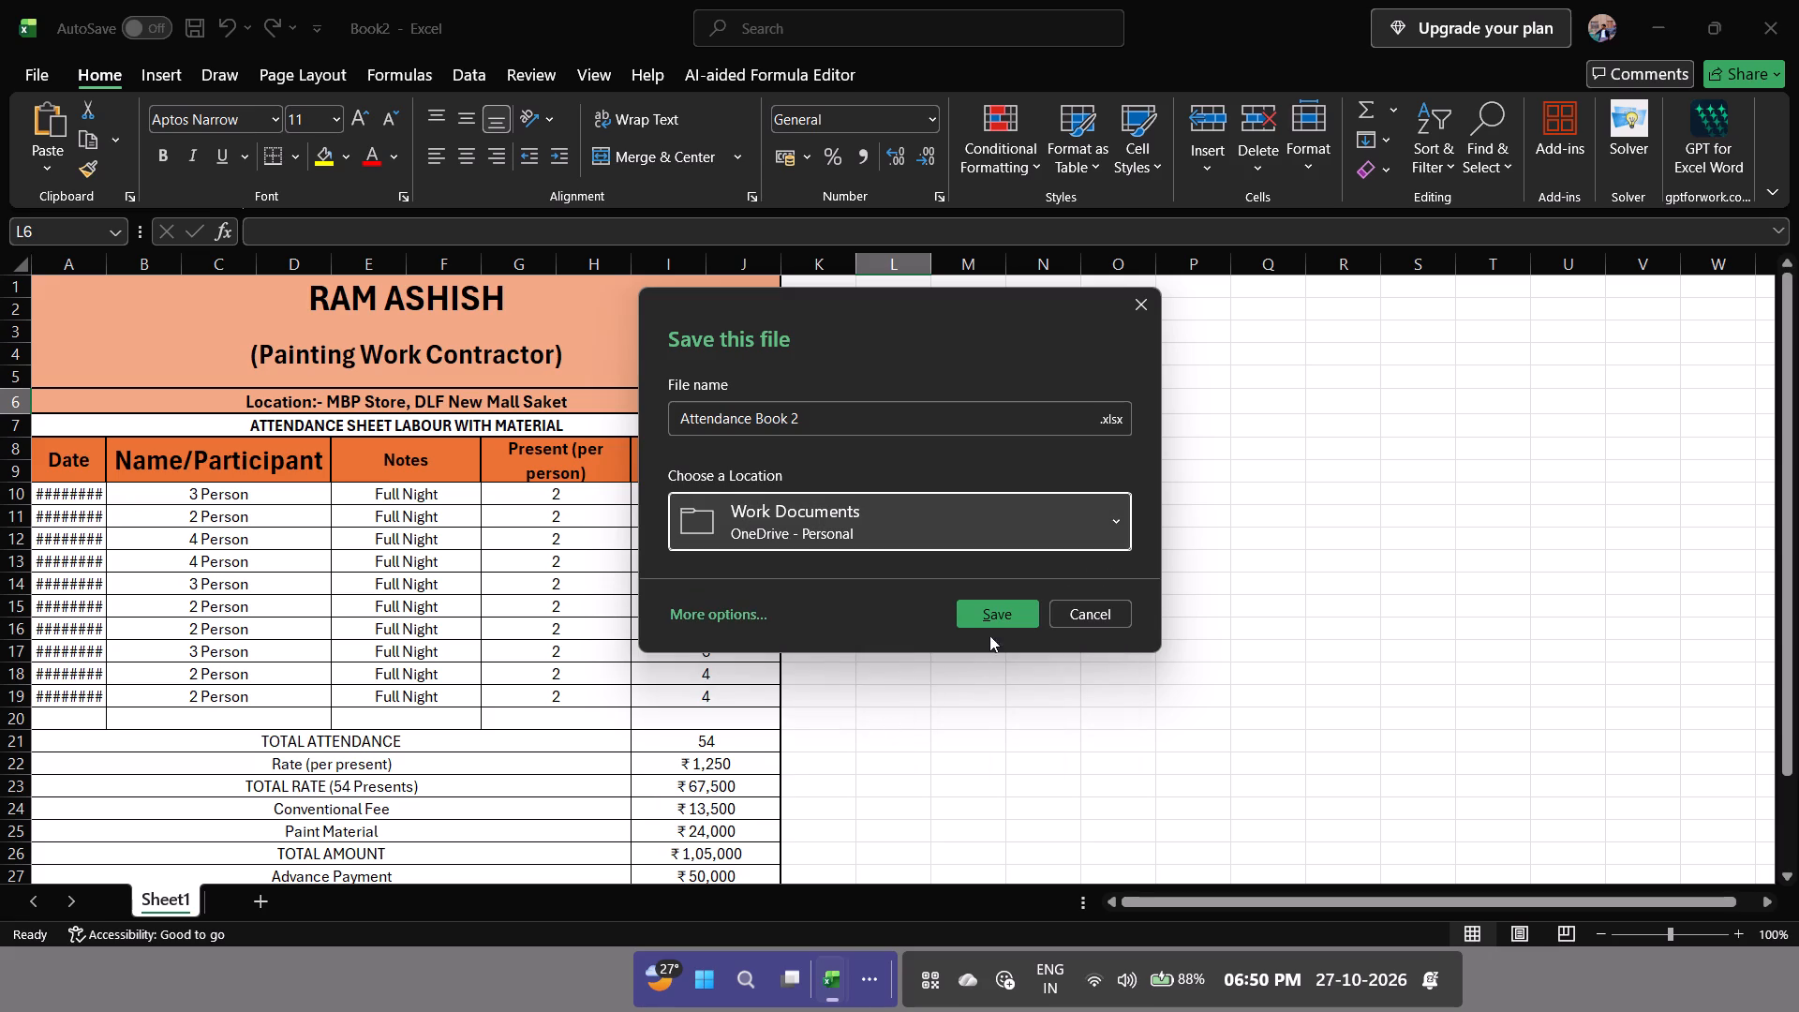
left_click(997, 621)
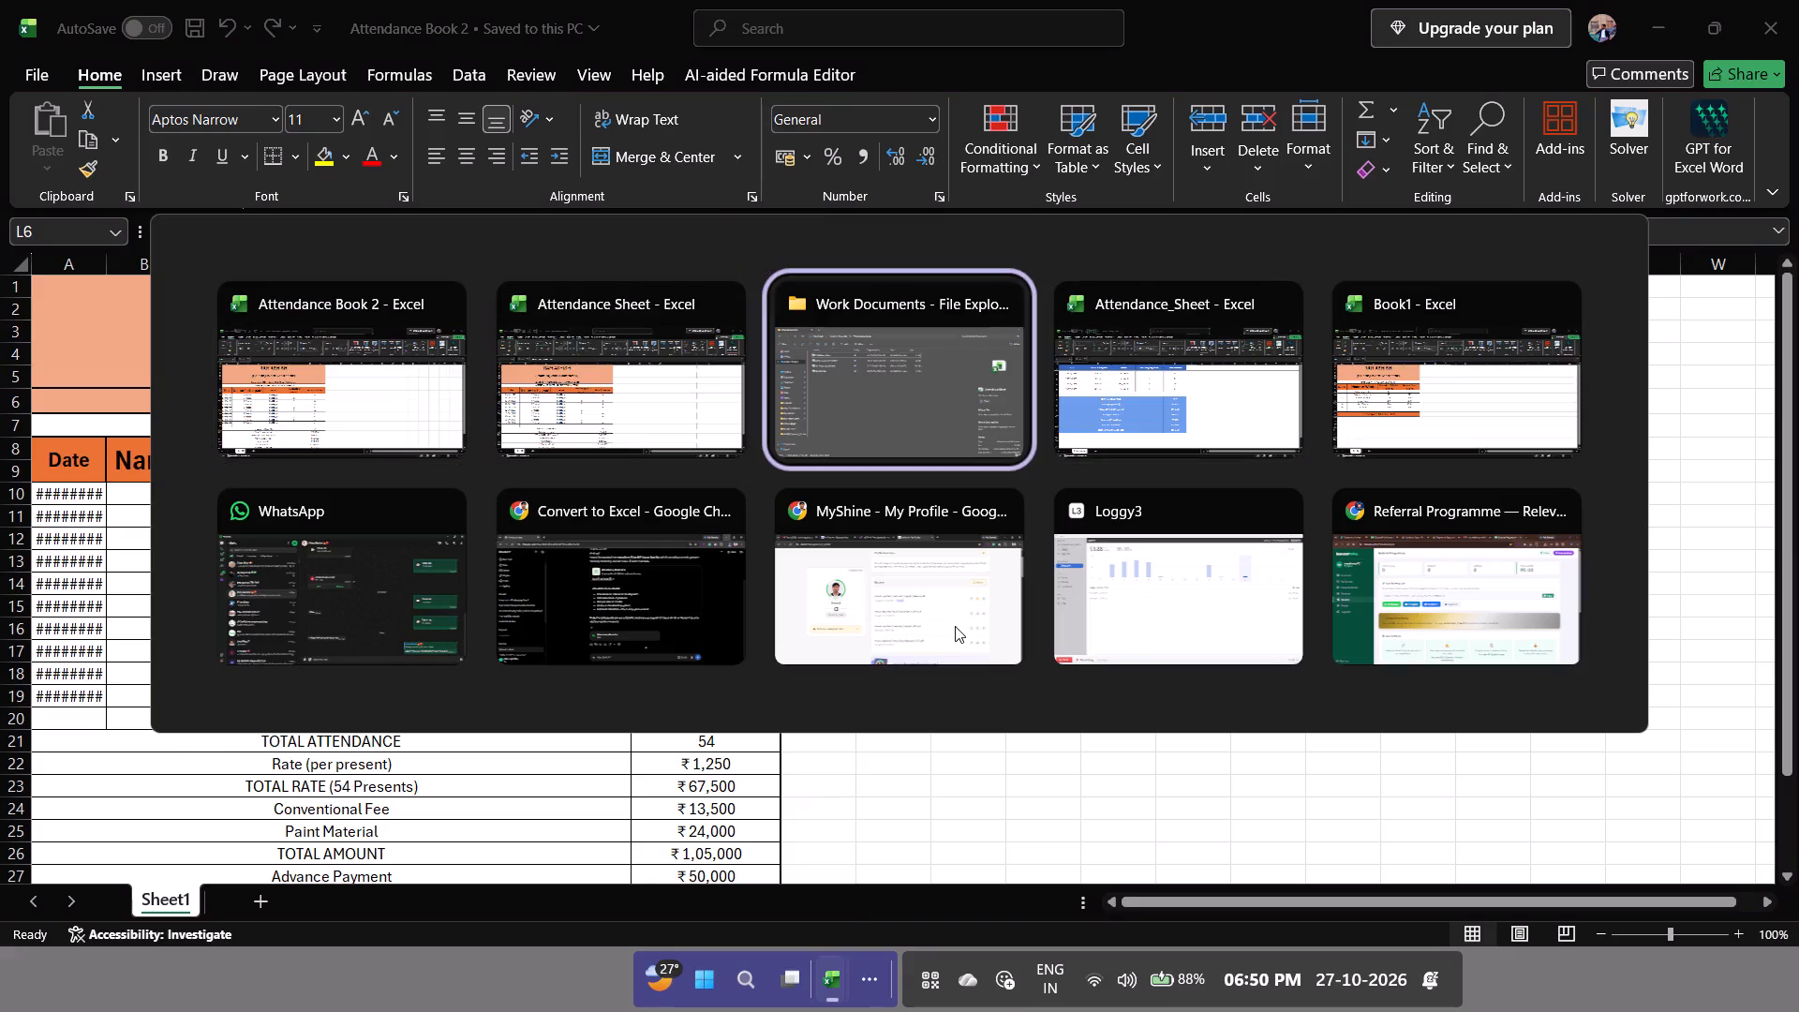
Switch to File Explorer, open the Downloads folder and select the Attendance Book 2 workbook.
left_click(123, 354)
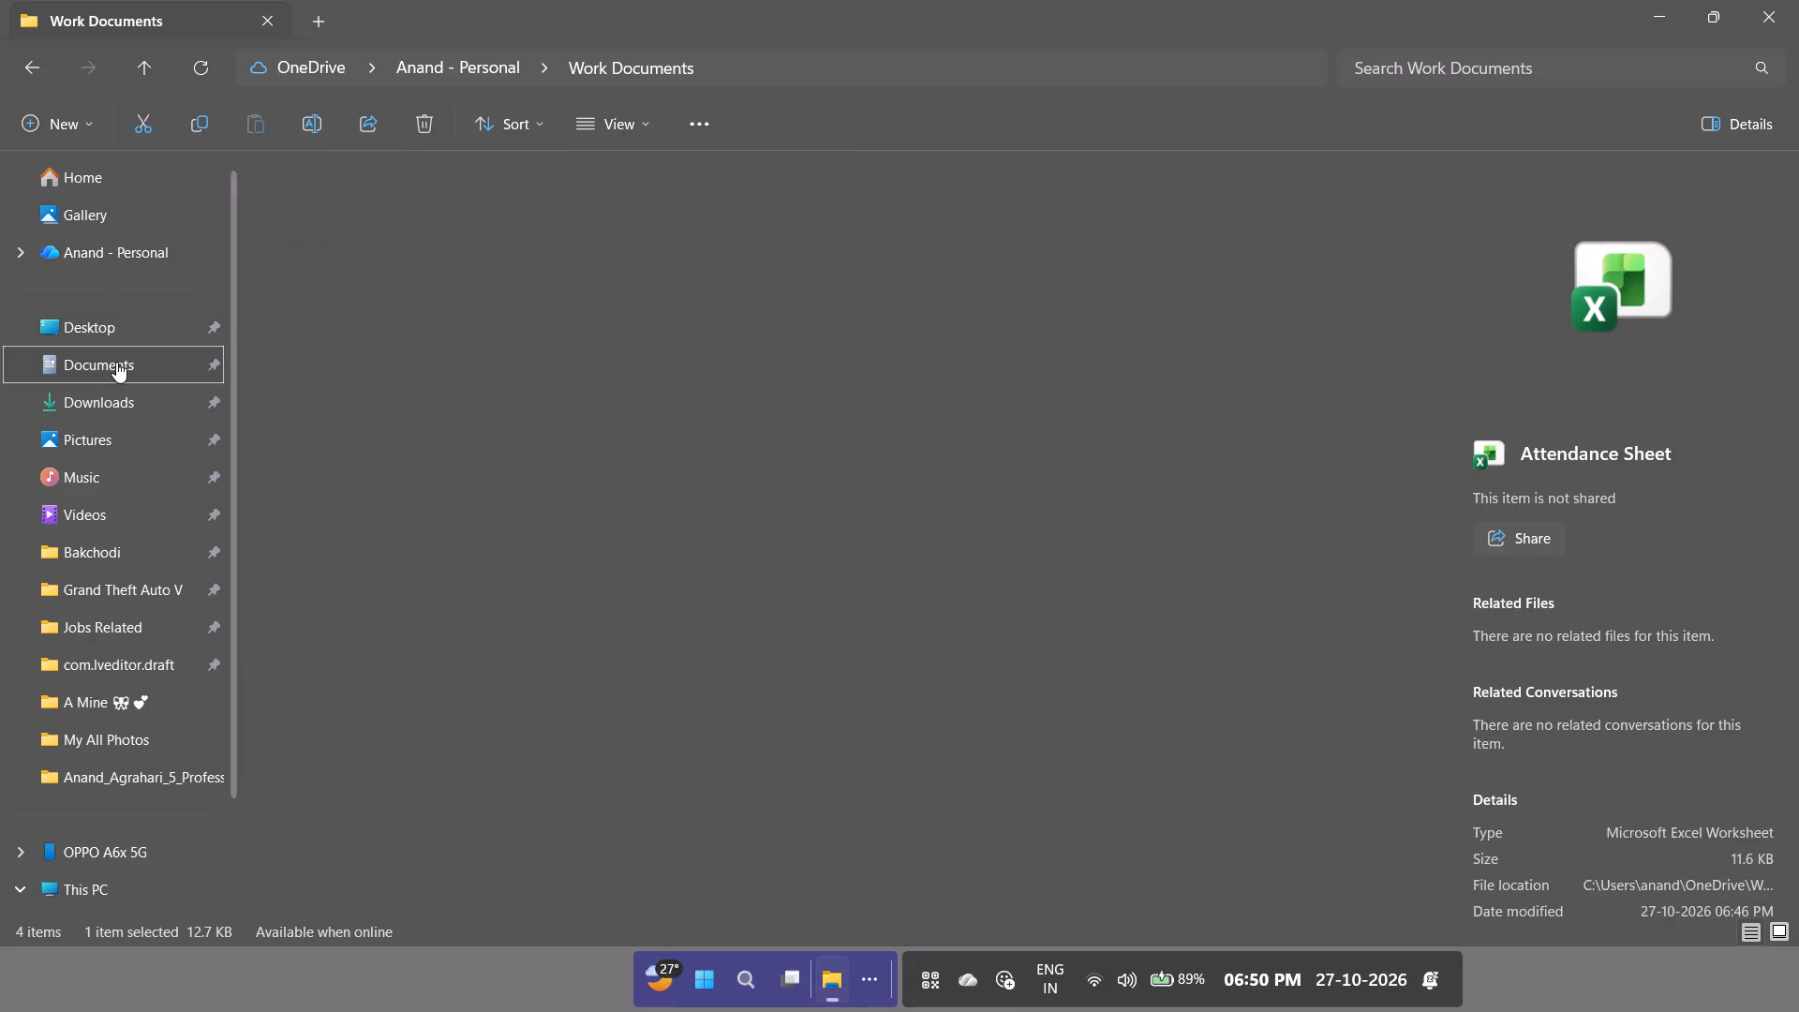
left_click(112, 395)
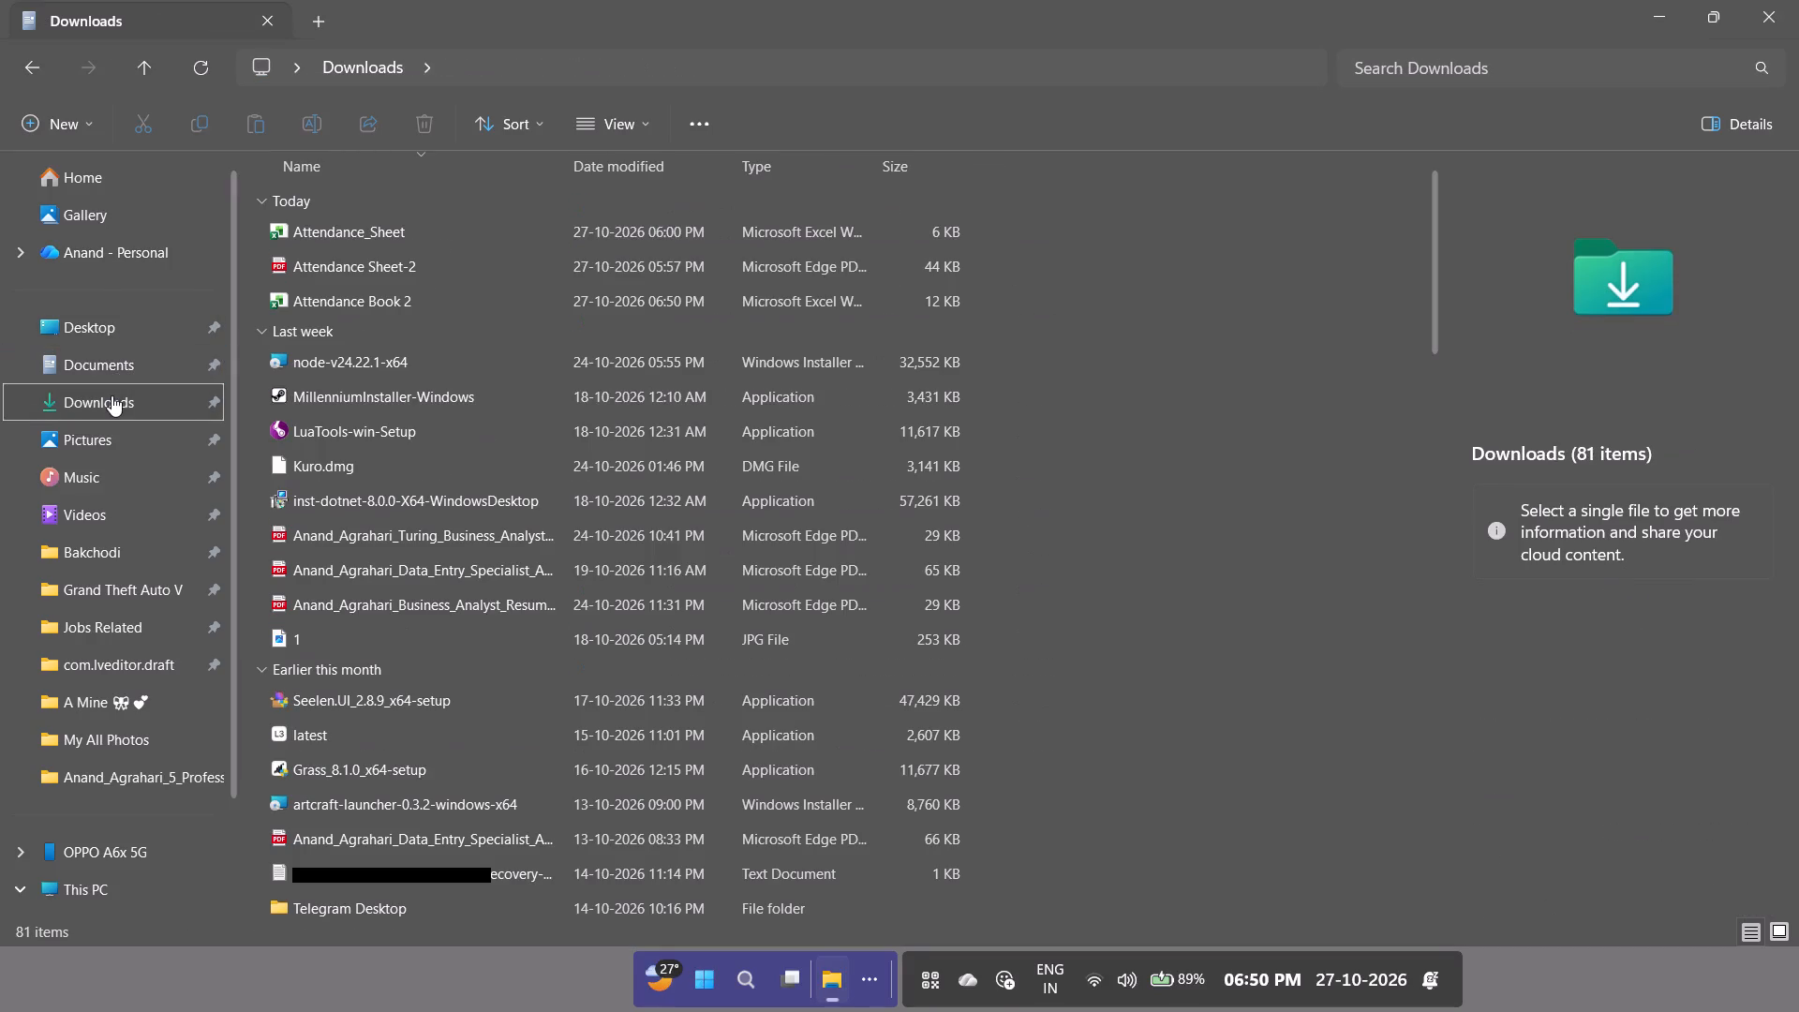
left_click(333, 298)
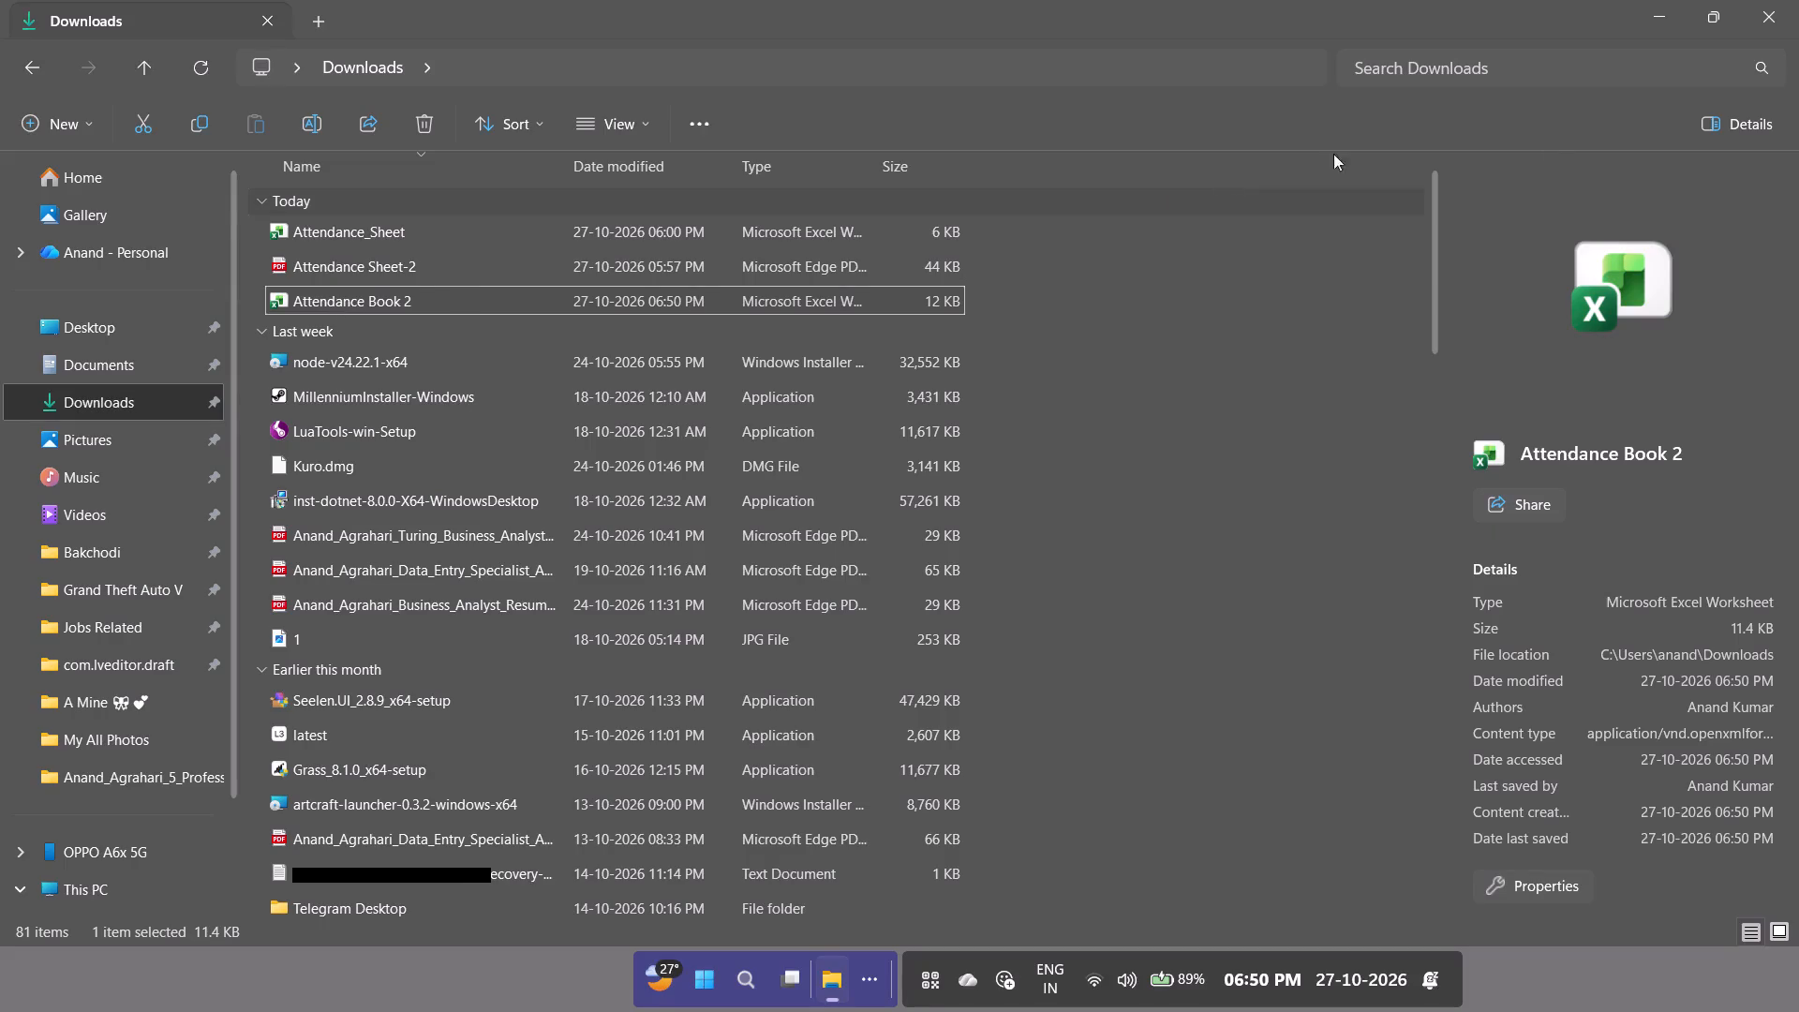
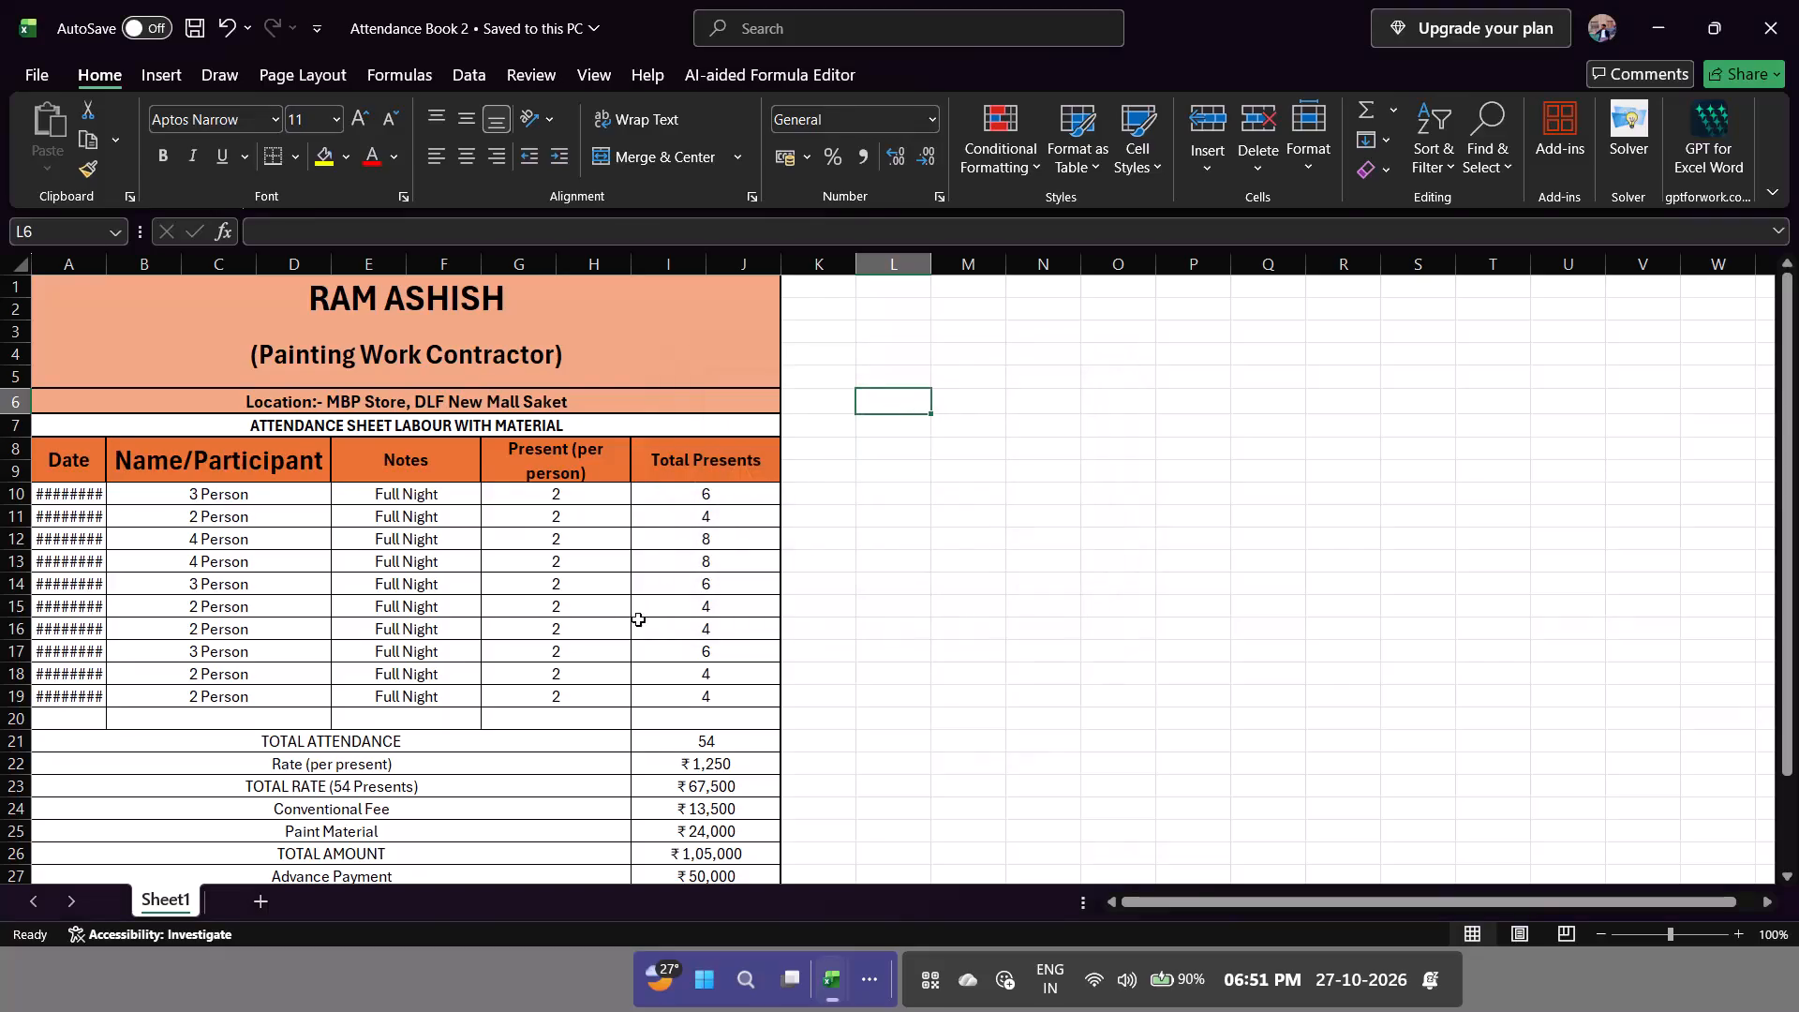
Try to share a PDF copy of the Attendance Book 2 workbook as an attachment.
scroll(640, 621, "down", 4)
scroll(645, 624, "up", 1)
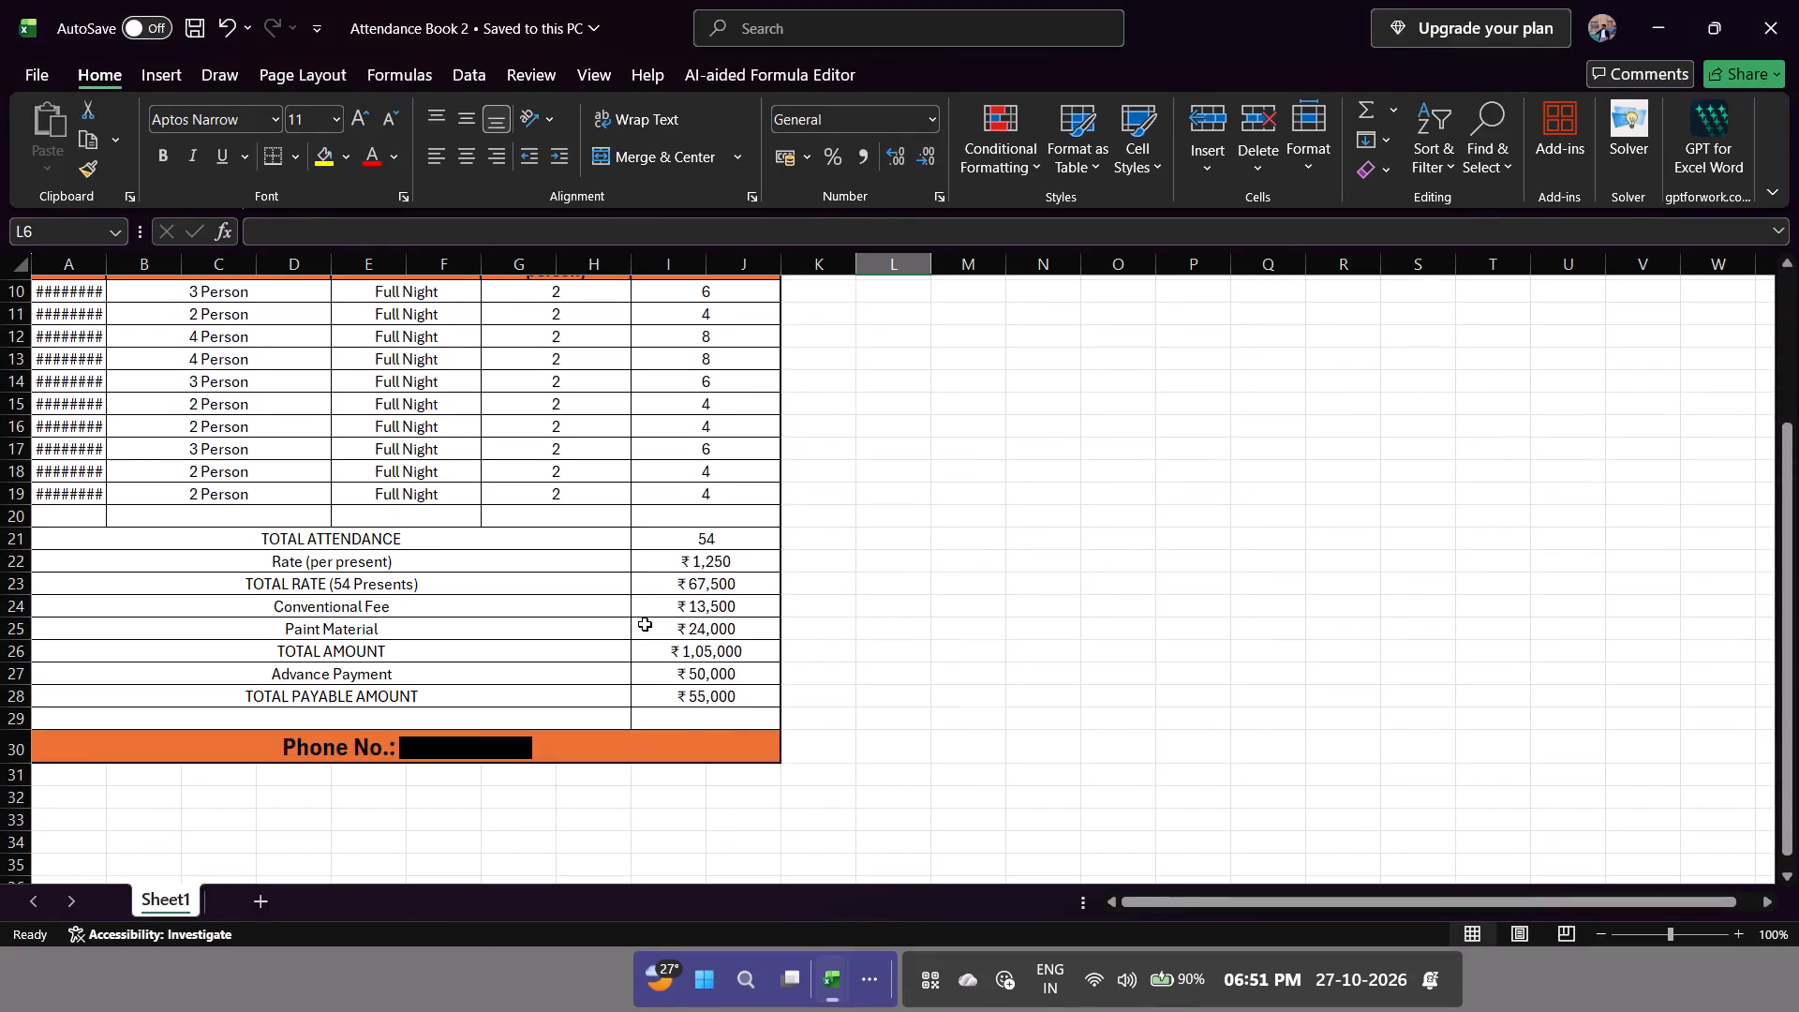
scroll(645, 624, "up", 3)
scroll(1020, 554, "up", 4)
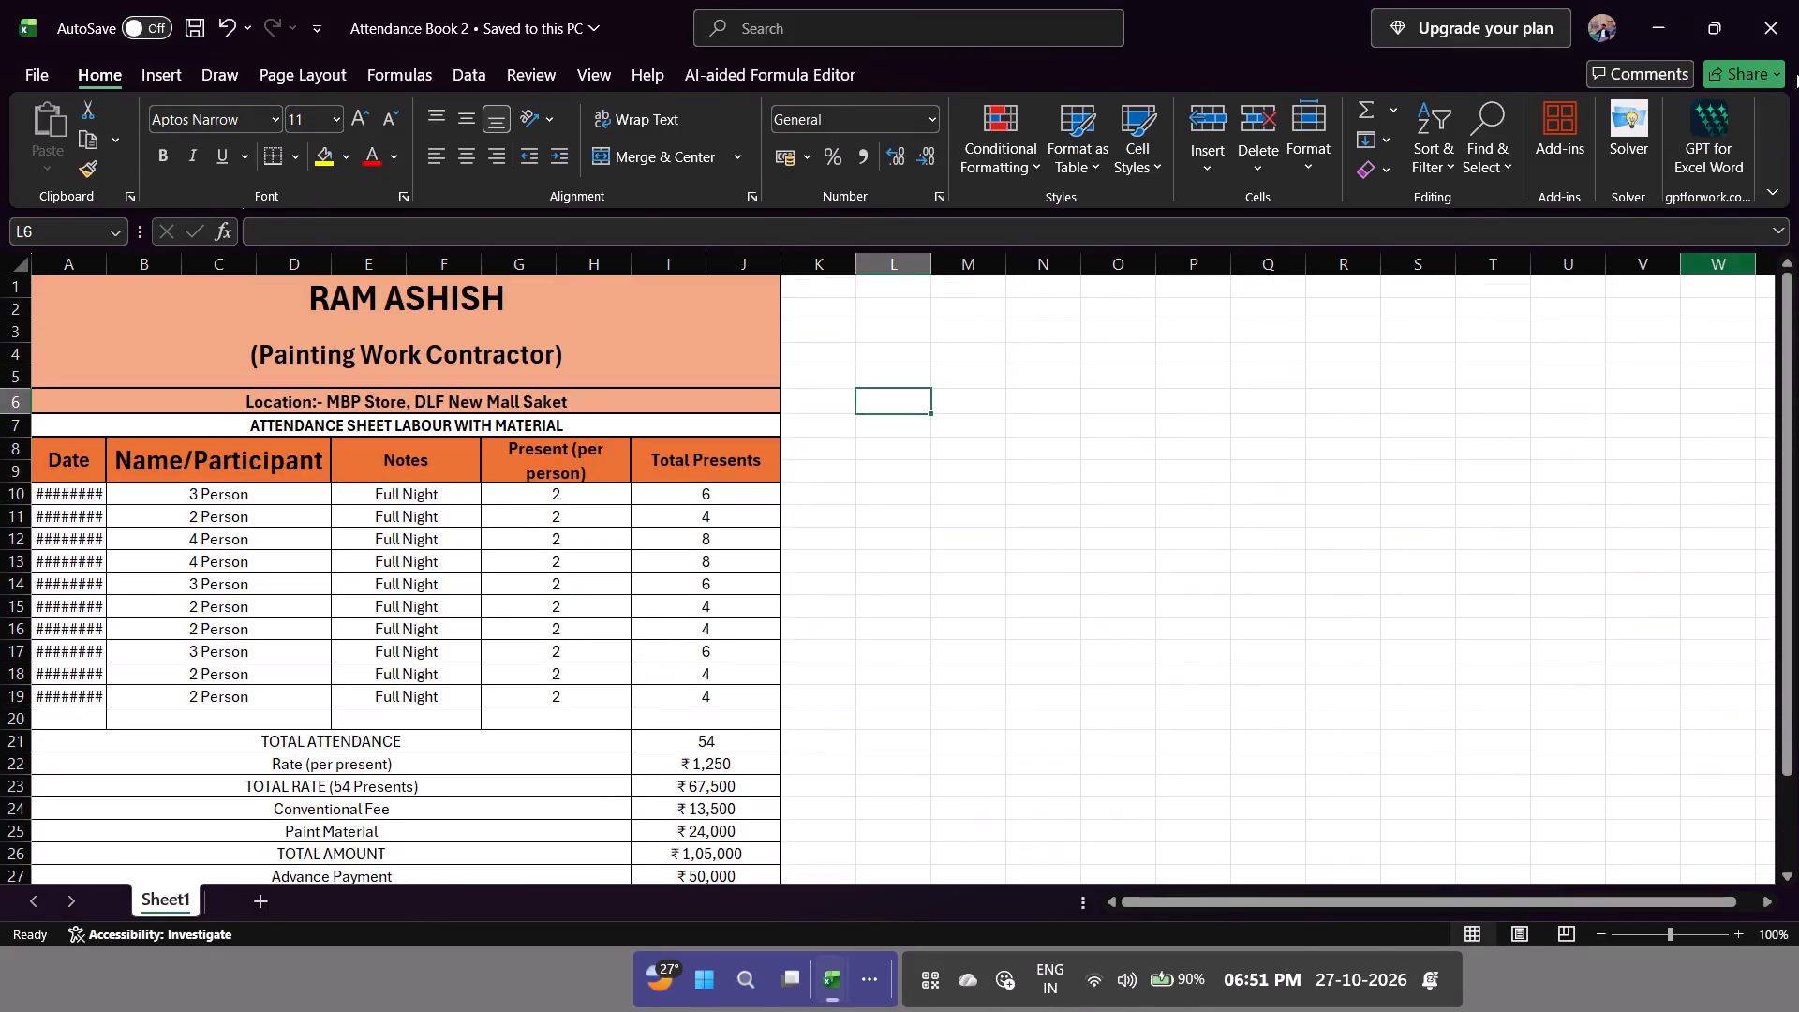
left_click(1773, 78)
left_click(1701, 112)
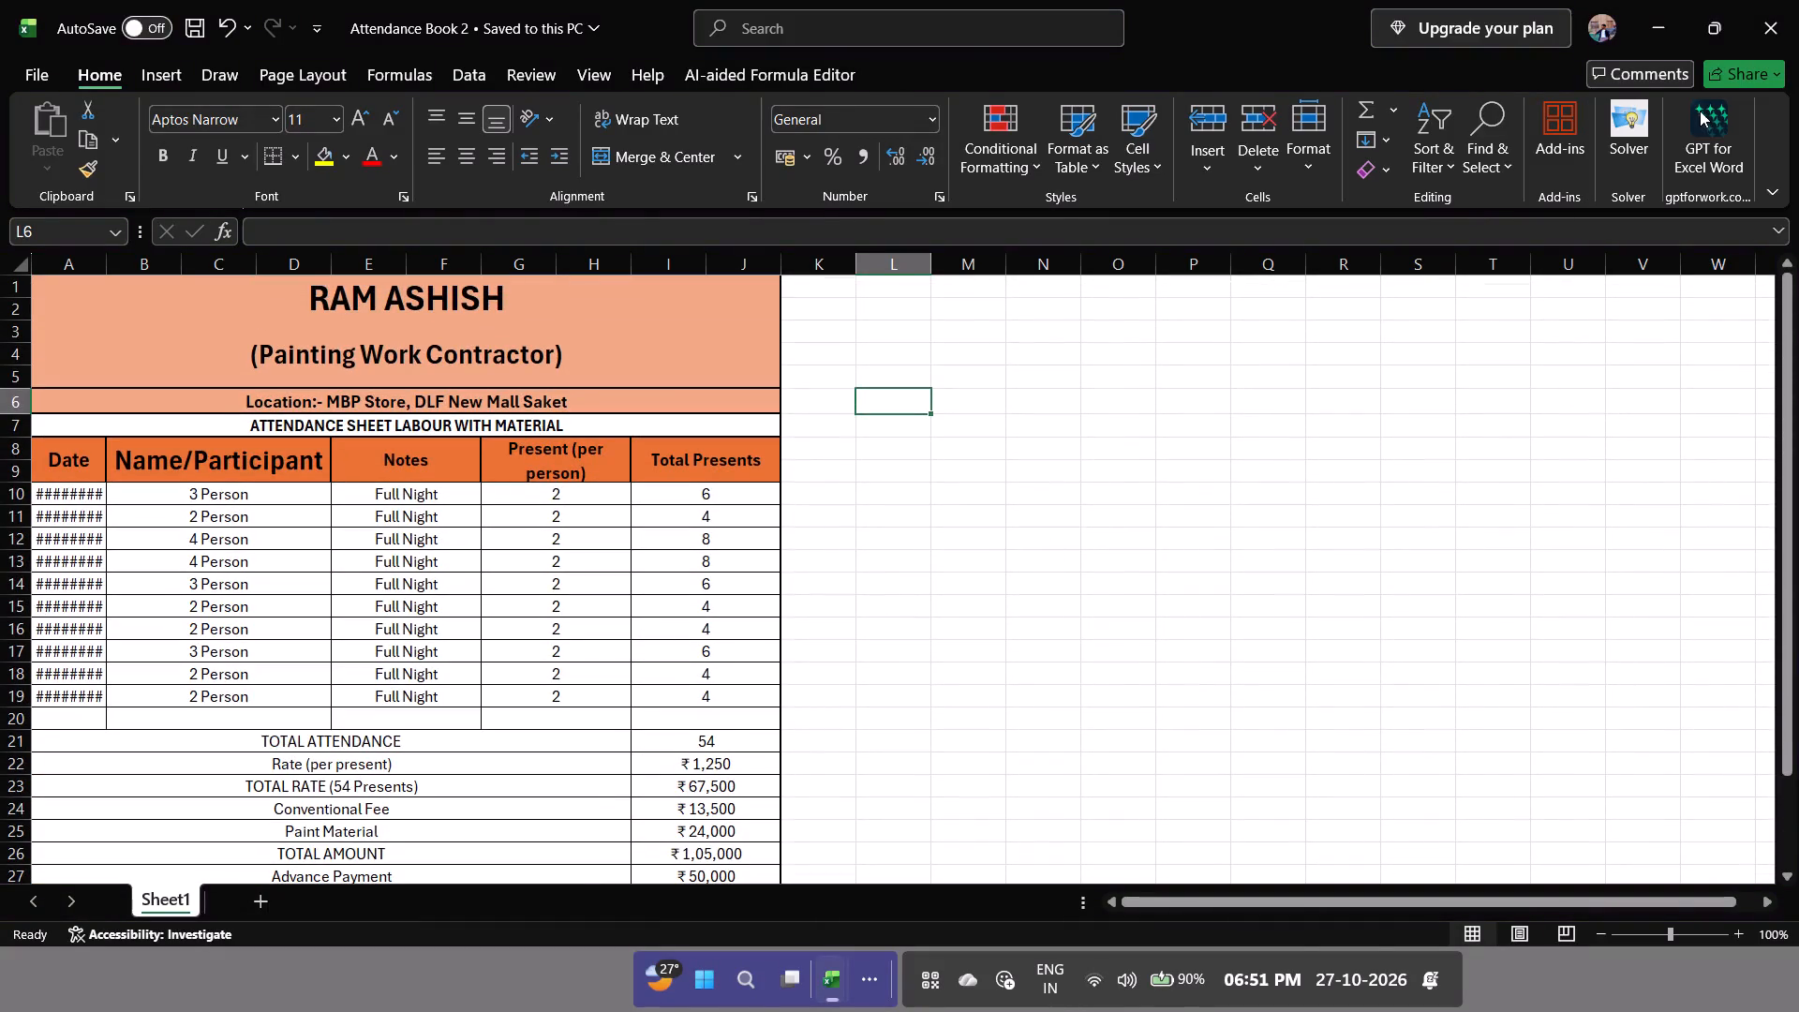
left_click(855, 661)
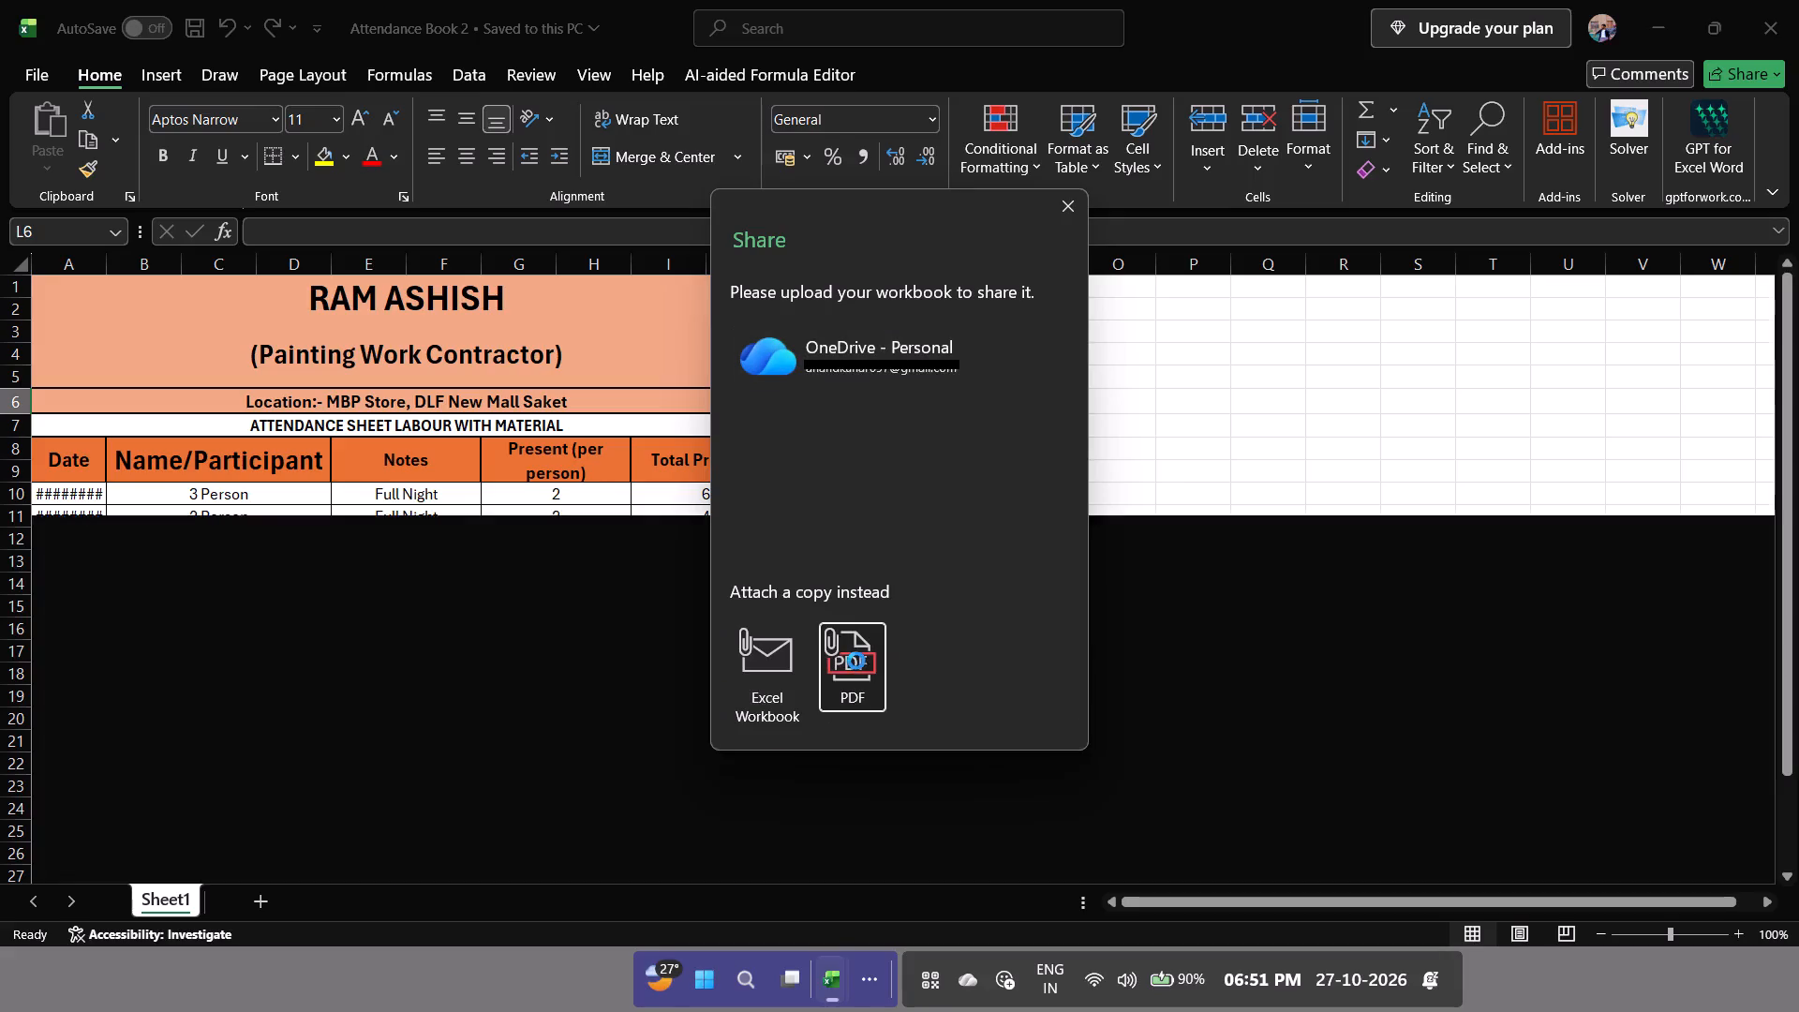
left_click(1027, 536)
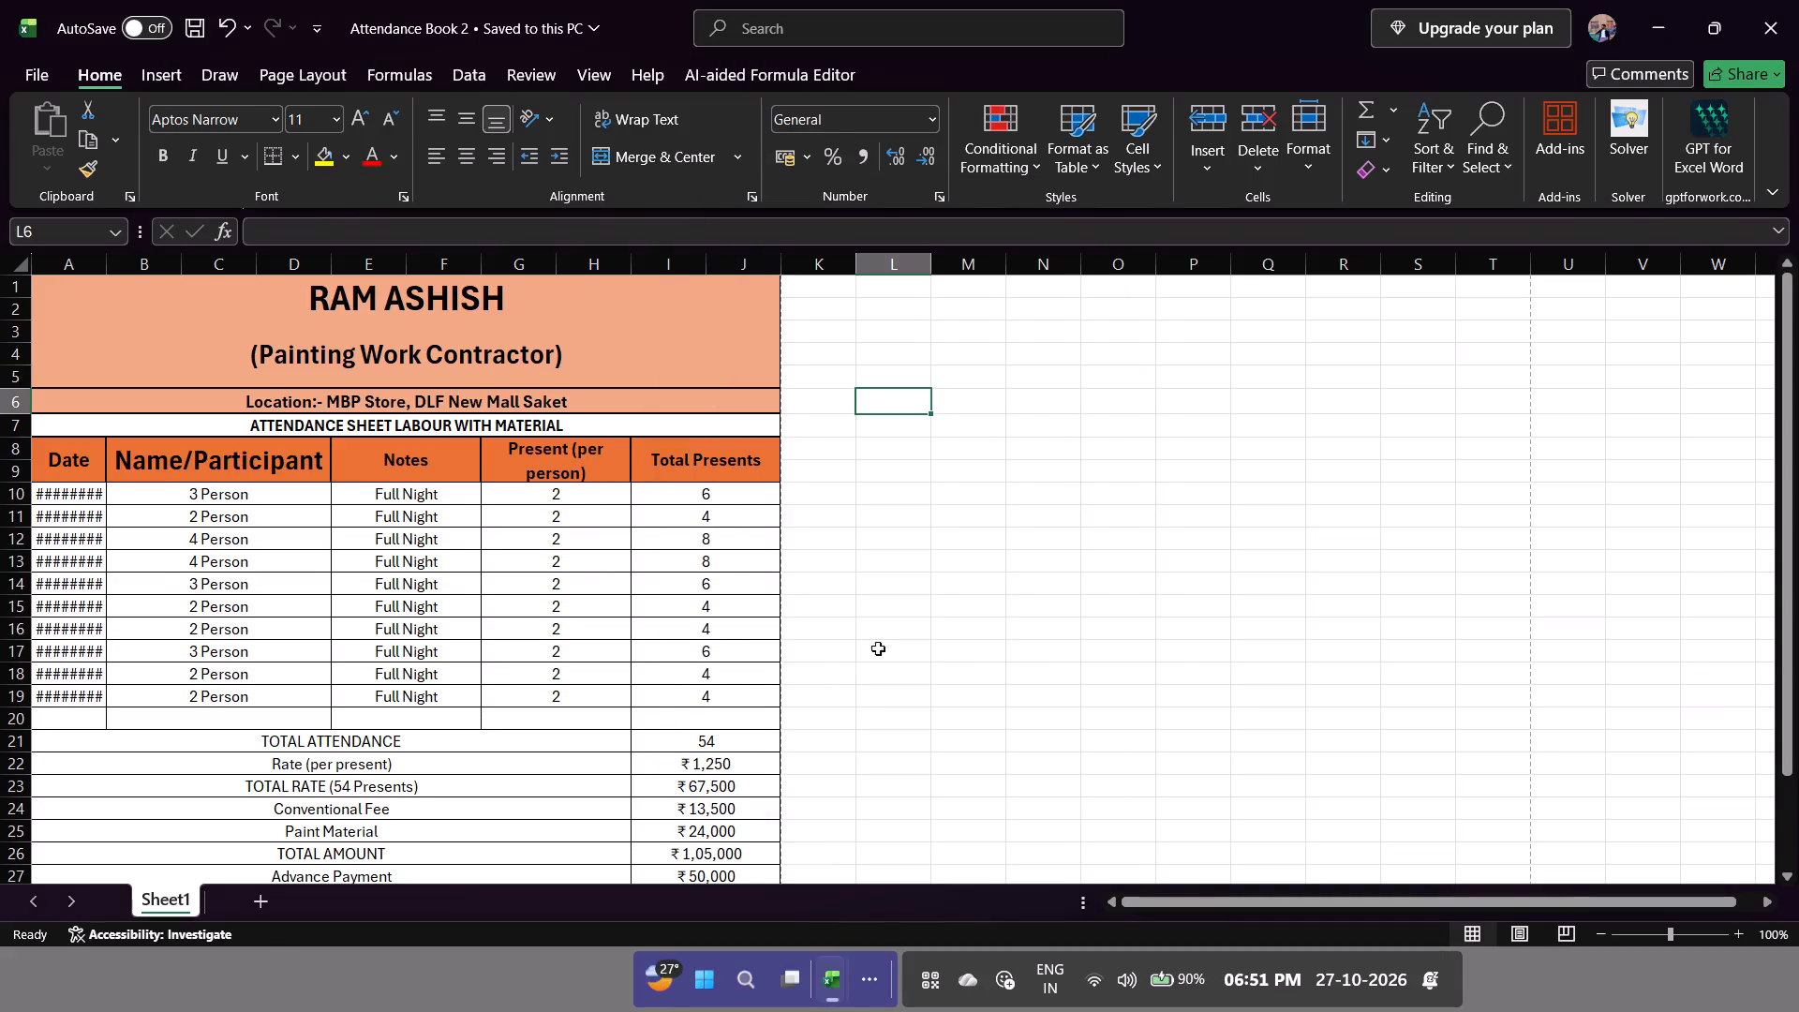
Upload the Attendance Book 2 workbook to the personal OneDrive for sharing.
left_click(1760, 82)
left_click(1728, 117)
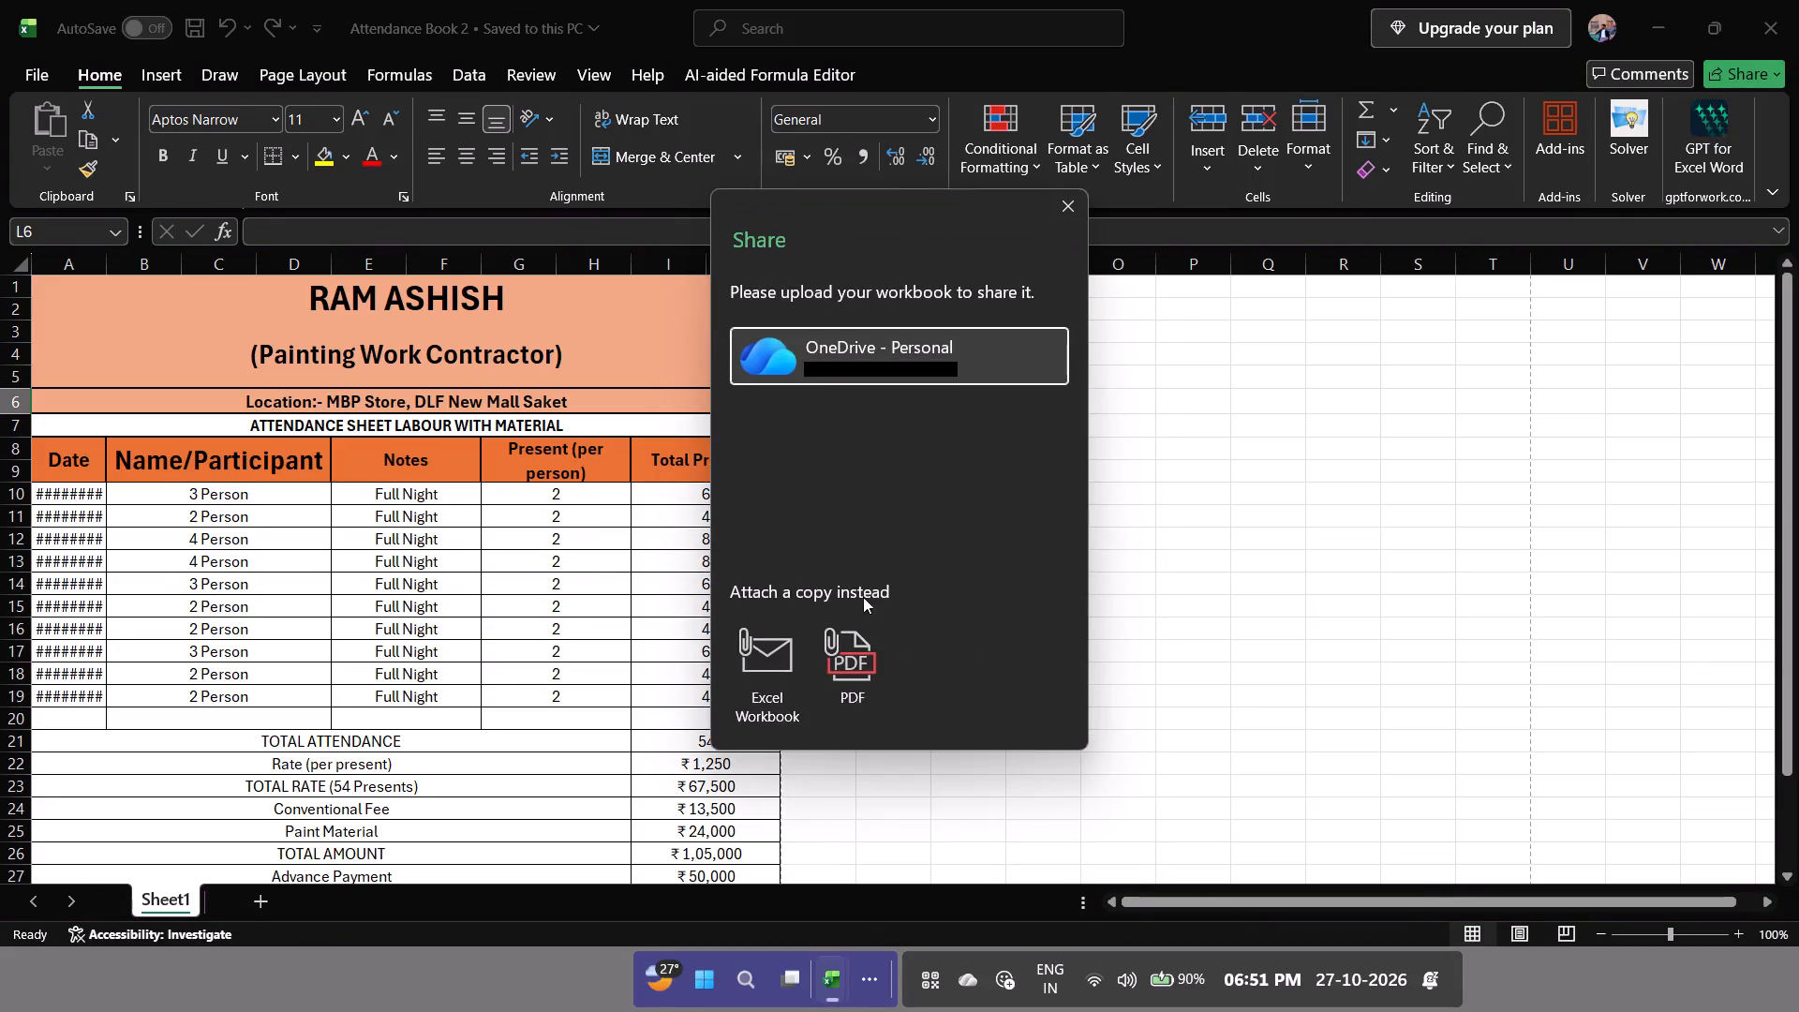
left_click(914, 342)
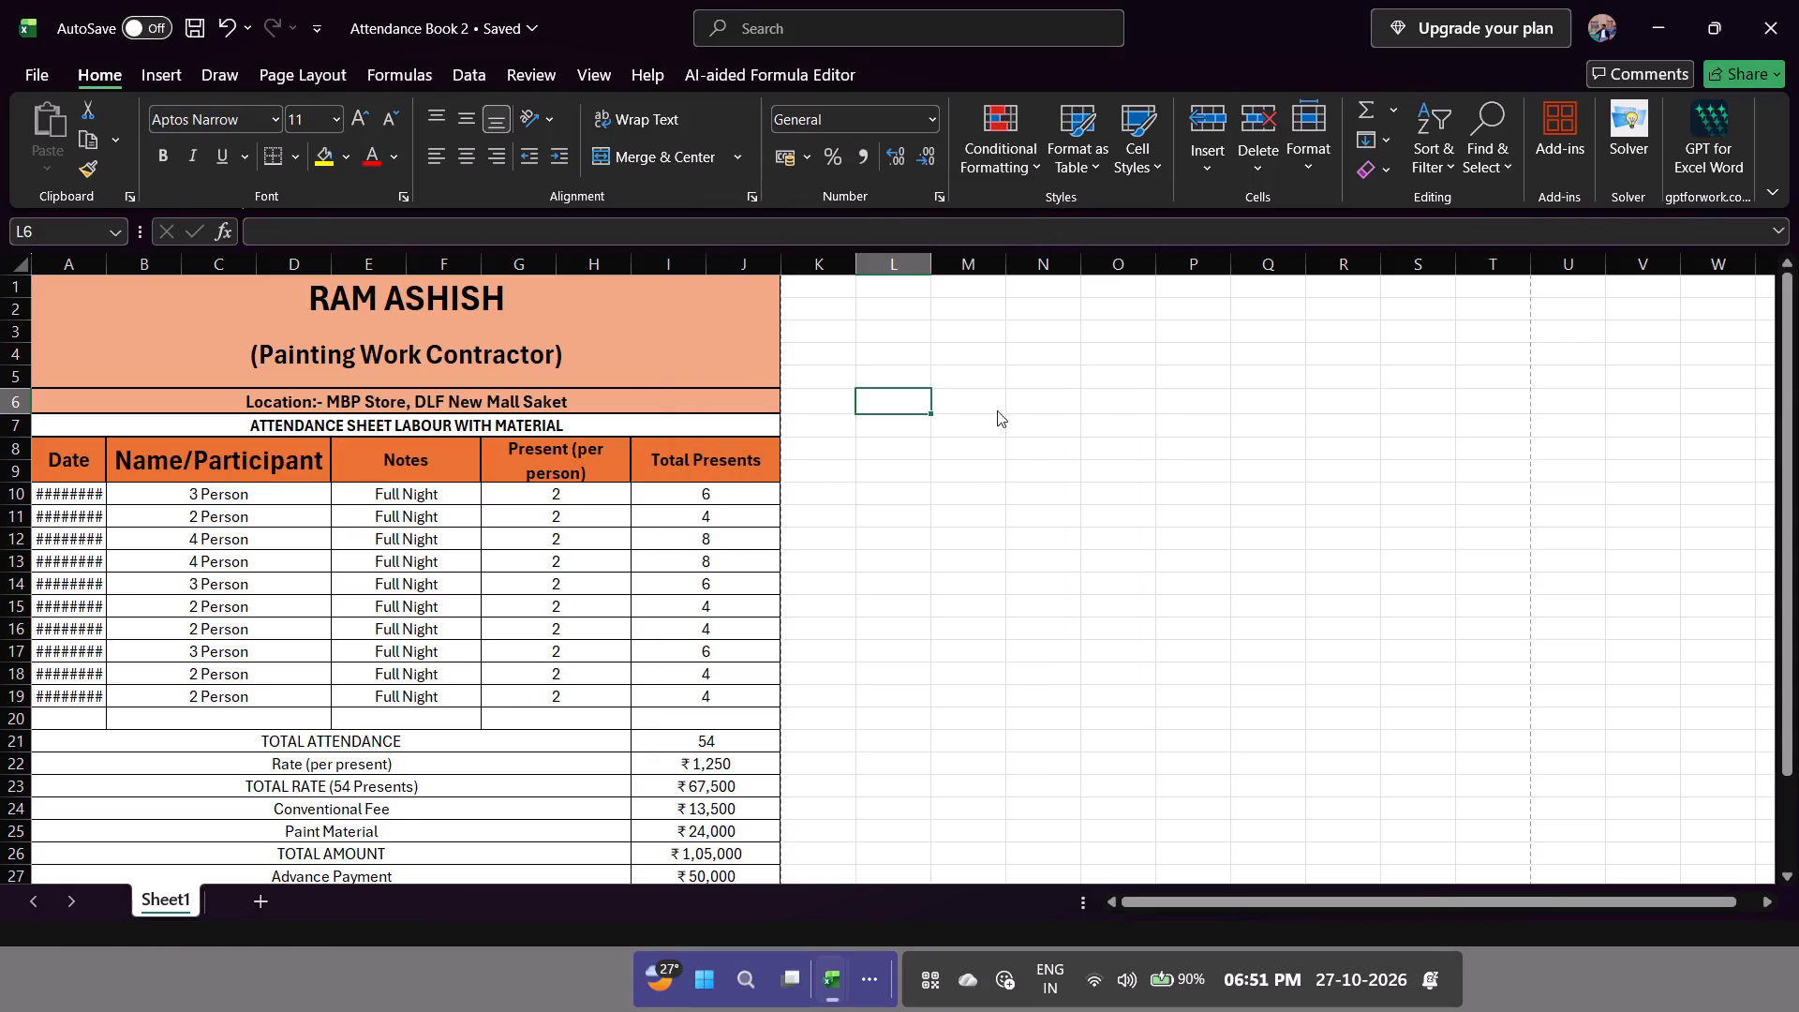
left_click(963, 554)
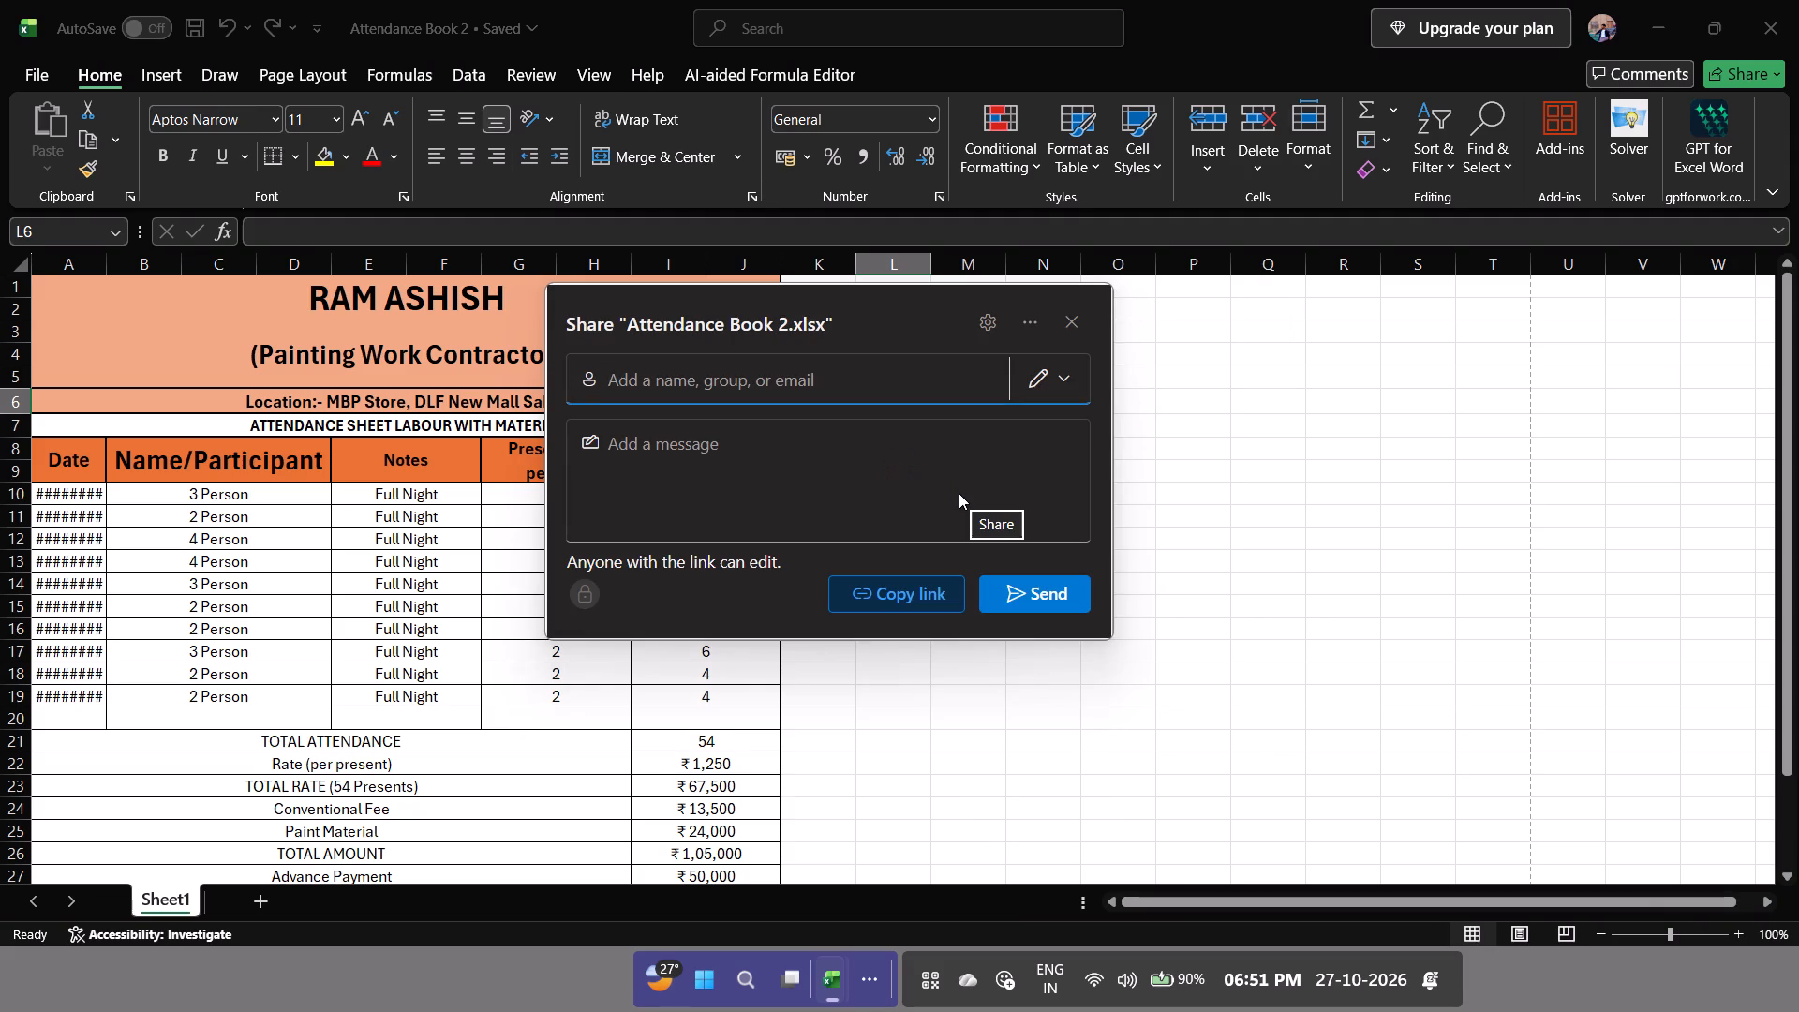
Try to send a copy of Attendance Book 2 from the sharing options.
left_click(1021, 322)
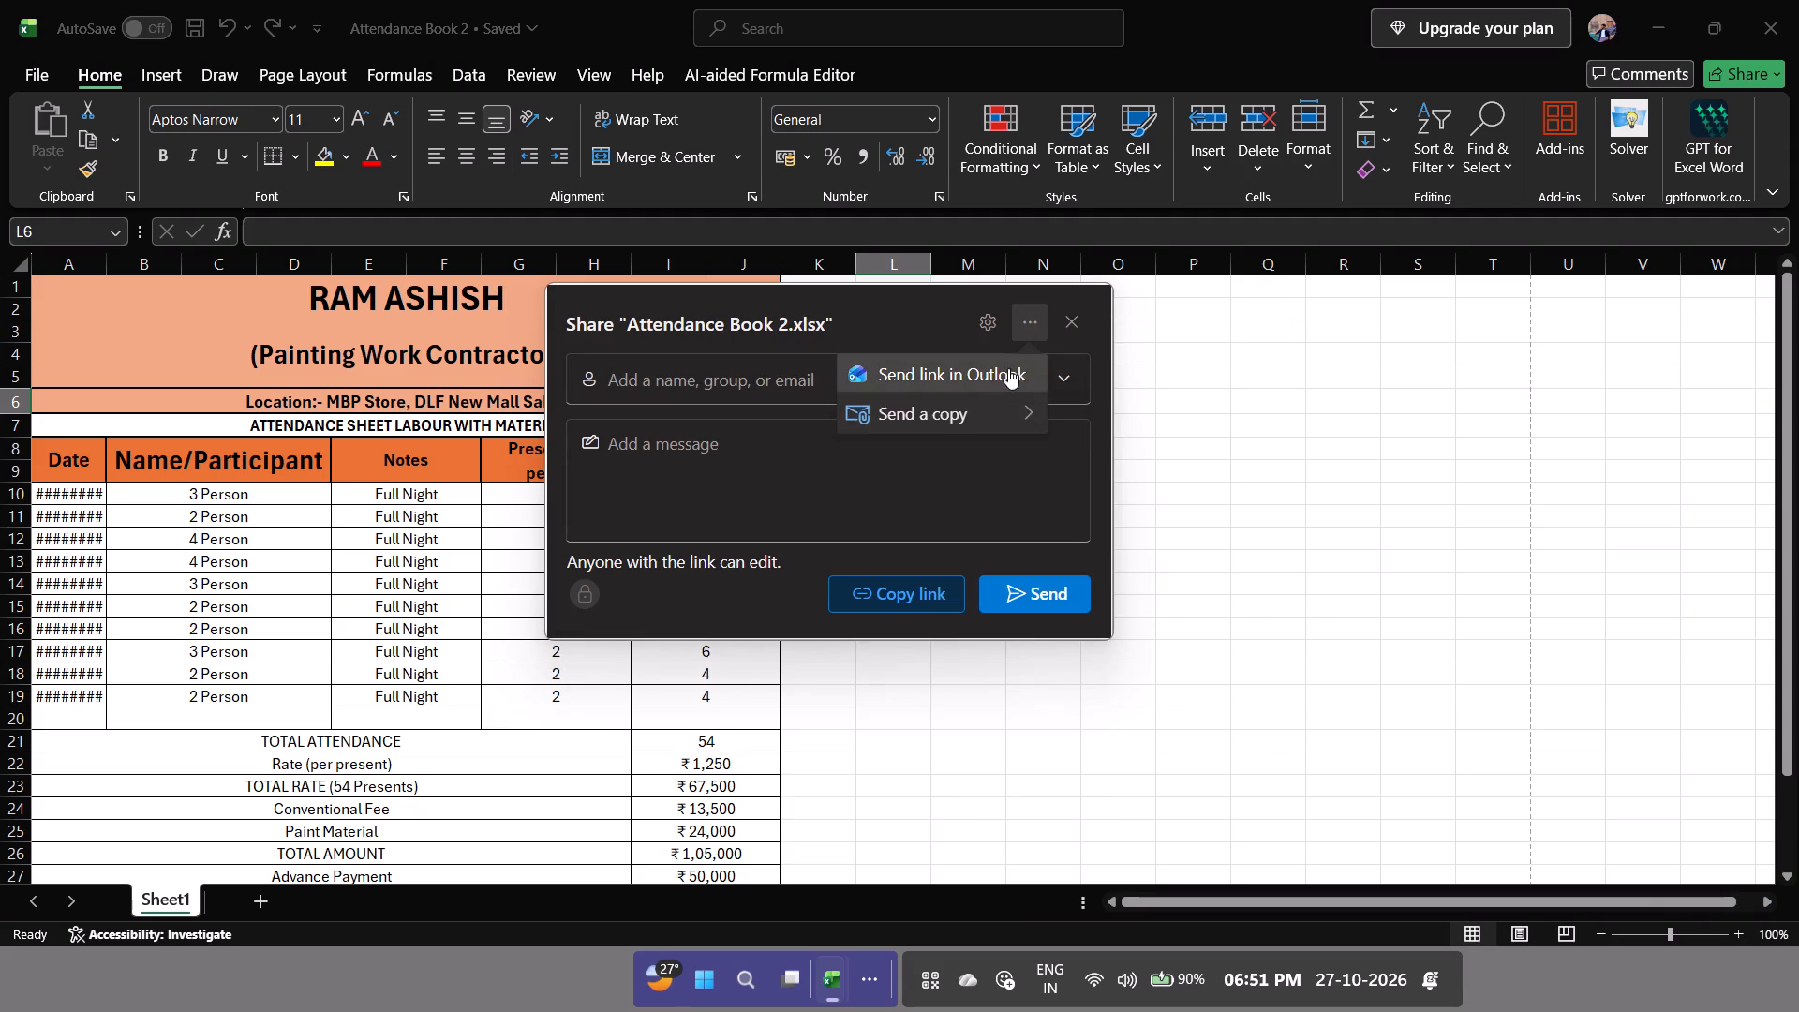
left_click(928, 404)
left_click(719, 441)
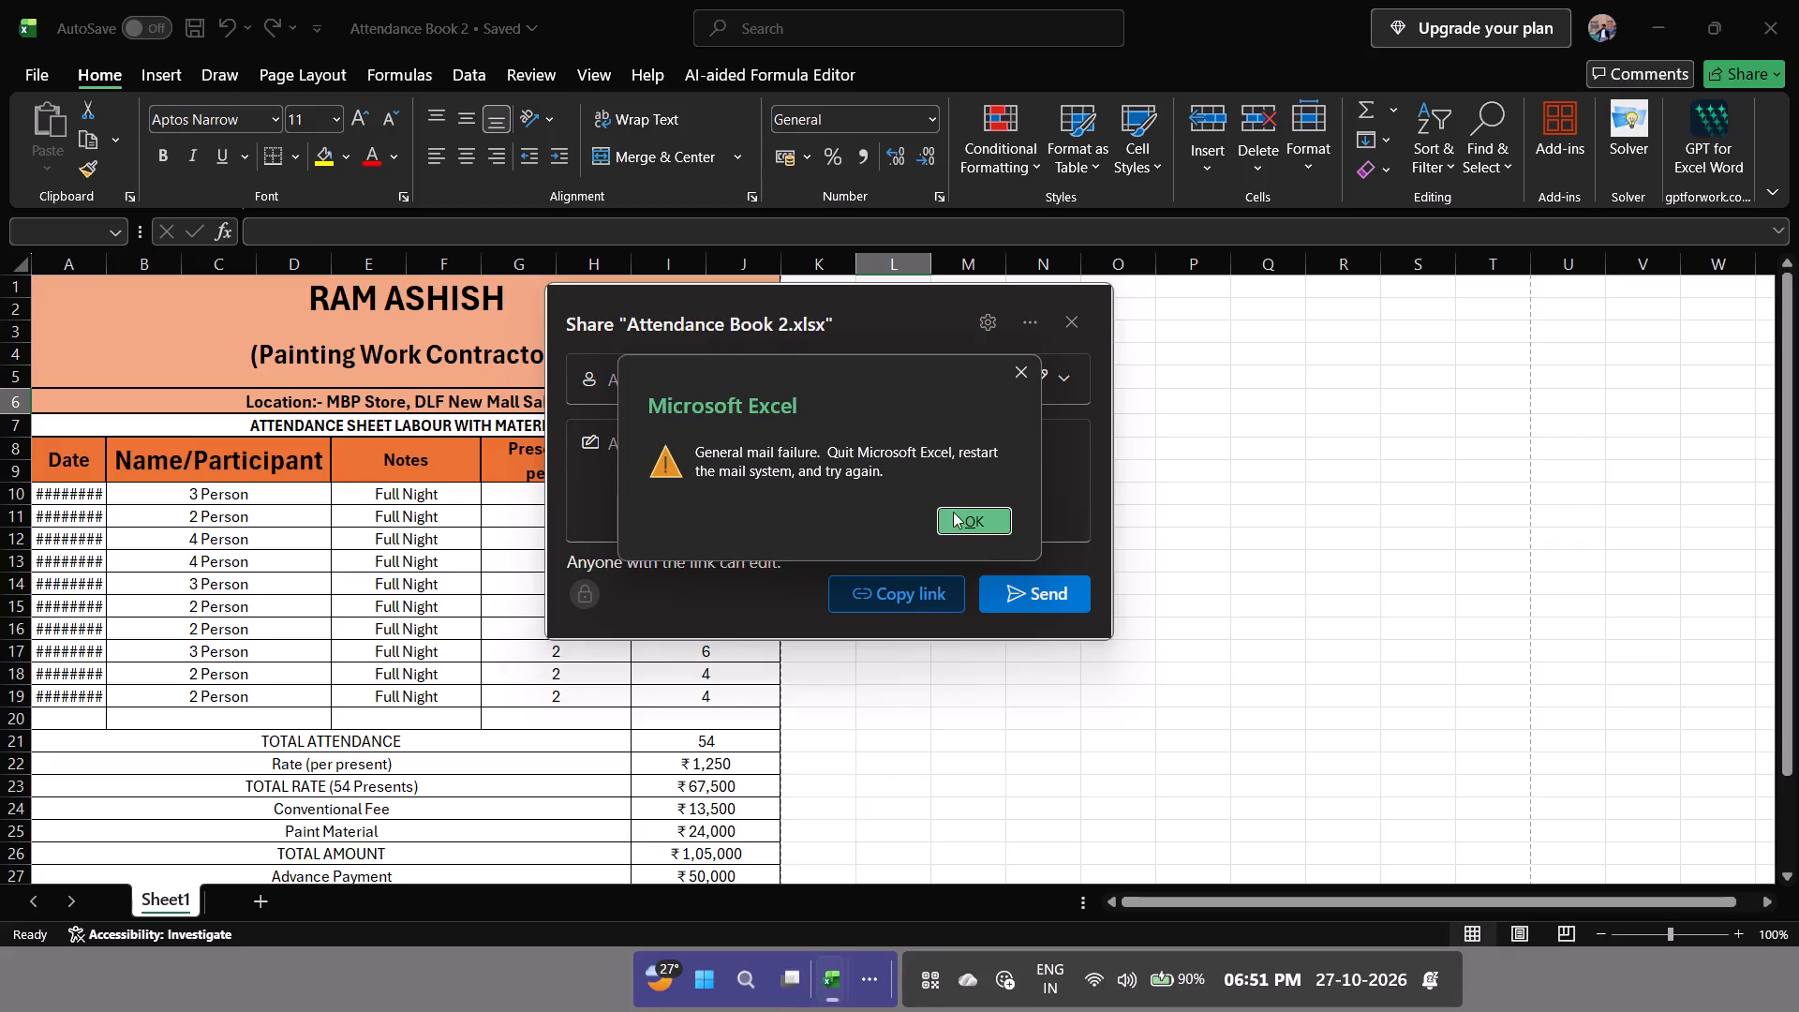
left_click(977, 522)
Leave sharing and close the Attendance Book 2 workbook.
left_click(1783, 22)
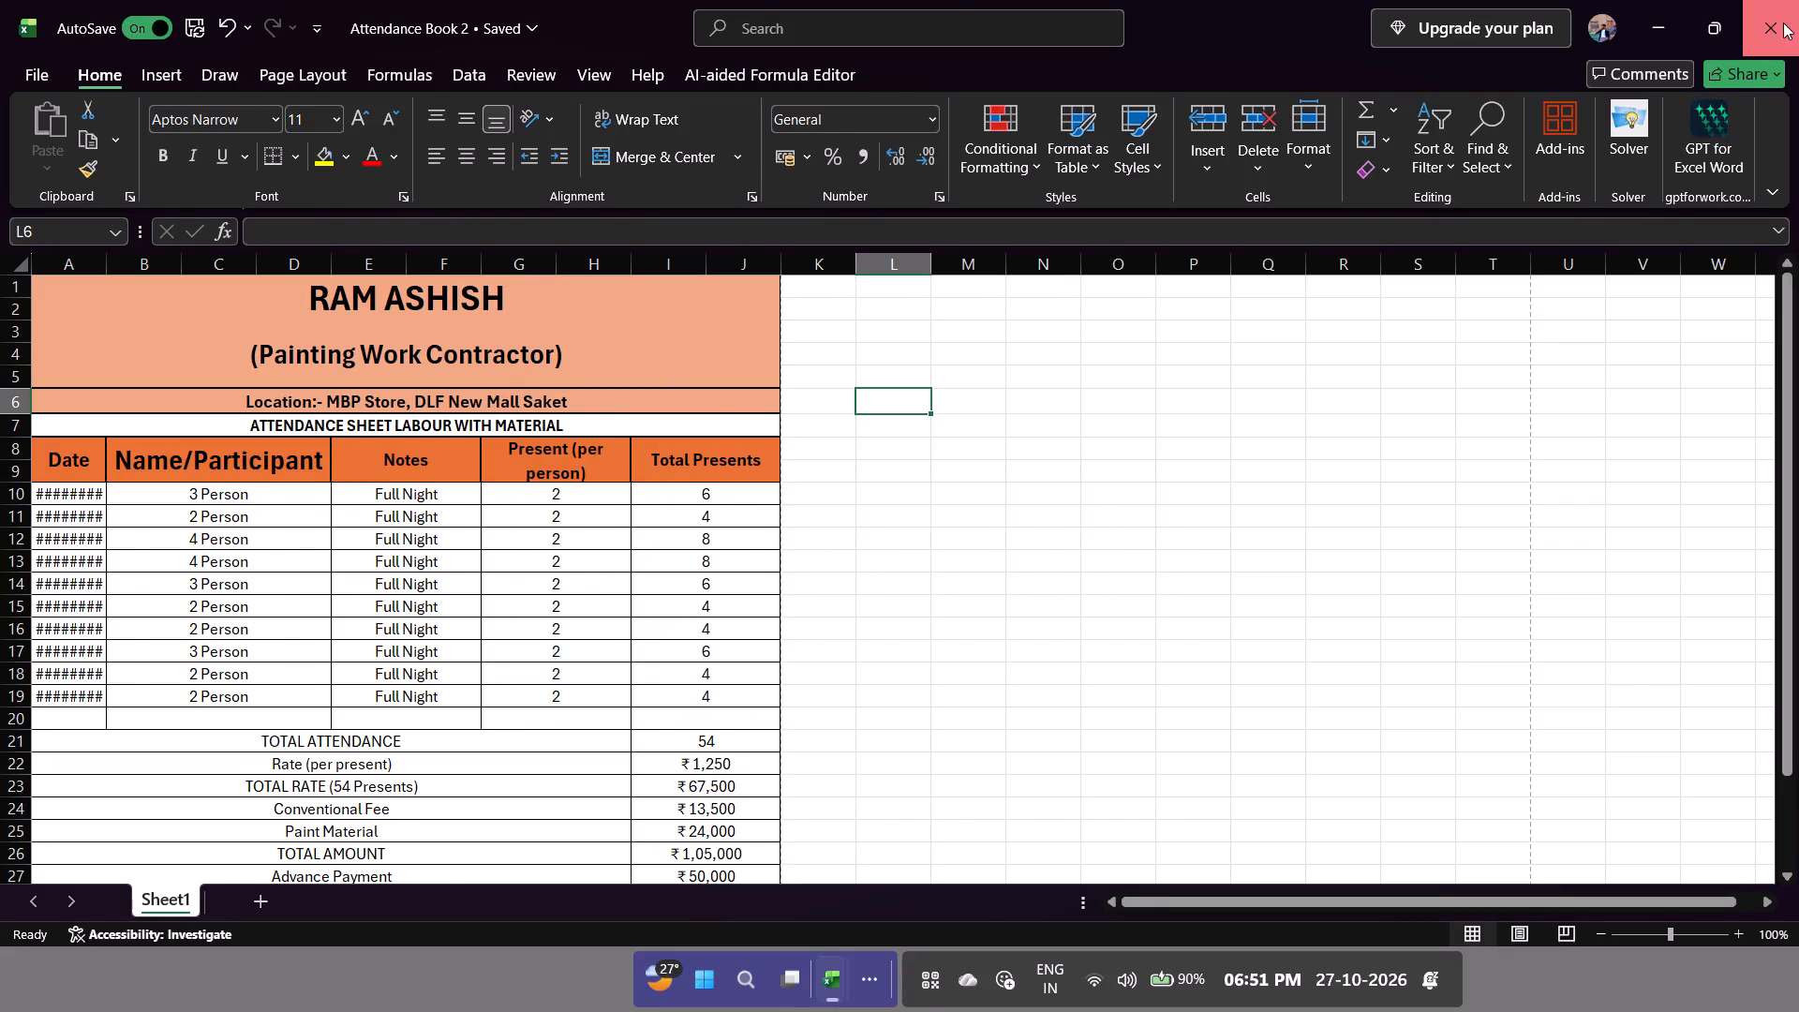
left_click(1784, 23)
left_click(1784, 23)
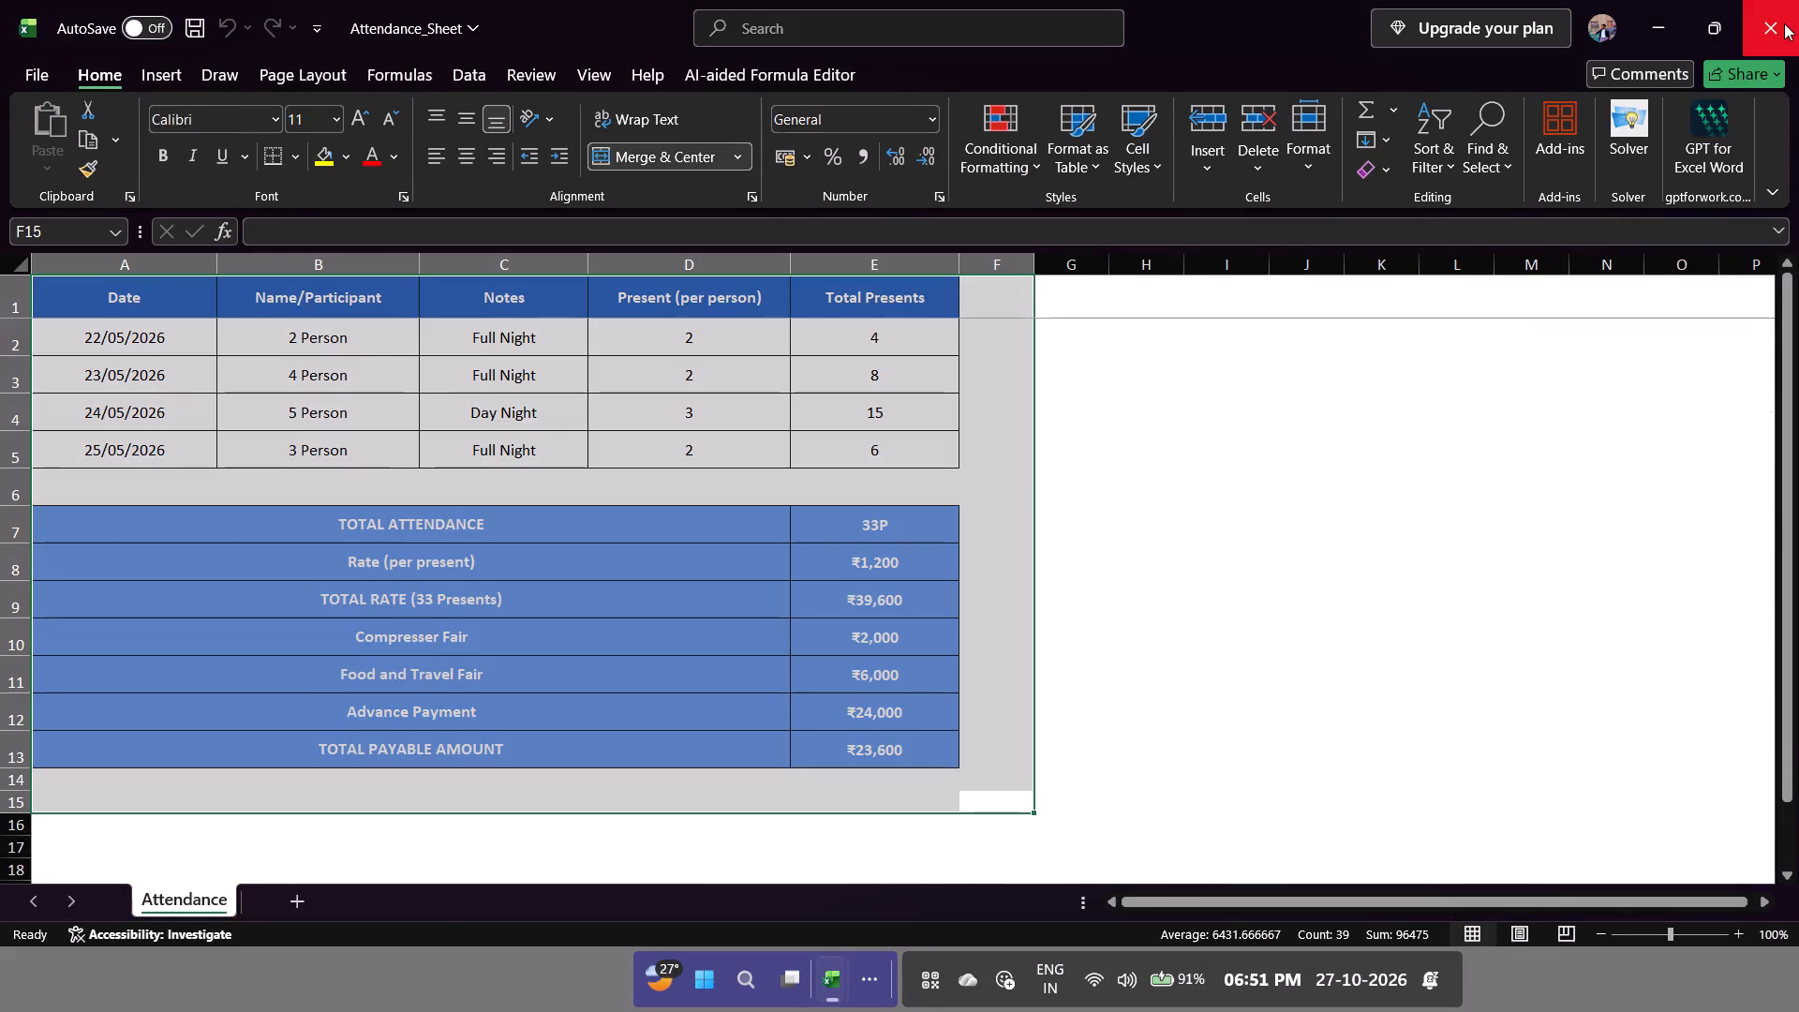
Close the Attendance_Sheet workbook without saving its changes.
left_click(1784, 23)
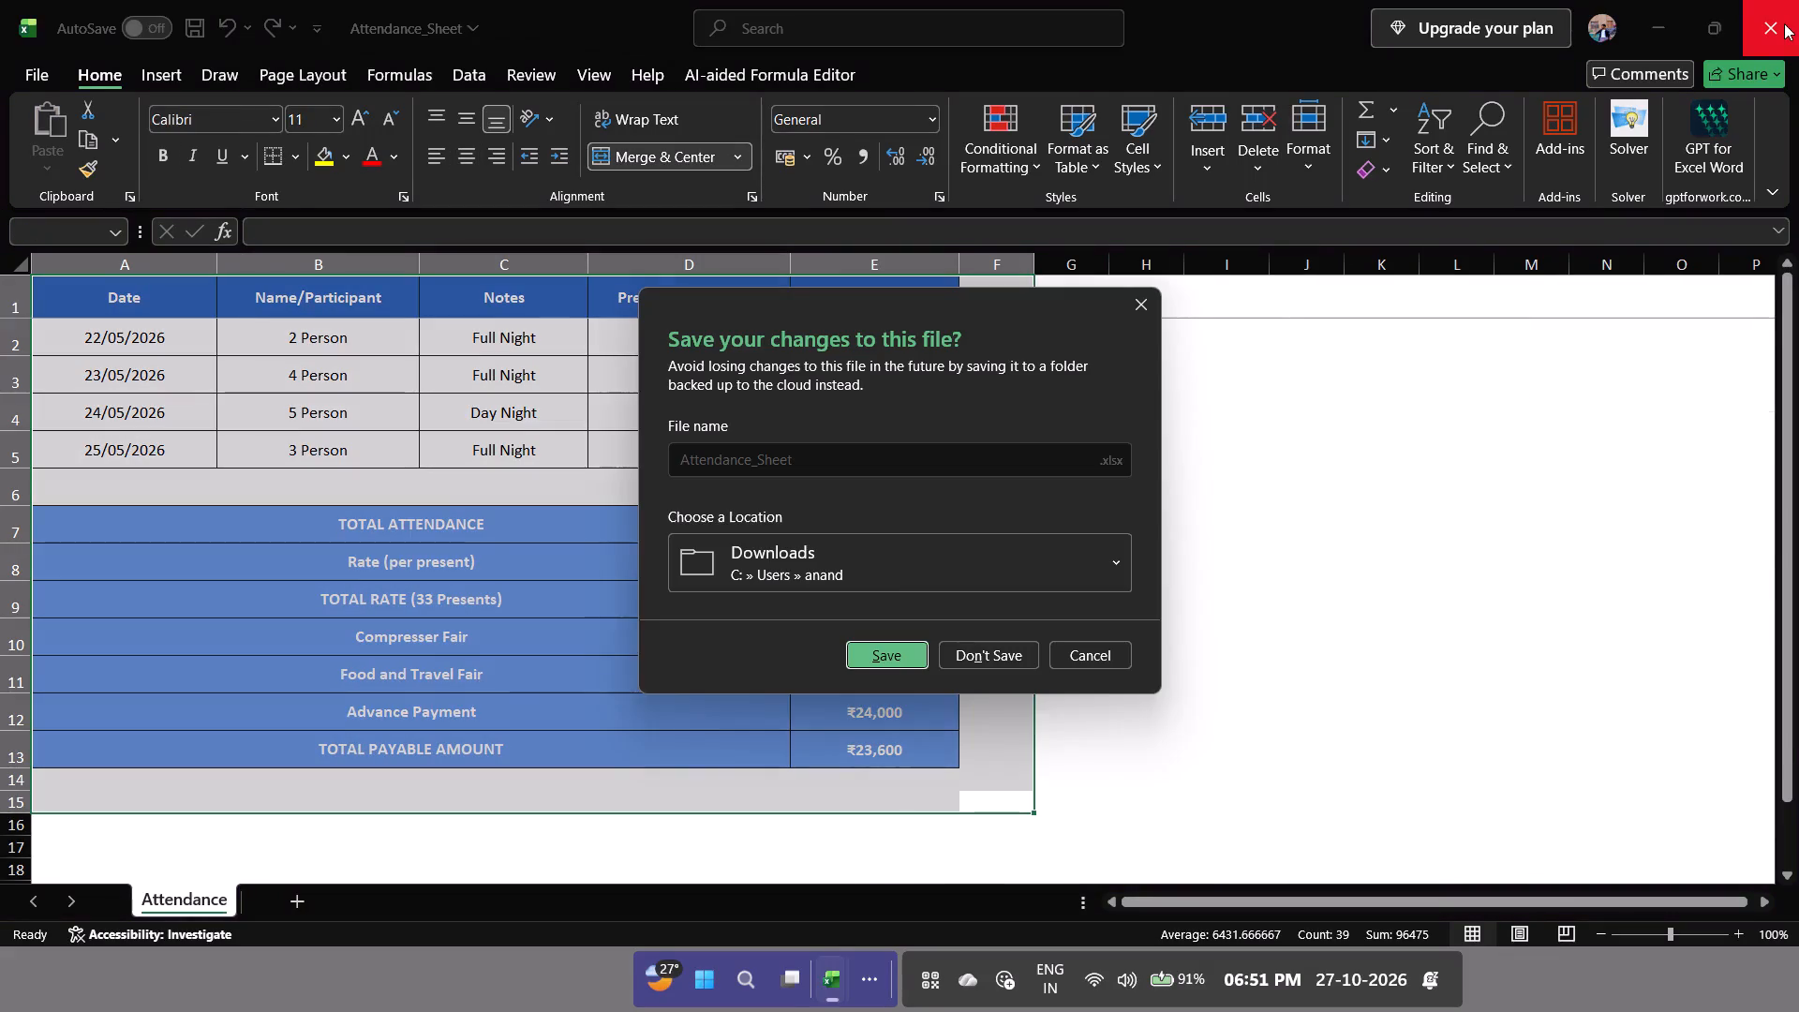
left_click(1011, 645)
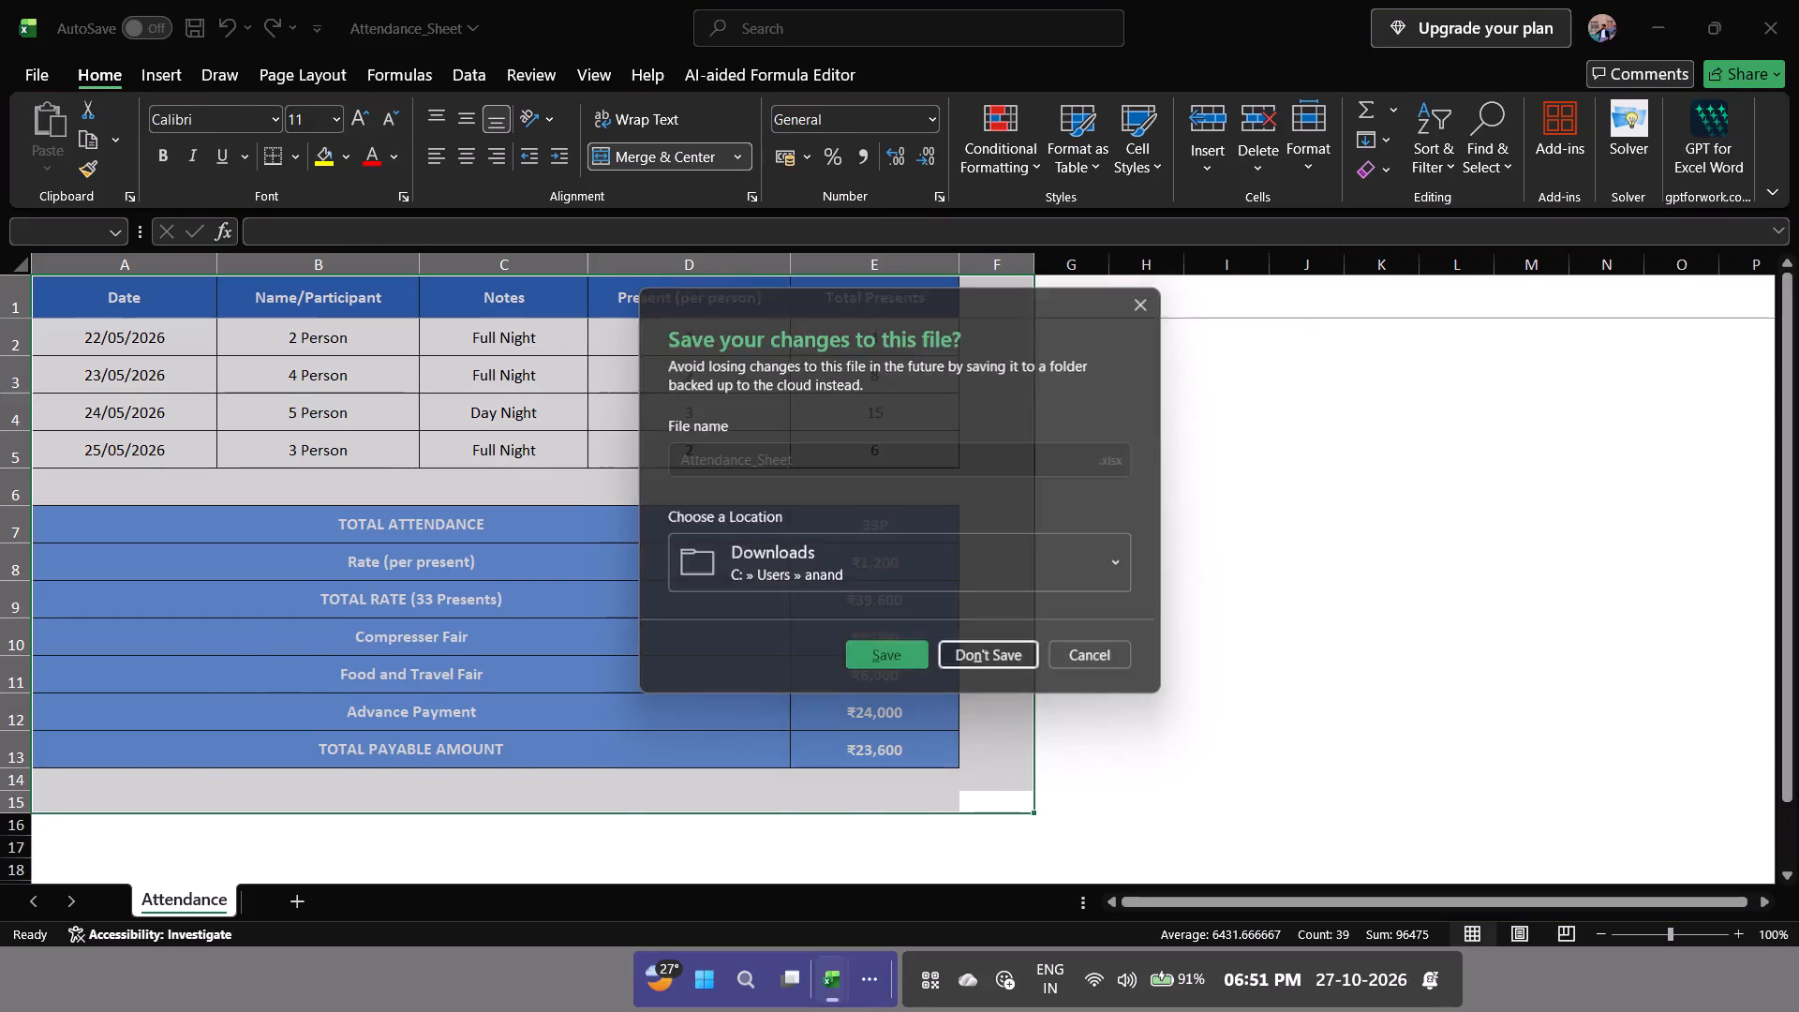
Close the Book1 rate list workbook.
left_click(1777, 0)
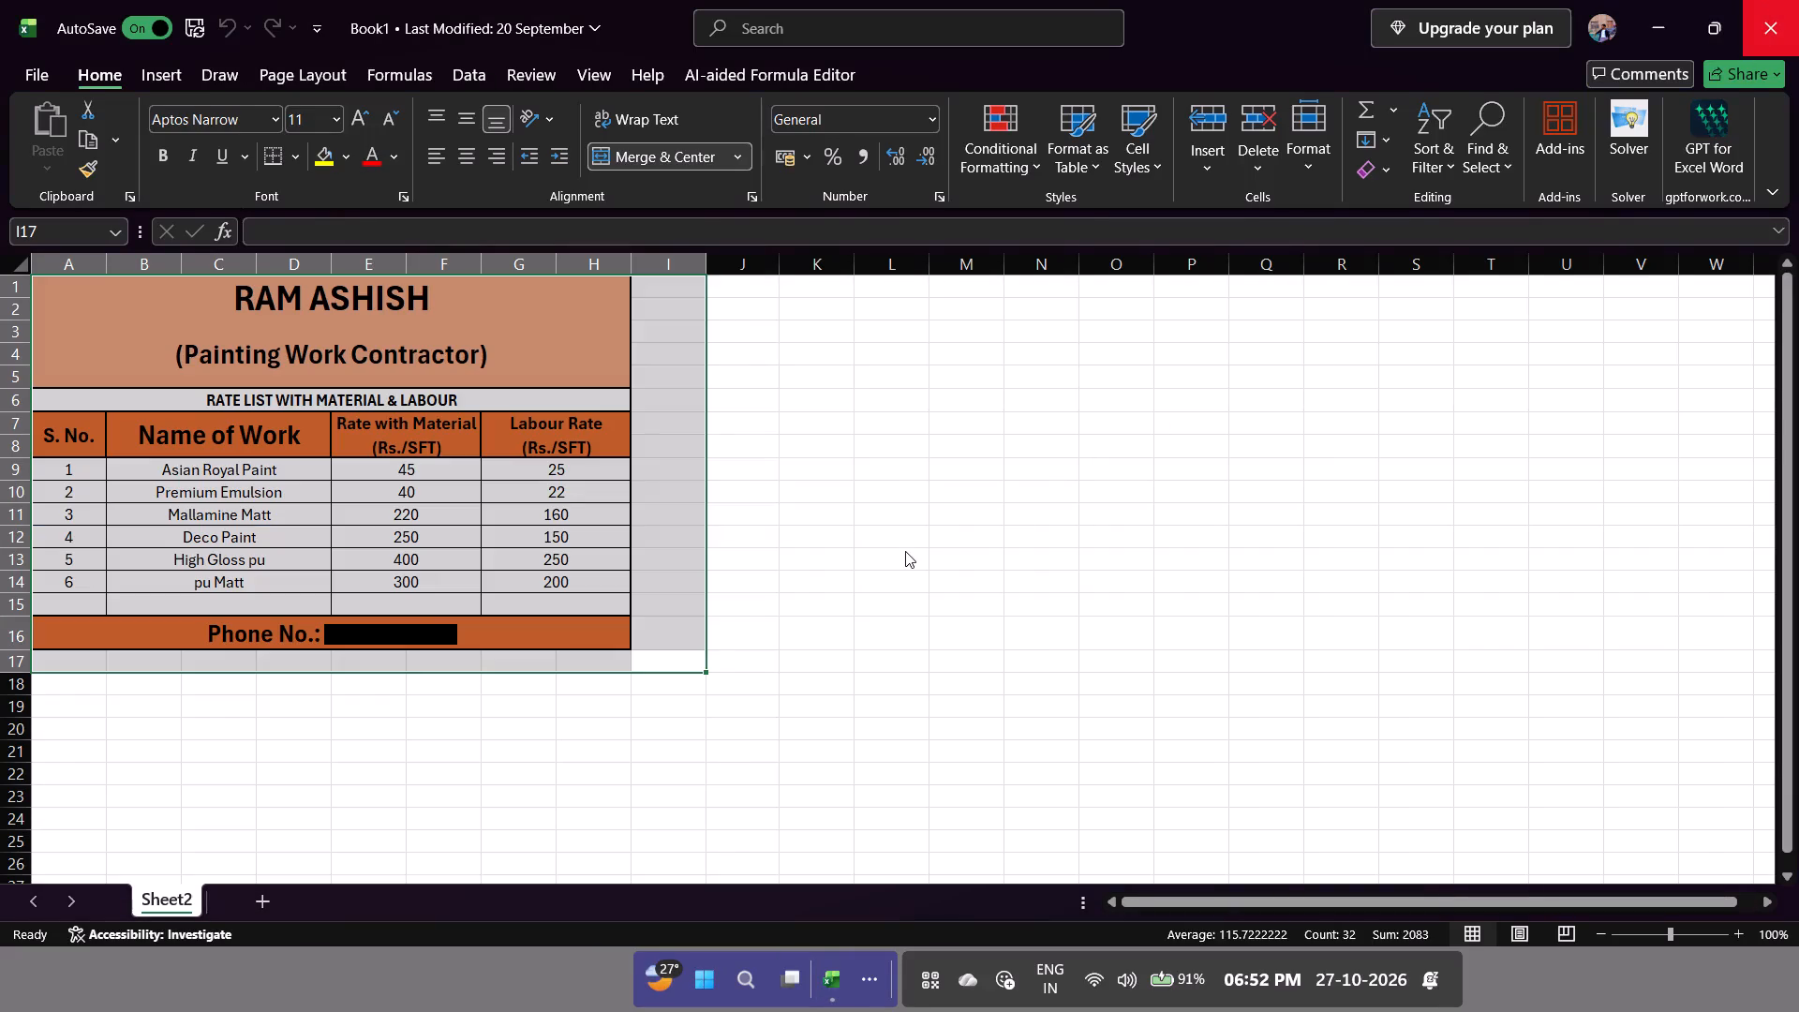
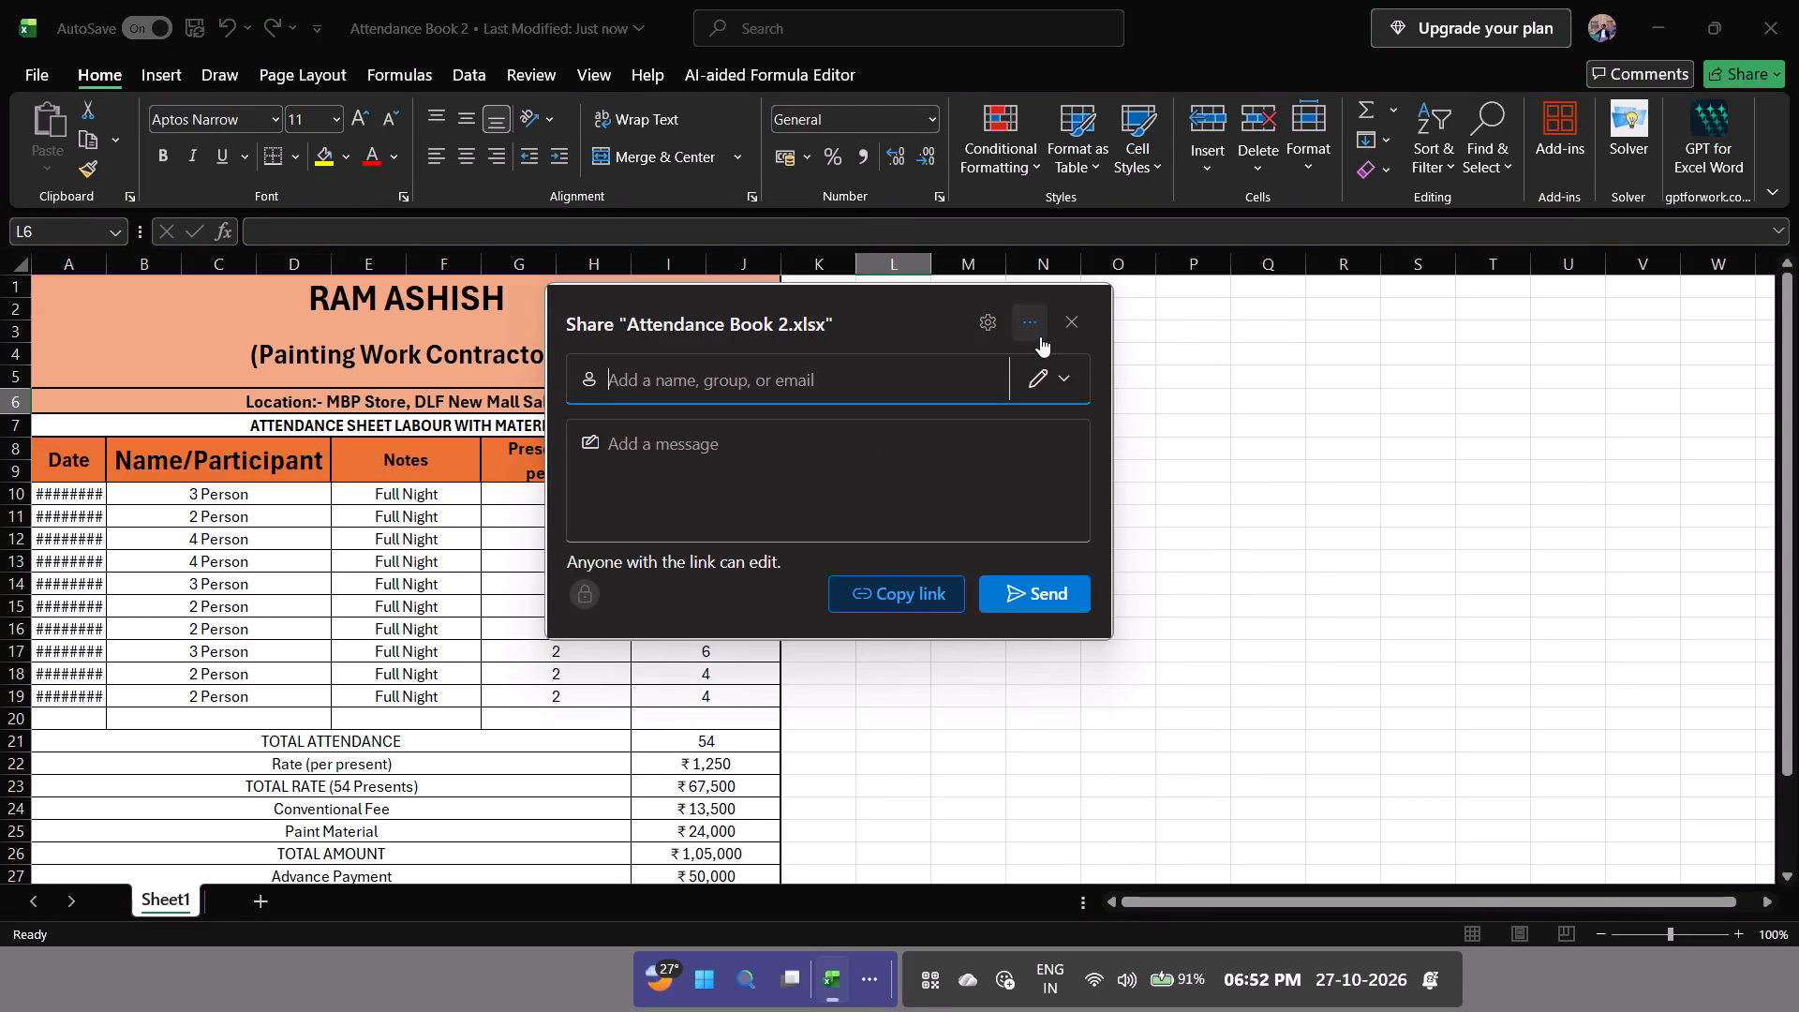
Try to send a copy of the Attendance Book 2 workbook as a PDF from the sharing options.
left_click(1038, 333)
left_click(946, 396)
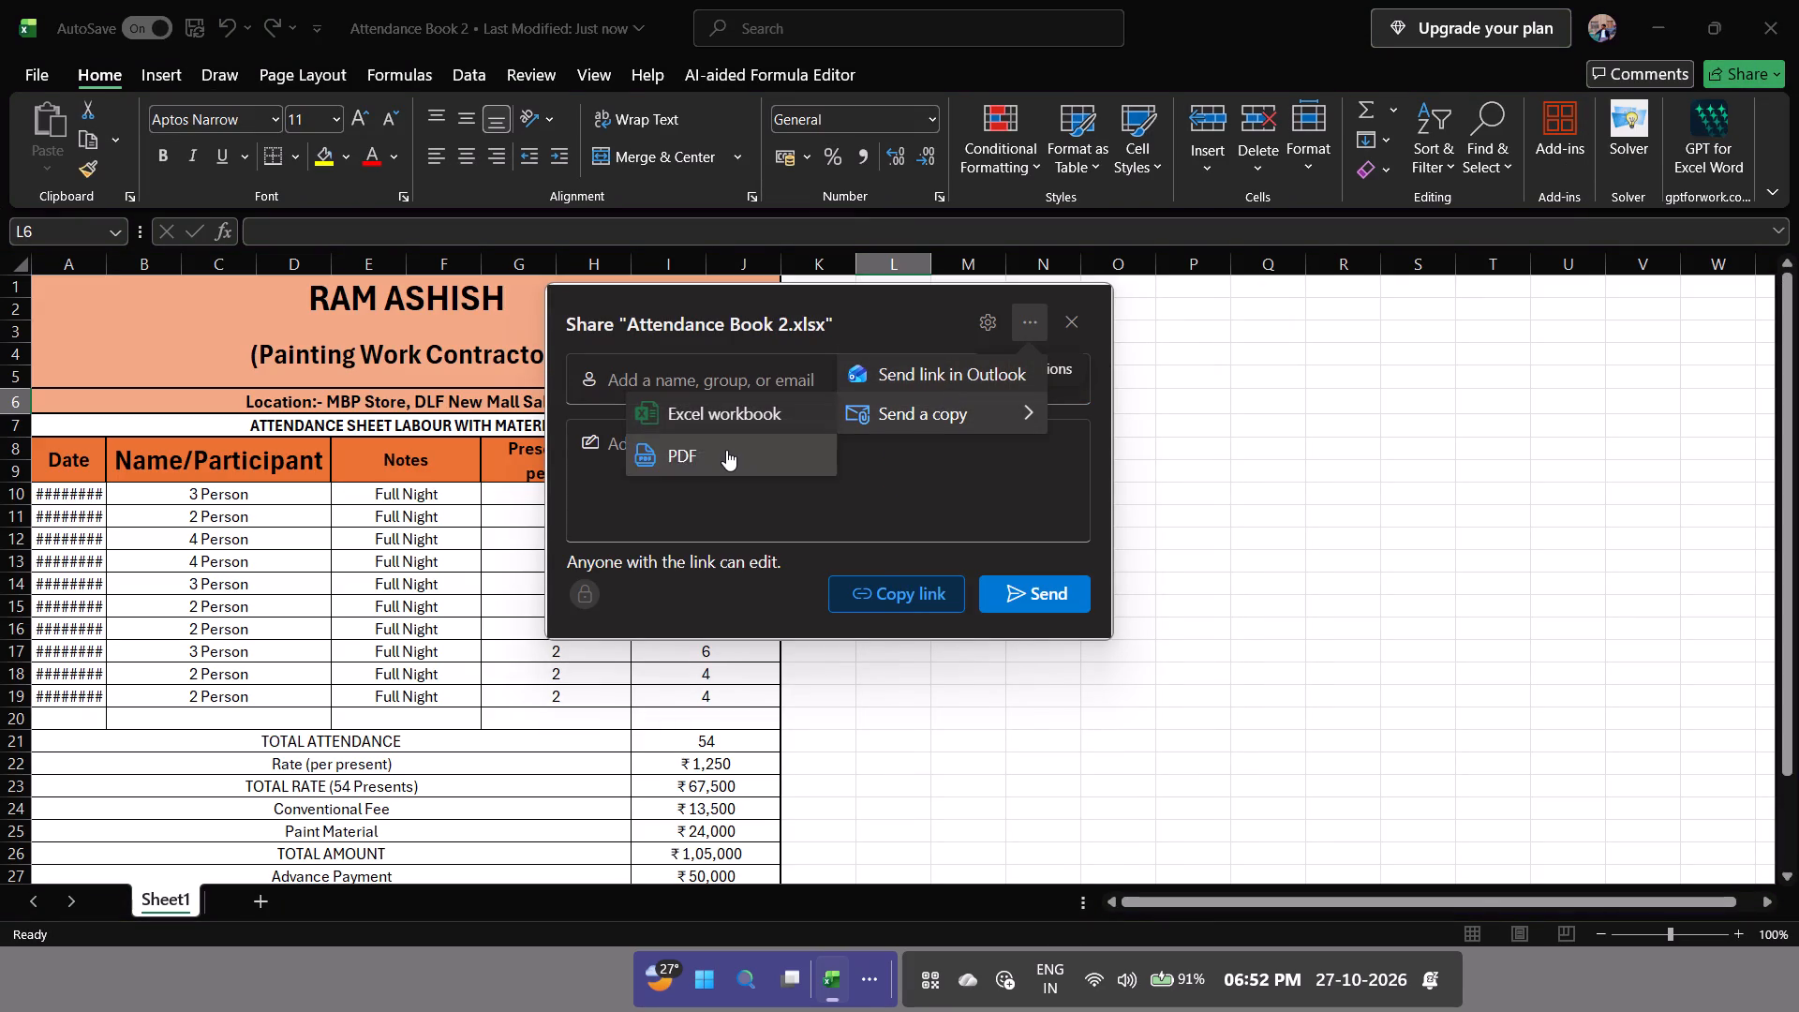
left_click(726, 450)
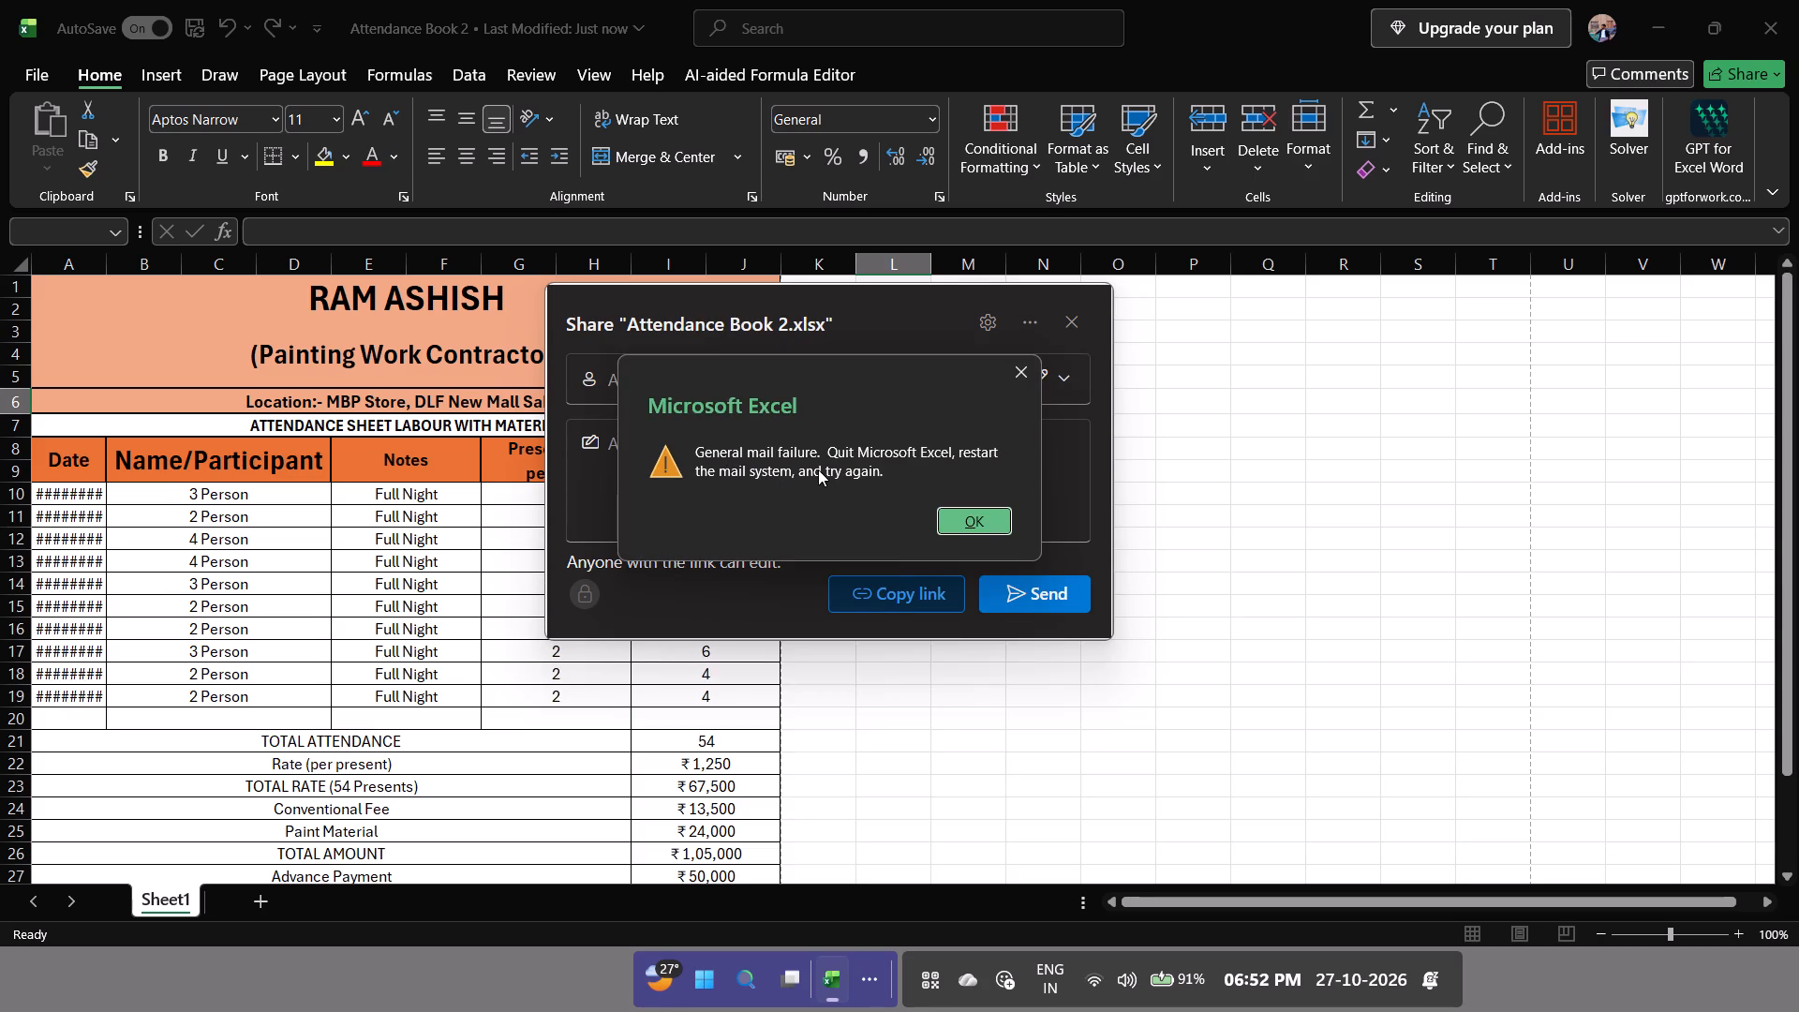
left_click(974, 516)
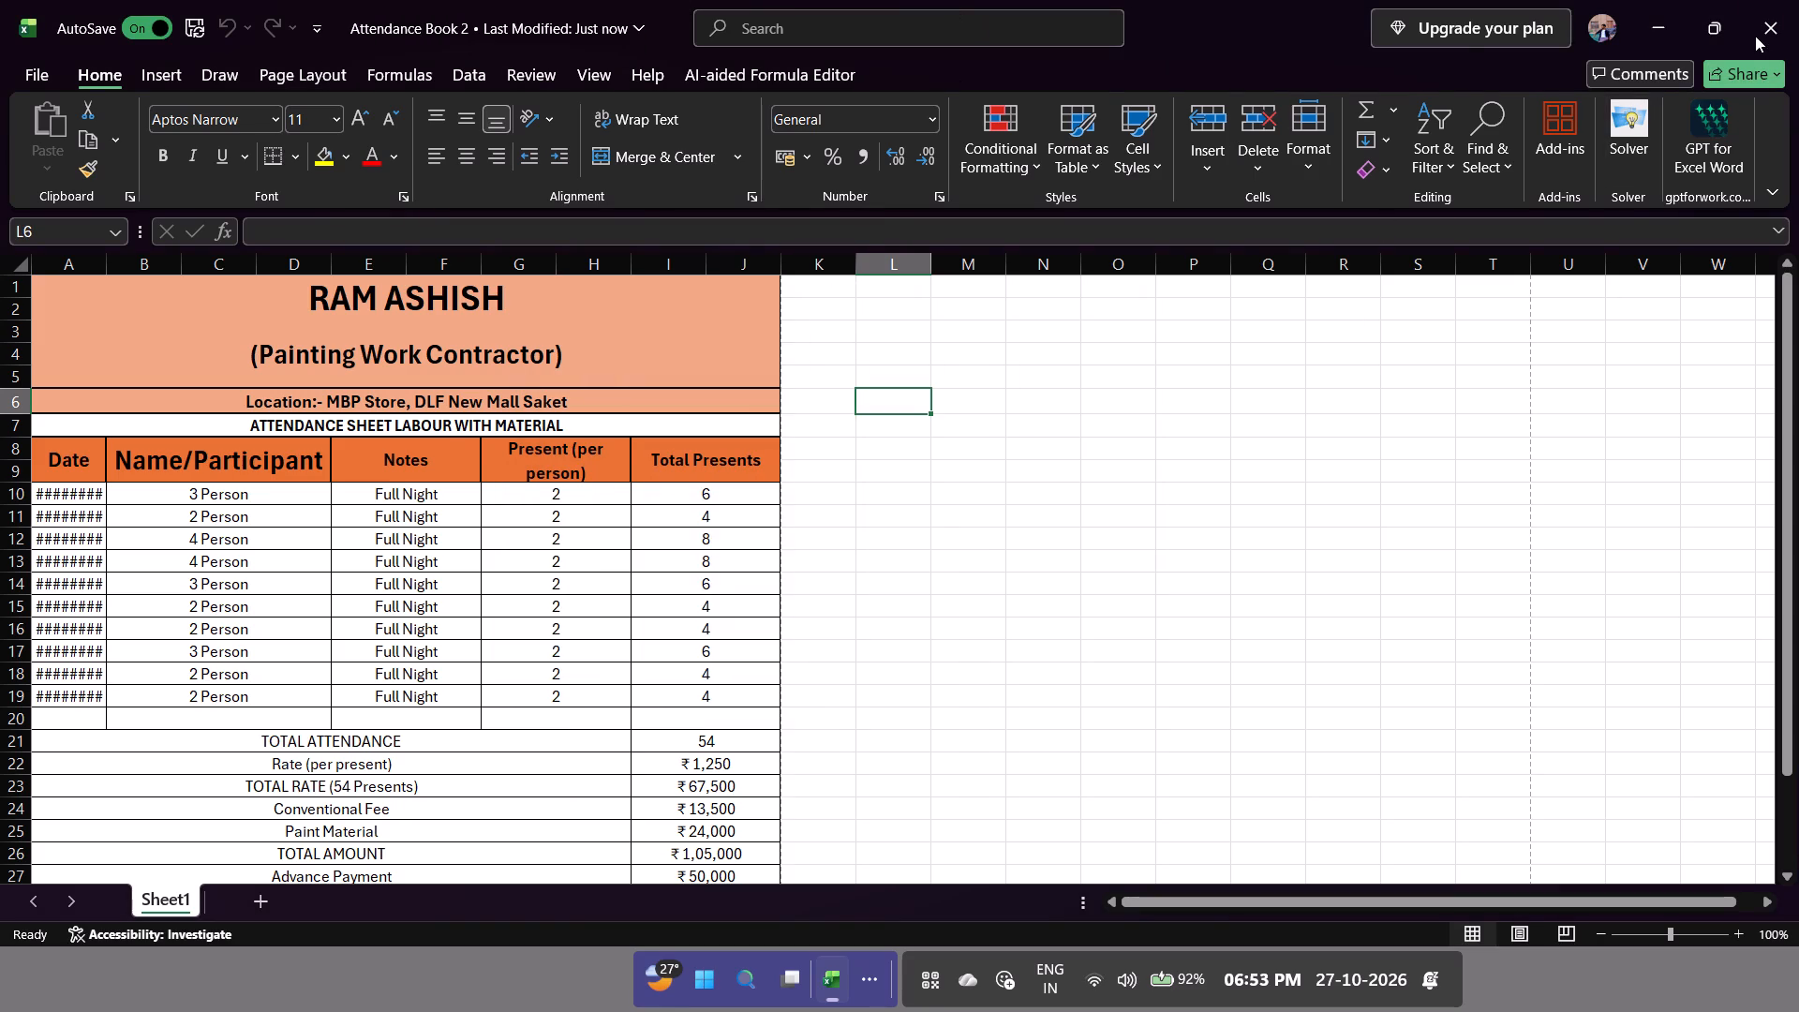
Browse the OneDrive folders above Documents as possible new locations for Attendance Book 2, then leave without moving it.
left_click(551, 37)
left_click(495, 130)
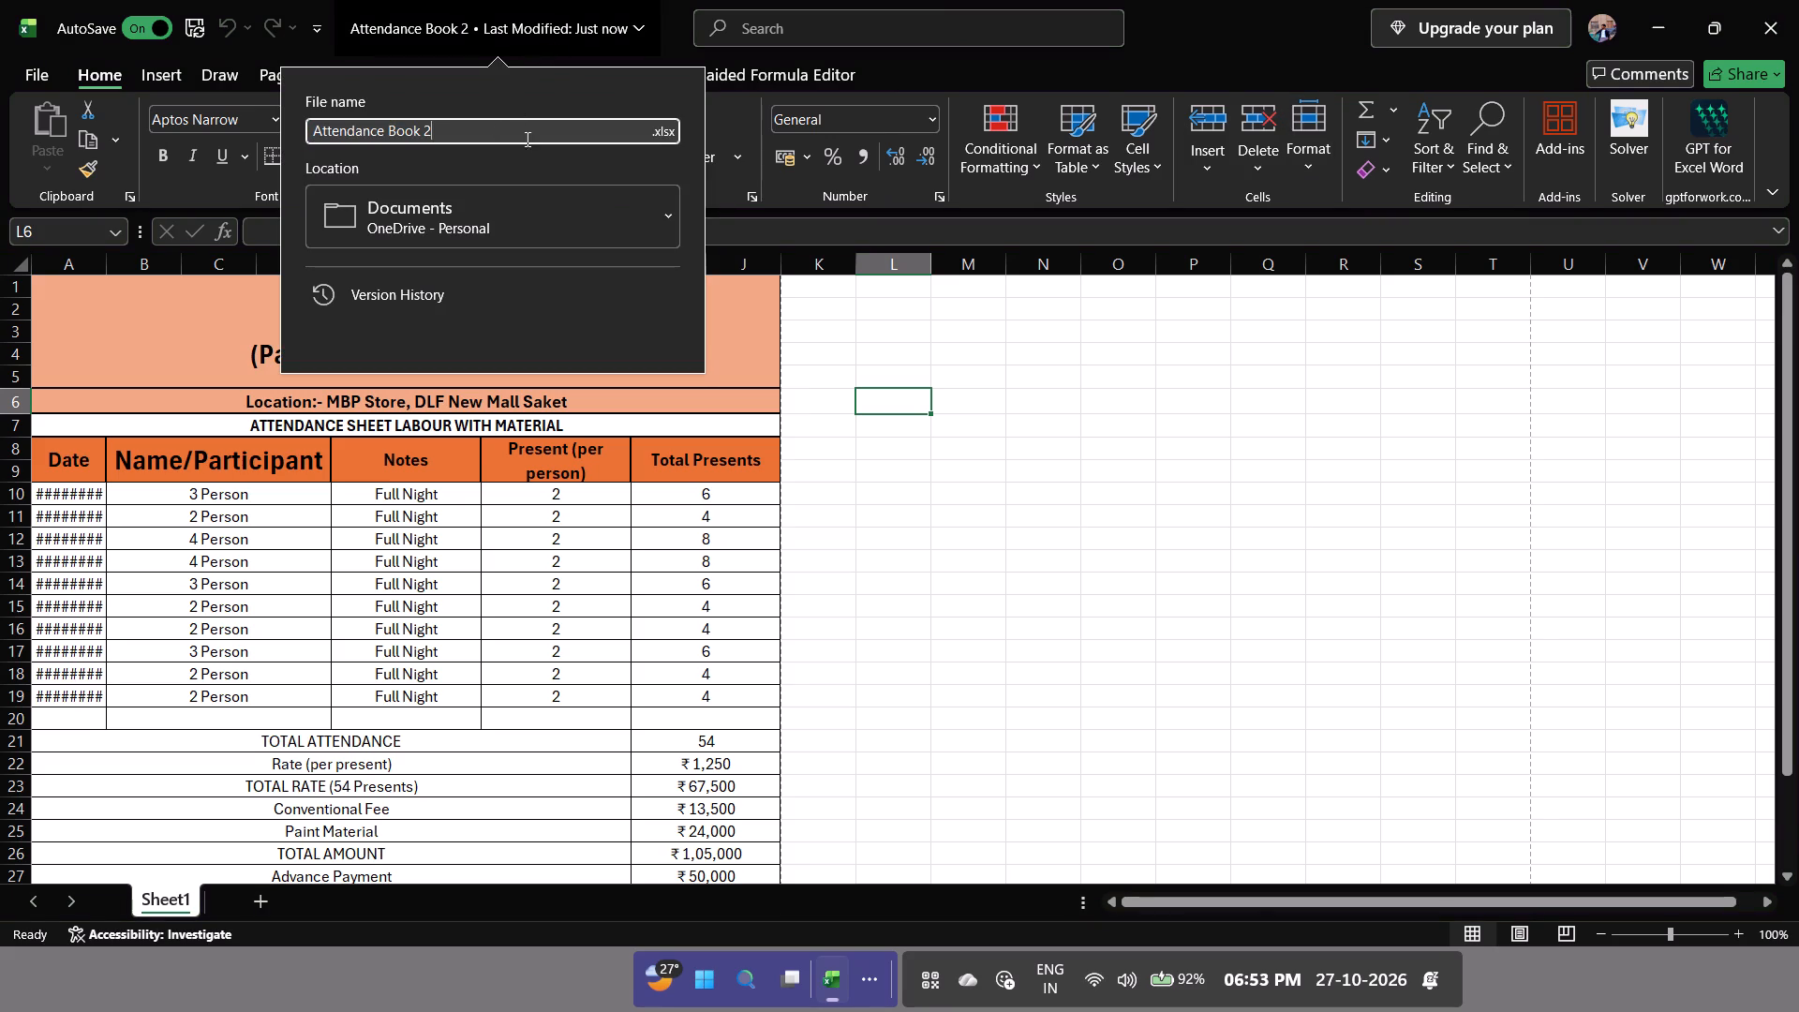
triple_click(658, 125)
left_click(542, 224)
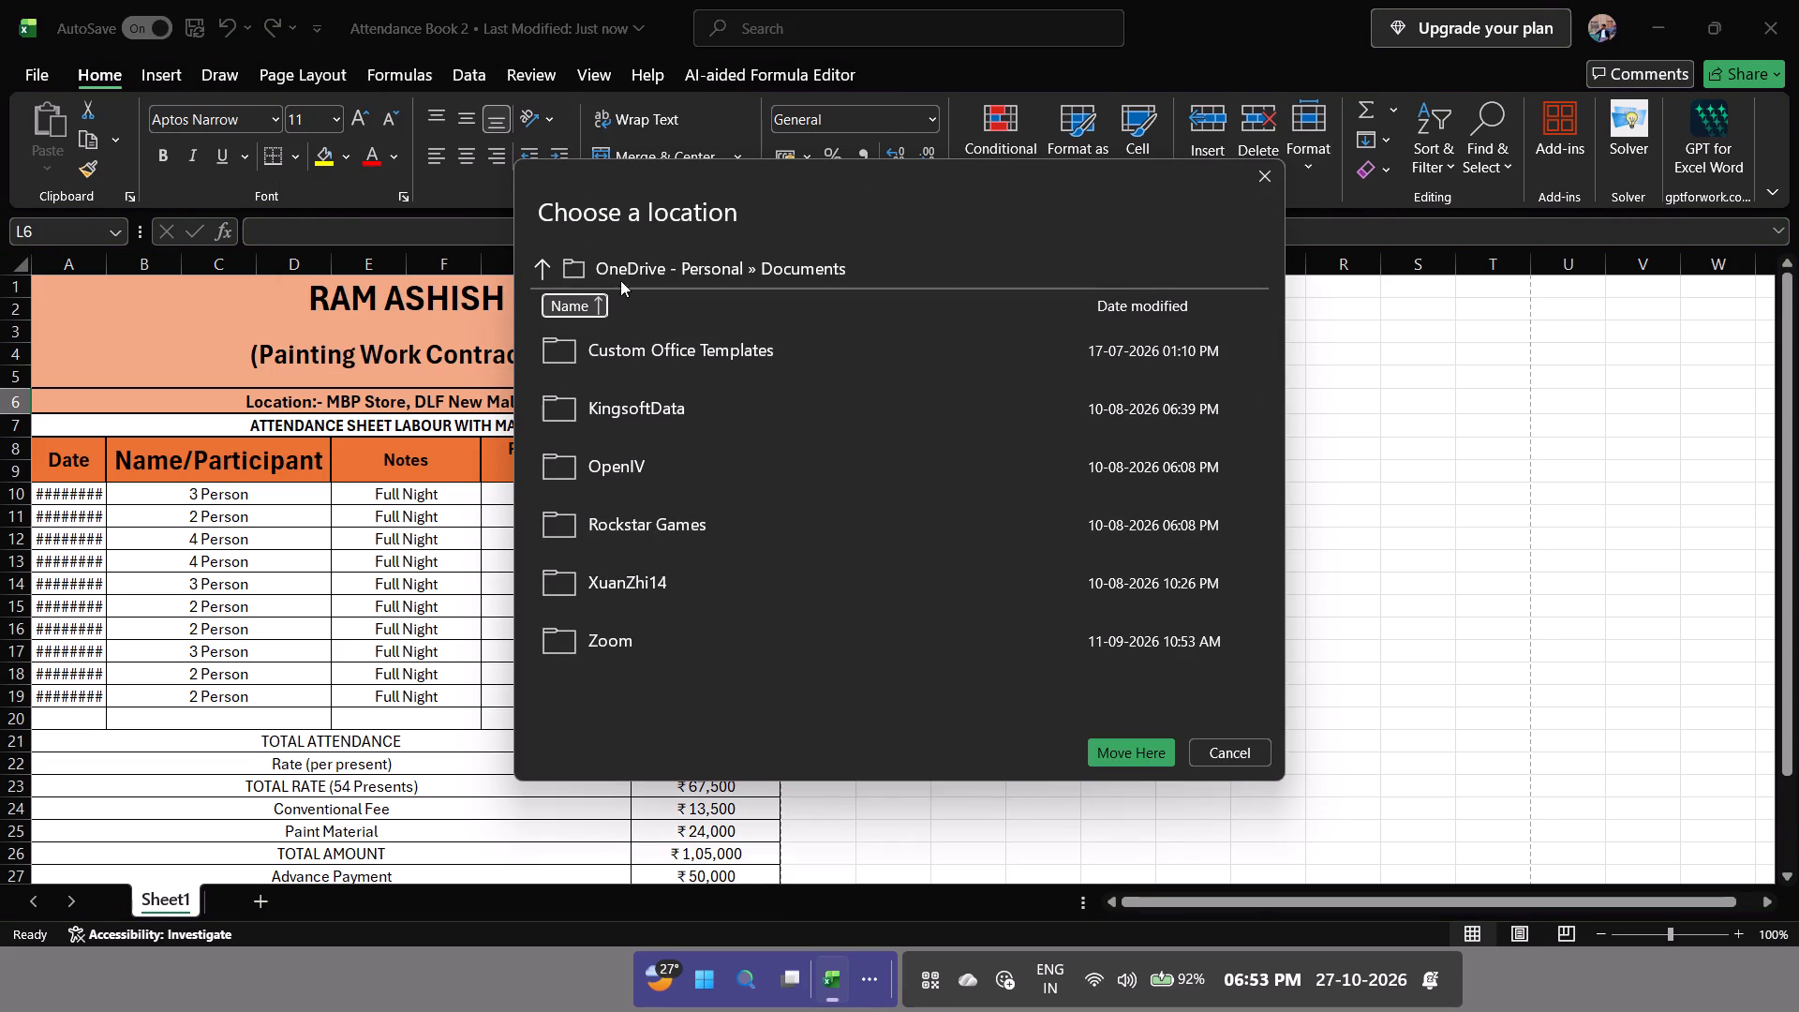
left_click(545, 261)
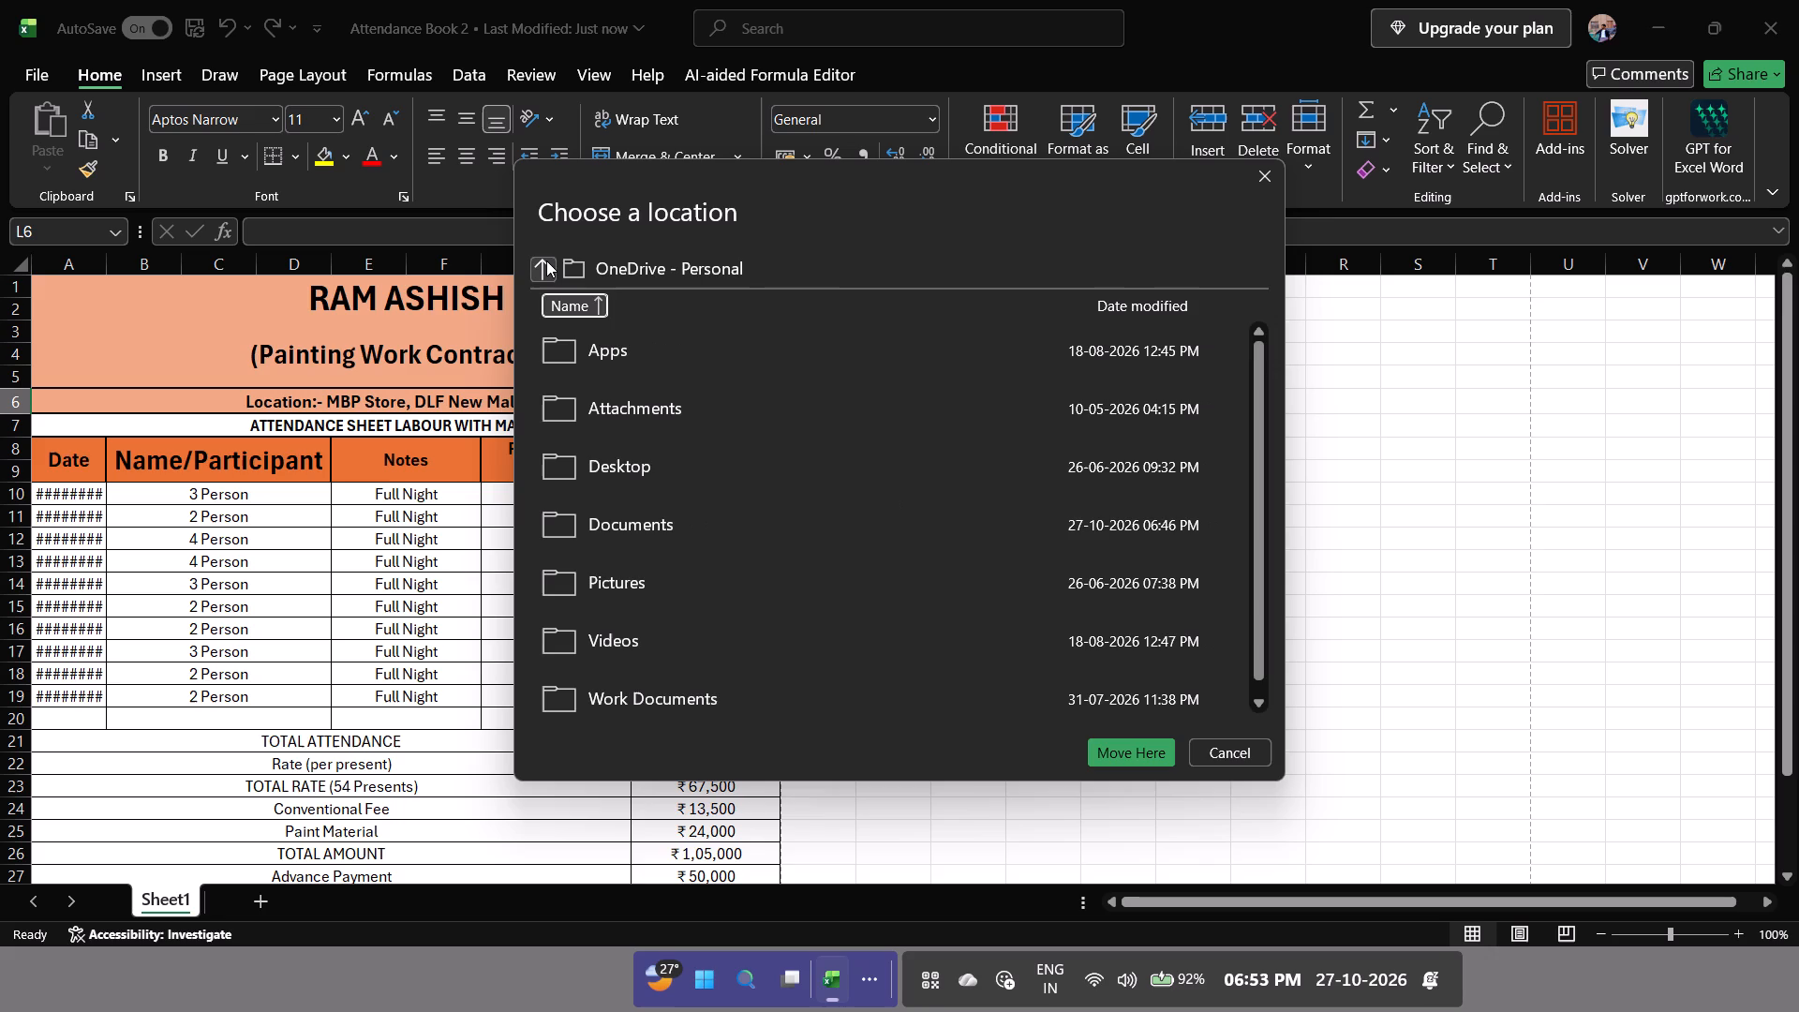
left_click(546, 260)
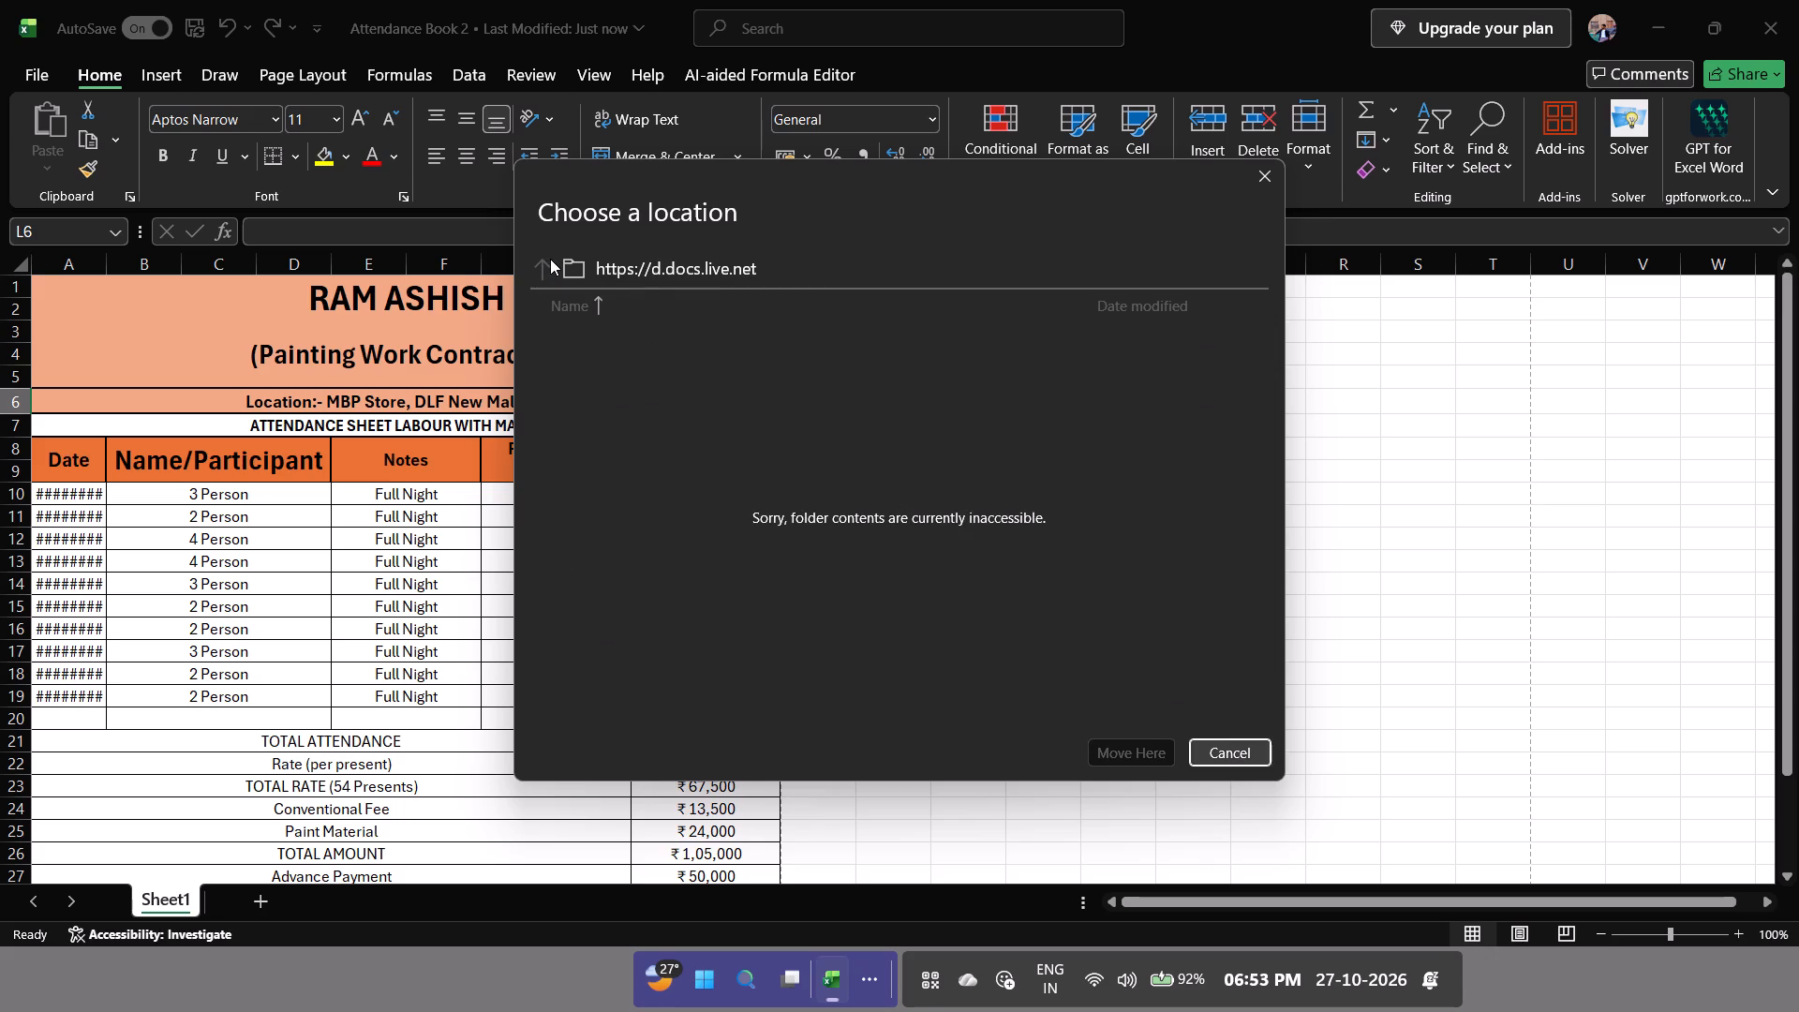
left_click(551, 259)
left_click(1266, 189)
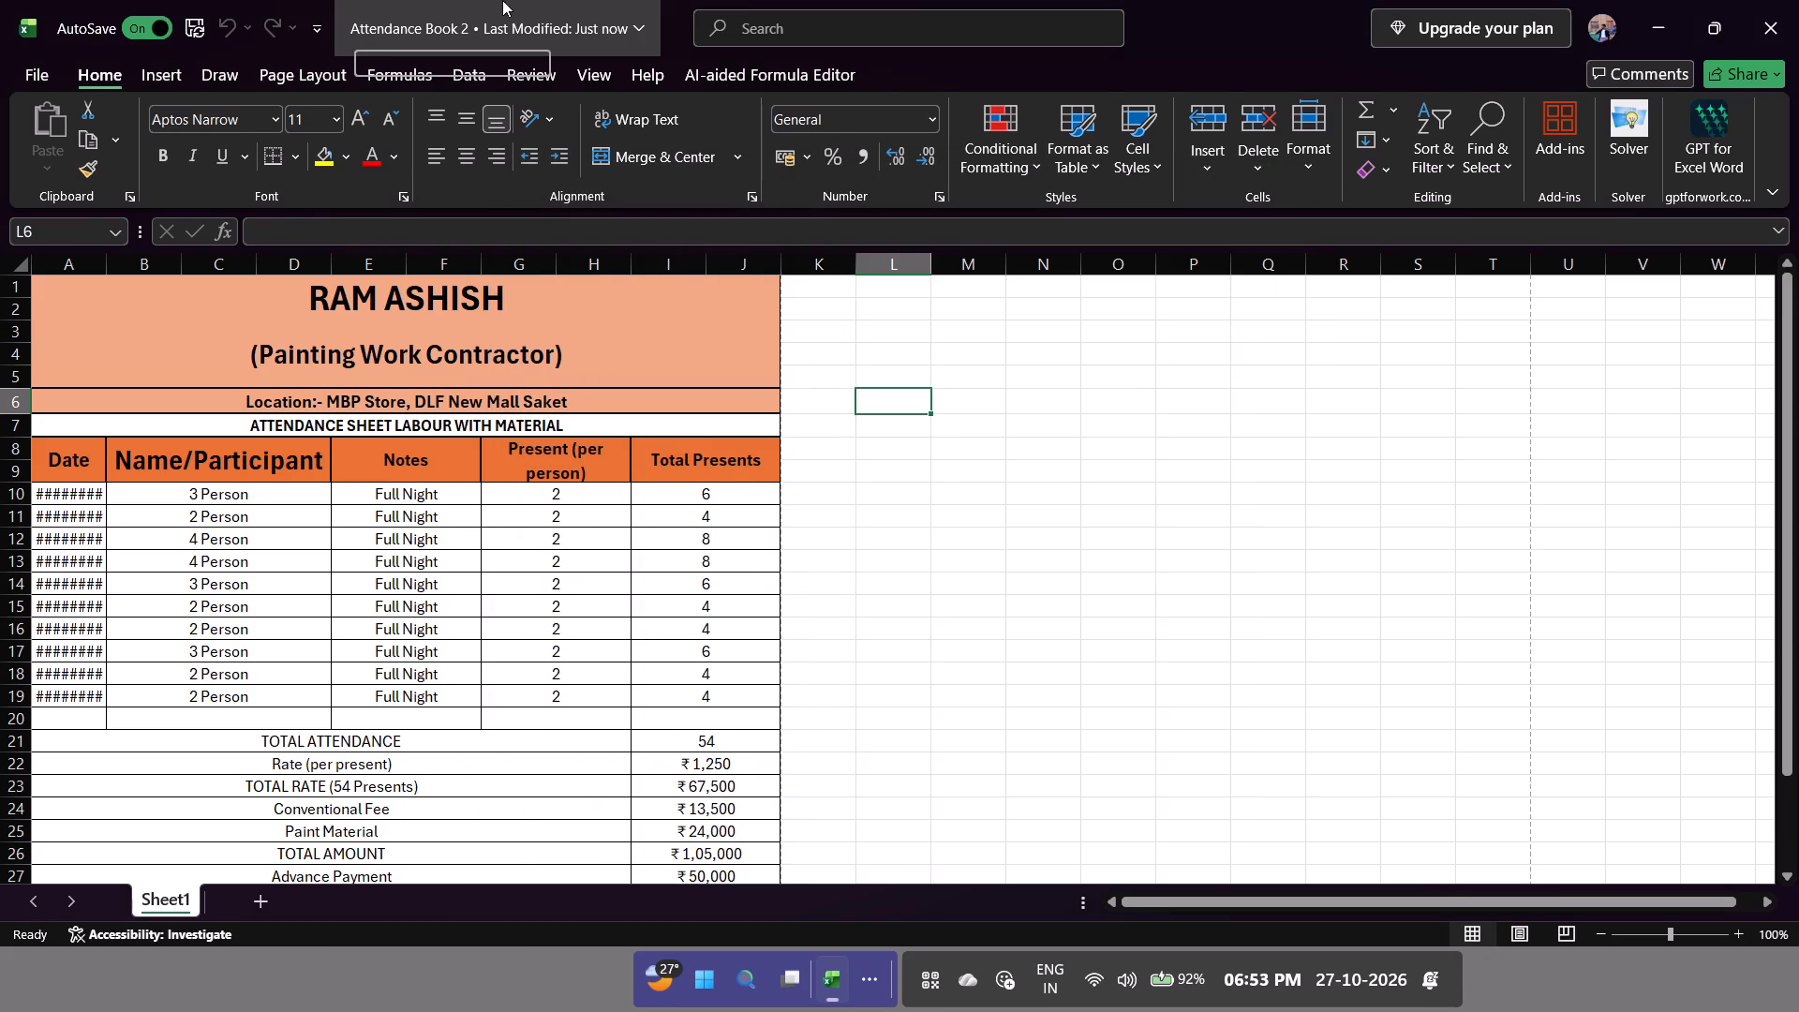
Turn off AutoSave for the Attendance Book 2 workbook.
left_click(320, 12)
left_click(320, 12)
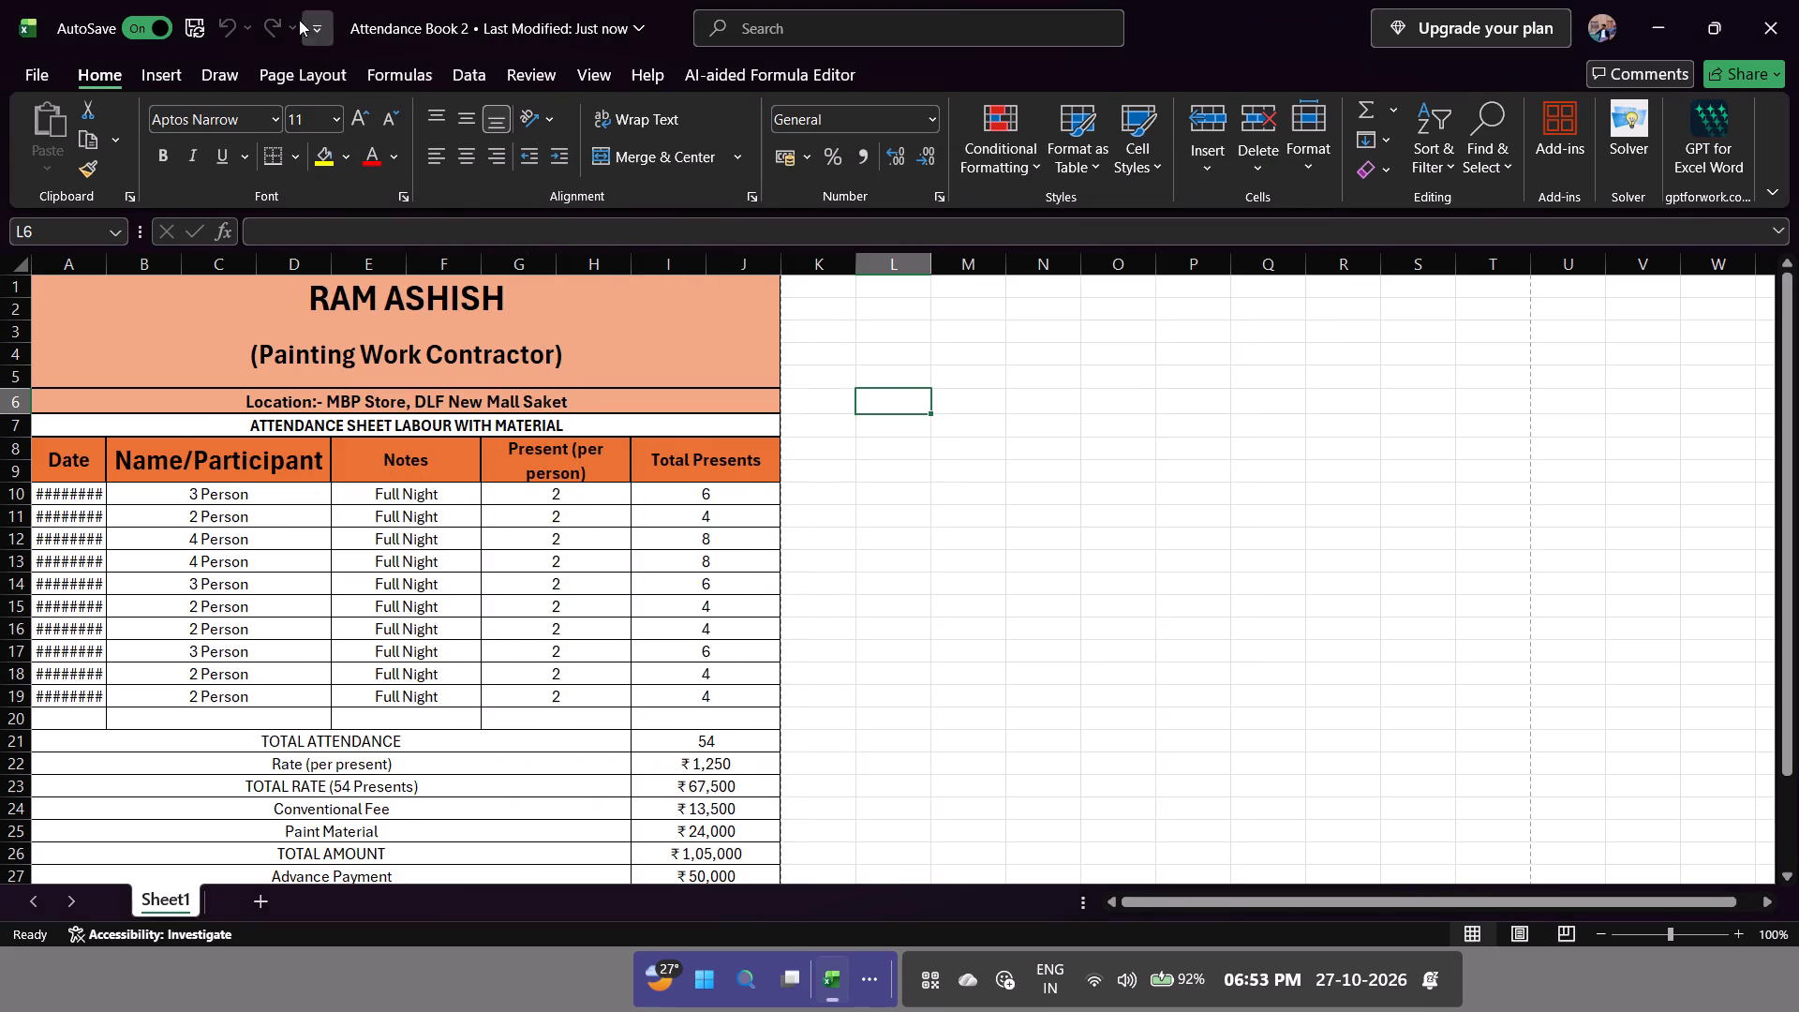
left_click(136, 35)
Check the OneDrive - Personal folder for a location to move Attendance Book 2 to, leaving the file in place.
left_click(483, 20)
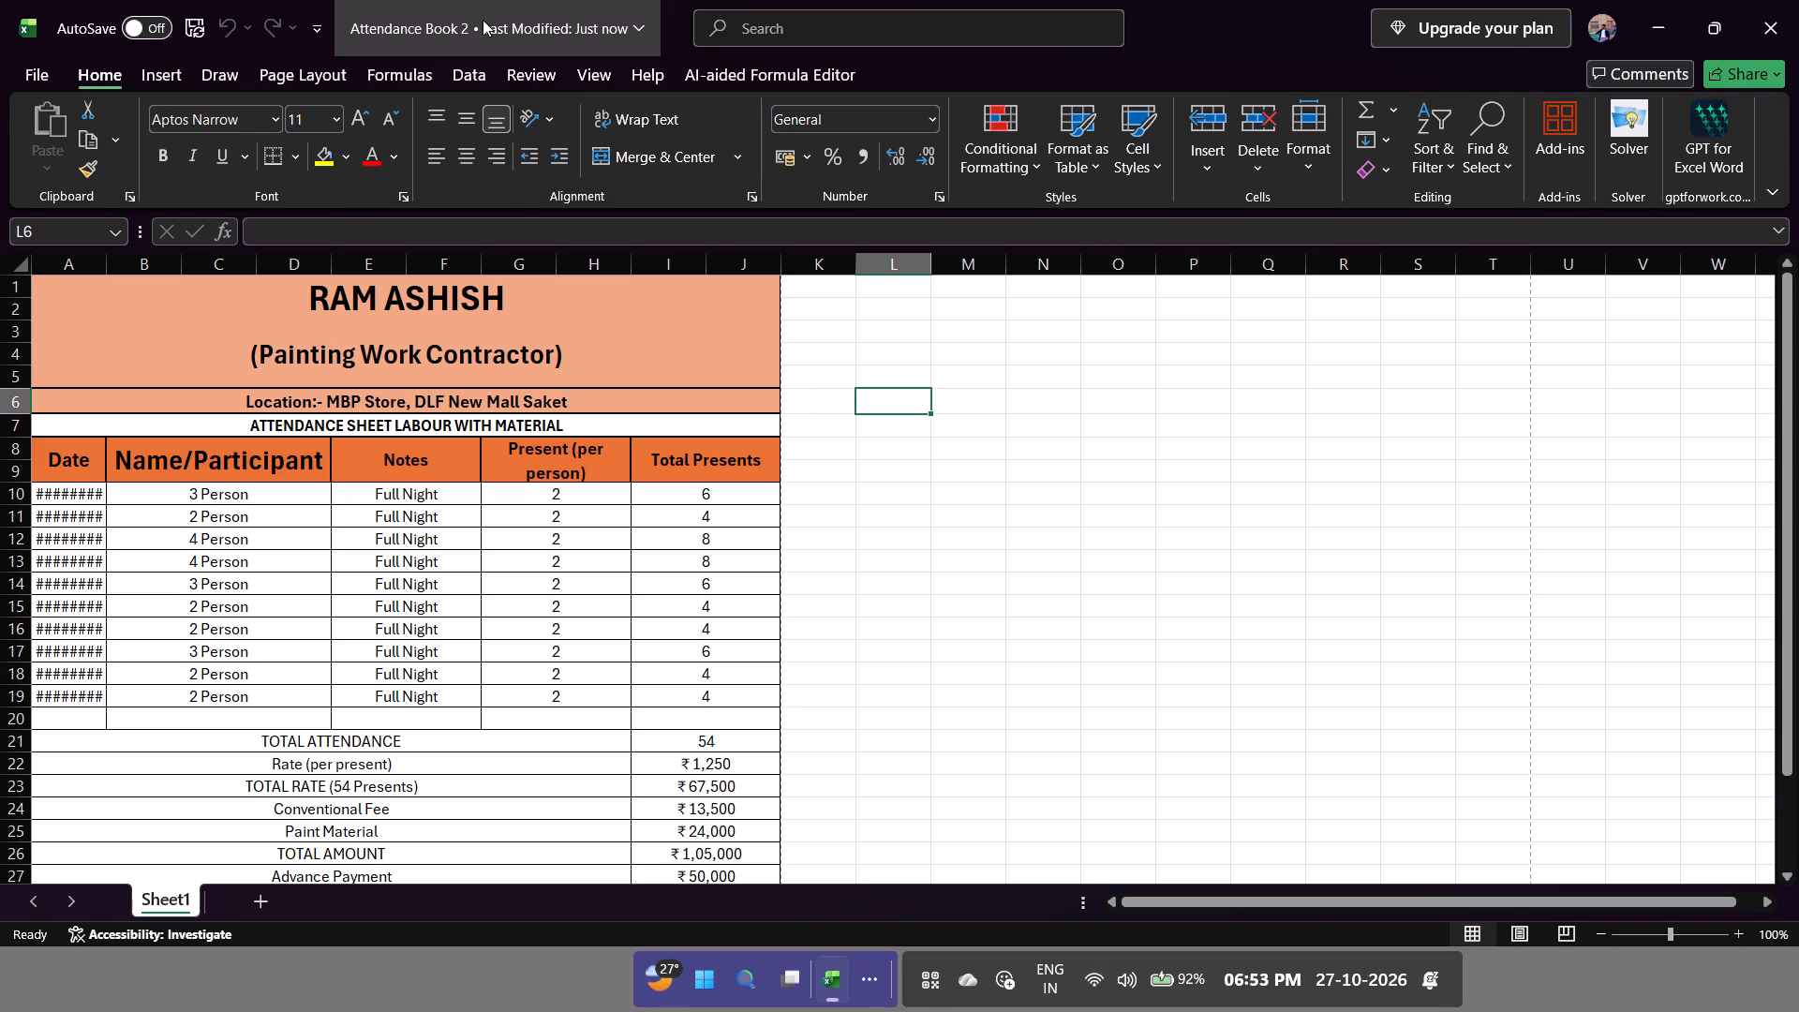
left_click(487, 209)
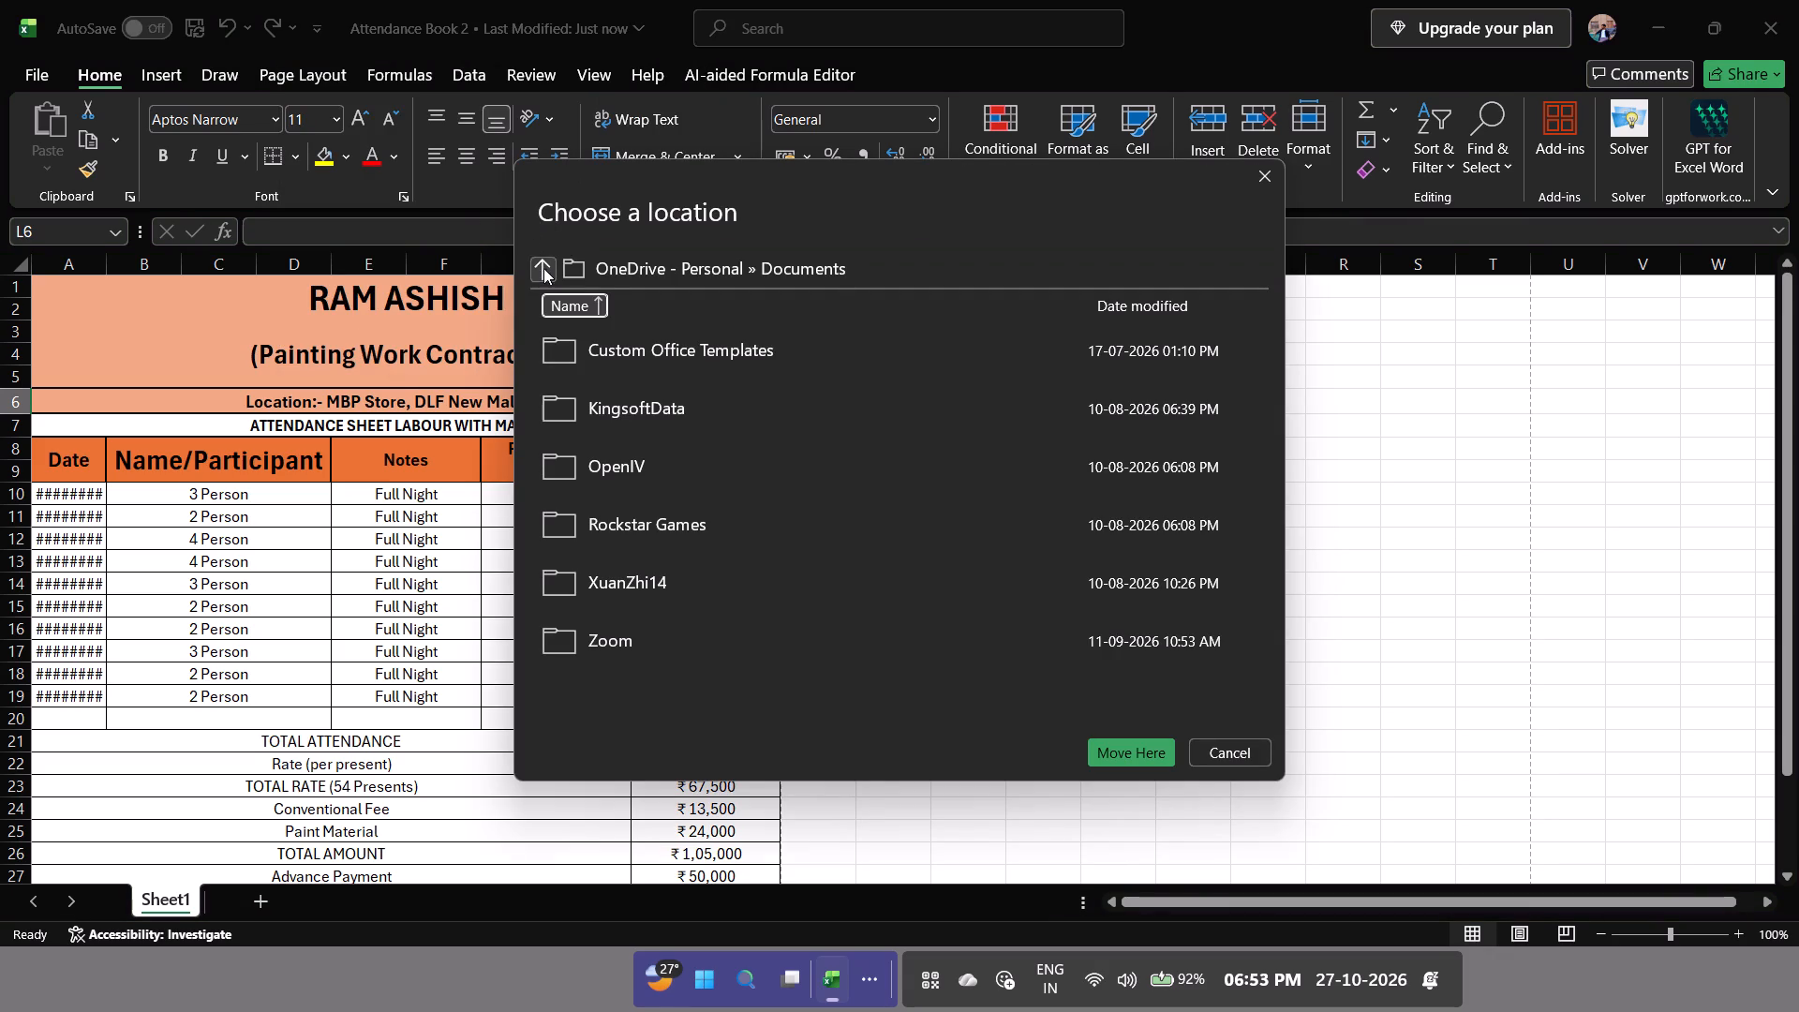
left_click(543, 268)
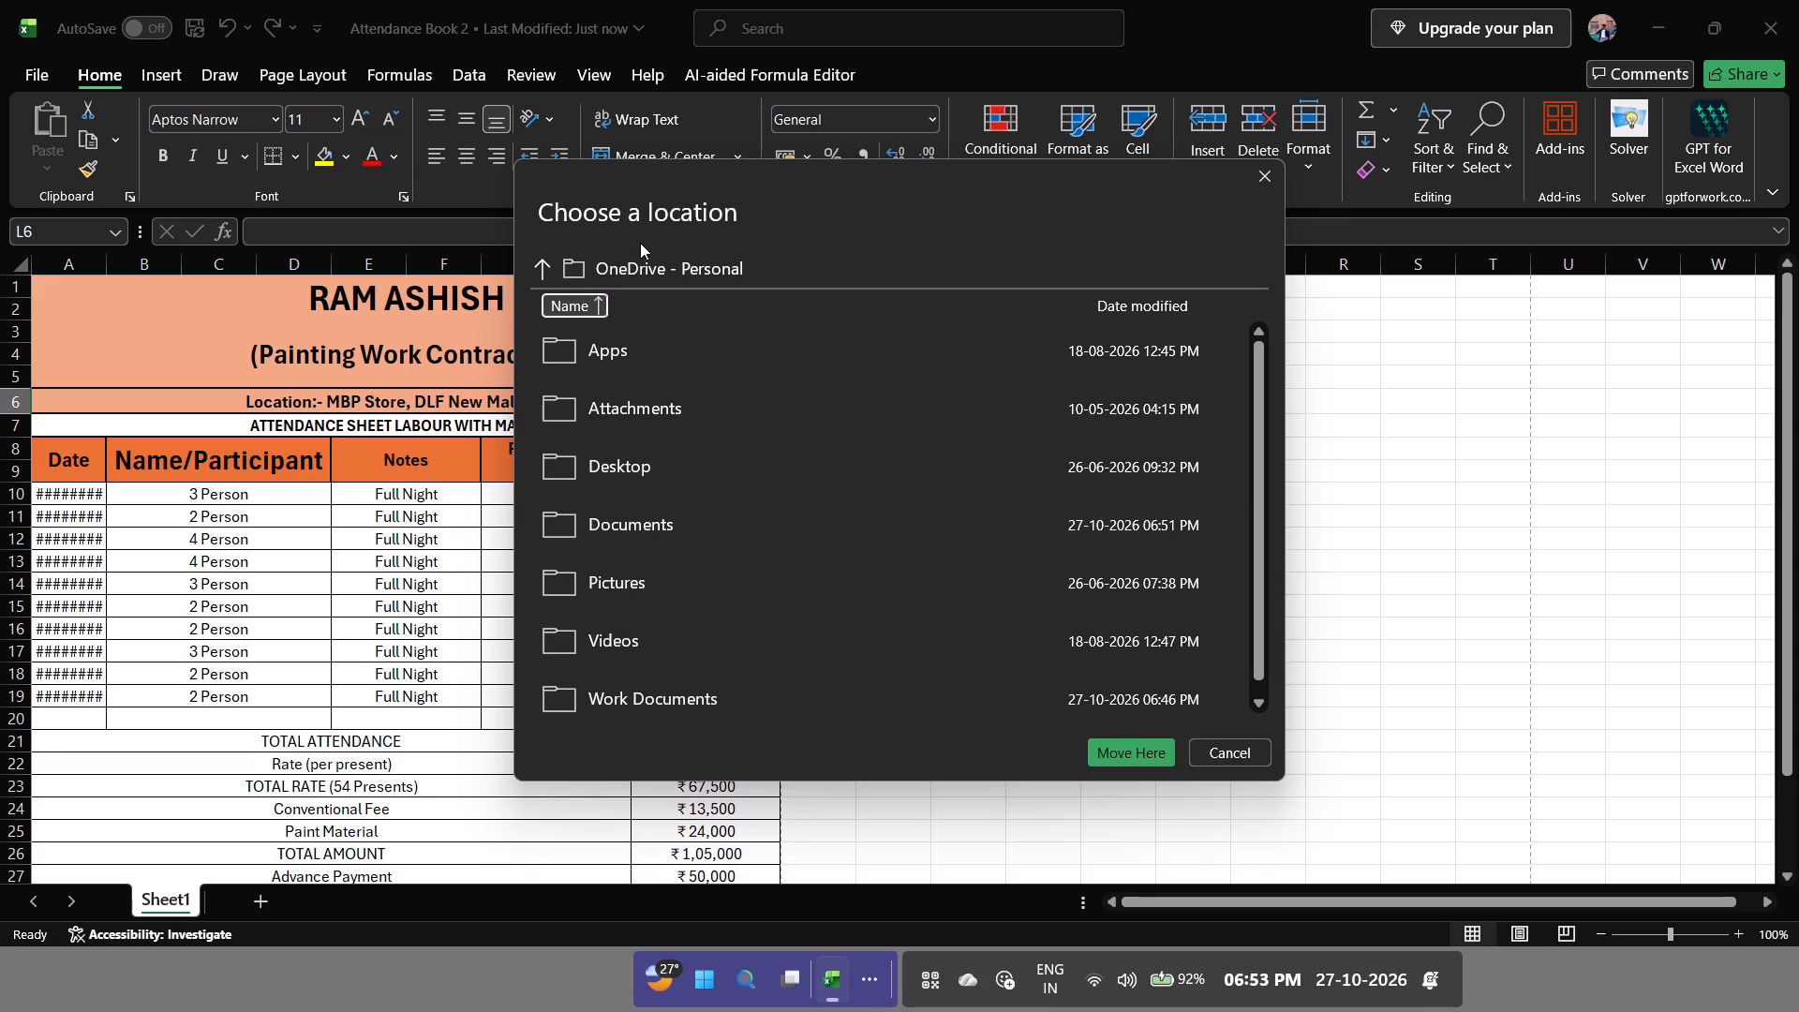
left_click(1264, 177)
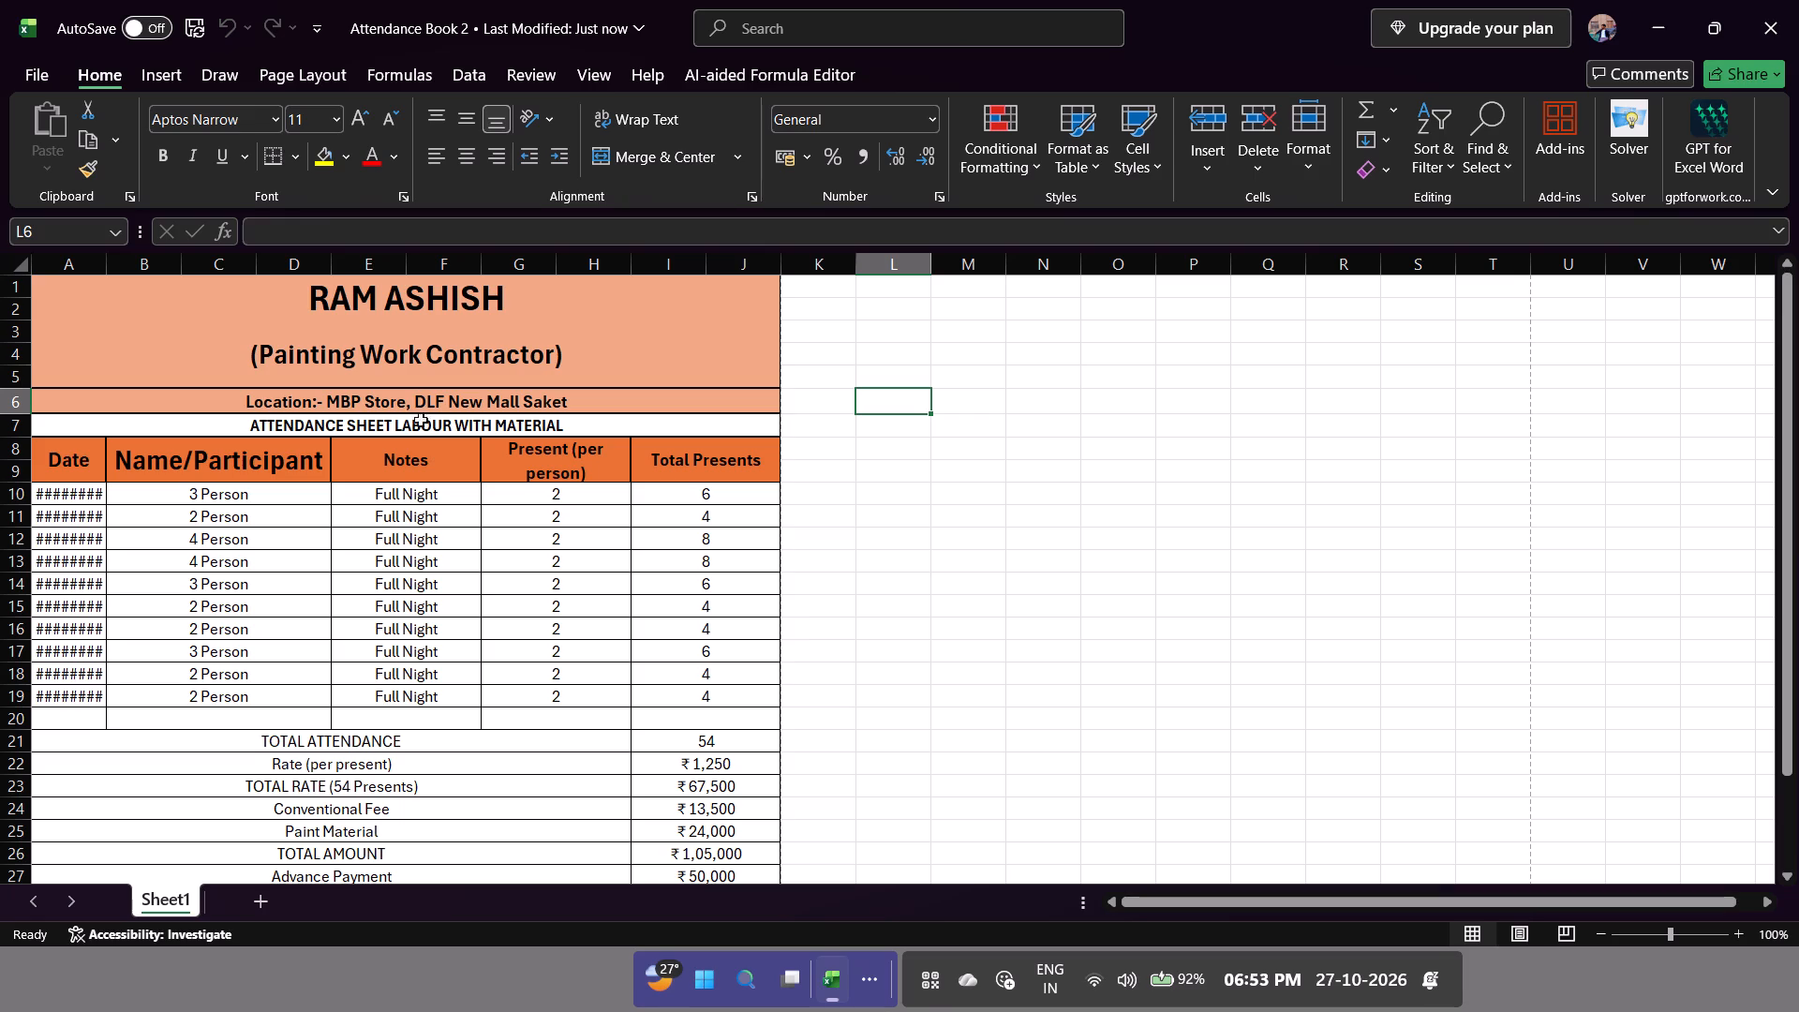
Change the store name in the location row from MBP to MDP, so it reads "Location:- MDP Store, DLF New Mall Saket".
left_click(351, 406)
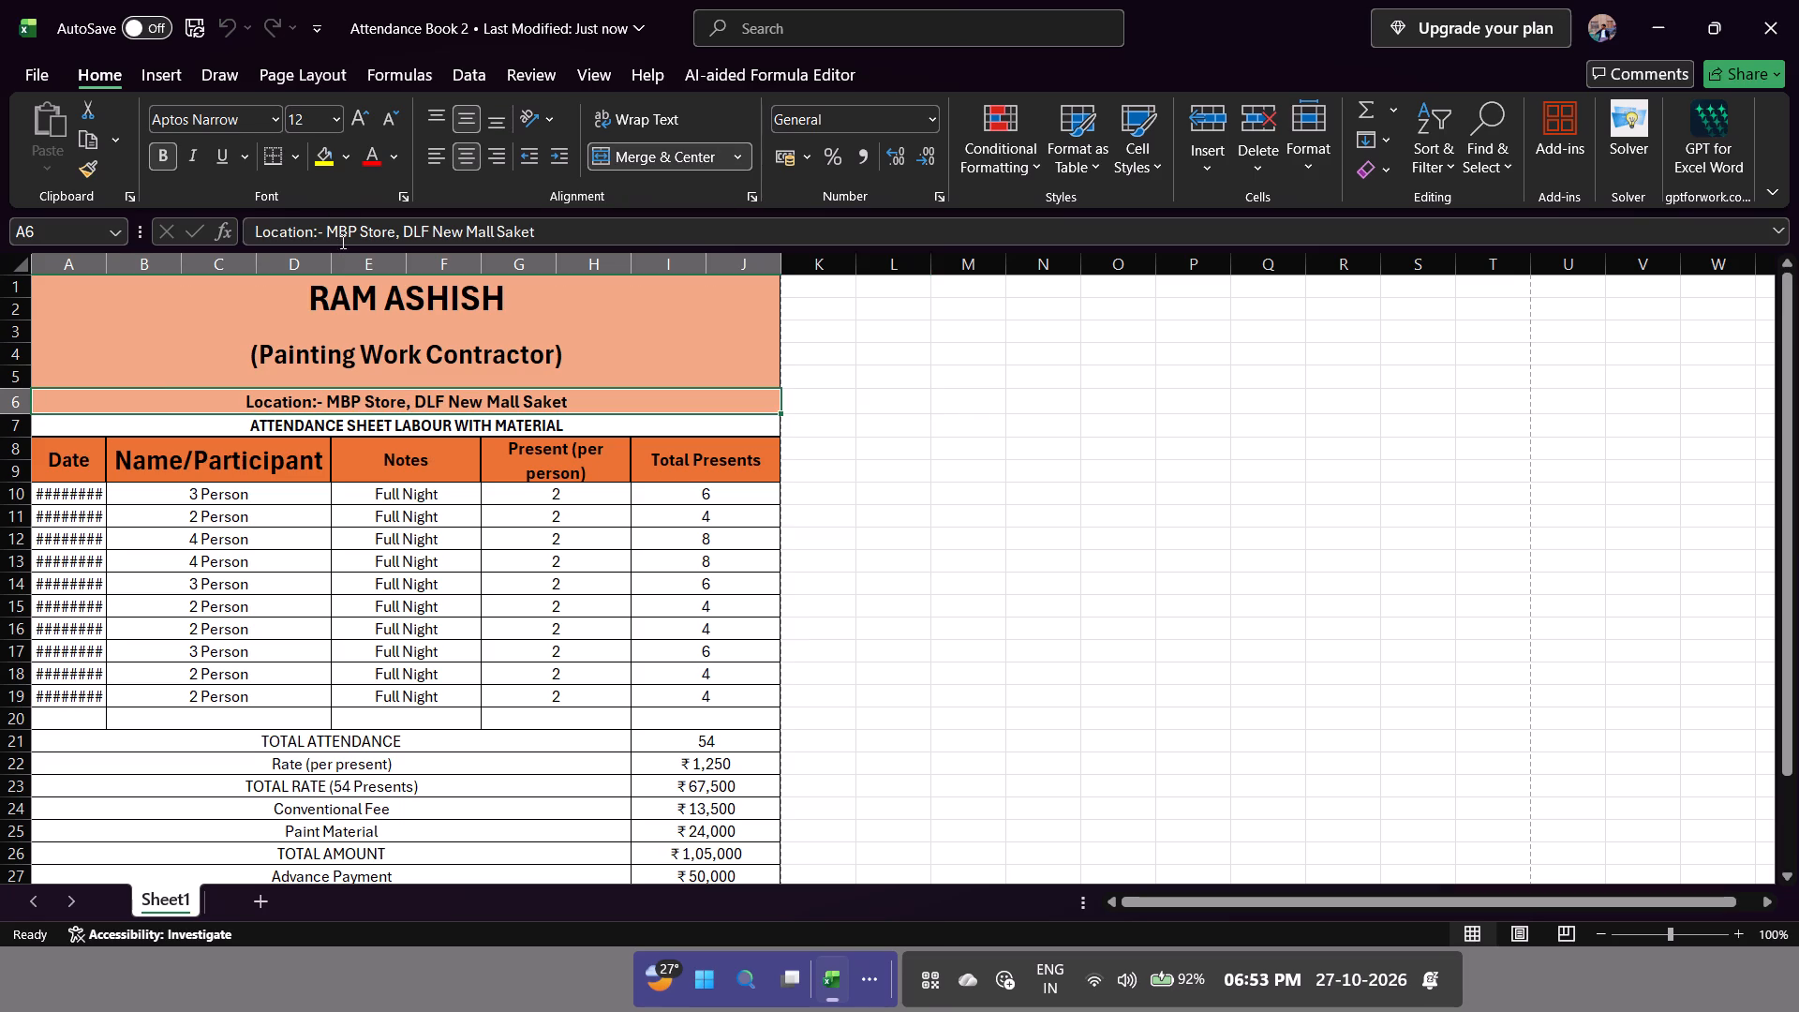
left_click(343, 229)
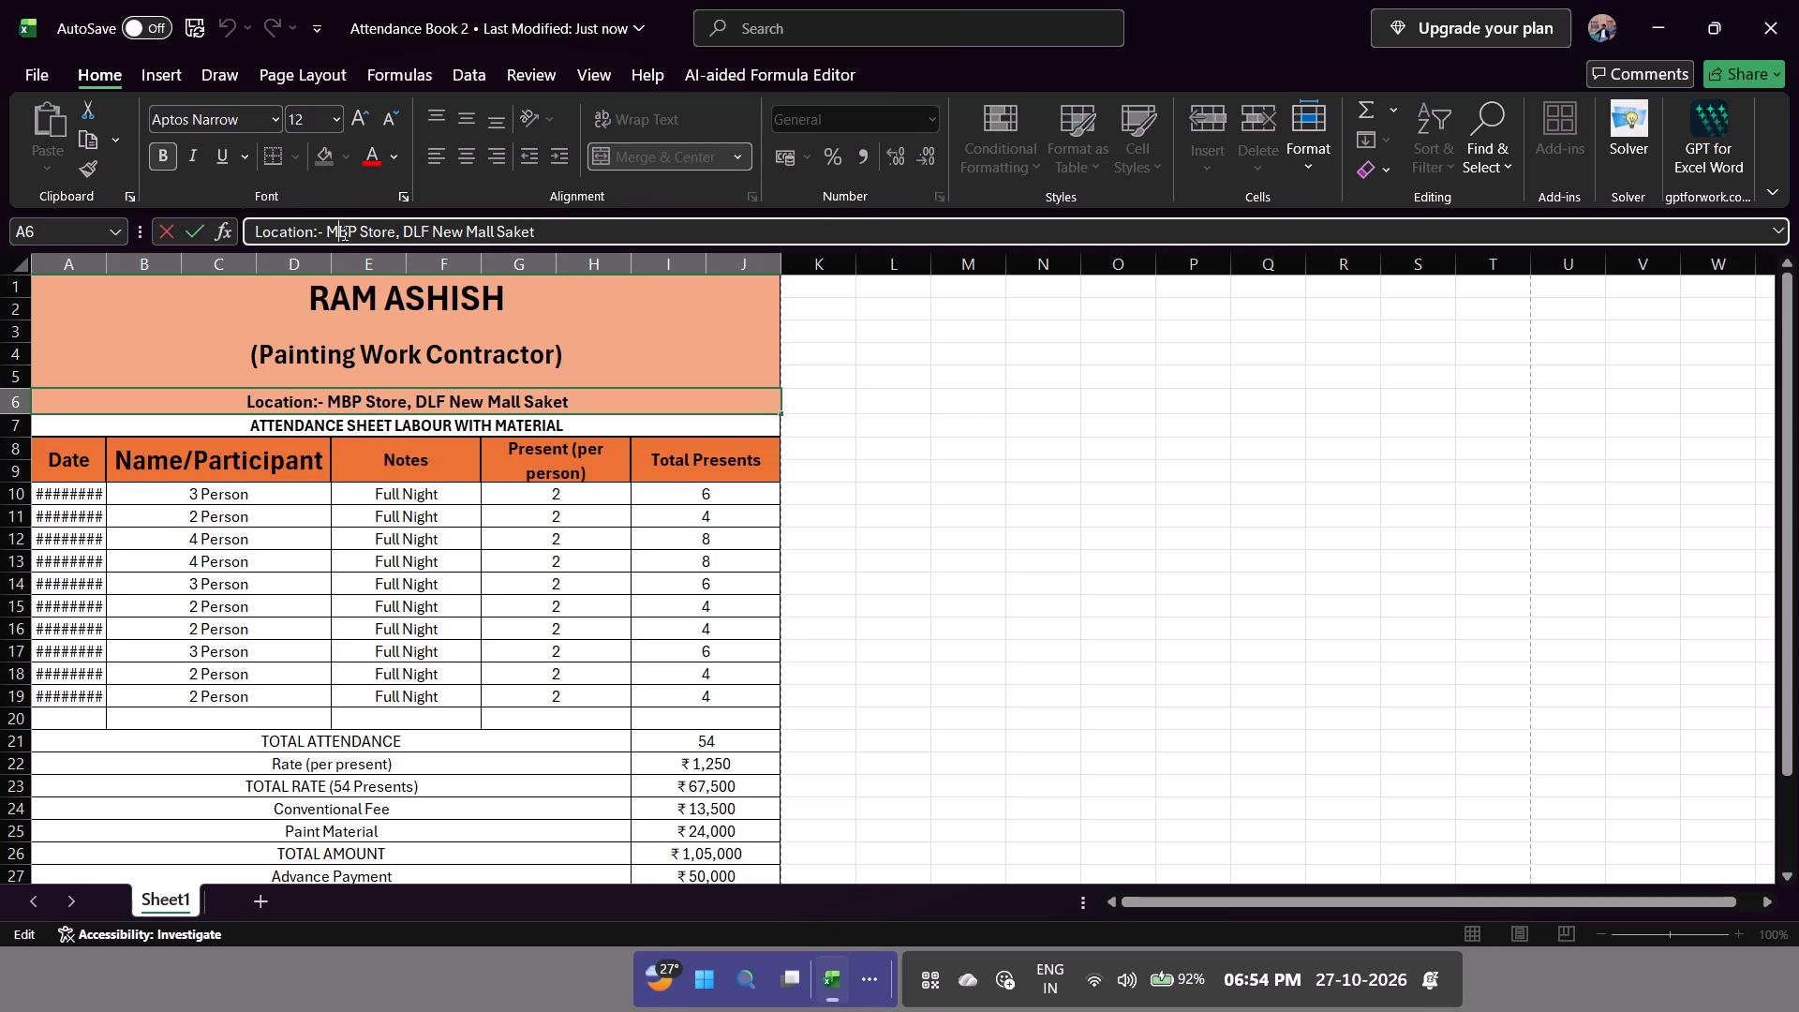
left_click(343, 232)
left_click(345, 232)
key("BackSpace")
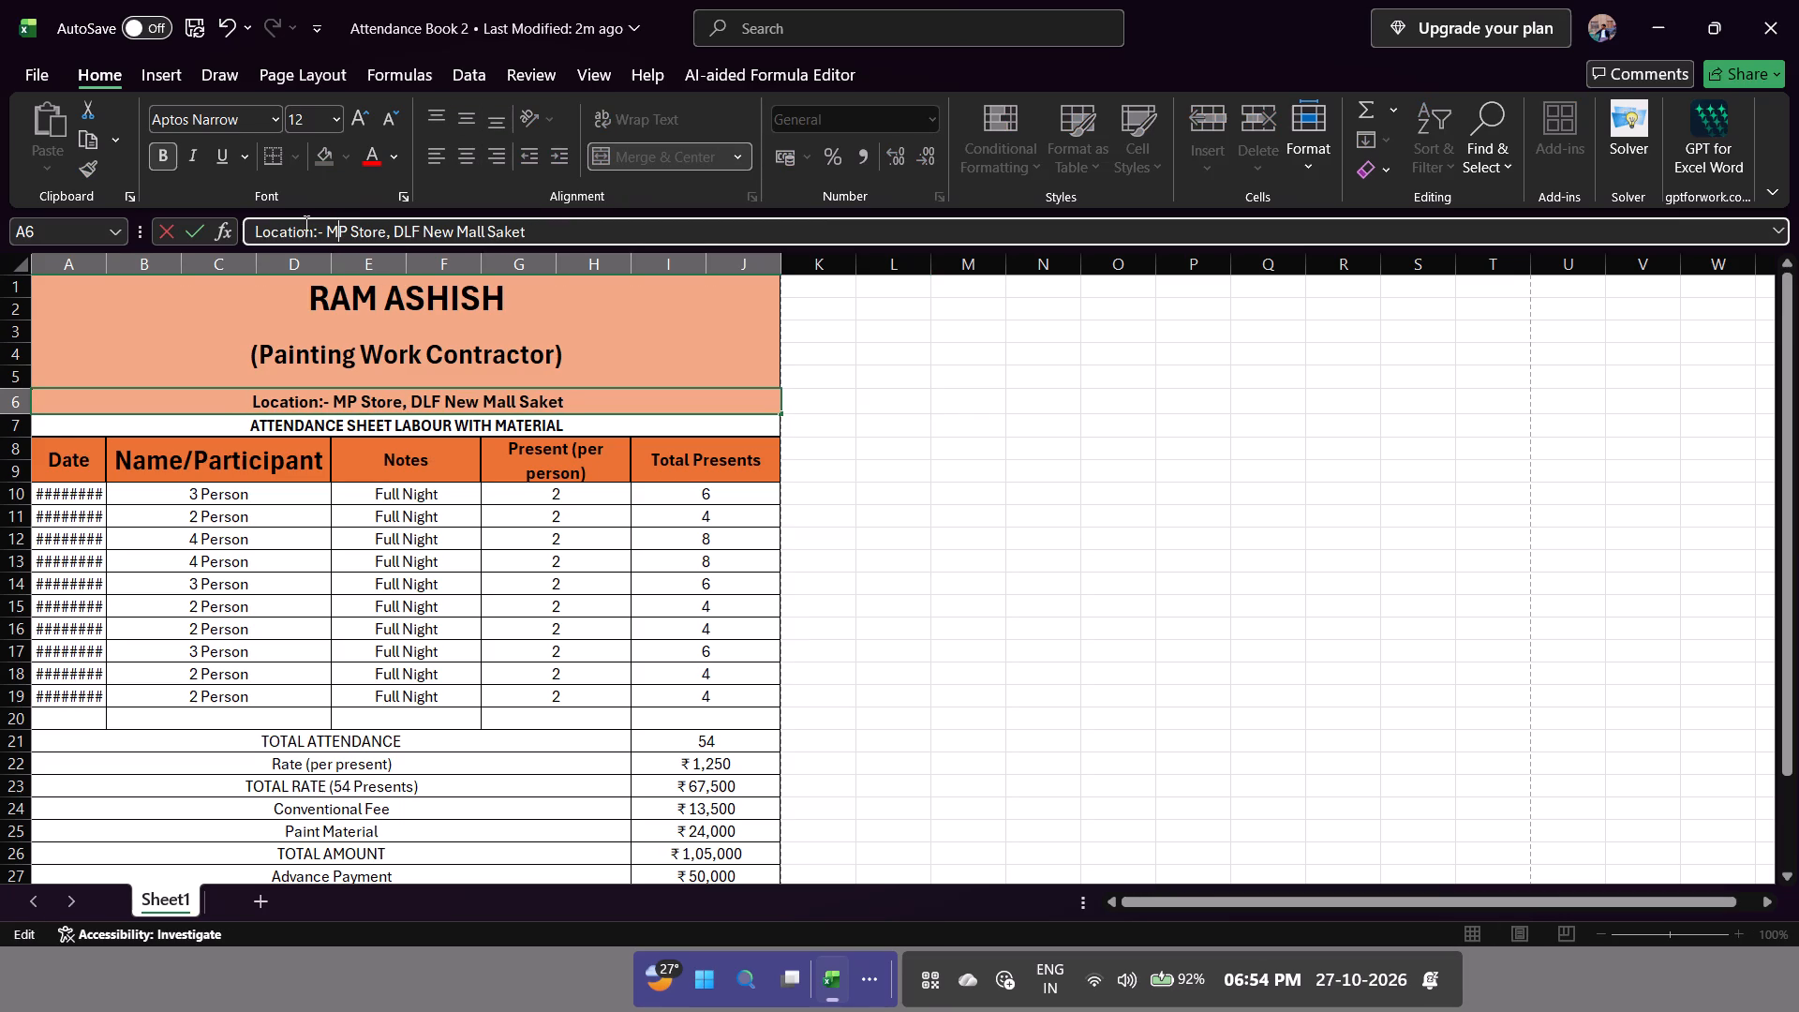
key("shift+d")
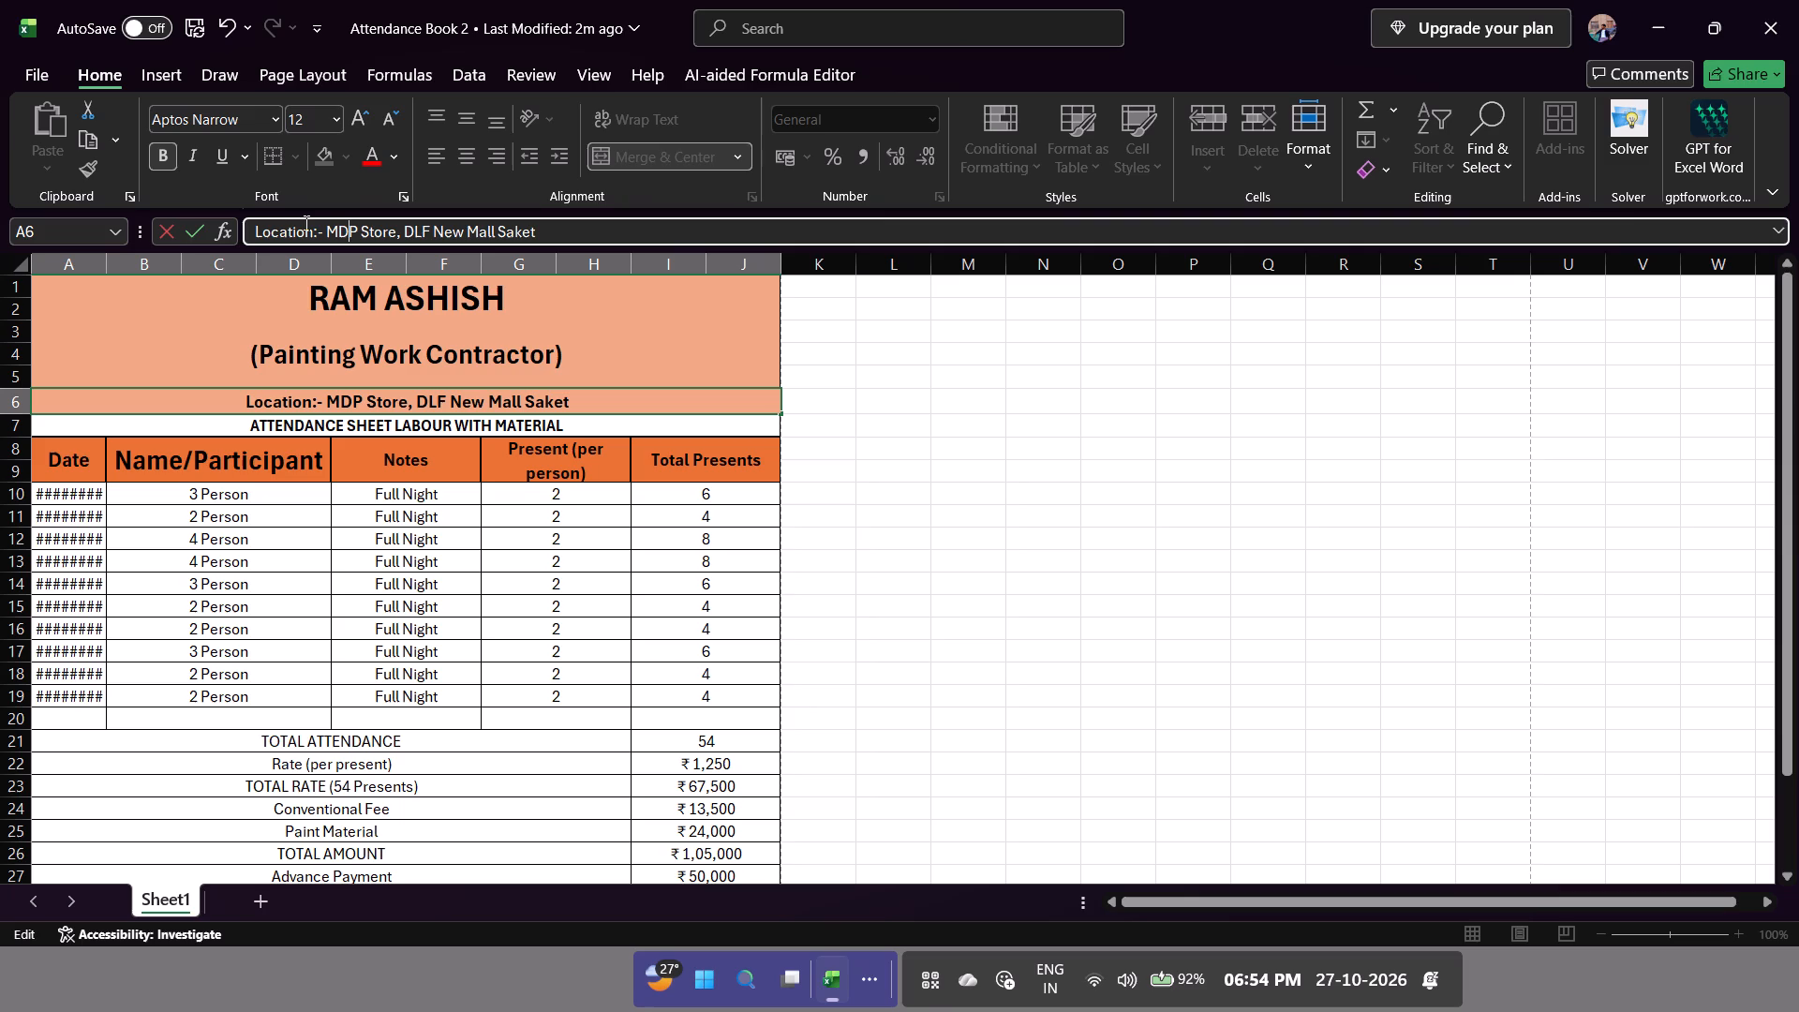
left_click(966, 573)
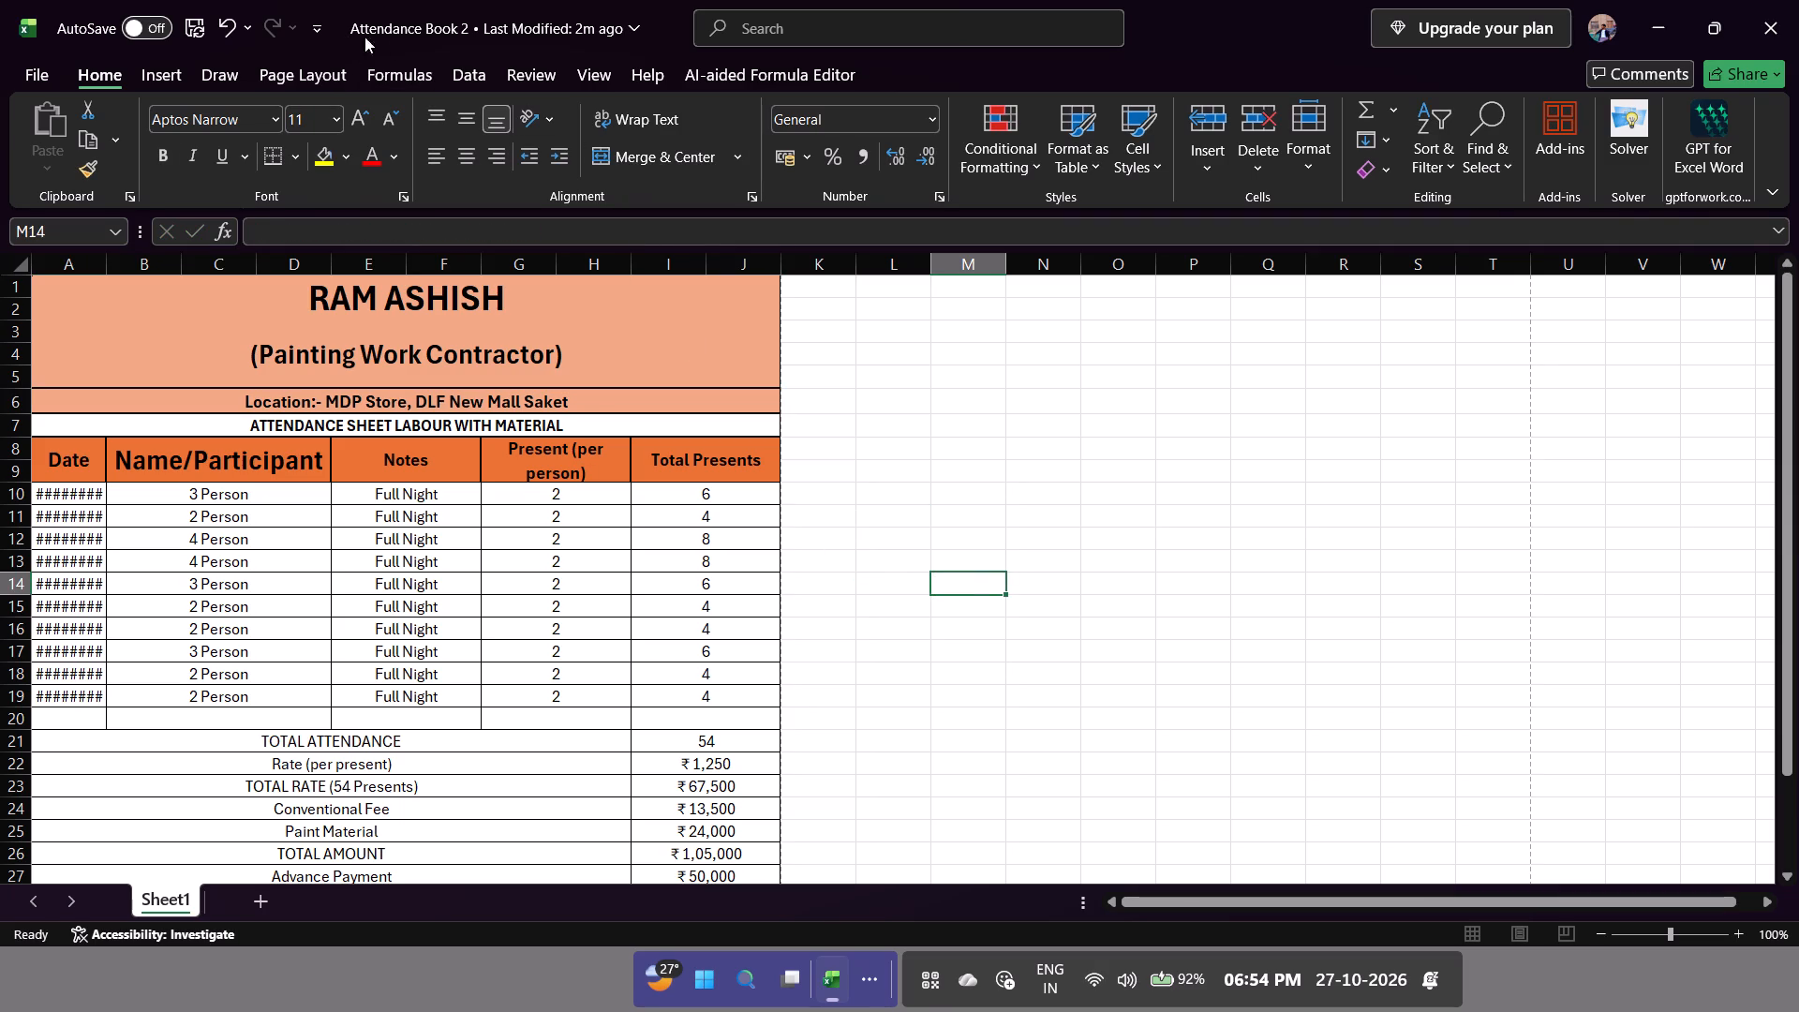
Examine the OneDrive Documents, Desktop and Attachments folders as possible locations for Attendance Book 2, leaving the file in place.
left_click(432, 35)
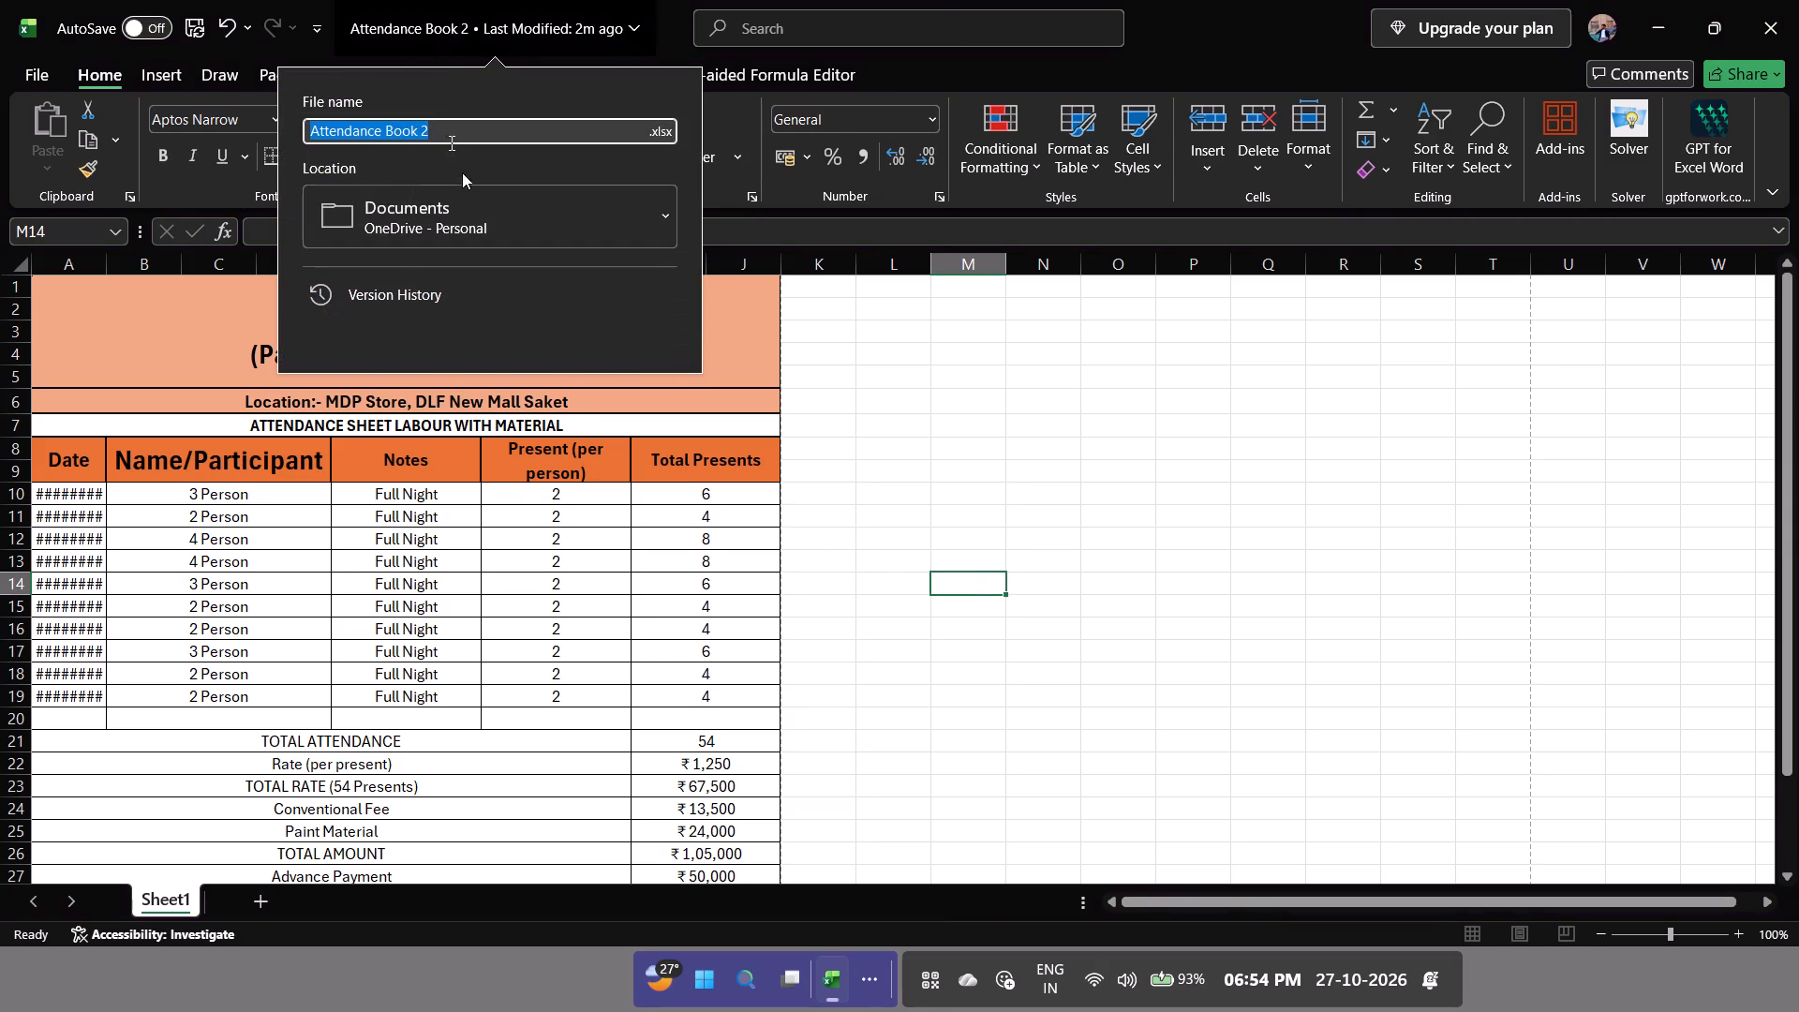
left_click(483, 213)
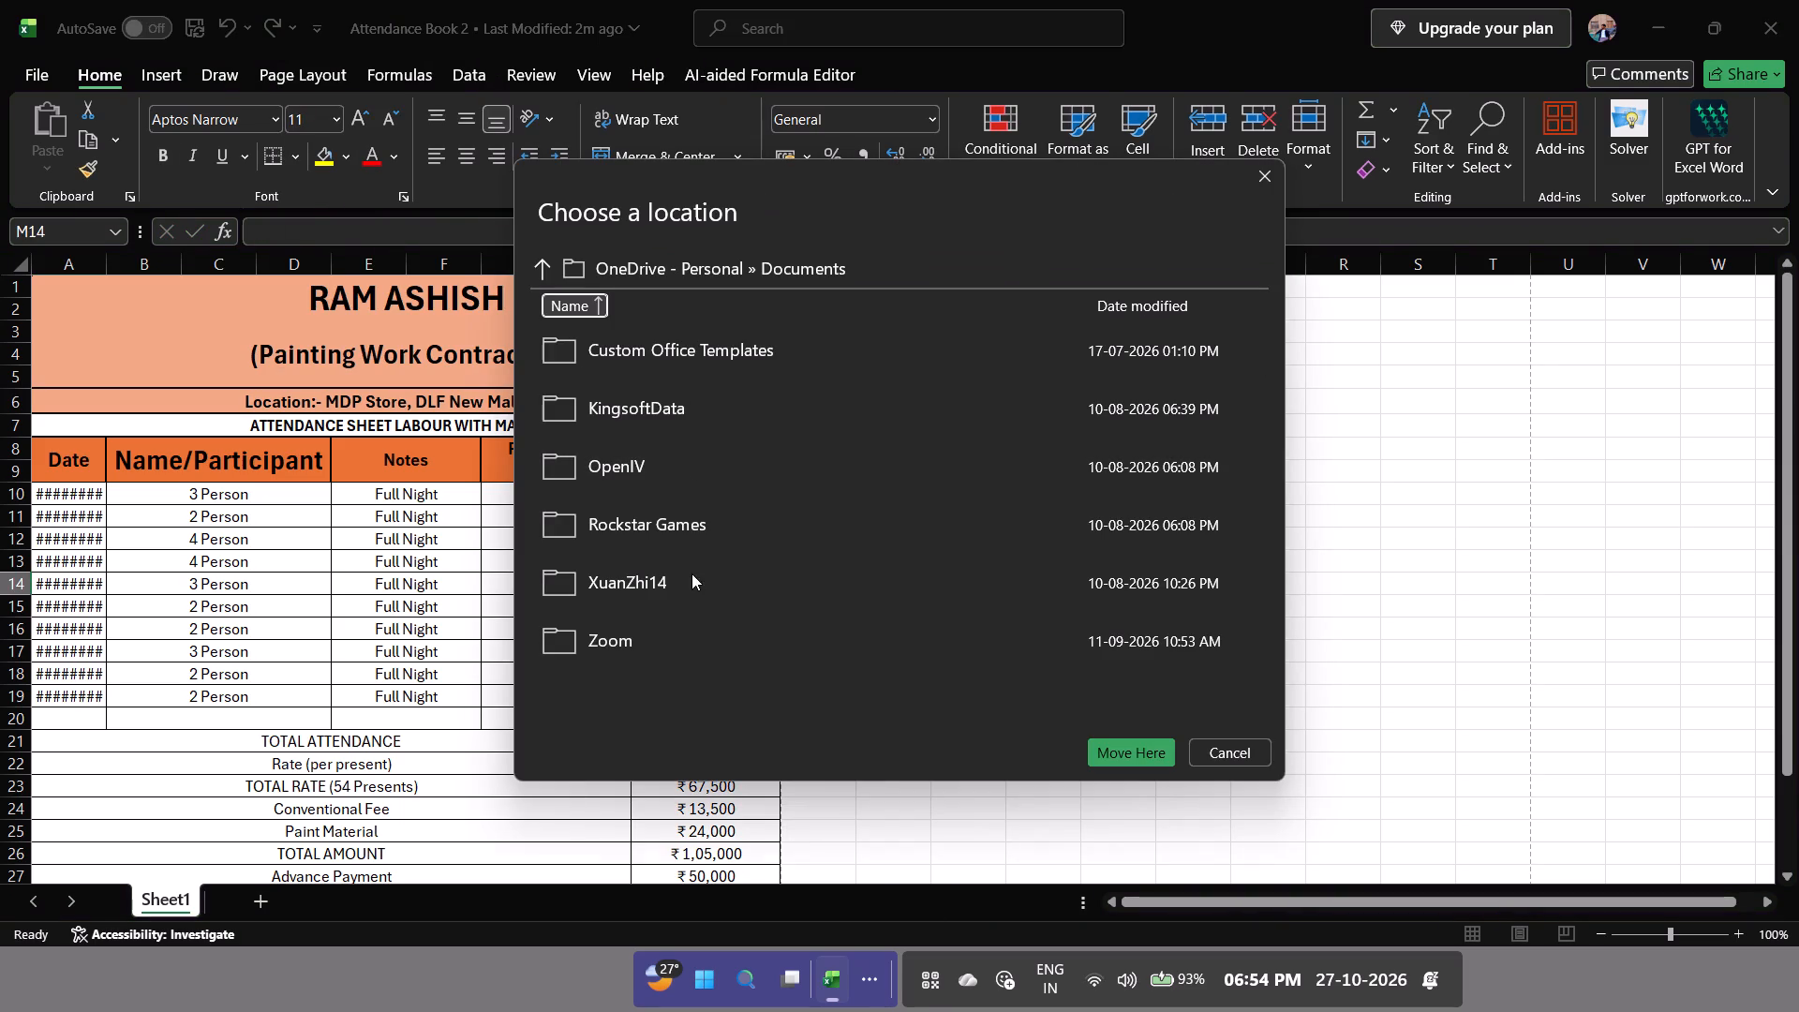
scroll(662, 510, "down", 4)
left_click(540, 267)
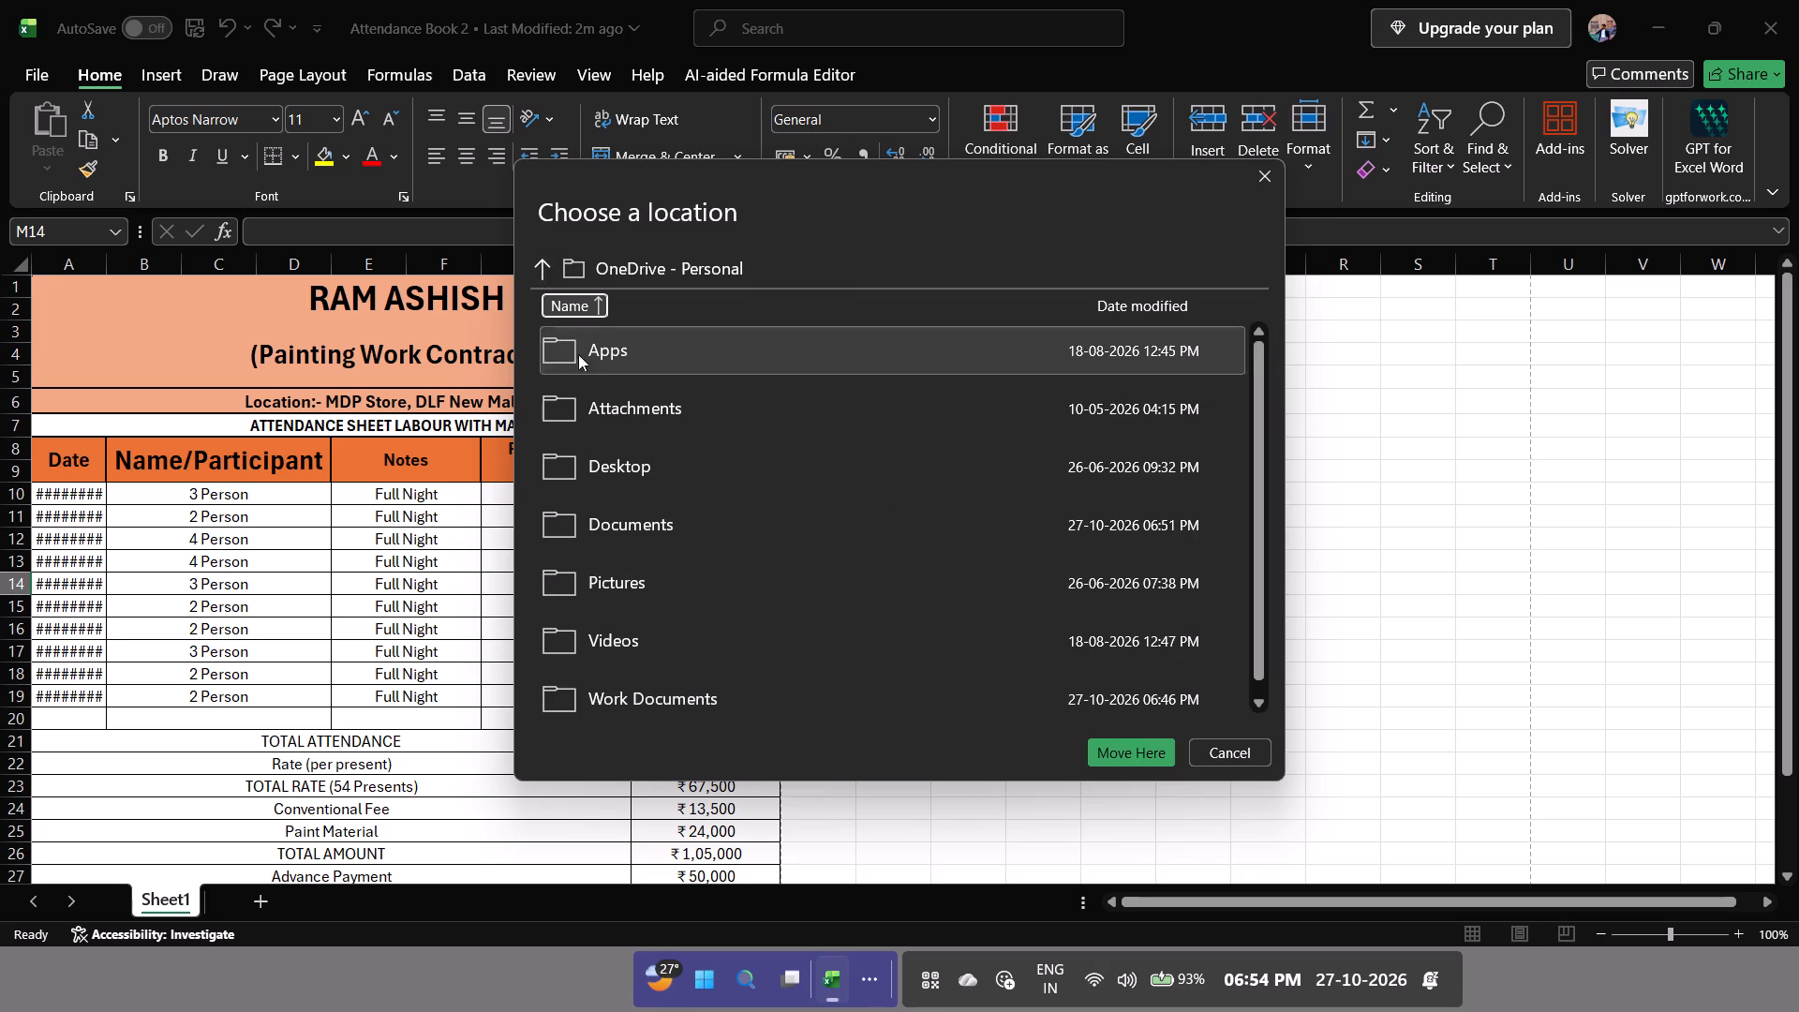
scroll(672, 466, "down", 2)
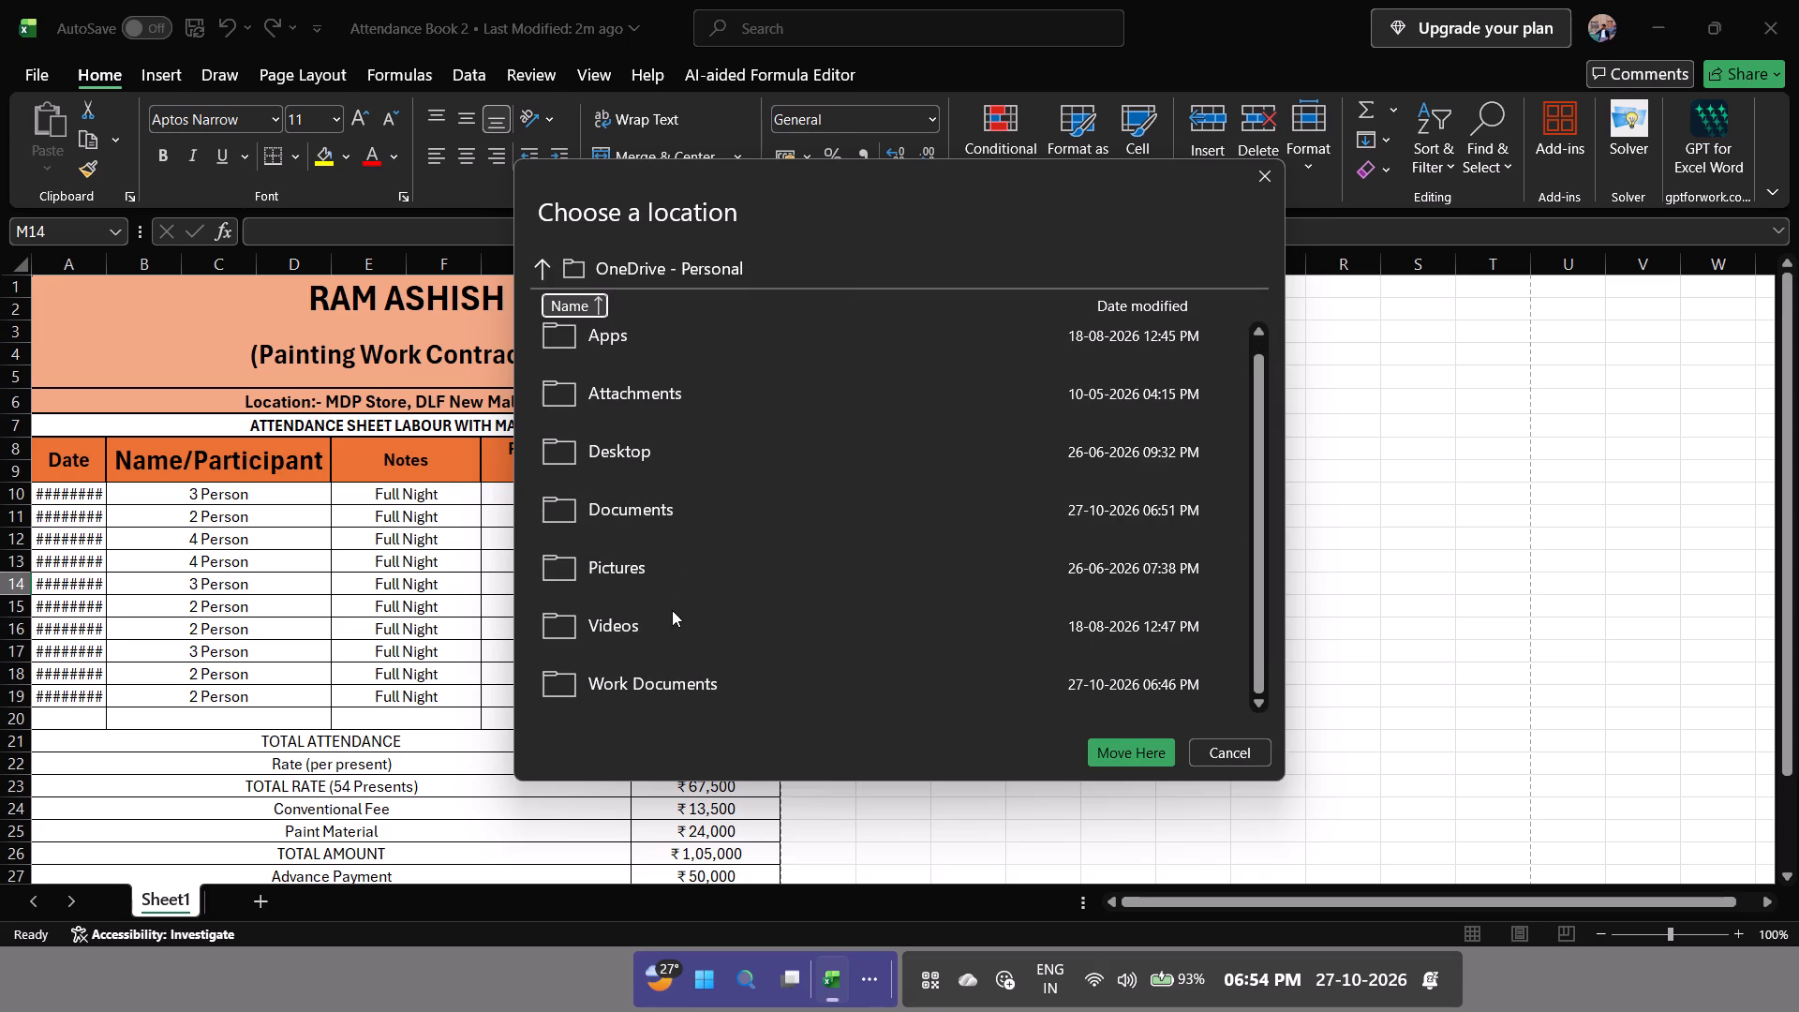
scroll(670, 632, "down", 4)
scroll(918, 664, "up", 4)
scroll(907, 629, "down", 2)
left_click(727, 516)
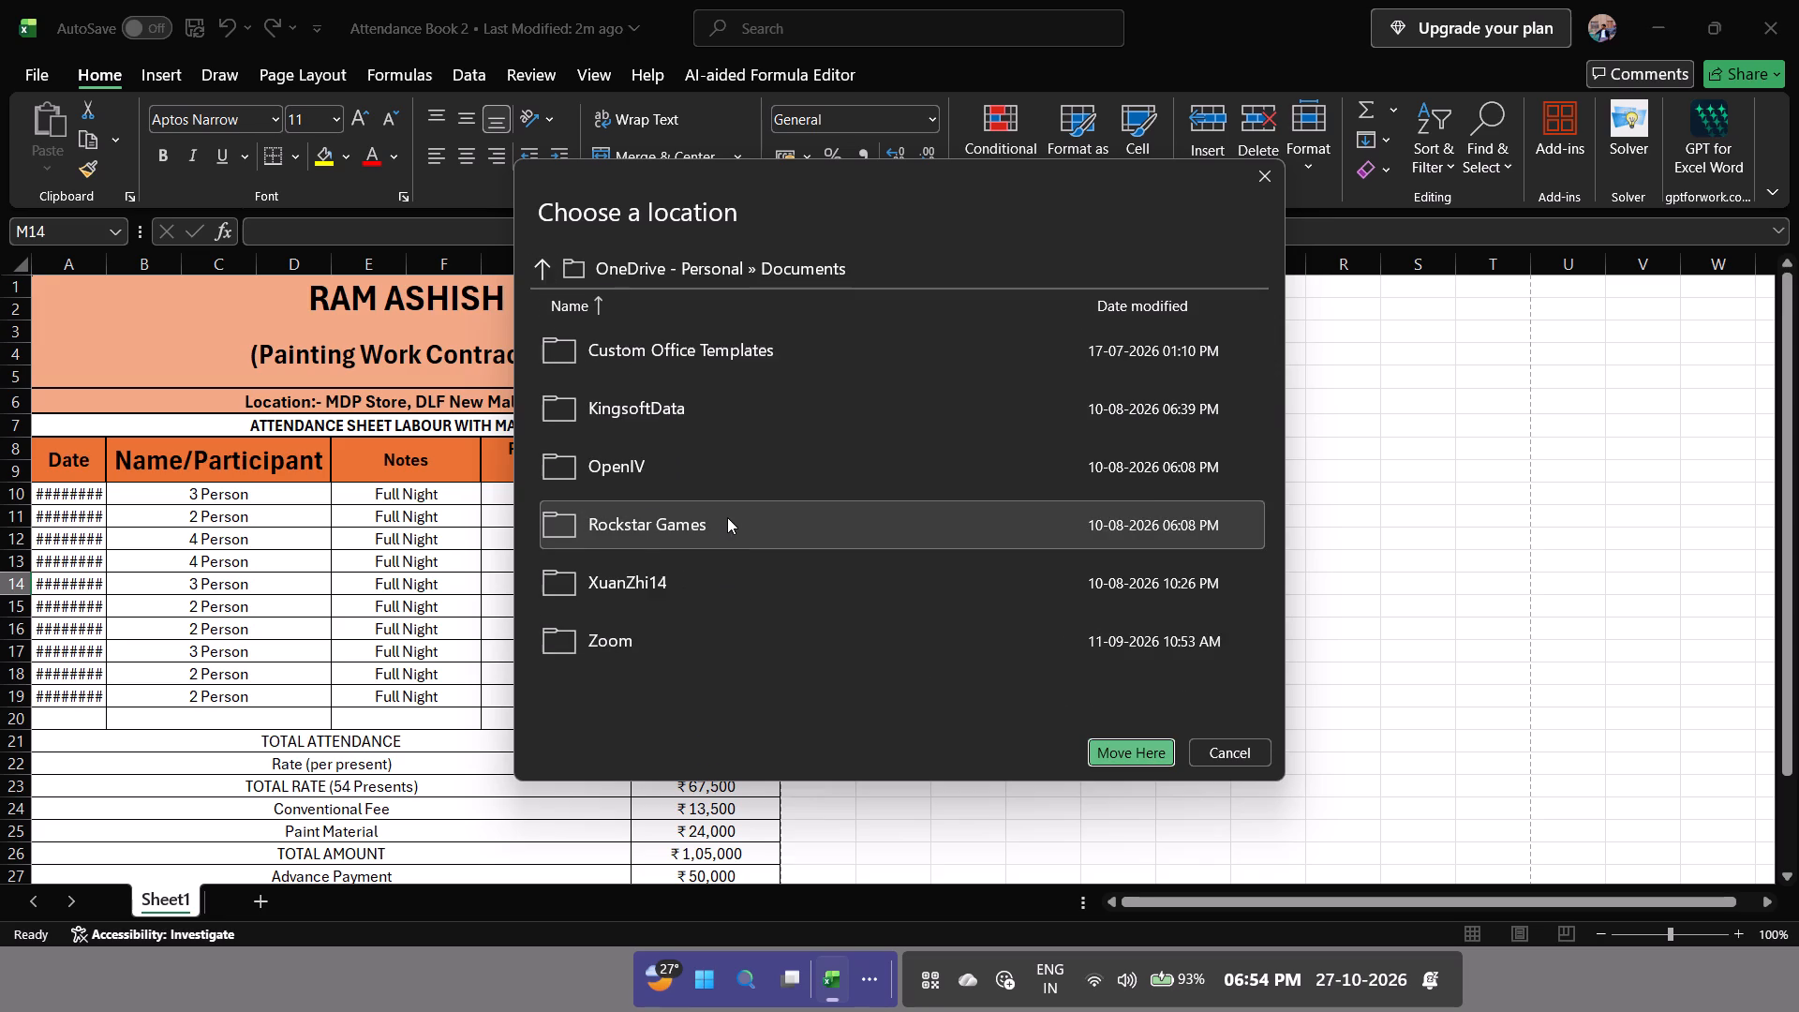
left_click(541, 266)
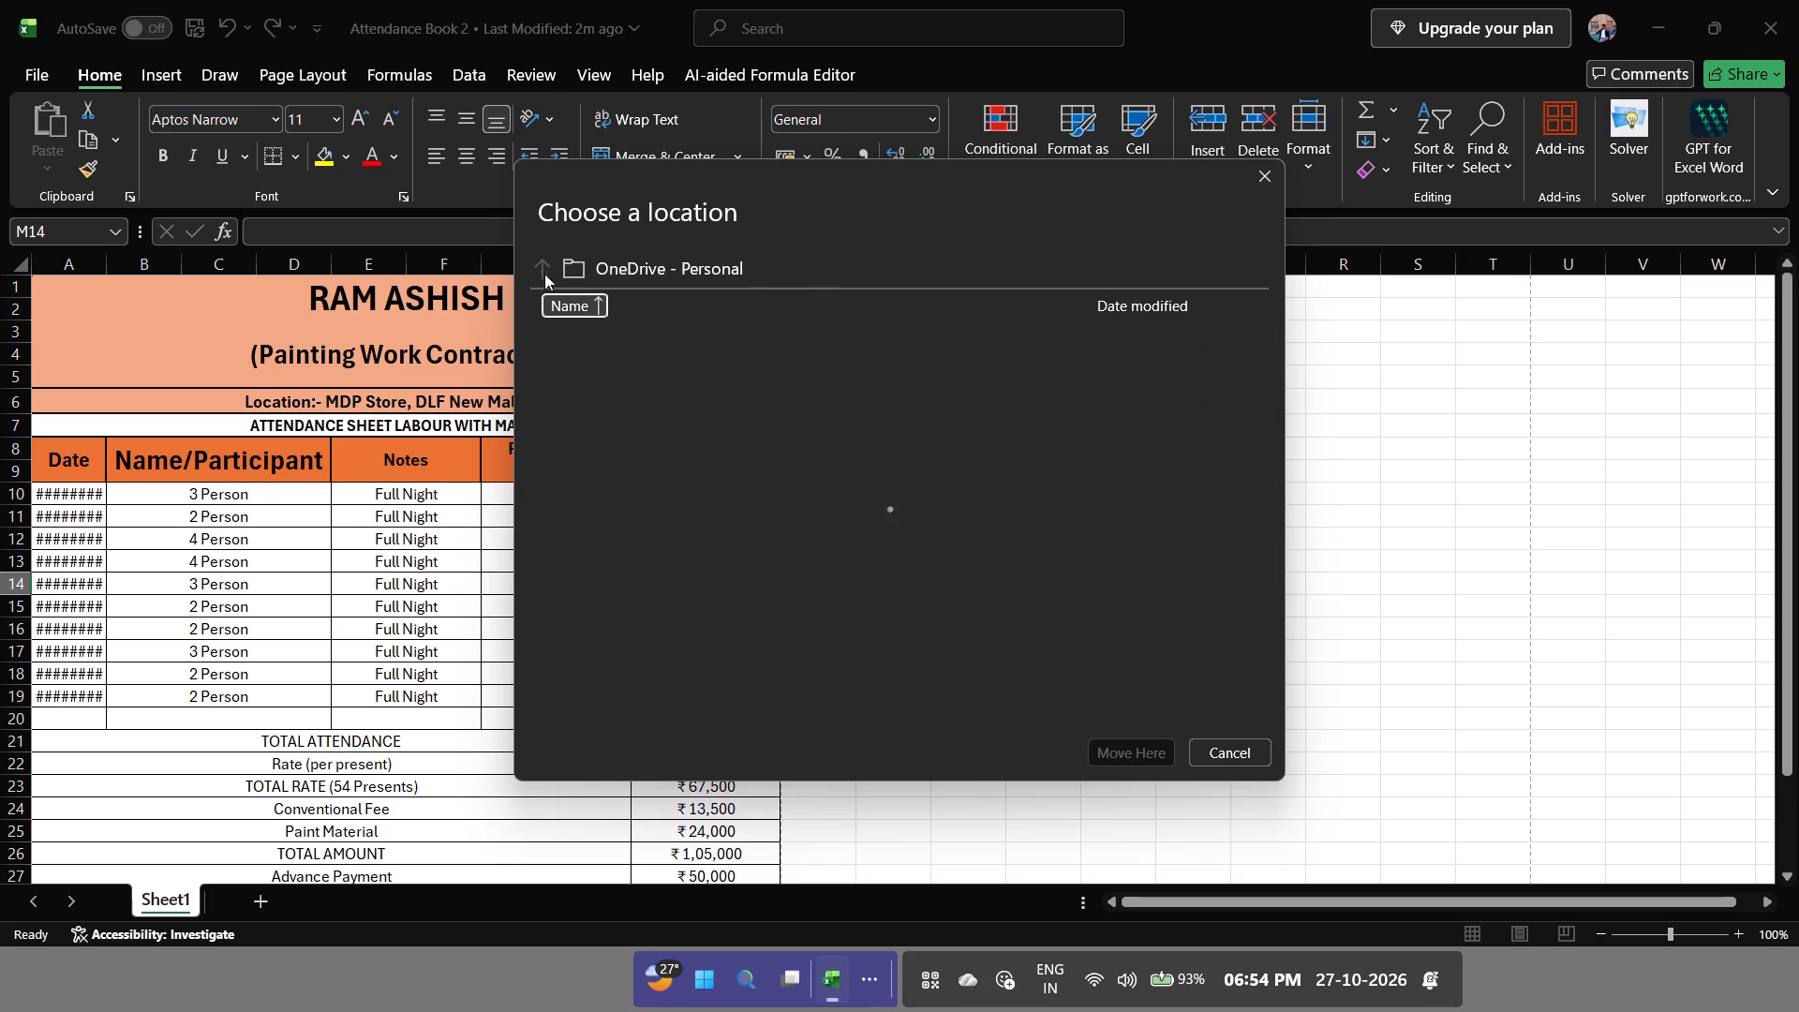
left_click(689, 479)
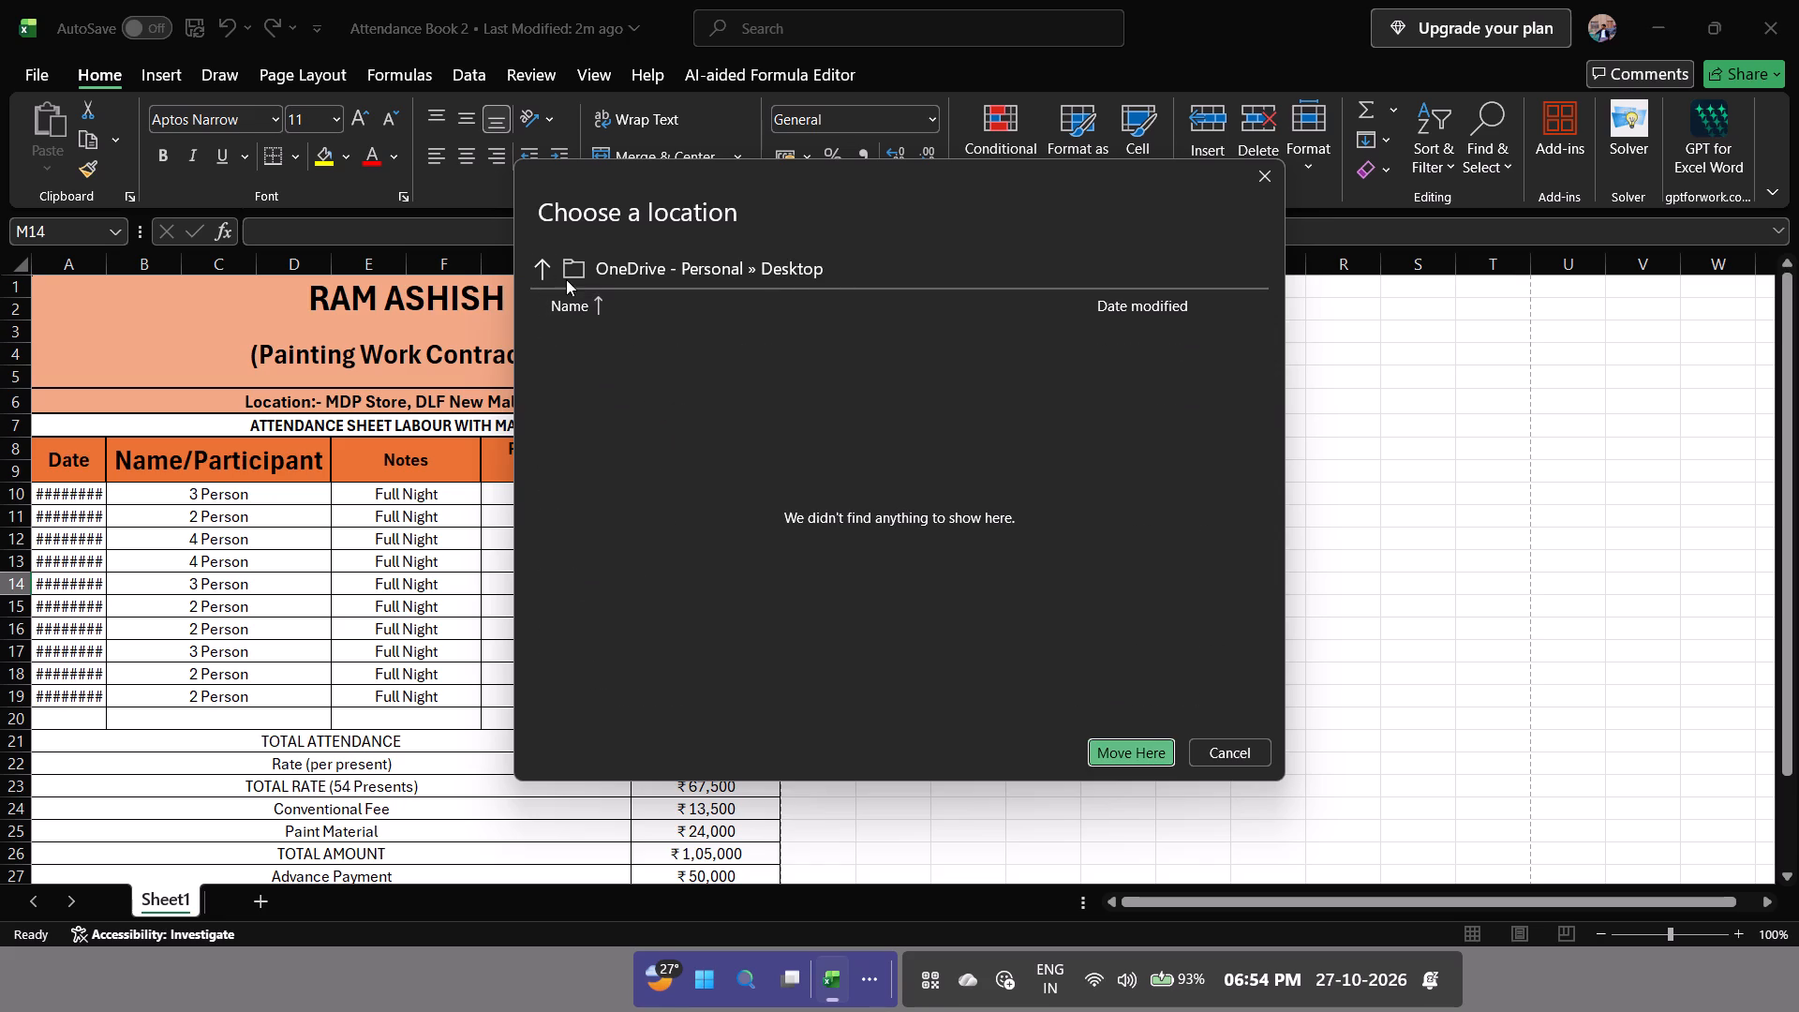
left_click(535, 270)
left_click(676, 409)
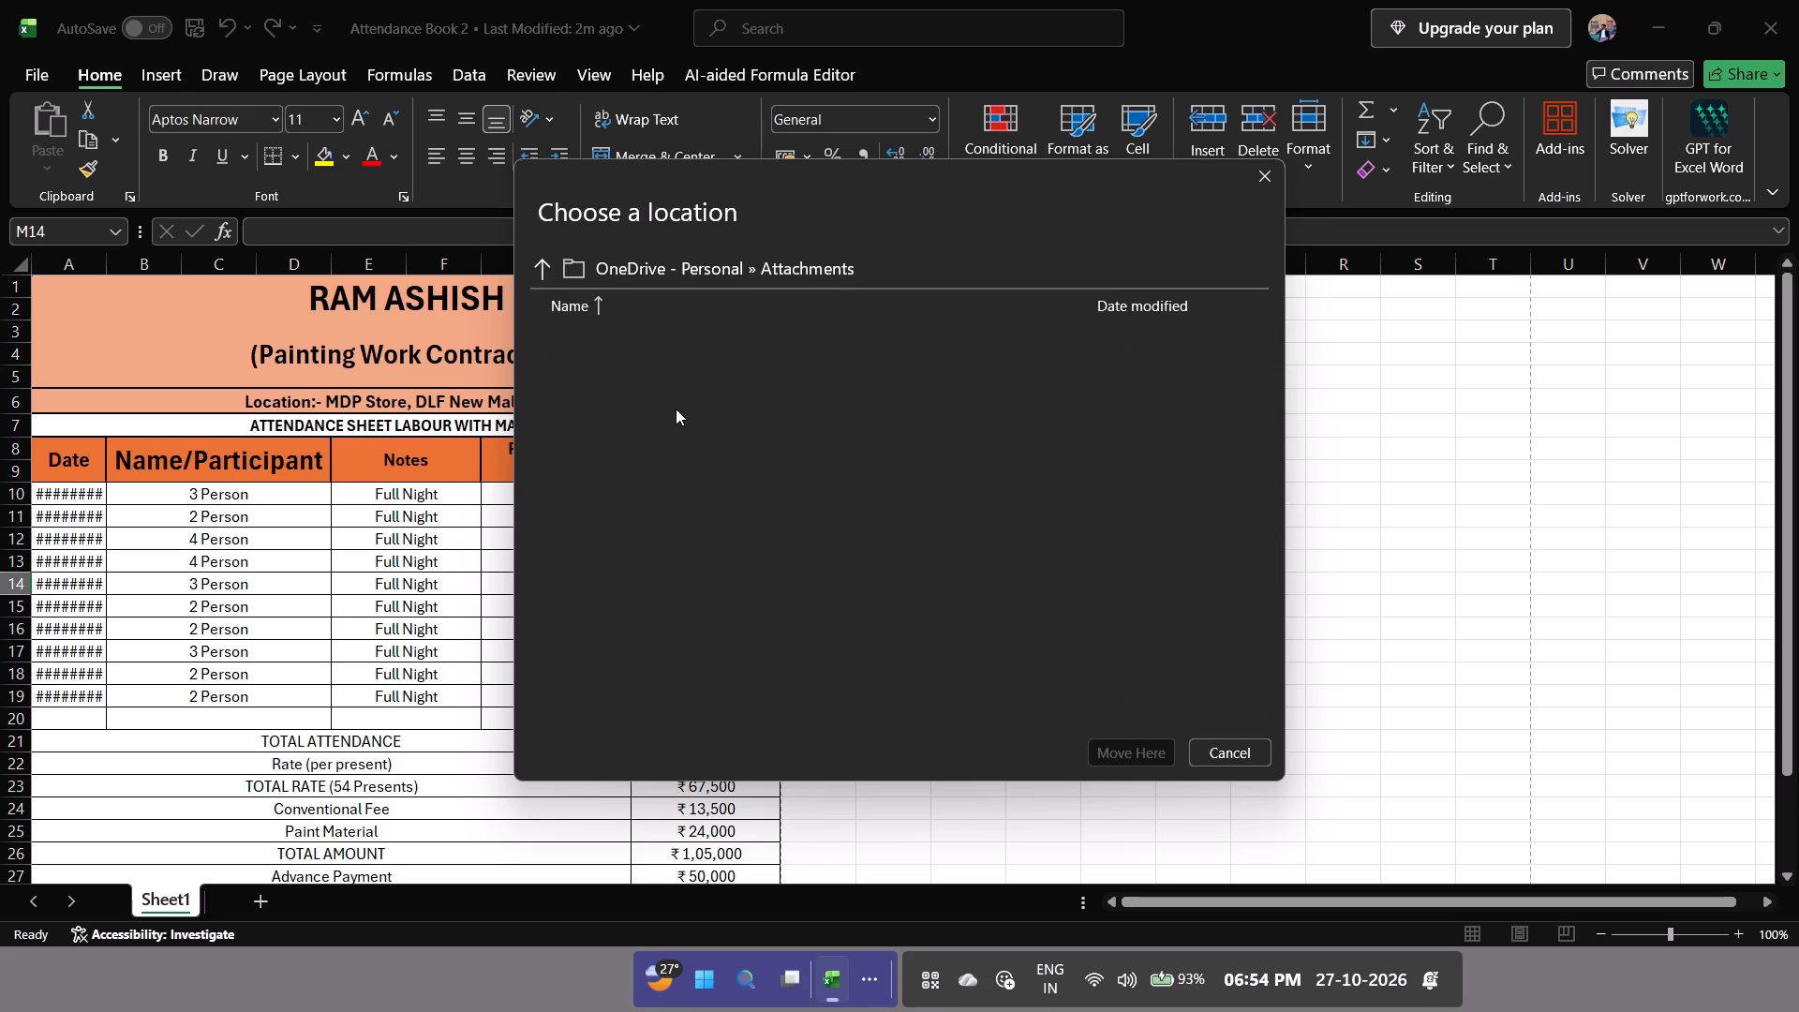
left_click(531, 271)
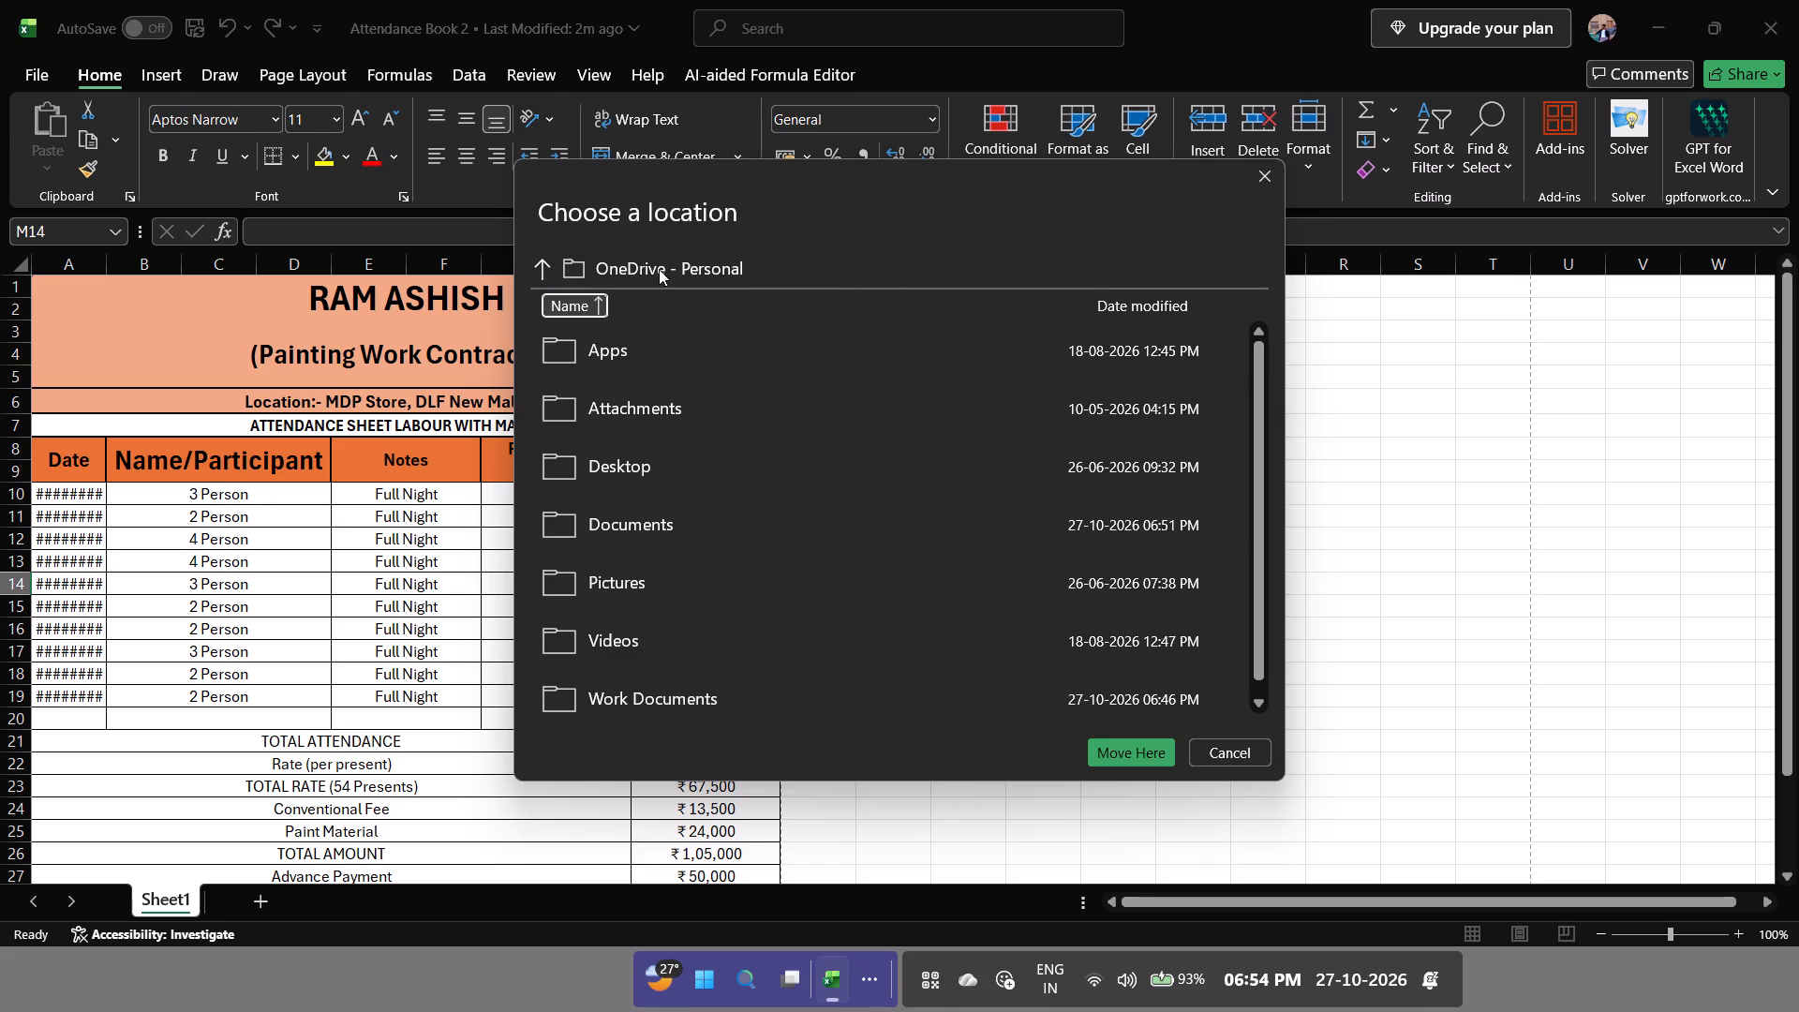
left_click(1263, 170)
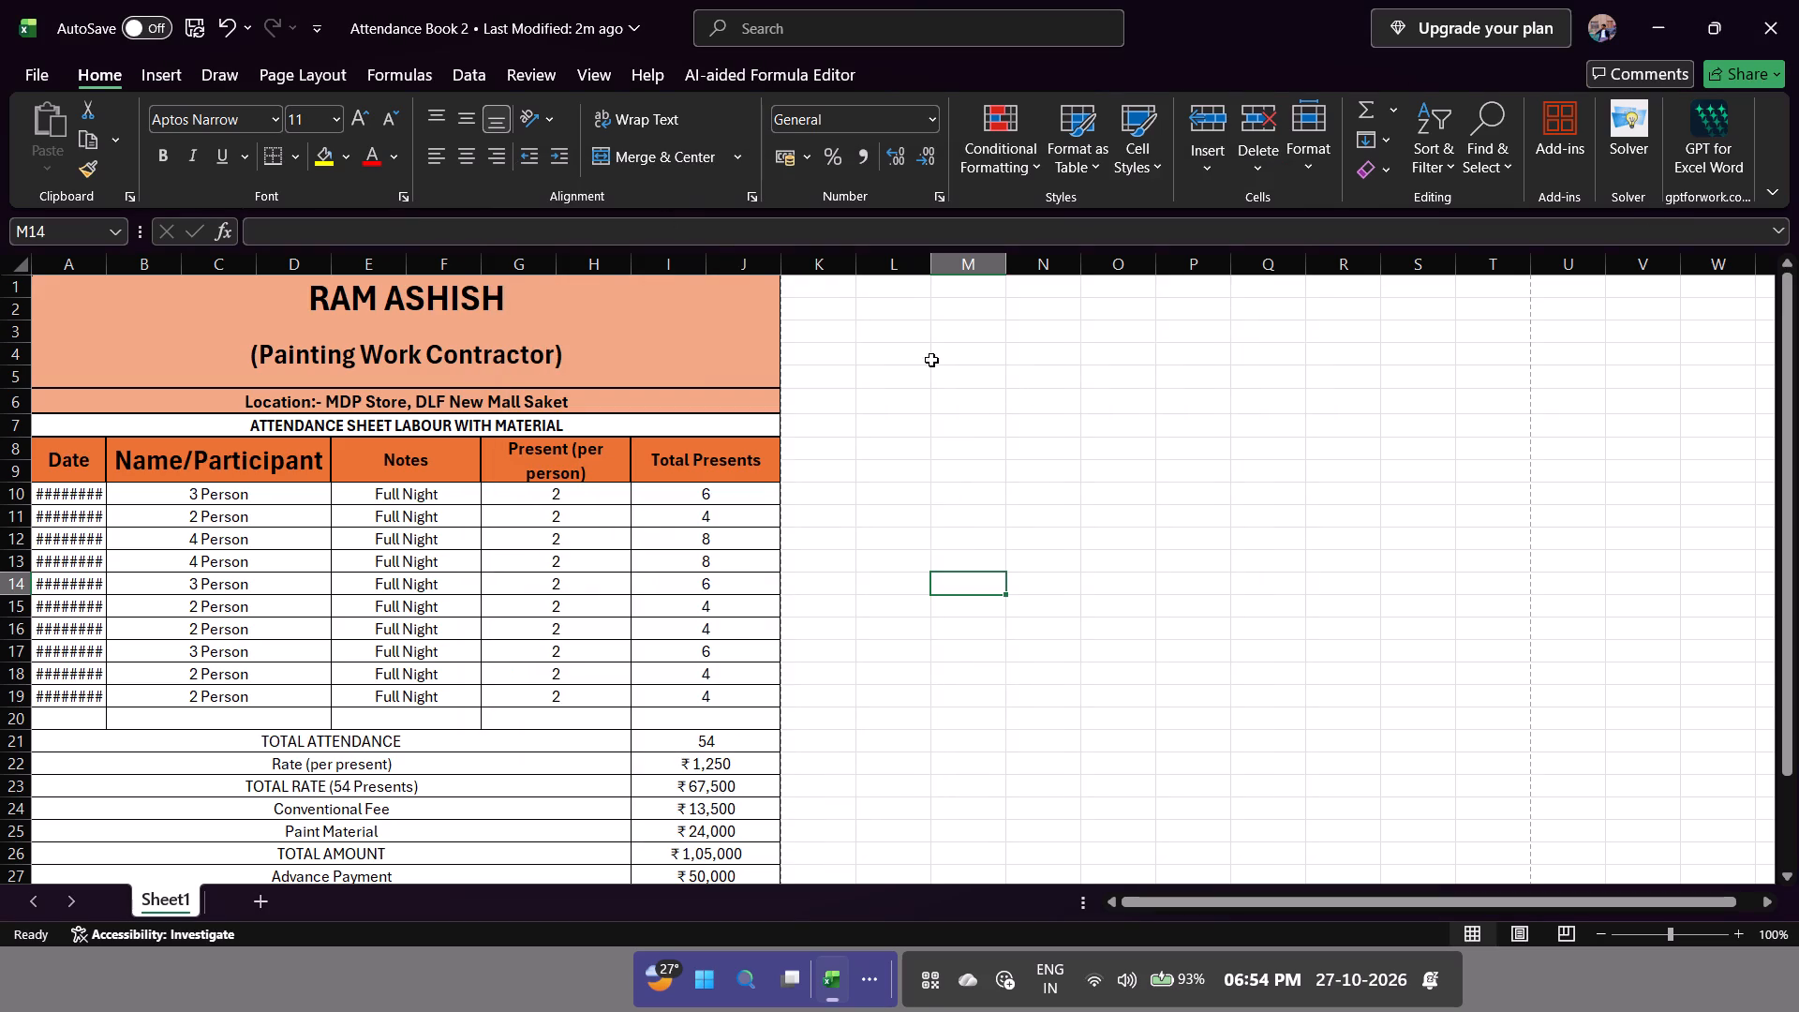
Close the Attendance Book 2 workbook and save its changes.
left_click(1765, 18)
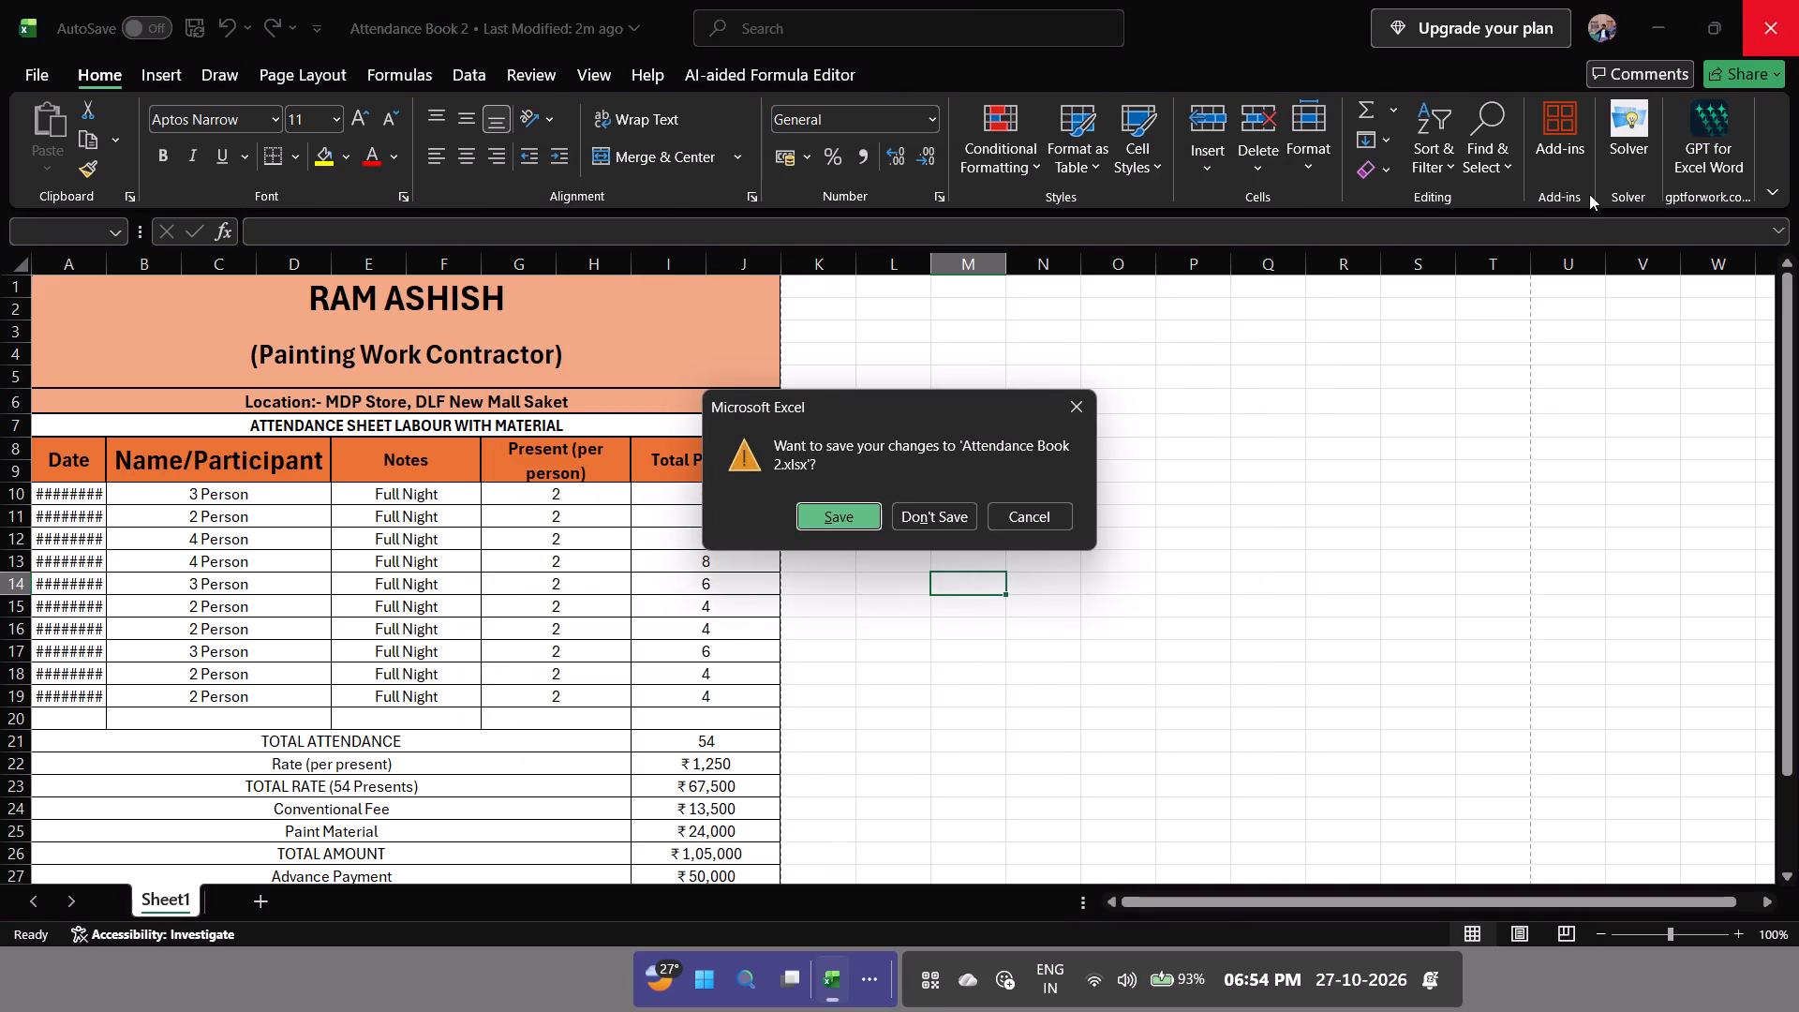
left_click(845, 517)
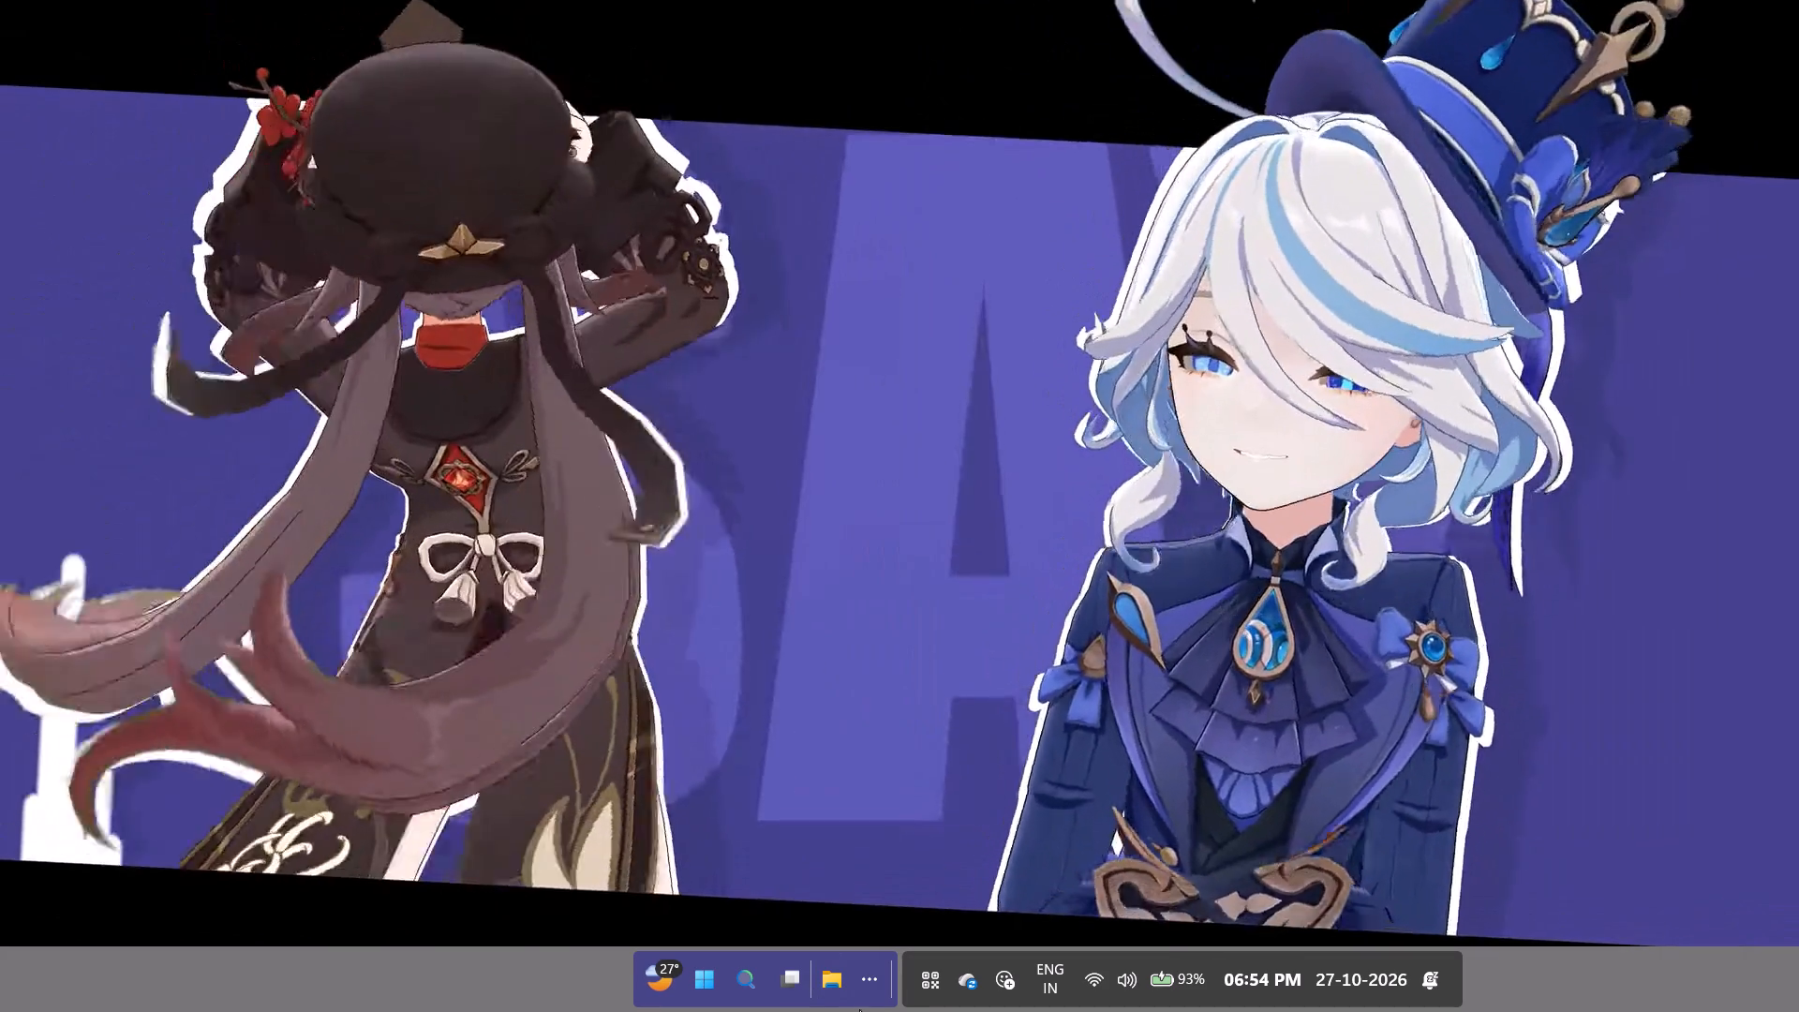
Switch to File Explorer and open its Home view.
left_click(839, 975)
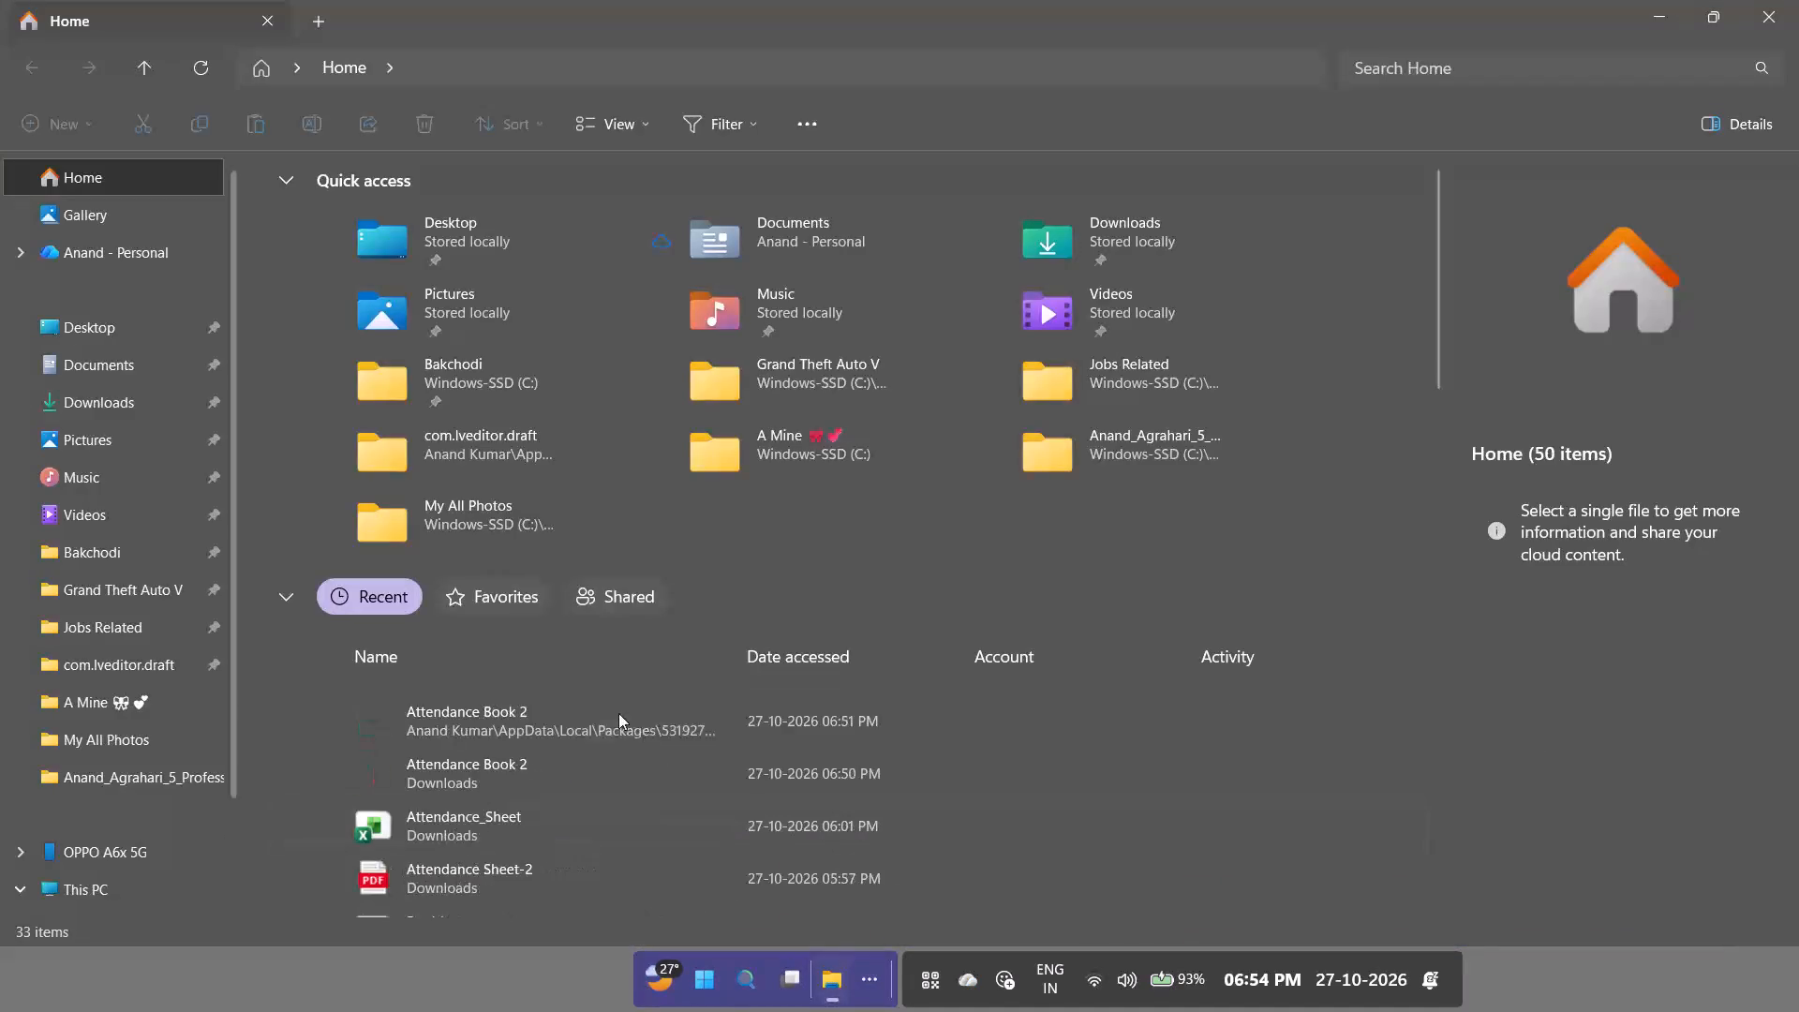
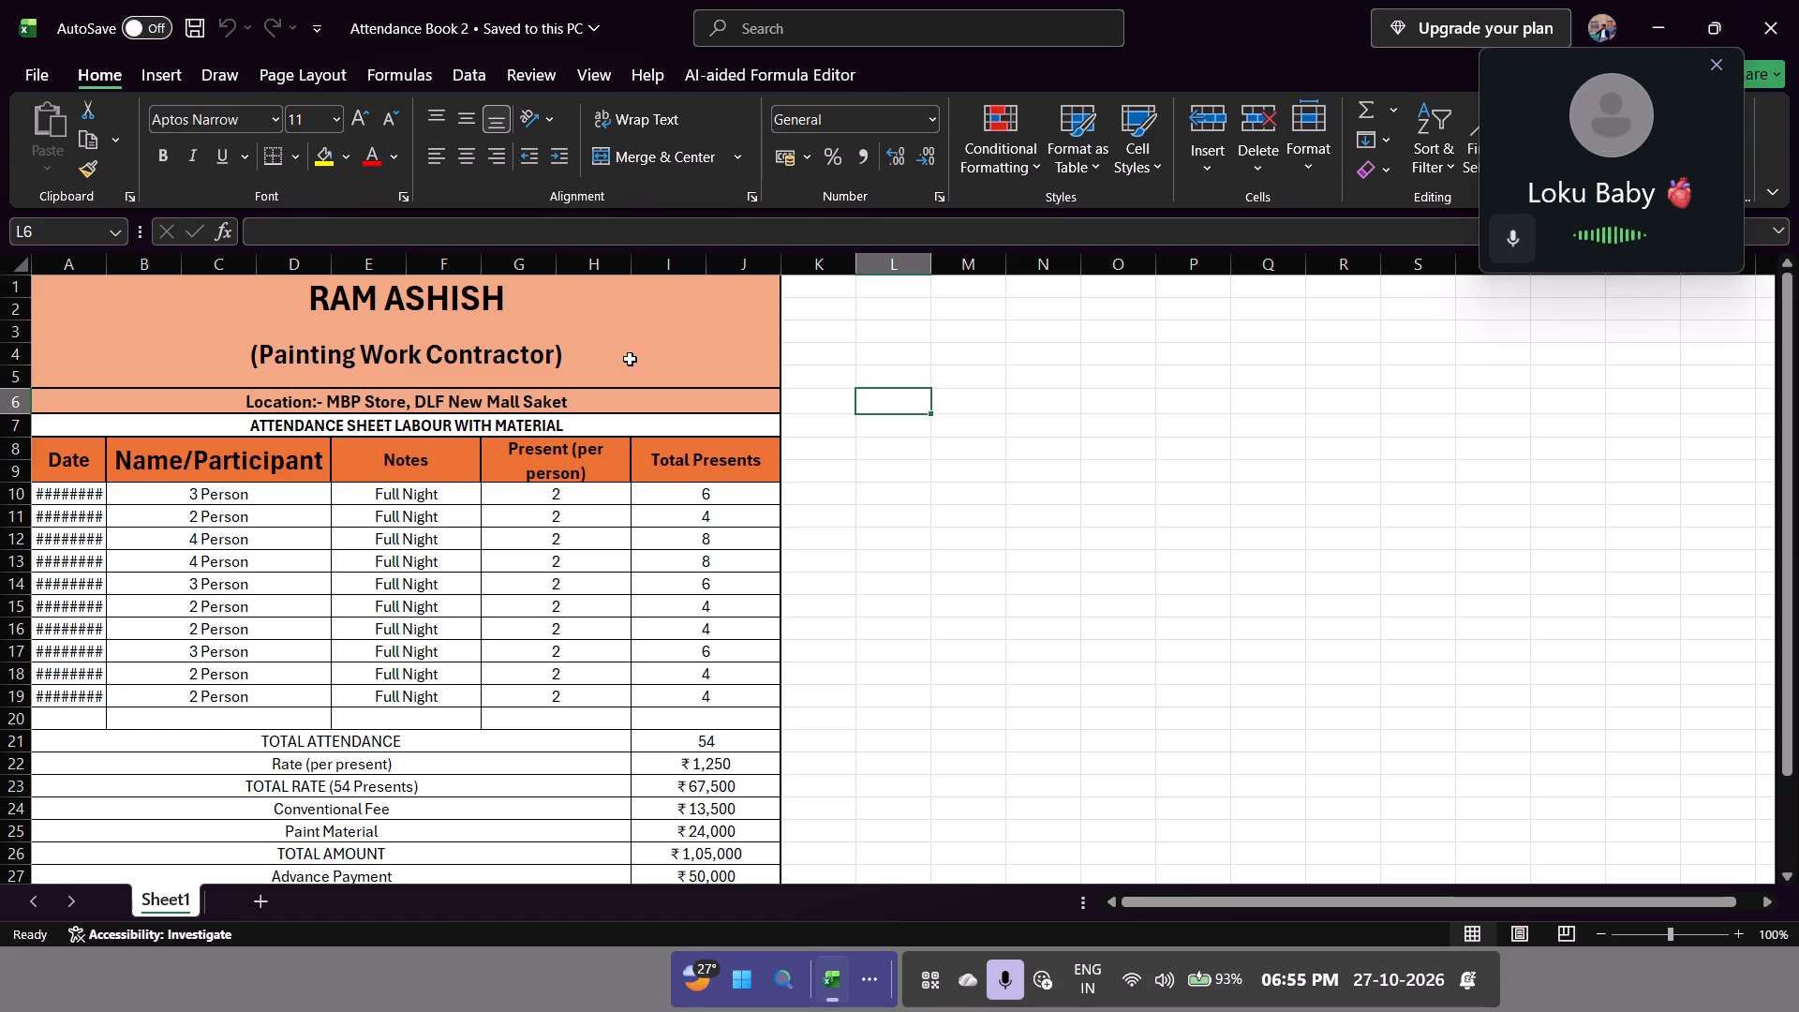
Change the store name in the location row from MBP to MDP, so it reads "Location:- MDP Store, DLF New Mall Saket".
left_click(350, 401)
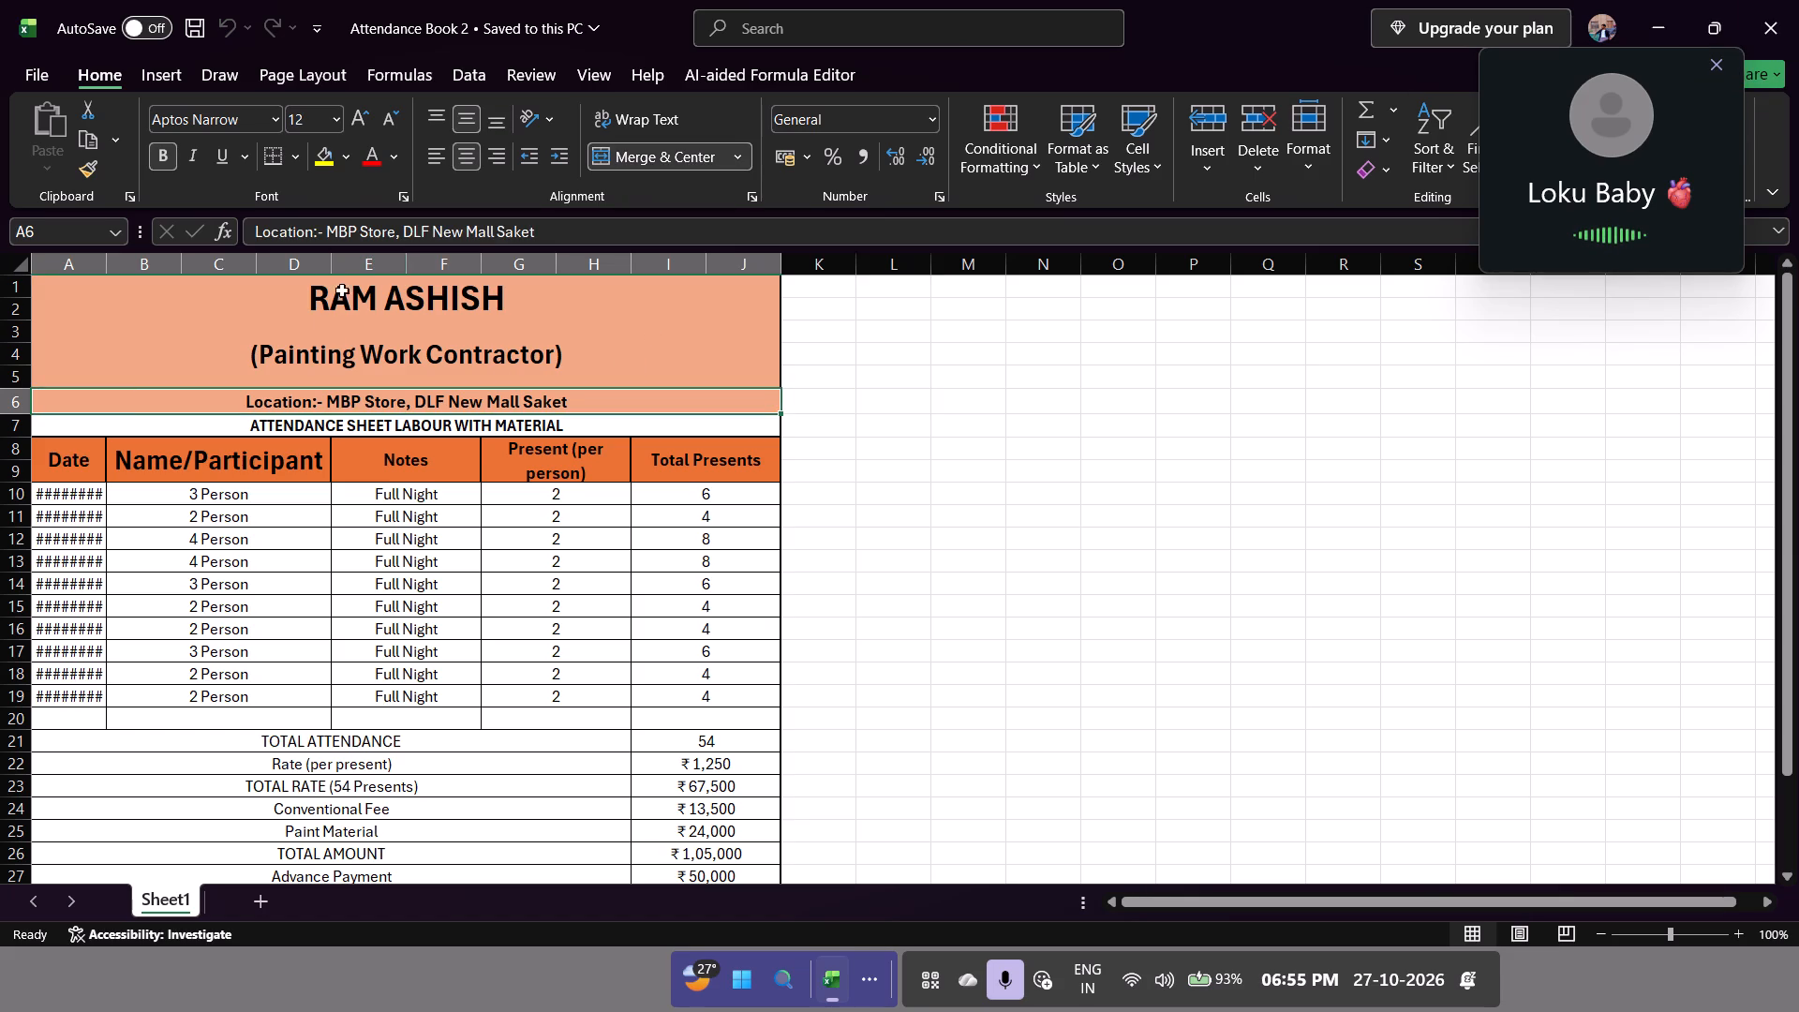
left_click(346, 231)
key("BackSpace")
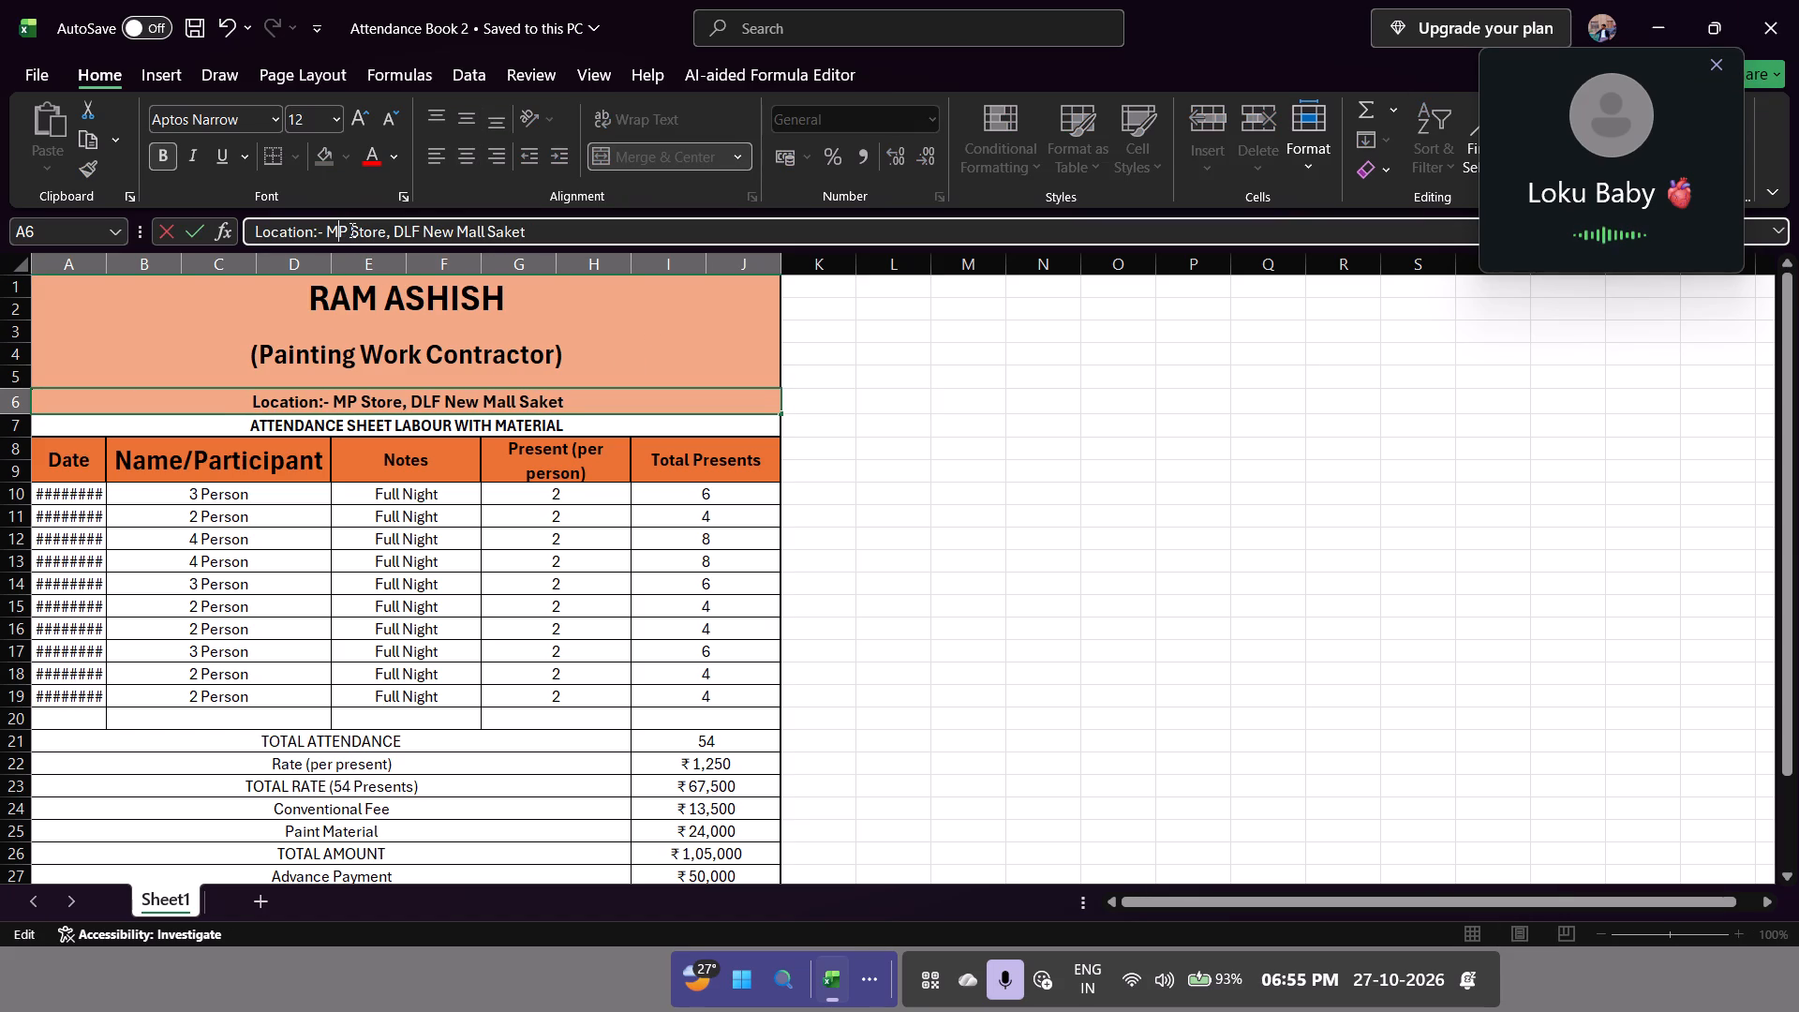
key("shift+d")
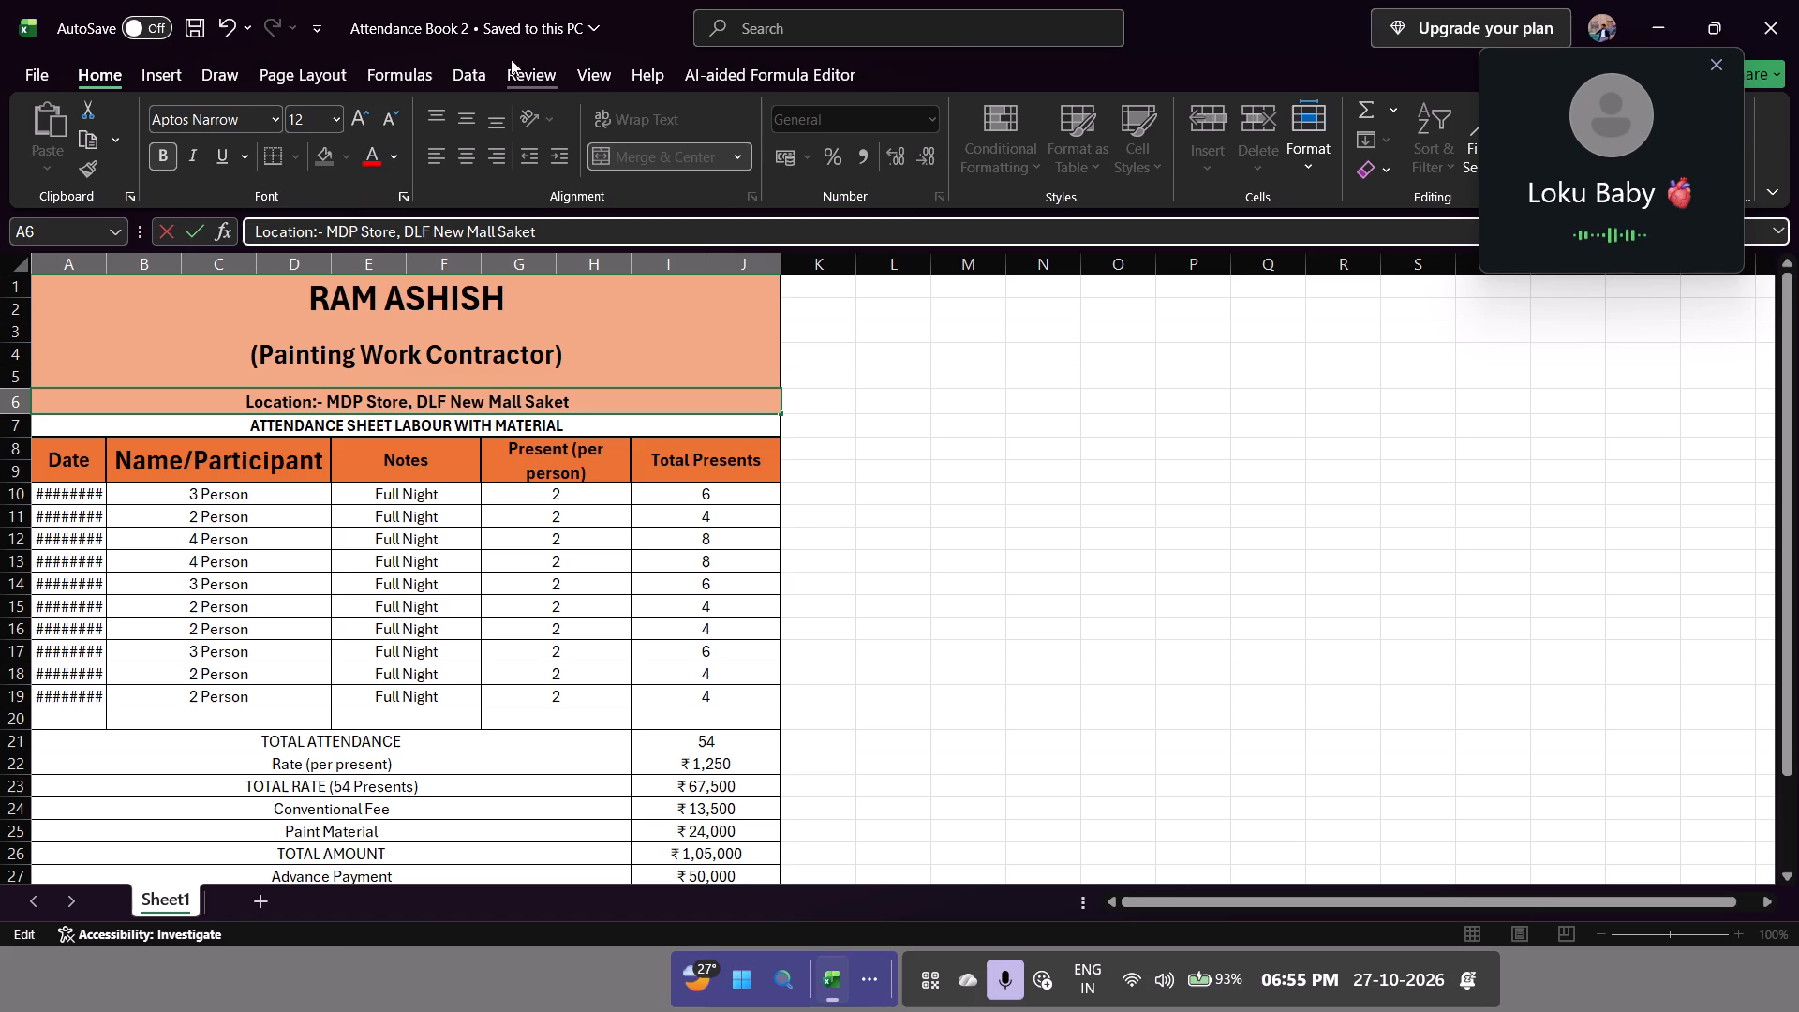
left_click(1572, 128)
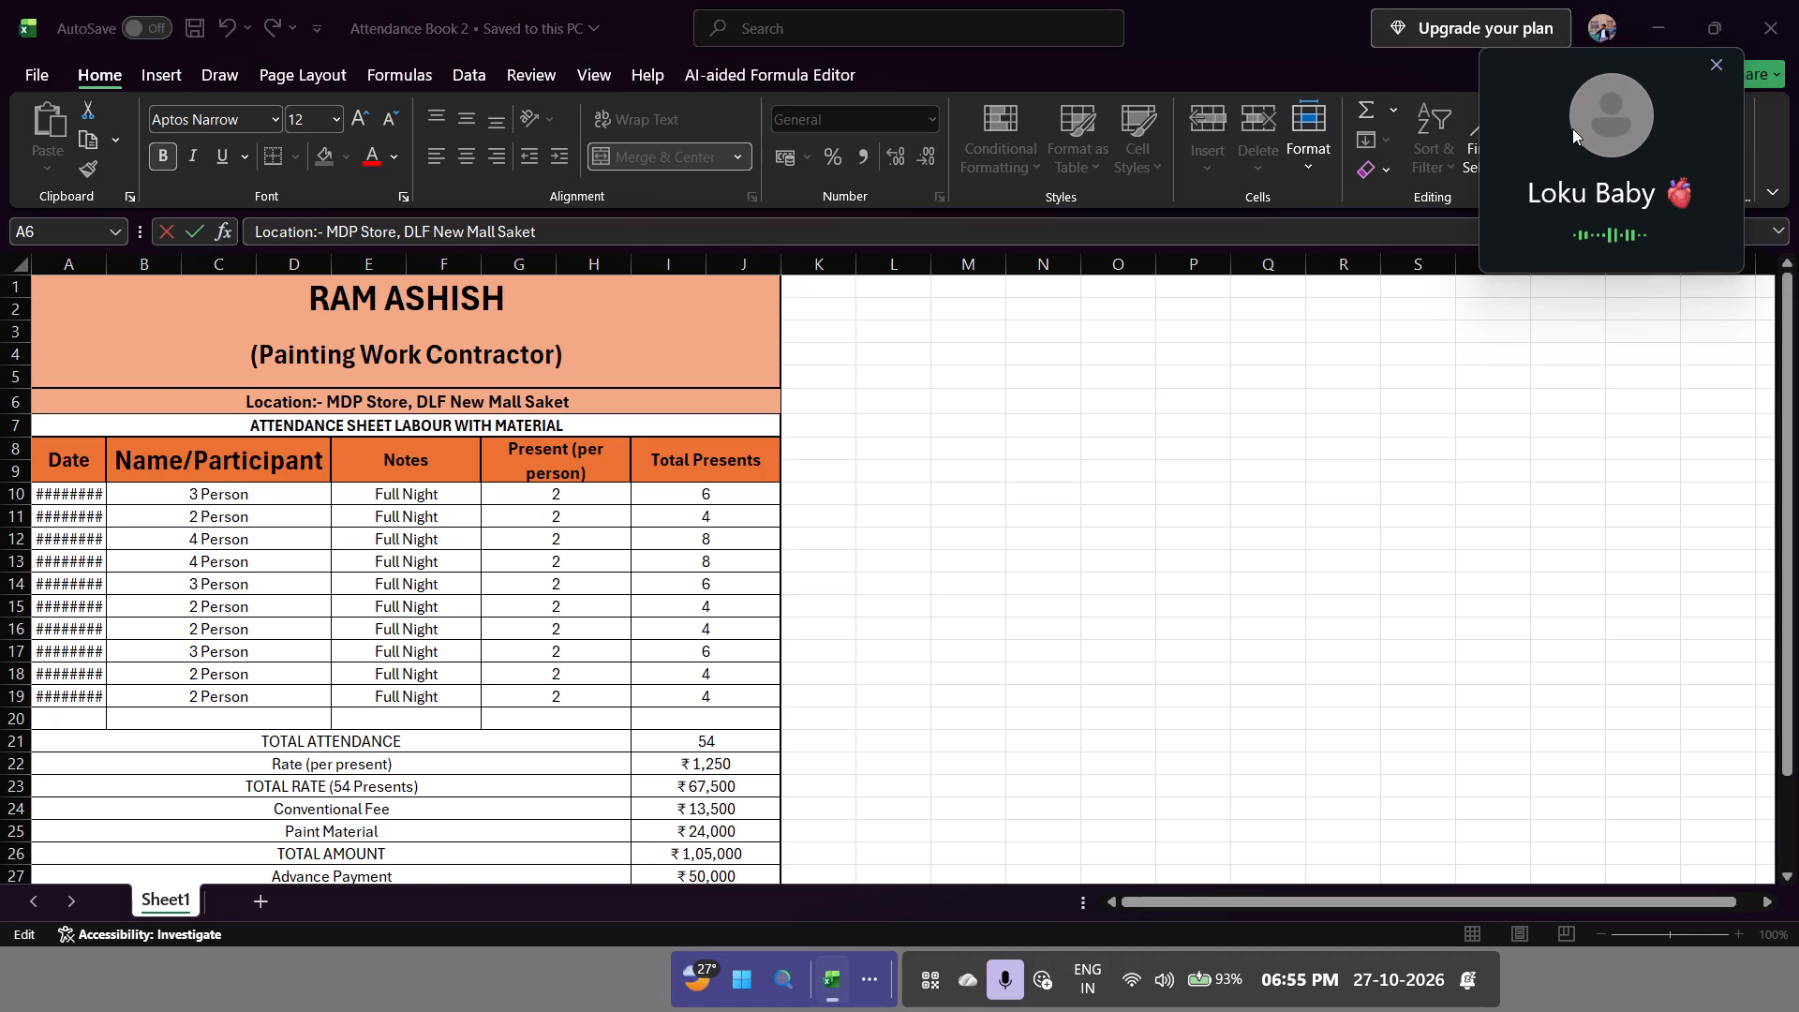
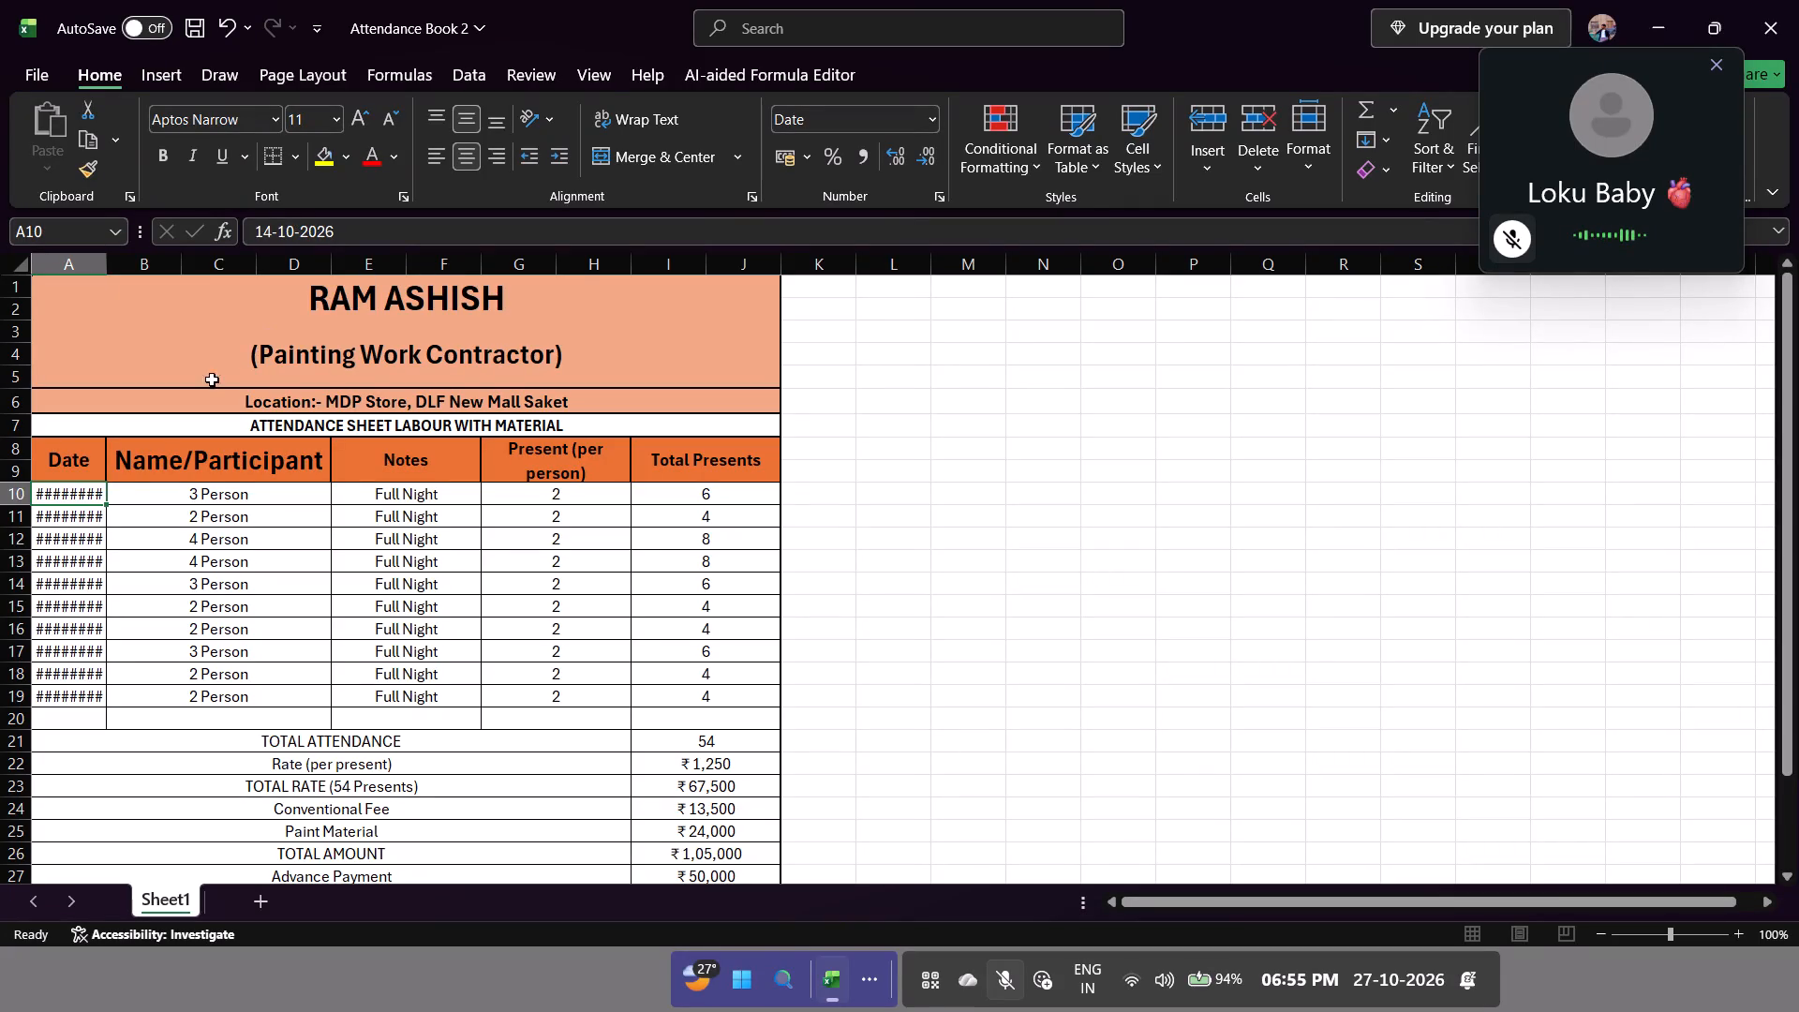
Check the individual date entries in the Date column of the attendance table and review the payment summary below it.
left_click(85, 514)
left_click(80, 545)
left_click(83, 561)
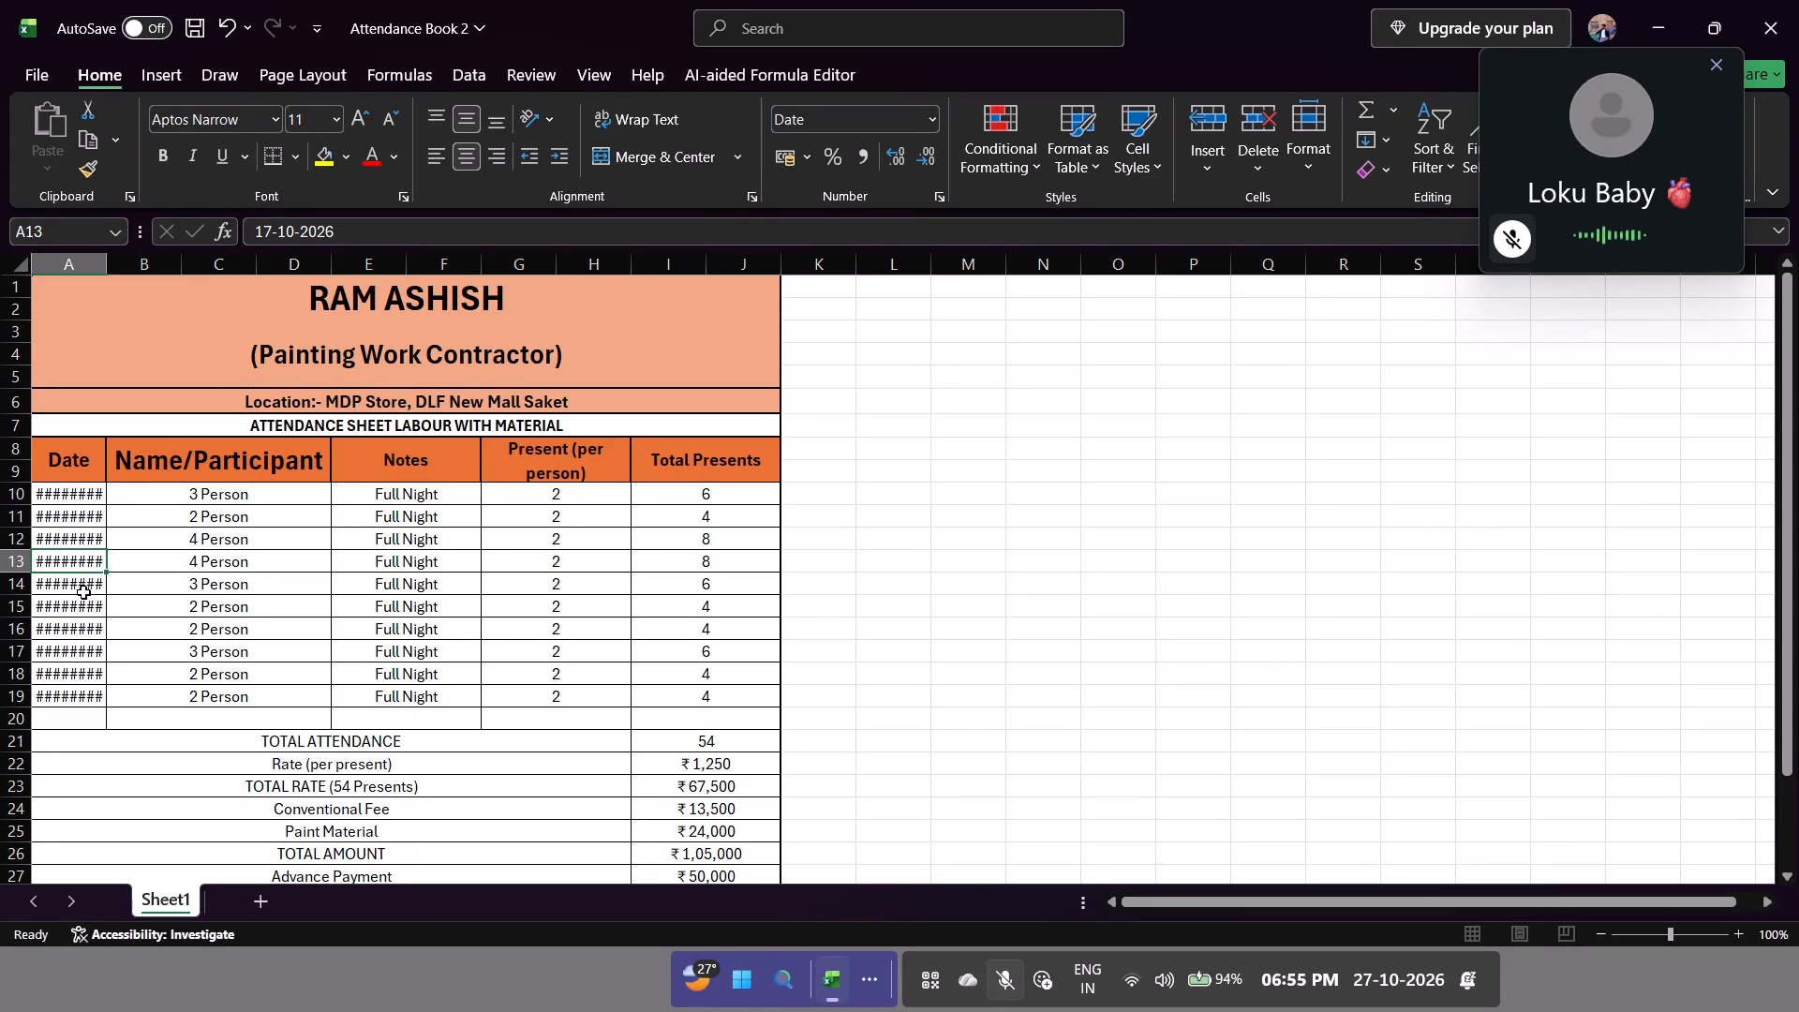
left_click(86, 590)
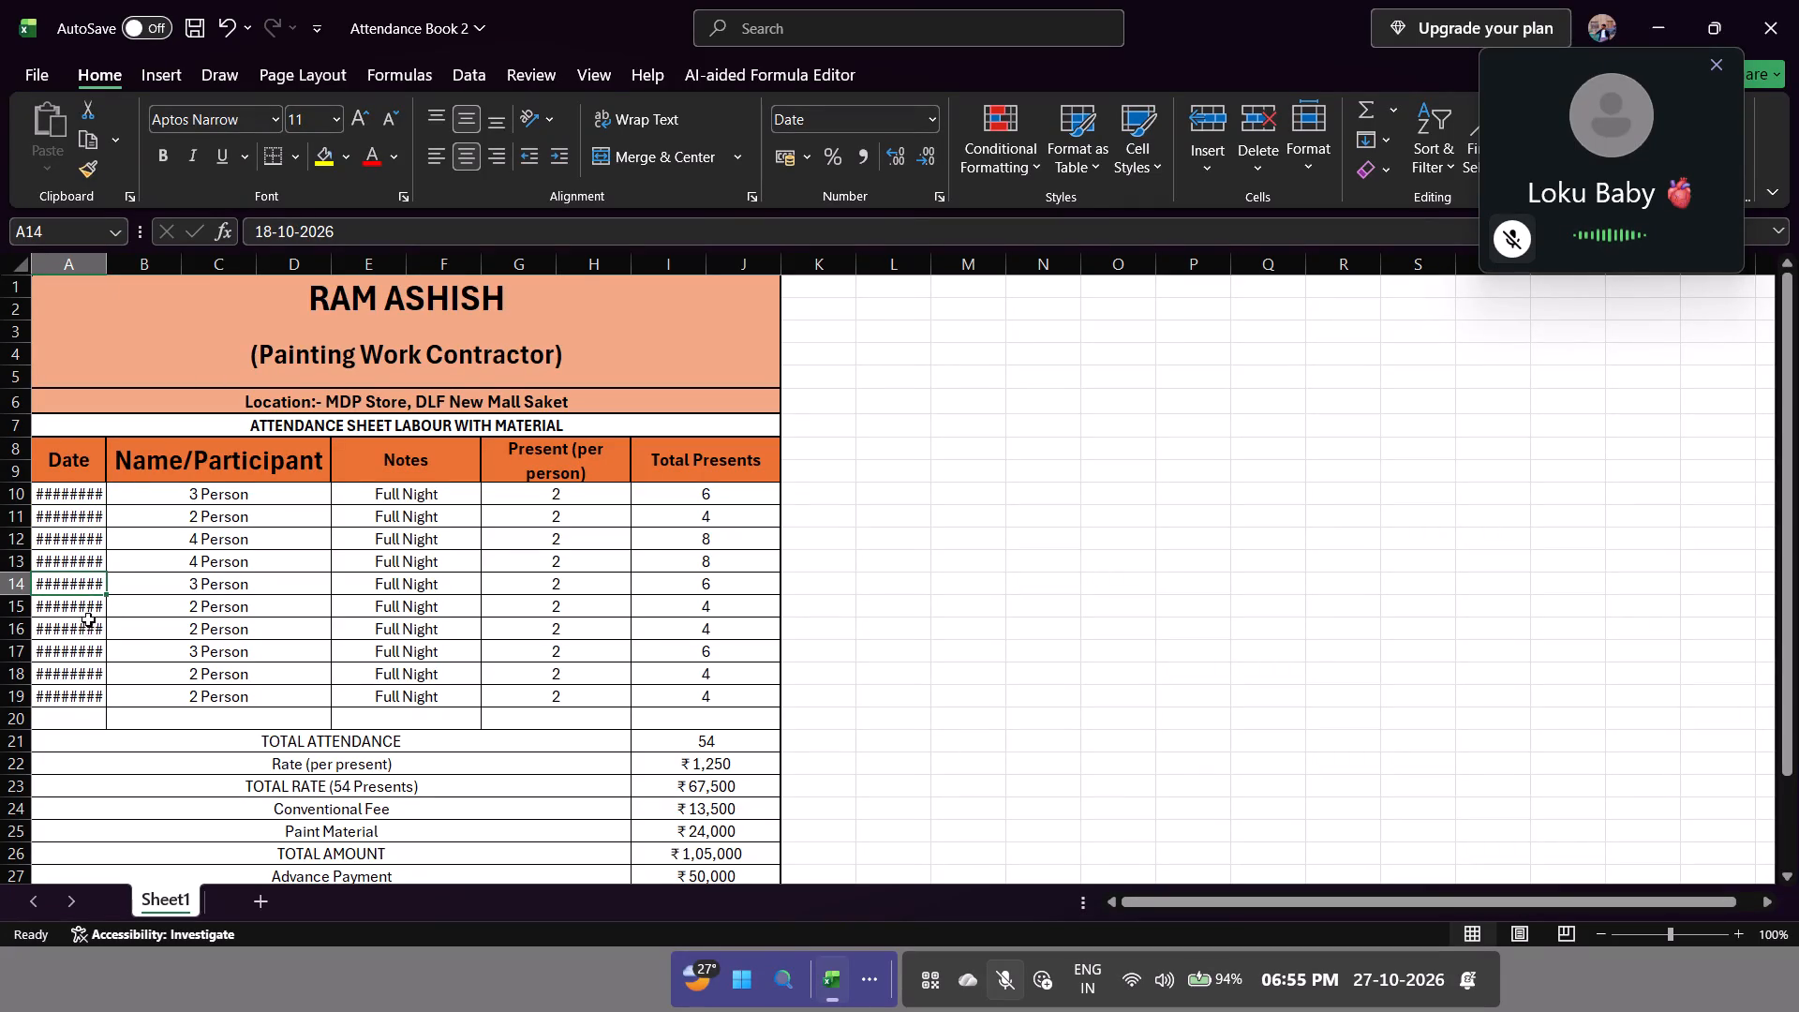
left_click(89, 609)
left_click(90, 619)
left_click(81, 639)
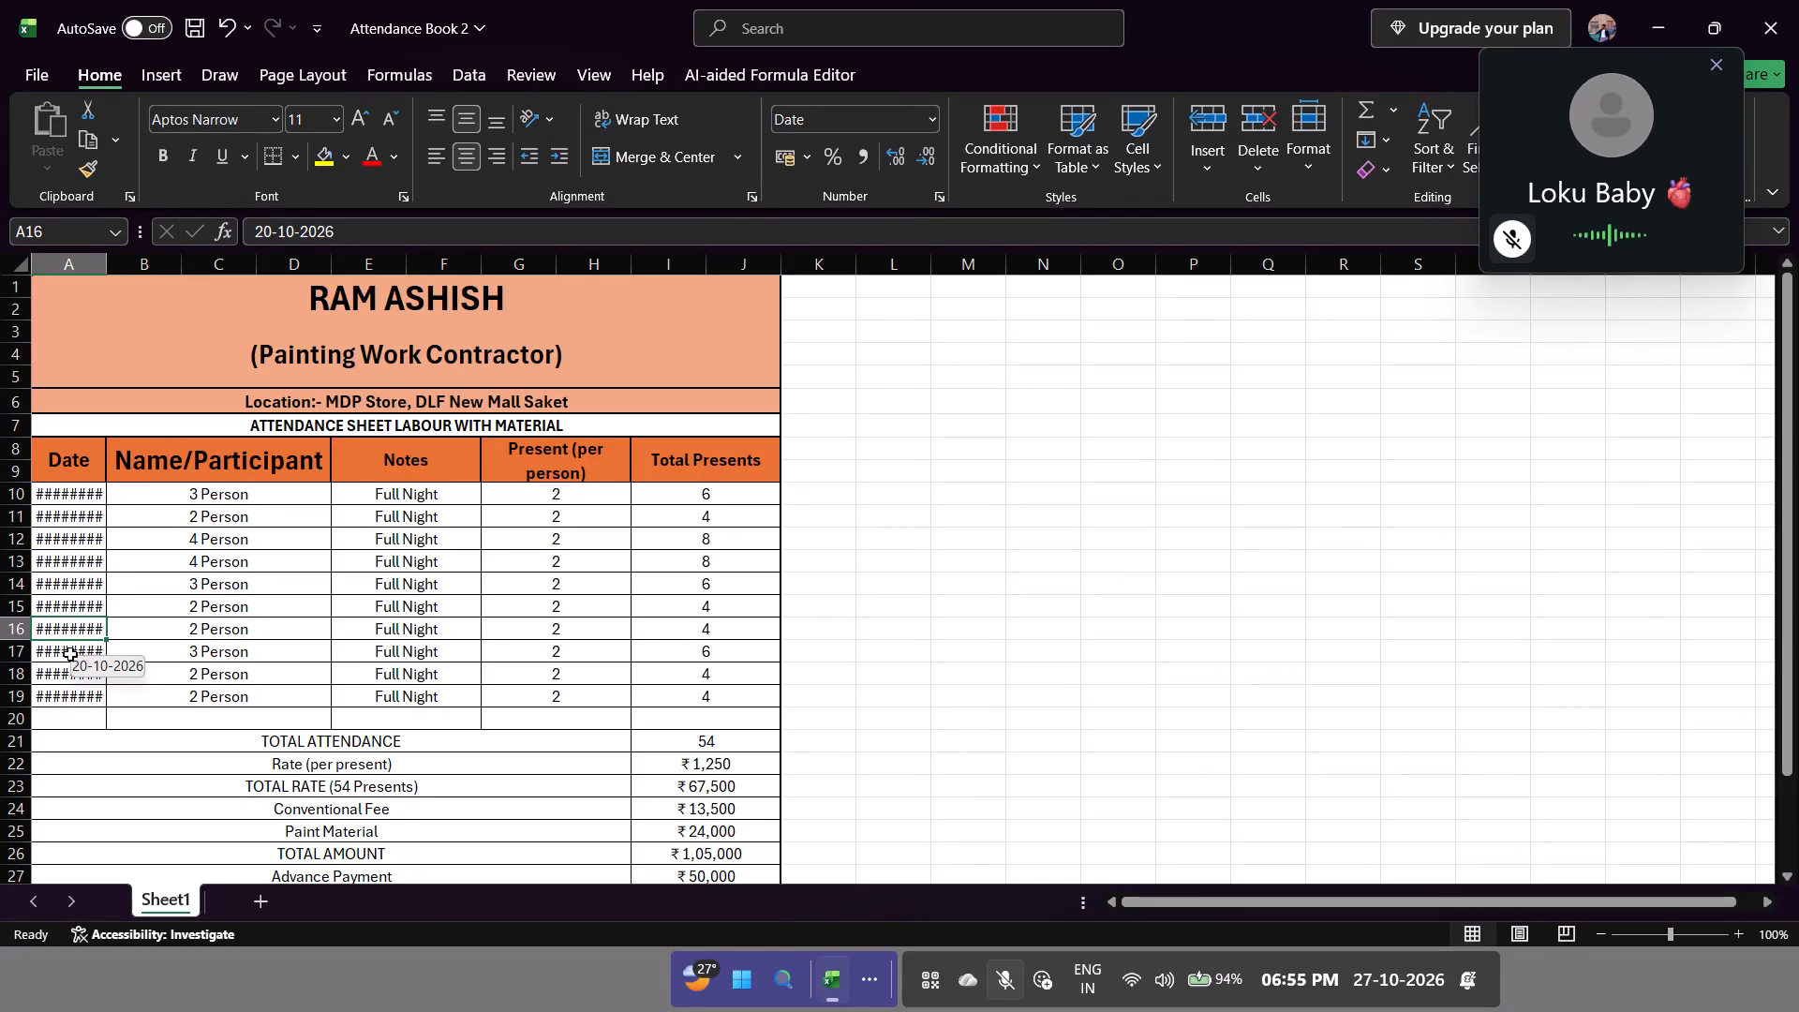
left_click(67, 654)
left_click(58, 671)
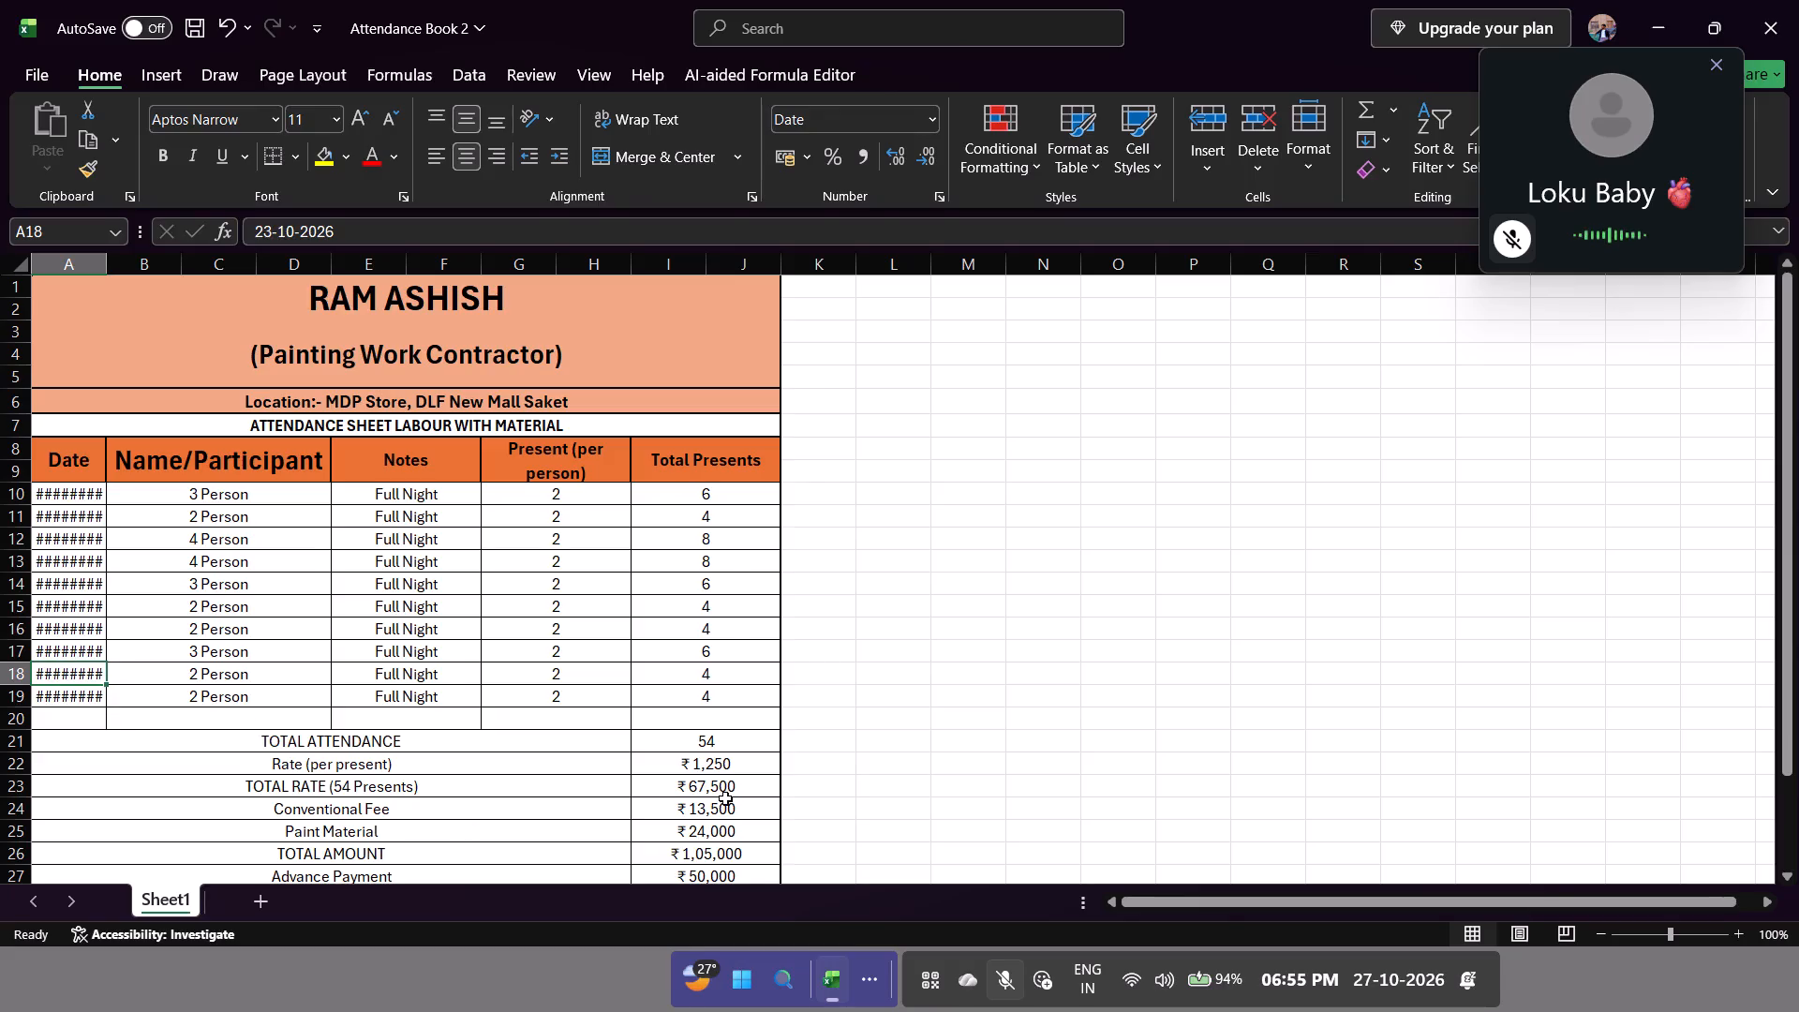
scroll(915, 779, "down", 3)
scroll(347, 750, "up", 2)
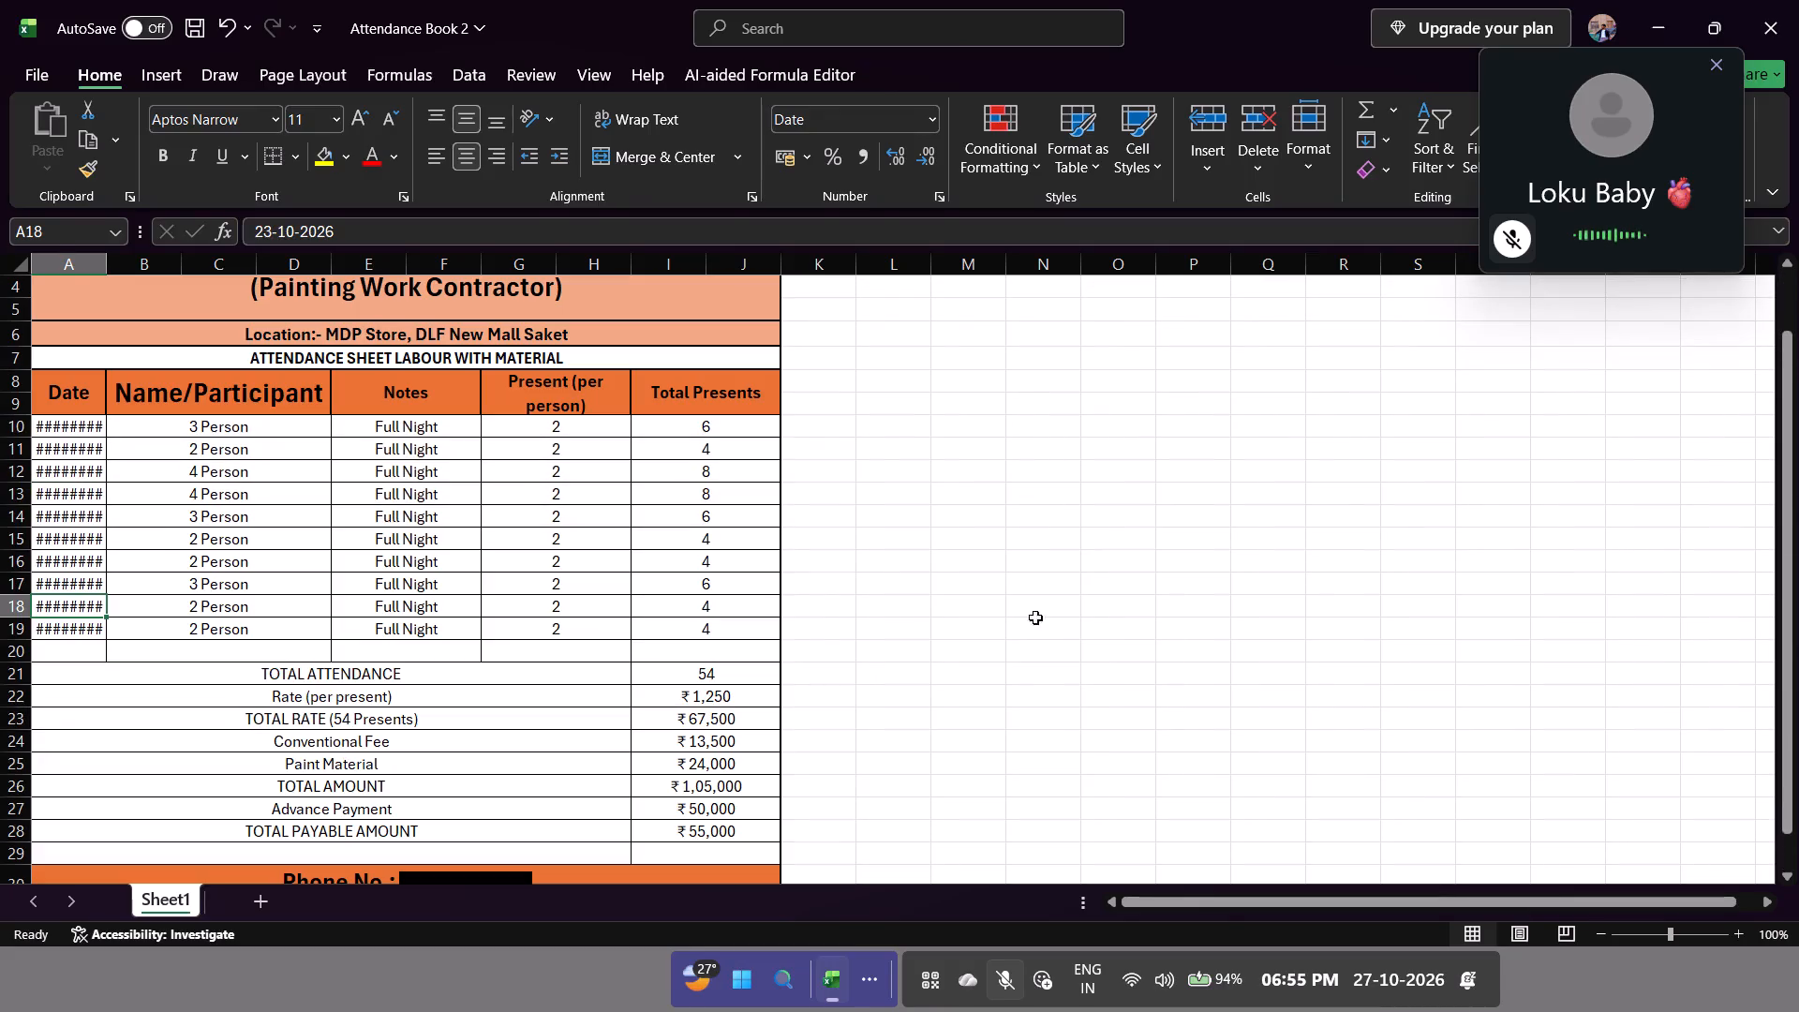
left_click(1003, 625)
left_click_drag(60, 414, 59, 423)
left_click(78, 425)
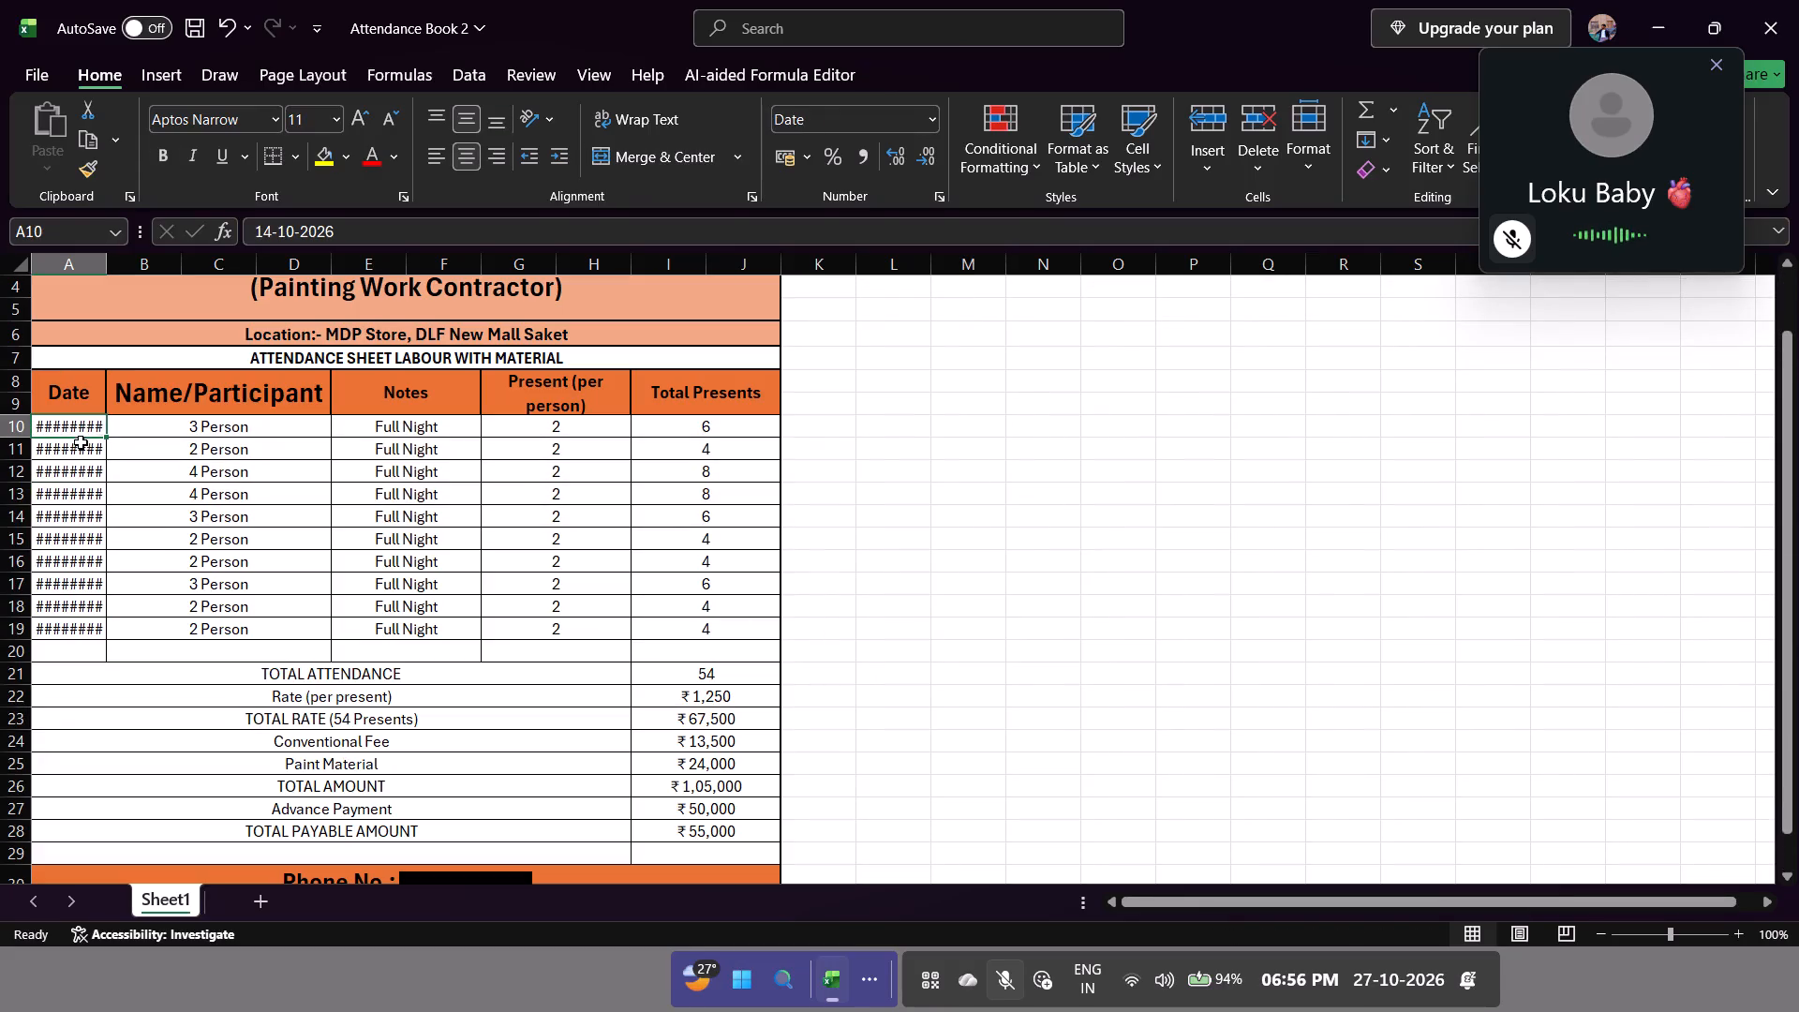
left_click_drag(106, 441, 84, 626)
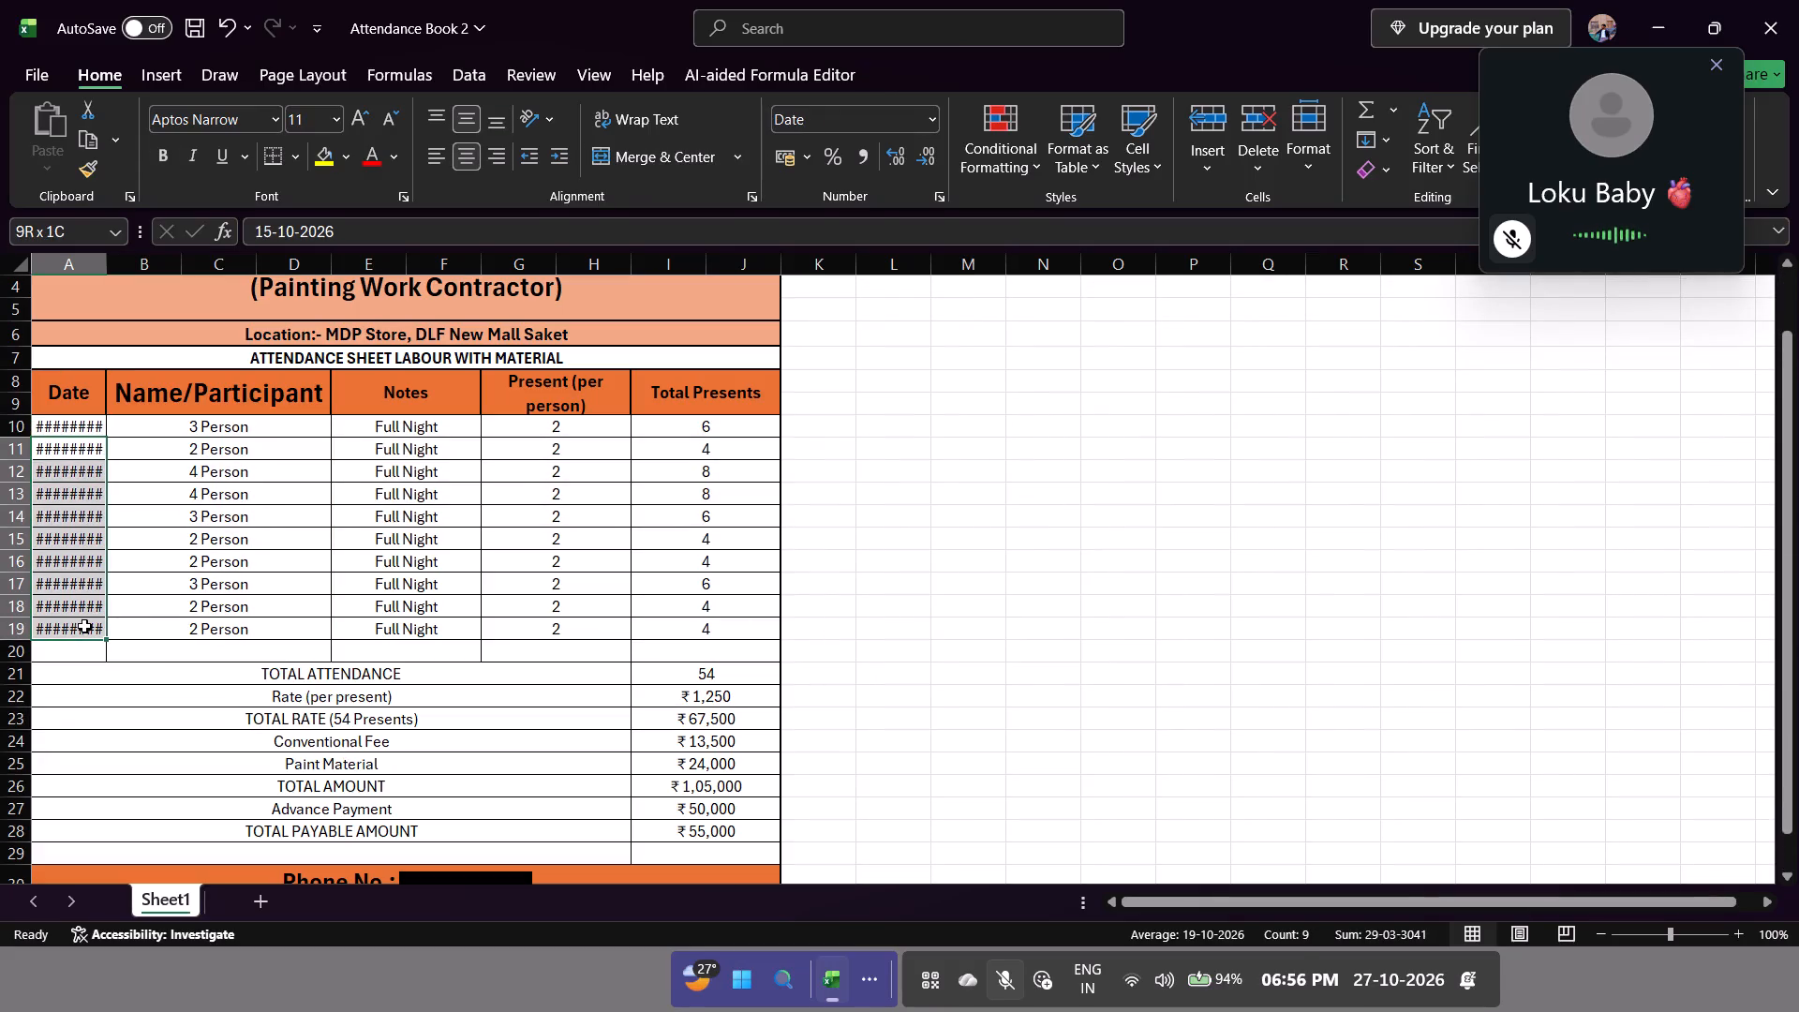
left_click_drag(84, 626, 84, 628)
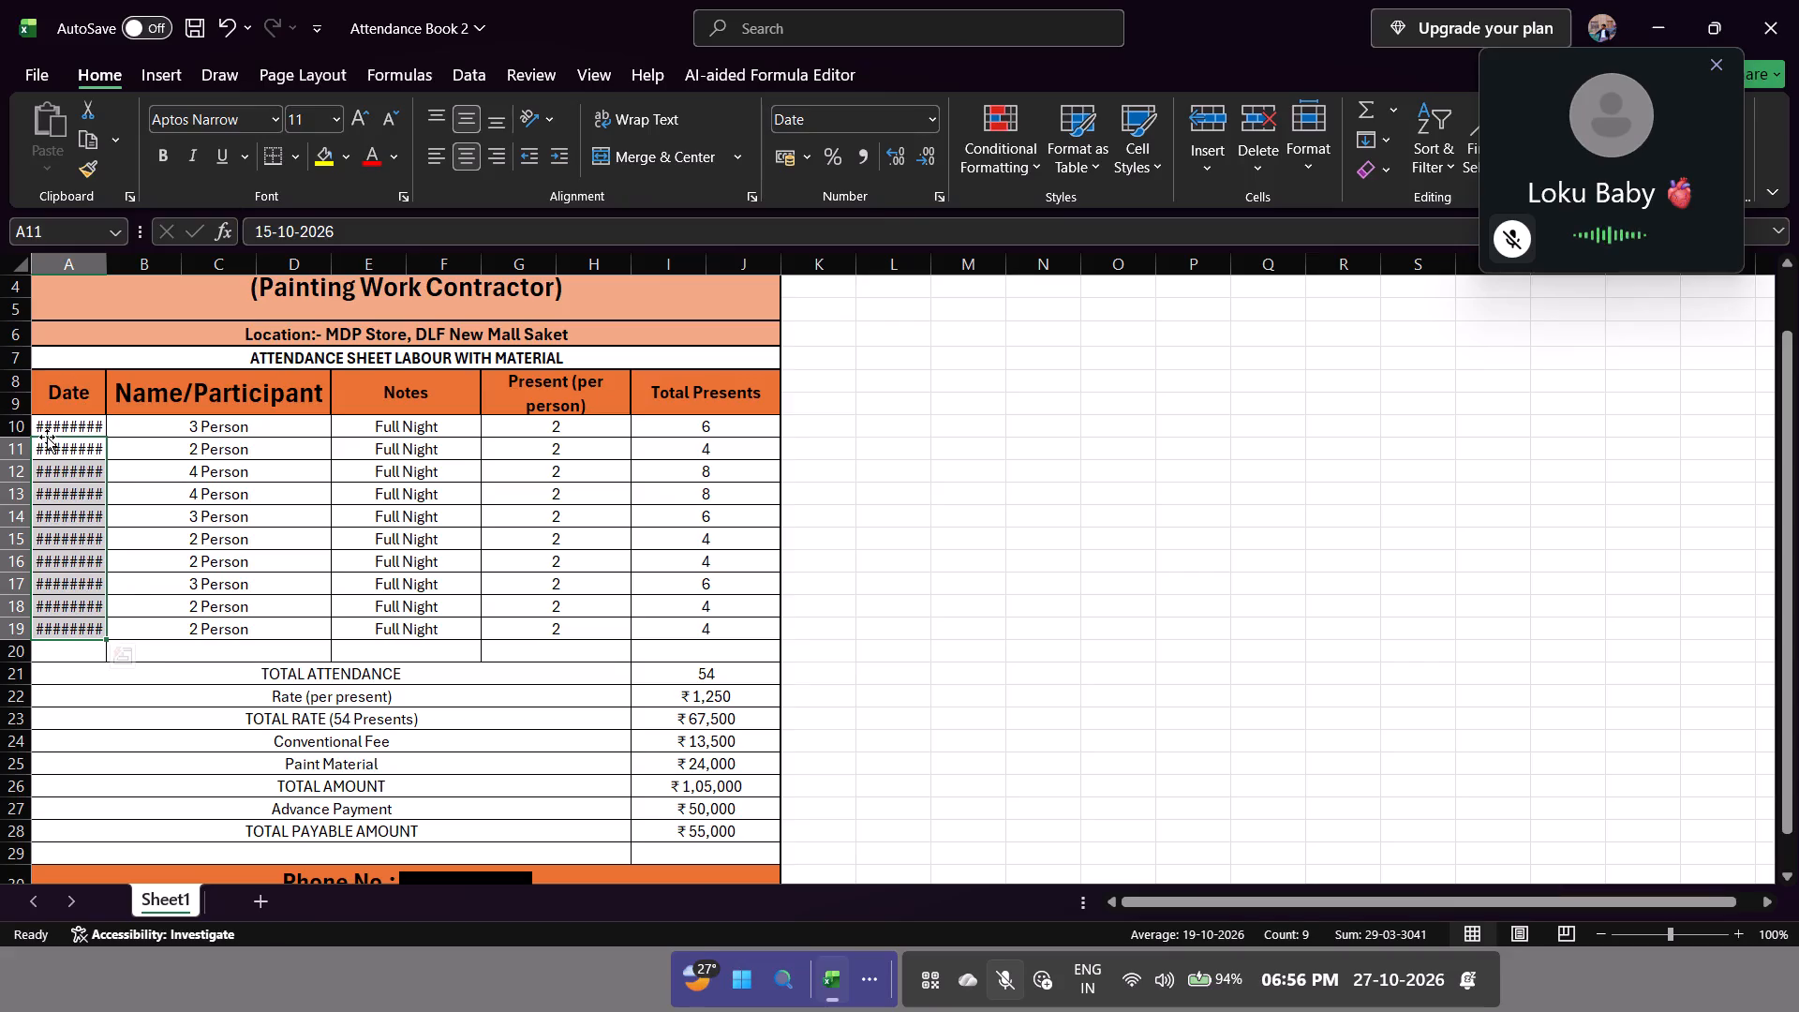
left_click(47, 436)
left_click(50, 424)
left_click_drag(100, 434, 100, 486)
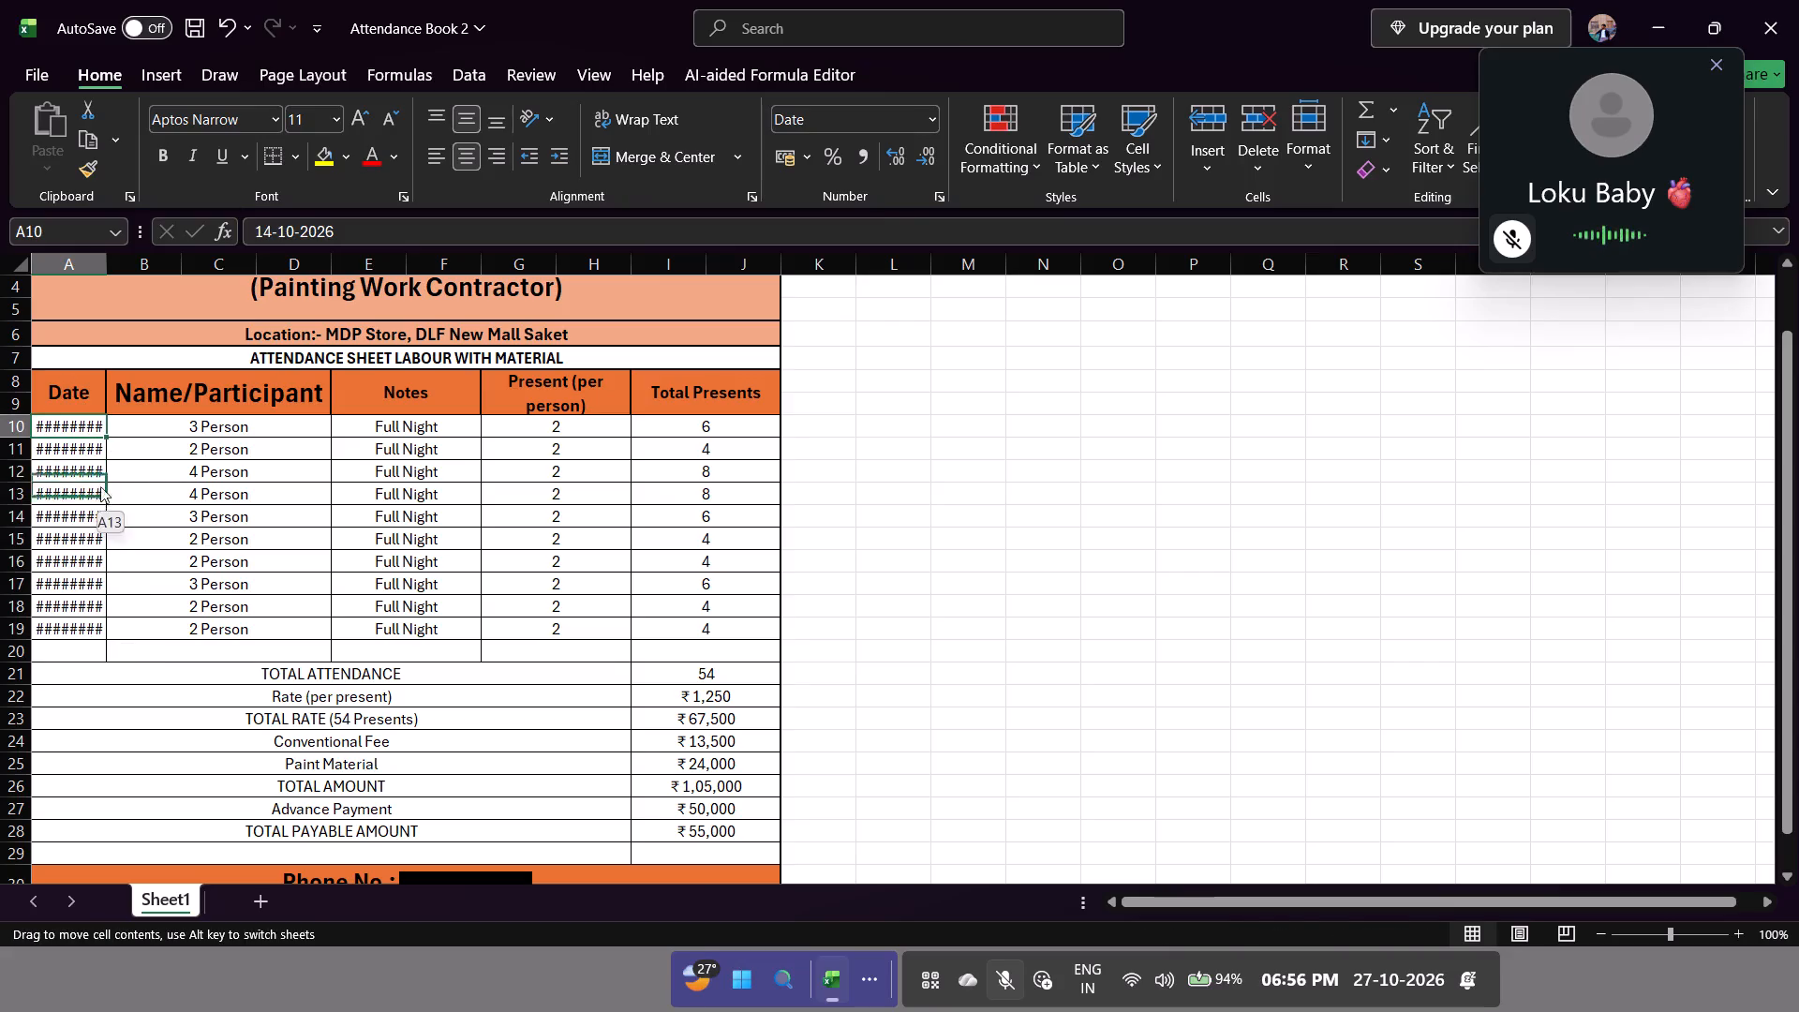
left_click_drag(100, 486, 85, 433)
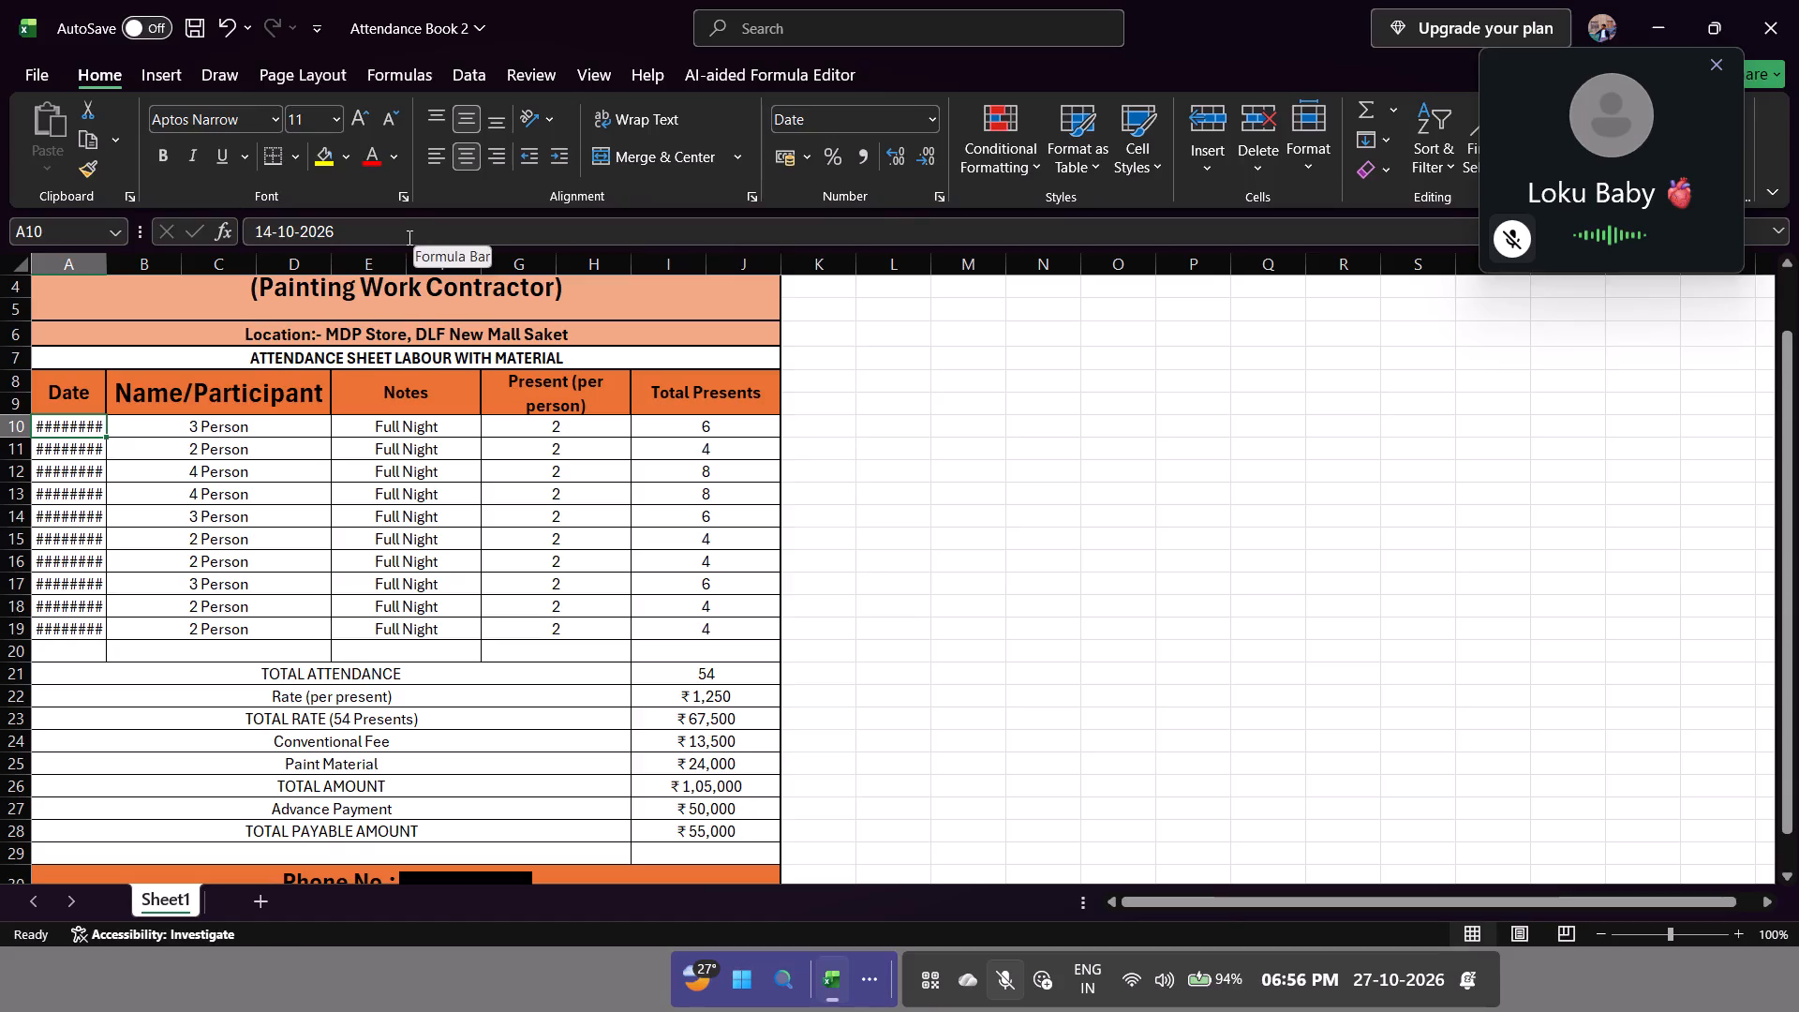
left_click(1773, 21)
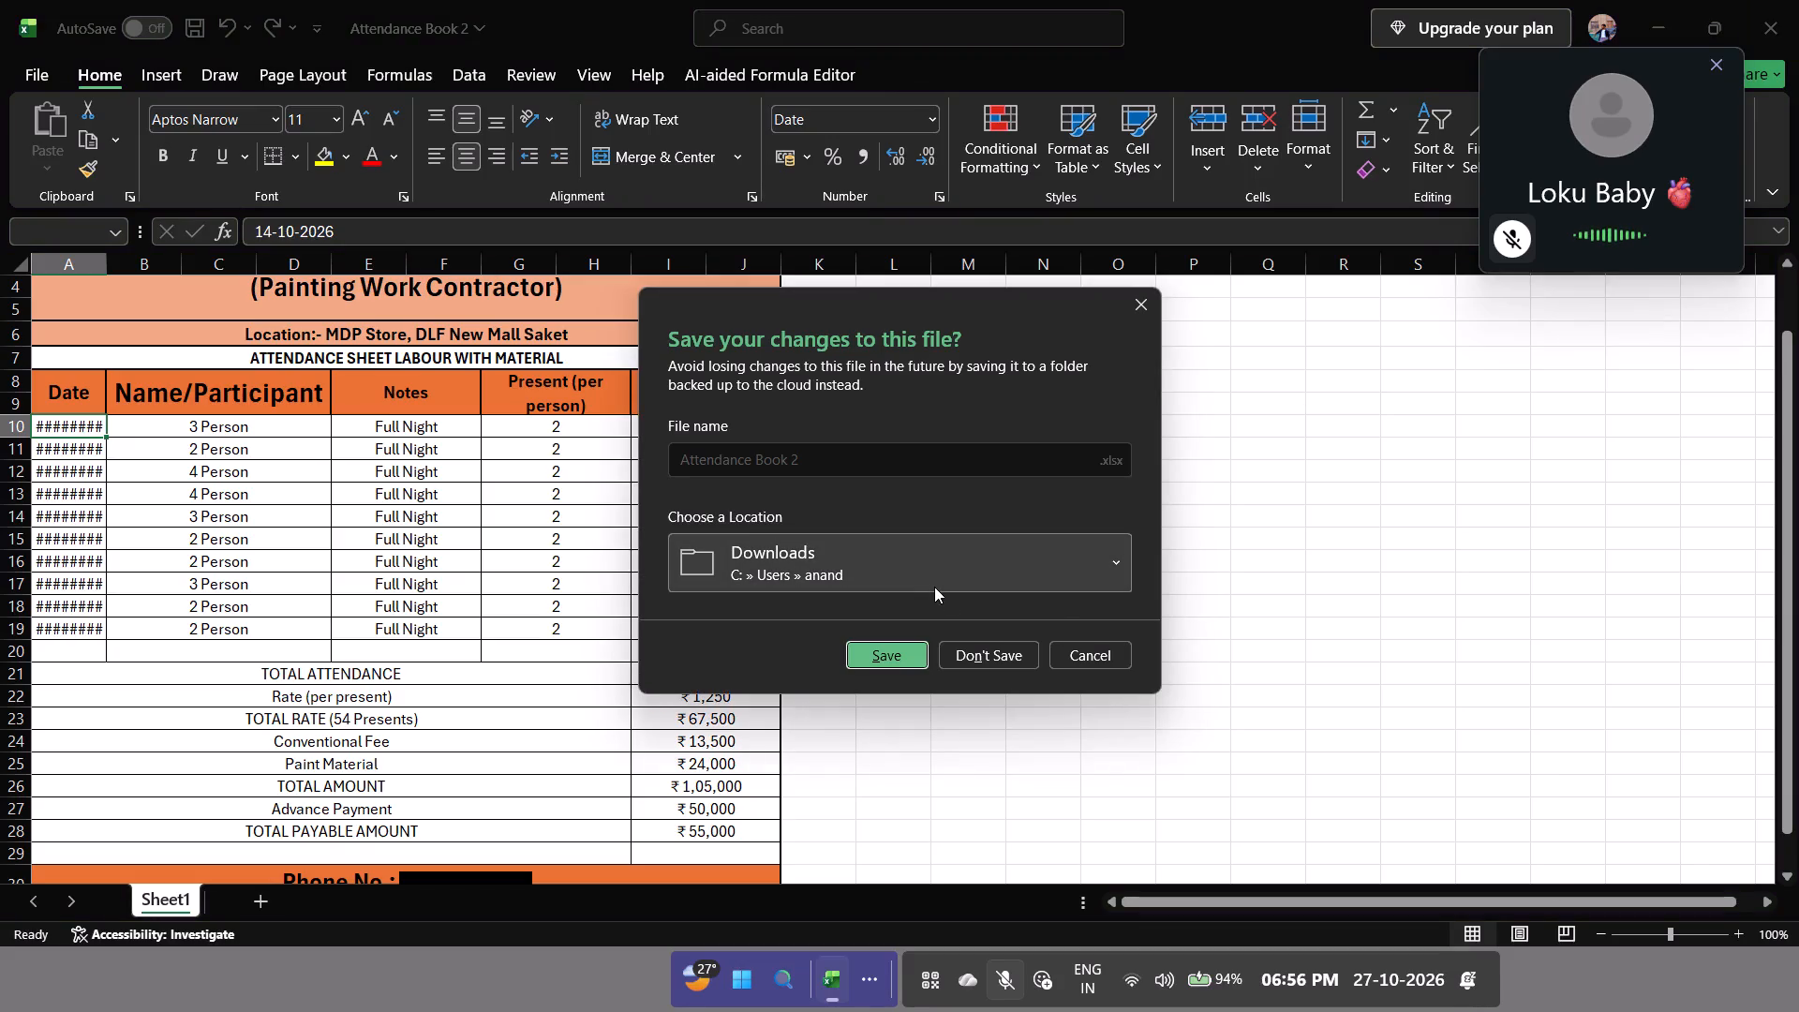
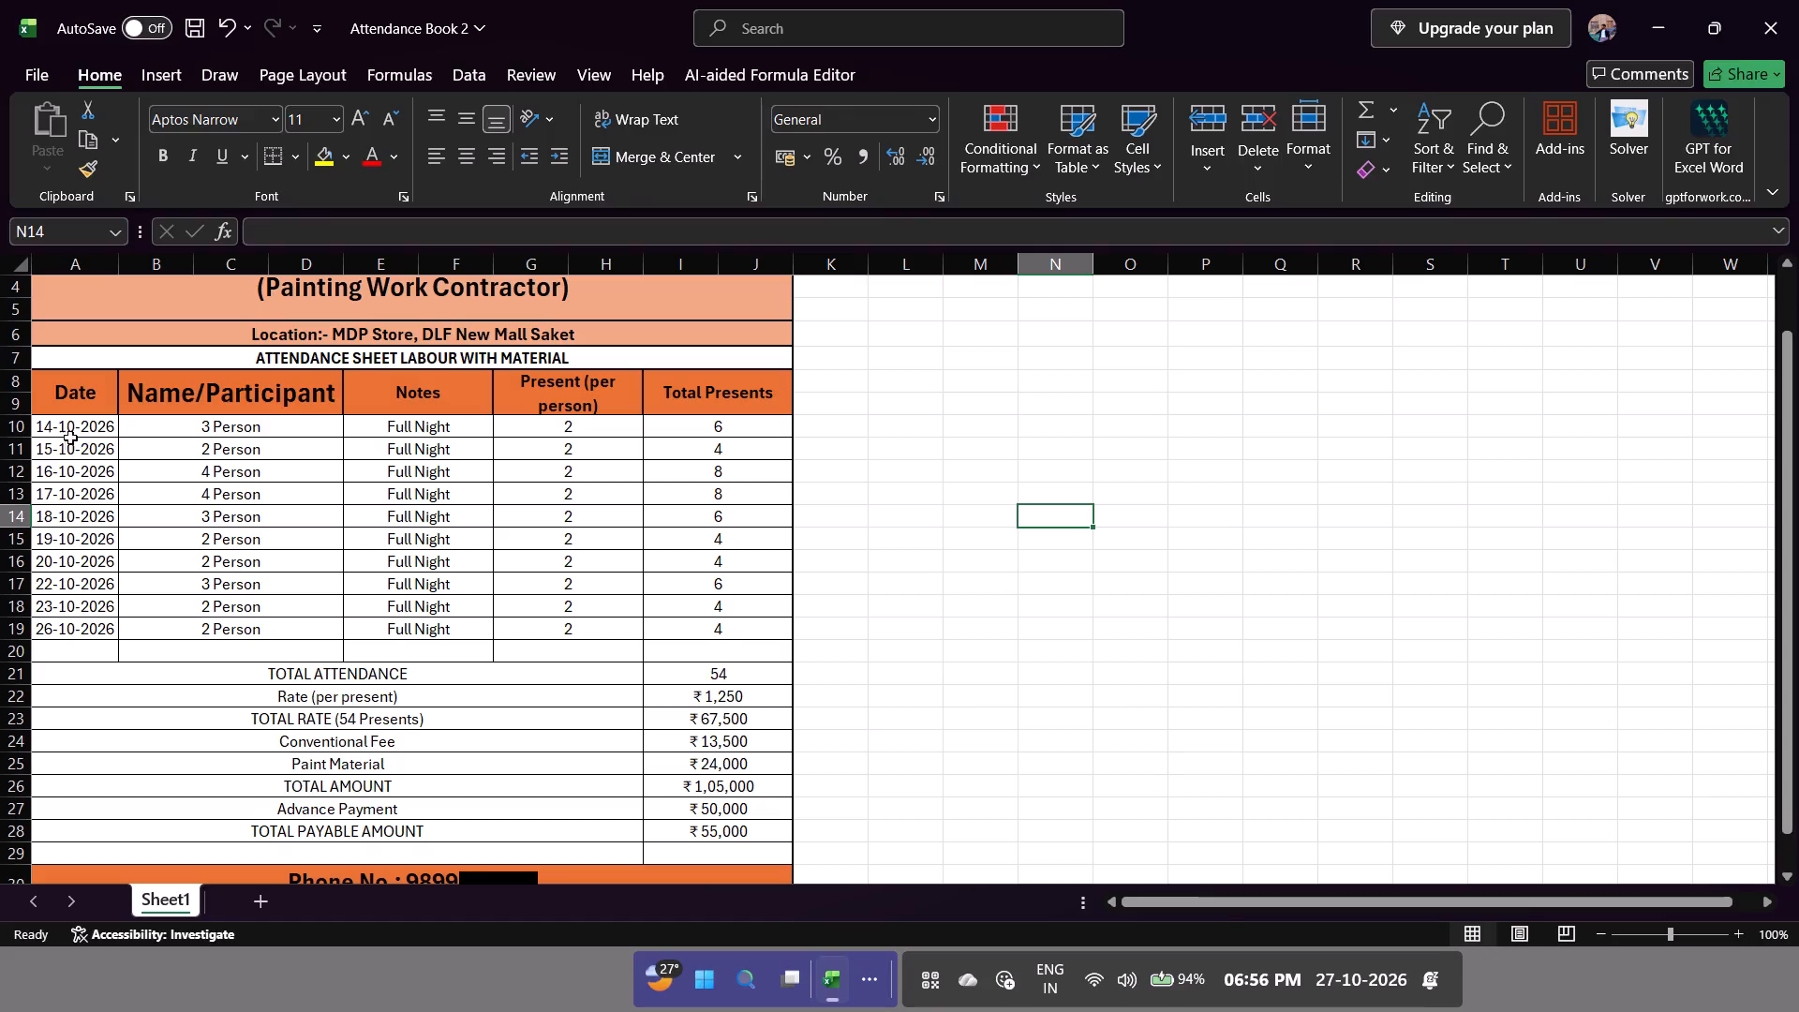
Select the Conventional Fee label in the payment summary for editing.
scroll(98, 633, "up", 3)
scroll(100, 630, "down", 1)
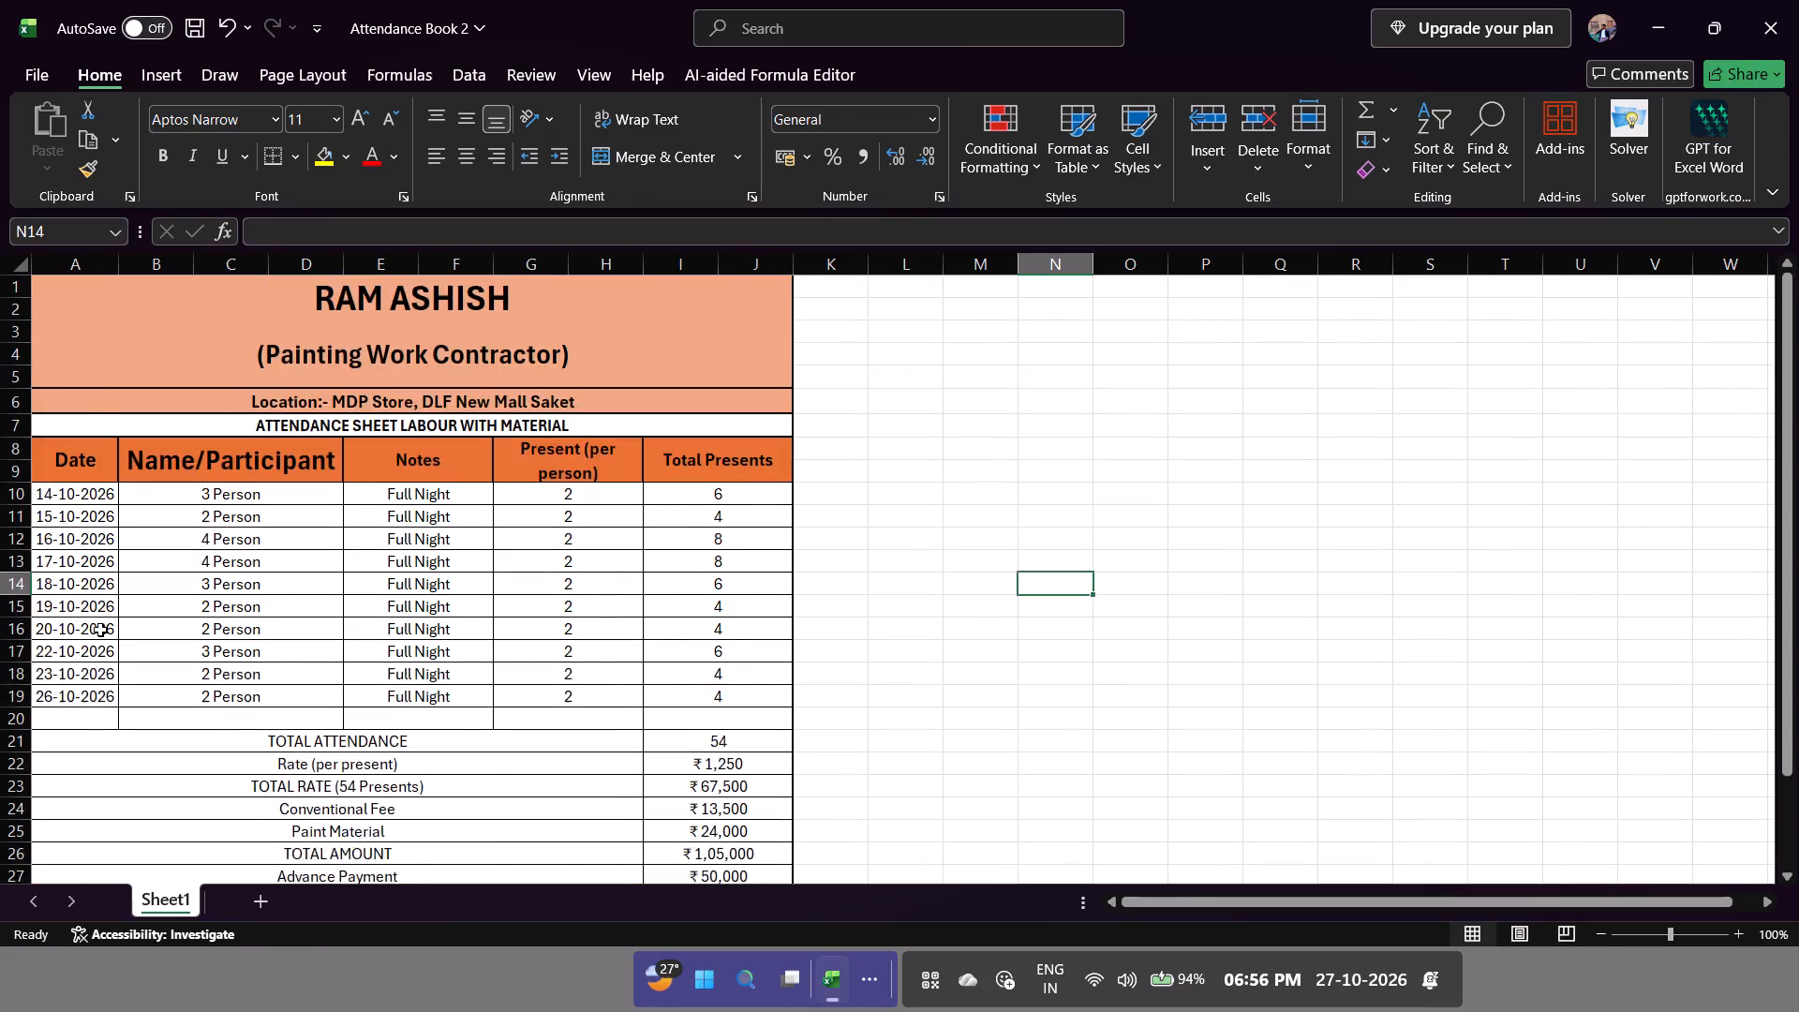
scroll(100, 630, "down", 2)
scroll(416, 656, "up", 2)
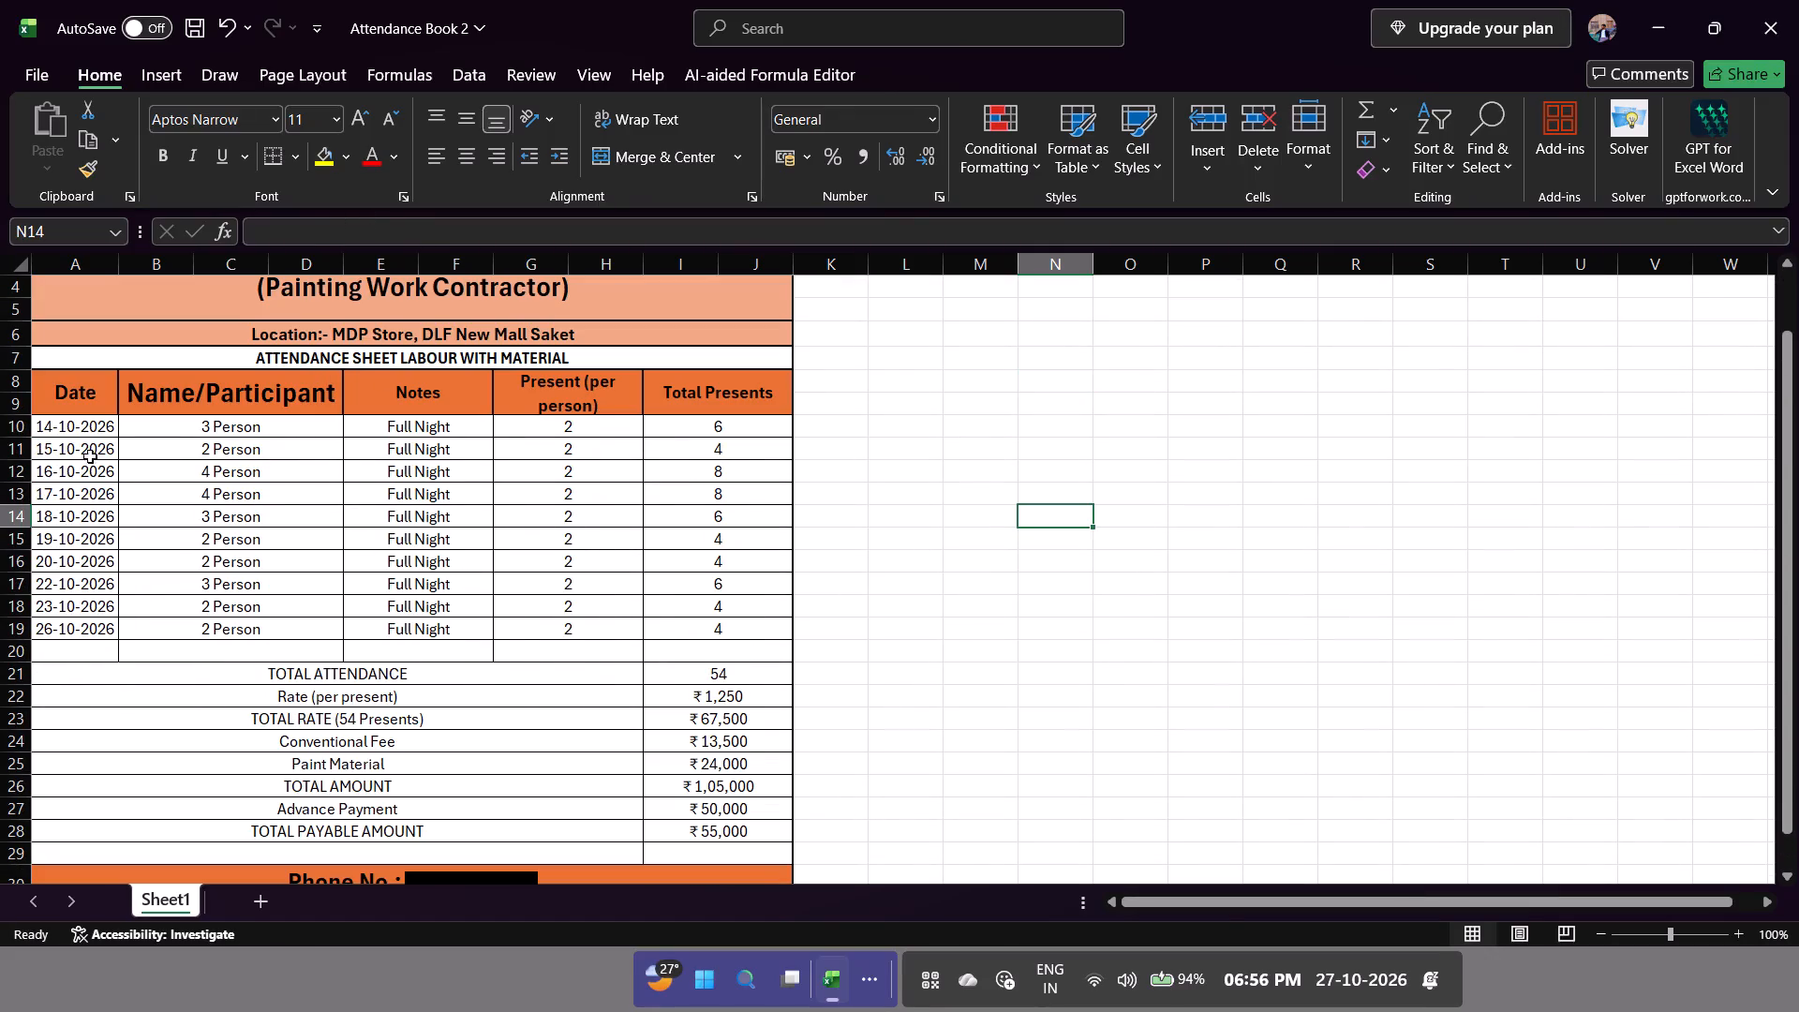
left_click(363, 752)
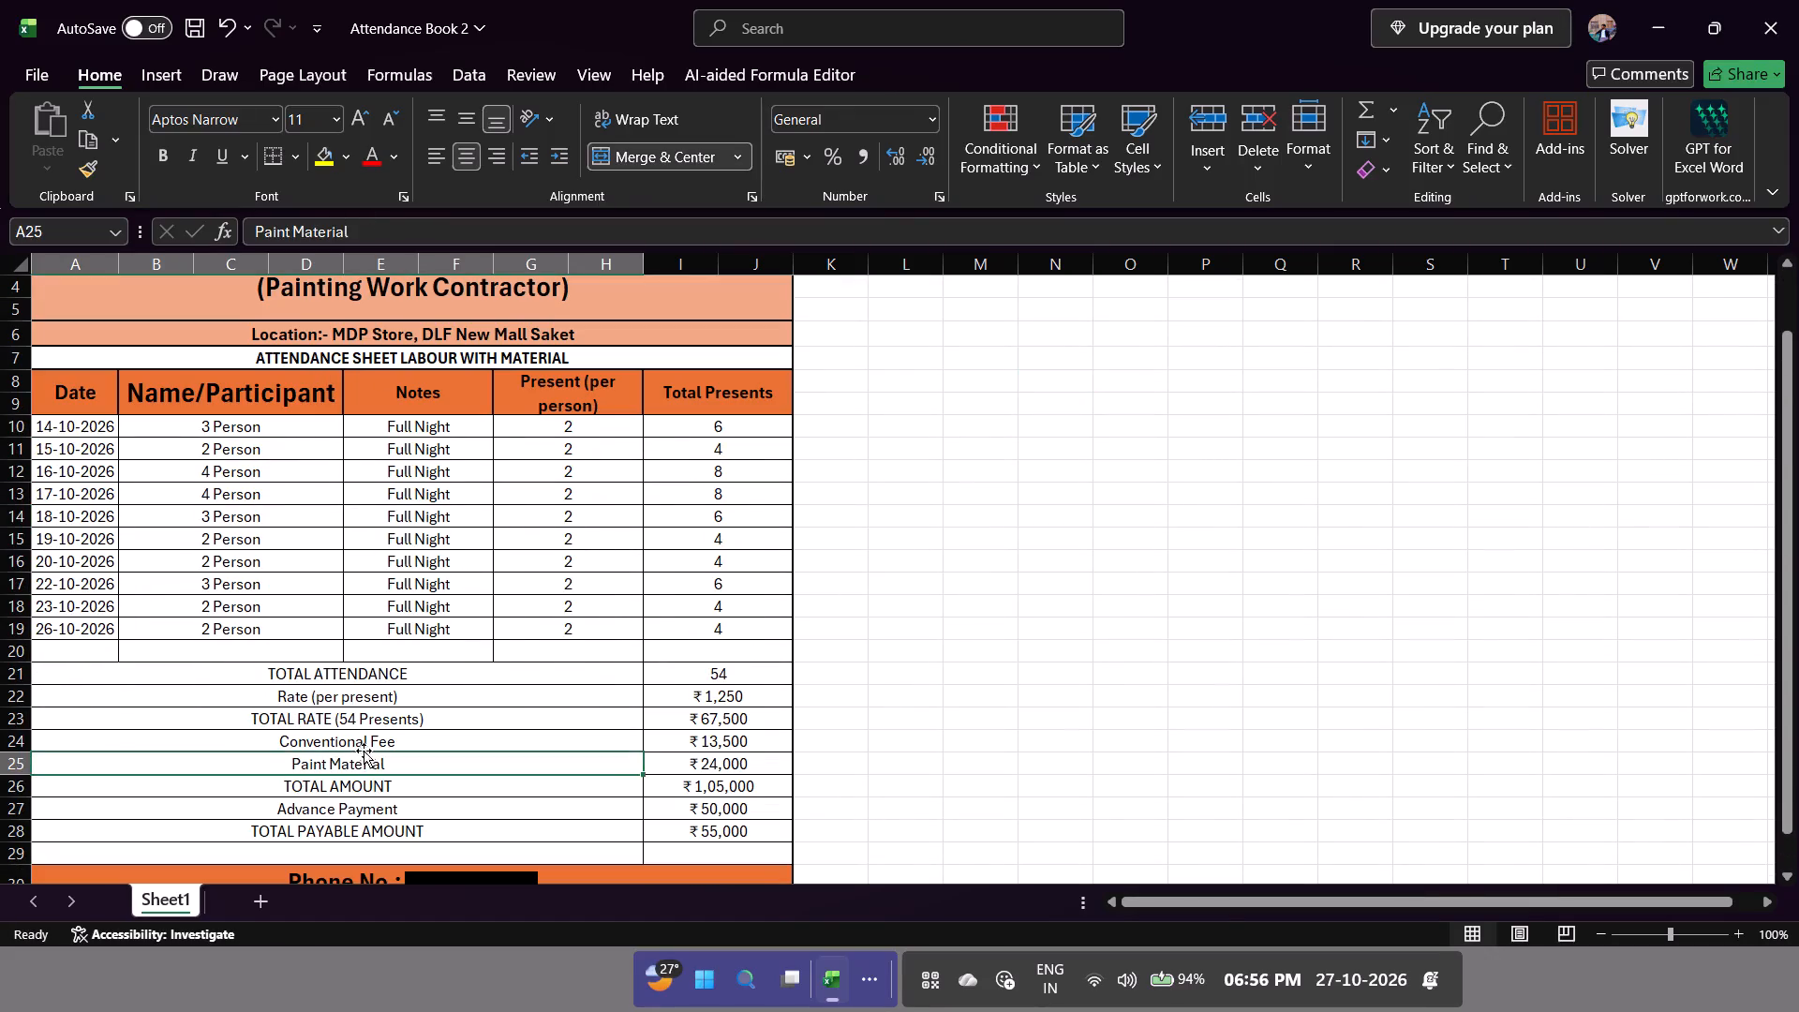
left_click(372, 734)
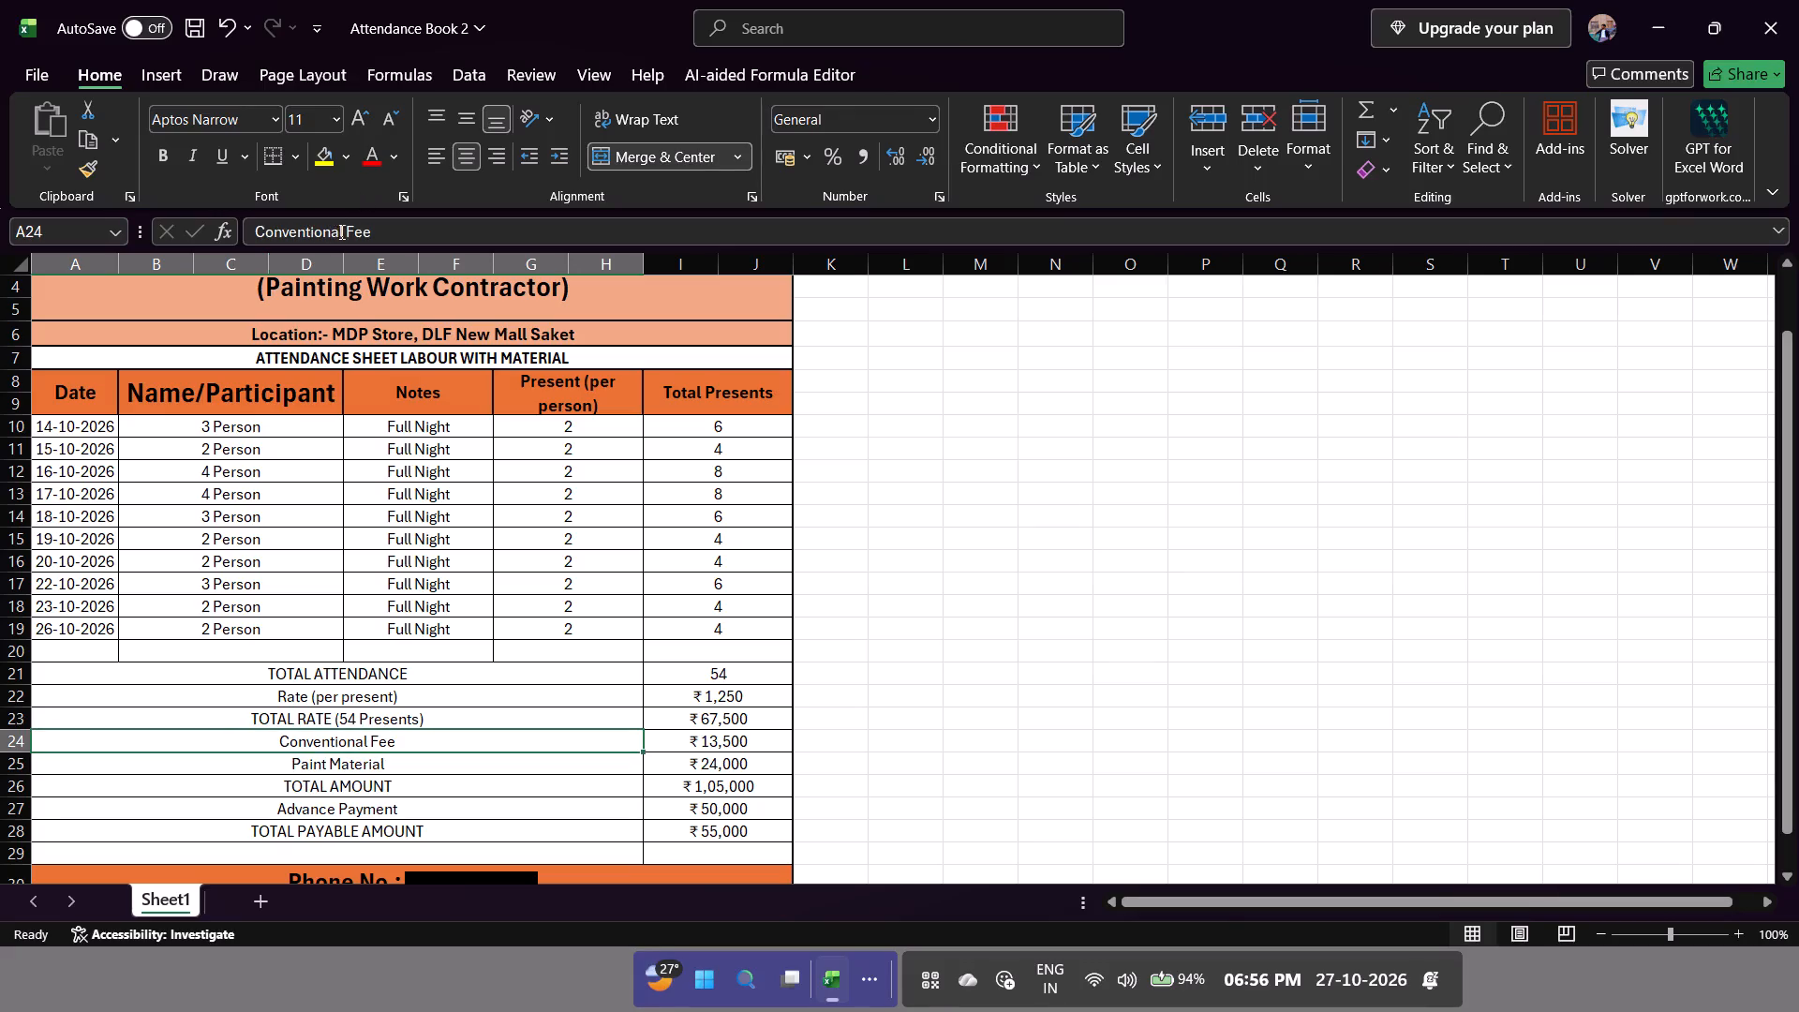
Change the "Conventional Fee" label in the payment summary to "Food and Travel Fee".
left_click(343, 231)
key("BackSpace")
key("BackSpace")
key("BackSpace")
key("BackSpace")
key("BackSpace")
key("BackSpace")
key("BackSpace")
key("BackSpace")
key("BackSpace")
key("BackSpace")
key("BackSpace")
key("BackSpace")
key("BackSpace")
key("BackSpace")
key("BackSpace")
key("BackSpace")
key("BackSpace")
key("BackSpace")
key("BackSpace")
key("BackSpace")
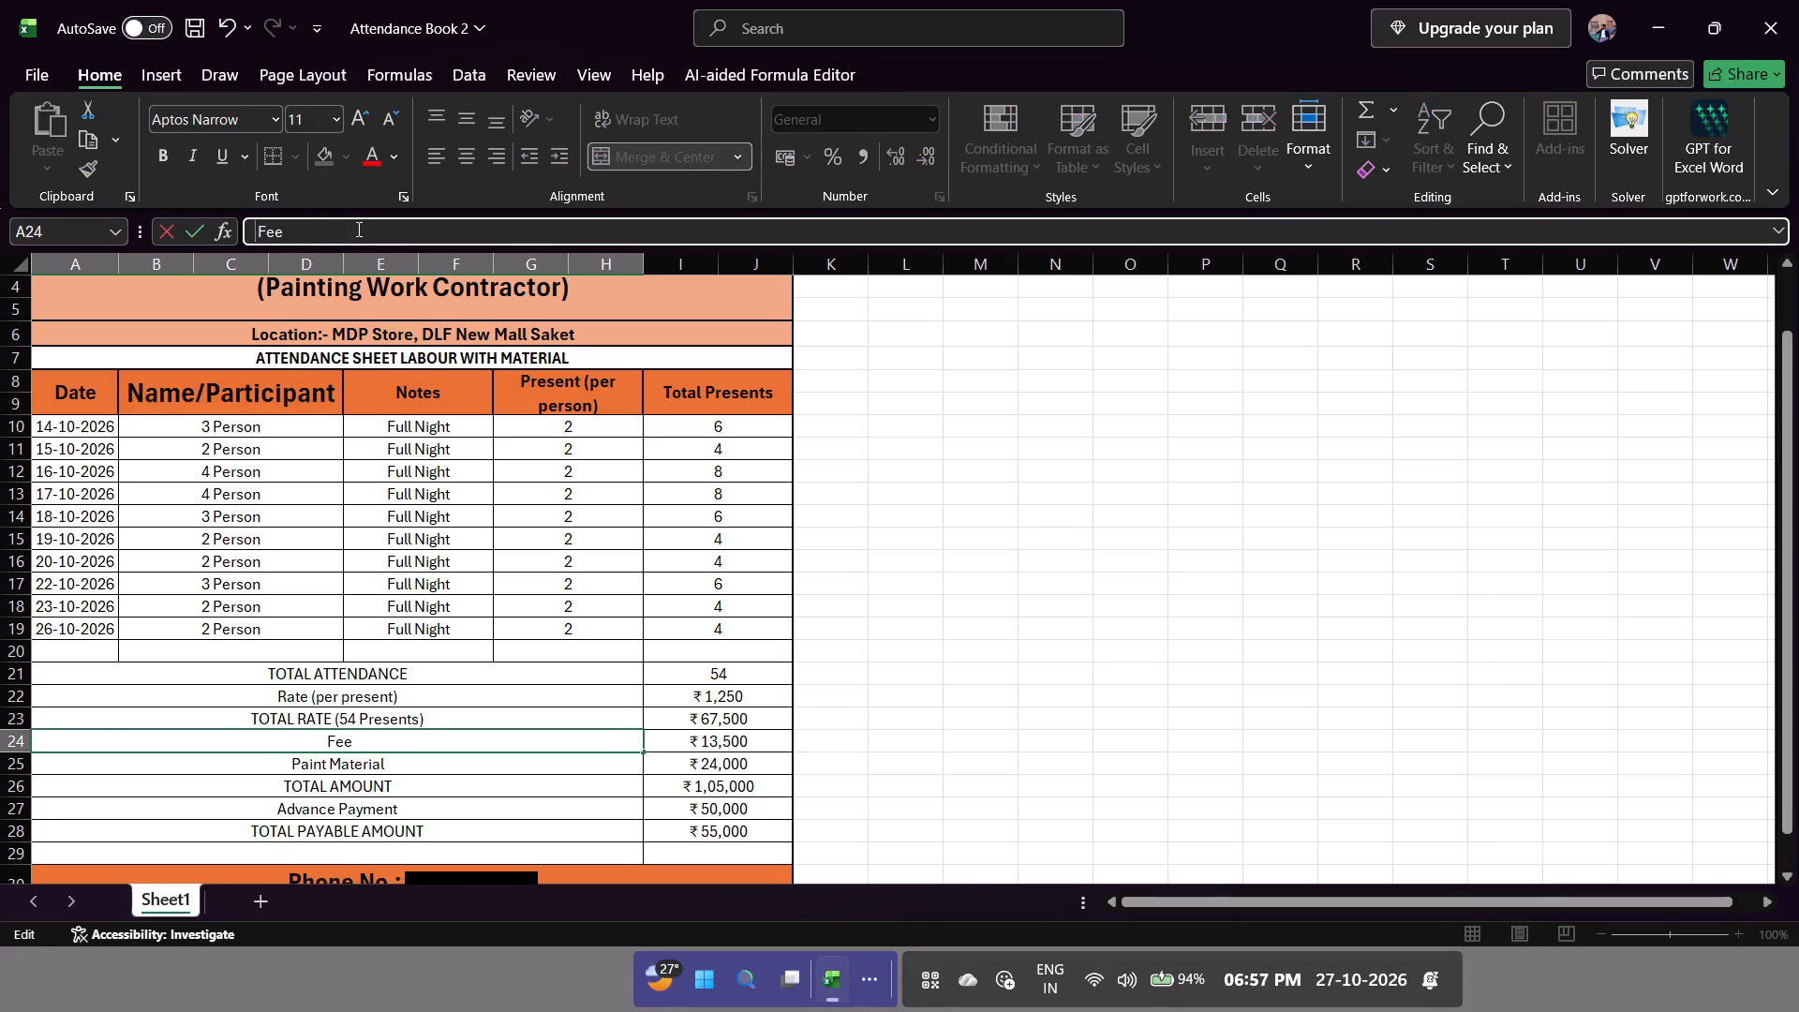
type("Food")
key("space")
type("and")
key("space")
type("Tra")
type("vel")
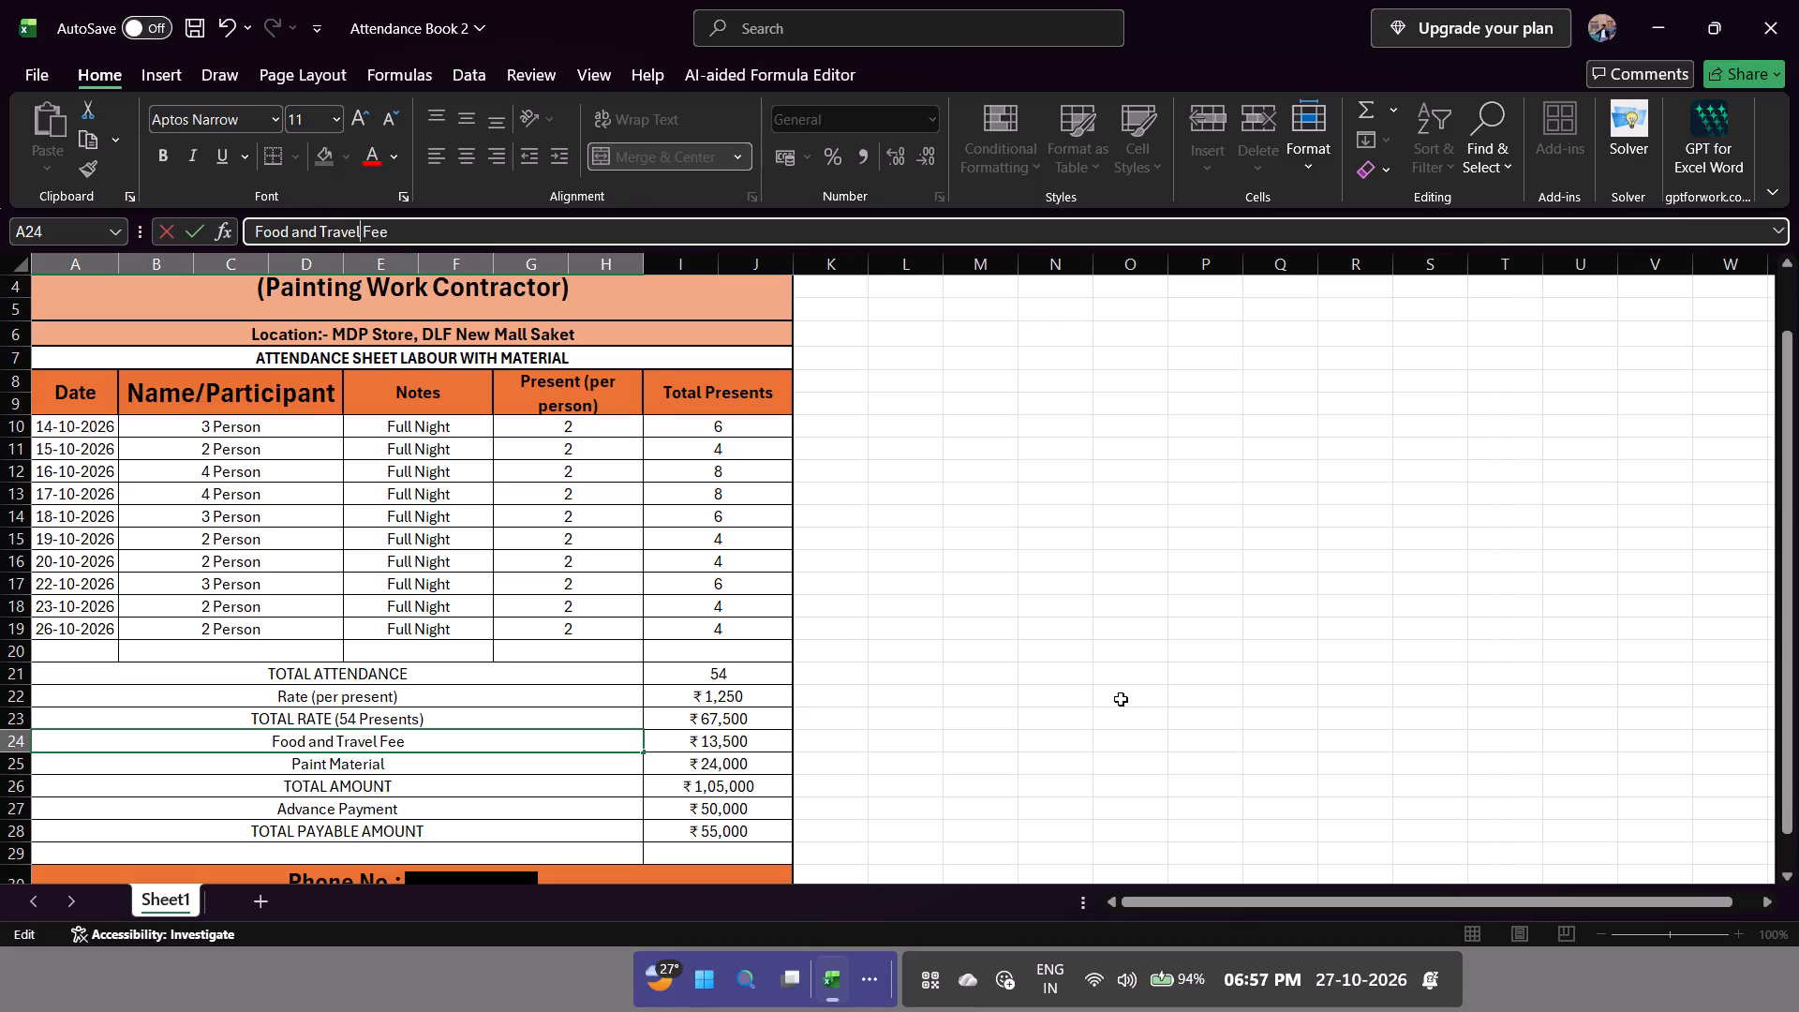
key("Return")
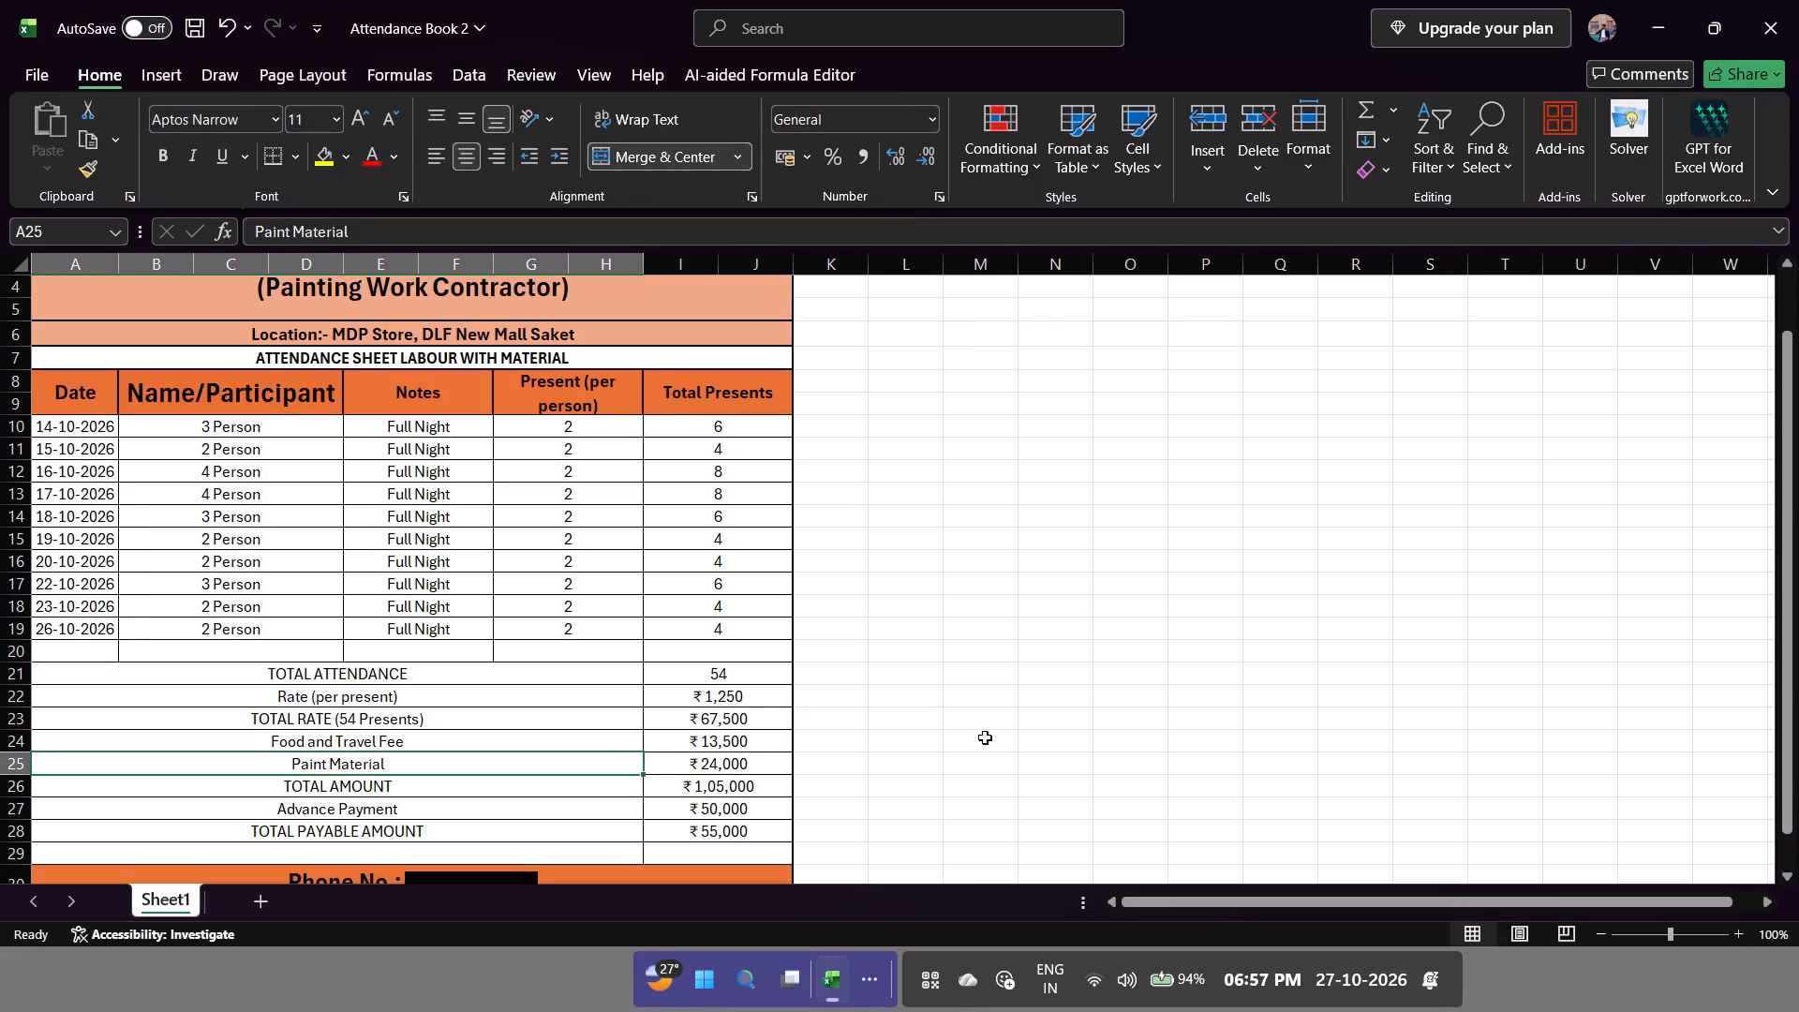
Close the Attendance Book 2 workbook, saving its changes in the Downloads folder.
left_click(1765, 40)
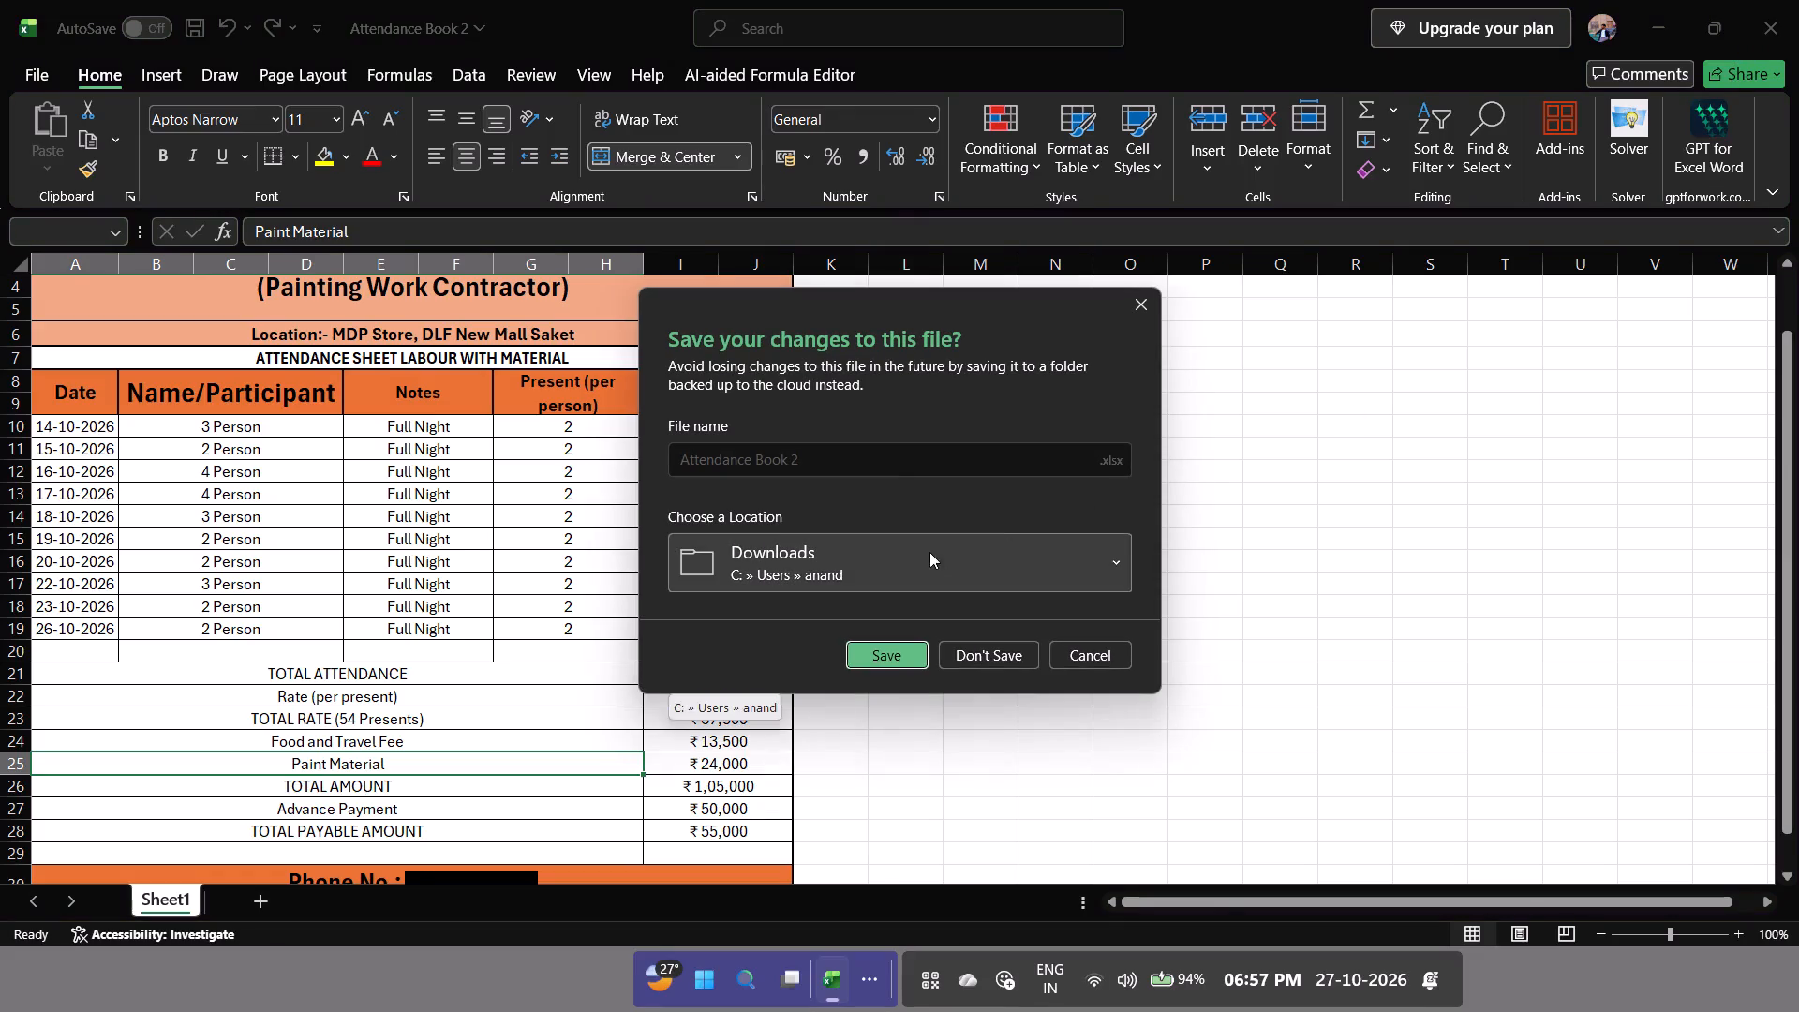
left_click(902, 658)
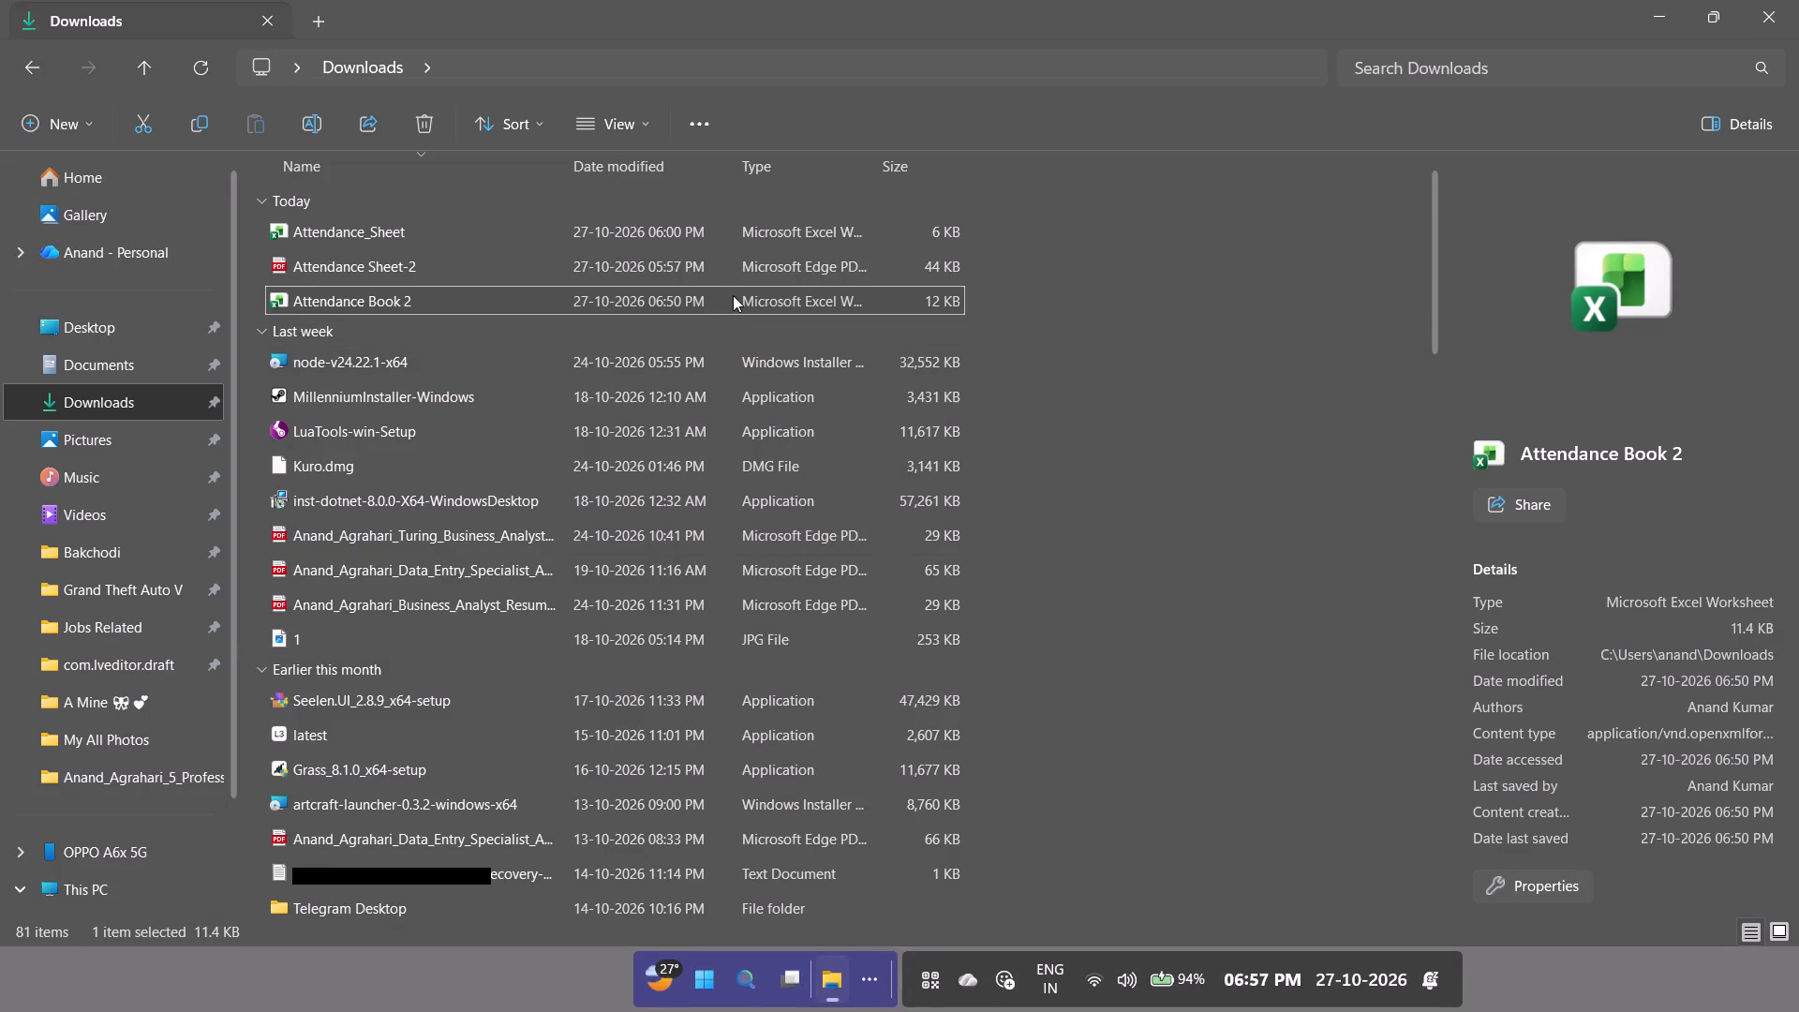
Reopen Attendance Book 2 from the Downloads folder to check the saved fee label, and close it again.
right_click(1066, 312)
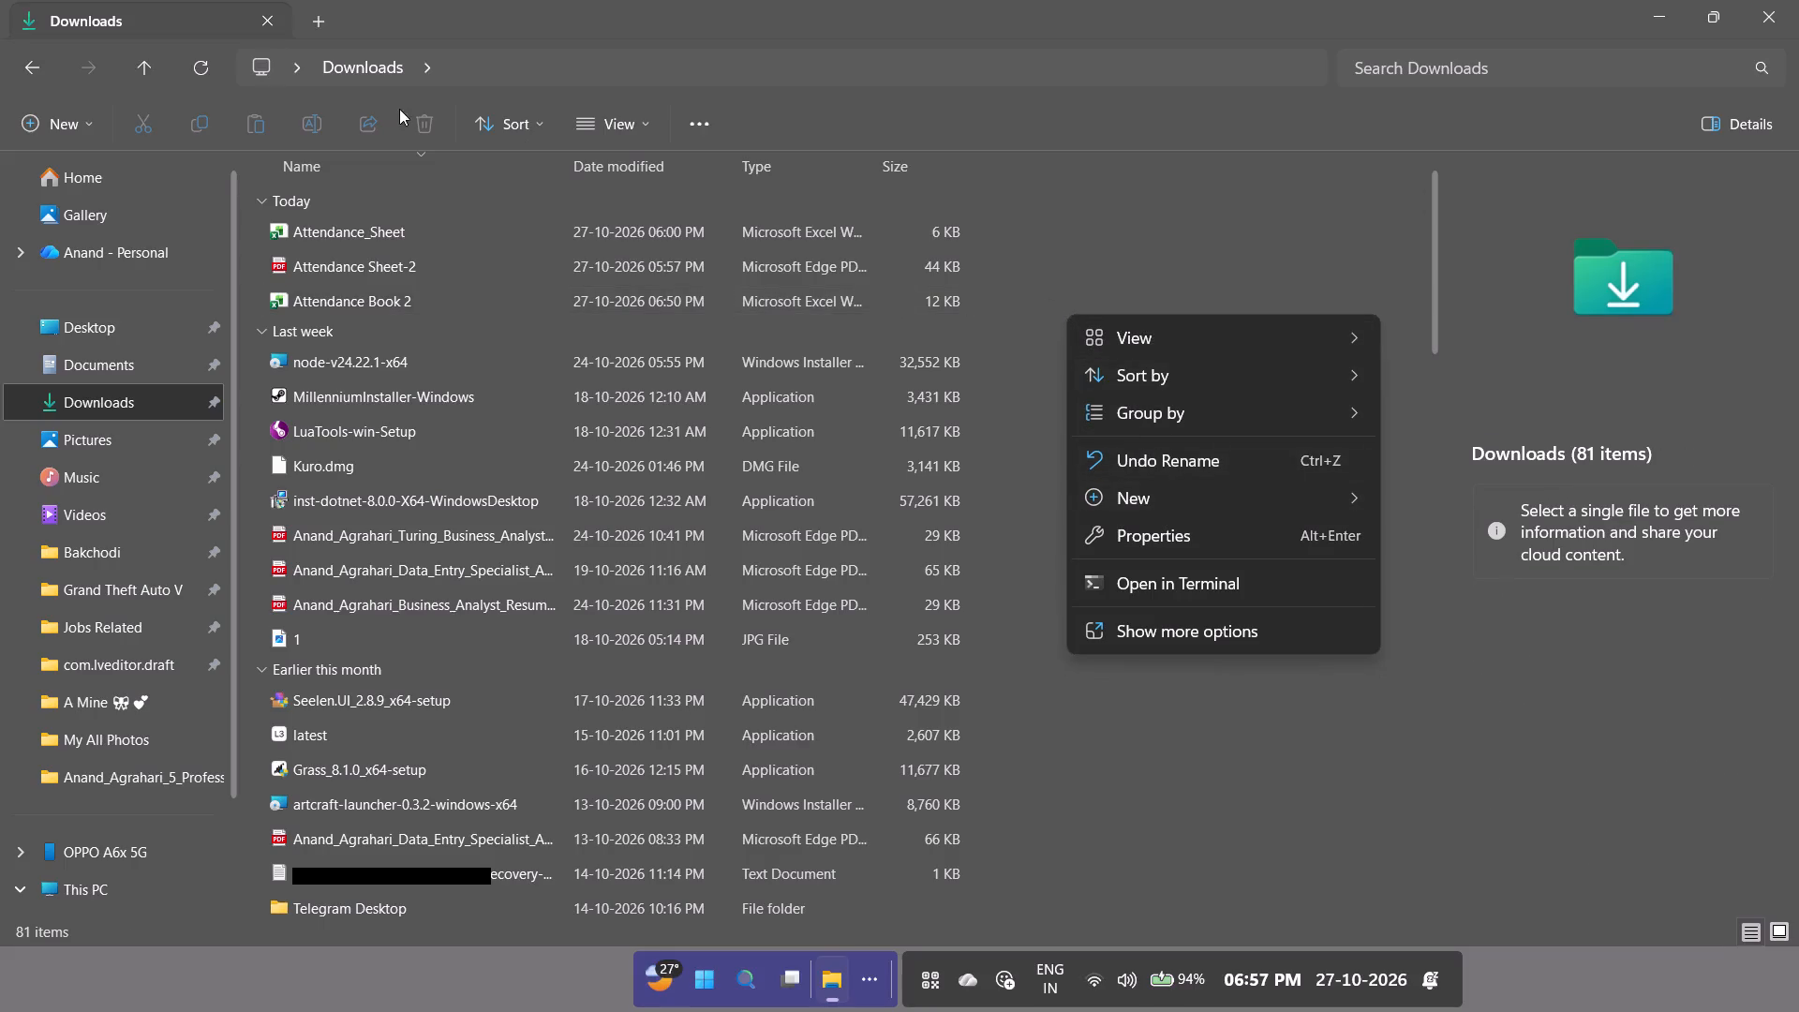
left_click(186, 63)
double_click(403, 290)
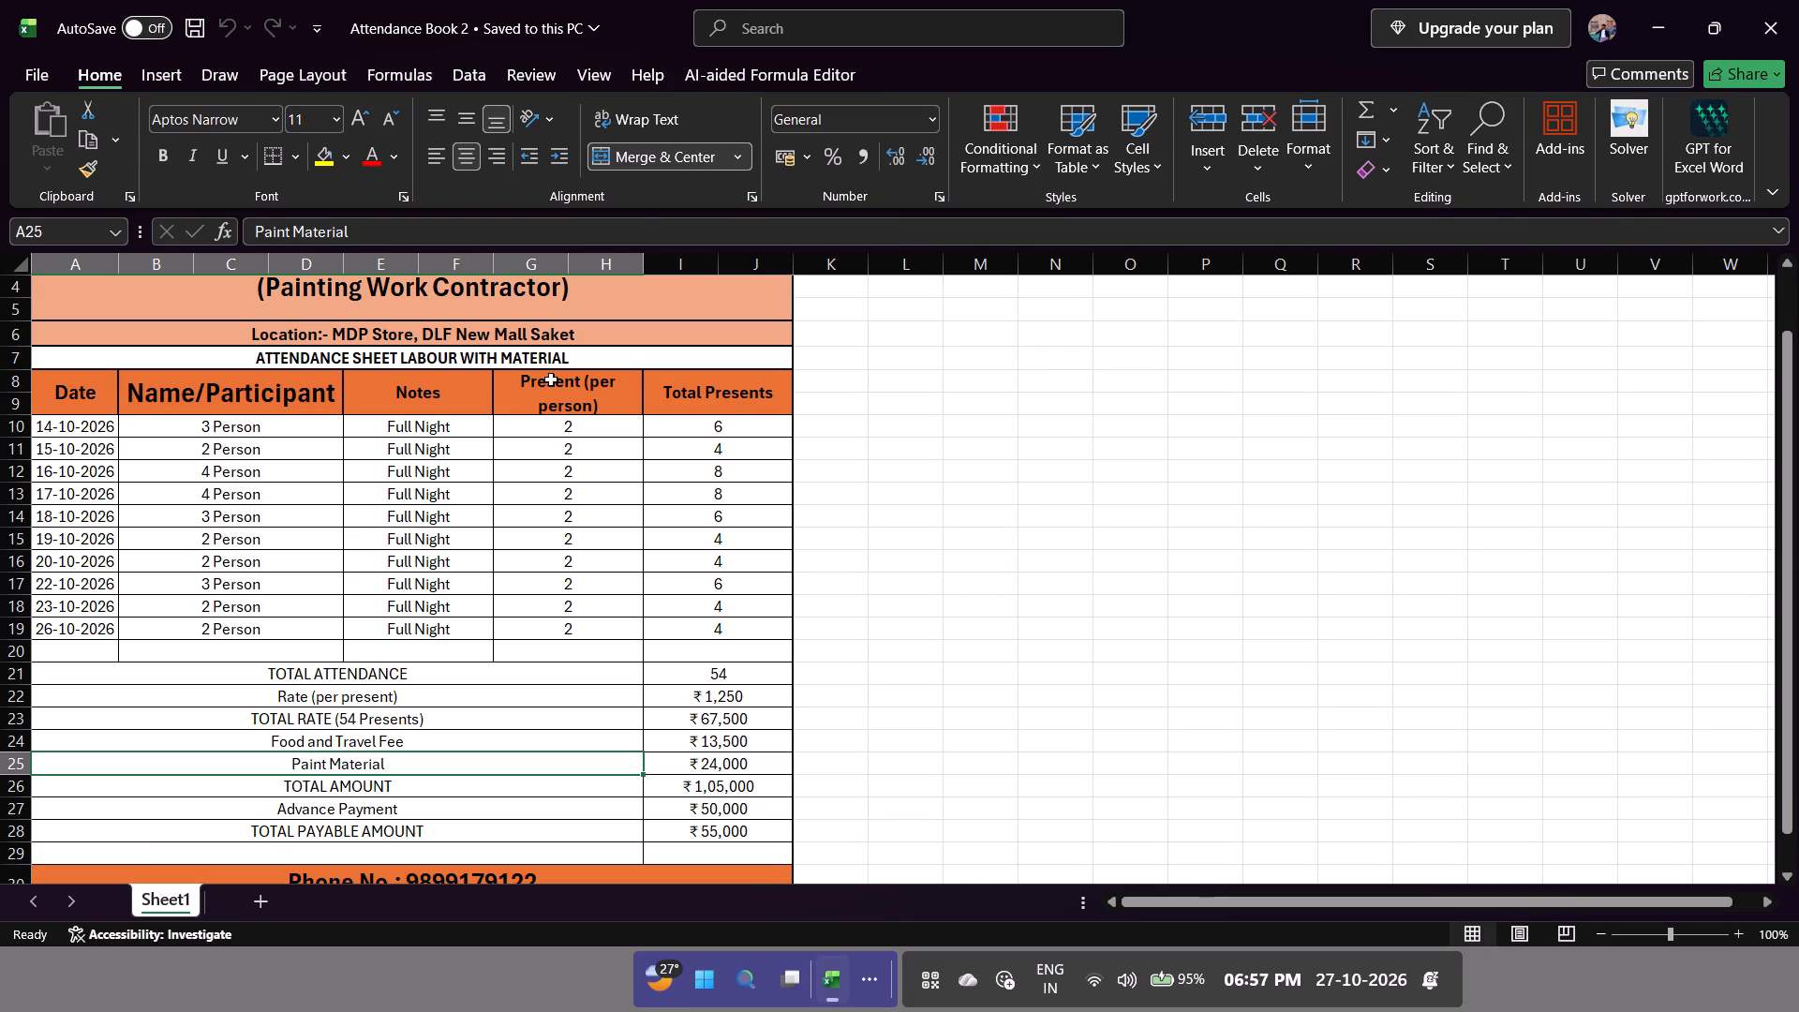
left_click(1798, 0)
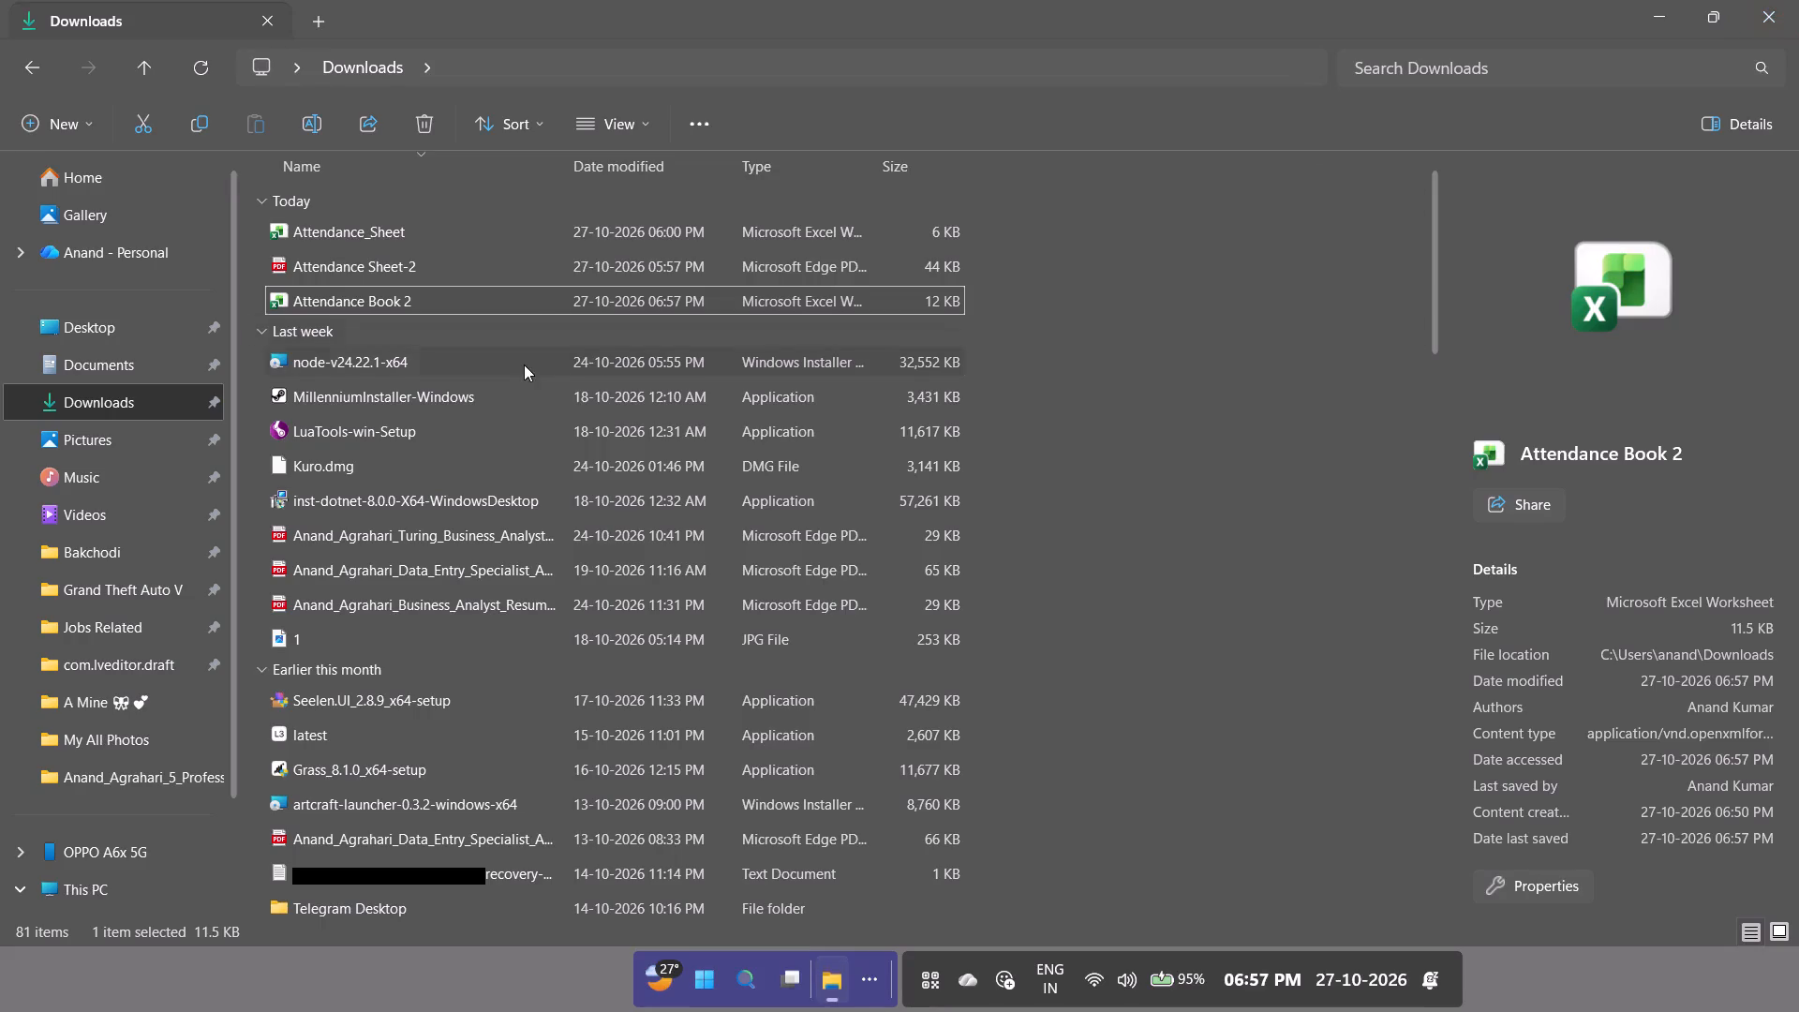
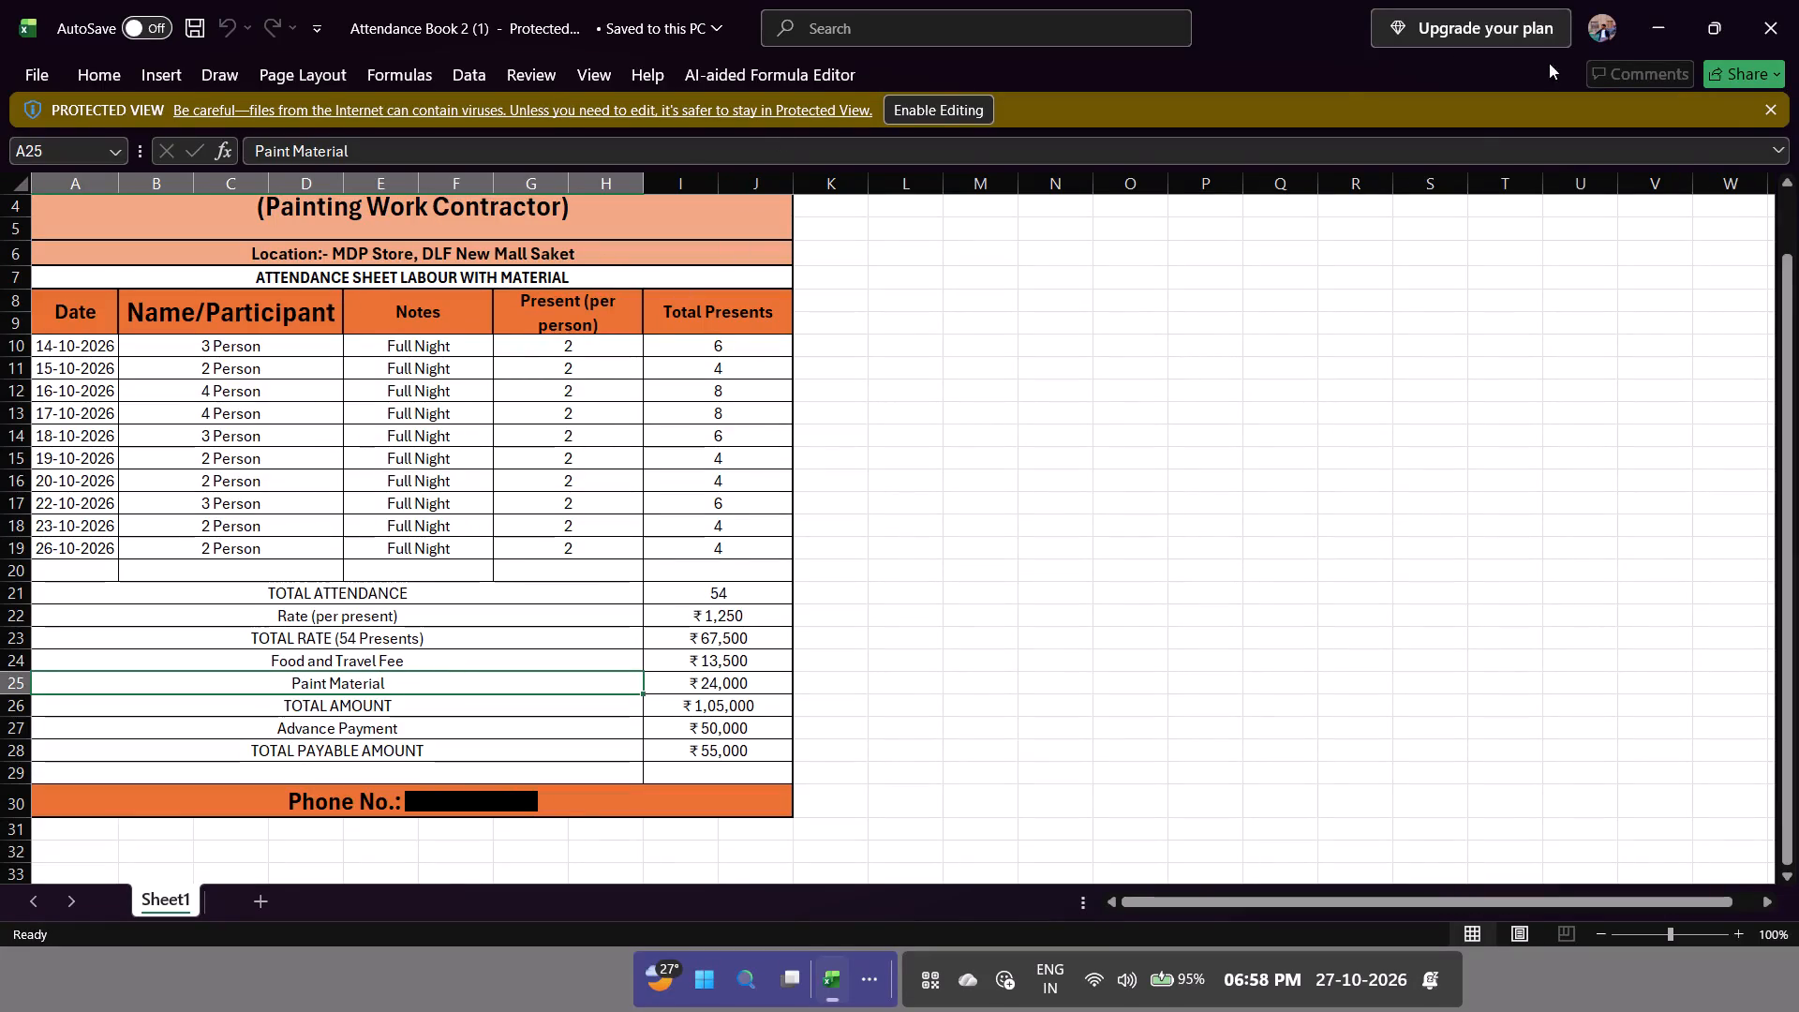
Dismiss the Protected View message bar above the attendance sheet.
left_click(1773, 108)
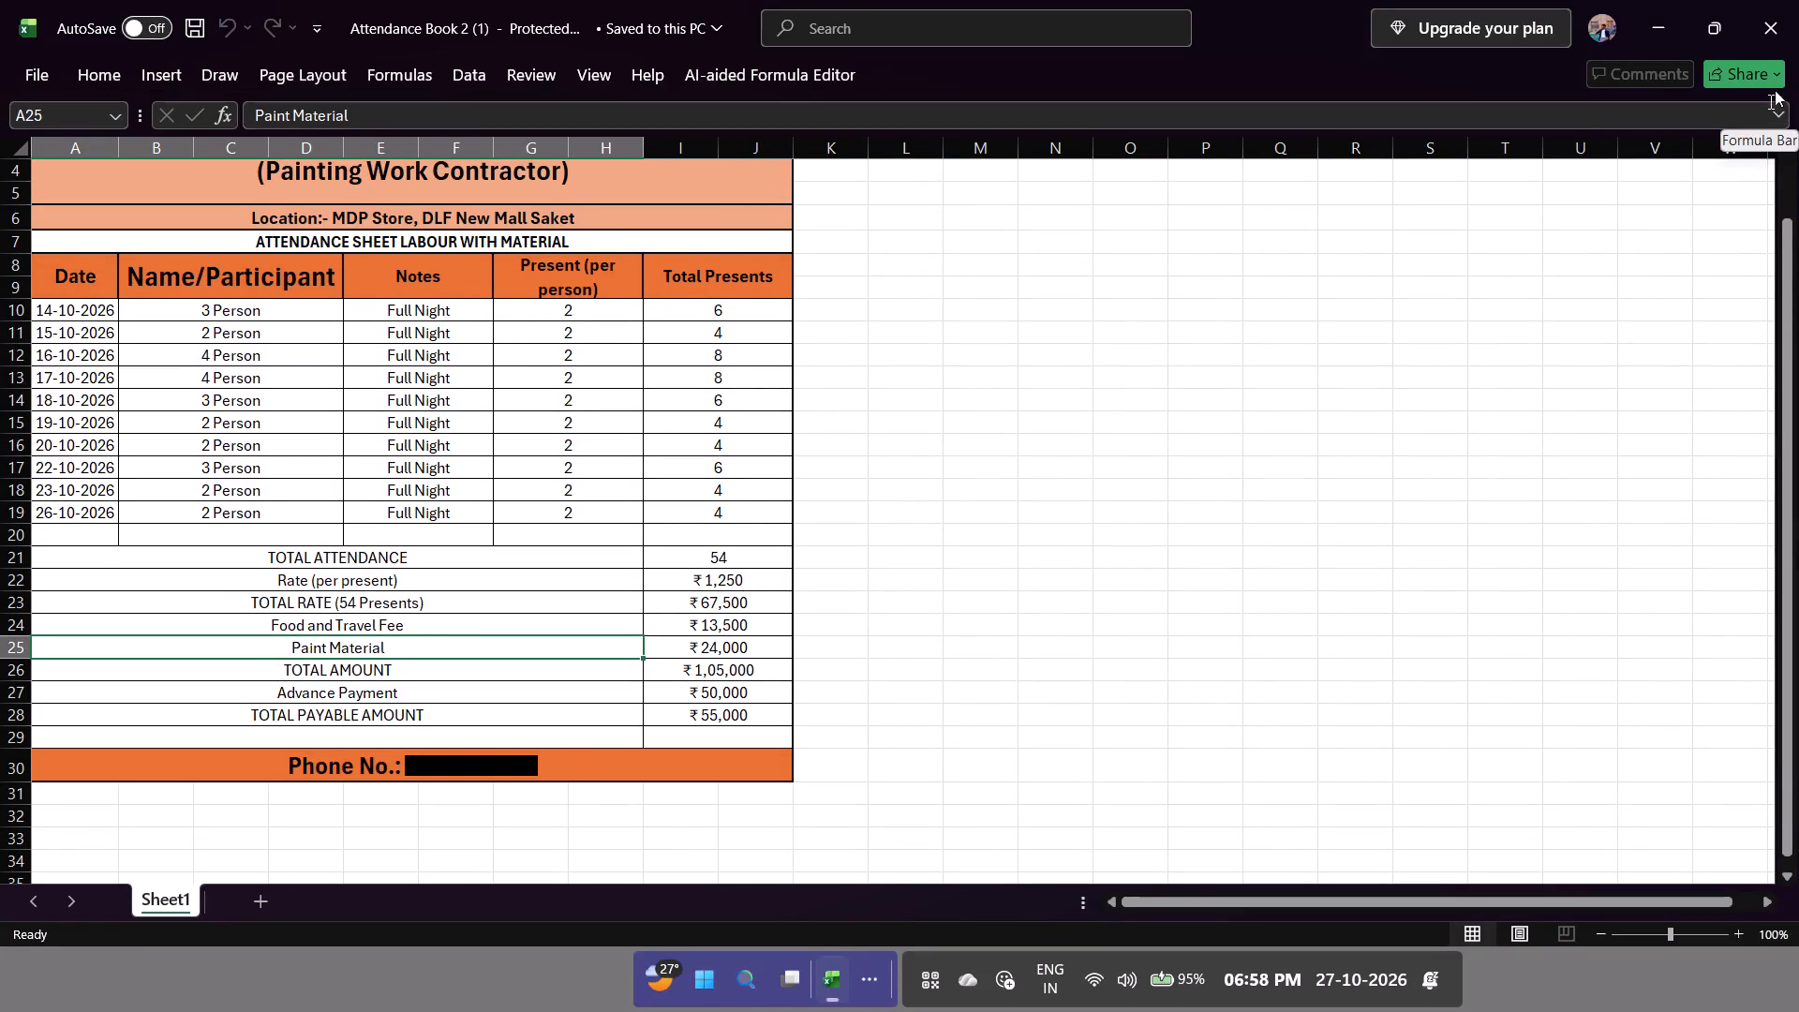
Look at the sharing options for the Attendance Book 2 workbook.
left_click(1779, 69)
left_click(1568, 312)
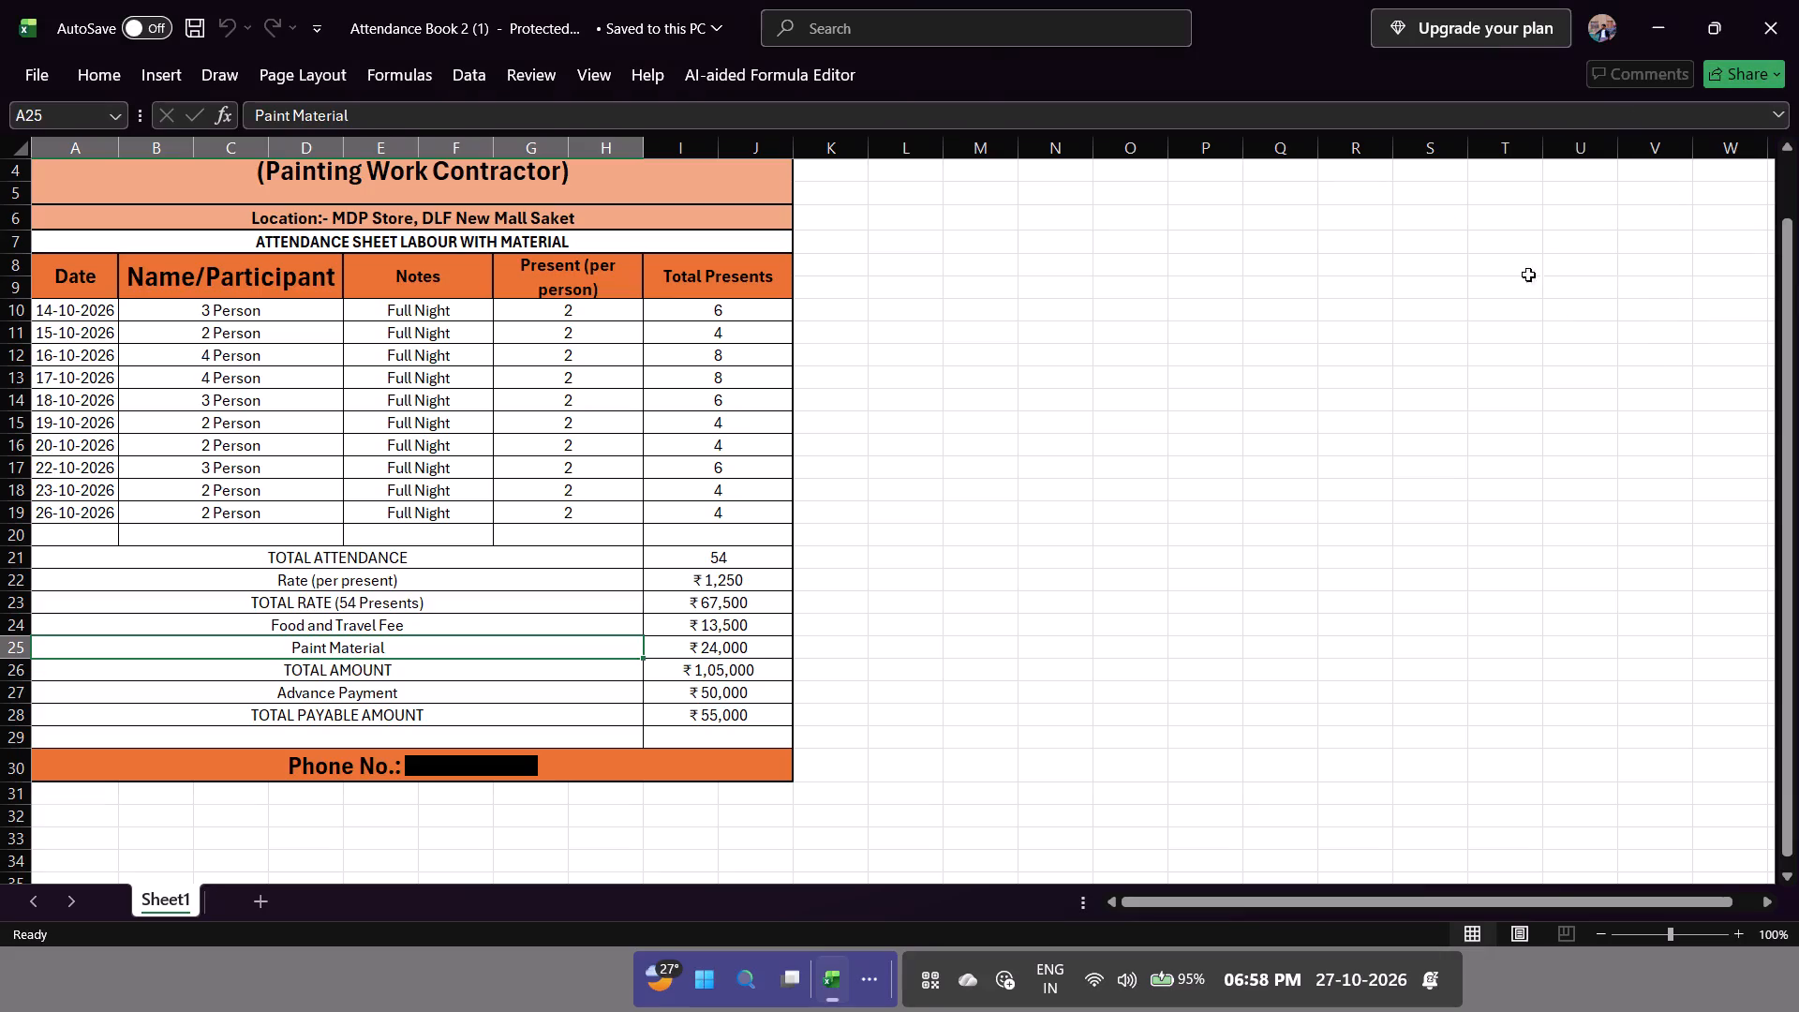
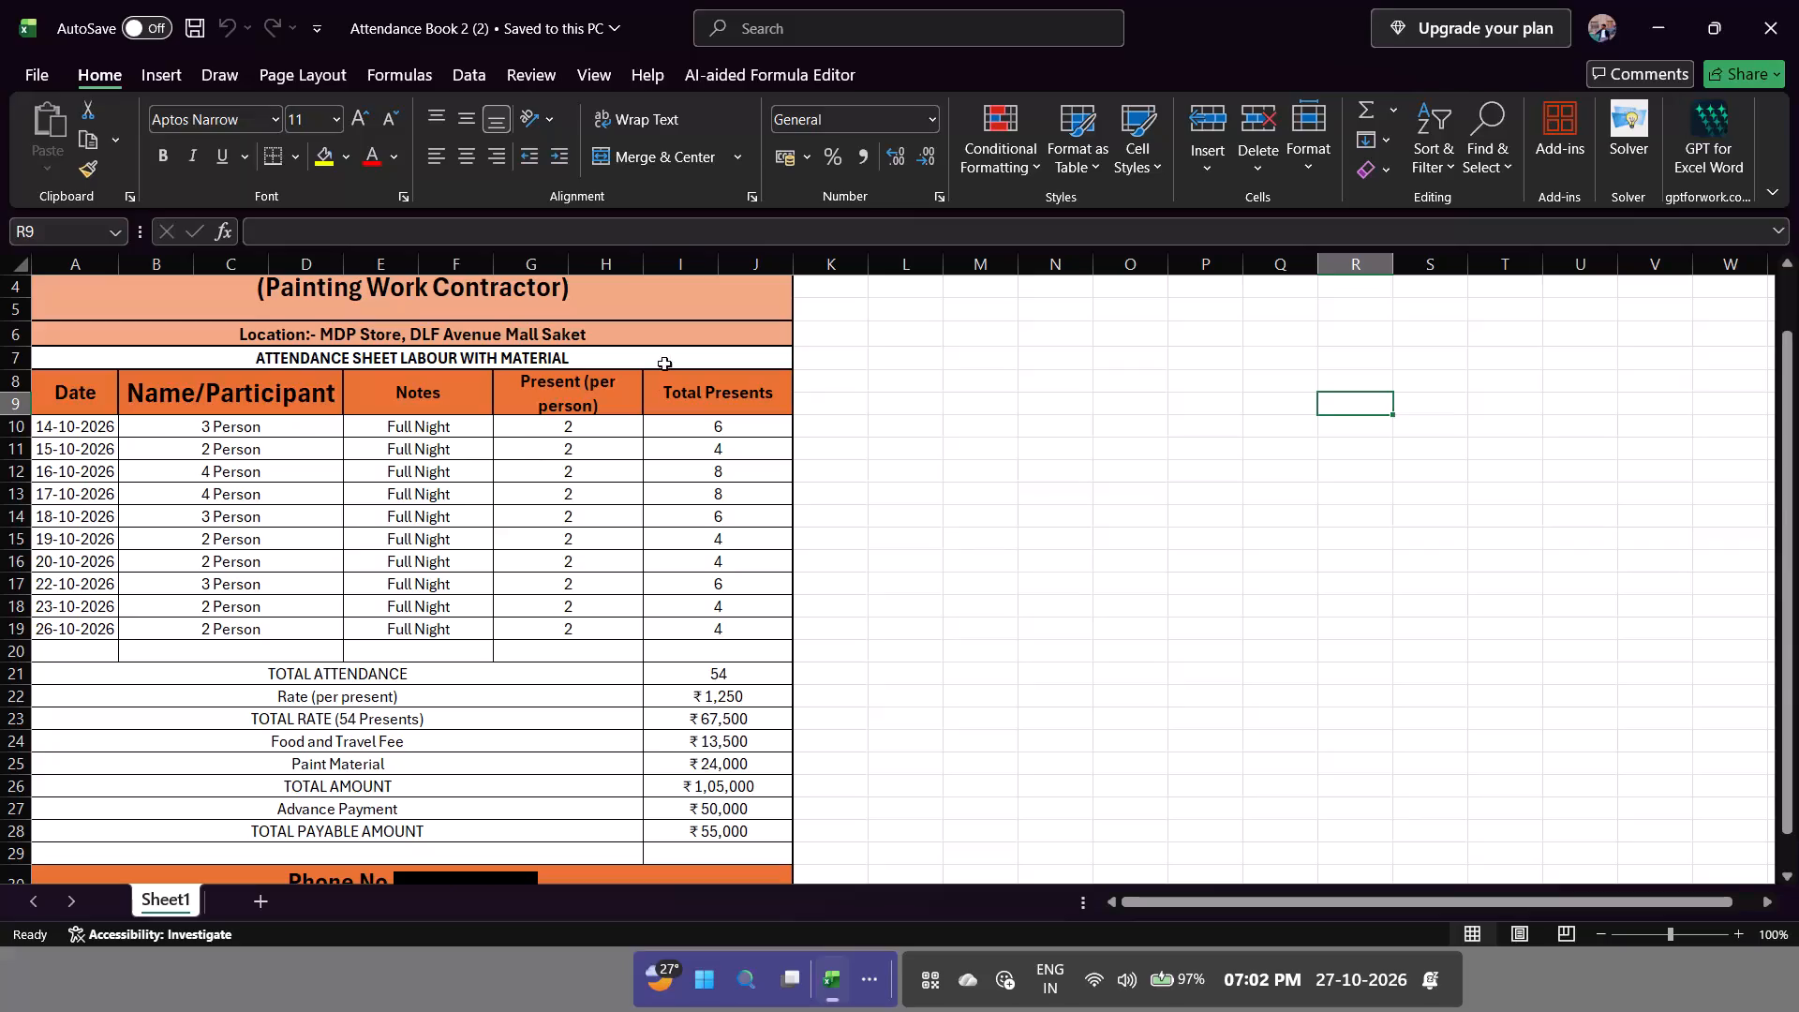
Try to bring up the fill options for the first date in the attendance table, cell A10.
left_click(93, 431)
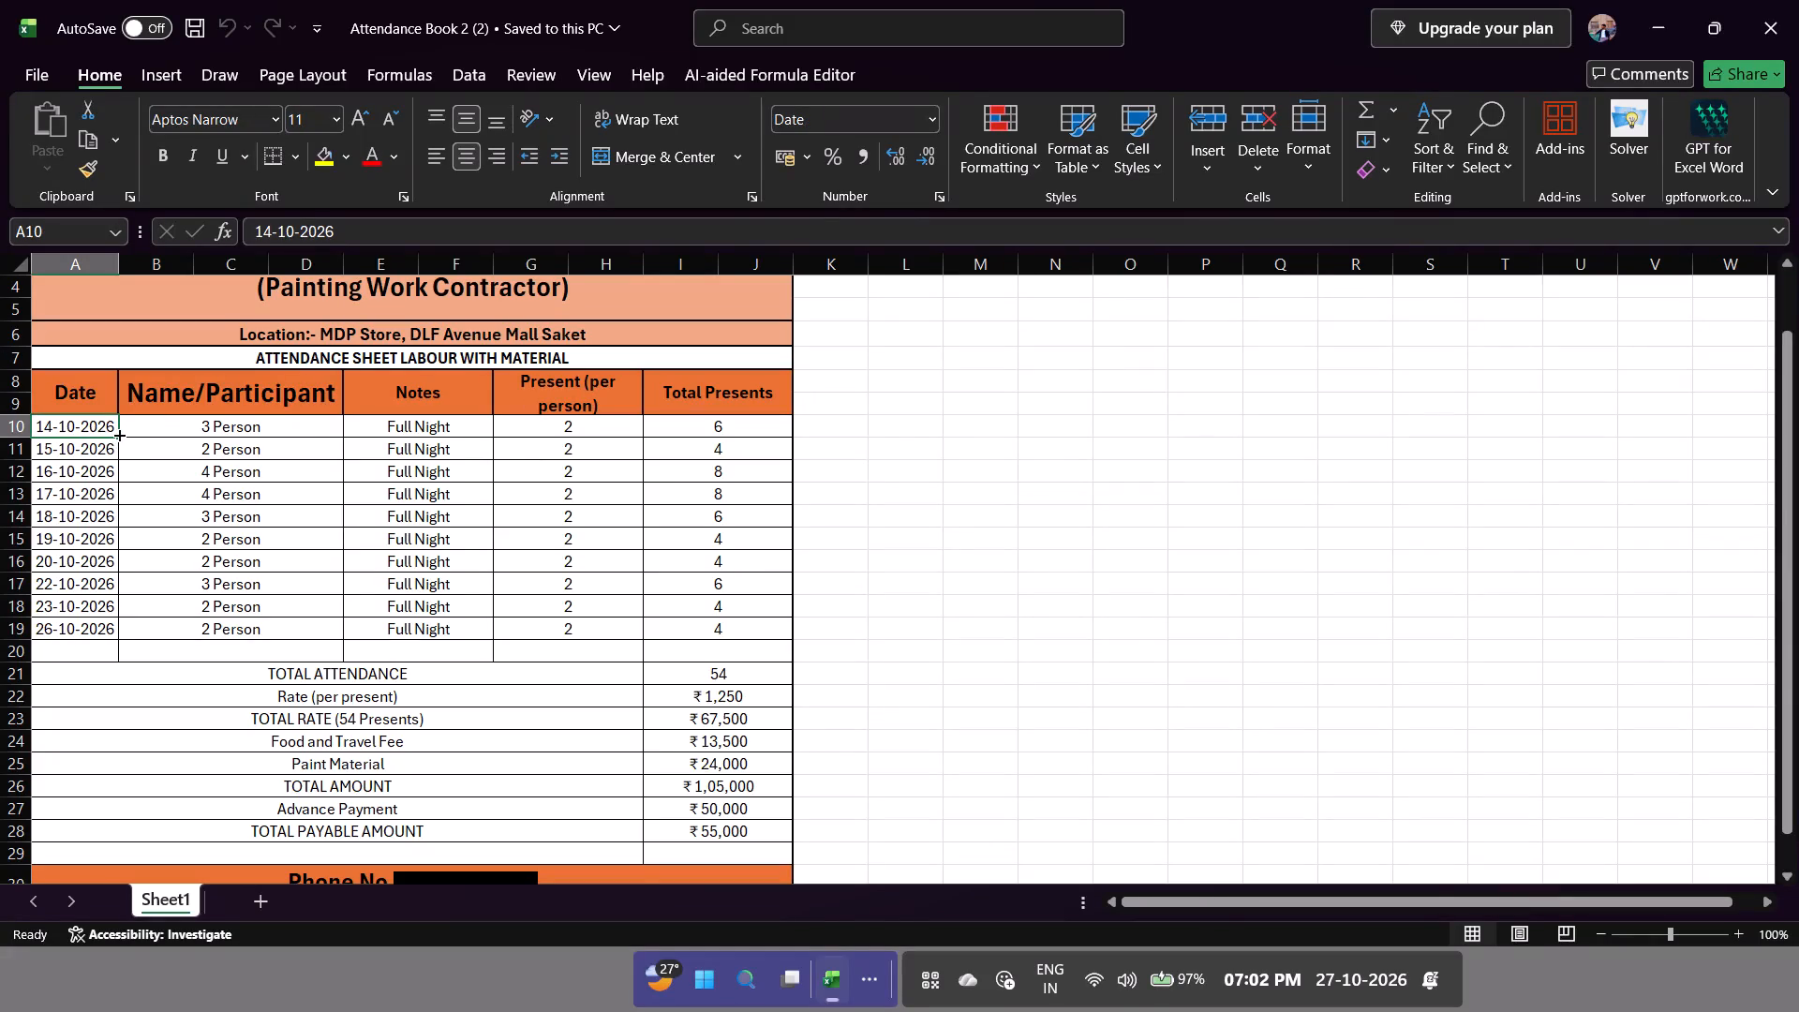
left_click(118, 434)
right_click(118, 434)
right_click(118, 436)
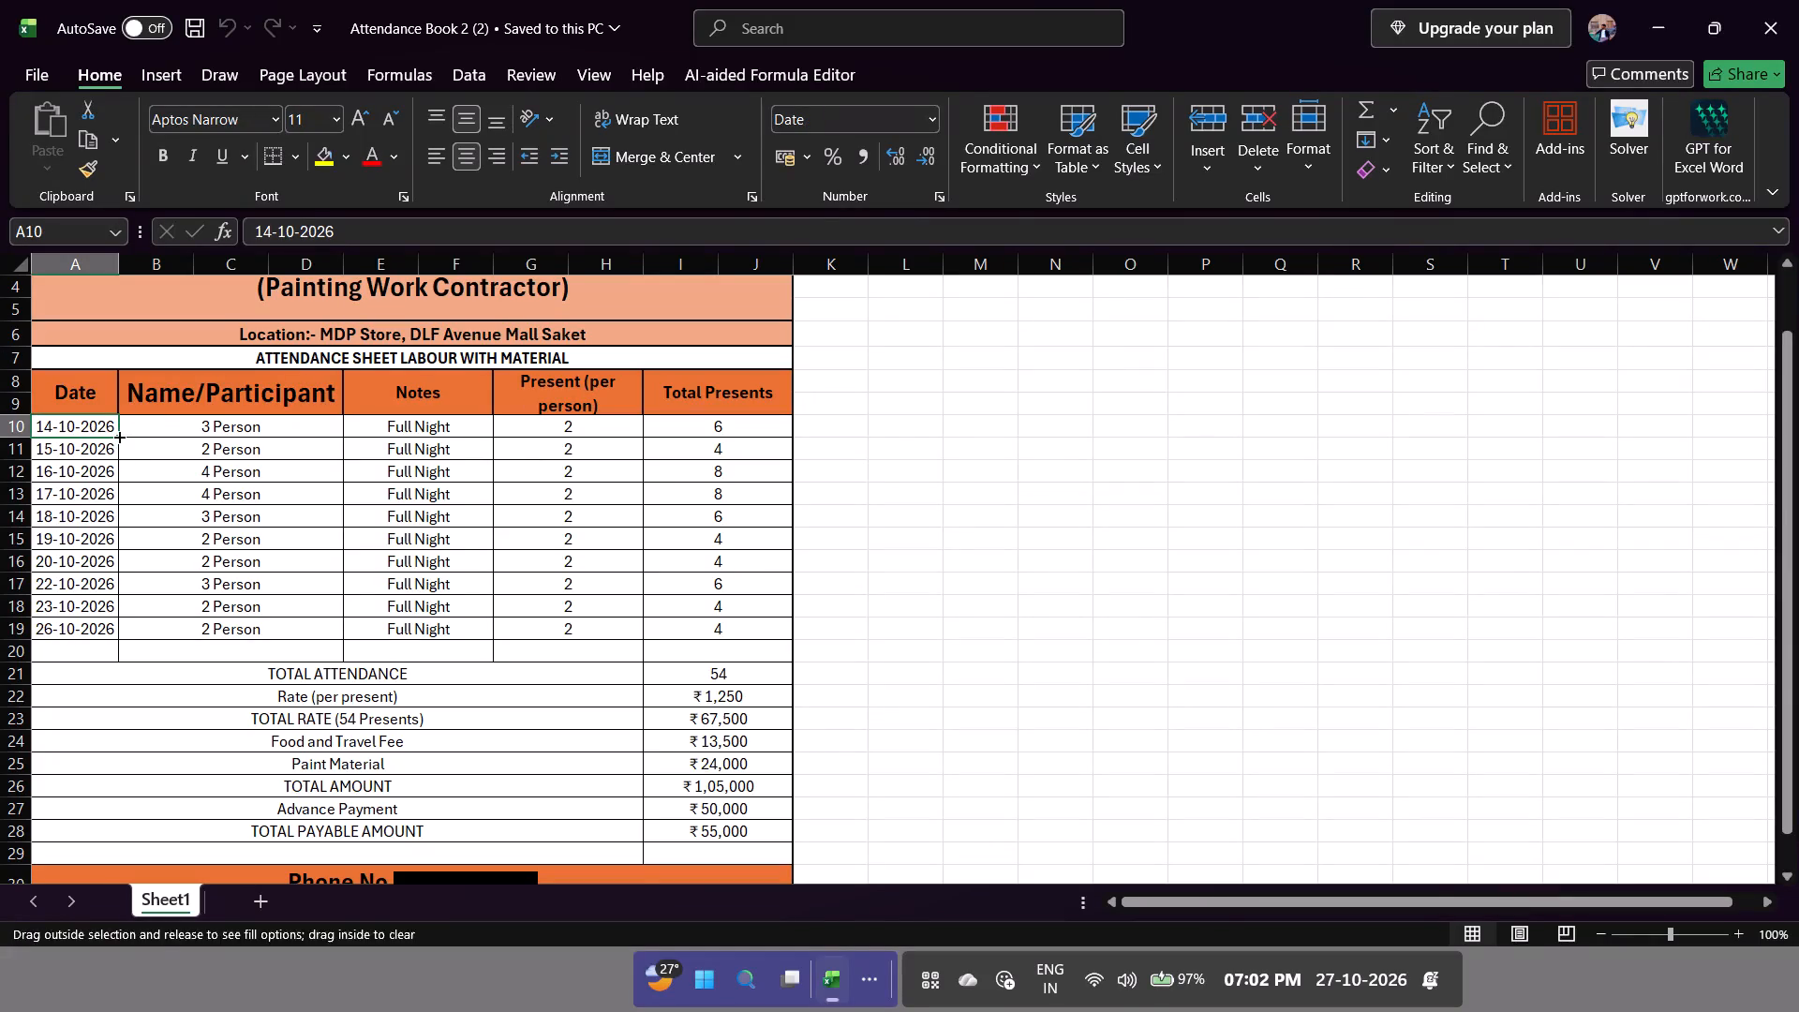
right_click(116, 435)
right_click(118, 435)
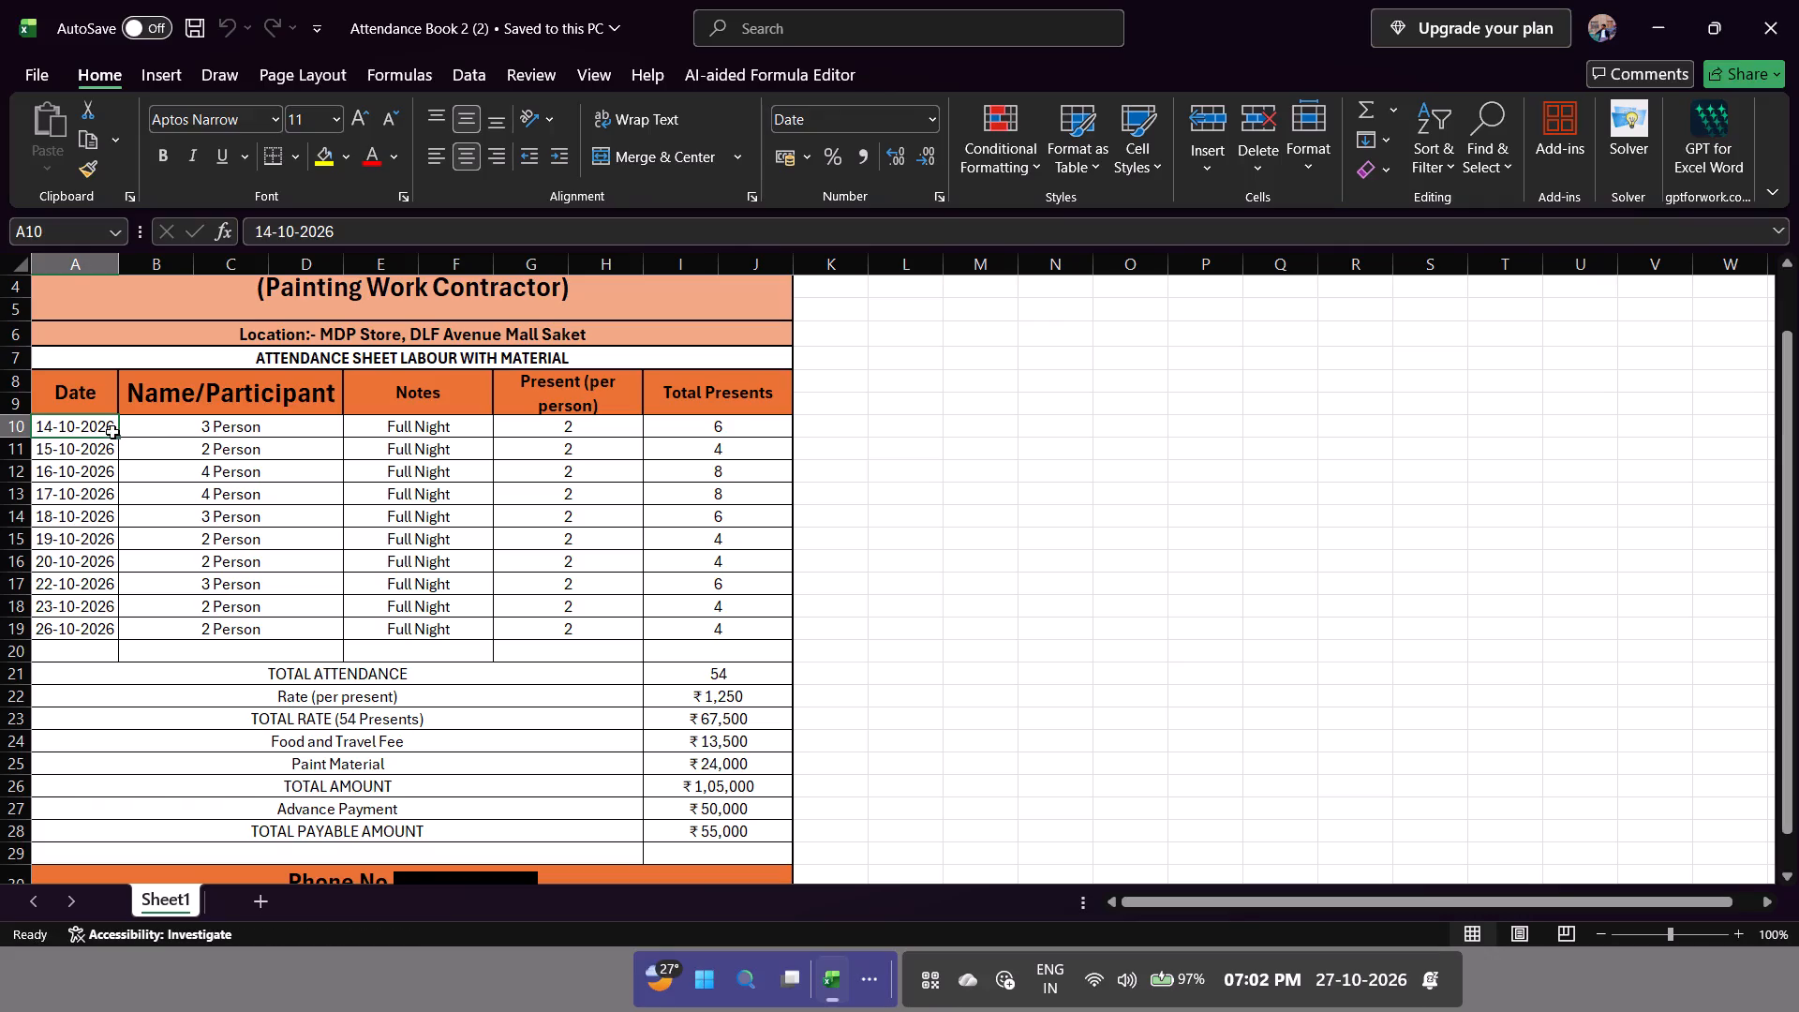
Auto-fill the Date column from A10 down to A19 with consecutive days, 14-10-2026 to 23-10-2026.
left_click(97, 432)
left_click(104, 434)
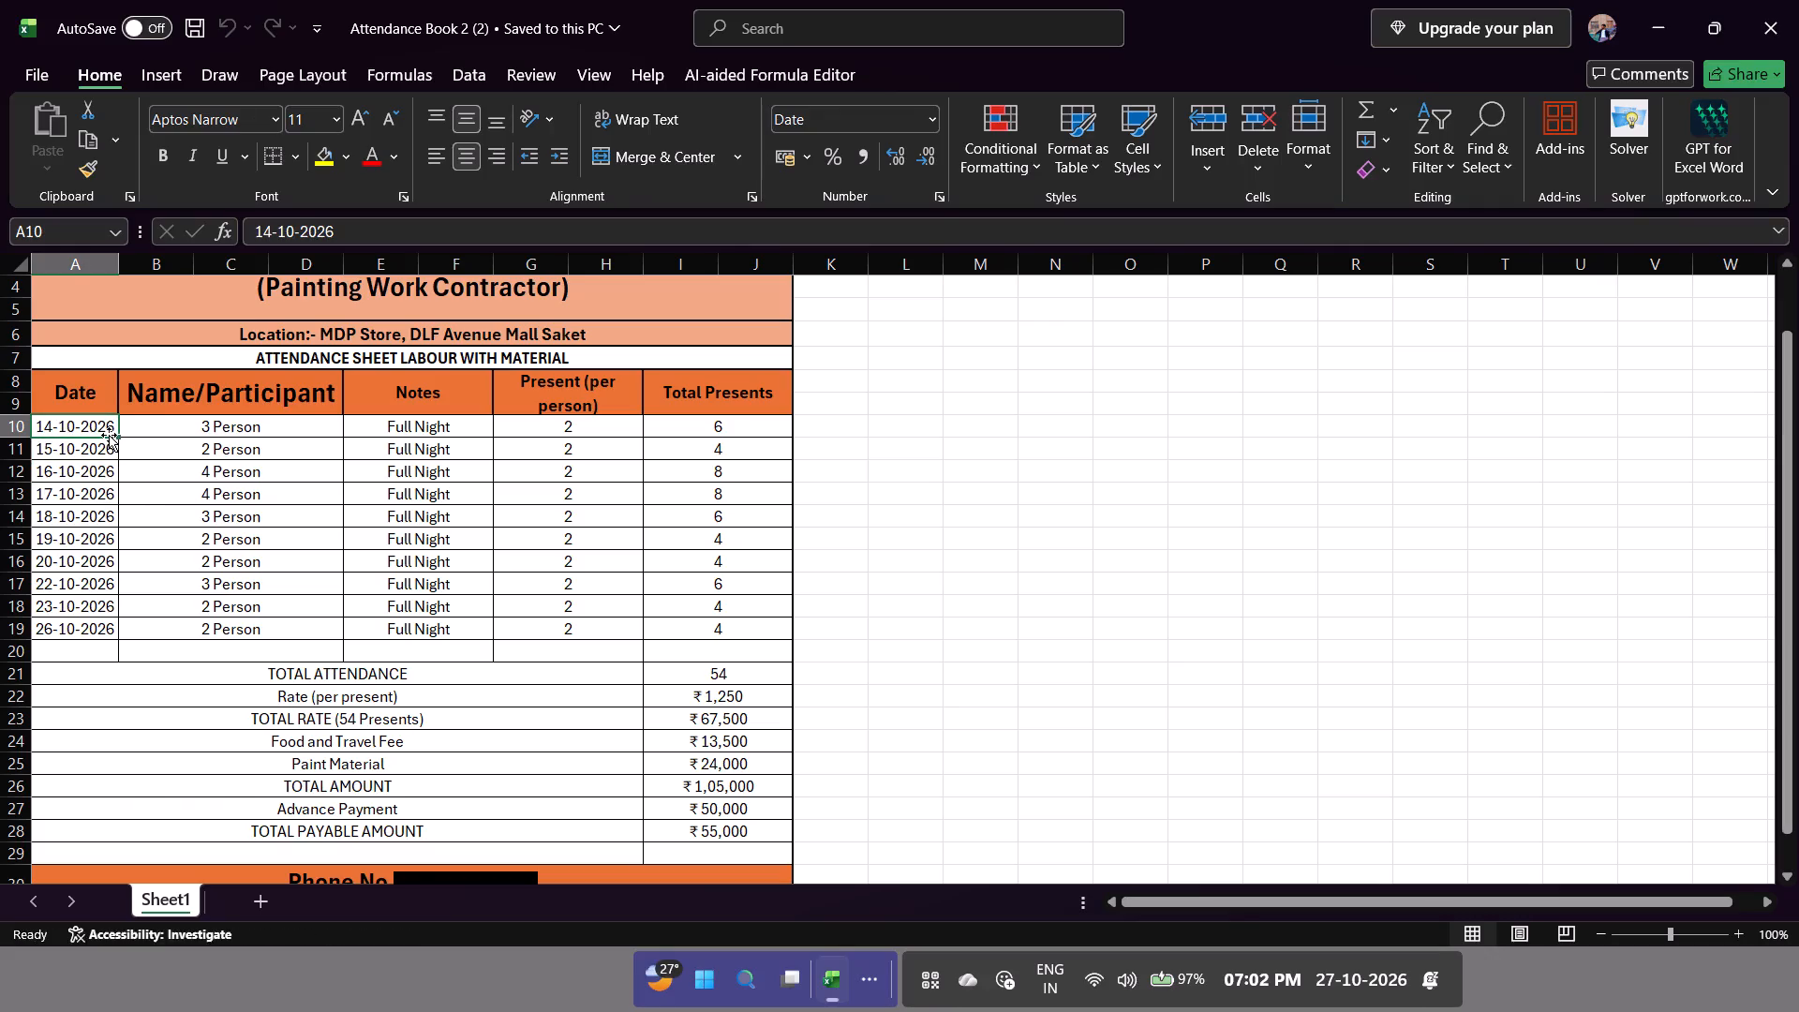
left_click(113, 435)
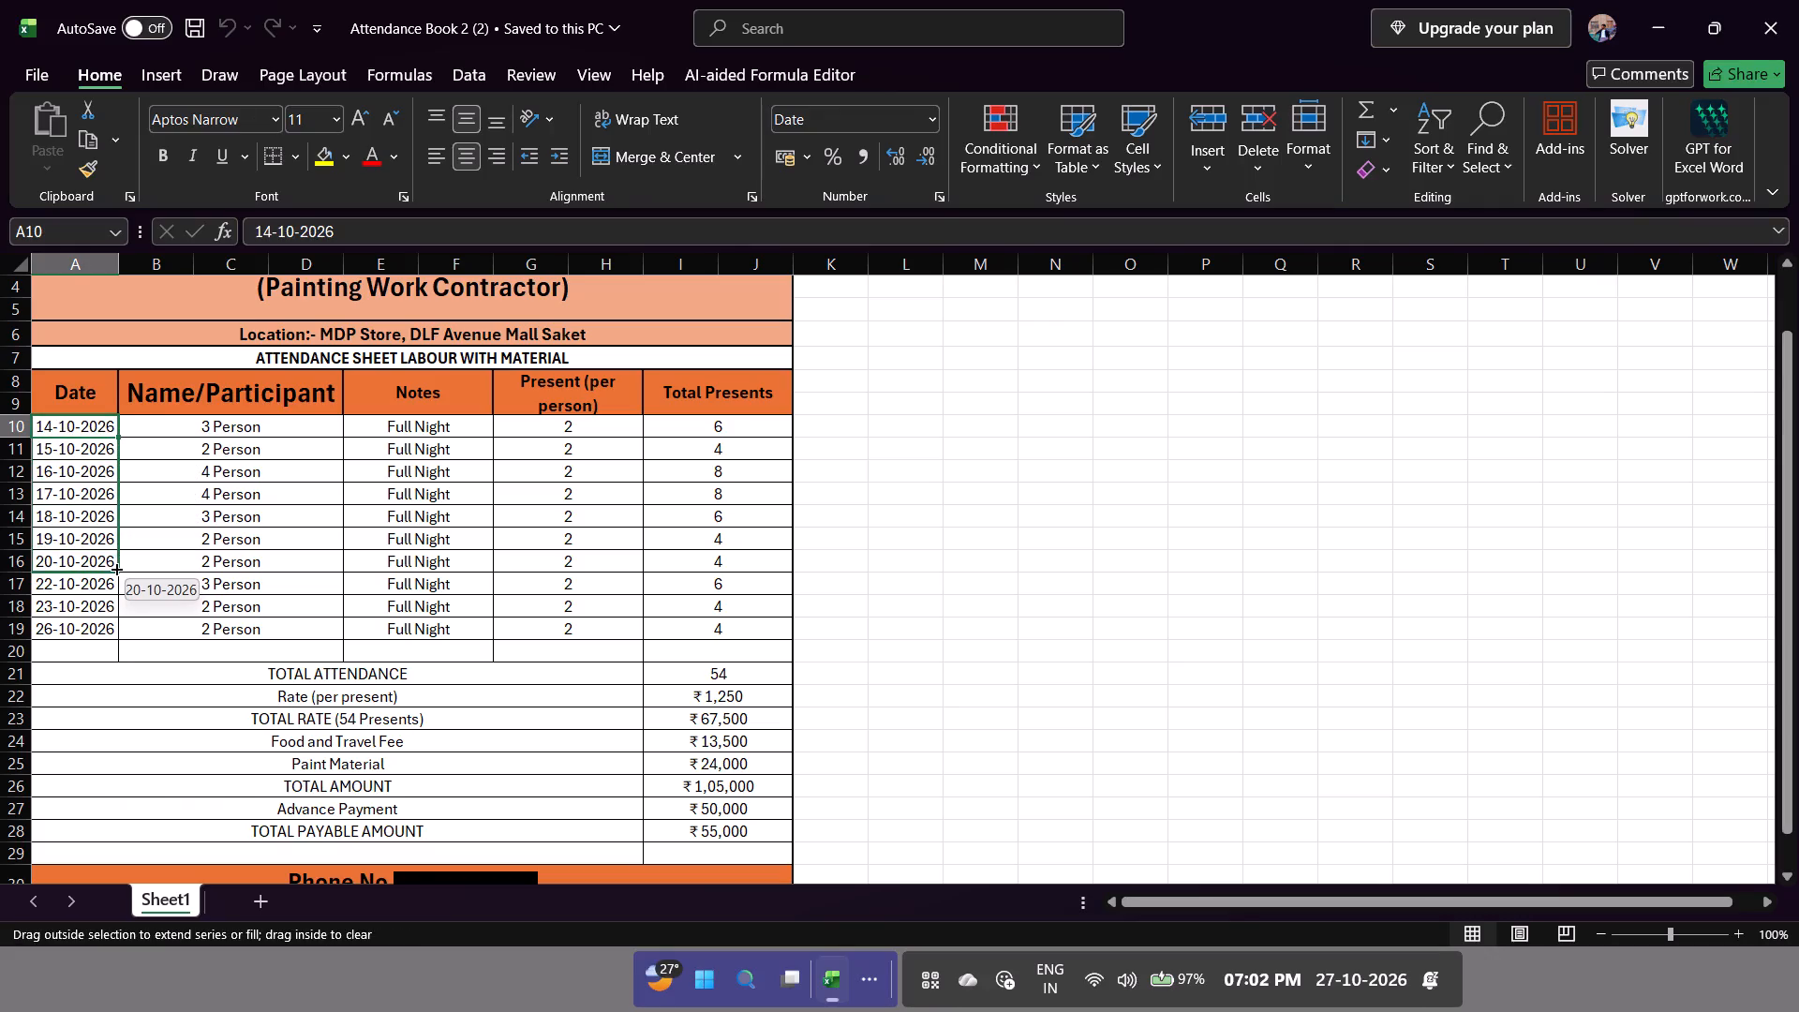
double_click(118, 436)
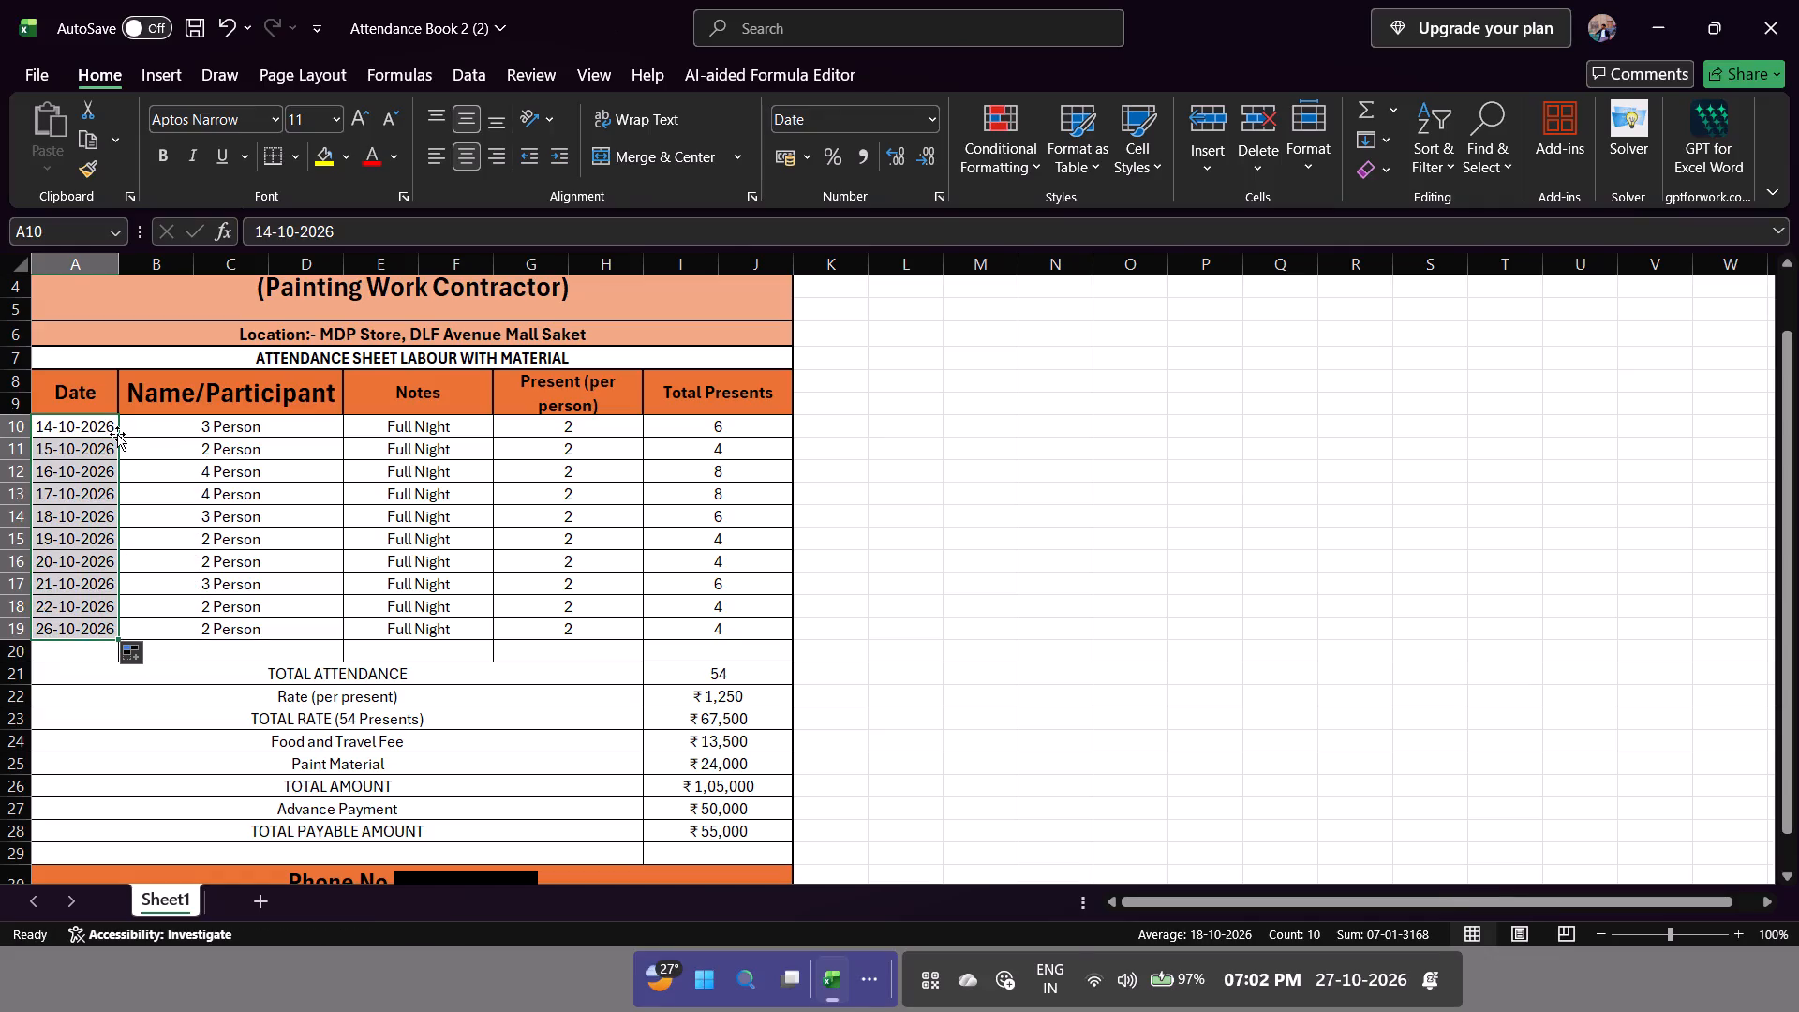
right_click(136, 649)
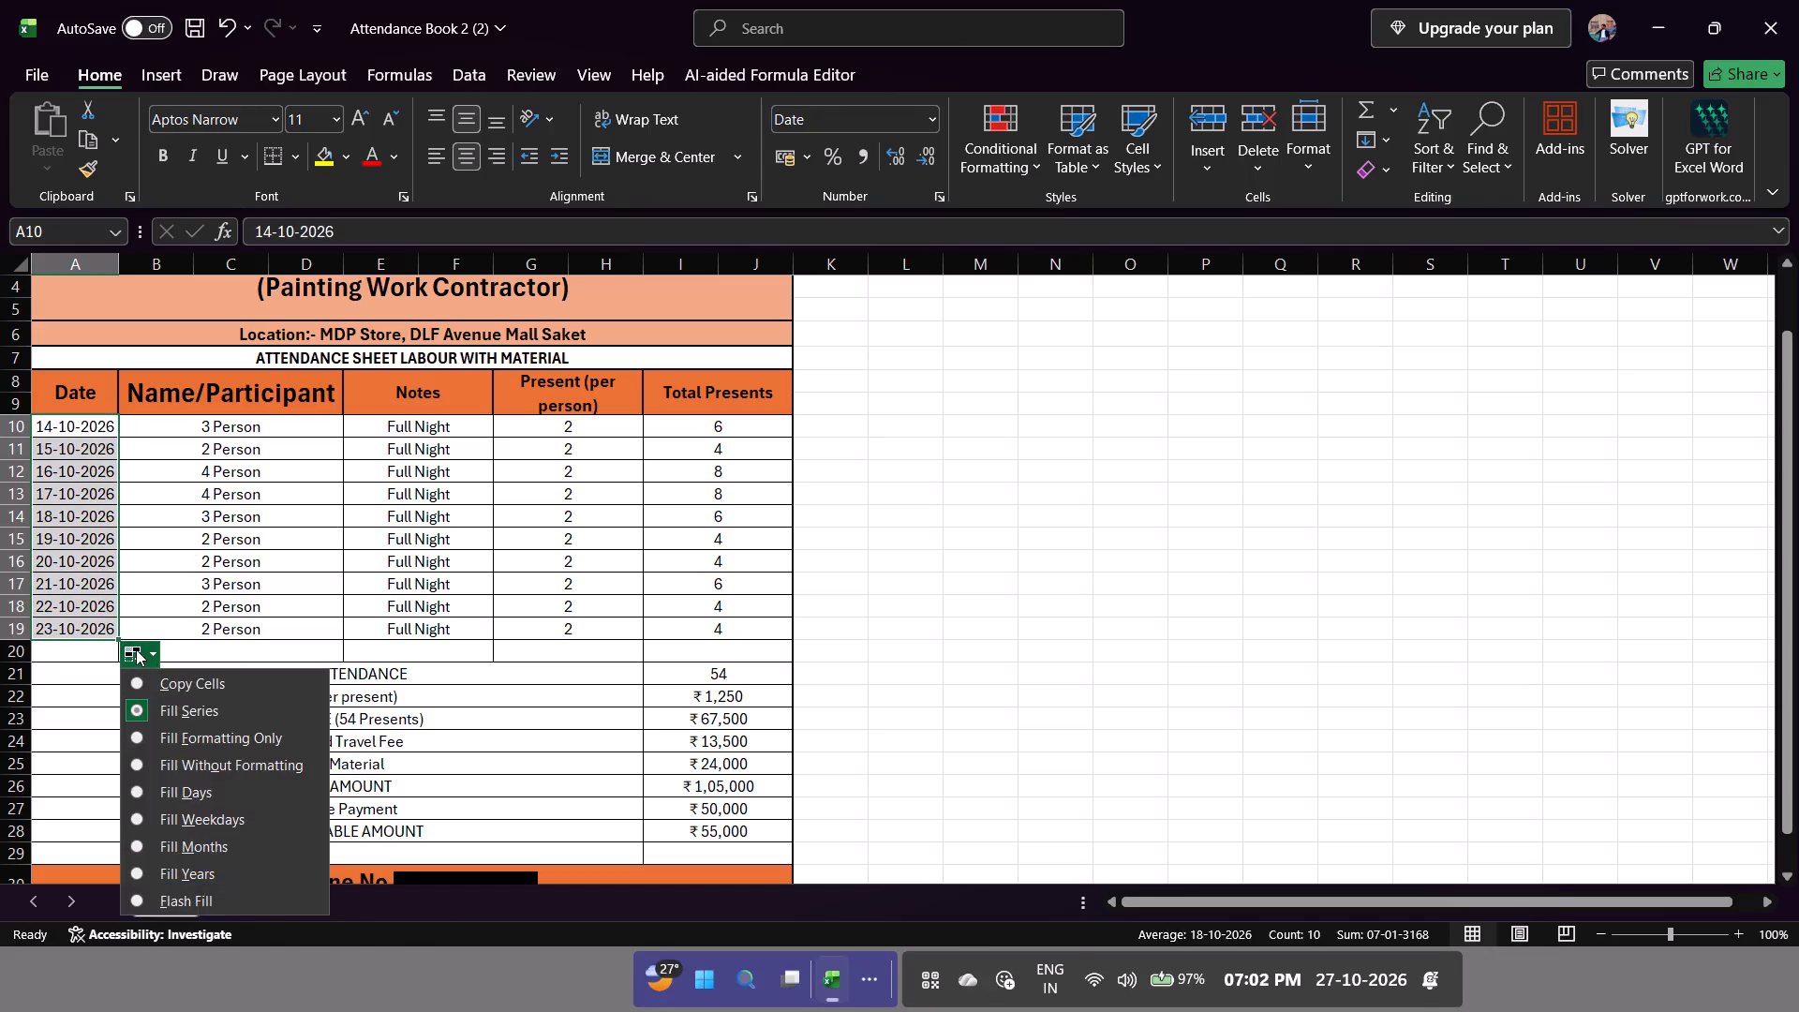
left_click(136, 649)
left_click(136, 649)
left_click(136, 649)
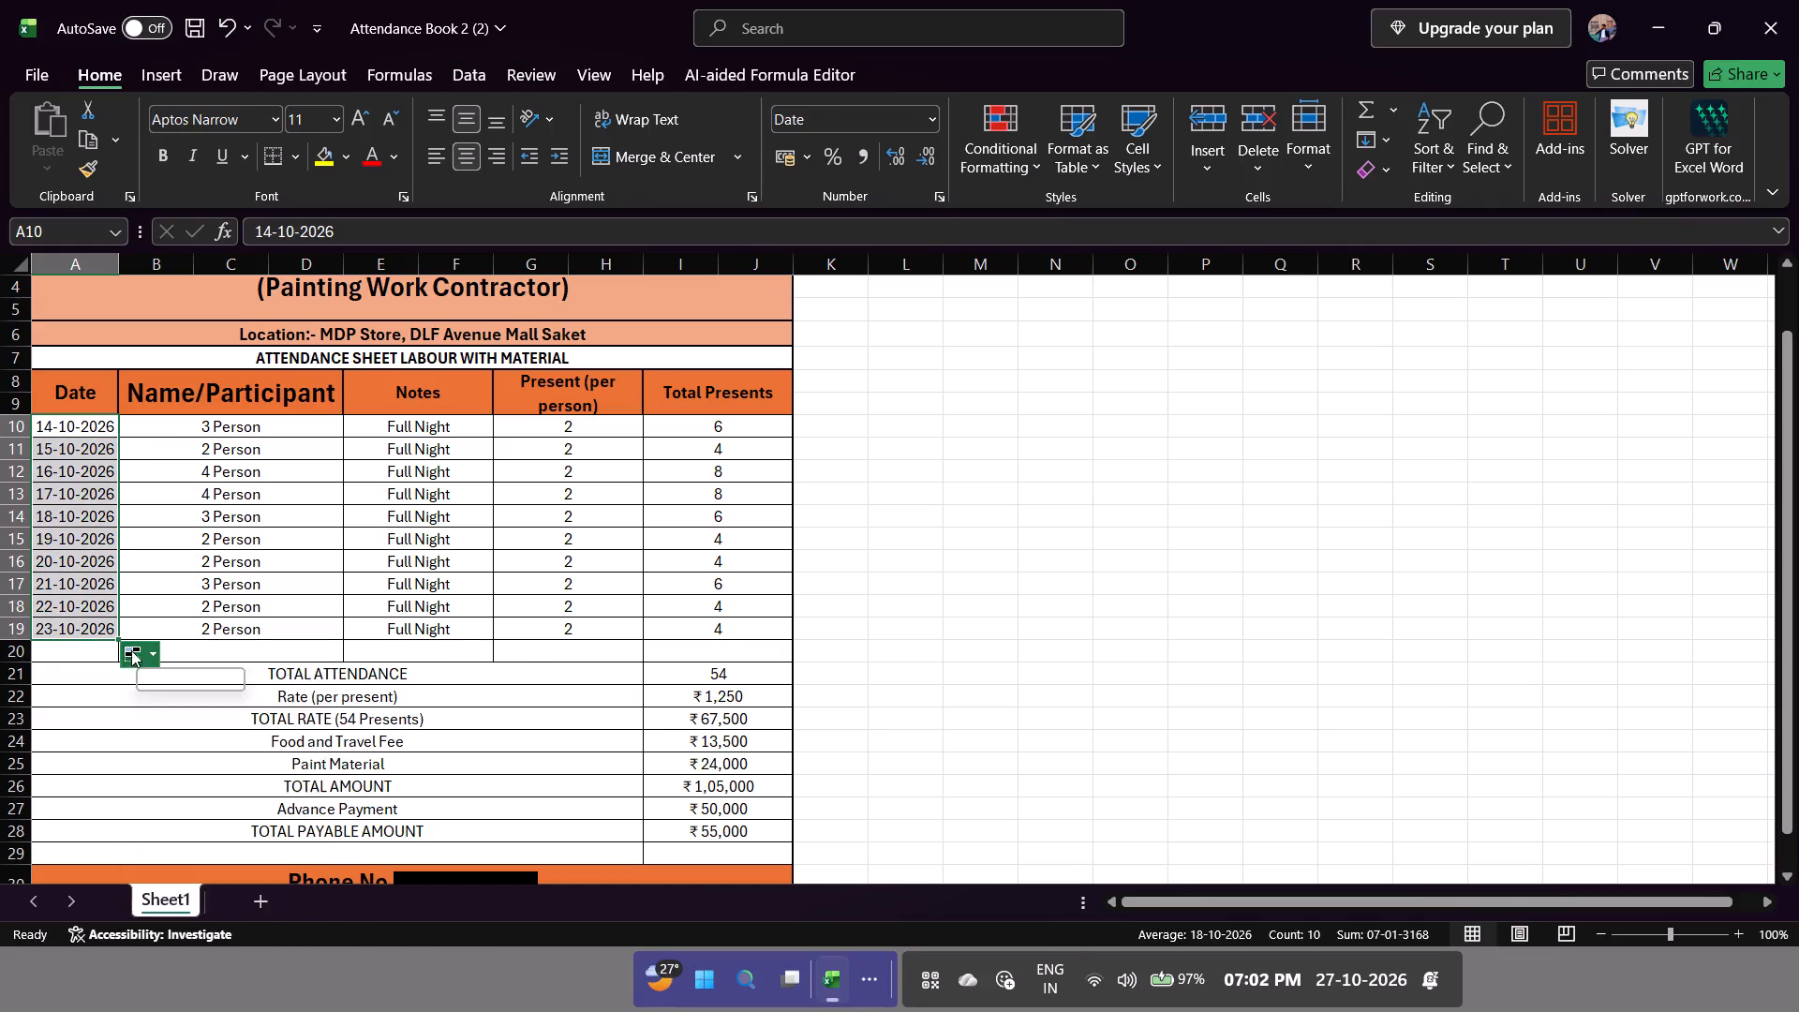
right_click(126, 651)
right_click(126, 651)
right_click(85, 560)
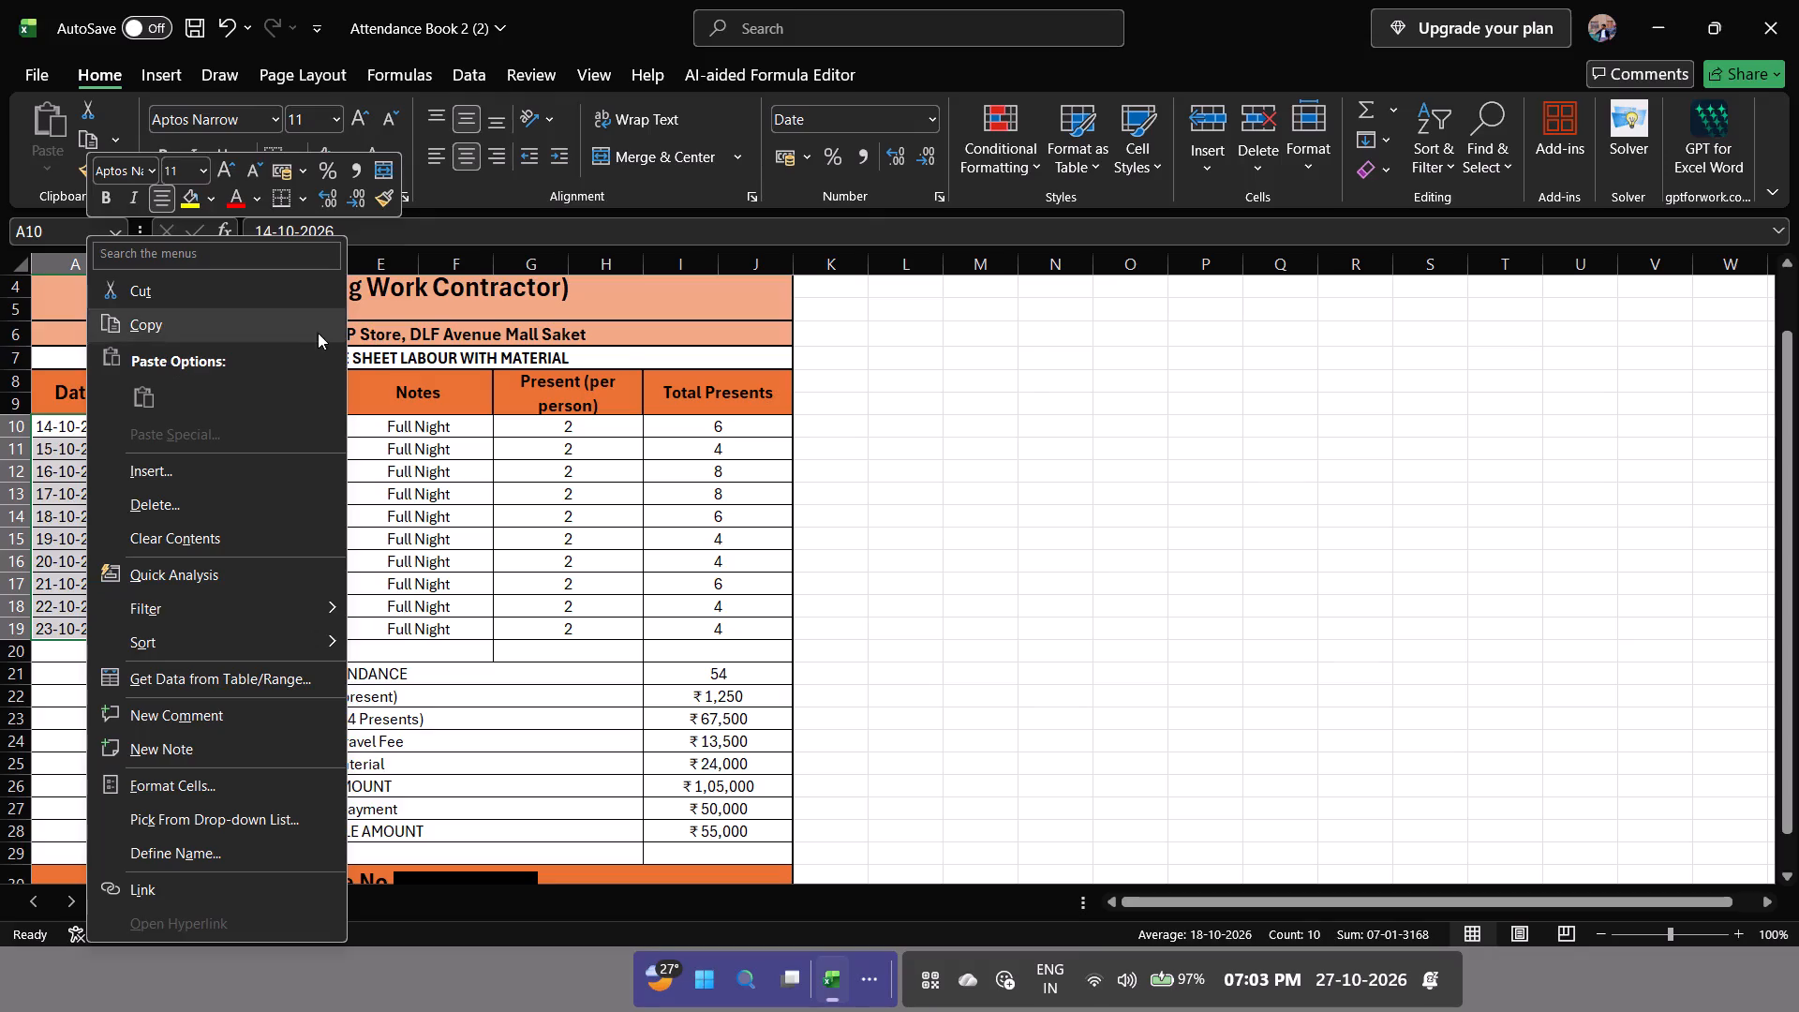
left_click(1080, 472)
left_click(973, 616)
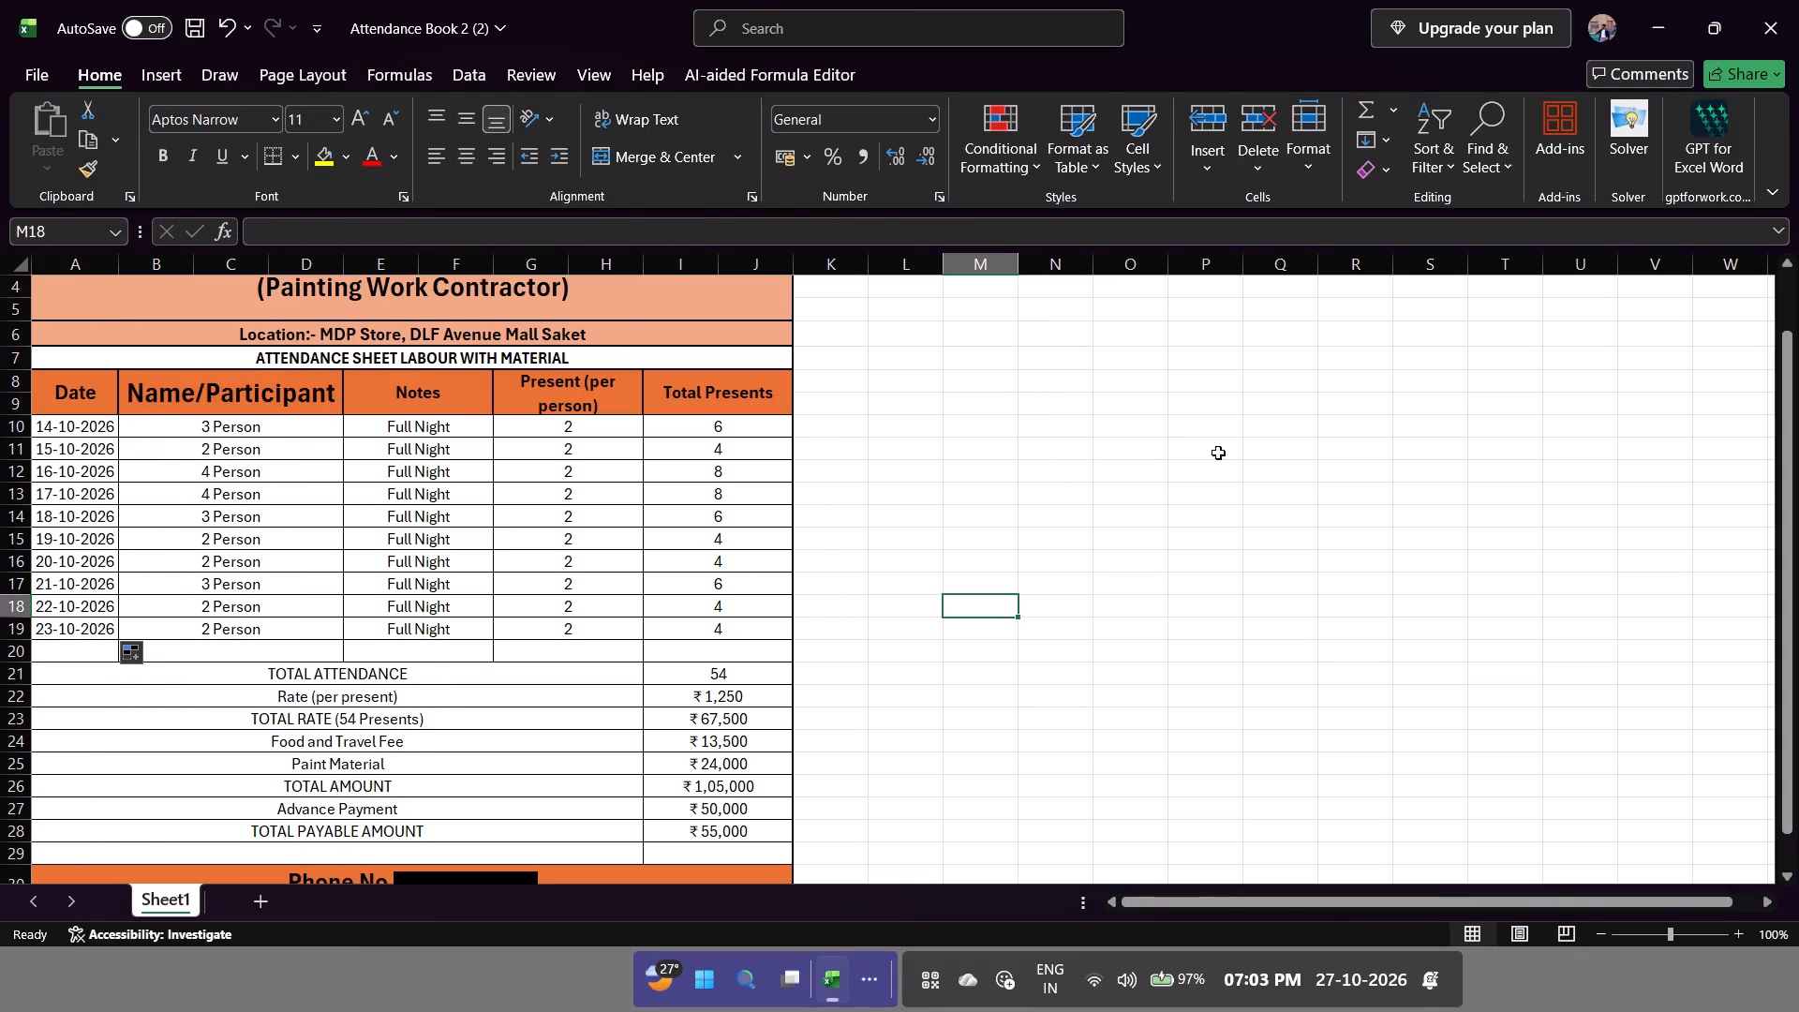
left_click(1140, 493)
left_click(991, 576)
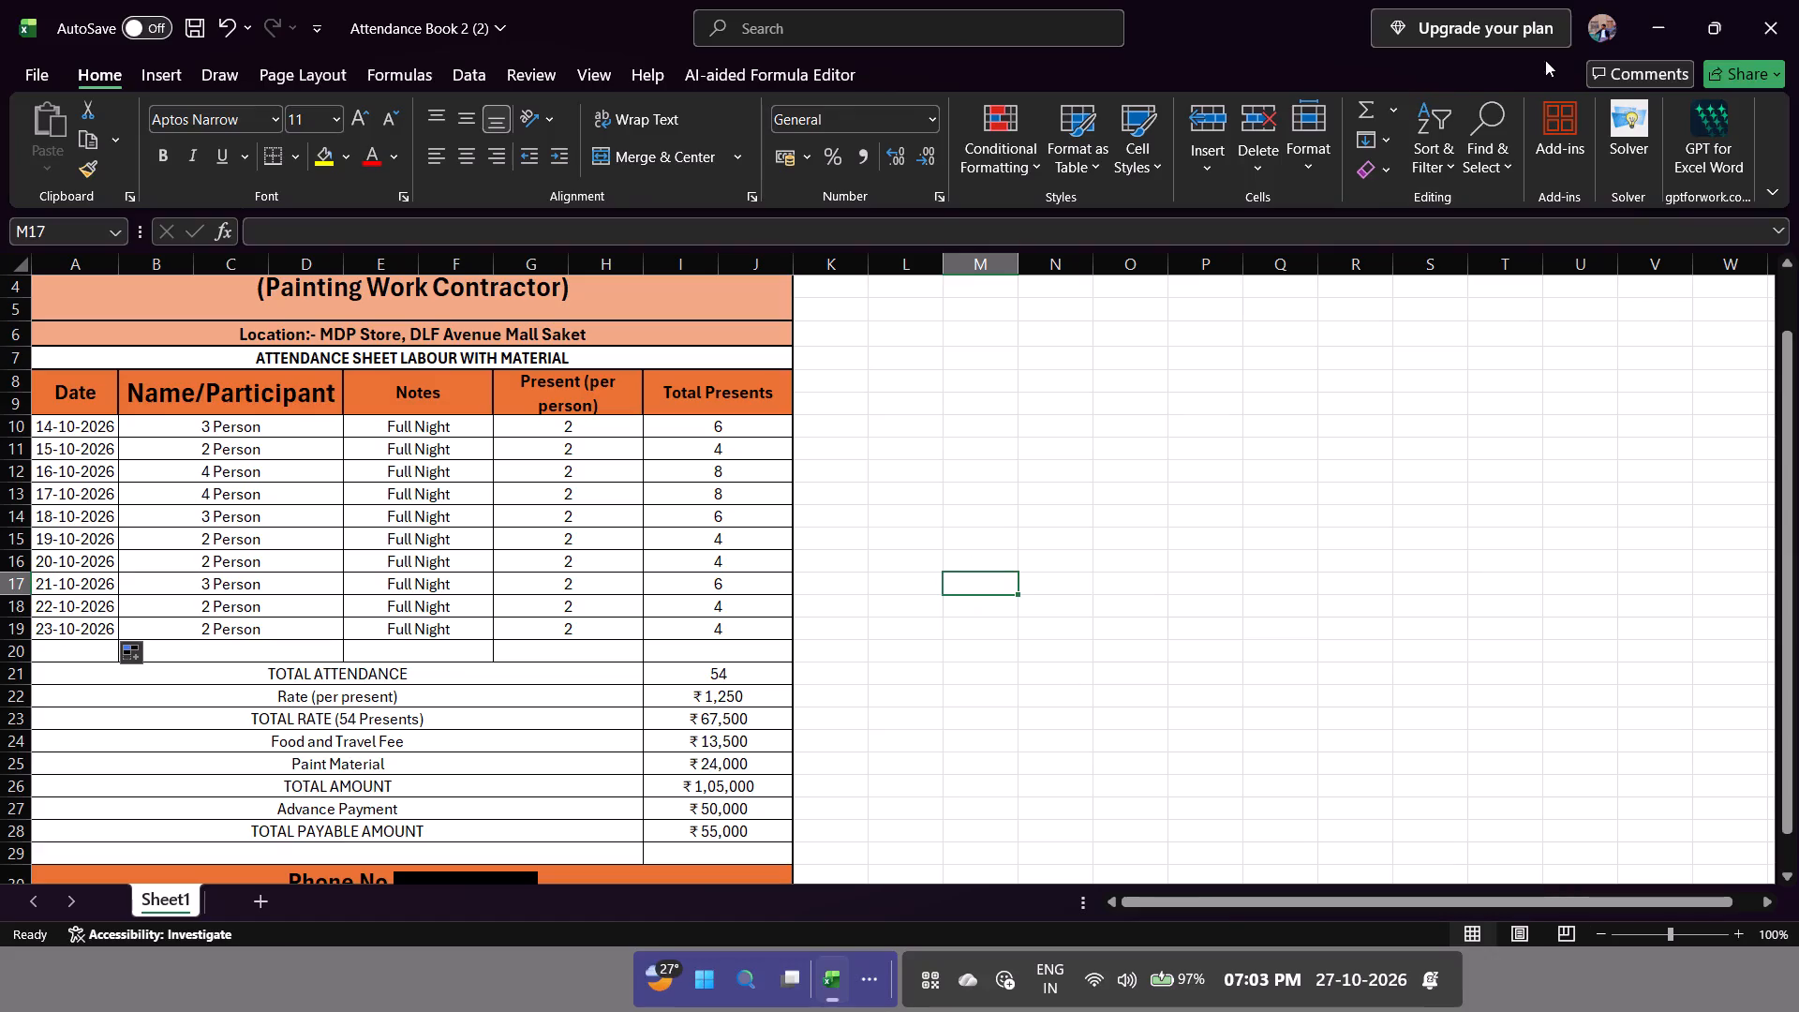
Close the Attendance Book 2 (2) workbook.
left_click(1762, 17)
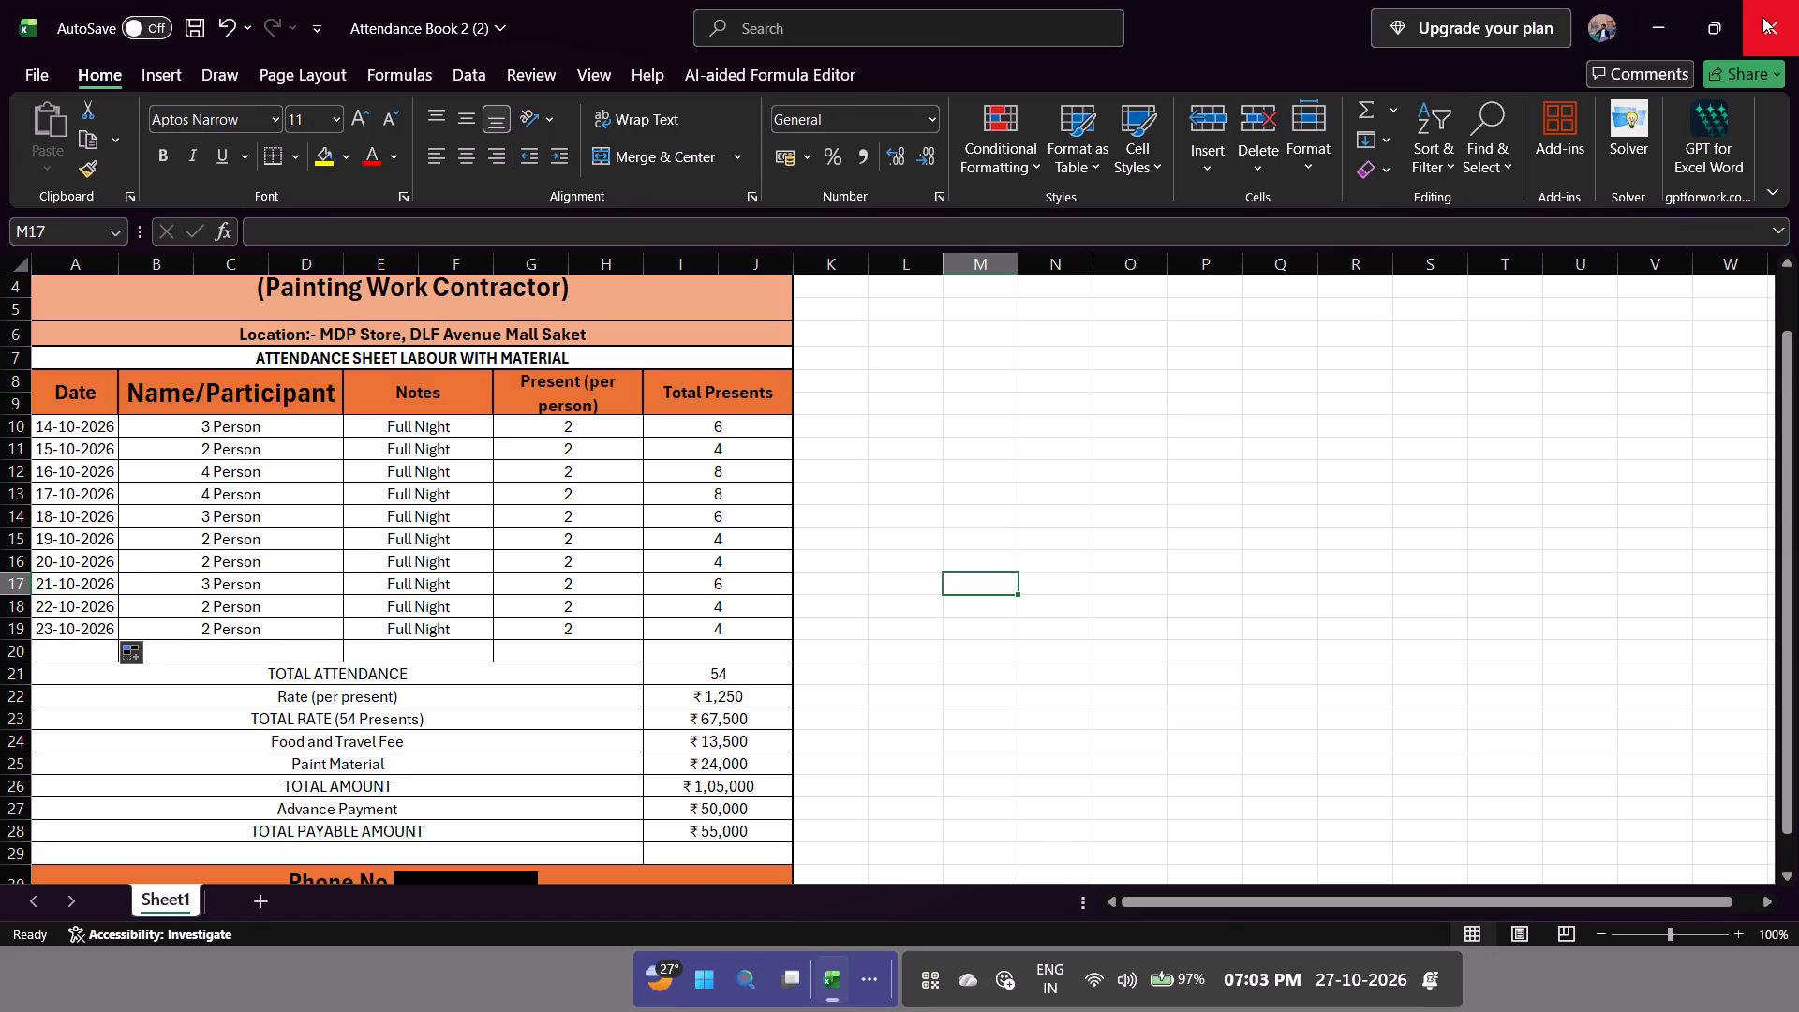
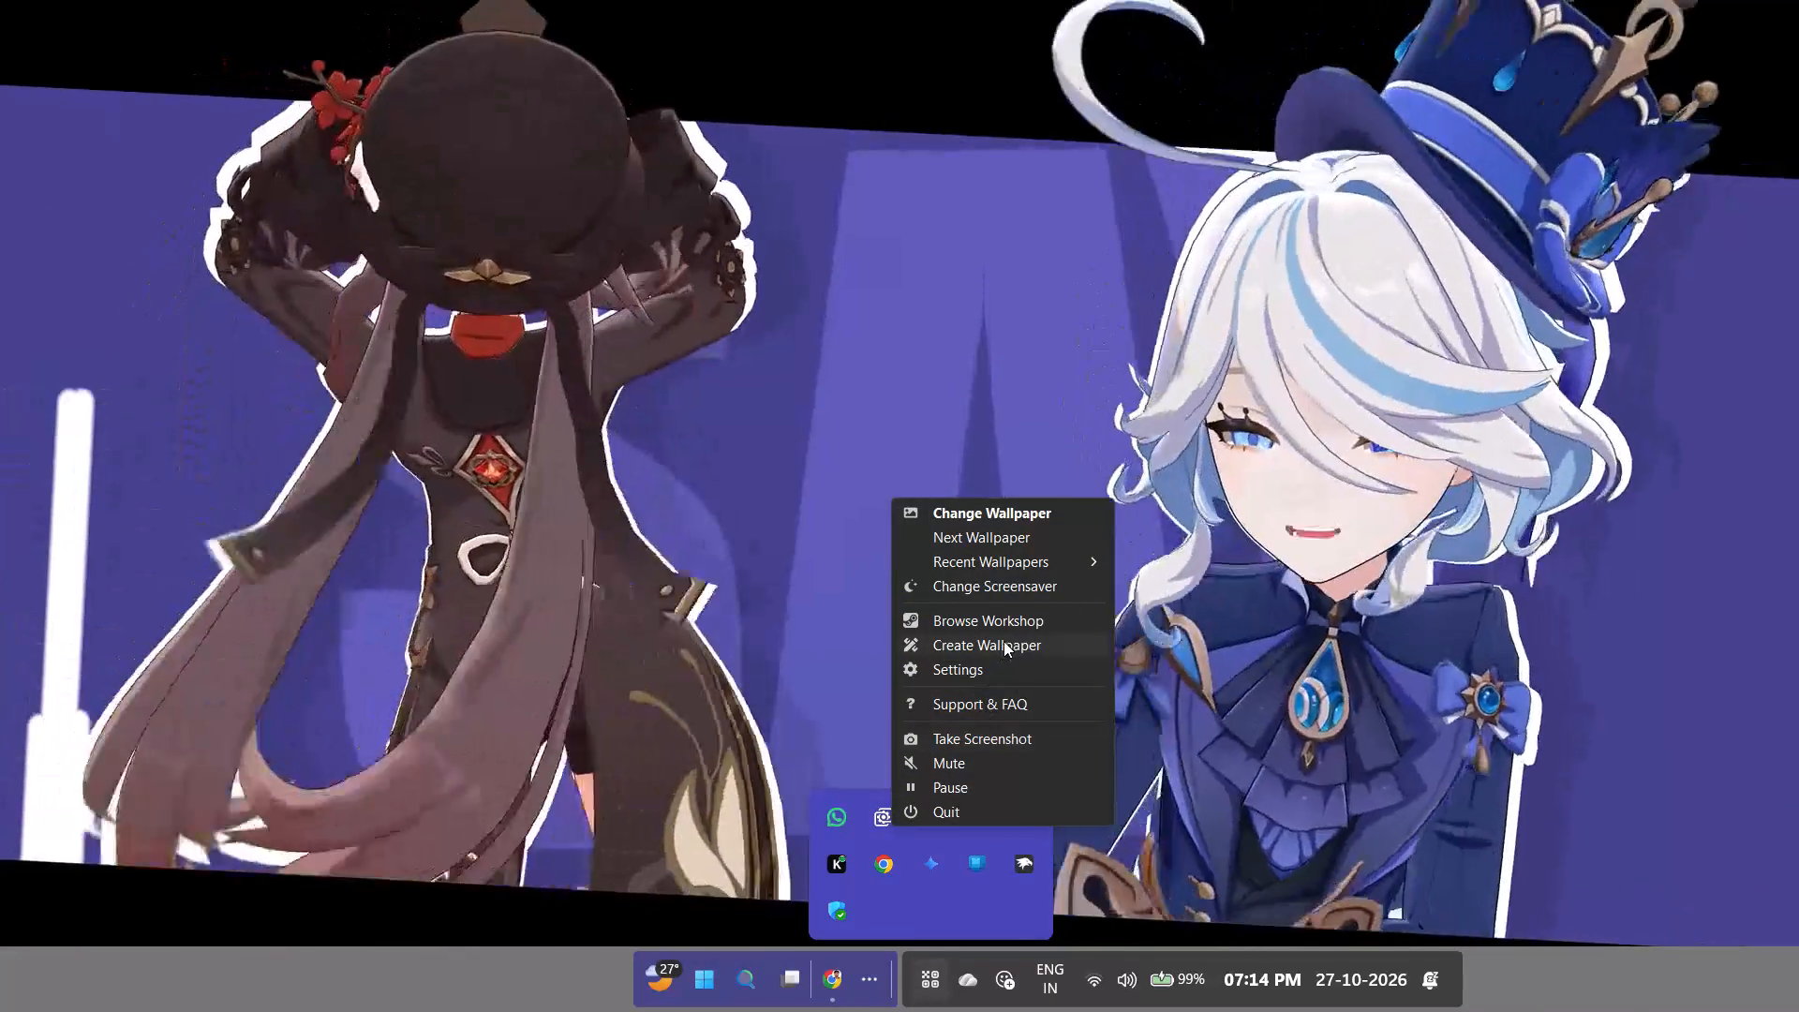
left_click(1022, 616)
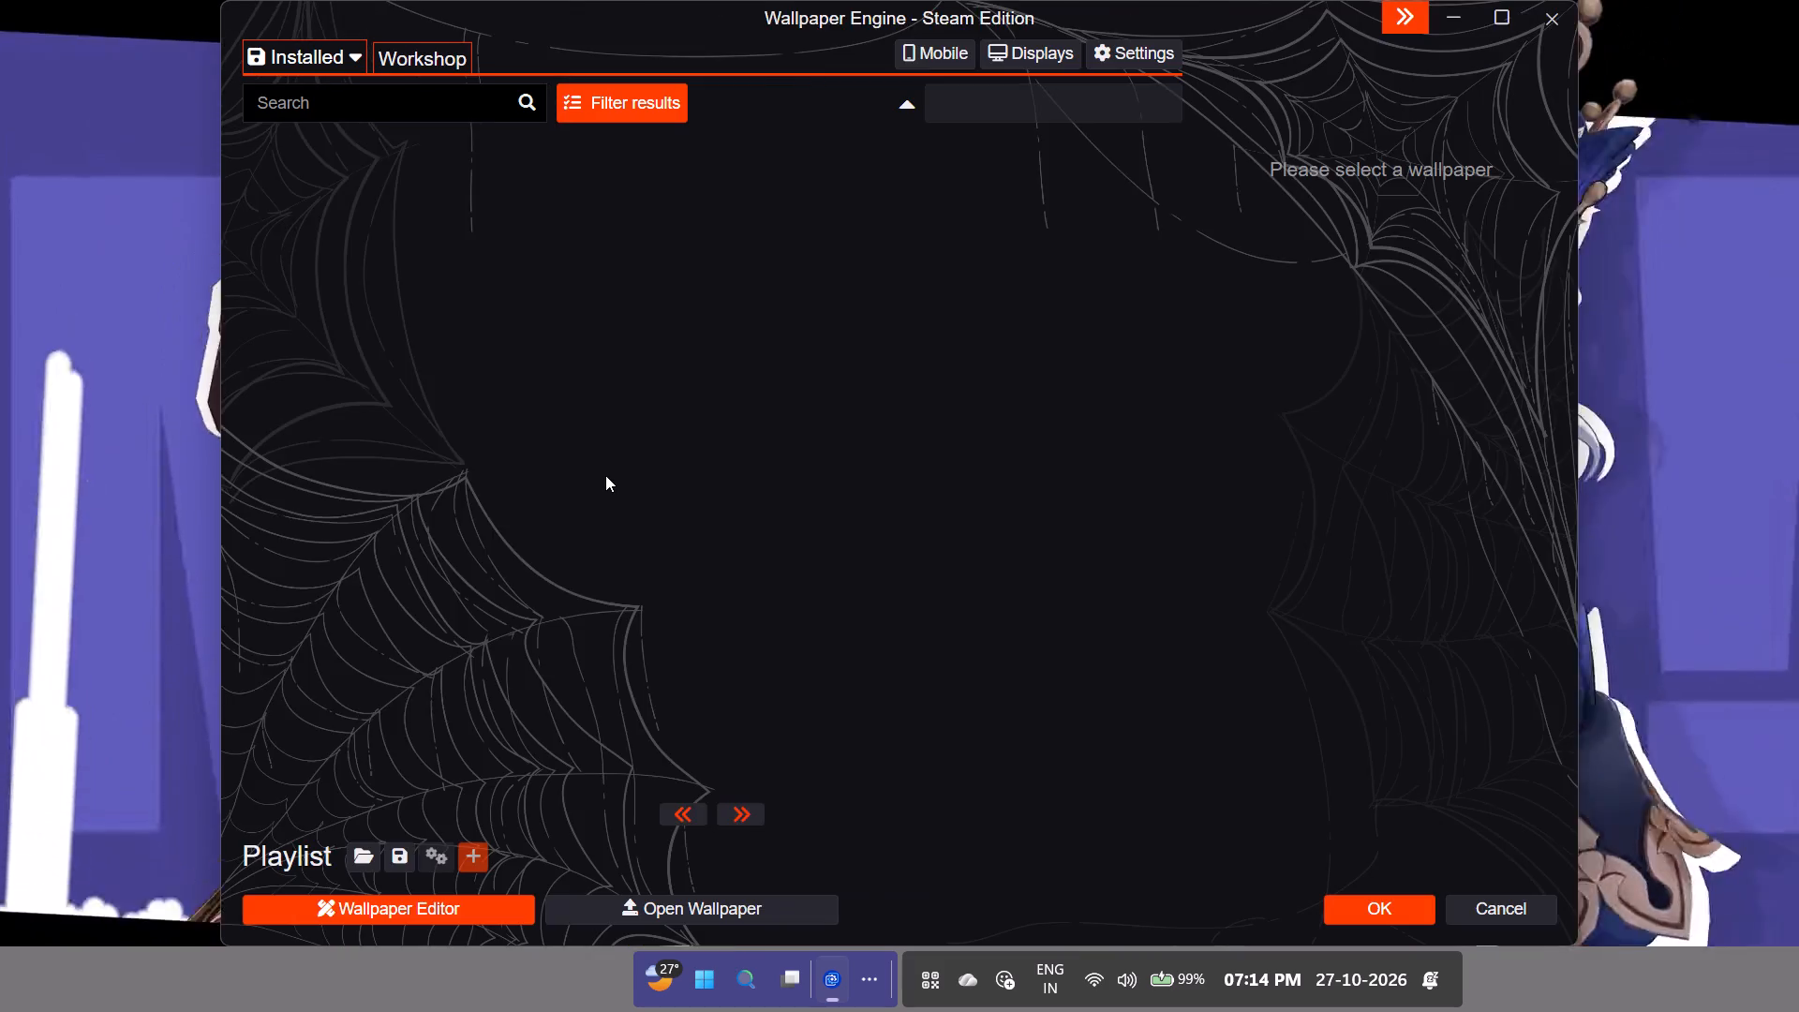
left_click(1186, 485)
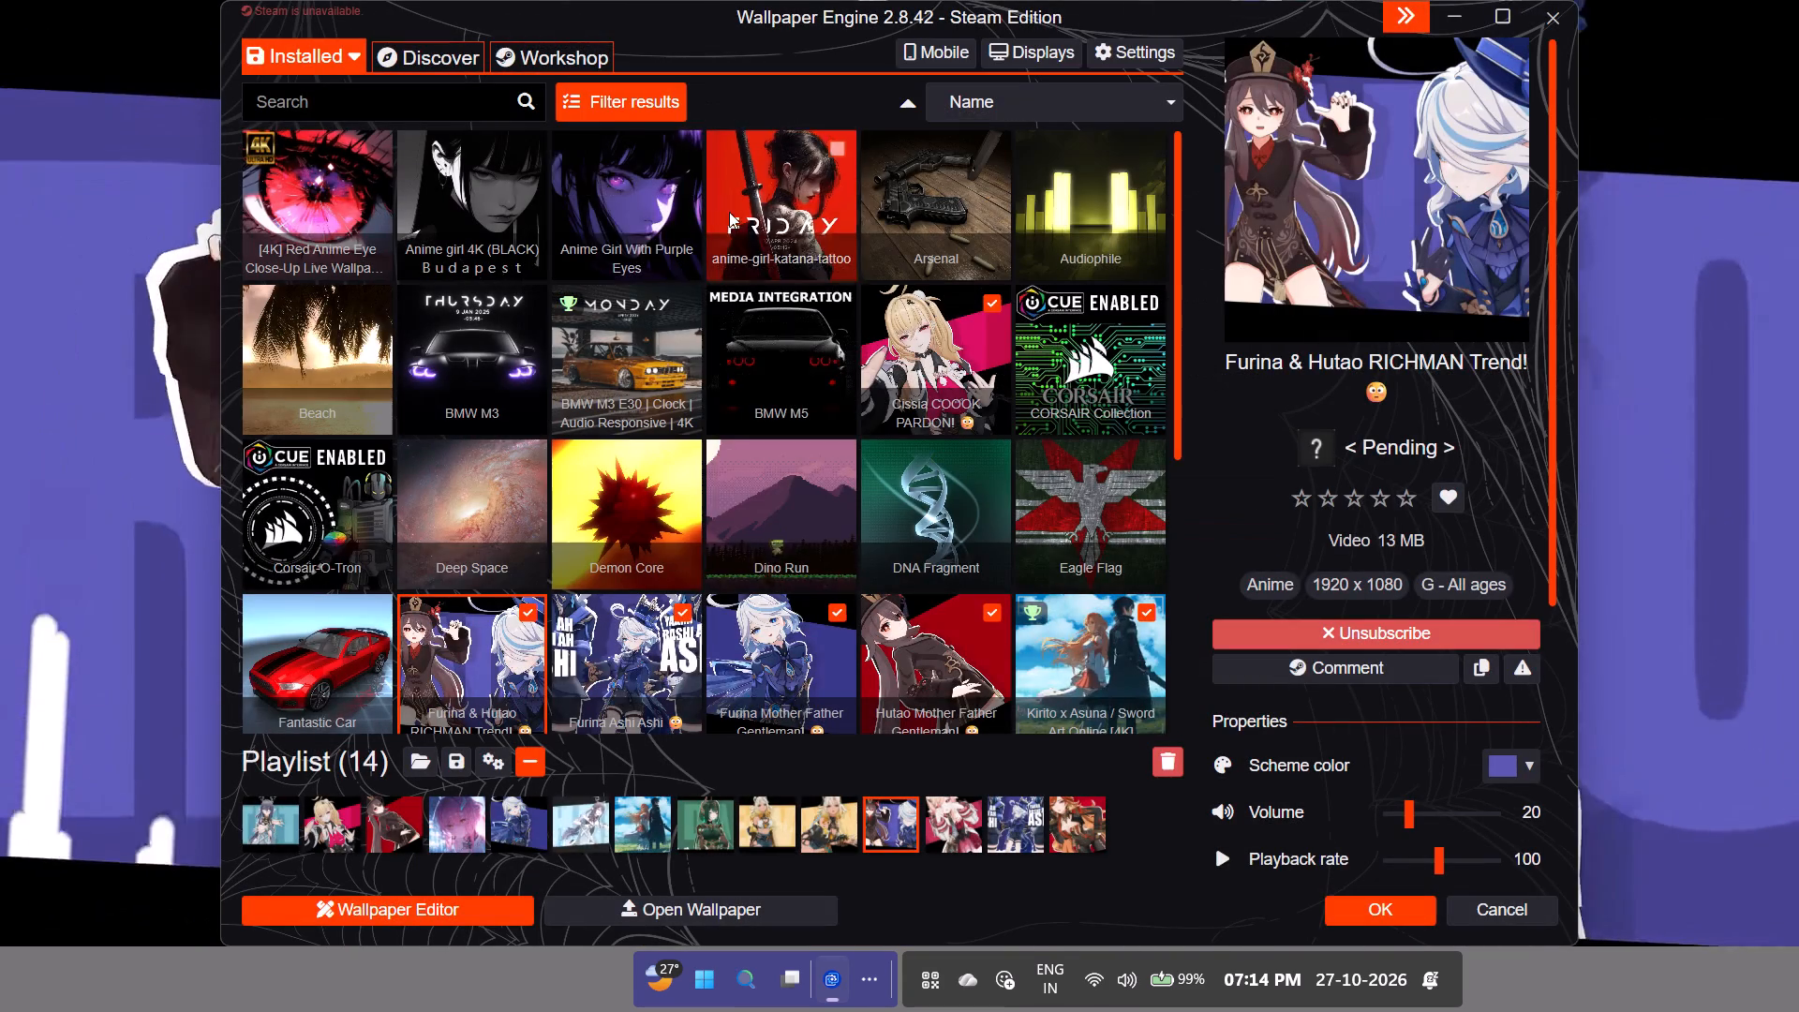
left_click(764, 164)
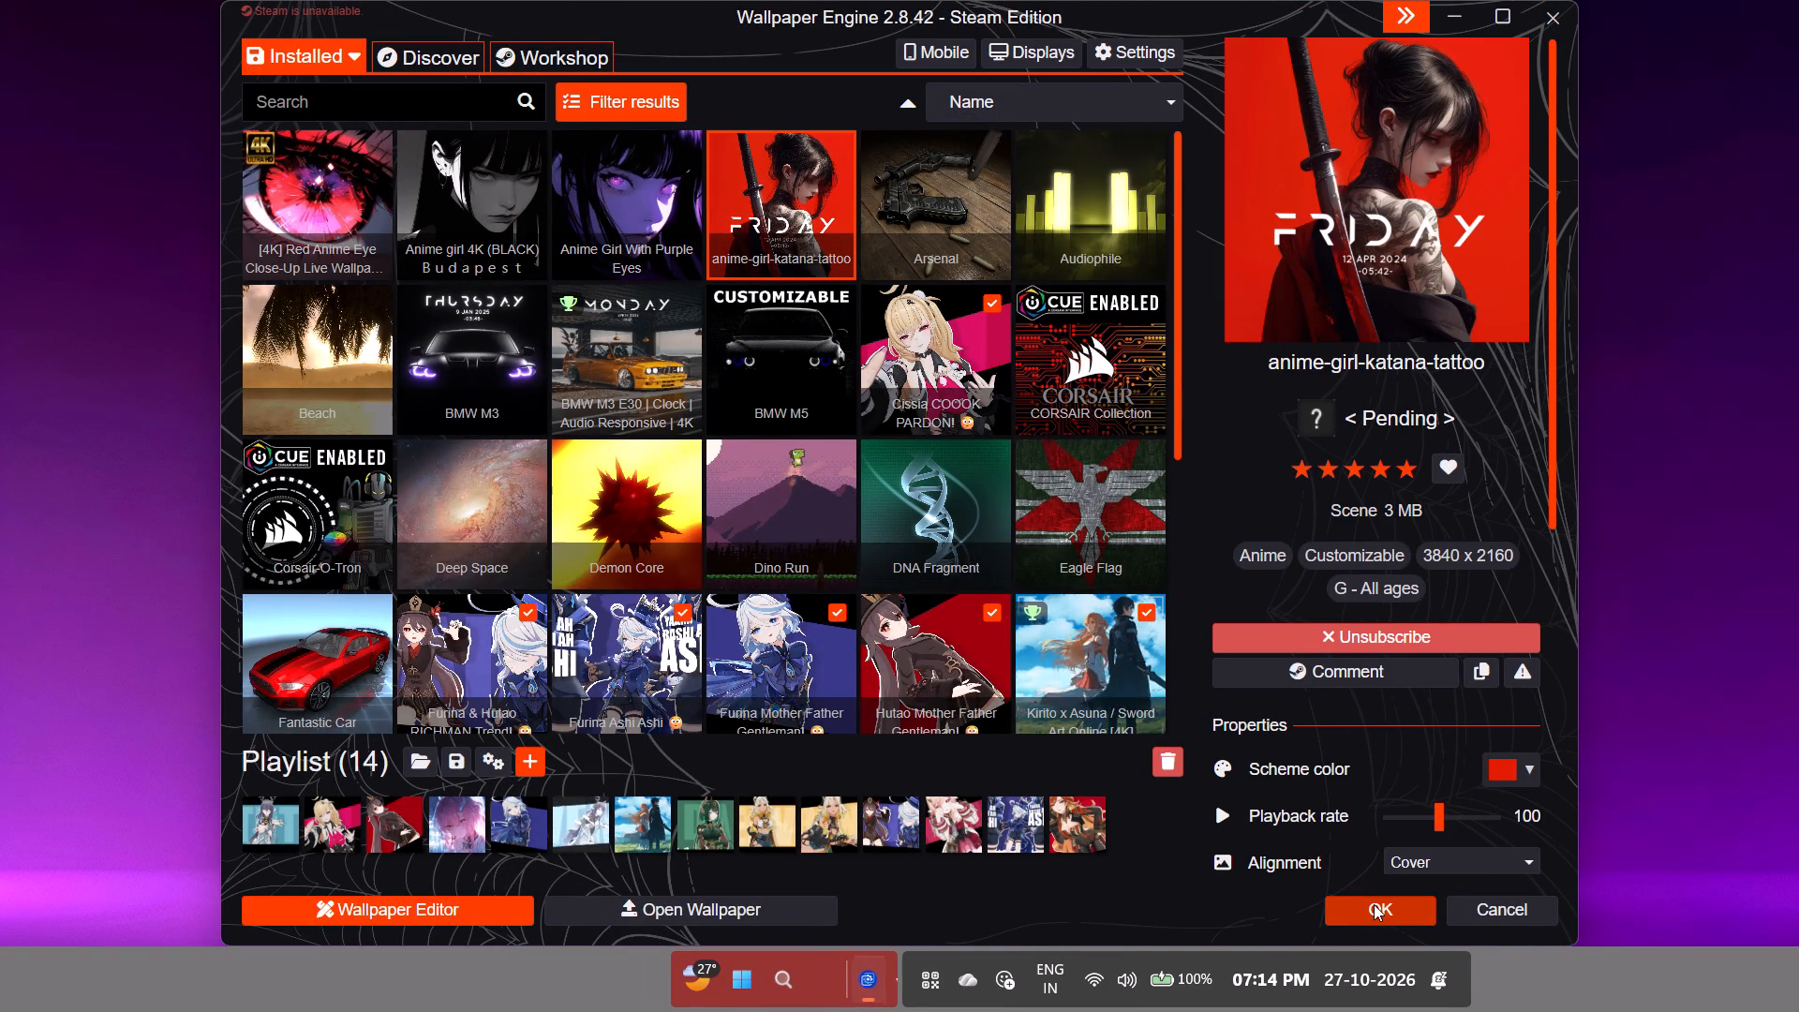
left_click(1374, 904)
left_click(919, 305)
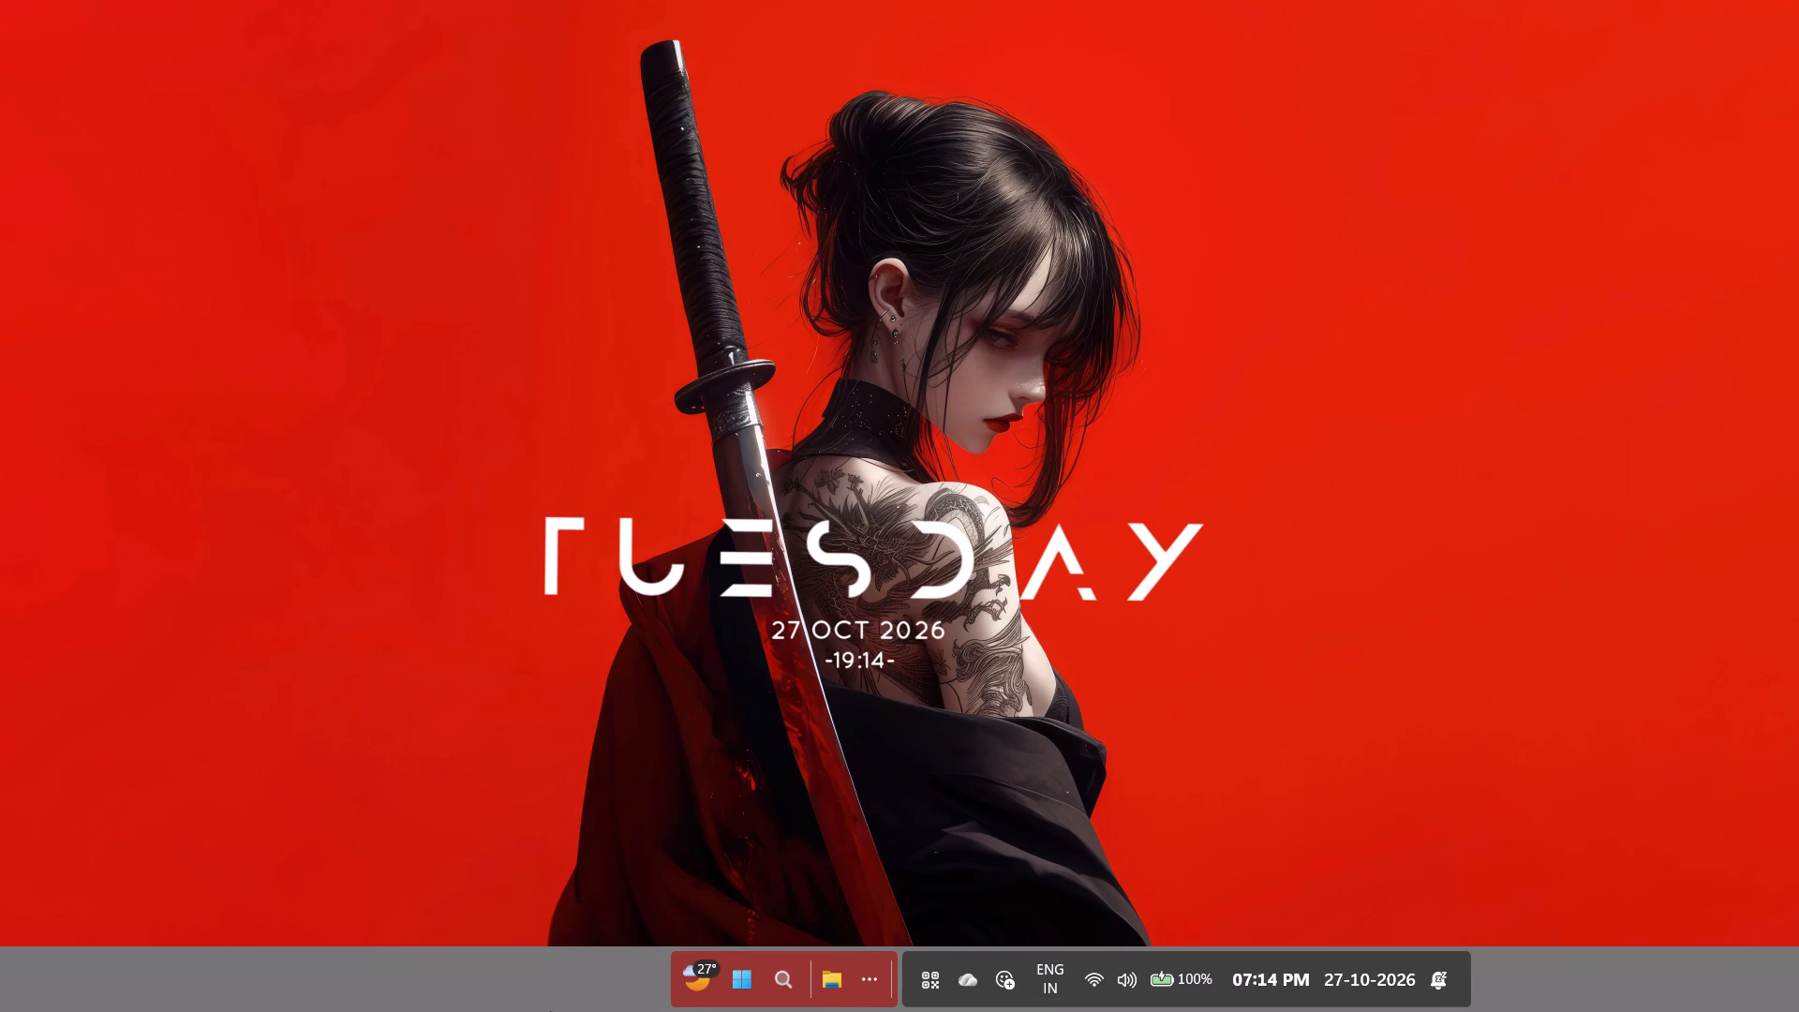
Switch to Loggy3 and stop the running recording.
left_click(880, 974)
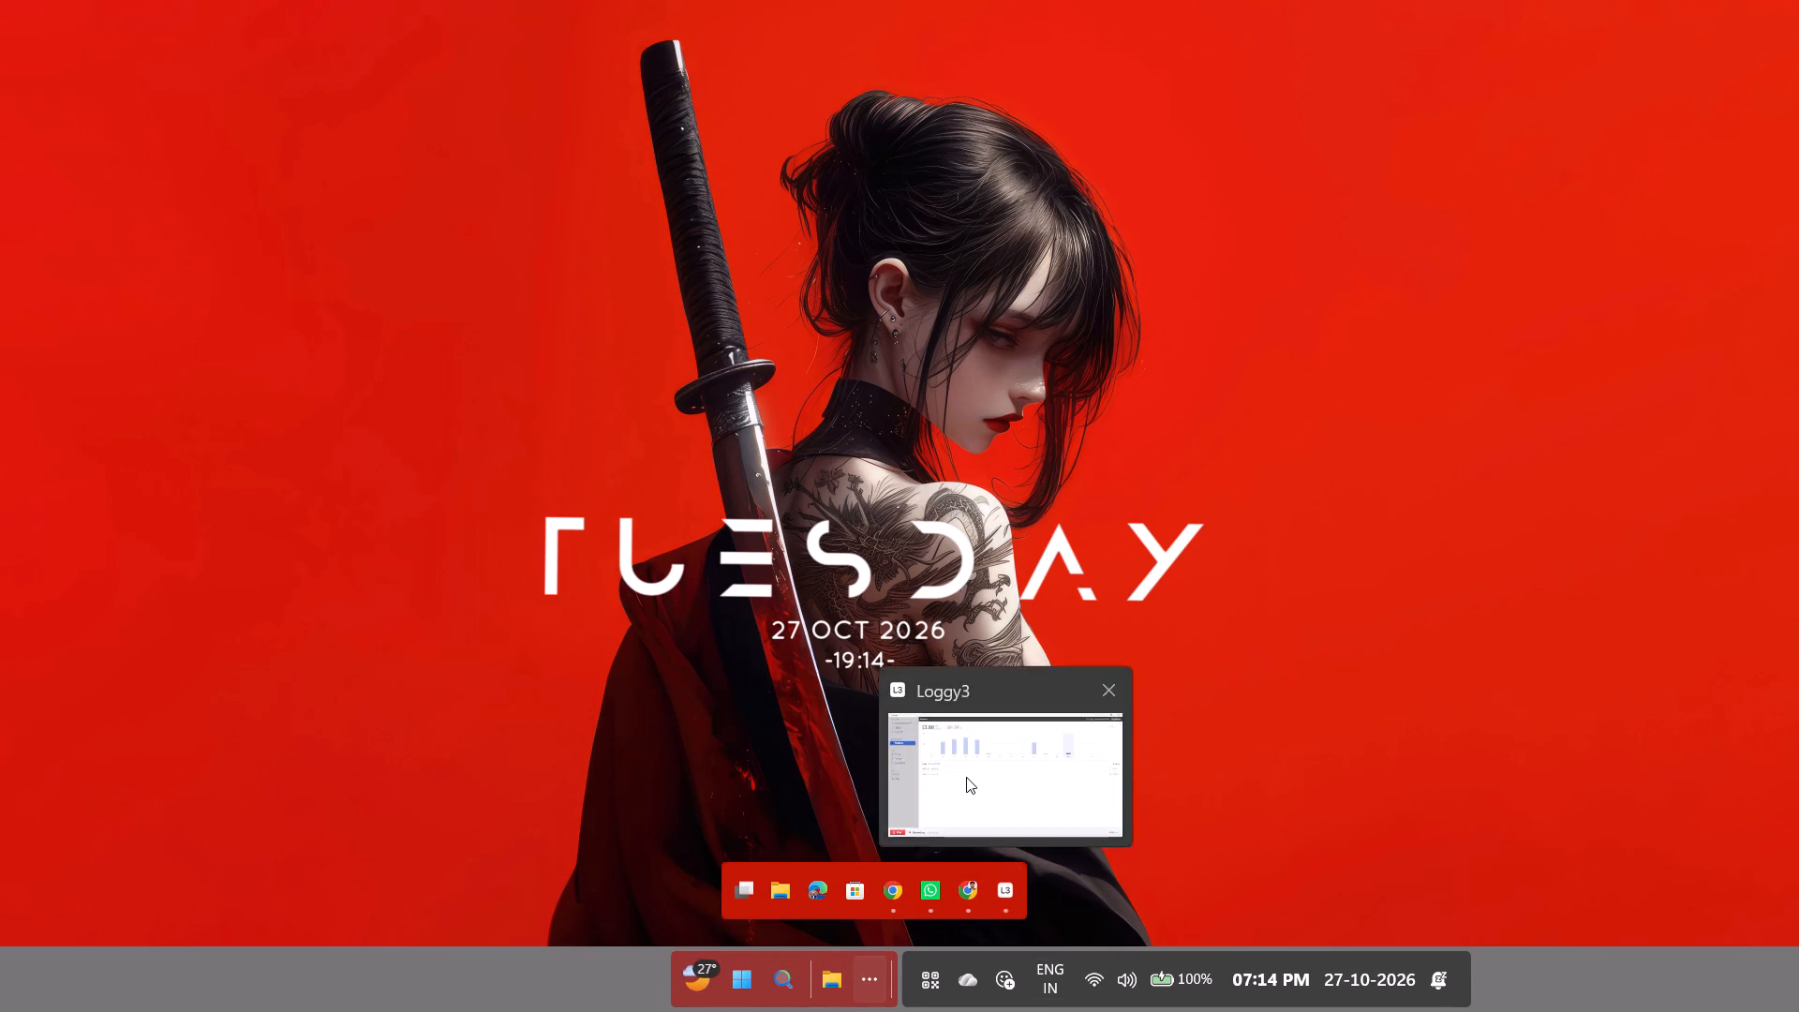
left_click(966, 777)
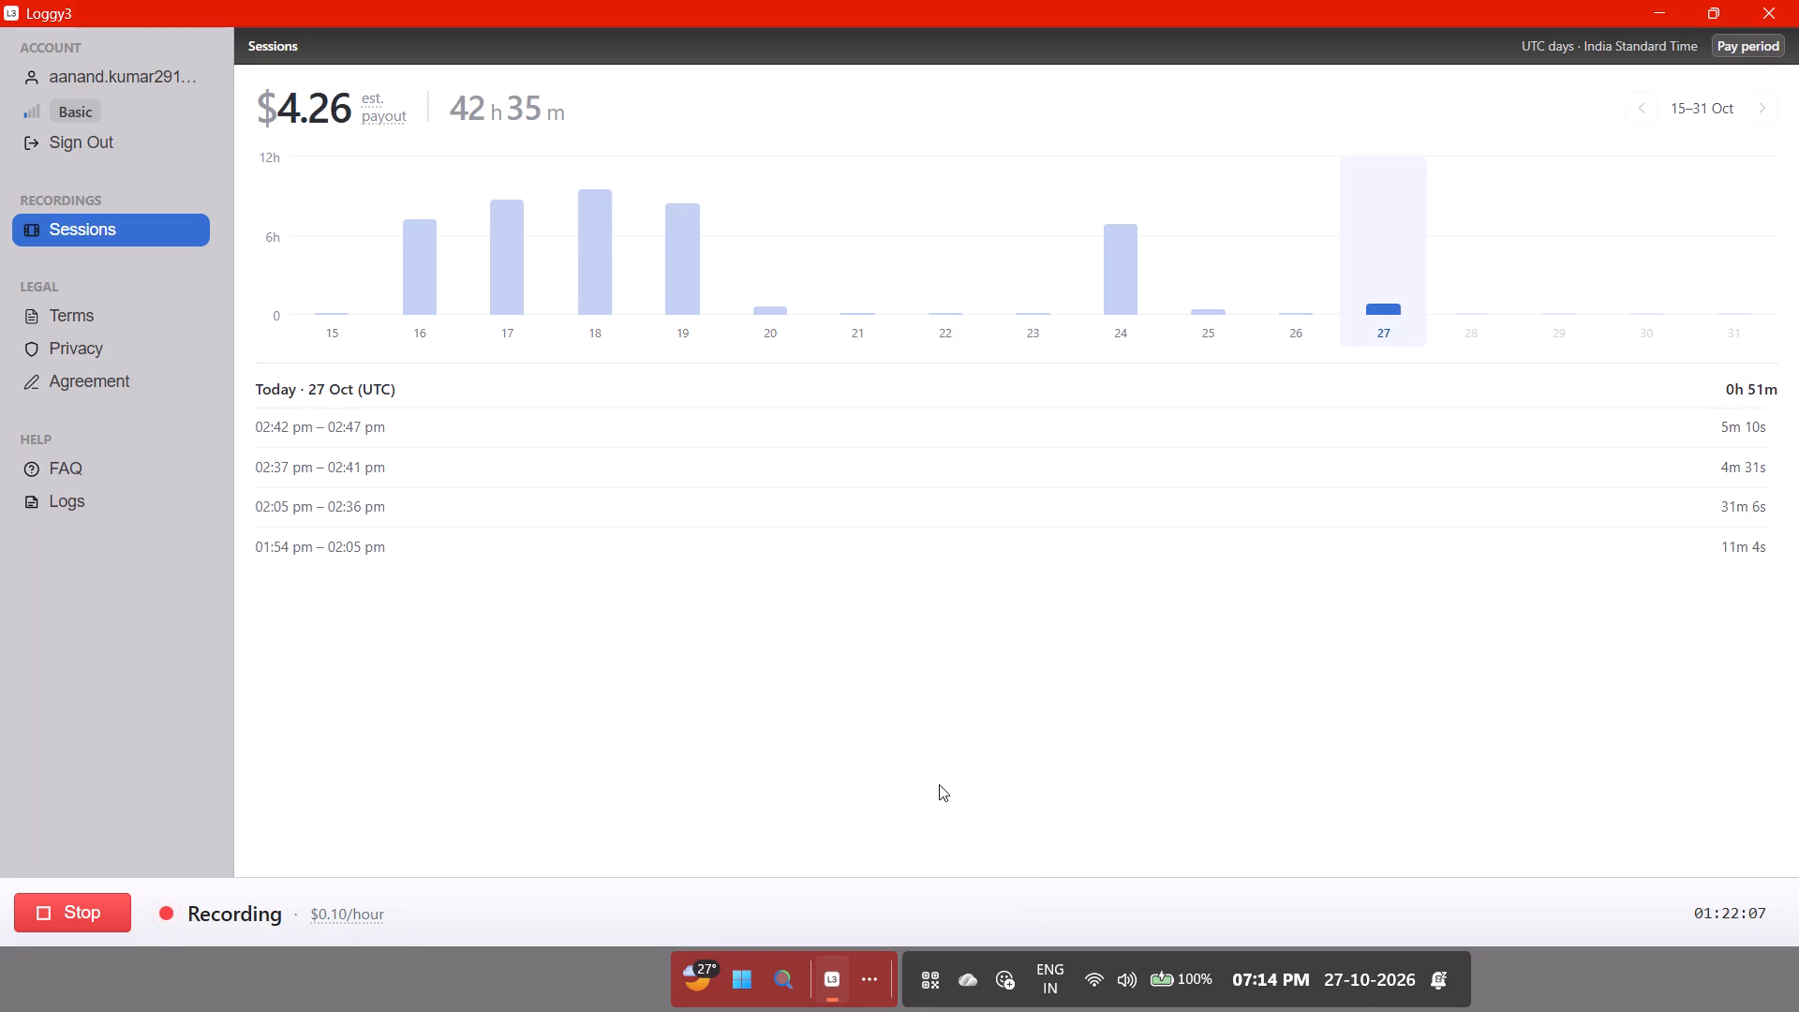
left_click(76, 905)
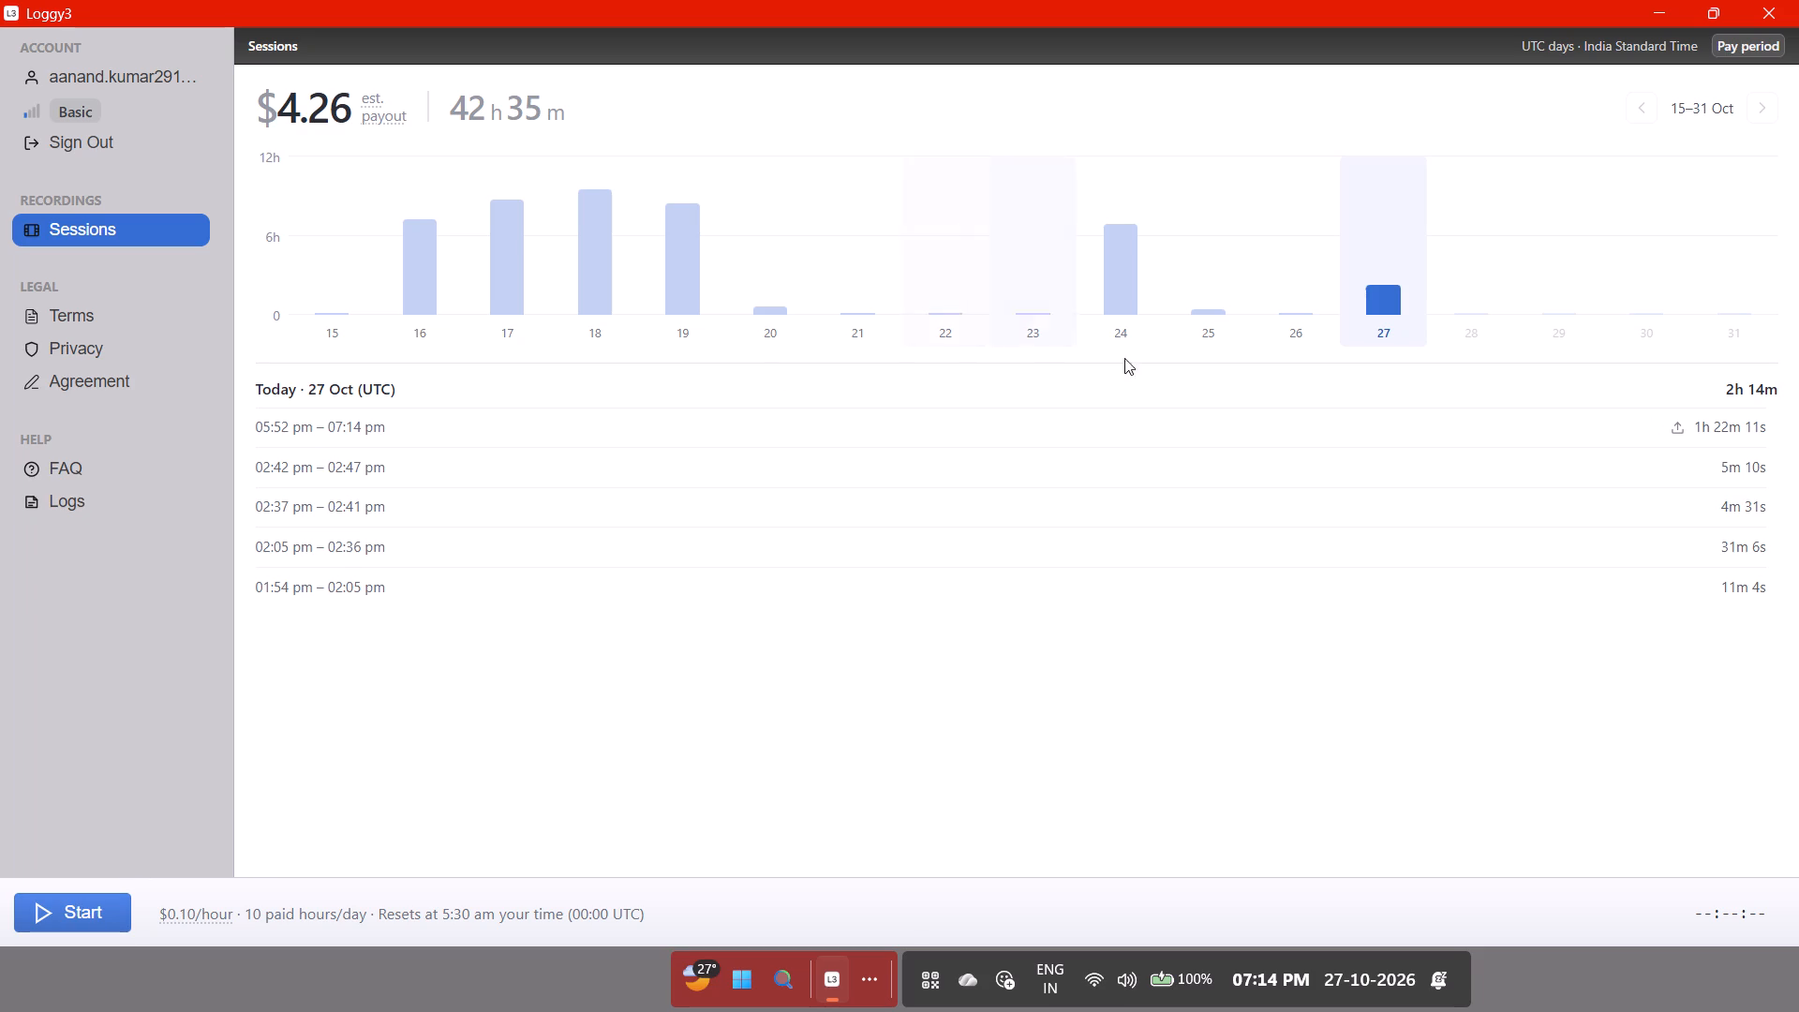
Review the recorded sessions for 24 to 27 Oct in the pay period chart, and minimize Loggy3.
left_click(1397, 300)
left_click(1118, 274)
left_click(1191, 288)
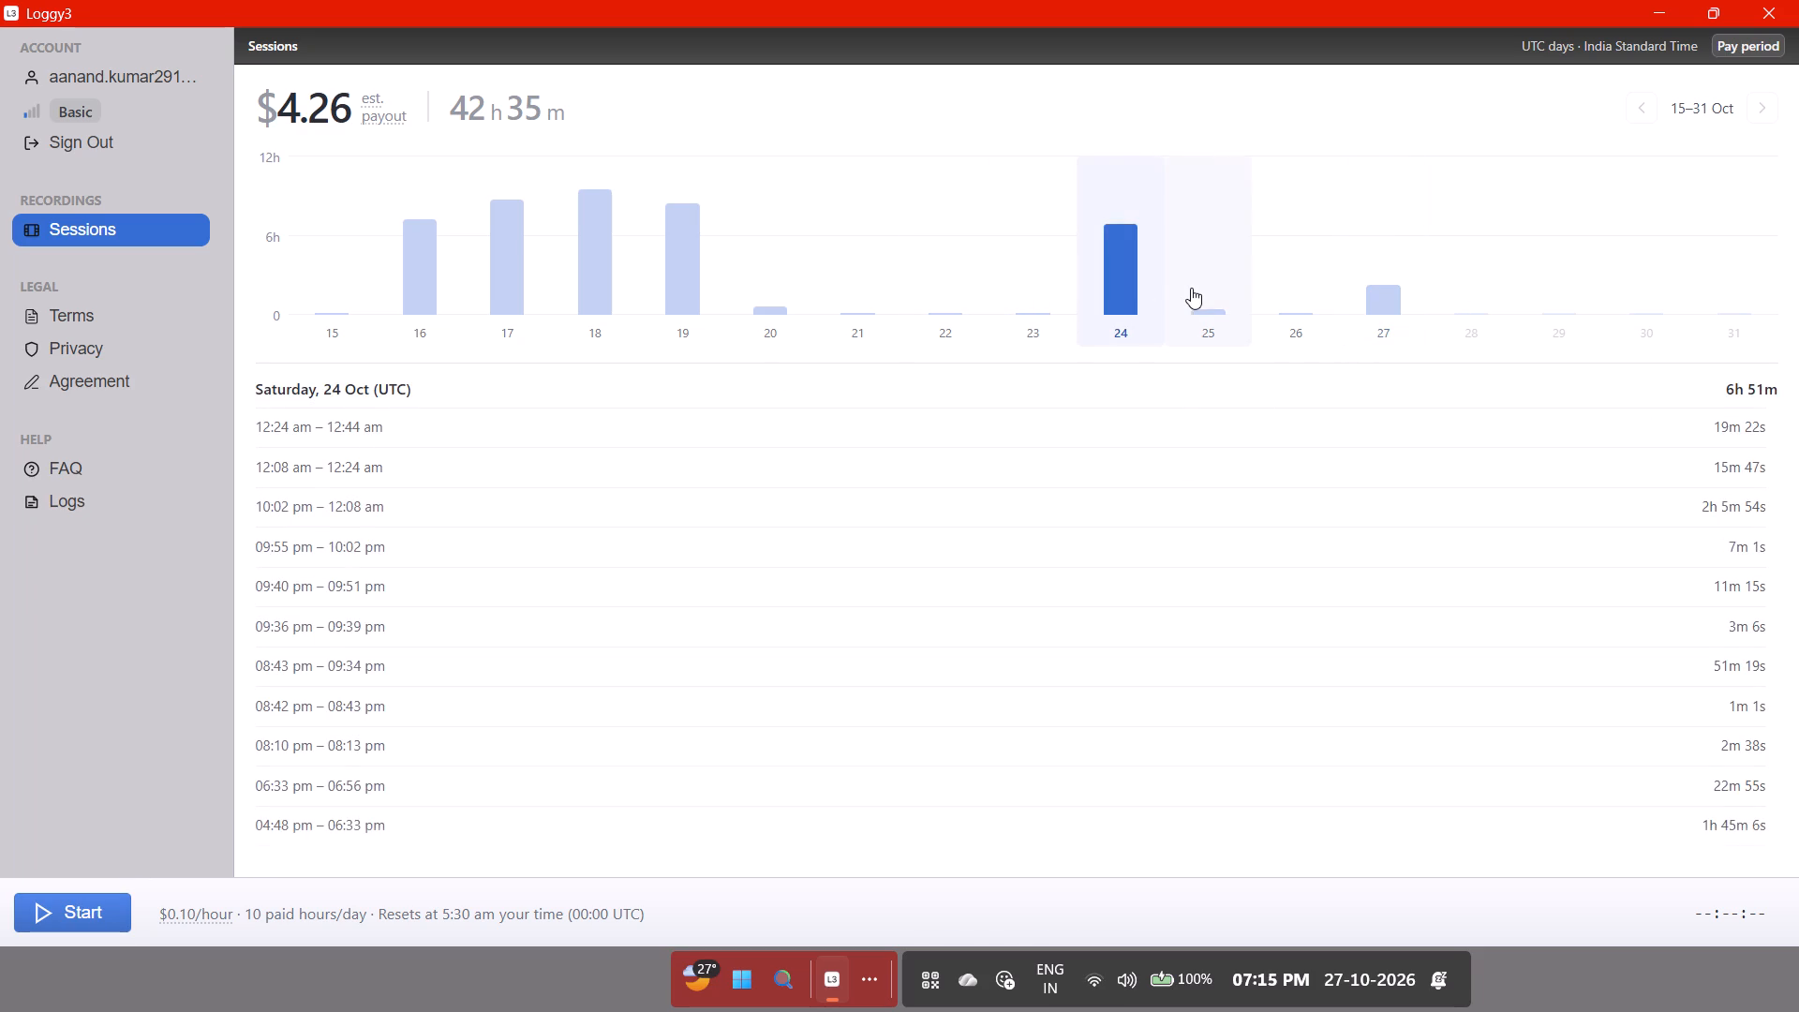
left_click(1269, 296)
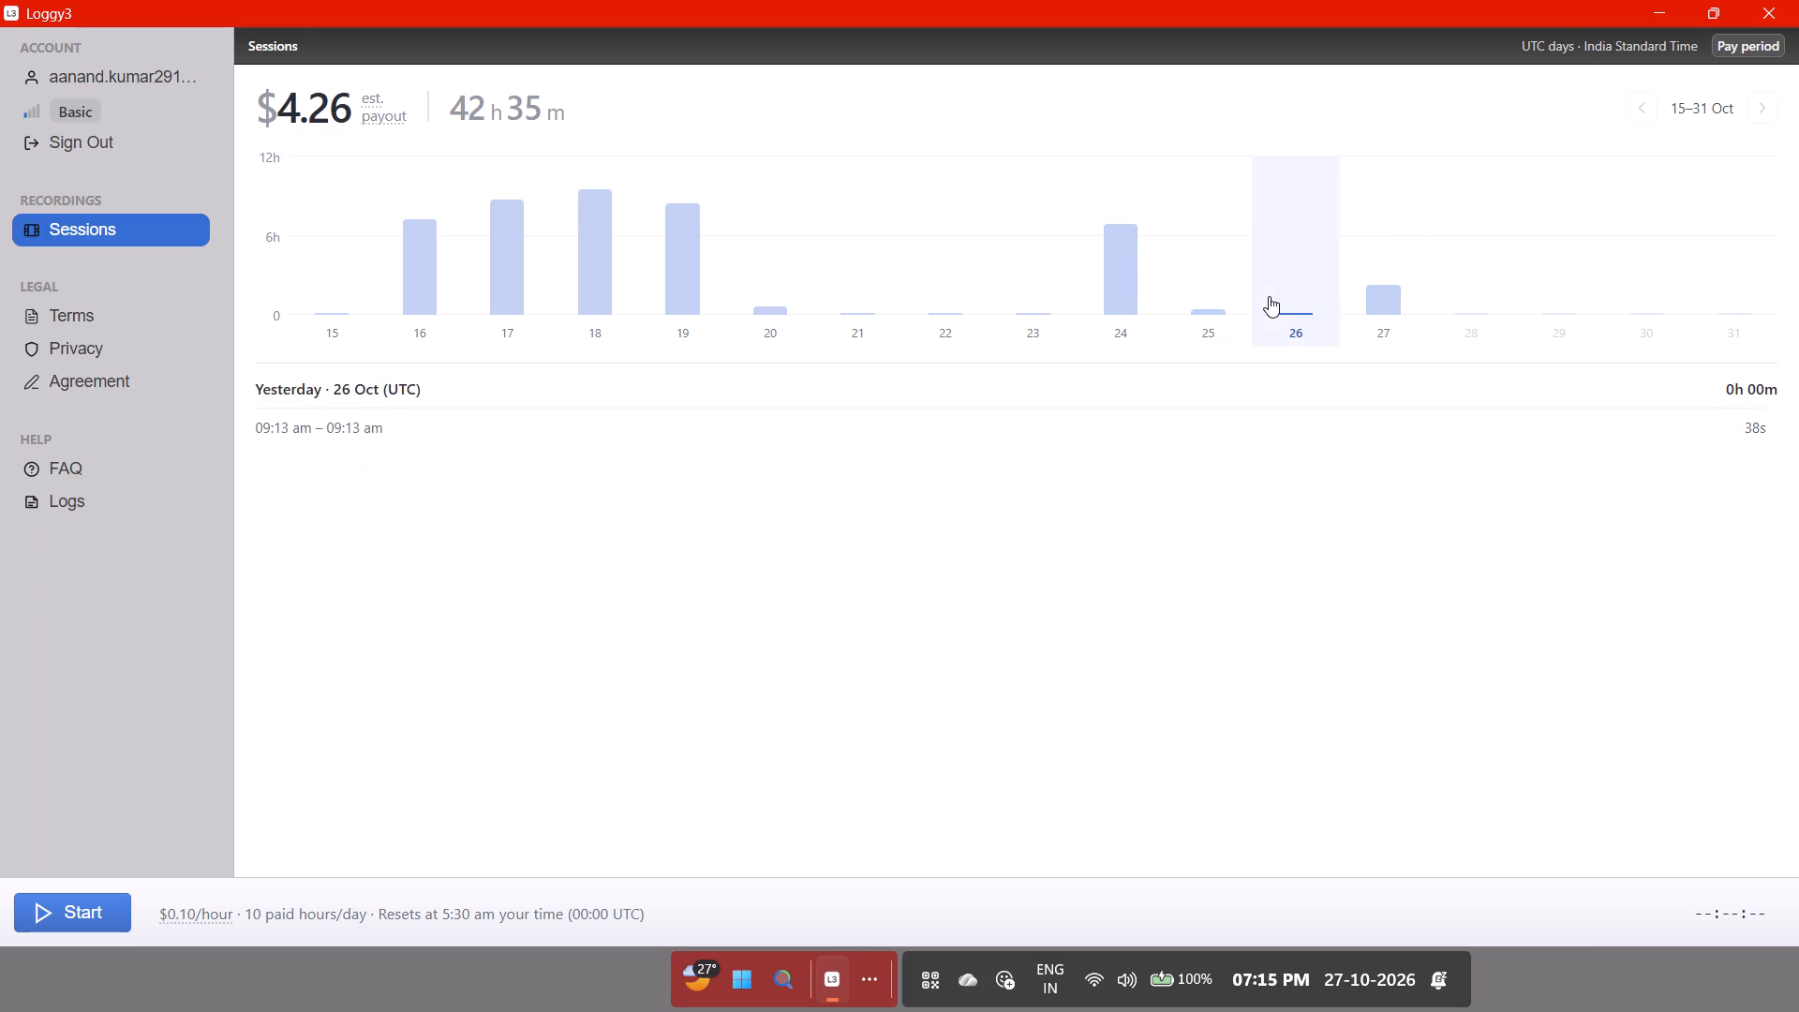
left_click(1384, 275)
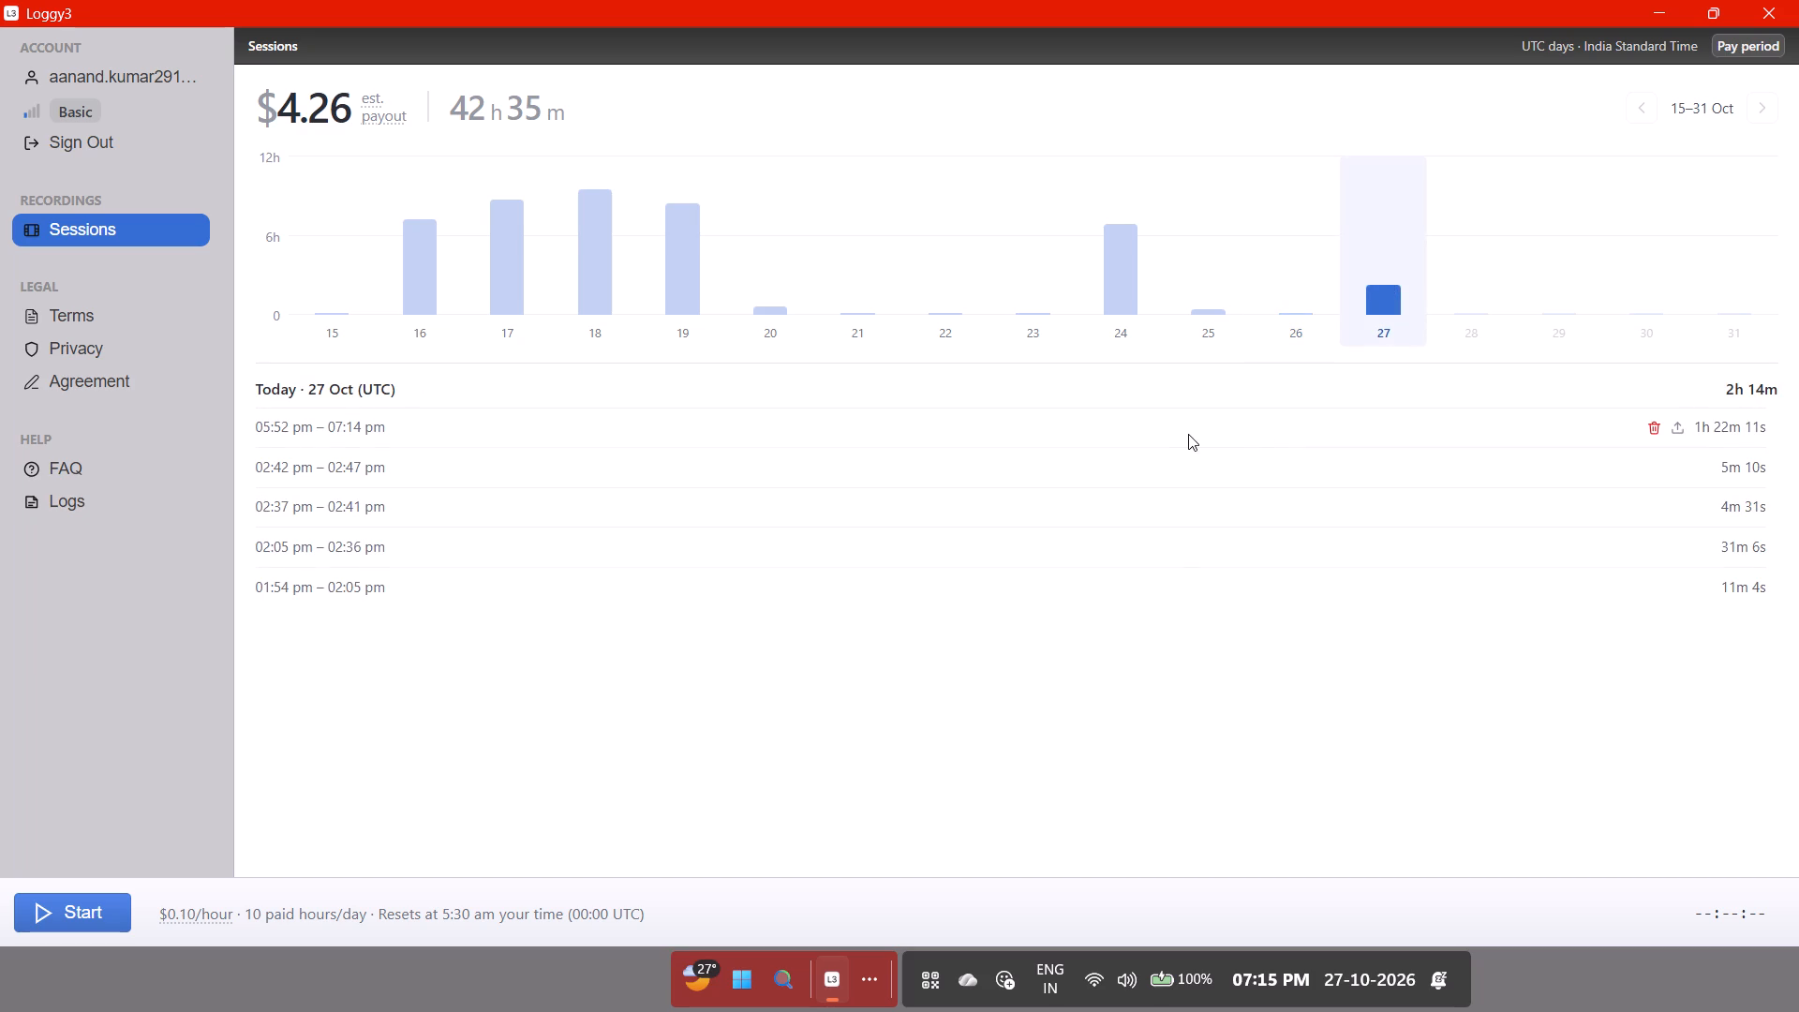
left_click(1673, 10)
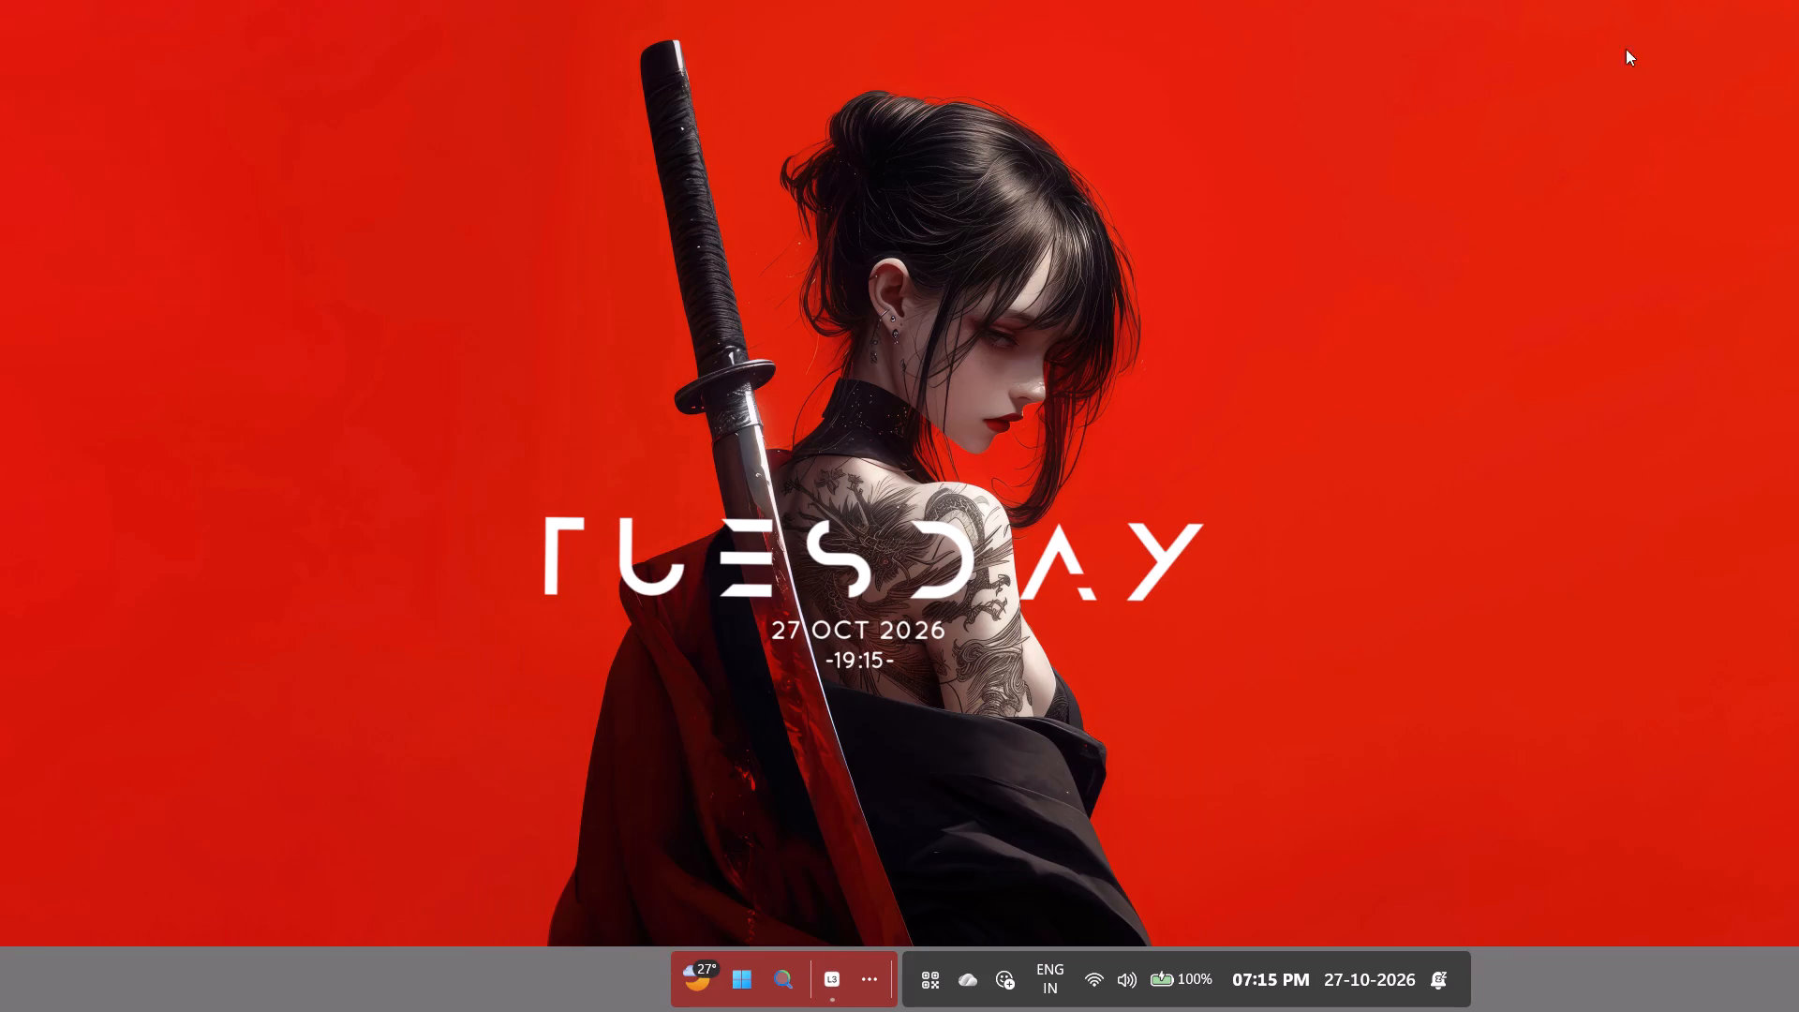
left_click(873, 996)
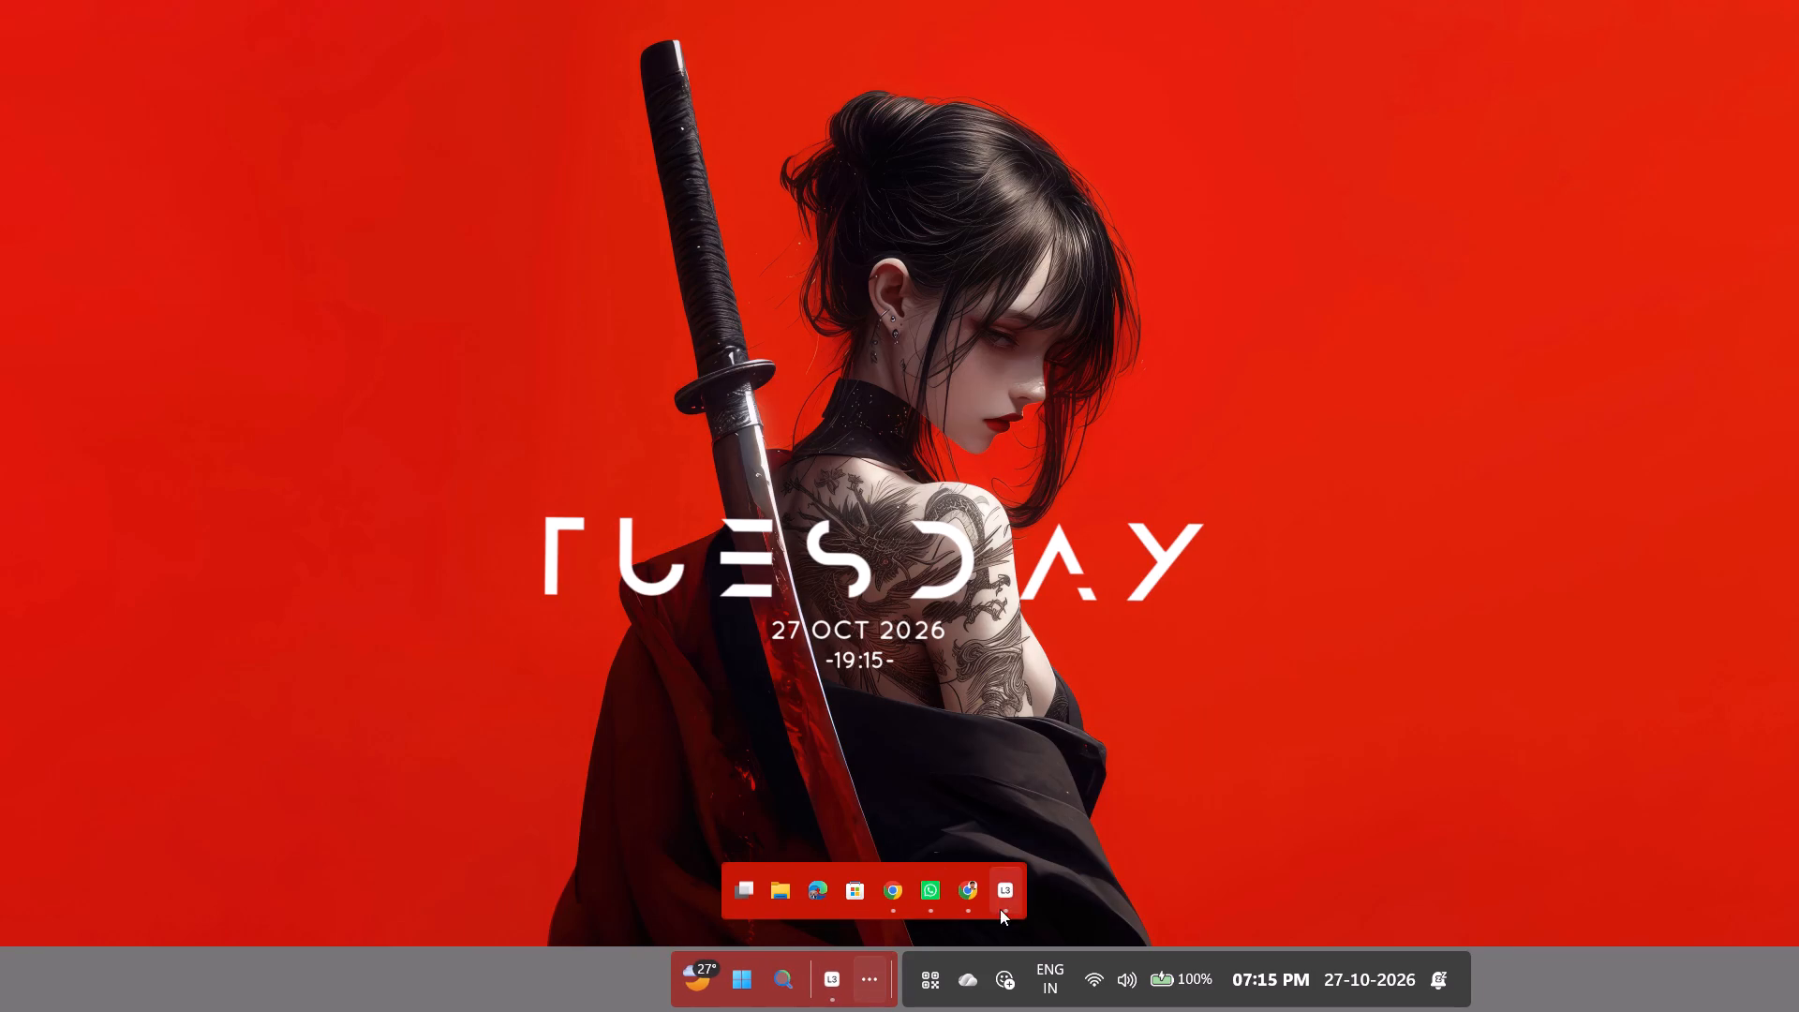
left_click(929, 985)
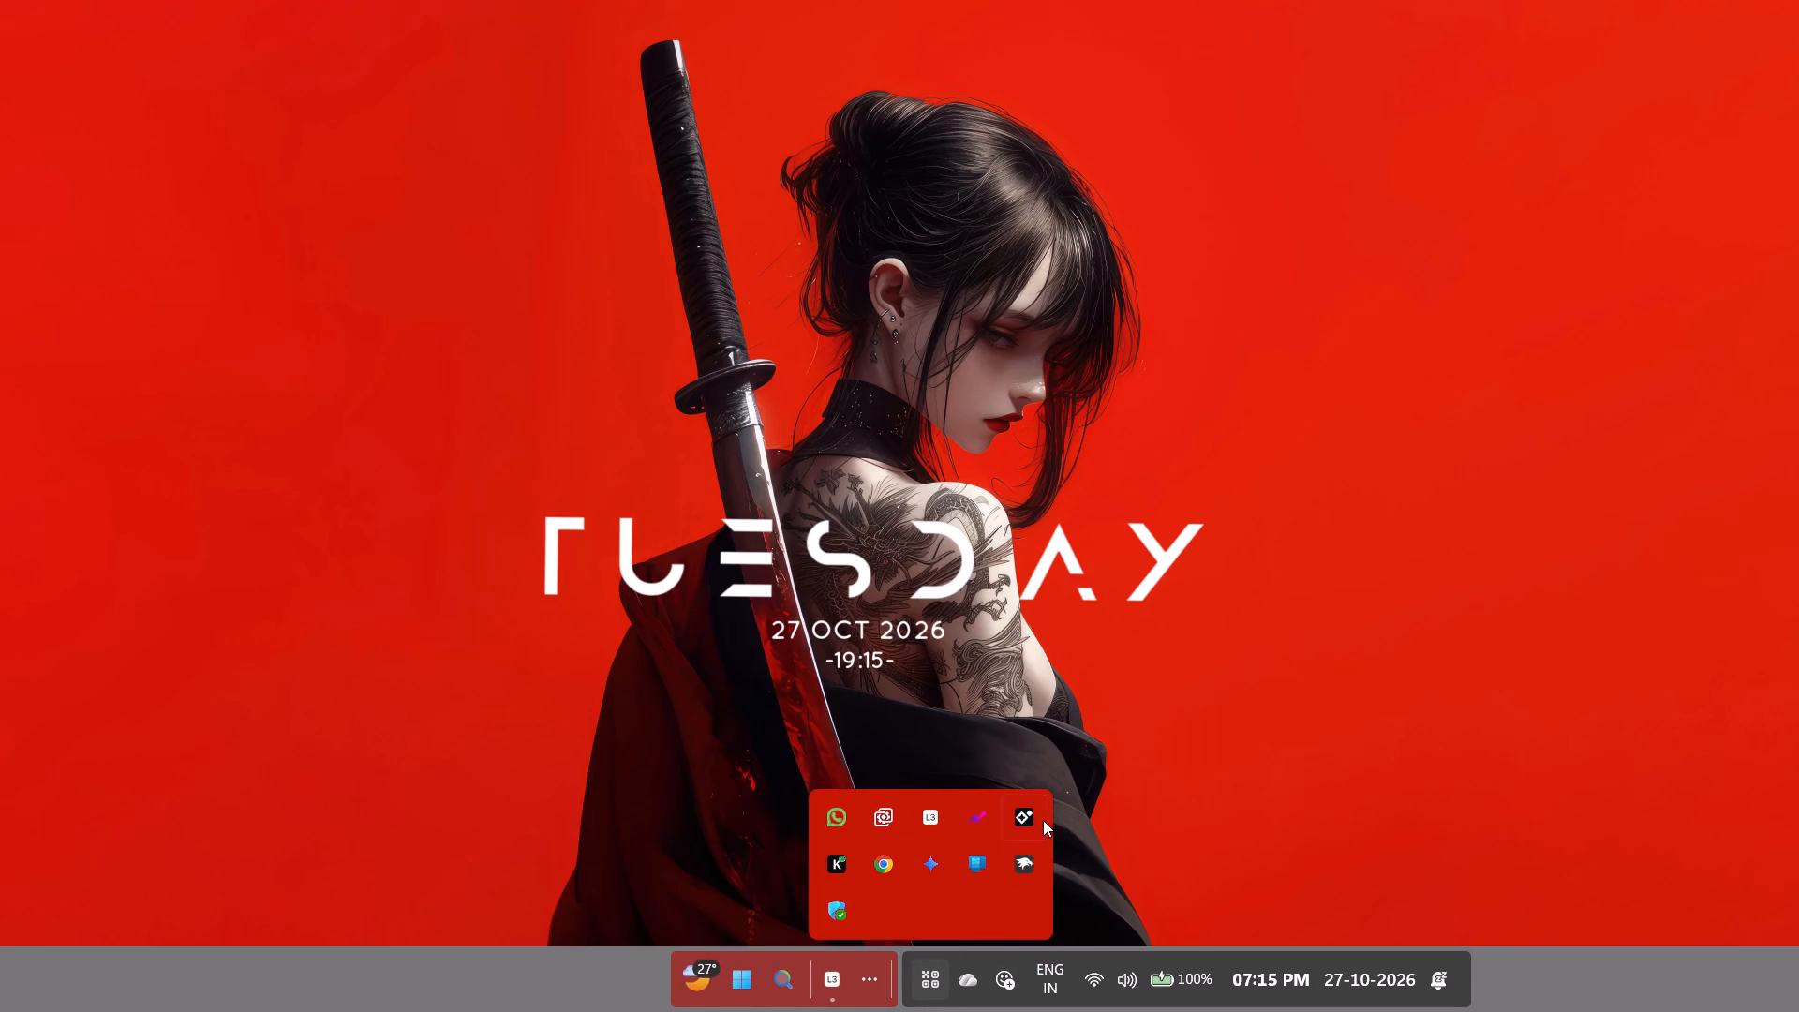